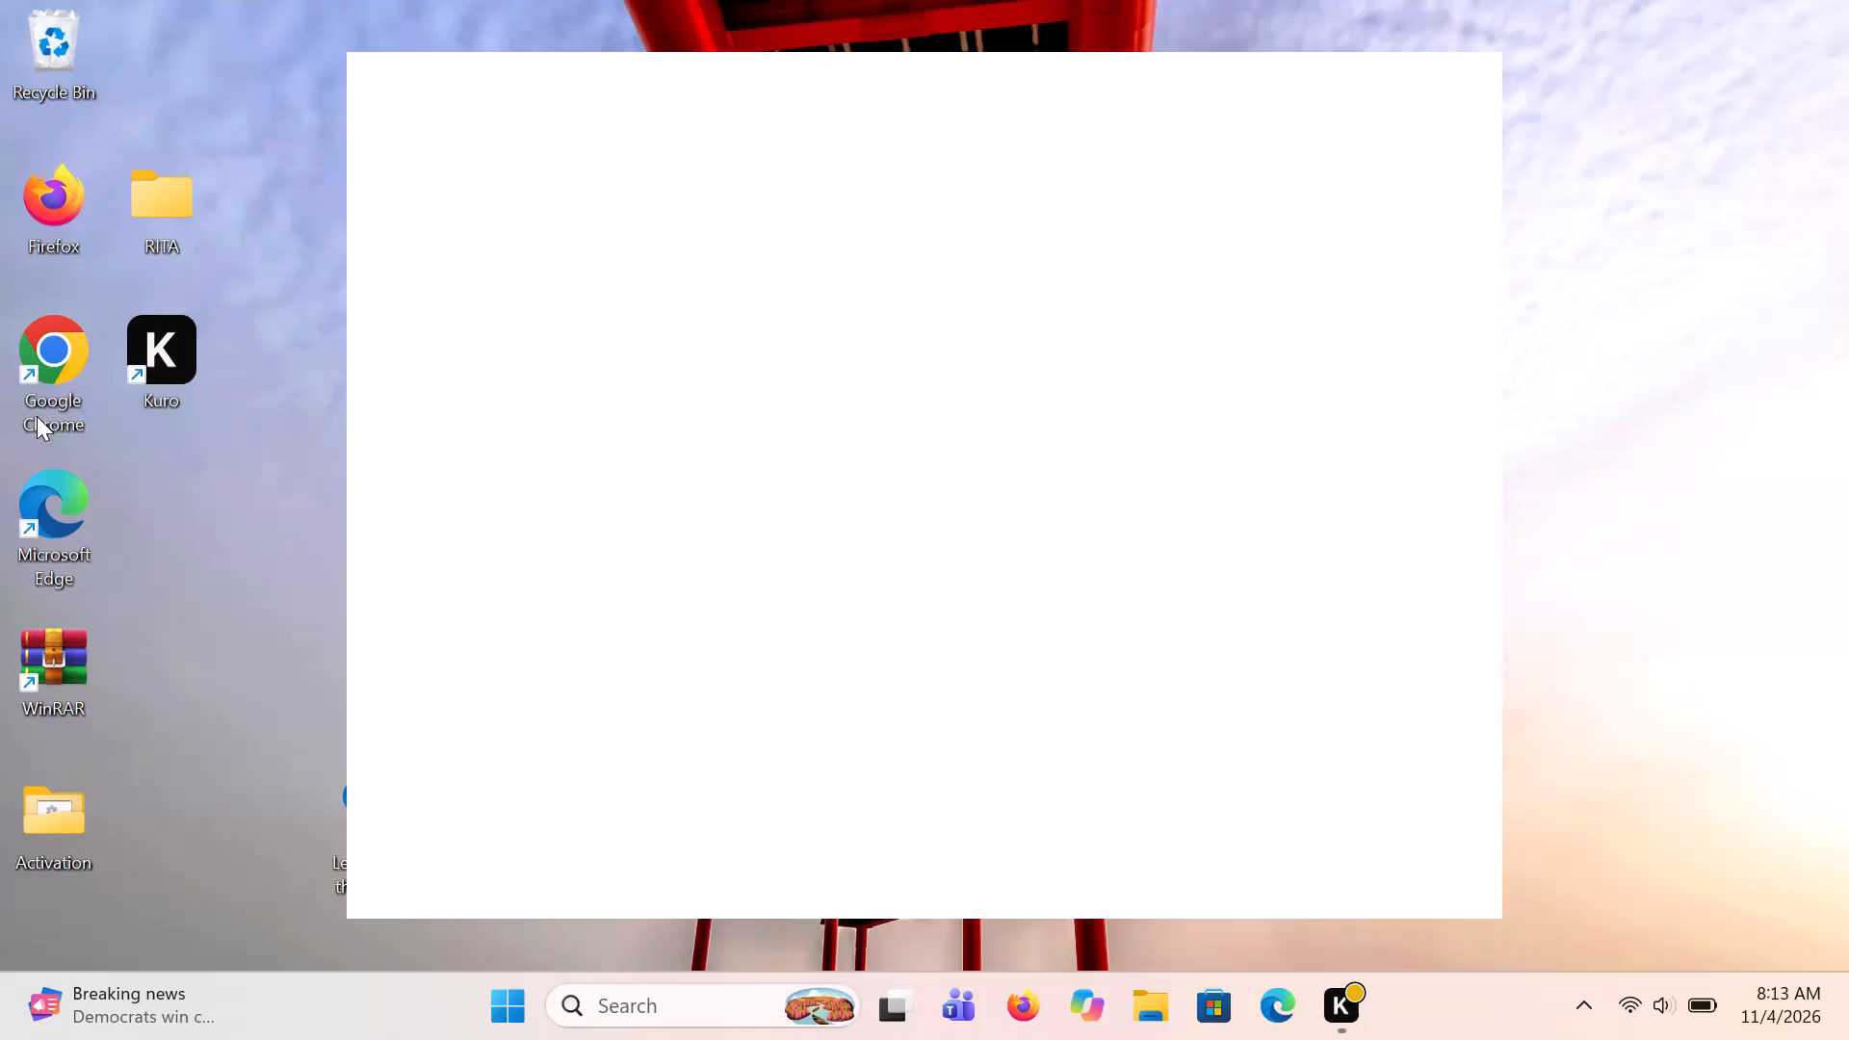
Launch Excel and open the recent FISH SALES workbook from Documents.
{"action": "left_click", "coordinate": [219, 564]}
{"action": "left_click", "coordinate": [513, 1003]}
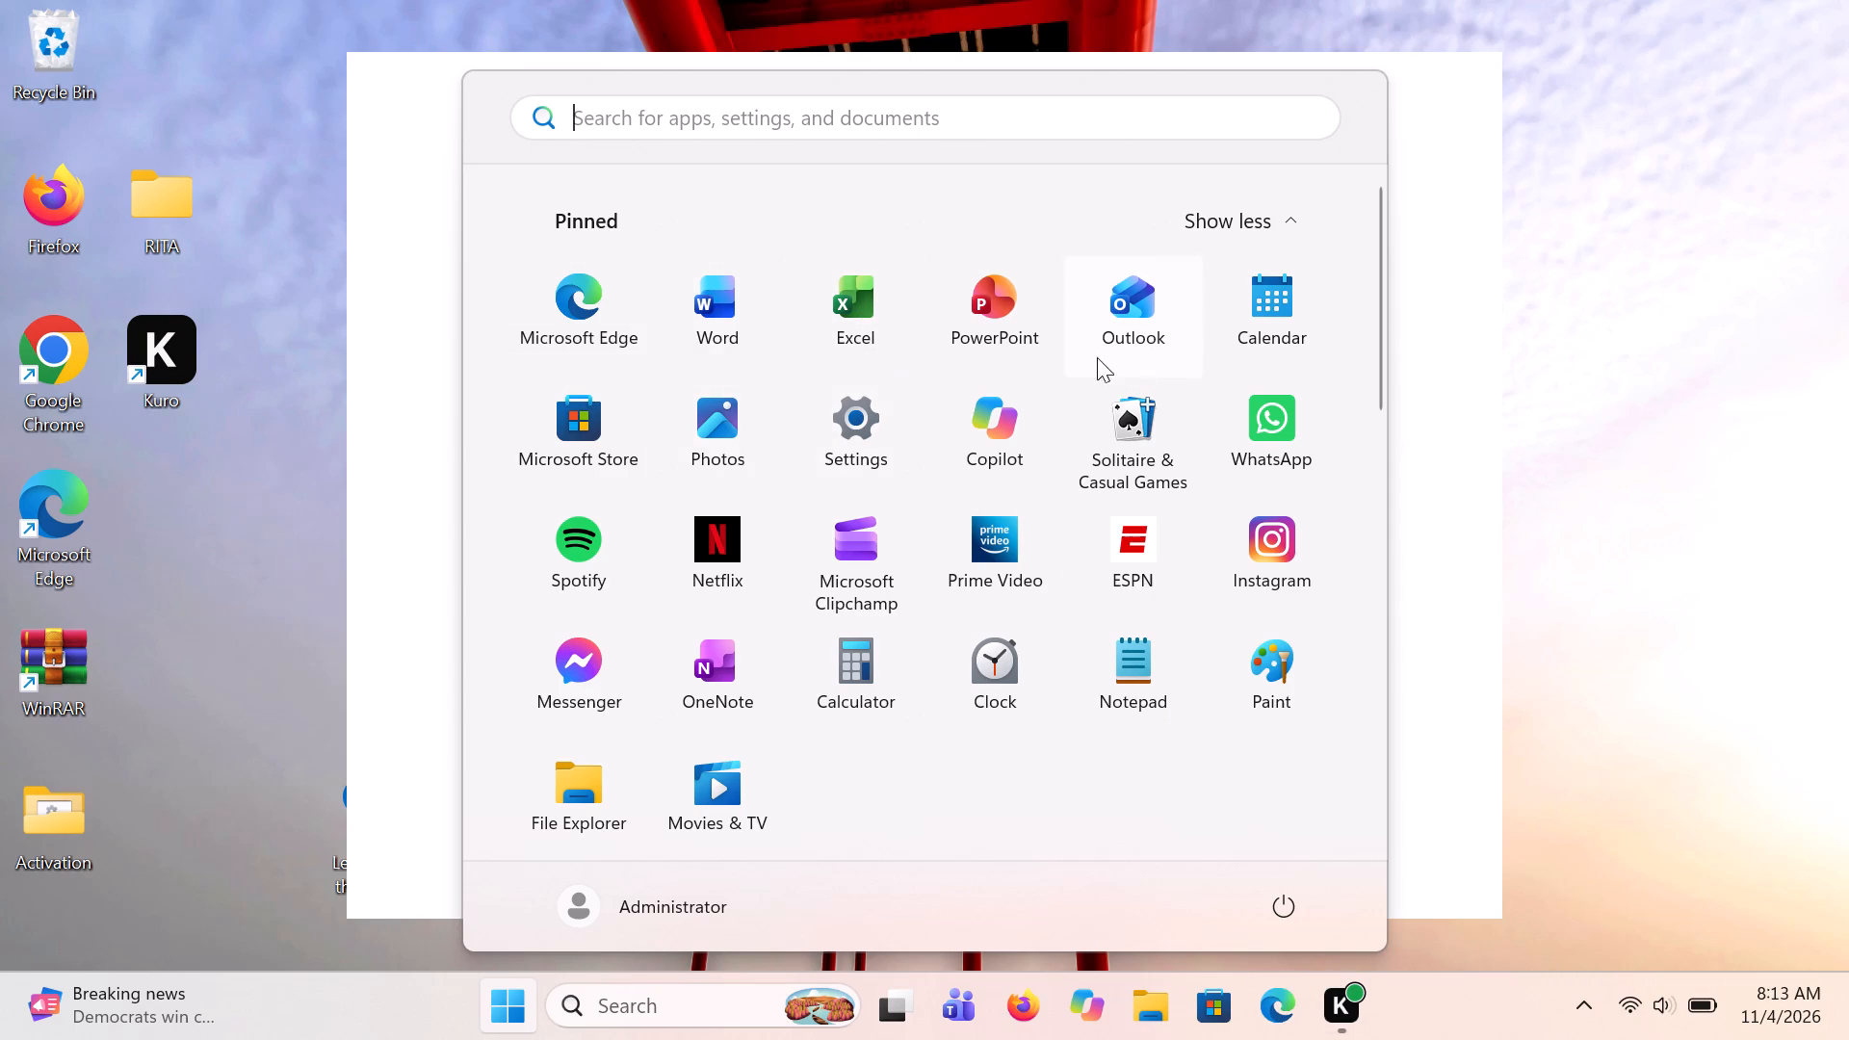
{"action": "left_click", "coordinate": [853, 293]}
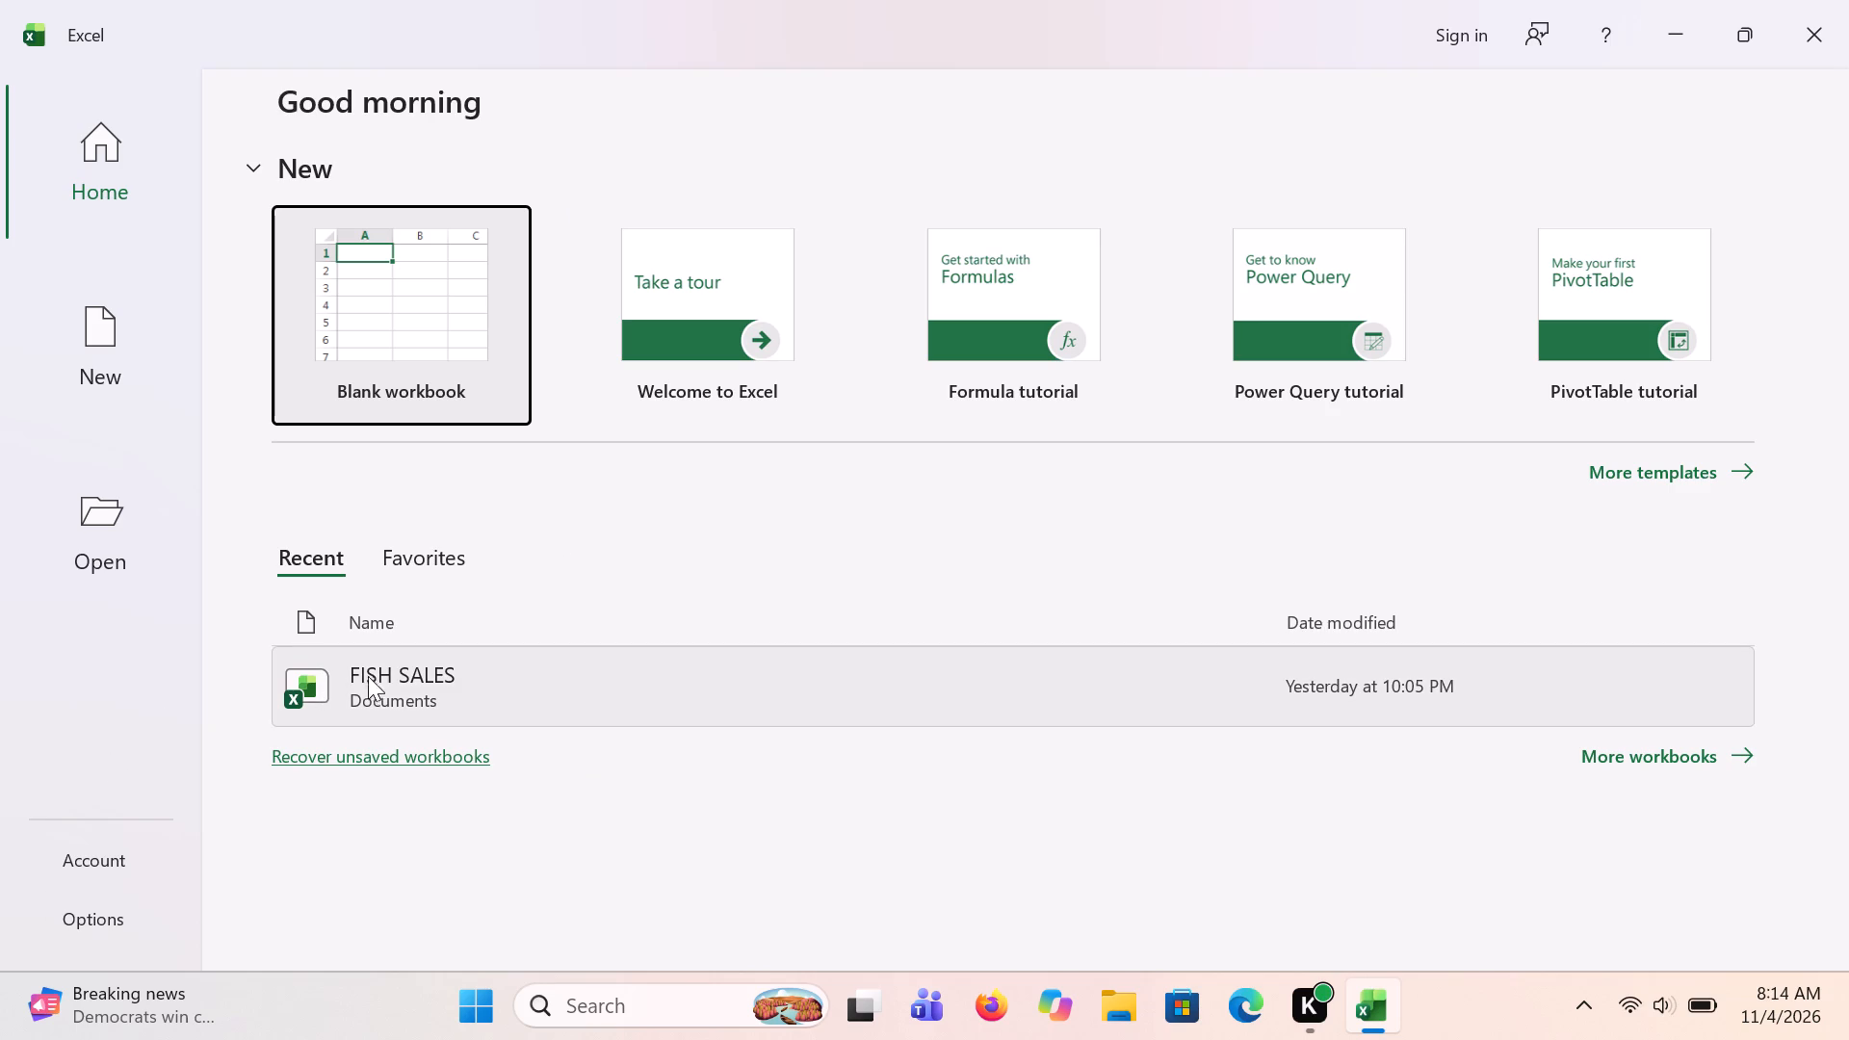
{"action": "left_click", "coordinate": [441, 676]}
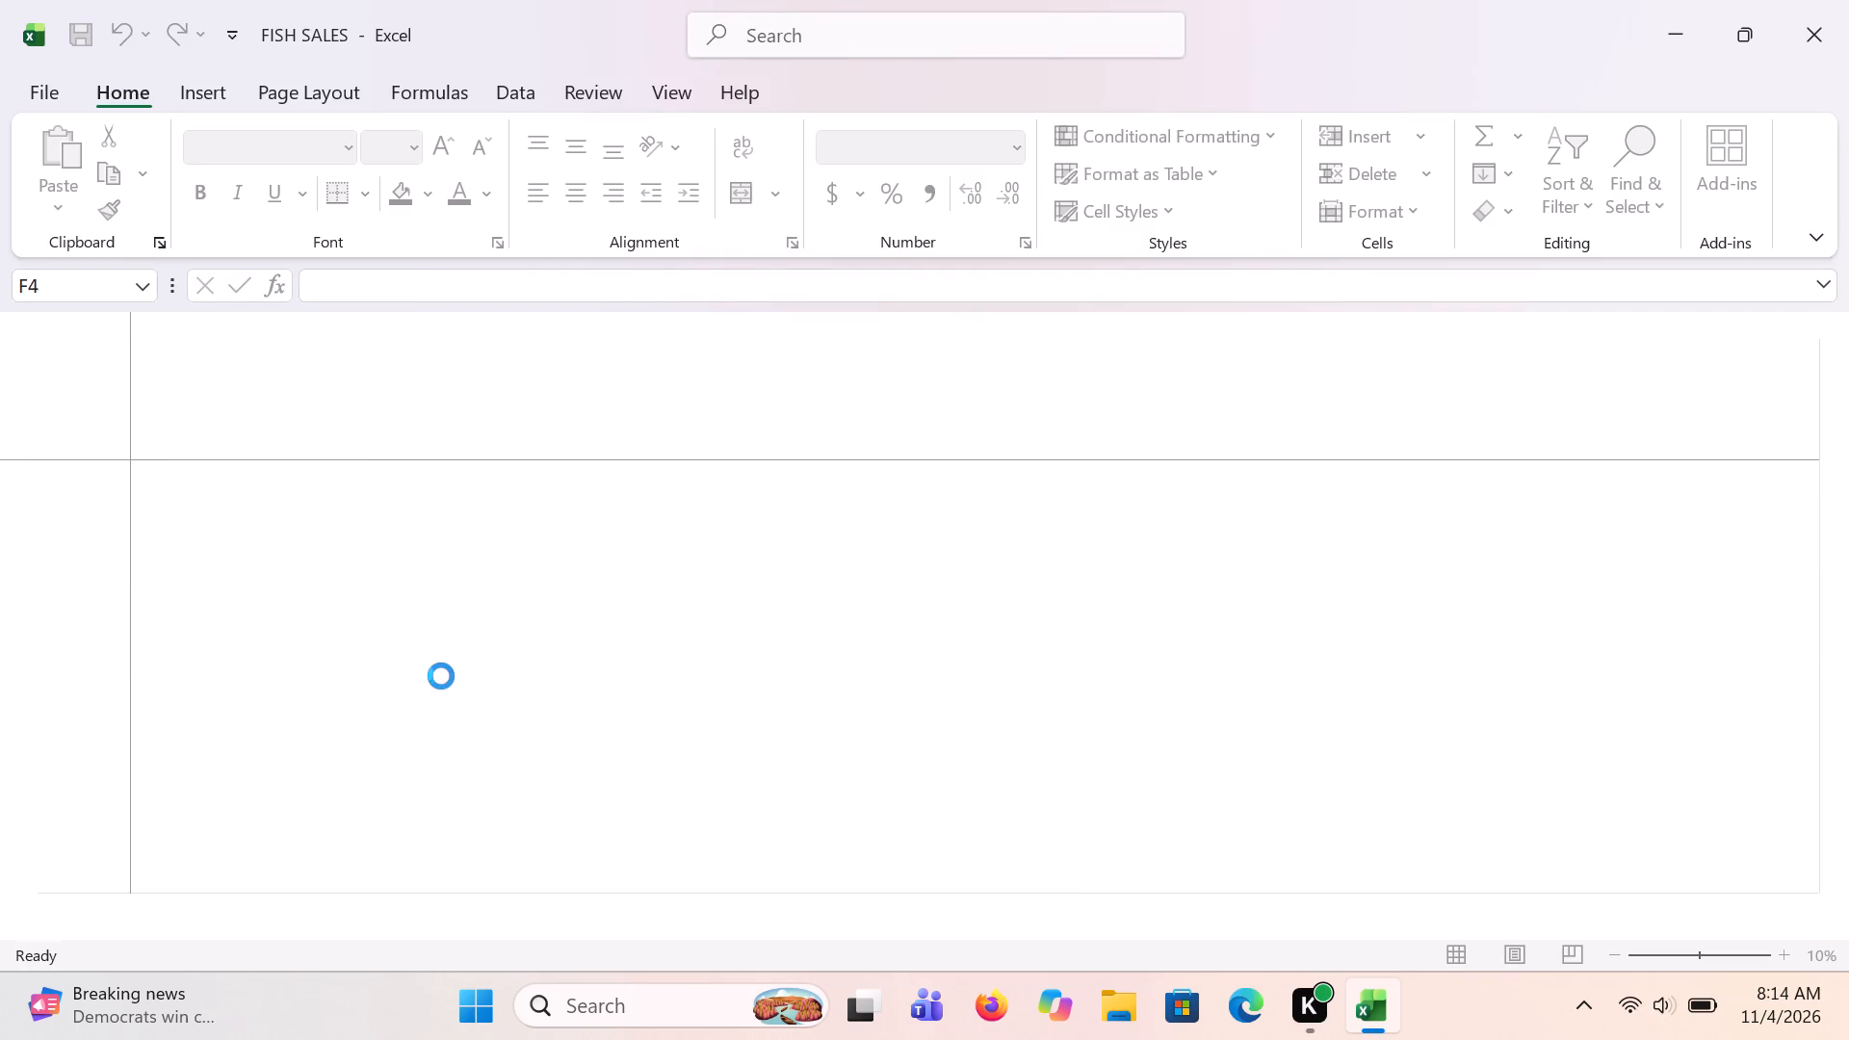
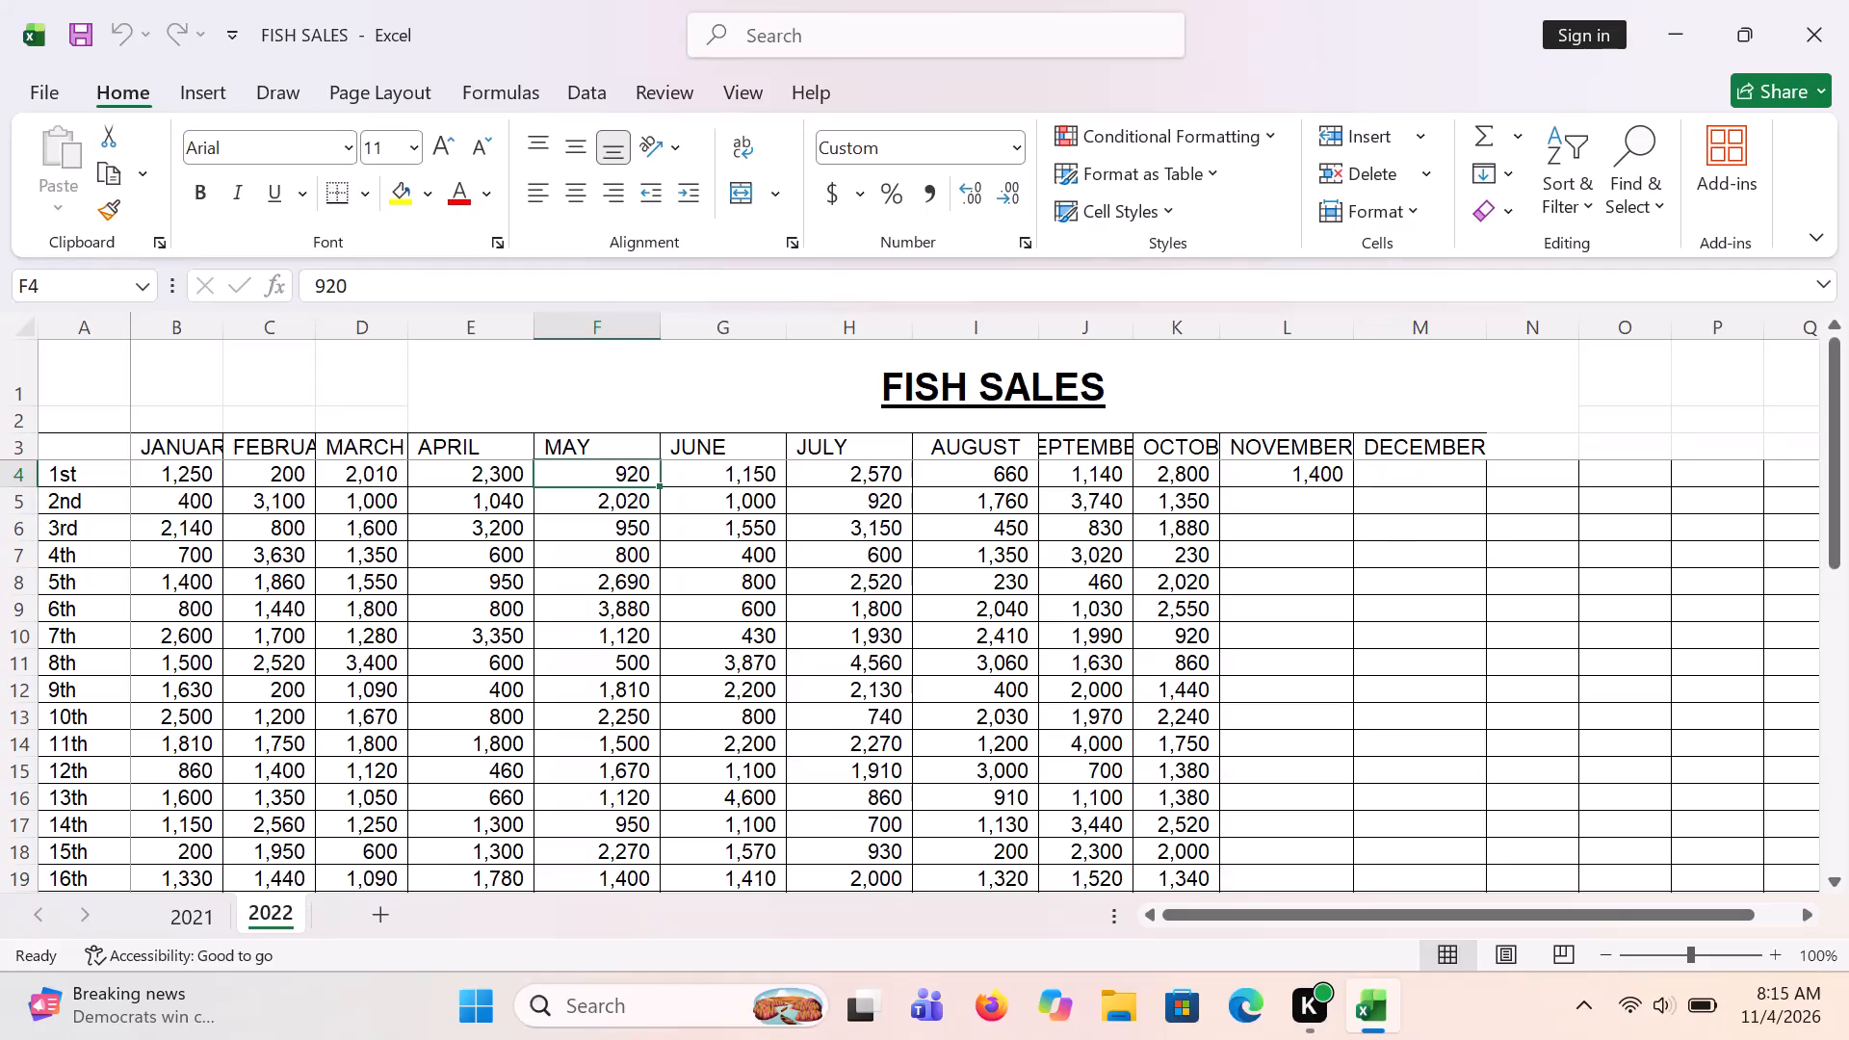
Select the November cell for the 2nd and look over the 2022 sheet down to its TOTALS row.
{"action": "left_click", "coordinate": [1325, 499]}
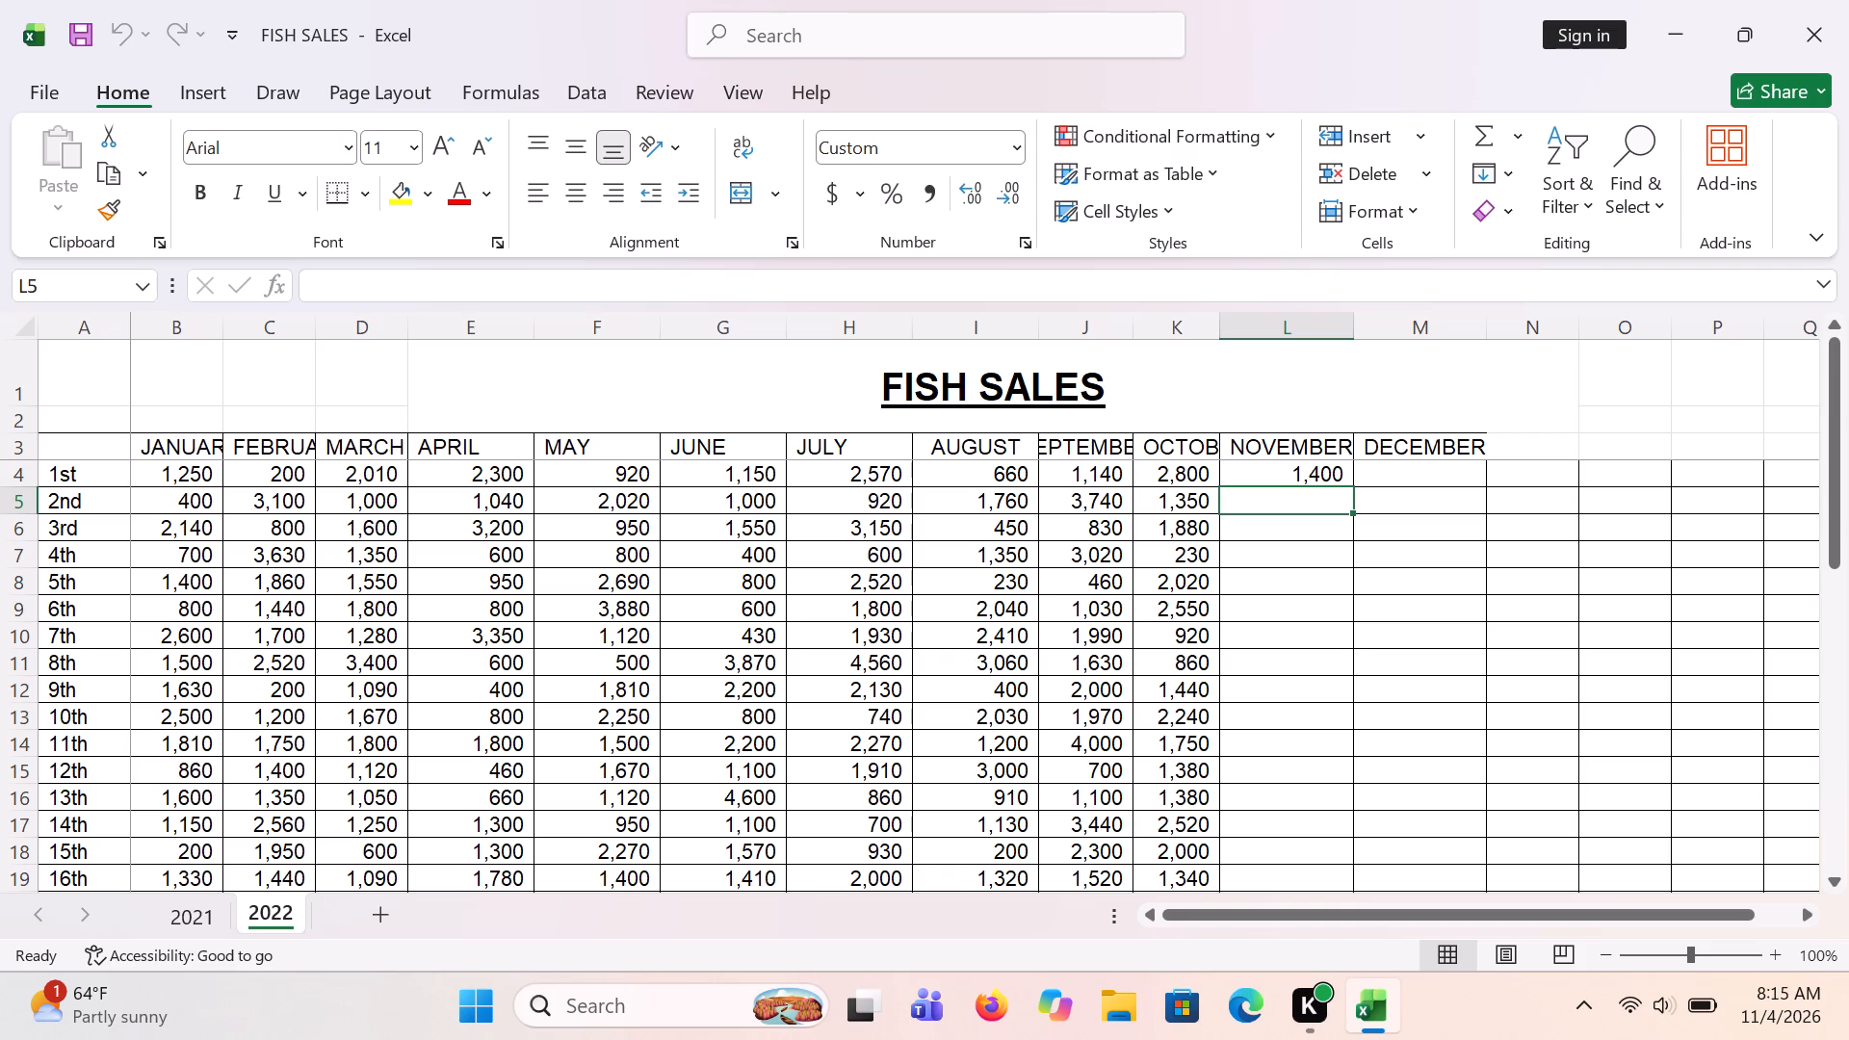
{"action": "scroll", "coordinate": [1343, 503], "scroll_direction": "down", "scroll_amount": 3}
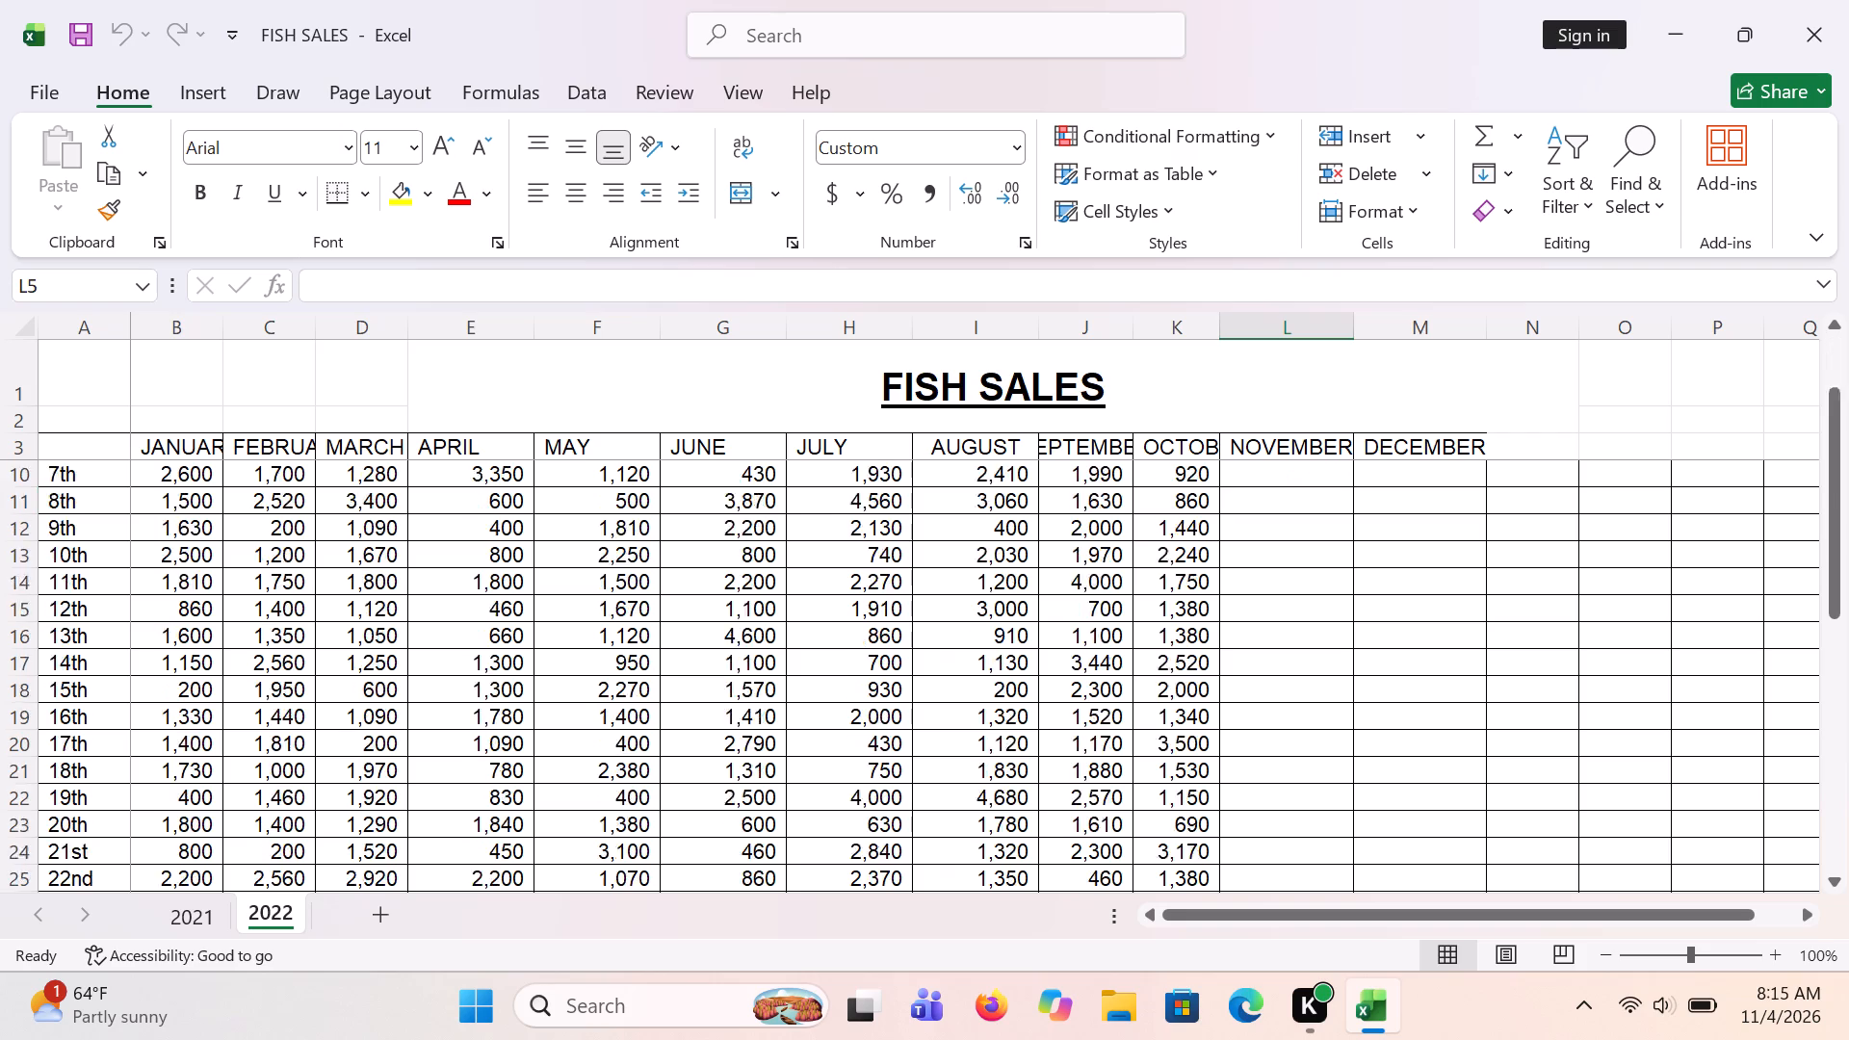
{"action": "scroll", "coordinate": [1343, 503], "scroll_direction": "down", "scroll_amount": 6}
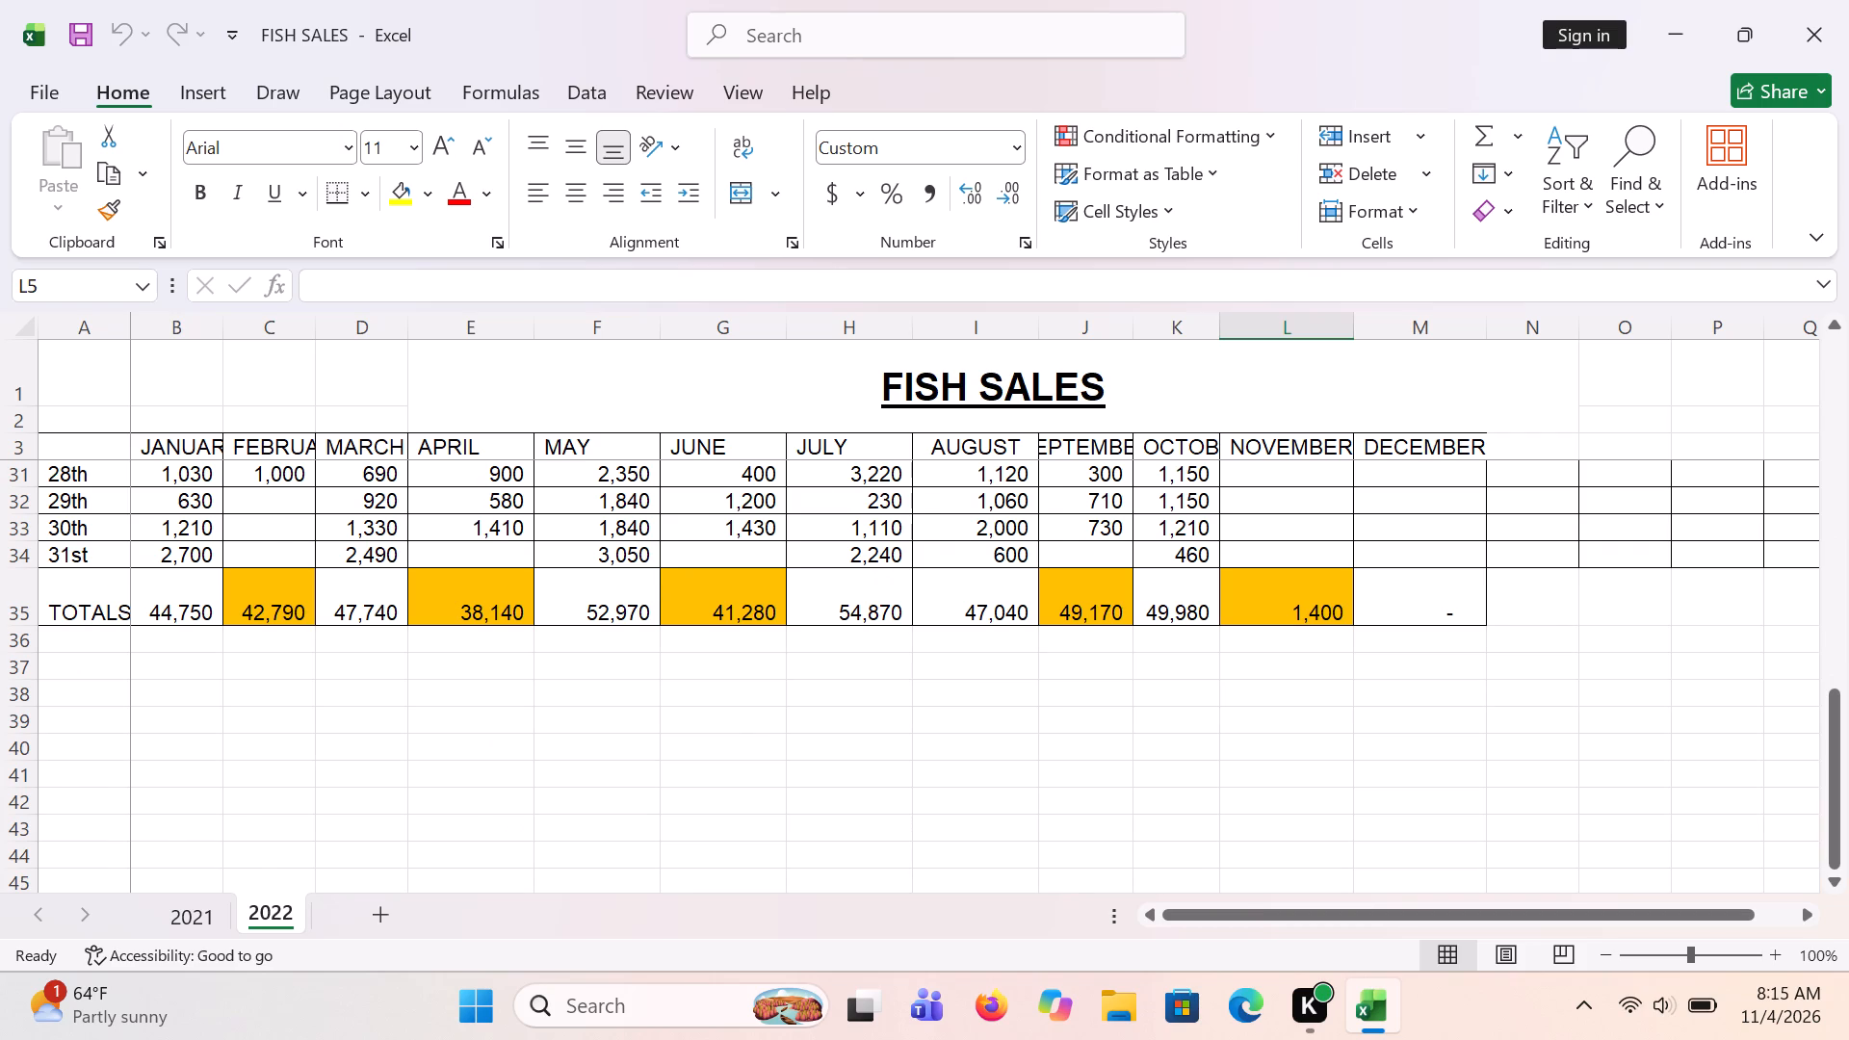
{"action": "scroll", "coordinate": [1260, 565], "scroll_direction": "up", "scroll_amount": 11}
{"action": "scroll", "coordinate": [1291, 491], "scroll_direction": "up", "scroll_amount": 3}
{"action": "scroll", "coordinate": [1279, 607], "scroll_direction": "down", "scroll_amount": 9}
{"action": "scroll", "coordinate": [1074, 604], "scroll_direction": "up", "scroll_amount": 1}
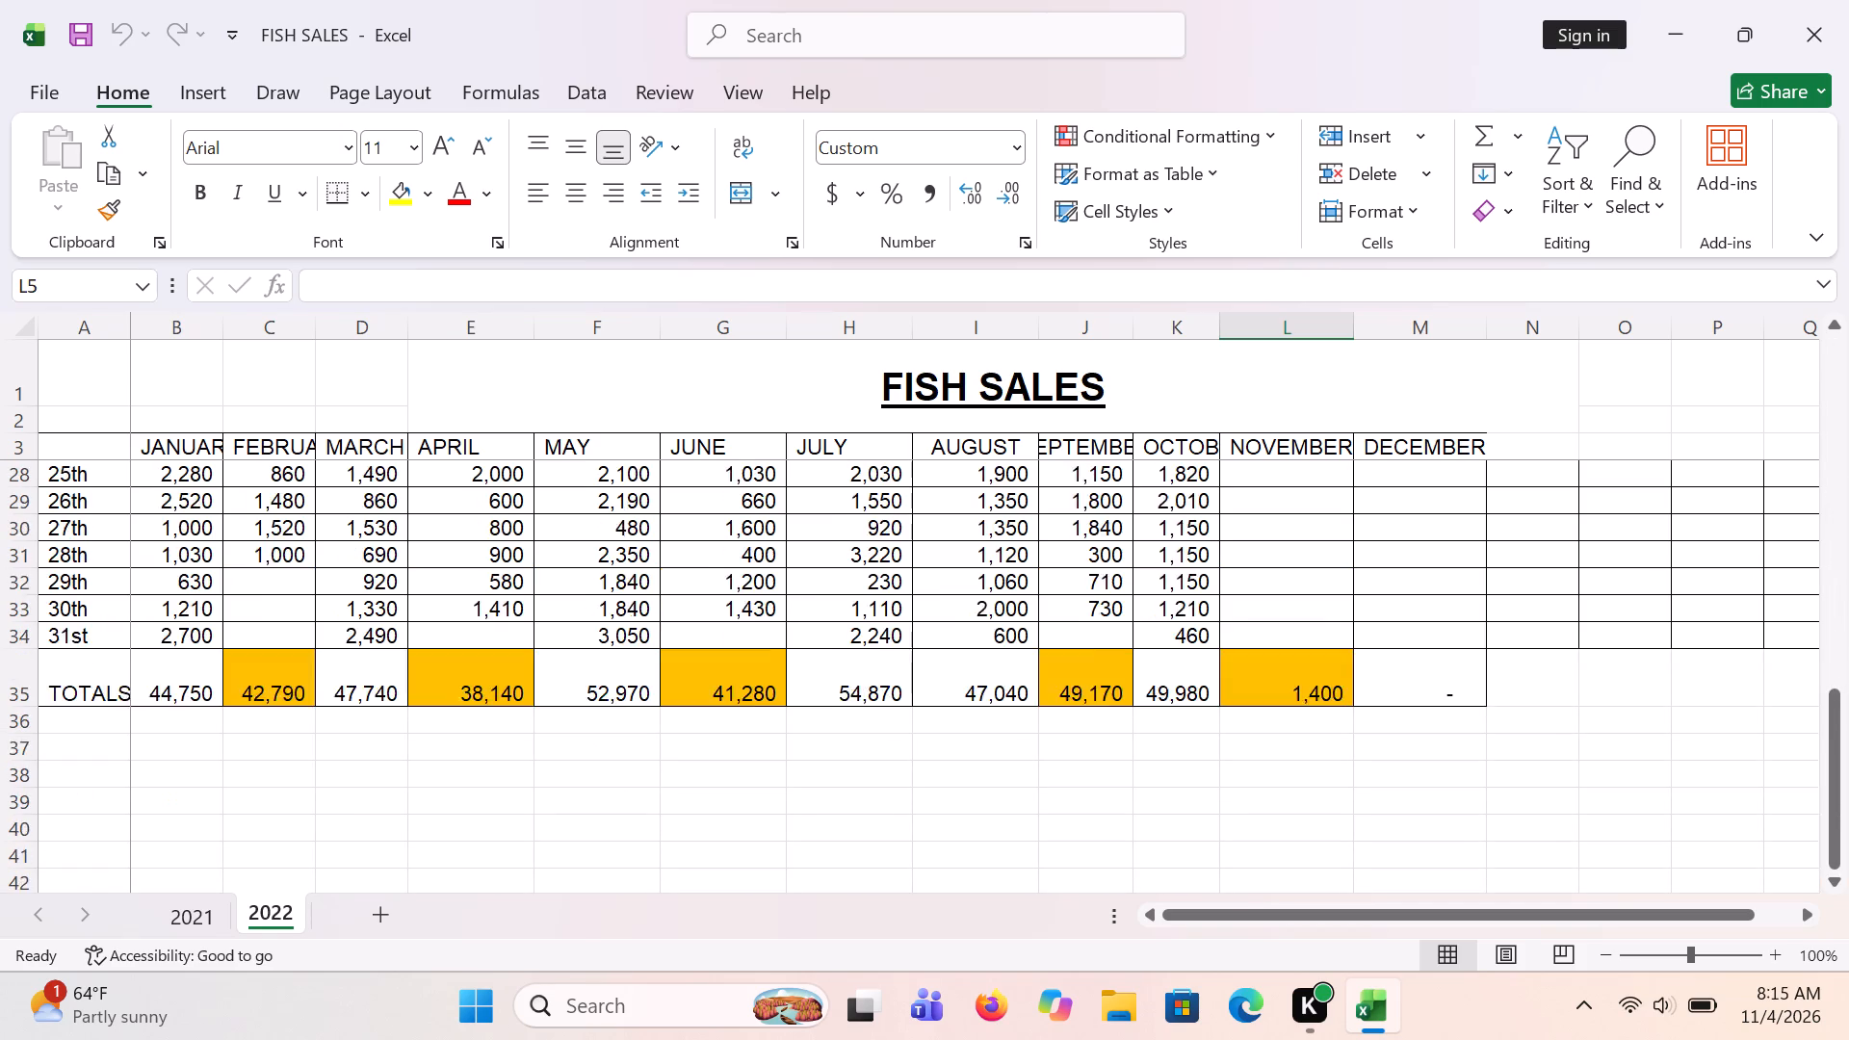
{"action": "scroll", "coordinate": [1074, 604], "scroll_direction": "up", "scroll_amount": 6}
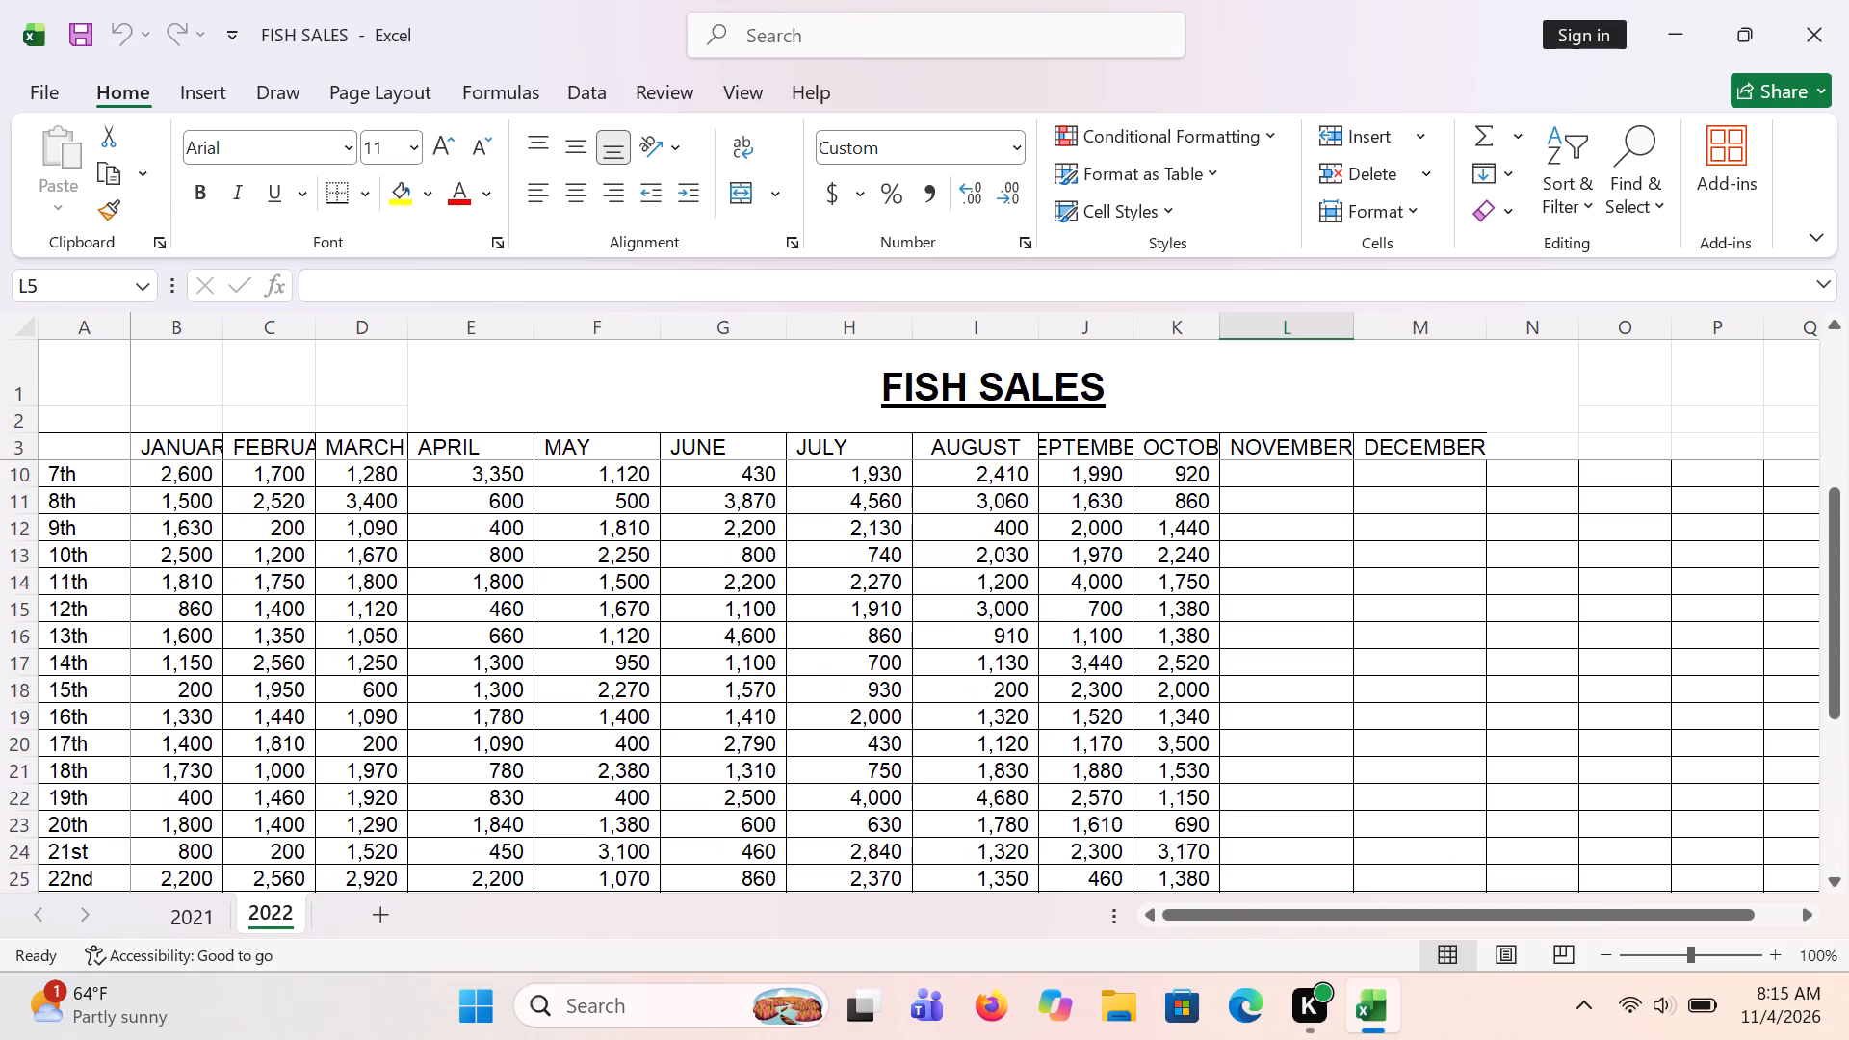
{"action": "scroll", "coordinate": [1083, 604], "scroll_direction": "up", "scroll_amount": 4}
{"action": "scroll", "coordinate": [1263, 593], "scroll_direction": "up", "scroll_amount": 3}
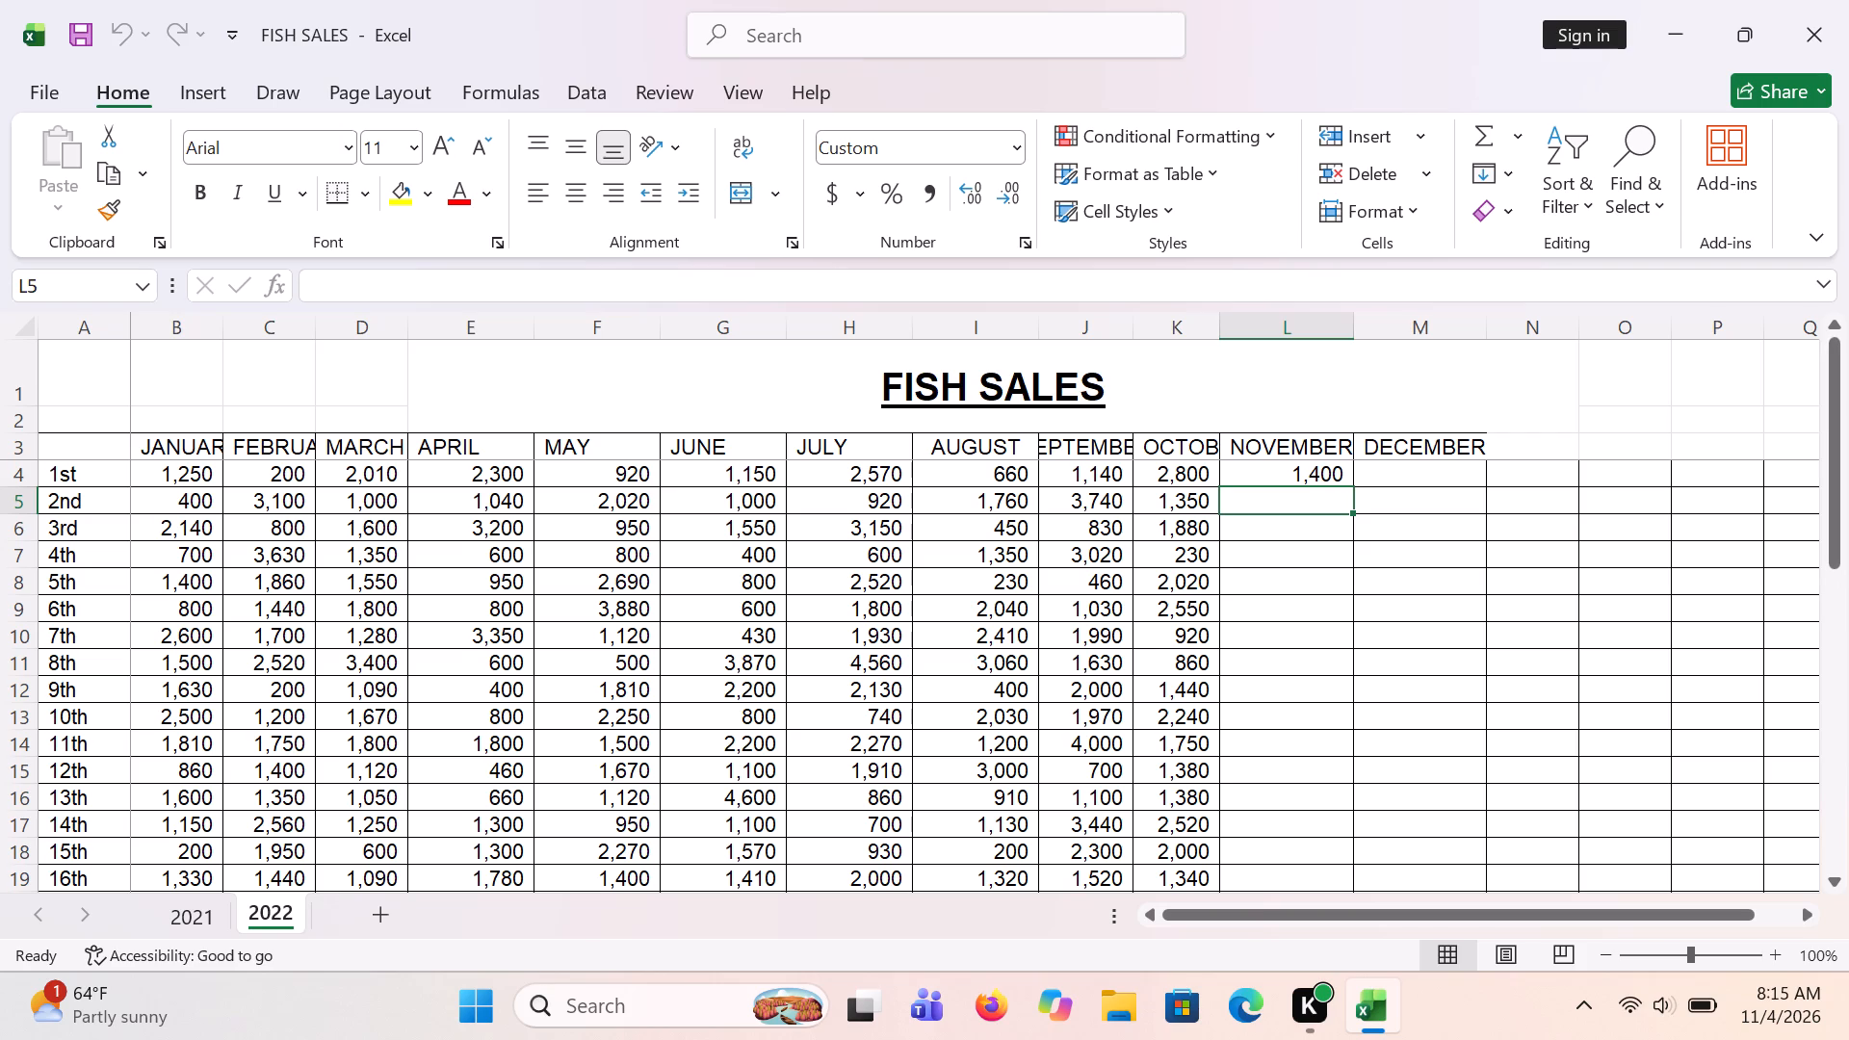
Enter the November sales for the 2nd through 5th as 900, 1160, 1150 and 460.
{"action": "type", "text": "900"}
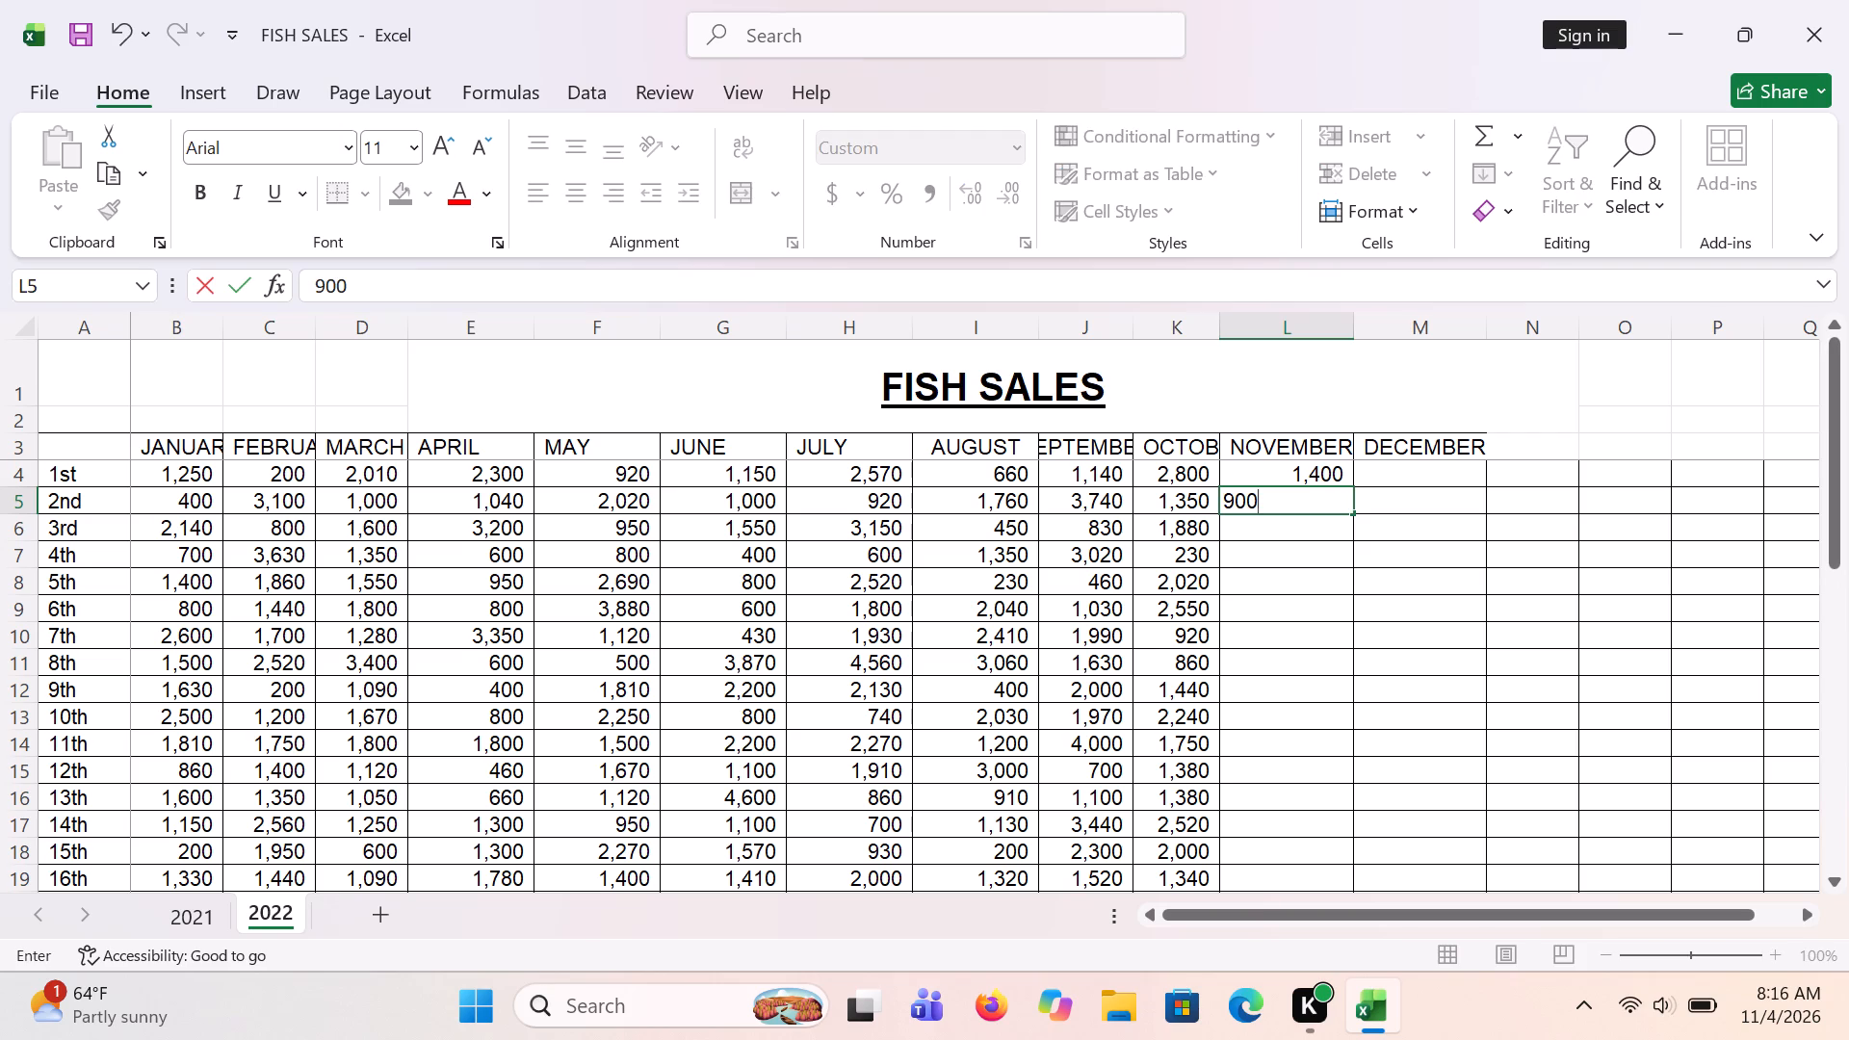
{"action": "key", "text": "Return"}
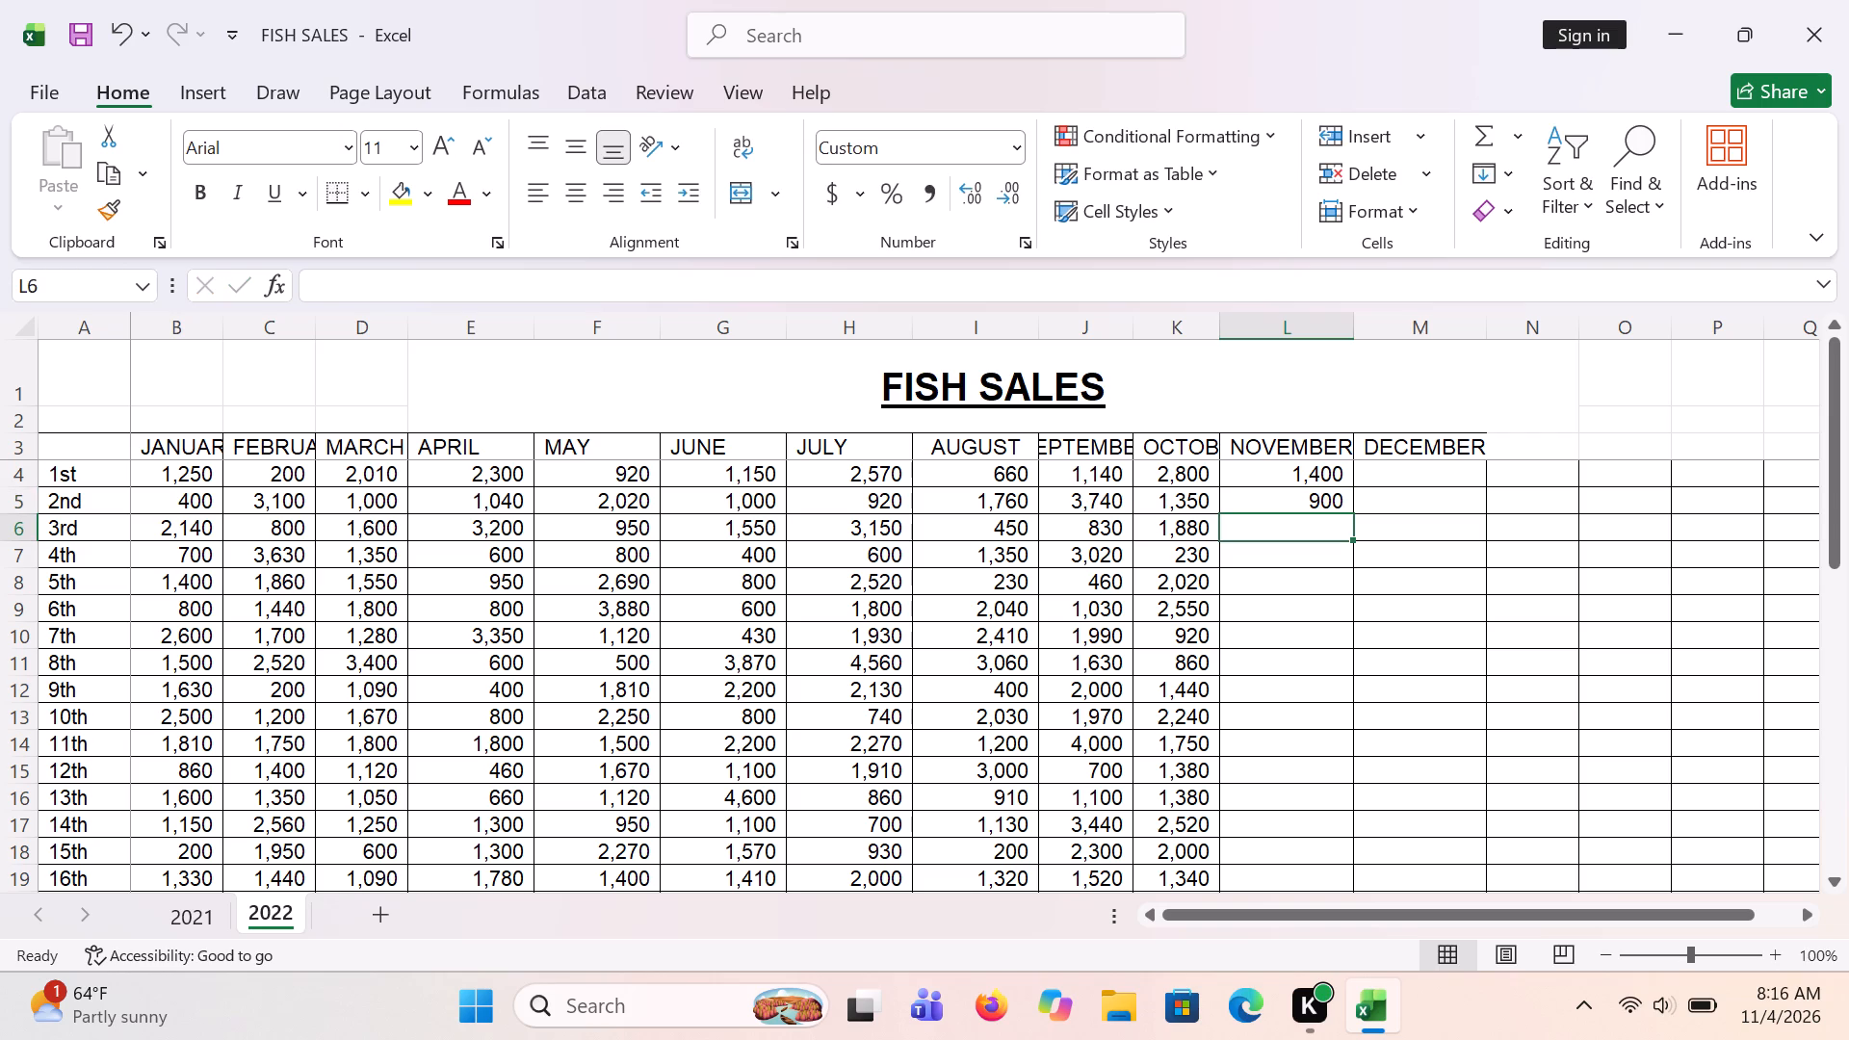
{"action": "type", "text": "1160"}
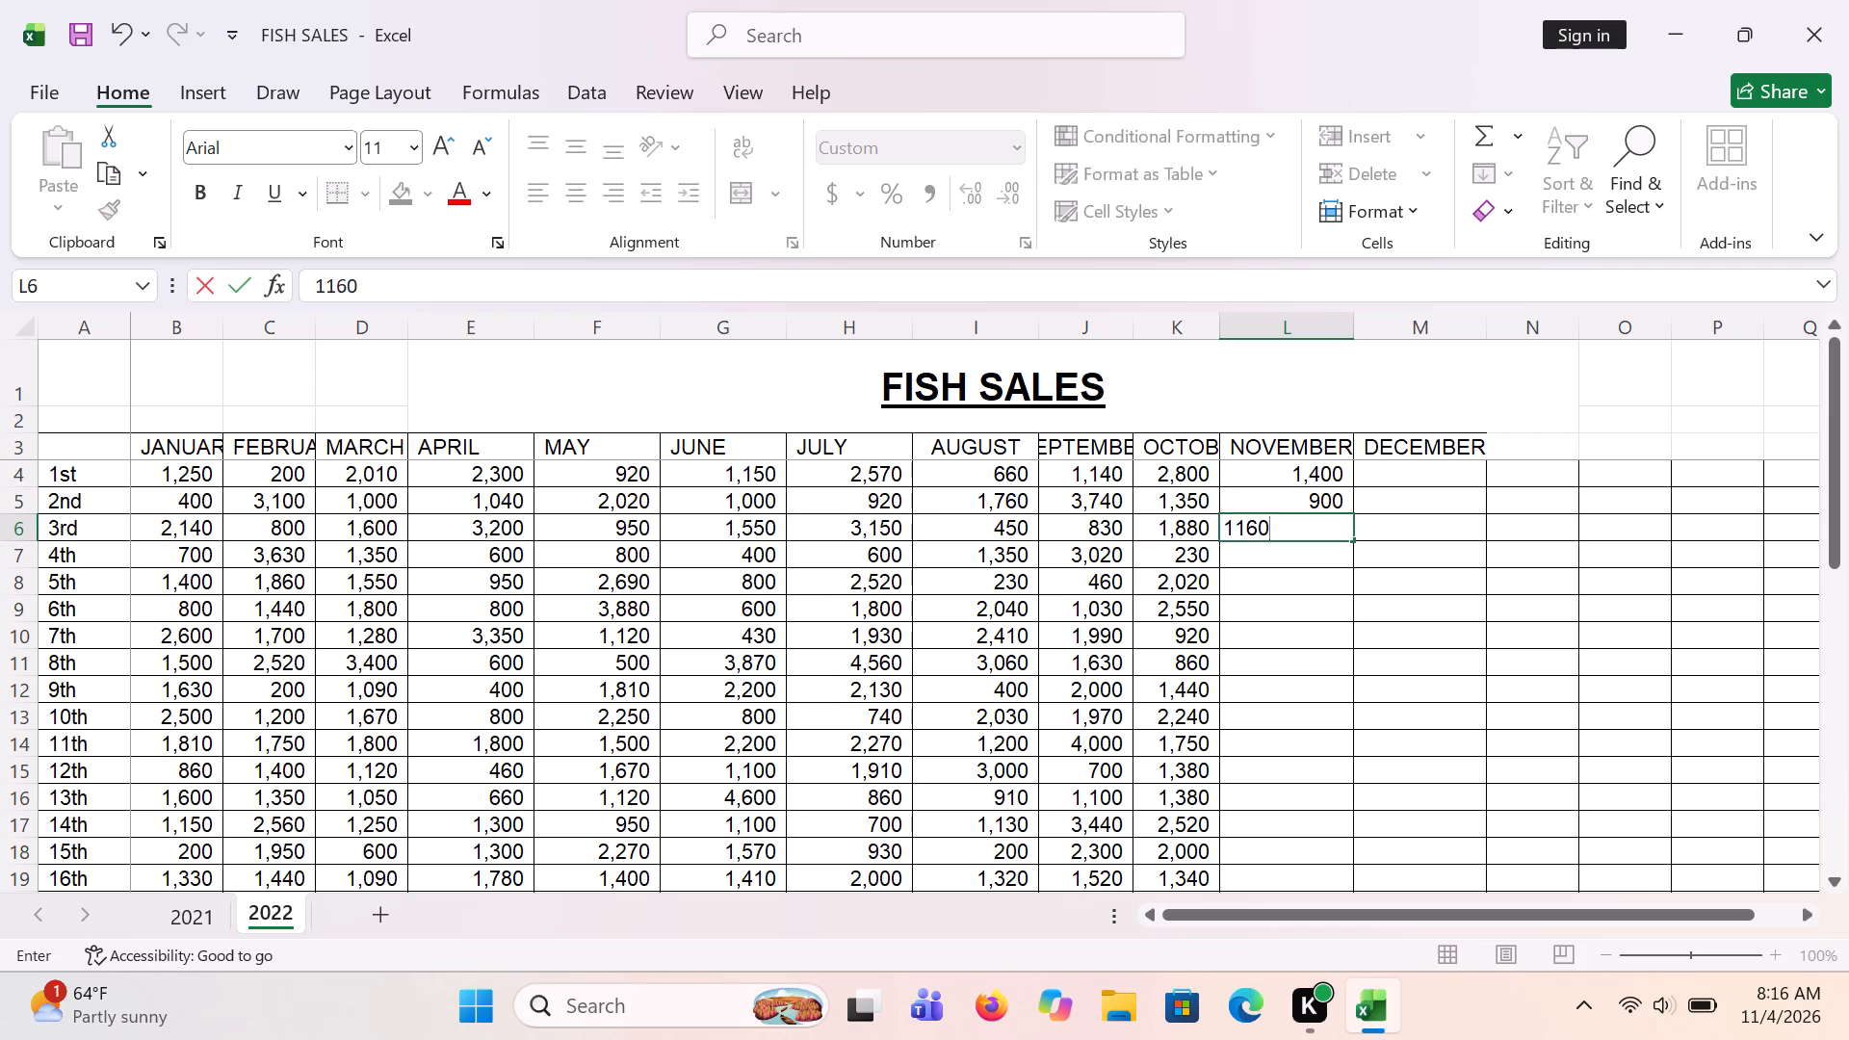
{"action": "key", "text": "Return"}
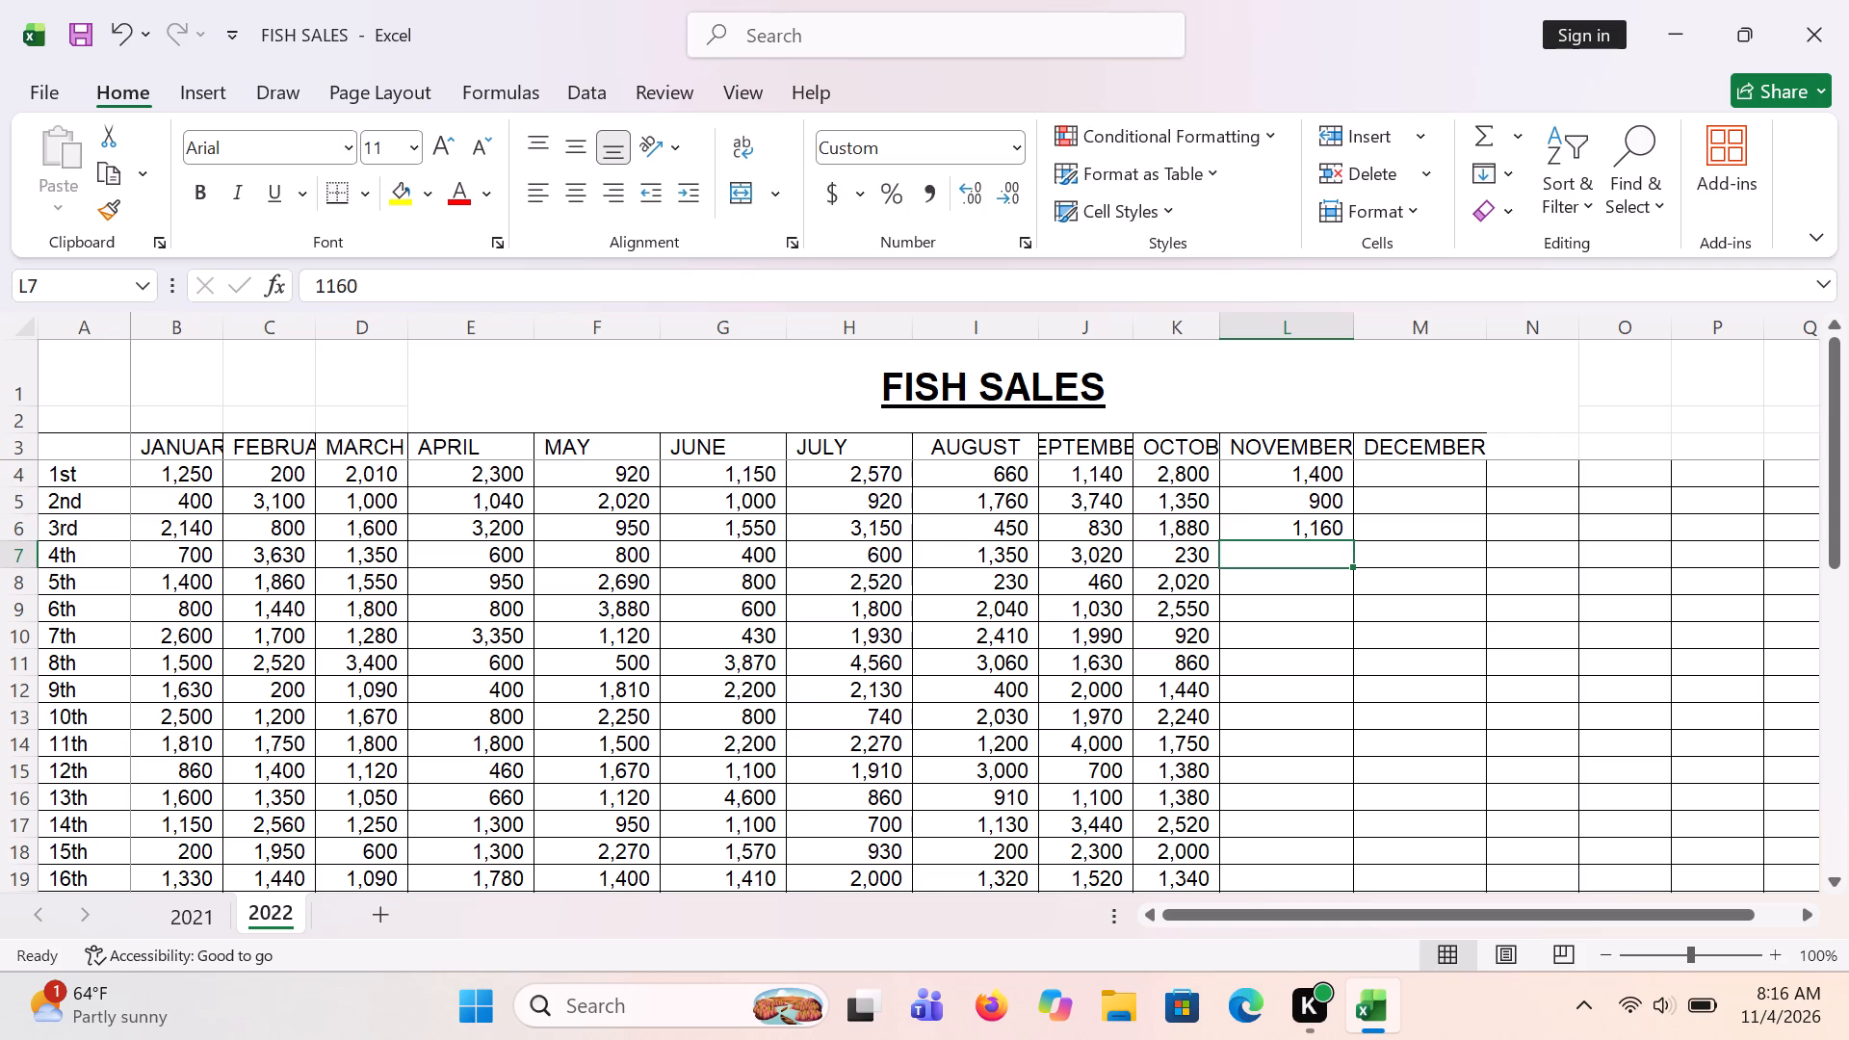
{"action": "type", "text": "1150"}
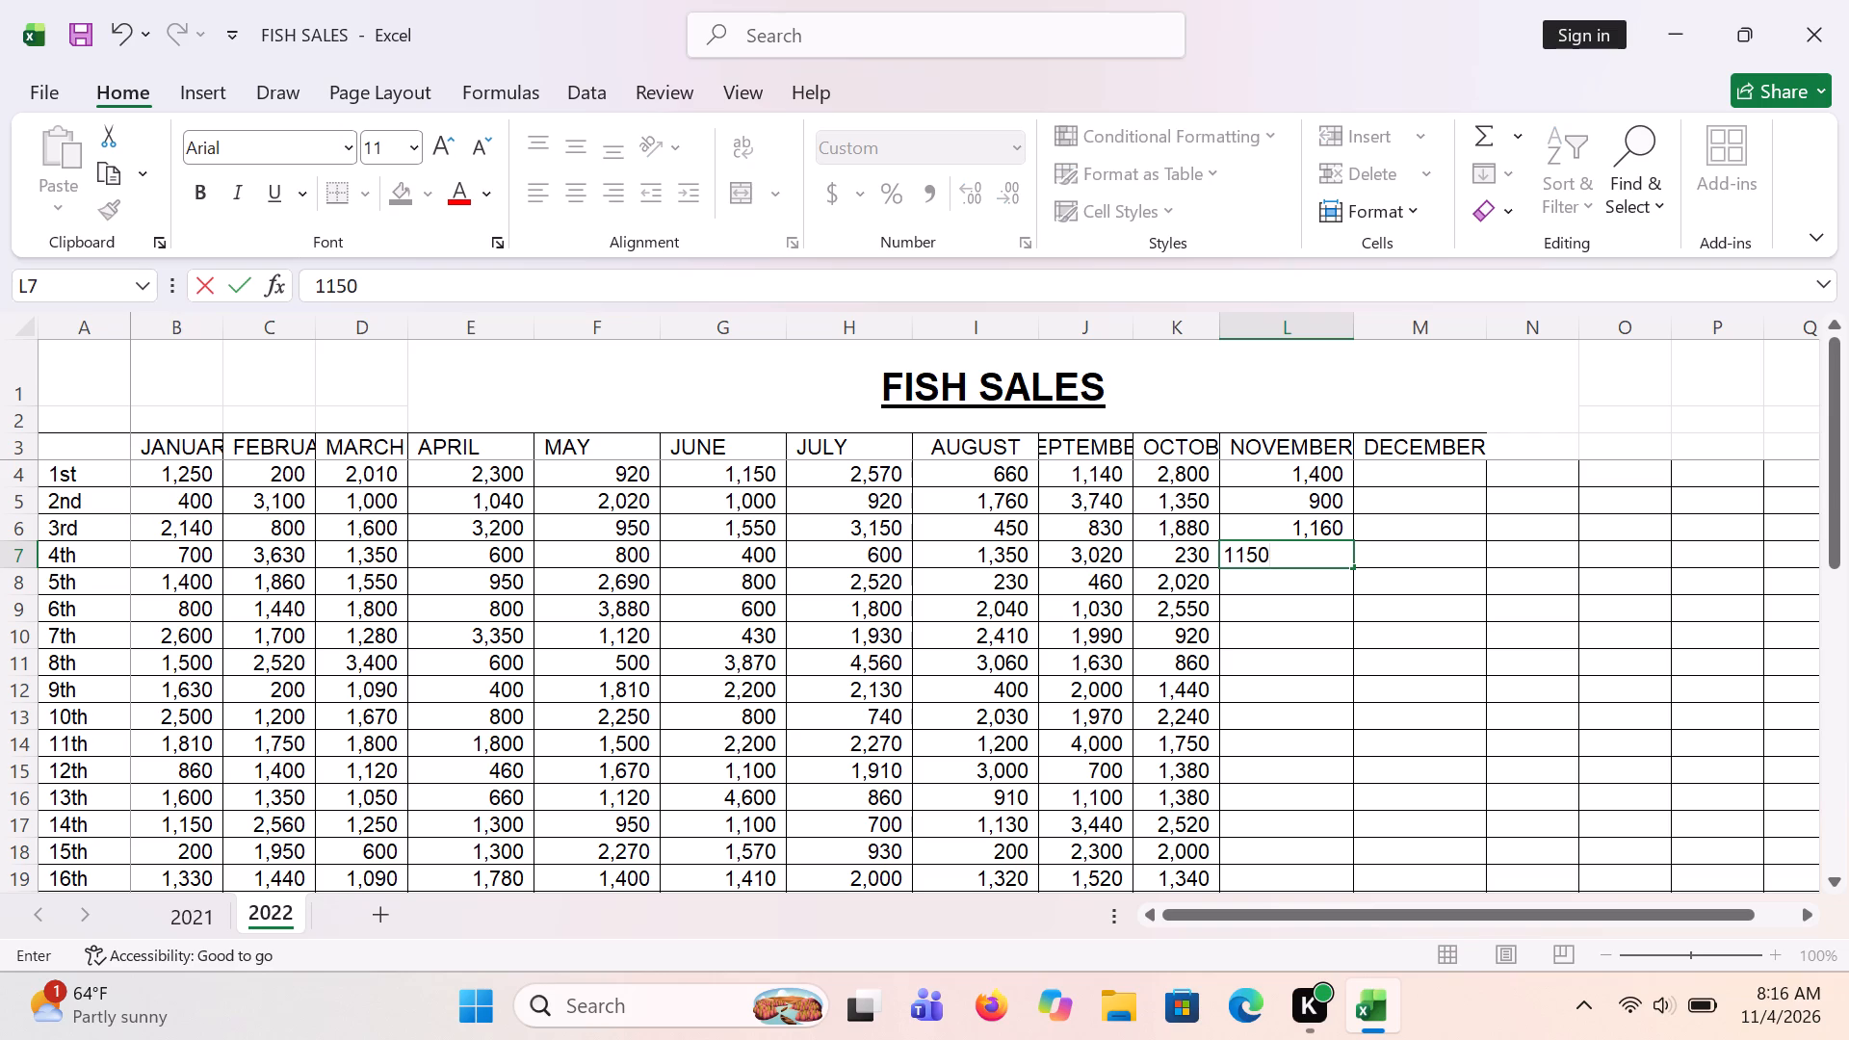
{"action": "key", "text": "Return"}
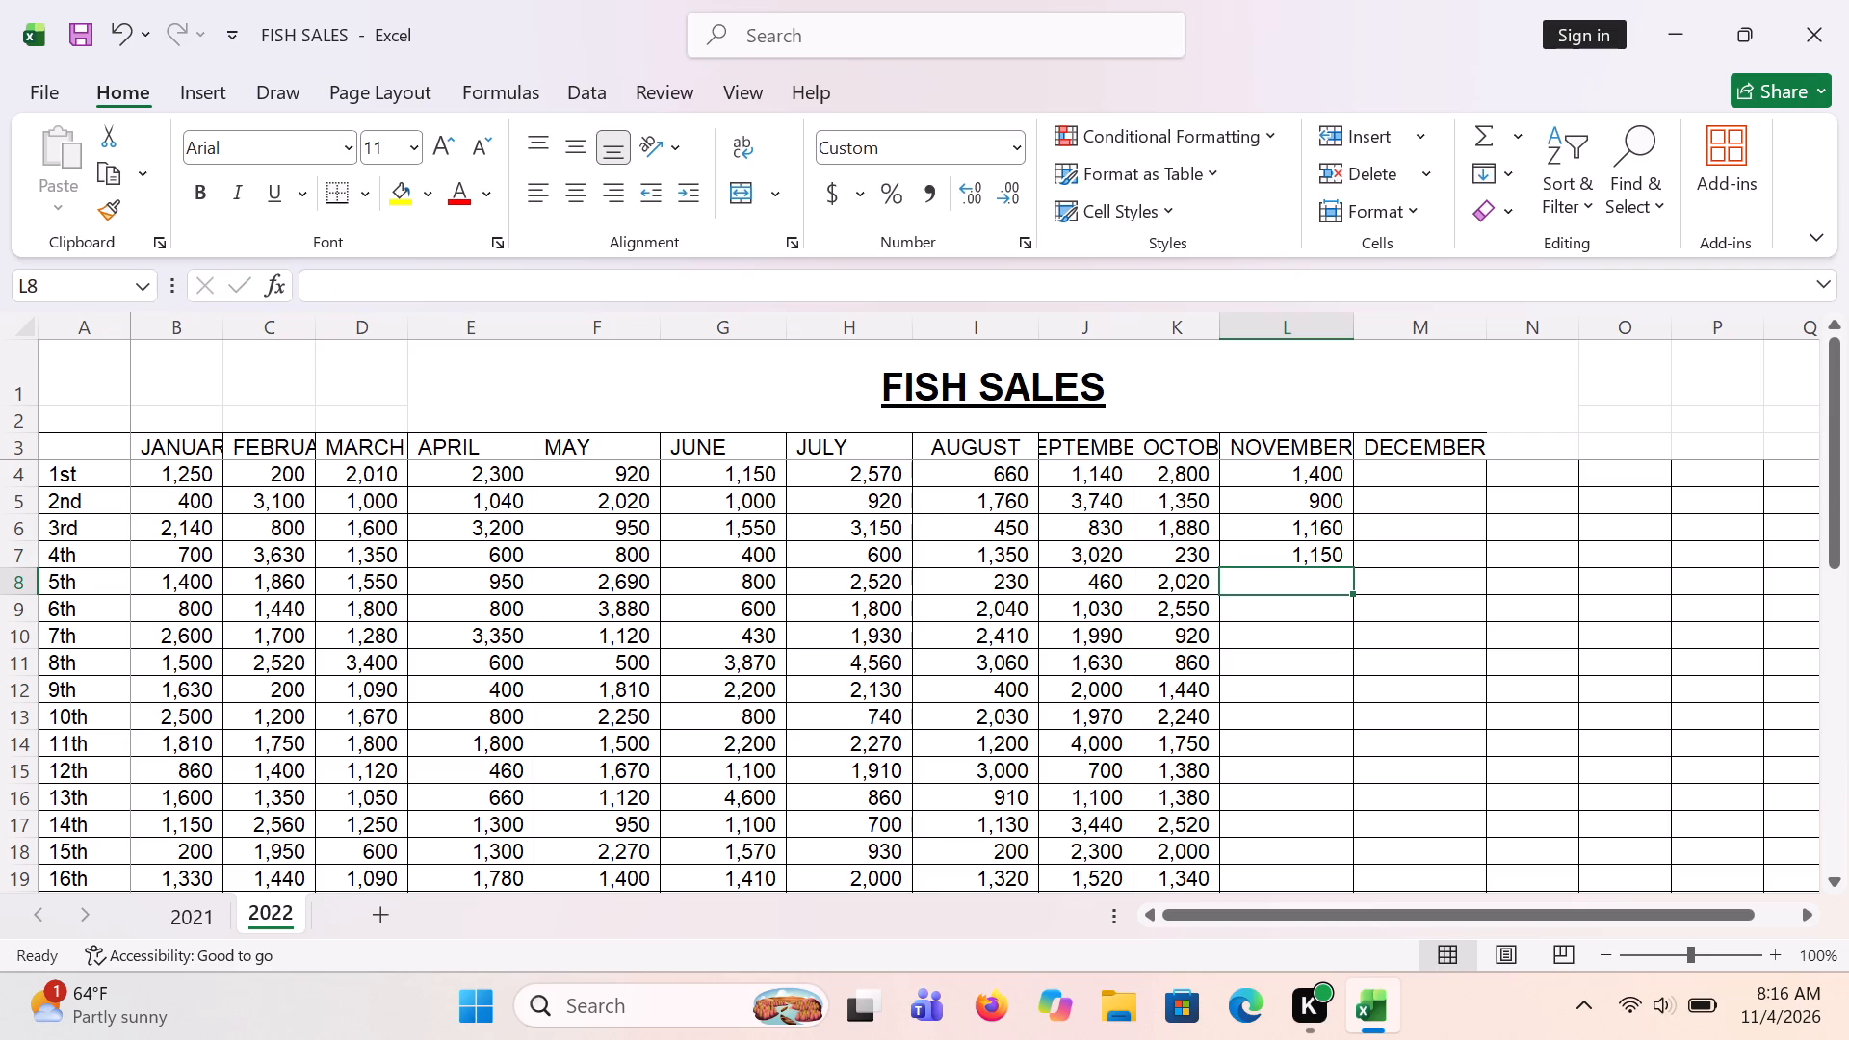
{"action": "type", "text": "46"}
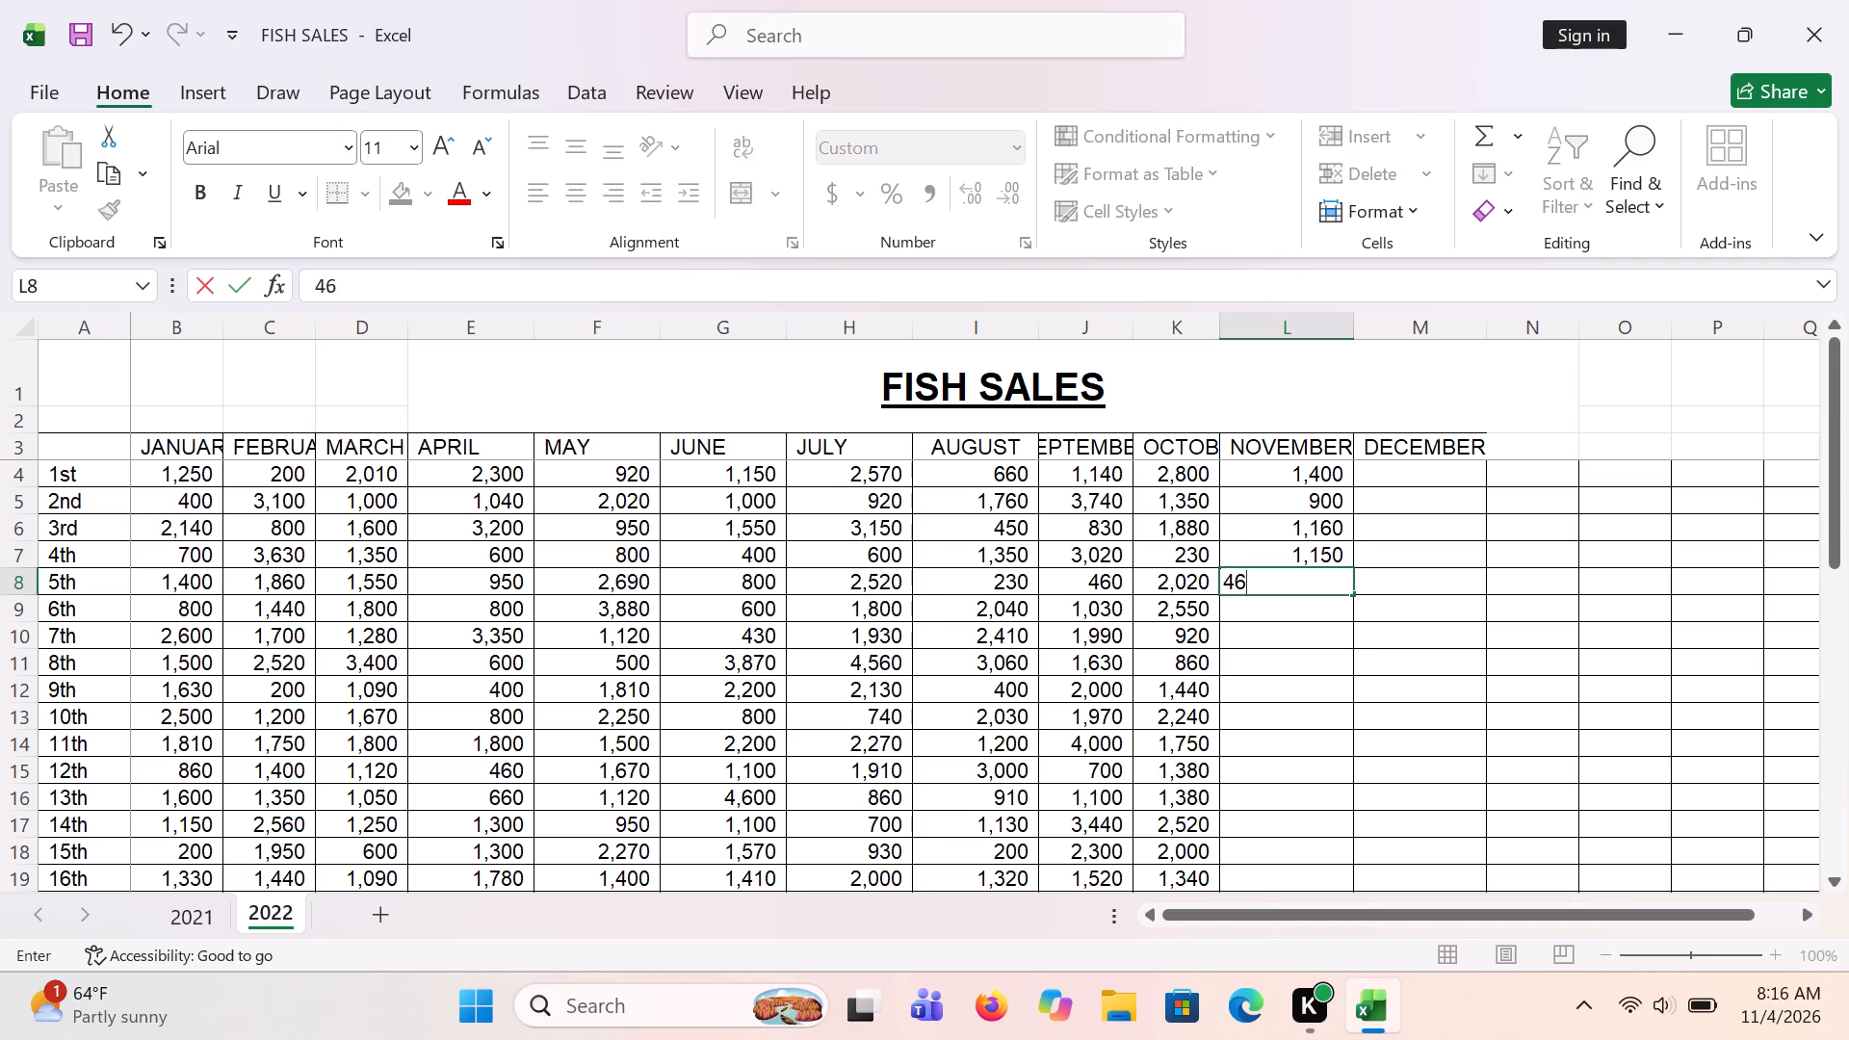
{"action": "key", "text": "0"}
{"action": "key", "text": "Return"}
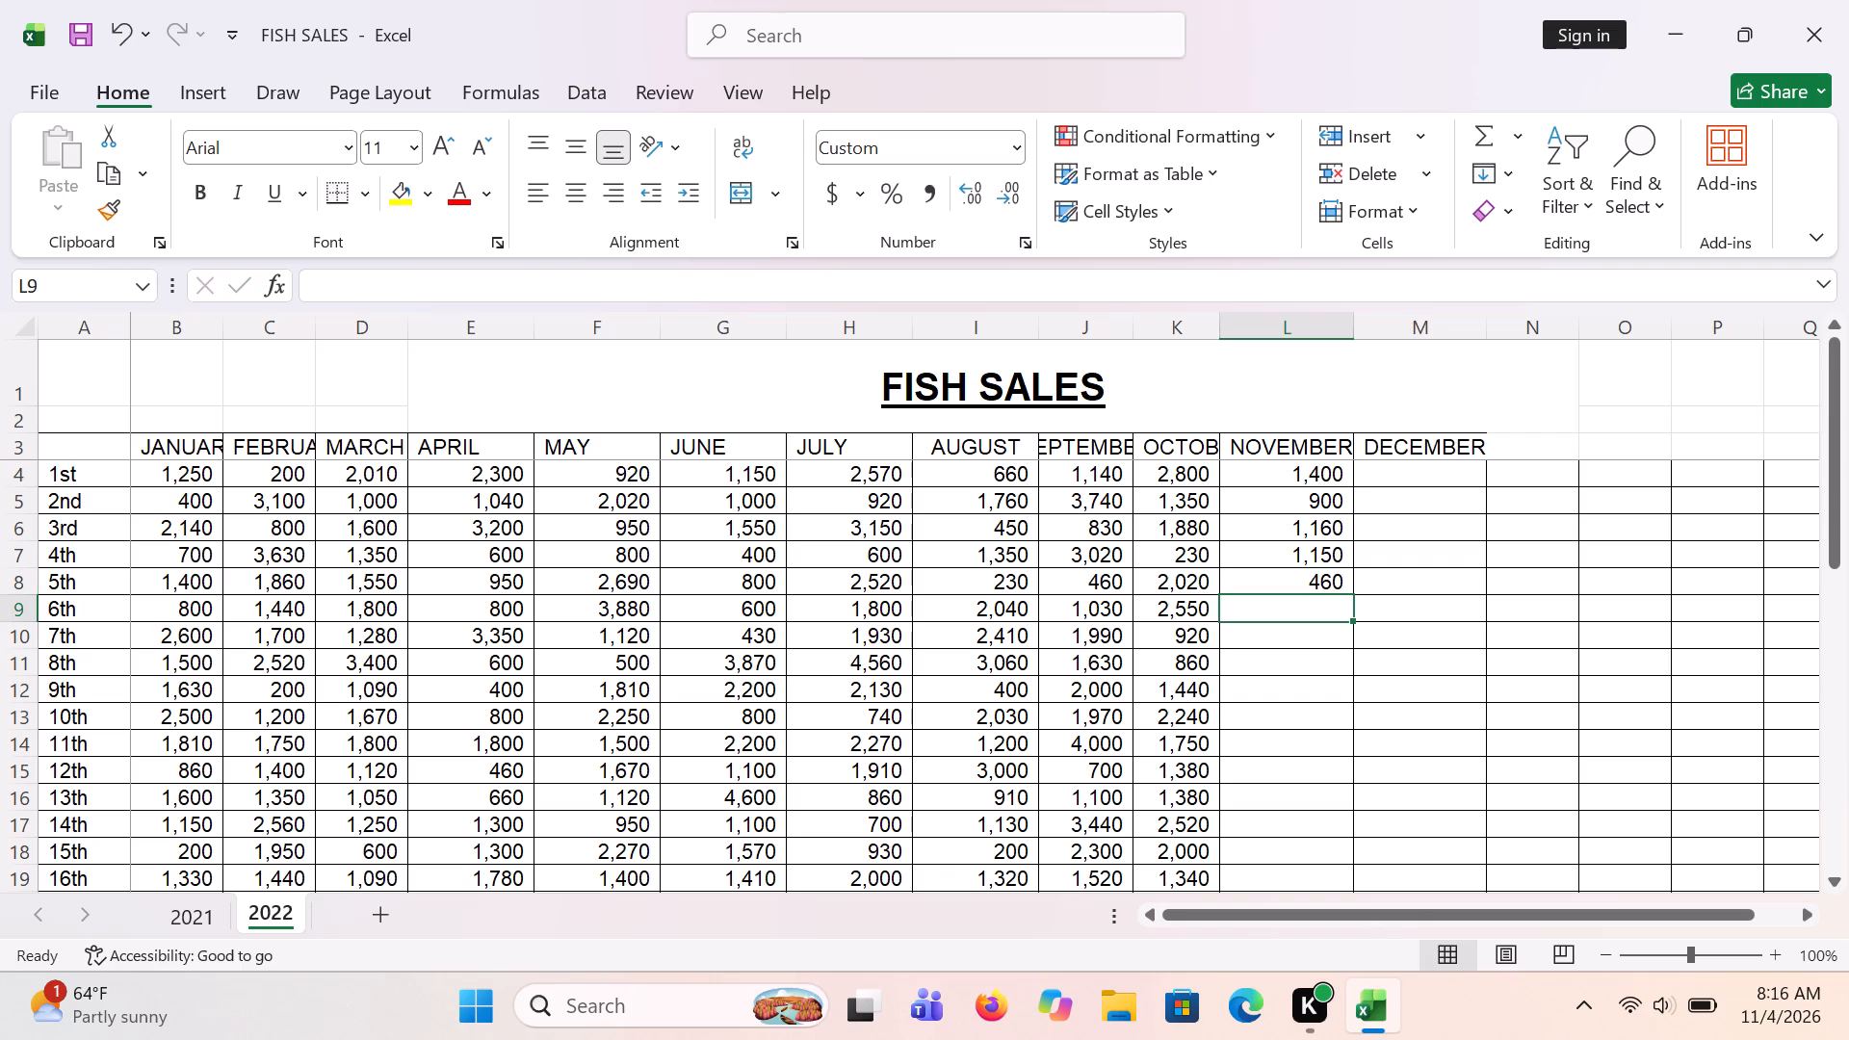
Enter the November sales for the 6th through 8th as 1600, 2520 and 920.
{"action": "key", "text": "1"}
{"action": "key", "text": "6"}
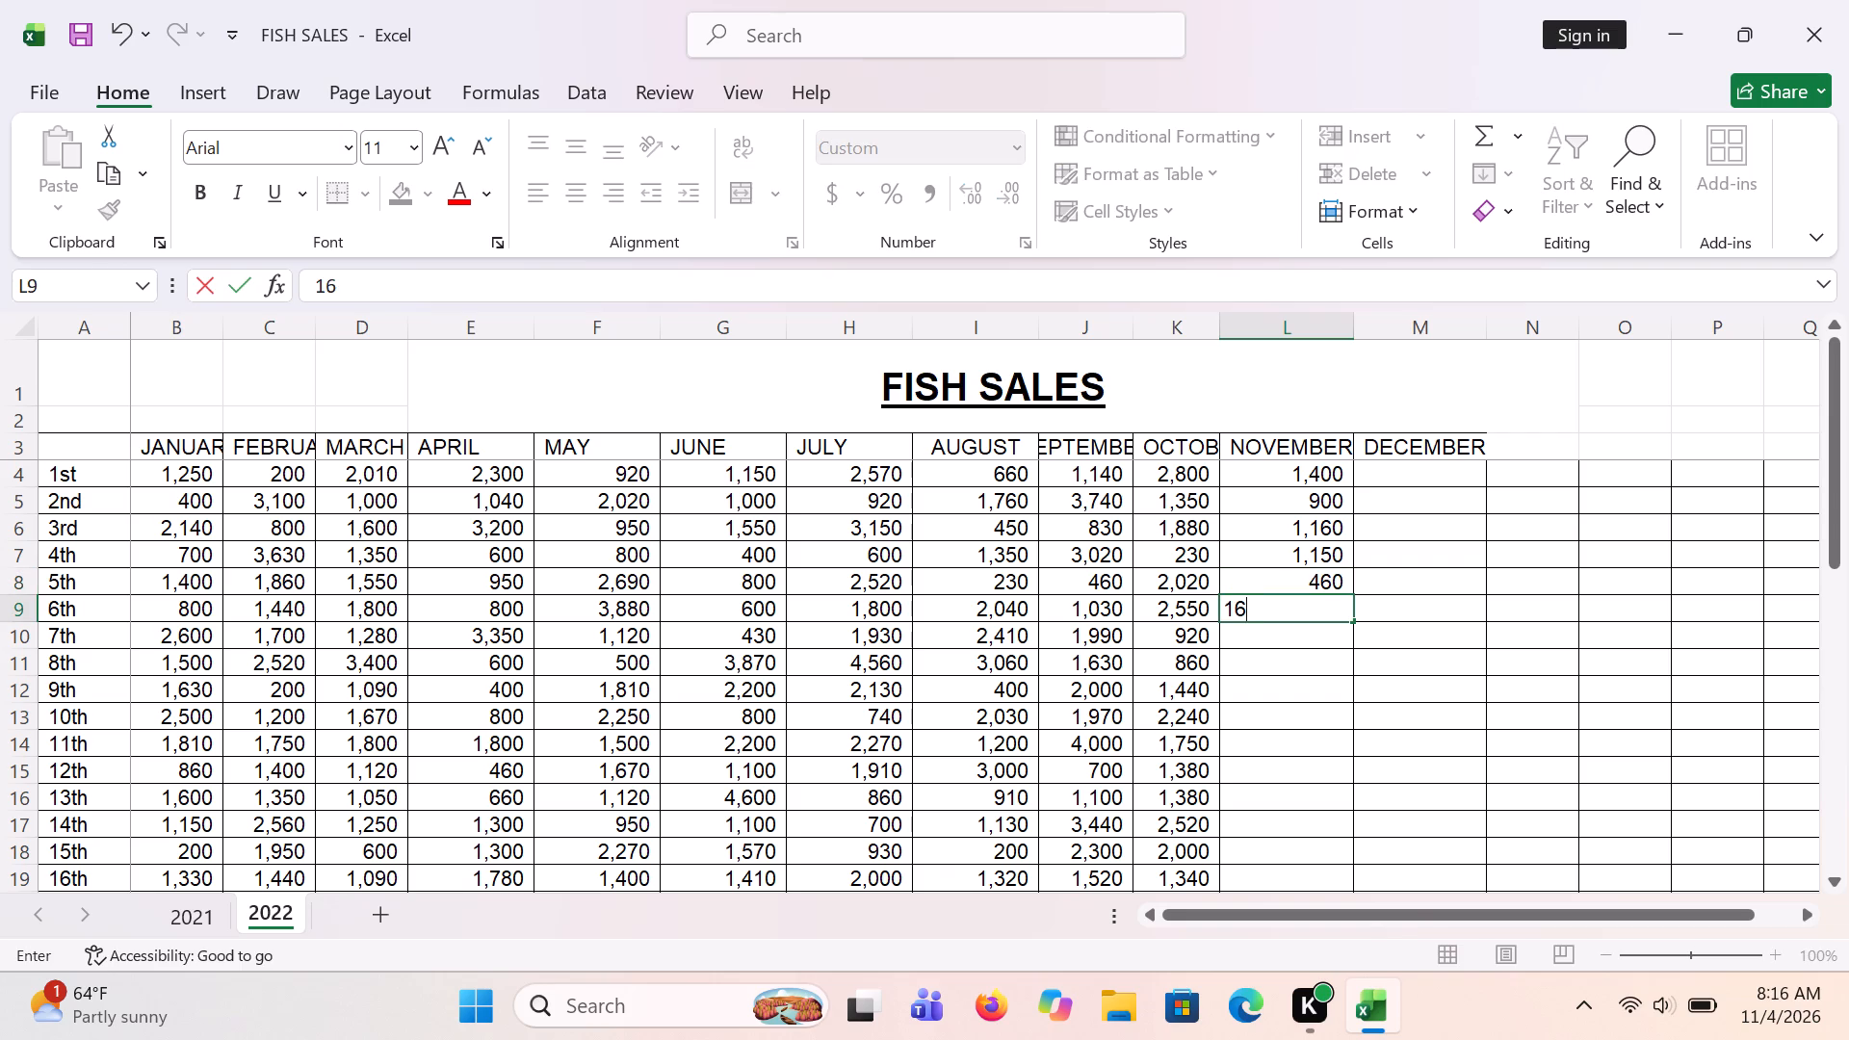
{"action": "type", "text": "00"}
{"action": "key", "text": "Return"}
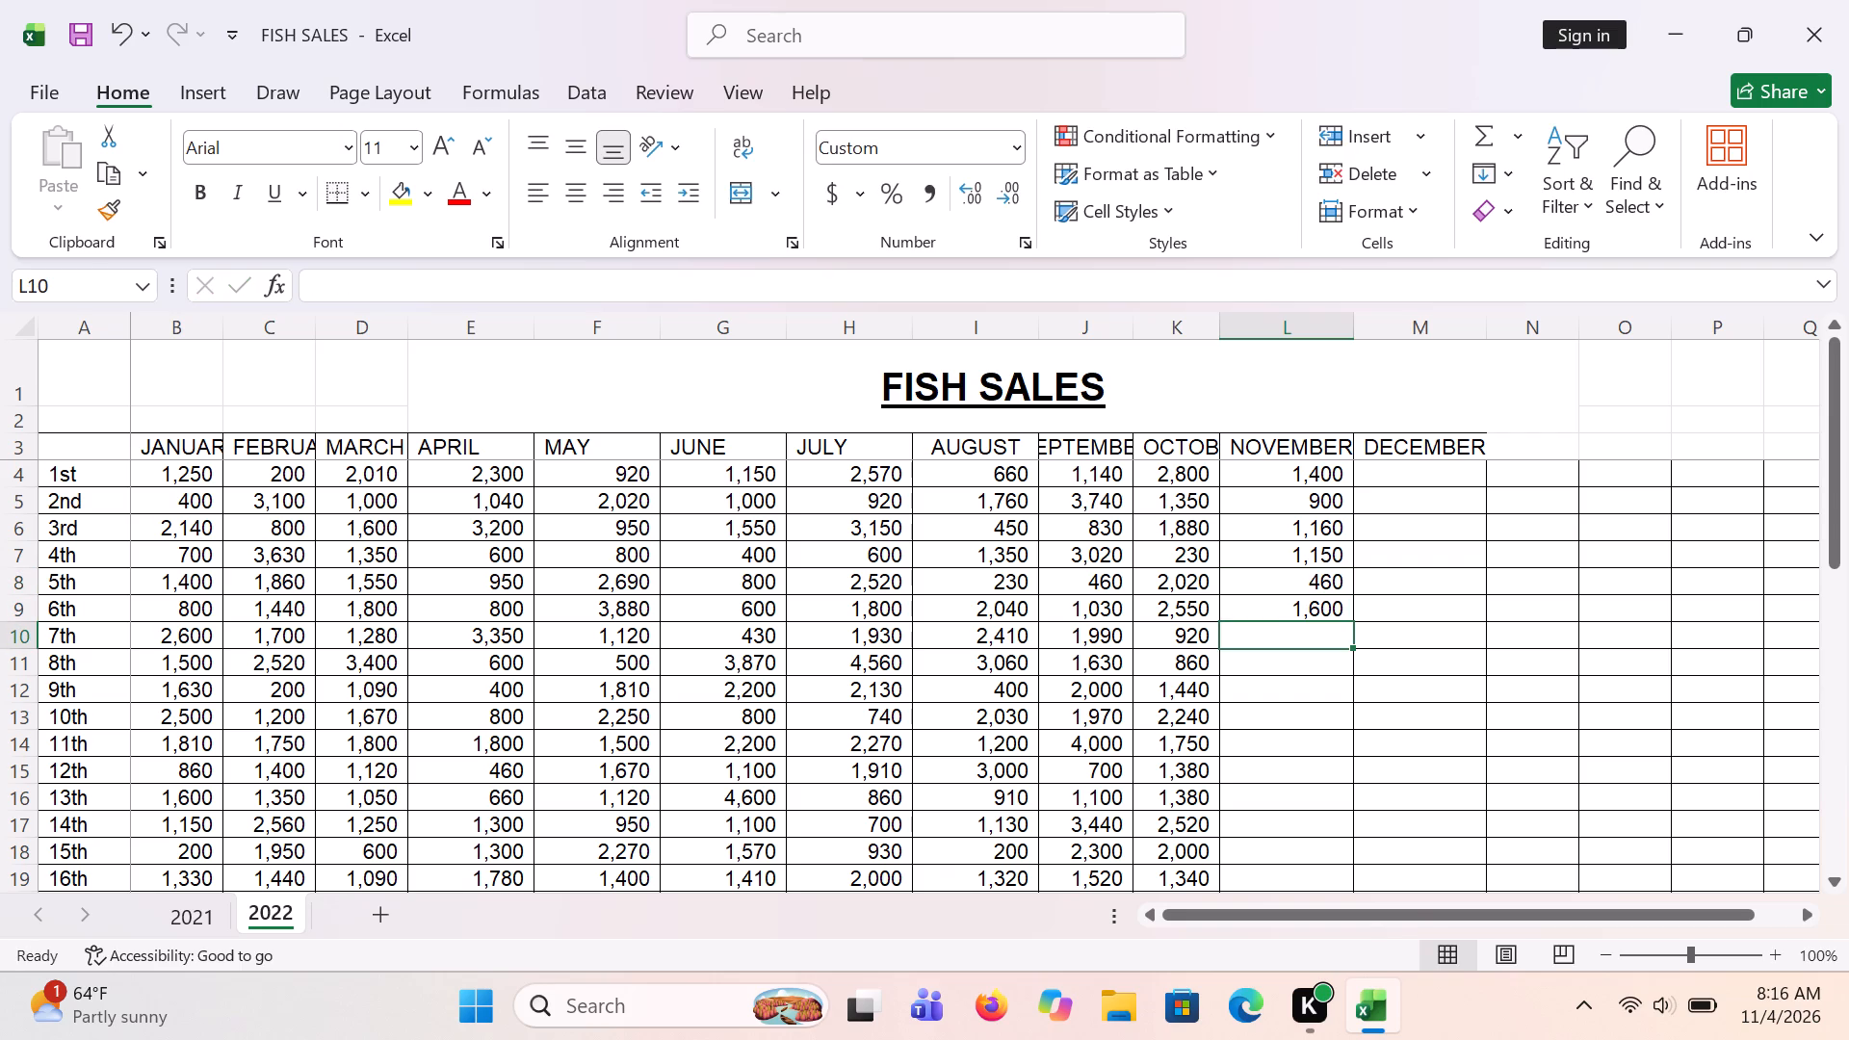
{"action": "key", "text": "2"}
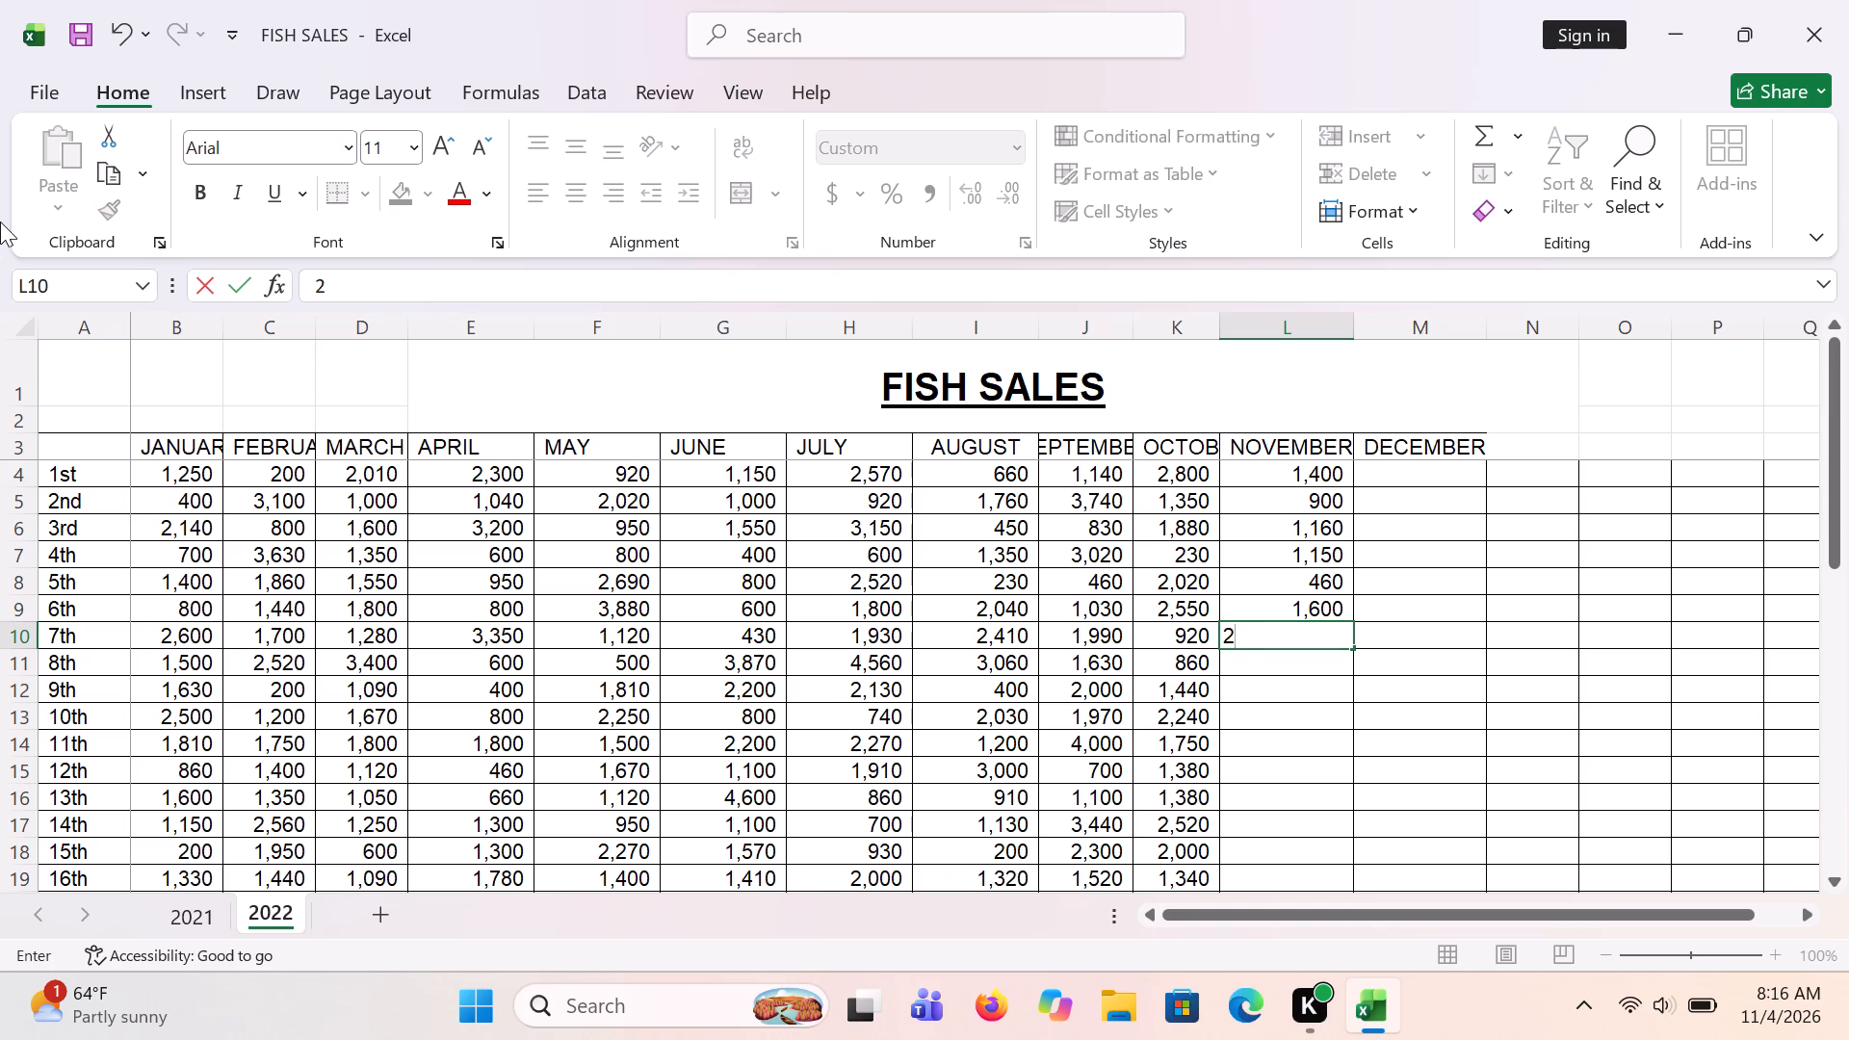
{"action": "type", "text": "52"}
{"action": "key", "text": "0"}
{"action": "key", "text": "Return"}
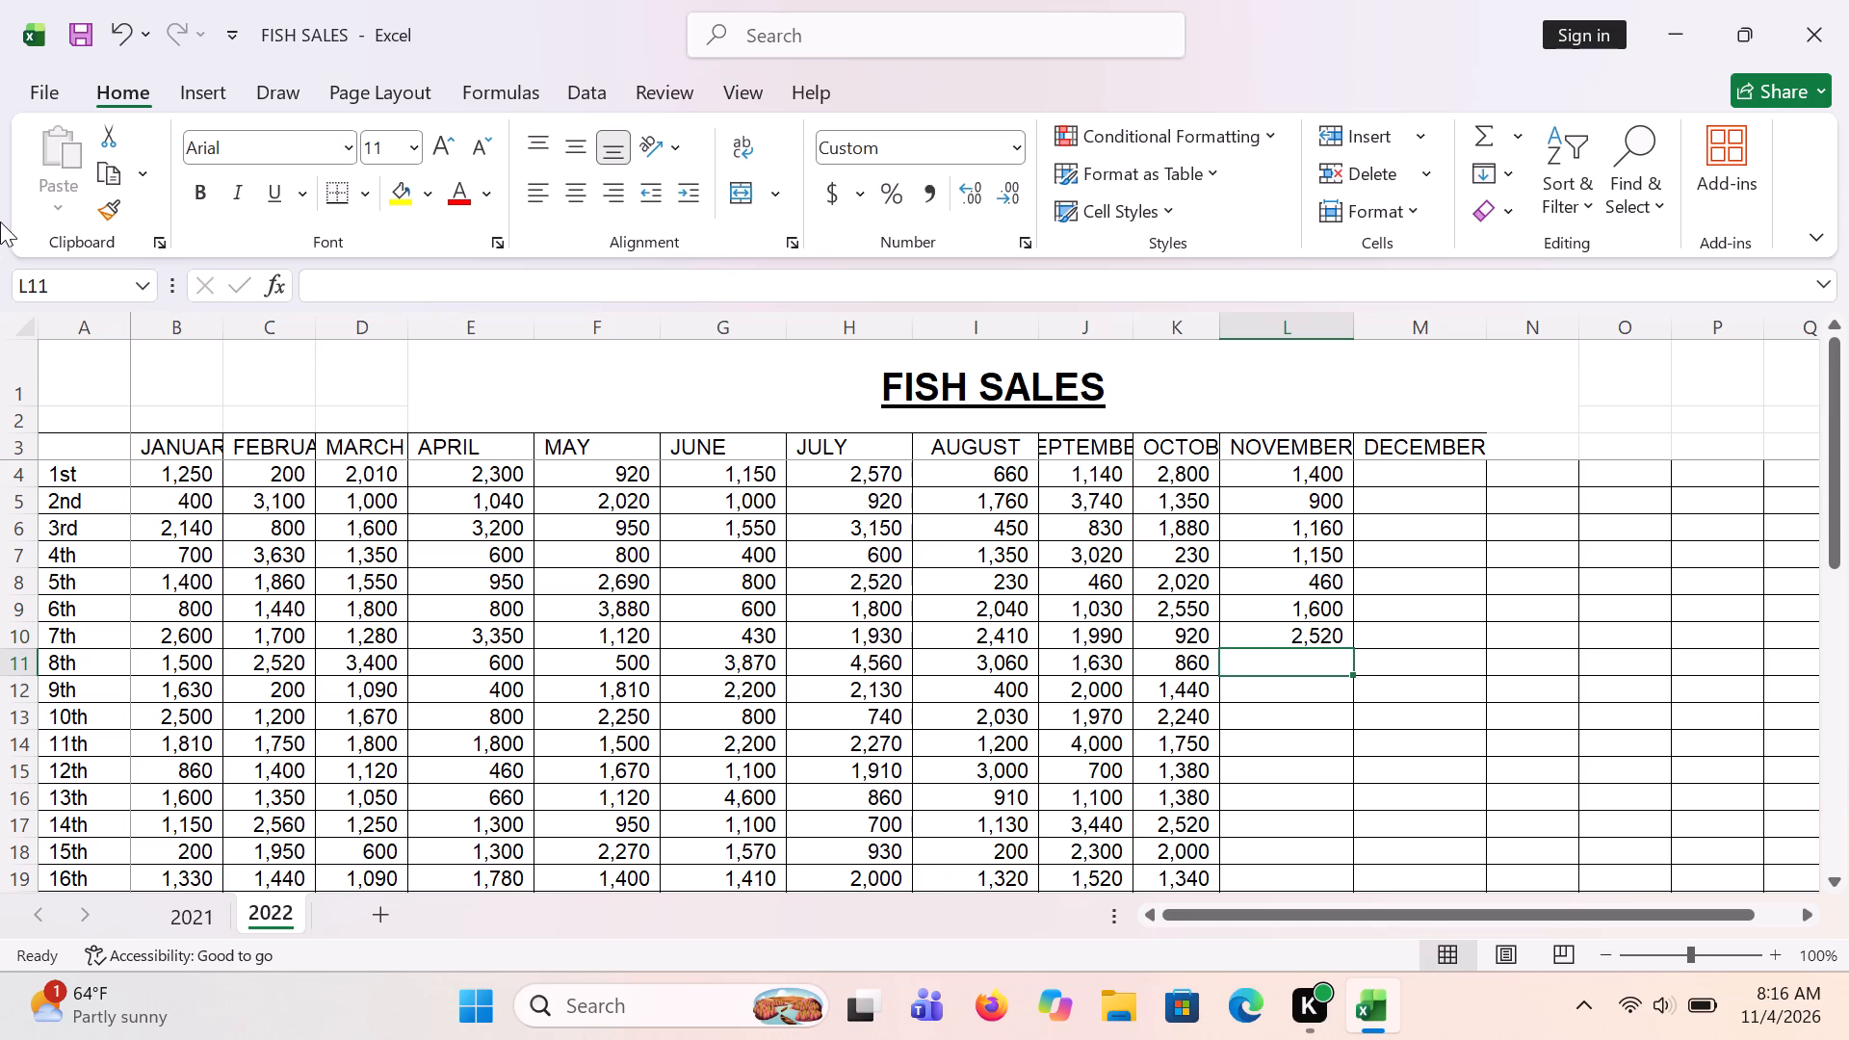
{"action": "type", "text": "92"}
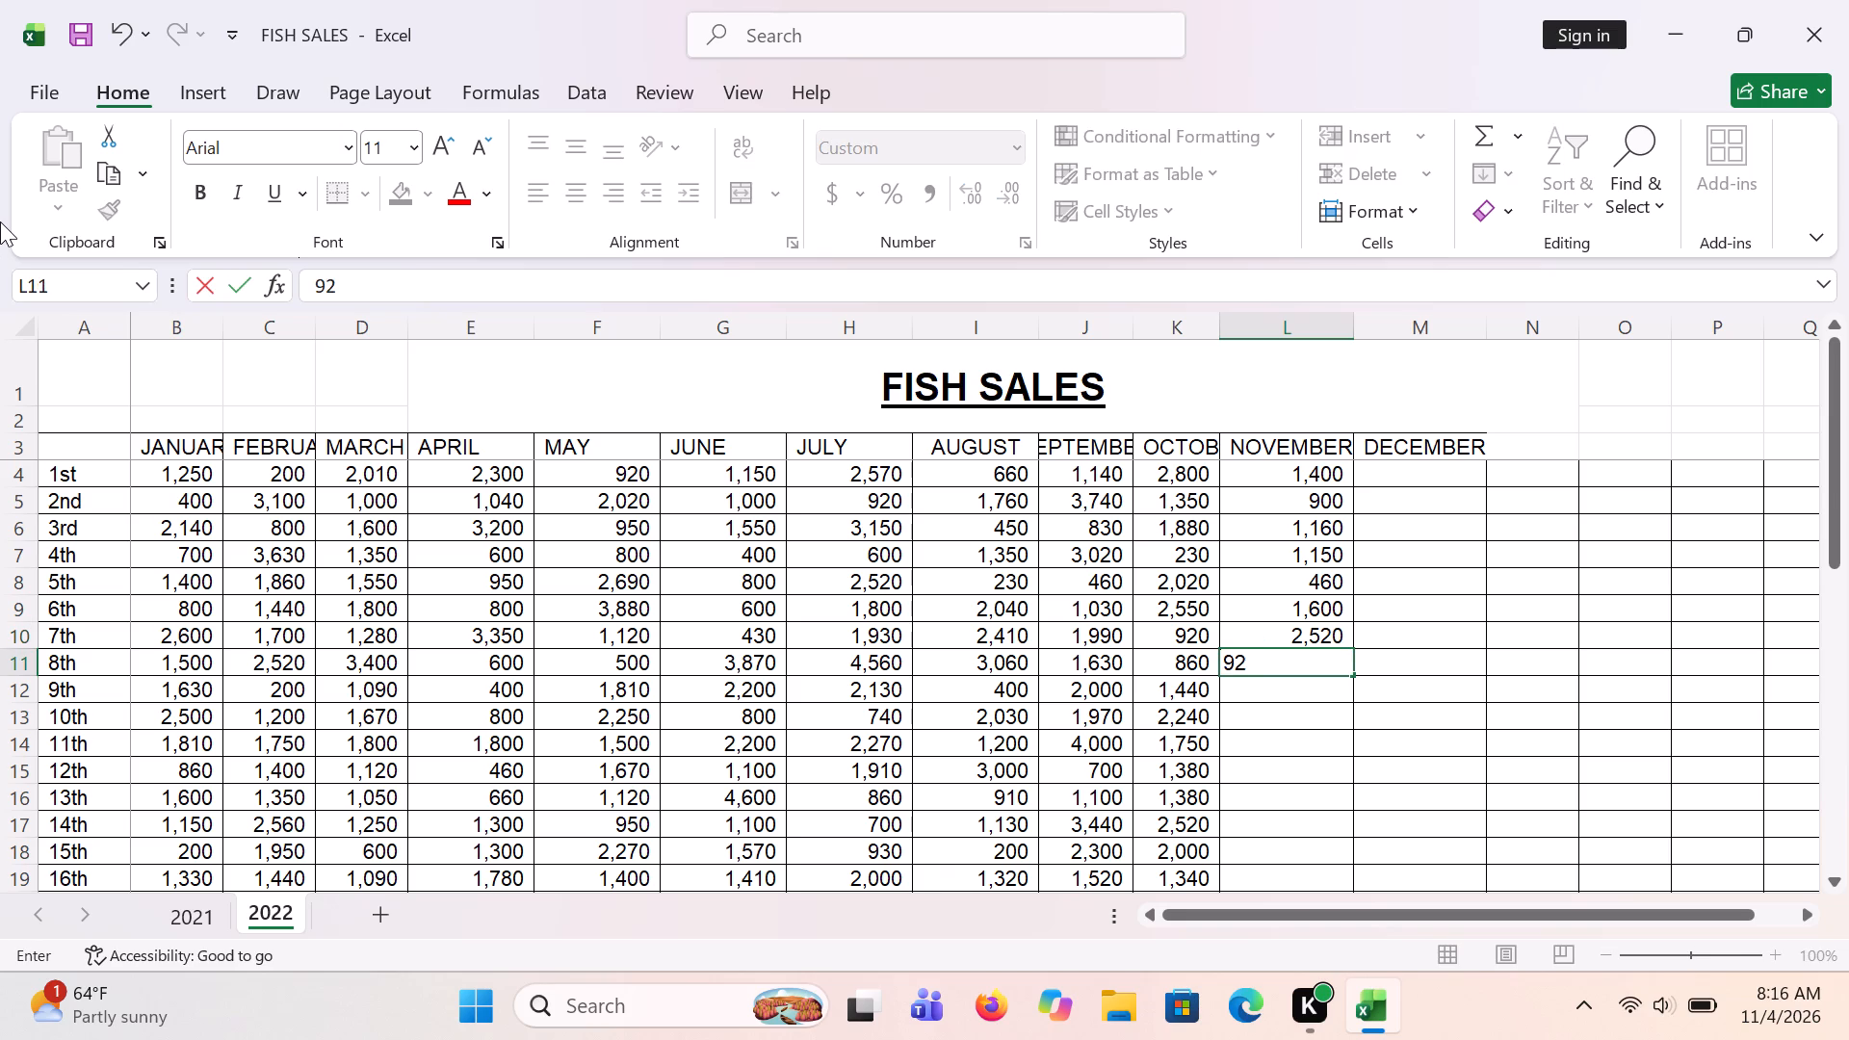
{"action": "key", "text": "0"}
{"action": "key", "text": "Return"}
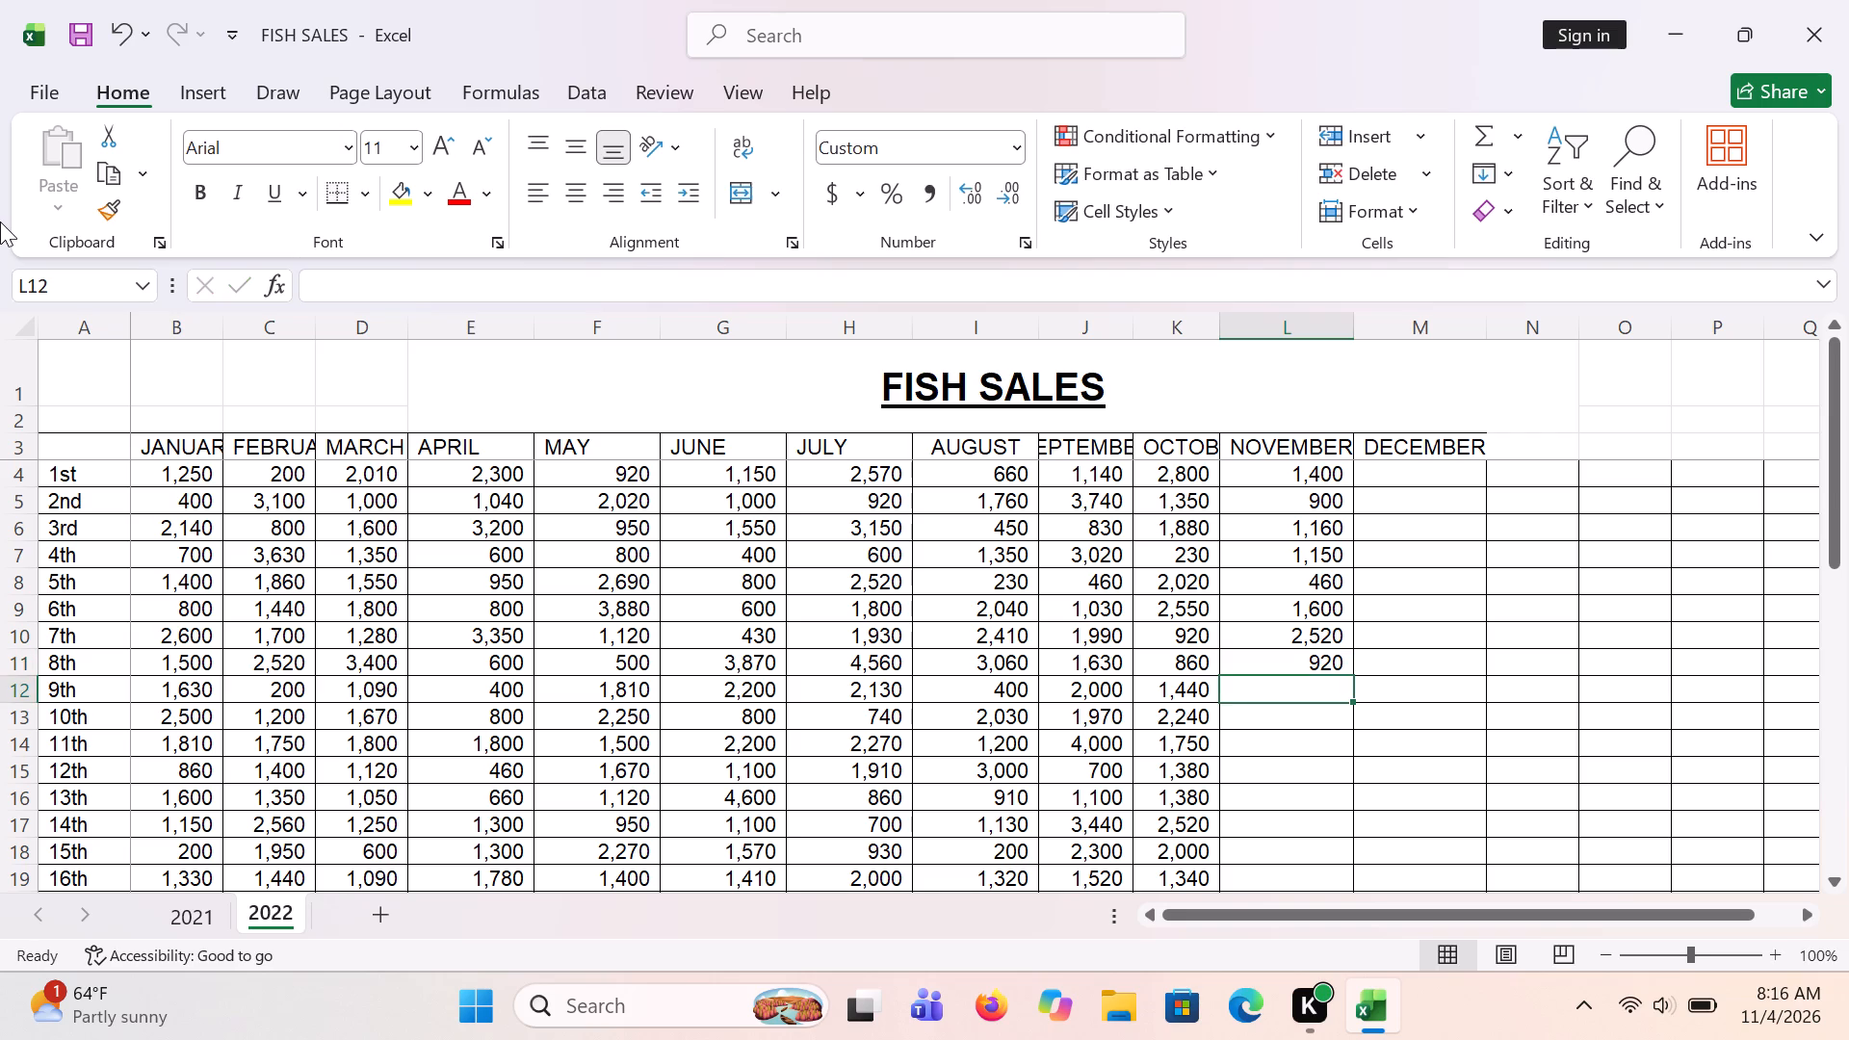
Enter the November sales for the 9th through 11th as 920, 460 and 1600.
{"action": "type", "text": "92"}
{"action": "key", "text": "0"}
{"action": "key", "text": "Return"}
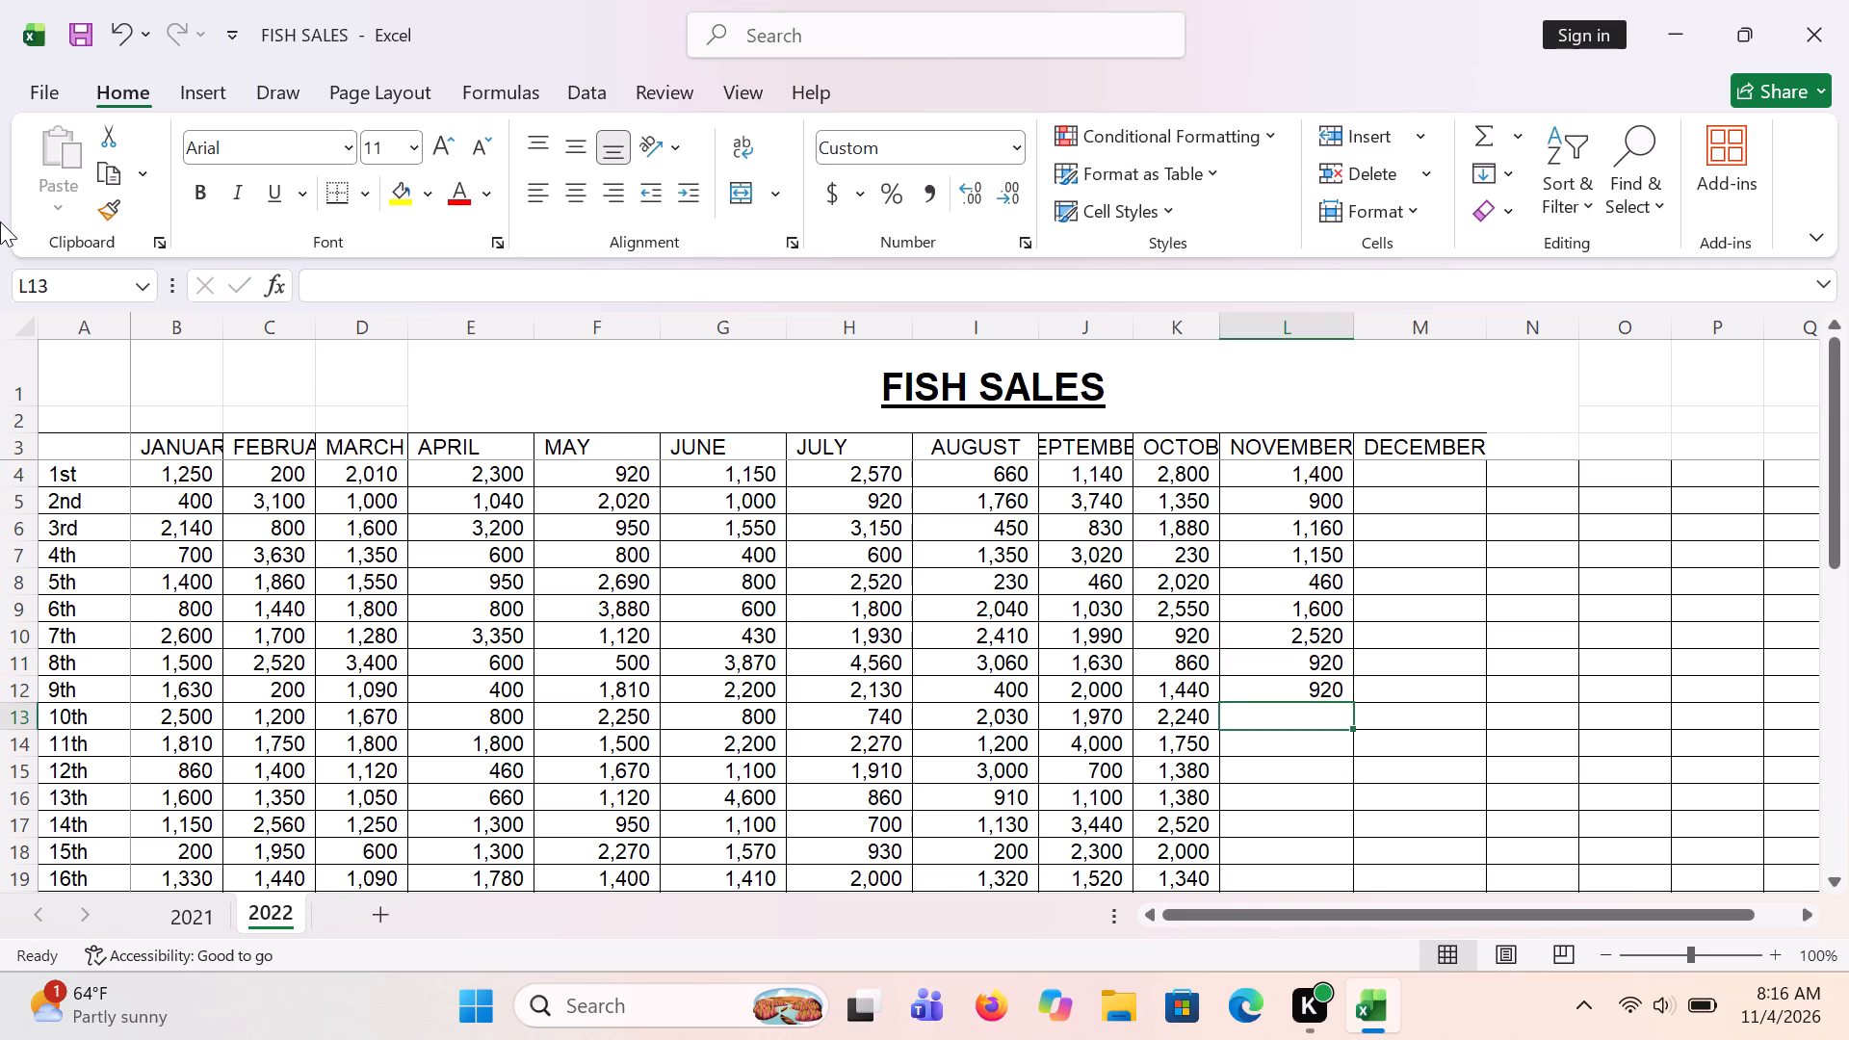
{"action": "type", "text": "46"}
{"action": "key", "text": "0"}
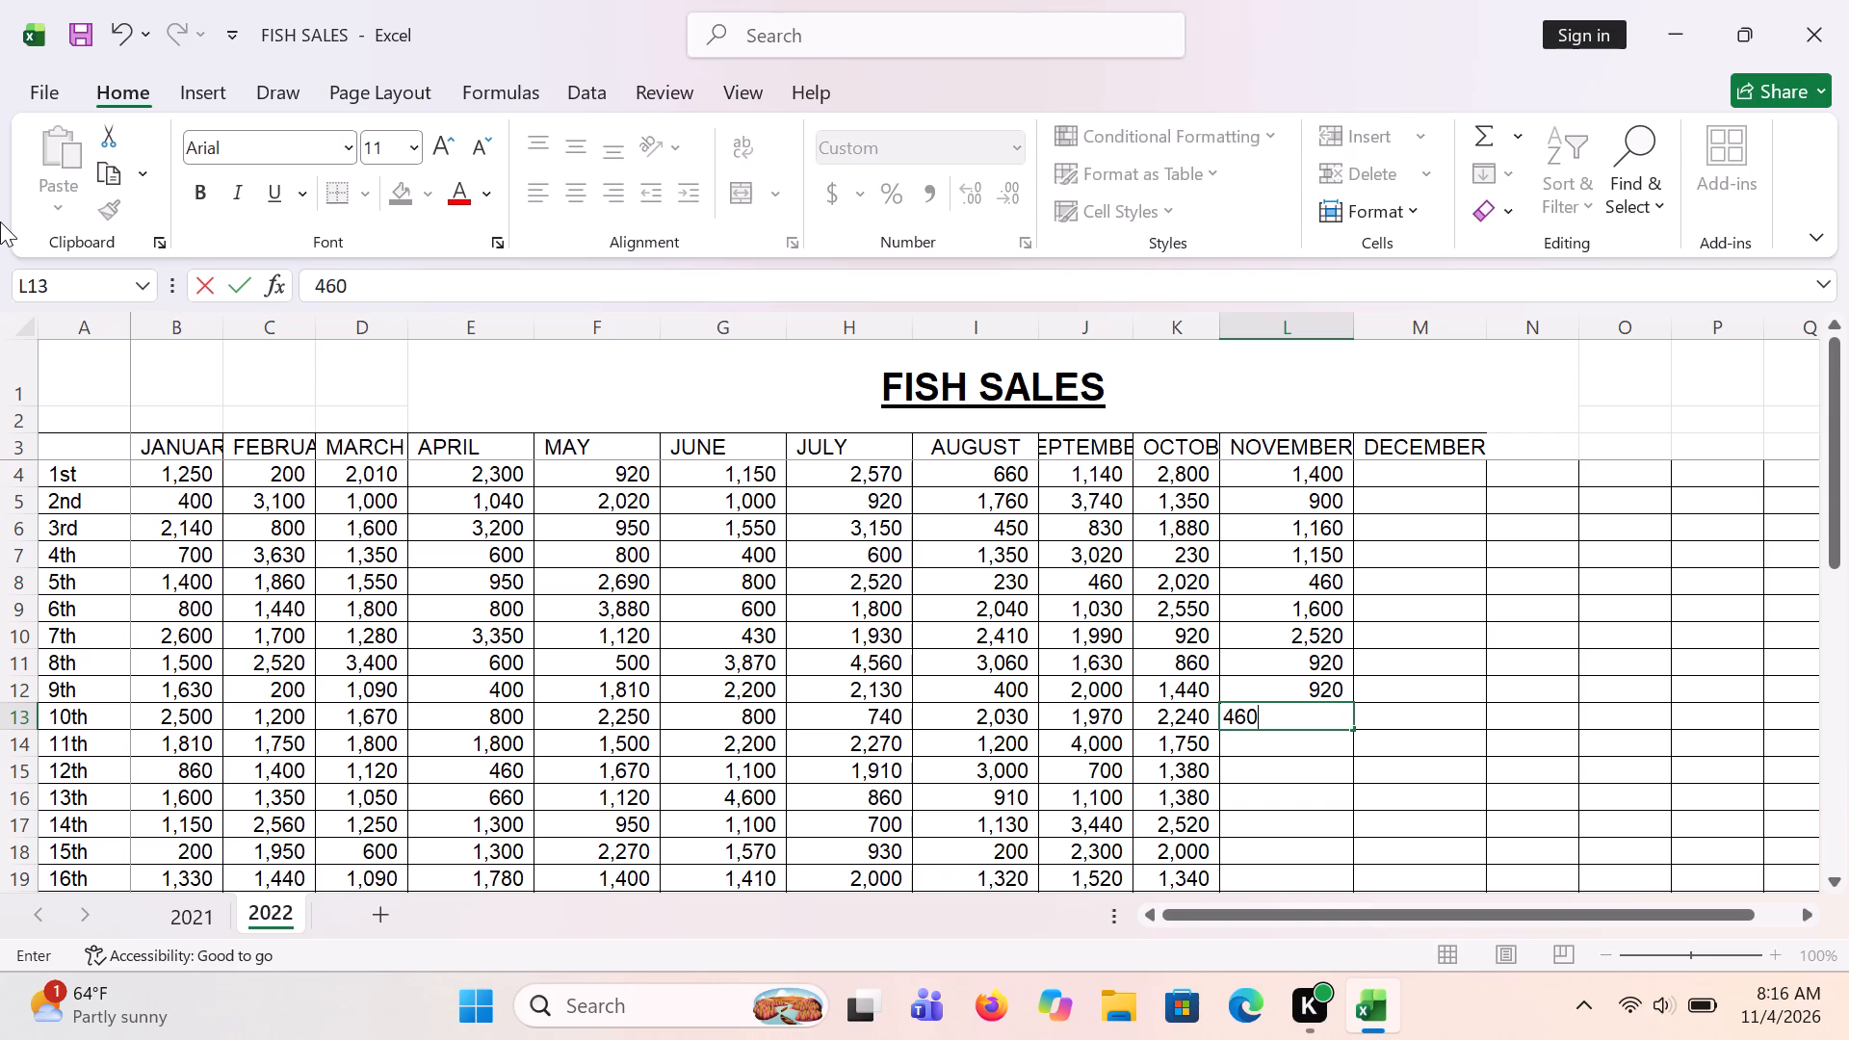
{"action": "key", "text": "Return"}
{"action": "type", "text": "16"}
{"action": "type", "text": "00"}
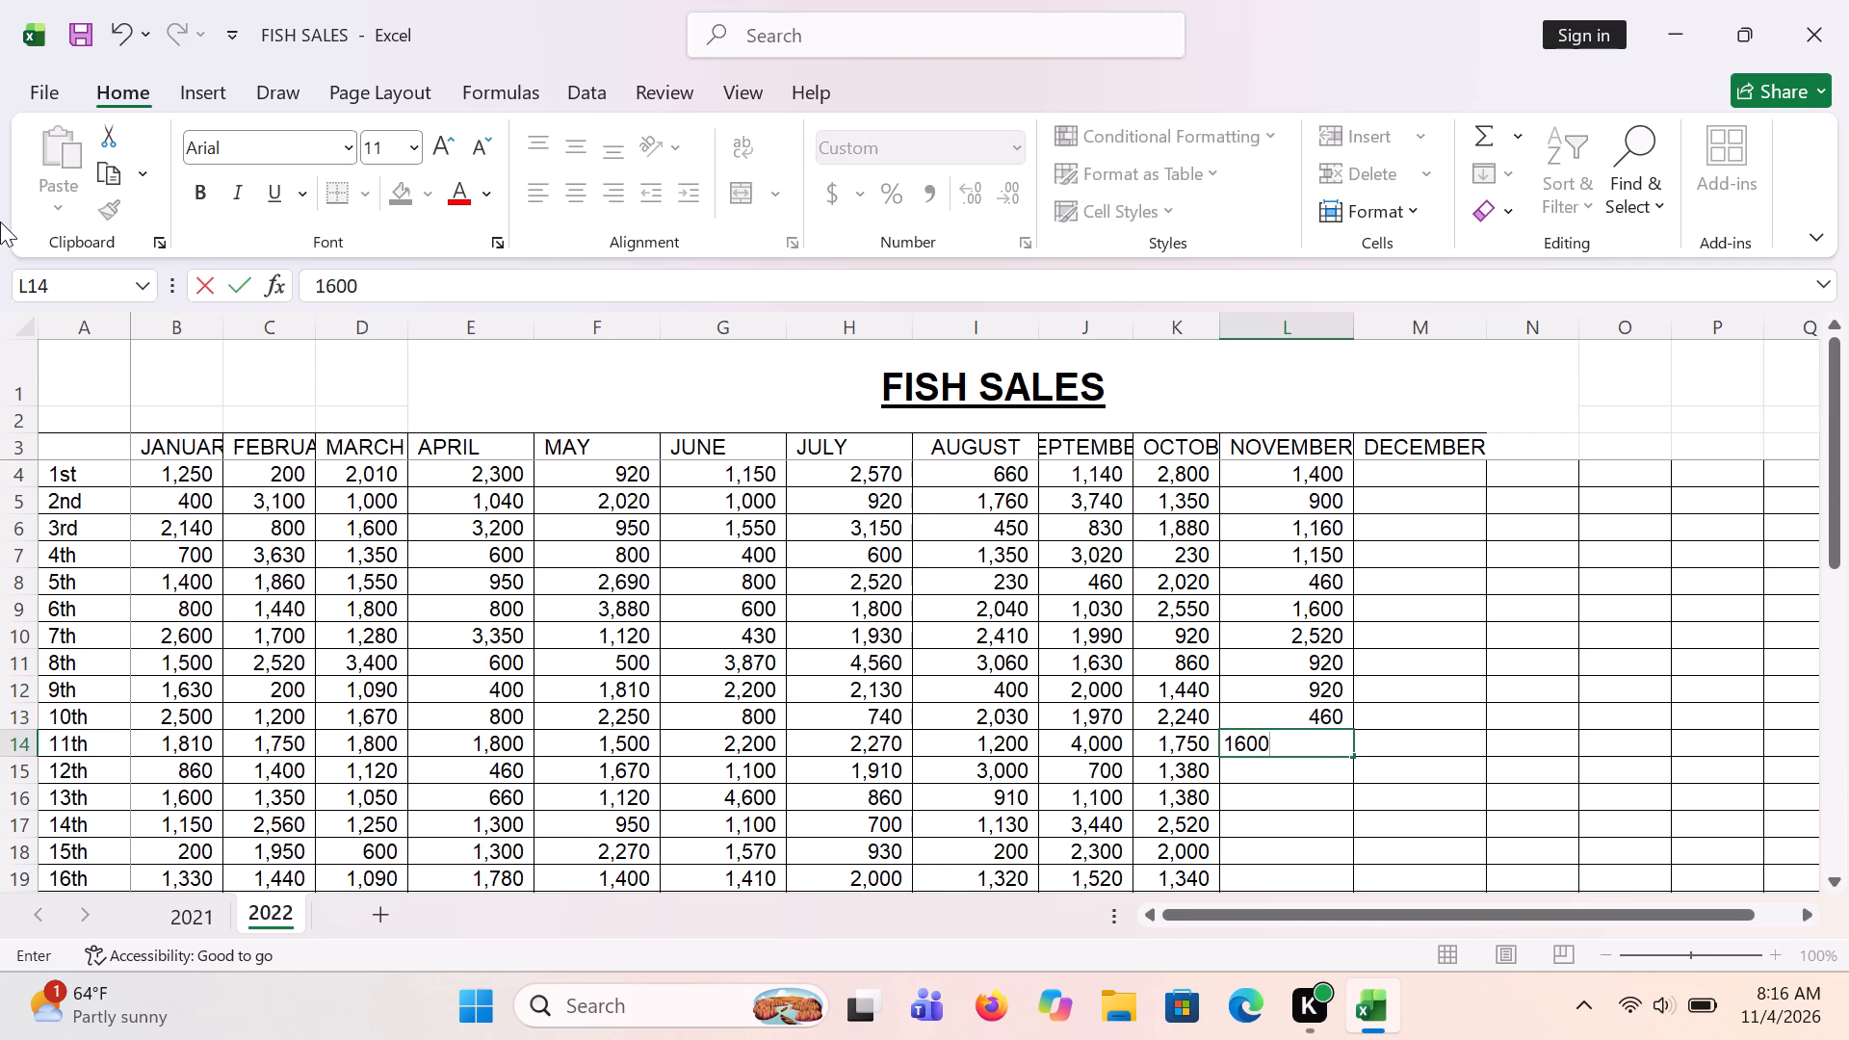
{"action": "key", "text": "Return"}
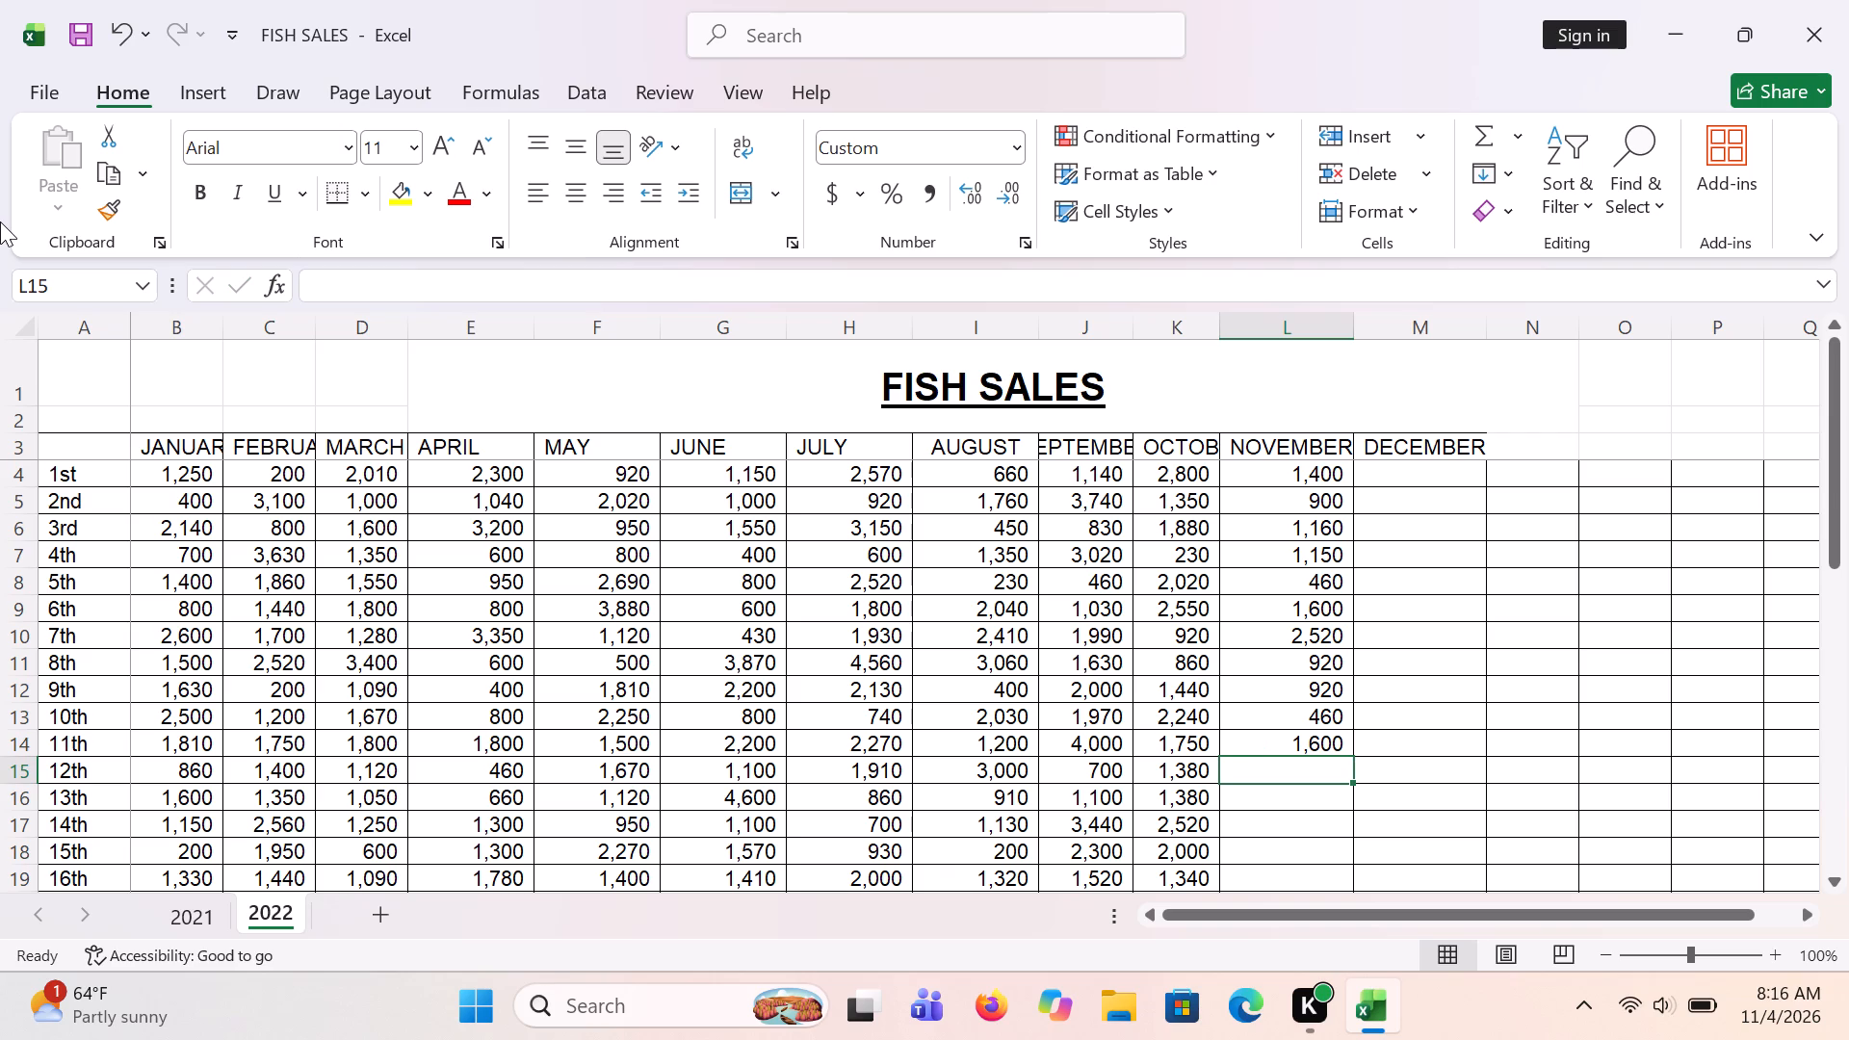
Enter the November sales for the 12th through 14th as 630, 2180 and 1970.
{"action": "type", "text": "630"}
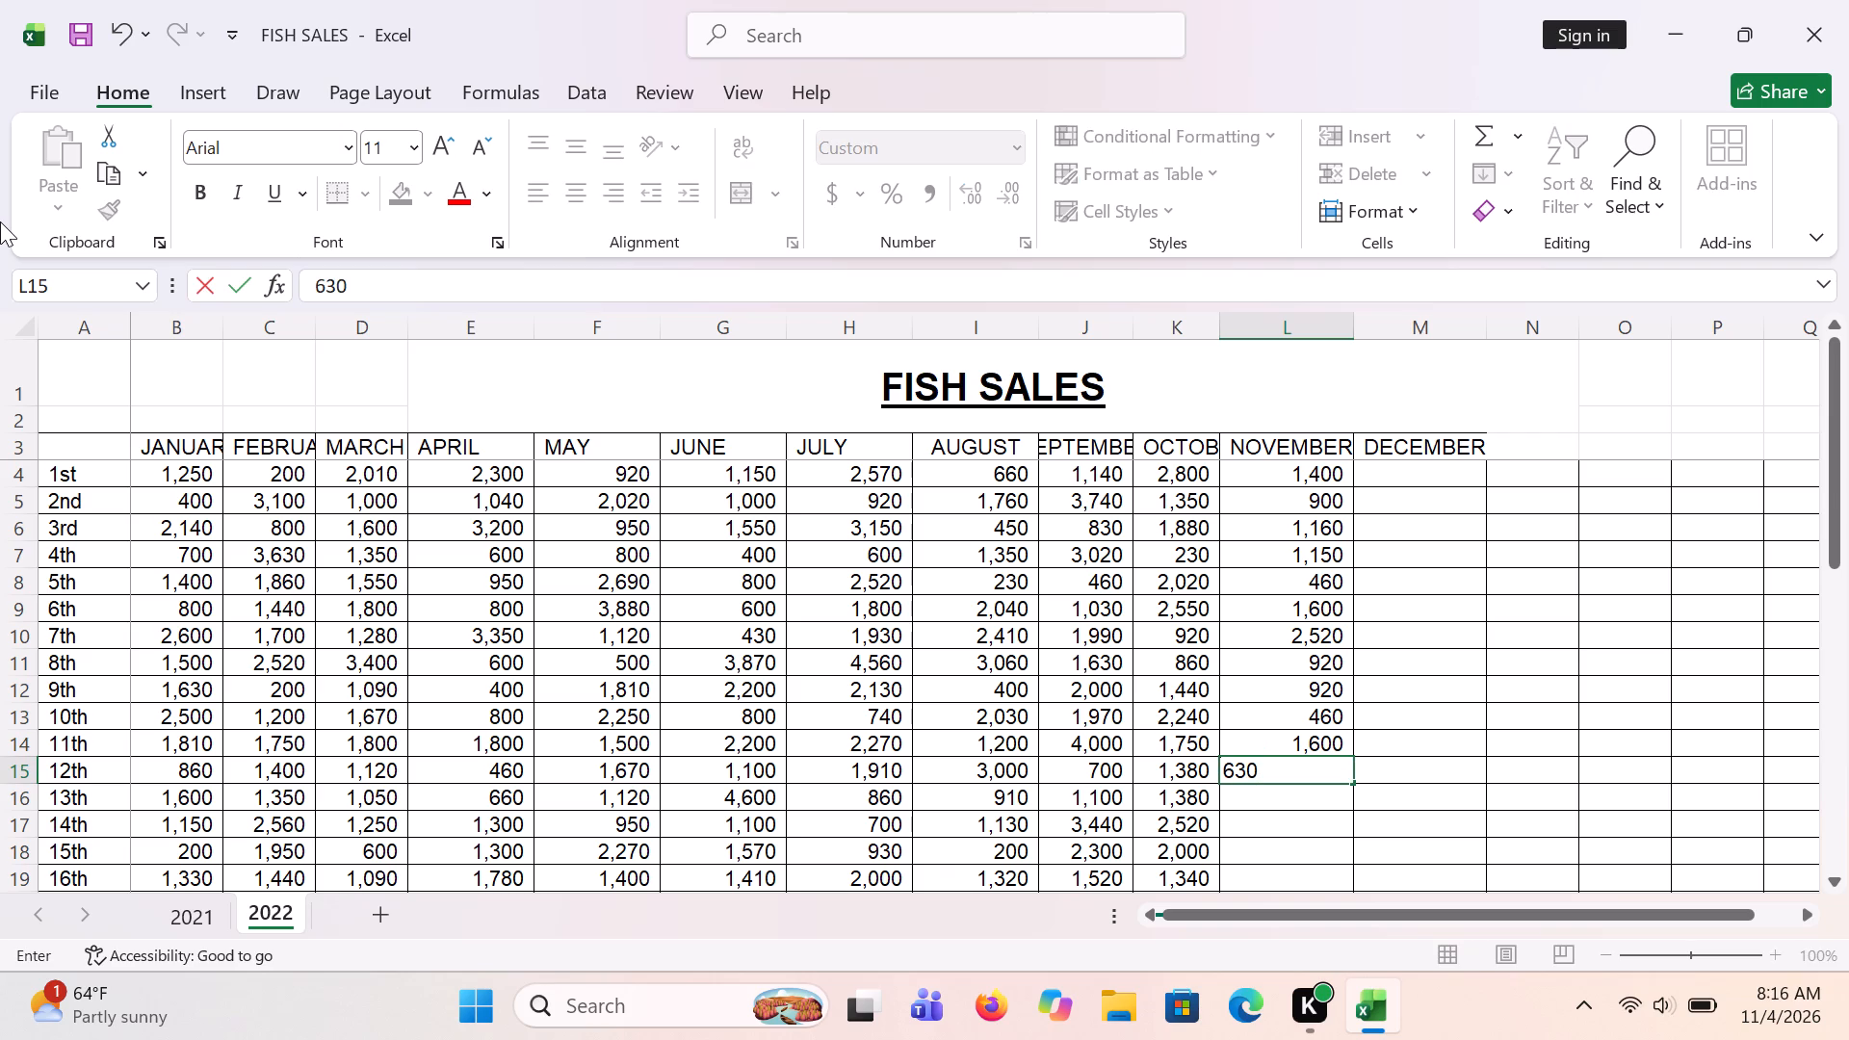
{"action": "key", "text": "Return"}
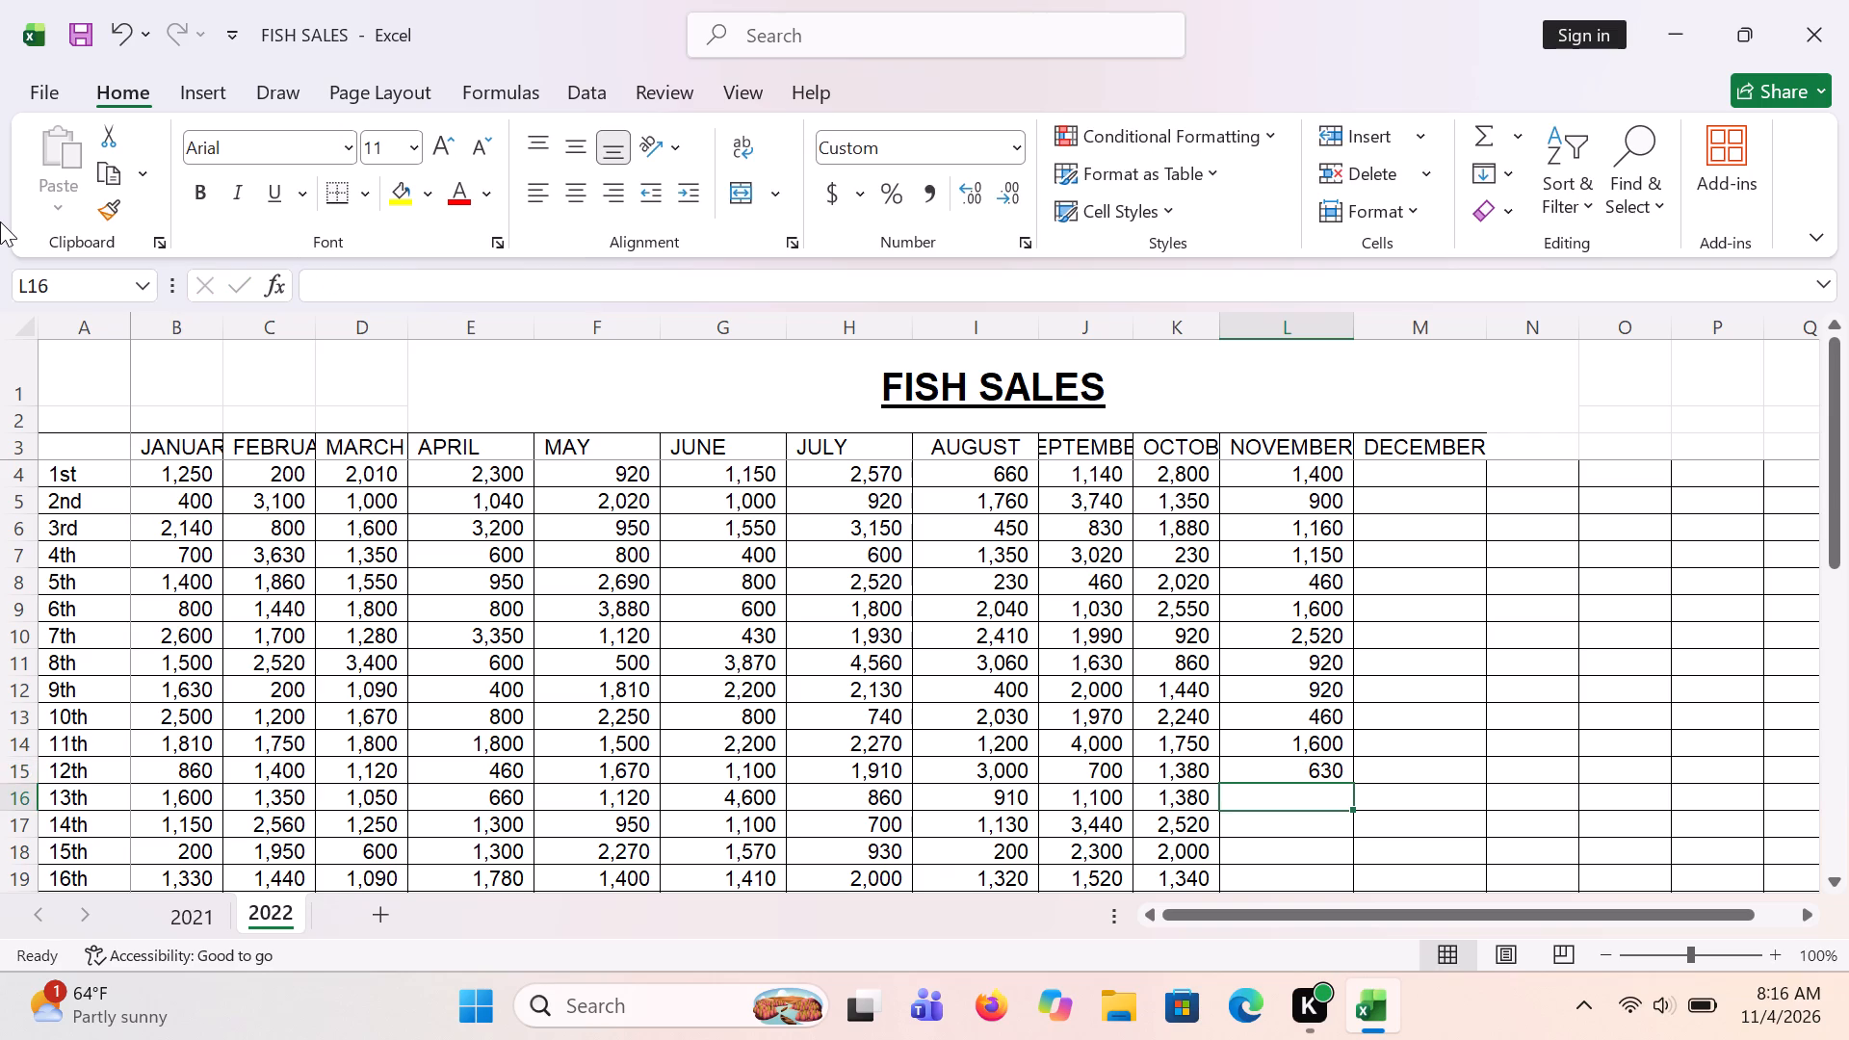
{"action": "type", "text": "21"}
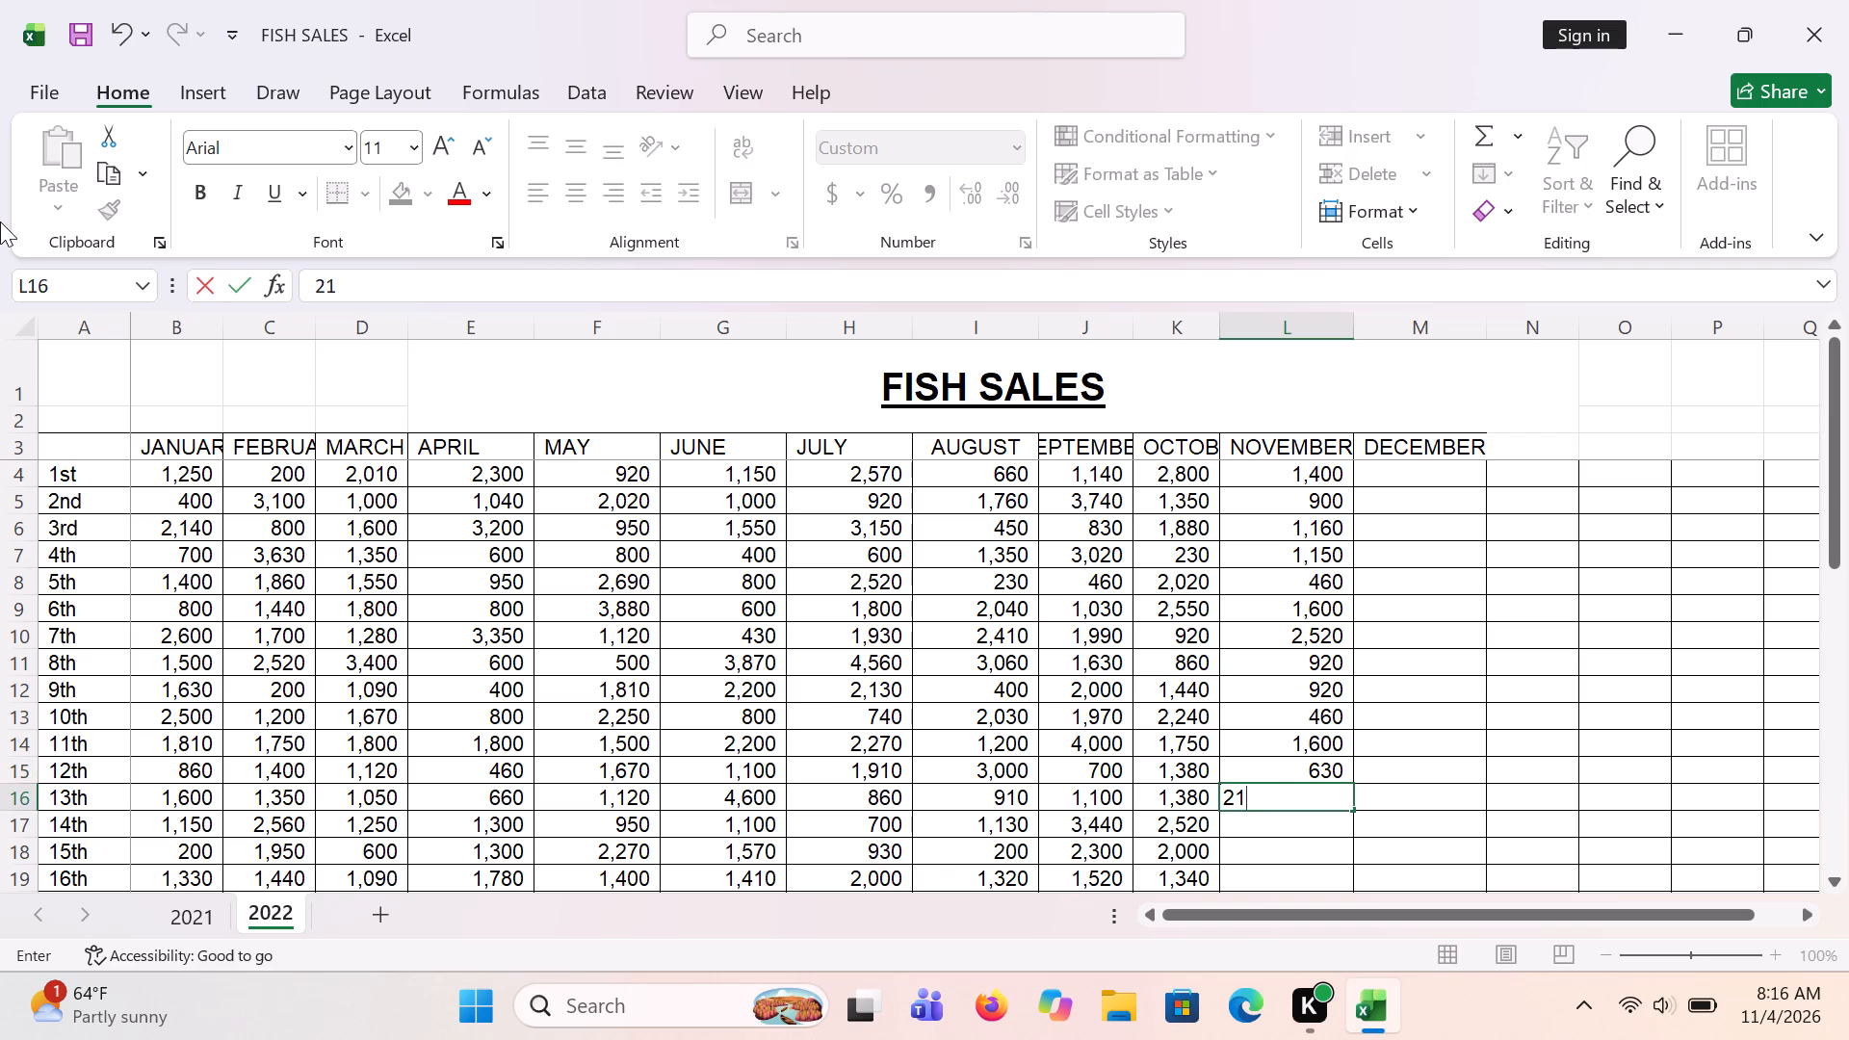
{"action": "type", "text": "80"}
{"action": "key", "text": "Return"}
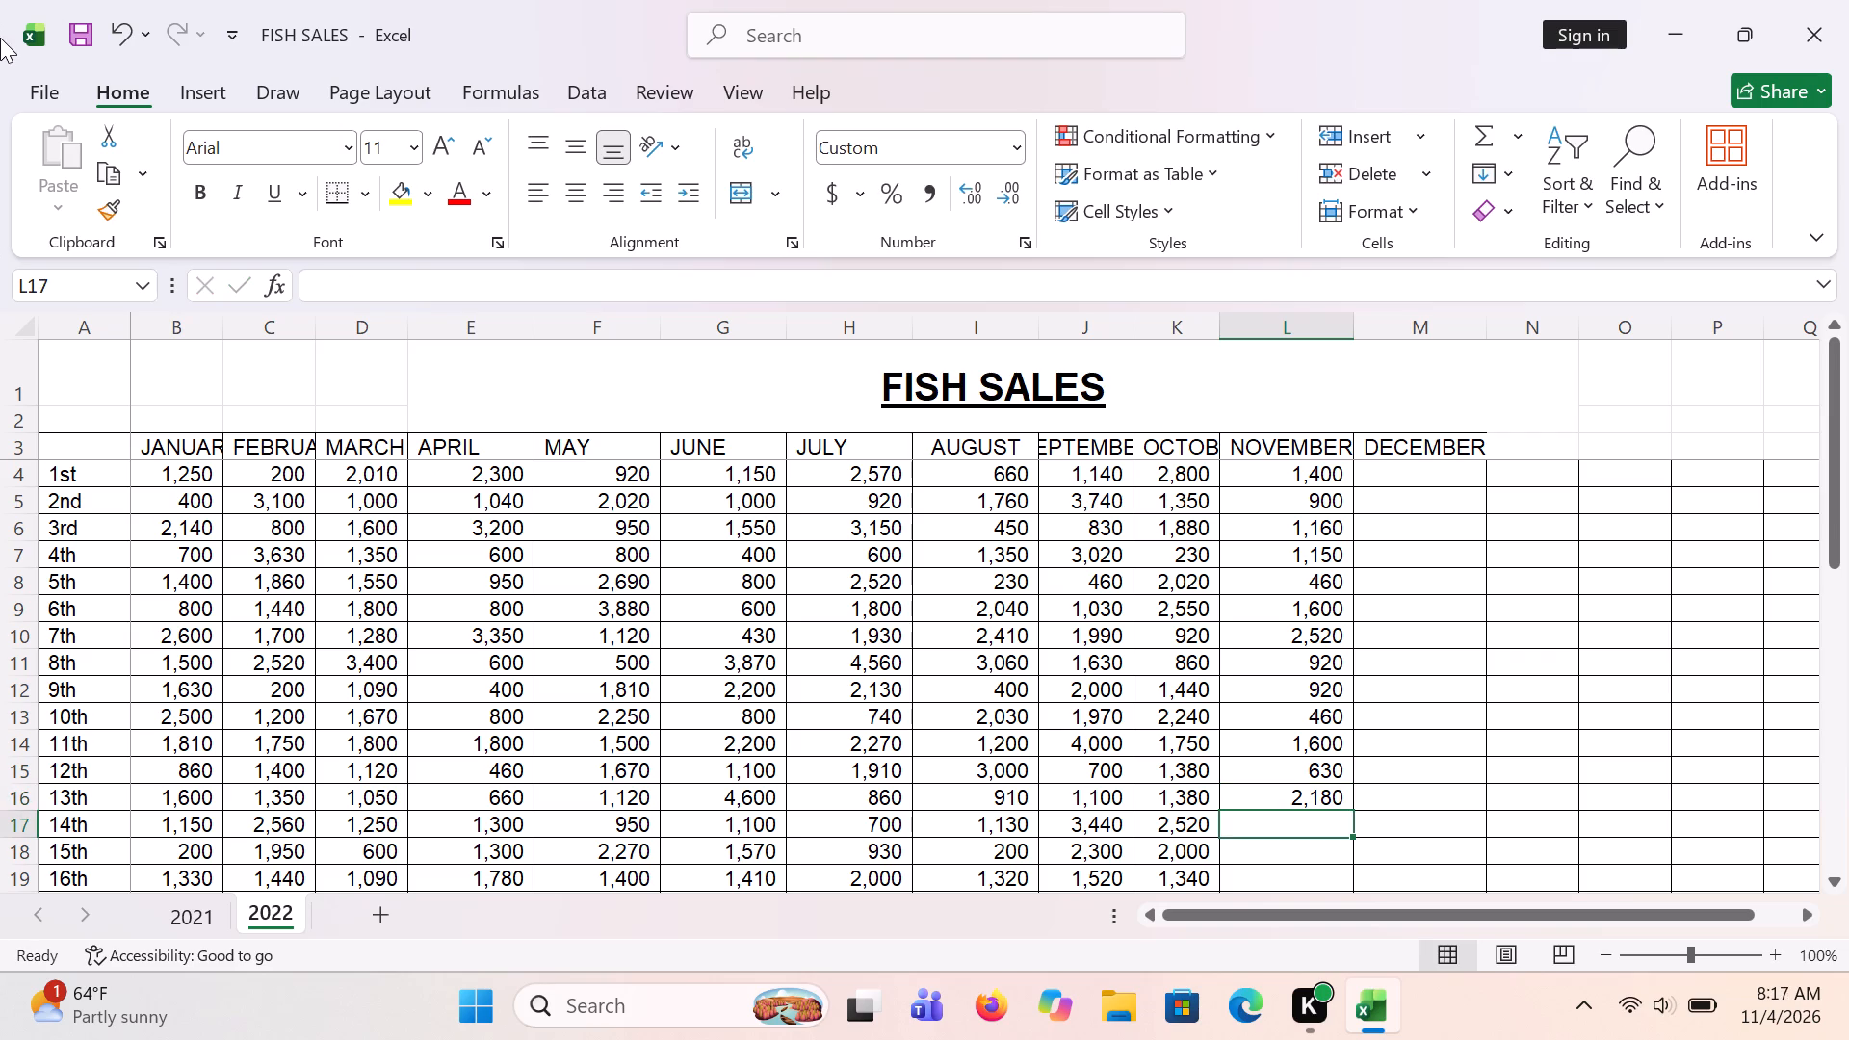
{"action": "key", "text": "1"}
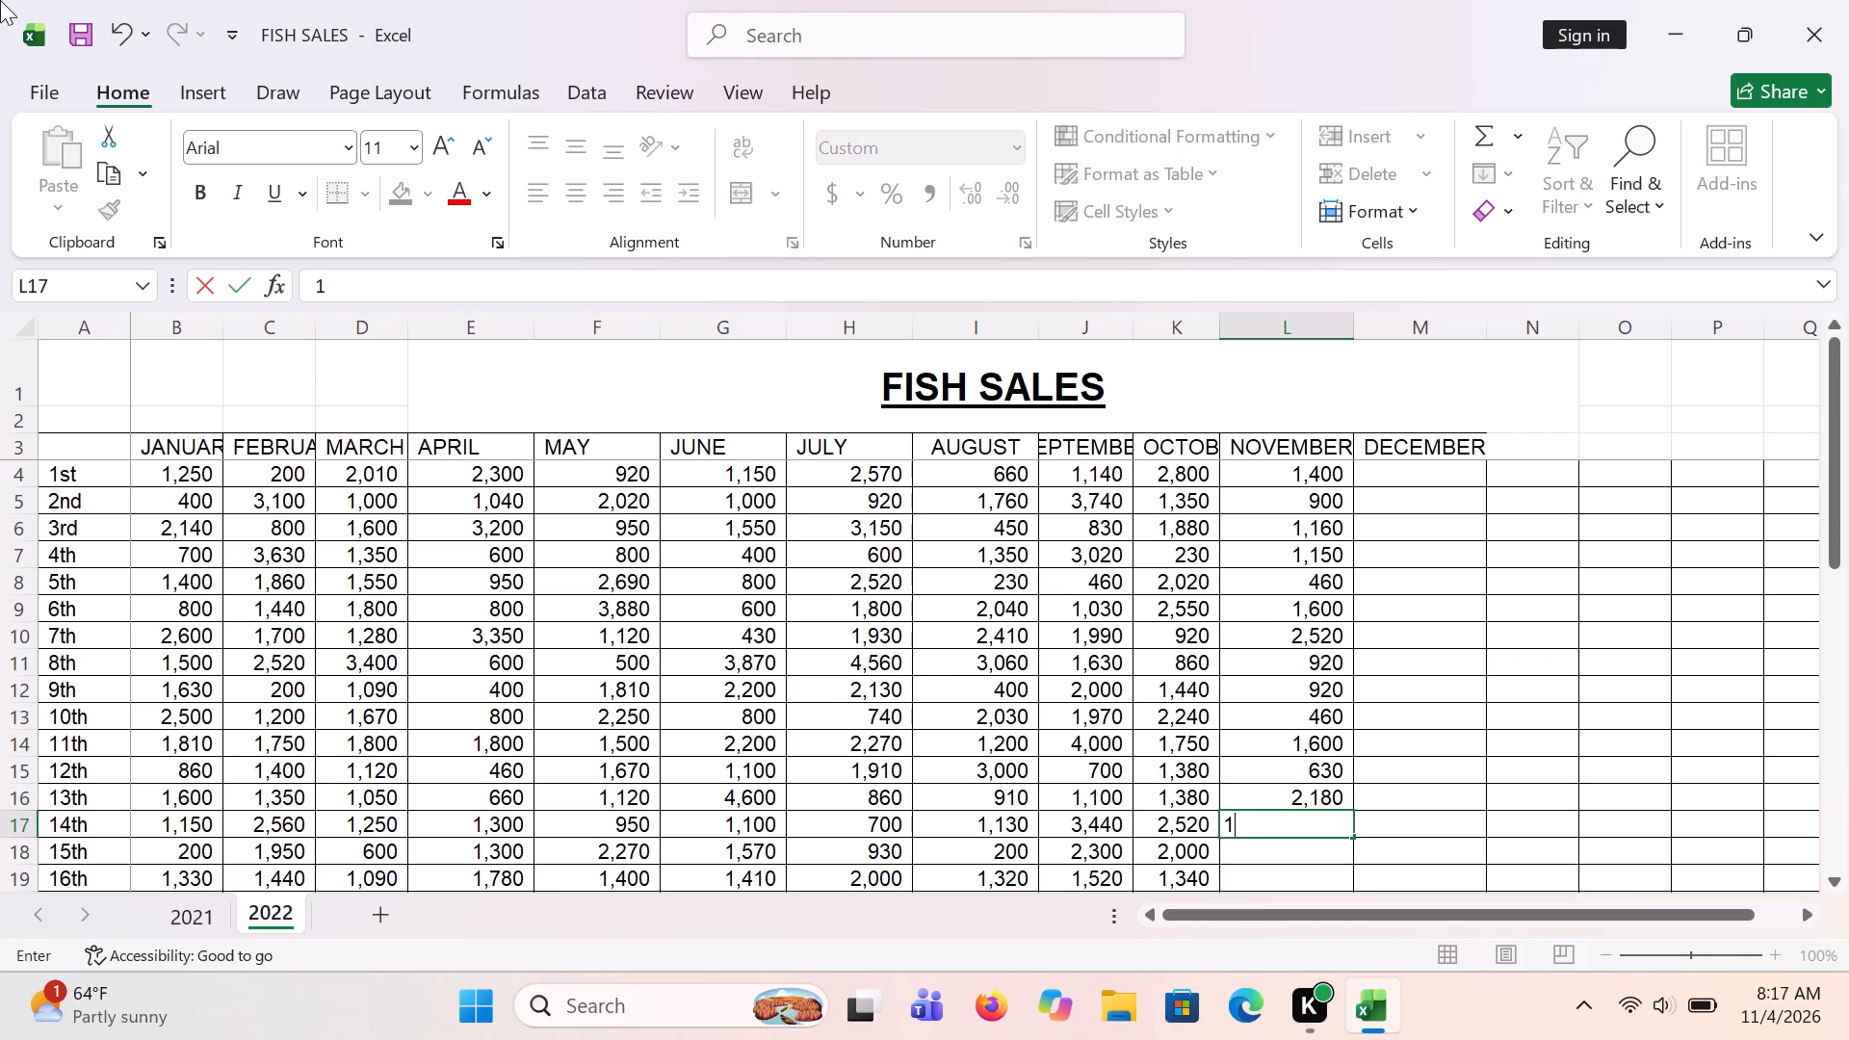
{"action": "type", "text": "97"}
{"action": "key", "text": "0"}
{"action": "key", "text": "Return"}
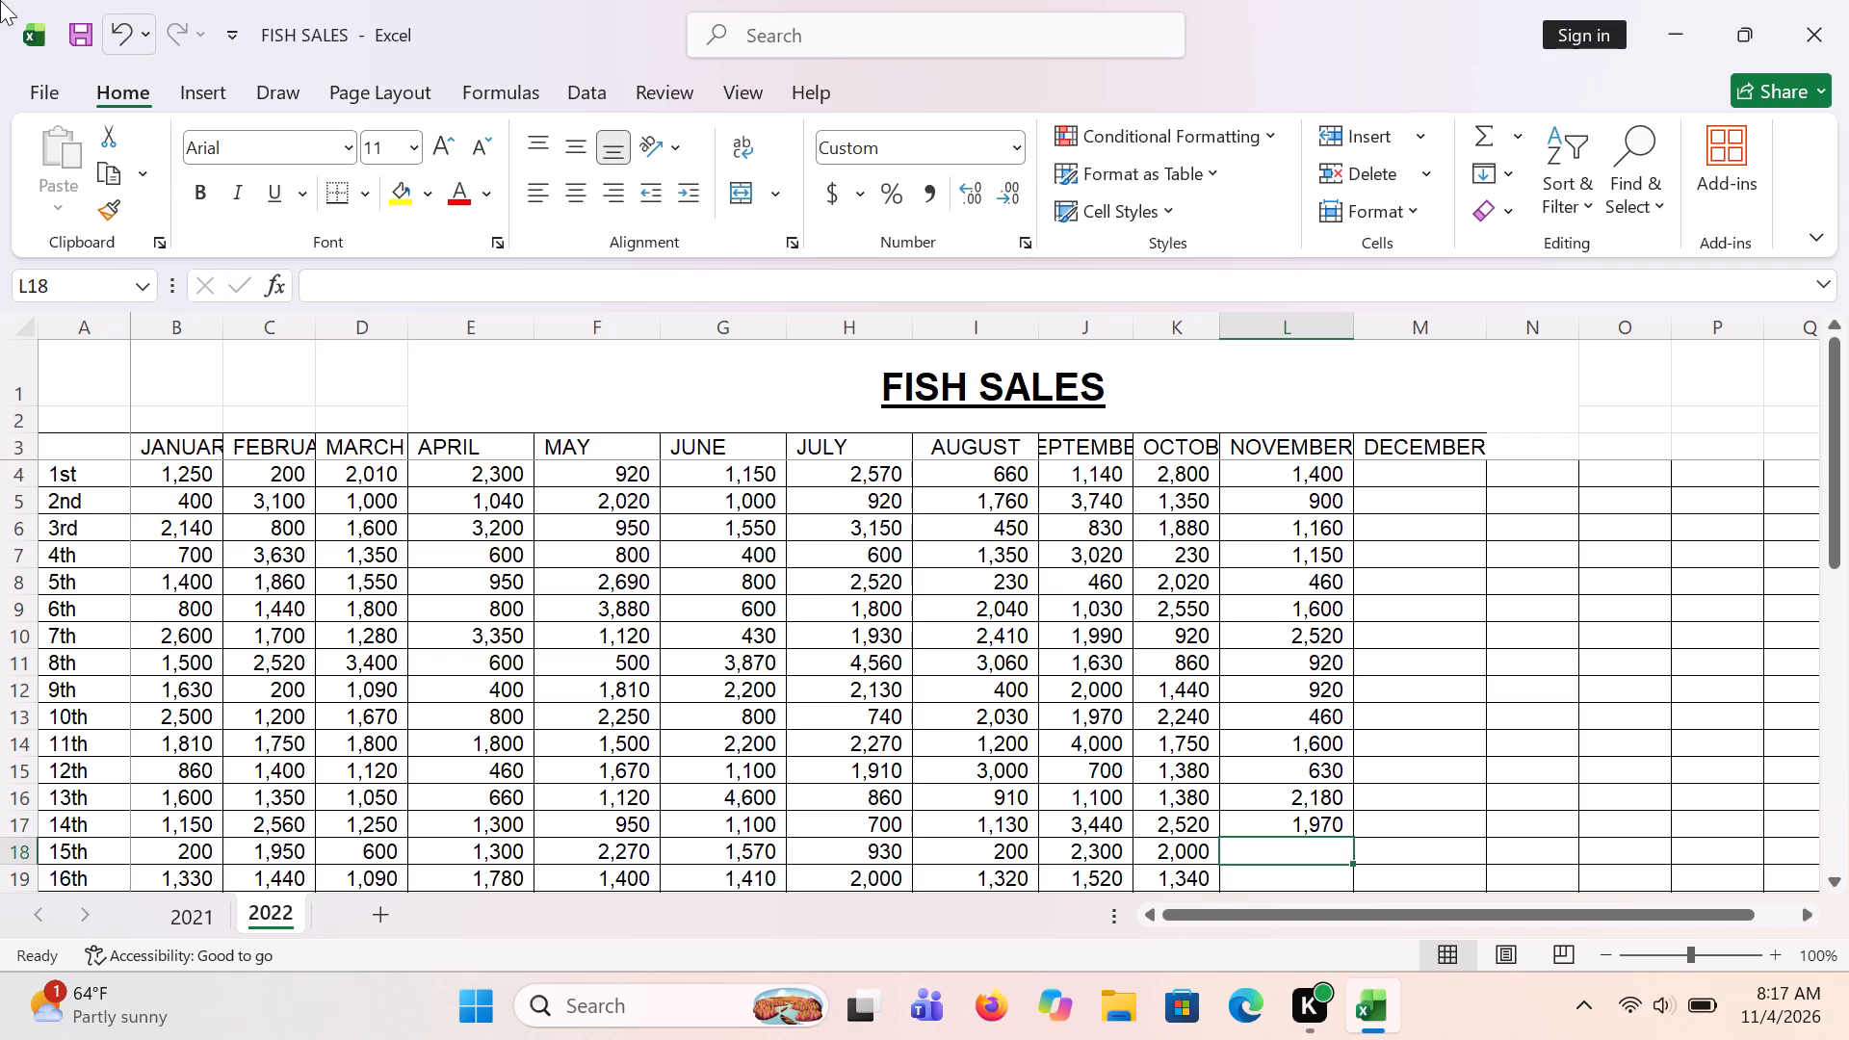
Save the FISH SALES workbook with the November figures entered through the 14th.
{"action": "left_click", "coordinate": [76, 27]}
Enter the November sales for the 15th through 18th as 1090, 230, 690 and 460.
{"action": "scroll", "coordinate": [1489, 697], "scroll_direction": "down", "scroll_amount": 3}
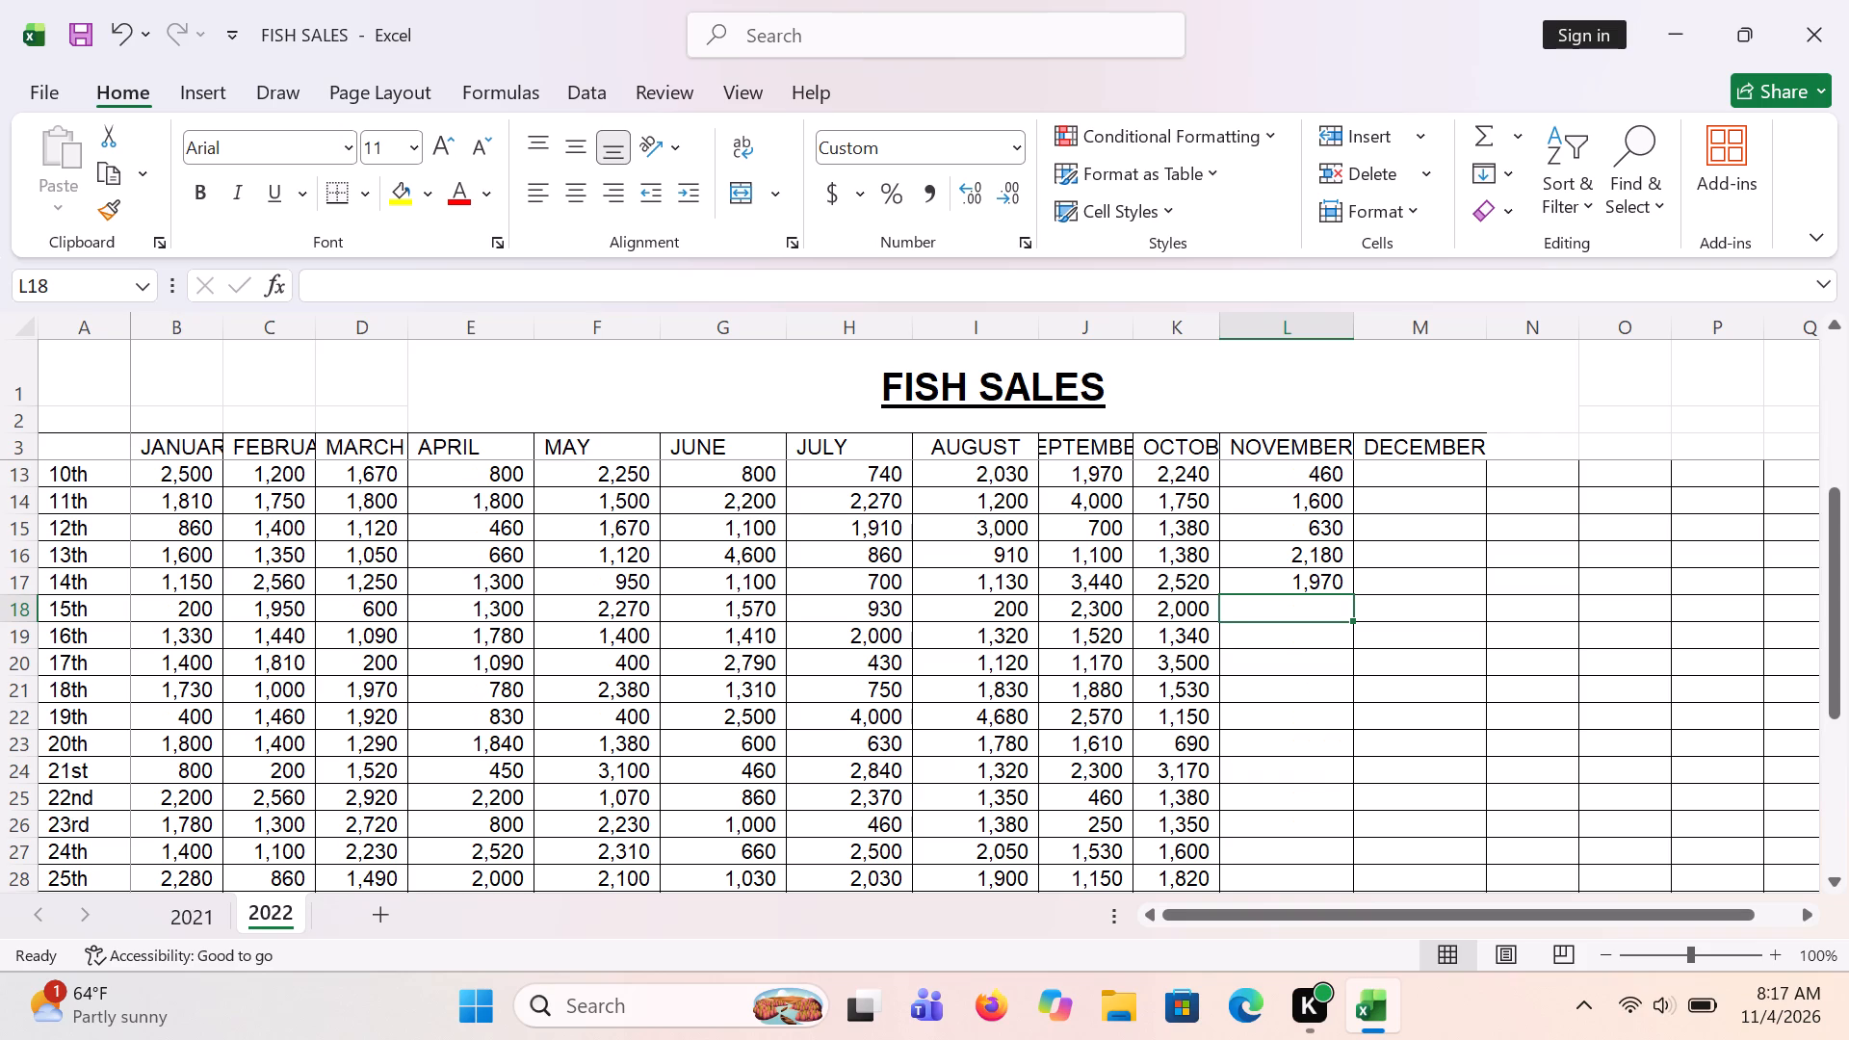
{"action": "key", "text": "1"}
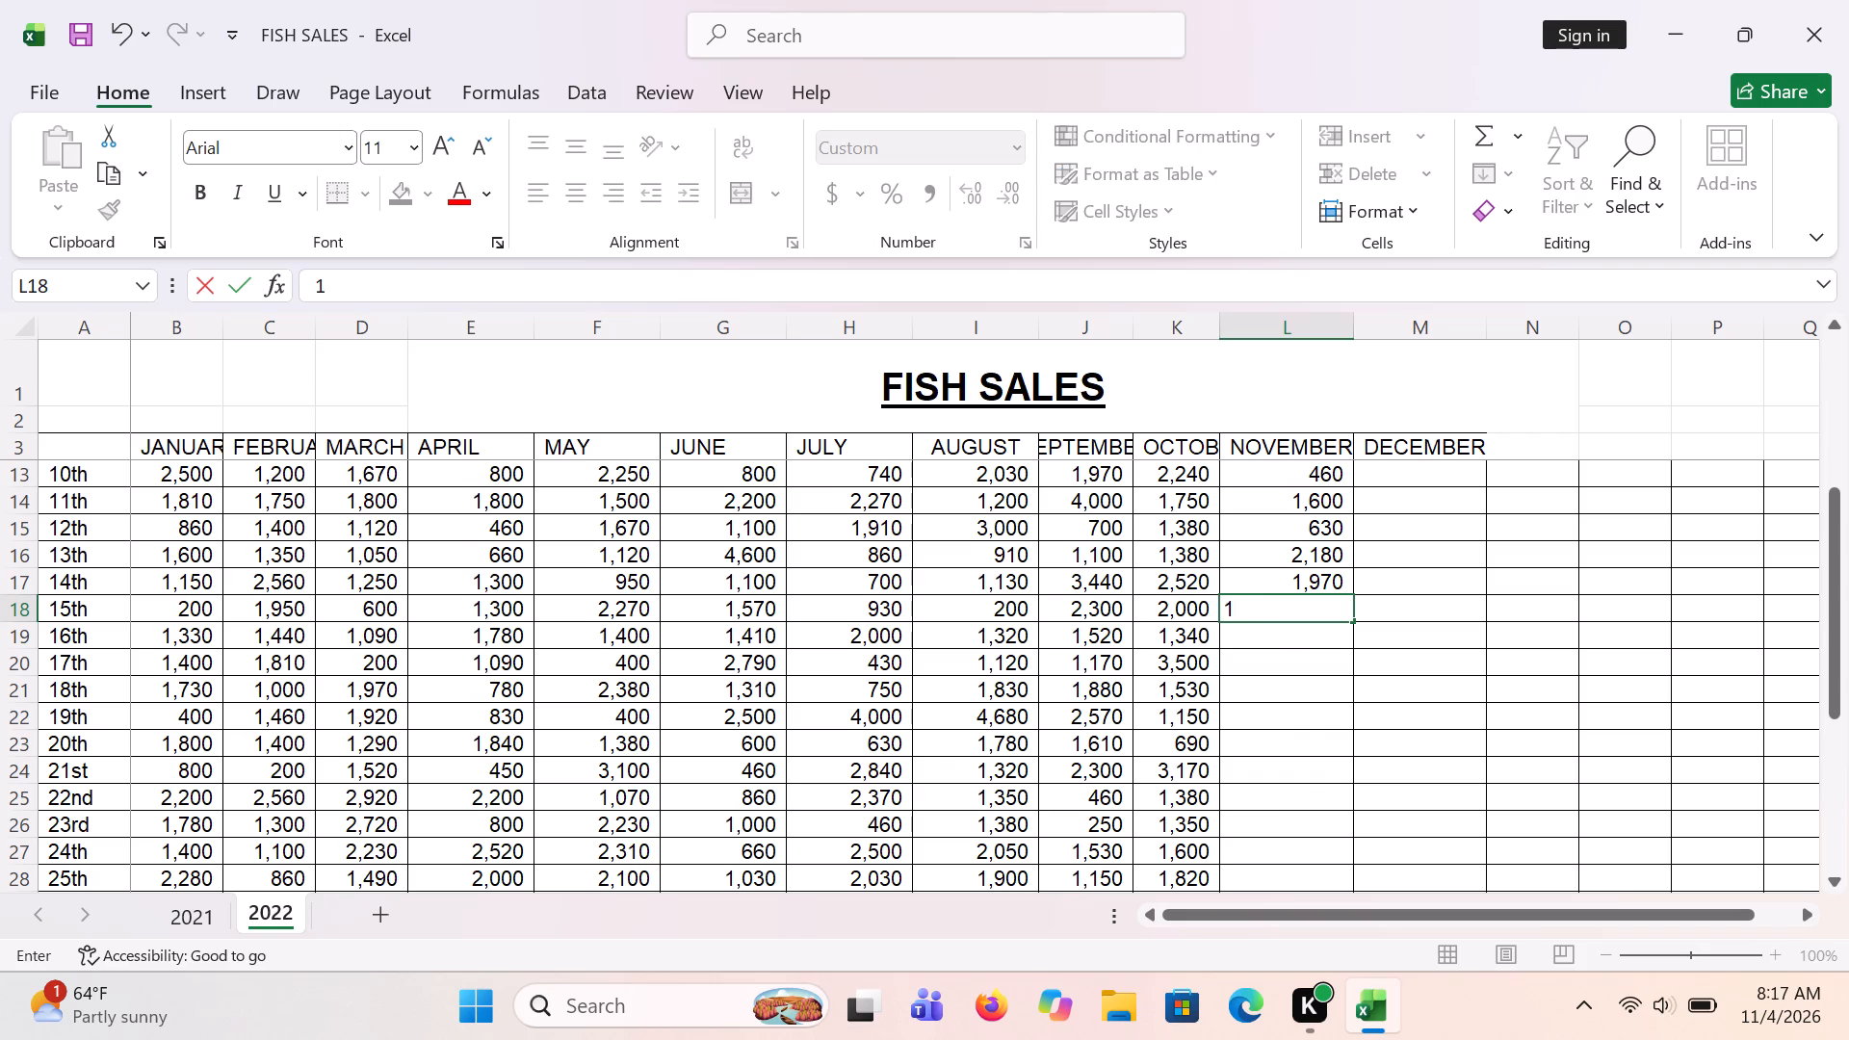
{"action": "type", "text": "09"}
{"action": "key", "text": "0"}
{"action": "key", "text": "Return"}
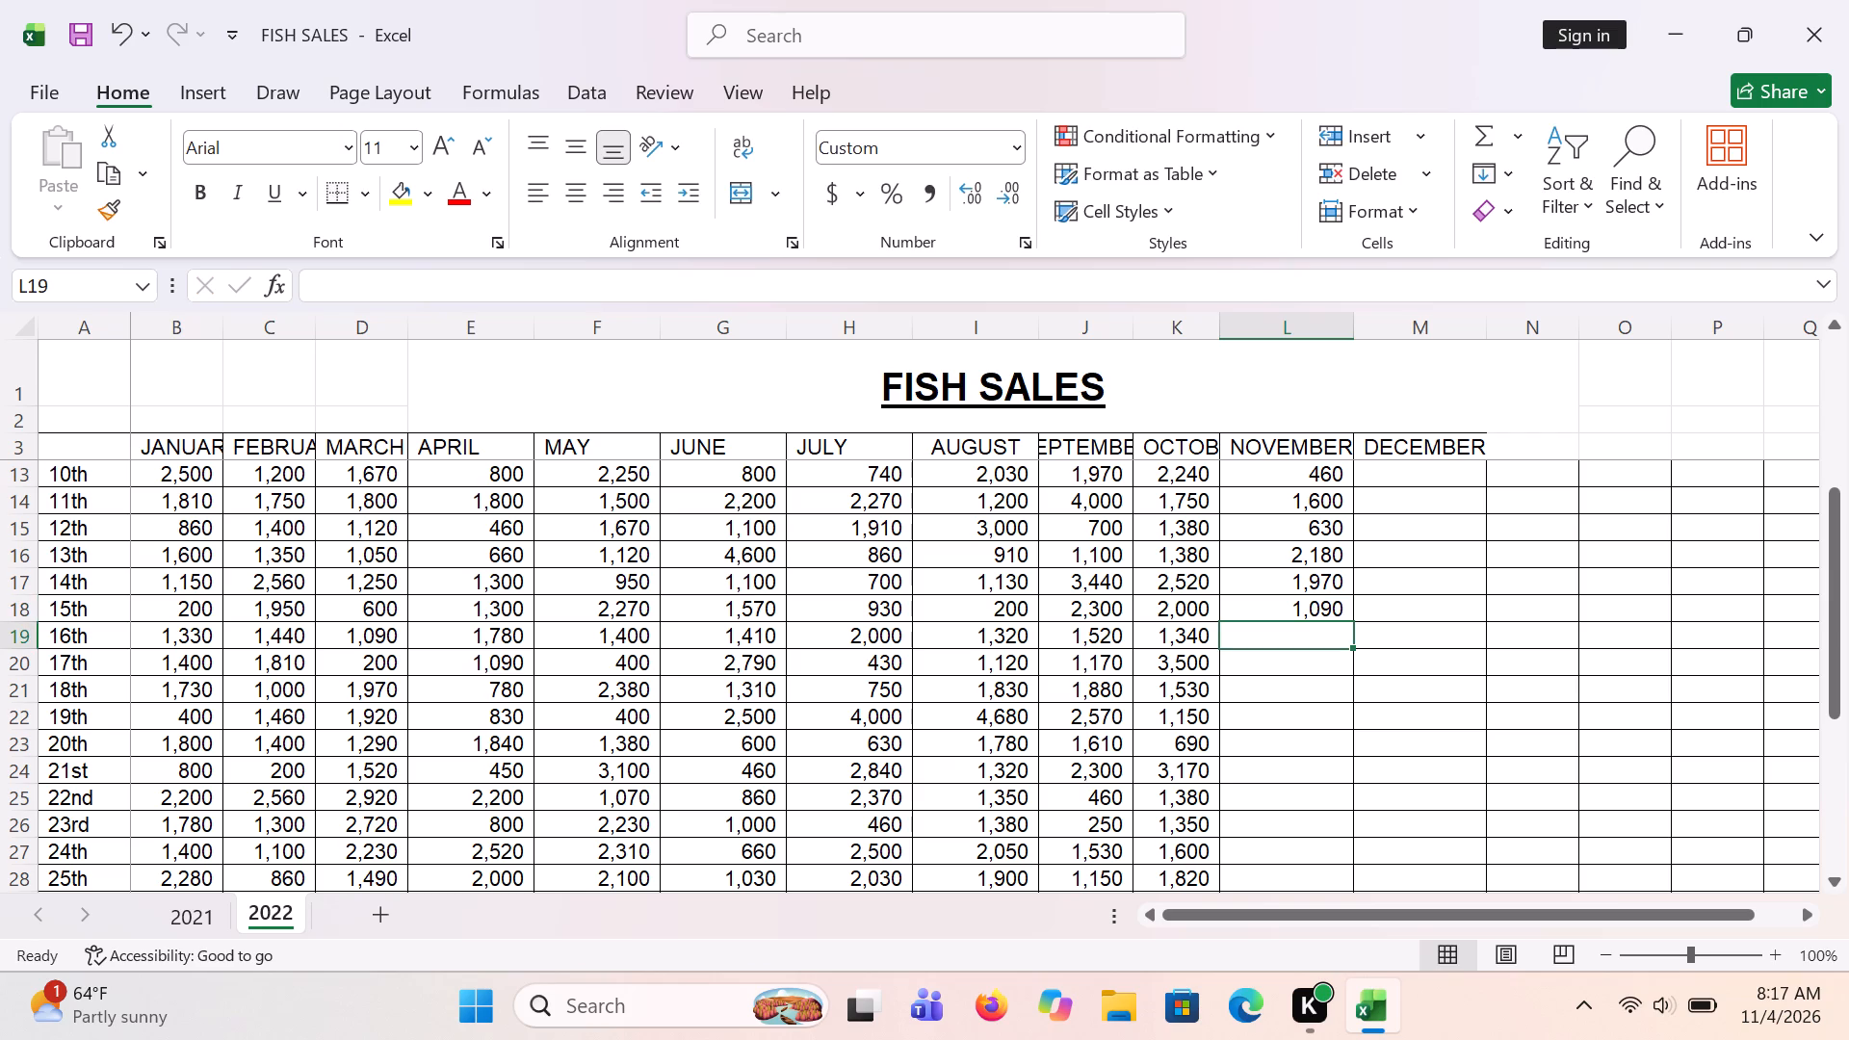
{"action": "type", "text": "23"}
{"action": "key", "text": "0"}
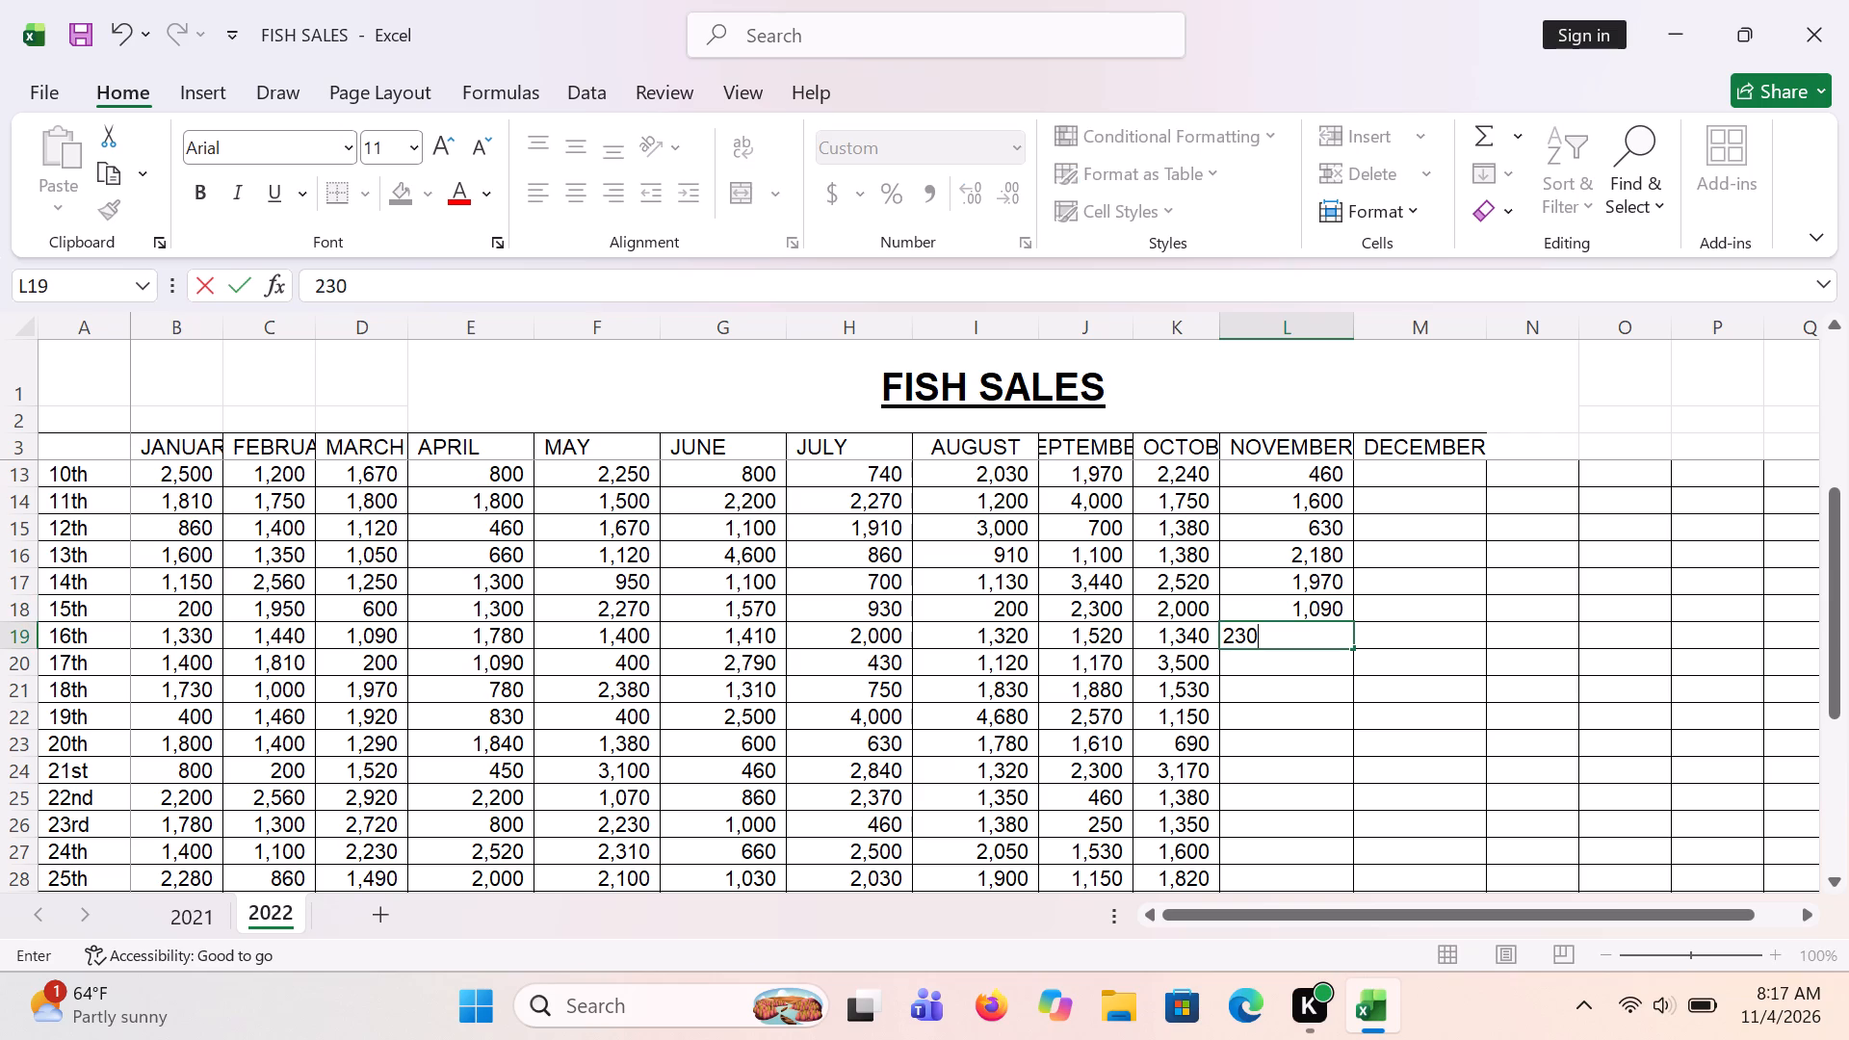
{"action": "key", "text": "Return"}
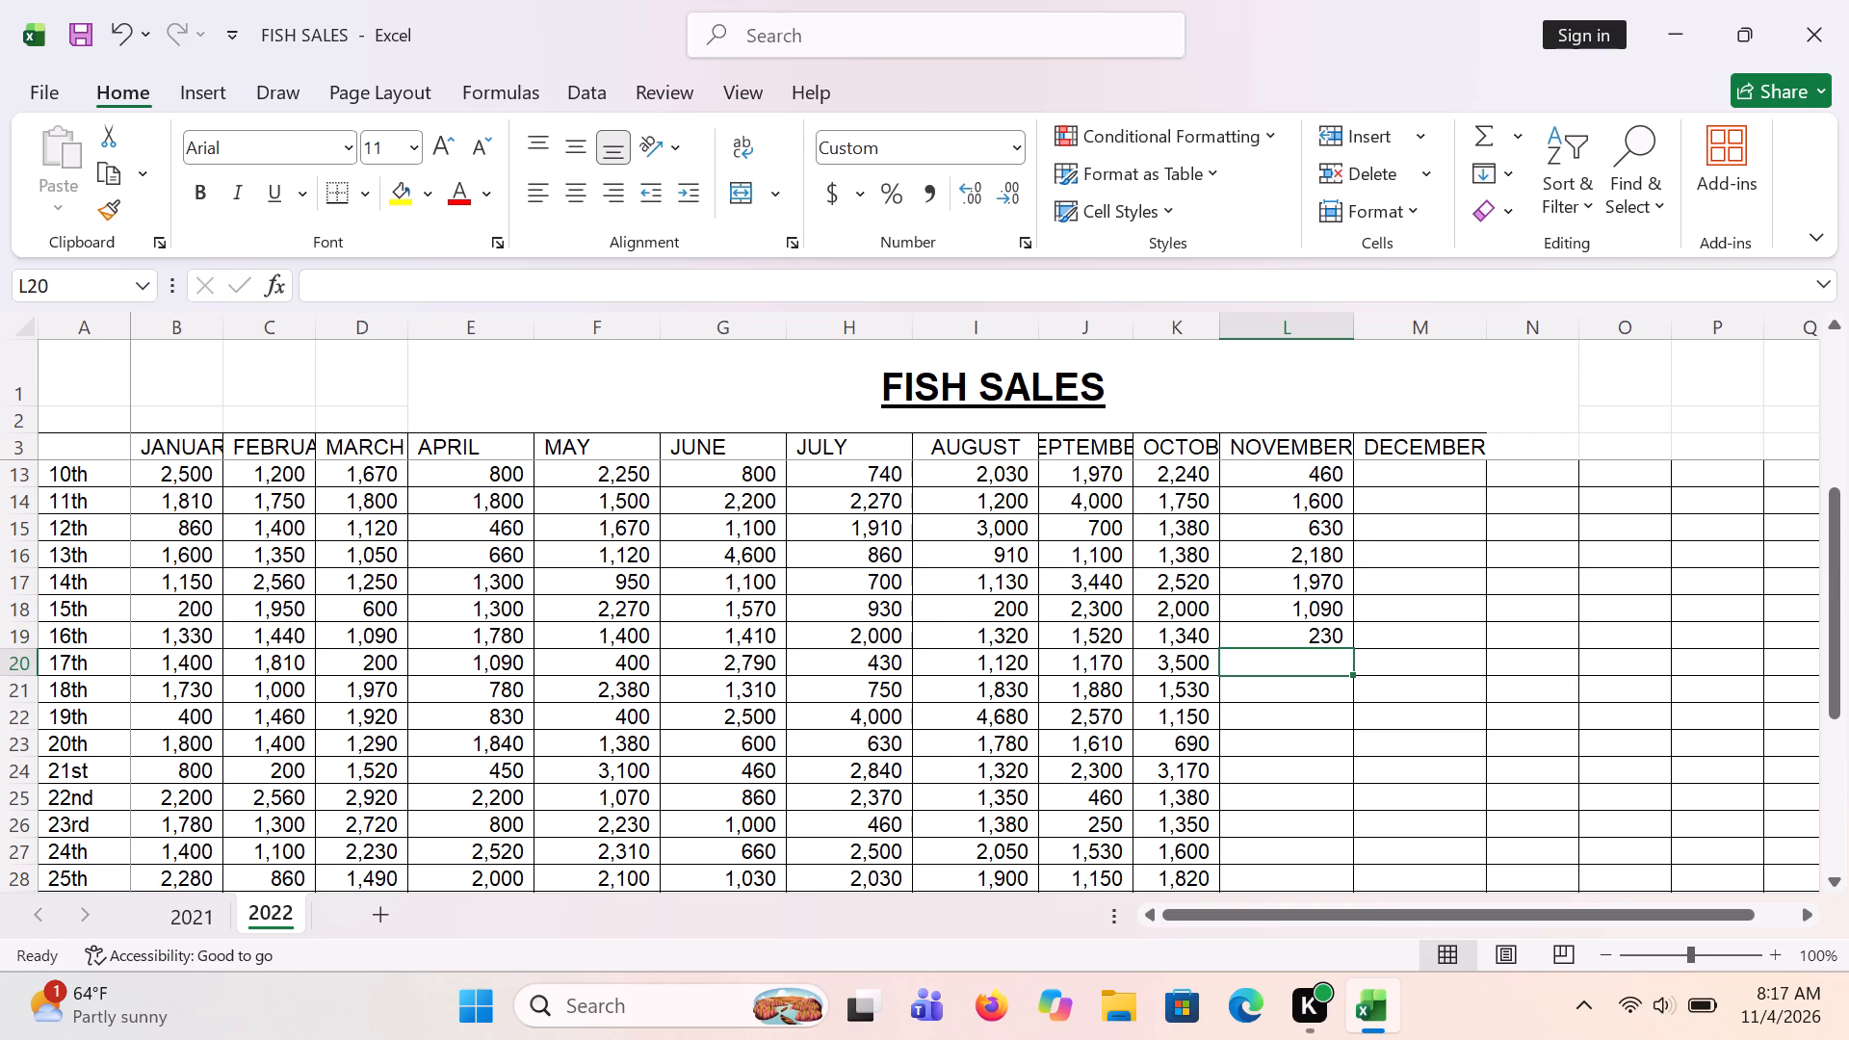
{"action": "key", "text": "6"}
{"action": "type", "text": "90"}
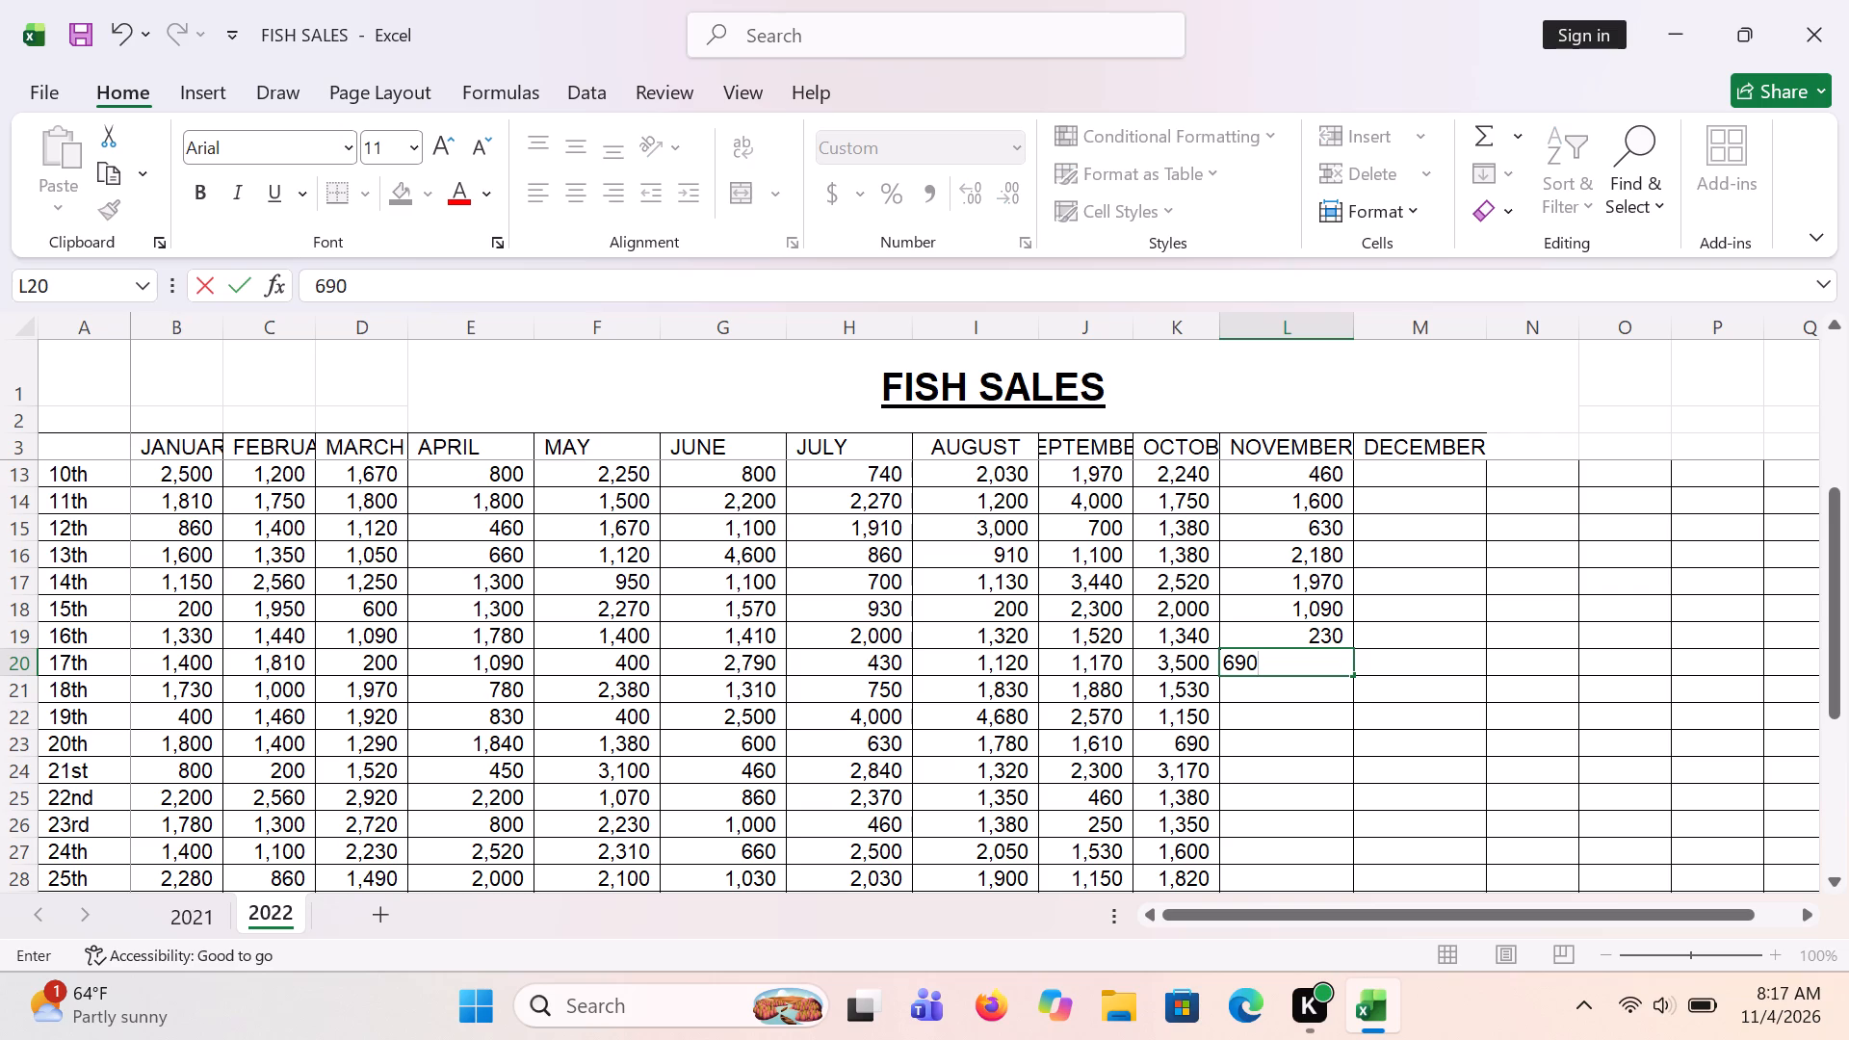
{"action": "key", "text": "Return"}
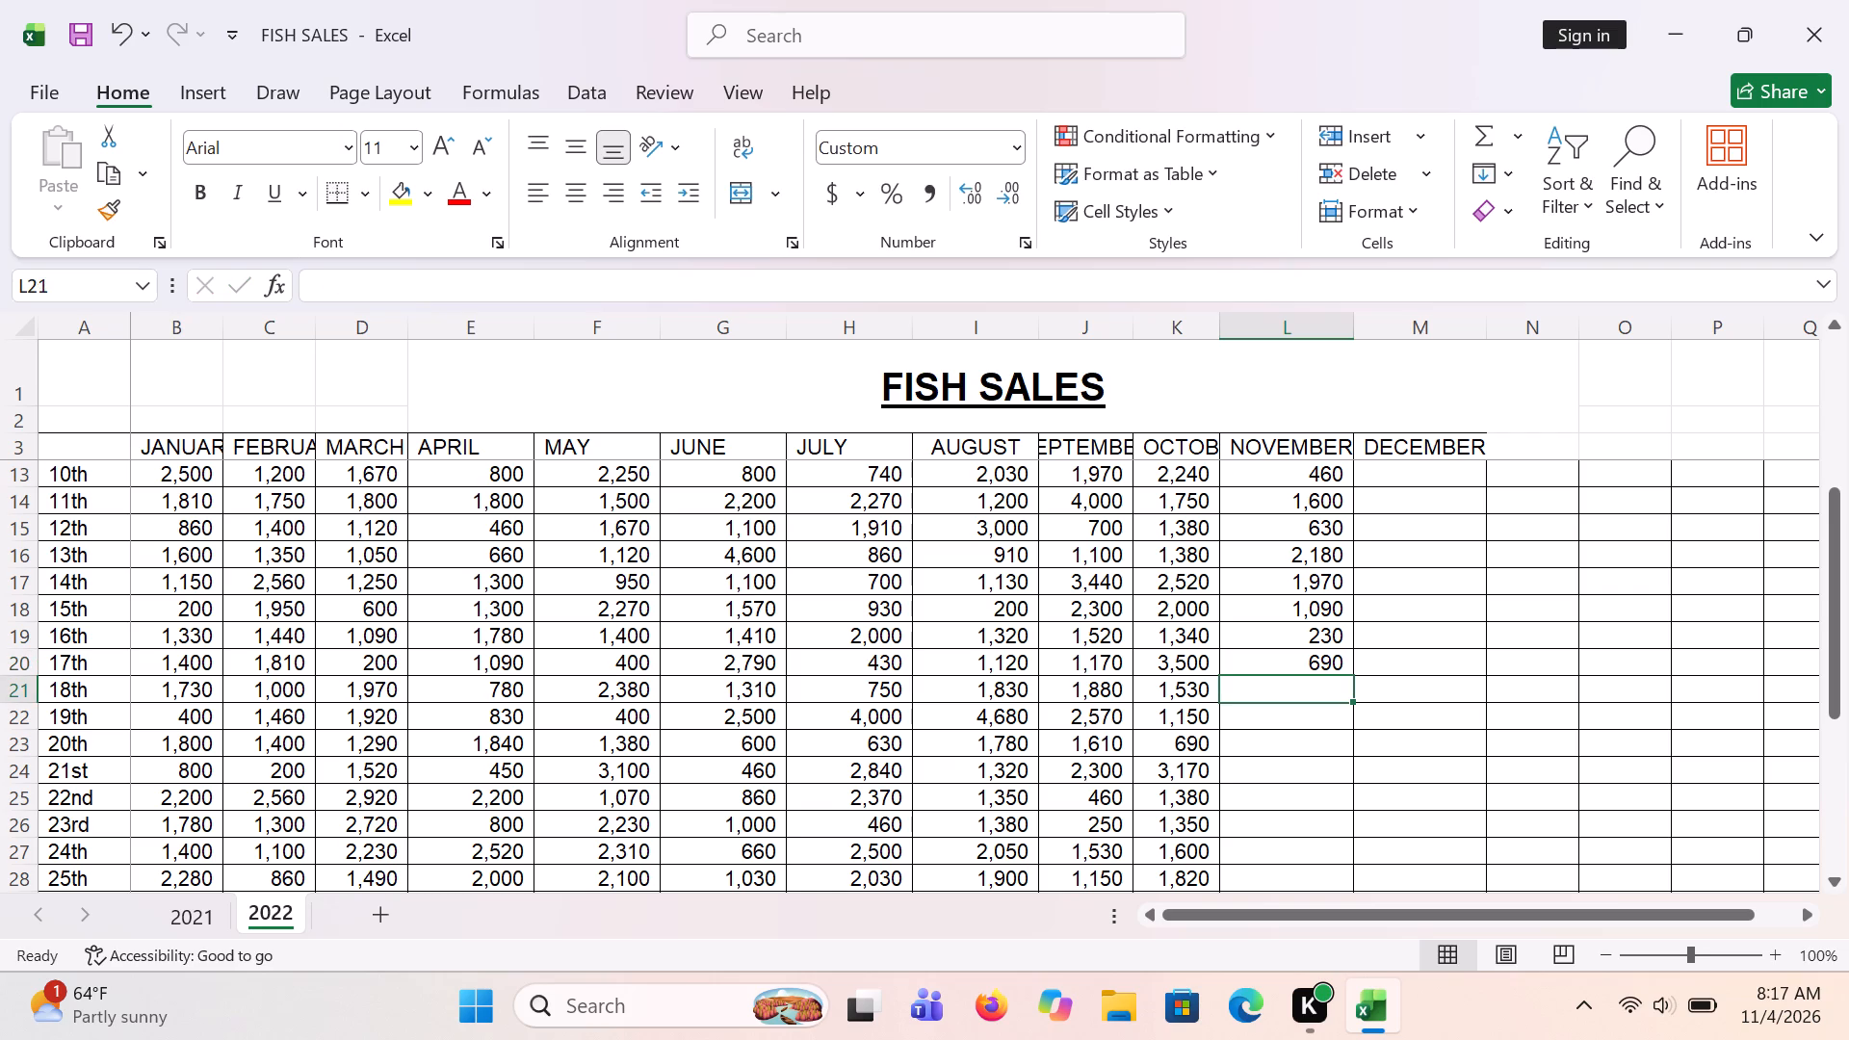
{"action": "type", "text": "460"}
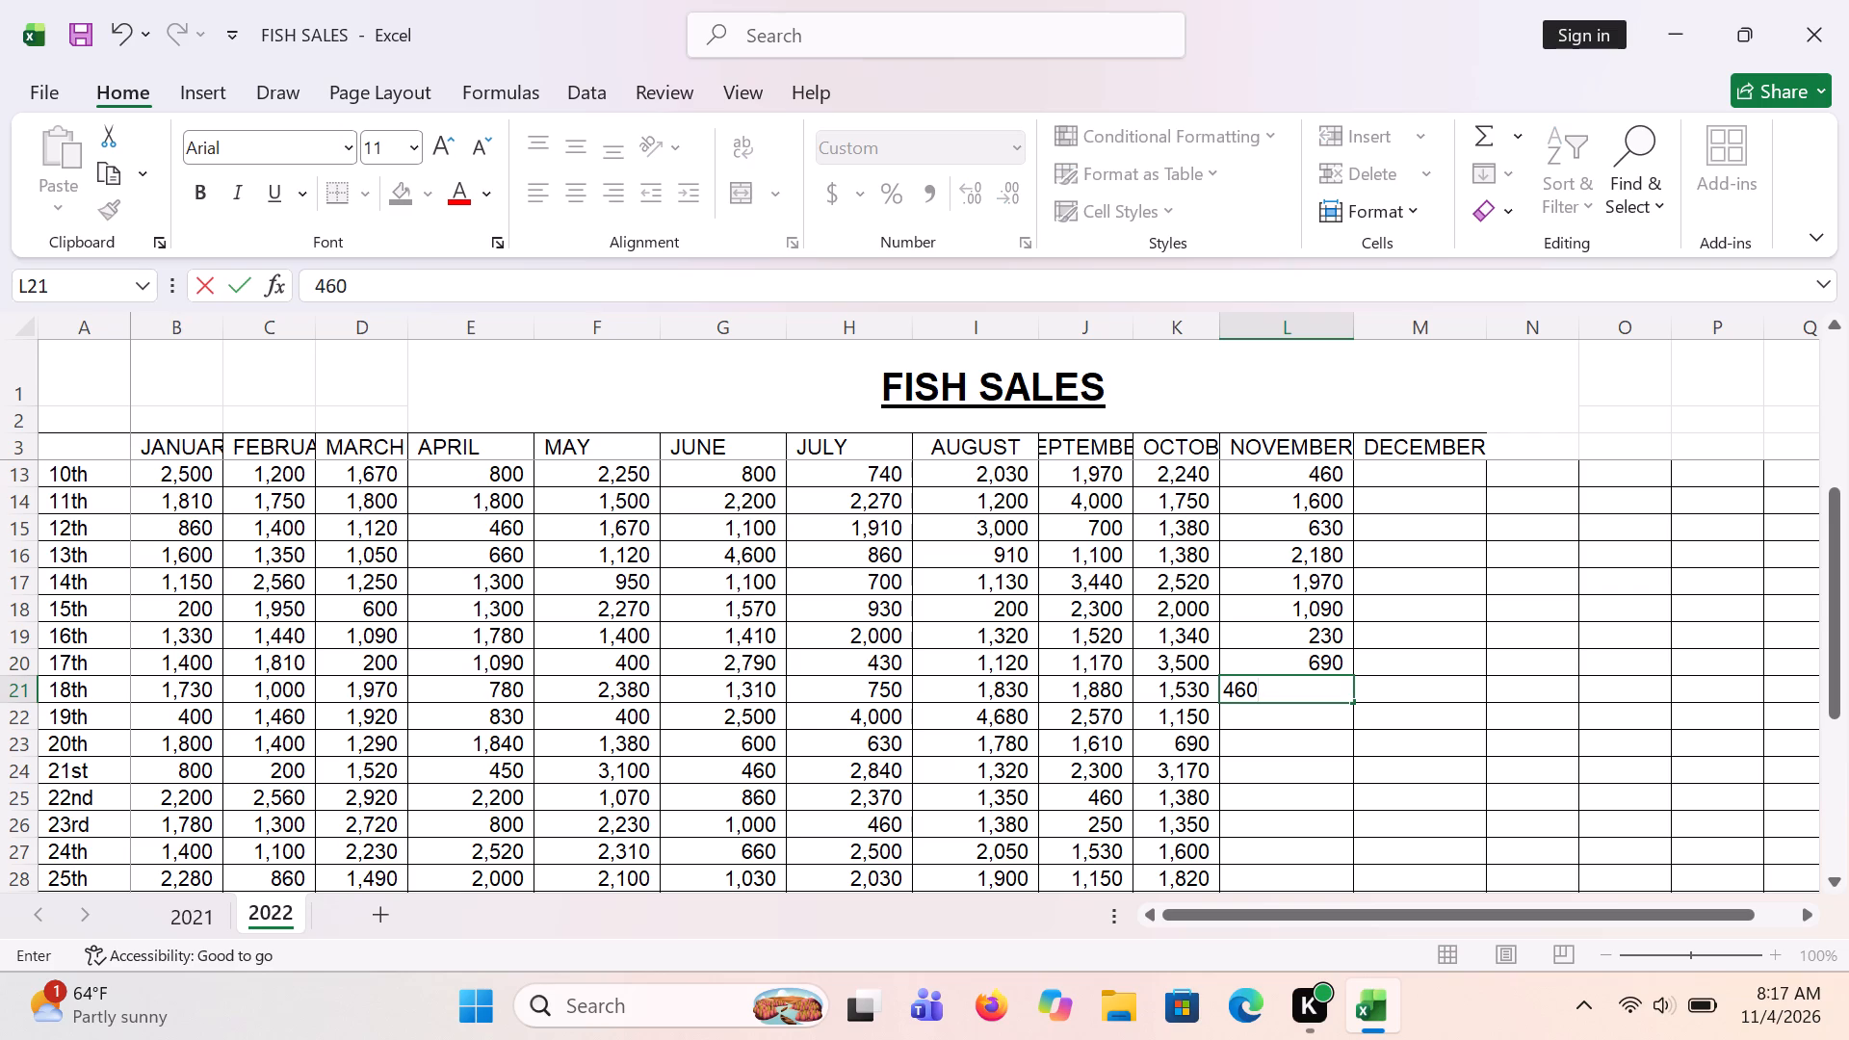
{"action": "key", "text": "Return"}
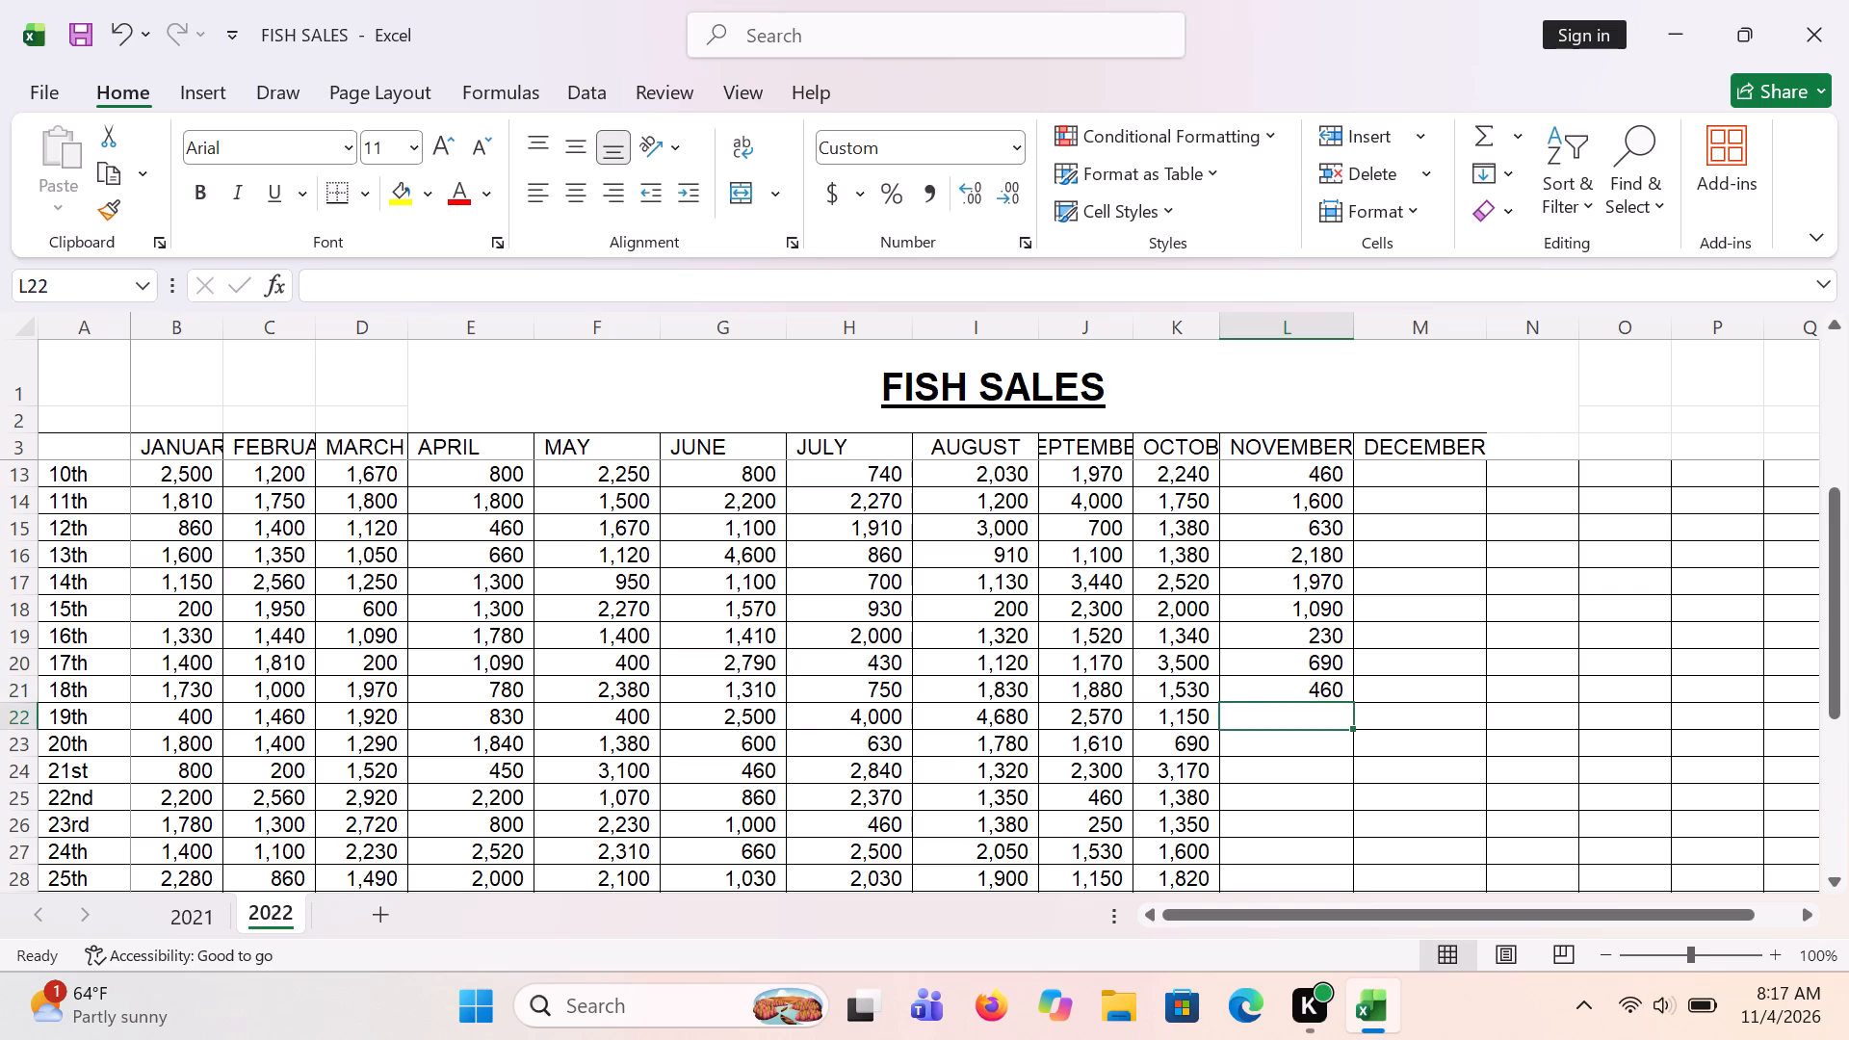
Enter the November sales for the 19th through 21st as 800, 2220 and 1380.
{"action": "type", "text": "800"}
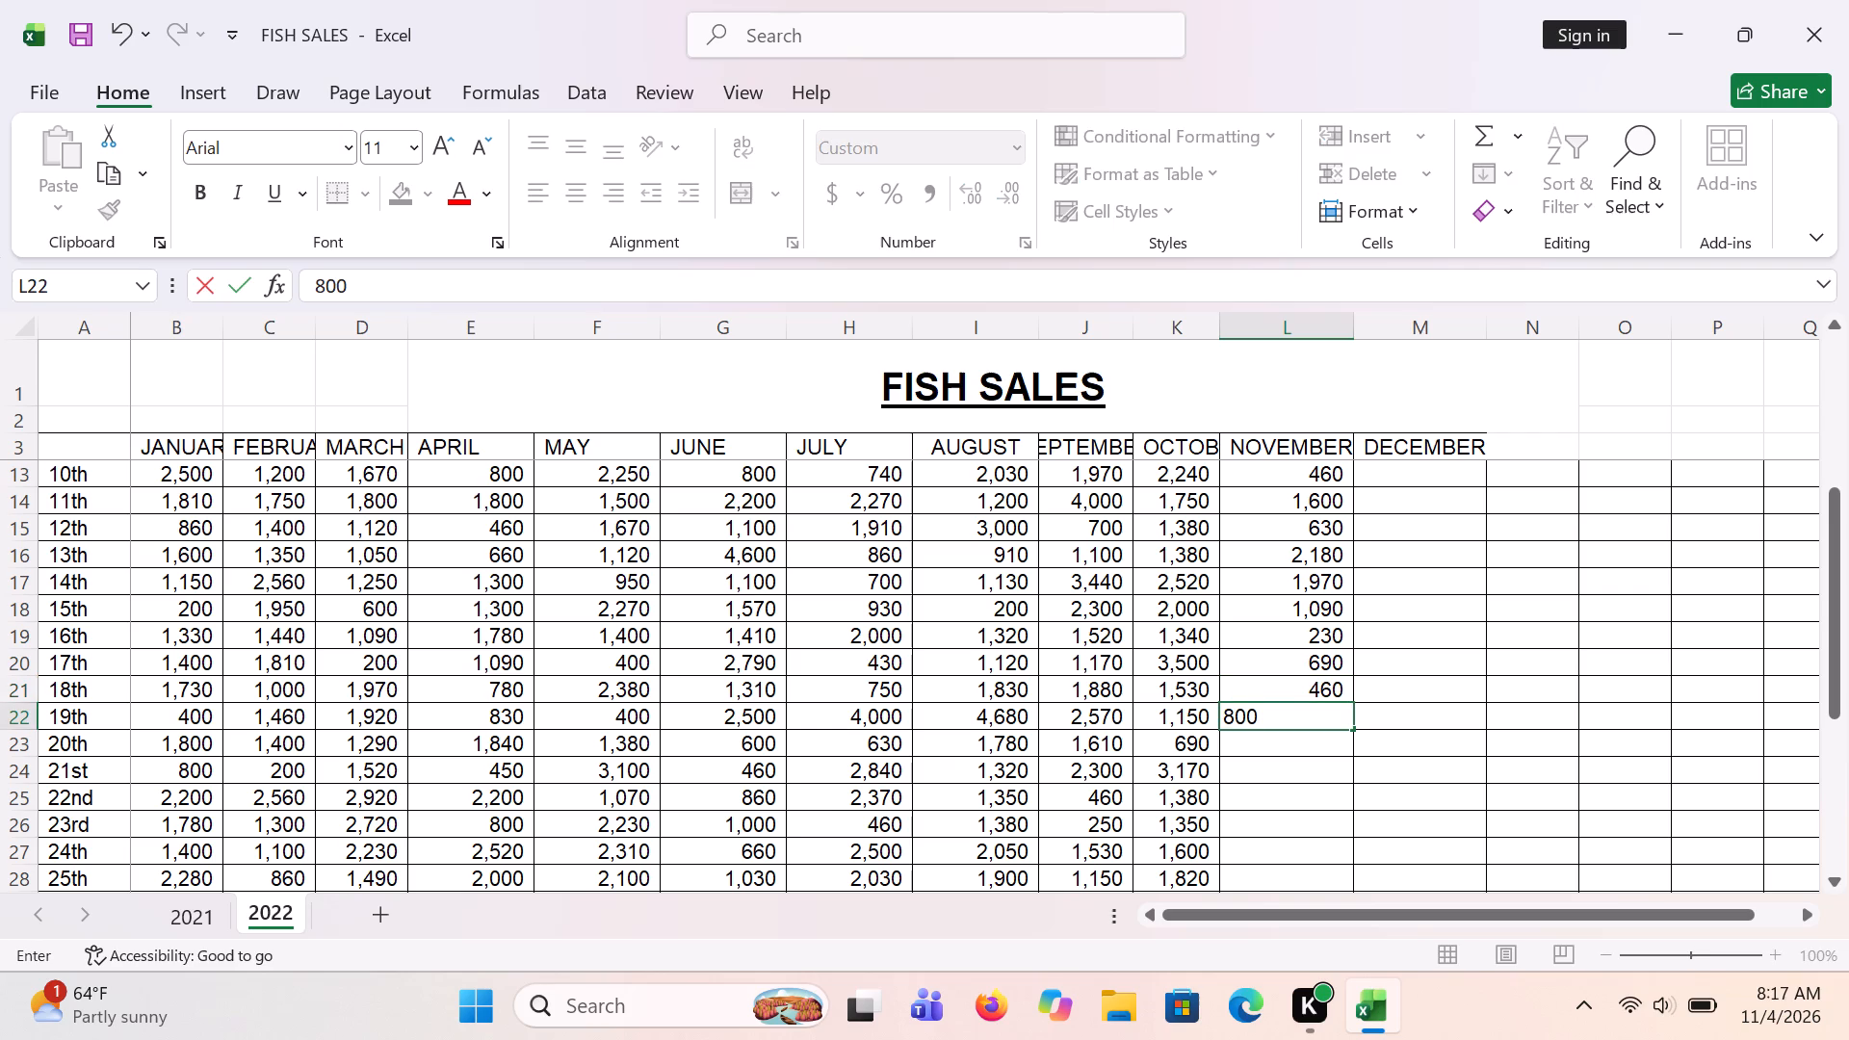
{"action": "key", "text": "Return"}
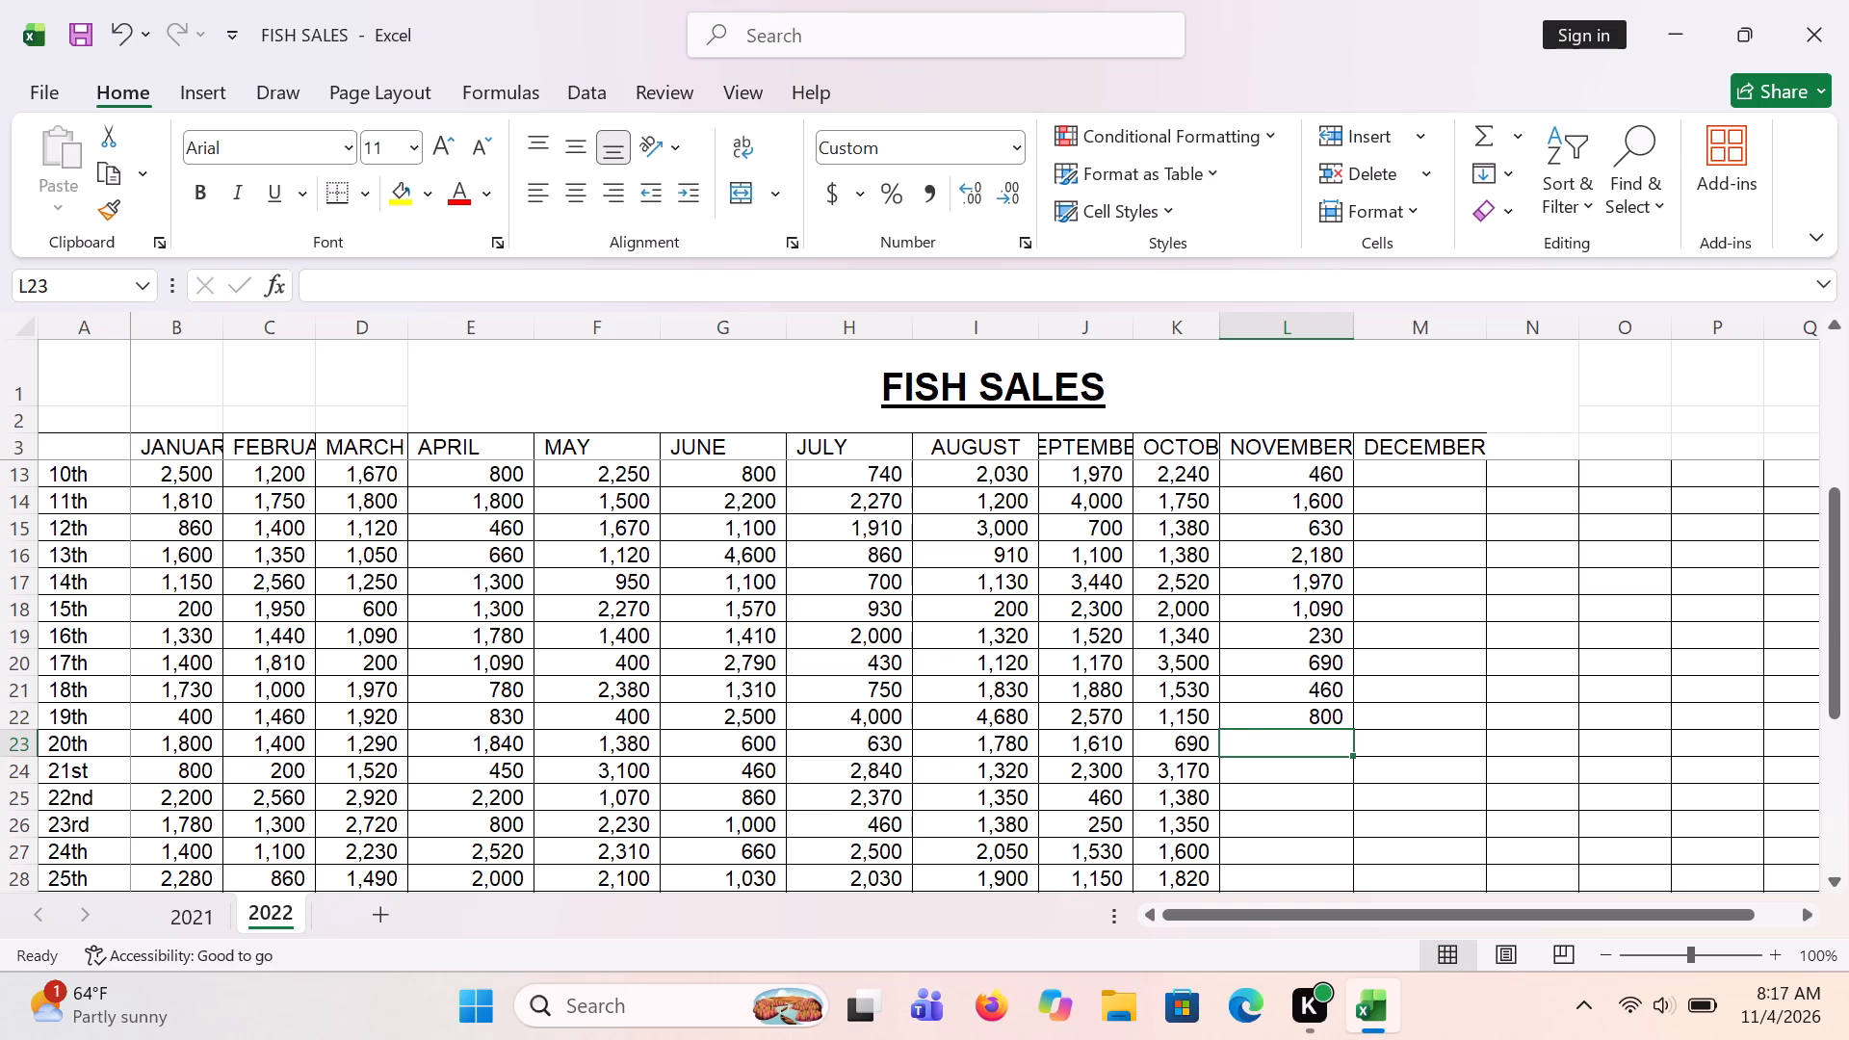
{"action": "type", "text": "2222"}
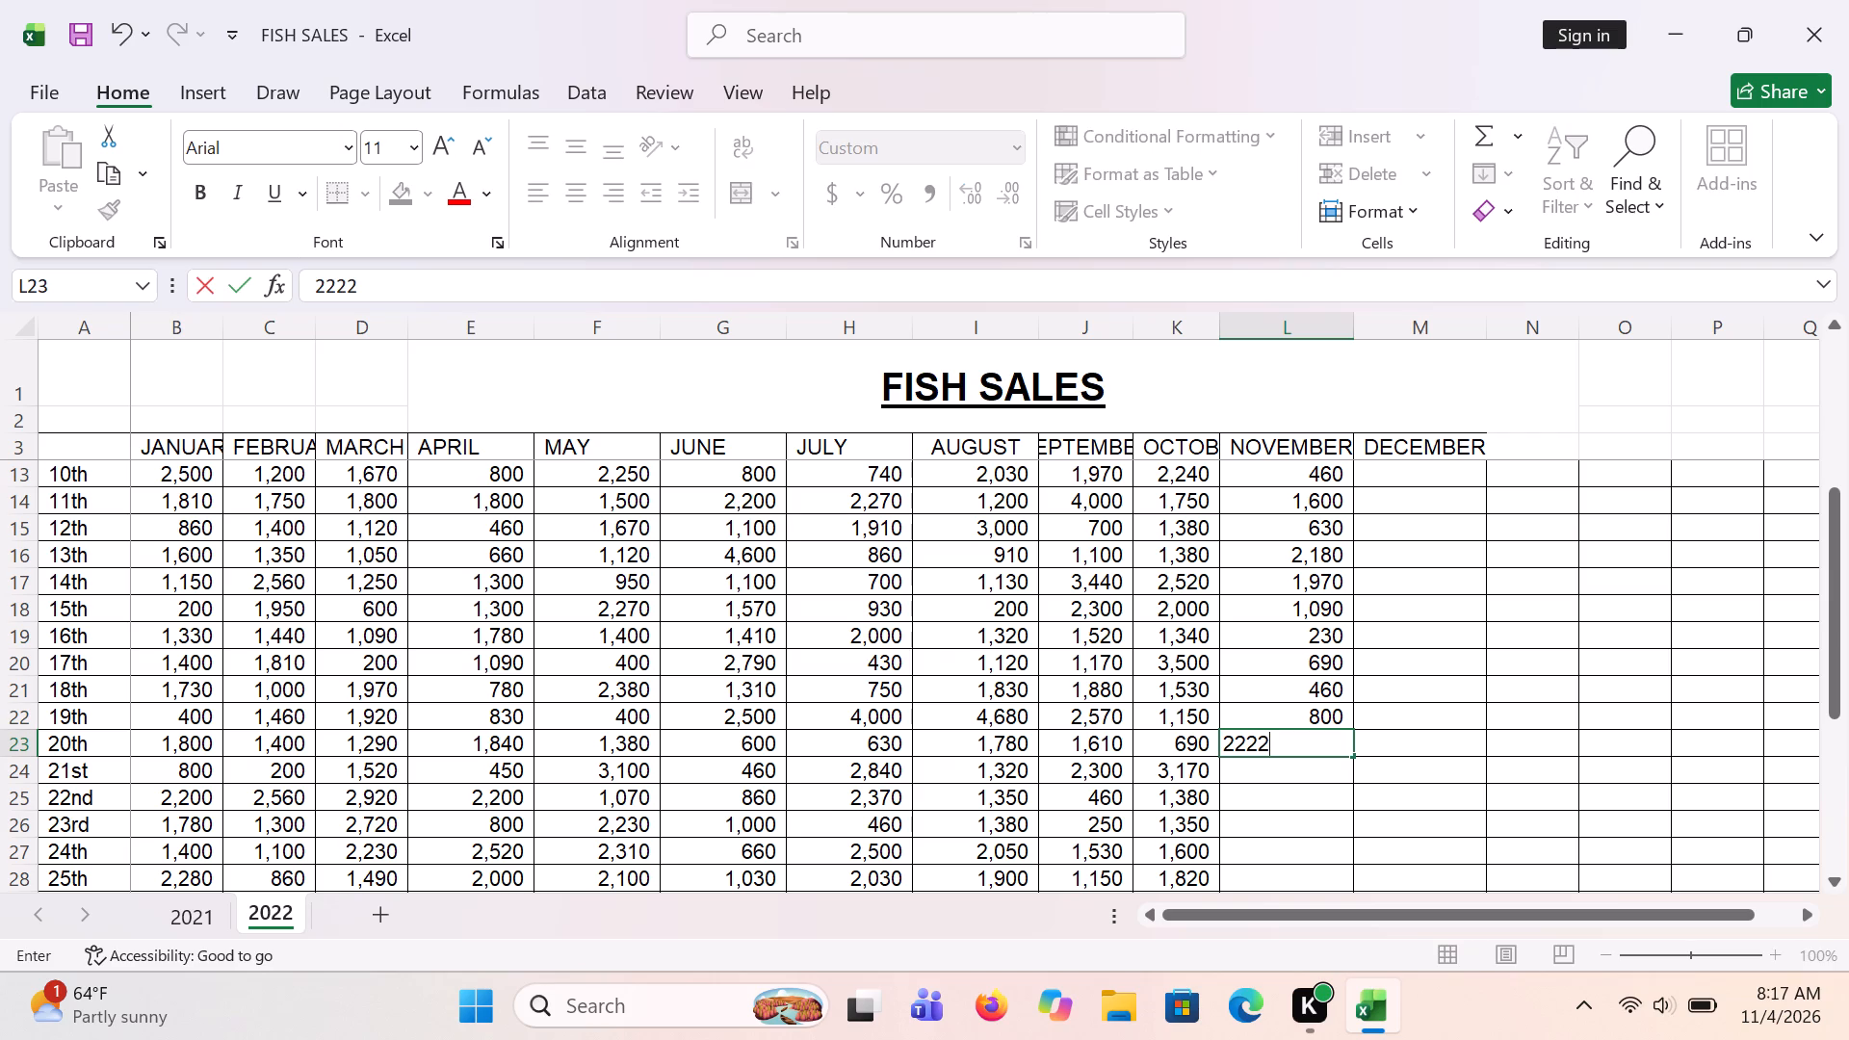
{"action": "key", "text": "0"}
{"action": "key", "text": "BackSpace"}
{"action": "key", "text": "BackSpace"}
{"action": "key", "text": "0"}
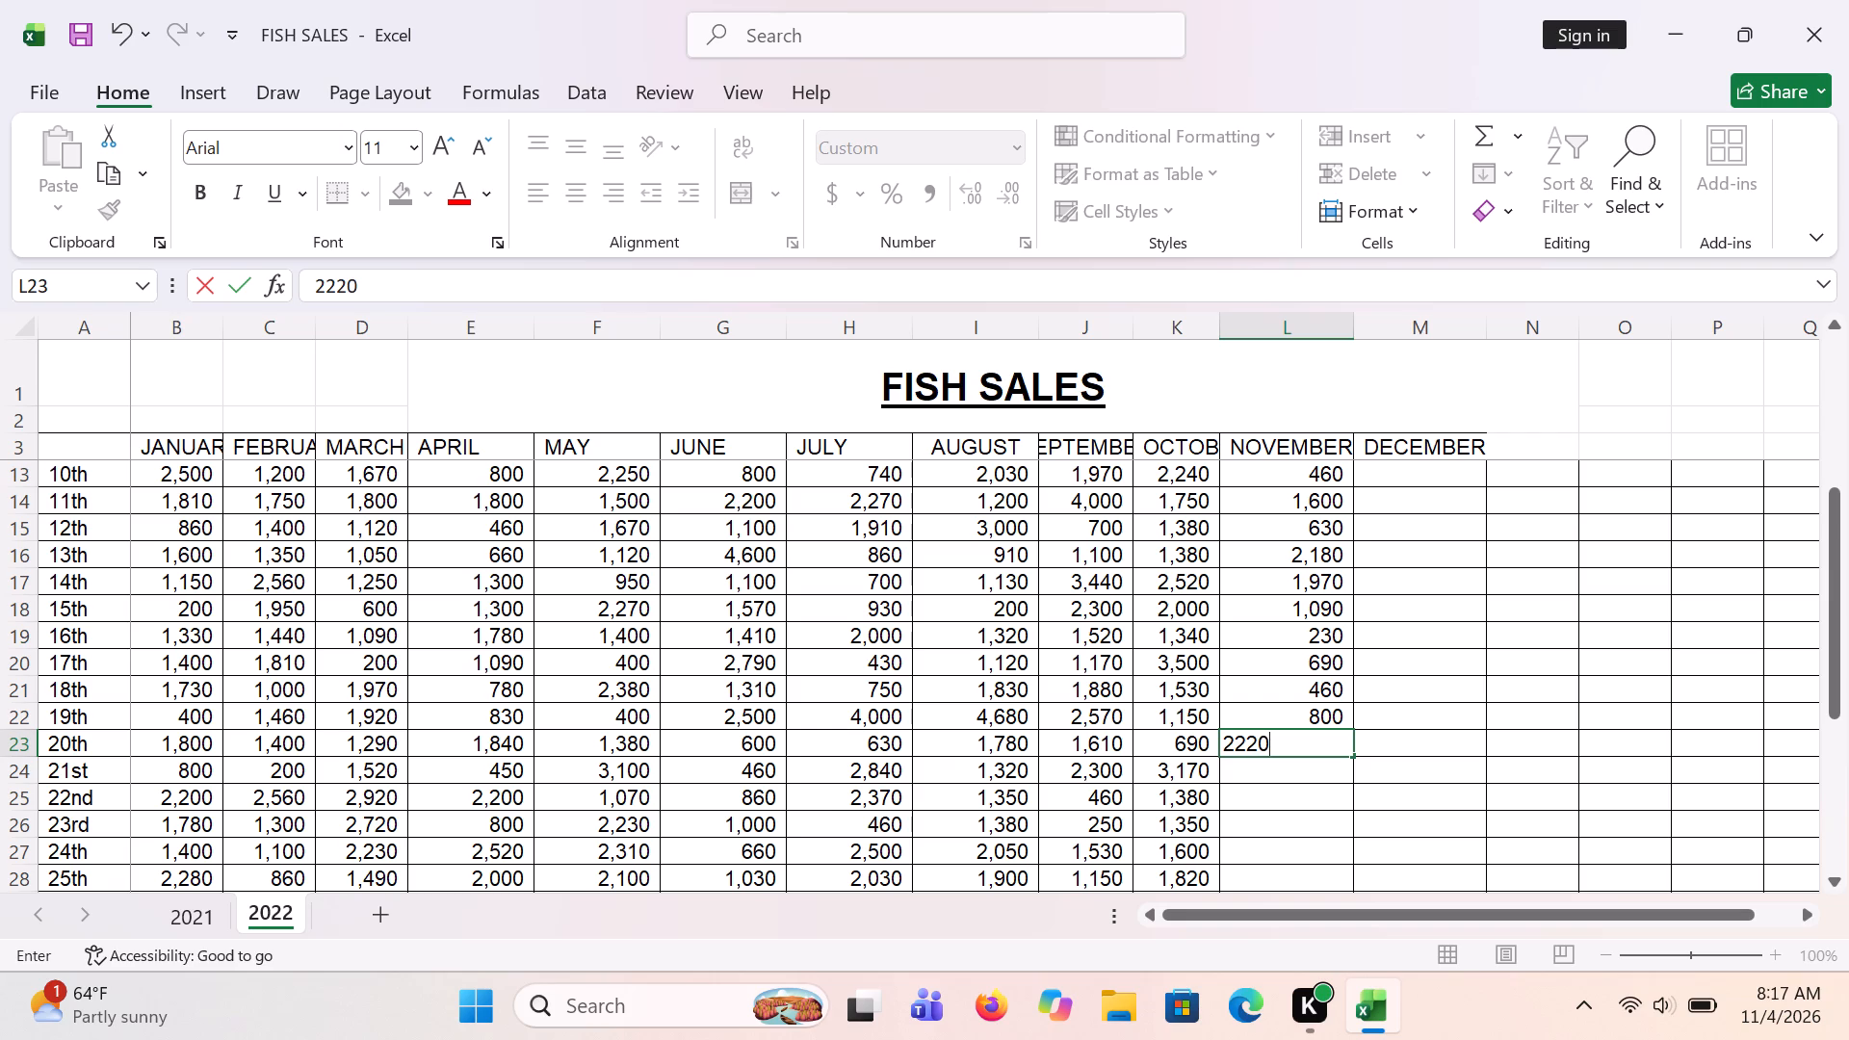
{"action": "key", "text": "Return"}
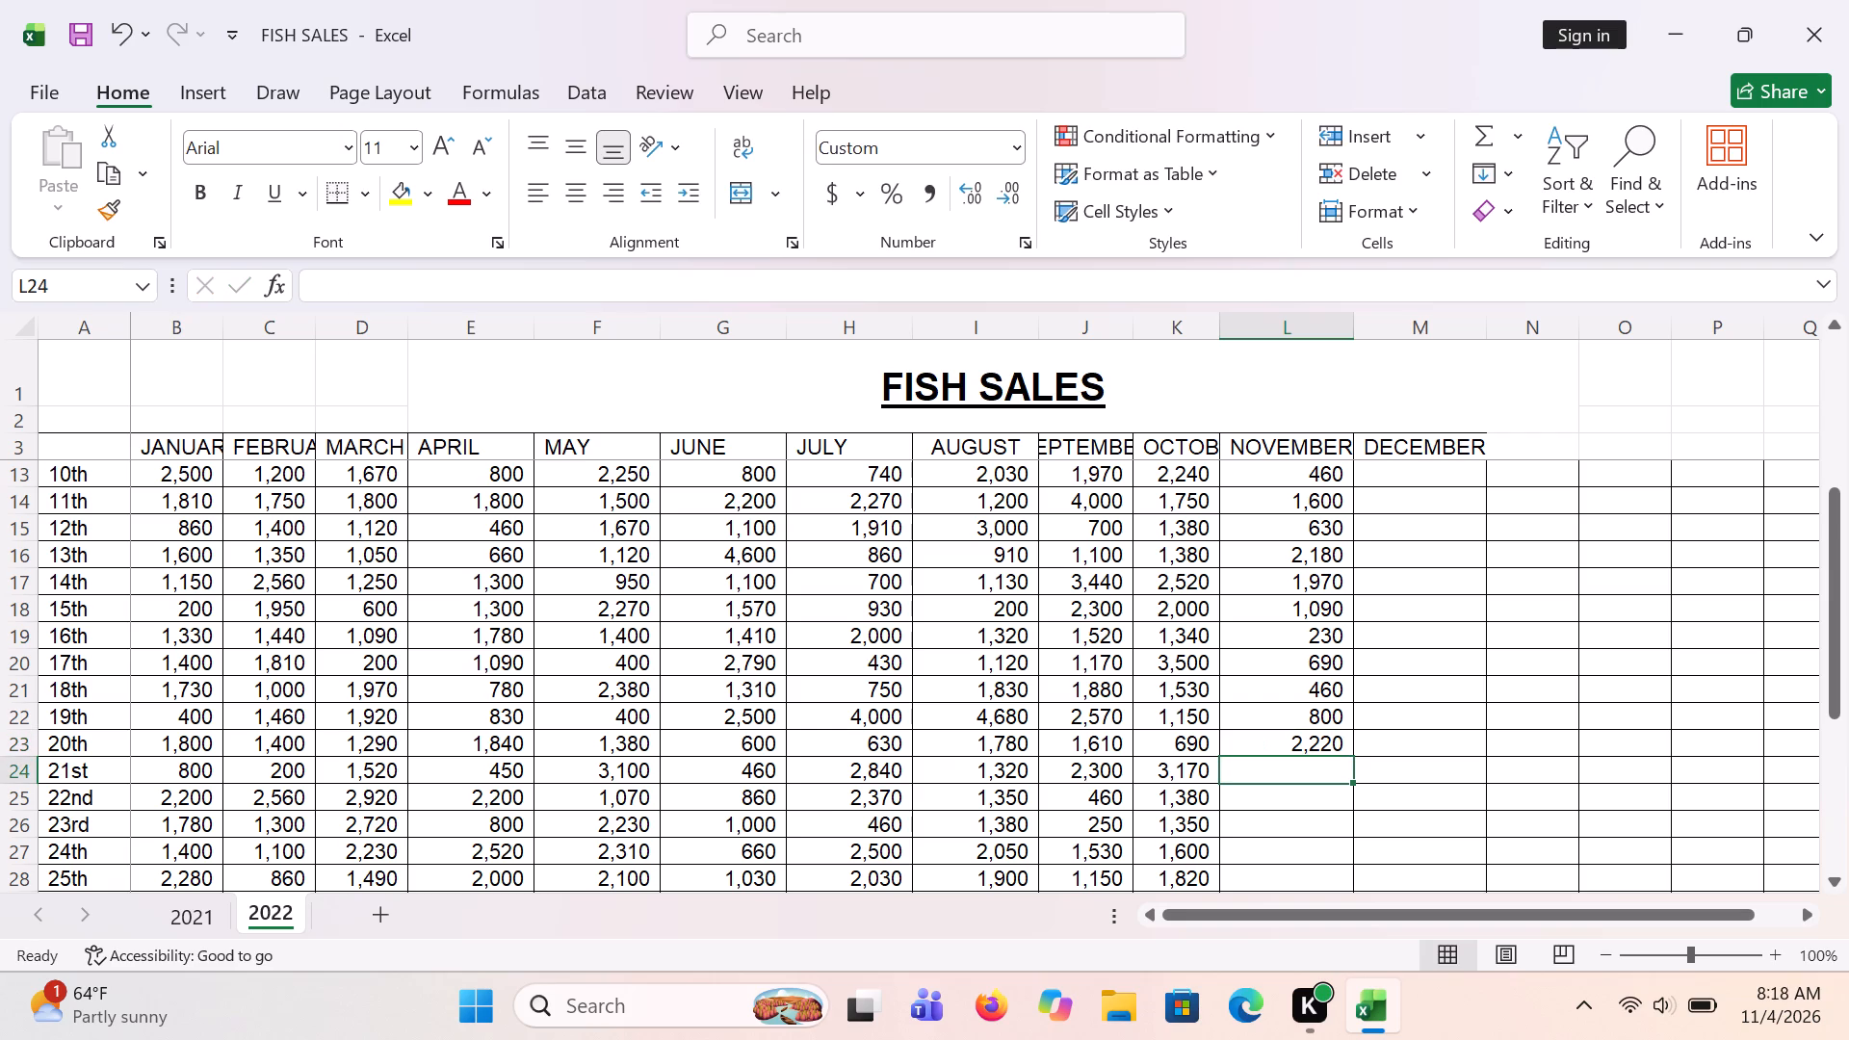
{"action": "key", "text": "1"}
{"action": "key", "text": "3"}
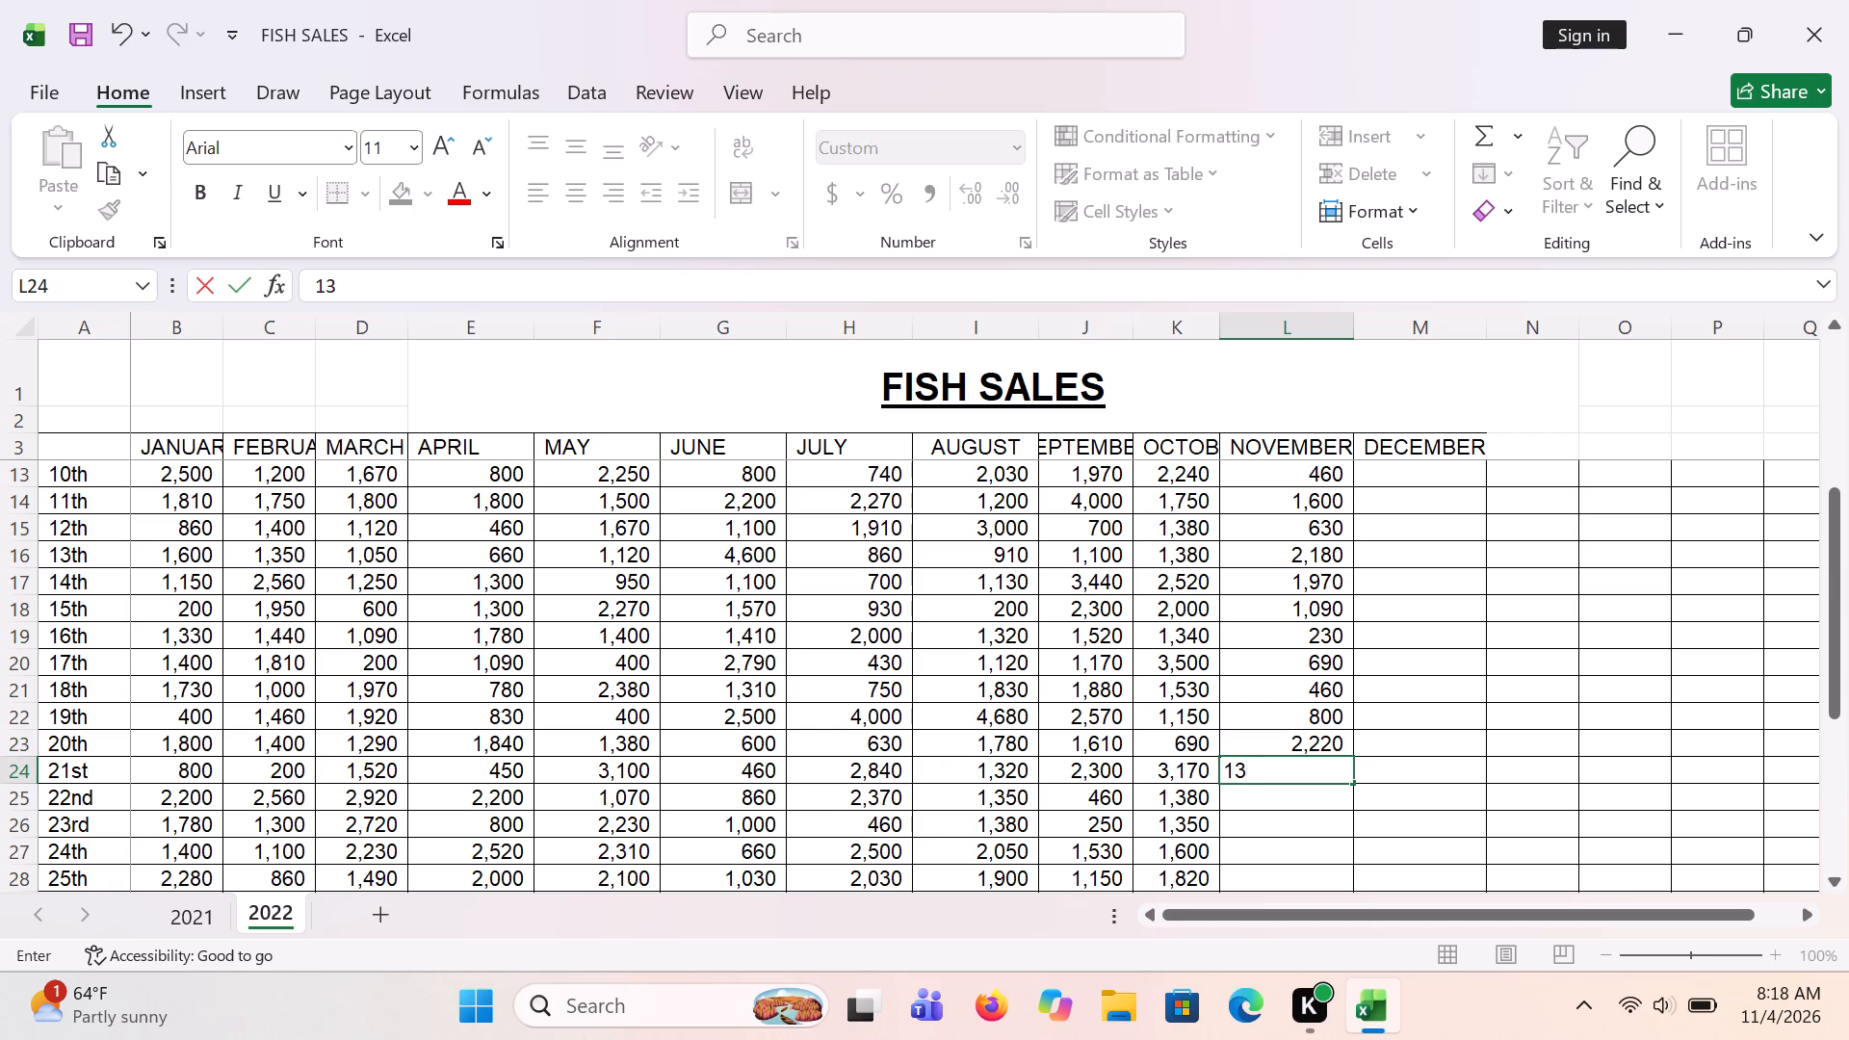
{"action": "type", "text": "80"}
{"action": "key", "text": "Return"}
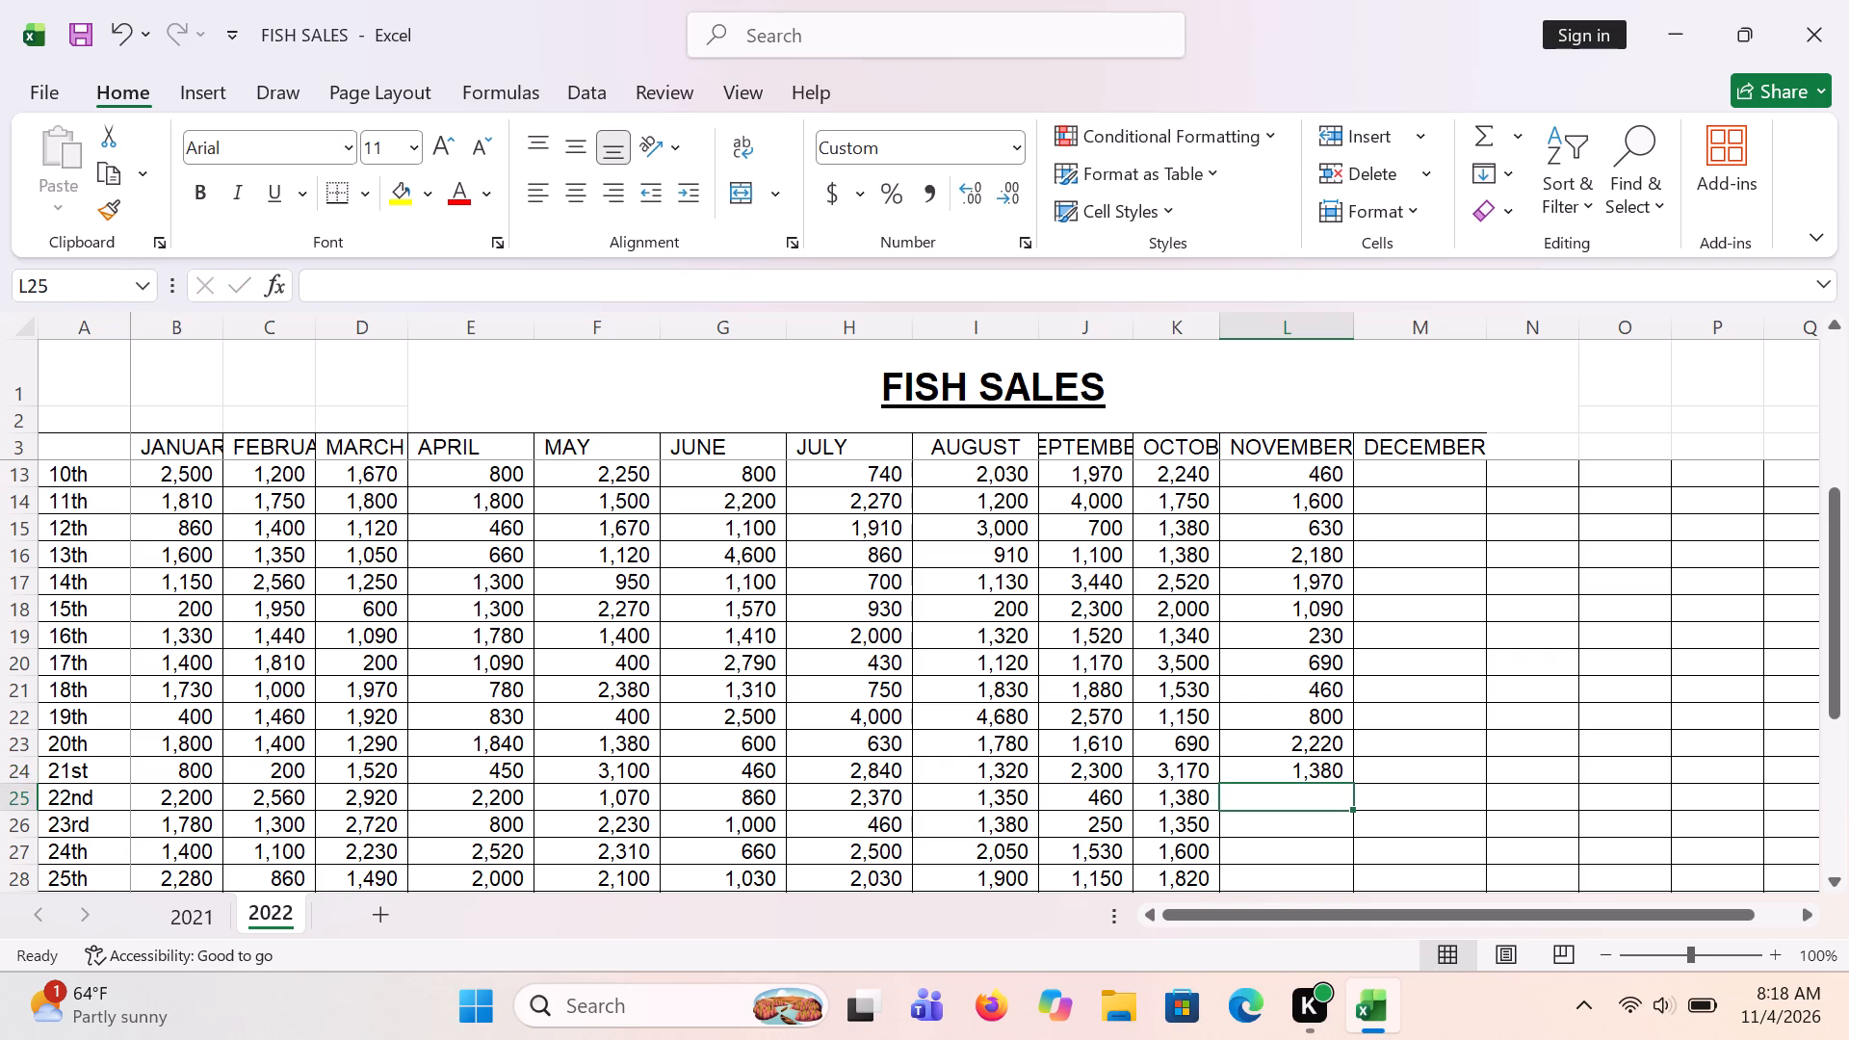
Enter the November sales for the 22nd and 23rd as 1860 and 530.
{"action": "key", "text": "1"}
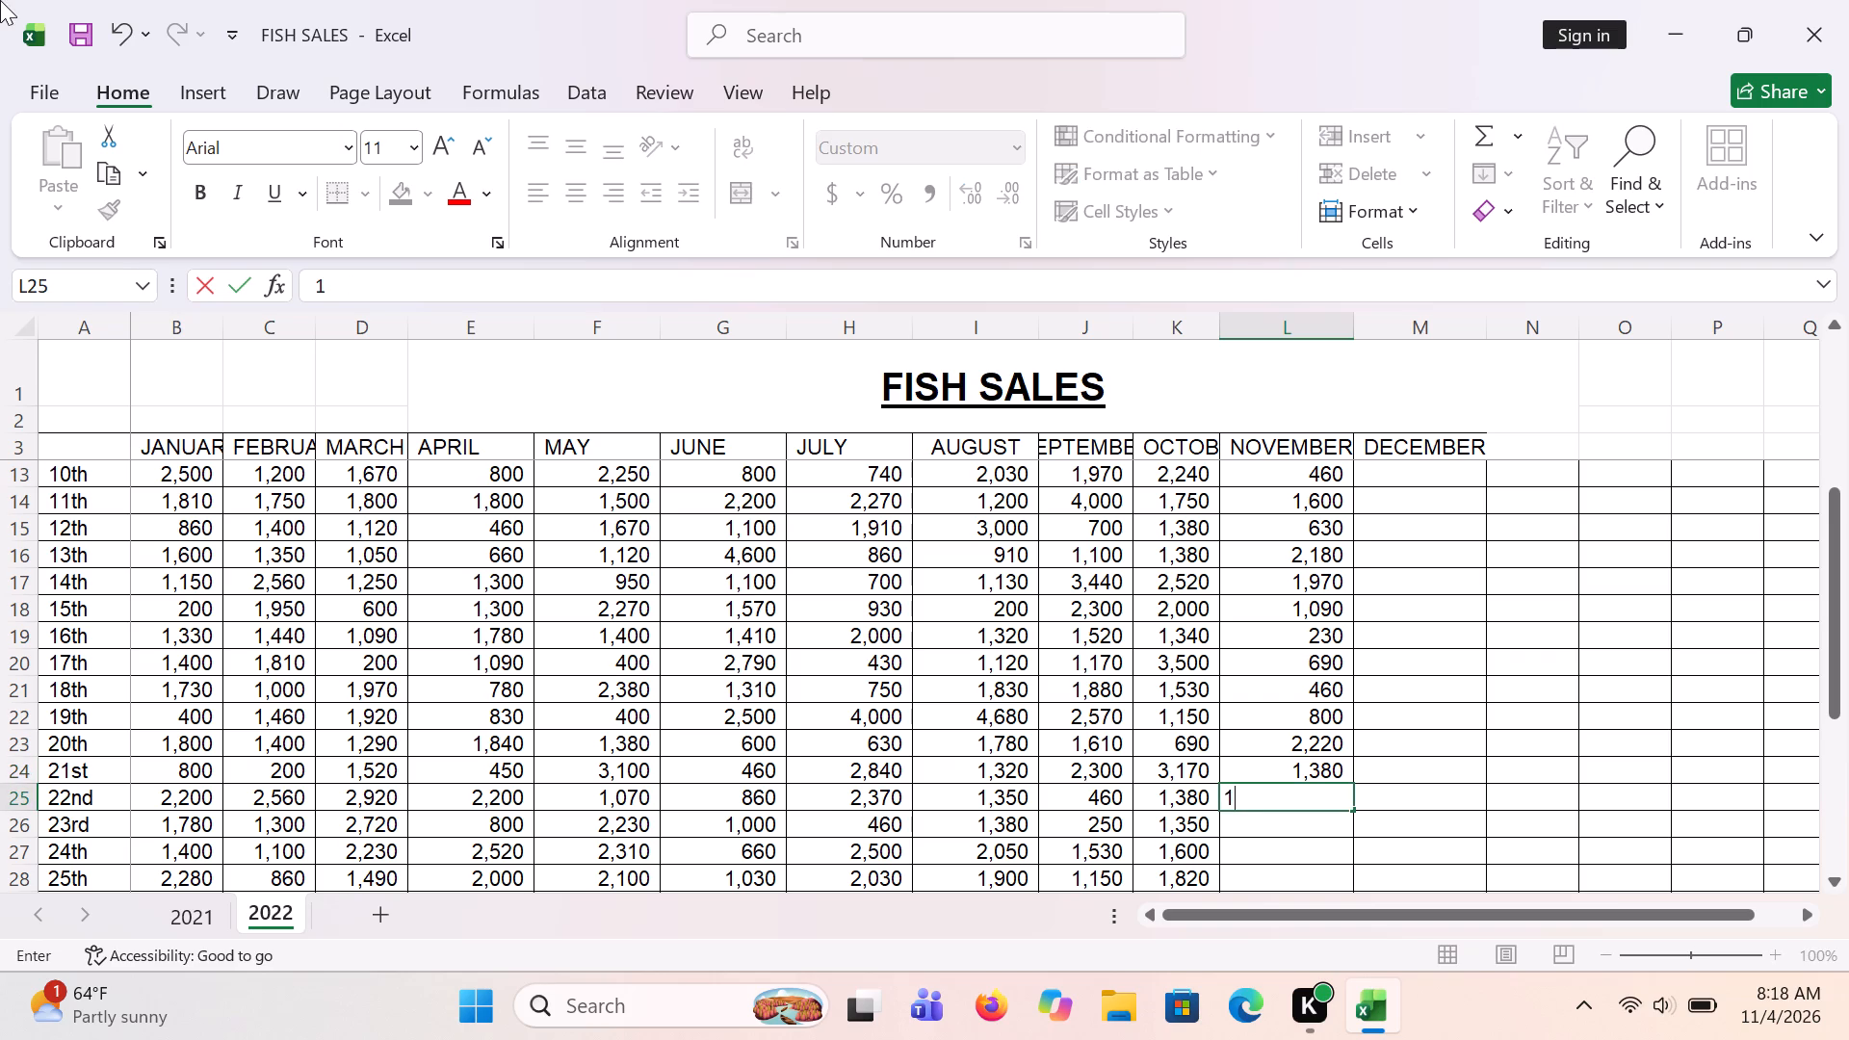
{"action": "type", "text": "86"}
{"action": "key", "text": "0"}
{"action": "key", "text": "Return"}
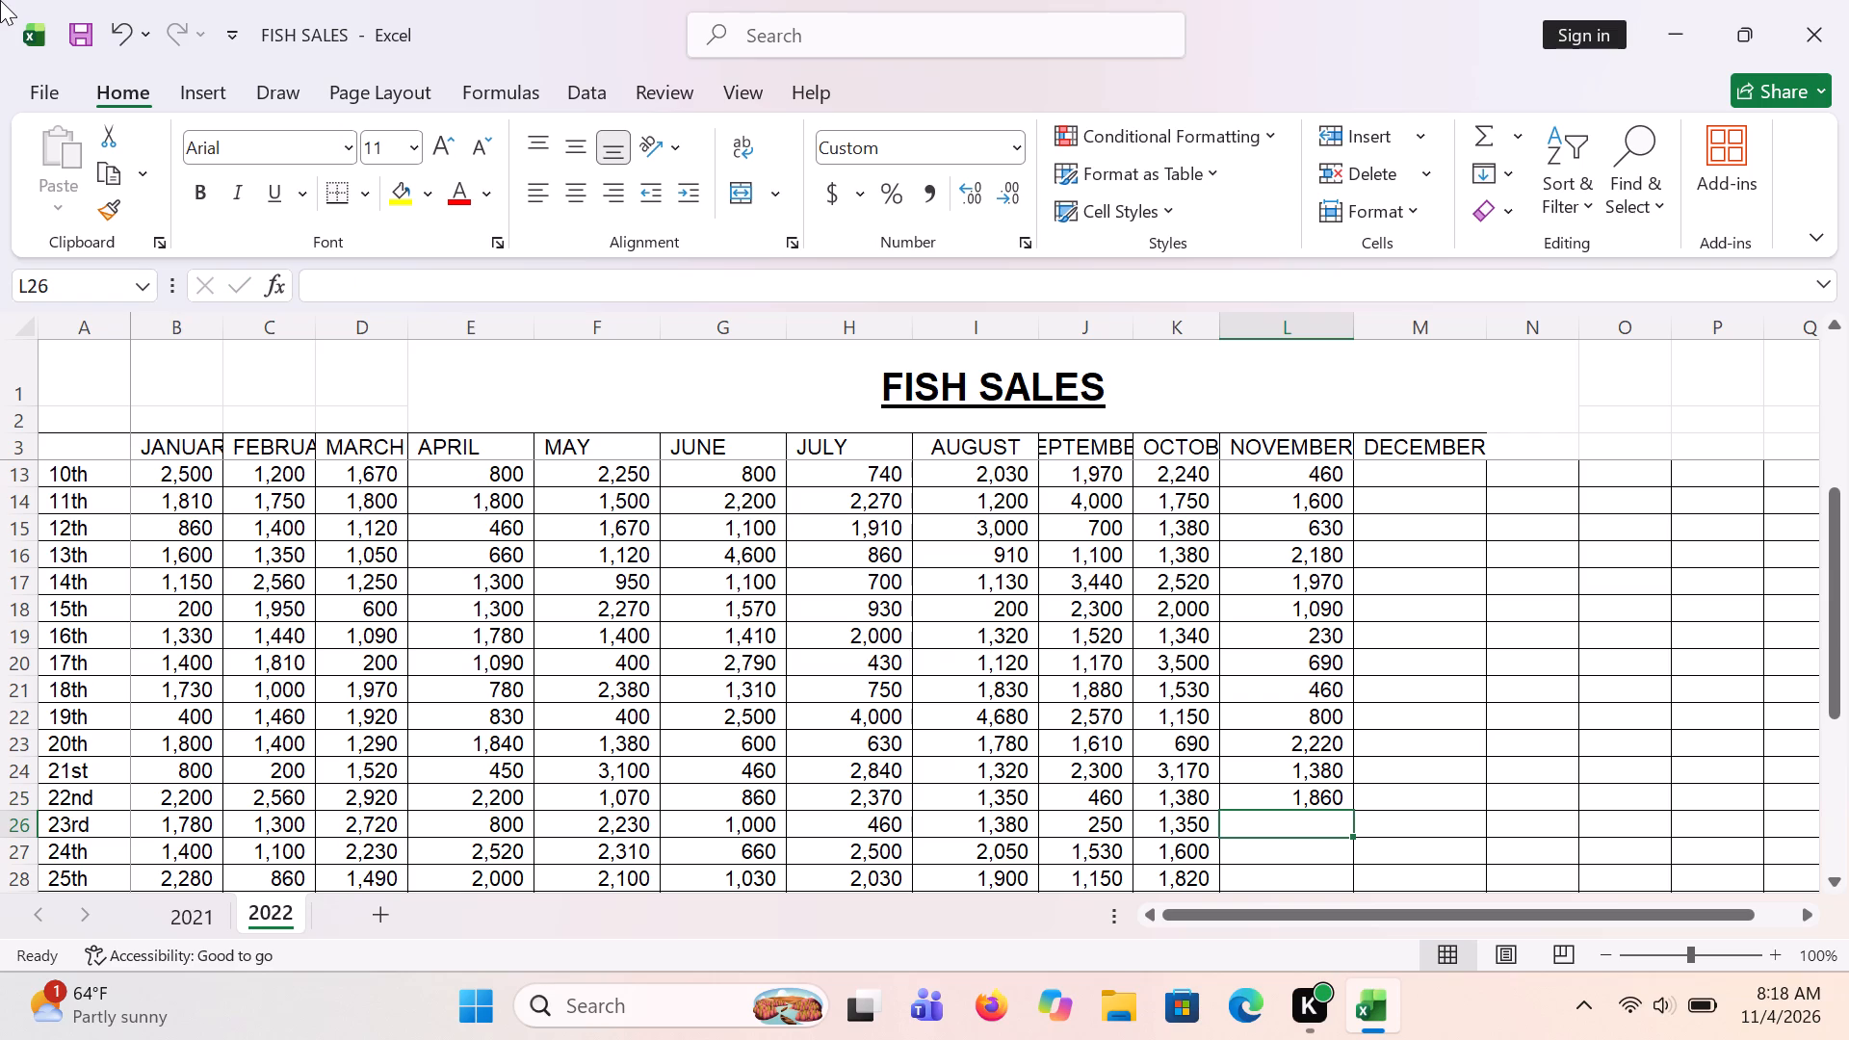
{"action": "type", "text": "530"}
{"action": "key", "text": "Return"}
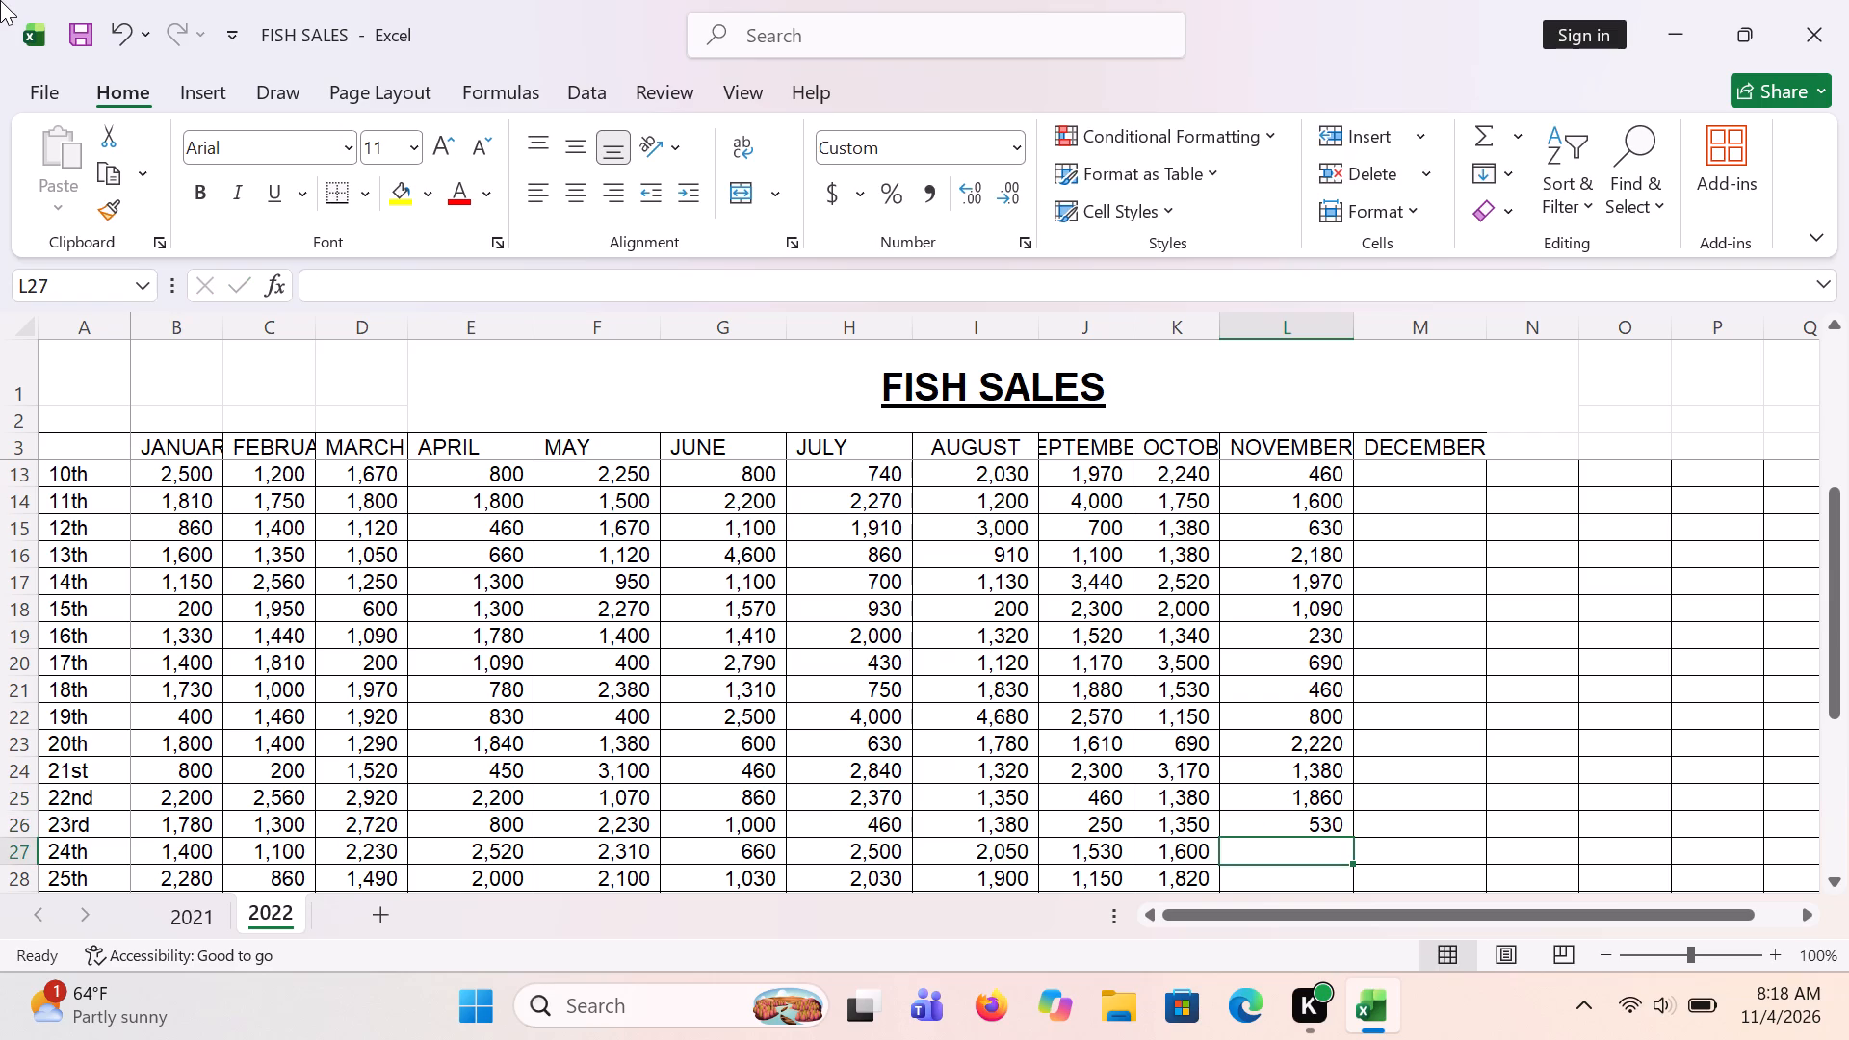
Save the FISH SALES workbook with the November figures entered through the 23rd.
{"action": "left_click", "coordinate": [75, 23]}
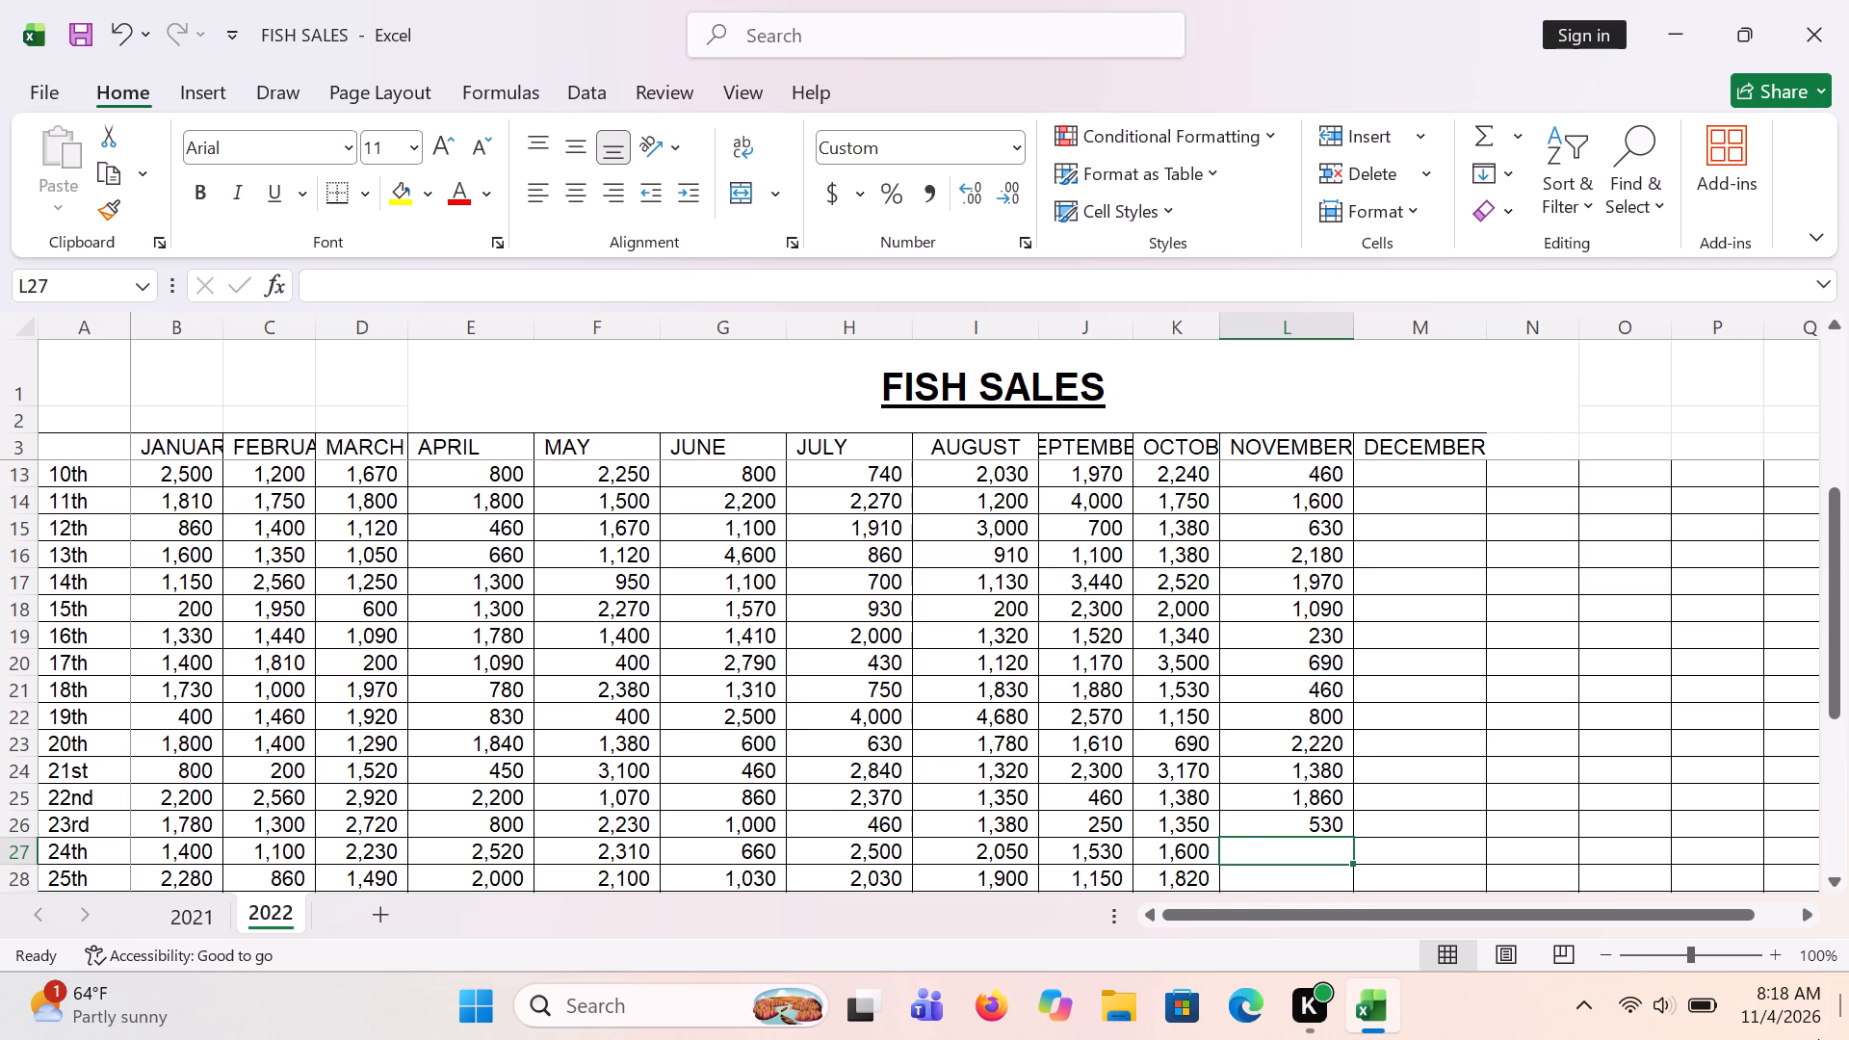
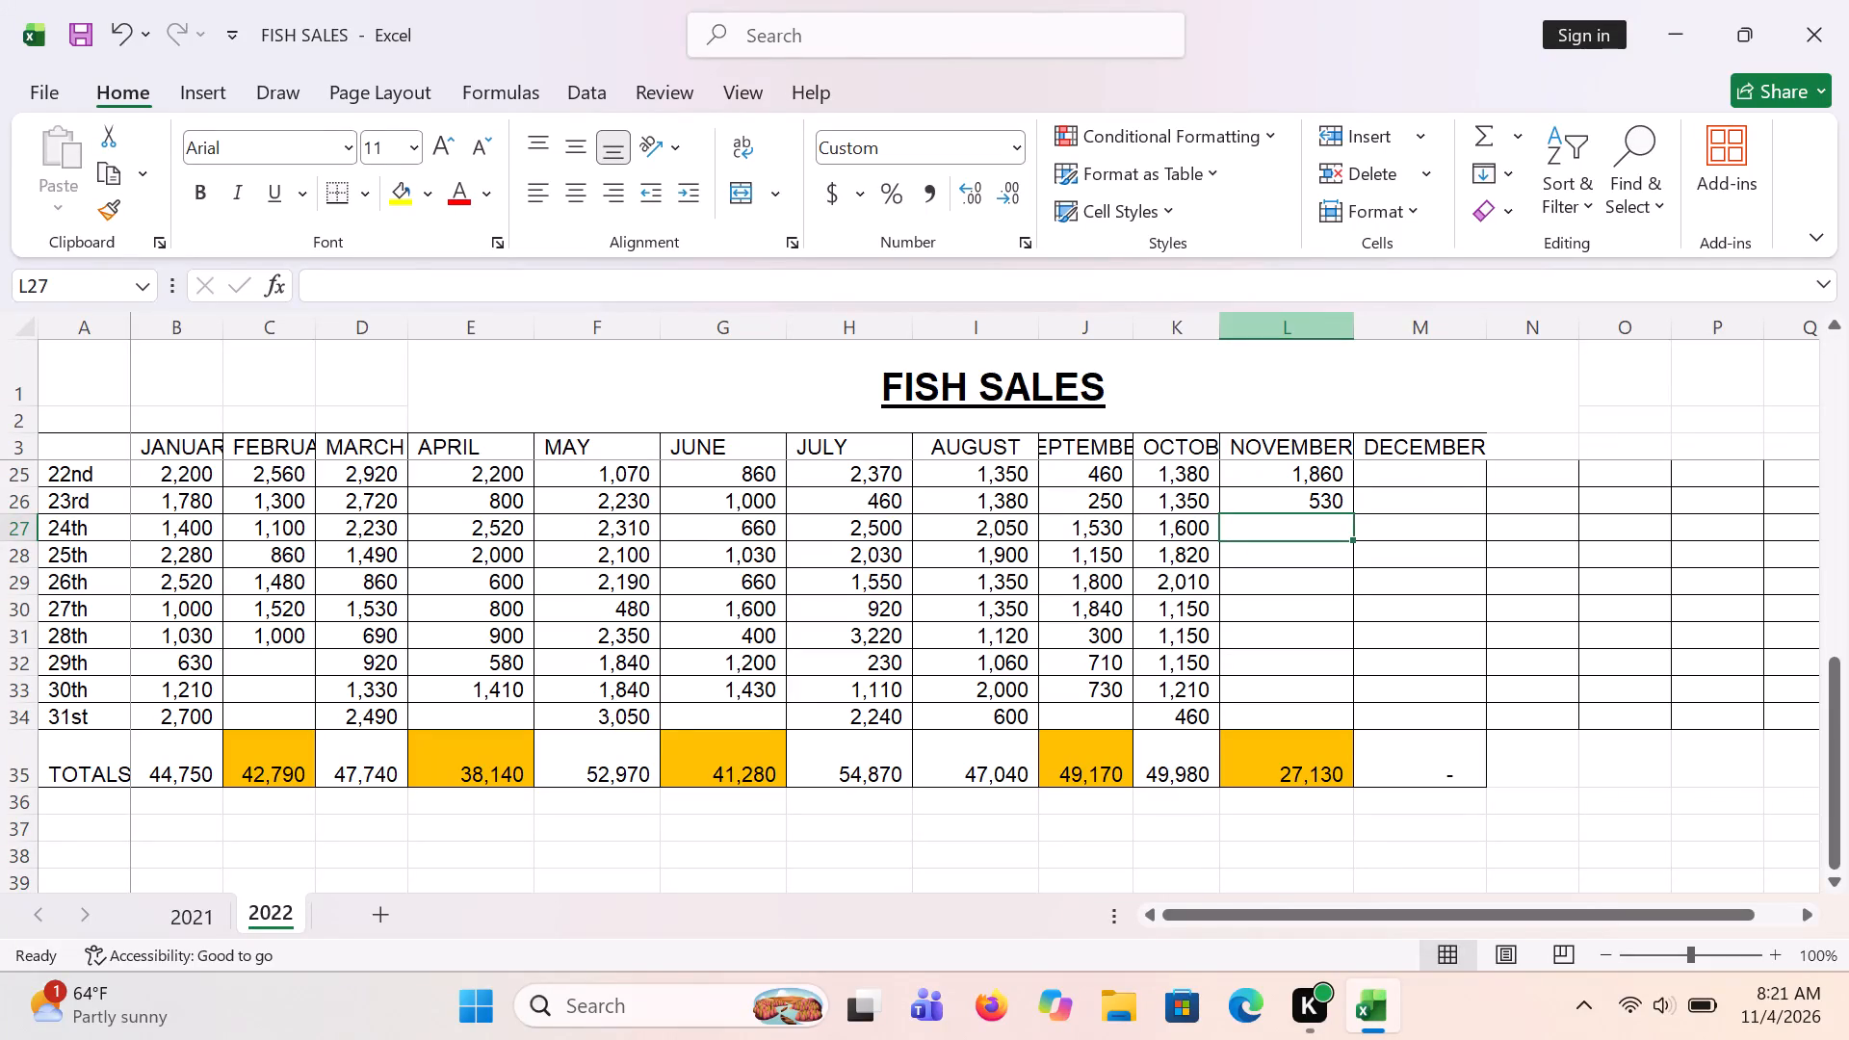
Enter the November sales for the 24th and 25th as 1320 and 1540.
{"action": "left_click", "coordinate": [1344, 554]}
{"action": "left_click", "coordinate": [1308, 523]}
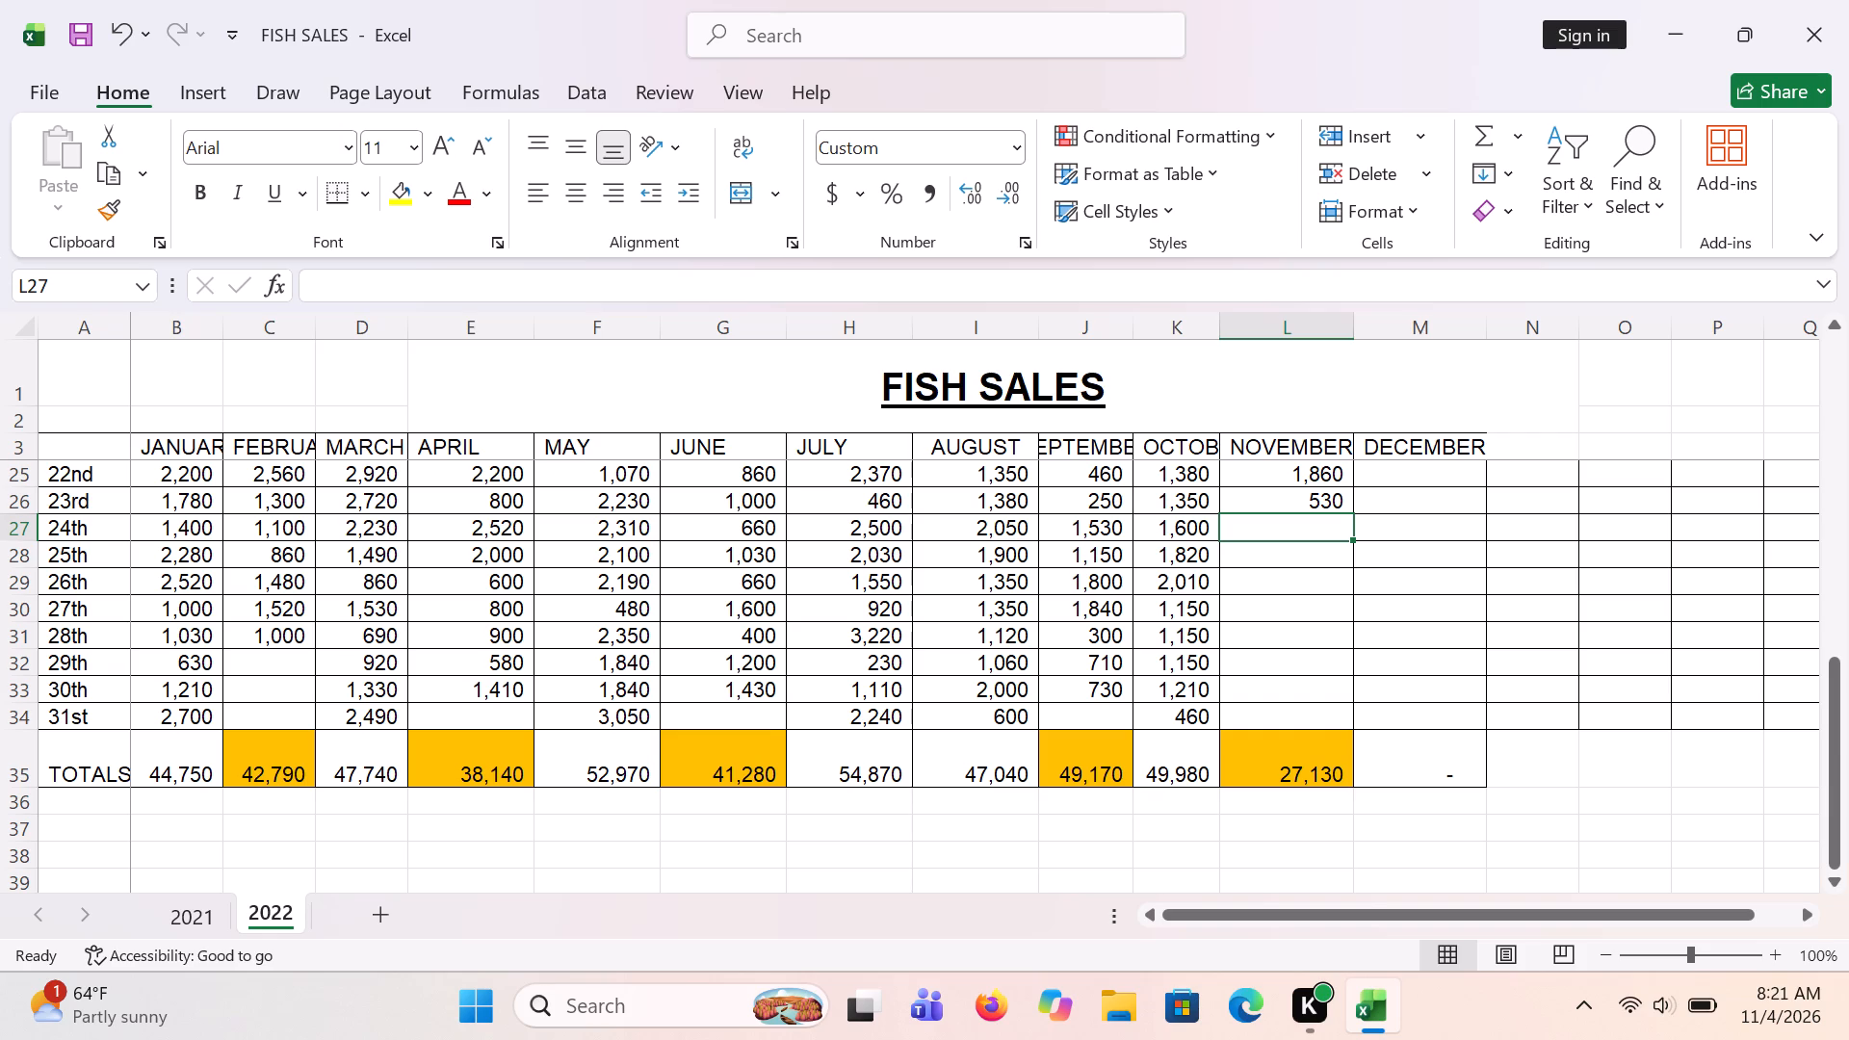
{"action": "scroll", "coordinate": [1266, 534], "scroll_direction": "up", "scroll_amount": 1}
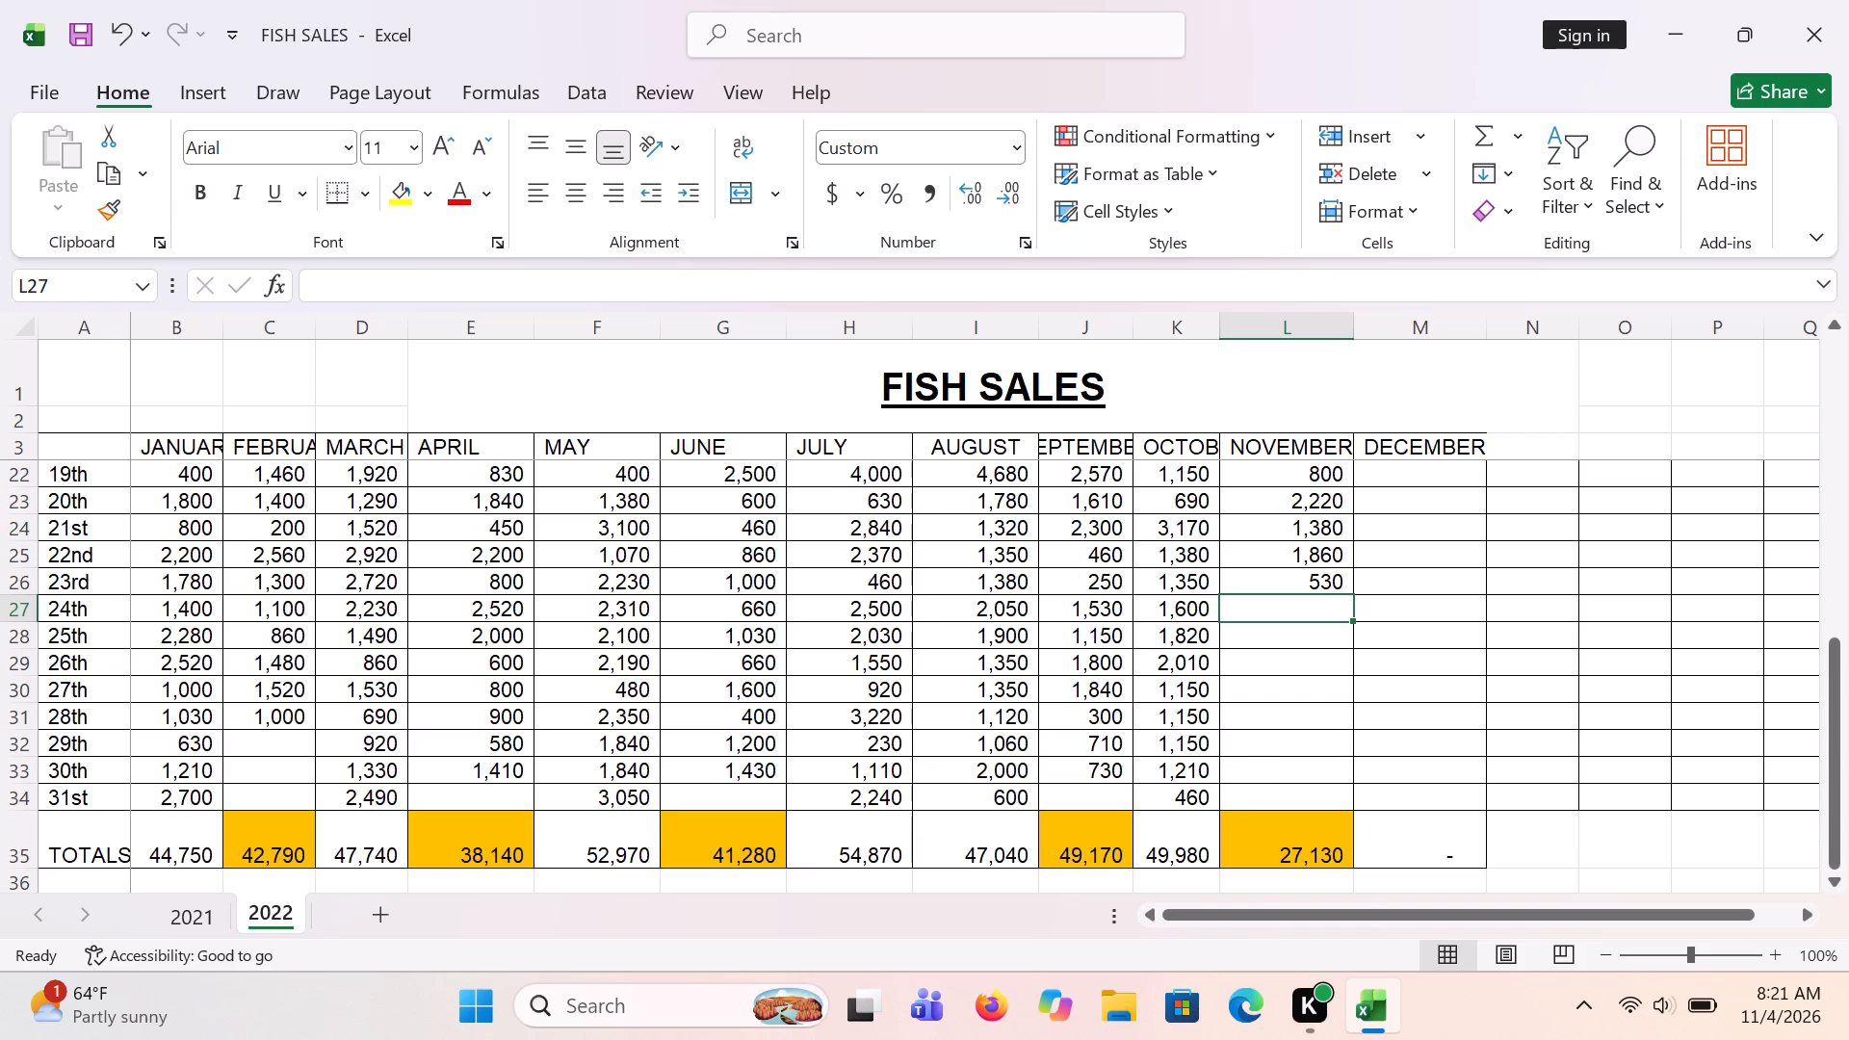
{"action": "scroll", "coordinate": [1267, 512], "scroll_direction": "up", "scroll_amount": 1}
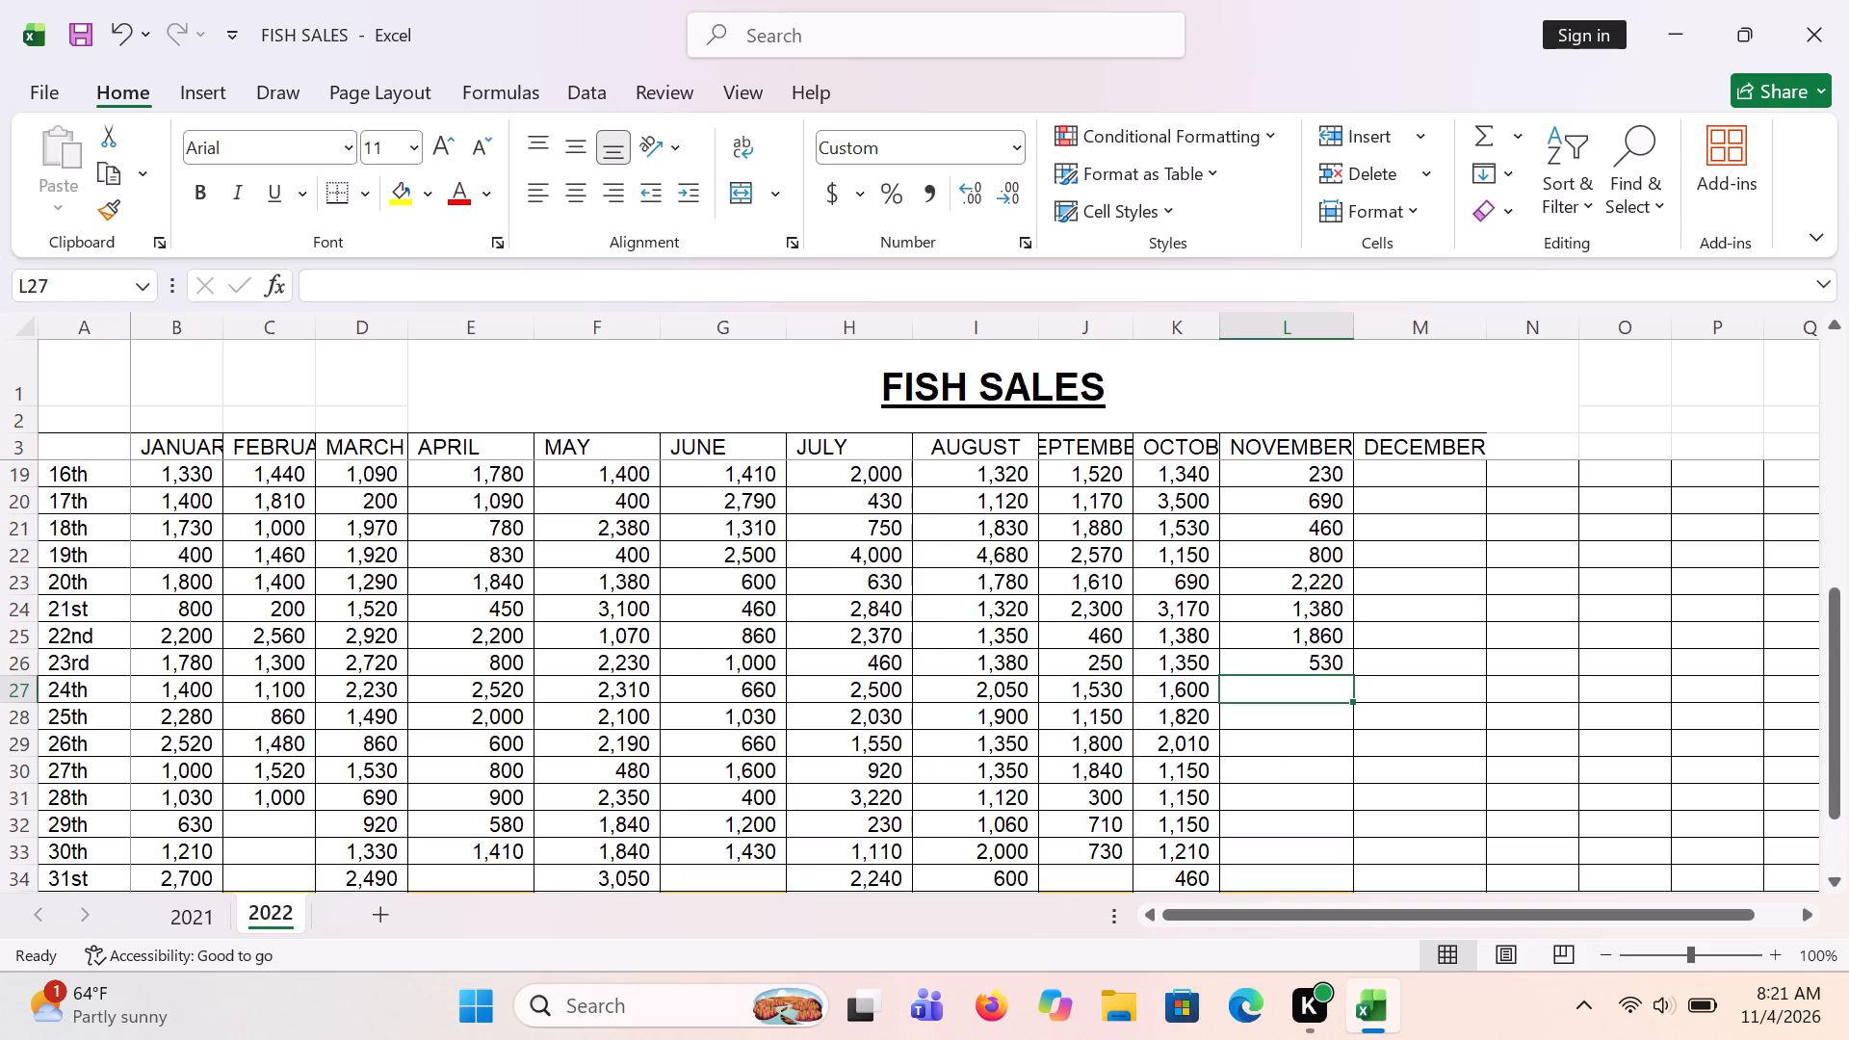
{"action": "left_click", "coordinate": [1324, 652]}
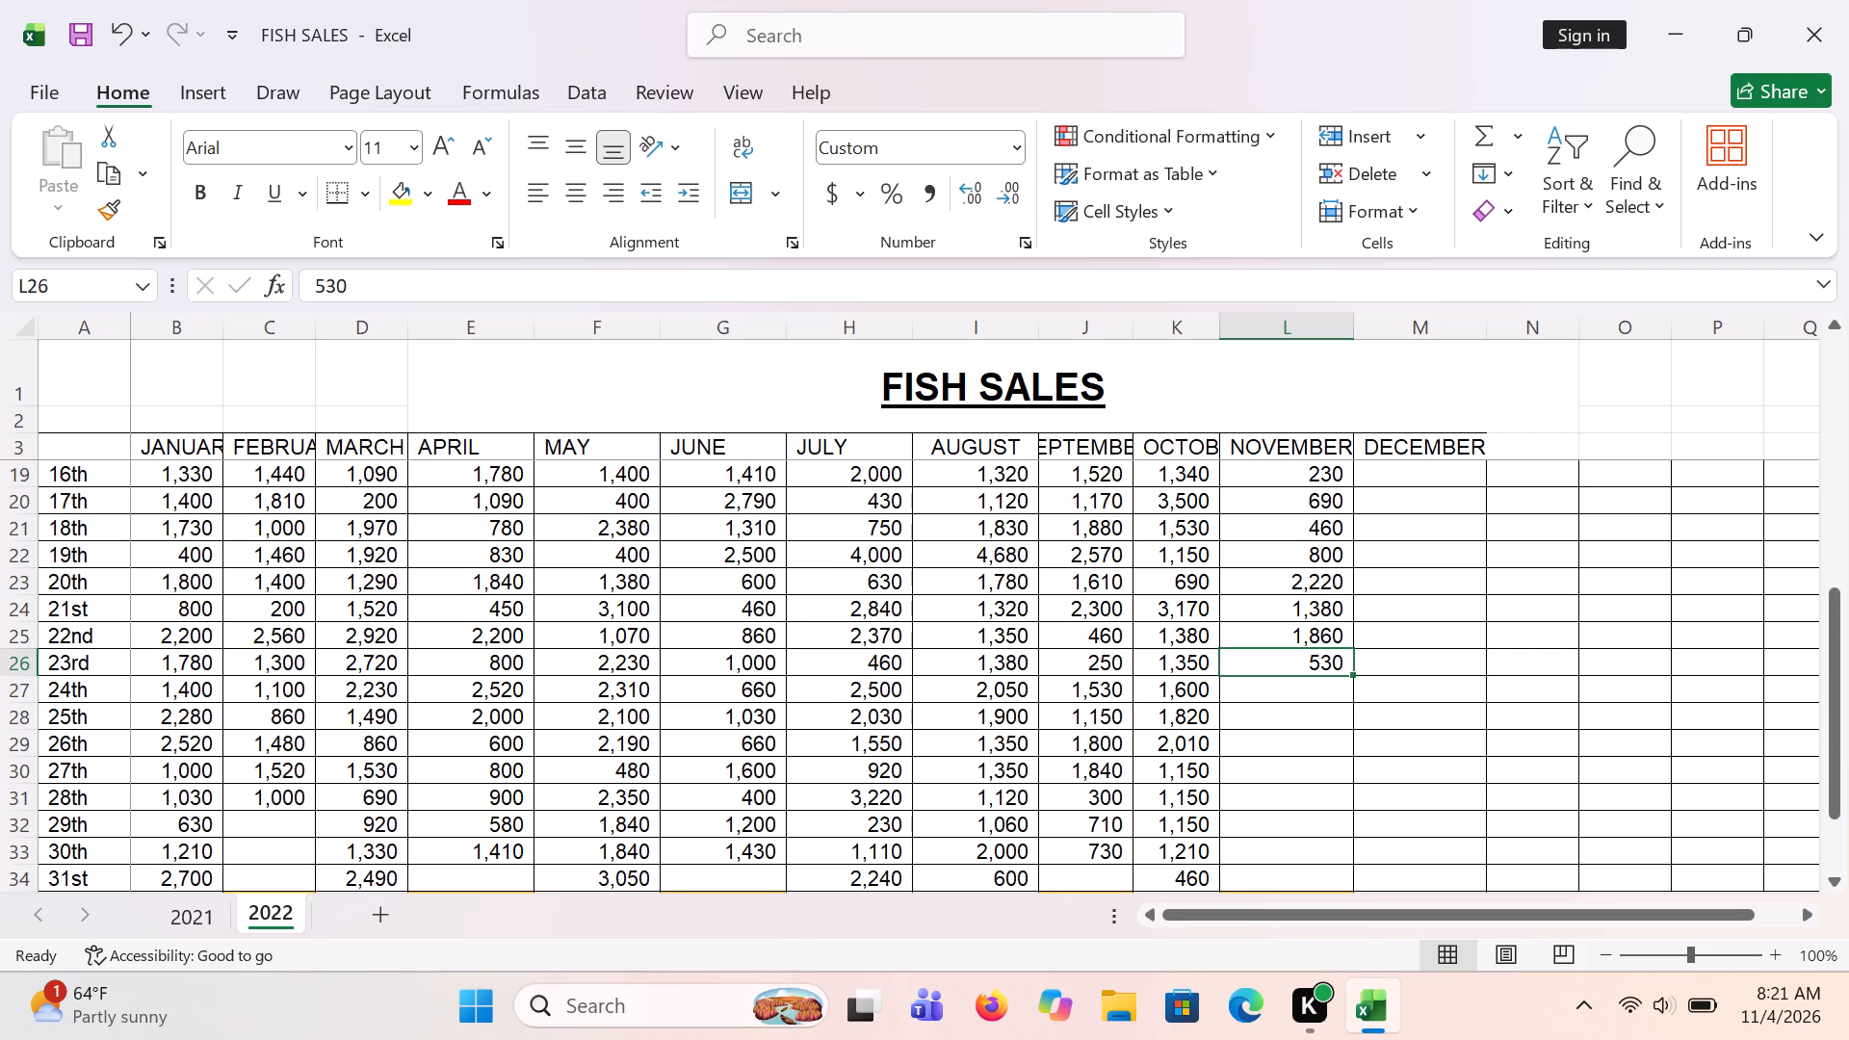
{"action": "key", "text": "Return"}
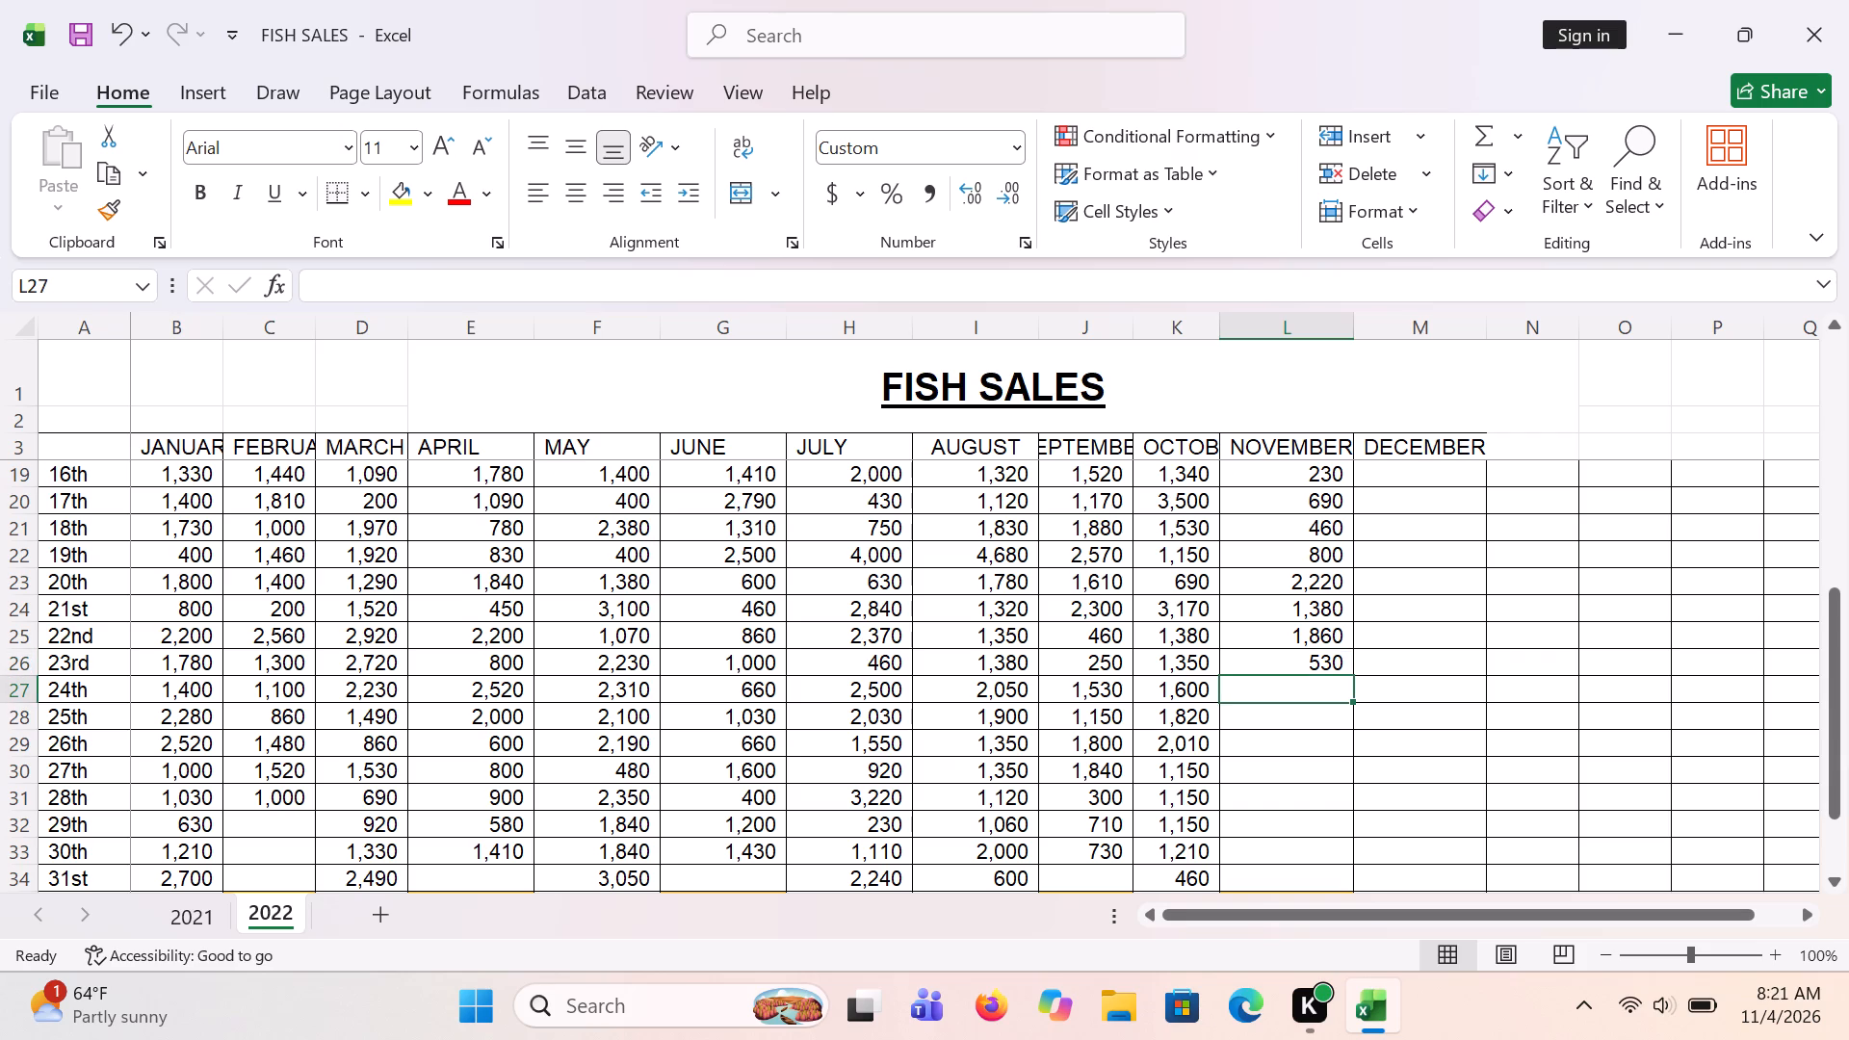
{"action": "type", "text": "132"}
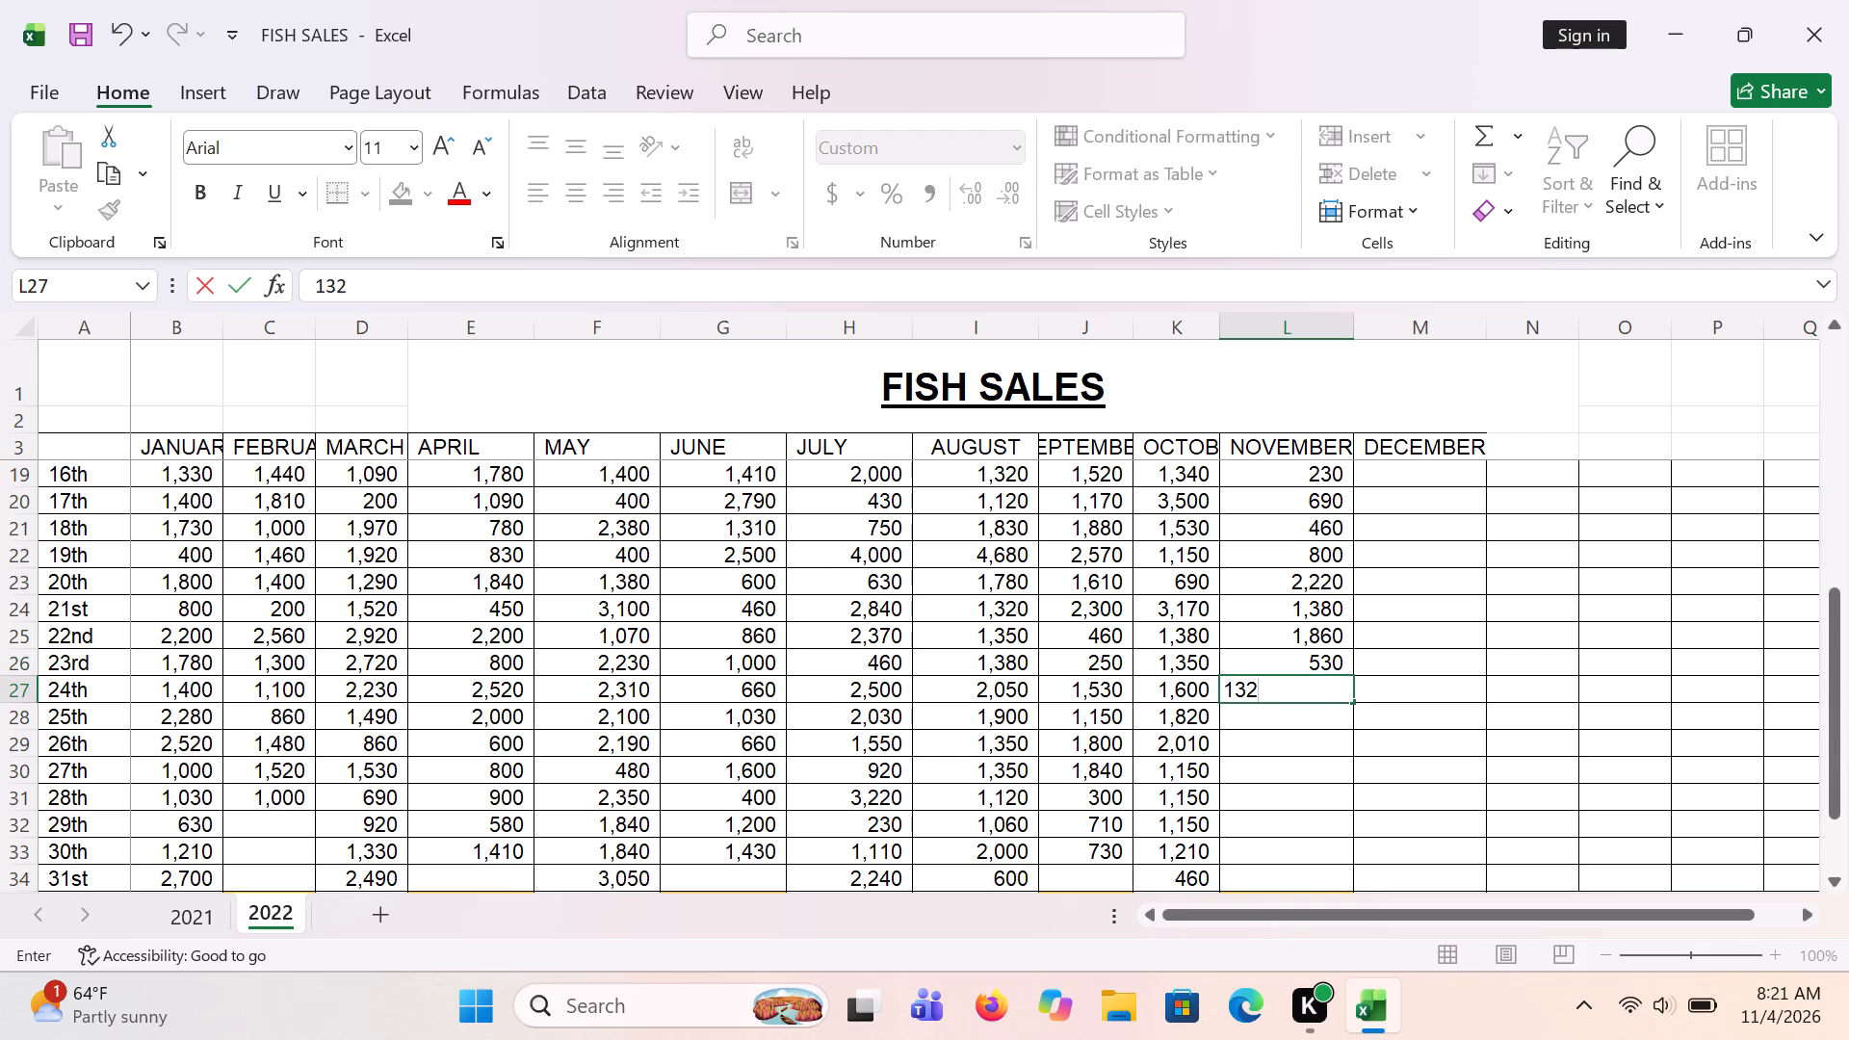
{"action": "key", "text": "0"}
{"action": "key", "text": "Return"}
{"action": "key", "text": "1"}
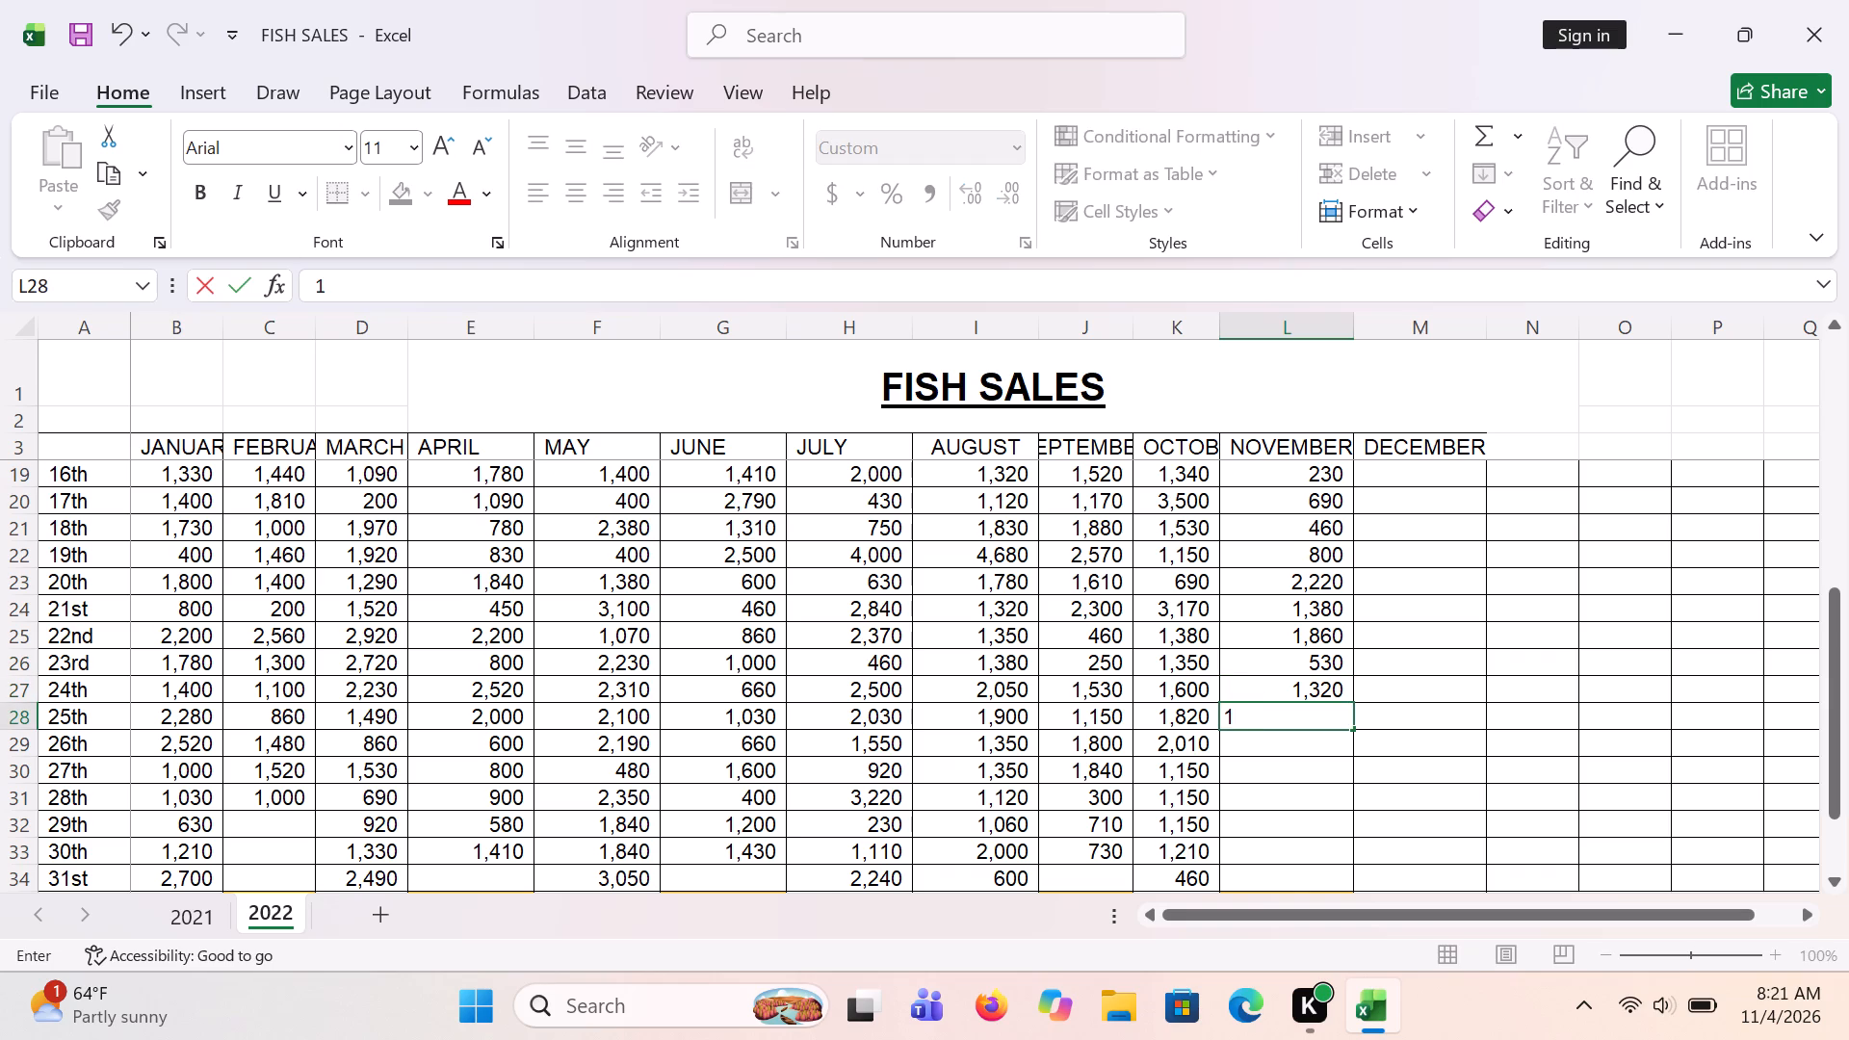
{"action": "type", "text": "54"}
{"action": "key", "text": "0"}
{"action": "key", "text": "Return"}
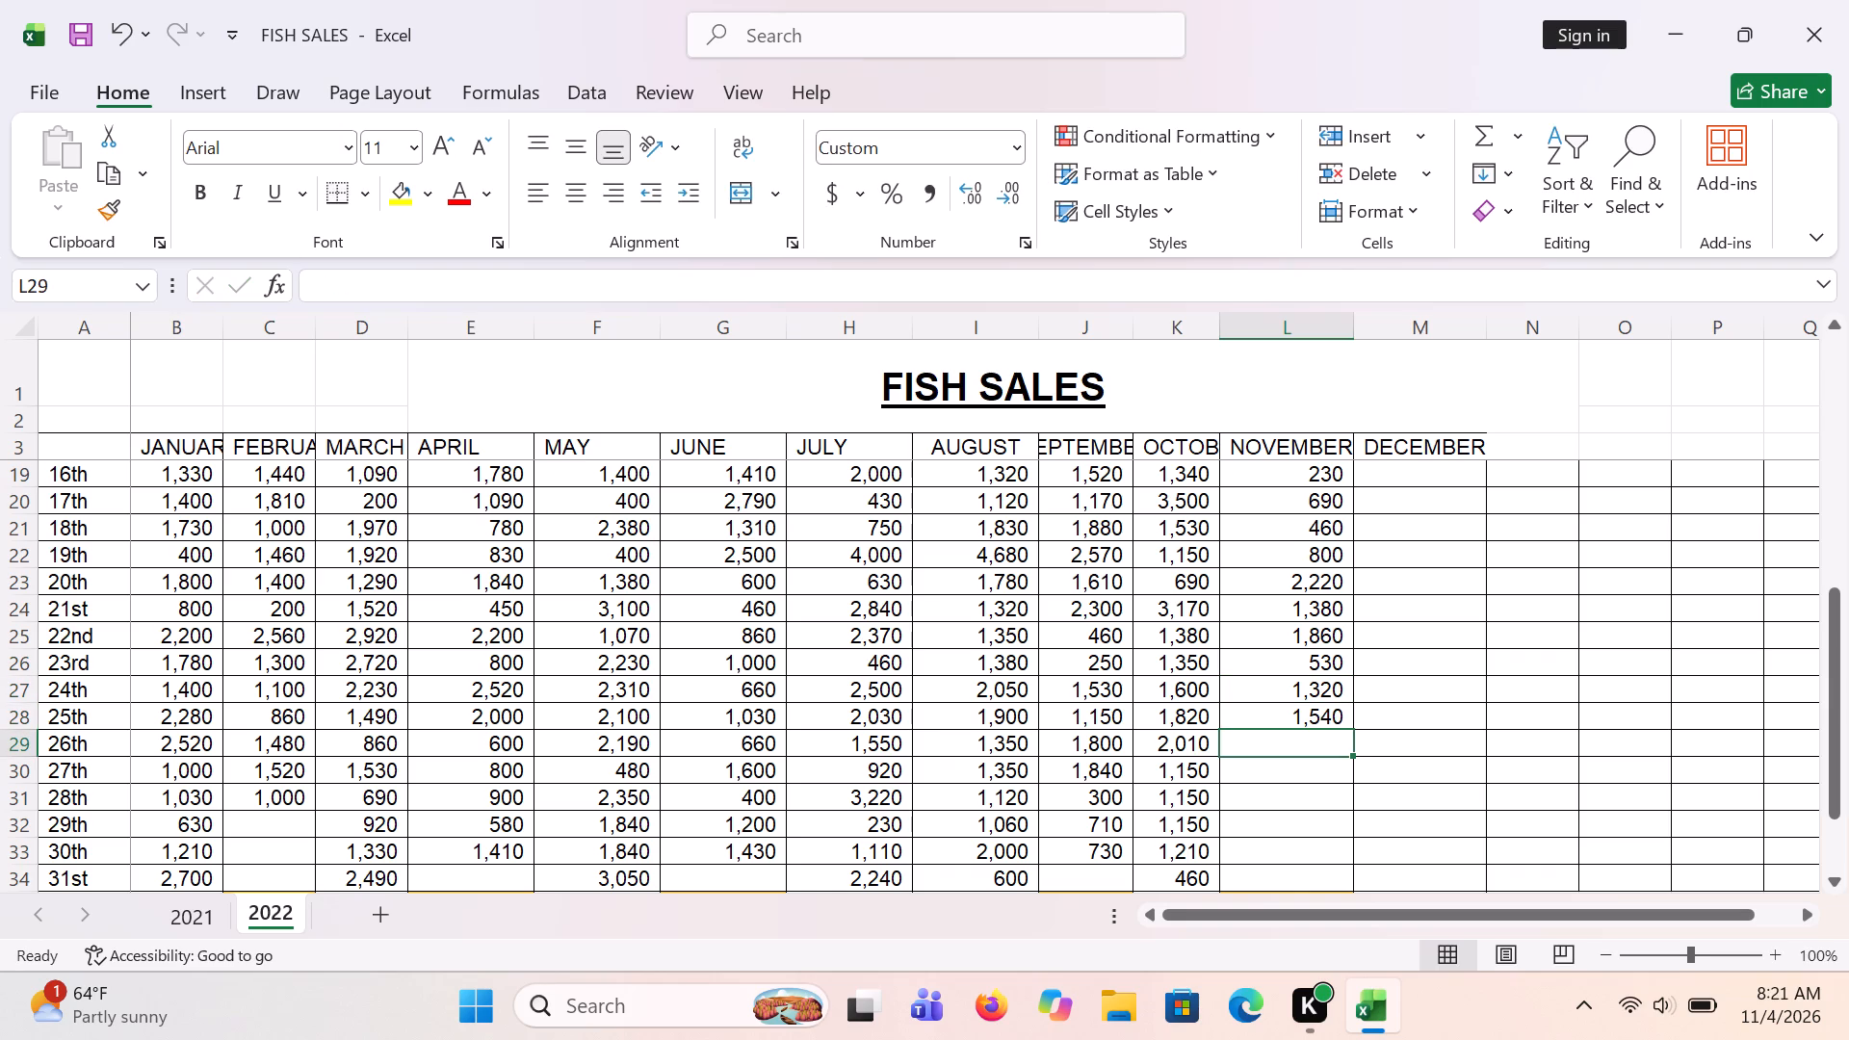
Enter the November sales for the 26th through 28th as 400, 200 and 660.
{"action": "scroll", "coordinate": [1471, 734], "scroll_direction": "left", "scroll_amount": 2}
{"action": "type", "text": "400"}
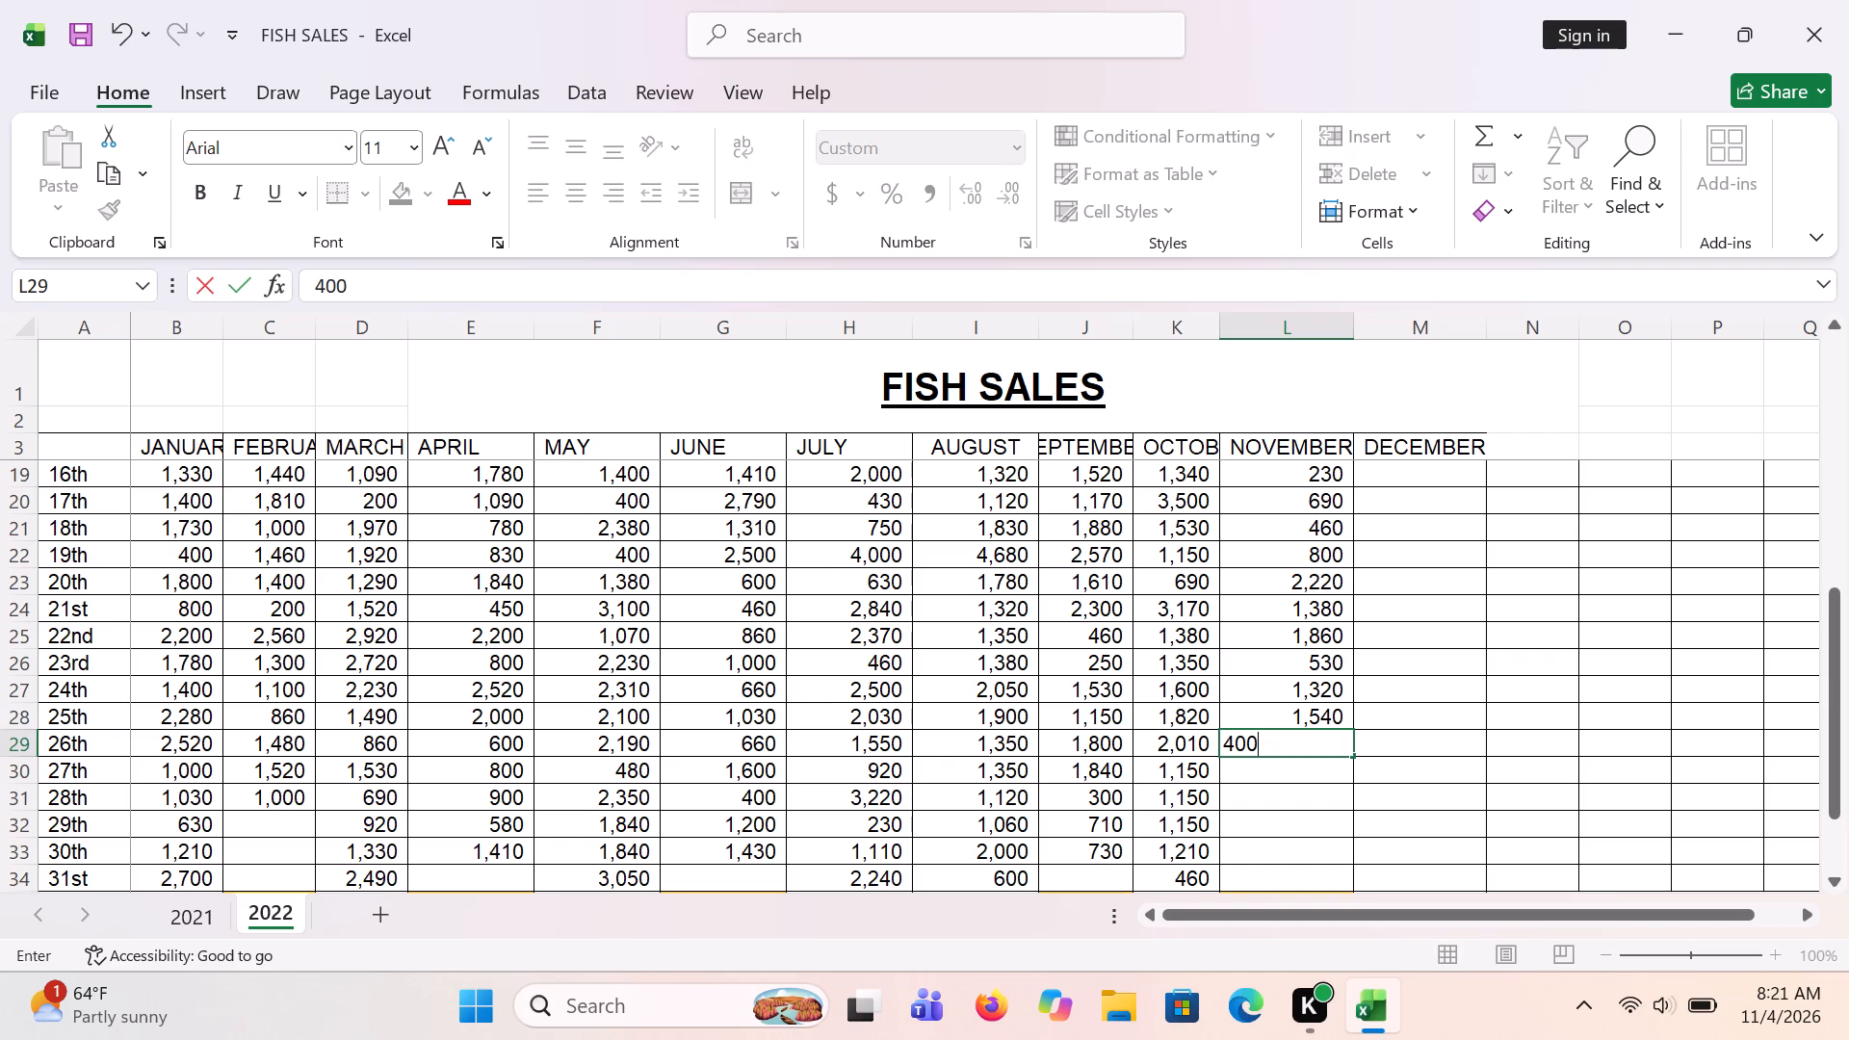
{"action": "key", "text": "Return"}
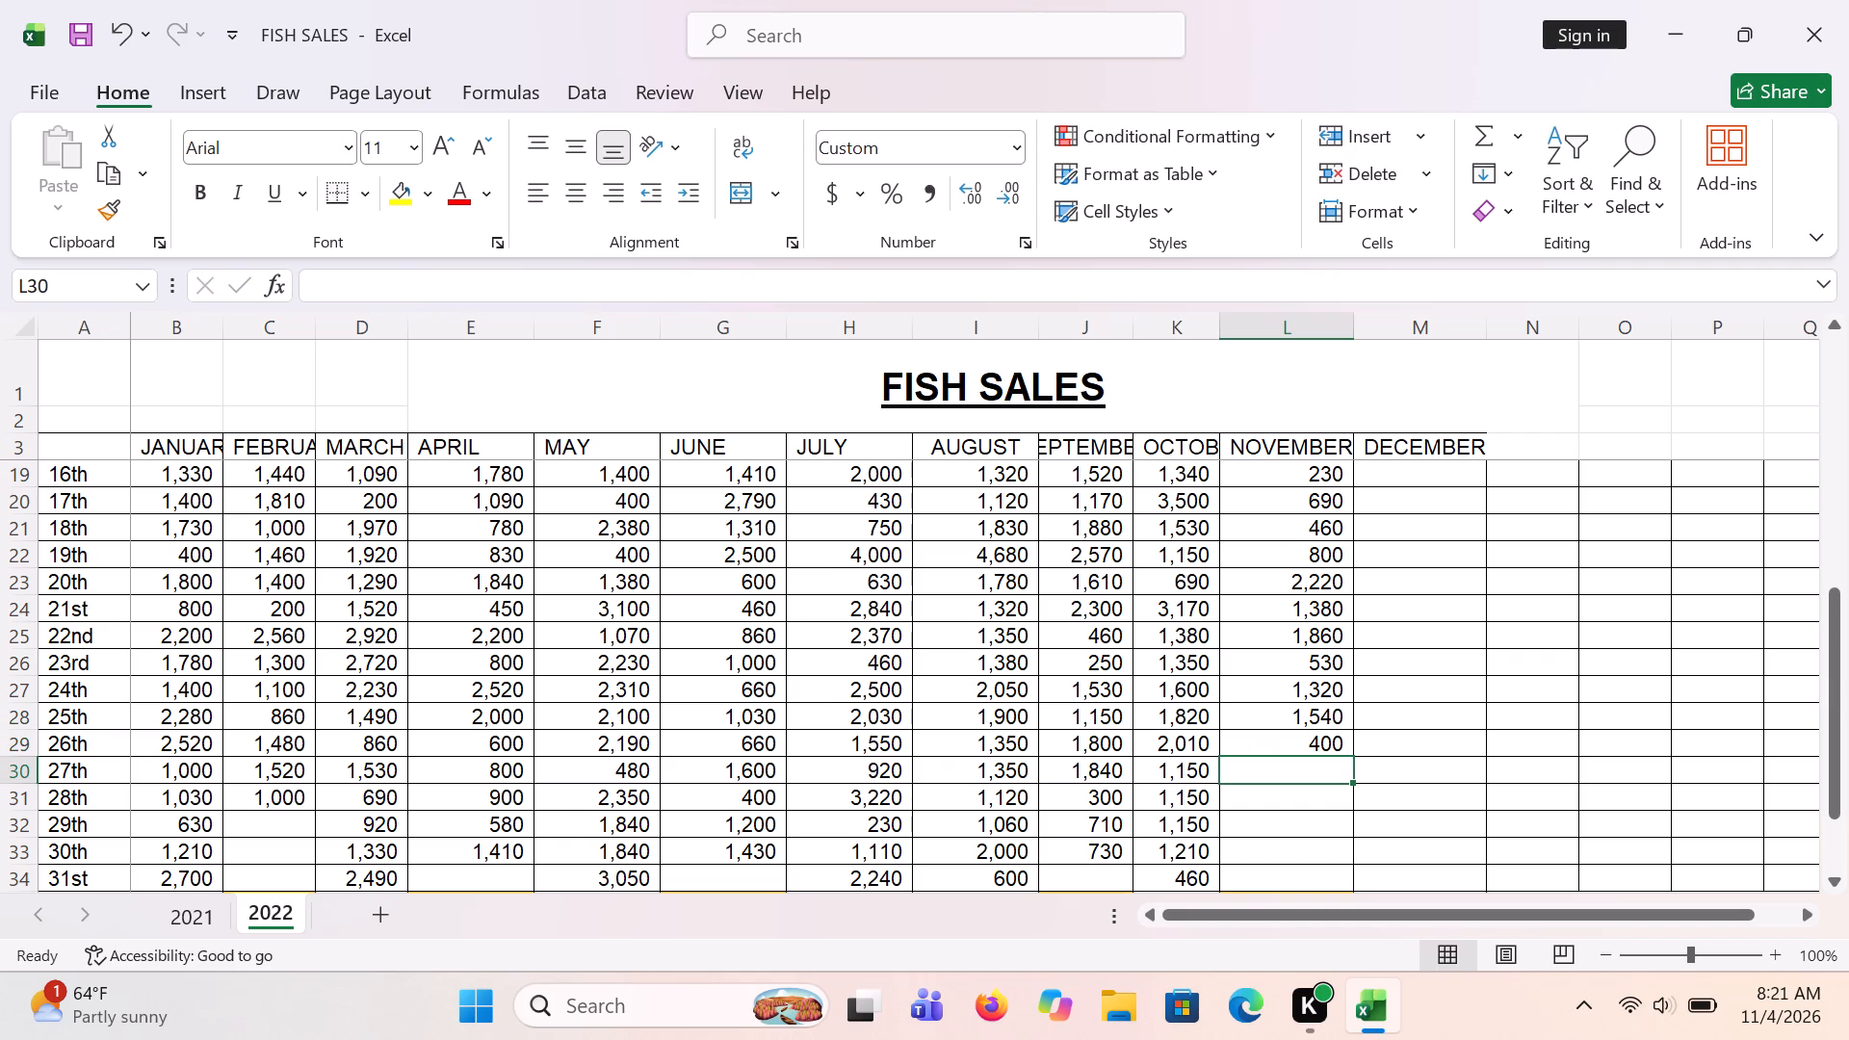
{"action": "key", "text": "2"}
{"action": "type", "text": "00"}
{"action": "key", "text": "Return"}
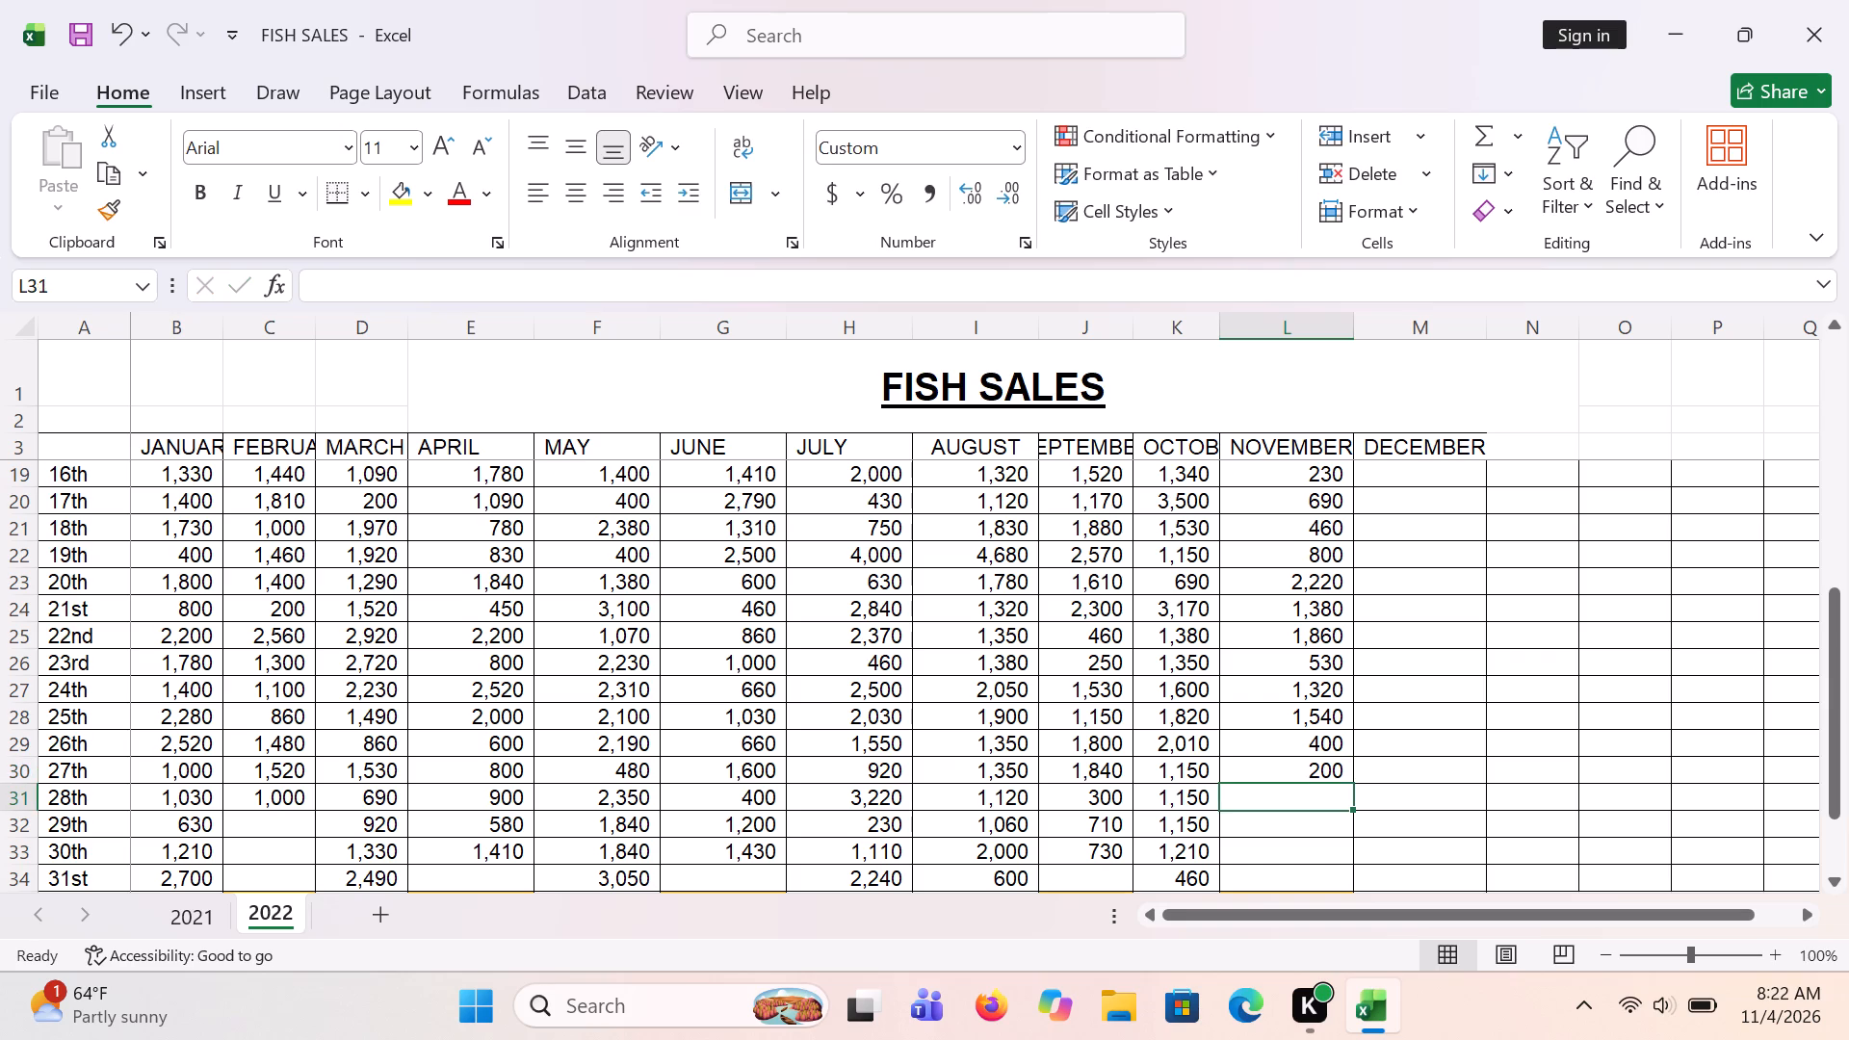
{"action": "type", "text": "66"}
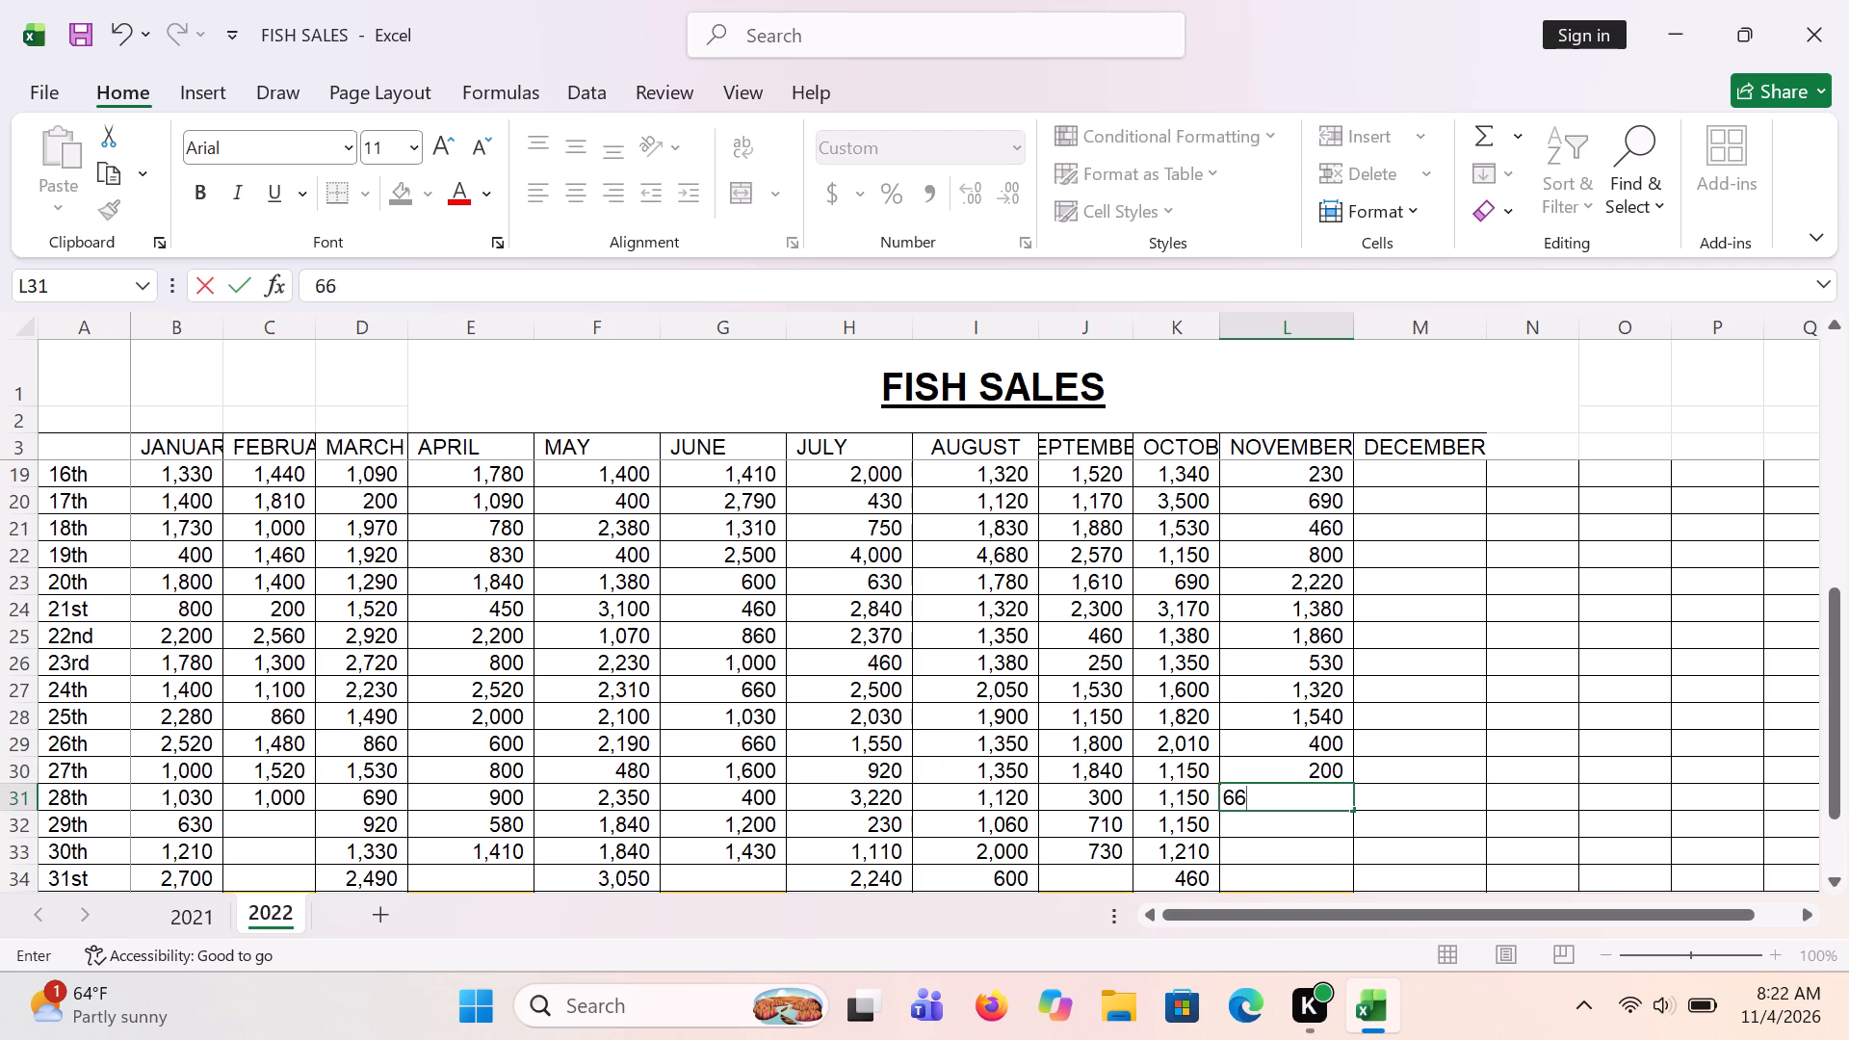
{"action": "key", "text": "0"}
{"action": "key", "text": "Return"}
Enter the November sales for the 29th and 30th as 200 and 1100.
{"action": "key", "text": "2"}
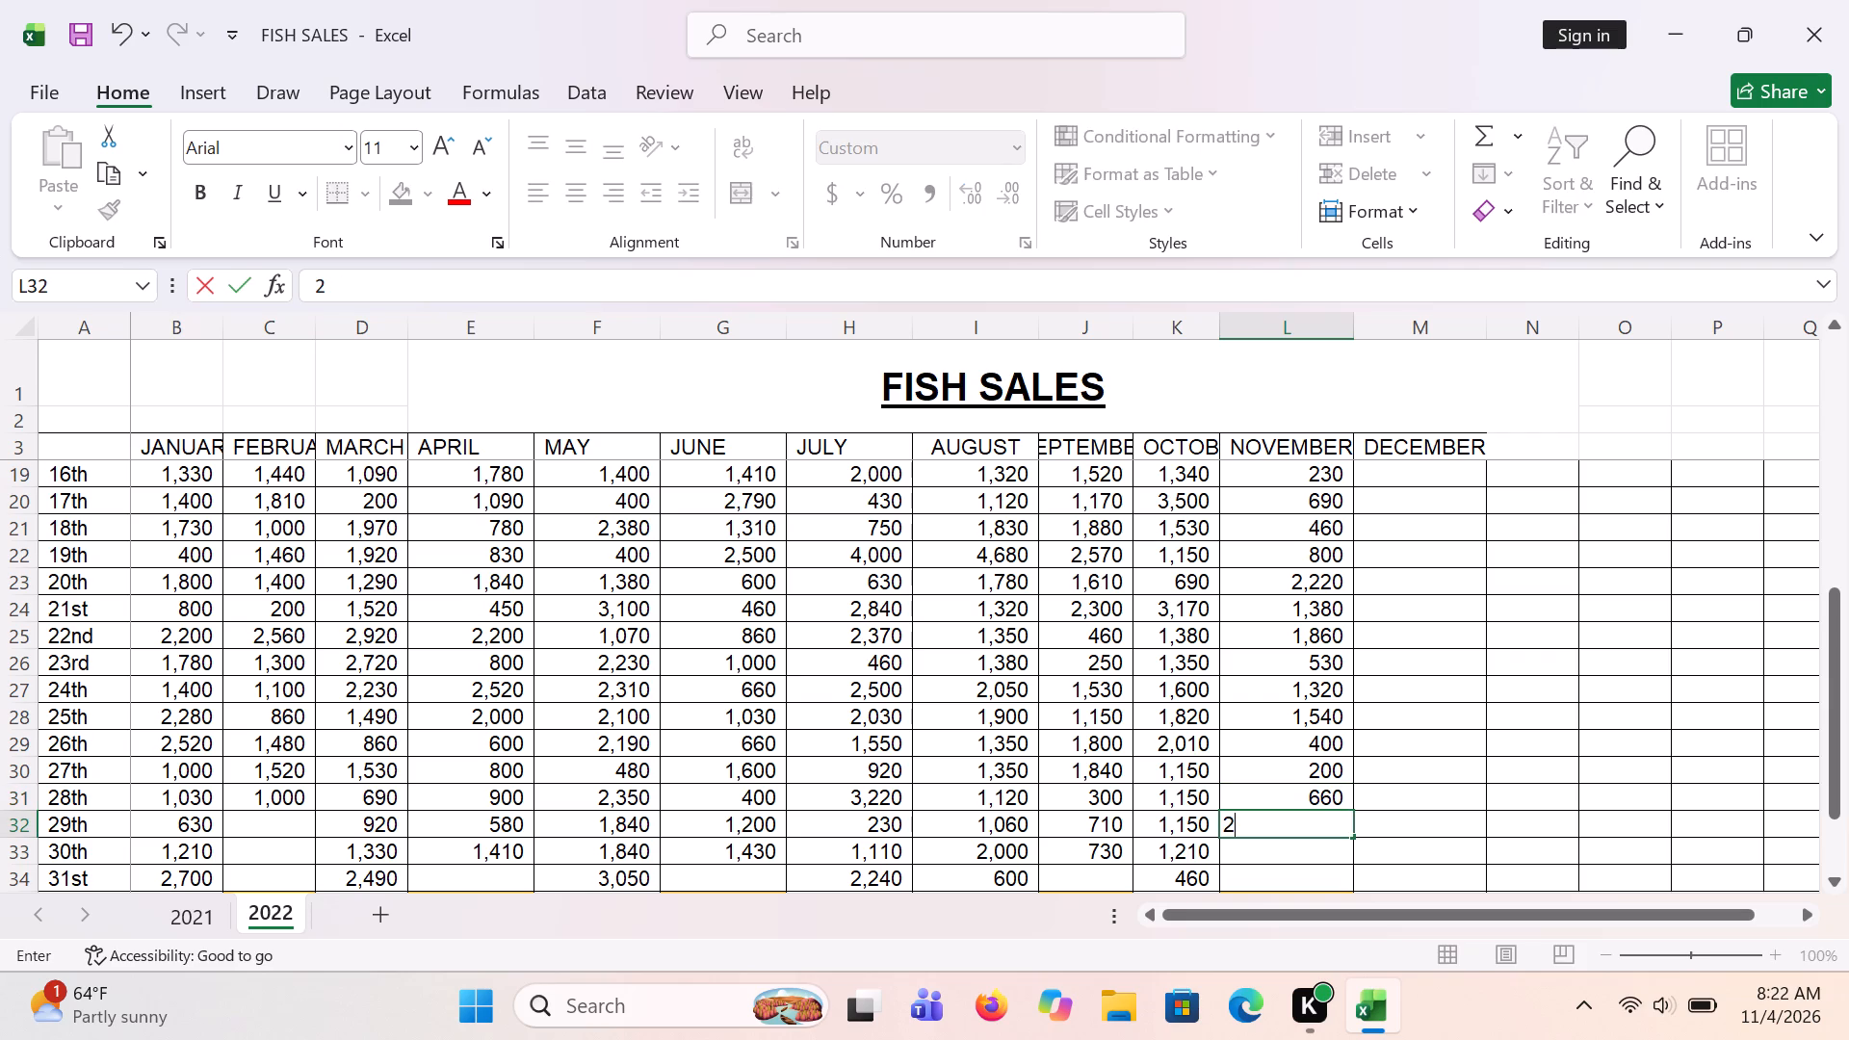
{"action": "type", "text": "00"}
{"action": "key", "text": "Return"}
{"action": "type", "text": "1100"}
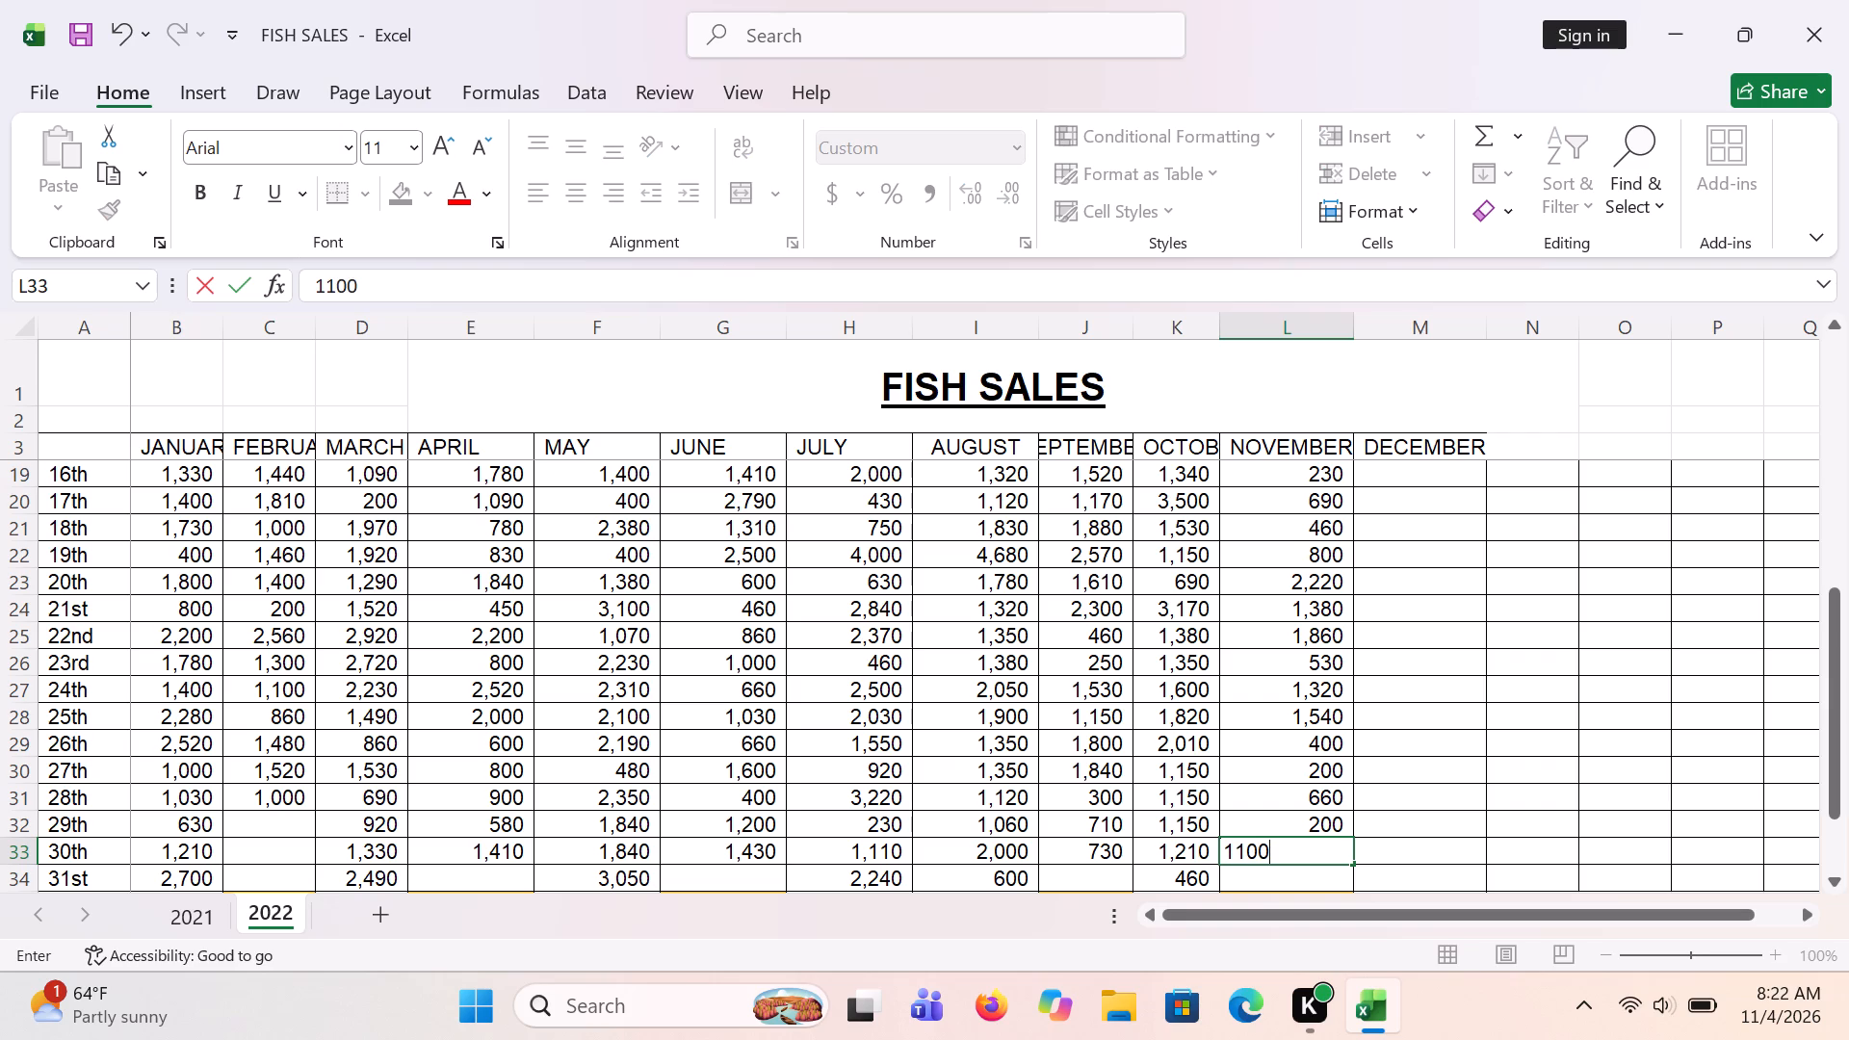
{"action": "key", "text": "Return"}
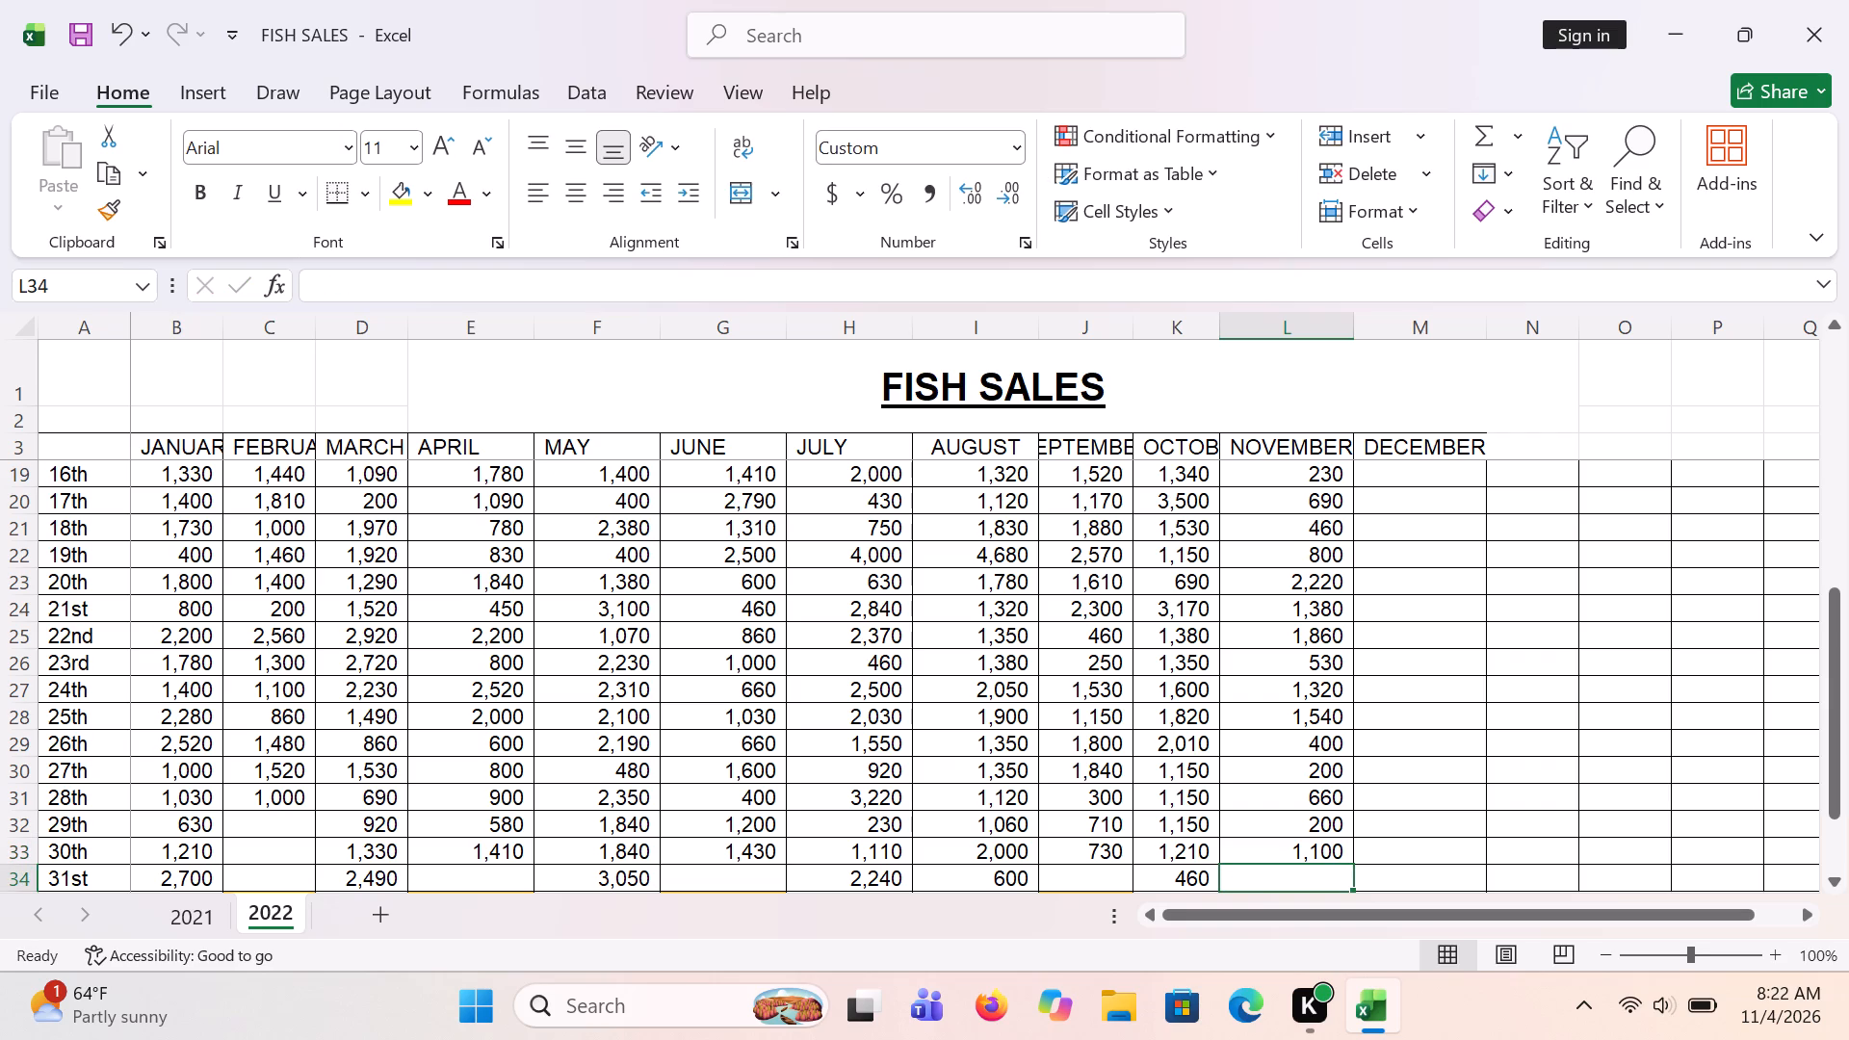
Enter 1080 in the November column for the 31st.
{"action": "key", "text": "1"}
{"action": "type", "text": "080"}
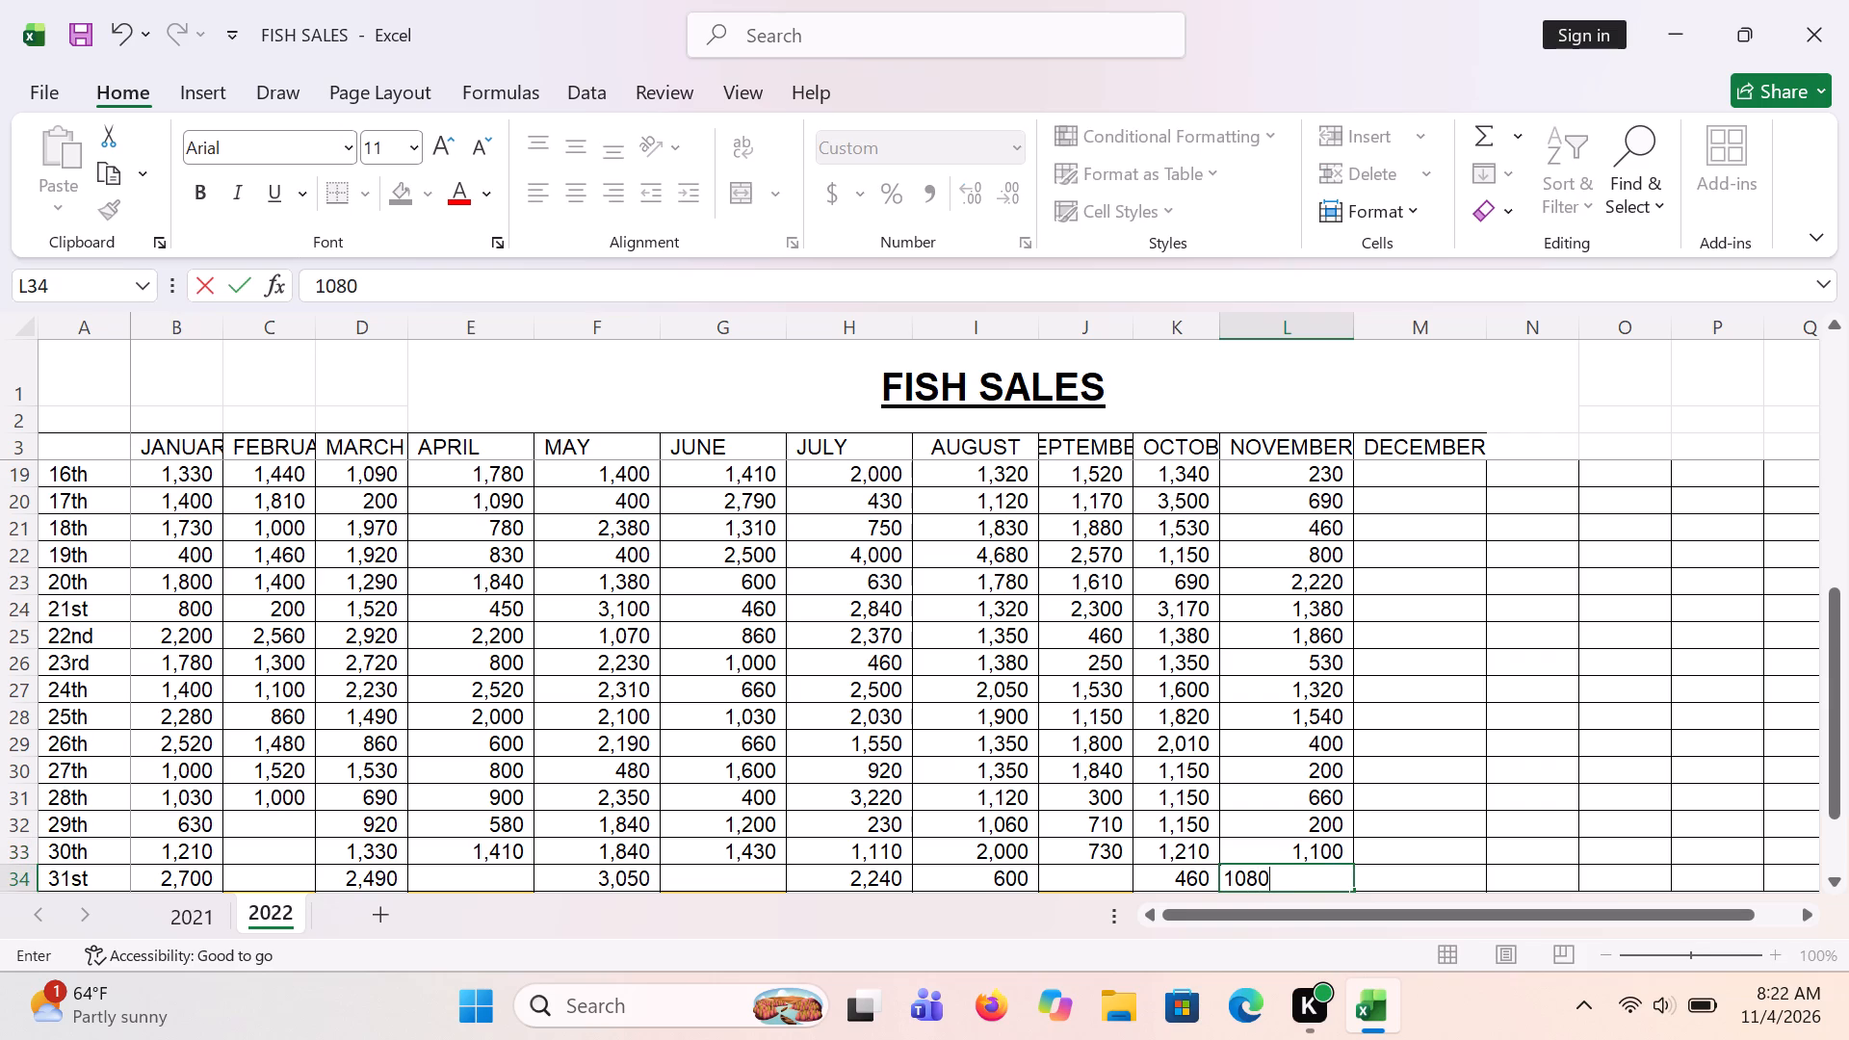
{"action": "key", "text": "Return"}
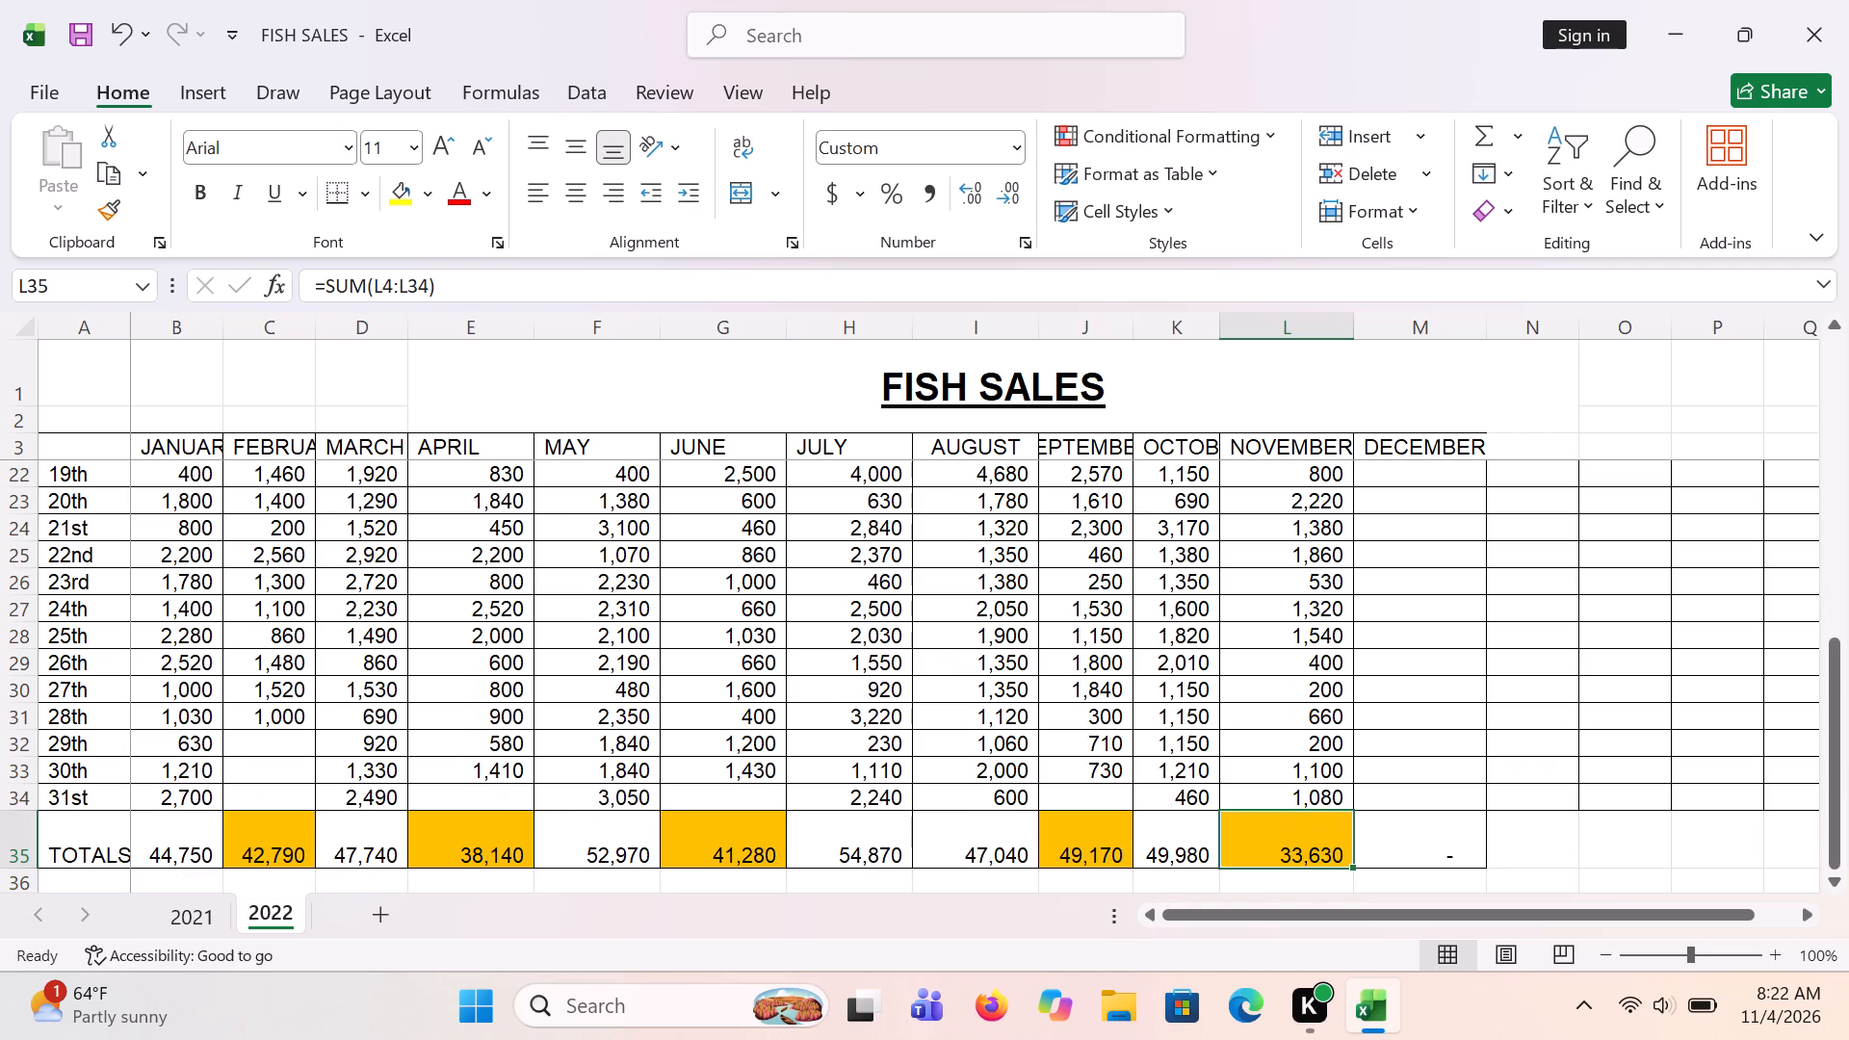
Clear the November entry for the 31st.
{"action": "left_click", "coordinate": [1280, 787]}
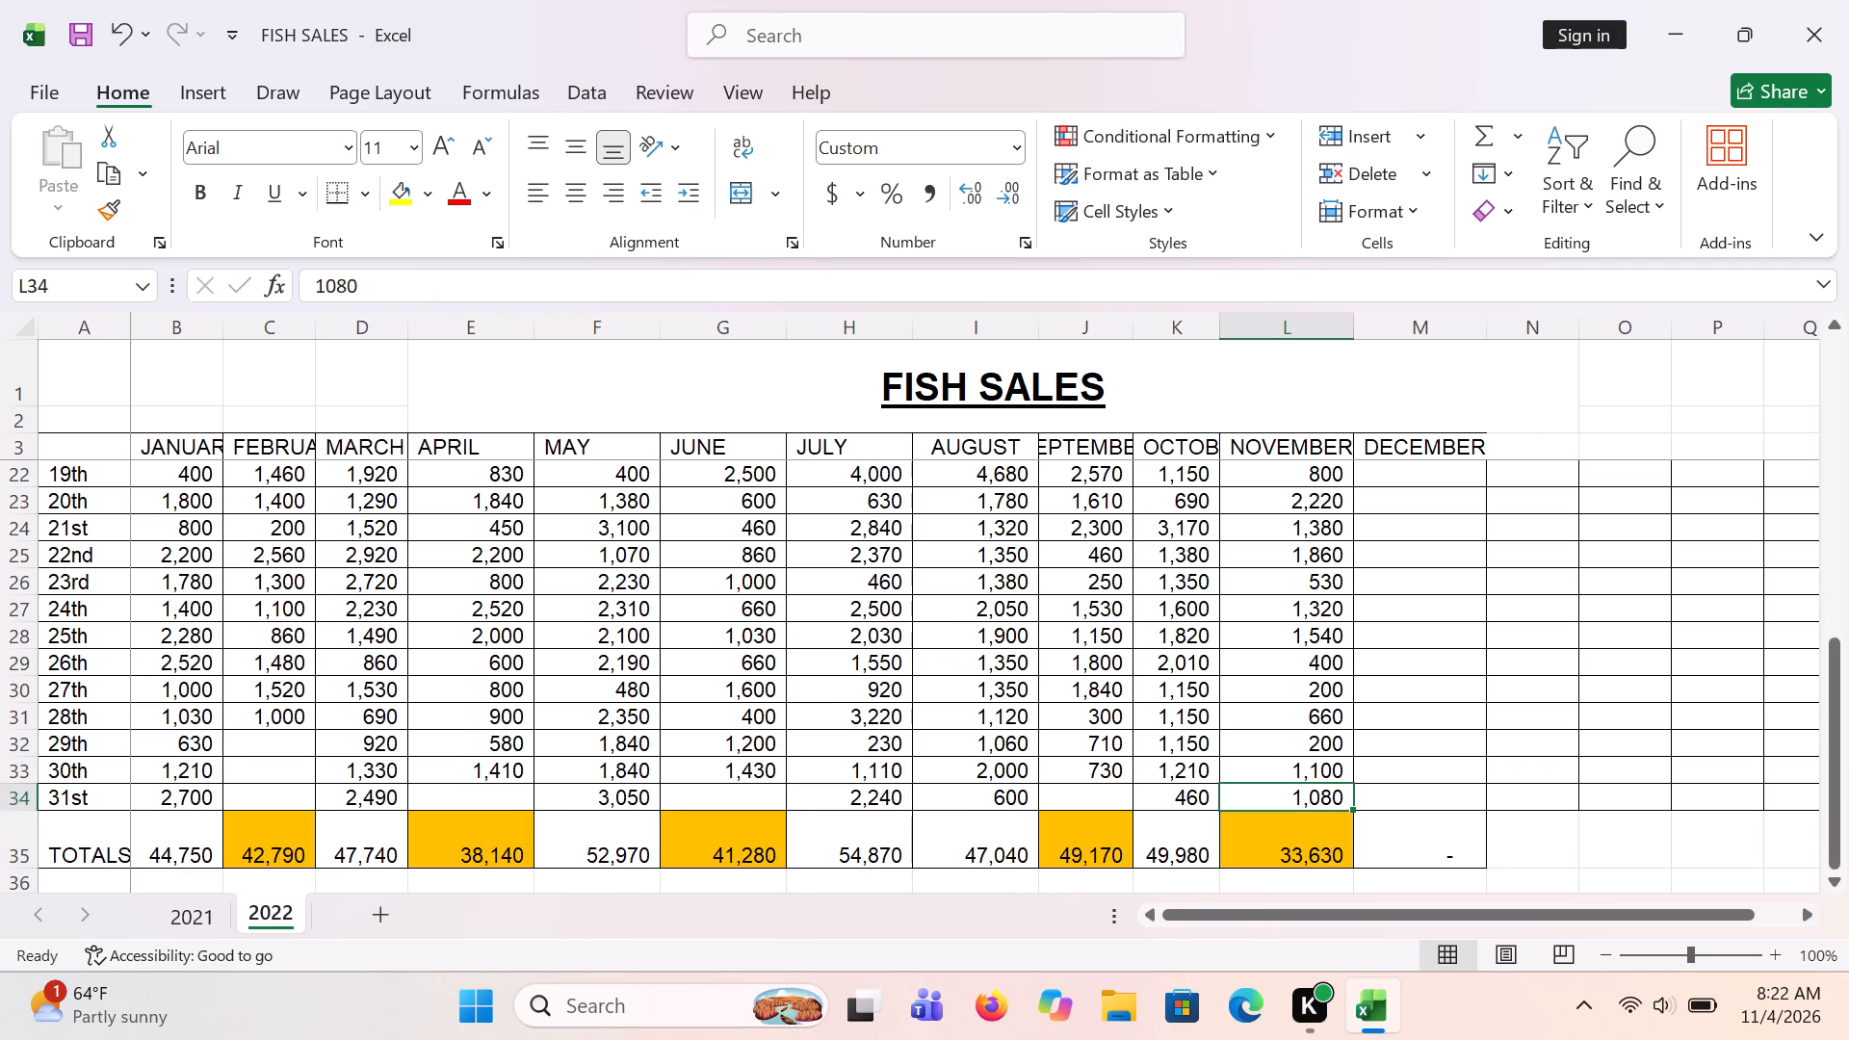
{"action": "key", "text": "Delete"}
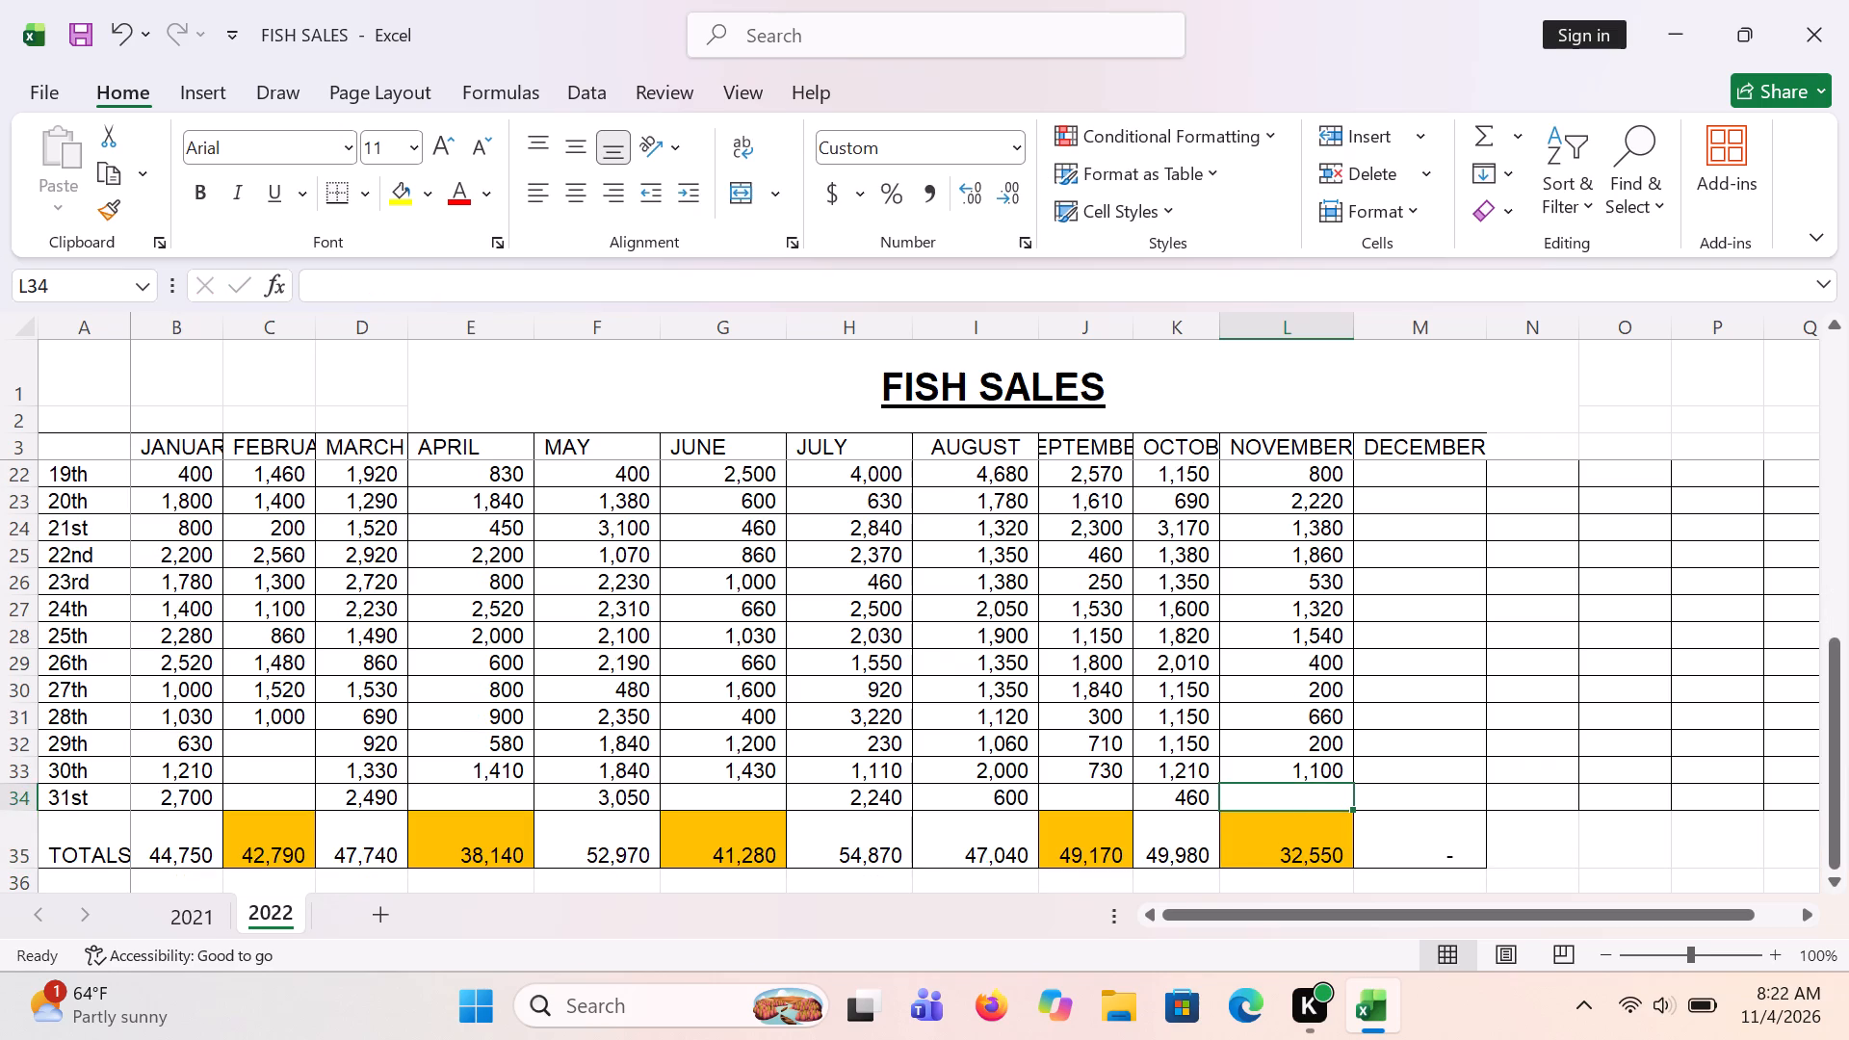
Enter the December sales for the 1st as 1080.
{"action": "scroll", "coordinate": [1473, 772], "scroll_direction": "up", "scroll_amount": 3}
{"action": "scroll", "coordinate": [1375, 746], "scroll_direction": "up", "scroll_amount": 2}
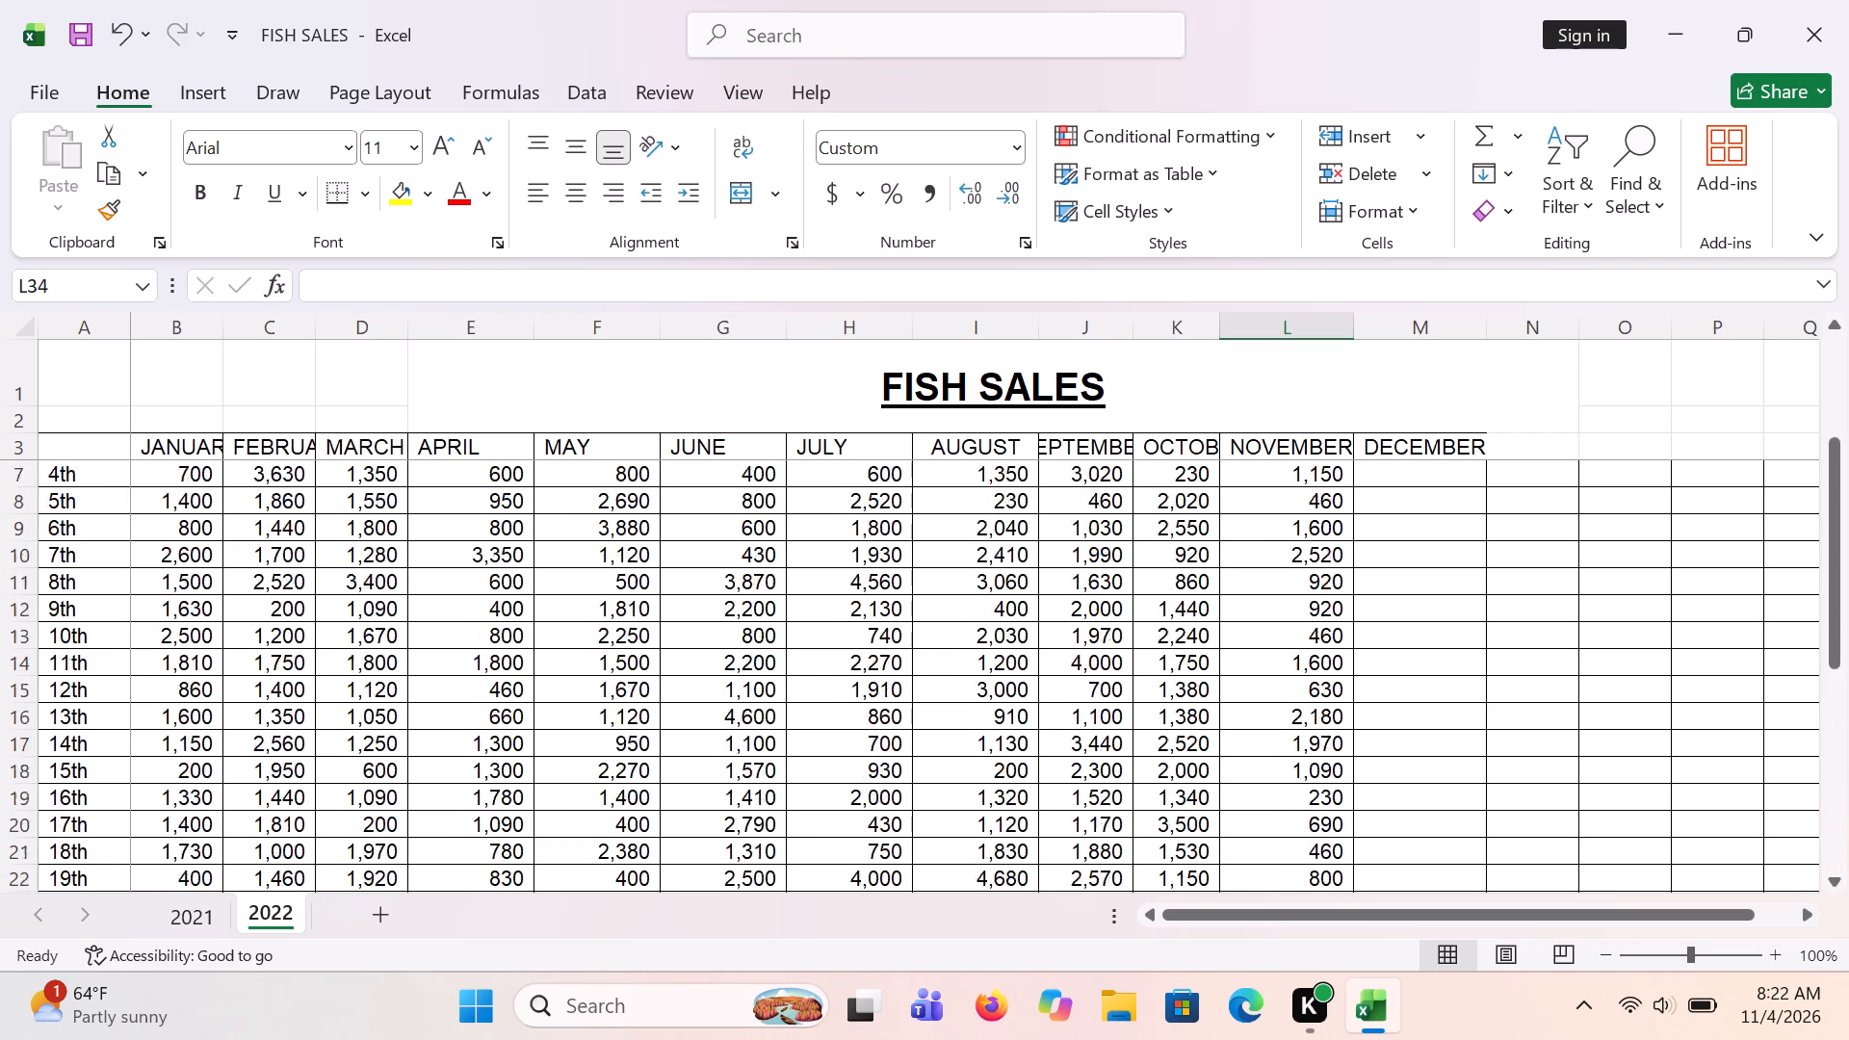
{"action": "scroll", "coordinate": [1367, 735], "scroll_direction": "up", "scroll_amount": 2}
{"action": "scroll", "coordinate": [1405, 575], "scroll_direction": "up", "scroll_amount": 3}
{"action": "scroll", "coordinate": [1405, 575], "scroll_direction": "down", "scroll_amount": 8}
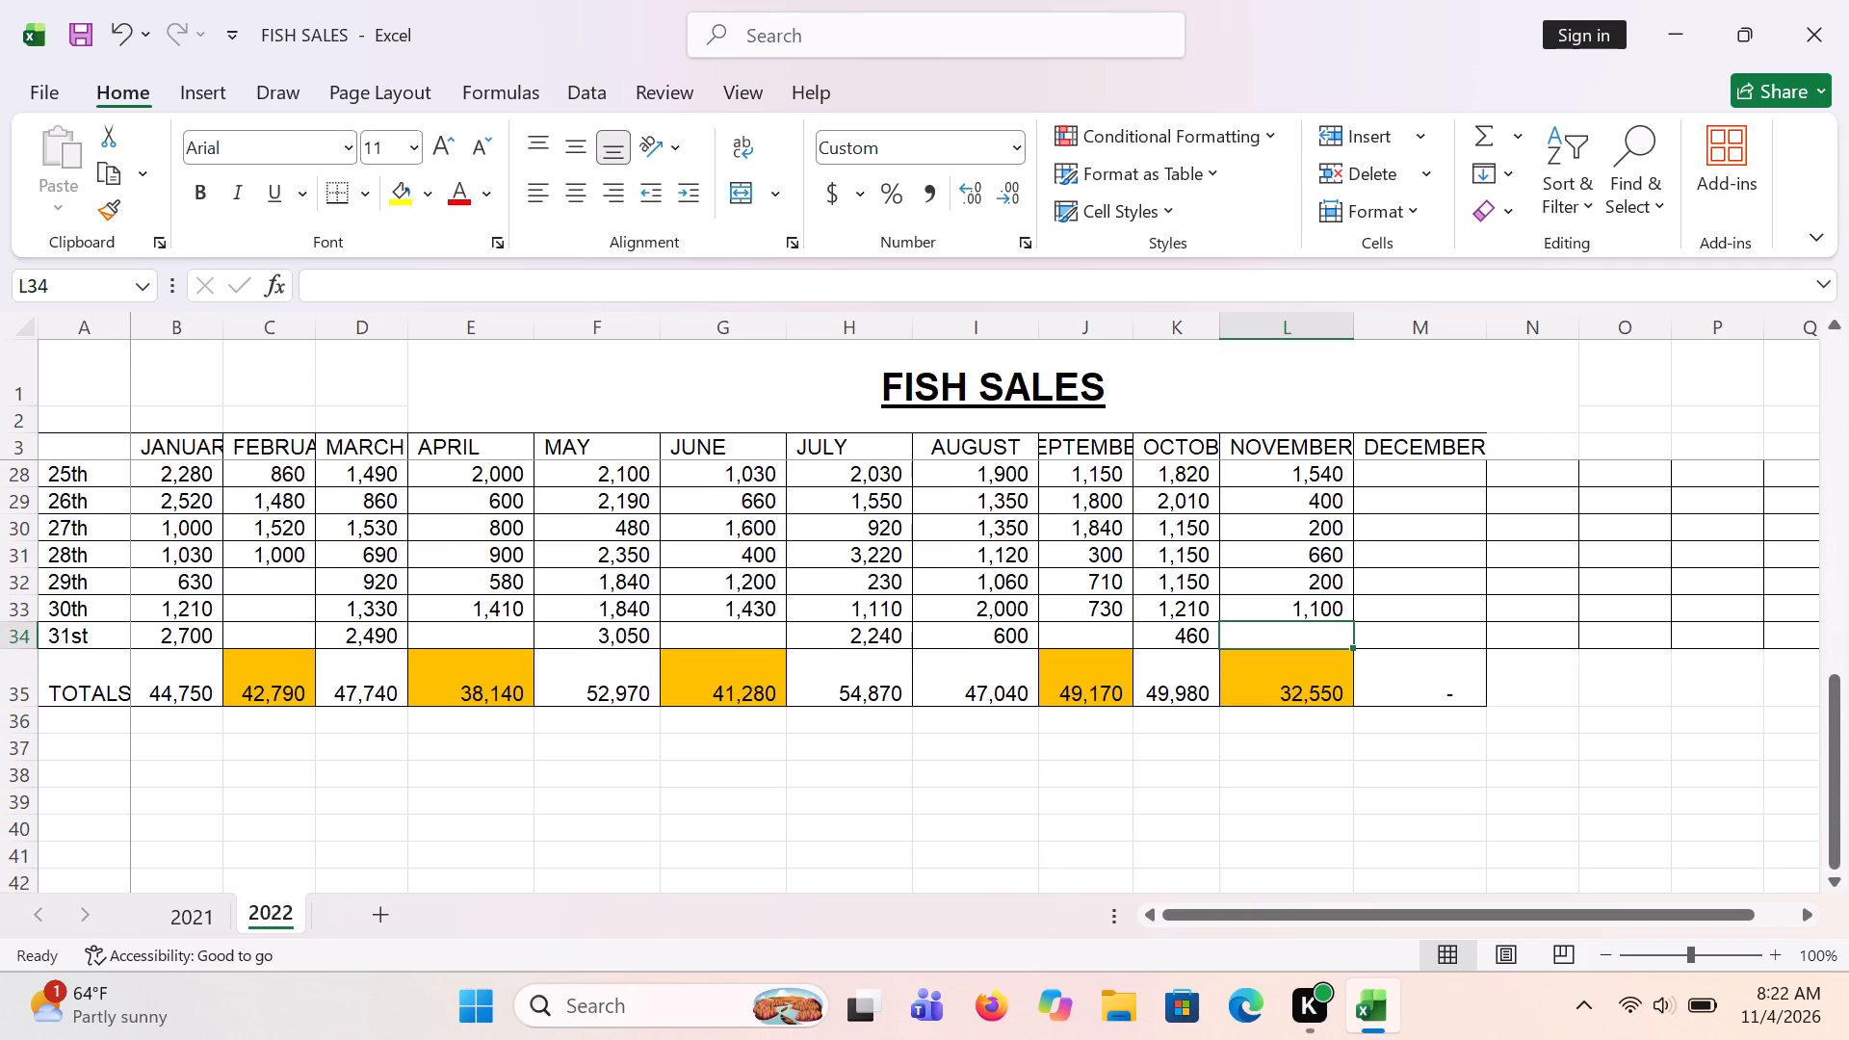
{"action": "scroll", "coordinate": [1407, 575], "scroll_direction": "down", "scroll_amount": 2}
{"action": "scroll", "coordinate": [1407, 575], "scroll_direction": "up", "scroll_amount": 3}
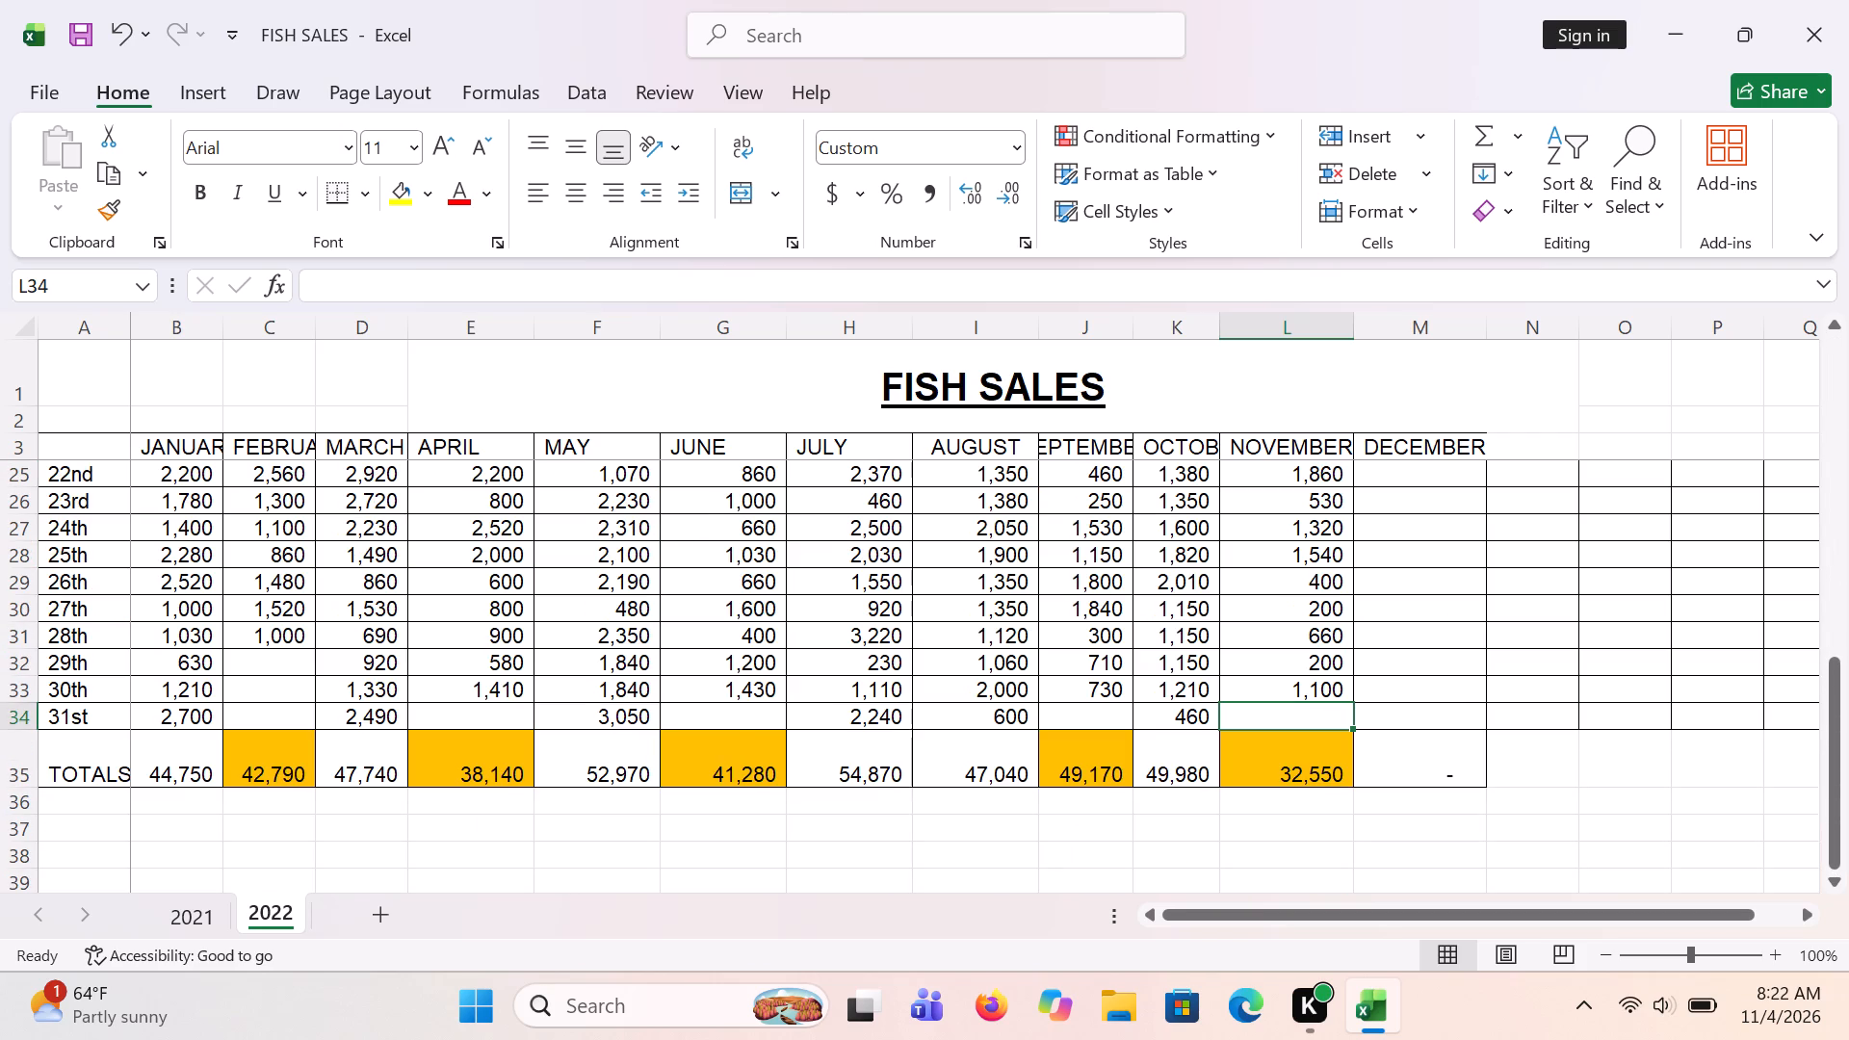
{"action": "scroll", "coordinate": [1407, 575], "scroll_direction": "up", "scroll_amount": 12}
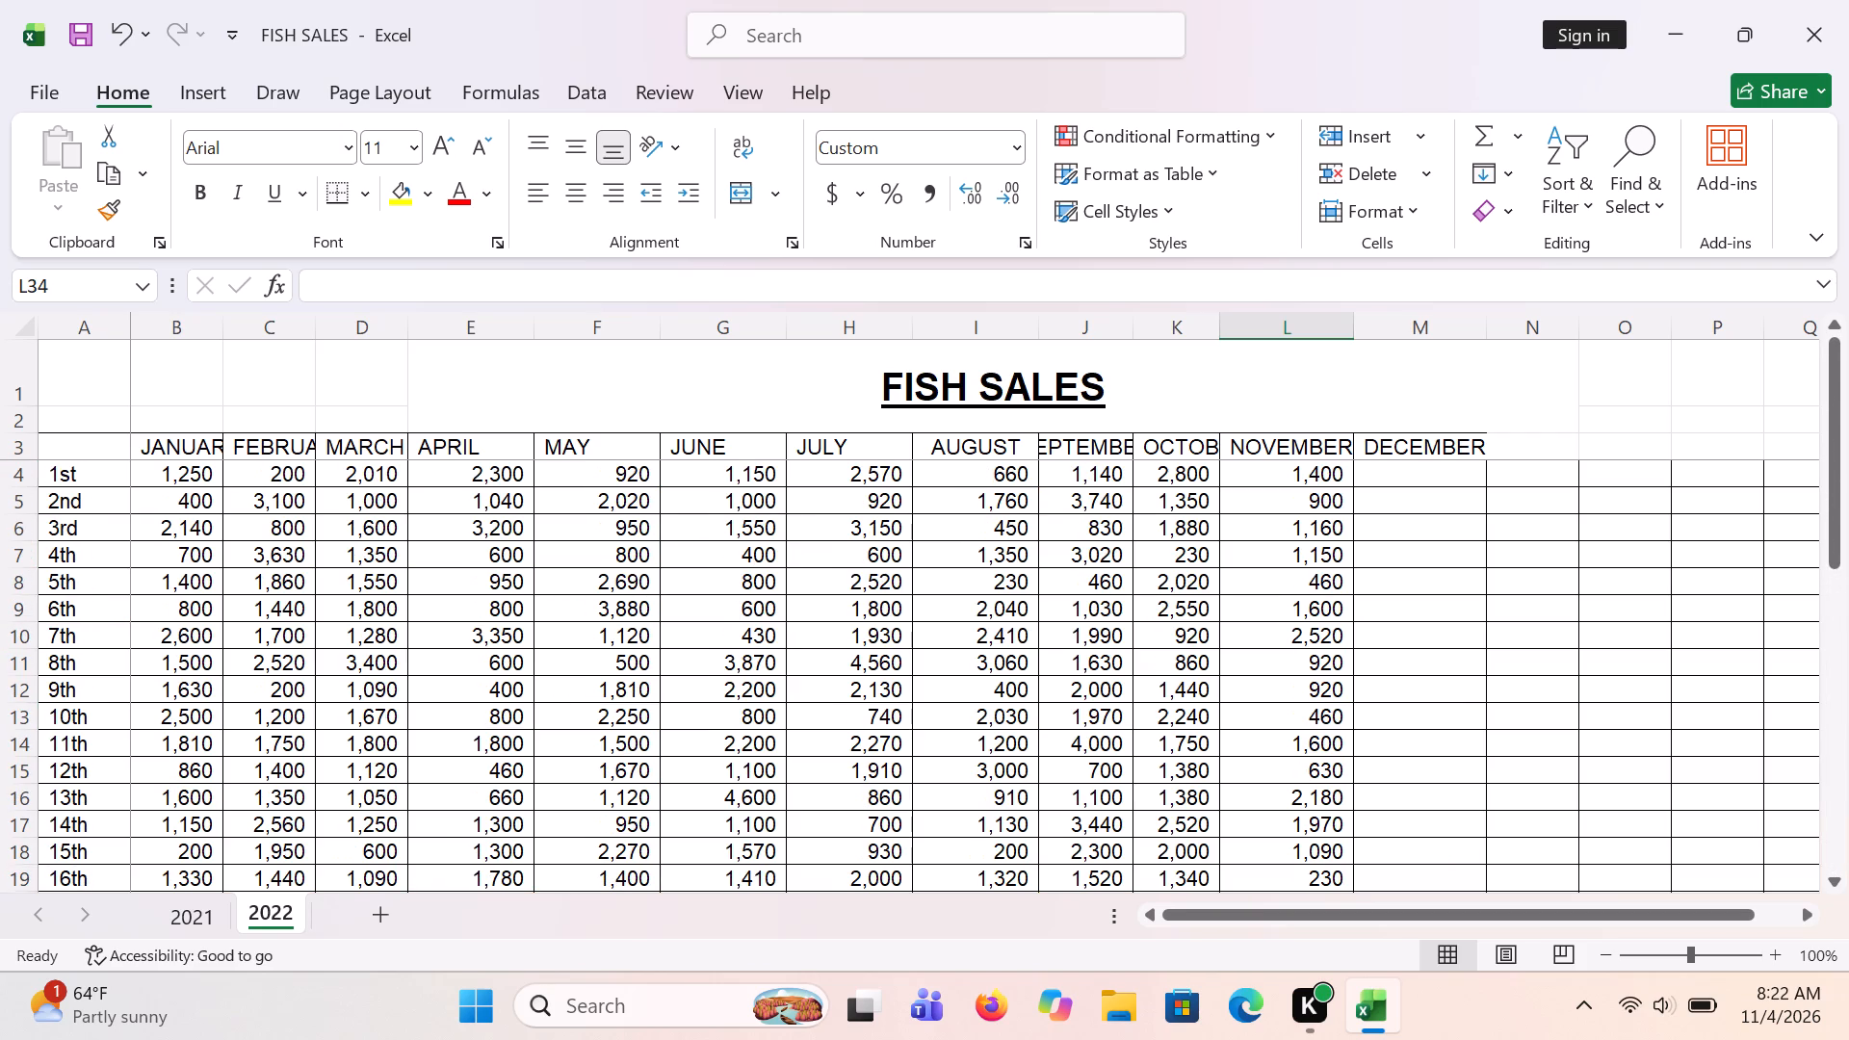
{"action": "left_click", "coordinate": [1378, 467]}
{"action": "key", "text": "1"}
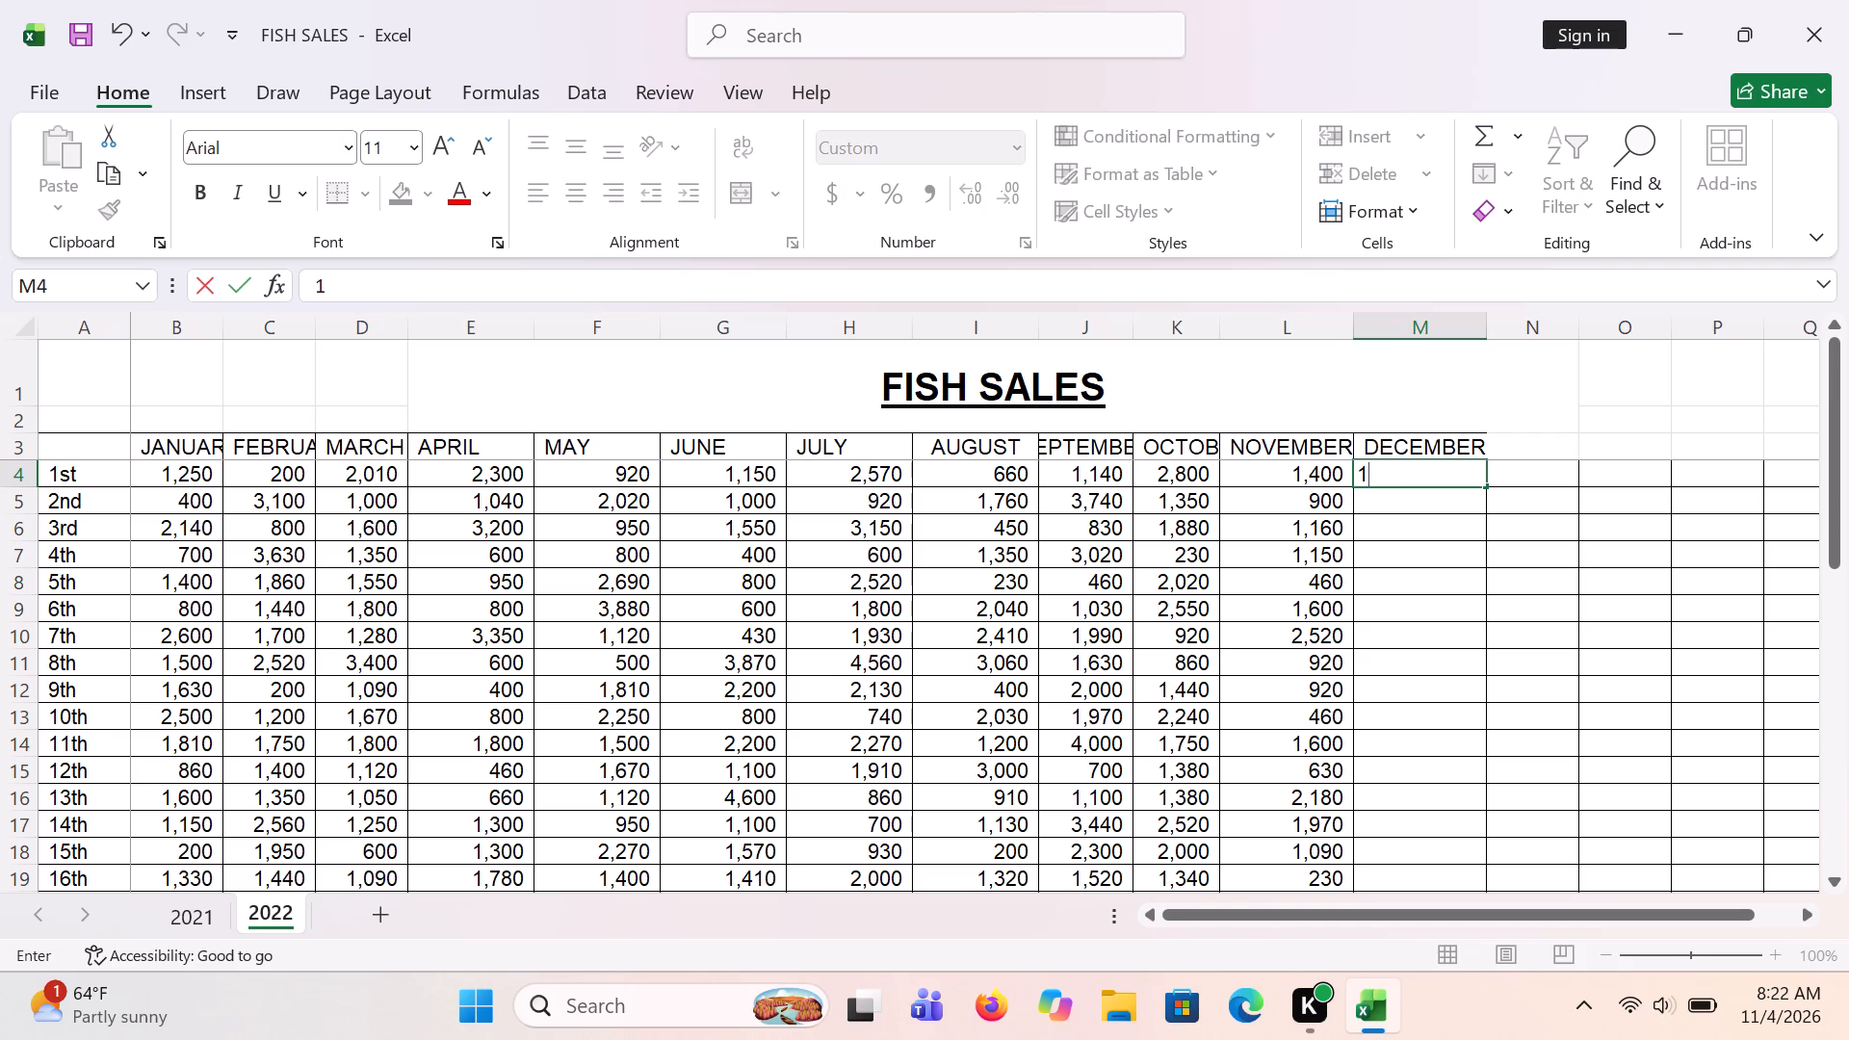
{"action": "type", "text": "080"}
{"action": "key", "text": "Return"}
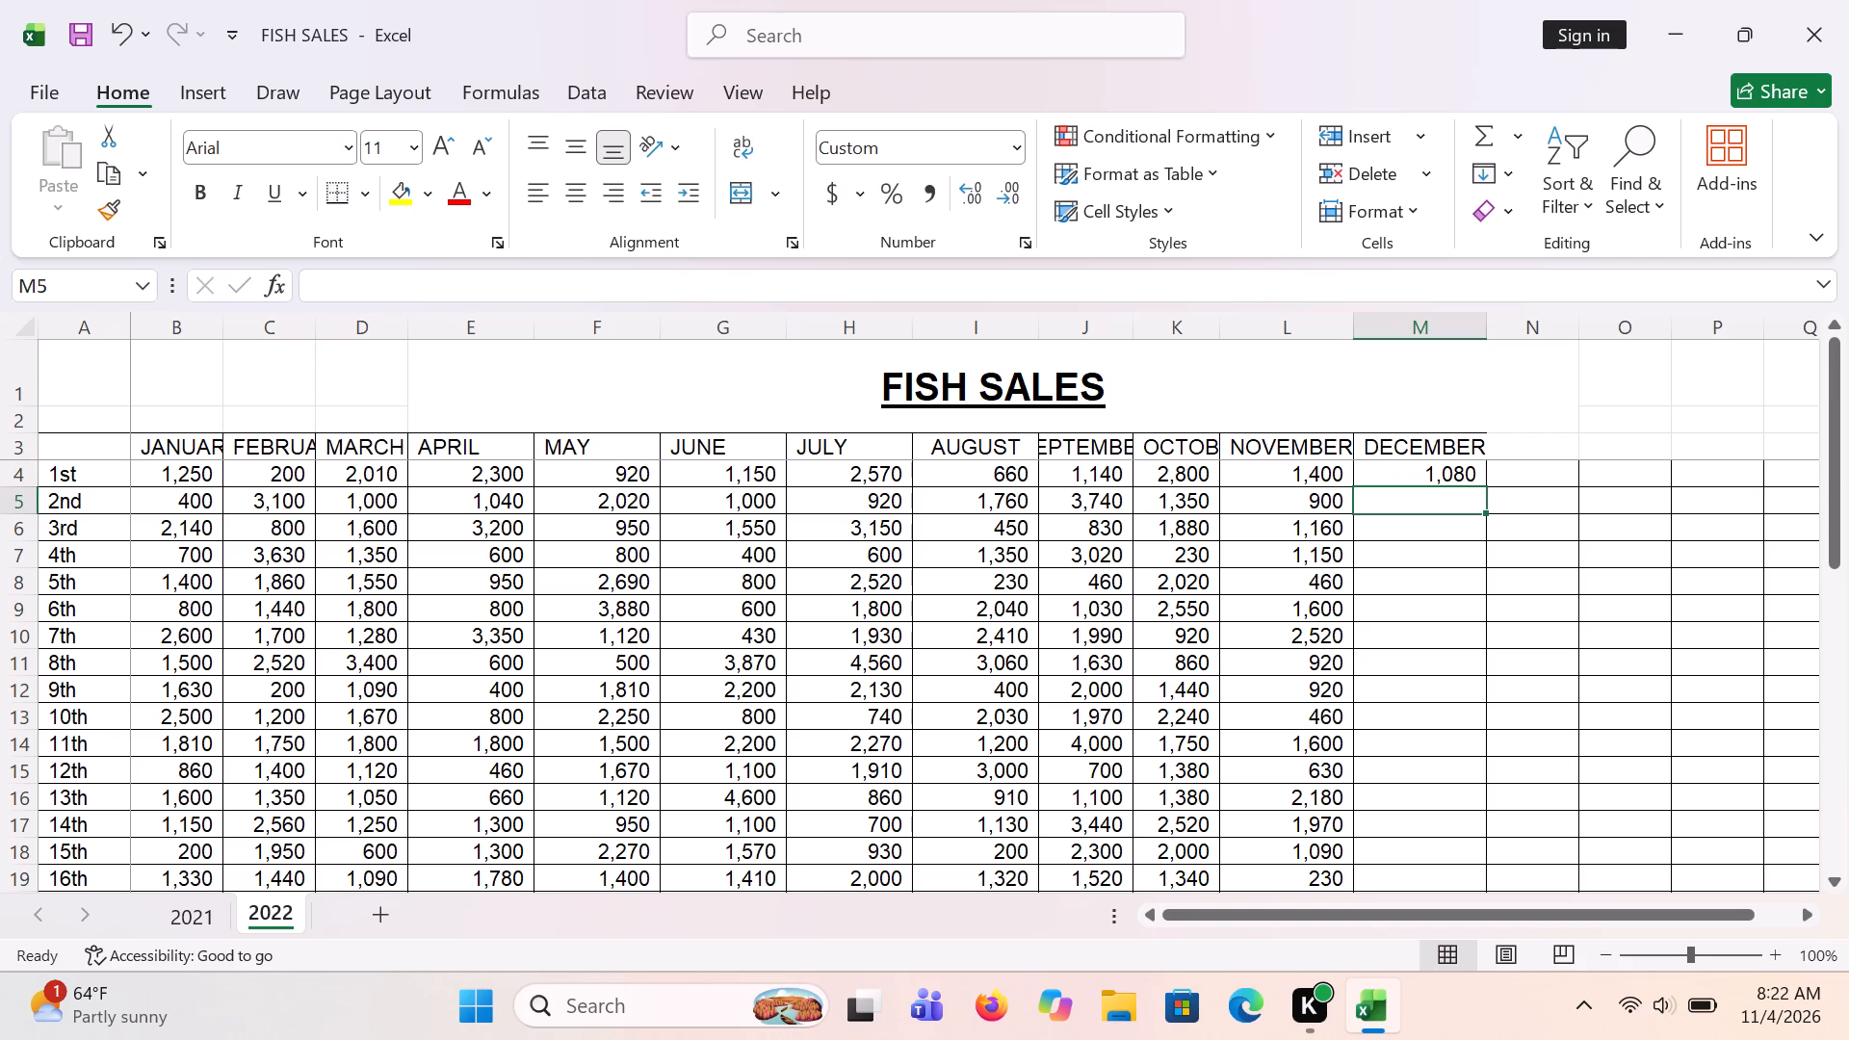
Enter the December sales for the 2nd as 2210.
{"action": "type", "text": "22"}
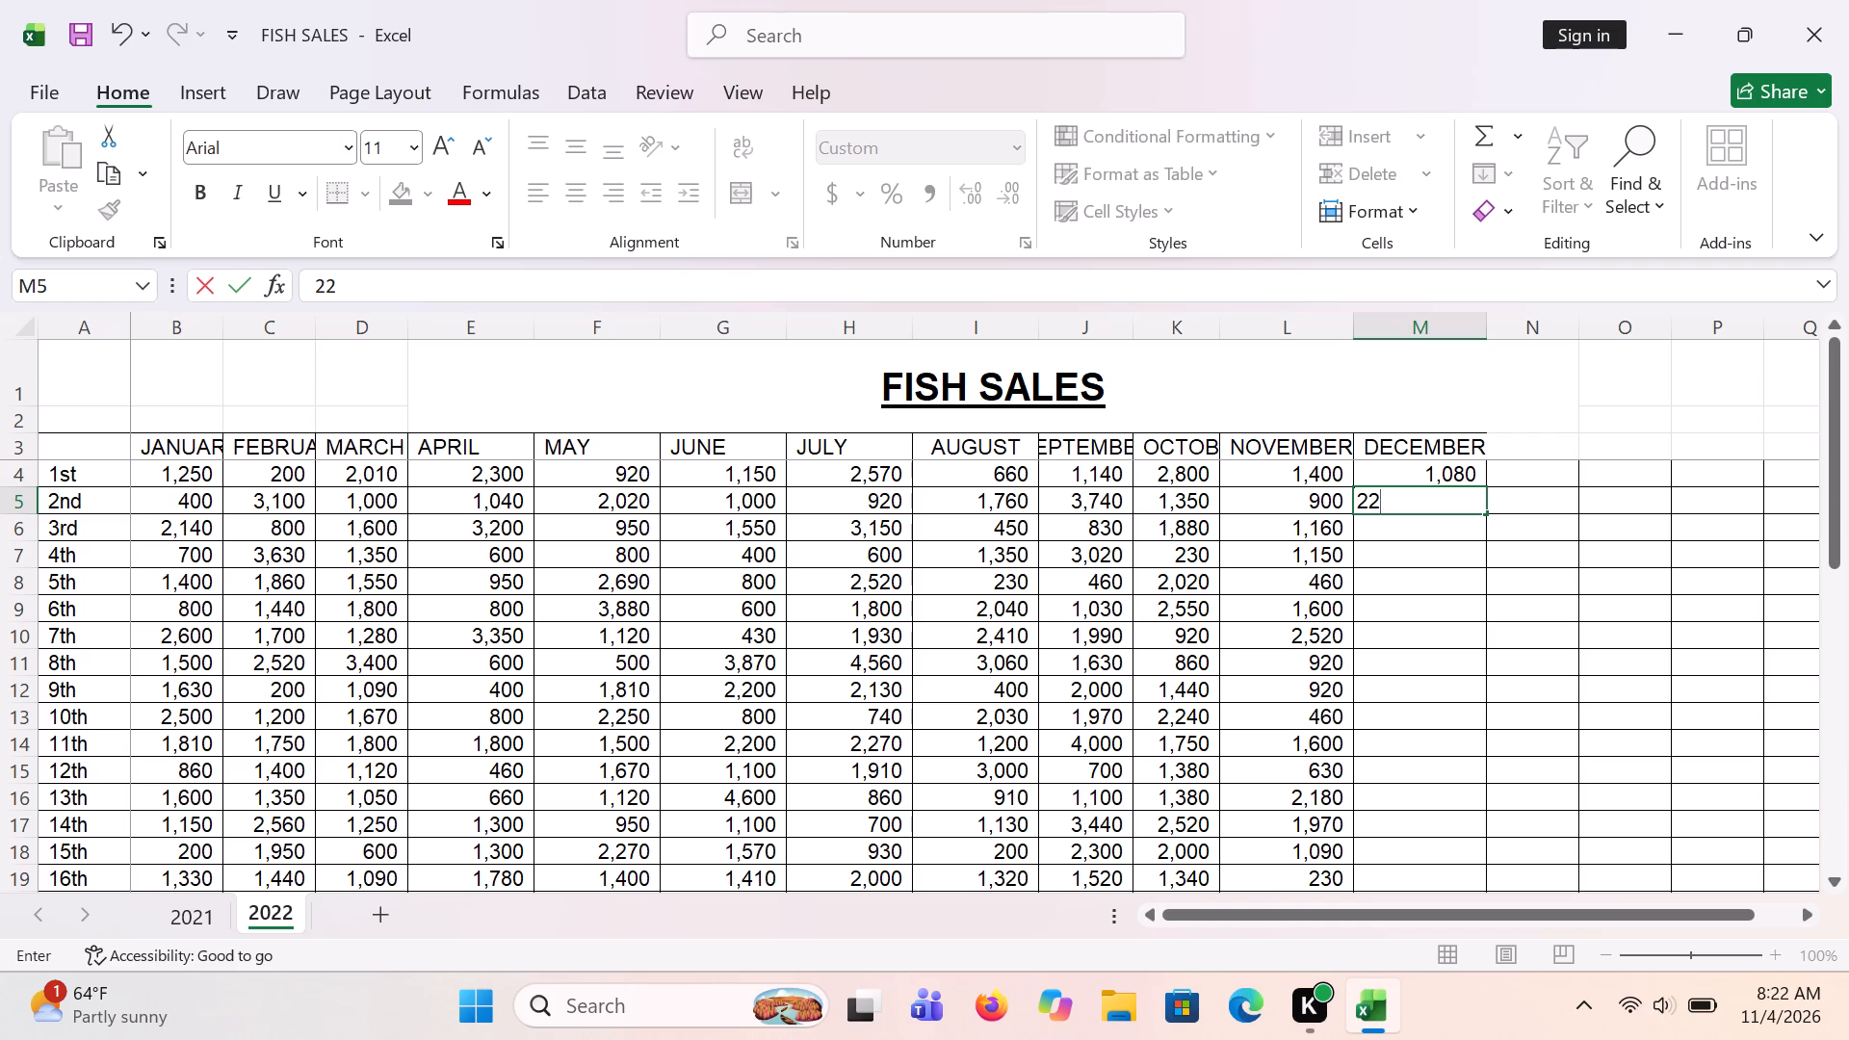
{"action": "key", "text": "0"}
{"action": "key", "text": "Delete"}
{"action": "key", "text": "2"}
{"action": "key", "text": "BackSpace"}
{"action": "key", "text": "BackSpace"}
{"action": "key", "text": "2"}
{"action": "key", "text": "0"}
{"action": "key", "text": "BackSpace"}
{"action": "key", "text": "BackSpace"}
{"action": "key", "text": "1"}
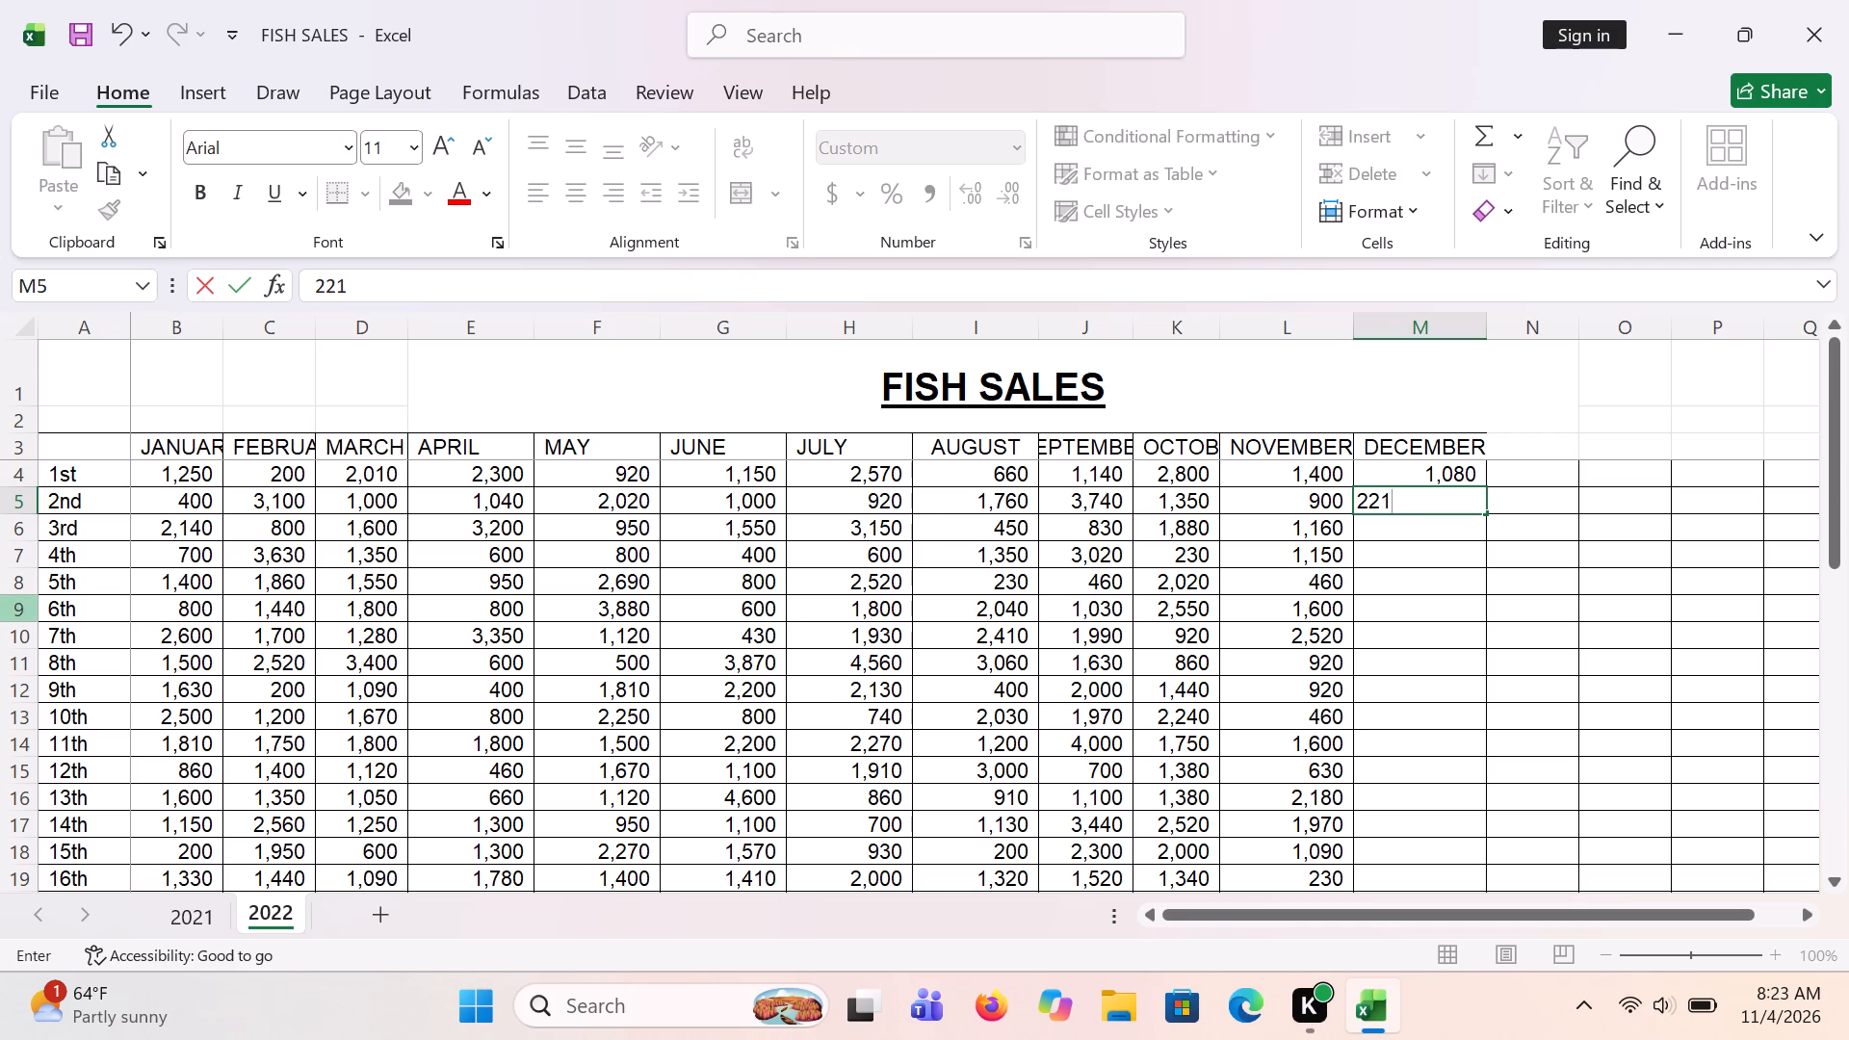
{"action": "key", "text": "0"}
{"action": "key", "text": "Return"}
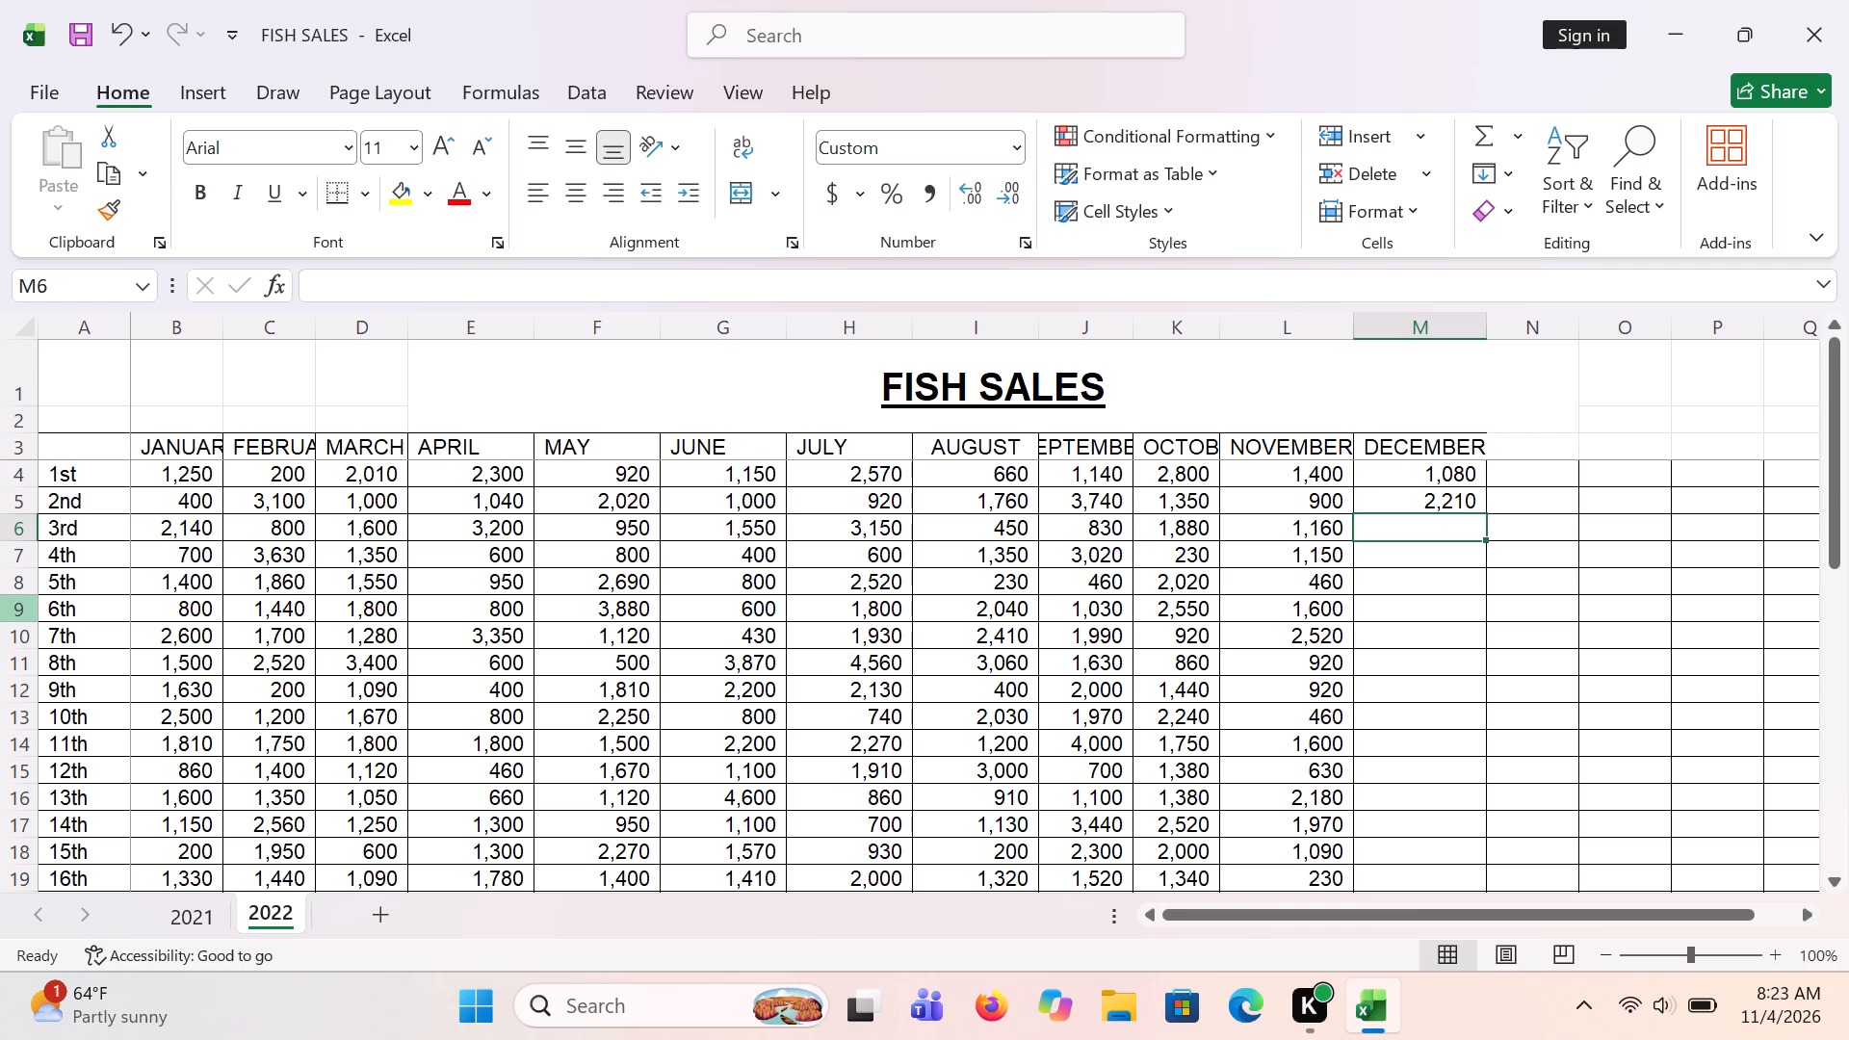
Enter the December sales for the 3rd through 6th as 1510, 1380, 690 and 690.
{"action": "type", "text": "151"}
{"action": "key", "text": "0"}
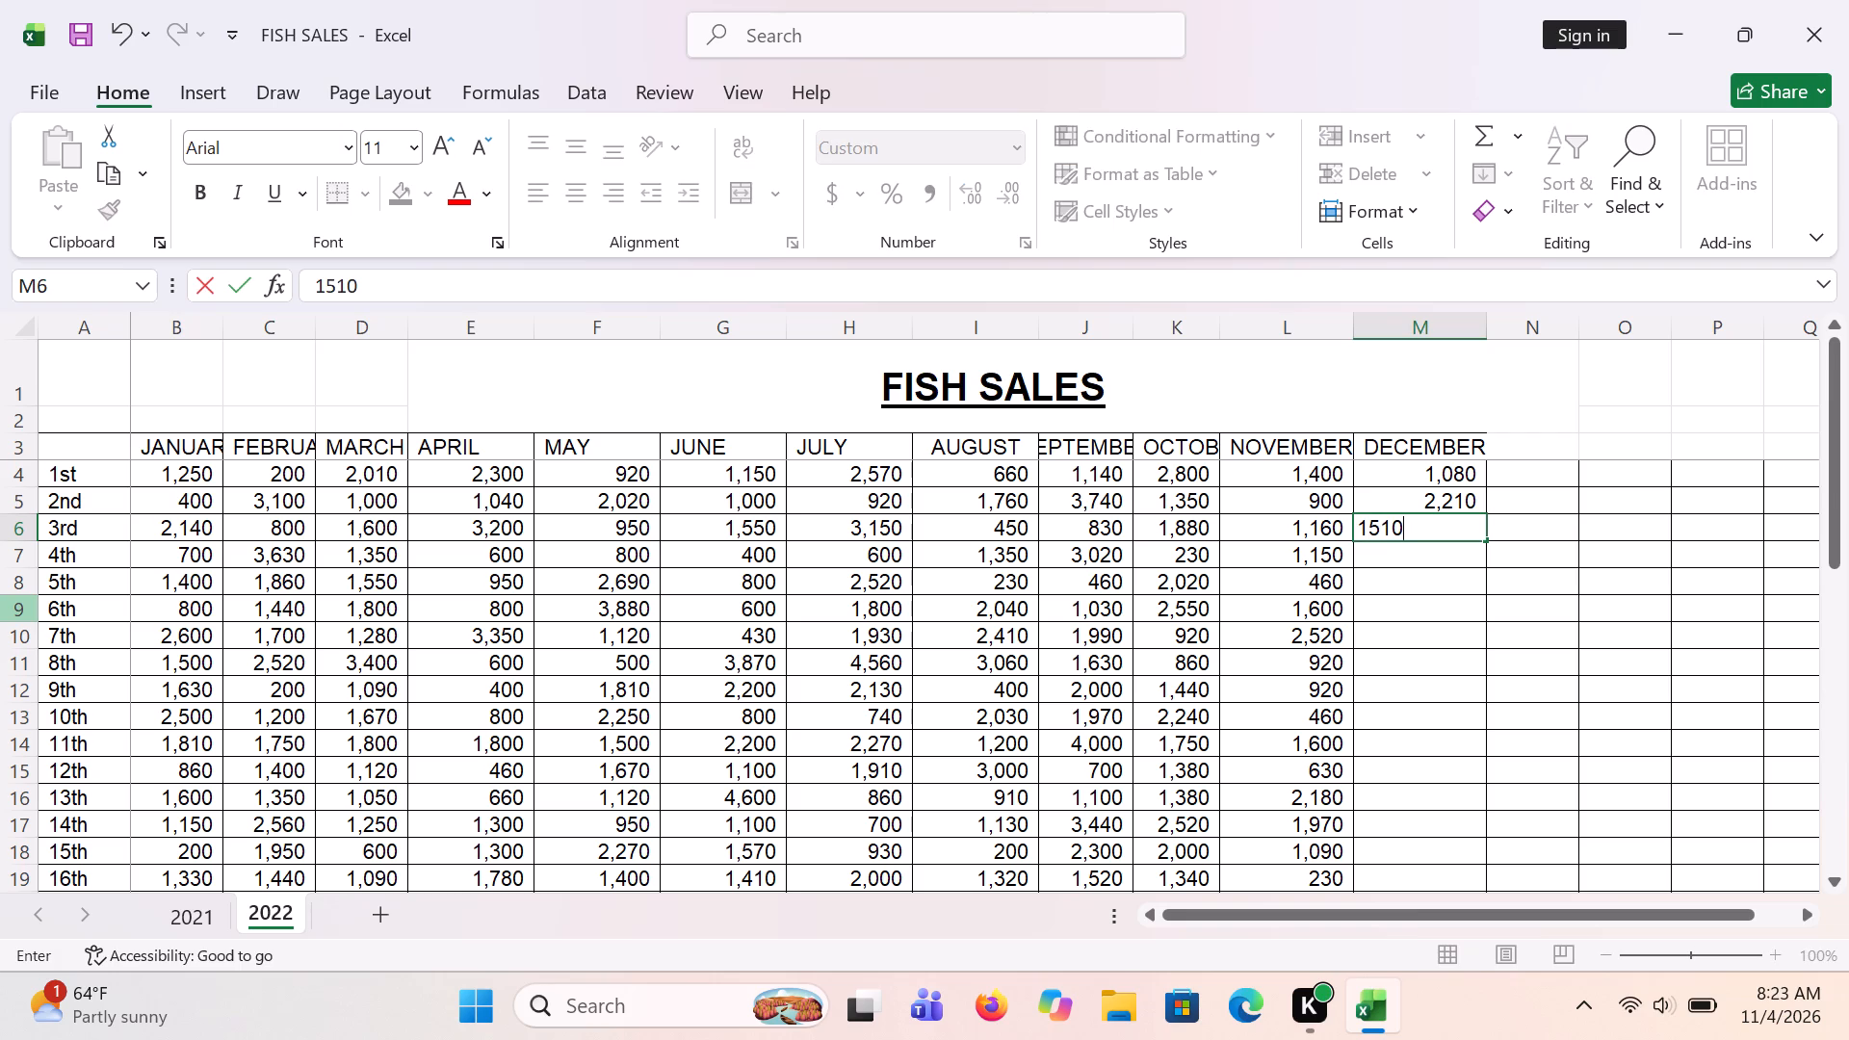
{"action": "key", "text": "Return"}
{"action": "key", "text": "1"}
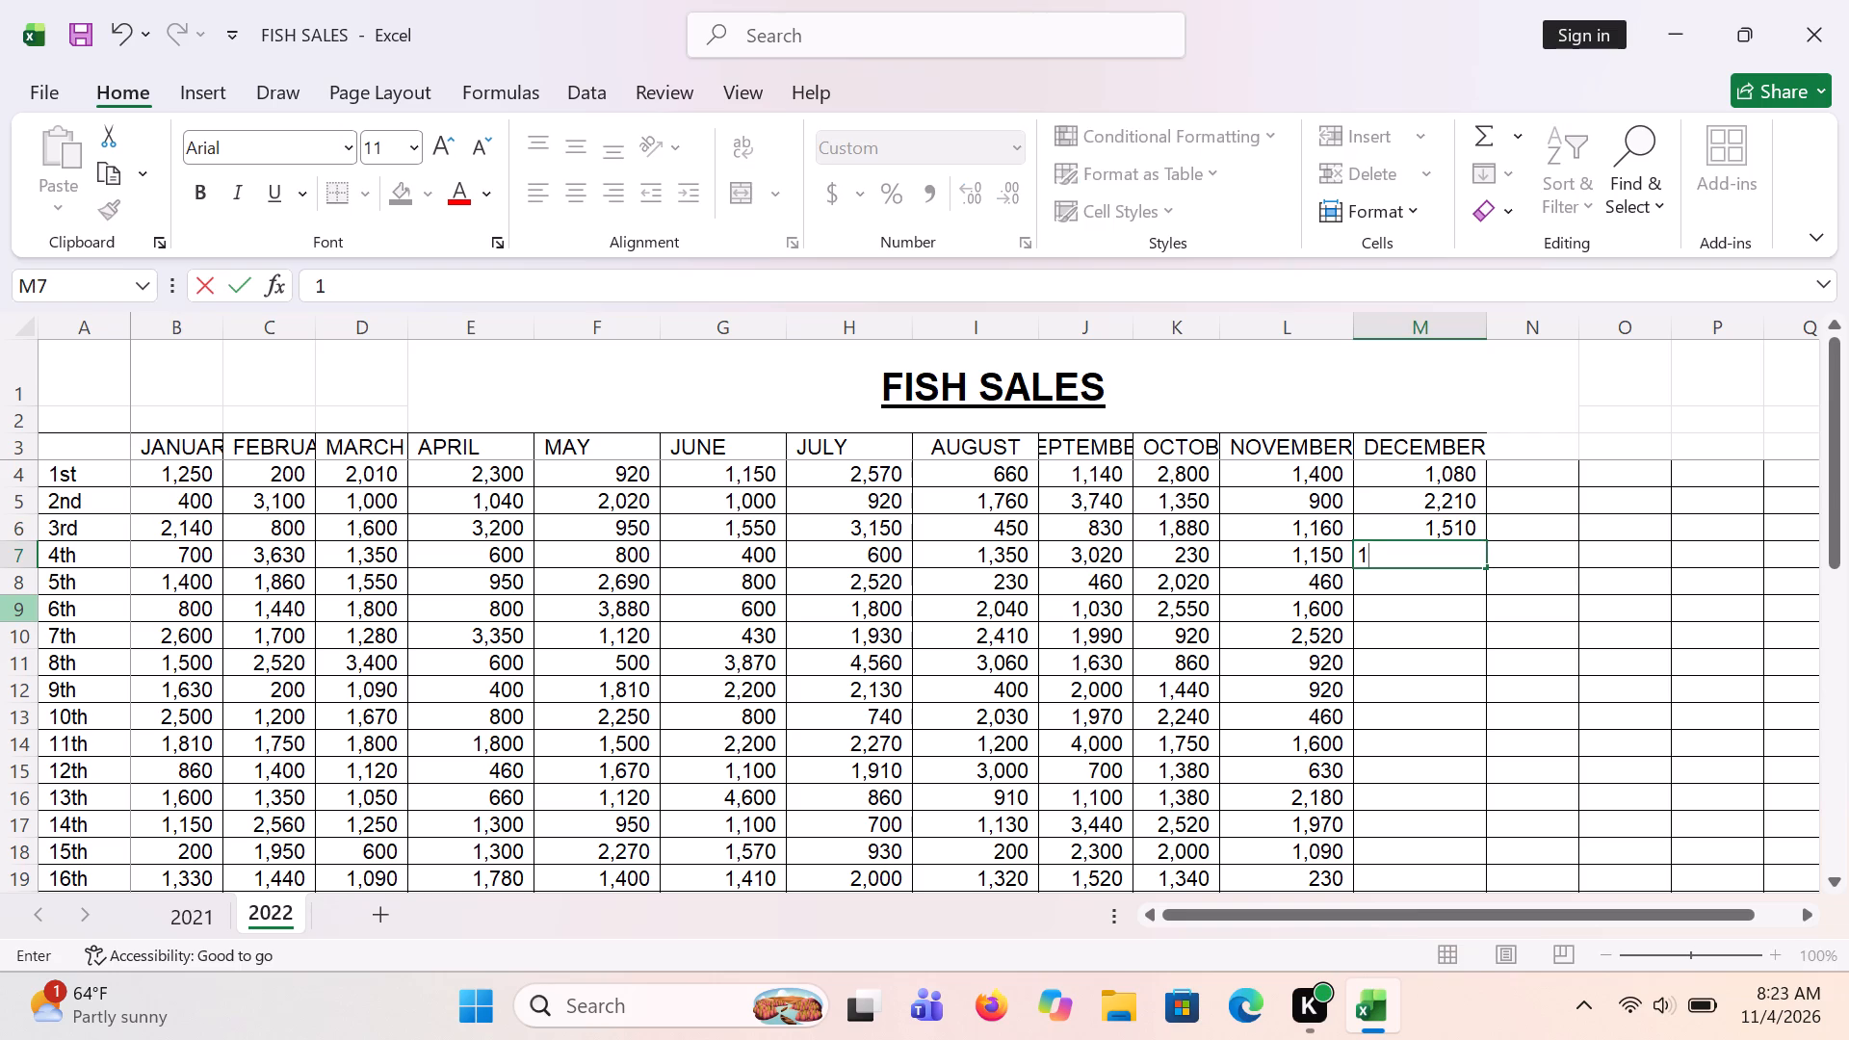
{"action": "type", "text": "380"}
{"action": "key", "text": "Return"}
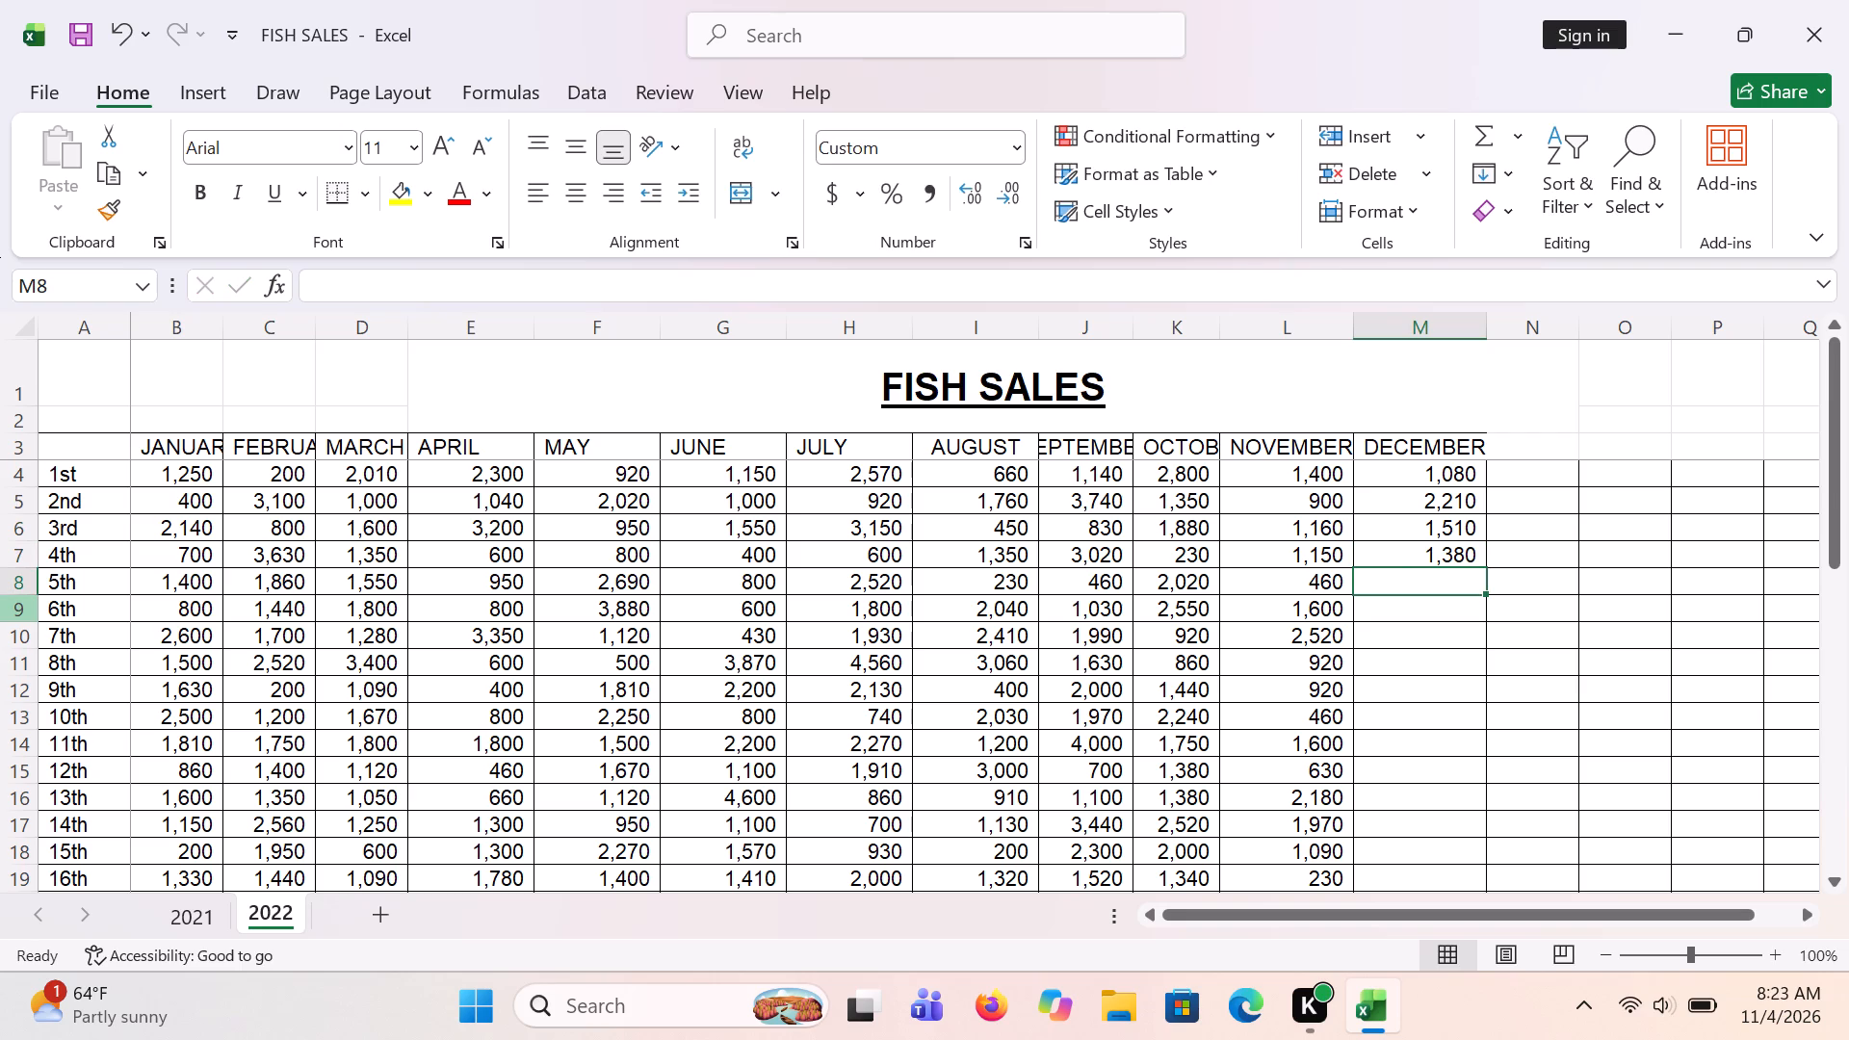
{"action": "key", "text": "6"}
{"action": "type", "text": "90"}
{"action": "key", "text": "Return"}
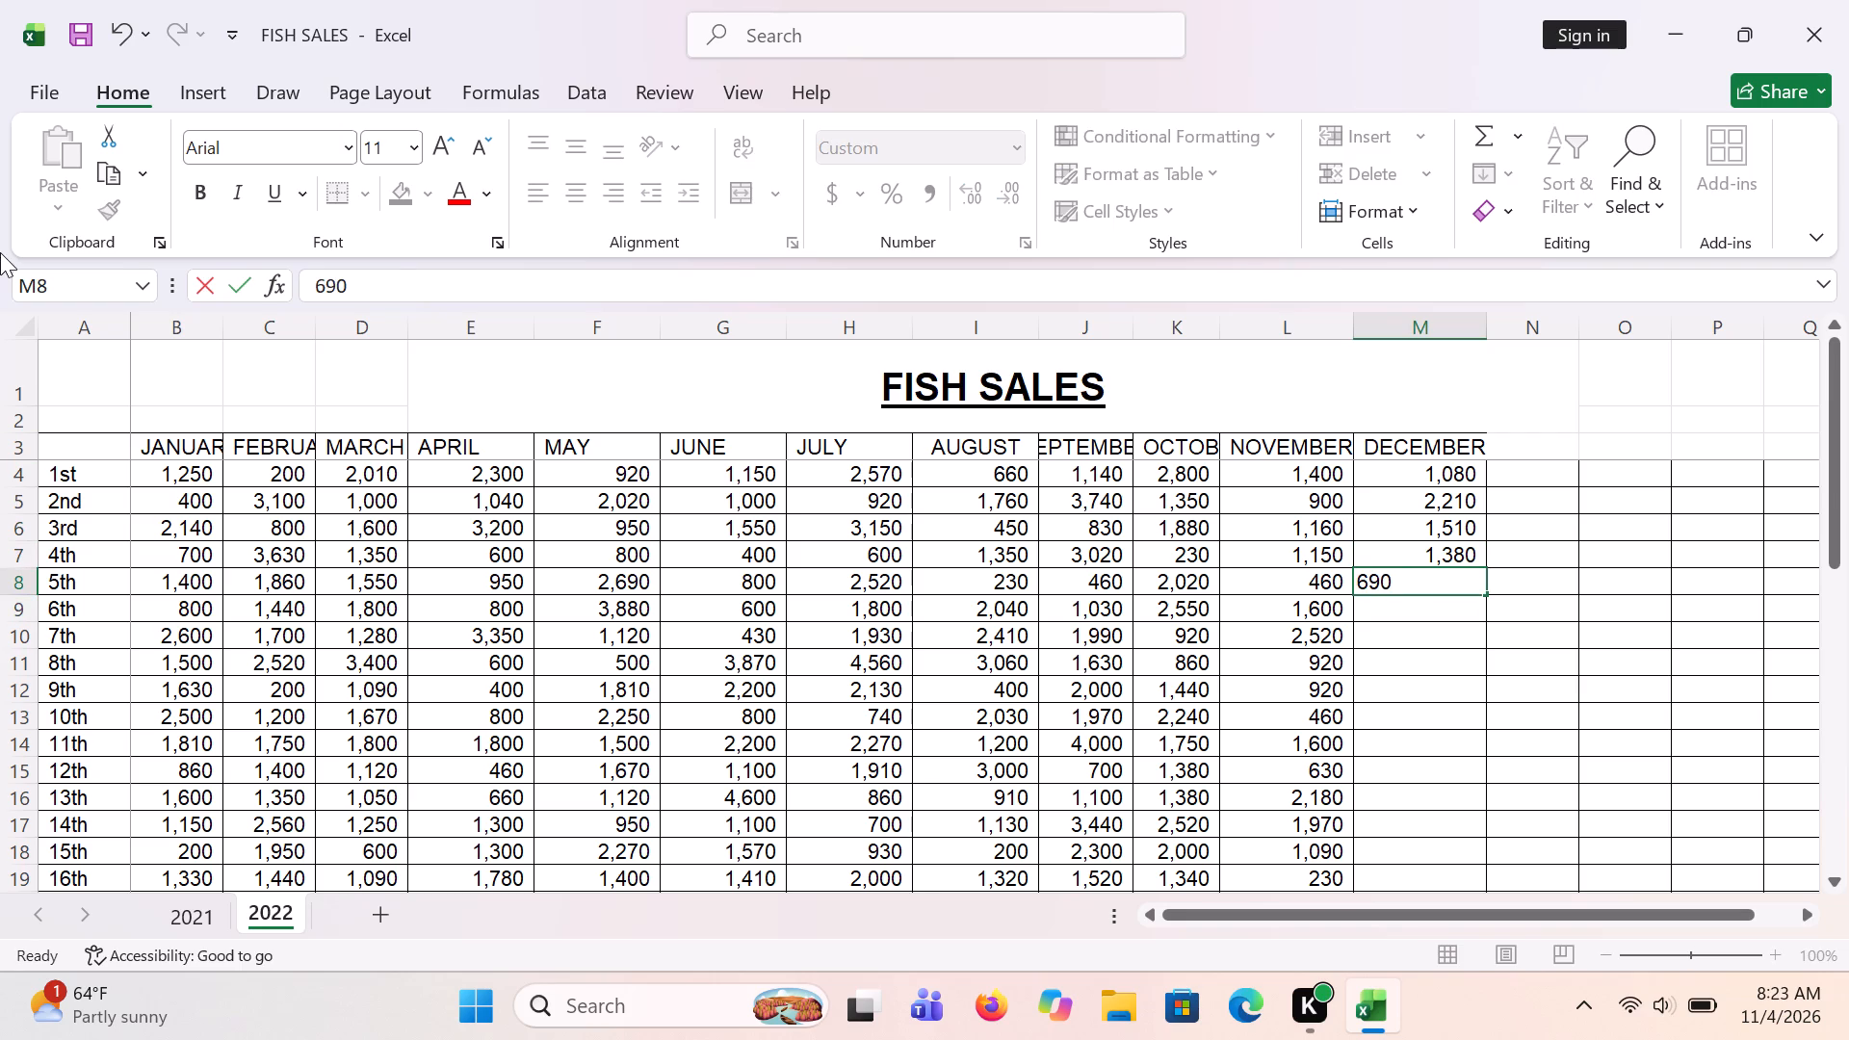
{"action": "type", "text": "690"}
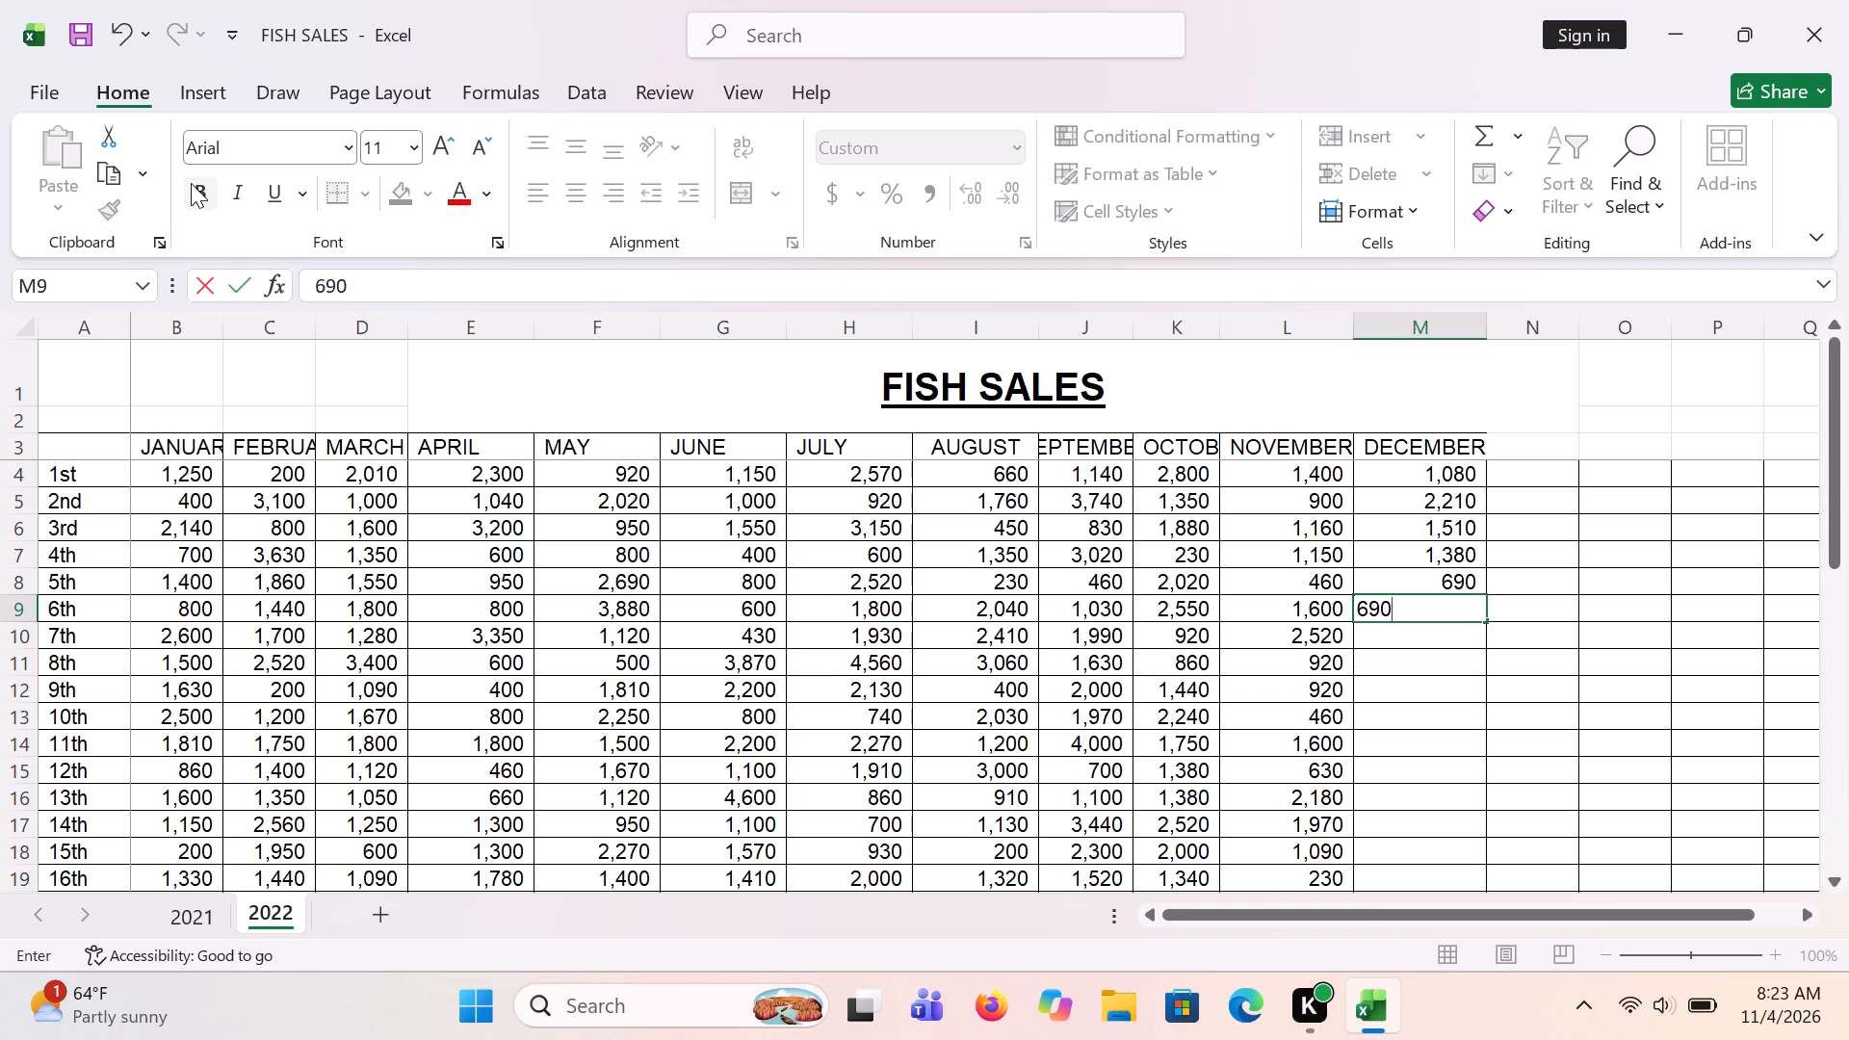
{"action": "key", "text": "Return"}
Enter the December sales for the 7th, 8th and 9th as 1730, 1770 and 1770.
{"action": "key", "text": "1"}
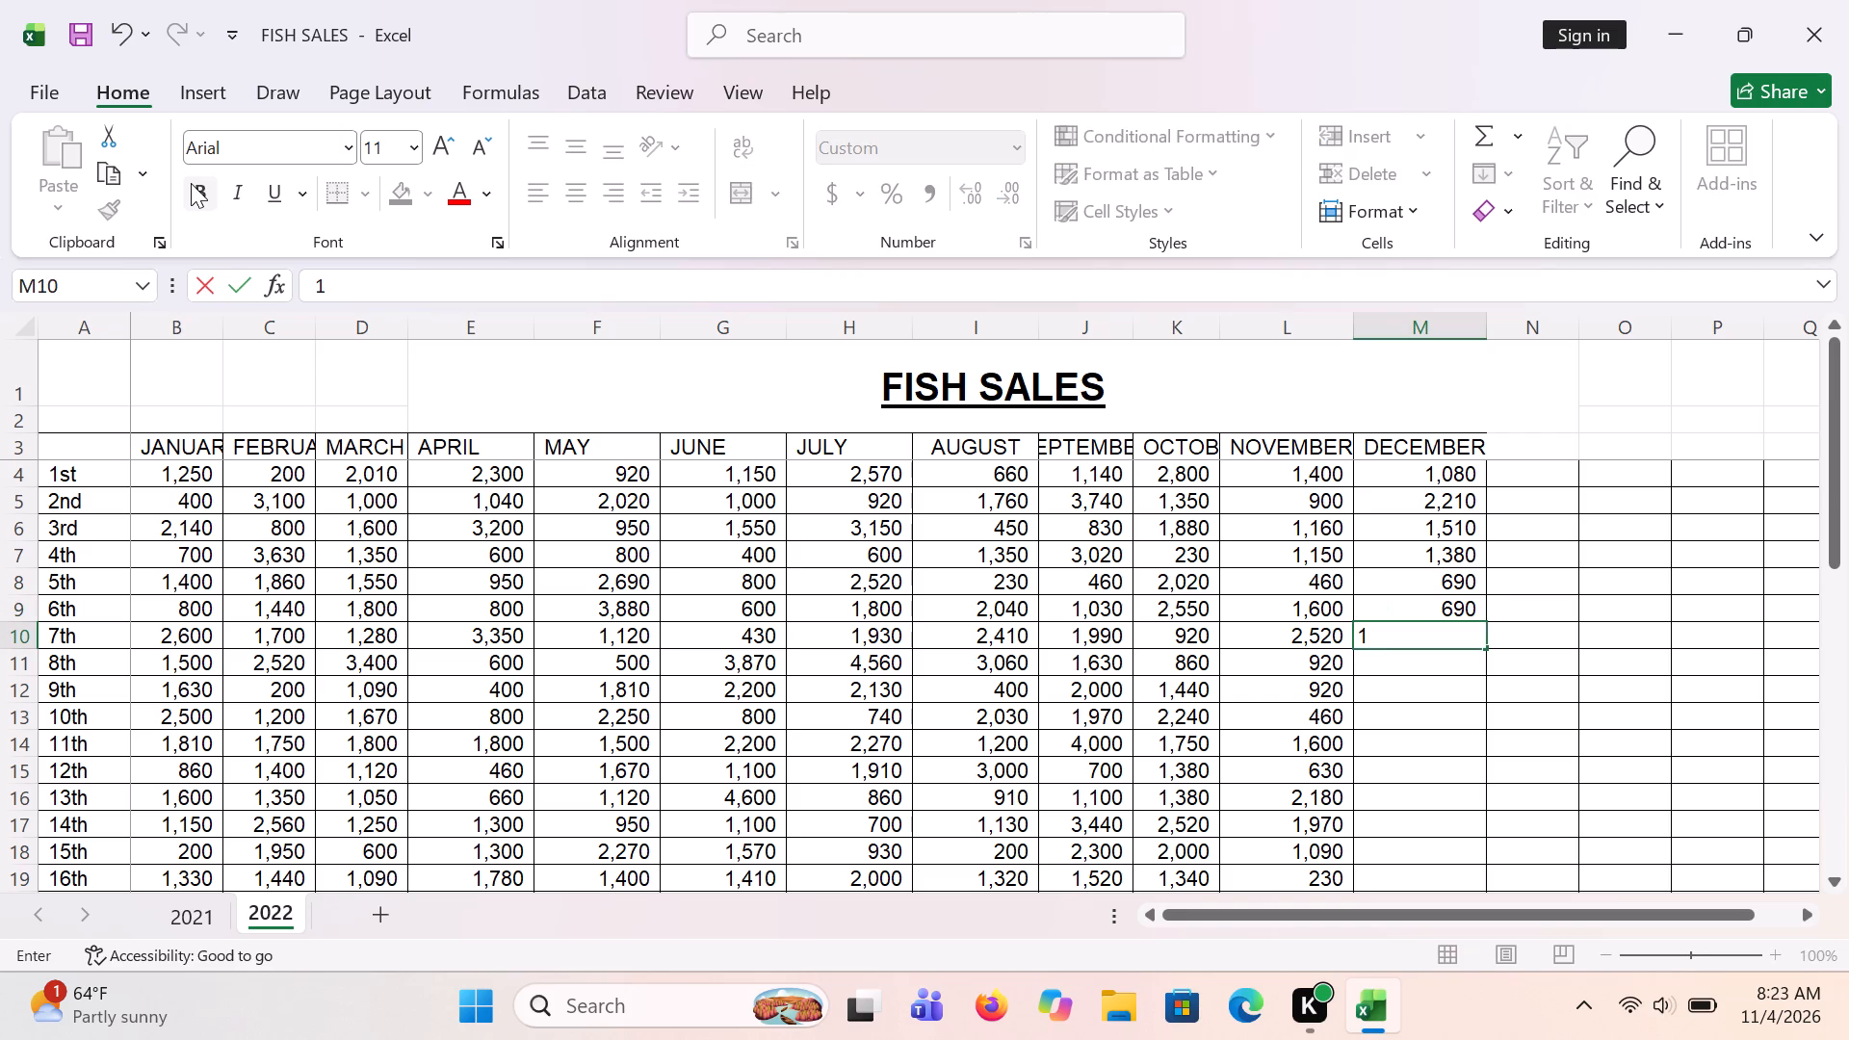
{"action": "type", "text": "730"}
{"action": "key", "text": "Return"}
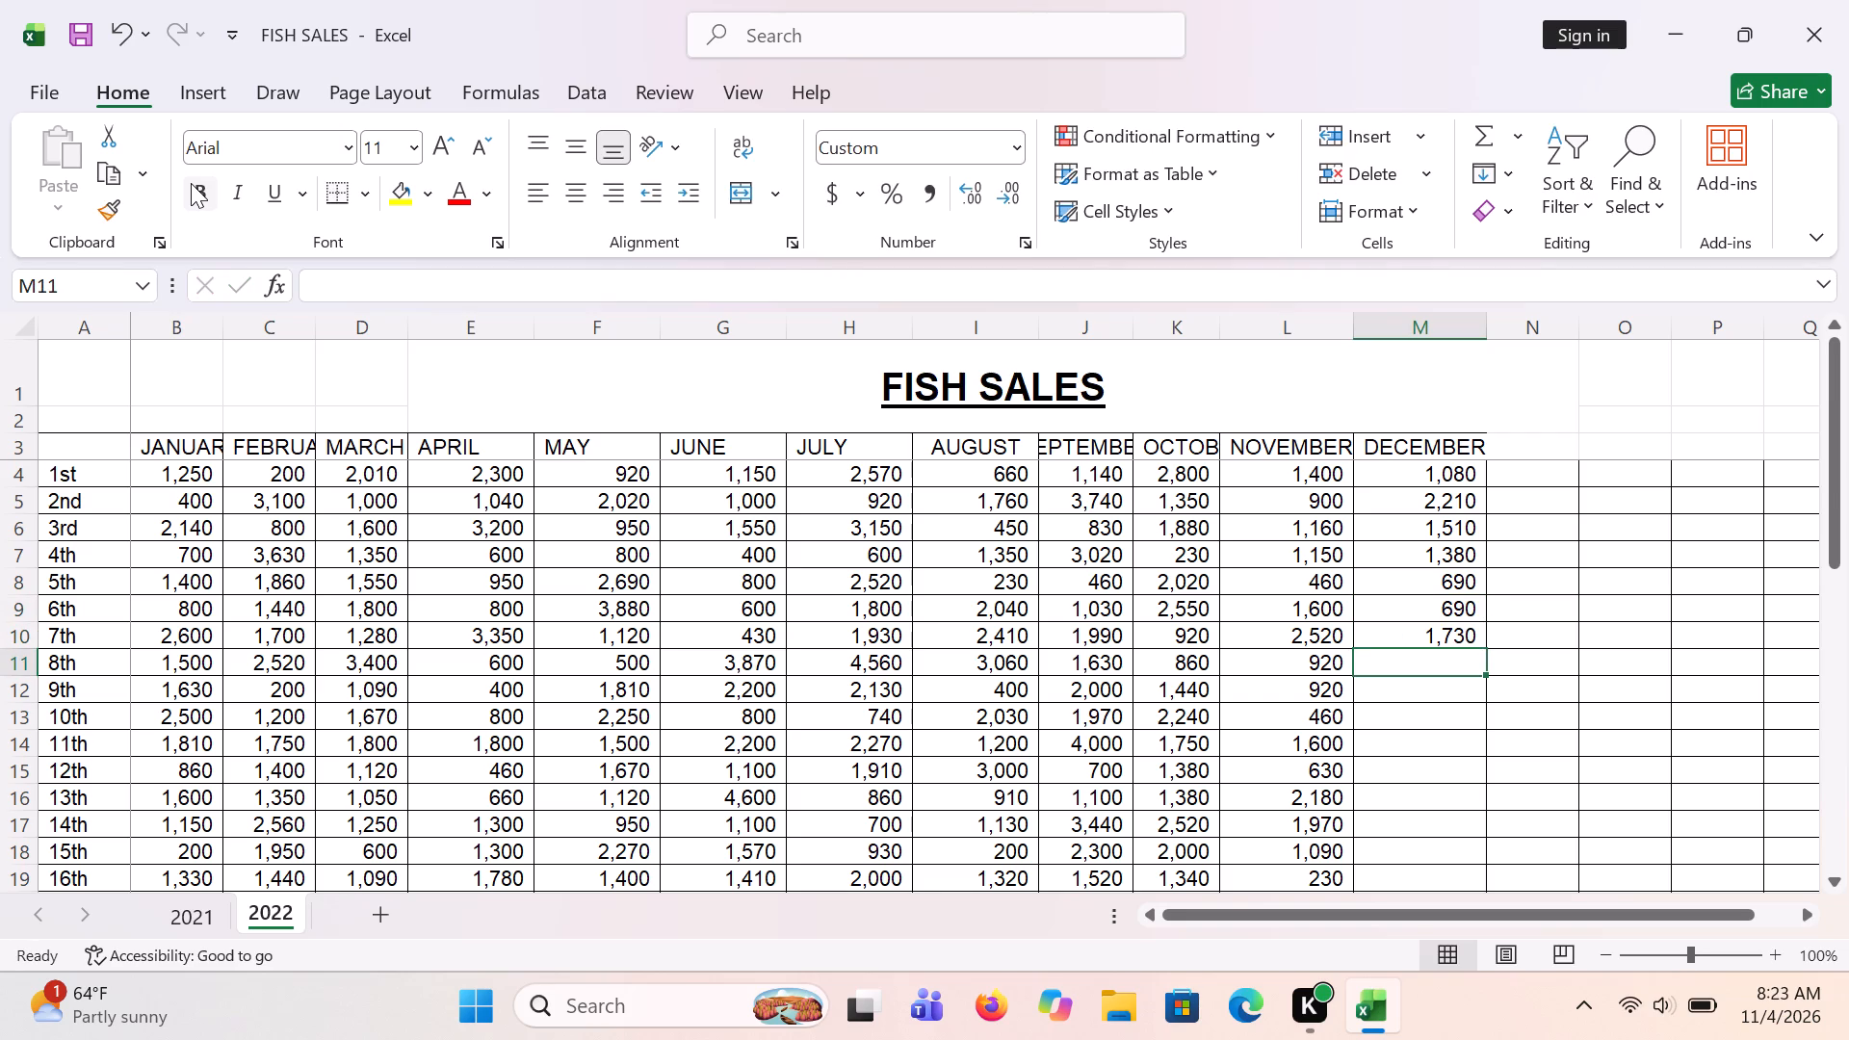
{"action": "type", "text": "177"}
{"action": "key", "text": "0"}
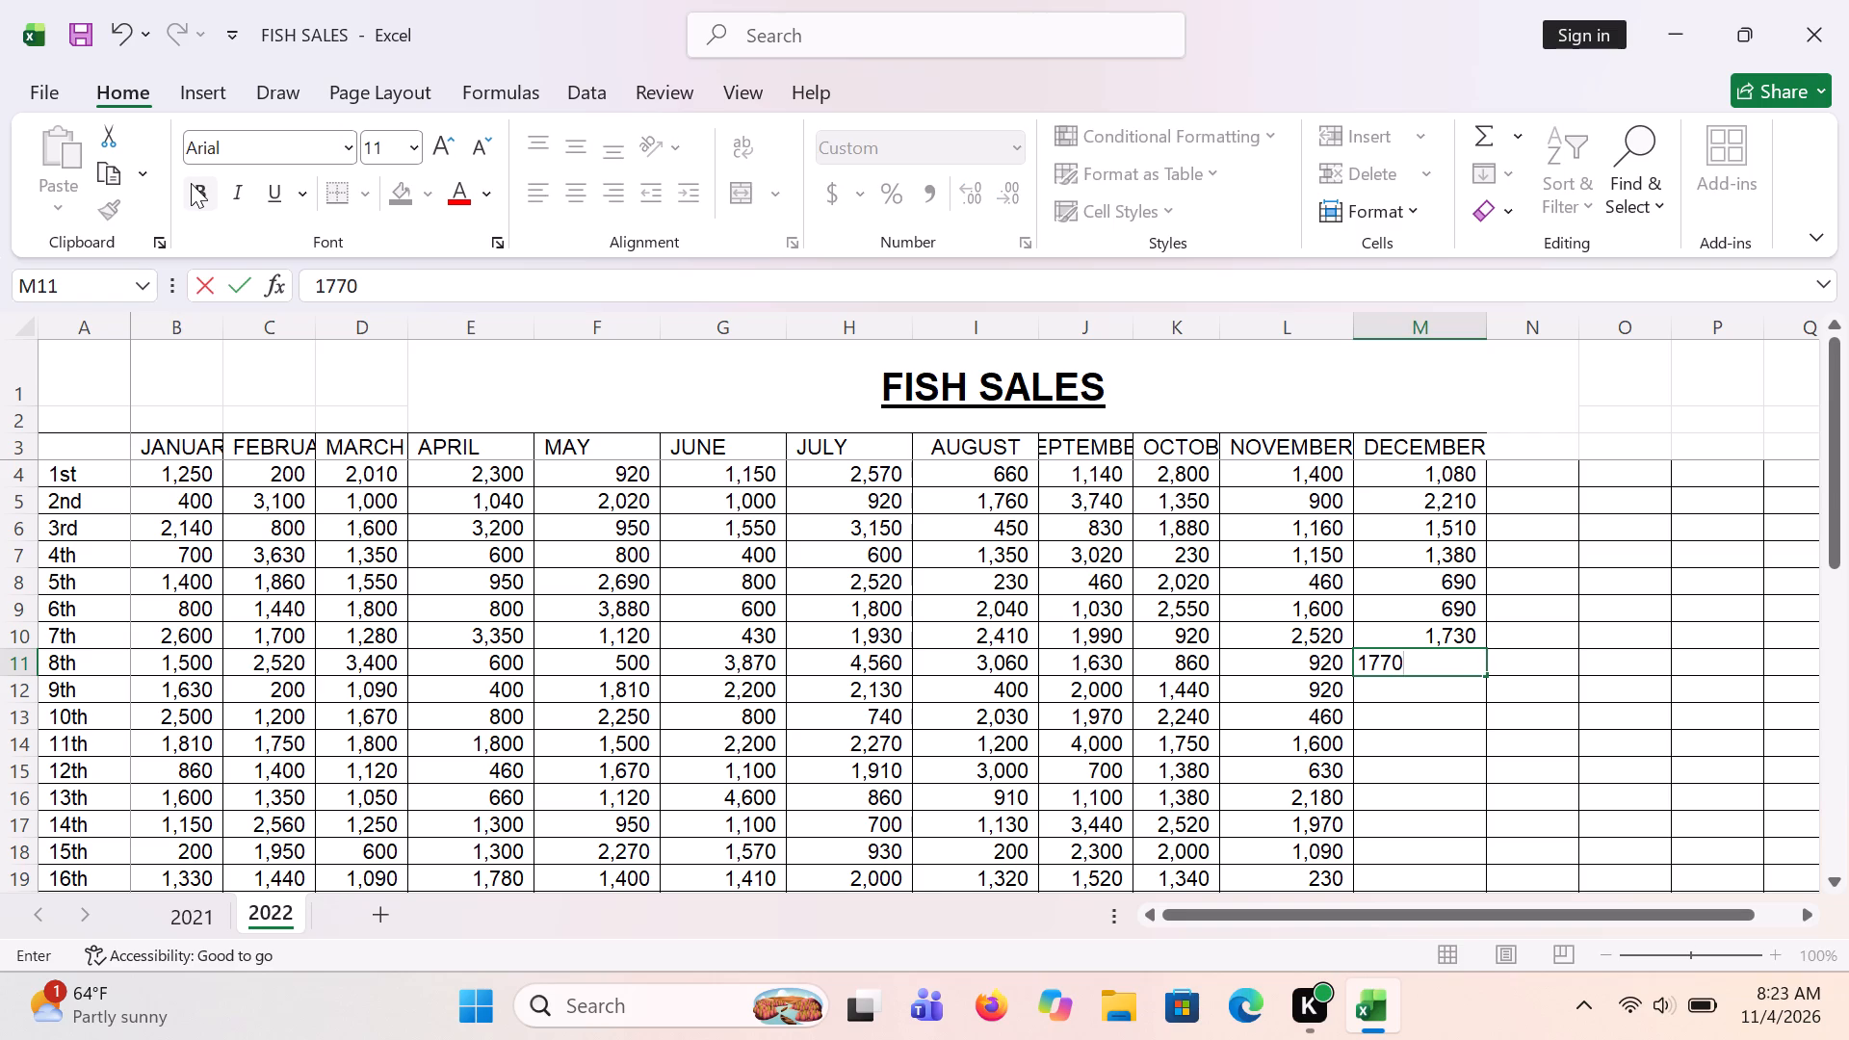
{"action": "key", "text": "Return"}
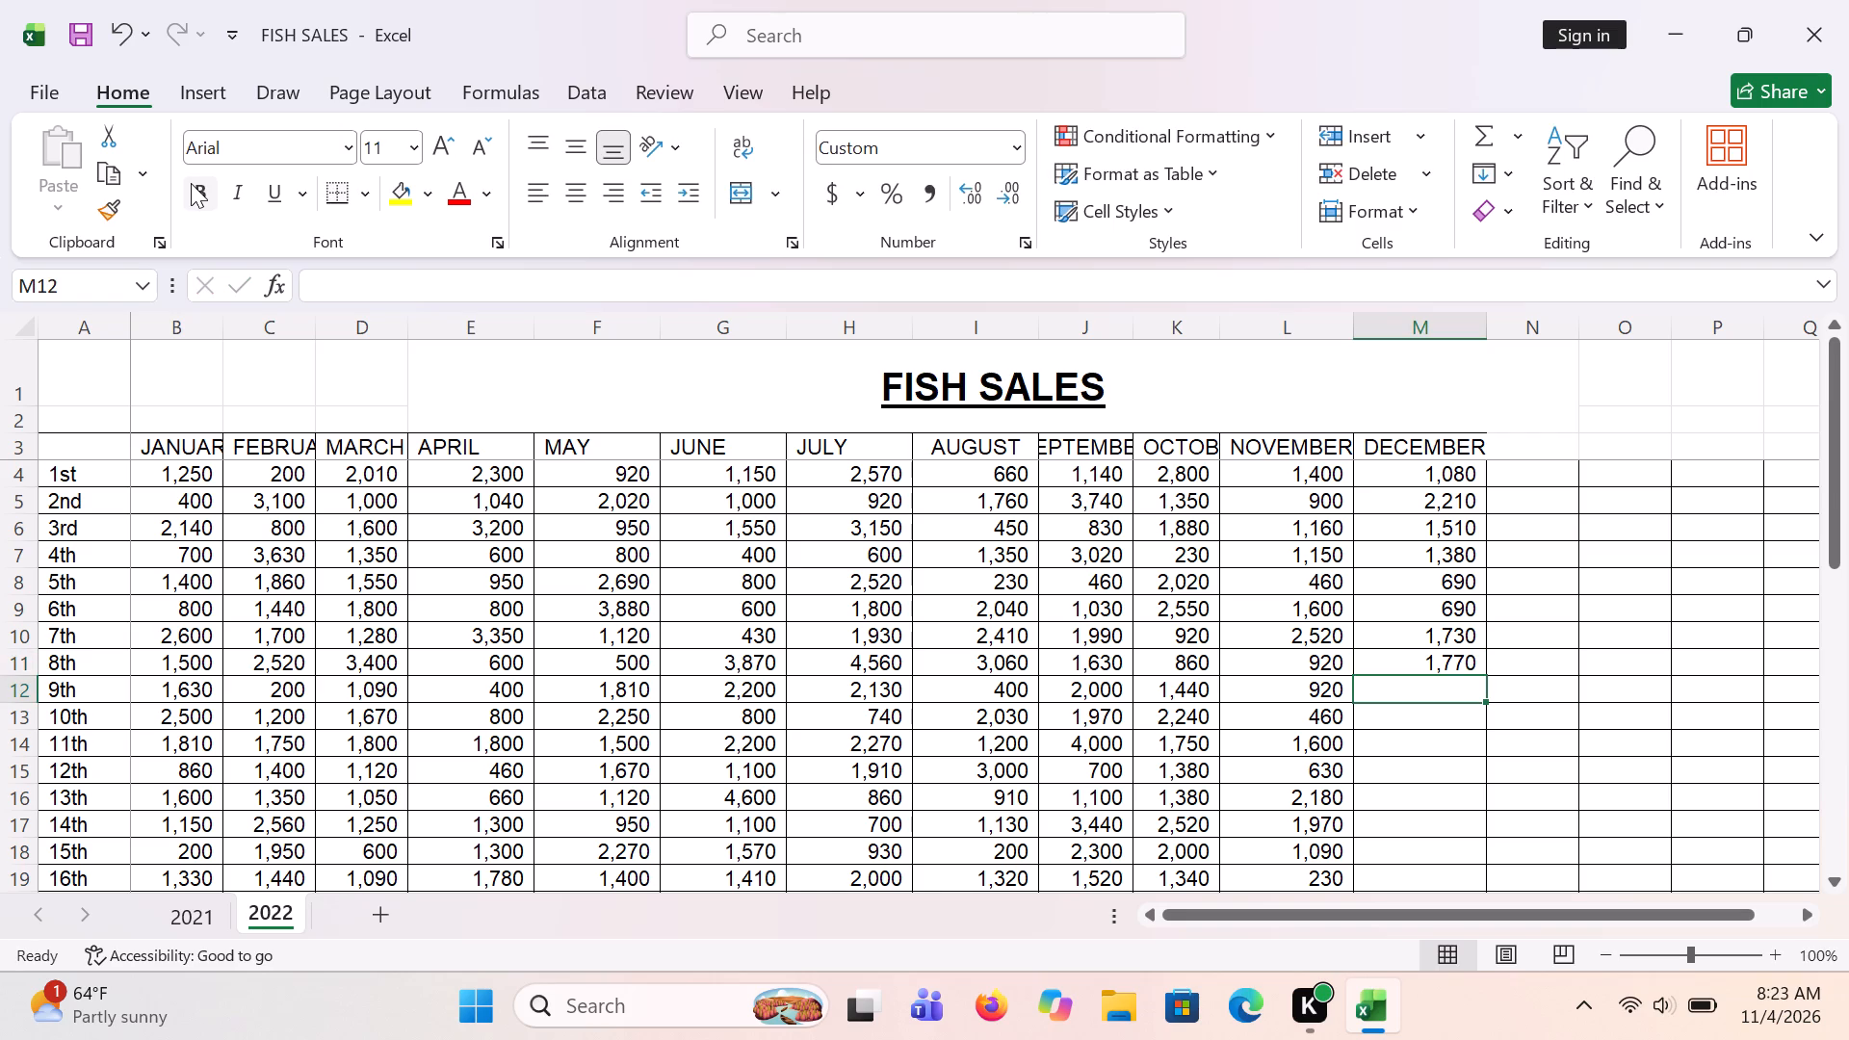
{"action": "key", "text": "1"}
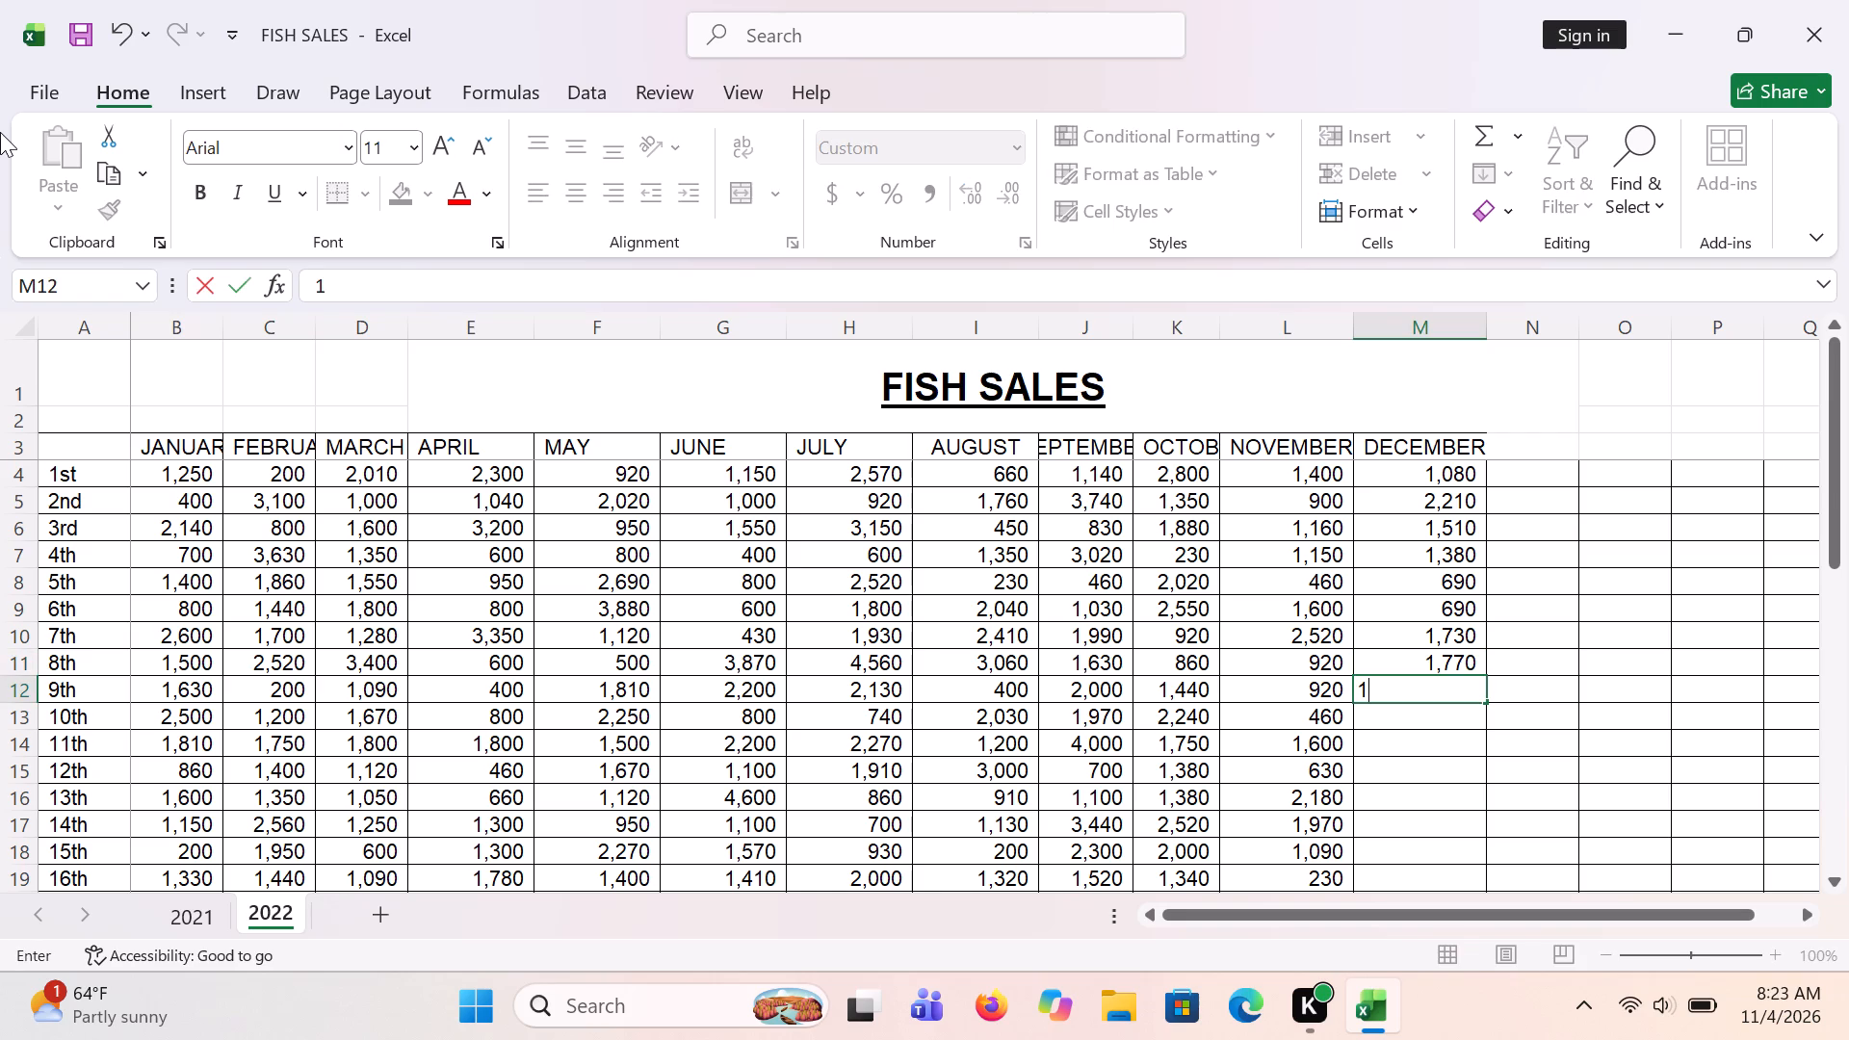
{"action": "type", "text": "77"}
{"action": "key", "text": "0"}
{"action": "key", "text": "Return"}
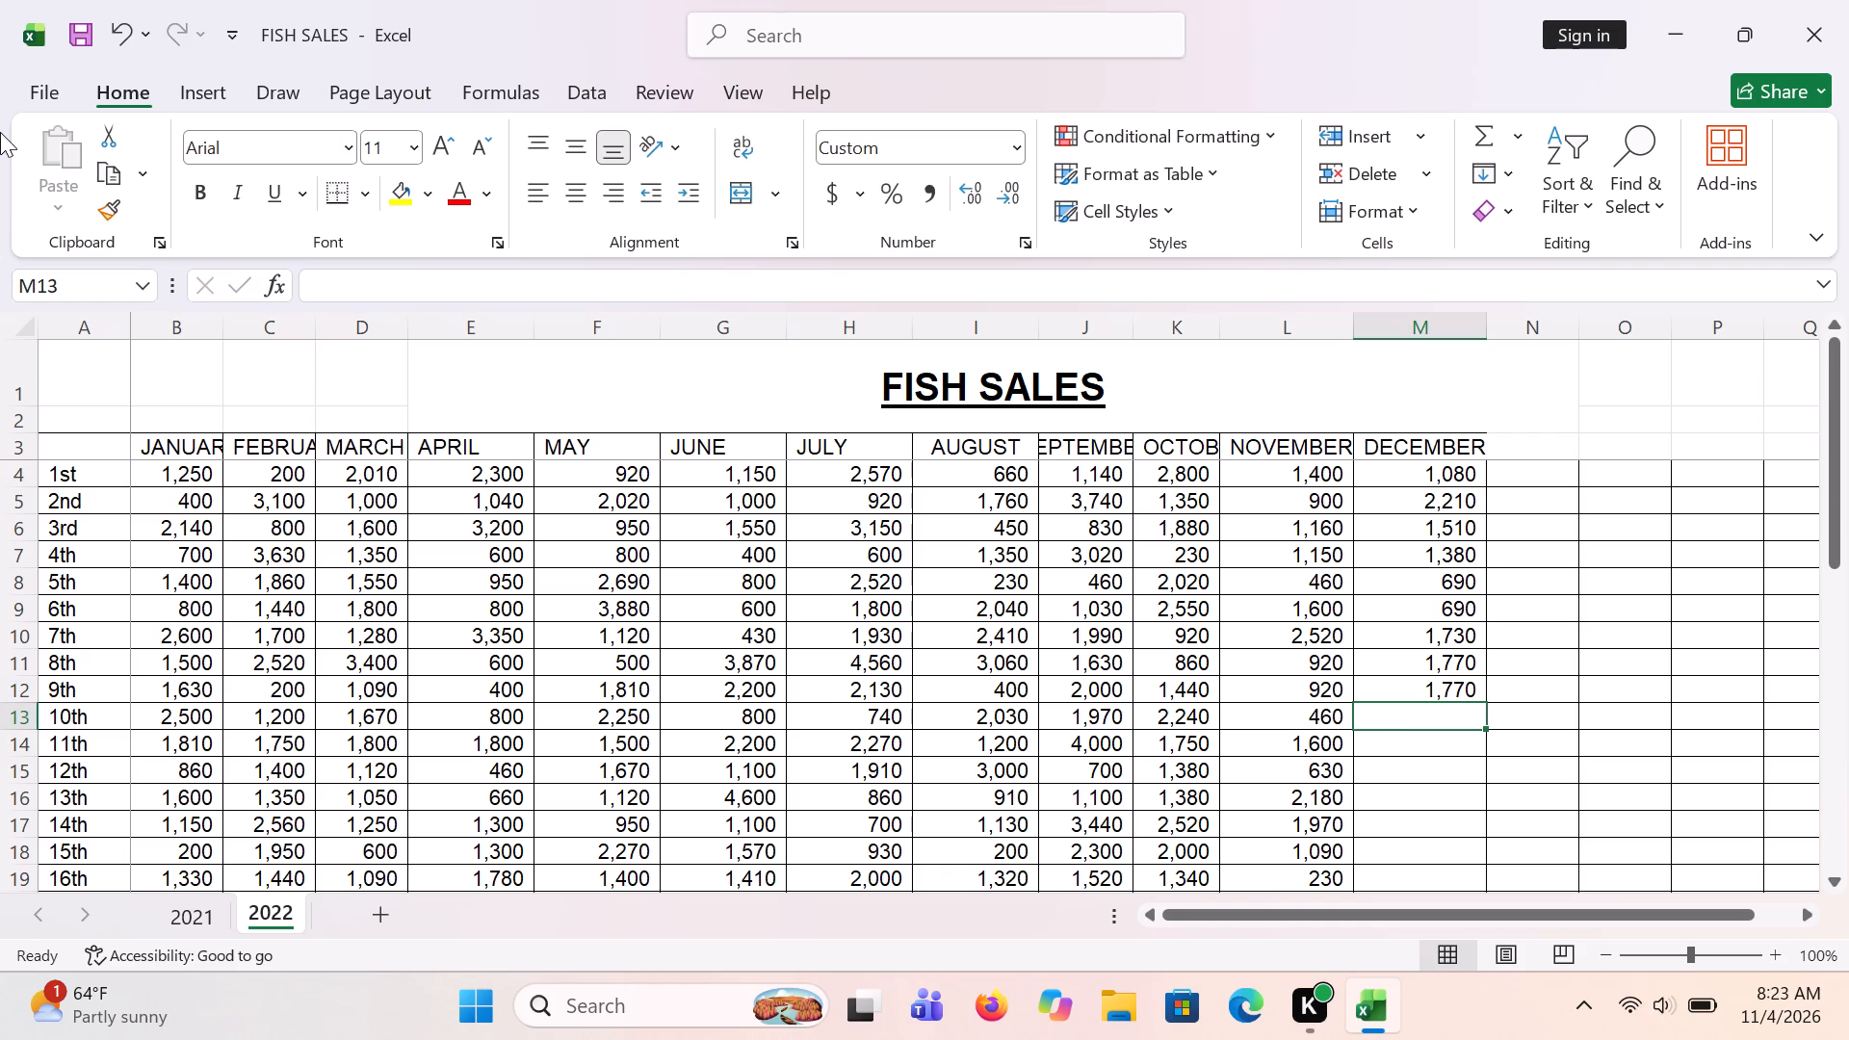
Enter the December sales for the 10th and 11th as 1600 and 660.
{"action": "type", "text": "1600"}
{"action": "key", "text": "Return"}
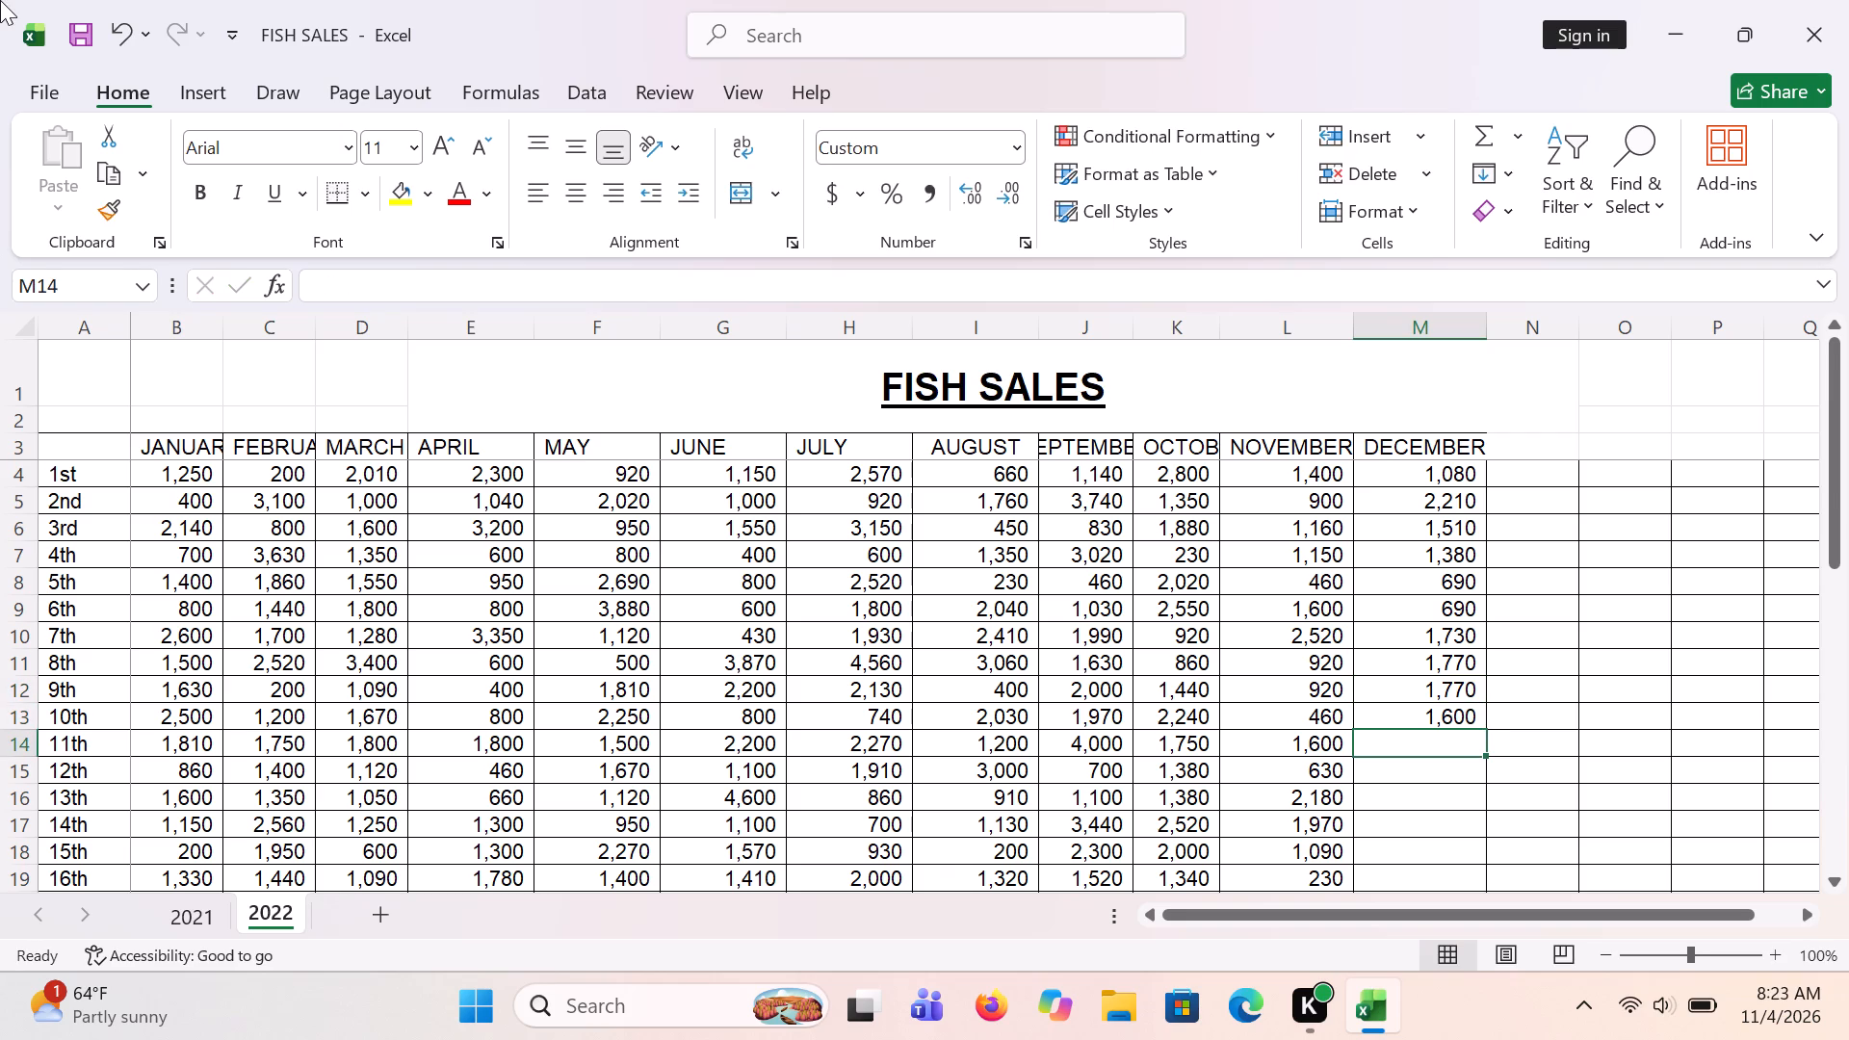
{"action": "key", "text": "6"}
{"action": "type", "text": "60"}
{"action": "key", "text": "Return"}
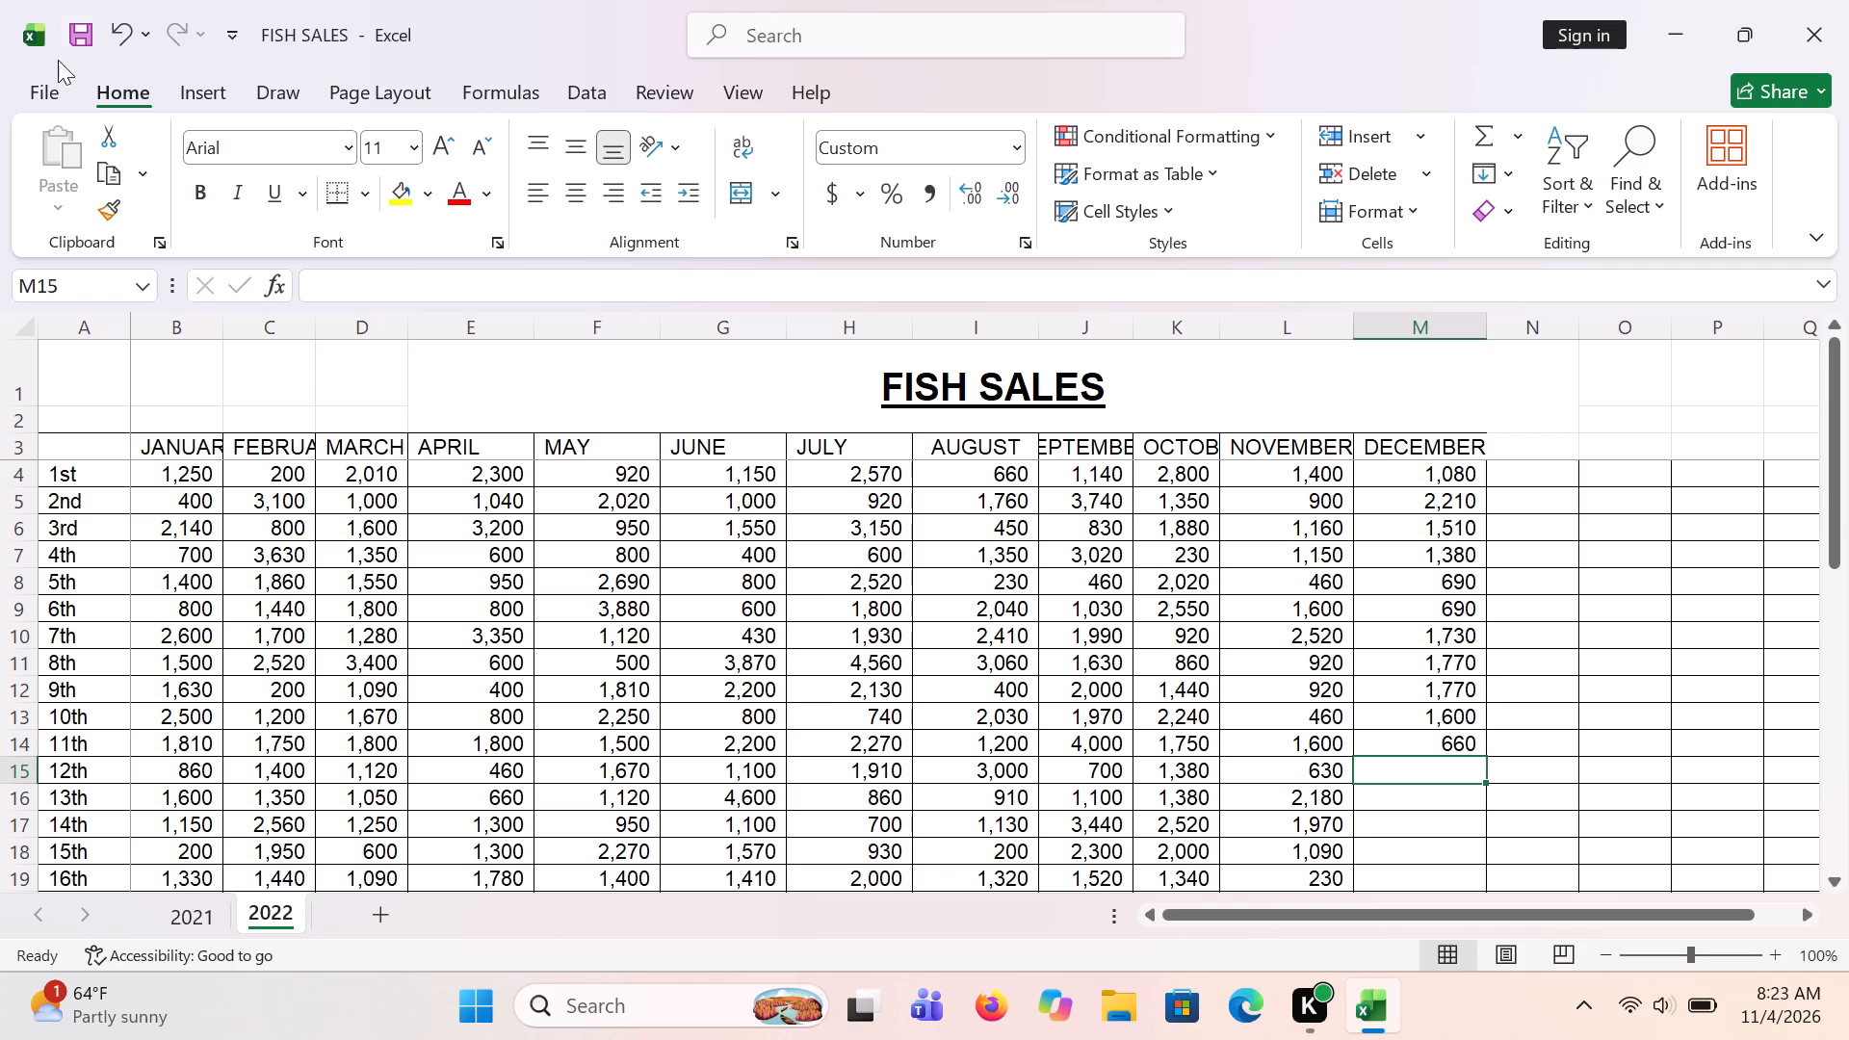
Save the FISH SALES workbook.
{"action": "left_click", "coordinate": [81, 35]}
Enter the December sales for the 12th, 13th and 14th as 1260, 3770 and 1680.
{"action": "type", "text": "12"}
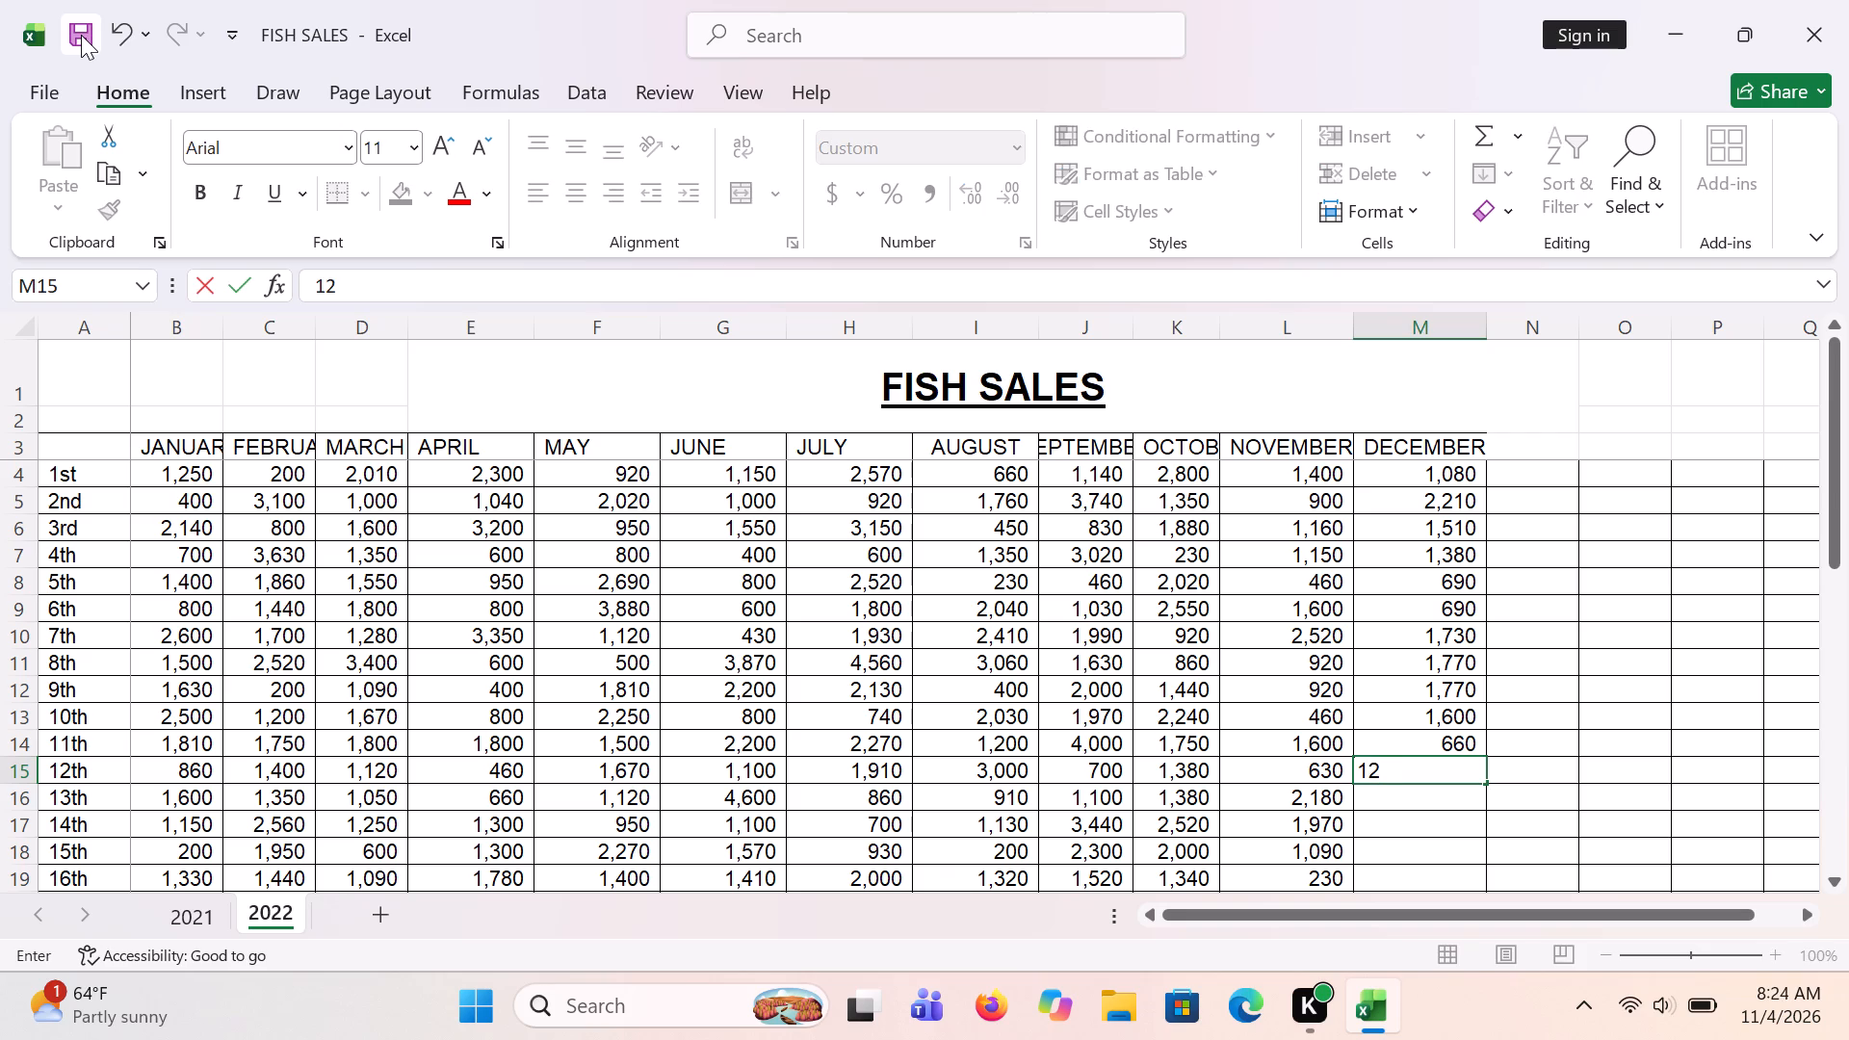
{"action": "type", "text": "60"}
{"action": "key", "text": "Return"}
{"action": "scroll", "coordinate": [81, 35], "scroll_direction": "left", "scroll_amount": 2}
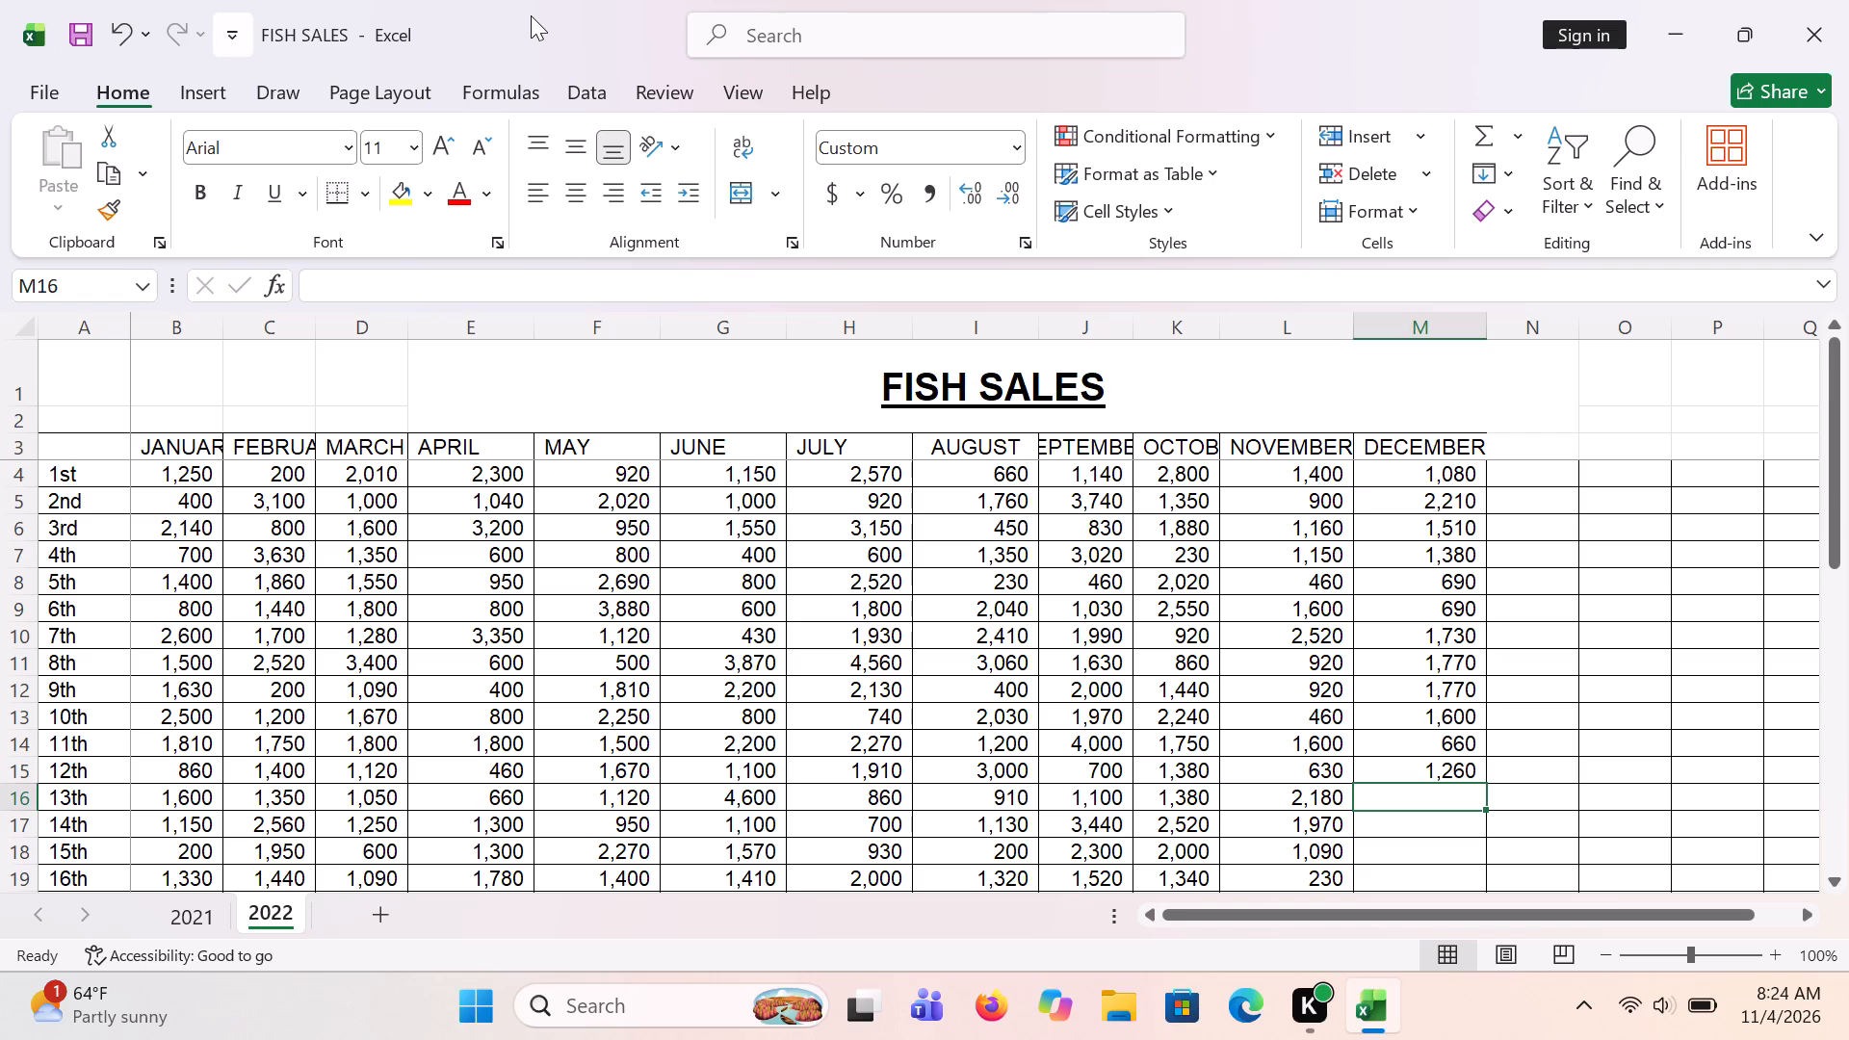
{"action": "type", "text": "3770"}
{"action": "key", "text": "Return"}
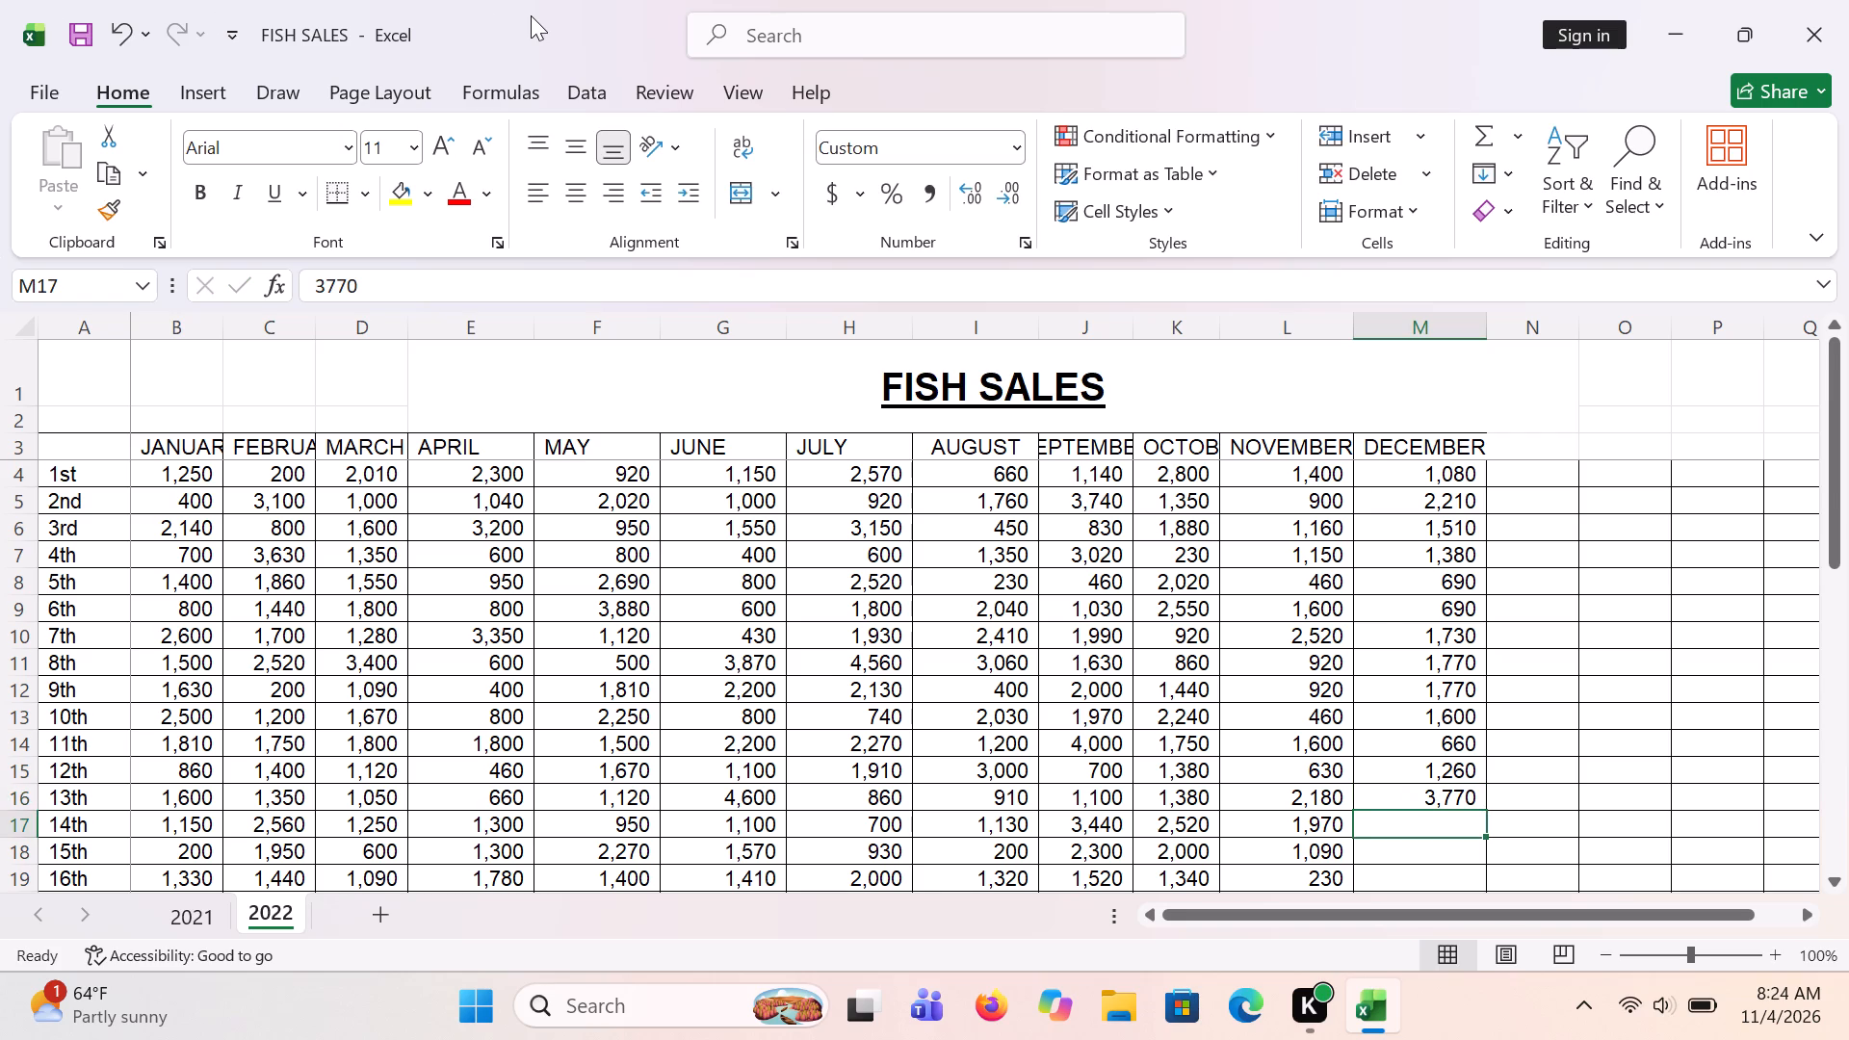
{"action": "key", "text": "1"}
{"action": "key", "text": "6"}
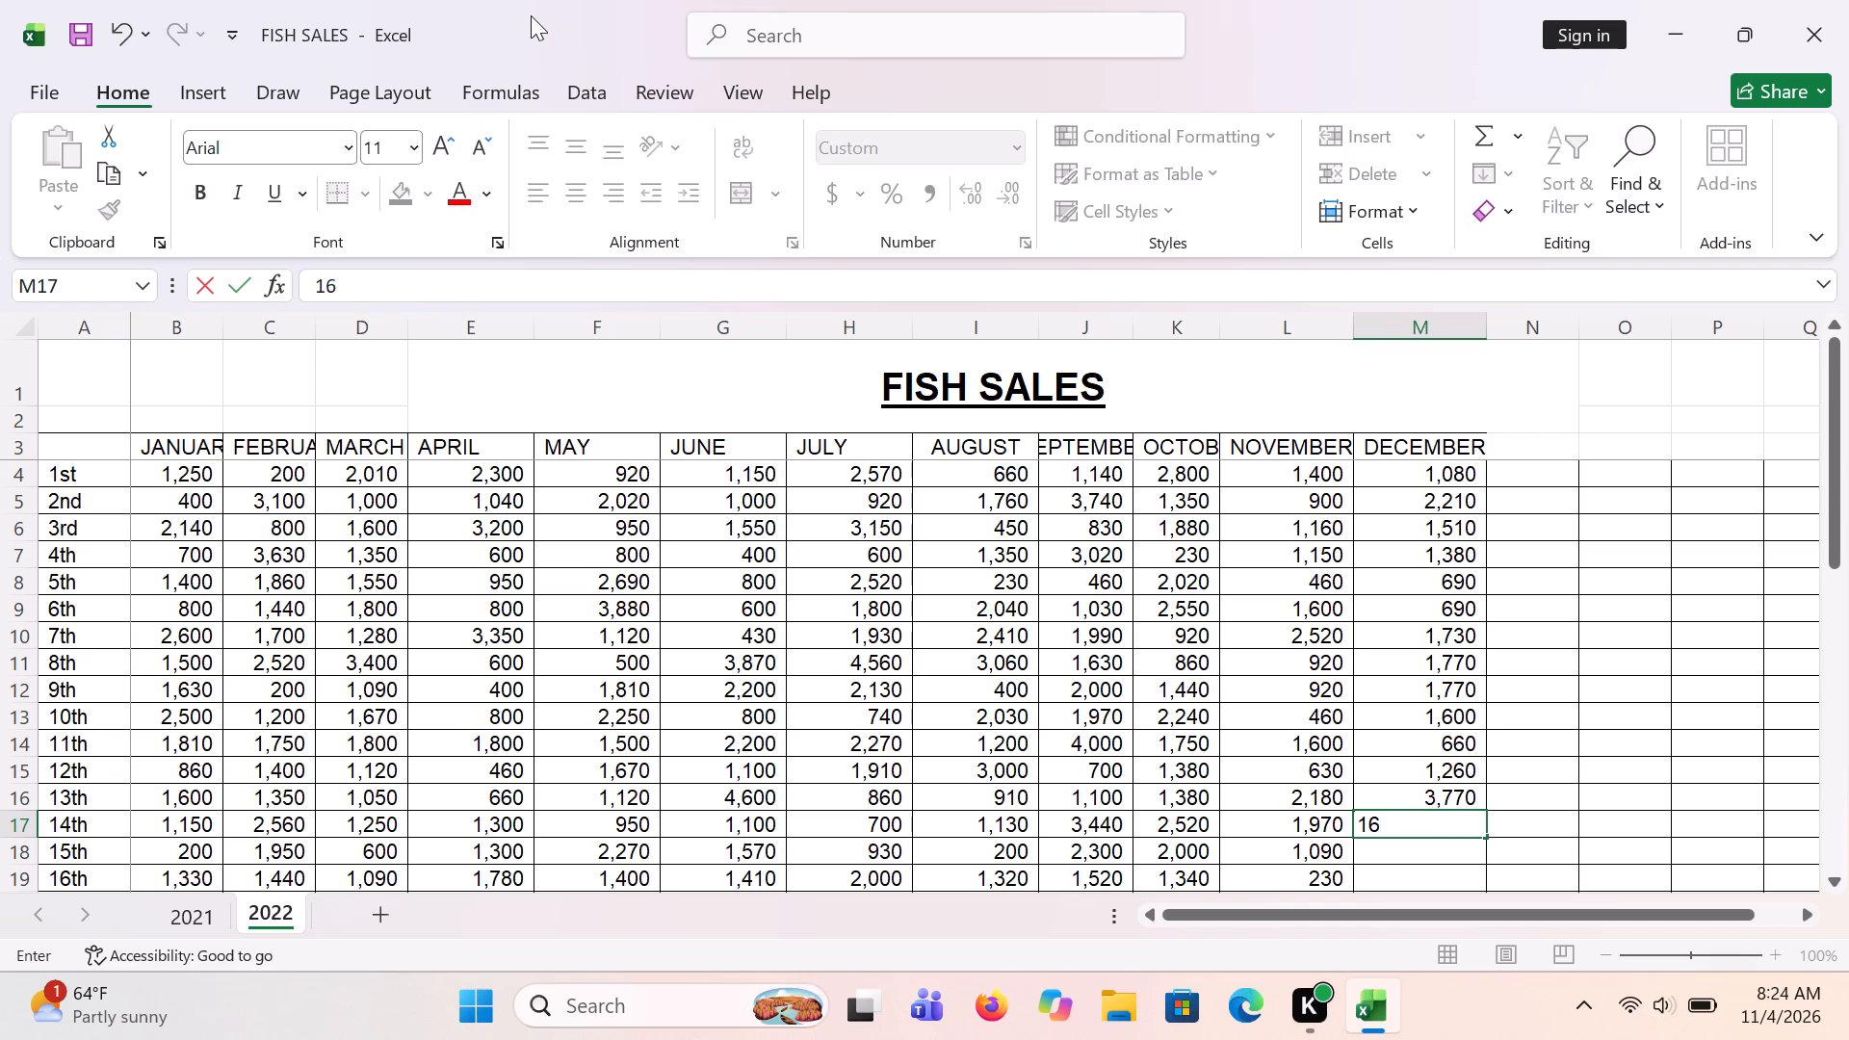
{"action": "type", "text": "80"}
{"action": "key", "text": "Return"}
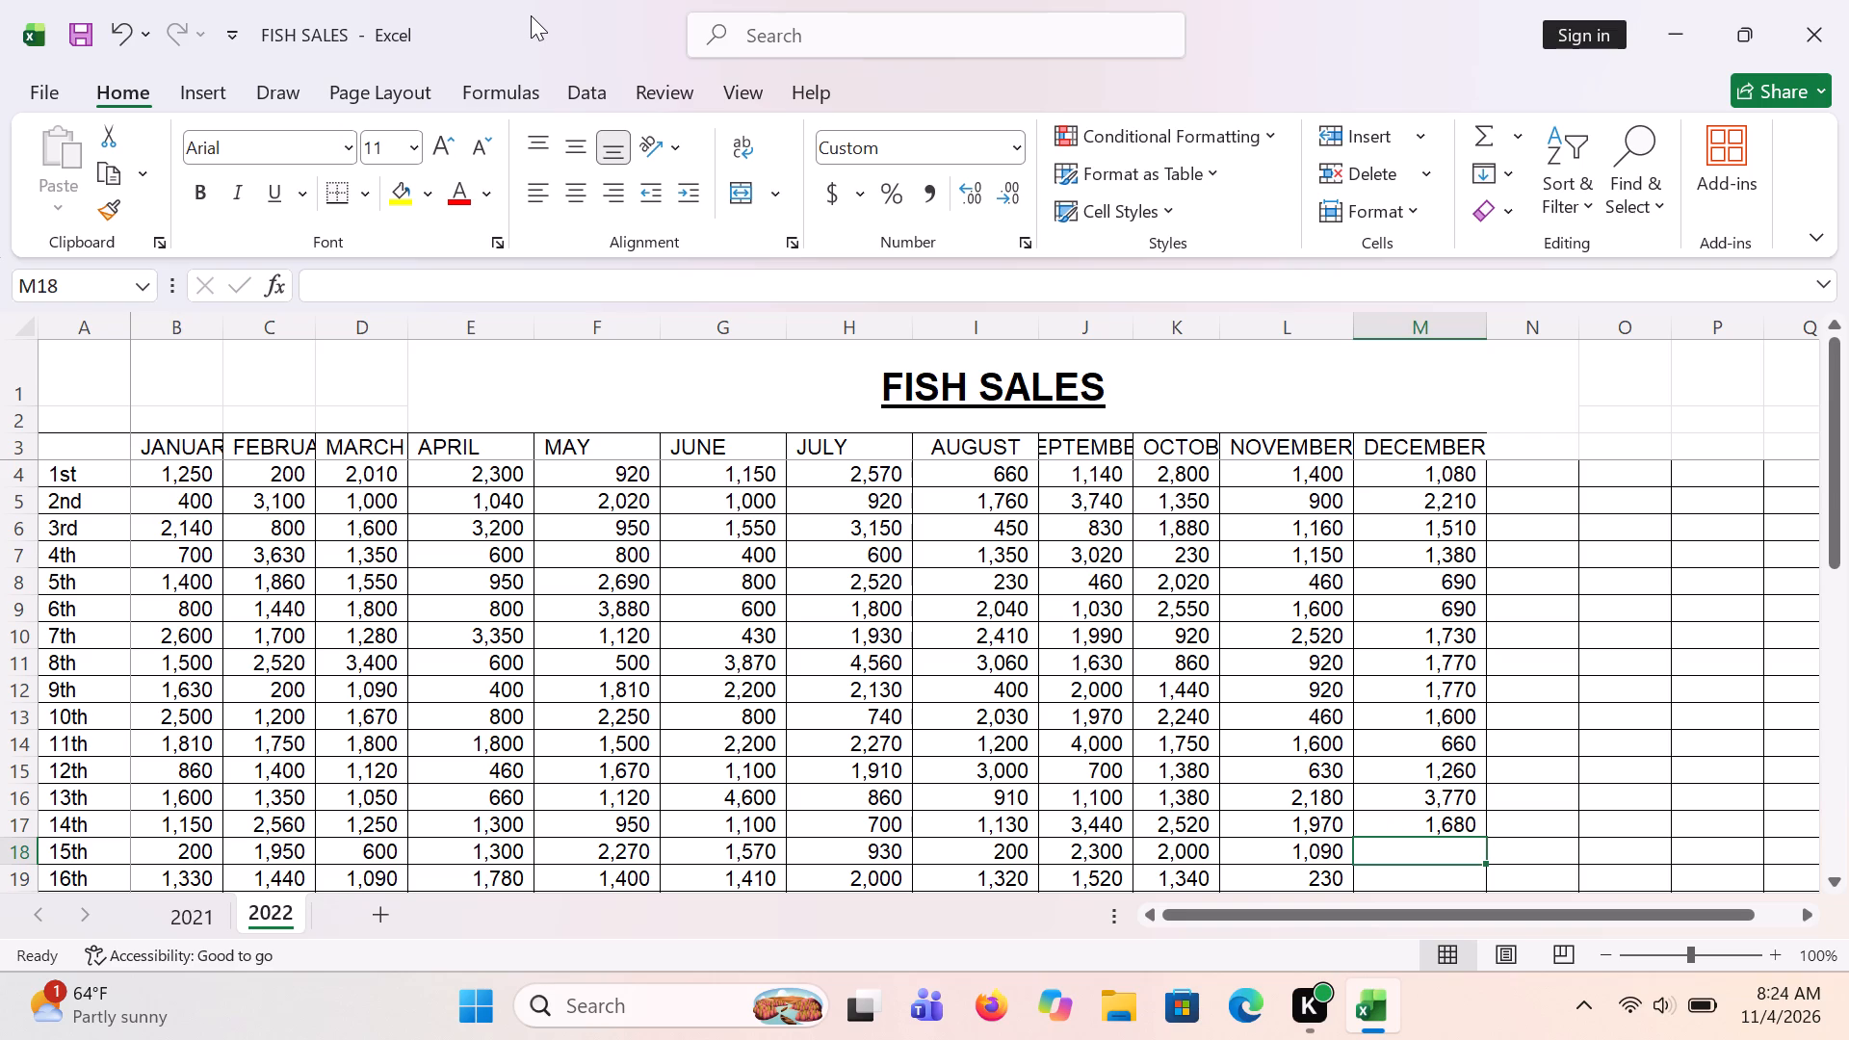
Enter the December sales for the 15th, 16th and 17th as 4000, 460 and 660.
{"action": "key", "text": "4"}
{"action": "type", "text": "000"}
{"action": "key", "text": "Return"}
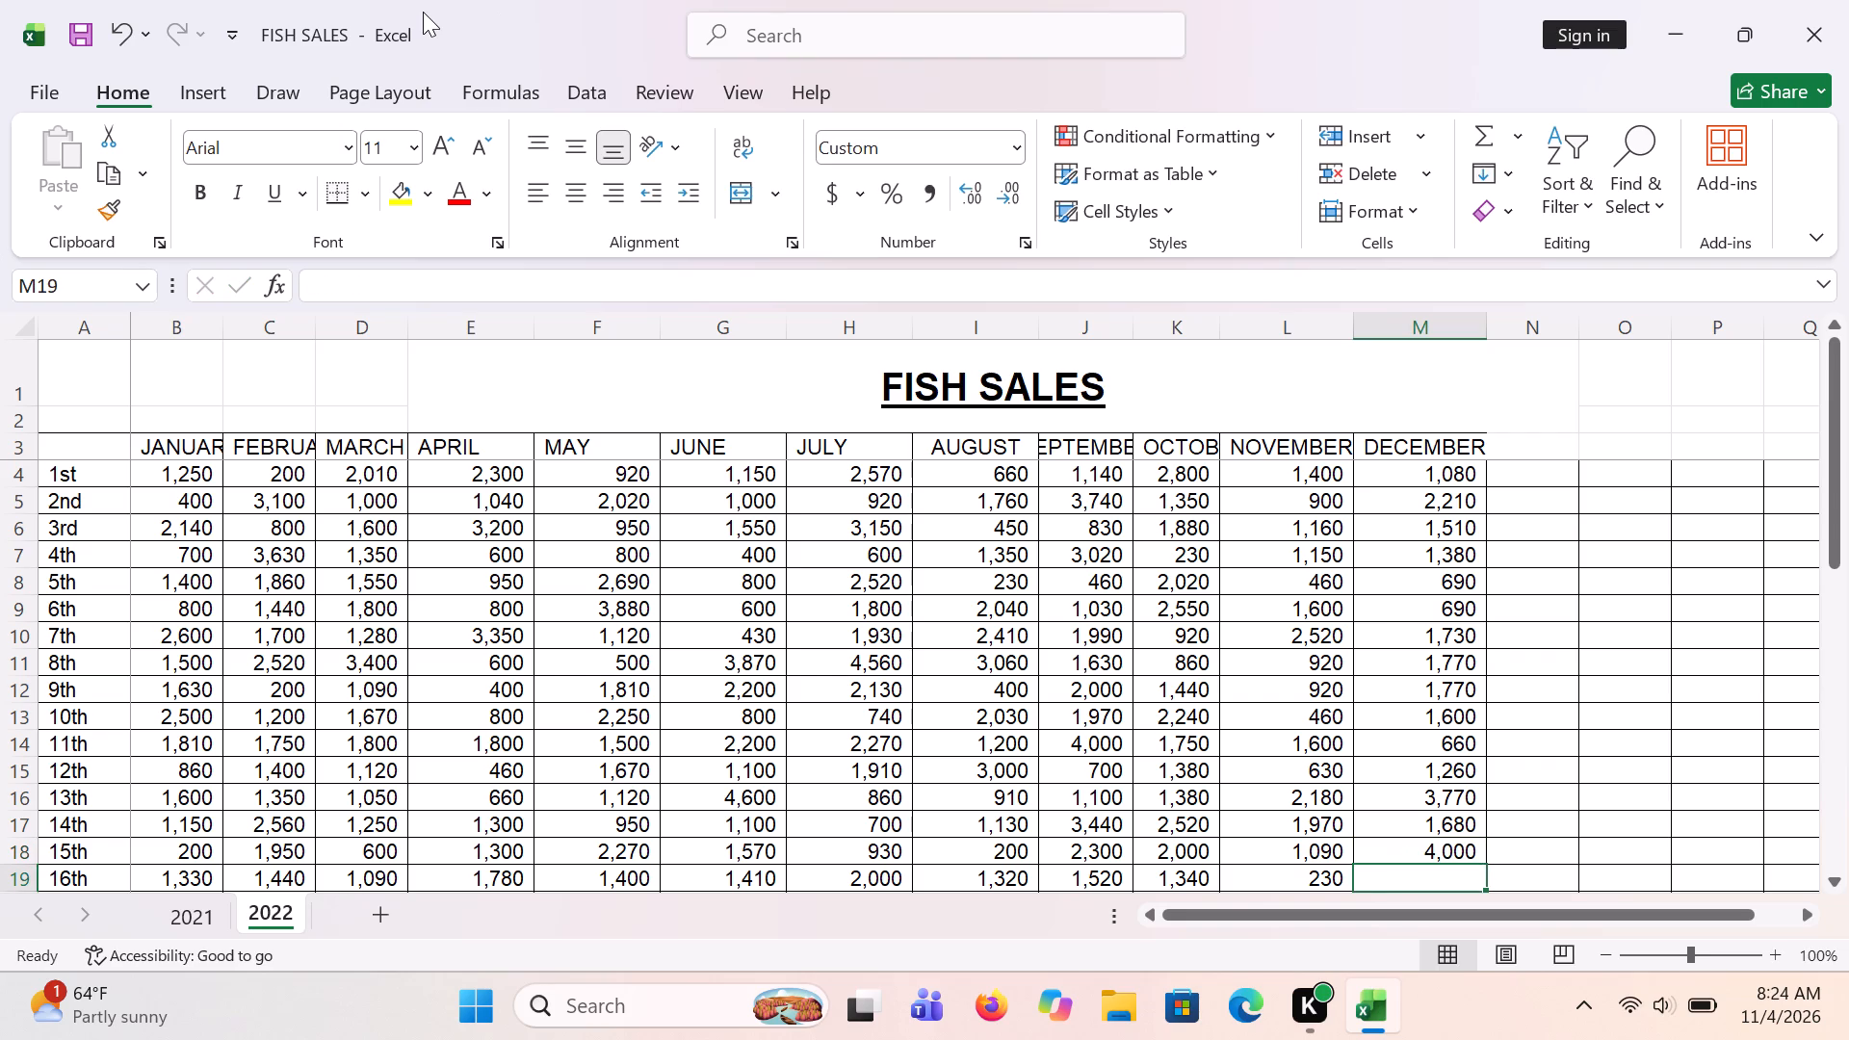
{"action": "type", "text": "460"}
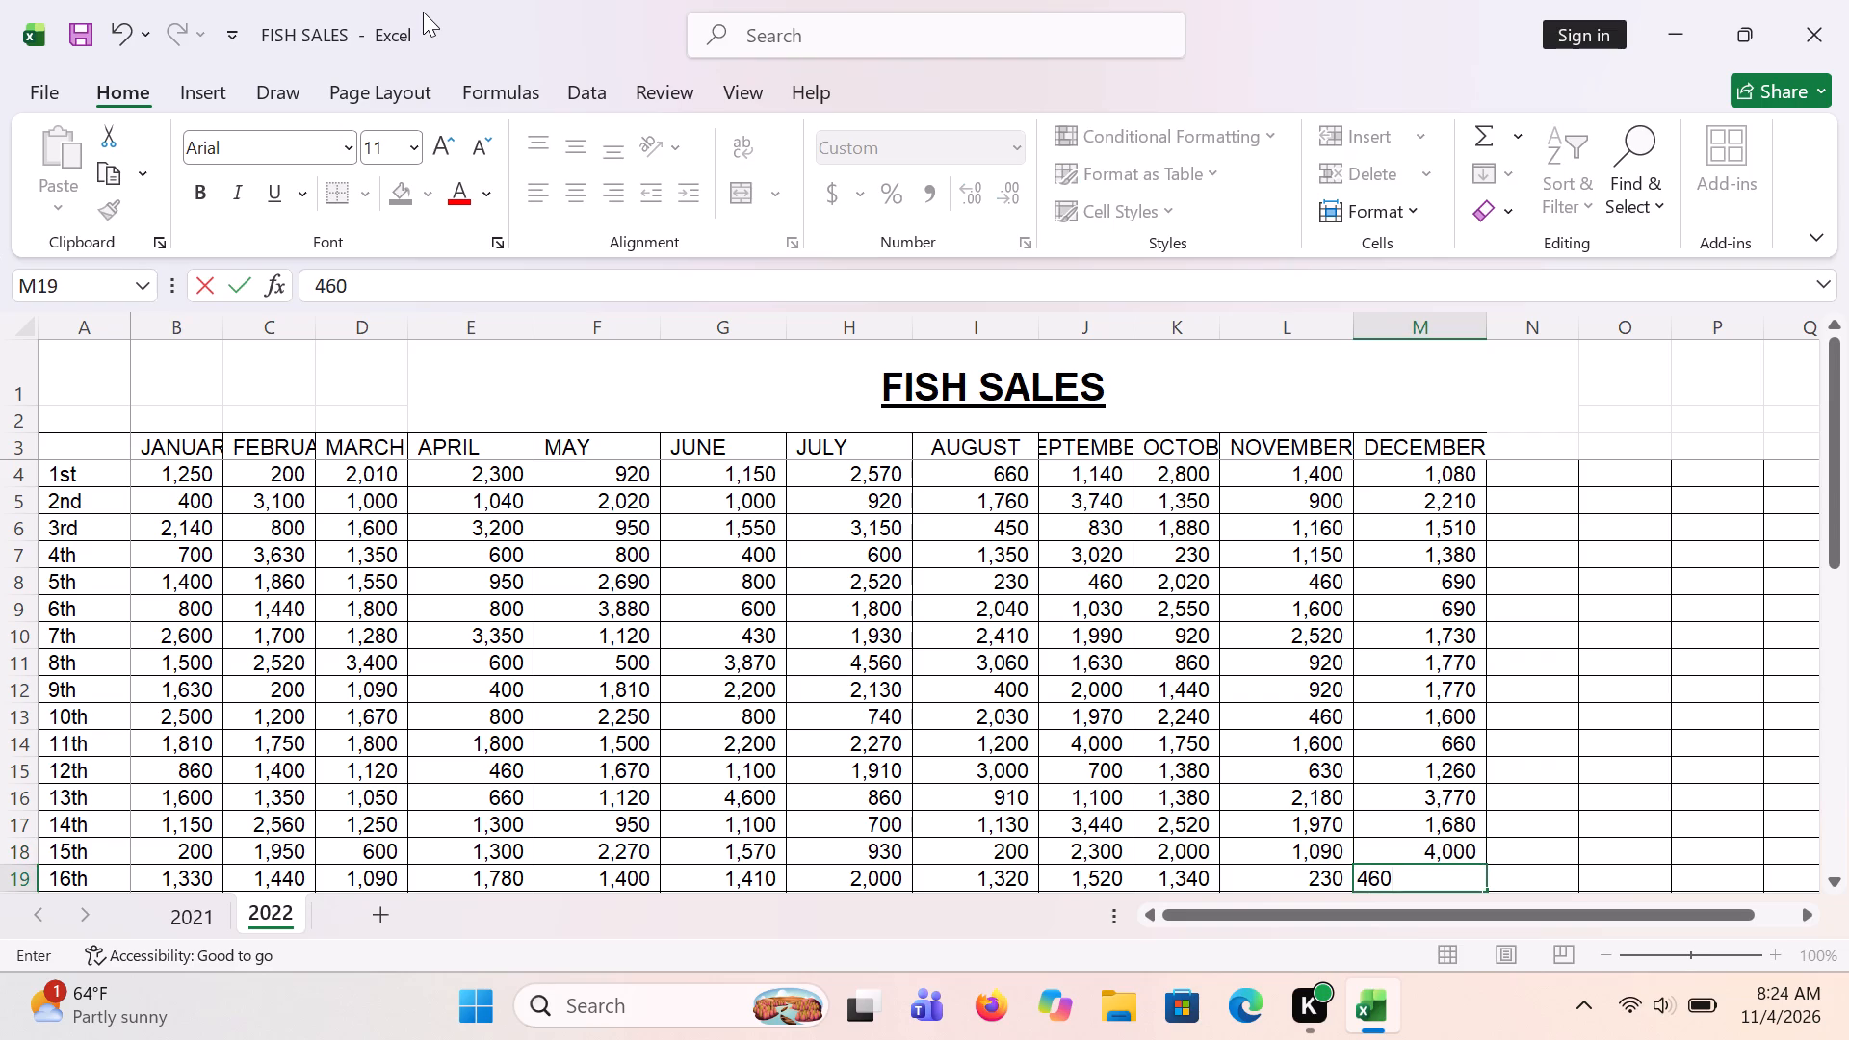
{"action": "key", "text": "Return"}
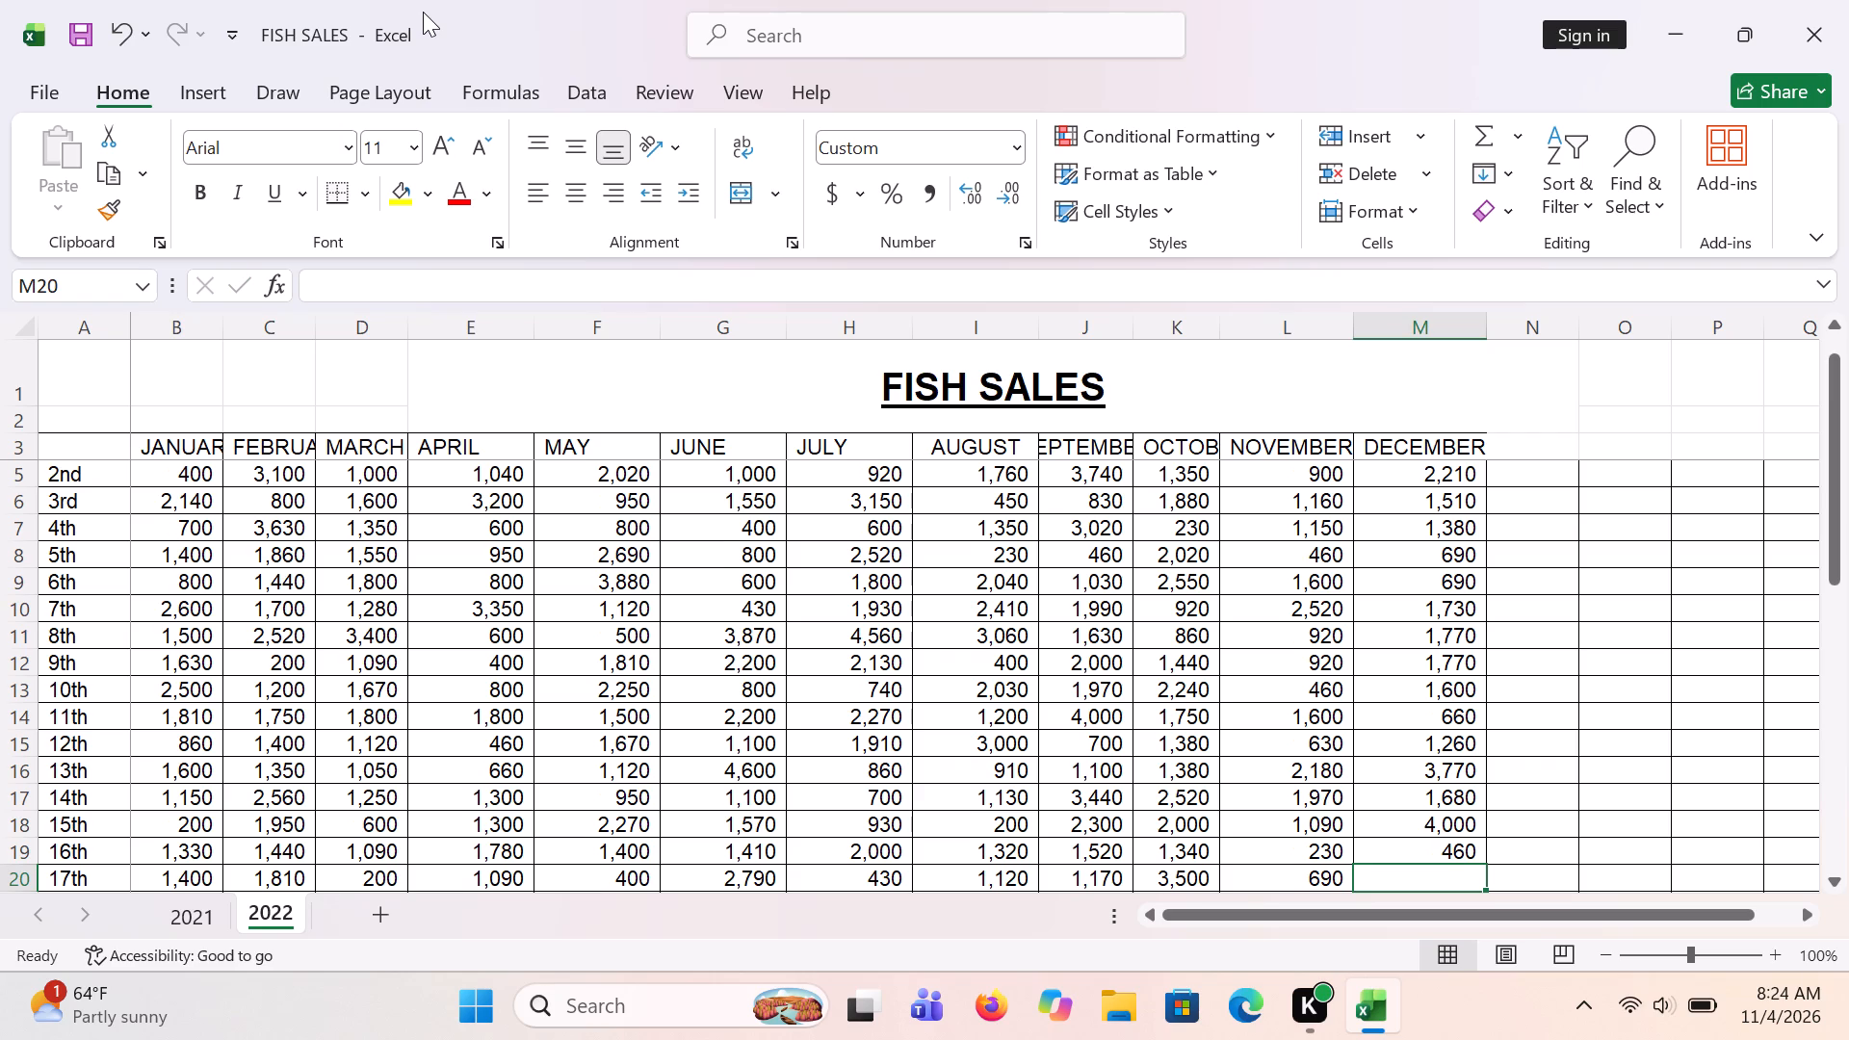
{"action": "scroll", "coordinate": [423, 12], "scroll_direction": "left", "scroll_amount": 6}
{"action": "left_click", "coordinate": [371, 47]}
{"action": "key", "text": "6"}
{"action": "type", "text": "60"}
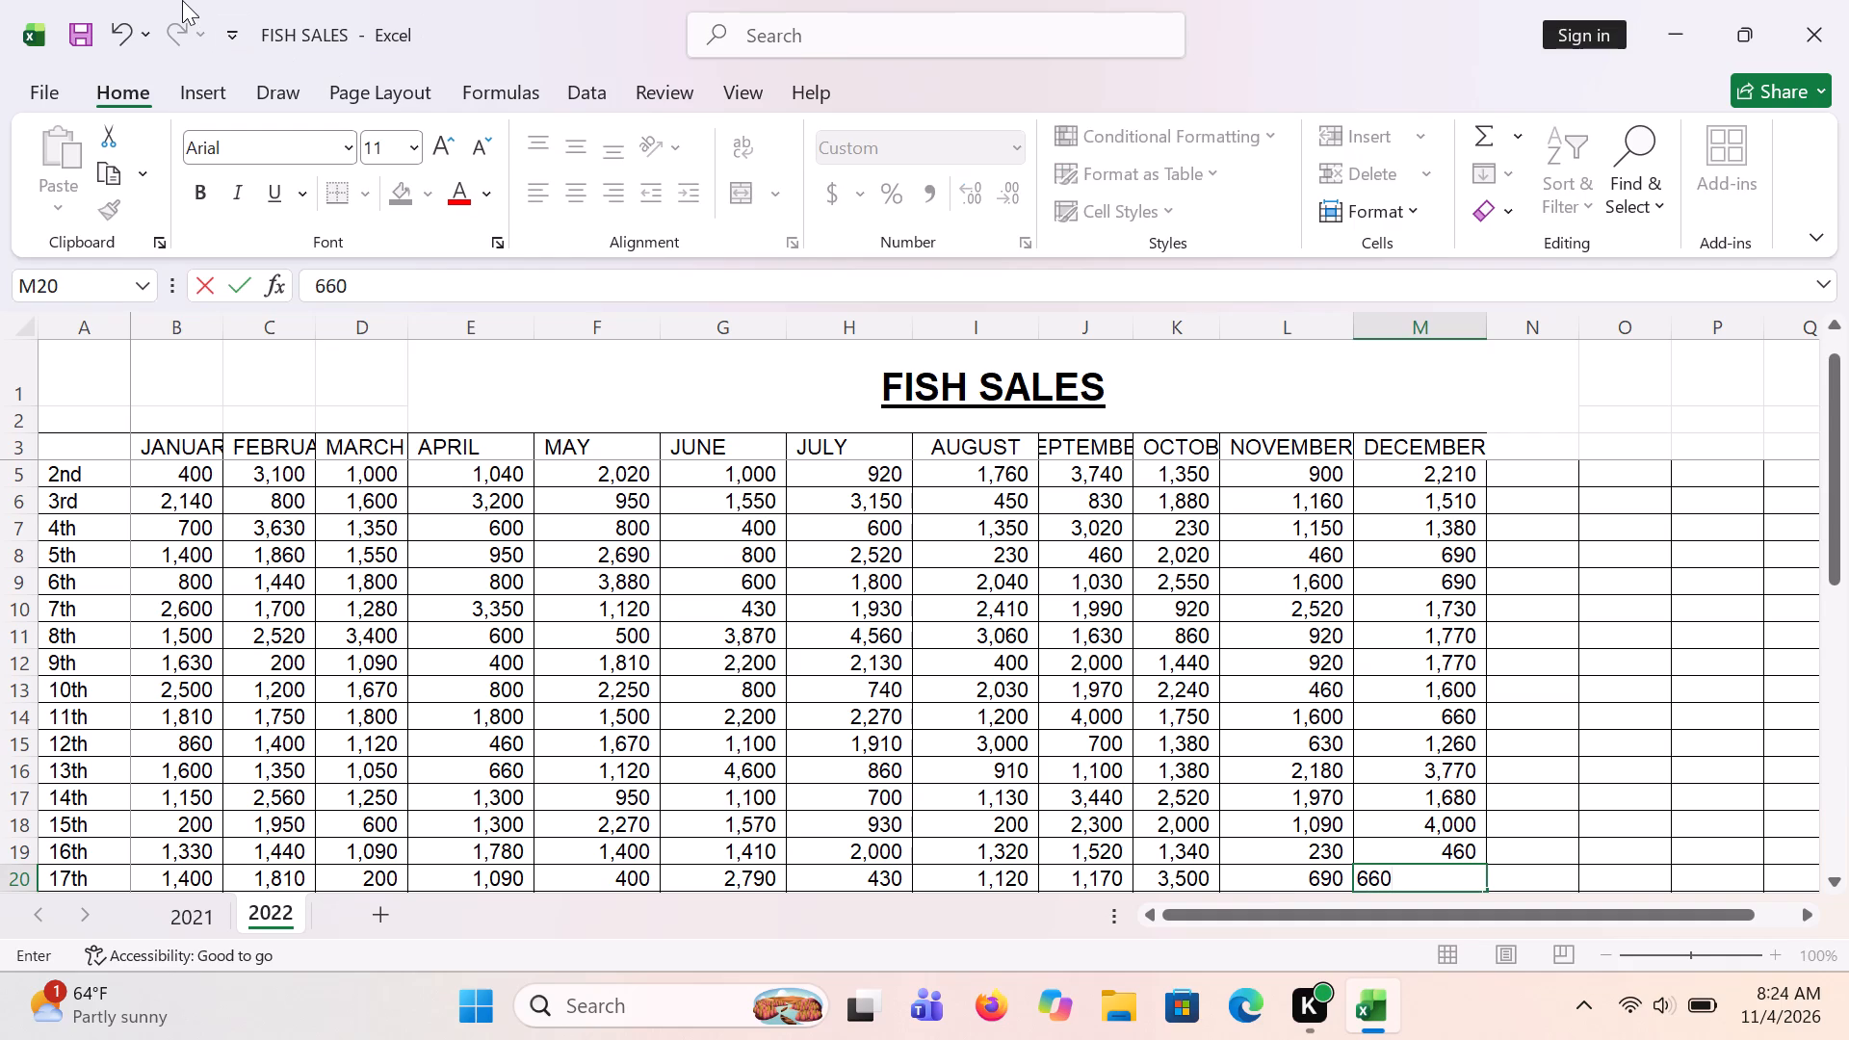
{"action": "key", "text": "Return"}
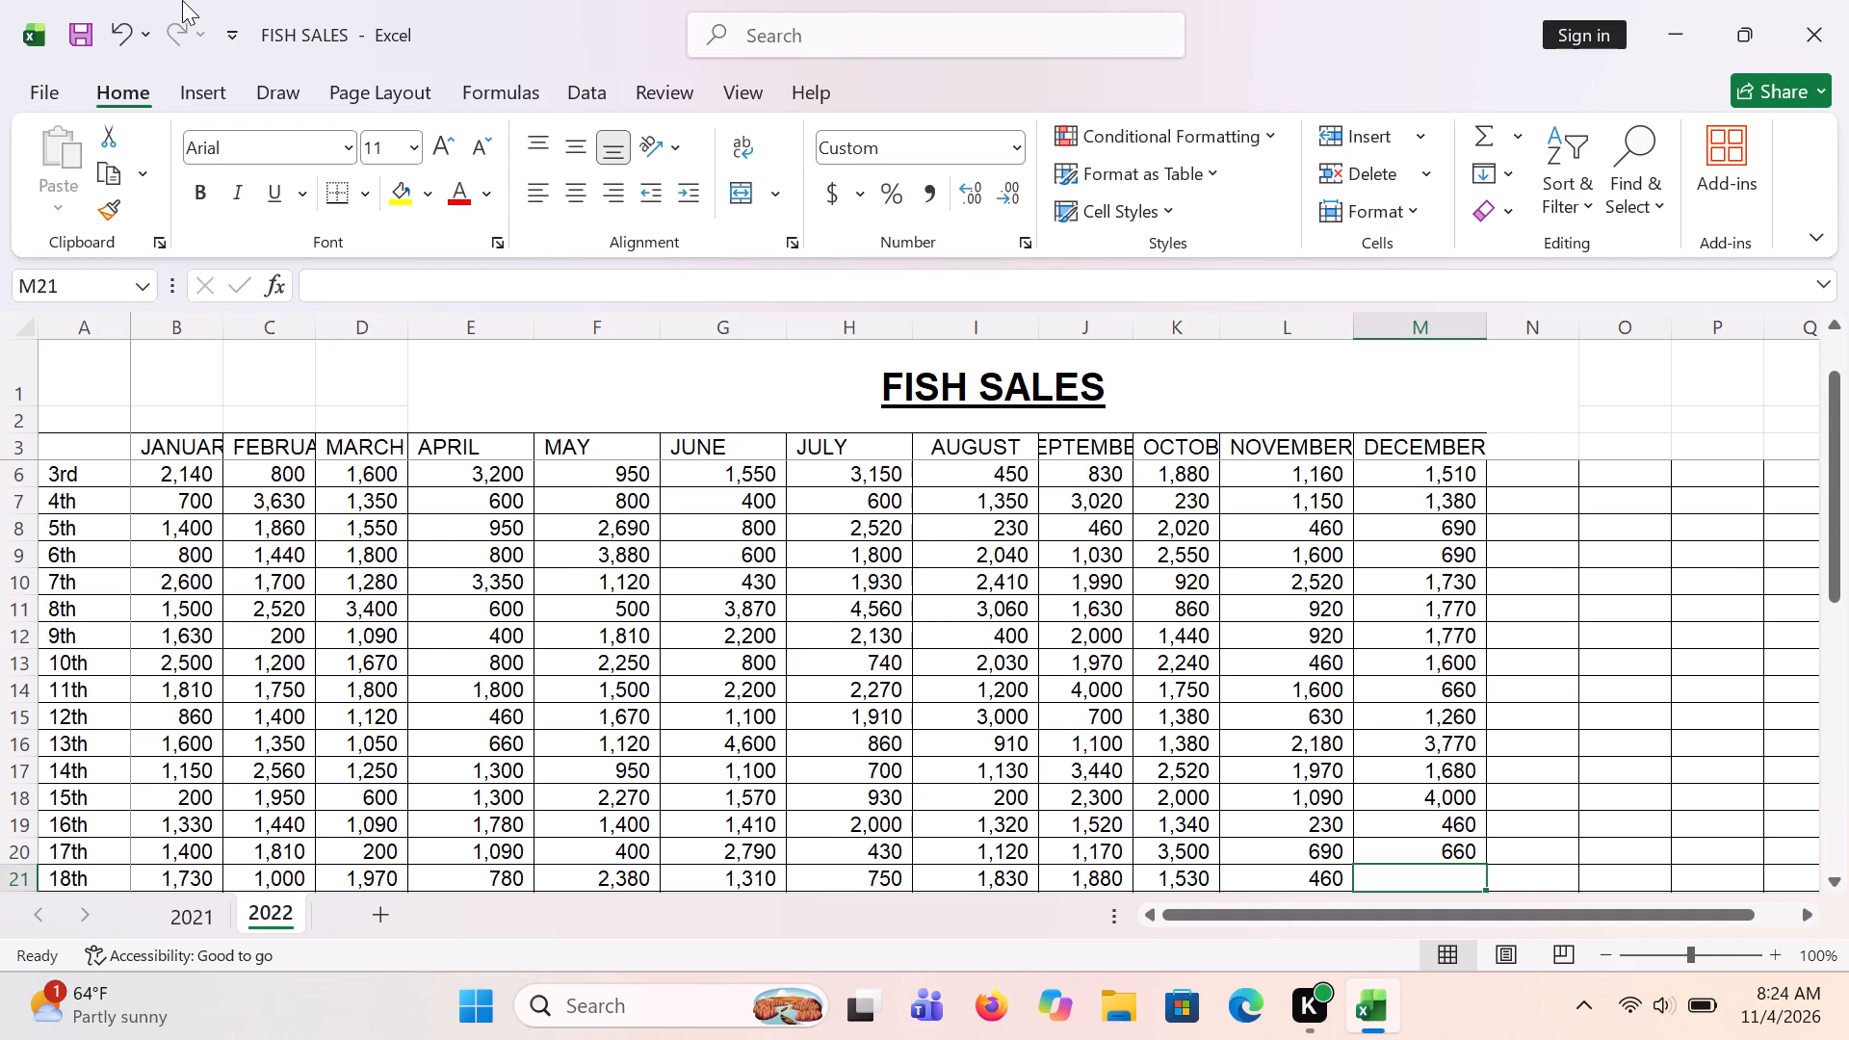
{"action": "scroll", "coordinate": [182, 0], "scroll_direction": "left", "scroll_amount": 3}
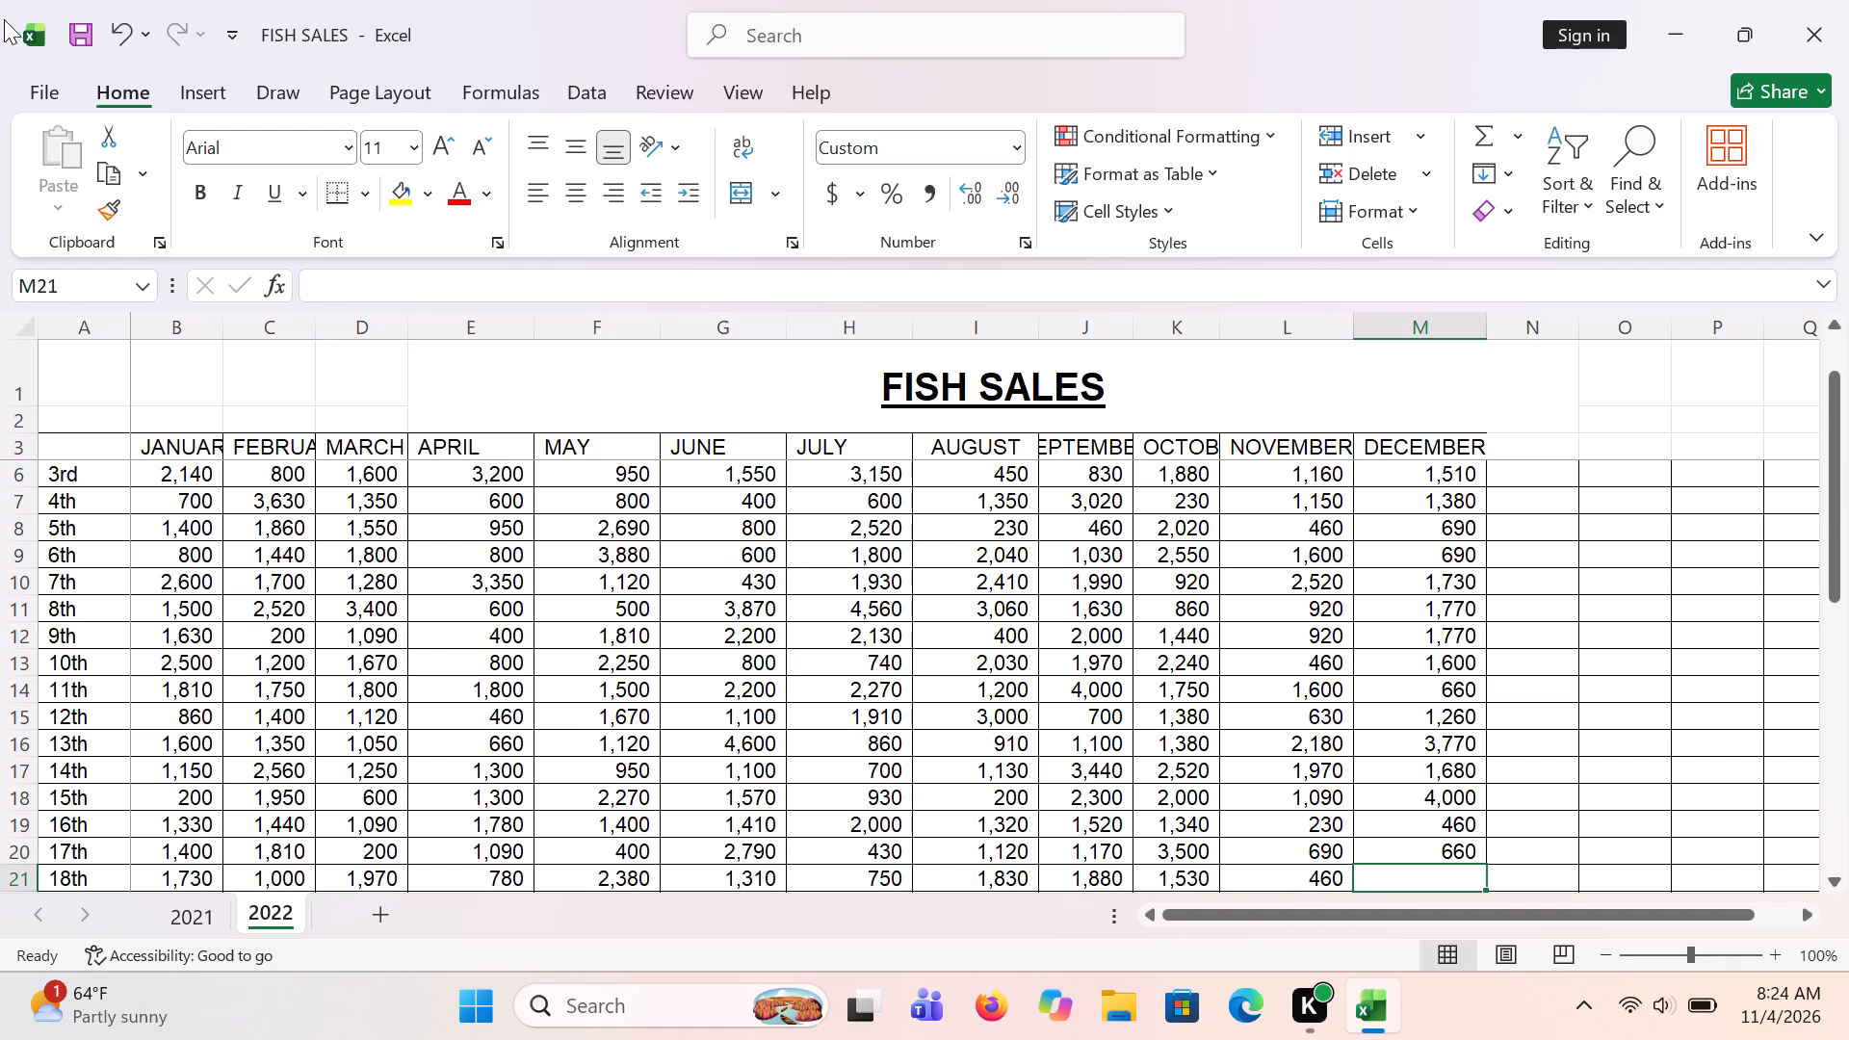
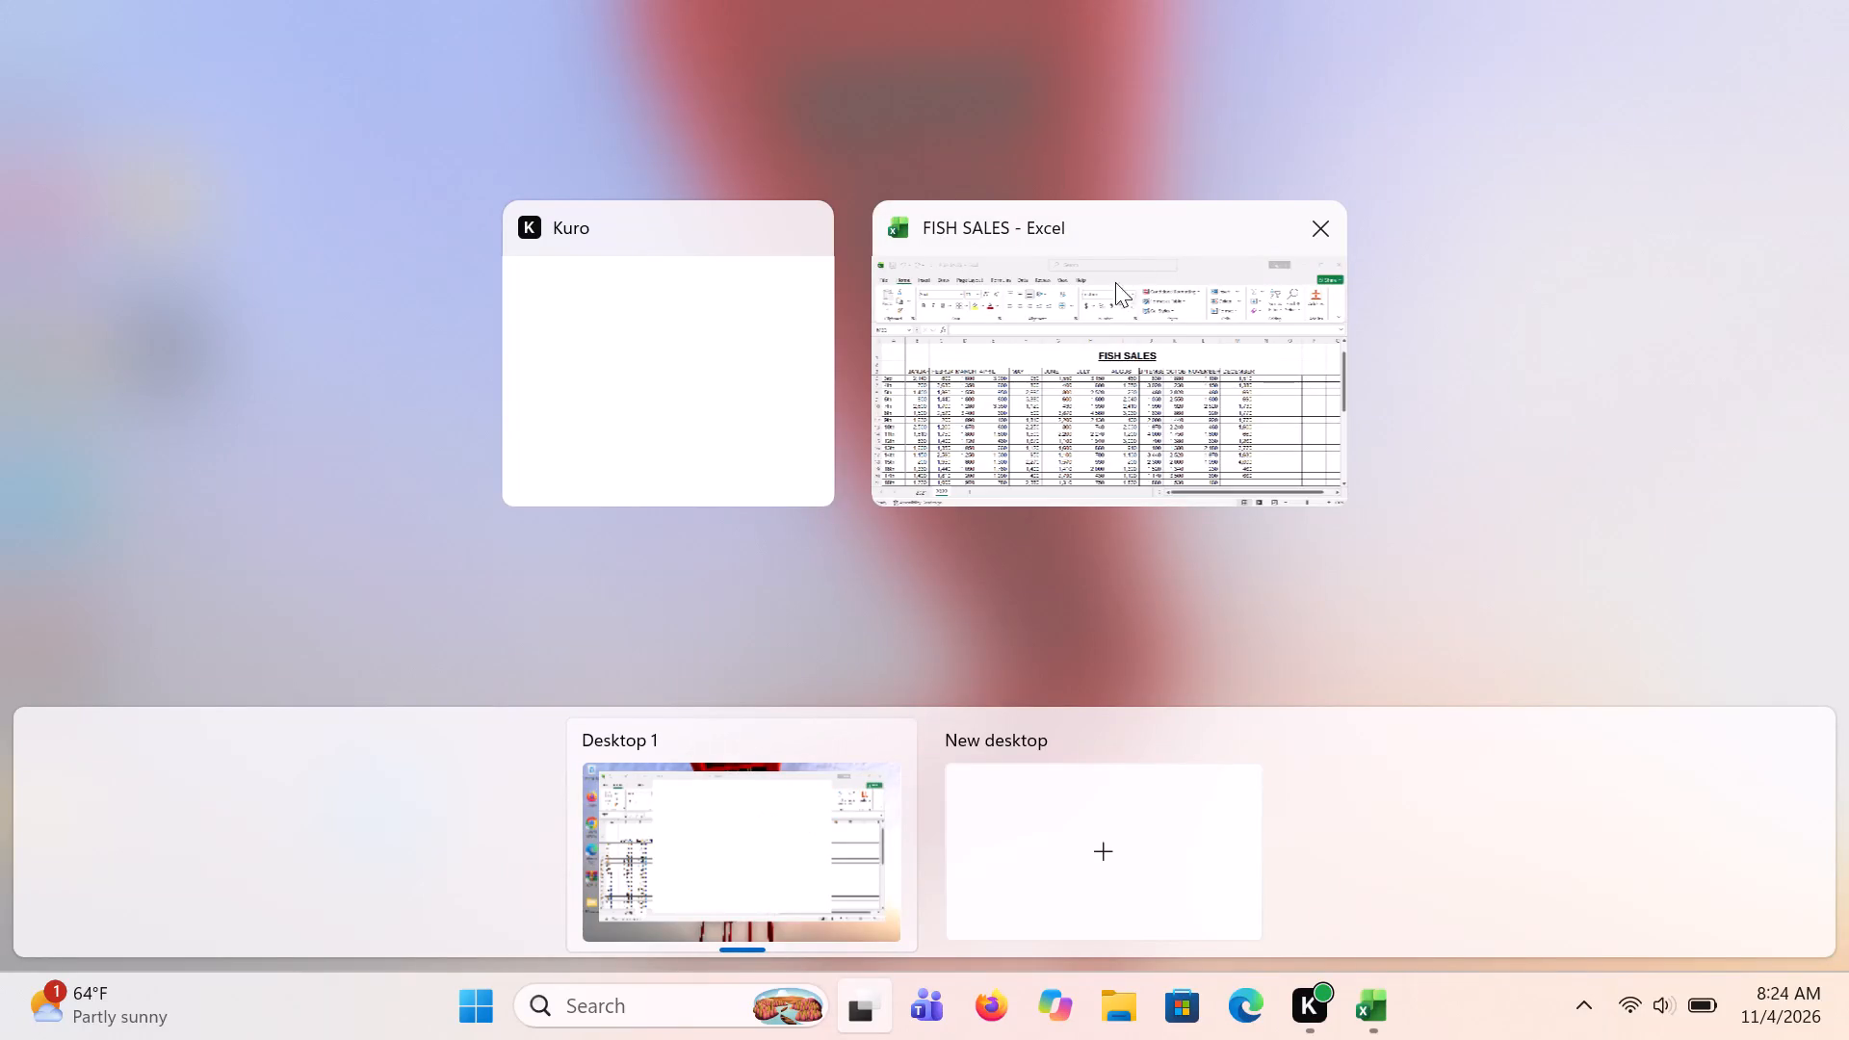
Return to the FISH SALES workbook and enter the December sales for the 18th to 22nd as 860, 2250, 2030, 800 and 460.
{"action": "left_click", "coordinate": [1092, 373]}
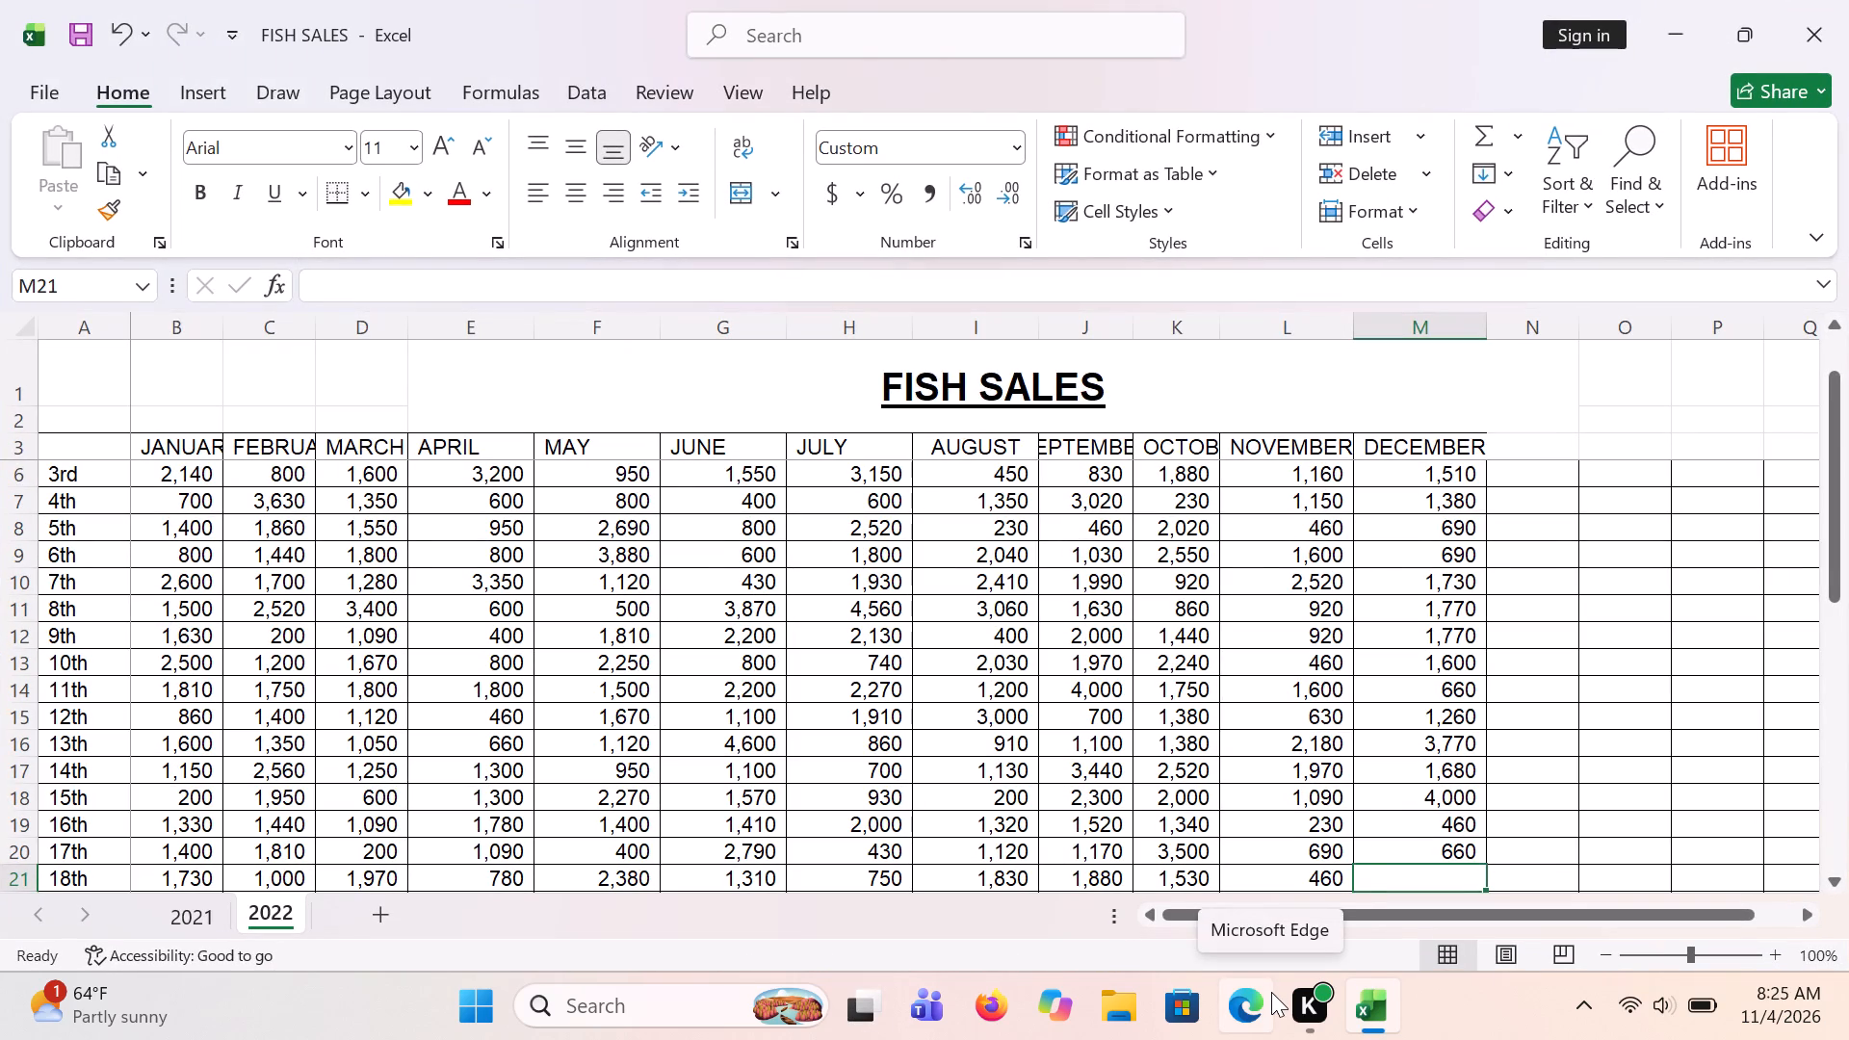
{"action": "type", "text": "860"}
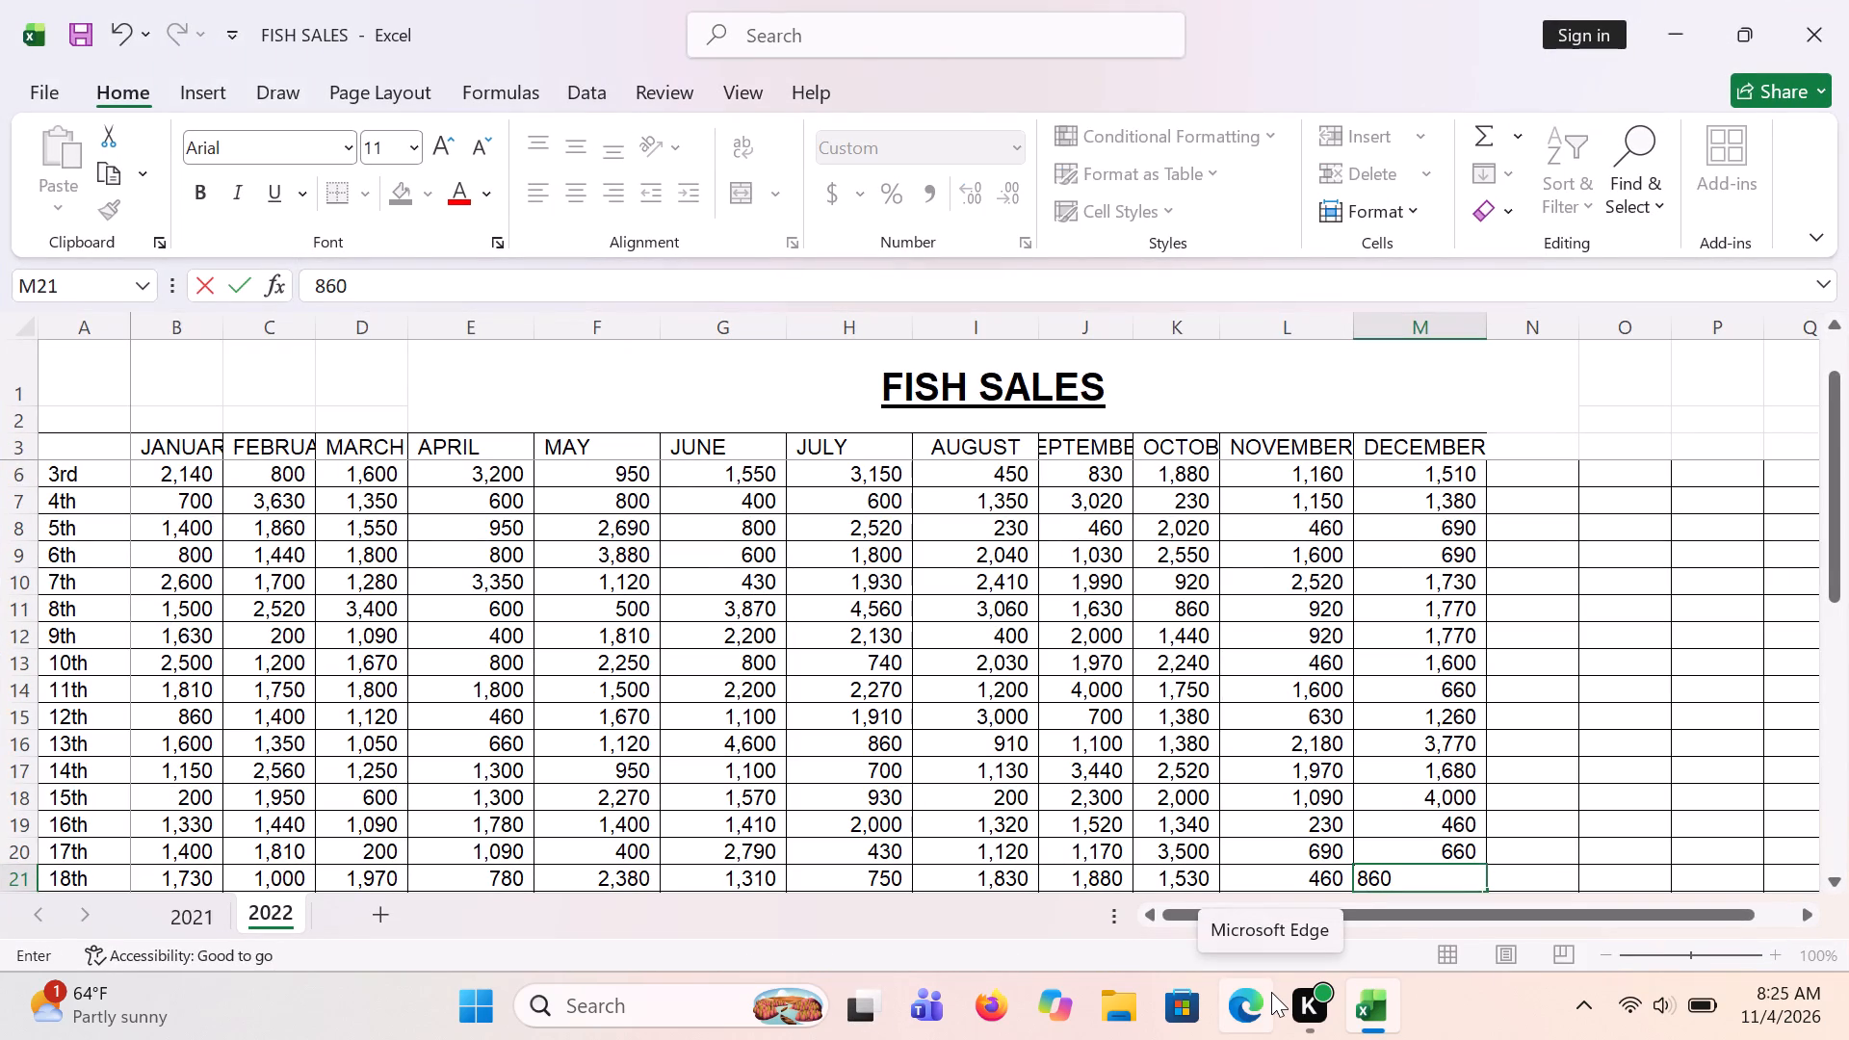
{"action": "key", "text": "Return"}
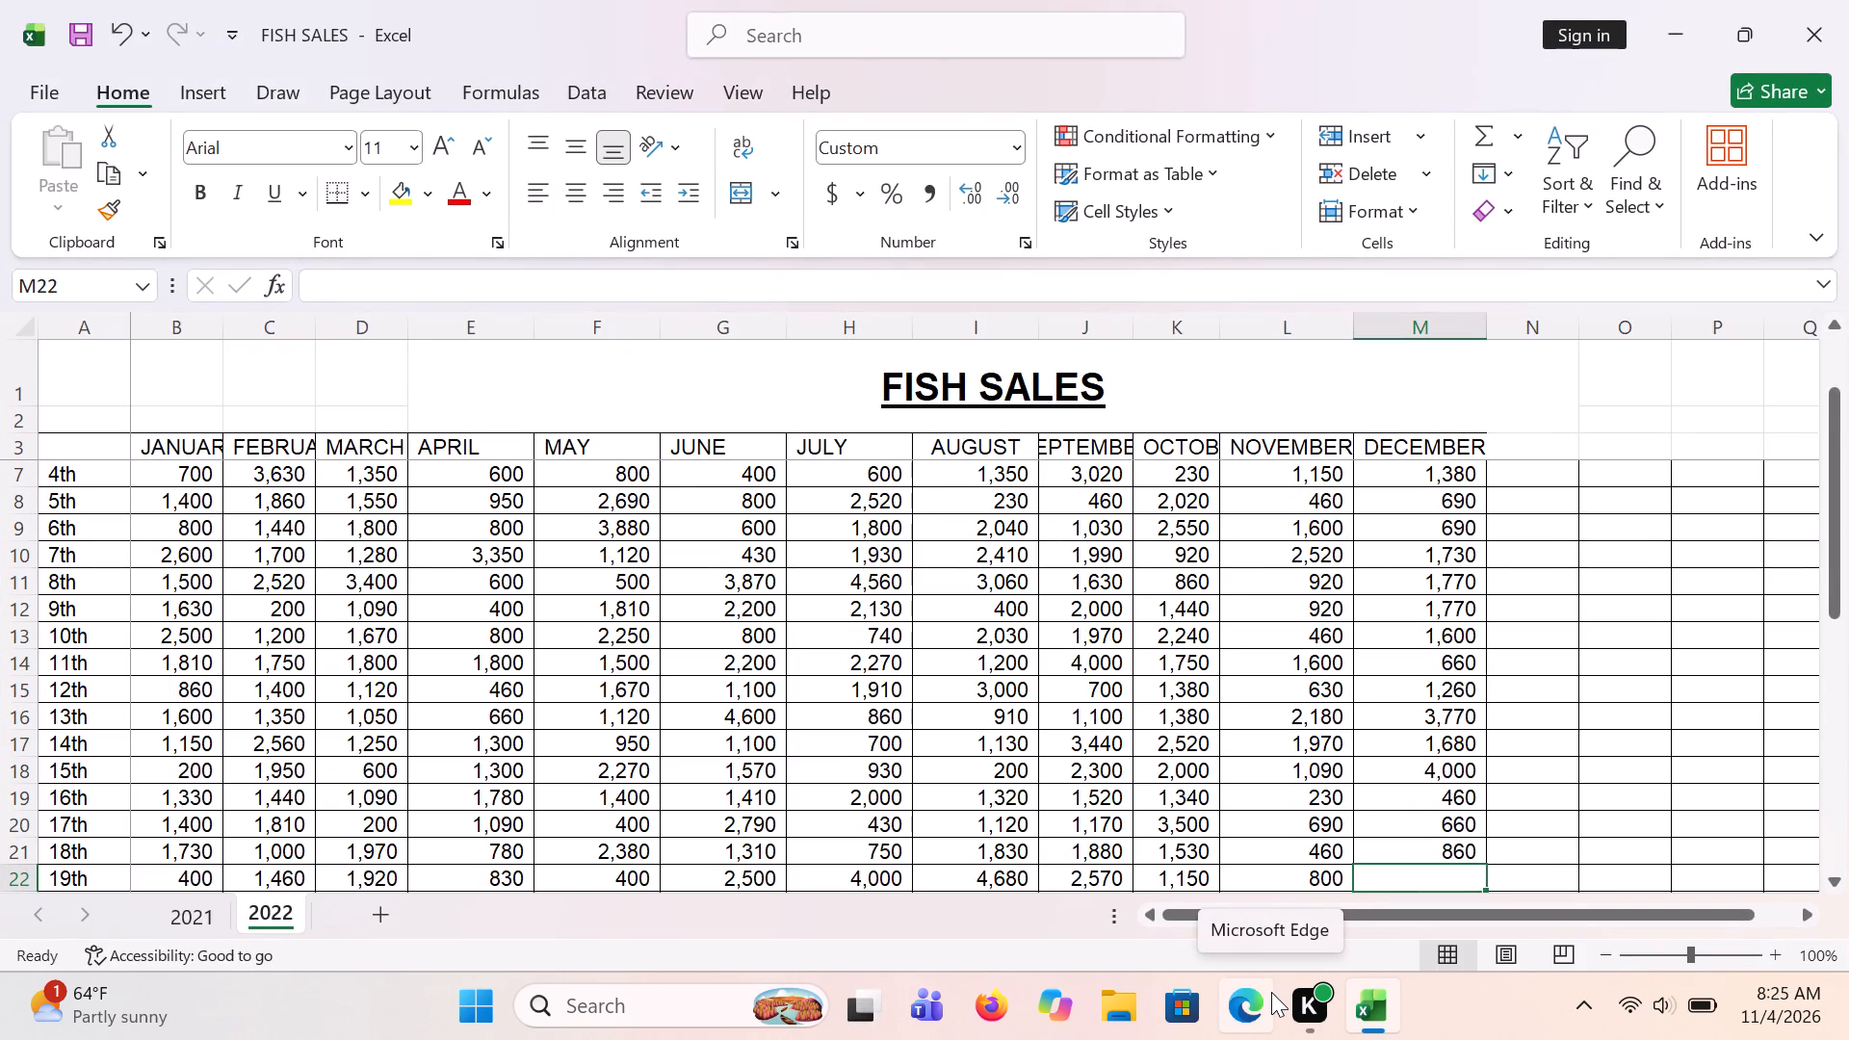
{"action": "type", "text": "225"}
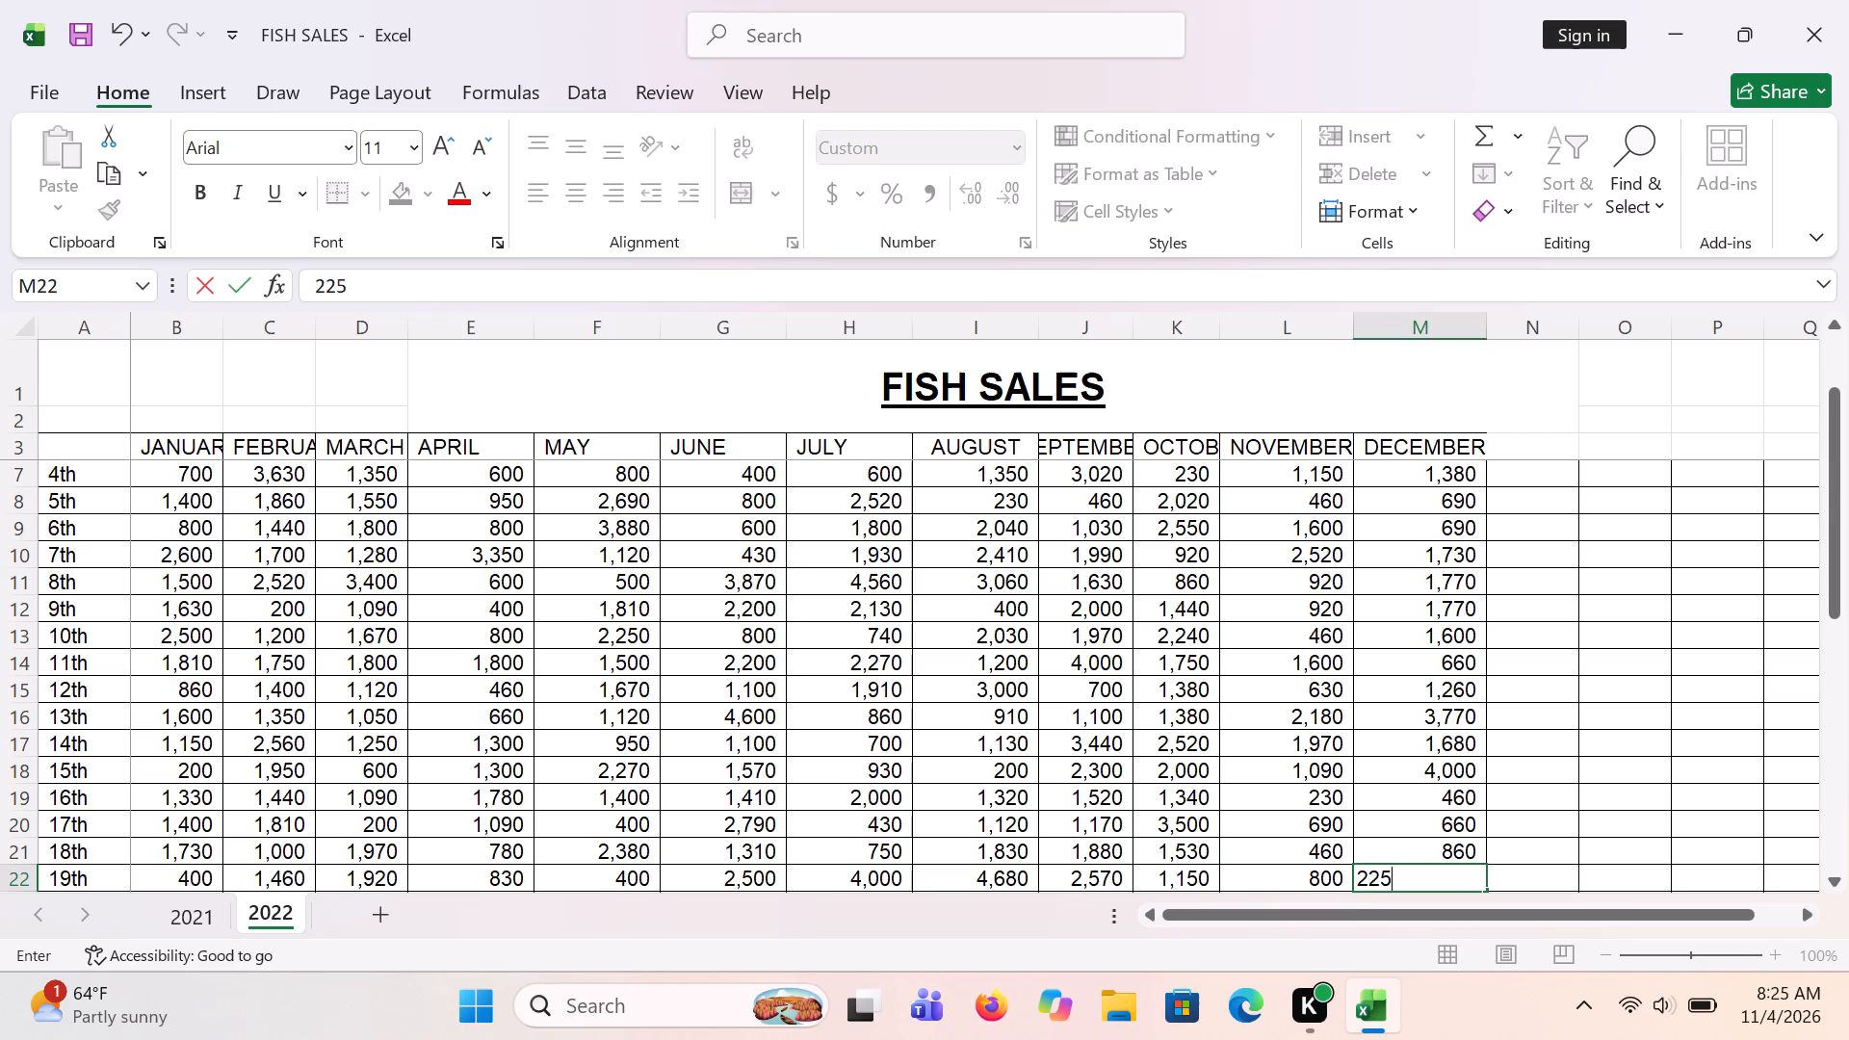
{"action": "key", "text": "0"}
{"action": "key", "text": "Return"}
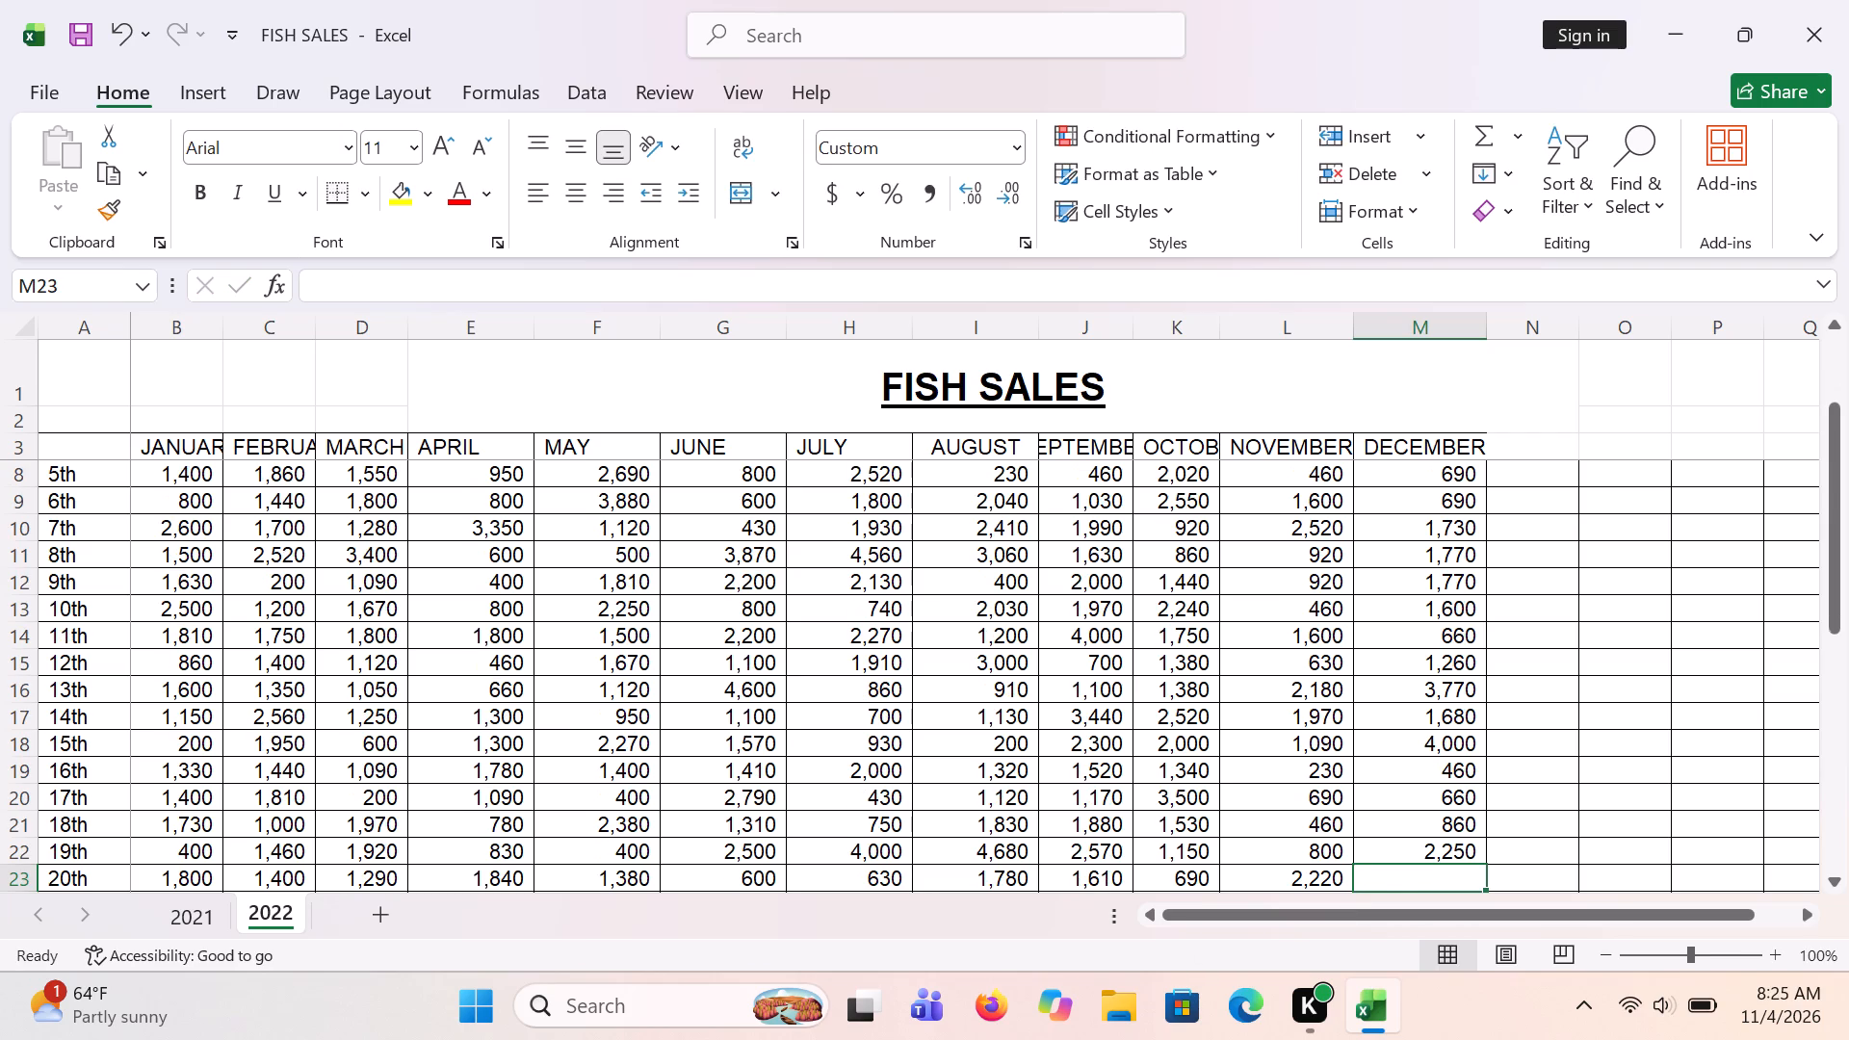
{"action": "type", "text": "2030"}
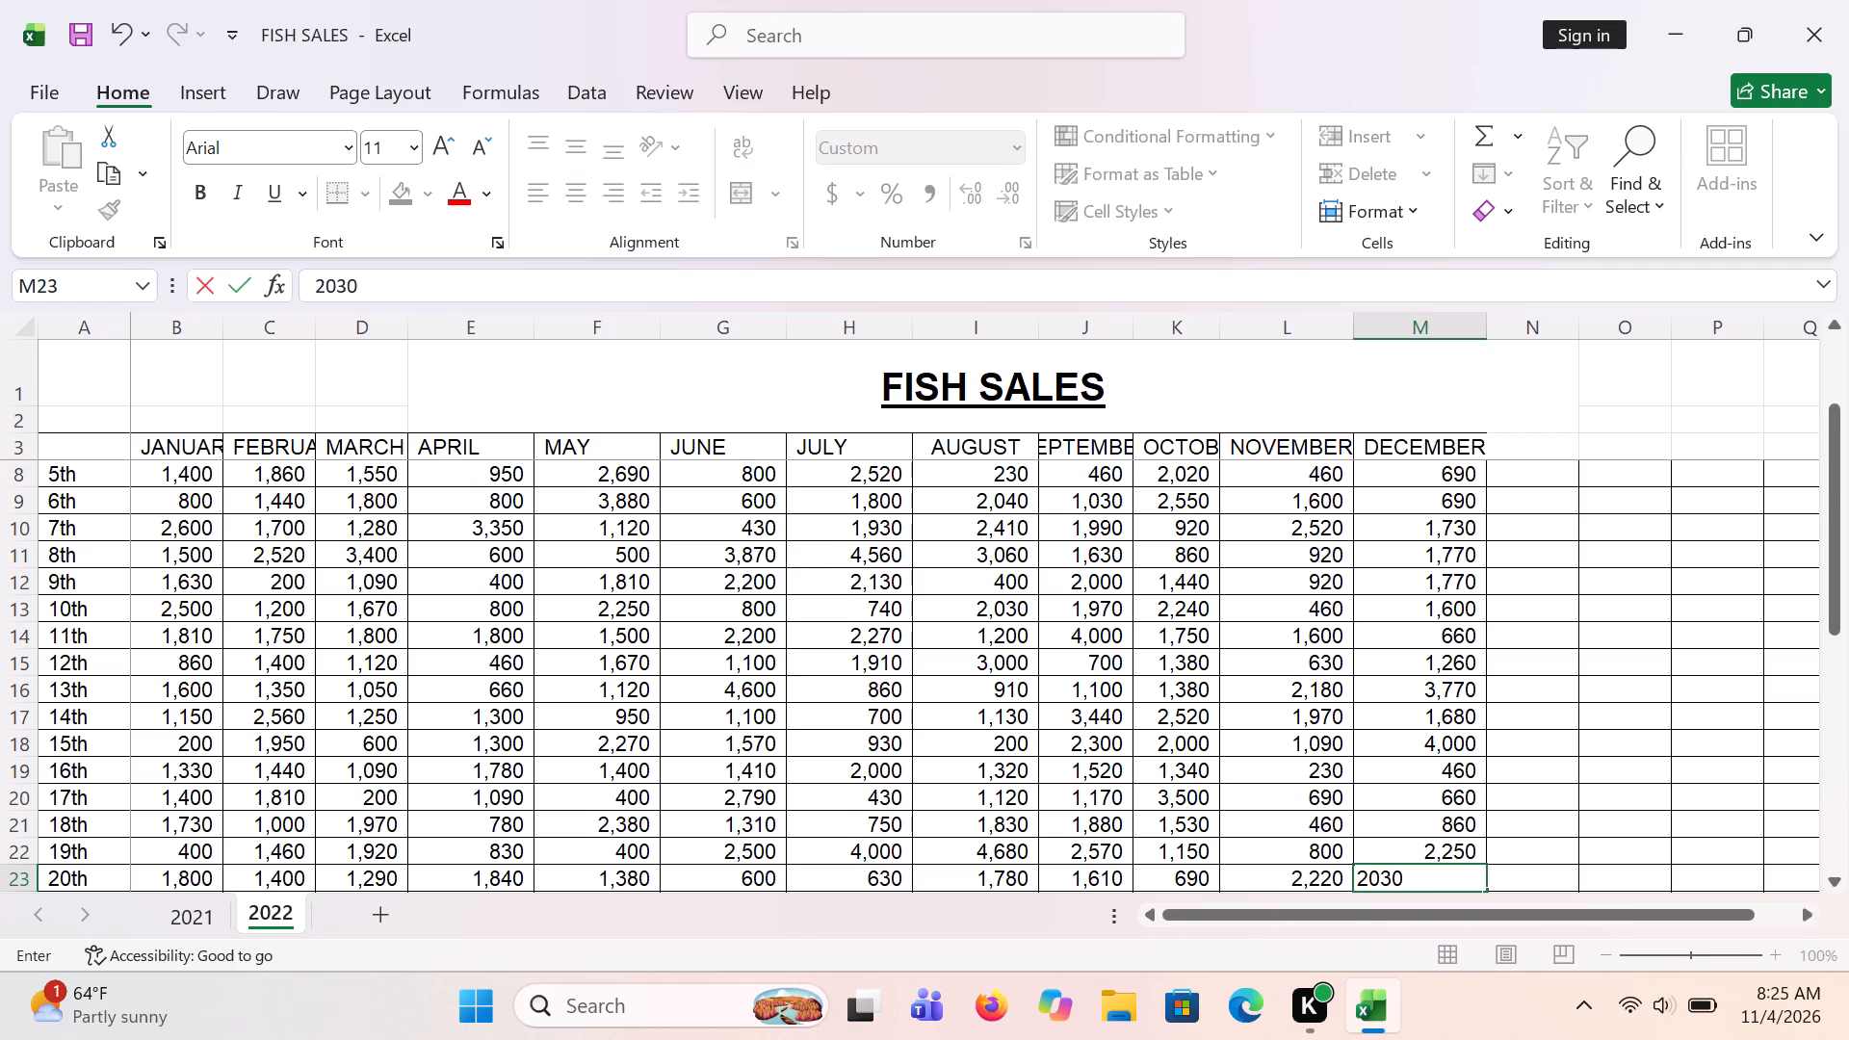
{"action": "key", "text": "Return"}
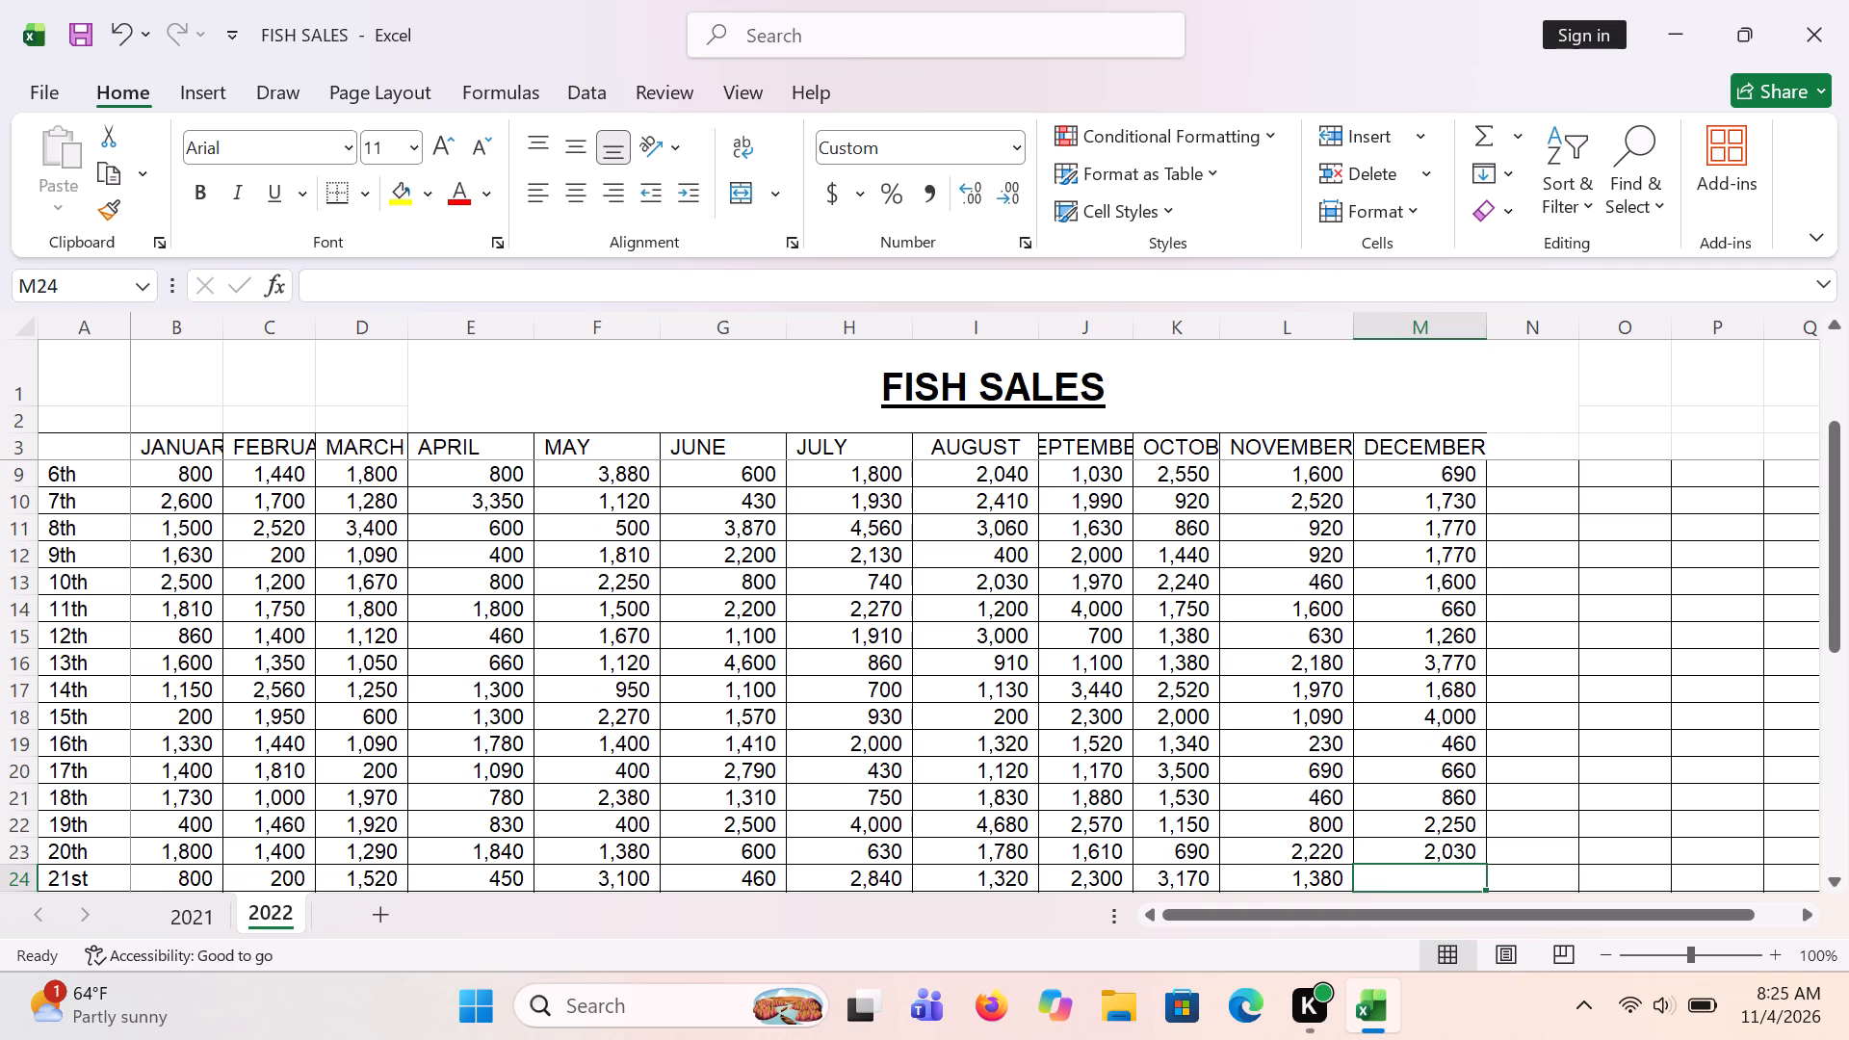
{"action": "type", "text": "800"}
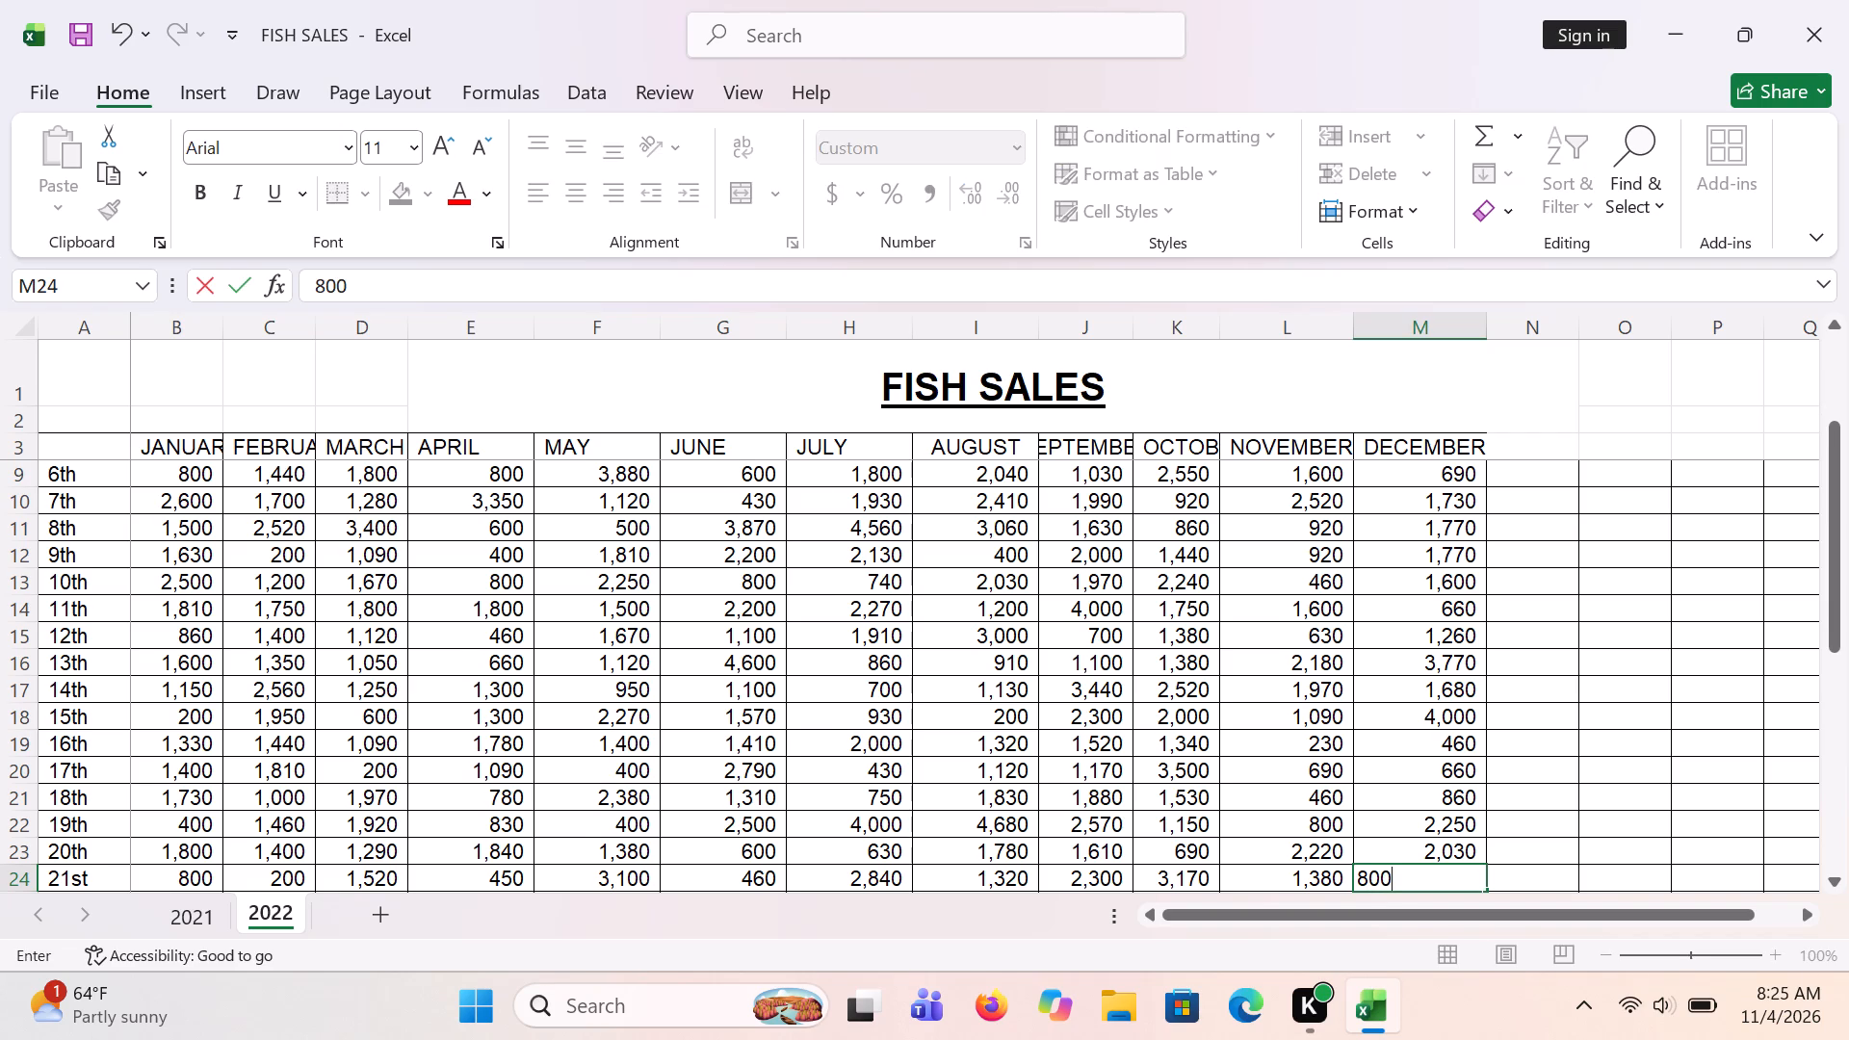
{"action": "key", "text": "Return"}
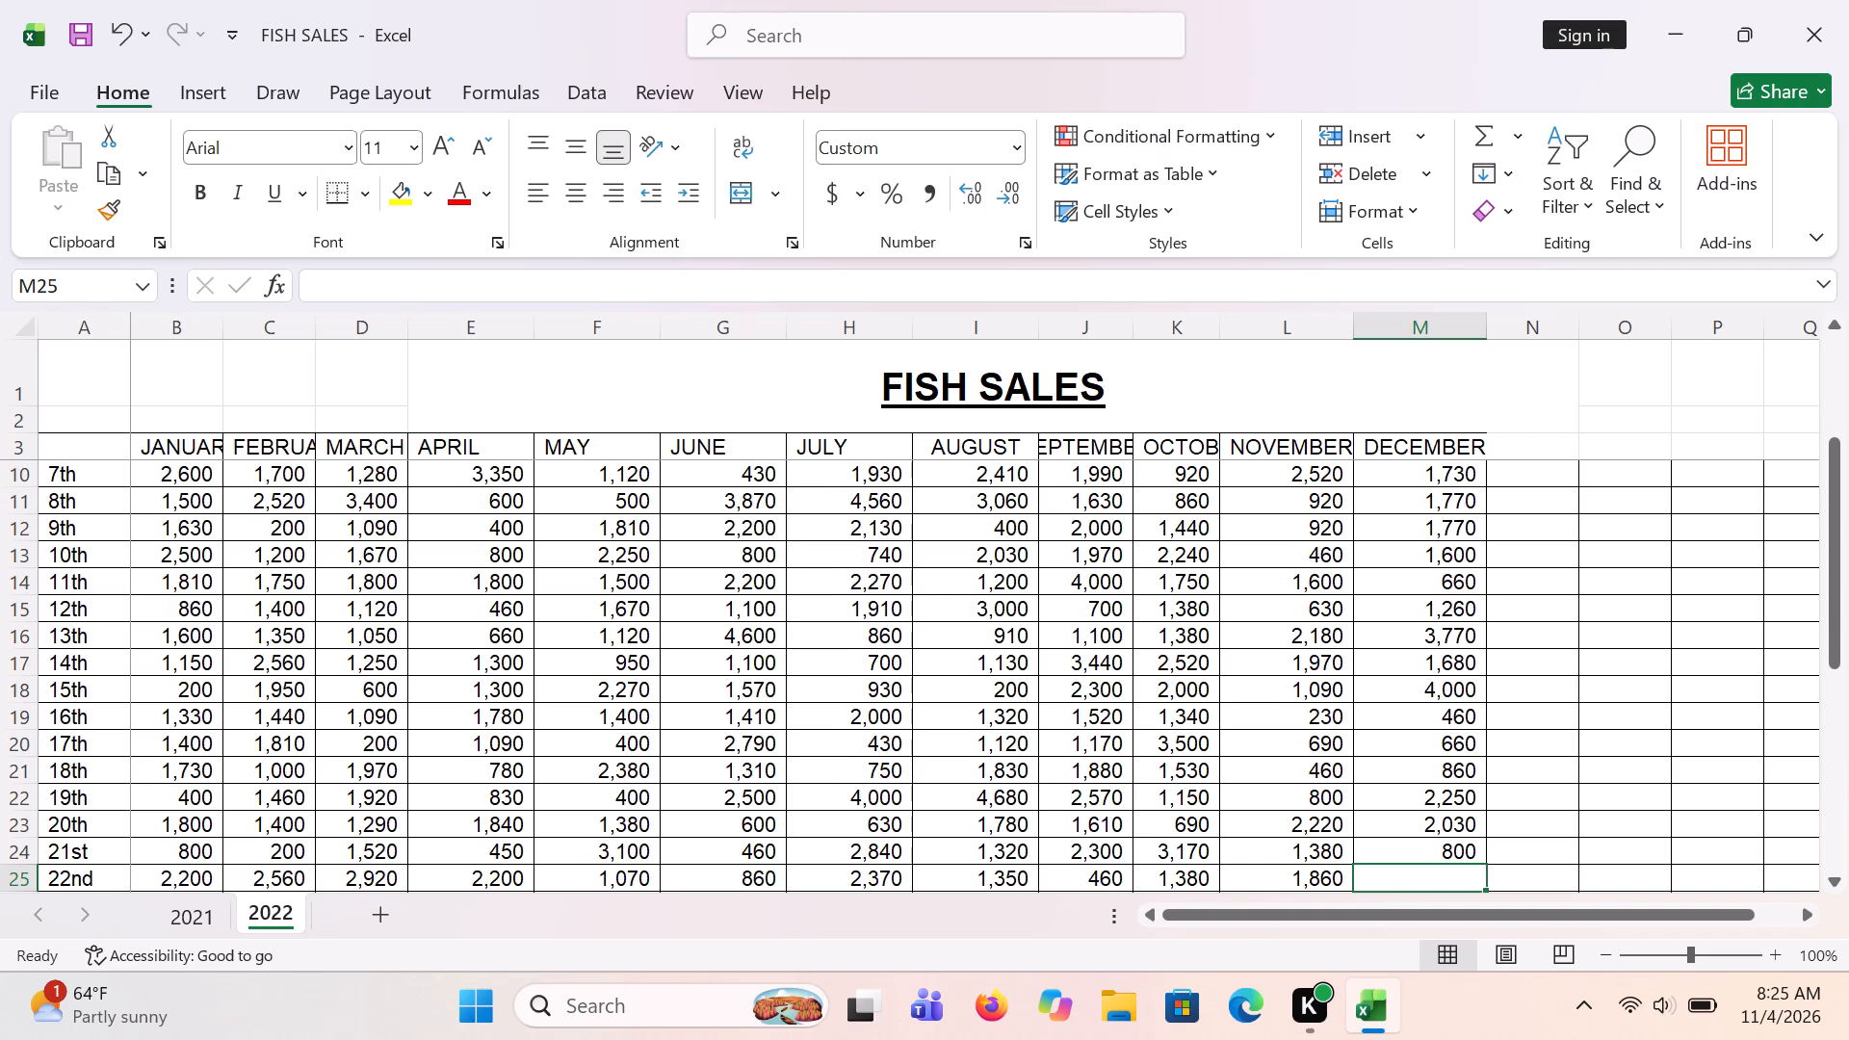
{"action": "type", "text": "460"}
{"action": "key", "text": "Return"}
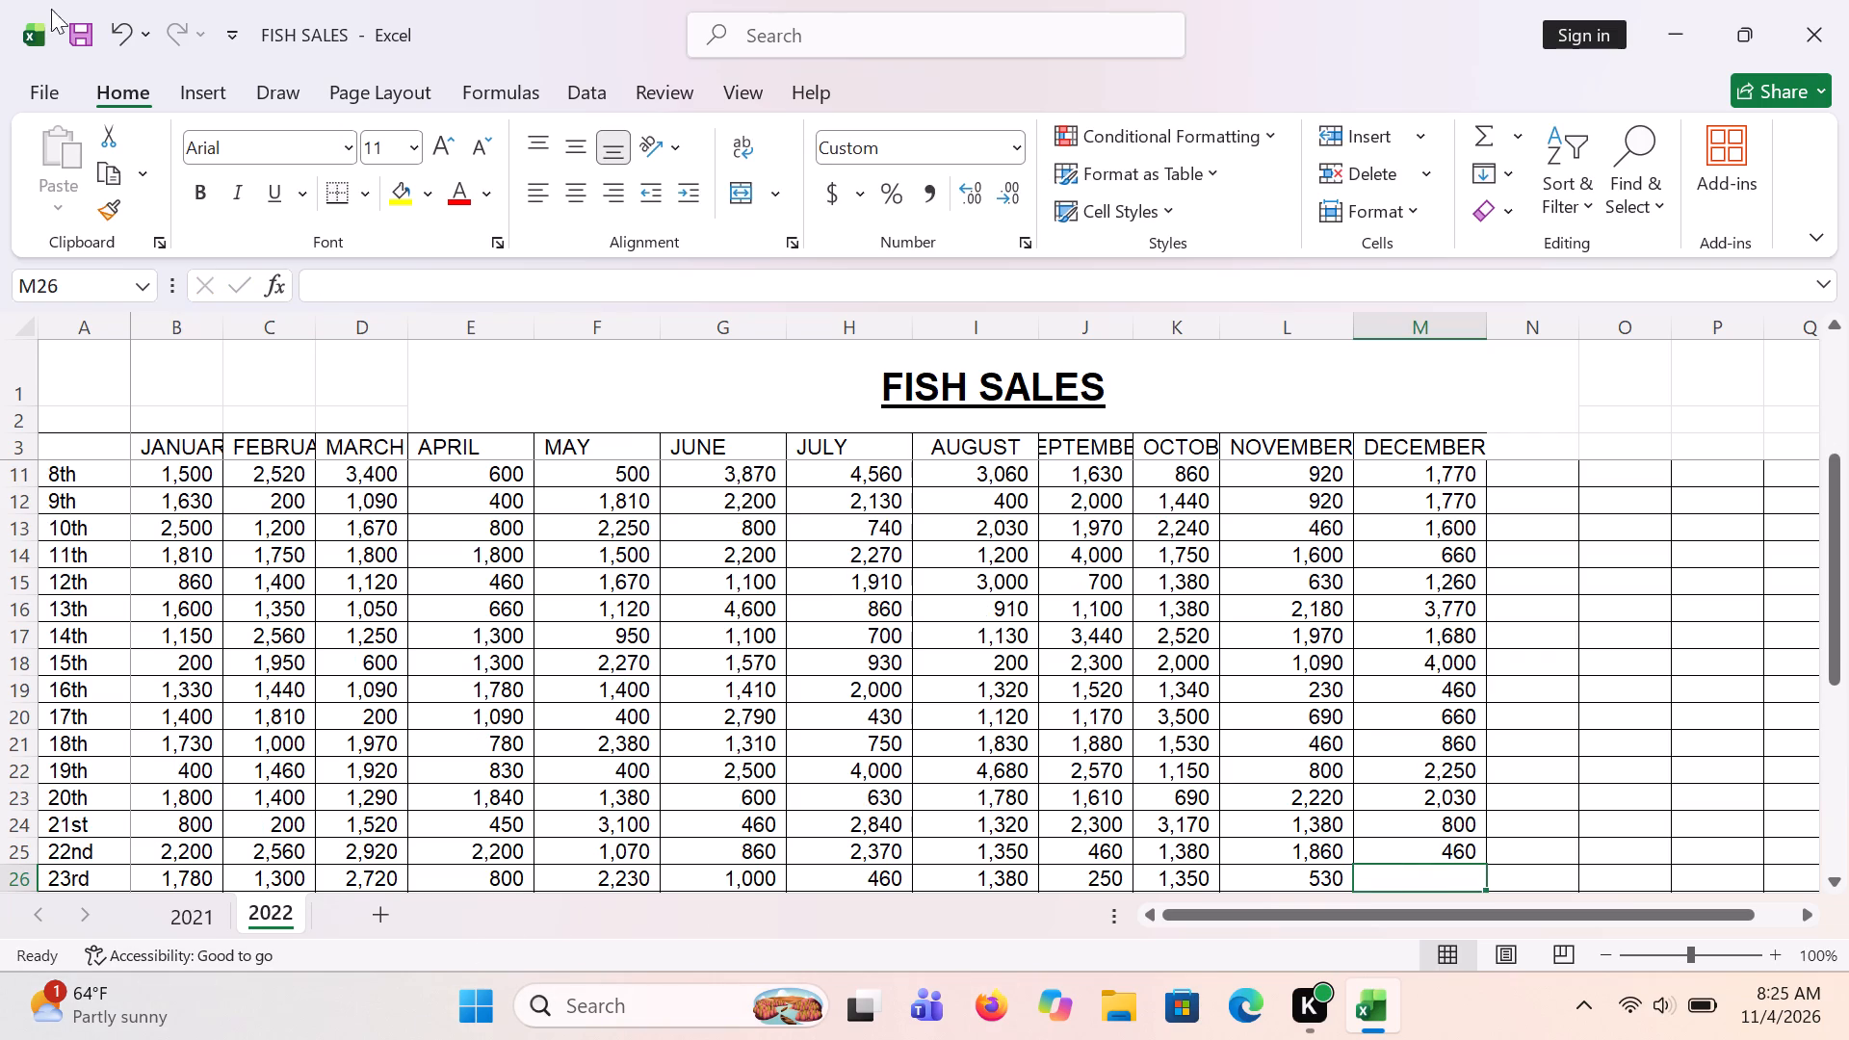
Save the FISH SALES workbook.
{"action": "left_click", "coordinate": [78, 35]}
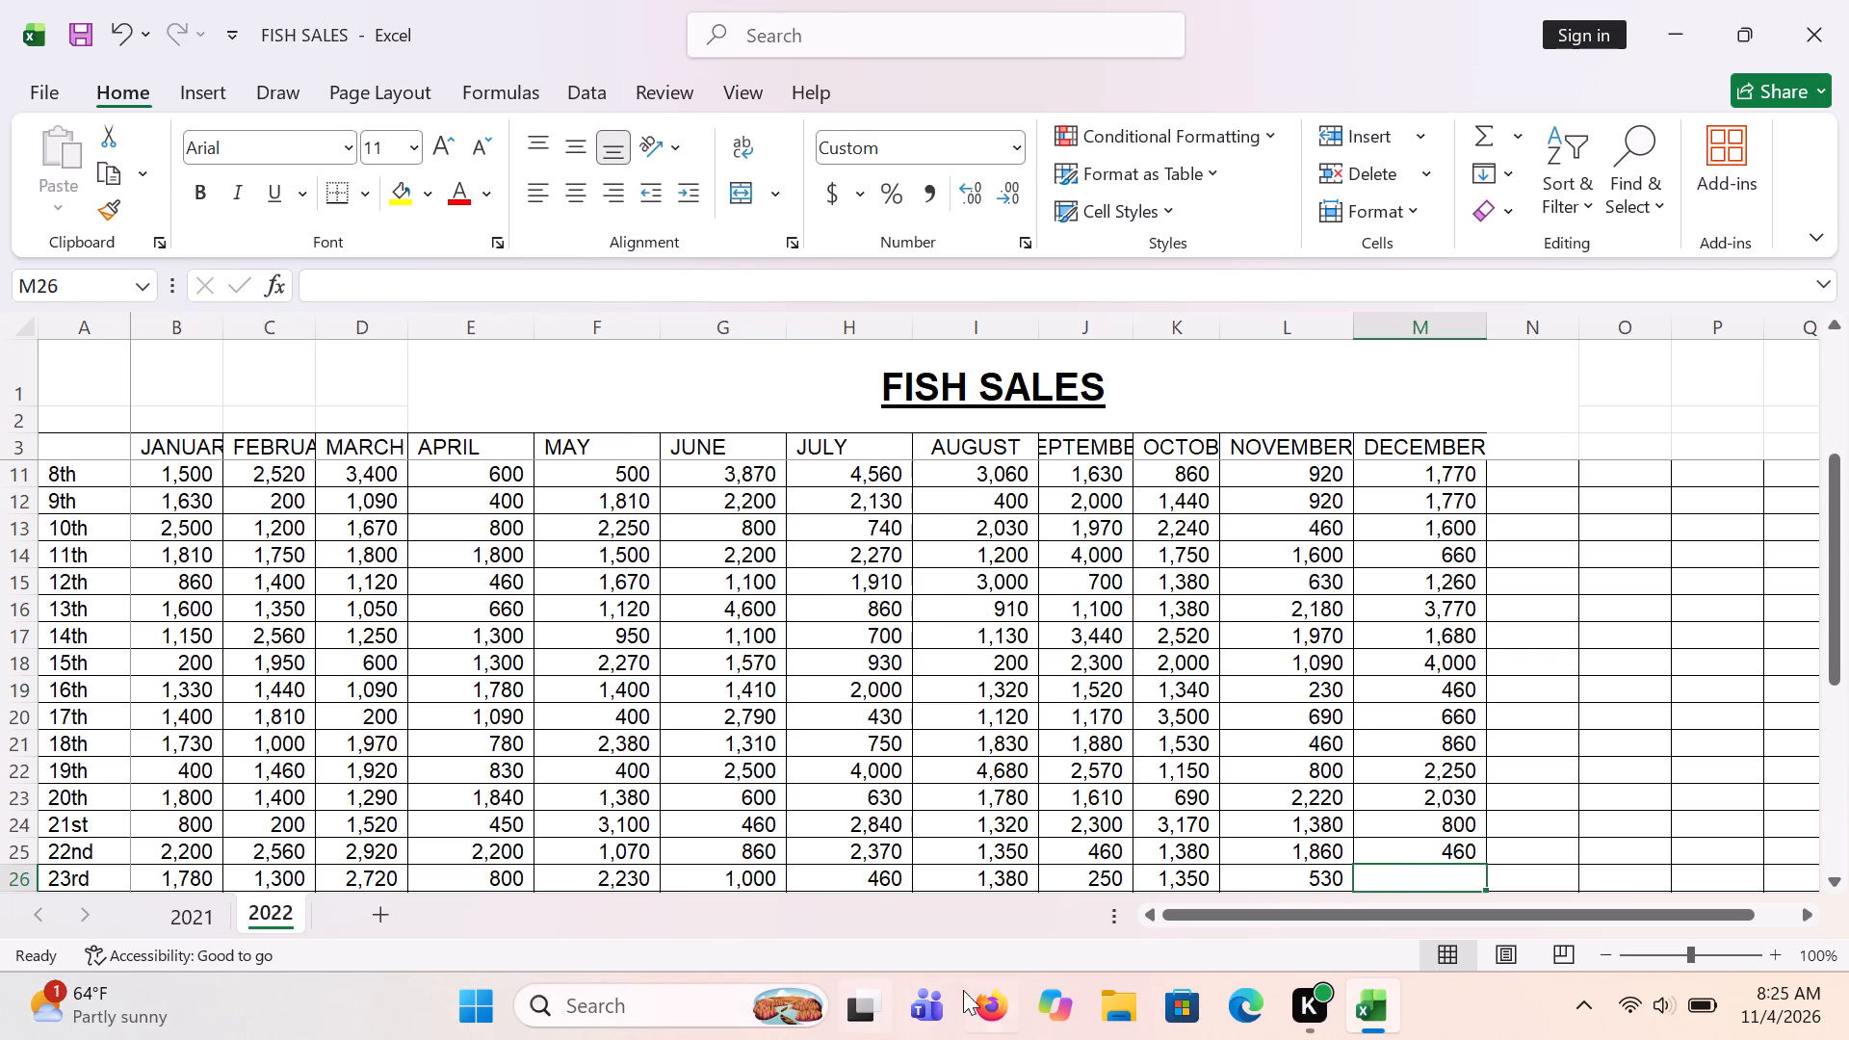
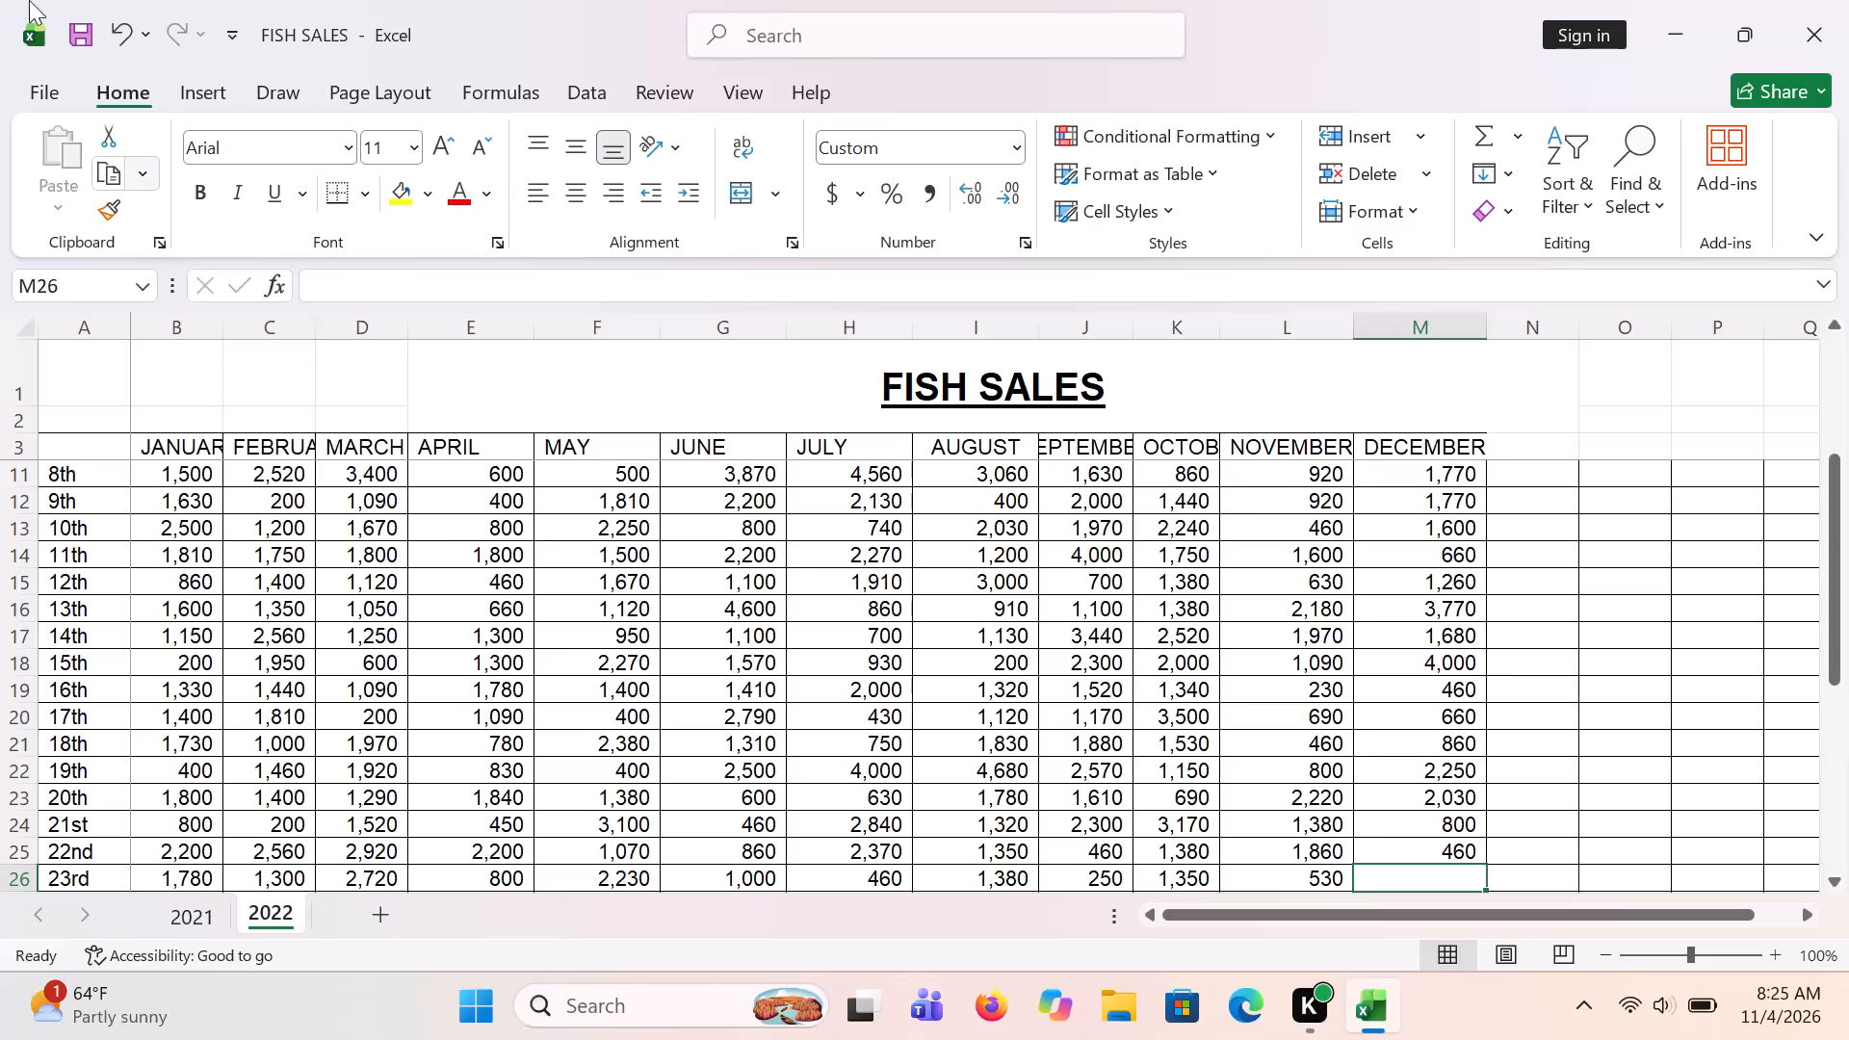
Save the FISH SALES workbook again.
{"action": "left_click", "coordinate": [79, 26]}
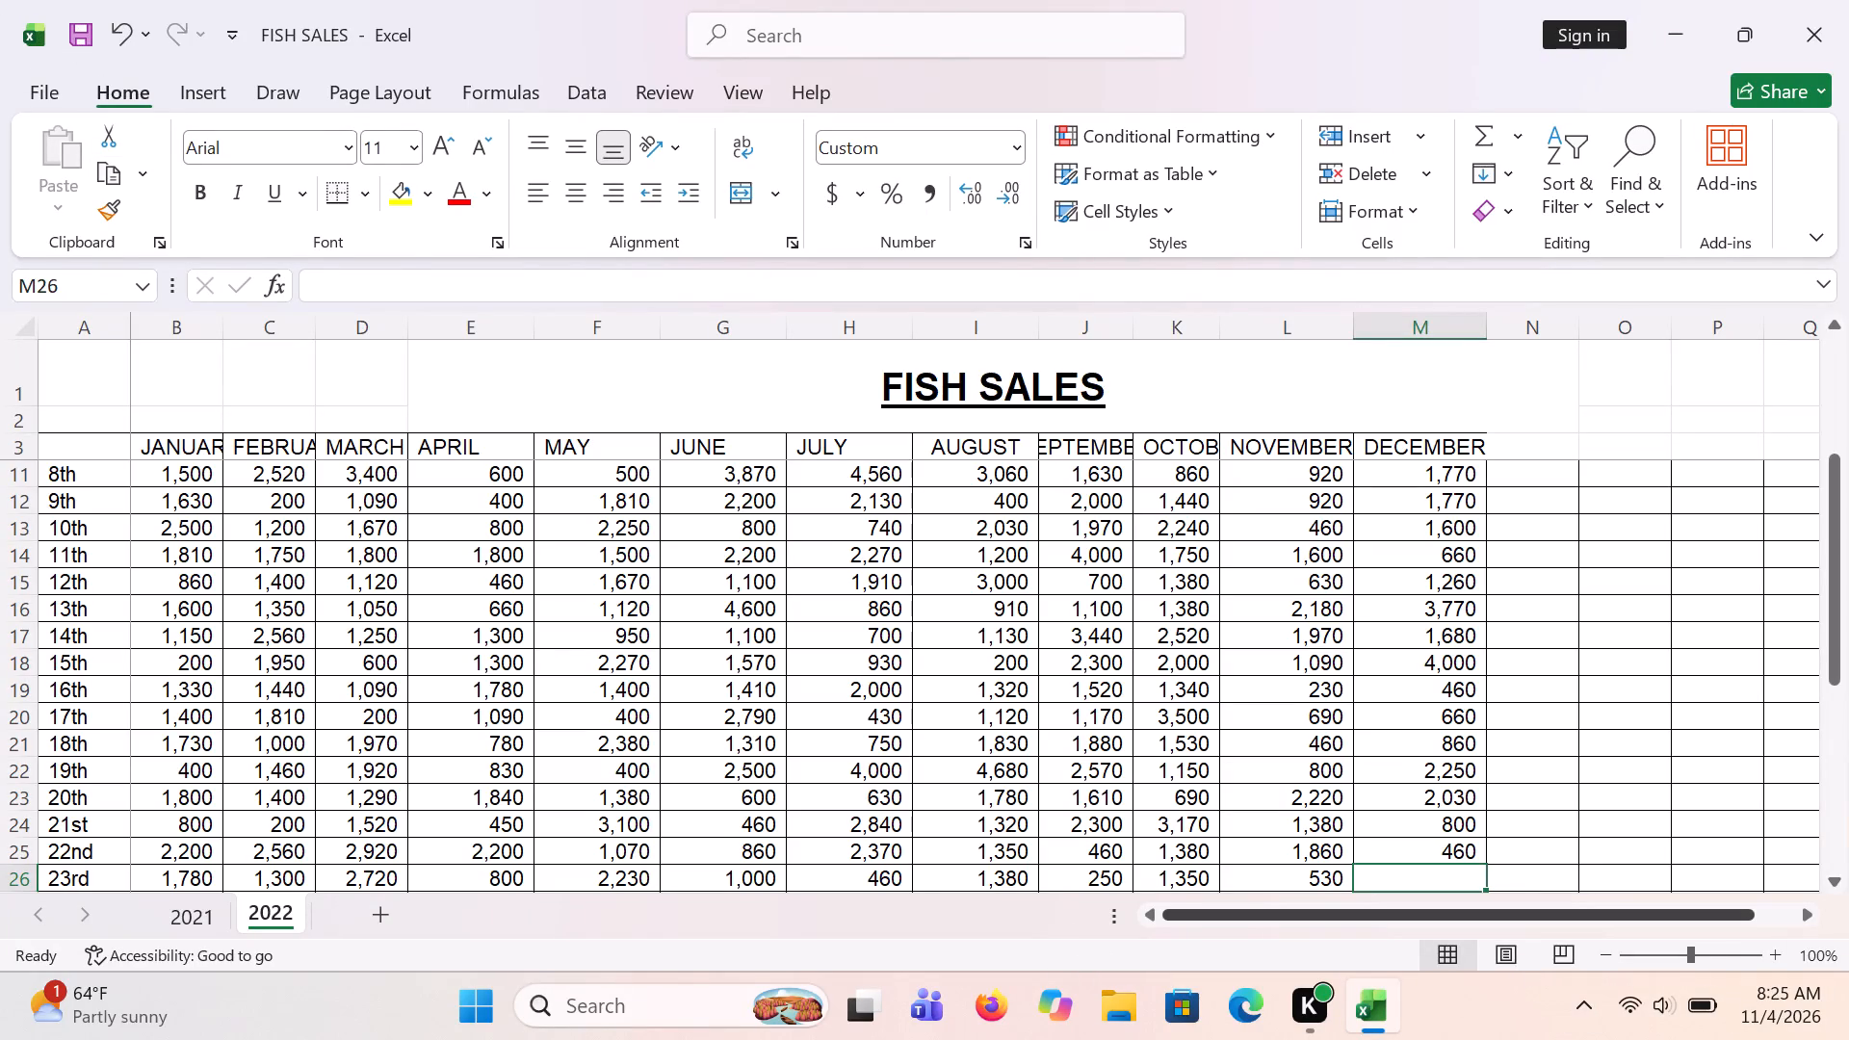
Select the empty December cell for the 23rd on the 2022 sheet, ready for its sales figure.
{"action": "scroll", "coordinate": [1505, 819], "scroll_direction": "down", "scroll_amount": 2}
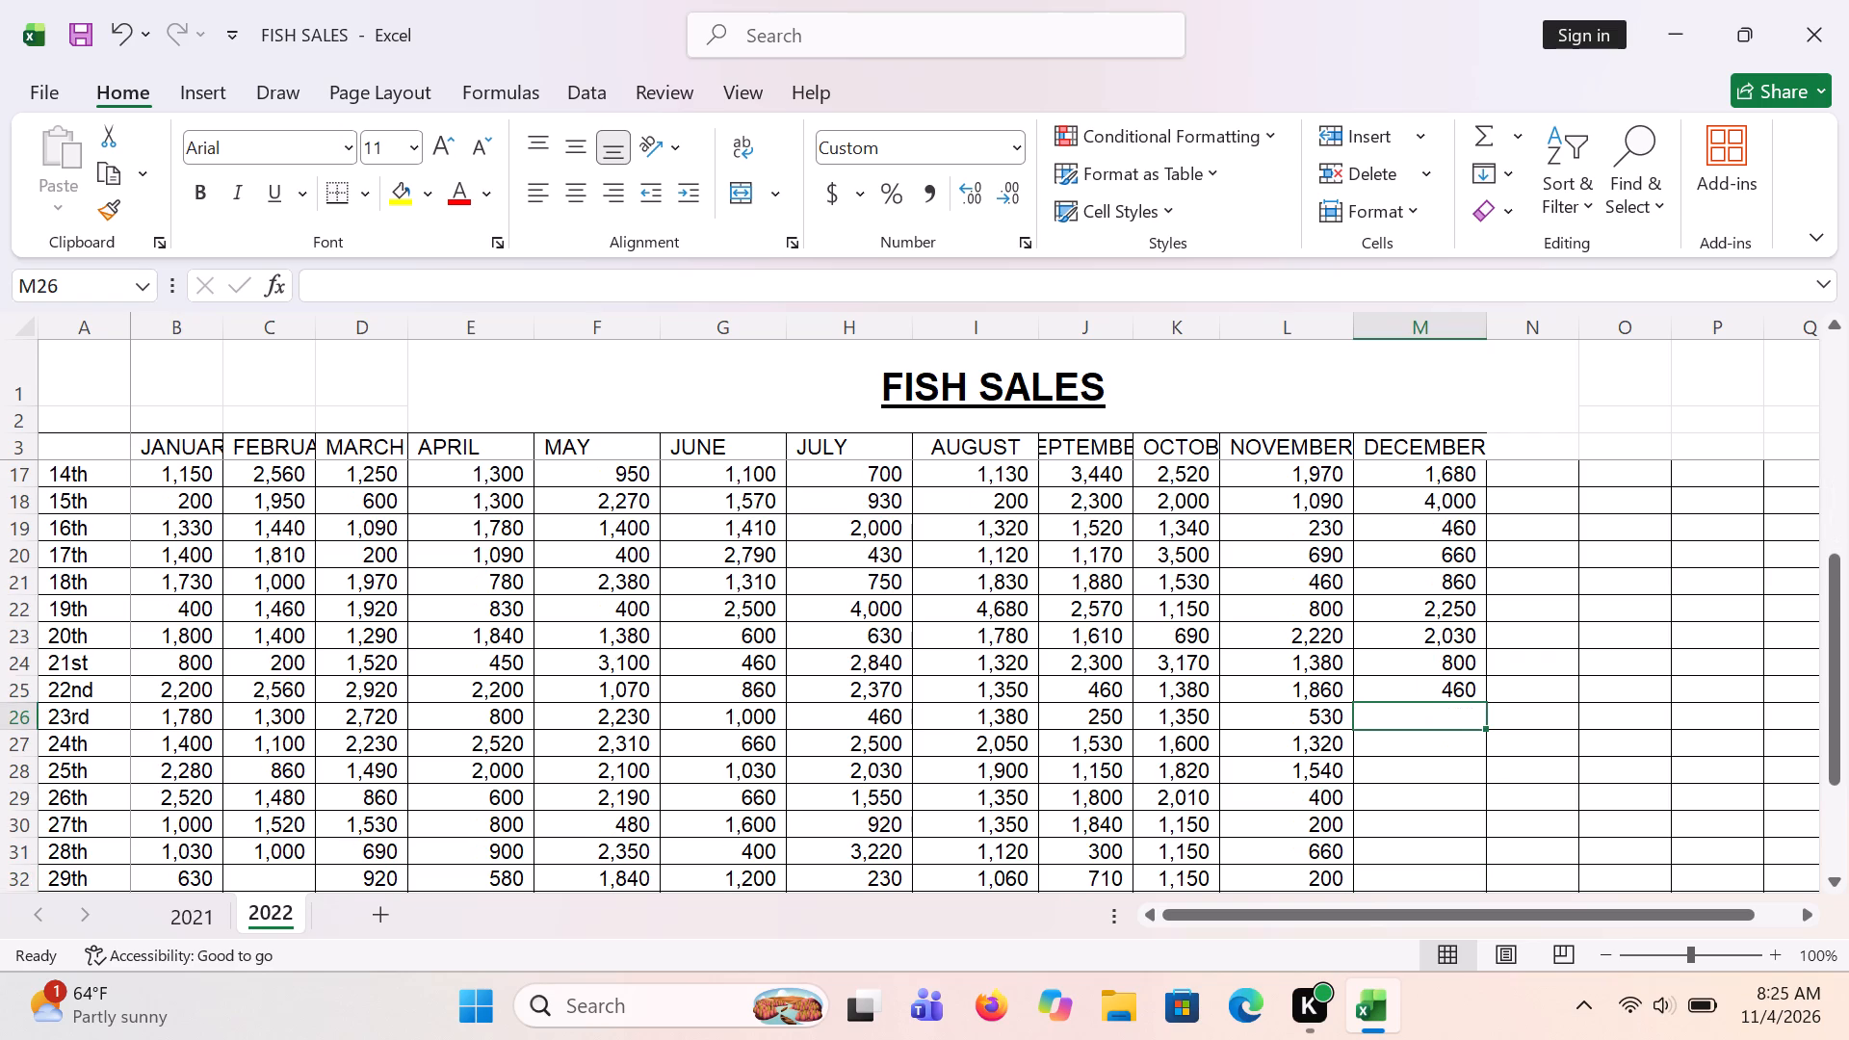
{"action": "left_click", "coordinate": [1445, 742]}
{"action": "left_click", "coordinate": [1445, 708]}
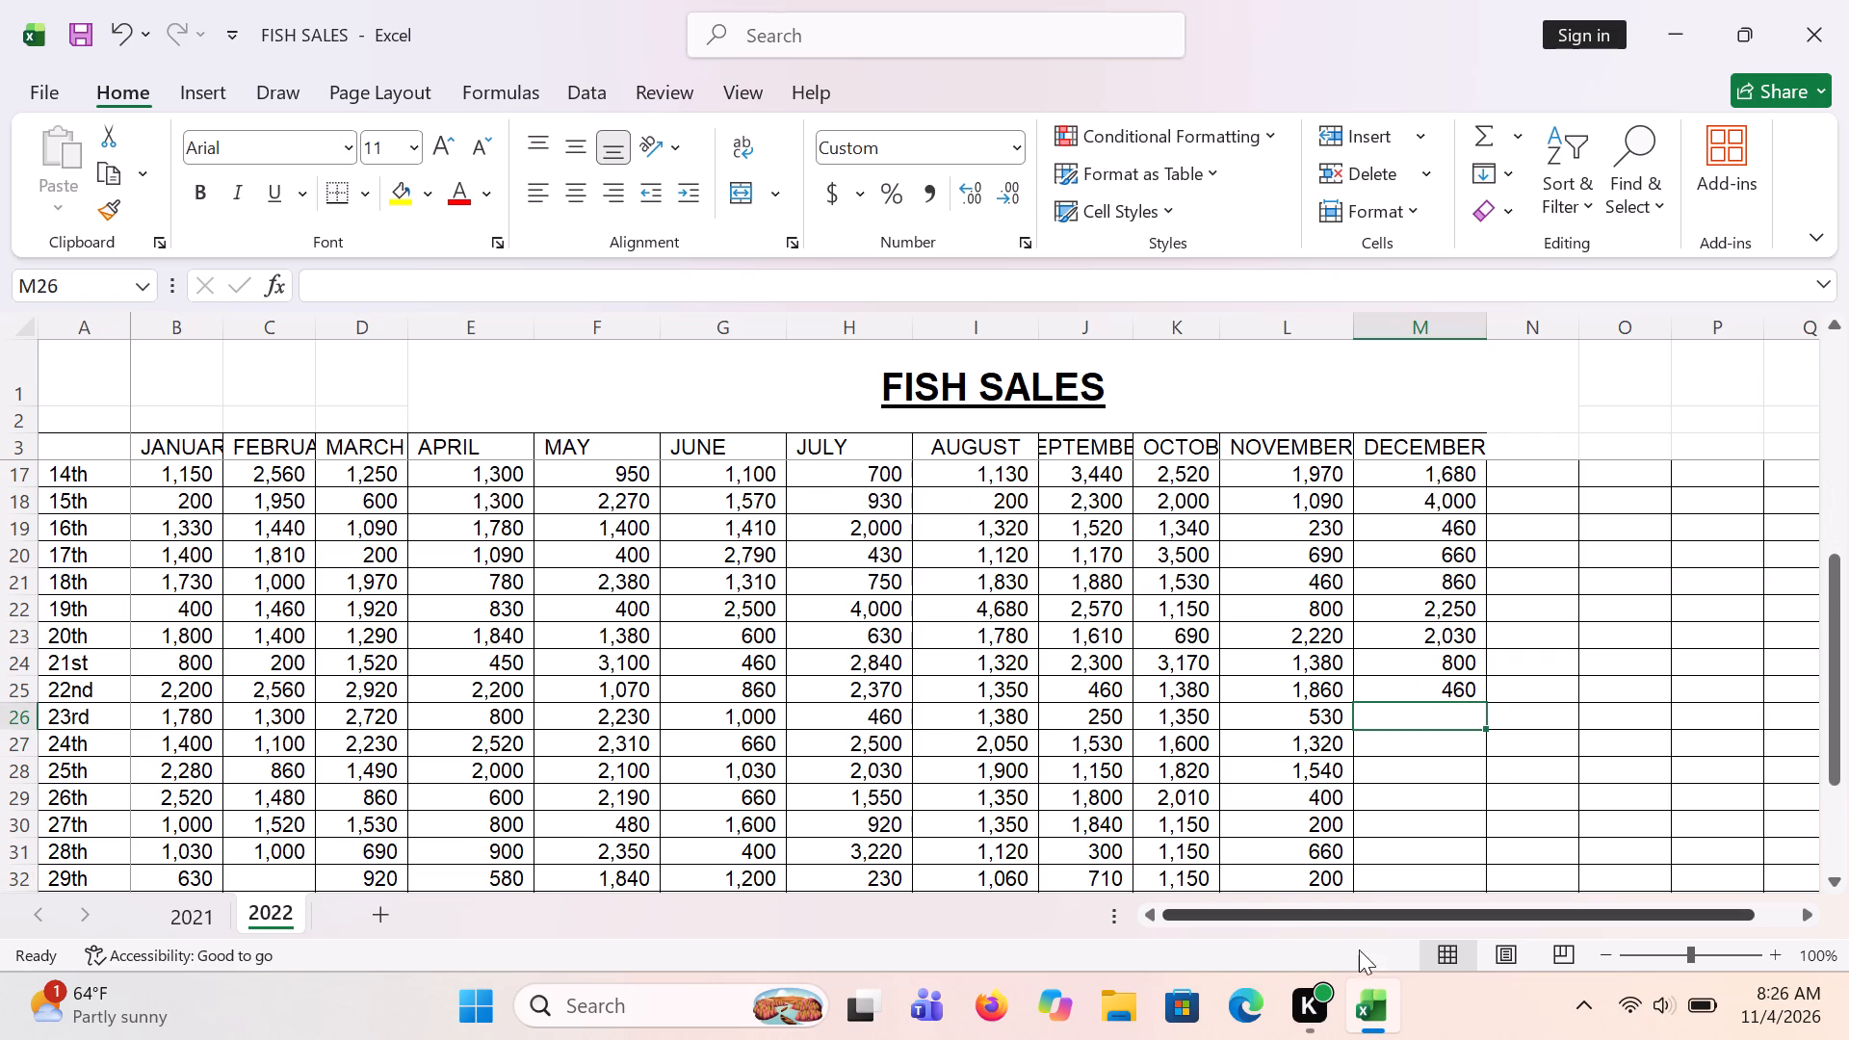
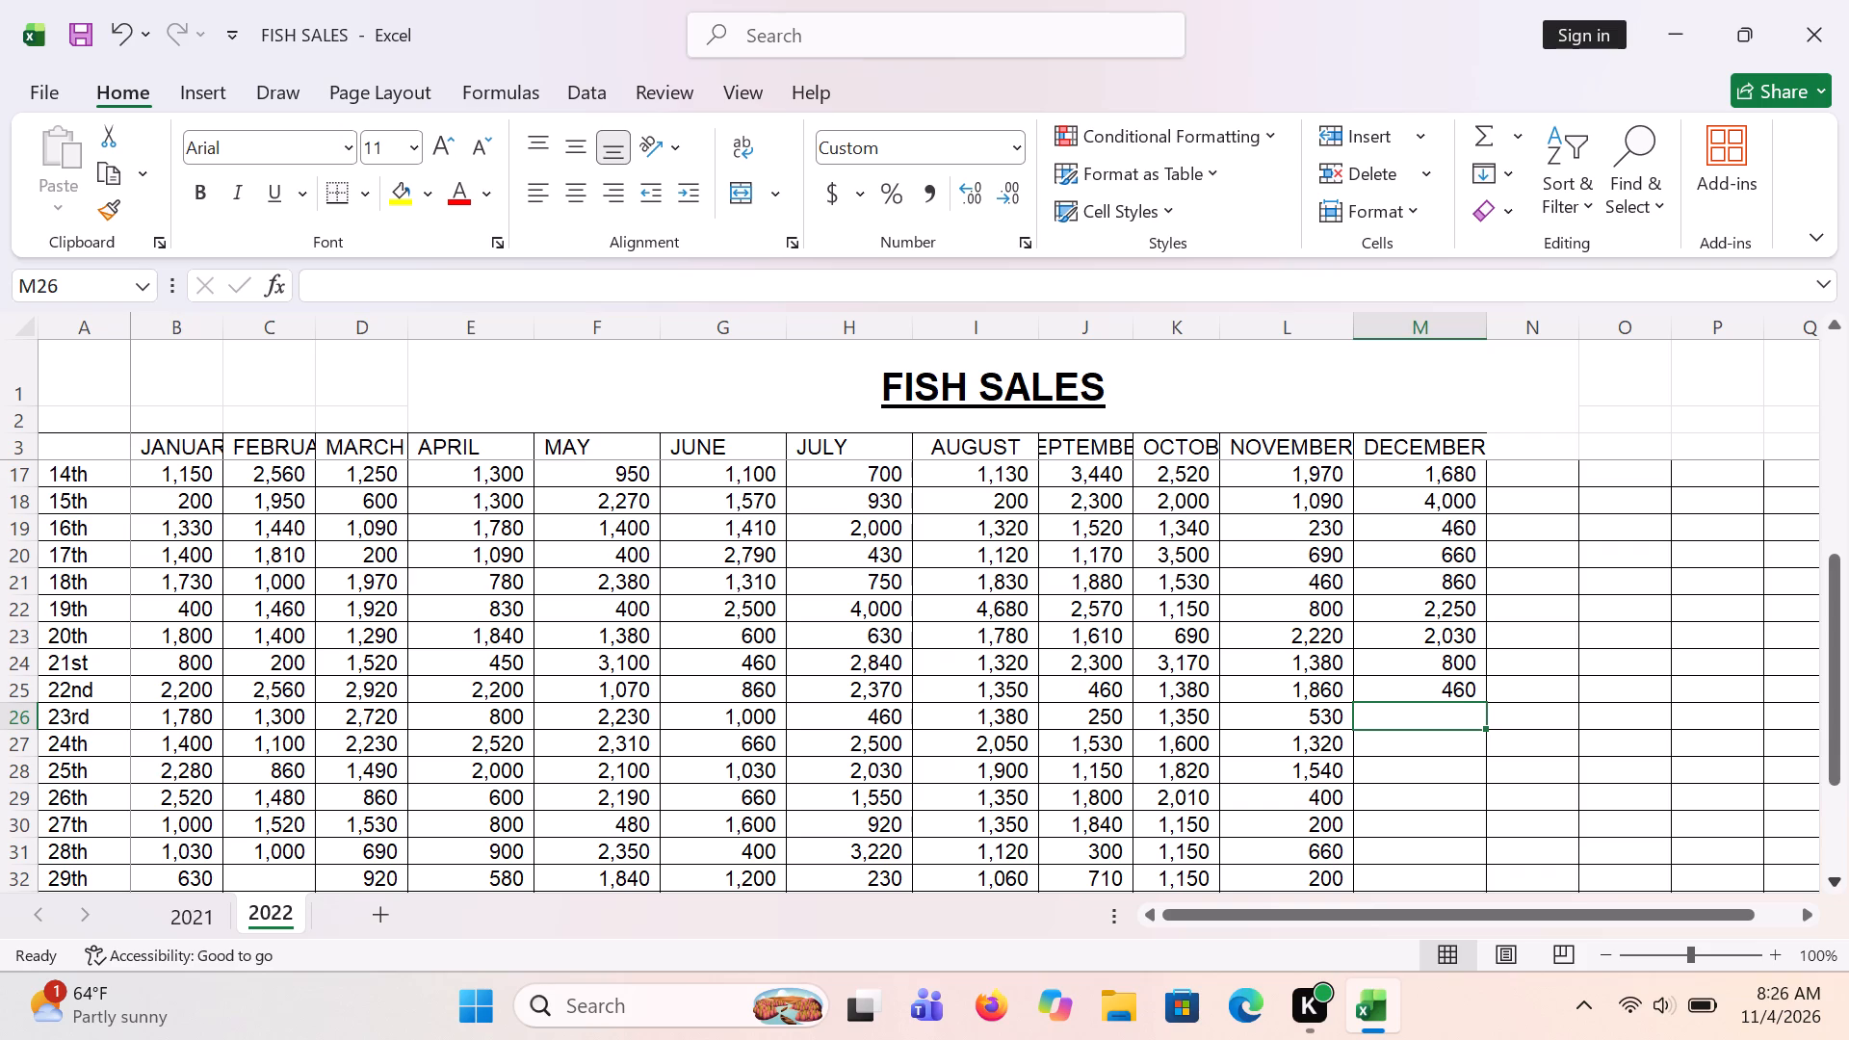
Enter the December sales for the 23rd to 27th on the 2022 sheet: 630, 1030, 1350, 690 and 690.
{"action": "type", "text": "630"}
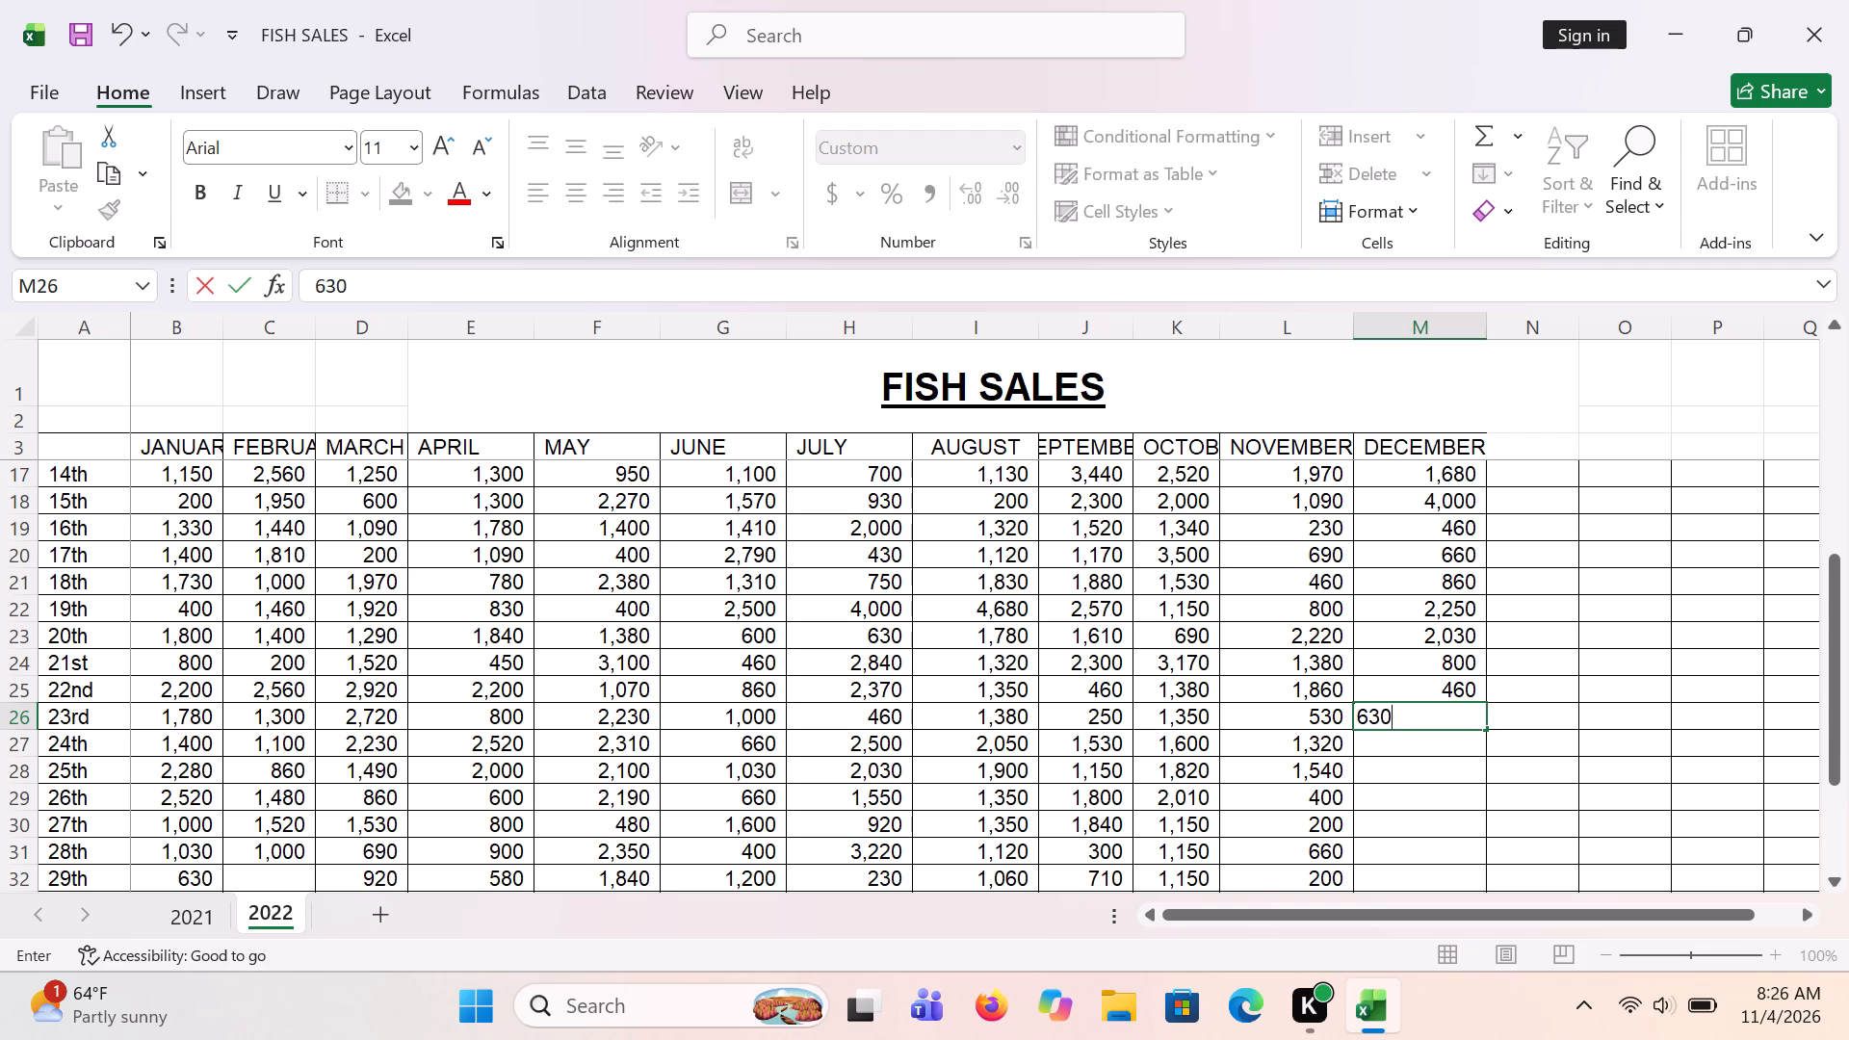
{"action": "key", "text": "Return"}
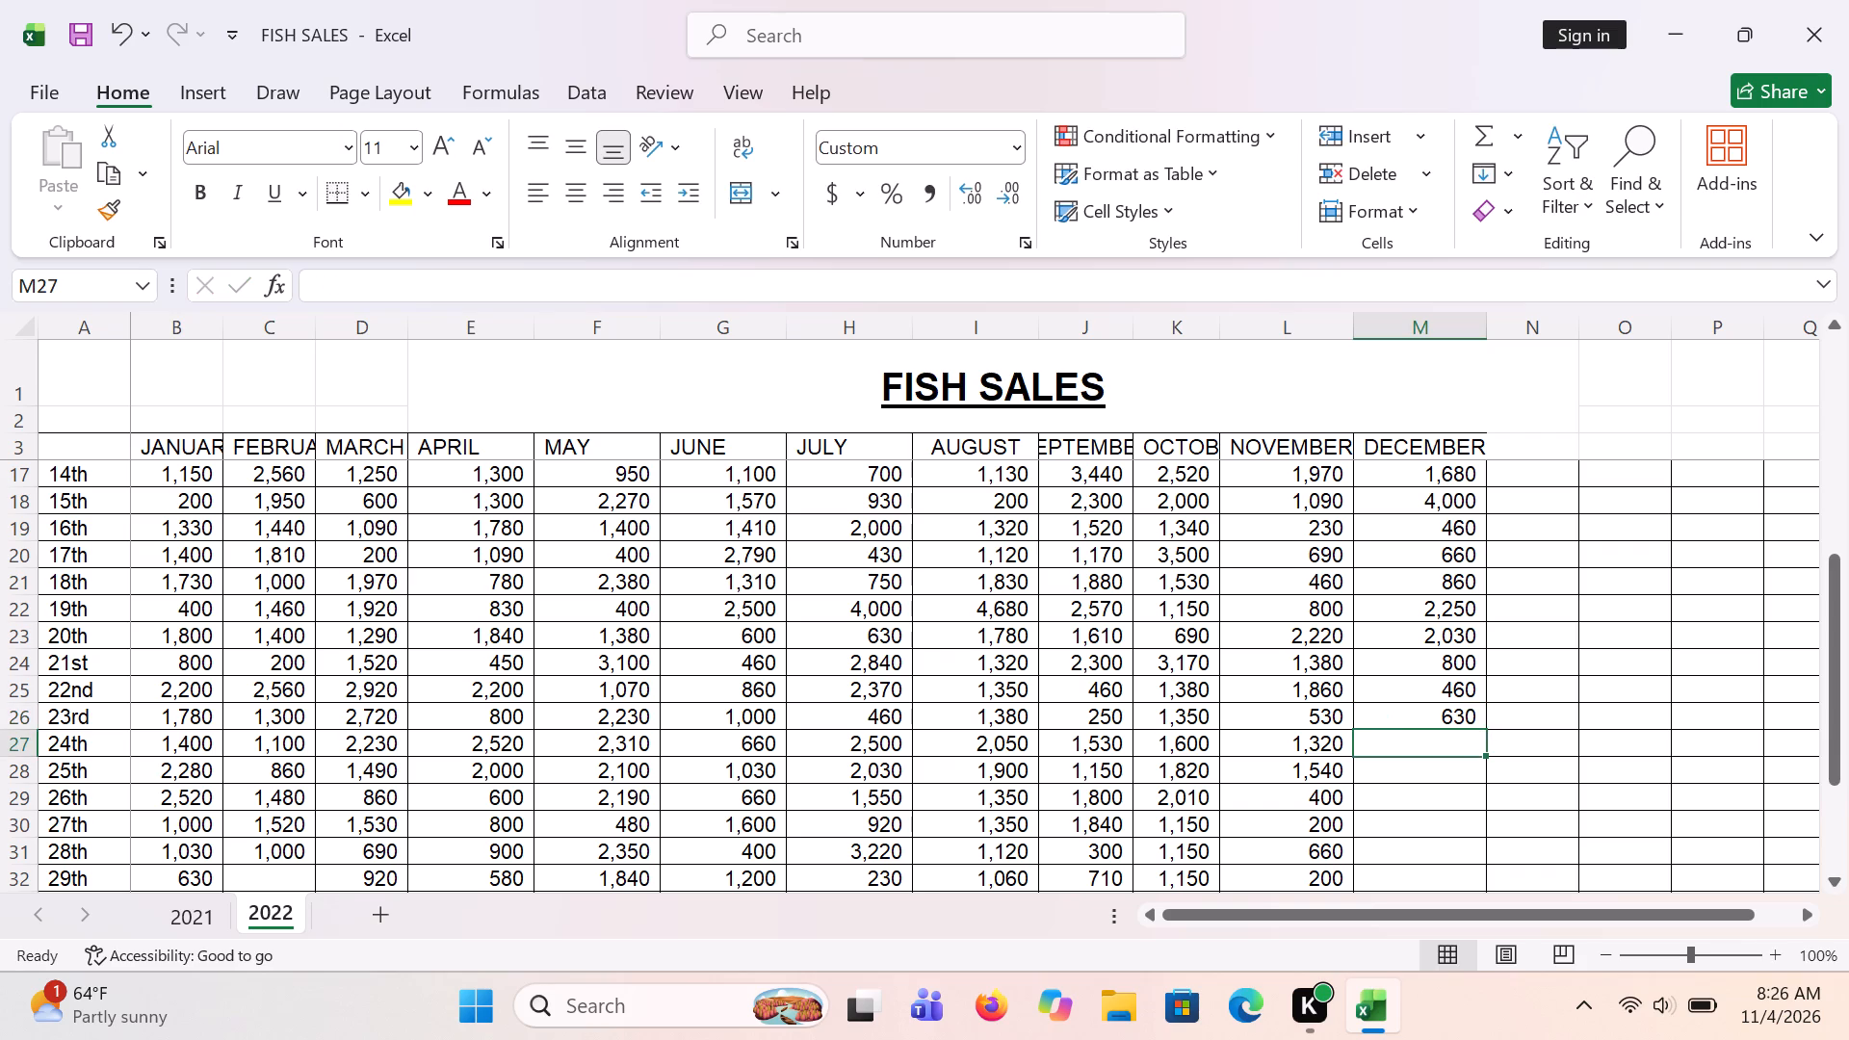
{"action": "key", "text": "1"}
{"action": "type", "text": "030"}
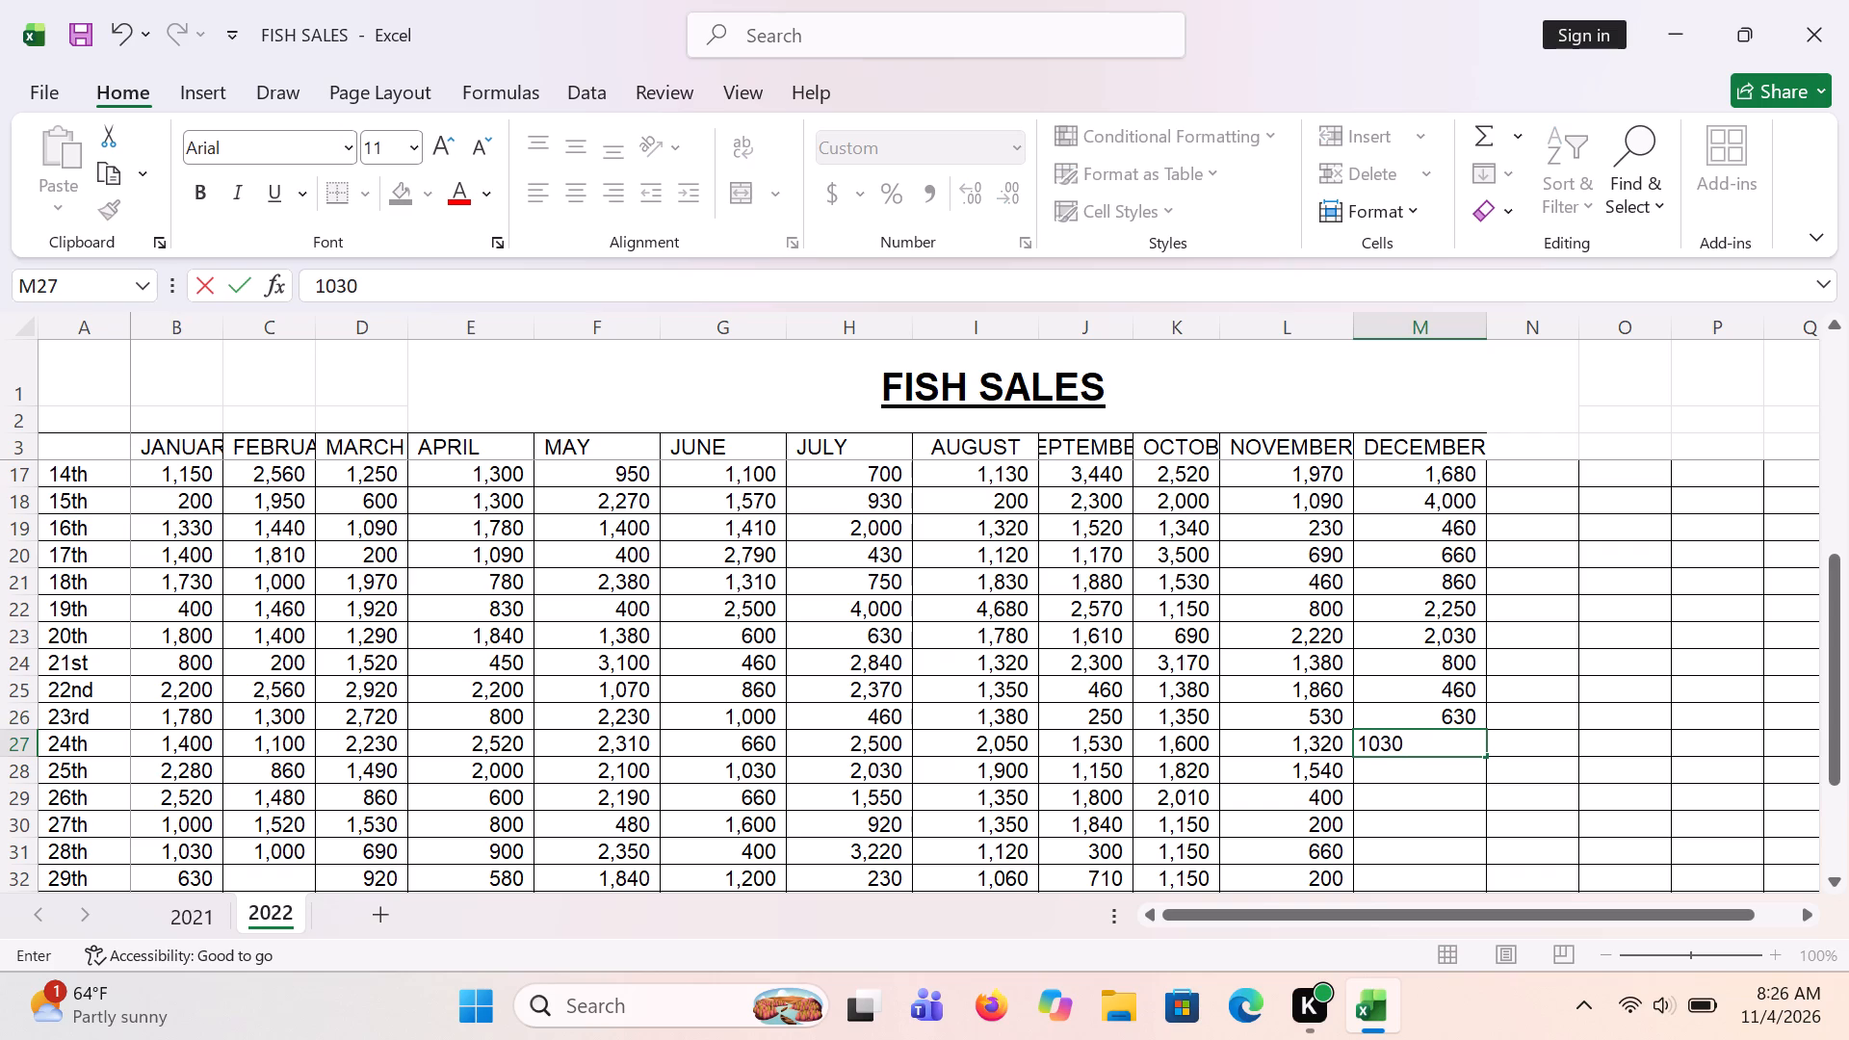
{"action": "key", "text": "Return"}
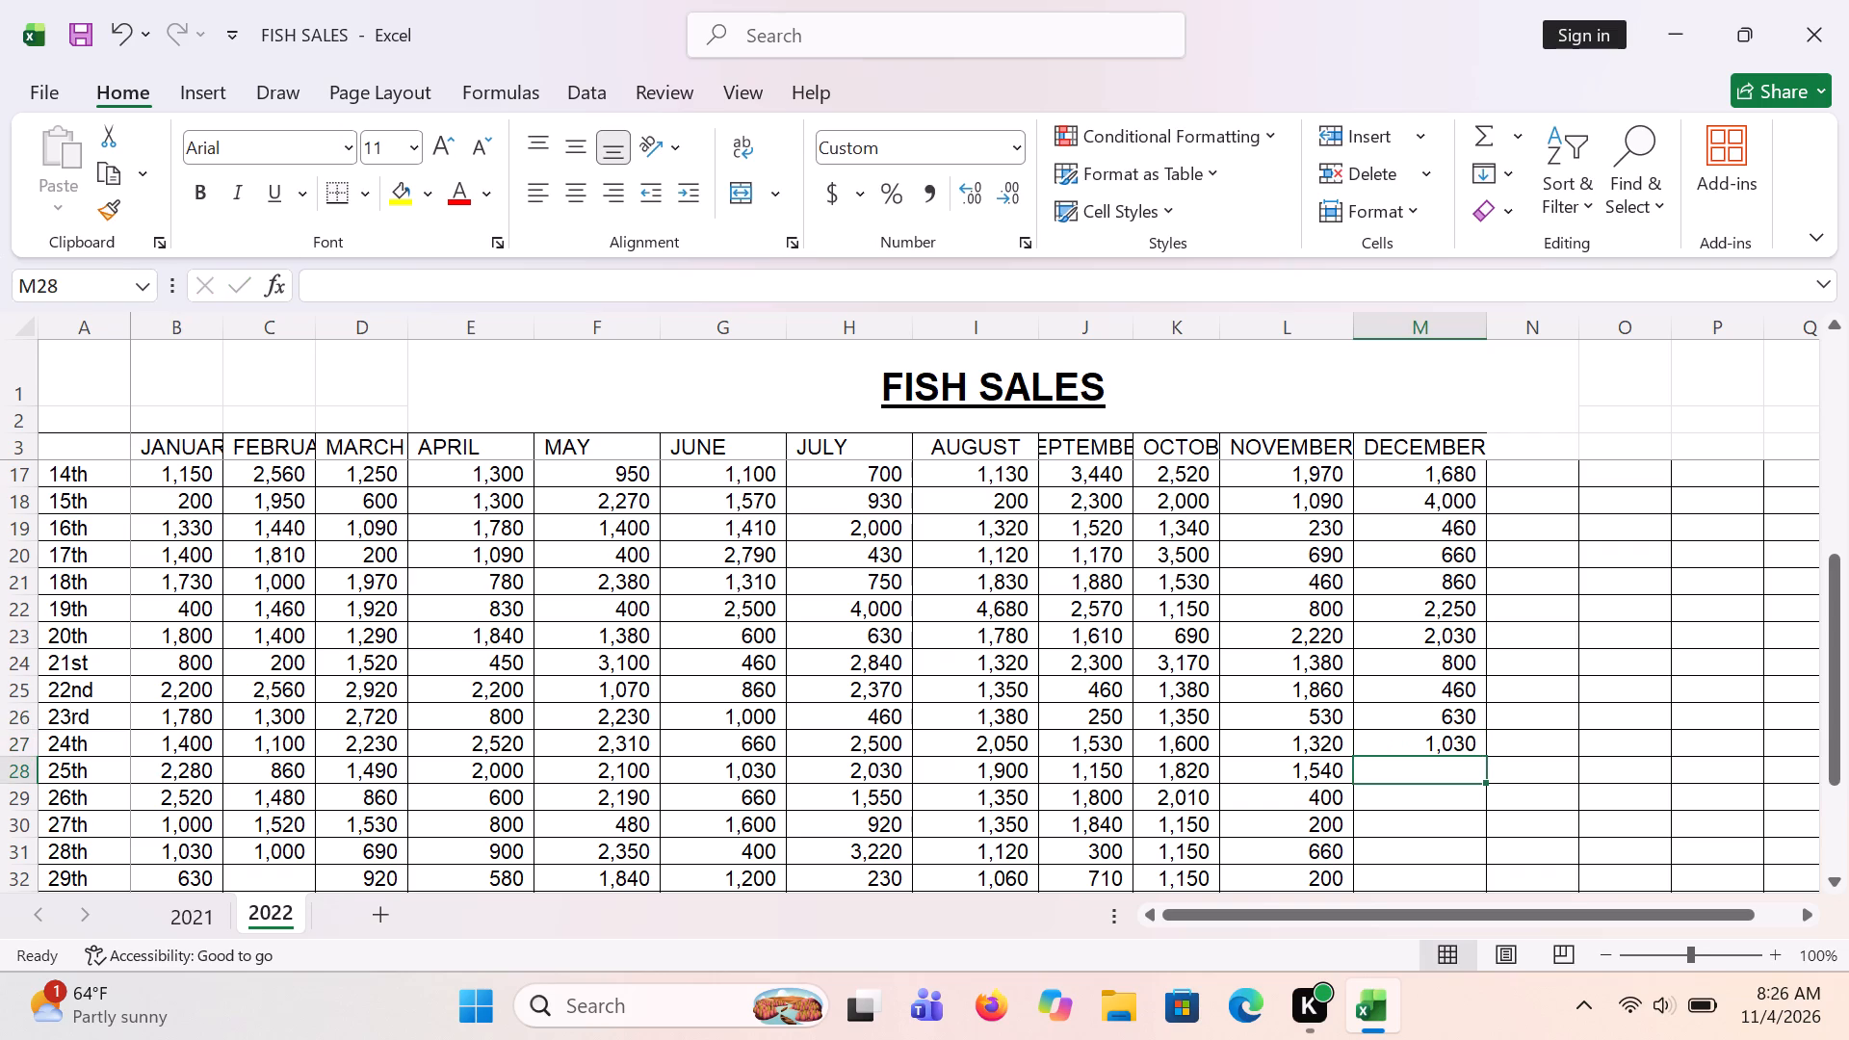
{"action": "type", "text": "135"}
{"action": "key", "text": "0"}
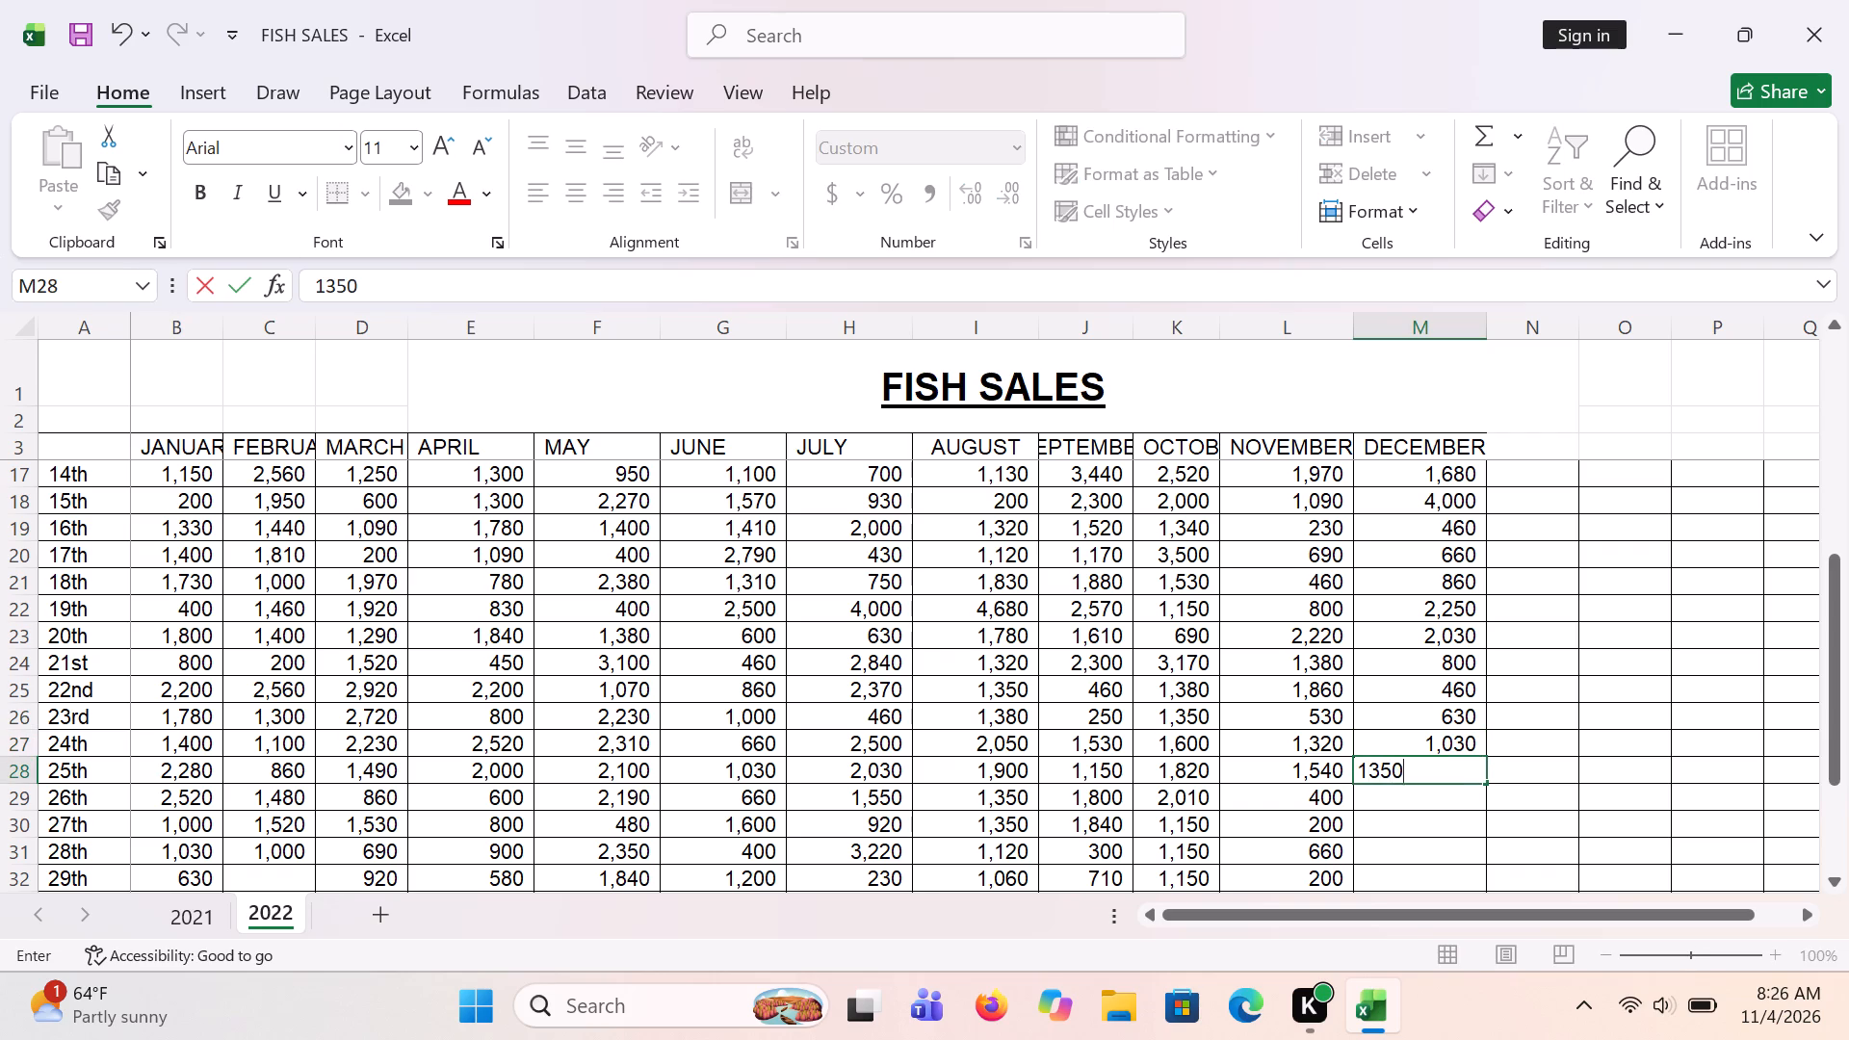
{"action": "key", "text": "Return"}
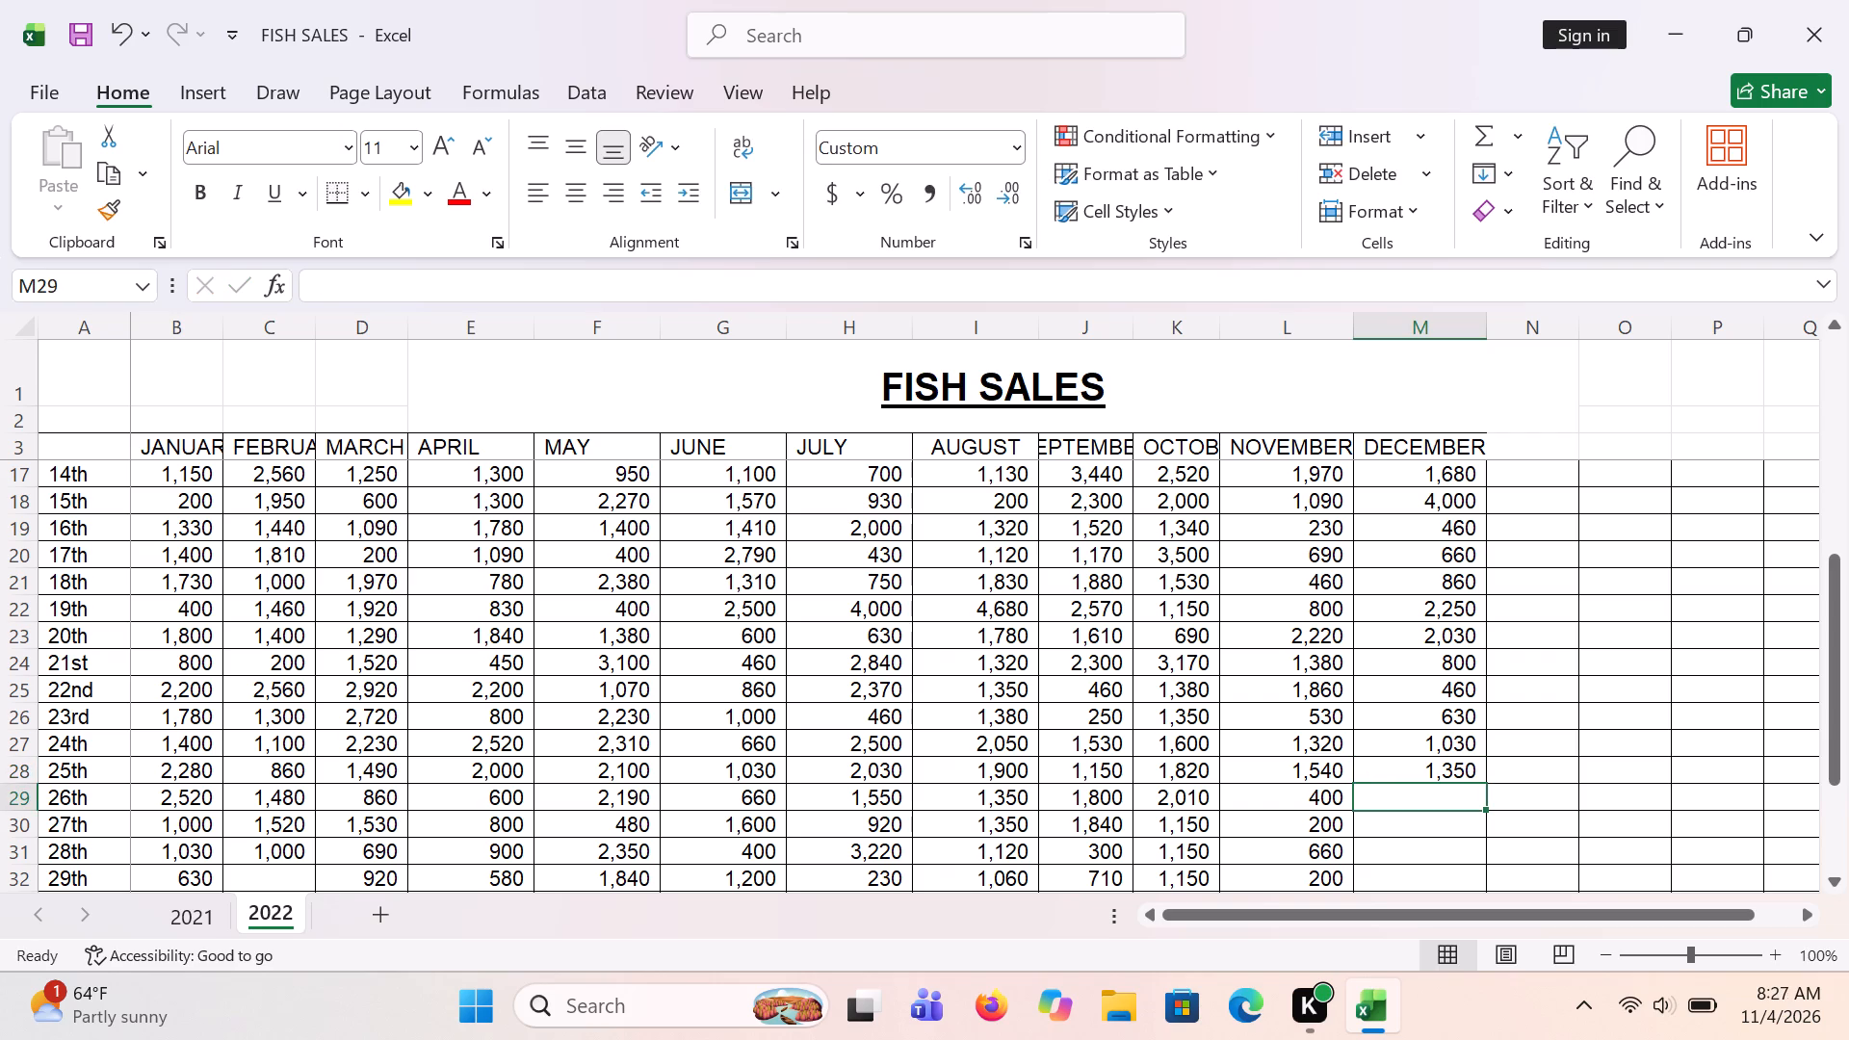
{"action": "type", "text": "690"}
{"action": "key", "text": "Return"}
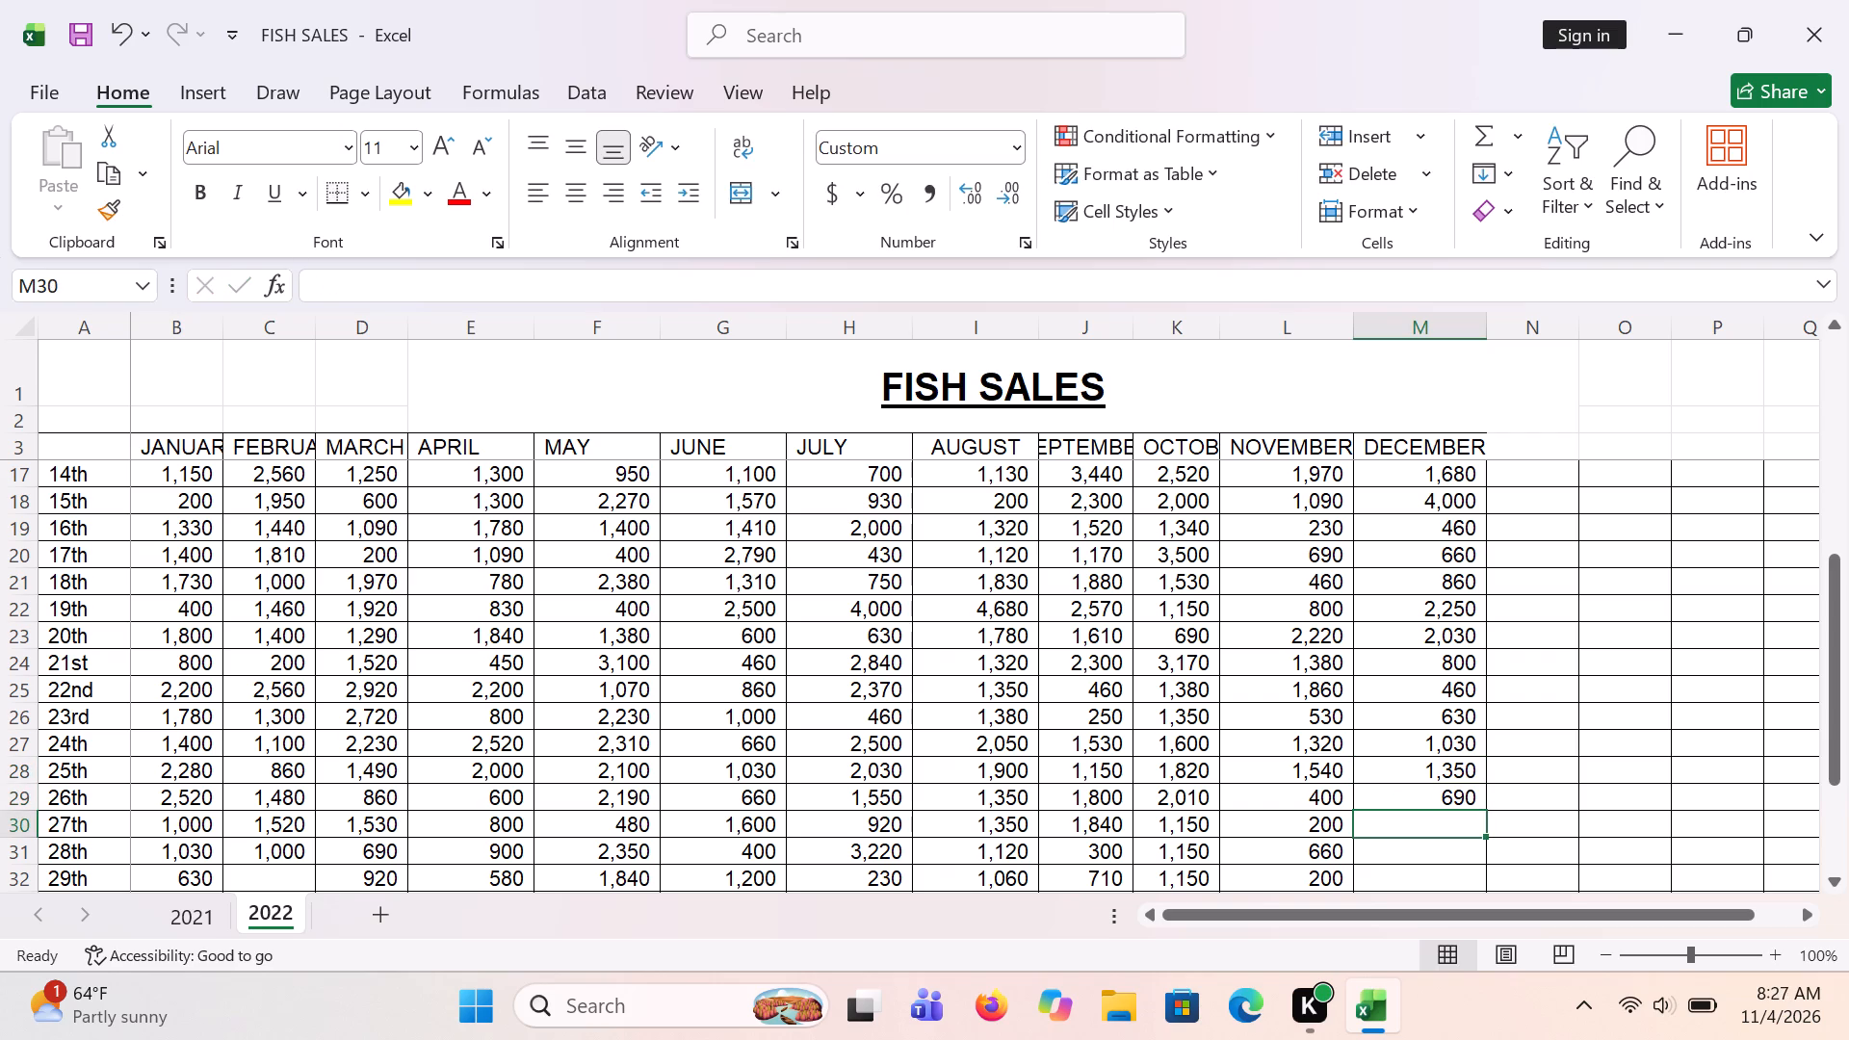
{"action": "type", "text": "690"}
{"action": "key", "text": "Return"}
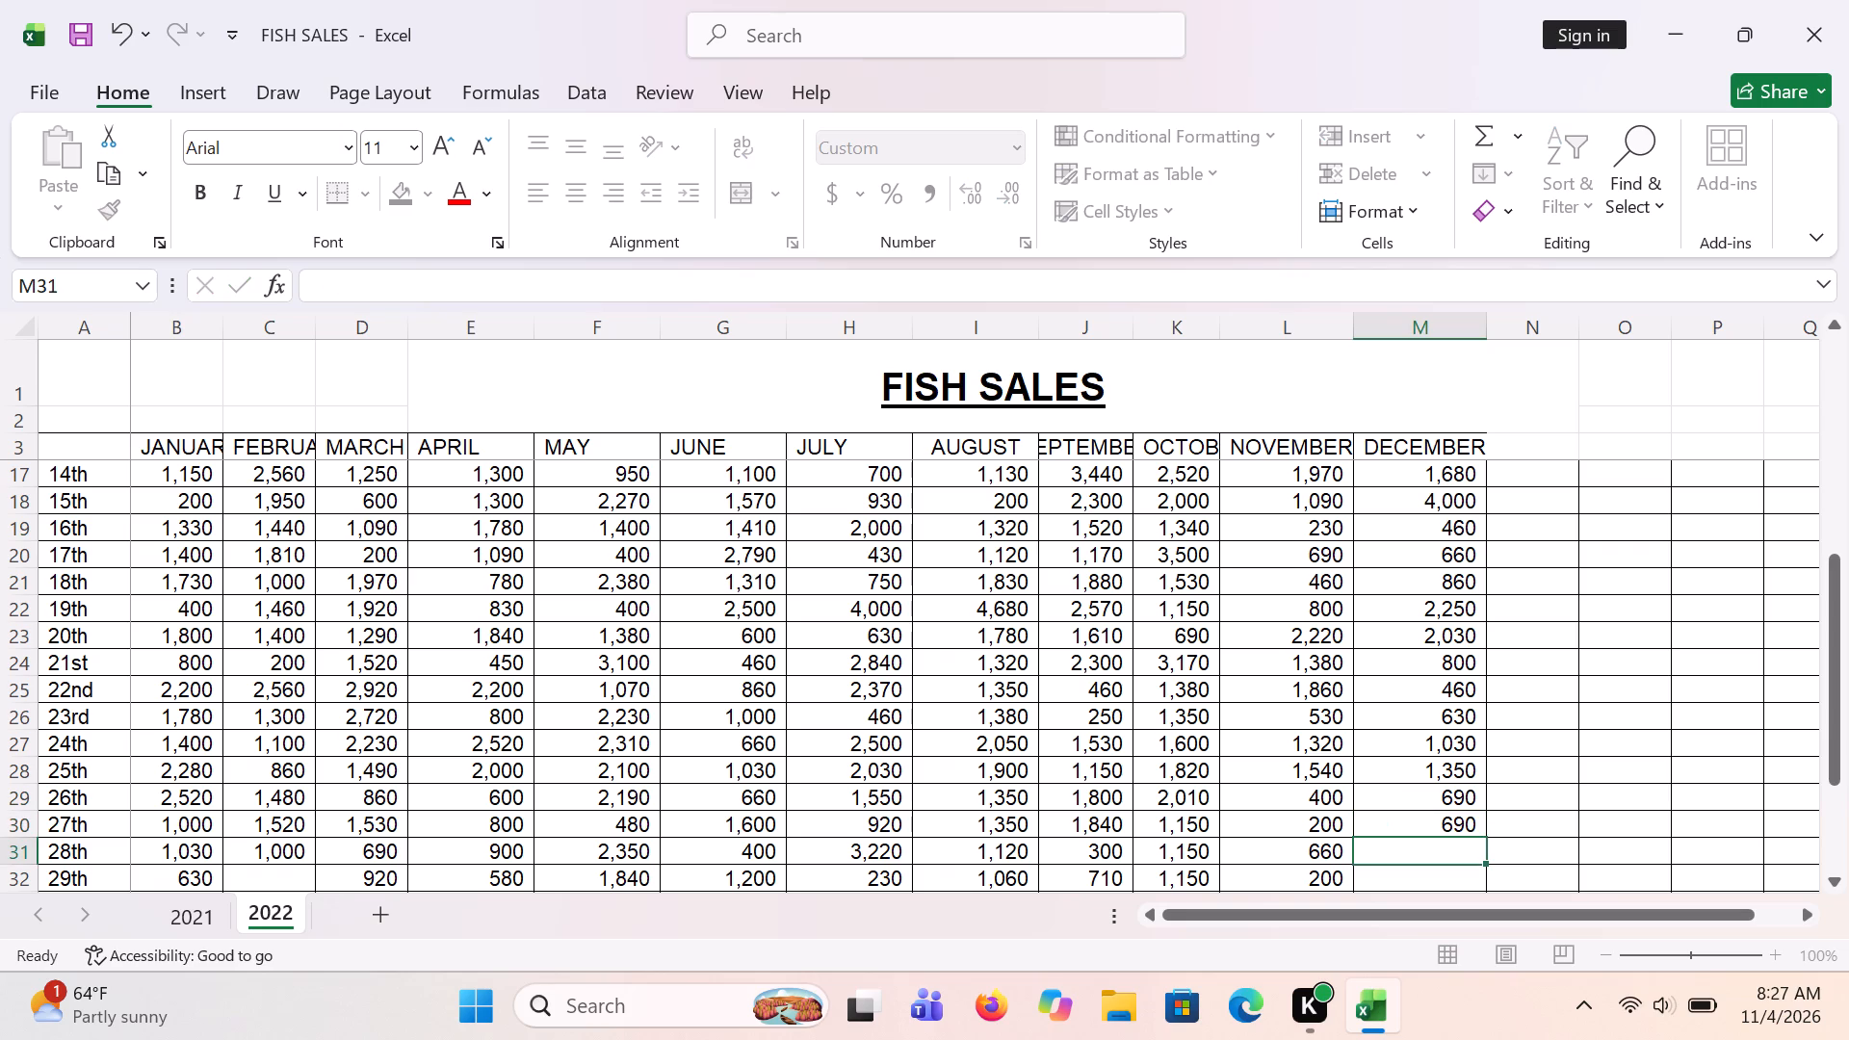
Enter the December sales for the 28th to 31st: 1500, 920, 1150 and 1840.
{"action": "key", "text": "4"}
{"action": "key", "text": "5"}
{"action": "key", "text": "Return"}
{"action": "key", "text": "Up"}
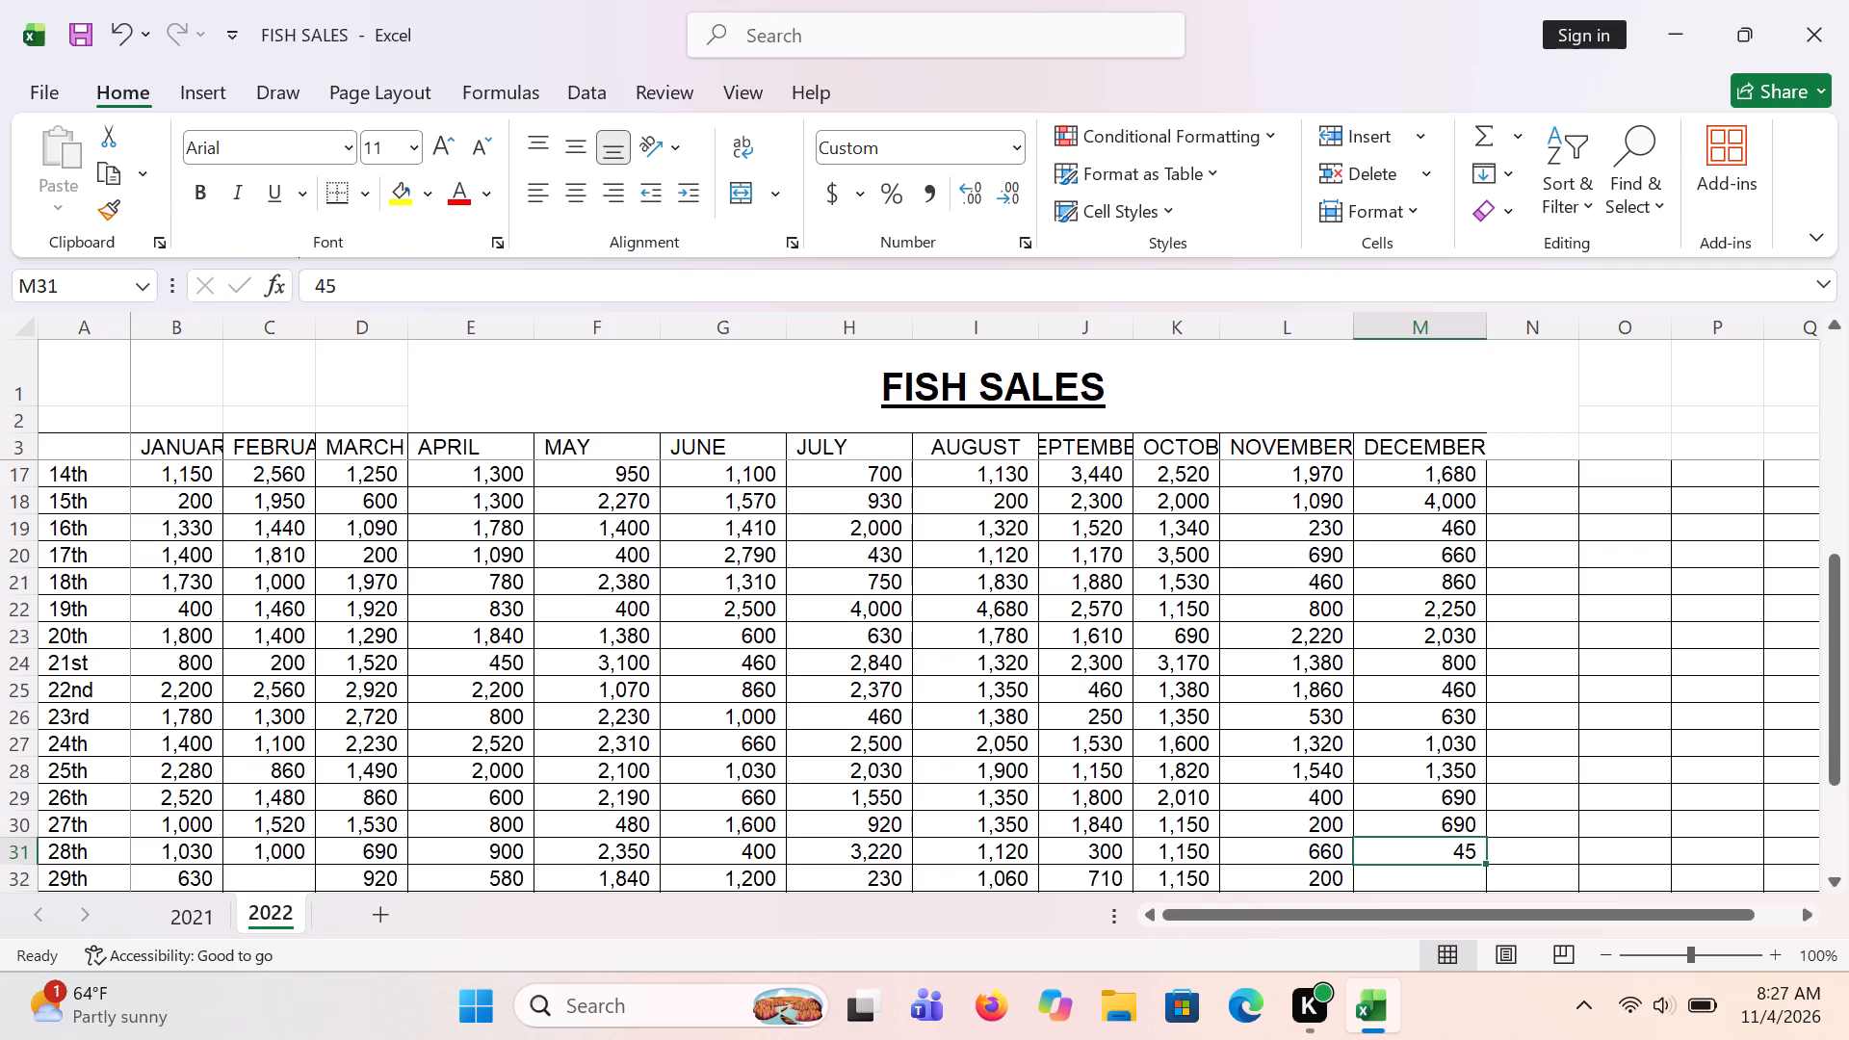
{"action": "key", "text": "1"}
{"action": "key", "text": "5"}
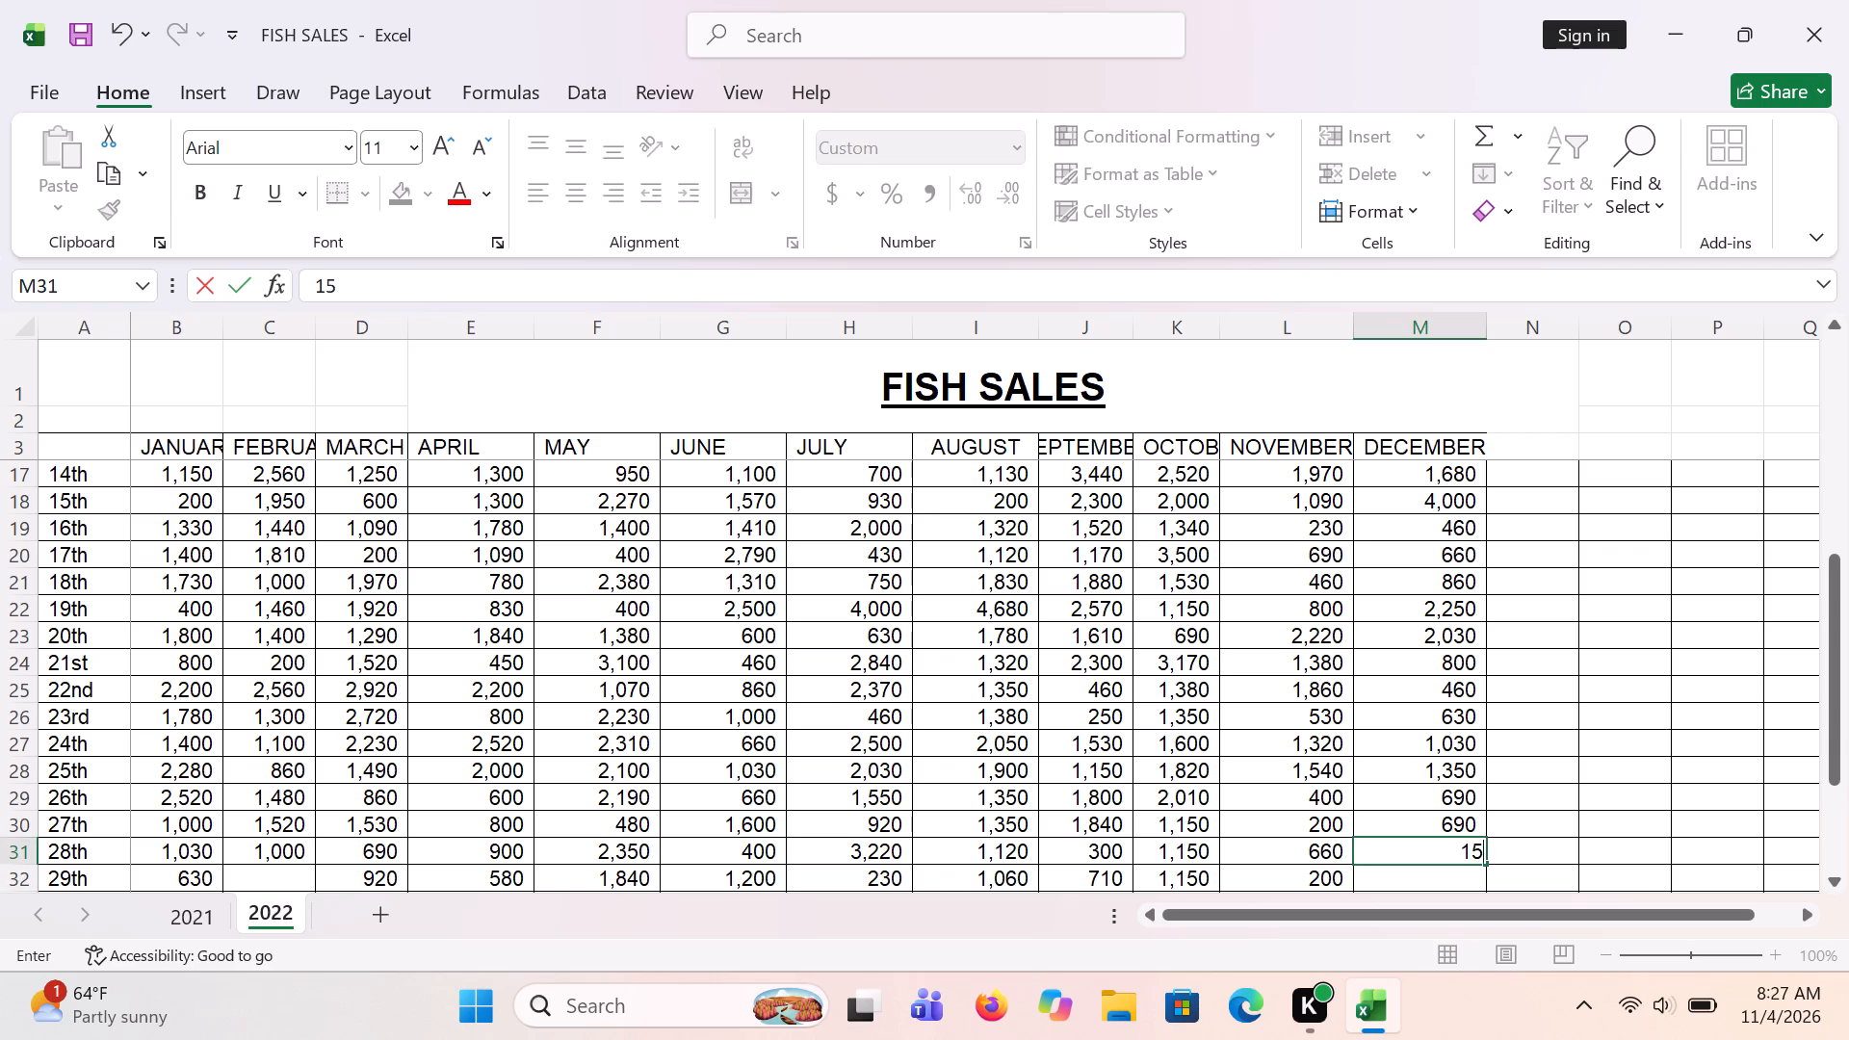
{"action": "type", "text": "00"}
{"action": "key", "text": "Return"}
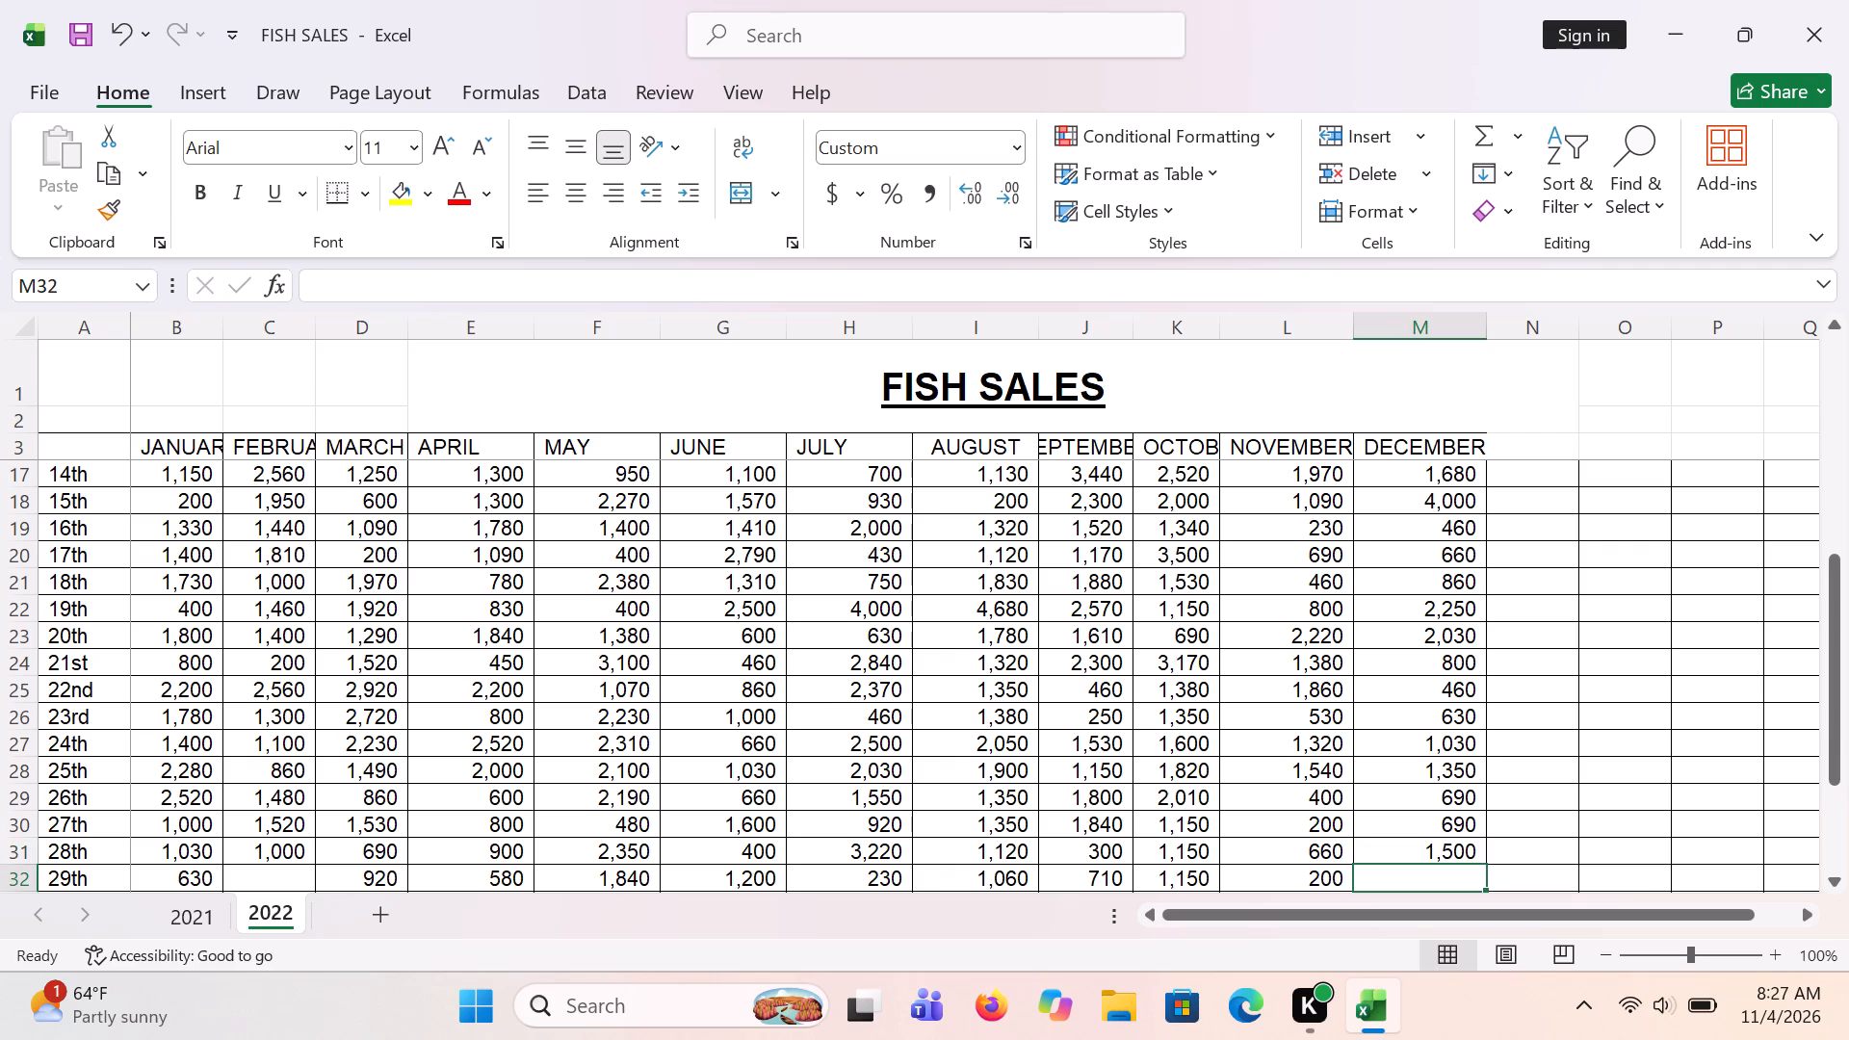
{"action": "type", "text": "920"}
{"action": "key", "text": "Return"}
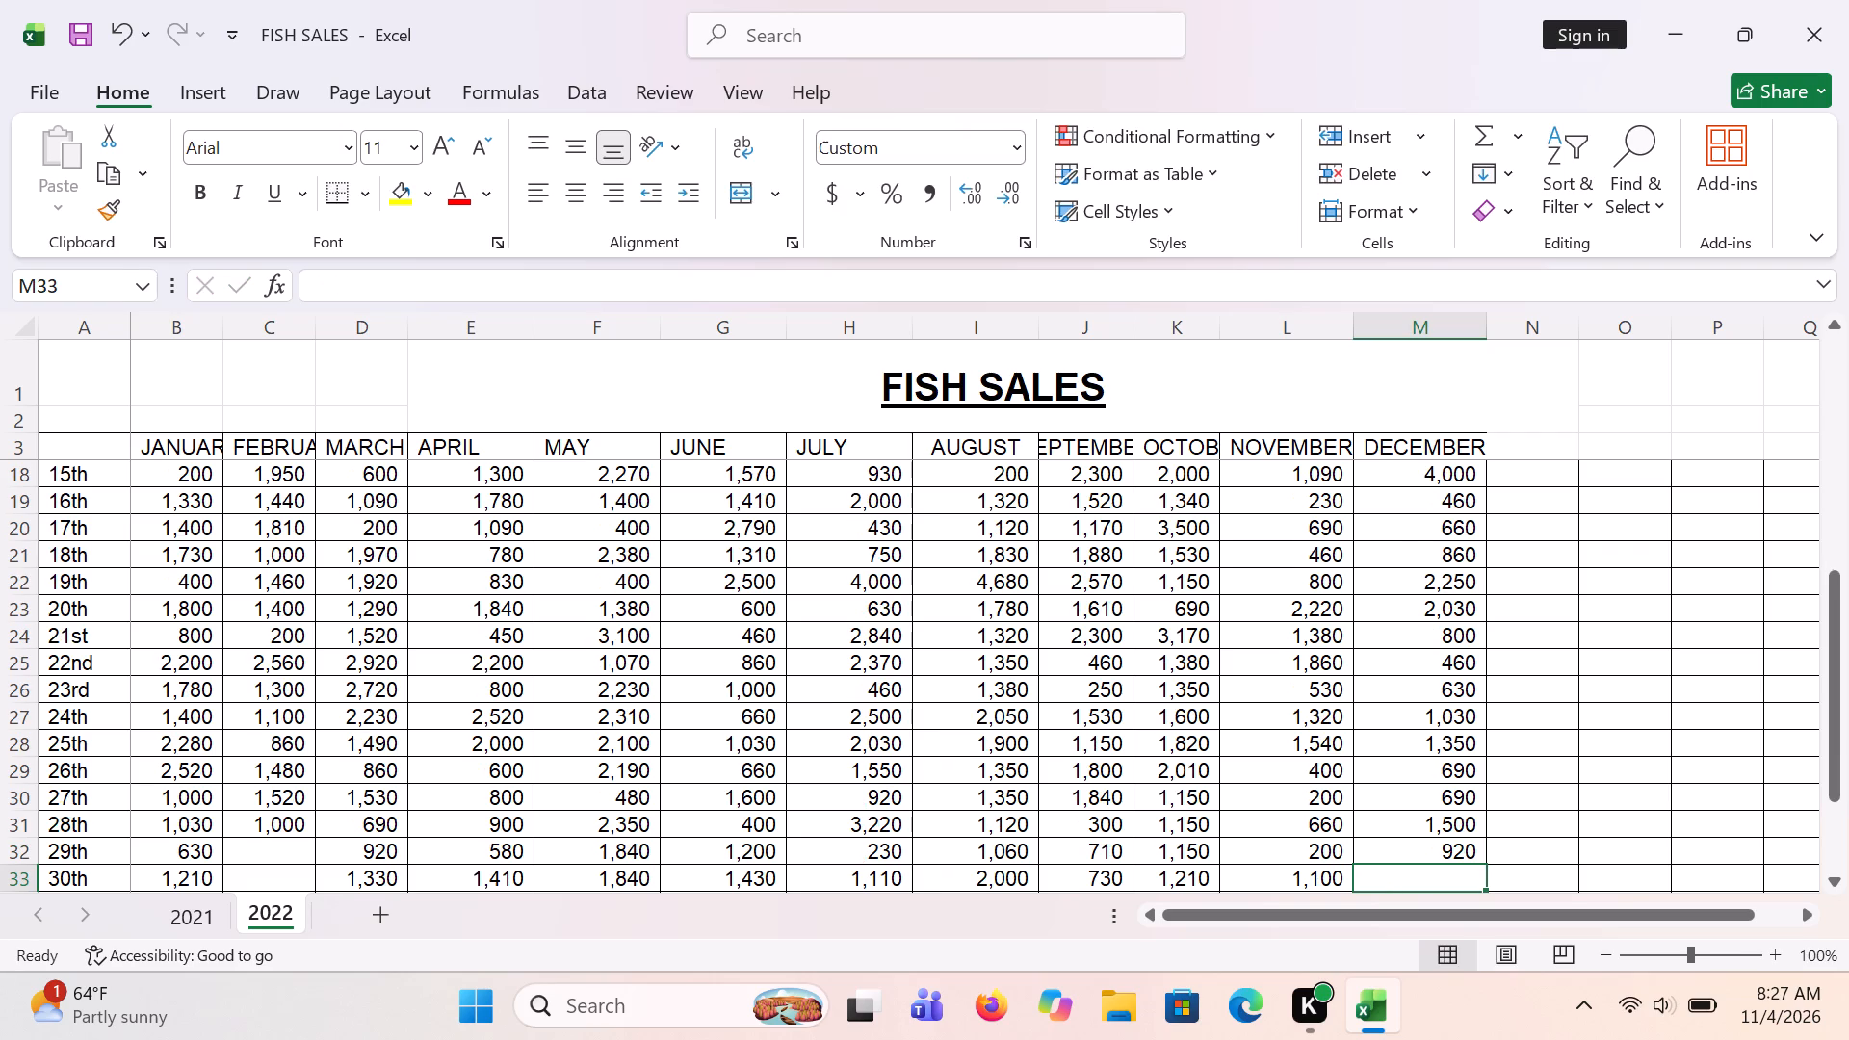
{"action": "type", "text": "1150"}
{"action": "key", "text": "Return"}
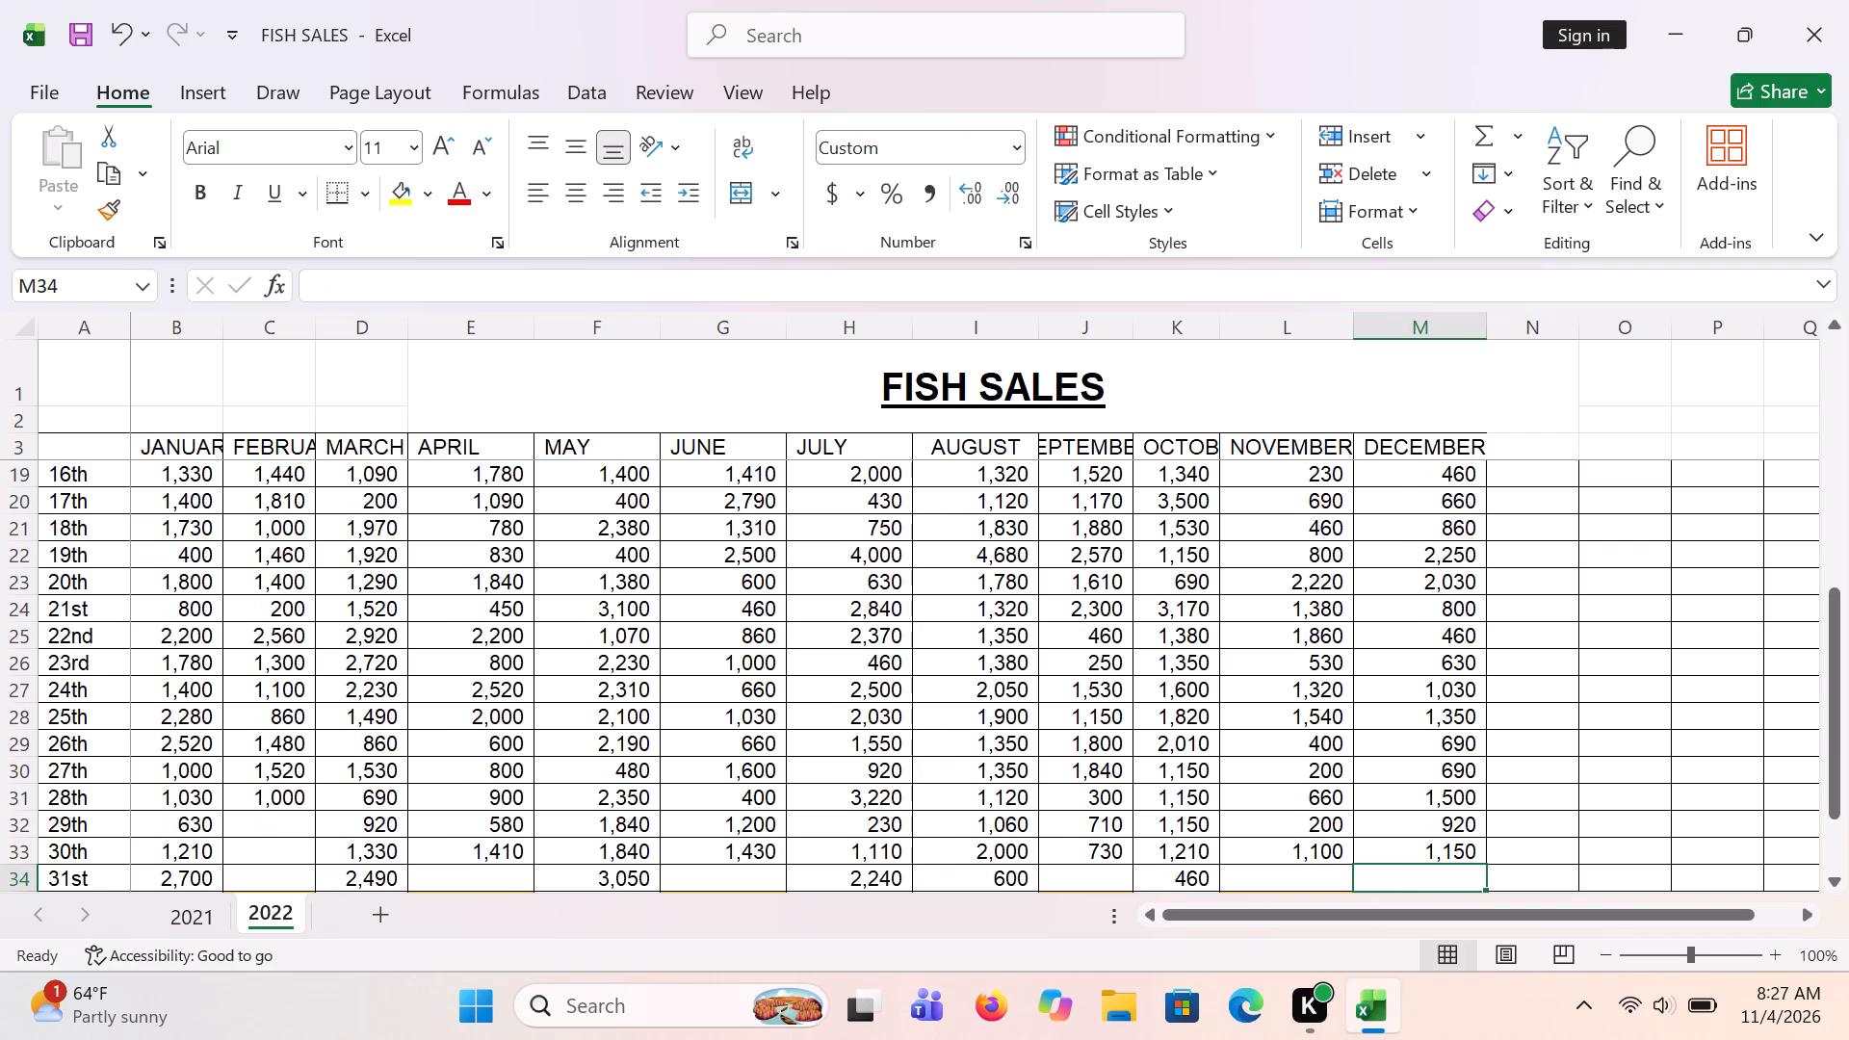
{"action": "key", "text": "1"}
{"action": "type", "text": "840"}
{"action": "key", "text": "Return"}
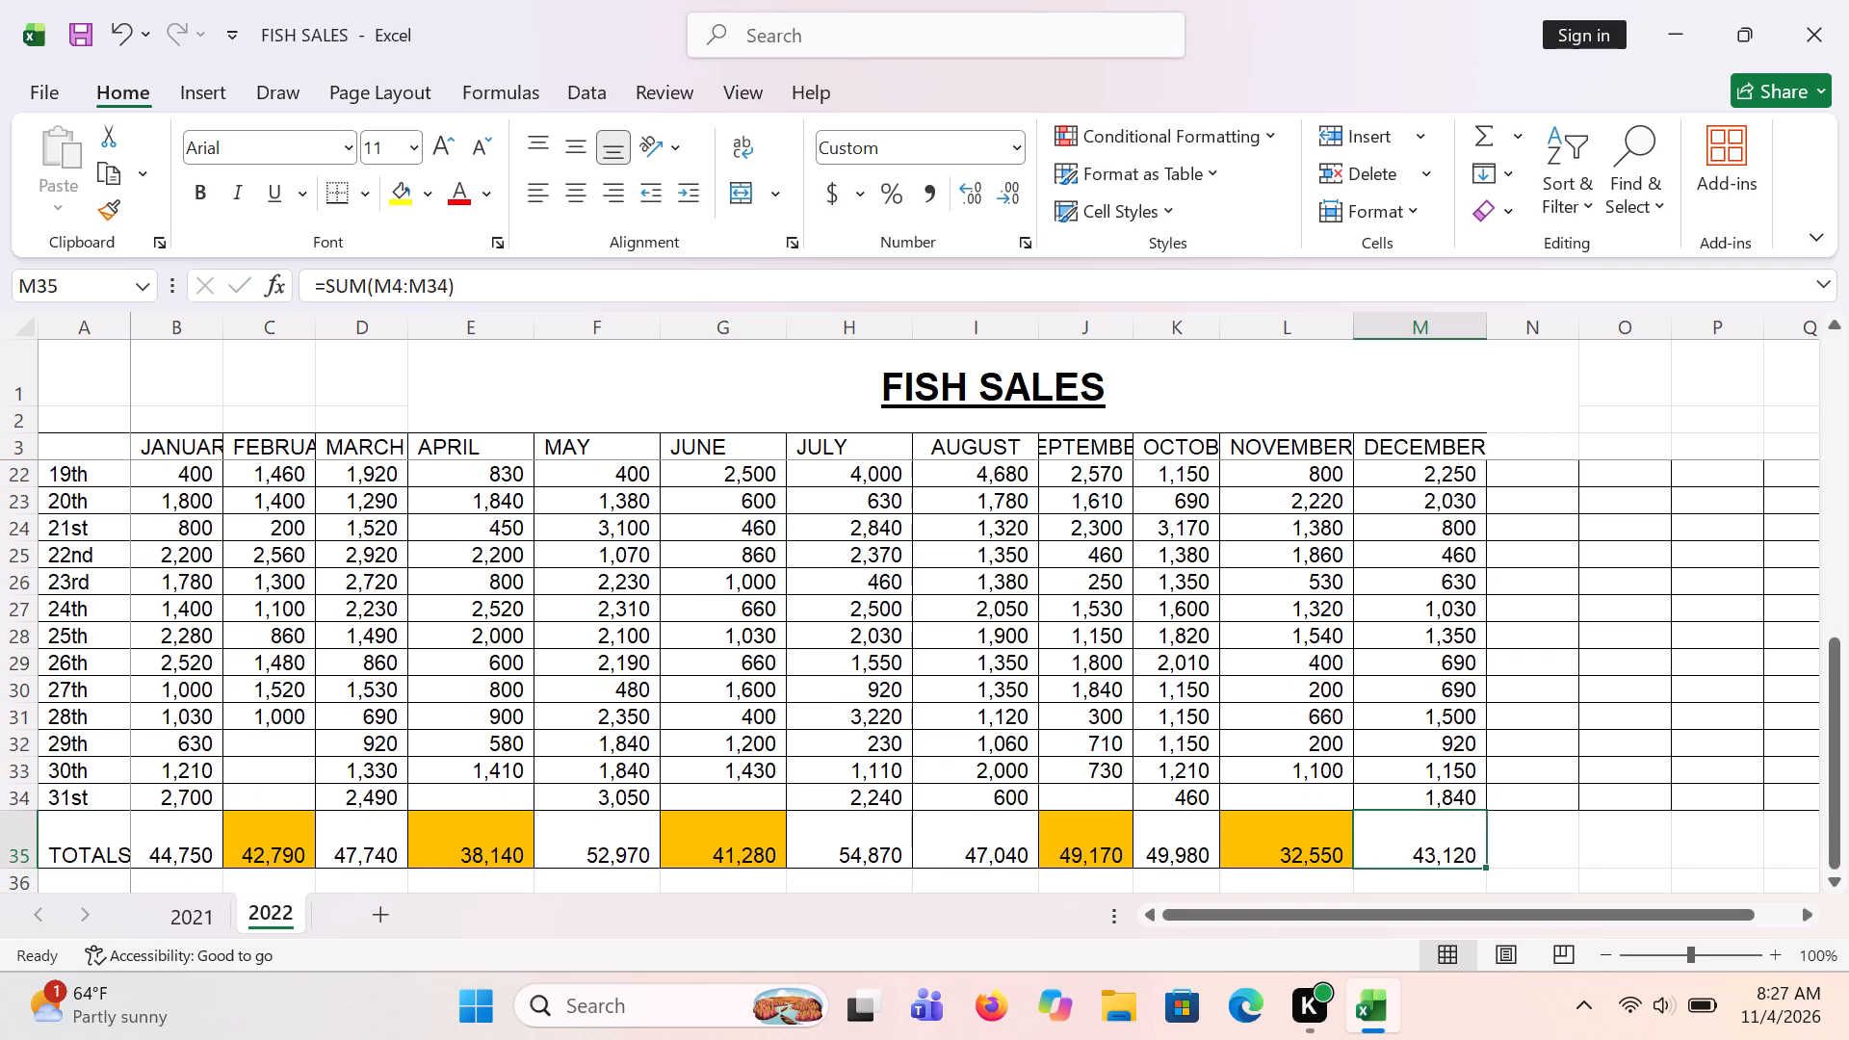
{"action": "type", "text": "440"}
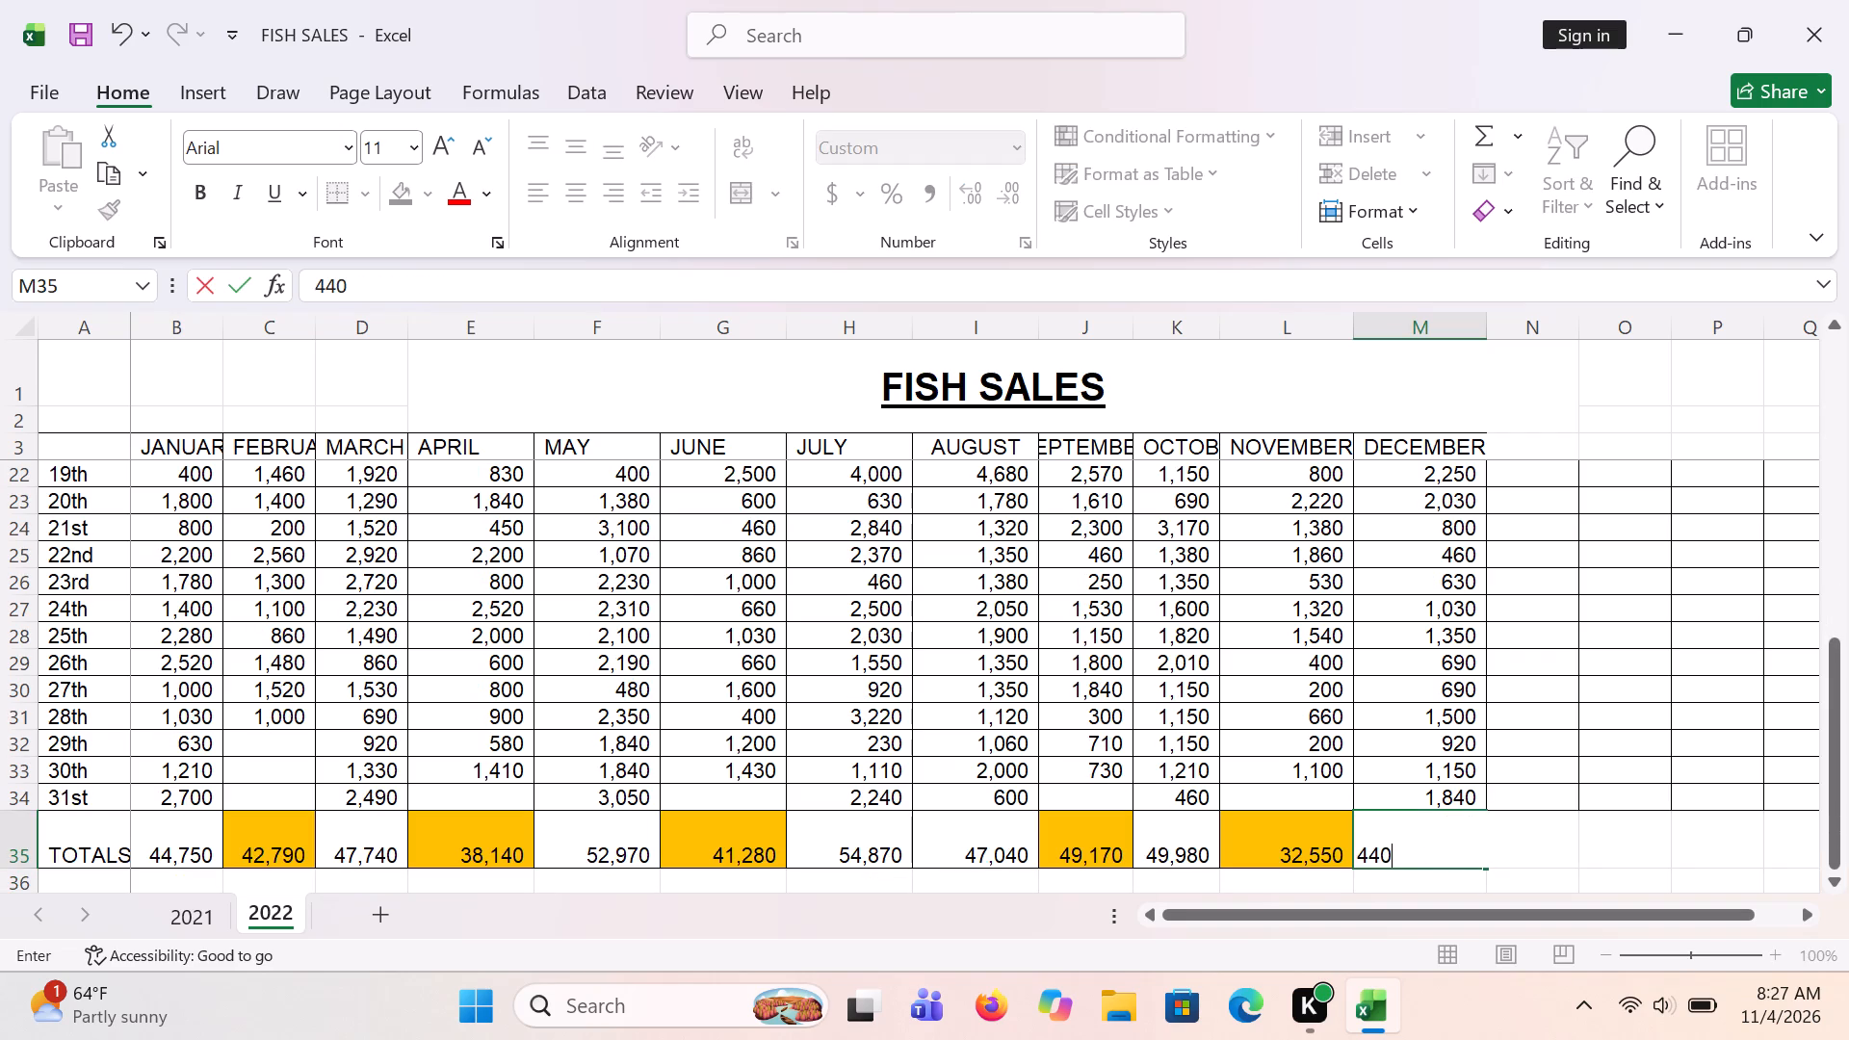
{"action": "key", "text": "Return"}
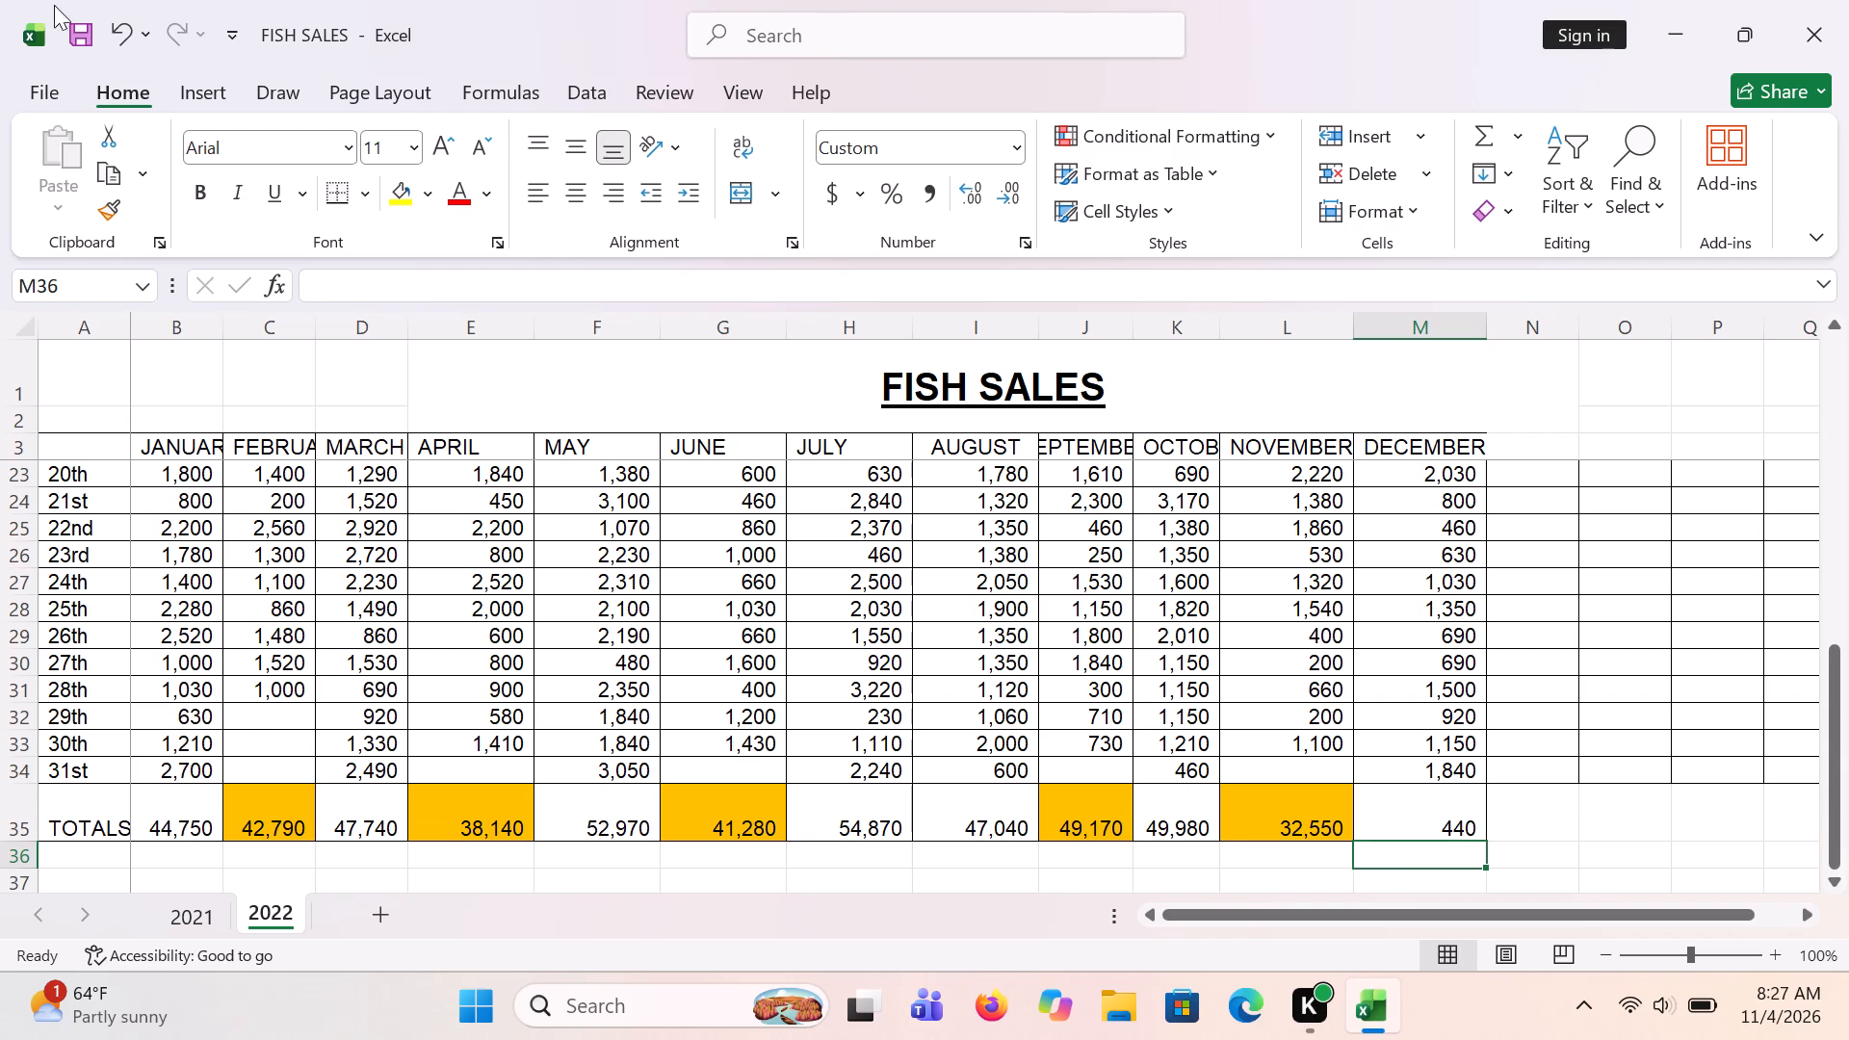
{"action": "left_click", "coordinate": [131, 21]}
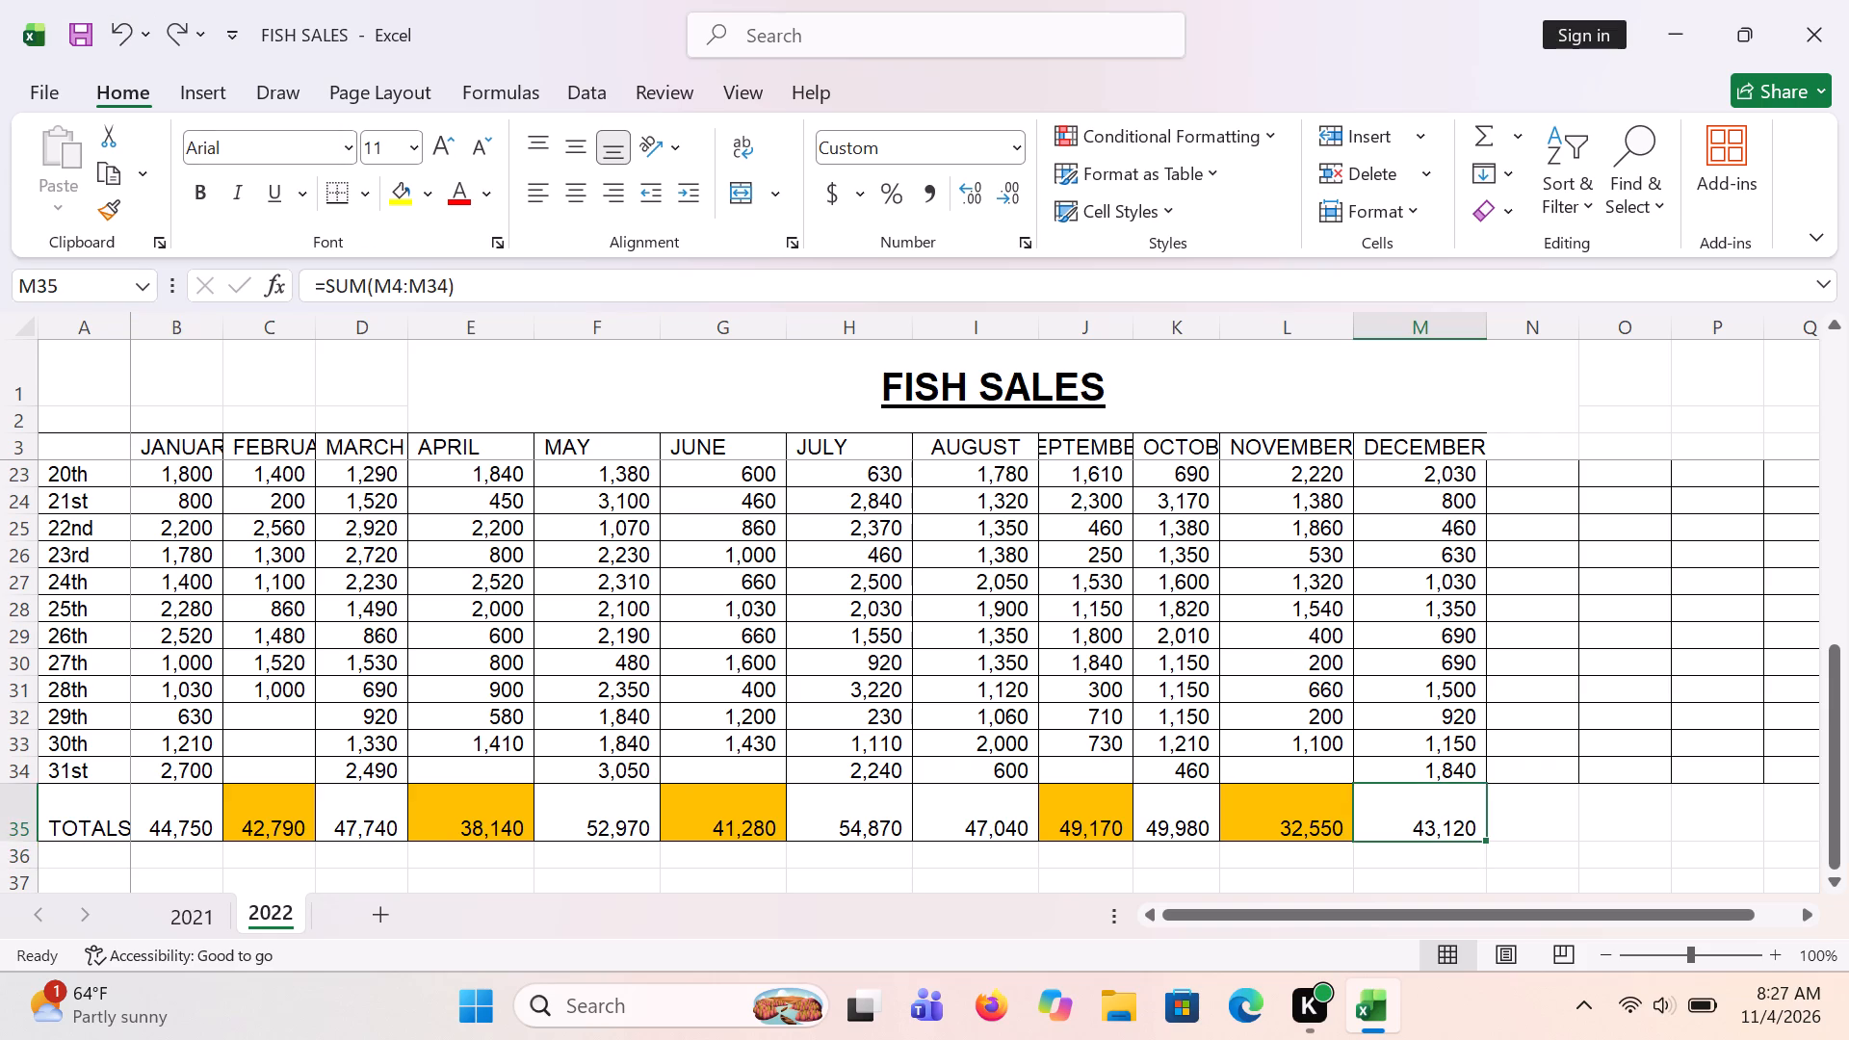
Save the FISH SALES workbook.
{"action": "left_click", "coordinate": [85, 33]}
Create a copy of the 2022 sheet in the same workbook and place it after the 2022 sheet.
{"action": "scroll", "coordinate": [556, 620], "scroll_direction": "down", "scroll_amount": 2}
{"action": "left_click_drag", "start_coordinate": [279, 900], "coordinate": [341, 902]}
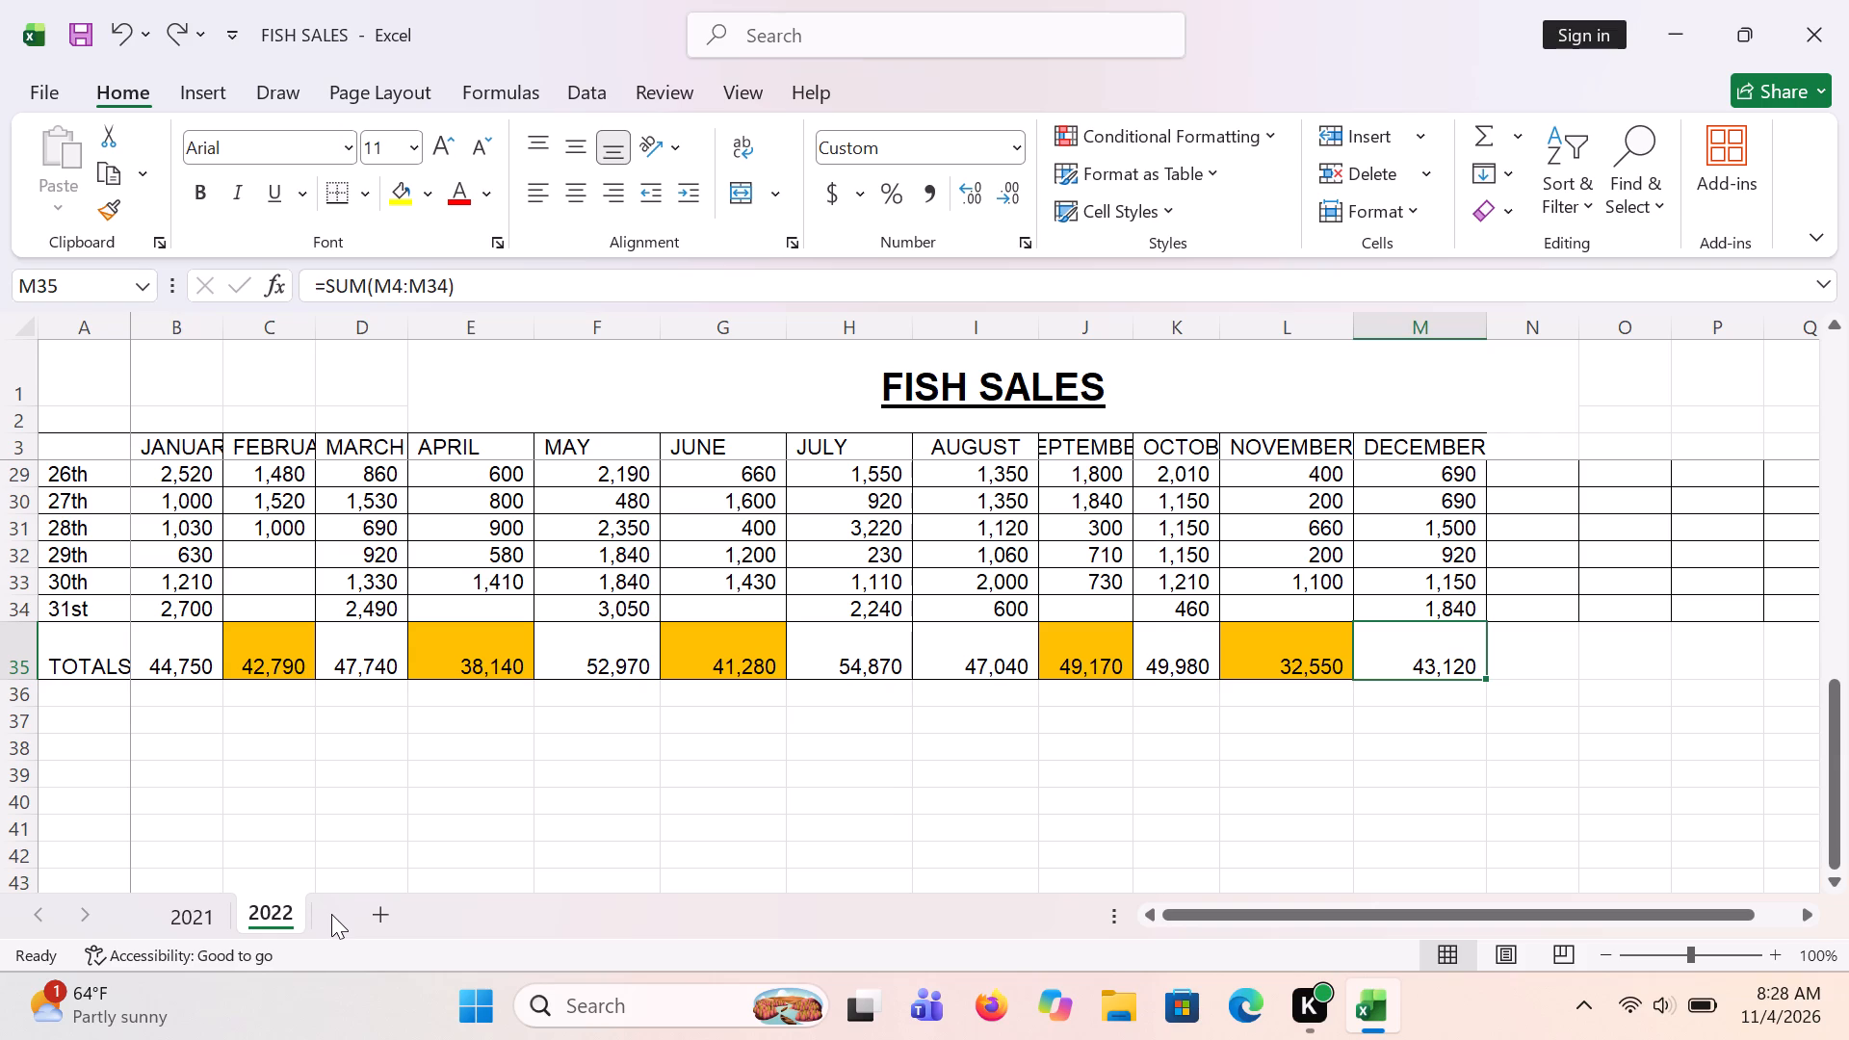
{"action": "right_click", "coordinate": [278, 908]}
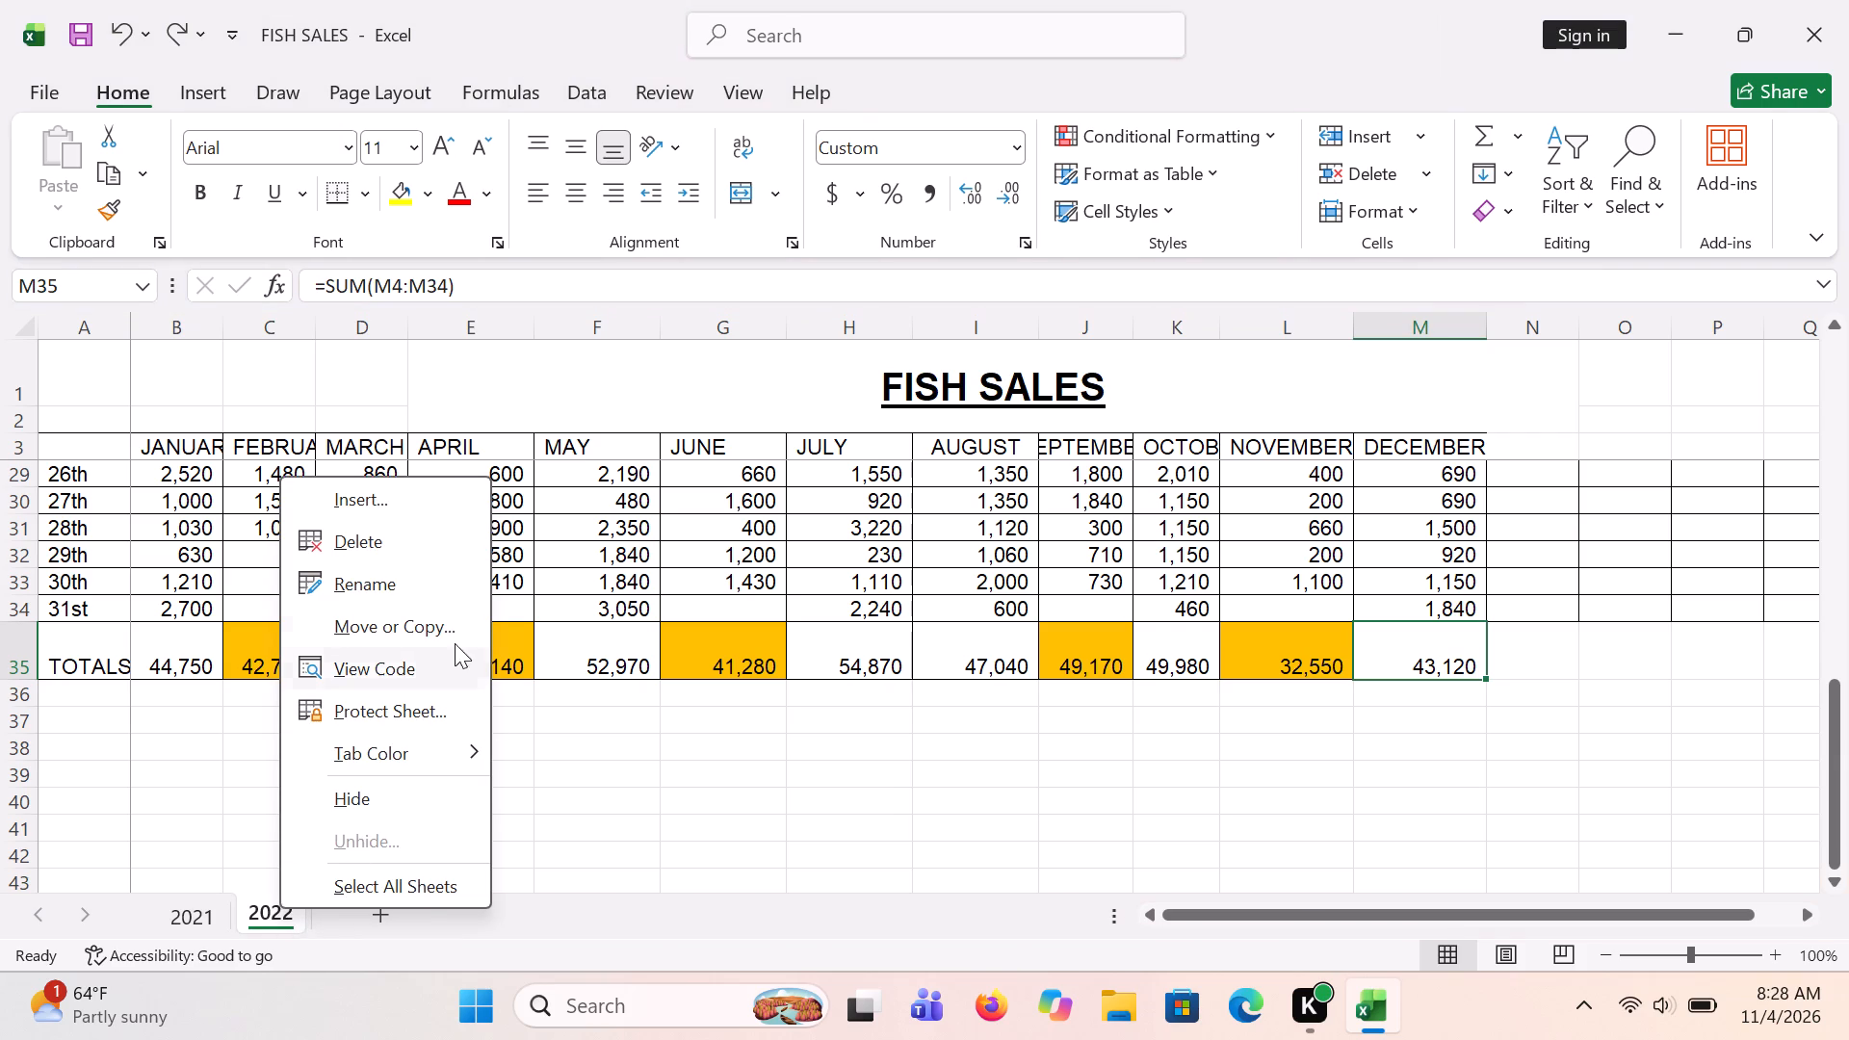
{"action": "left_click", "coordinate": [468, 618]}
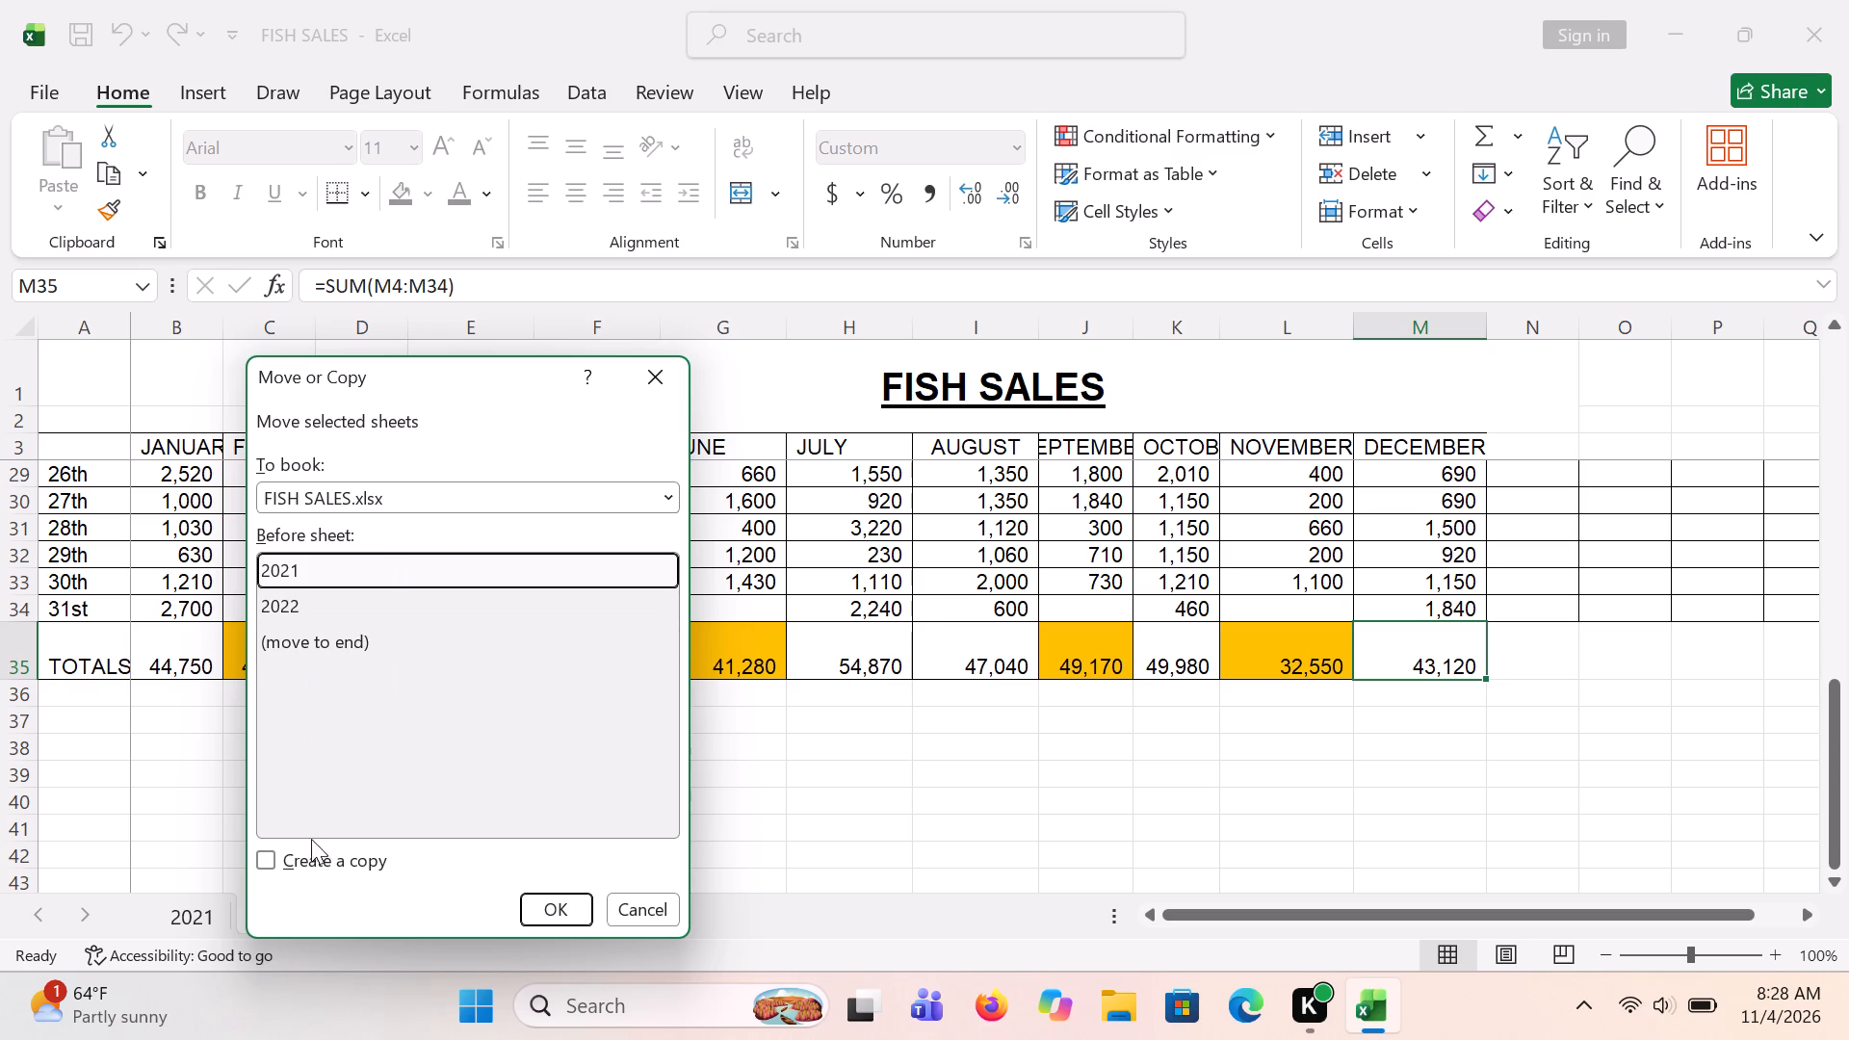
{"action": "left_click", "coordinate": [266, 857]}
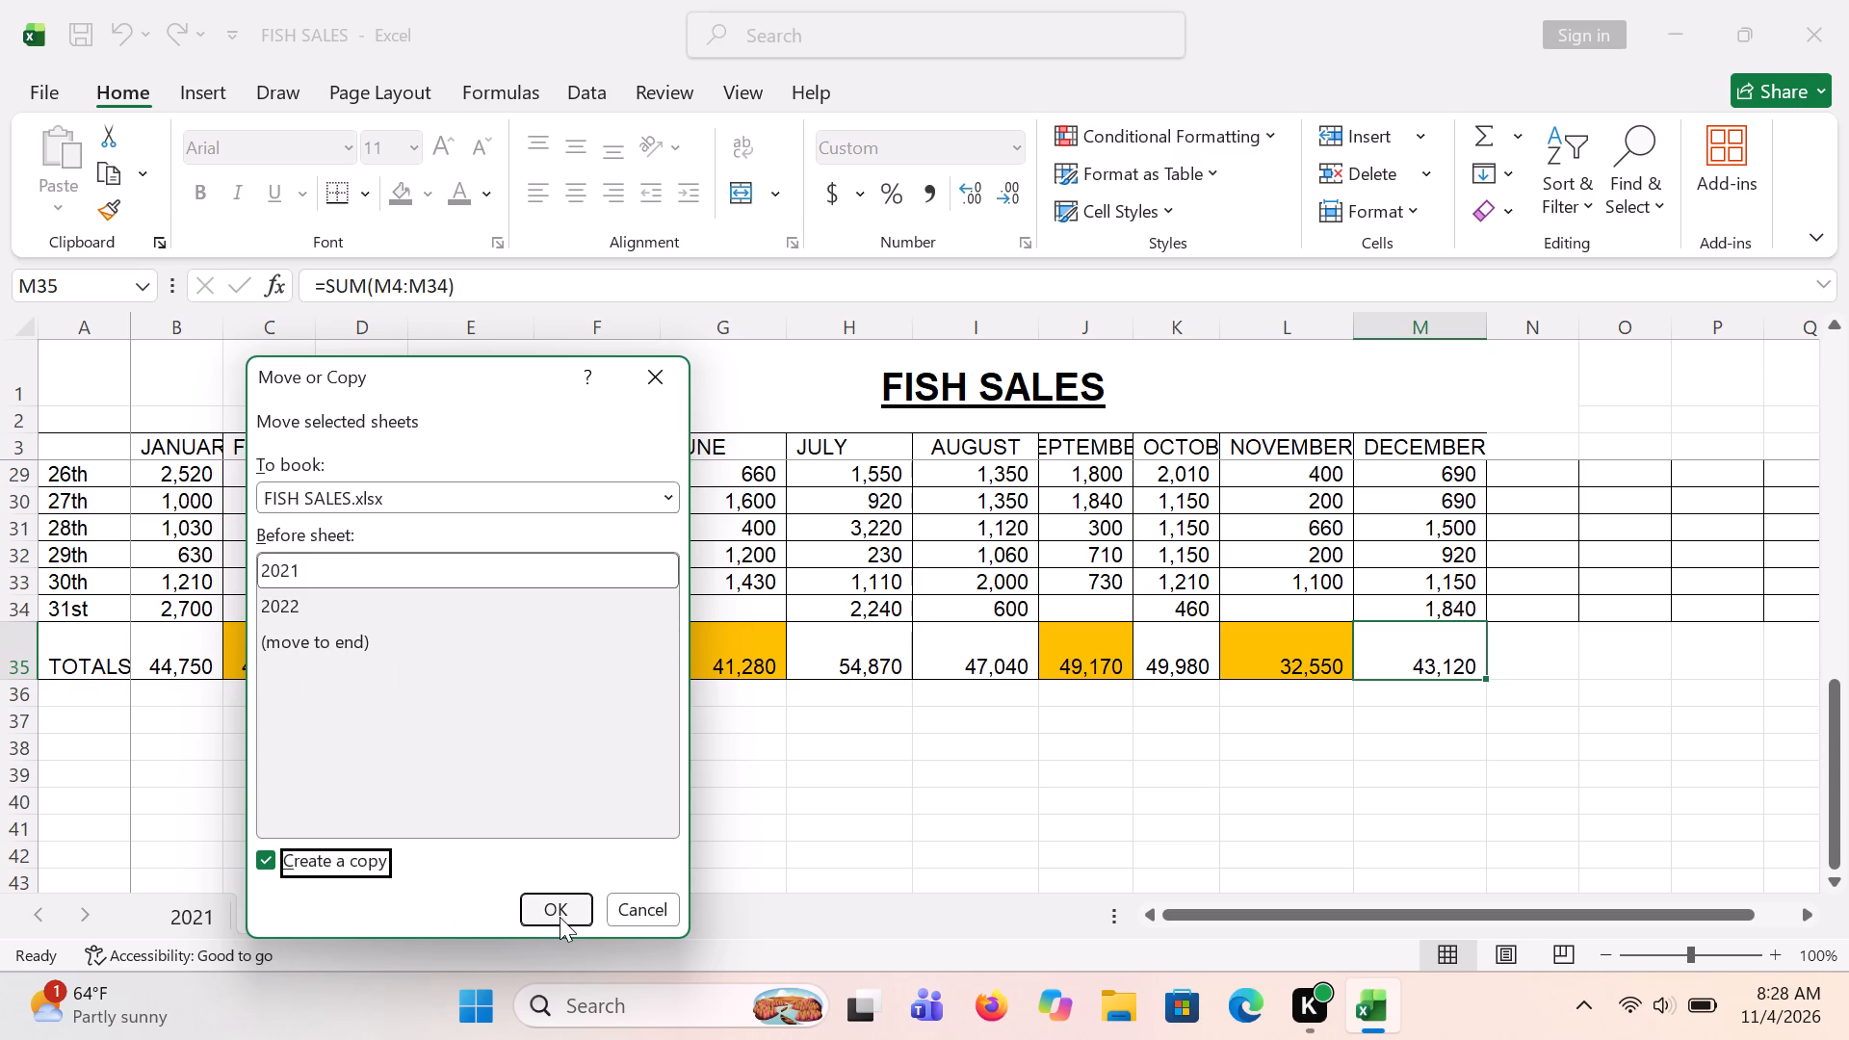
{"action": "left_click", "coordinate": [560, 916]}
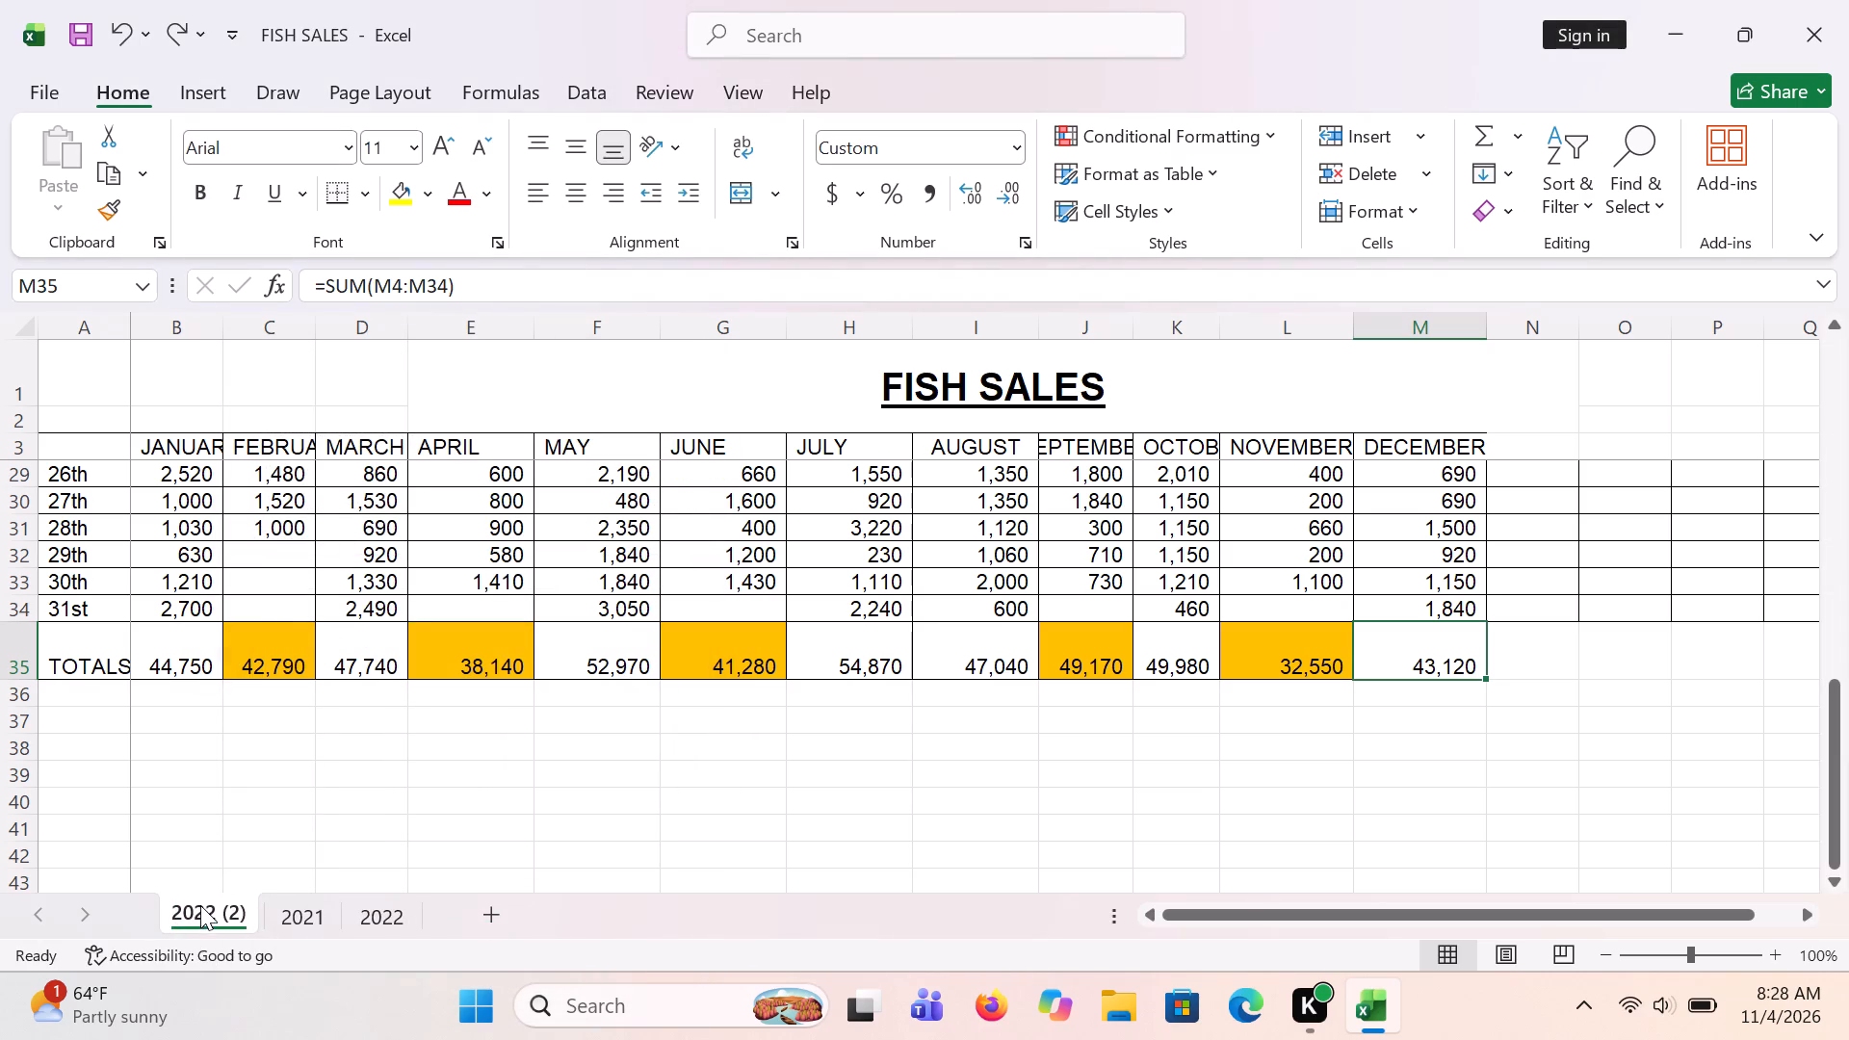
{"action": "left_click_drag", "start_coordinate": [200, 905], "coordinate": [466, 940]}
{"action": "left_click_drag", "start_coordinate": [218, 911], "coordinate": [462, 919]}
Rename the copied sheet as 2023.
{"action": "double_click", "coordinate": [382, 911]}
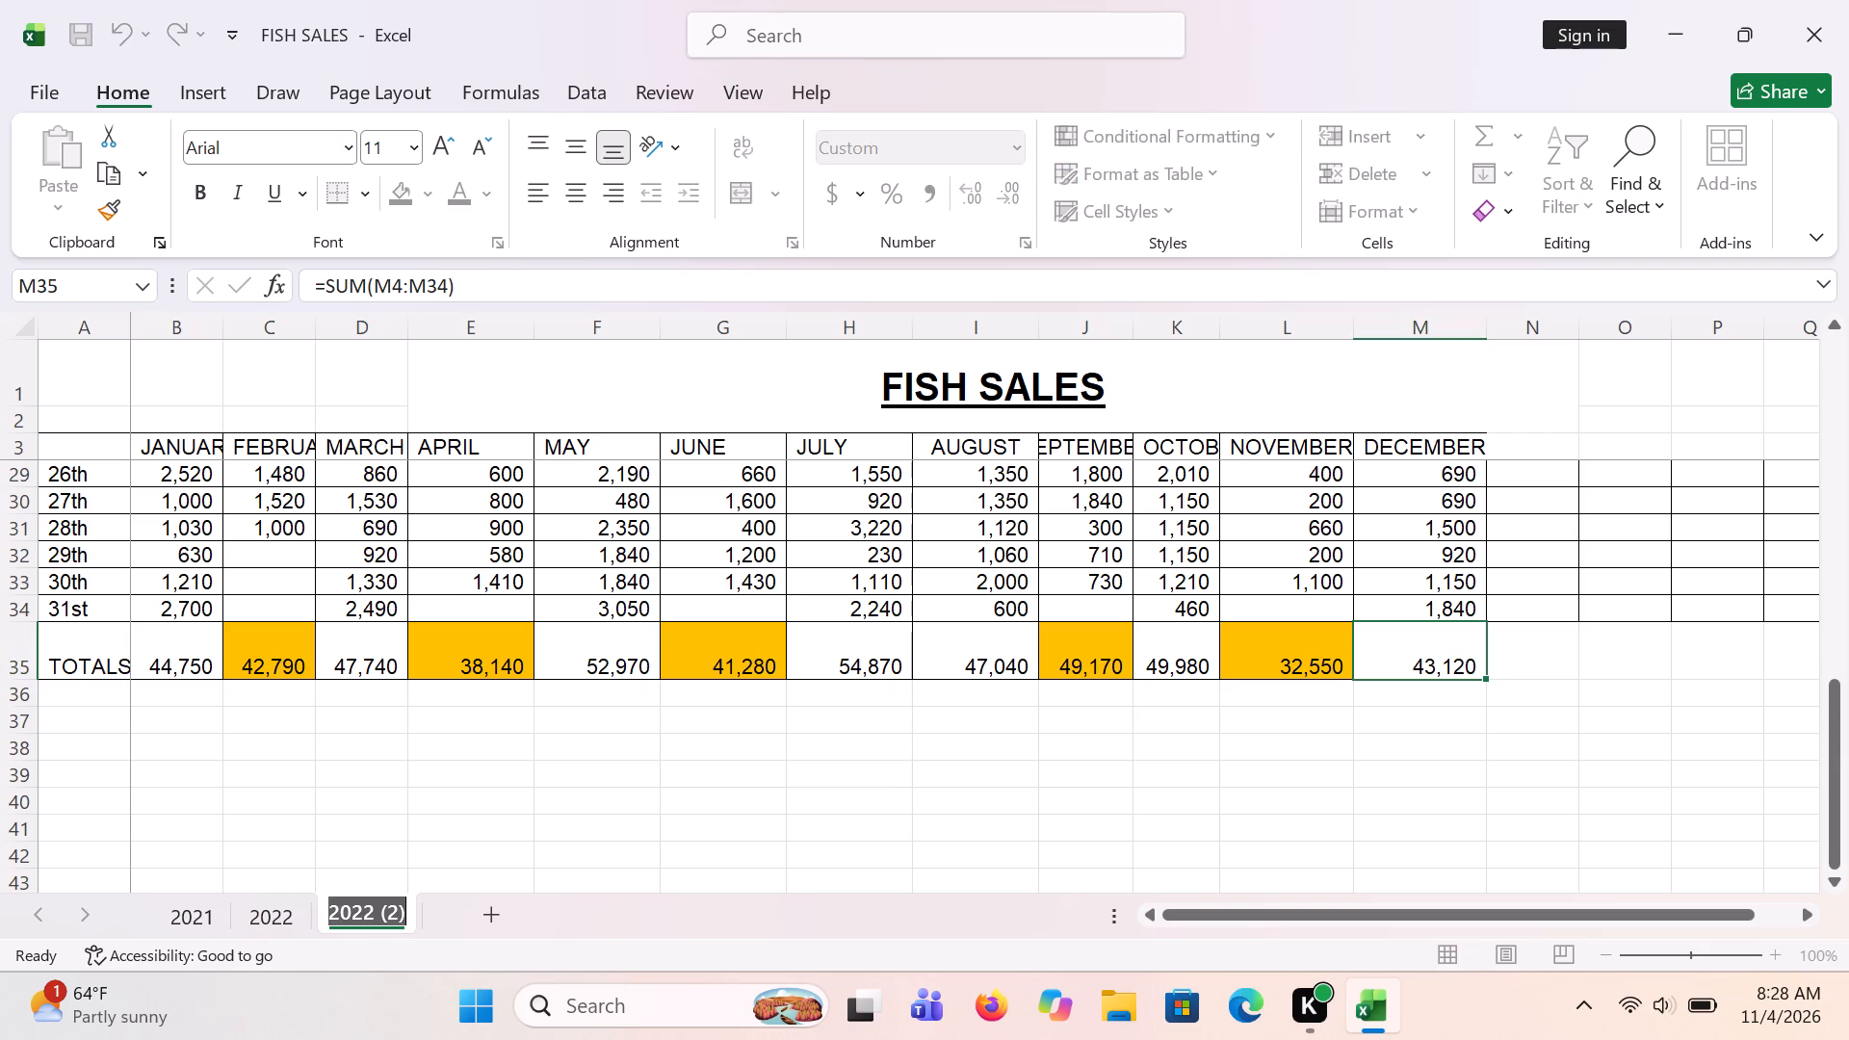
{"action": "key", "text": "2"}
{"action": "type", "text": "023"}
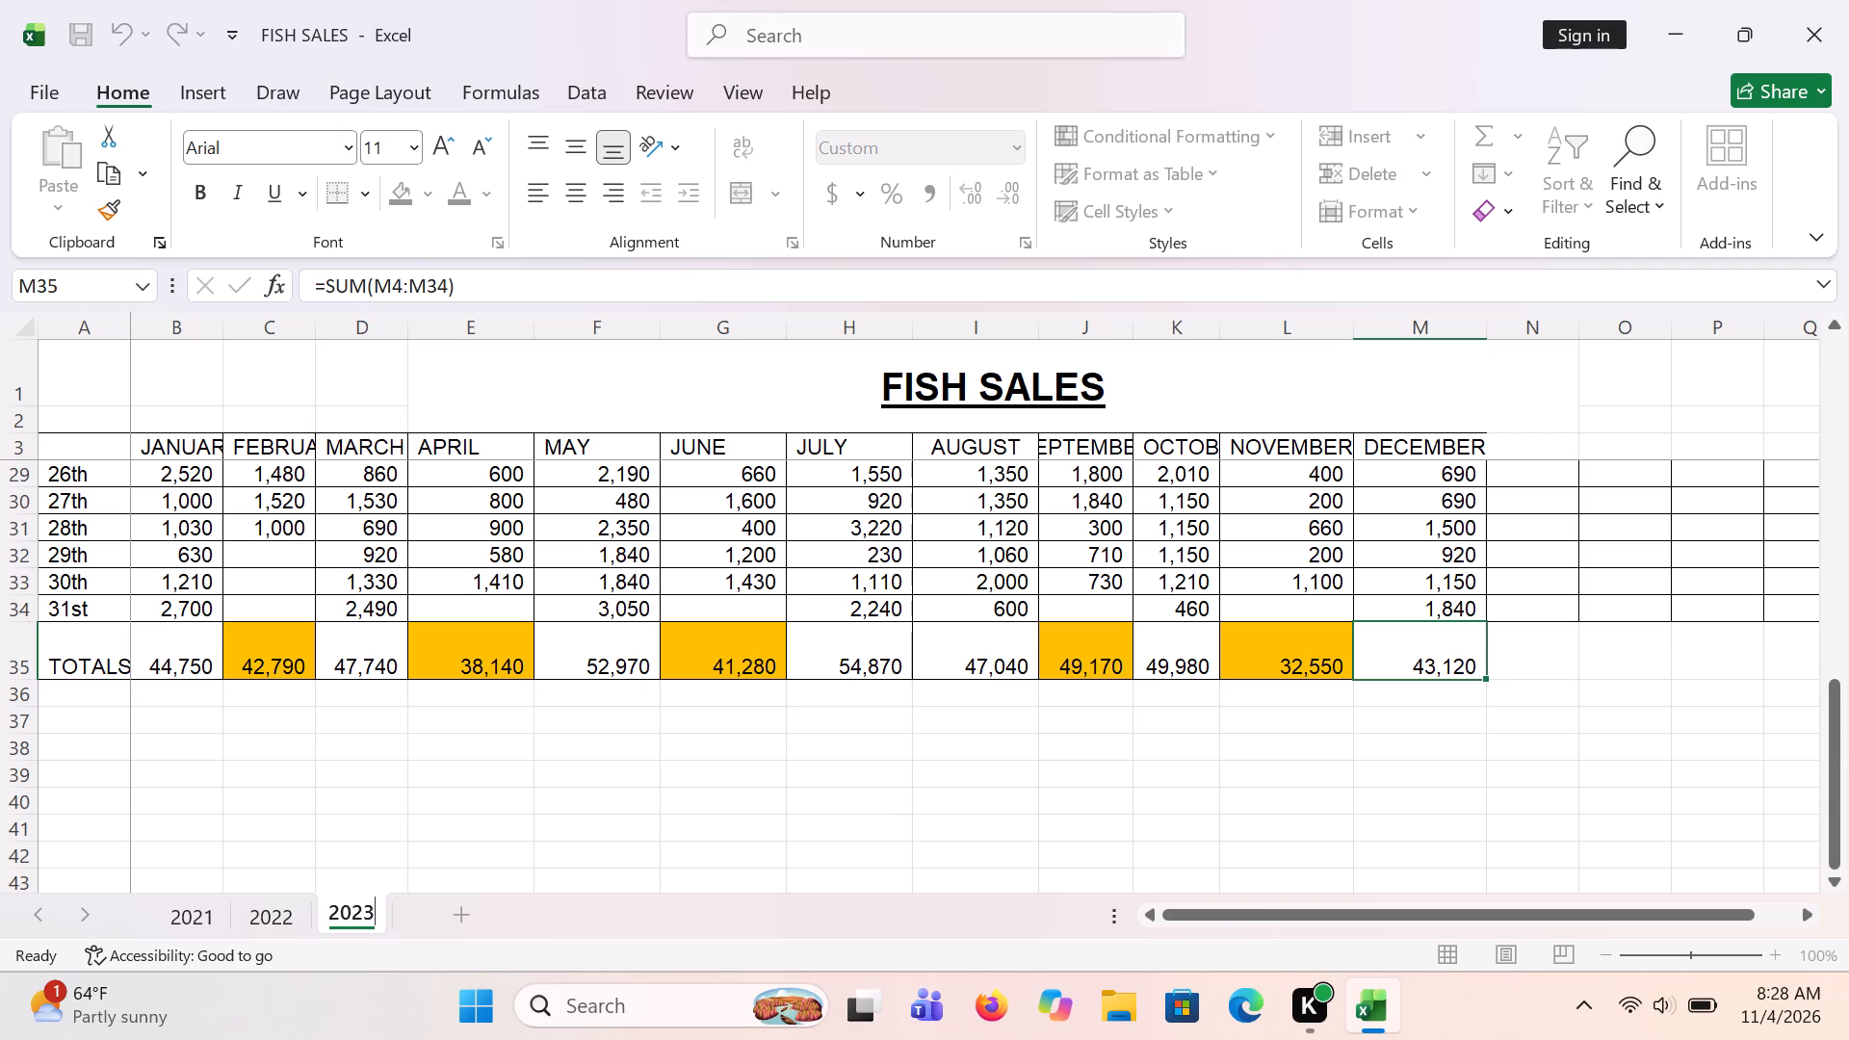
{"action": "left_click", "coordinate": [469, 430]}
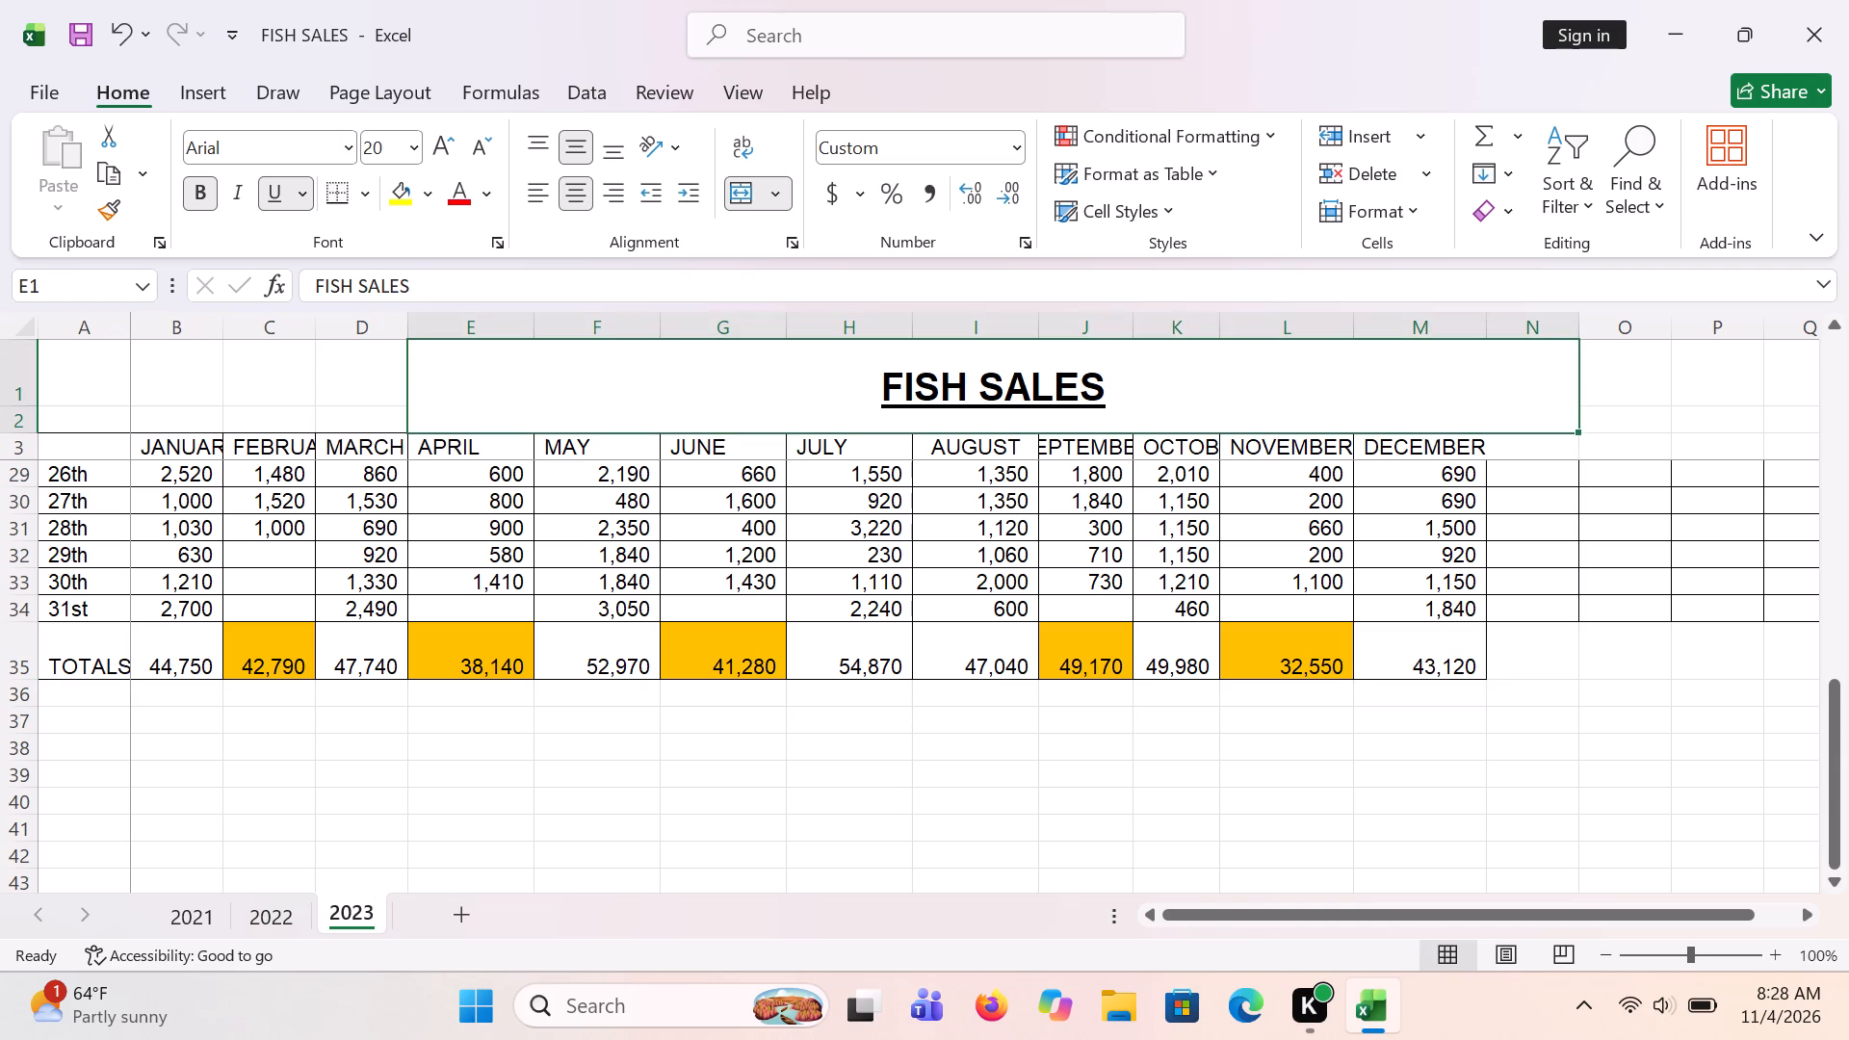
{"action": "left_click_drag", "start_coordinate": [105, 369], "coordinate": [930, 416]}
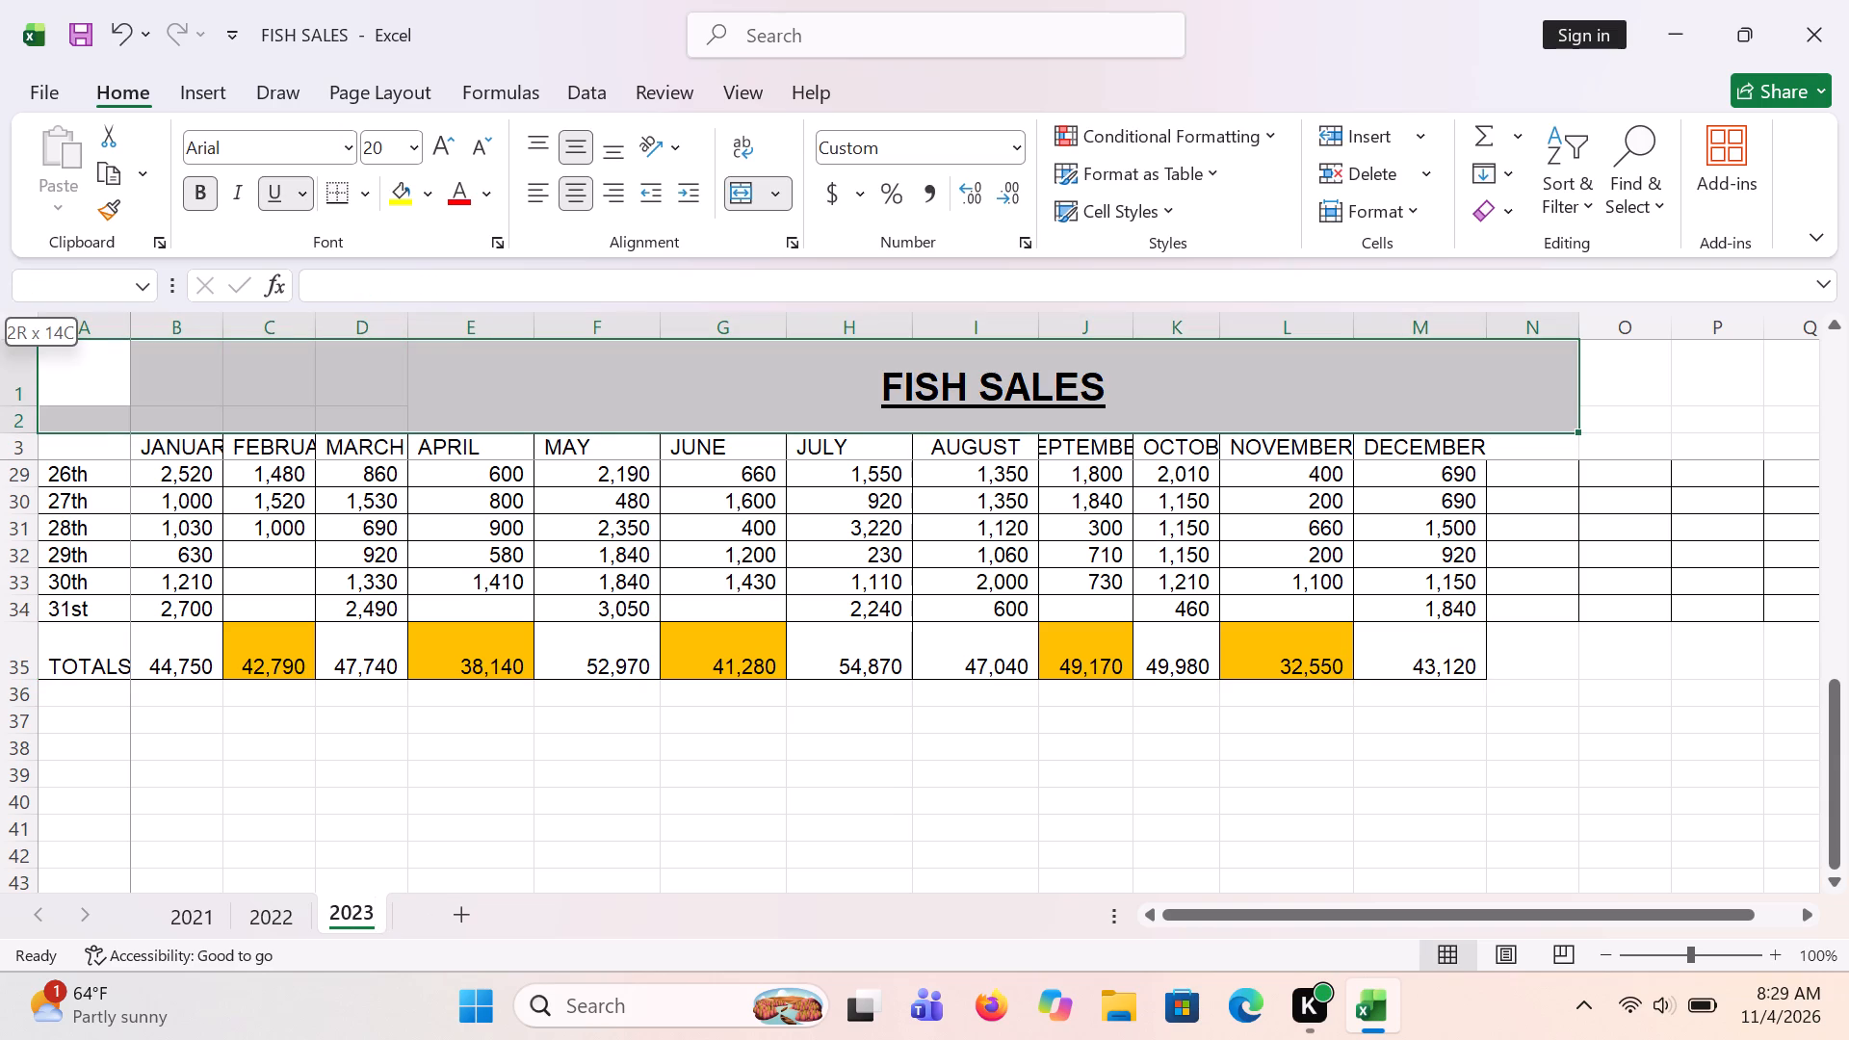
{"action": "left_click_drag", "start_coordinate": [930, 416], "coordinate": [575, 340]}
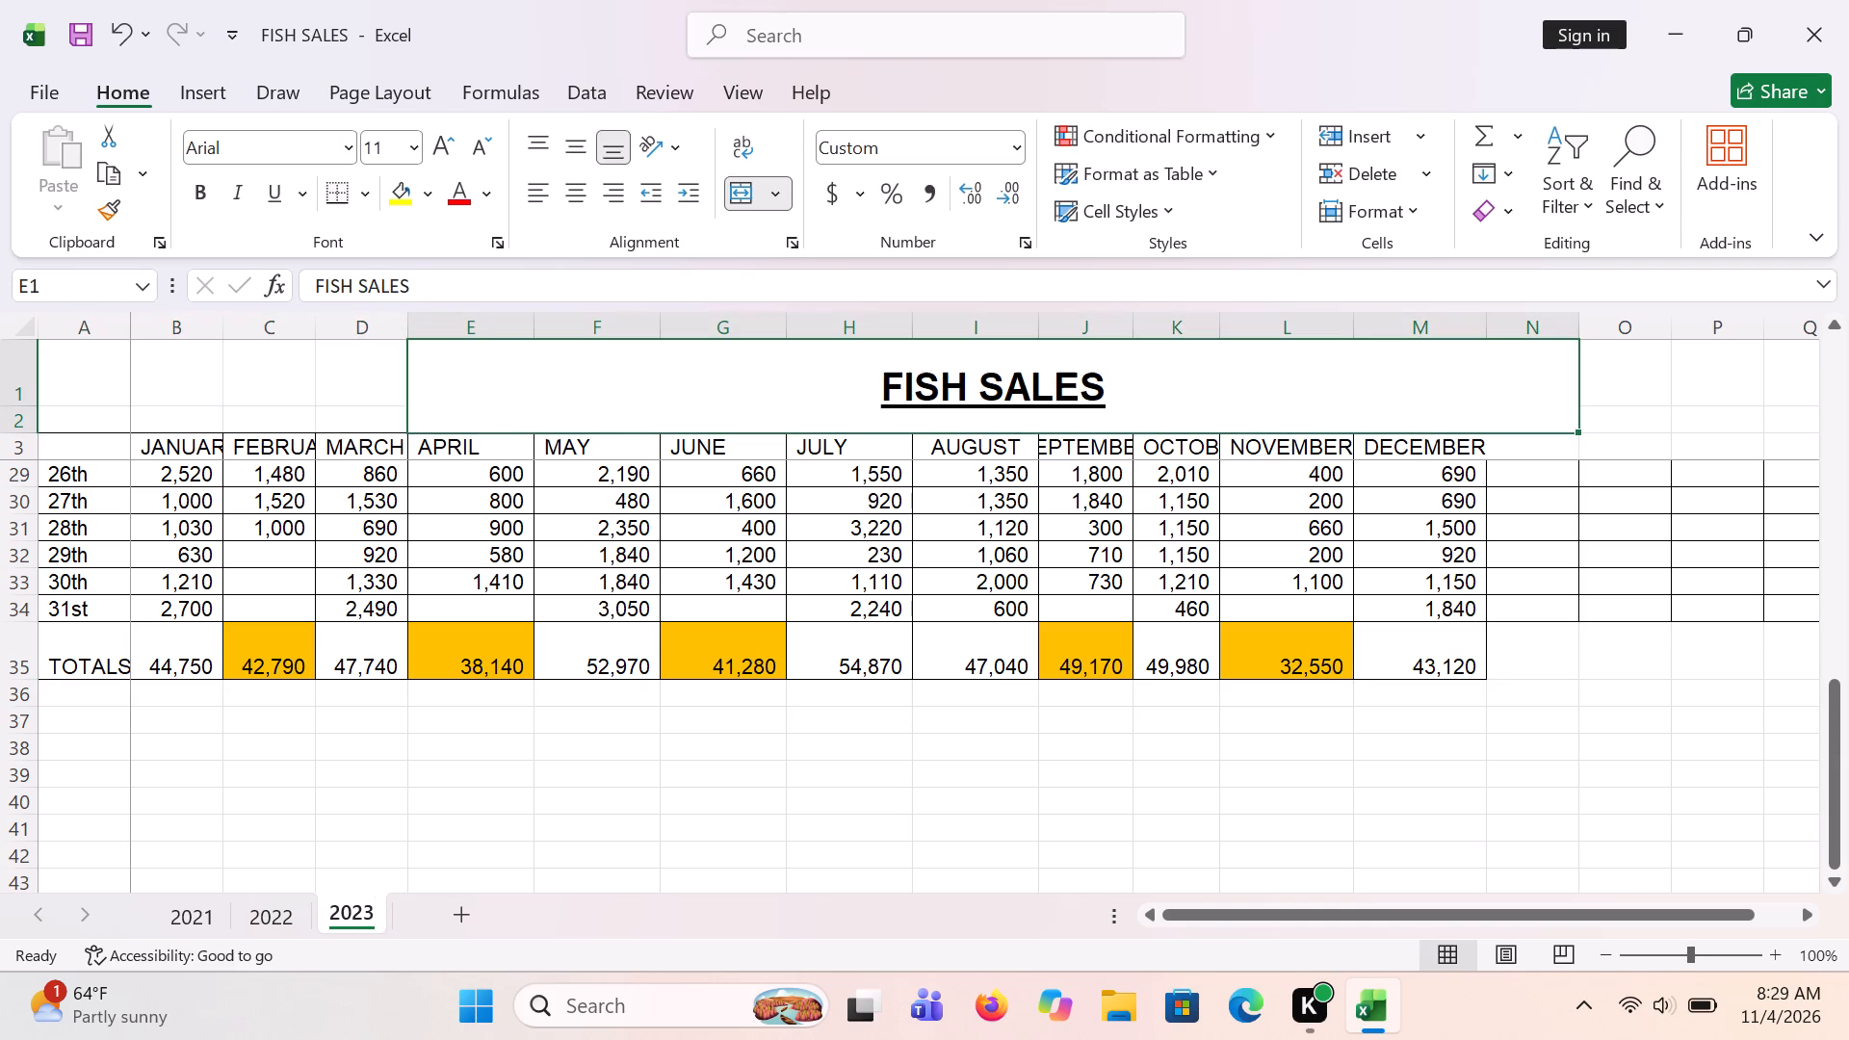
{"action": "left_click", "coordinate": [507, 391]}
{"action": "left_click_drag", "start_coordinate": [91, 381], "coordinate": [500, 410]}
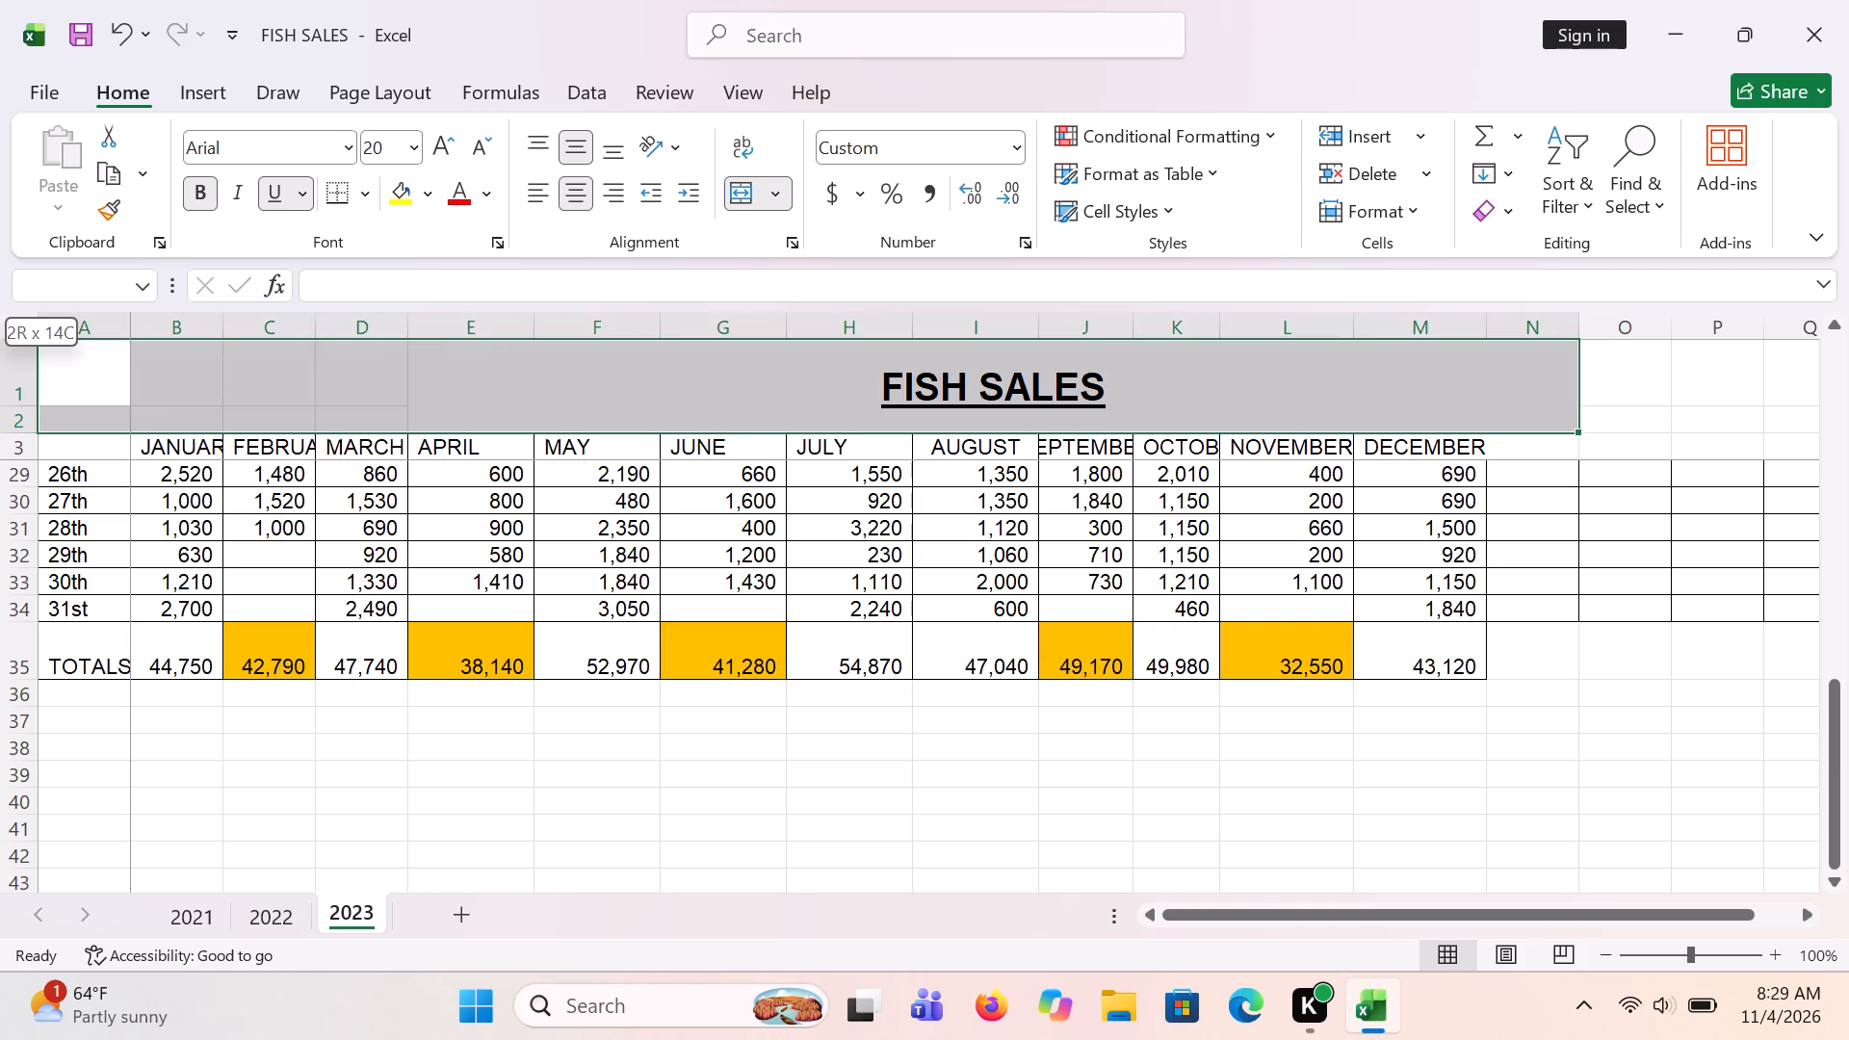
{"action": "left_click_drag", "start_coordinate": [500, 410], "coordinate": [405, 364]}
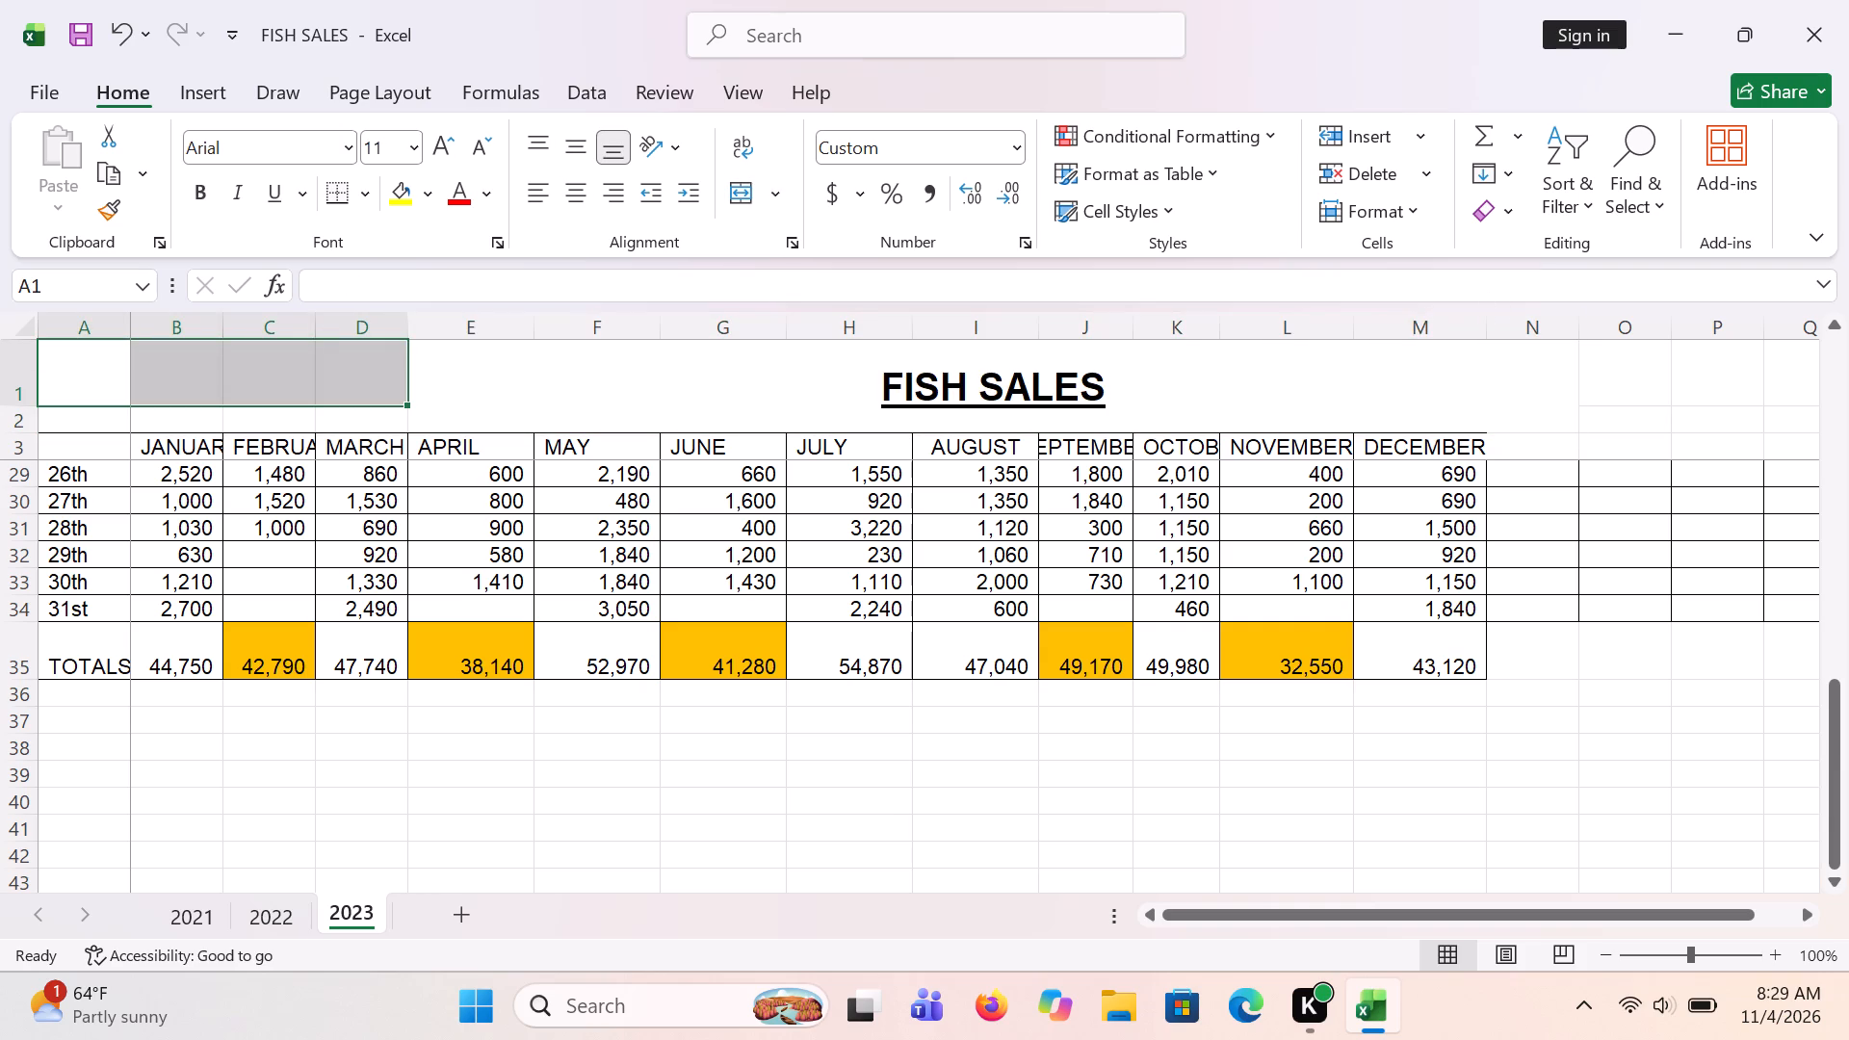
AutoFit the width of the December column on the 2023 sheet.
{"action": "left_click", "coordinate": [1479, 315]}
{"action": "left_click", "coordinate": [1479, 315]}
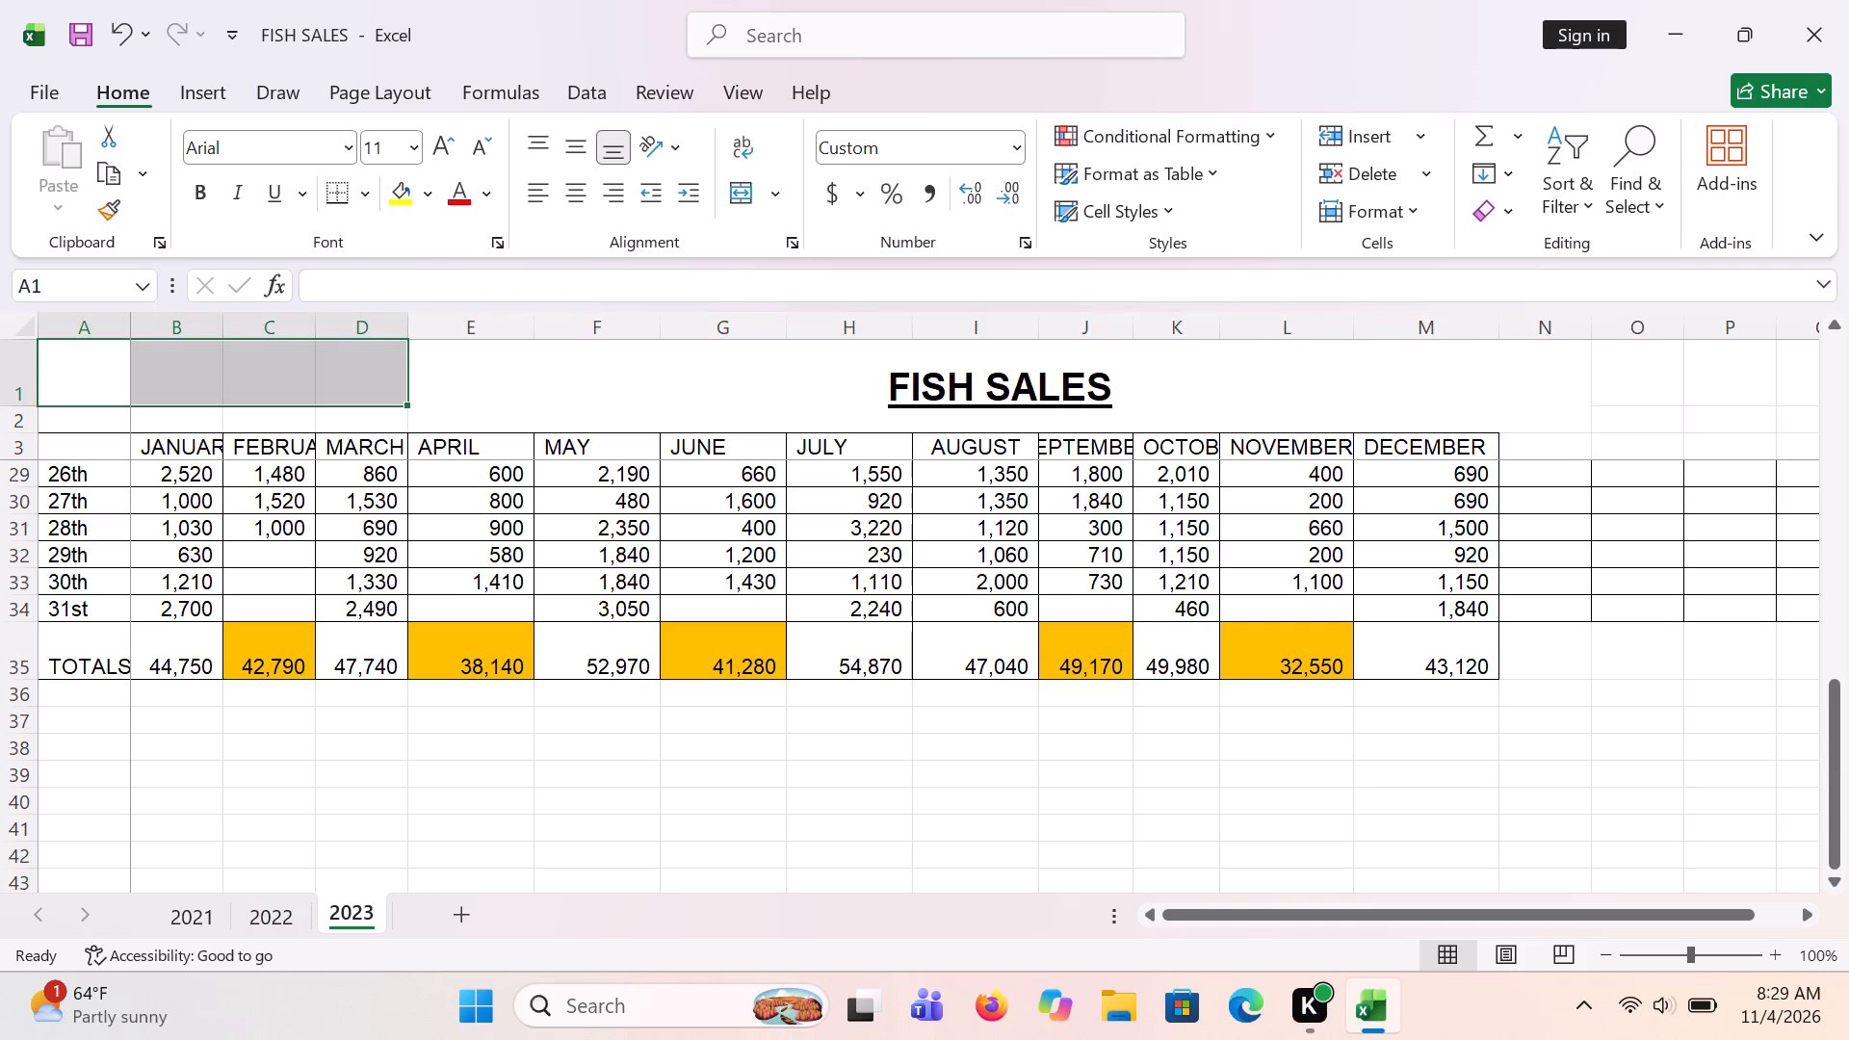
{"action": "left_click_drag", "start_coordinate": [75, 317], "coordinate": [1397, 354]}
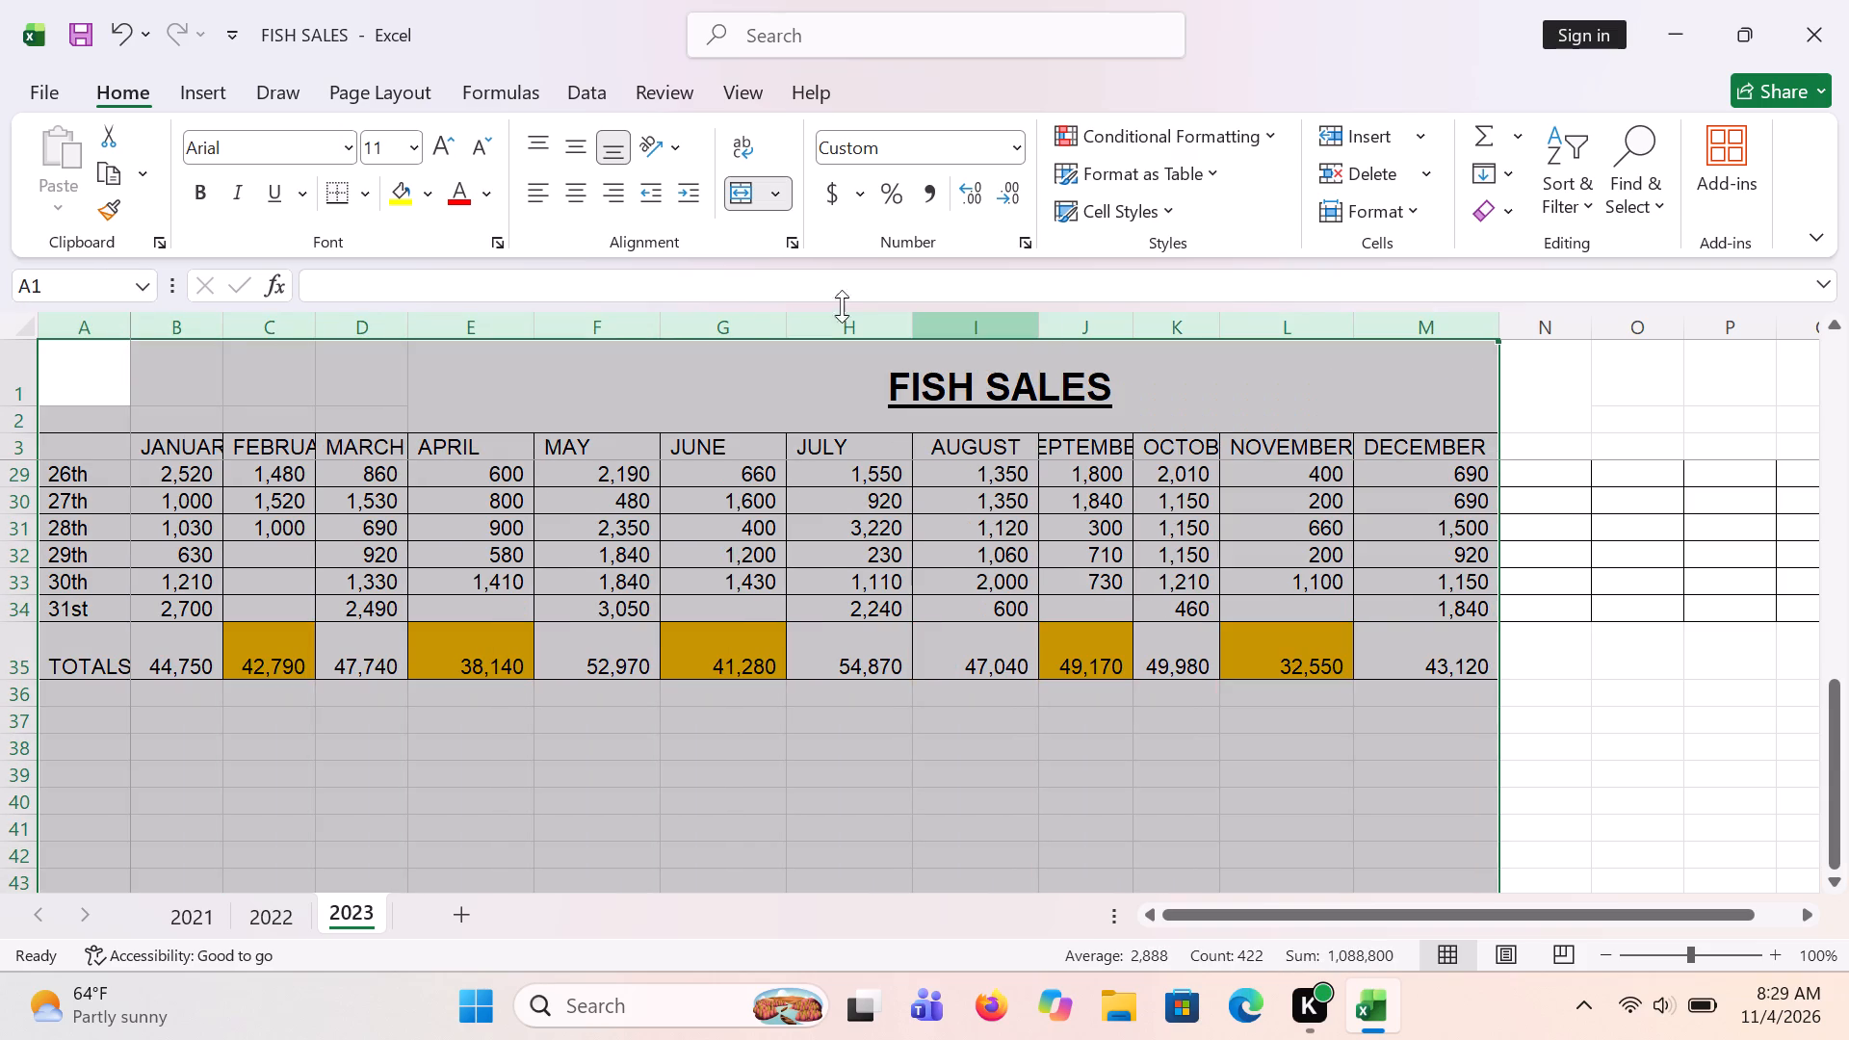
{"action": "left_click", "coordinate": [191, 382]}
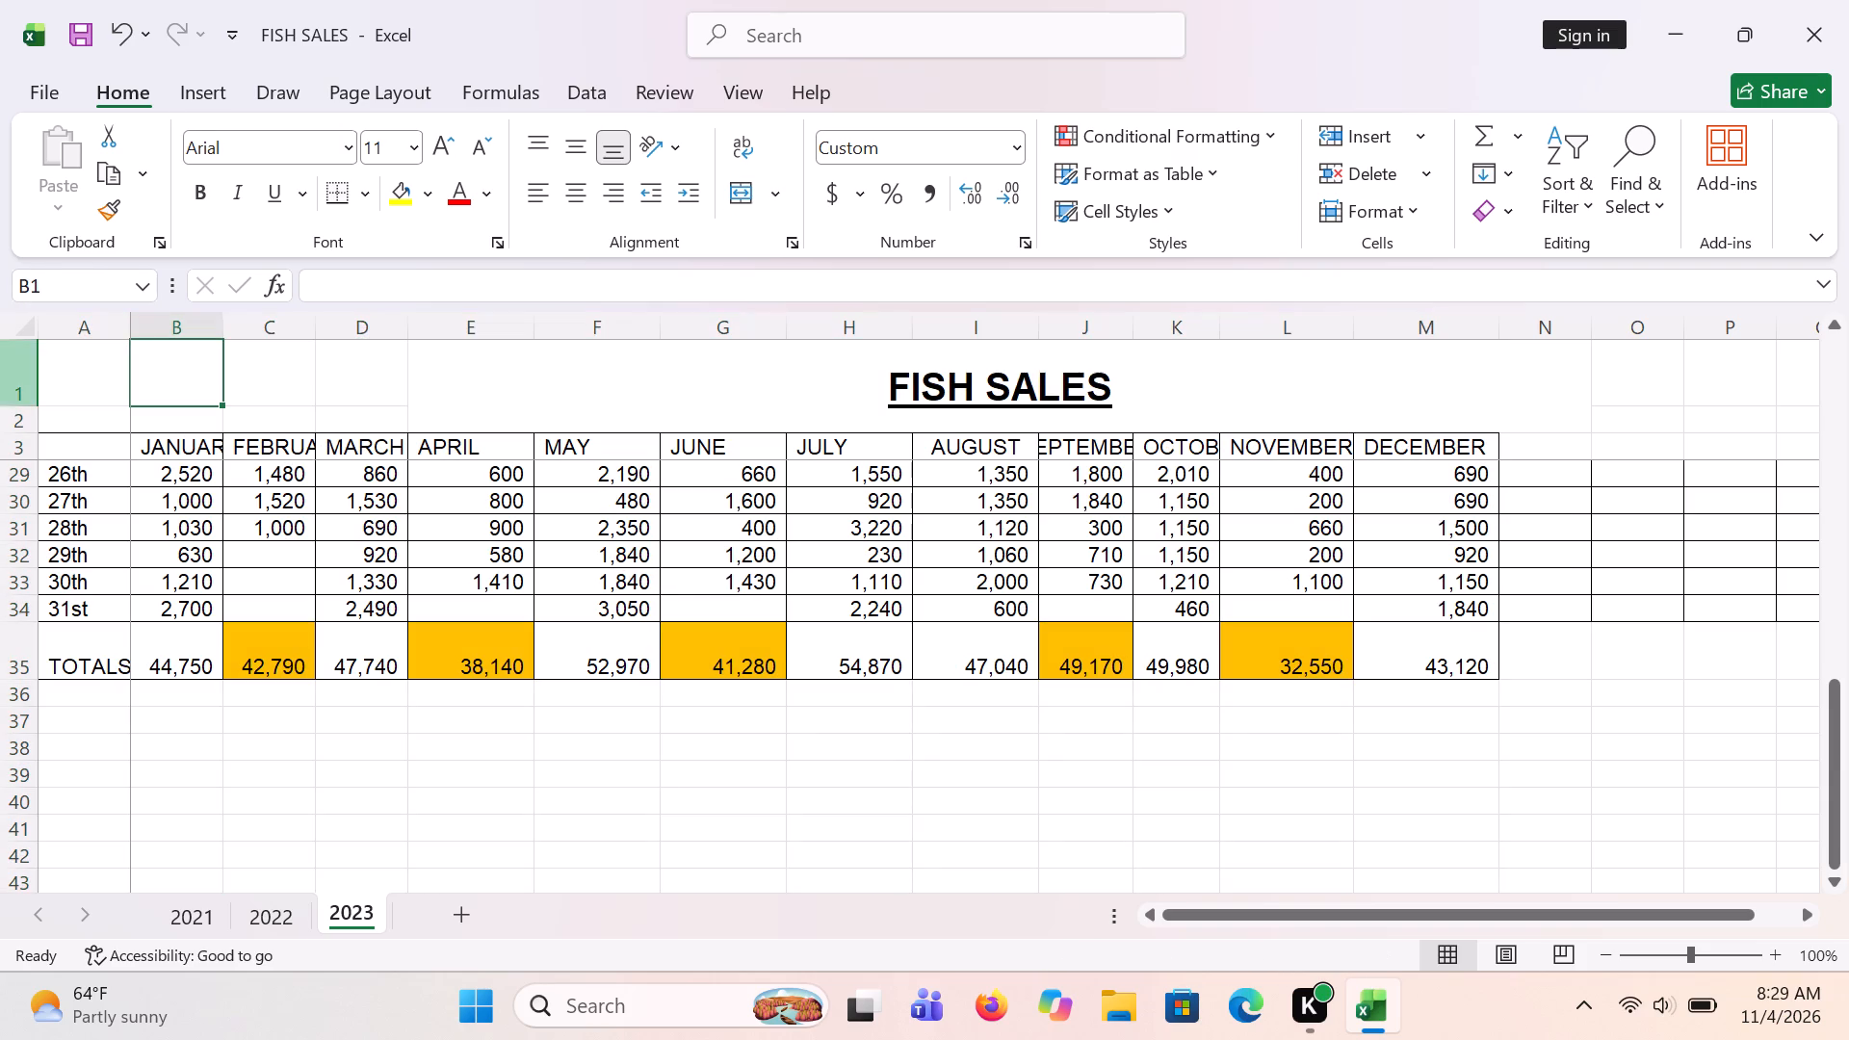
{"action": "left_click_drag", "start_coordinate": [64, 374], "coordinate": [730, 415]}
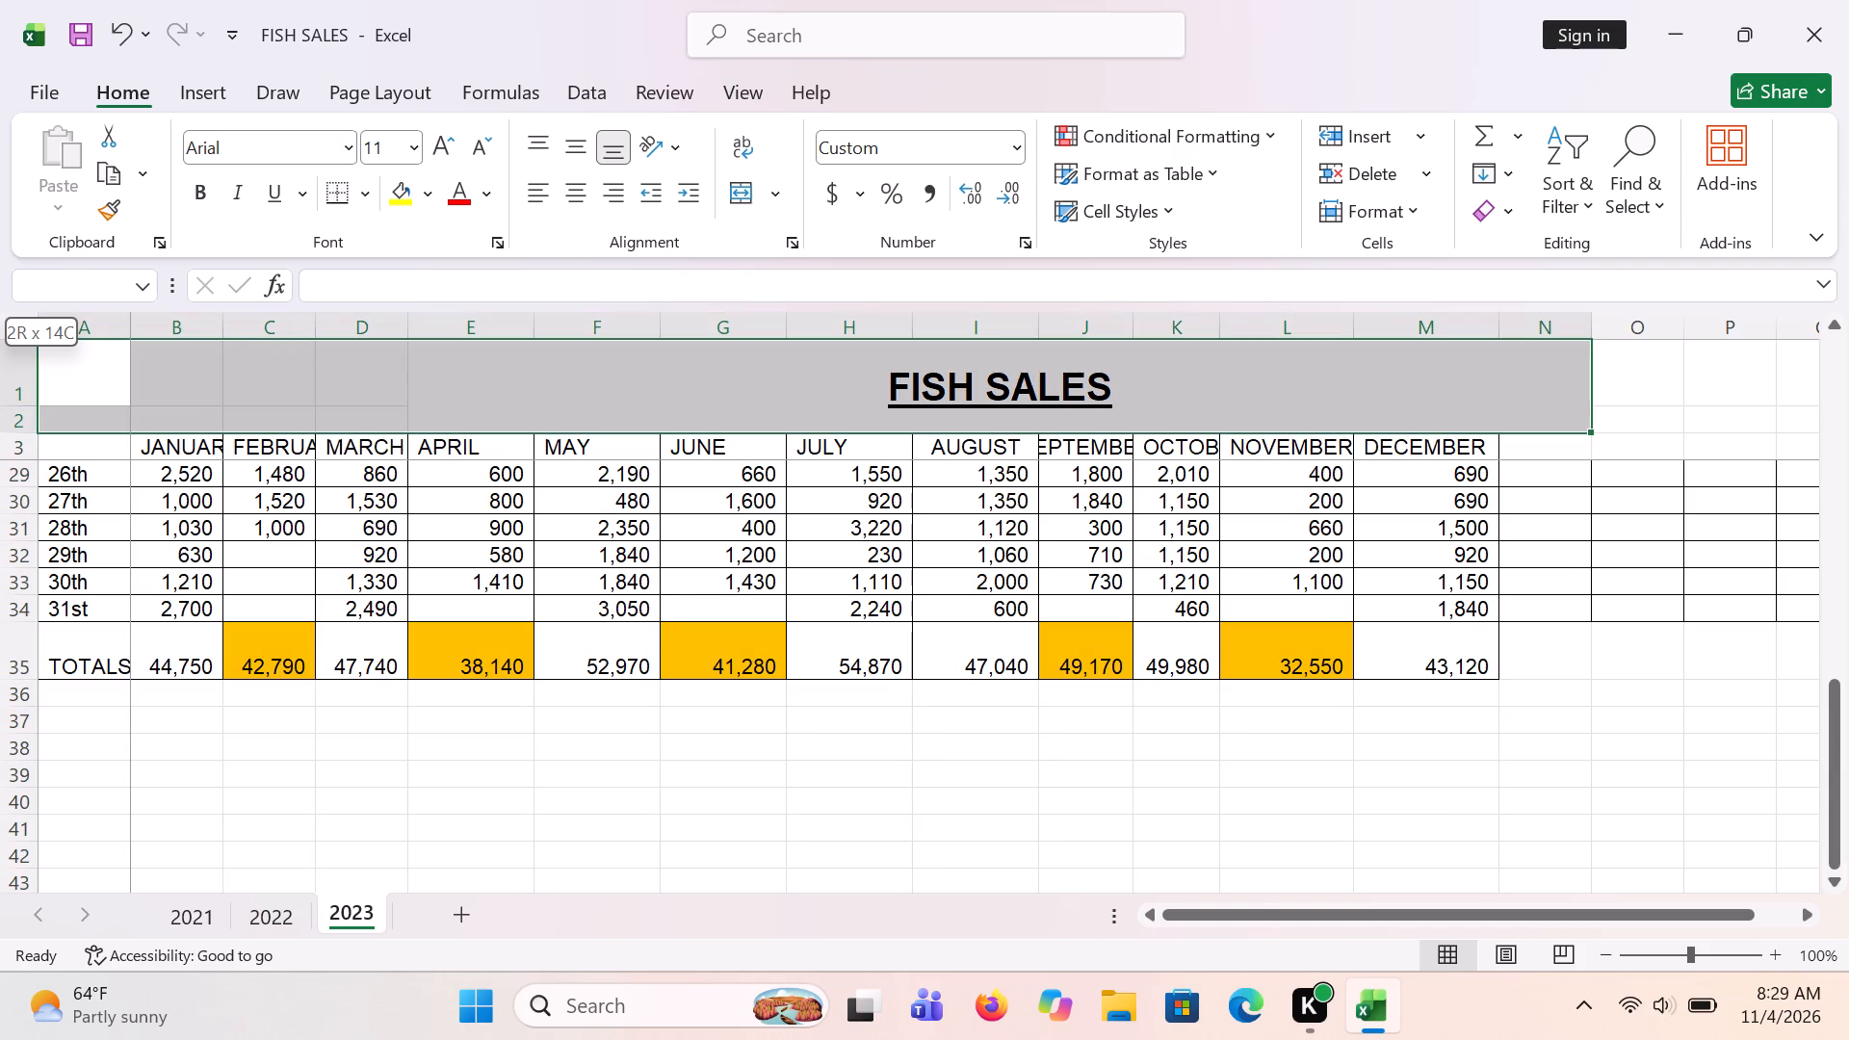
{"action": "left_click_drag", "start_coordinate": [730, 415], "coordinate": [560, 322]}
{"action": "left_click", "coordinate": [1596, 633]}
Delete column N, the empty column after December, from the 2023 sheet.
{"action": "scroll", "coordinate": [1579, 611], "scroll_direction": "up", "scroll_amount": 6}
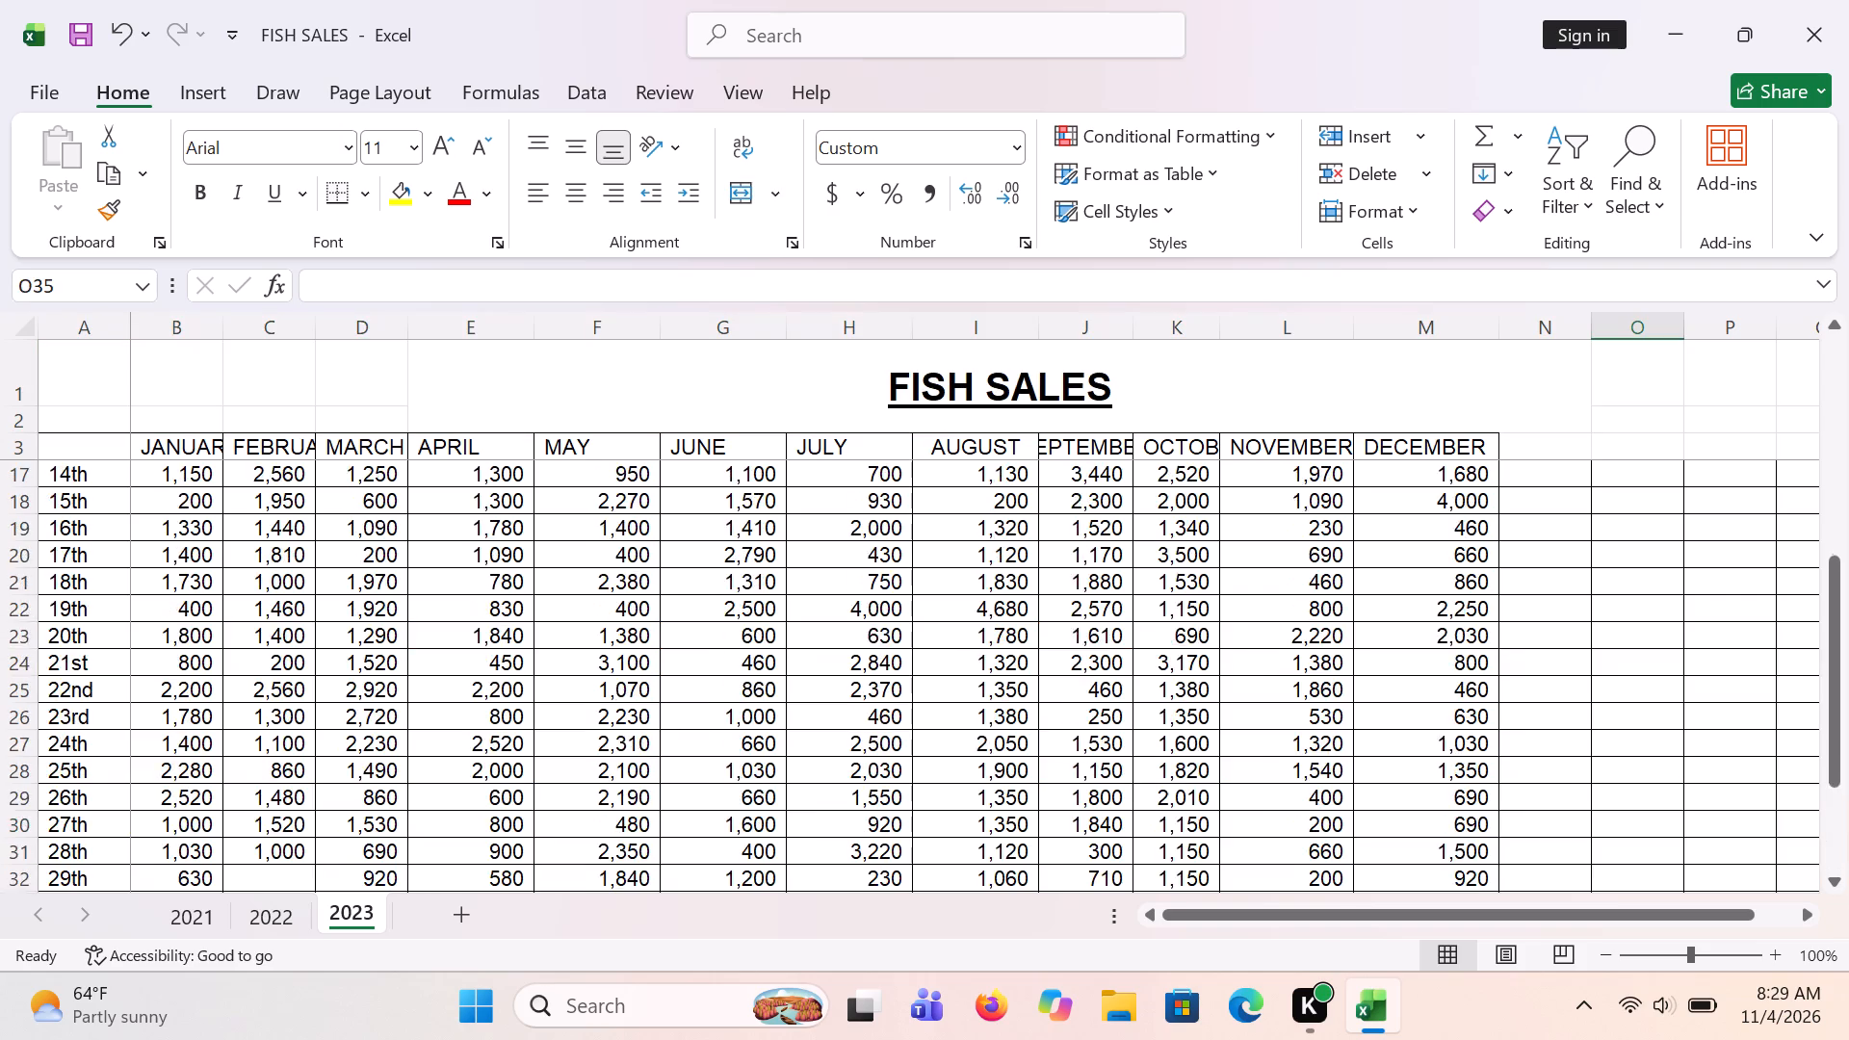
{"action": "scroll", "coordinate": [1594, 566], "scroll_direction": "up", "scroll_amount": 7}
{"action": "scroll", "coordinate": [1529, 244], "scroll_direction": "up", "scroll_amount": 9}
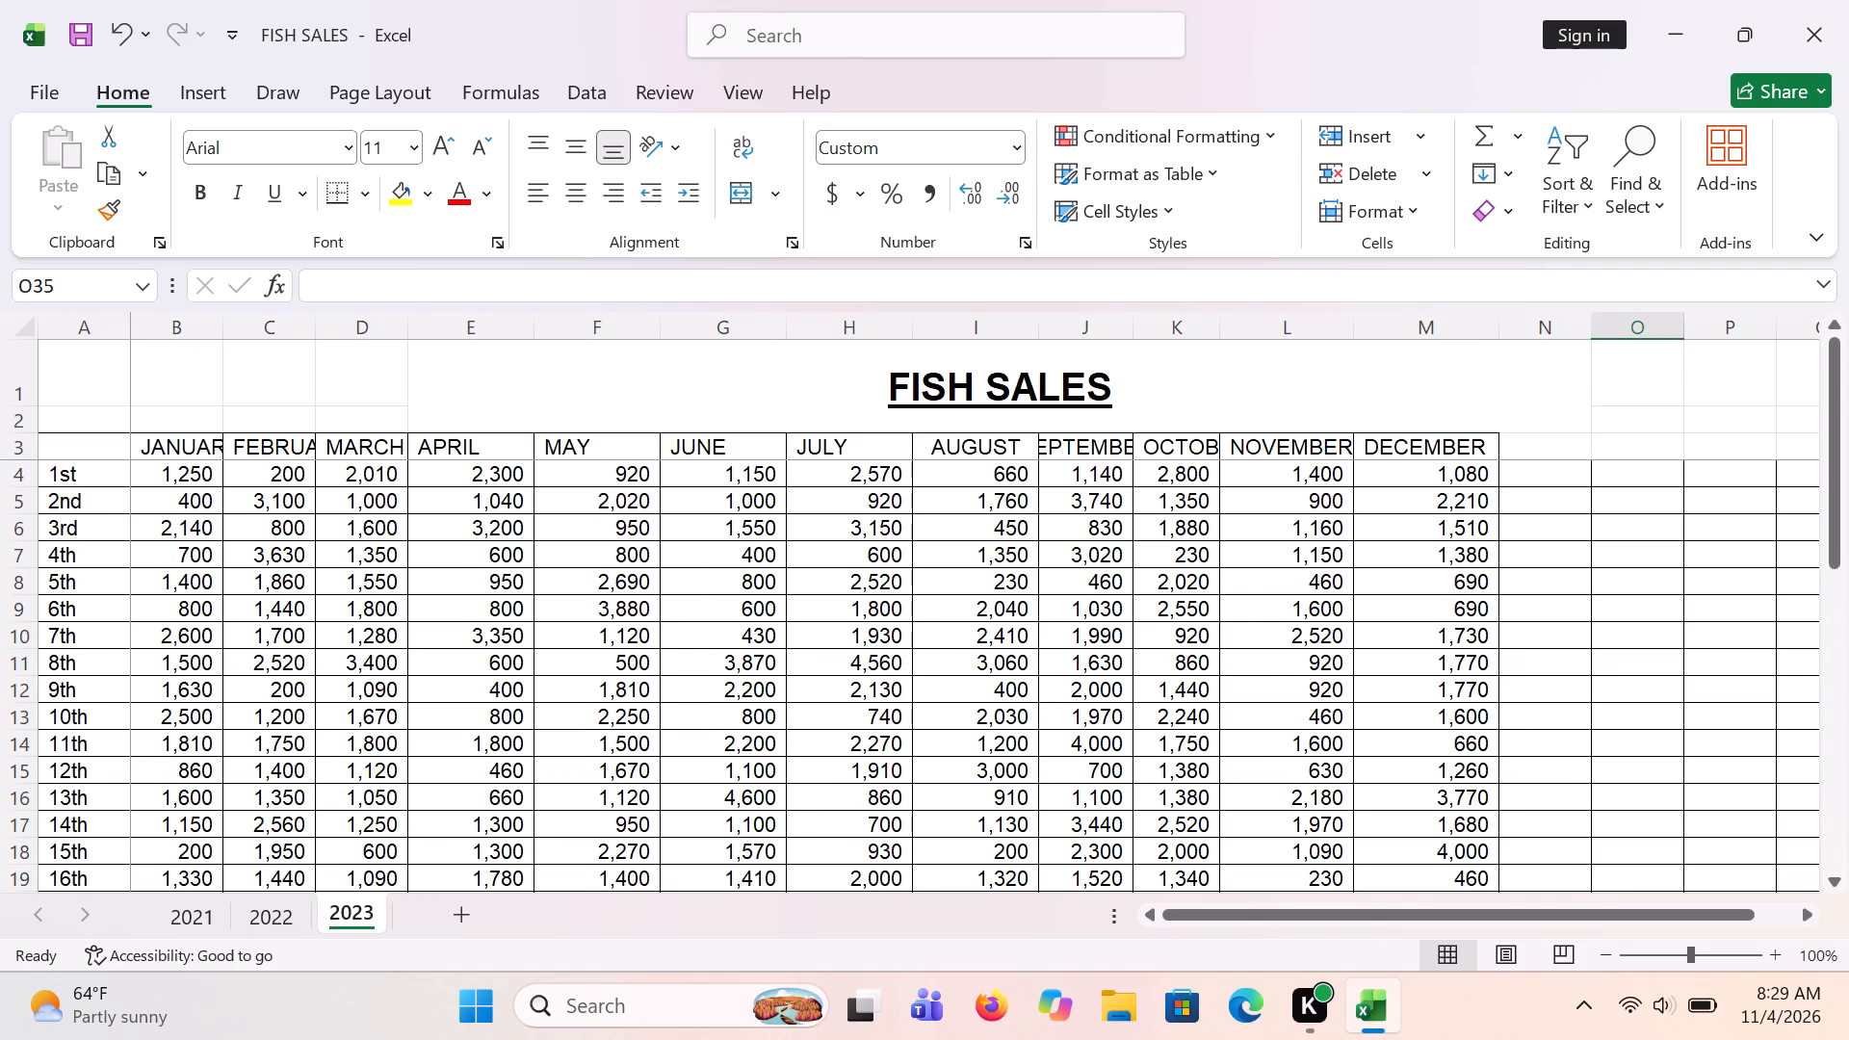
{"action": "right_click", "coordinate": [1531, 323]}
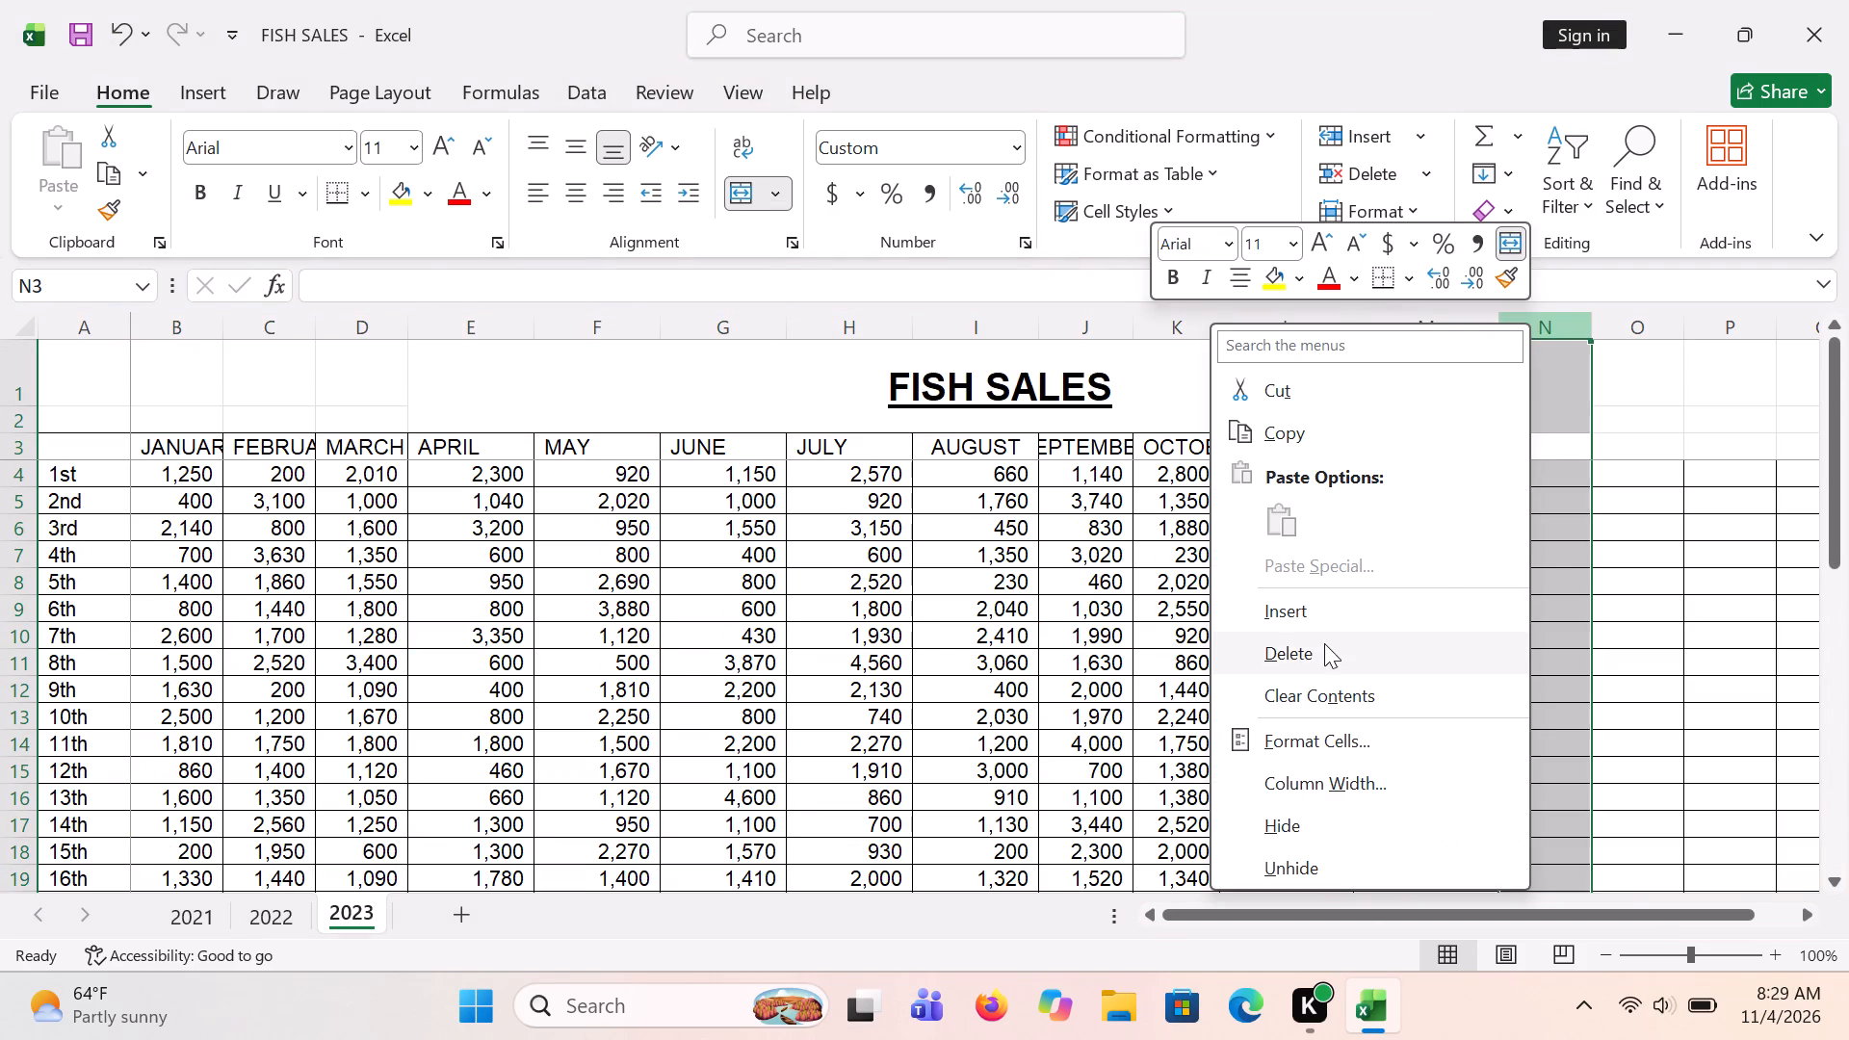
{"action": "left_click", "coordinate": [1324, 645]}
{"action": "left_click", "coordinate": [1720, 523]}
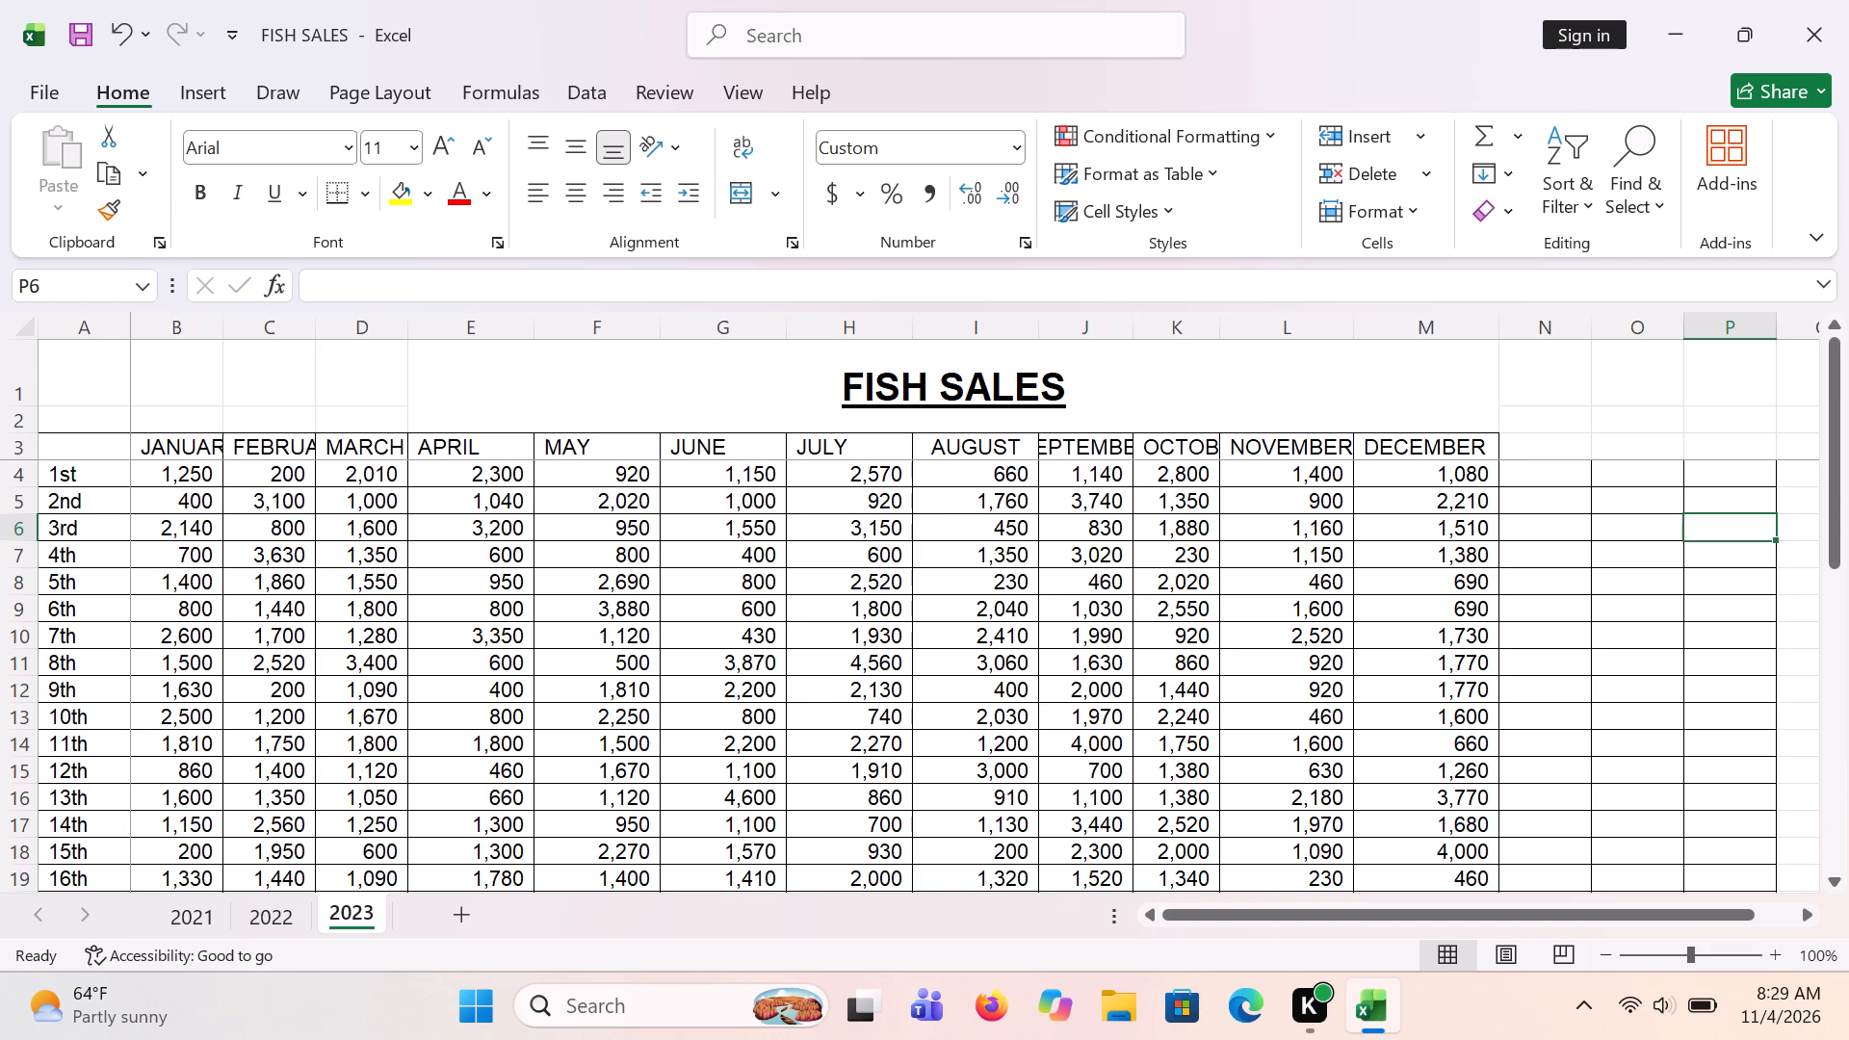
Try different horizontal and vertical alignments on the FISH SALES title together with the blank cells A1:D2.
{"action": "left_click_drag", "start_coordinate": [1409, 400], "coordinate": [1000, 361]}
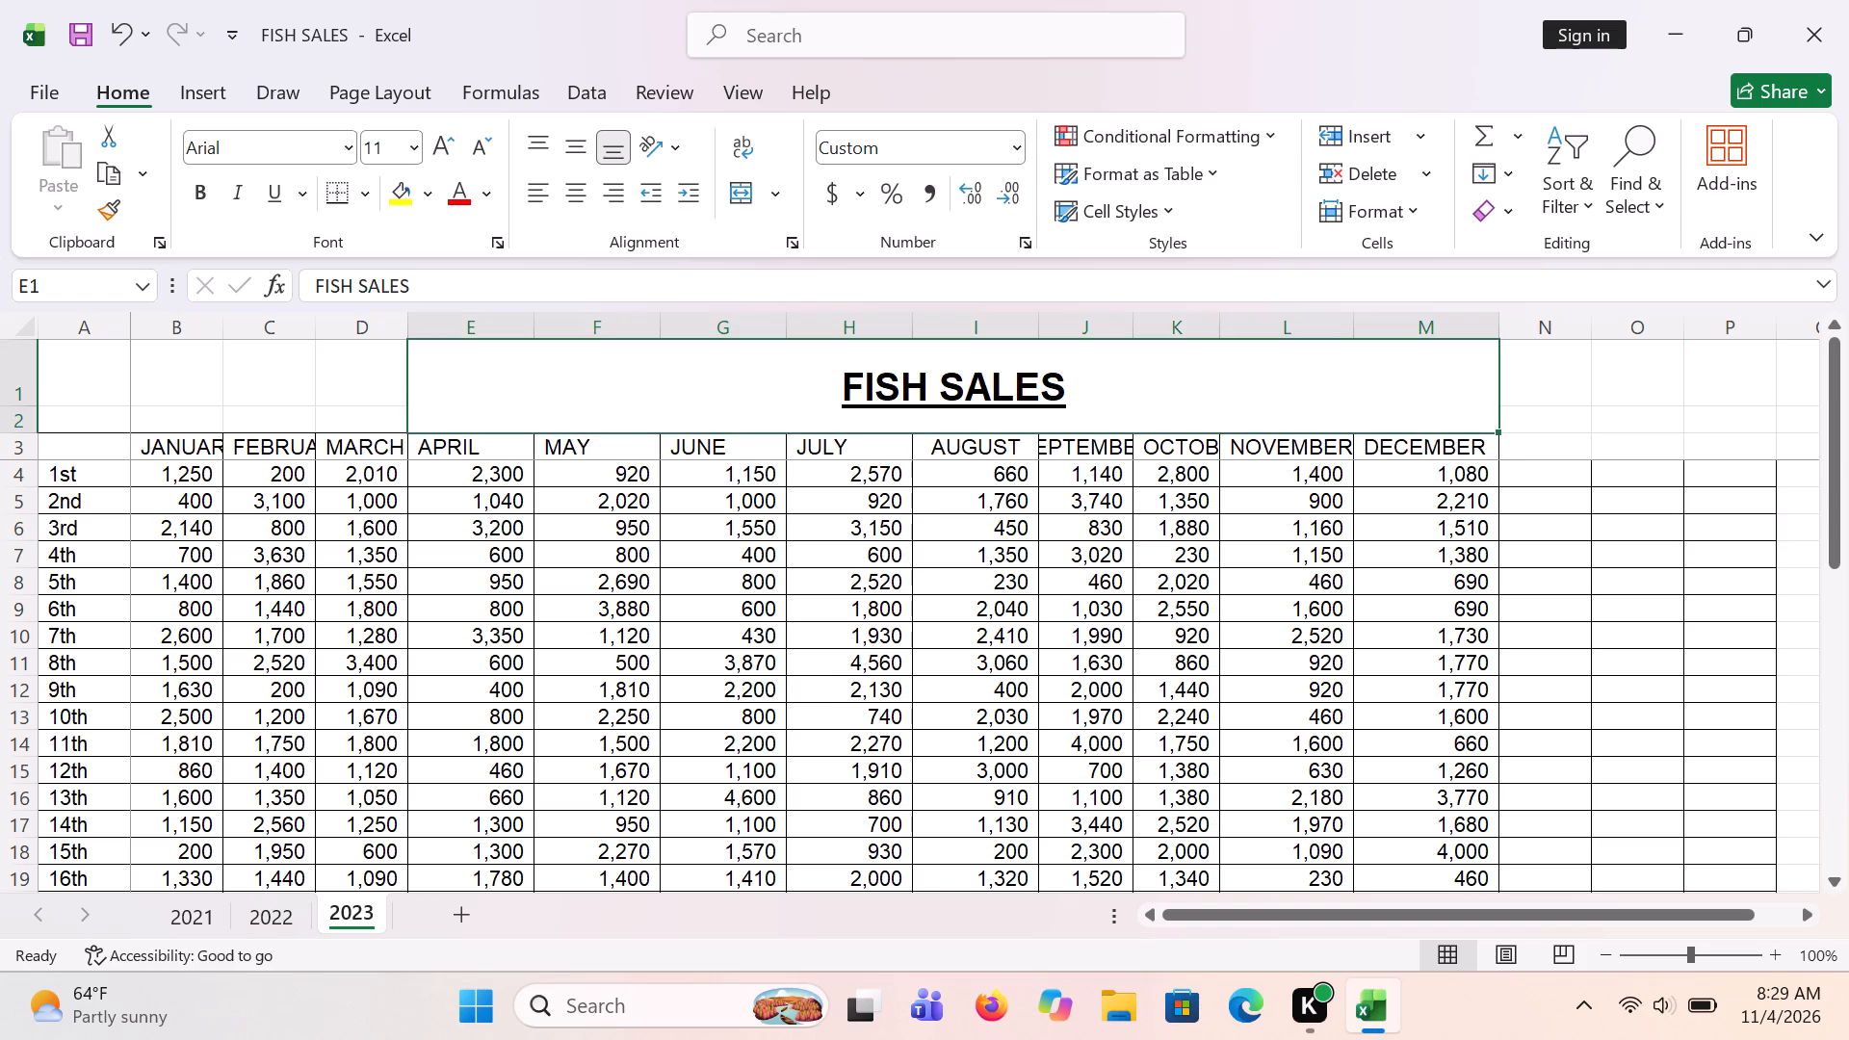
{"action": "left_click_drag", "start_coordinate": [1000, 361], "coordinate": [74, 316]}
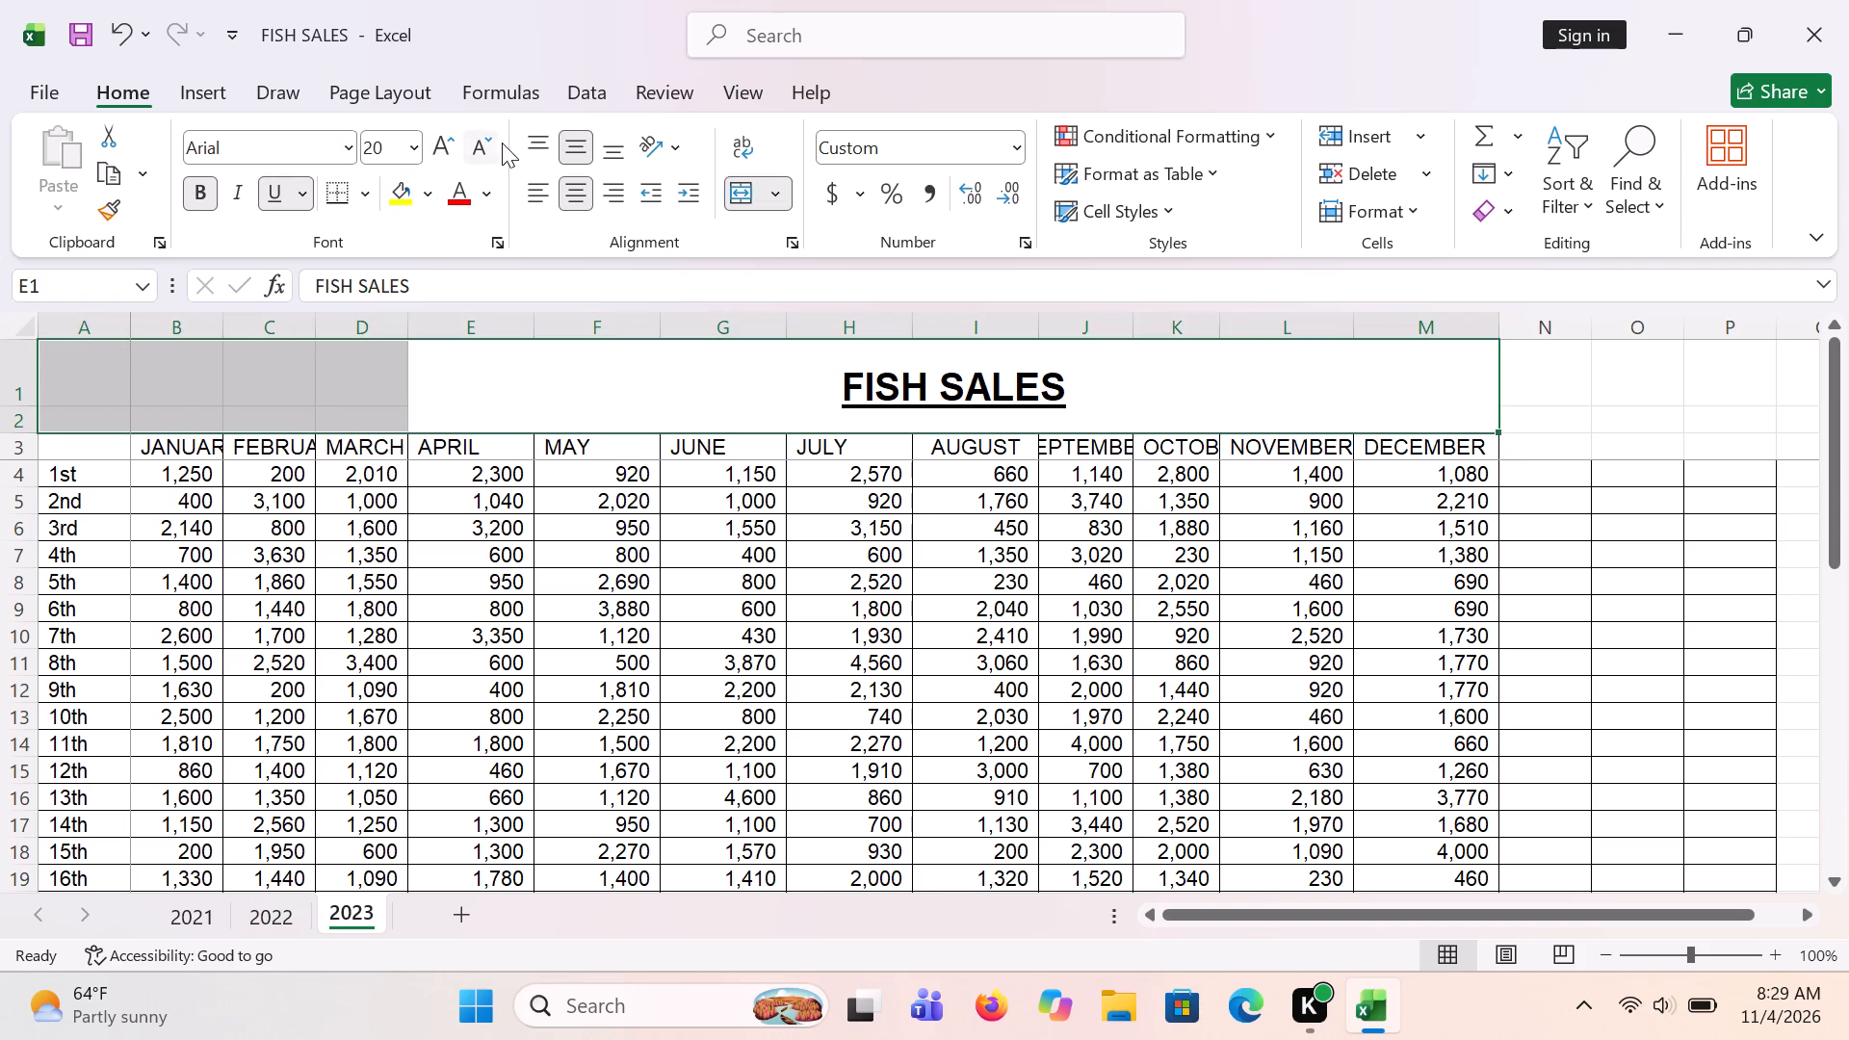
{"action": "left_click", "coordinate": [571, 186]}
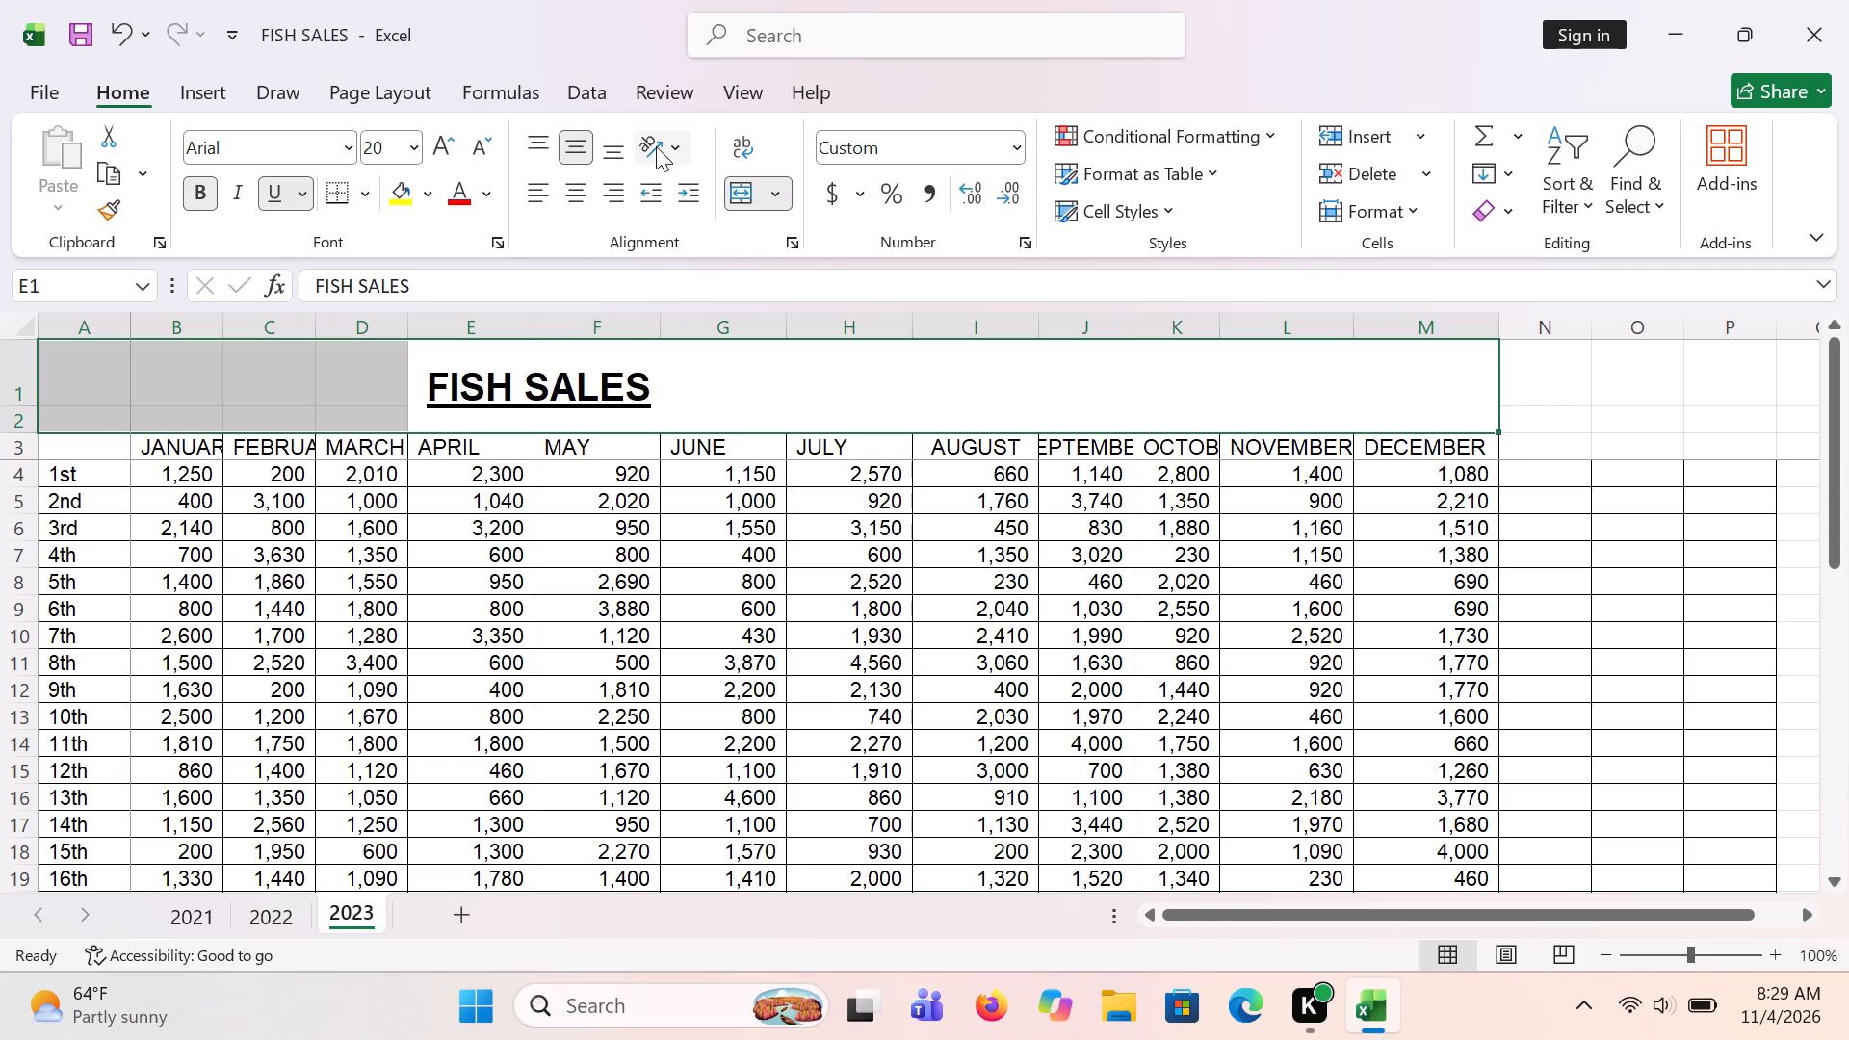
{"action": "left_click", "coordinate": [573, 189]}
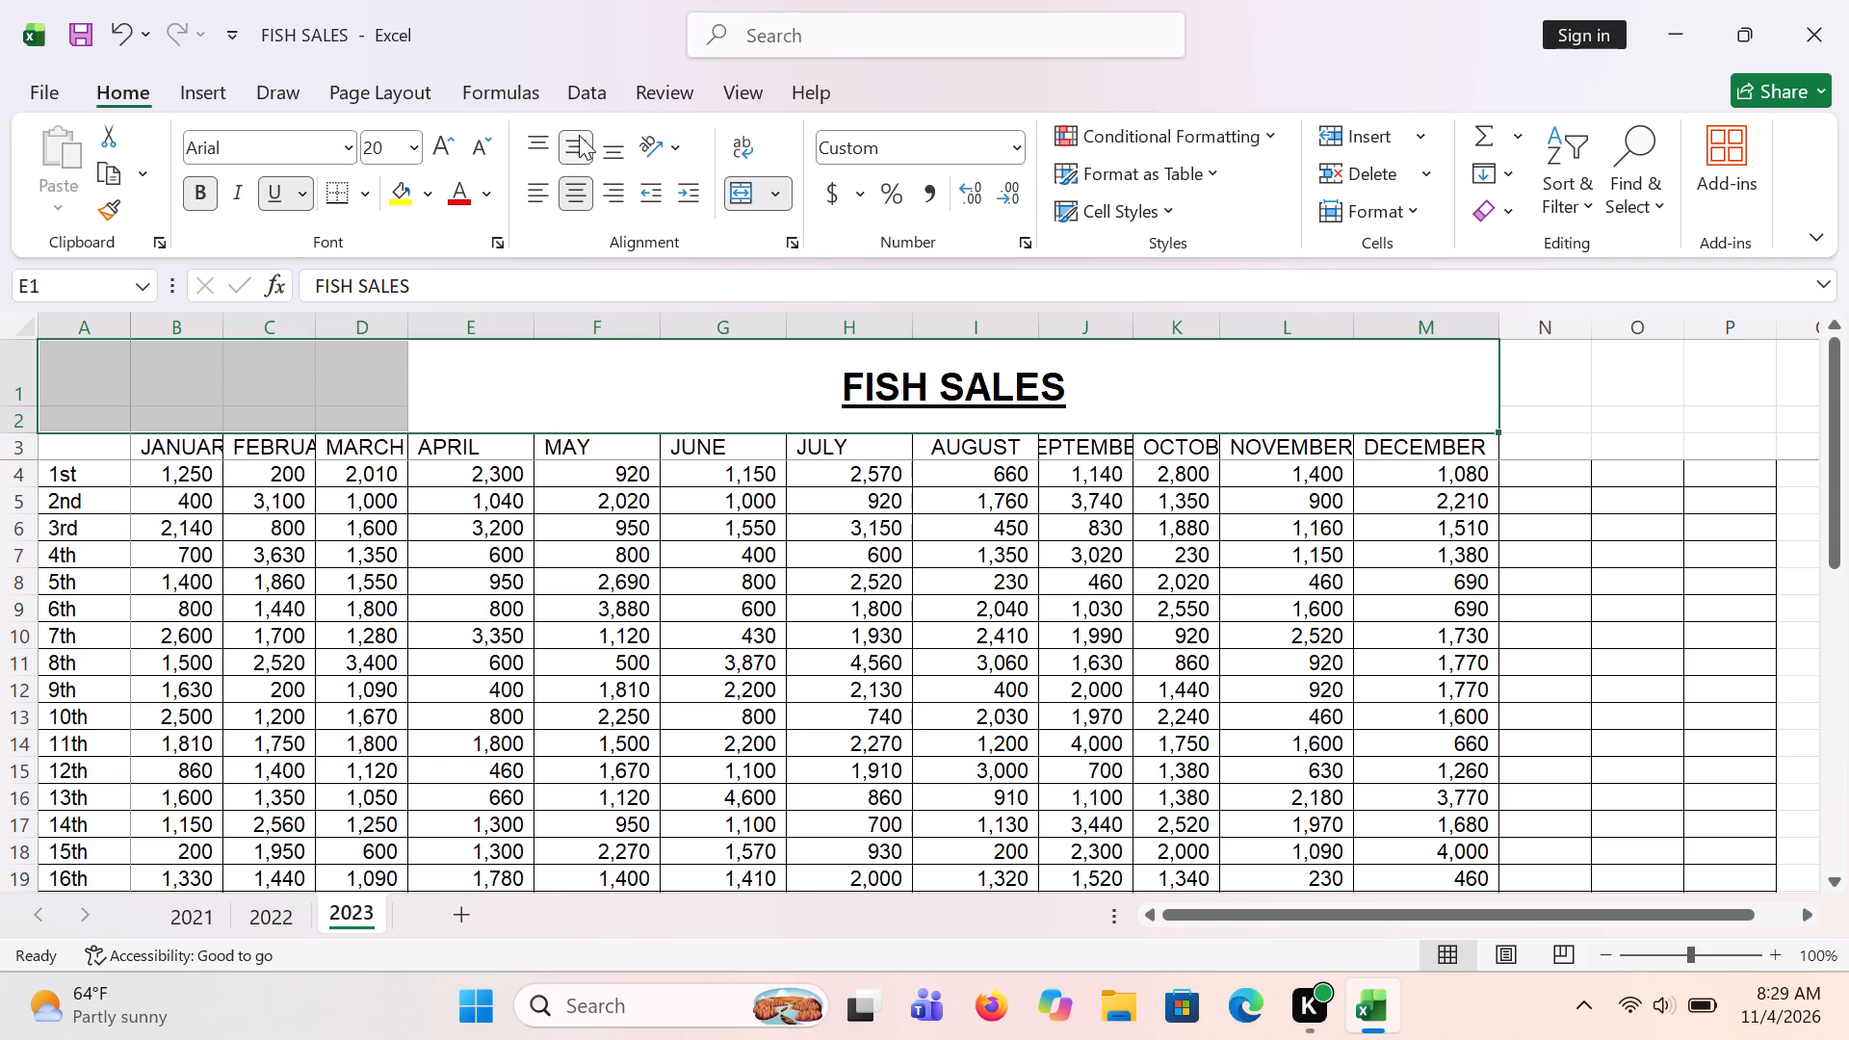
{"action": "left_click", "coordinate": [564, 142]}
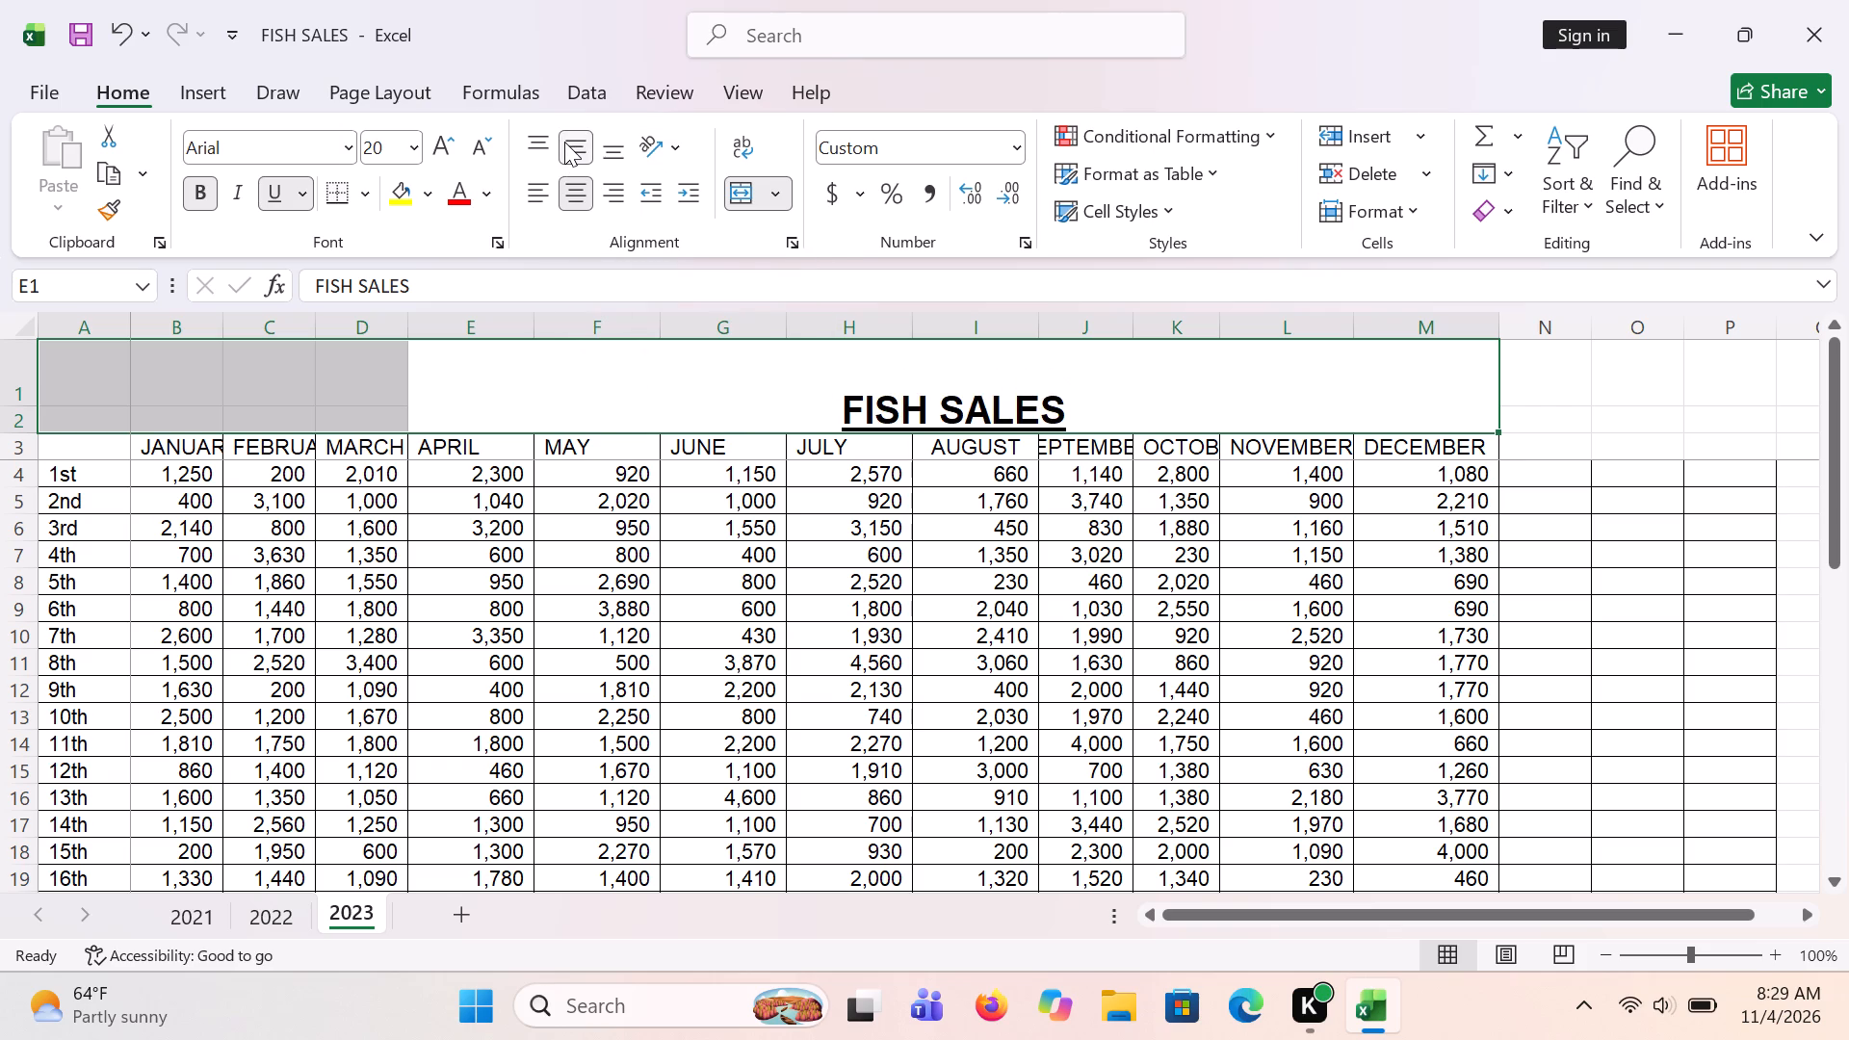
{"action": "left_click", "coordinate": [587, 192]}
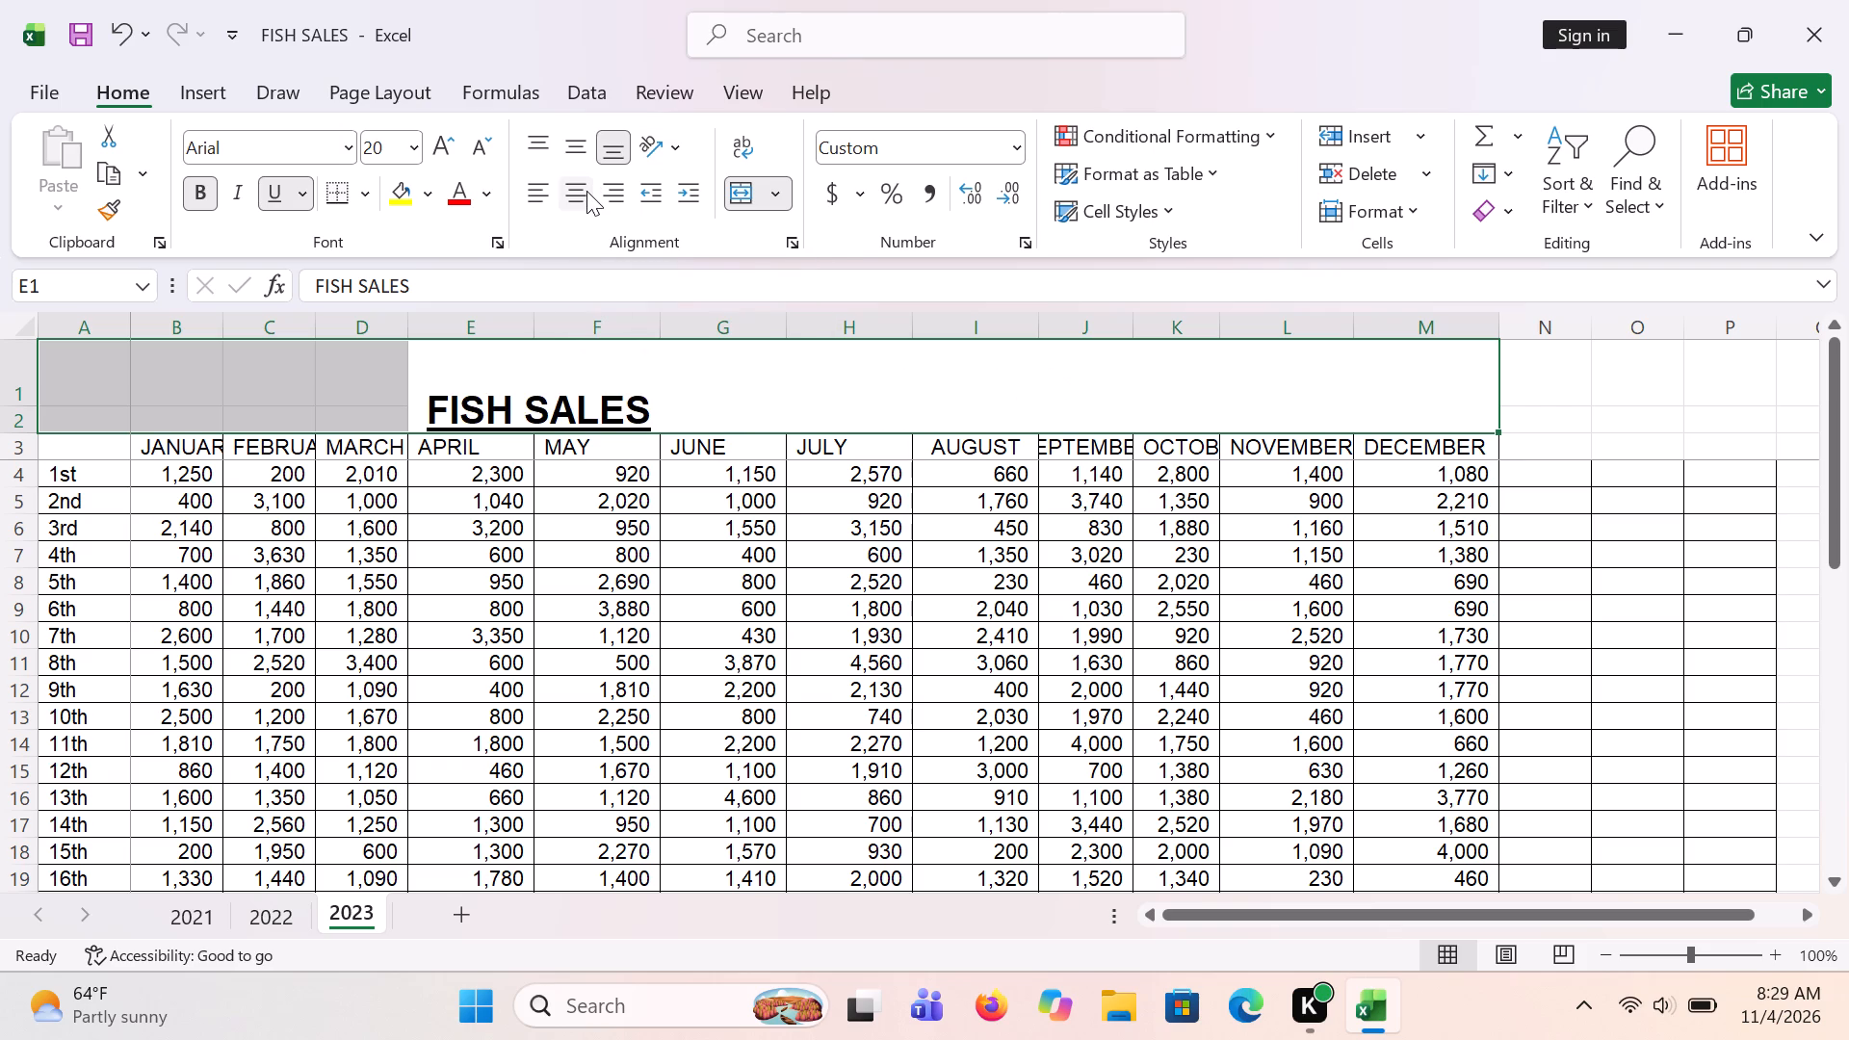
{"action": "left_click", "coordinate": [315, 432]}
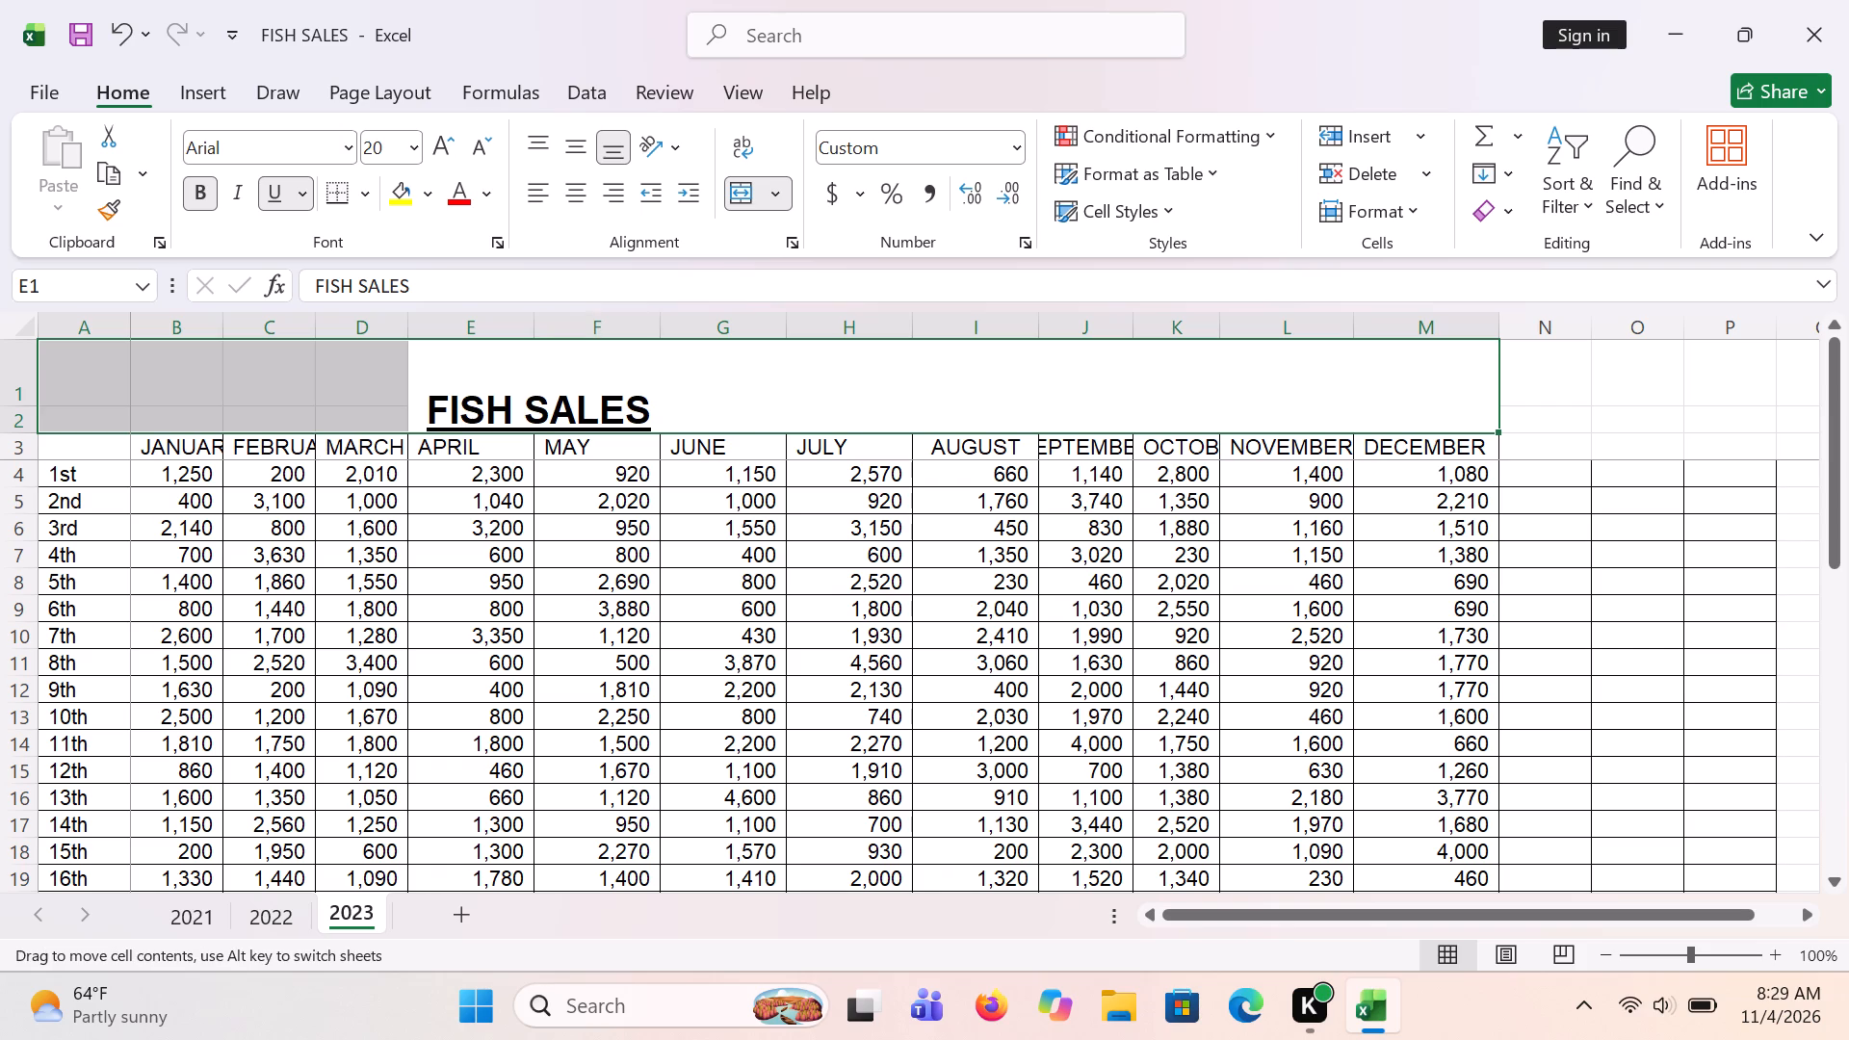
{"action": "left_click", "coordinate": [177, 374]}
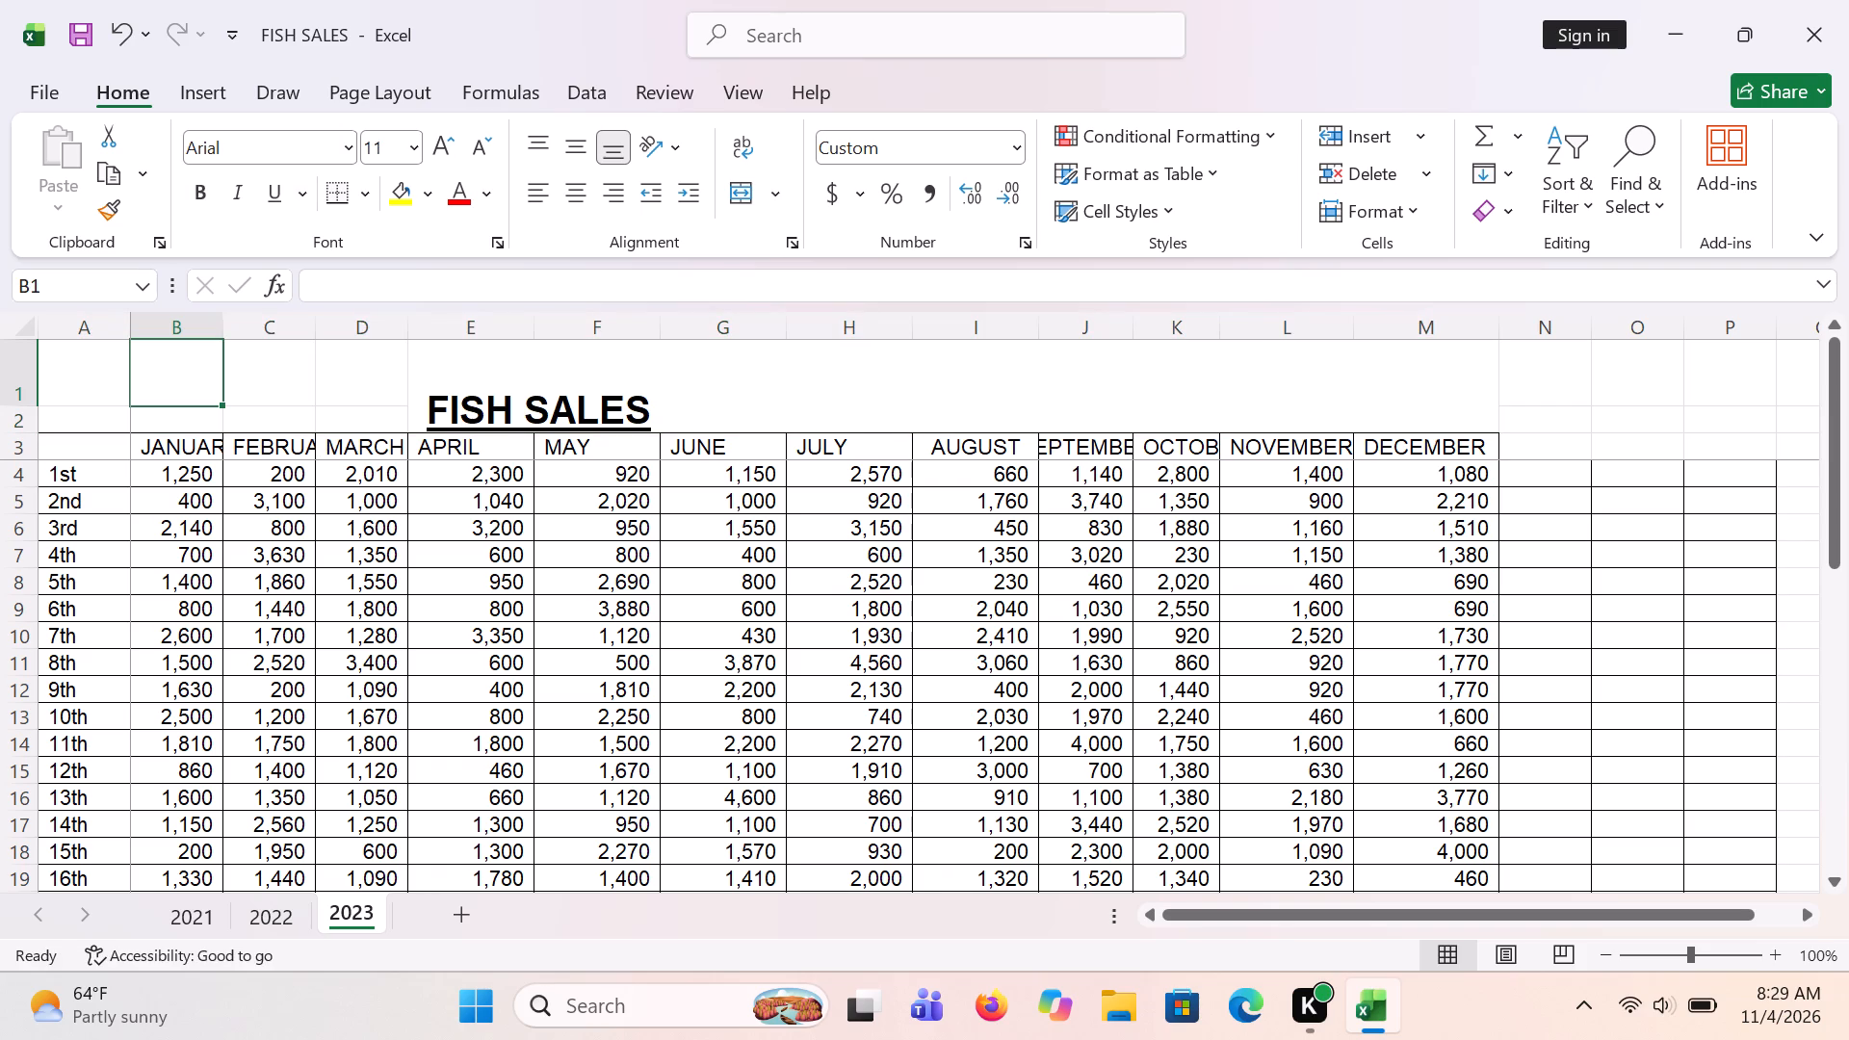
Unmerge the FISH SALES title cells within the range A1:M2.
{"action": "left_click_drag", "start_coordinate": [86, 367], "coordinate": [904, 377]}
{"action": "left_click", "coordinate": [735, 193]}
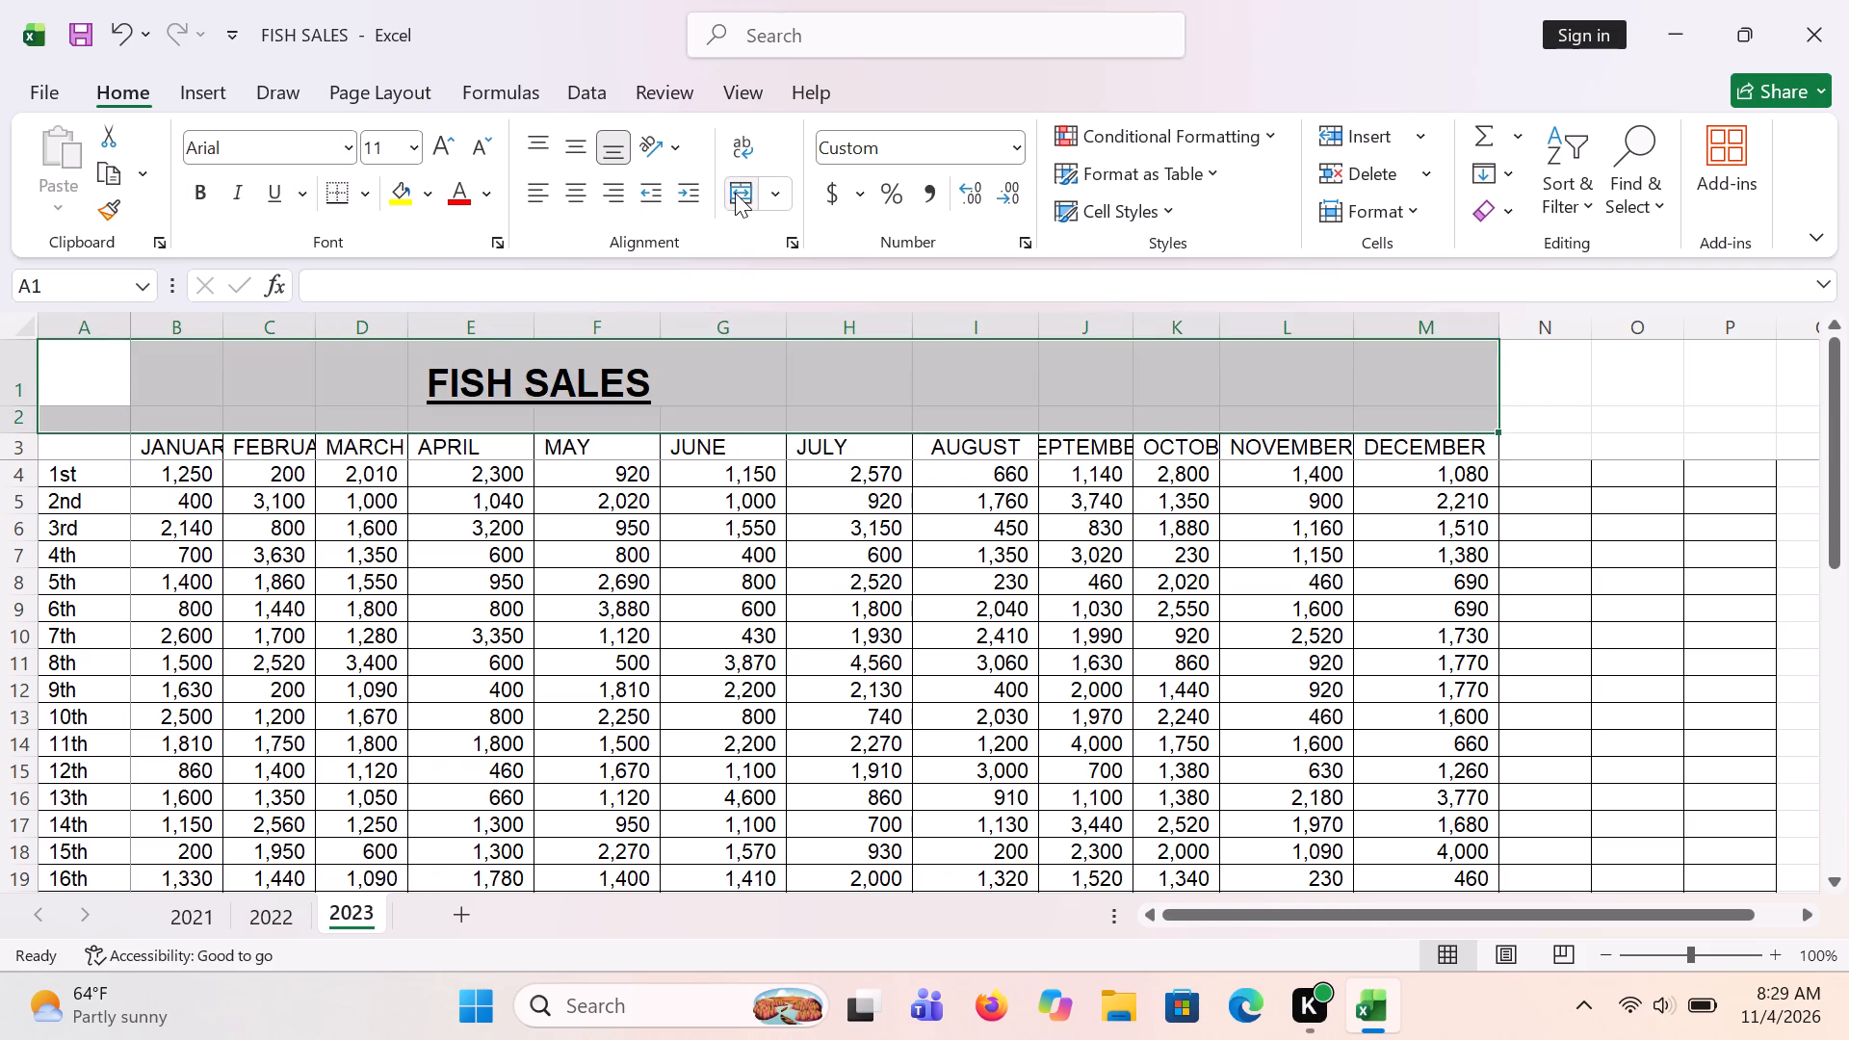
{"action": "left_click", "coordinate": [445, 581]}
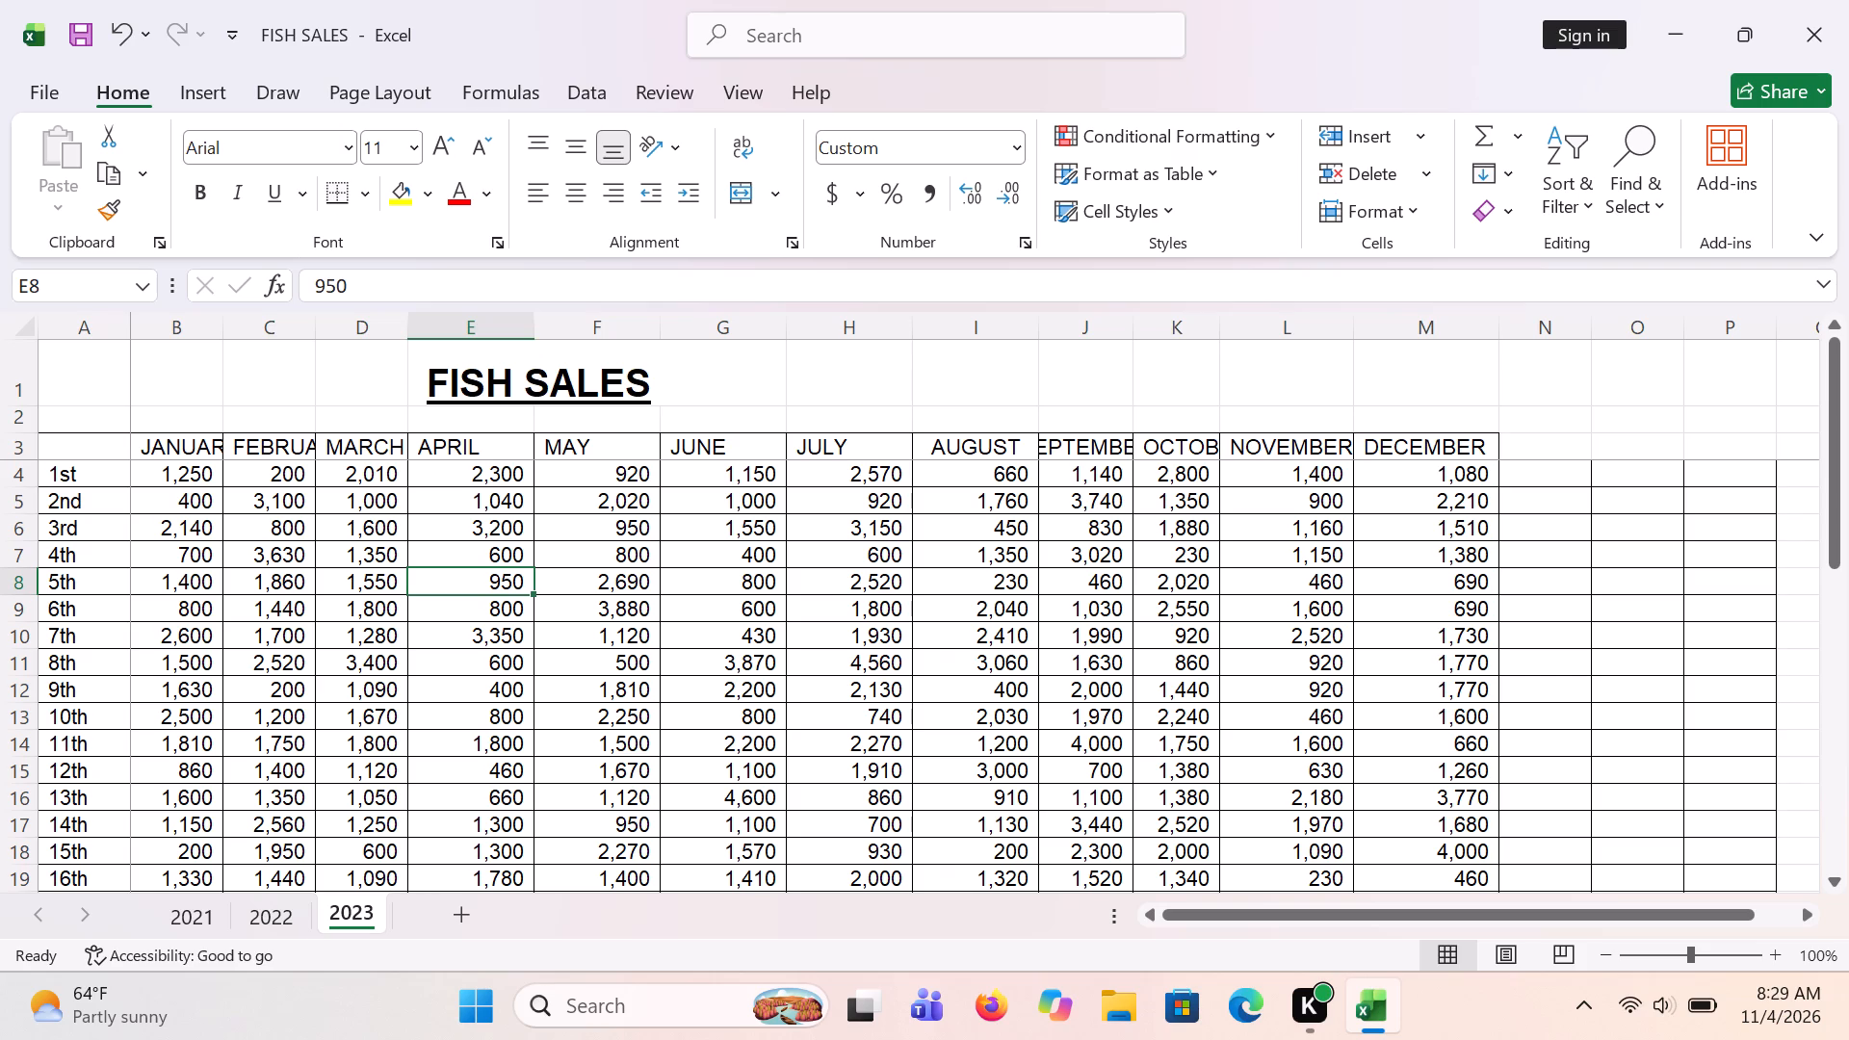
Set the cells A1:M2 to top vertical alignment and centred horizontal alignment.
{"action": "left_click_drag", "start_coordinate": [97, 369], "coordinate": [693, 409]}
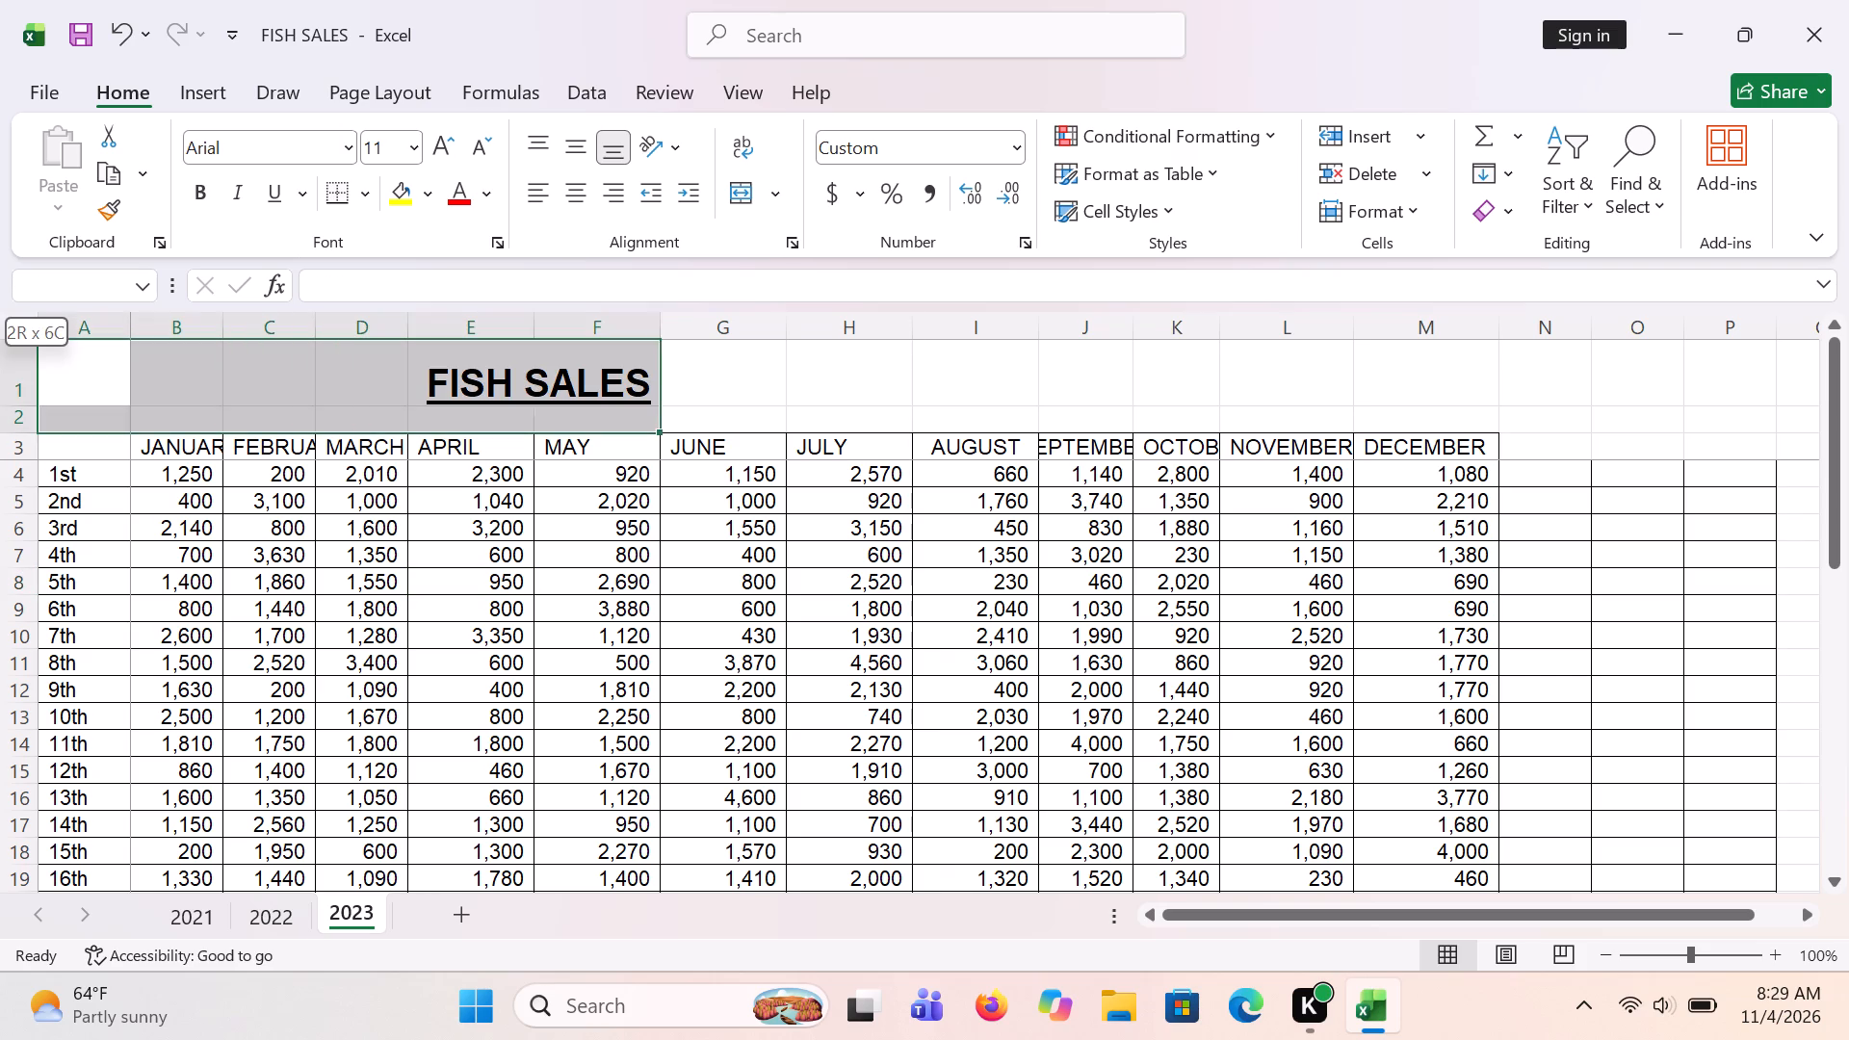
{"action": "left_click_drag", "start_coordinate": [693, 409], "coordinate": [1440, 402]}
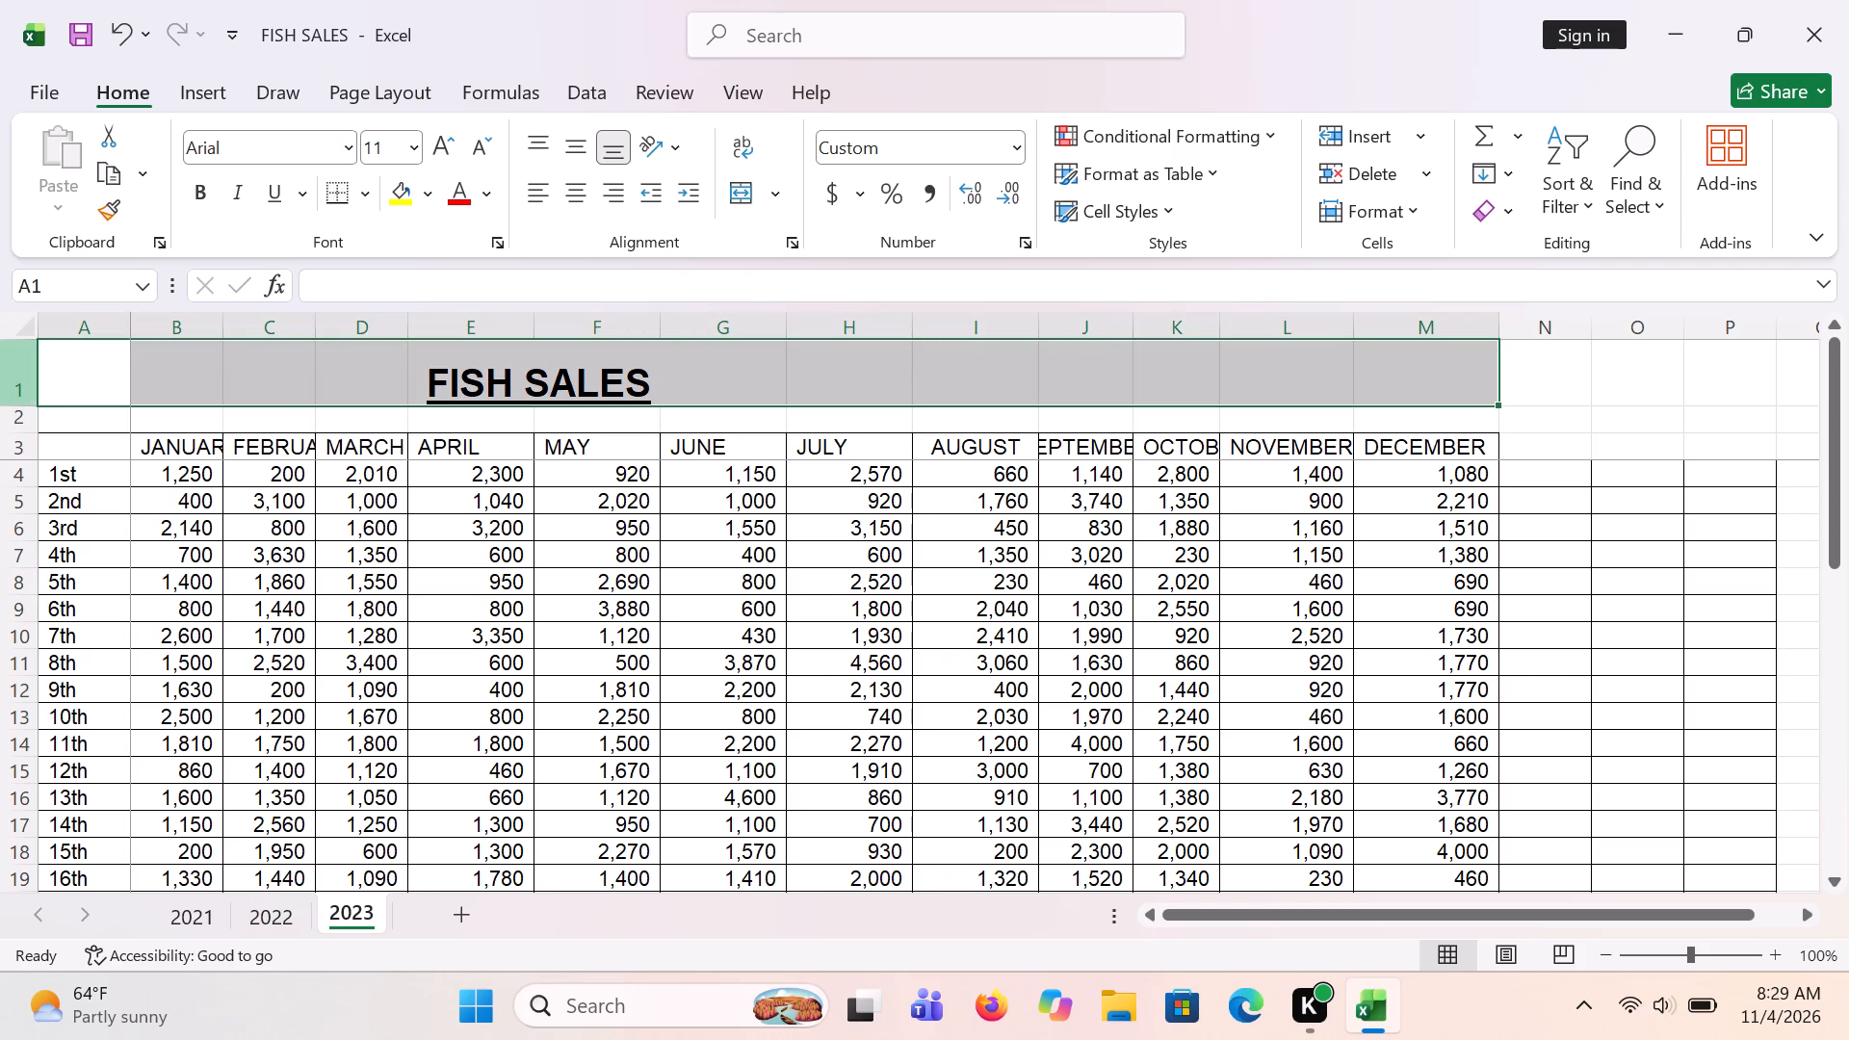
{"action": "left_click_drag", "start_coordinate": [92, 365], "coordinate": [1473, 463]}
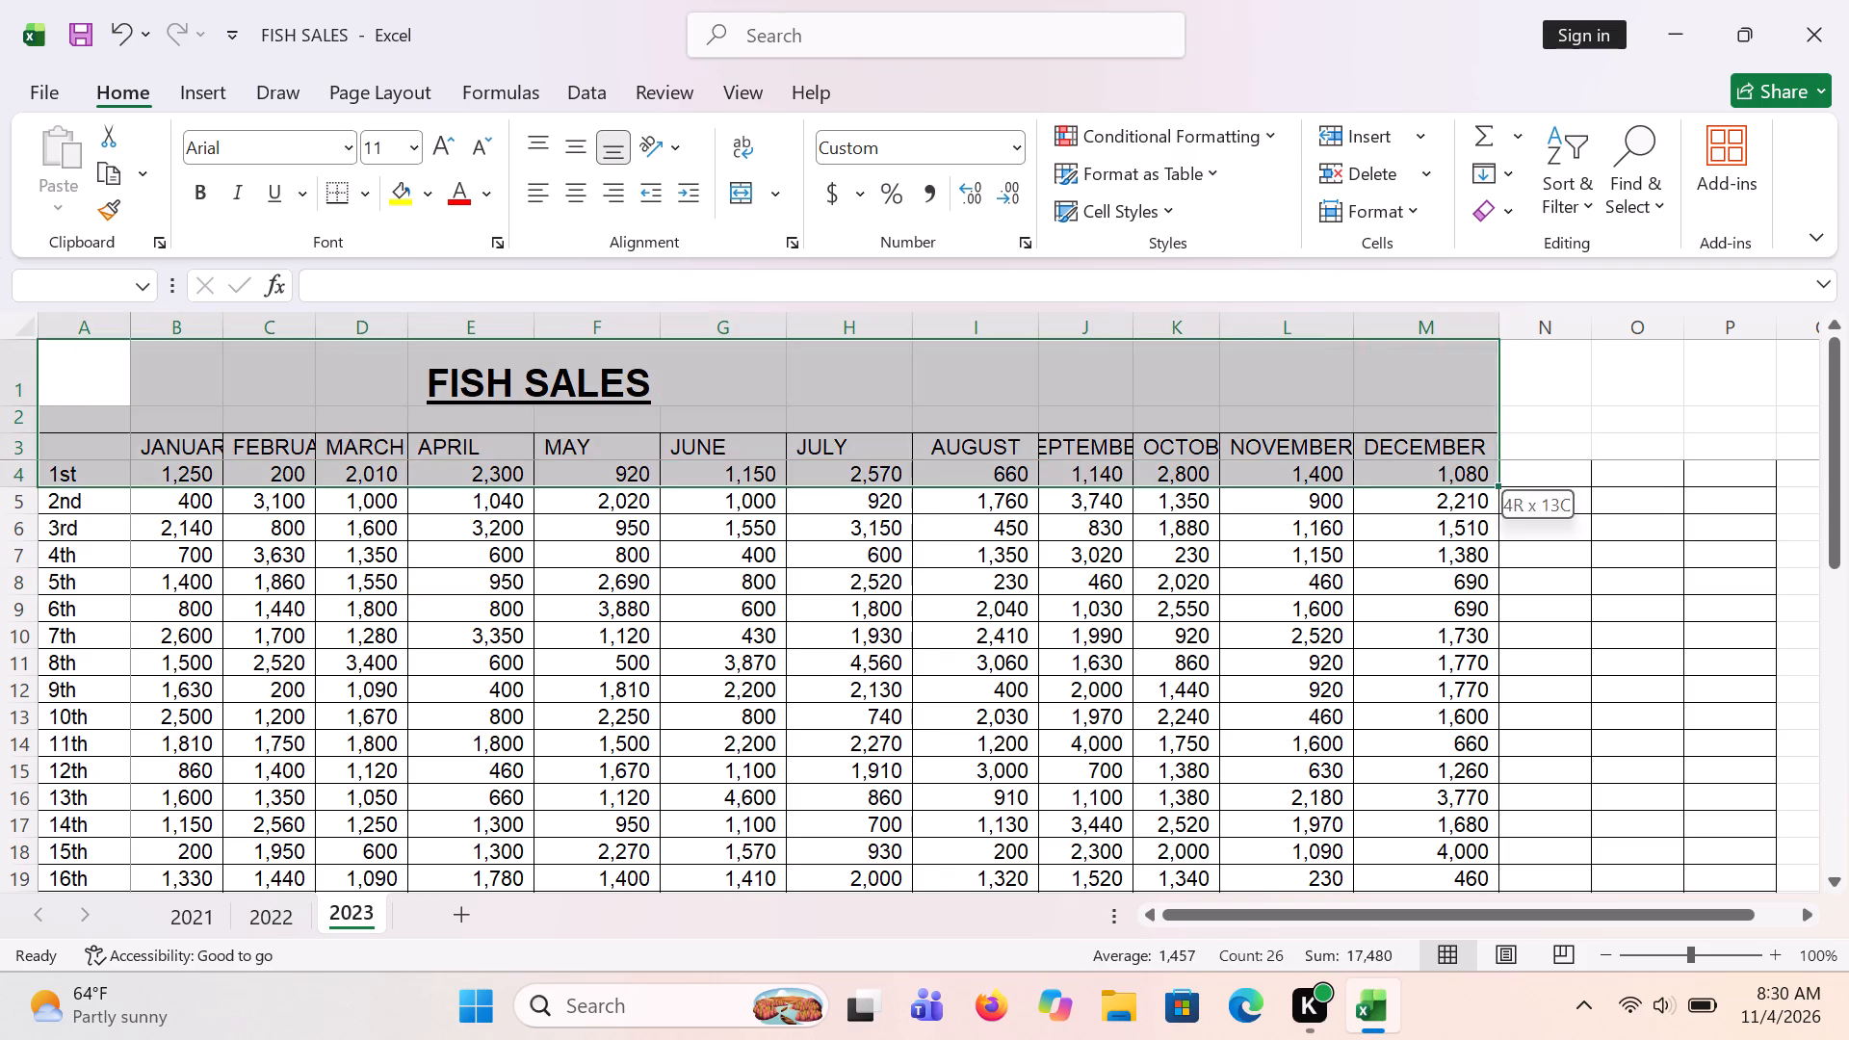
{"action": "left_click_drag", "start_coordinate": [1473, 463], "coordinate": [1445, 419]}
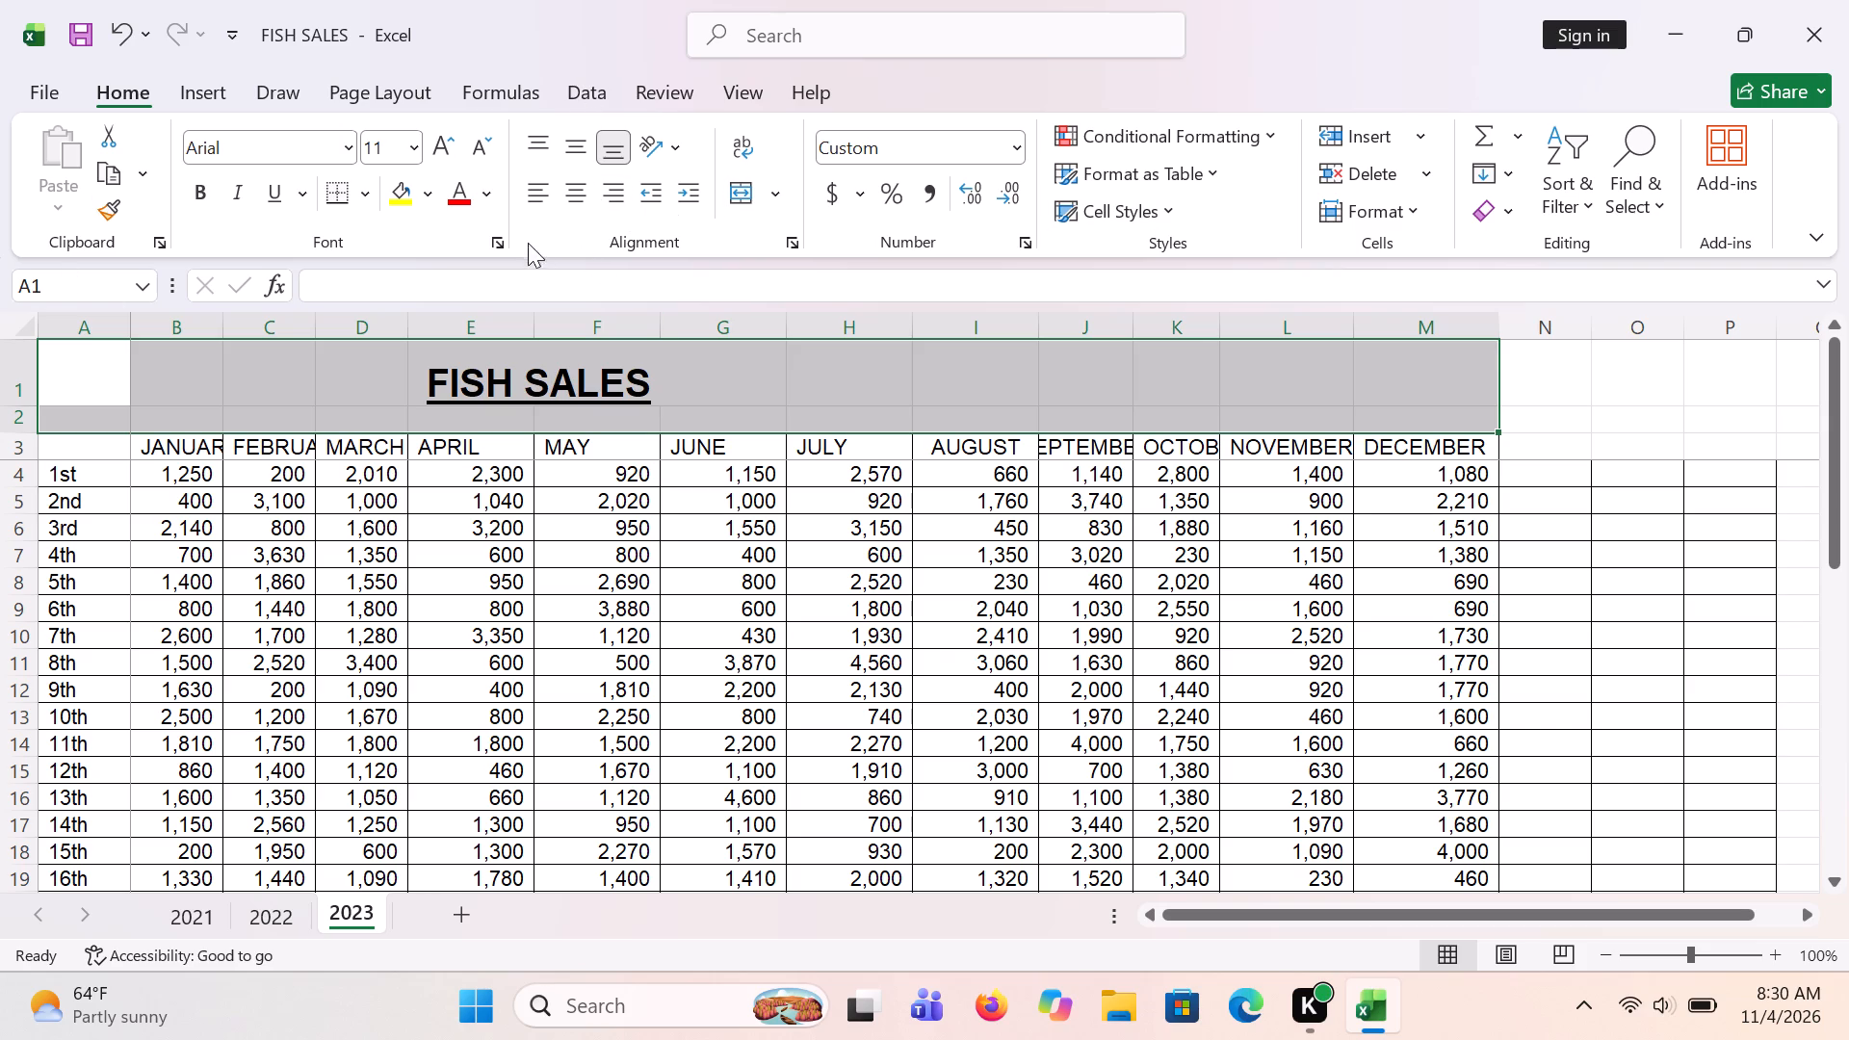
{"action": "left_click", "coordinate": [581, 192]}
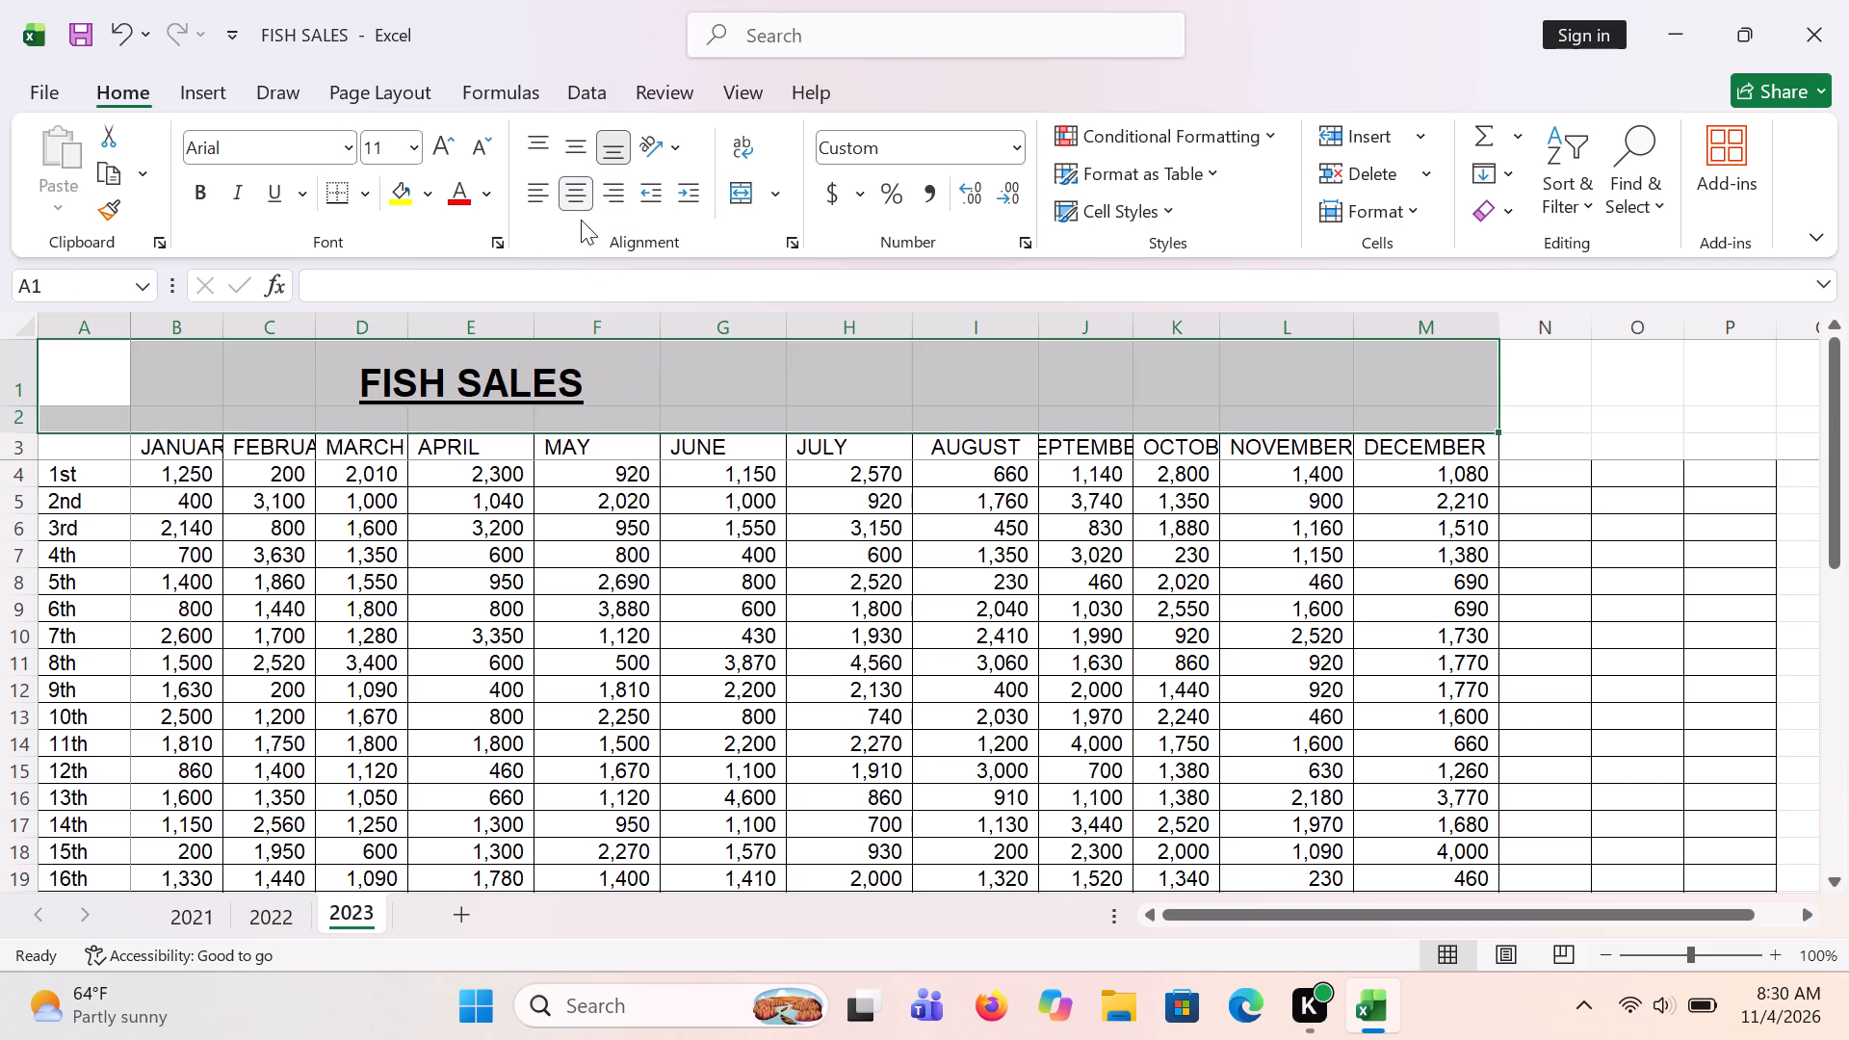
{"action": "left_click", "coordinate": [536, 195]}
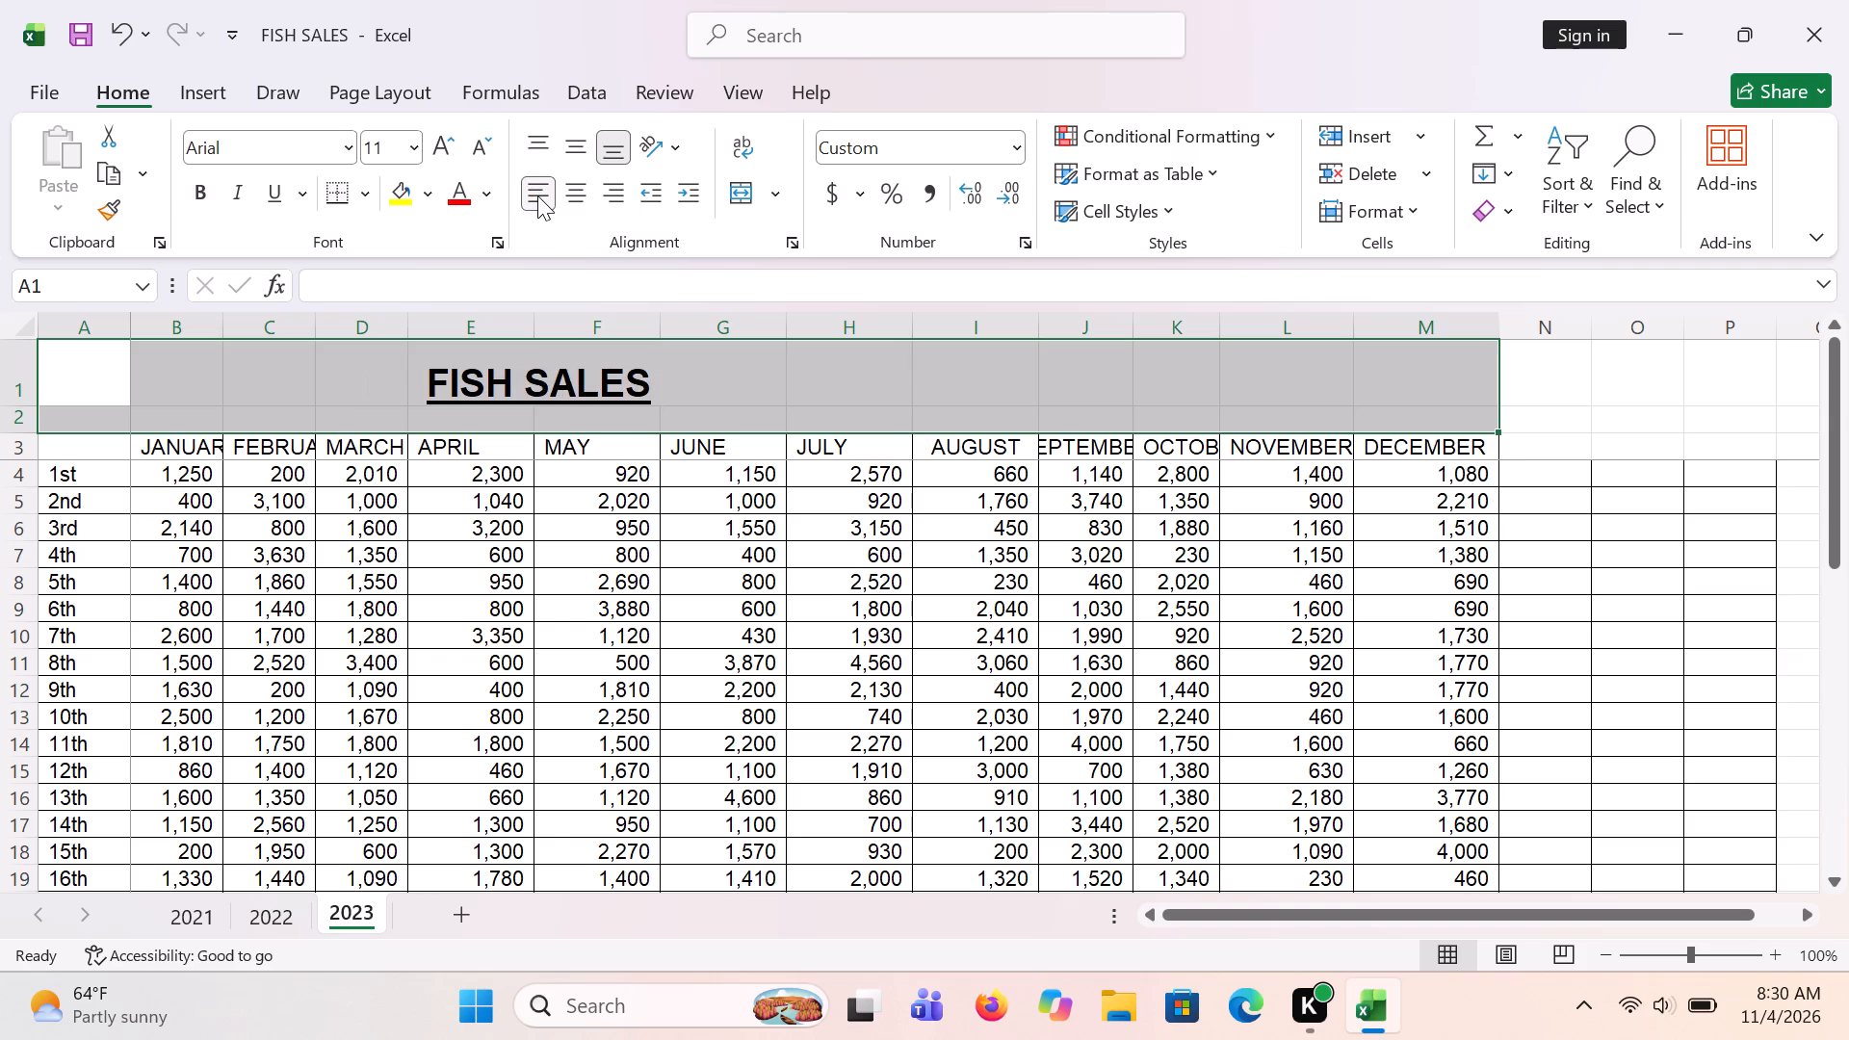
{"action": "left_click", "coordinate": [612, 194]}
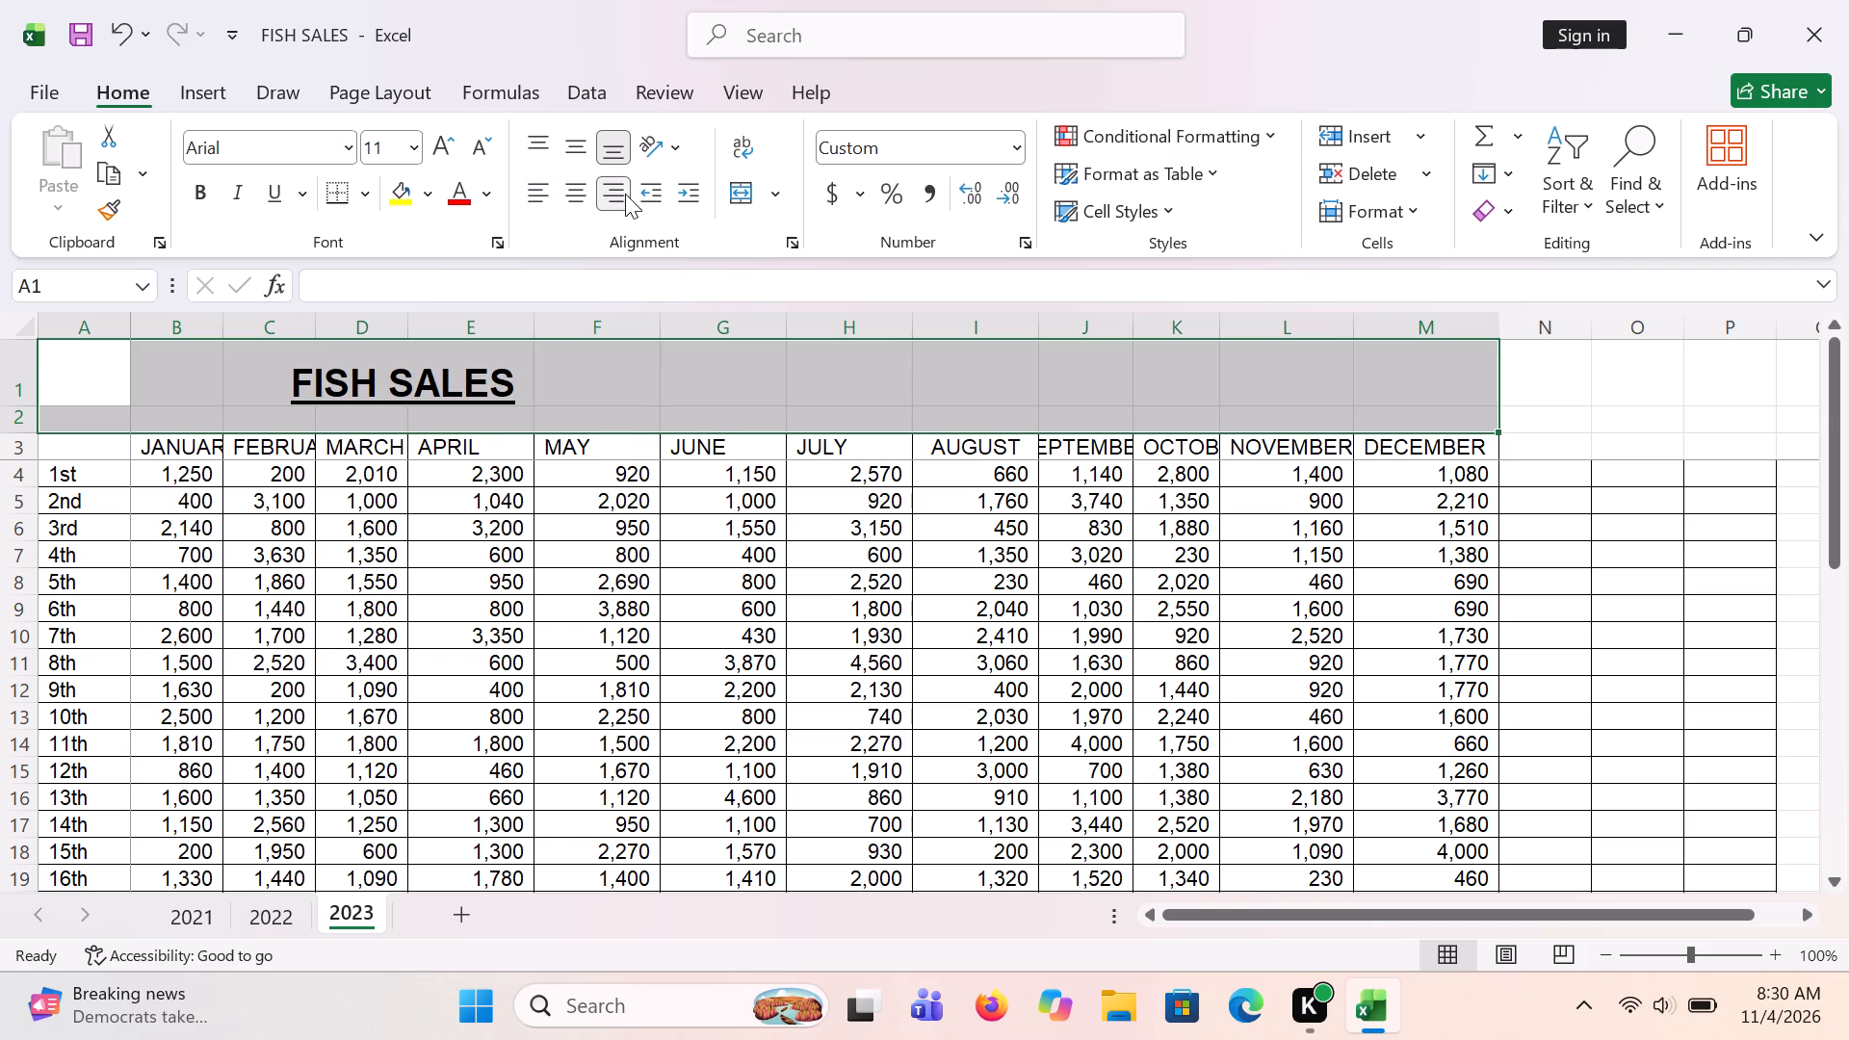
{"action": "left_click", "coordinate": [642, 194]}
{"action": "left_click", "coordinate": [676, 190]}
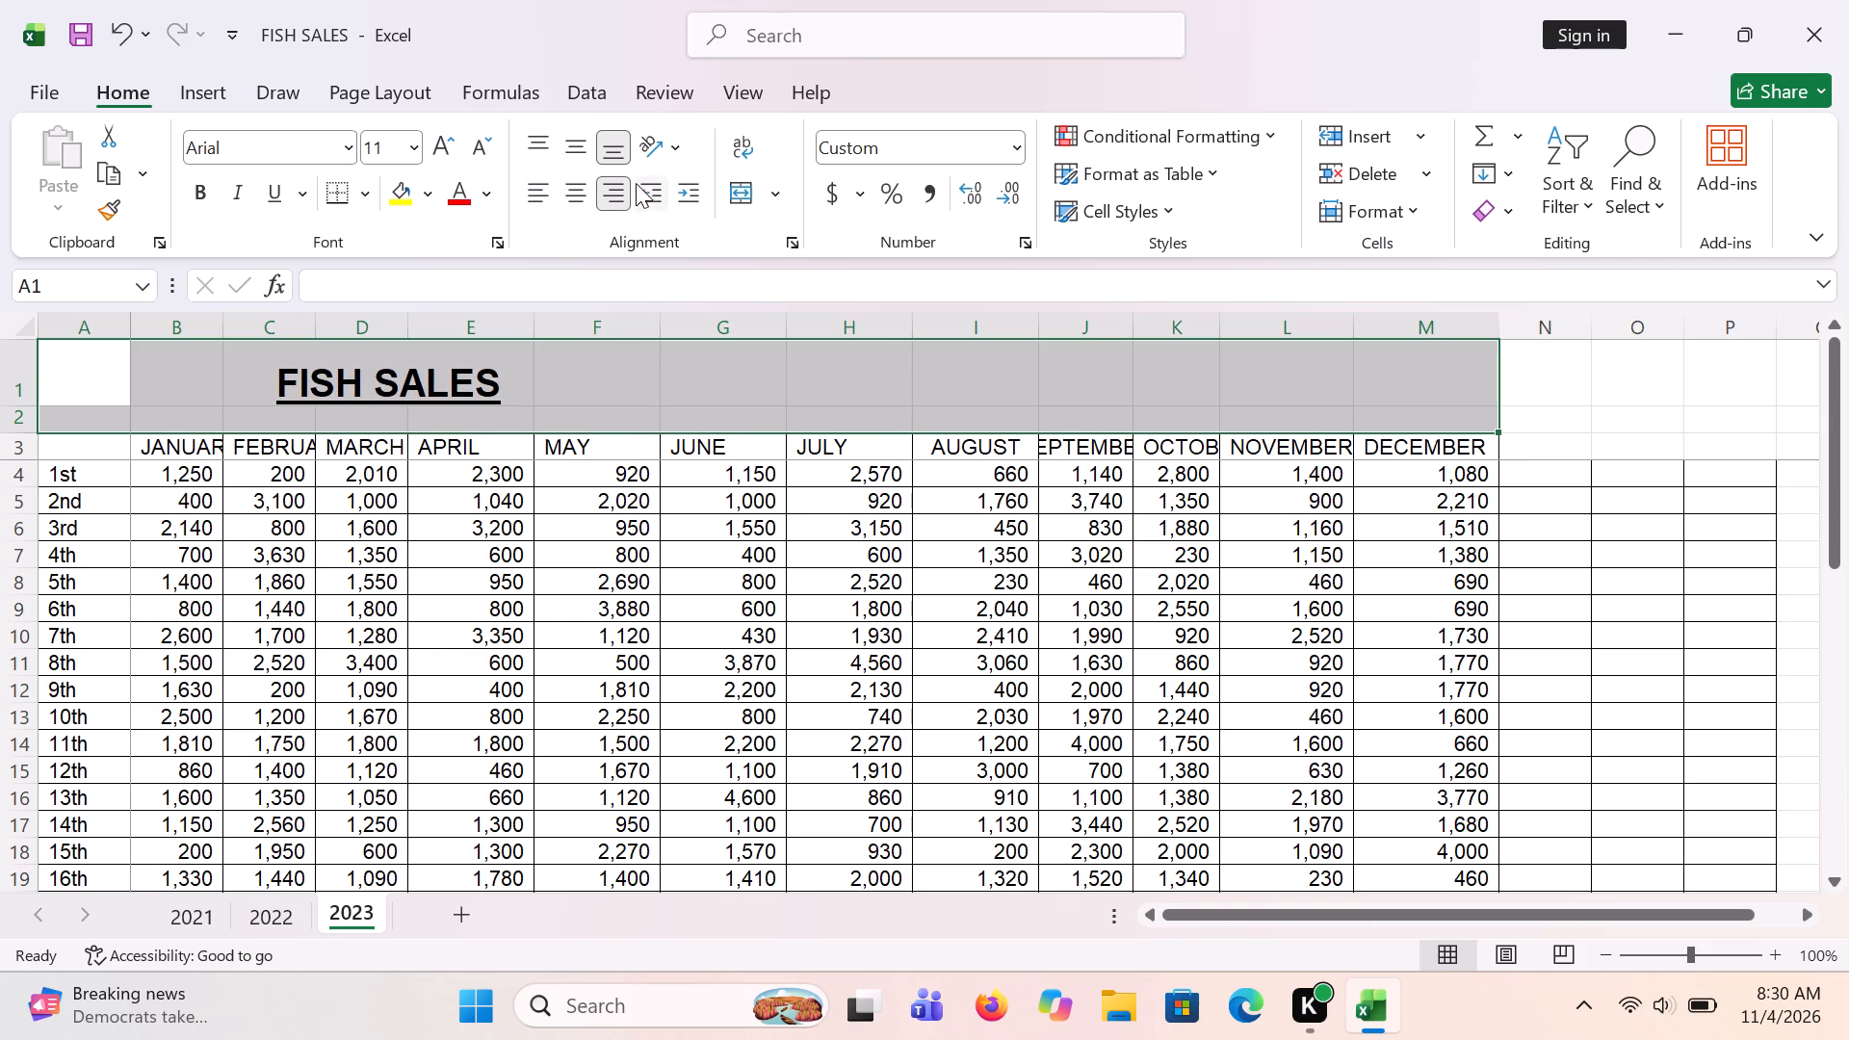
{"action": "left_click", "coordinate": [612, 148]}
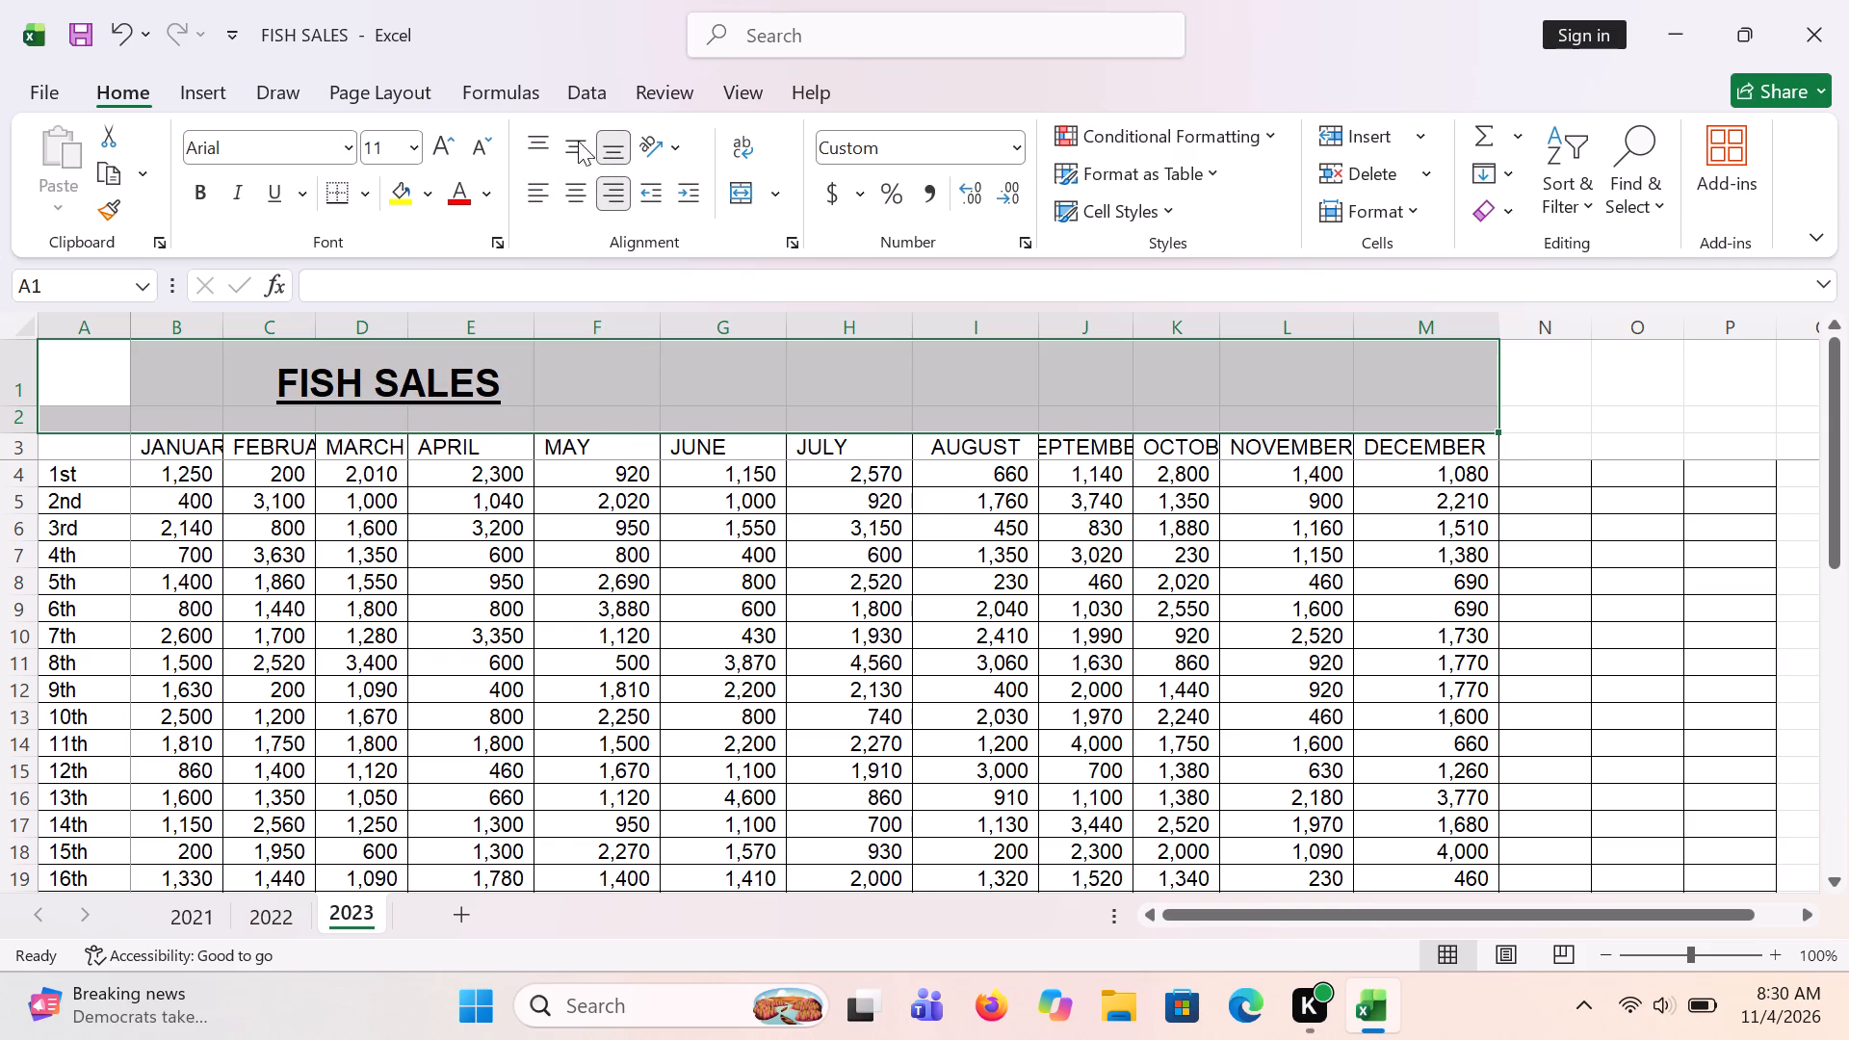
{"action": "left_click", "coordinate": [578, 138]}
{"action": "left_click", "coordinate": [532, 136]}
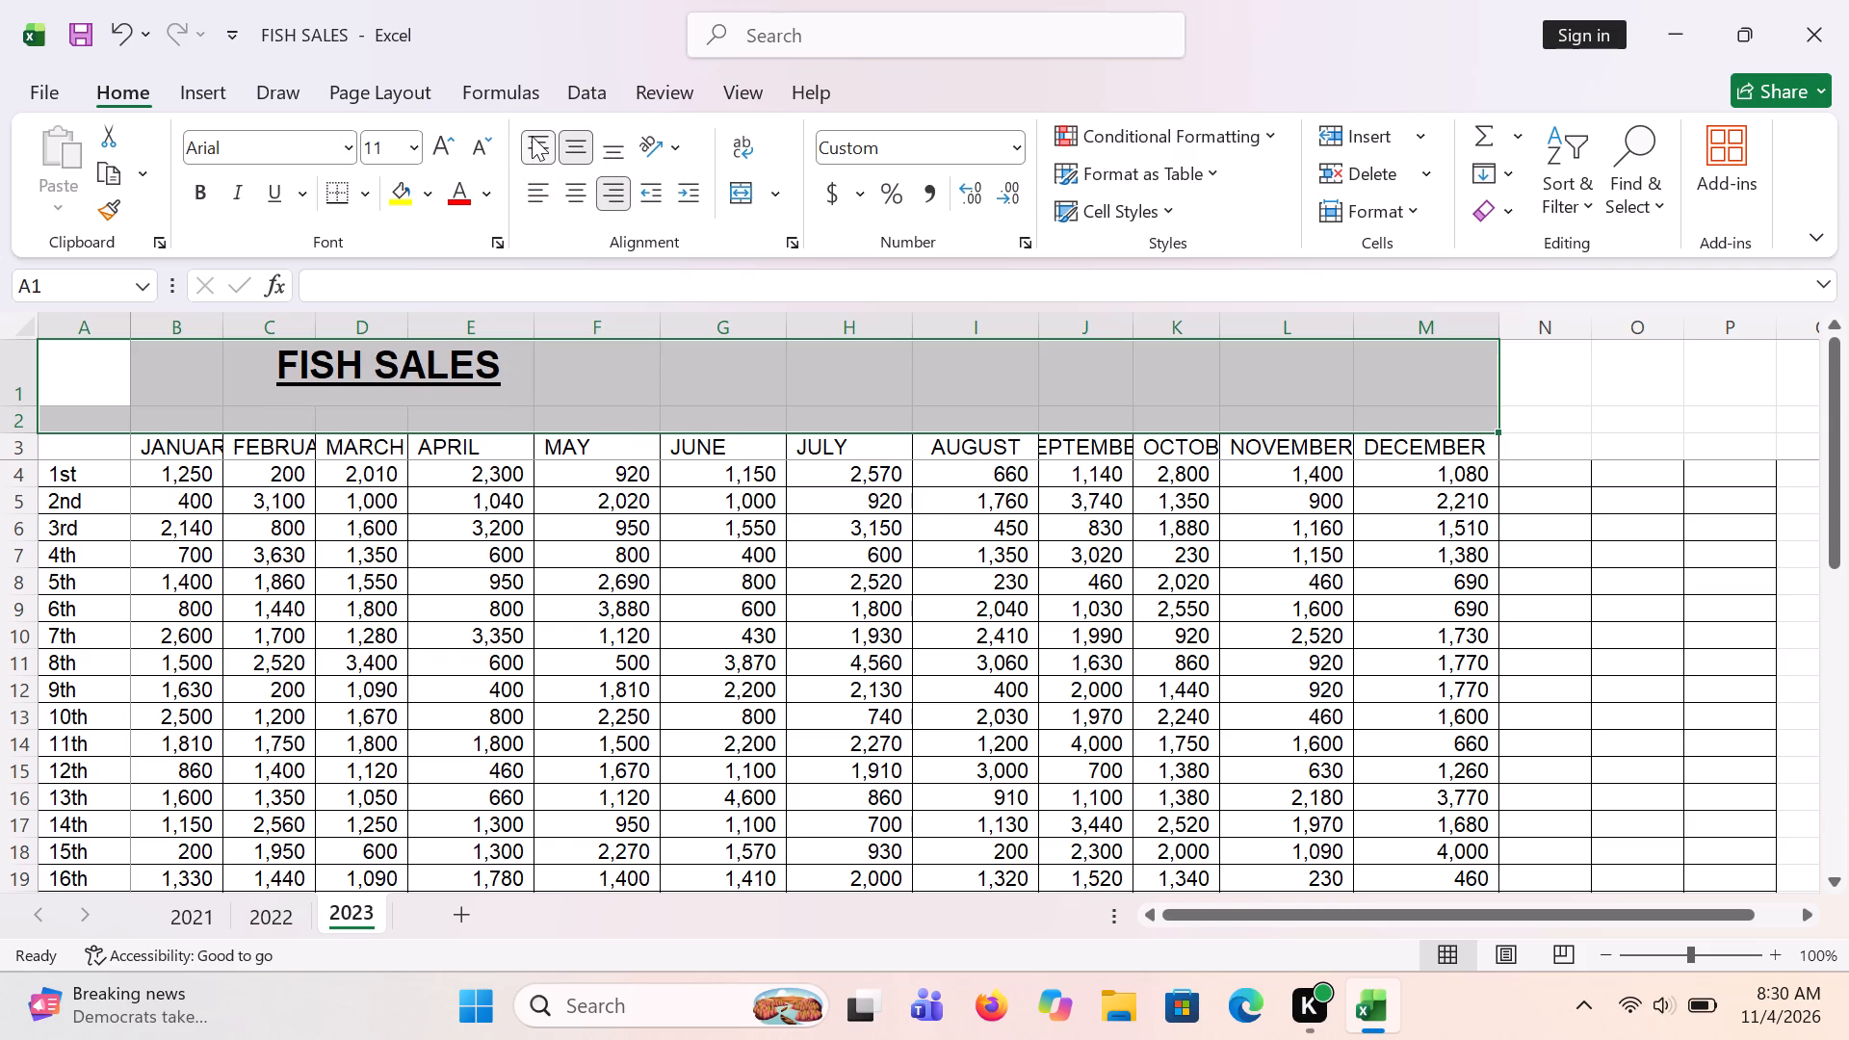
{"action": "left_click", "coordinate": [577, 191]}
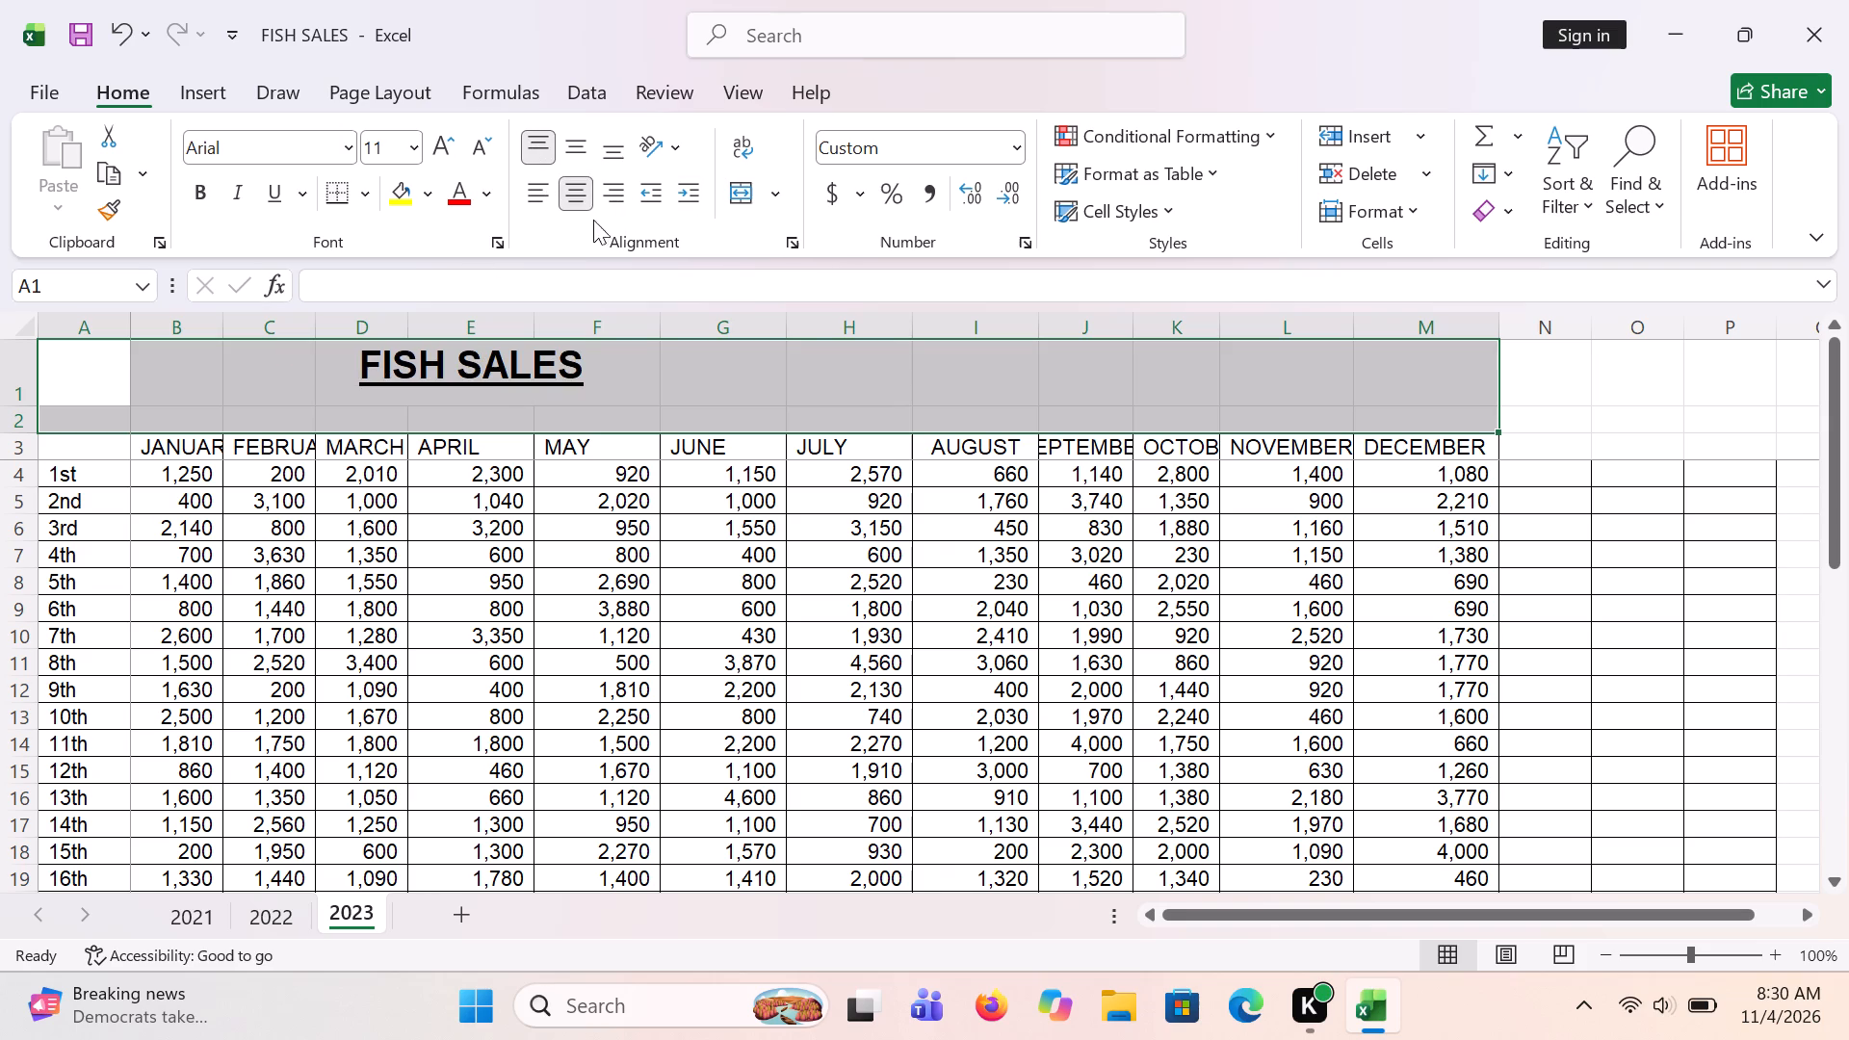
Merge and center the range A1:M2 so the FISH SALES title spans columns A to M.
{"action": "left_click", "coordinate": [781, 191]}
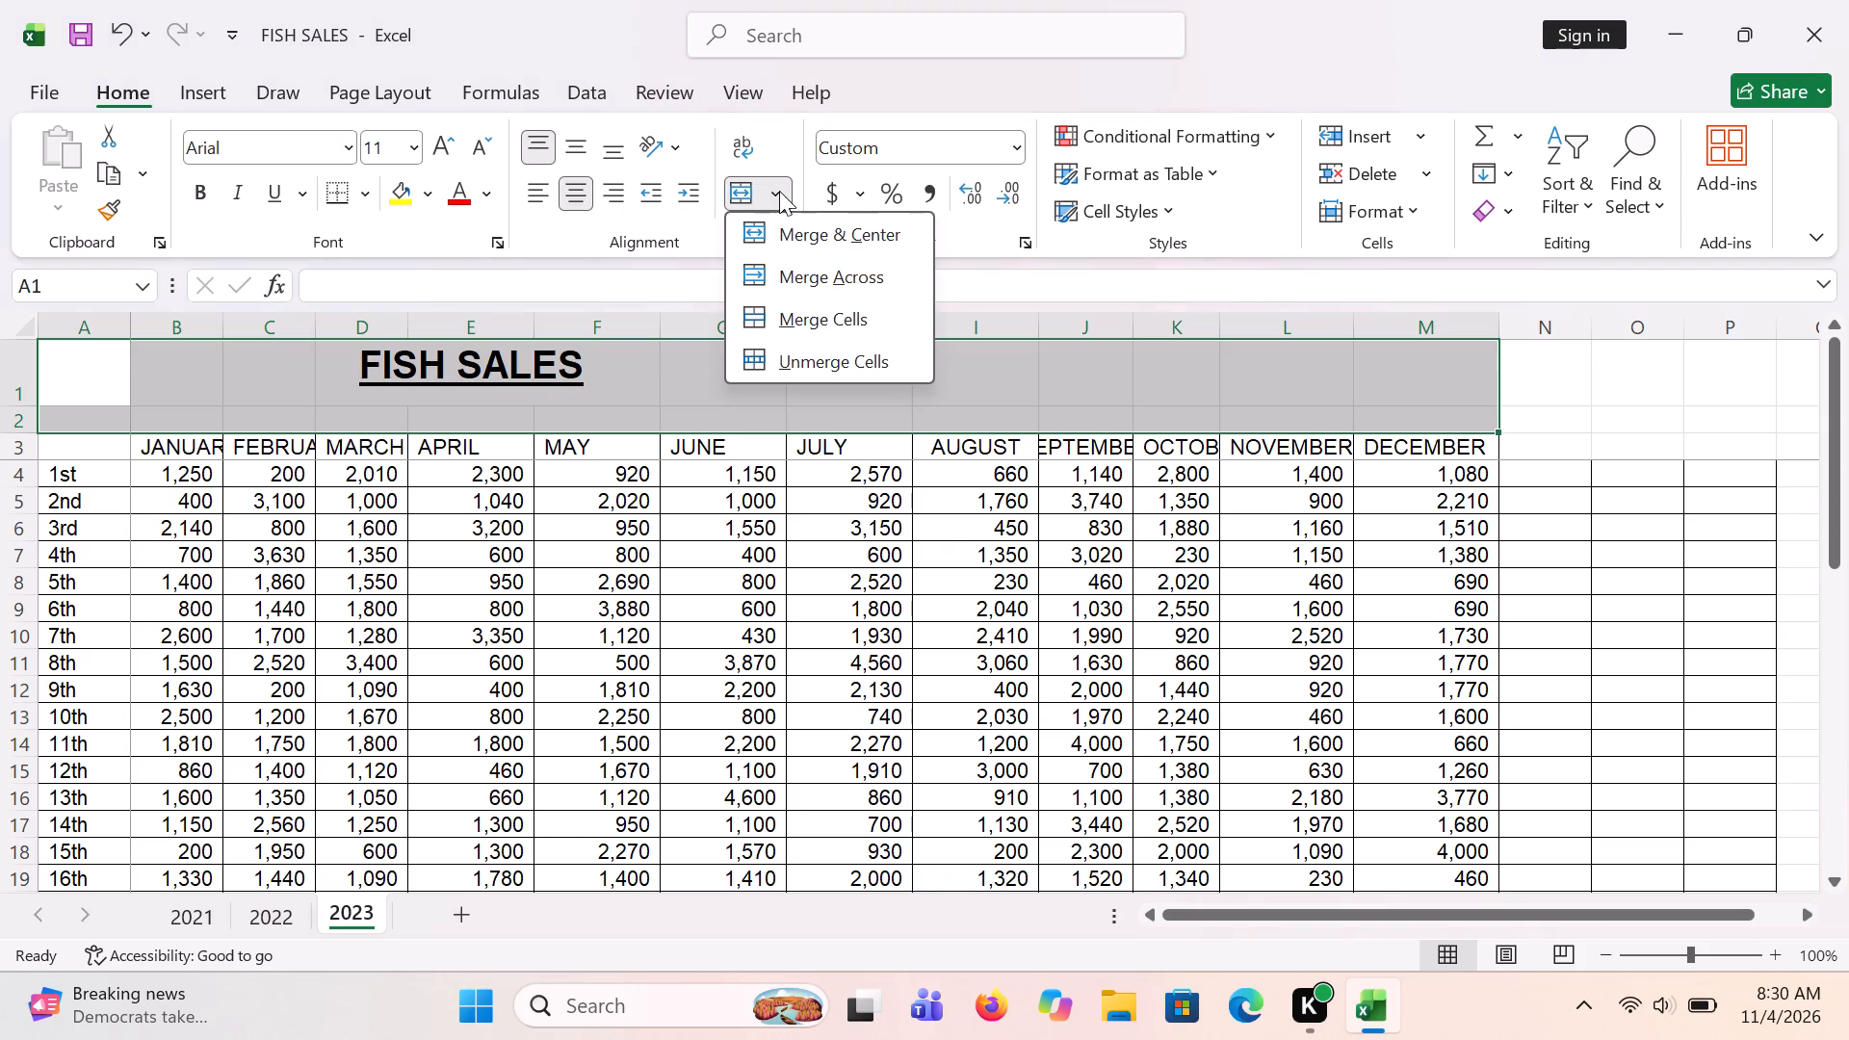
{"action": "left_click", "coordinate": [873, 241]}
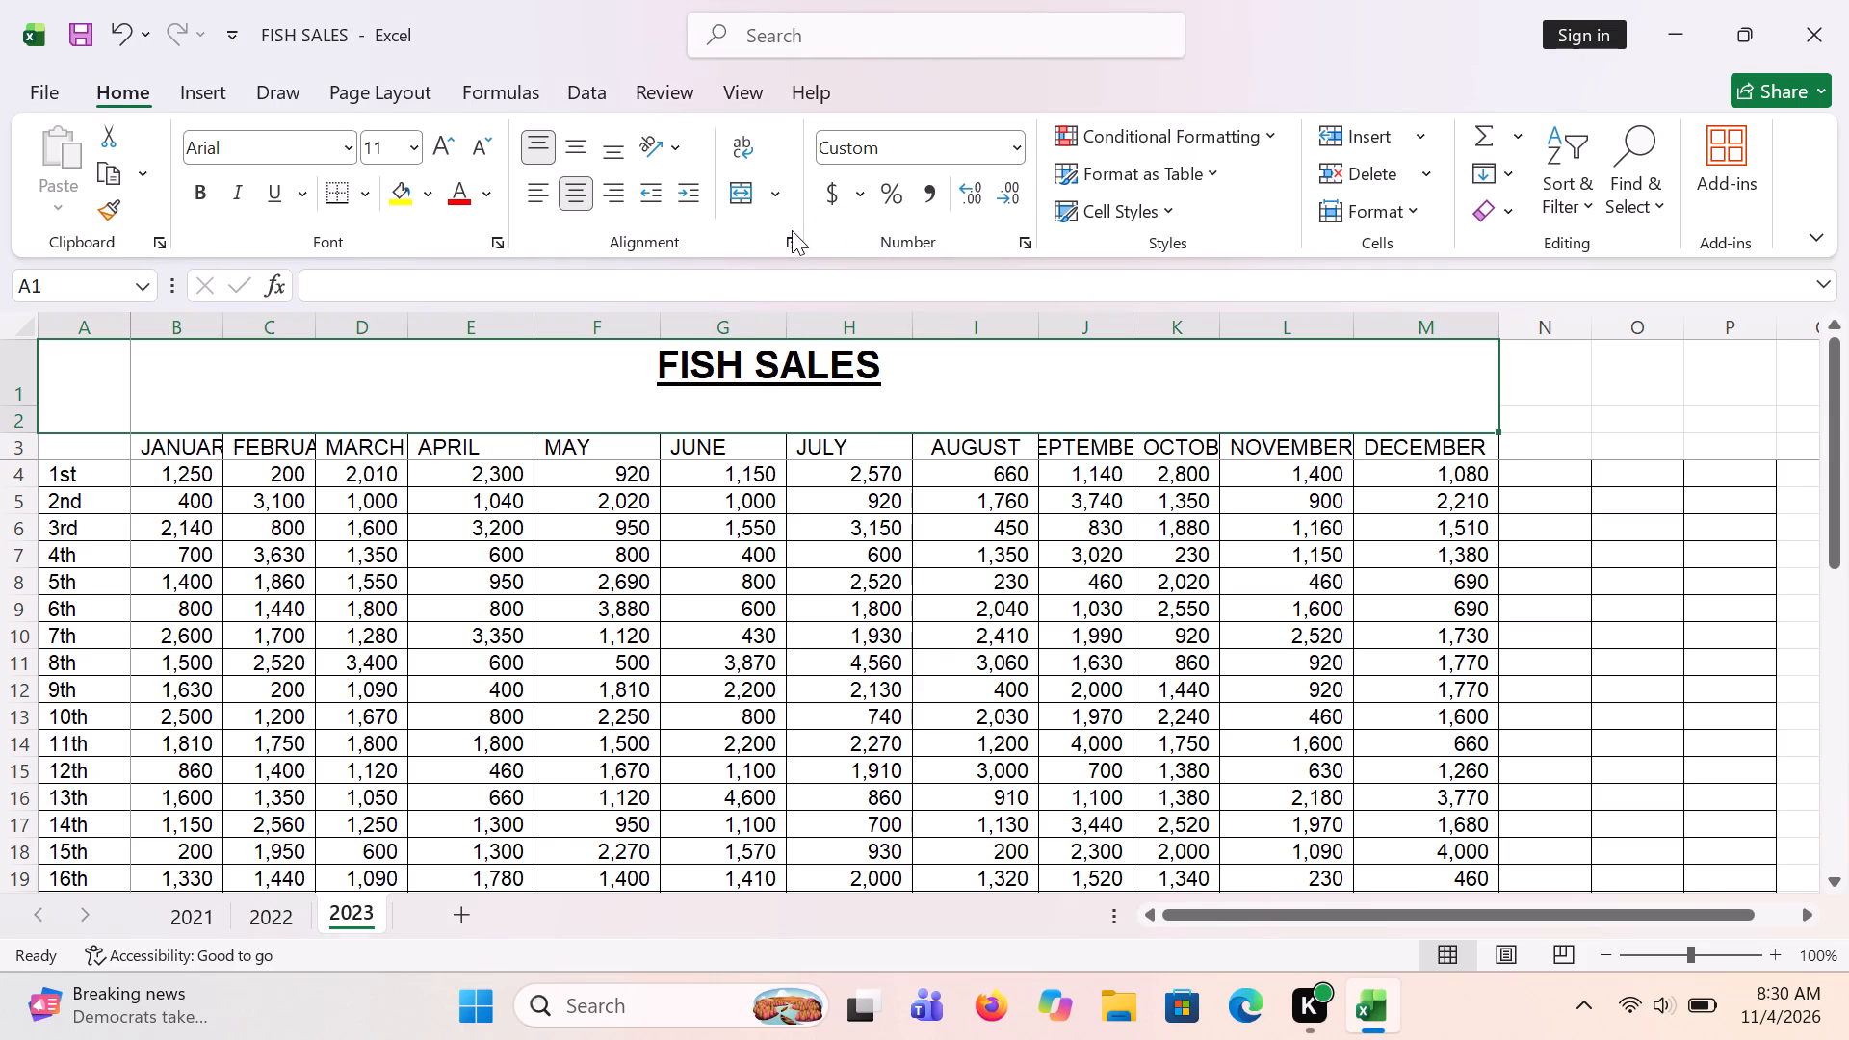
{"action": "left_click", "coordinate": [136, 518]}
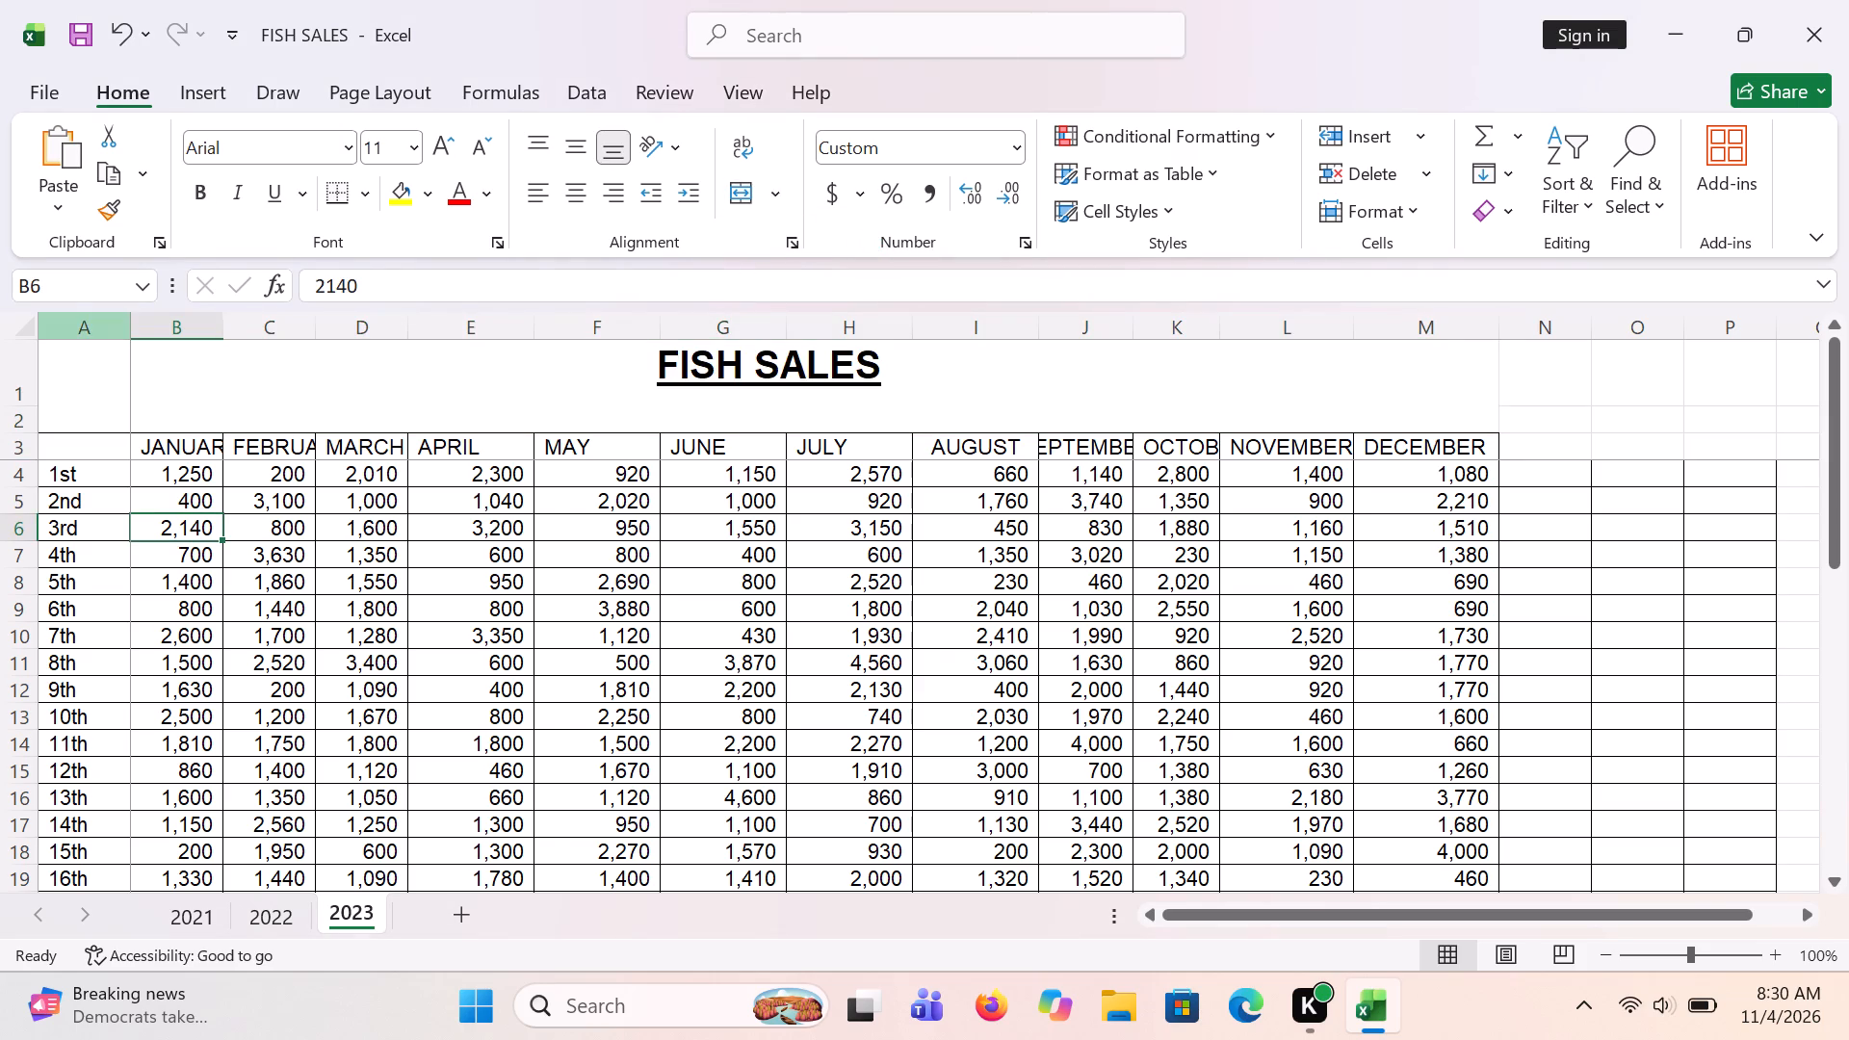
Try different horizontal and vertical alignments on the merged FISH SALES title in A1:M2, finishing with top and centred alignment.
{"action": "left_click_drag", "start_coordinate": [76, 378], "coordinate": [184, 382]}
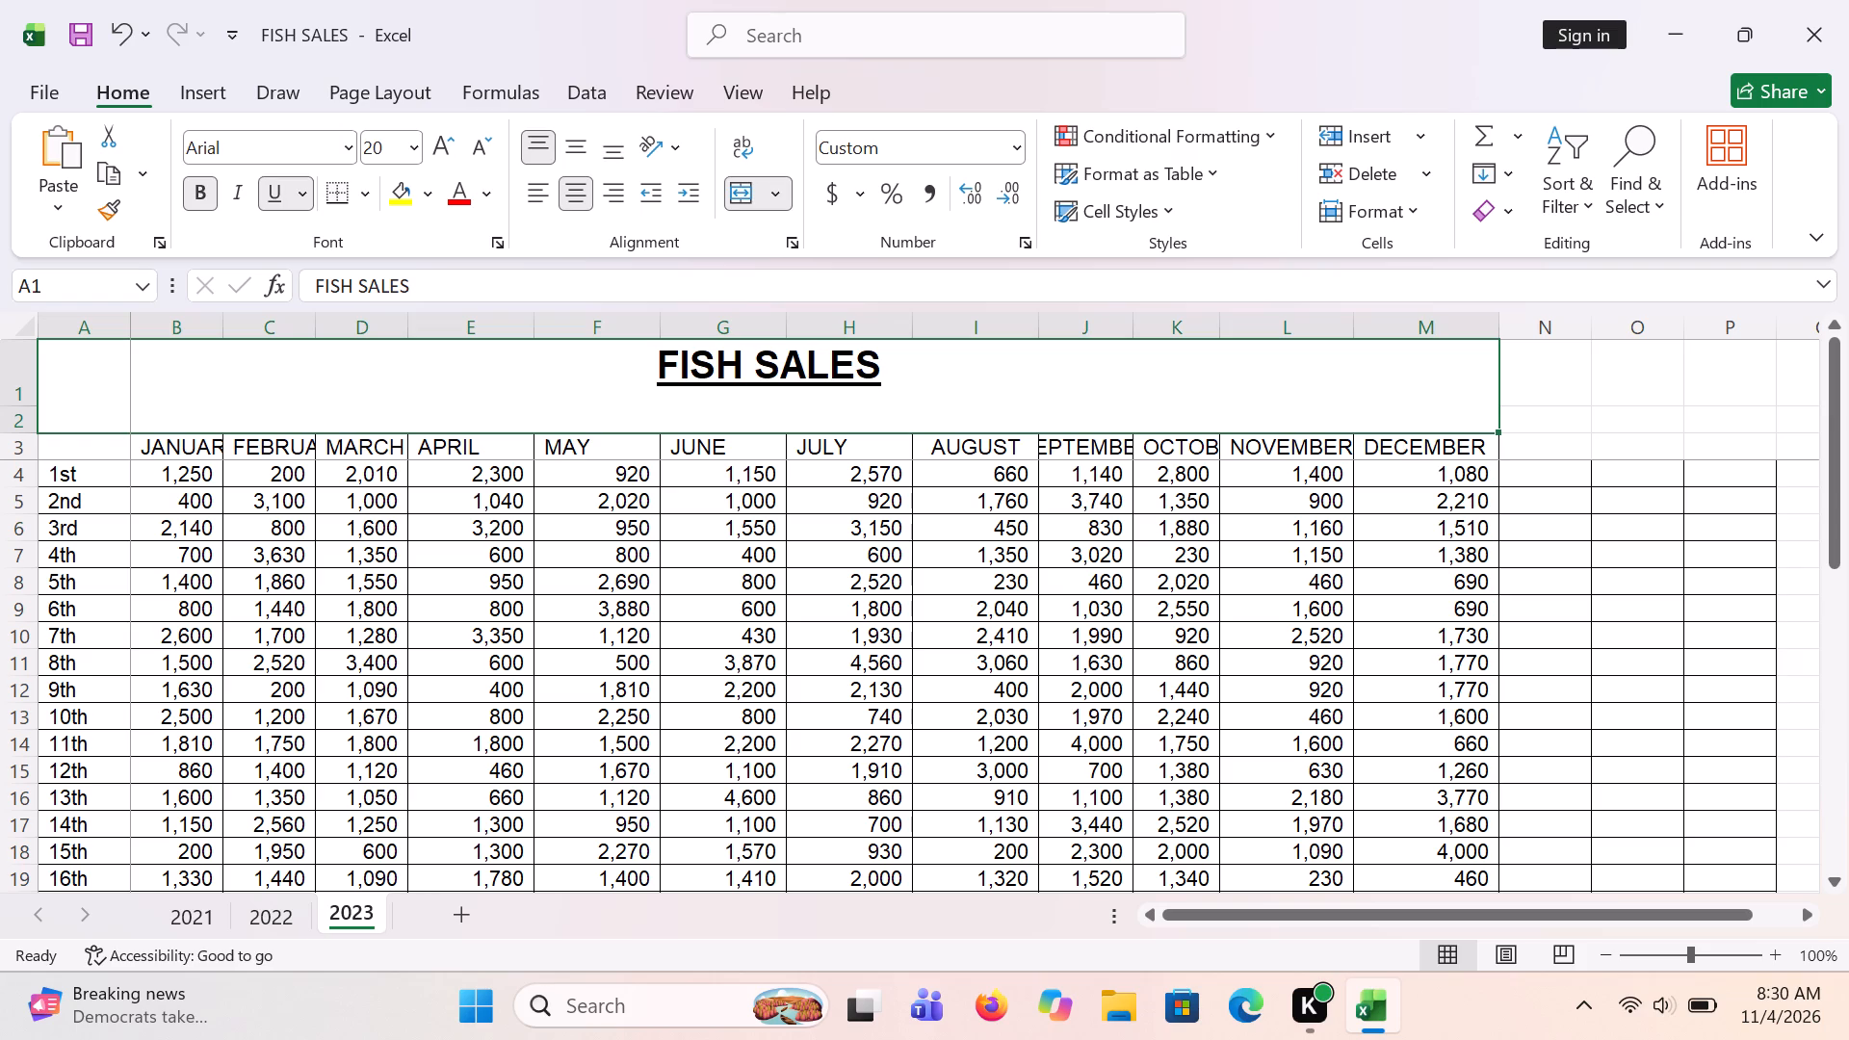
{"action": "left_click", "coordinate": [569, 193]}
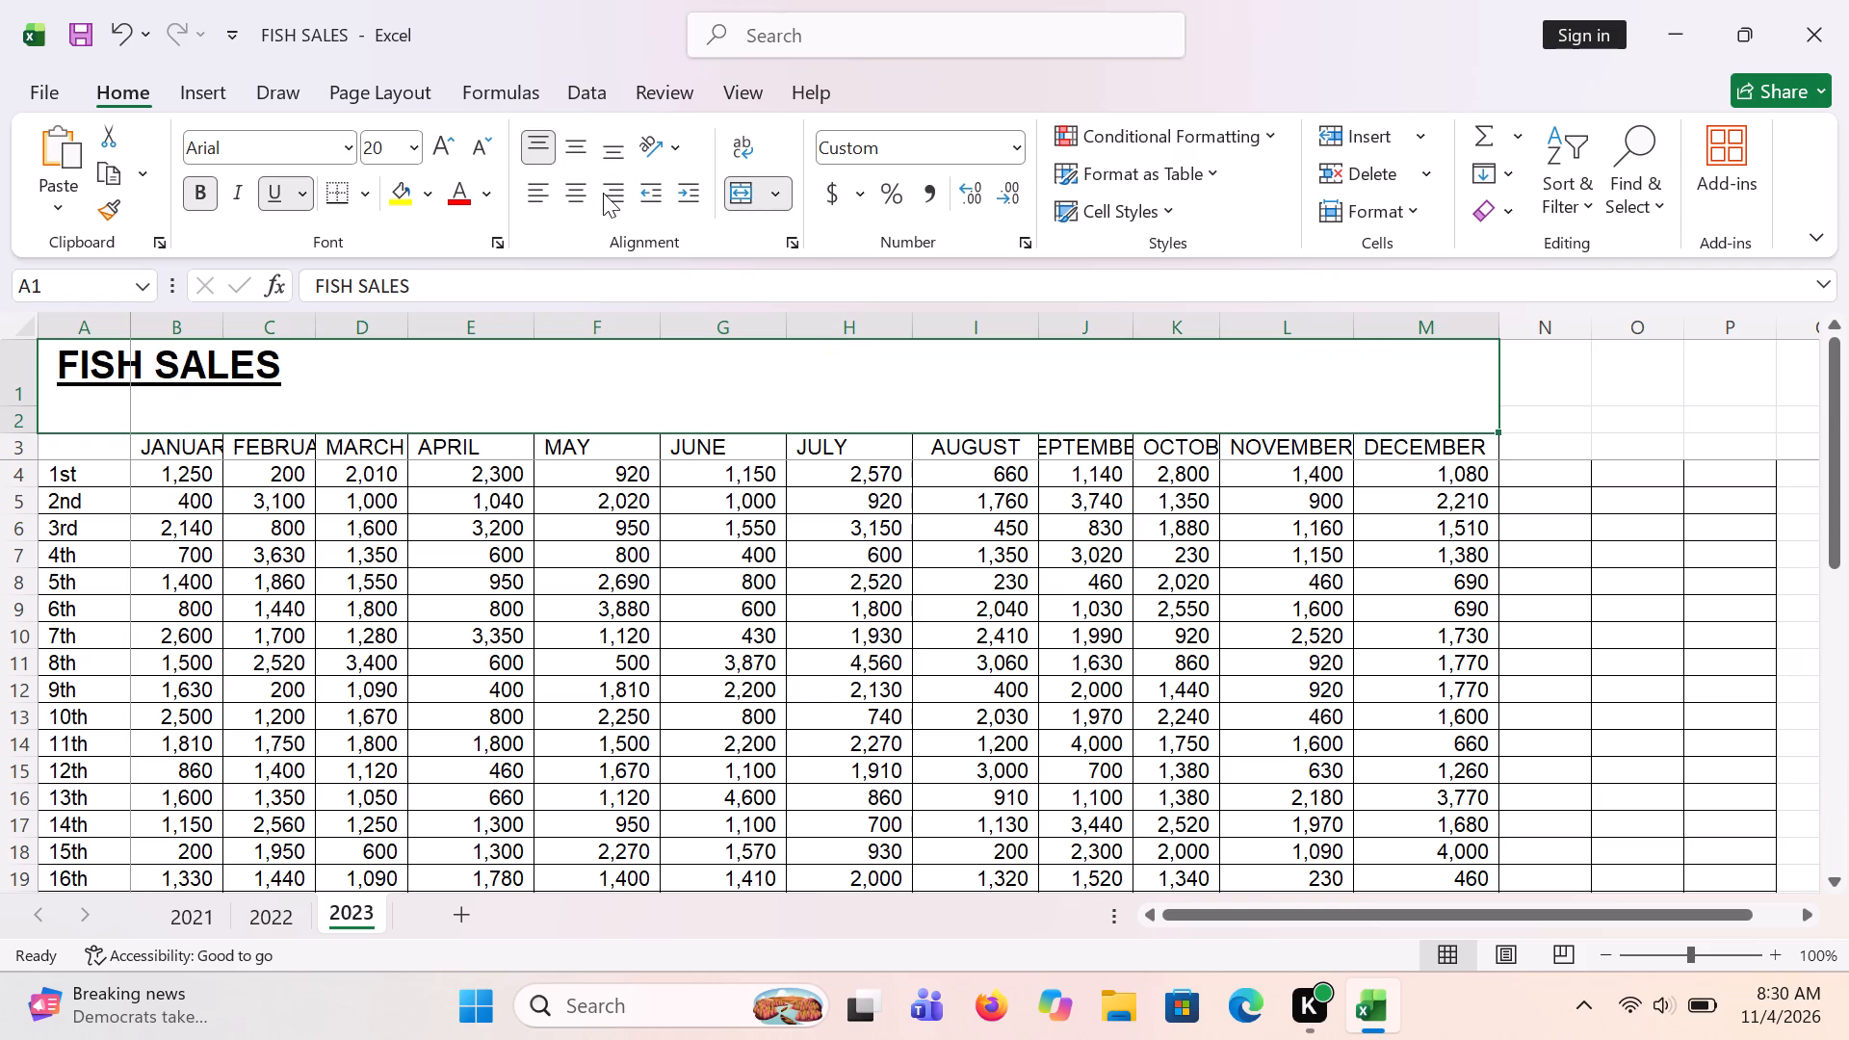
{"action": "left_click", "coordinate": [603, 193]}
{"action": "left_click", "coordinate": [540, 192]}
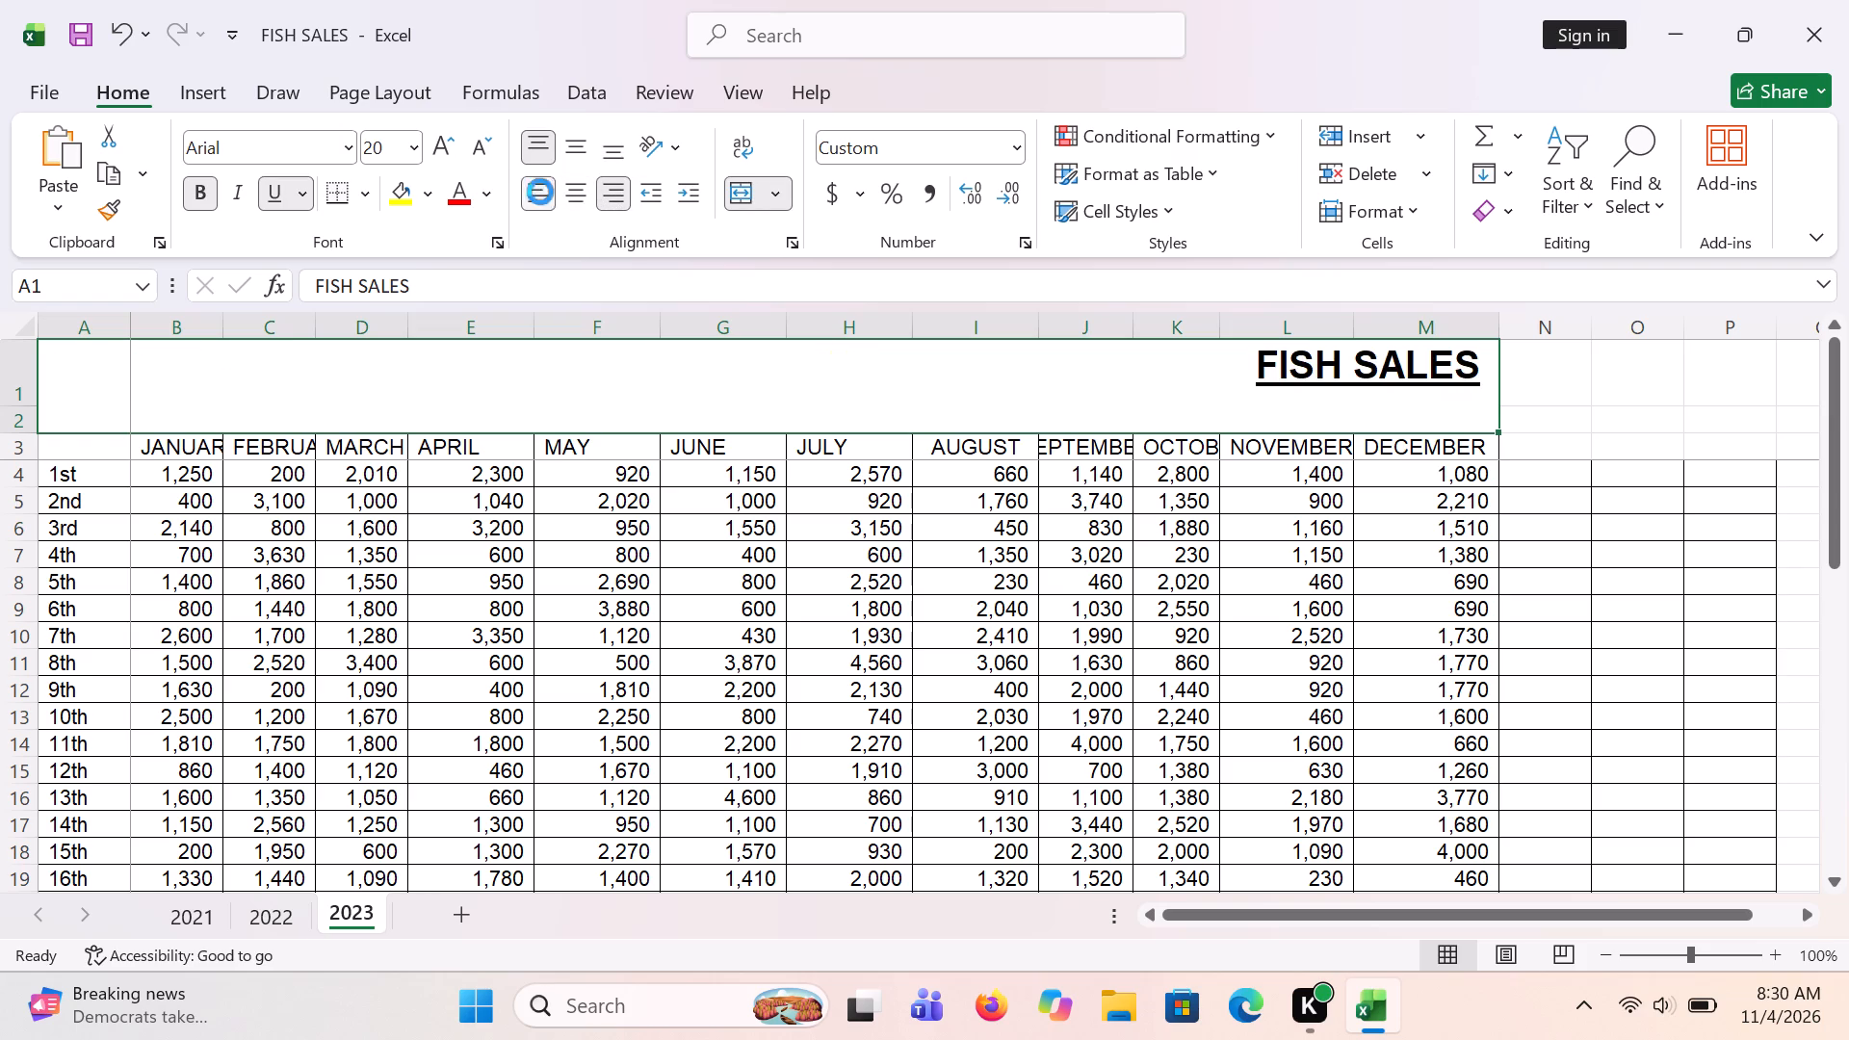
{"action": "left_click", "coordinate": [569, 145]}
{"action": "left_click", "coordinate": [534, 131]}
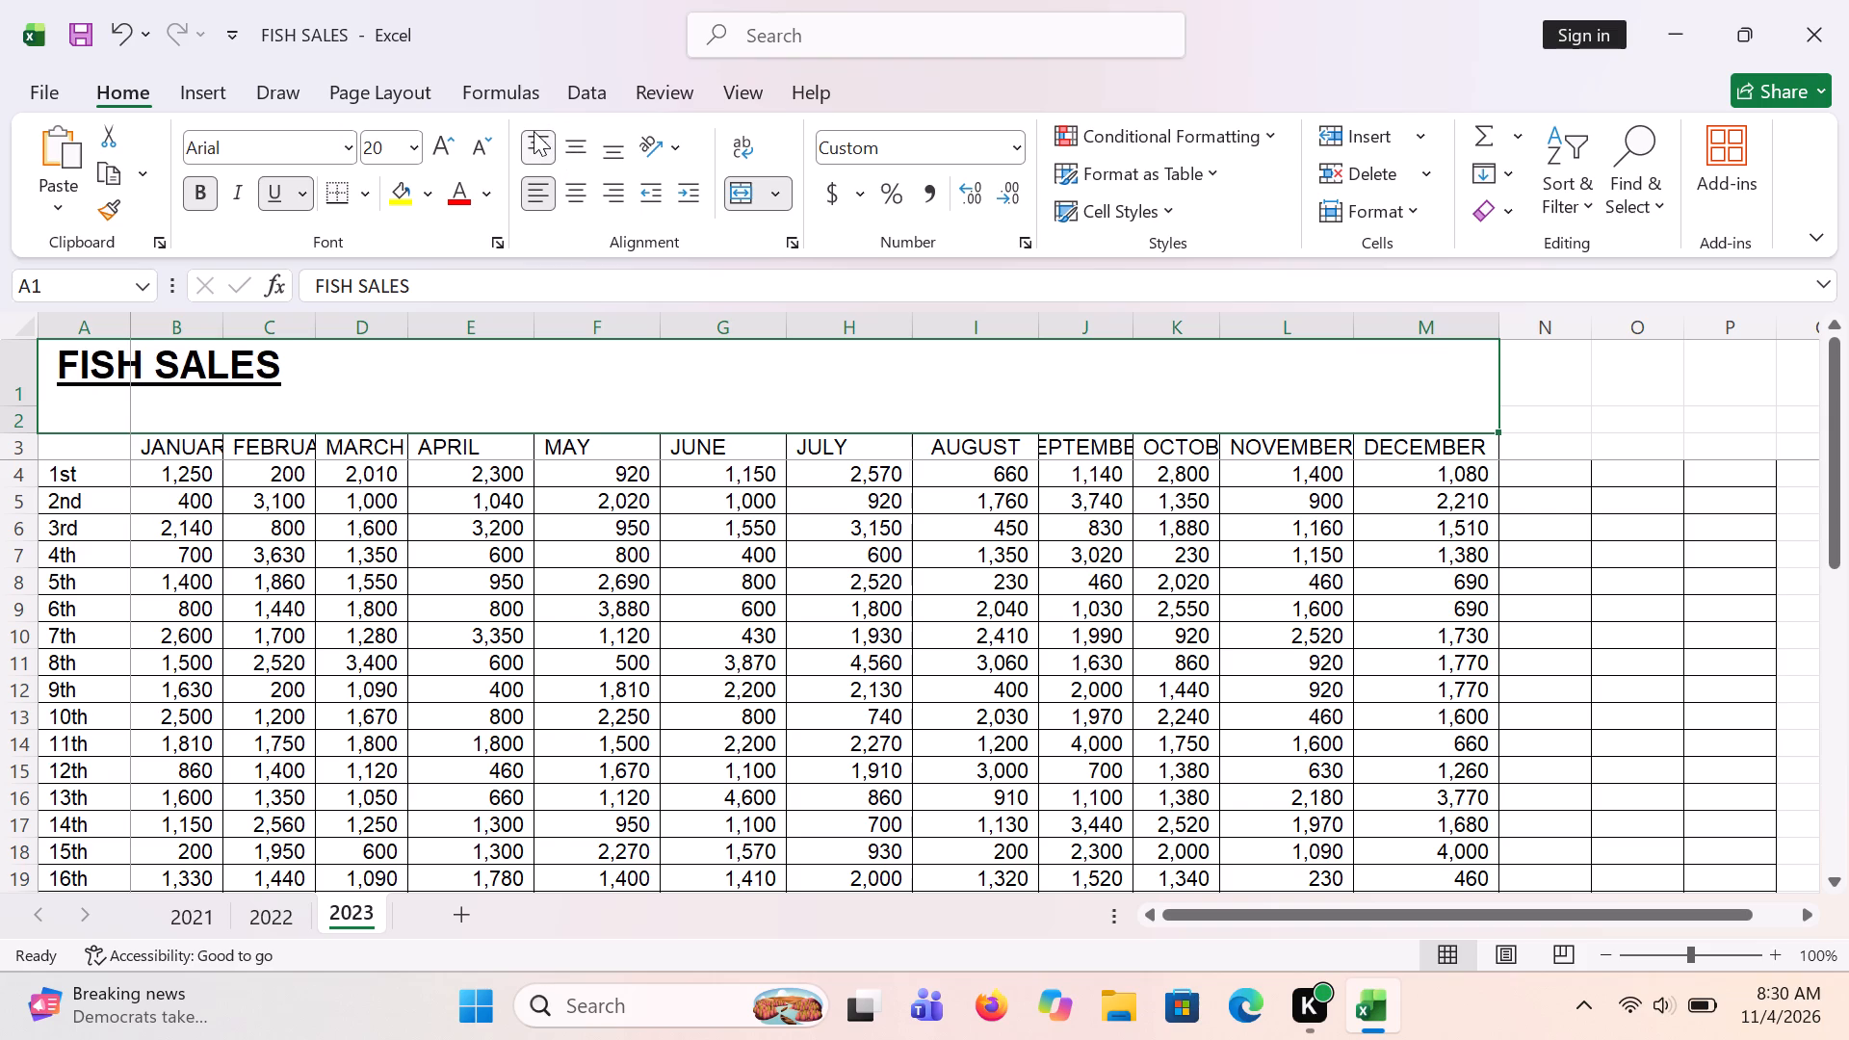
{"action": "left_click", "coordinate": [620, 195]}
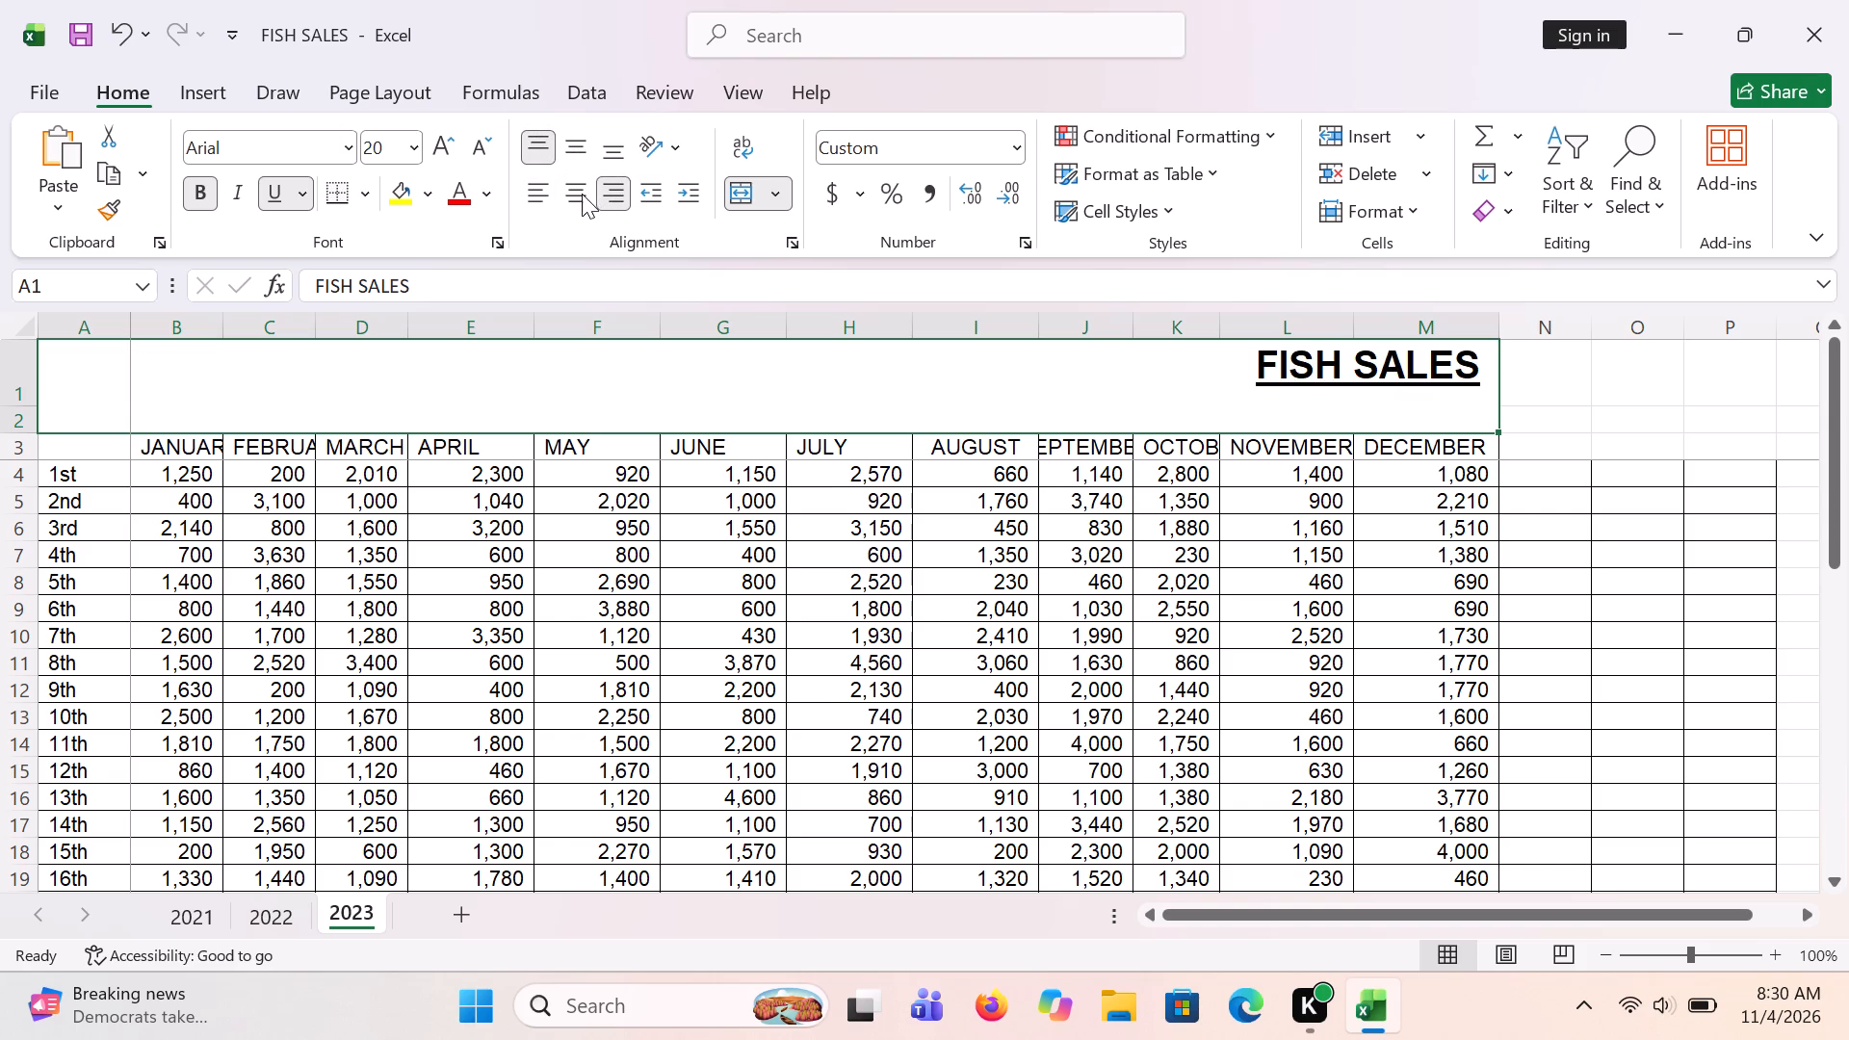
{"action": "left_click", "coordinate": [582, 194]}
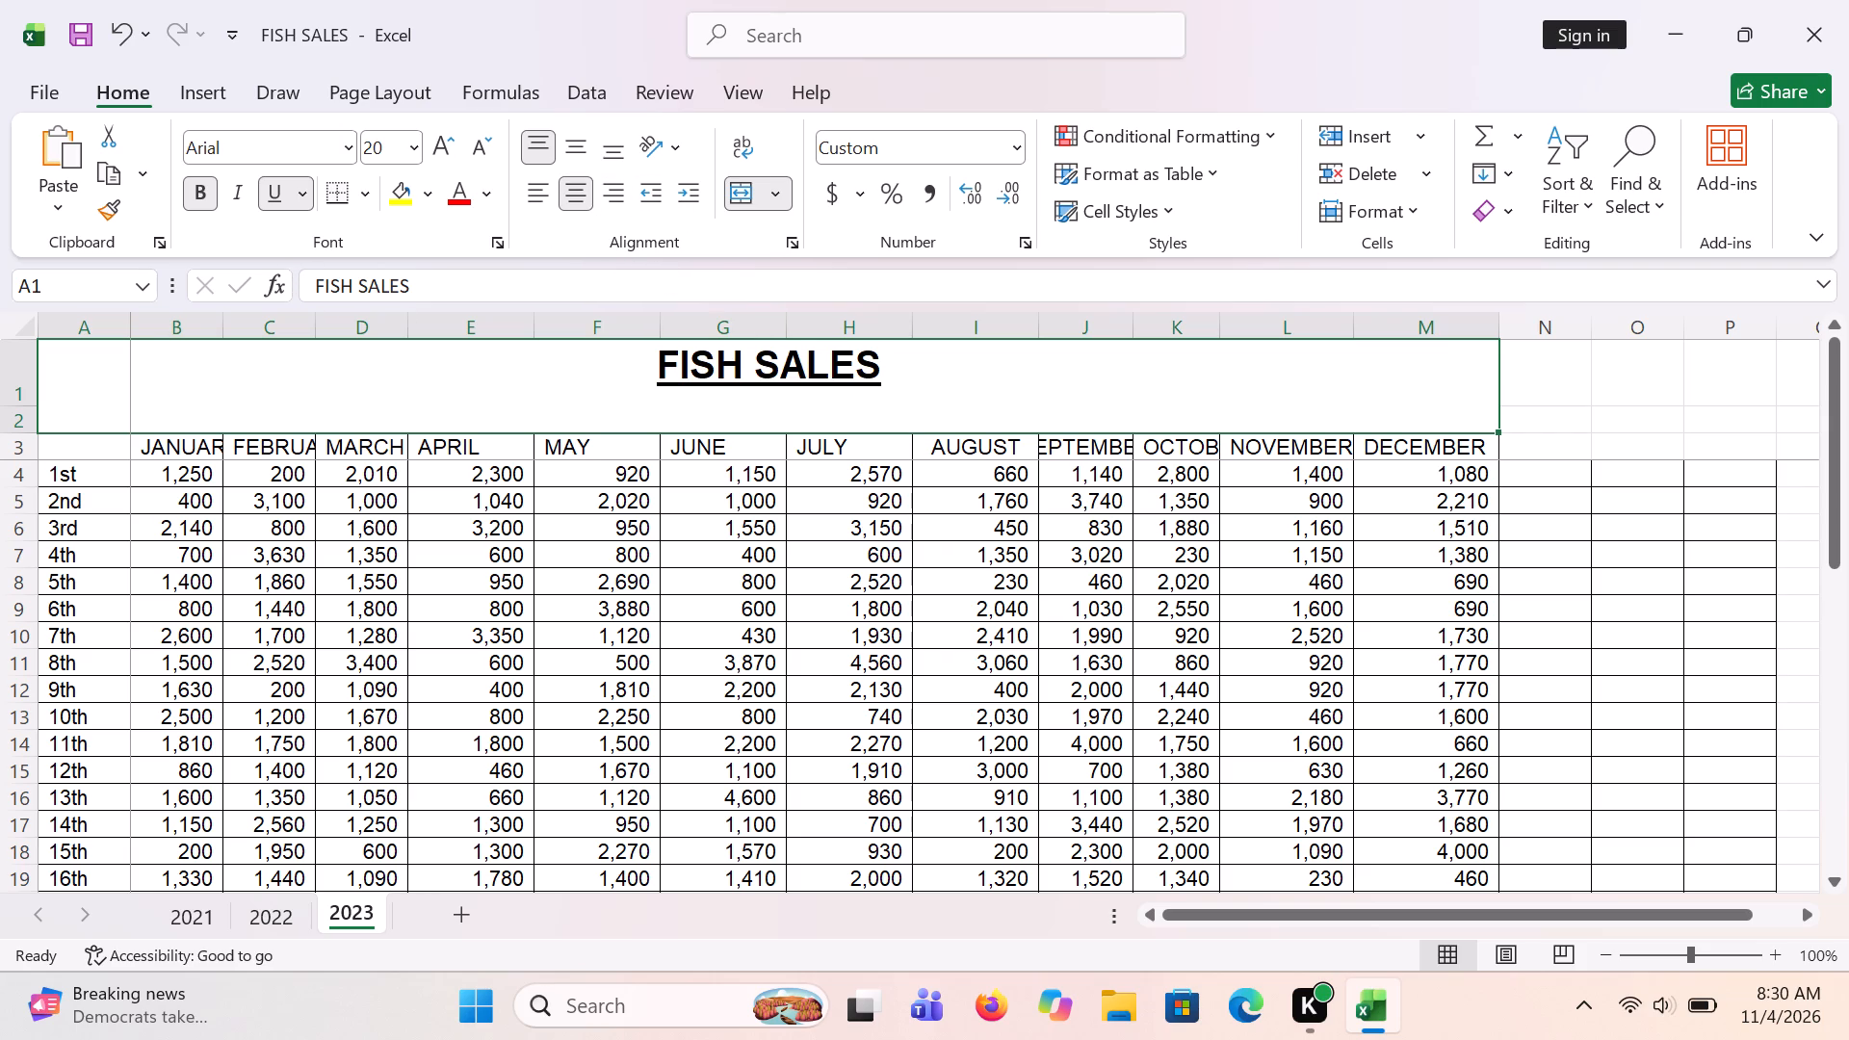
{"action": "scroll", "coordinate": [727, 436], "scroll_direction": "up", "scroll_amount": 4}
Apply Merge Across to the title range A1:M2 so rows 1 and 2 are merged separately.
{"action": "left_click", "coordinate": [776, 191]}
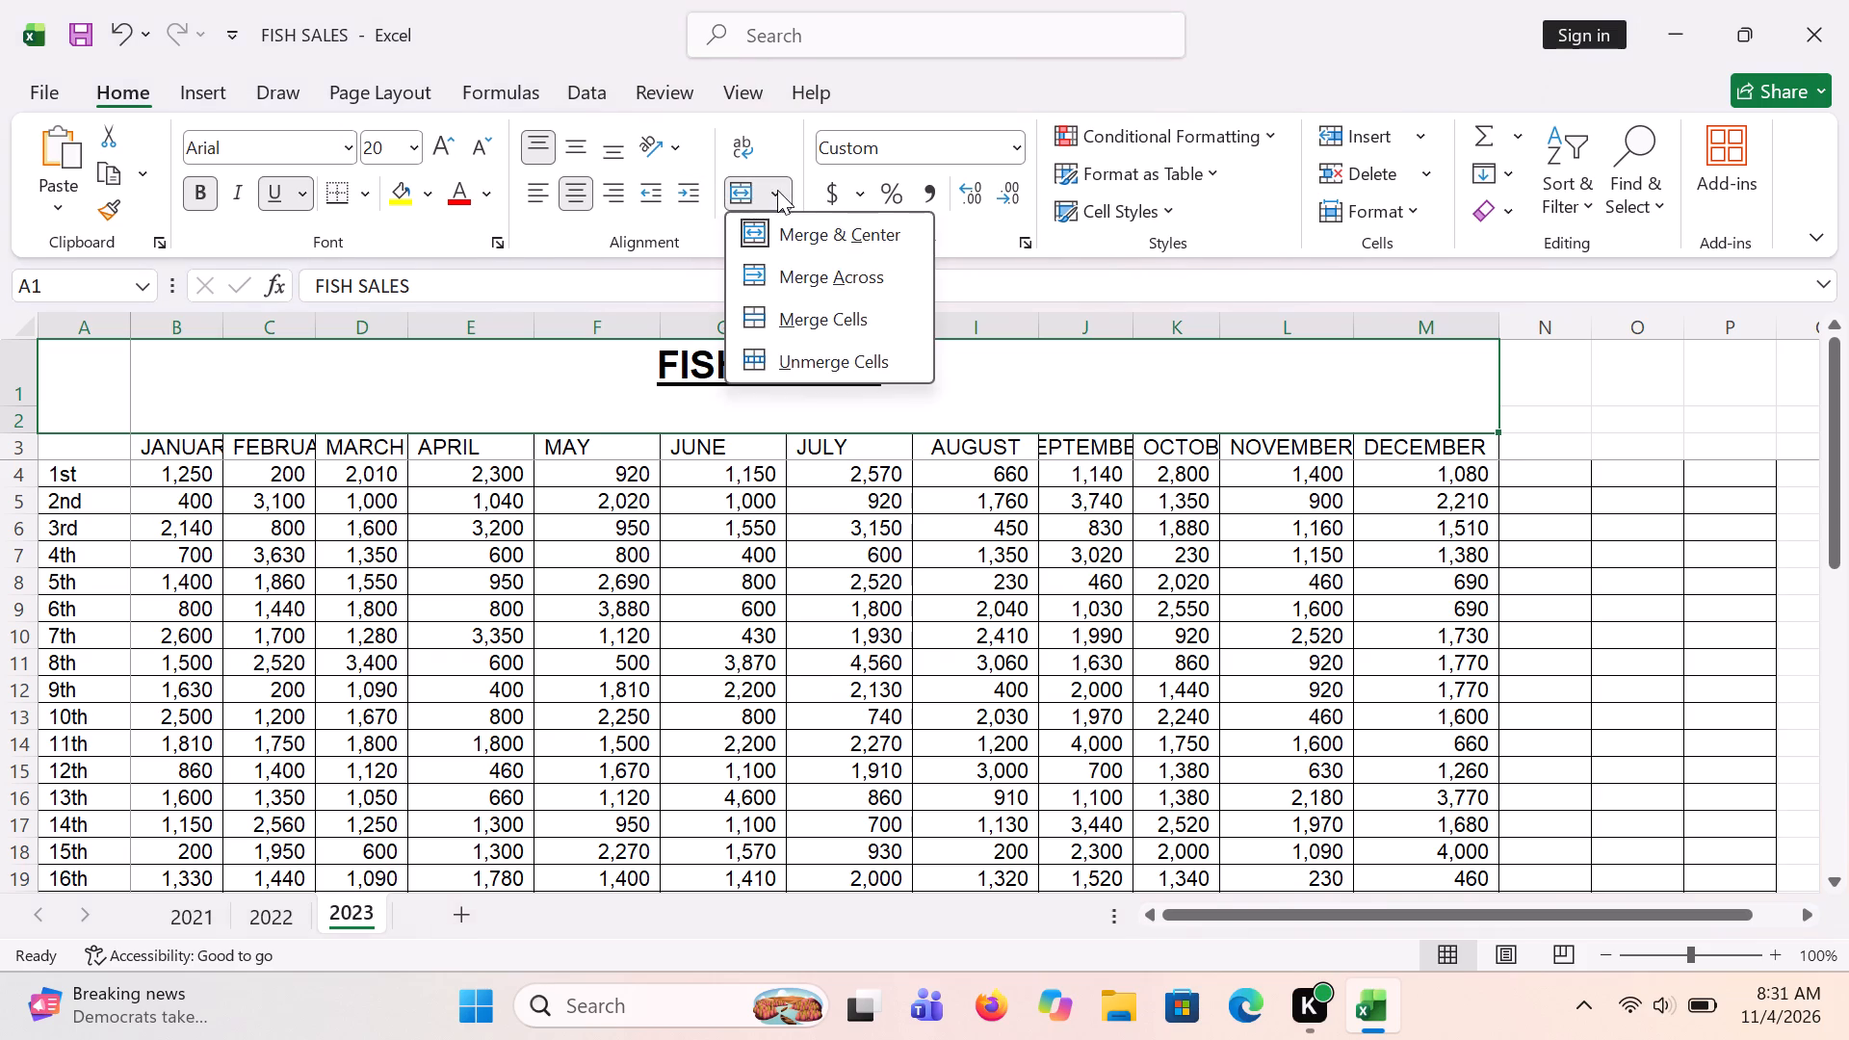
{"action": "left_click", "coordinate": [876, 278]}
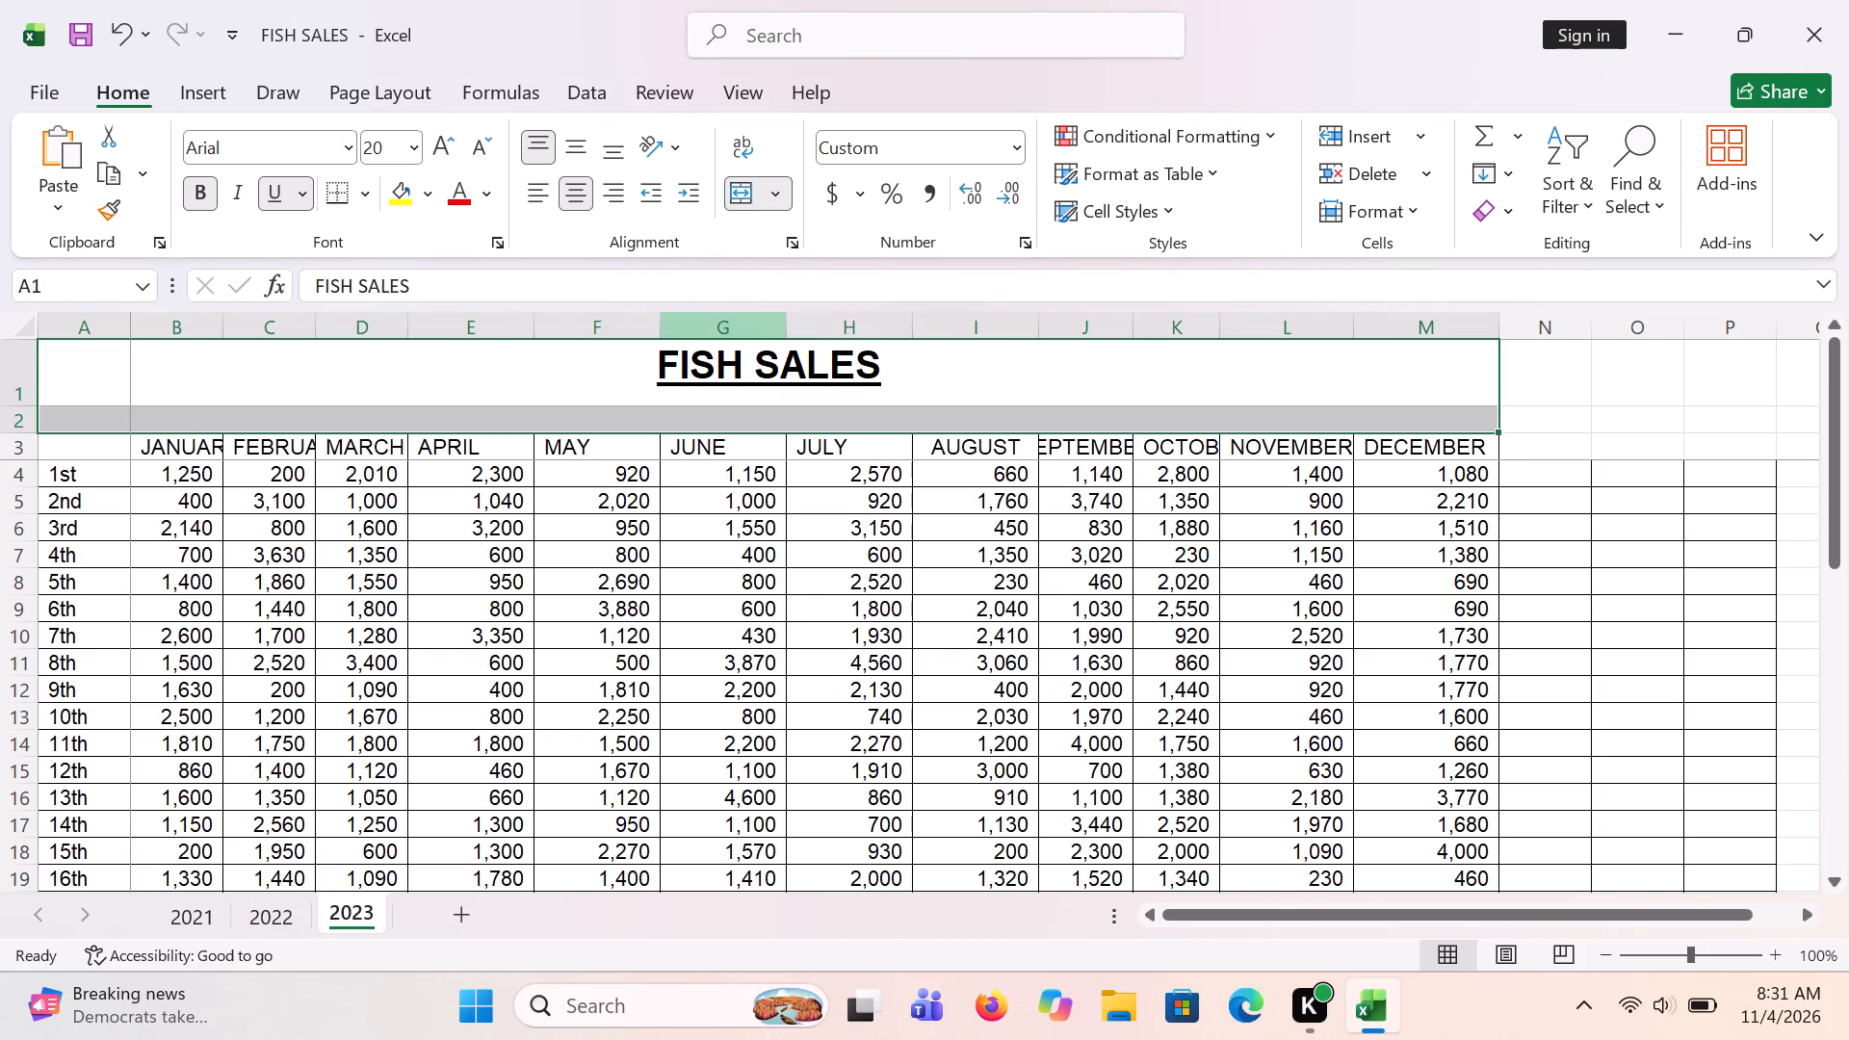
{"action": "left_click", "coordinate": [559, 502]}
AutoFit the height of row 1 to the FISH SALES title.
{"action": "left_click", "coordinate": [653, 391]}
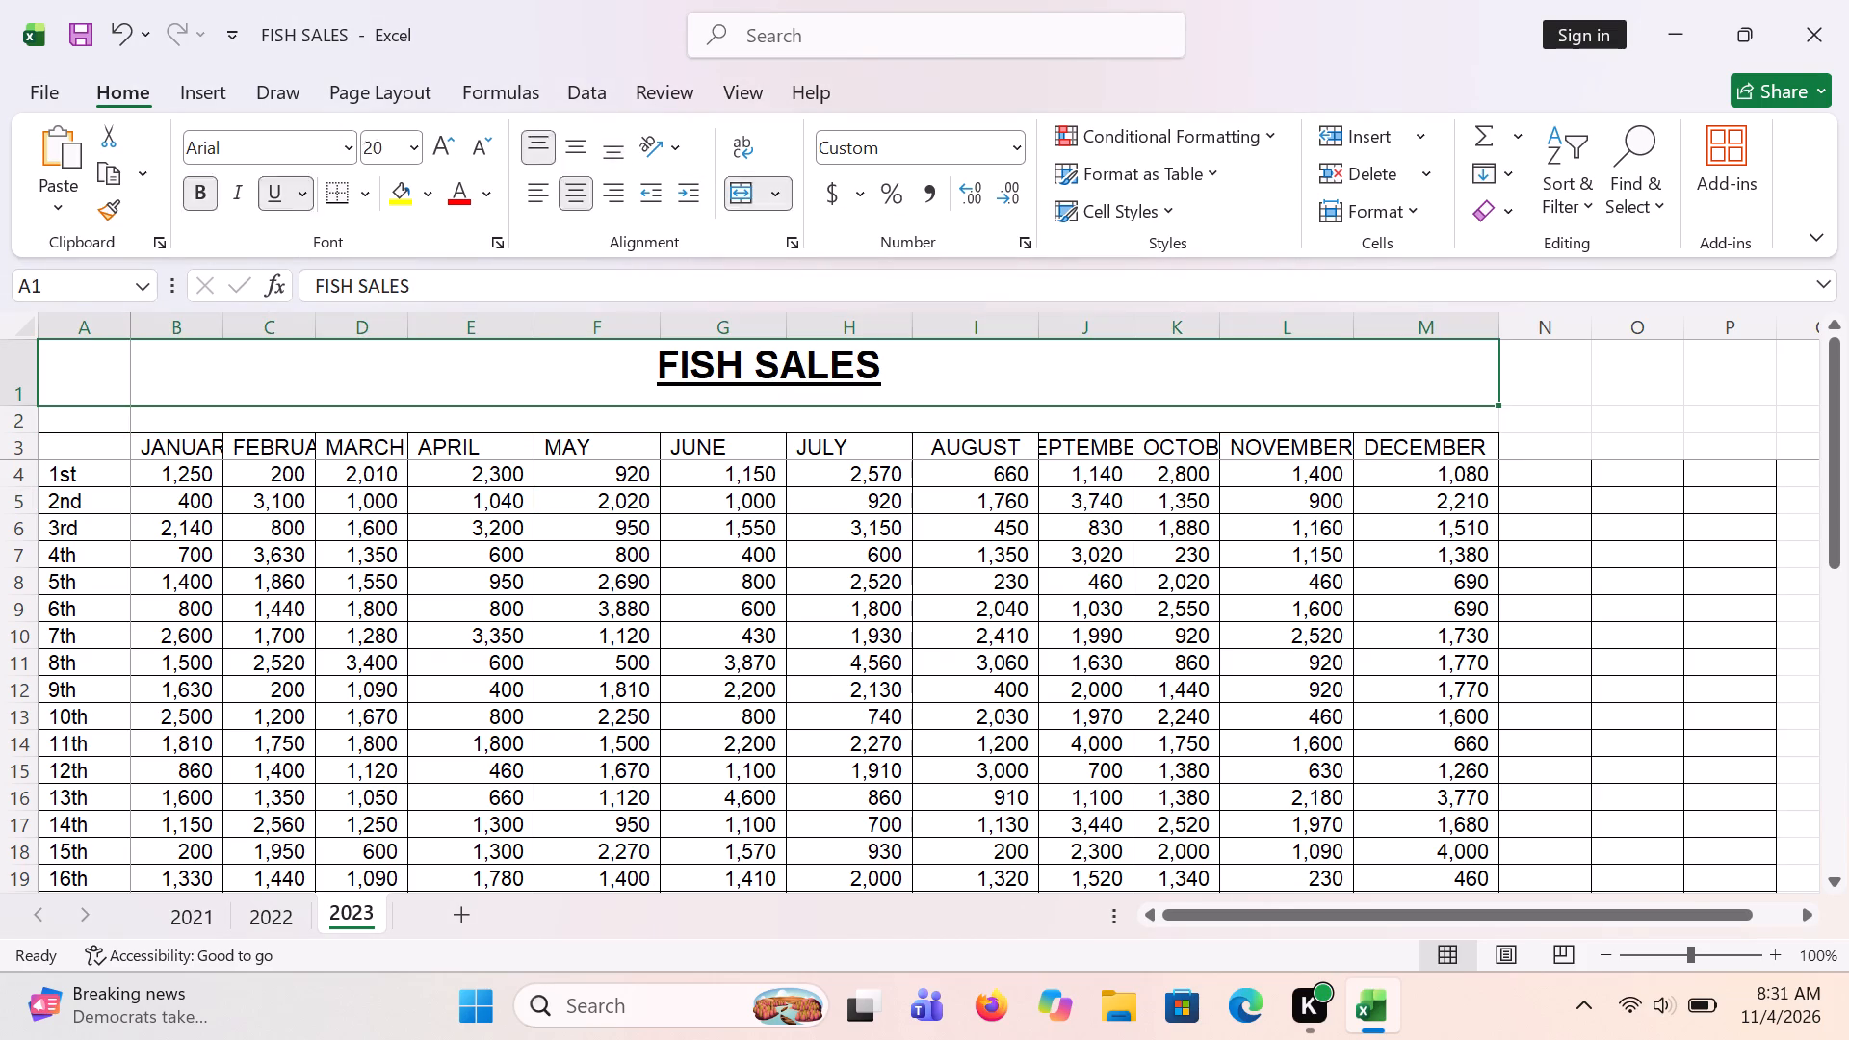
{"action": "double_click", "coordinate": [26, 407]}
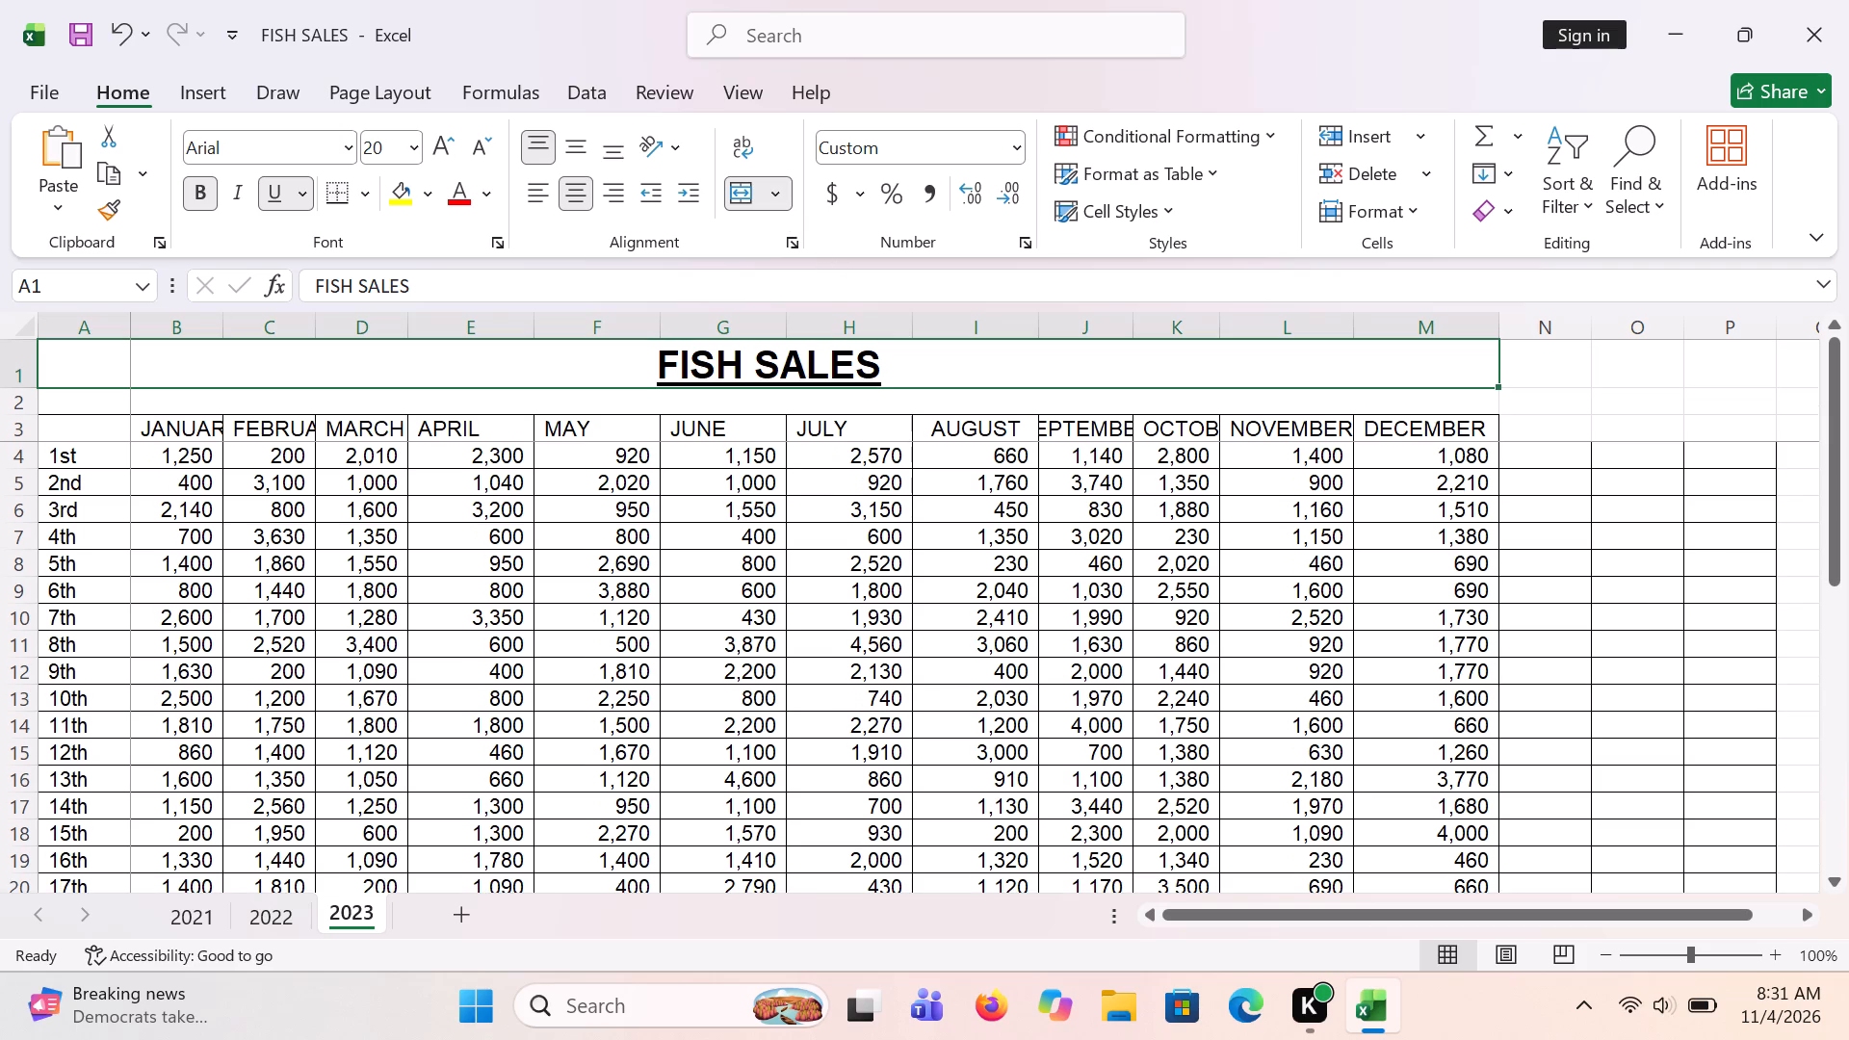
{"action": "left_click", "coordinate": [642, 638]}
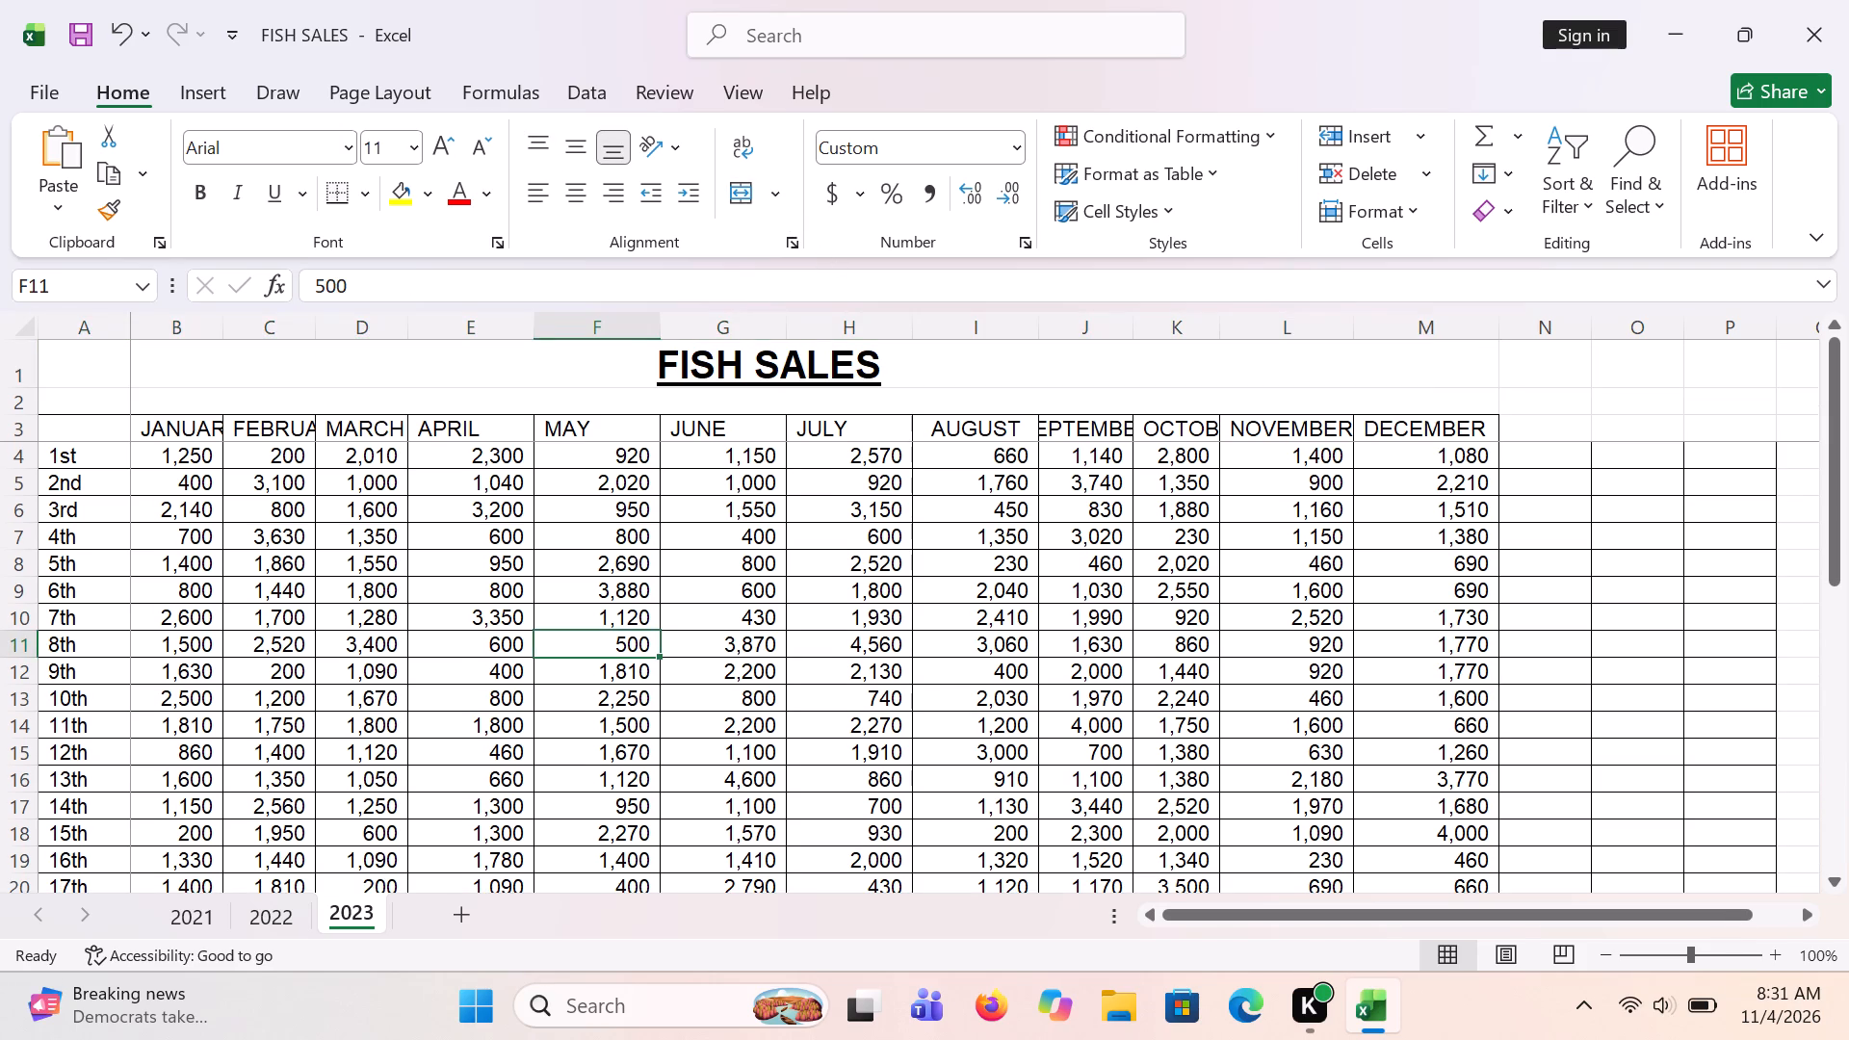
Set the FISH SALES title's font size to 24.
{"action": "left_click", "coordinate": [755, 380]}
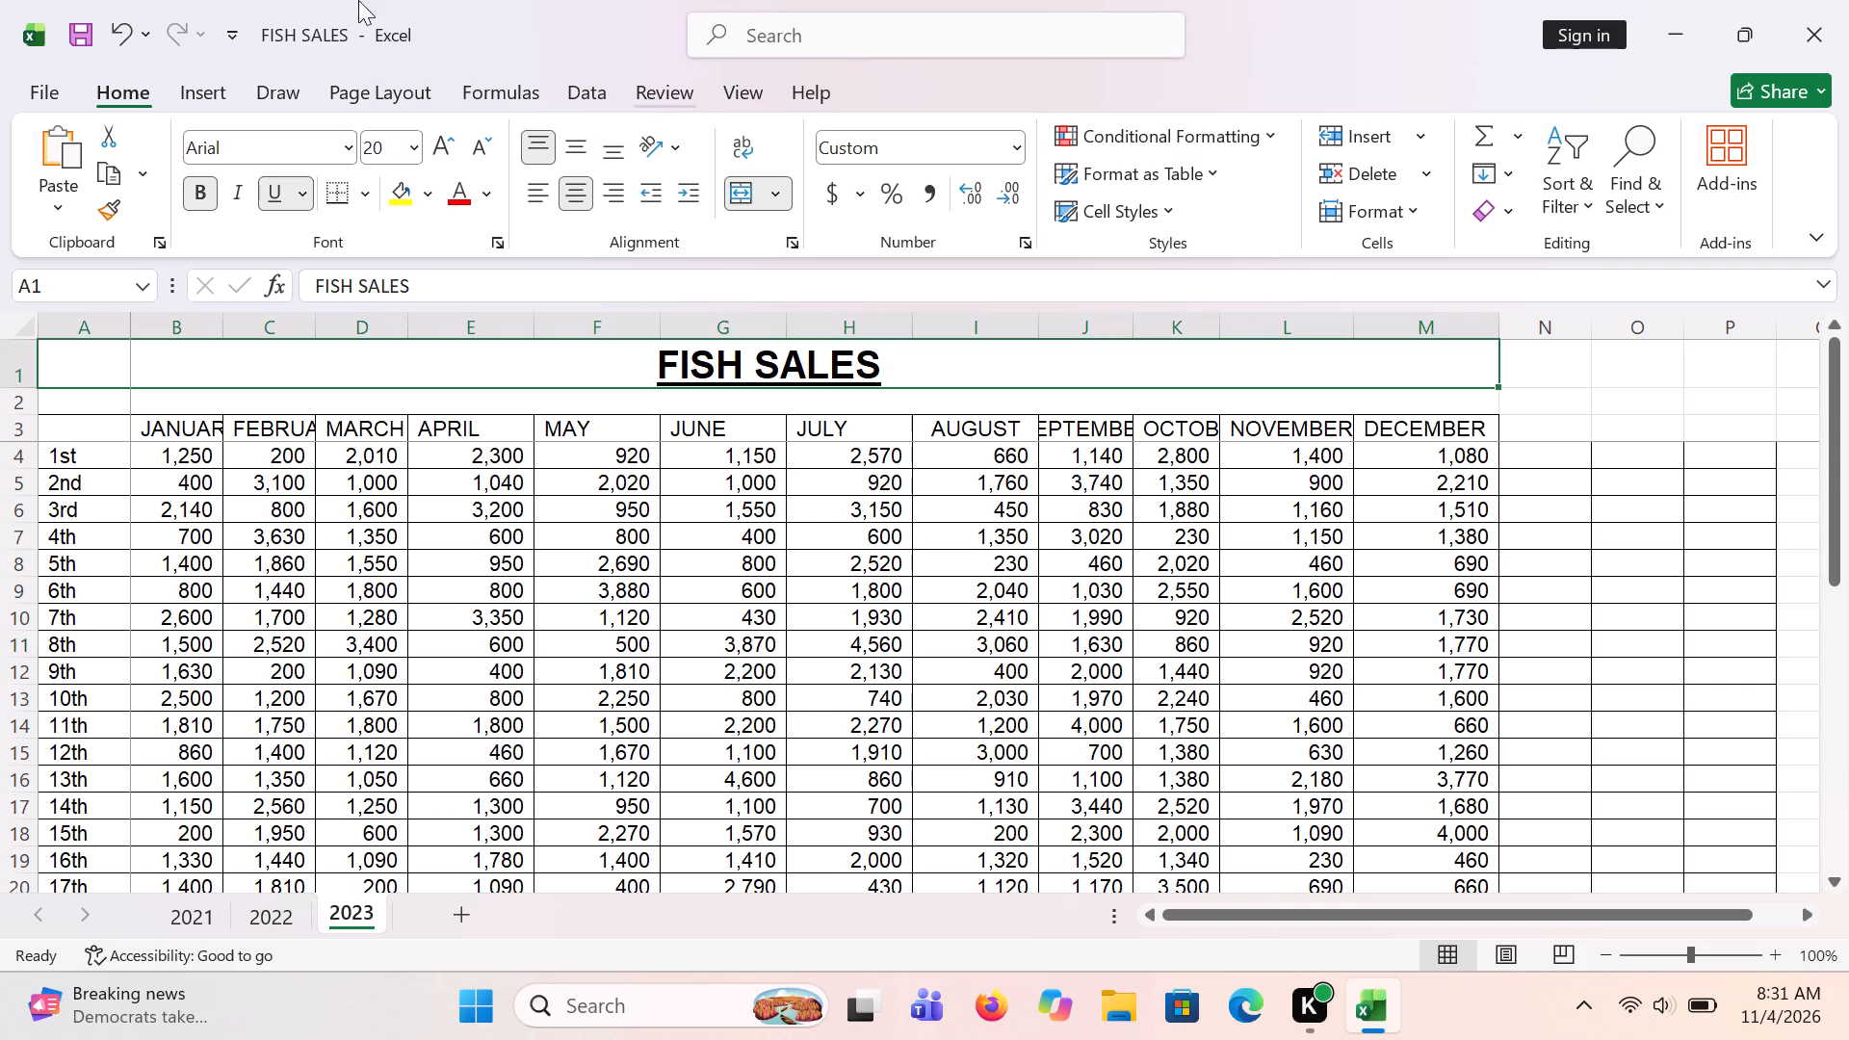
{"action": "left_click", "coordinate": [415, 146]}
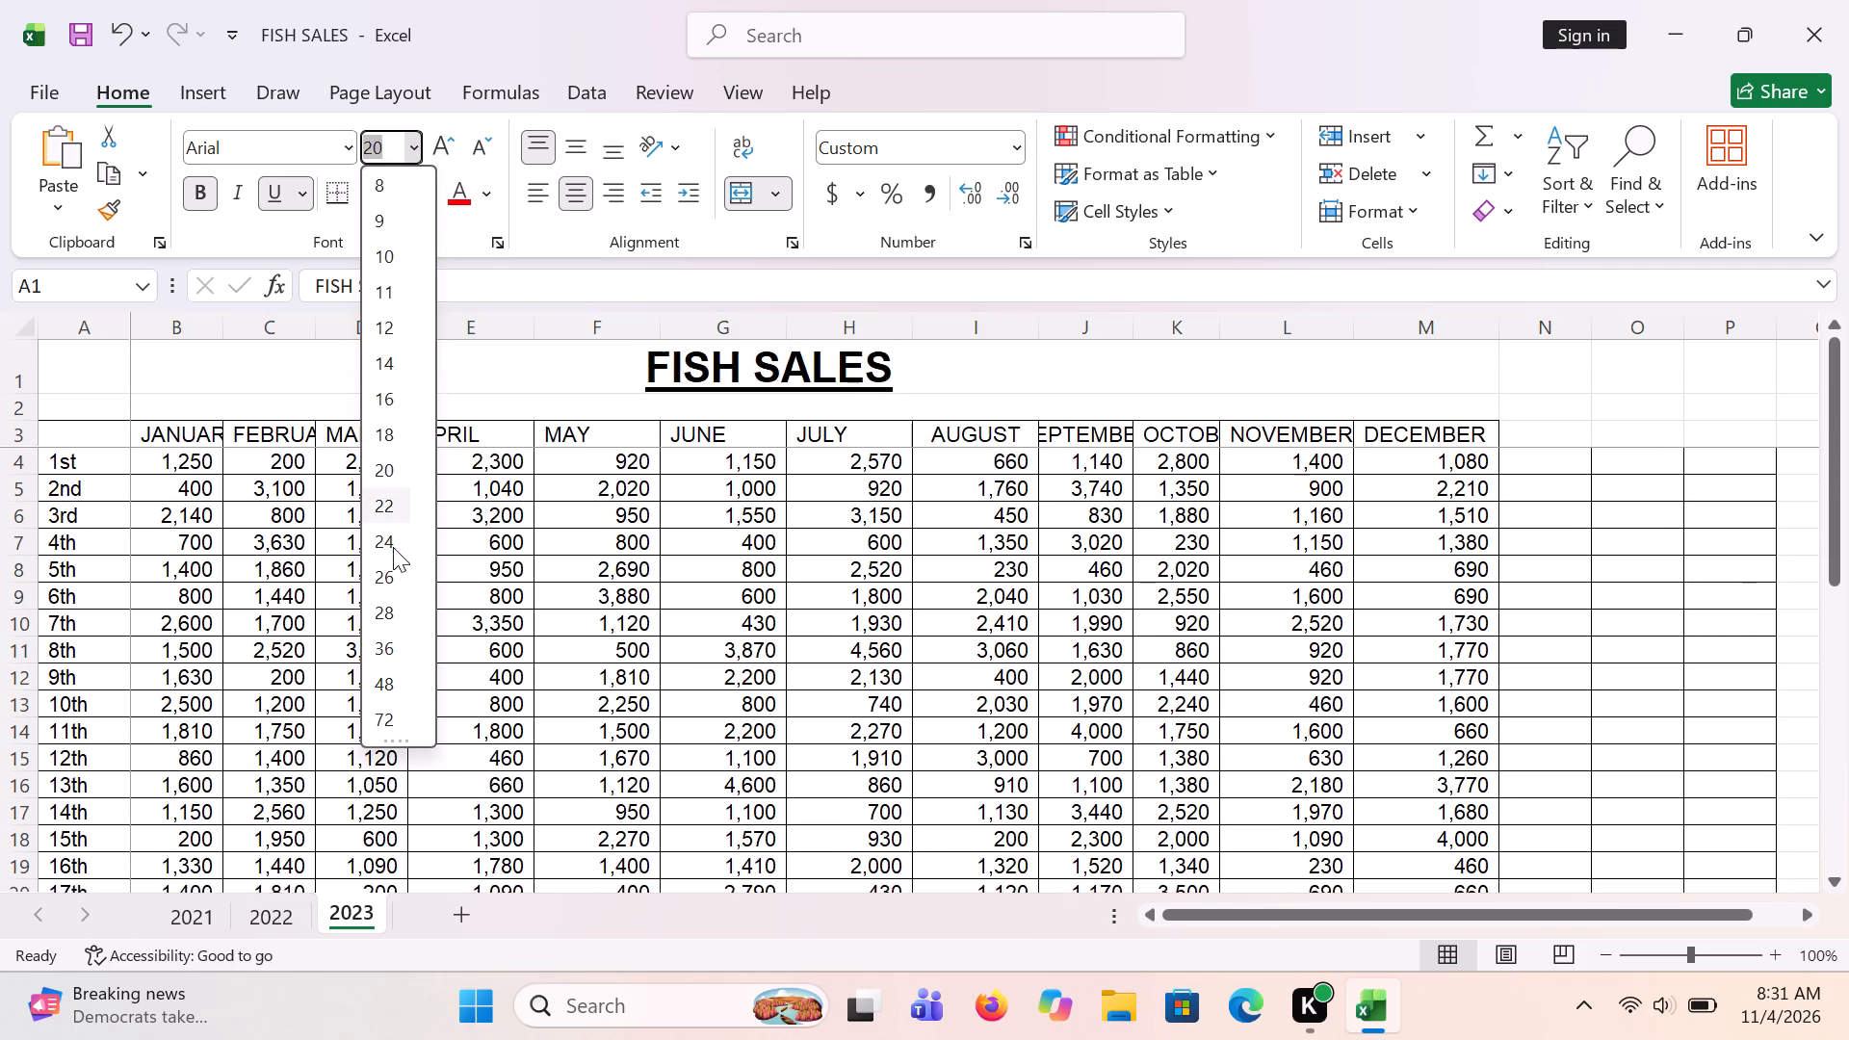
{"action": "left_click", "coordinate": [393, 543]}
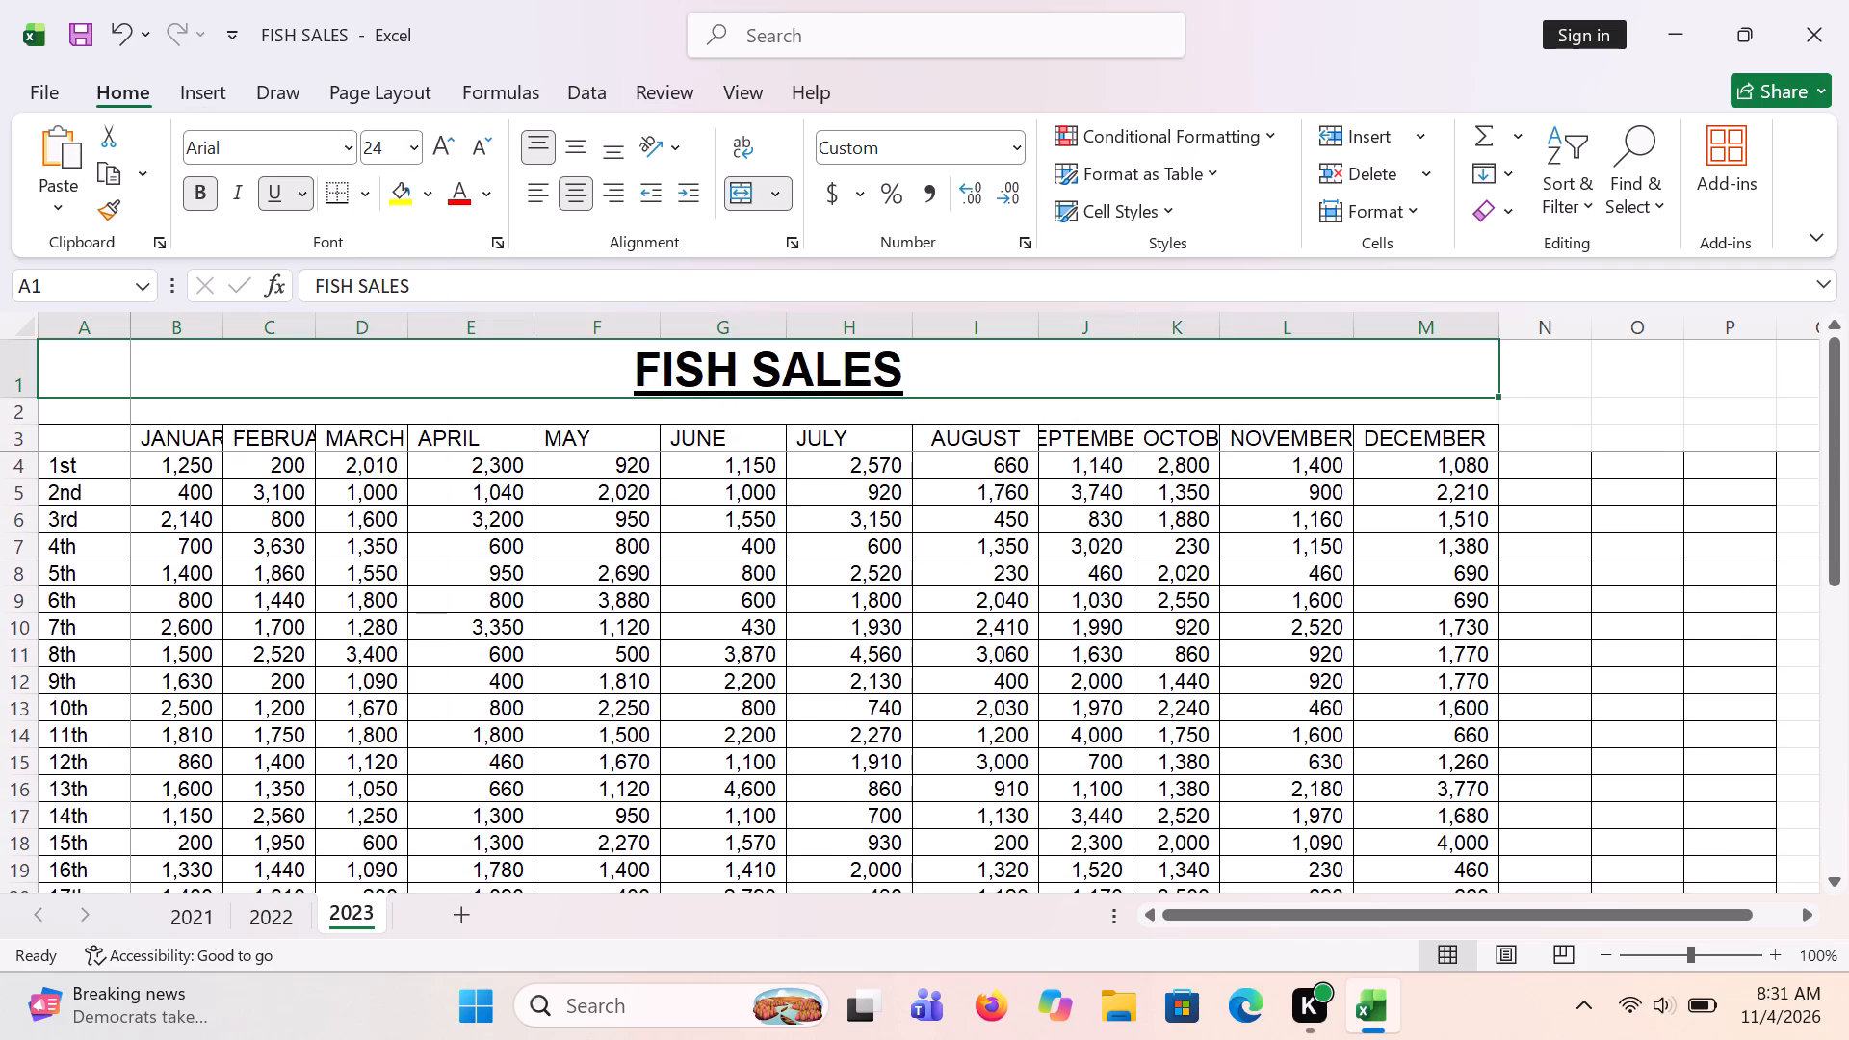
{"action": "left_click", "coordinate": [1072, 491]}
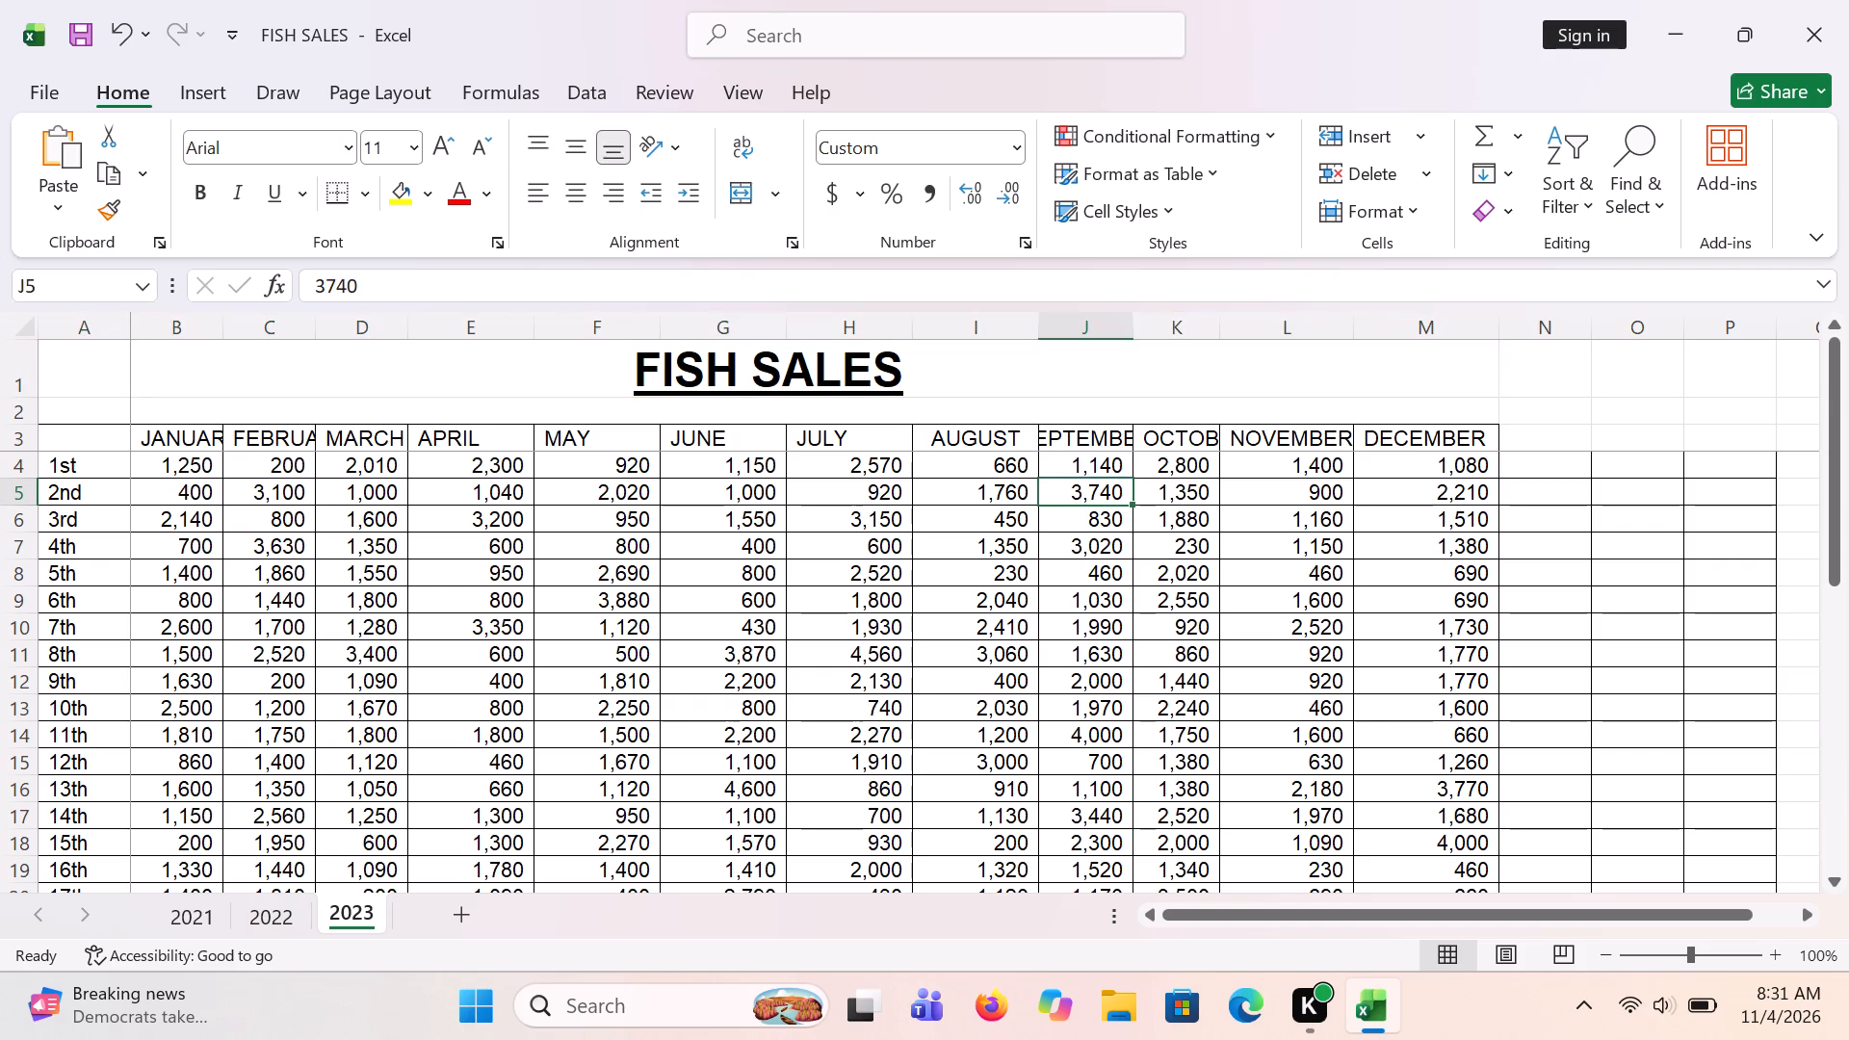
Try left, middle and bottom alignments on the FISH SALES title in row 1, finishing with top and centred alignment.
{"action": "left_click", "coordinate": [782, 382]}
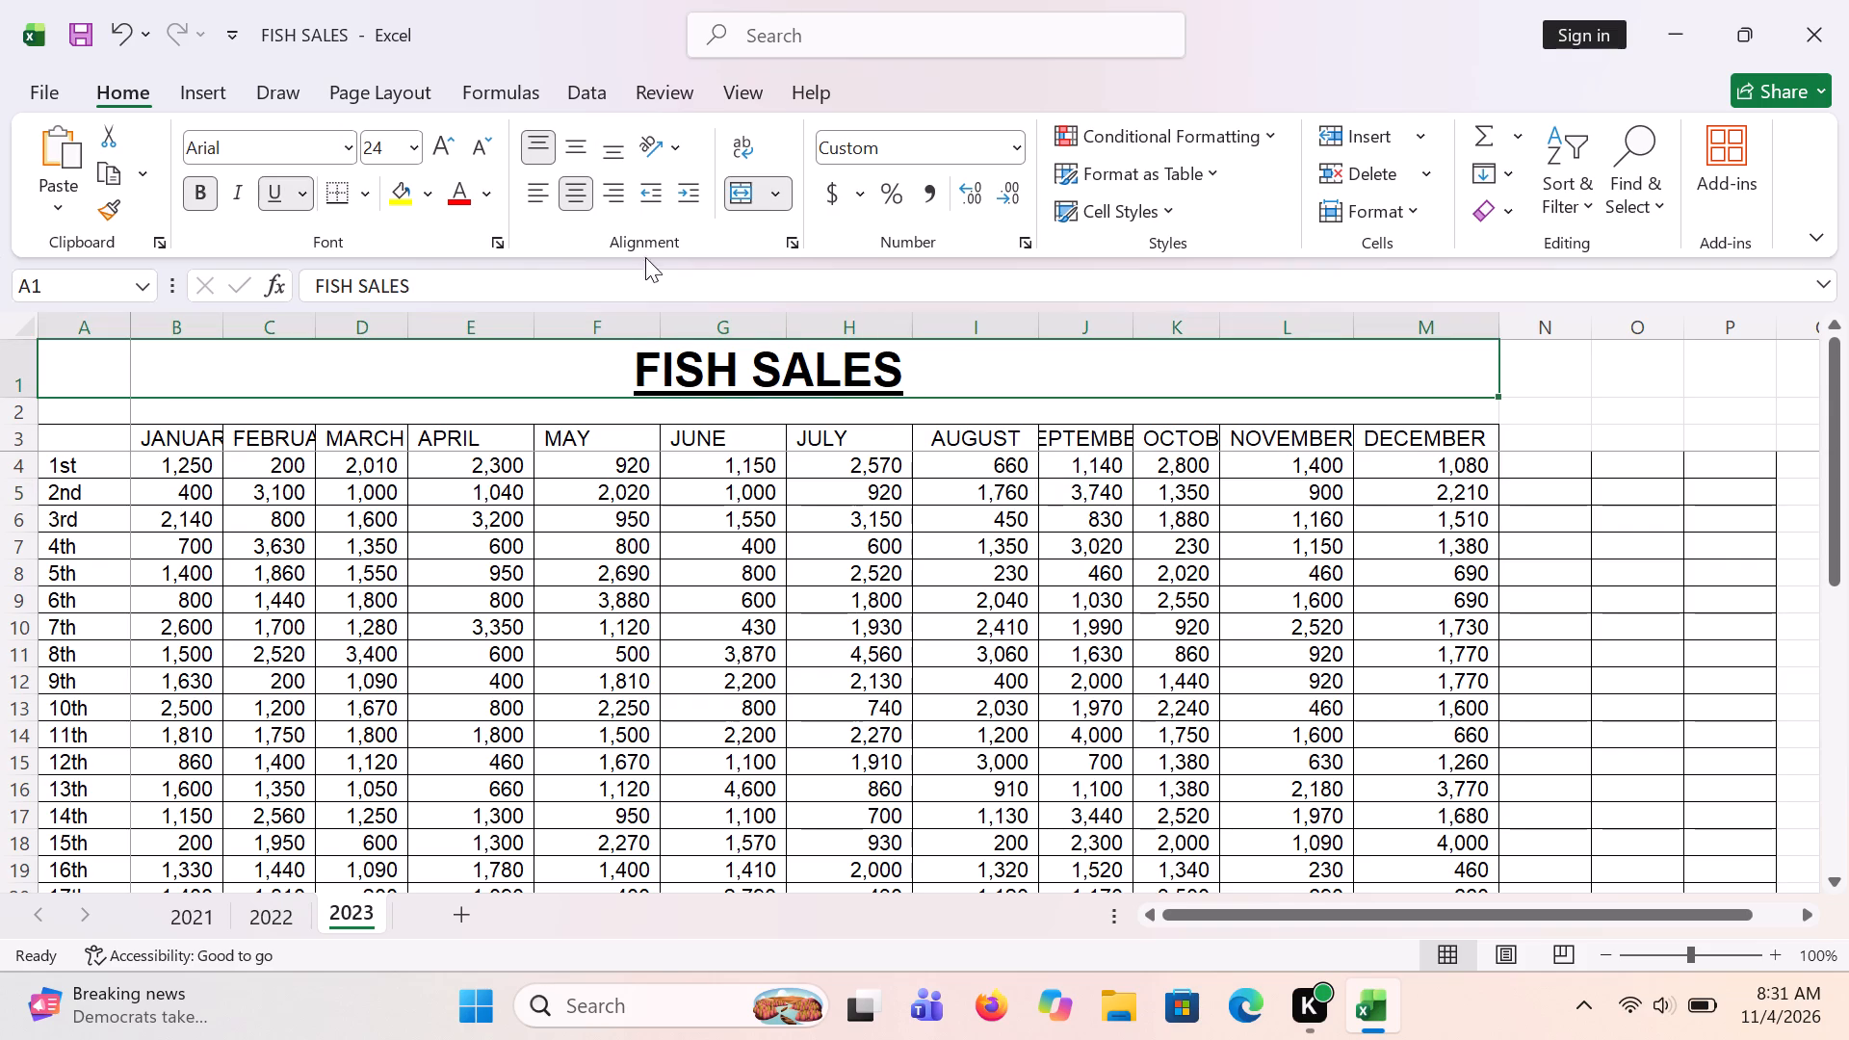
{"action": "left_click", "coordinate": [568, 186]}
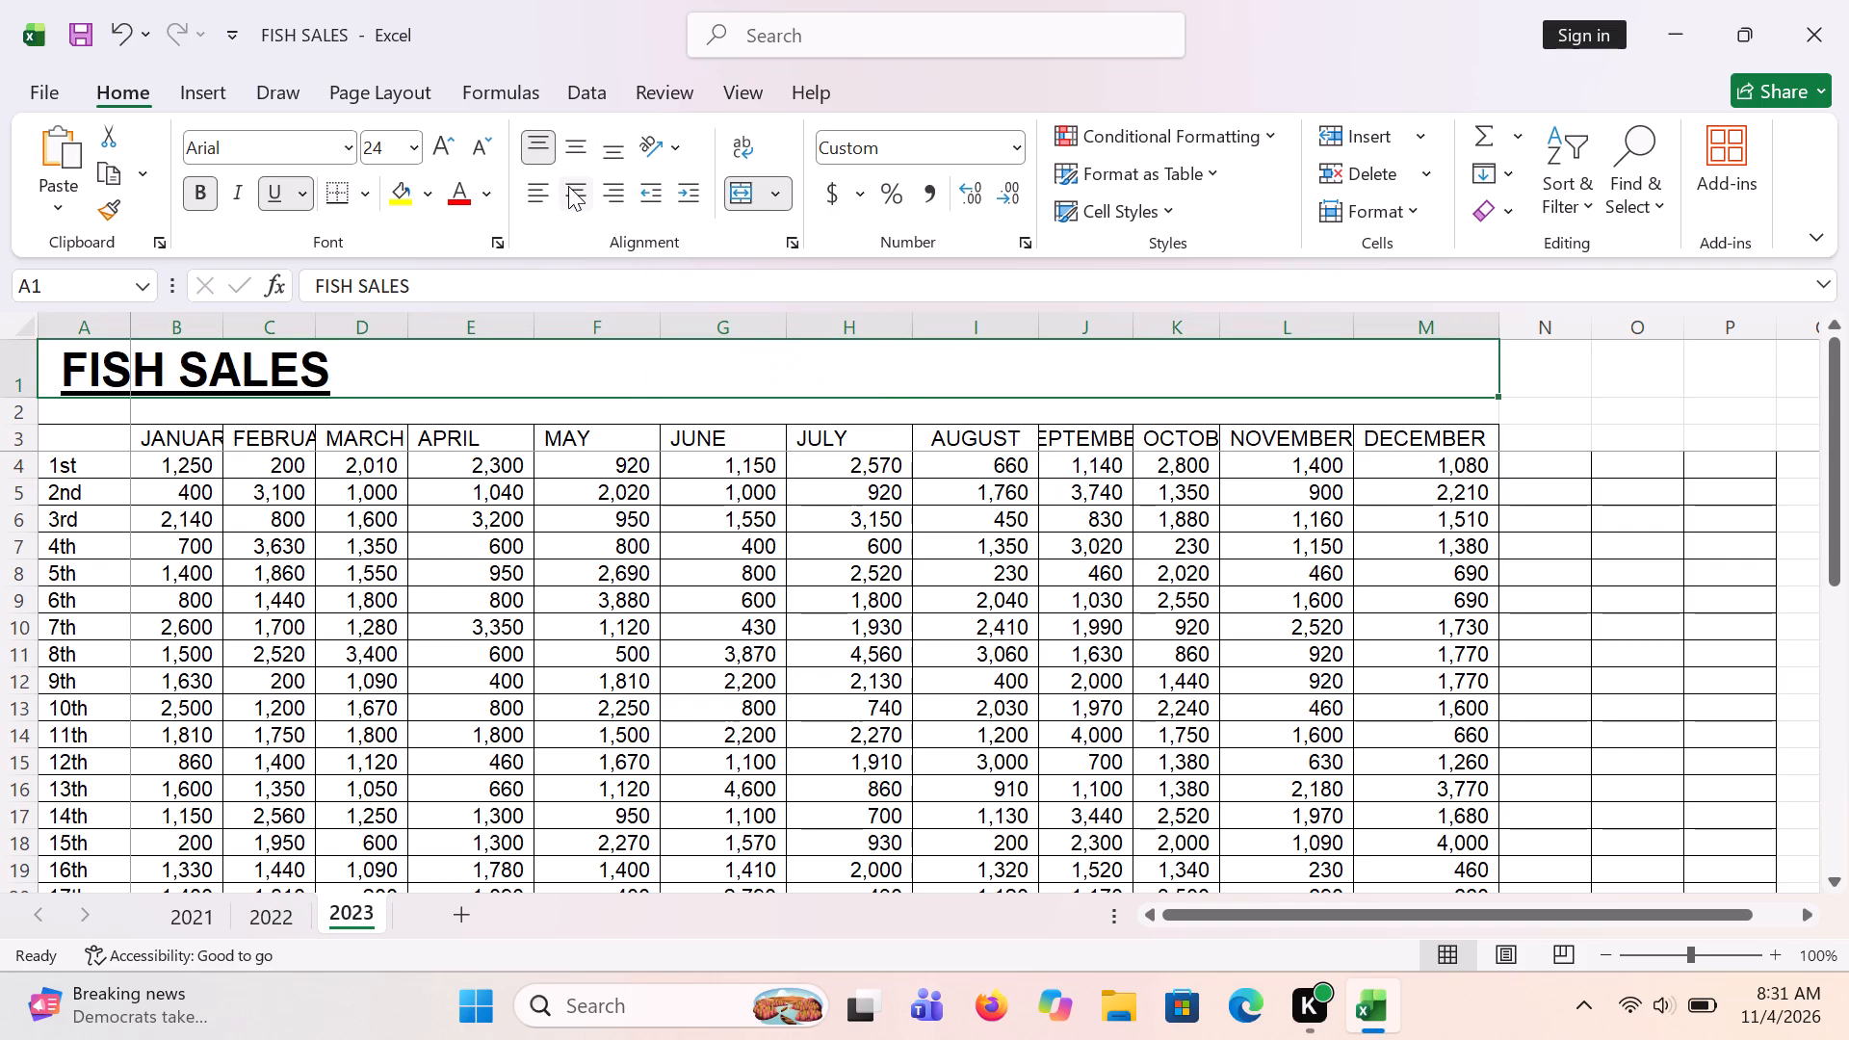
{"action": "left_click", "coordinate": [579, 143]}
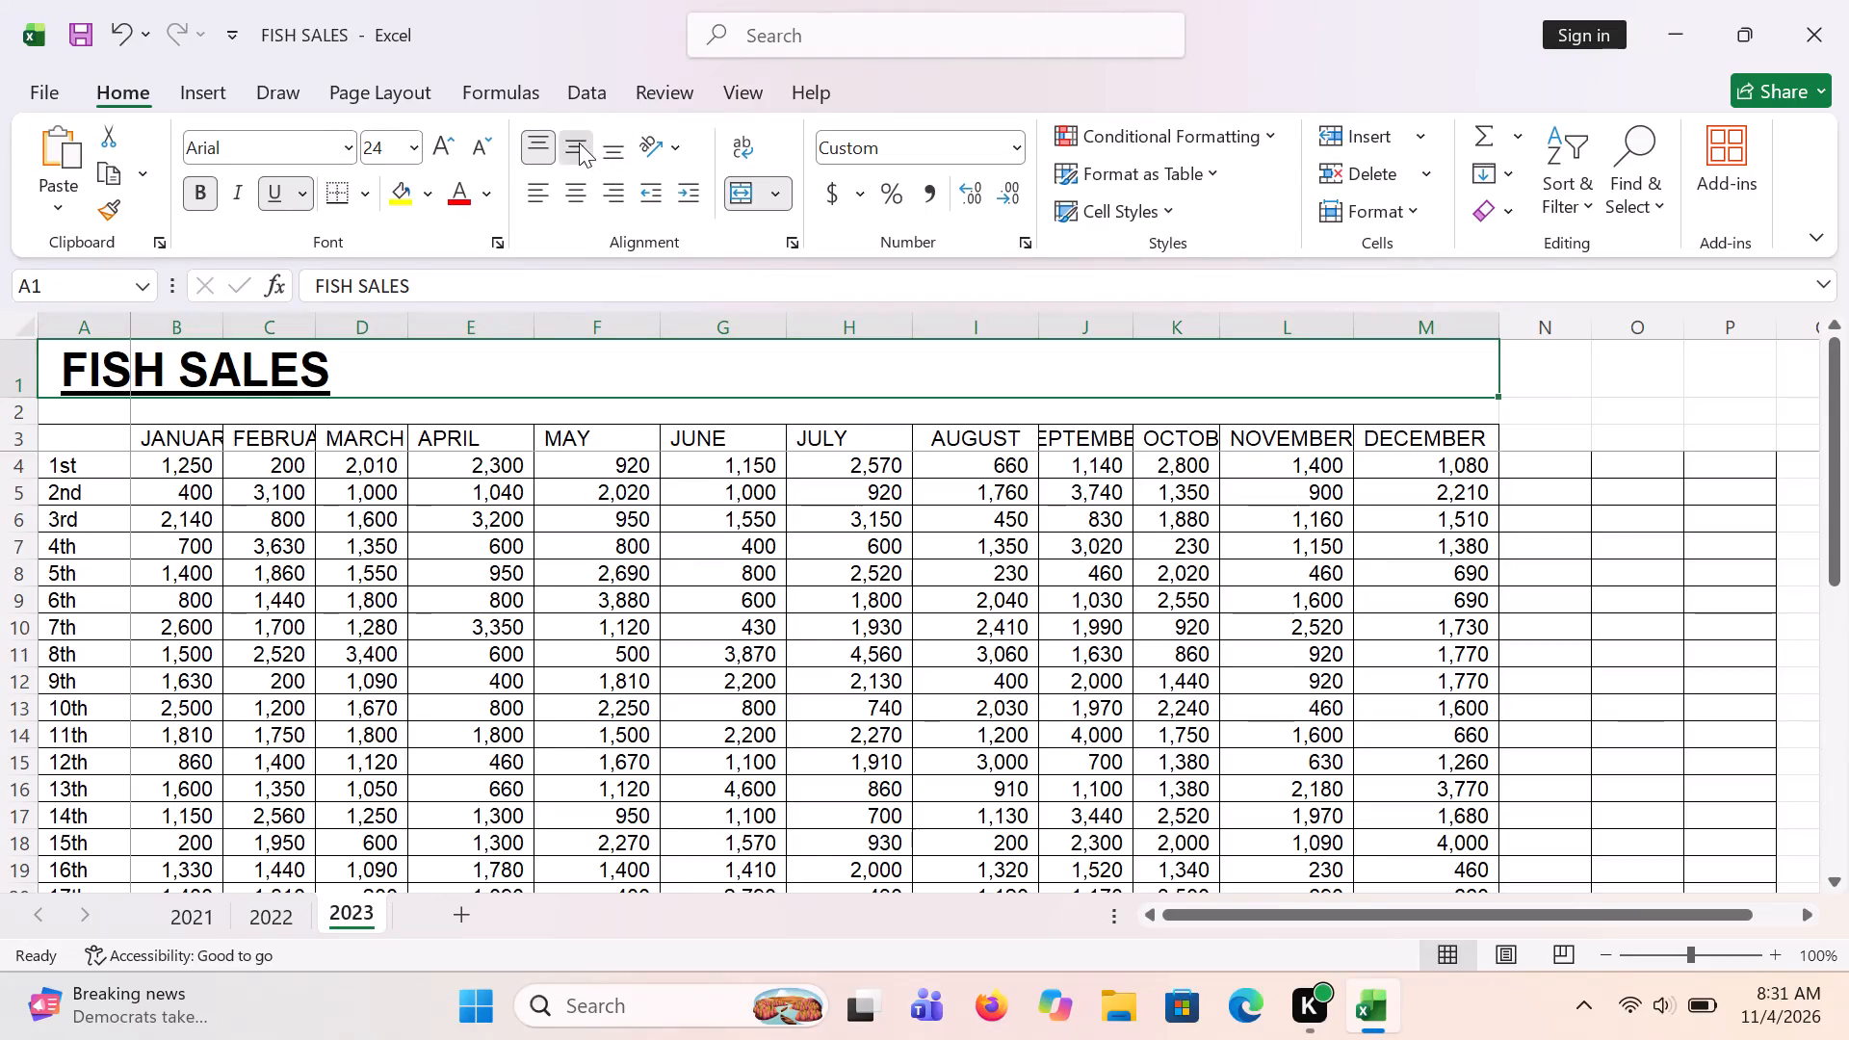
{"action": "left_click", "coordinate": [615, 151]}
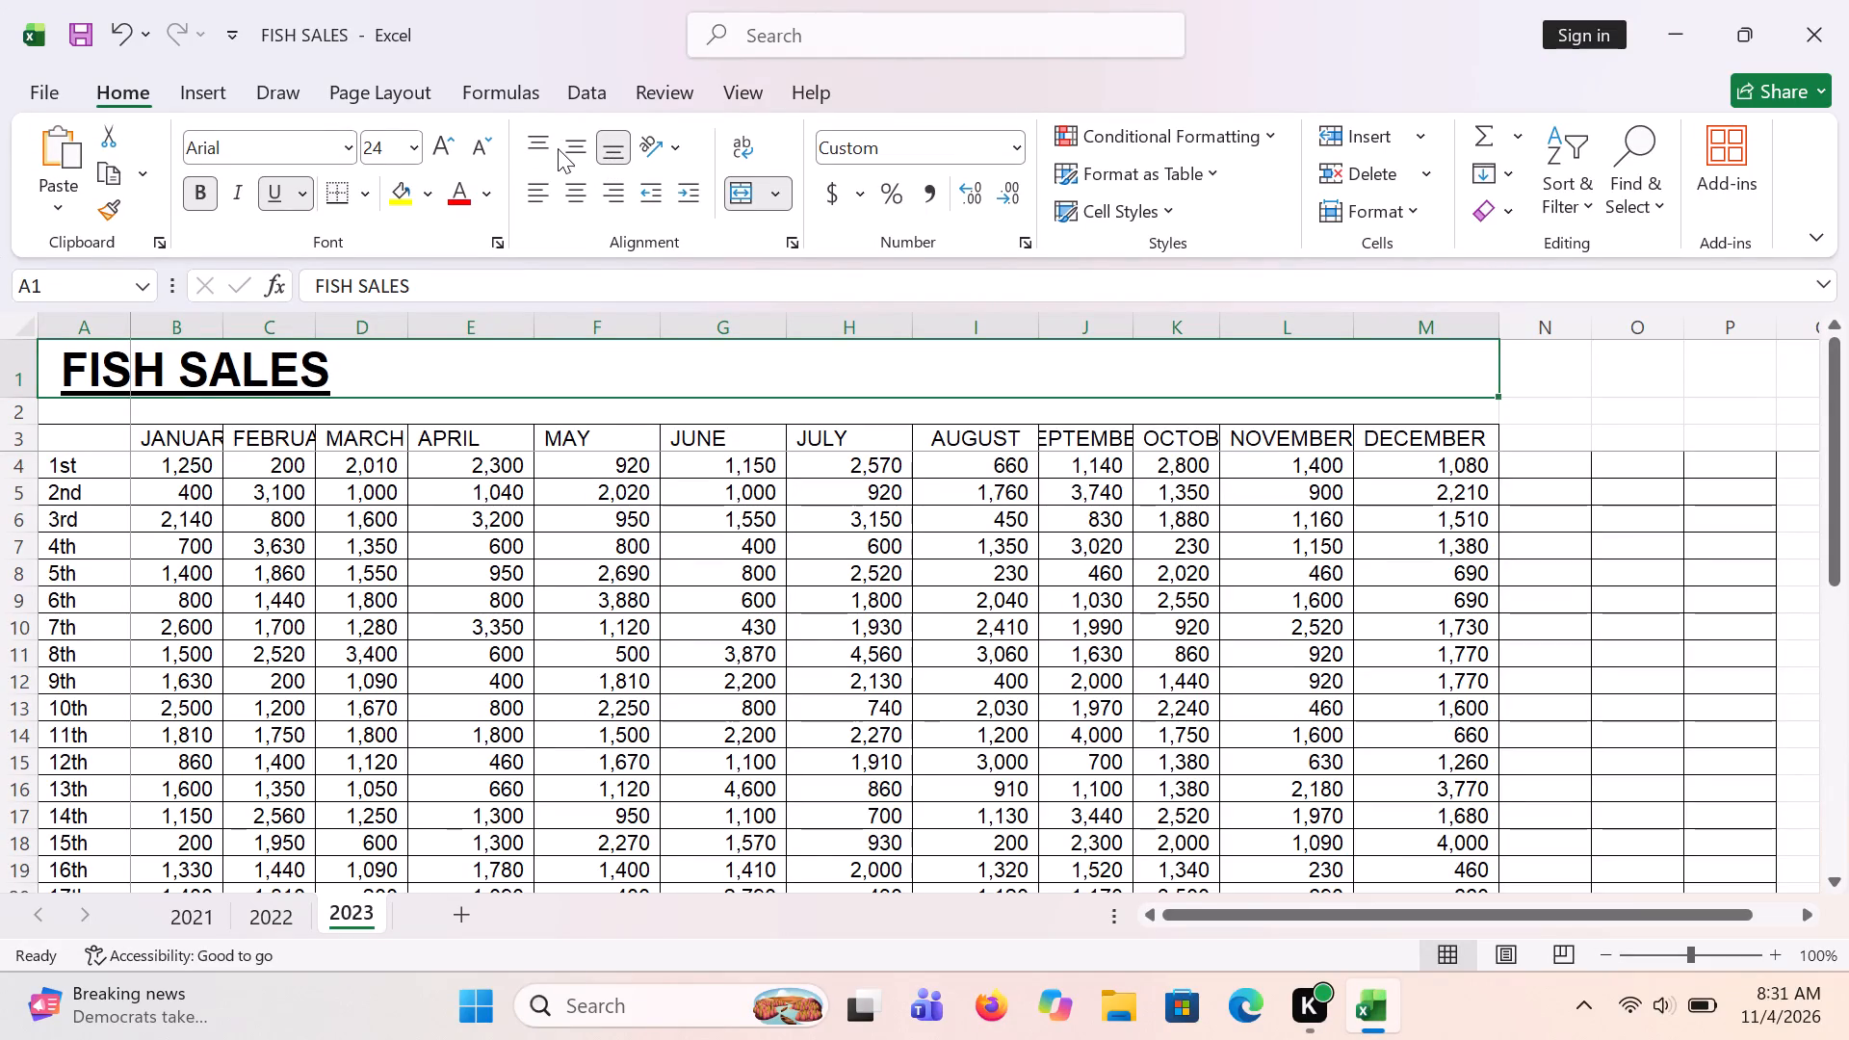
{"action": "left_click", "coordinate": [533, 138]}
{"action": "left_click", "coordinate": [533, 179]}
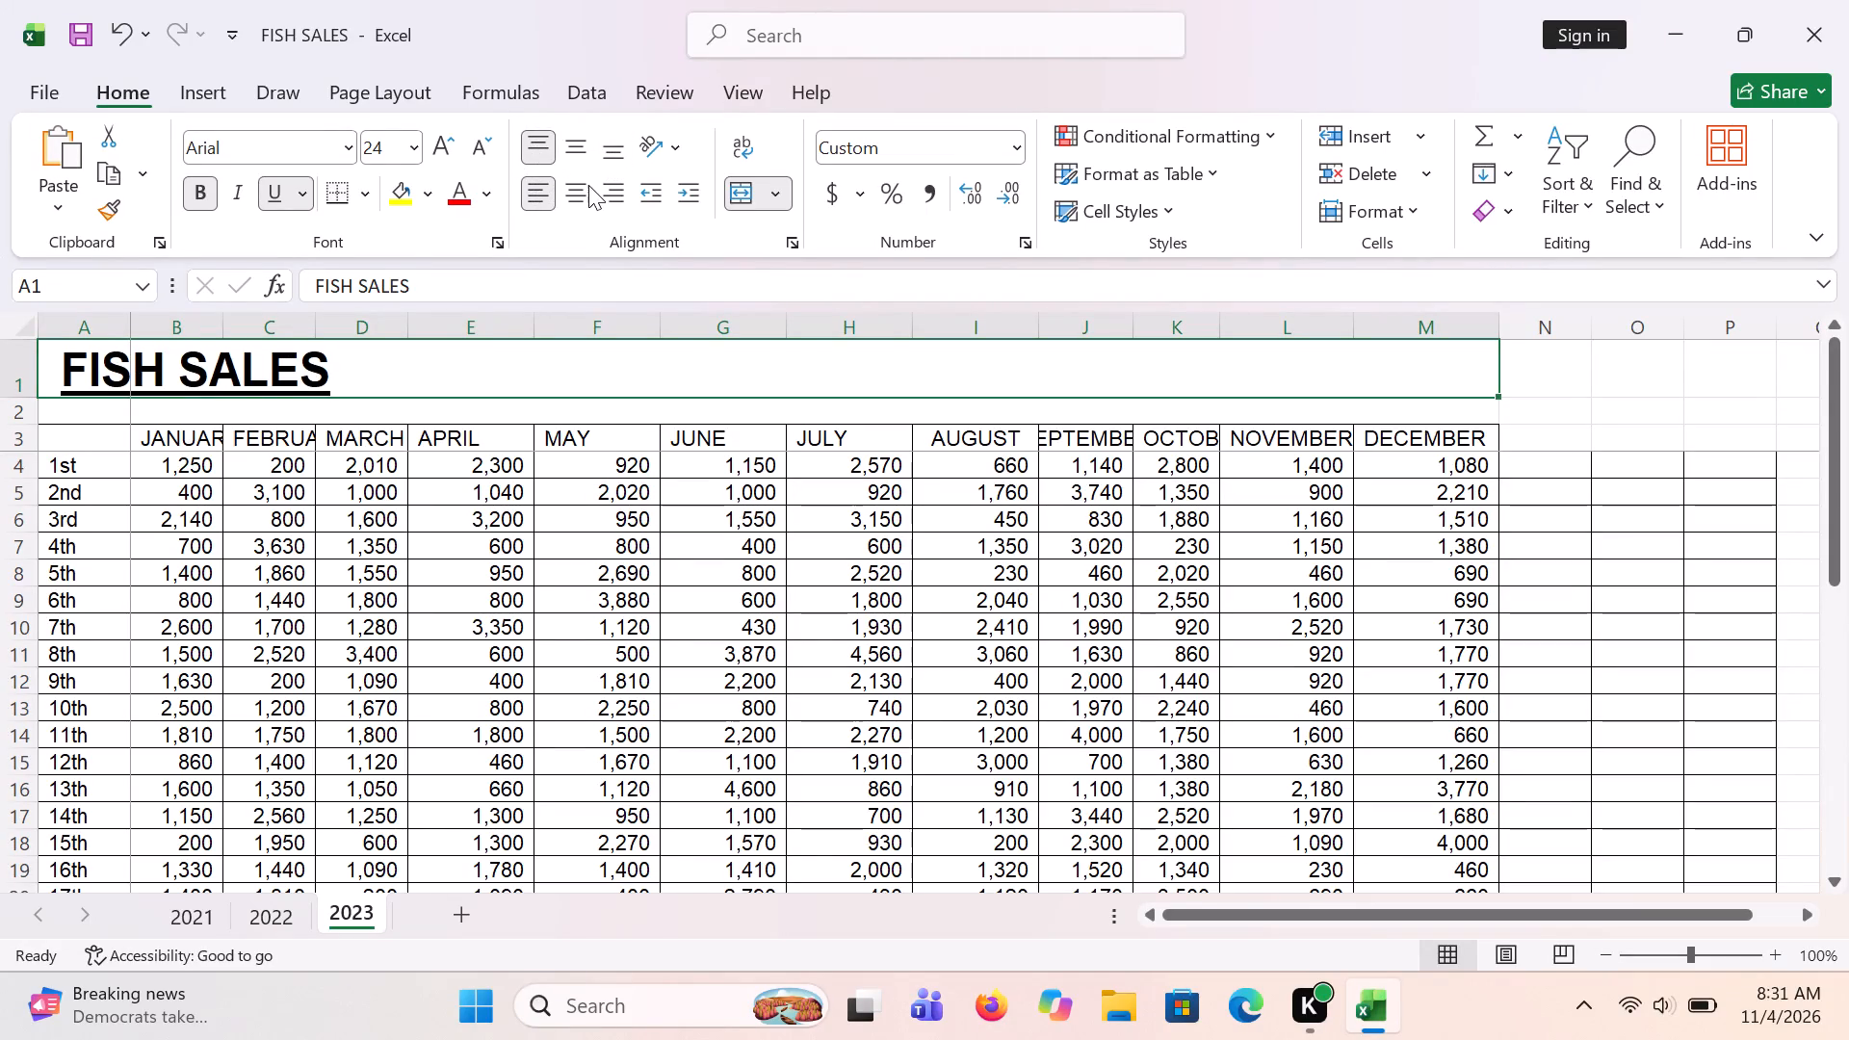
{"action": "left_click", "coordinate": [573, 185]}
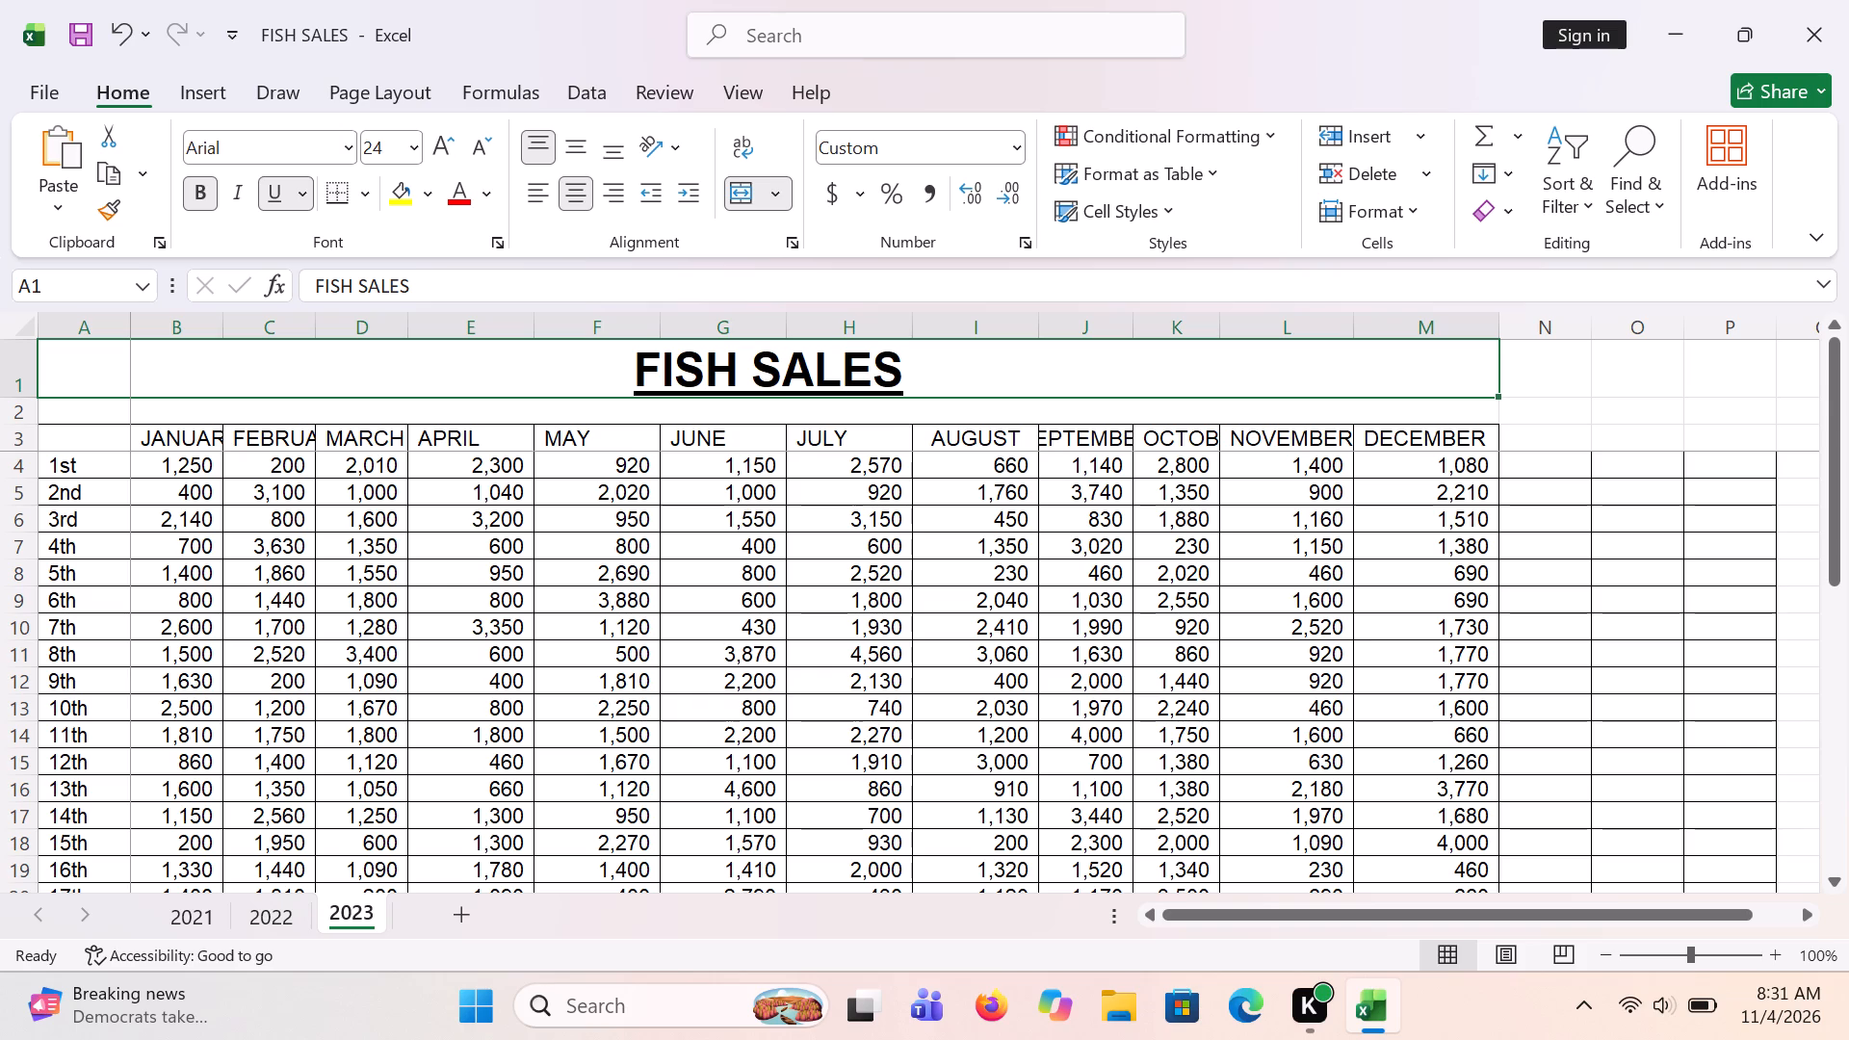
On the 2022 sheet, delete the empty column N beside the DECEMBER column.
{"action": "left_click", "coordinate": [277, 911]}
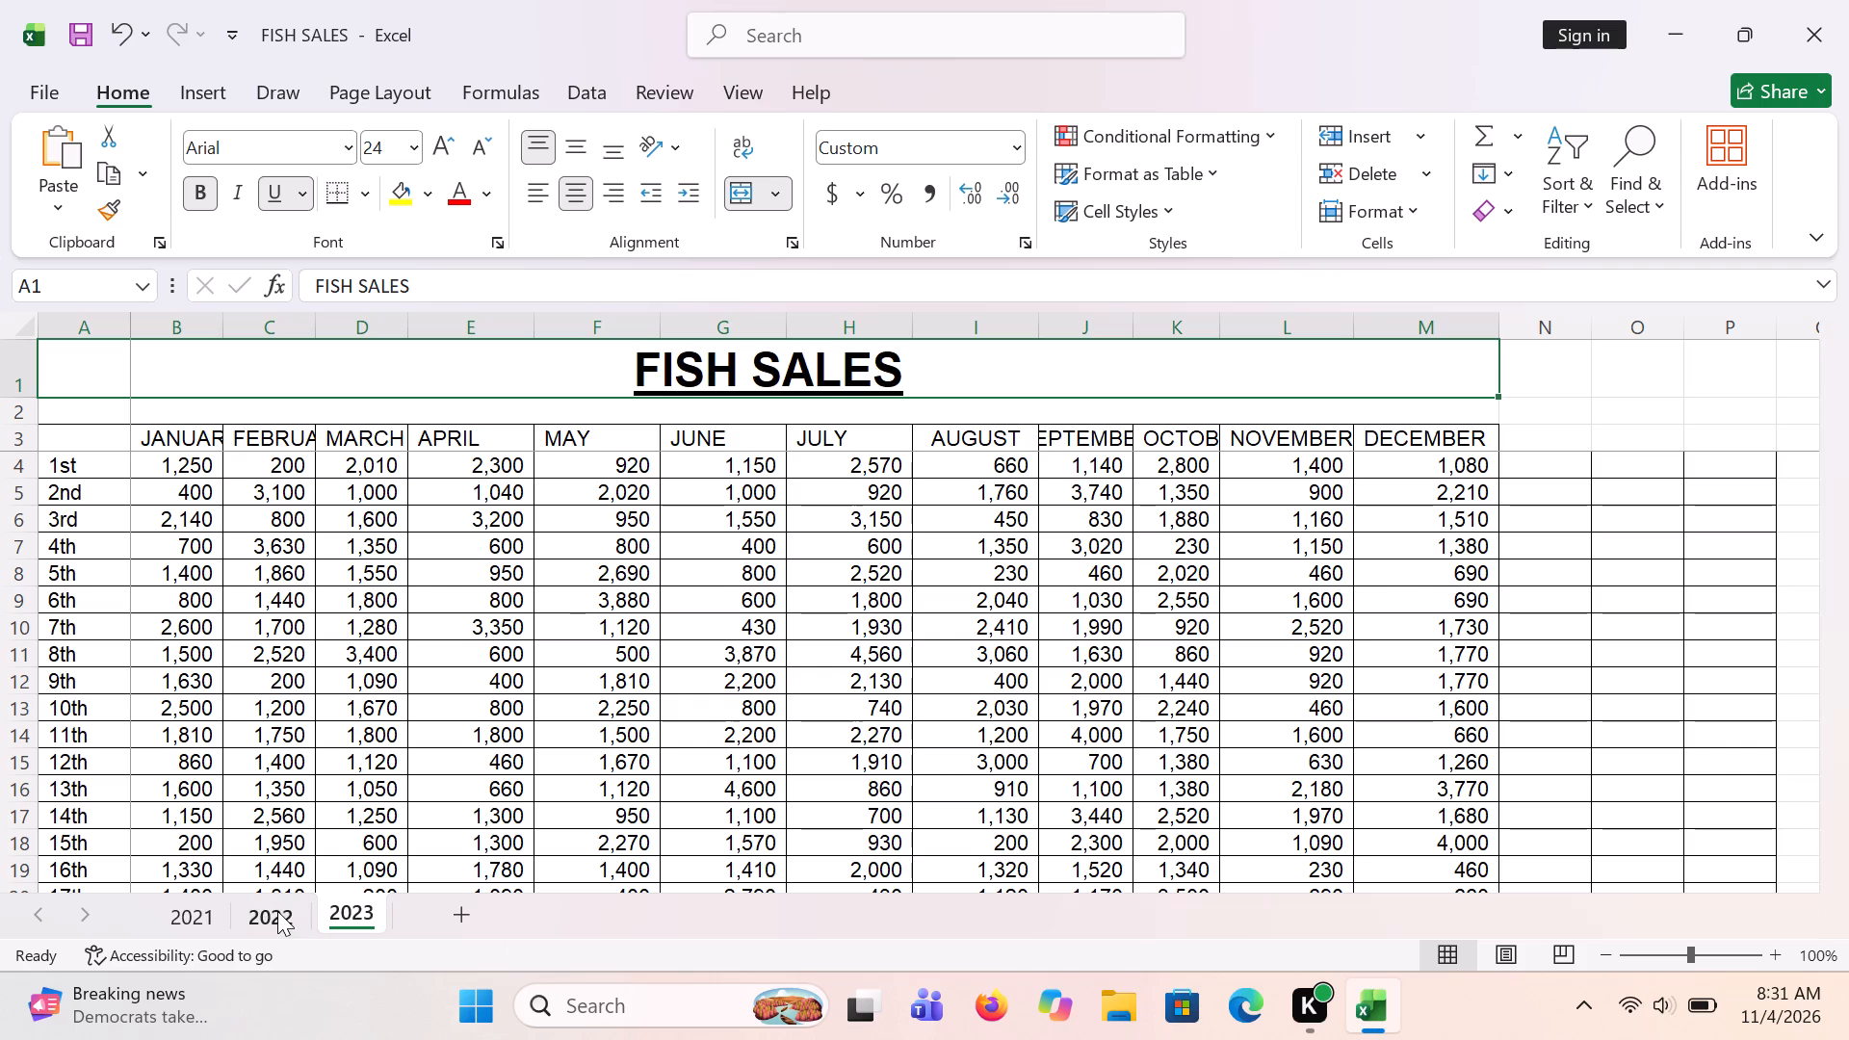
{"action": "left_click", "coordinate": [432, 348]}
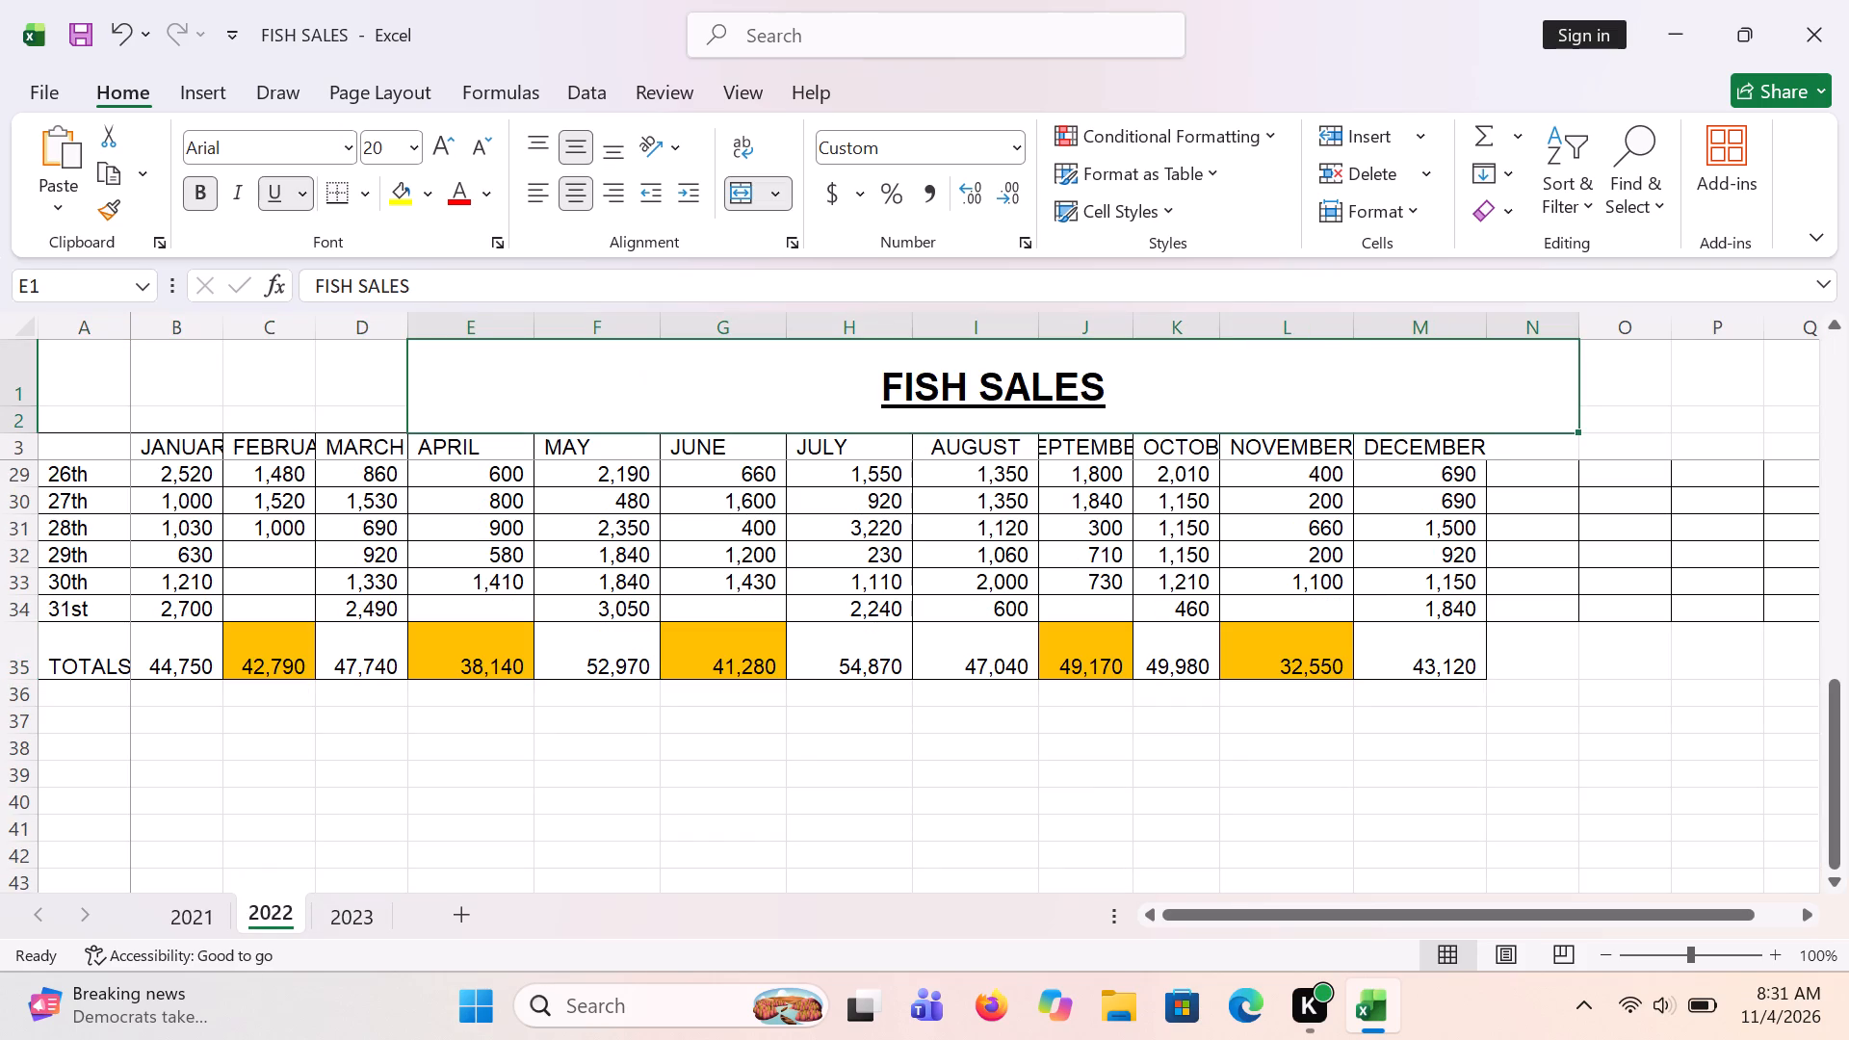
{"action": "left_click_drag", "start_coordinate": [100, 387], "coordinate": [1005, 394]}
{"action": "left_click", "coordinate": [1613, 532]}
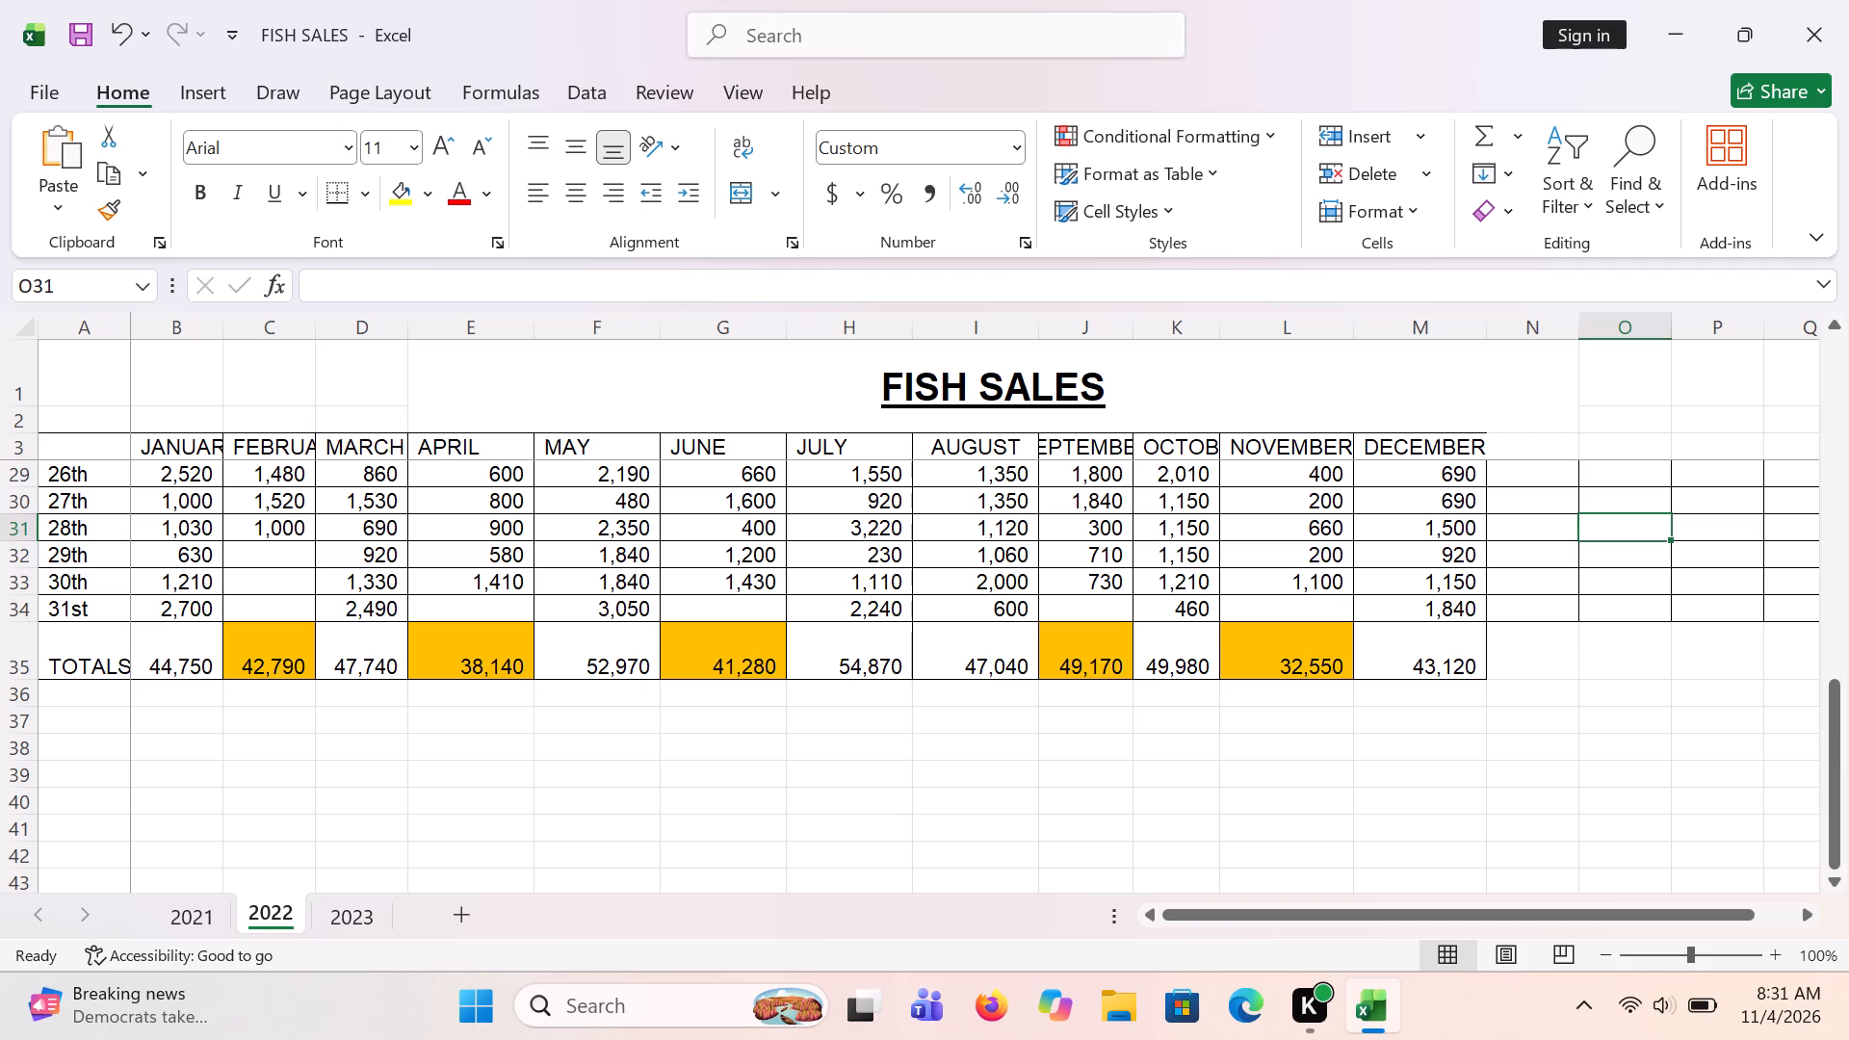
{"action": "left_click", "coordinate": [1537, 301]}
{"action": "left_click", "coordinate": [1540, 320]}
{"action": "right_click", "coordinate": [1540, 321]}
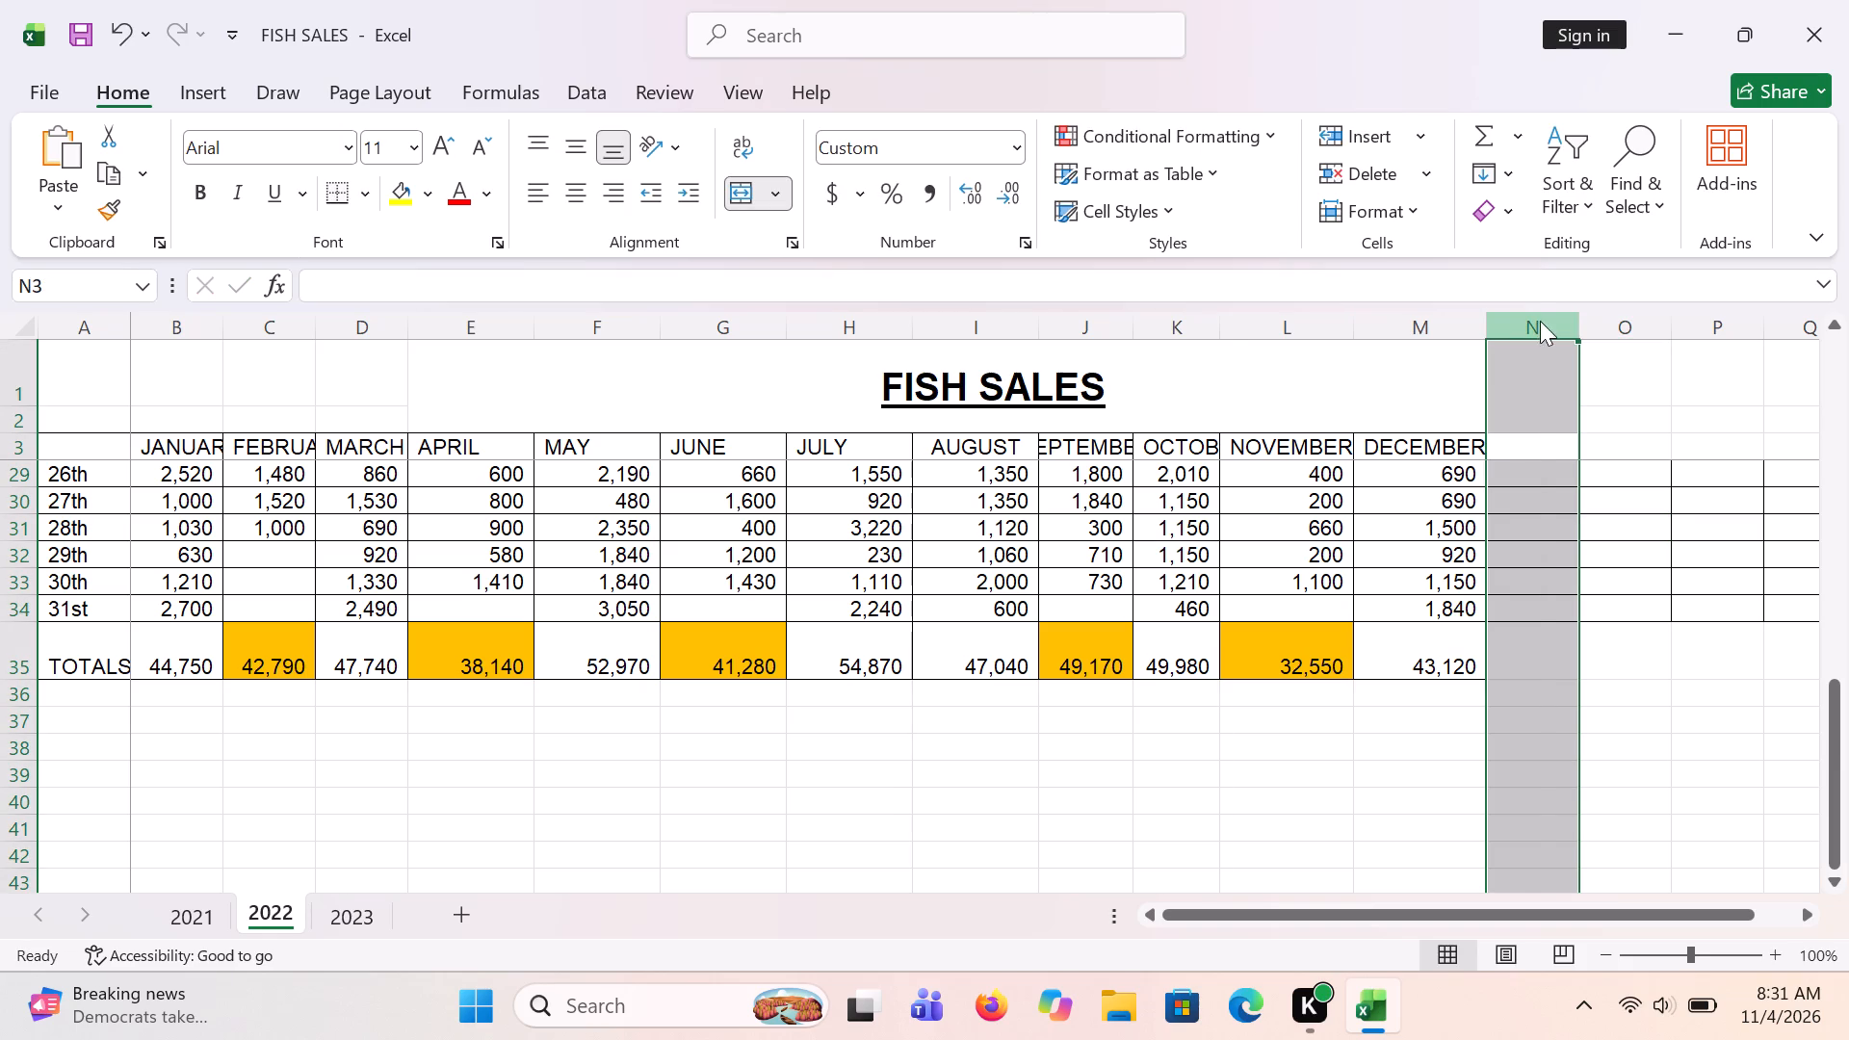
{"action": "left_click", "coordinate": [1334, 652]}
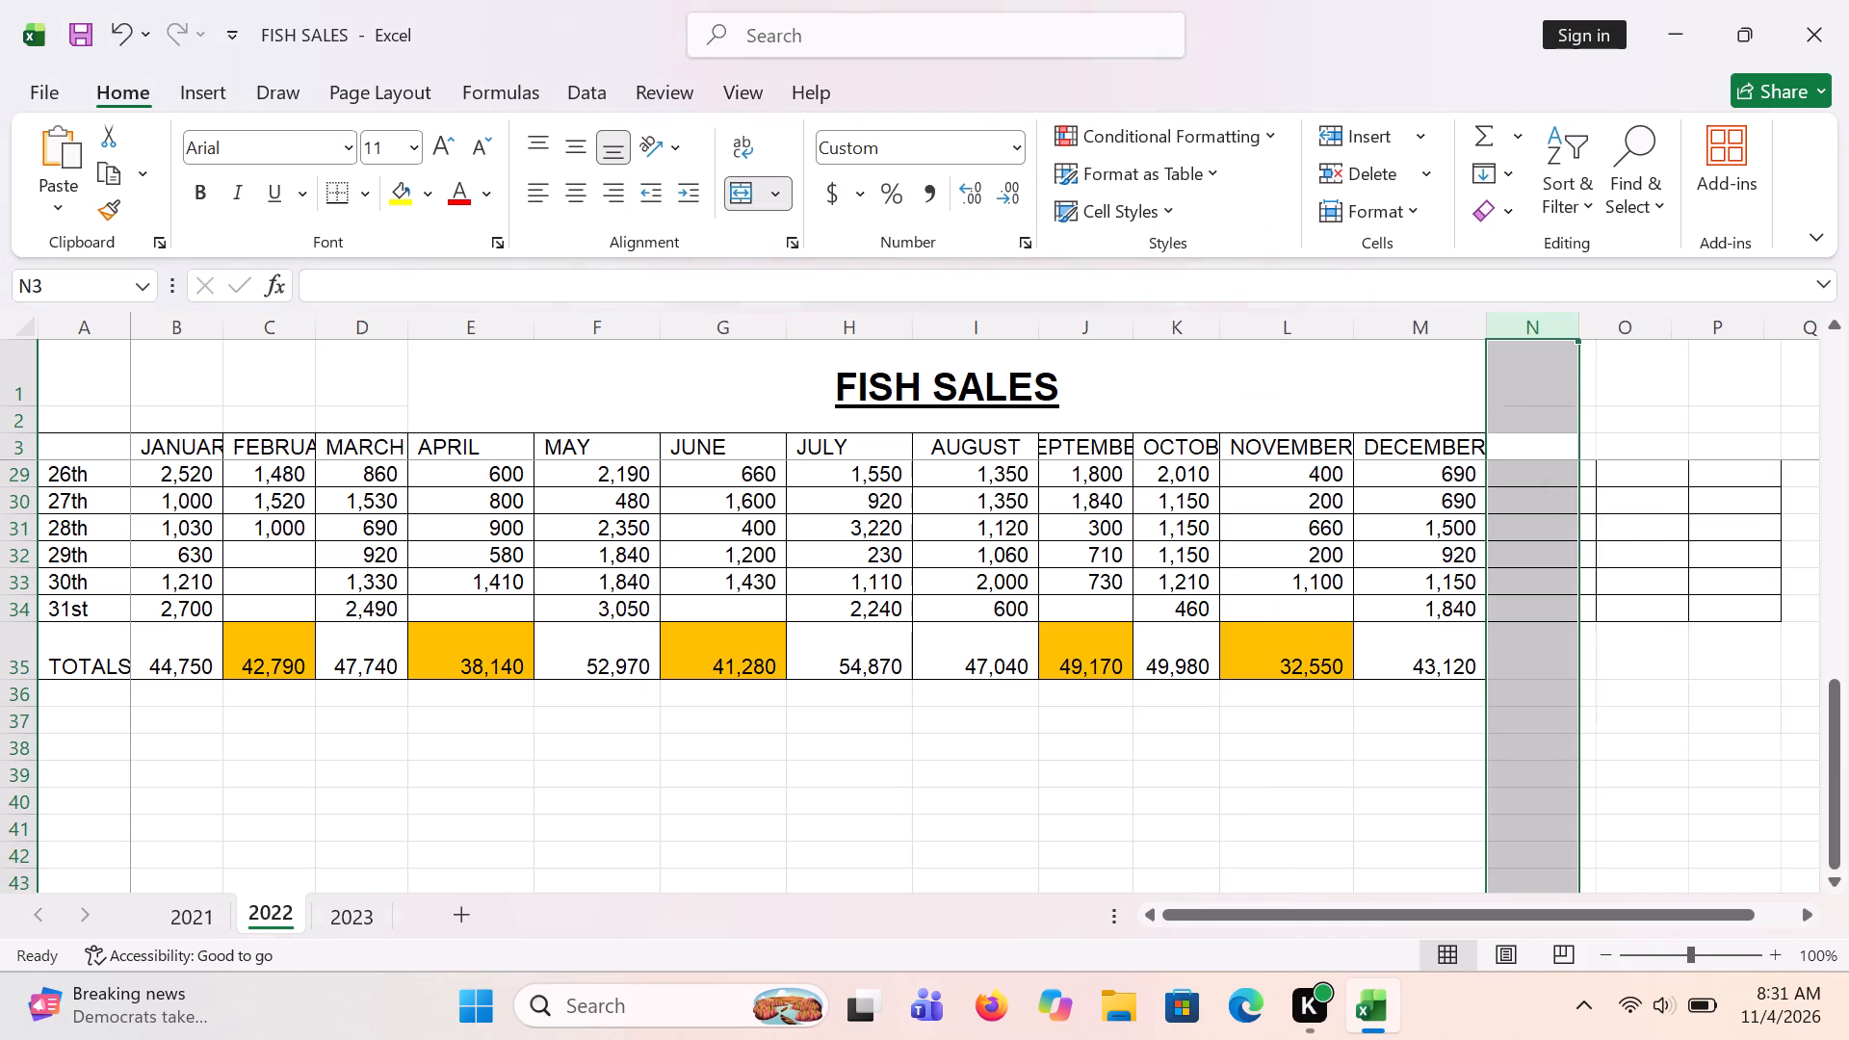
{"action": "left_click", "coordinate": [1413, 707]}
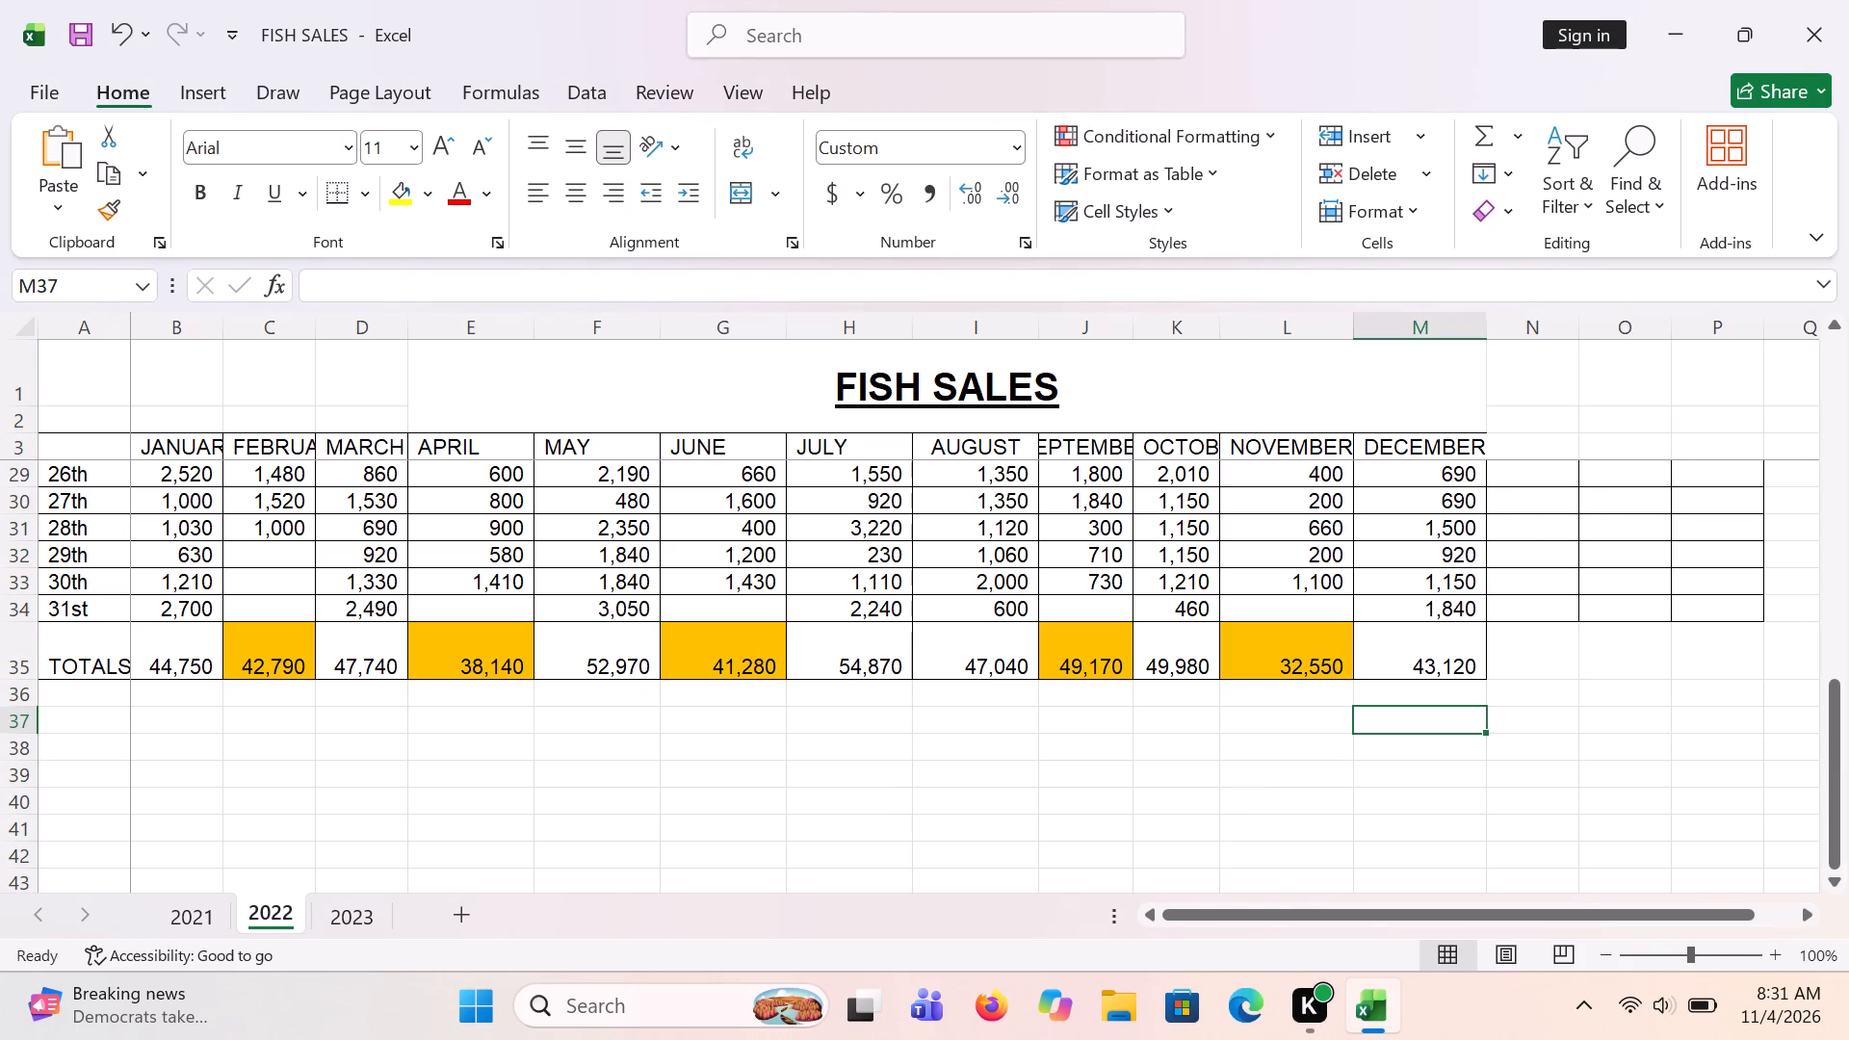
AutoFit the width of the DECEMBER column M on the 2022 sheet.
{"action": "double_click", "coordinate": [1481, 324]}
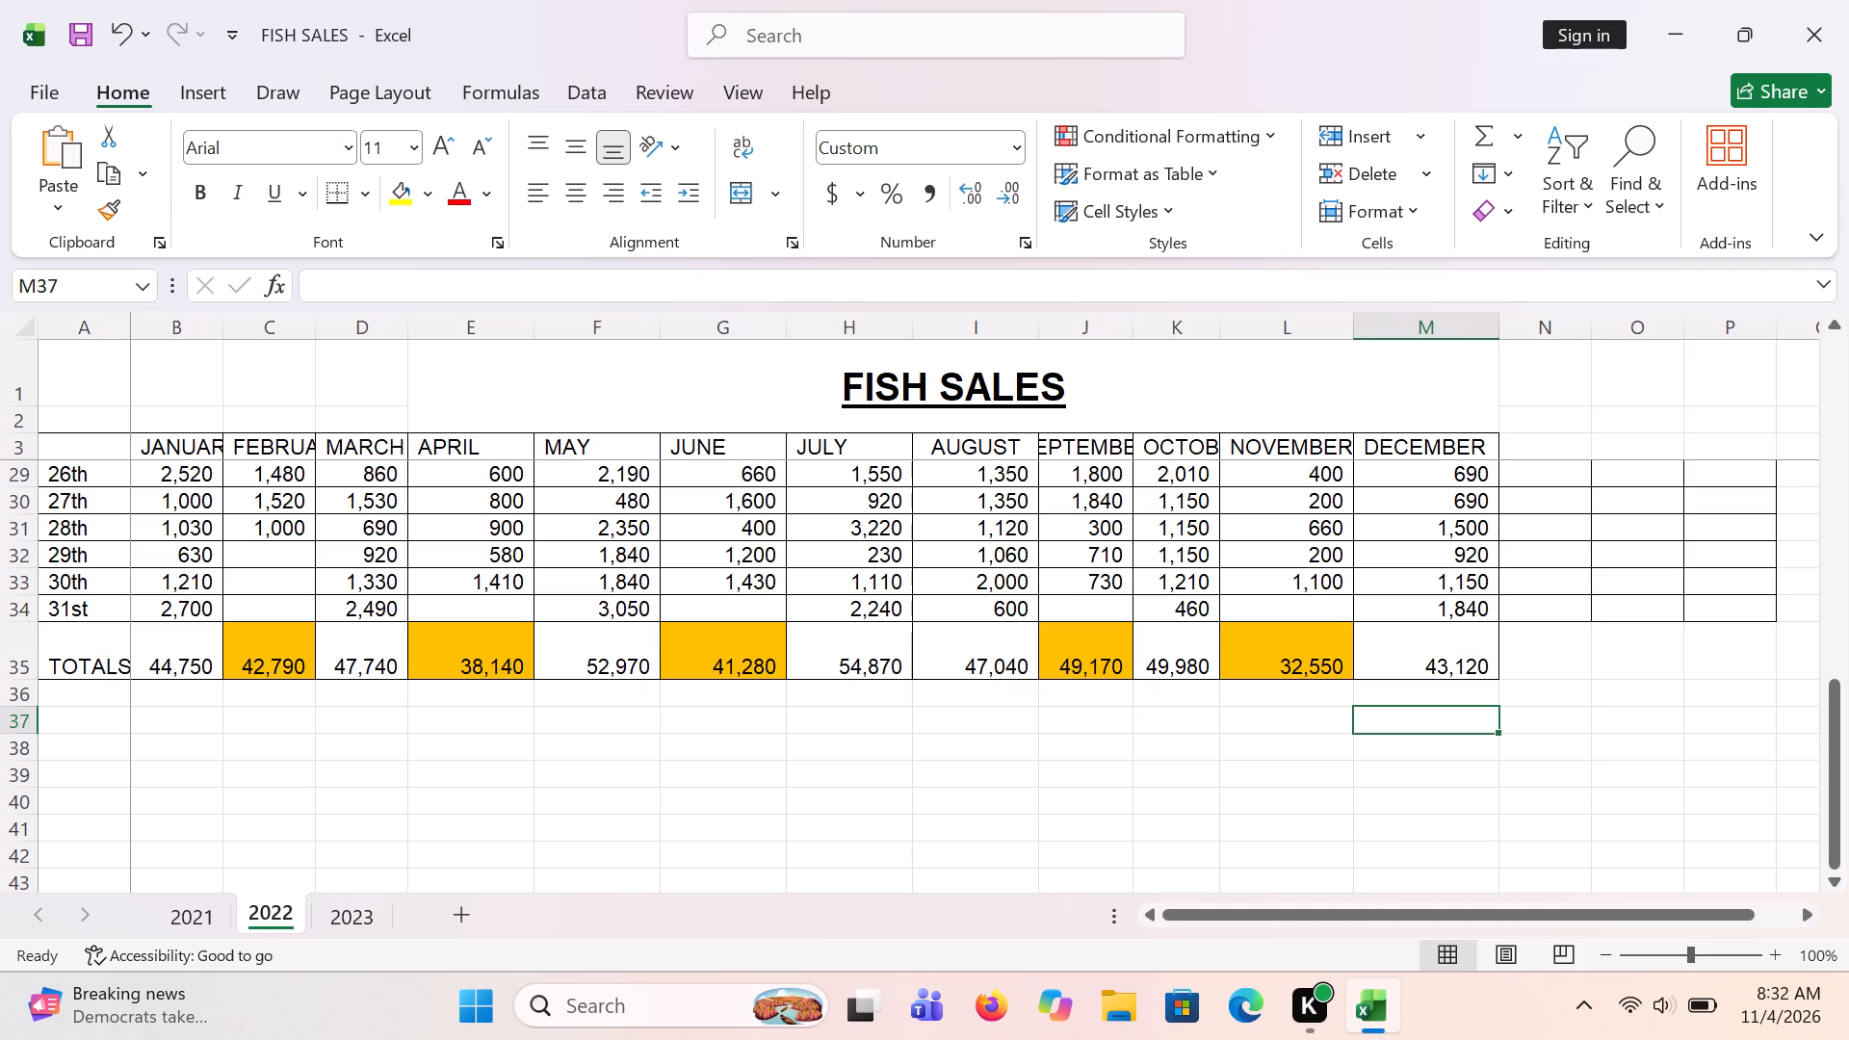
Delete the empty bordered columns from N to Q beyond DECEMBER on the 2022 sheet.
{"action": "left_click_drag", "start_coordinate": [1550, 324], "coordinate": [1796, 324]}
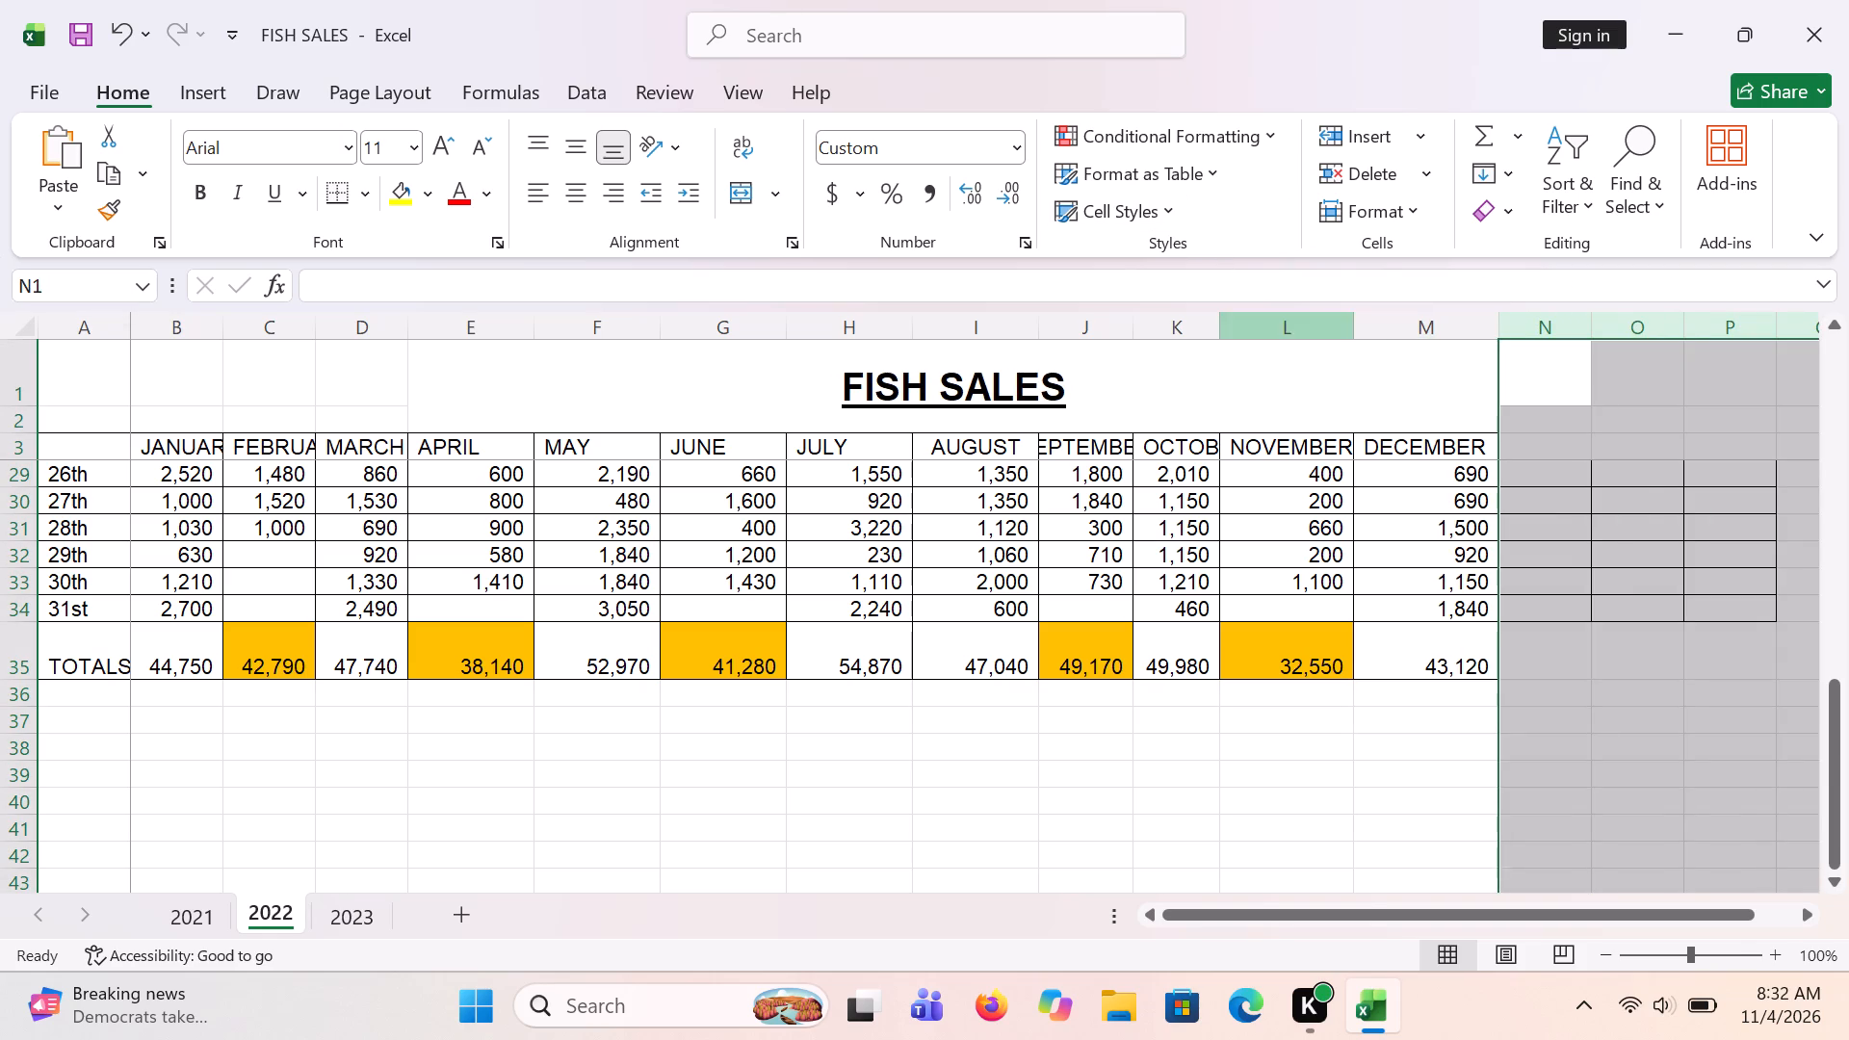
{"action": "right_click", "coordinate": [1552, 333]}
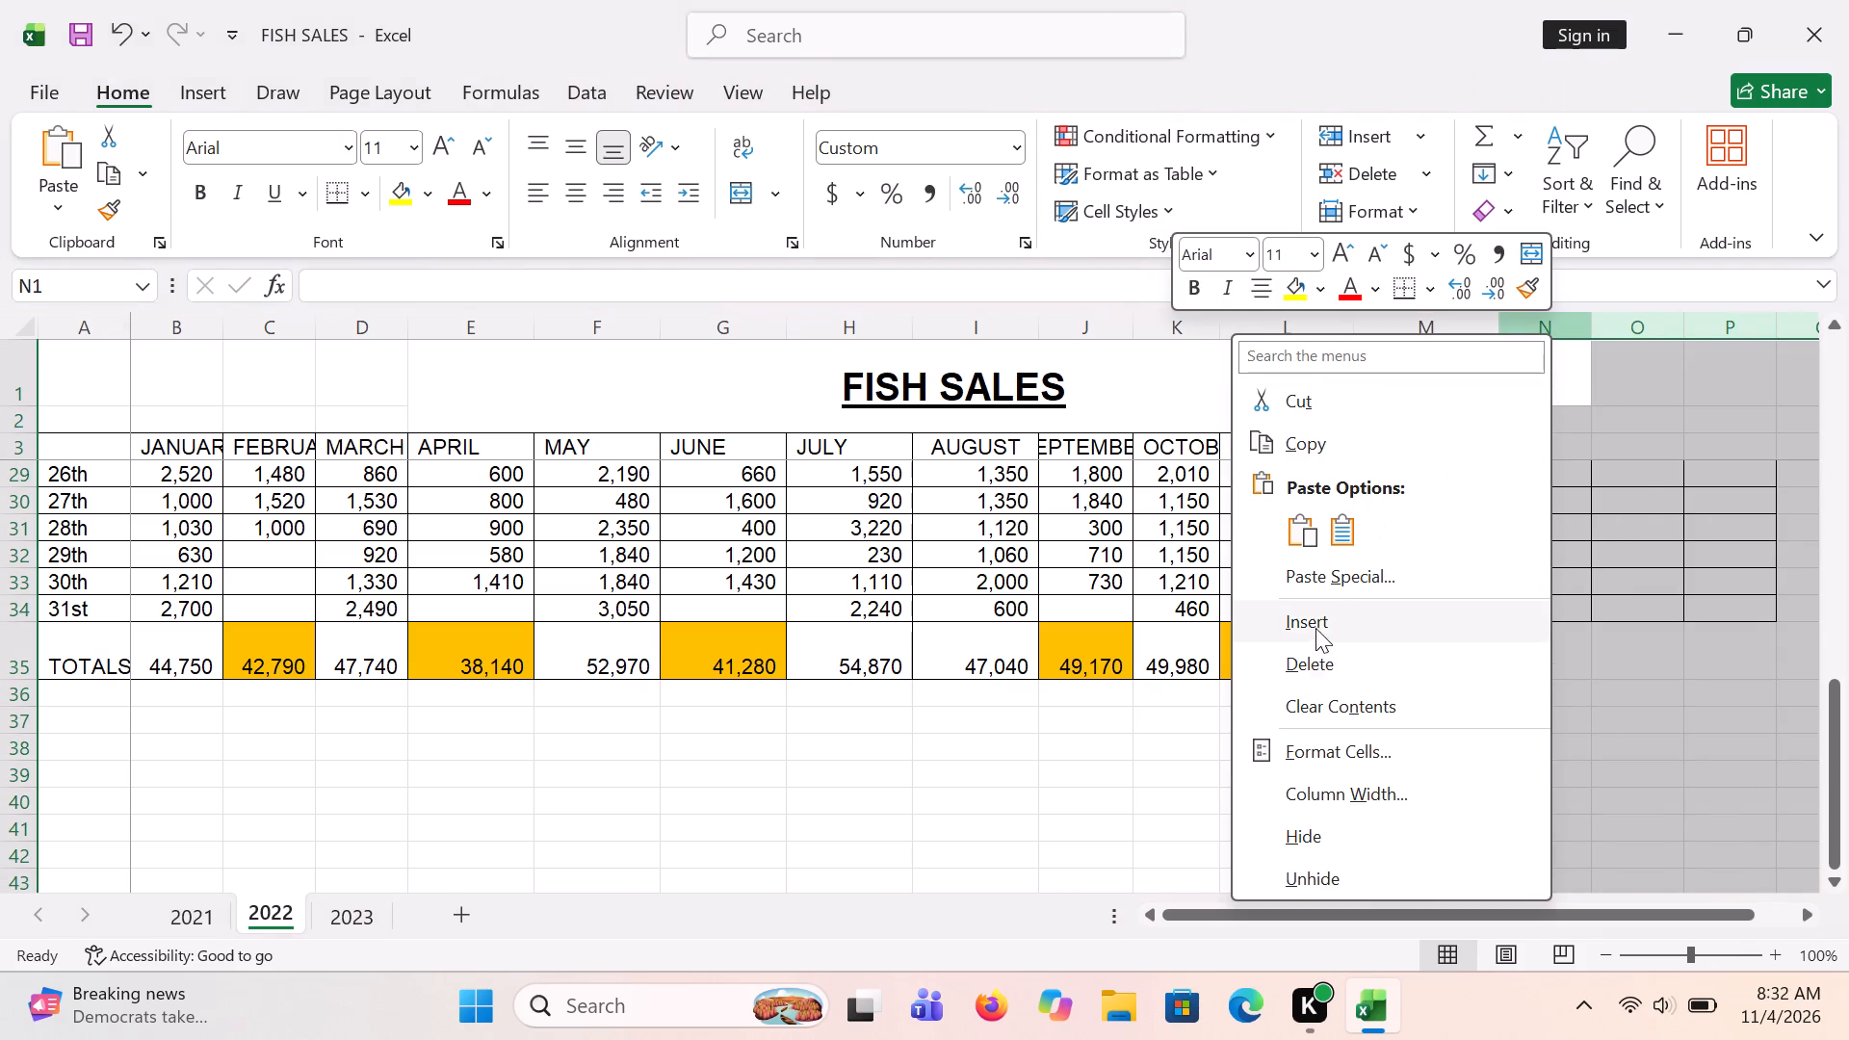
{"action": "left_click", "coordinate": [1325, 654]}
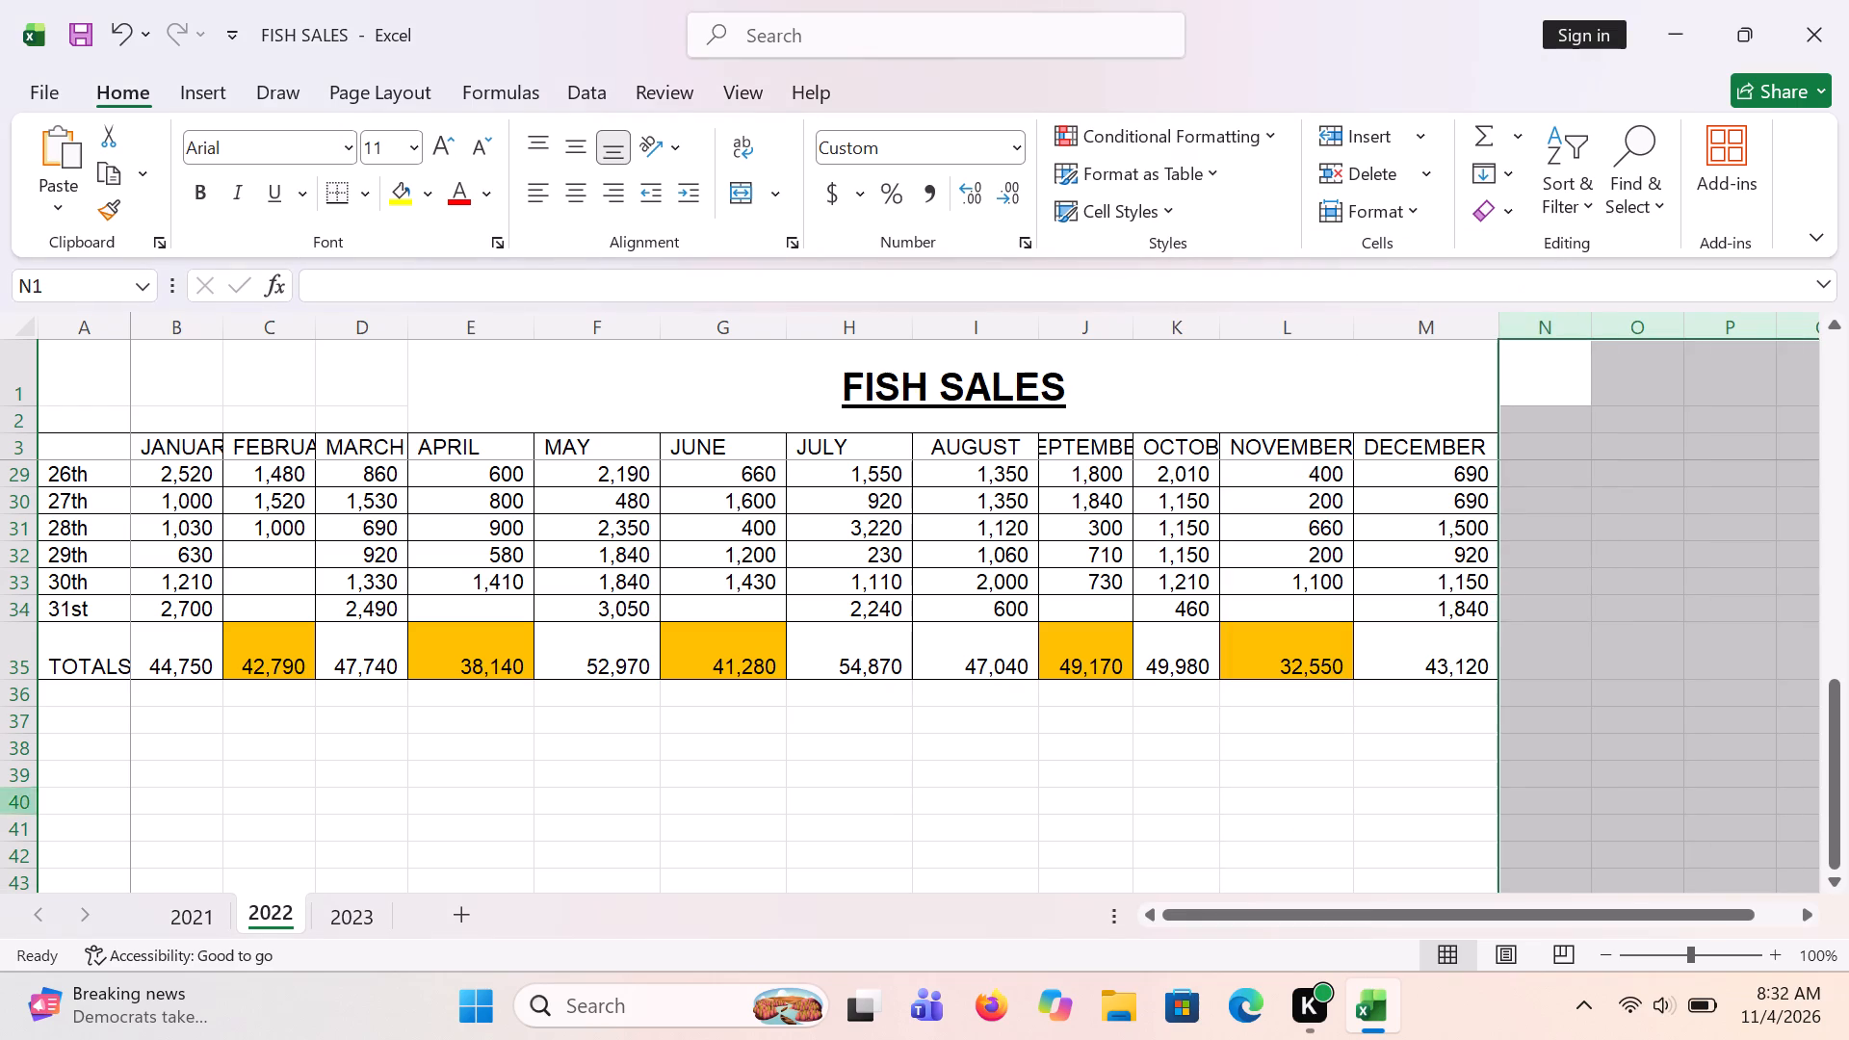
On the 2023 sheet, delete the empty bordered columns N to P beyond DECEMBER.
{"action": "left_click", "coordinate": [361, 915]}
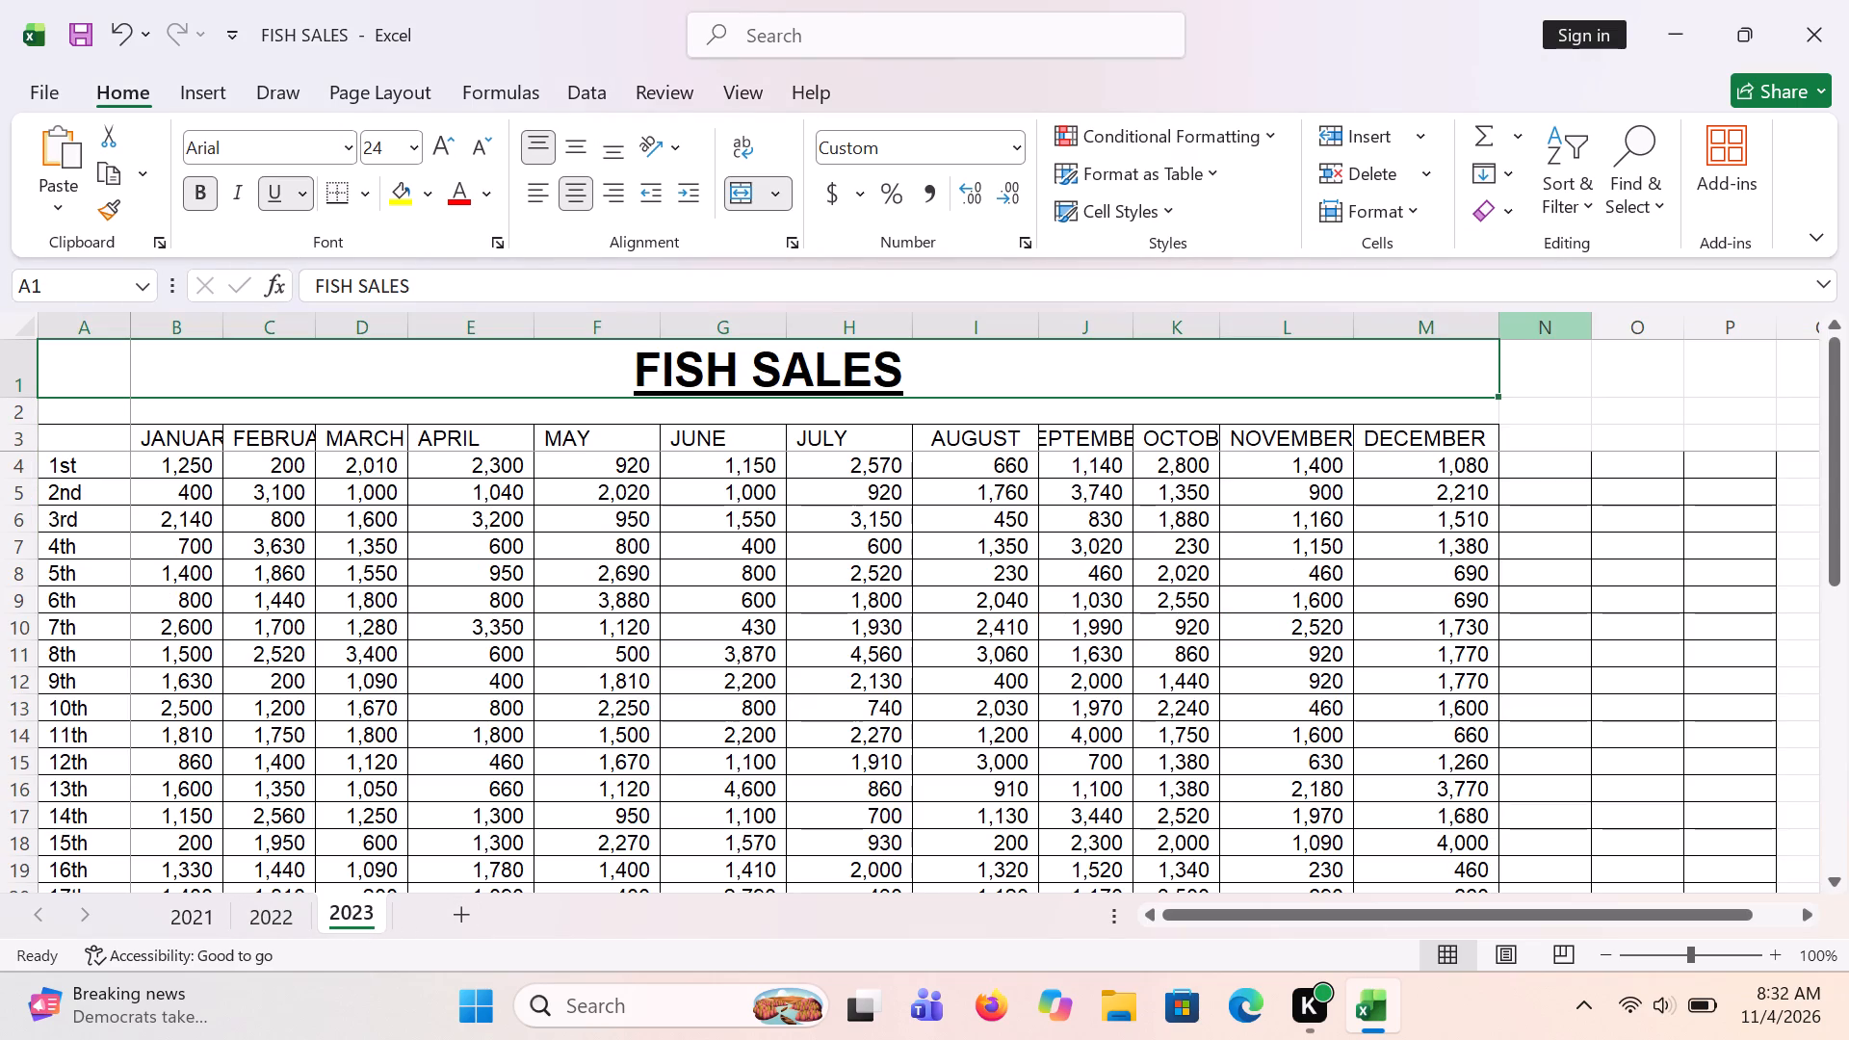
{"action": "left_click_drag", "start_coordinate": [1554, 317], "coordinate": [1769, 304]}
{"action": "right_click", "coordinate": [1646, 327]}
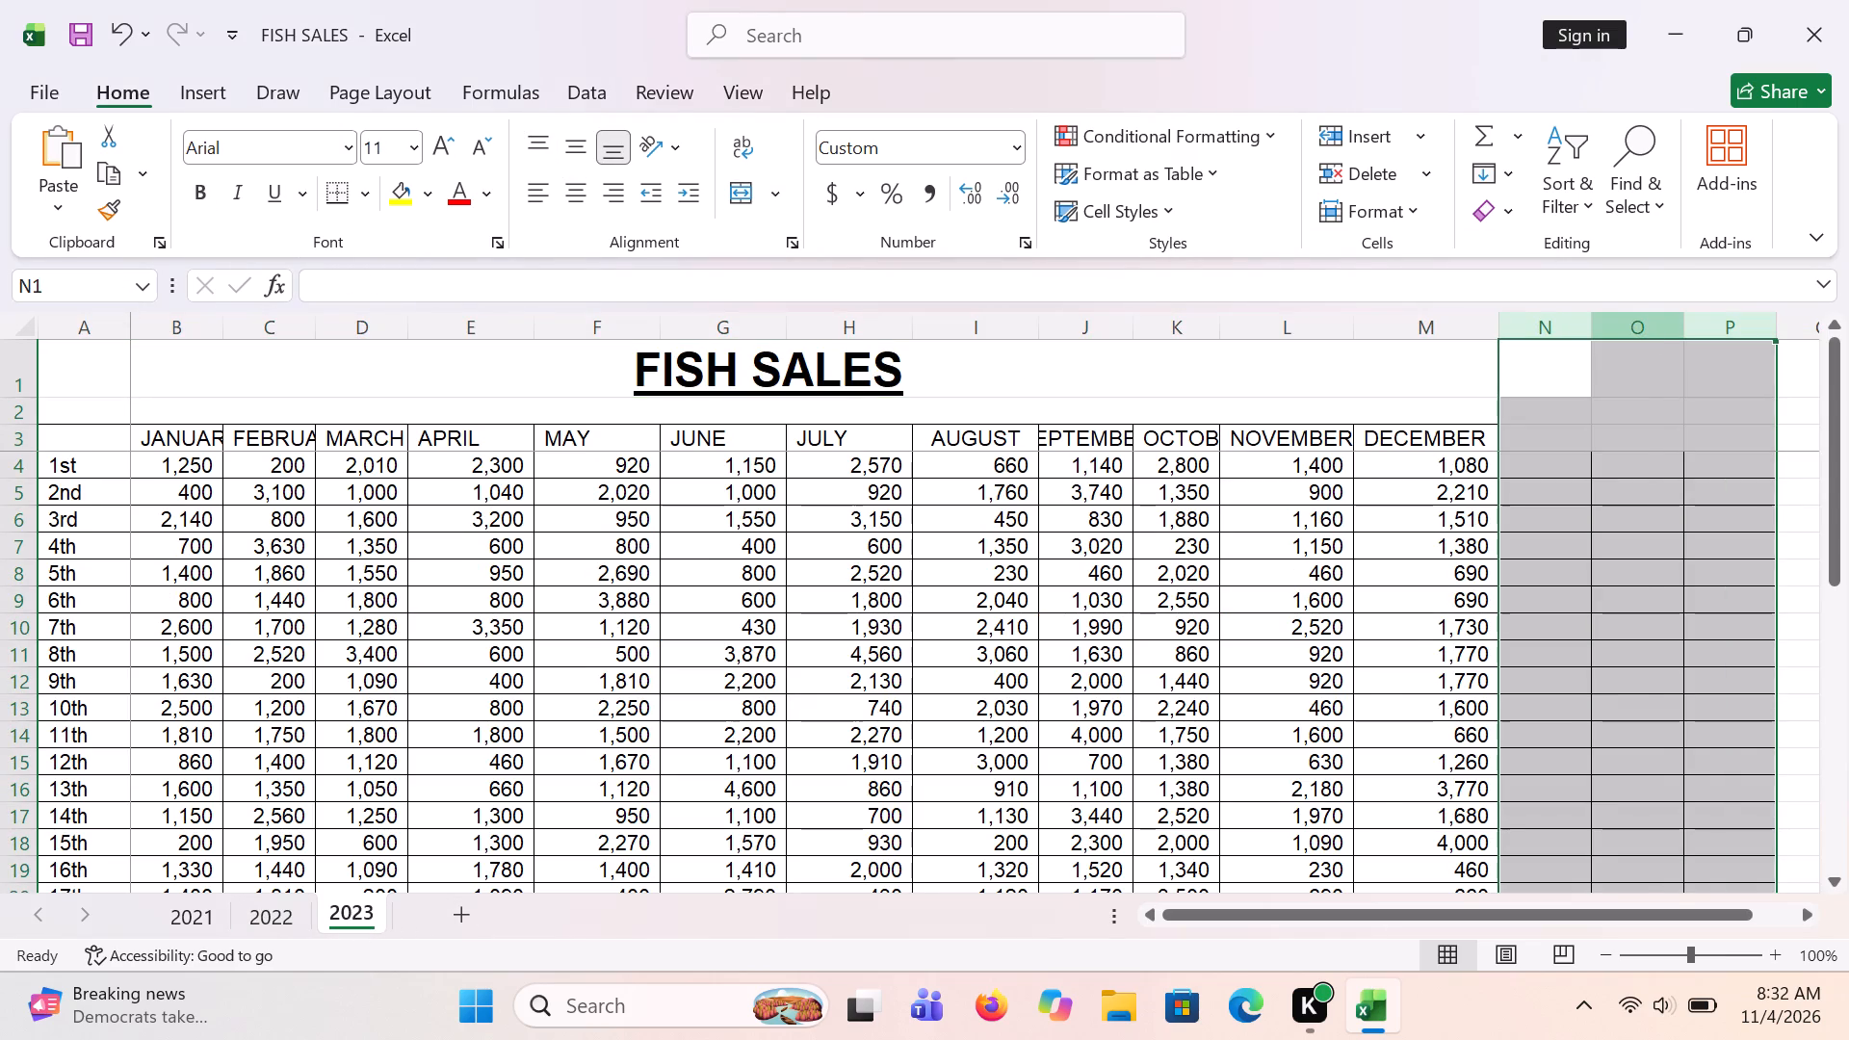
{"action": "left_click", "coordinate": [1424, 648]}
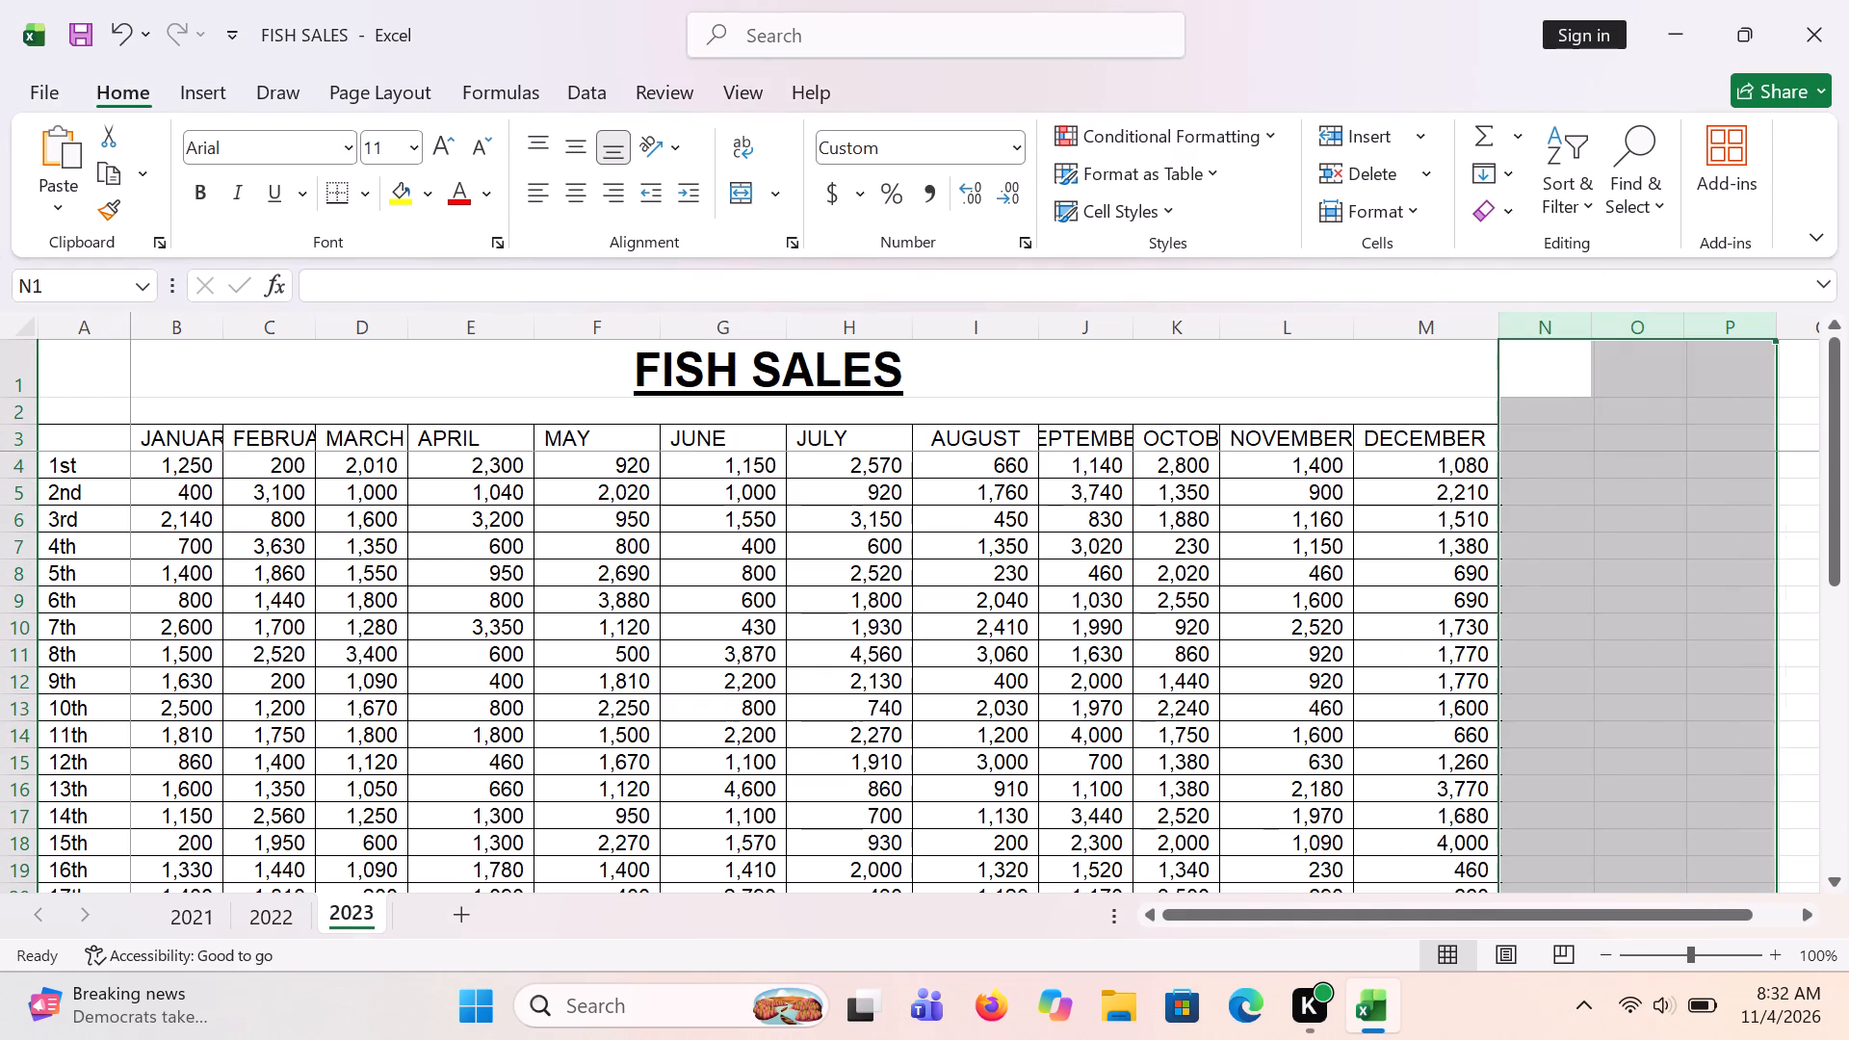
On the 2022 sheet, unmerge the FISH SALES title cells, covering the title range A1:M2.
{"action": "left_click", "coordinate": [280, 914]}
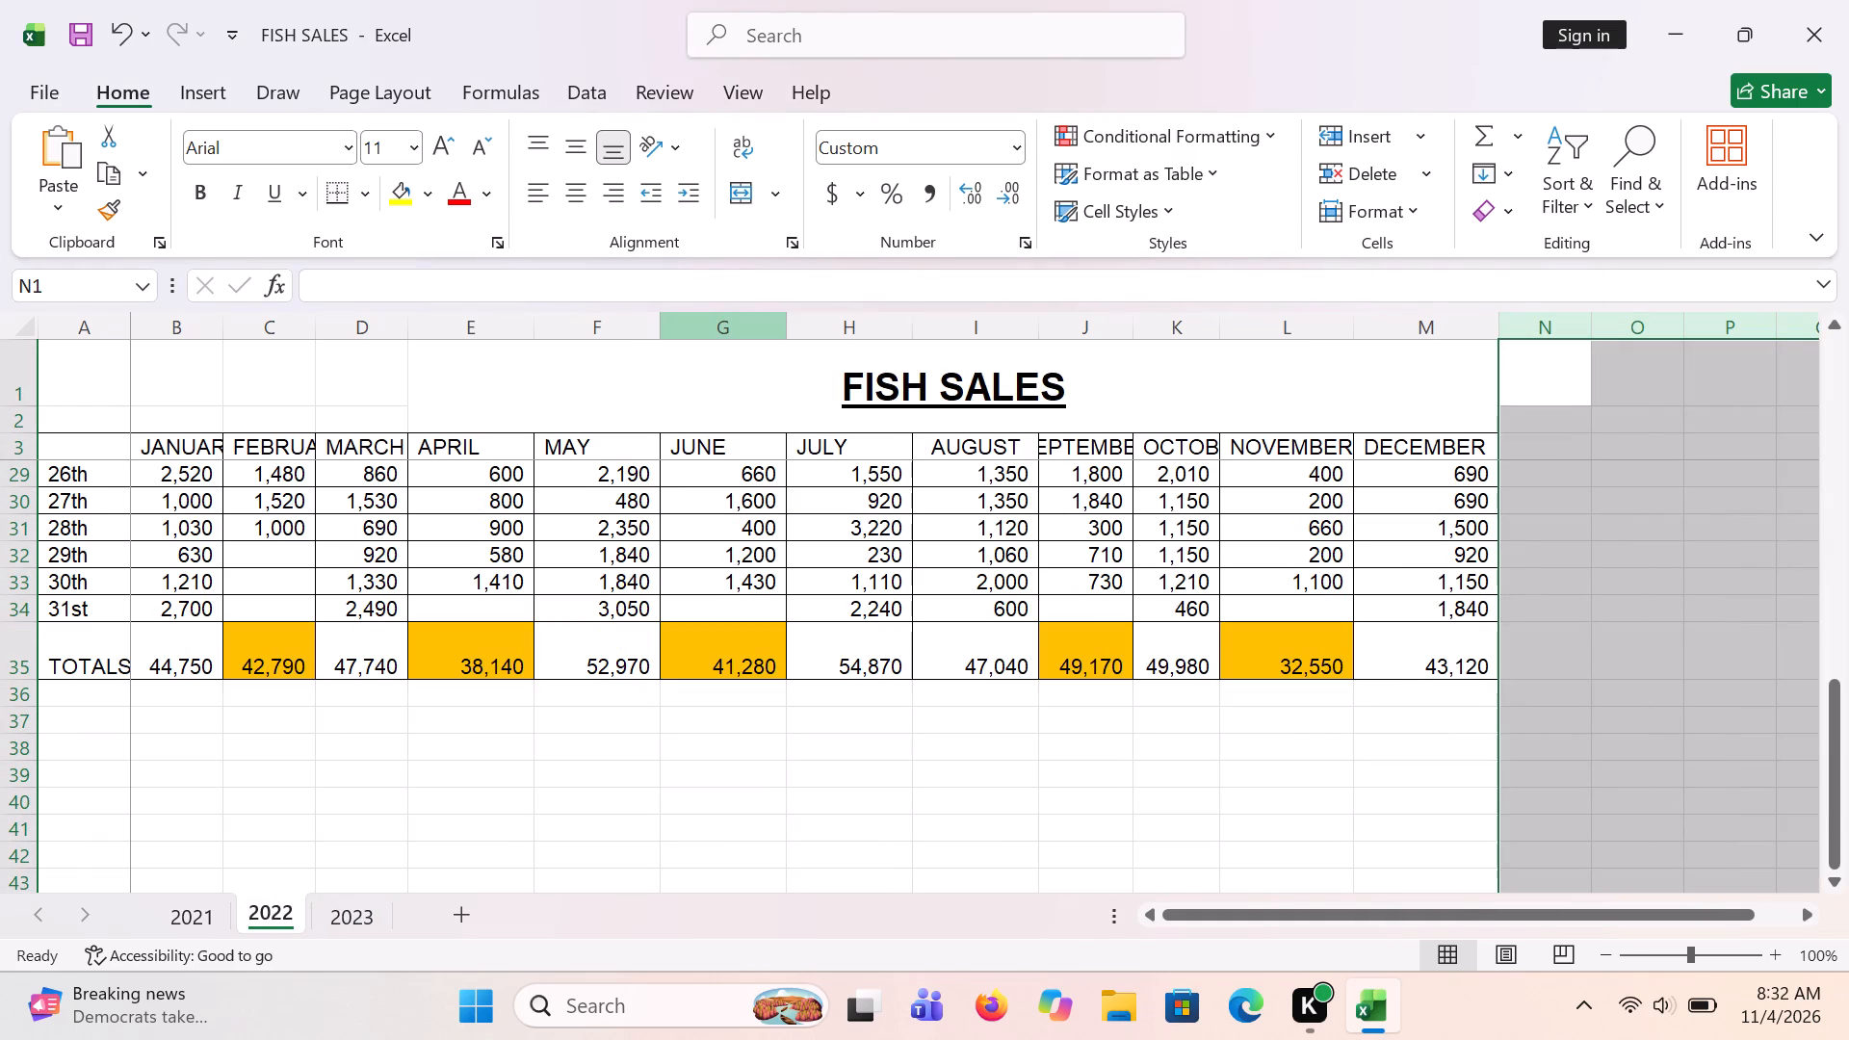
{"action": "left_click", "coordinate": [706, 357]}
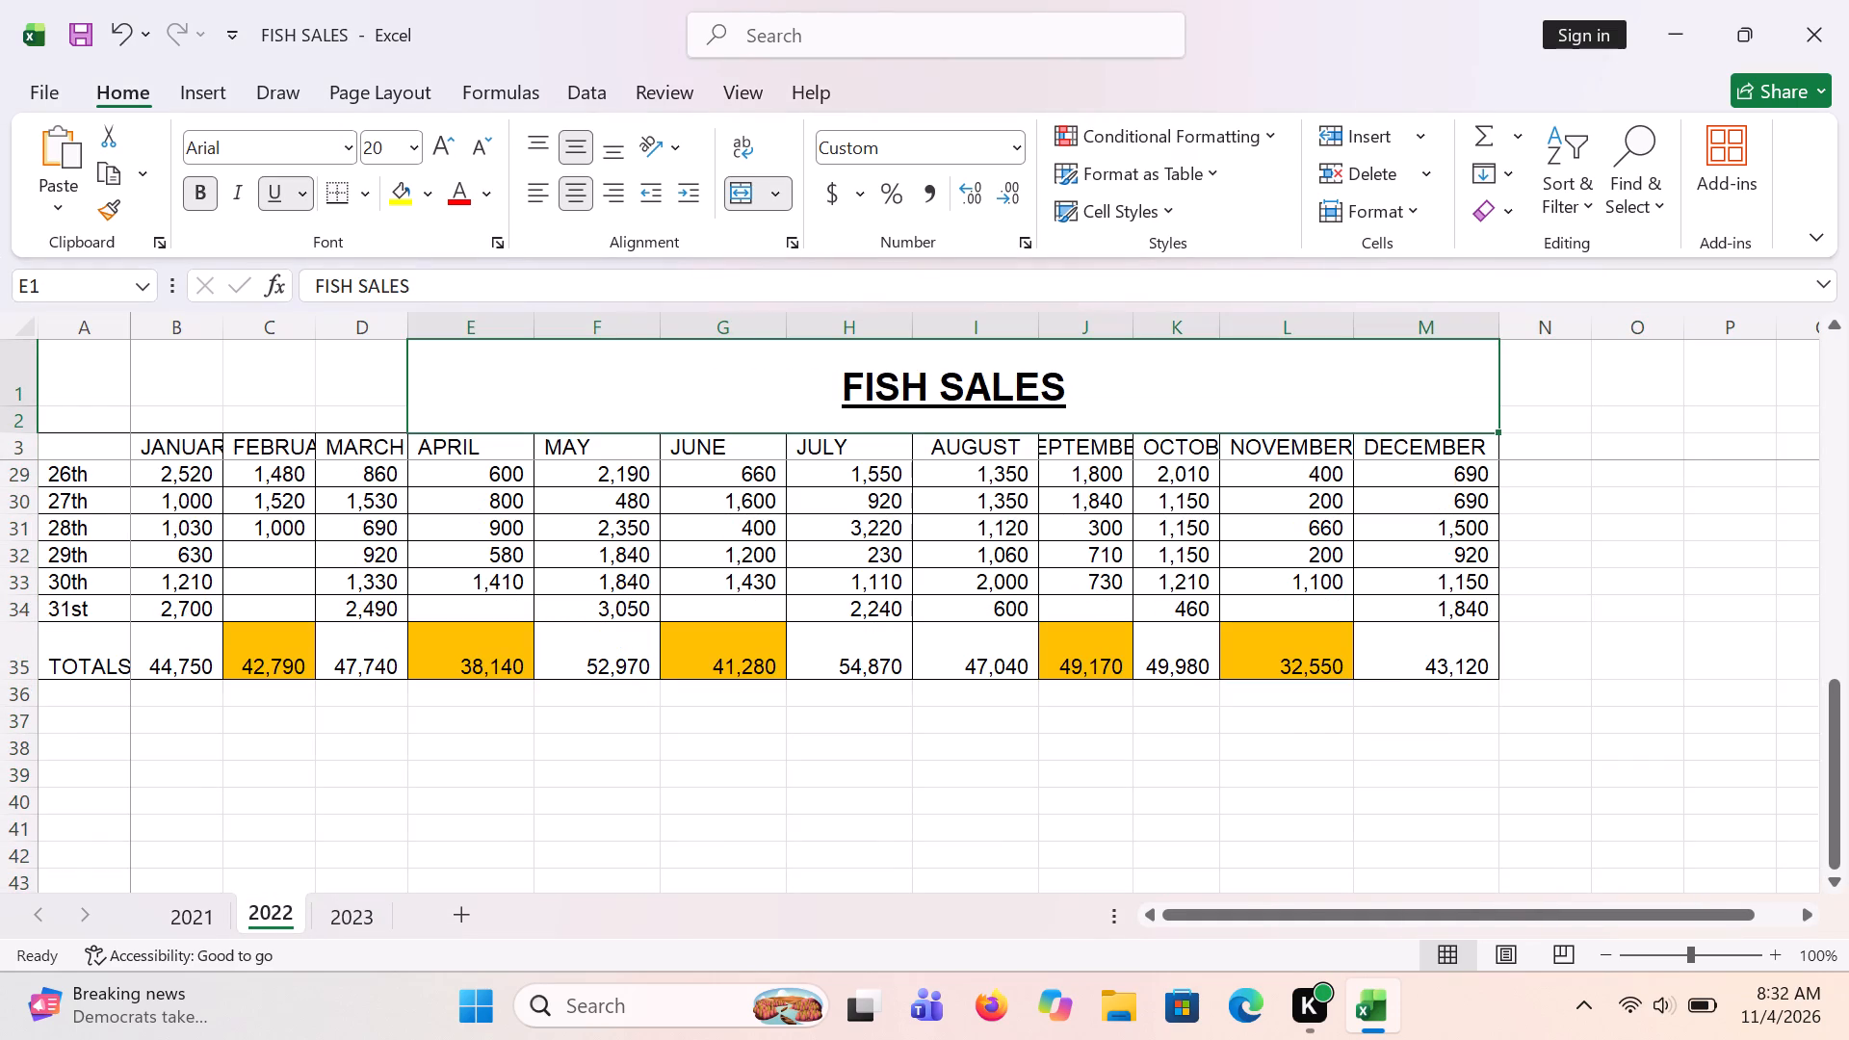
{"action": "left_click_drag", "start_coordinate": [104, 395], "coordinate": [954, 401]}
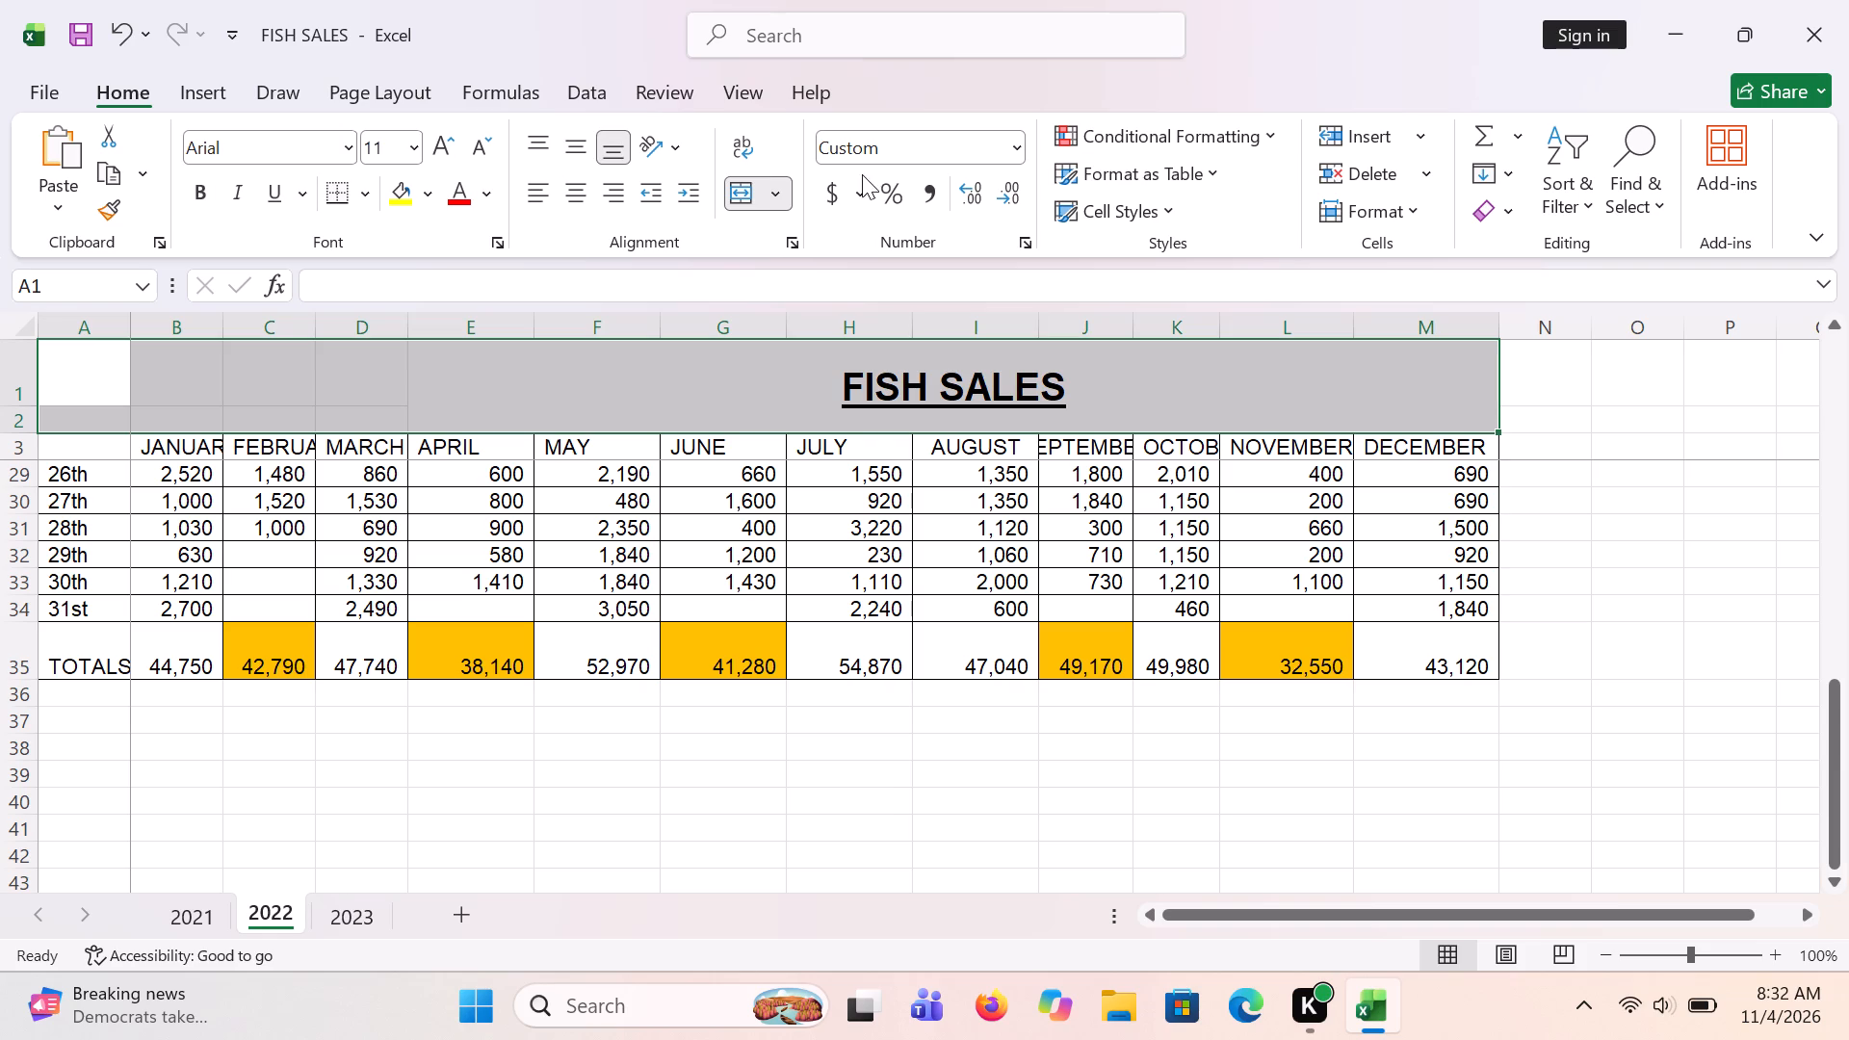
{"action": "left_click", "coordinate": [740, 189]}
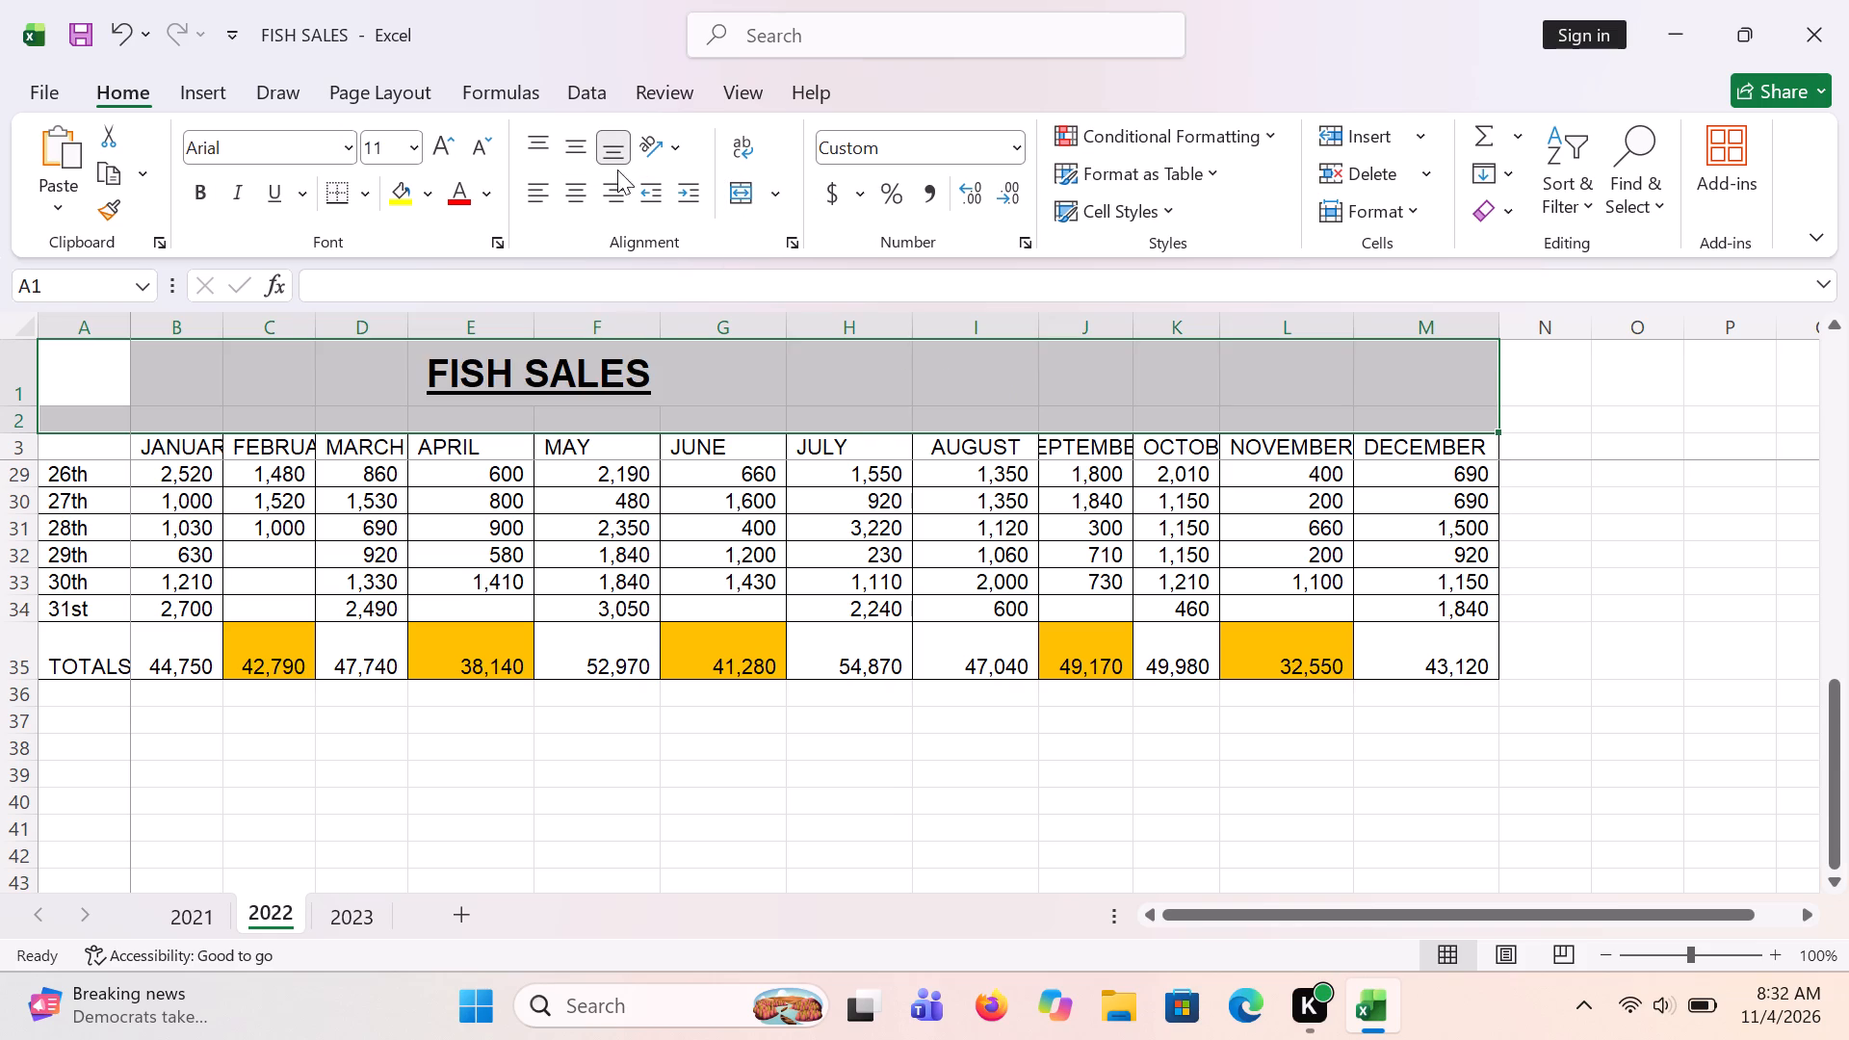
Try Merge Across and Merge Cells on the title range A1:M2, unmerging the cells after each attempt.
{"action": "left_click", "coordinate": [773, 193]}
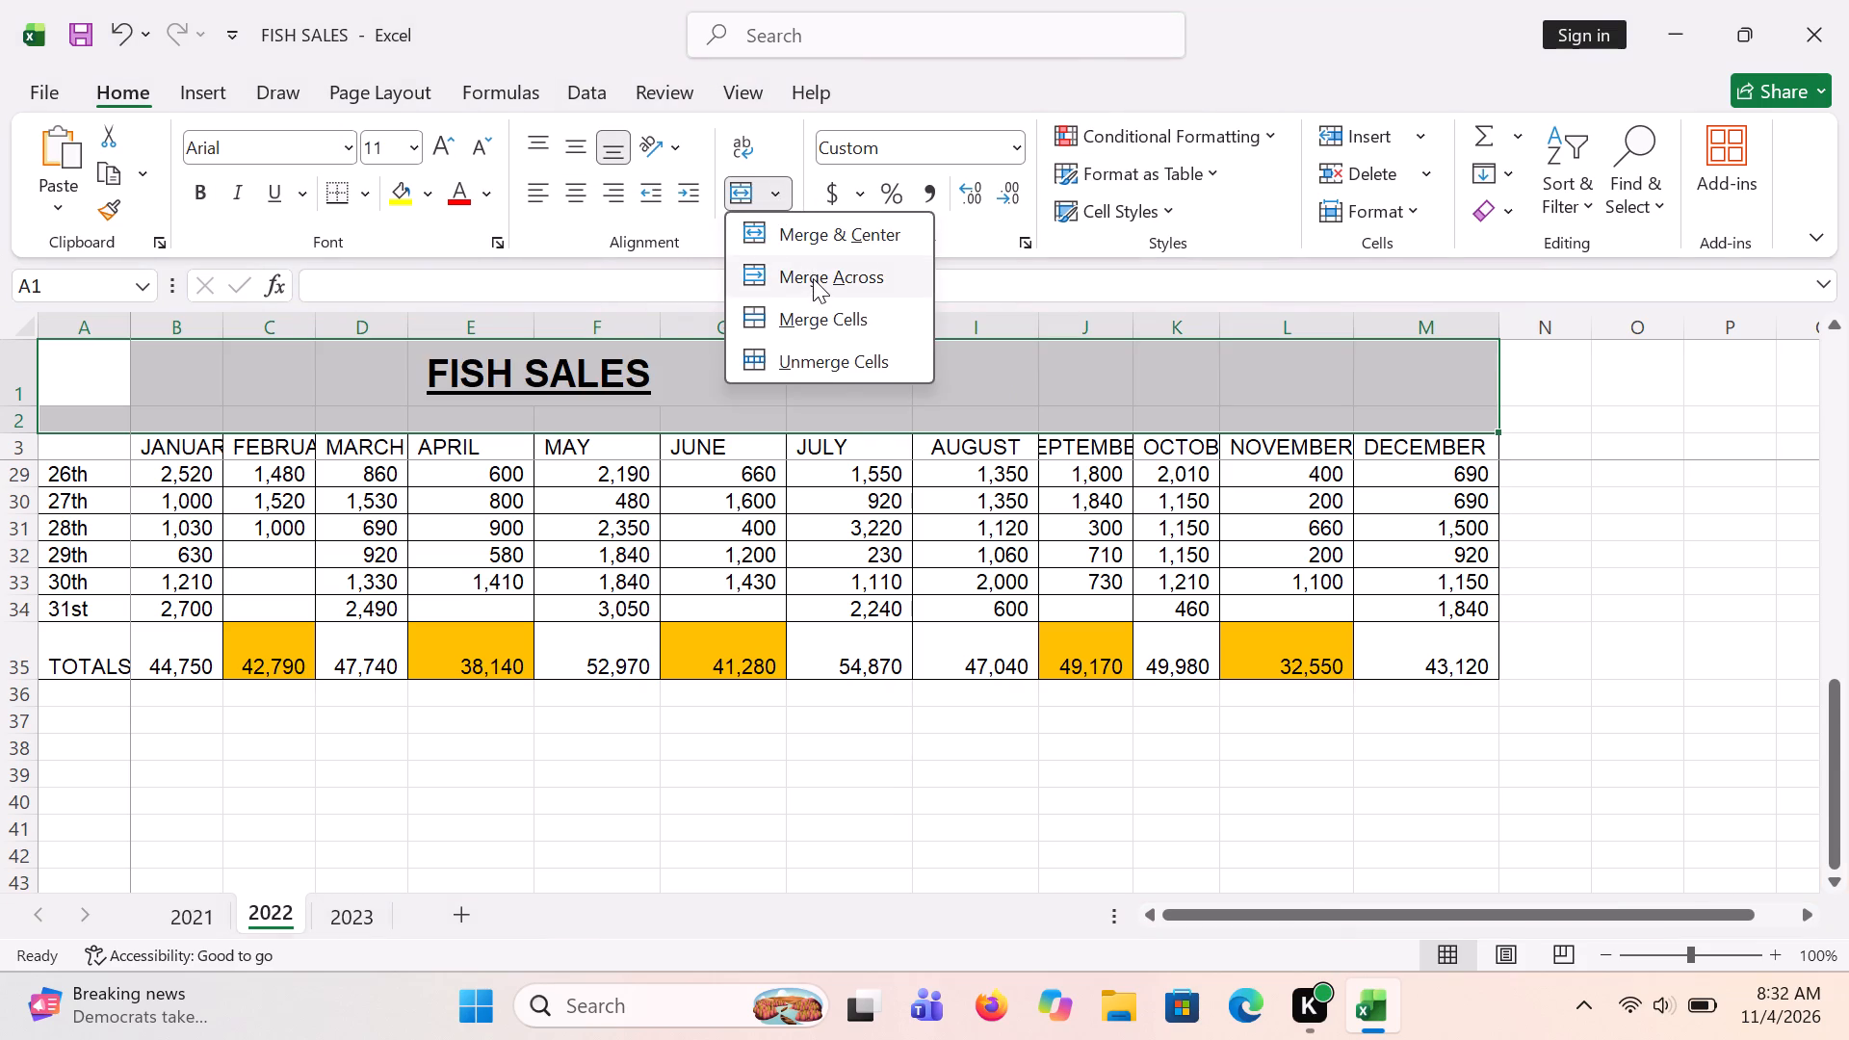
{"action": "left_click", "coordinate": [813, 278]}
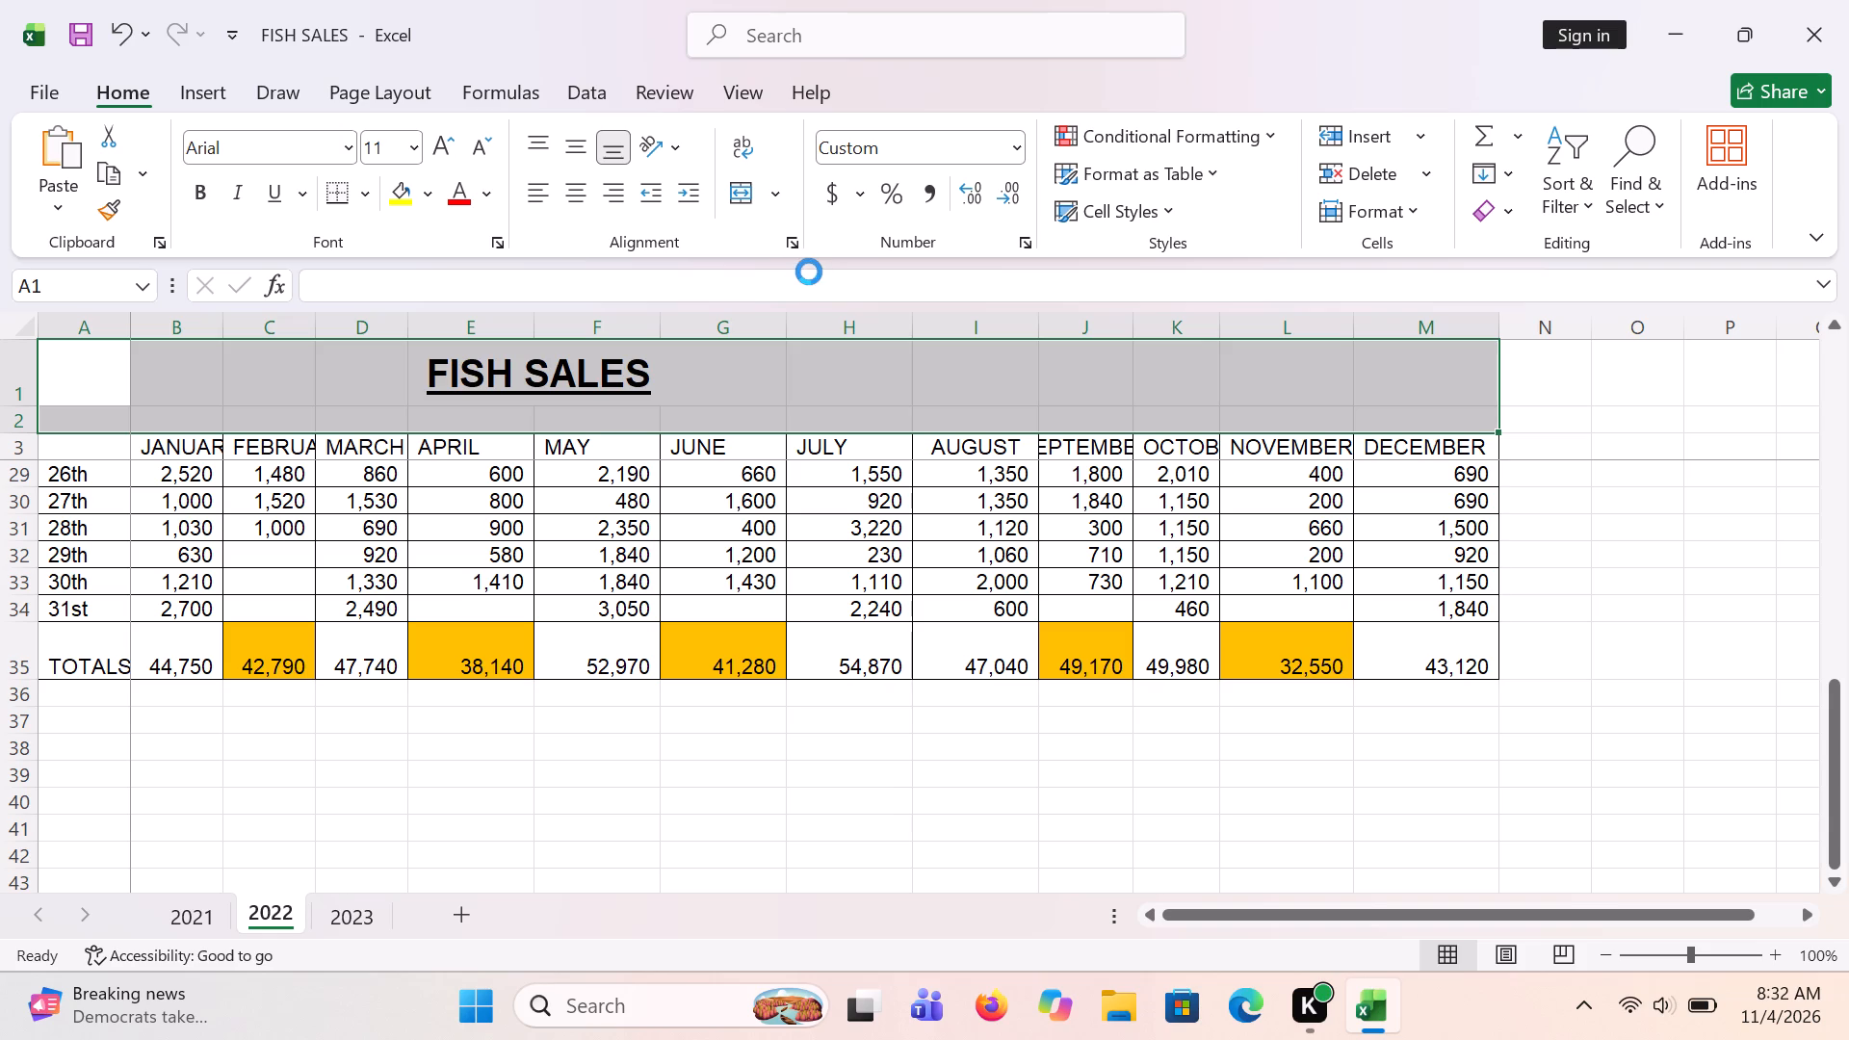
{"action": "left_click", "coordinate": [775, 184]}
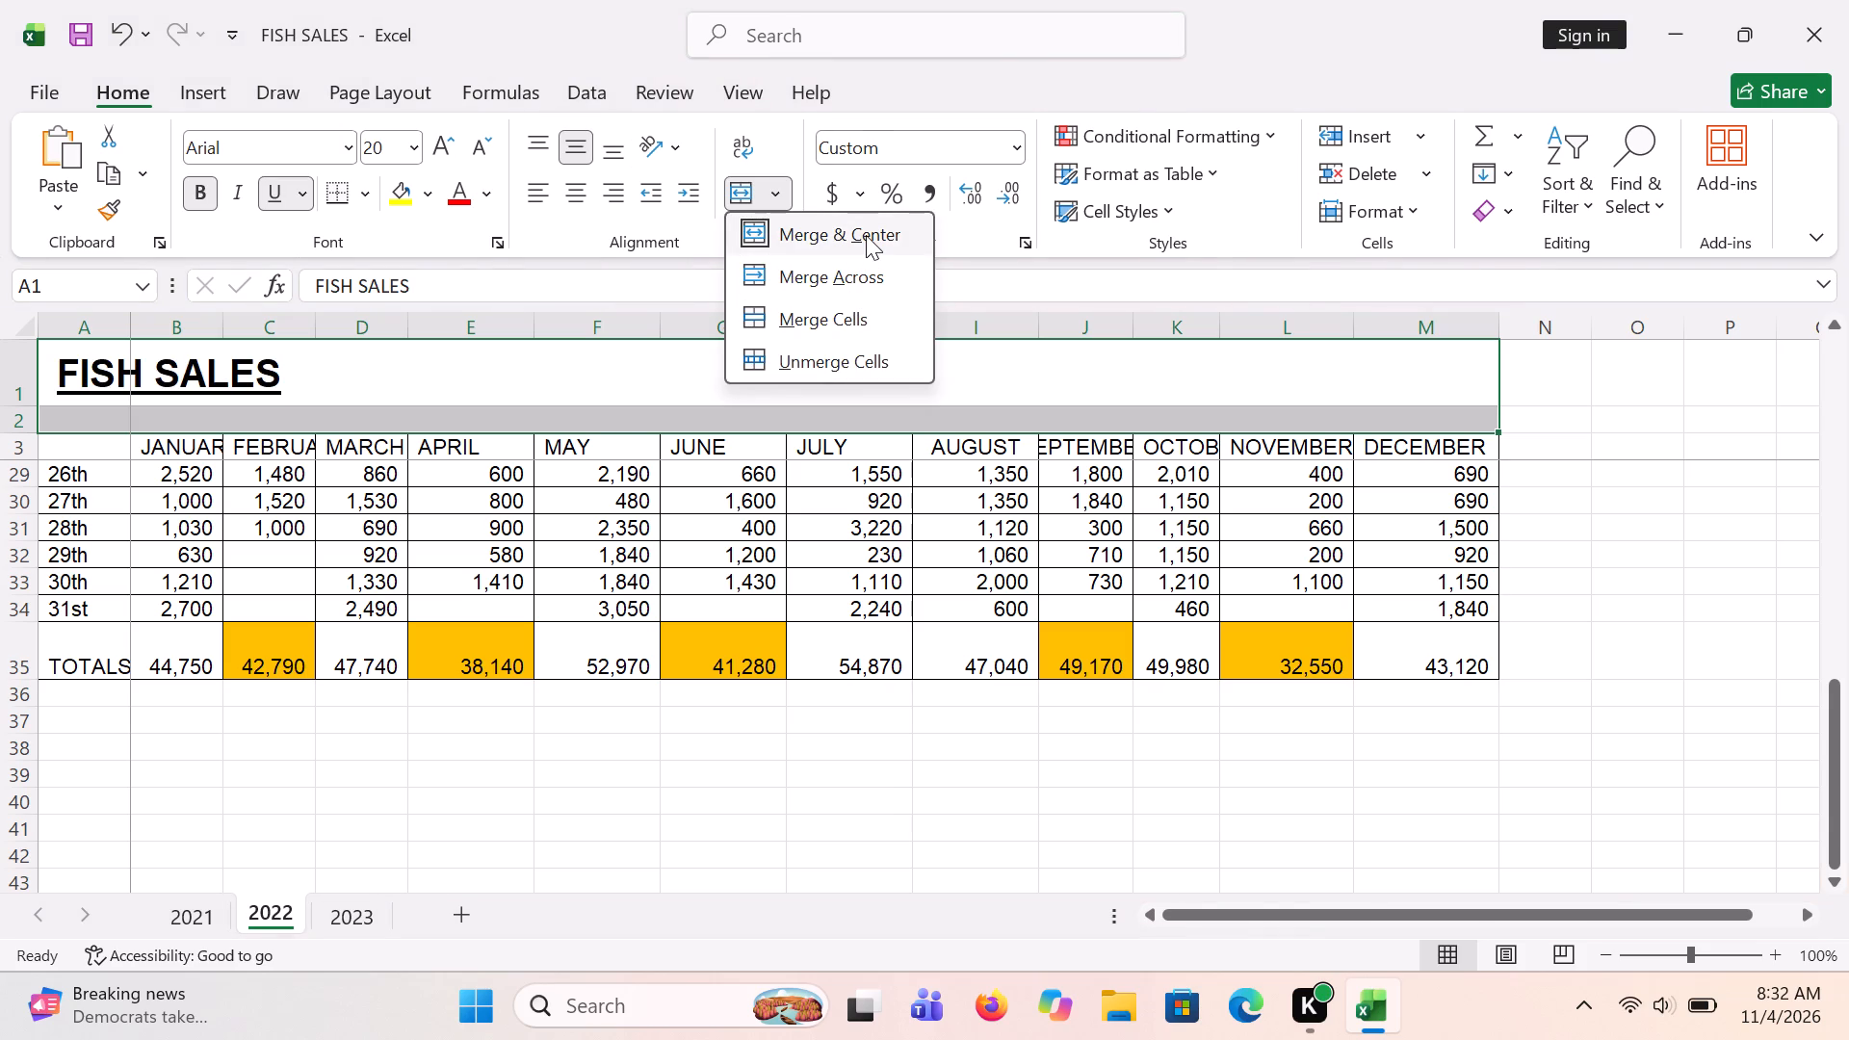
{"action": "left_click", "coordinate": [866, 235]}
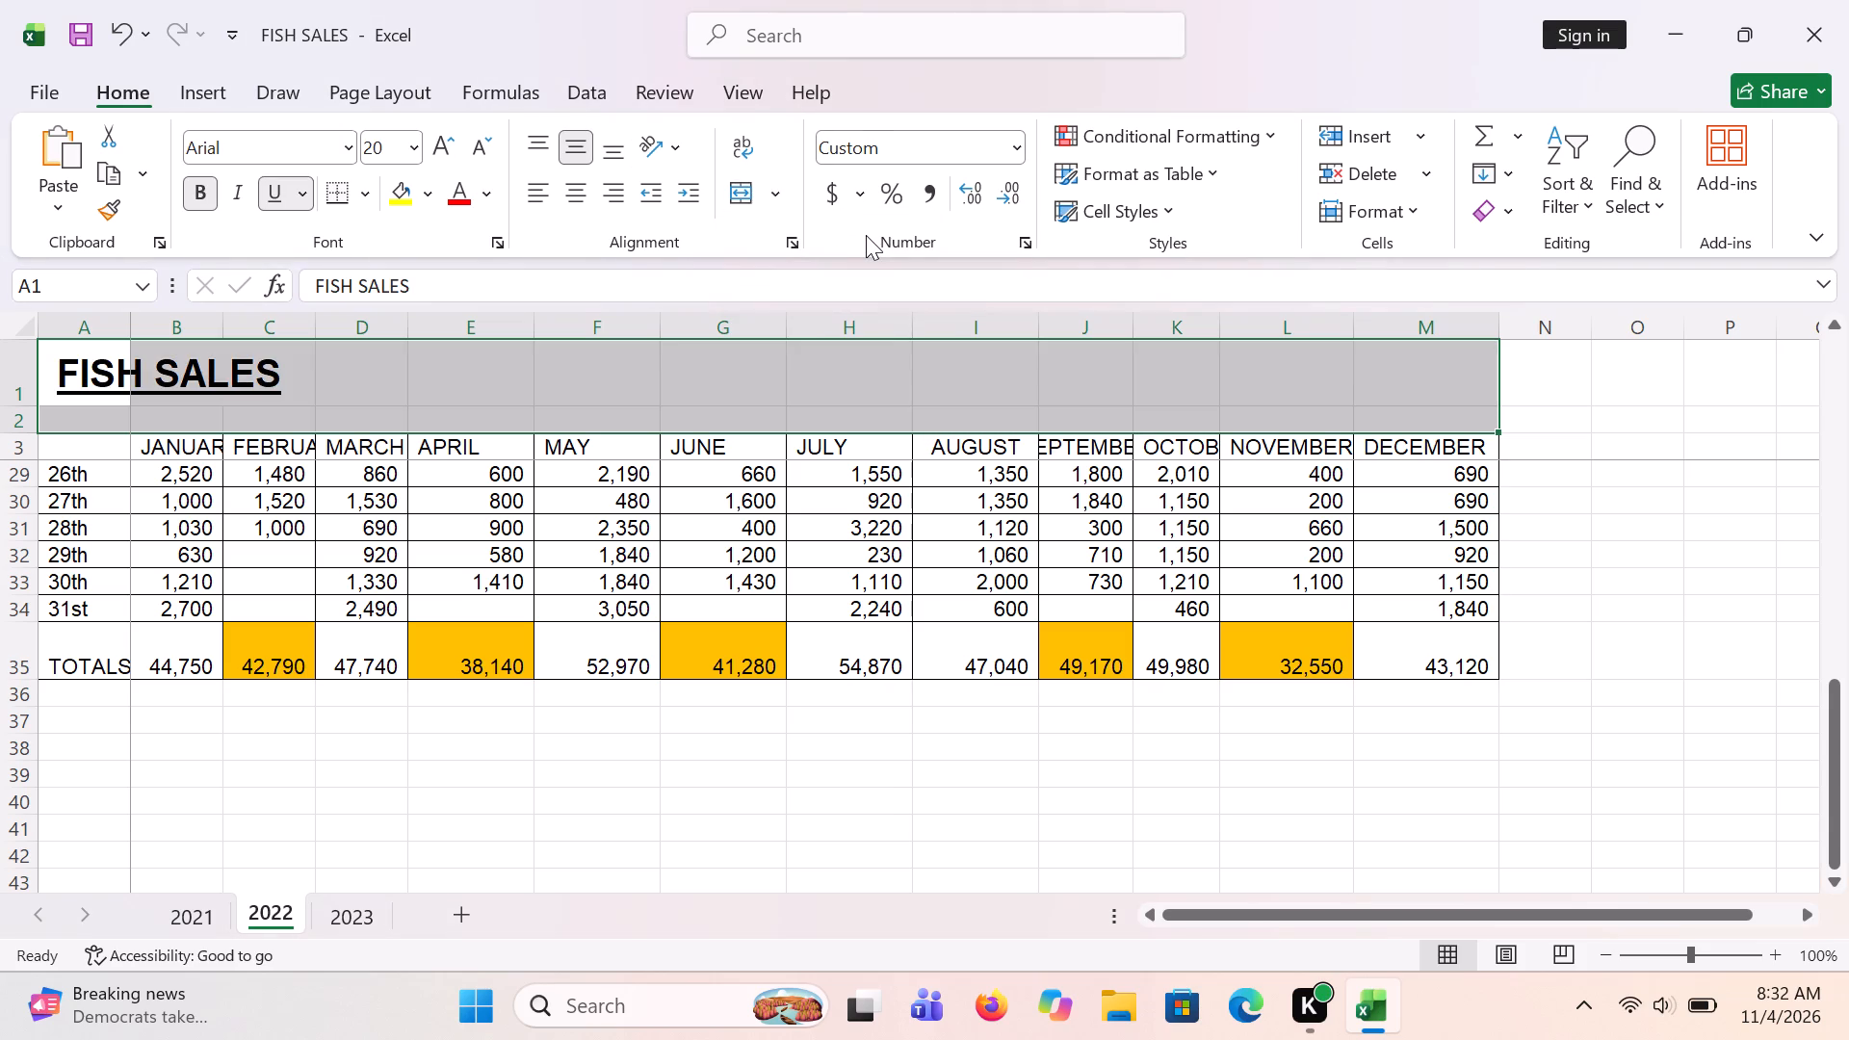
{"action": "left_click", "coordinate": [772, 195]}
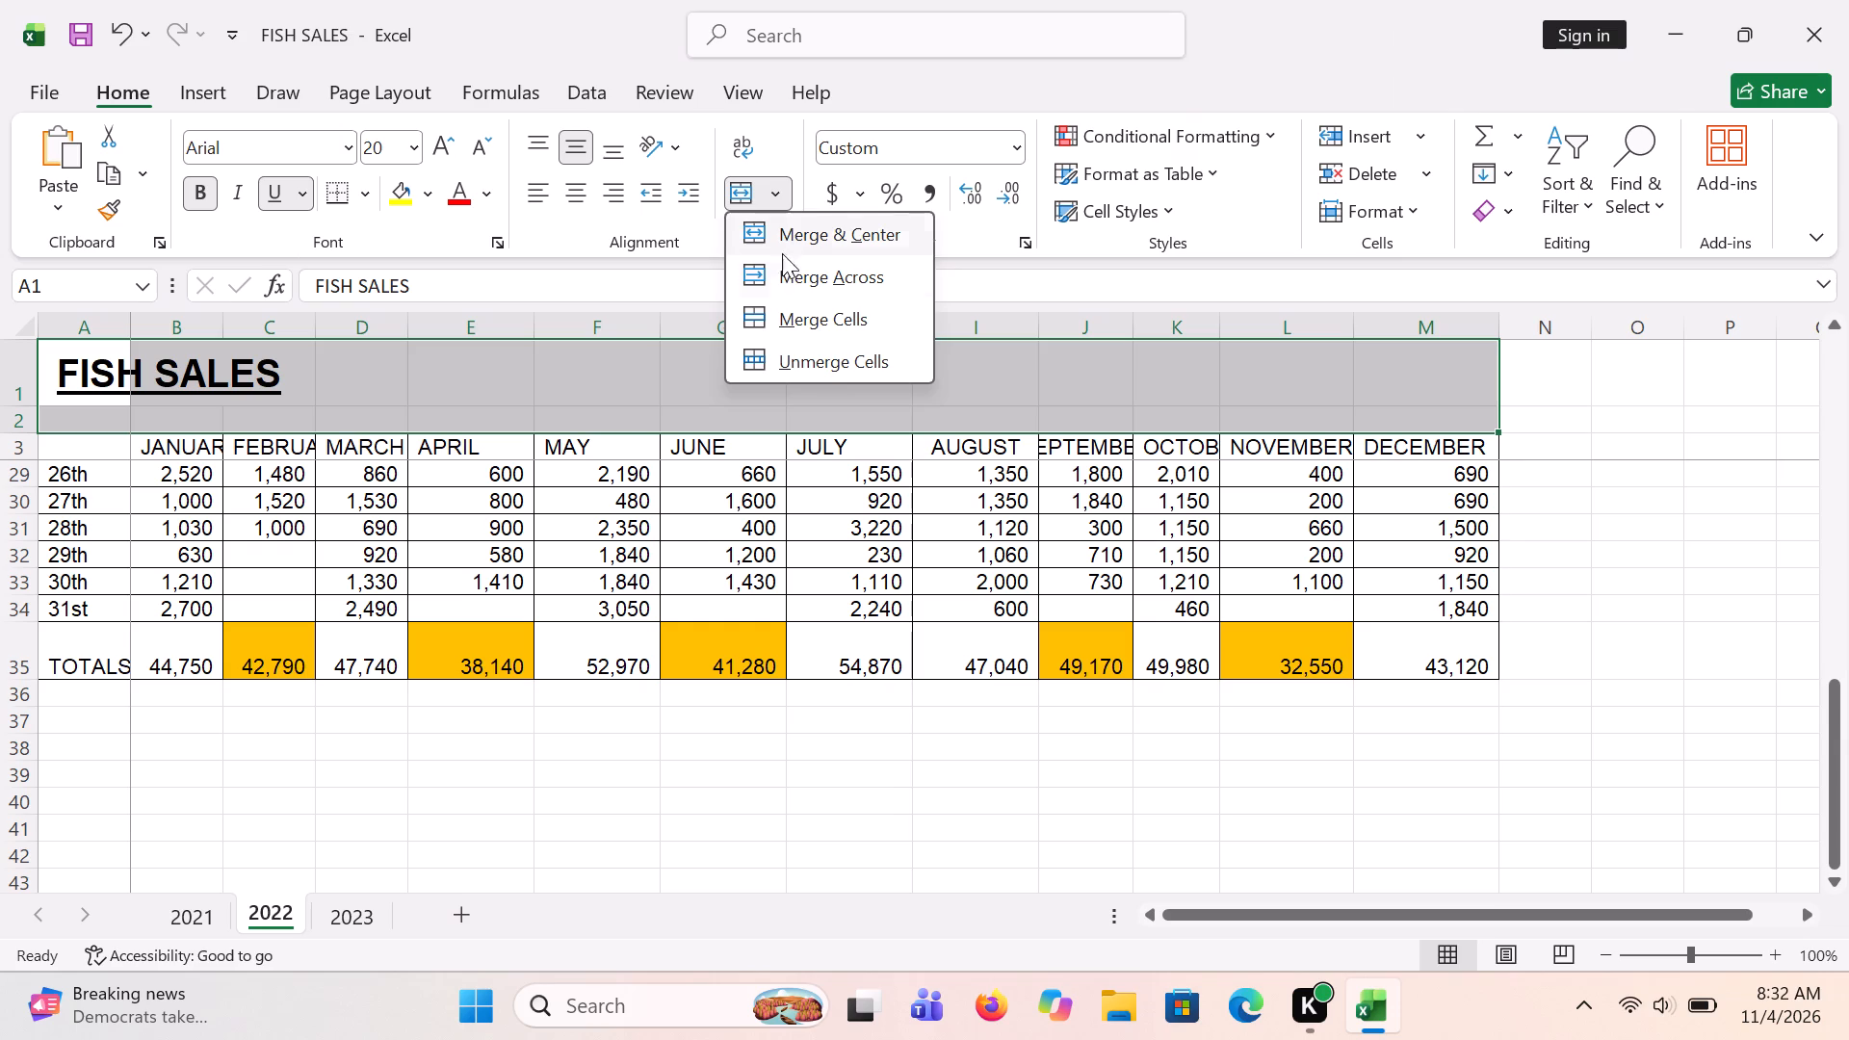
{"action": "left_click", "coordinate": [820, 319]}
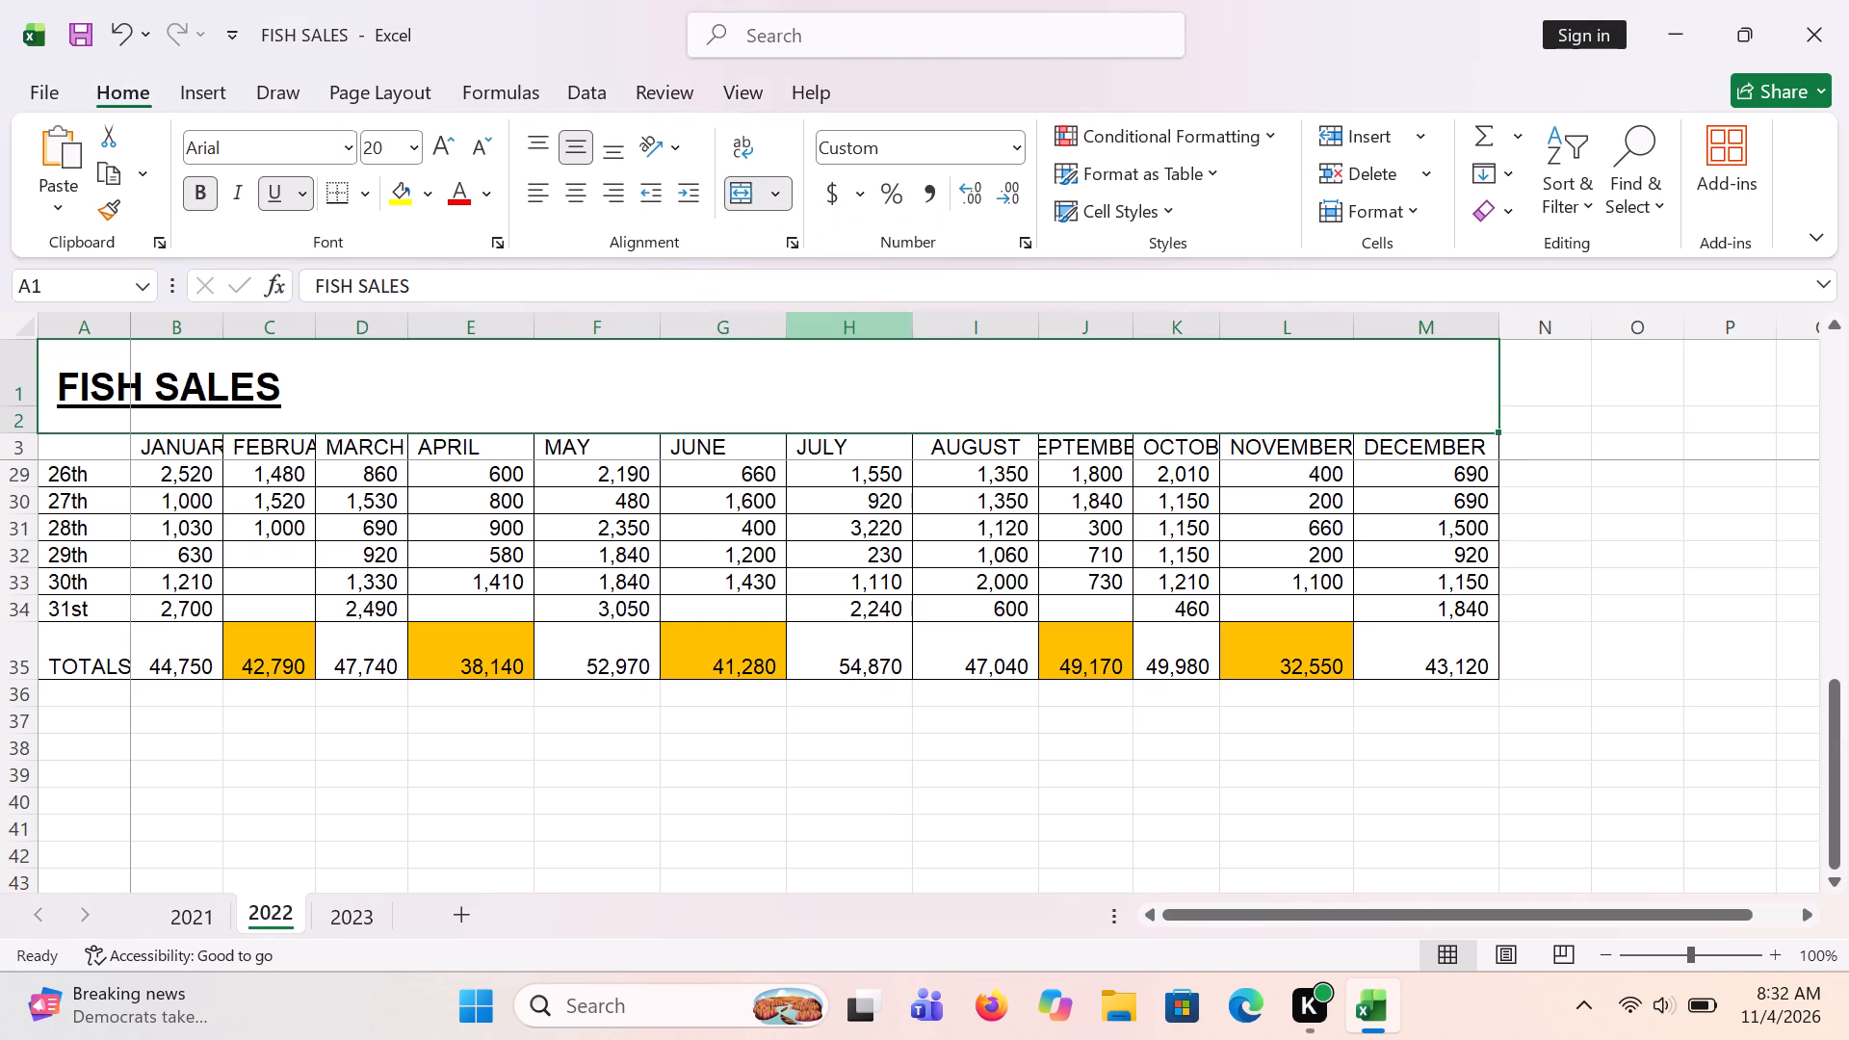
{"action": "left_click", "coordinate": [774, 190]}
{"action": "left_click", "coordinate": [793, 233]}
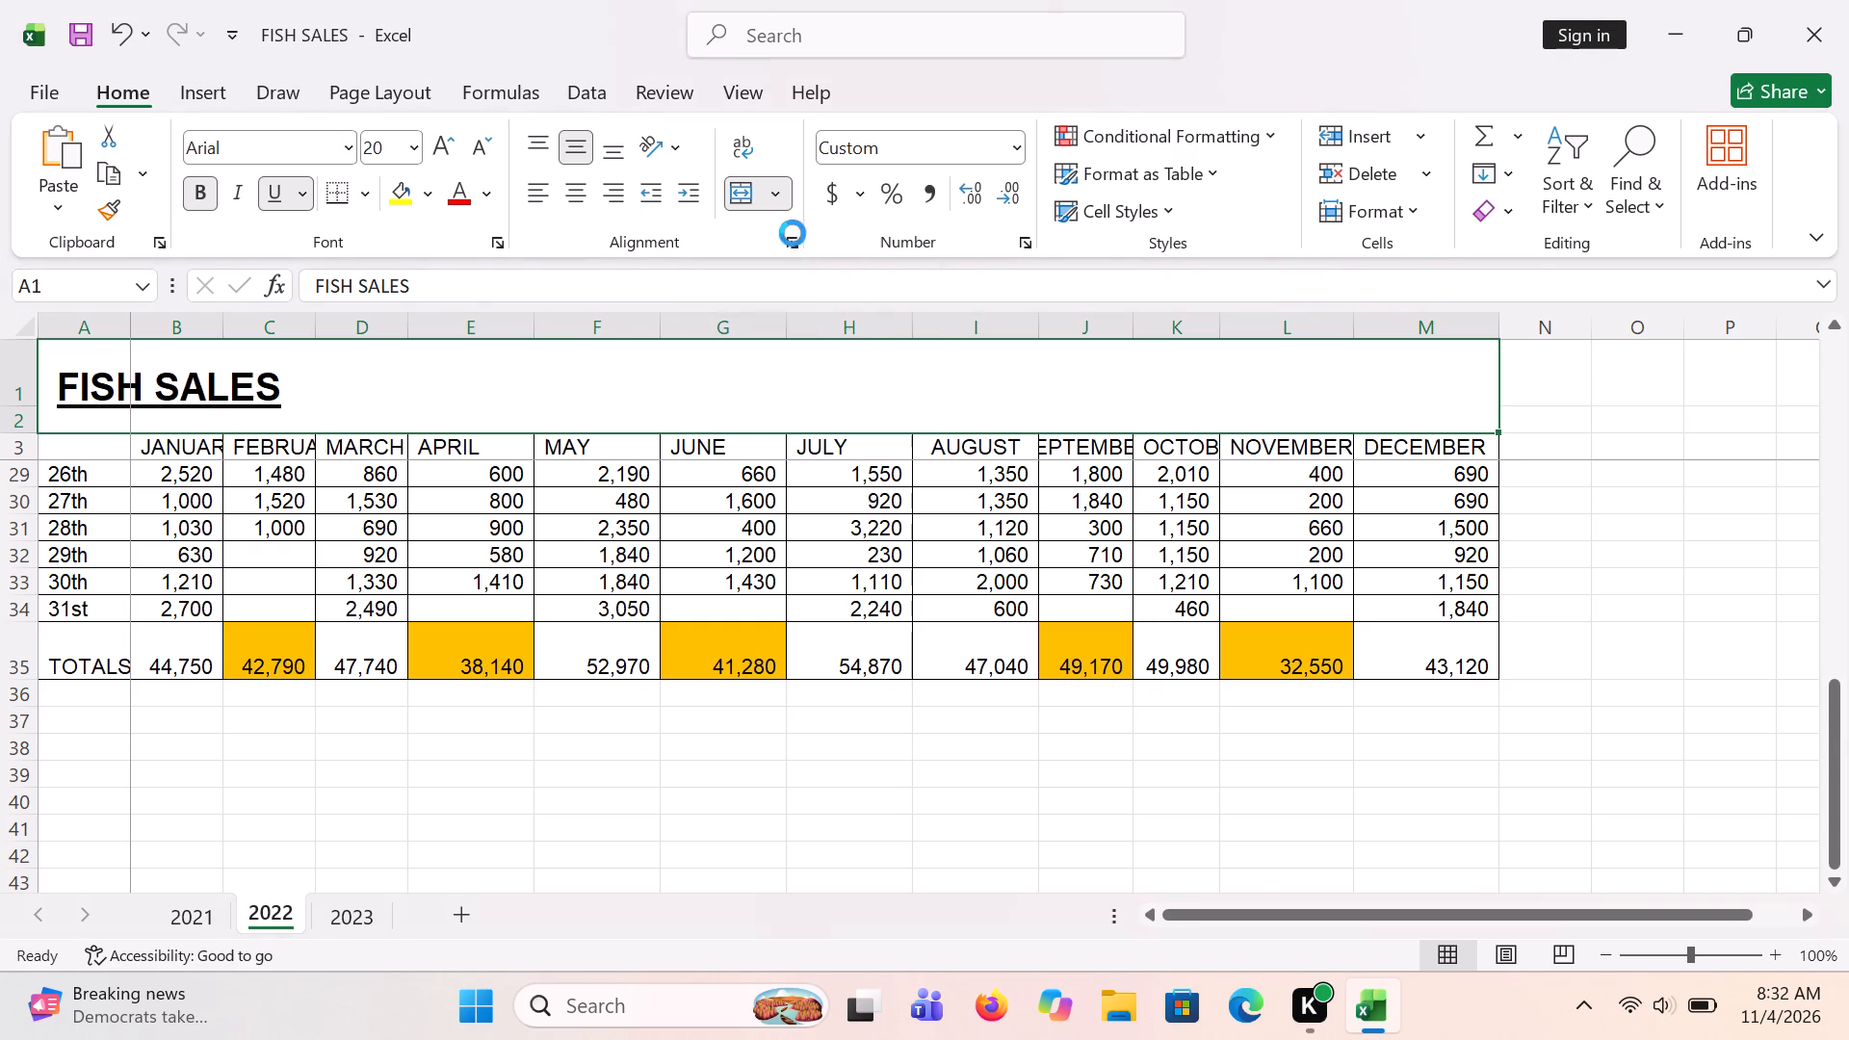
Merge and center the FISH SALES title over A1:M2 on the 2022 sheet, and save the workbook.
{"action": "left_click", "coordinate": [704, 363]}
{"action": "left_click_drag", "start_coordinate": [76, 384], "coordinate": [433, 417]}
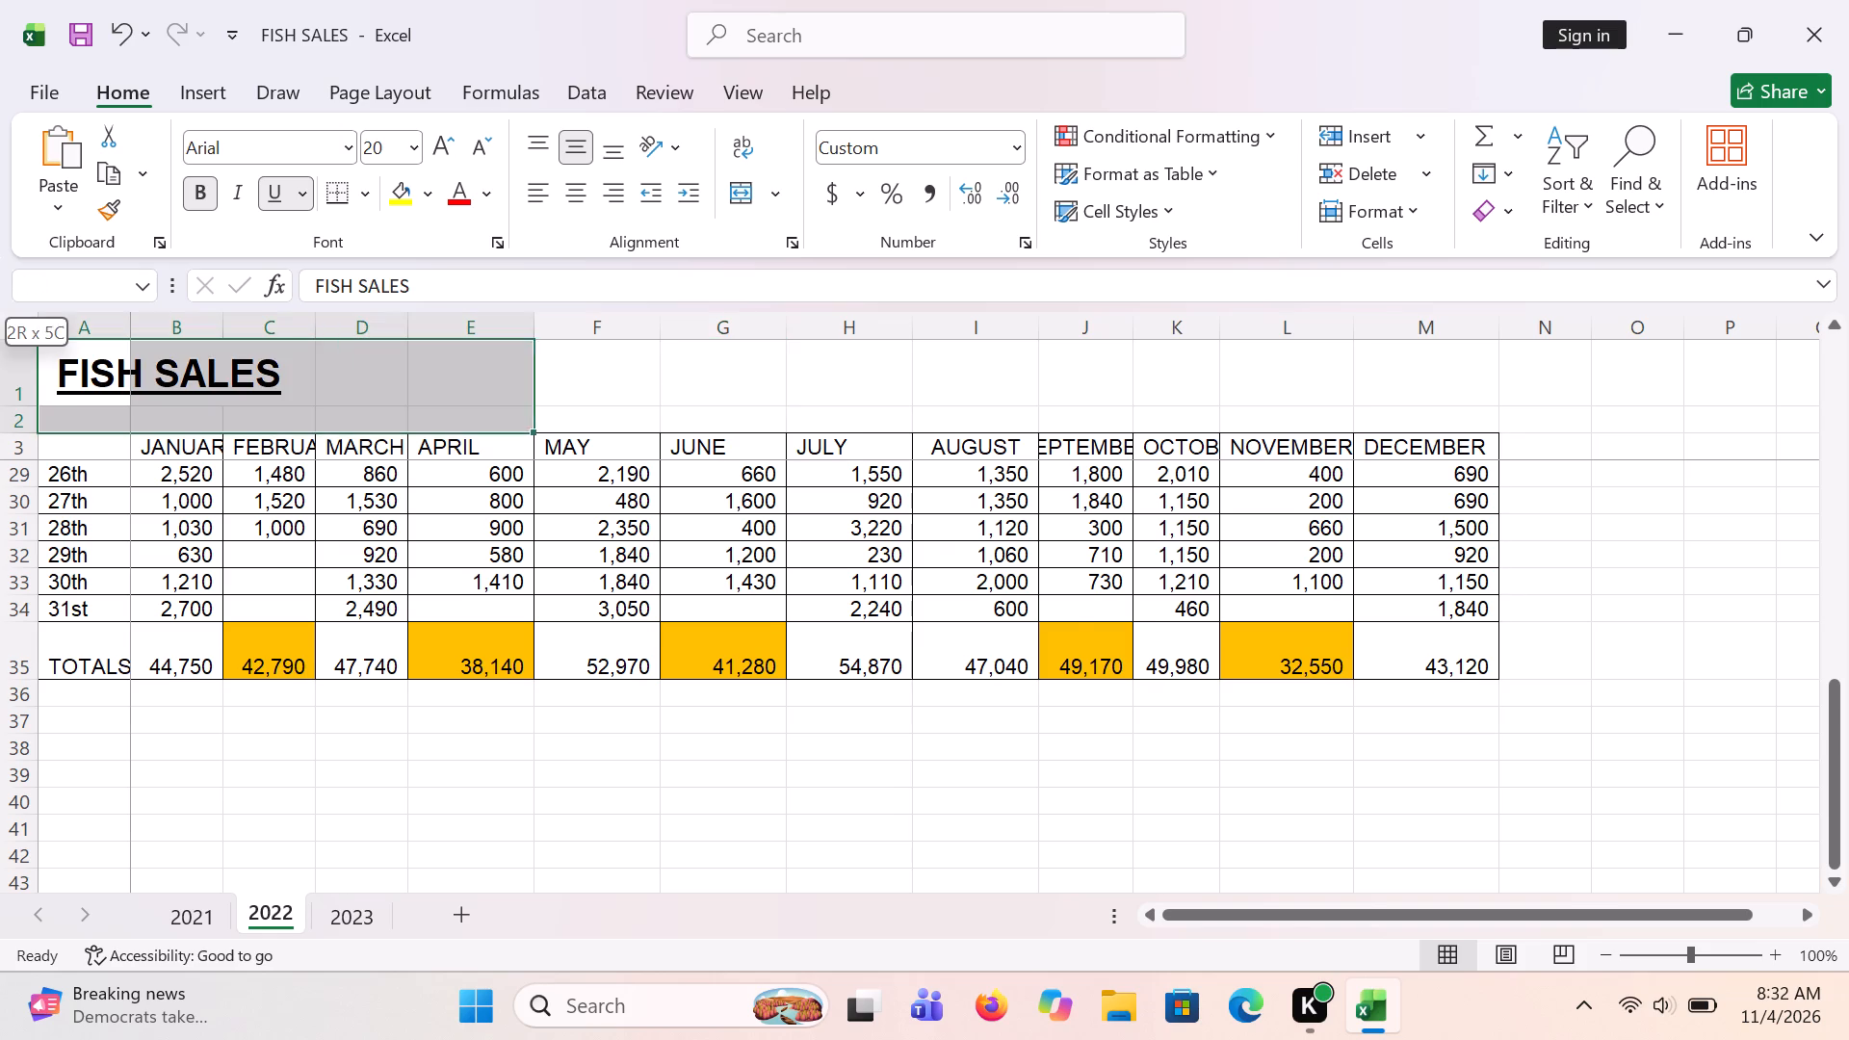
{"action": "left_click_drag", "start_coordinate": [433, 417], "coordinate": [1479, 414]}
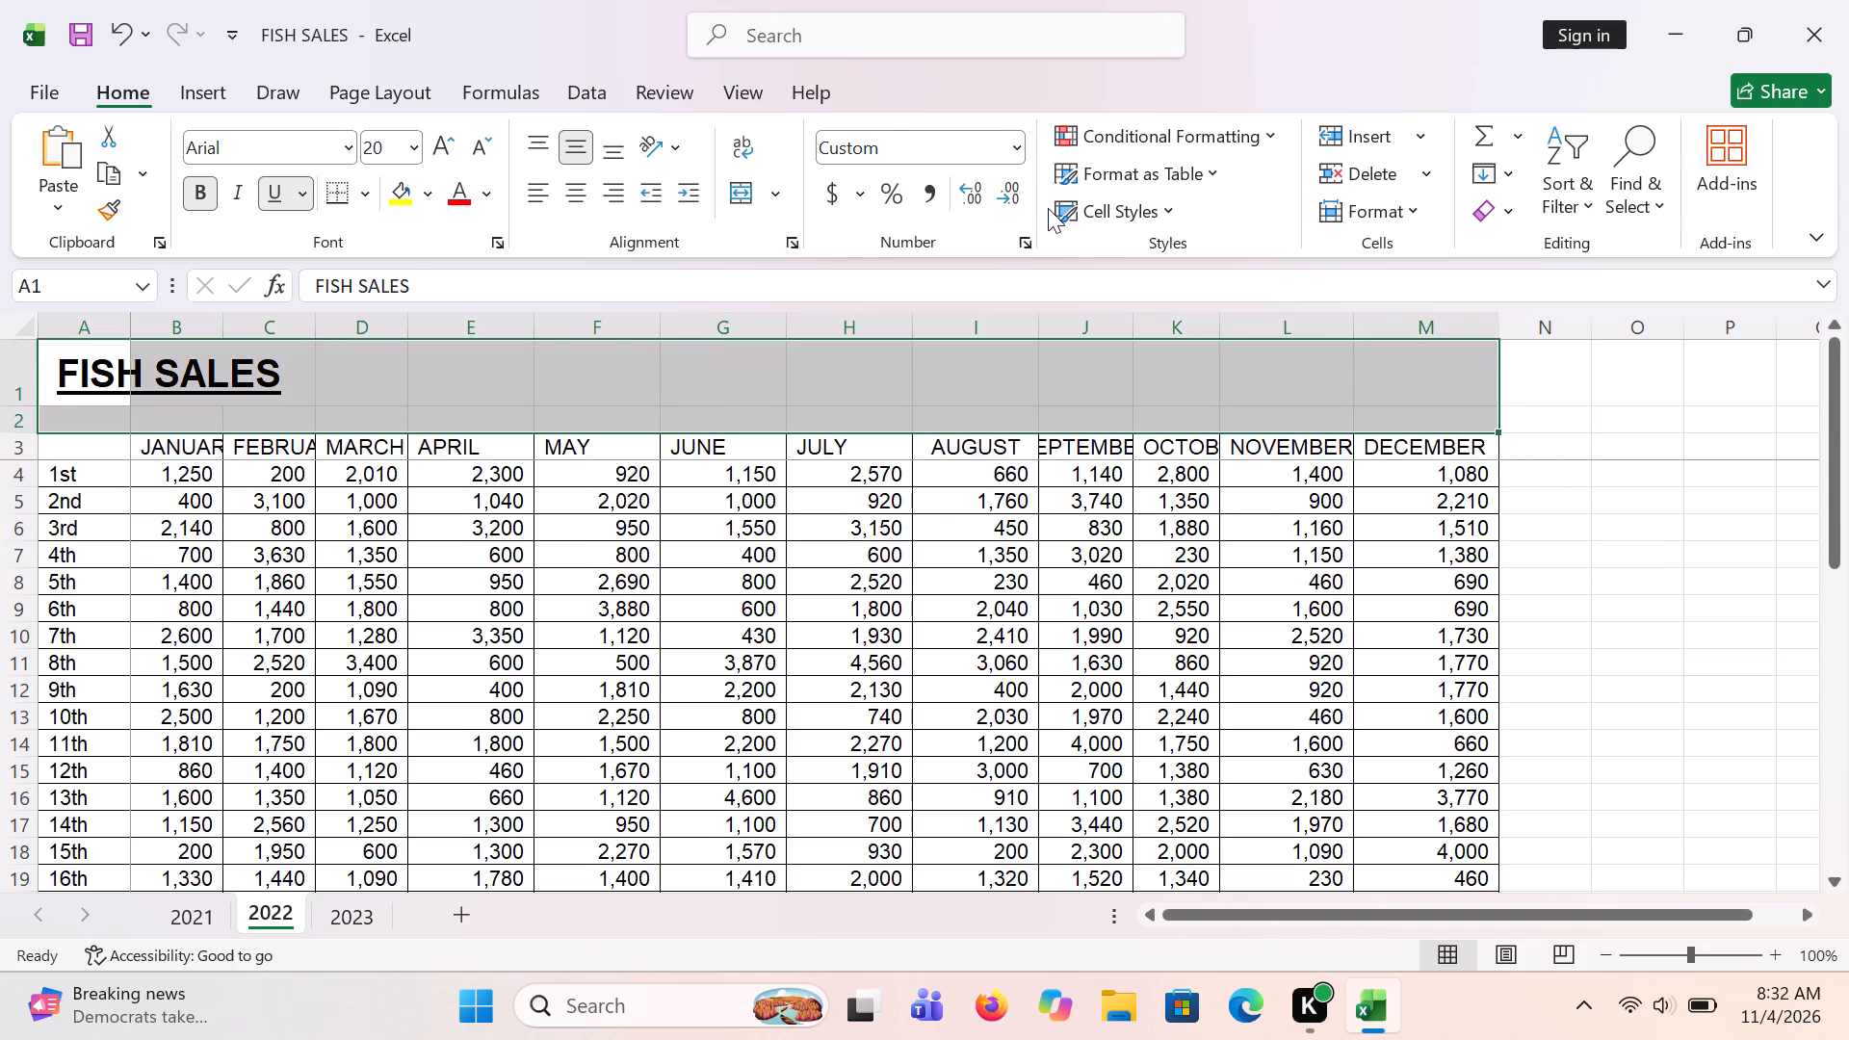
{"action": "left_click", "coordinate": [774, 189]}
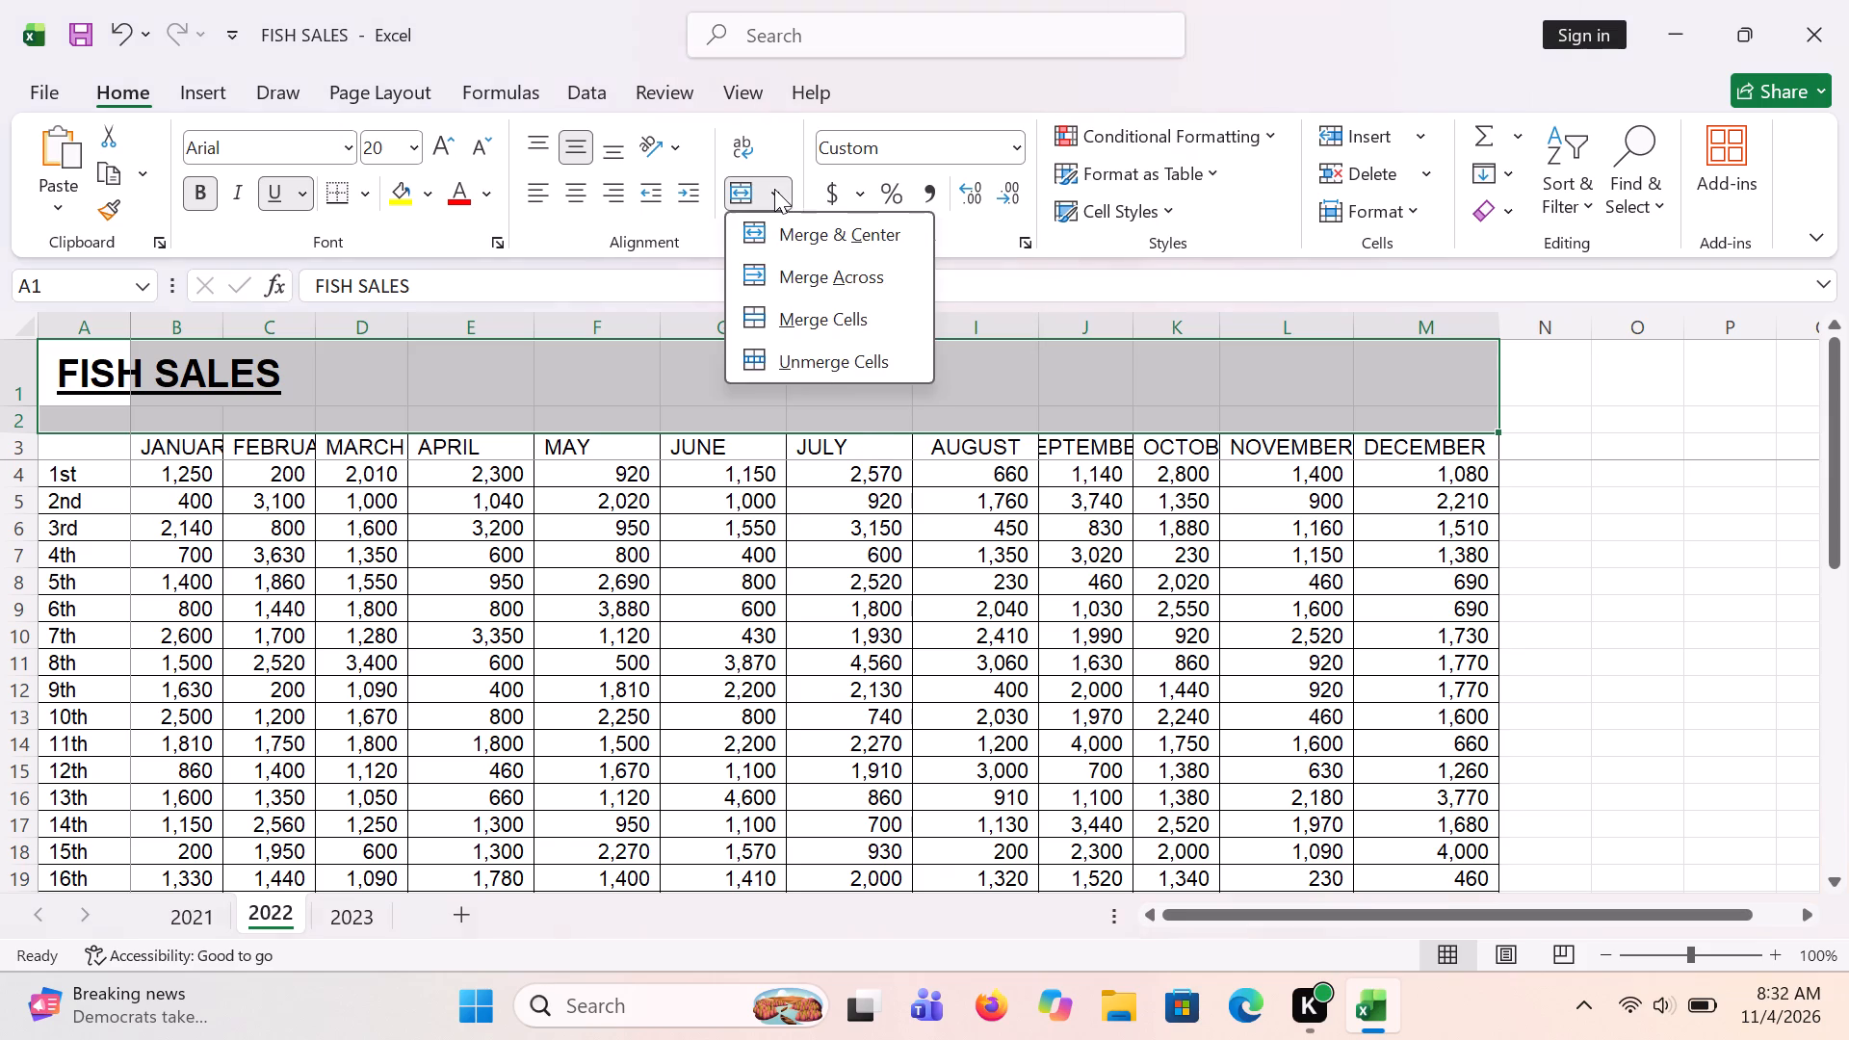
{"action": "left_click", "coordinate": [786, 233]}
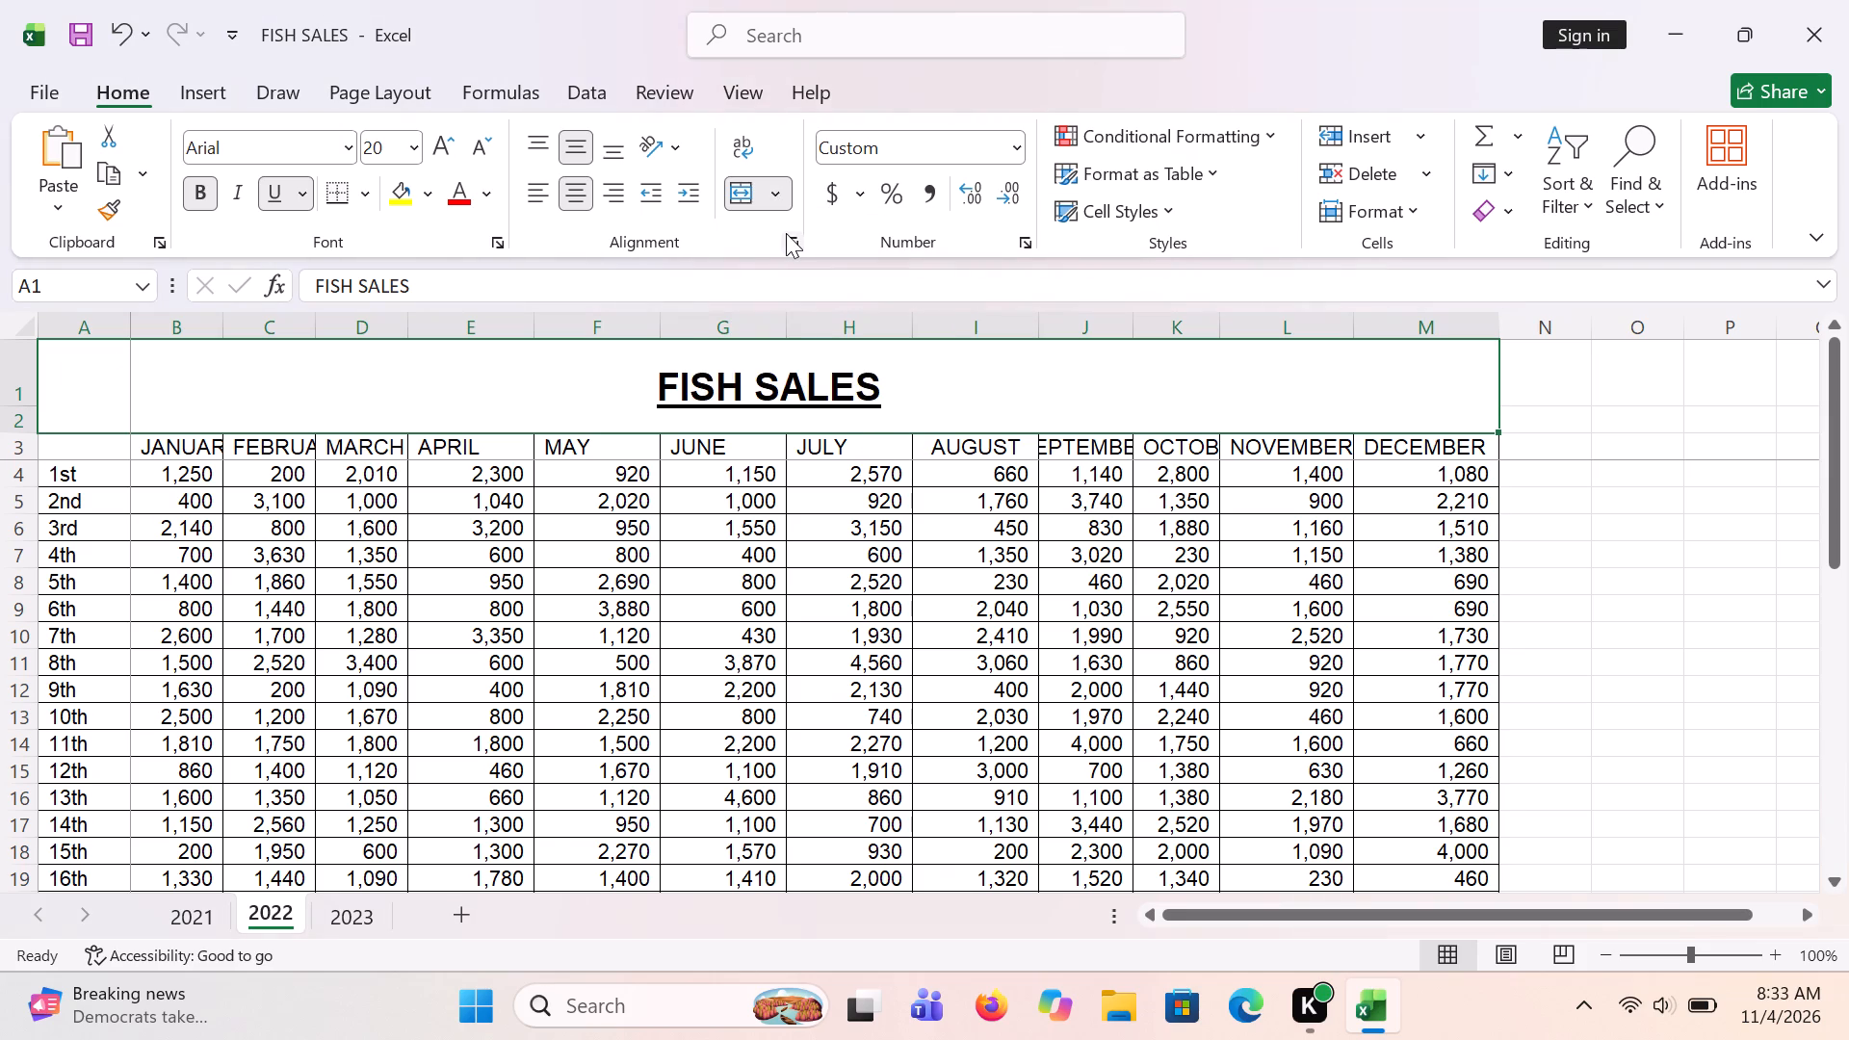
{"action": "left_click", "coordinate": [371, 605]}
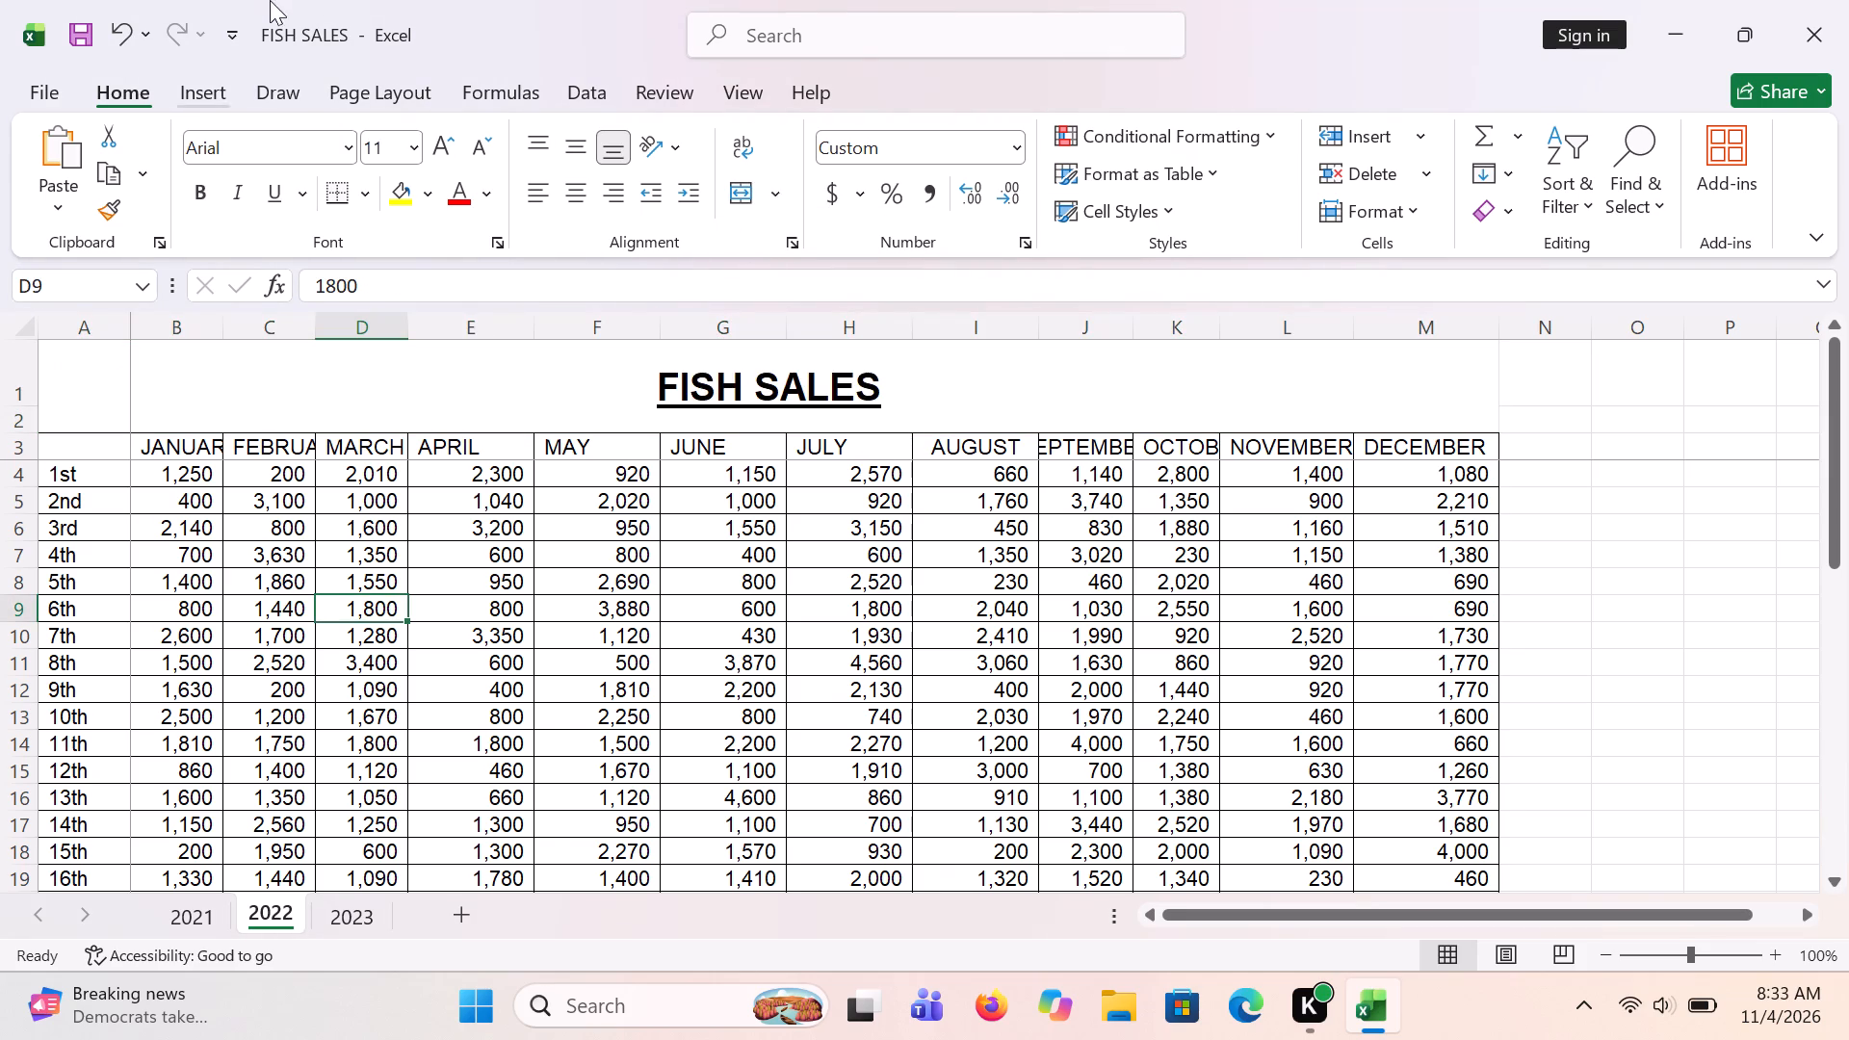
{"action": "left_click", "coordinate": [90, 28]}
Bottom-align the FISH SALES title within its merged cell on the 2022 sheet, keeping it horizontally centered.
{"action": "left_click", "coordinate": [350, 407]}
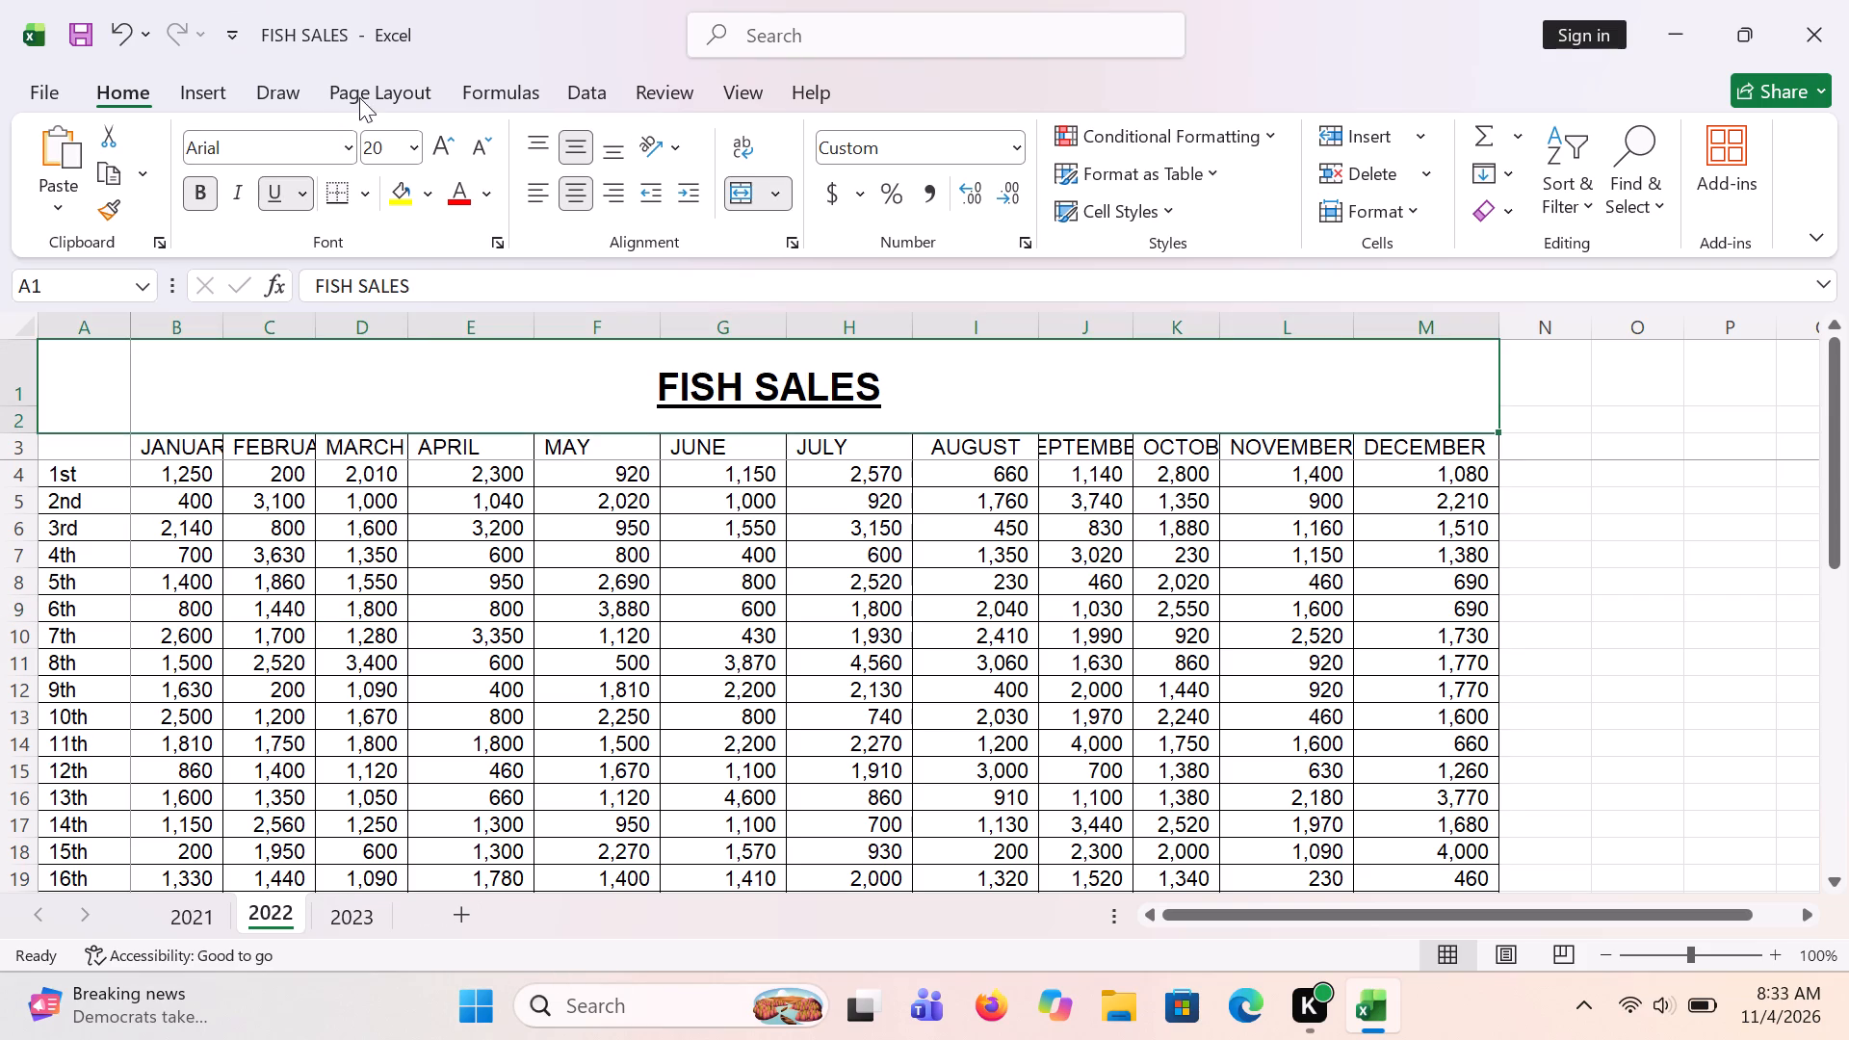
{"action": "left_click", "coordinate": [583, 185]}
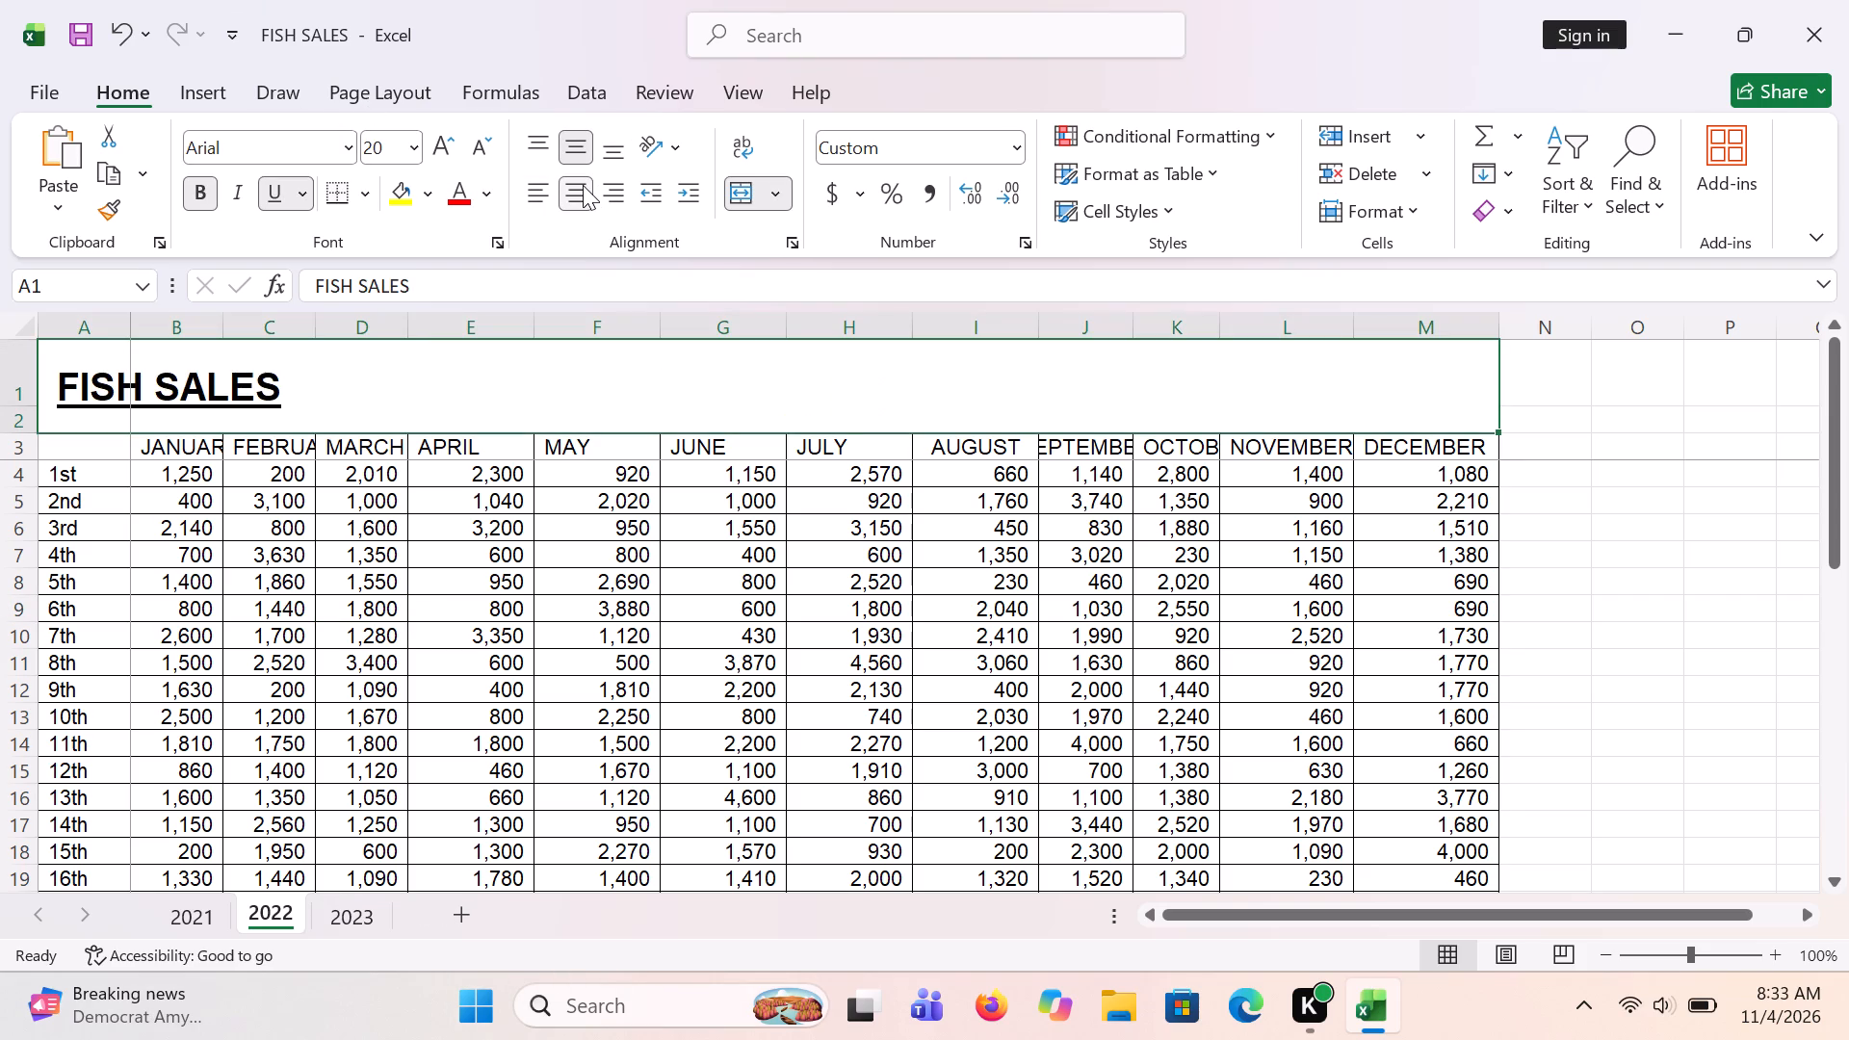
{"action": "left_click", "coordinate": [583, 185]}
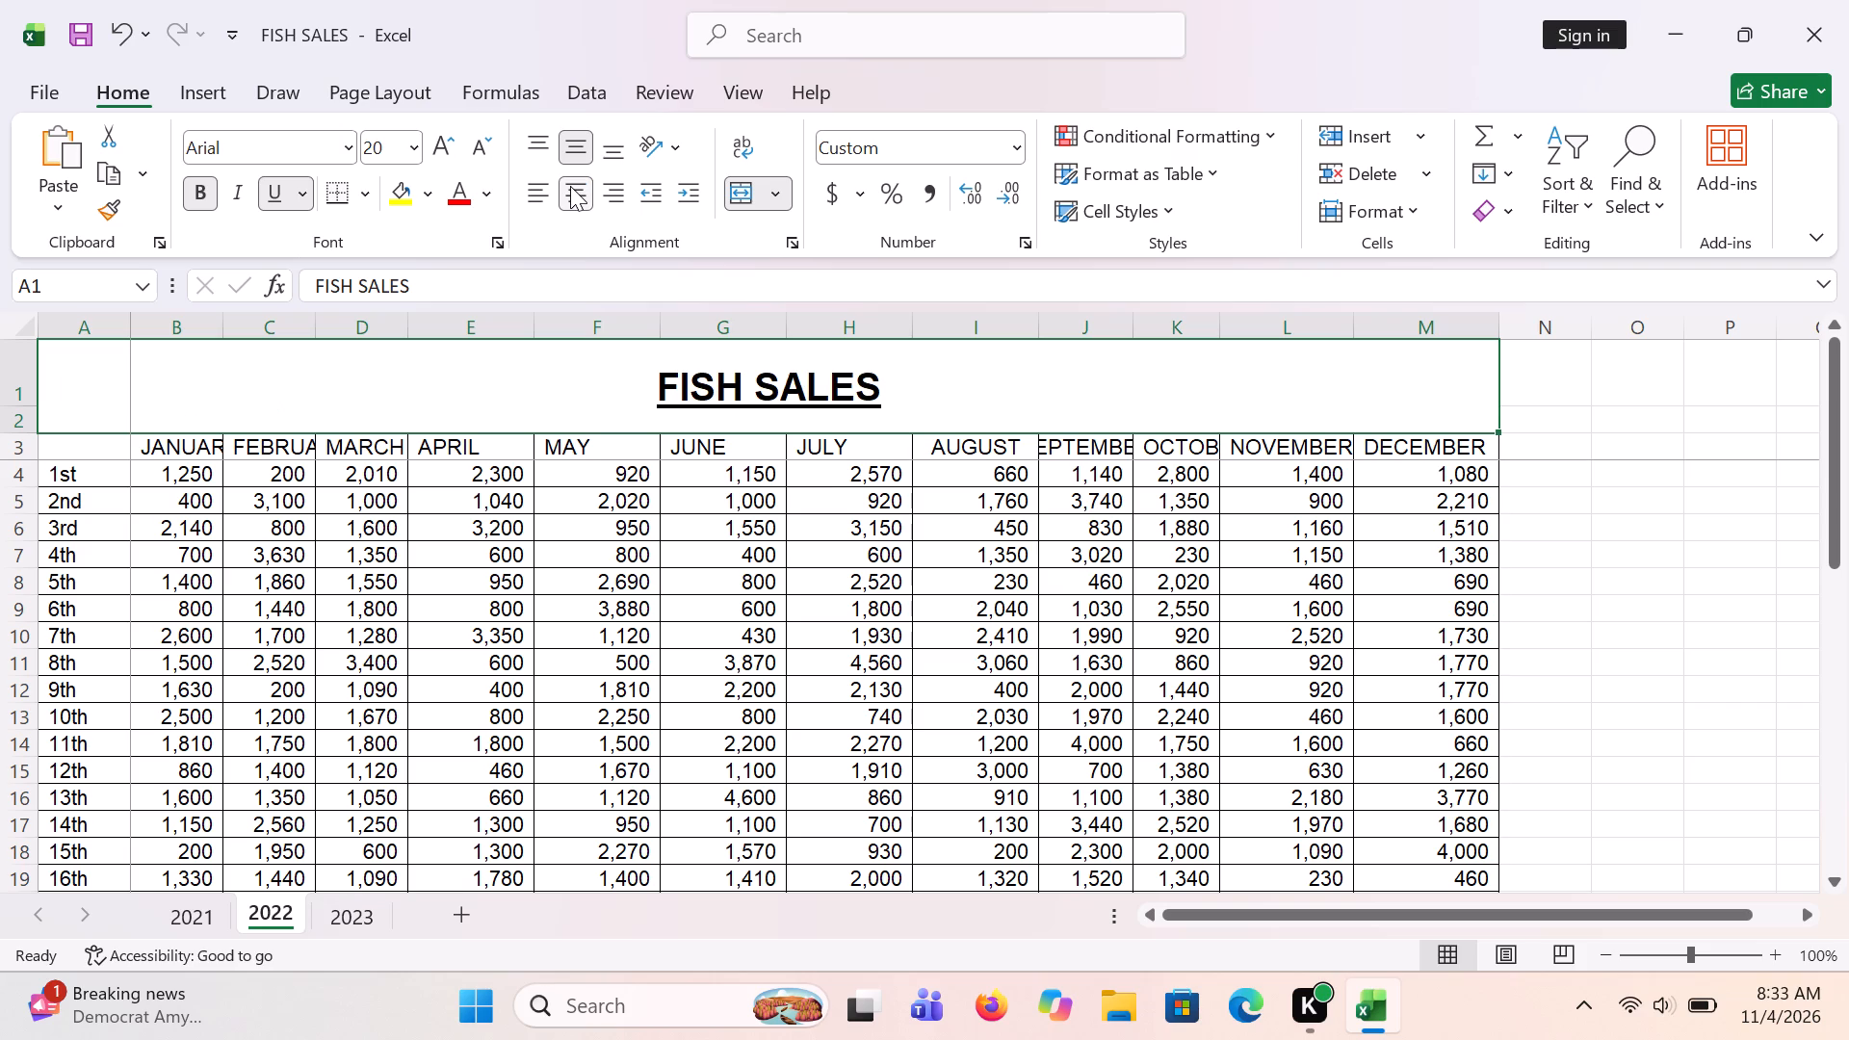
{"action": "left_click", "coordinate": [578, 141]}
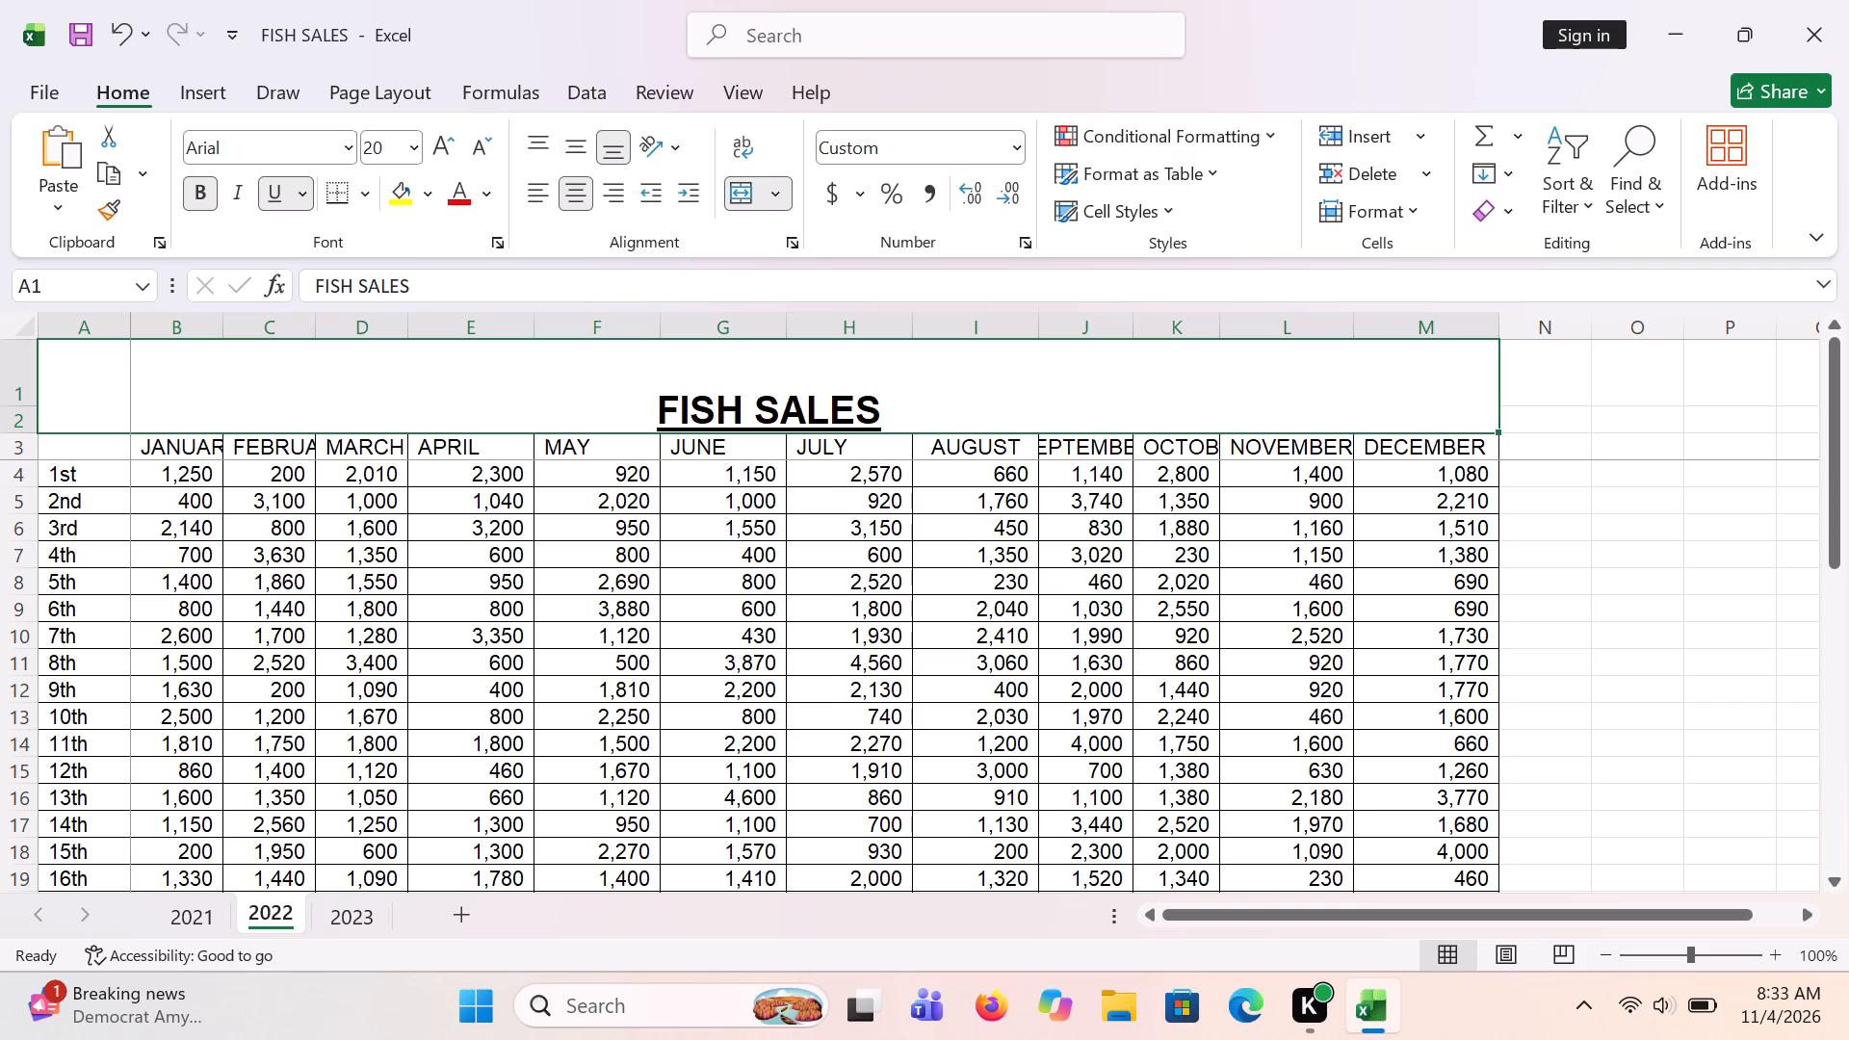
{"action": "left_click", "coordinate": [471, 529]}
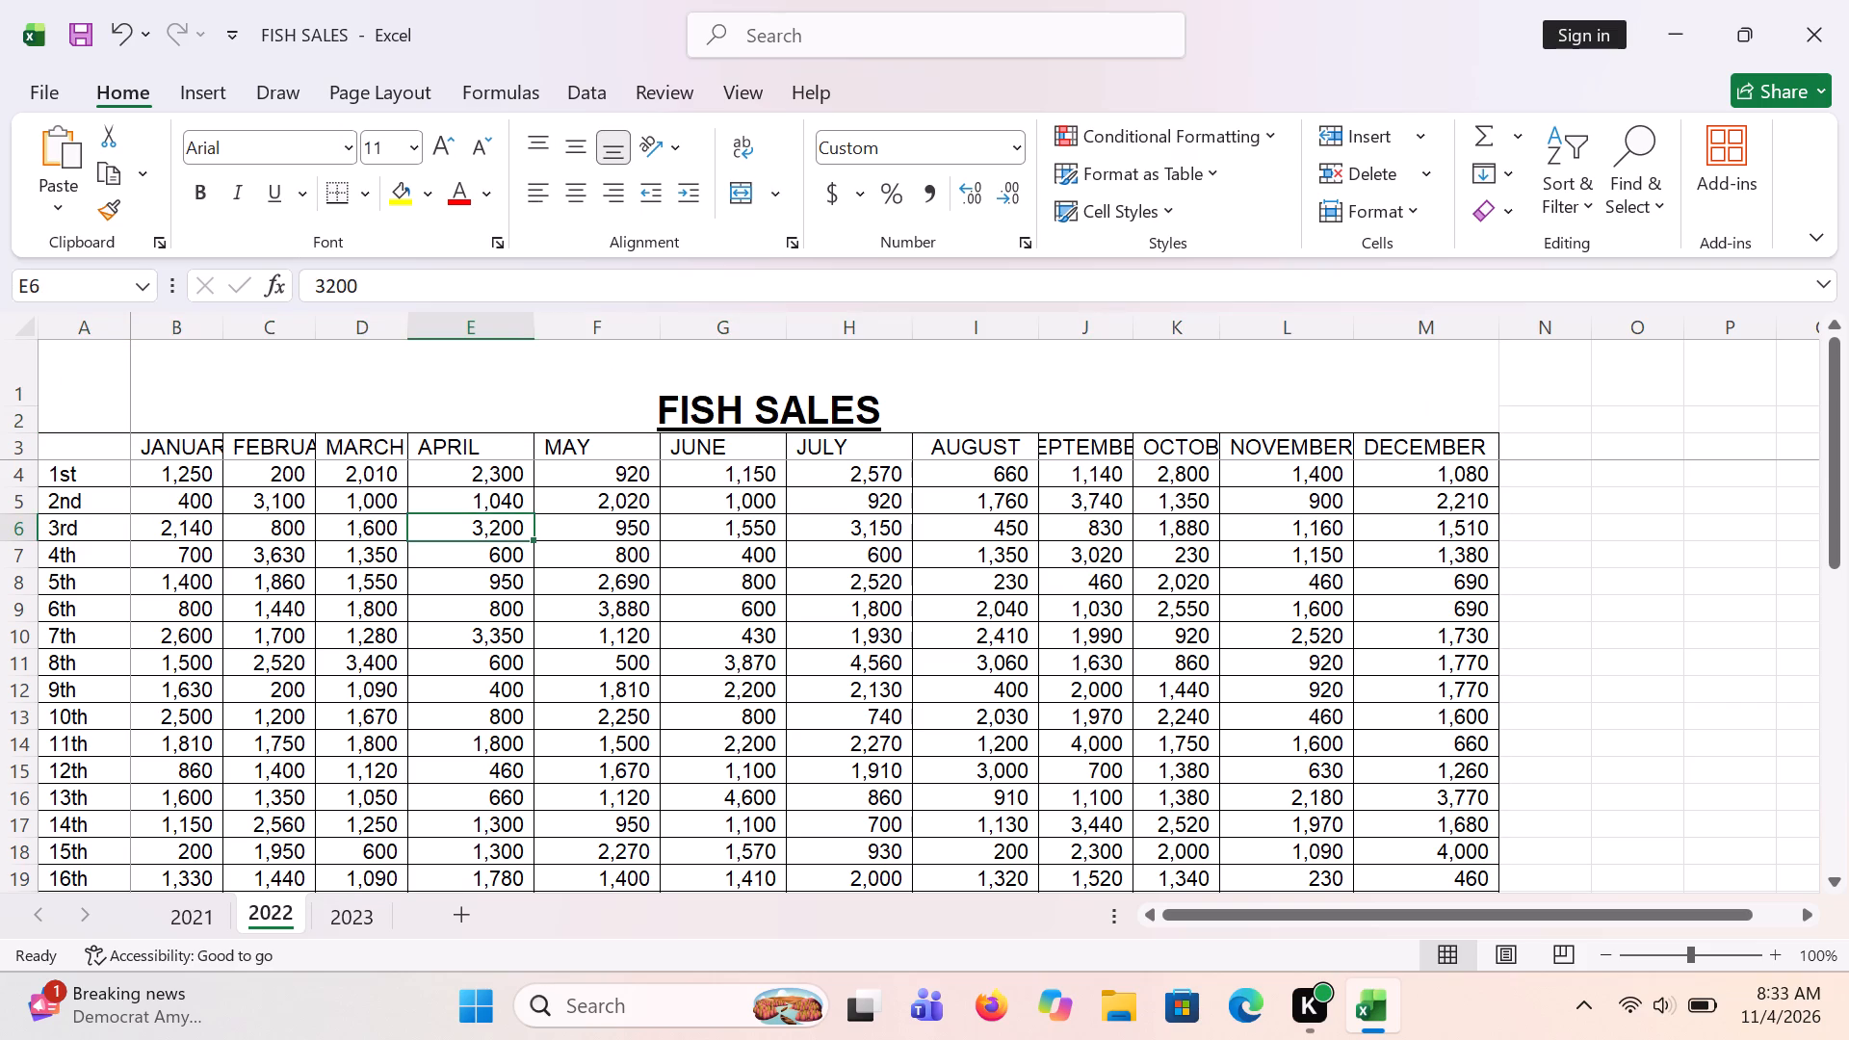
Set the 2022 sheet's FISH SALES title to font size 24 and save the workbook.
{"action": "left_click", "coordinate": [770, 406]}
{"action": "left_click", "coordinate": [408, 145]}
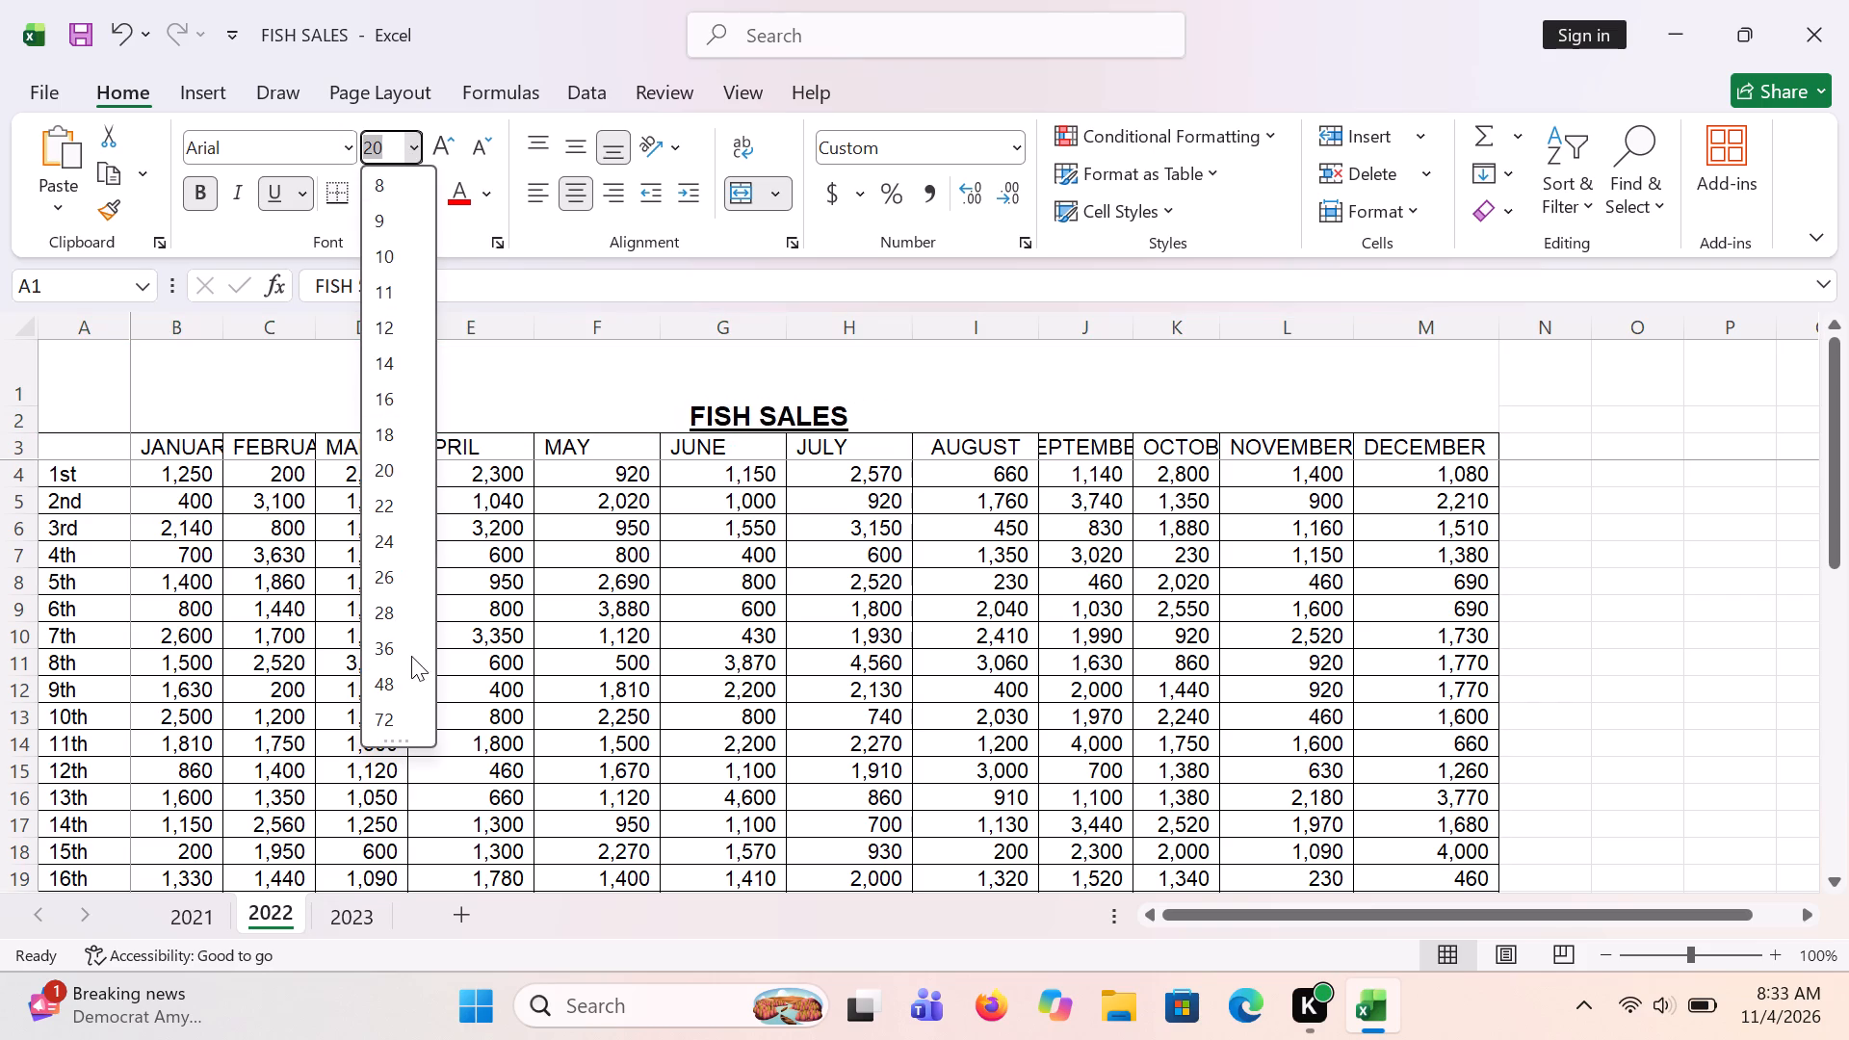
{"action": "left_click", "coordinate": [404, 545]}
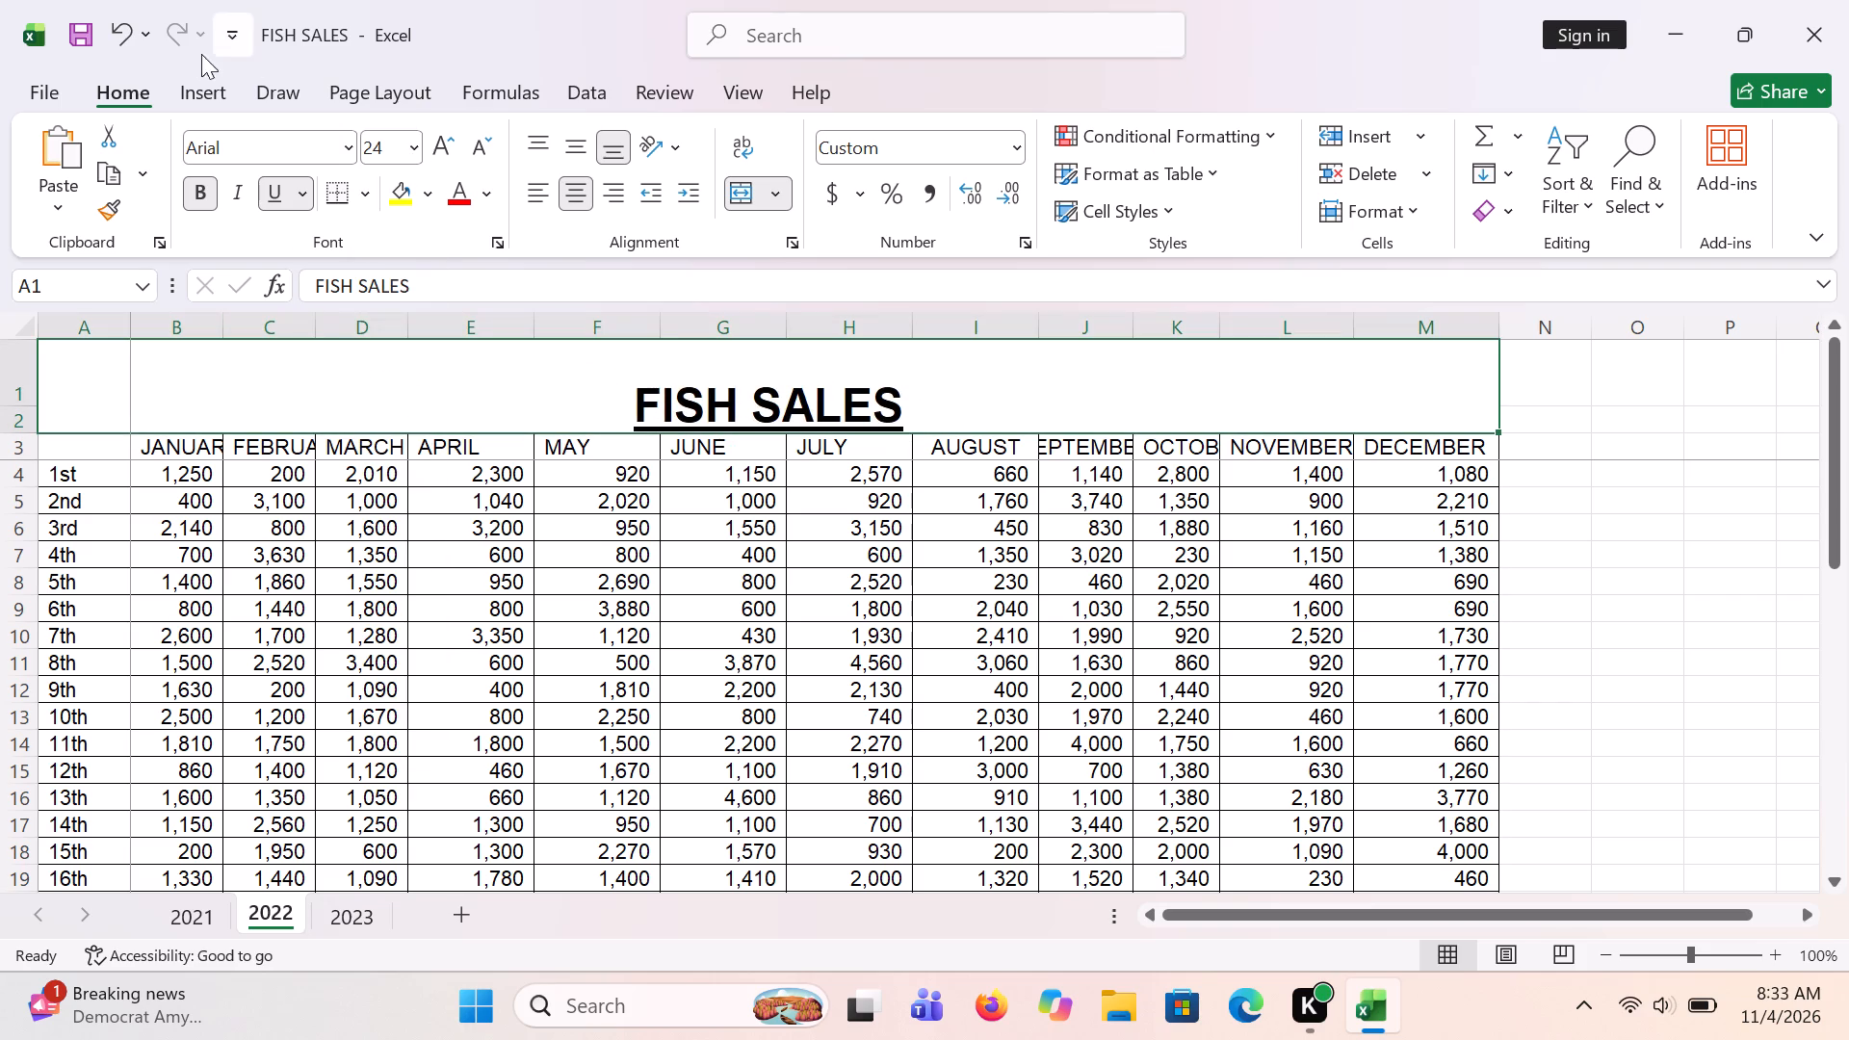
{"action": "left_click", "coordinate": [81, 23]}
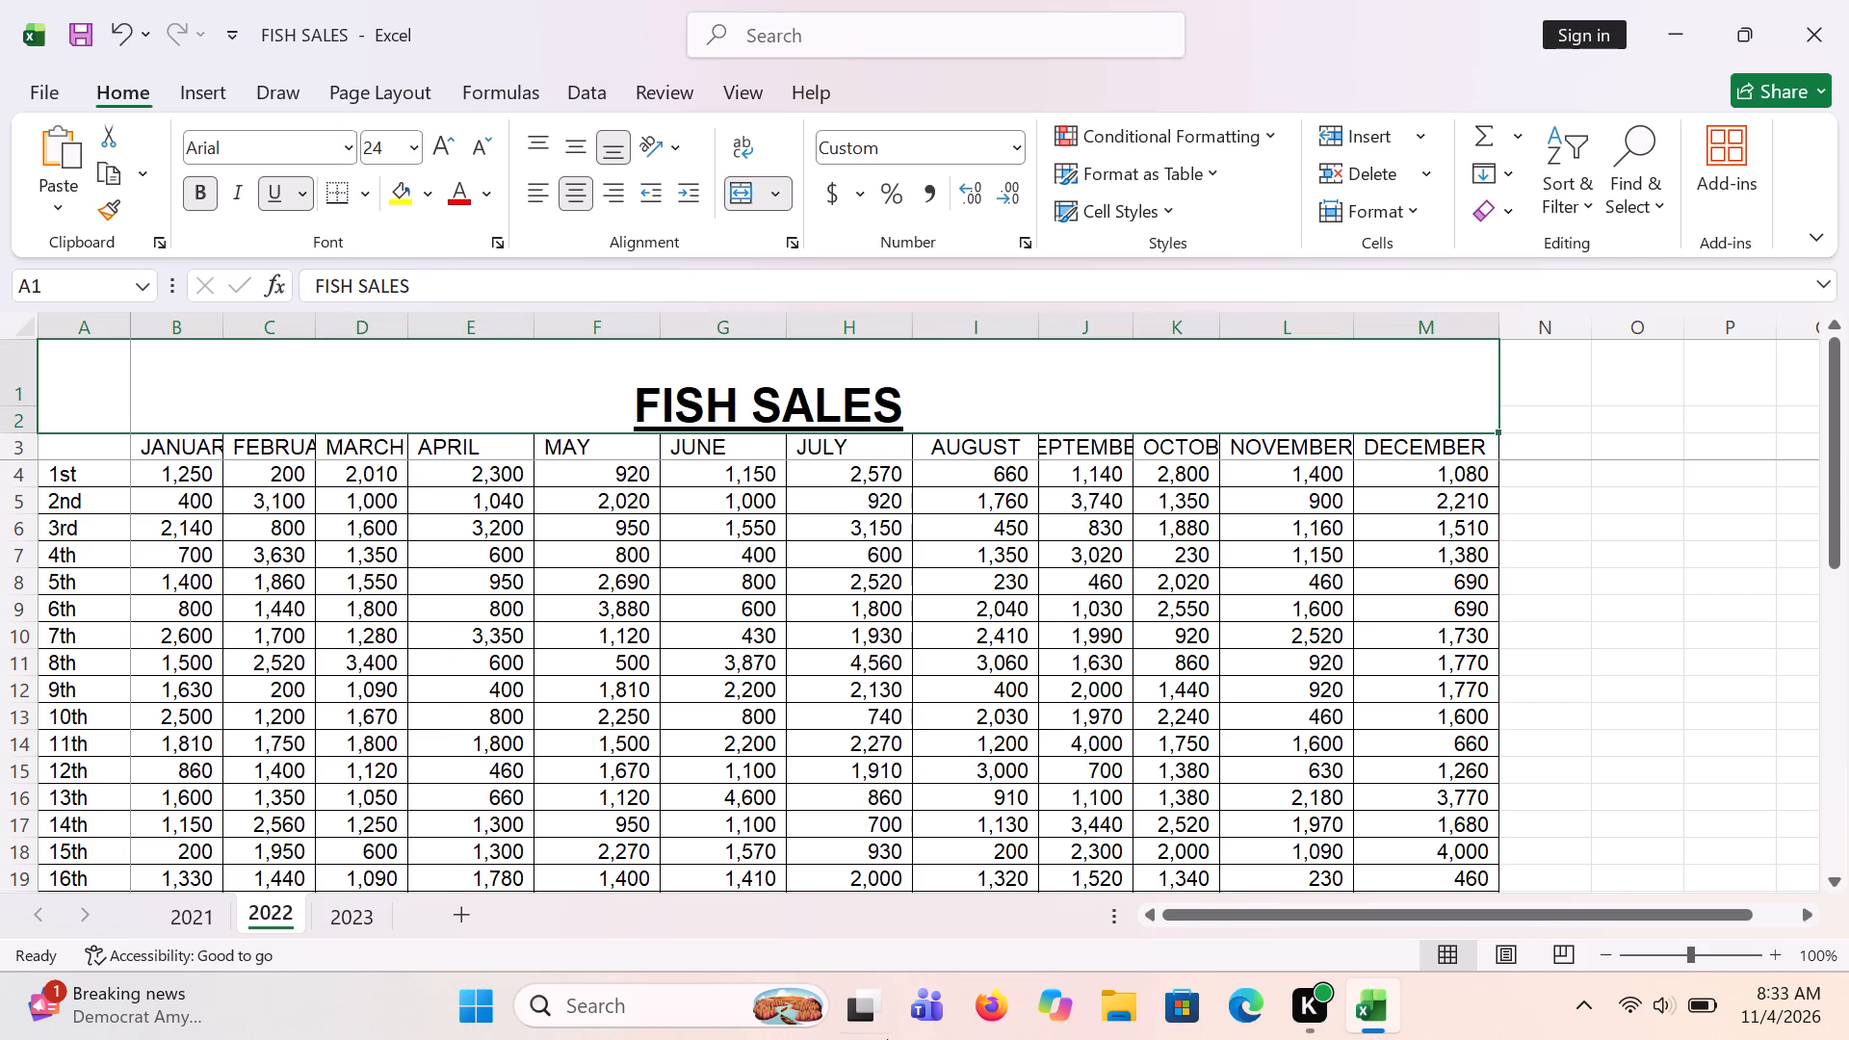
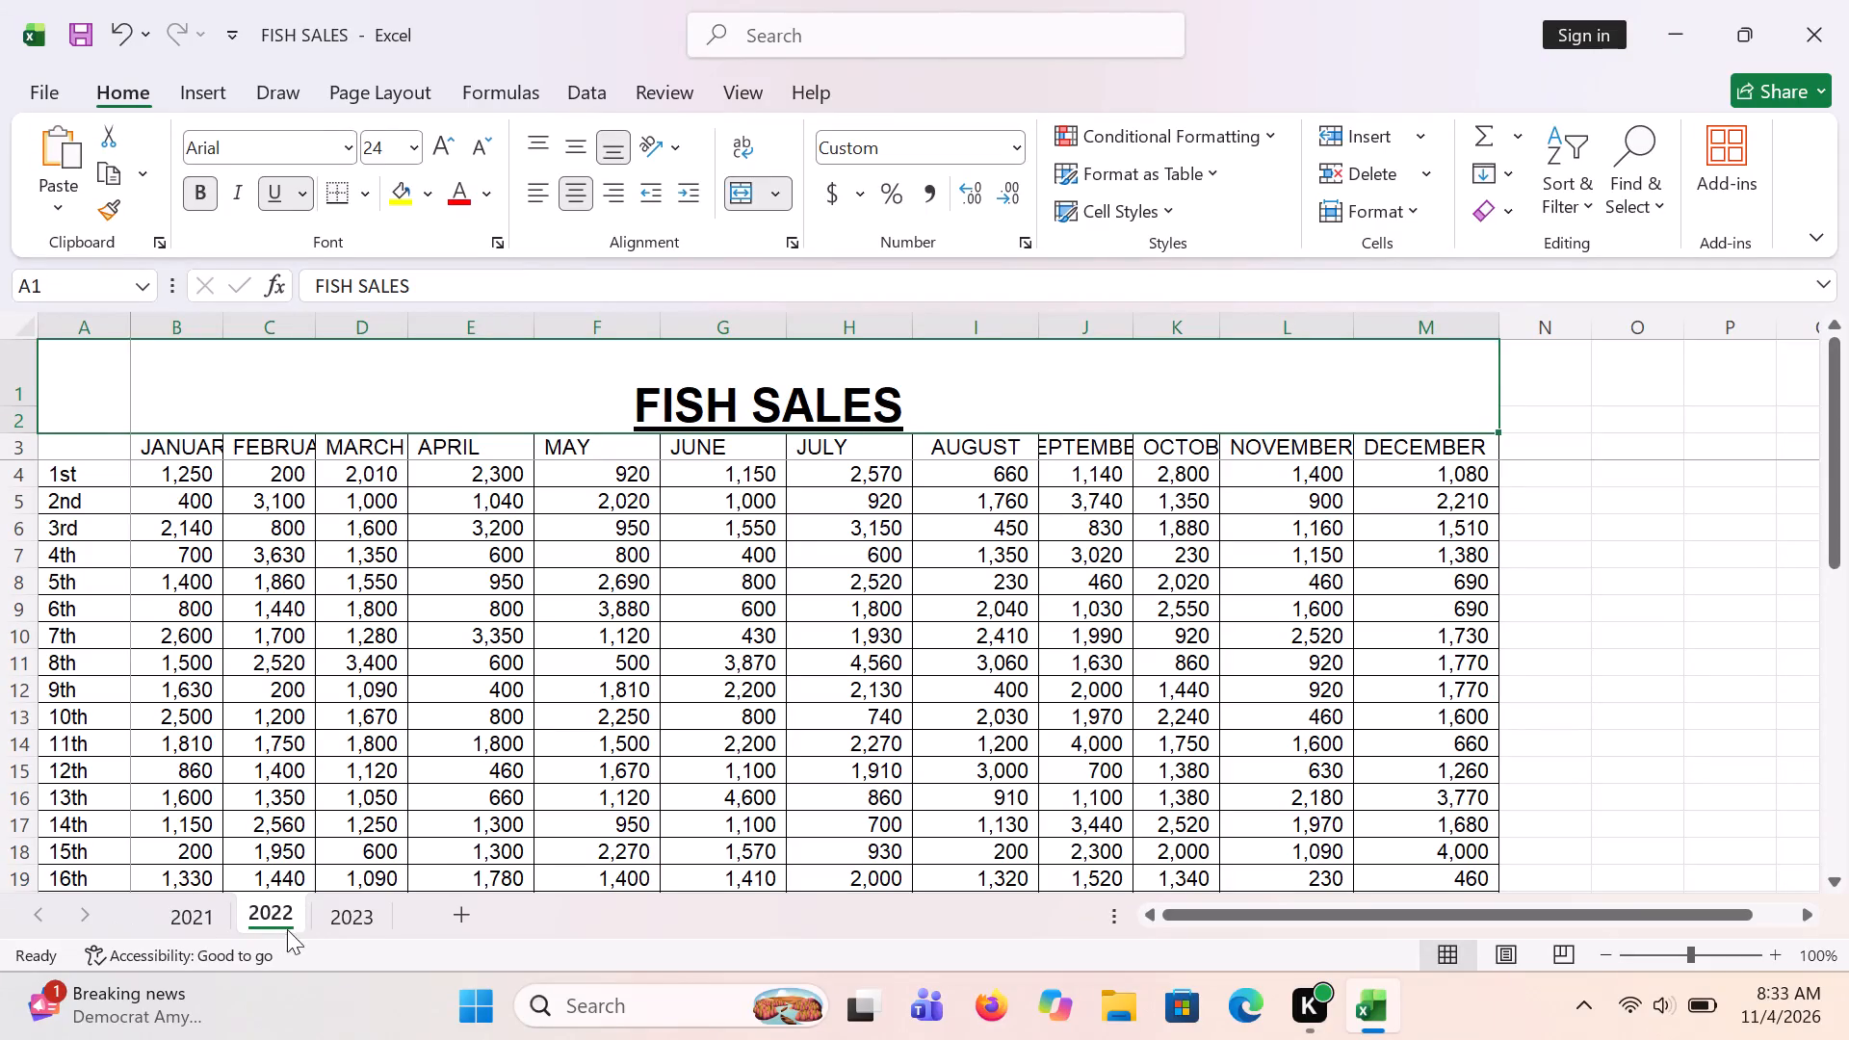
Clear all copied daily sales figures from B4:M34 on the 2023 sheet, keeping the headings, day labels and TOTALS row.
{"action": "left_click", "coordinate": [337, 922]}
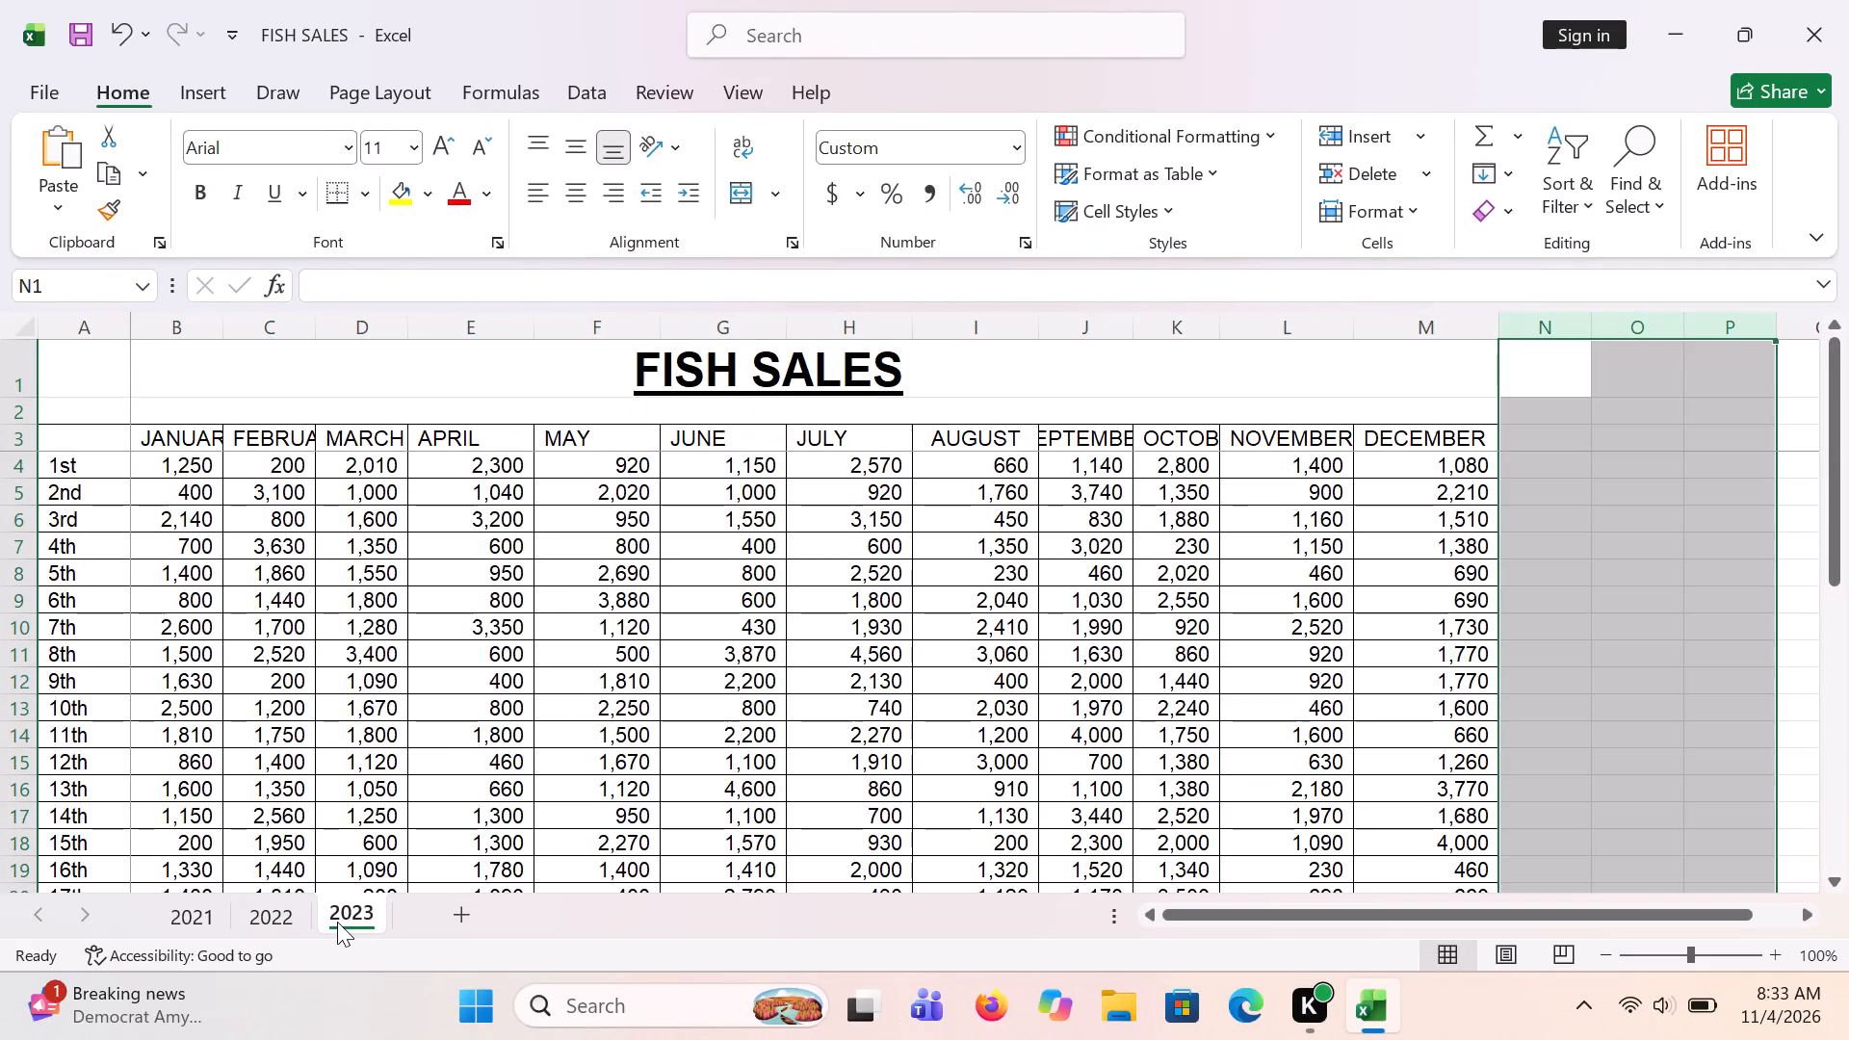
{"action": "scroll", "coordinate": [1107, 647], "scroll_direction": "down", "scroll_amount": 7}
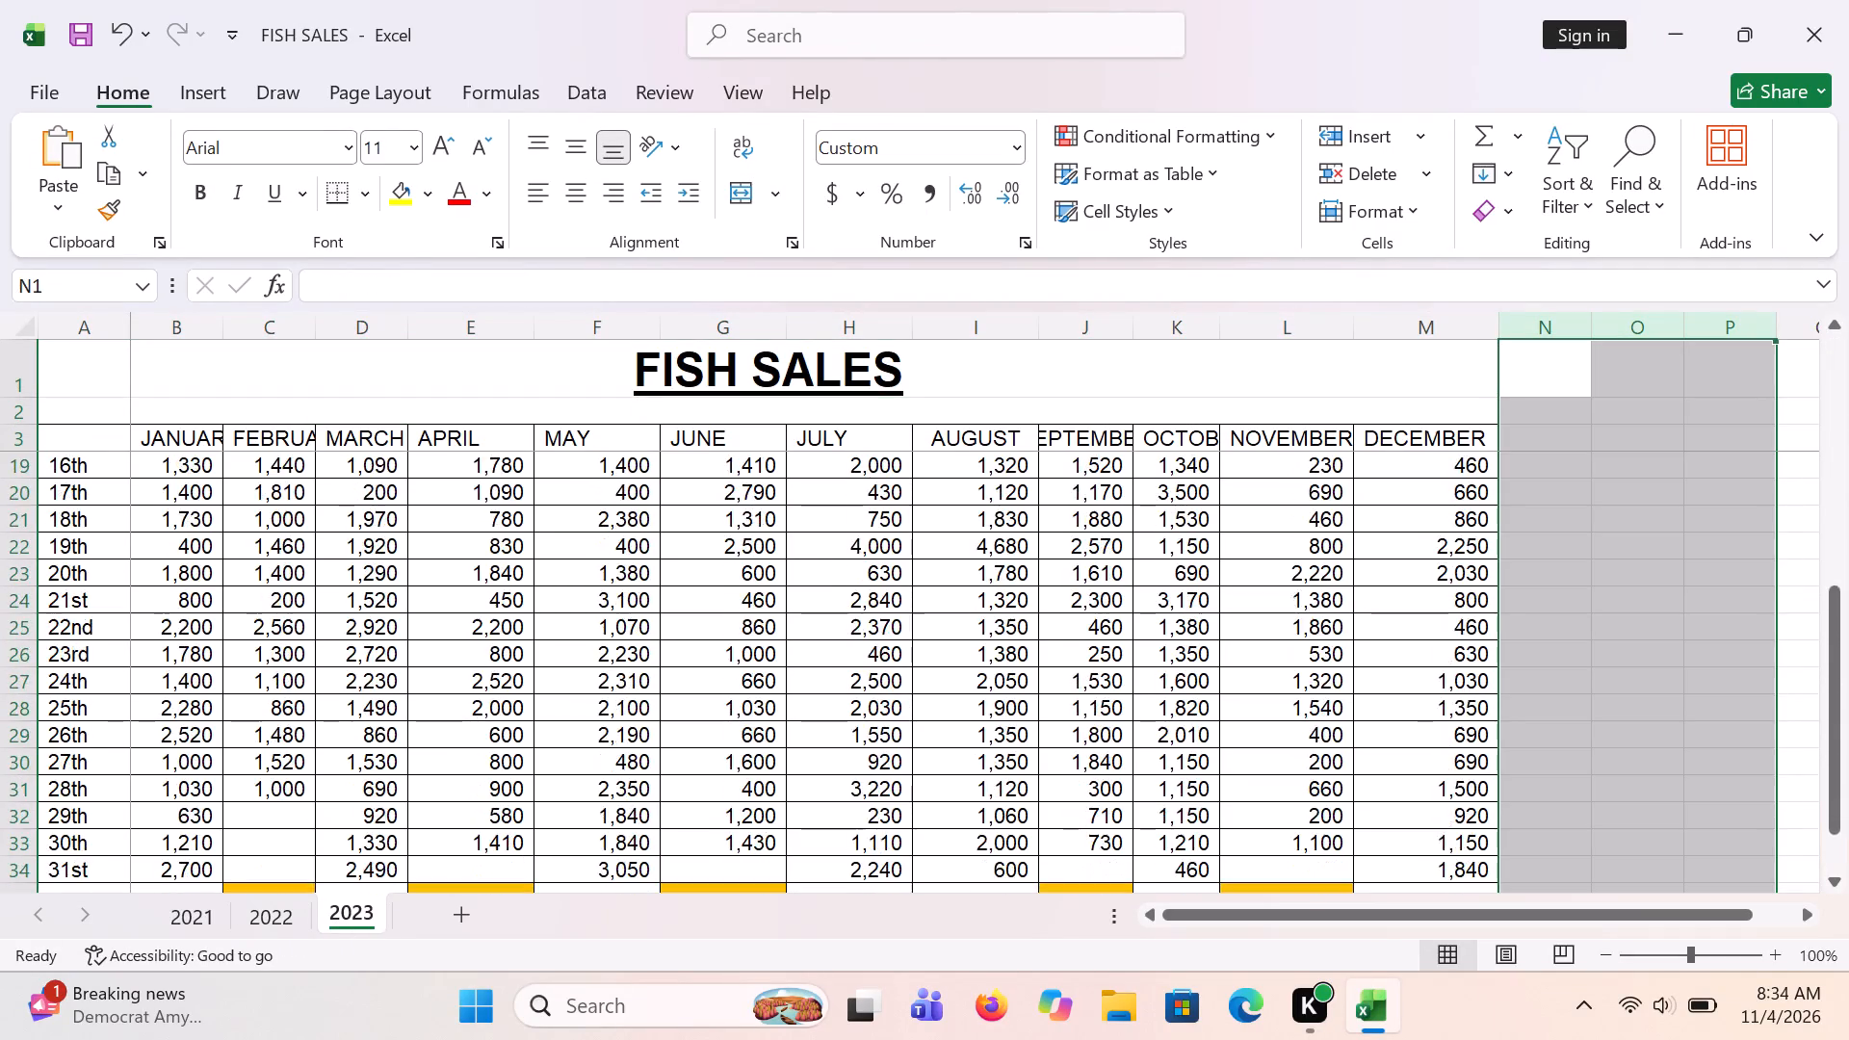
{"action": "scroll", "coordinate": [1120, 655], "scroll_direction": "down", "scroll_amount": 2}
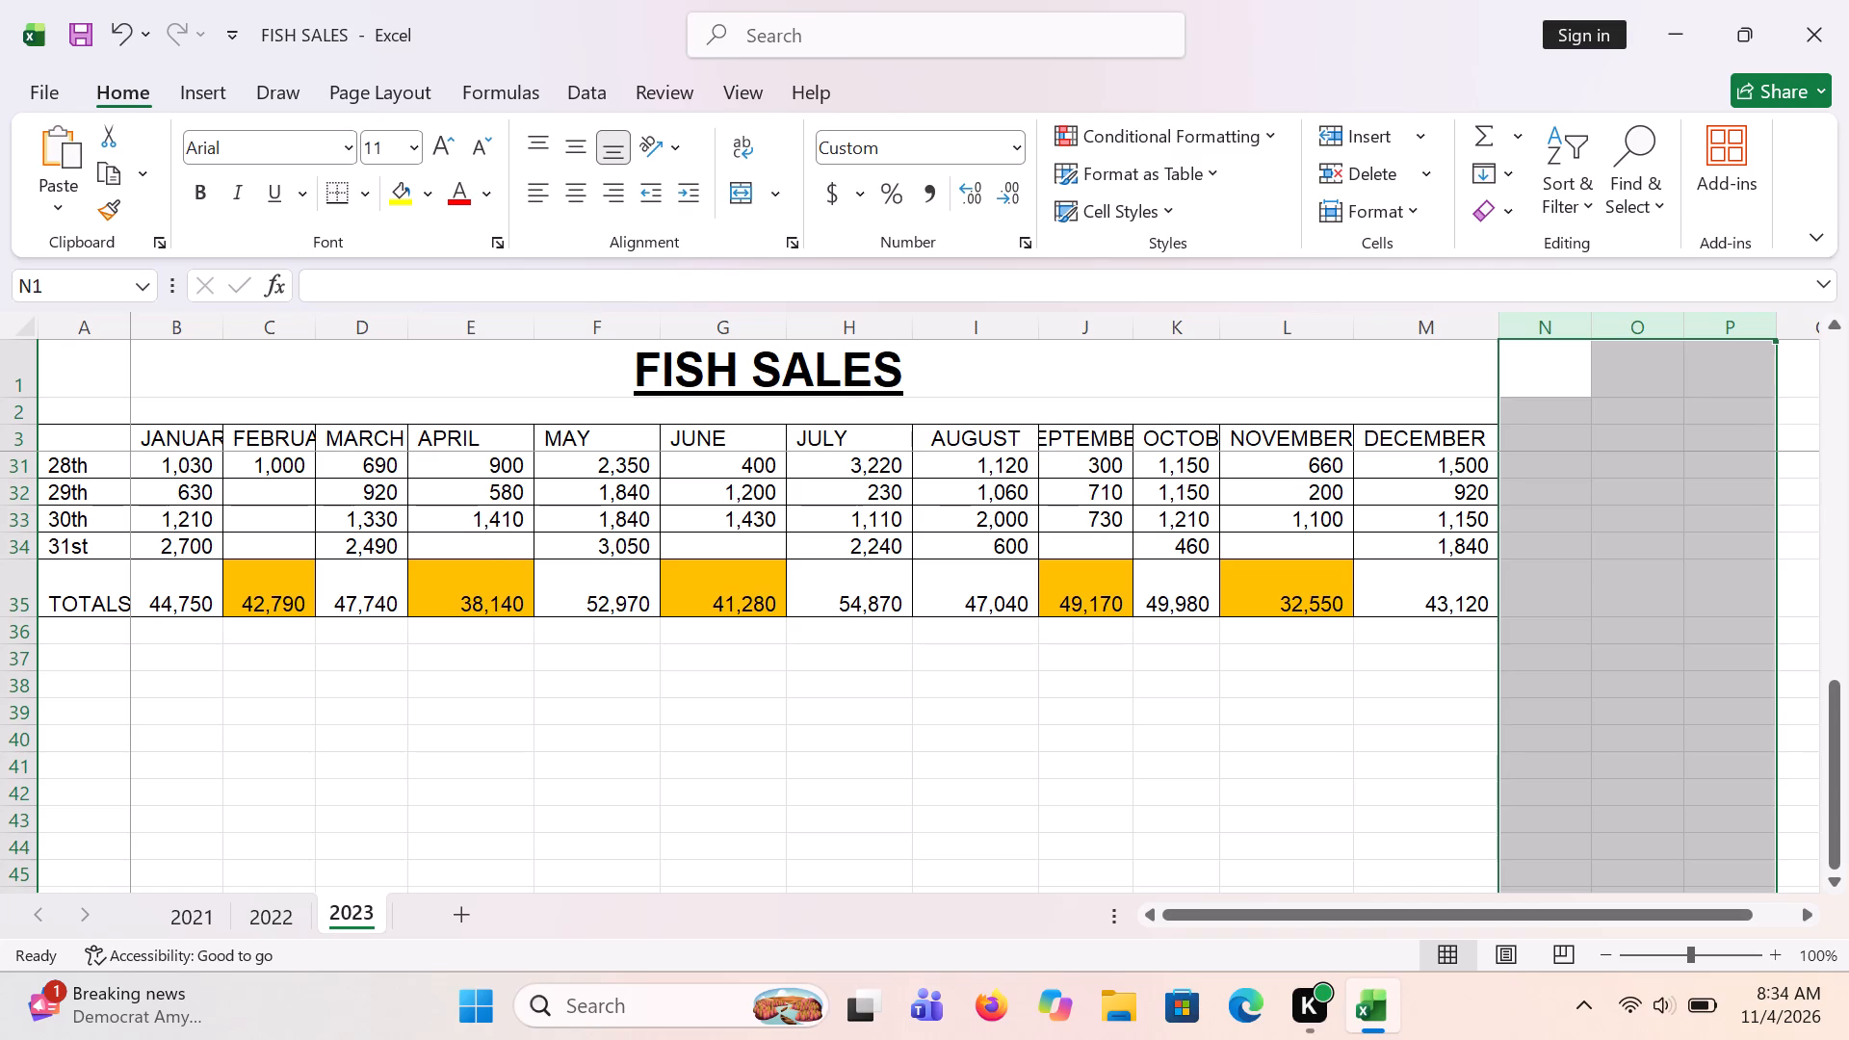
{"action": "scroll", "coordinate": [1124, 672], "scroll_direction": "up", "scroll_amount": 9}
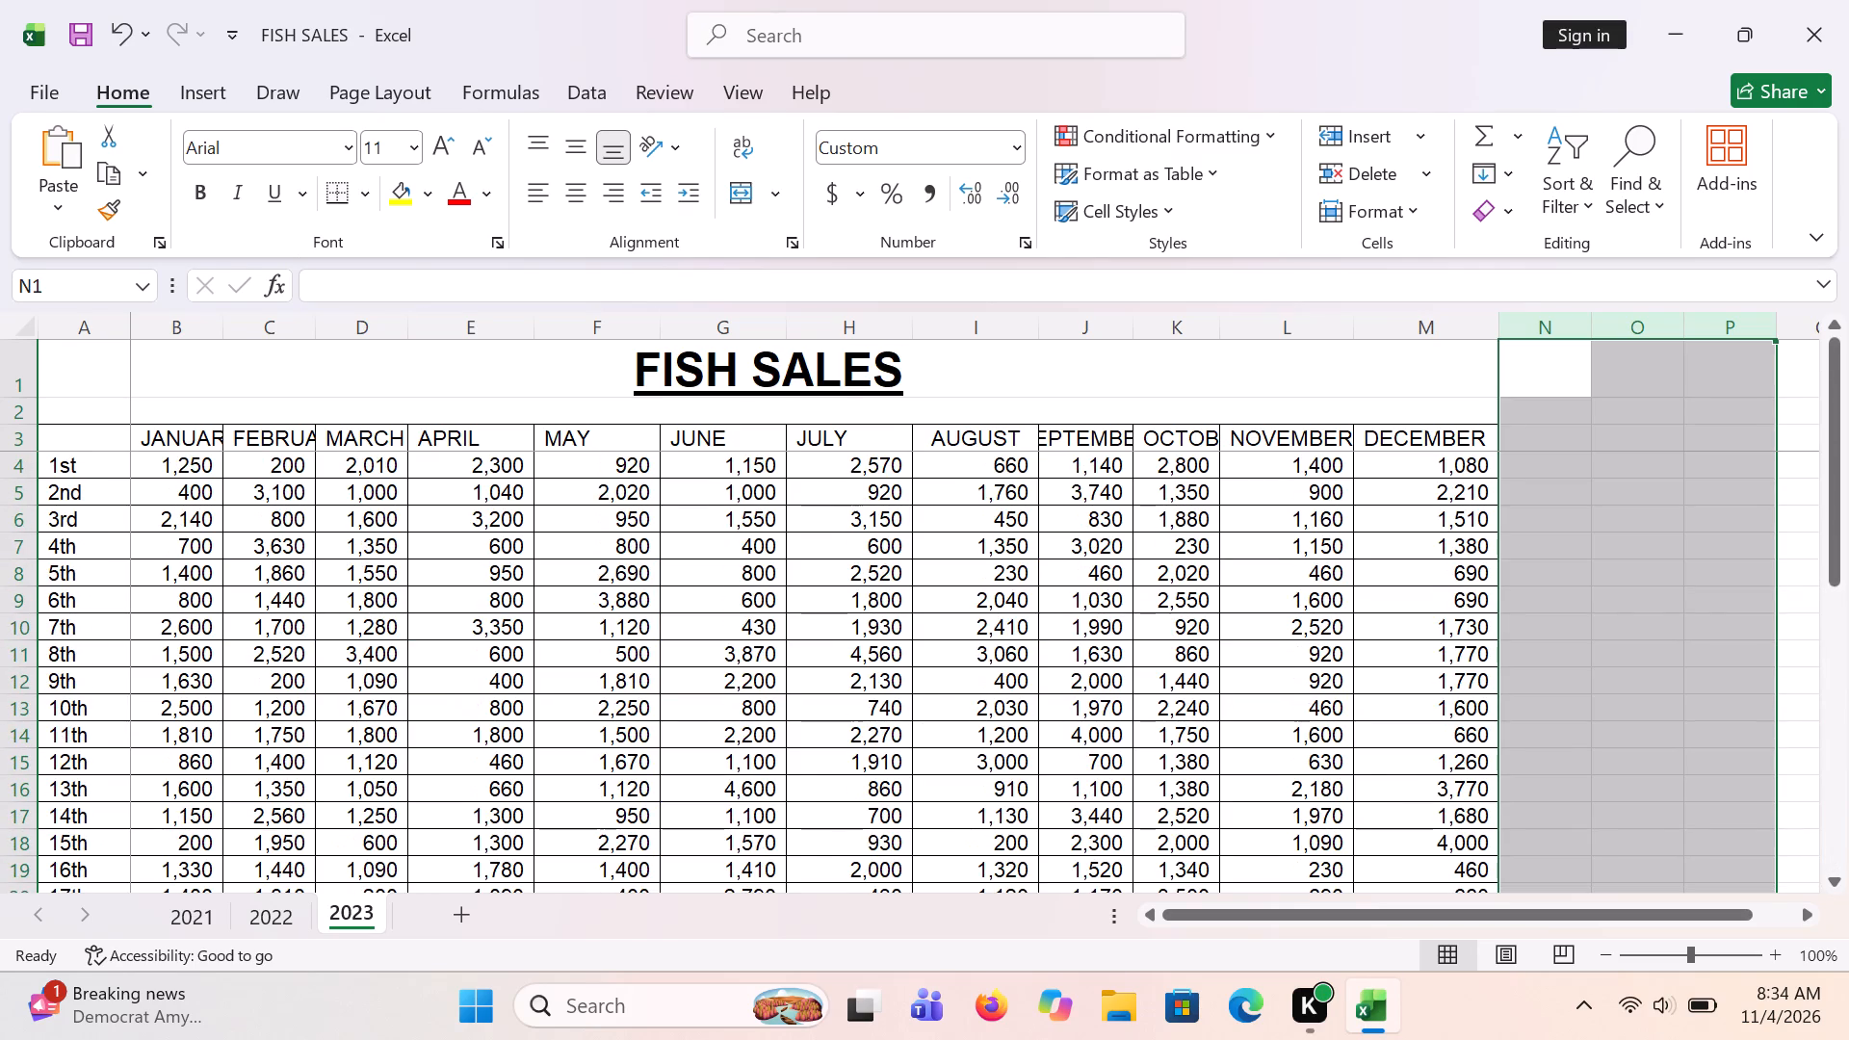
{"action": "scroll", "coordinate": [1089, 667], "scroll_direction": "up", "scroll_amount": 7}
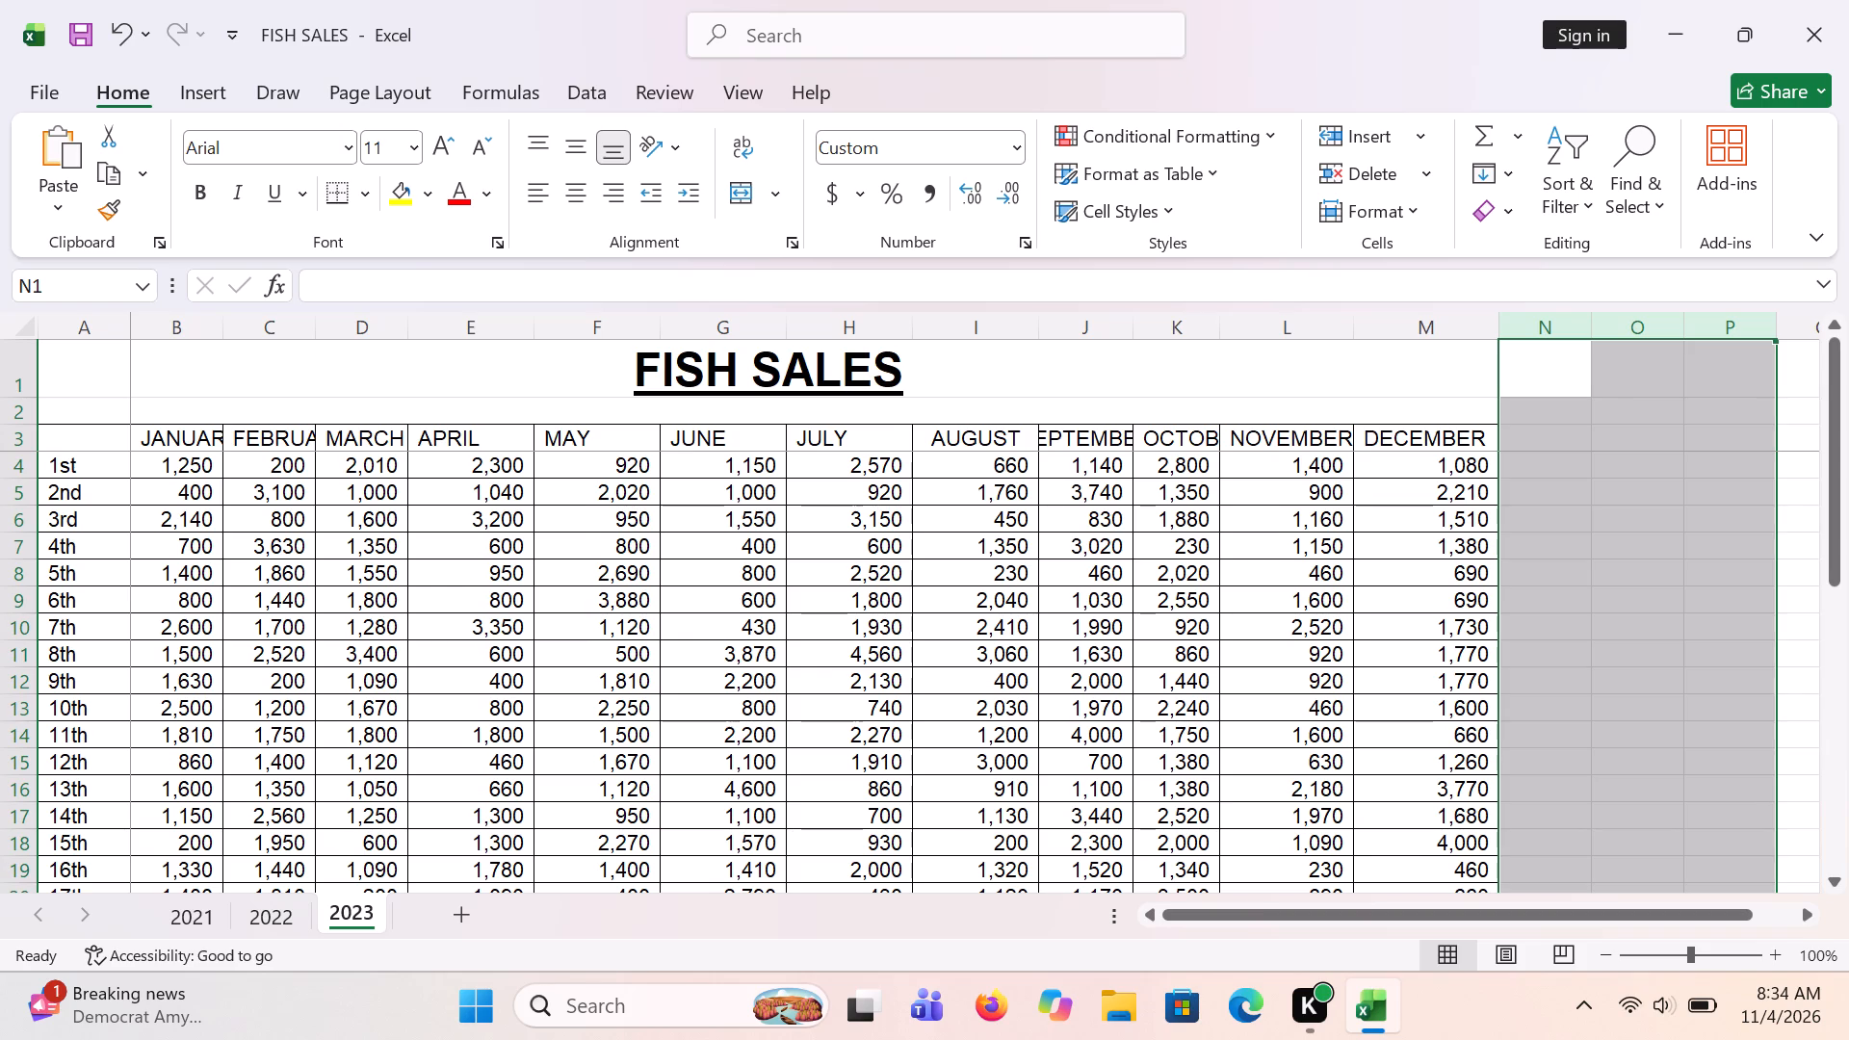
{"action": "left_click_drag", "start_coordinate": [180, 474], "coordinate": [282, 496]}
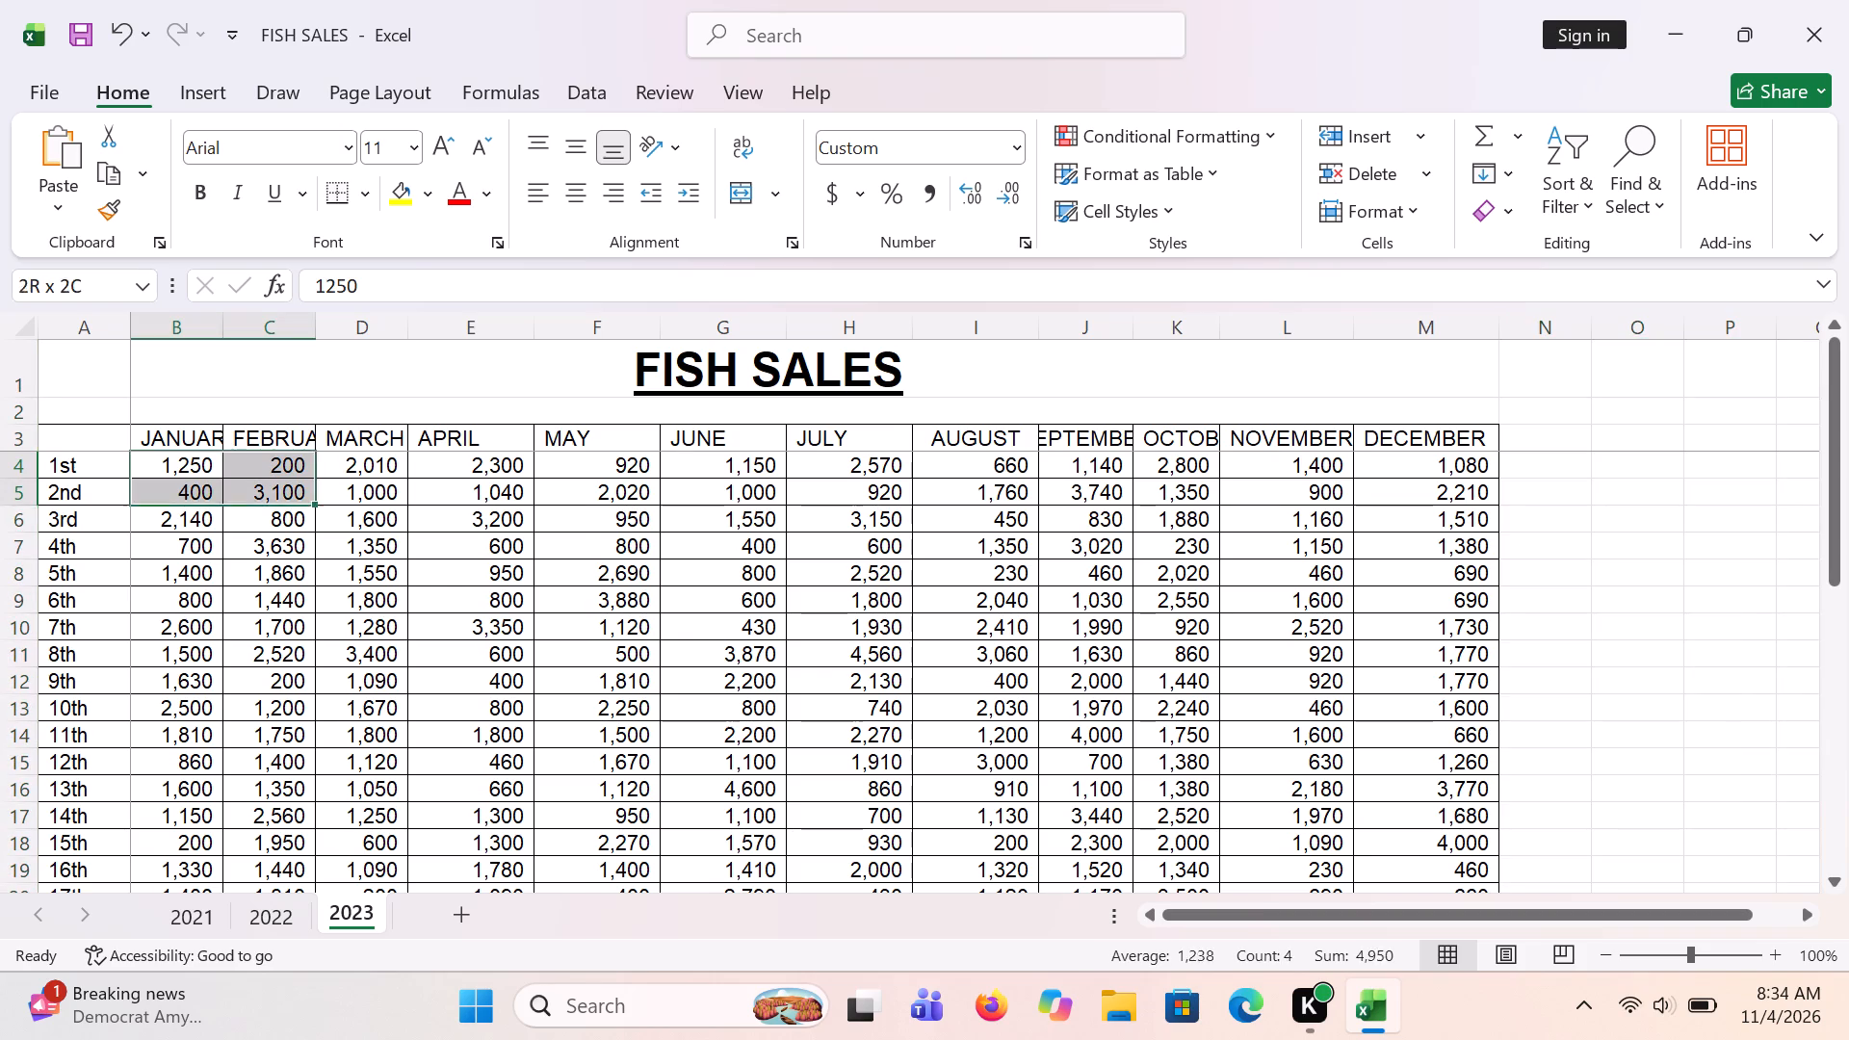
{"action": "left_click_drag", "start_coordinate": [282, 496], "coordinate": [1405, 957]}
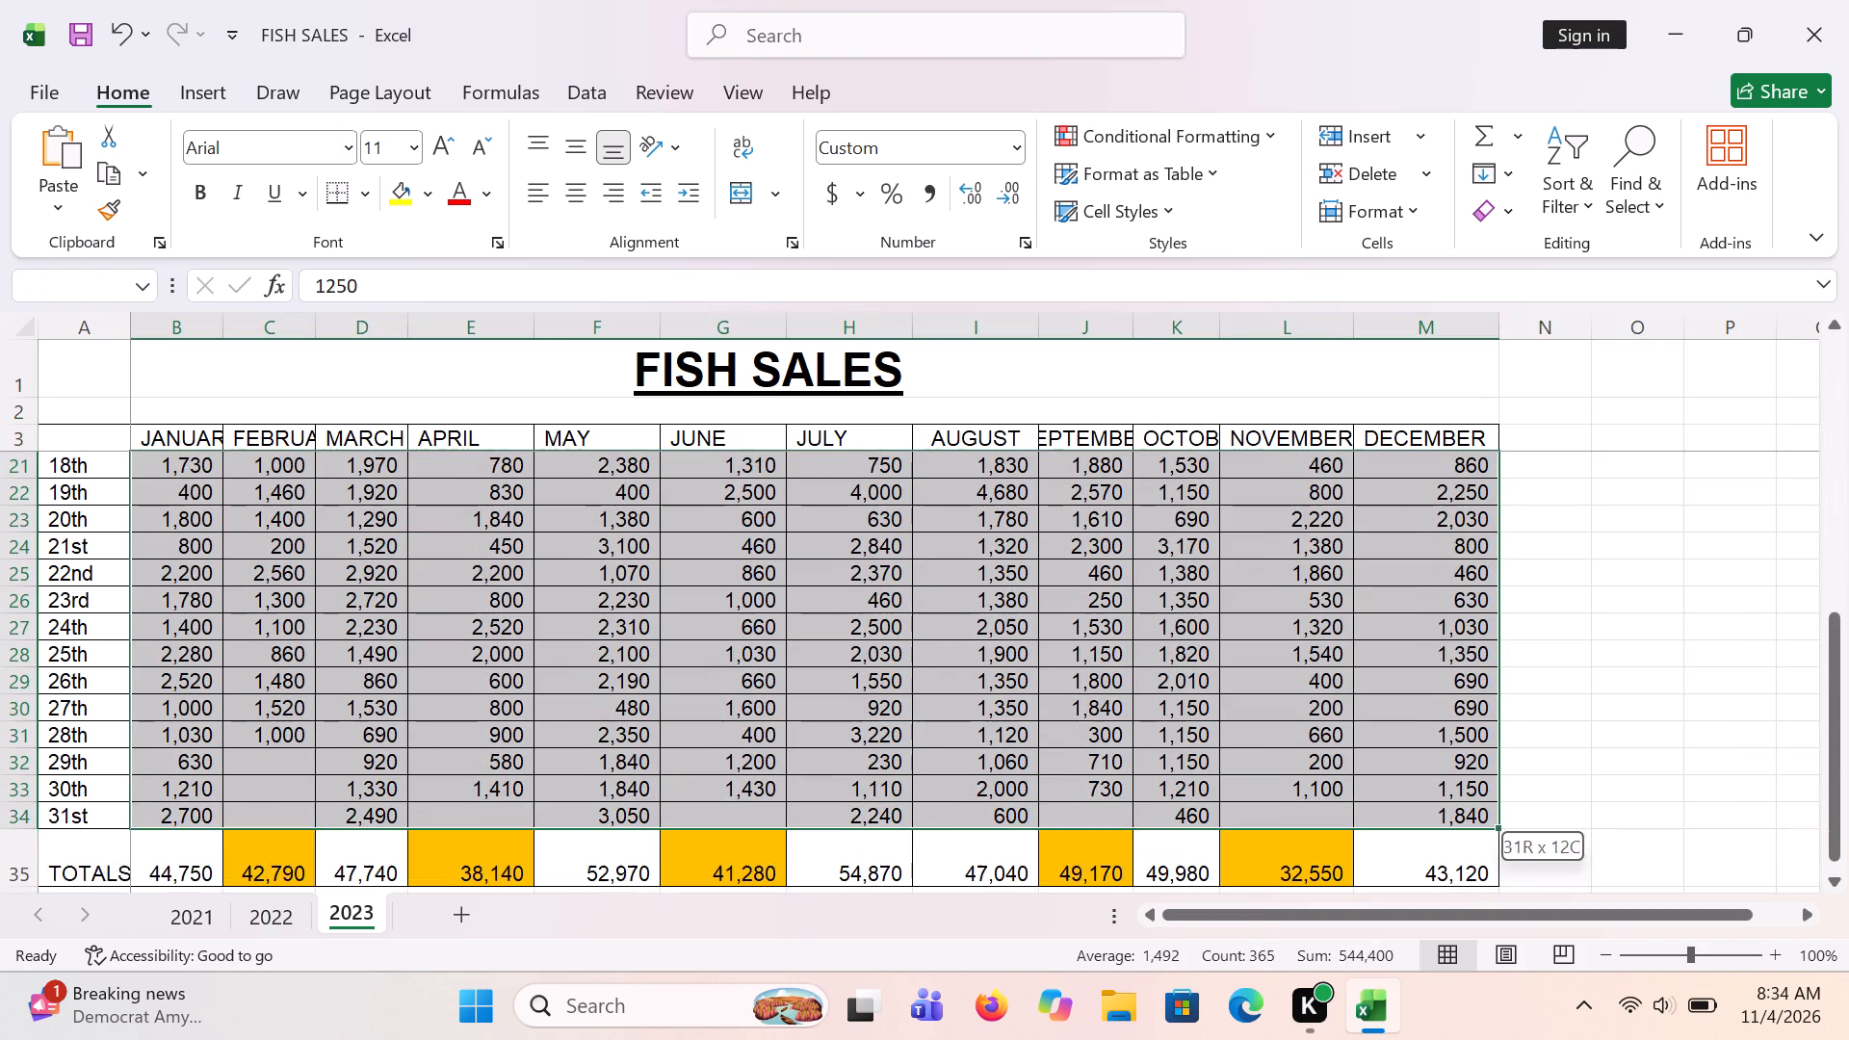
{"action": "left_click_drag", "start_coordinate": [1405, 957], "coordinate": [1412, 787]}
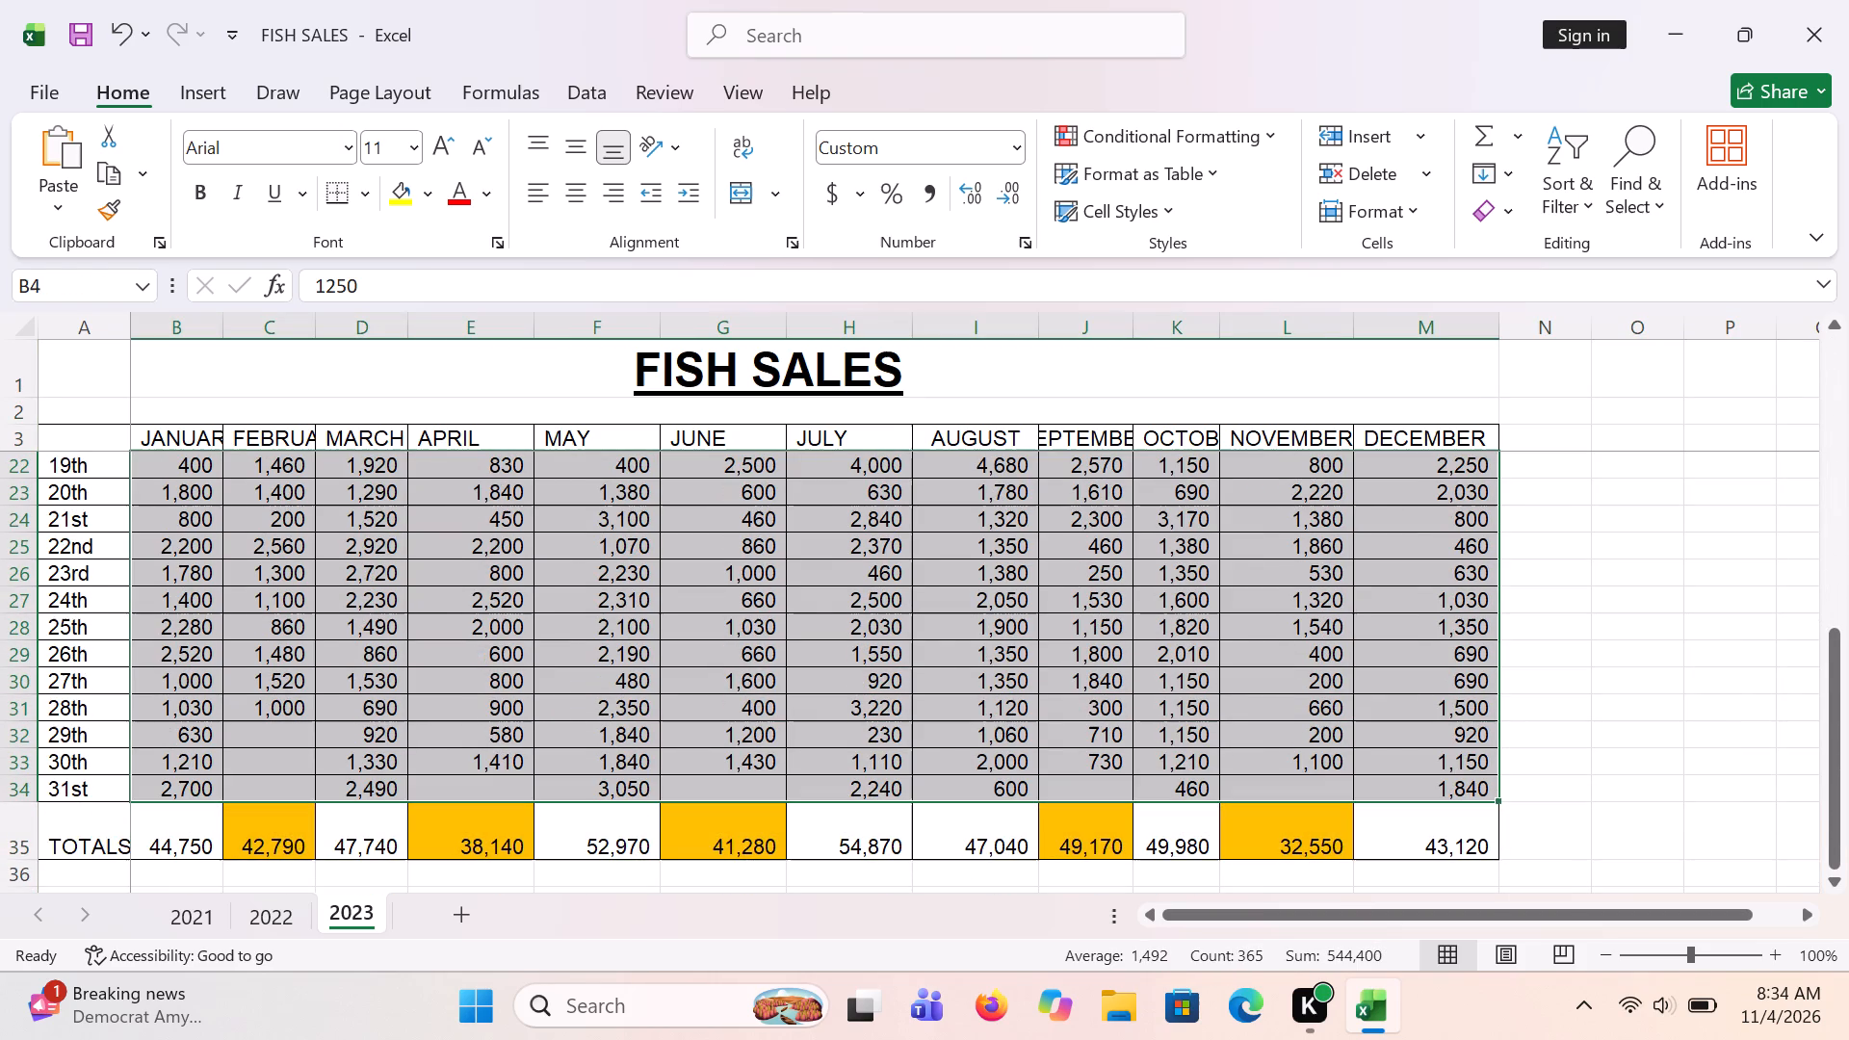
{"action": "key", "text": "Delete"}
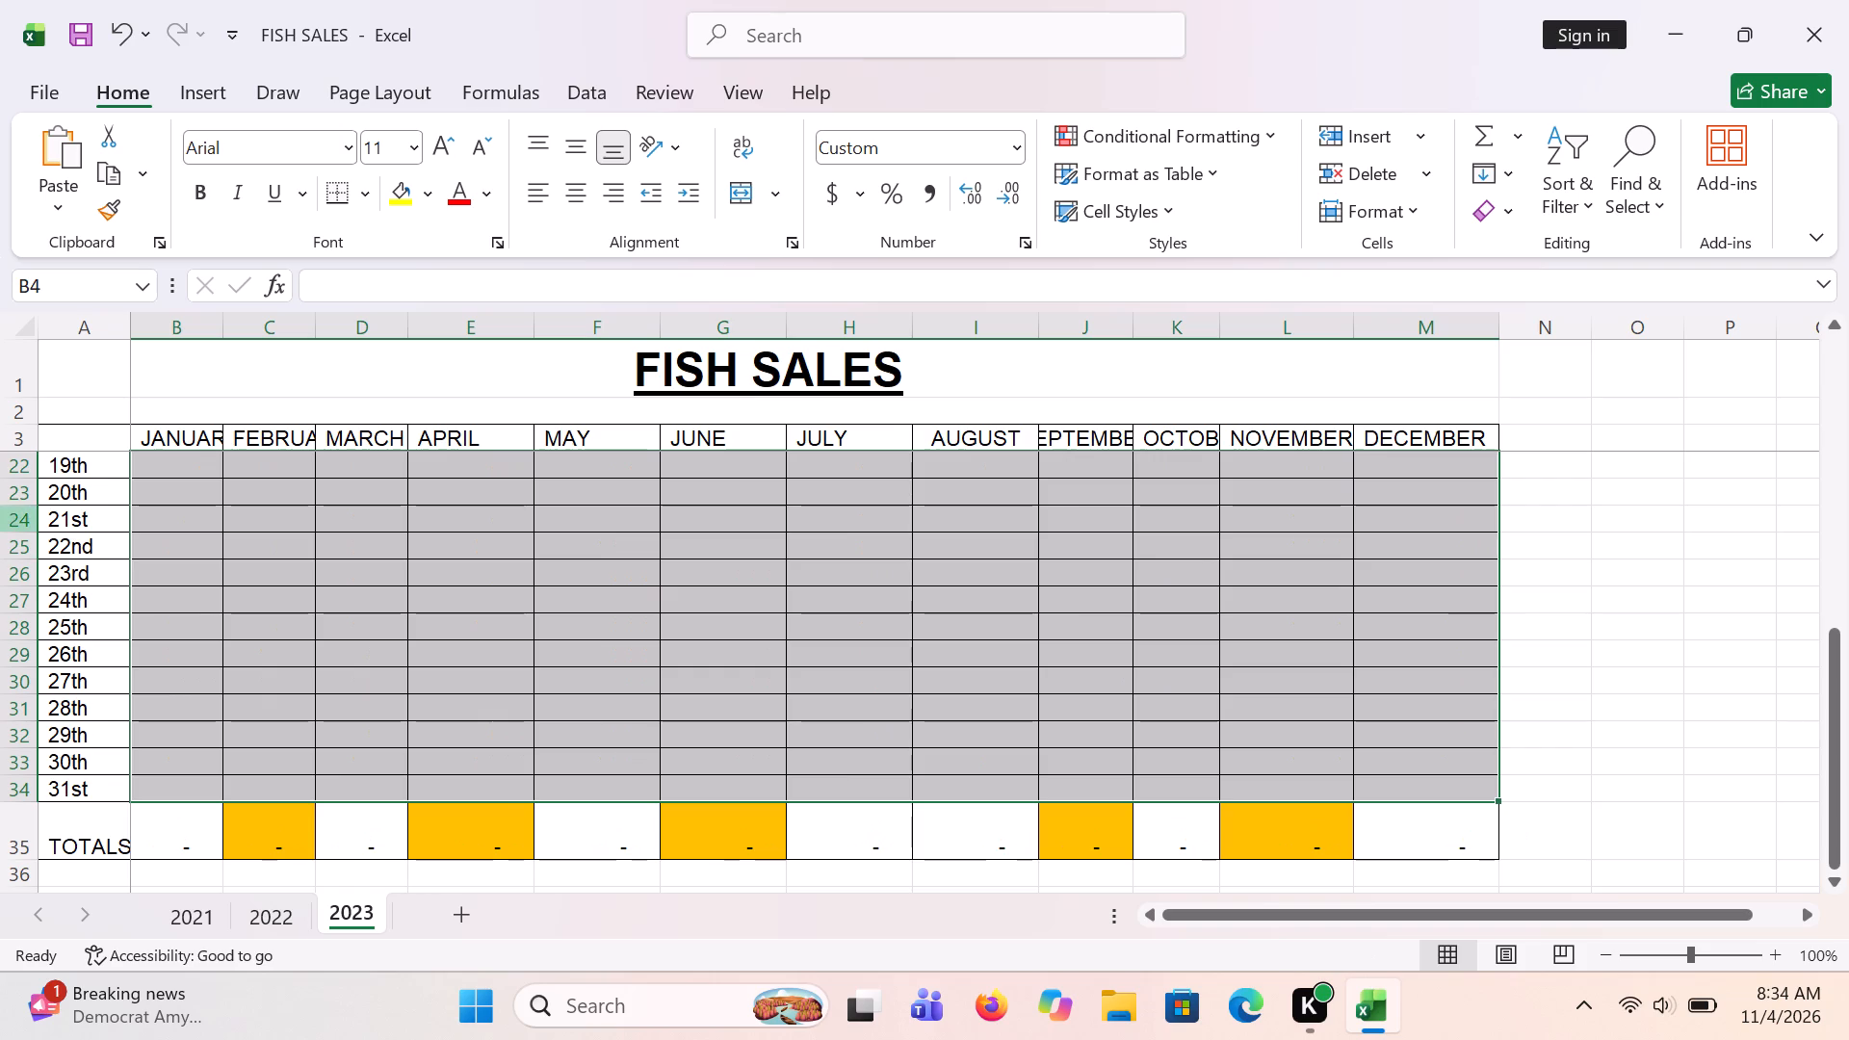
Enter the 2023 January sales for the 1st to 3rd: 2030, 1800 and 1250.
{"action": "scroll", "coordinate": [785, 410], "scroll_direction": "up", "scroll_amount": 4}
{"action": "scroll", "coordinate": [600, 397], "scroll_direction": "up", "scroll_amount": 9}
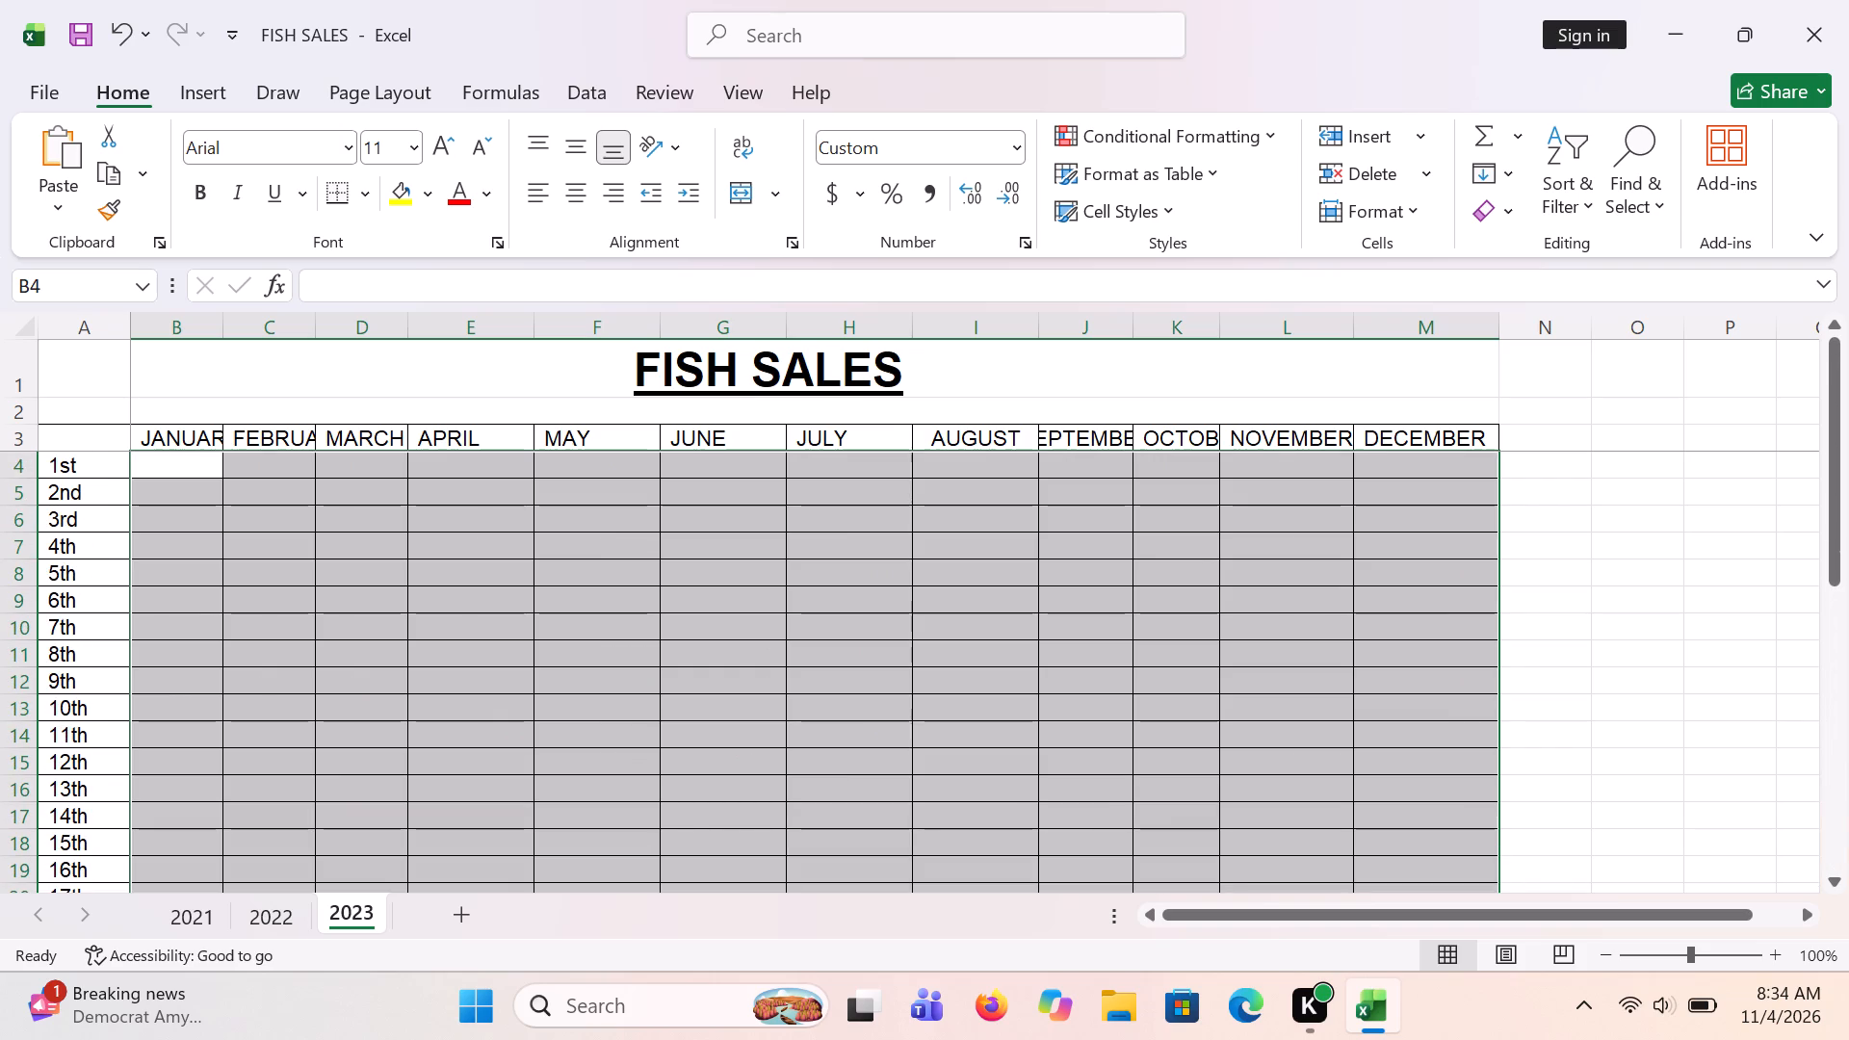
{"action": "left_click", "coordinate": [173, 464]}
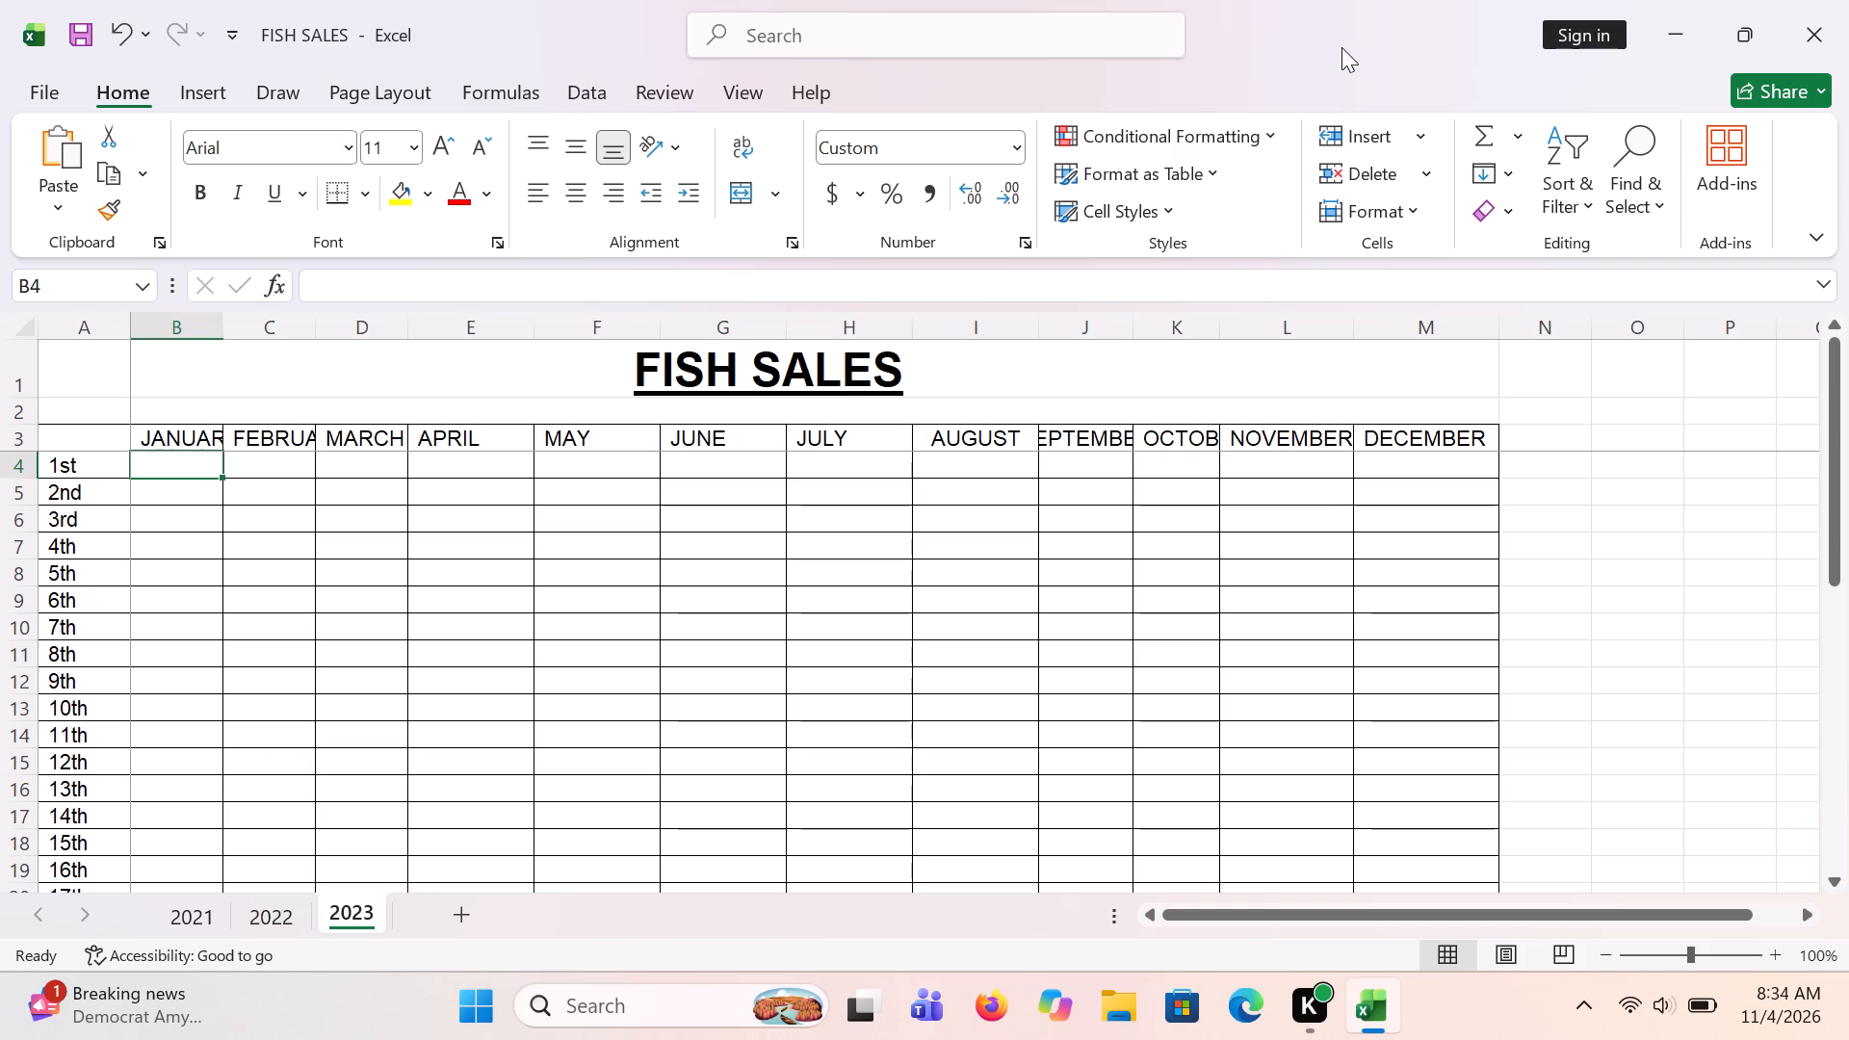
{"action": "key", "text": "2"}
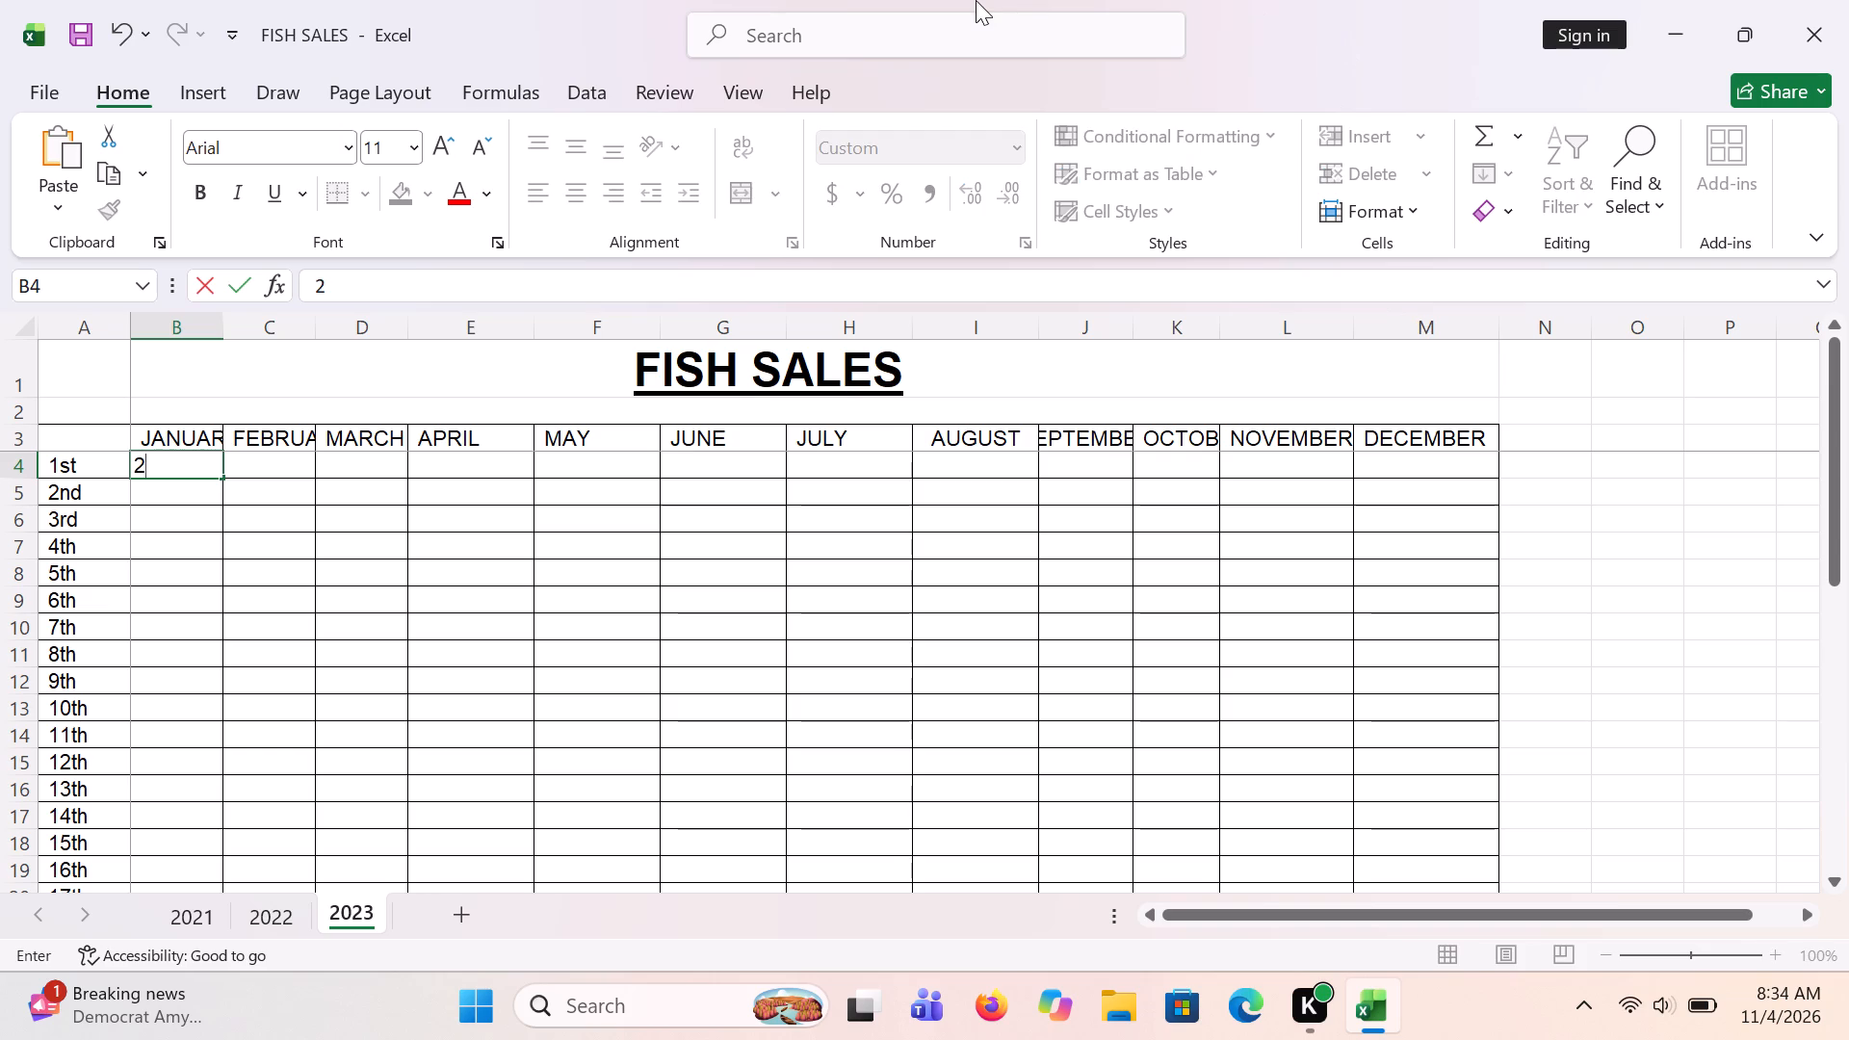
{"action": "key", "text": "0"}
{"action": "type", "text": "30"}
{"action": "key", "text": "Return"}
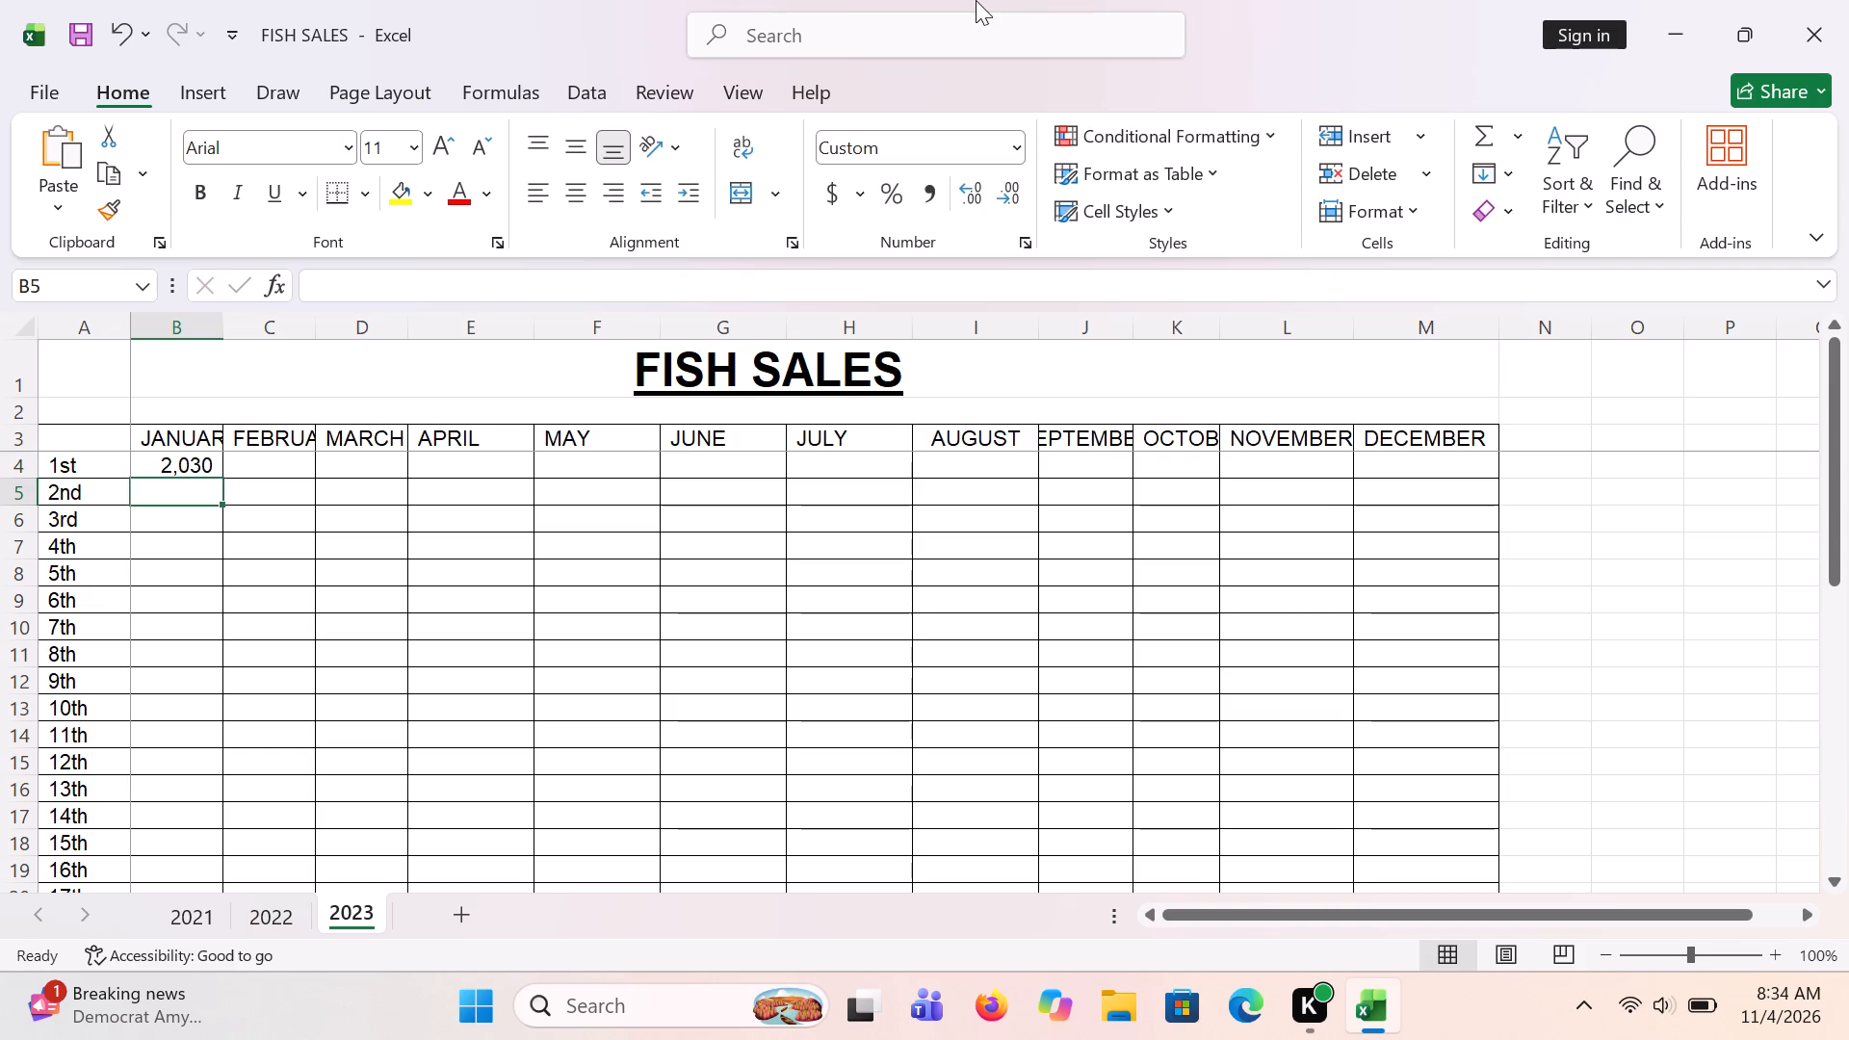
{"action": "key", "text": "1"}
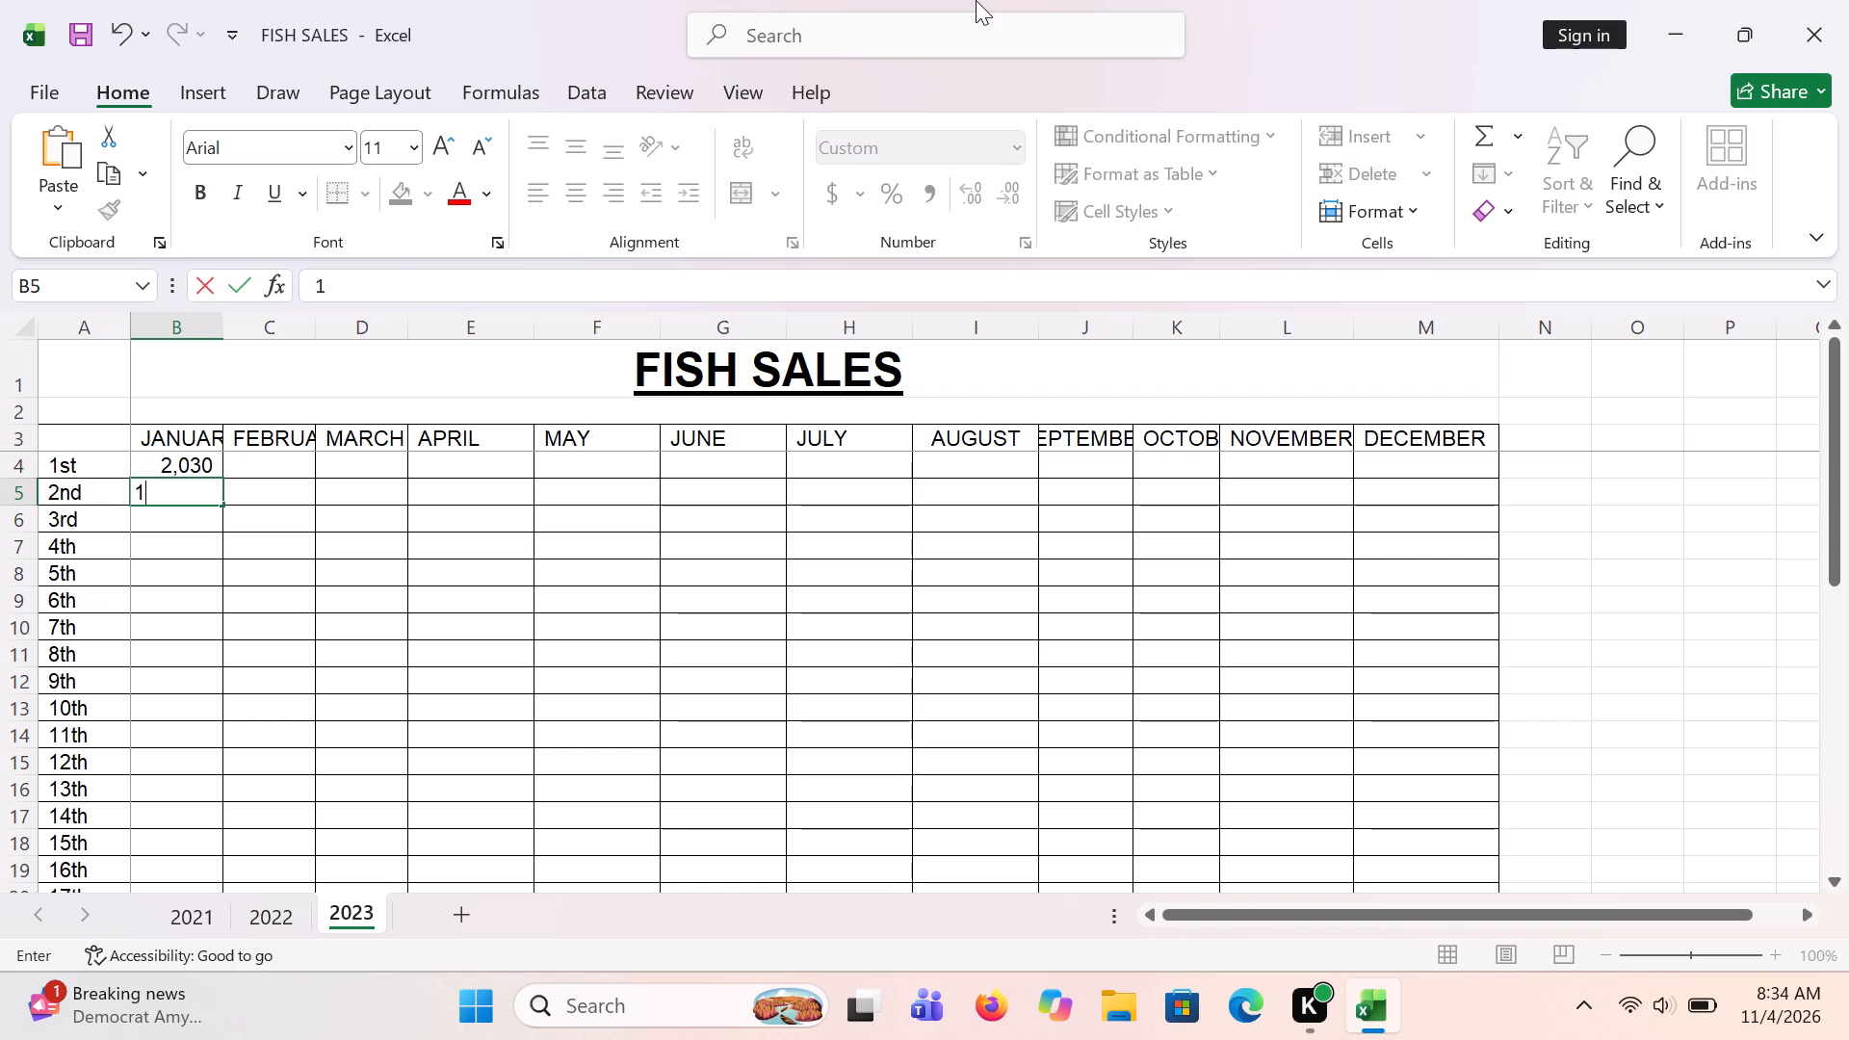
{"action": "type", "text": "800"}
{"action": "key", "text": "Return"}
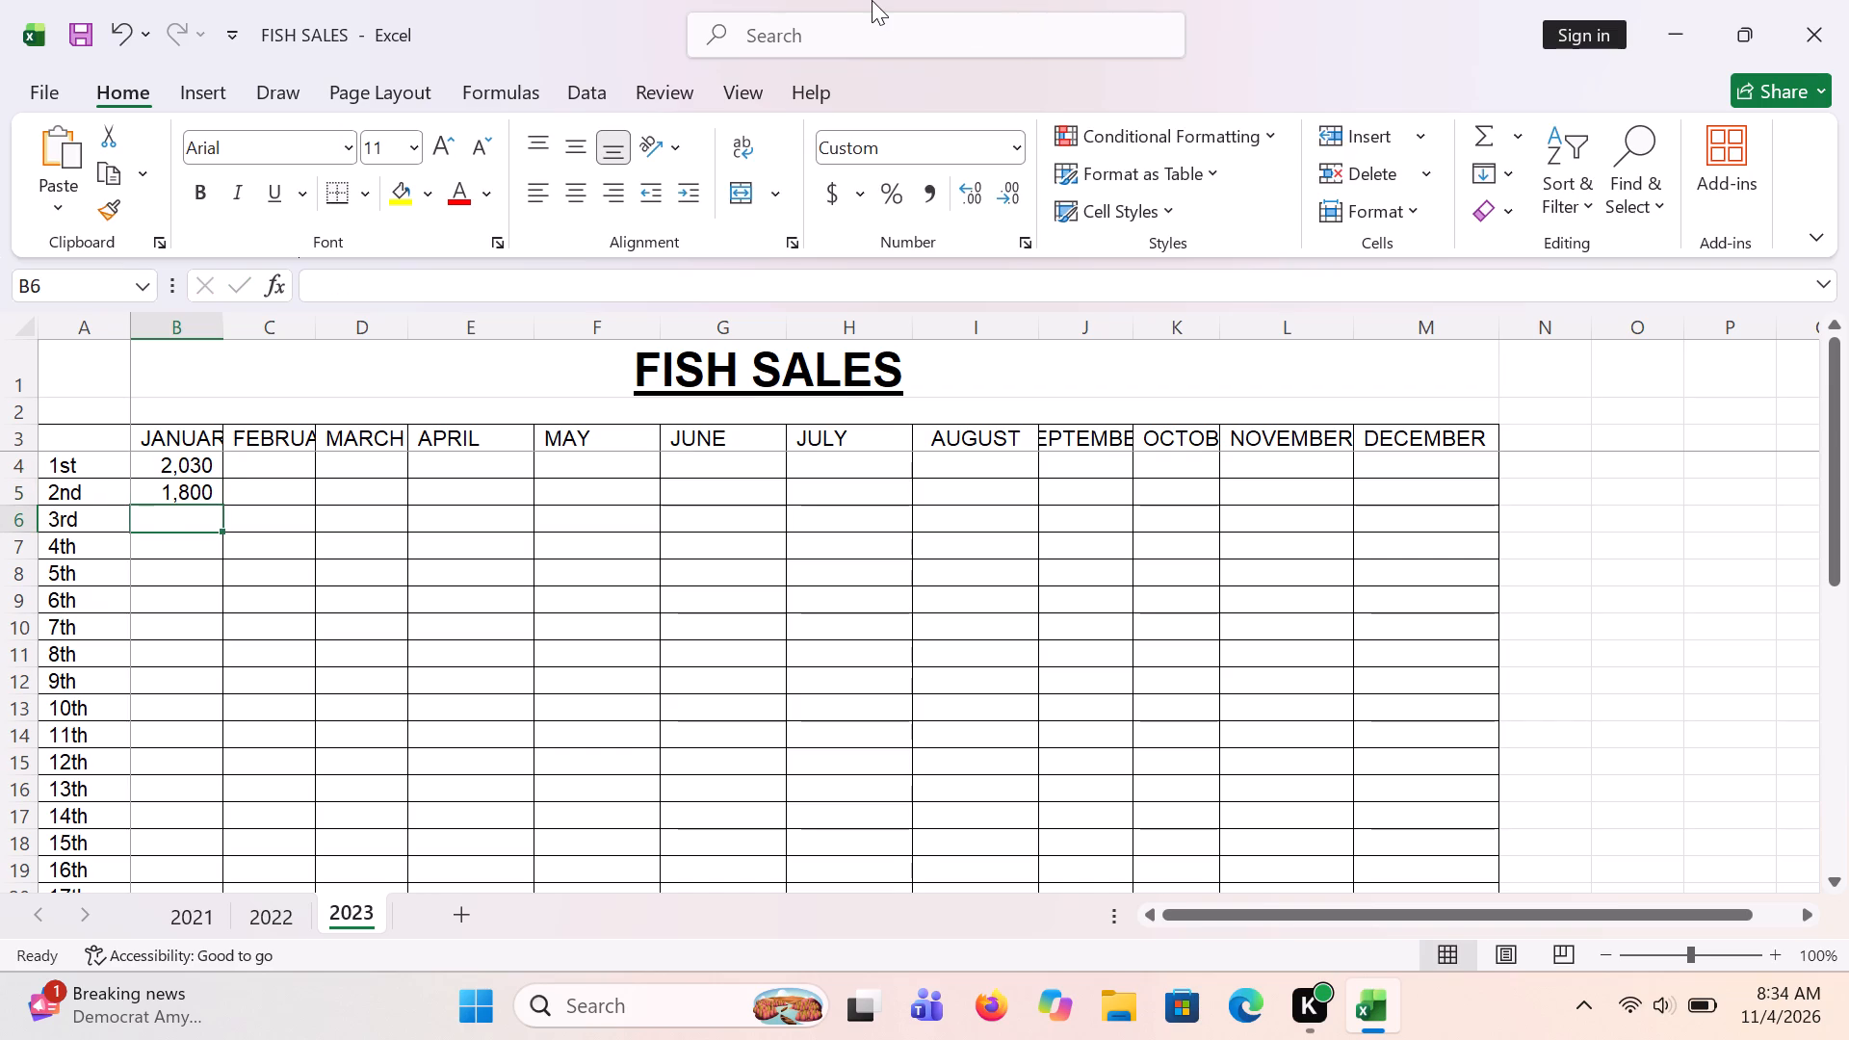
{"action": "type", "text": "125"}
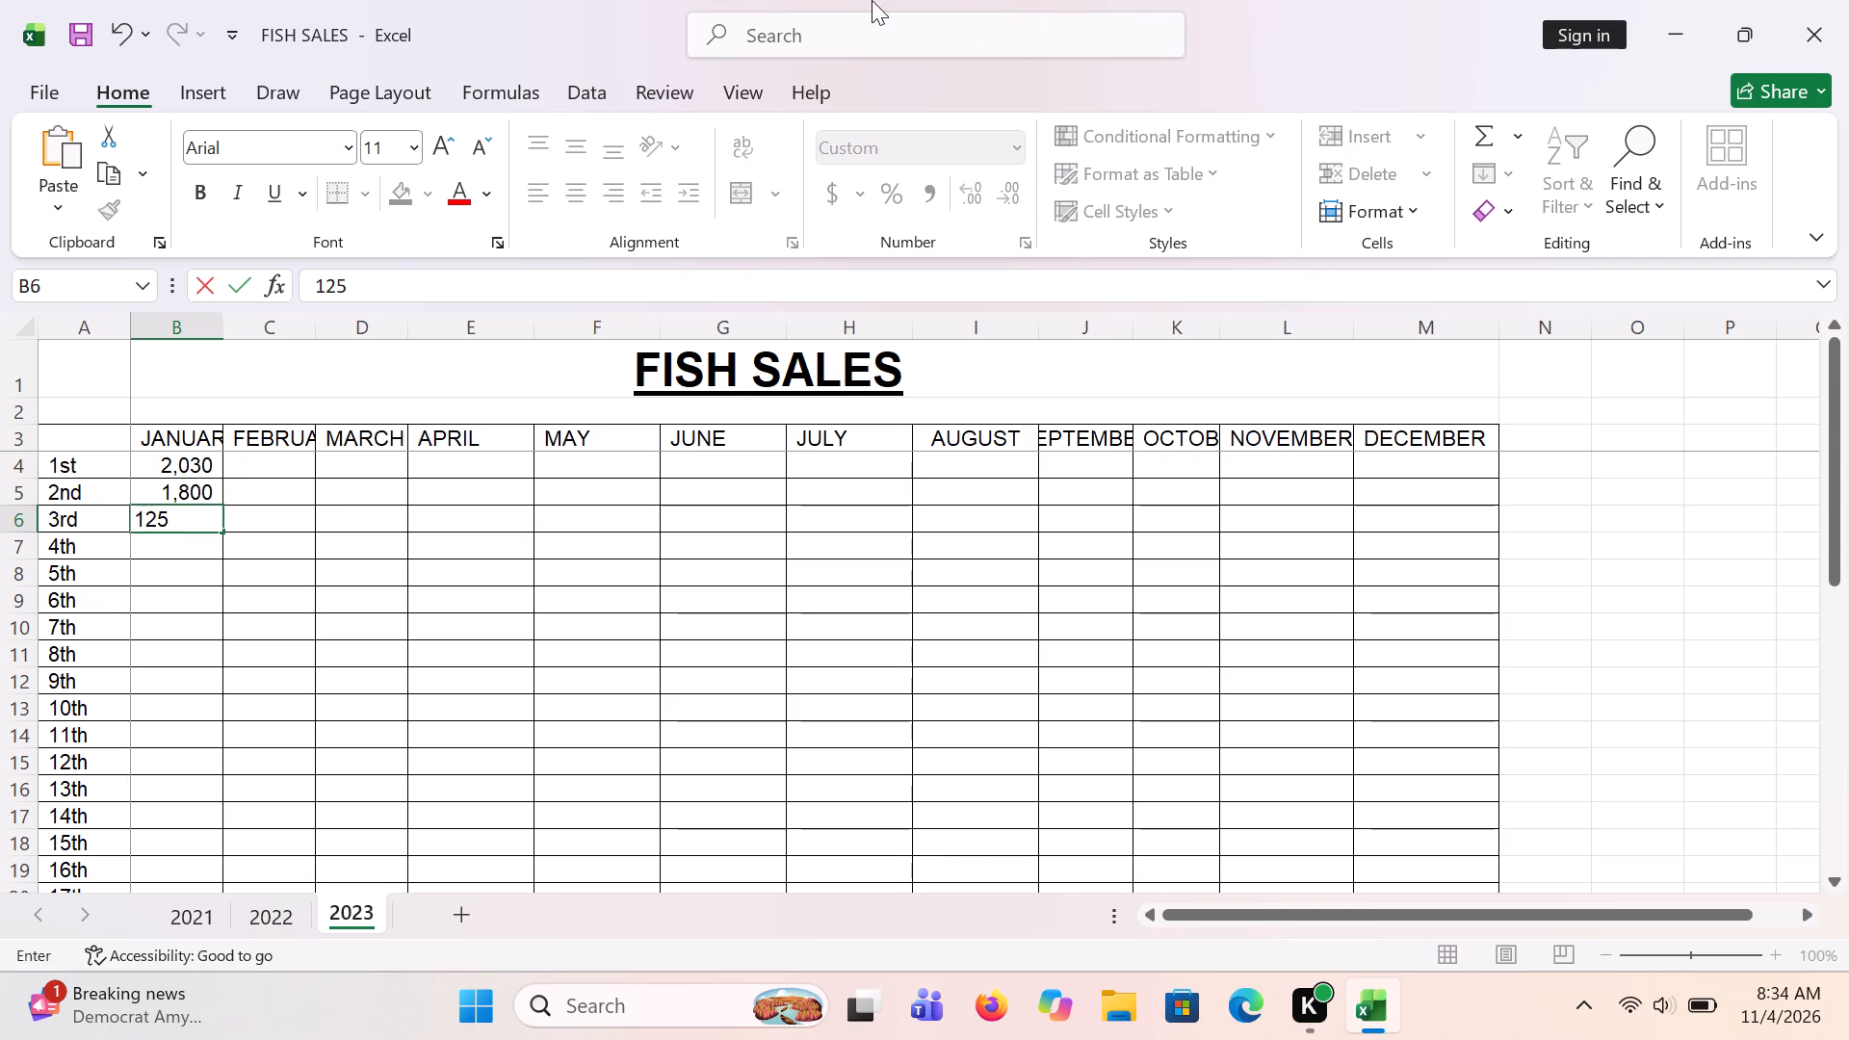
{"action": "key", "text": "0"}
{"action": "key", "text": "Return"}
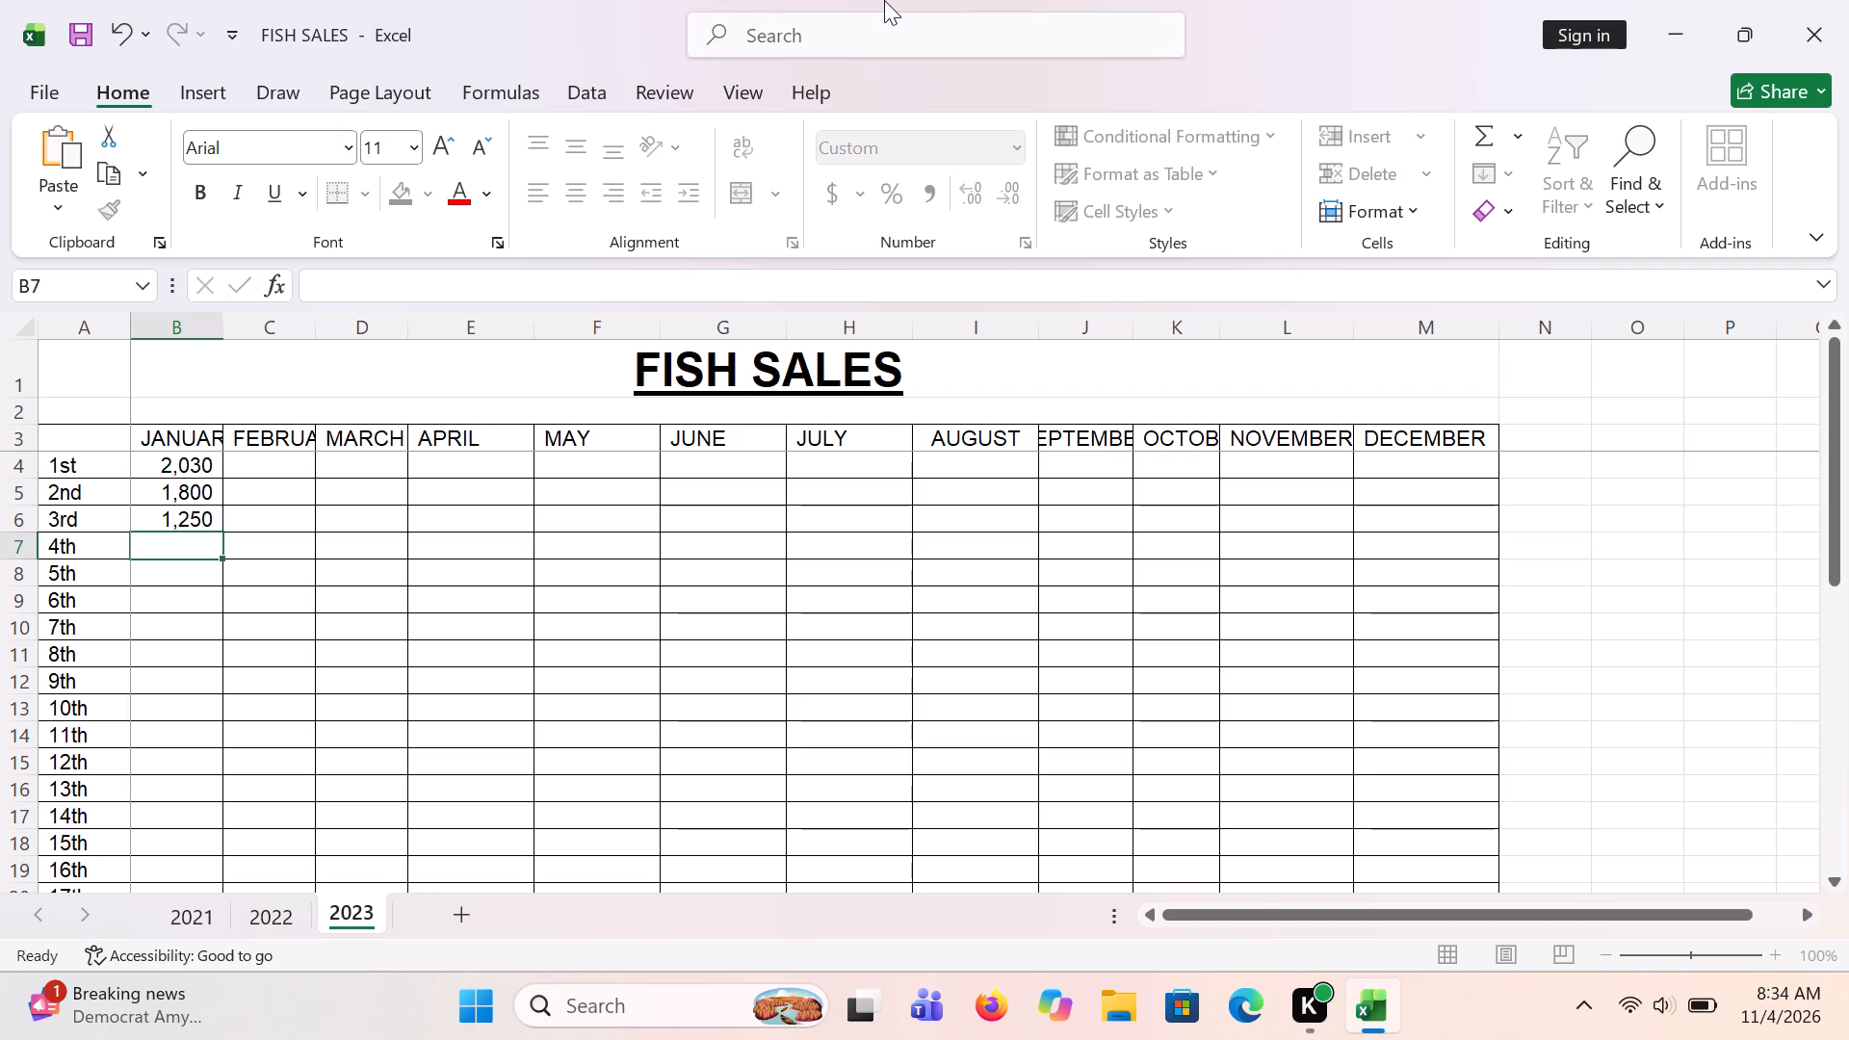
Enter the 2023 January sales for the 4th to 7th: 920, 460, 230 and 1840.
{"action": "type", "text": "92"}
{"action": "key", "text": "0"}
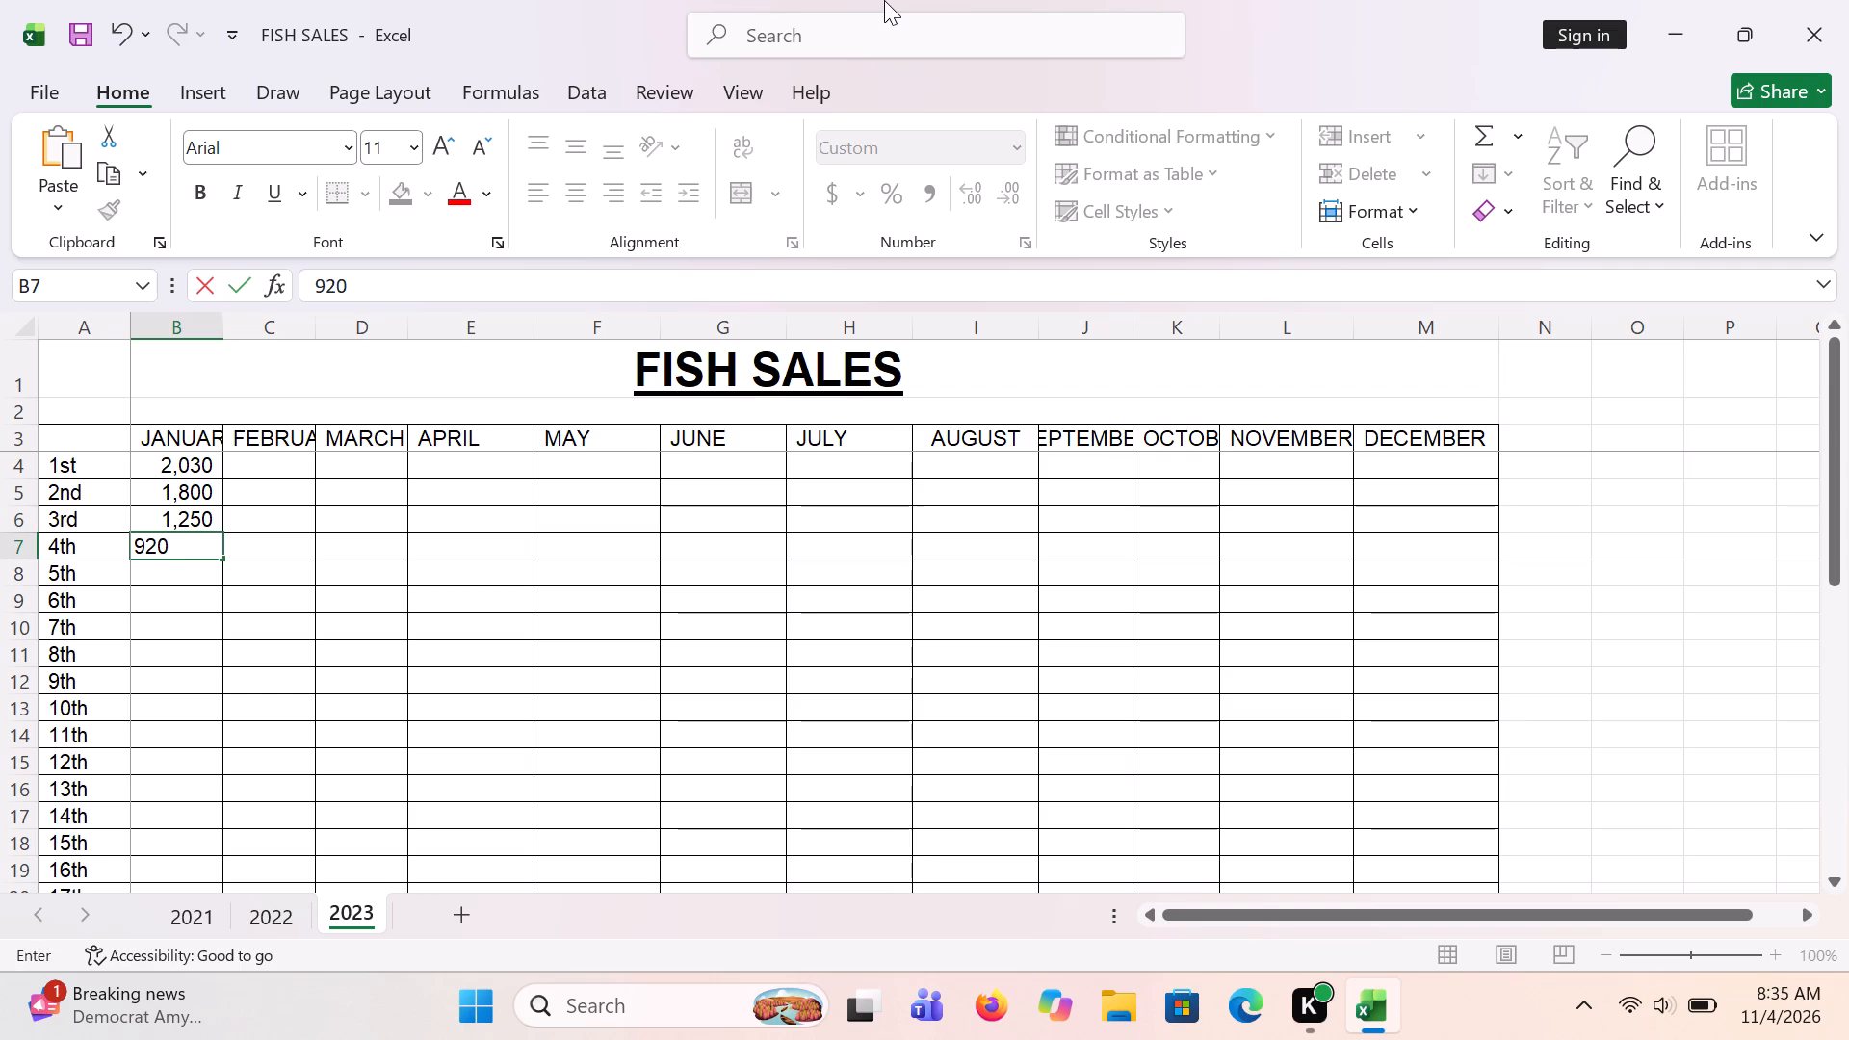
{"action": "key", "text": "Return"}
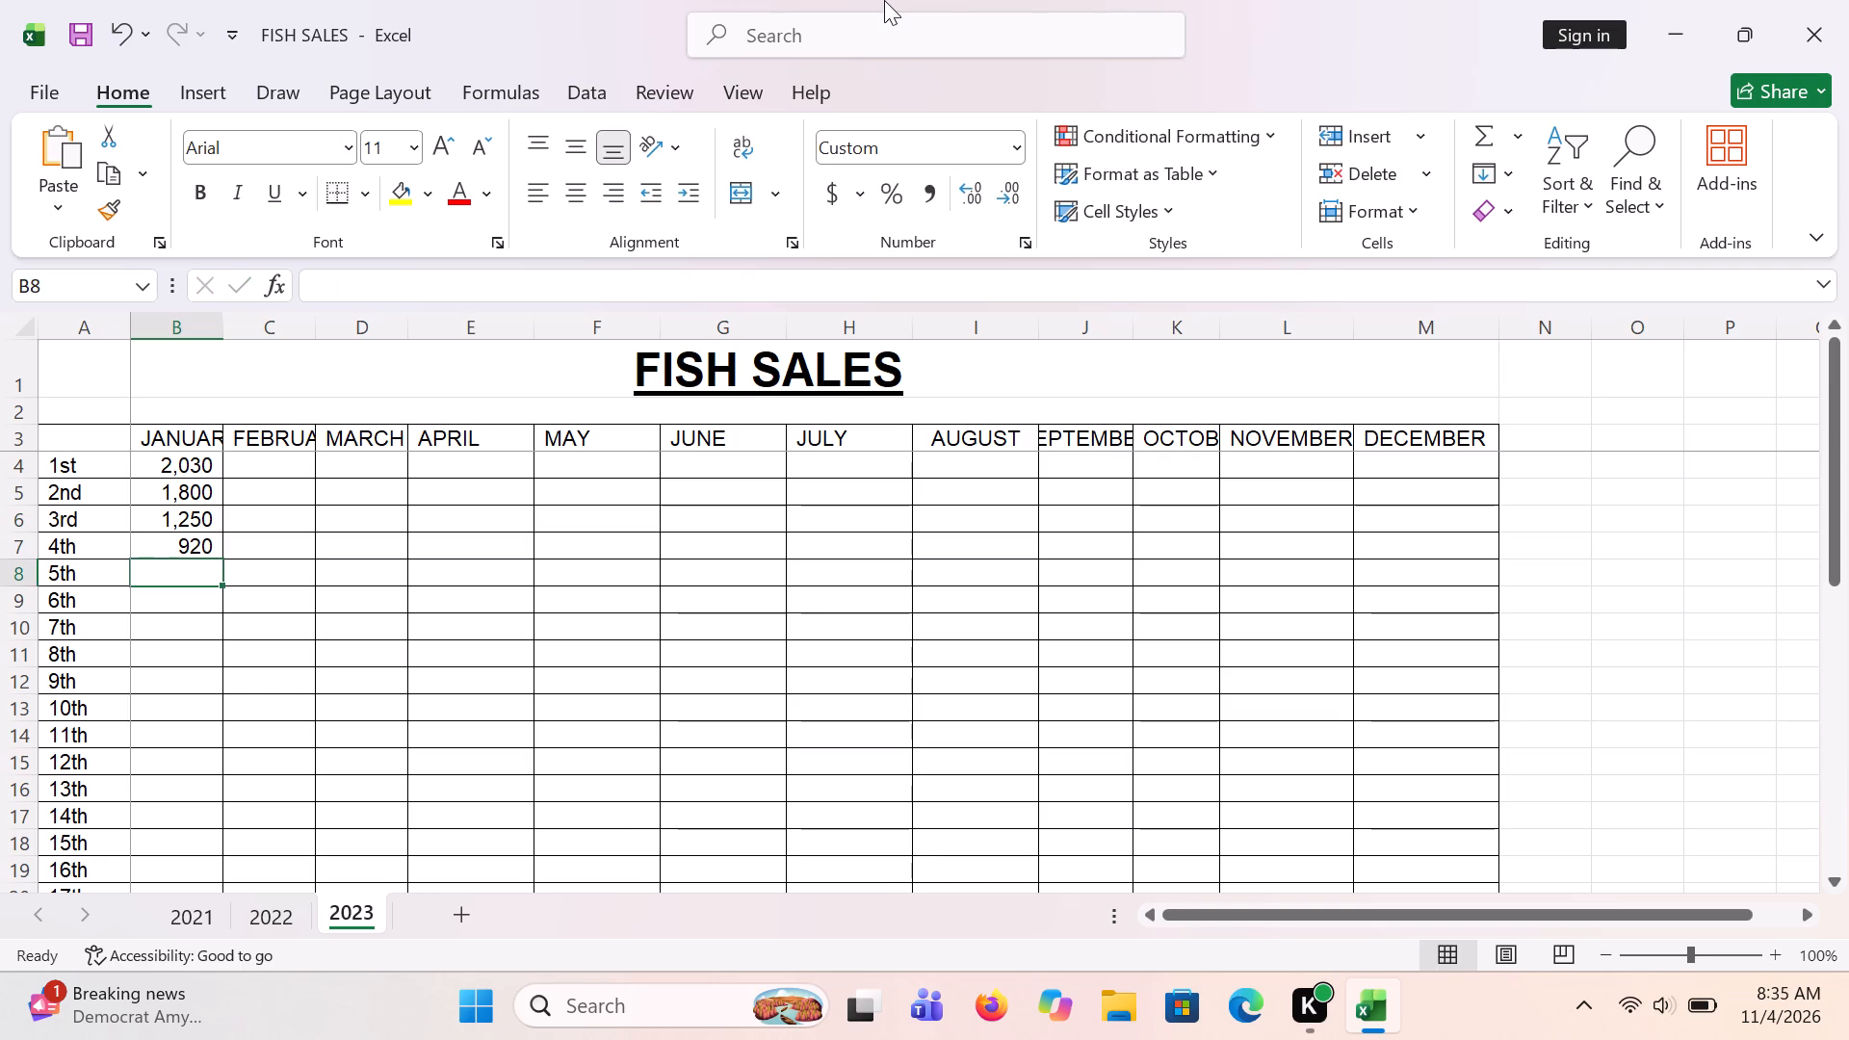
{"action": "scroll", "coordinate": [884, 0], "scroll_direction": "left", "scroll_amount": 2}
{"action": "type", "text": "460"}
{"action": "key", "text": "Return"}
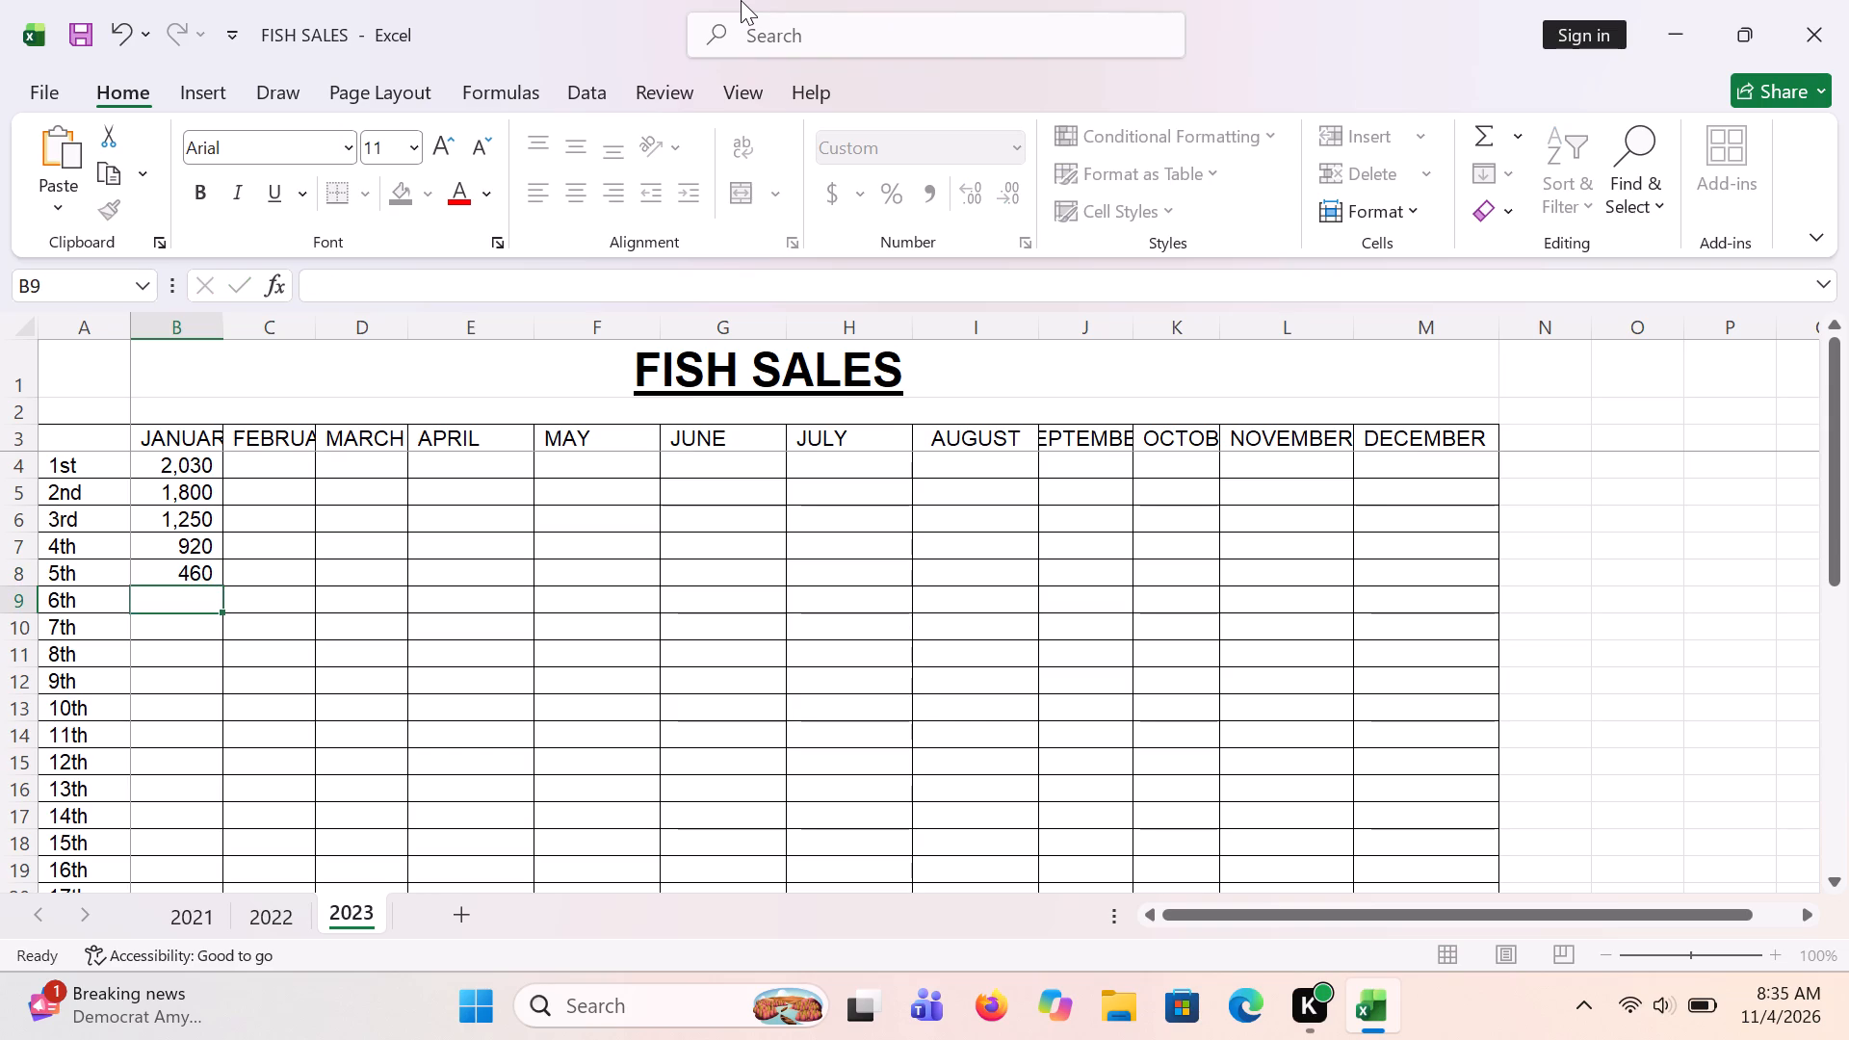
{"action": "type", "text": "230"}
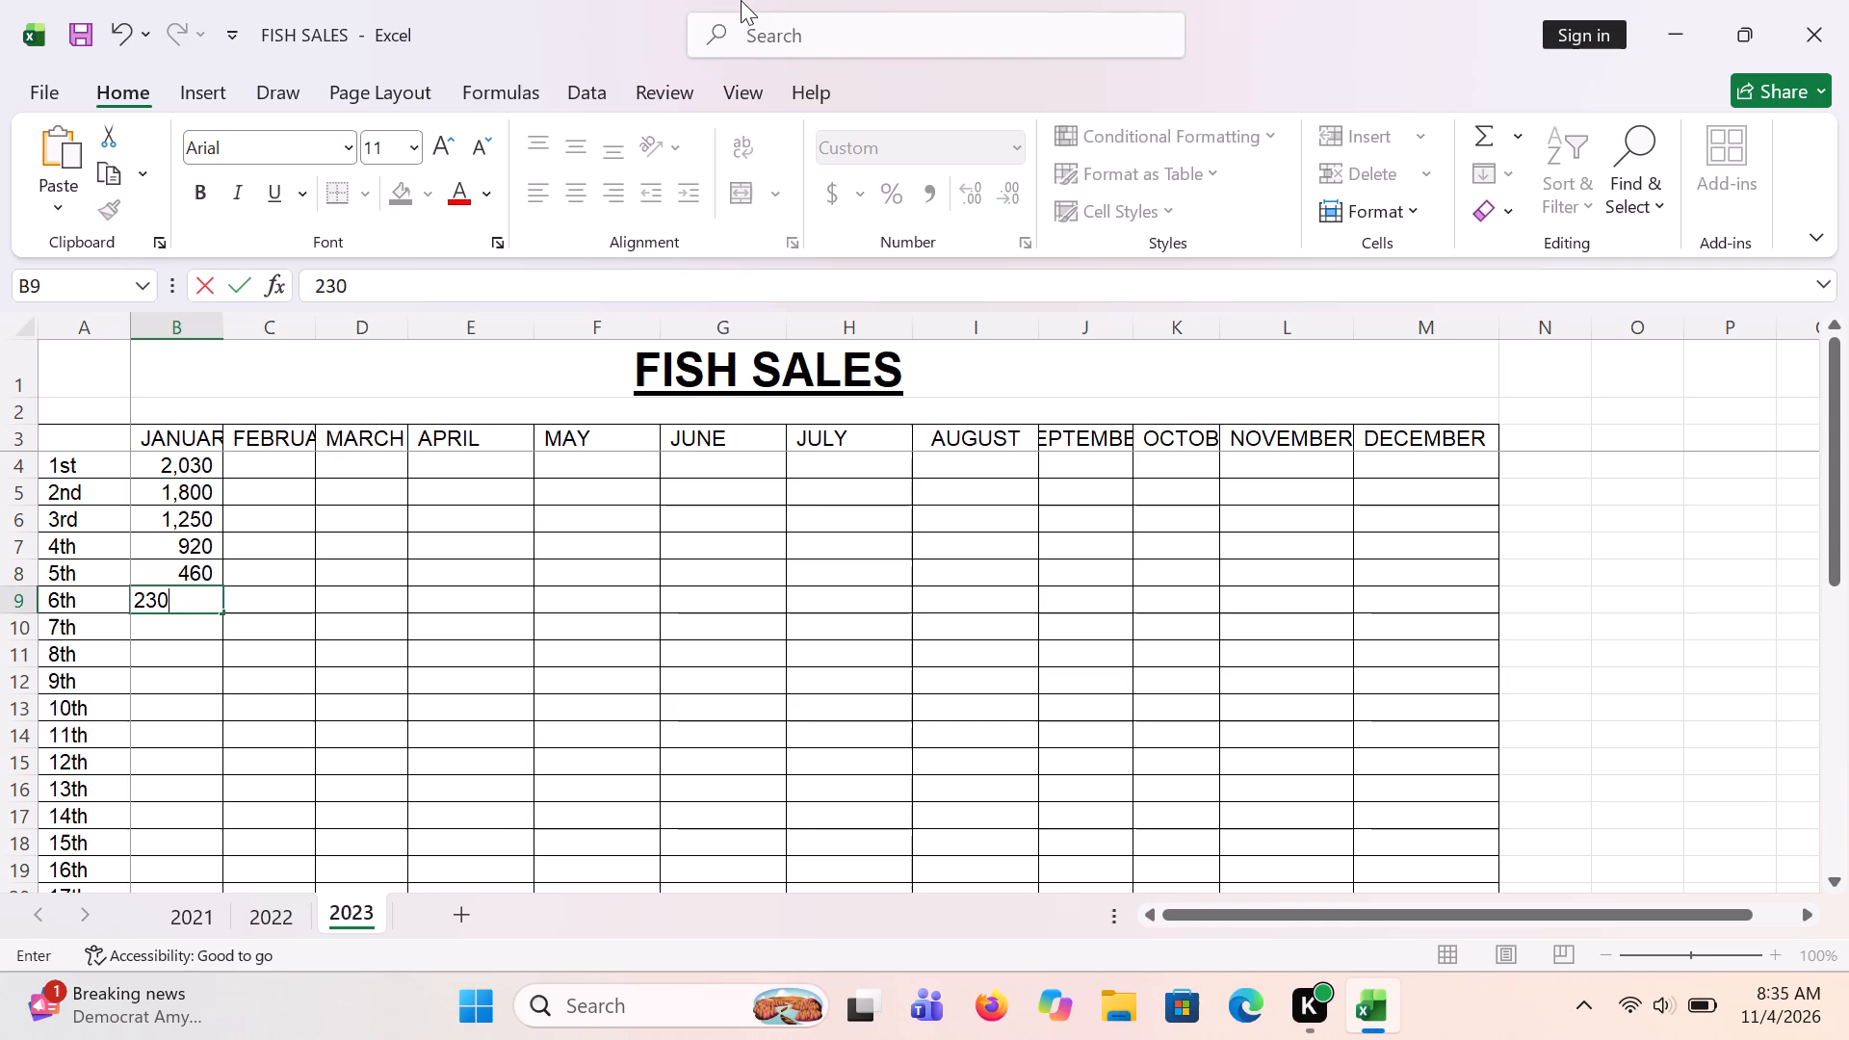
{"action": "key", "text": "Return"}
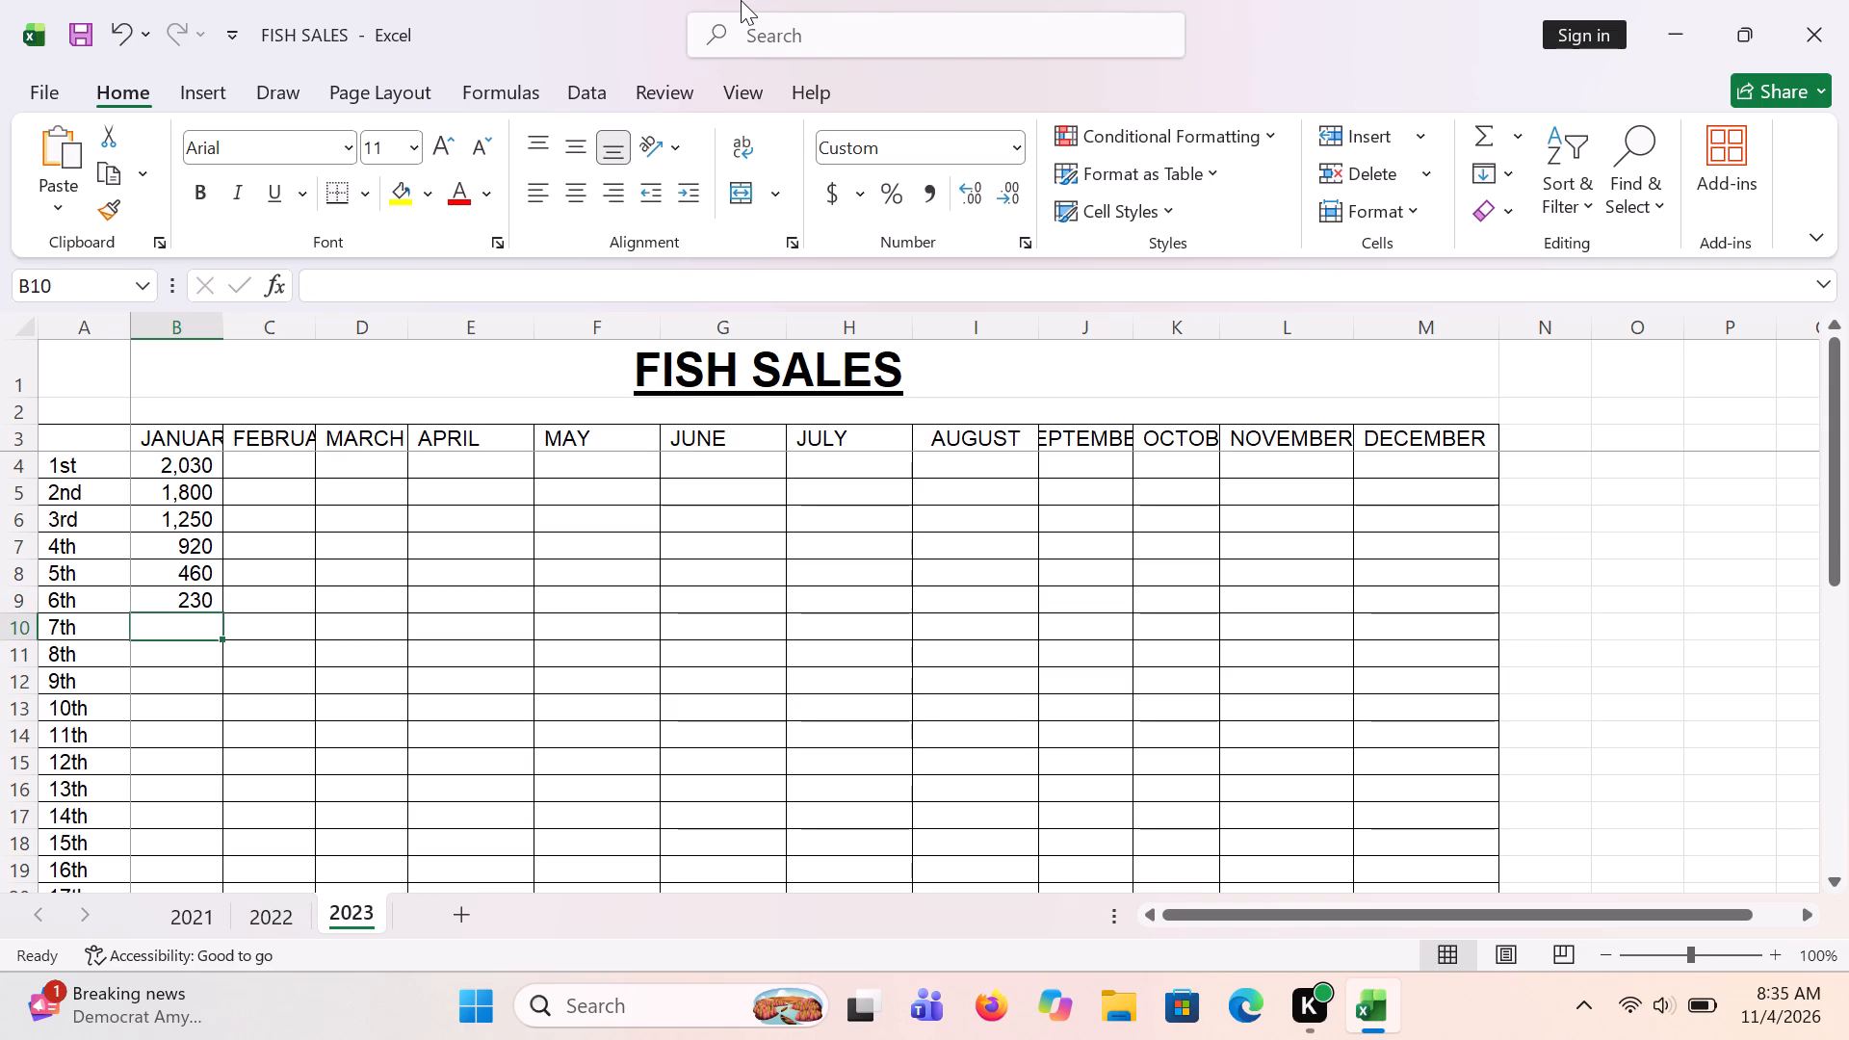
{"action": "key", "text": "1"}
{"action": "type", "text": "840"}
{"action": "key", "text": "Return"}
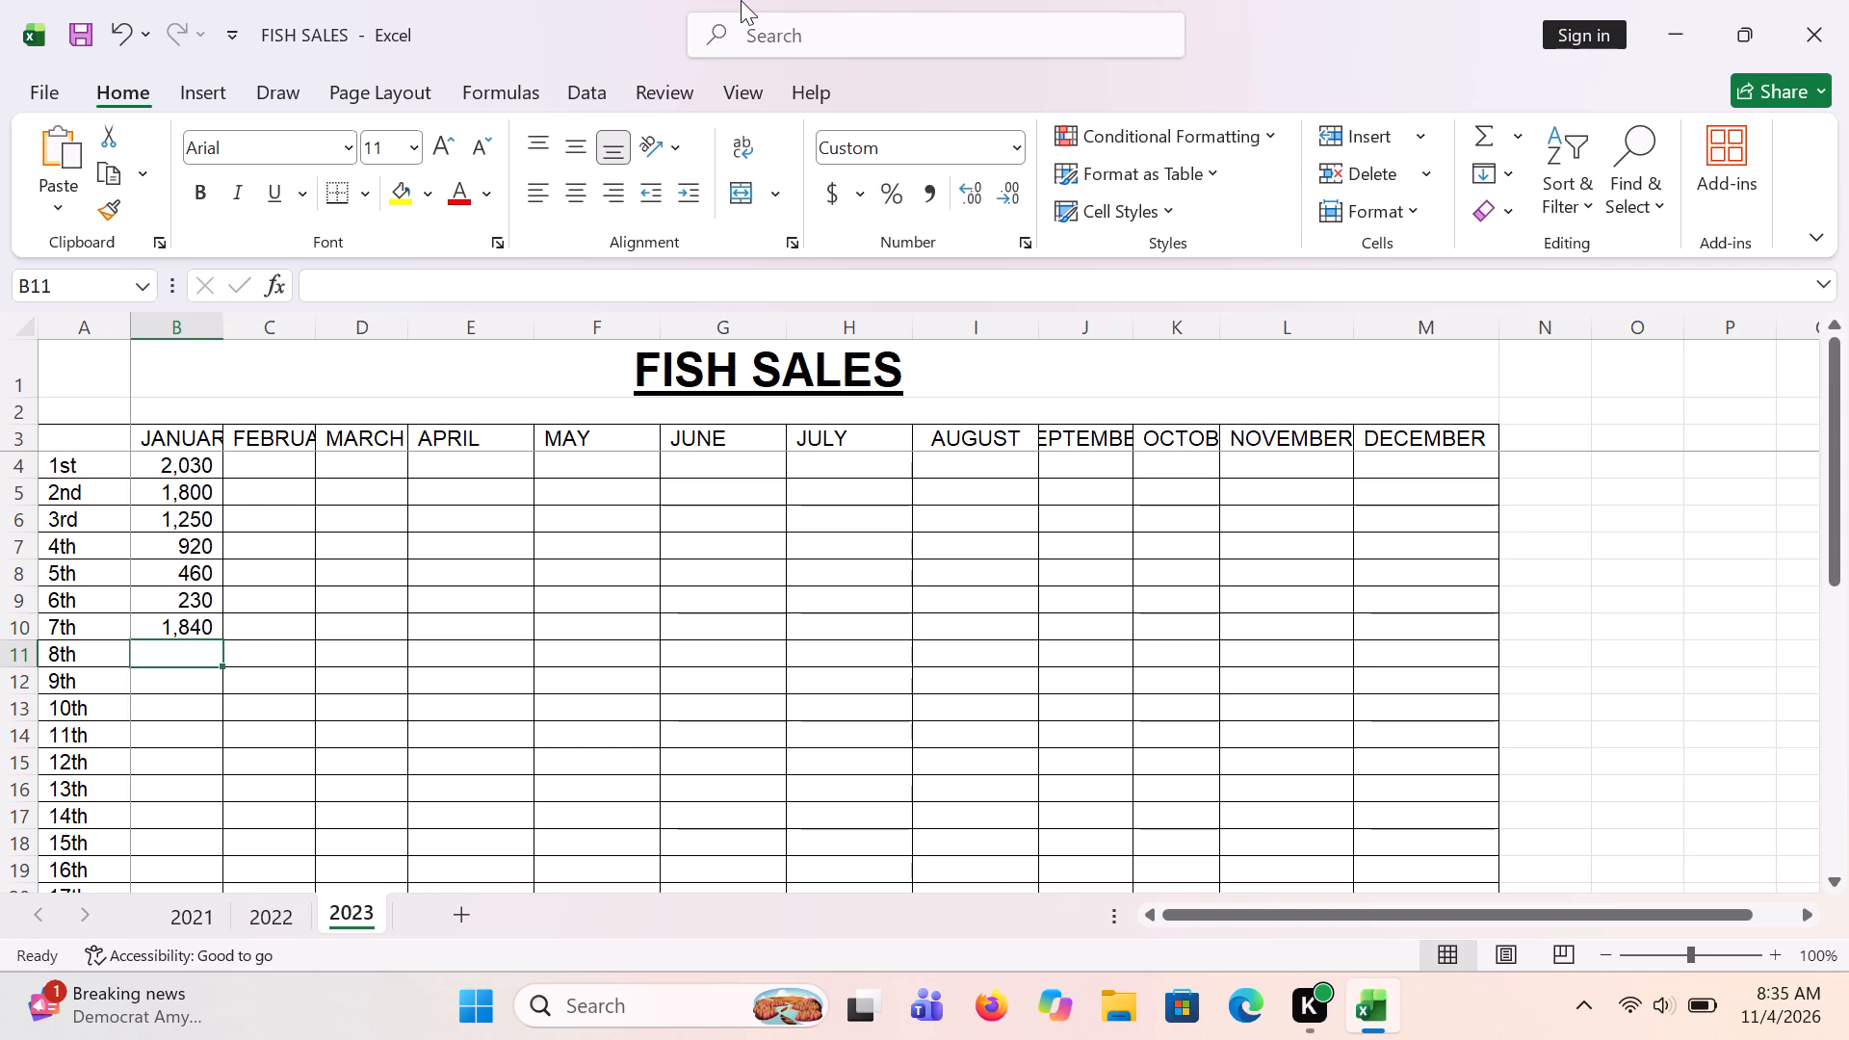
Change the 2023 January sales to 1200 for the 6th and 1860 for the 7th.
{"action": "key", "text": "Up"}
{"action": "key", "text": "Up"}
{"action": "scroll", "coordinate": [741, 0], "scroll_direction": "left", "scroll_amount": 1}
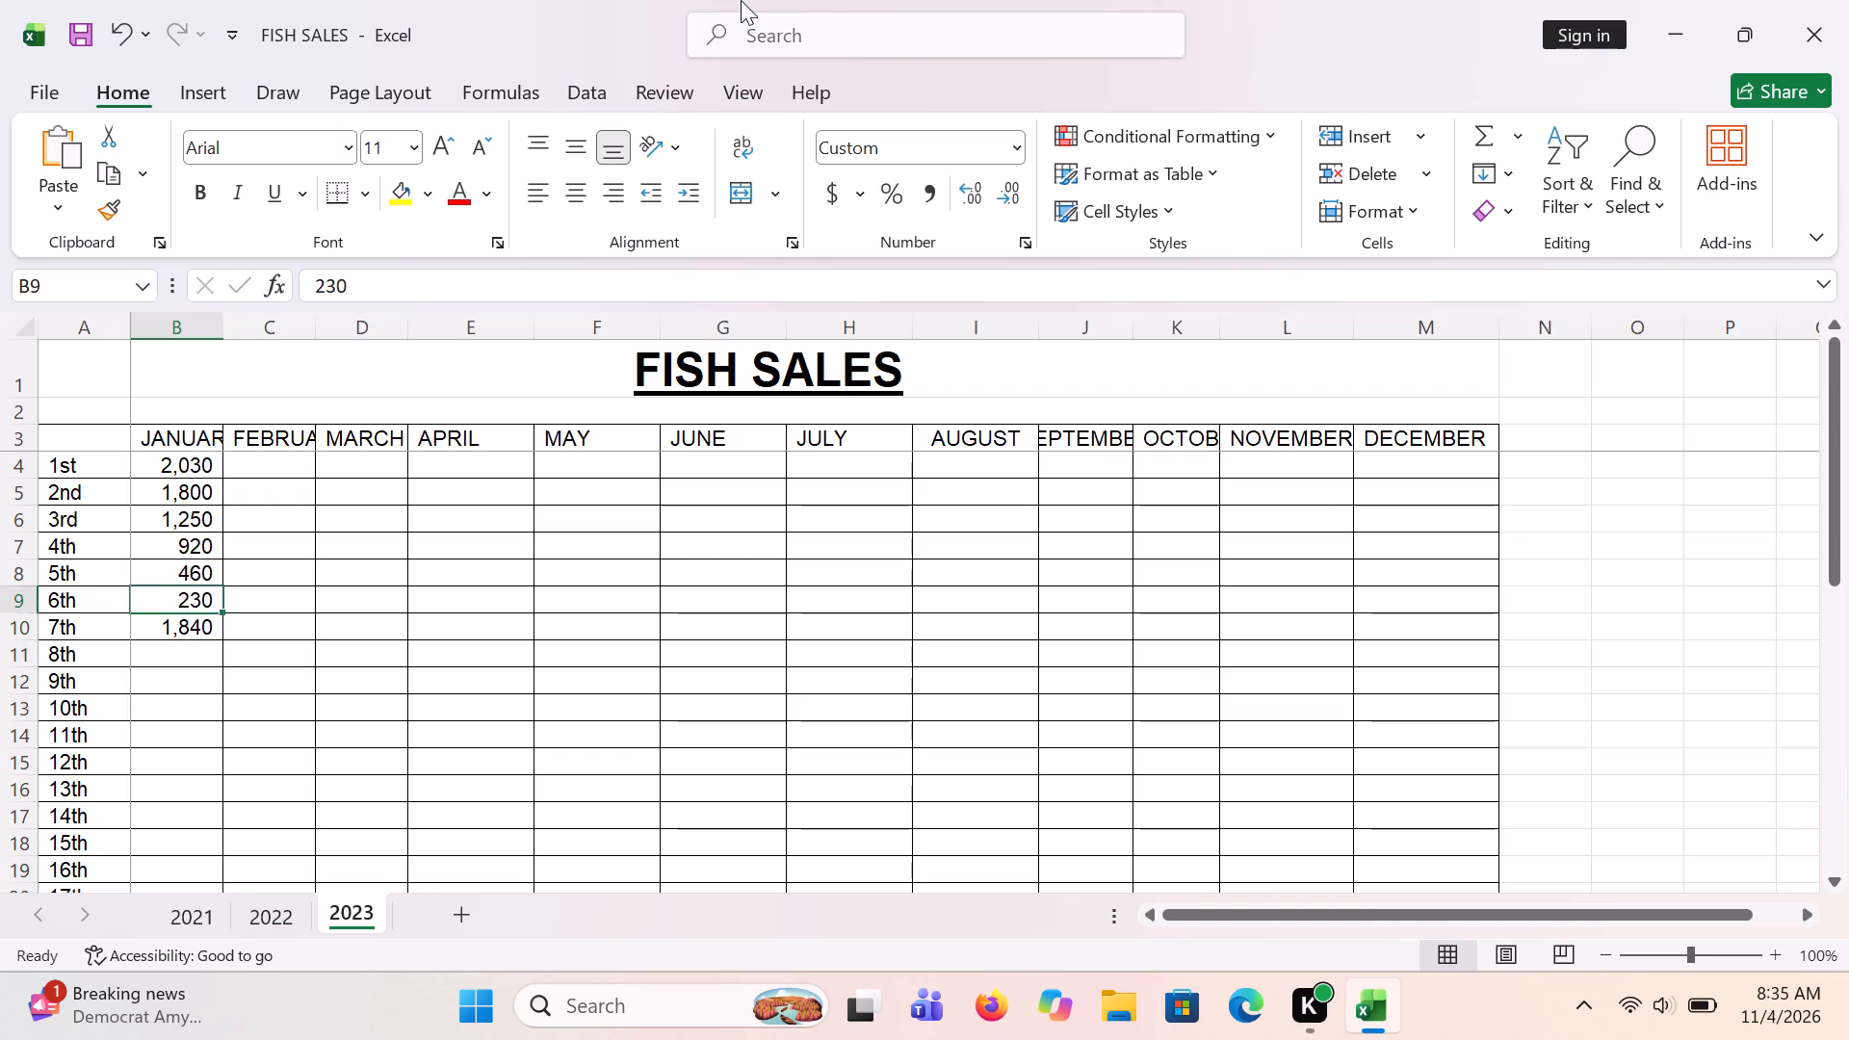
{"action": "type", "text": "12"}
{"action": "type", "text": "00"}
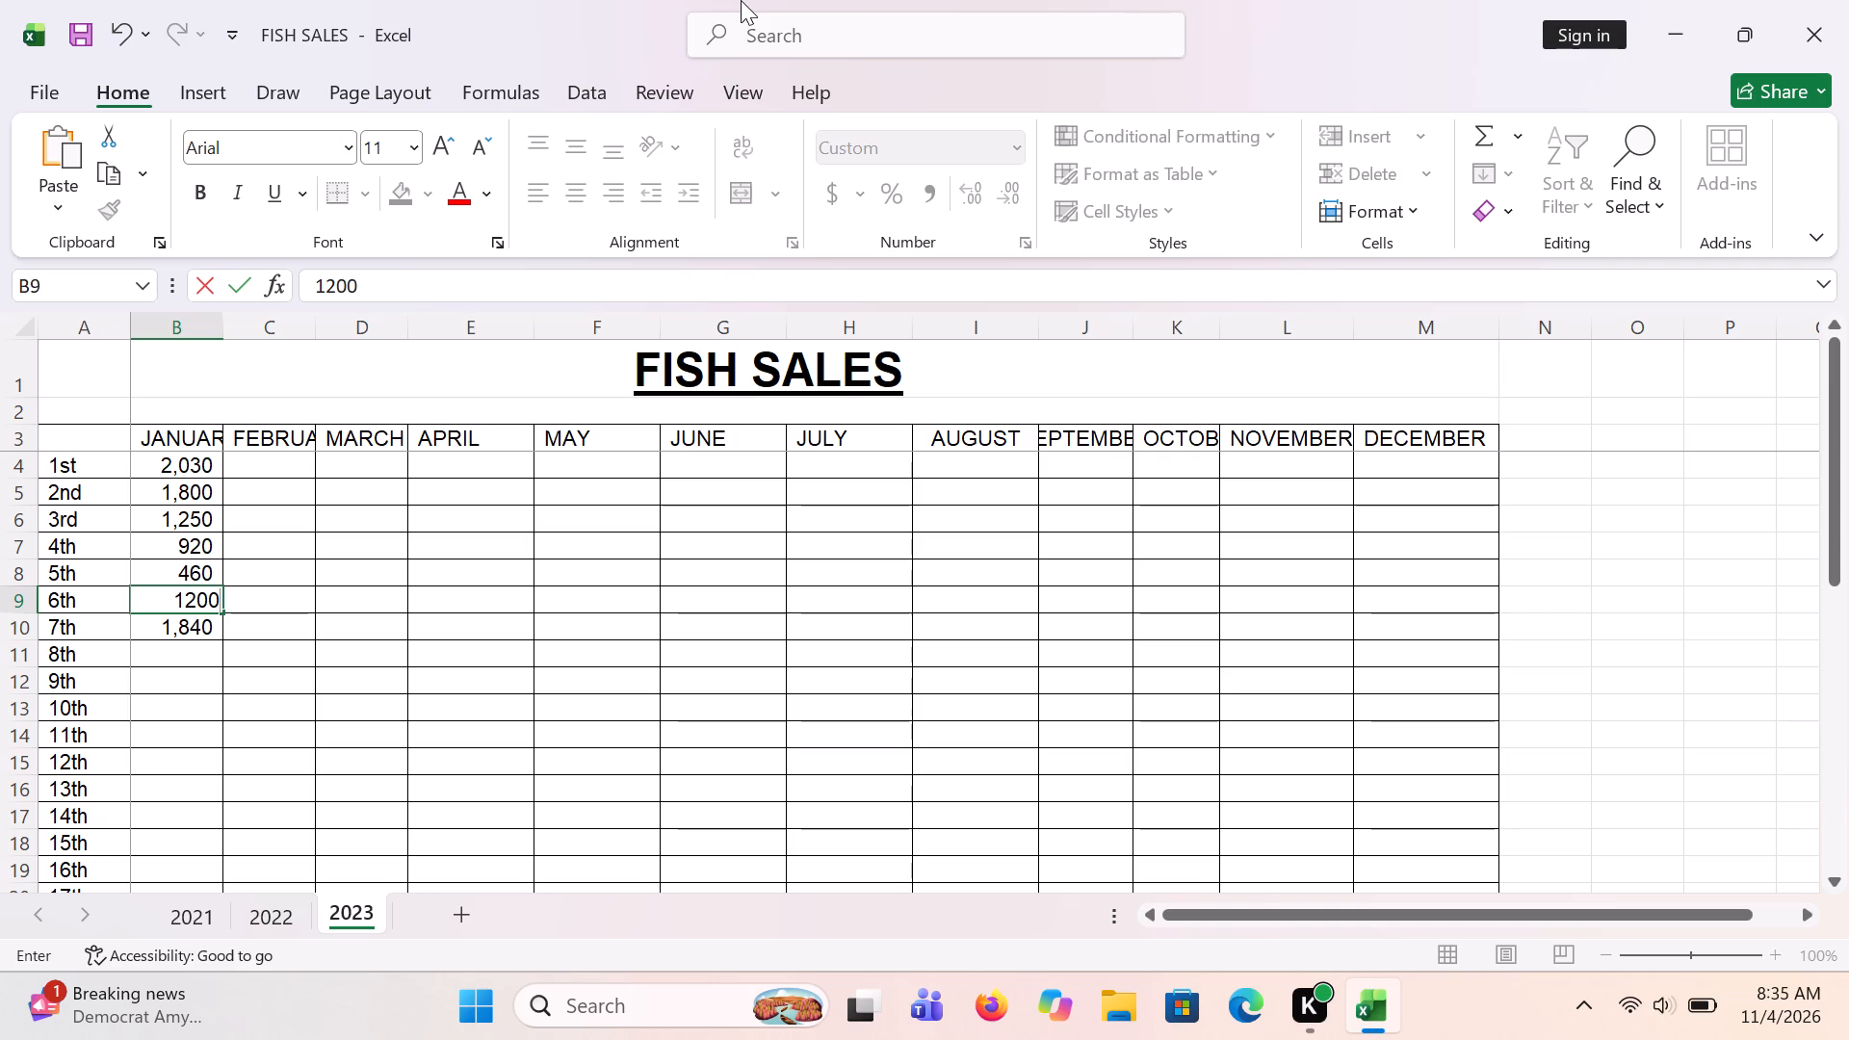
{"action": "key", "text": "Return"}
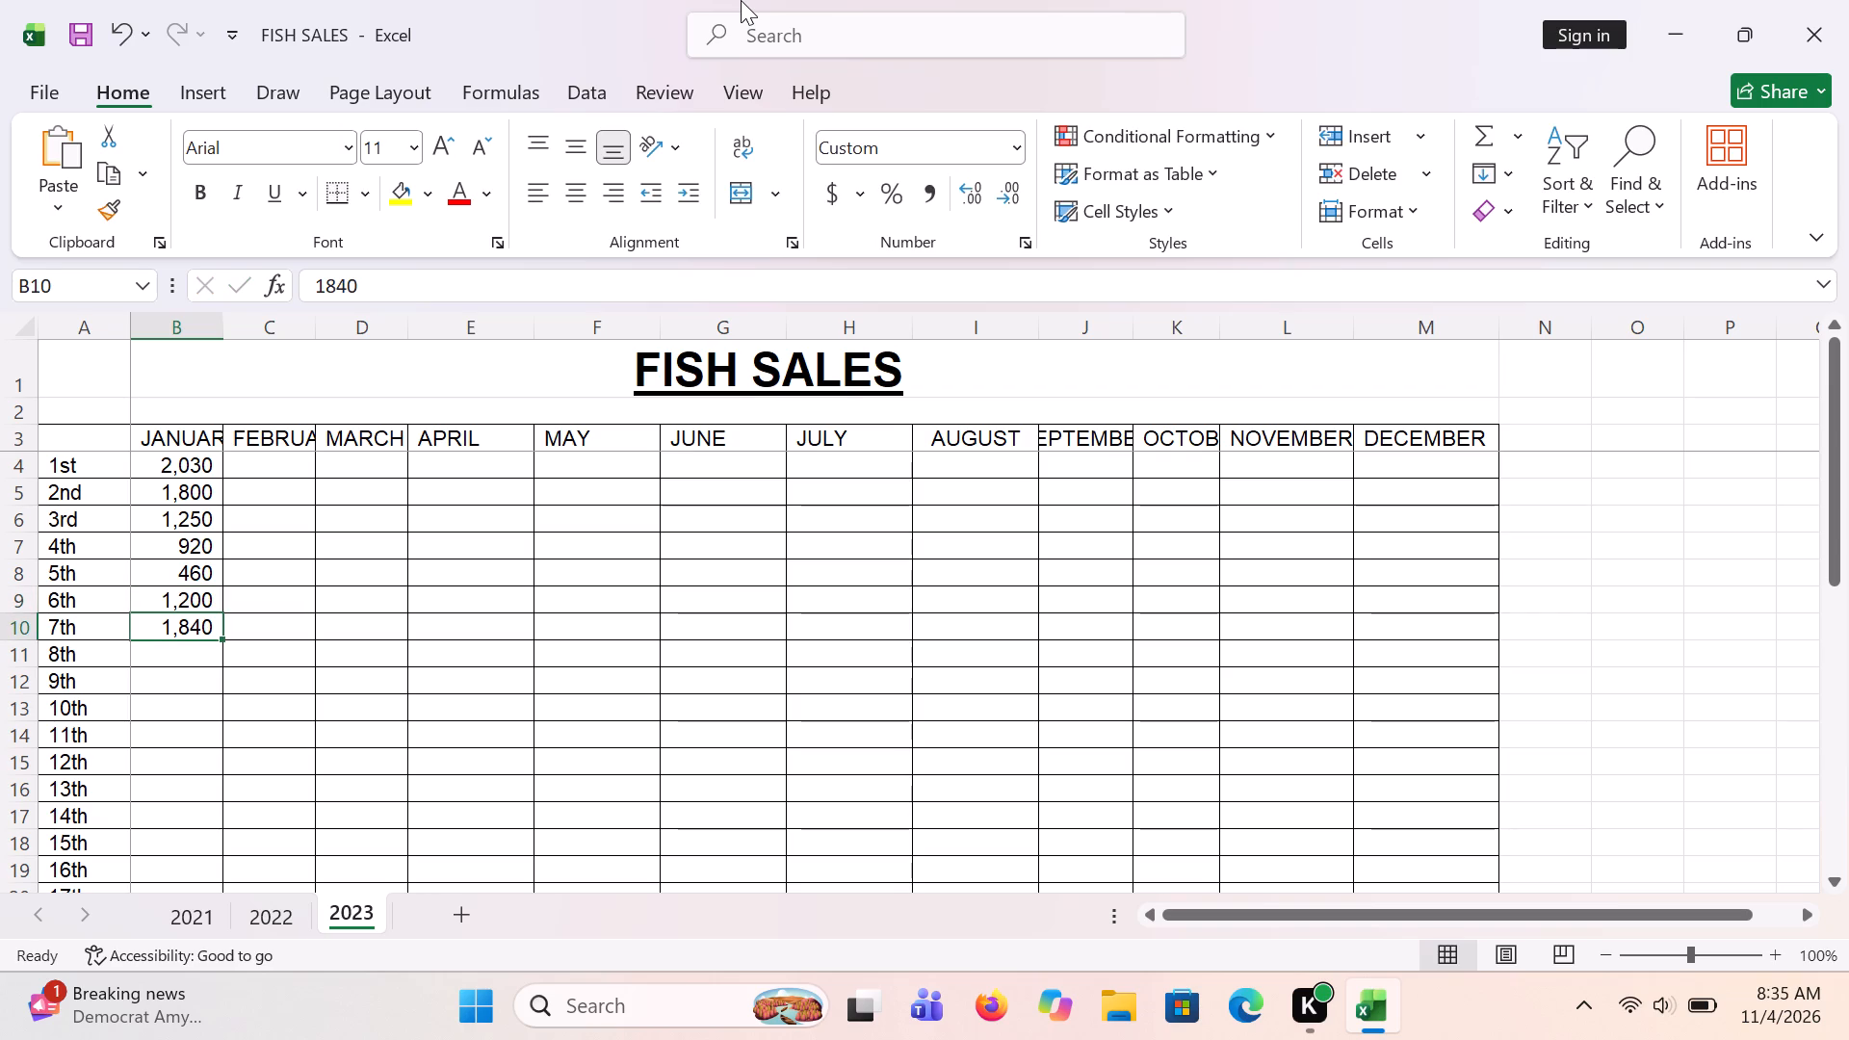
{"action": "key", "text": "1"}
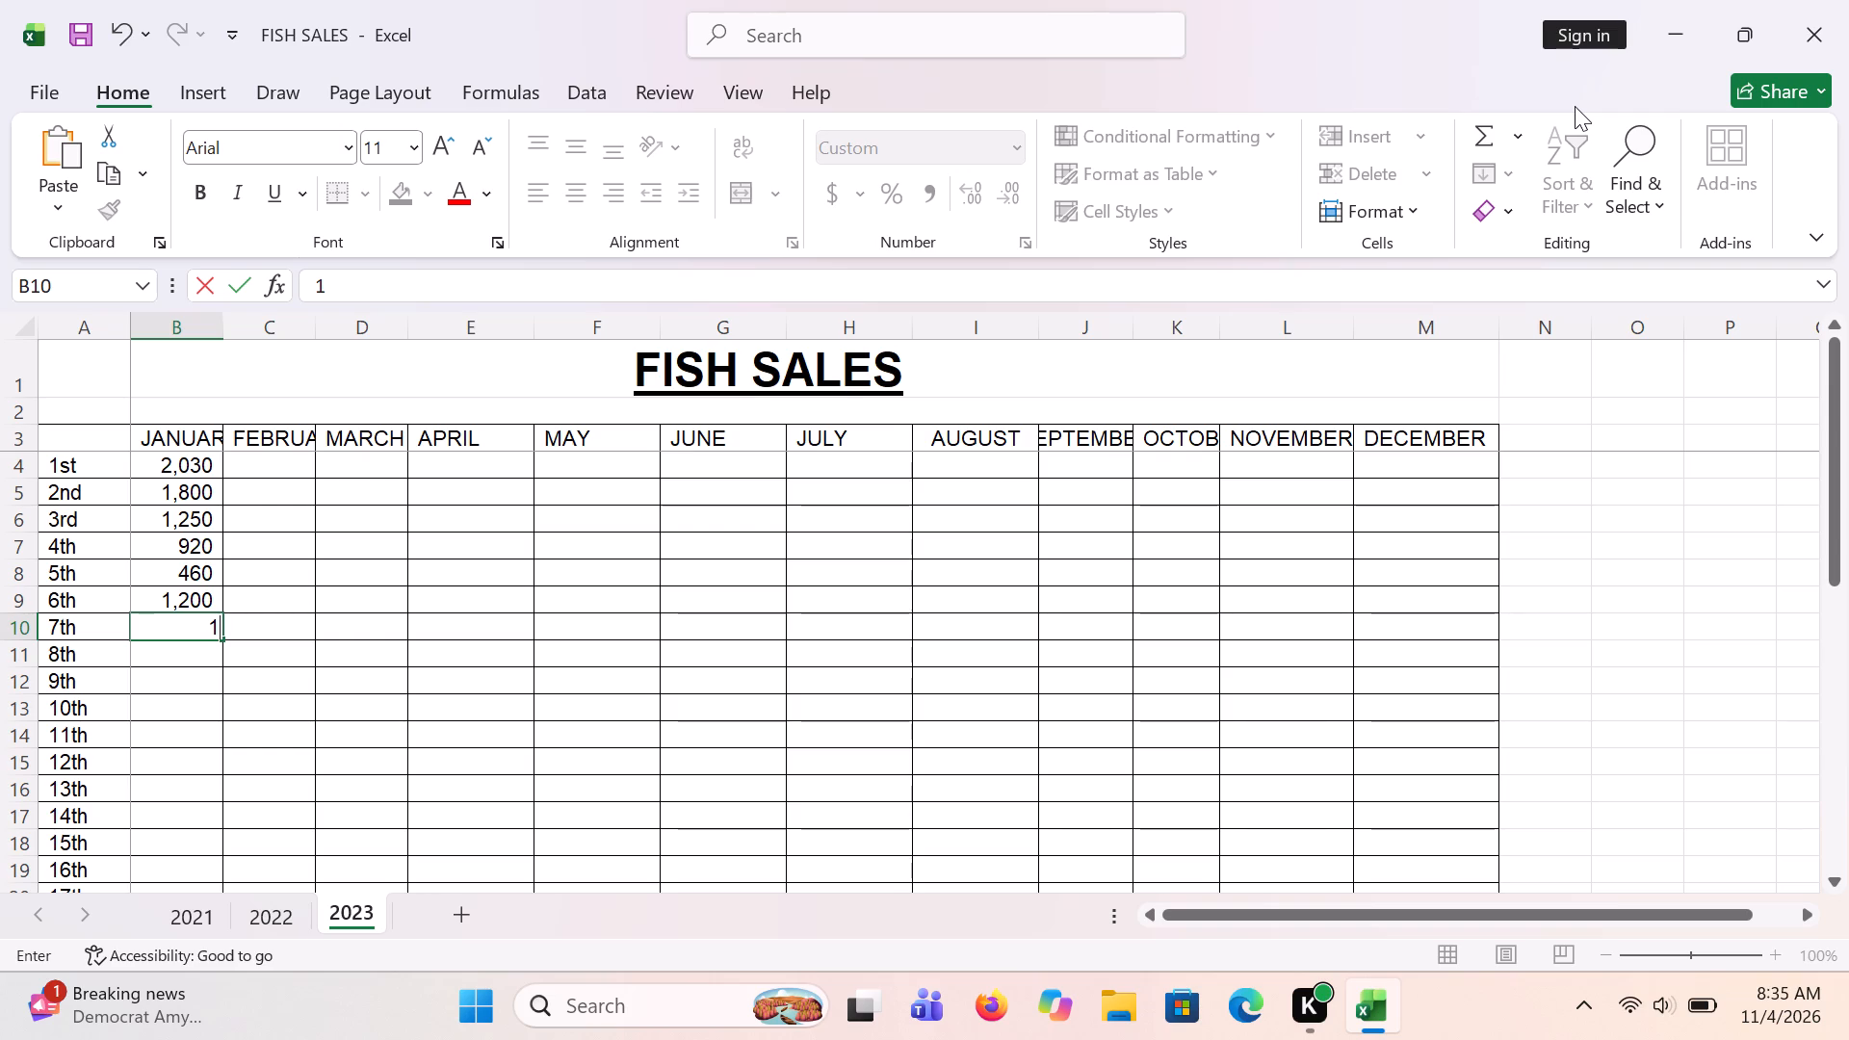
{"action": "key", "text": "8"}
{"action": "type", "text": "60"}
{"action": "key", "text": "Return"}
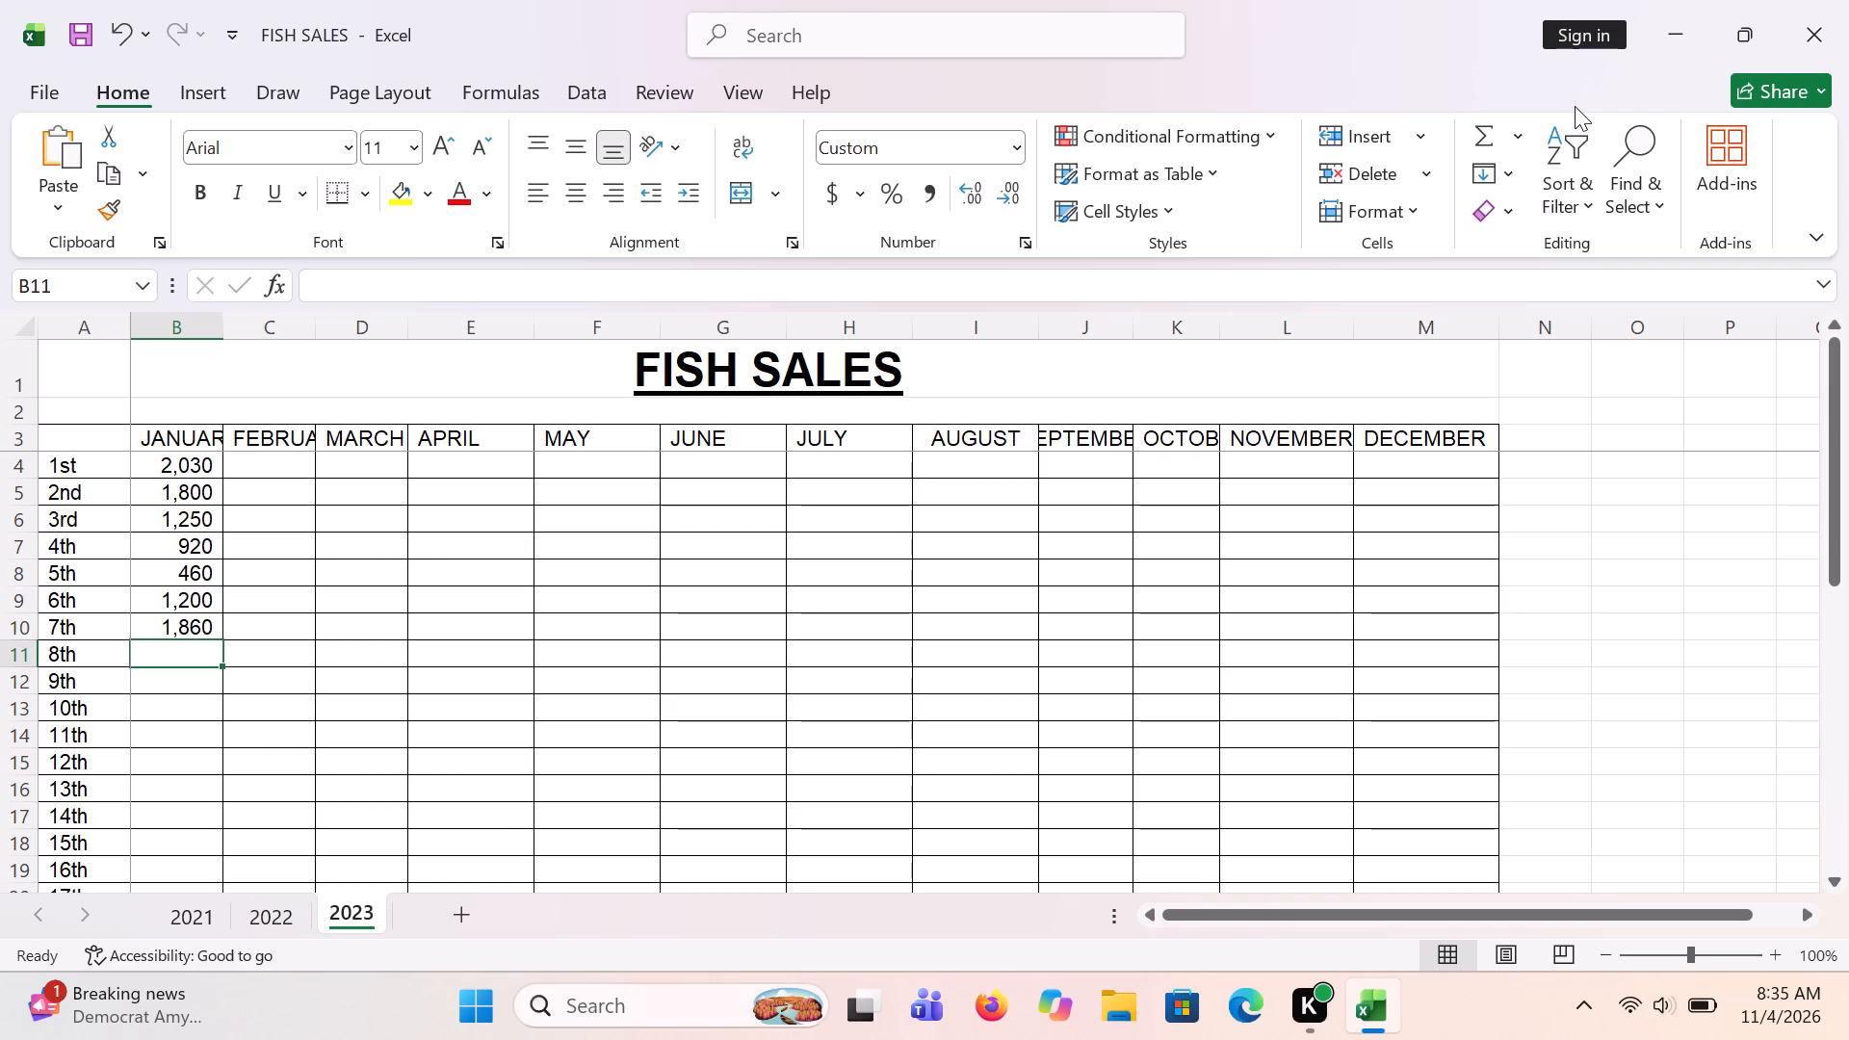
Enter the 2023 January sales for the 8th to 10th: 2750, 1150 and 2530.
{"action": "type", "text": "12"}
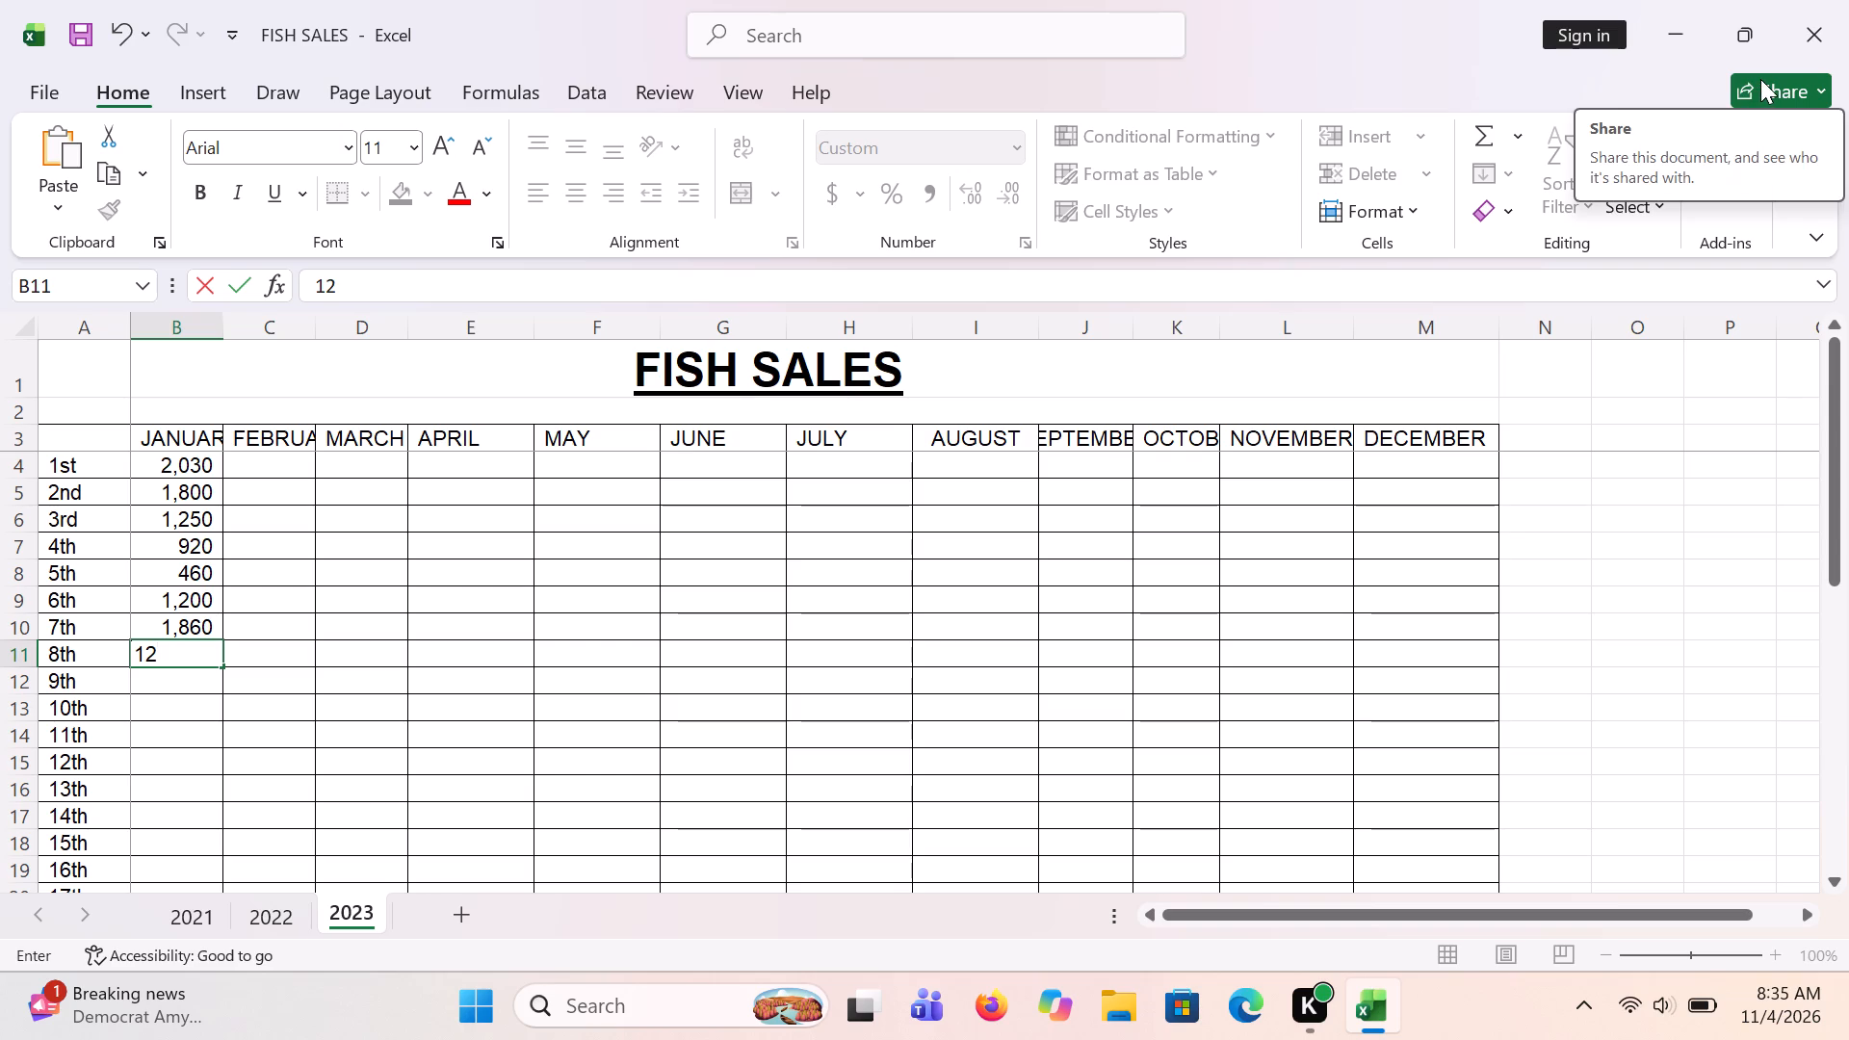
{"action": "left_click", "coordinate": [188, 598]}
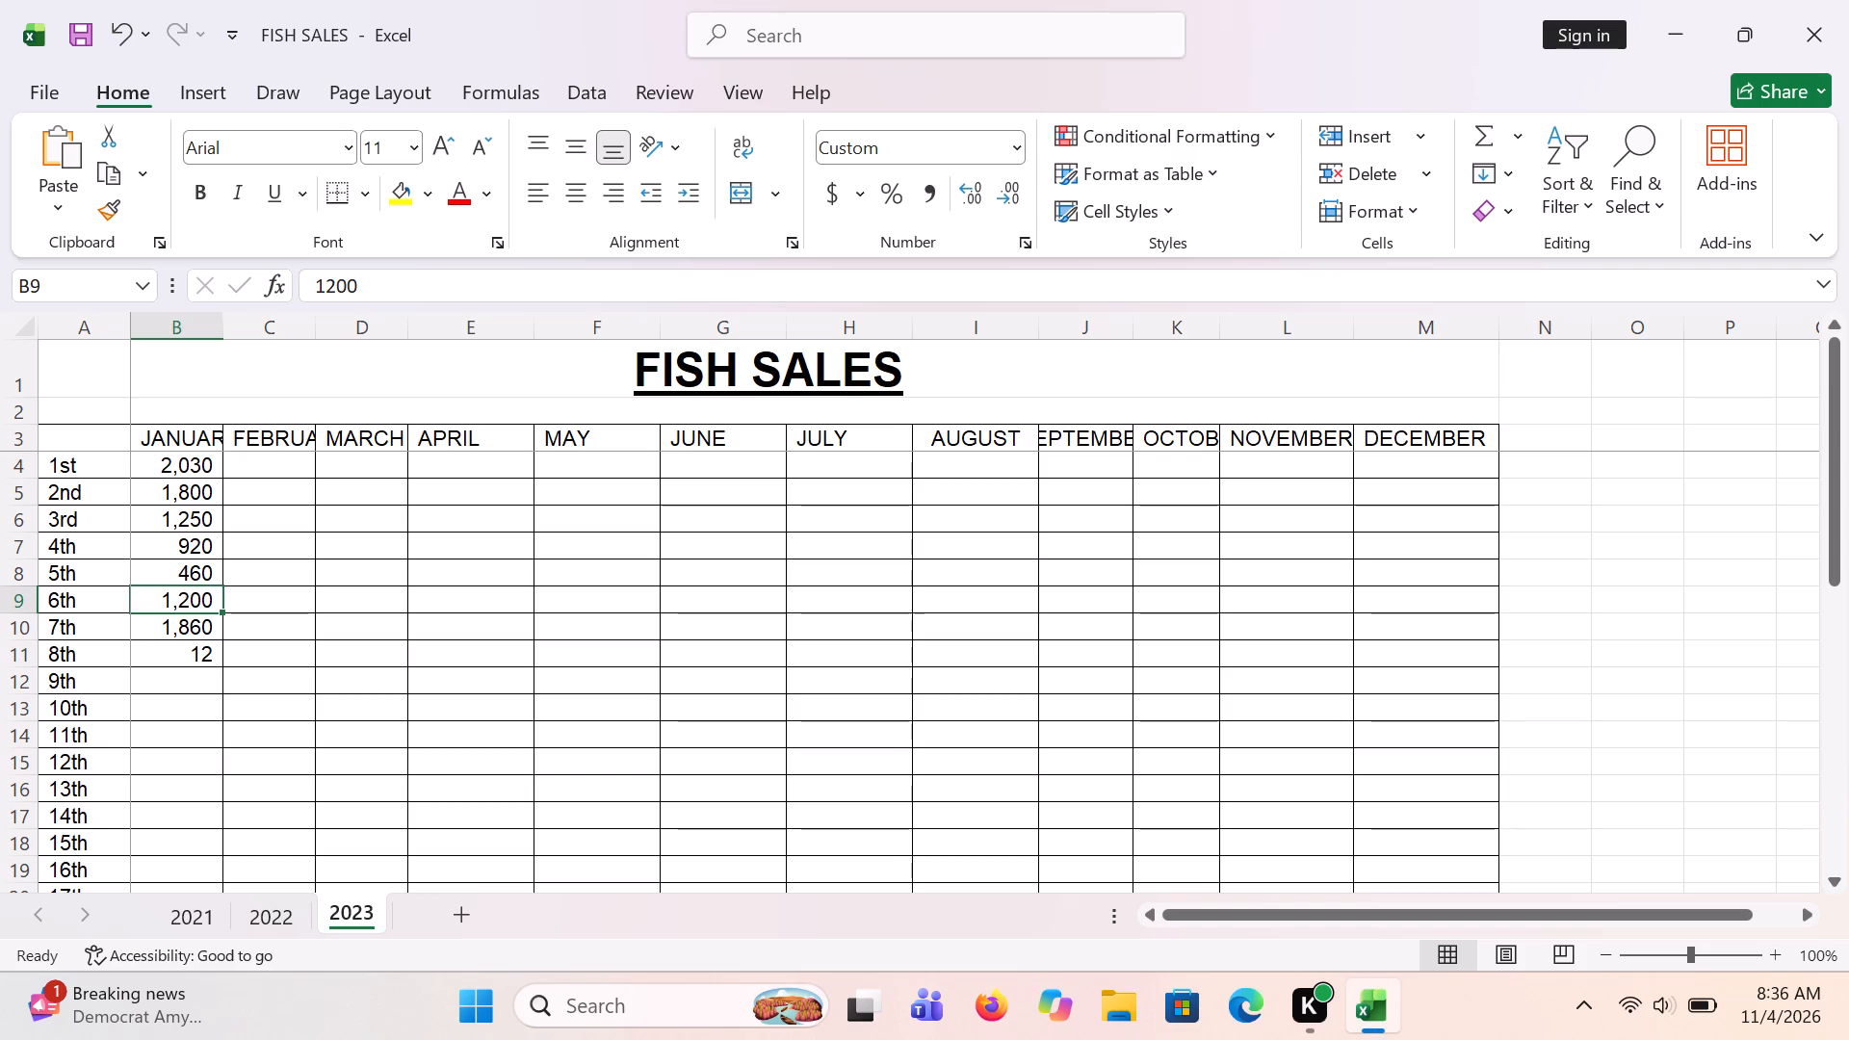
{"action": "left_click", "coordinate": [202, 642]}
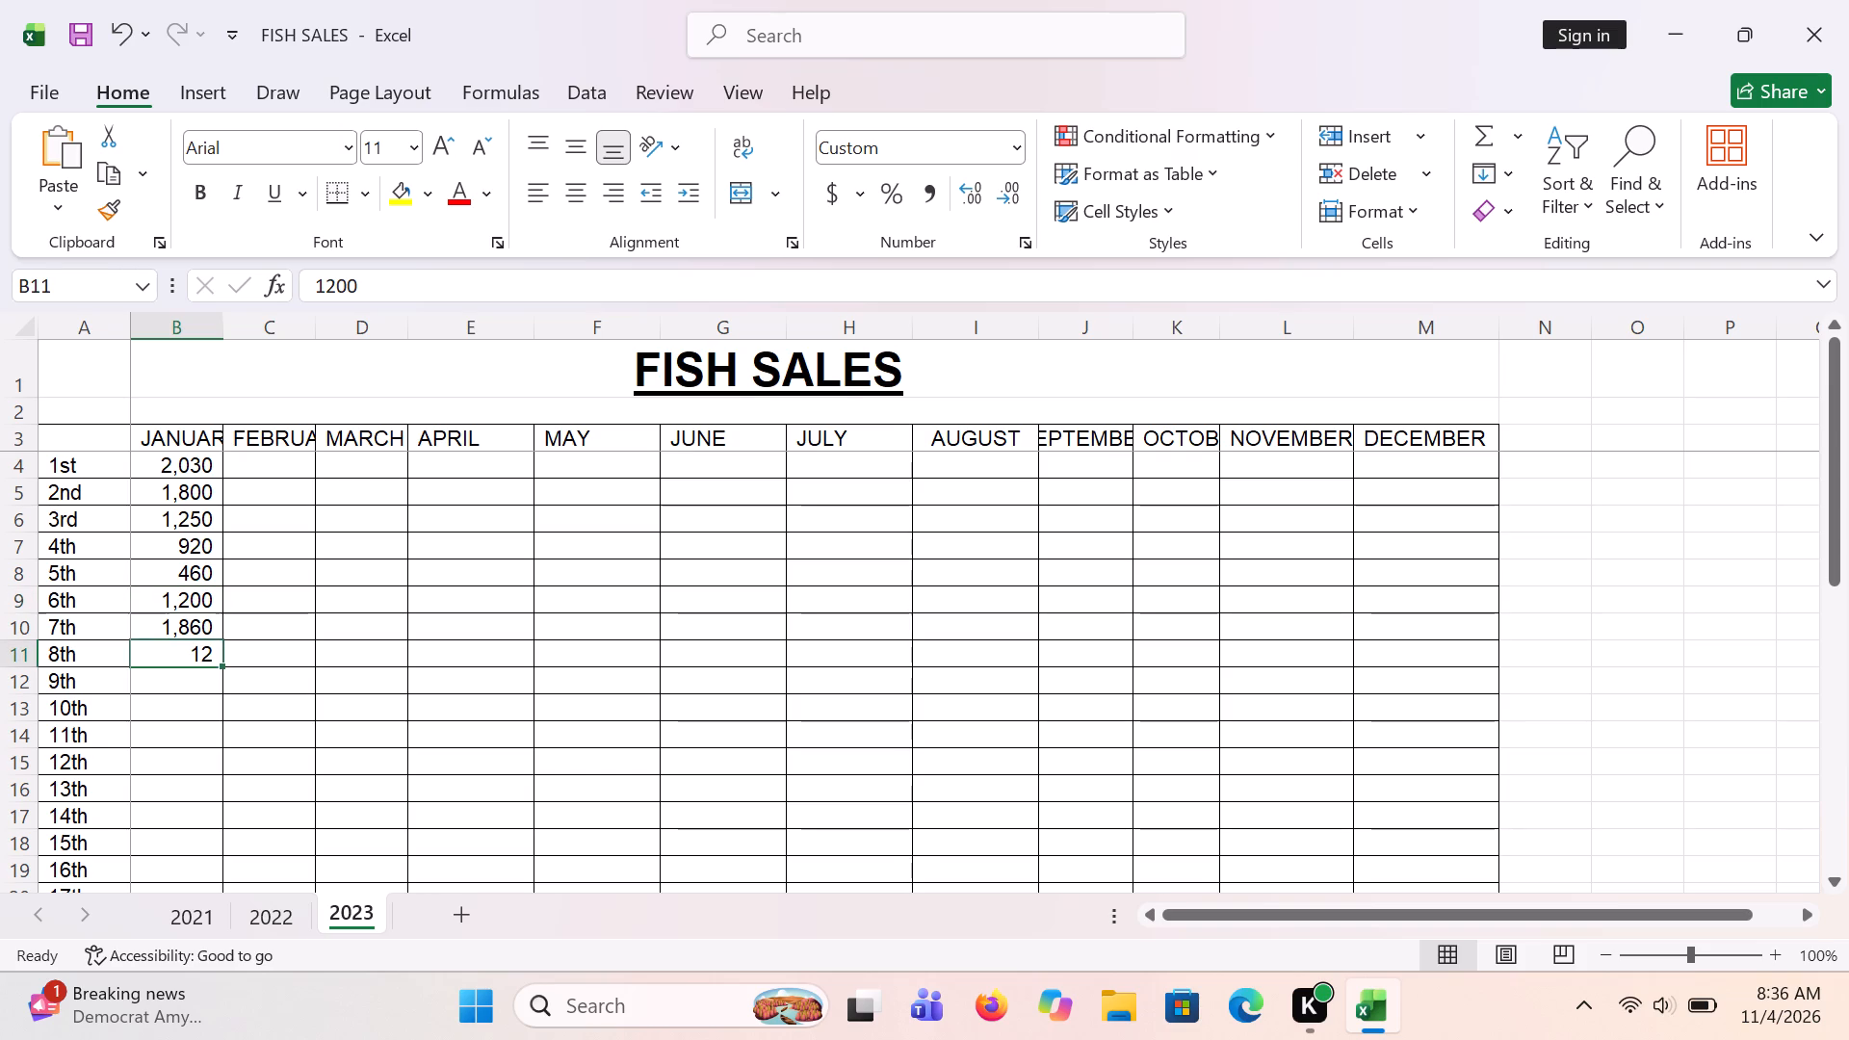
{"action": "key", "text": "2"}
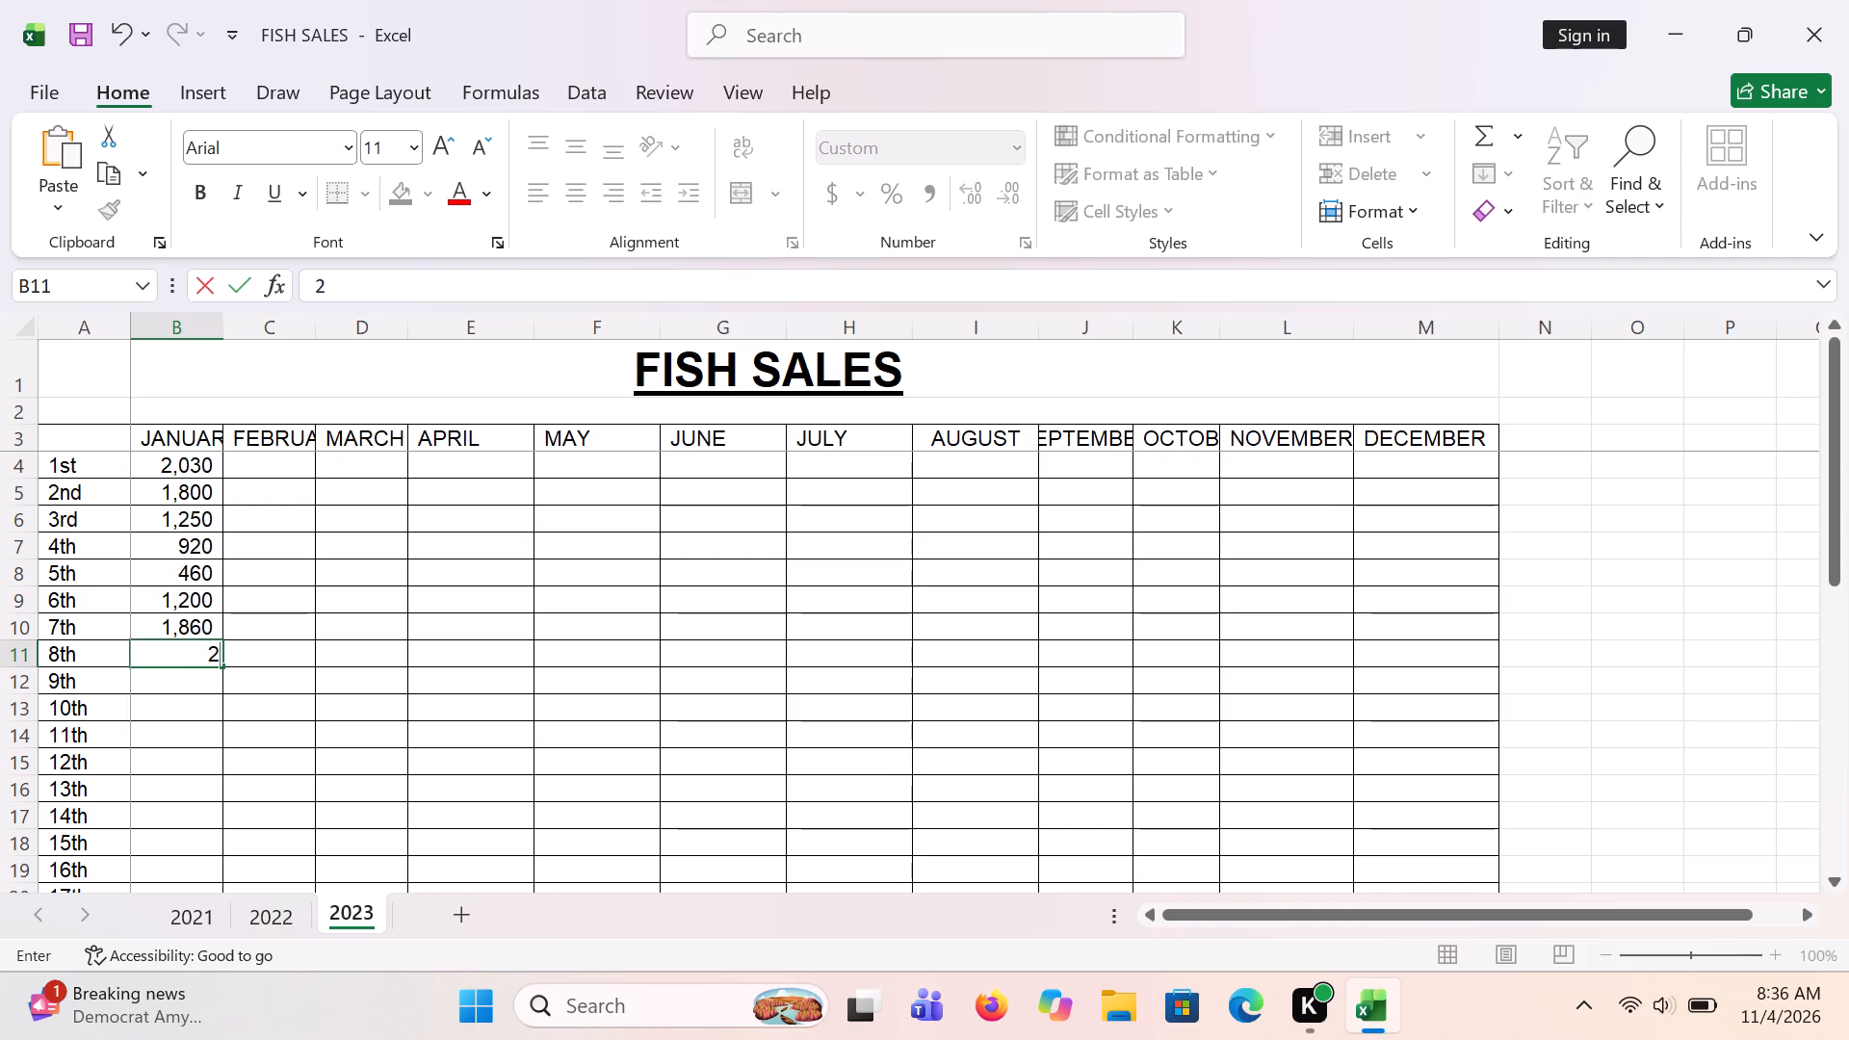
{"action": "type", "text": "750"}
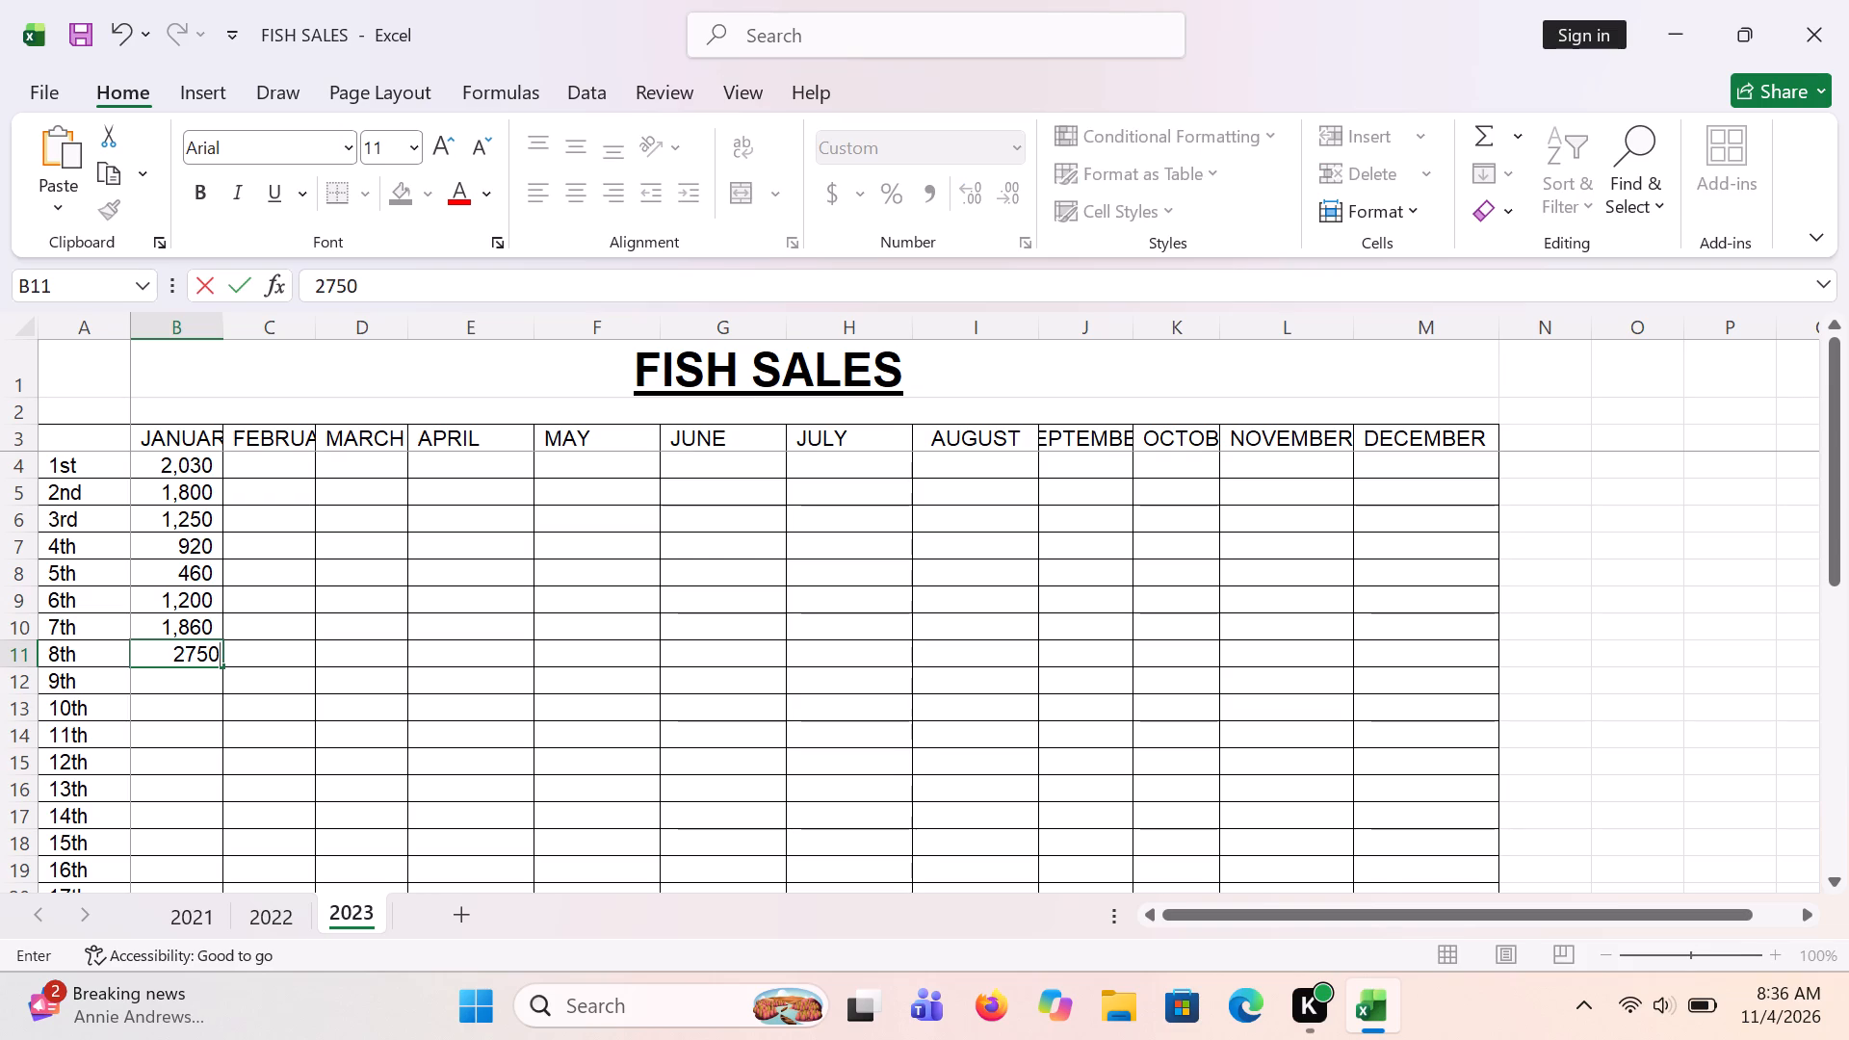
{"action": "key", "text": "Return"}
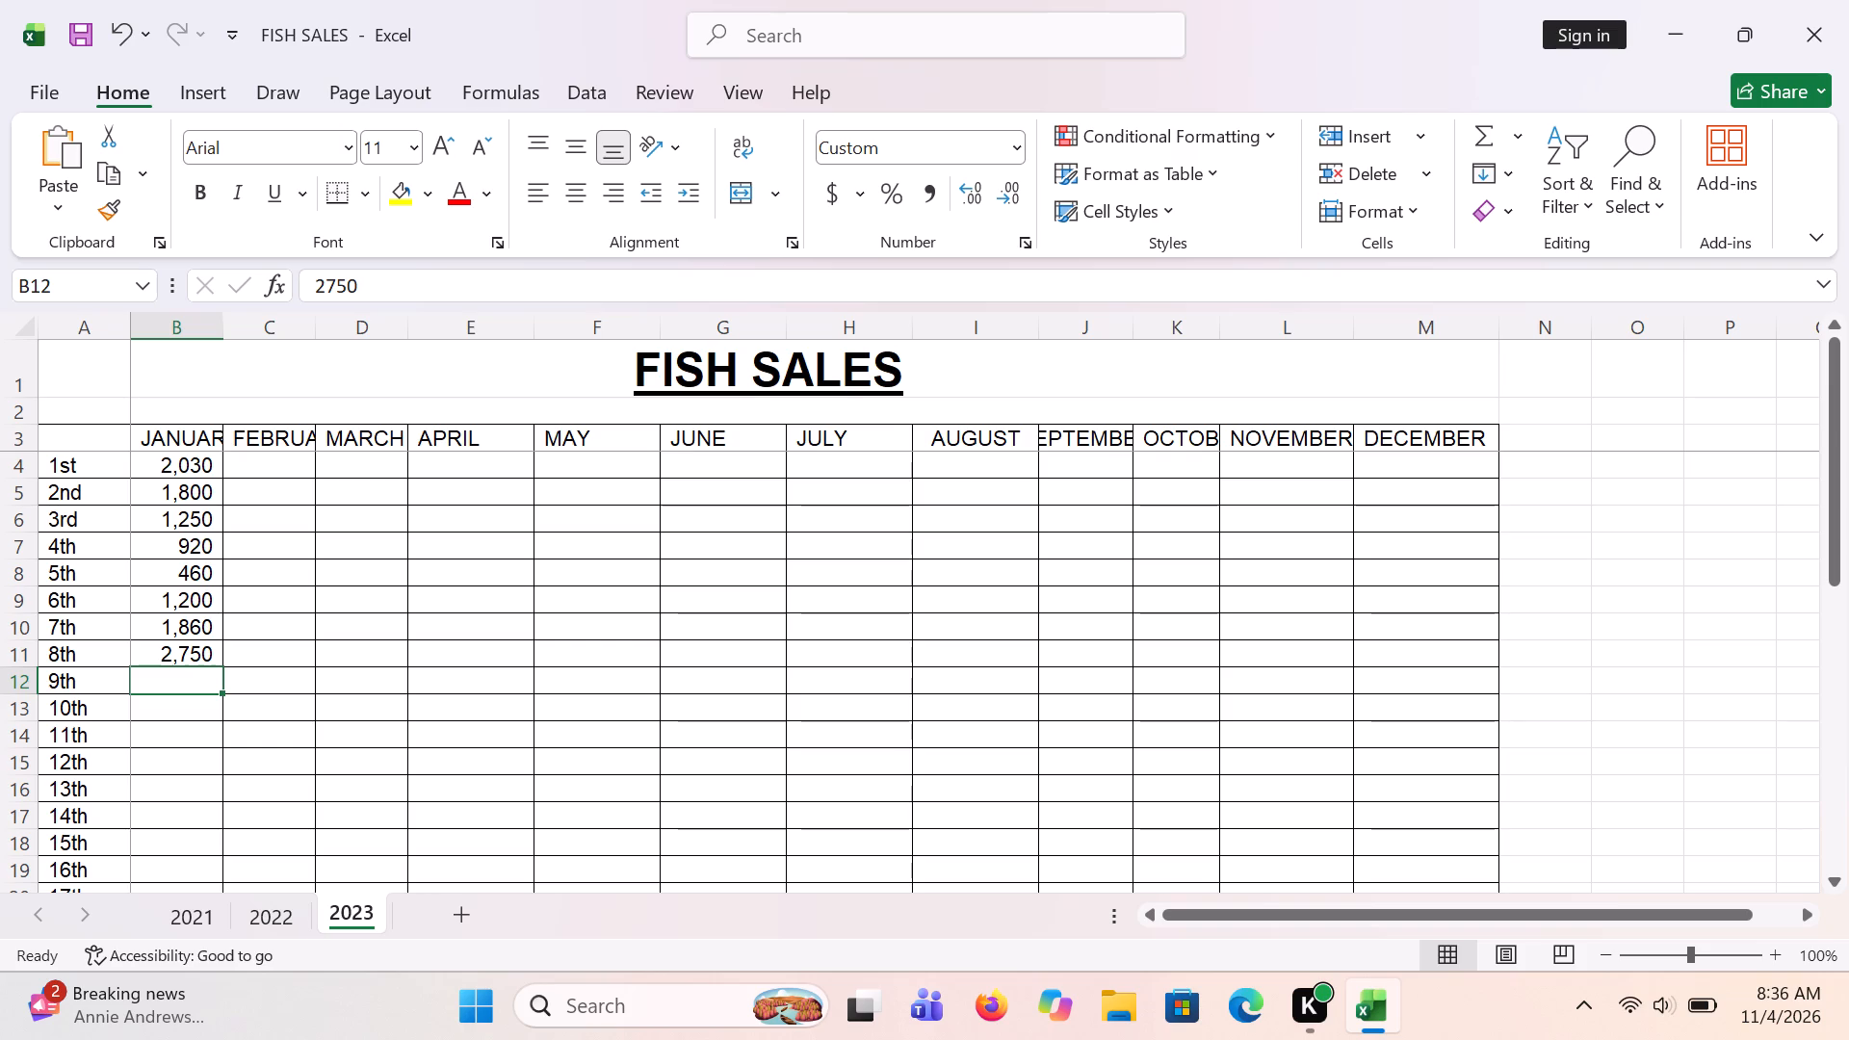
{"action": "type", "text": "115"}
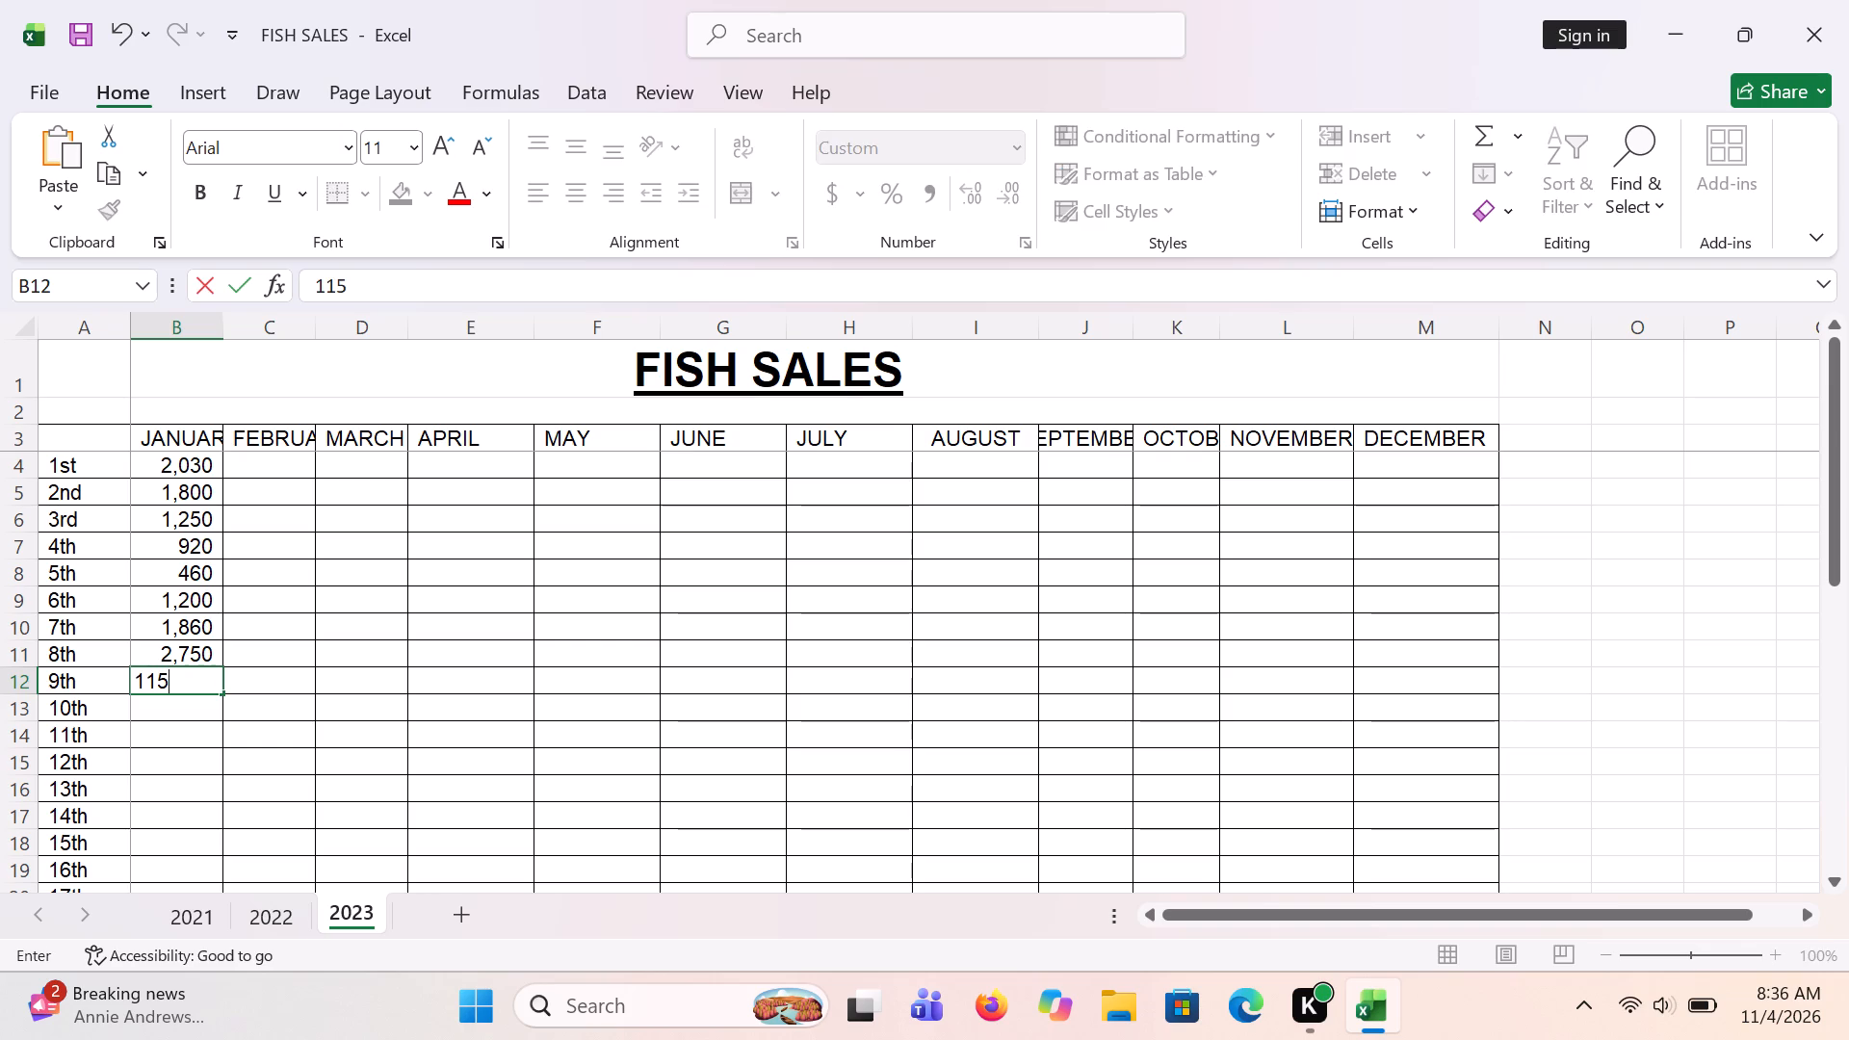
{"action": "key", "text": "0"}
{"action": "key", "text": "Return"}
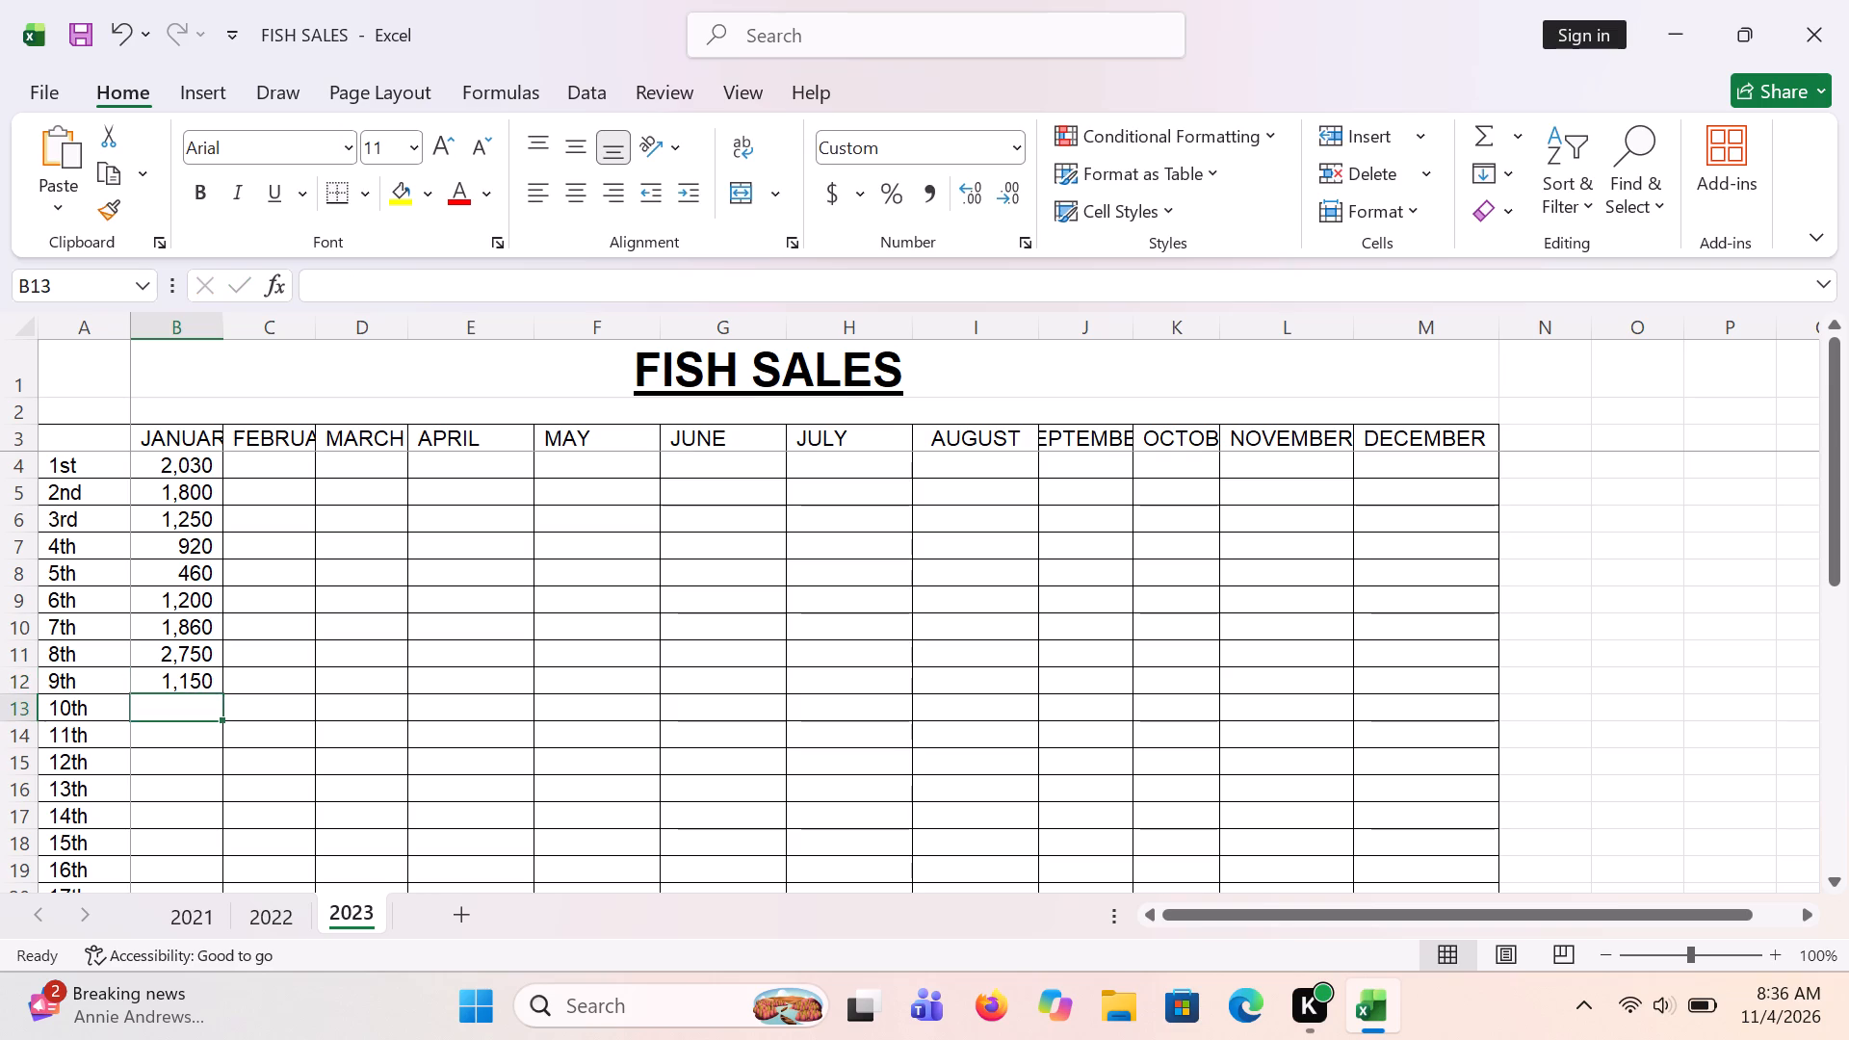
{"action": "type", "text": "253"}
{"action": "key", "text": "0"}
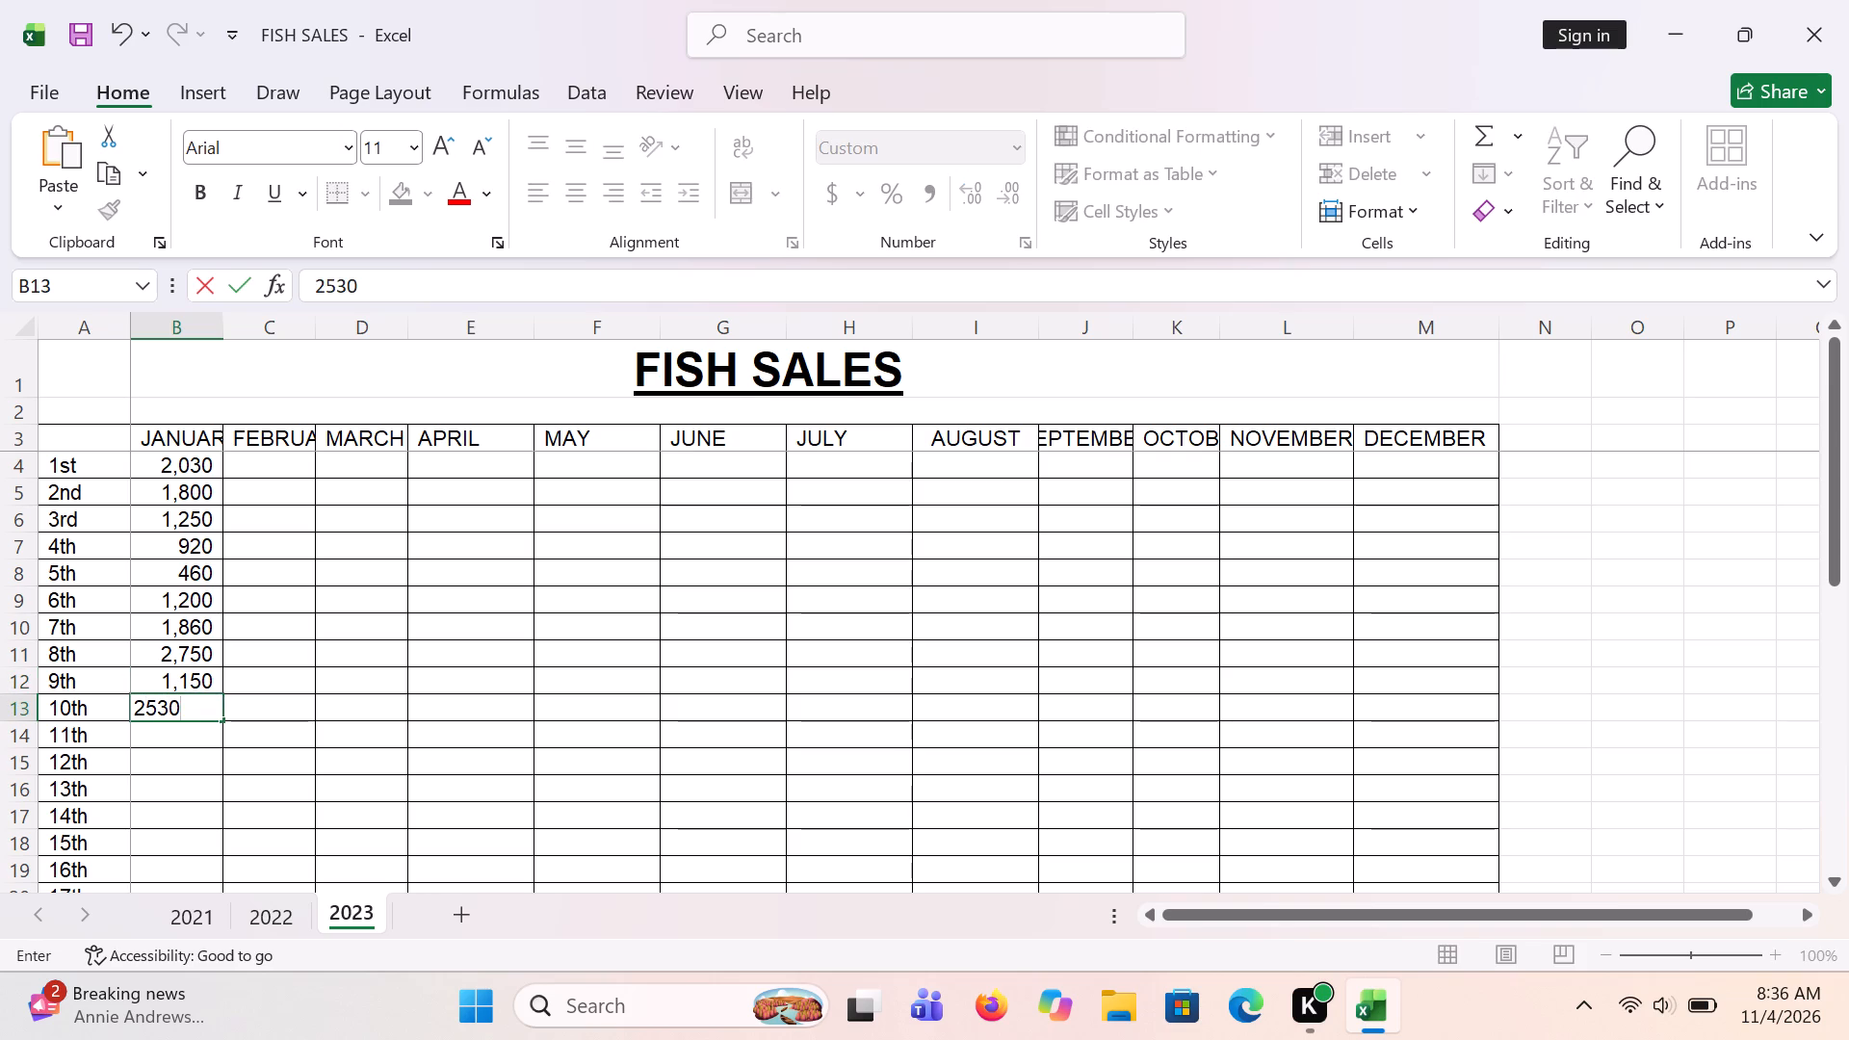
{"action": "key", "text": "Return"}
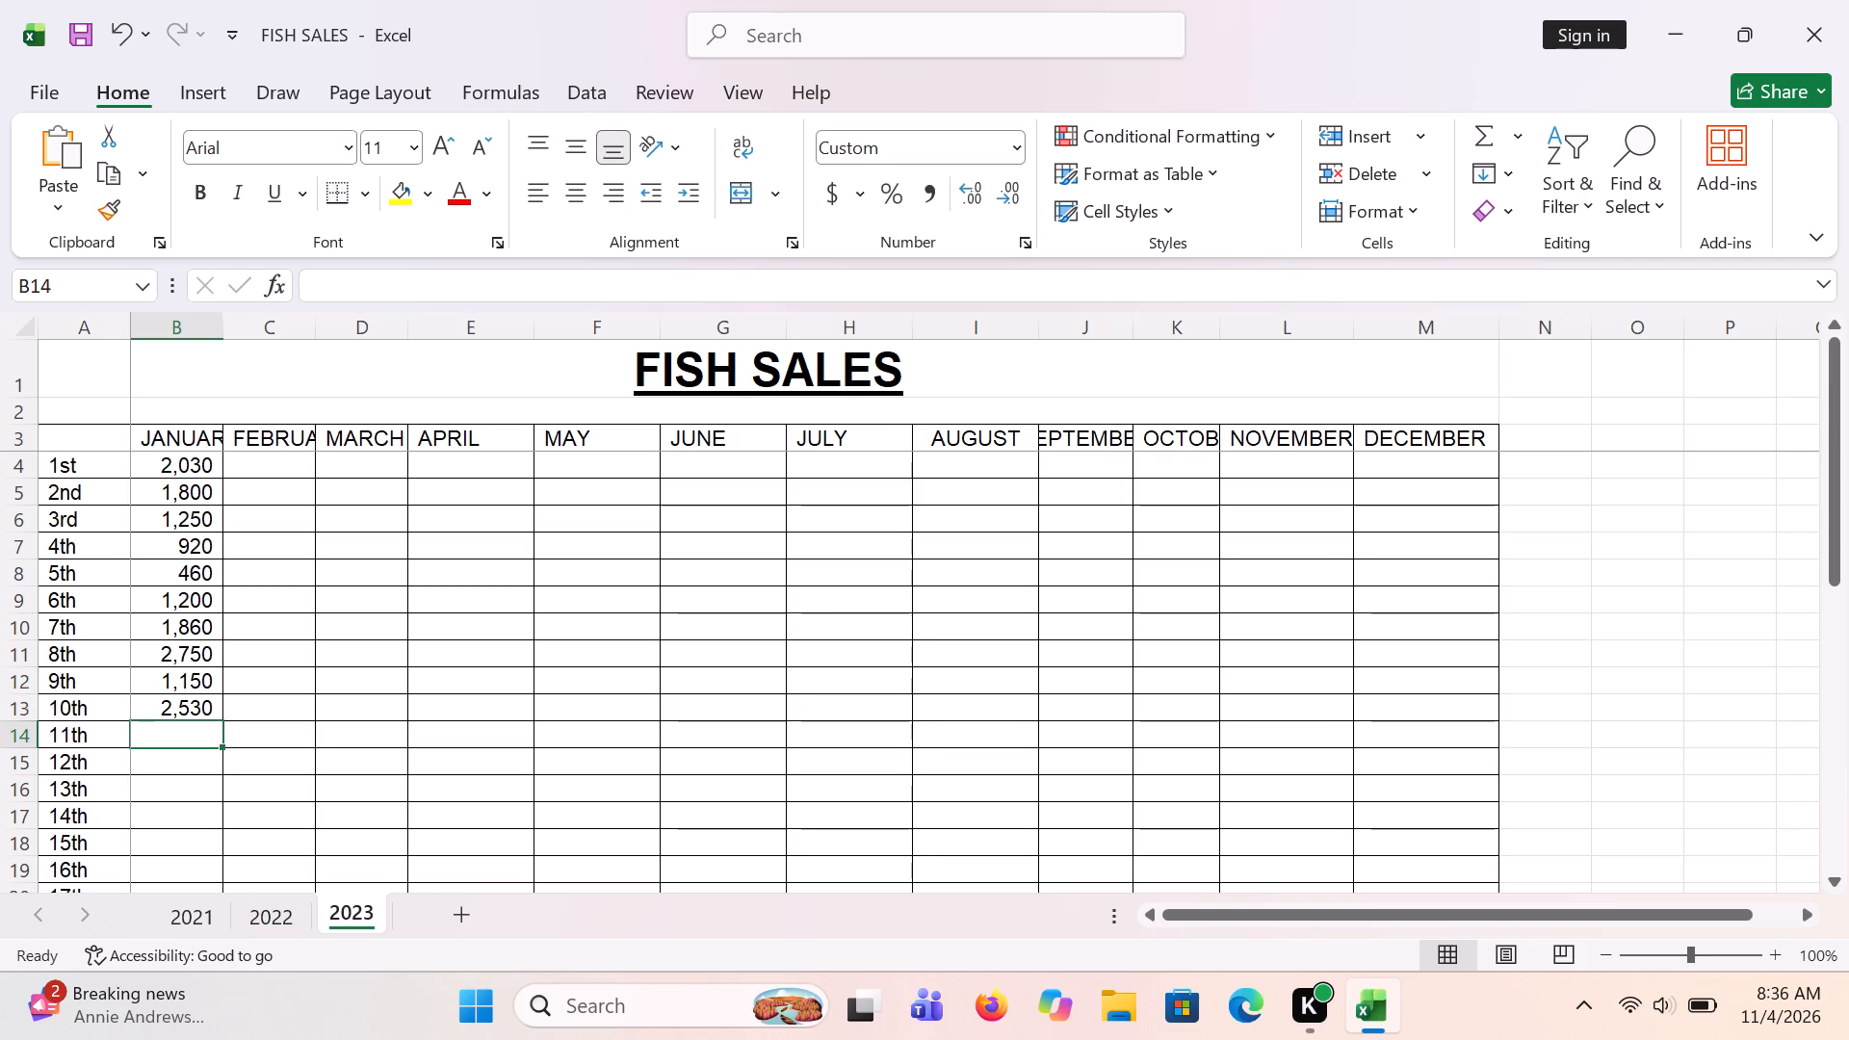
Enter the 2023 January sales for the 11th to 13th: 1460, 1380 and 1400.
{"action": "type", "text": "14"}
{"action": "type", "text": "60"}
{"action": "key", "text": "Return"}
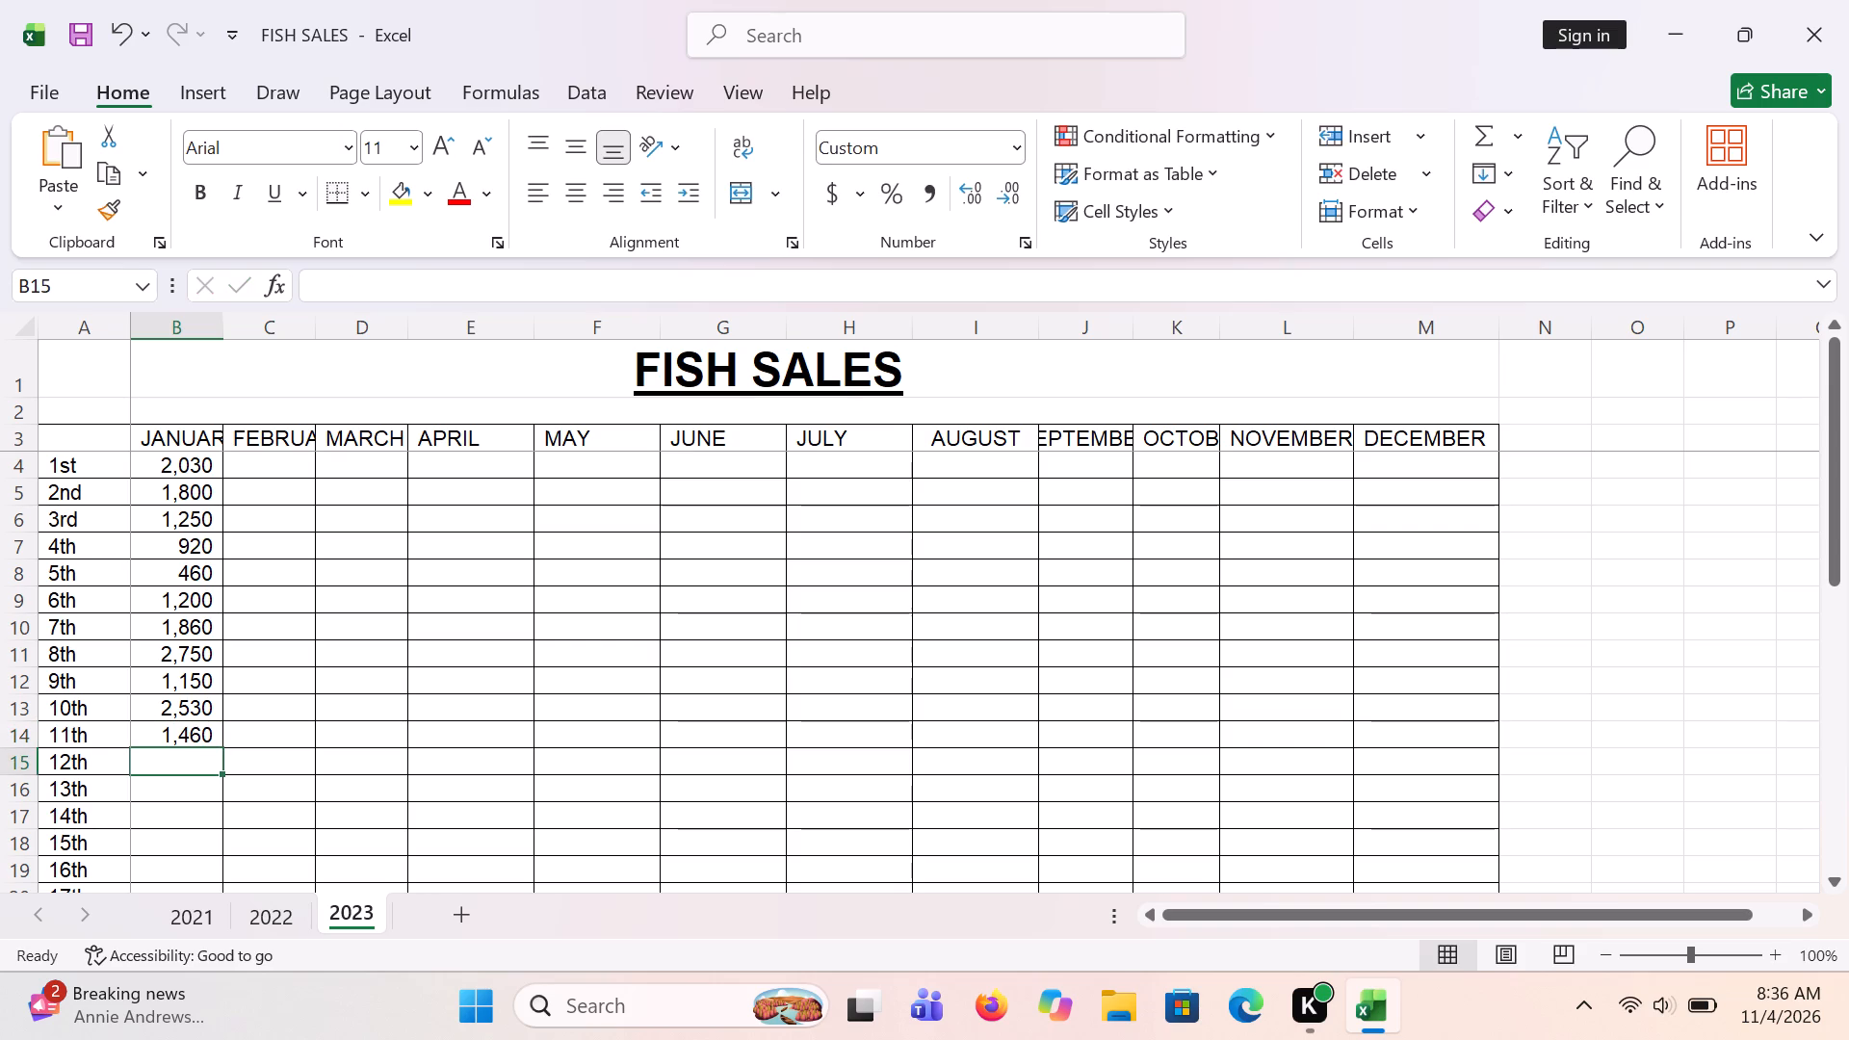
{"action": "key", "text": "1"}
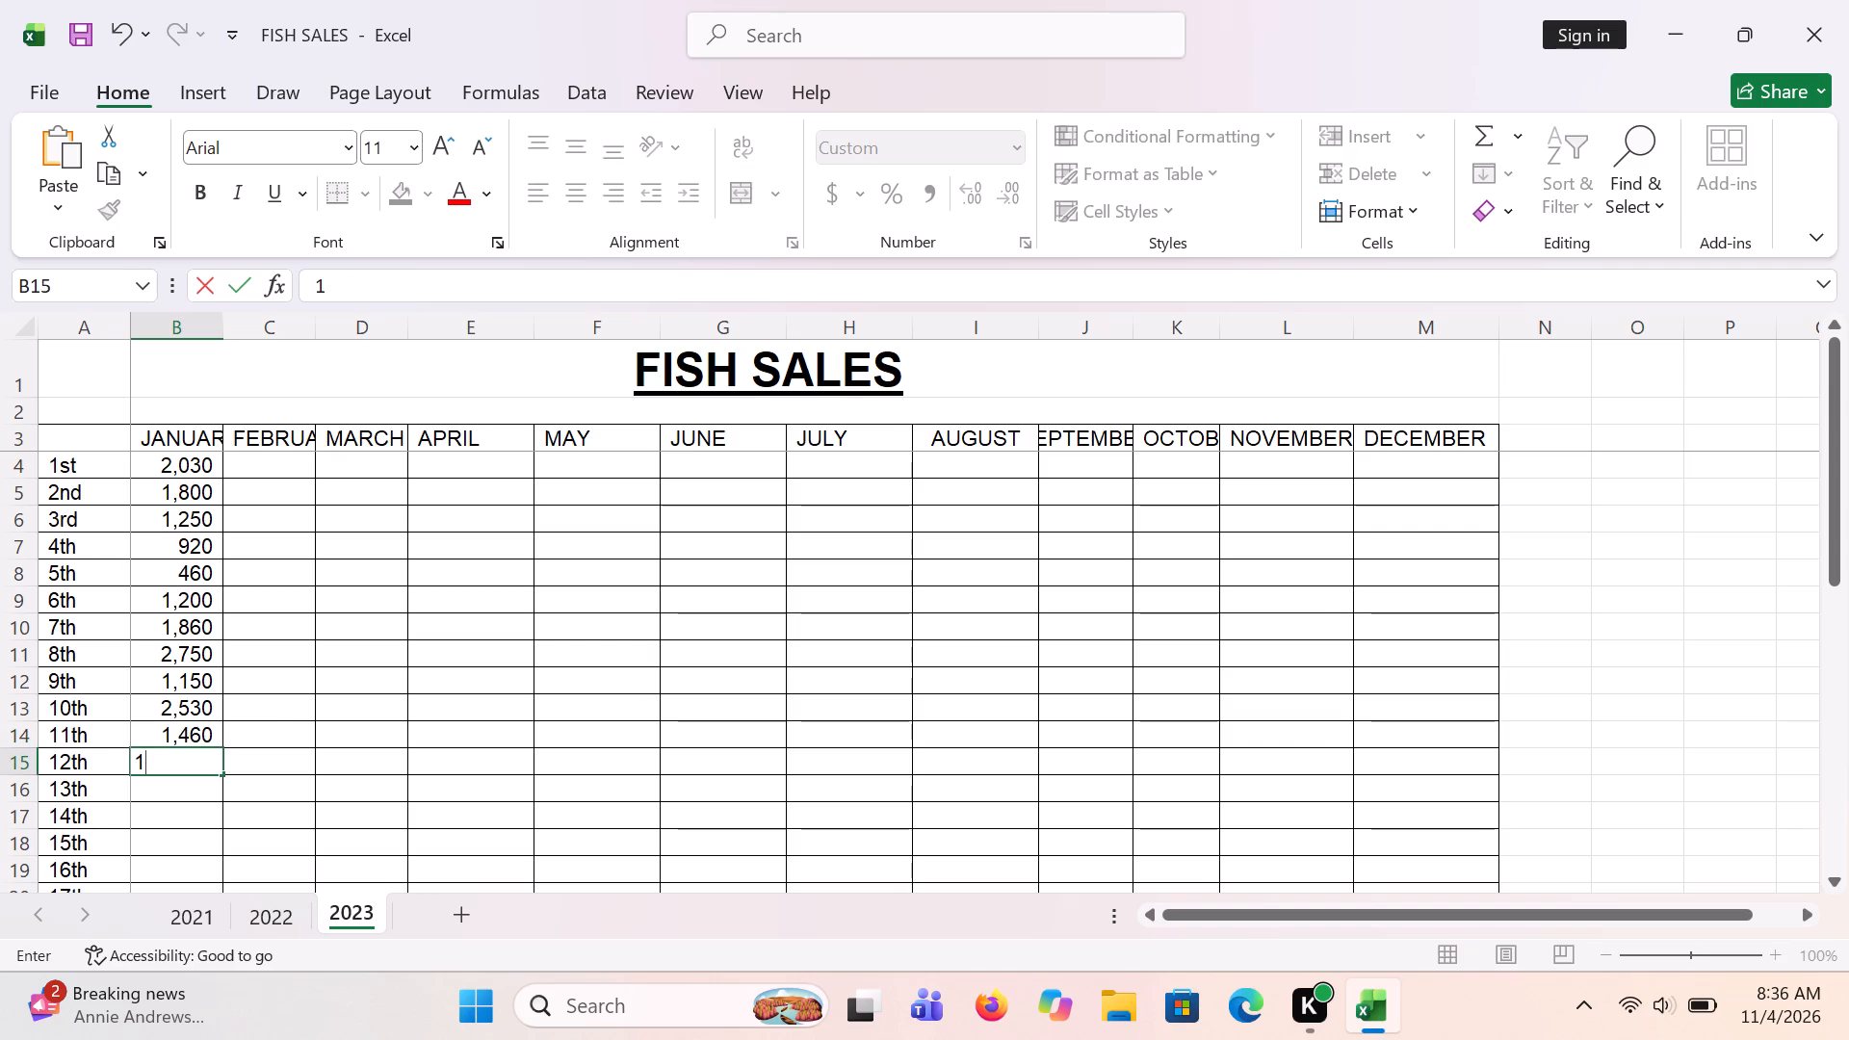
{"action": "key", "text": "3"}
{"action": "type", "text": "80"}
{"action": "key", "text": "Return"}
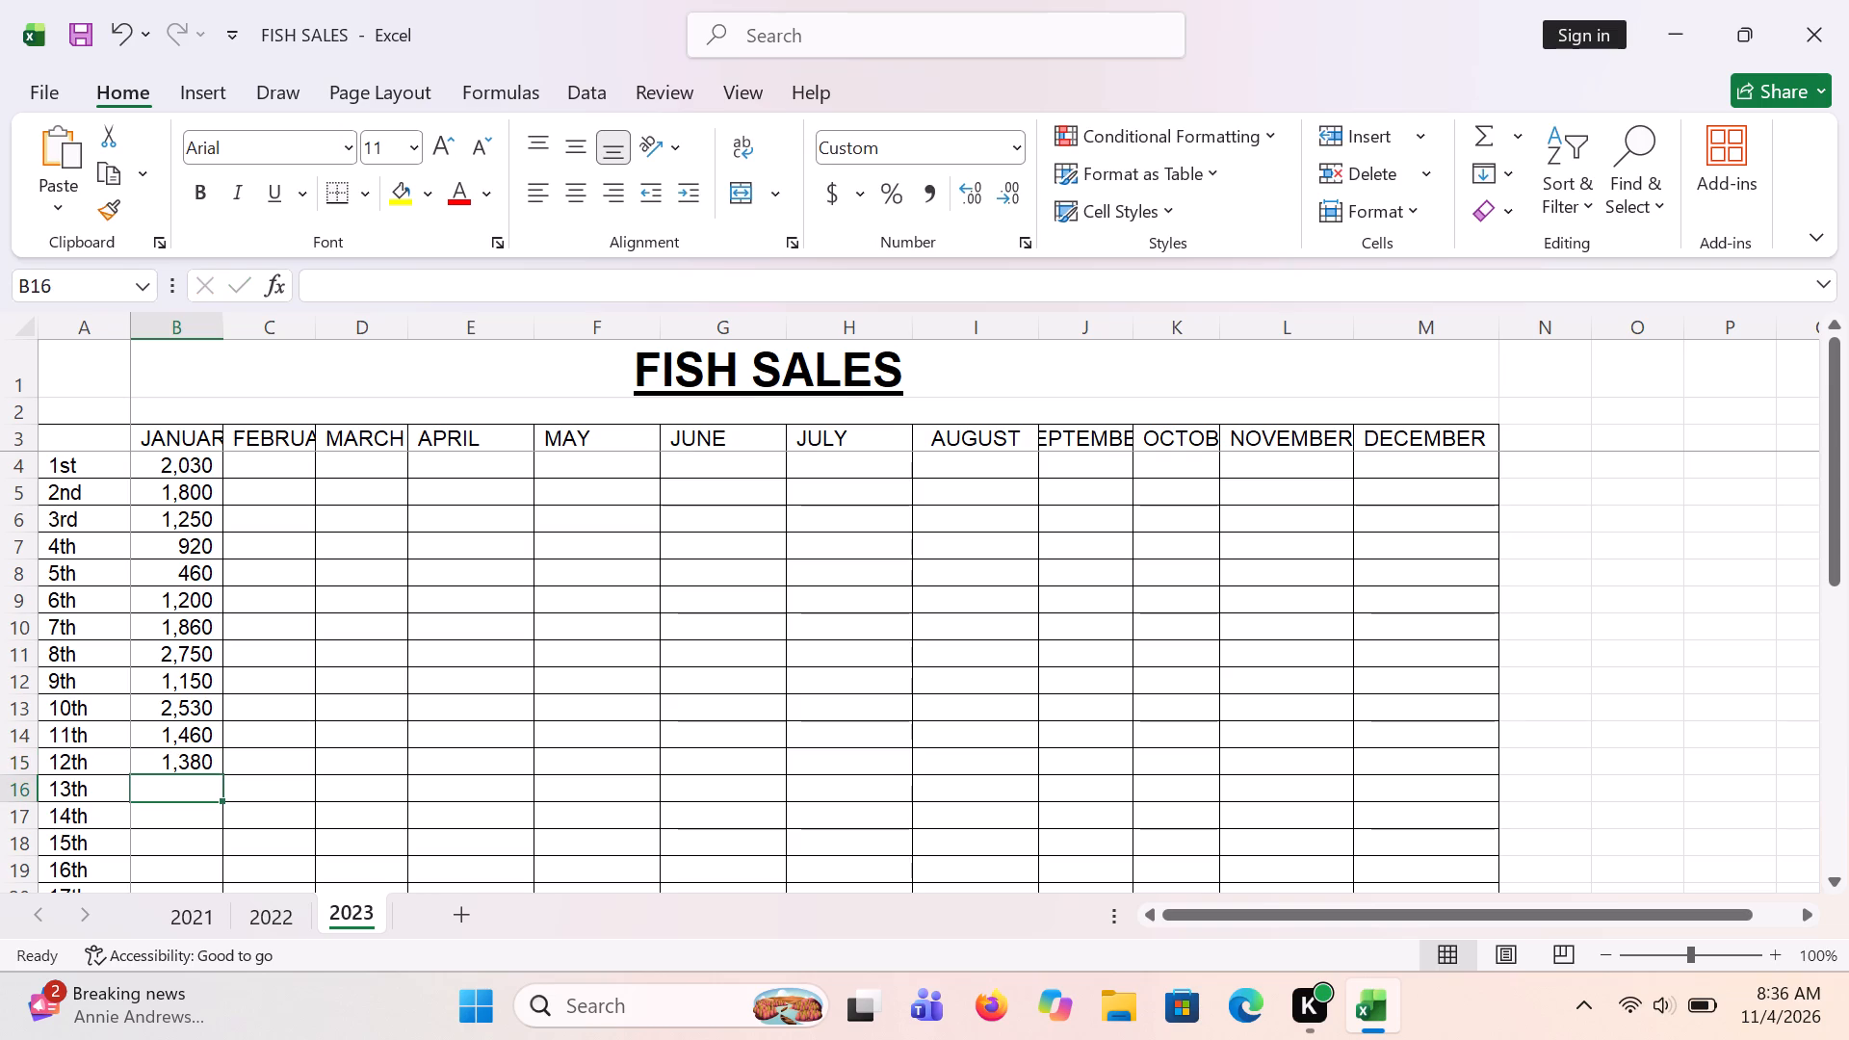
{"action": "type", "text": "1400"}
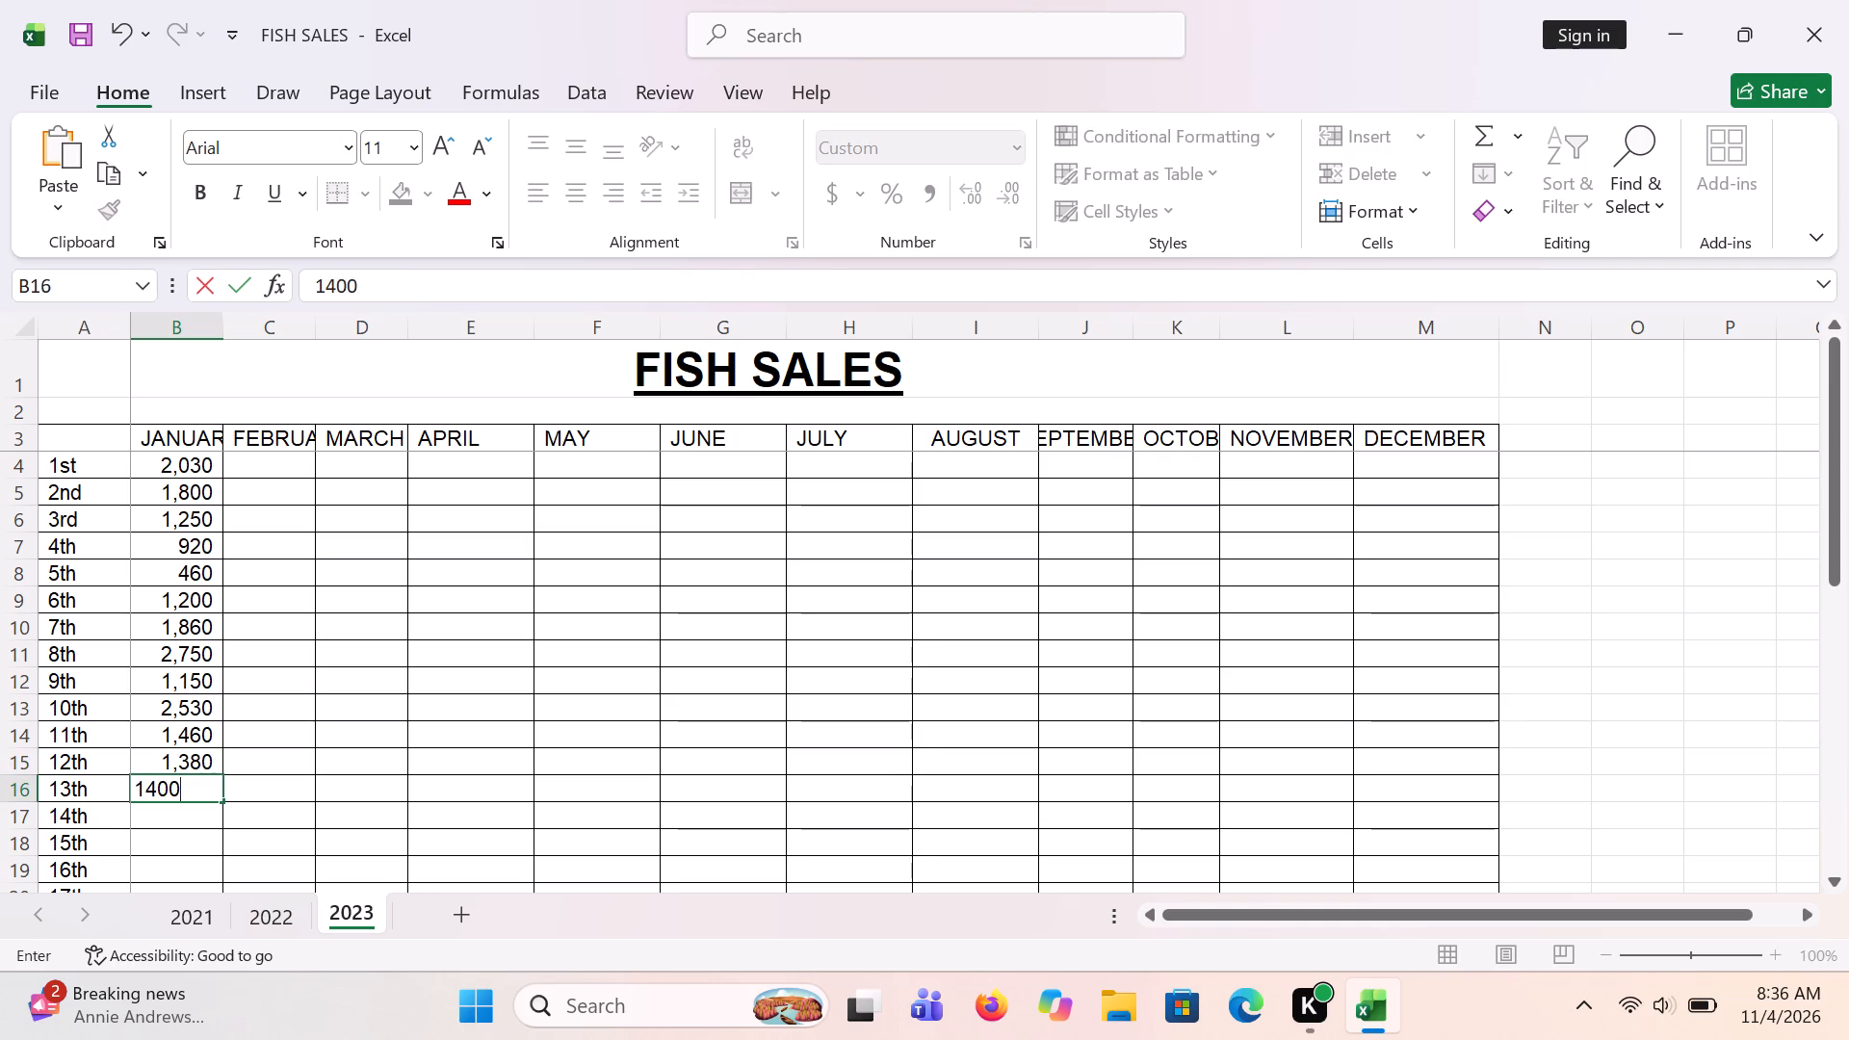
{"action": "key", "text": "Return"}
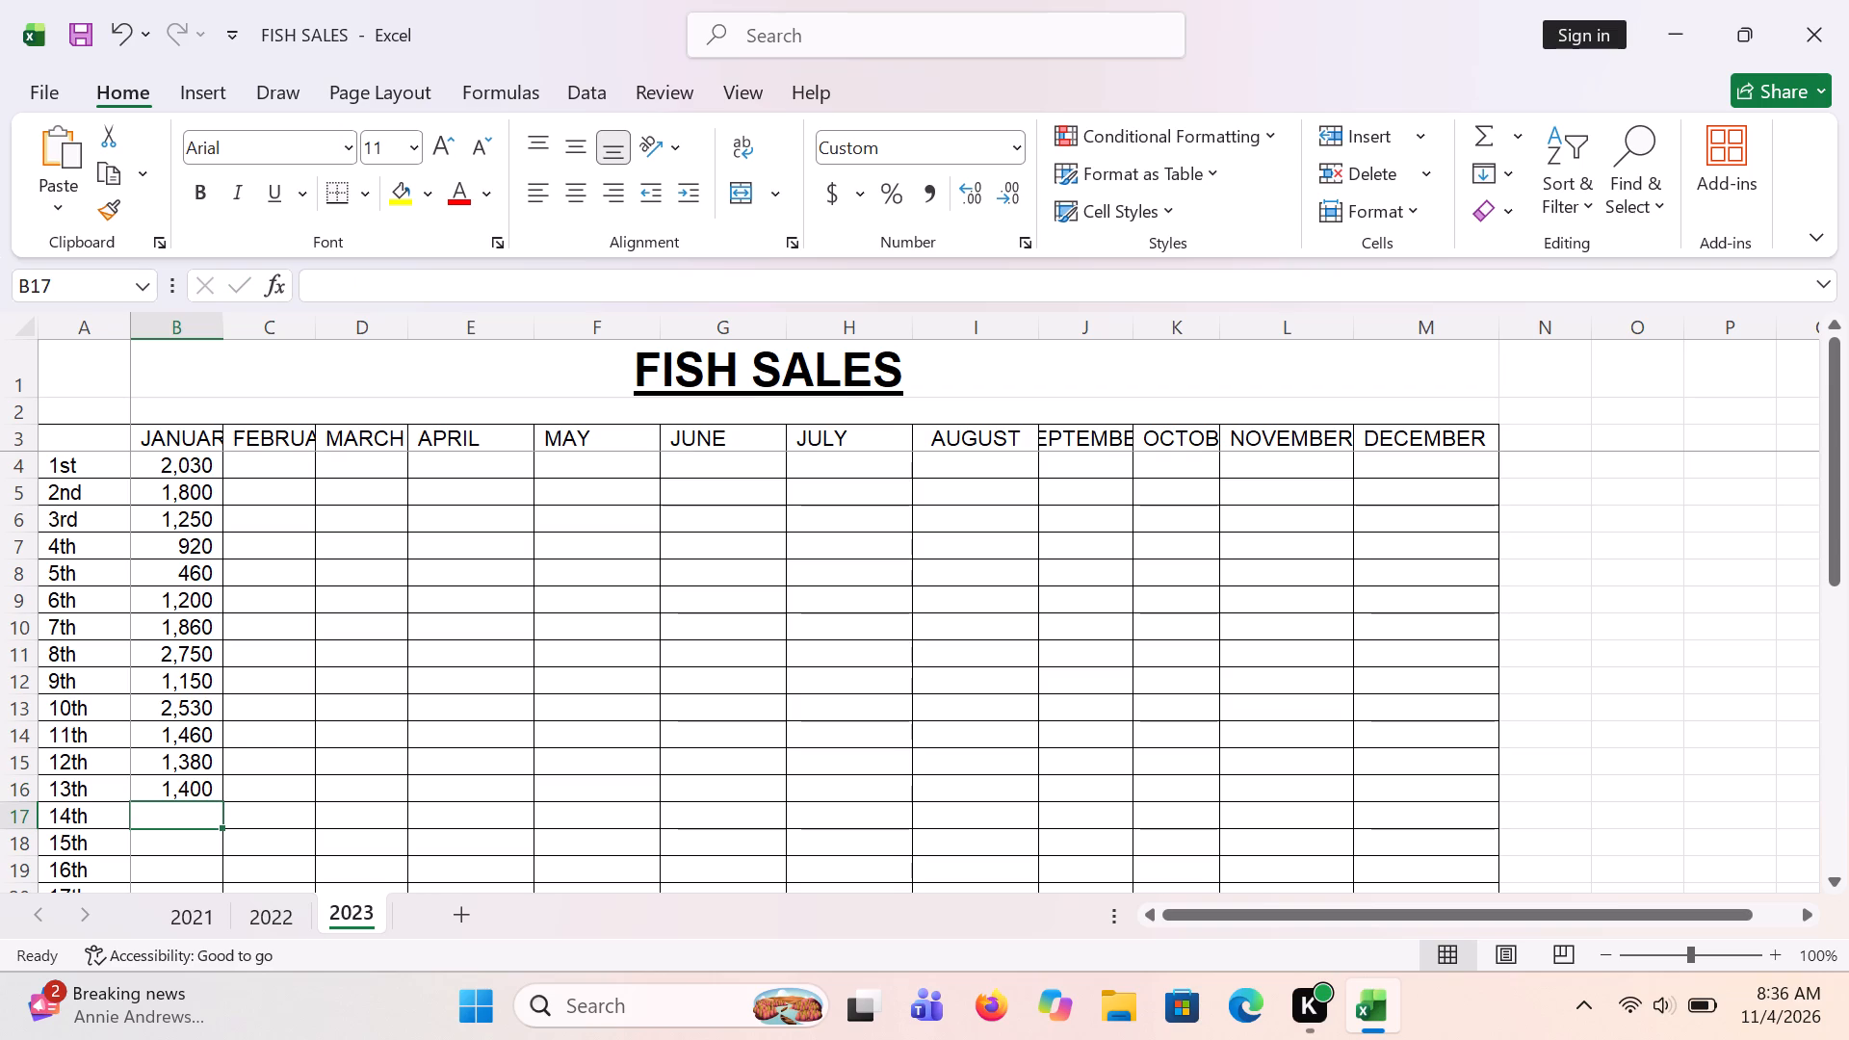
Enter the 2023 January sales for the 14th to 17th: 920, 1090, 2200 and 1380.
{"action": "type", "text": "920"}
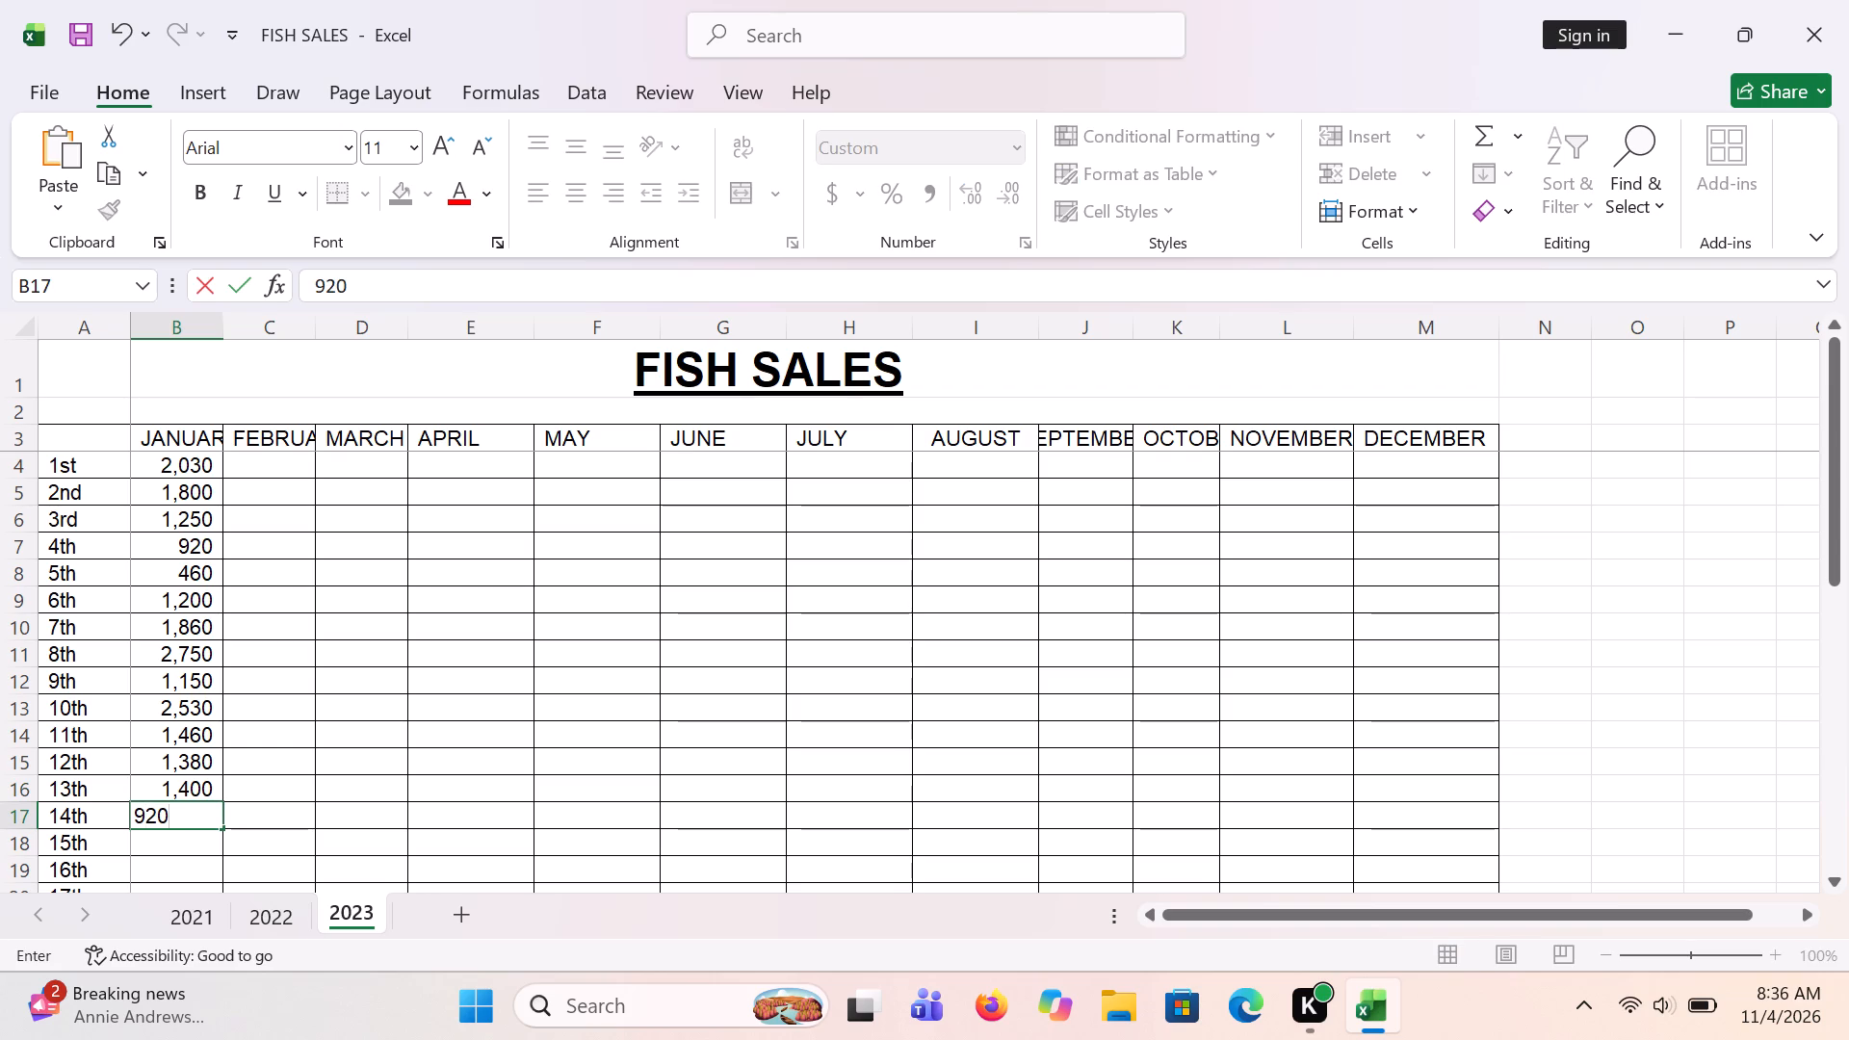
{"action": "key", "text": "Return"}
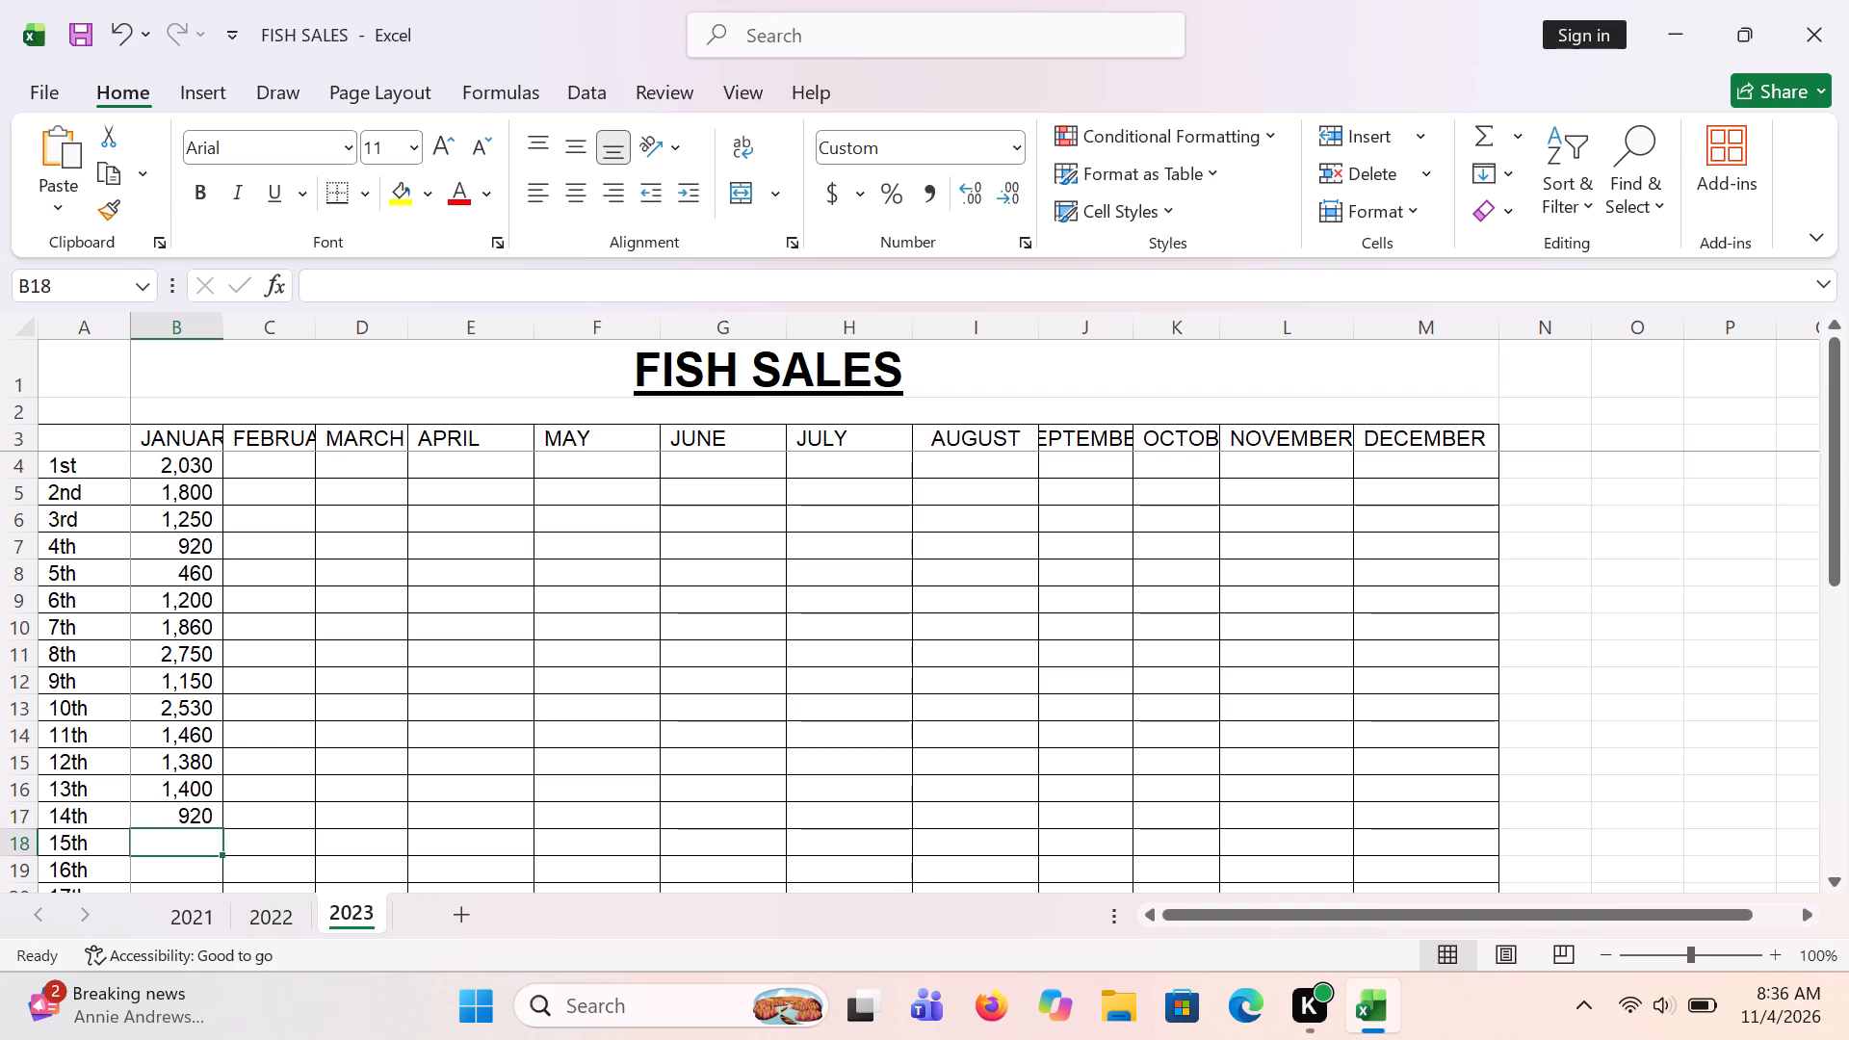
{"action": "key", "text": "1"}
{"action": "type", "text": "090"}
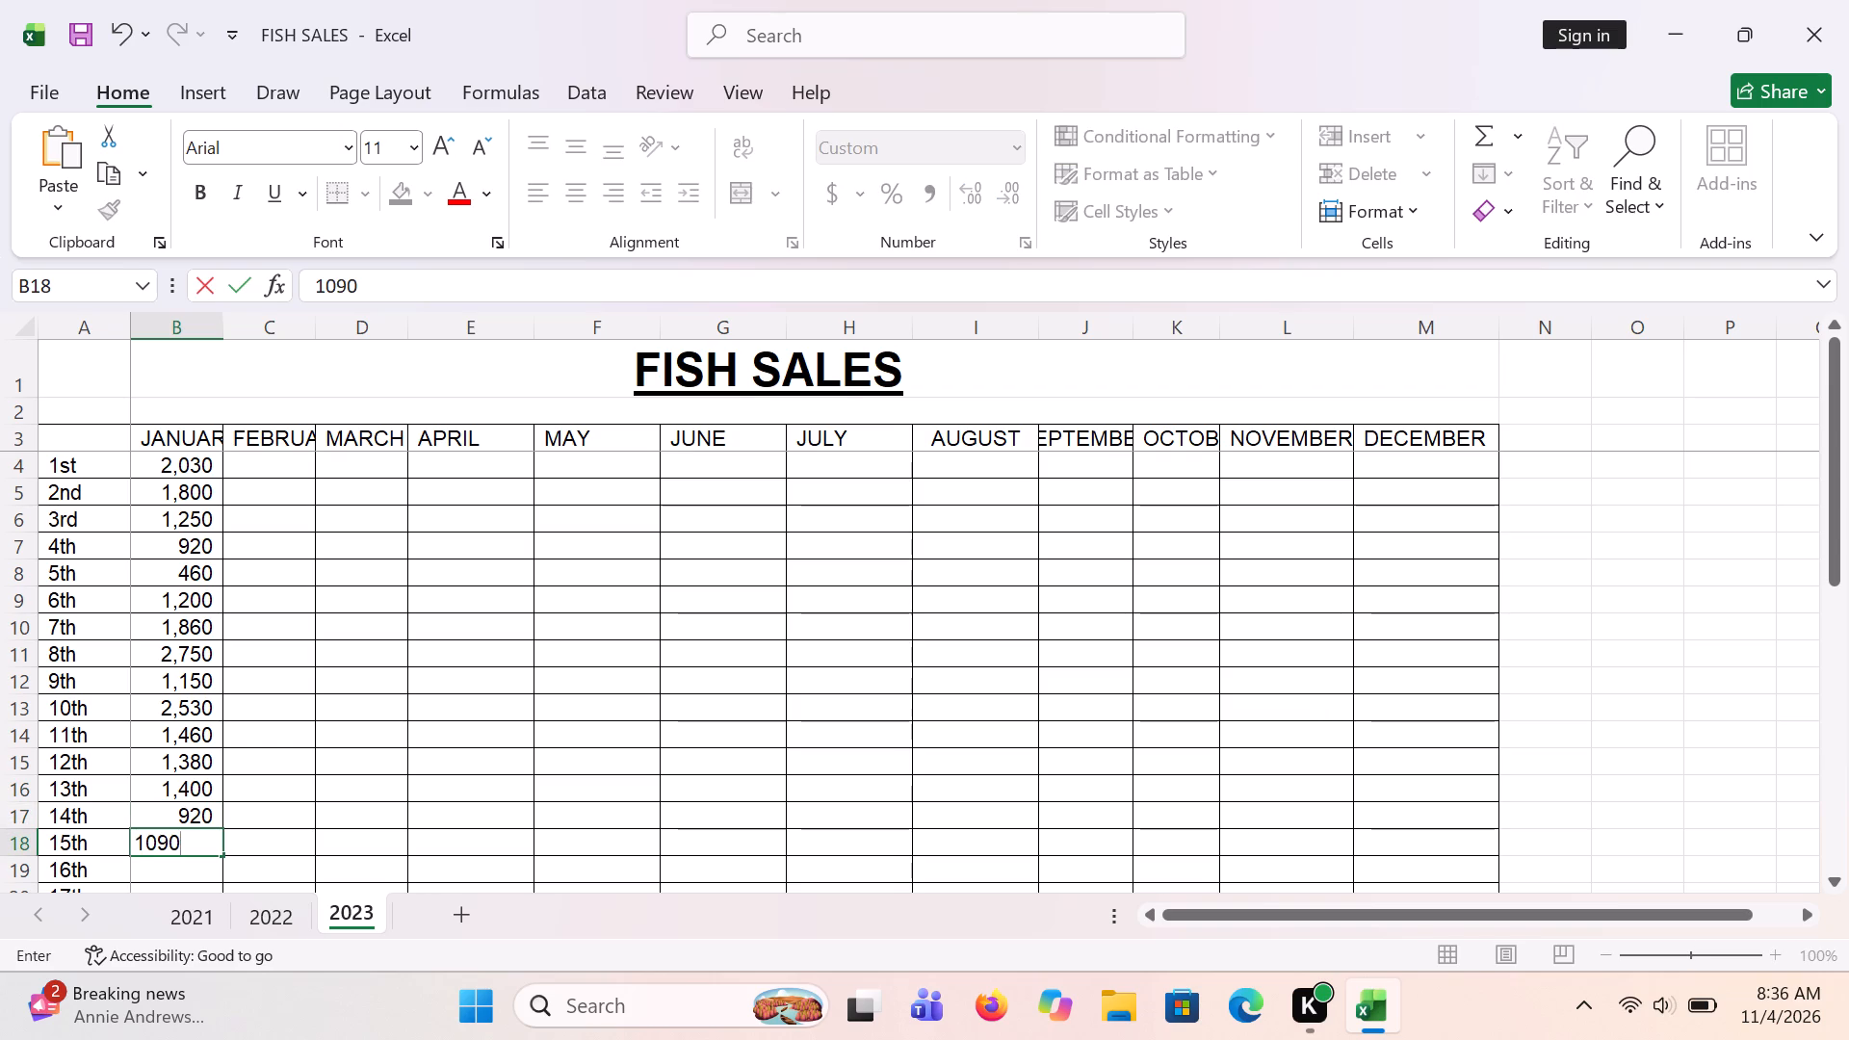
{"action": "key", "text": "Return"}
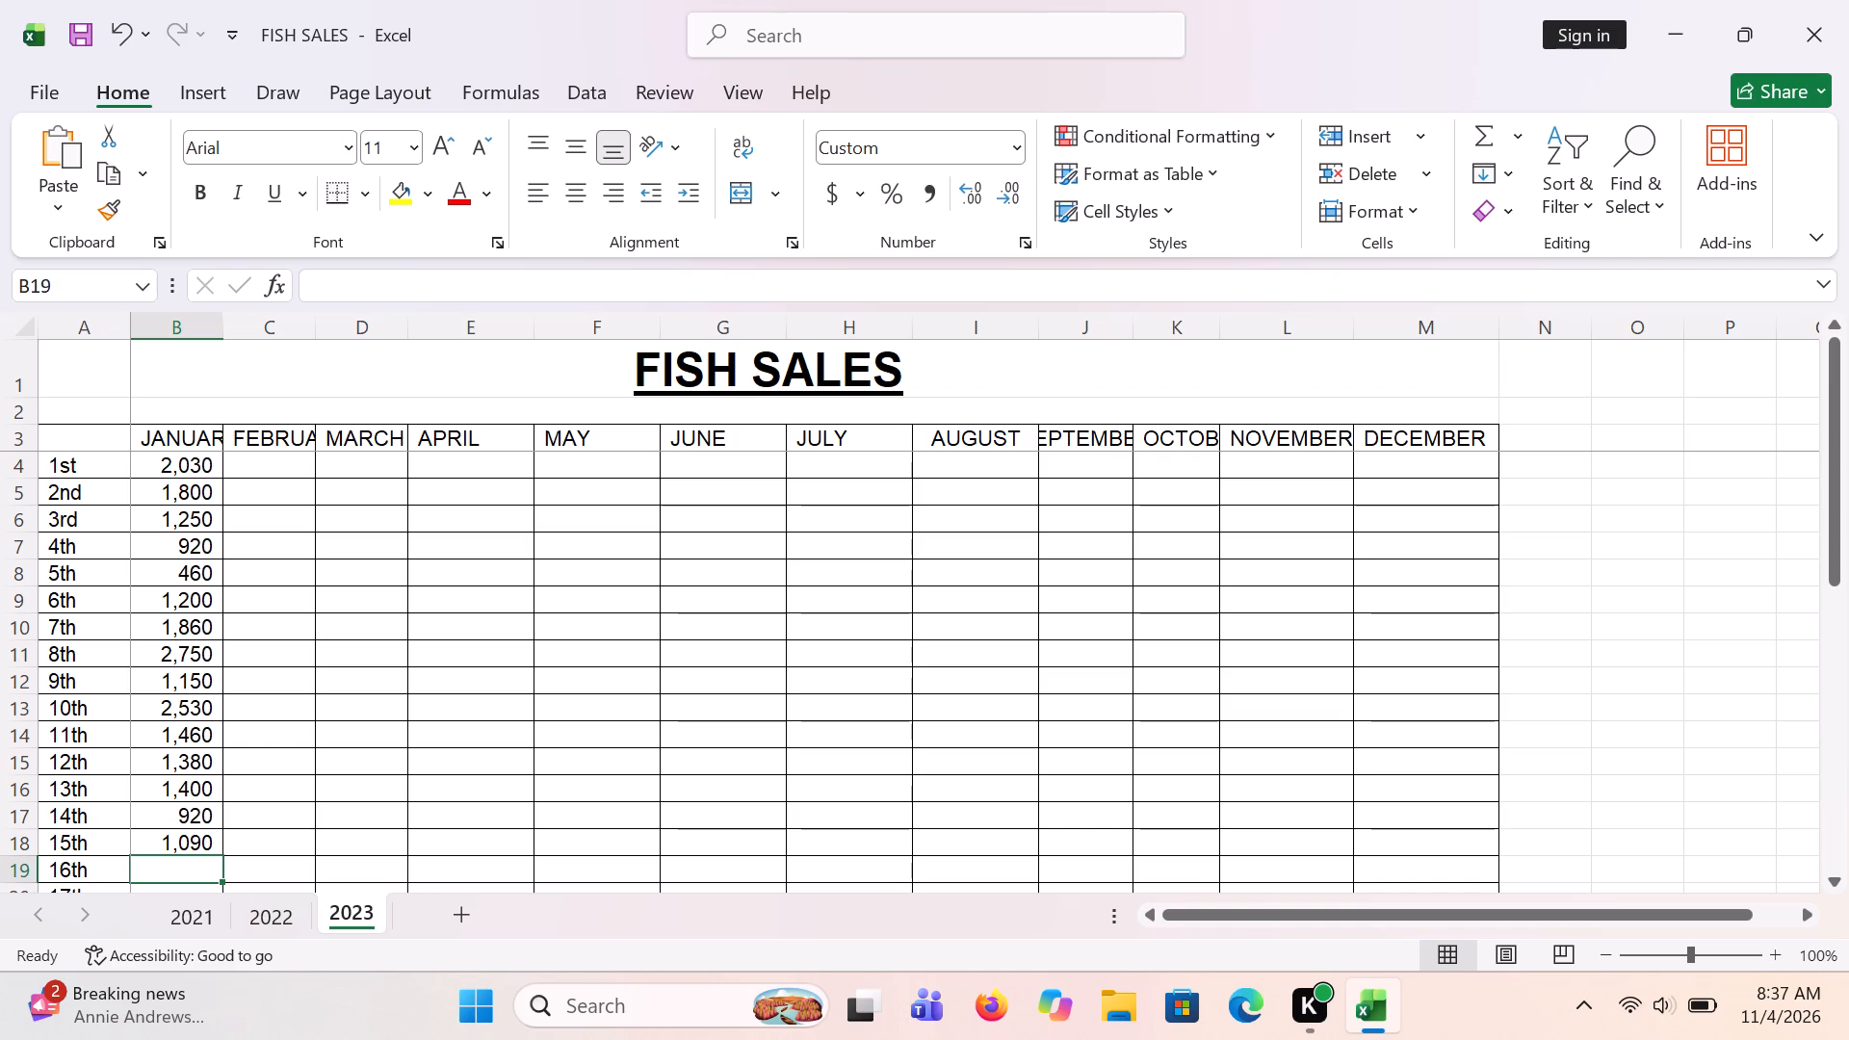
{"action": "type", "text": "2200"}
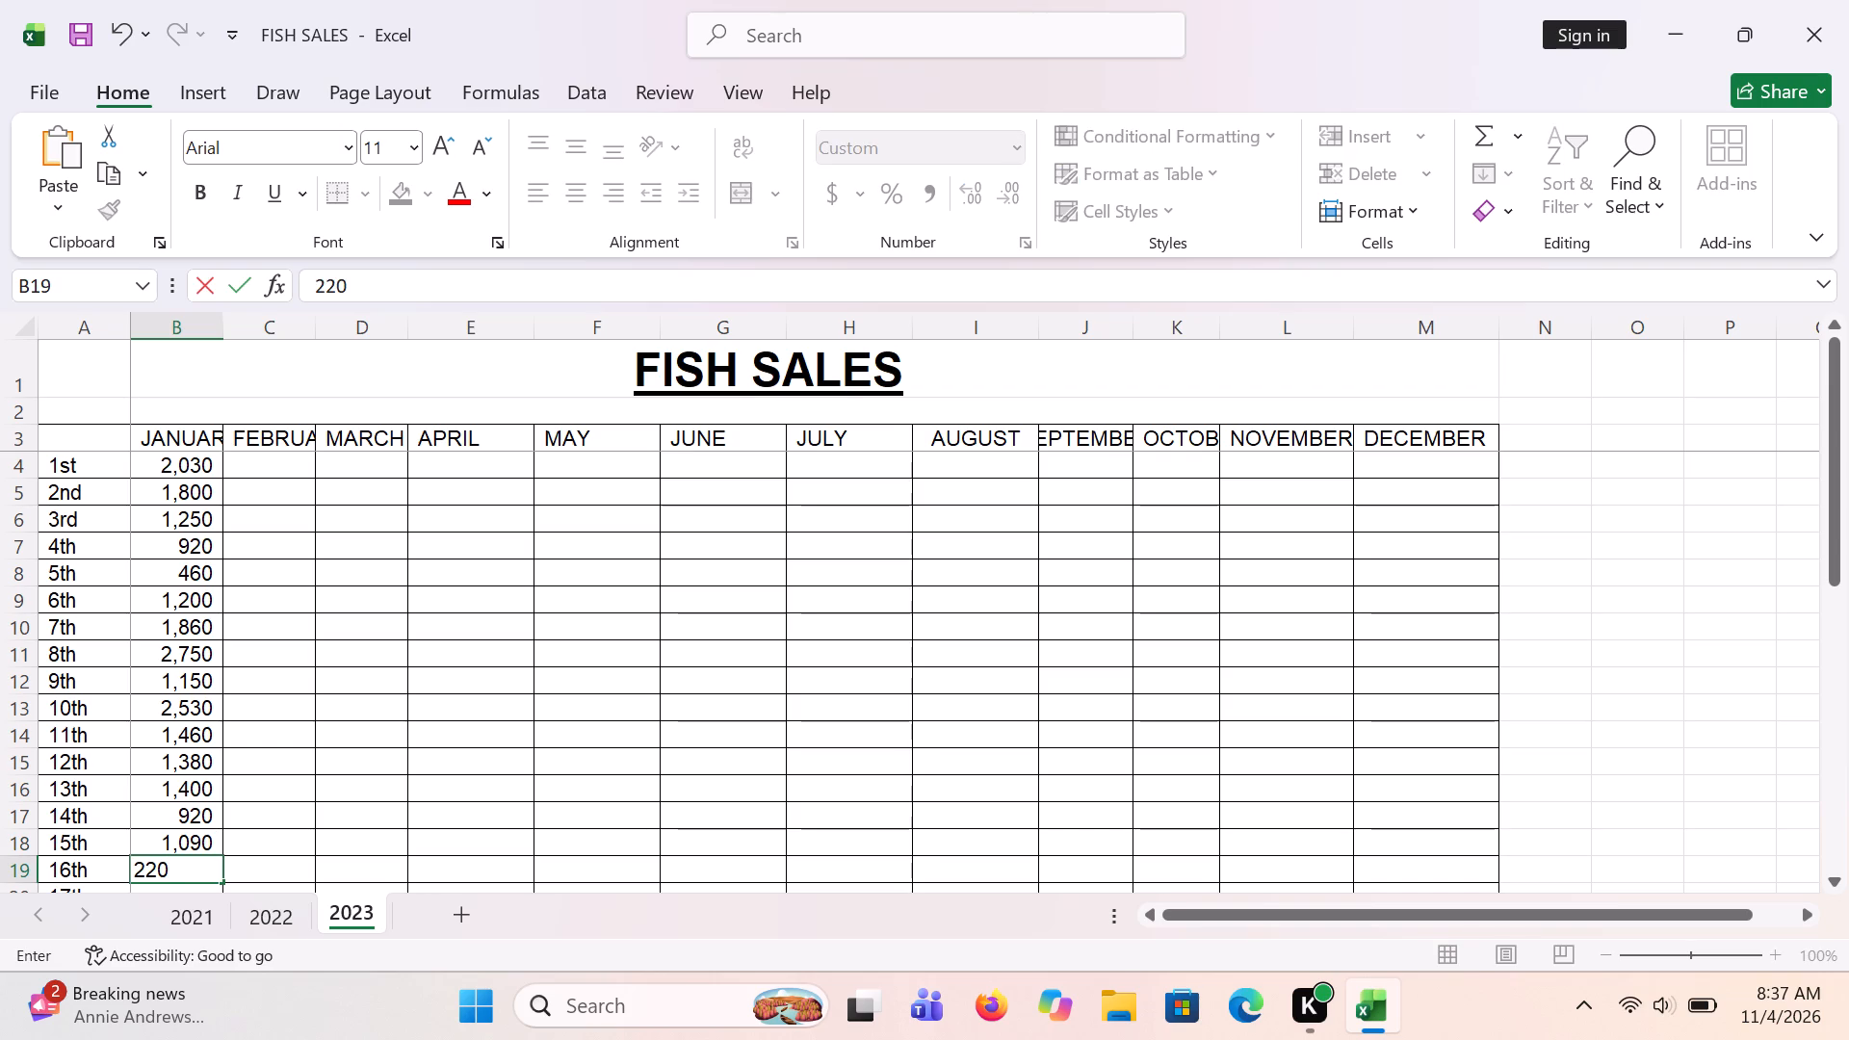
{"action": "key", "text": "Return"}
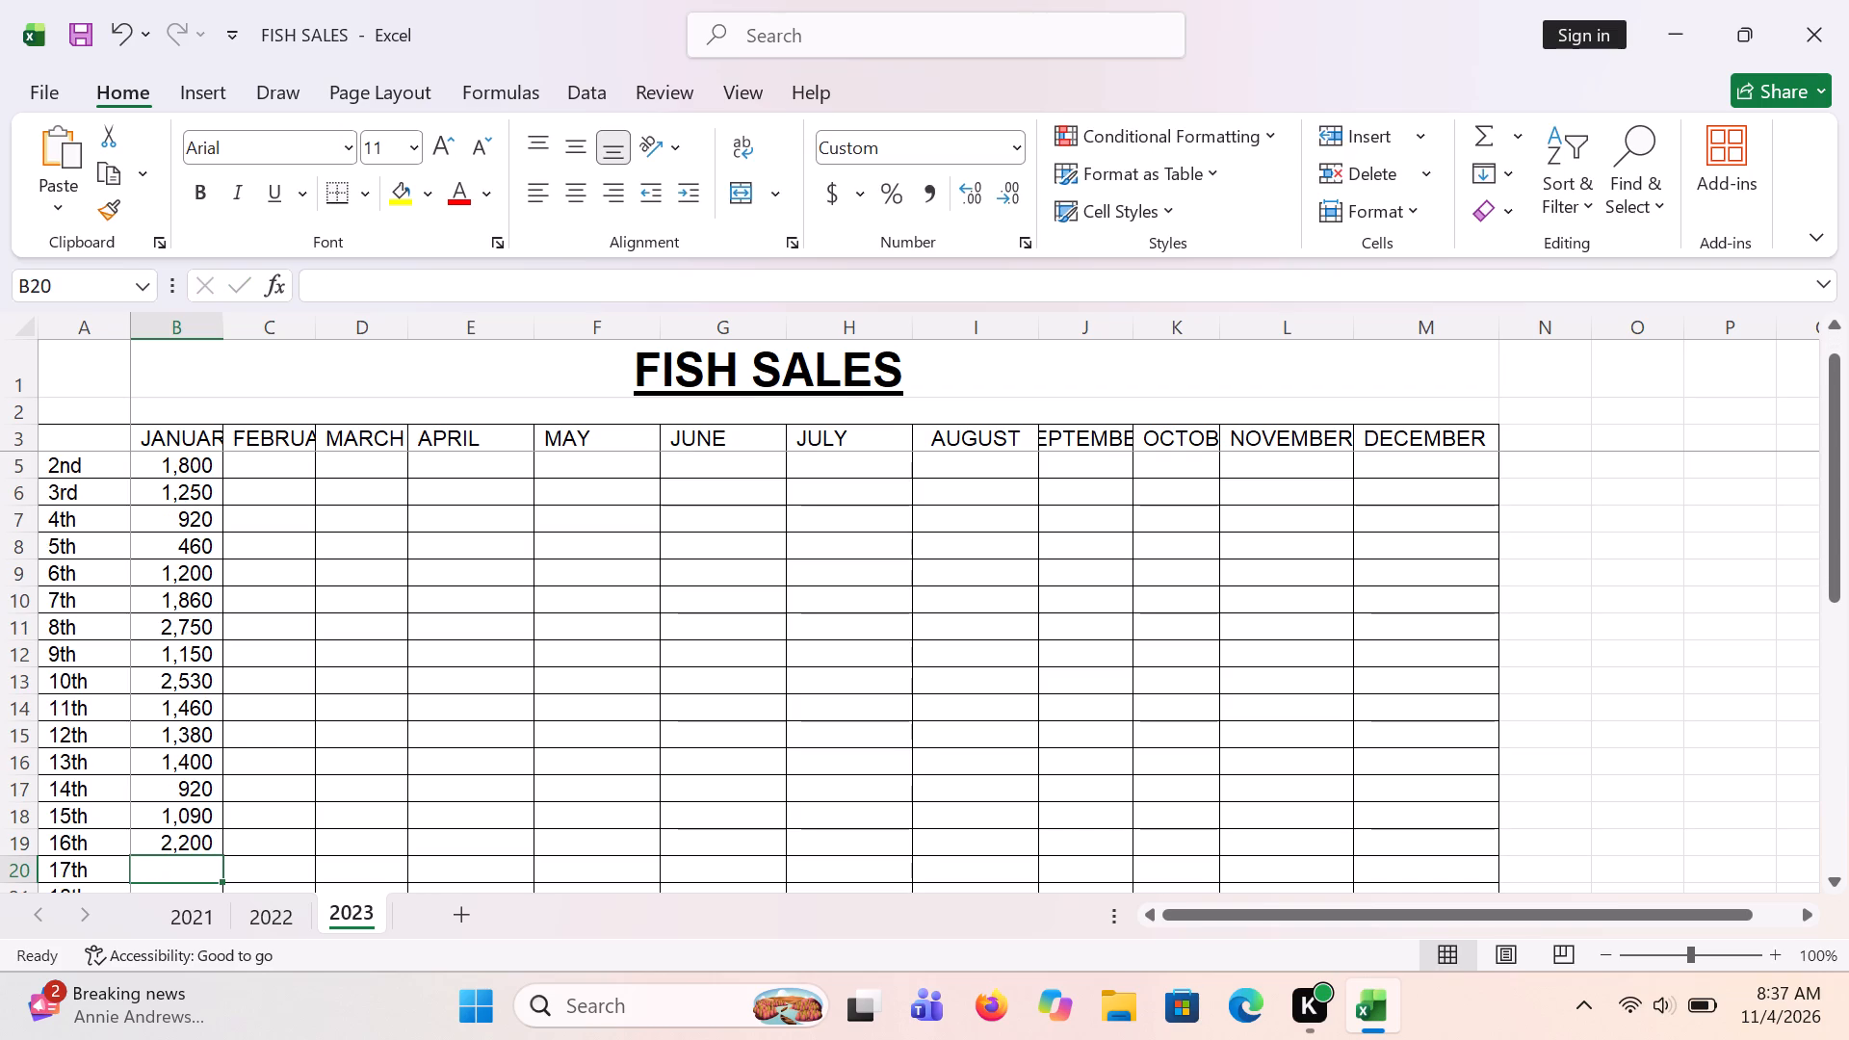
{"action": "key", "text": "1"}
{"action": "type", "text": "380"}
{"action": "key", "text": "Return"}
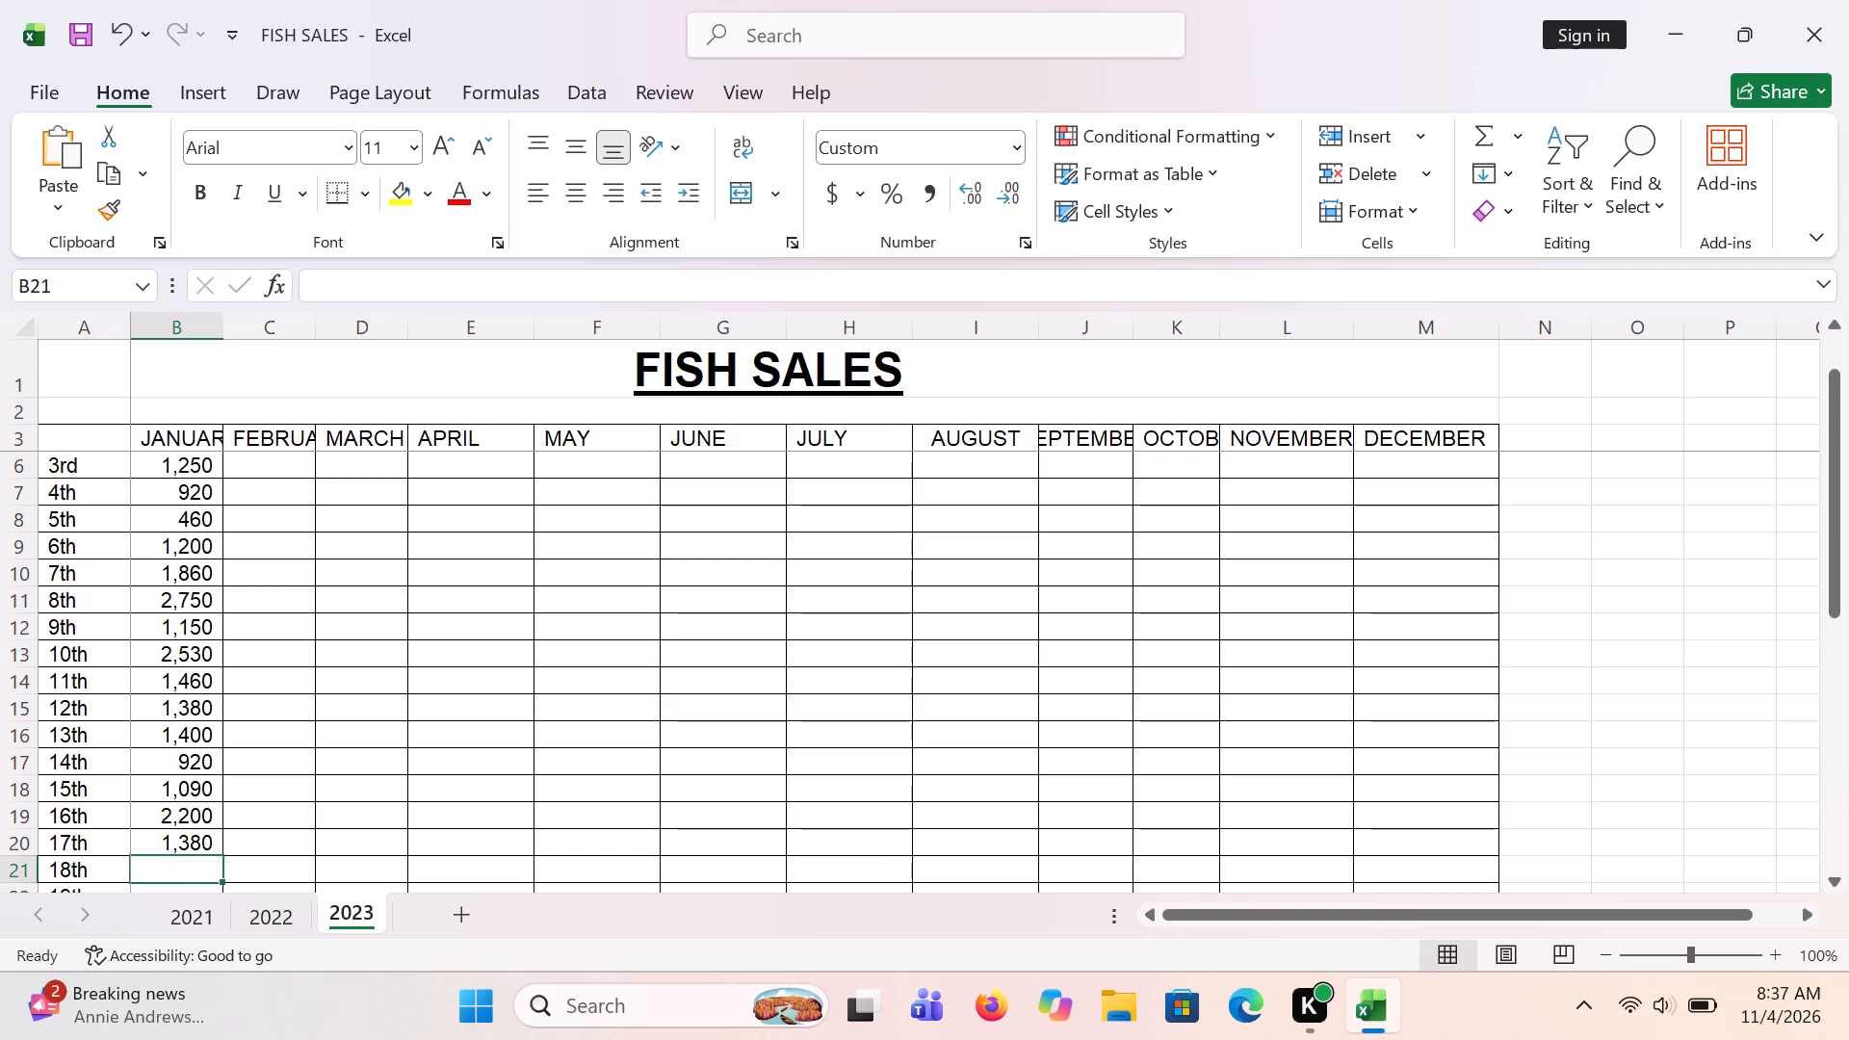
Enter the 2023 January sales for the 18th to 20th: 1010, 1060 and 840.
{"action": "key", "text": "1"}
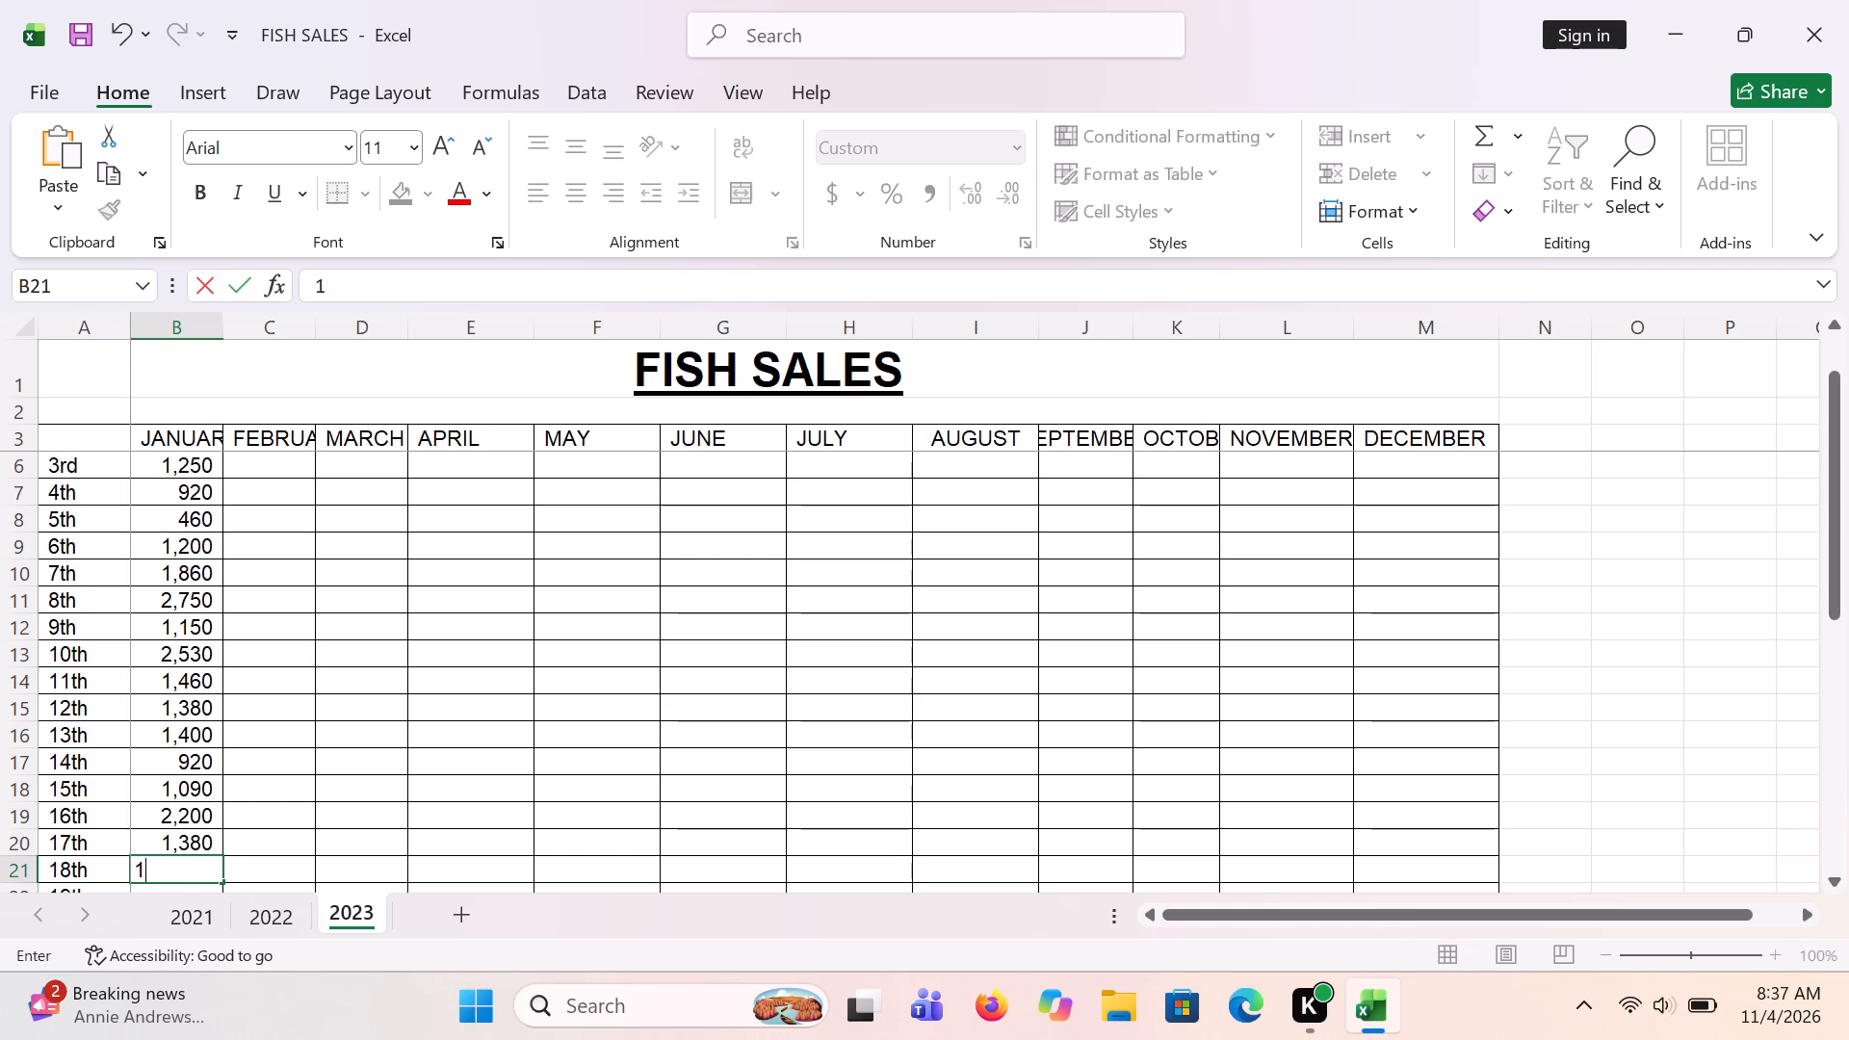
{"action": "key", "text": "0"}
{"action": "key", "text": "1"}
{"action": "key", "text": "0"}
{"action": "key", "text": "Return"}
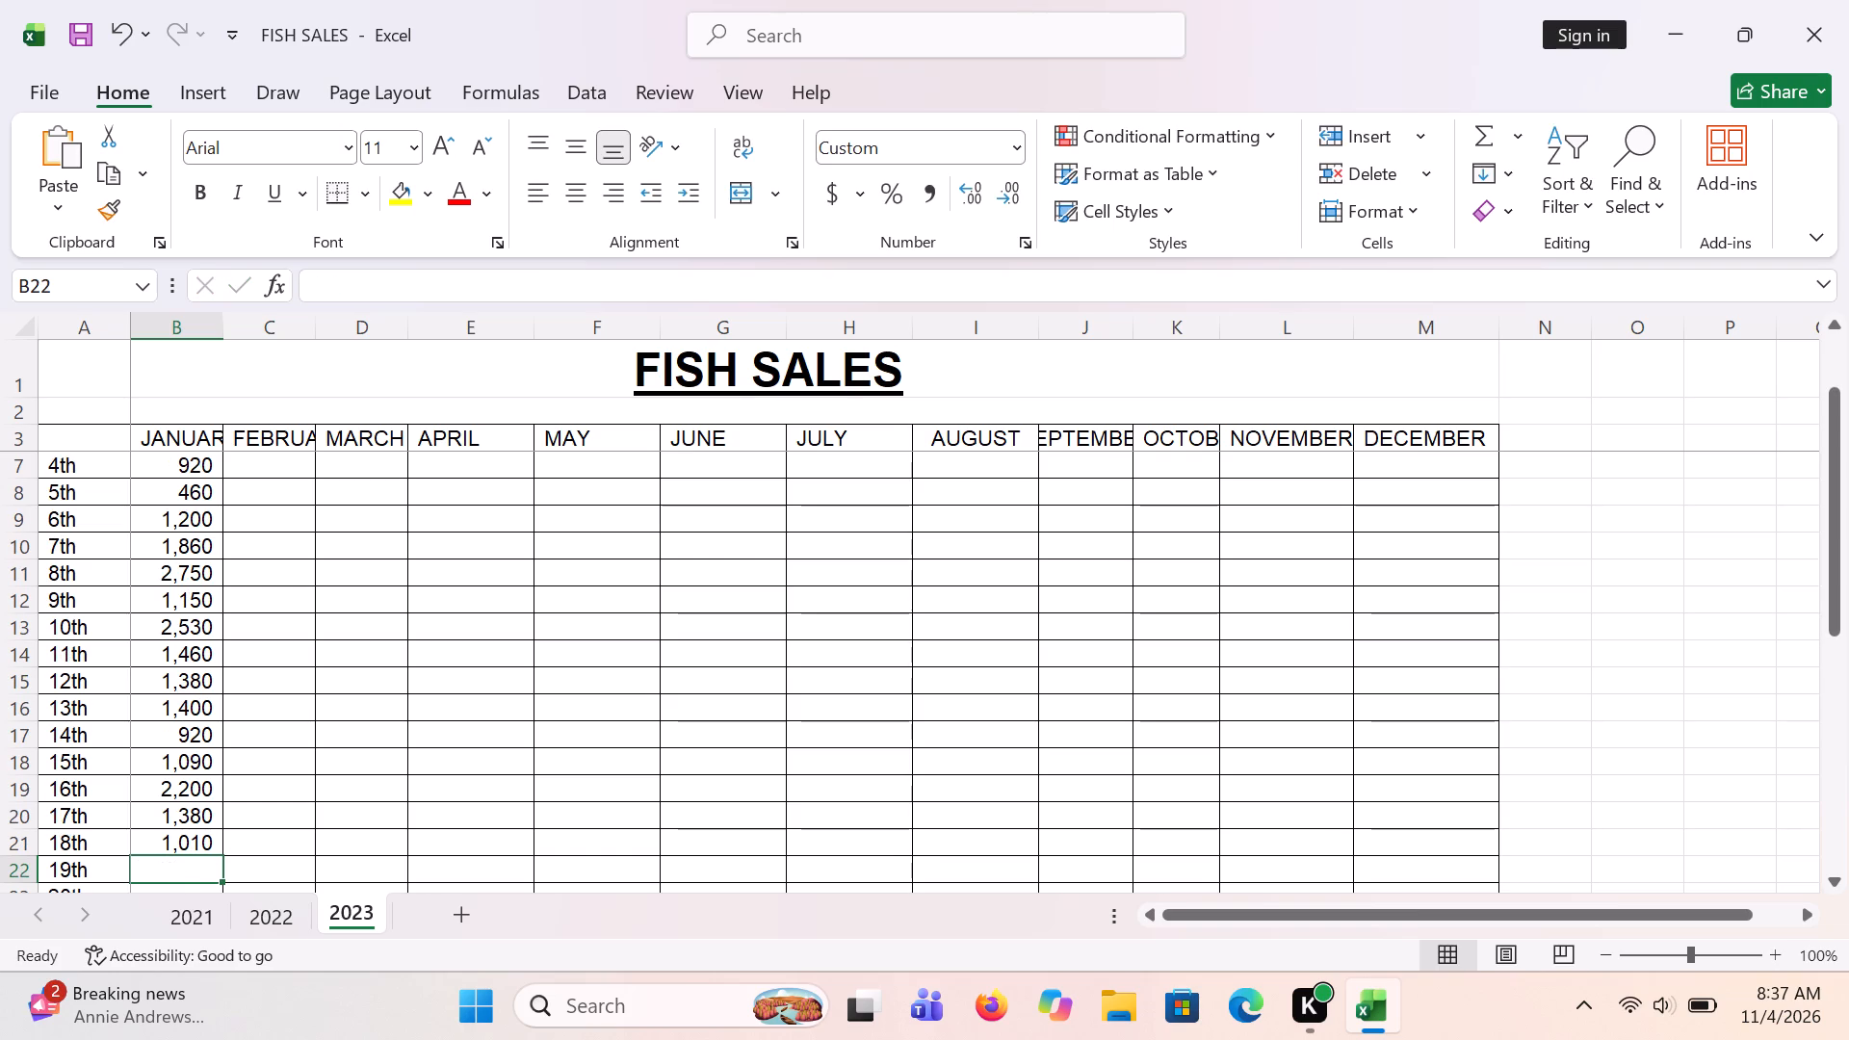
{"action": "key", "text": "1"}
{"action": "type", "text": "060"}
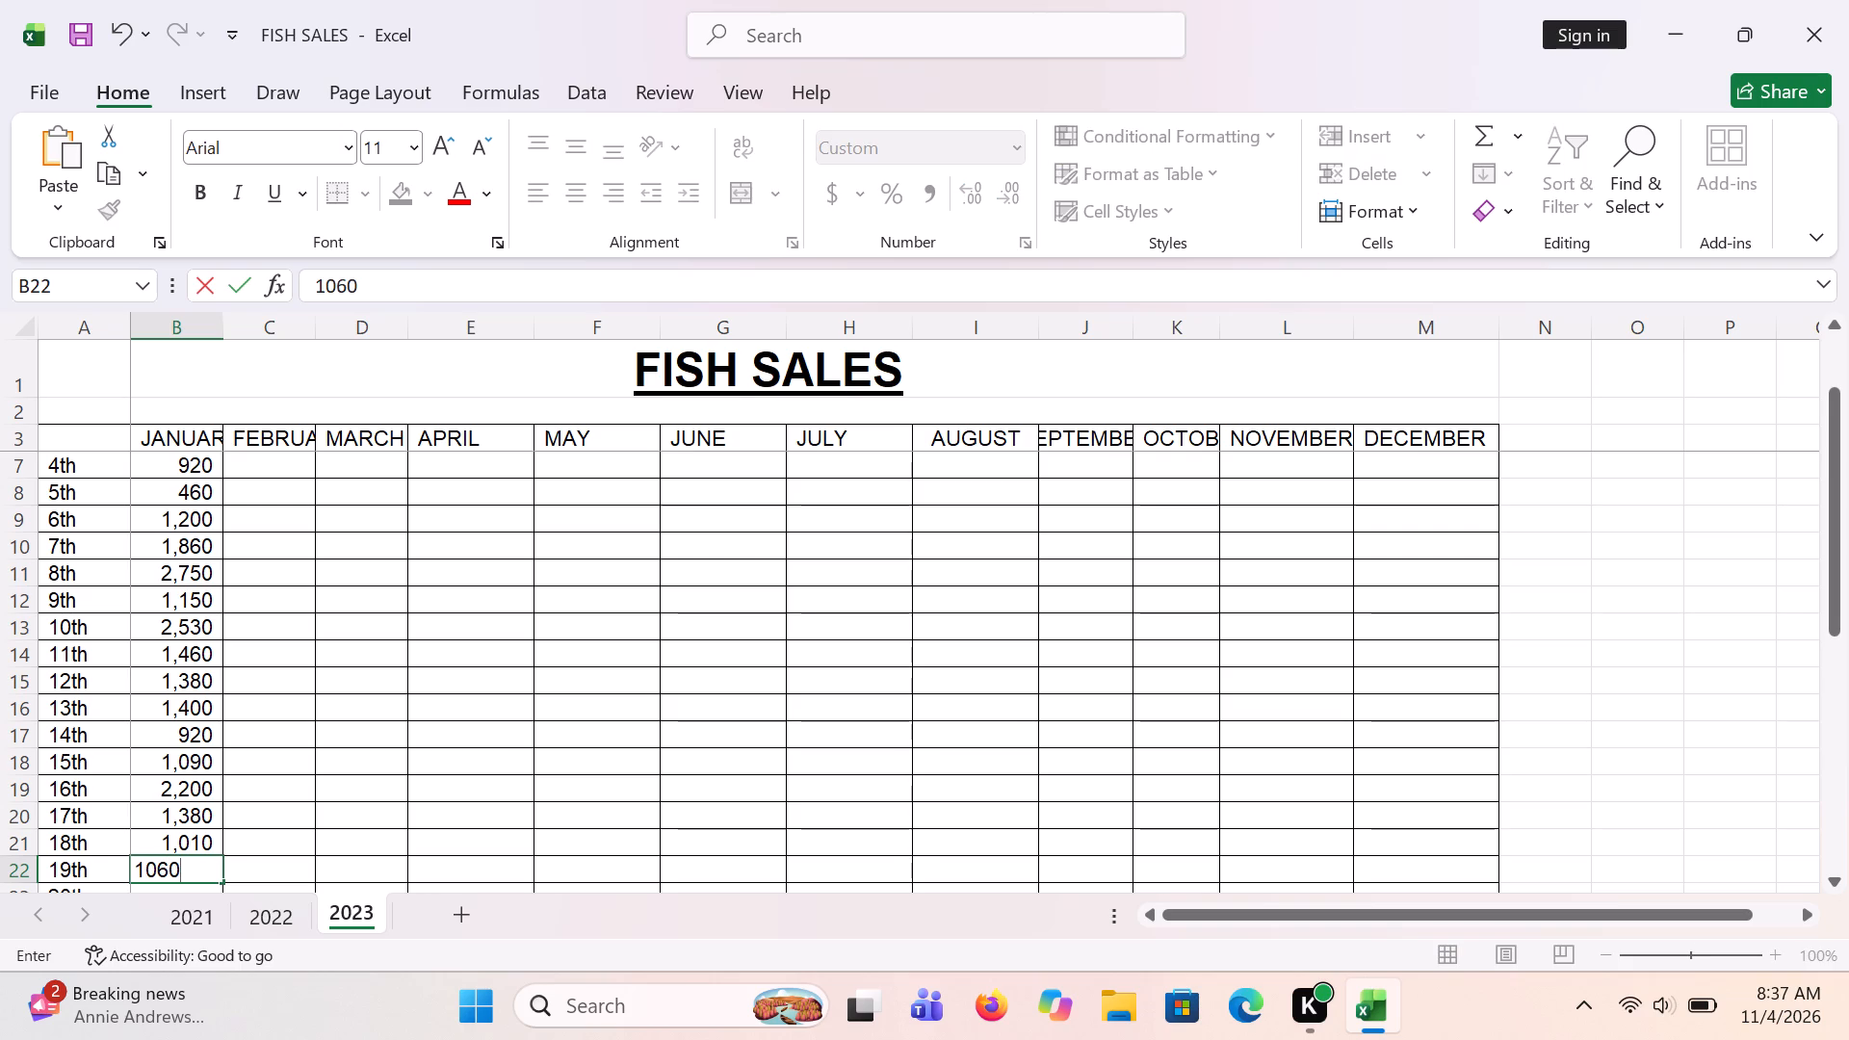
{"action": "key", "text": "Return"}
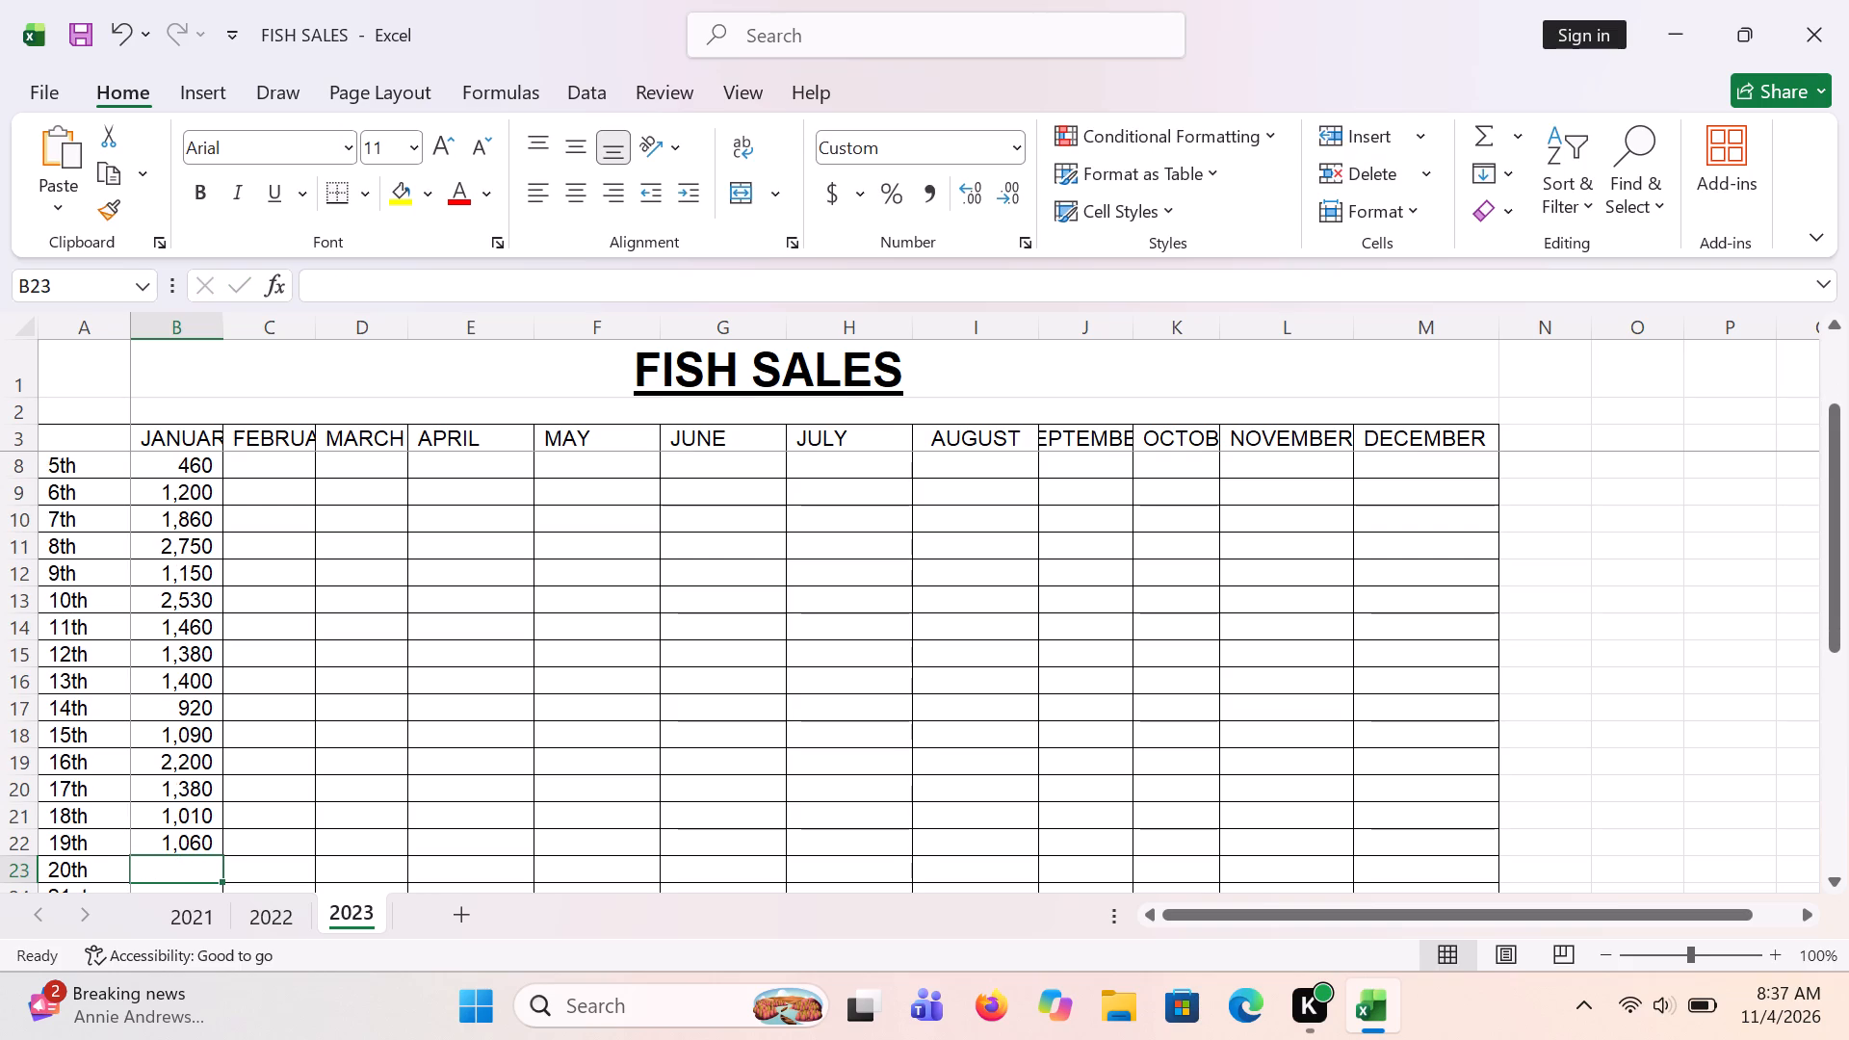
{"action": "type", "text": "840"}
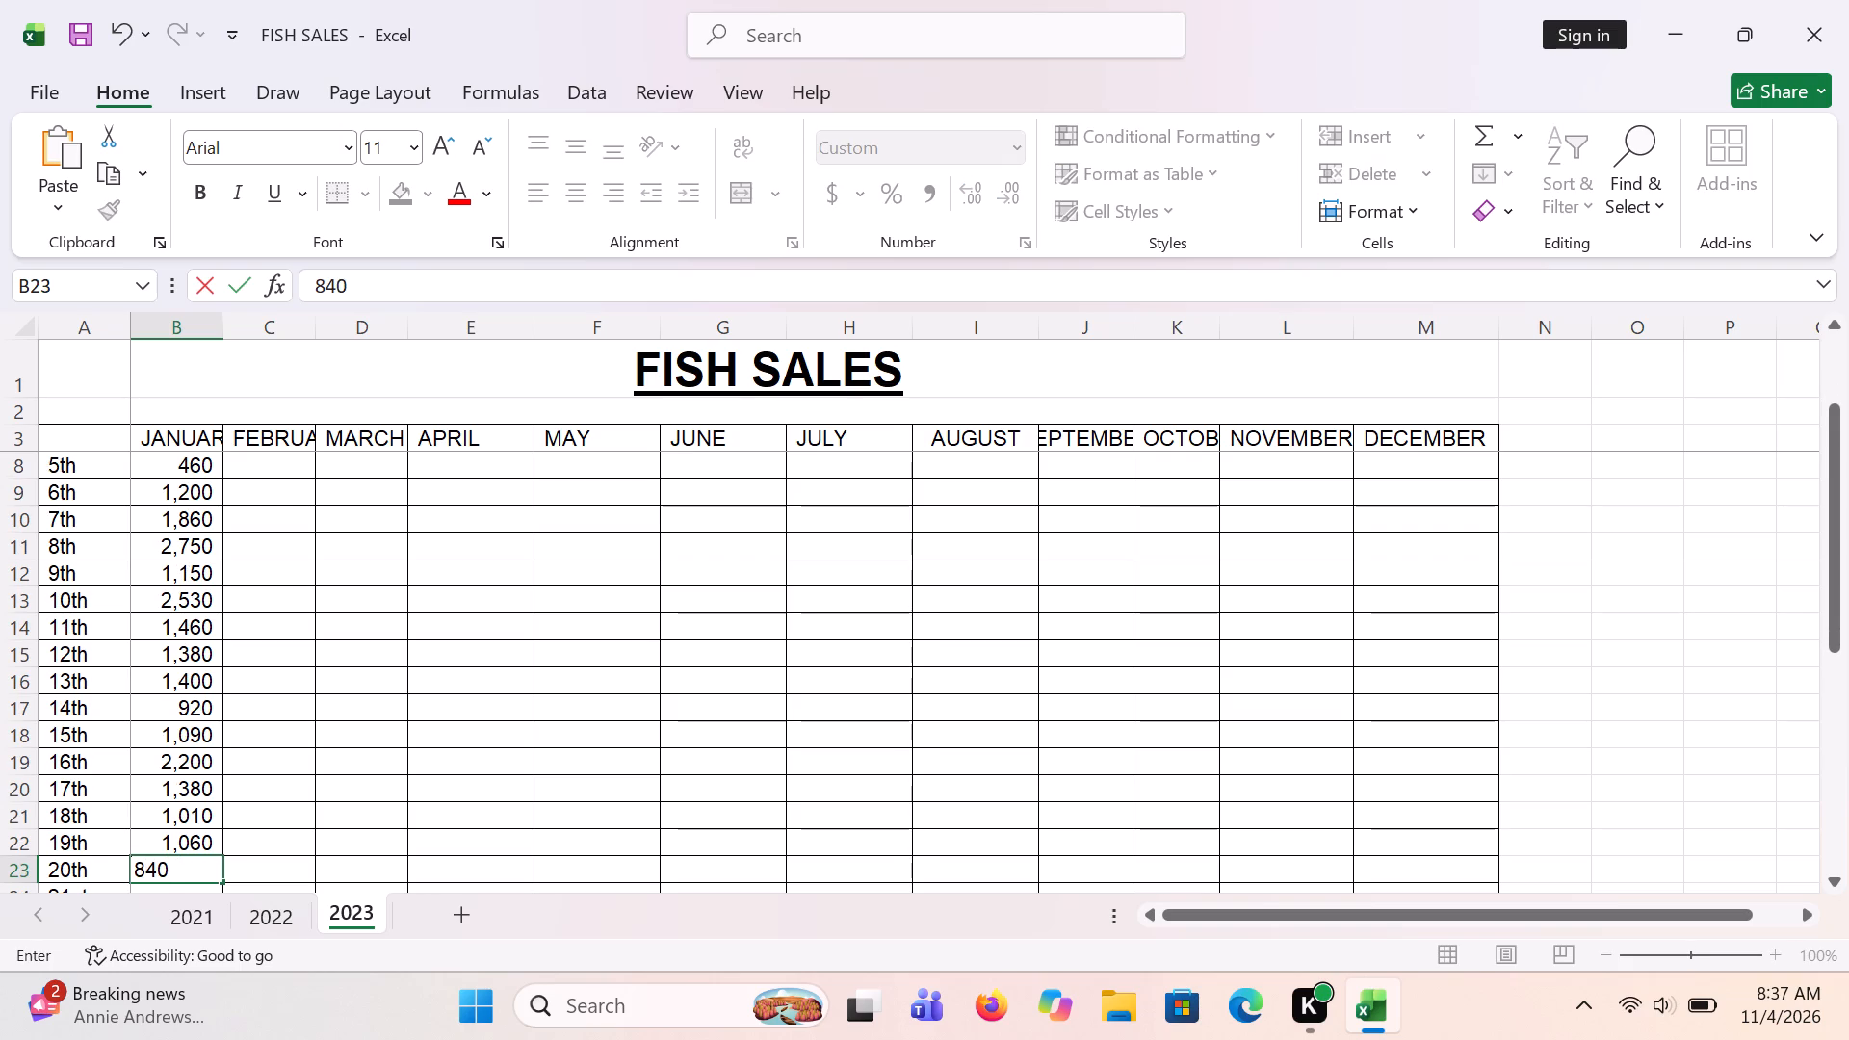
{"action": "key", "text": "Return"}
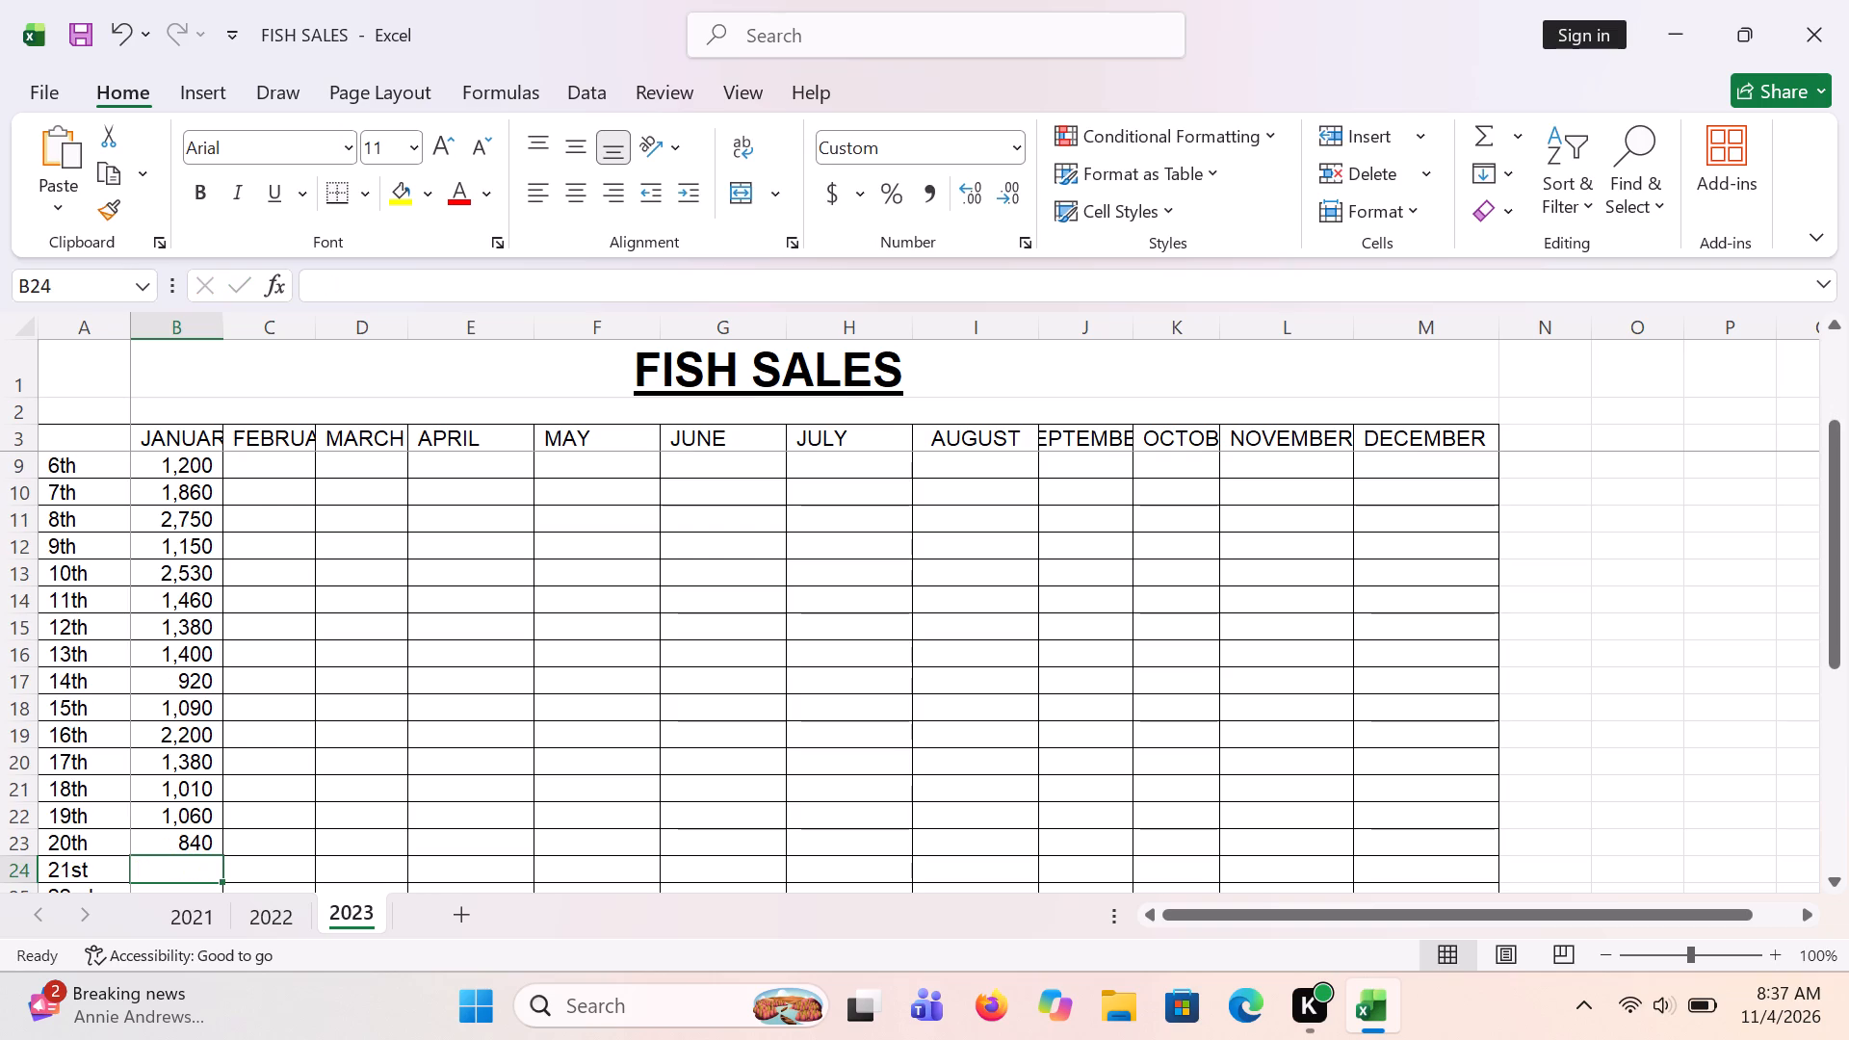
Enter the 2023 January sales for the 21st to 23rd: 1610, 1620 and 1200.
{"action": "key", "text": "1"}
{"action": "type", "text": "61"}
{"action": "key", "text": "0"}
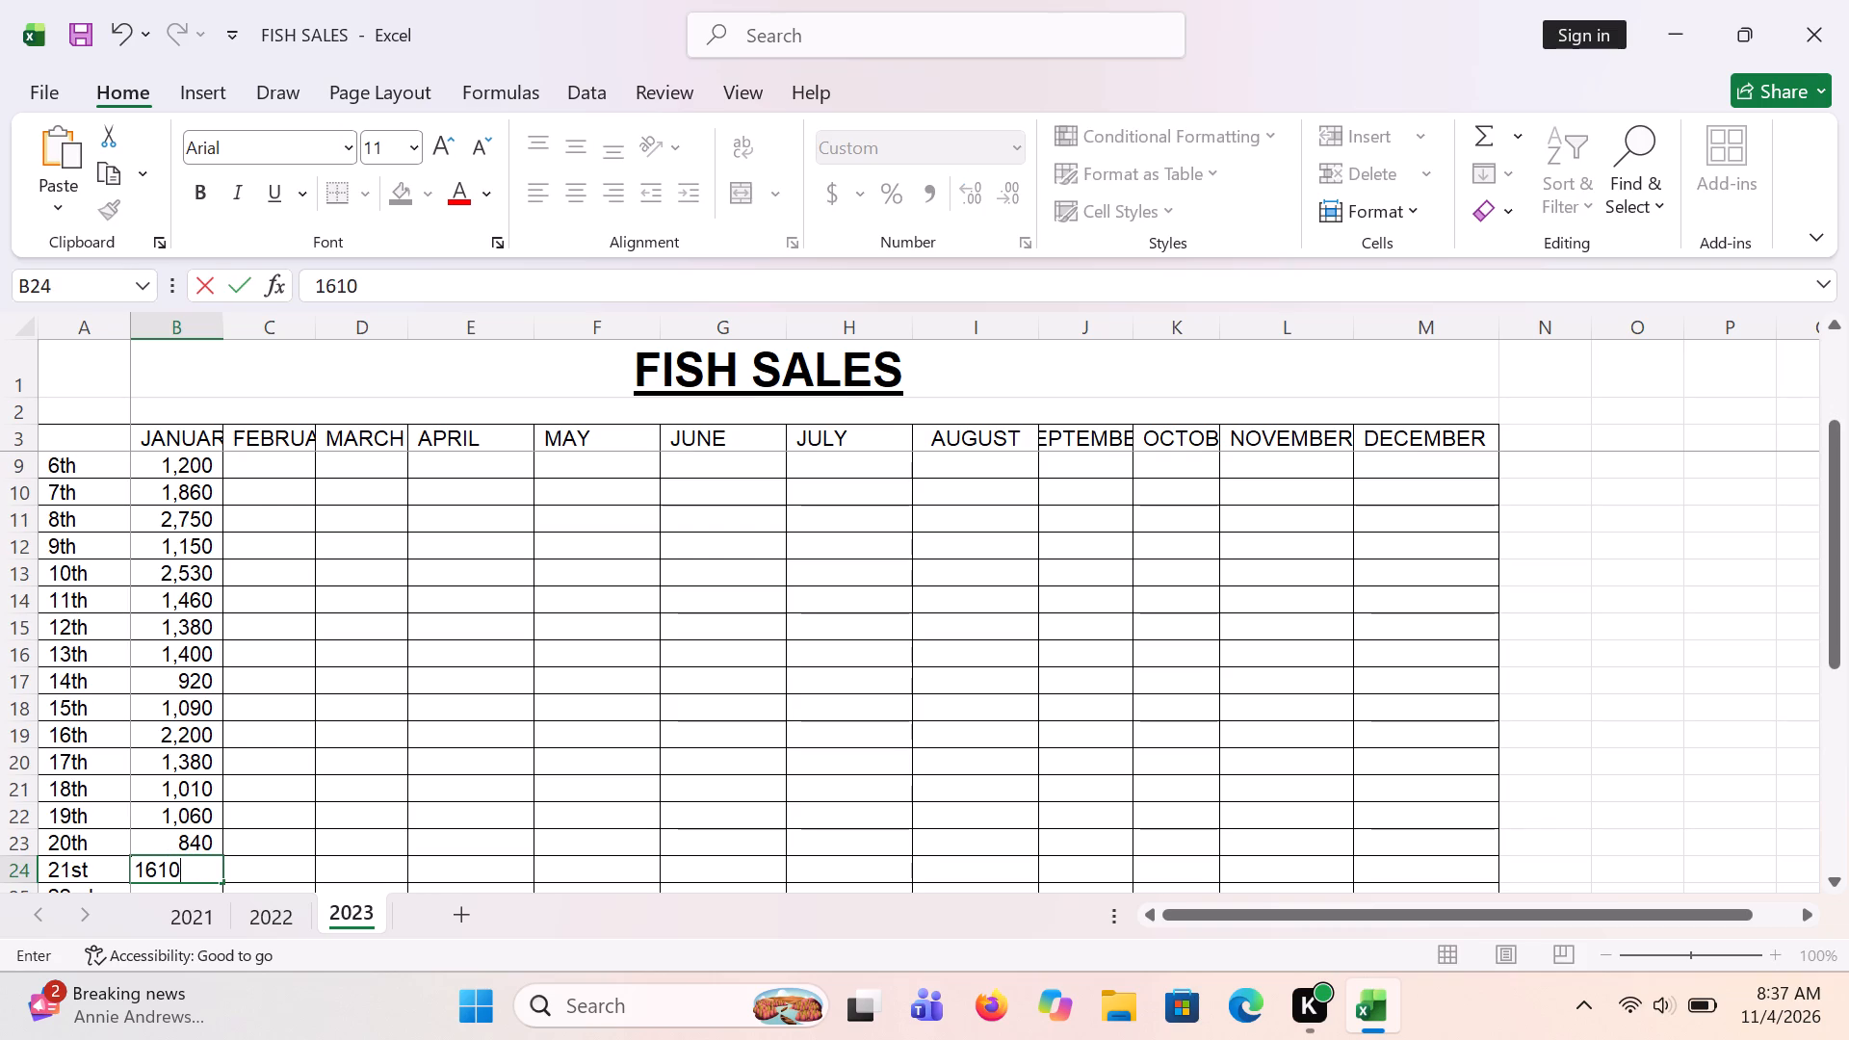
{"action": "key", "text": "Return"}
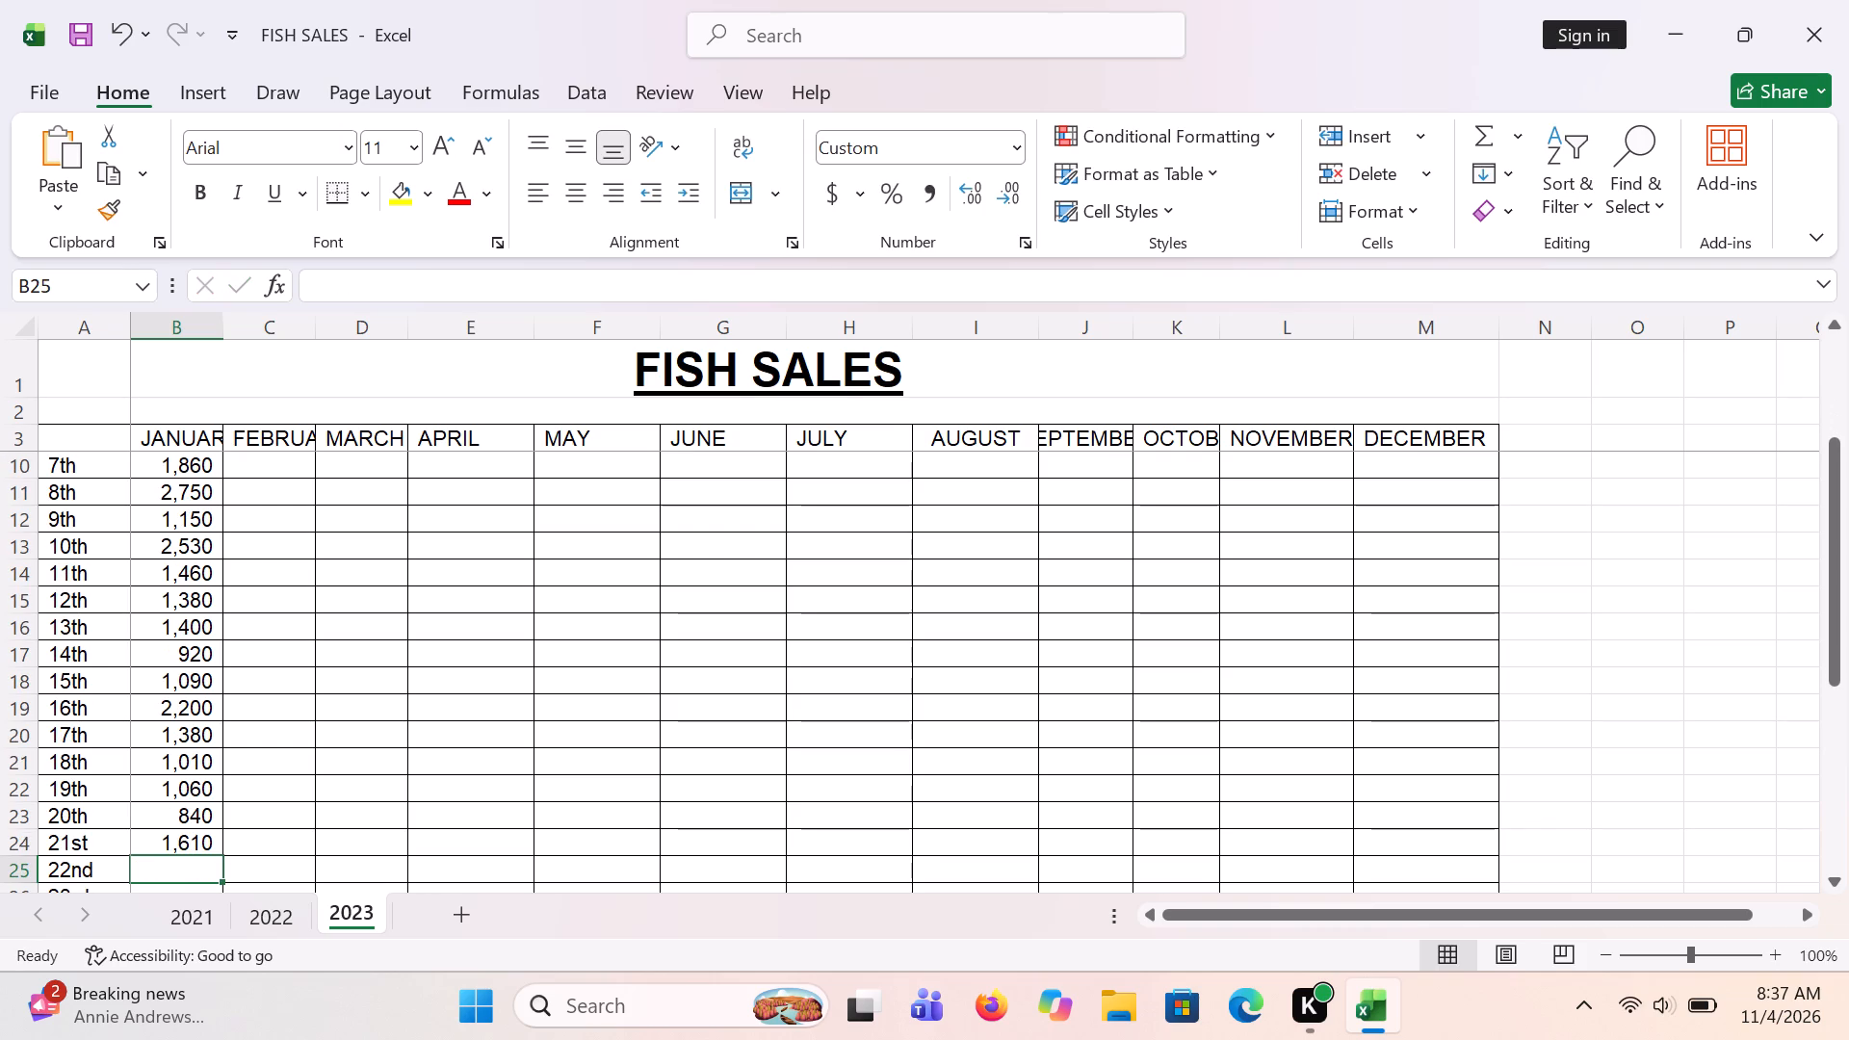
{"action": "key", "text": "1"}
{"action": "type", "text": "620"}
{"action": "key", "text": "Return"}
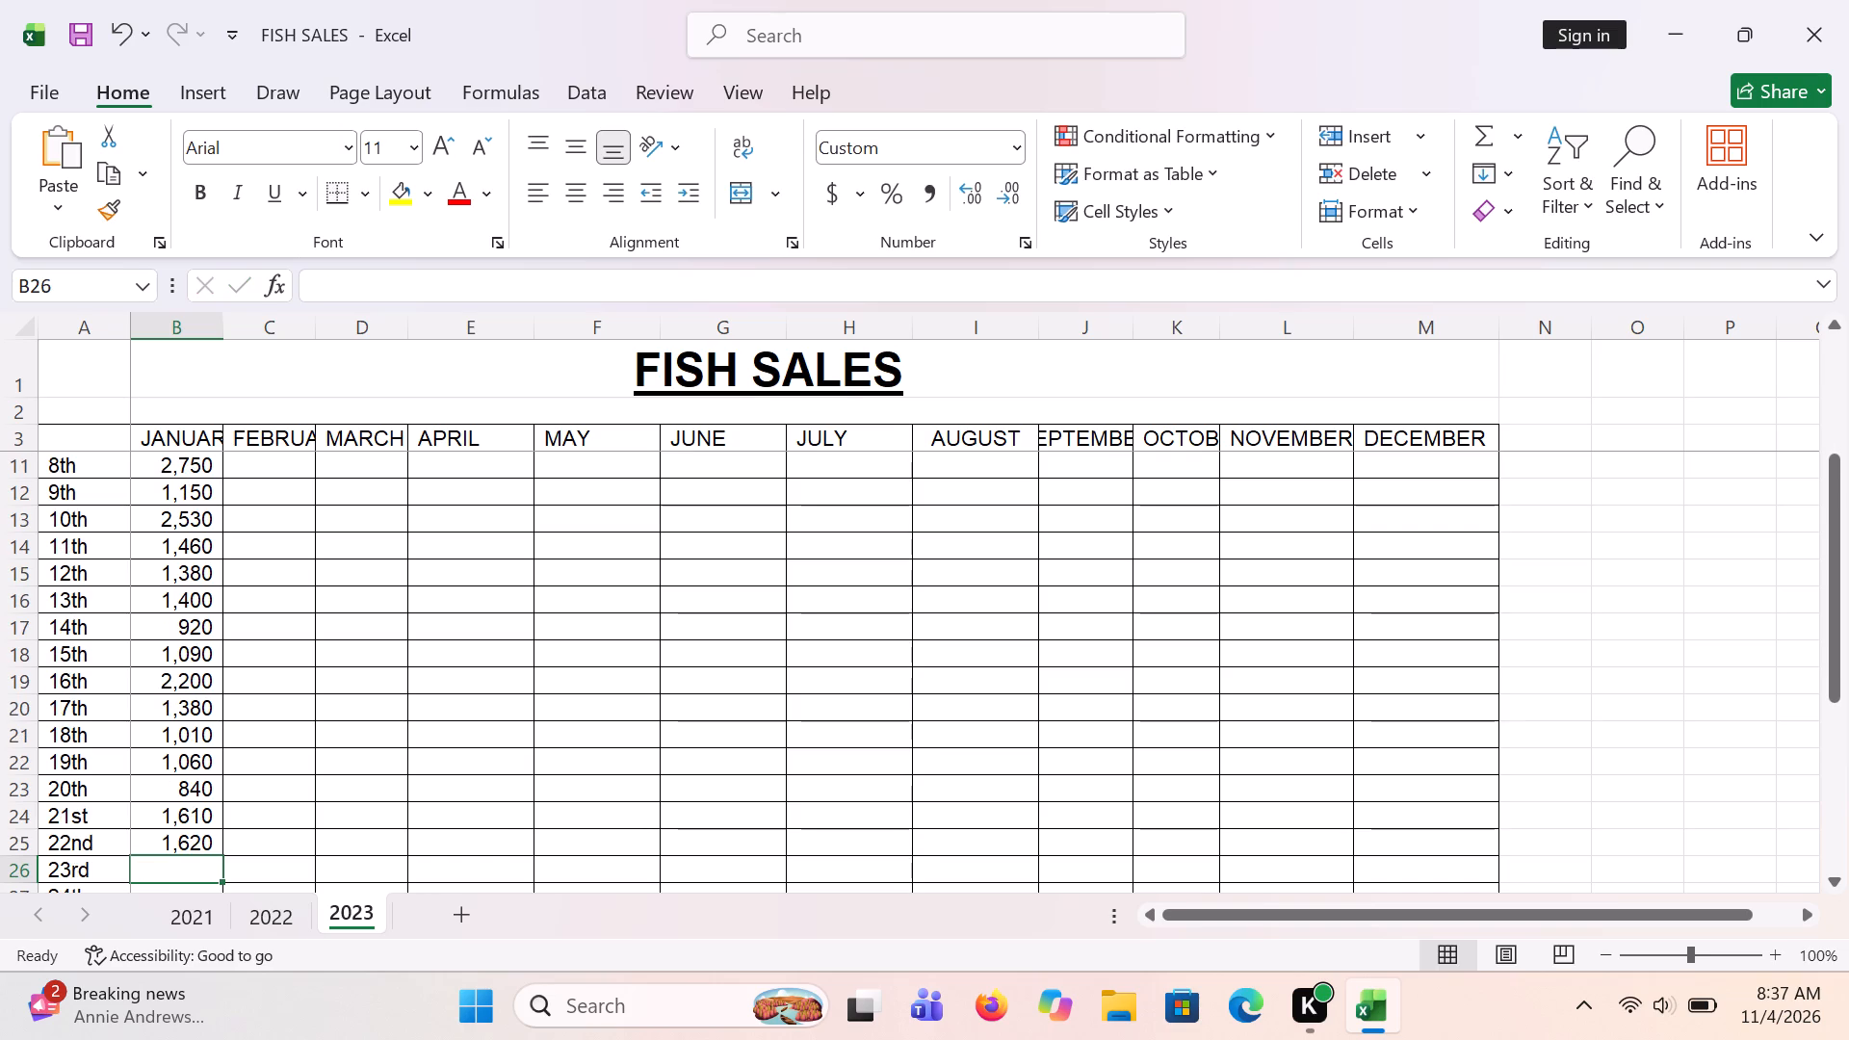
{"action": "type", "text": "1200"}
{"action": "key", "text": "Return"}
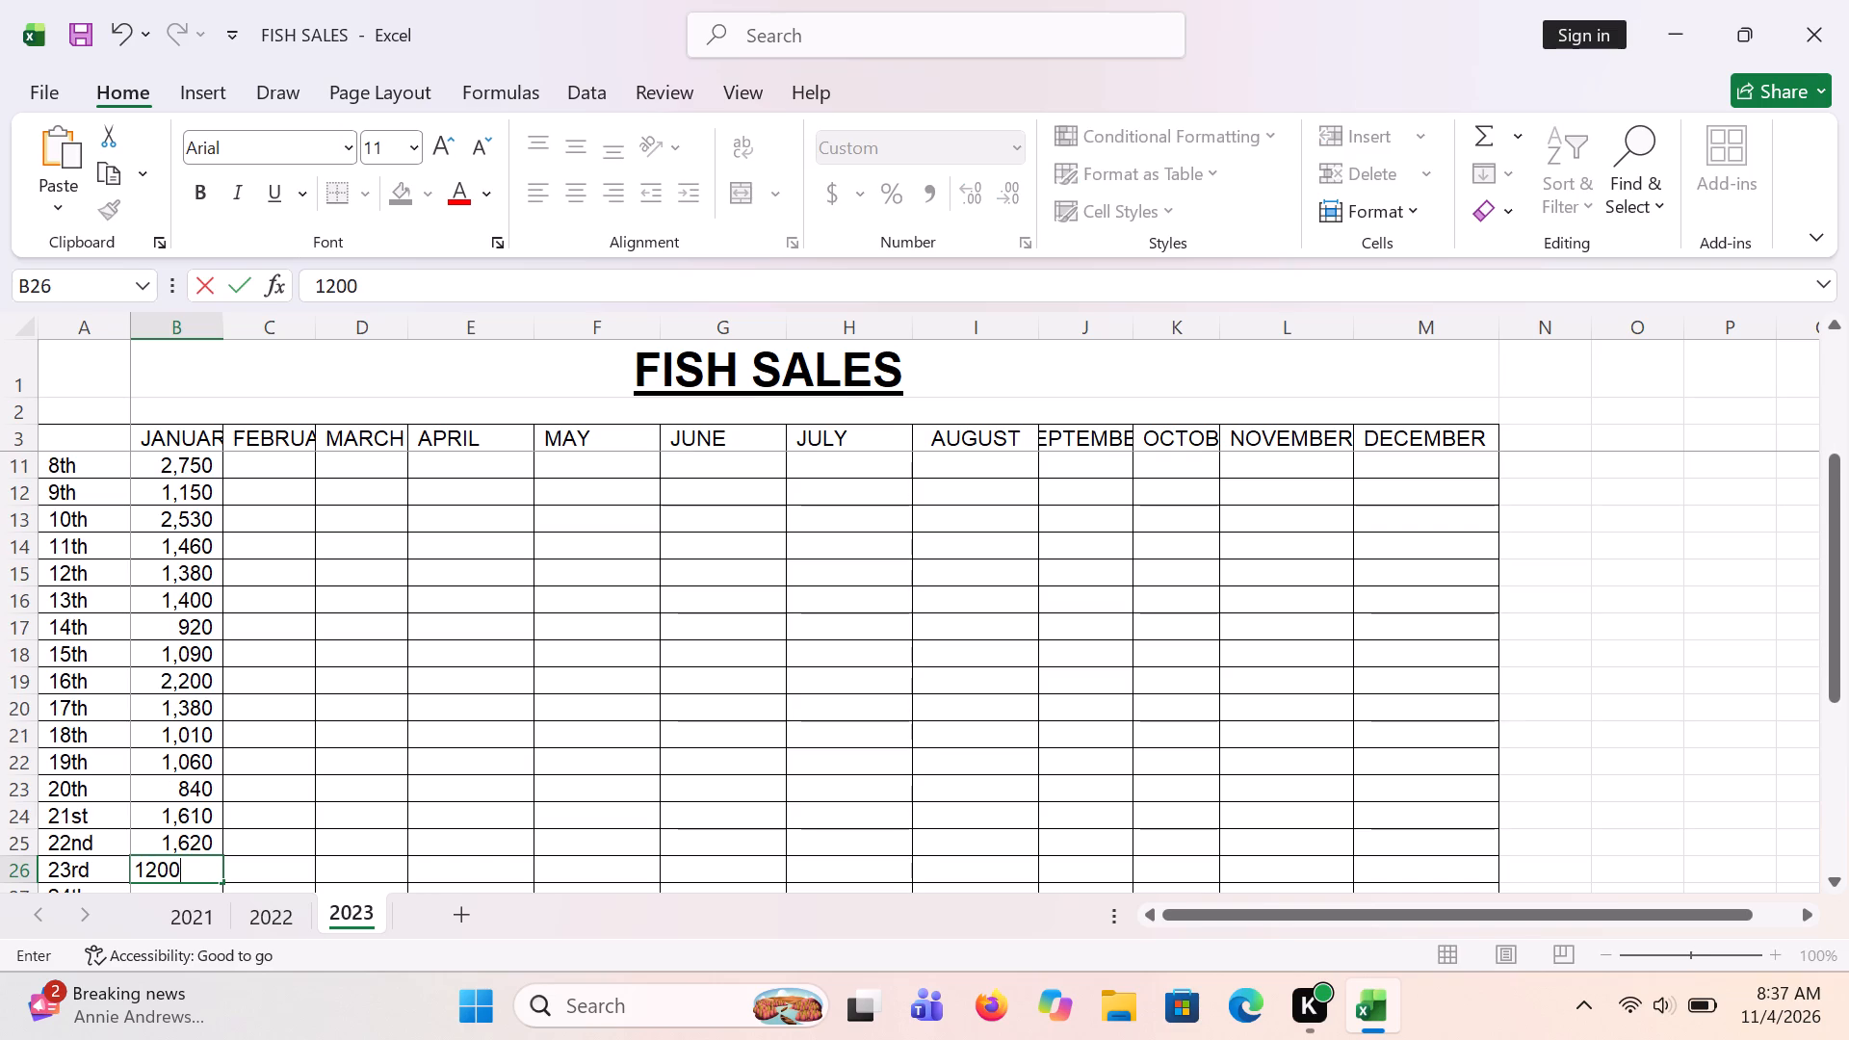
Enter the 2023 January sales for the 24th as 1320 and save the workbook.
{"action": "key", "text": "1"}
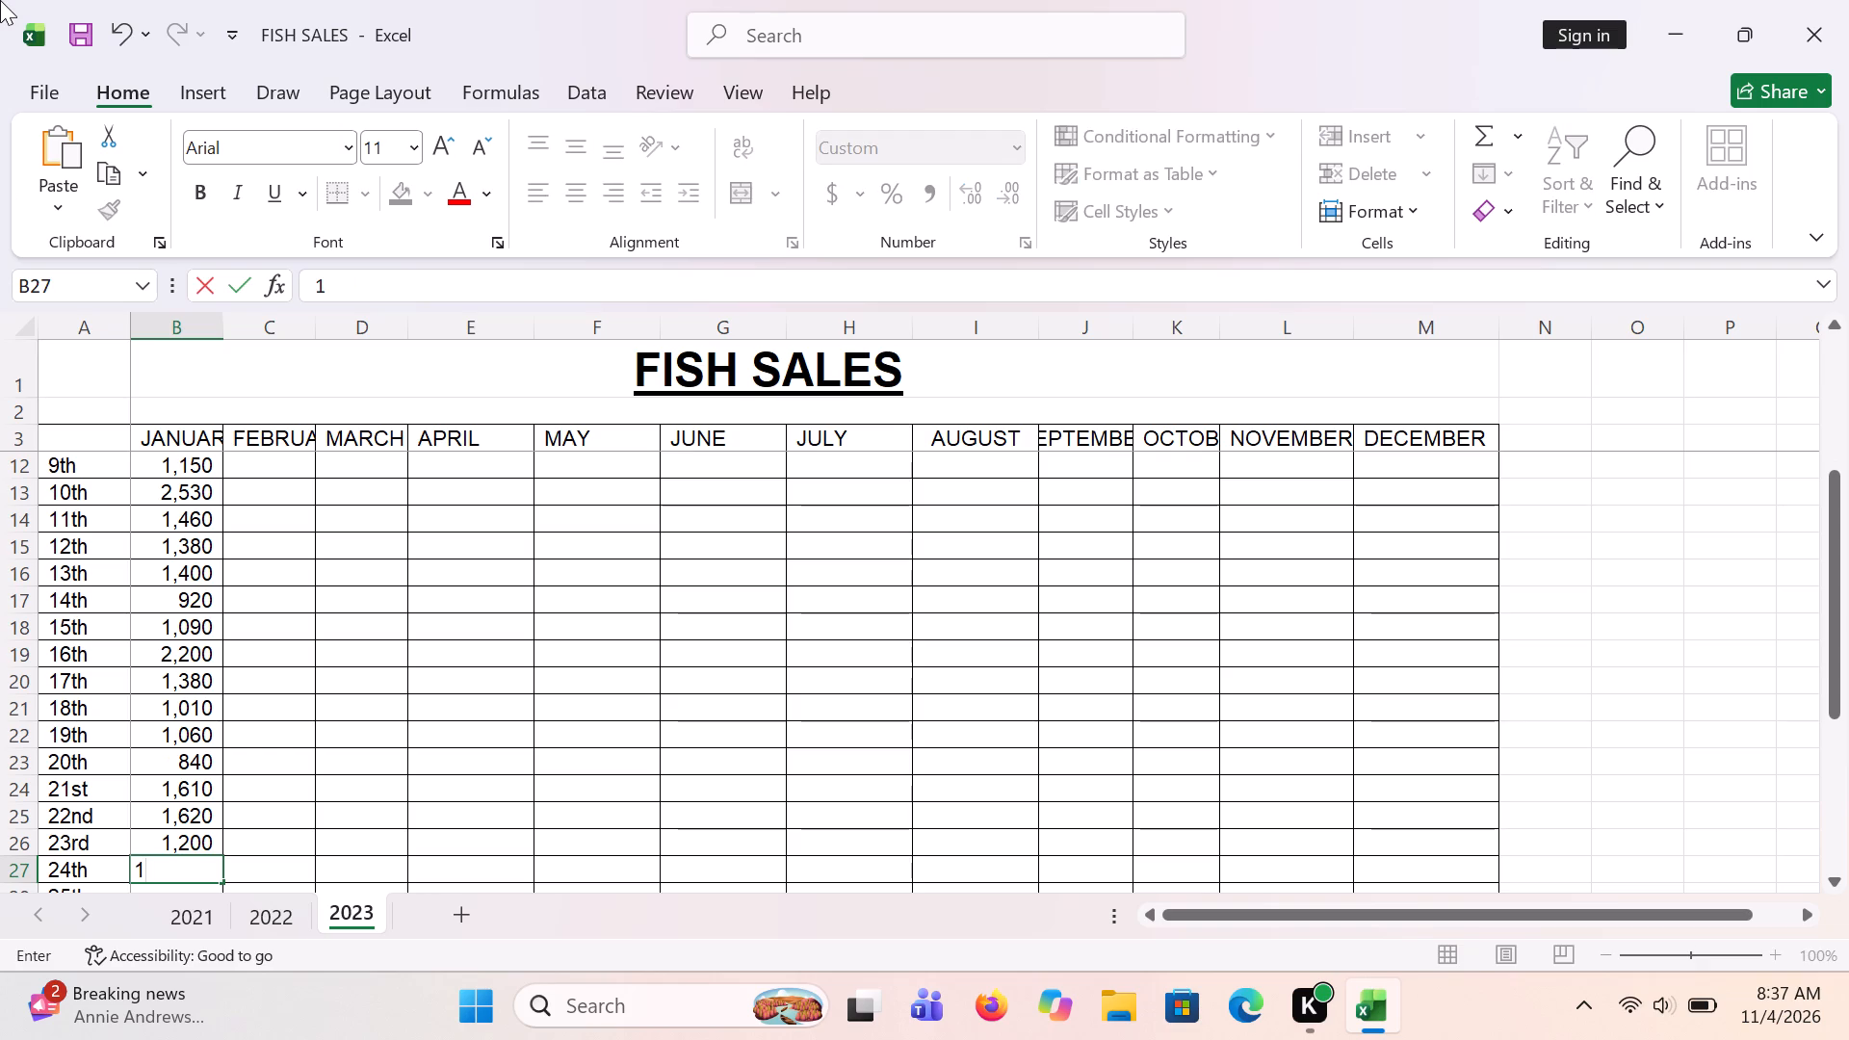
{"action": "type", "text": "320"}
{"action": "key", "text": "Return"}
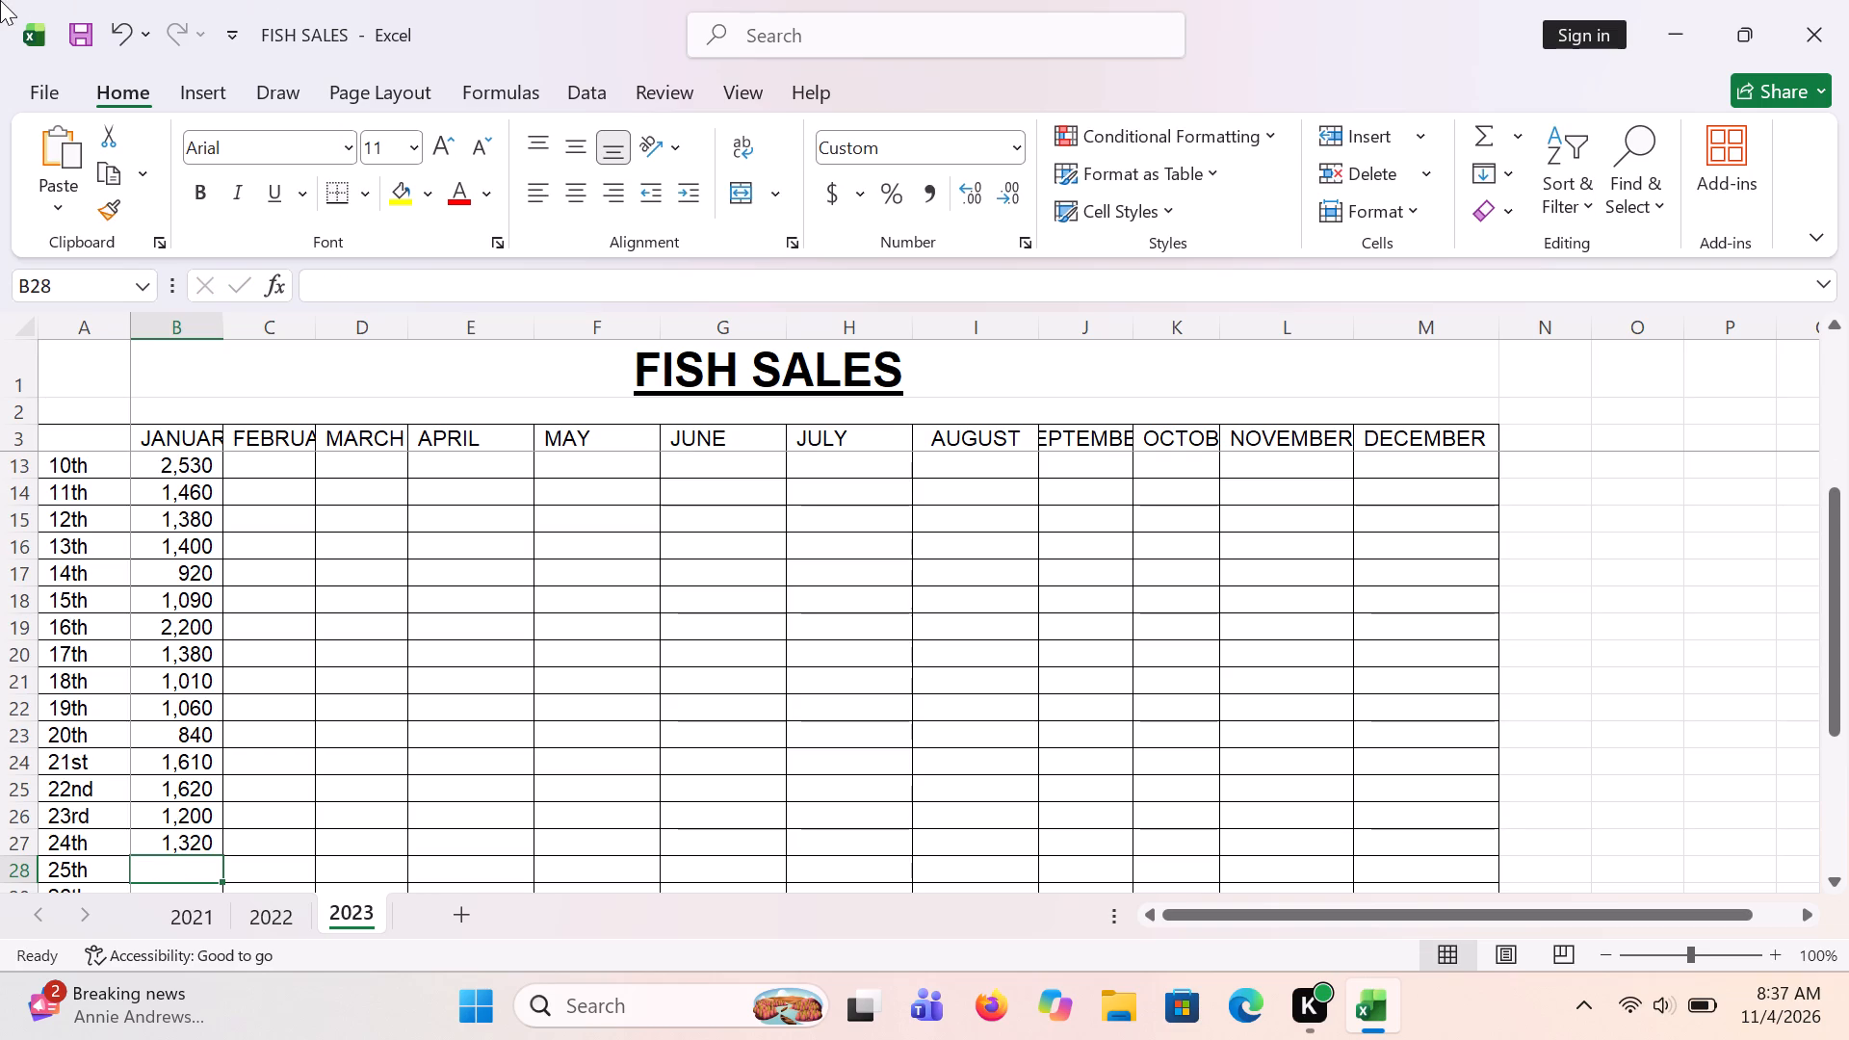
{"action": "left_click", "coordinate": [87, 33]}
Enter the 2023 January sales for the 25th to 27th: 1810, 1510 and 2340.
{"action": "key", "text": "1"}
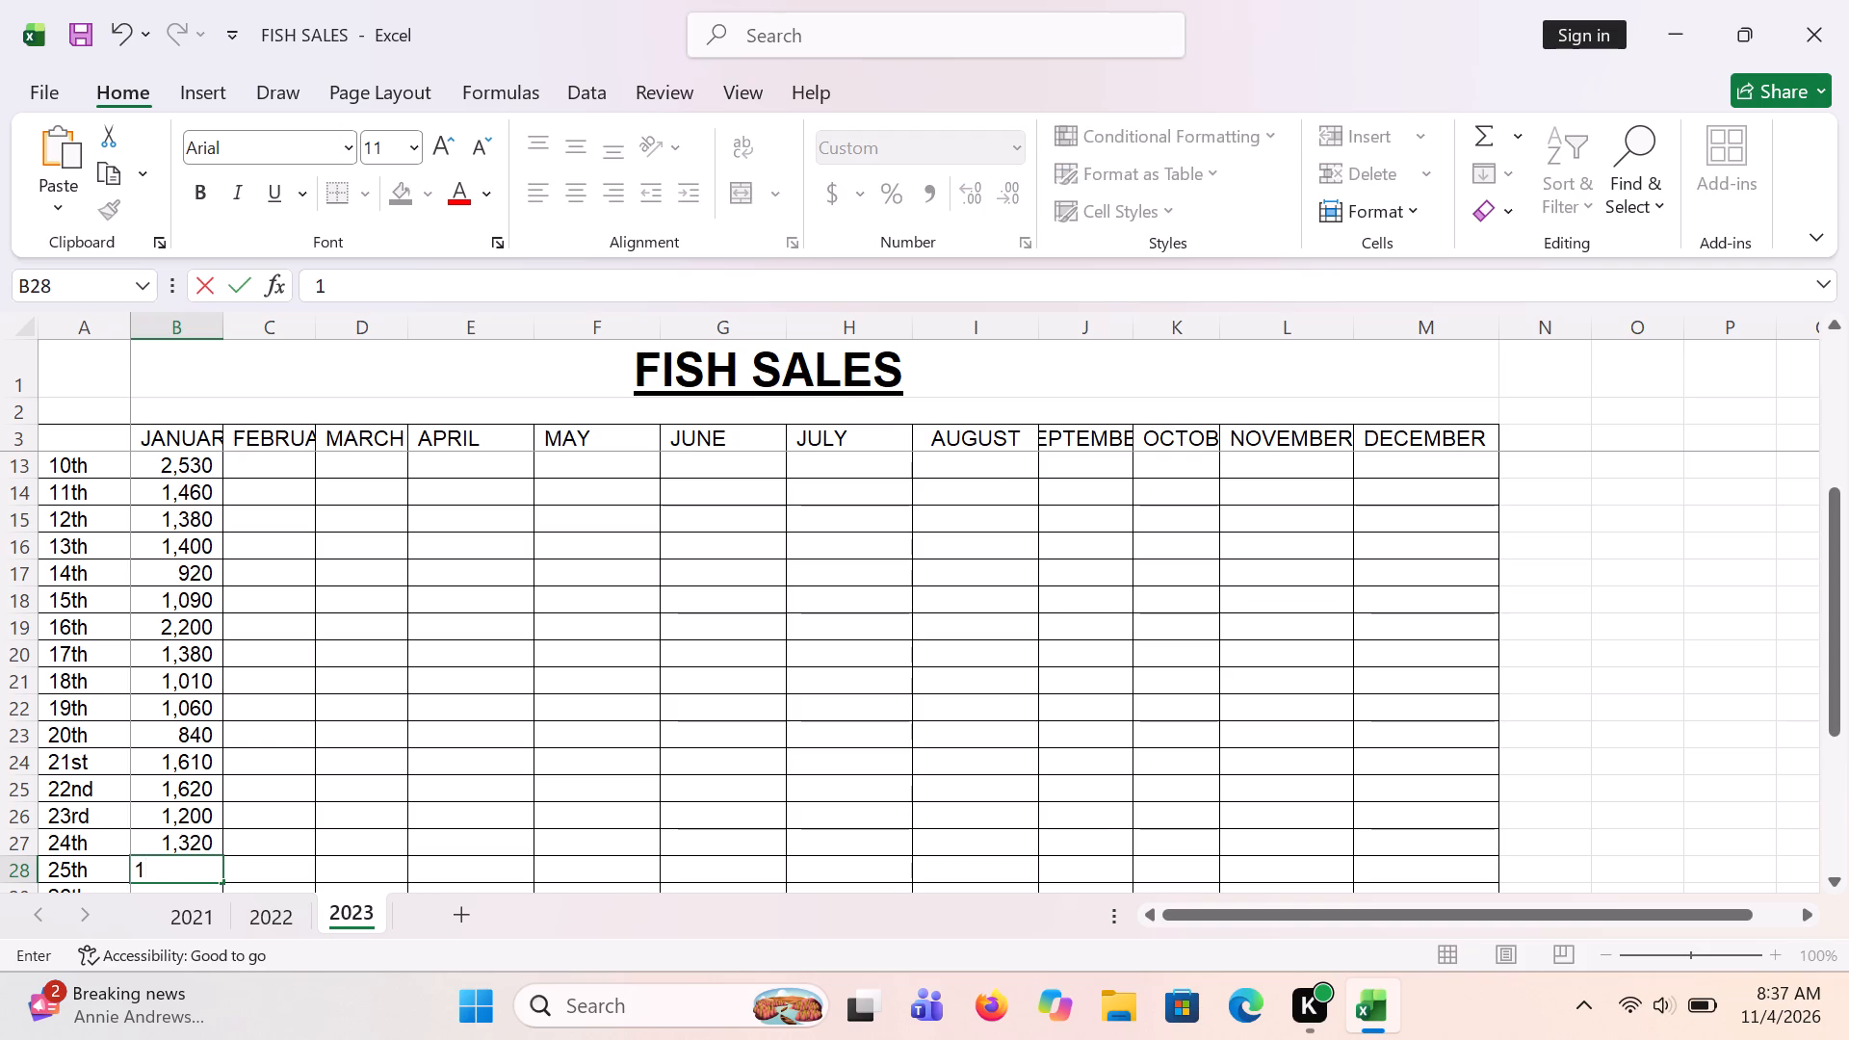
{"action": "type", "text": "810"}
{"action": "key", "text": "Return"}
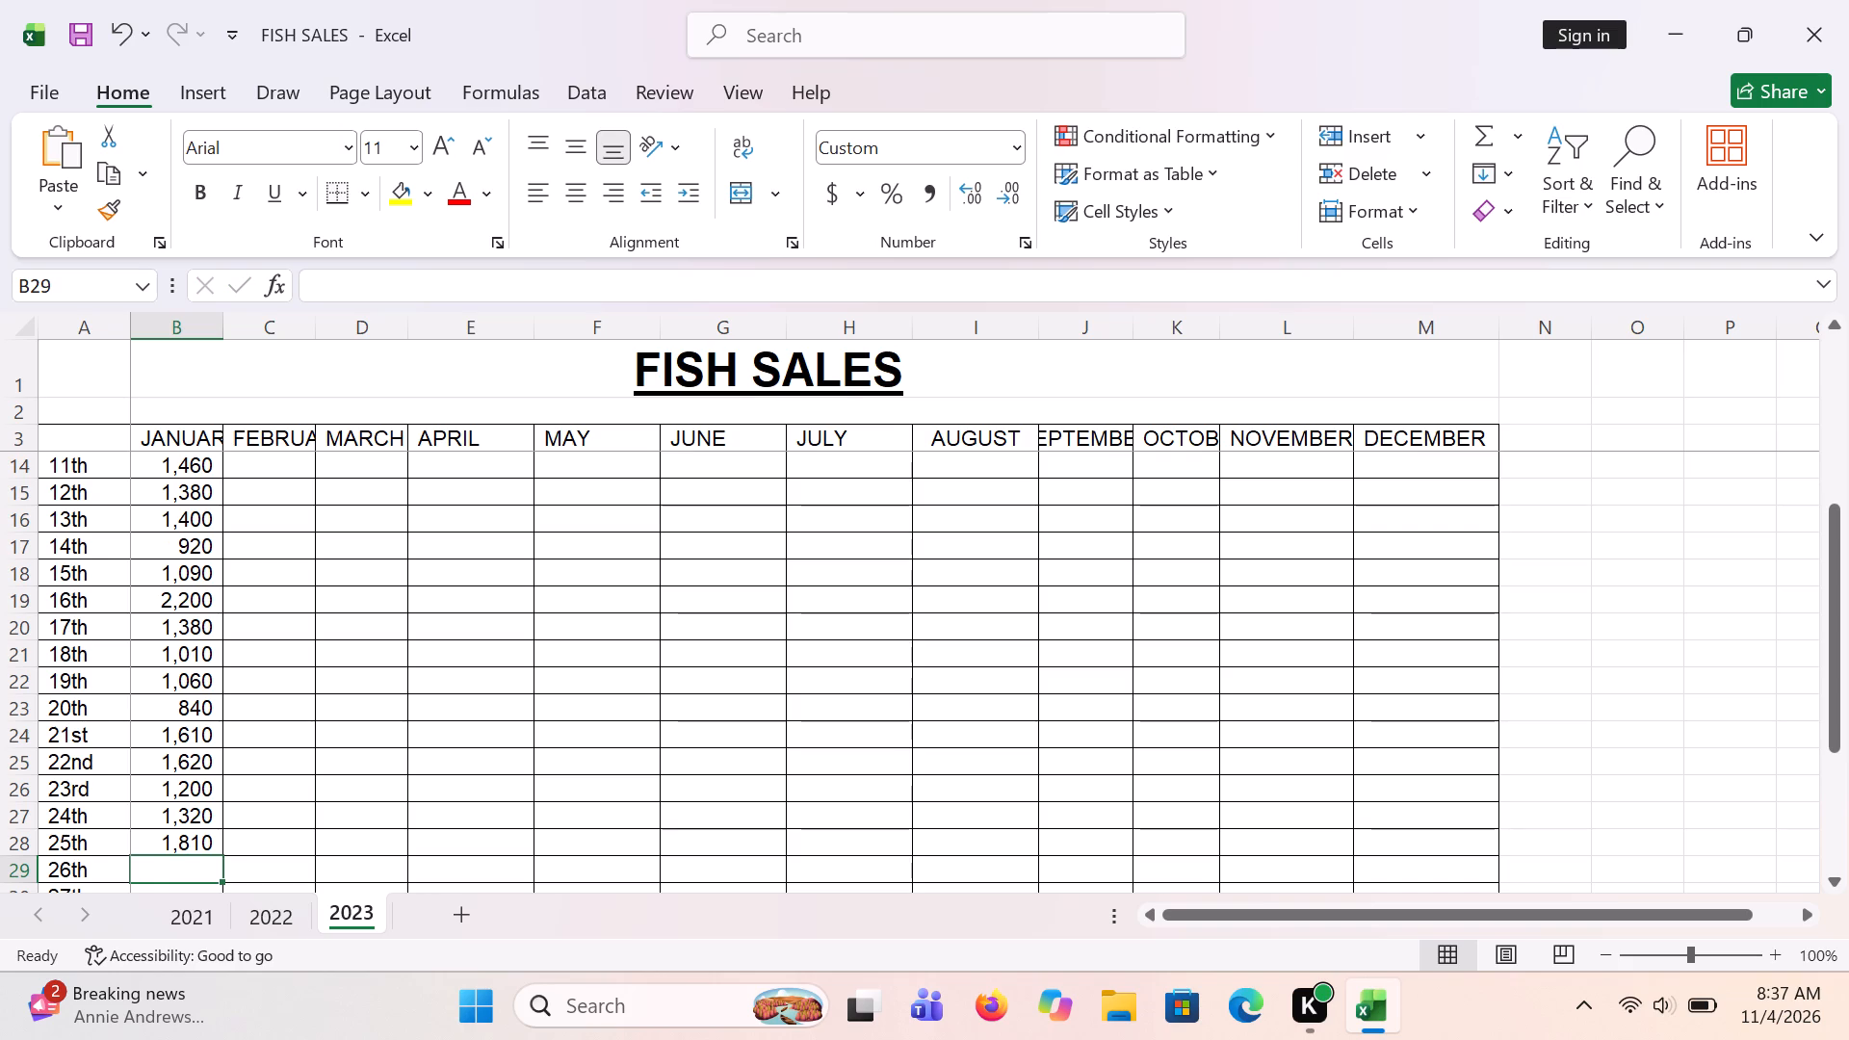
{"action": "key", "text": "1"}
{"action": "key", "text": "5"}
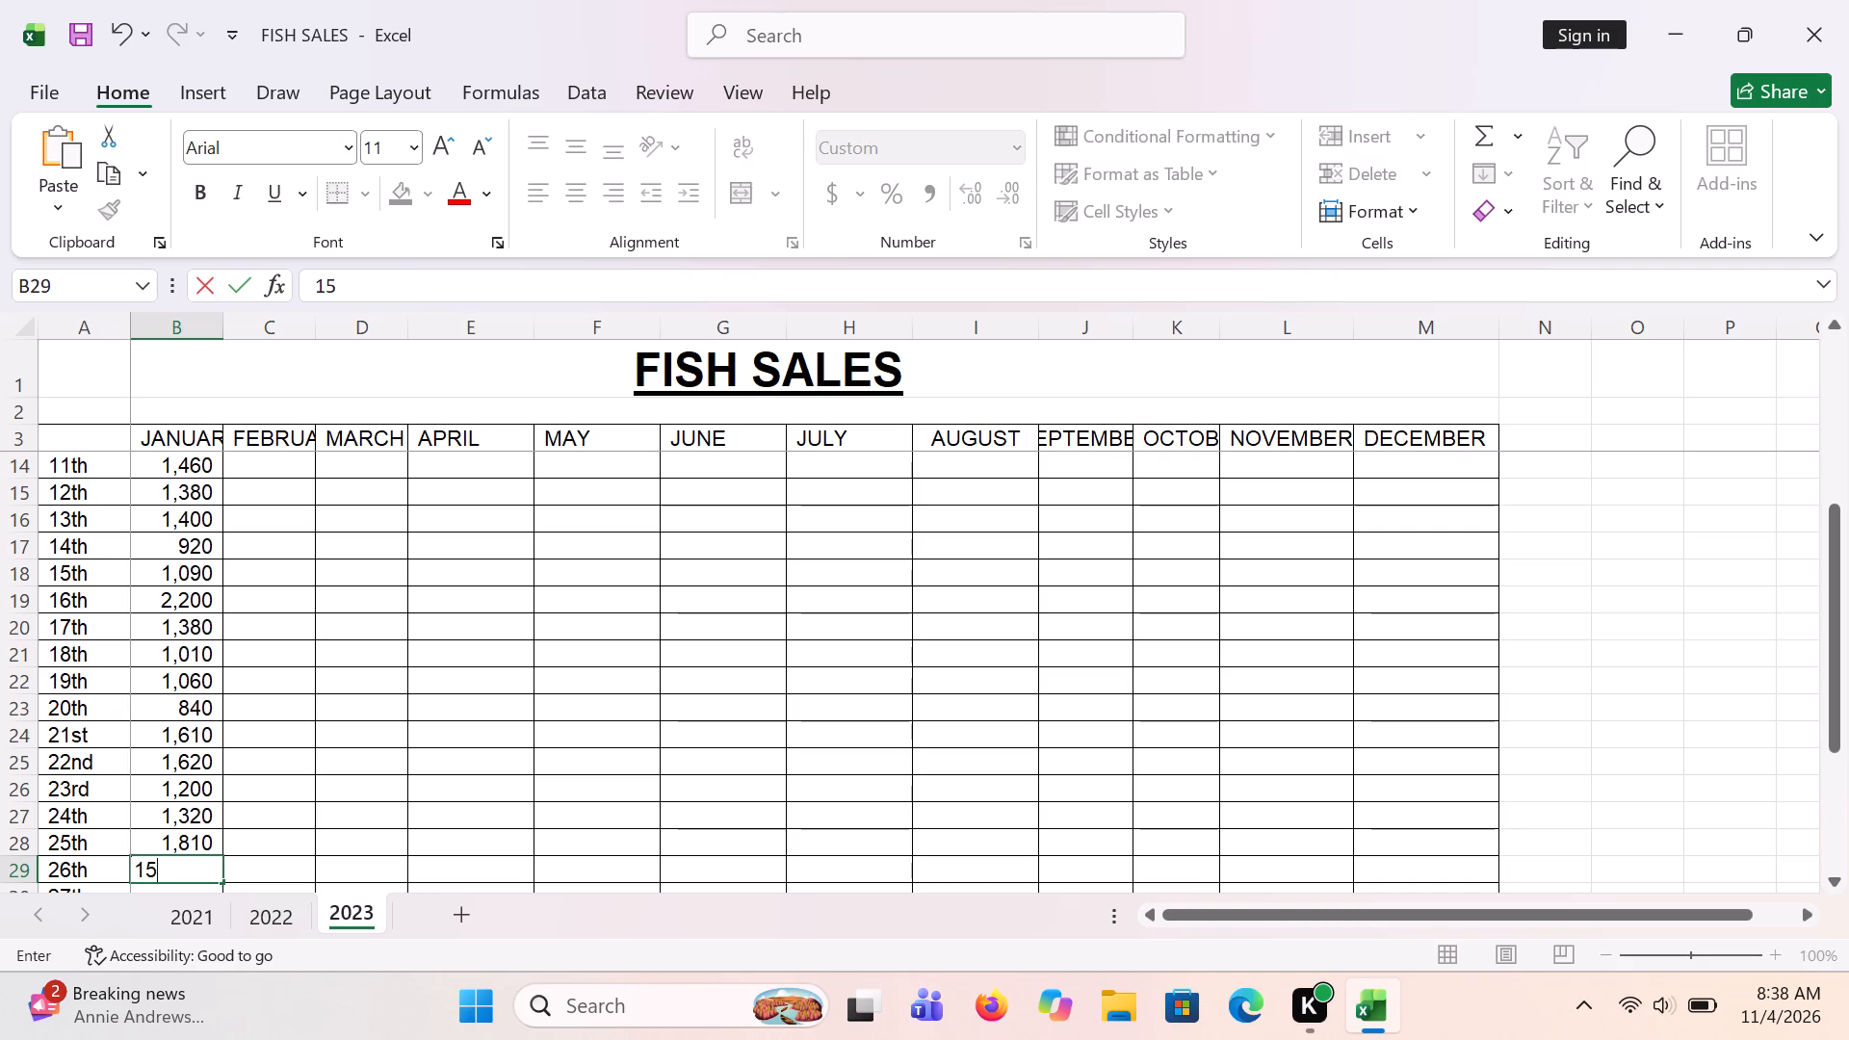
{"action": "type", "text": "10"}
{"action": "key", "text": "Return"}
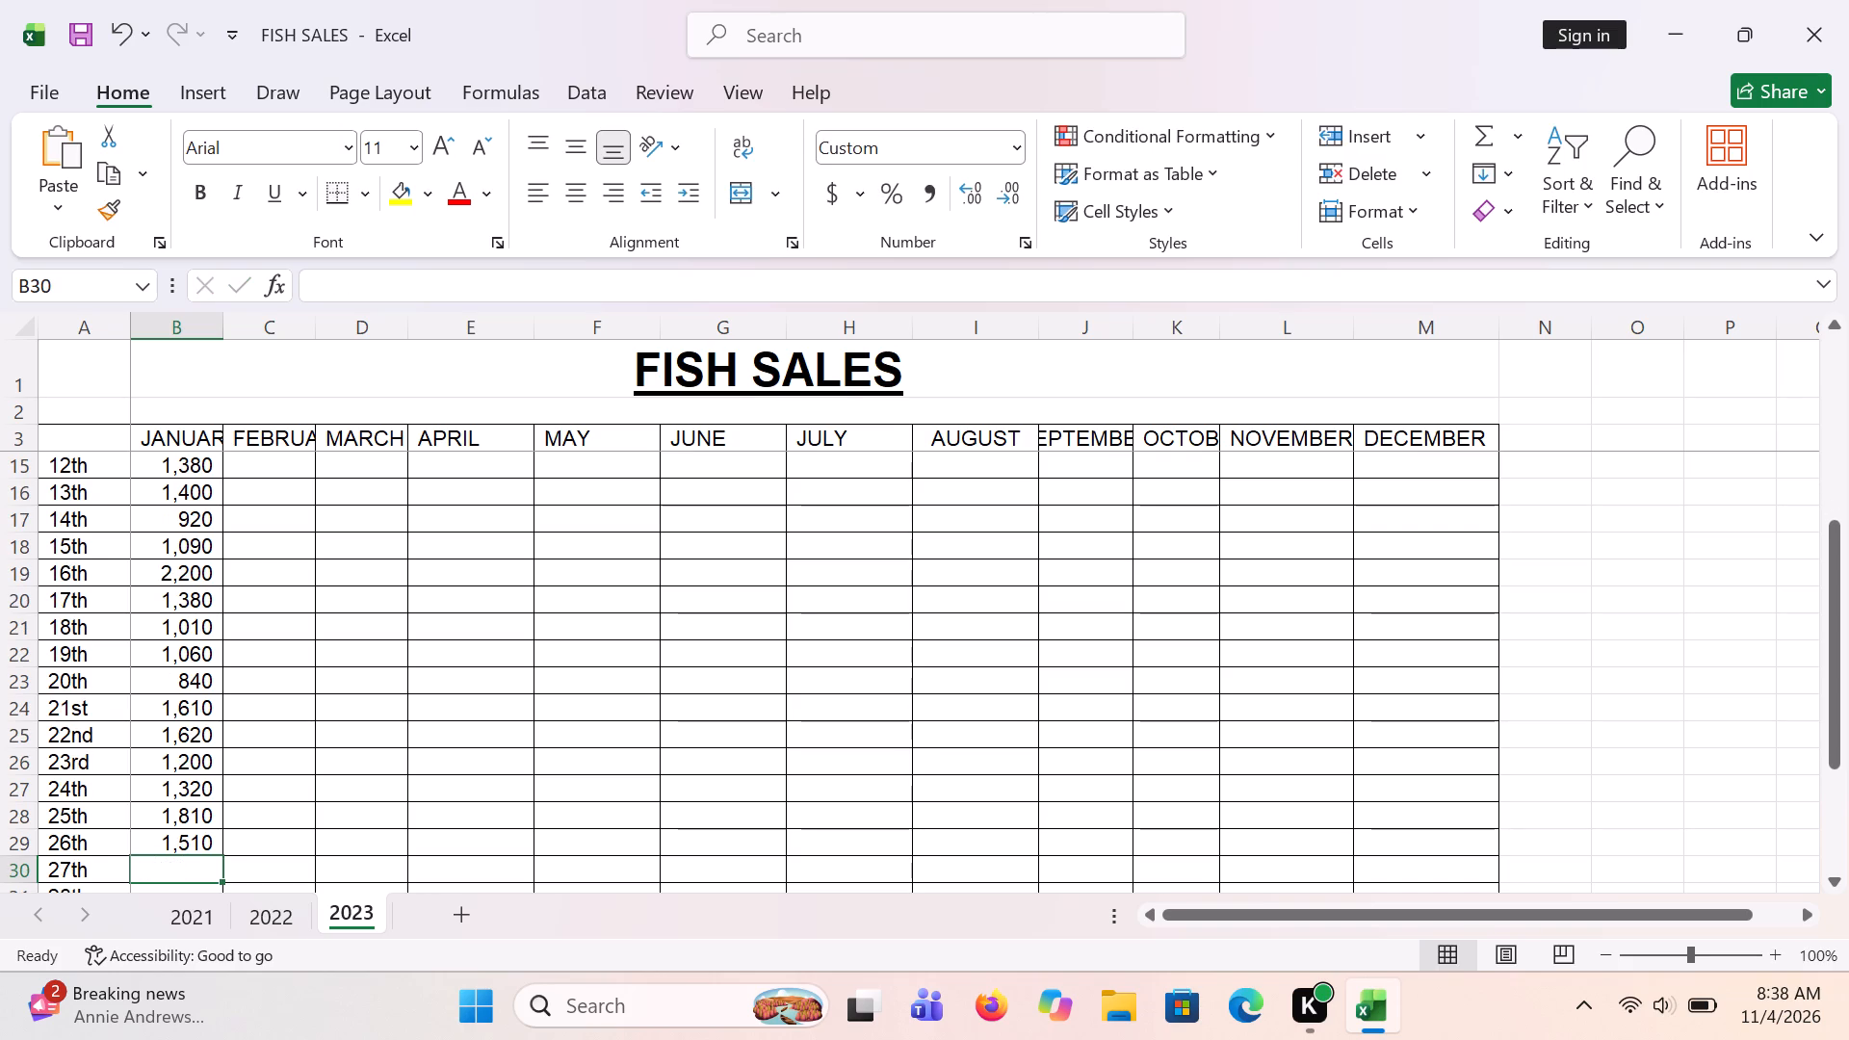
{"action": "type", "text": "23"}
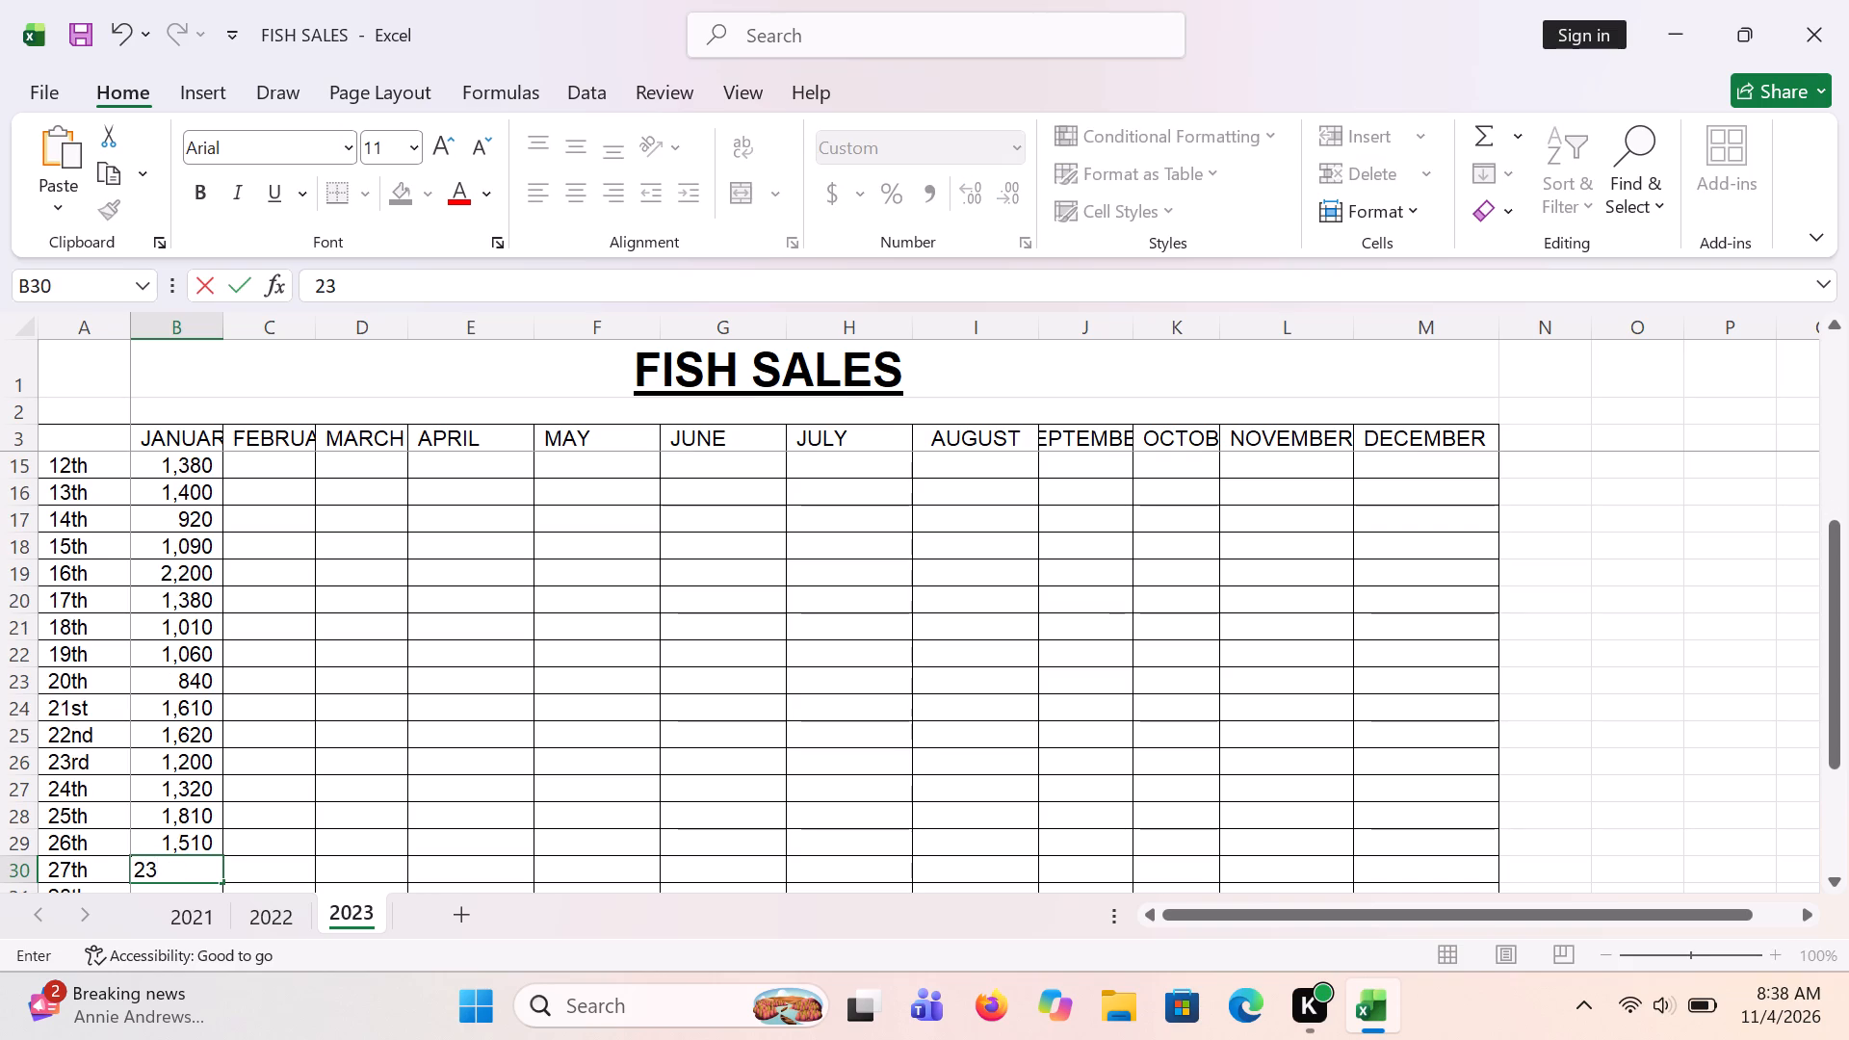
{"action": "key", "text": "4"}
{"action": "key", "text": "0"}
{"action": "key", "text": "Return"}
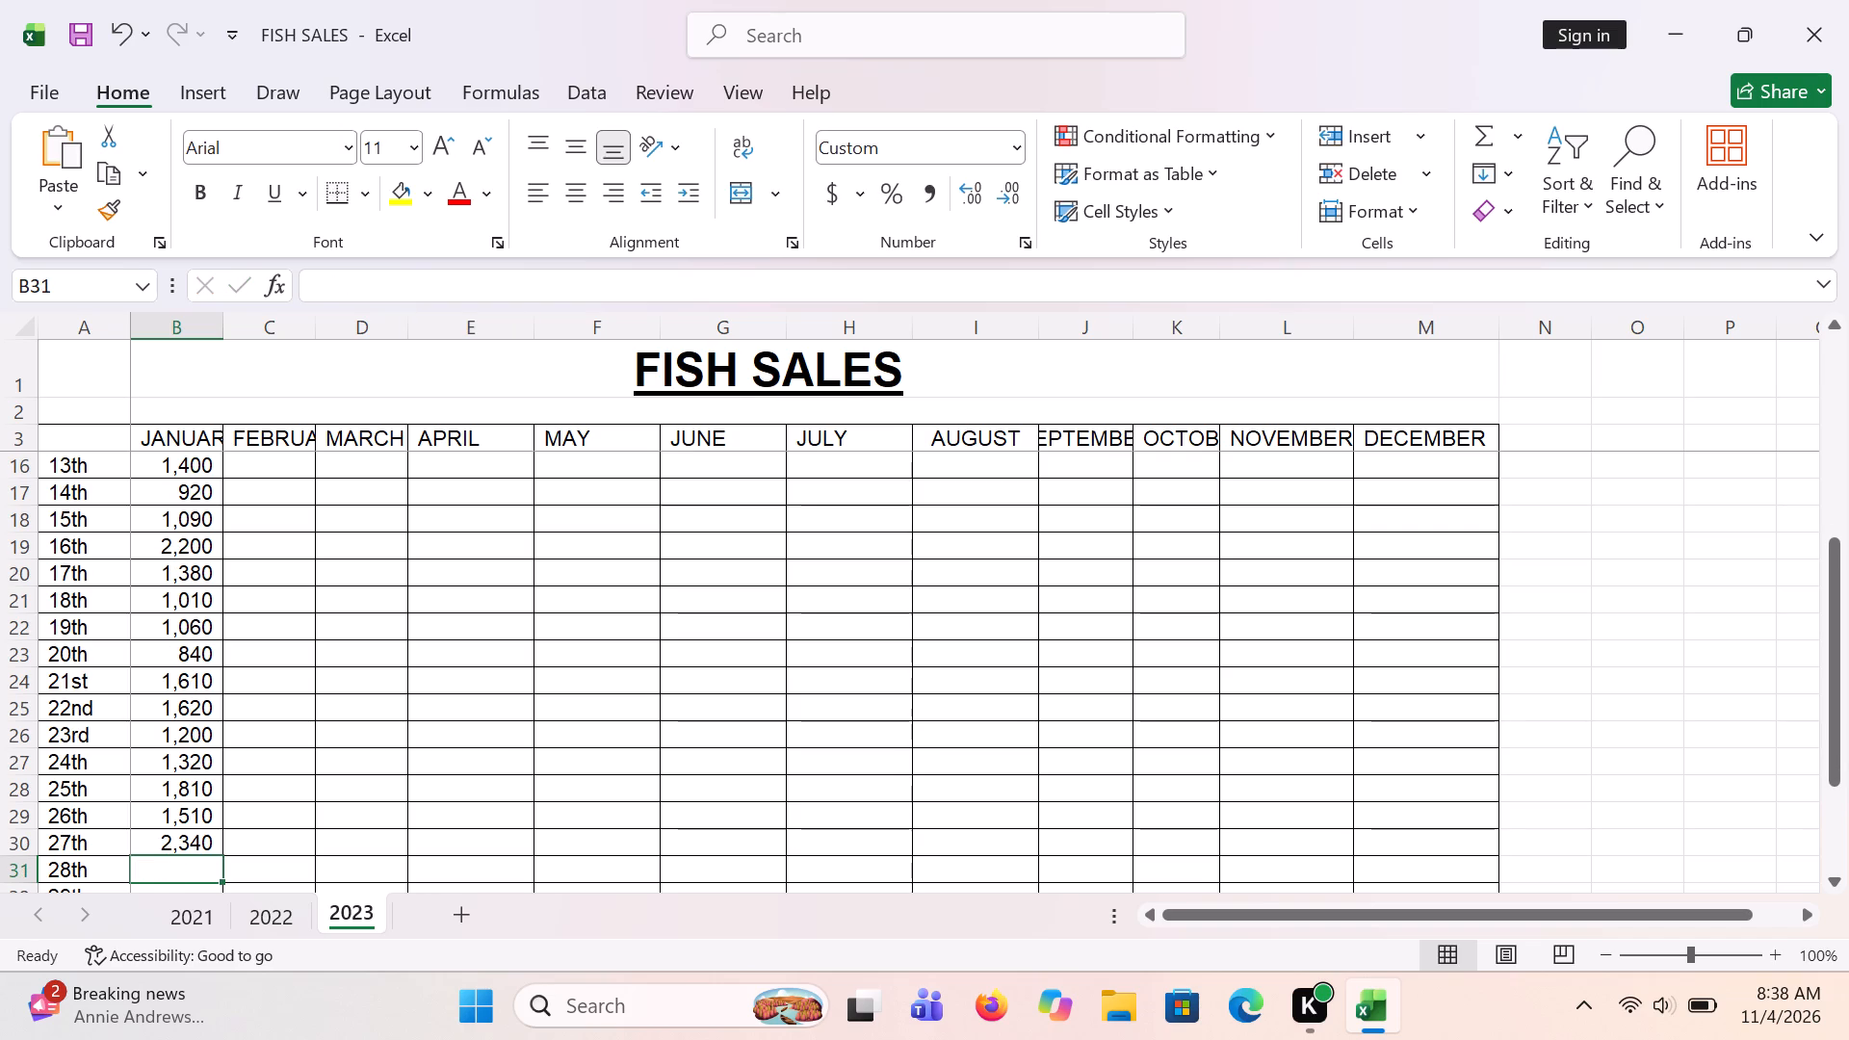
Enter the 2023 January sales for the 28th to 31st: 1020, 1610, 2800 and 1660, and save the workbook.
{"action": "key", "text": "1"}
{"action": "type", "text": "020"}
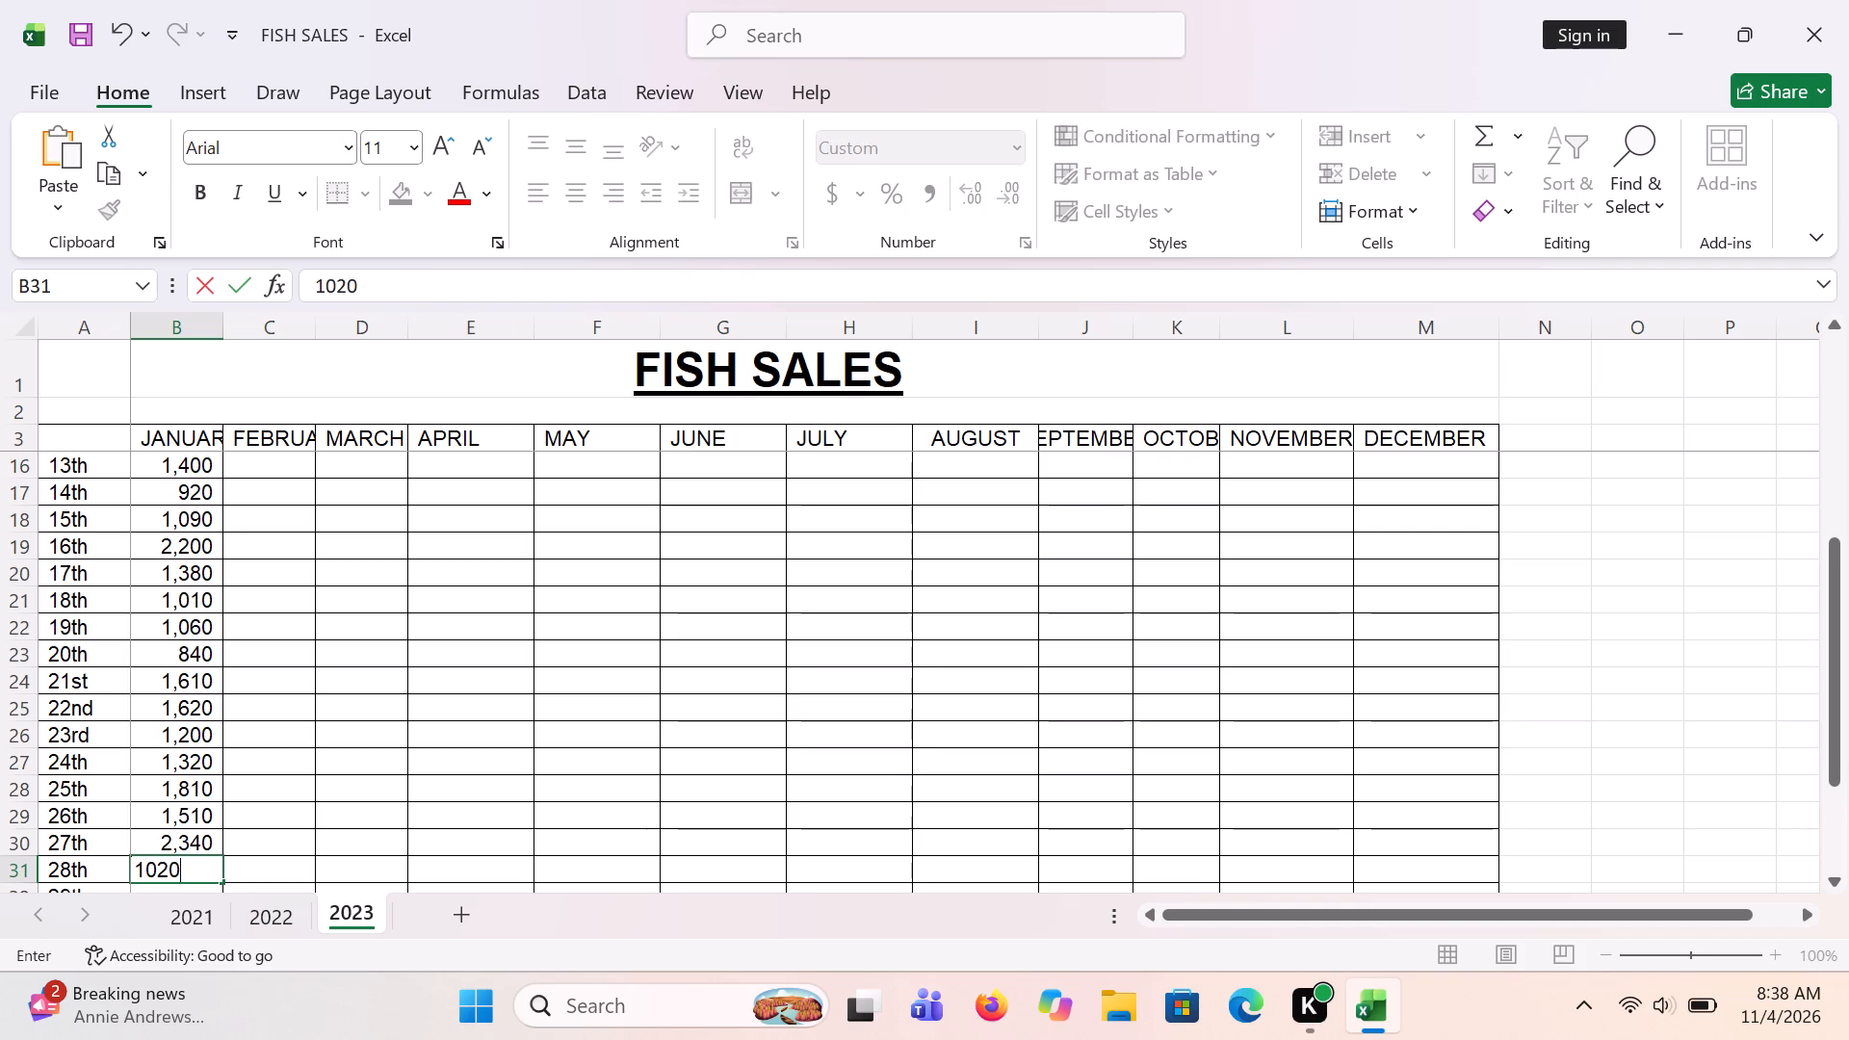
{"action": "key", "text": "Return"}
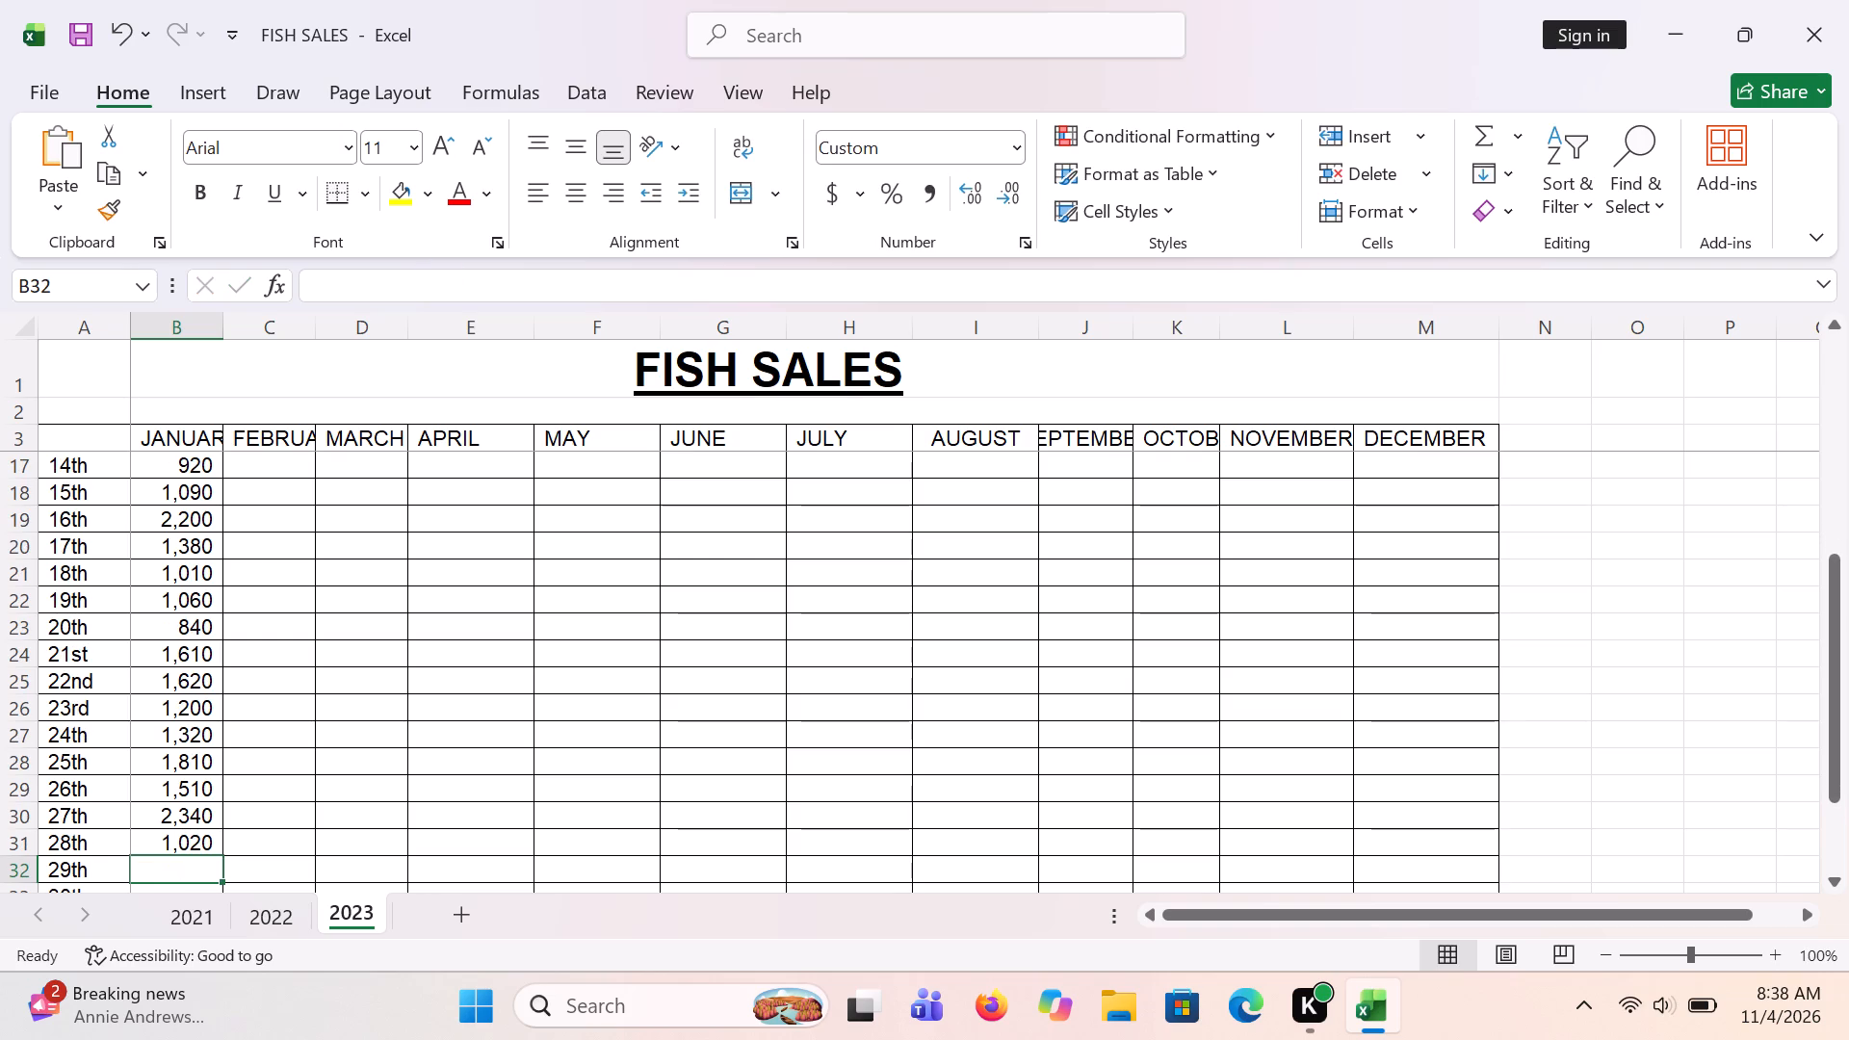
{"action": "key", "text": "1"}
{"action": "type", "text": "61"}
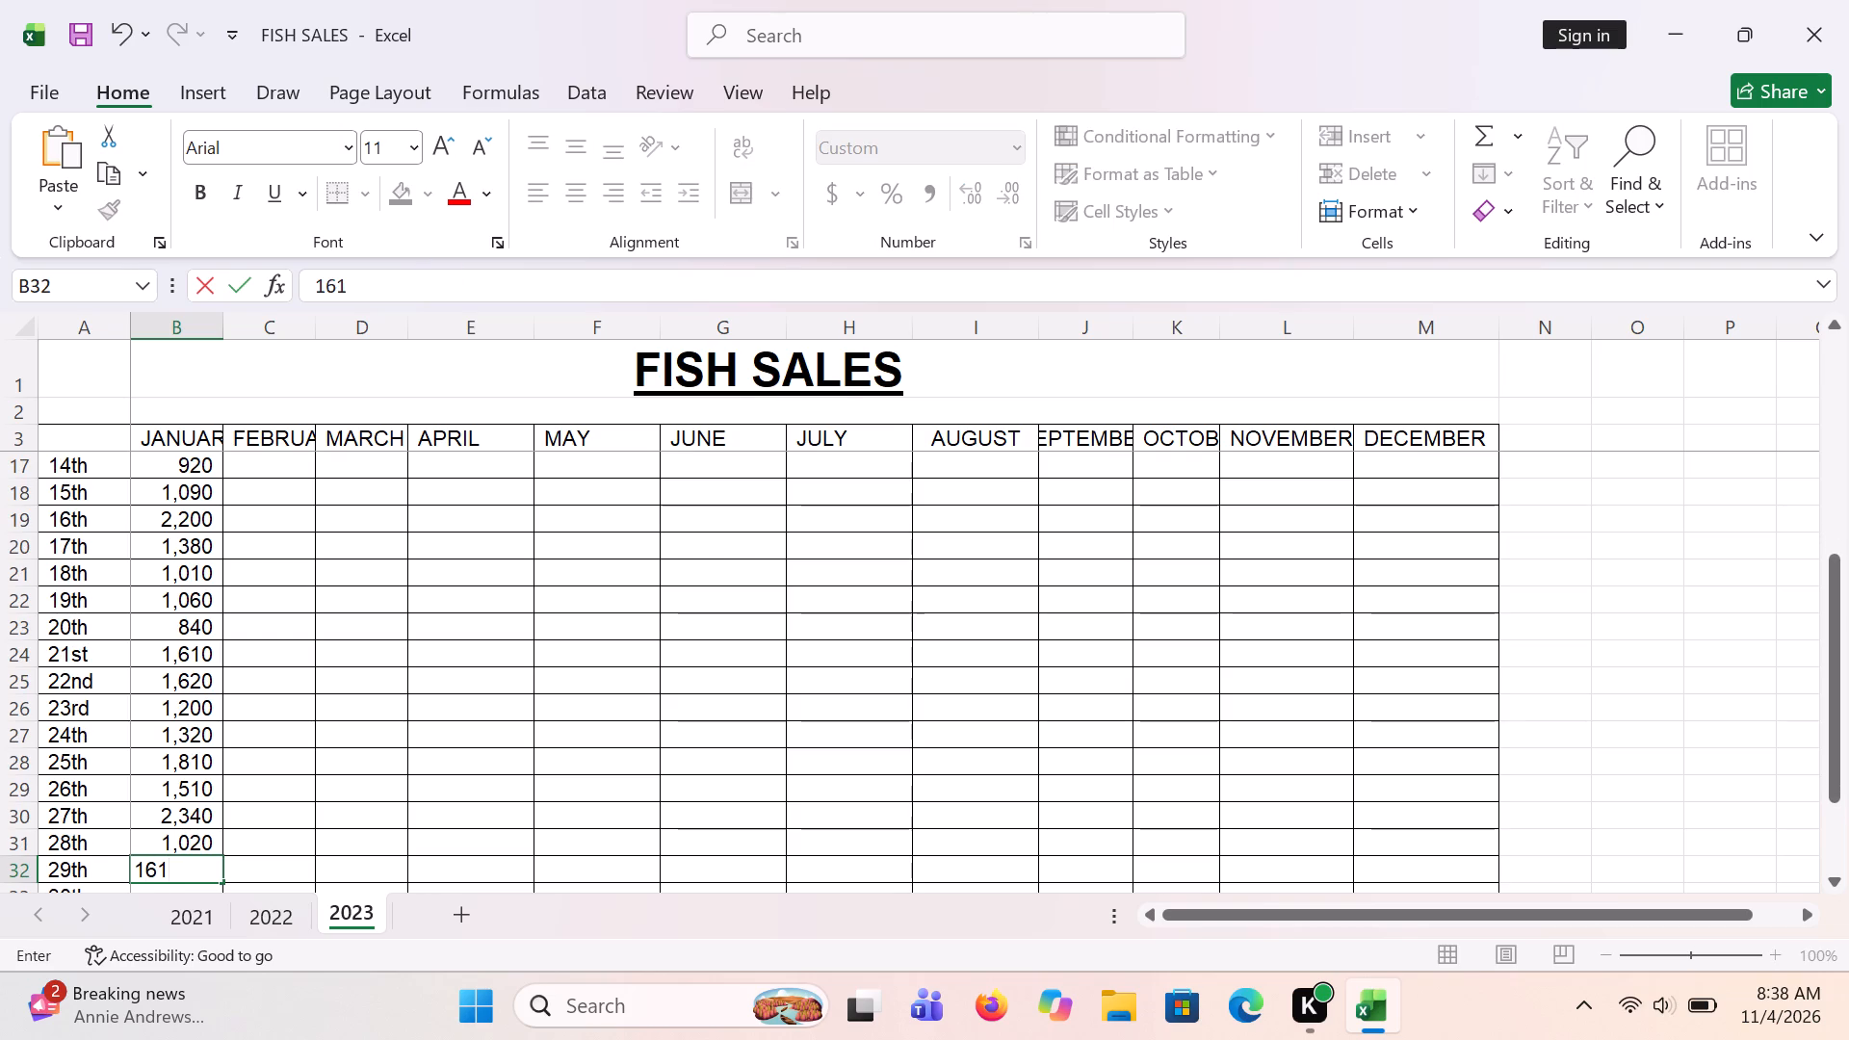
{"action": "key", "text": "0"}
{"action": "key", "text": "Return"}
{"action": "type", "text": "2800"}
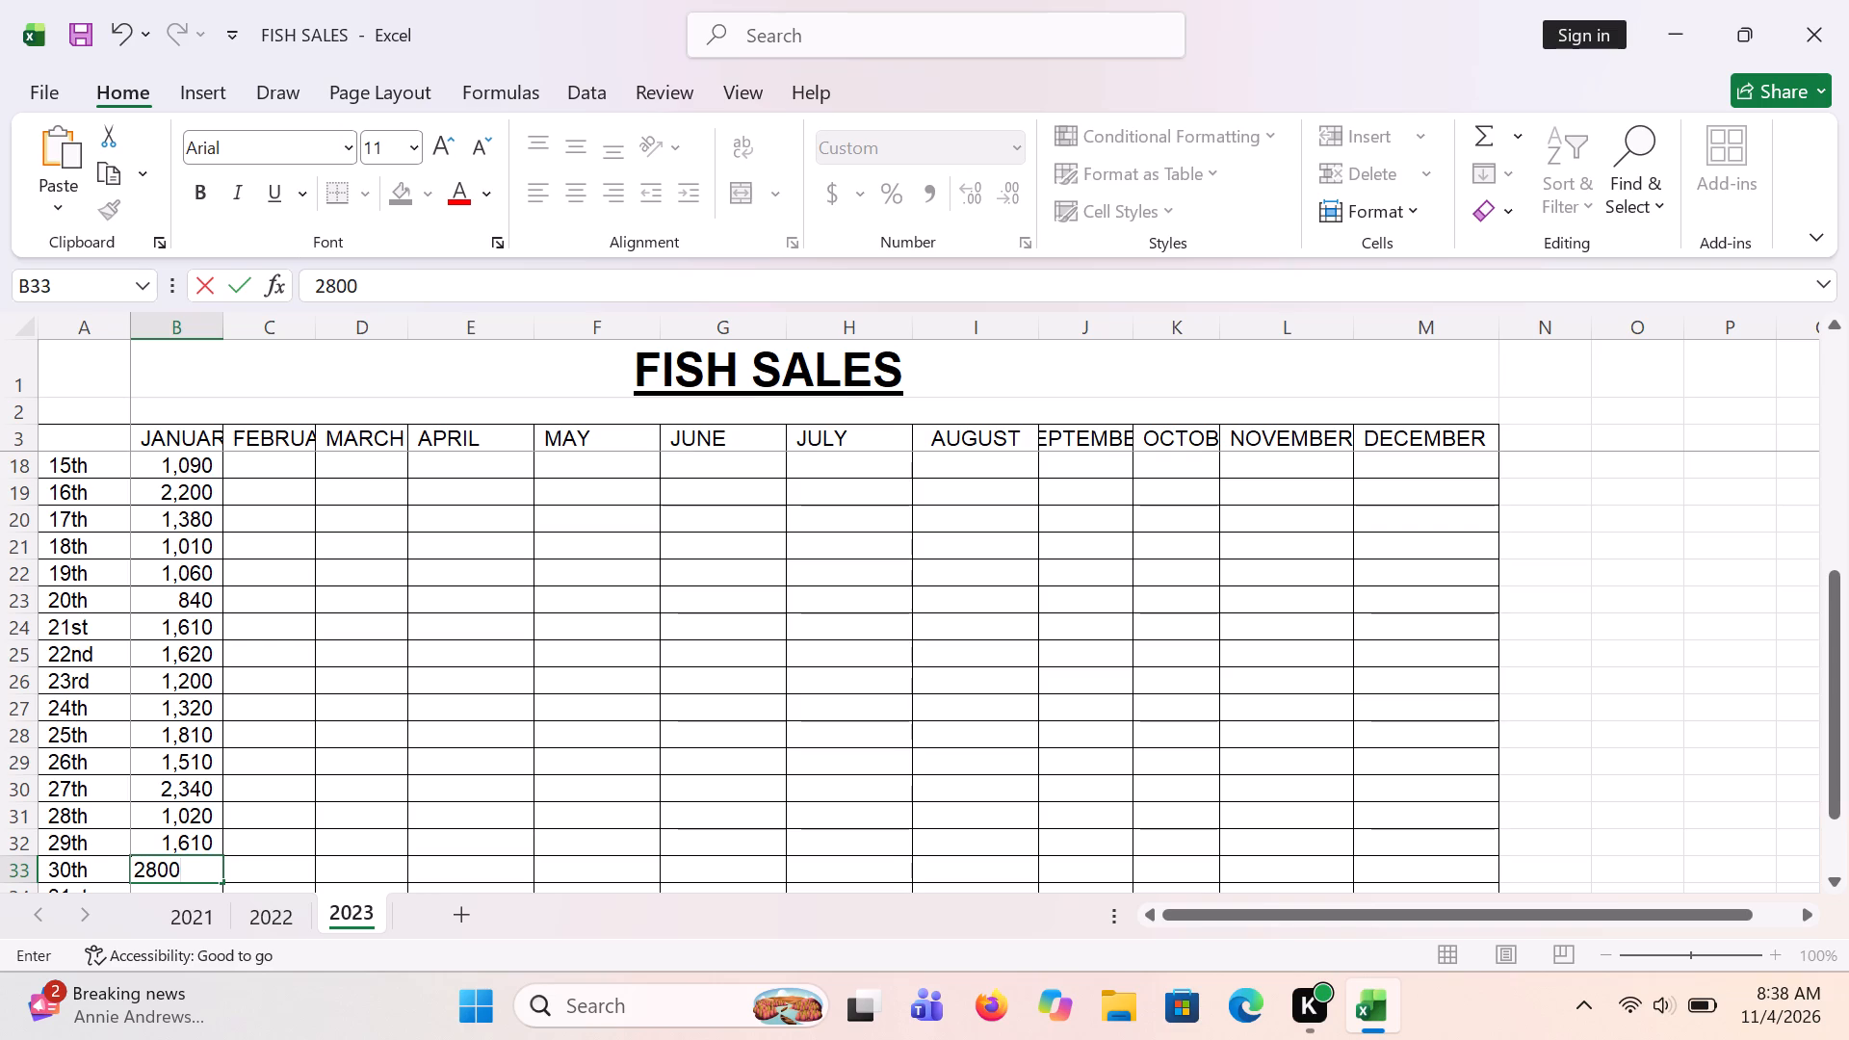
{"action": "key", "text": "Return"}
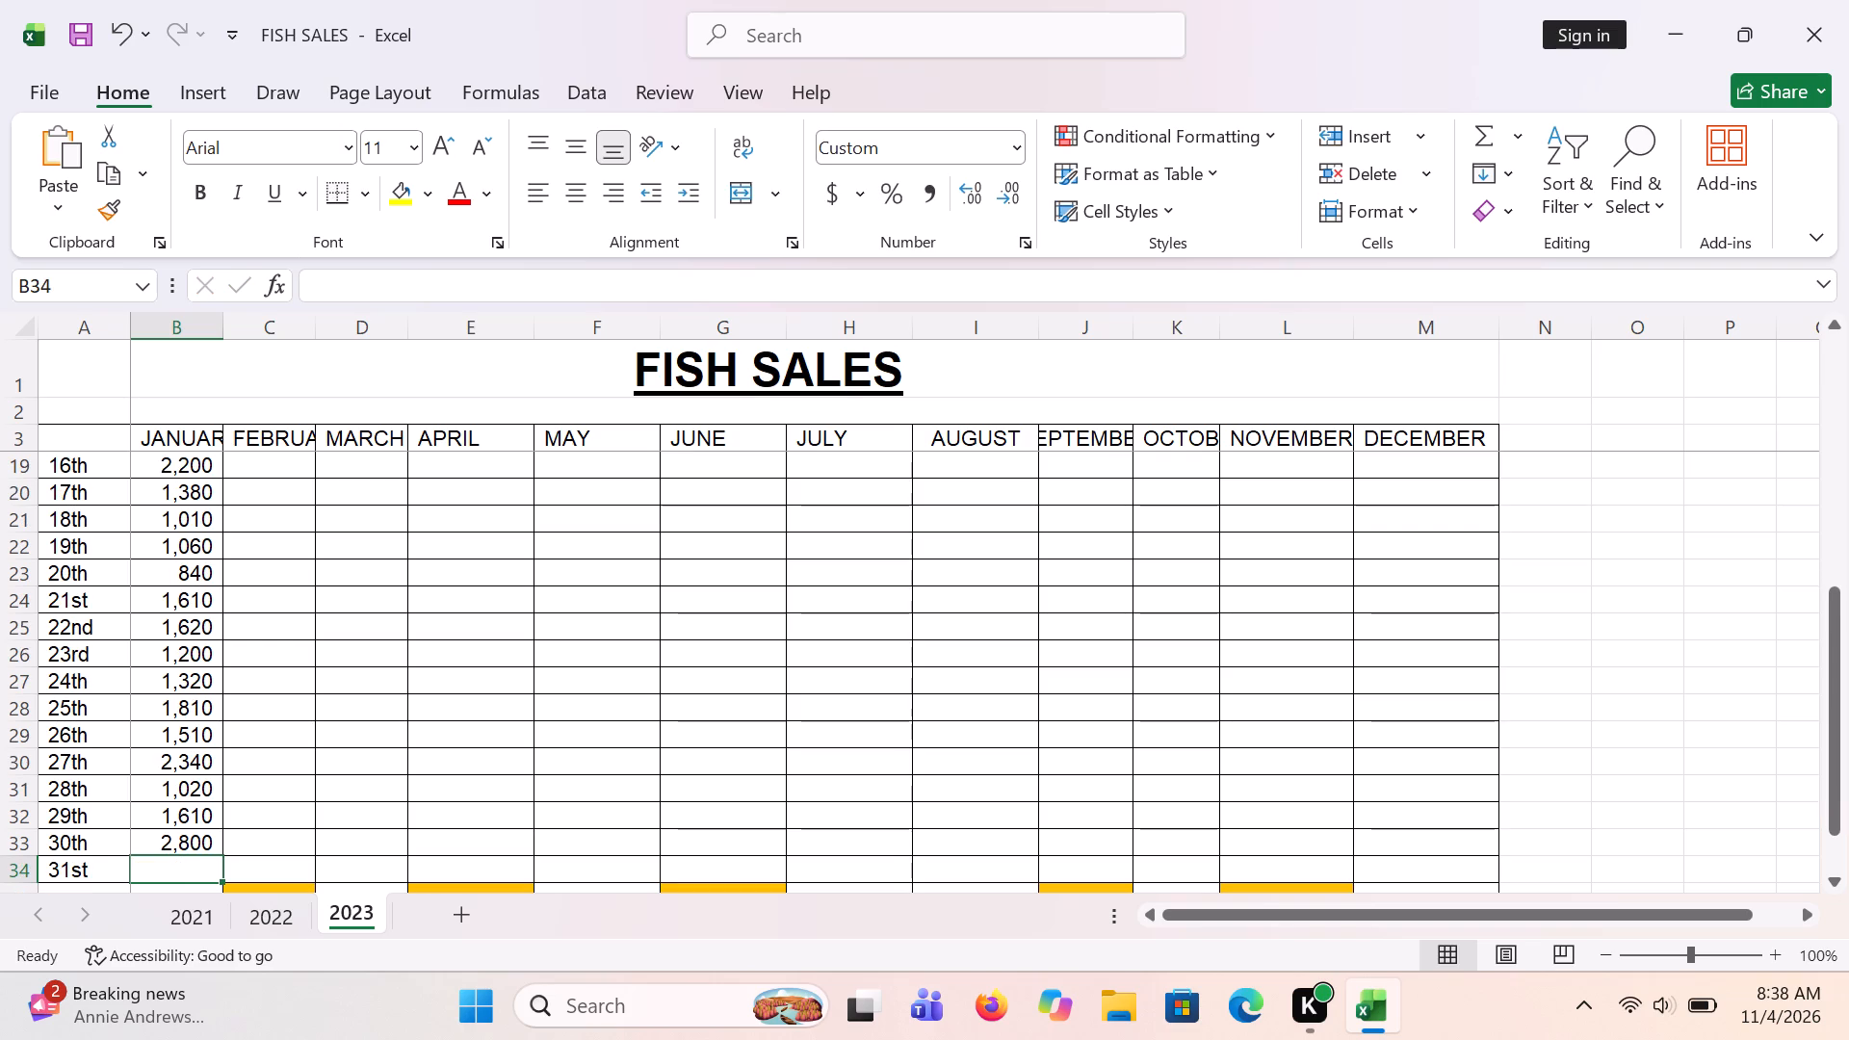
{"action": "key", "text": "1"}
{"action": "type", "text": "660"}
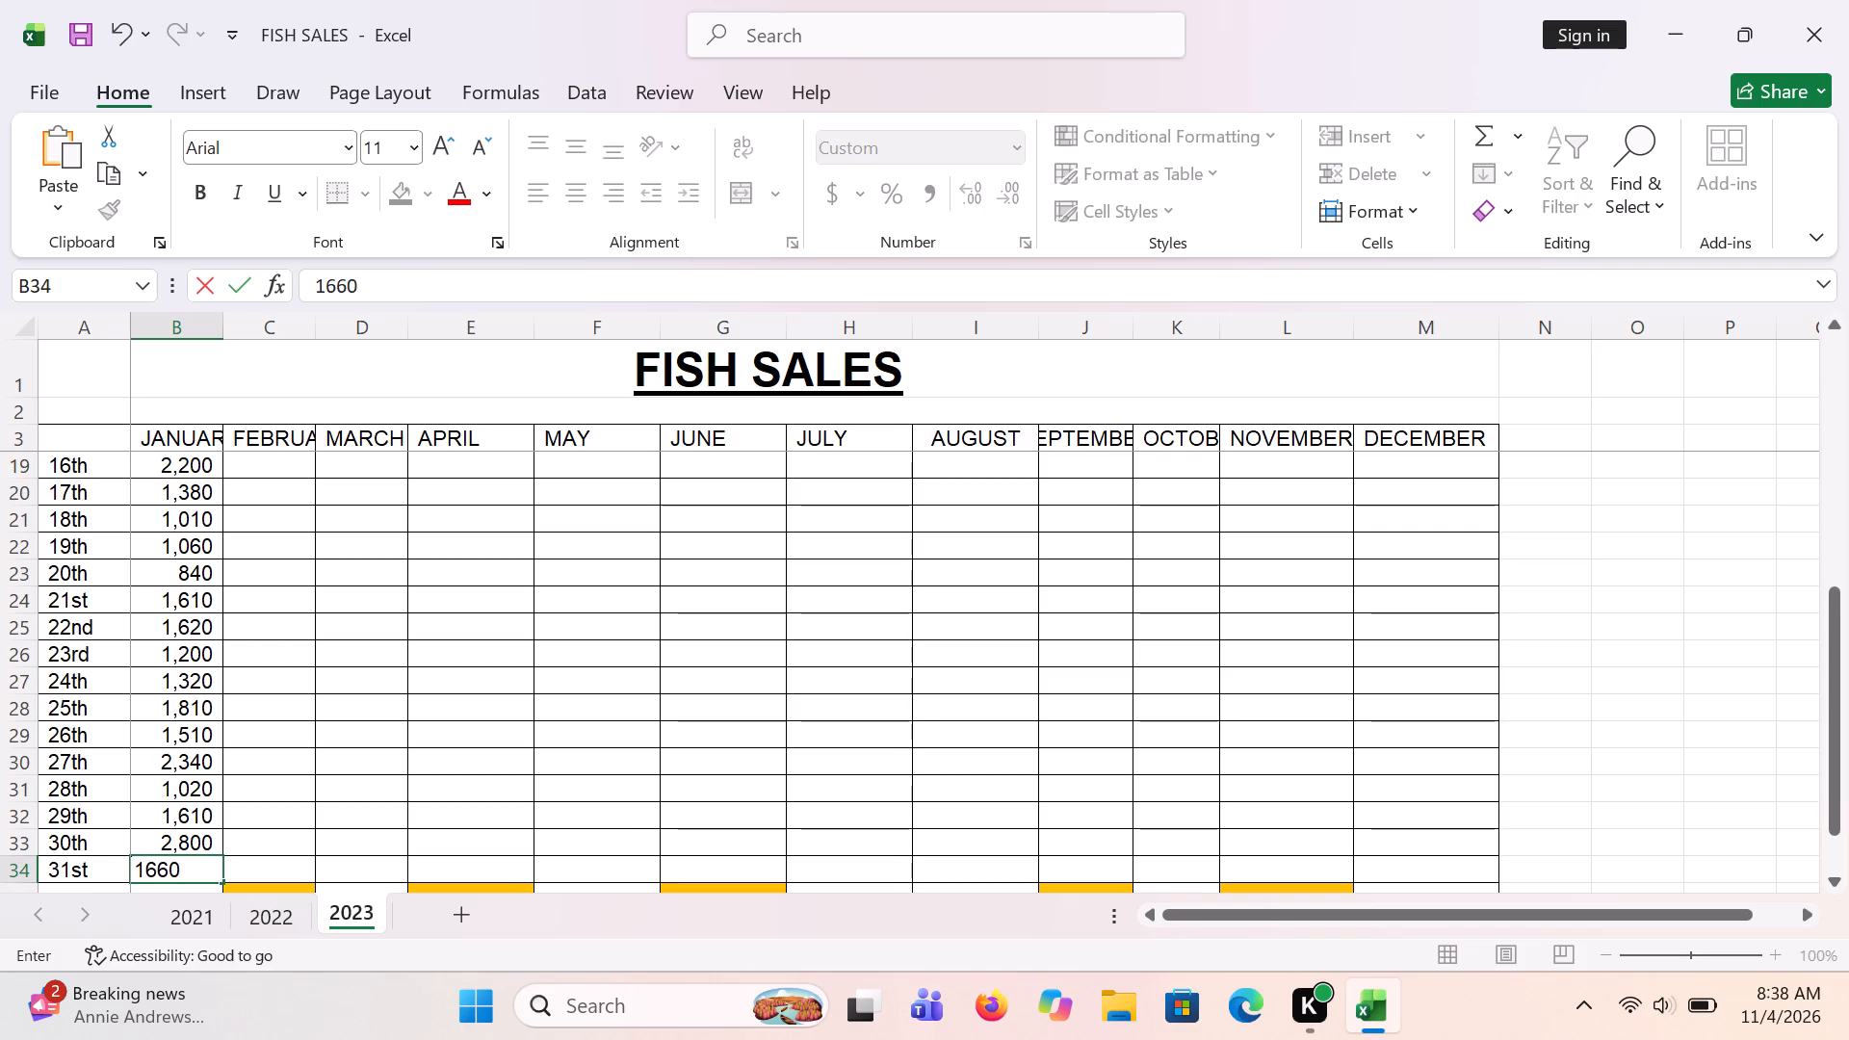
{"action": "key", "text": "Return"}
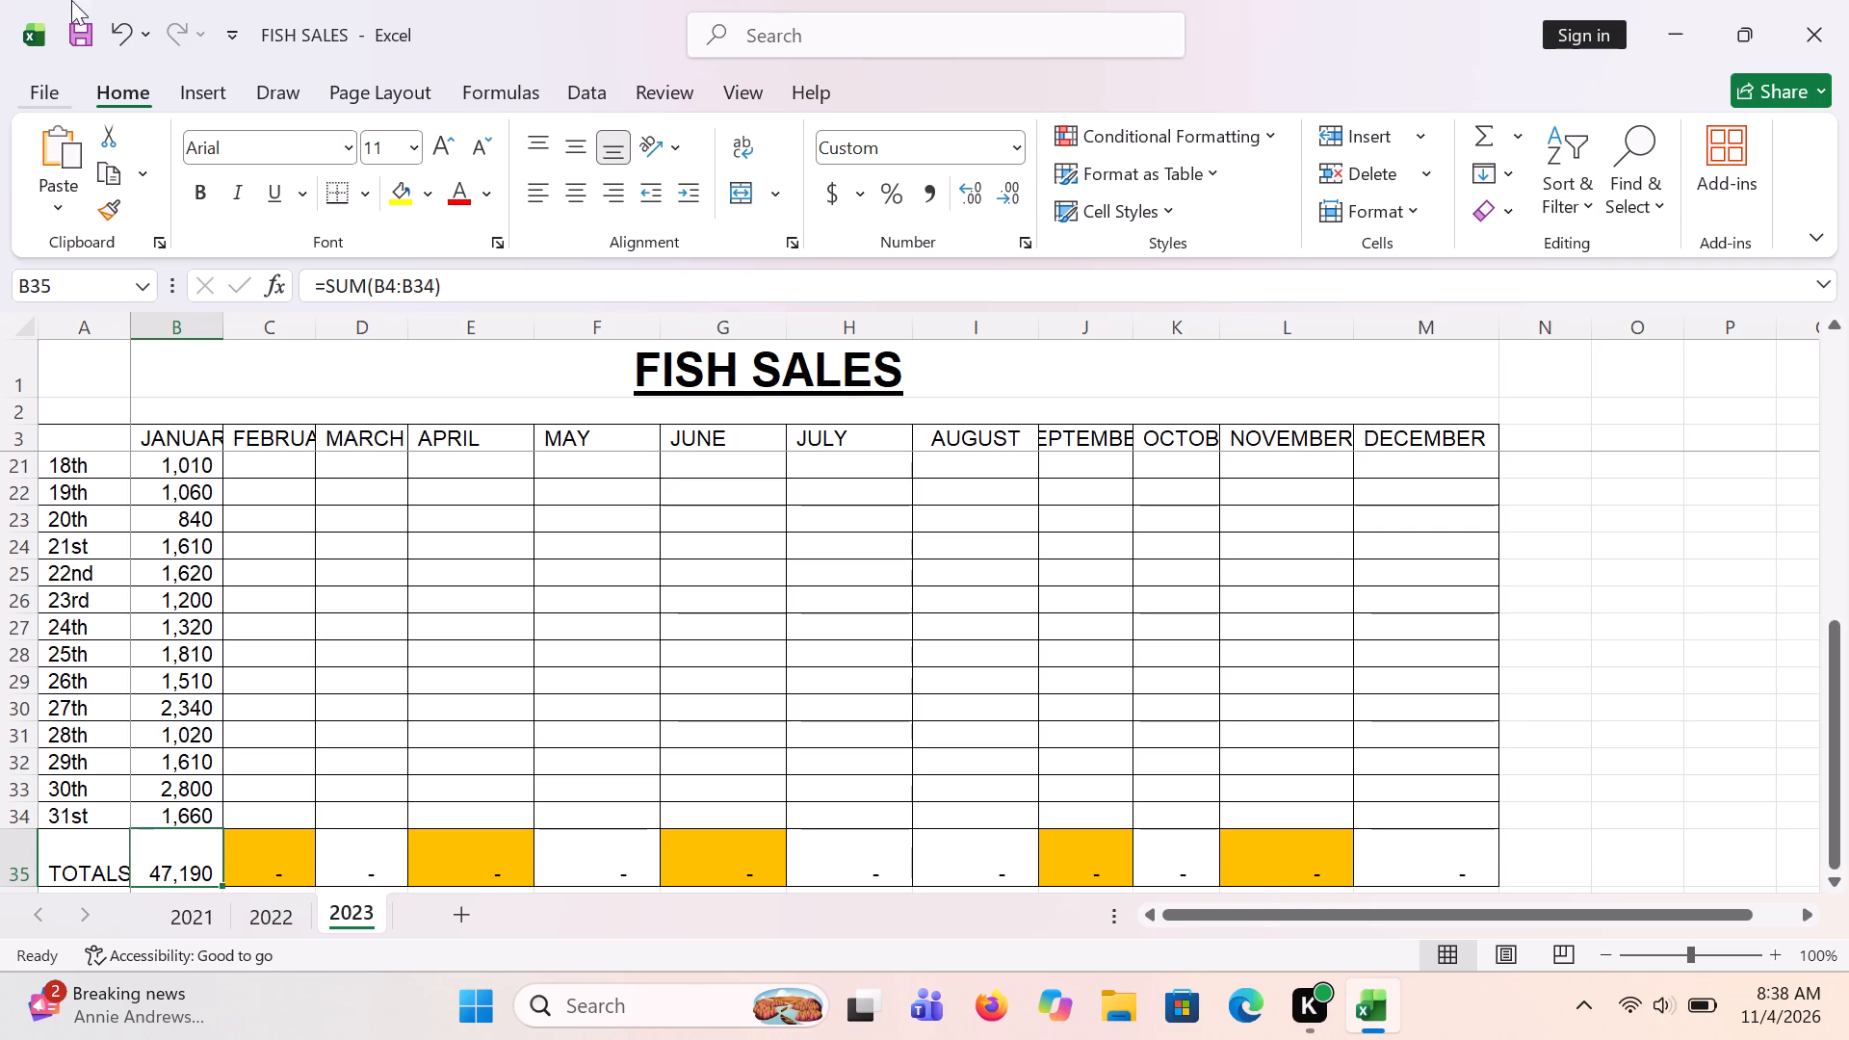
{"action": "left_click", "coordinate": [79, 34]}
Enter the 2023 February sales for the 1st as 1310.
{"action": "scroll", "coordinate": [938, 707], "scroll_direction": "up", "scroll_amount": 2}
{"action": "scroll", "coordinate": [935, 704], "scroll_direction": "down", "scroll_amount": 3}
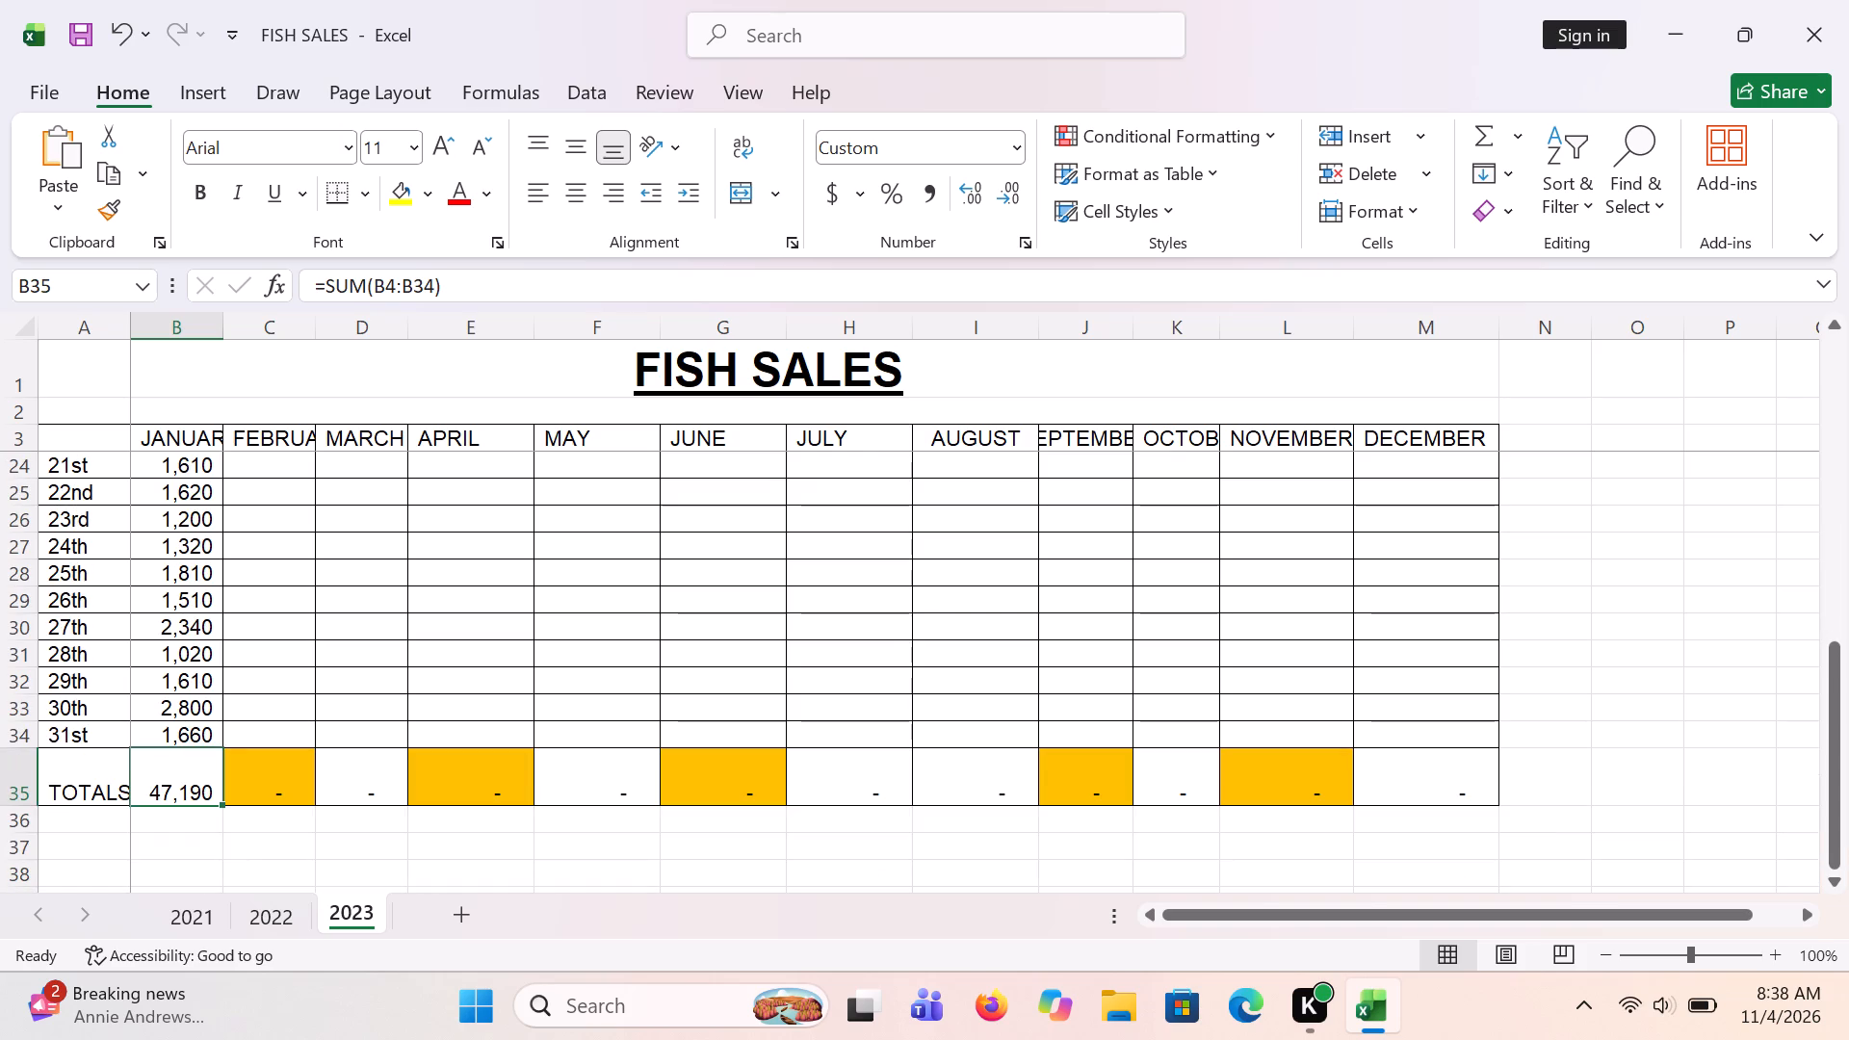
{"action": "scroll", "coordinate": [401, 679], "scroll_direction": "up", "scroll_amount": 8}
{"action": "scroll", "coordinate": [351, 533], "scroll_direction": "up", "scroll_amount": 5}
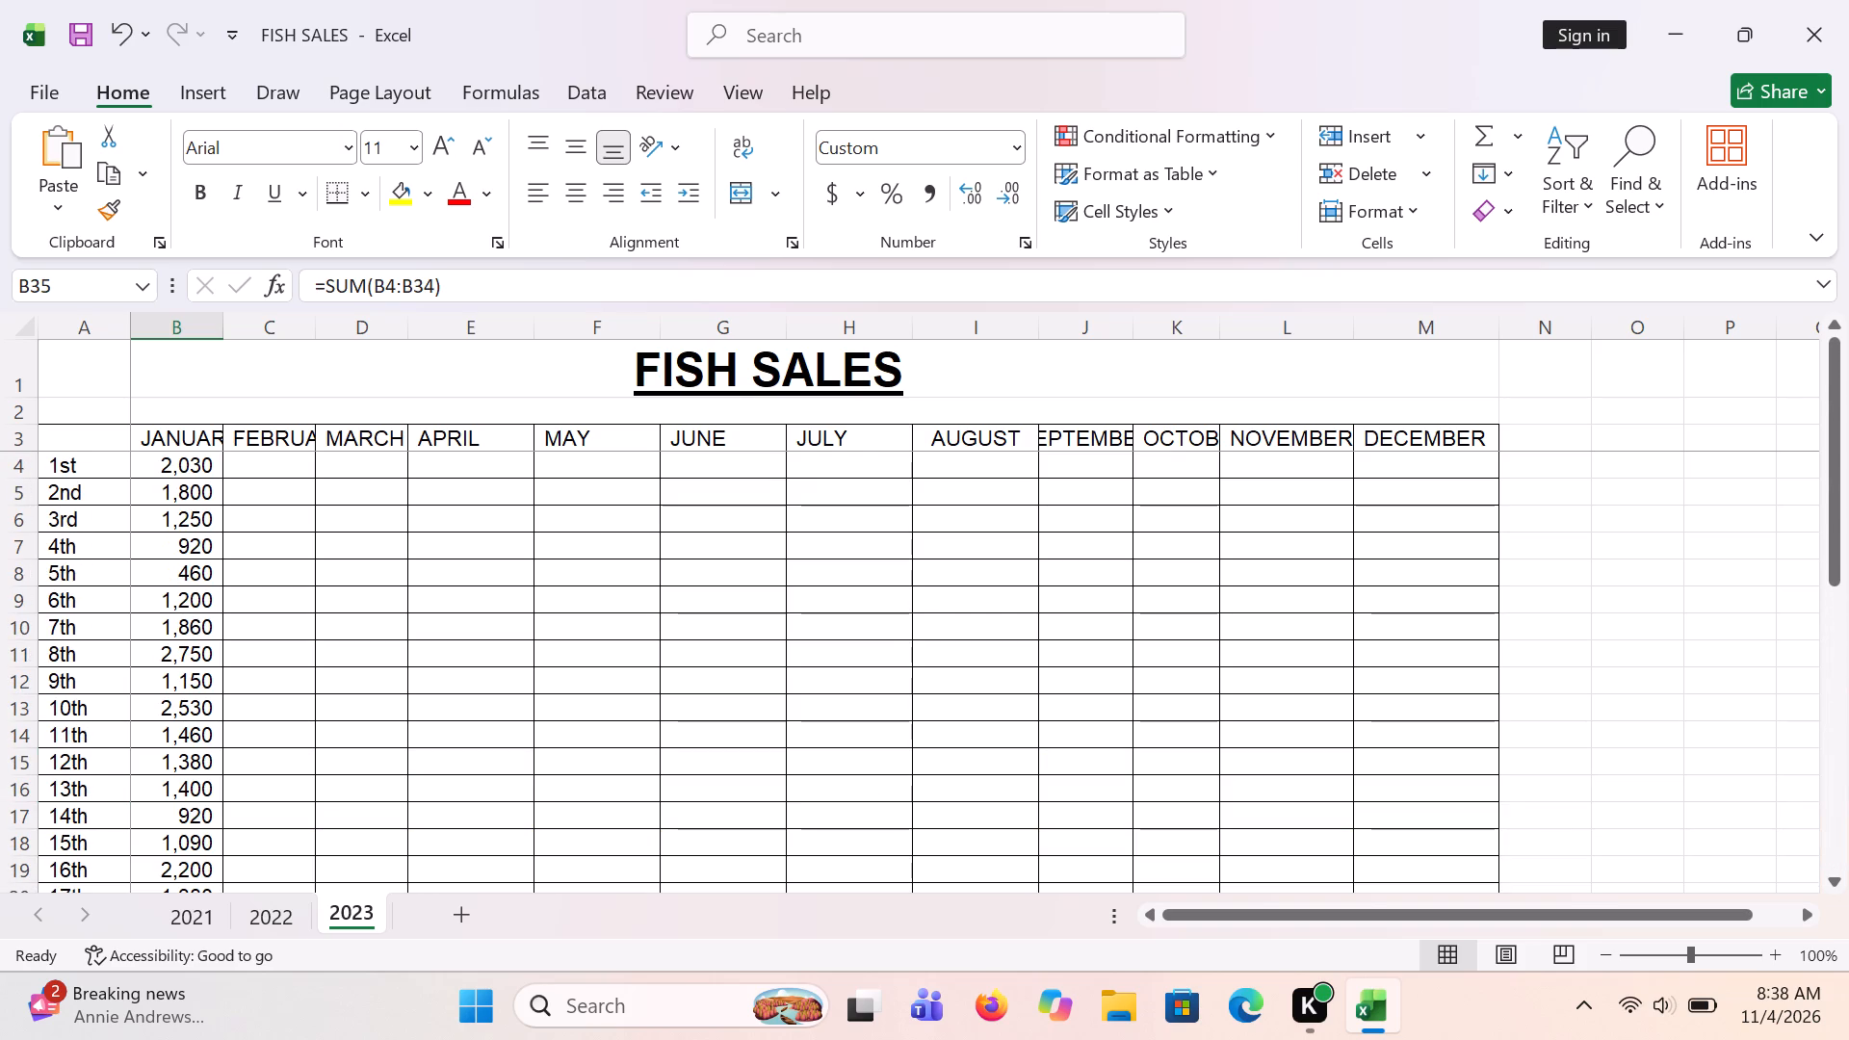
{"action": "left_click", "coordinate": [254, 467]}
{"action": "type", "text": "11"}
{"action": "key", "text": "0"}
{"action": "key", "text": "Return"}
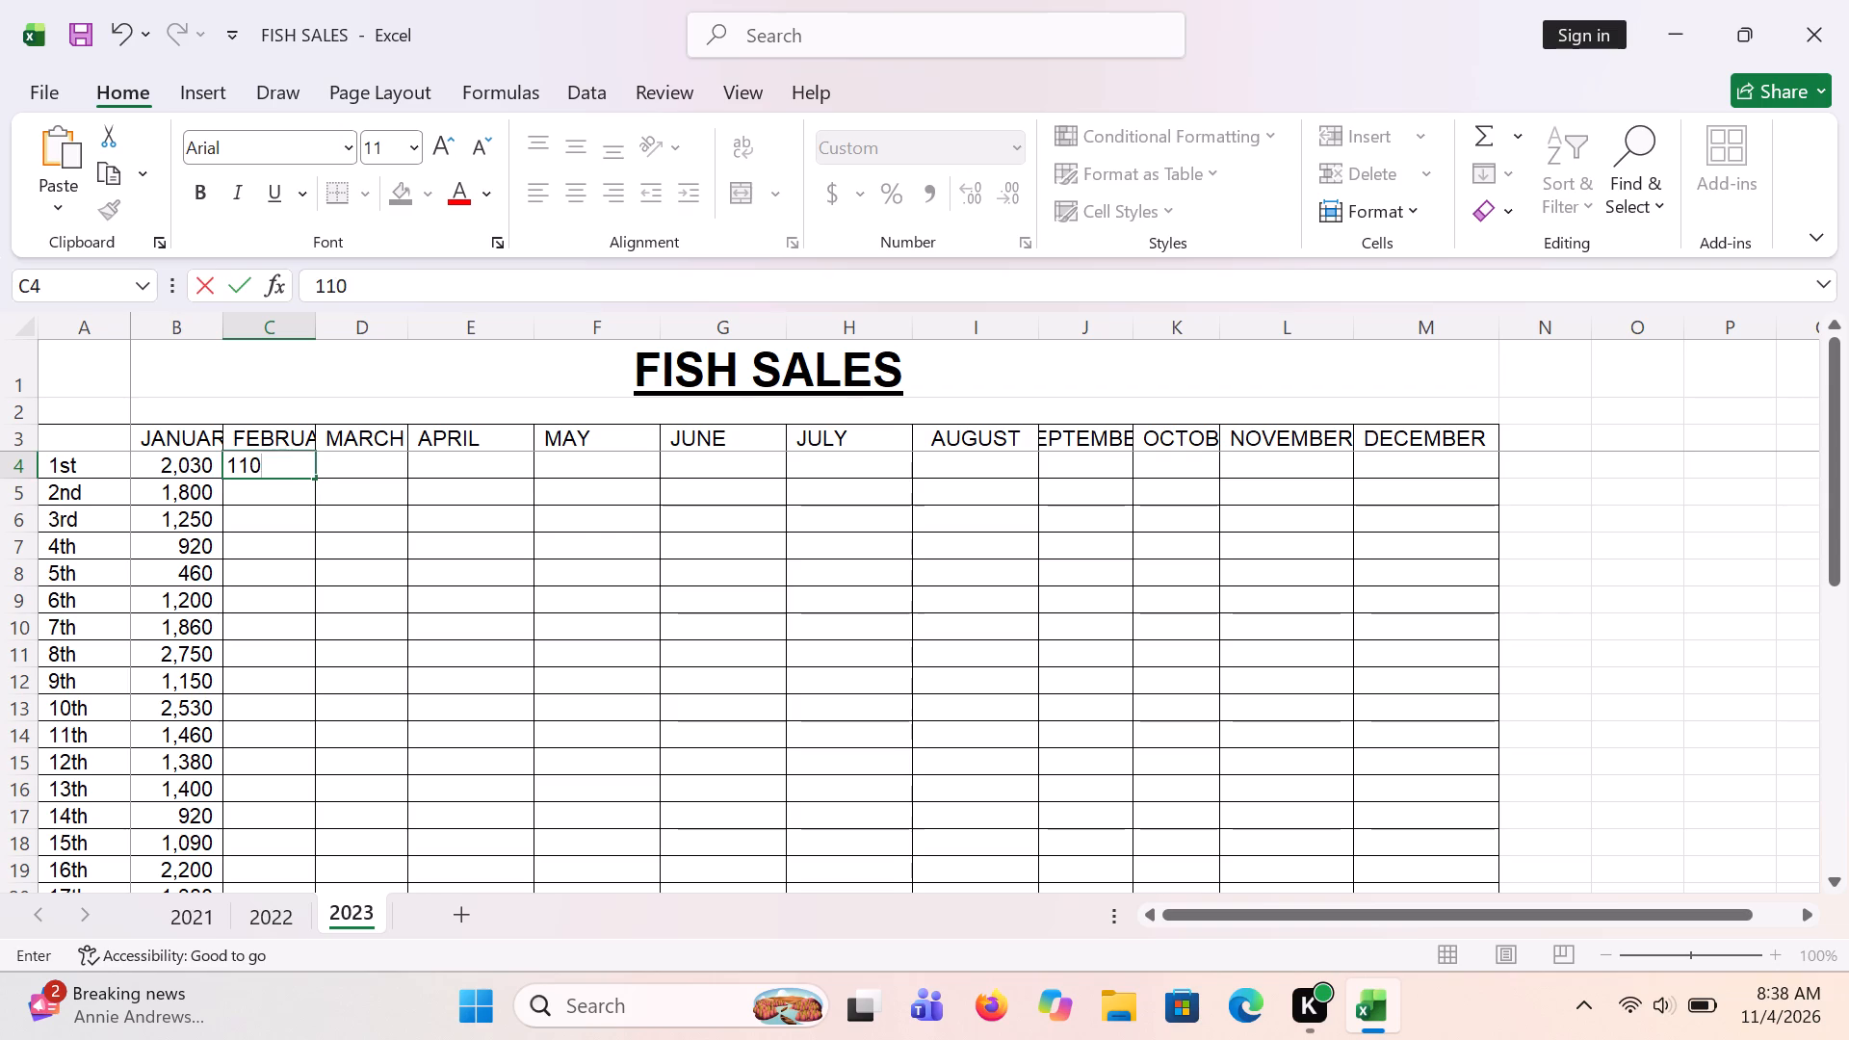
{"action": "key", "text": "Up"}
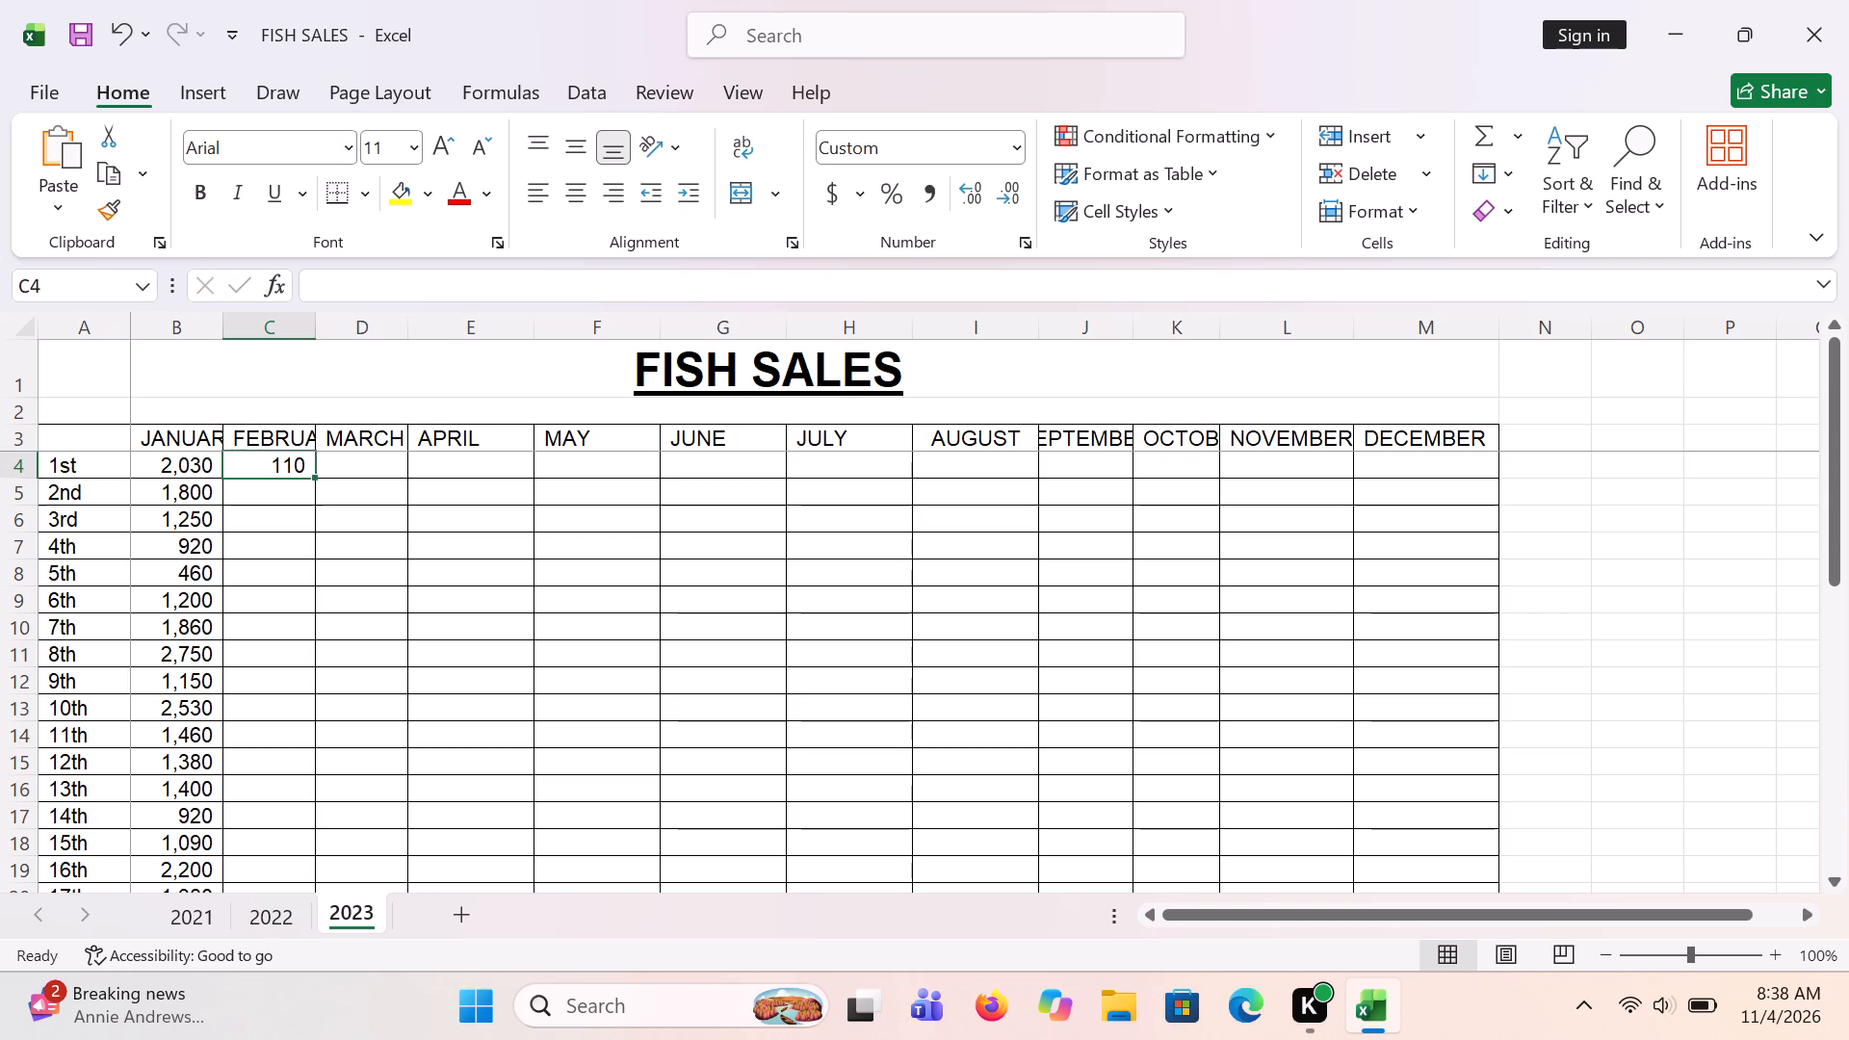
{"action": "key", "text": "1"}
{"action": "type", "text": "31"}
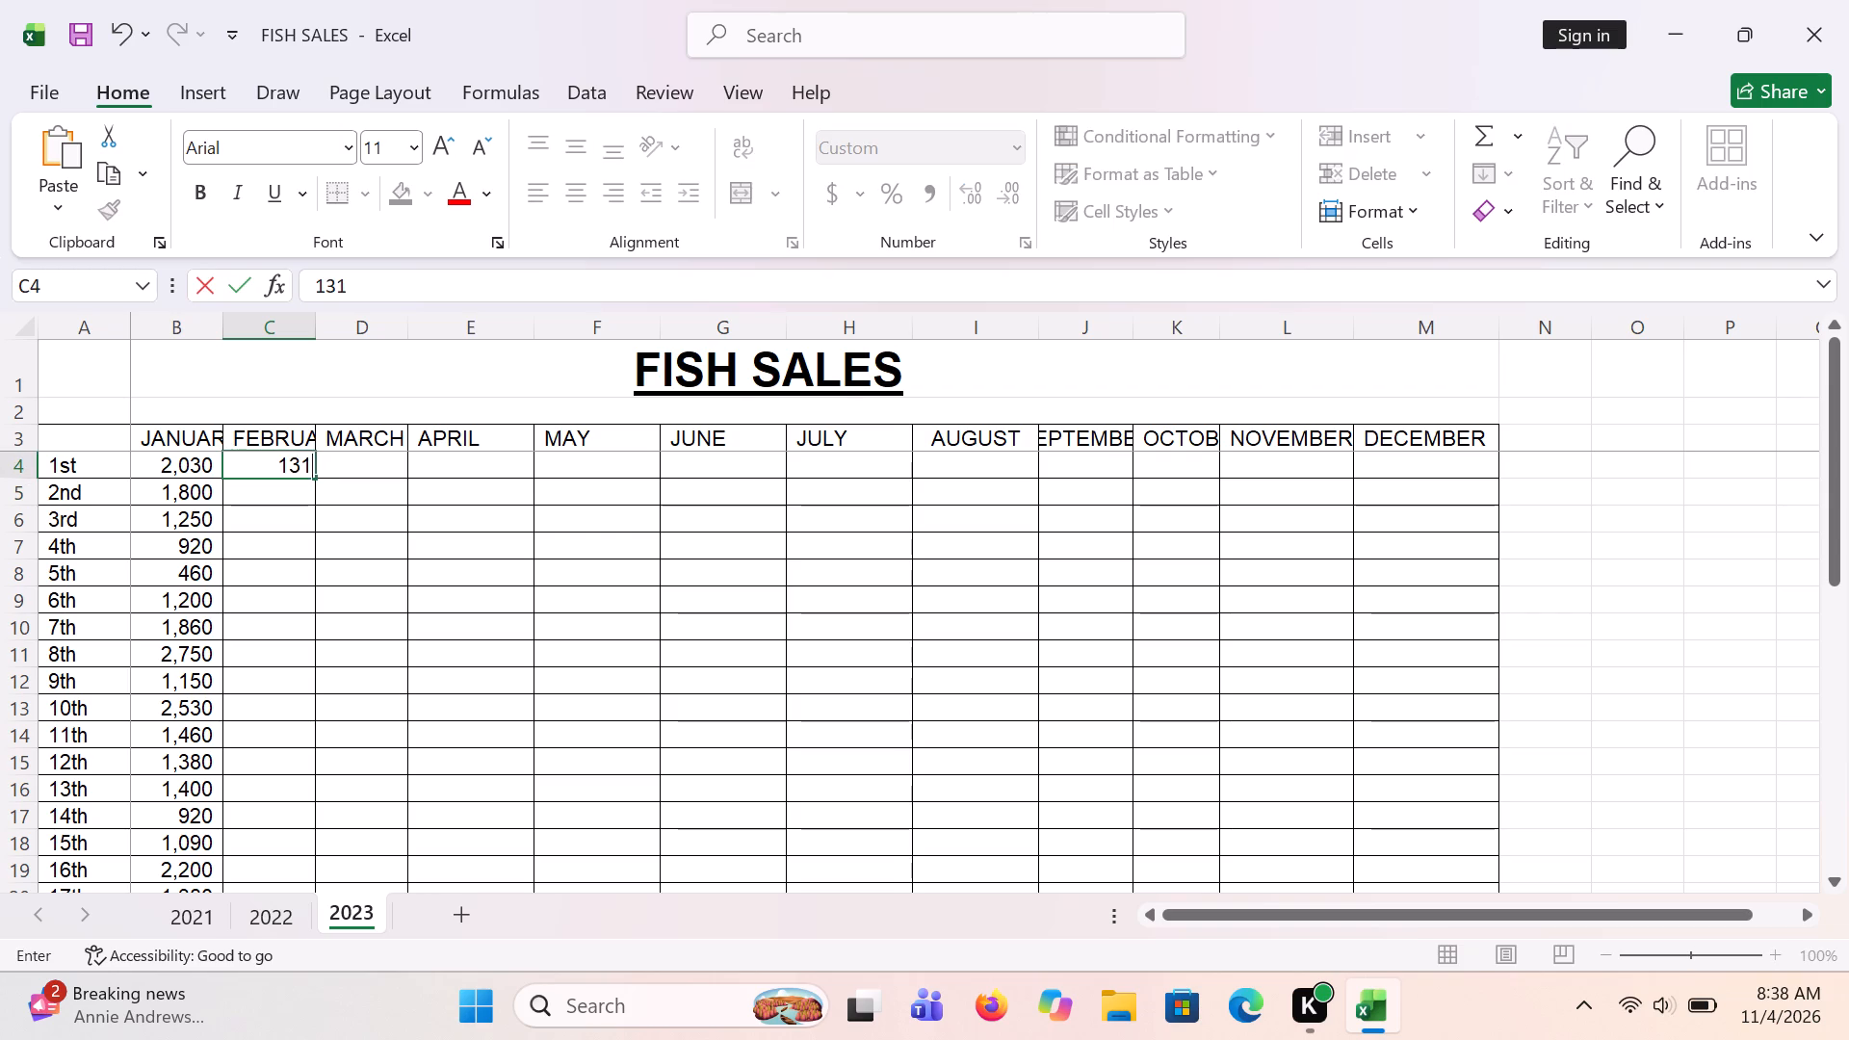
{"action": "key", "text": "0"}
{"action": "key", "text": "Return"}
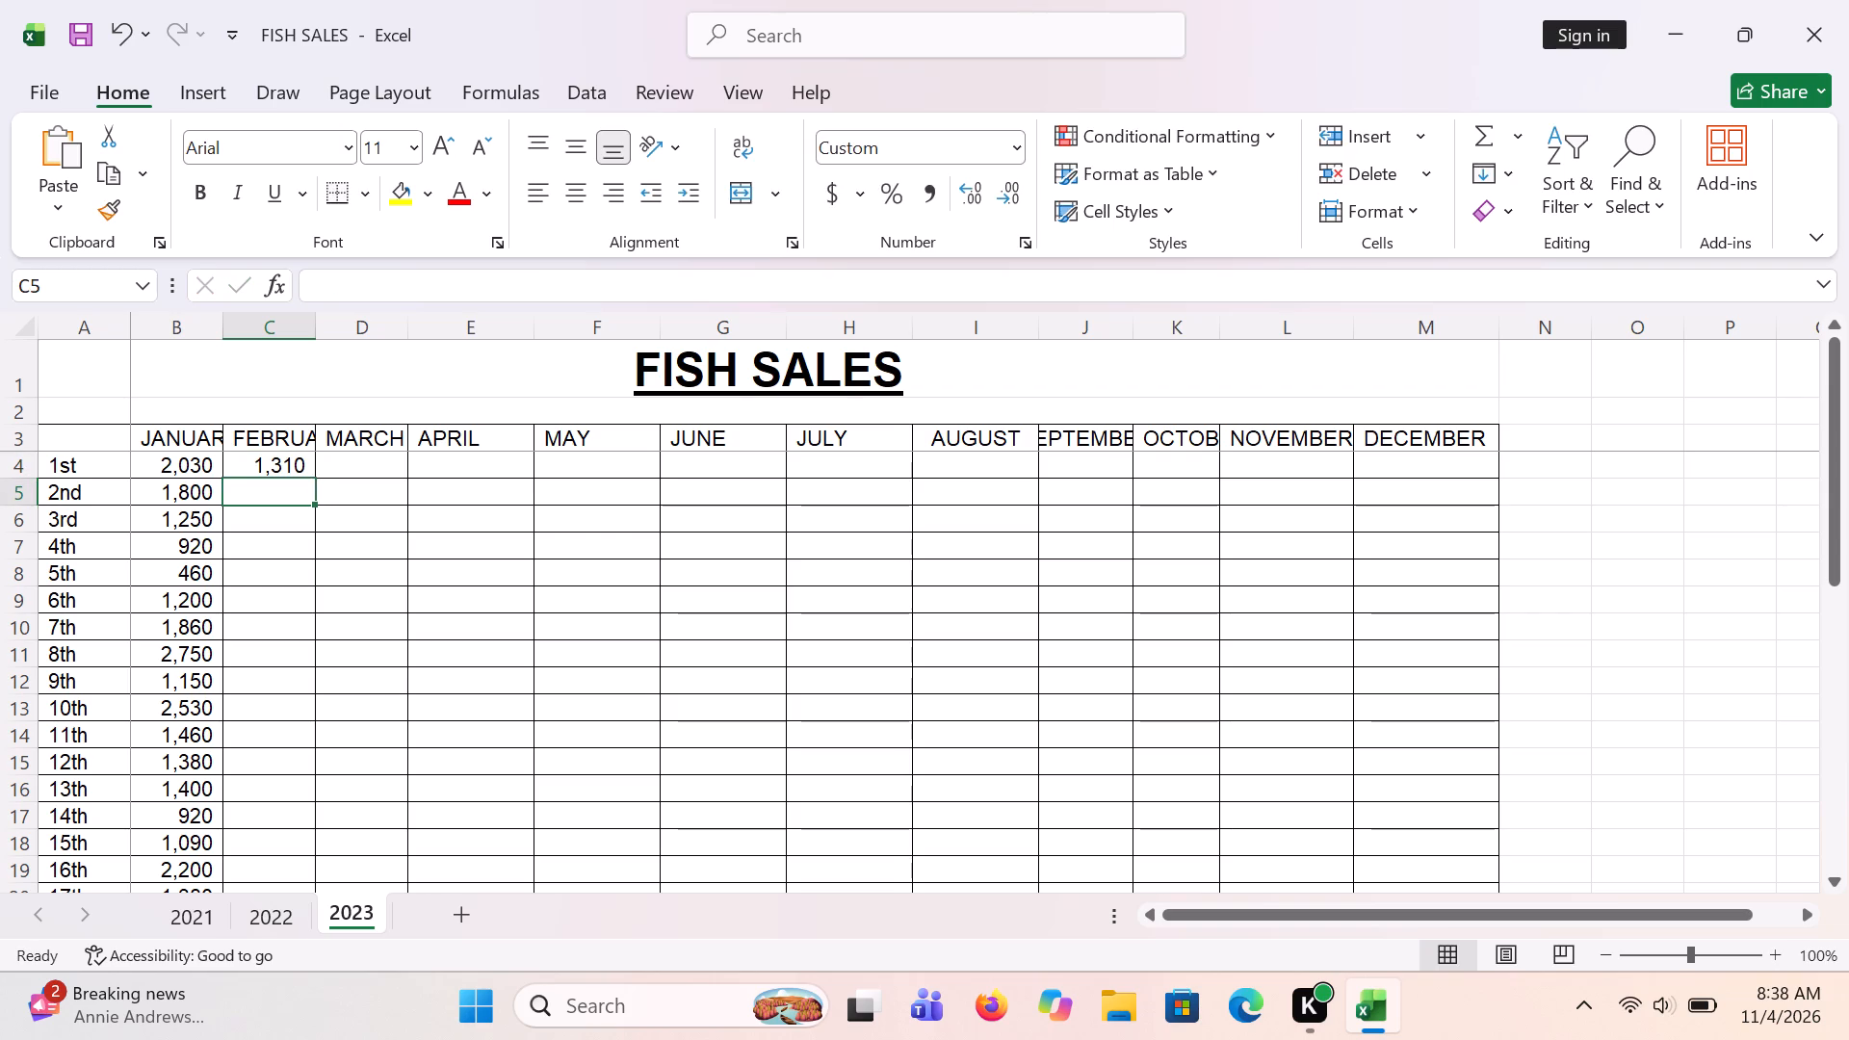
Enter the 2023 February sales for the 2nd and 3rd: 1120 and 920.
{"action": "type", "text": "112"}
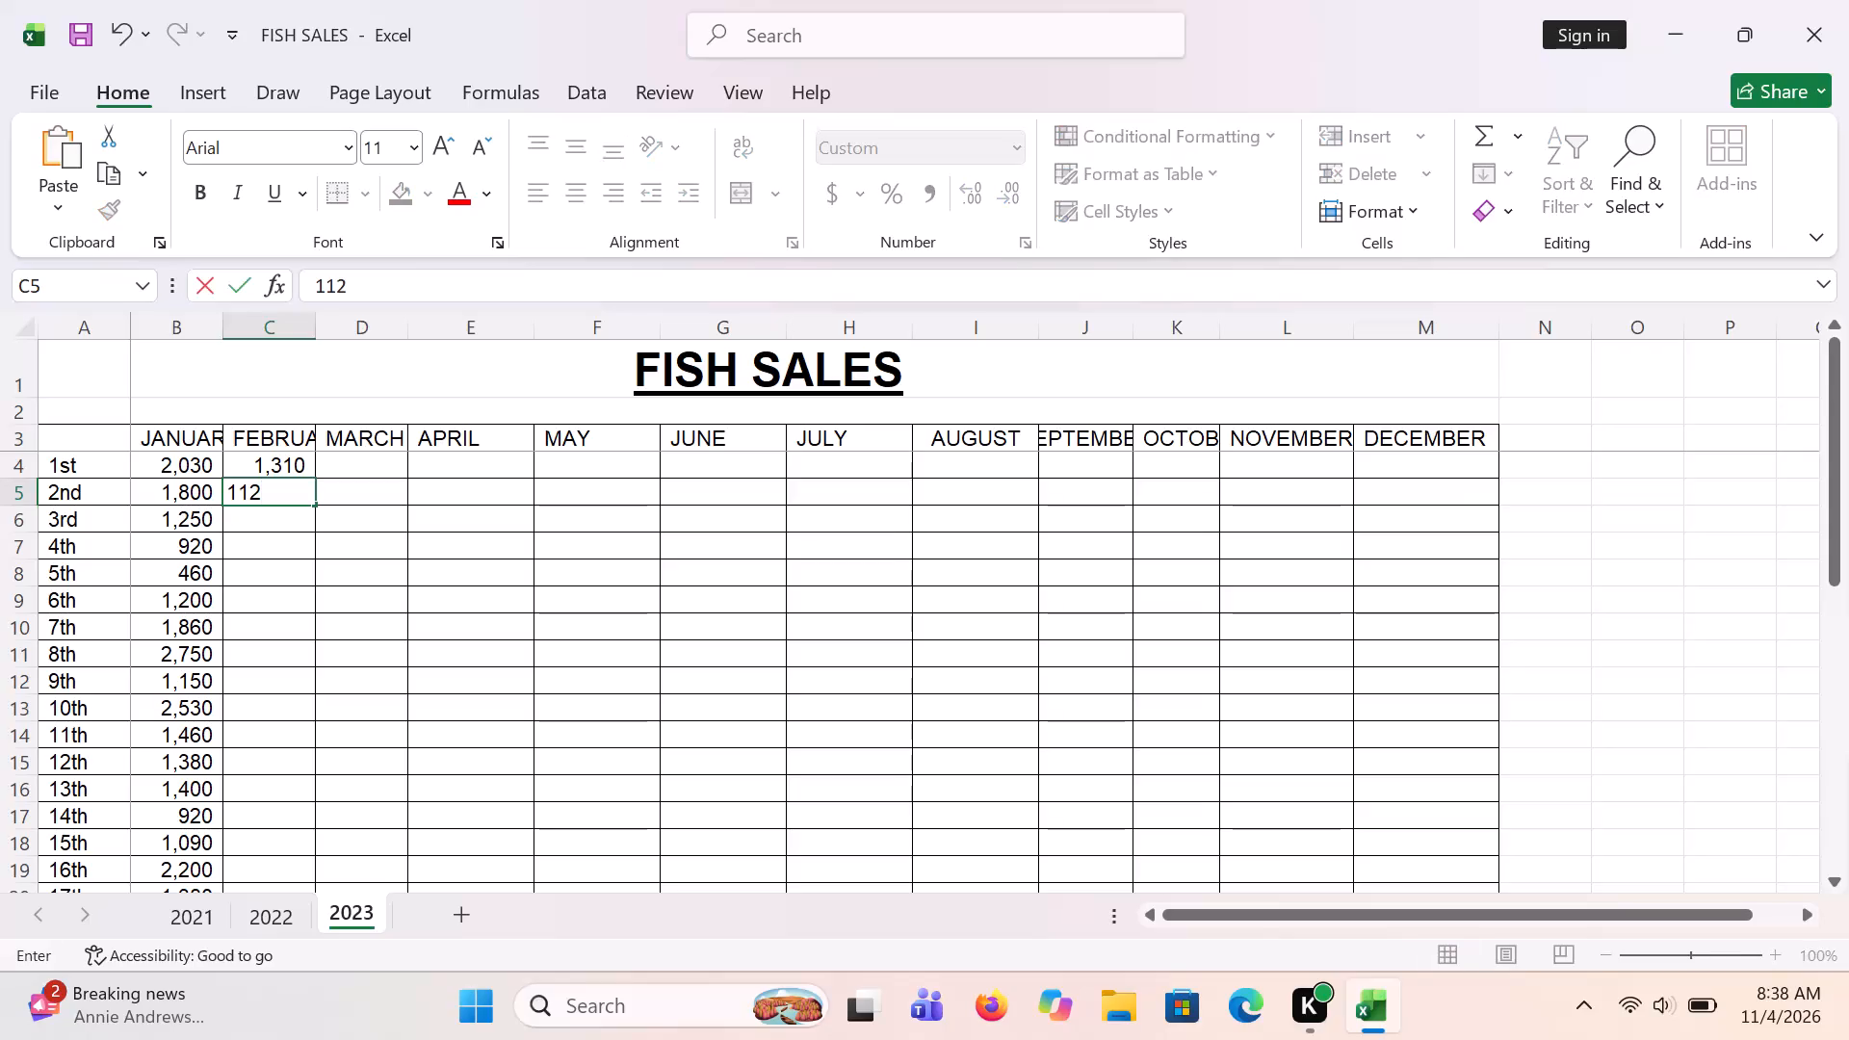
{"action": "key", "text": "0"}
{"action": "key", "text": "Return"}
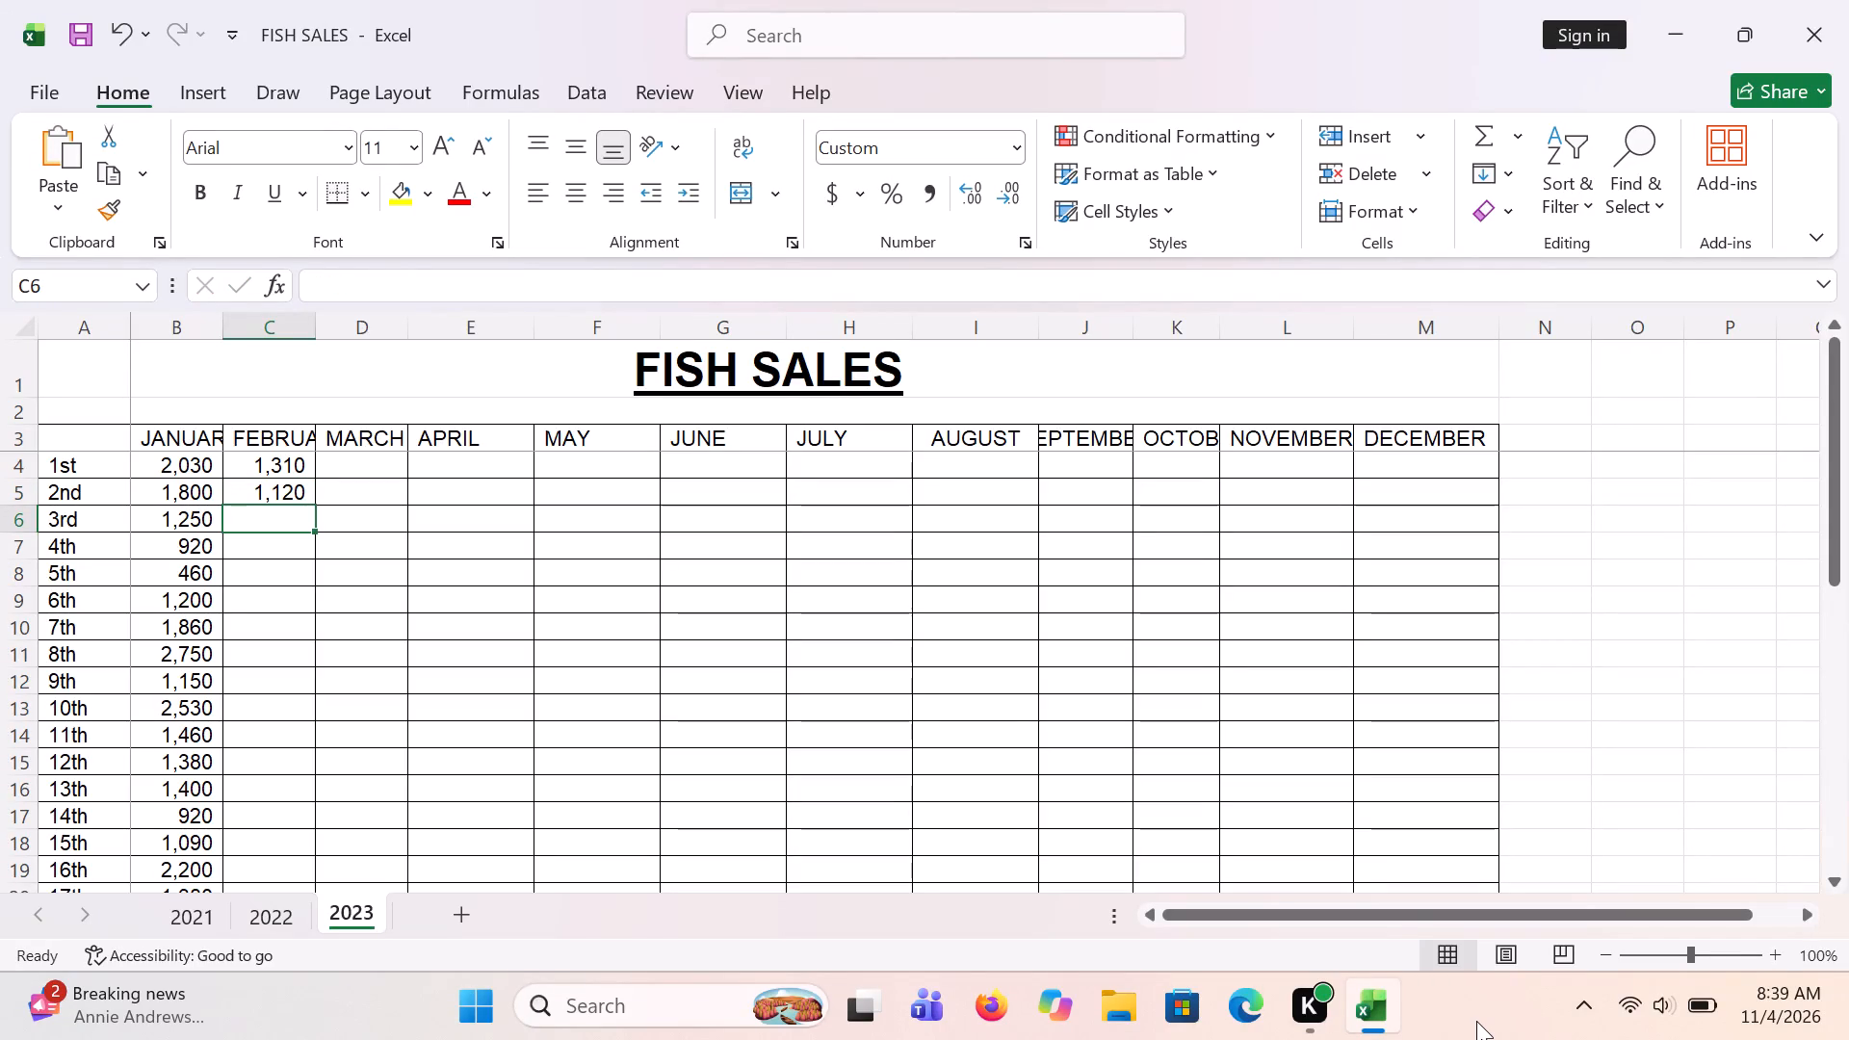
{"action": "key", "text": "1"}
{"action": "key", "text": "BackSpace"}
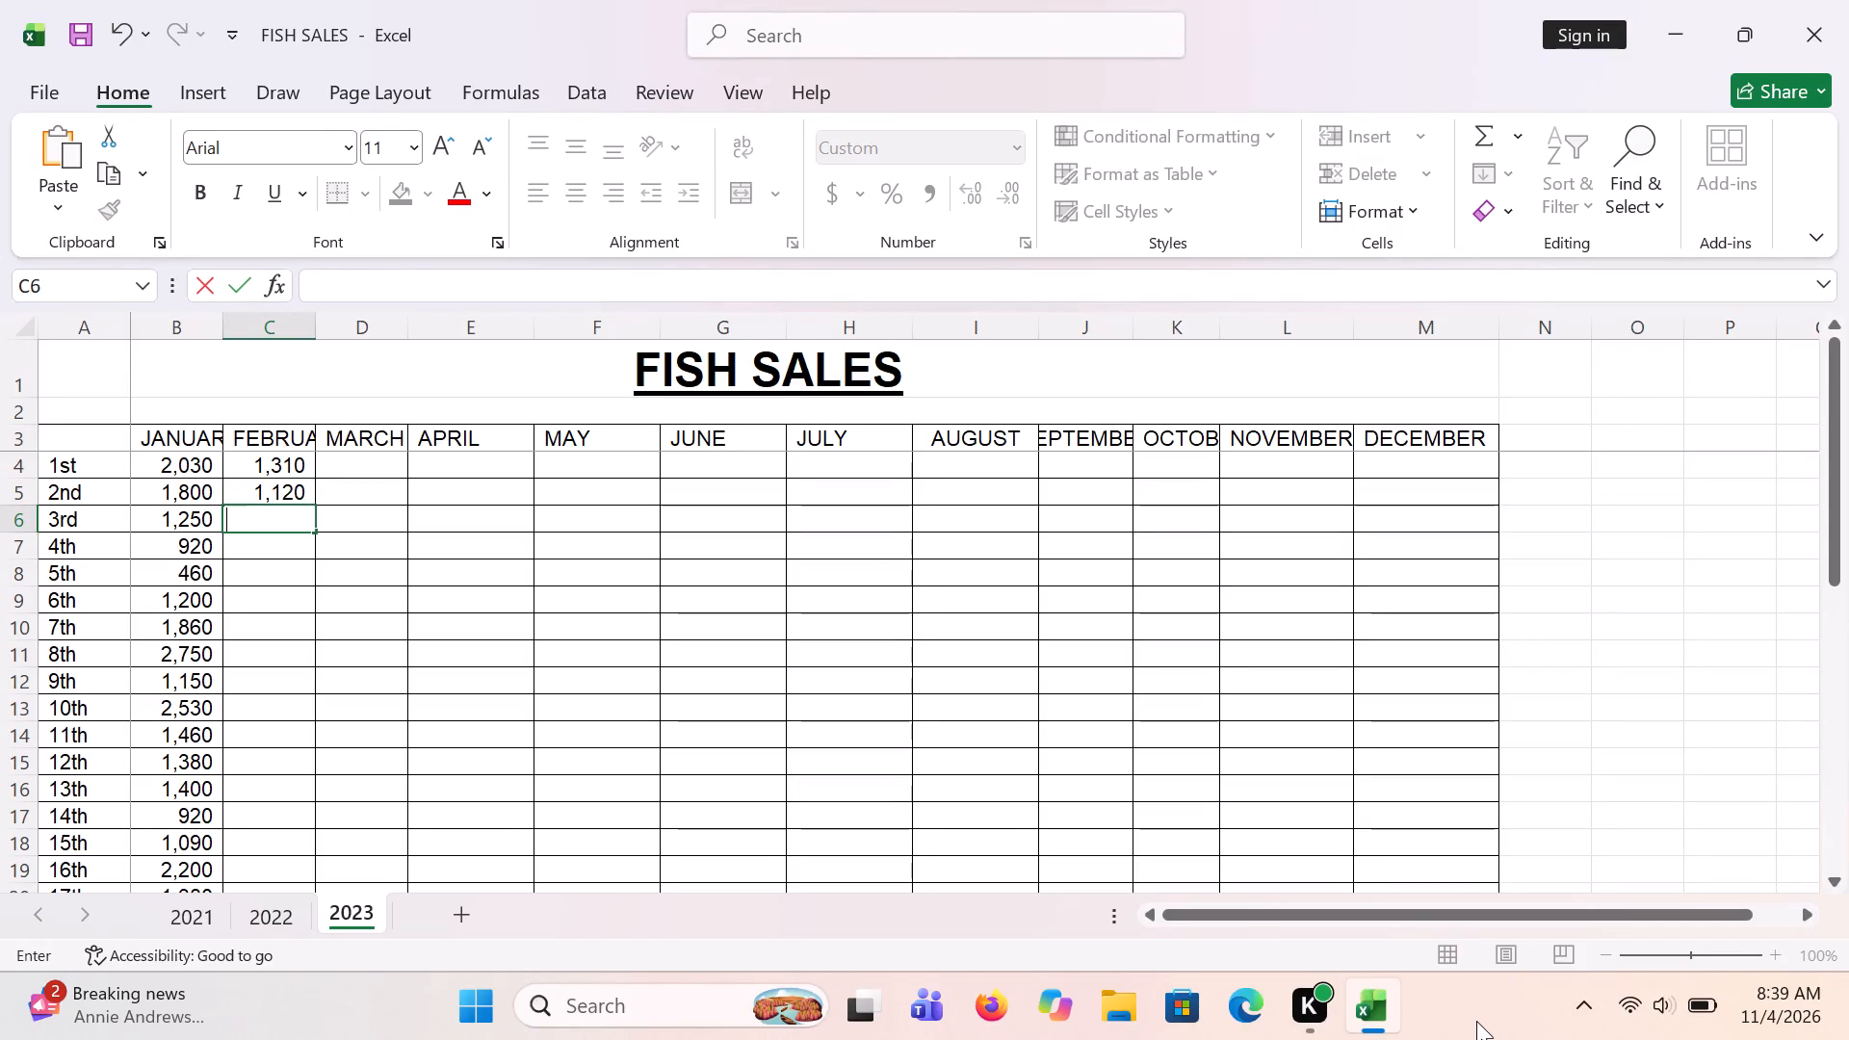
{"action": "type", "text": "92"}
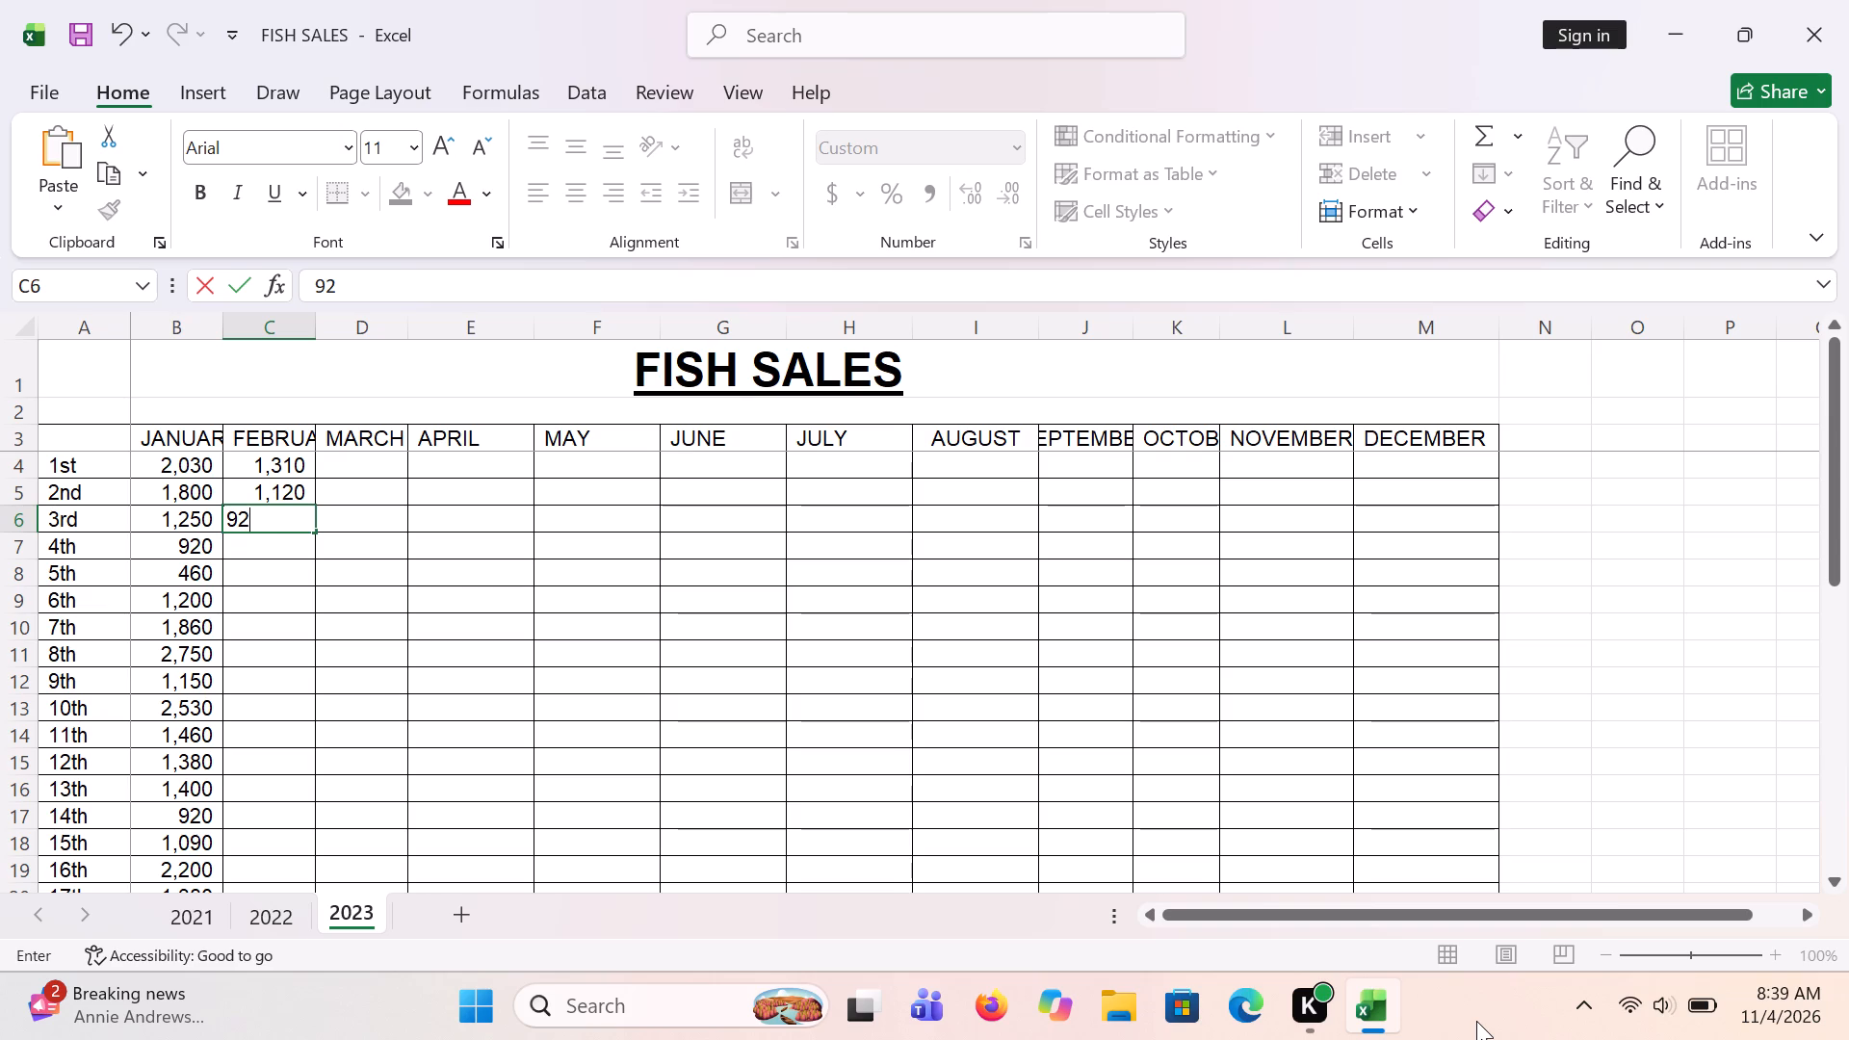
{"action": "key", "text": "0"}
{"action": "key", "text": "Return"}
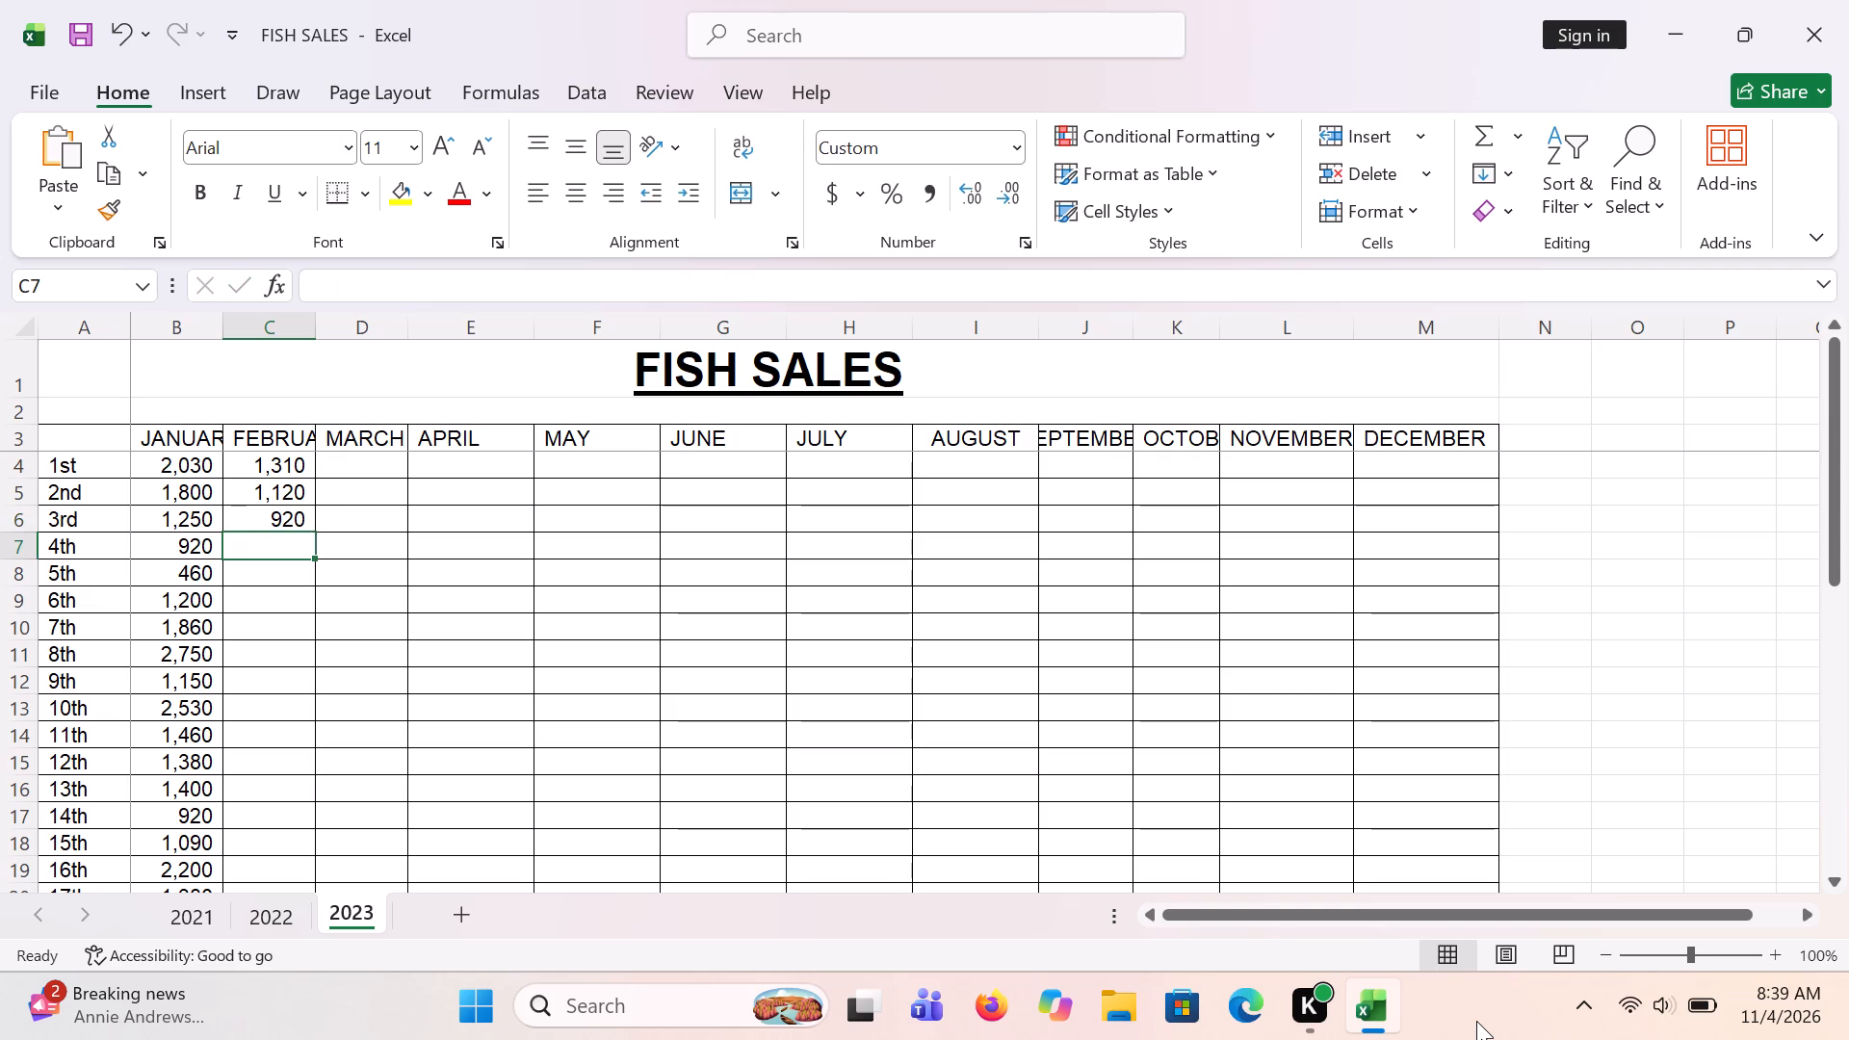
Enter the 2023 February sales for the 4th to 6th: 1570, 3760 and 1060.
{"action": "key", "text": "1"}
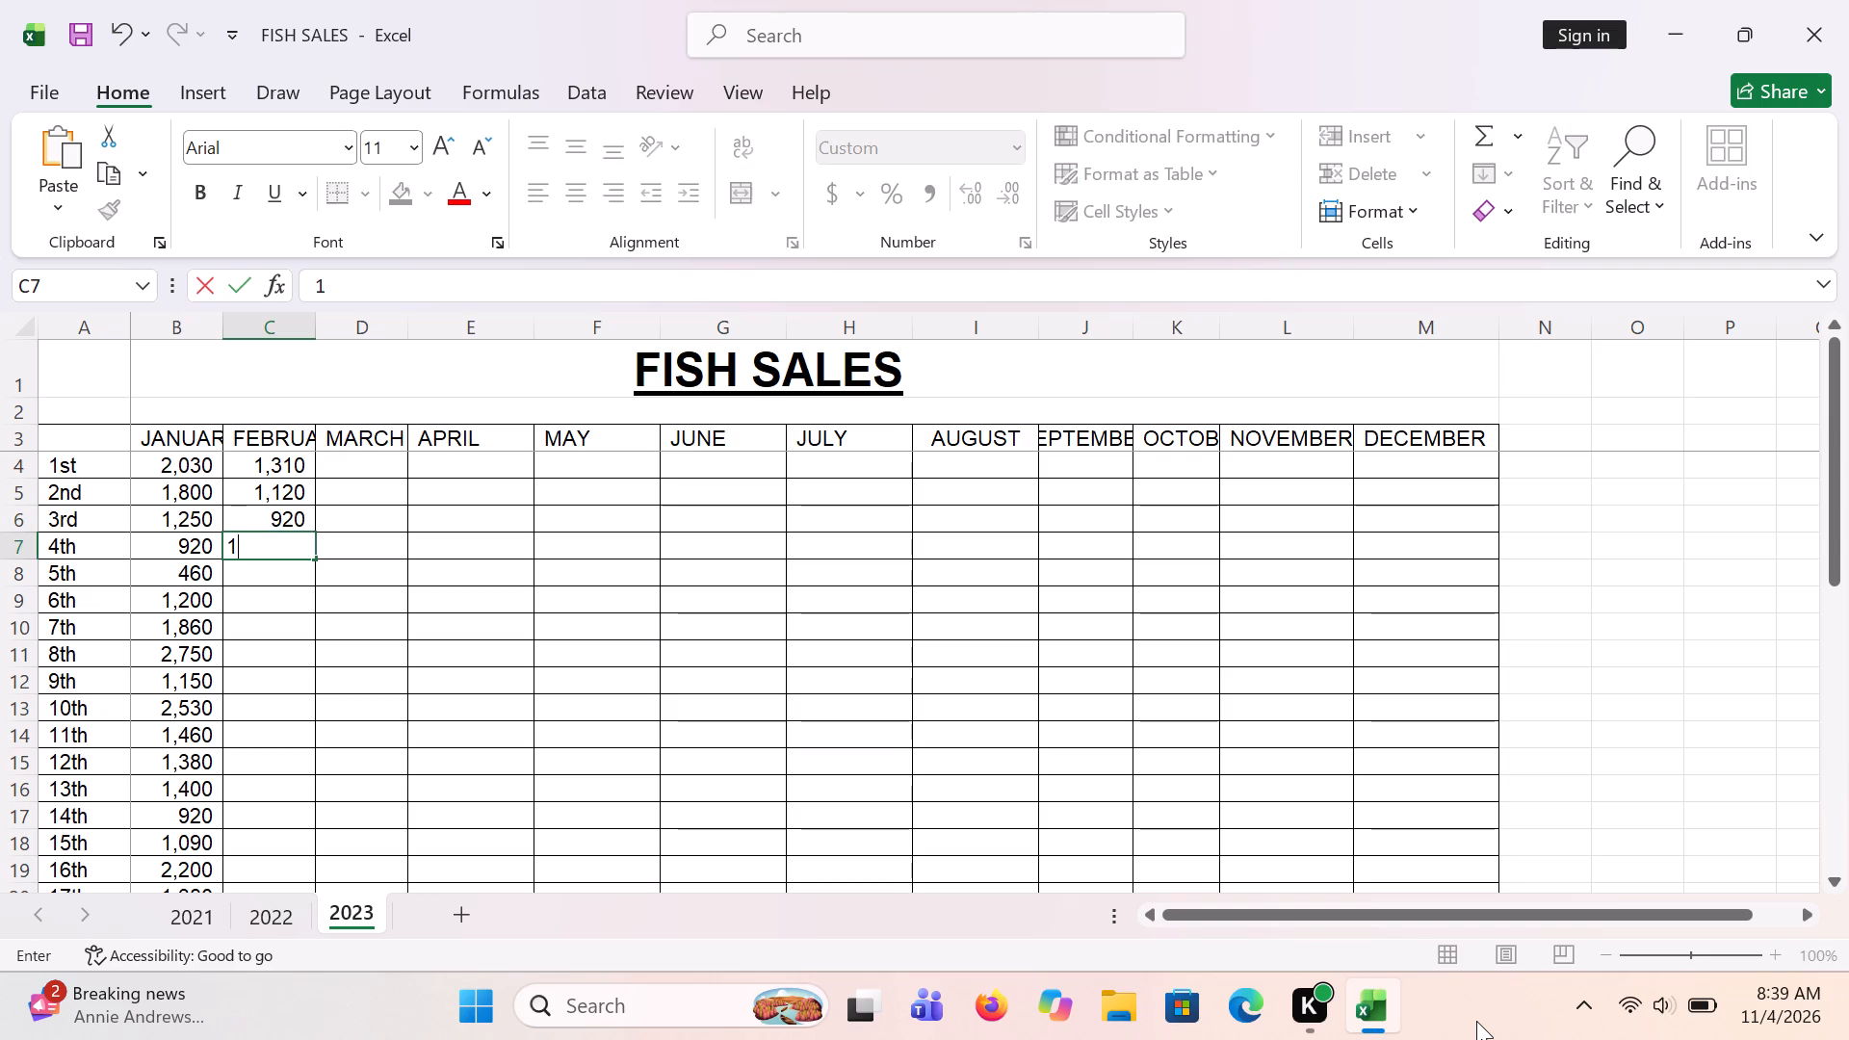
{"action": "key", "text": "5"}
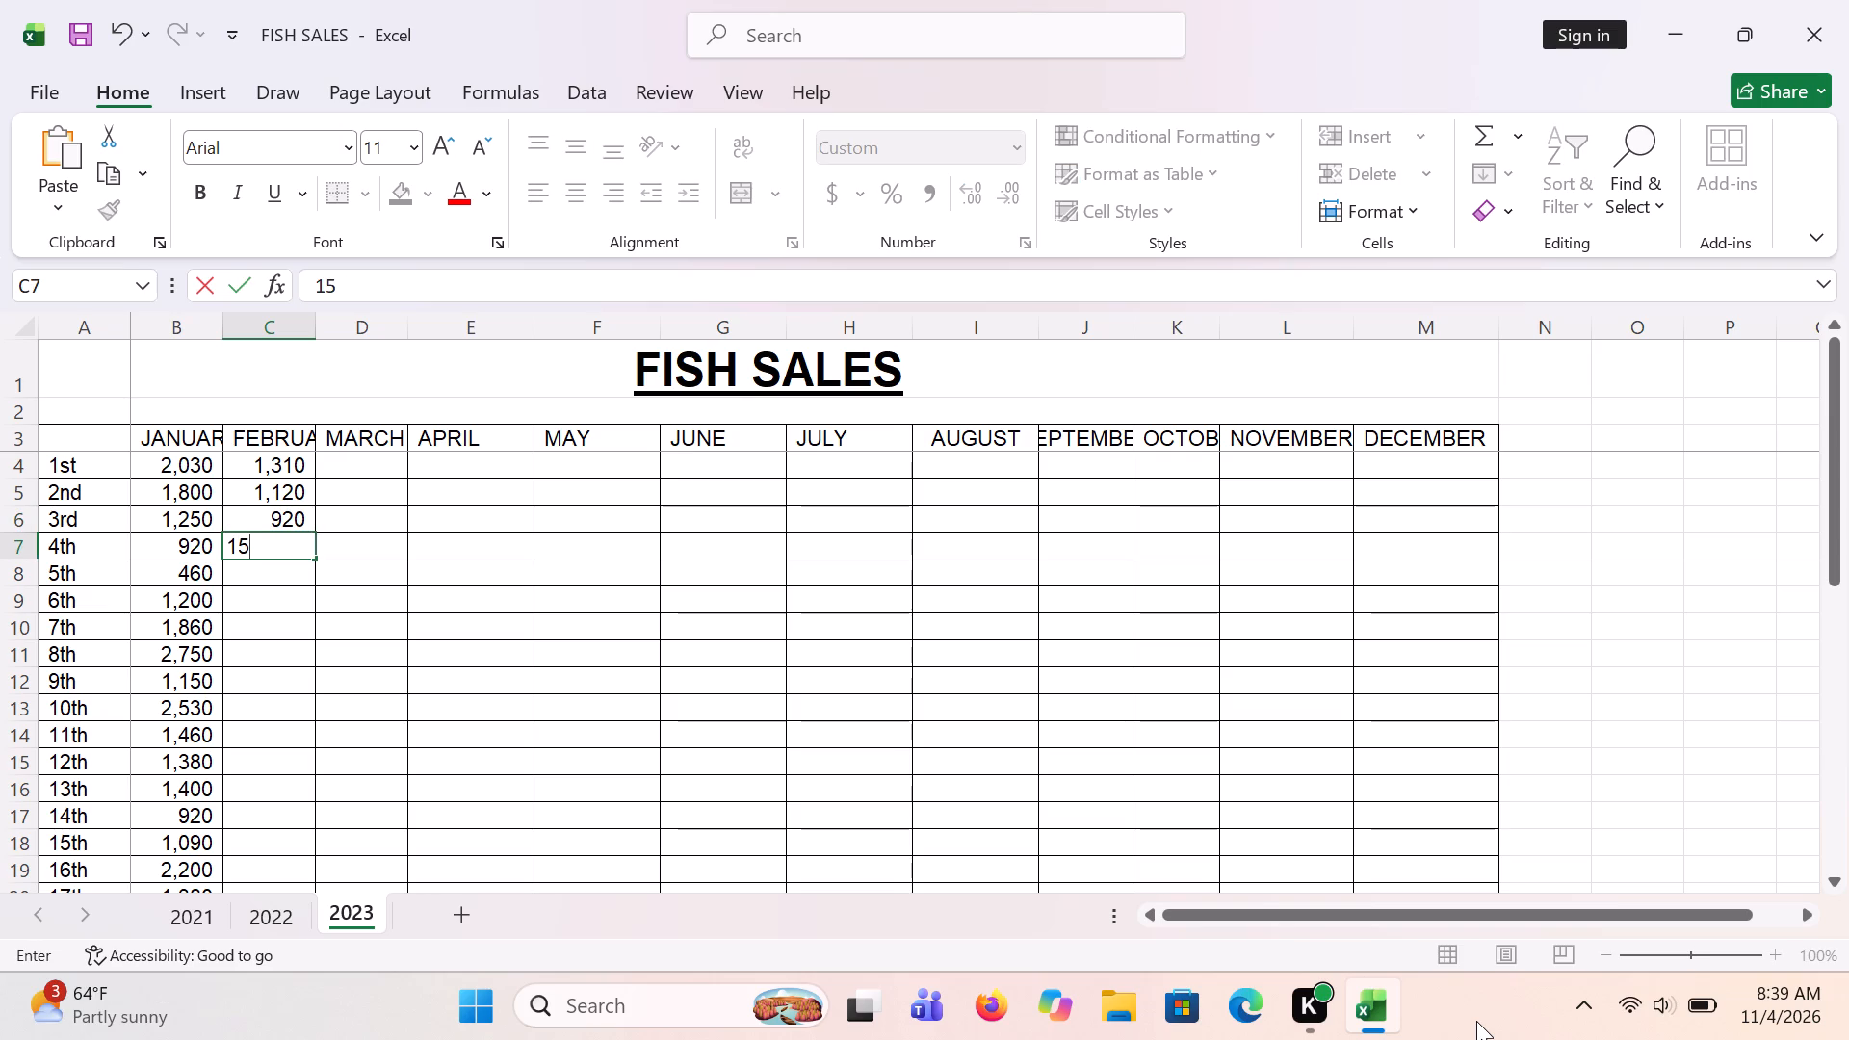
{"action": "type", "text": "70"}
{"action": "key", "text": "Return"}
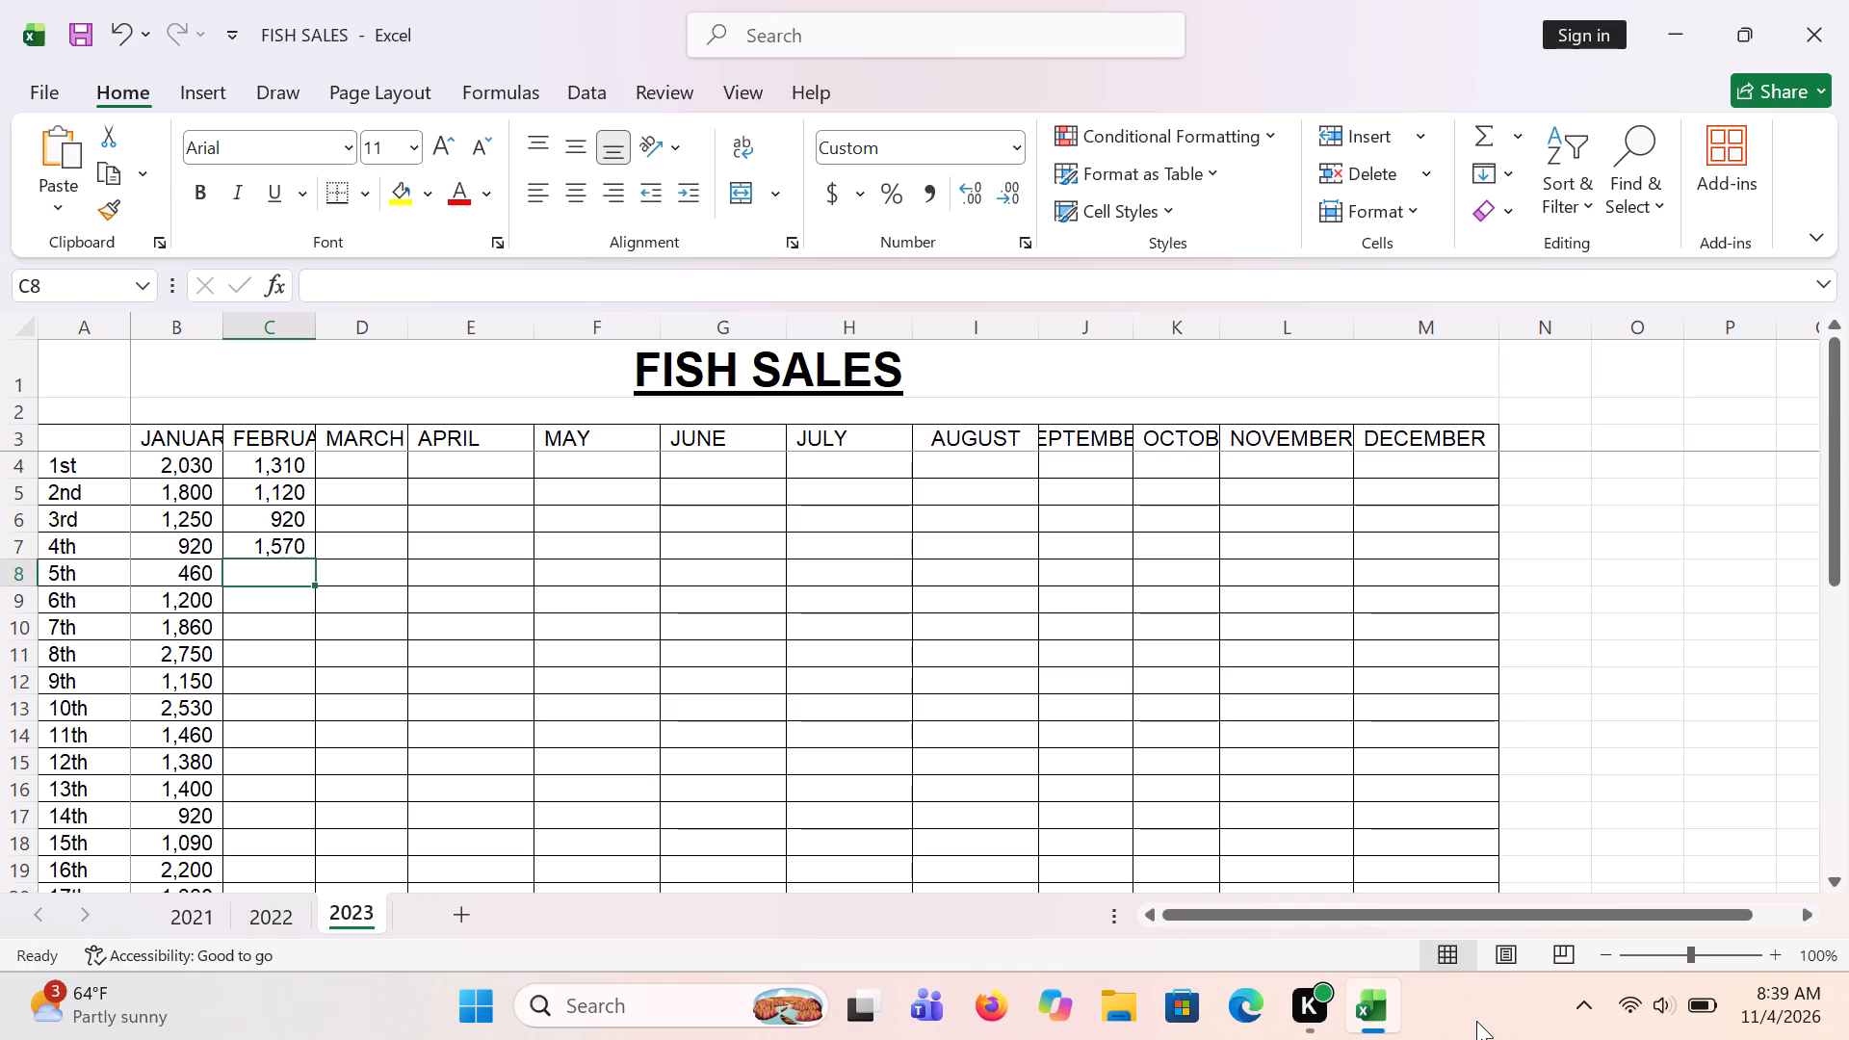
{"action": "key", "text": "3"}
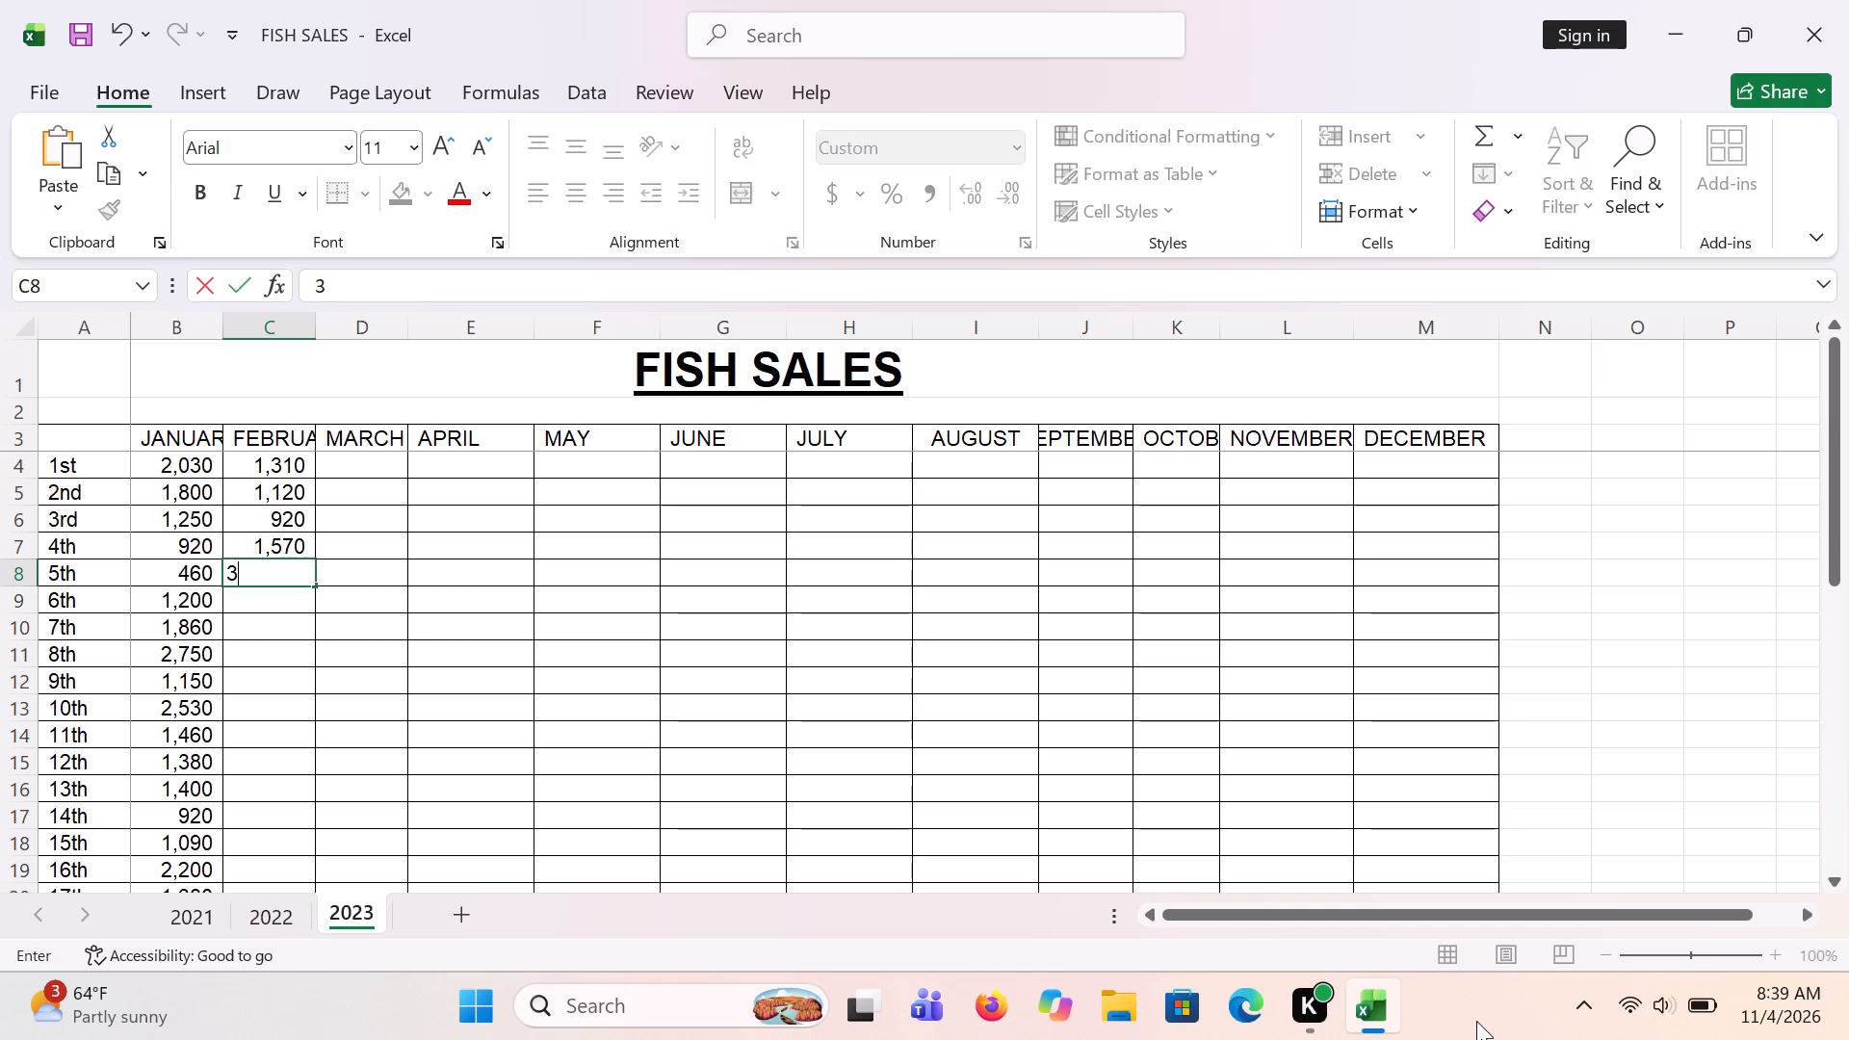
{"action": "type", "text": "76"}
{"action": "key", "text": "0"}
{"action": "key", "text": "Return"}
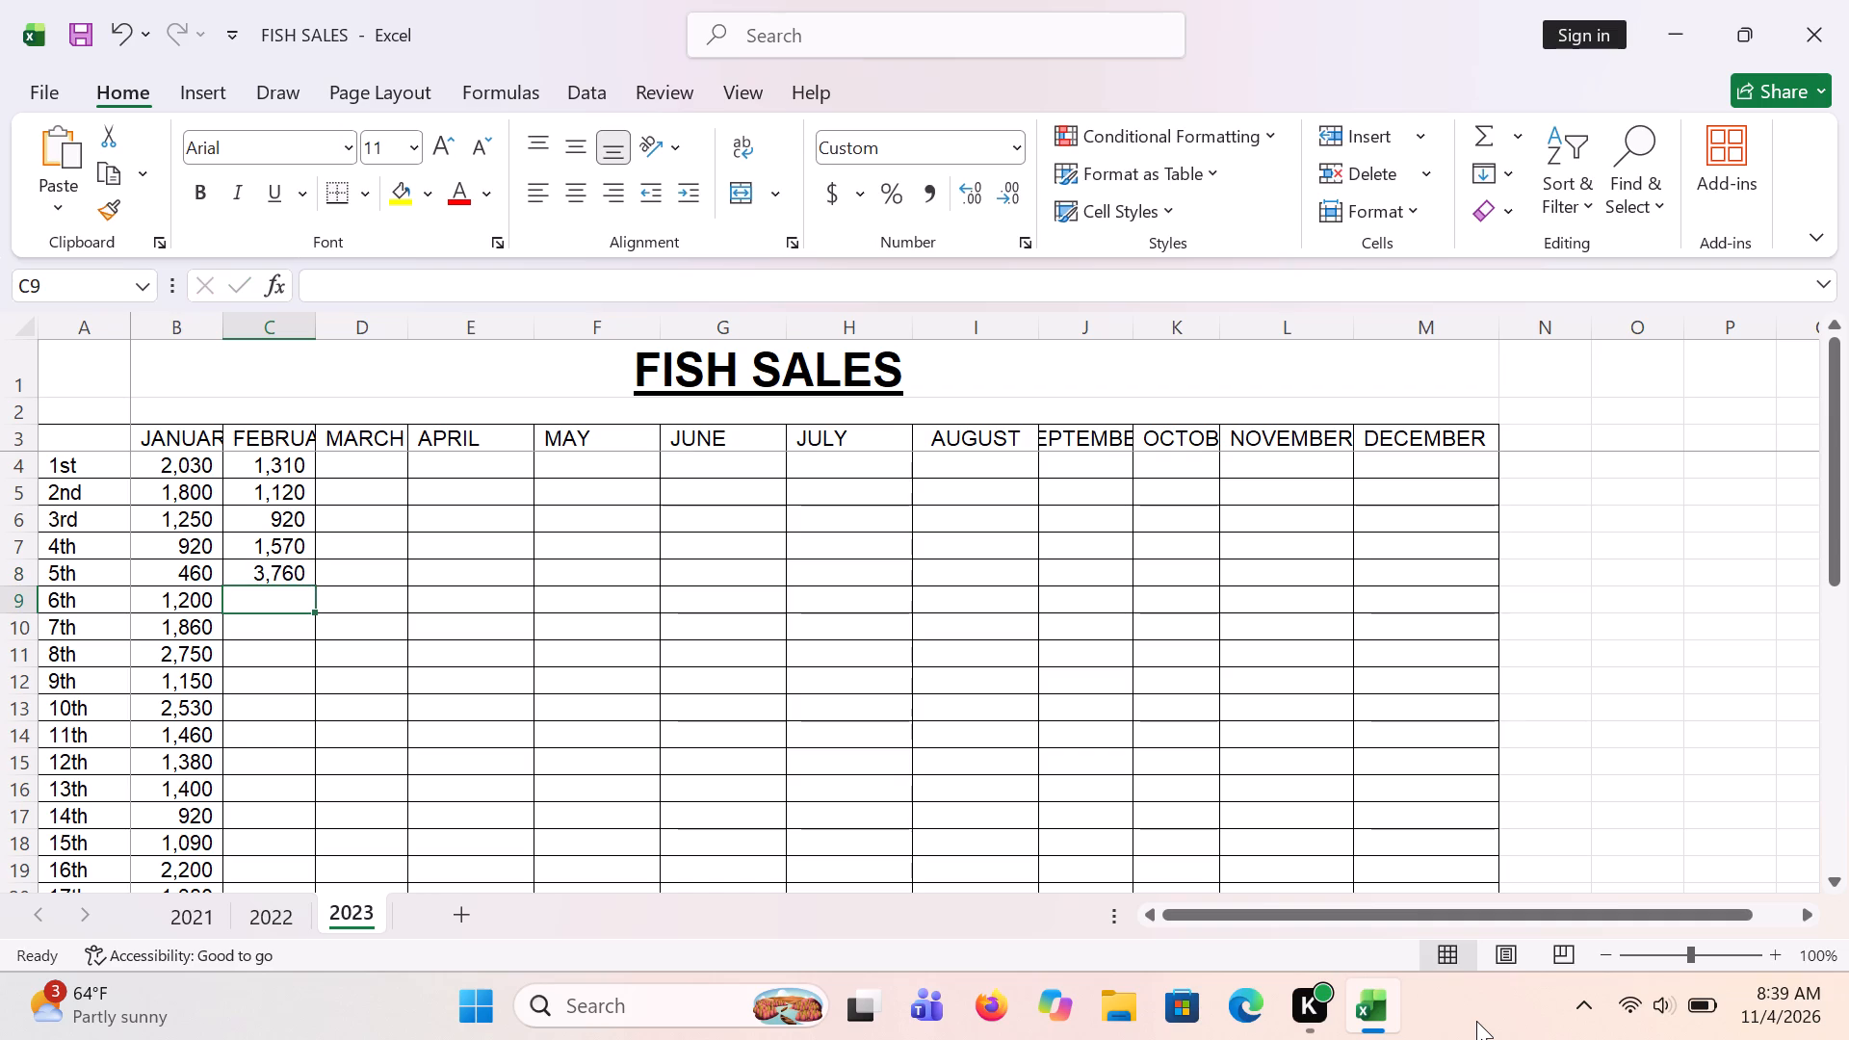
{"action": "key", "text": "1"}
{"action": "type", "text": "060"}
{"action": "key", "text": "Return"}
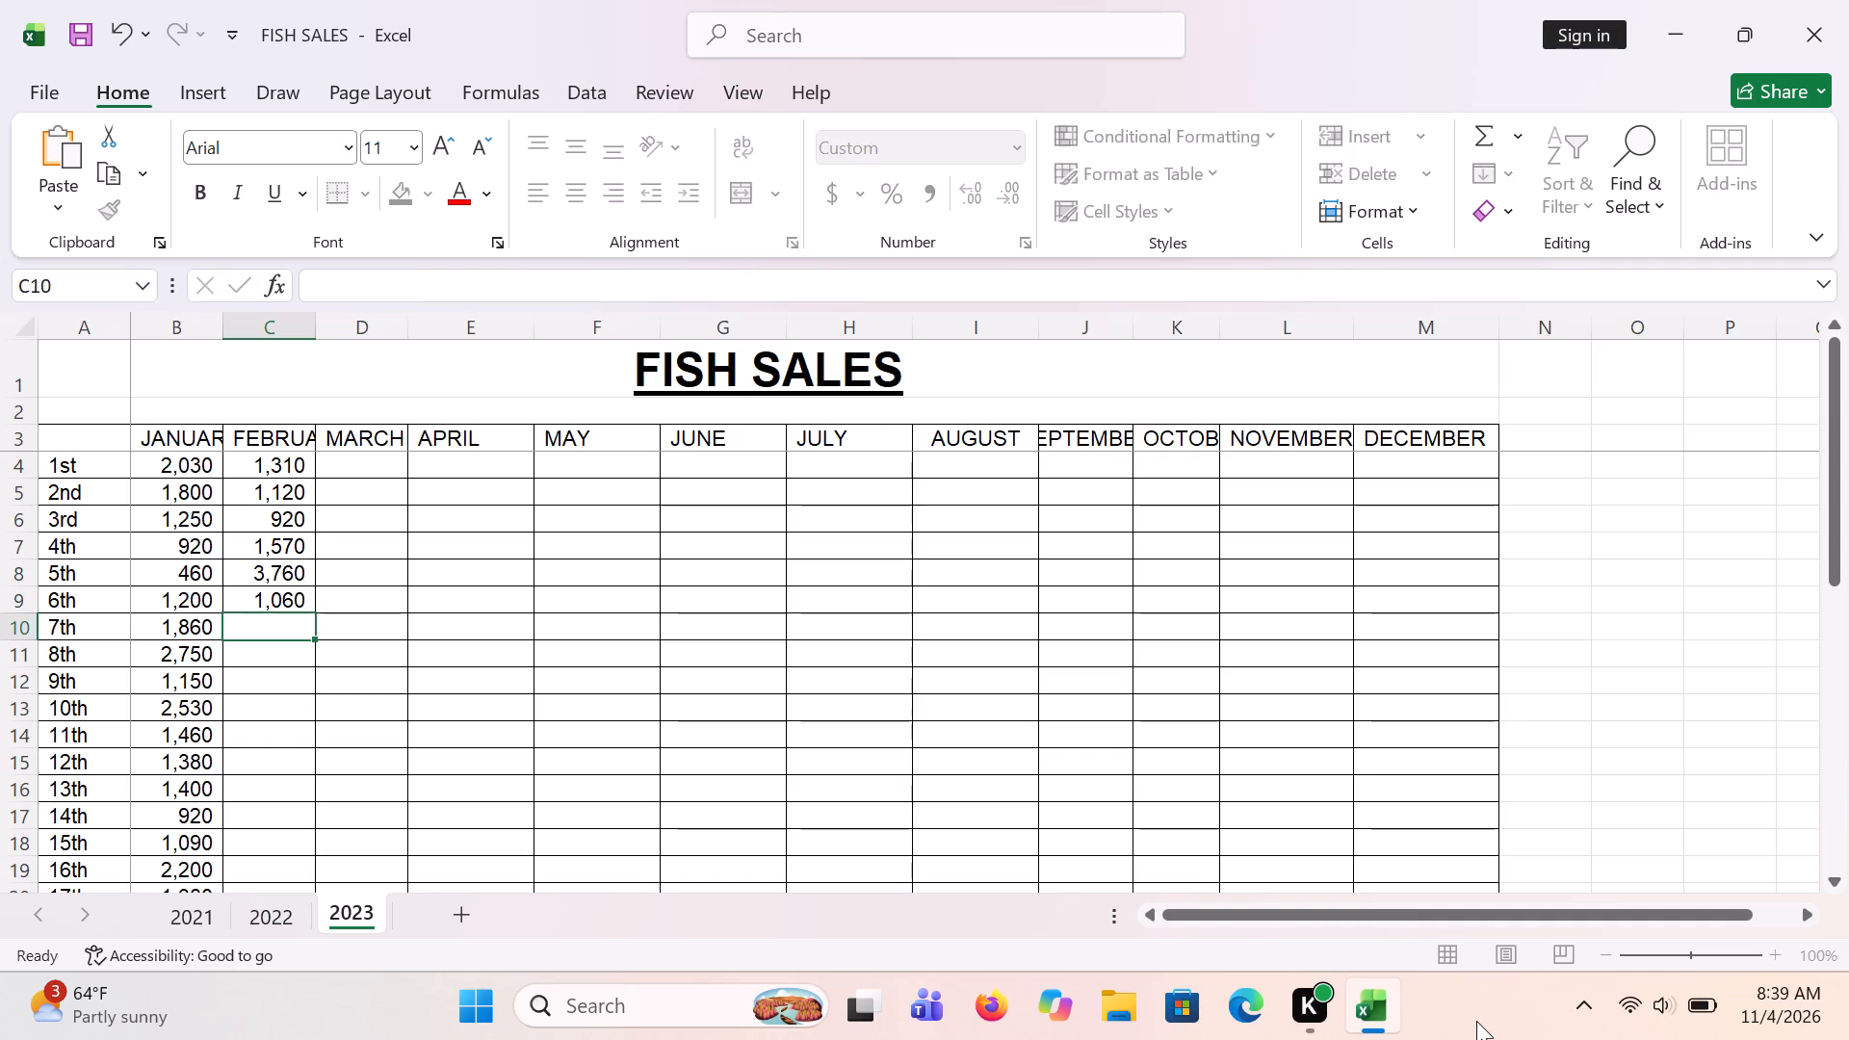
Enter the 2023 February sales for the 7th and 8th: 1460 and 3790, and save the workbook.
{"action": "key", "text": "1"}
{"action": "type", "text": "460"}
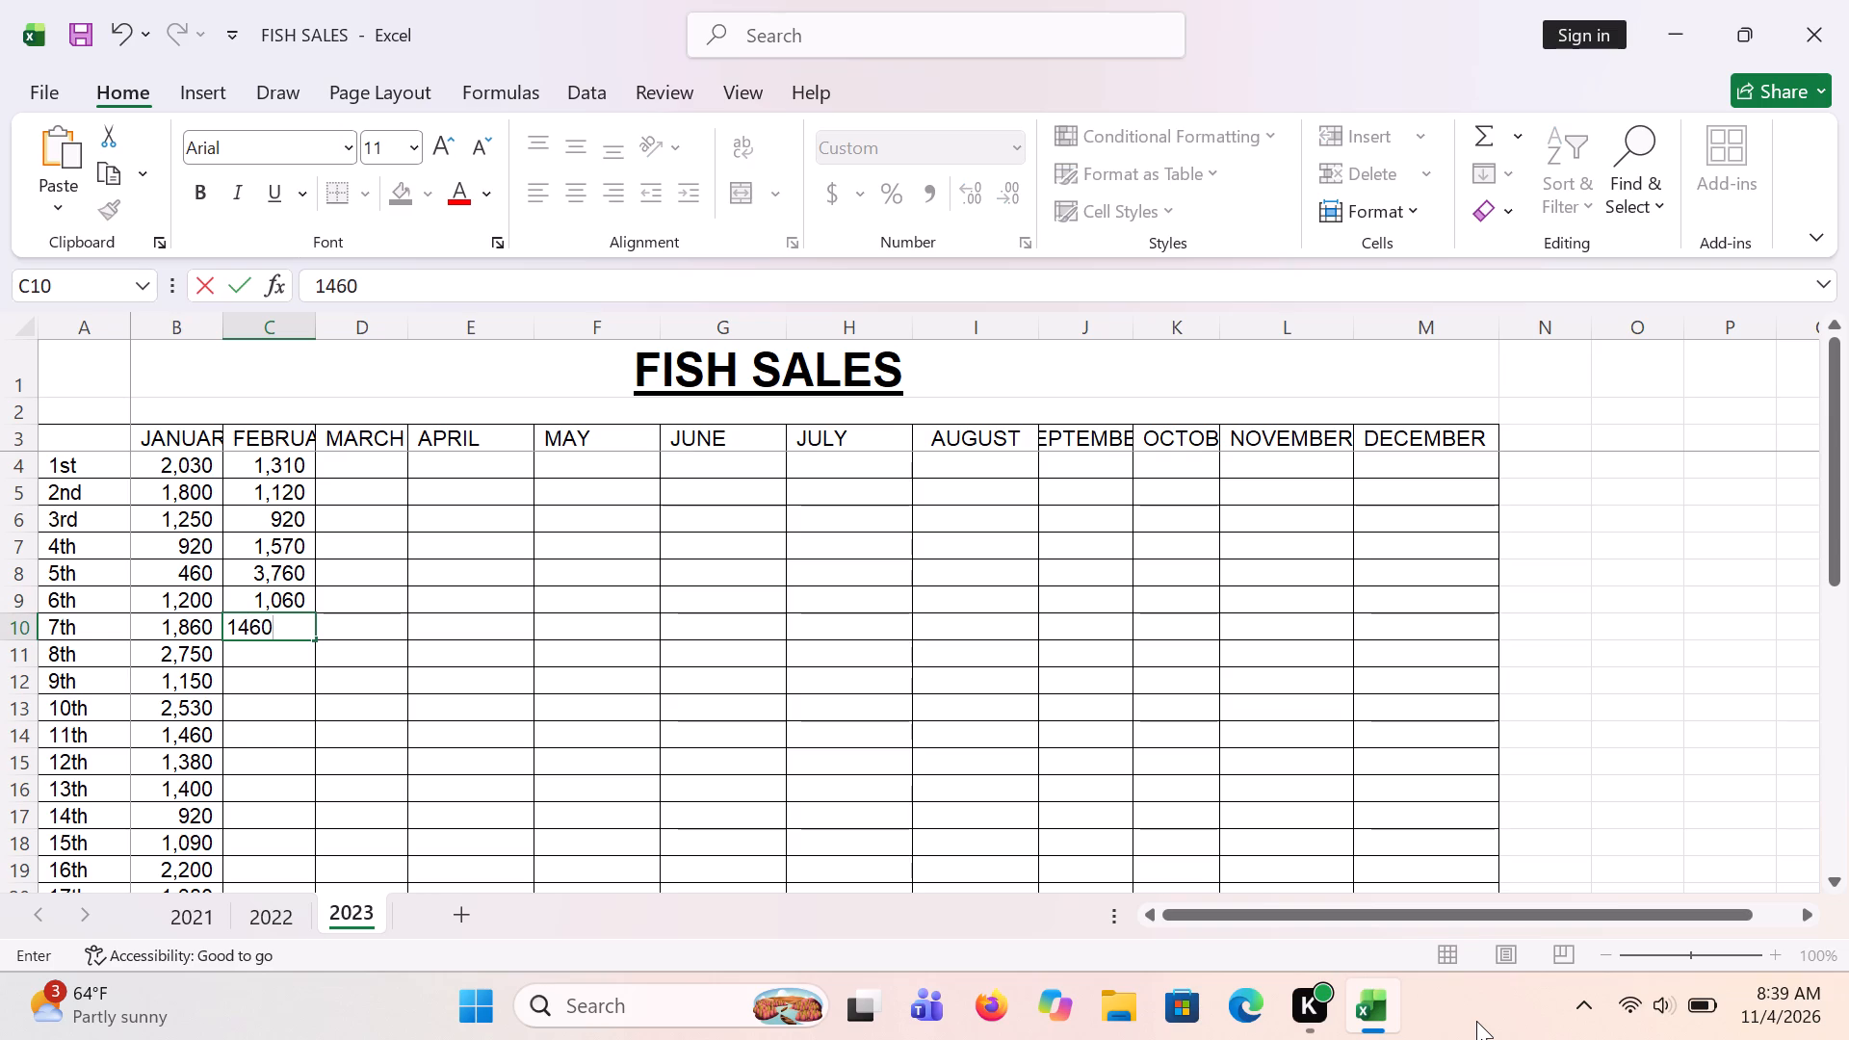
{"action": "key", "text": "Return"}
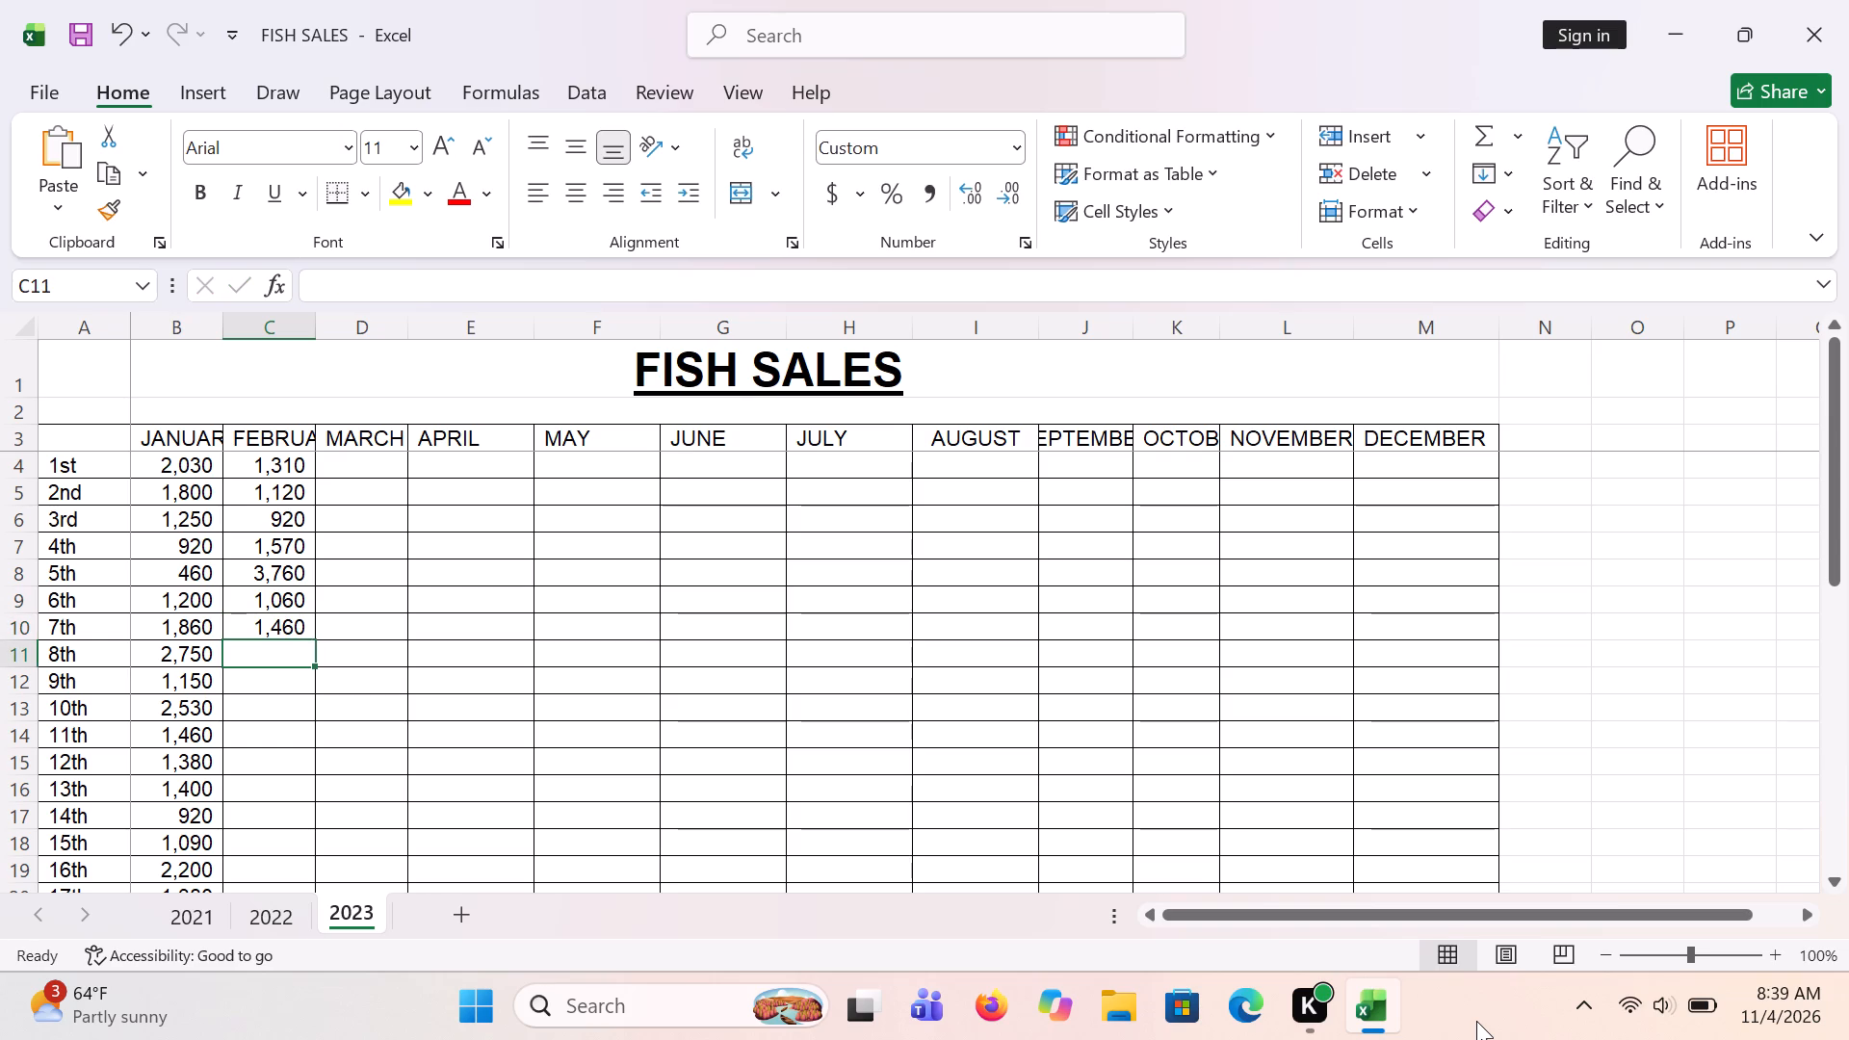
{"action": "key", "text": "3"}
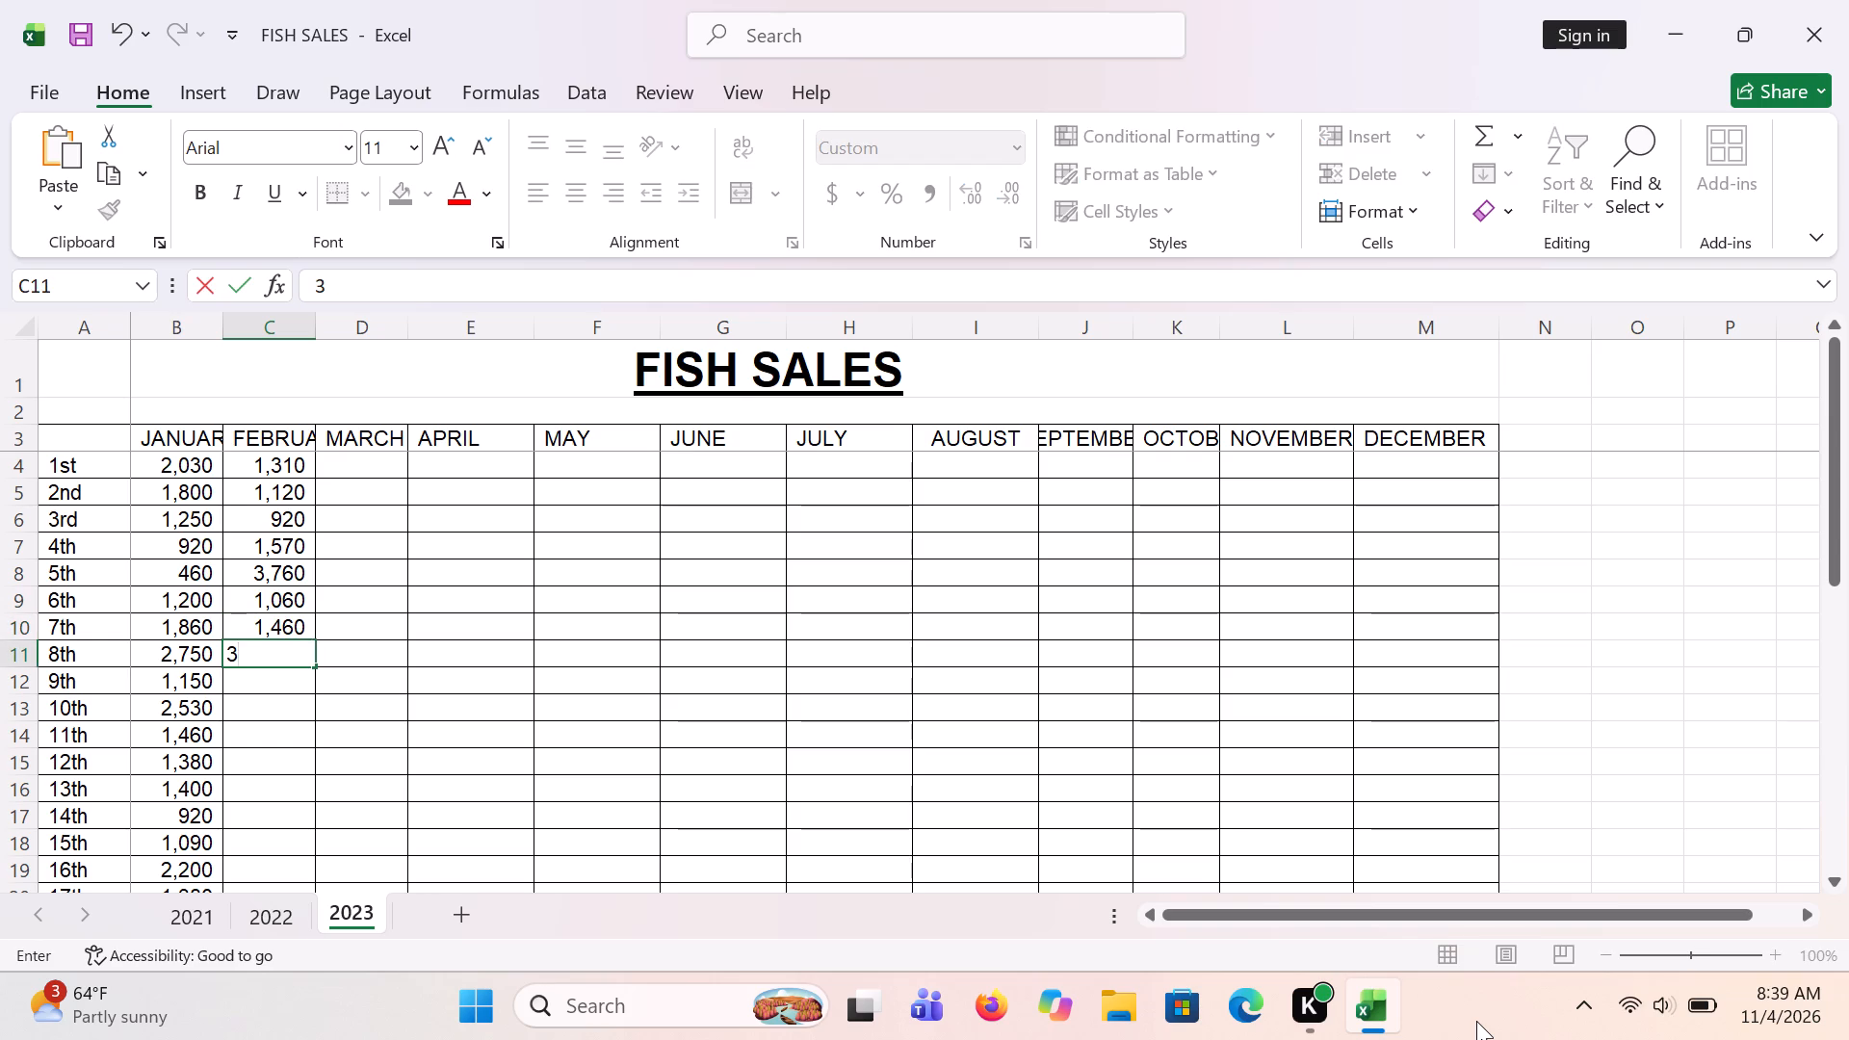
{"action": "key", "text": "7"}
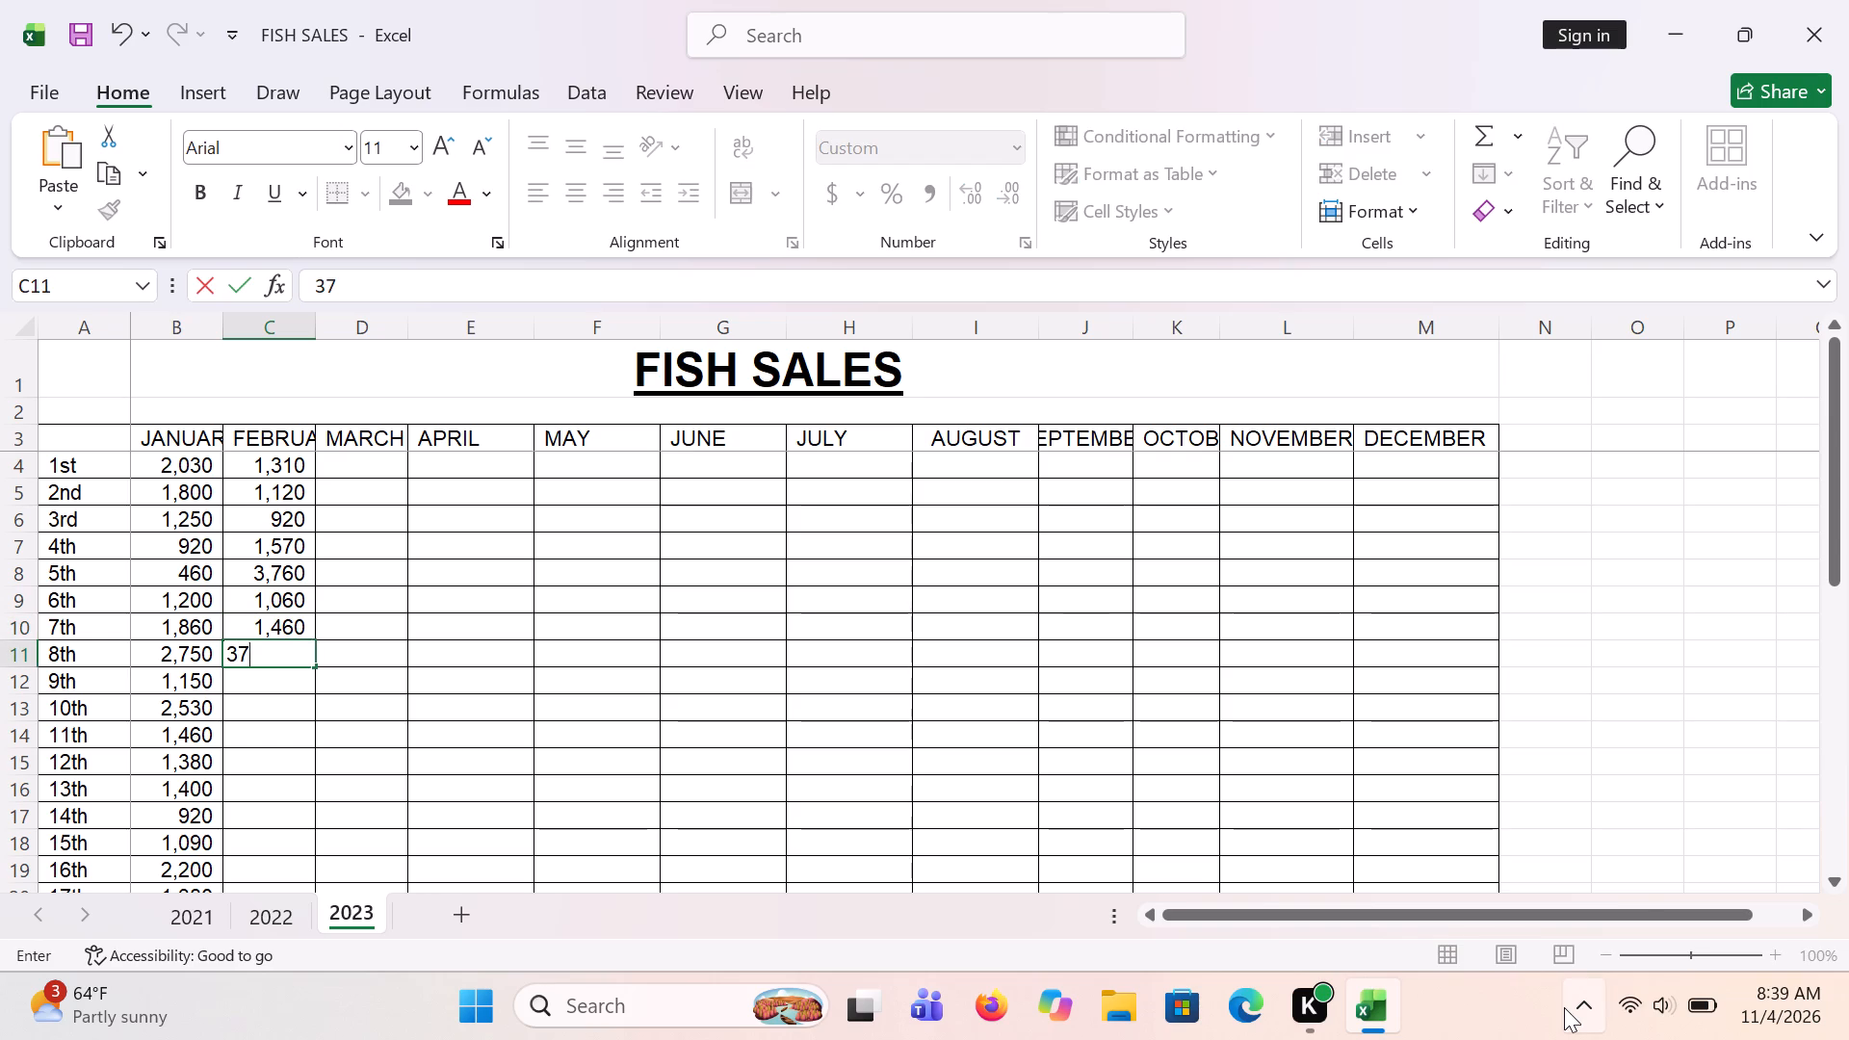
{"action": "key", "text": "9"}
{"action": "key", "text": "0"}
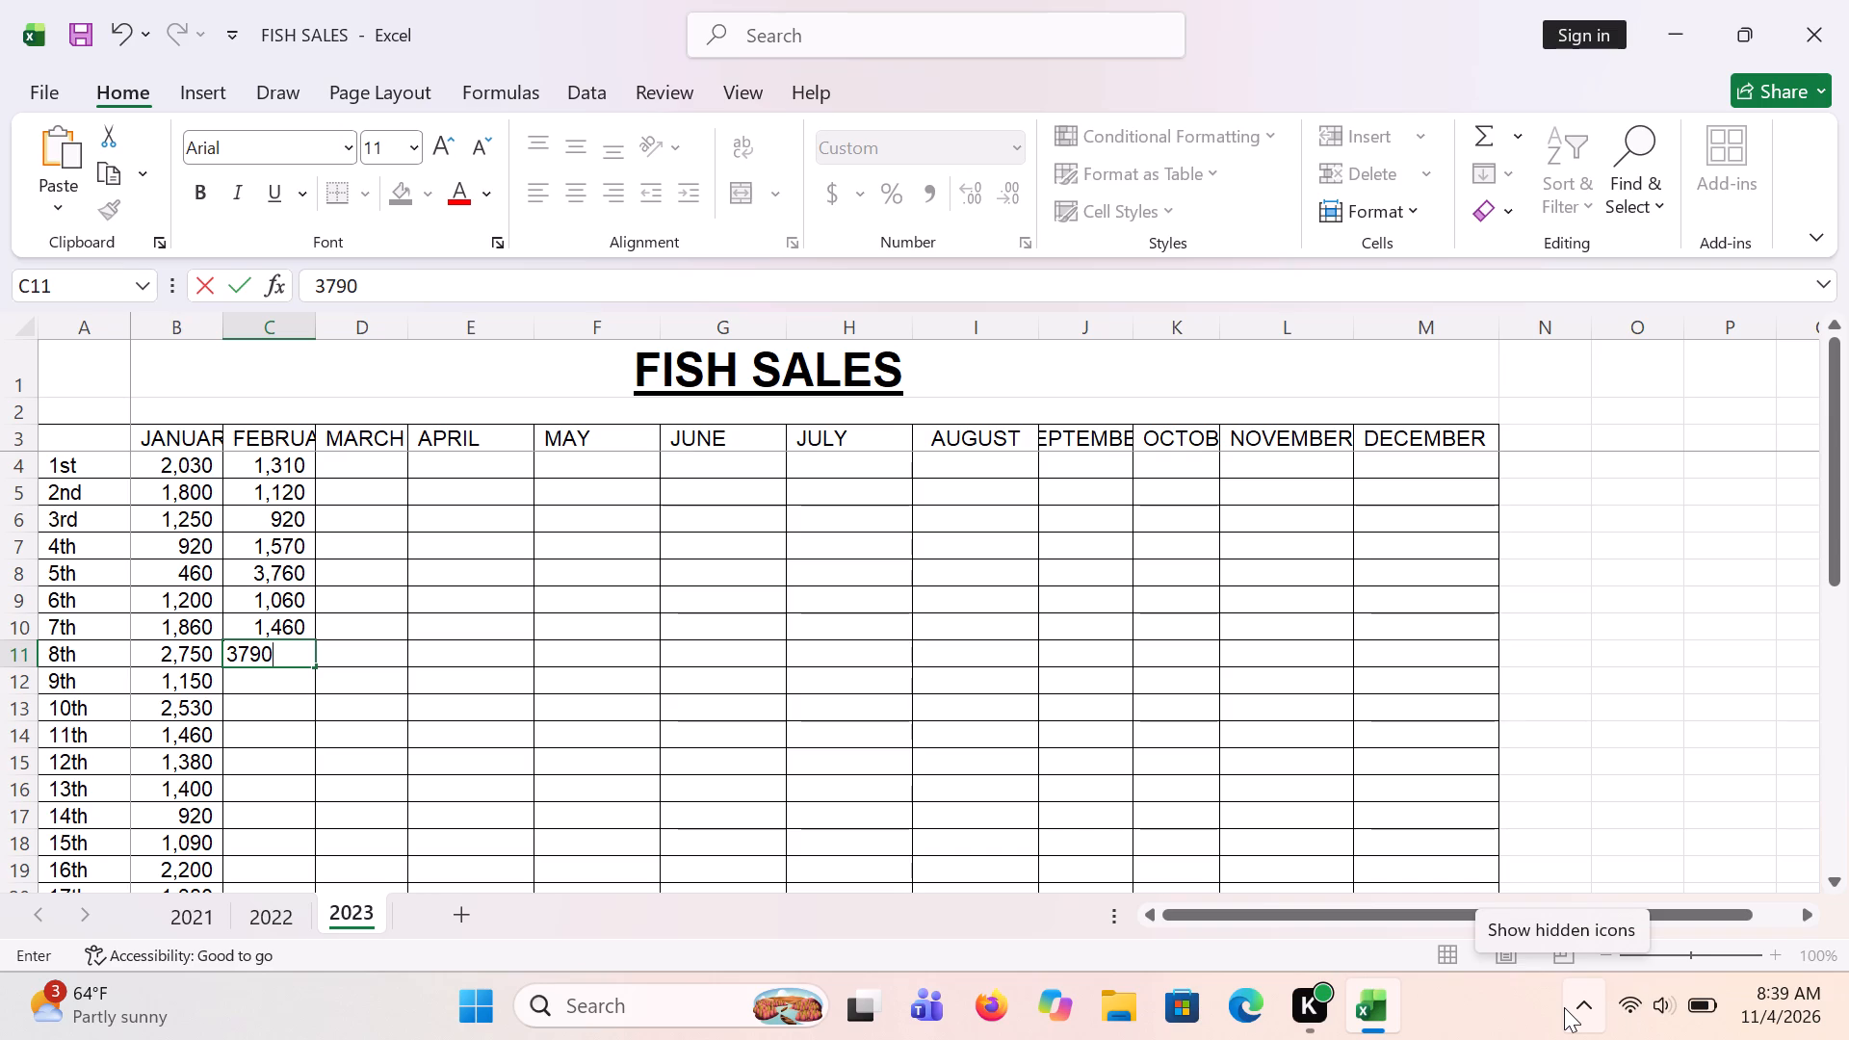
{"action": "key", "text": "Return"}
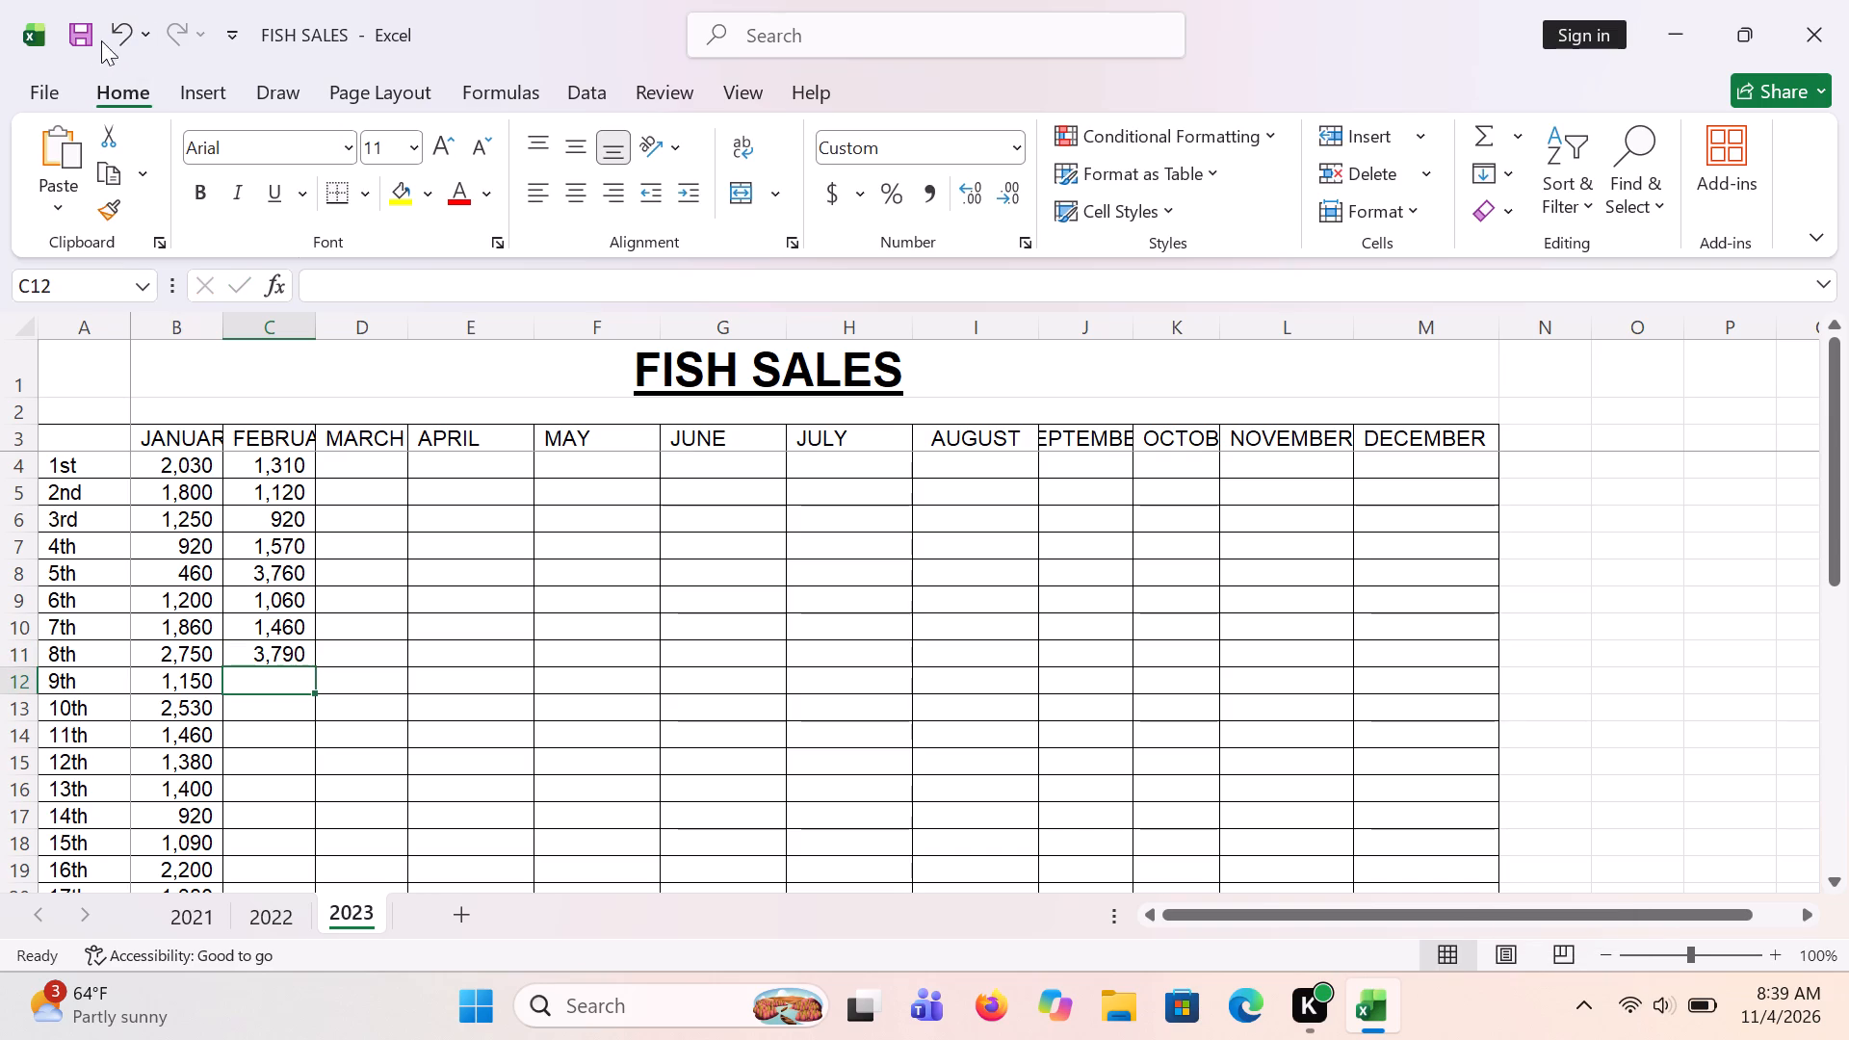
{"action": "left_click", "coordinate": [66, 37]}
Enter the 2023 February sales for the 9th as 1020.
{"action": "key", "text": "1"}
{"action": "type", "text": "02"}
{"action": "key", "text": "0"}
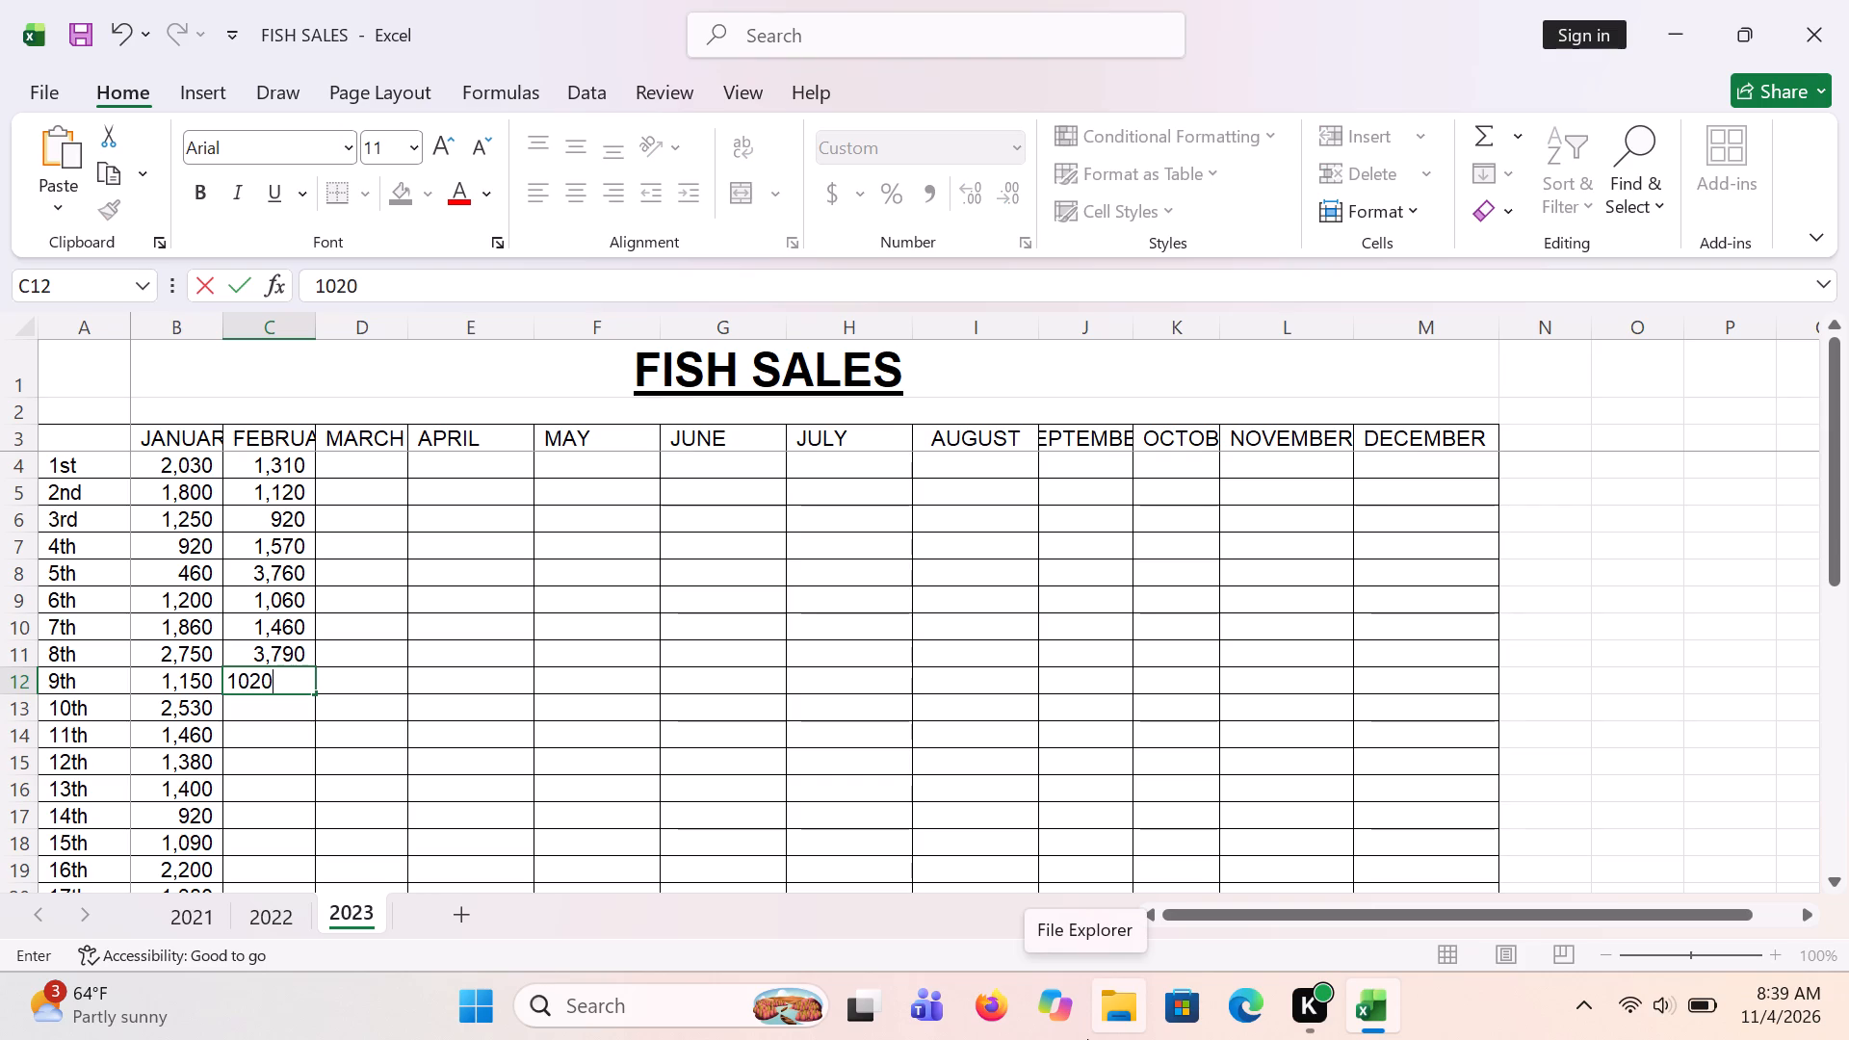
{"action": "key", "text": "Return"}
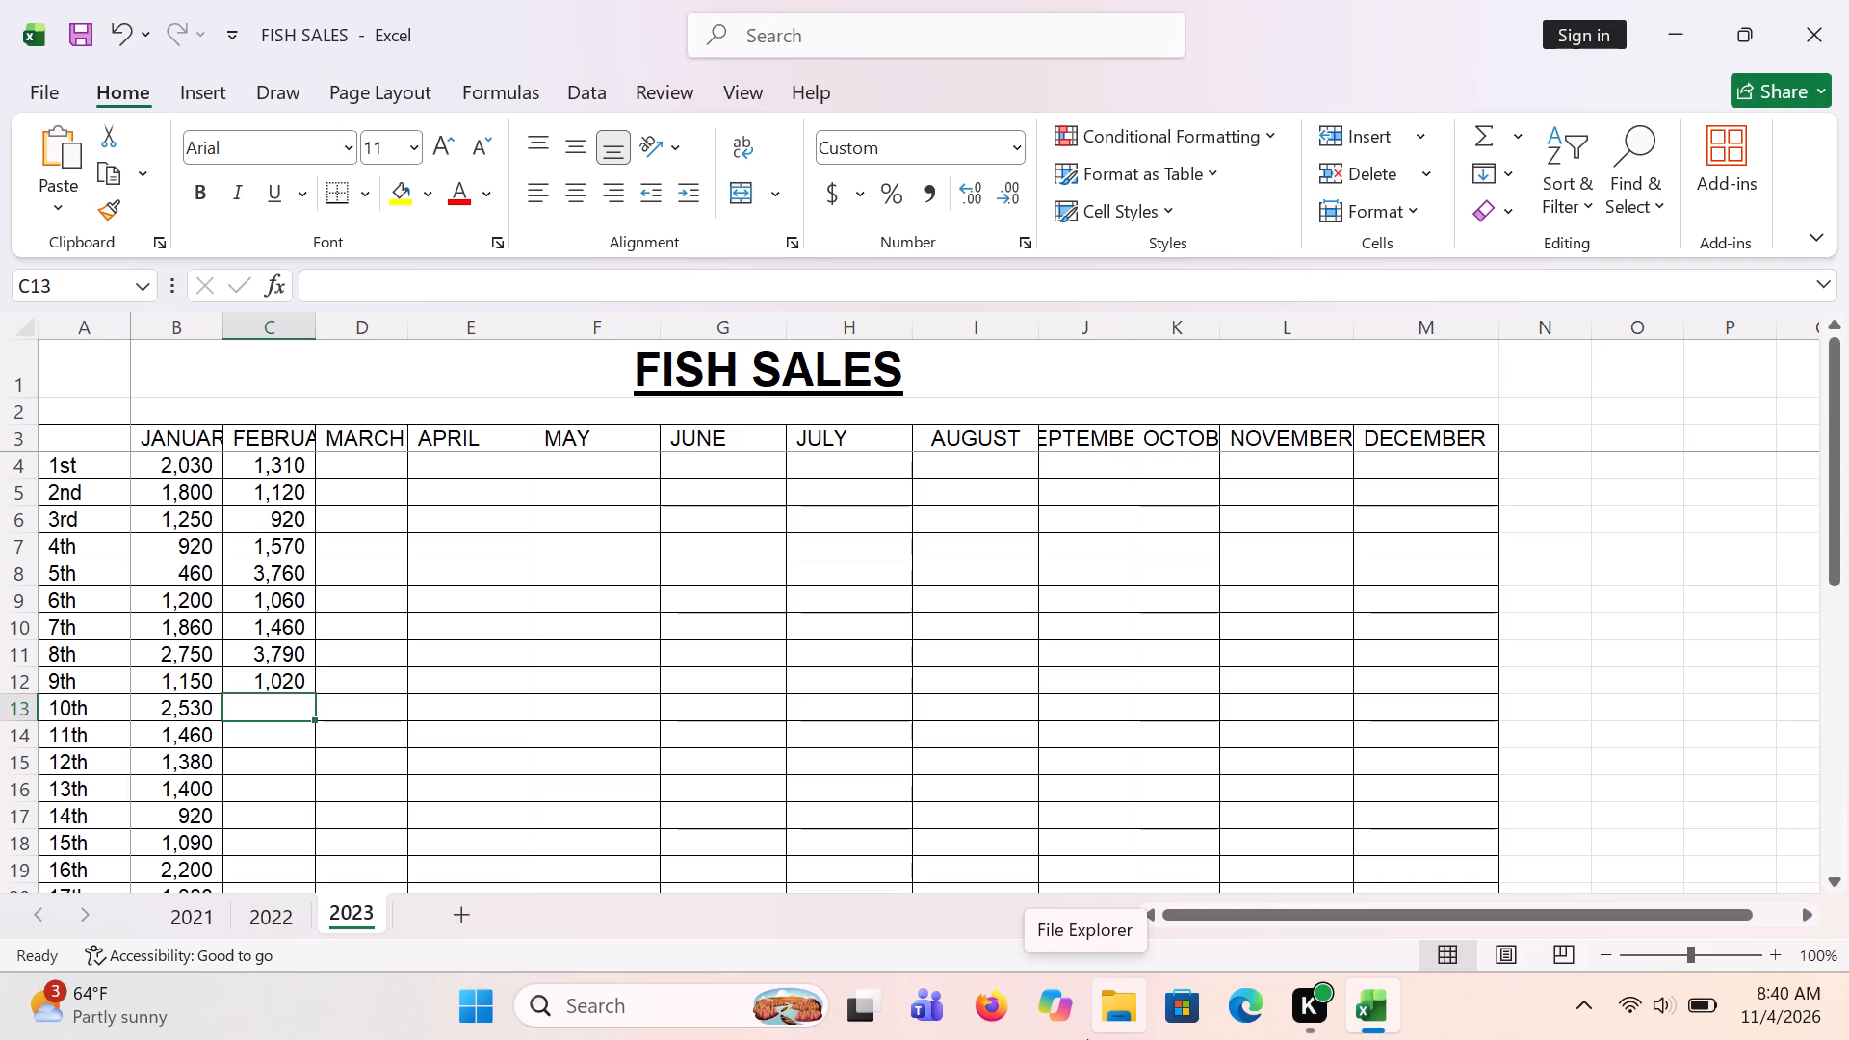
Set the 2023 February sales for the 9th to 1040 and save the workbook.
{"action": "key", "text": "Up"}
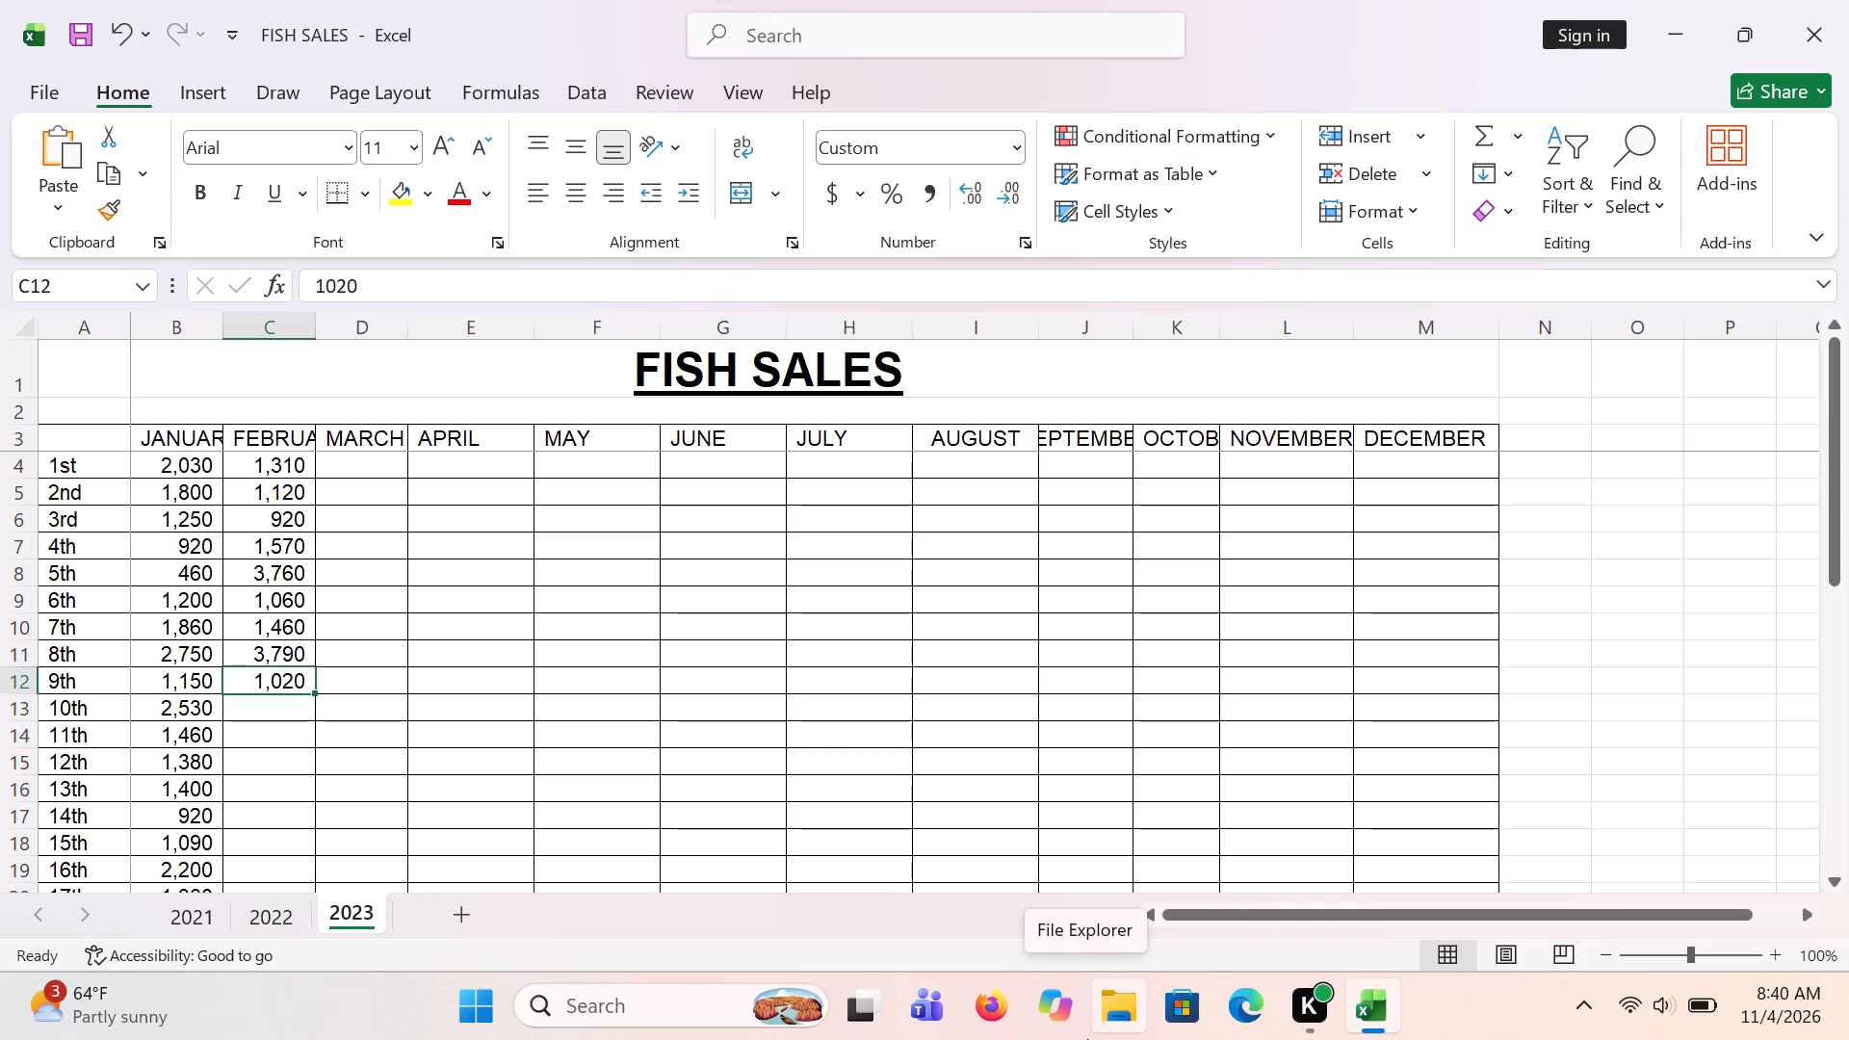
{"action": "key", "text": "1"}
{"action": "type", "text": "040"}
{"action": "key", "text": "Return"}
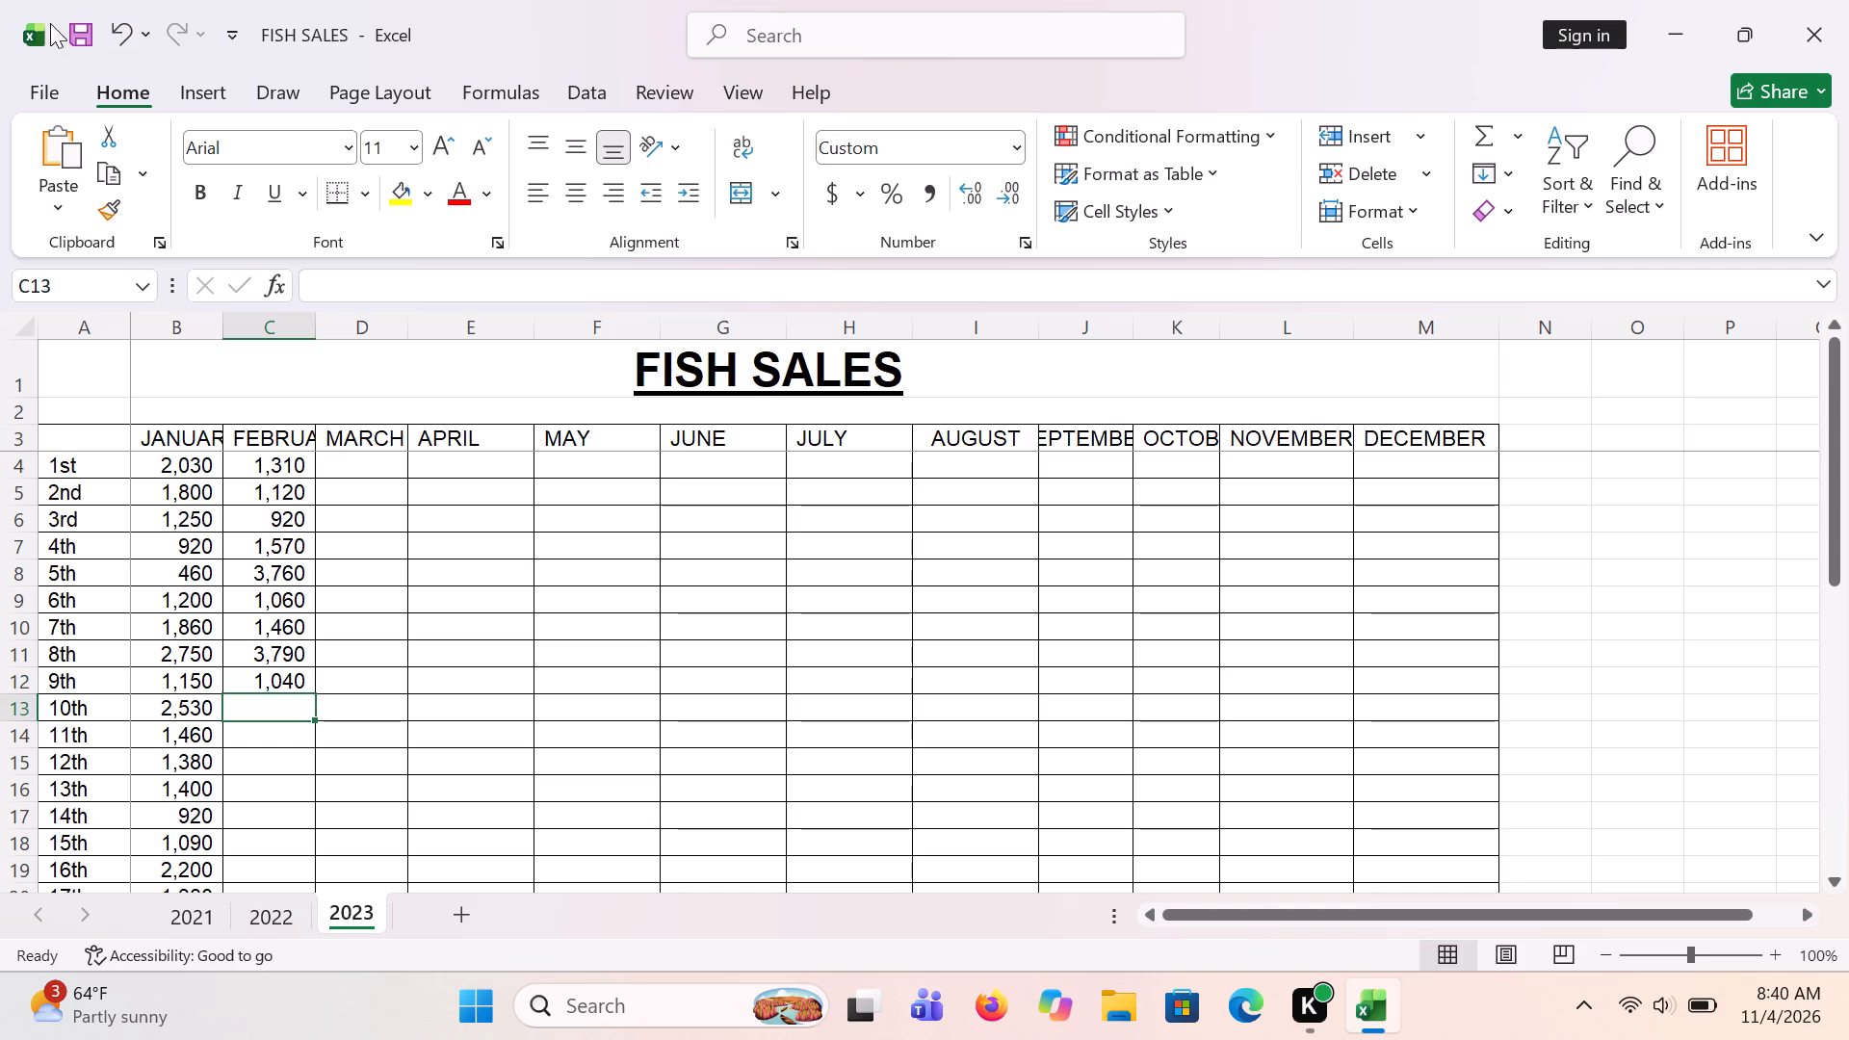
{"action": "left_click", "coordinate": [74, 28]}
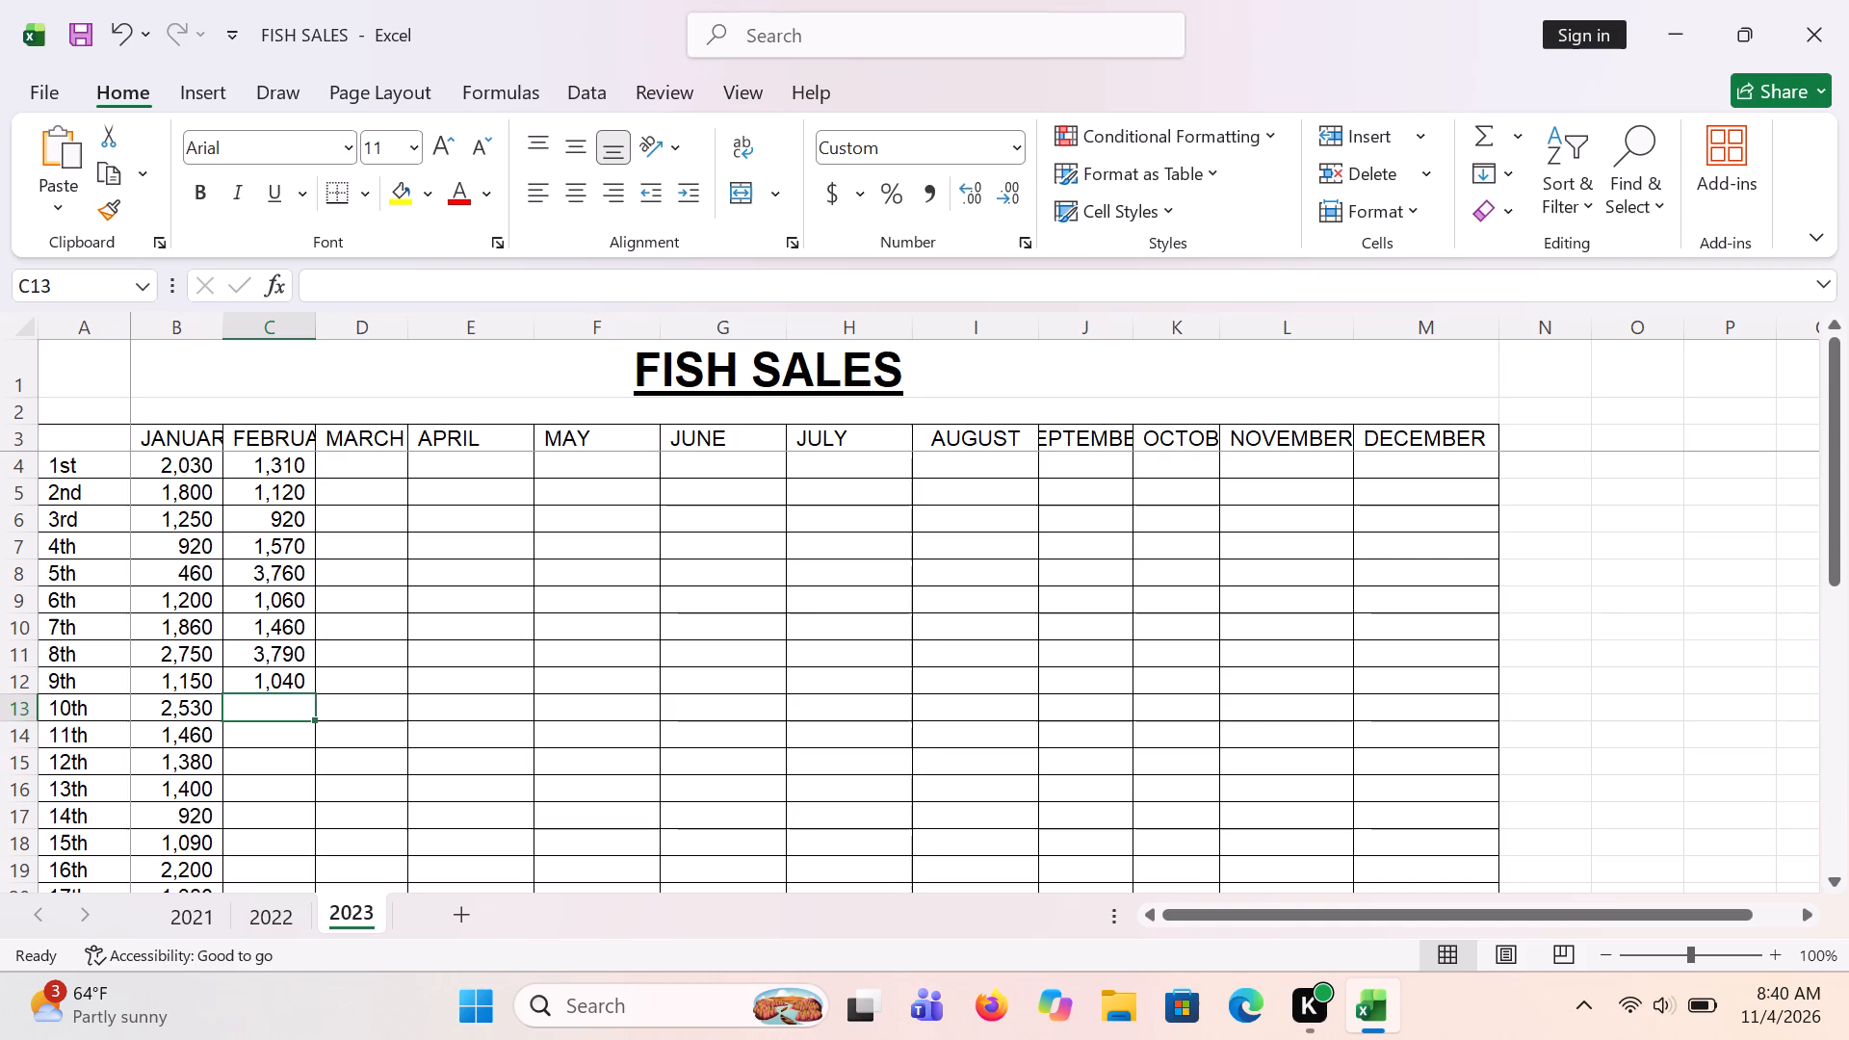
Enter the 2023 February sales for the 10th to 12th: 1150, 1800 and 1210.
{"action": "type", "text": "1150"}
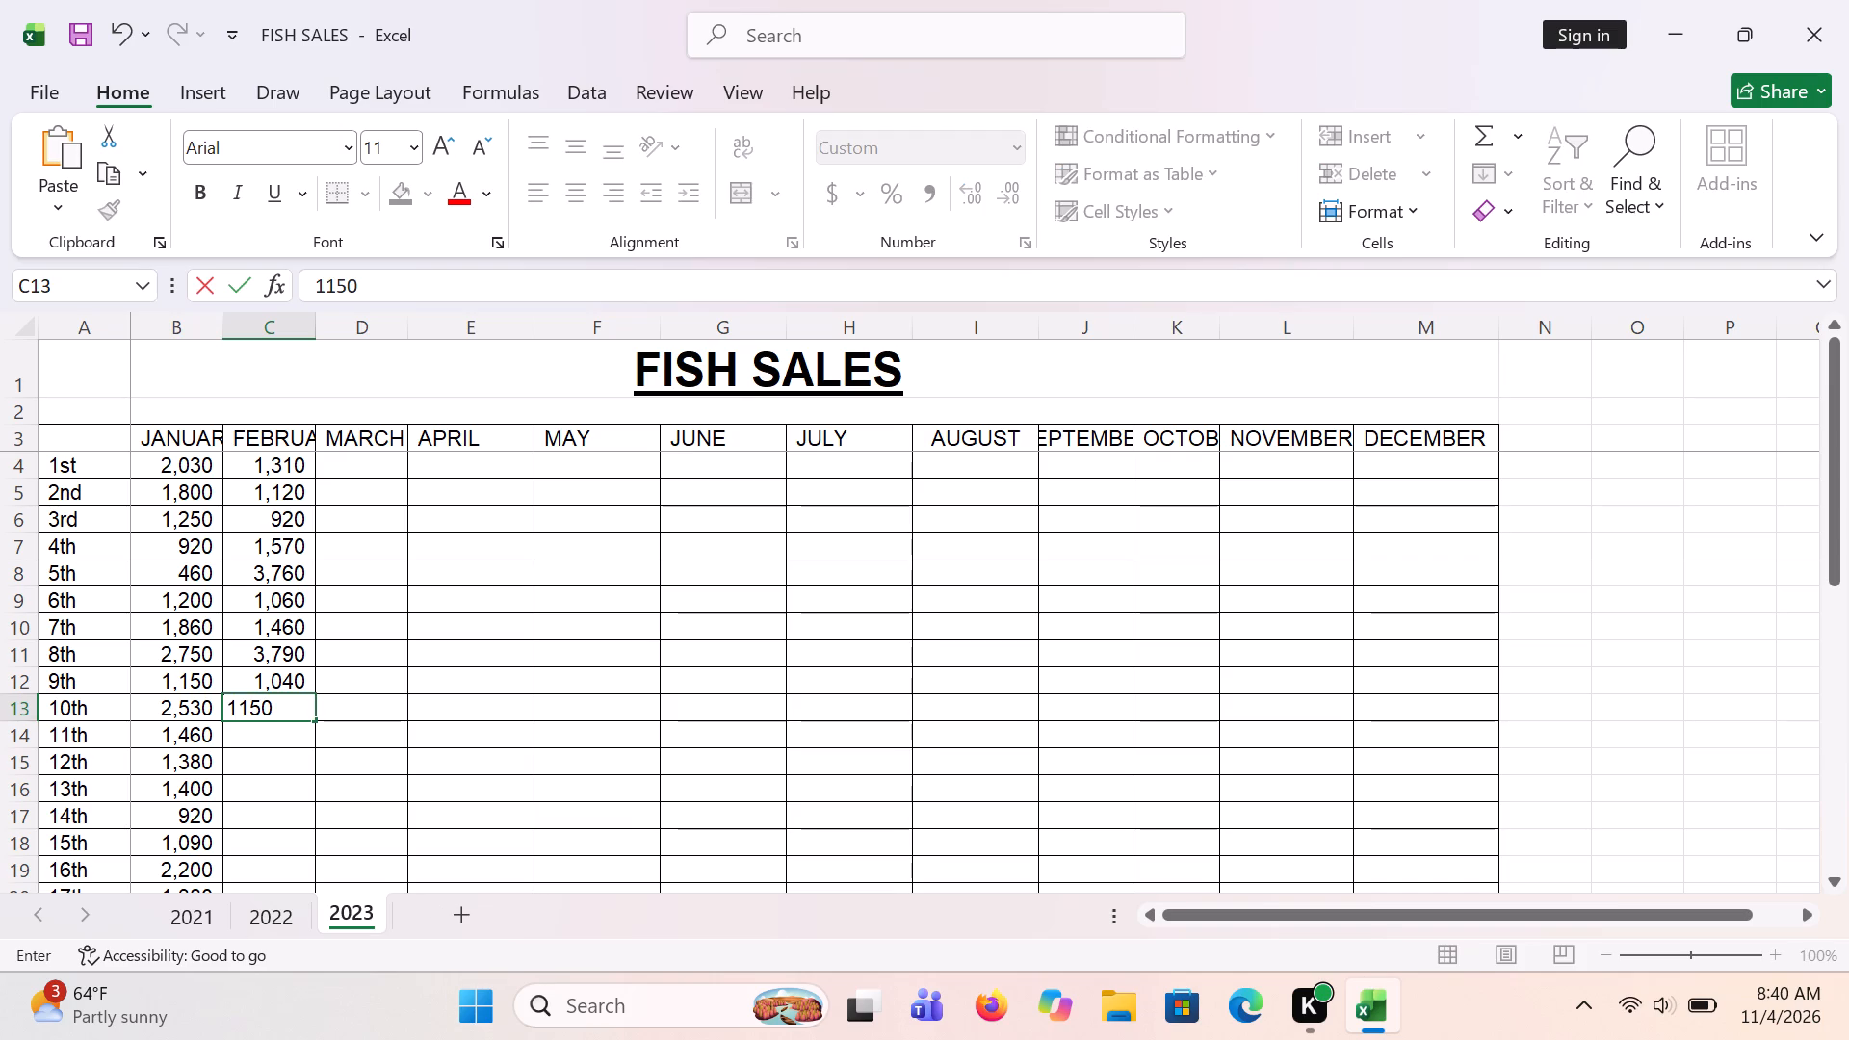
{"action": "key", "text": "Return"}
{"action": "key", "text": "1"}
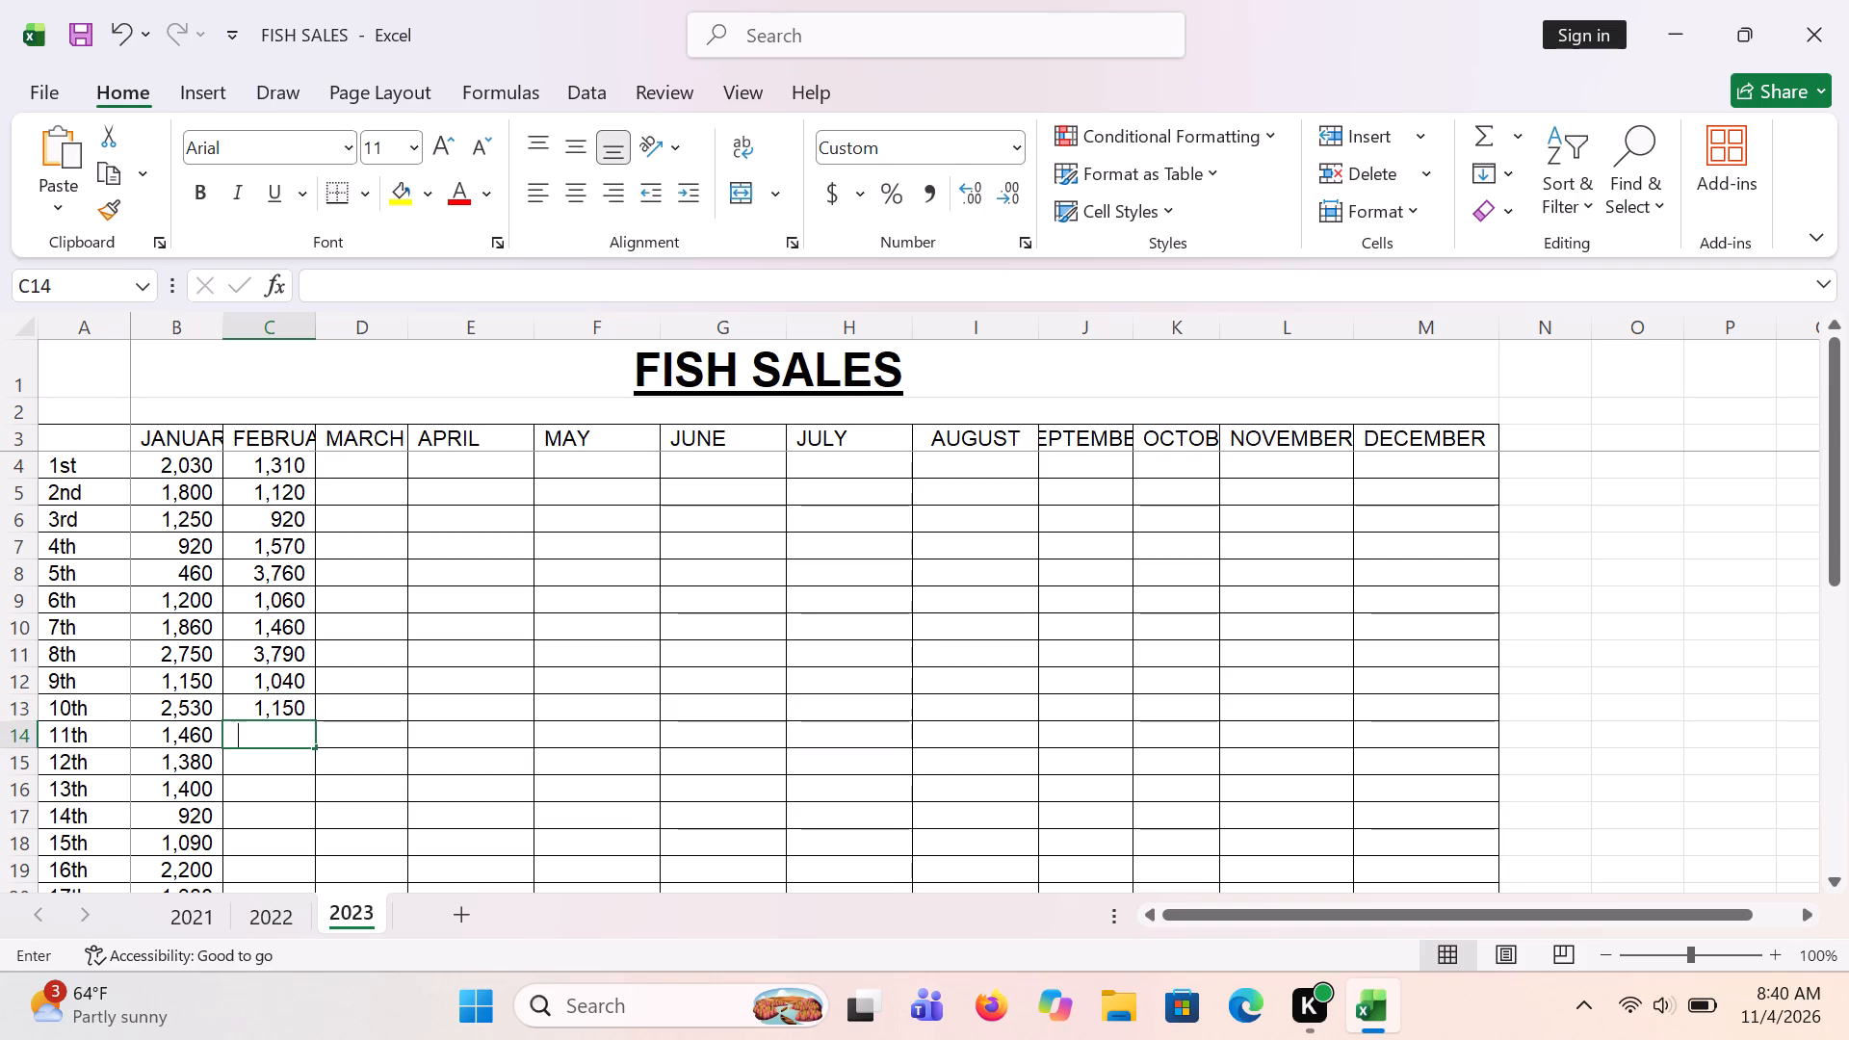
{"action": "type", "text": "800"}
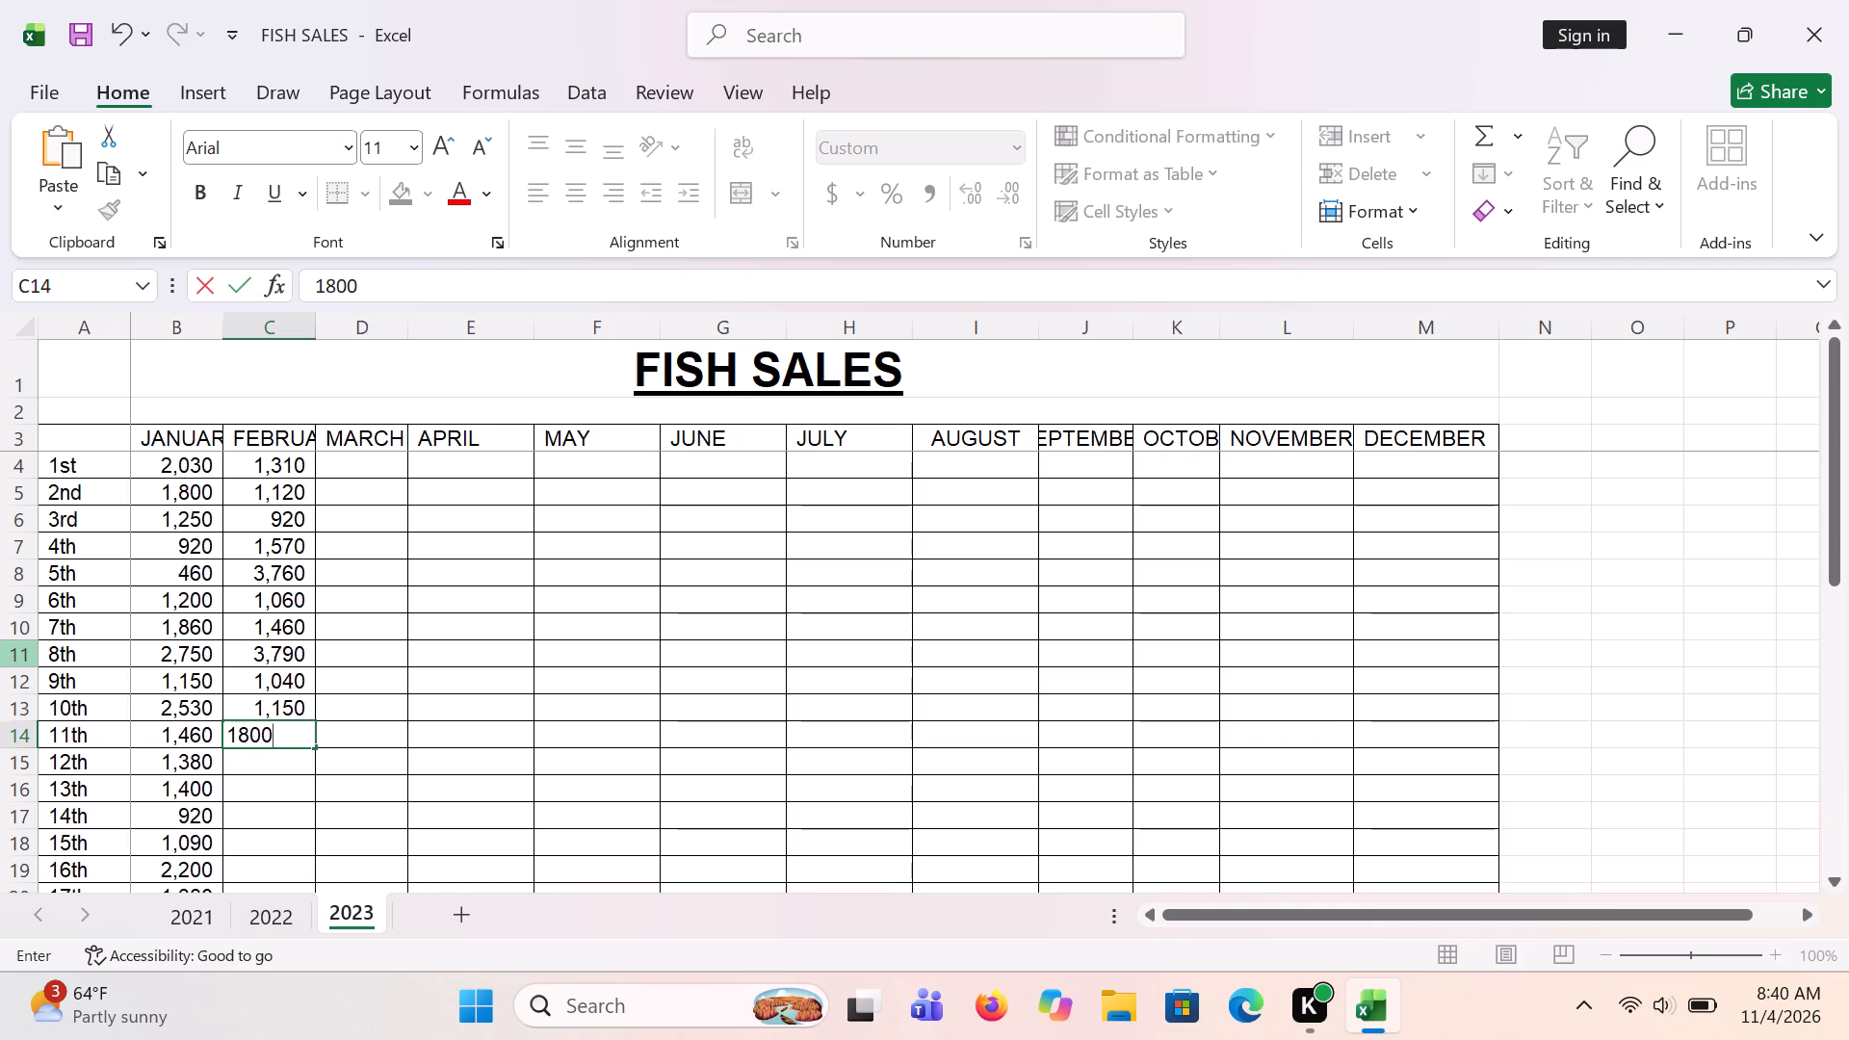
{"action": "key", "text": "Return"}
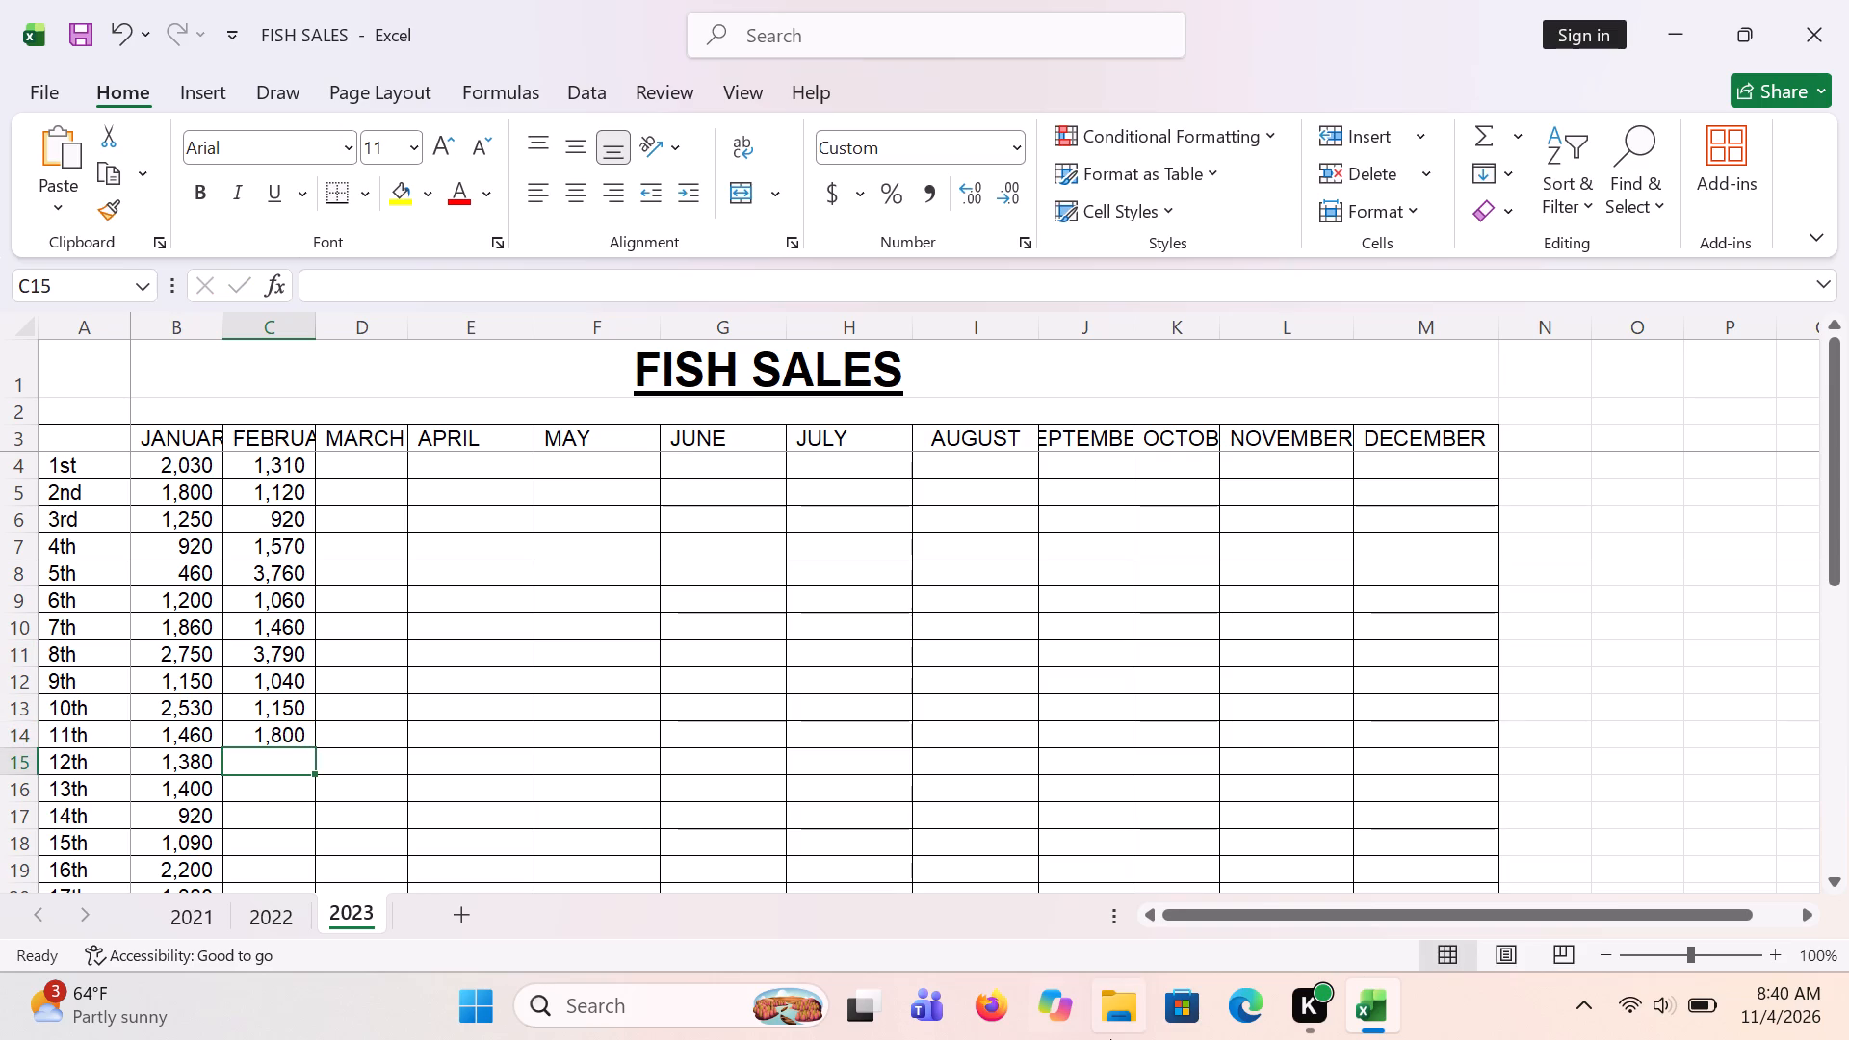
{"action": "type", "text": "121"}
{"action": "key", "text": "0"}
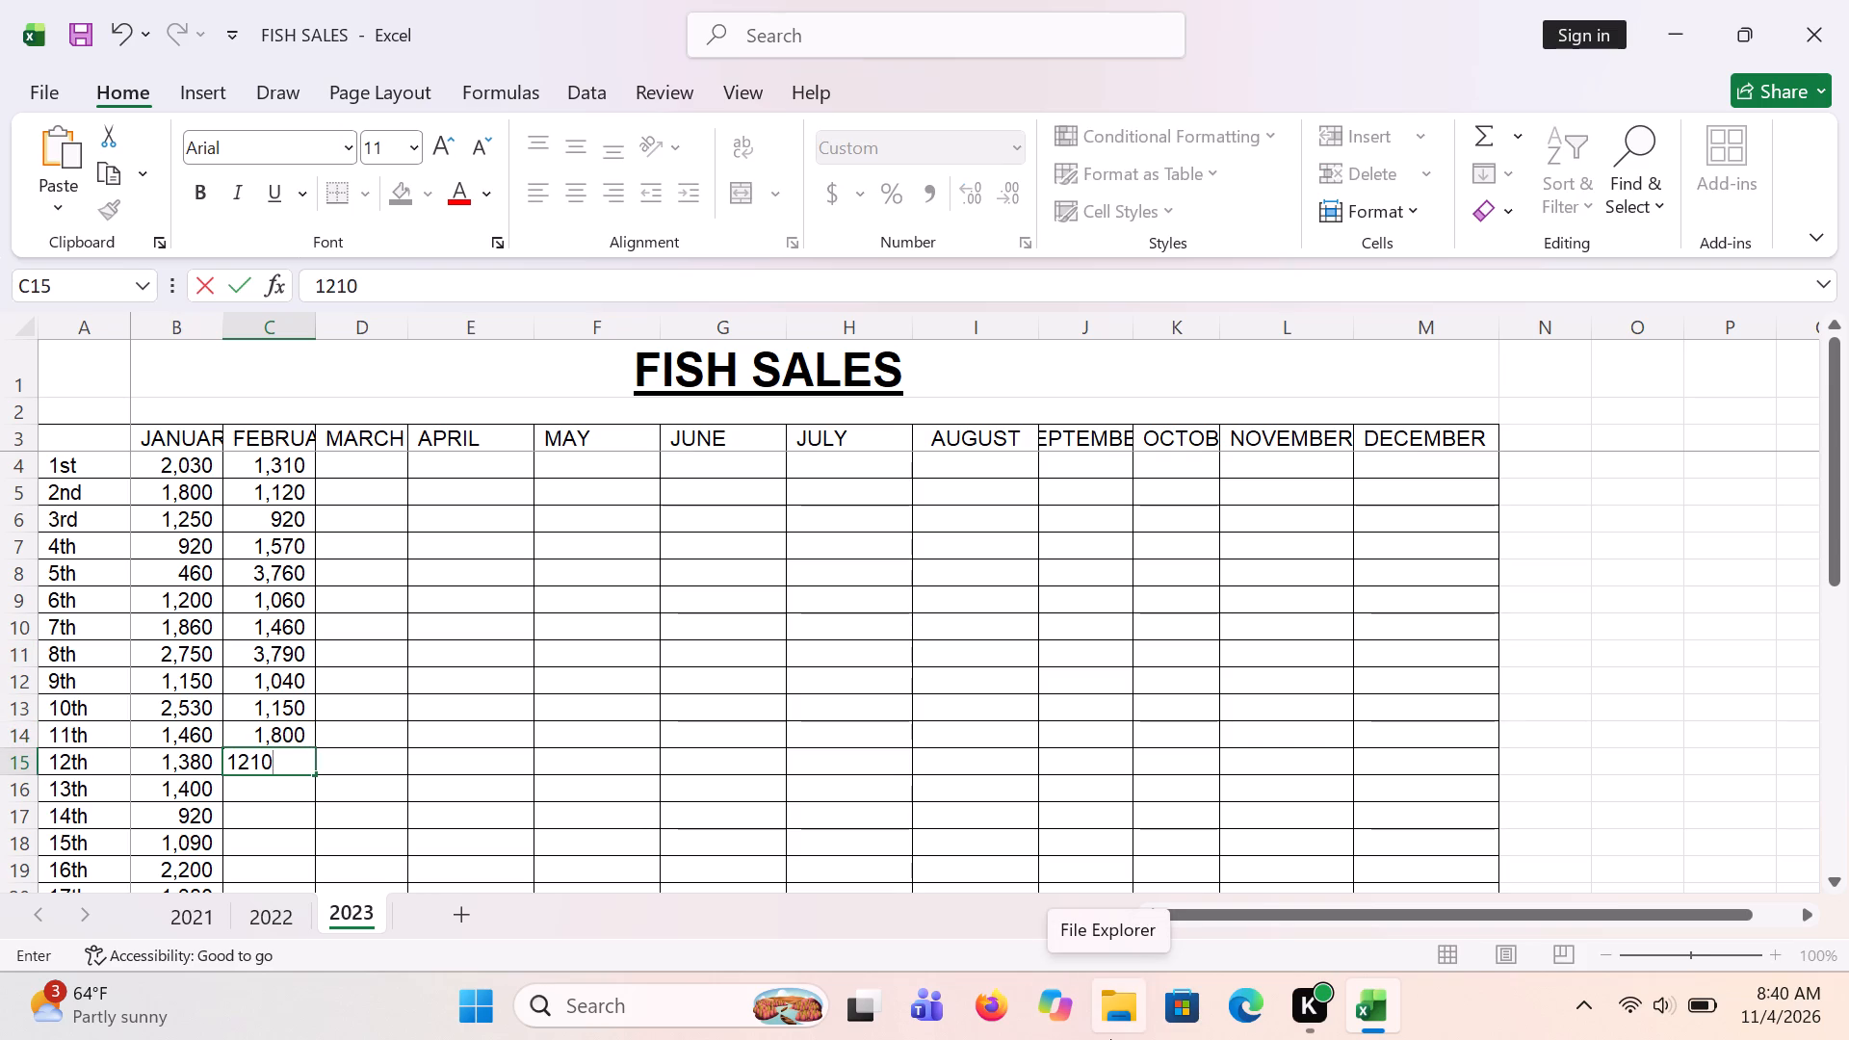
{"action": "key", "text": "Return"}
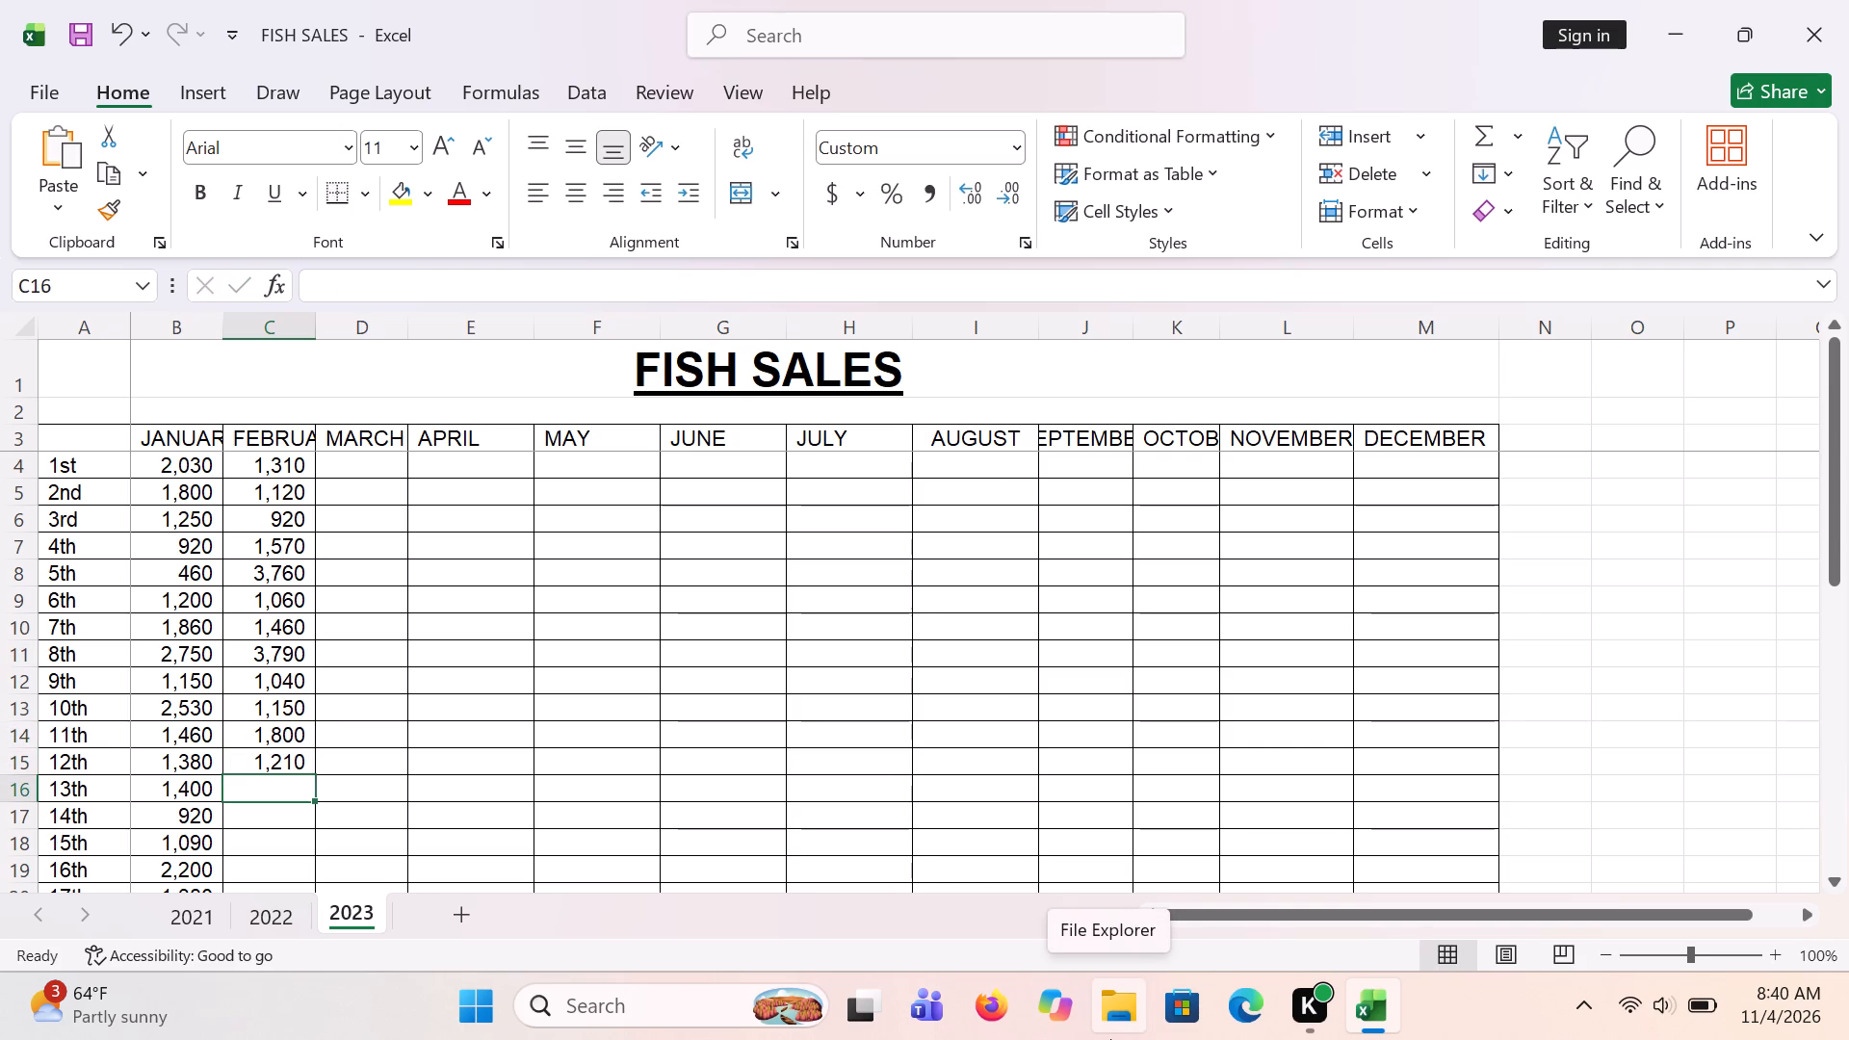
Enter the 2023 February sales for the 13th to 16th: 1380, 1210, 1380 and 1950.
{"action": "key", "text": "1"}
{"action": "key", "text": "3"}
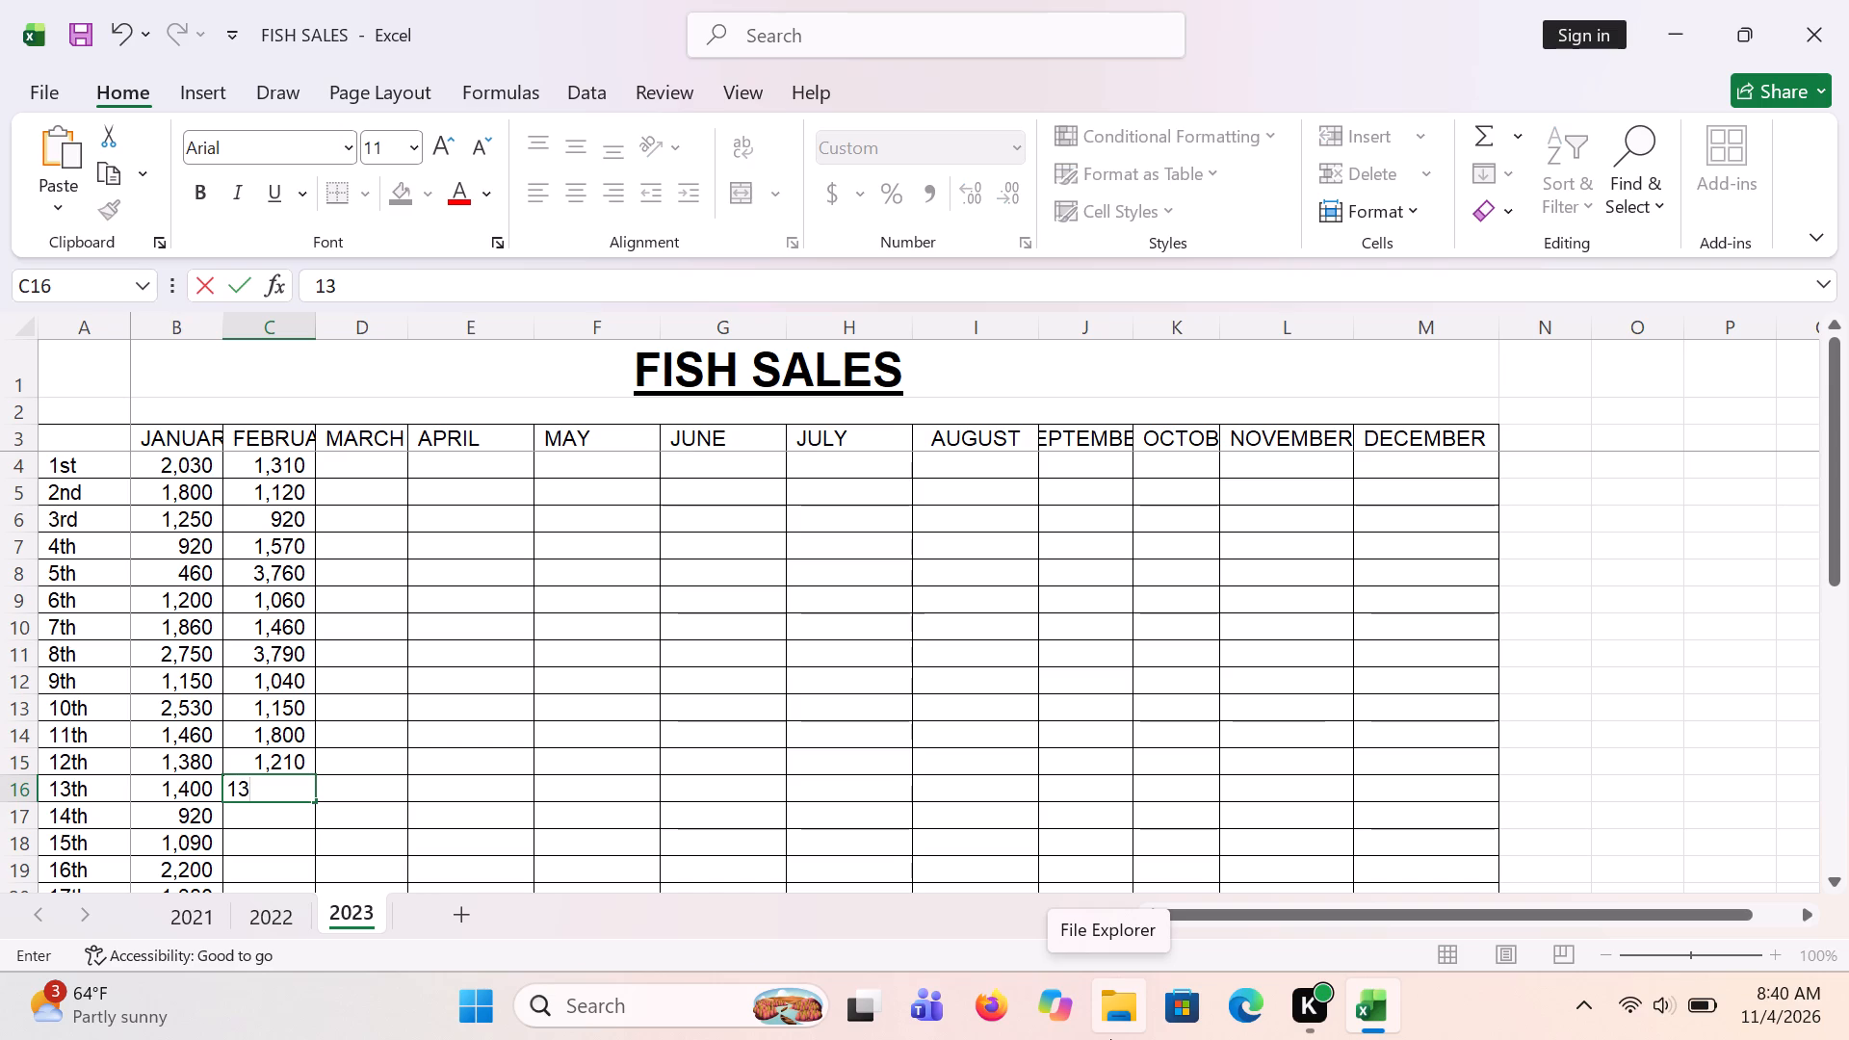
{"action": "type", "text": "80"}
{"action": "key", "text": "Return"}
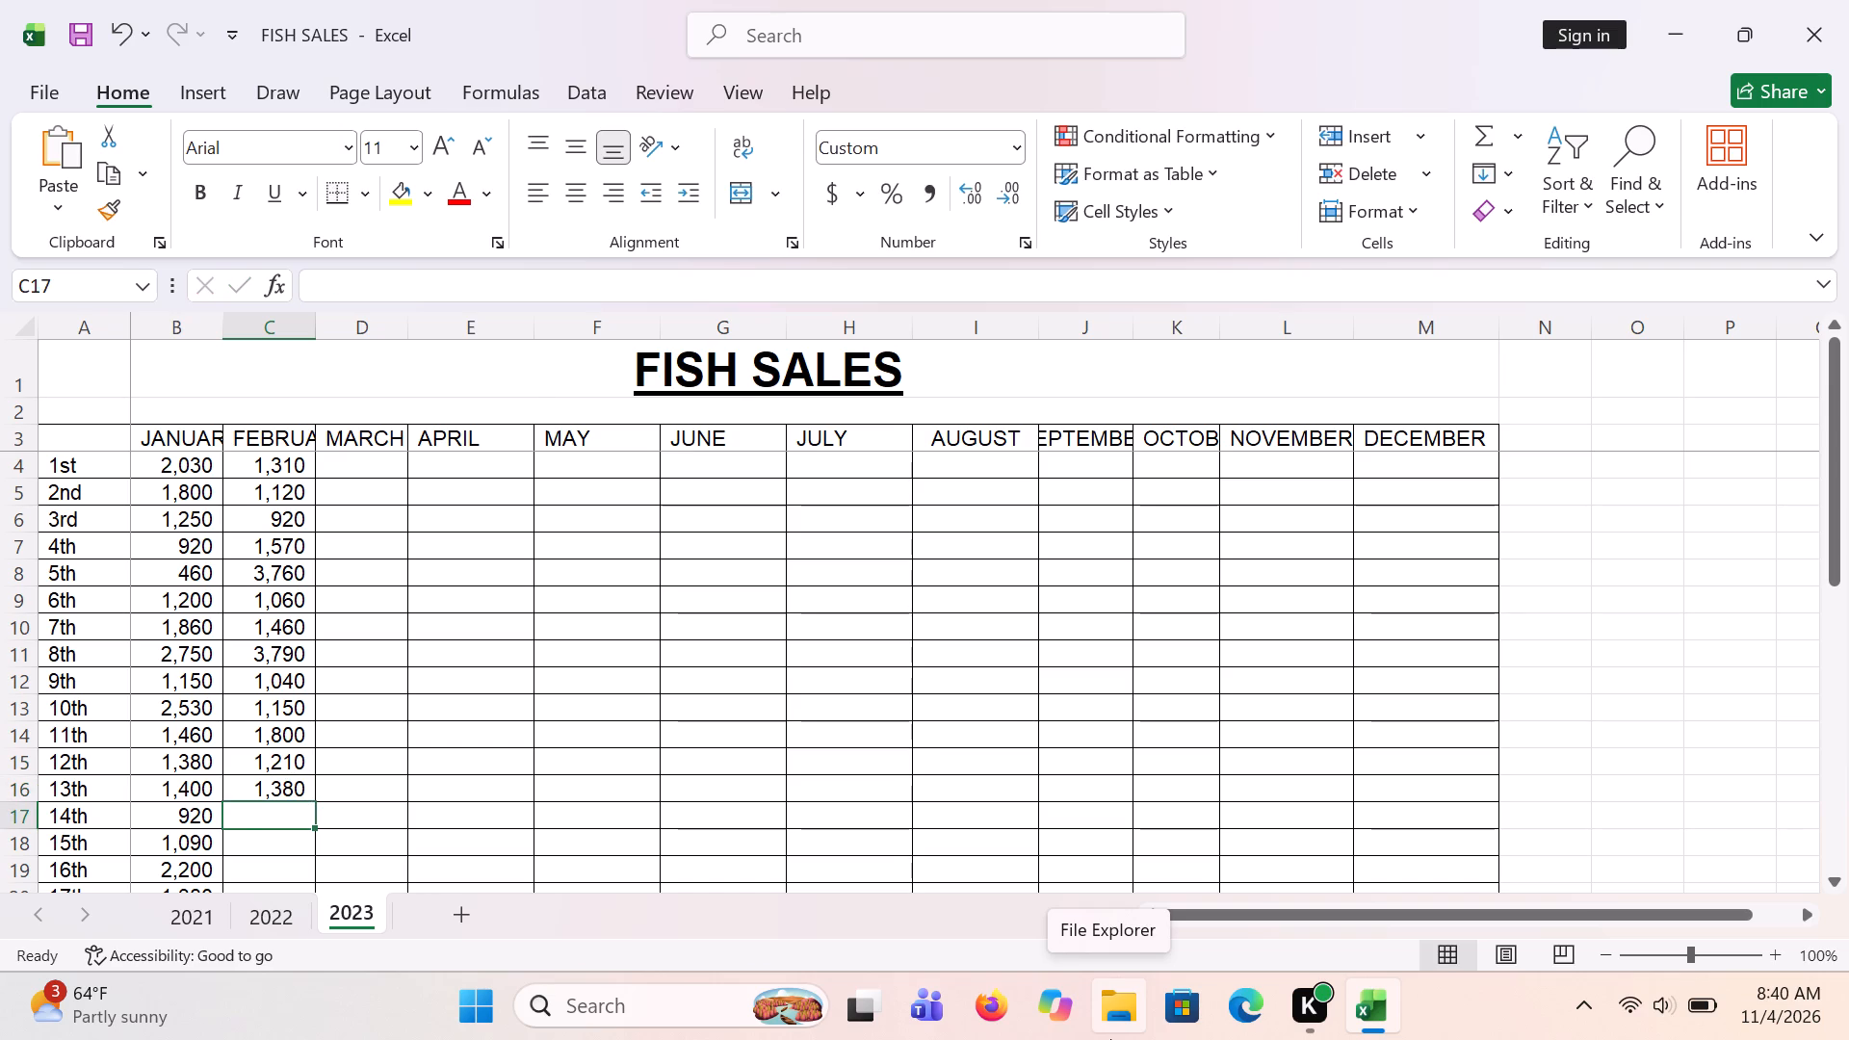
{"action": "type", "text": "121"}
{"action": "key", "text": "0"}
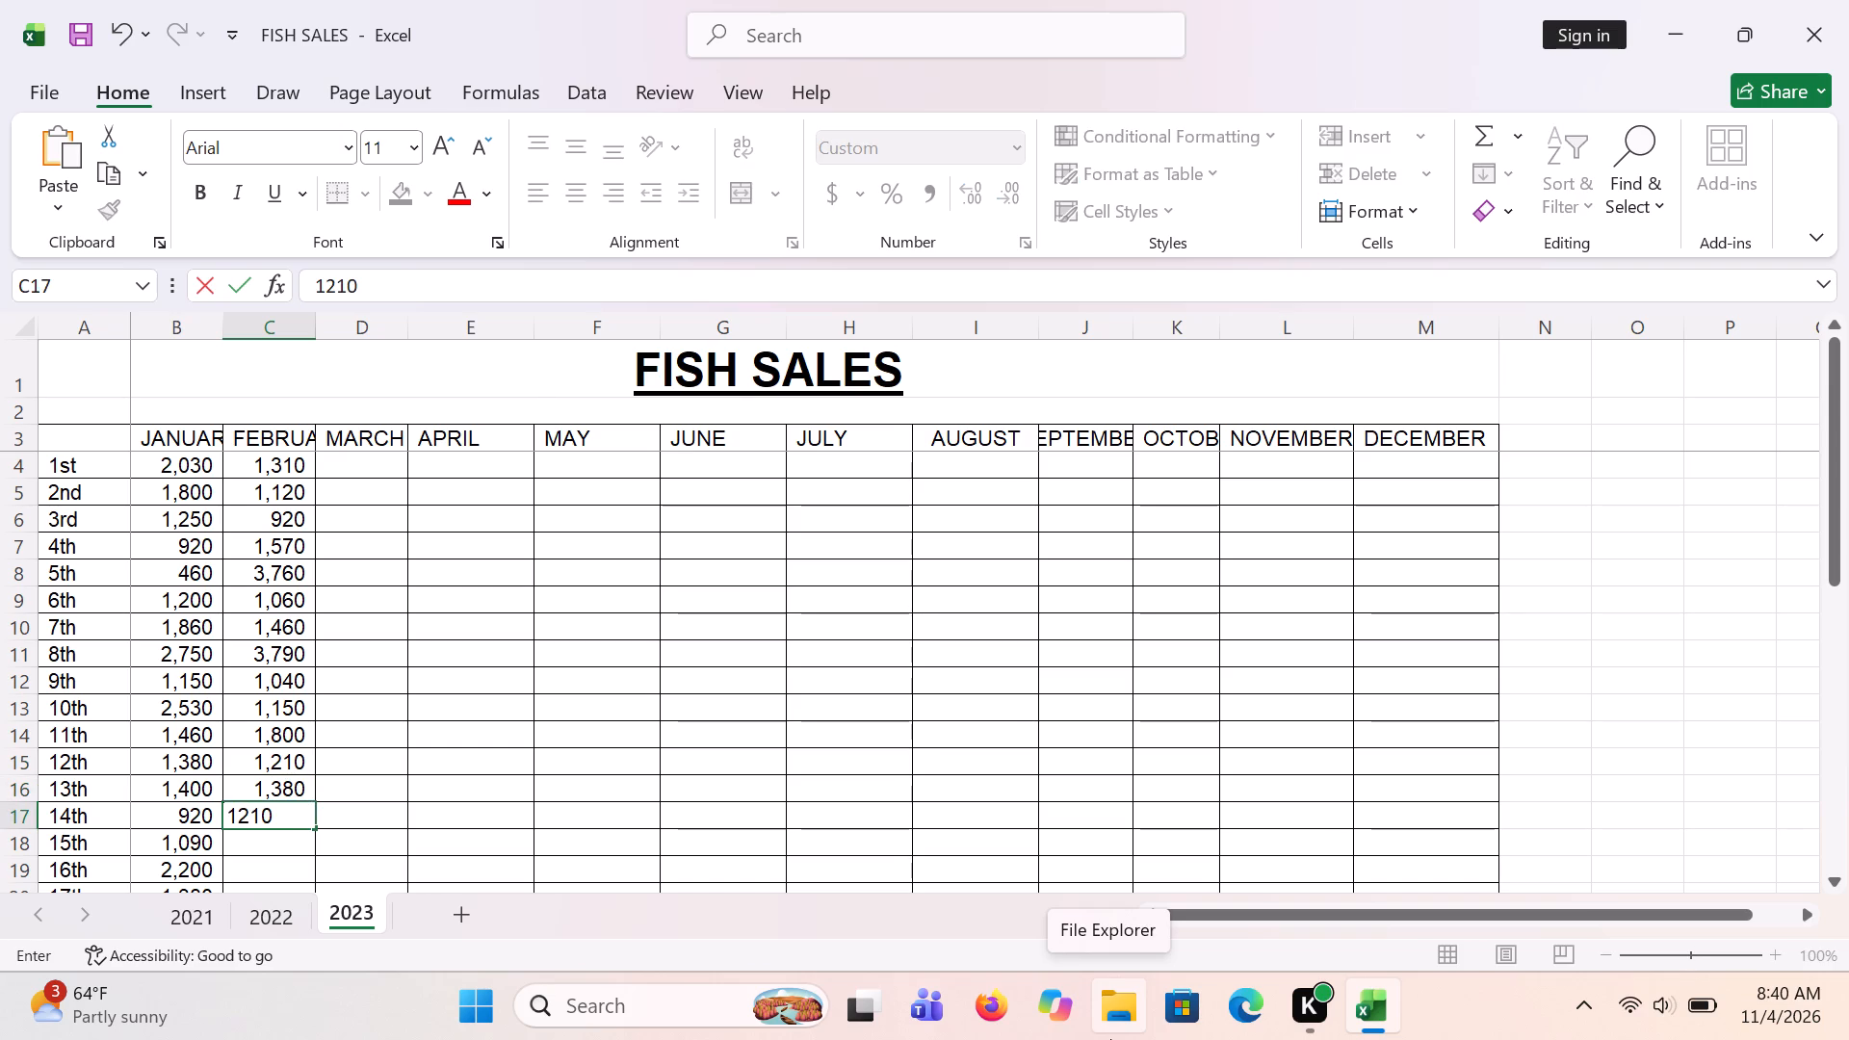
{"action": "key", "text": "Return"}
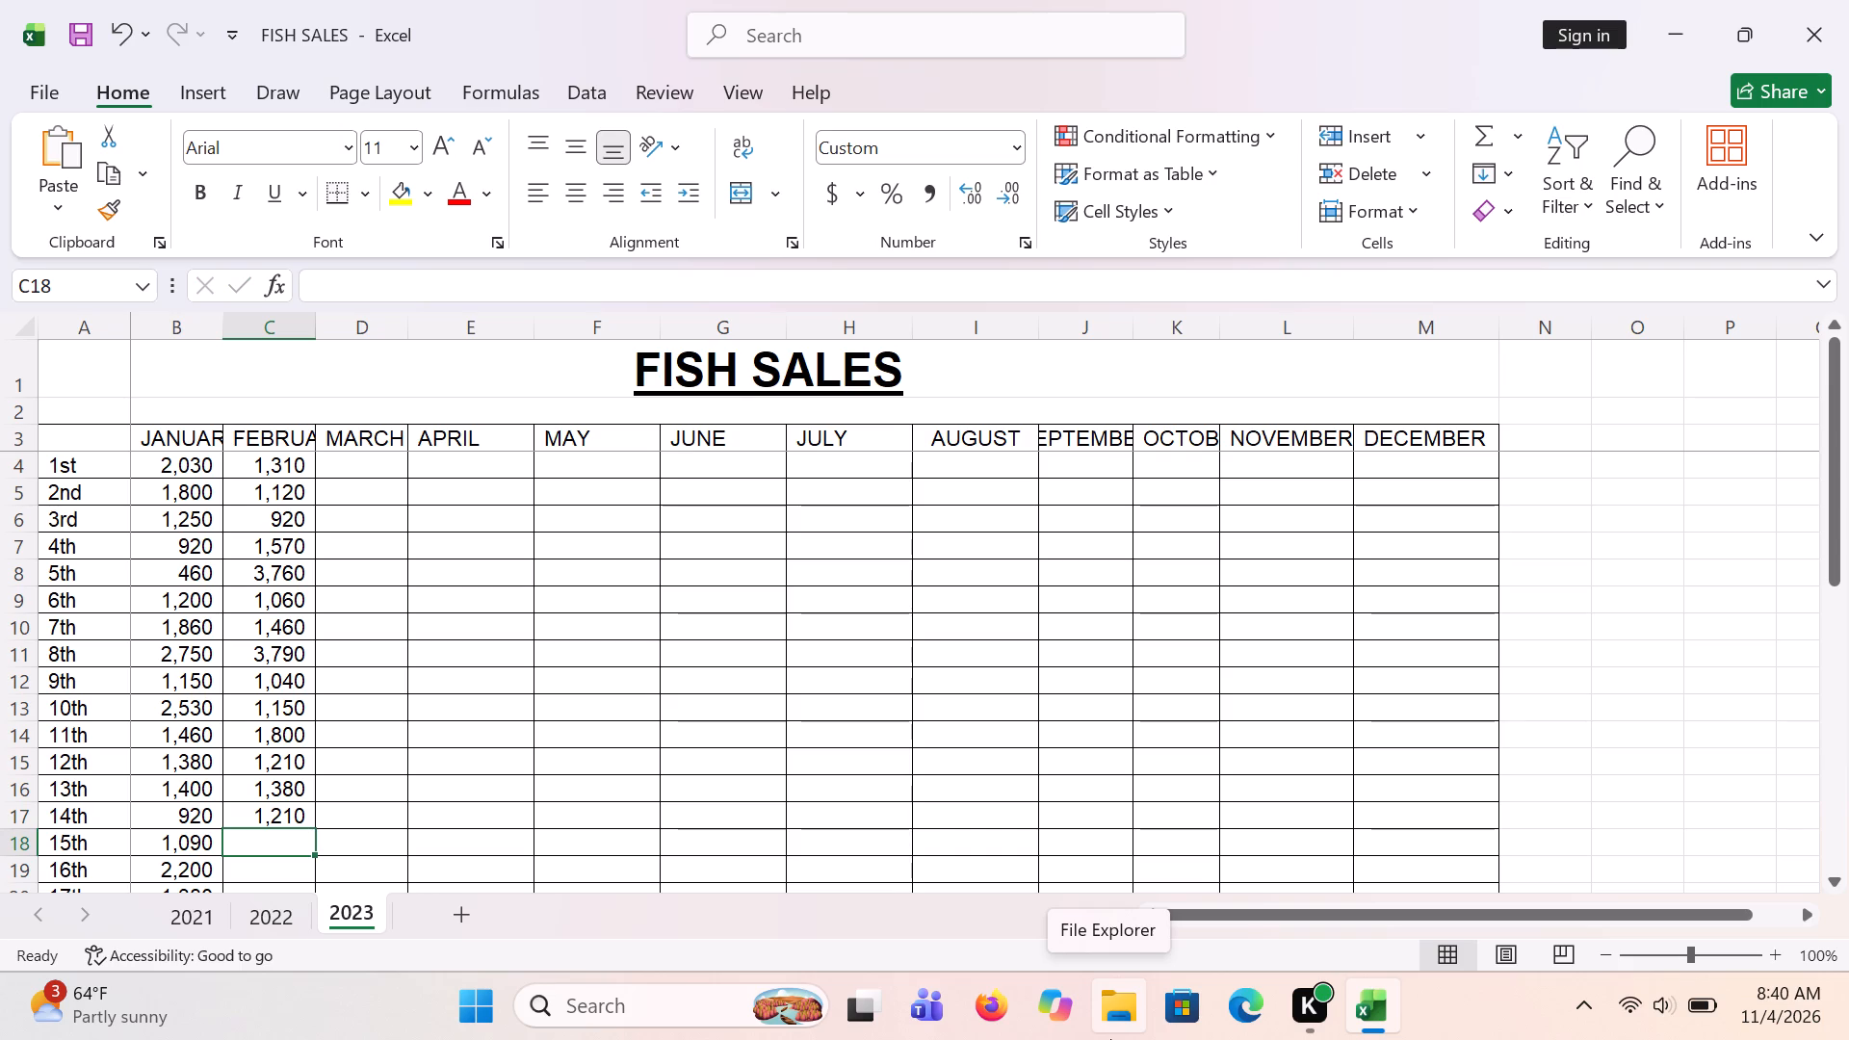
{"action": "key", "text": "1"}
{"action": "type", "text": "380"}
{"action": "key", "text": "Return"}
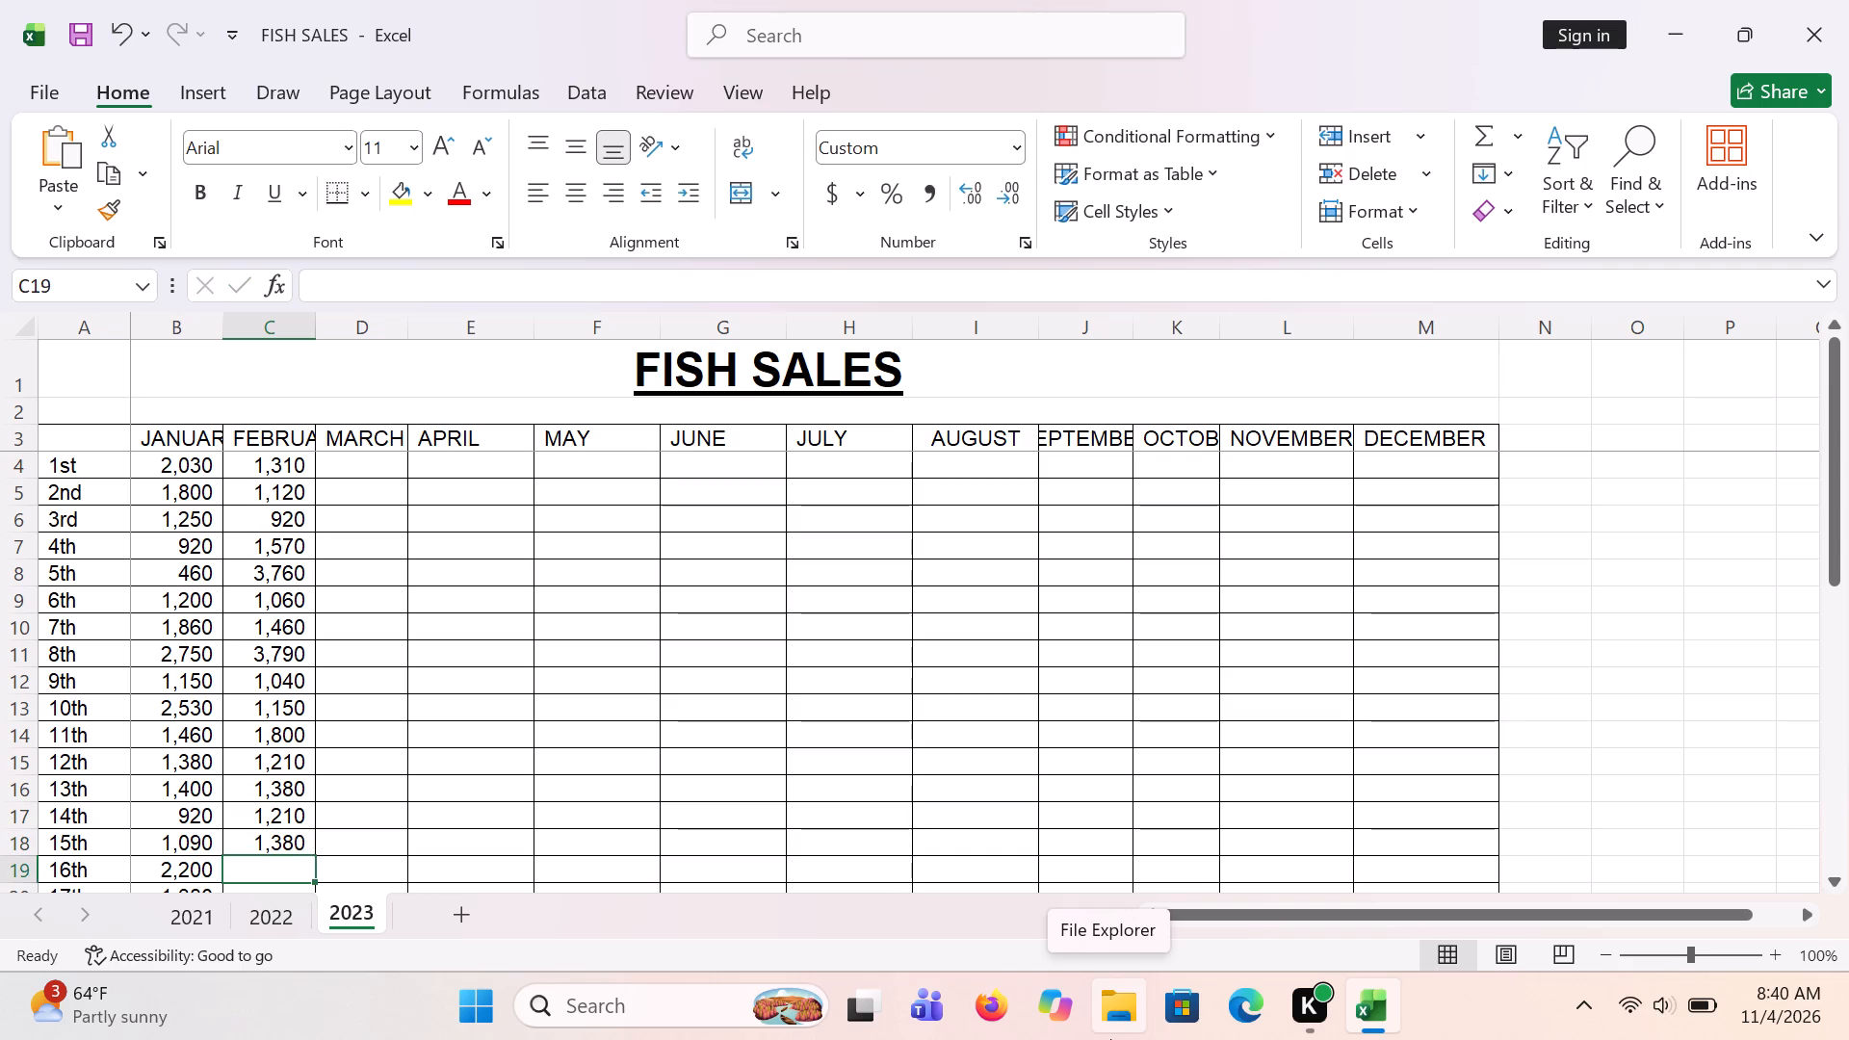
{"action": "key", "text": "1"}
{"action": "type", "text": "950"}
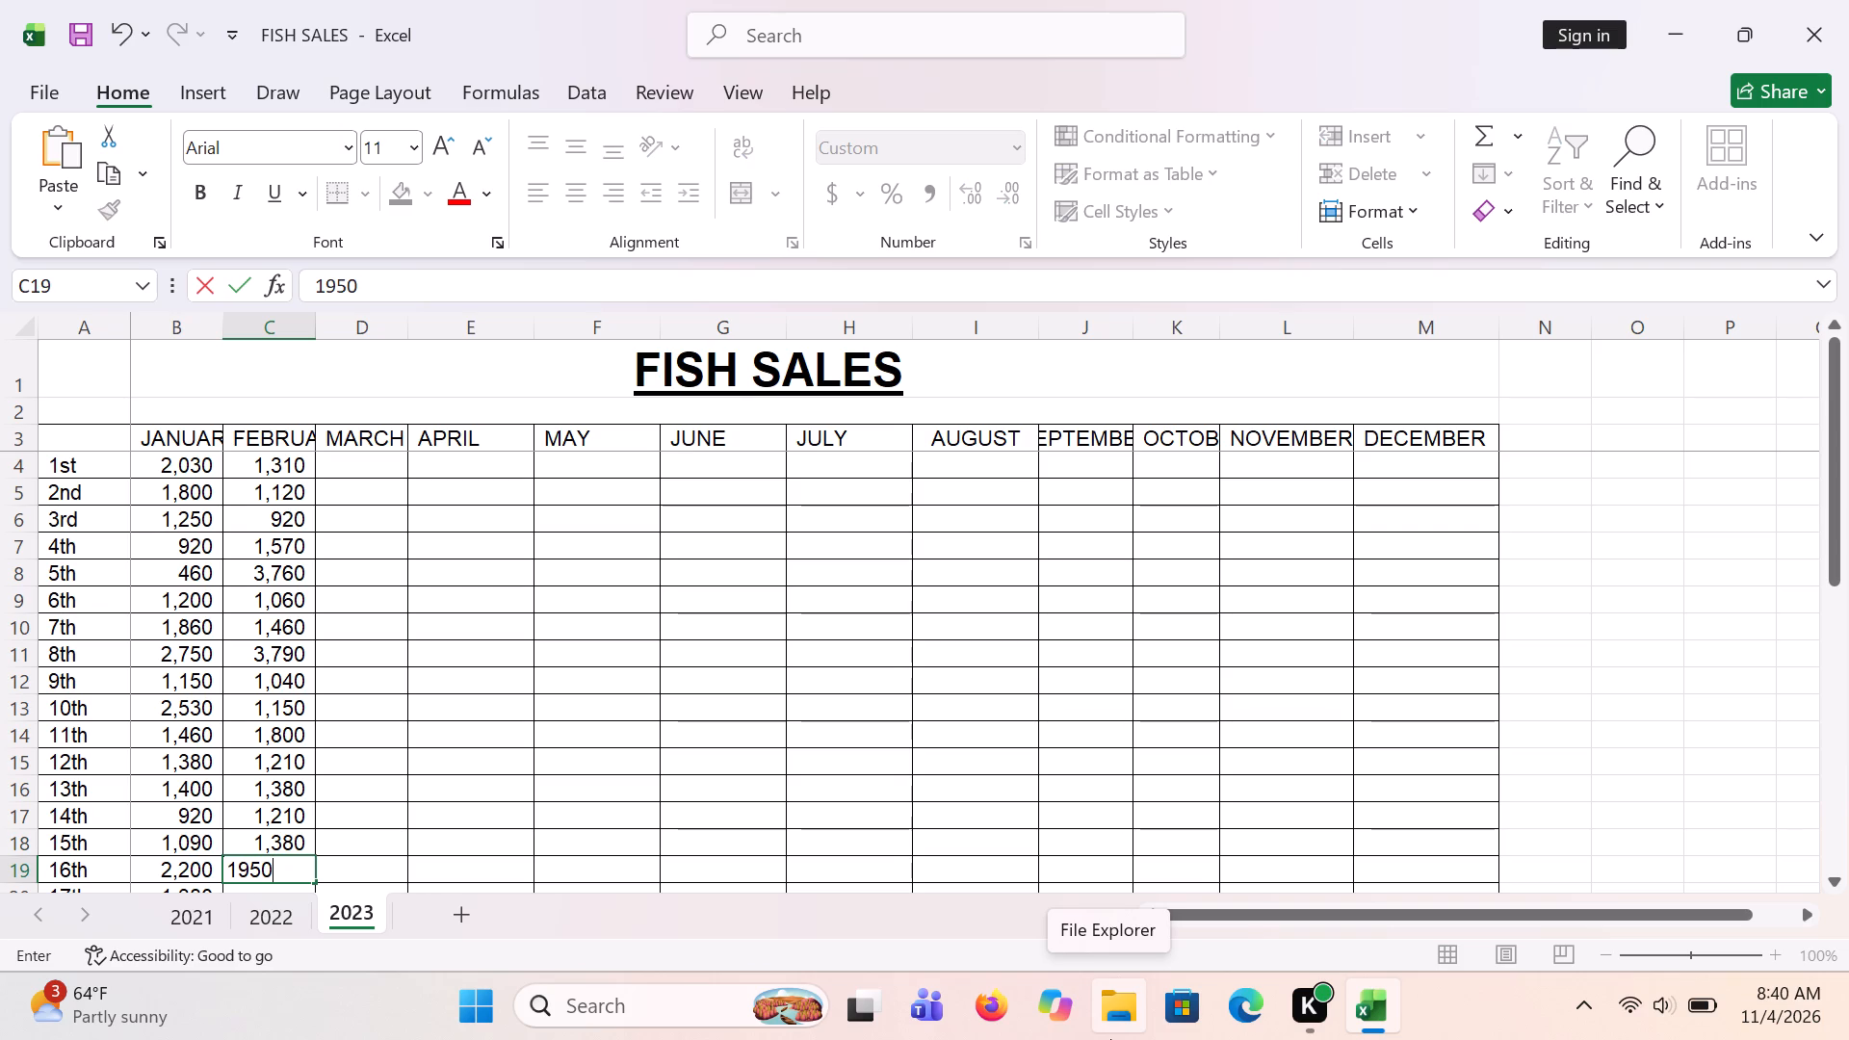
{"action": "key", "text": "Return"}
Enter the 2023 February sales for the 17th to 20th: 1060, 950, 900 and 930.
{"action": "key", "text": "1"}
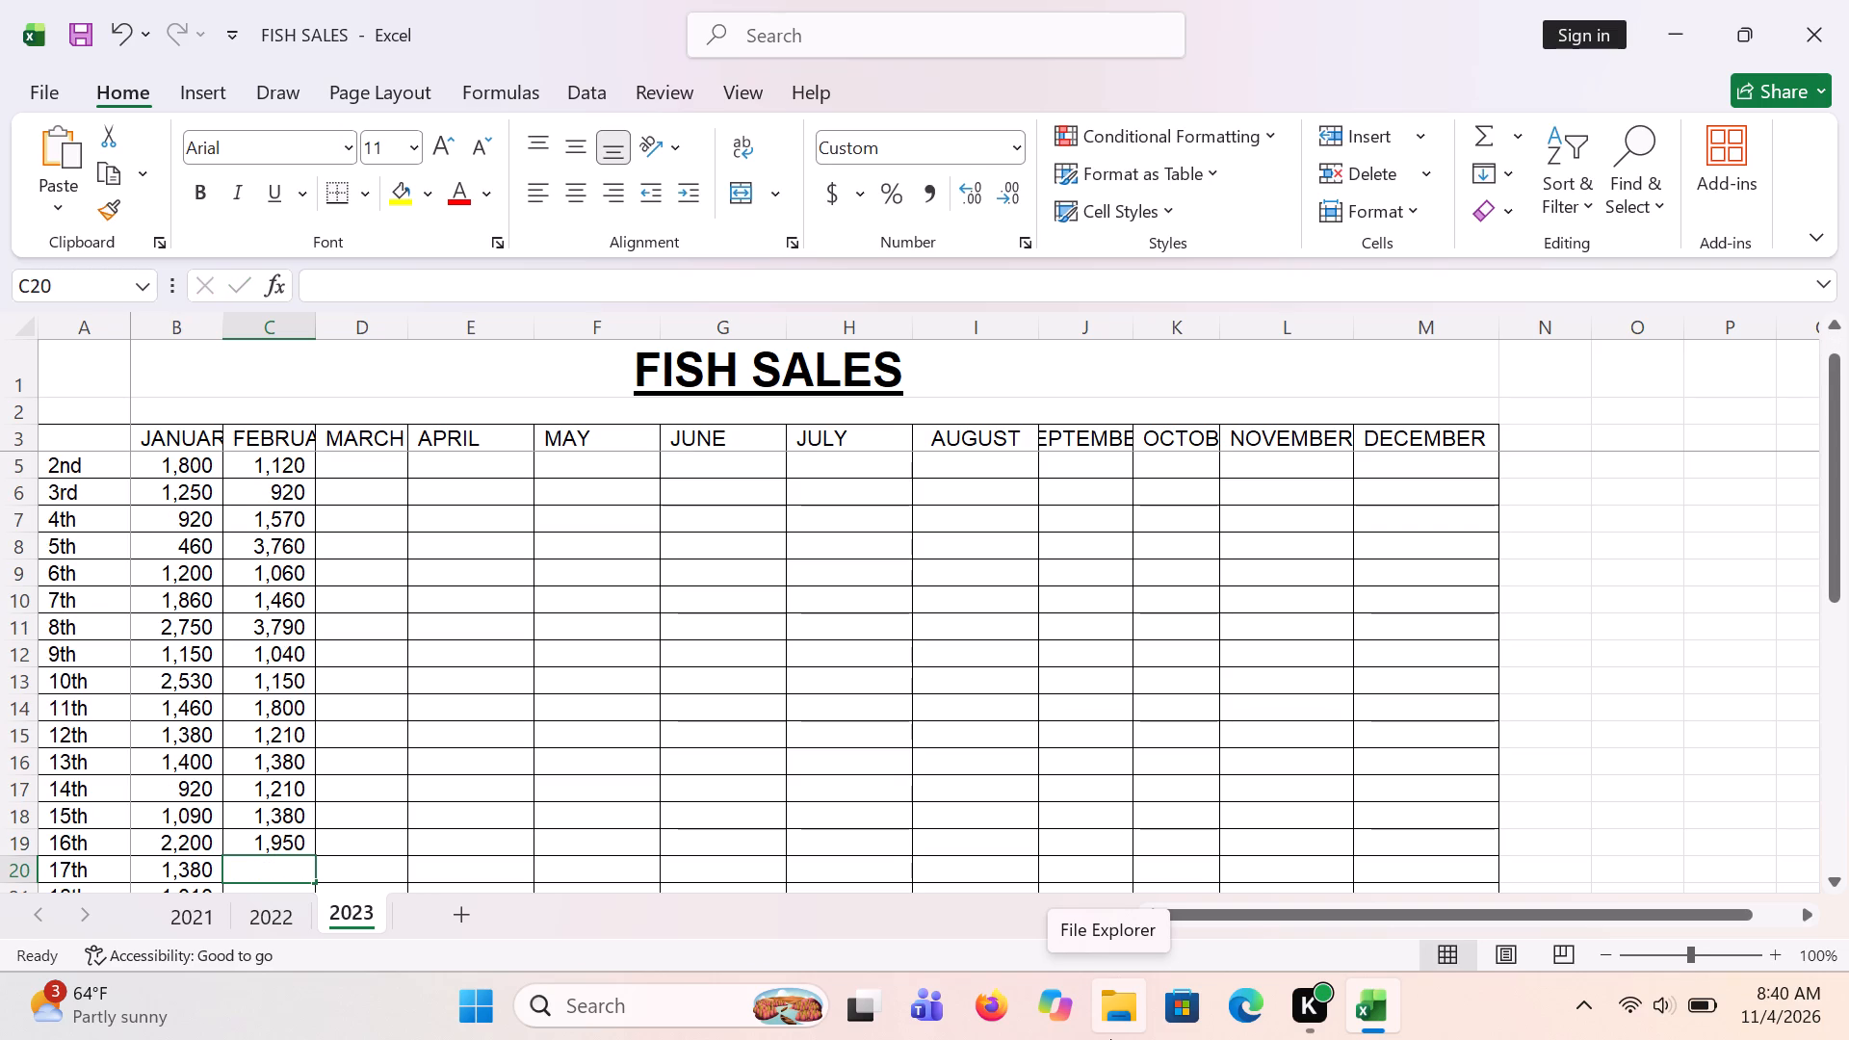
{"action": "type", "text": "060"}
{"action": "key", "text": "Return"}
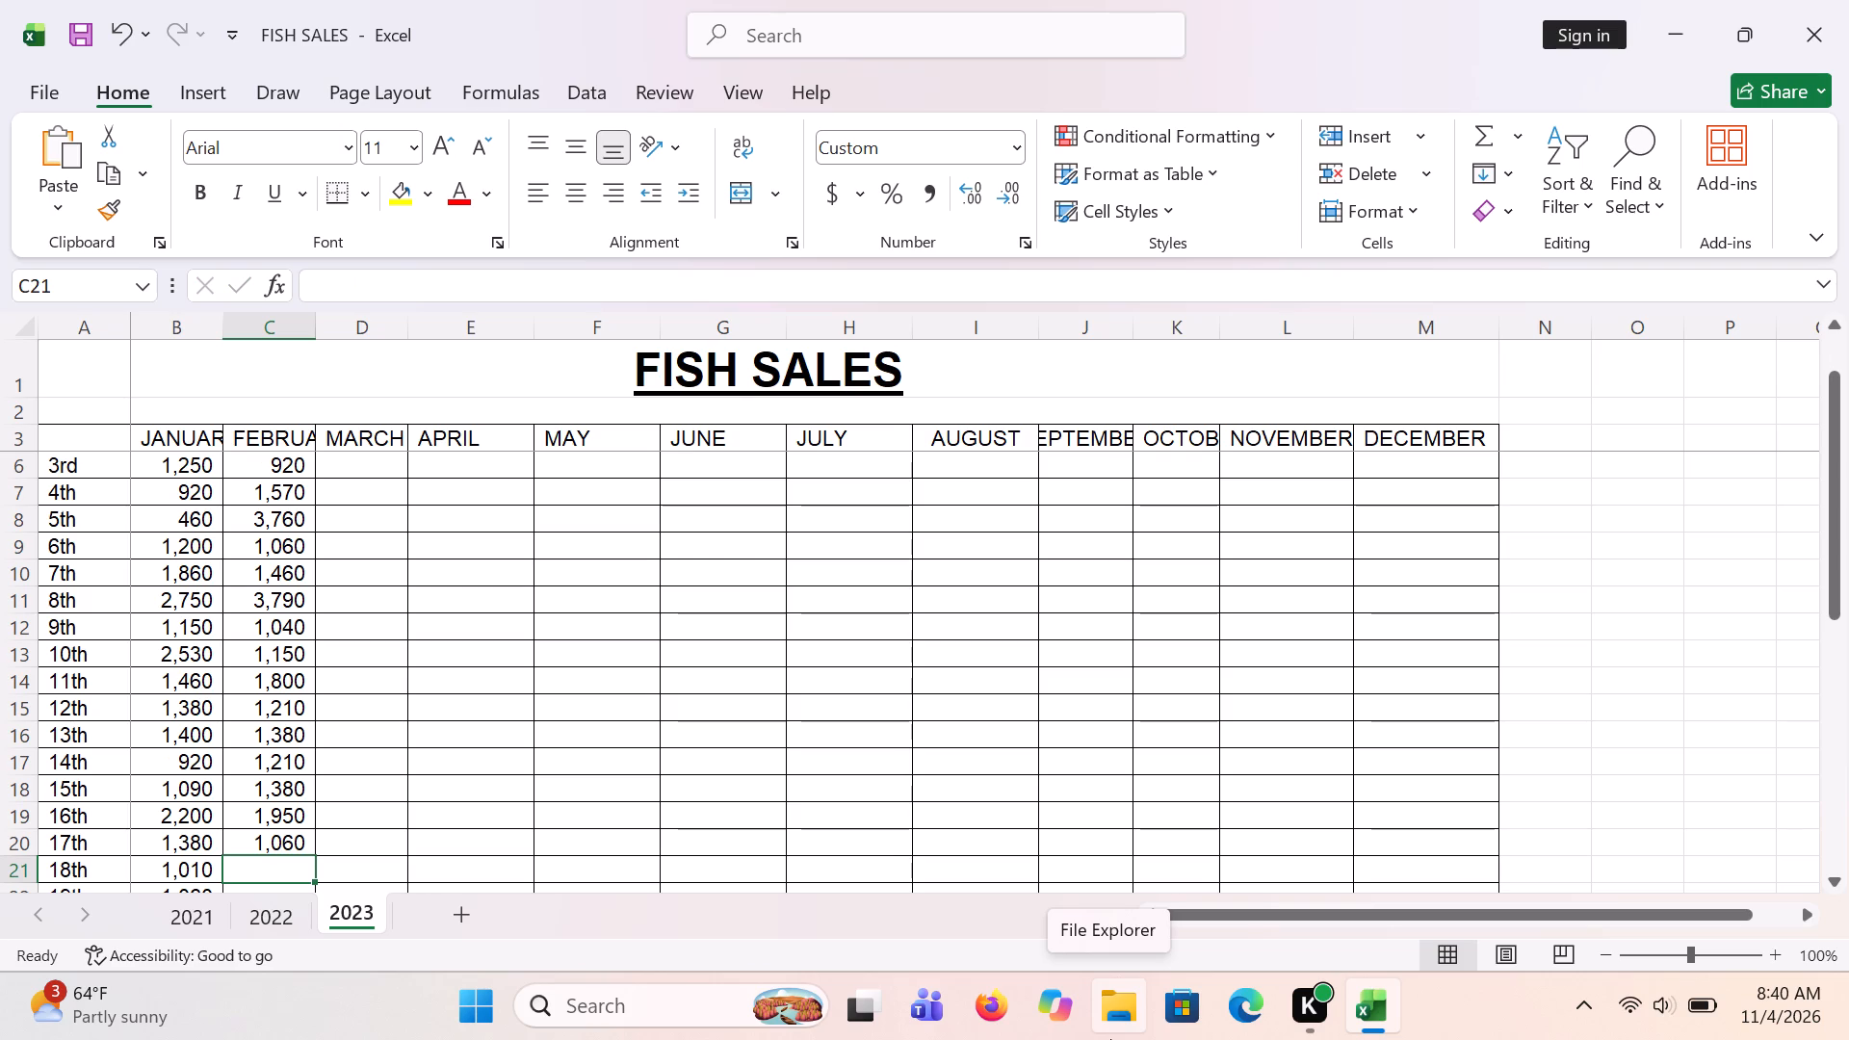
{"action": "type", "text": "950"}
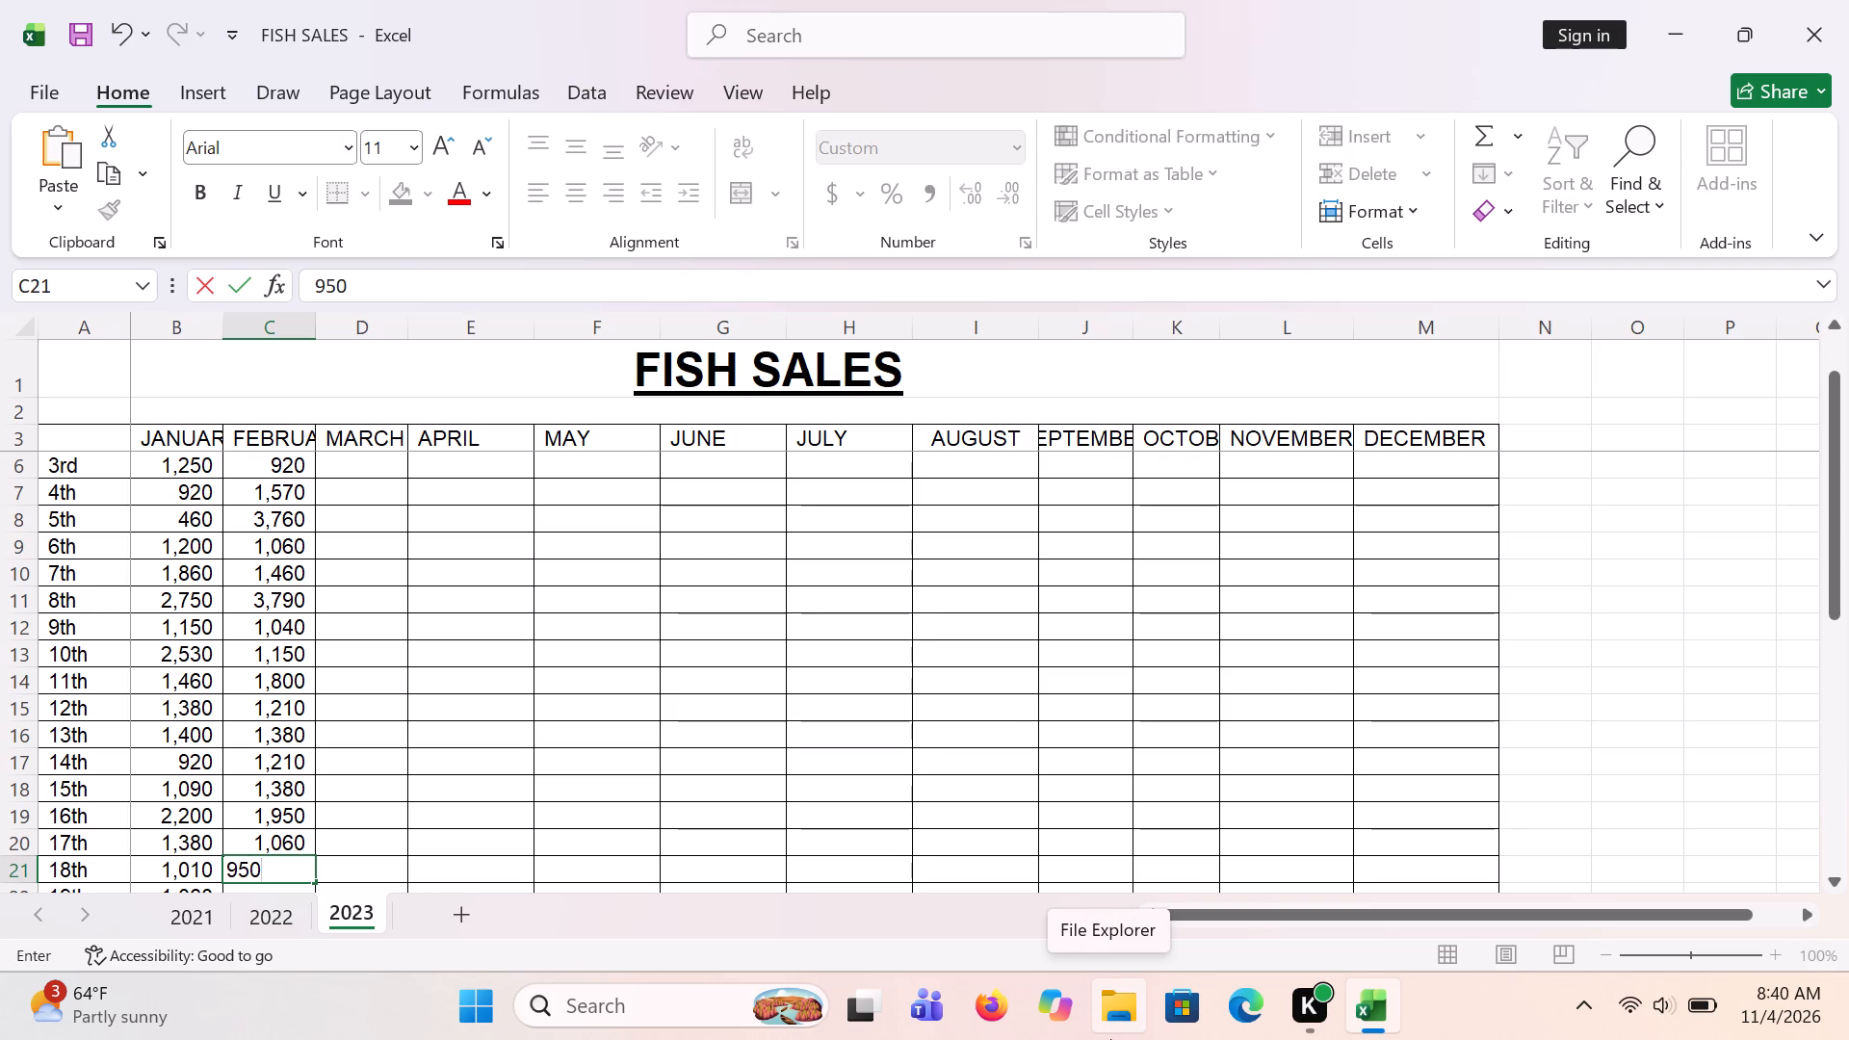
{"action": "key", "text": "Return"}
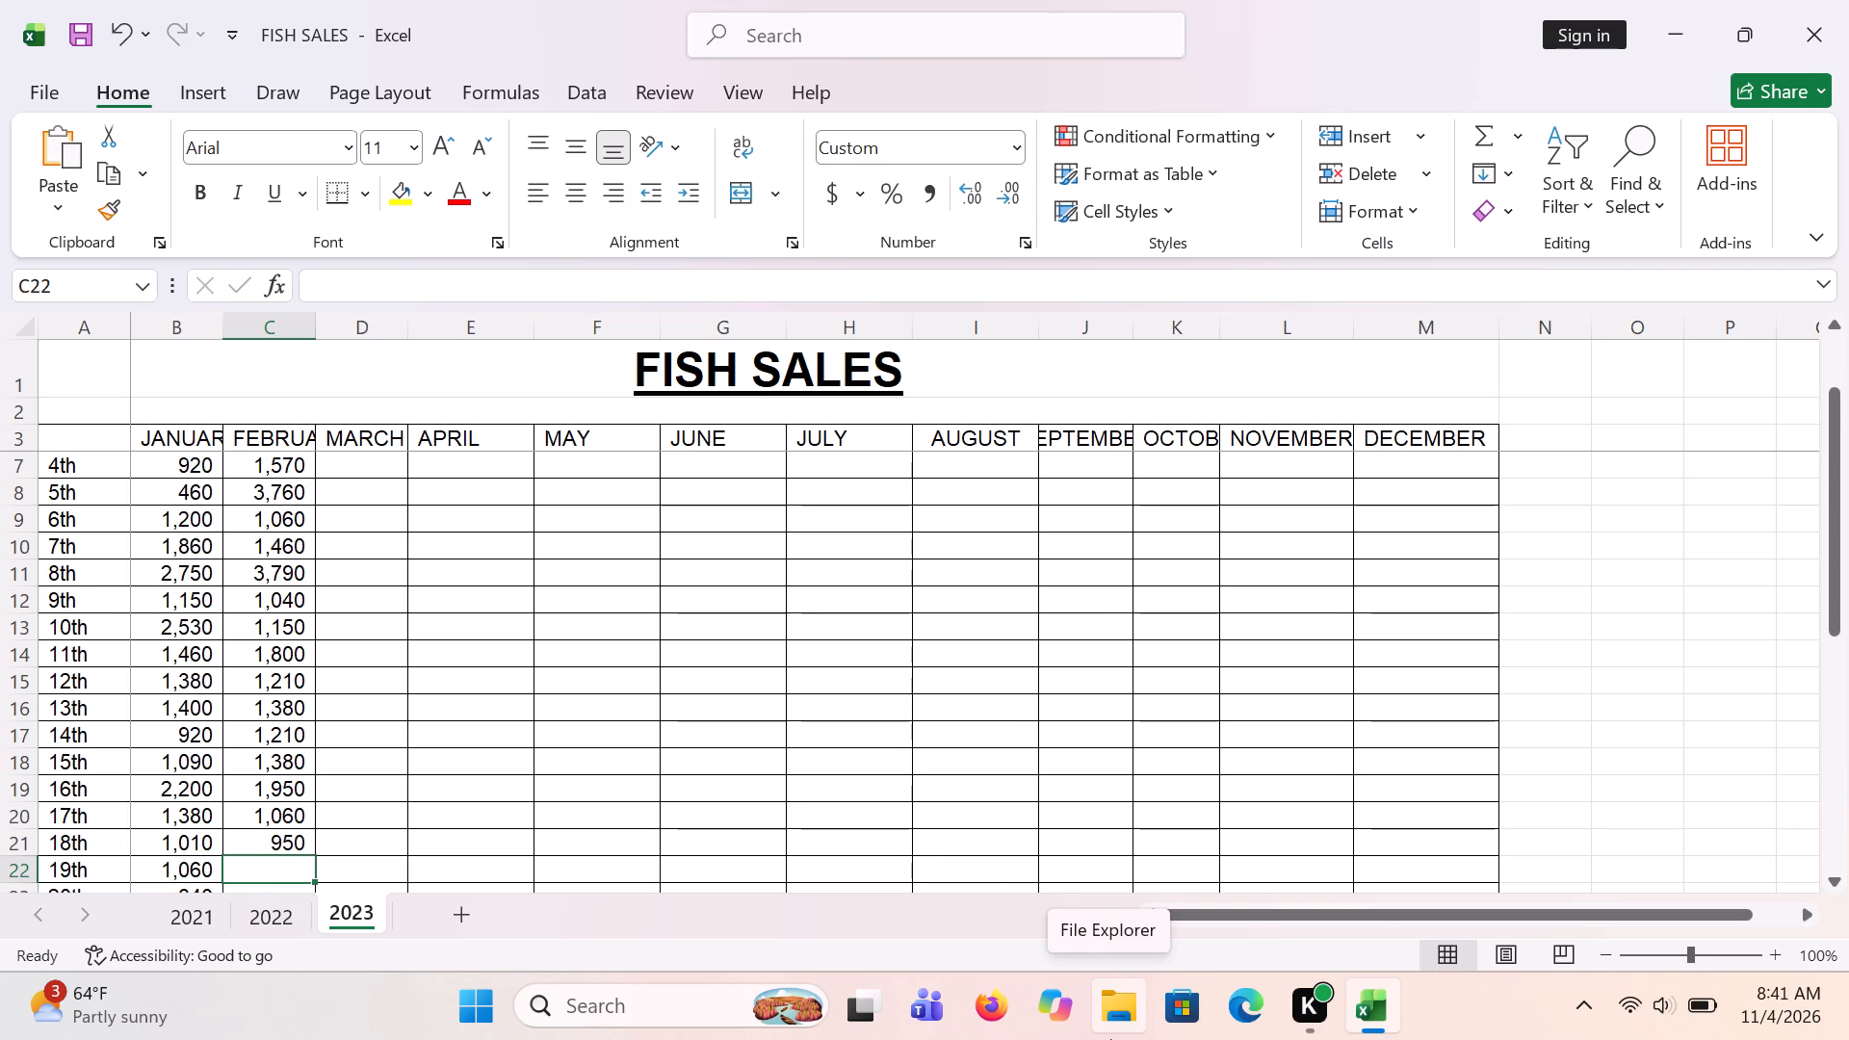
{"action": "type", "text": "900"}
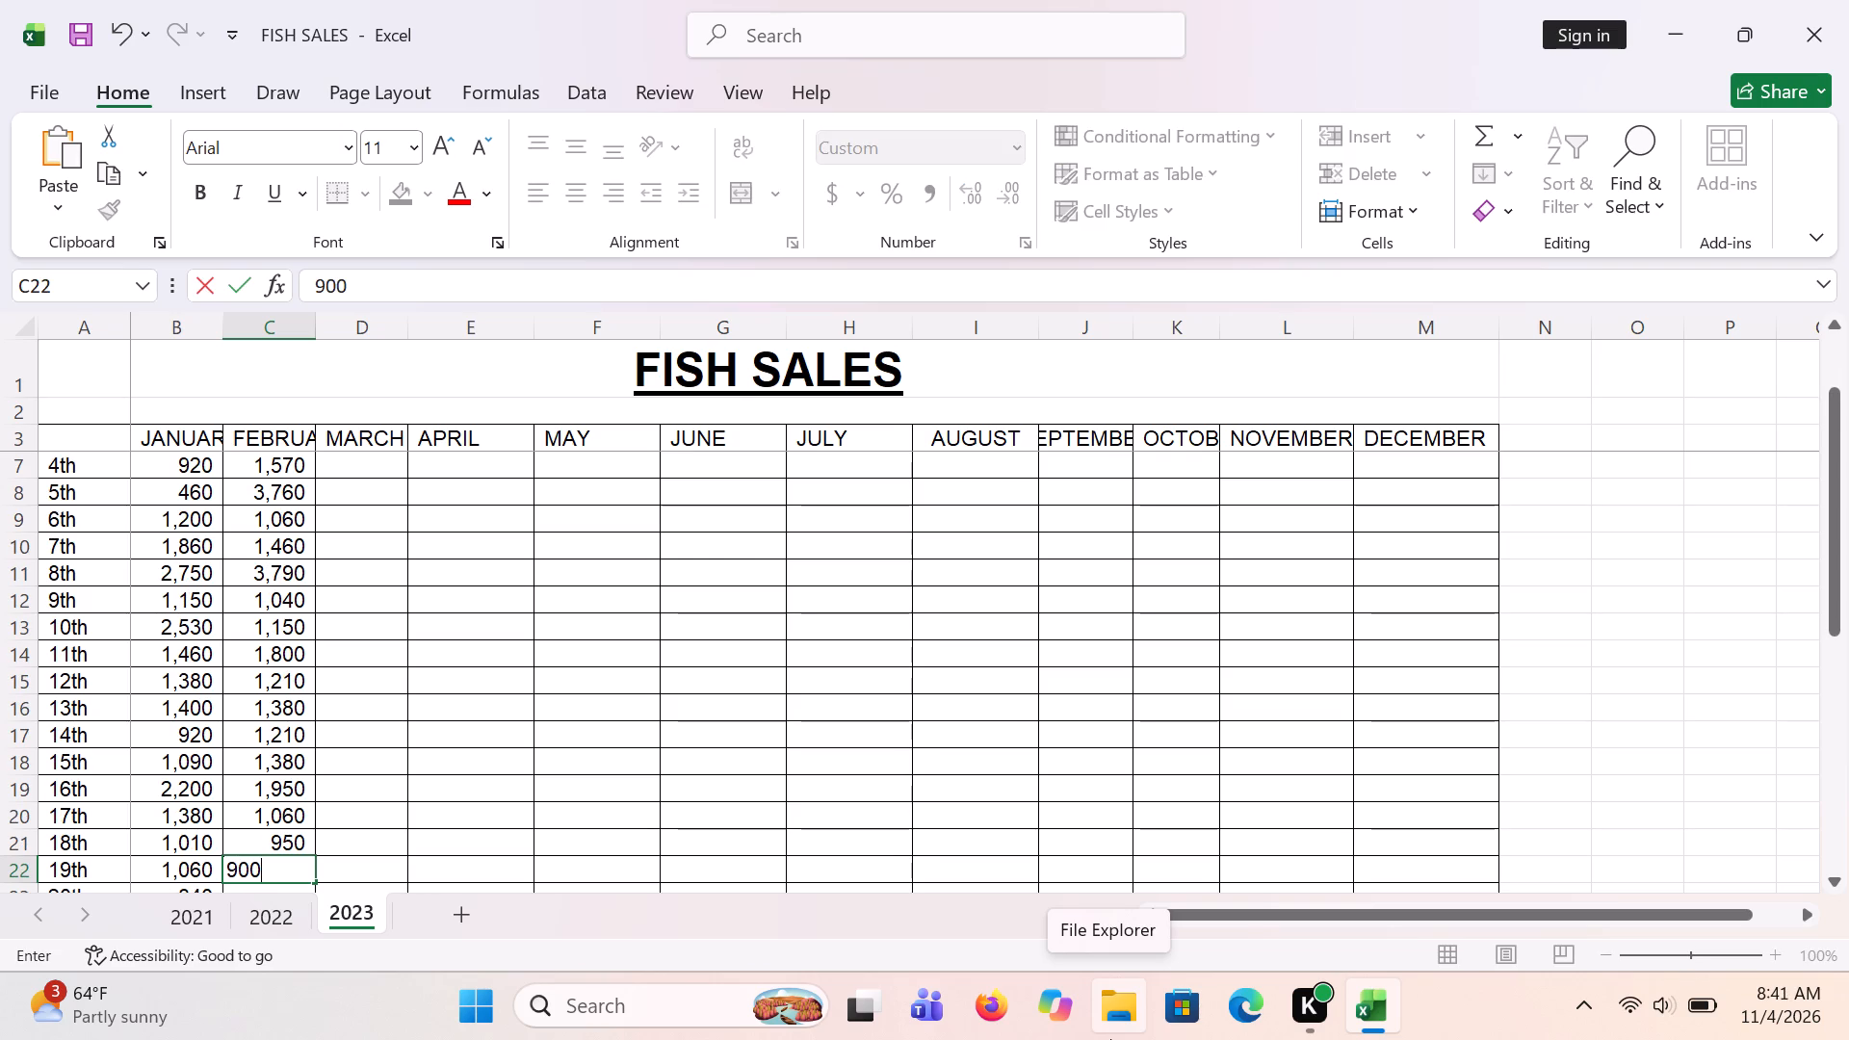
{"action": "key", "text": "Return"}
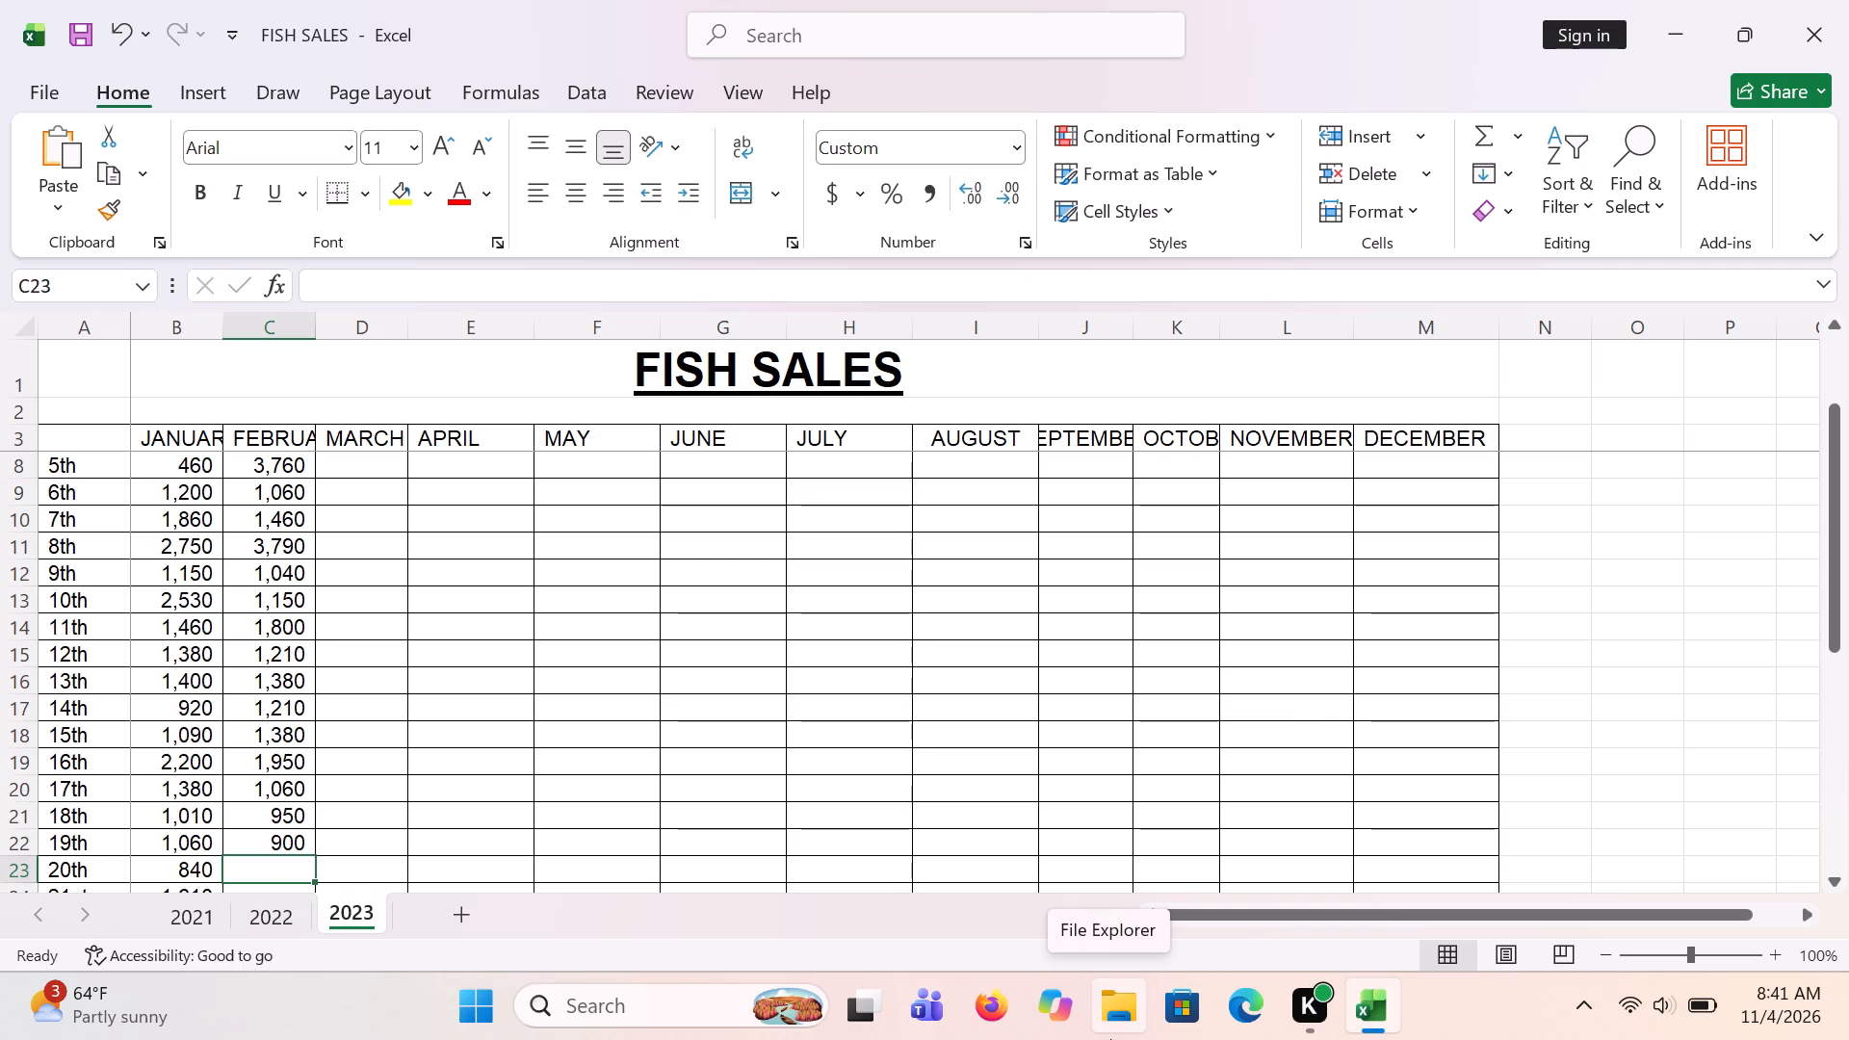
{"action": "type", "text": "94"}
{"action": "key", "text": "Delete"}
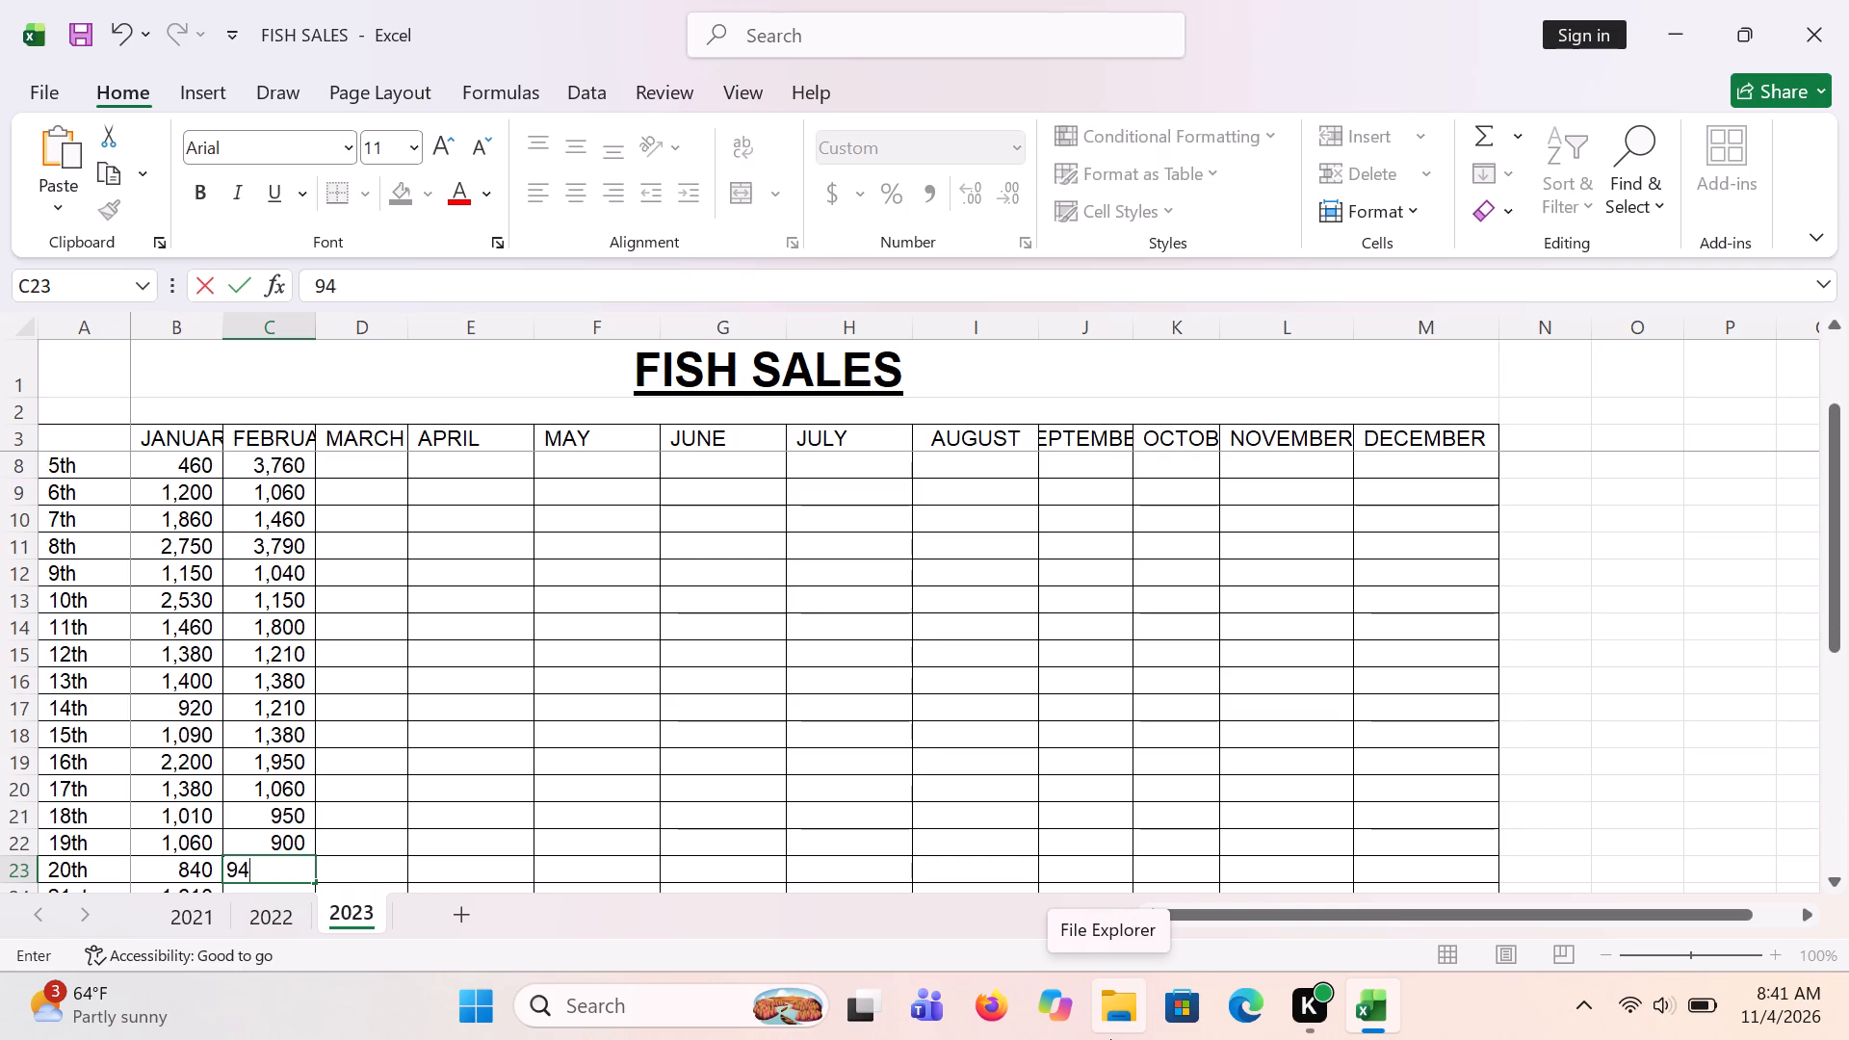
{"action": "key", "text": "BackSpace"}
{"action": "type", "text": "30"}
{"action": "key", "text": "Return"}
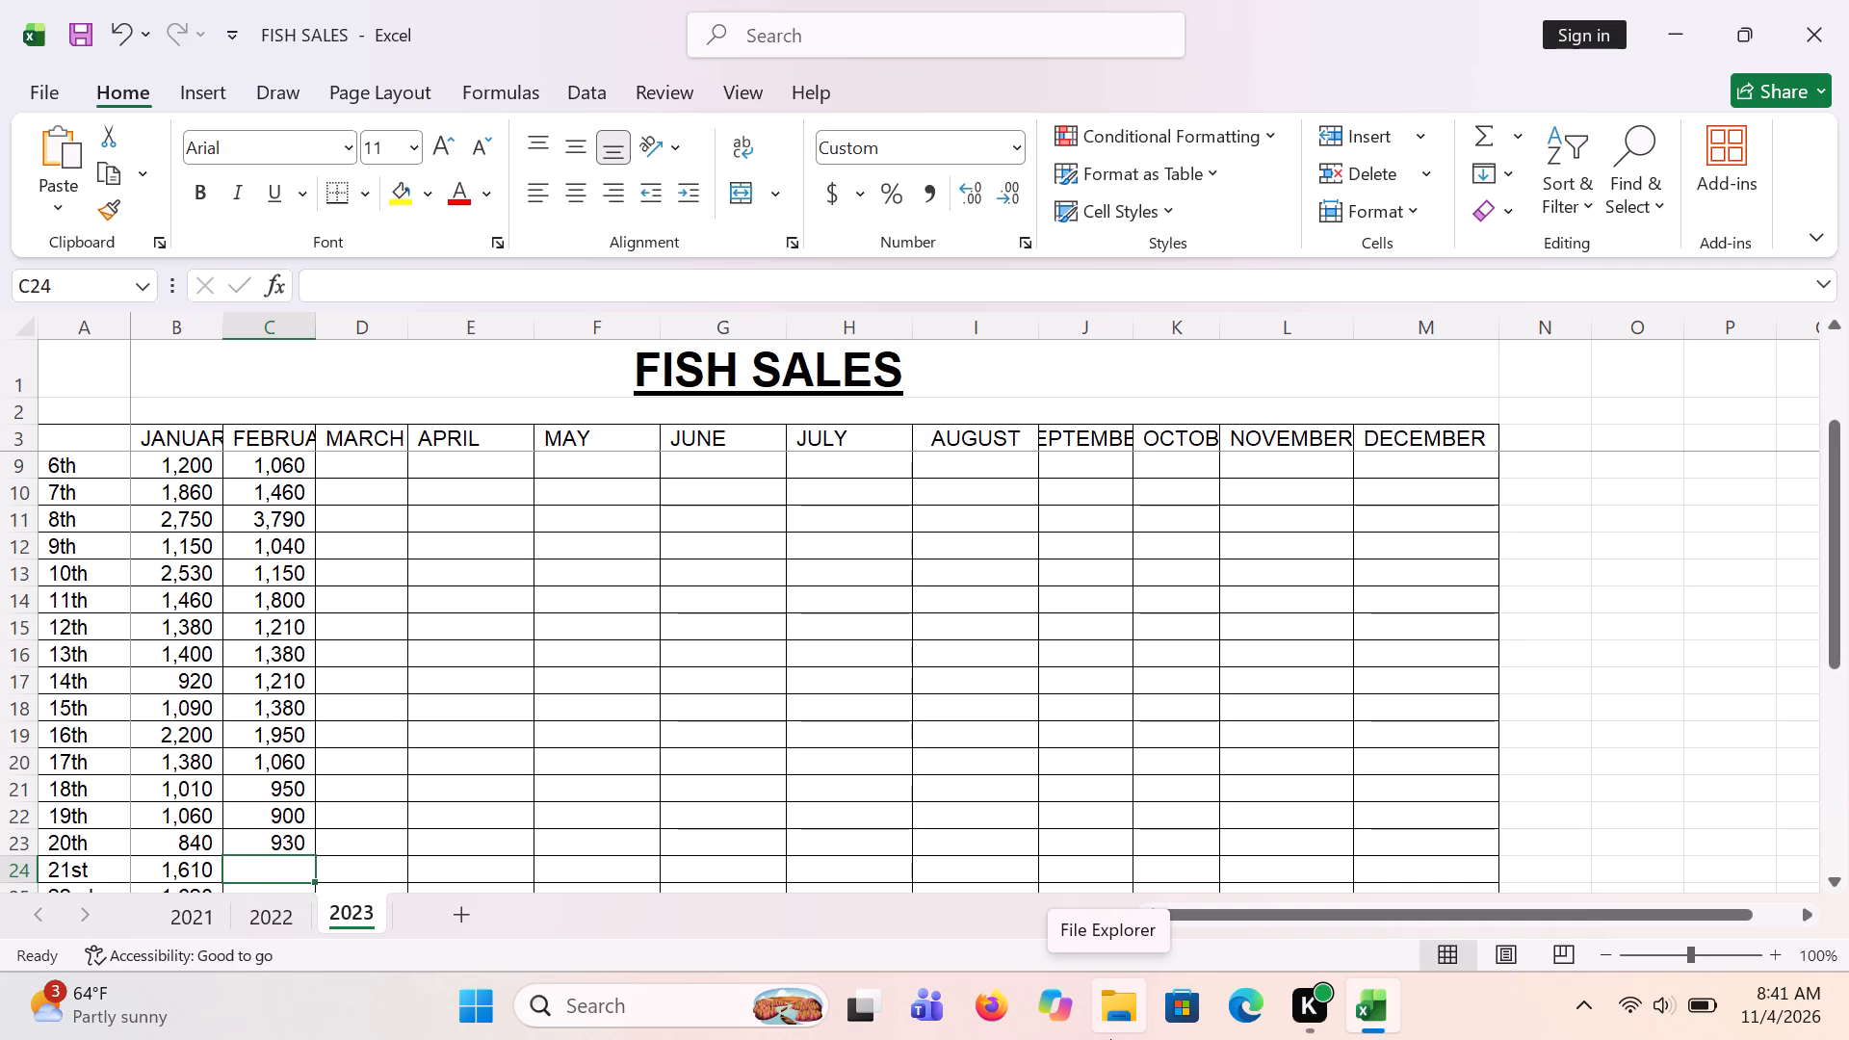
{"action": "left_click", "coordinate": [259, 951]}
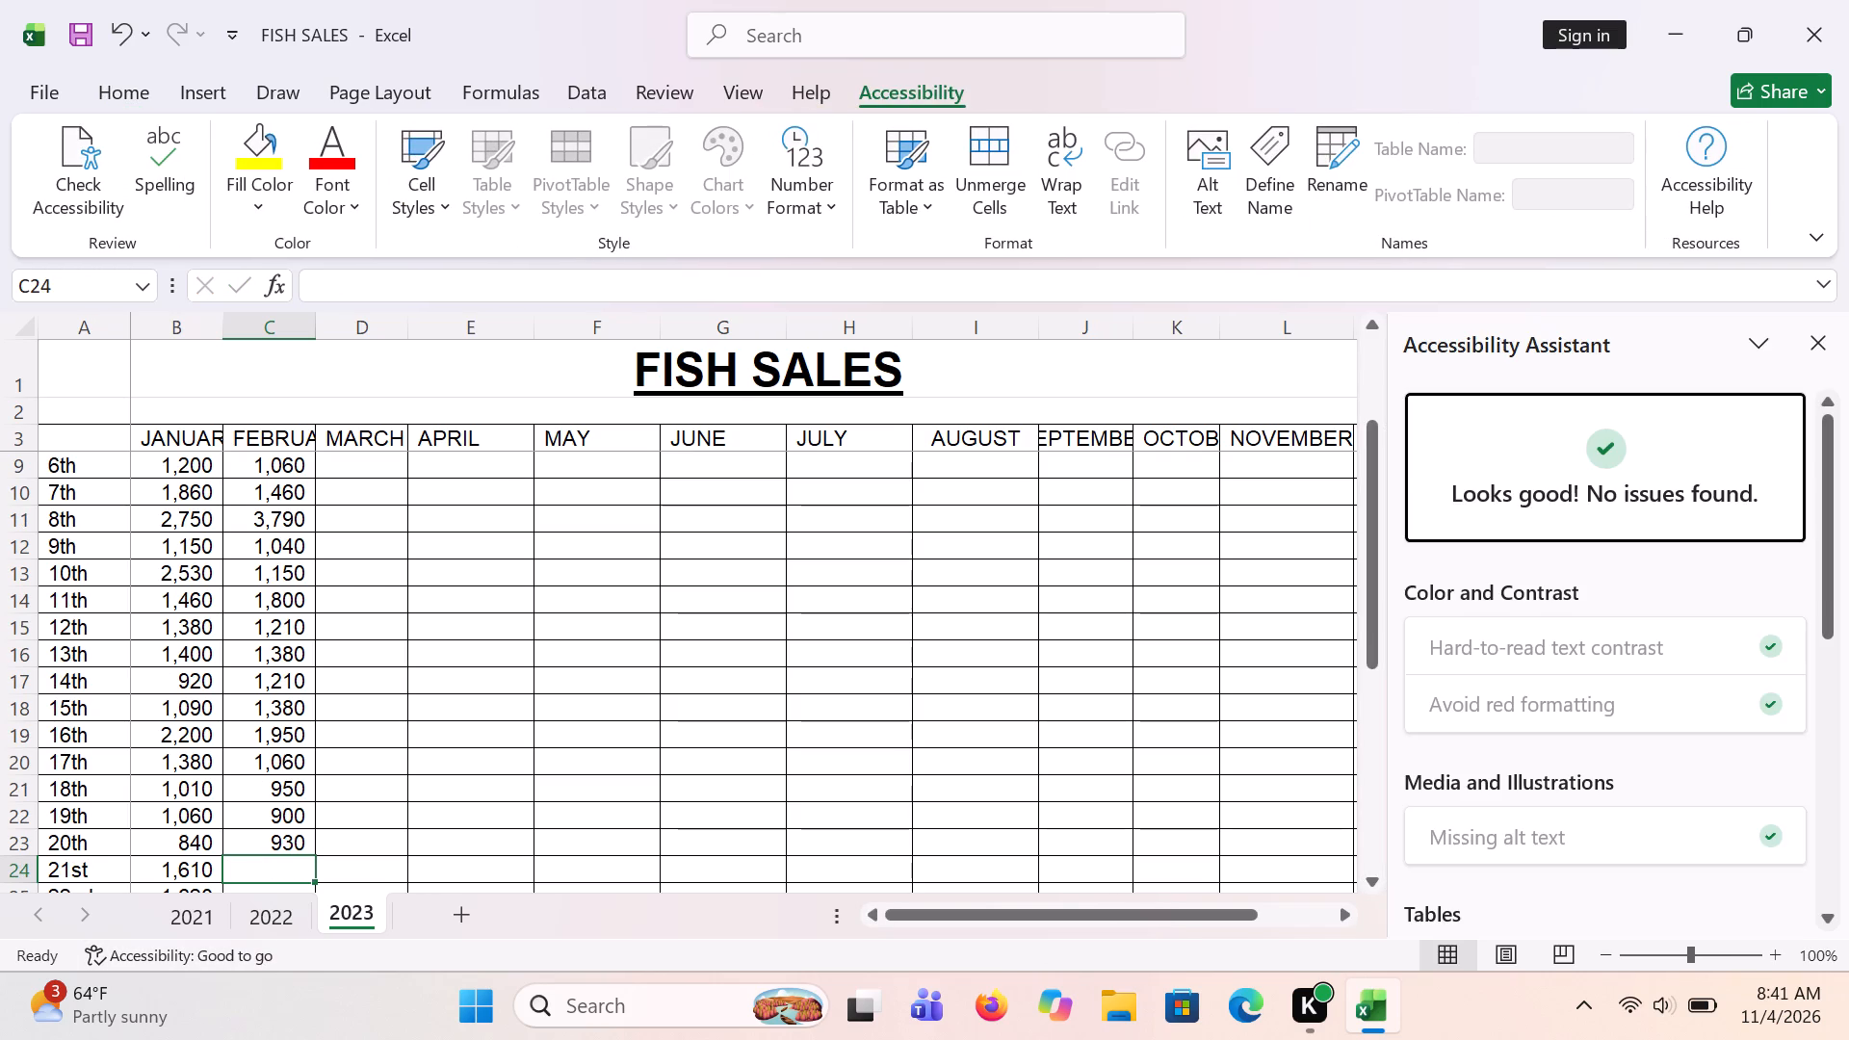
Enter the 2023 February sales for the 21st to 23rd: 3600, 1920 and 1920.
{"action": "left_click", "coordinate": [434, 707]}
{"action": "scroll", "coordinate": [341, 719], "scroll_direction": "down", "scroll_amount": 2}
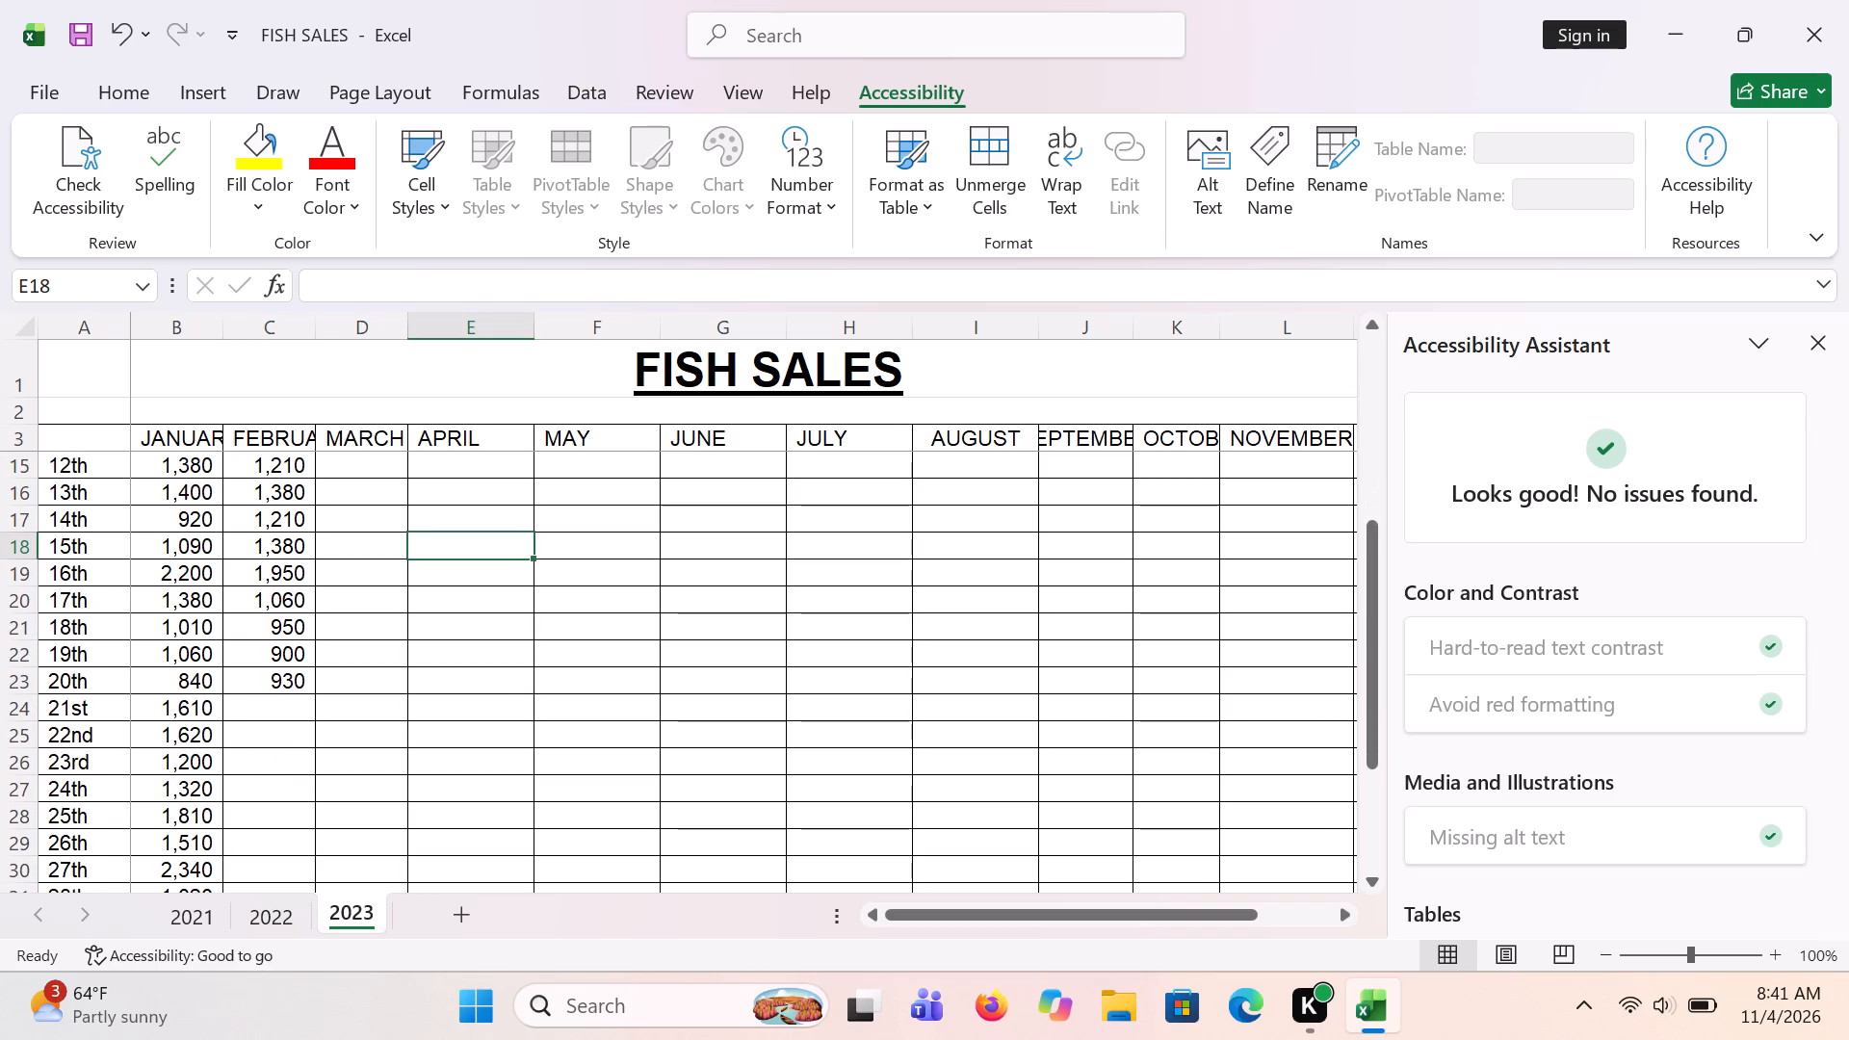
{"action": "left_click", "coordinate": [250, 702]}
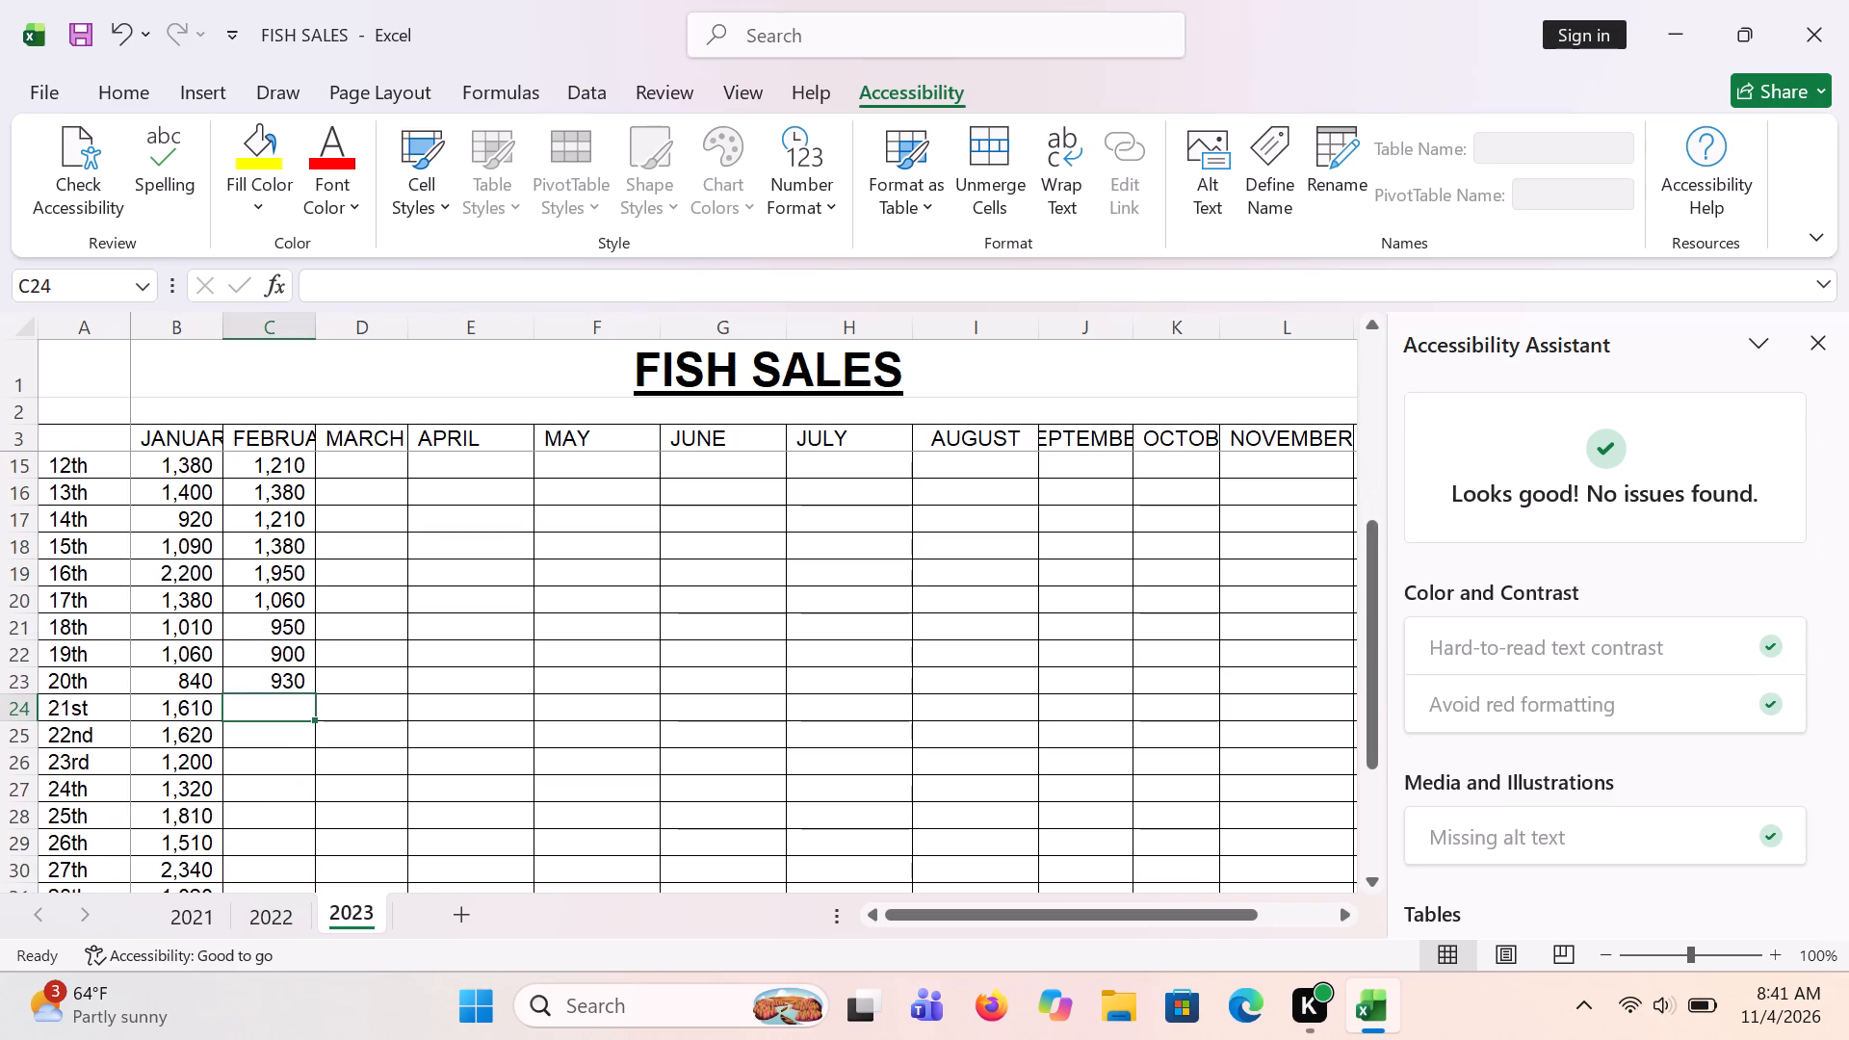
{"action": "type", "text": "3600"}
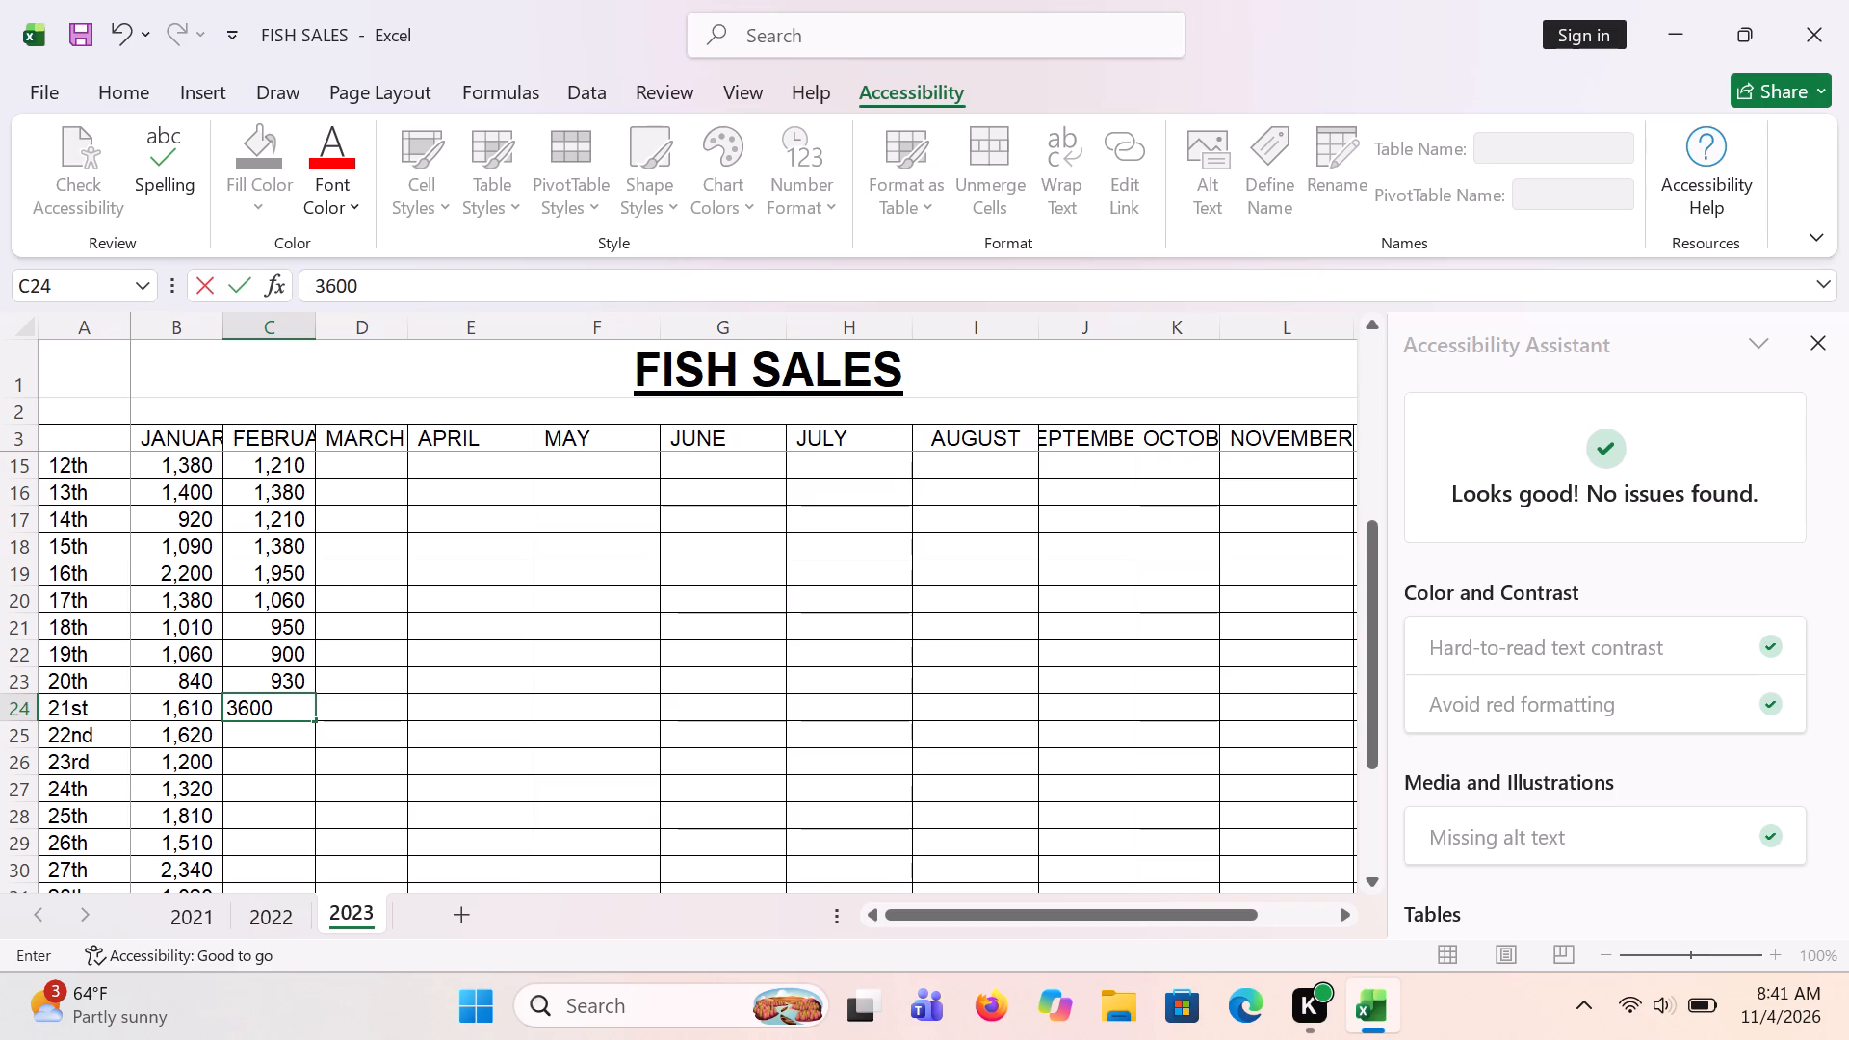
{"action": "key", "text": "Return"}
{"action": "key", "text": "1"}
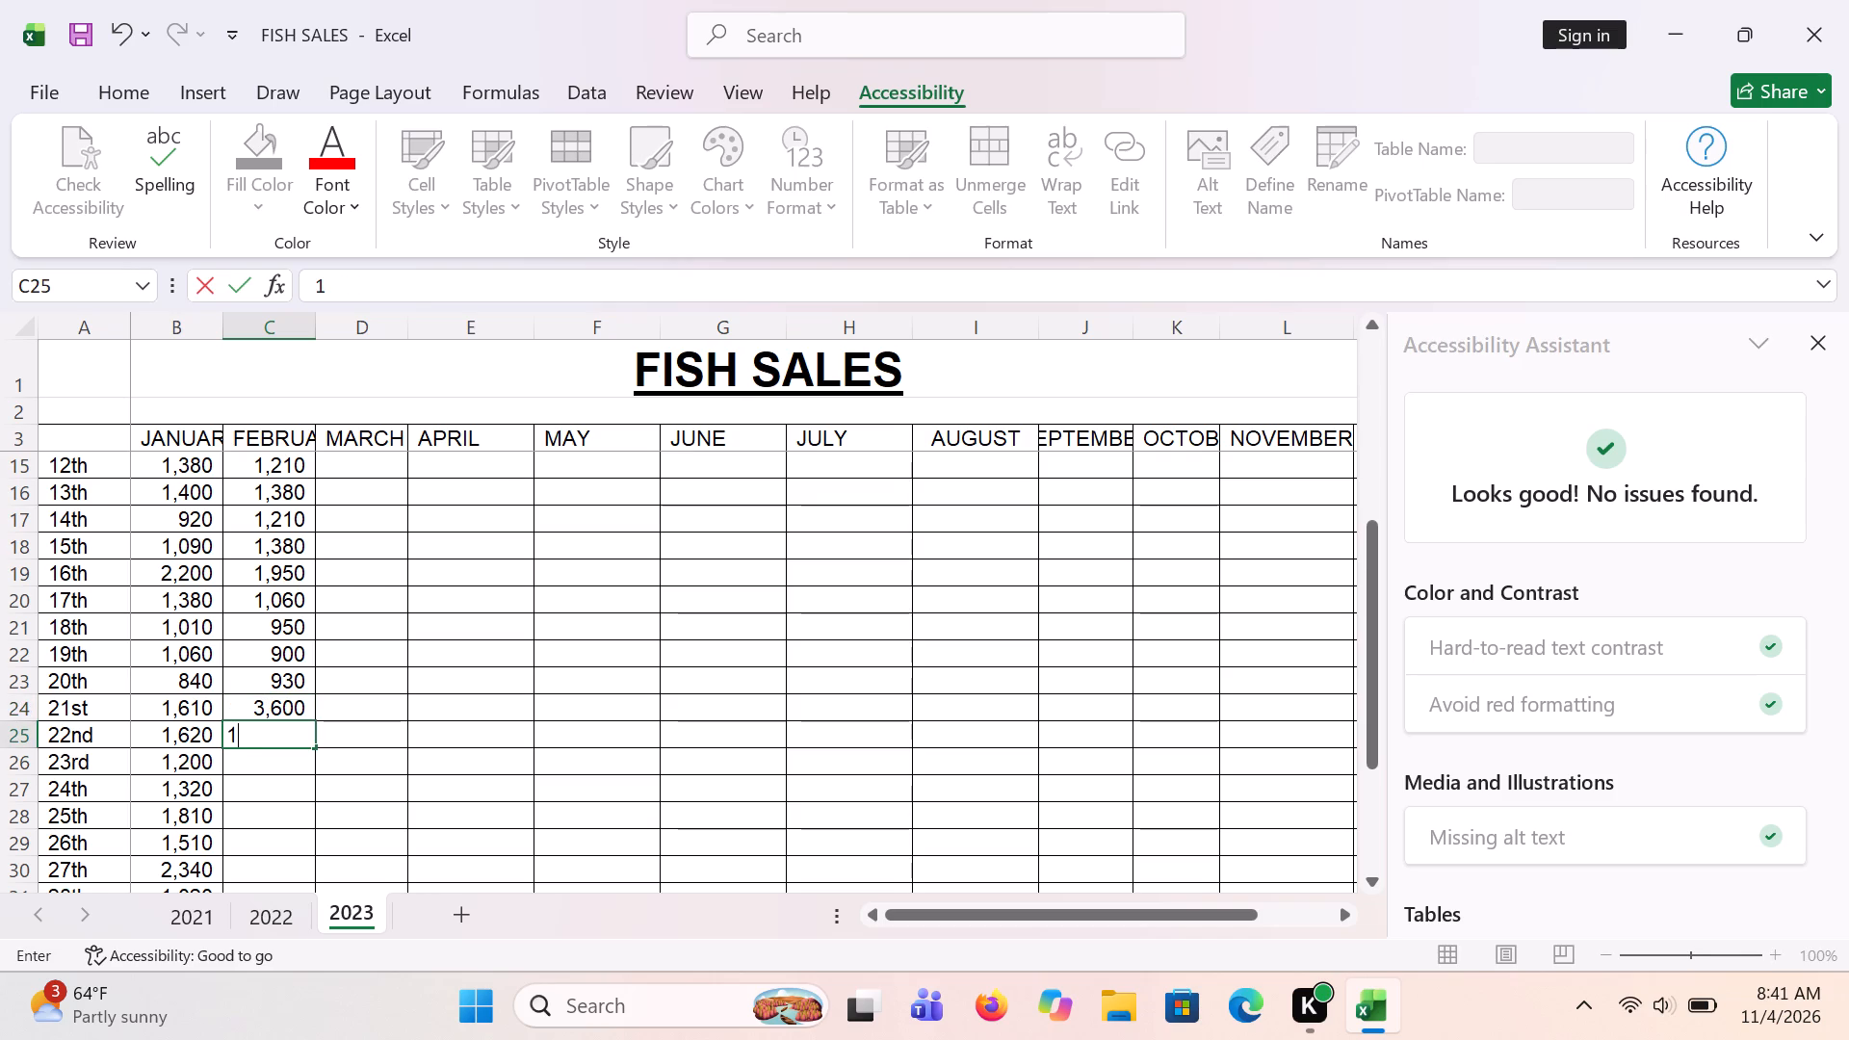
{"action": "type", "text": "92"}
{"action": "key", "text": "0"}
{"action": "key", "text": "Return"}
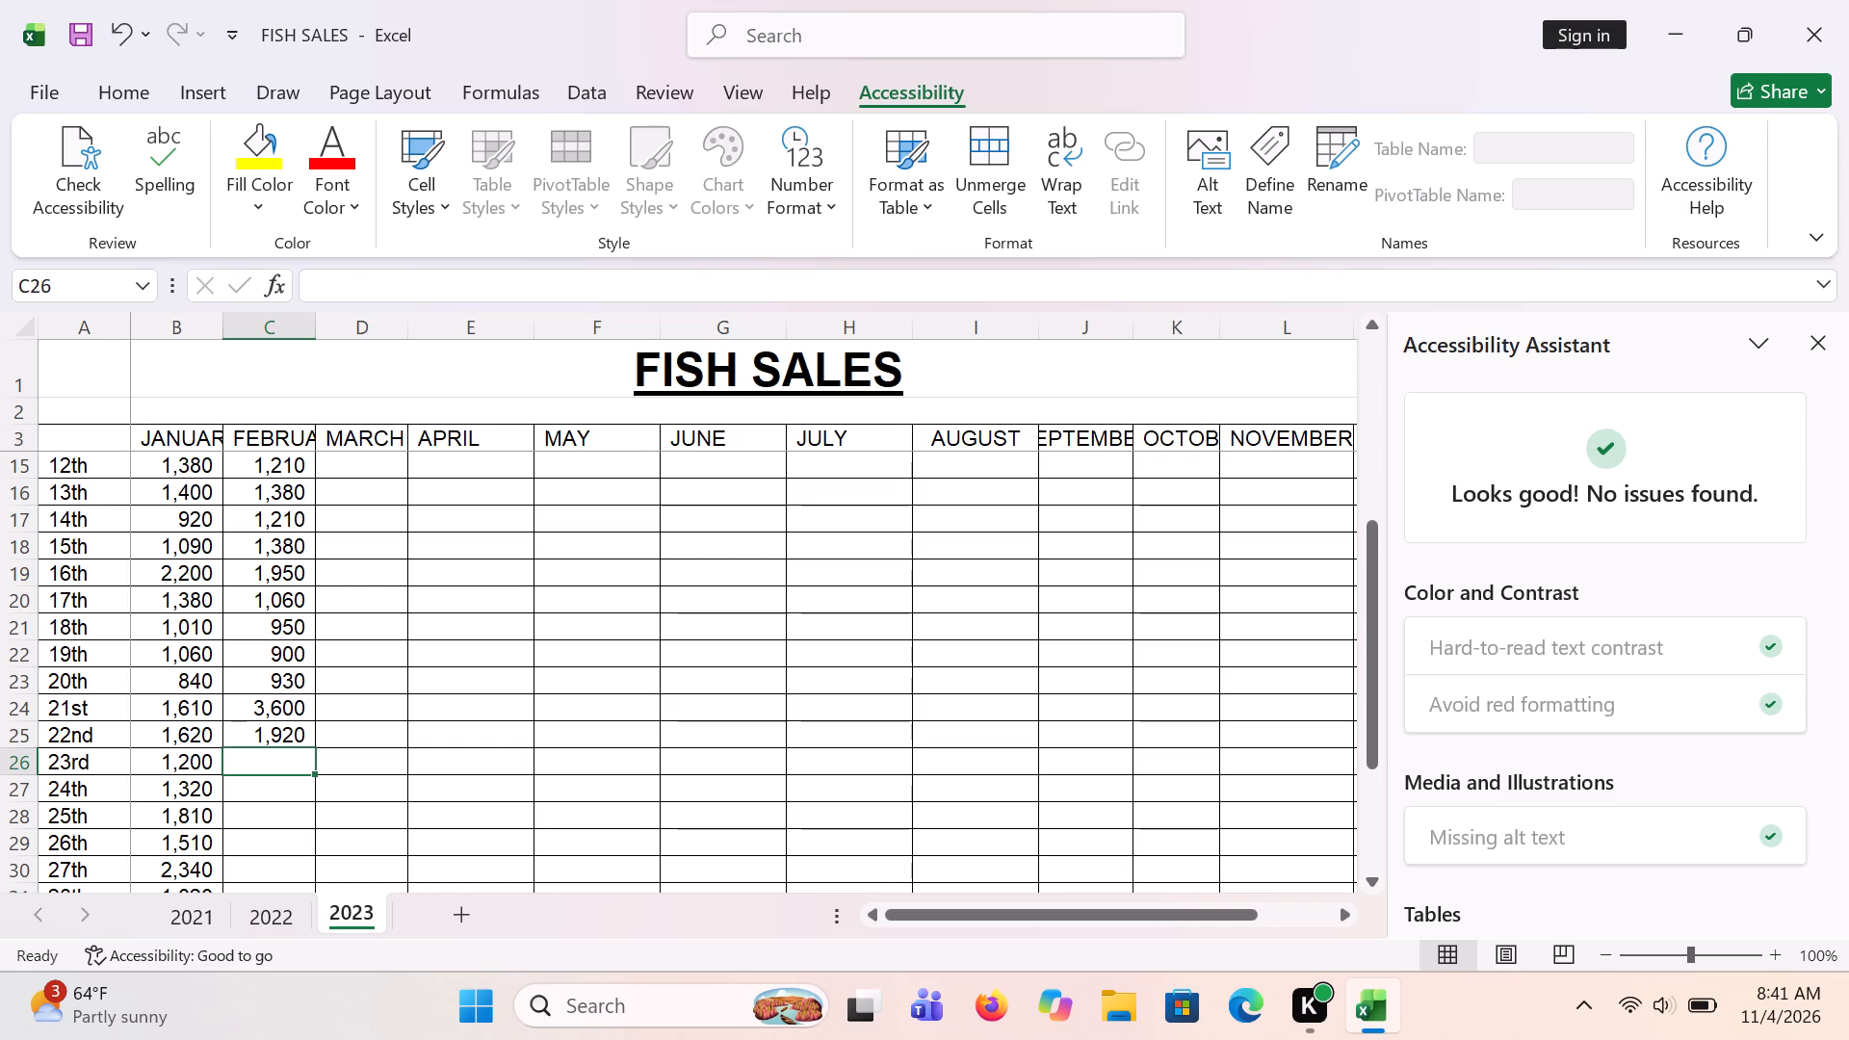
{"action": "type", "text": "192"}
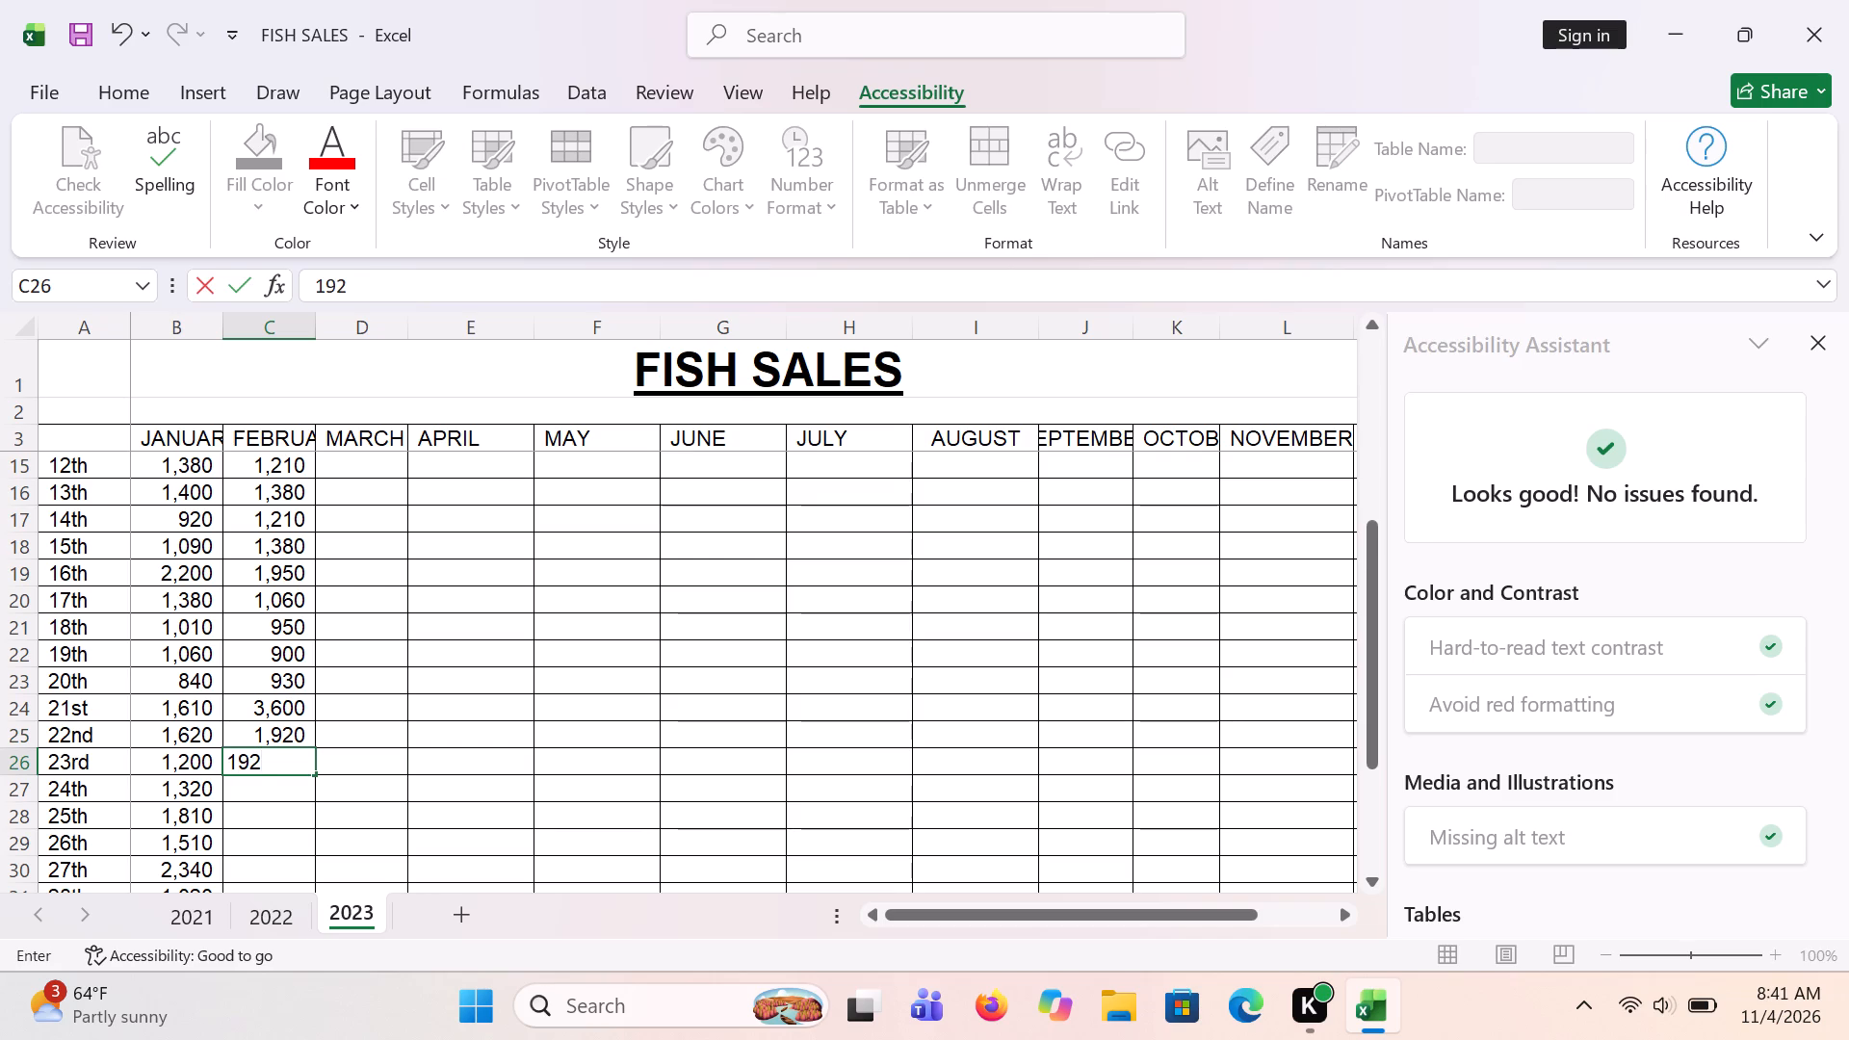
{"action": "key", "text": "0"}
{"action": "key", "text": "Return"}
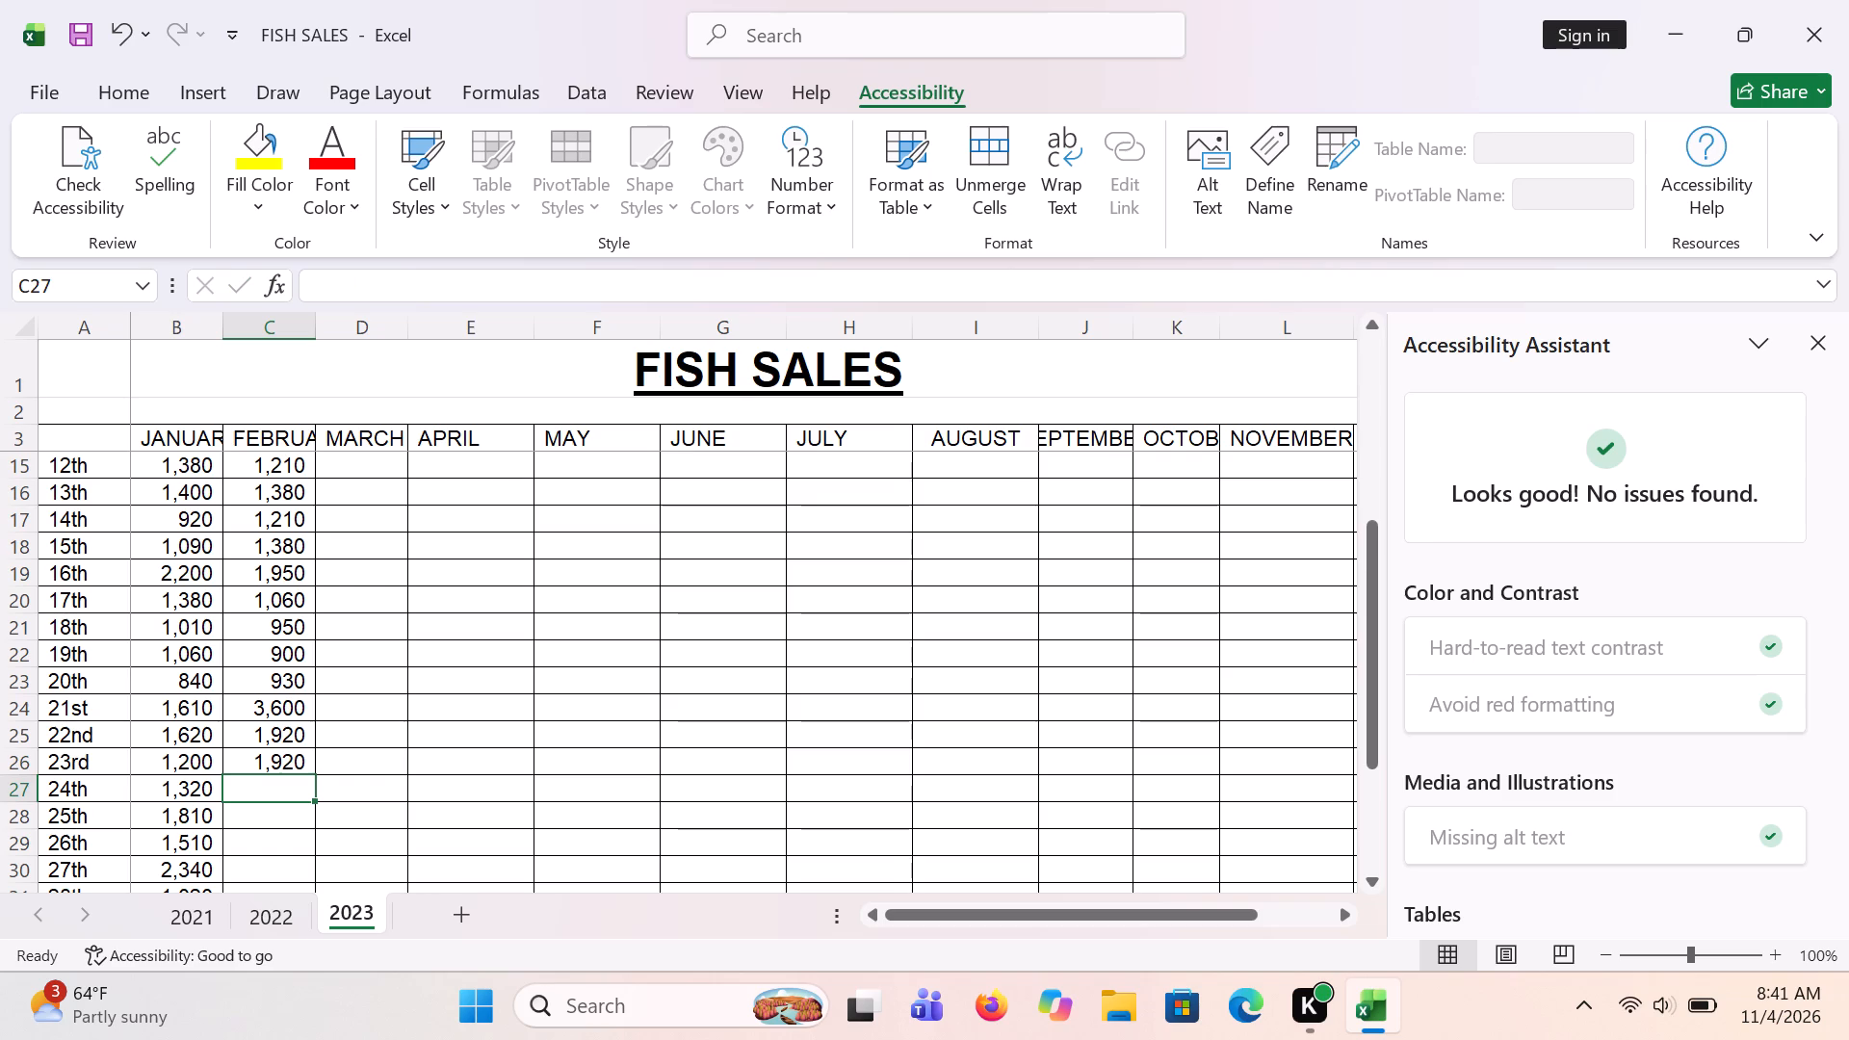
Enter the 2023 February sales for the 24th to 26th: 560, 1750 and 650.
{"action": "key", "text": "4"}
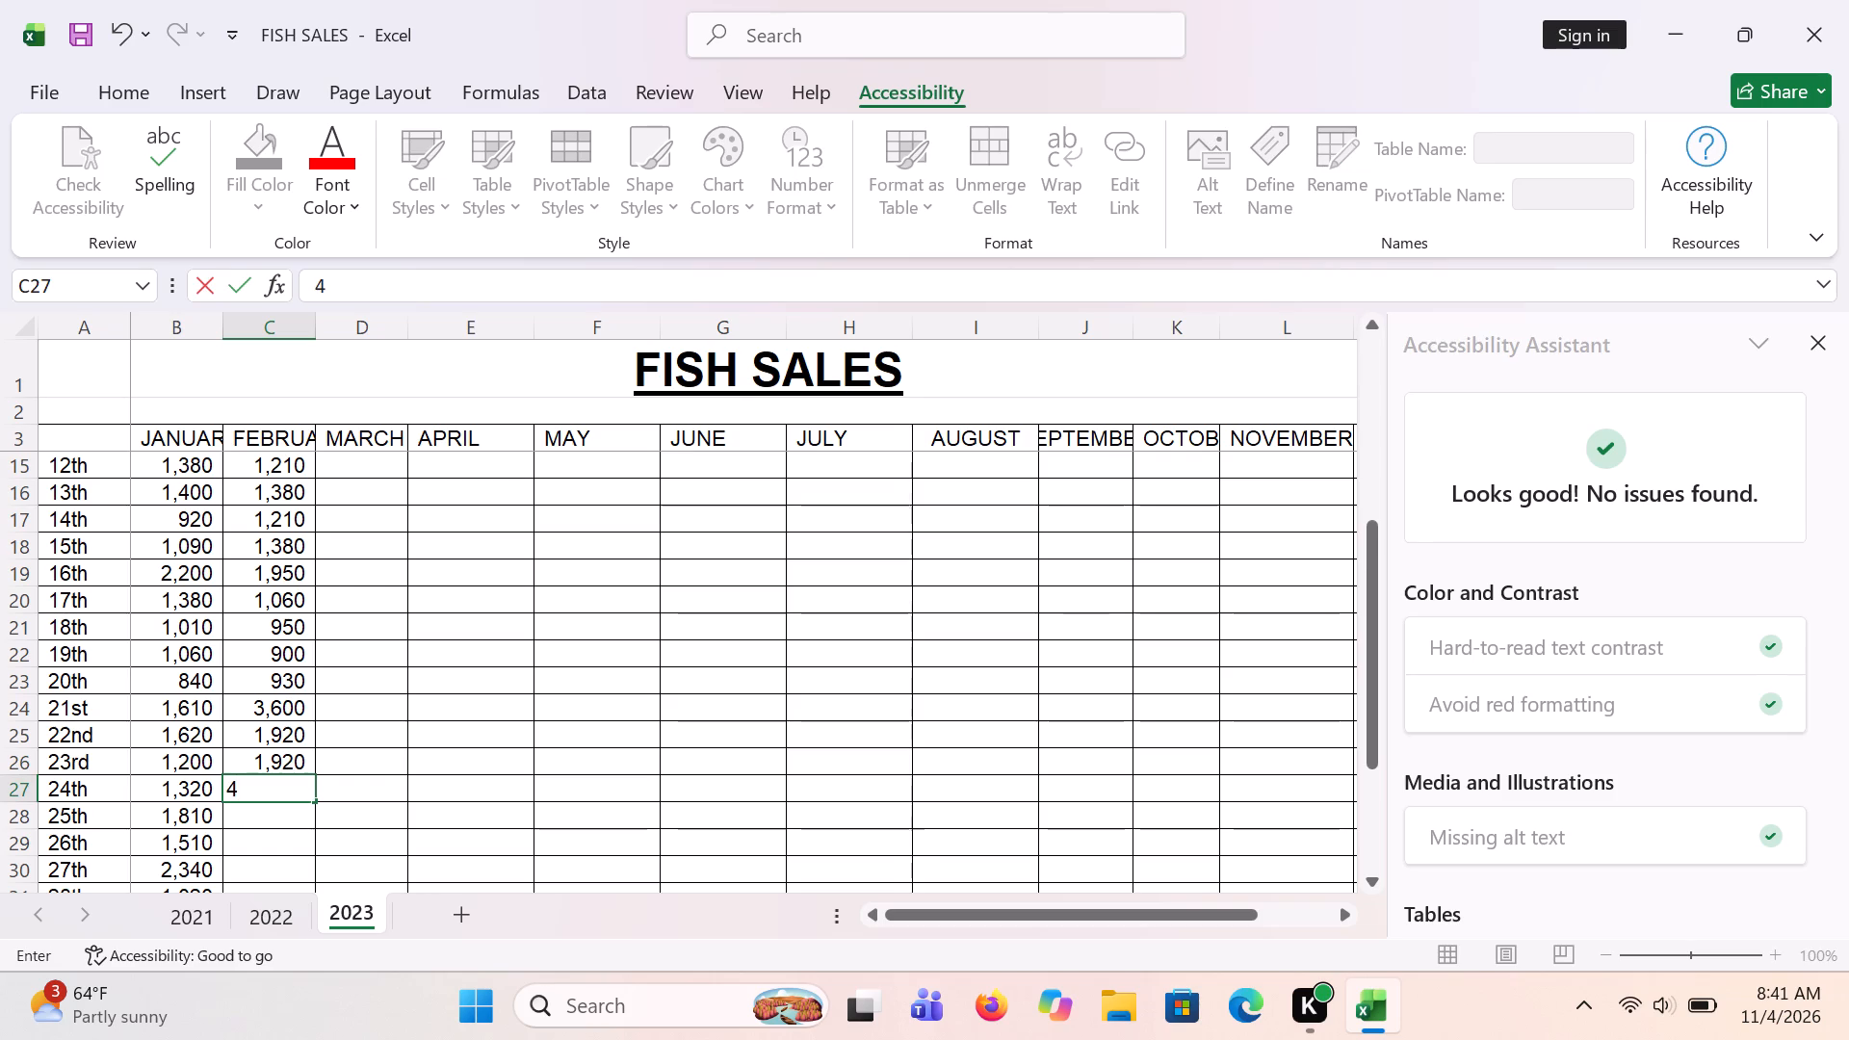
{"action": "key", "text": "BackSpace"}
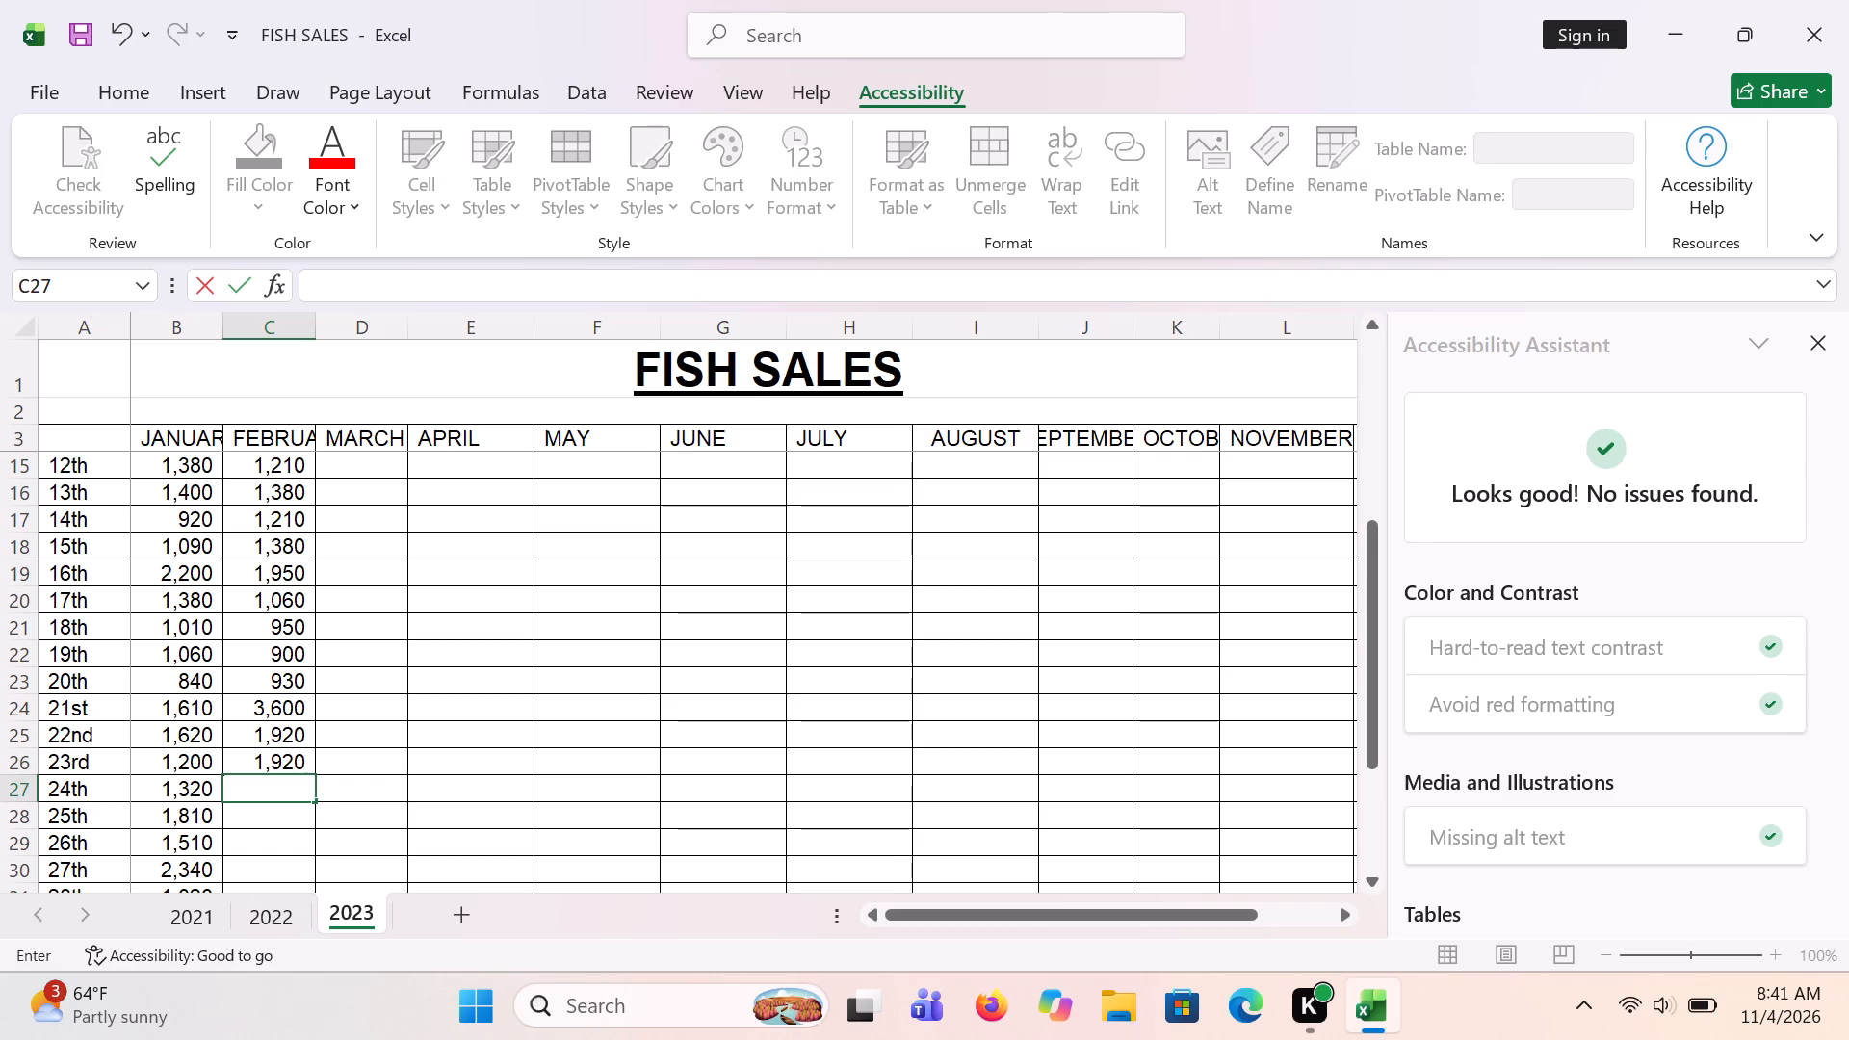
{"action": "type", "text": "56"}
{"action": "key", "text": "0"}
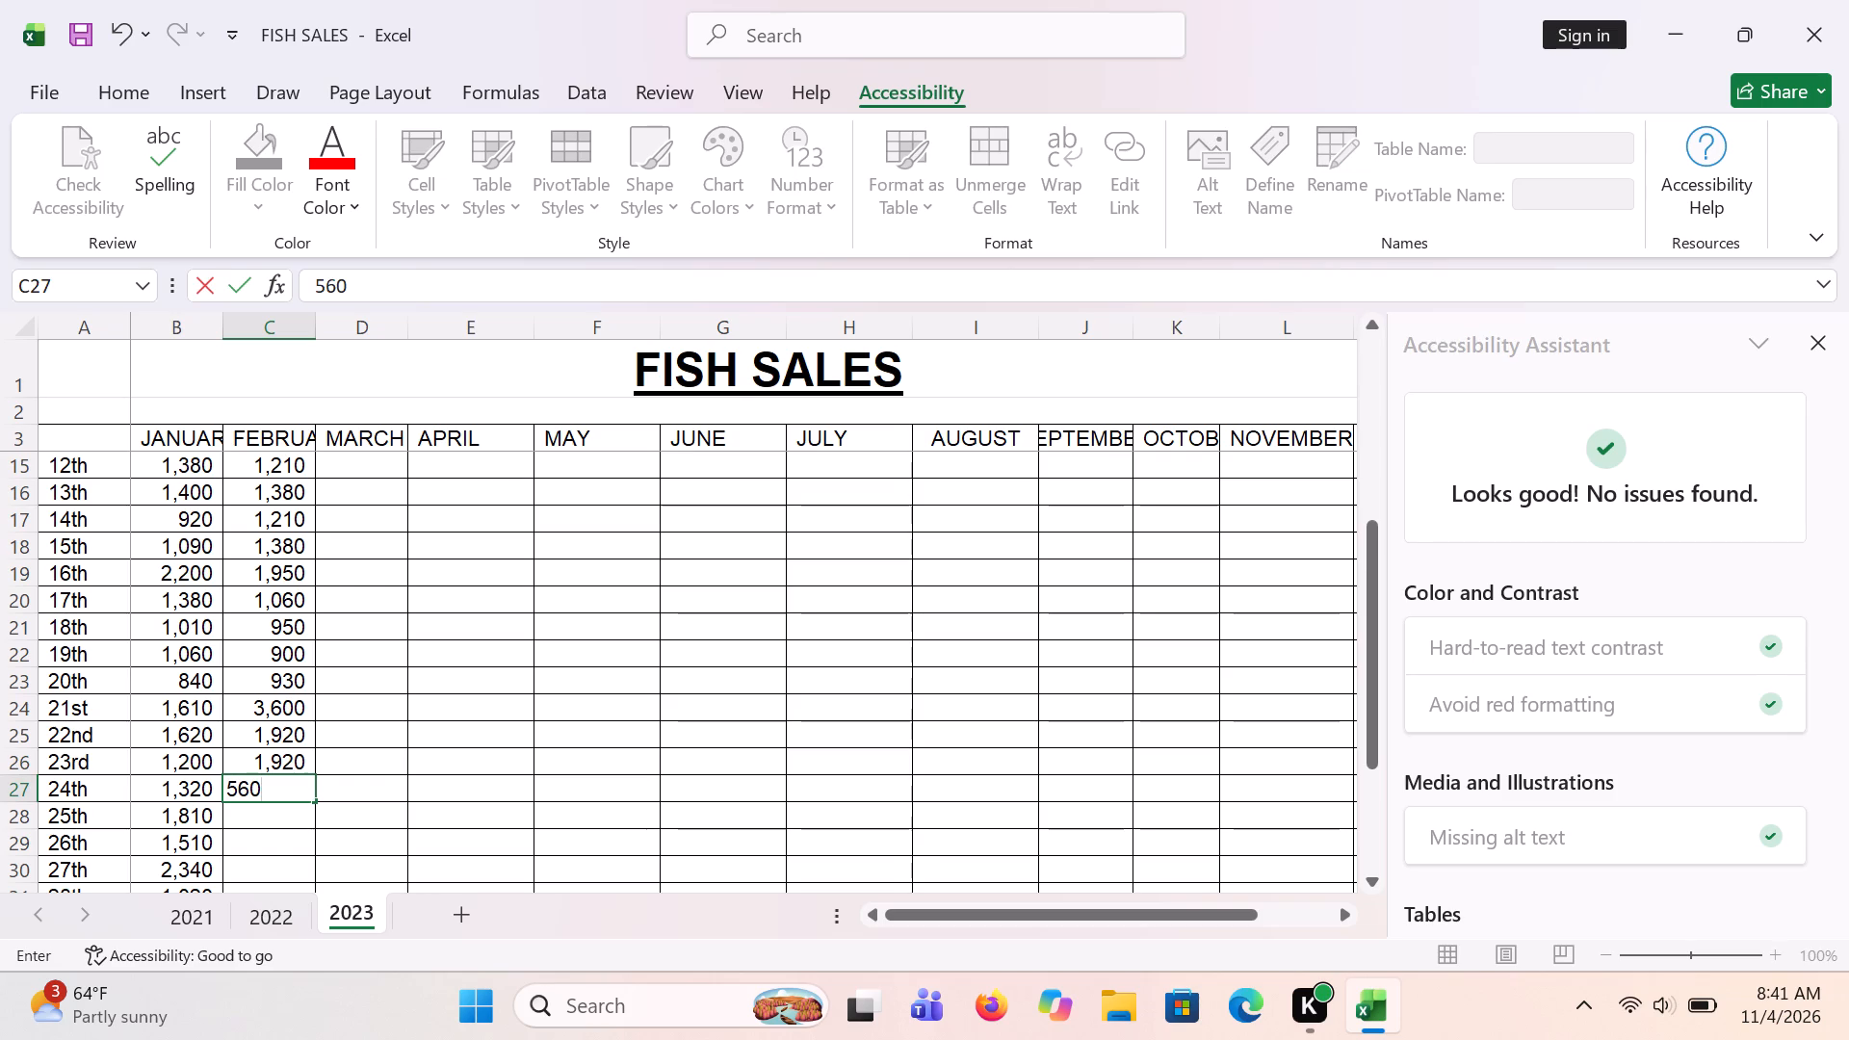
{"action": "key", "text": "Return"}
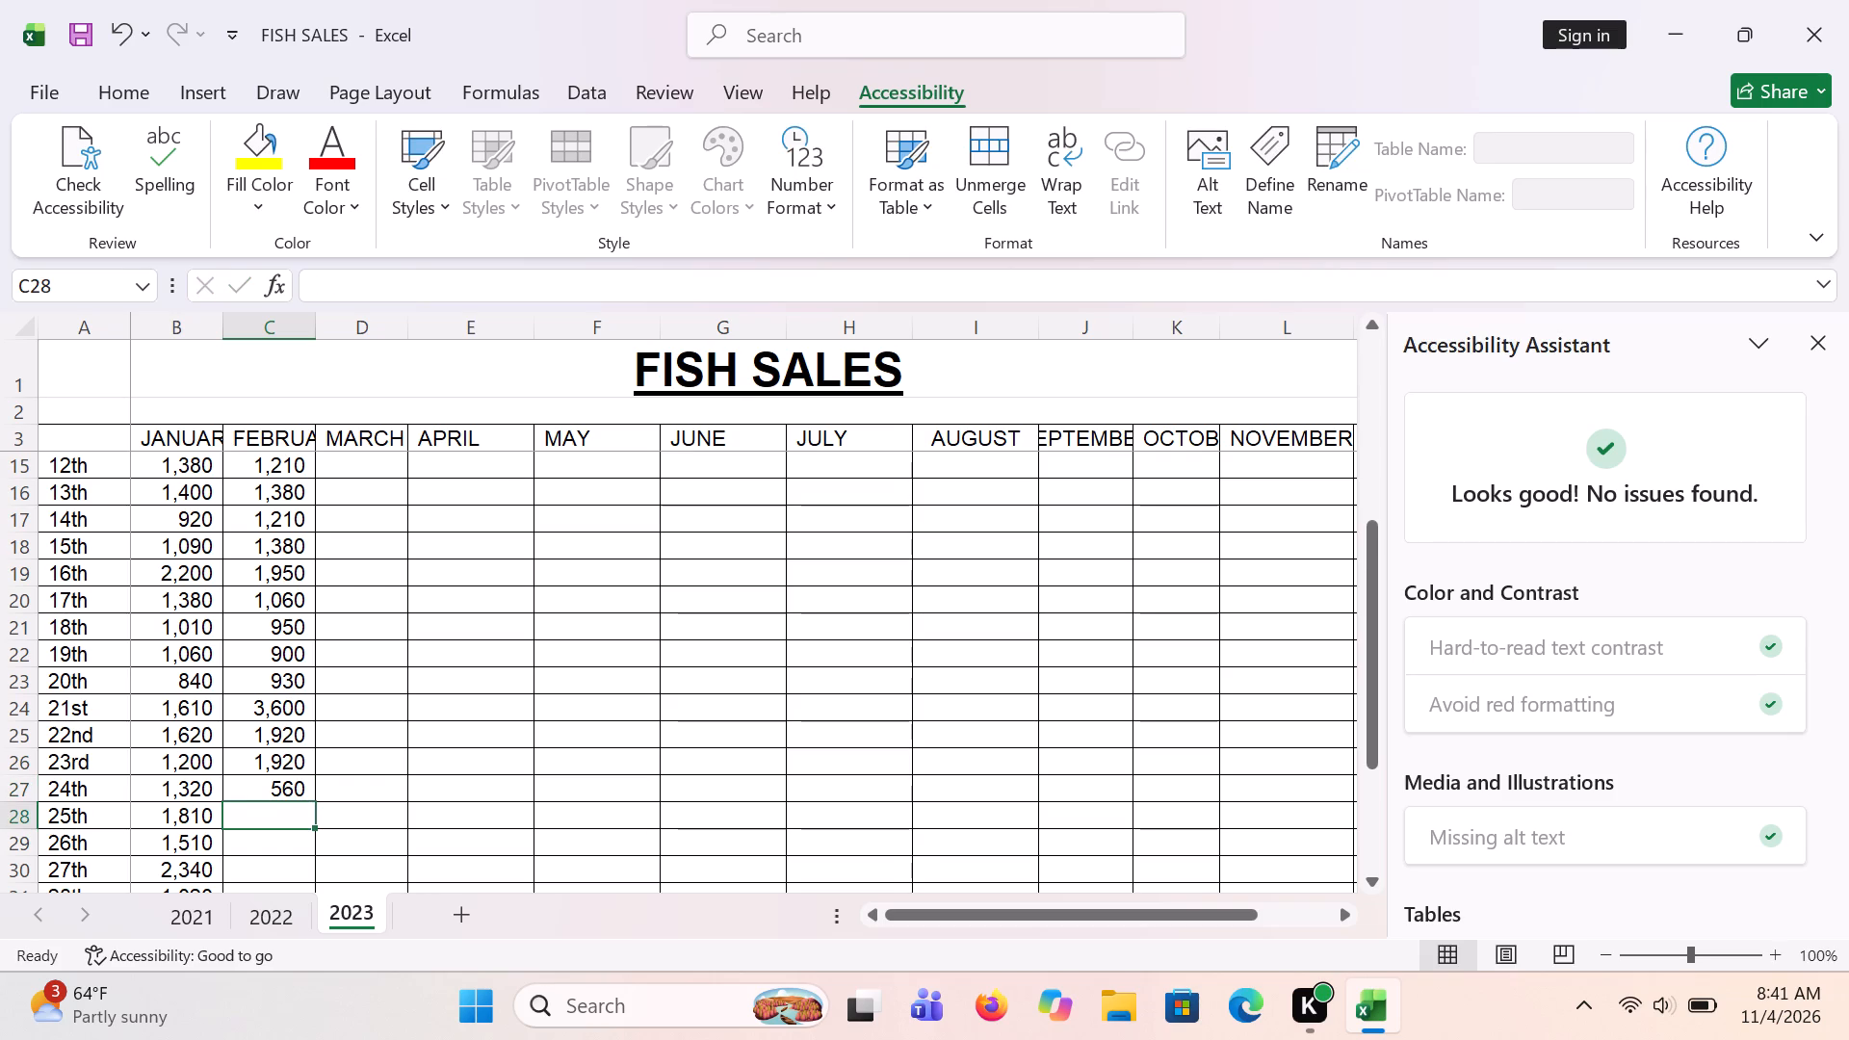
{"action": "key", "text": "1"}
{"action": "type", "text": "750"}
{"action": "key", "text": "Return"}
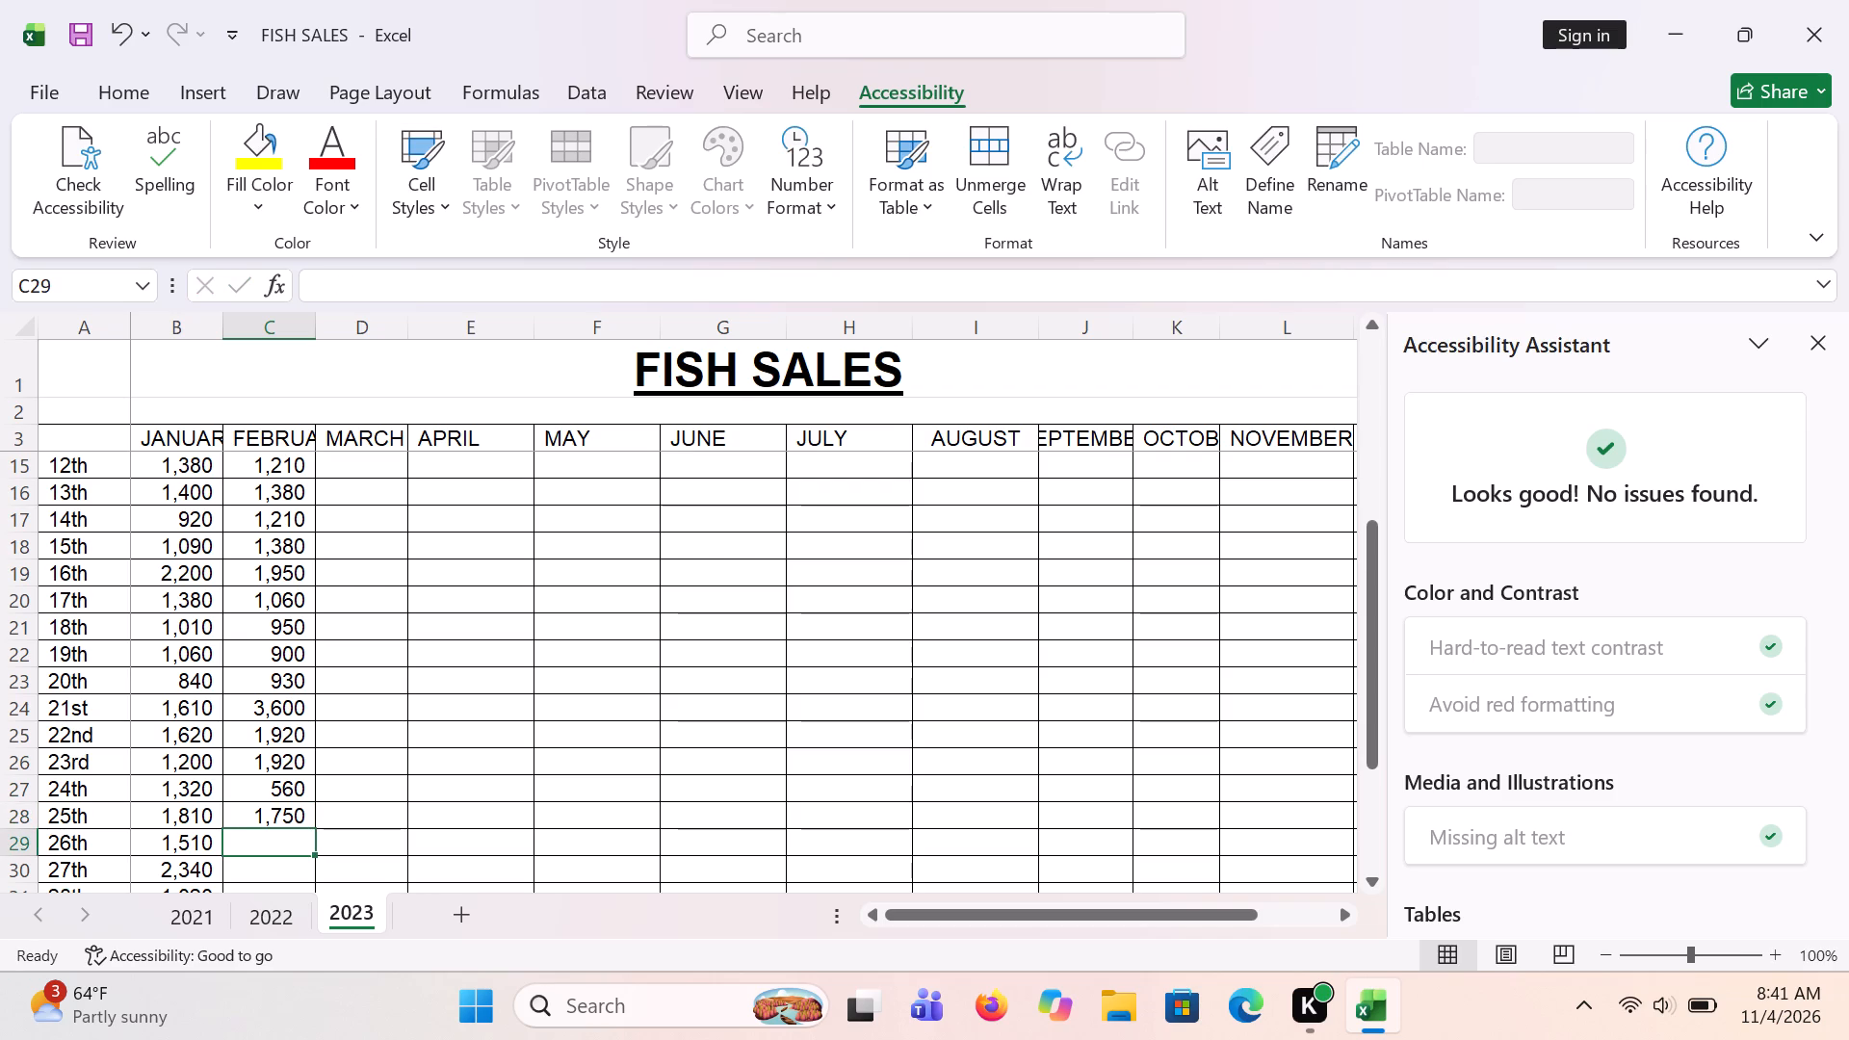
{"action": "type", "text": "650"}
{"action": "key", "text": "Return"}
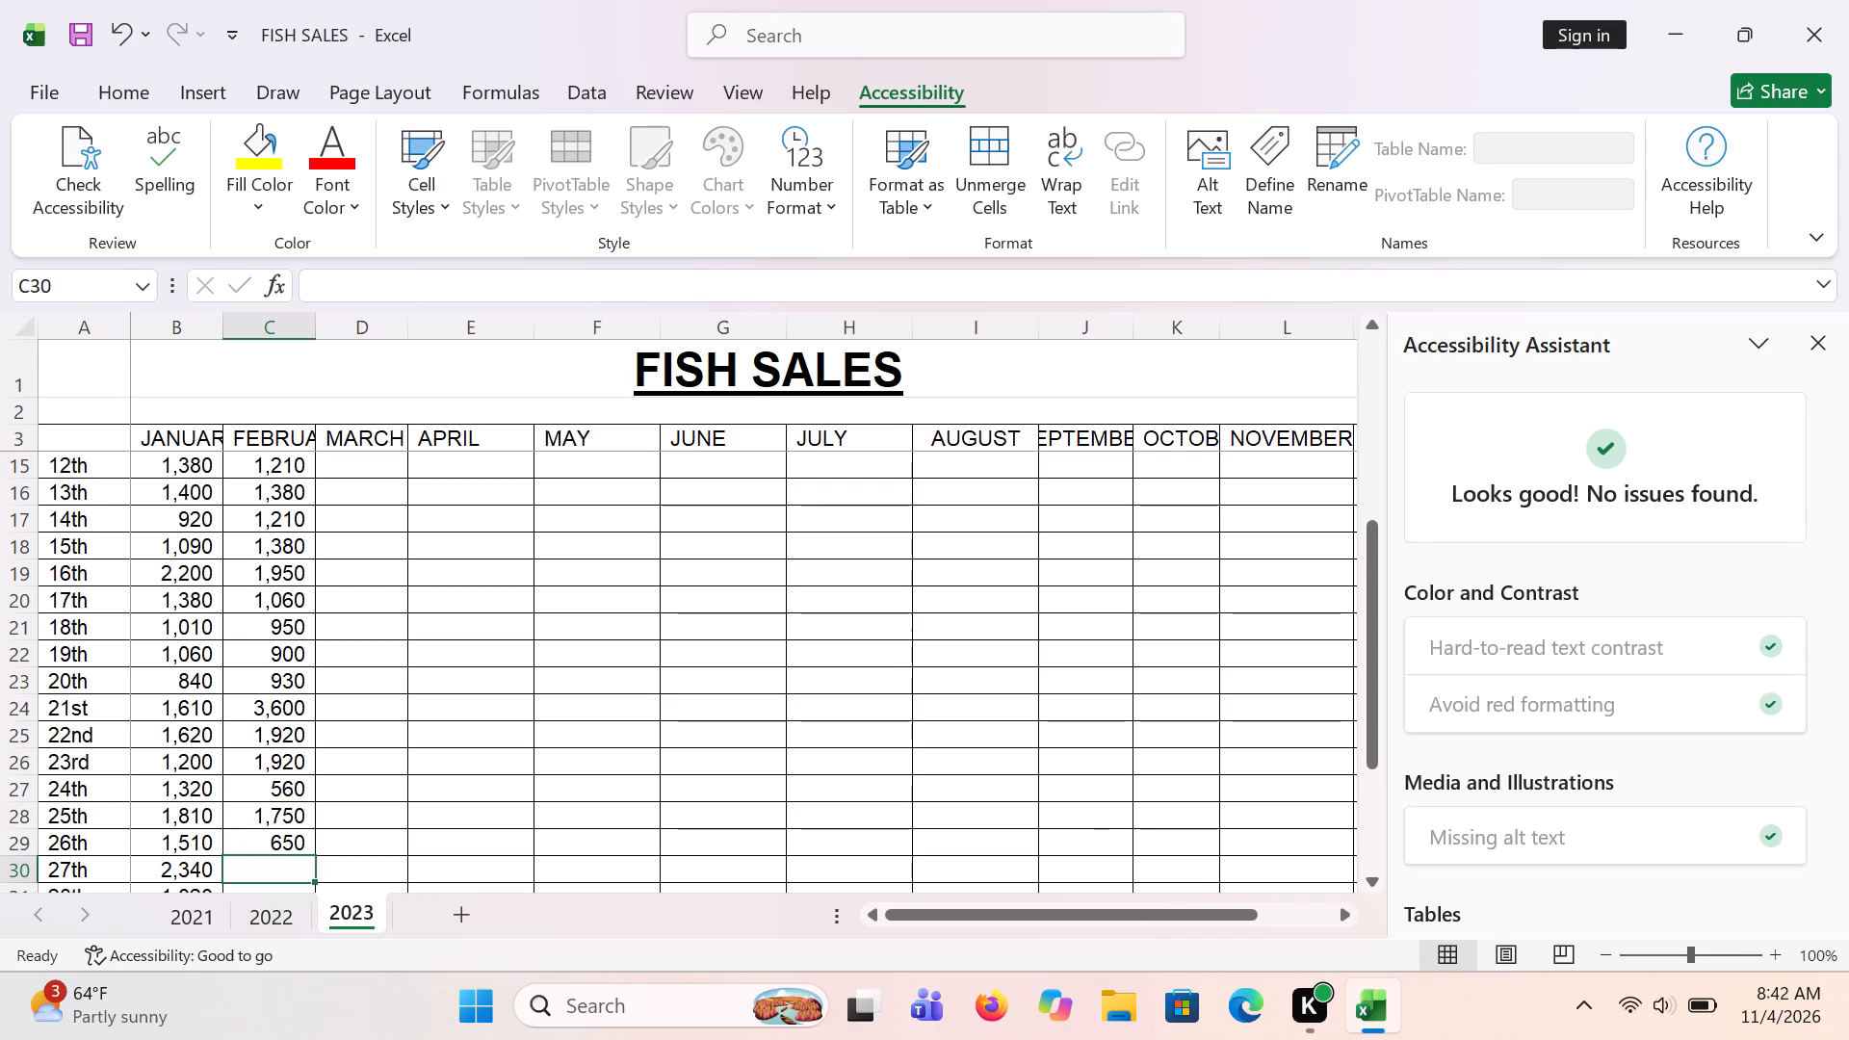
Enter the 2023 February sales for the 27th and 28th as 2070 and 1840, and save the workbook.
{"action": "key", "text": "2"}
{"action": "type", "text": "070"}
{"action": "key", "text": "Return"}
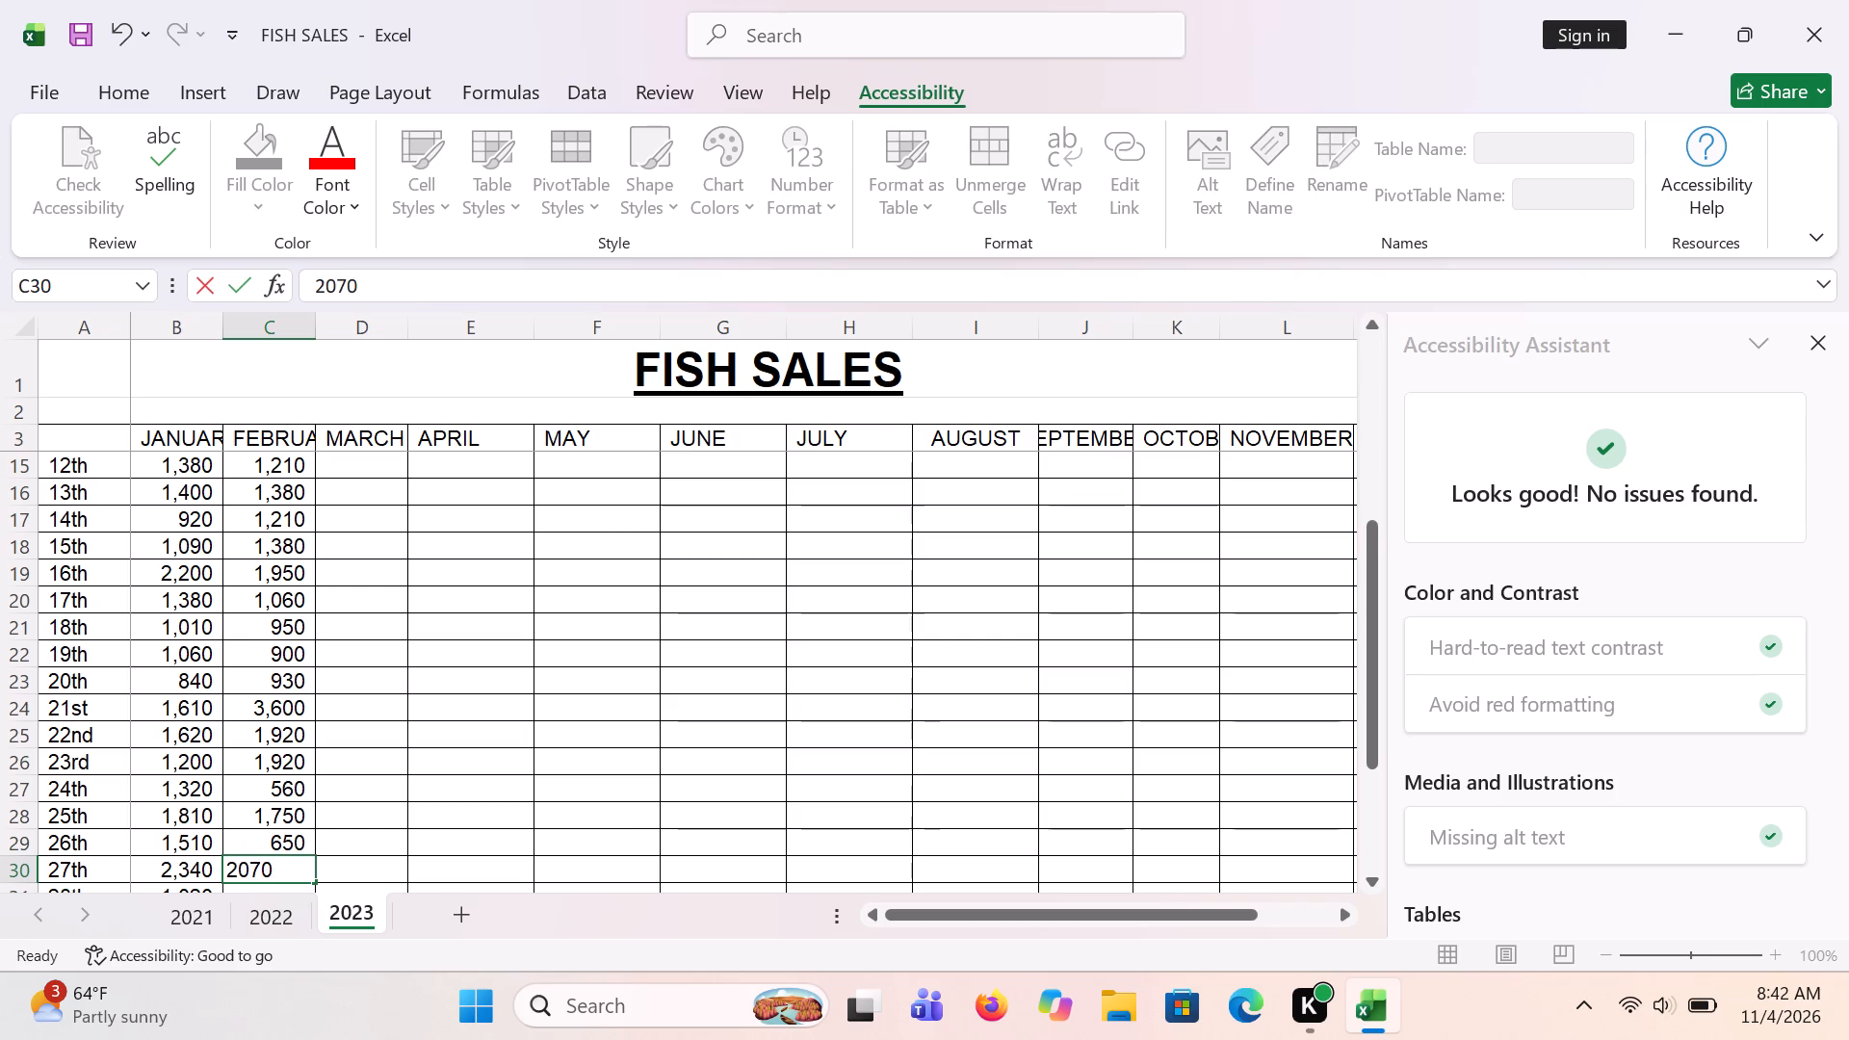
{"action": "key", "text": "1"}
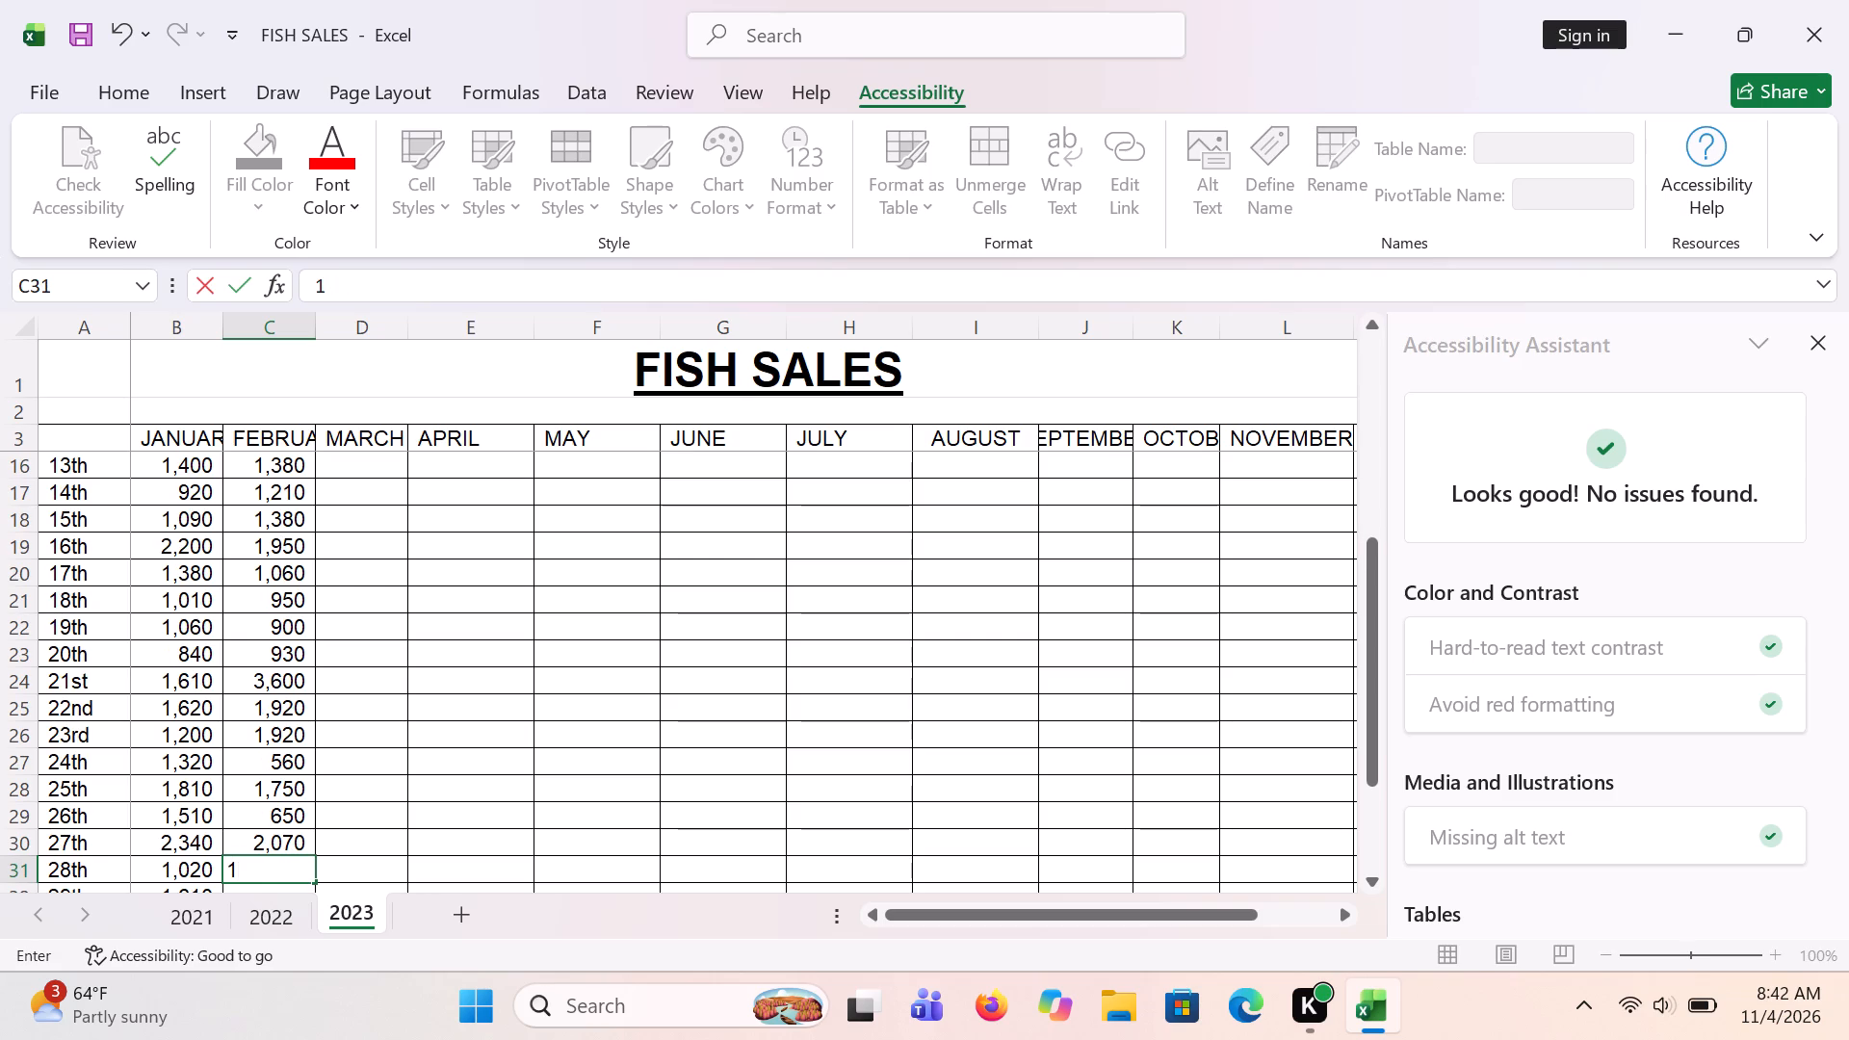
{"action": "key", "text": "8"}
{"action": "type", "text": "40"}
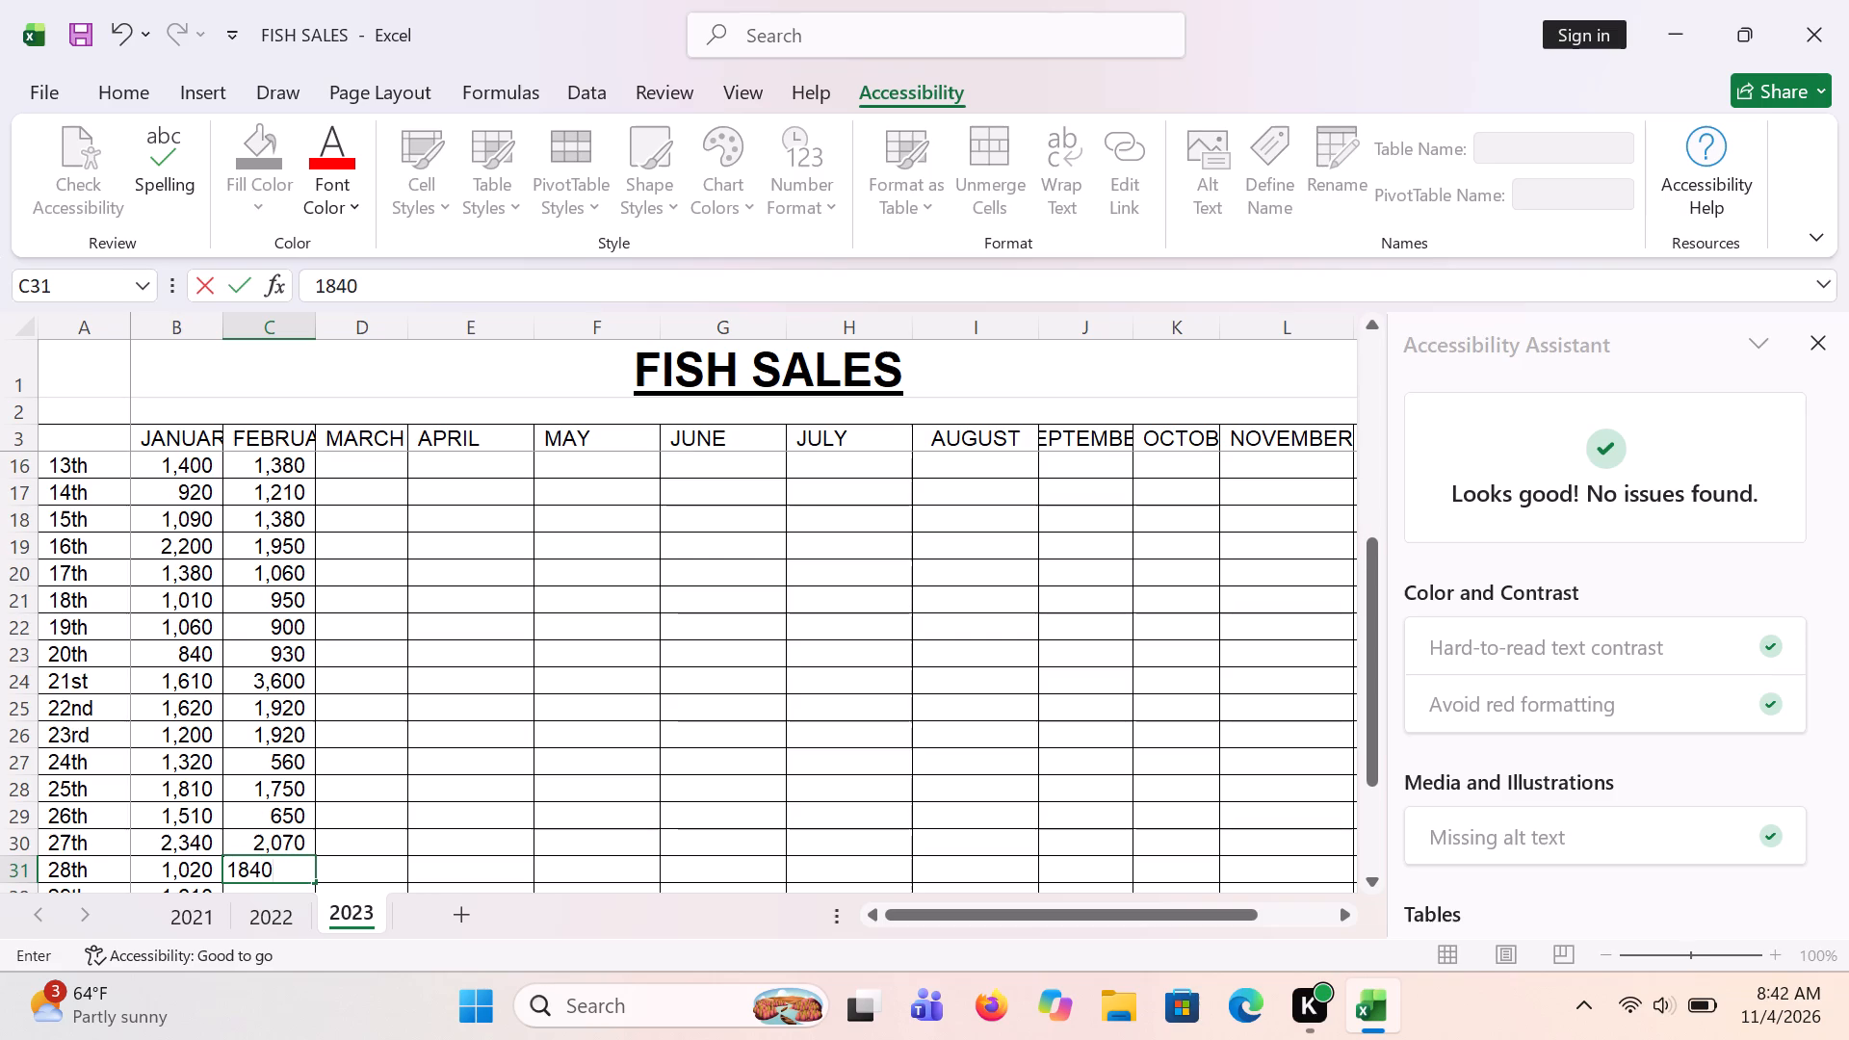
{"action": "key", "text": "Return"}
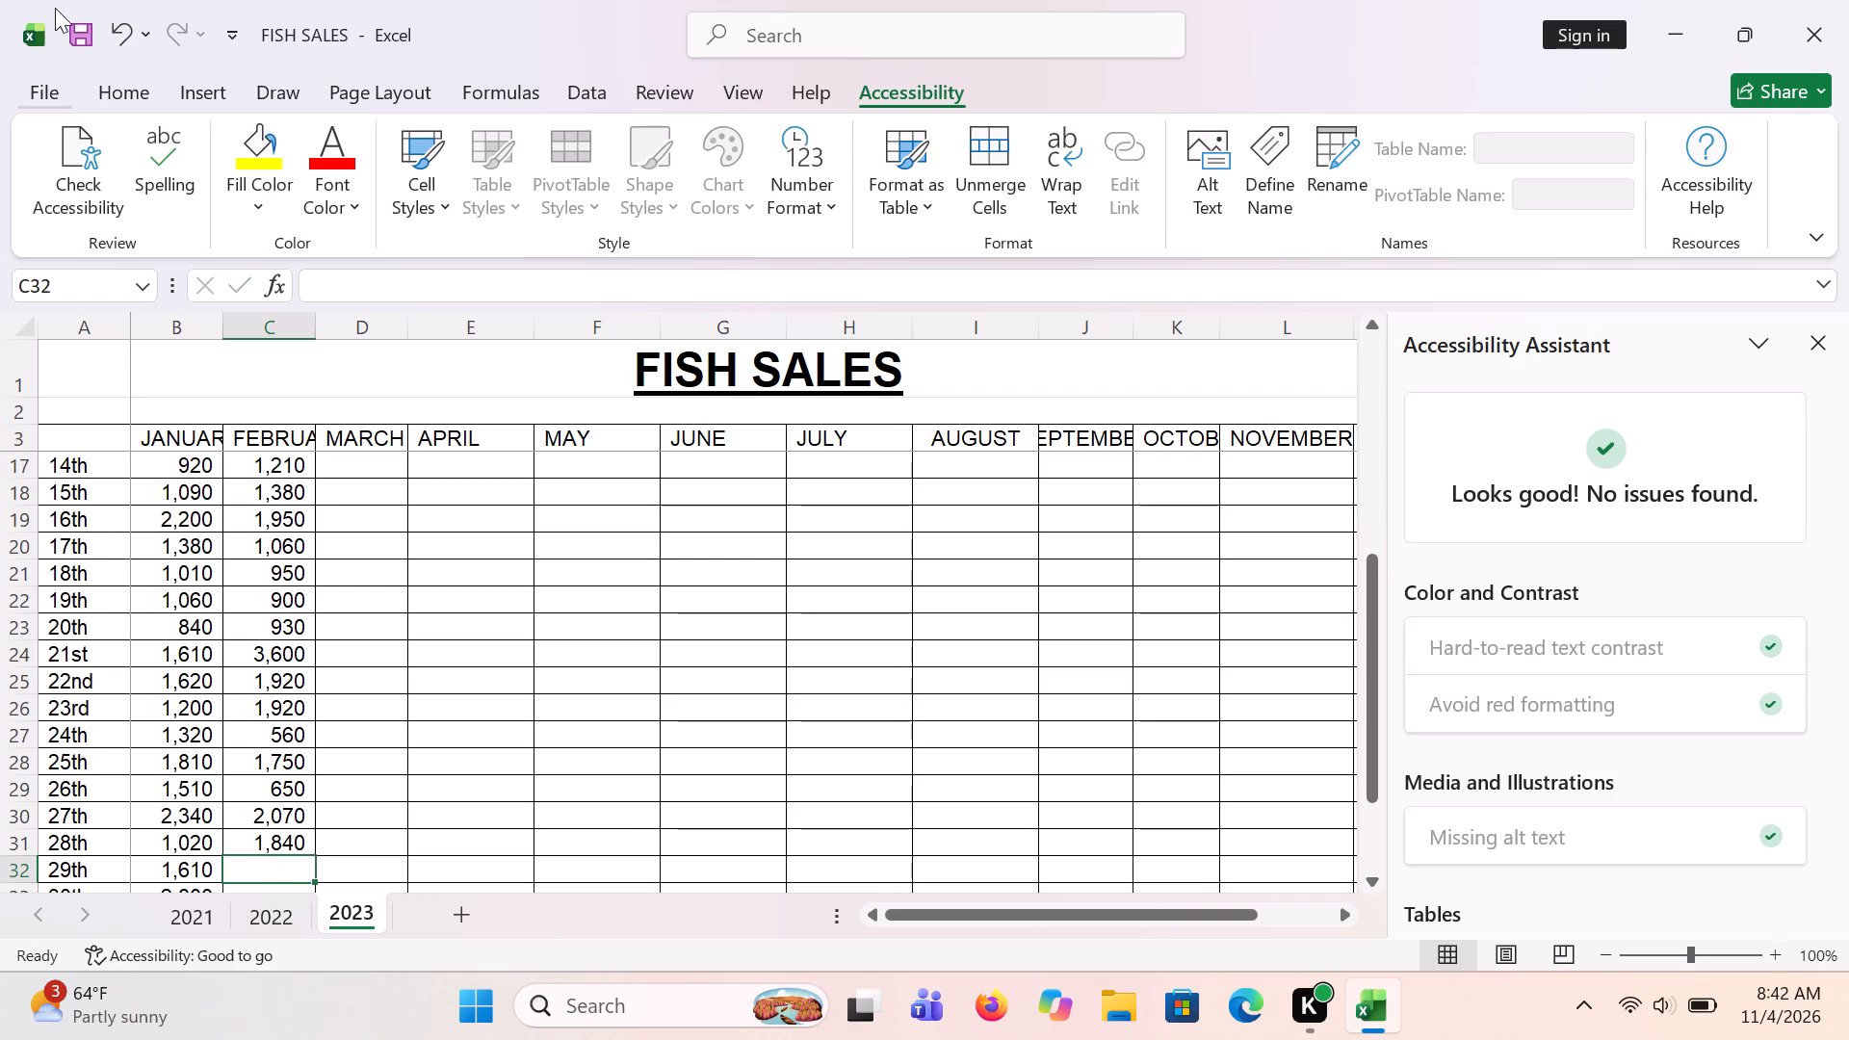
{"action": "left_click", "coordinate": [84, 28]}
Enter the 2023 March sales for the 1st and 2nd as 960 and 3250, and save the workbook.
{"action": "scroll", "coordinate": [456, 640], "scroll_direction": "up", "scroll_amount": 3}
{"action": "scroll", "coordinate": [456, 640], "scroll_direction": "down", "scroll_amount": 4}
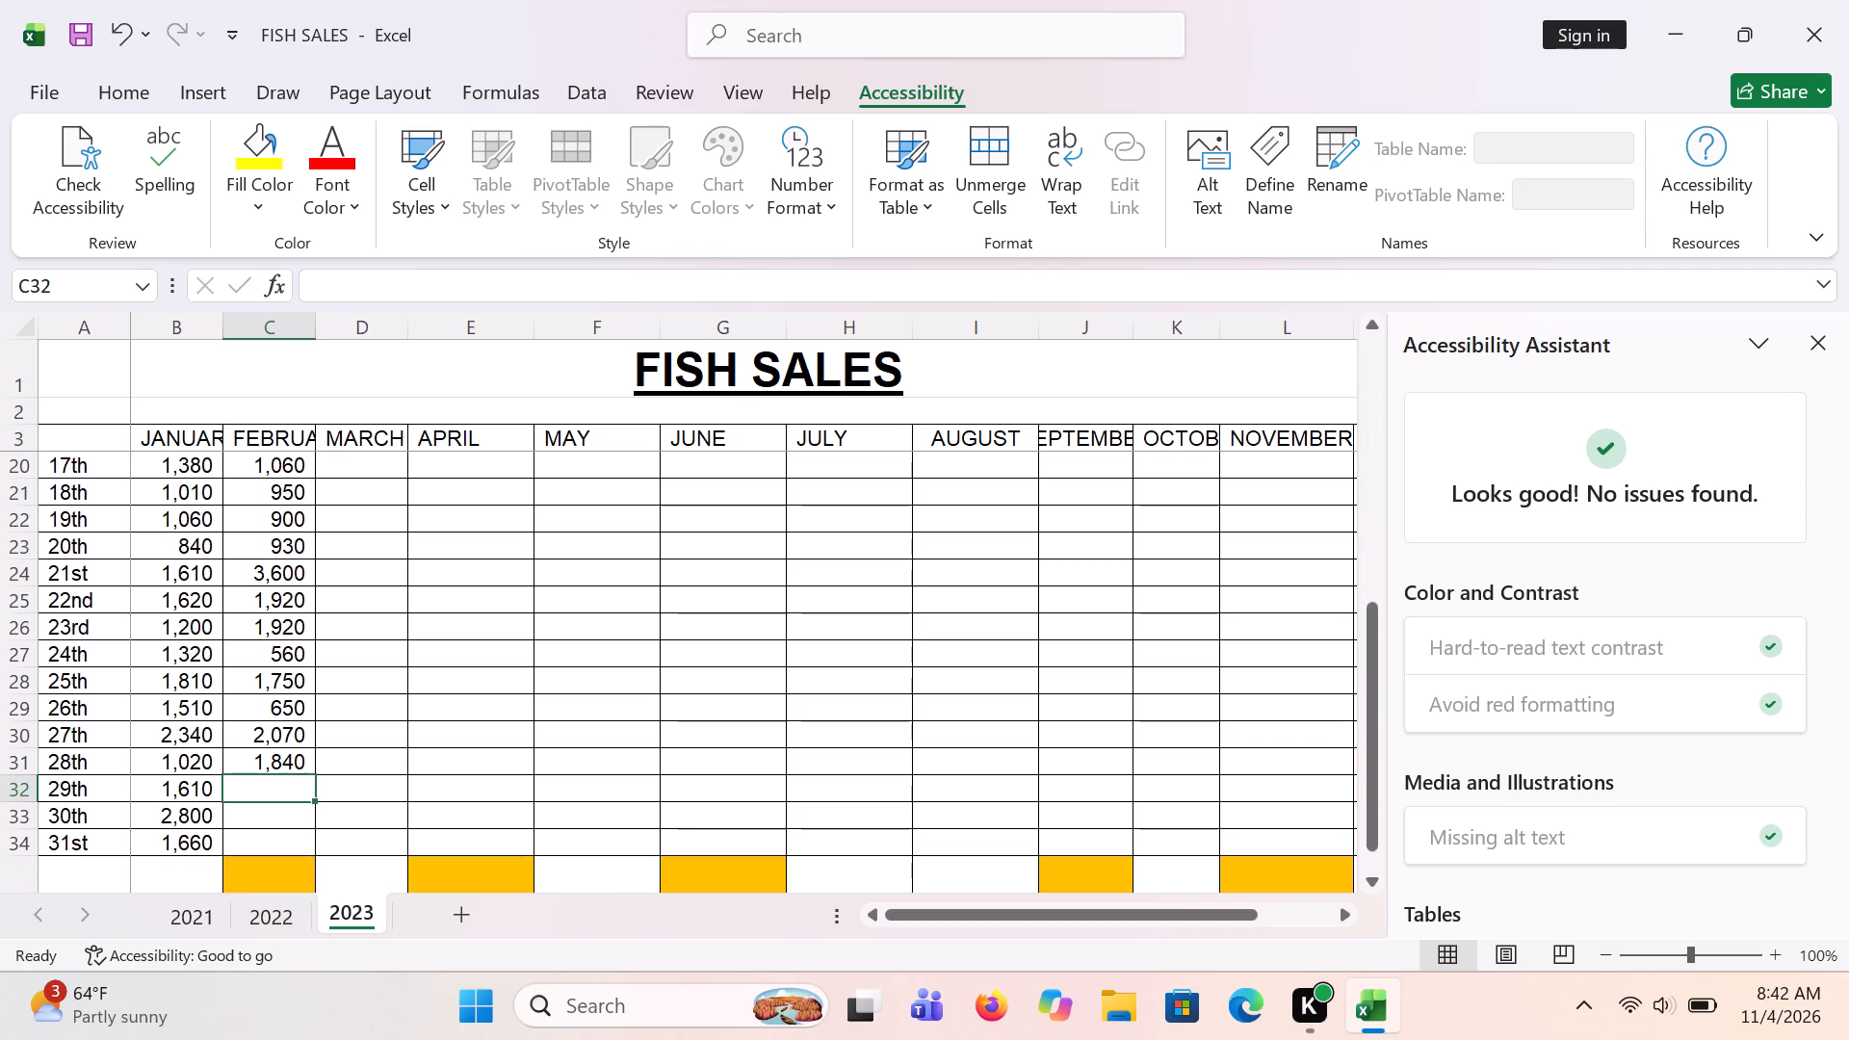
{"action": "scroll", "coordinate": [459, 628], "scroll_direction": "down", "scroll_amount": 1}
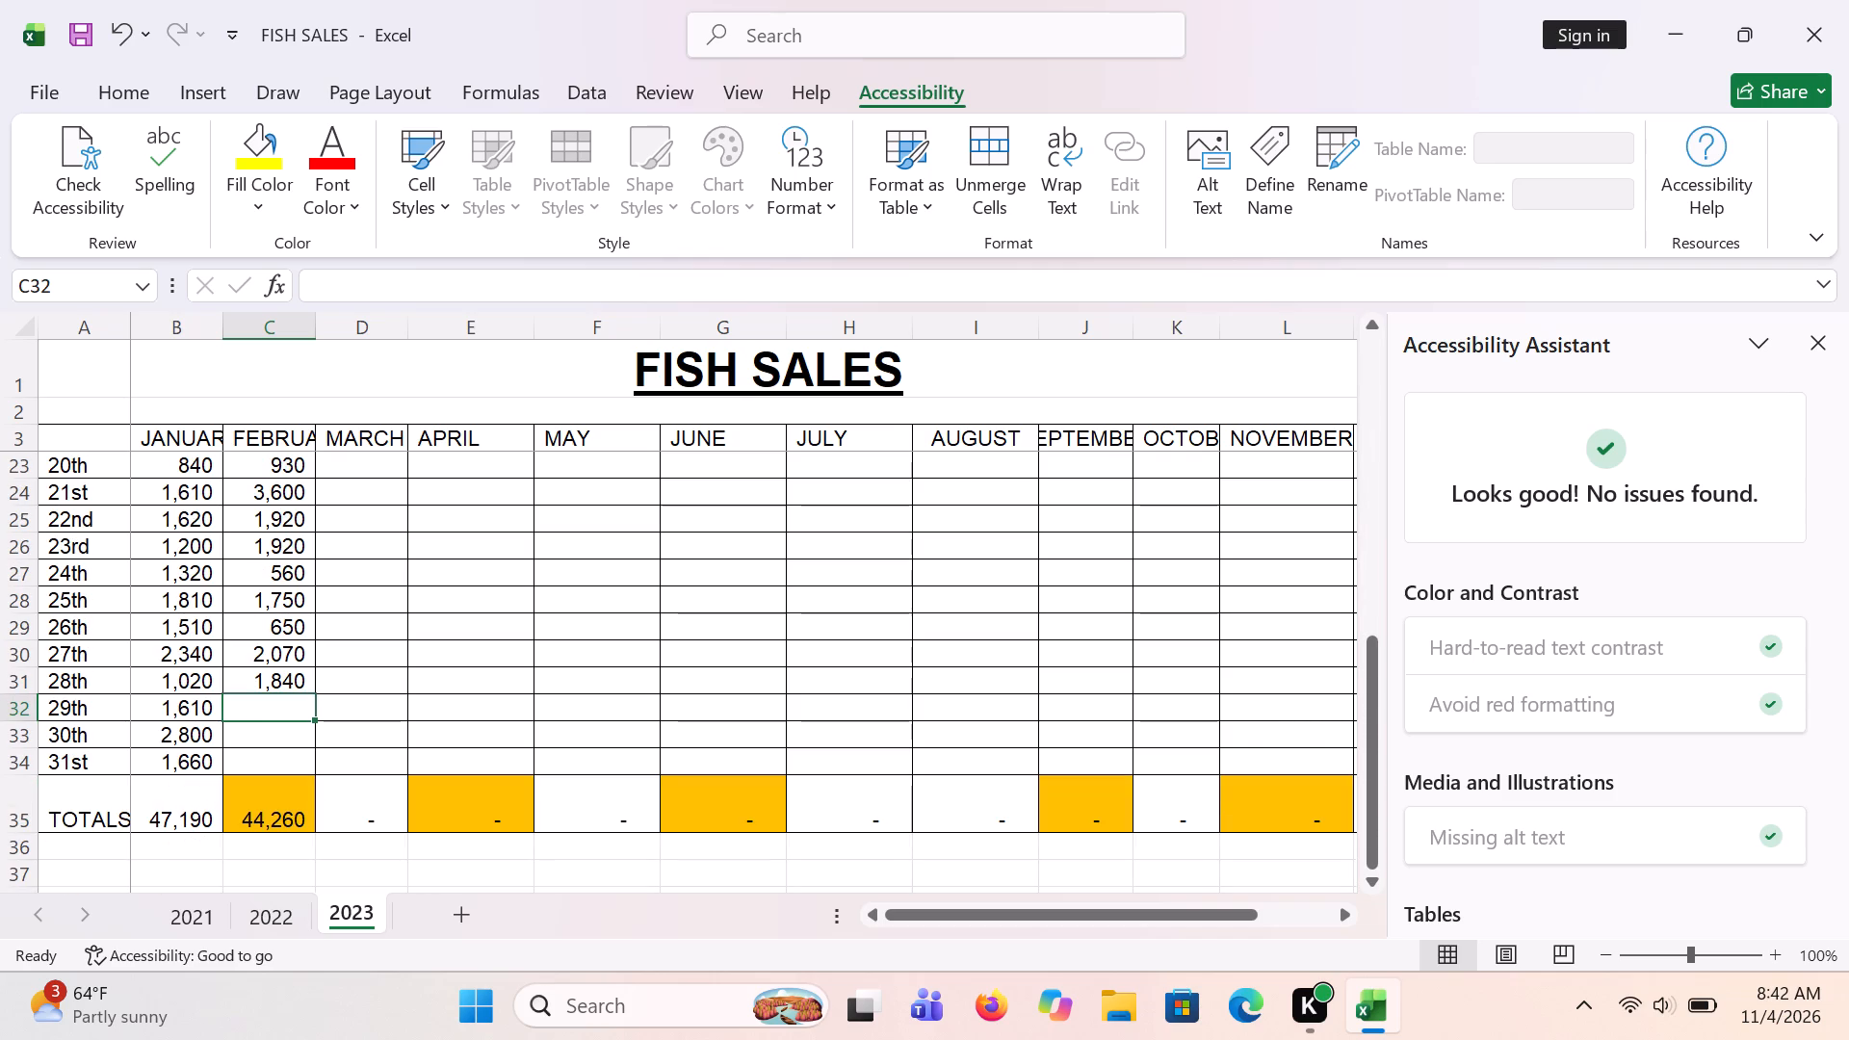
{"action": "scroll", "coordinate": [374, 672], "scroll_direction": "up", "scroll_amount": 1}
{"action": "scroll", "coordinate": [374, 672], "scroll_direction": "down", "scroll_amount": 1}
{"action": "scroll", "coordinate": [385, 624], "scroll_direction": "up", "scroll_amount": 13}
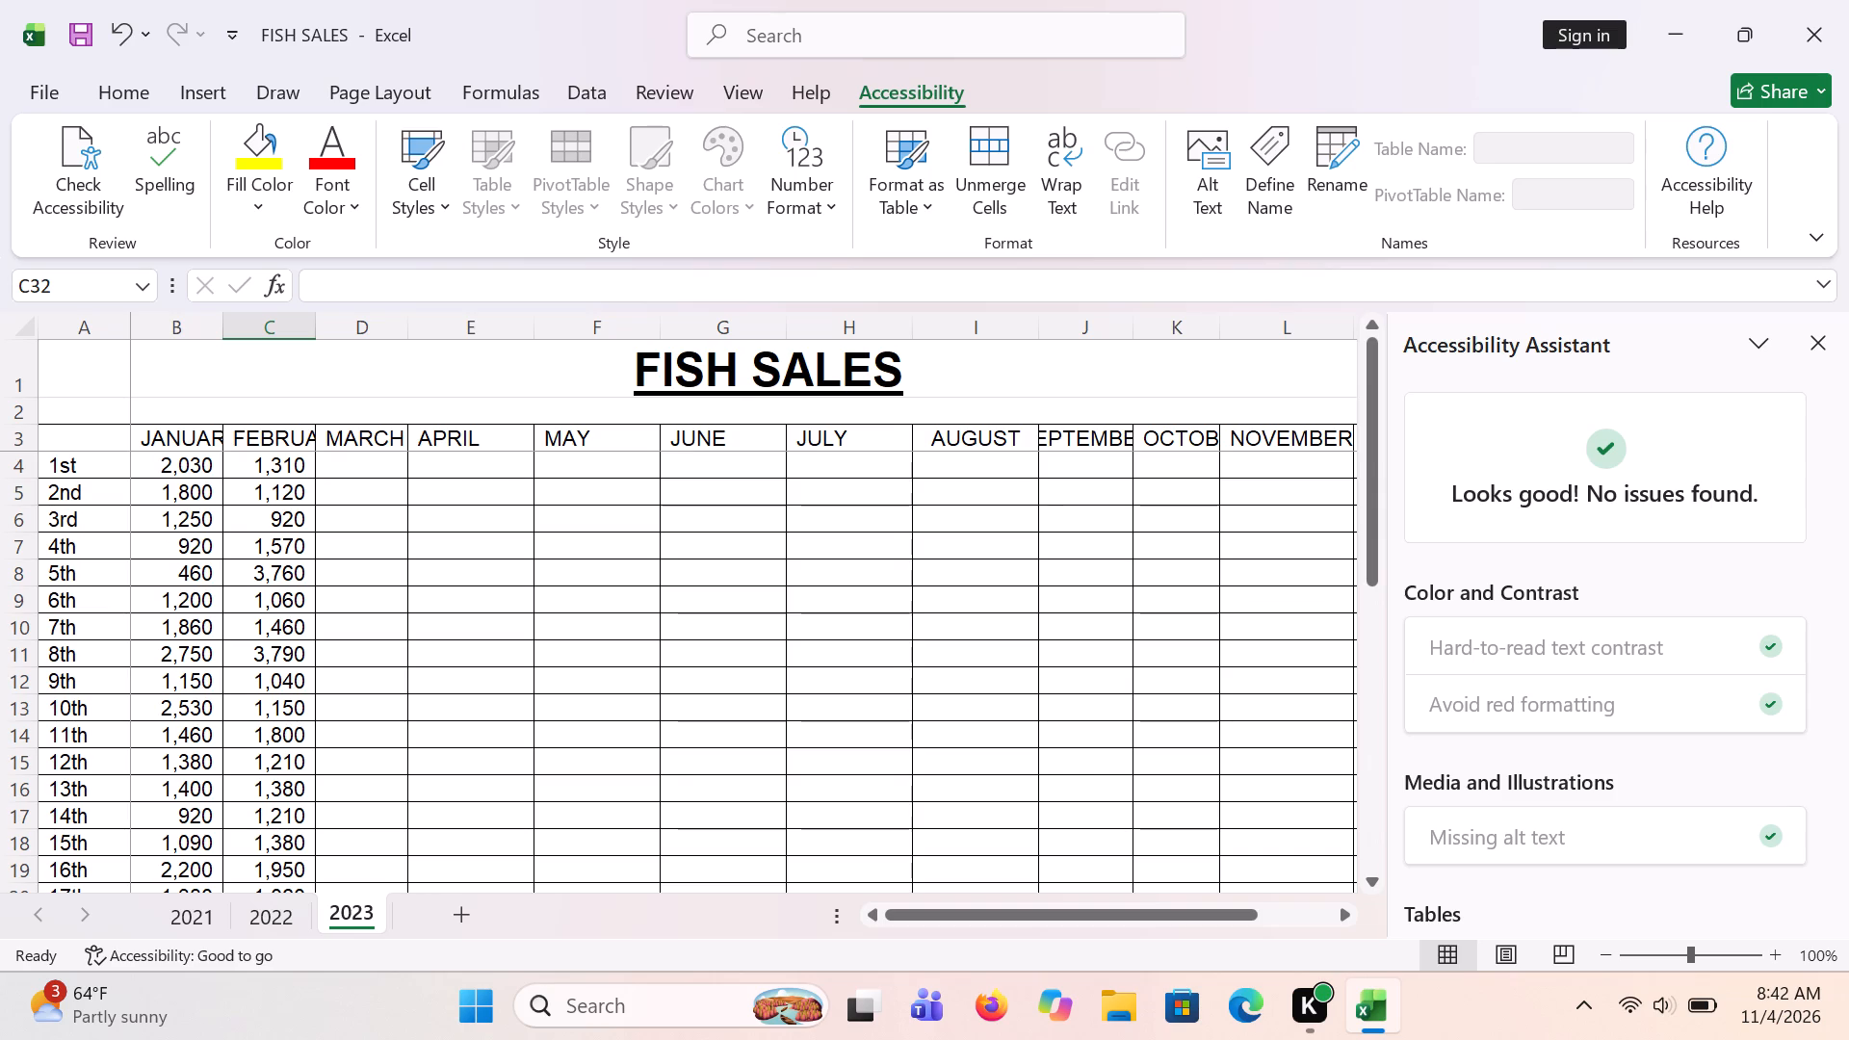
{"action": "left_click", "coordinate": [386, 466]}
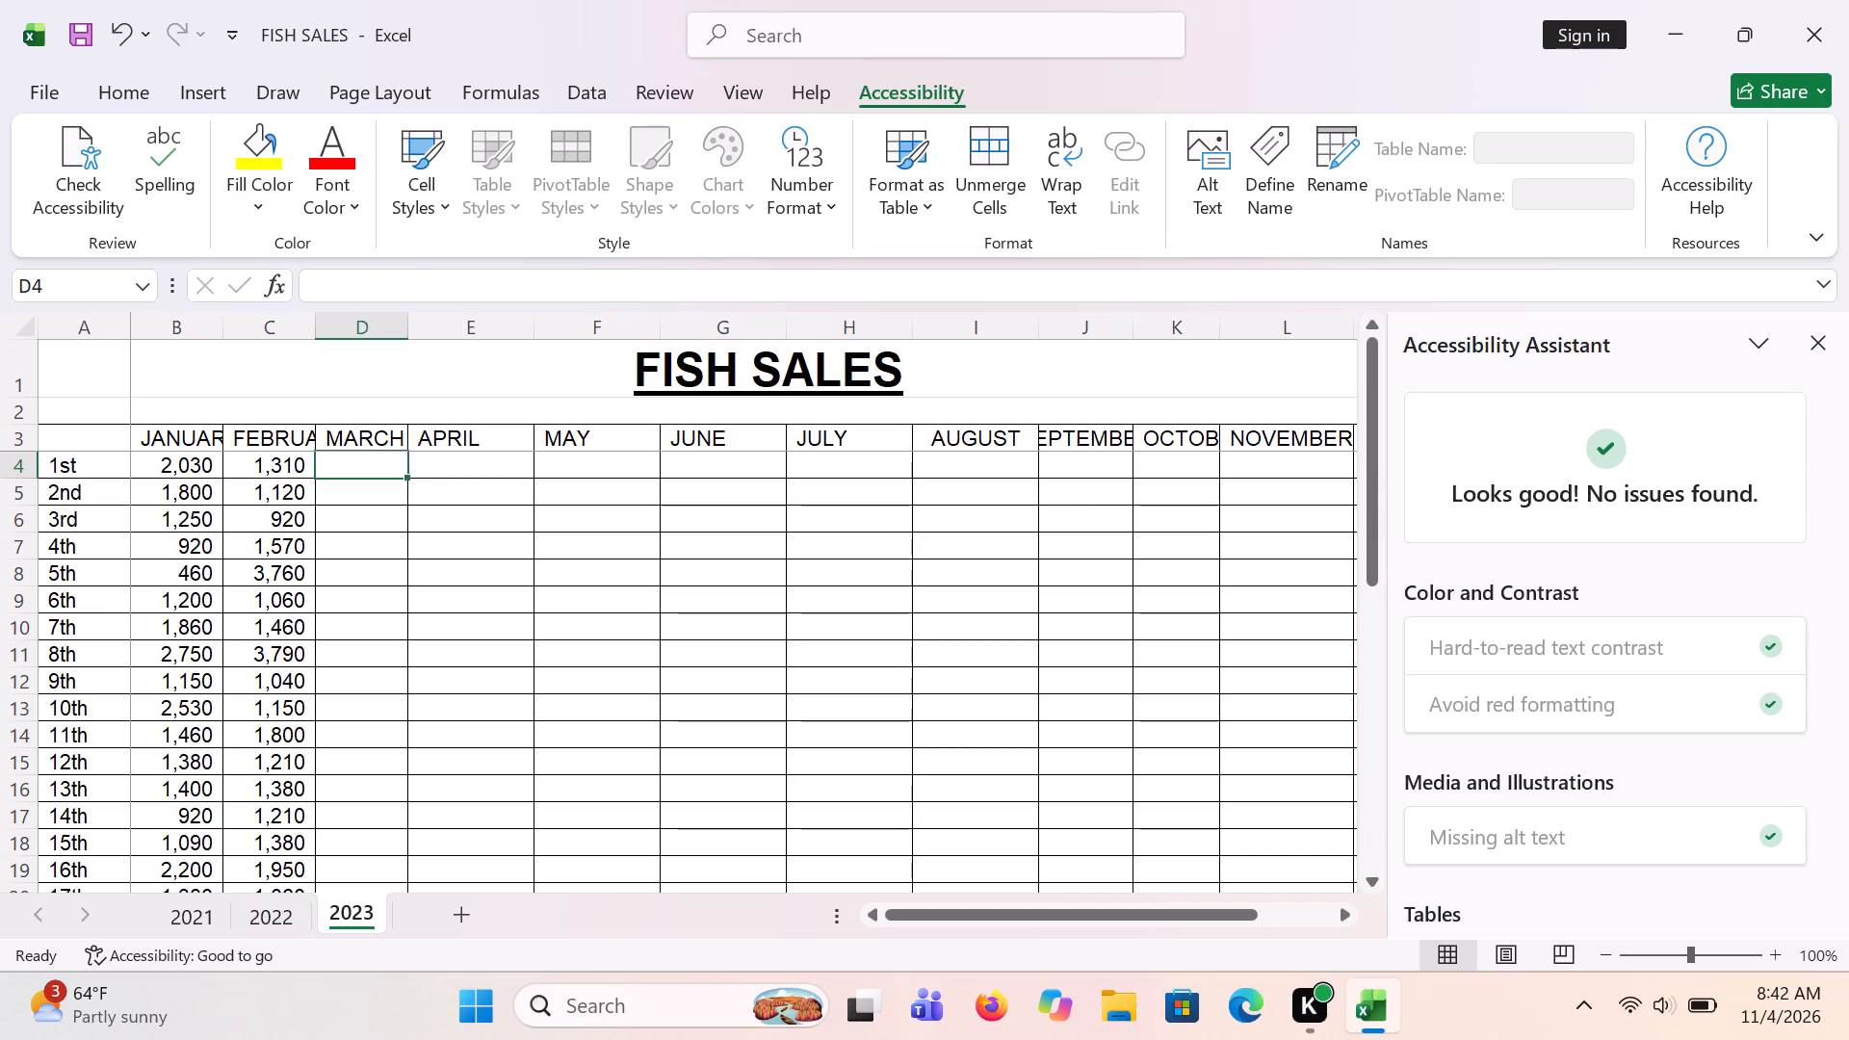
{"action": "key", "text": "9"}
{"action": "type", "text": "60"}
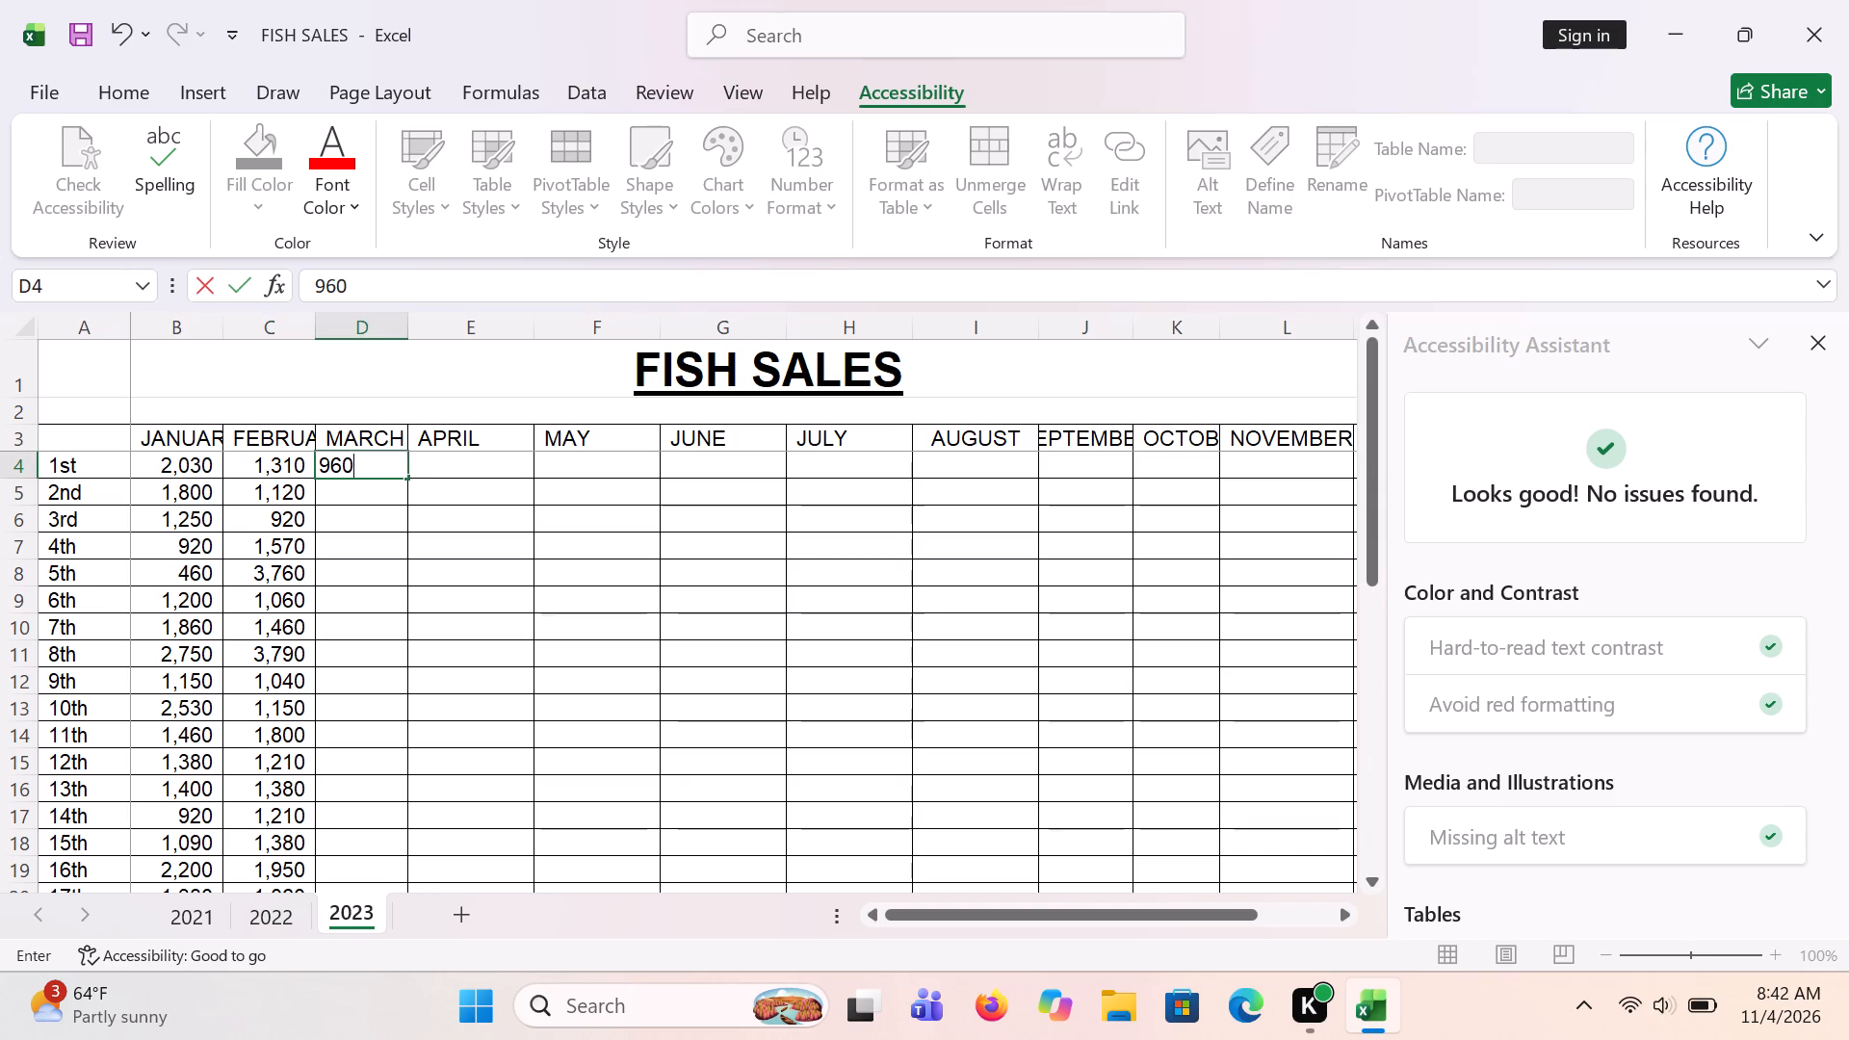
{"action": "key", "text": "Return"}
{"action": "type", "text": "32"}
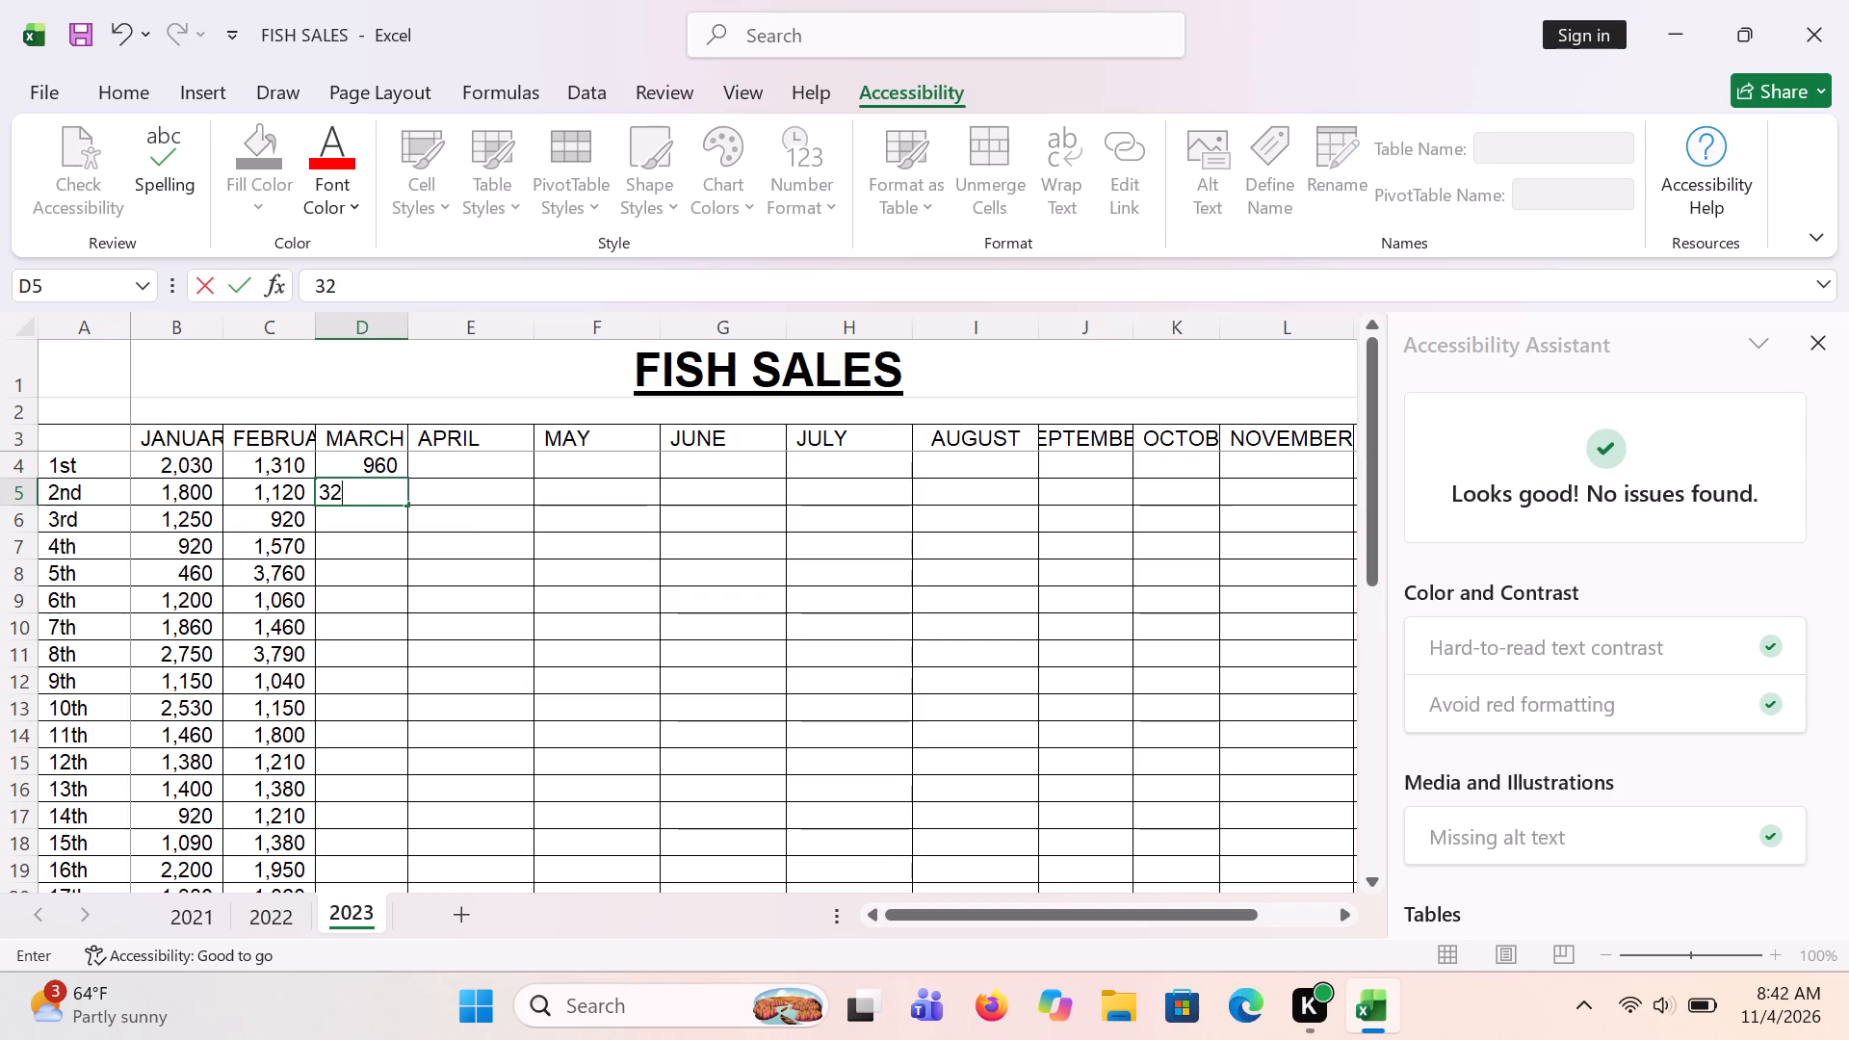
{"action": "key", "text": "5"}
{"action": "key", "text": "0"}
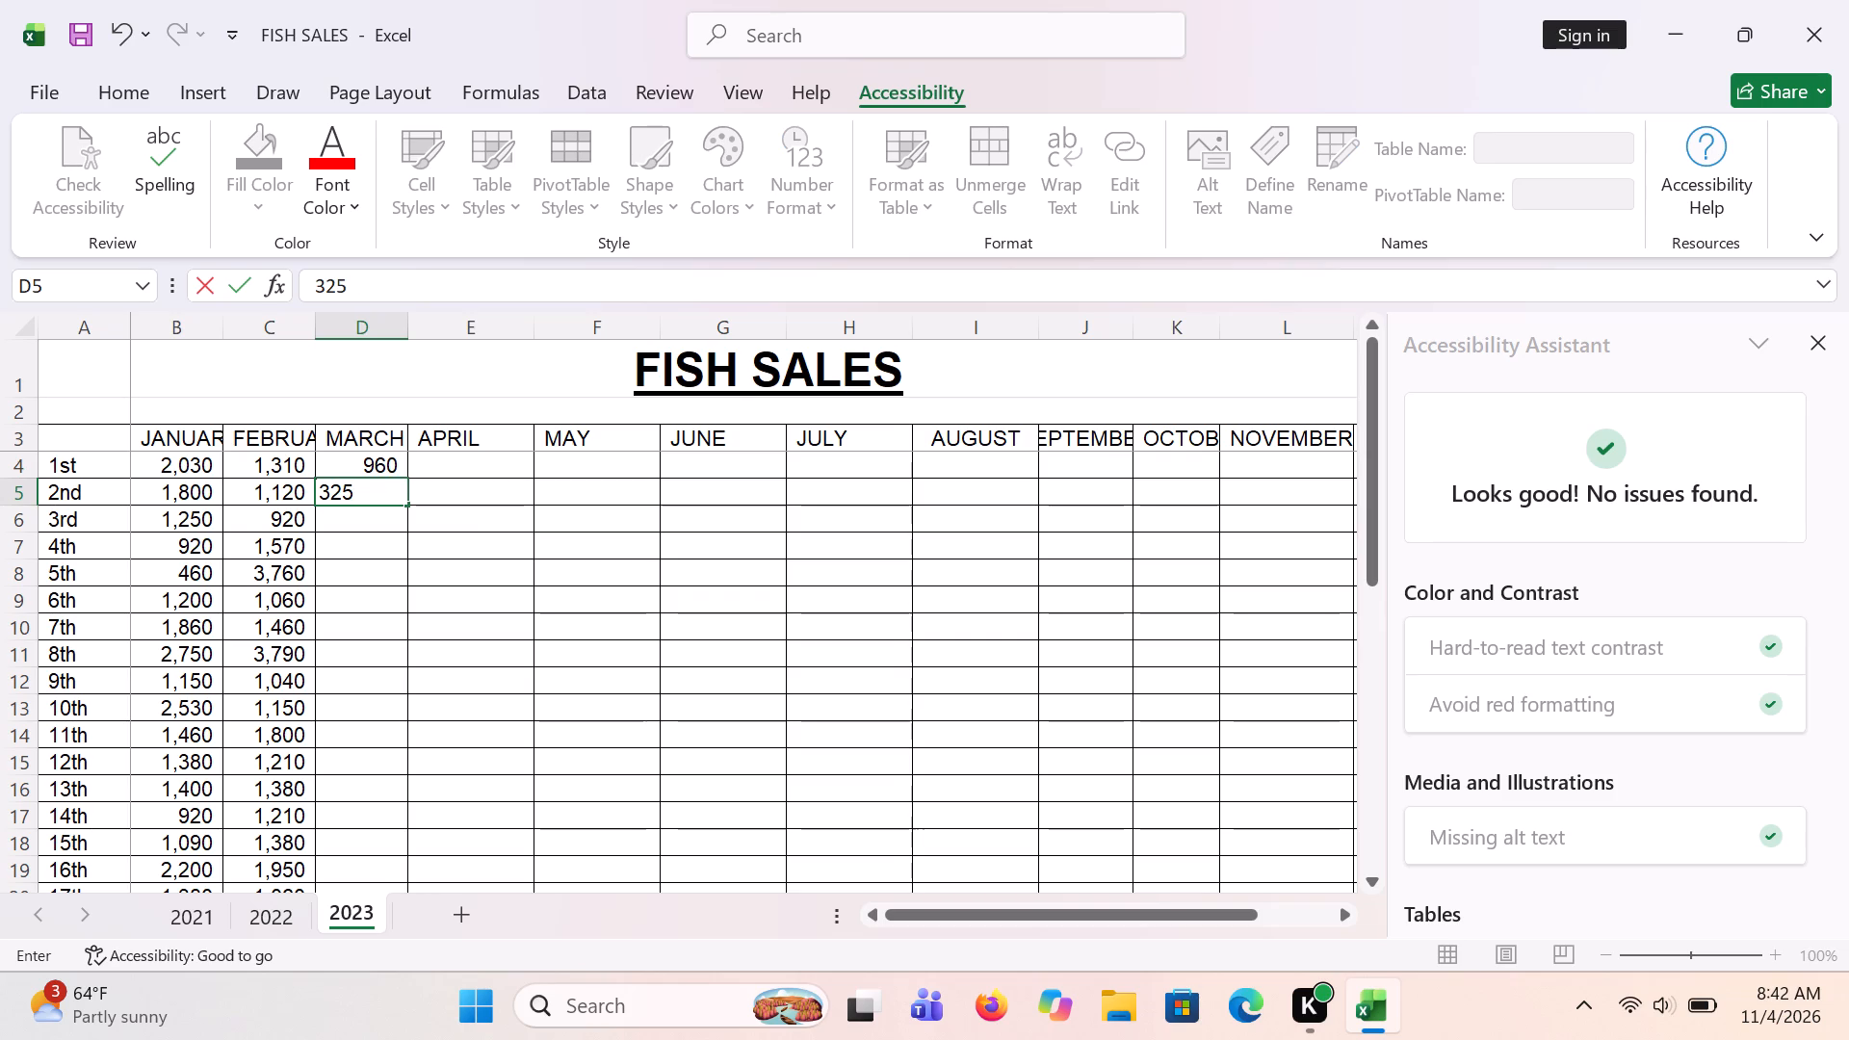
{"action": "key", "text": "Return"}
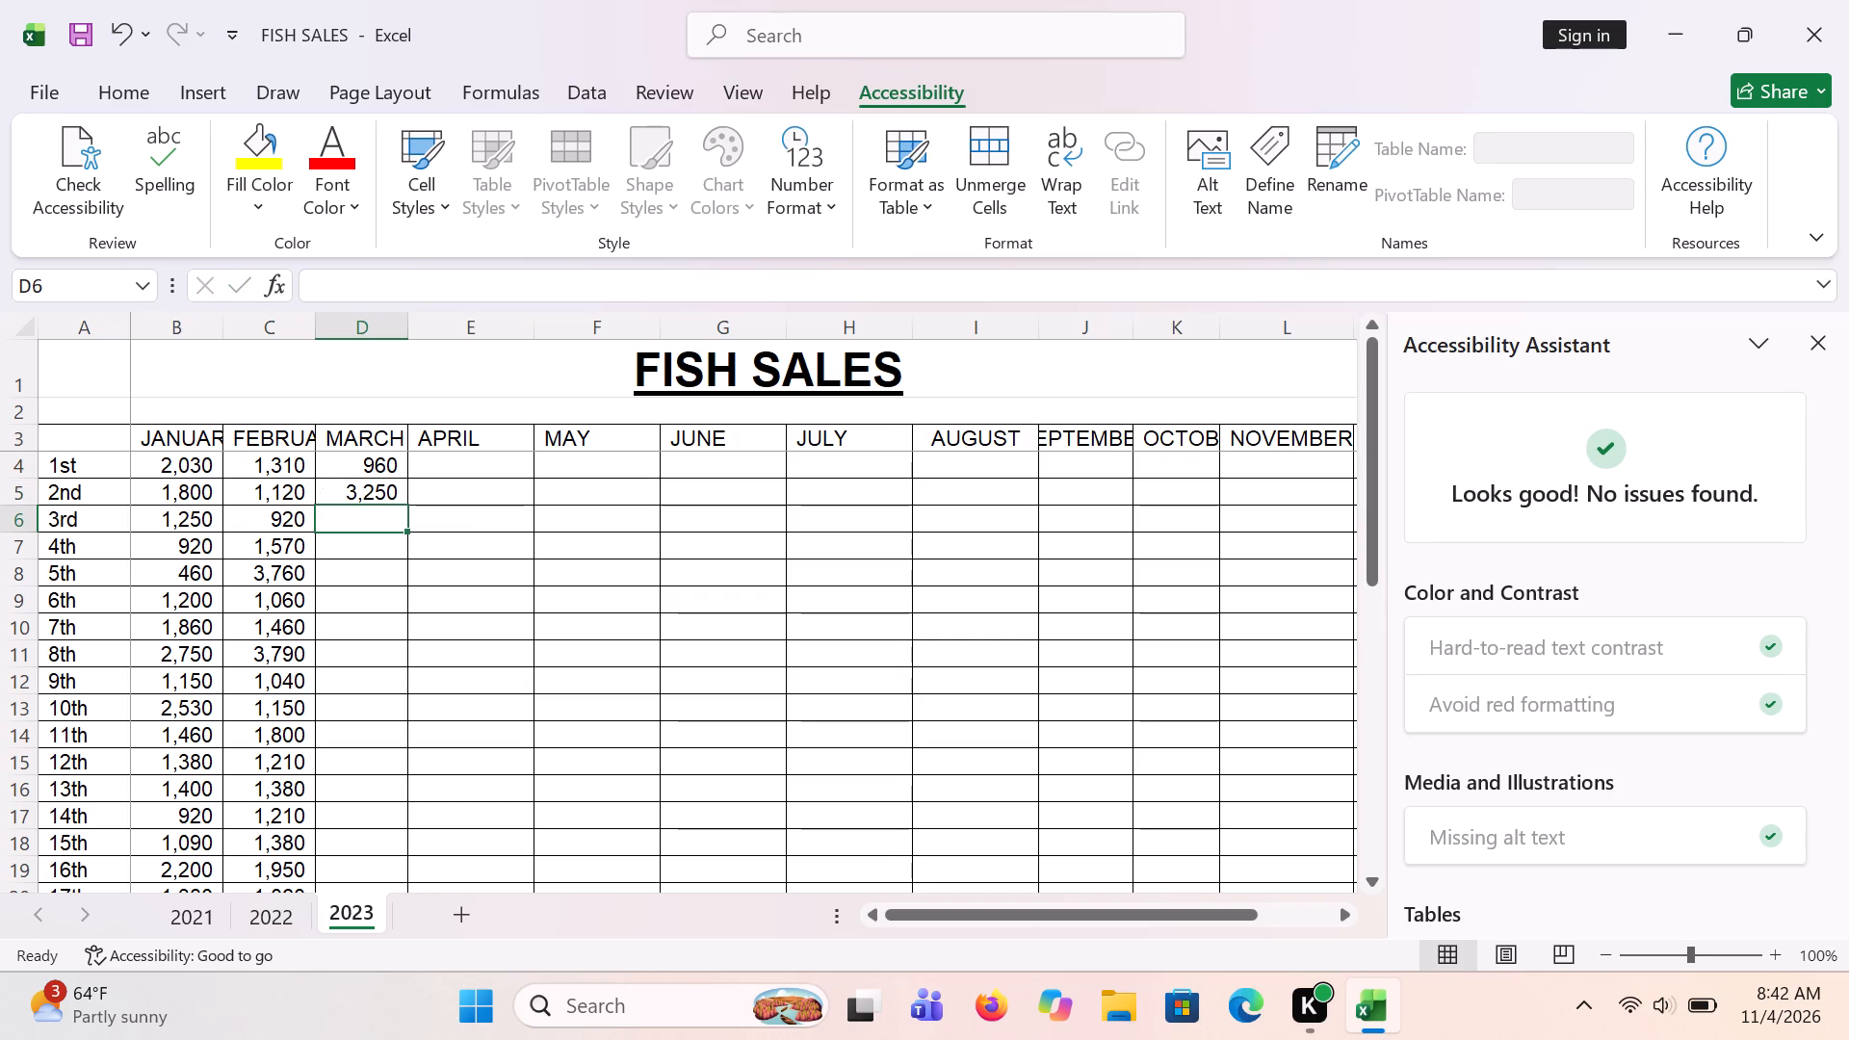
{"action": "left_click", "coordinate": [75, 29]}
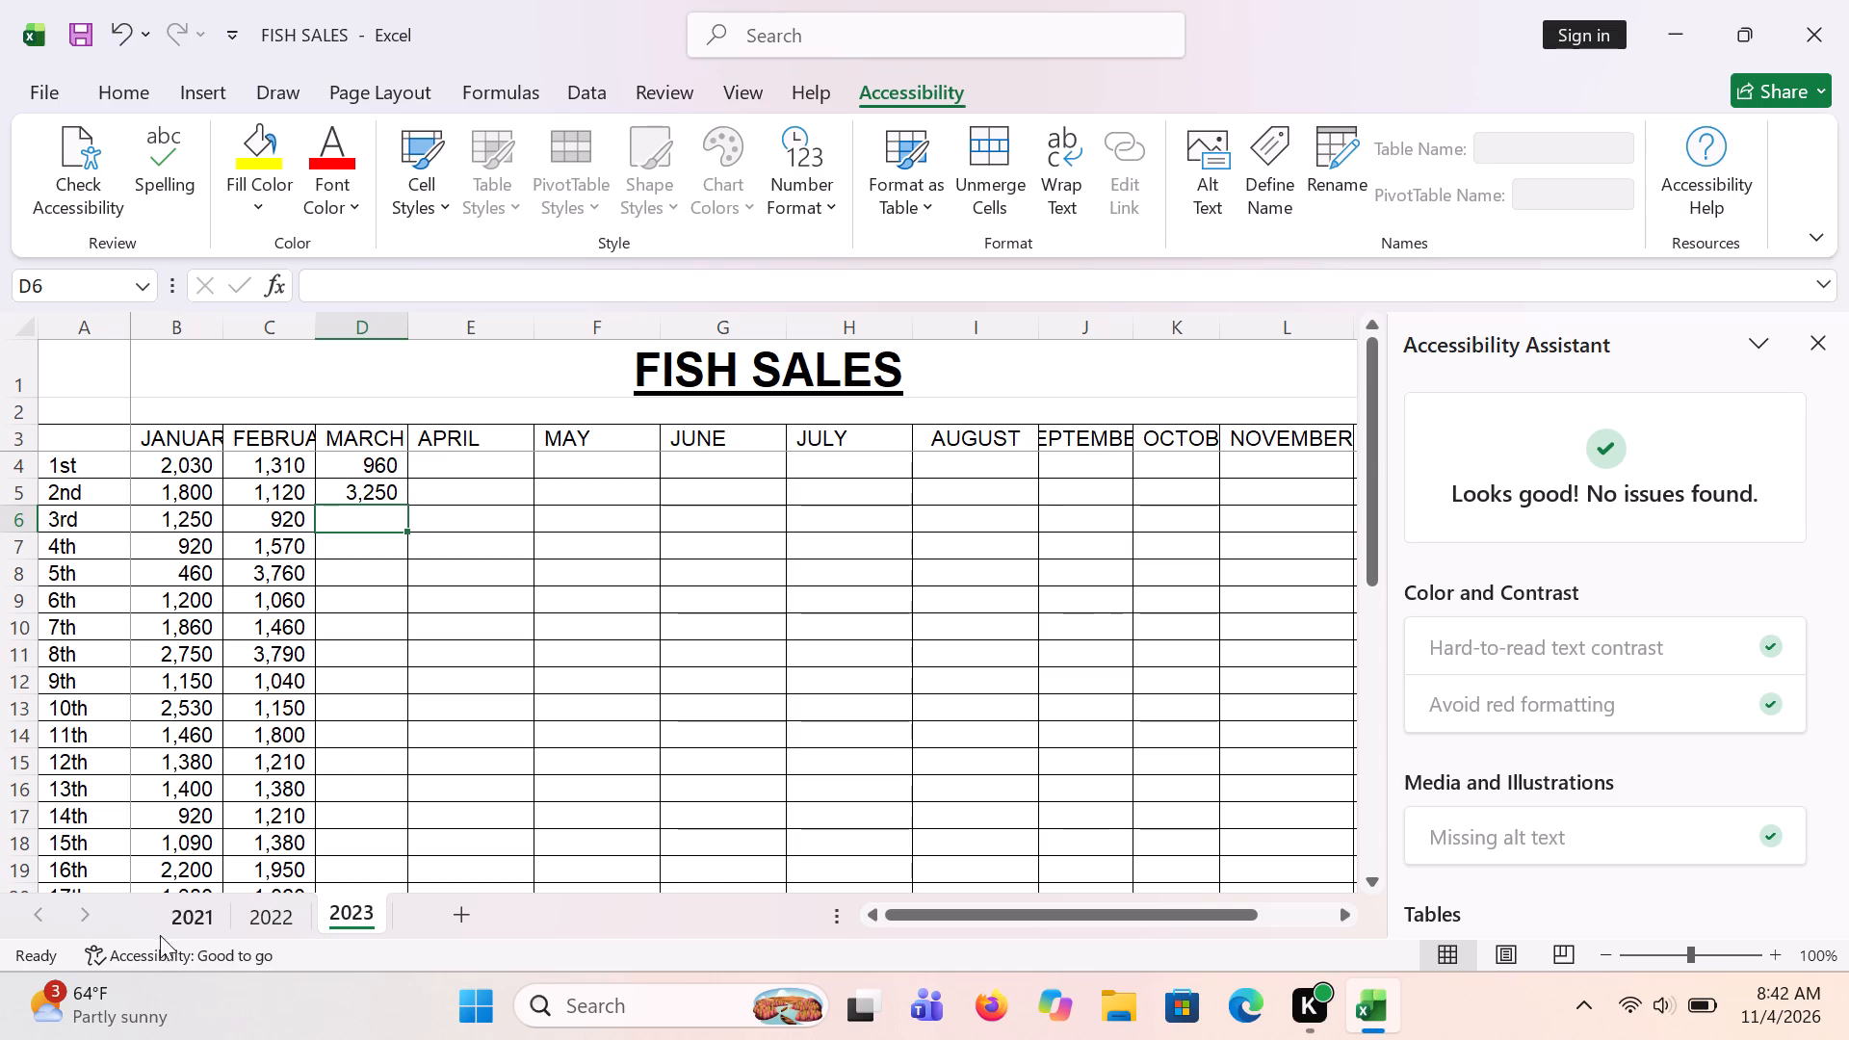
Add a new worksheet and move it after the 2023 sheet.
{"action": "left_click", "coordinate": [186, 918]}
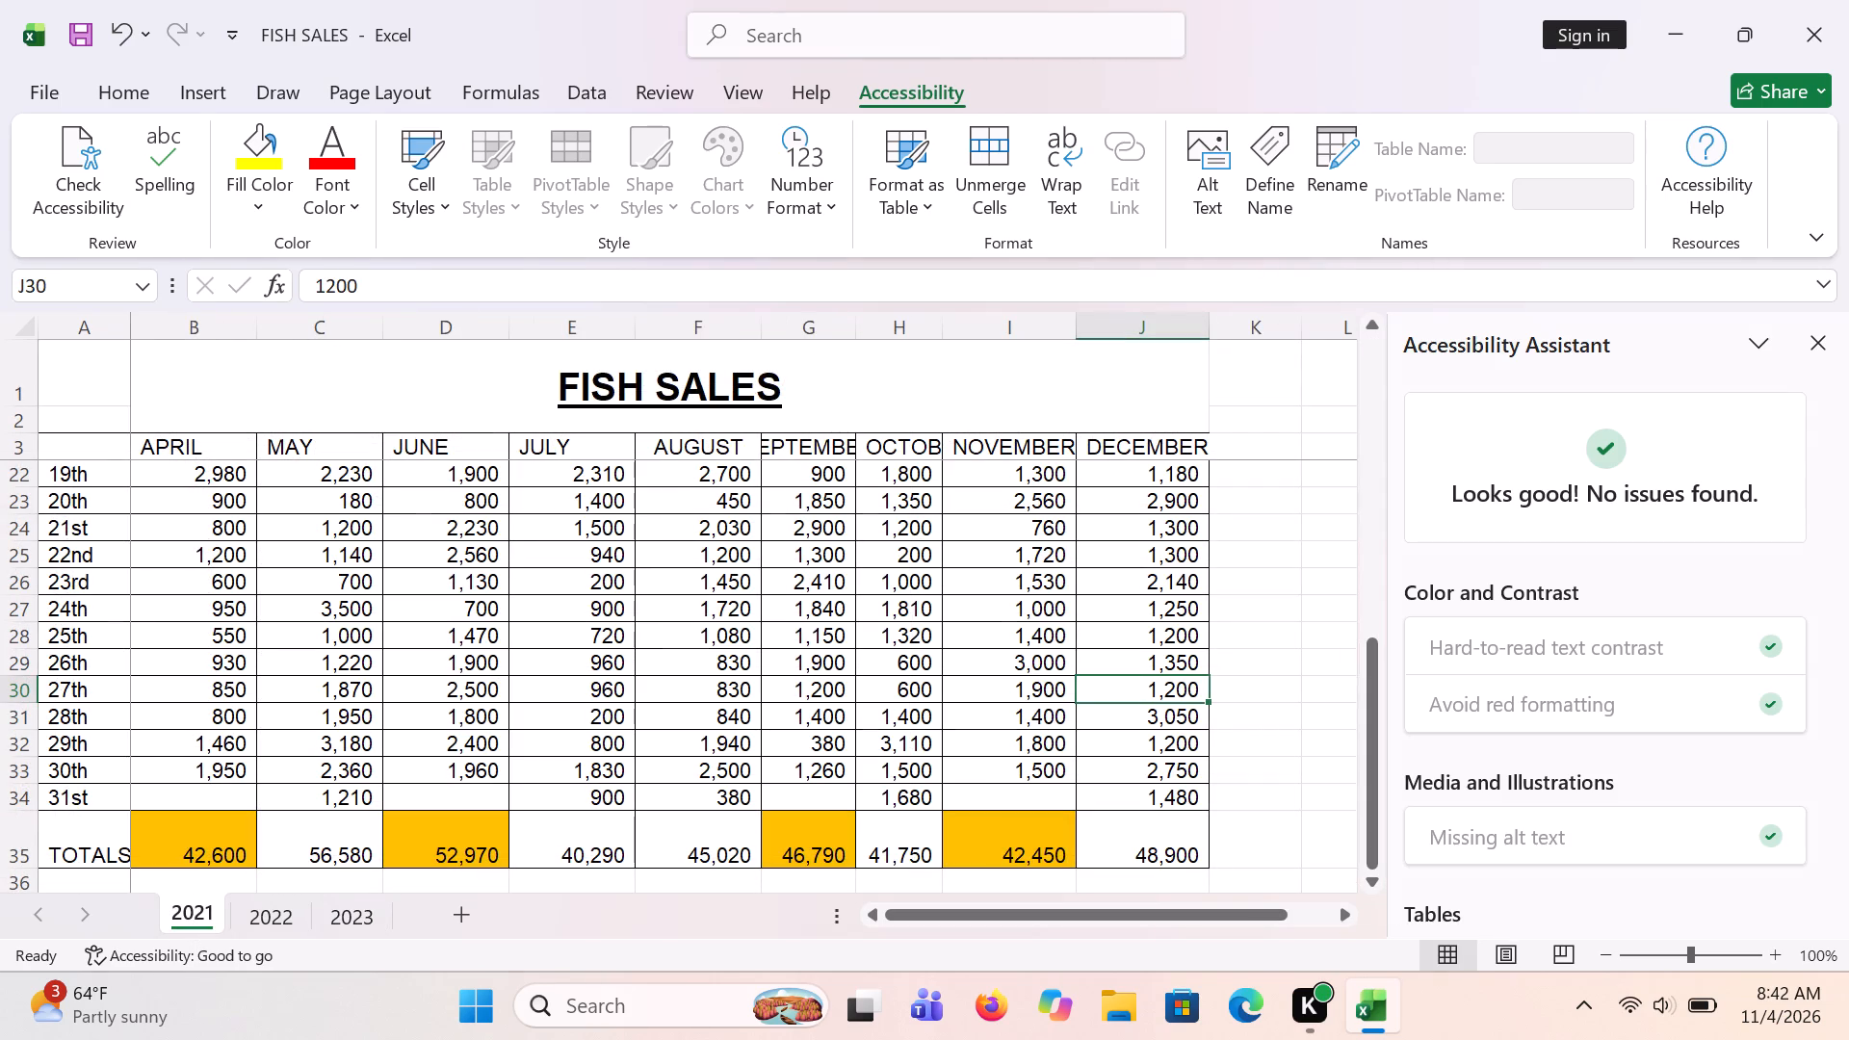
{"action": "left_click", "coordinate": [456, 913]}
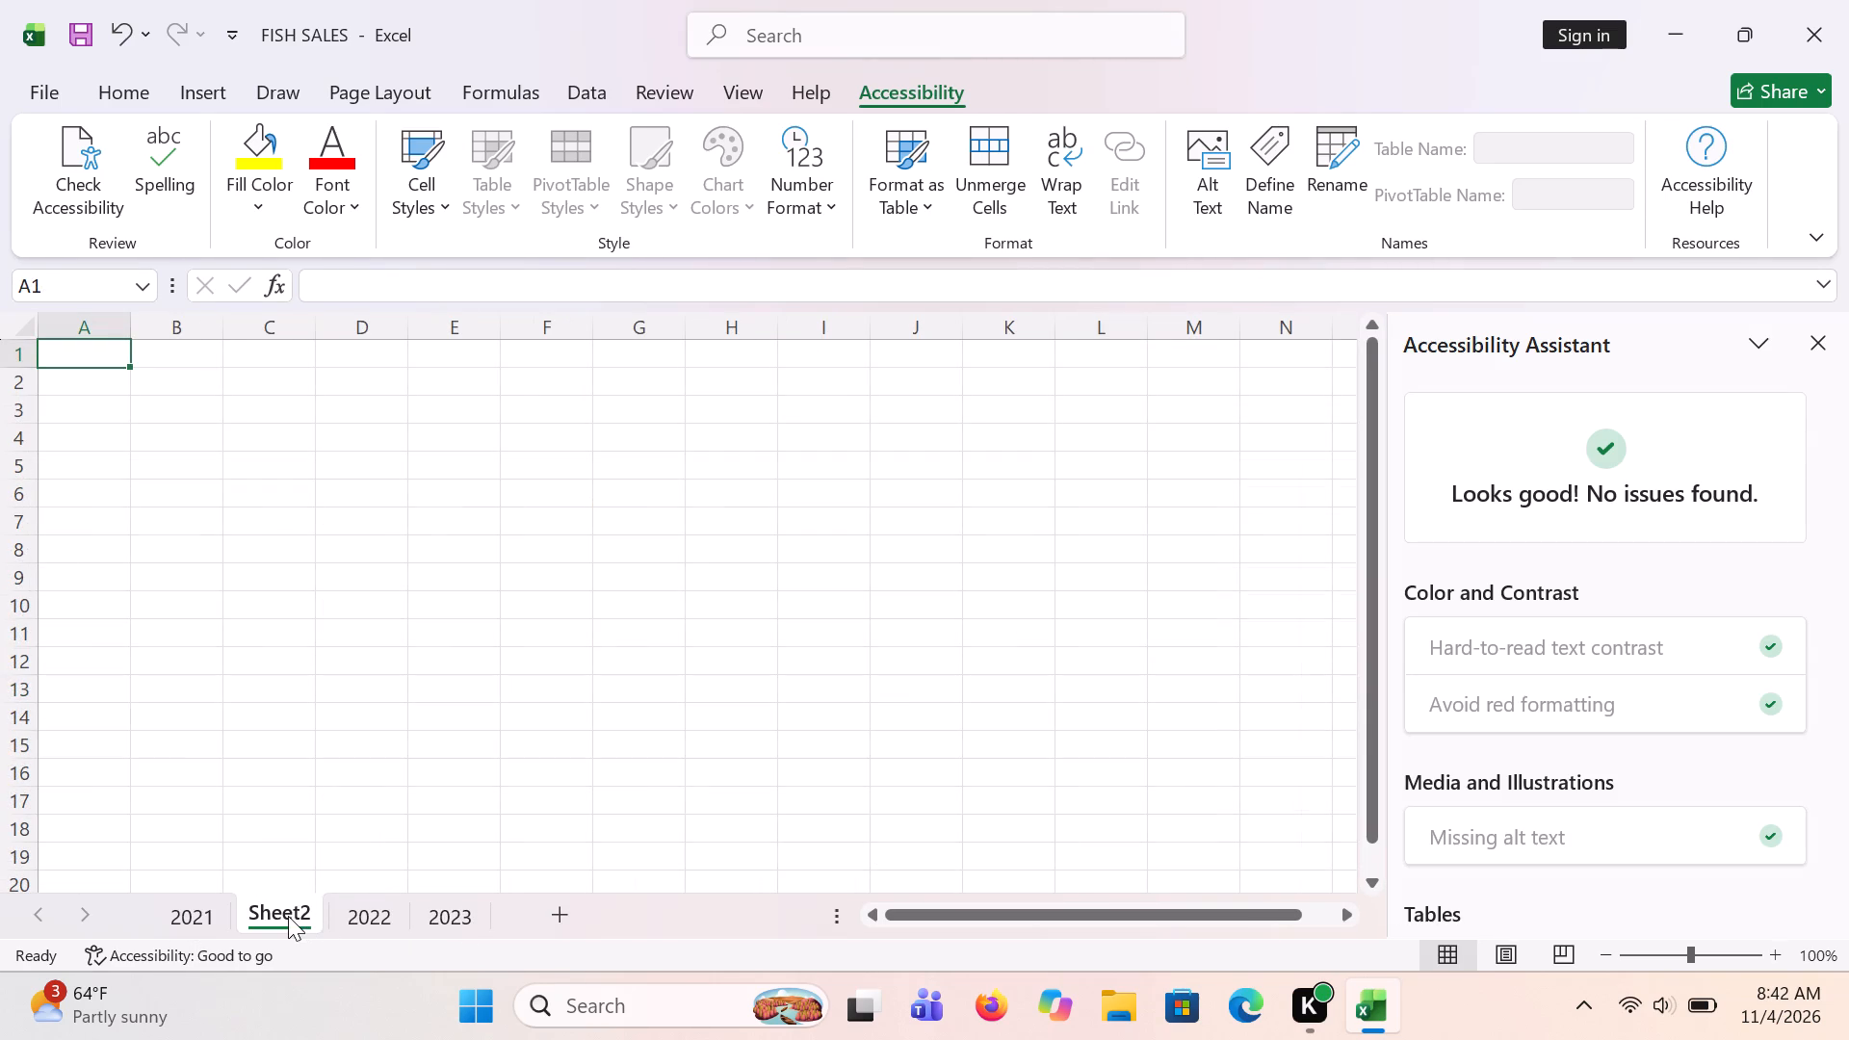
{"action": "left_click", "coordinate": [284, 914]}
{"action": "left_click_drag", "start_coordinate": [284, 914], "coordinate": [482, 900]}
{"action": "left_click_drag", "start_coordinate": [482, 900], "coordinate": [506, 919]}
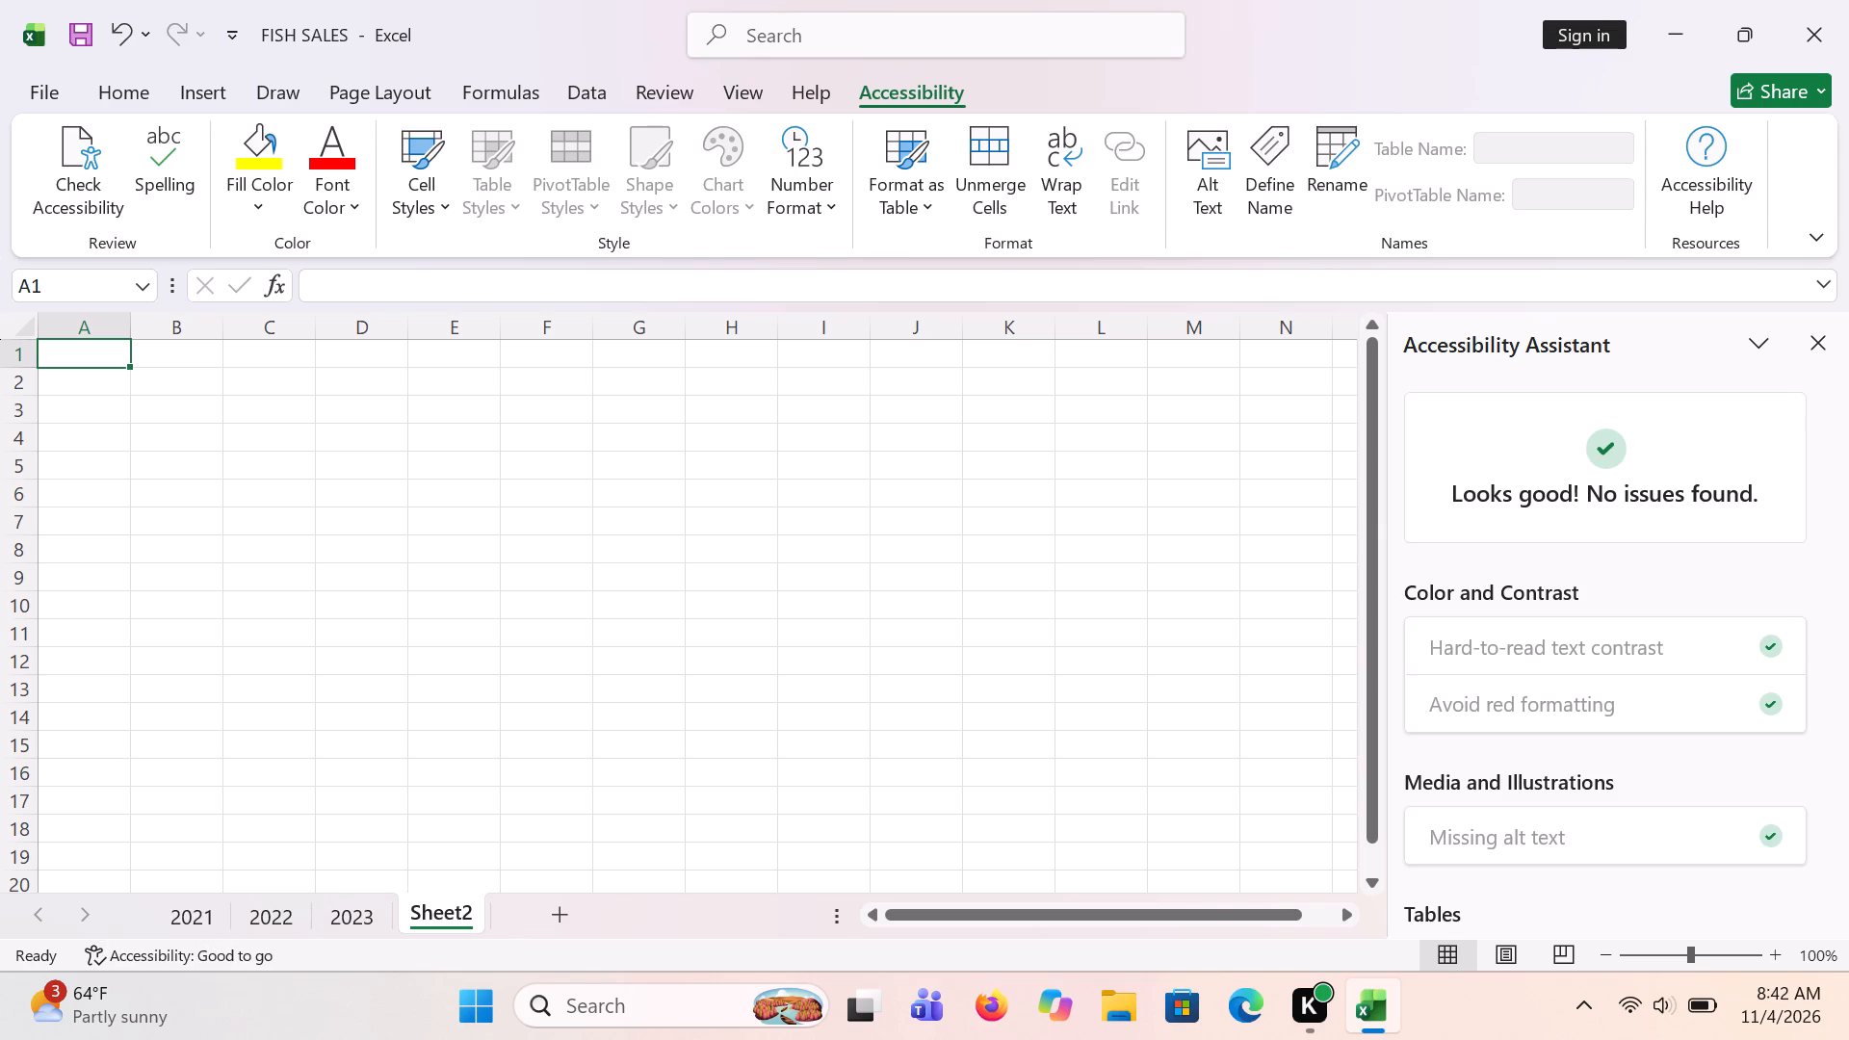
Enter the title FISH SALES SUMMARY in cell B1 of the new sheet and save the workbook.
{"action": "left_click", "coordinate": [193, 359]}
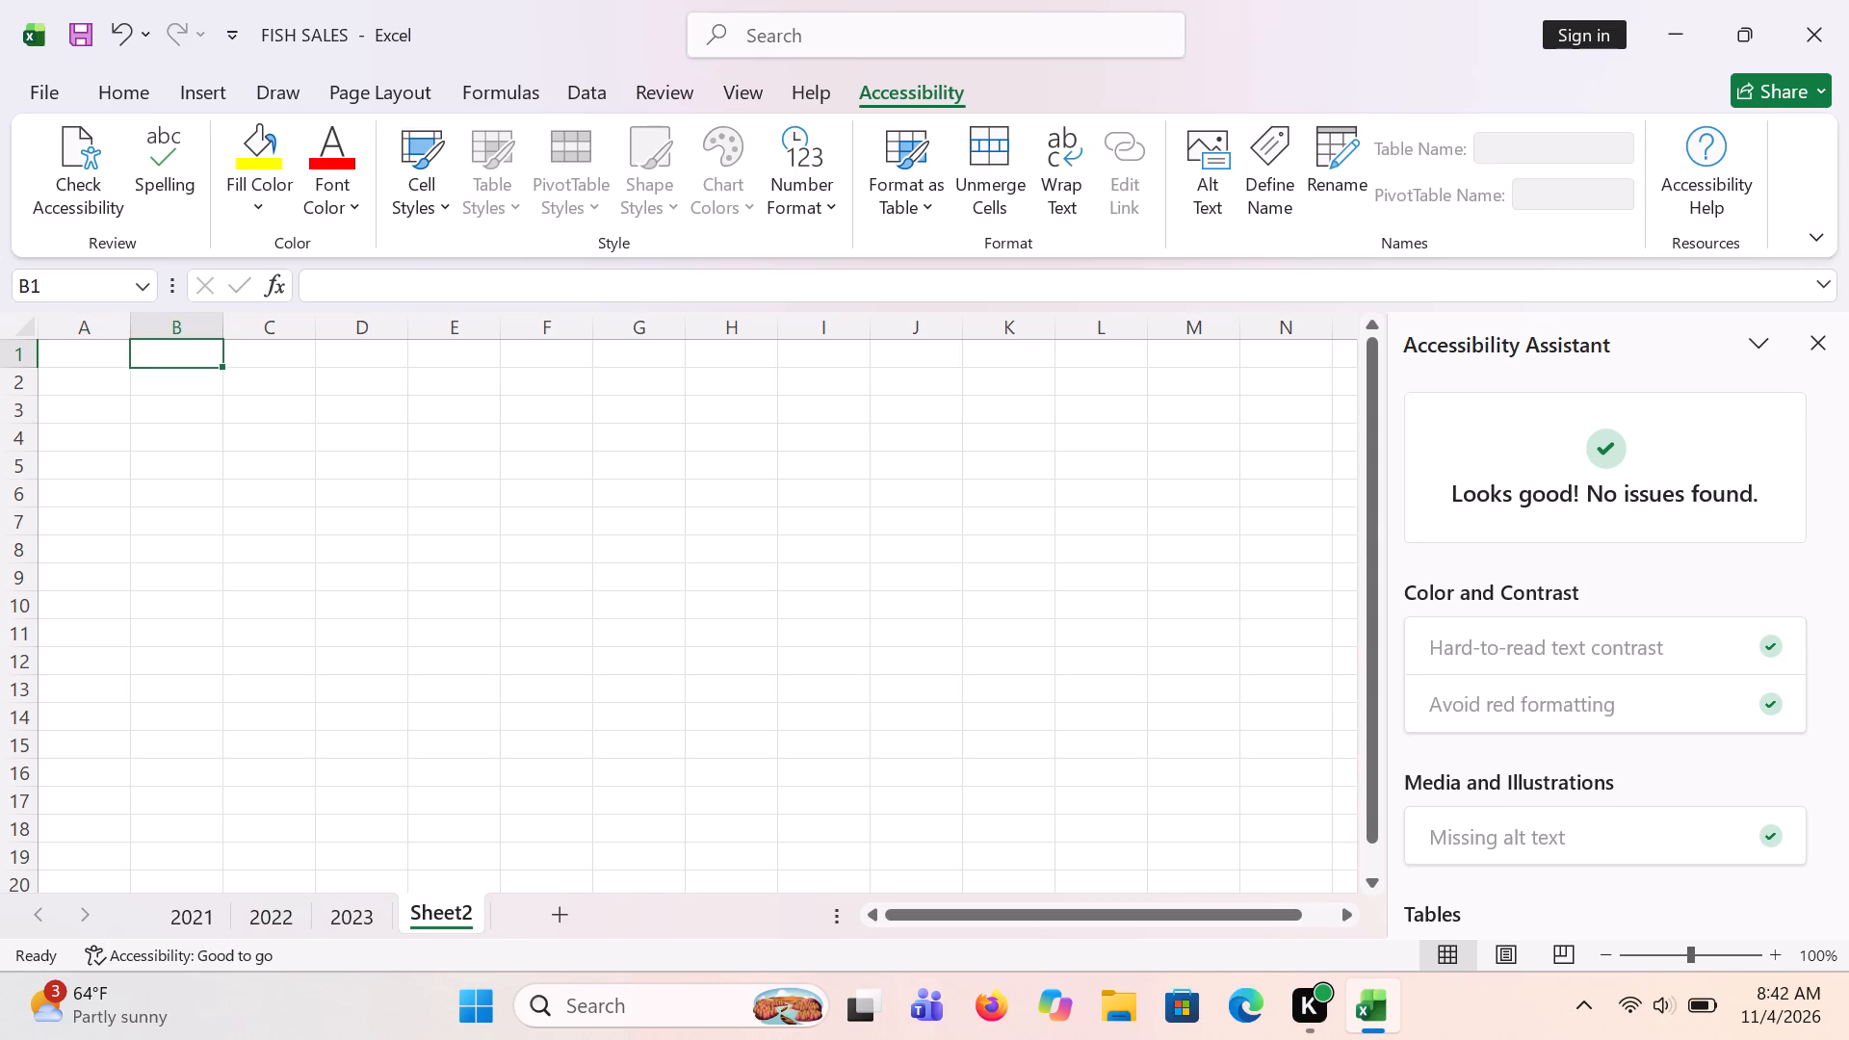
{"action": "type", "text": "SUMMARY"}
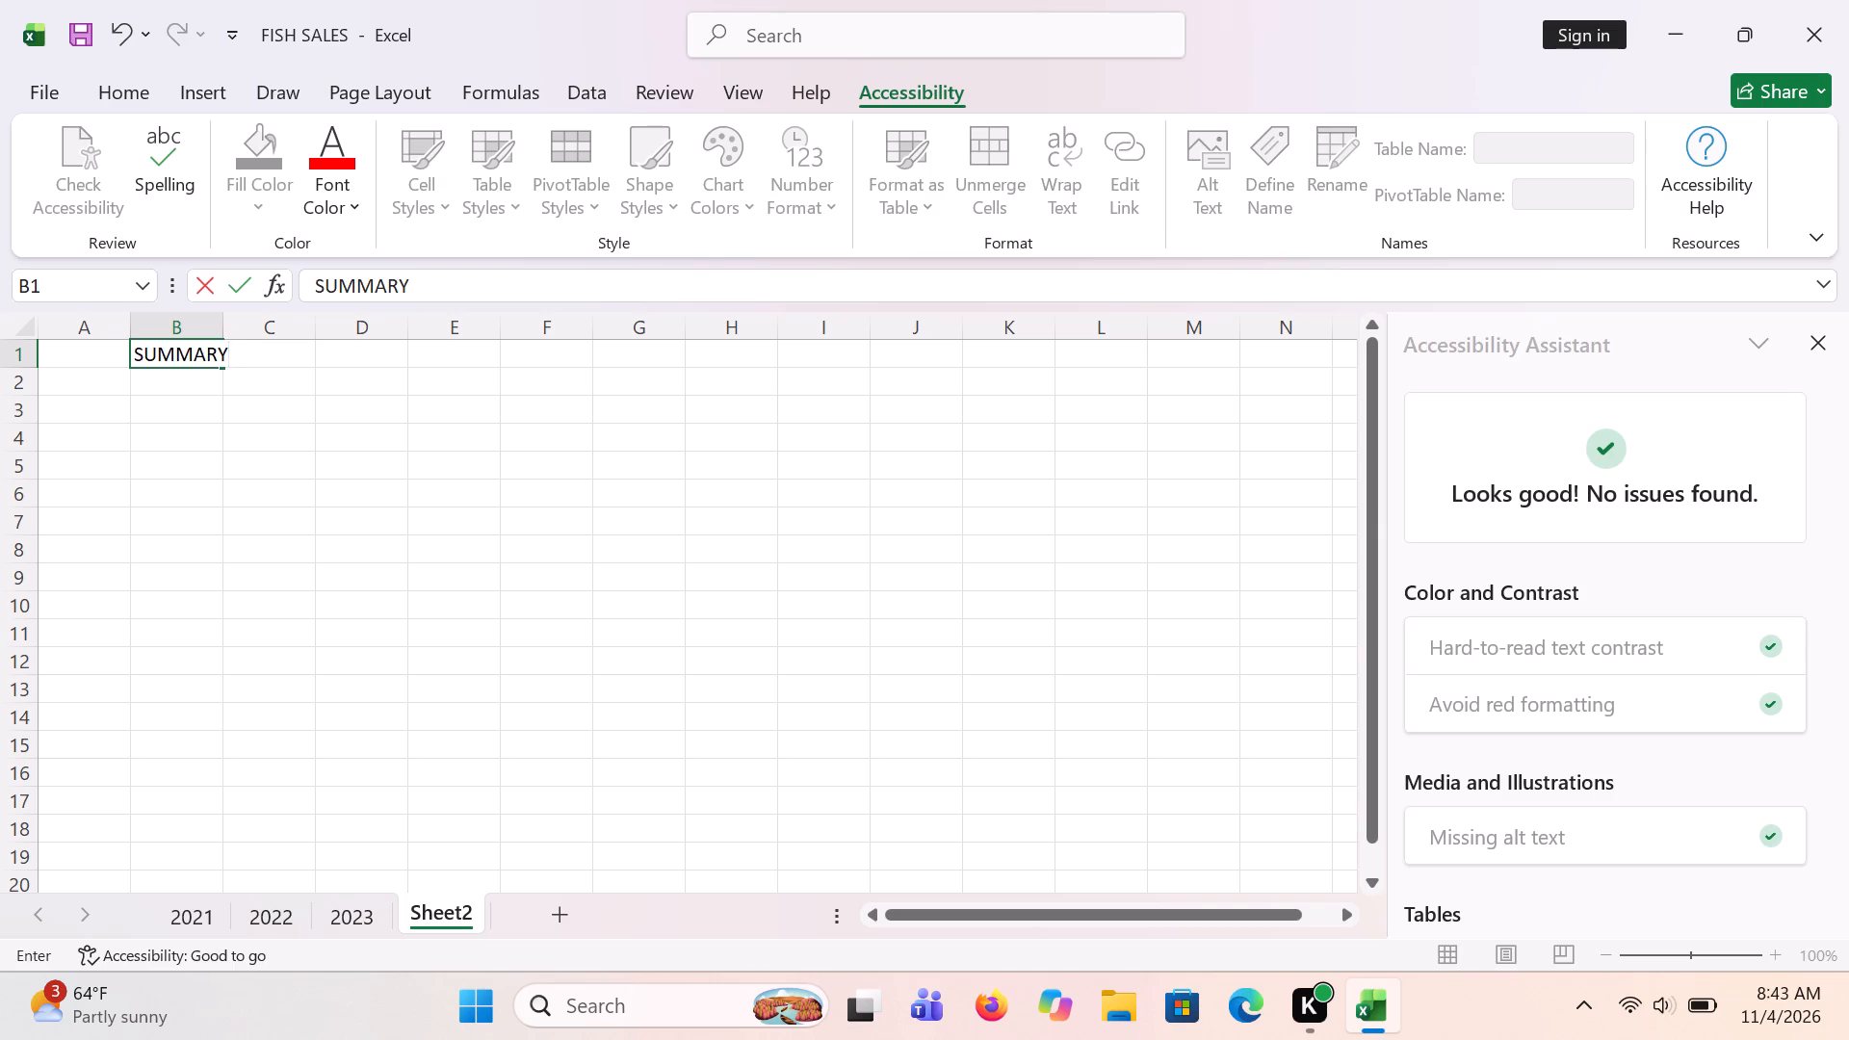
{"action": "key", "text": "BackSpace"}
{"action": "key", "text": "BackSpace"}
{"action": "key", "text": "BackSpace"}
{"action": "key", "text": "BackSpace"}
{"action": "key", "text": "BackSpace"}
{"action": "key", "text": "BackSpace"}
{"action": "key", "text": "backslash"}
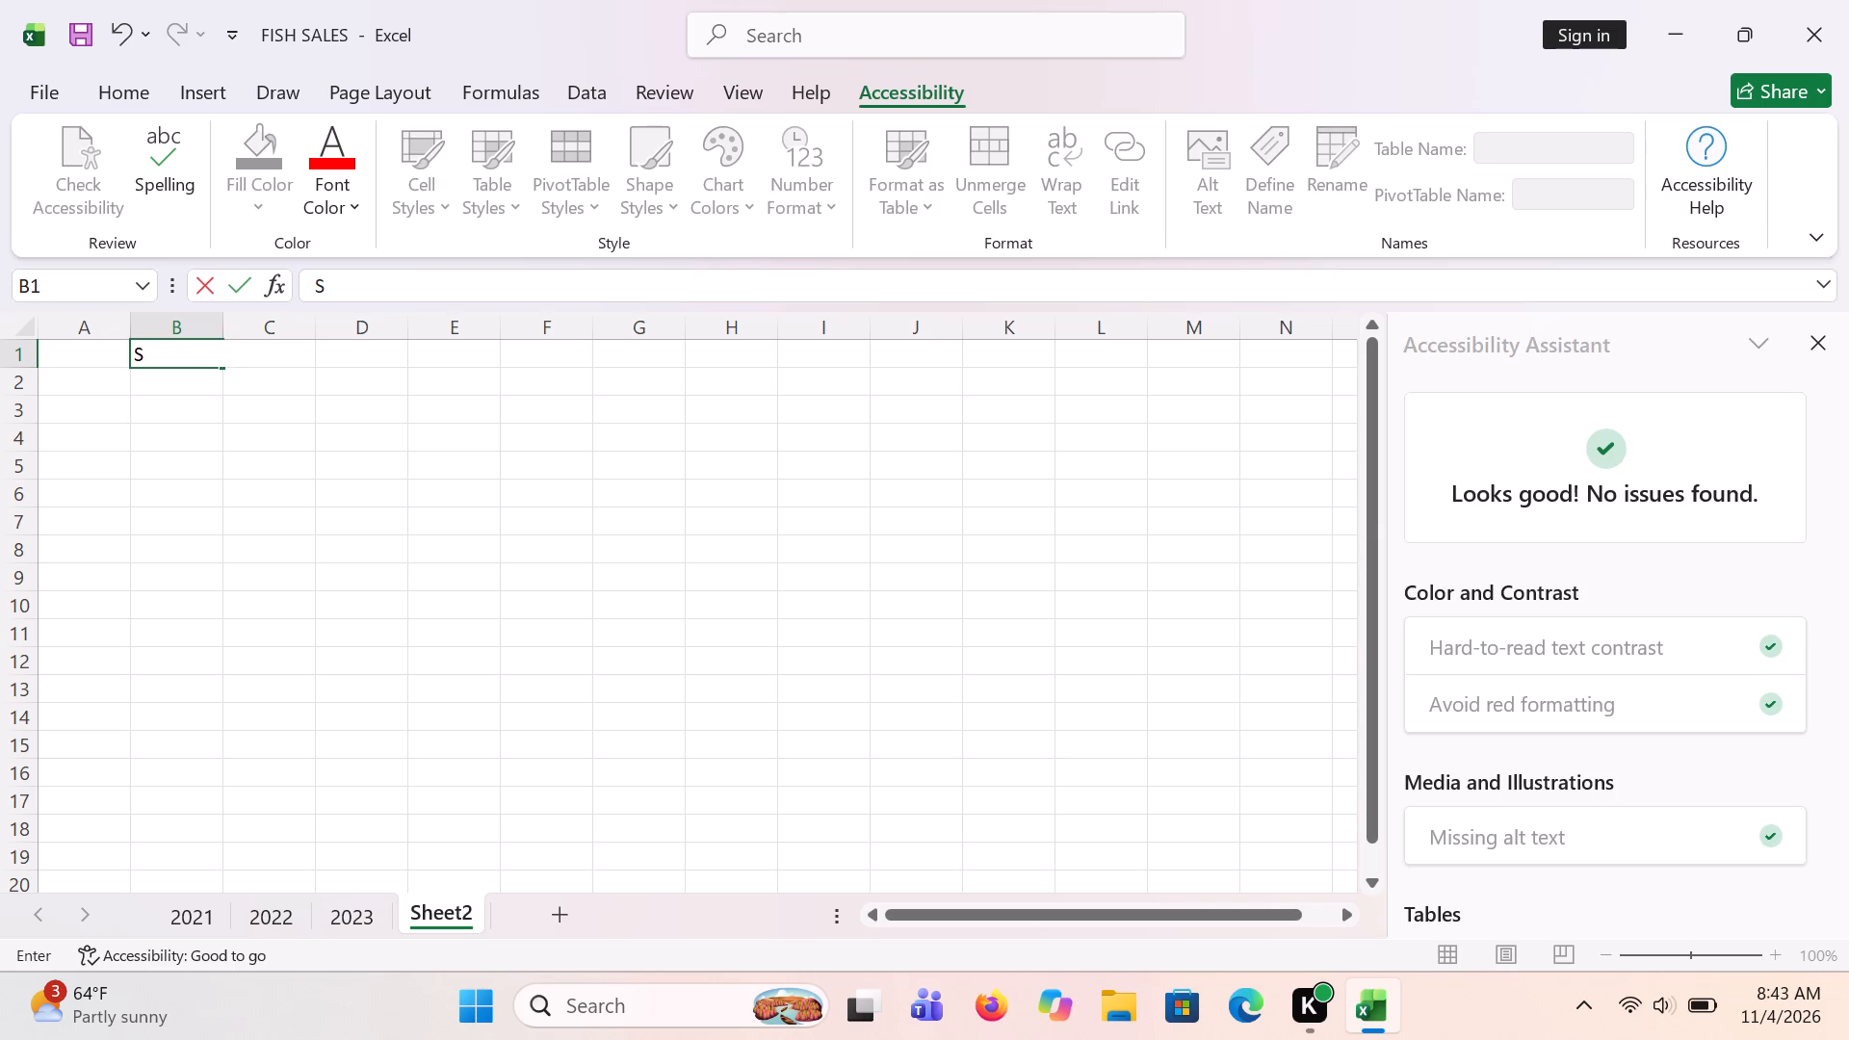
{"action": "type", "text": "FISH SA"}
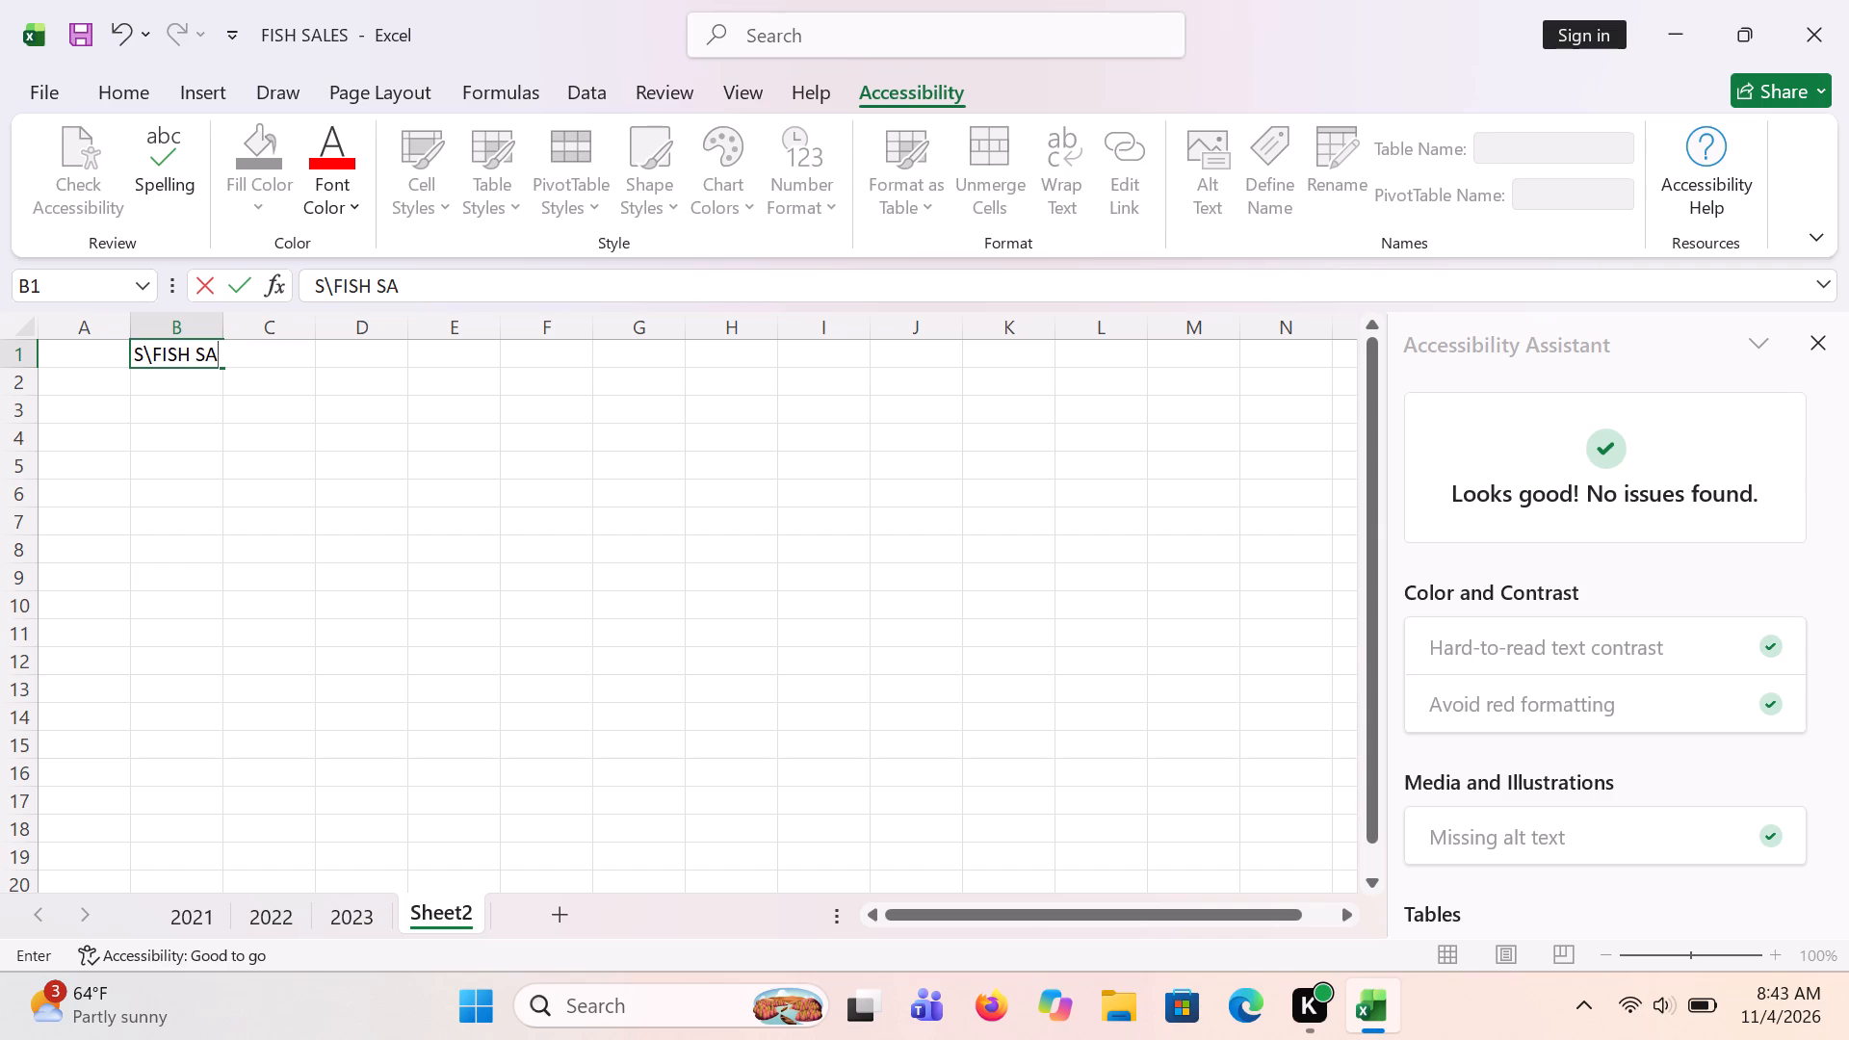
{"action": "key", "text": "BackSpace"}
{"action": "key", "text": "BackSpace"}
{"action": "key", "text": "BackSpace"}
{"action": "key", "text": "BackSpace"}
{"action": "key", "text": "BackSpace"}
{"action": "key", "text": "BackSpace"}
{"action": "key", "text": "BackSpace"}
{"action": "key", "text": "BackSpace"}
{"action": "key", "text": "BackSpace"}
{"action": "key", "text": "BackSpace"}
{"action": "key", "text": "BackSpace"}
{"action": "key", "text": "BackSpace"}
{"action": "key", "text": "BackSpace"}
{"action": "key", "text": "BackSpace"}
{"action": "key", "text": "BackSpace"}
{"action": "key", "text": "BackSpace"}
{"action": "key", "text": "BackSpace"}
{"action": "key", "text": "BackSpace"}
{"action": "key", "text": "BackSpace"}
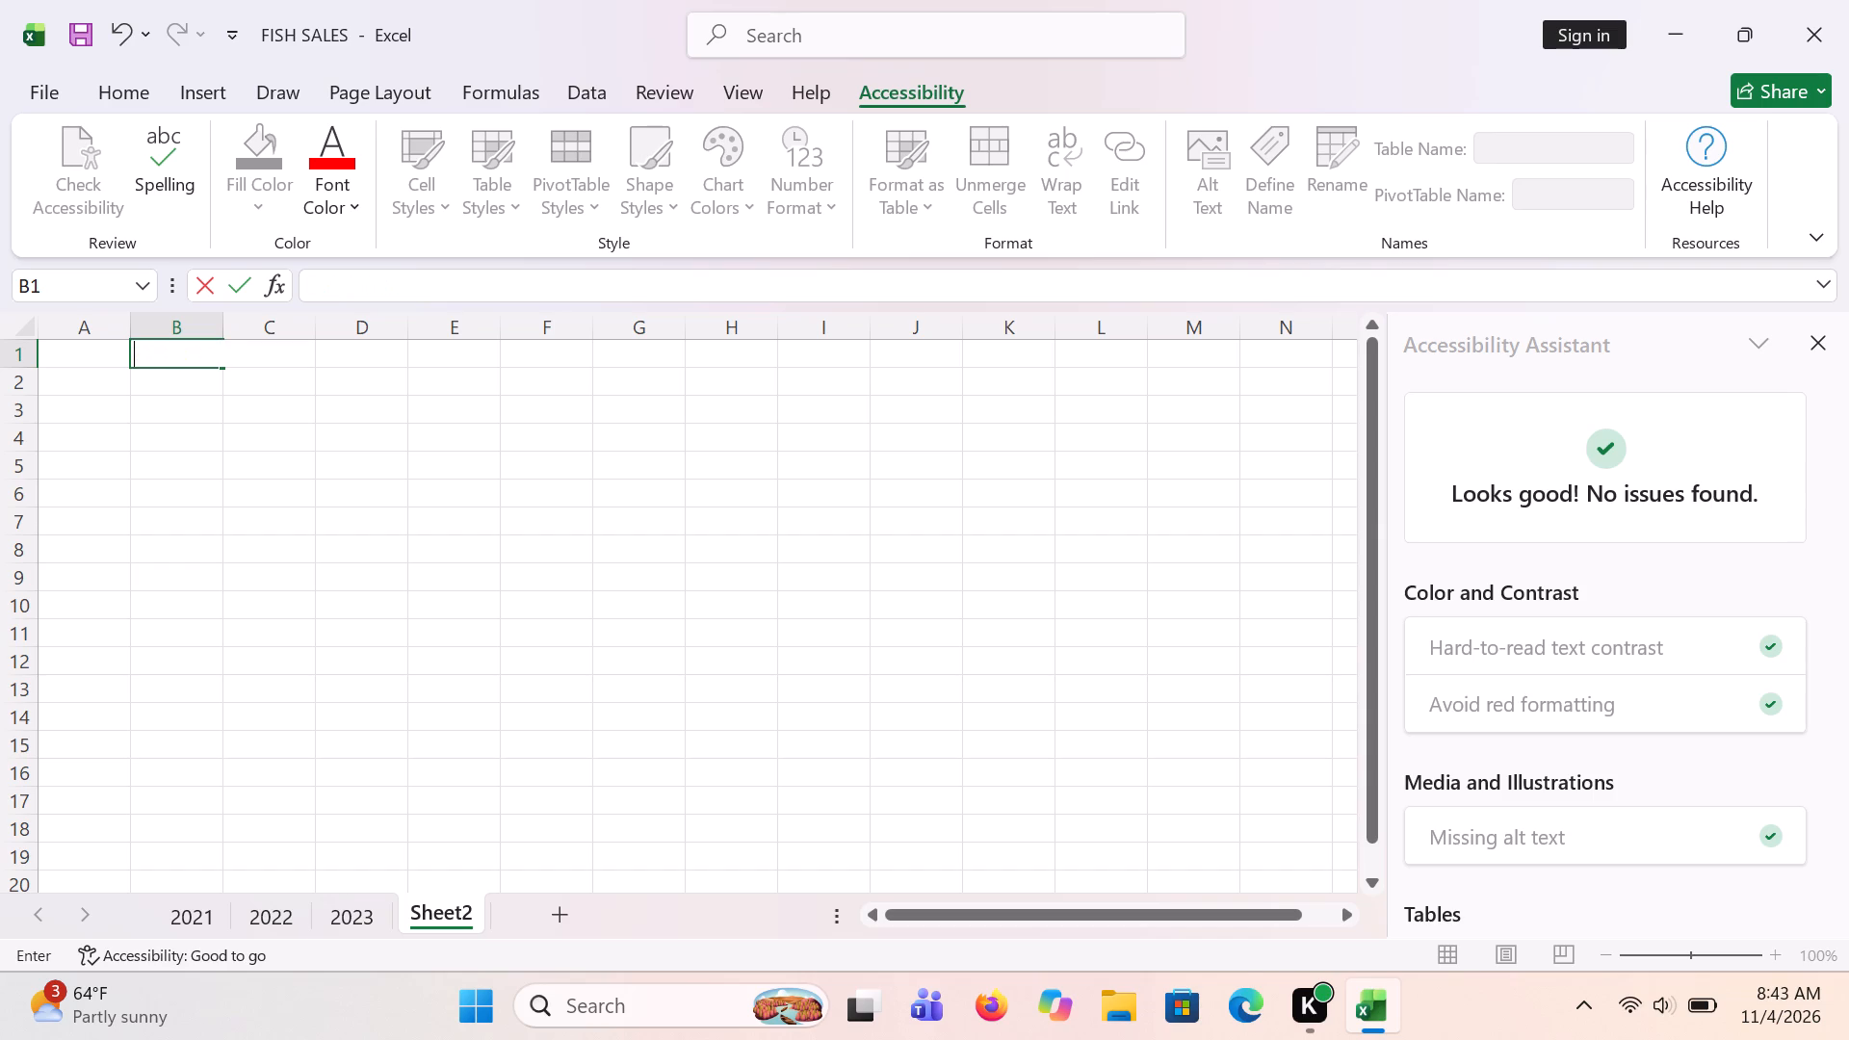
{"action": "type", "text": "FIS"}
{"action": "type", "text": "H SALES SU"}
{"action": "key", "text": "m"}
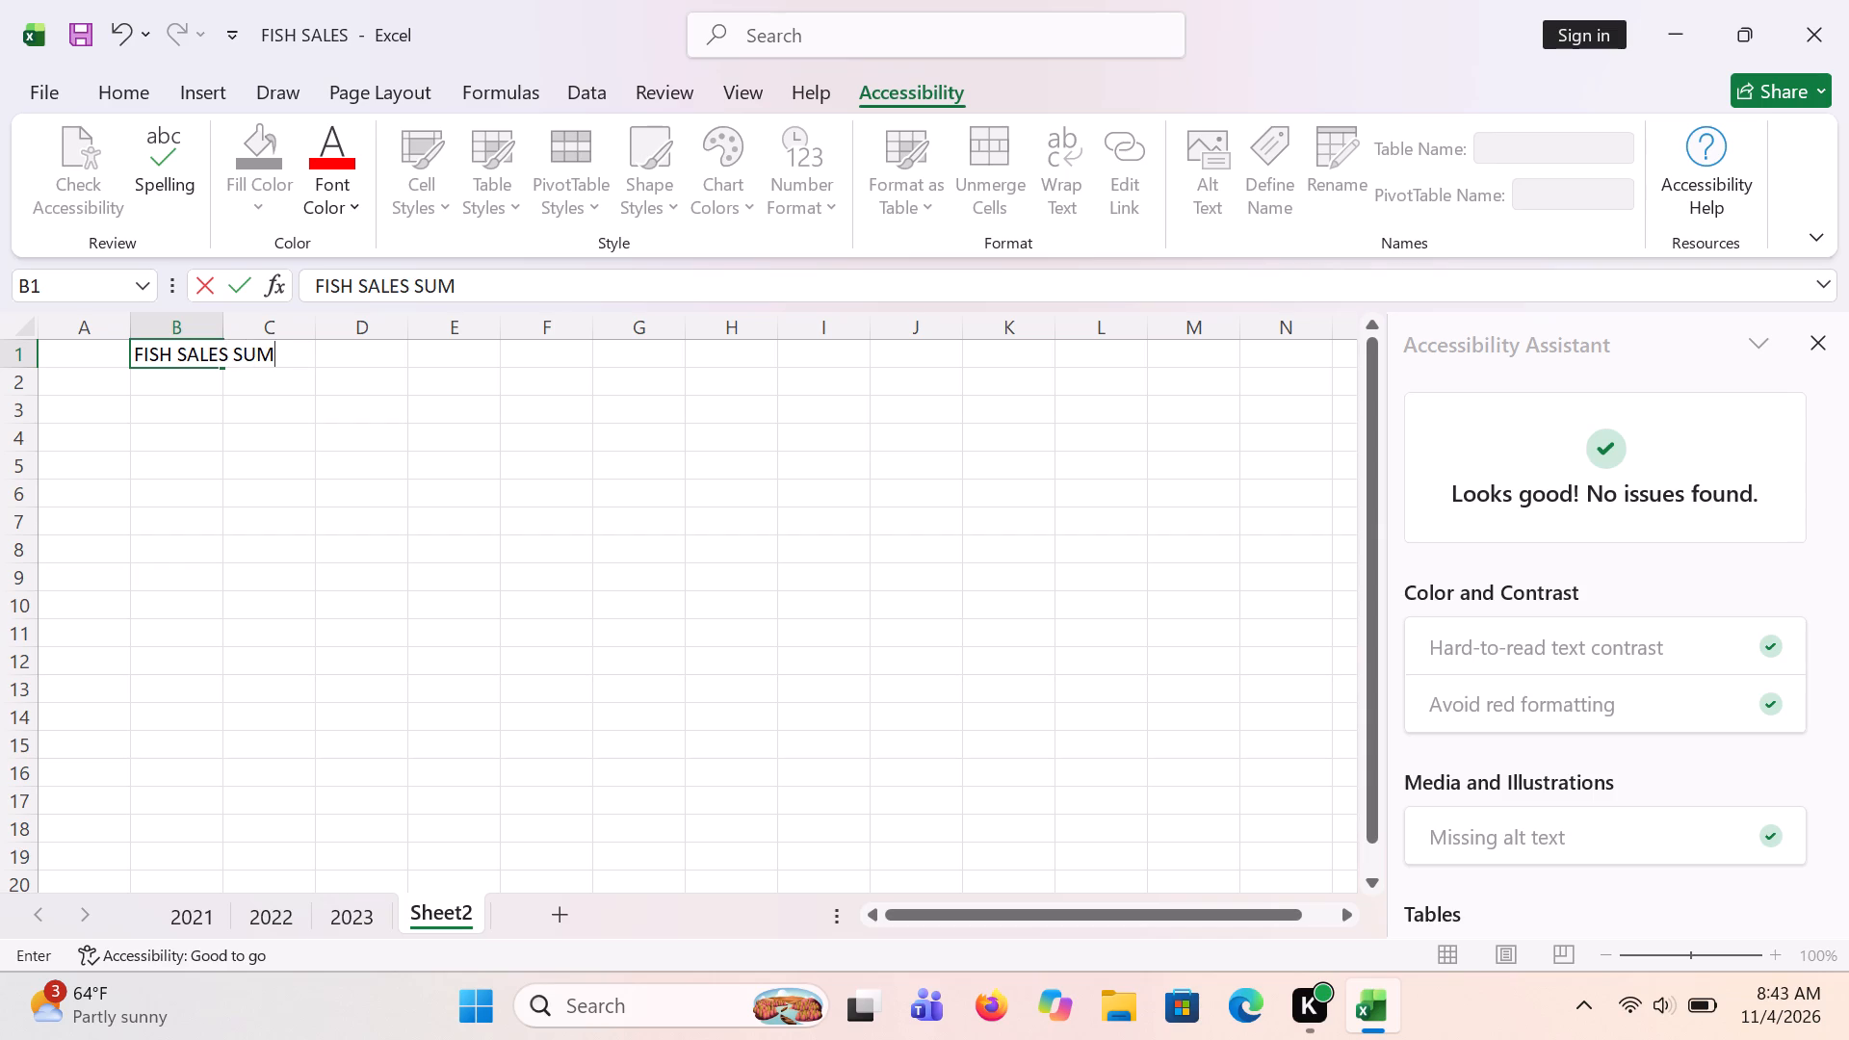
{"action": "type", "text": "MA"}
{"action": "type", "text": "RY"}
{"action": "key", "text": "Return"}
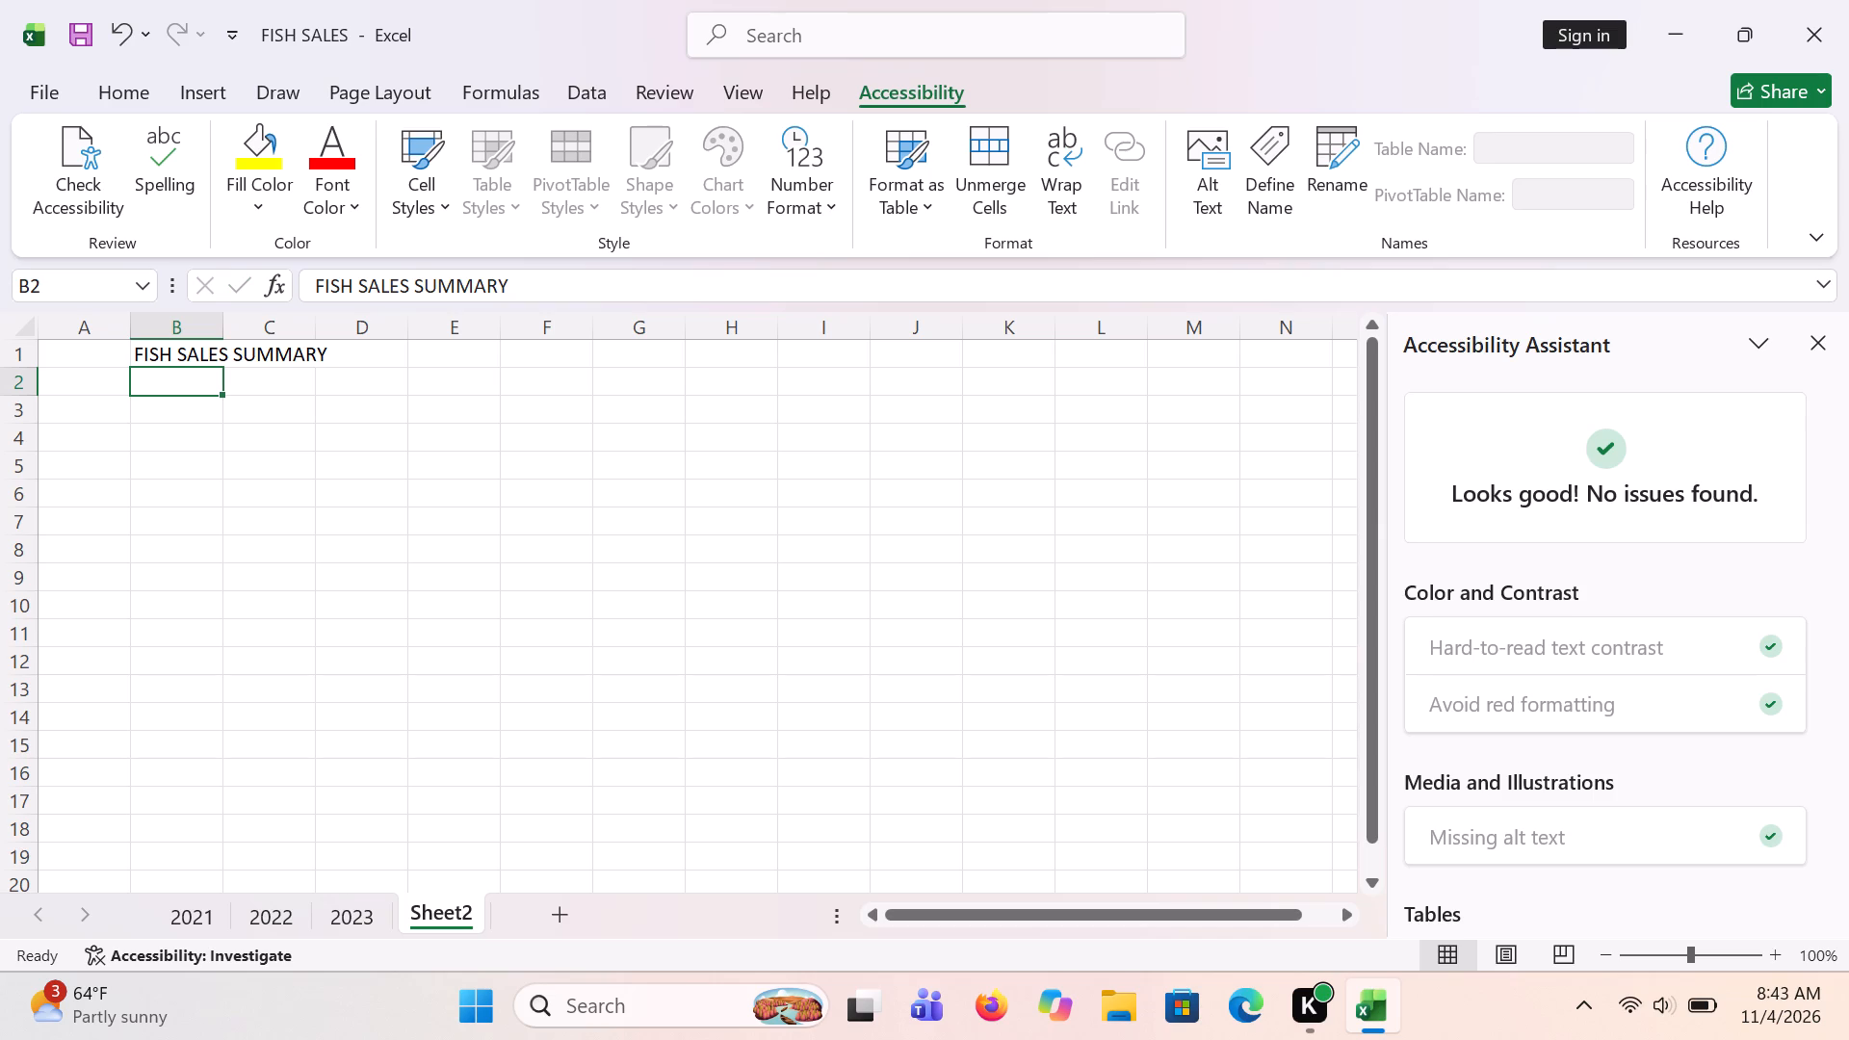
{"action": "key", "text": "ctrl+s"}
{"action": "left_click", "coordinate": [216, 419]}
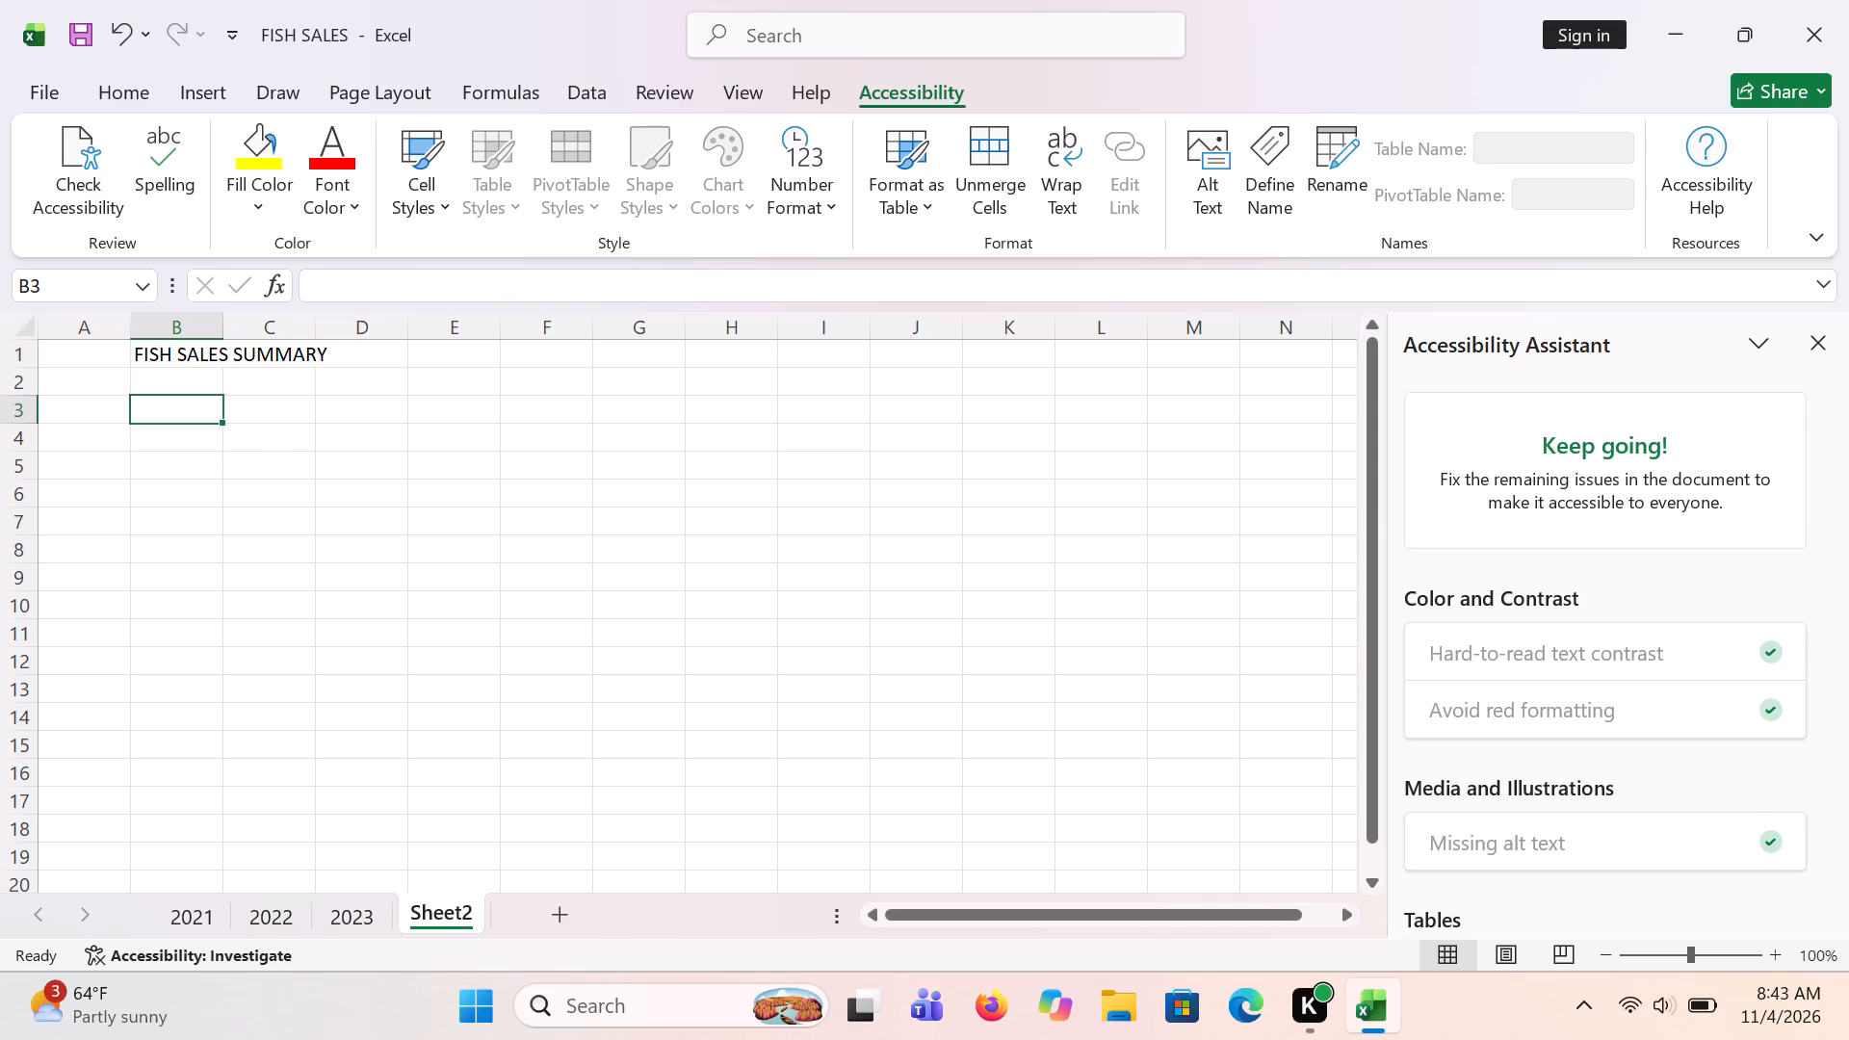
{"action": "left_click", "coordinate": [116, 391]}
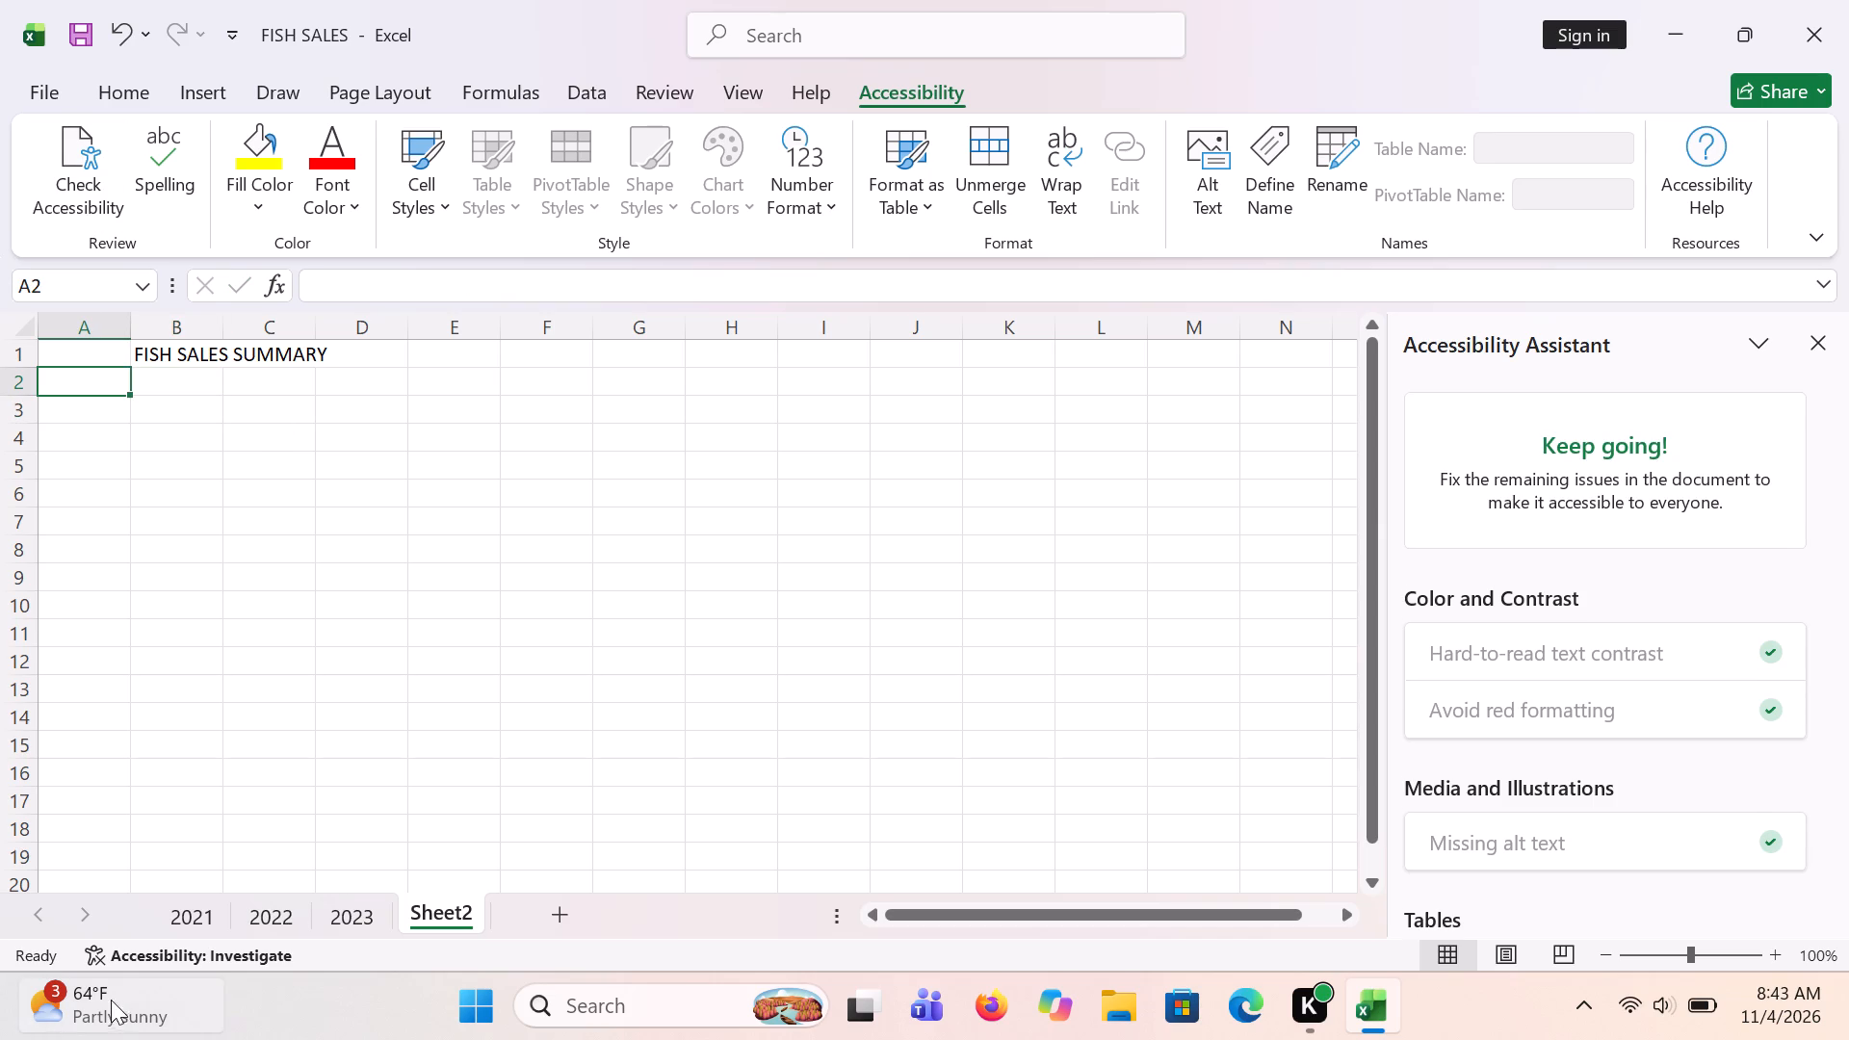
Insert three blank columns before the APRIL column in the 2021 sheet.
{"action": "left_click", "coordinate": [176, 913]}
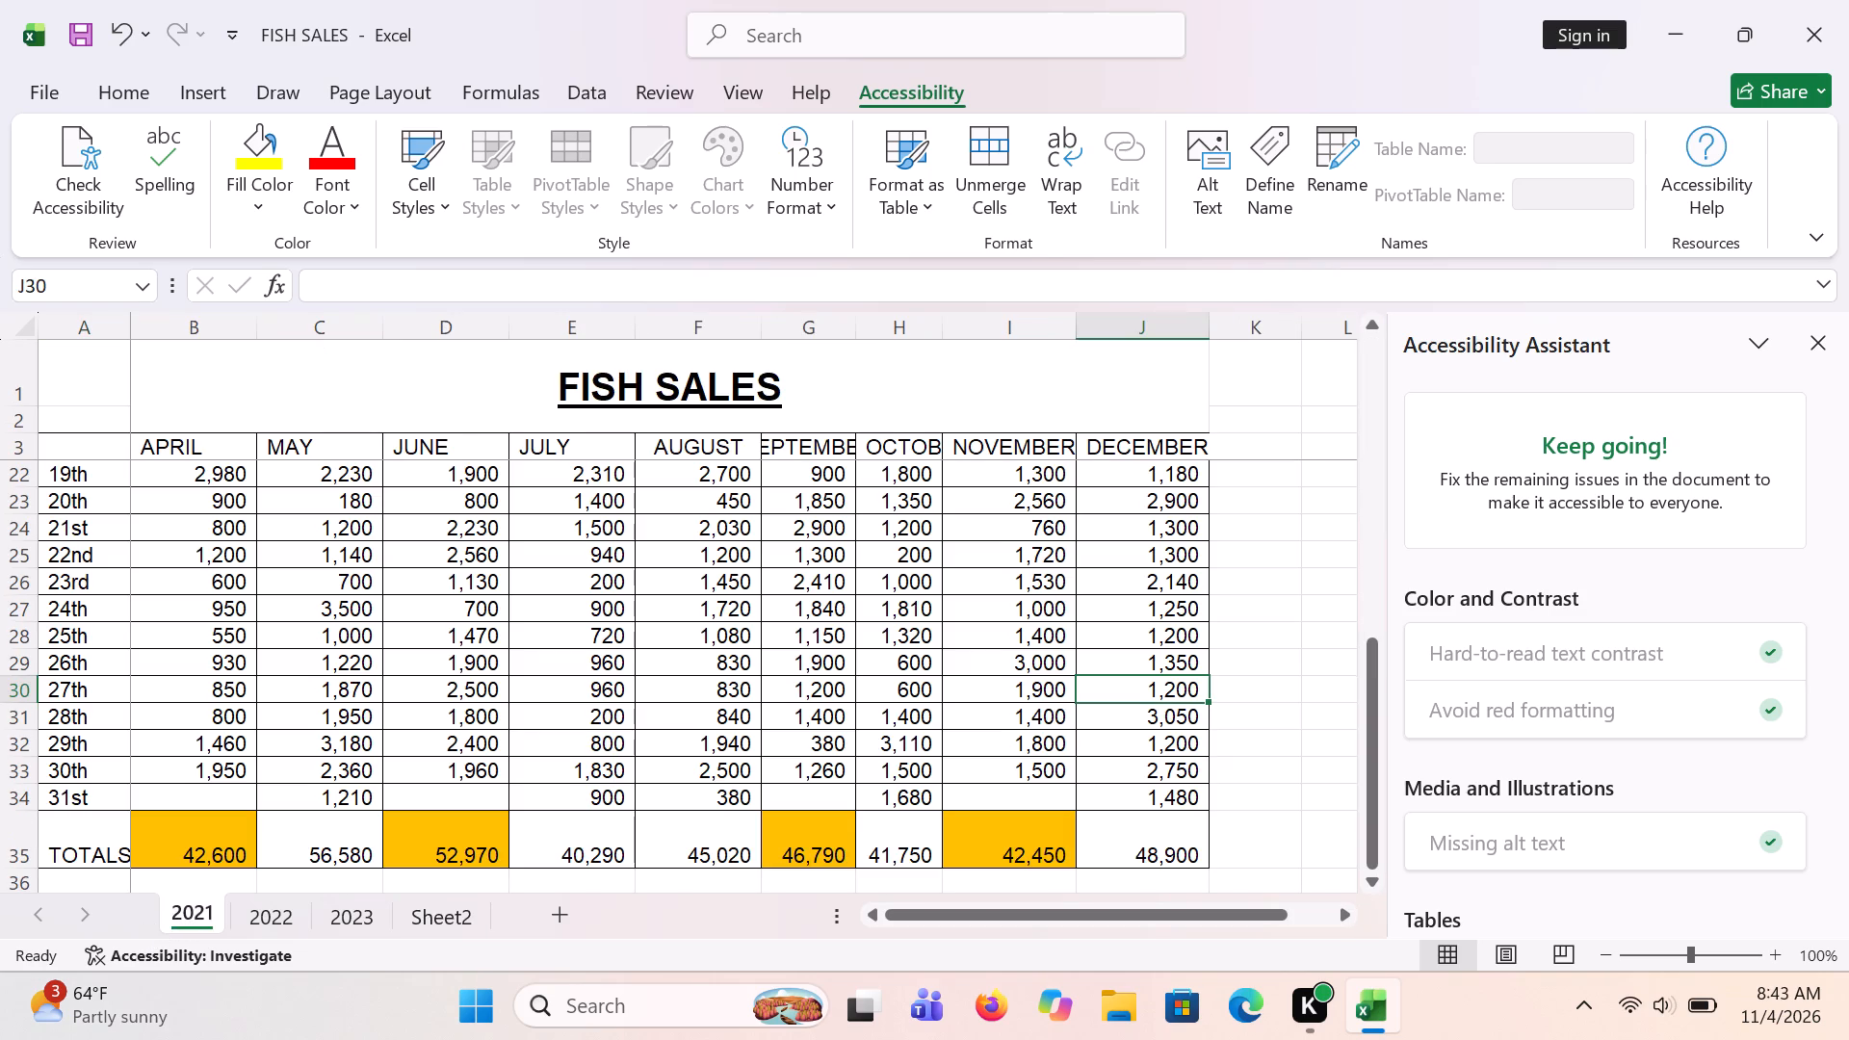
{"action": "left_click", "coordinate": [66, 720]}
{"action": "left_click", "coordinate": [254, 727]}
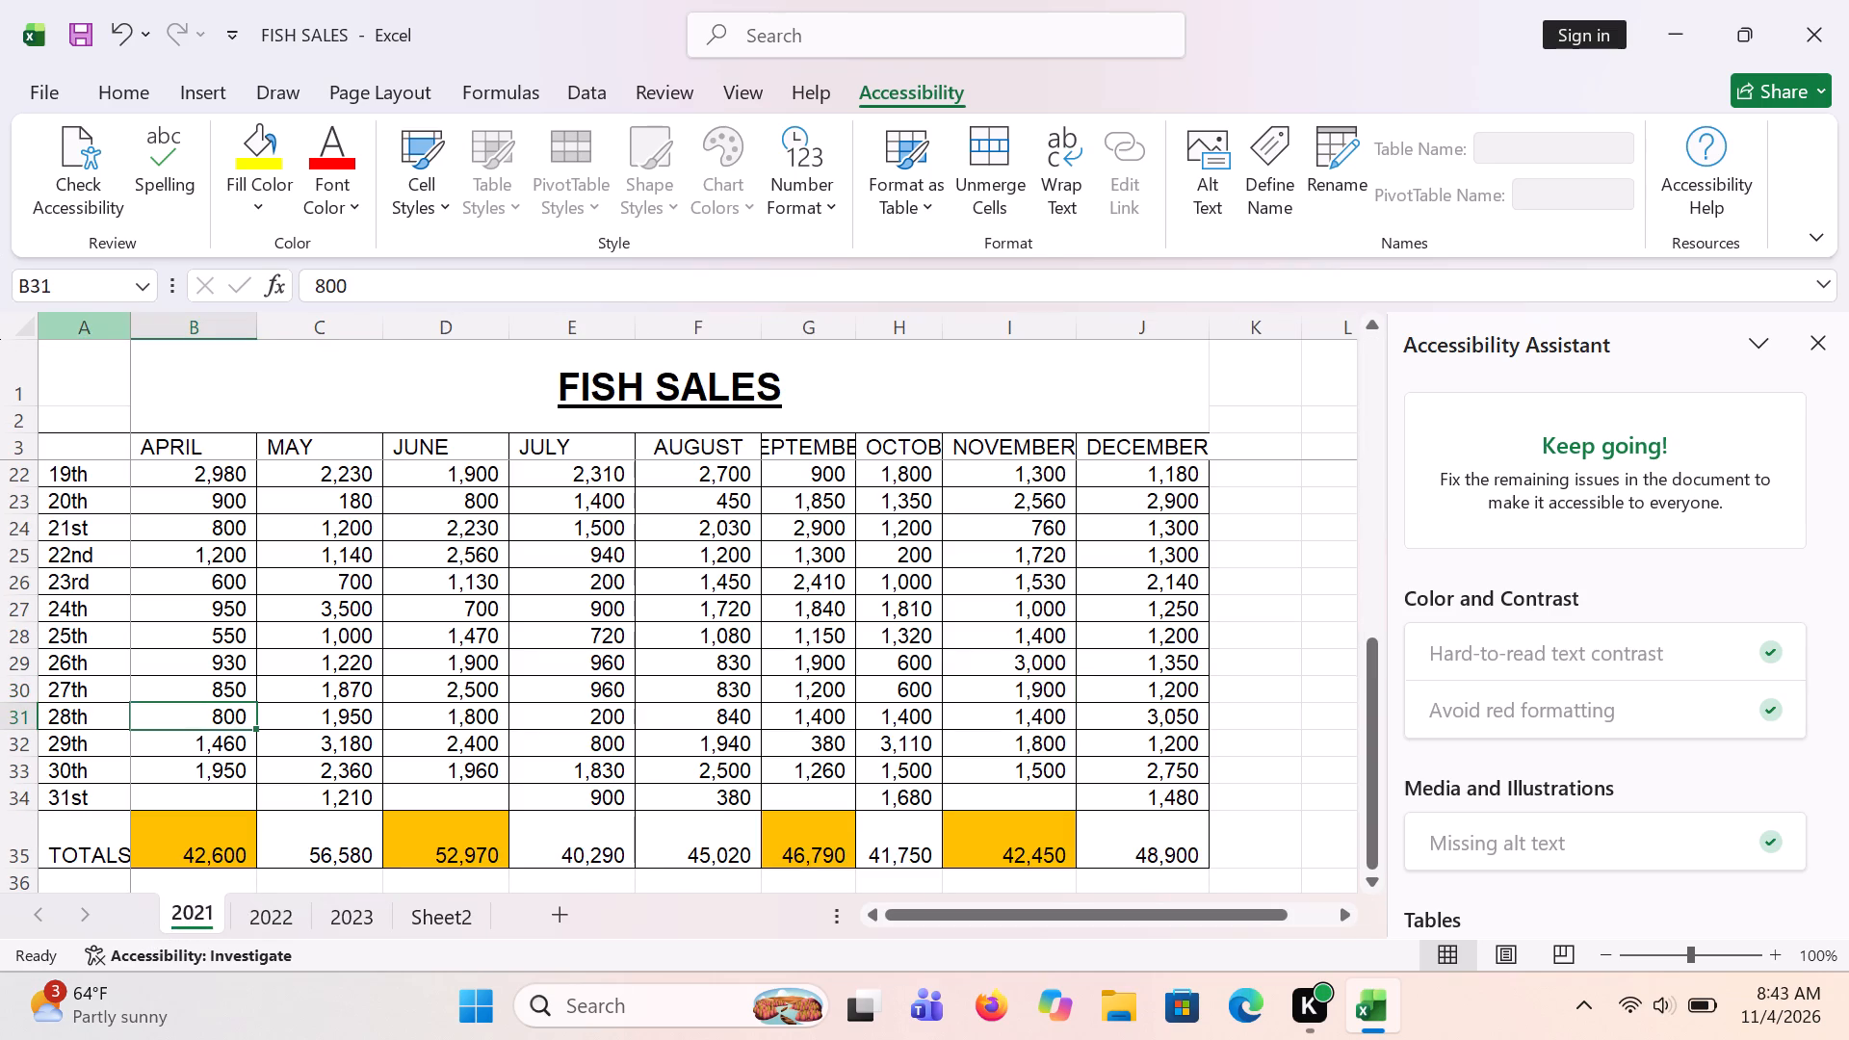
{"action": "left_click_drag", "start_coordinate": [85, 327], "coordinate": [317, 325]}
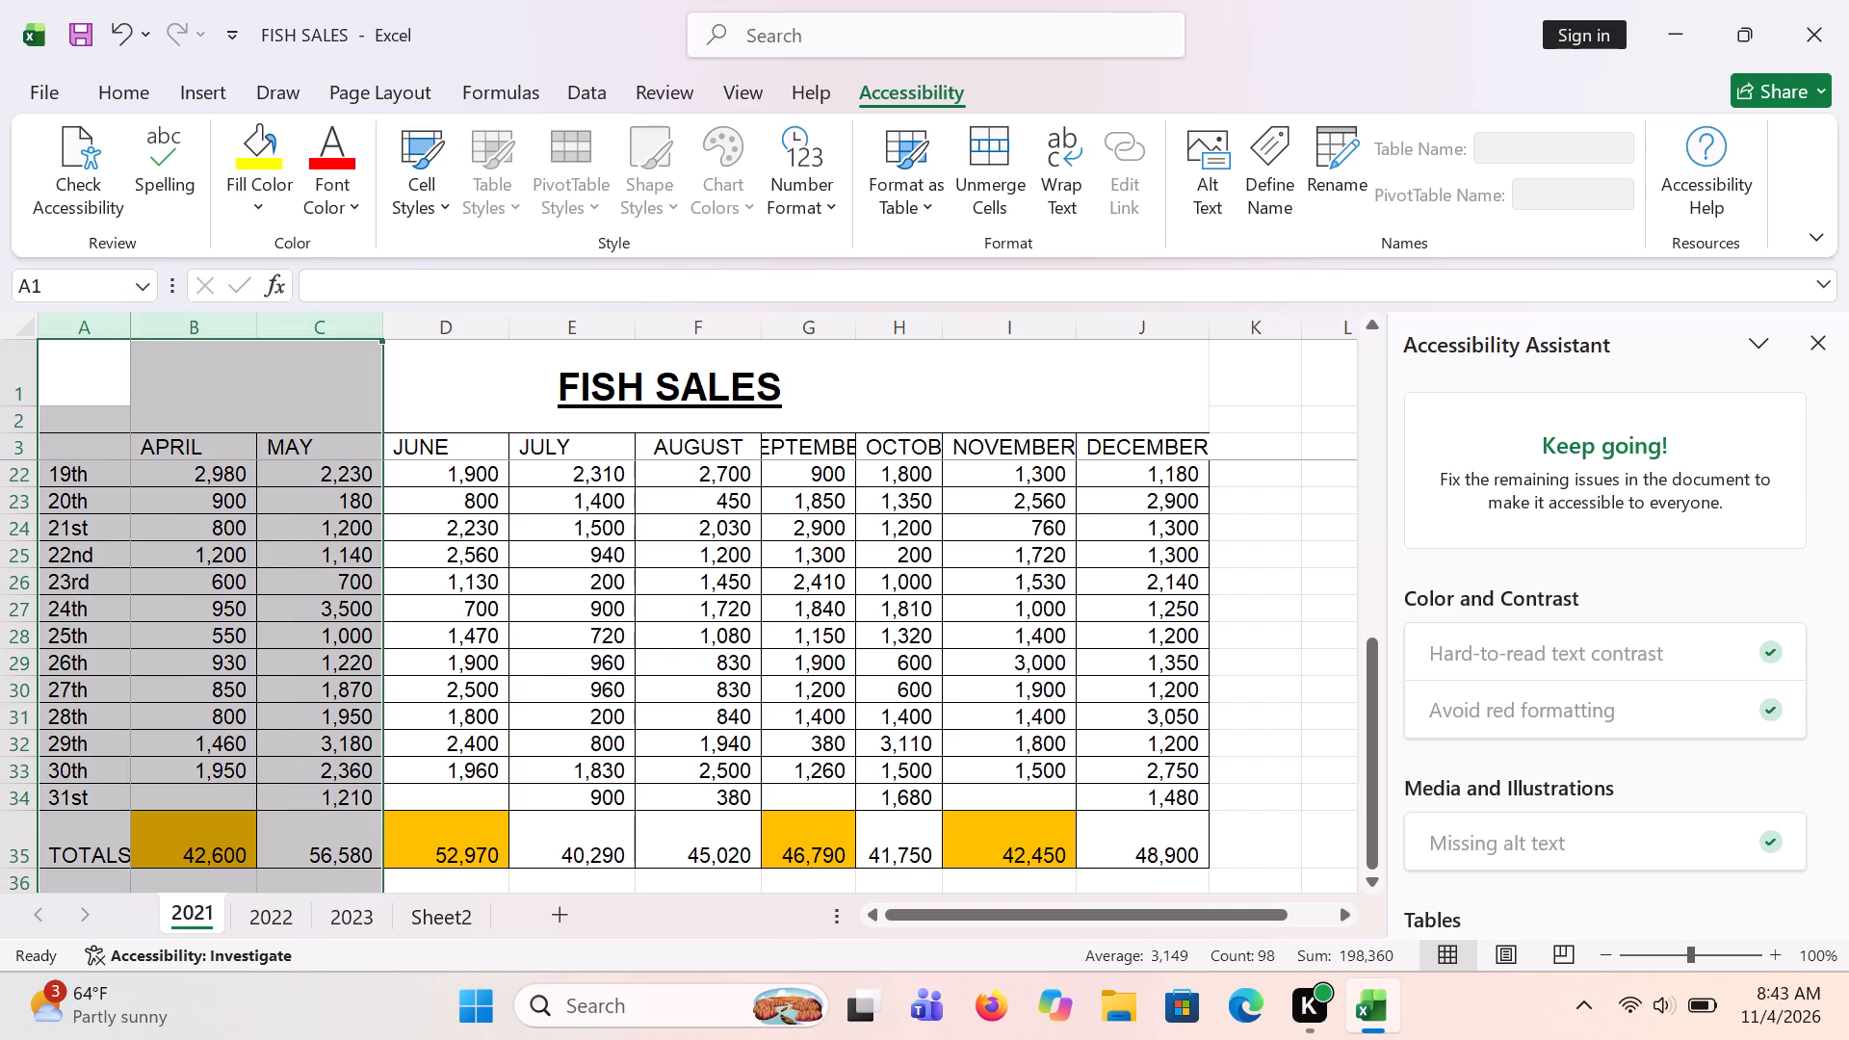
{"action": "left_click", "coordinate": [196, 353]}
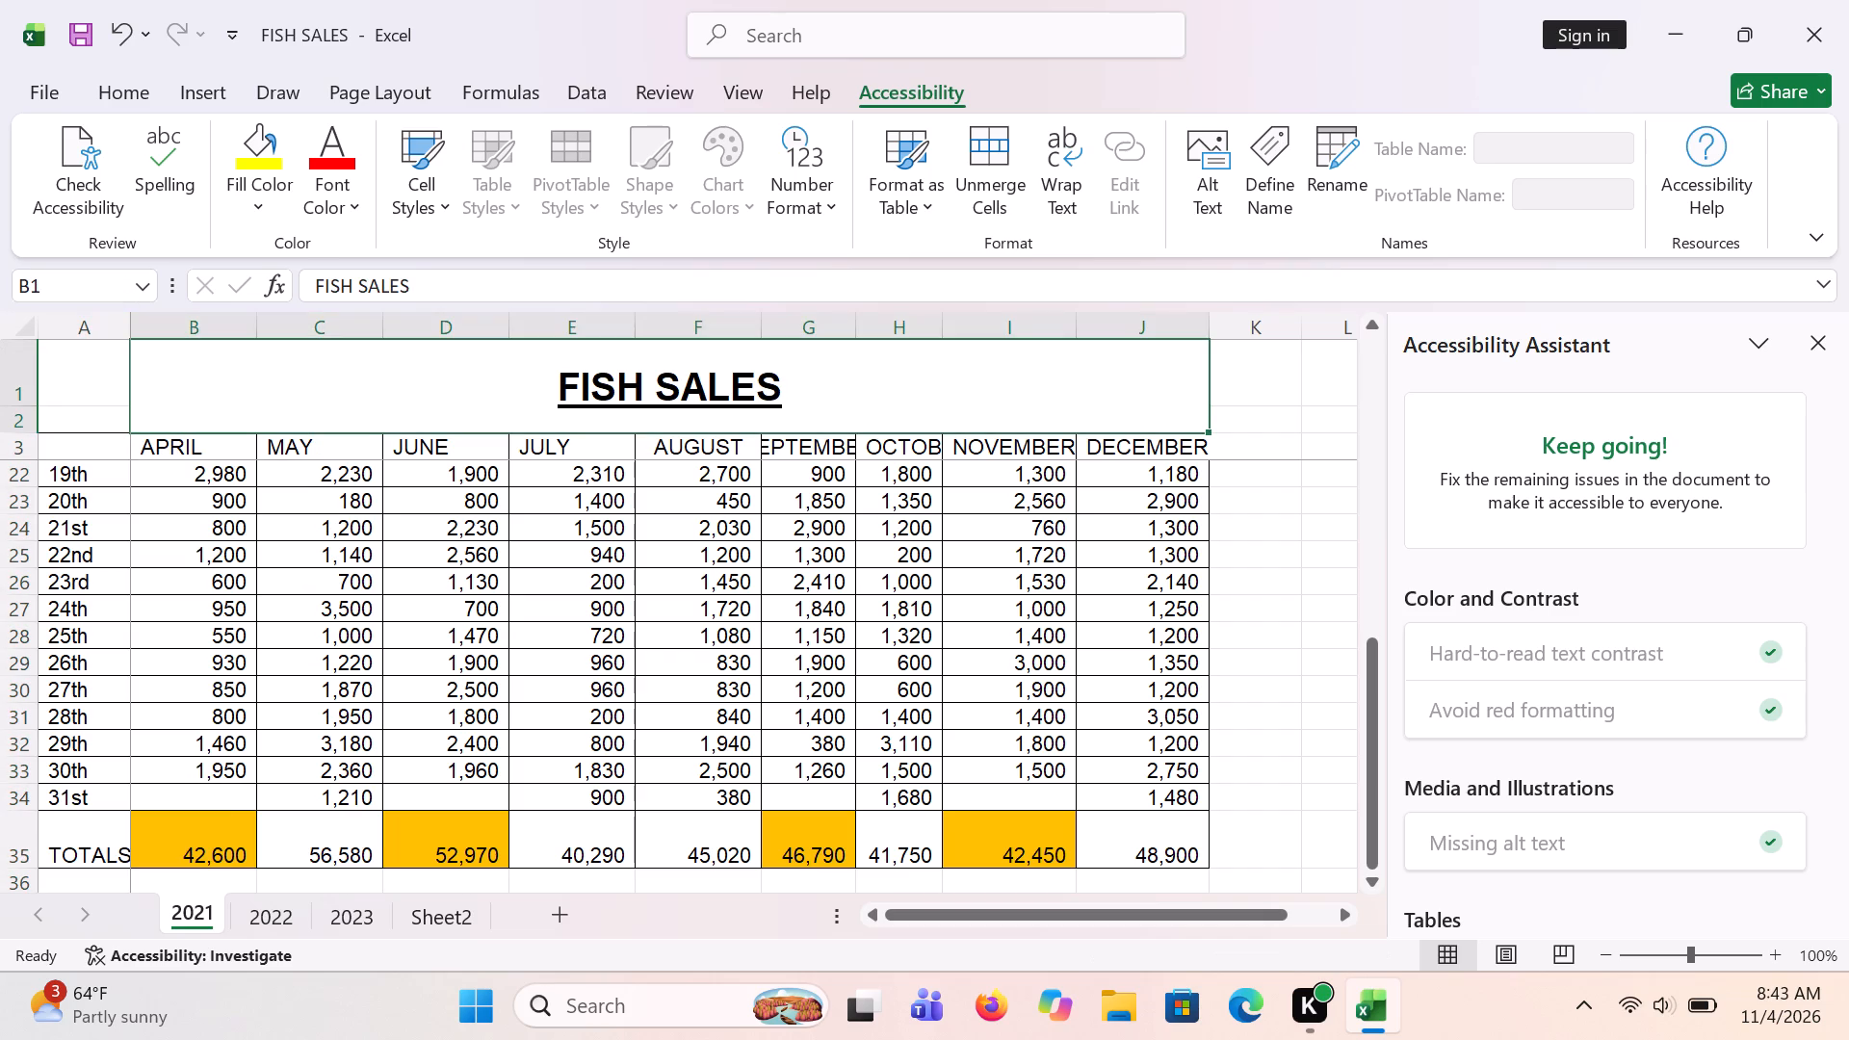
{"action": "left_click", "coordinate": [166, 336]}
{"action": "right_click", "coordinate": [166, 336]}
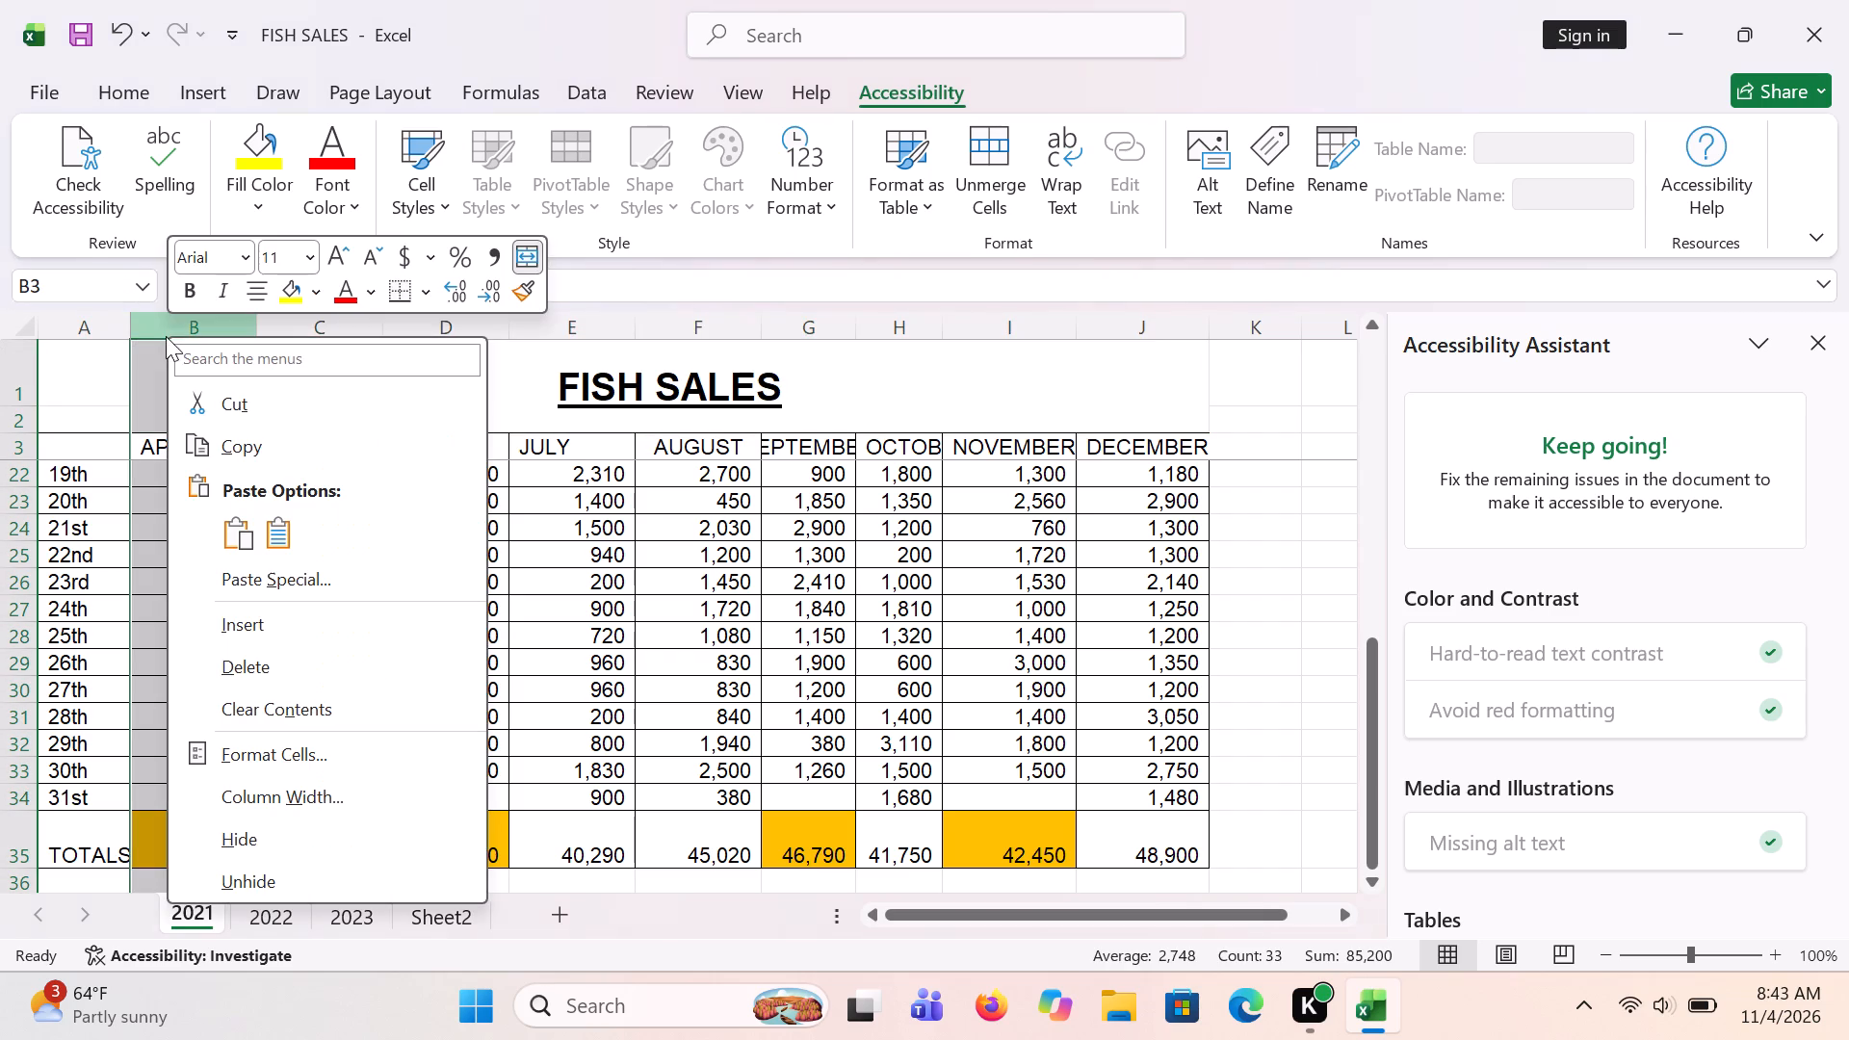
{"action": "left_click", "coordinate": [258, 620]}
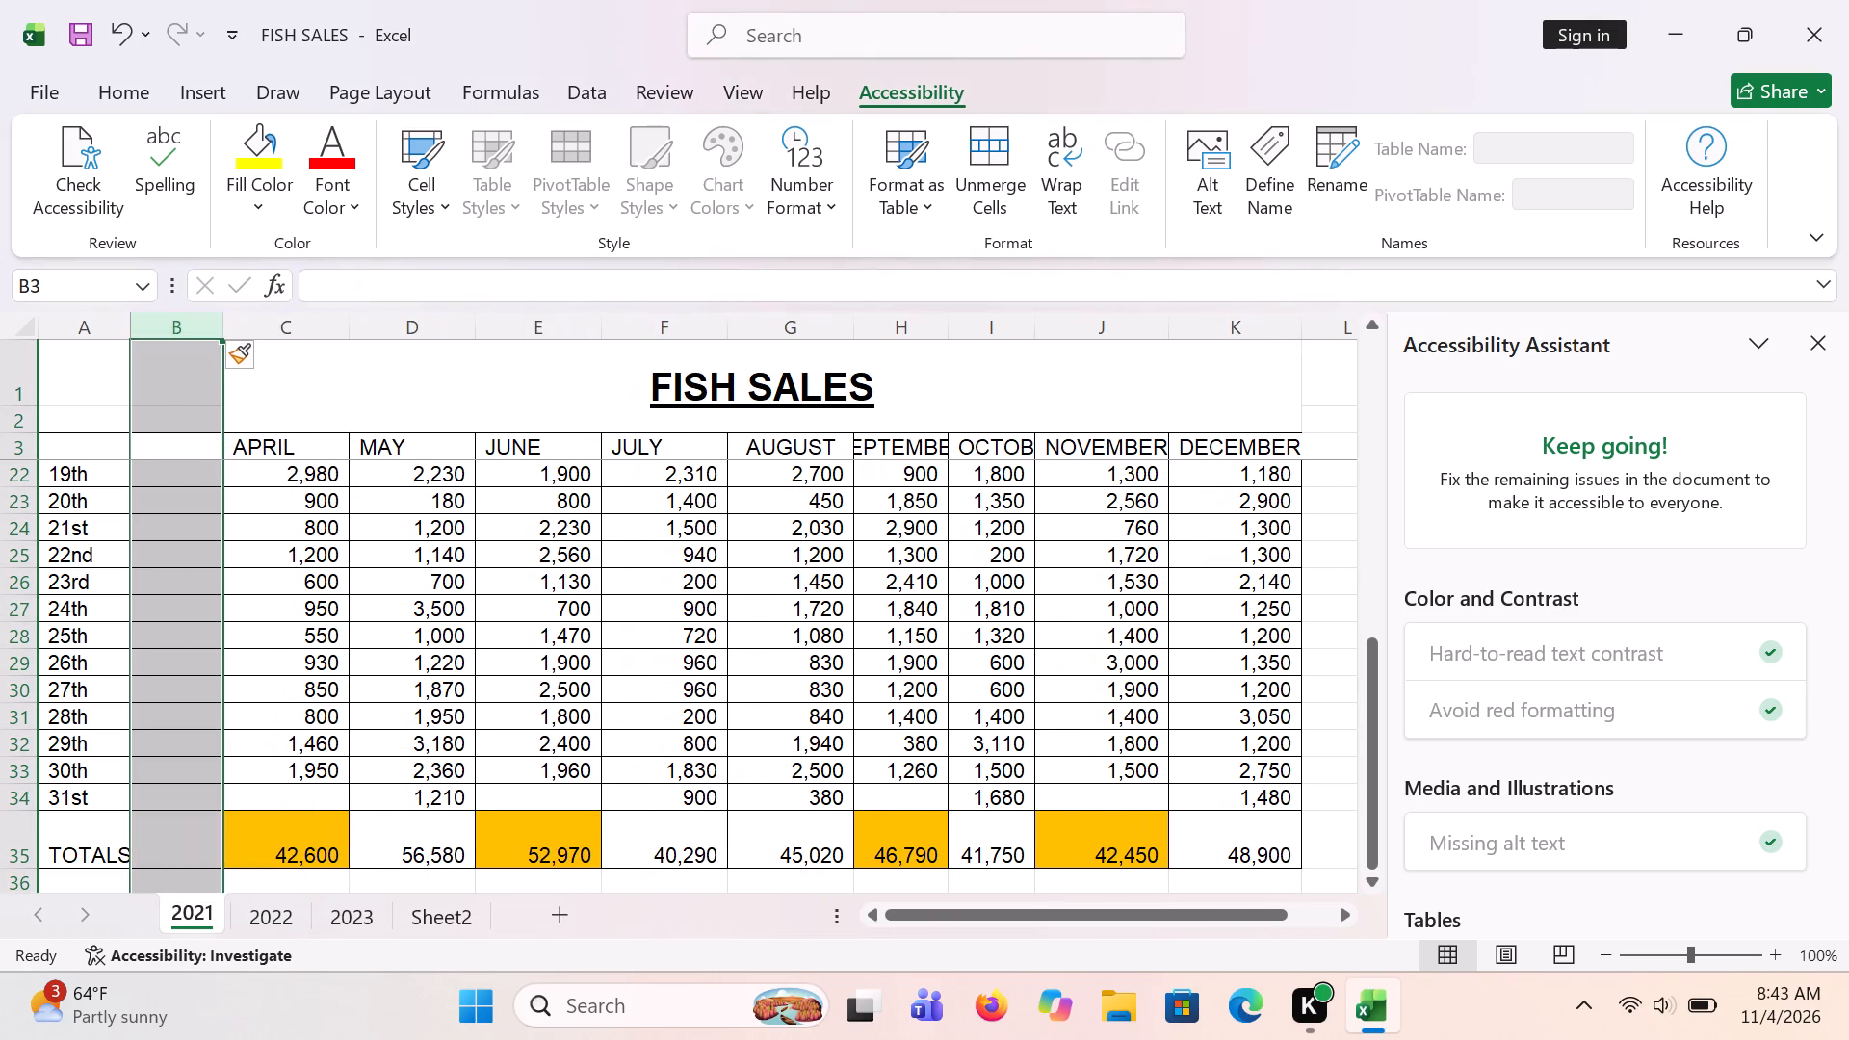
{"action": "left_click", "coordinate": [178, 325]}
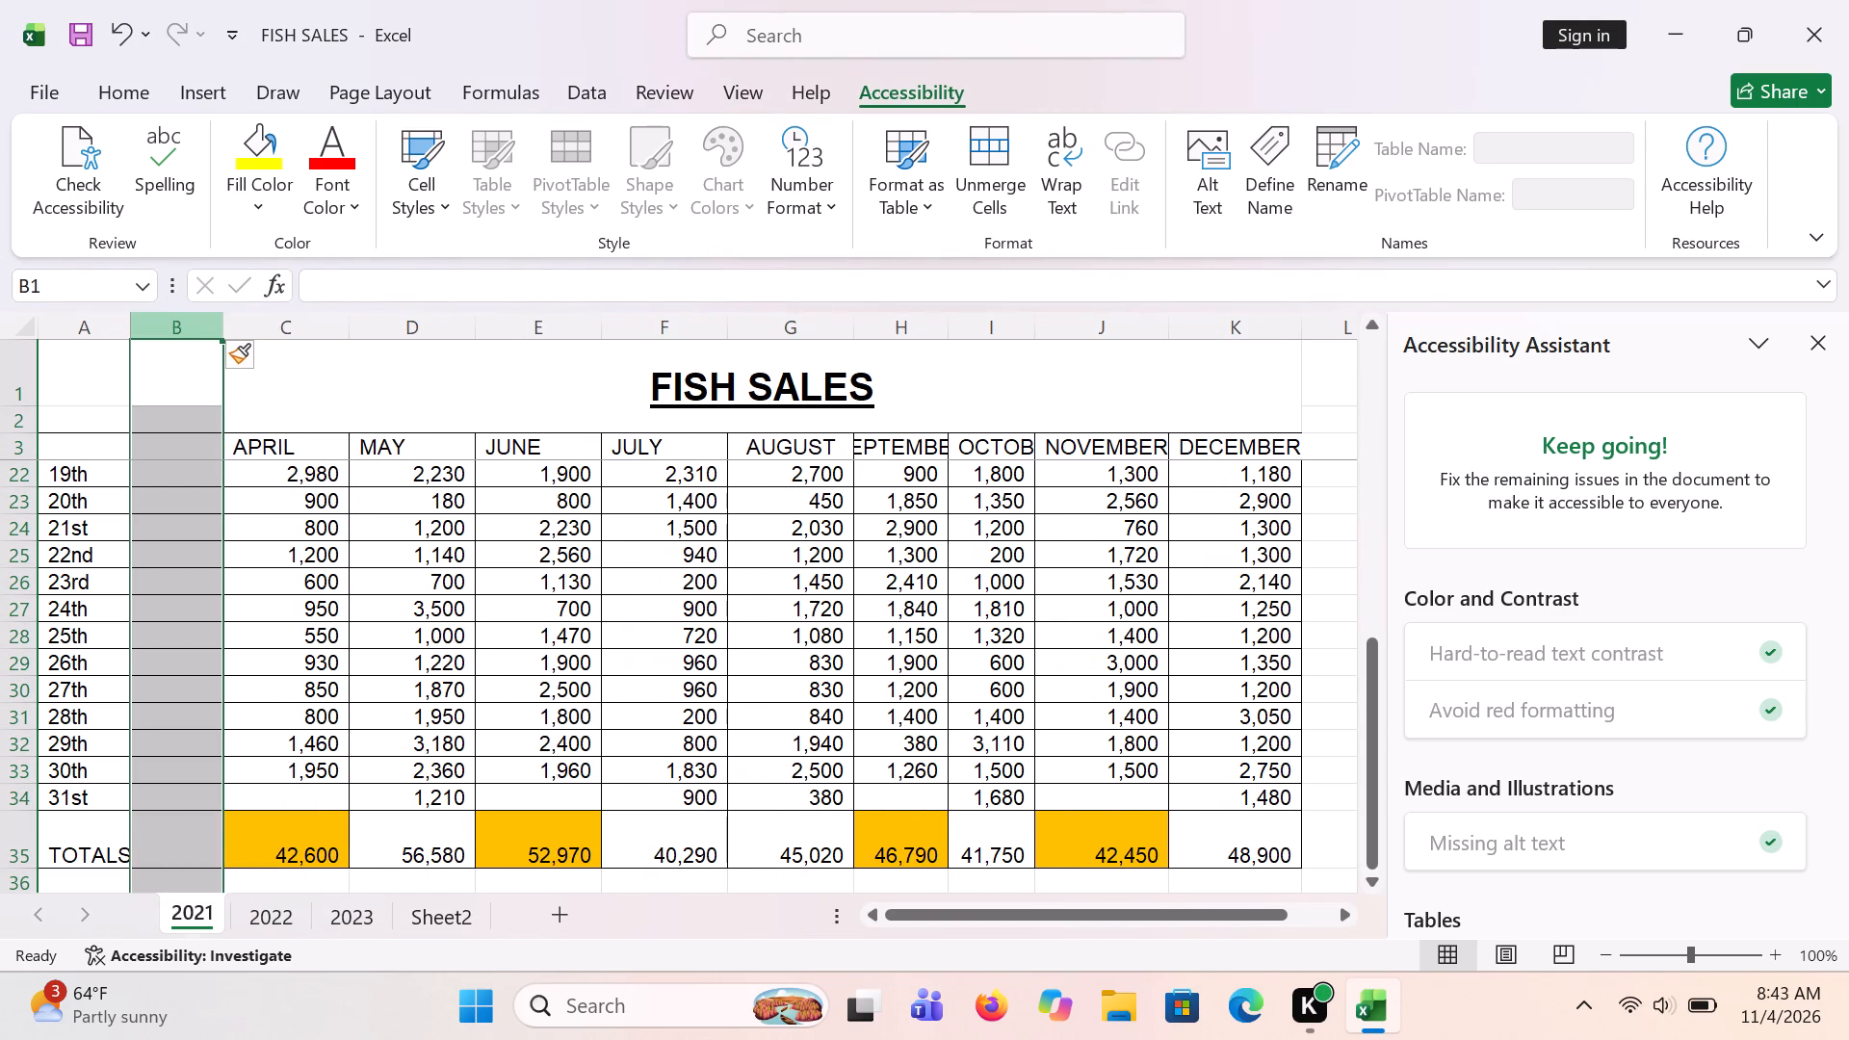
{"action": "right_click", "coordinate": [178, 325]}
{"action": "left_click", "coordinate": [288, 614]}
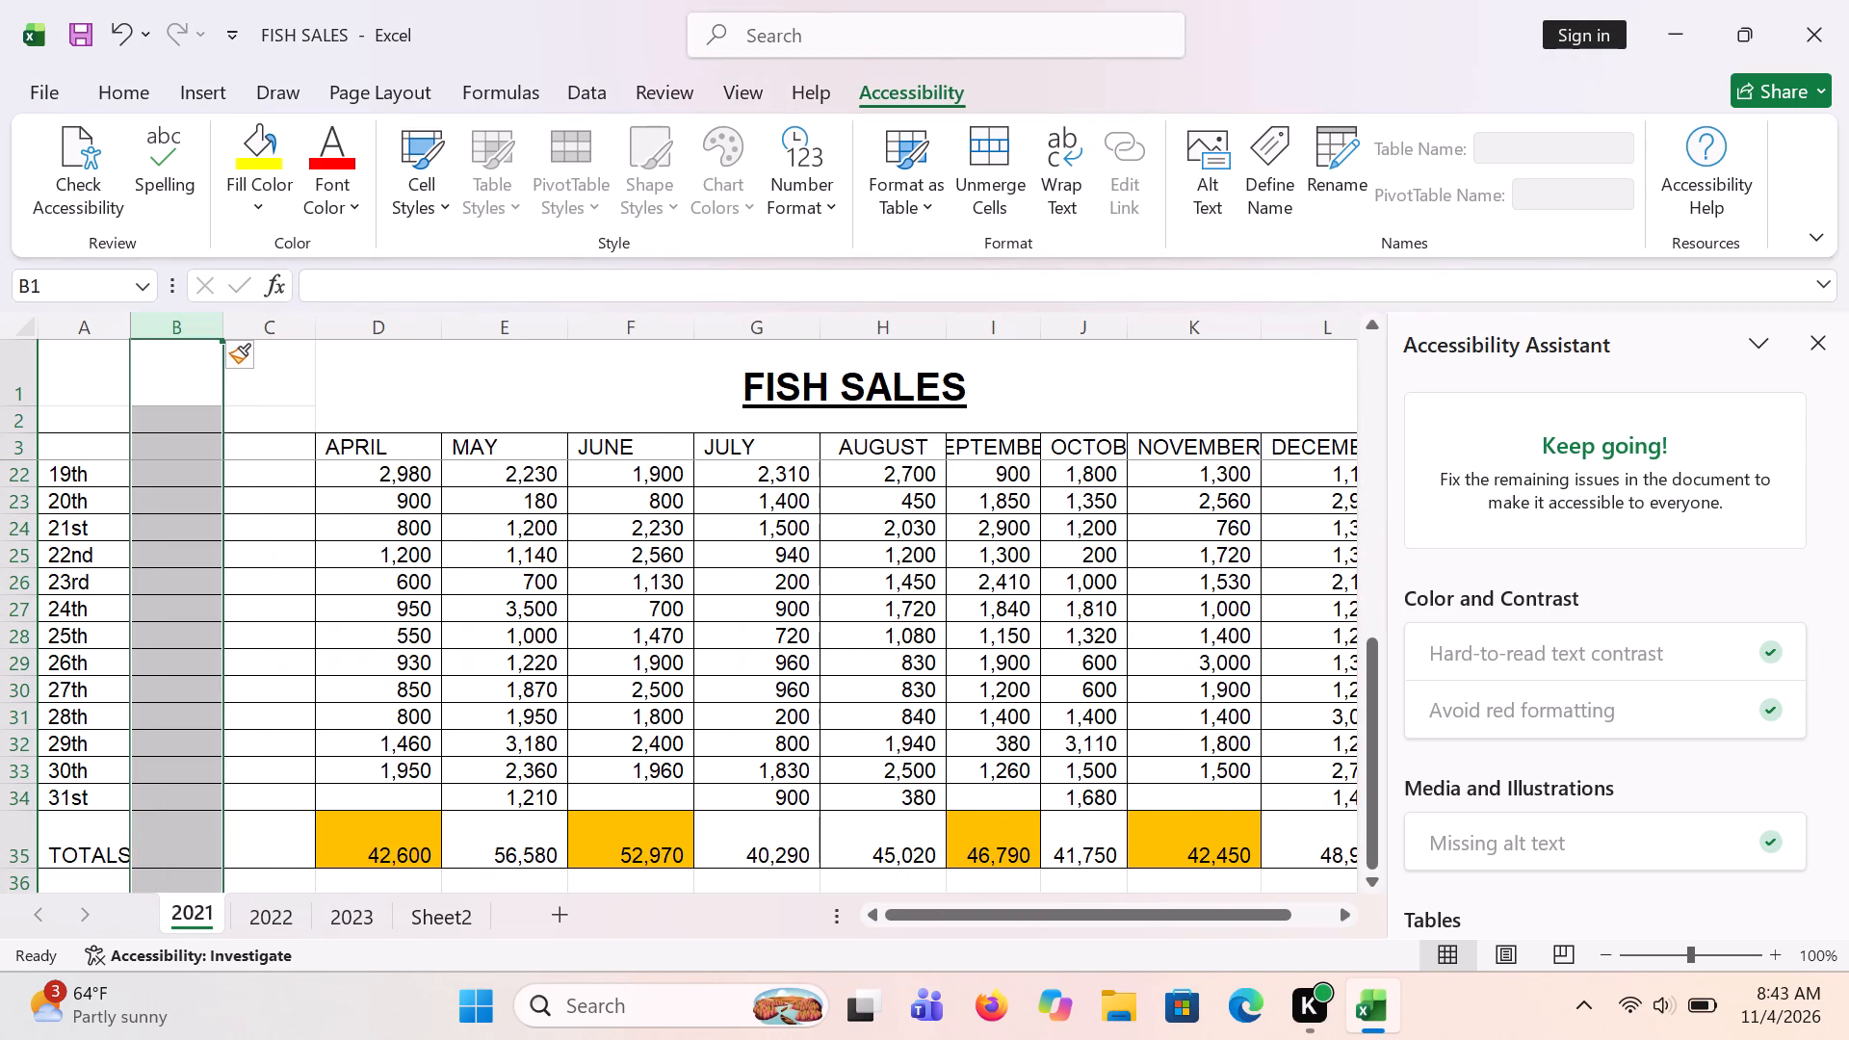
{"action": "right_click", "coordinate": [198, 331]}
{"action": "left_click", "coordinate": [309, 611]}
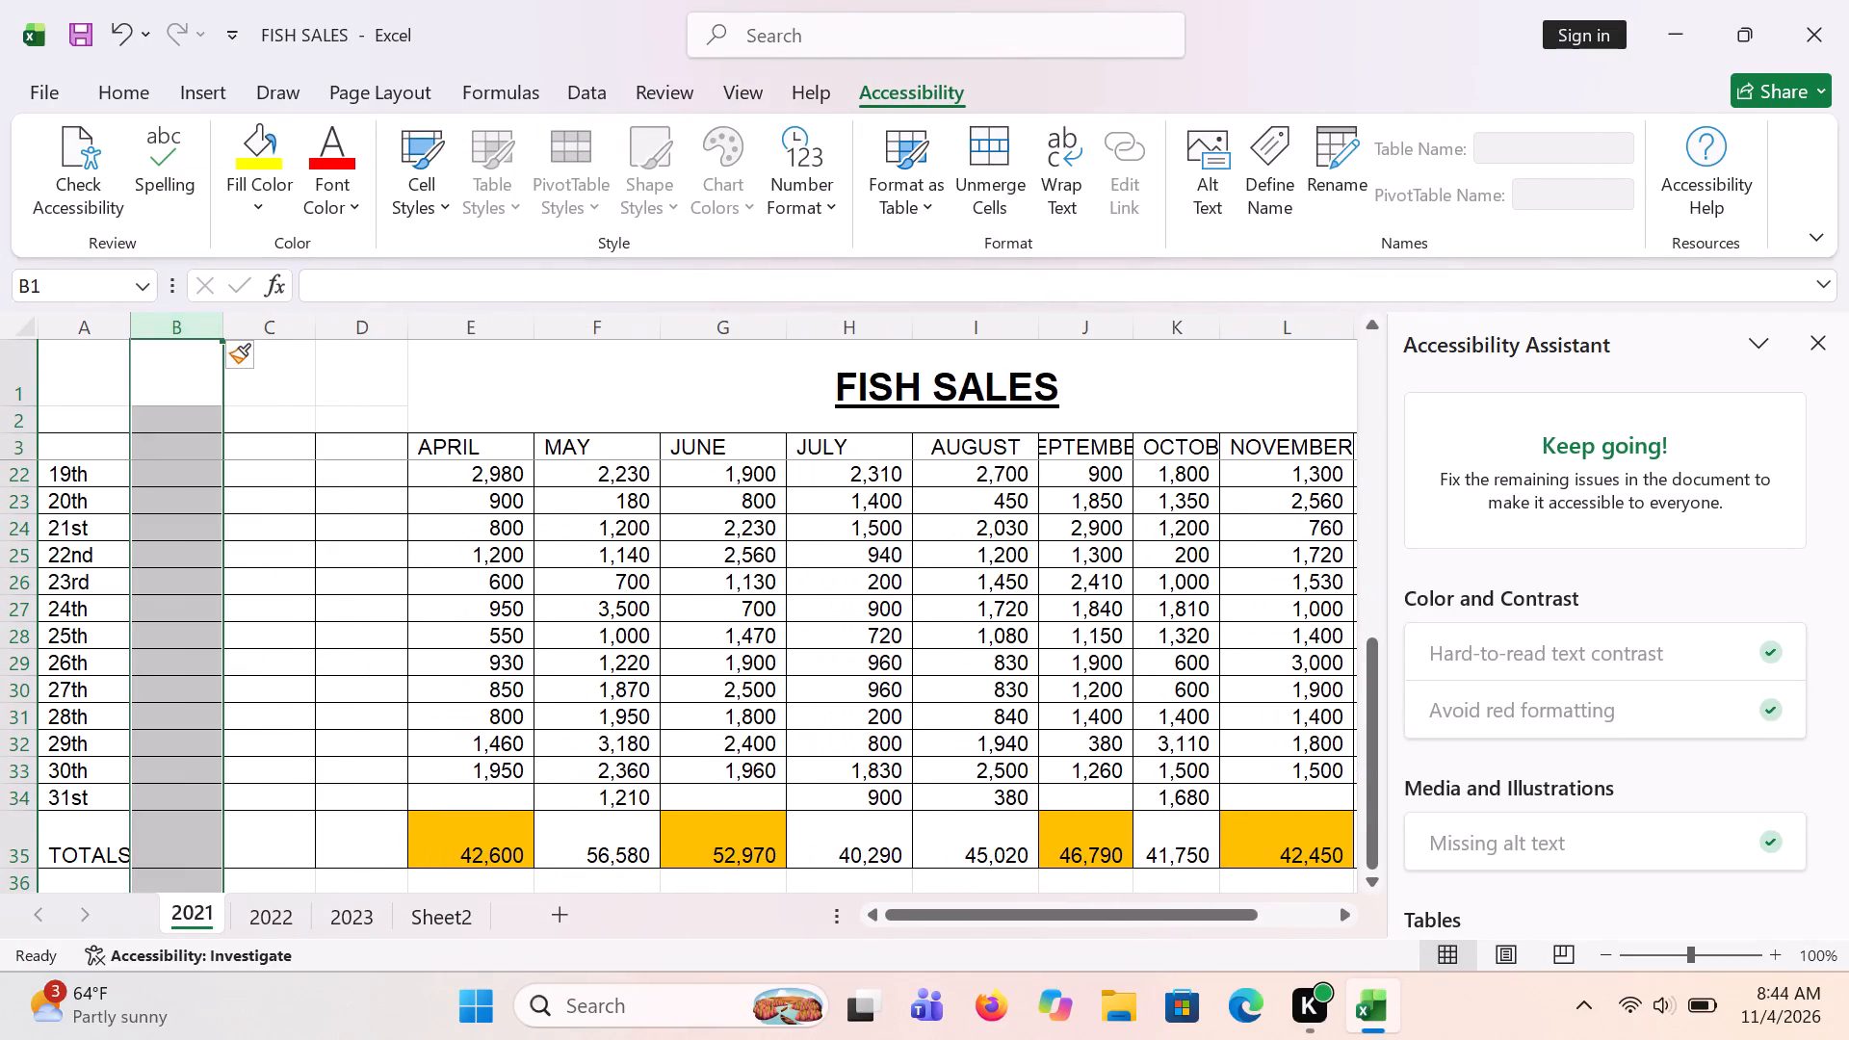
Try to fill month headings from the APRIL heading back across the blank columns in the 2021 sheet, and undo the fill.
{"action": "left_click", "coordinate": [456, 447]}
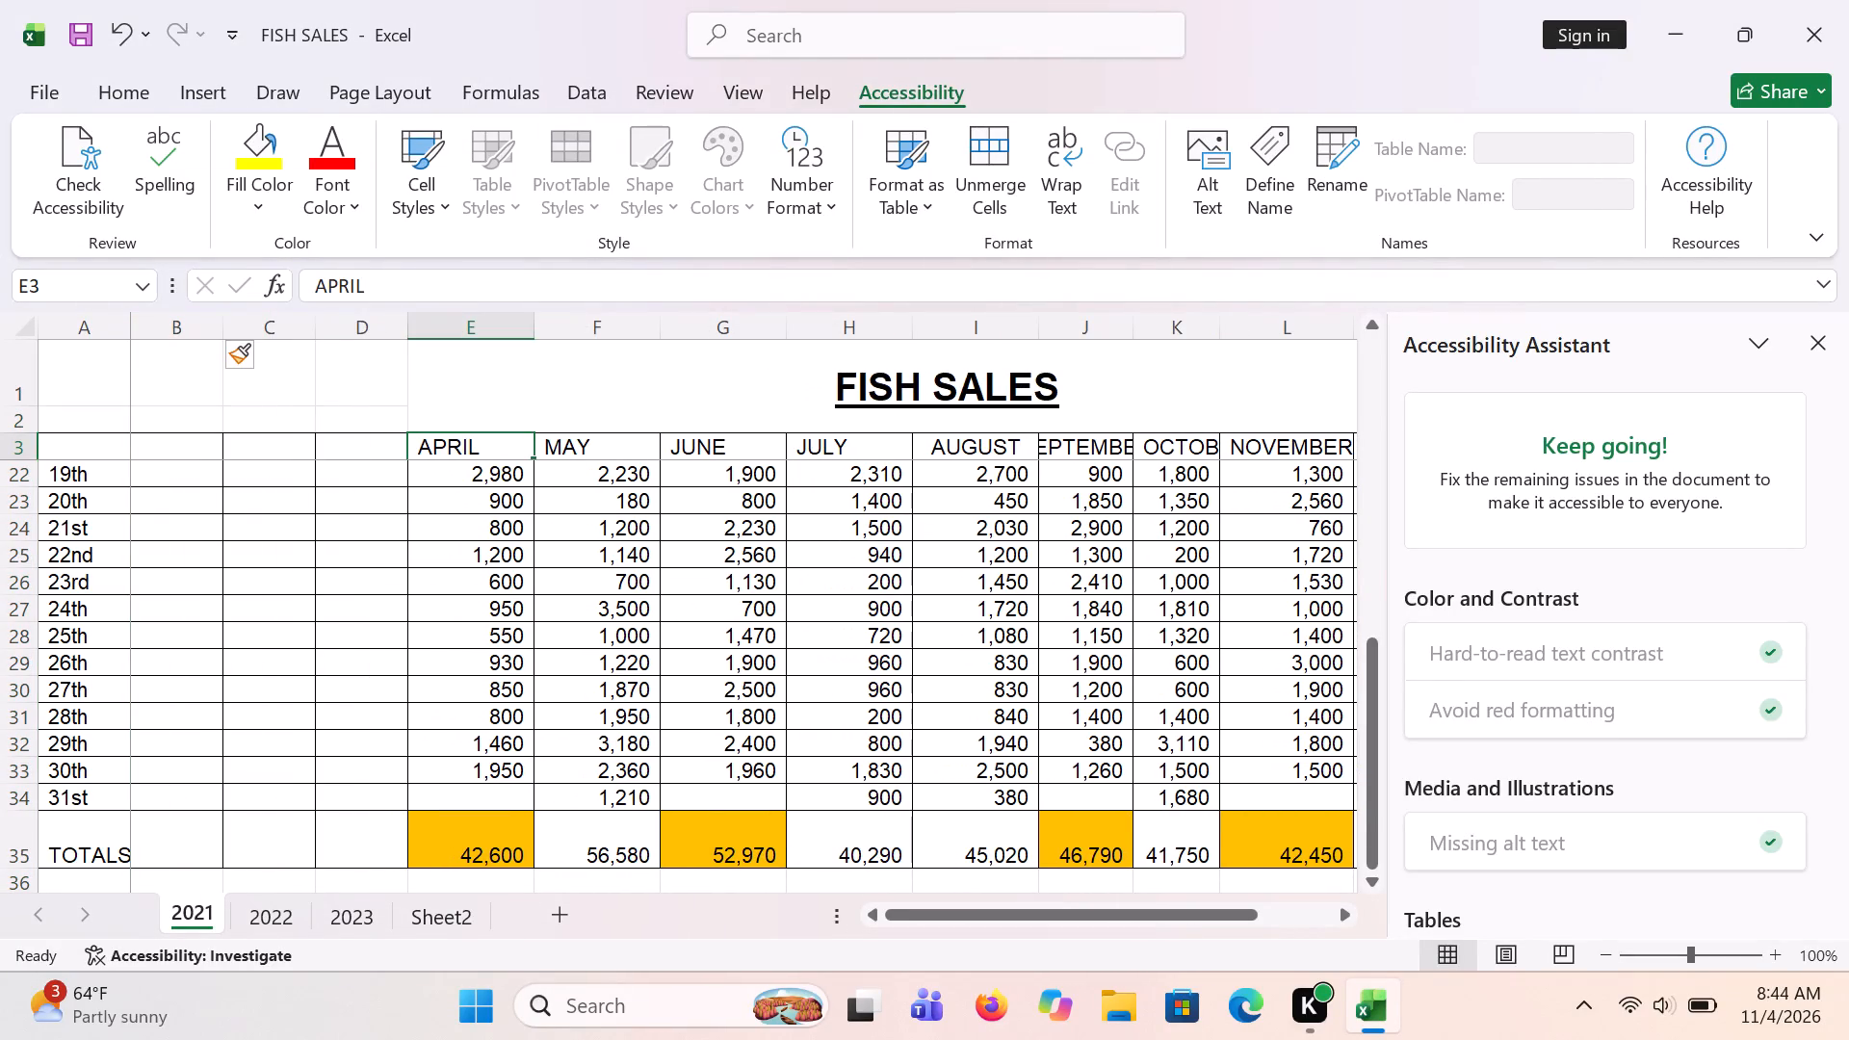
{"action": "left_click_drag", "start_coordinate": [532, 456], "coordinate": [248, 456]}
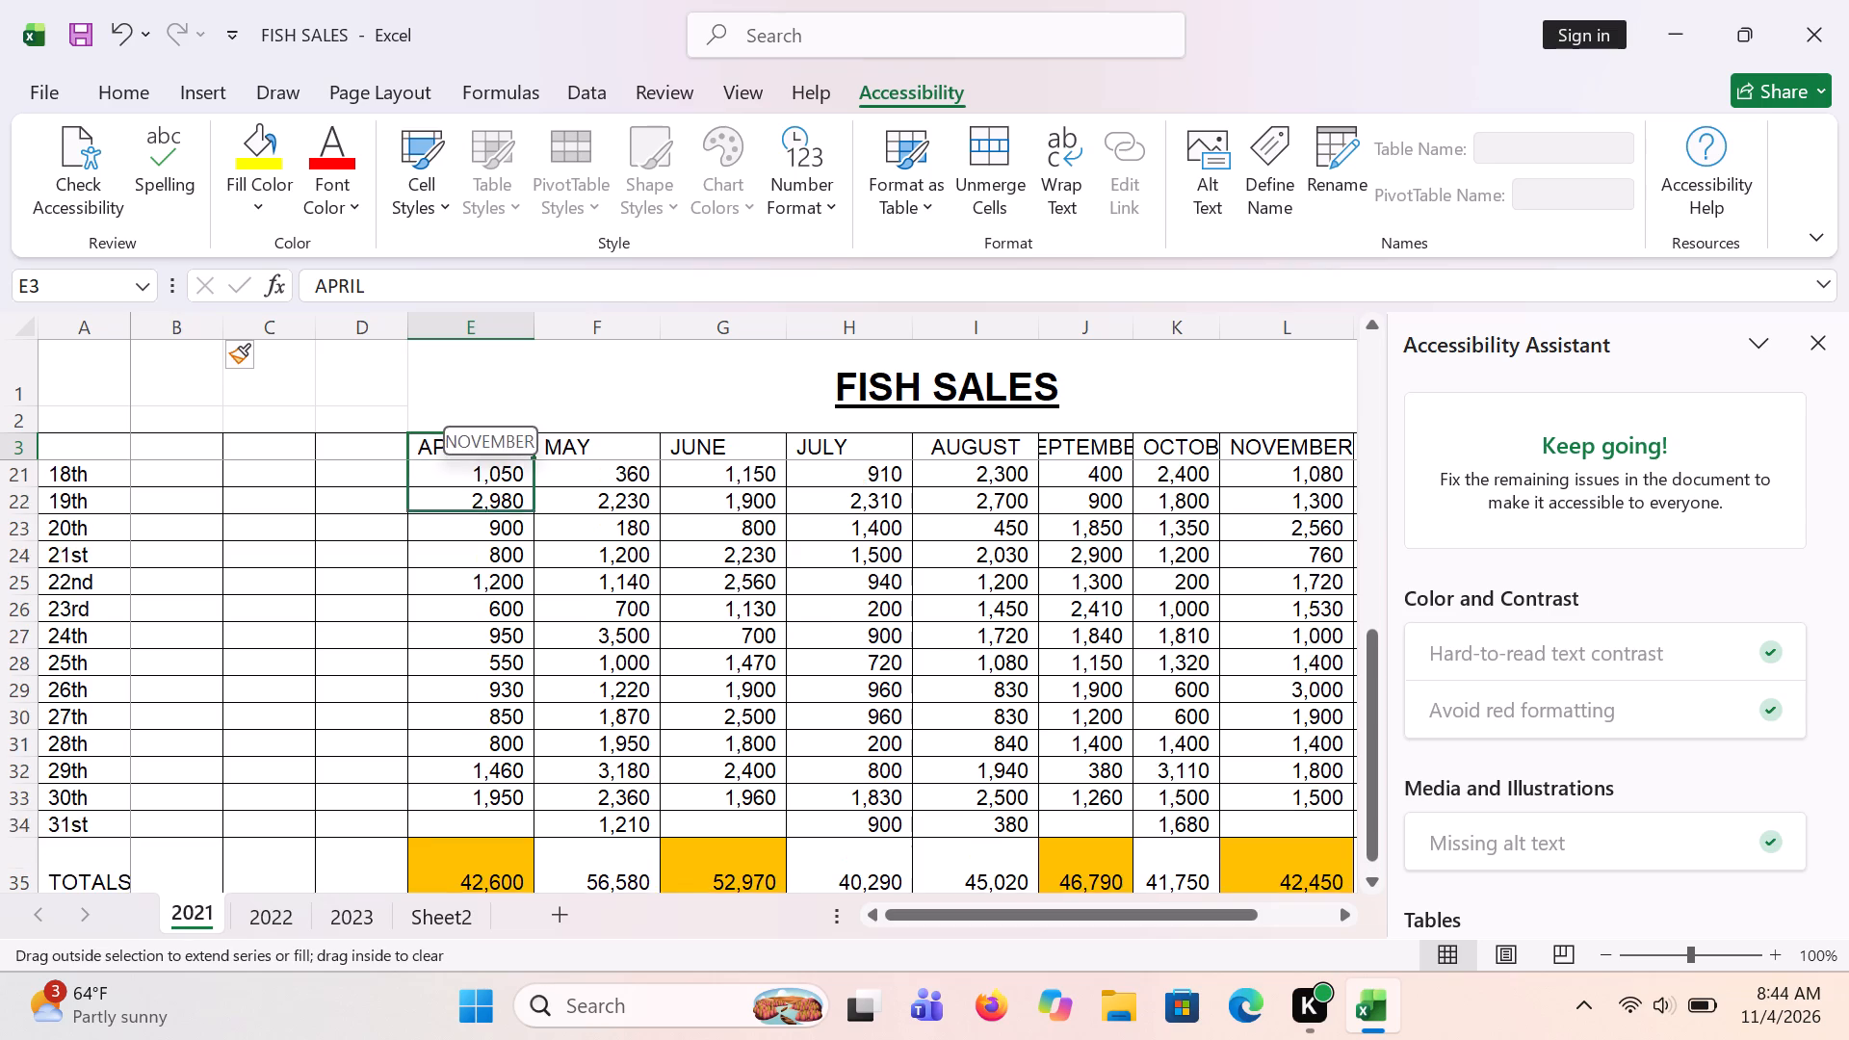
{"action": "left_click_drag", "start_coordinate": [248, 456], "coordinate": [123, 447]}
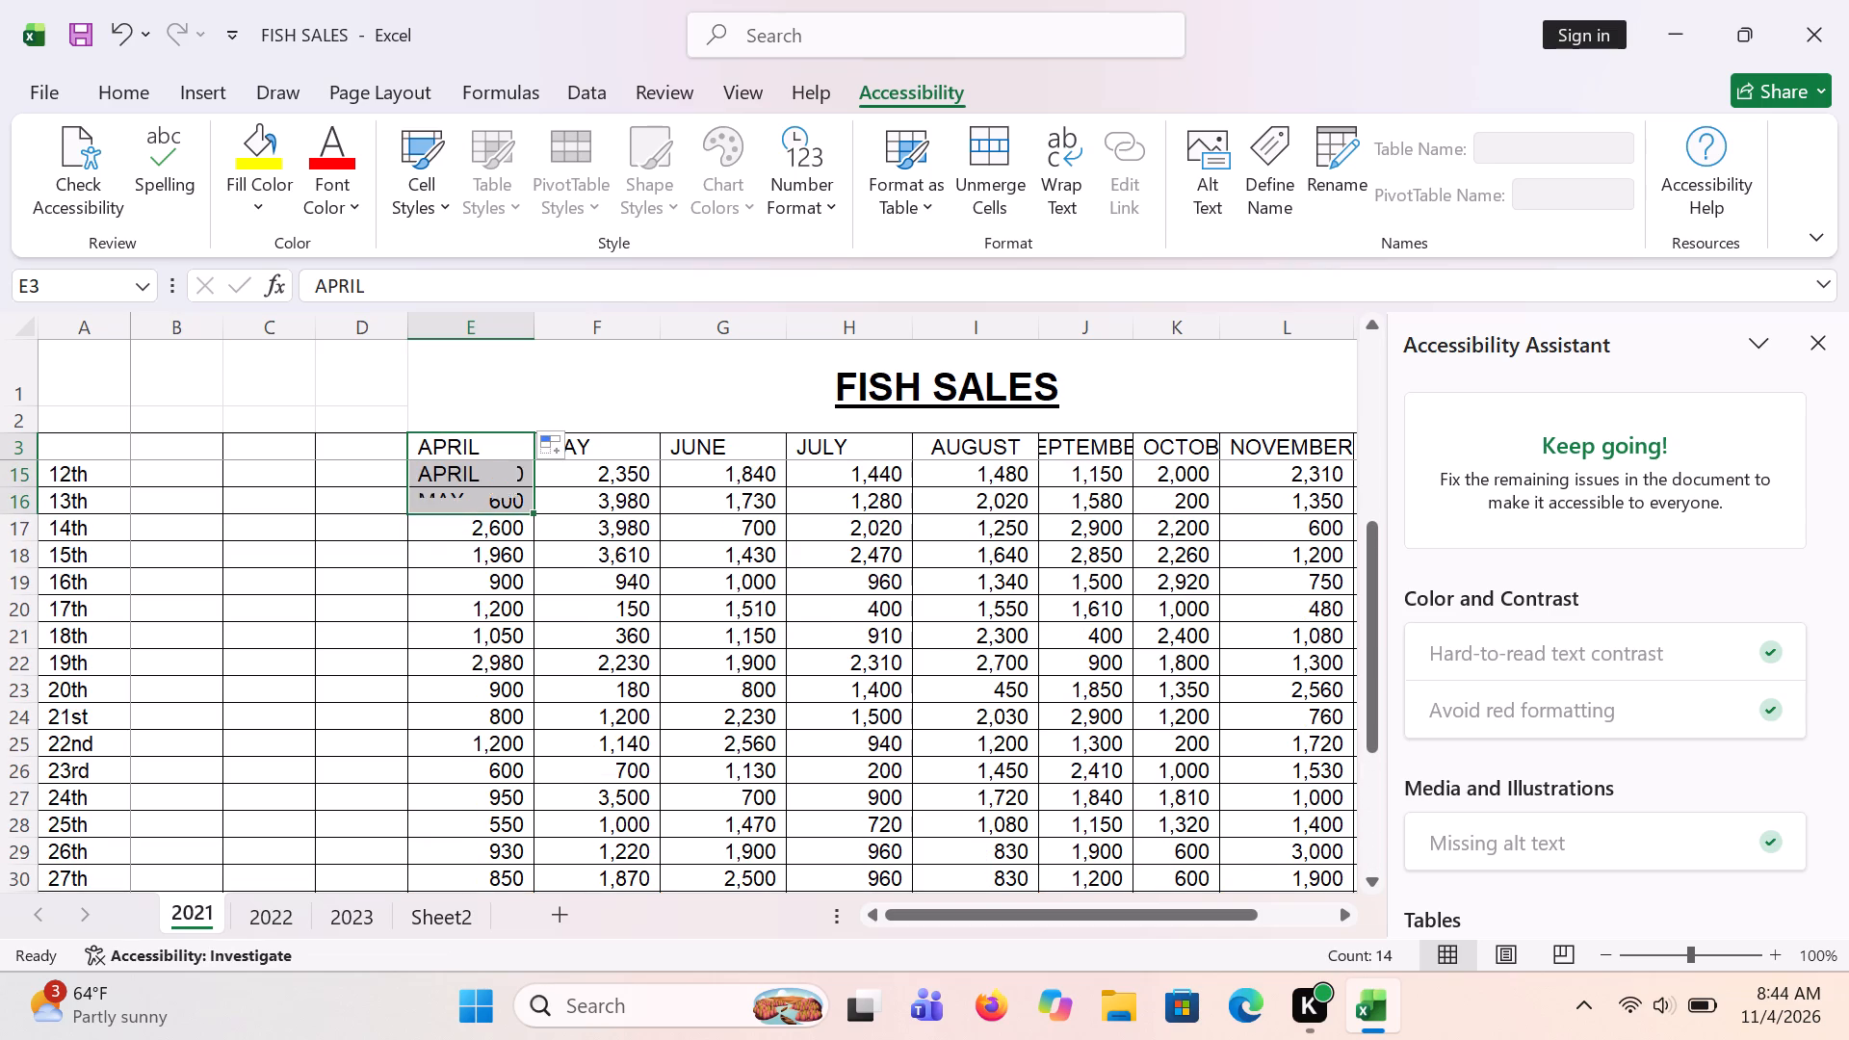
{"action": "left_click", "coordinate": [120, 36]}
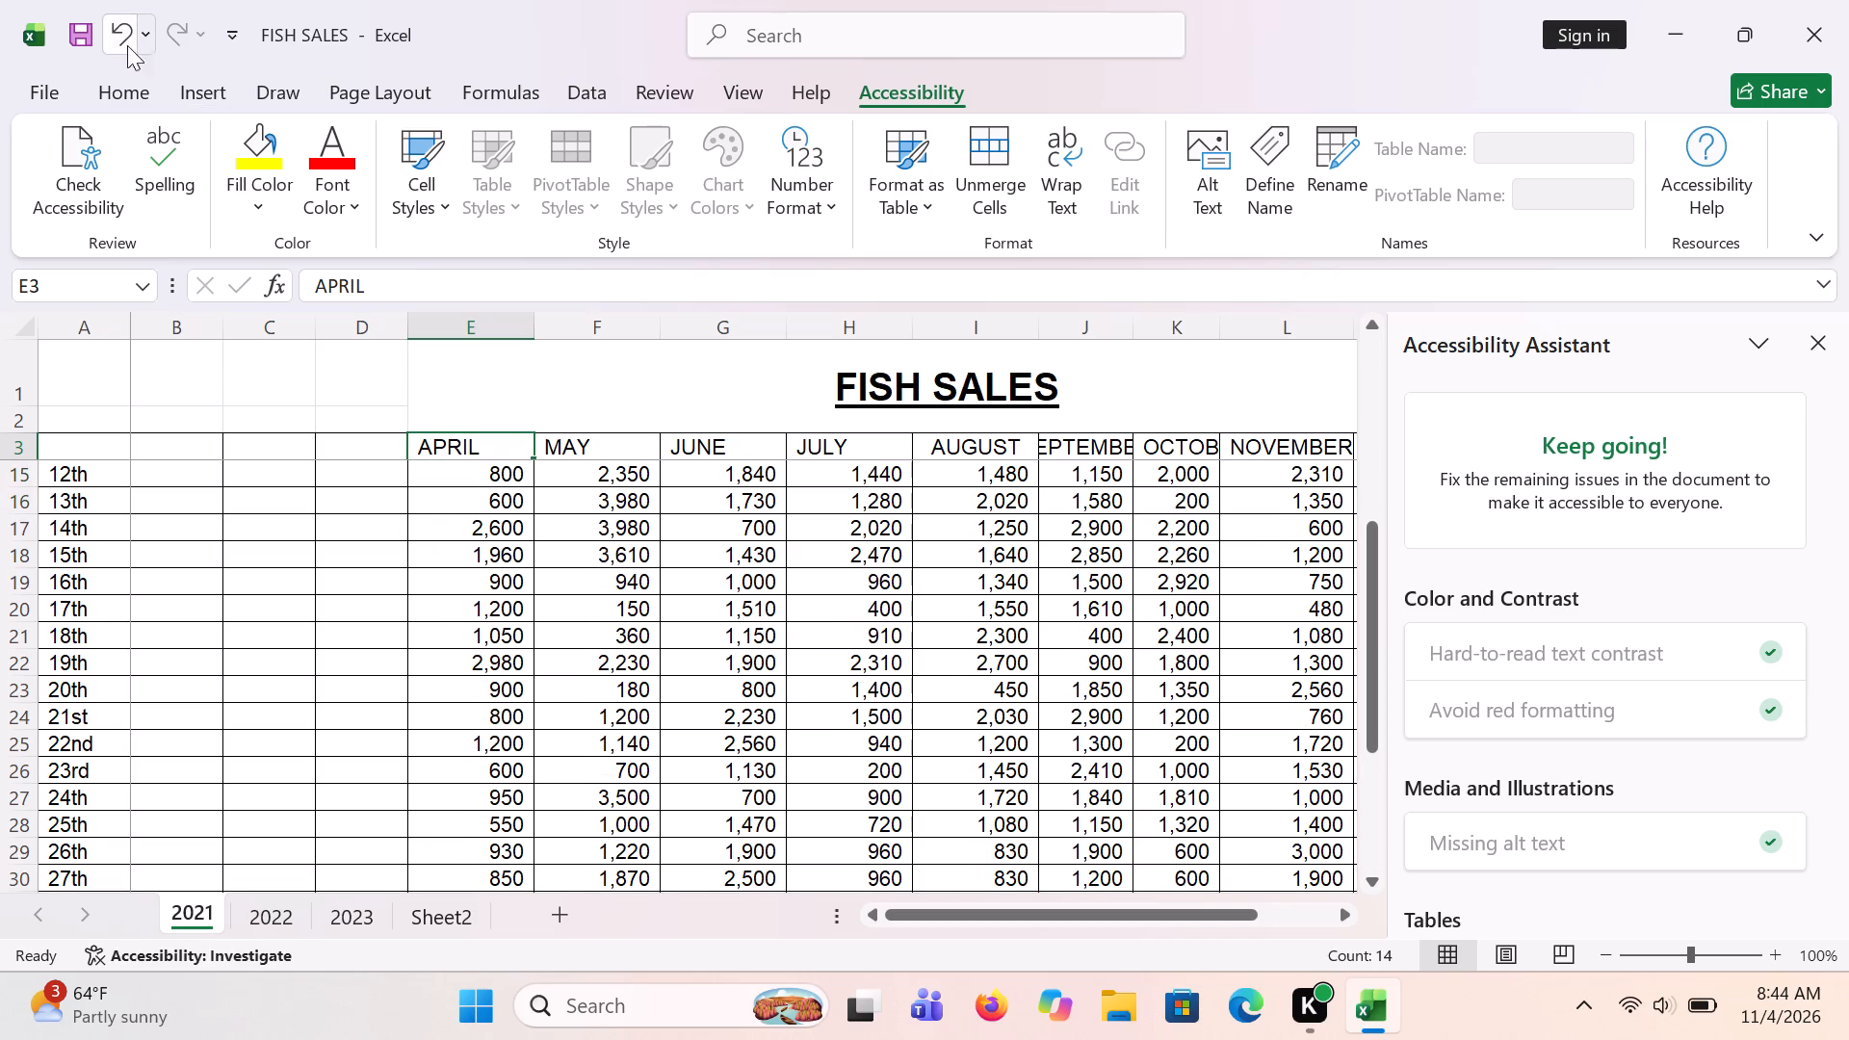
Fill the headings JANUARY, FEBRUARY and MARCH into B3:D3 by extending the month series backward from APRIL.
{"action": "left_click", "coordinate": [465, 446]}
{"action": "scroll", "coordinate": [498, 482], "scroll_direction": "up", "scroll_amount": 5}
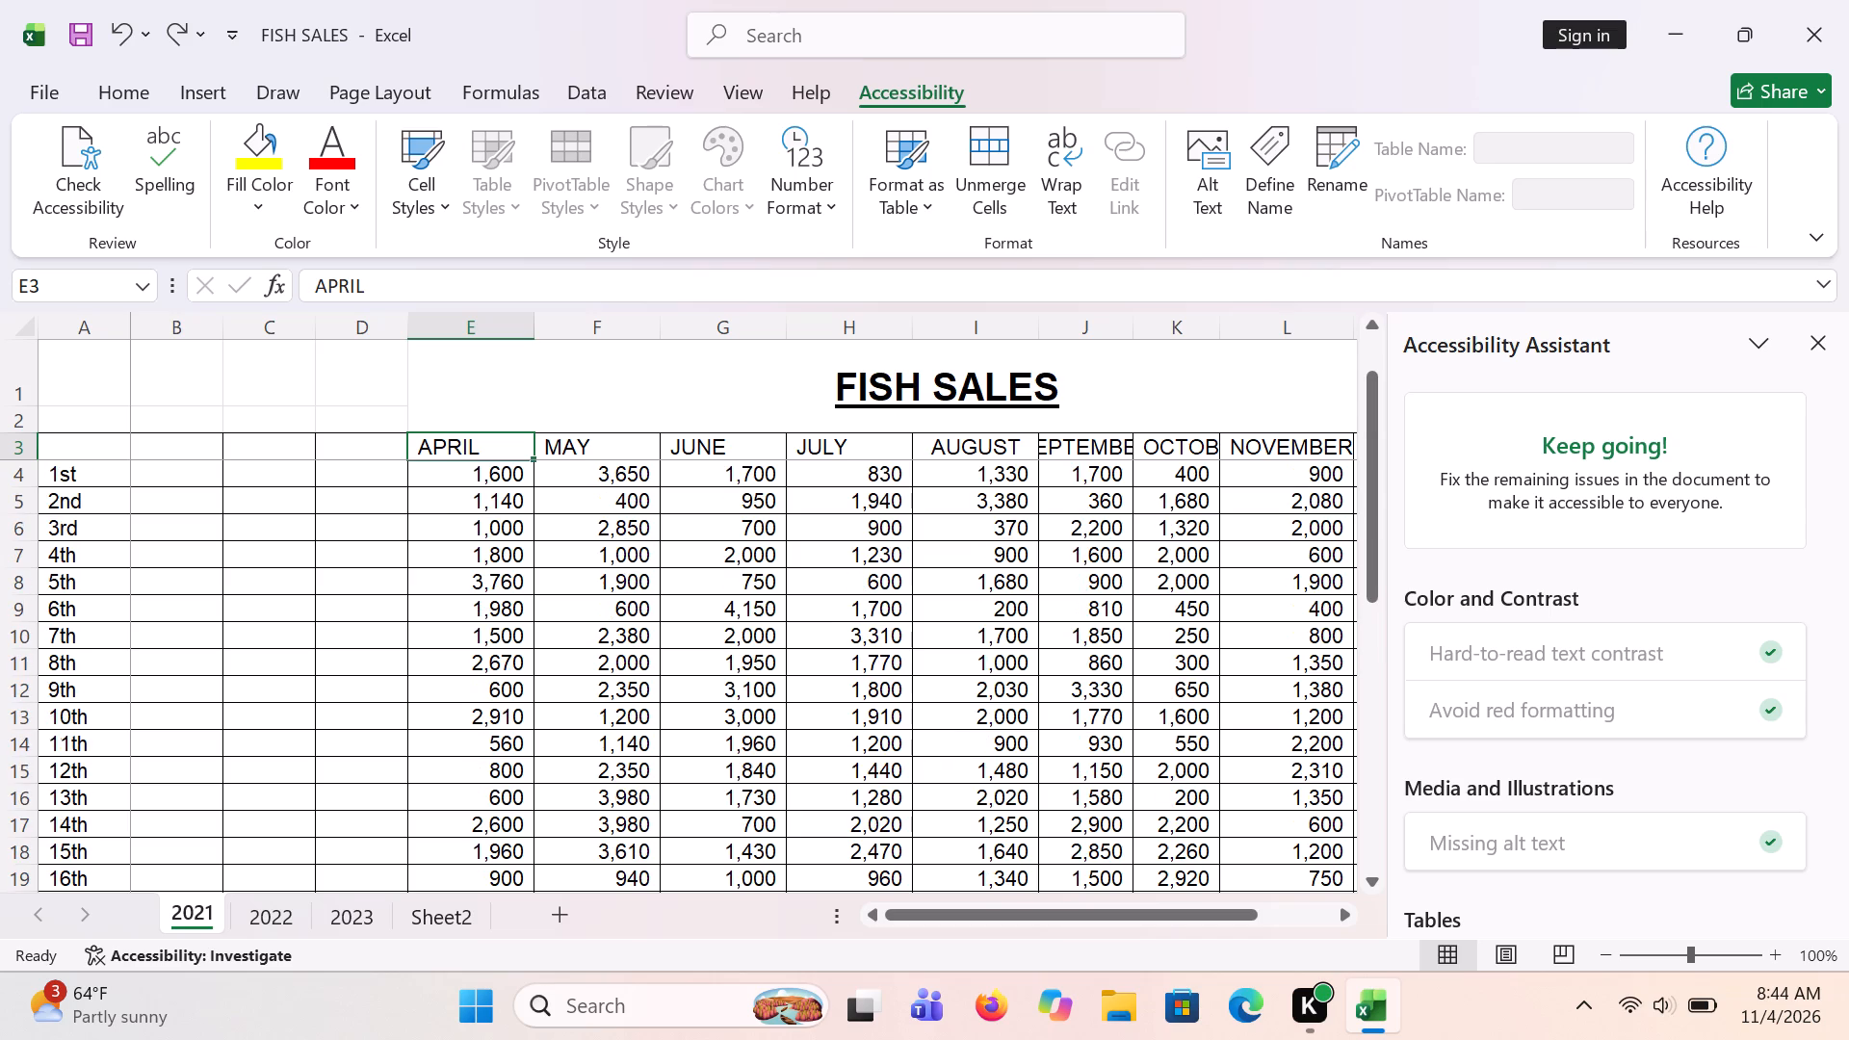
{"action": "scroll", "coordinate": [501, 481], "scroll_direction": "up", "scroll_amount": 4}
{"action": "left_click_drag", "start_coordinate": [531, 456], "coordinate": [96, 425]}
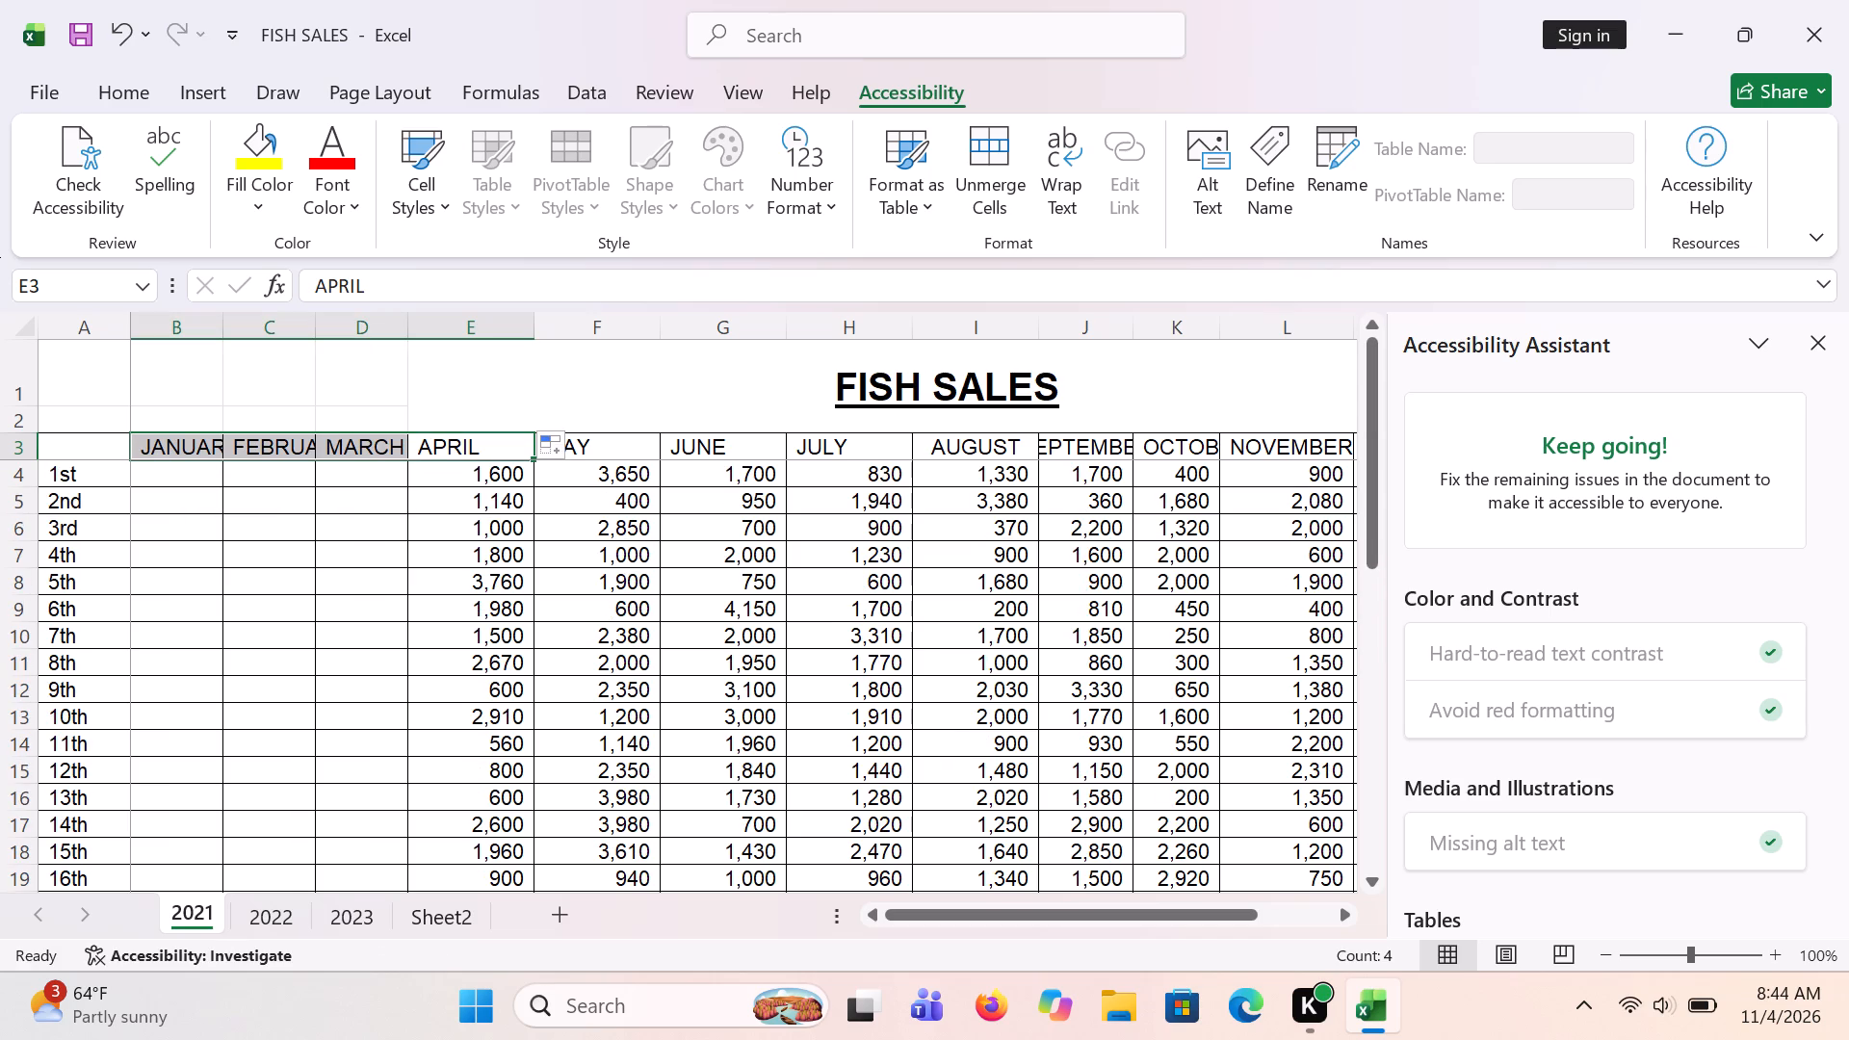
{"action": "left_click", "coordinate": [332, 603]}
Fill April's TOTALS sum formula across the January, February and March columns in row 35, and save the workbook.
{"action": "scroll", "coordinate": [342, 676], "scroll_direction": "down", "scroll_amount": 7}
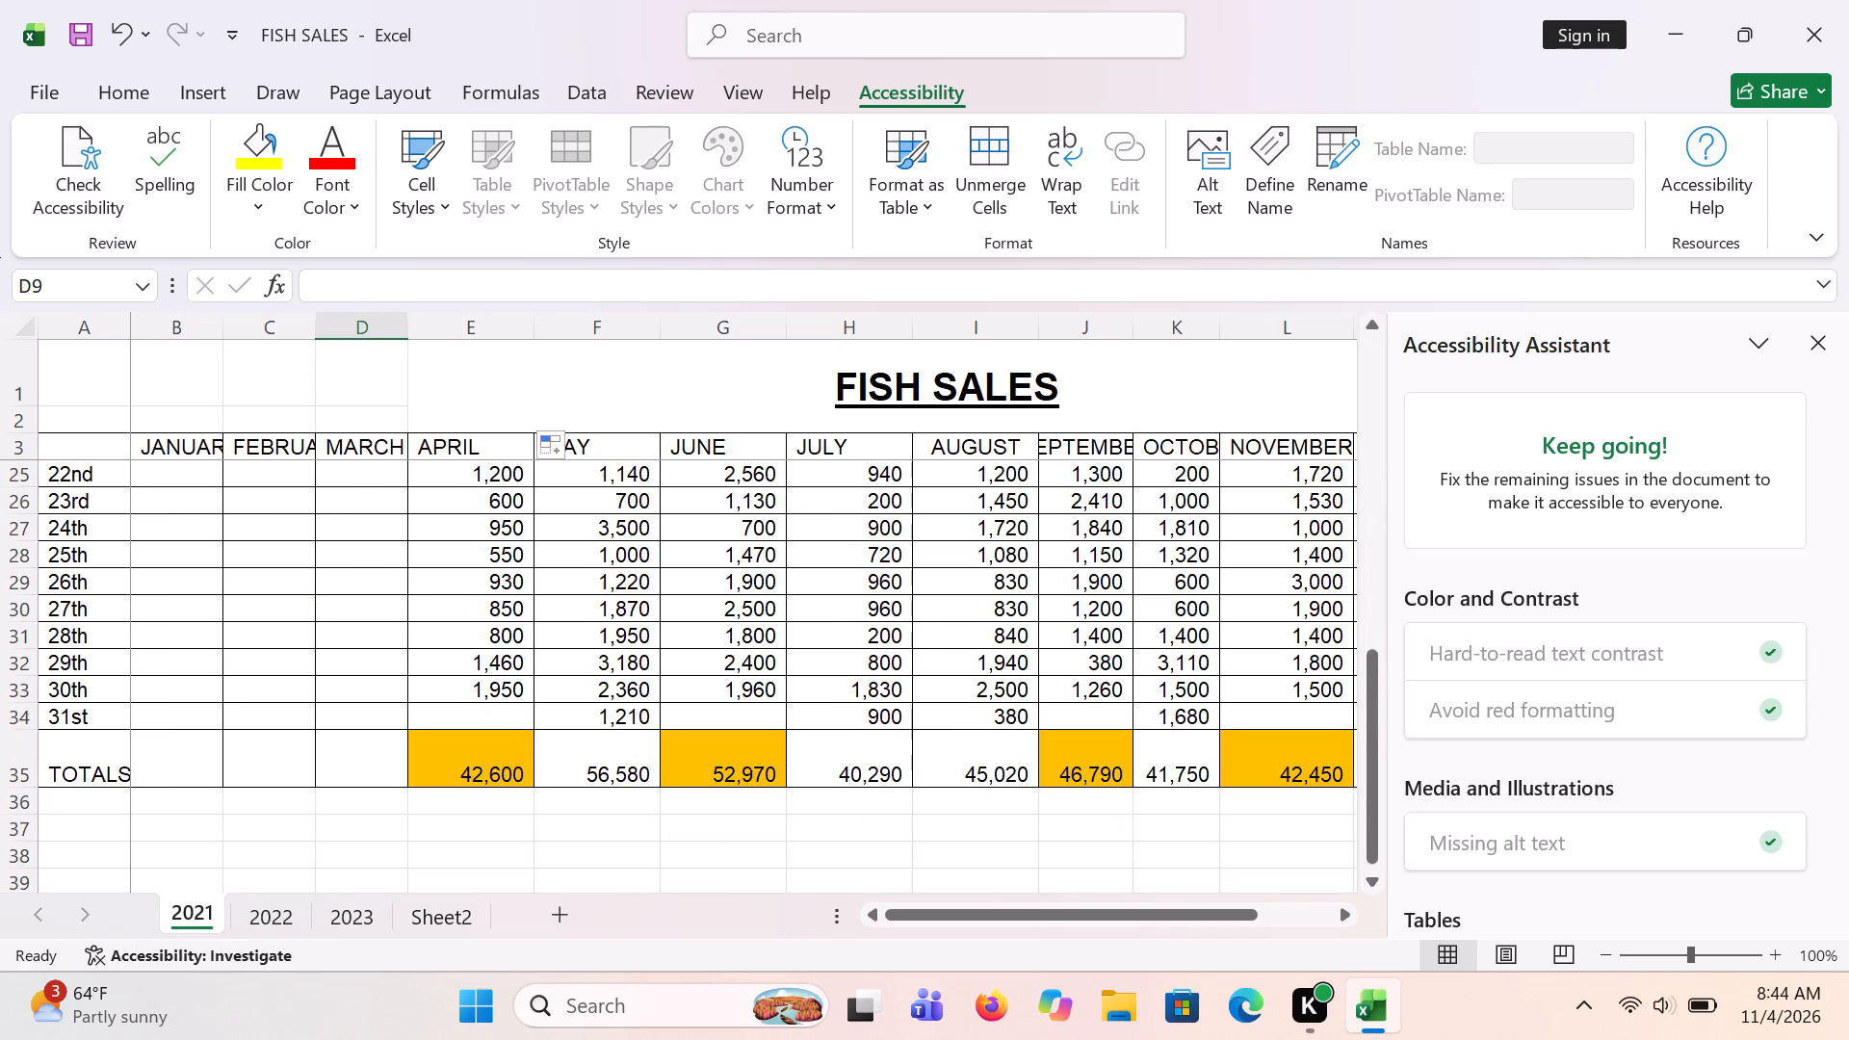
{"action": "left_click", "coordinate": [479, 773]}
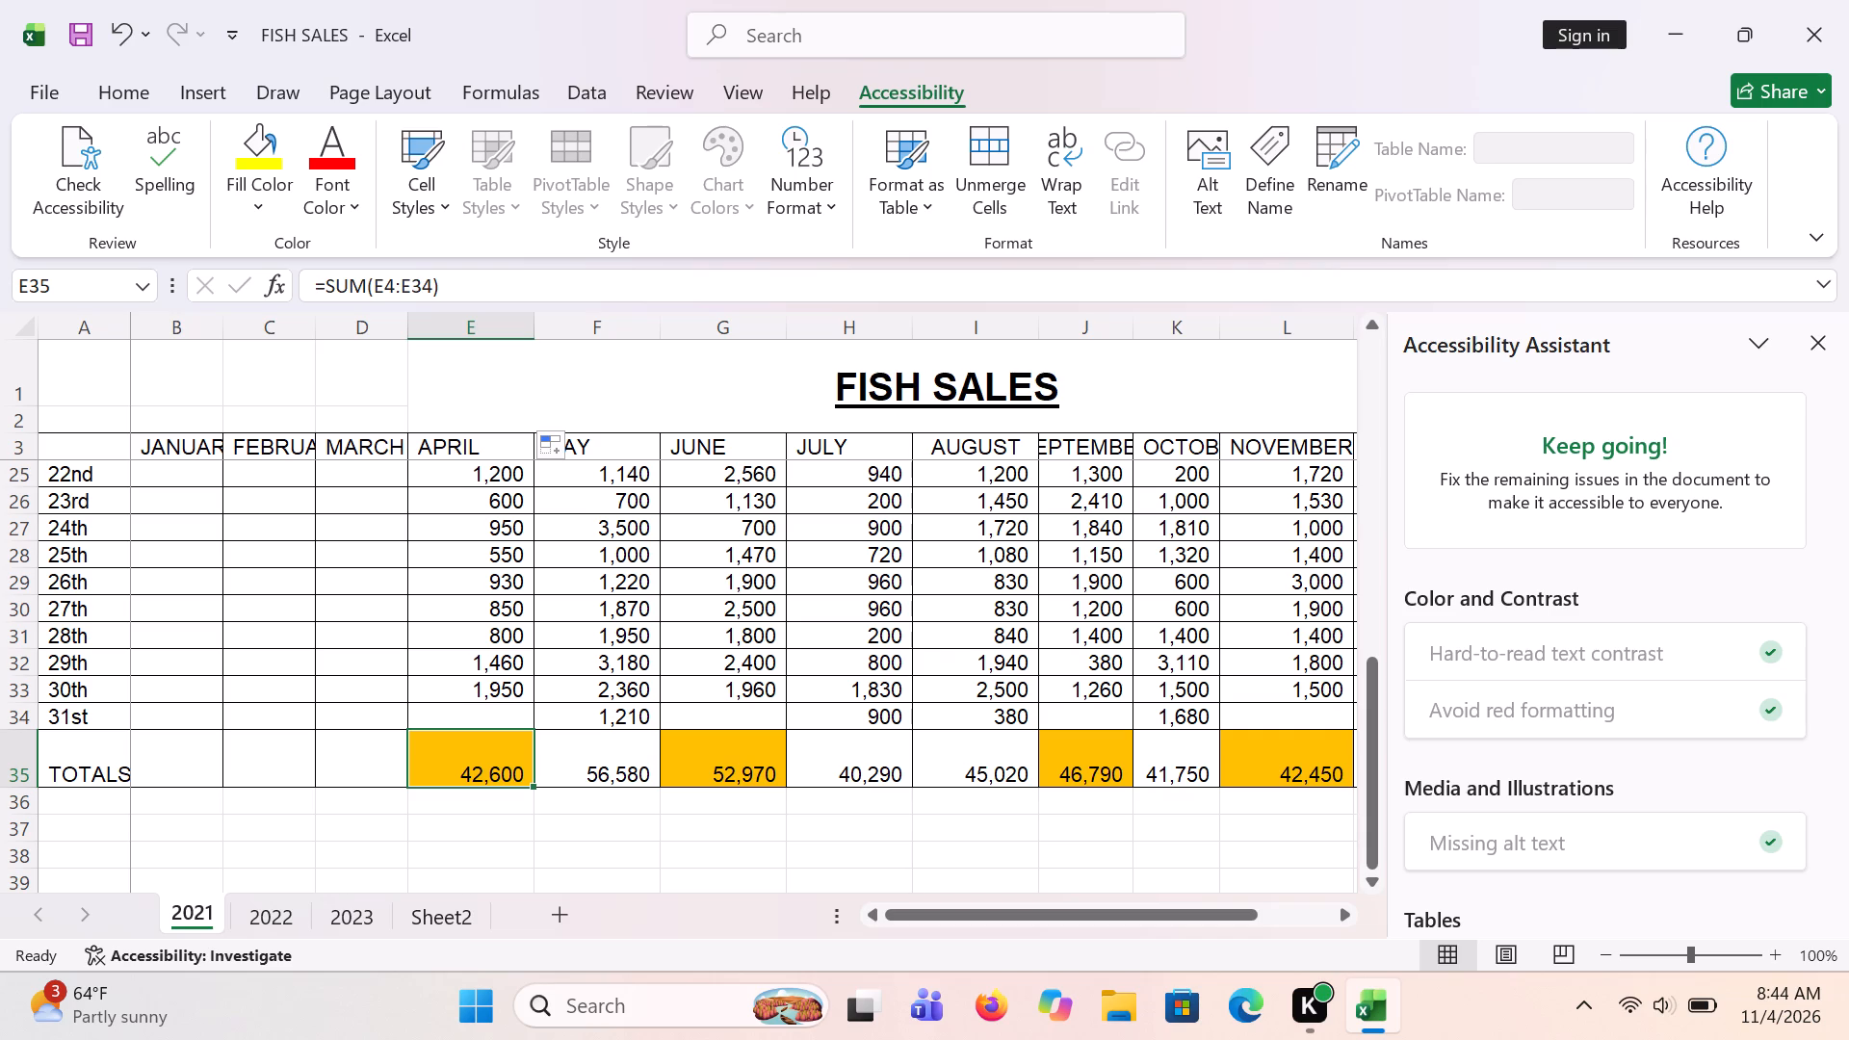
{"action": "left_click_drag", "start_coordinate": [534, 783], "coordinate": [155, 772]}
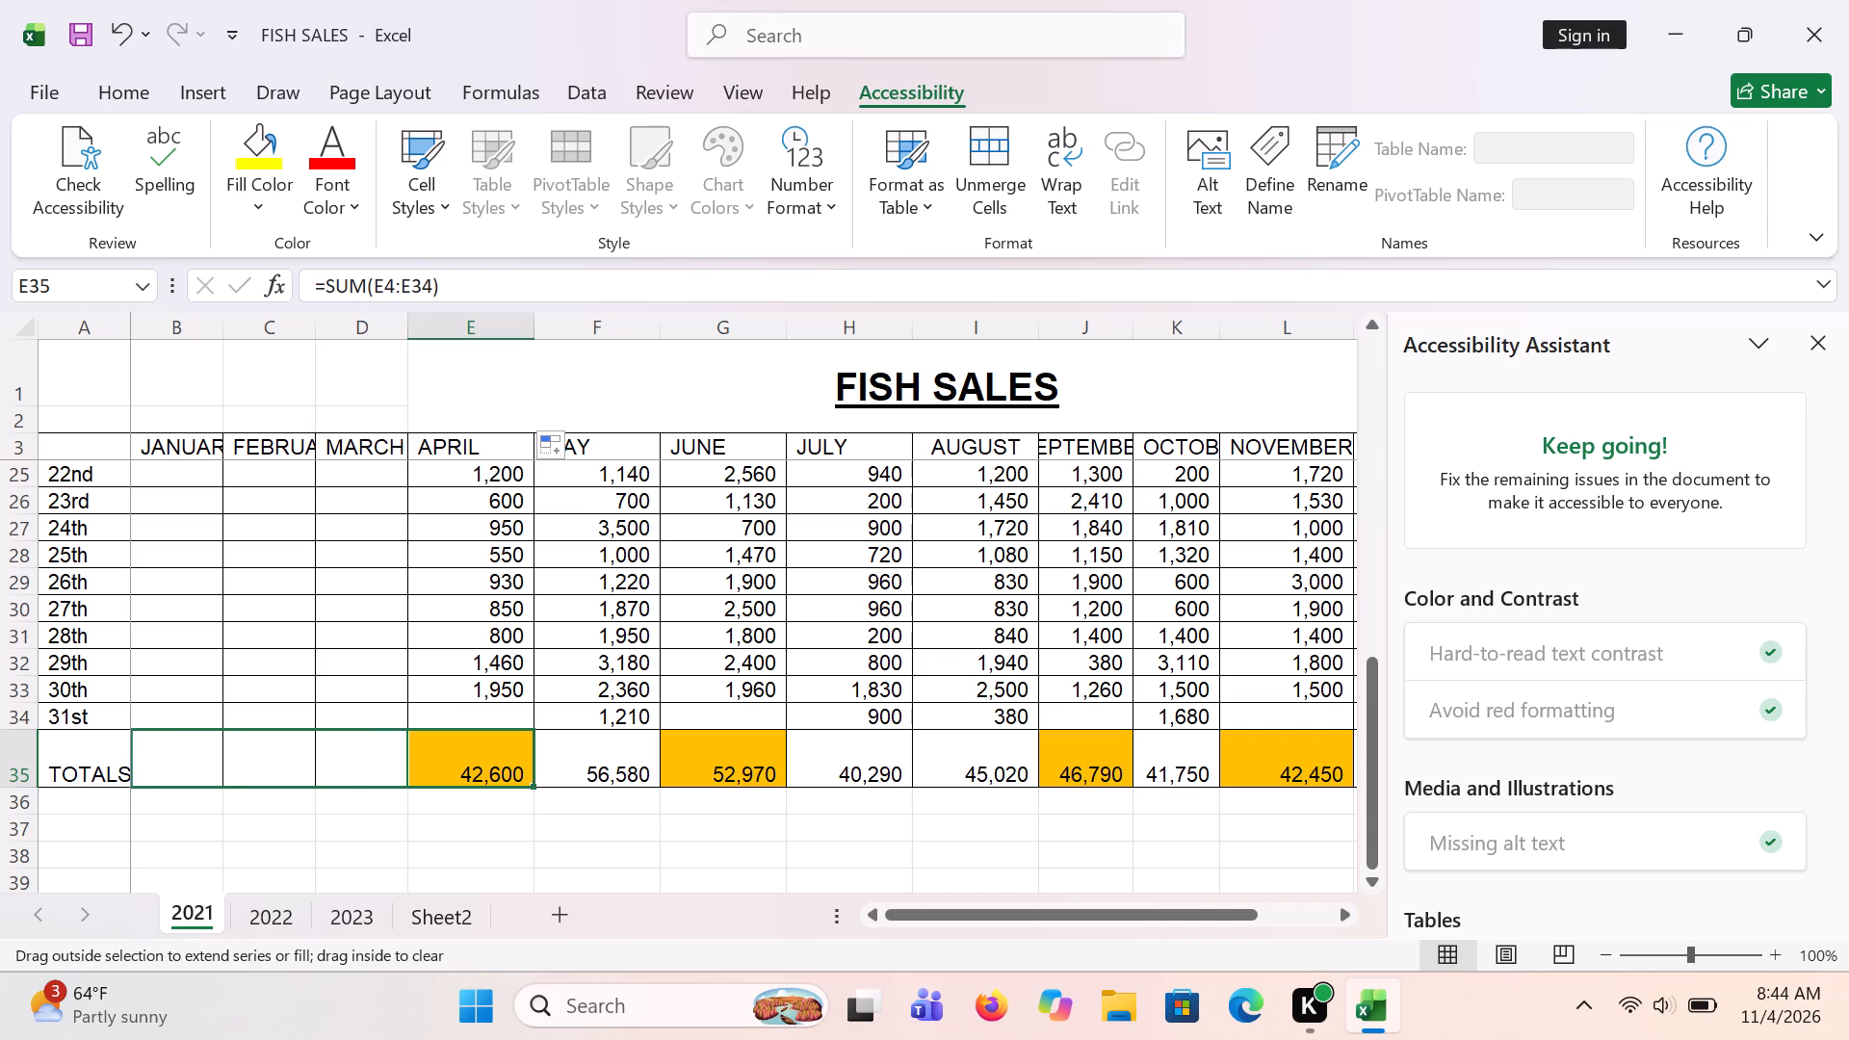
{"action": "left_click_drag", "start_coordinate": [155, 772], "coordinate": [157, 772]}
{"action": "left_click", "coordinate": [430, 616]}
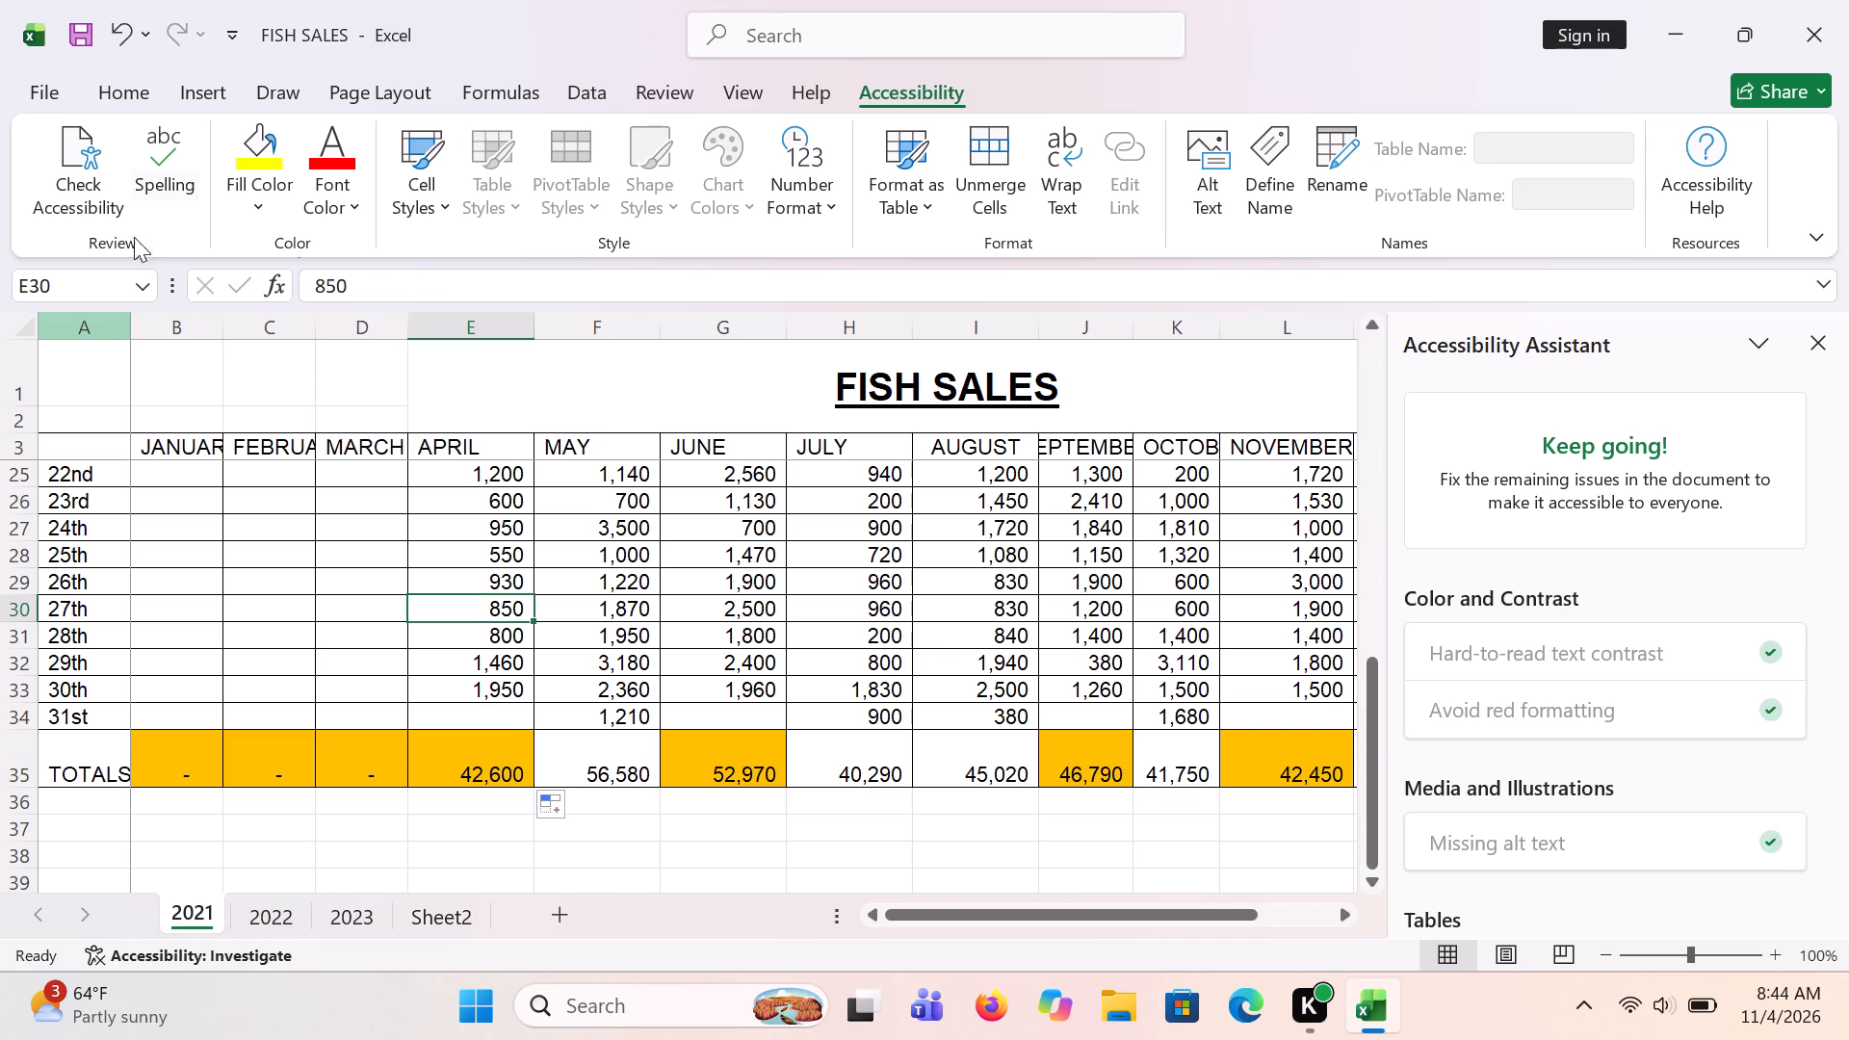
{"action": "left_click", "coordinate": [80, 40]}
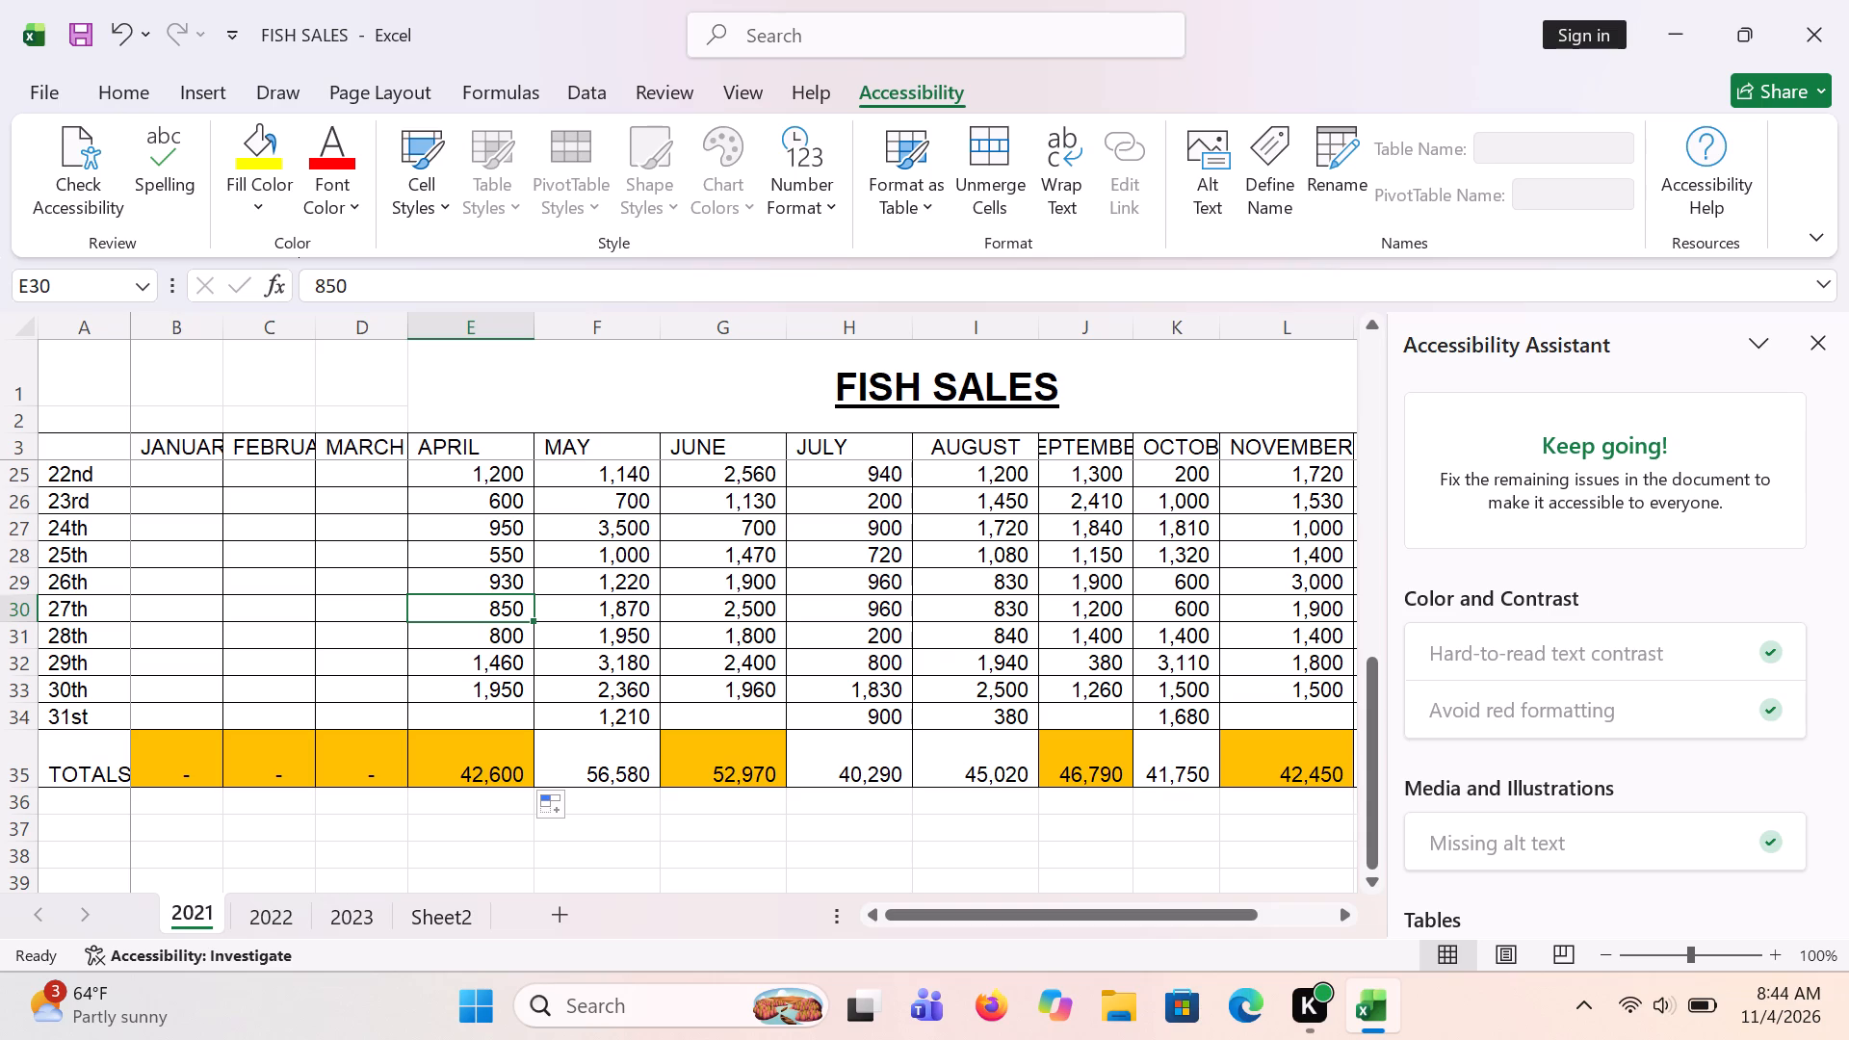
Enter the heading JANUARY in cell A2 of Sheet2 and save the workbook.
{"action": "left_click", "coordinate": [455, 917]}
{"action": "scroll", "coordinate": [275, 856], "scroll_direction": "up", "scroll_amount": 5}
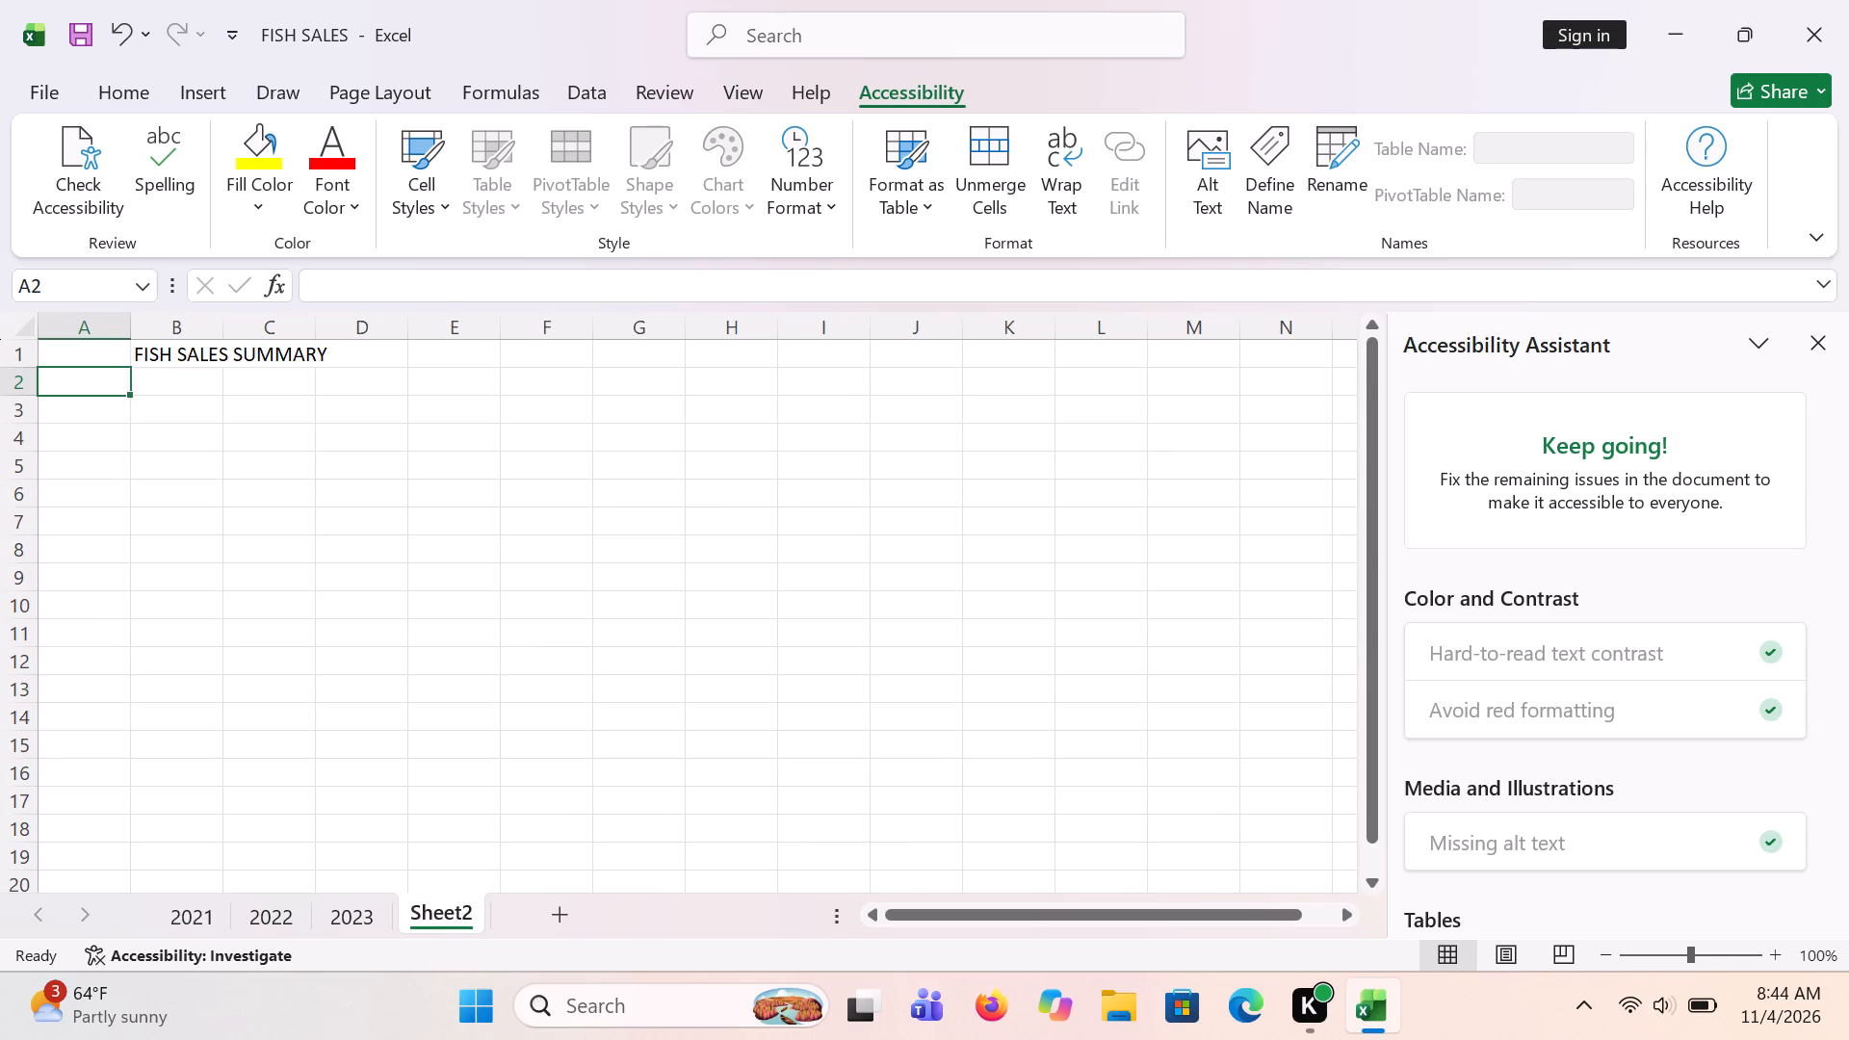
{"action": "left_click", "coordinate": [200, 907]}
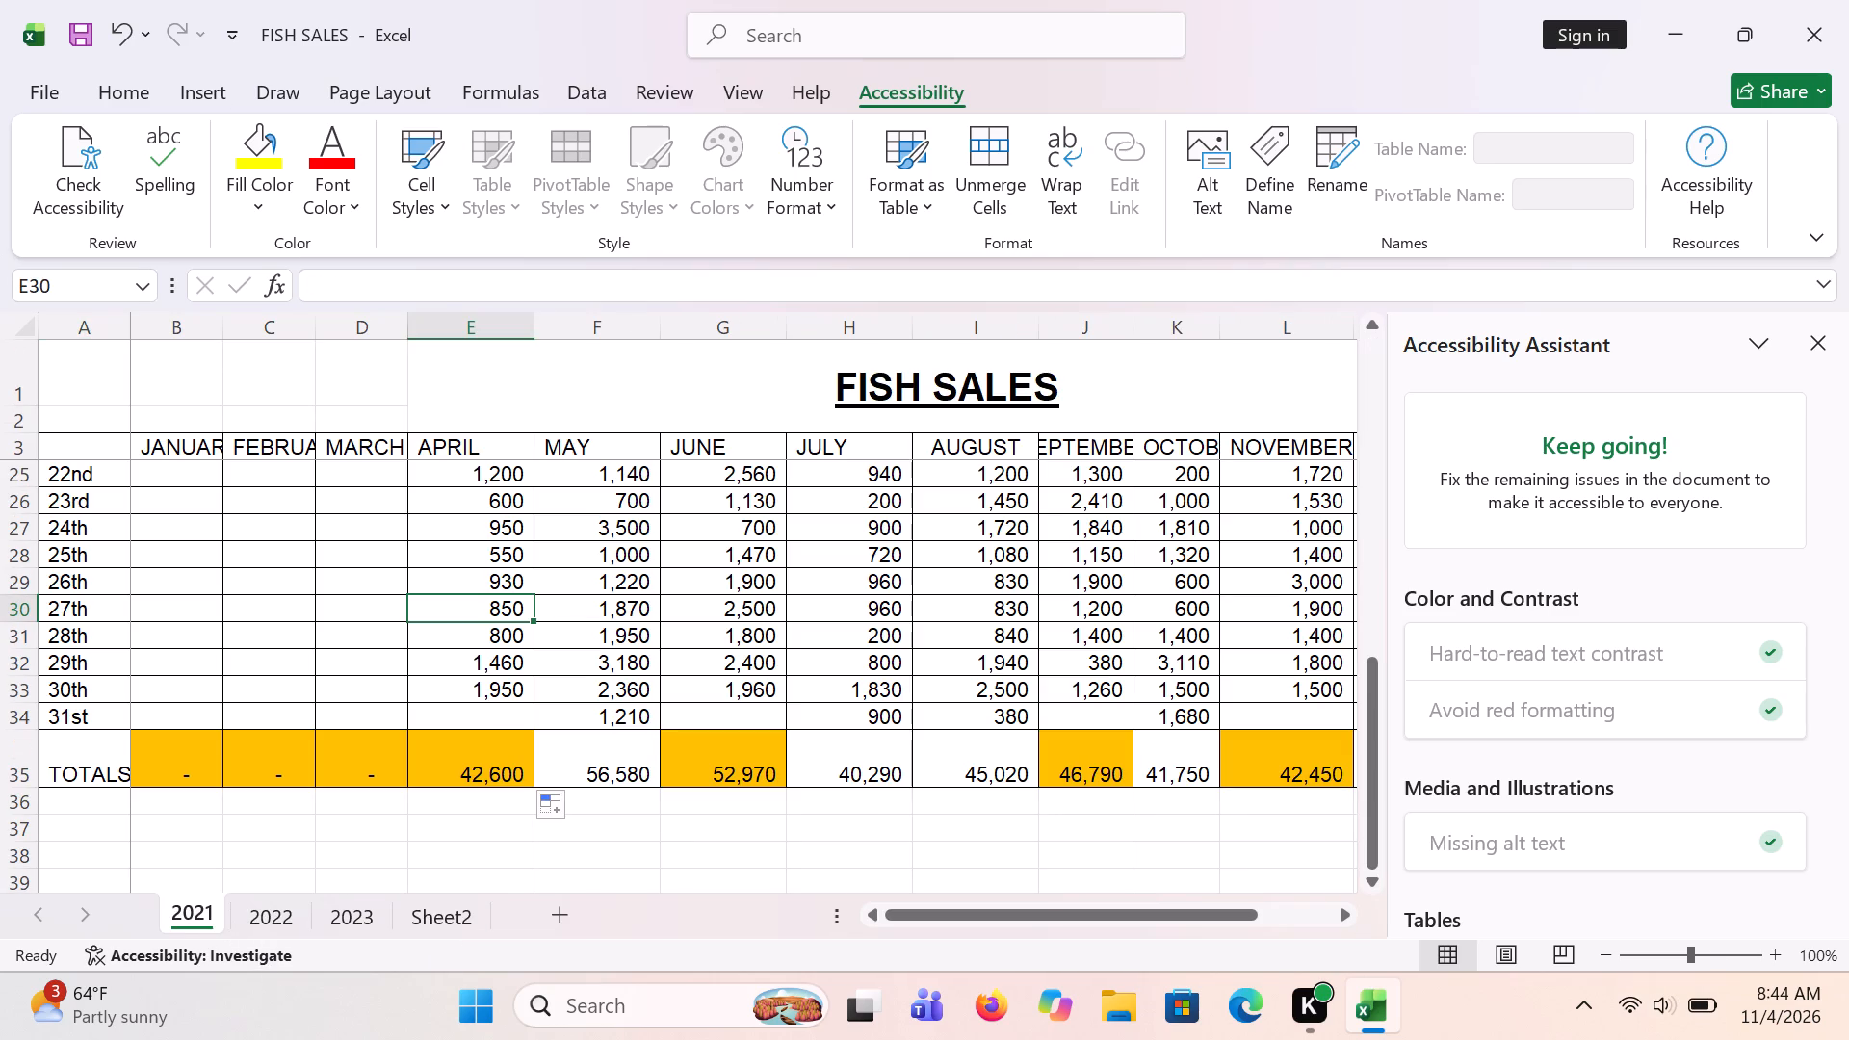
{"action": "left_click", "coordinate": [451, 905]}
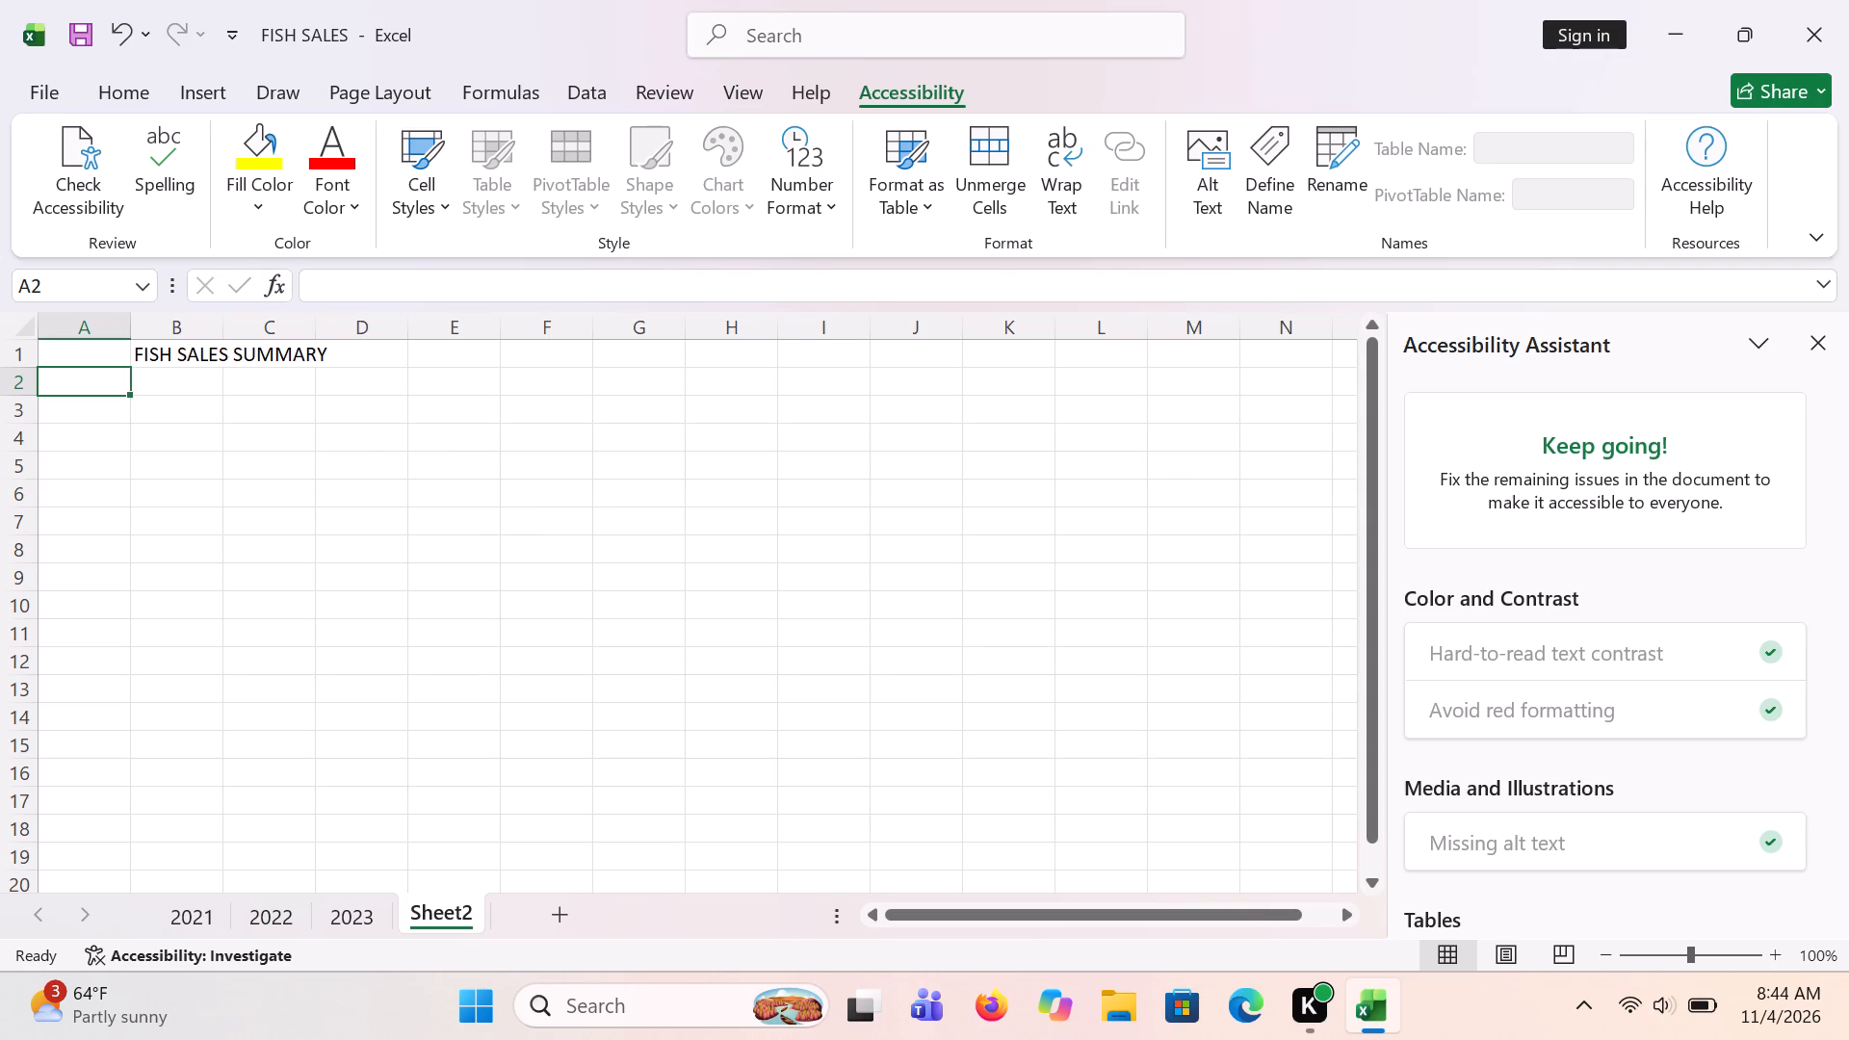
{"action": "type", "text": "JANUARY"}
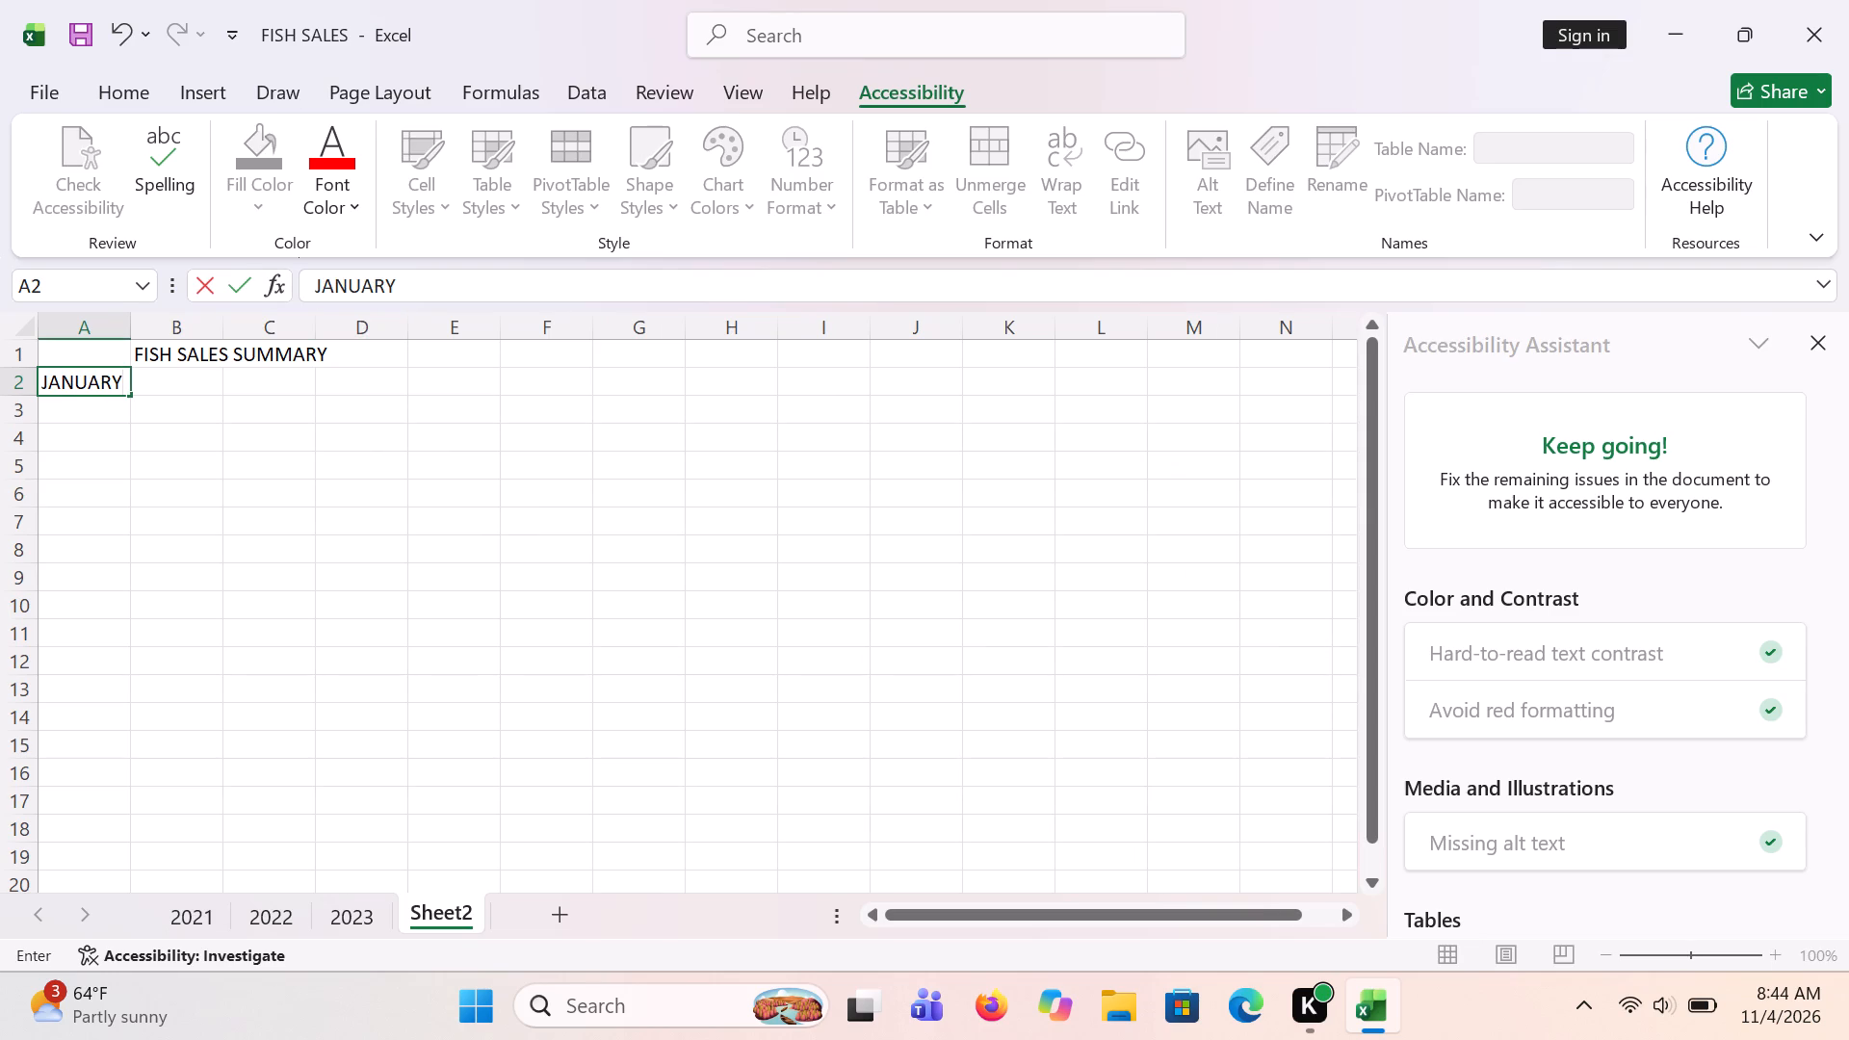
{"action": "key", "text": "Return"}
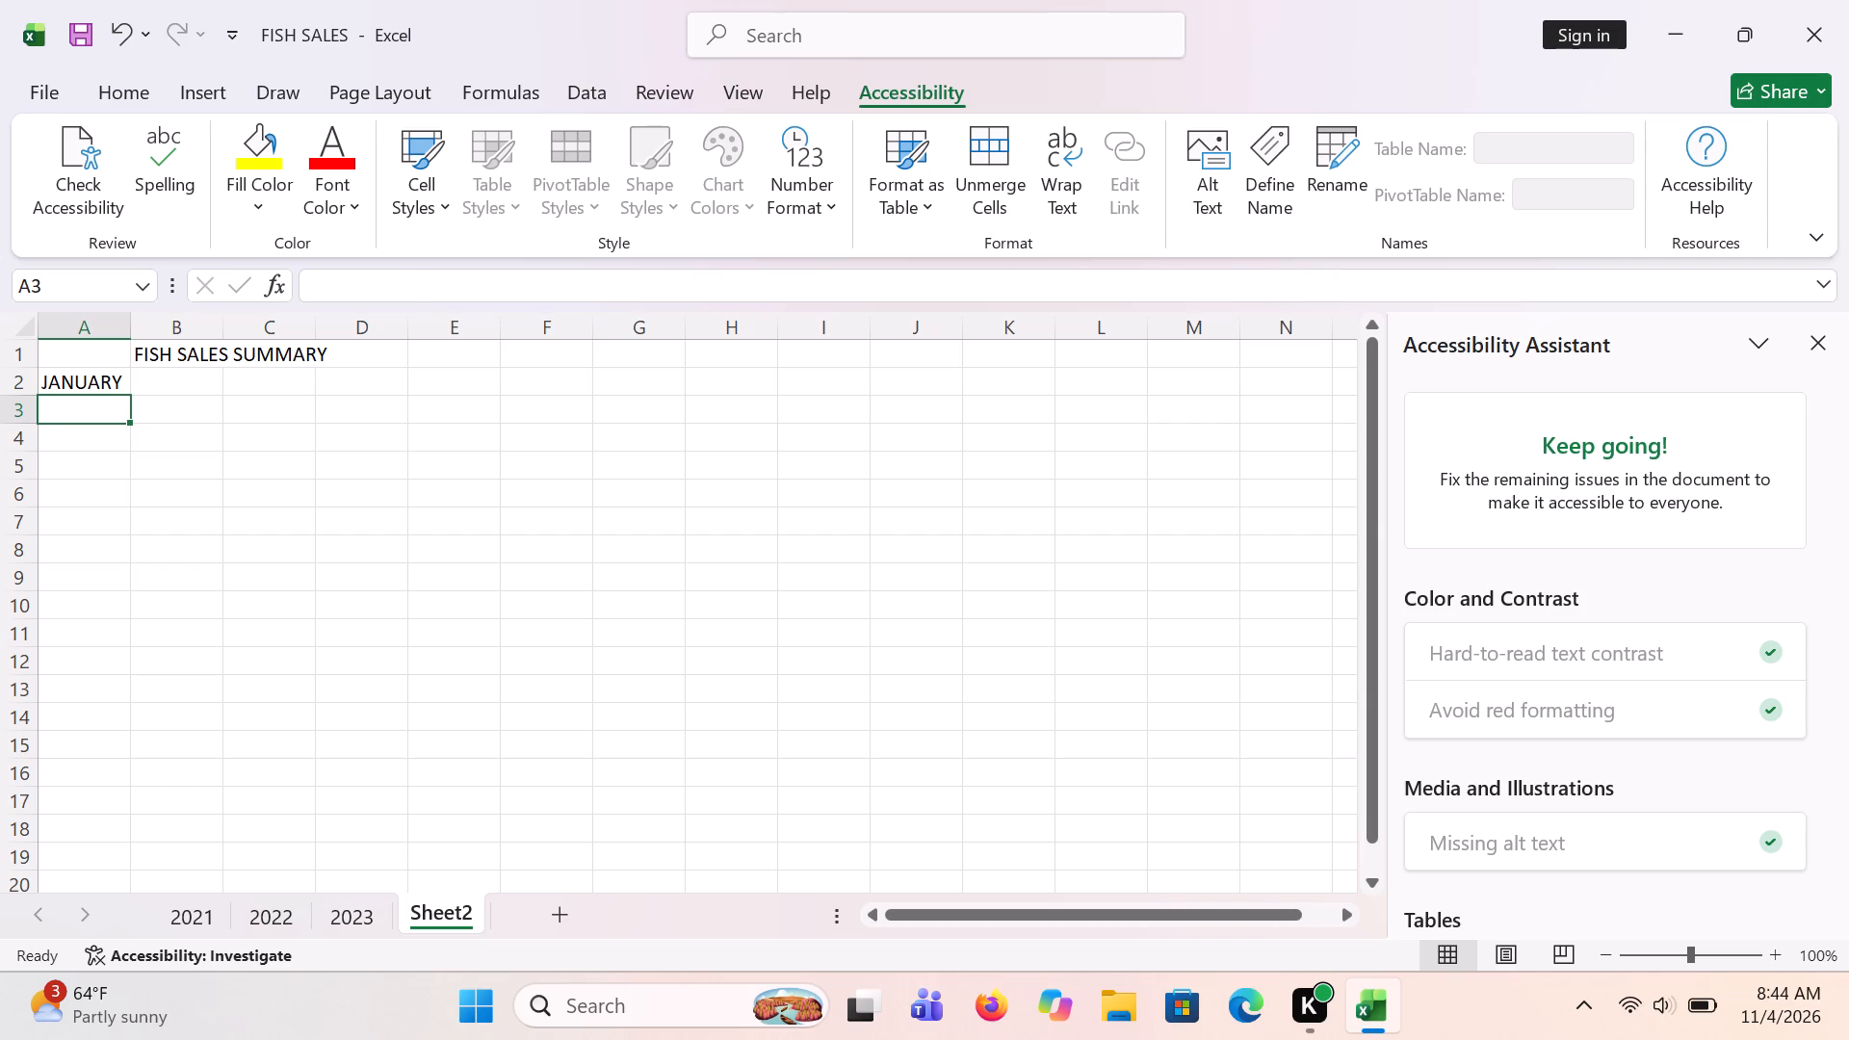
{"action": "key", "text": "ctrl+s"}
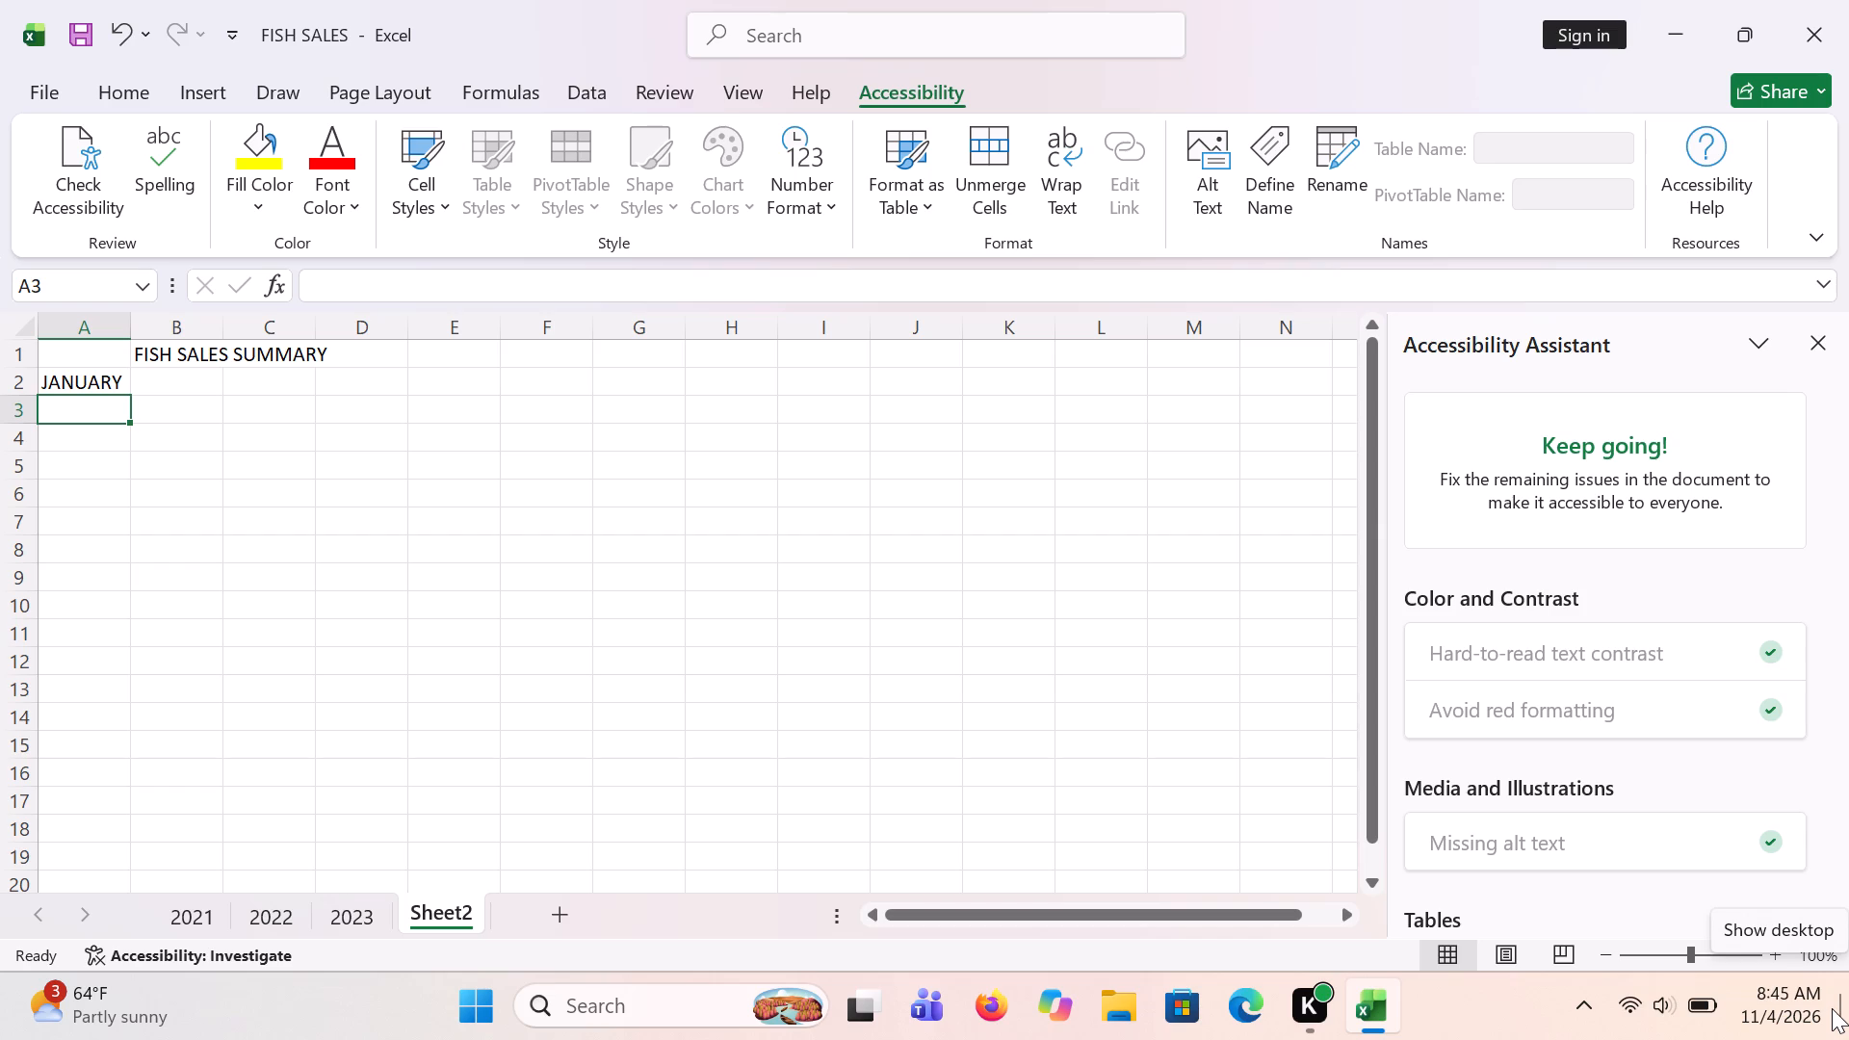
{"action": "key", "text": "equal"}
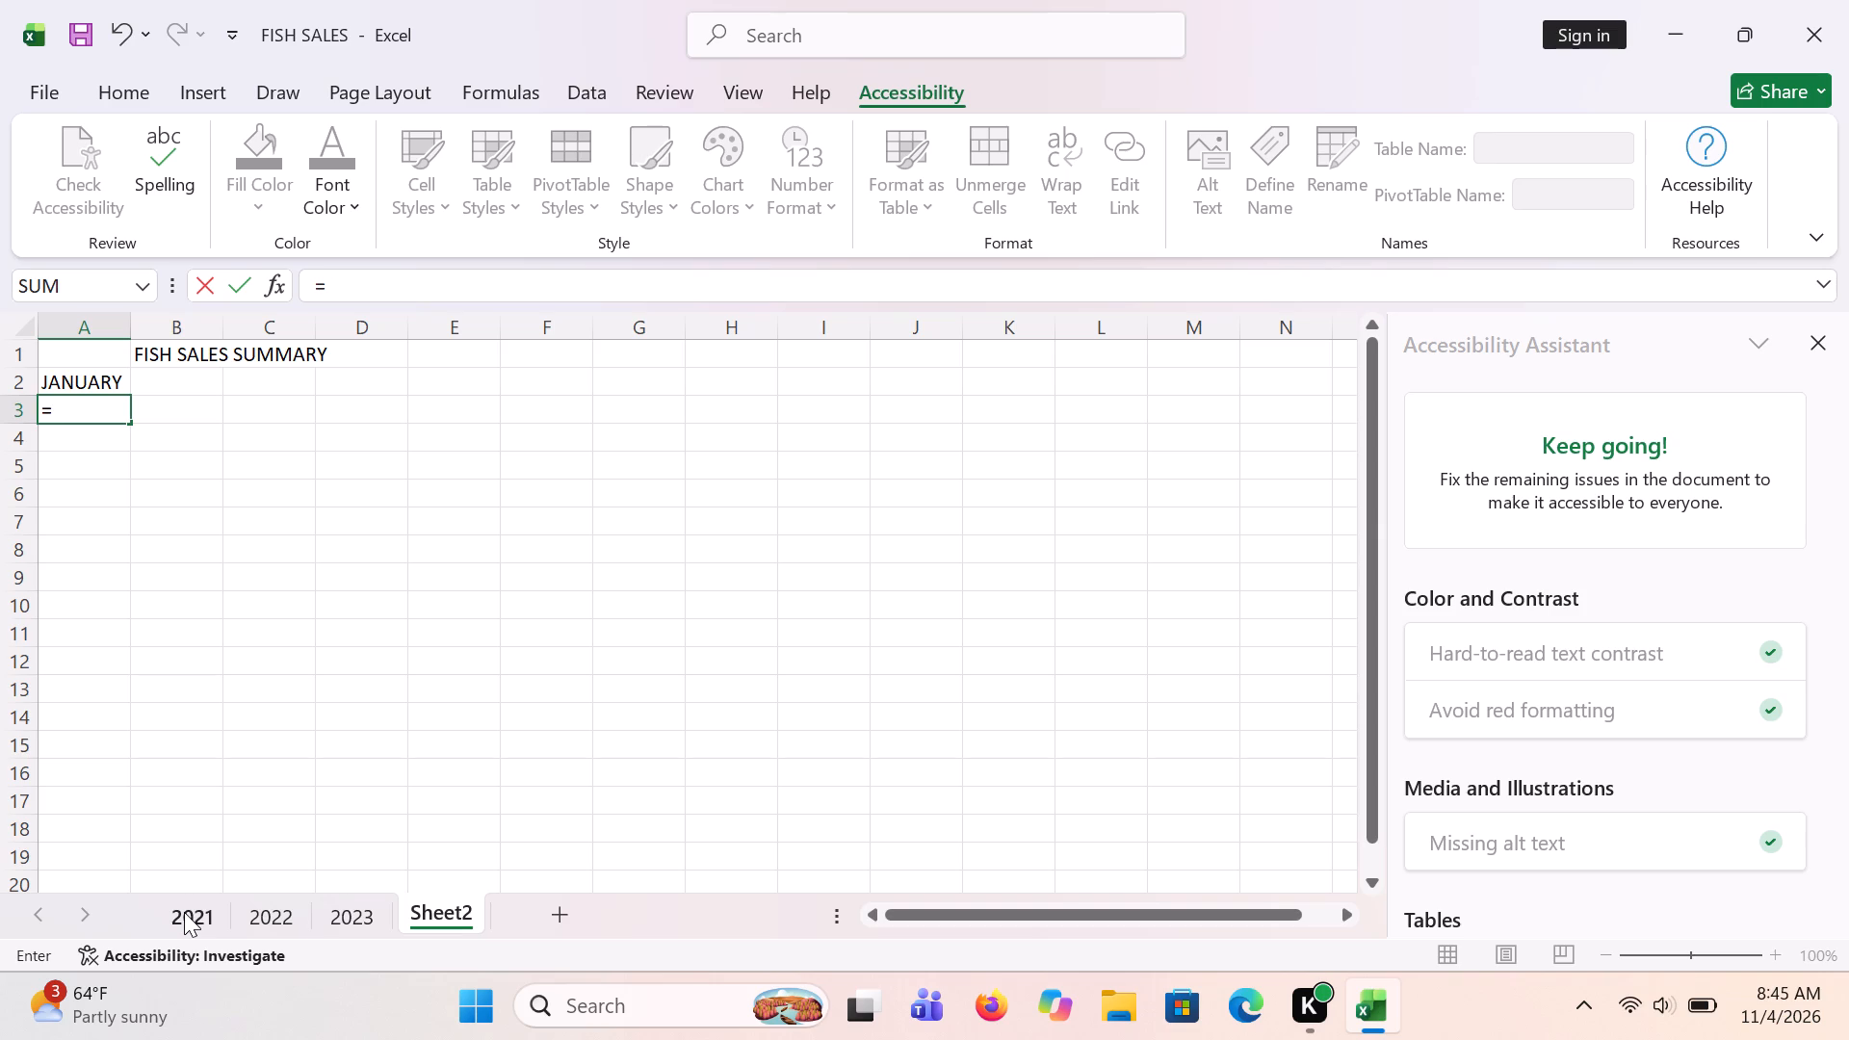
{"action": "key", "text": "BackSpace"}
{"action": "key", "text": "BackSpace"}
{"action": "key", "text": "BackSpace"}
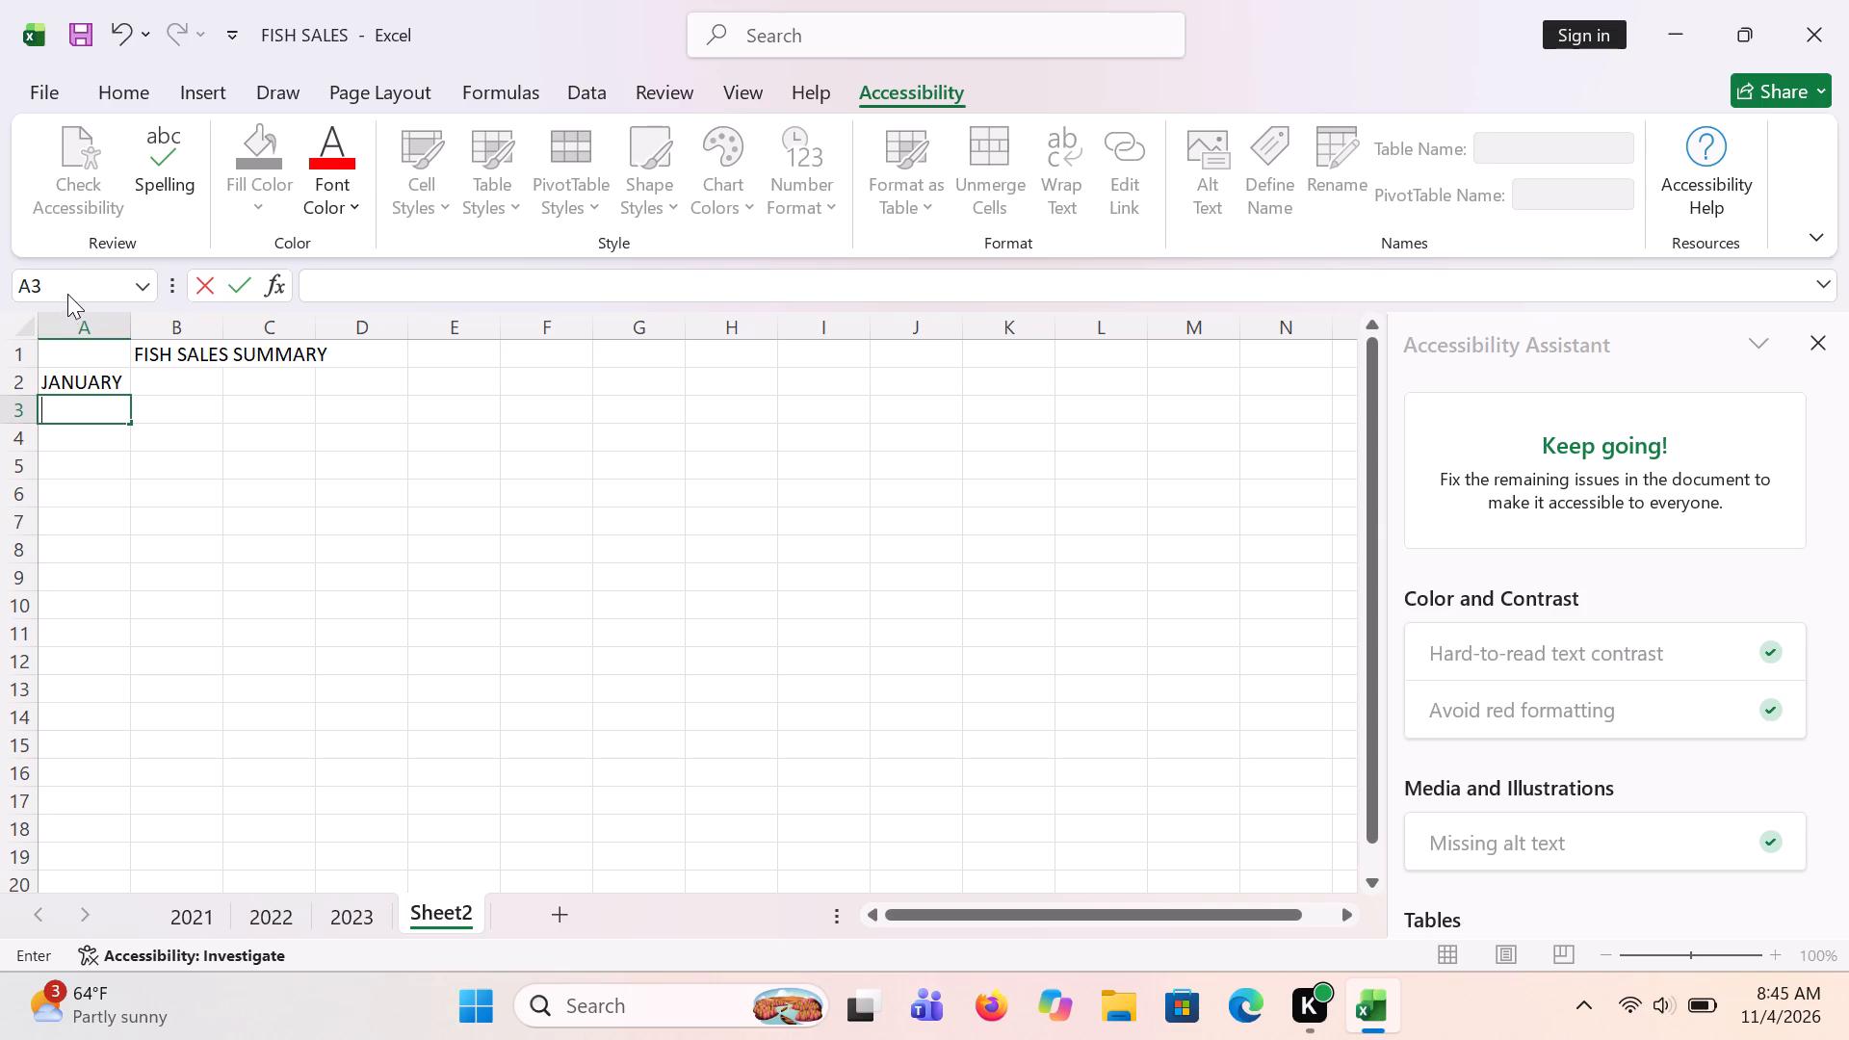
Insert a blank column before column A in Sheet2.
{"action": "left_click", "coordinate": [68, 314]}
{"action": "right_click", "coordinate": [68, 322]}
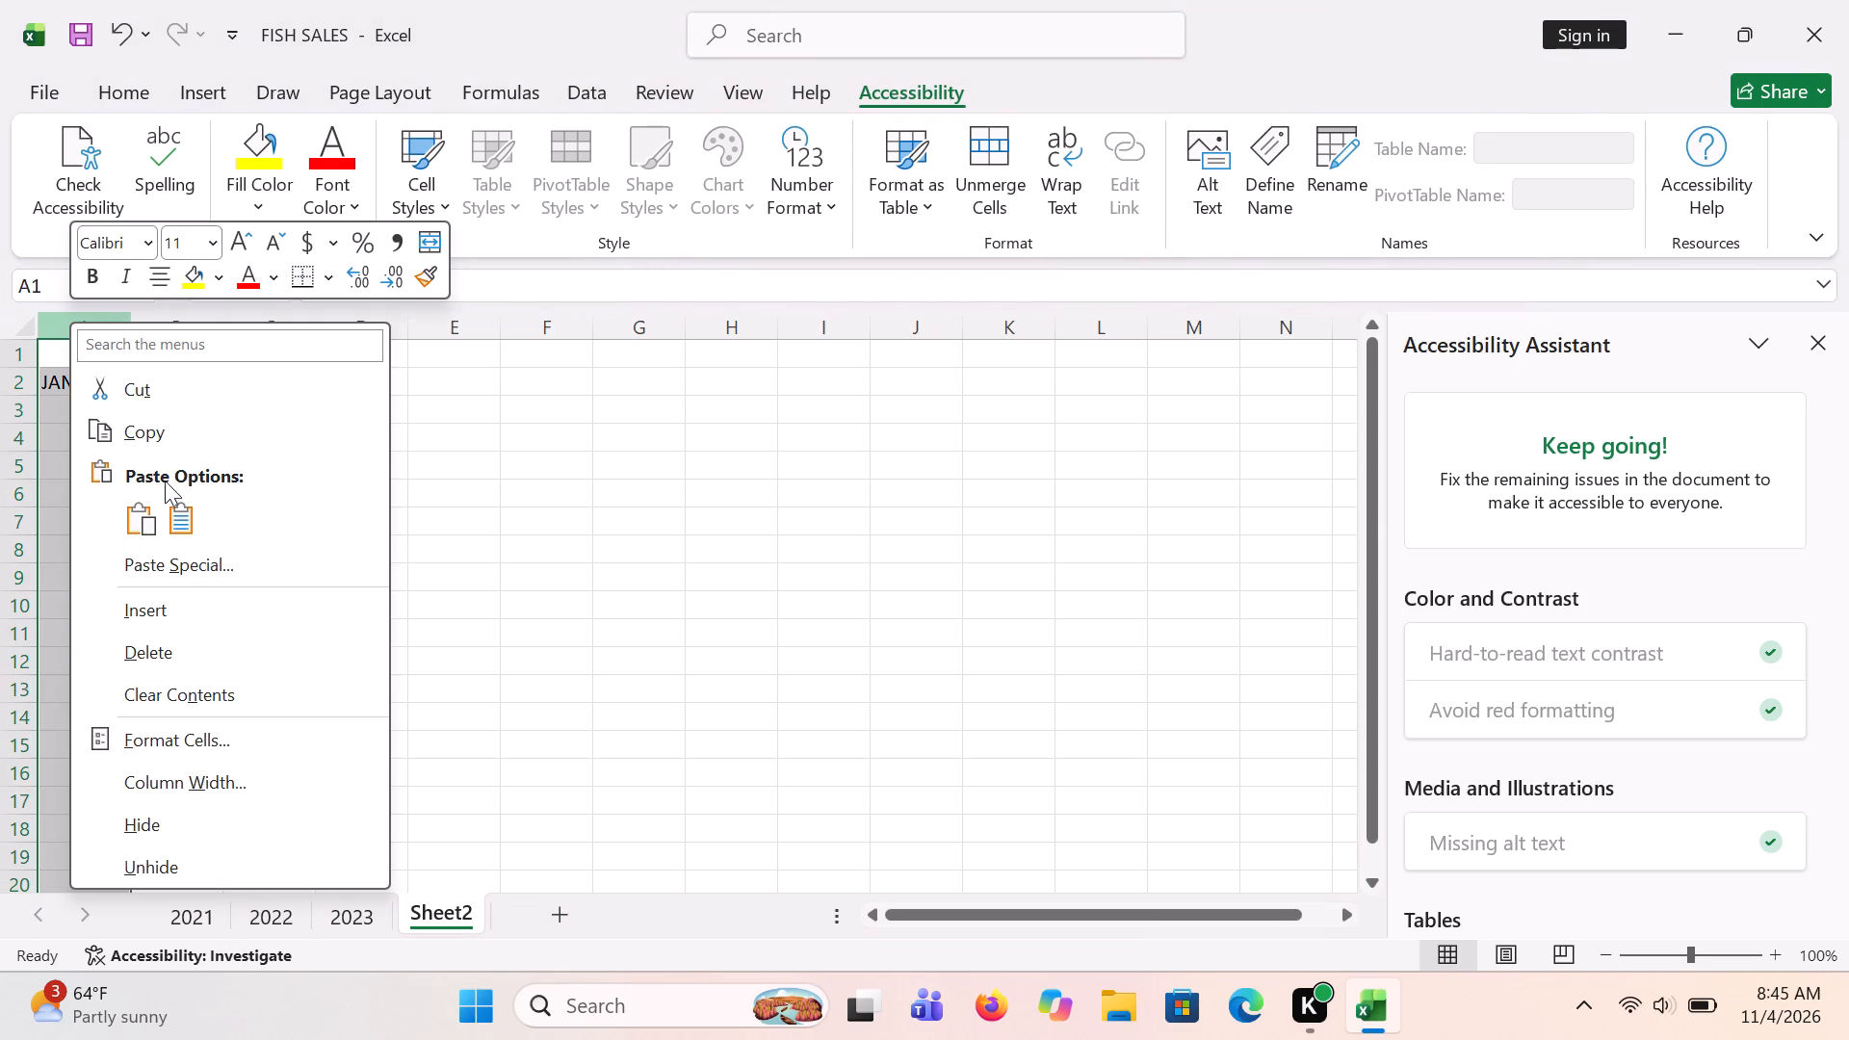
{"action": "left_click", "coordinate": [208, 611]}
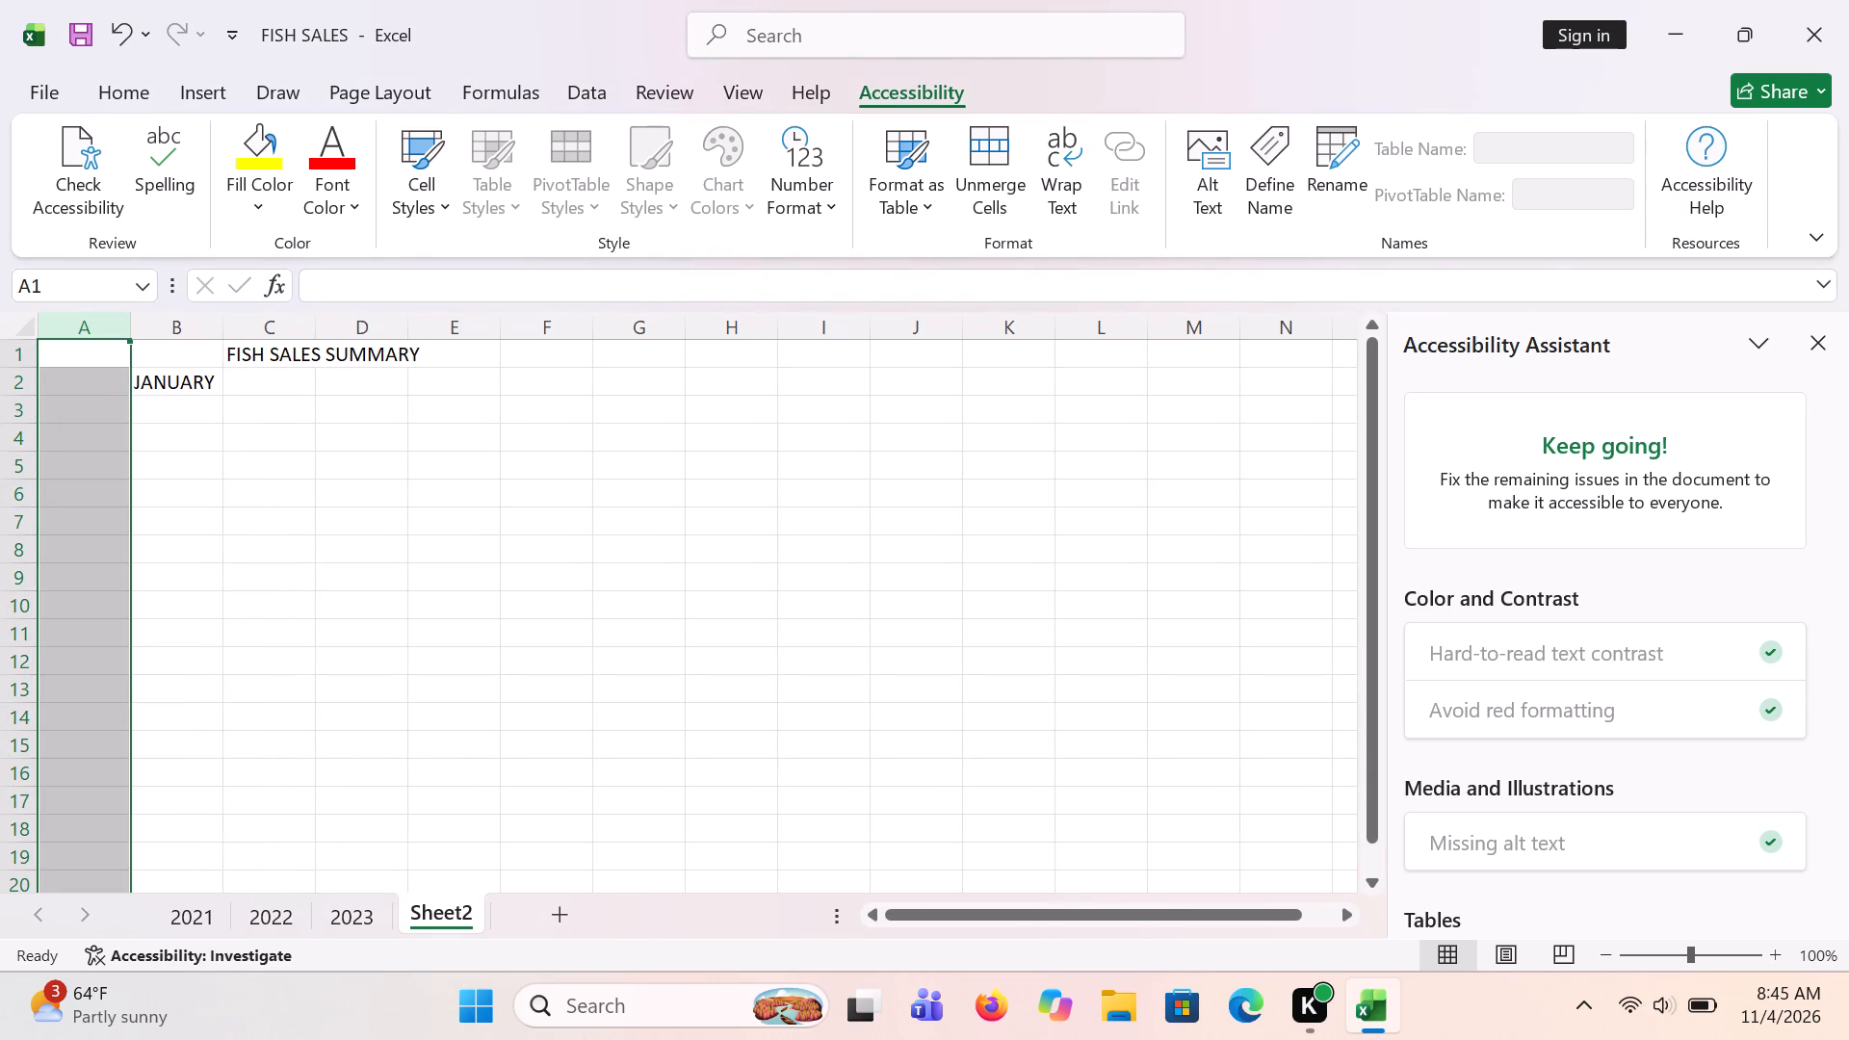
Enter the year 2021 in cell A3 of the new first column.
{"action": "left_click", "coordinate": [73, 391]}
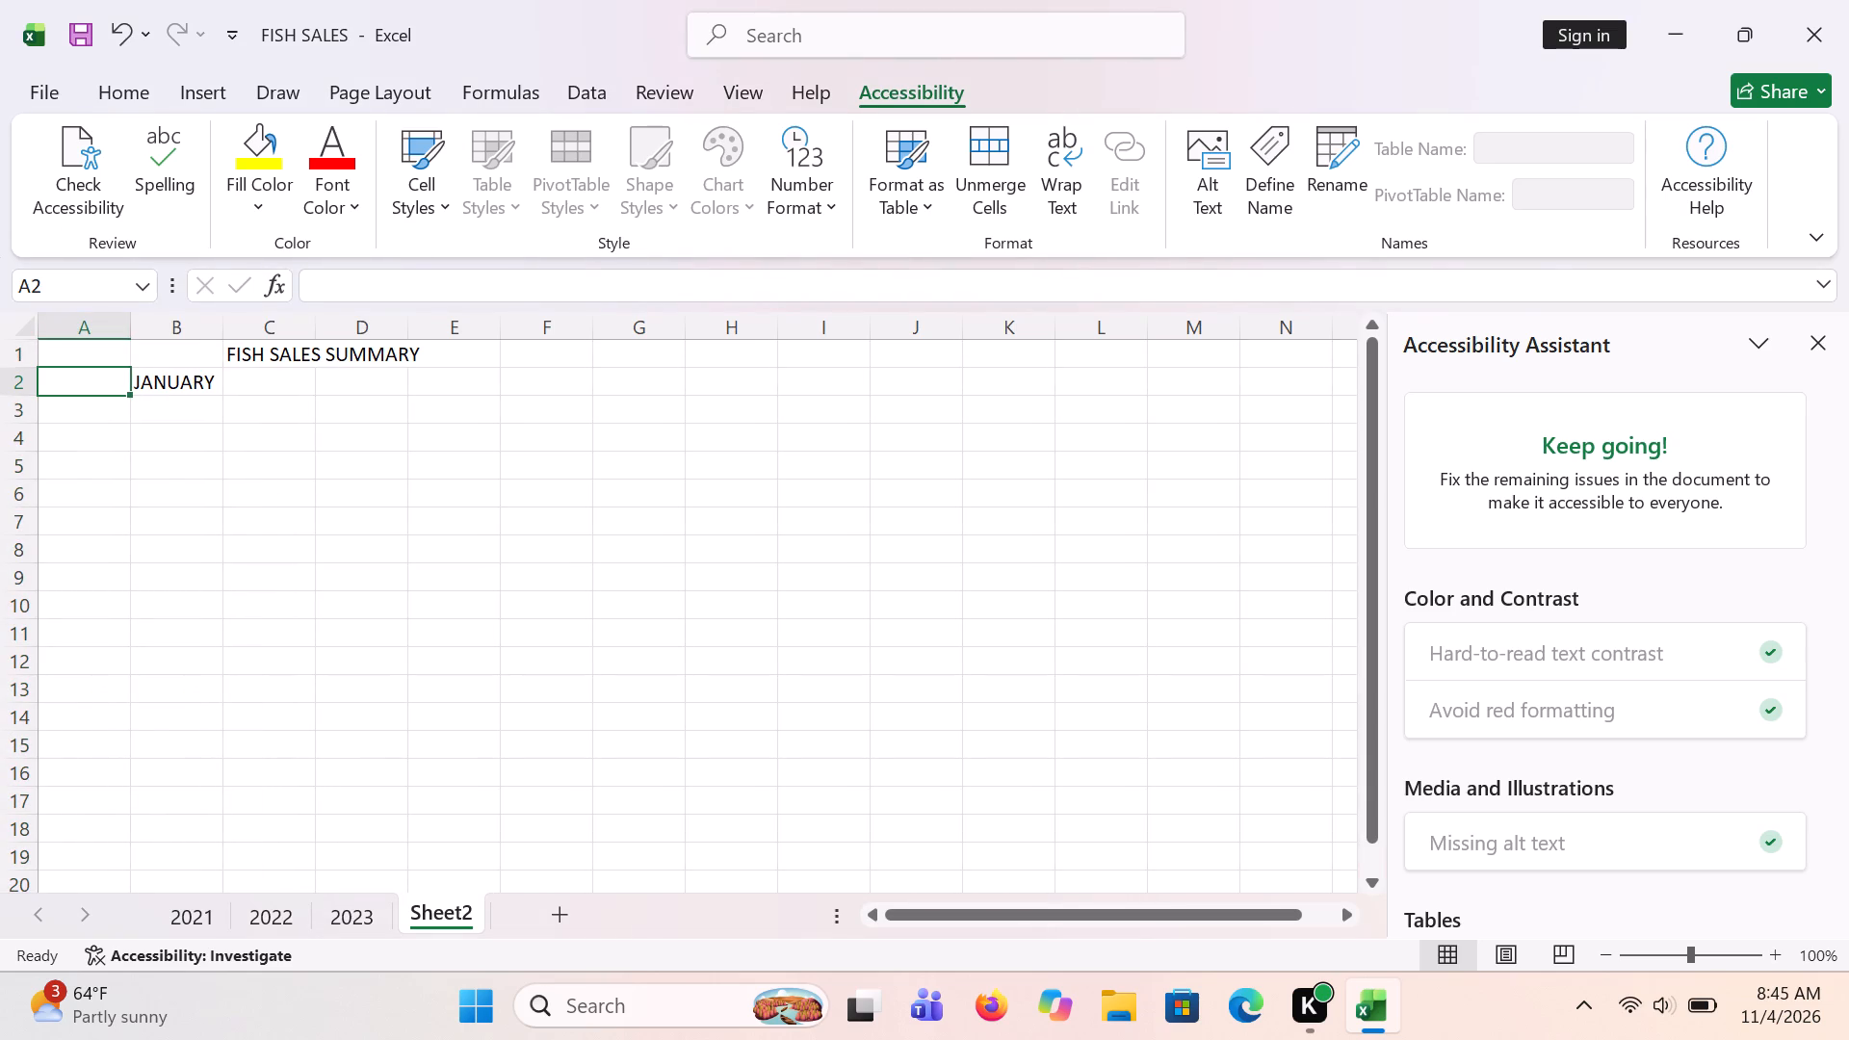
{"action": "left_click", "coordinate": [104, 417]}
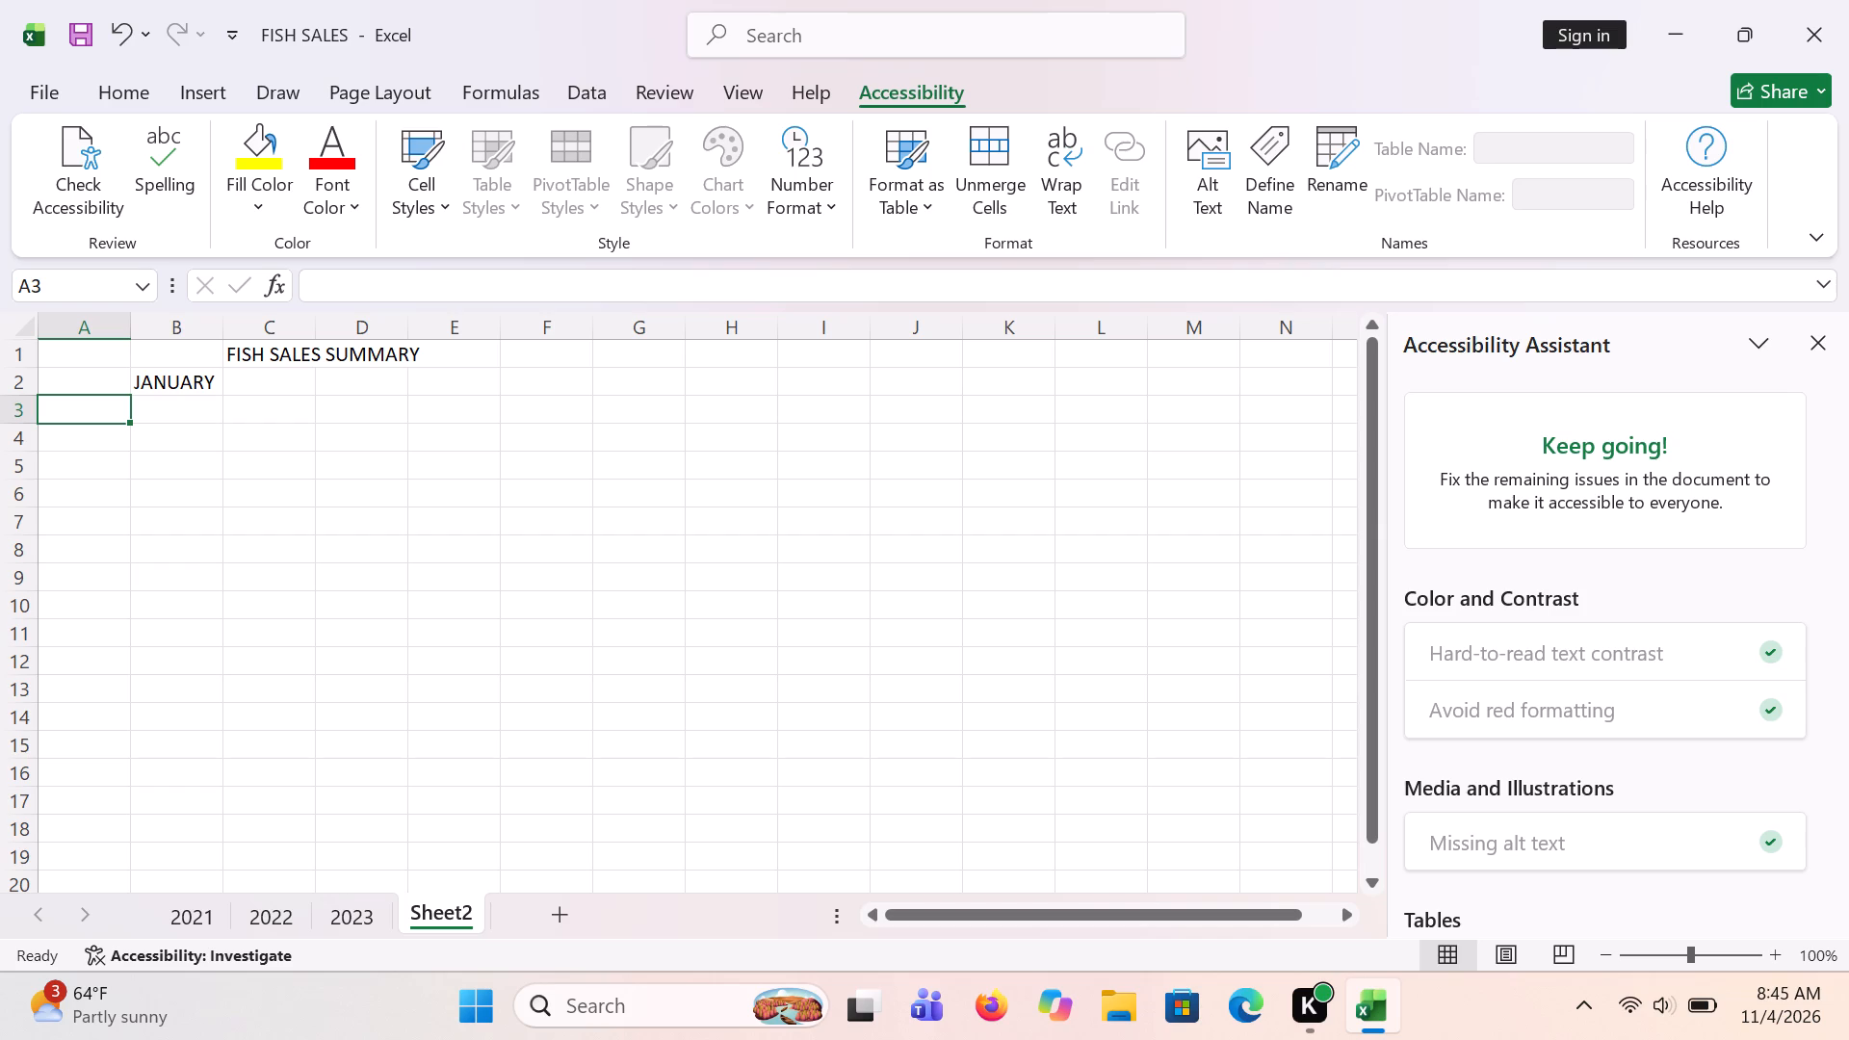
{"action": "type", "text": "20"}
{"action": "type", "text": "21"}
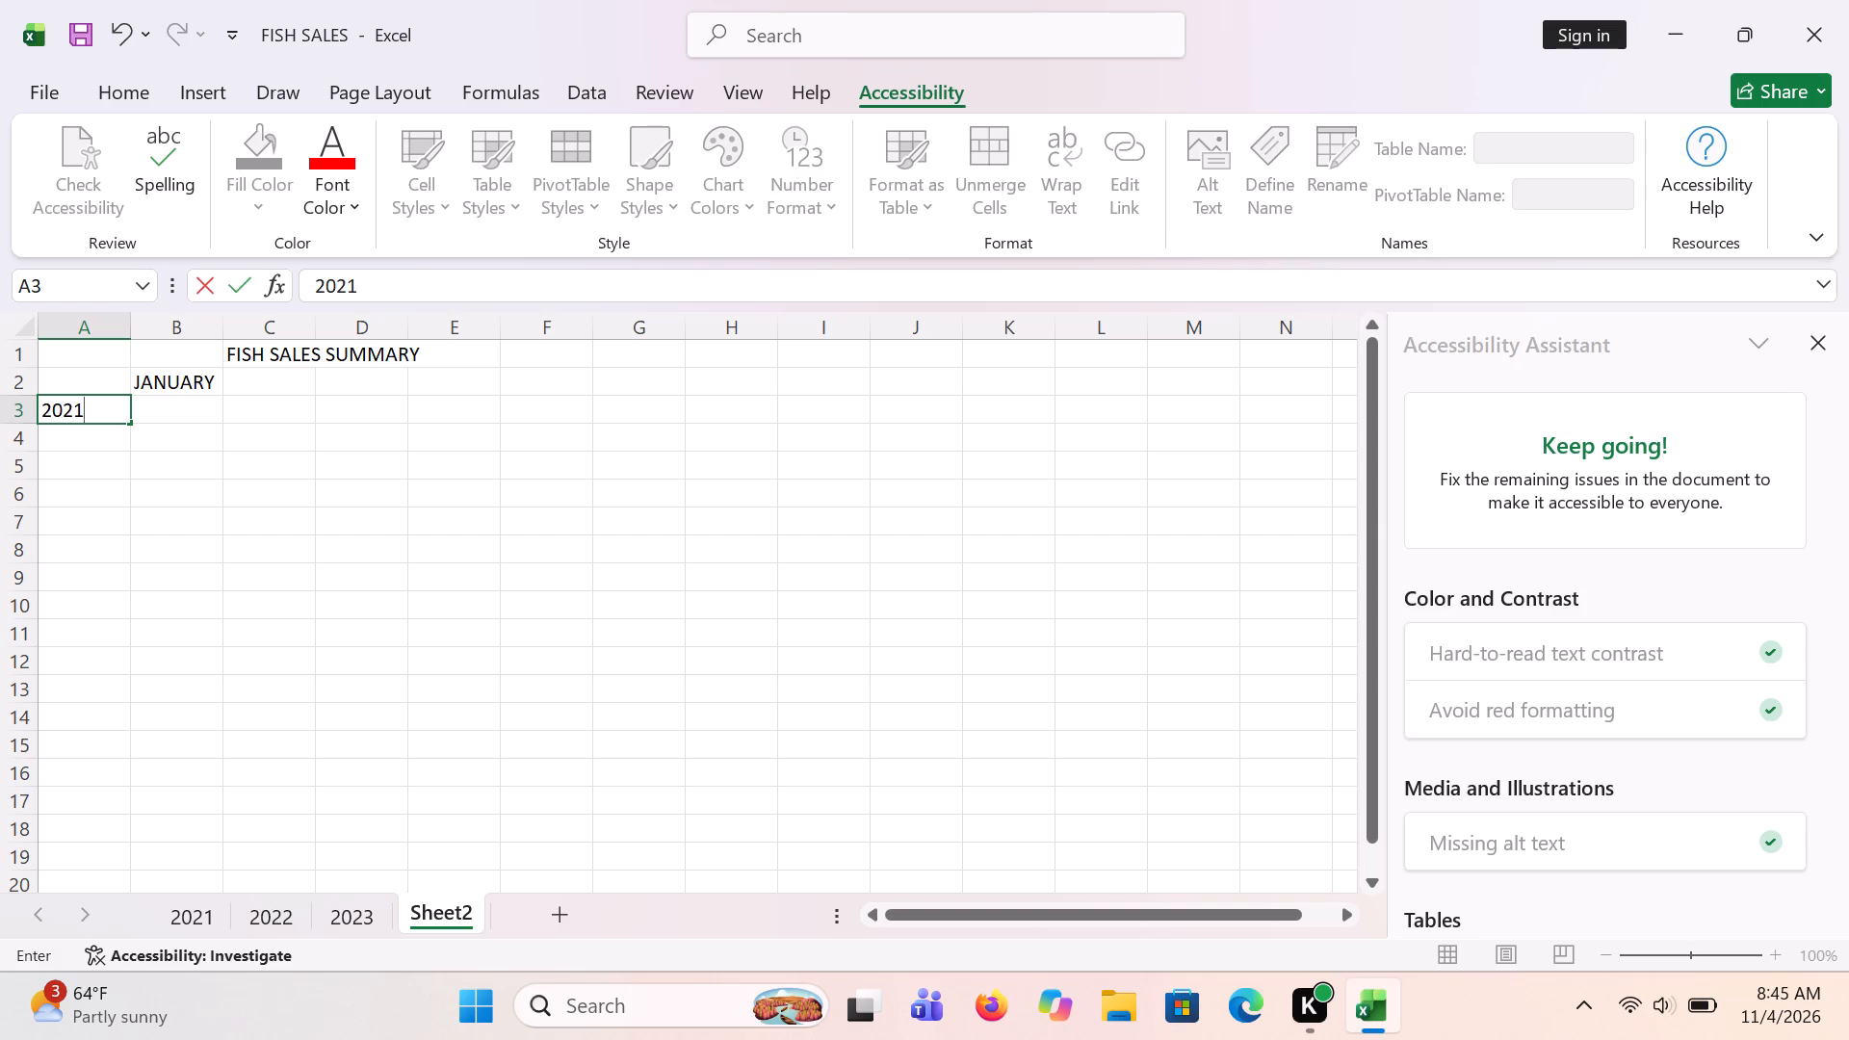
{"action": "key", "text": "Return"}
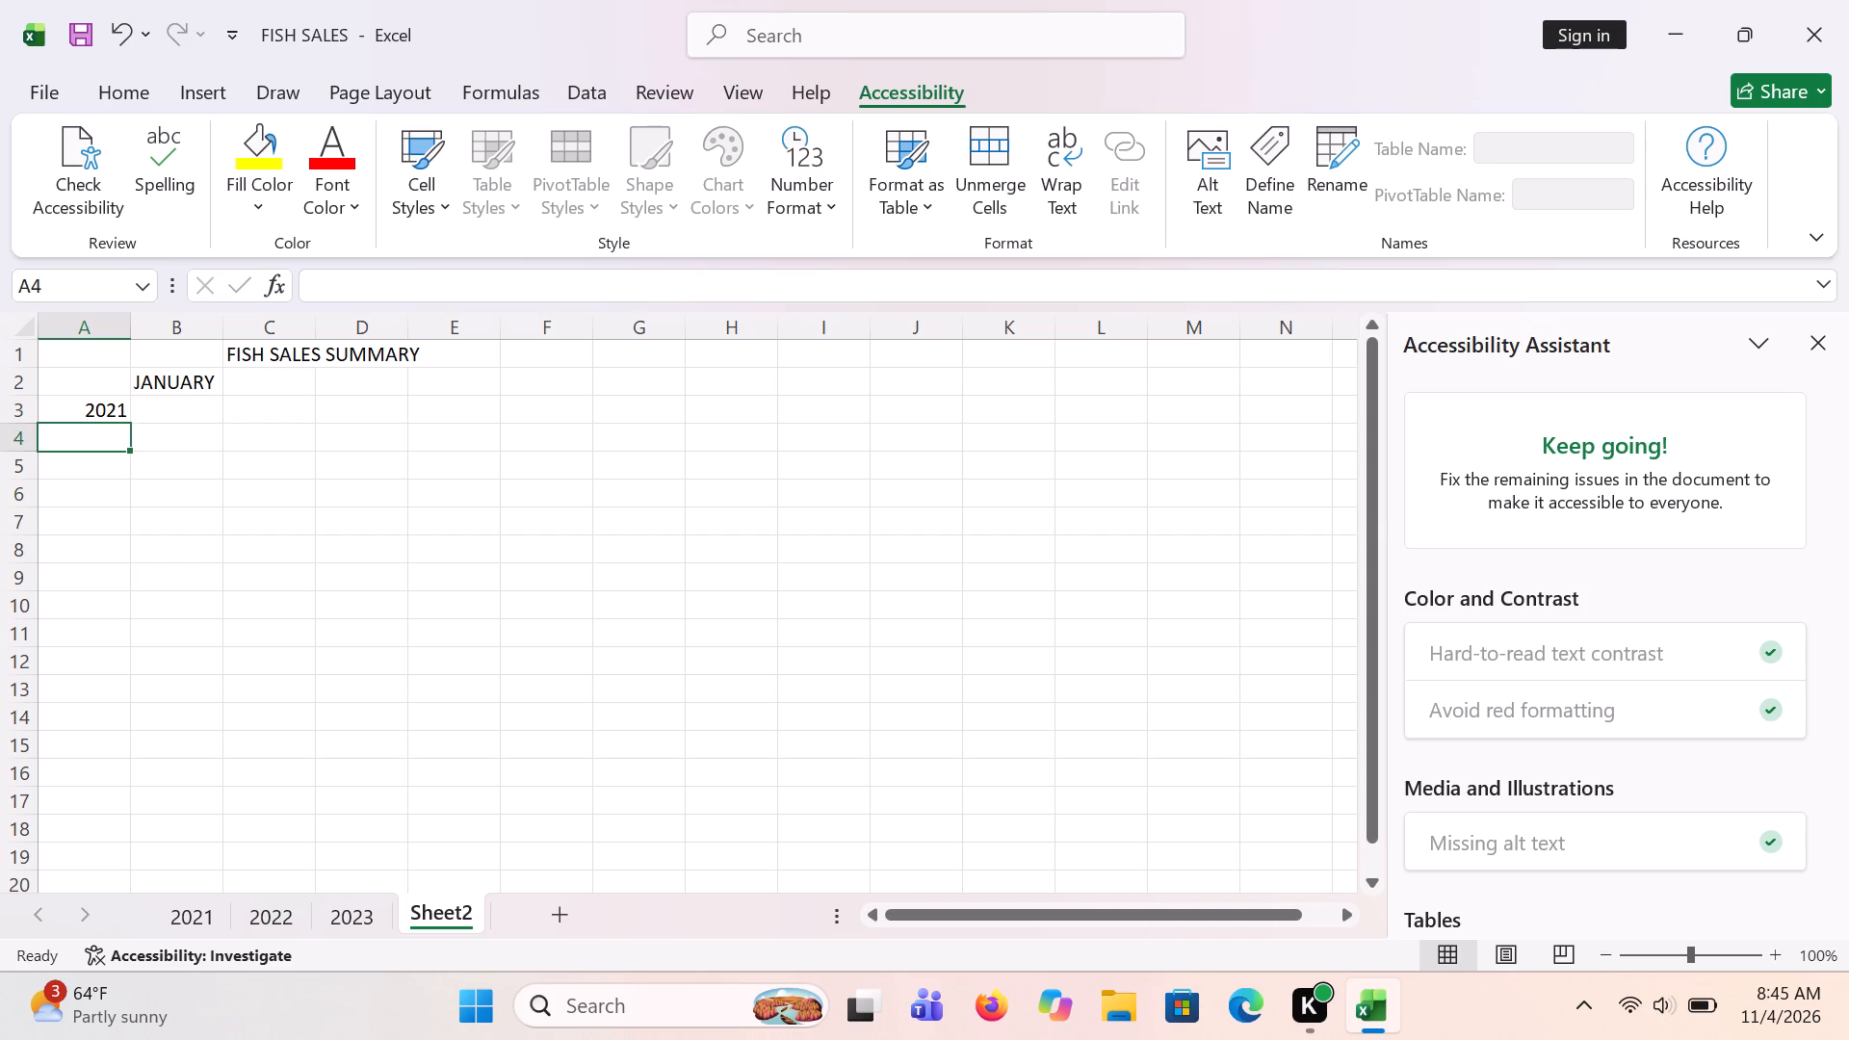
Fill the year 2021 from cell A3 down to A6.
{"action": "left_click", "coordinate": [80, 405]}
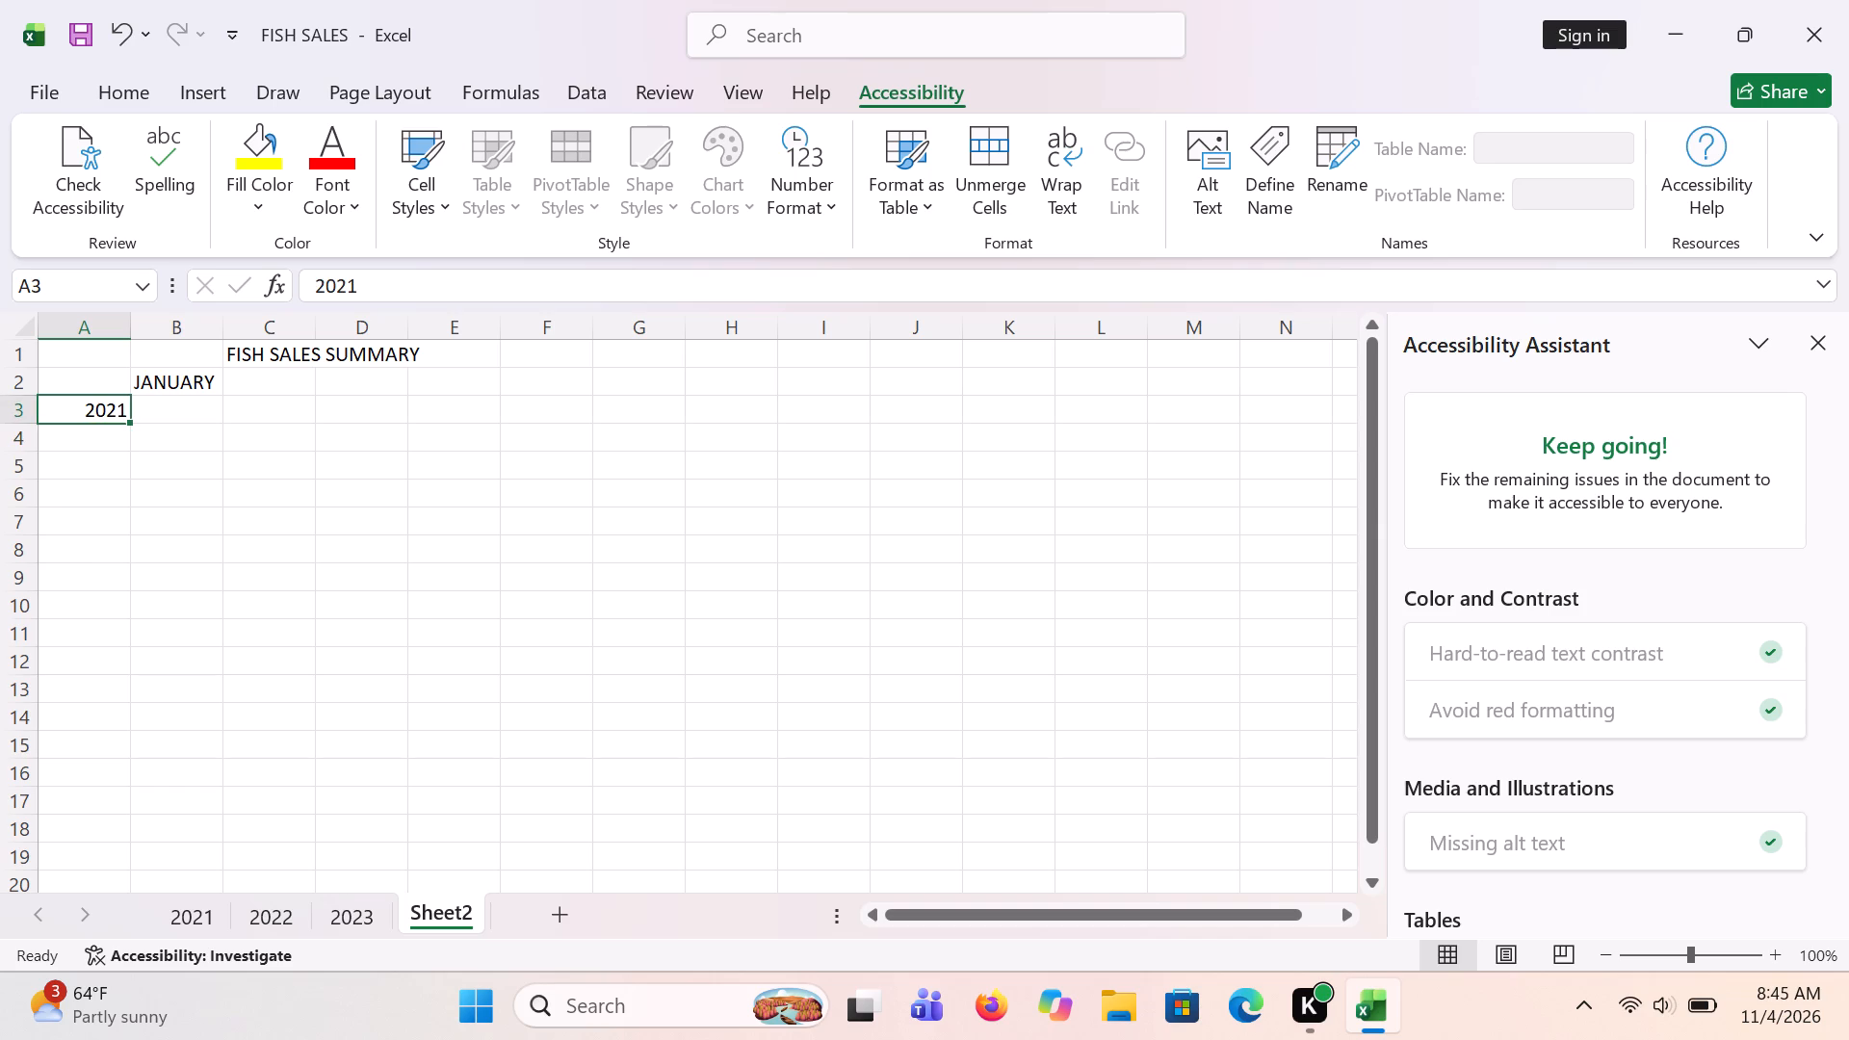
{"action": "left_click_drag", "start_coordinate": [125, 423], "coordinate": [117, 501]}
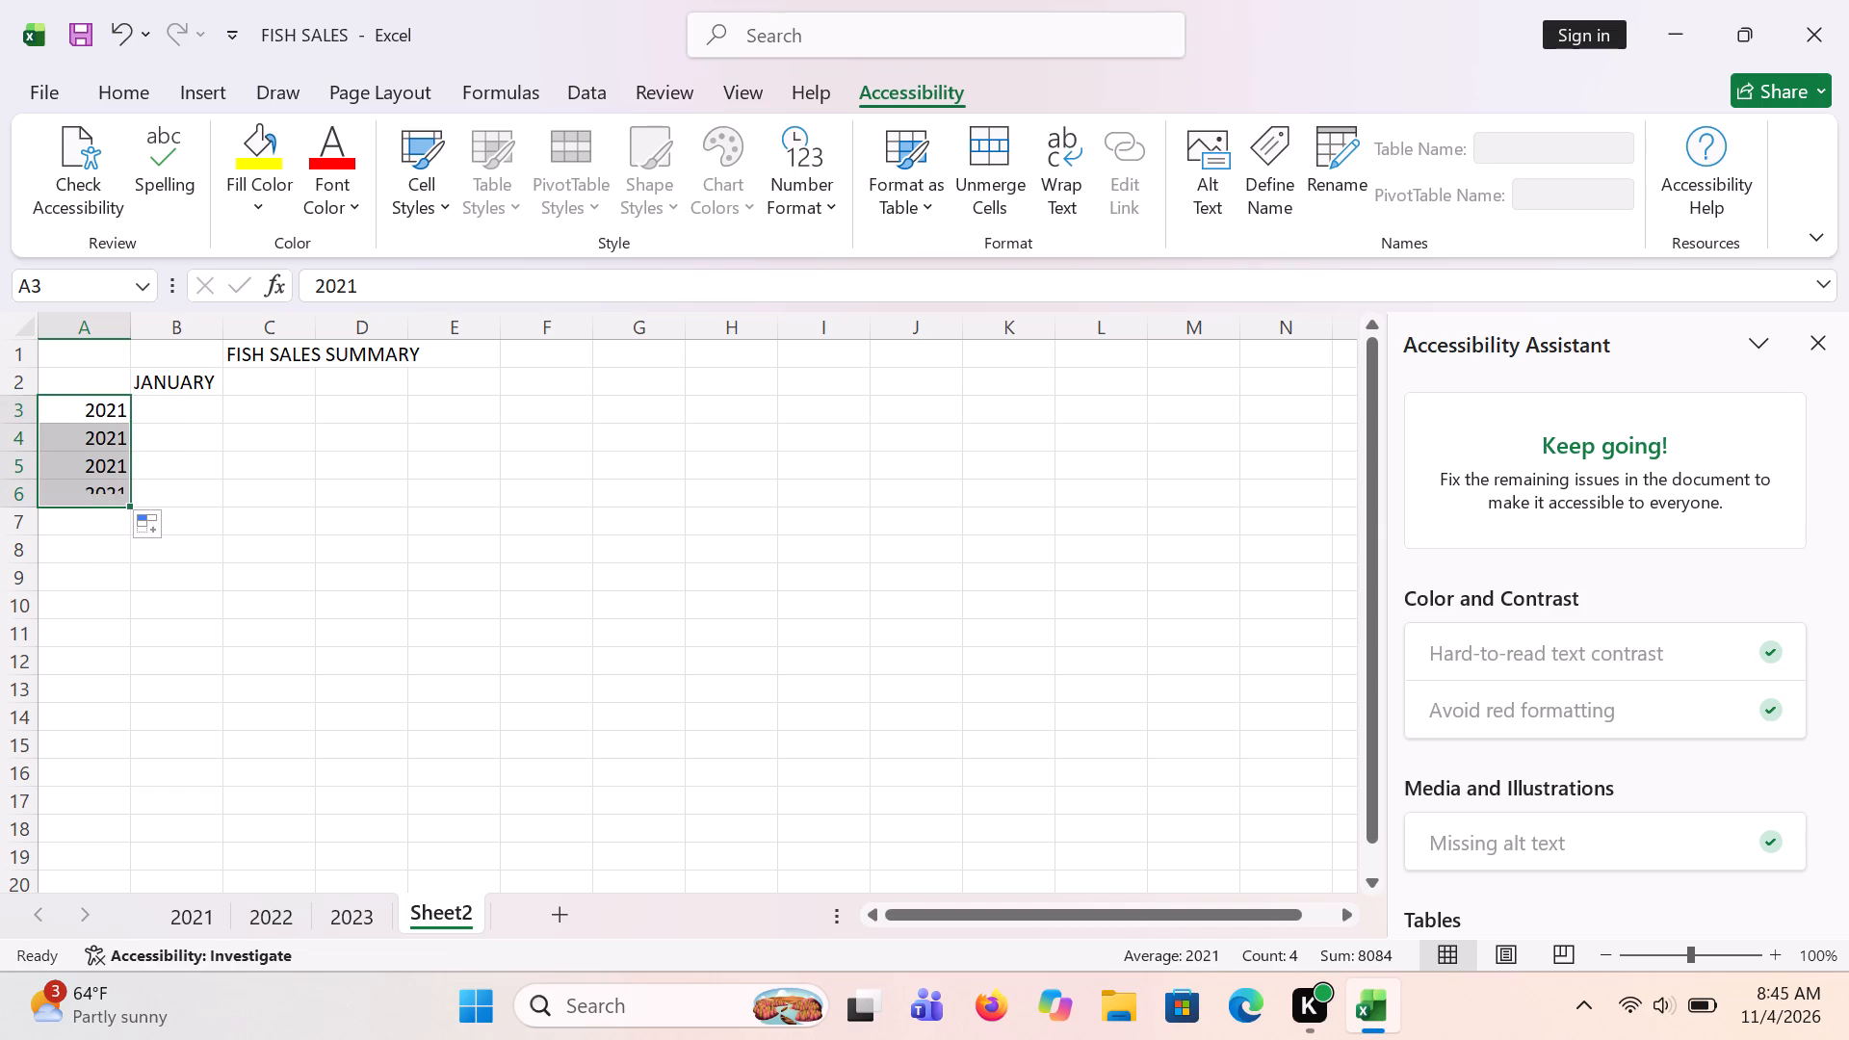
{"action": "left_click", "coordinate": [176, 415]}
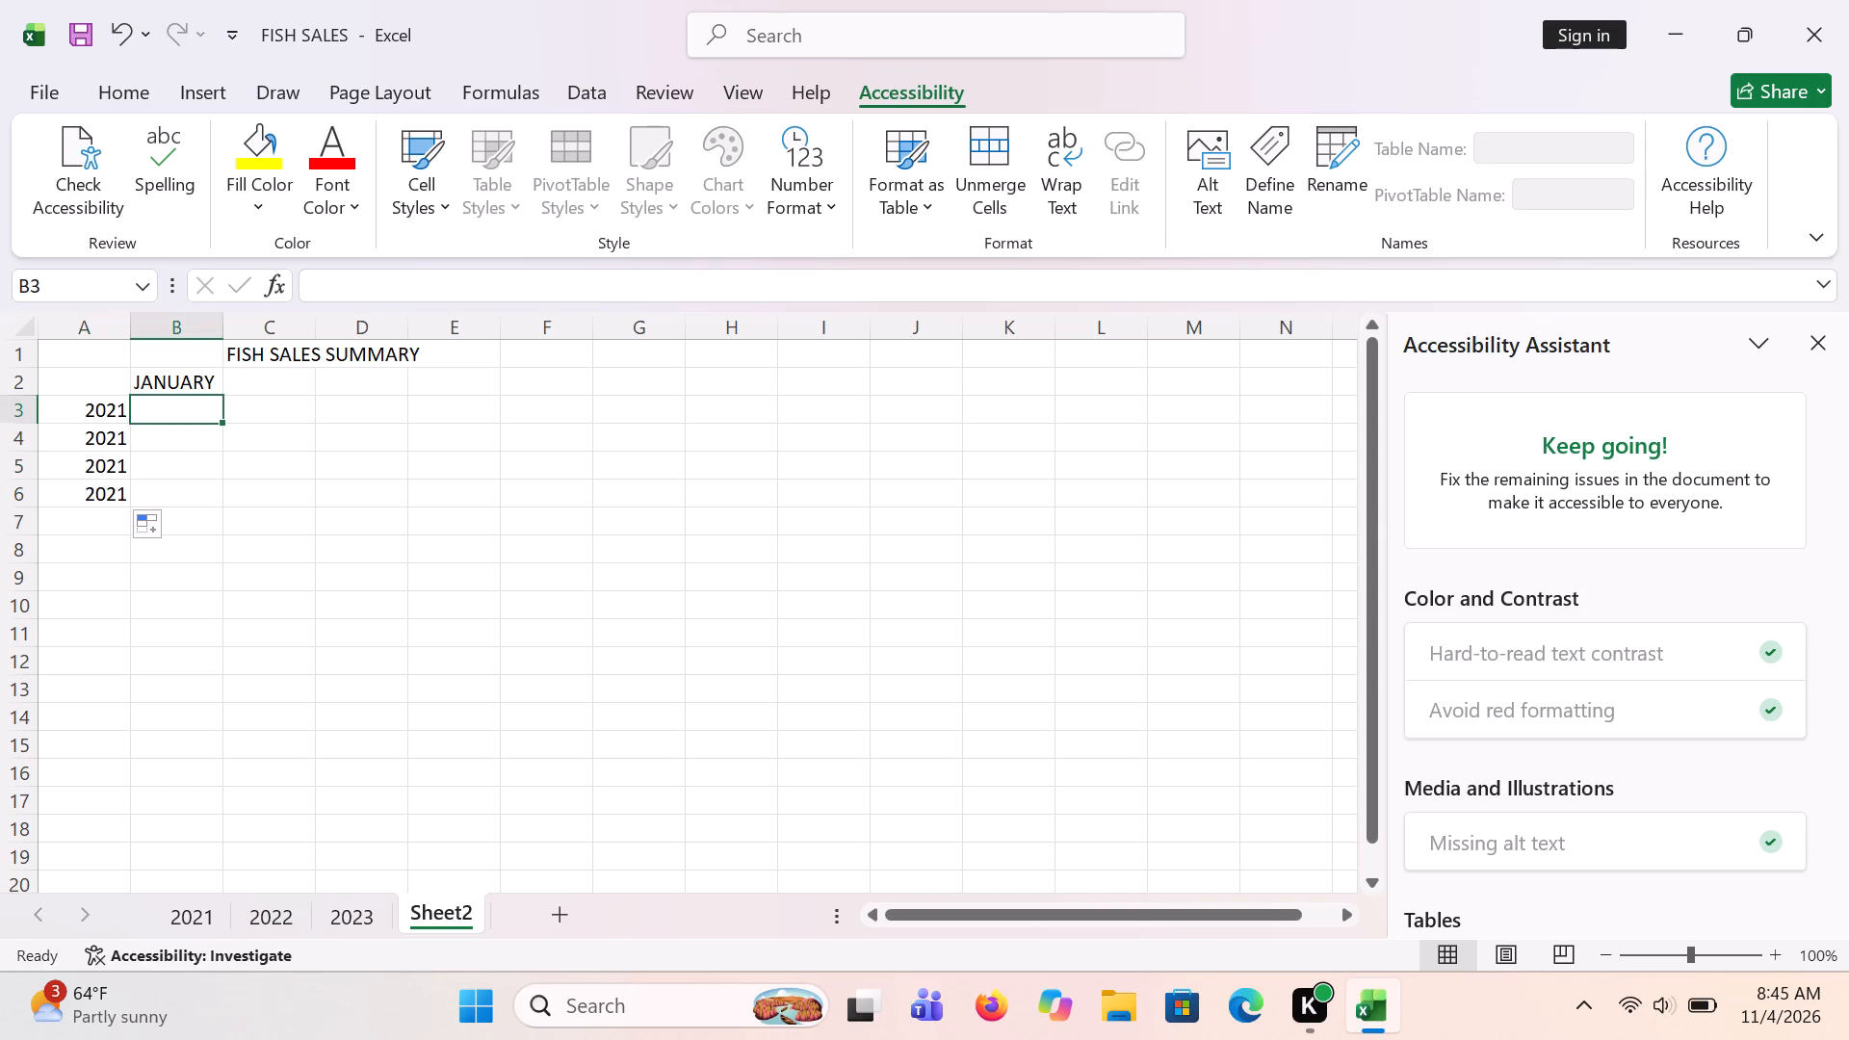
{"action": "left_click", "coordinate": [103, 406]}
{"action": "left_click_drag", "start_coordinate": [130, 421], "coordinate": [120, 501]}
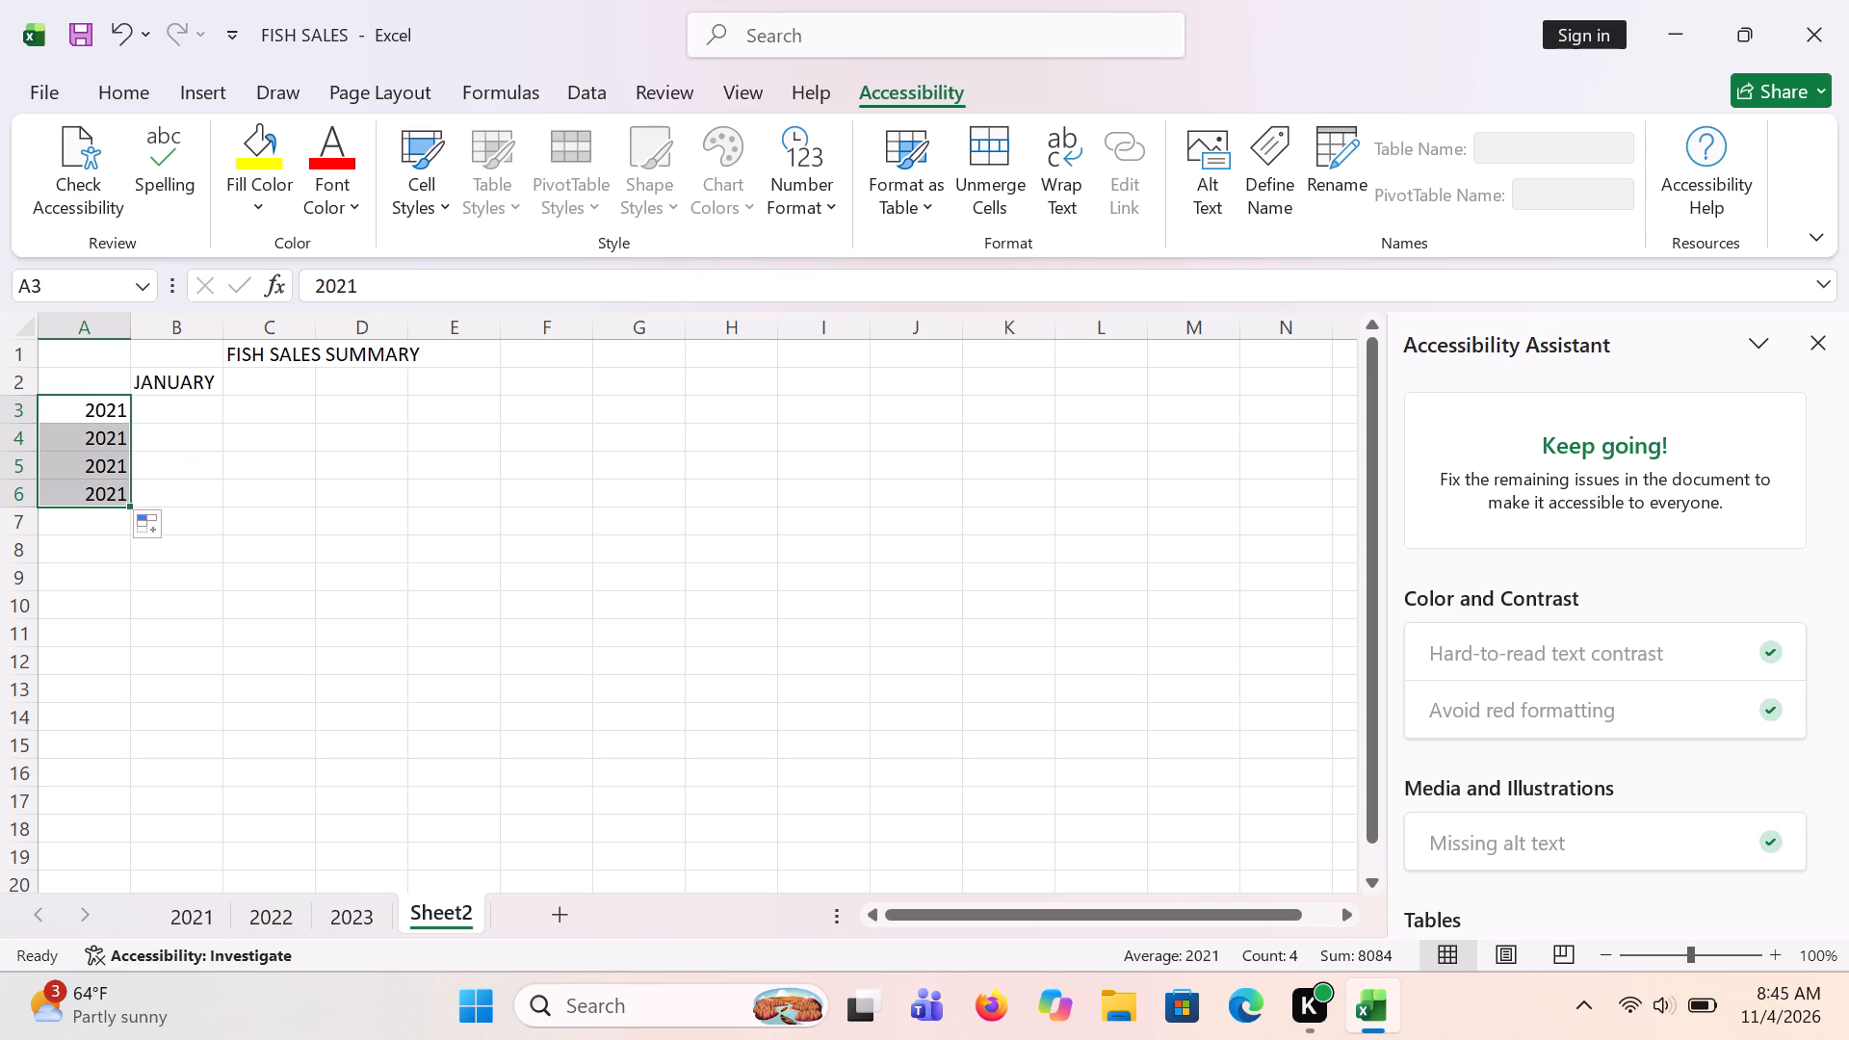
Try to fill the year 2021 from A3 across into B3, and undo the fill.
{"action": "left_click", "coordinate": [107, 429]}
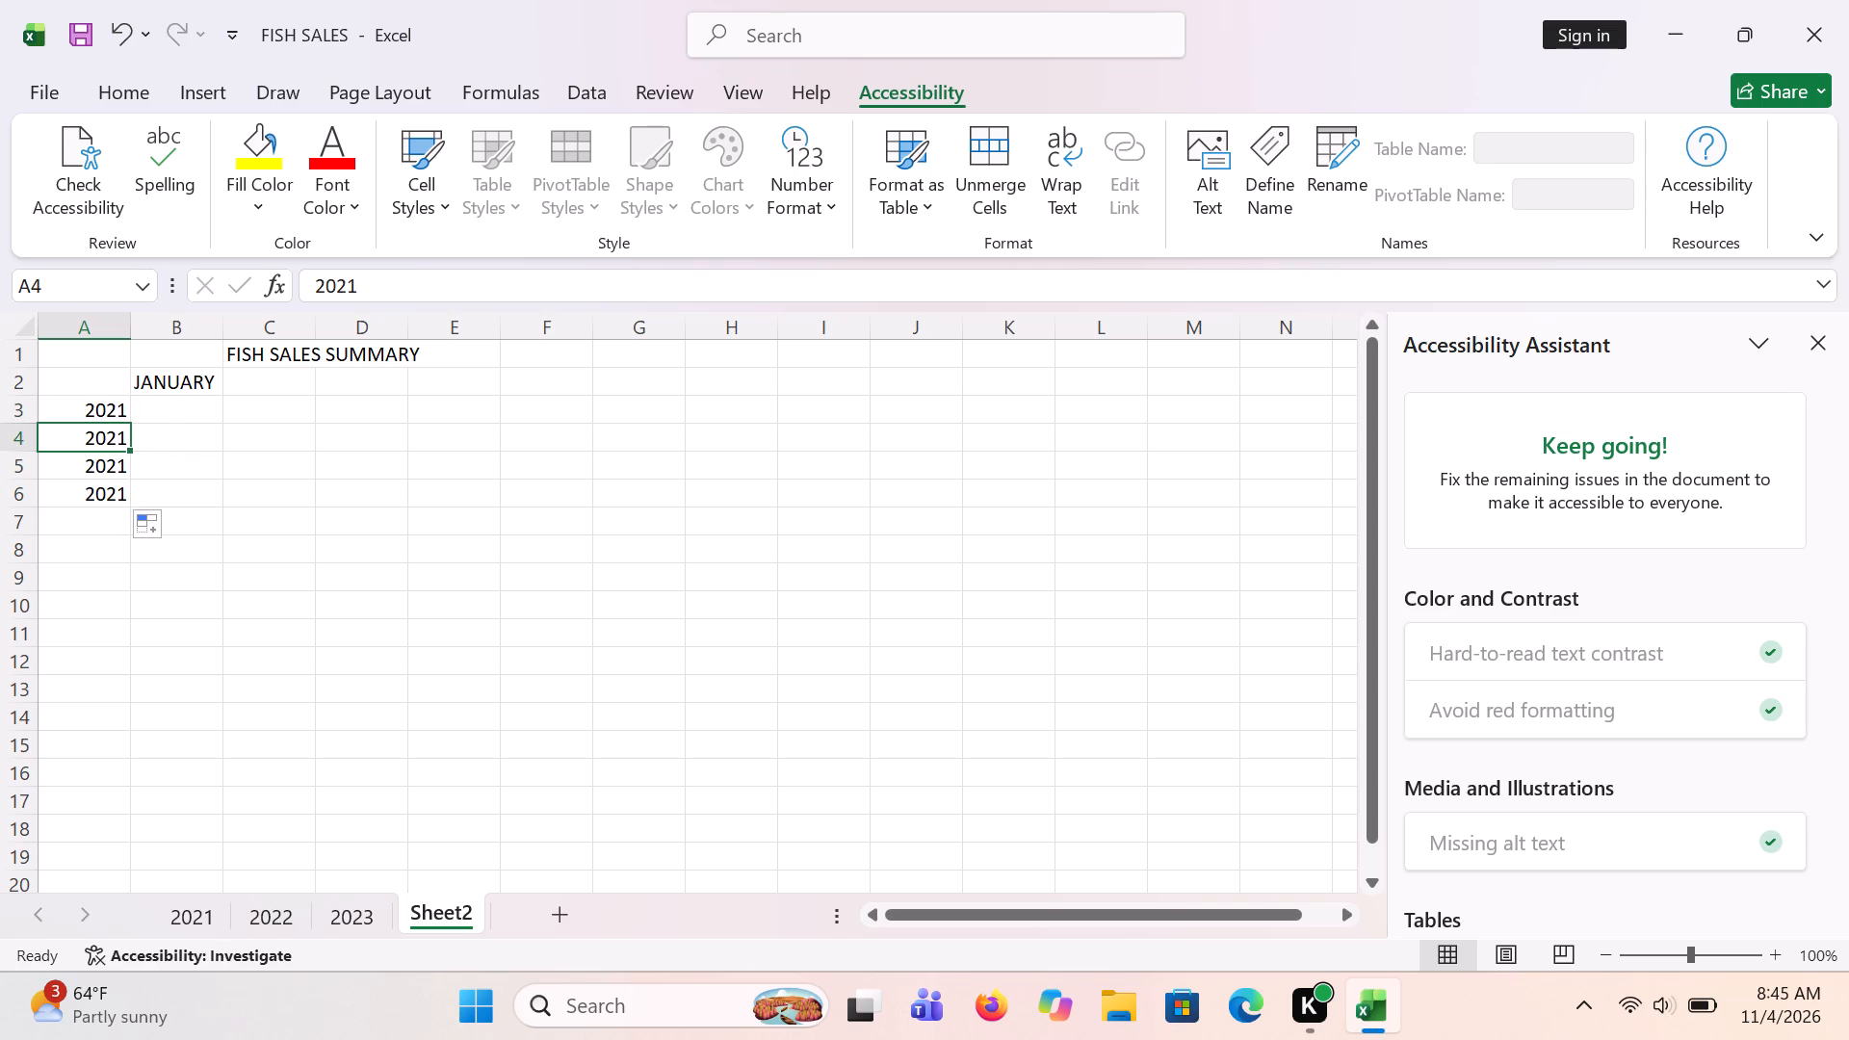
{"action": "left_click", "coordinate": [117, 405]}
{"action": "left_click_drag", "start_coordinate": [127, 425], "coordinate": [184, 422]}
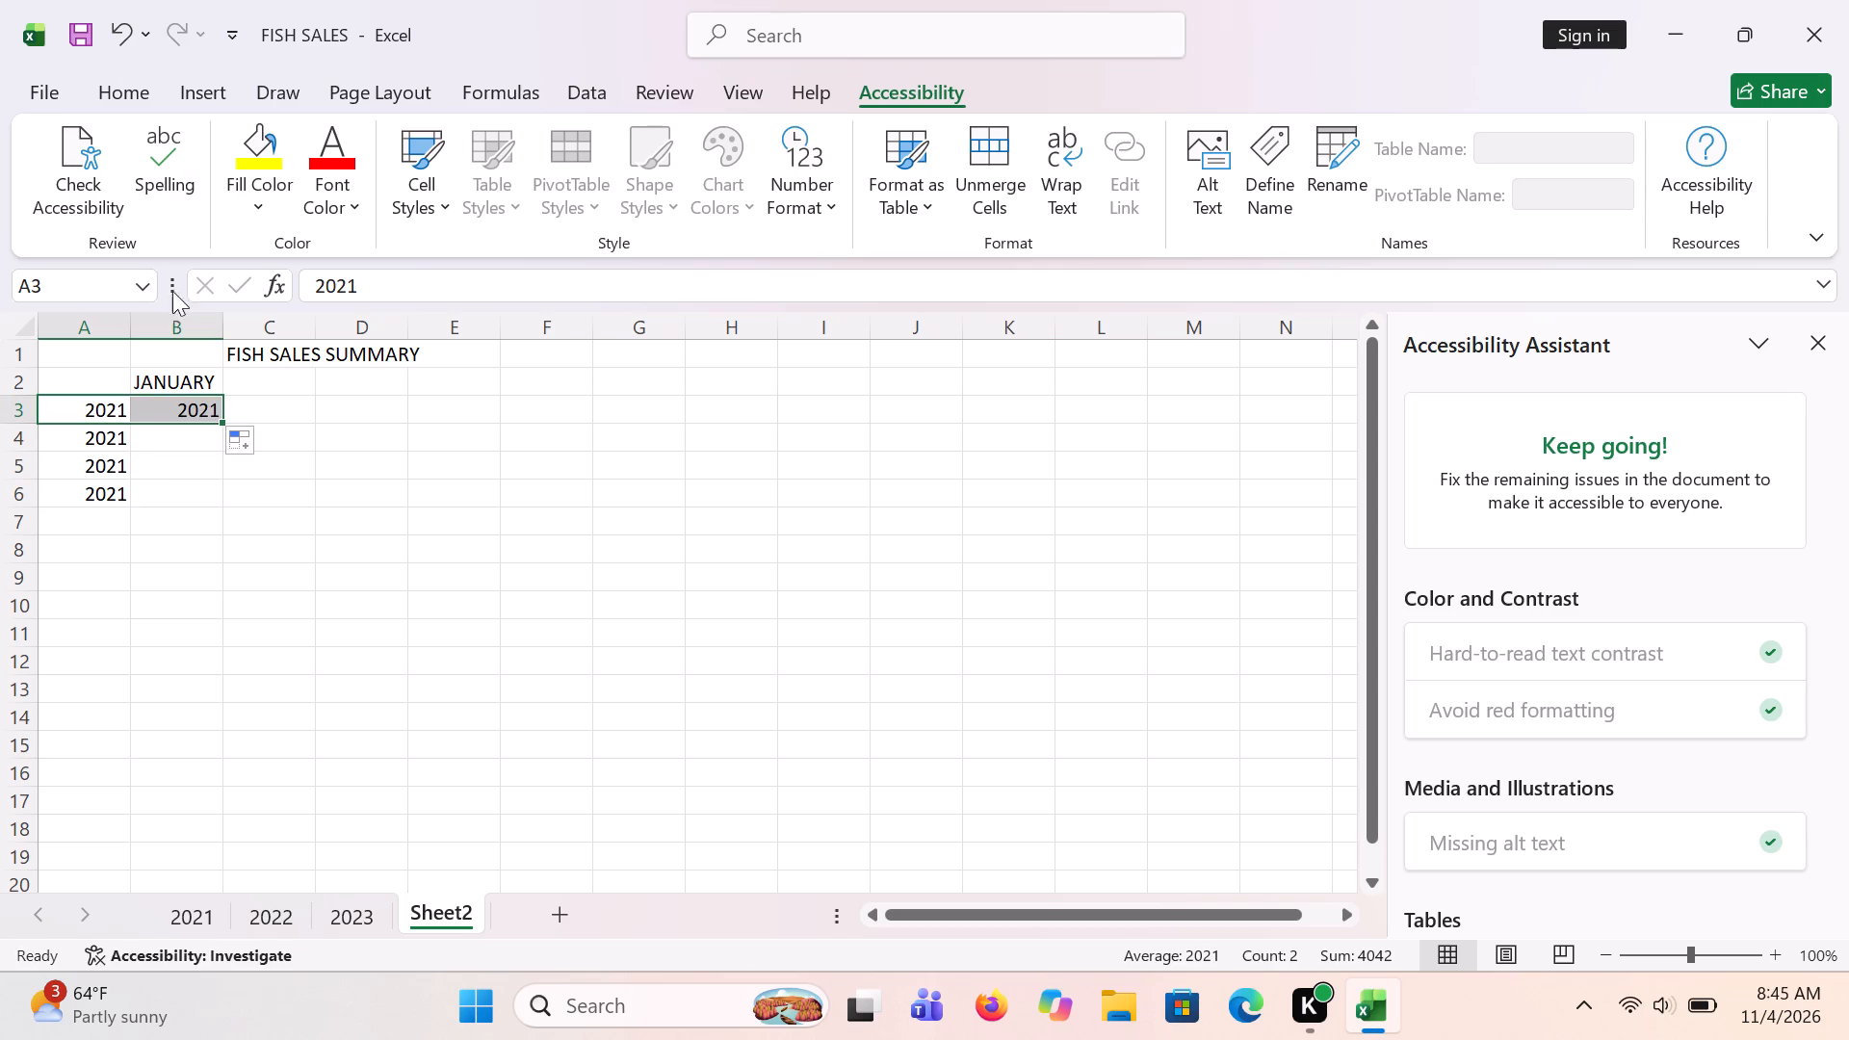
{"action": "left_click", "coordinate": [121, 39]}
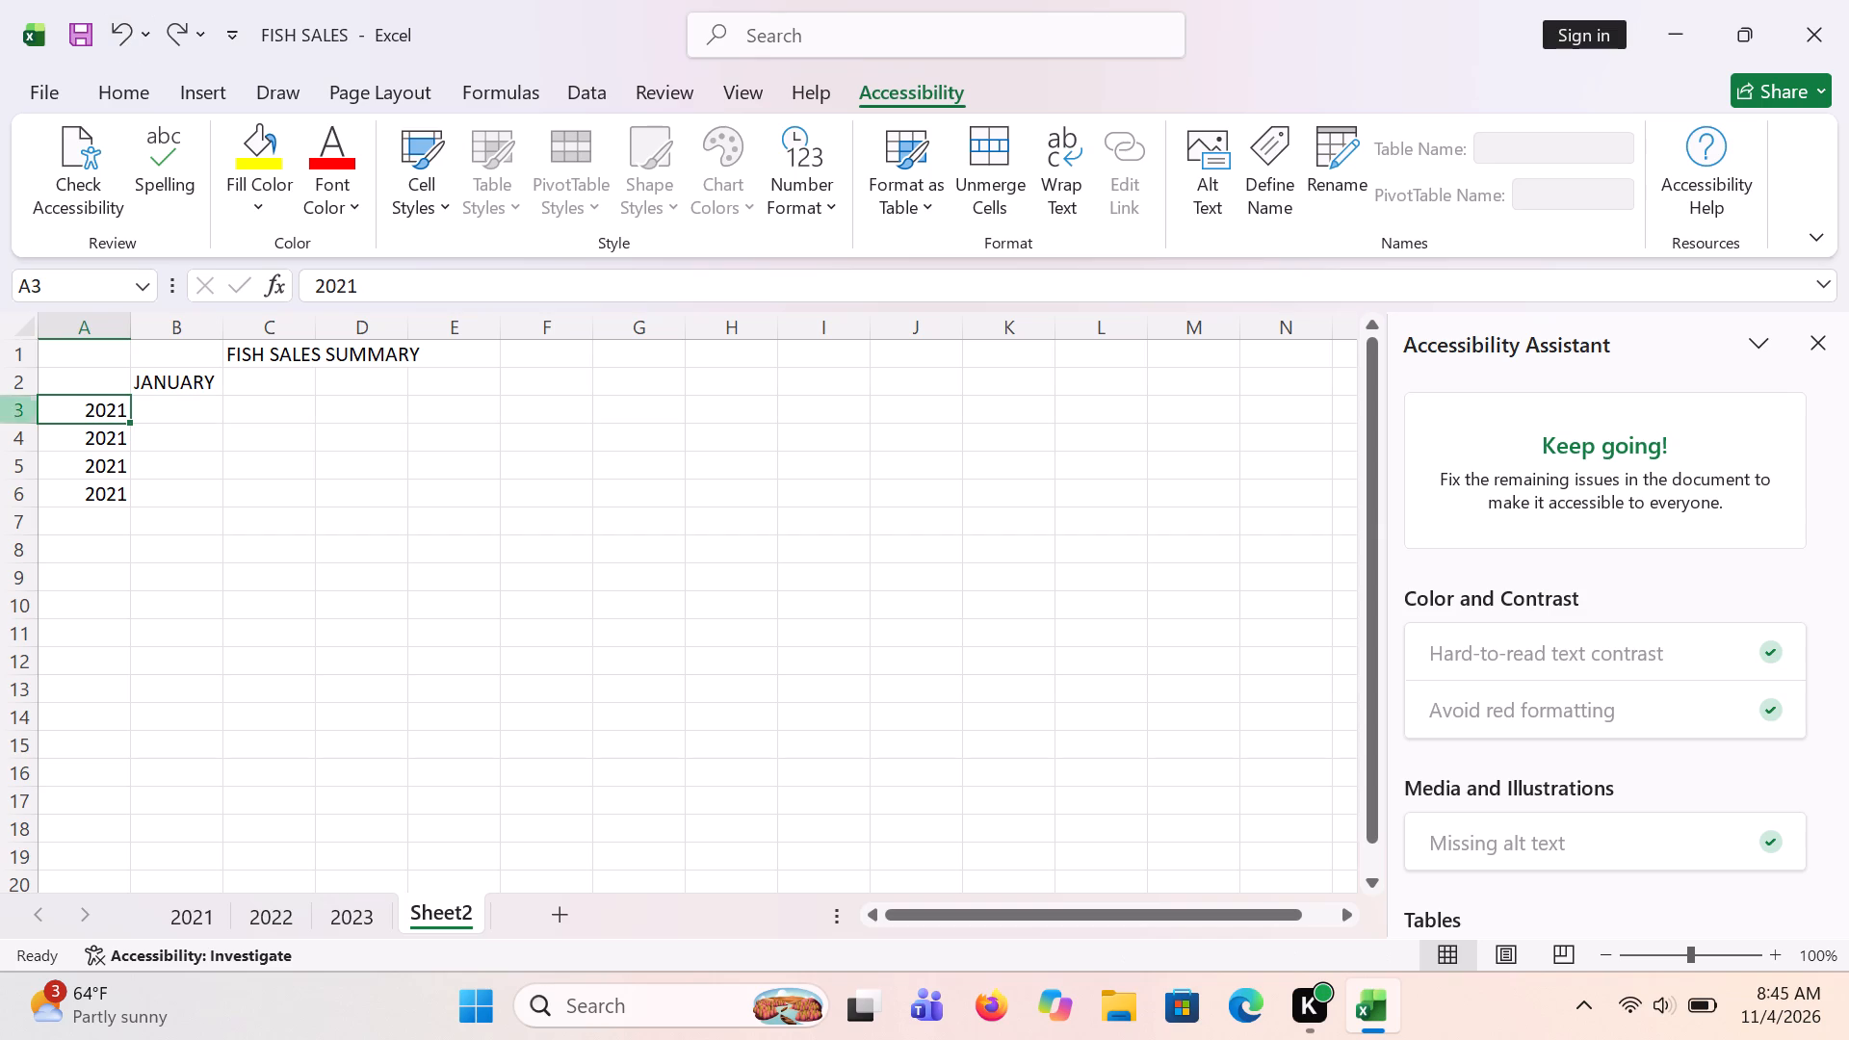
Enter the formula =A3+1 in cell A4 so it gives the year after A3.
{"action": "left_click", "coordinate": [109, 438]}
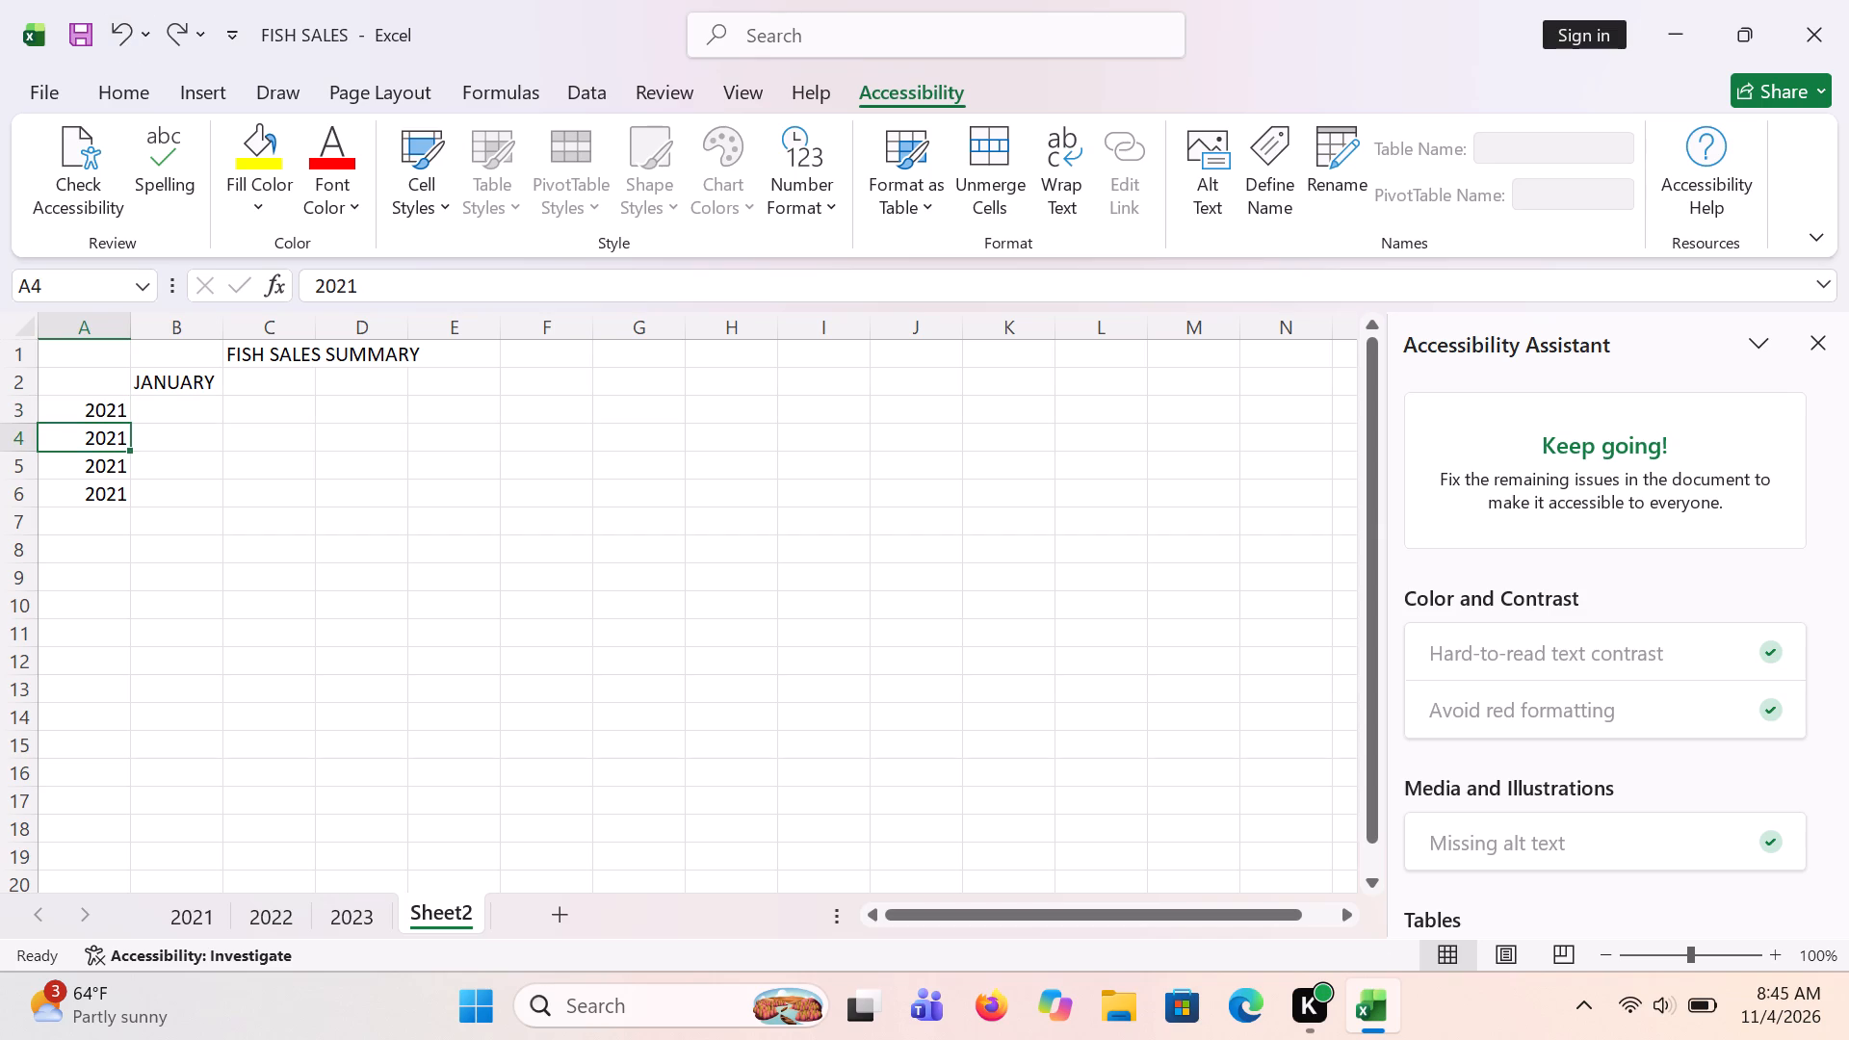
{"action": "key", "text": "equal"}
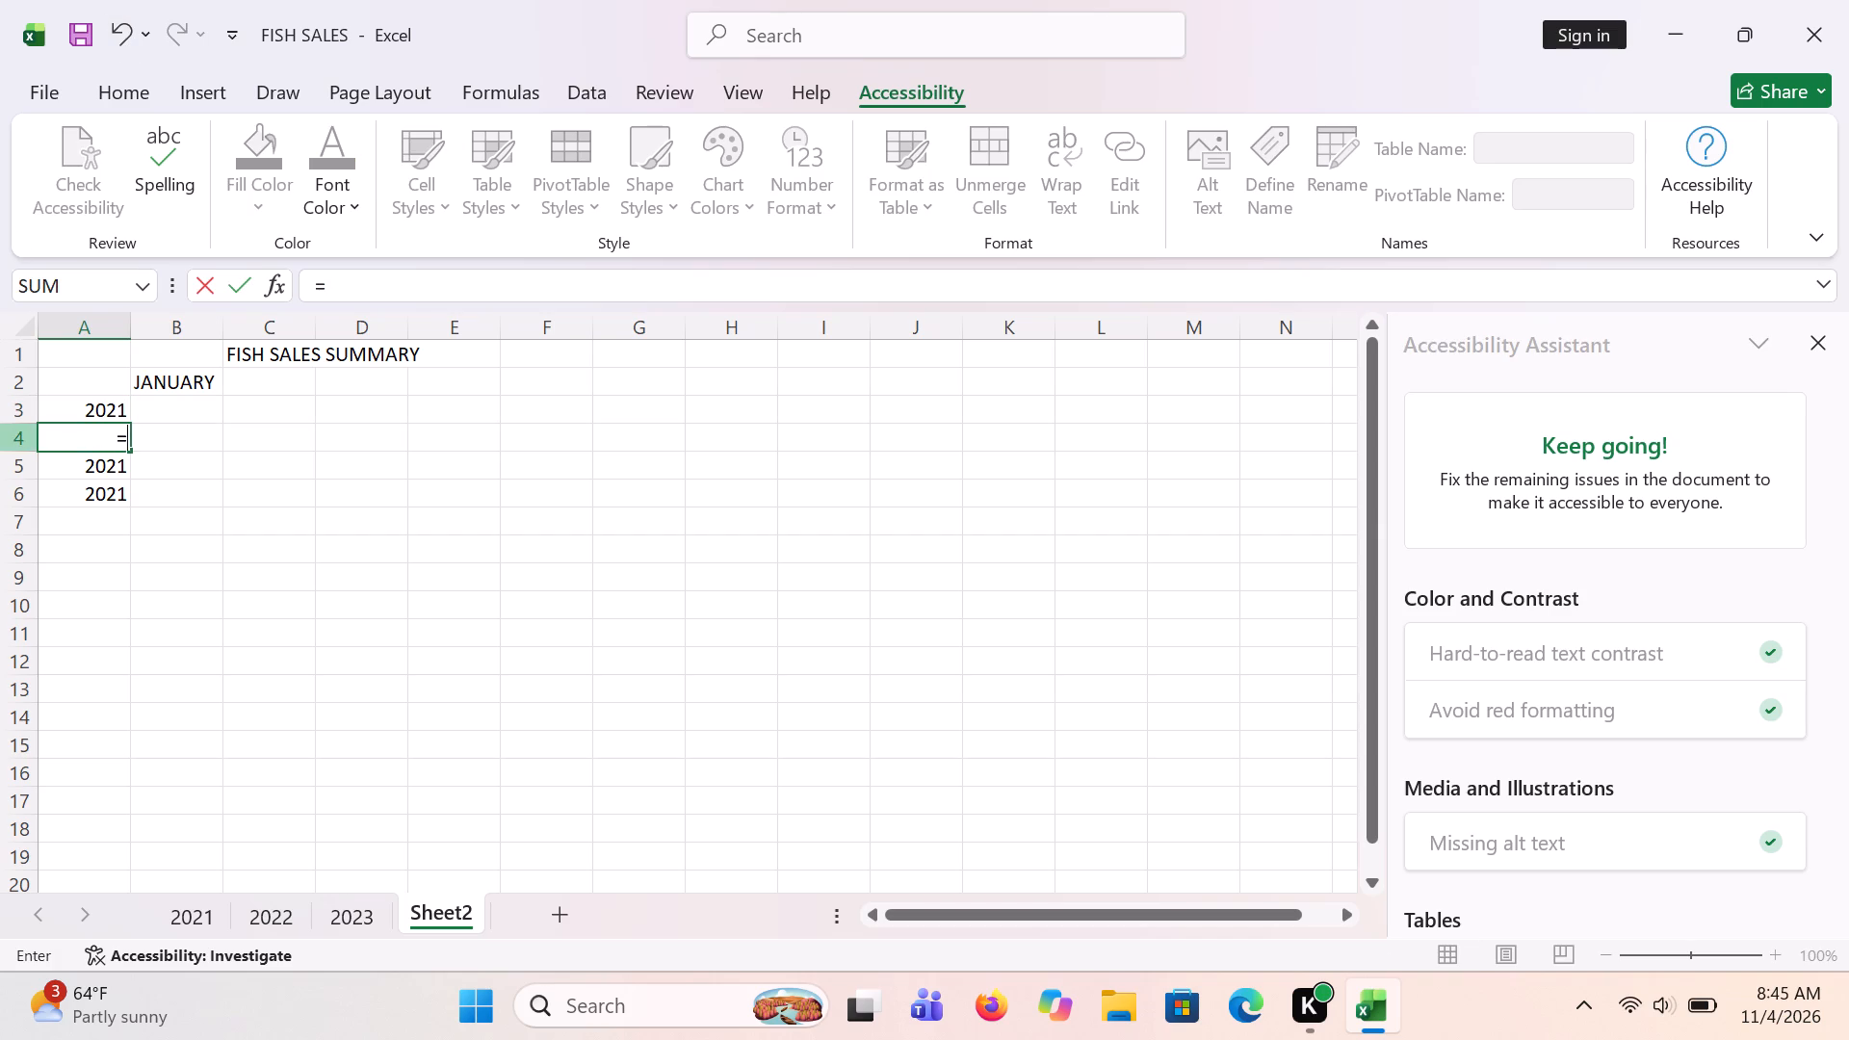
{"action": "left_click", "coordinate": [91, 411]}
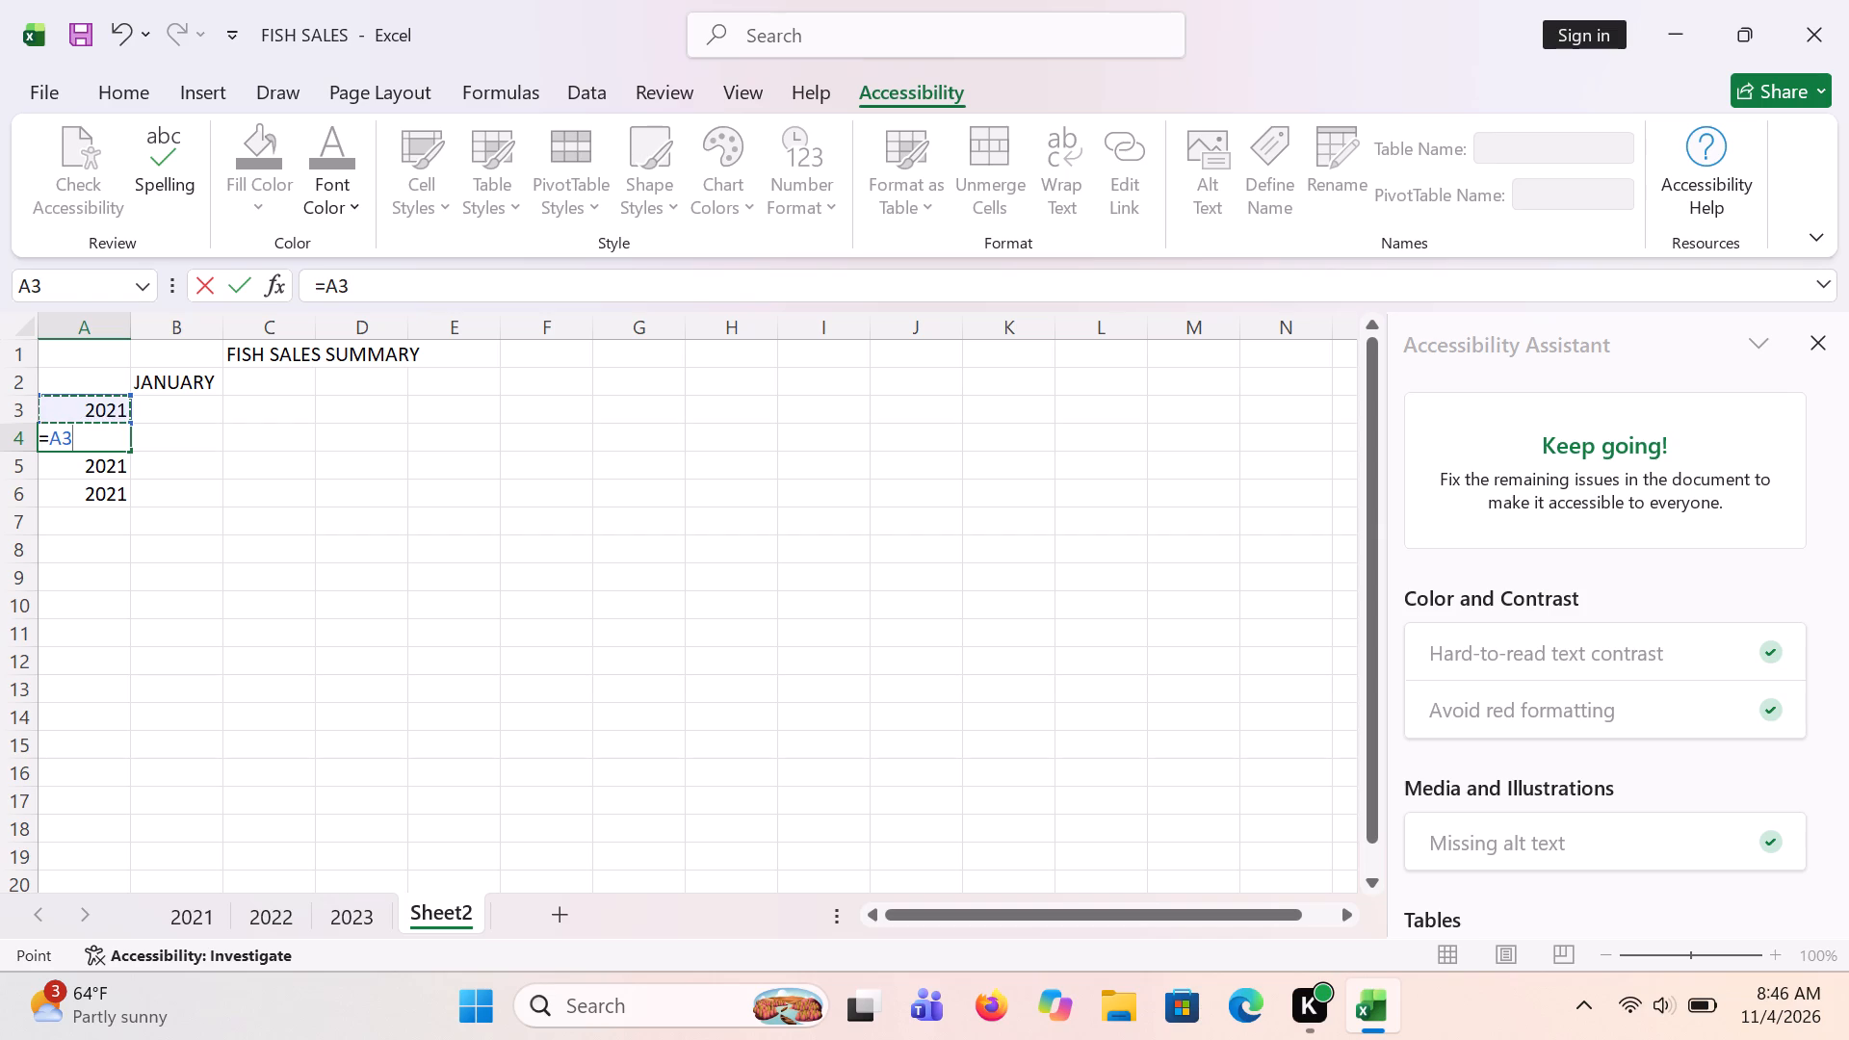
{"action": "key", "text": "equal"}
{"action": "key", "text": "BackSpace"}
{"action": "key", "text": "shift+plus"}
{"action": "key", "text": "1"}
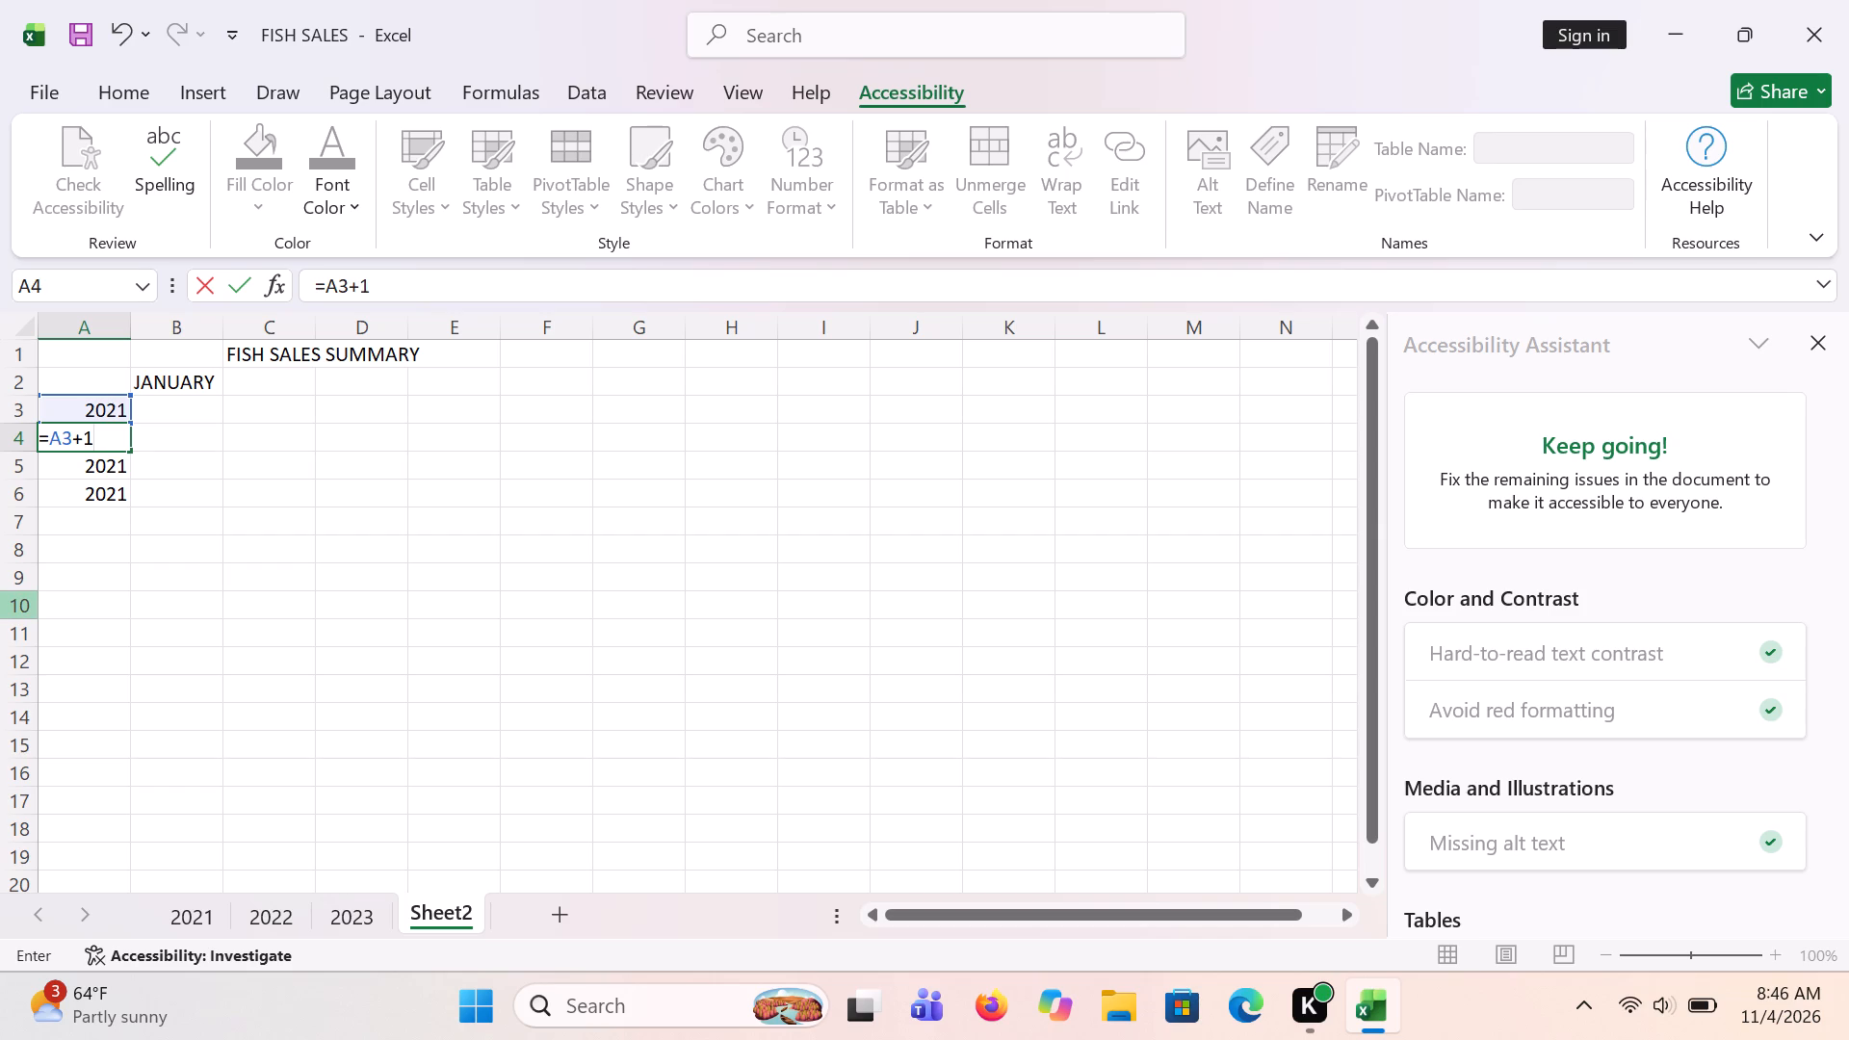
{"action": "key", "text": "Return"}
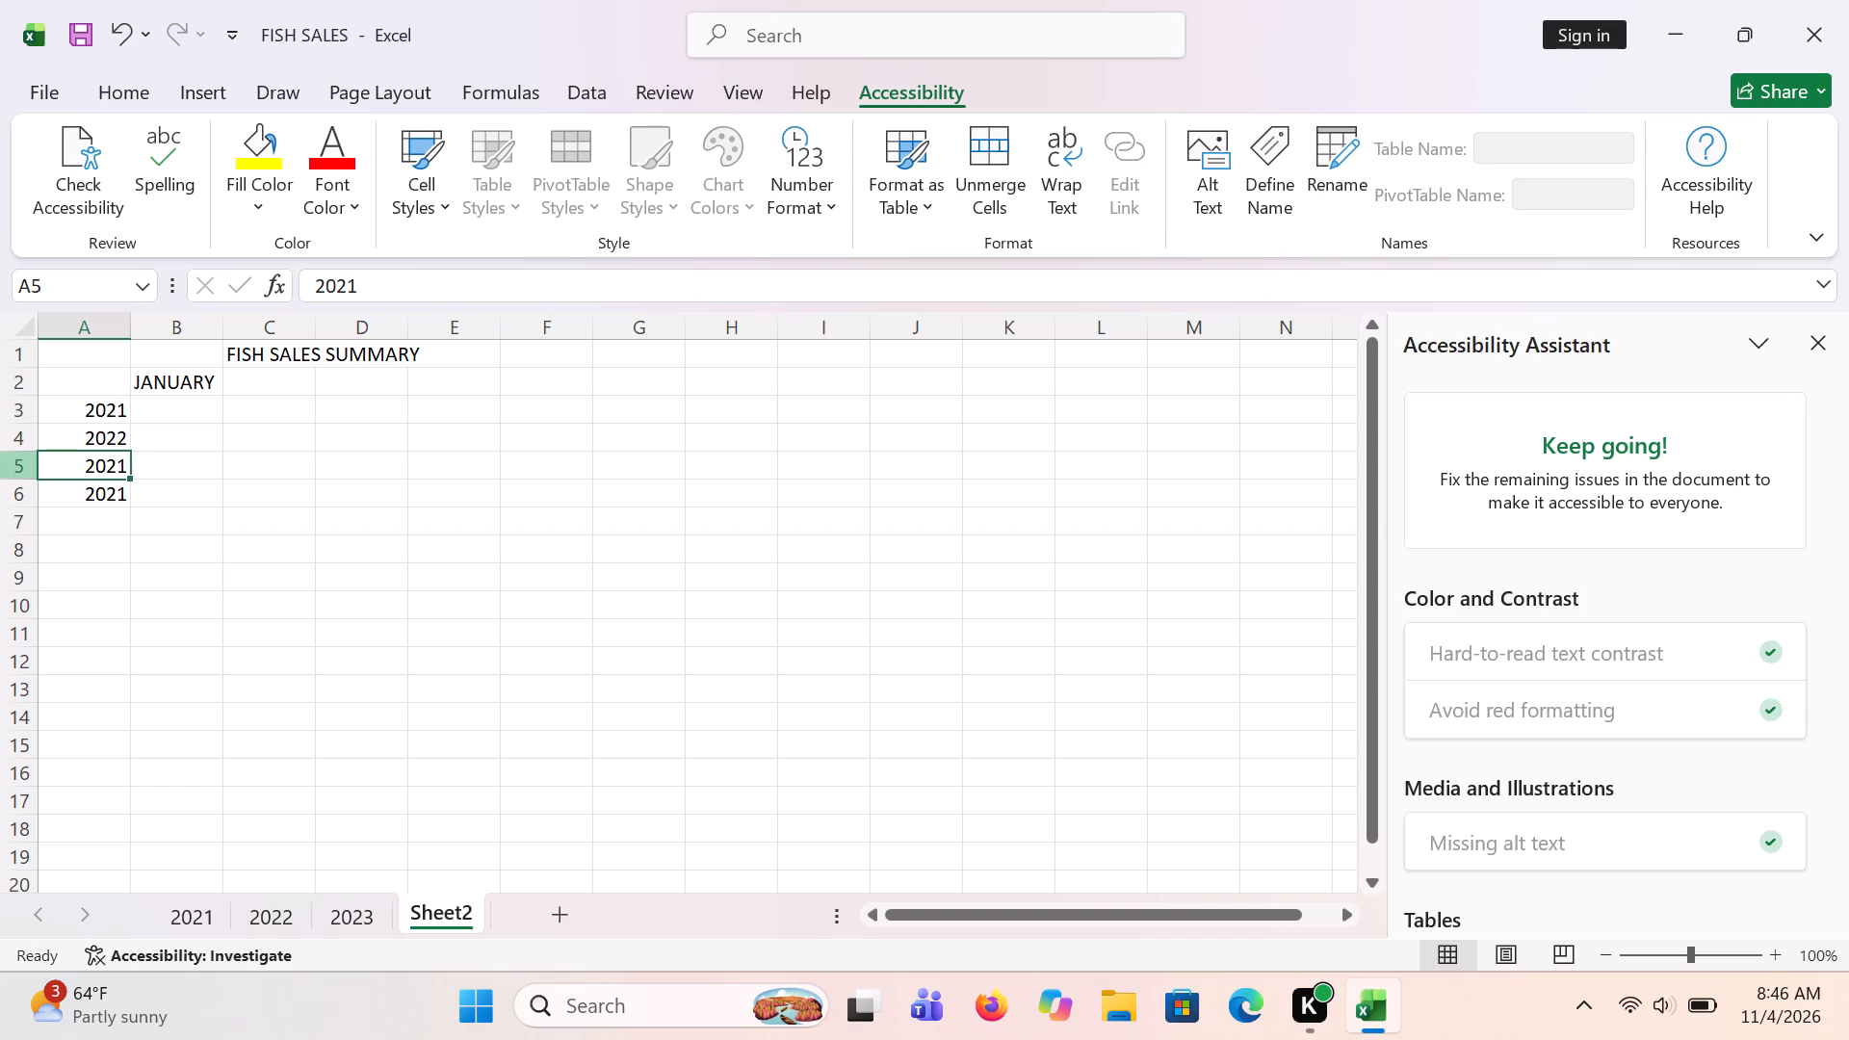
Fill the year formula from A4 down to A6.
{"action": "left_click", "coordinate": [88, 433]}
{"action": "left_click_drag", "start_coordinate": [124, 454], "coordinate": [129, 508]}
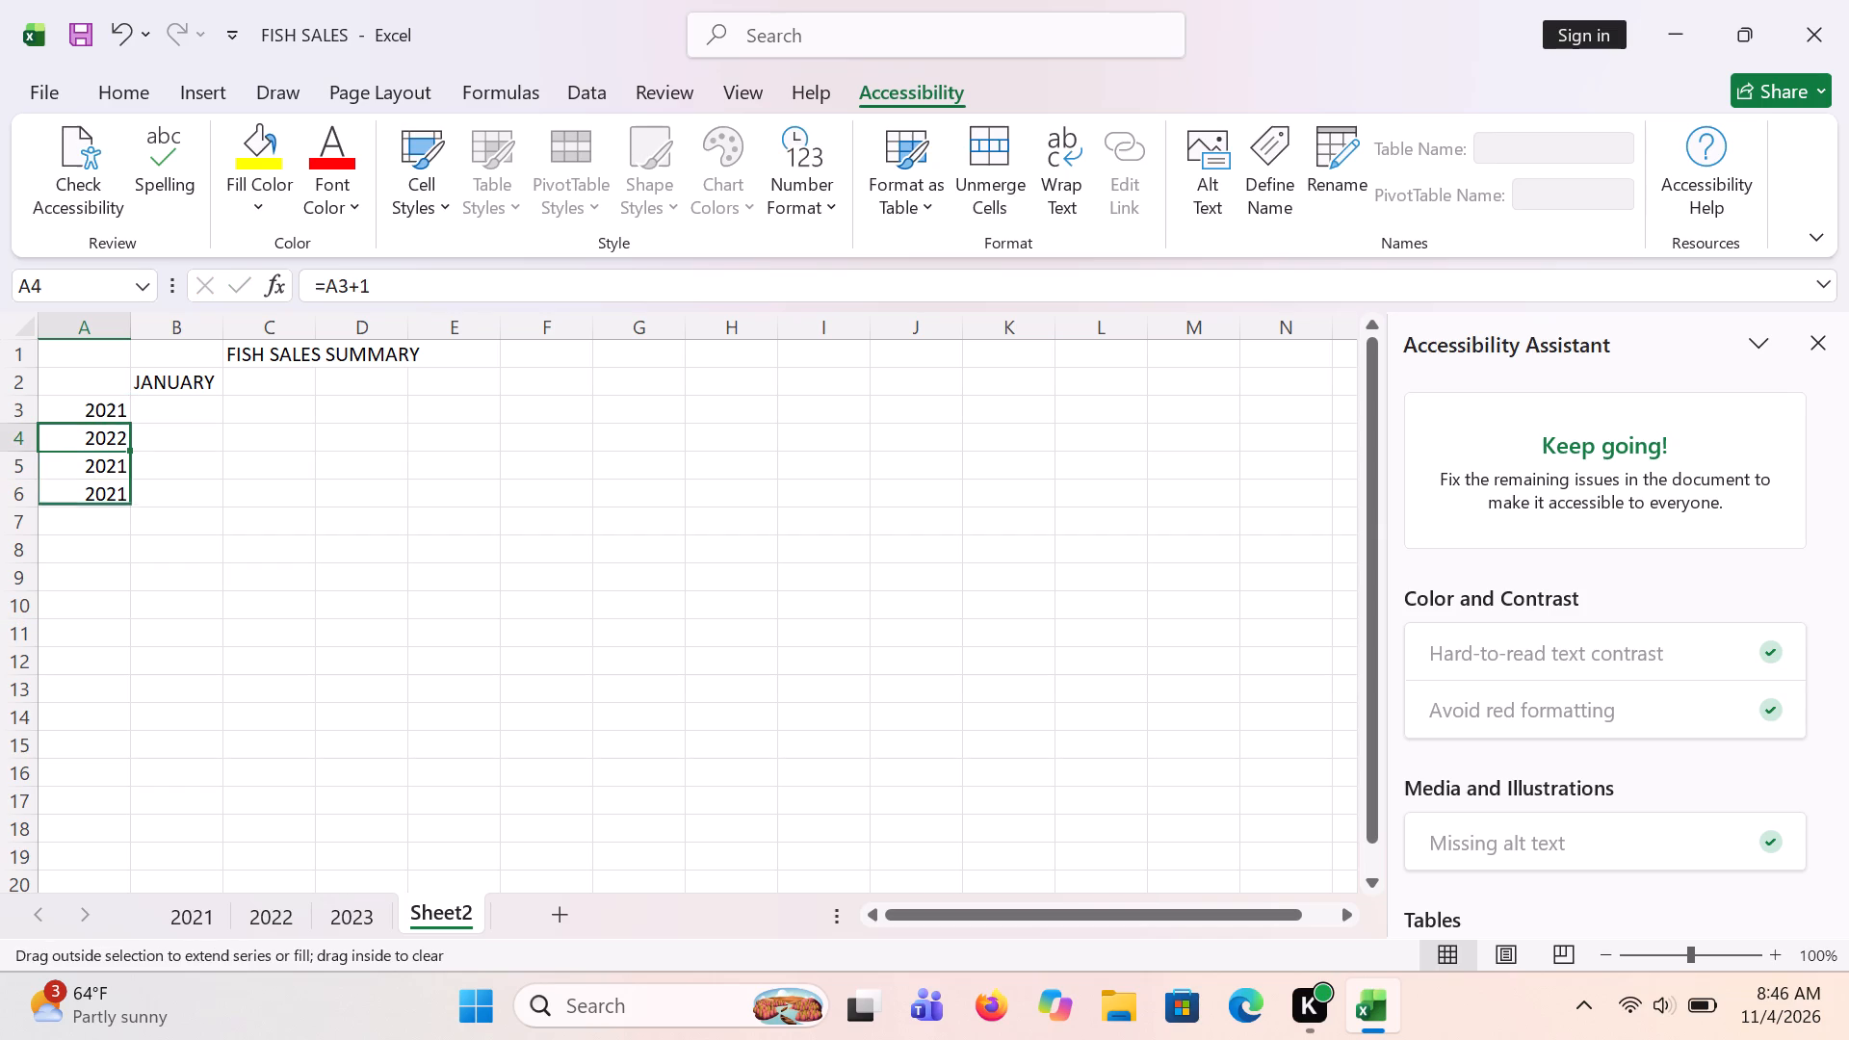
{"action": "left_click_drag", "start_coordinate": [129, 508], "coordinate": [130, 508]}
{"action": "left_click", "coordinate": [117, 540]}
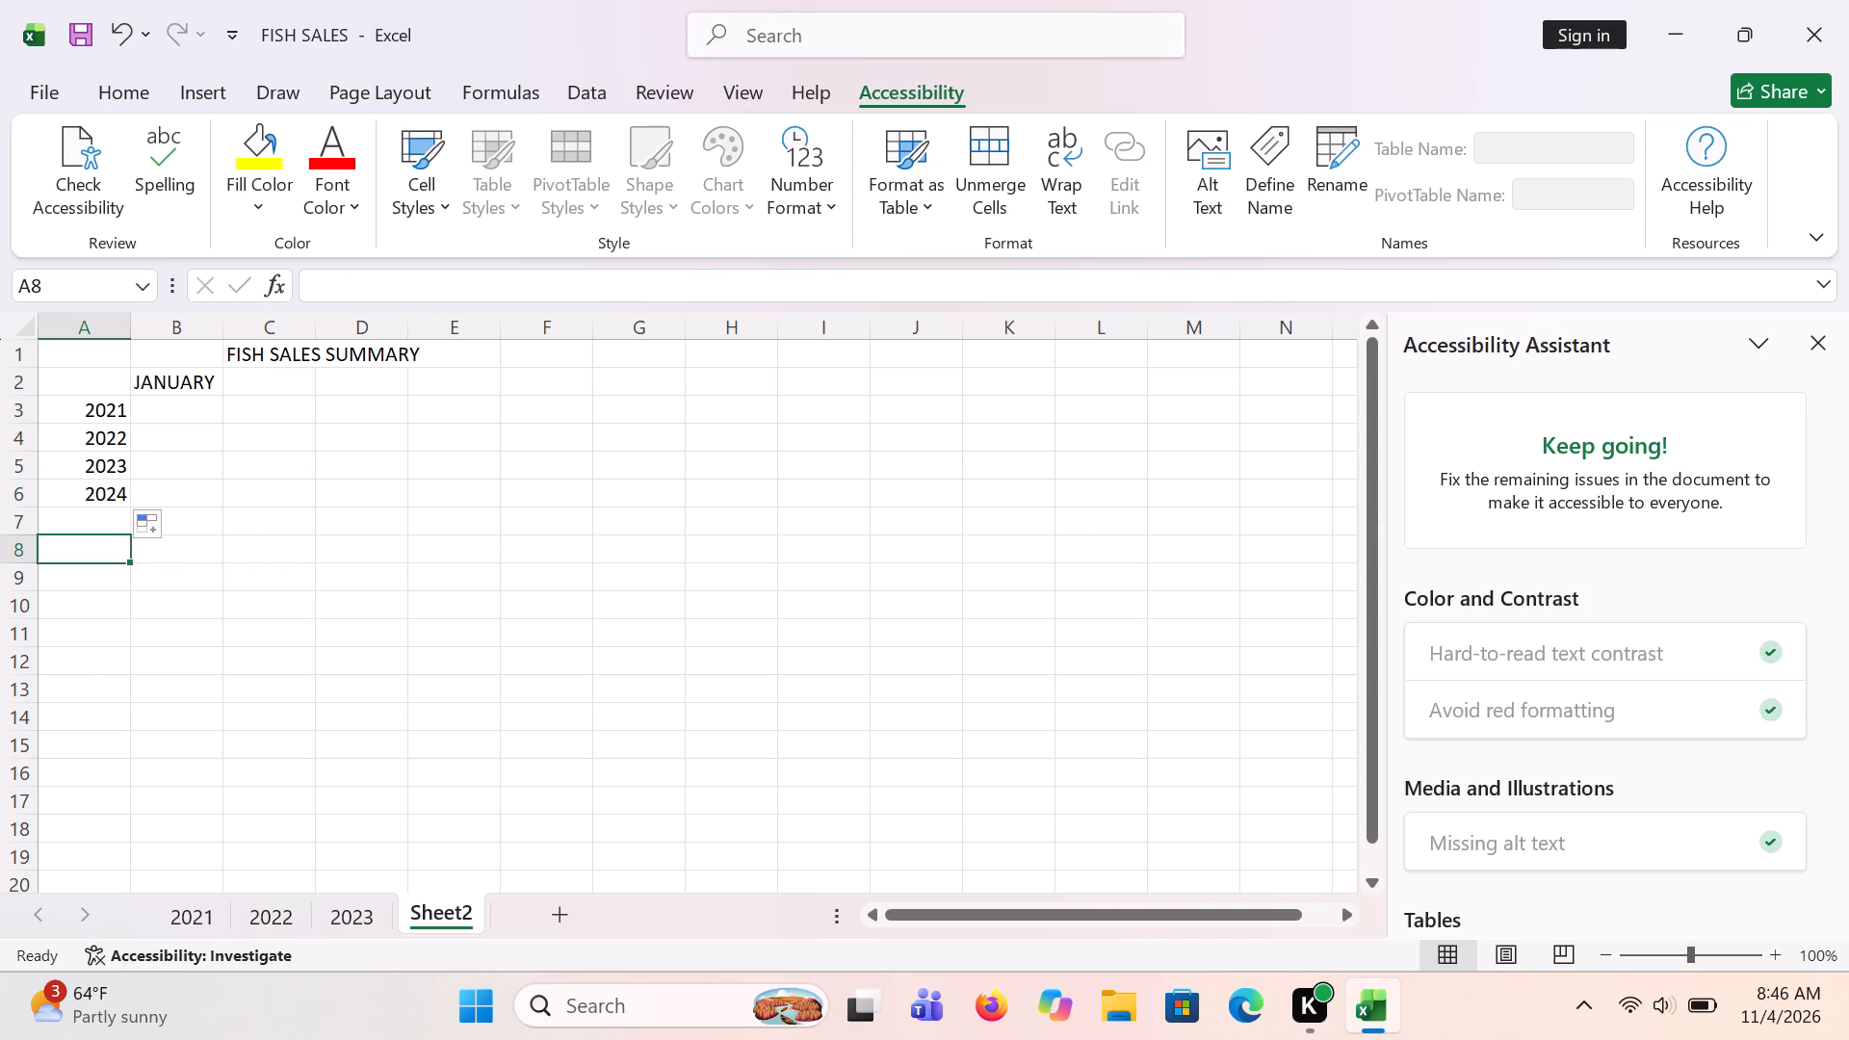
Link cell B3 to the January total in cell B35 of the 2021 sheet.
{"action": "left_click", "coordinate": [146, 415]}
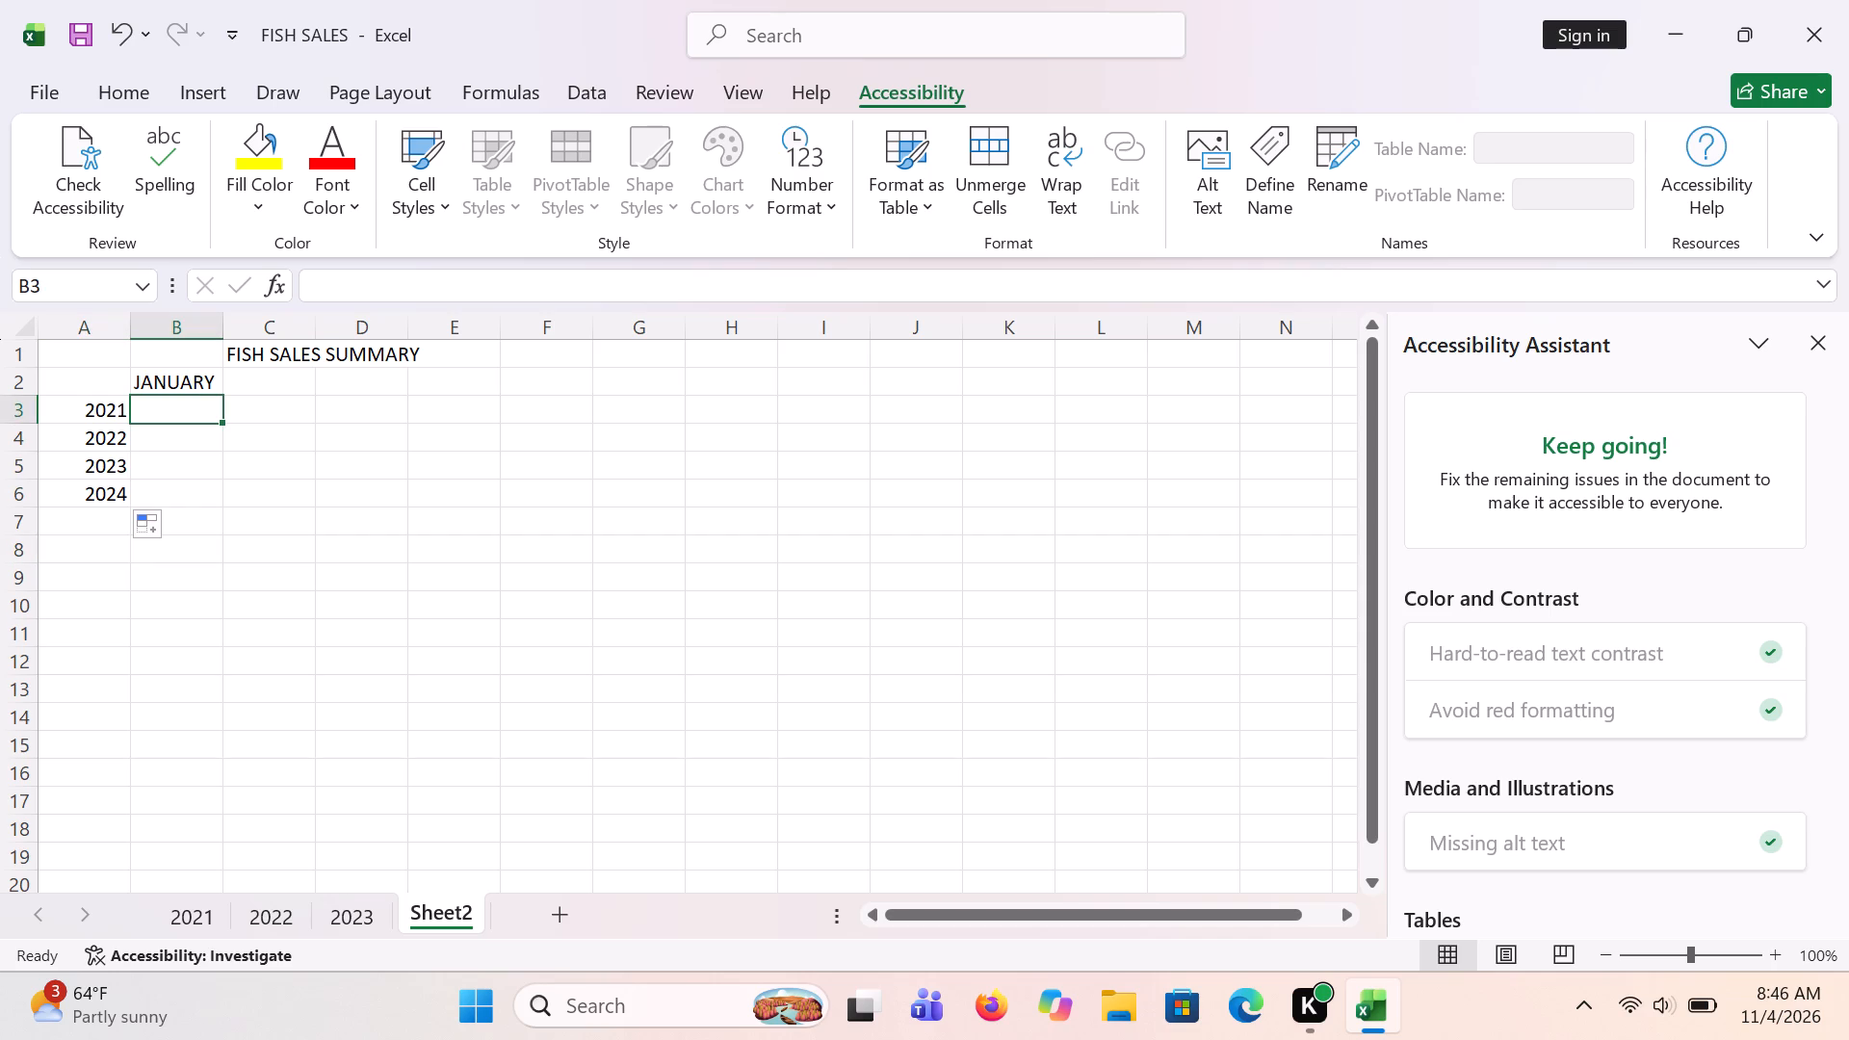
{"action": "key", "text": "equal"}
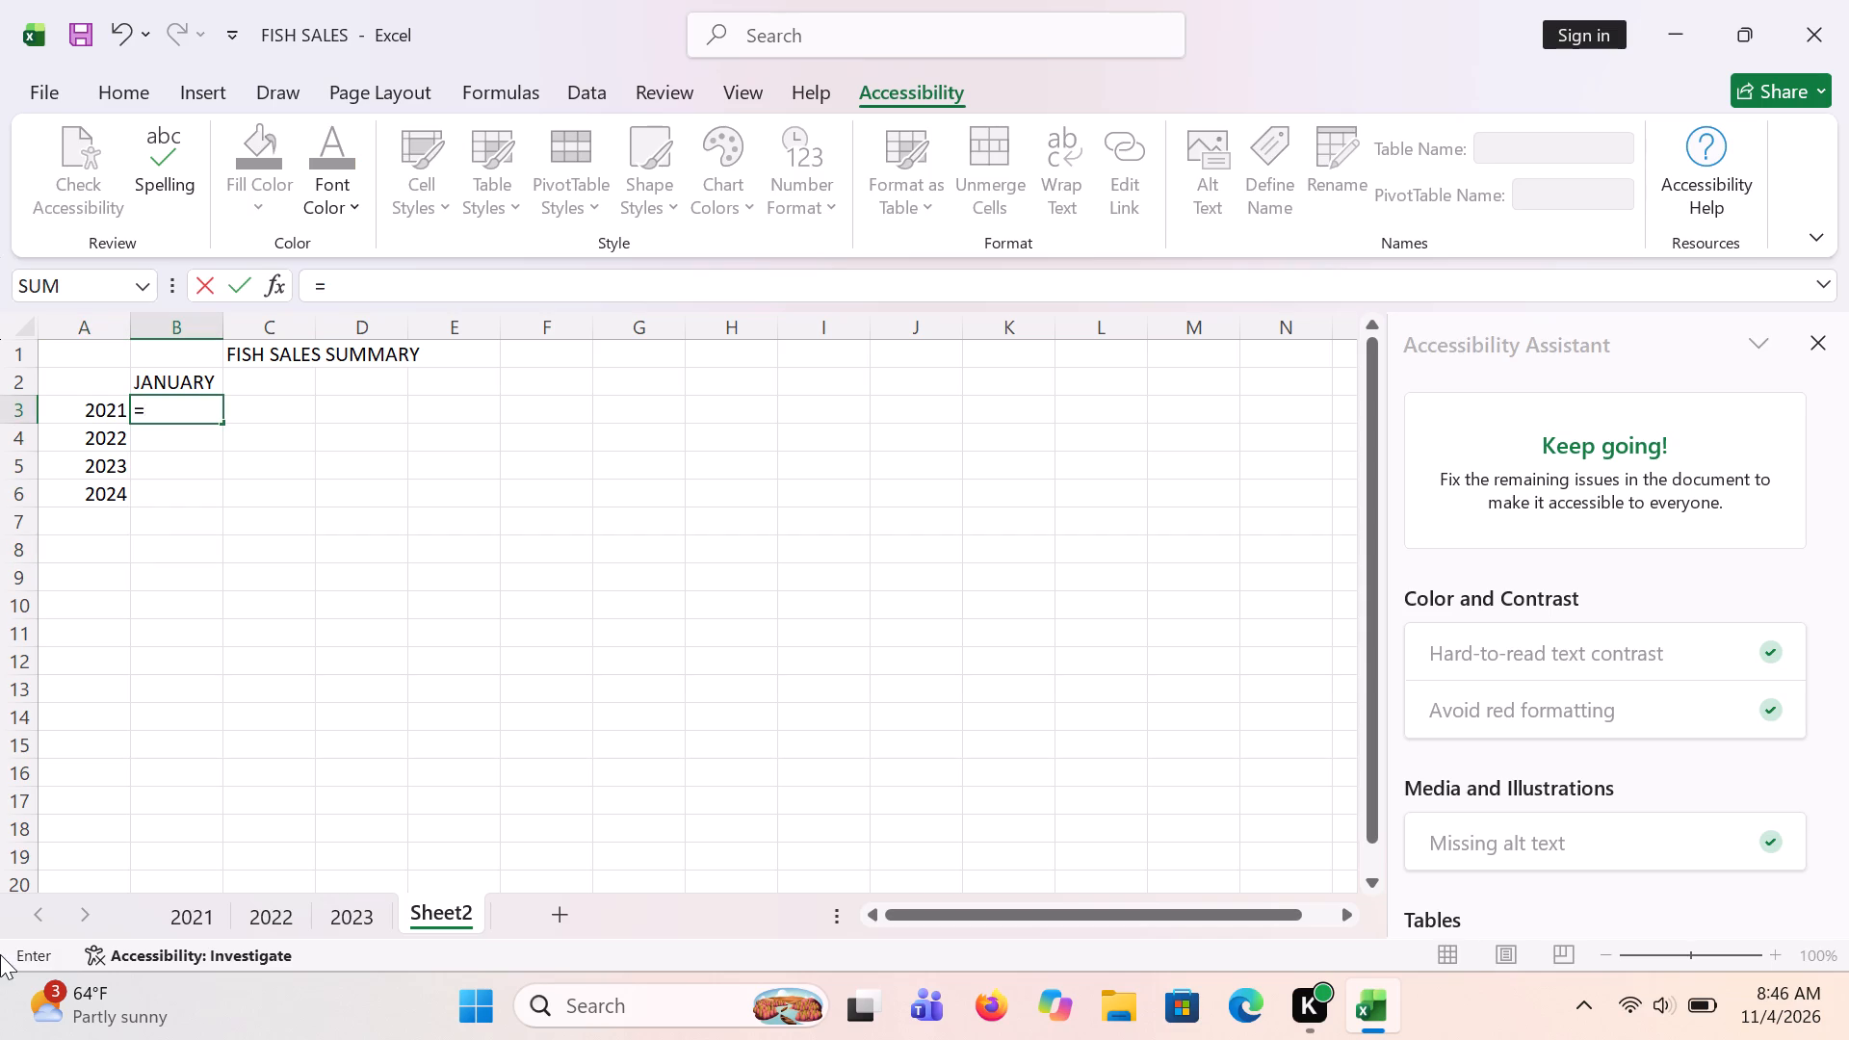
{"action": "left_click", "coordinate": [181, 921]}
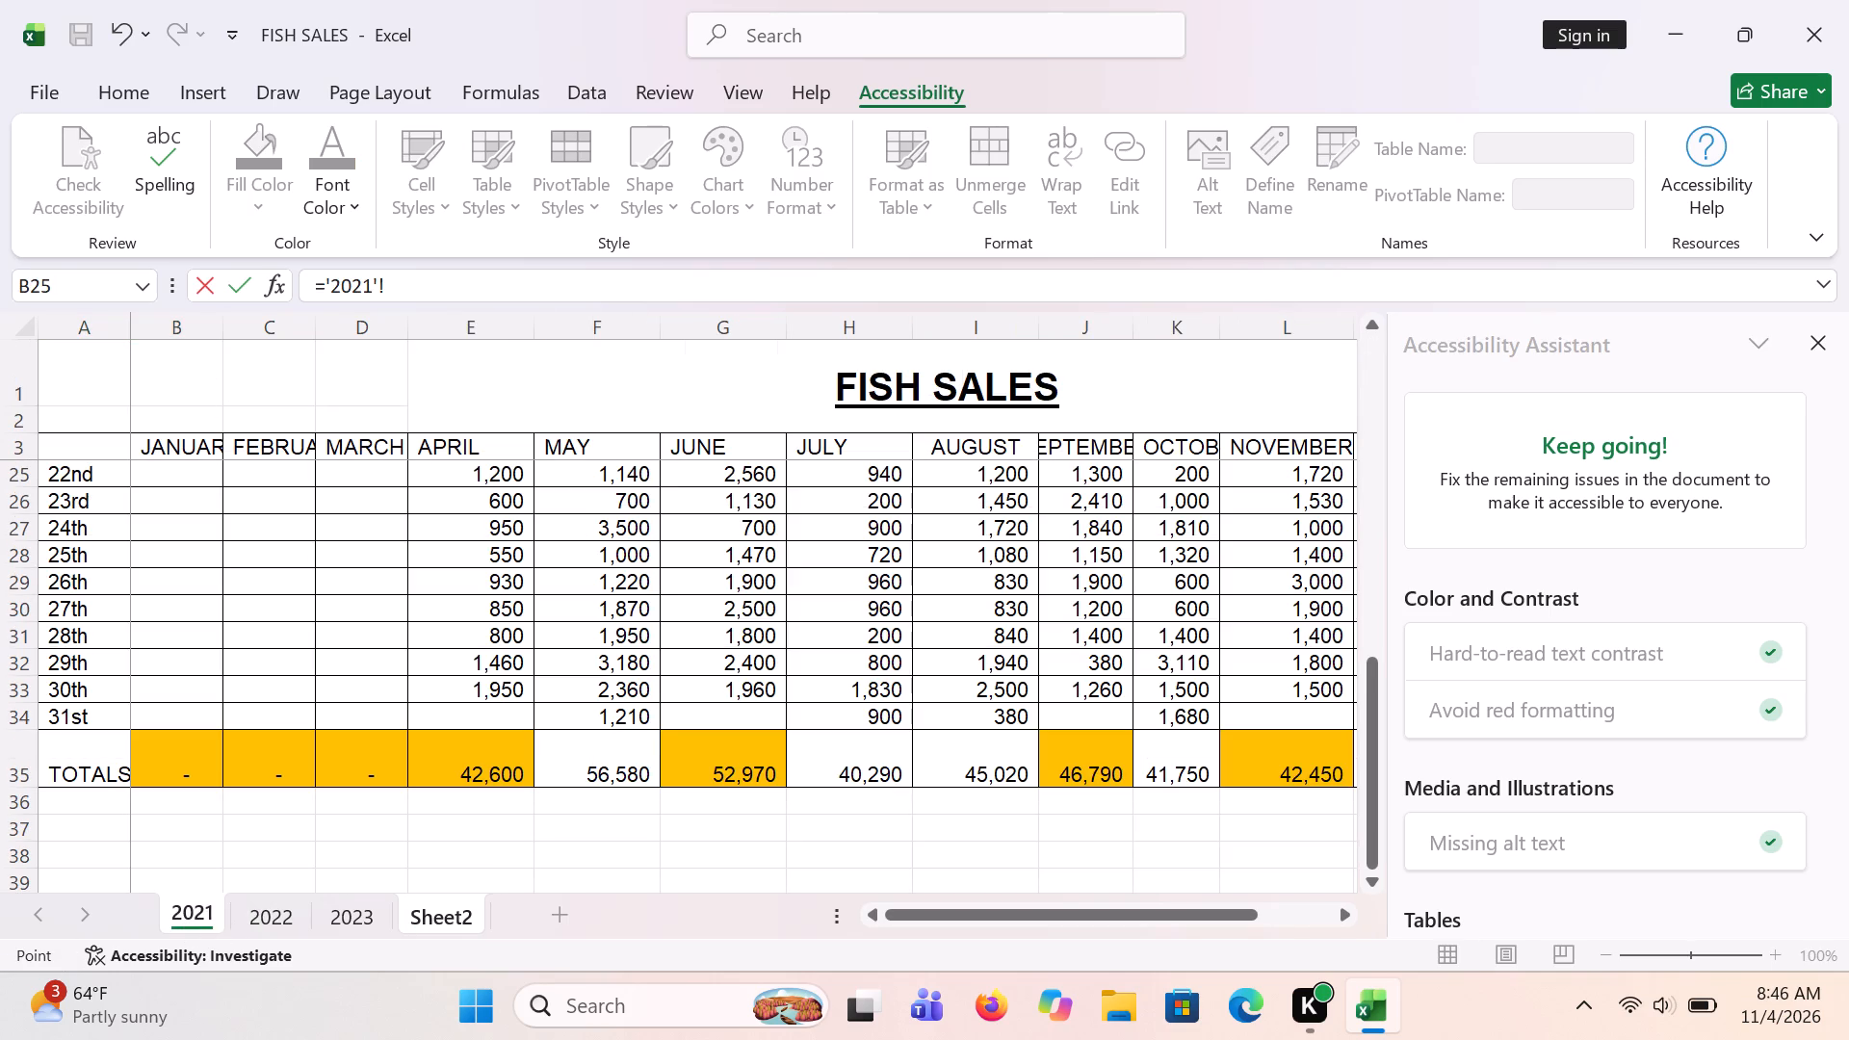
{"action": "left_click", "coordinate": [181, 766]}
{"action": "key", "text": "Return"}
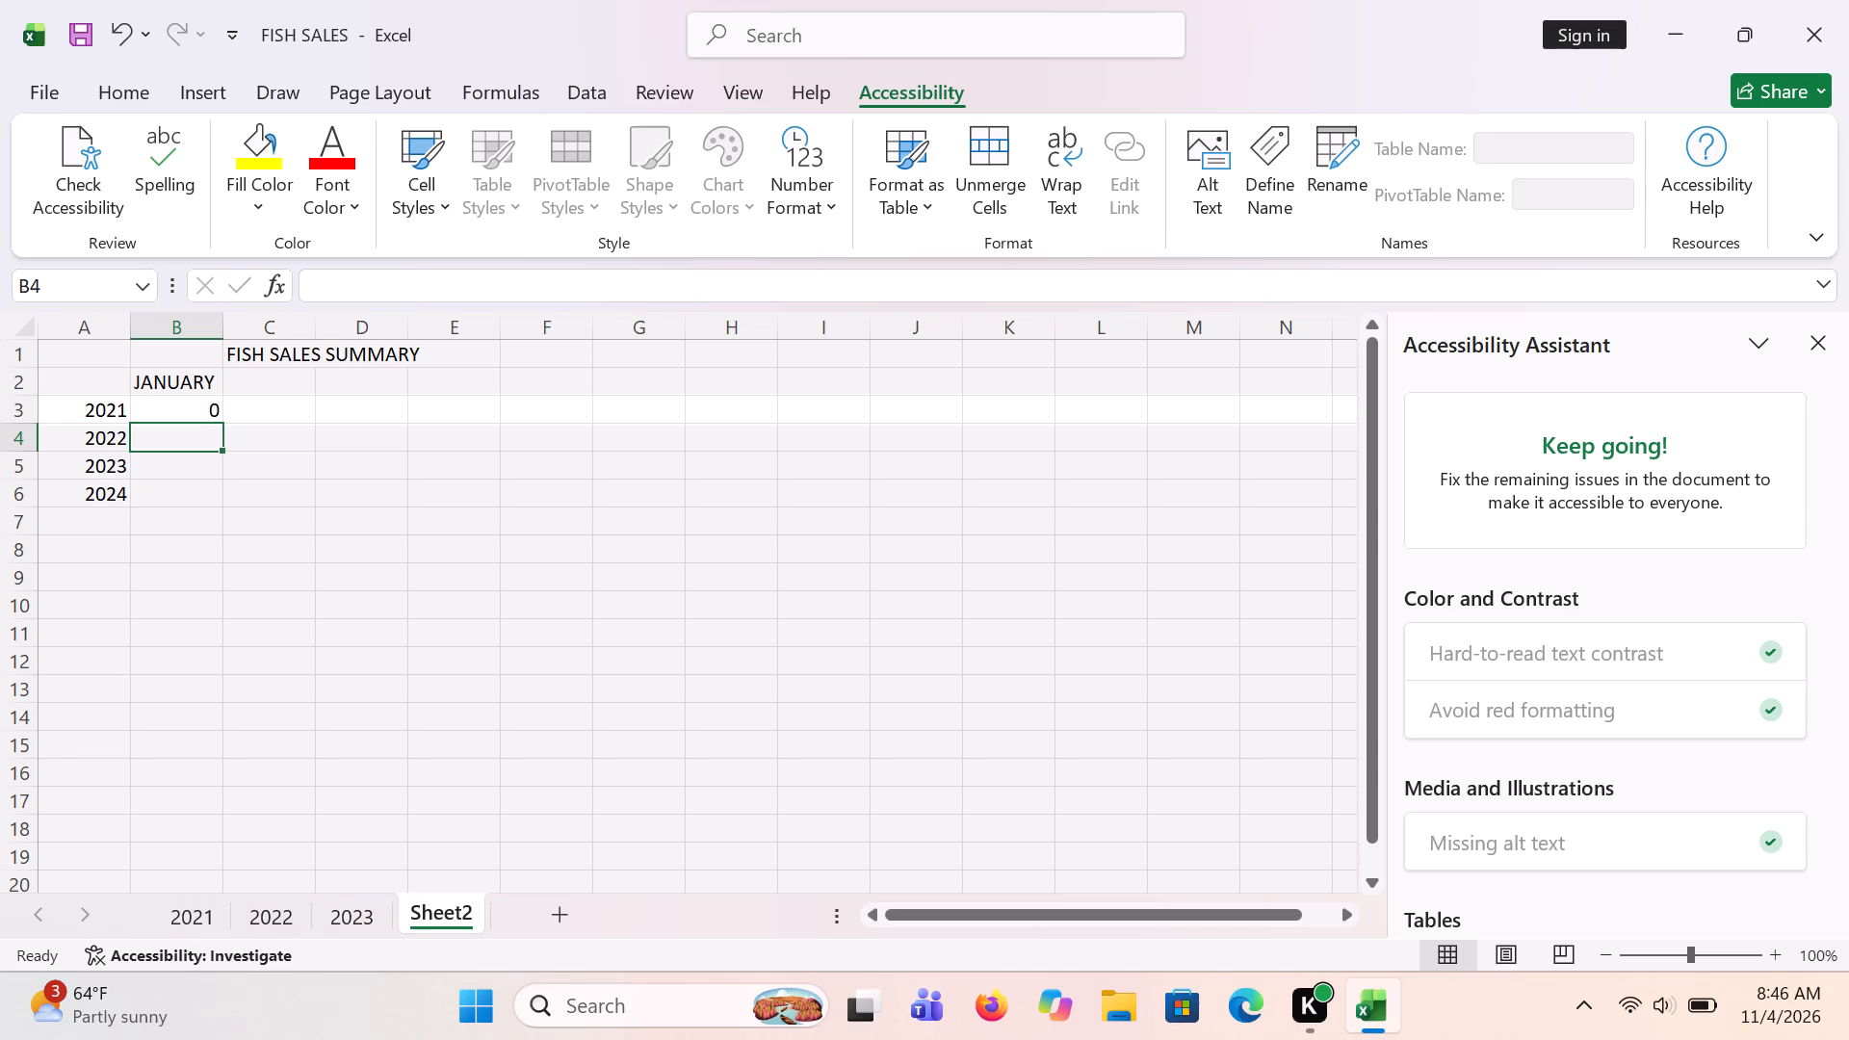
Fill the 2021 totals link from B3 across to the August column, cell I3.
{"action": "left_click", "coordinate": [179, 404]}
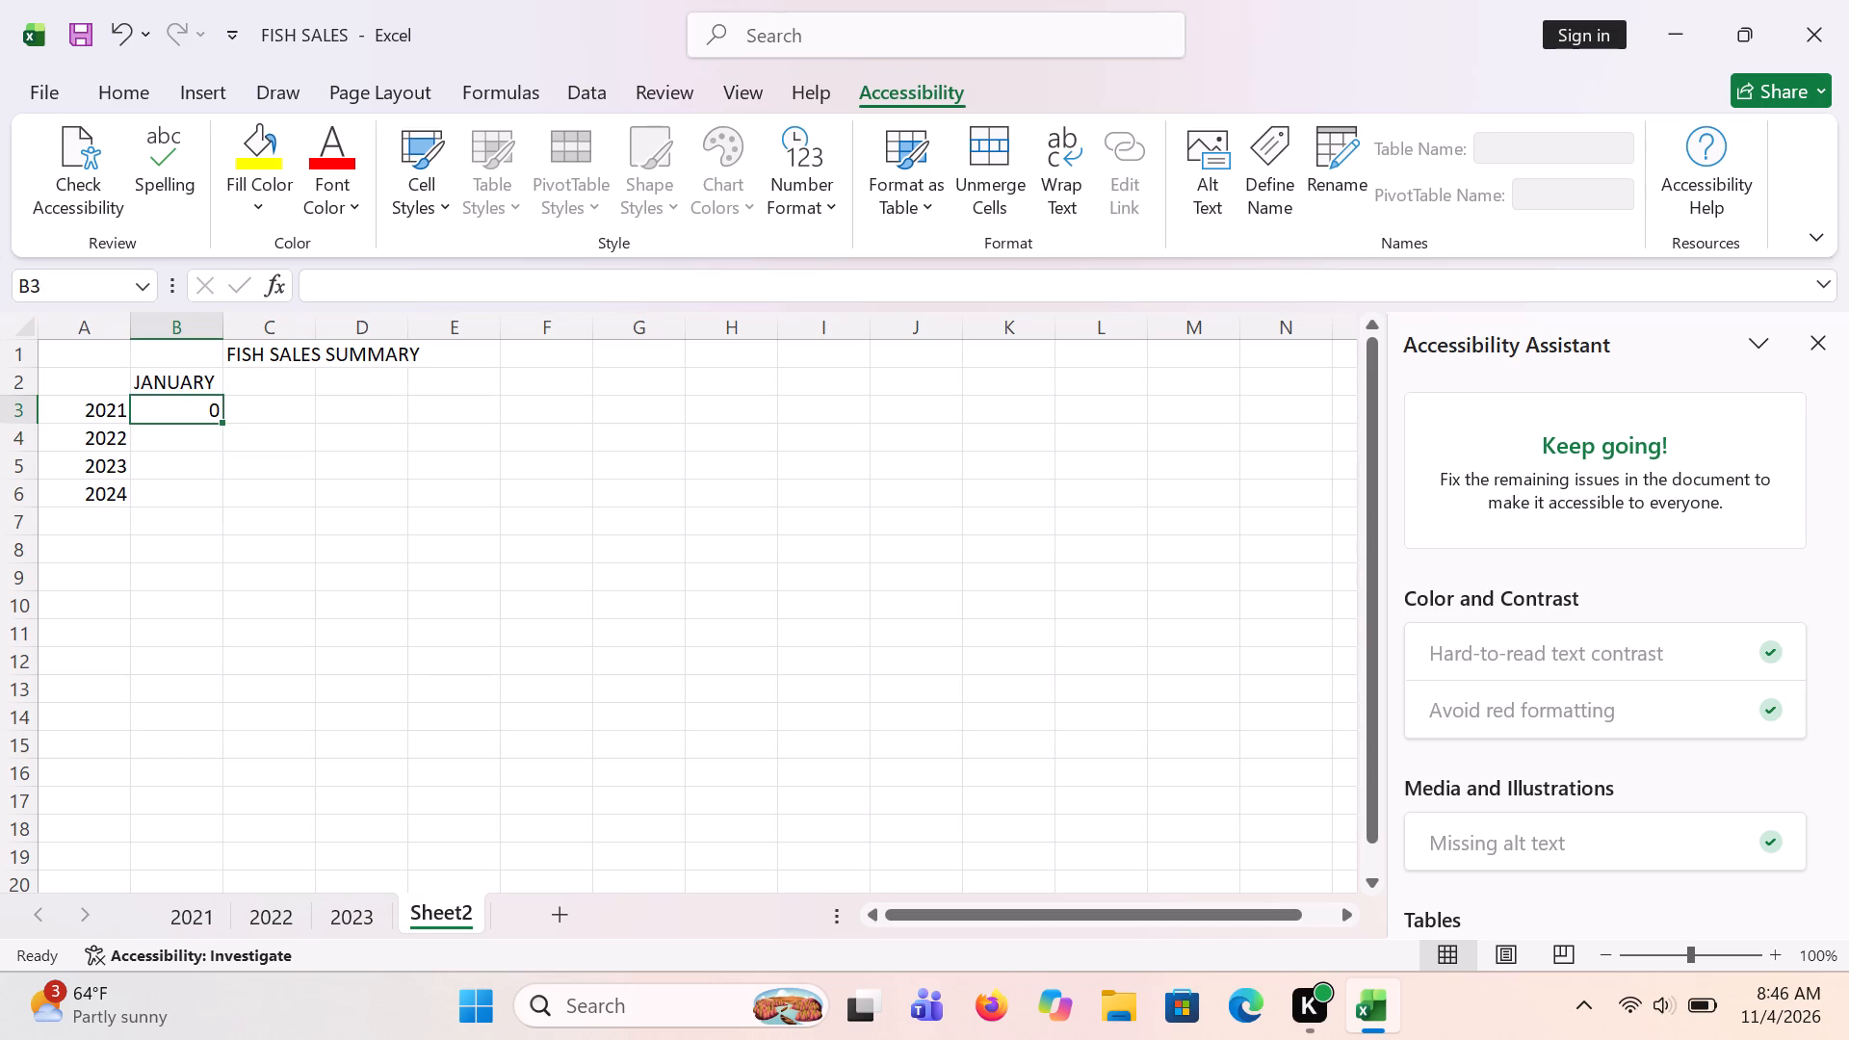
{"action": "left_click", "coordinate": [173, 918]}
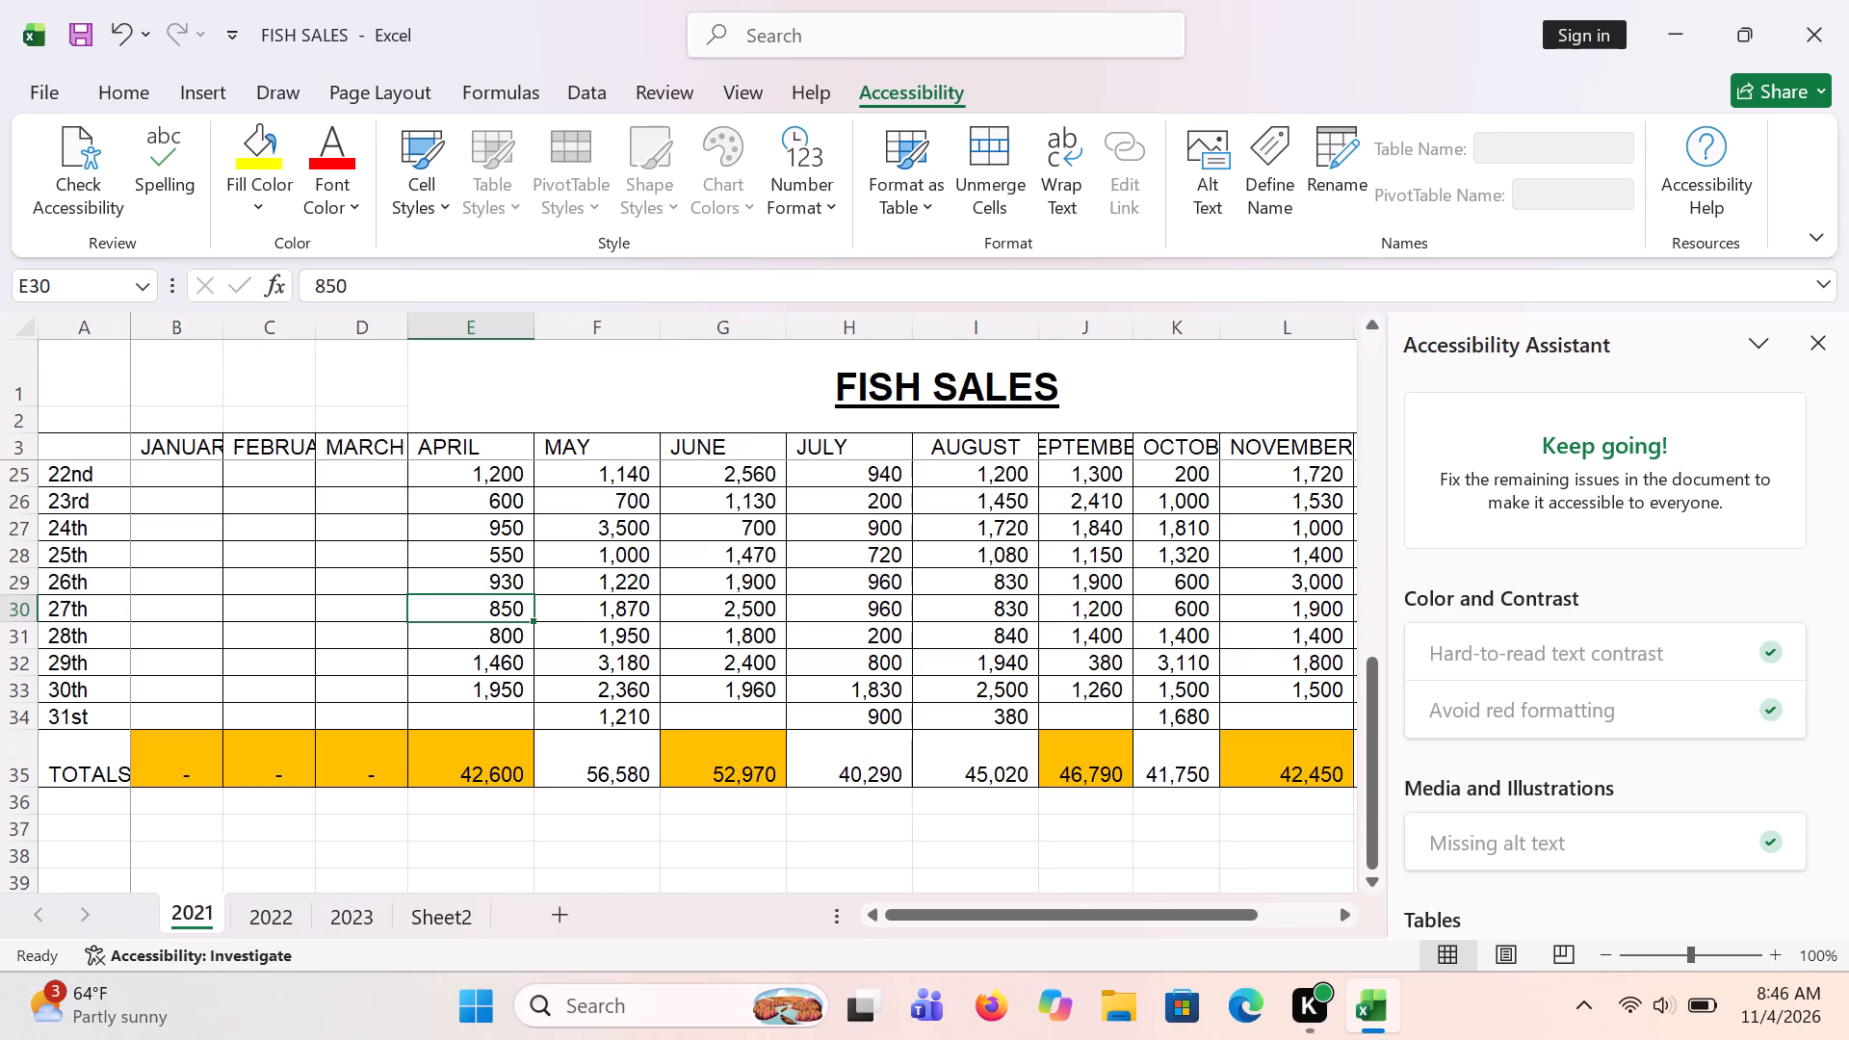
{"action": "left_click", "coordinate": [427, 924]}
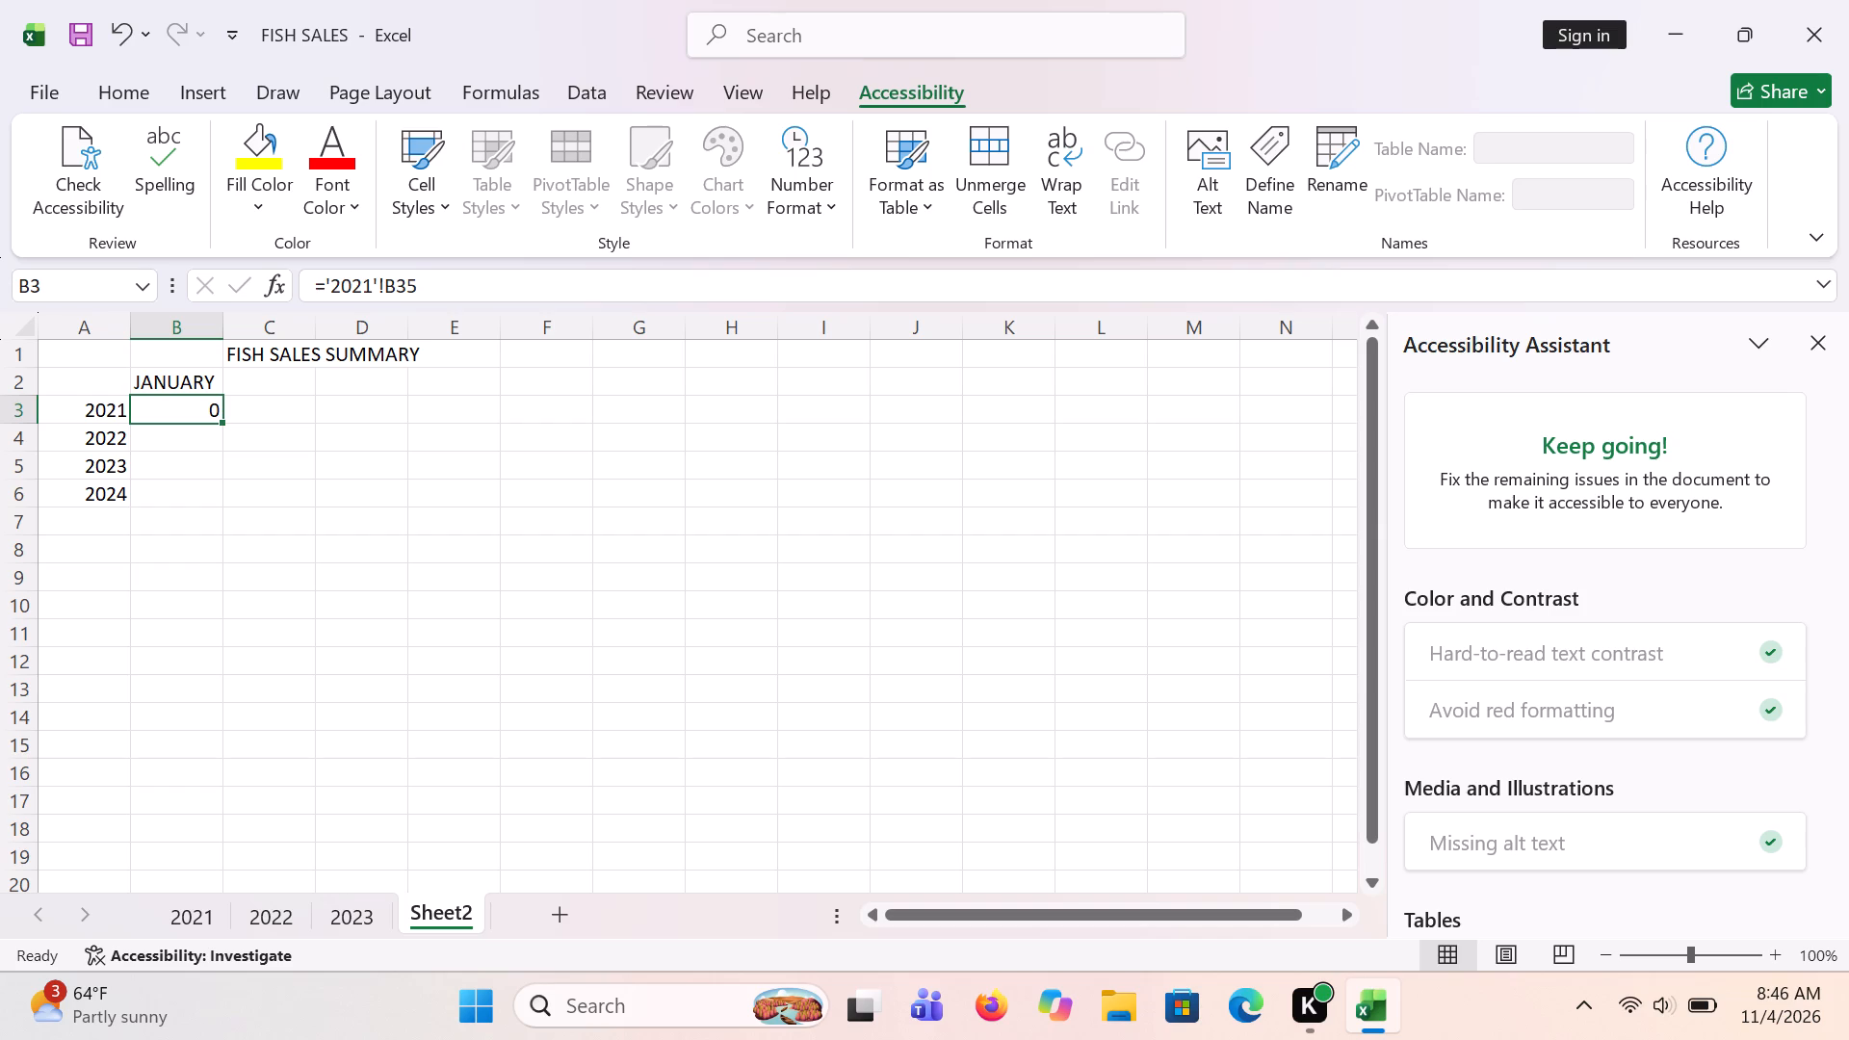
{"action": "left_click_drag", "start_coordinate": [223, 421], "coordinate": [830, 434]}
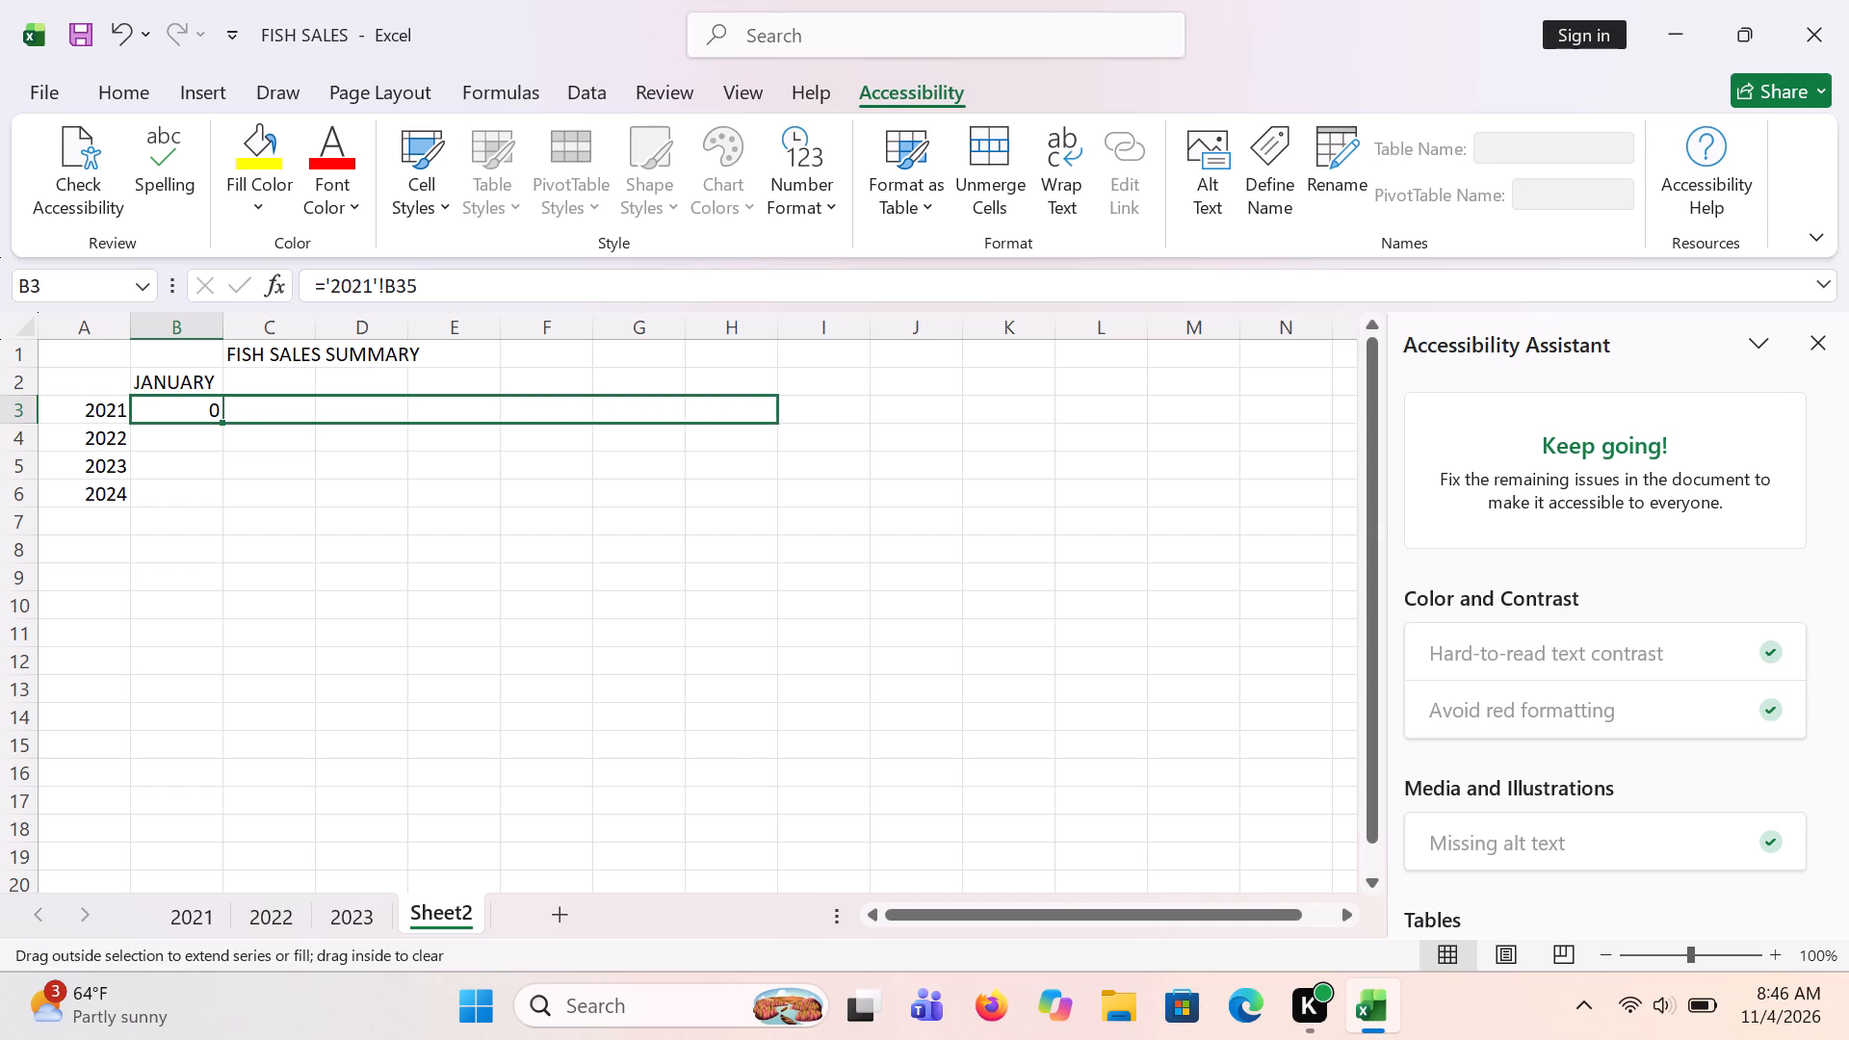
{"action": "left_click_drag", "start_coordinate": [830, 434], "coordinate": [850, 436]}
Fill the month headings from JANUARY in B2 across to DECEMBER in M2.
{"action": "left_click", "coordinate": [201, 376]}
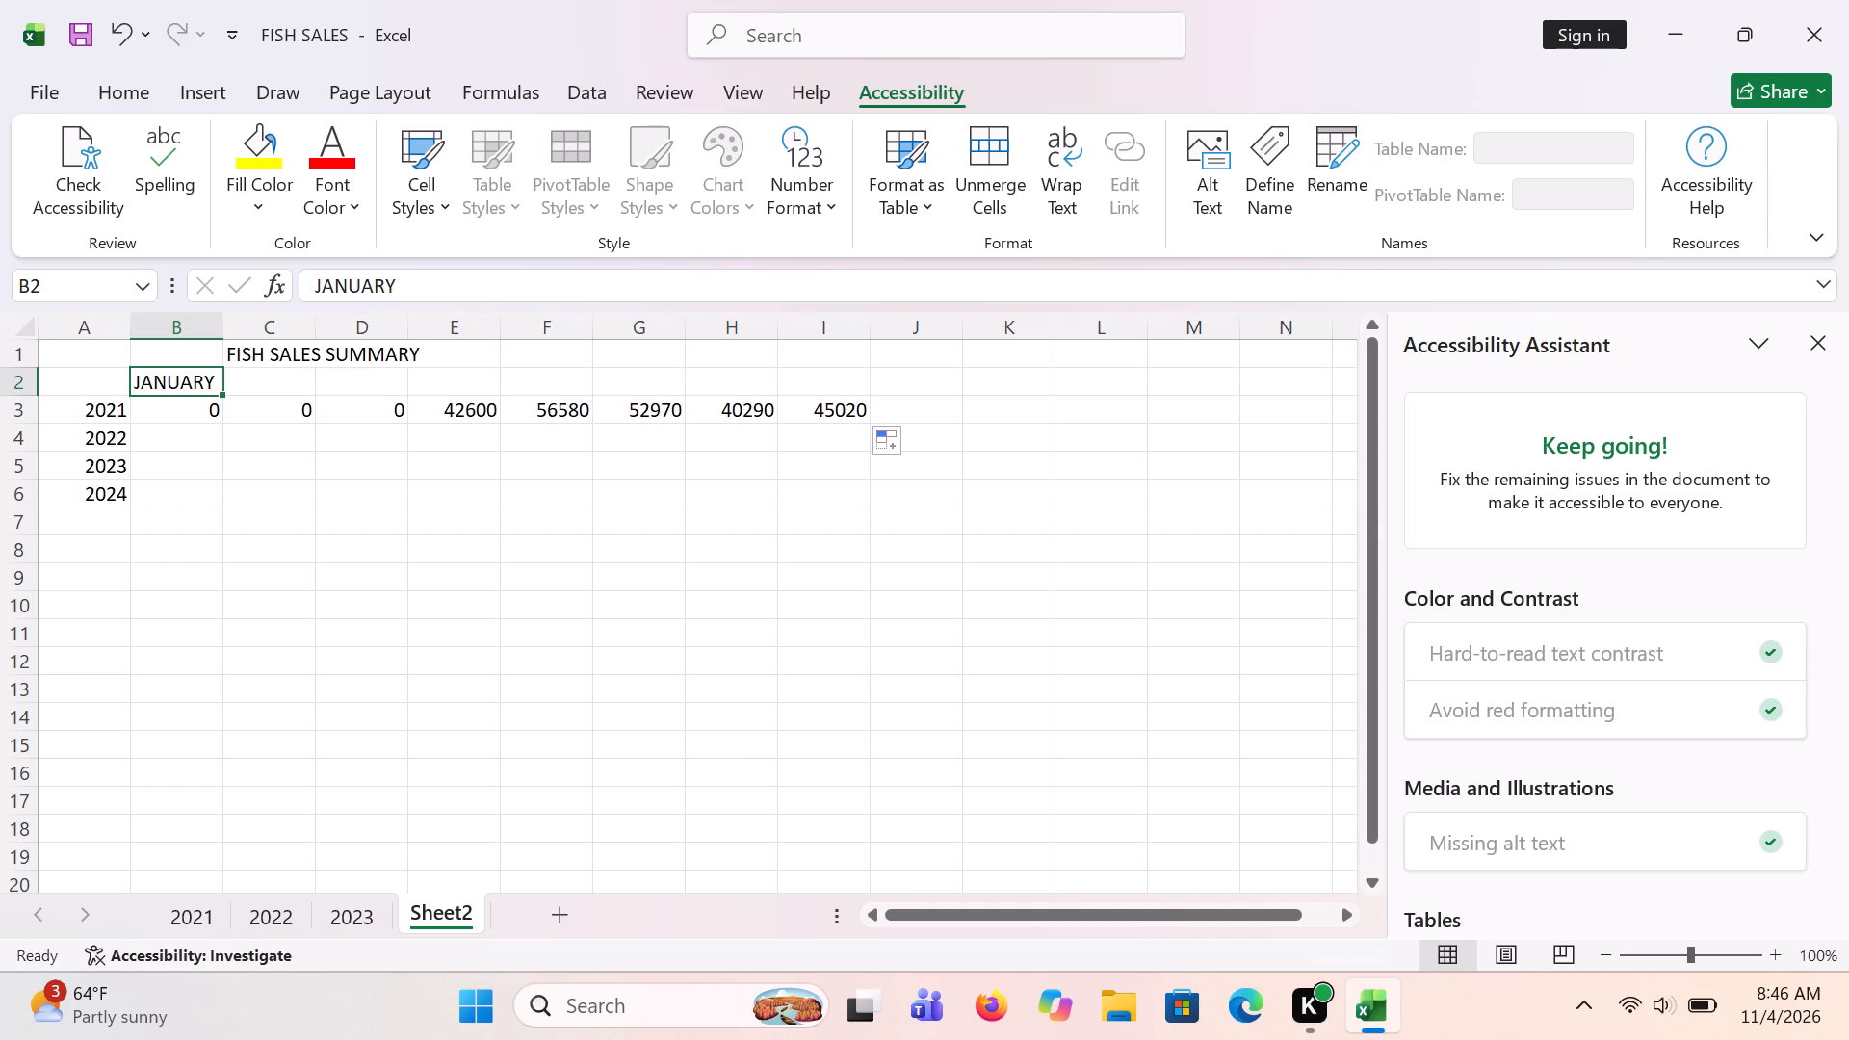
{"action": "left_click_drag", "start_coordinate": [221, 395], "coordinate": [946, 377]}
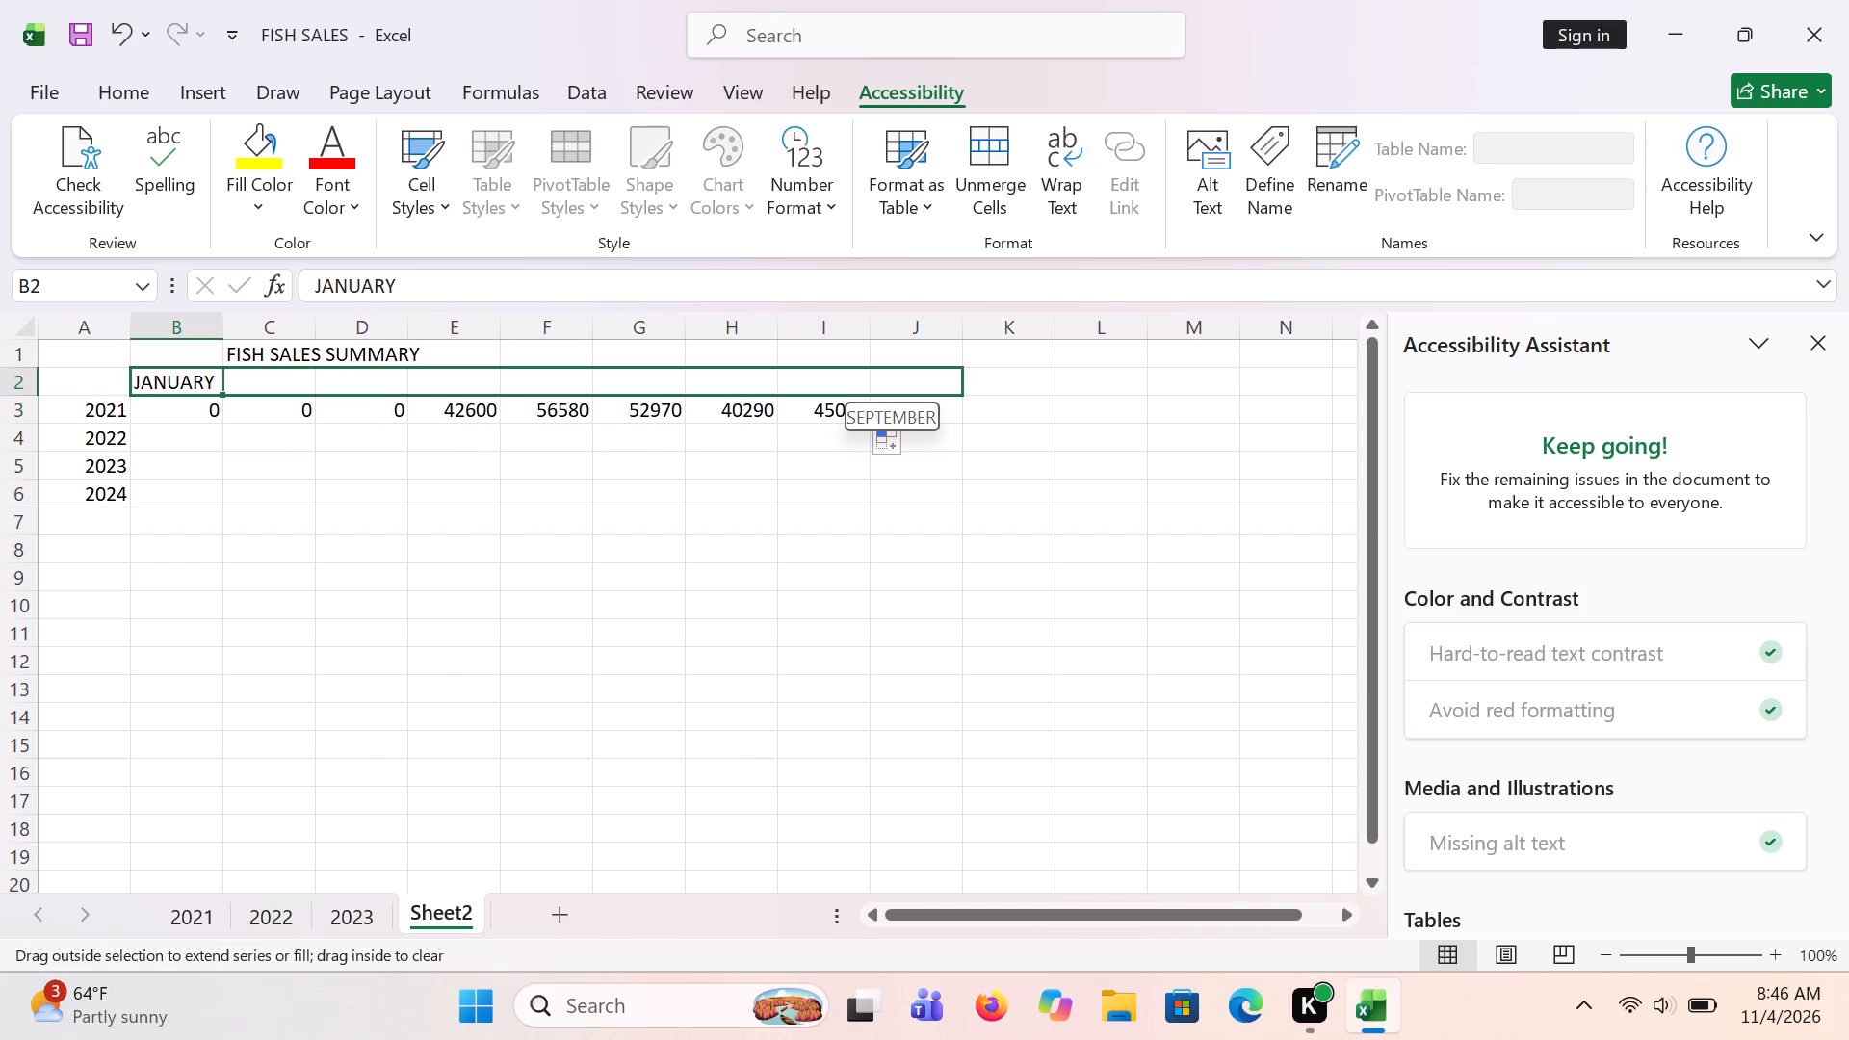
{"action": "left_click_drag", "start_coordinate": [946, 377], "coordinate": [1187, 386]}
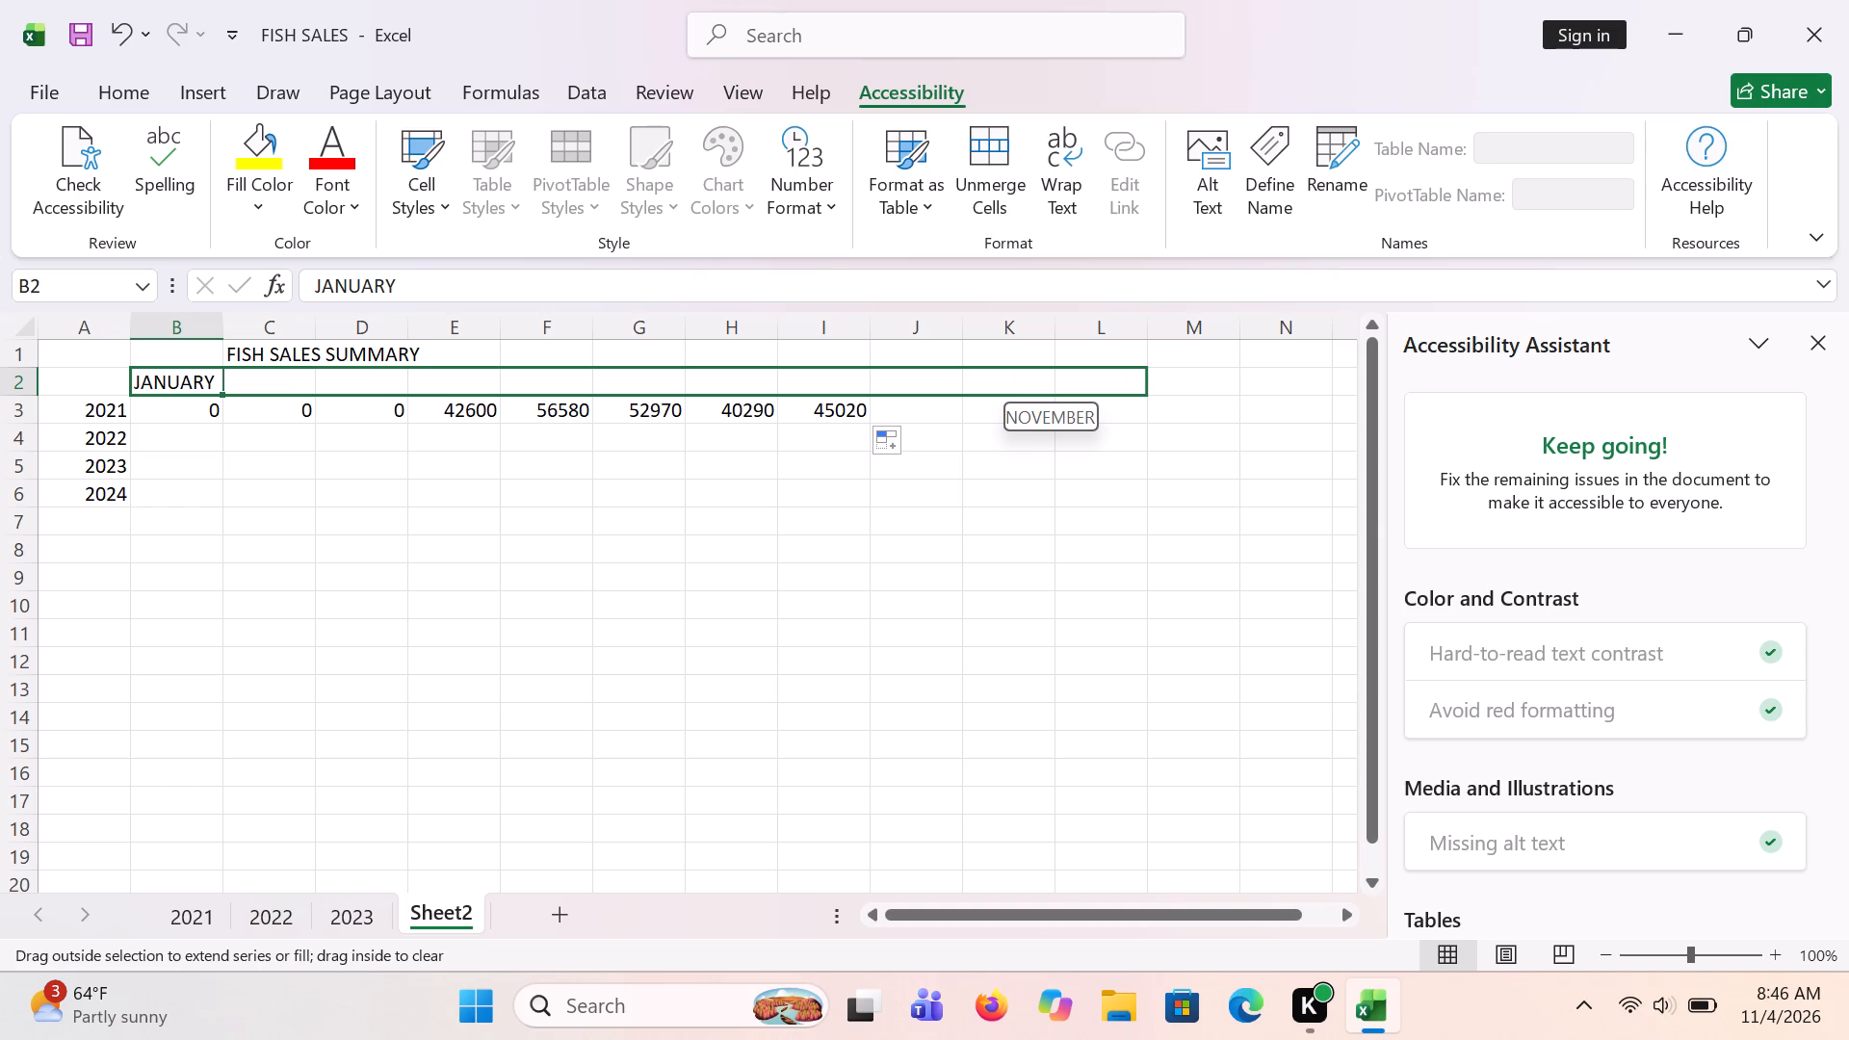
{"action": "left_click_drag", "start_coordinate": [1187, 386], "coordinate": [1250, 389]}
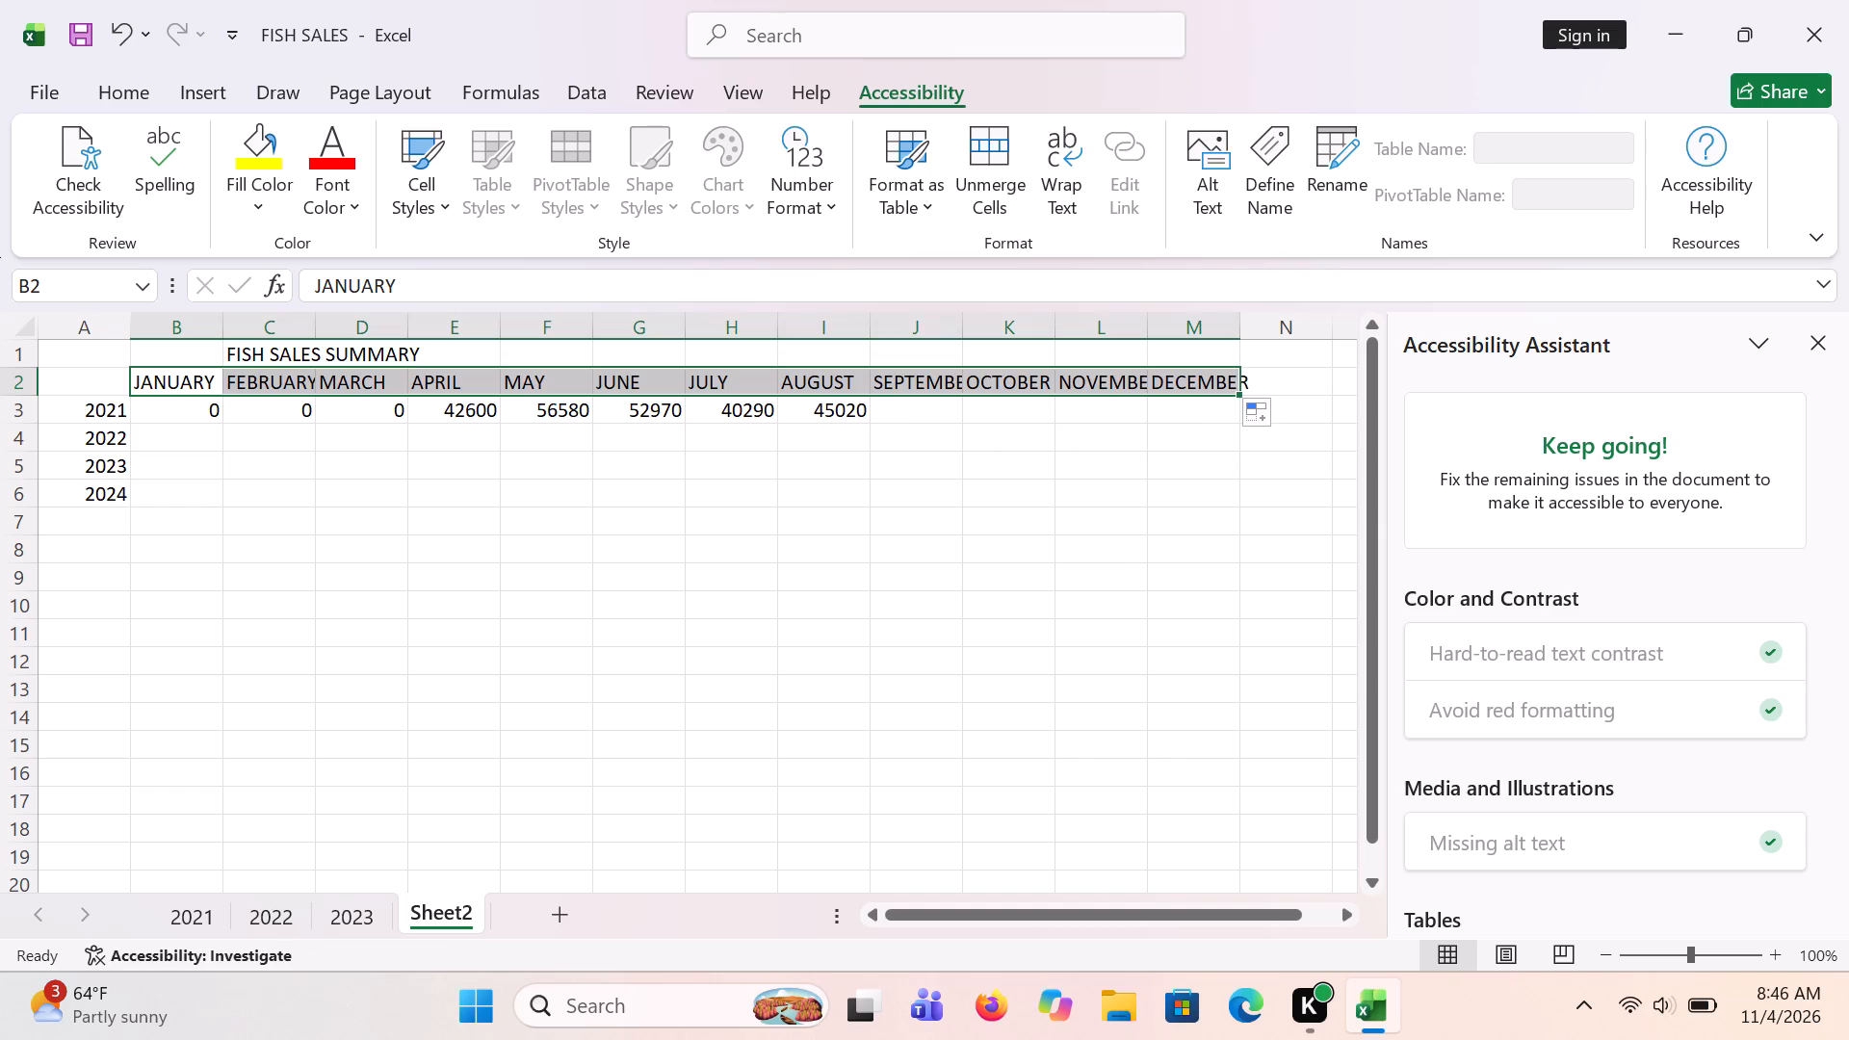
Extend the 2021 totals link from I3 across to the December column, cell M3.
{"action": "left_click", "coordinate": [825, 412]}
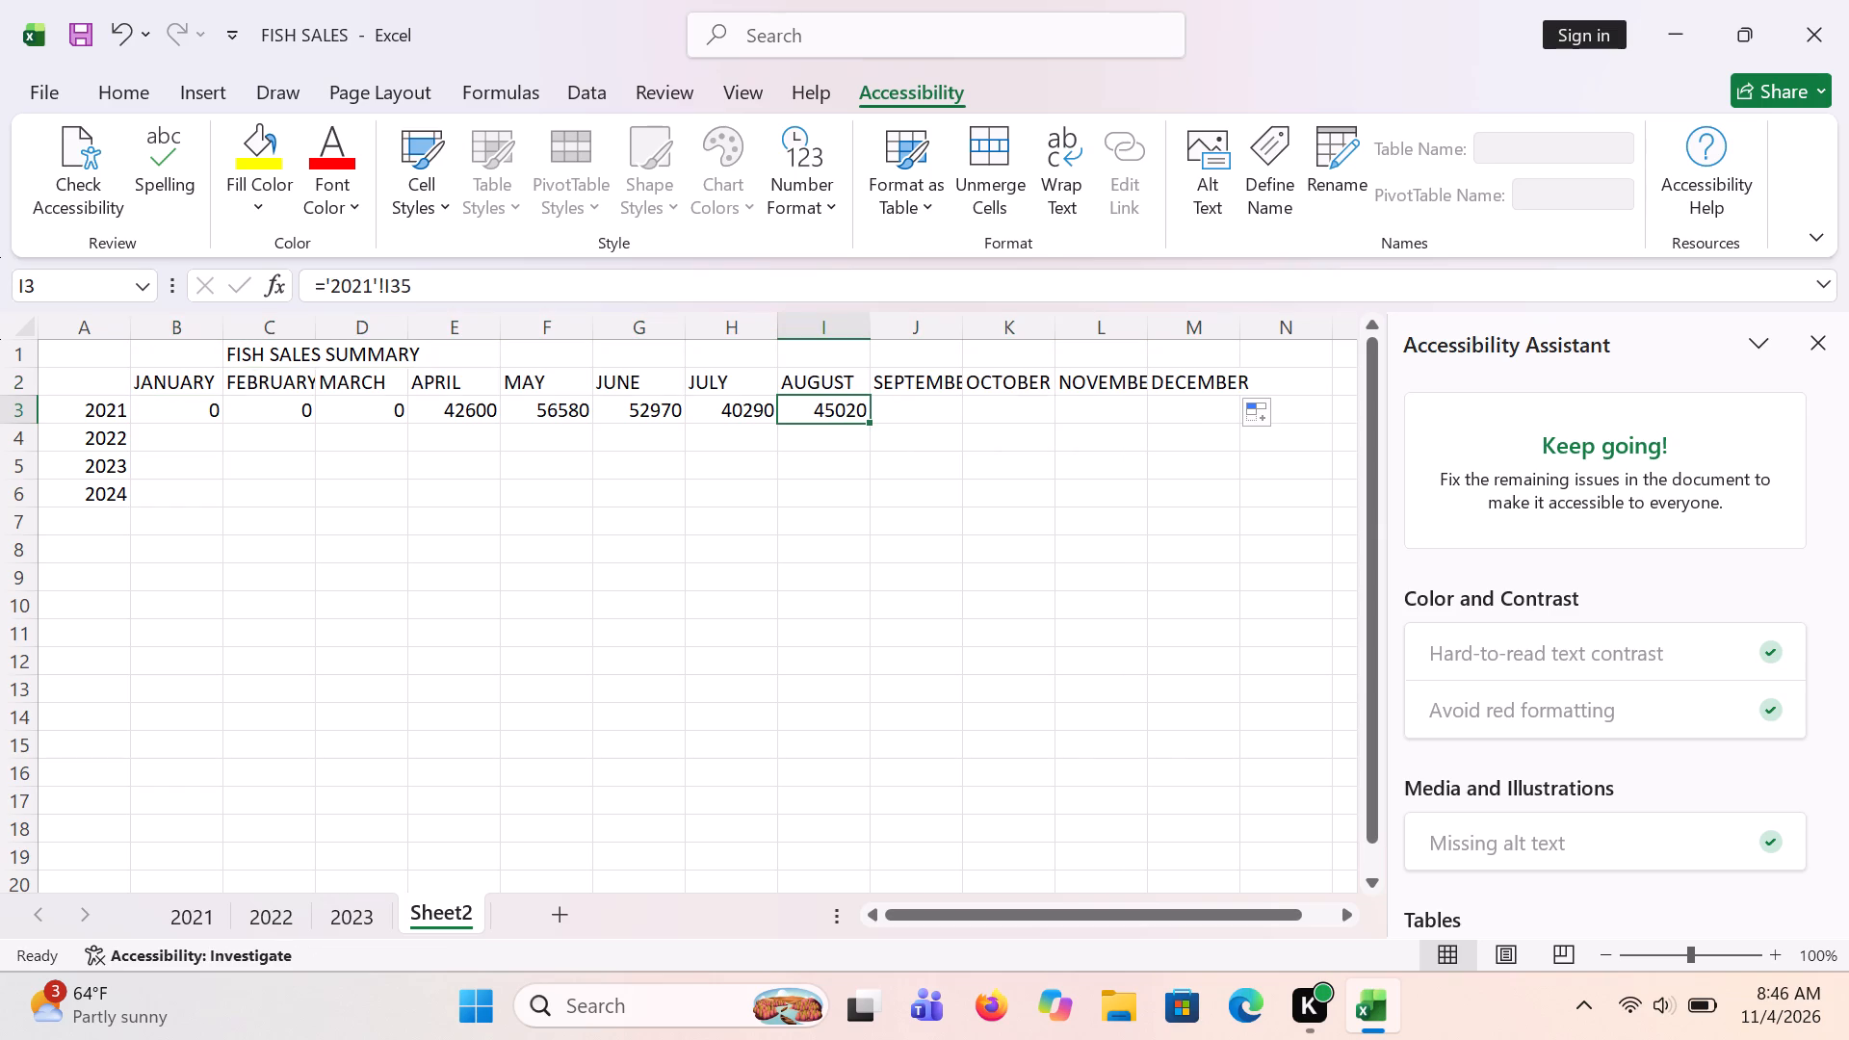
{"action": "left_click_drag", "start_coordinate": [871, 426], "coordinate": [1211, 410]}
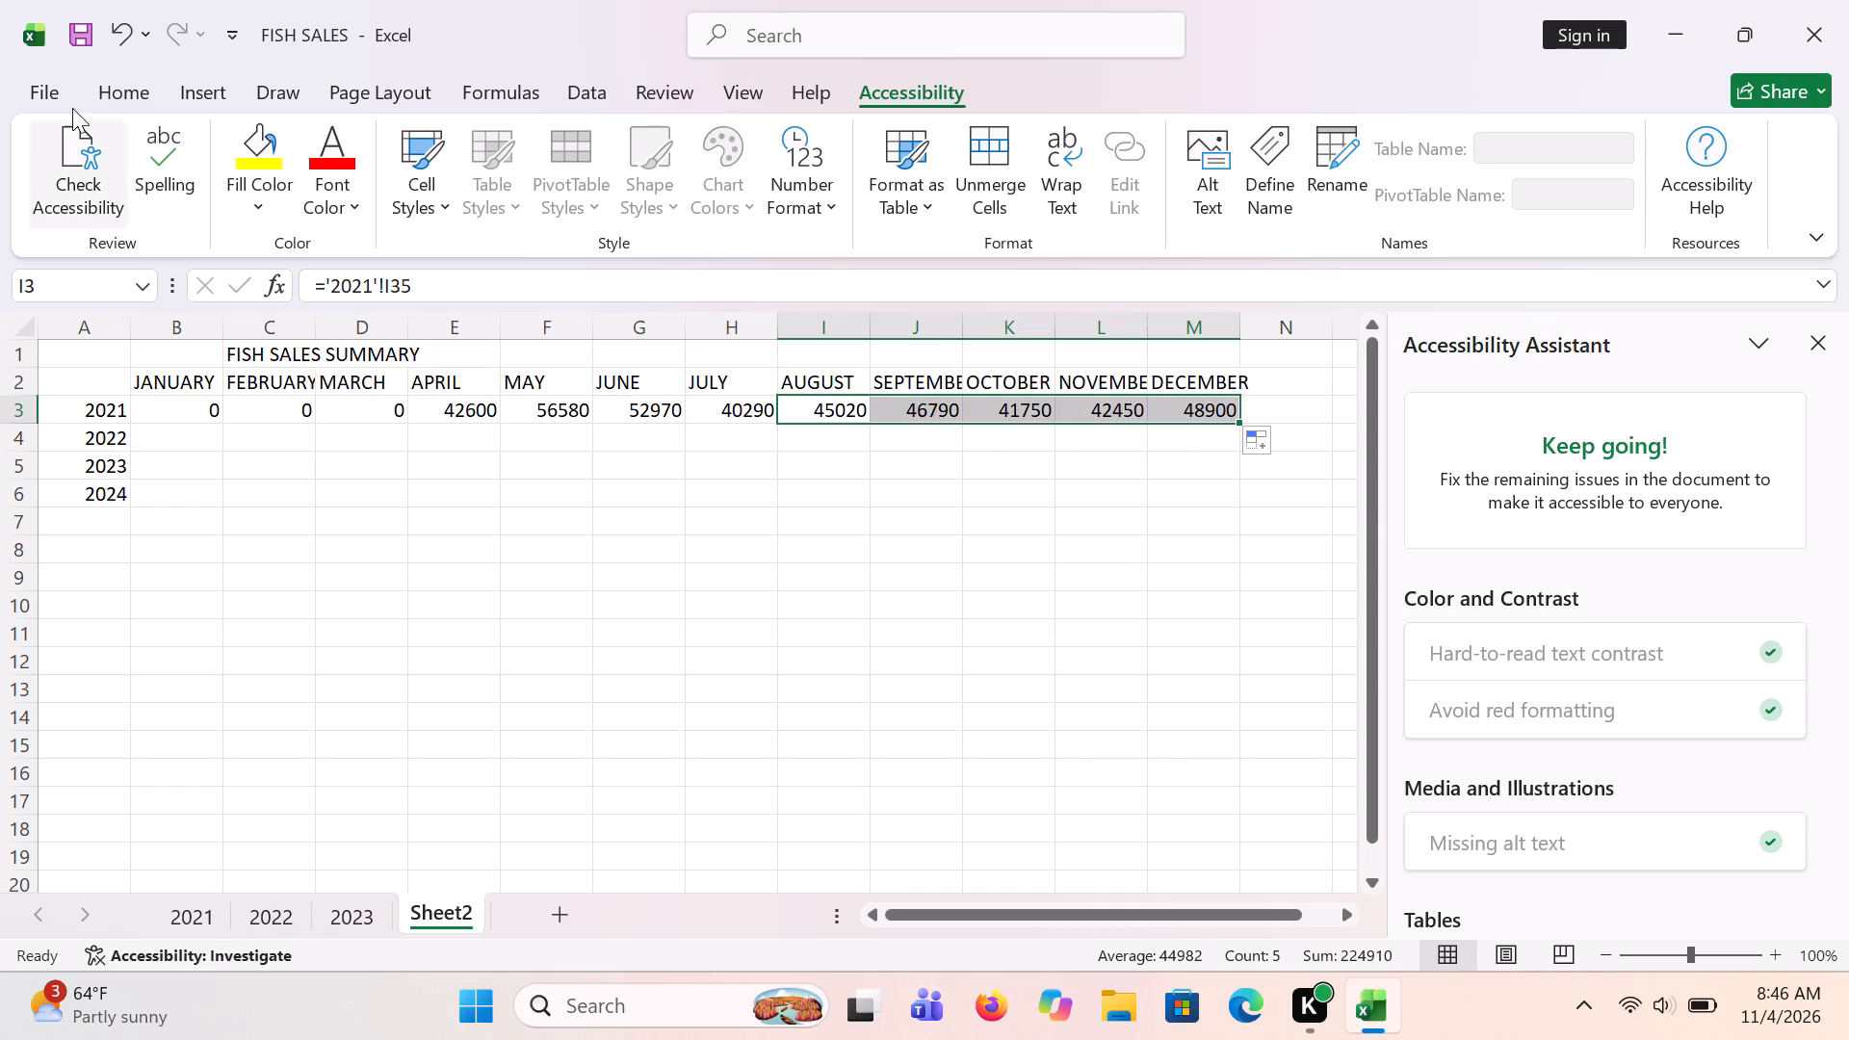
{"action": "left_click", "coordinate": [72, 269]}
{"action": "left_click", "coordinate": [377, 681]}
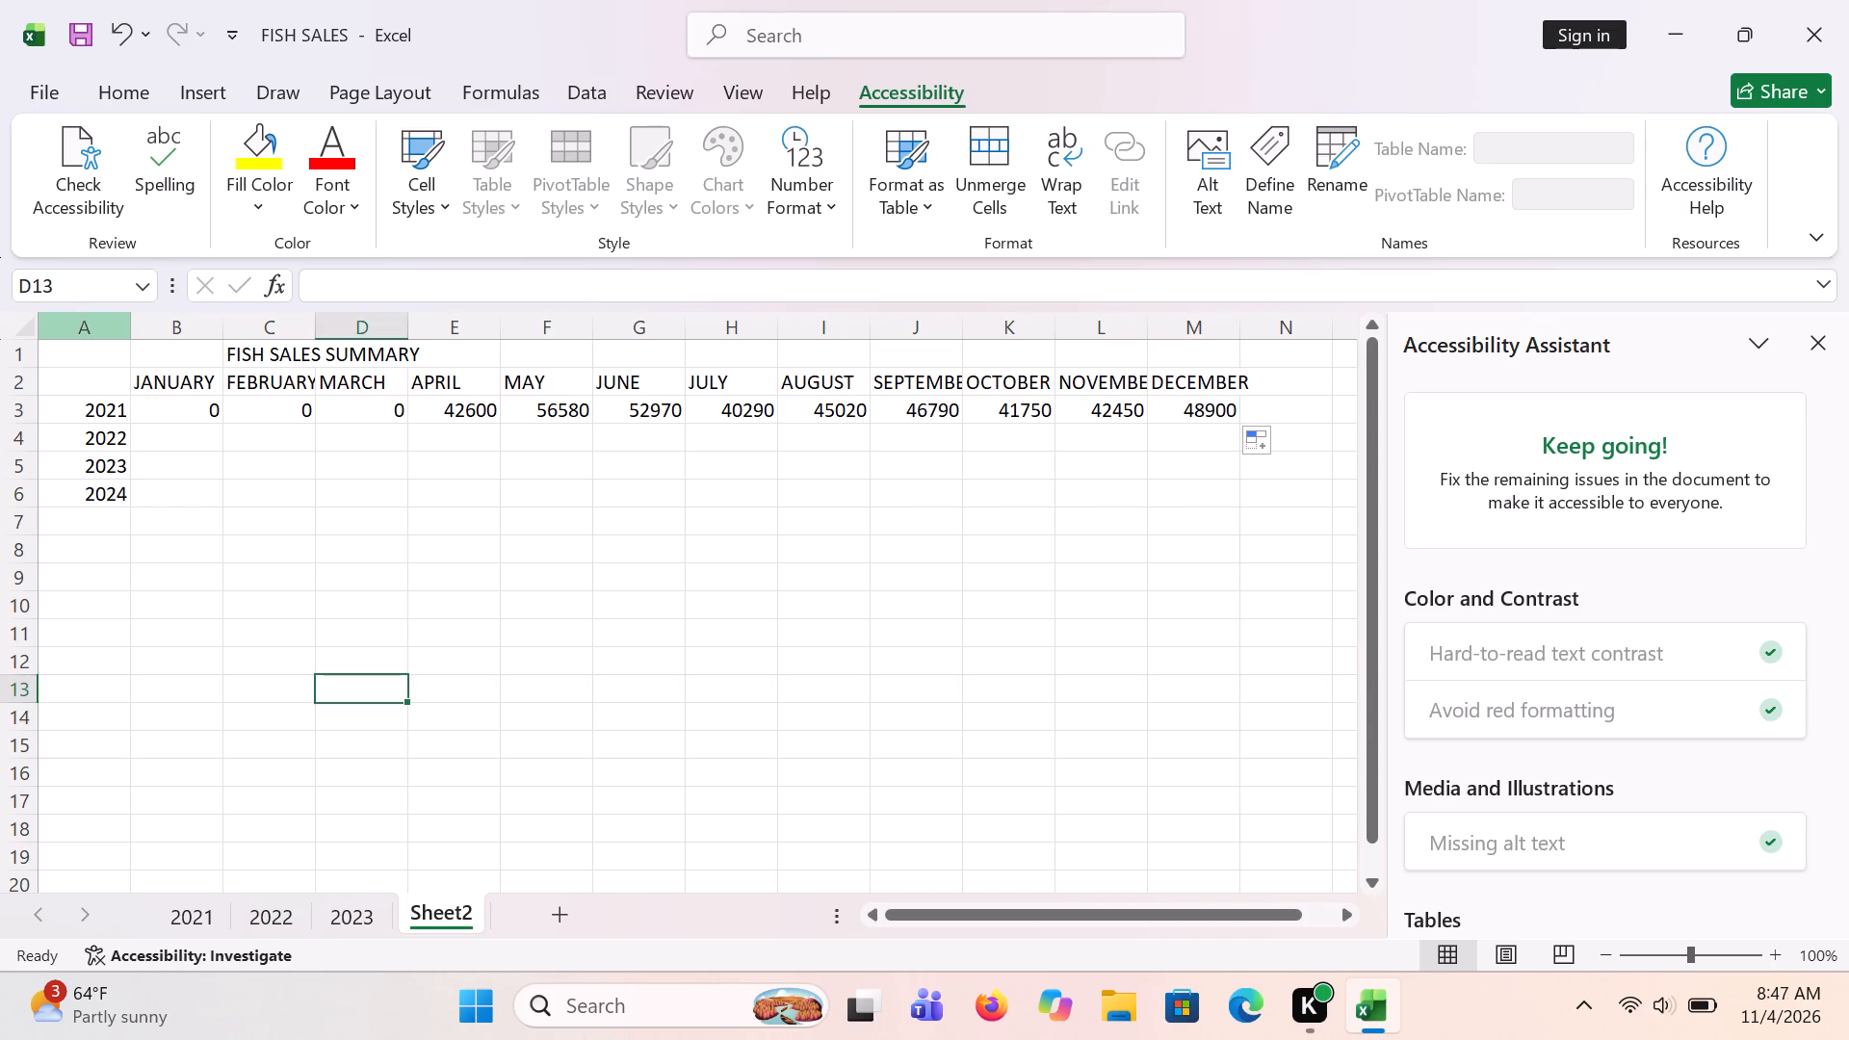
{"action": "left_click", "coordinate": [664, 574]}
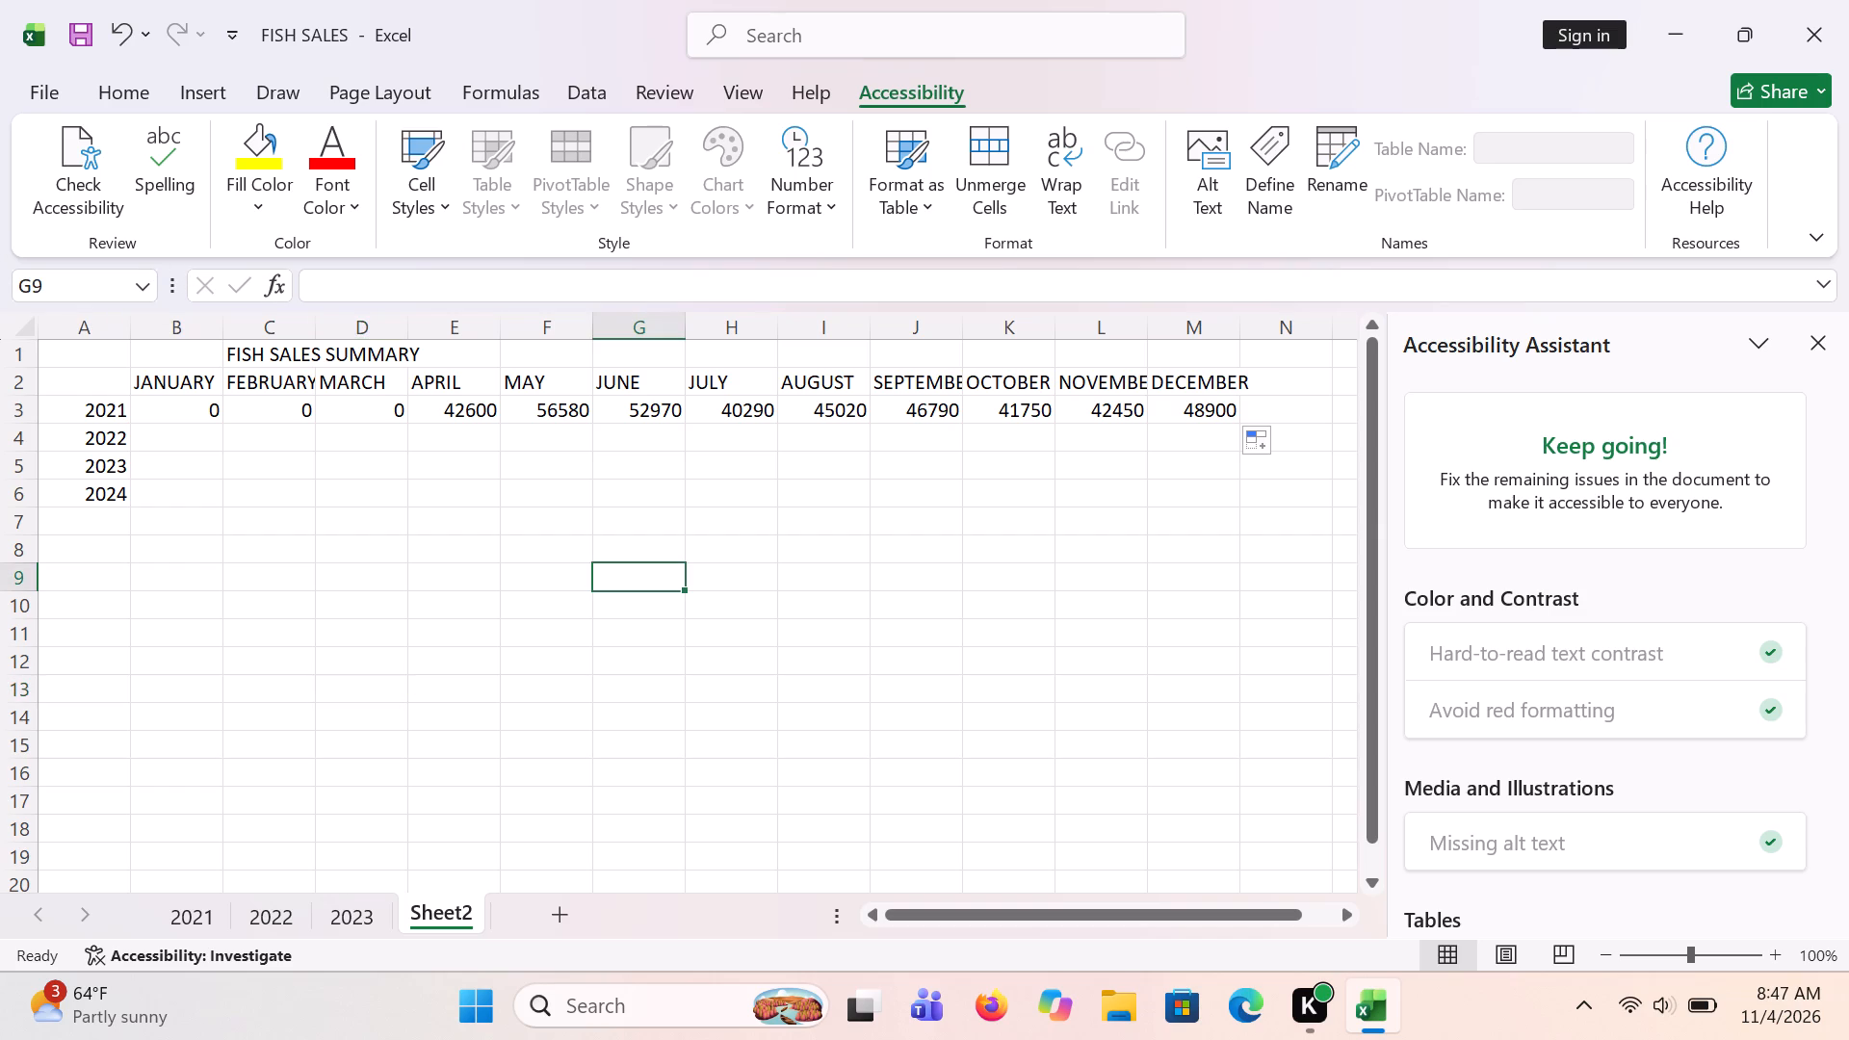
Apply the comma number style to all cells of Sheet2.
{"action": "left_click", "coordinate": [8, 352]}
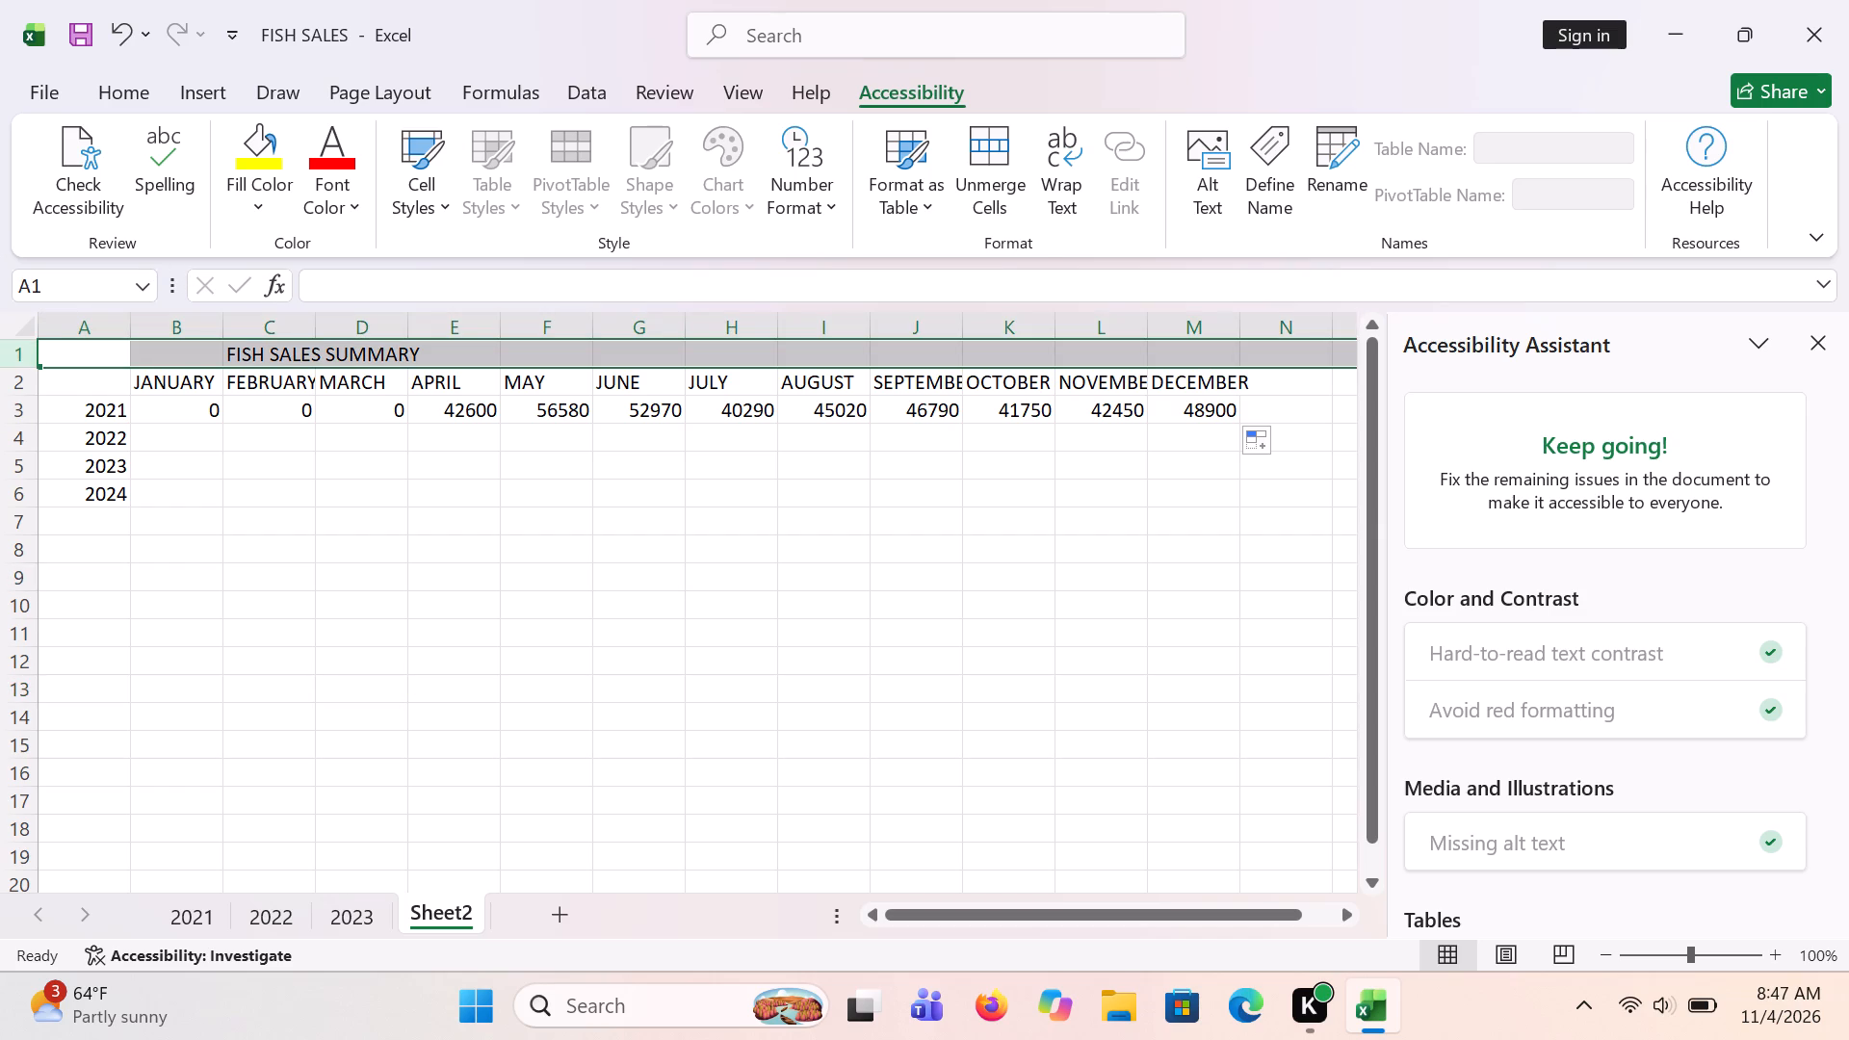
{"action": "left_click", "coordinate": [16, 323]}
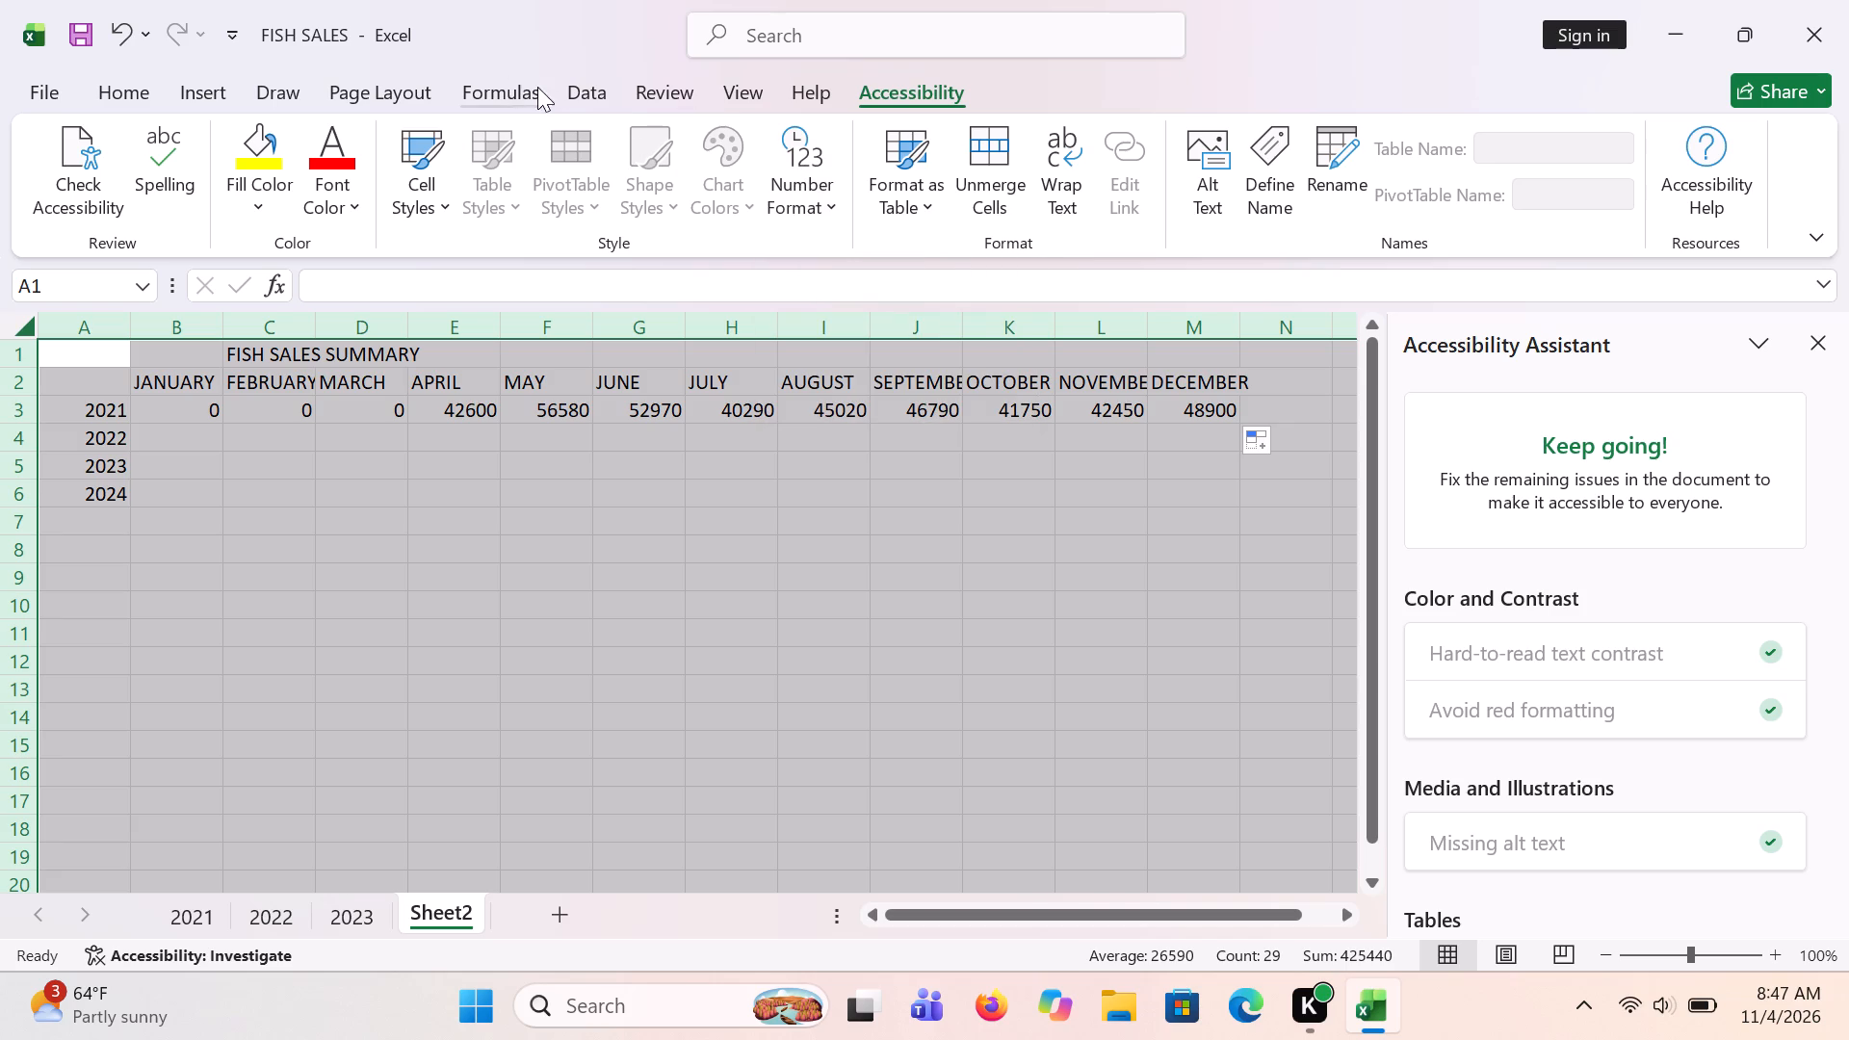
{"action": "left_click", "coordinate": [581, 91]}
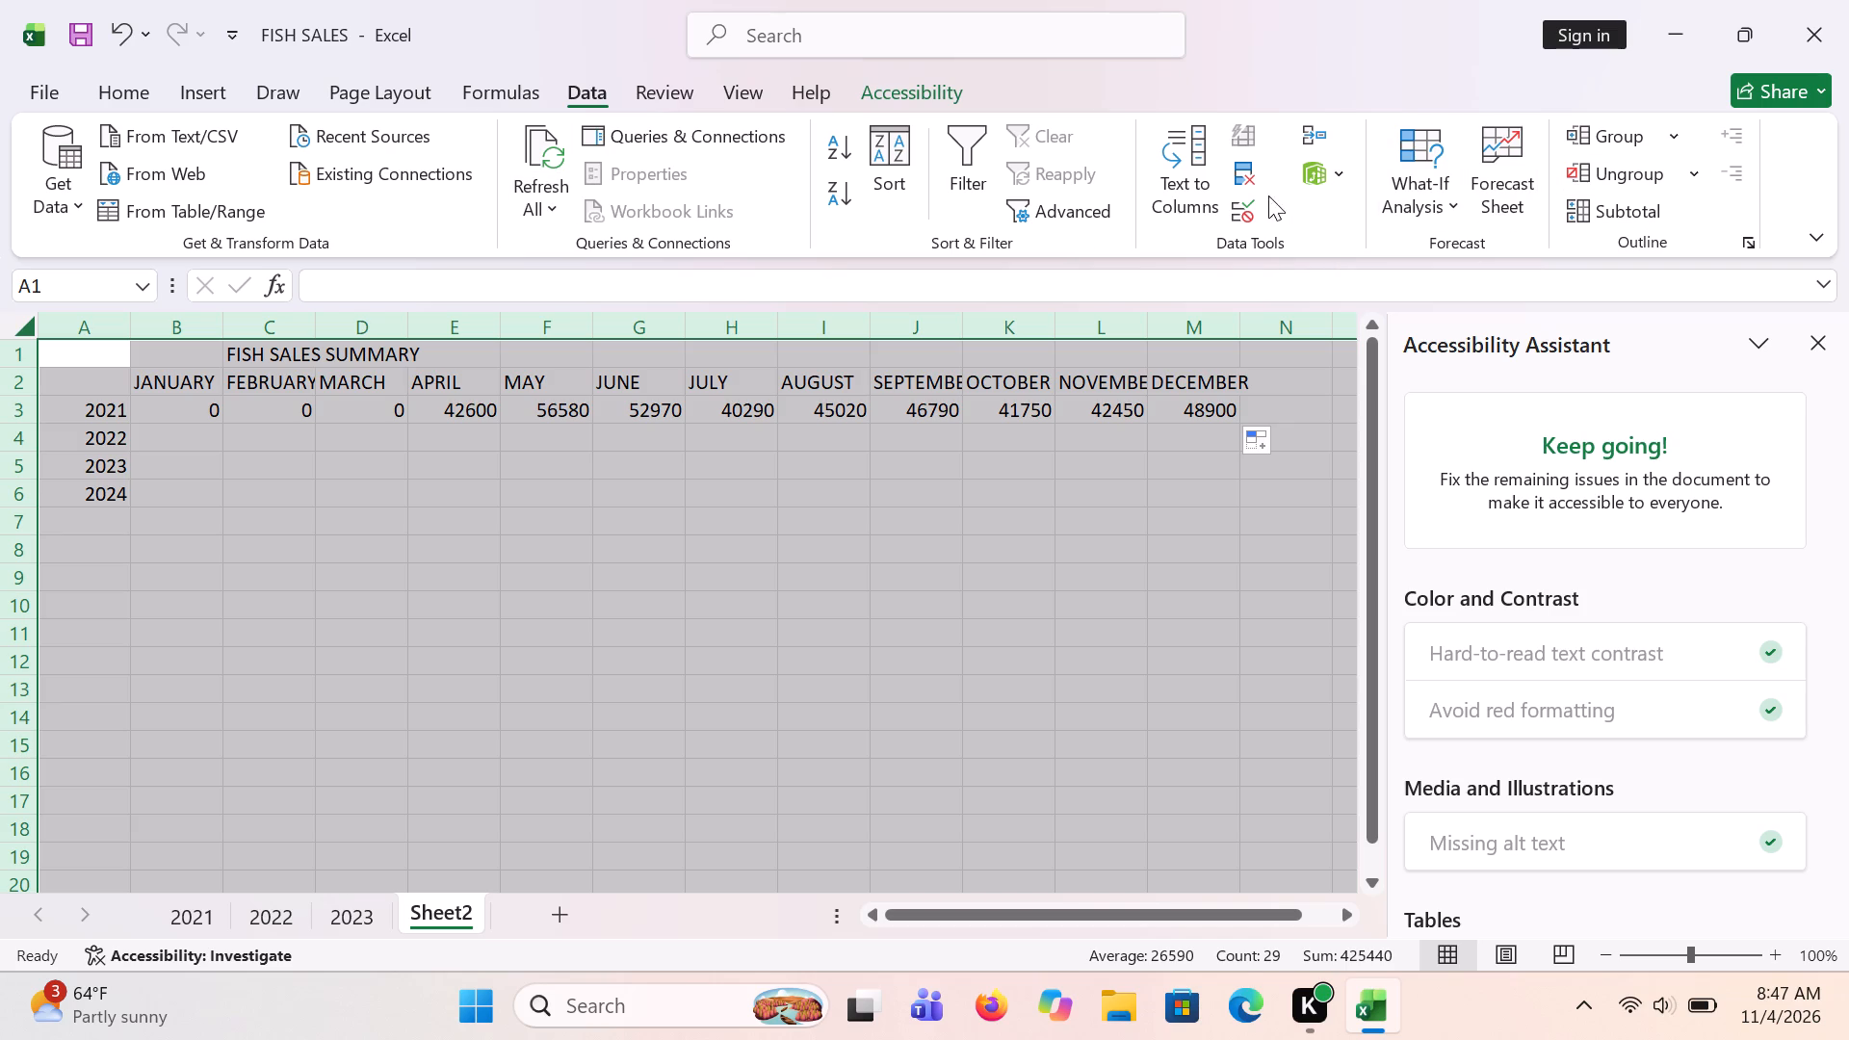
{"action": "left_click", "coordinate": [472, 87]}
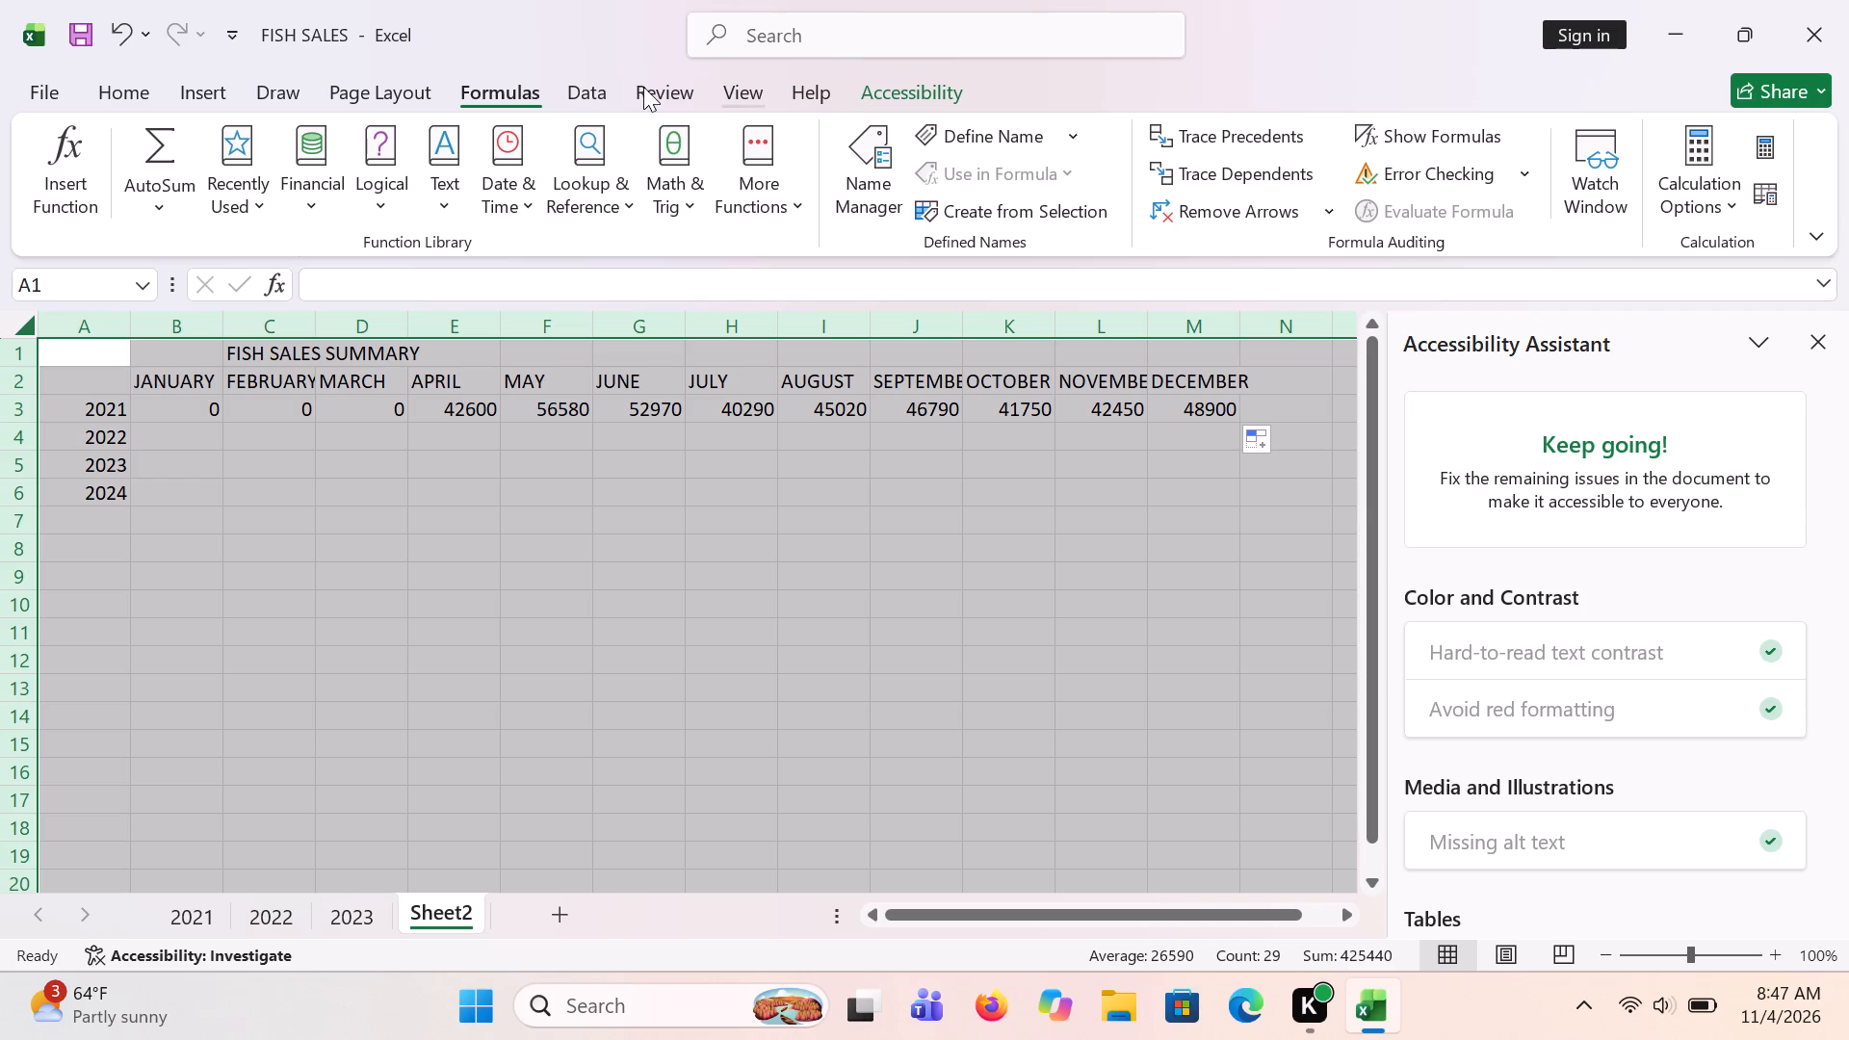
{"action": "left_click", "coordinate": [569, 87]}
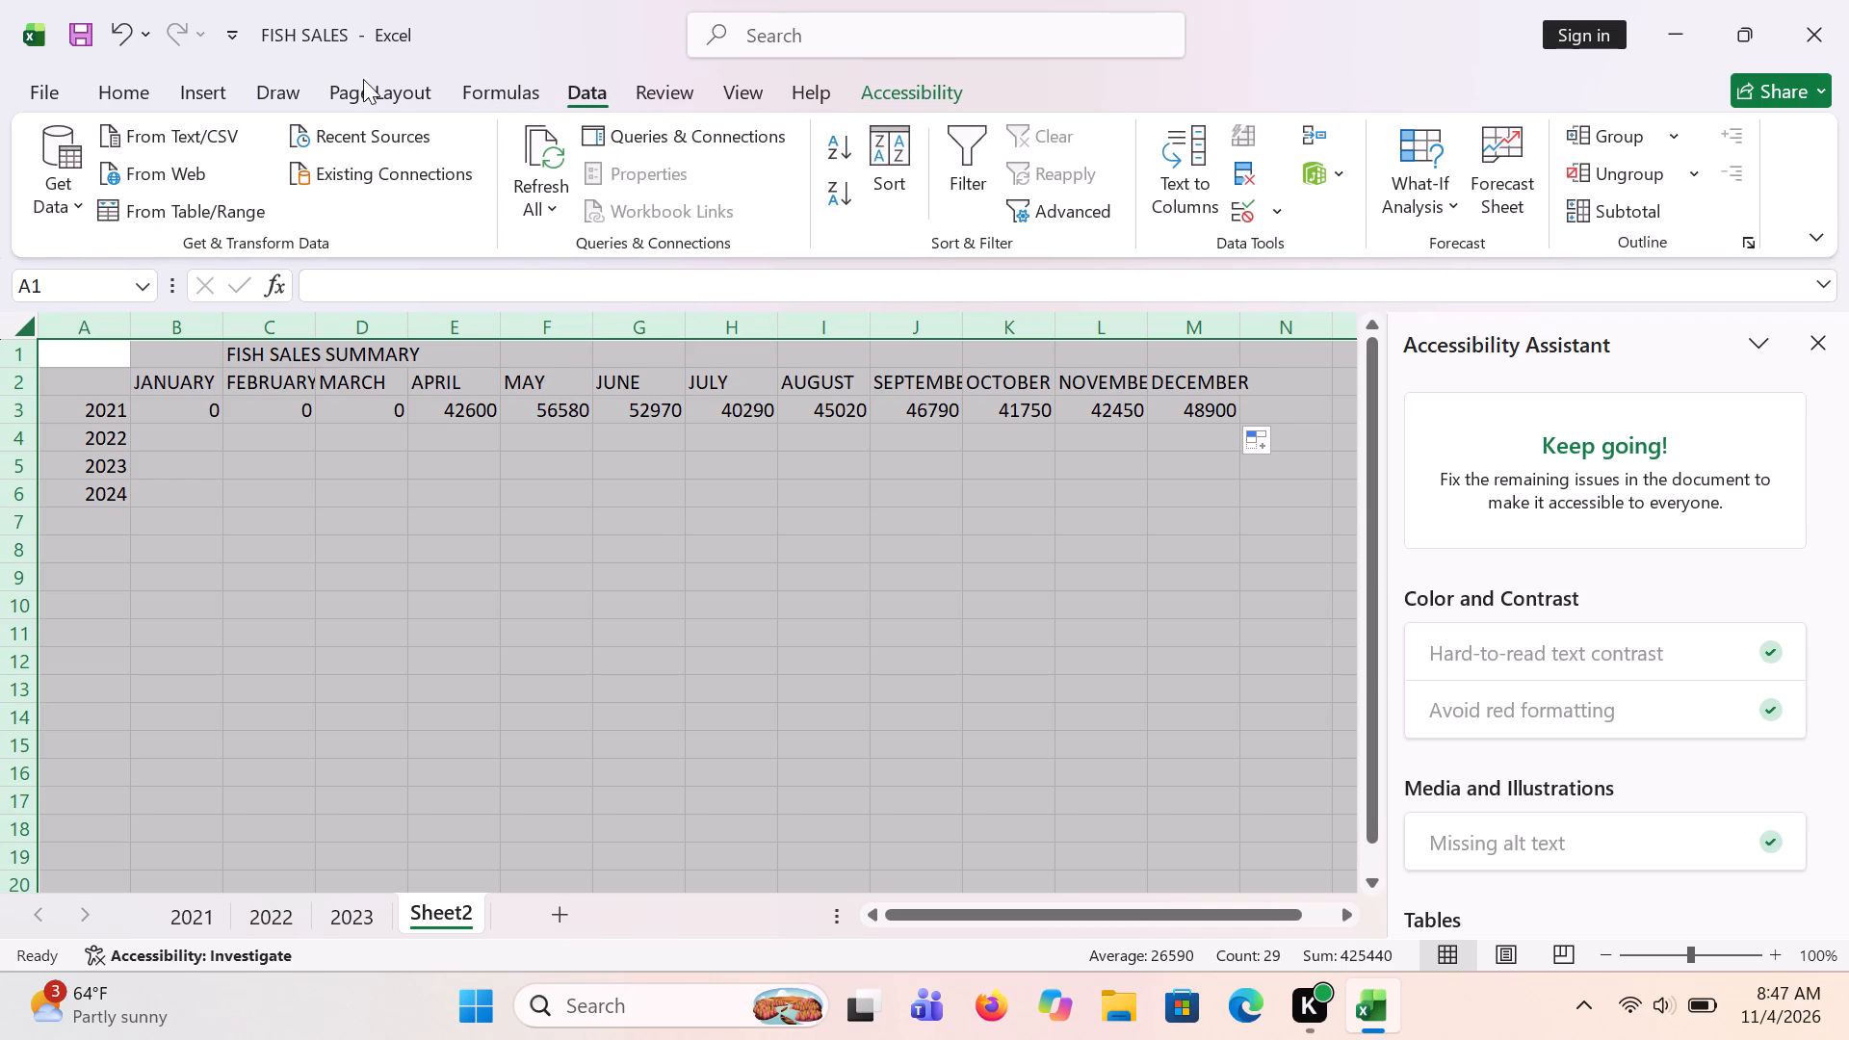
{"action": "left_click", "coordinate": [199, 89]}
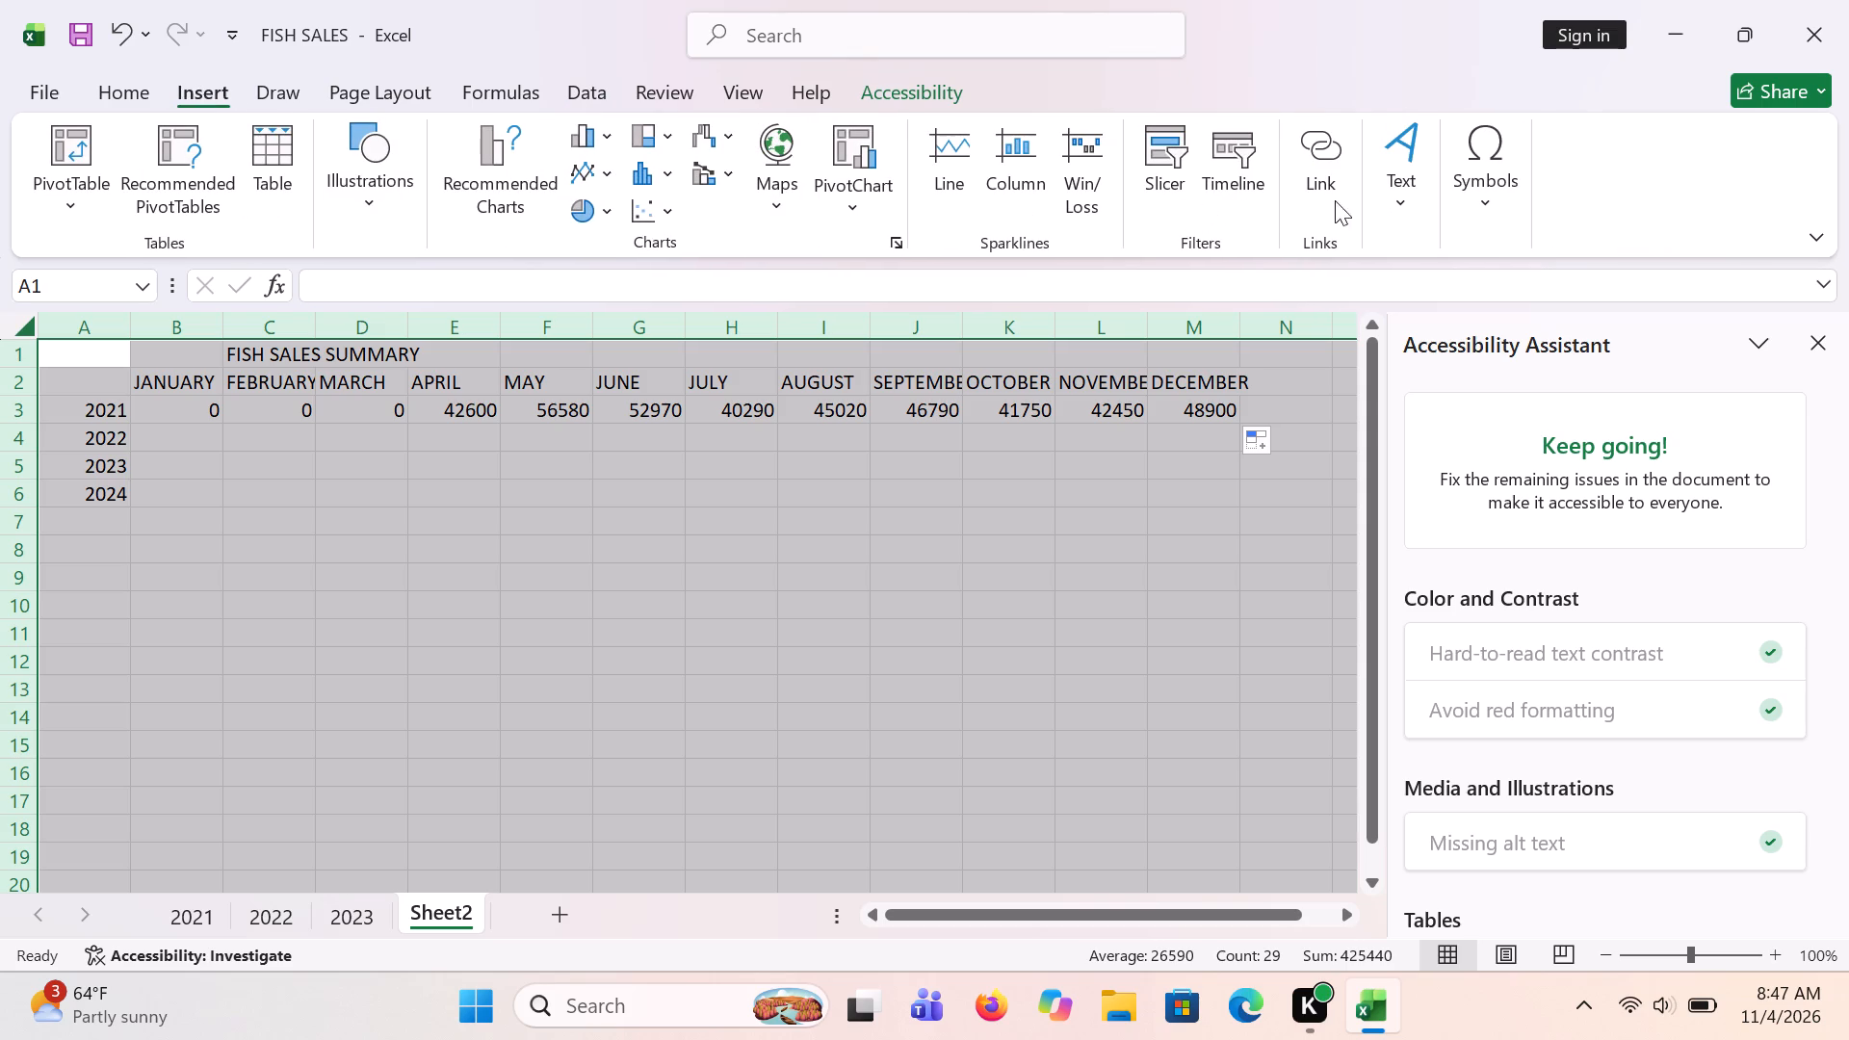
{"action": "left_click", "coordinate": [140, 86]}
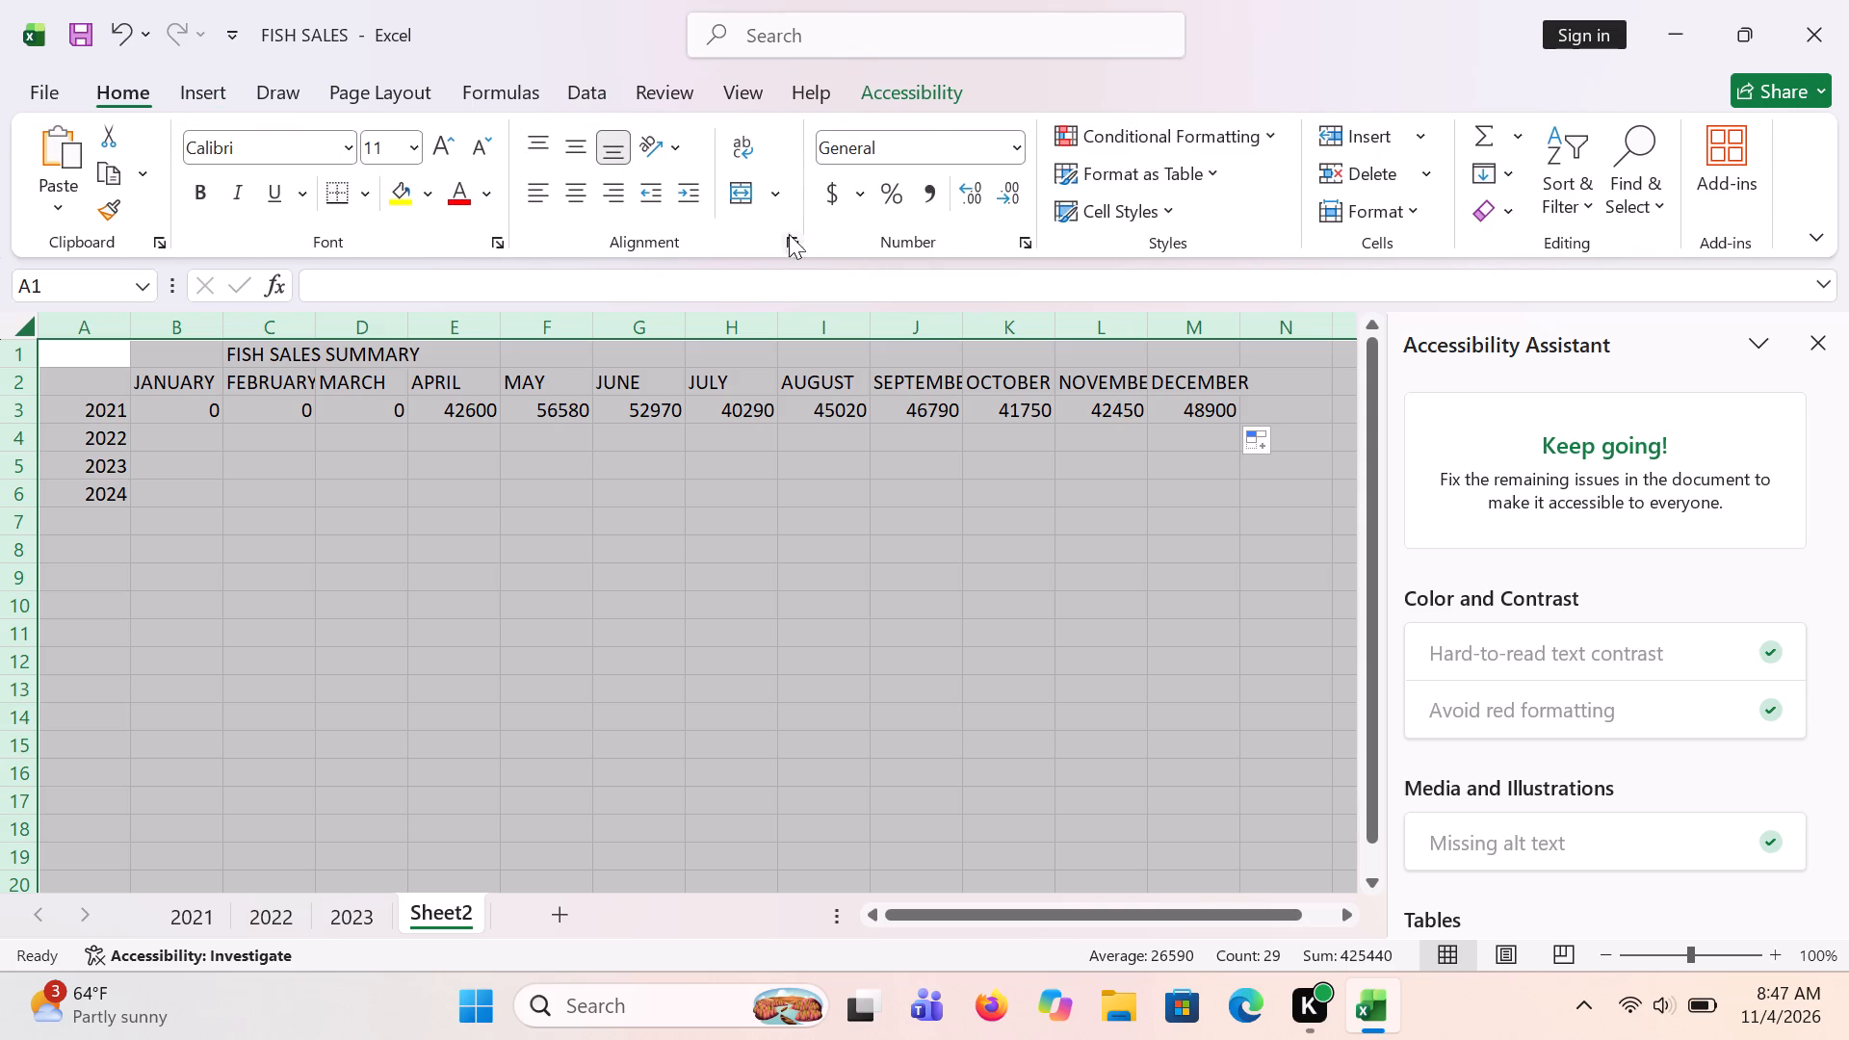
{"action": "left_click", "coordinate": [932, 192]}
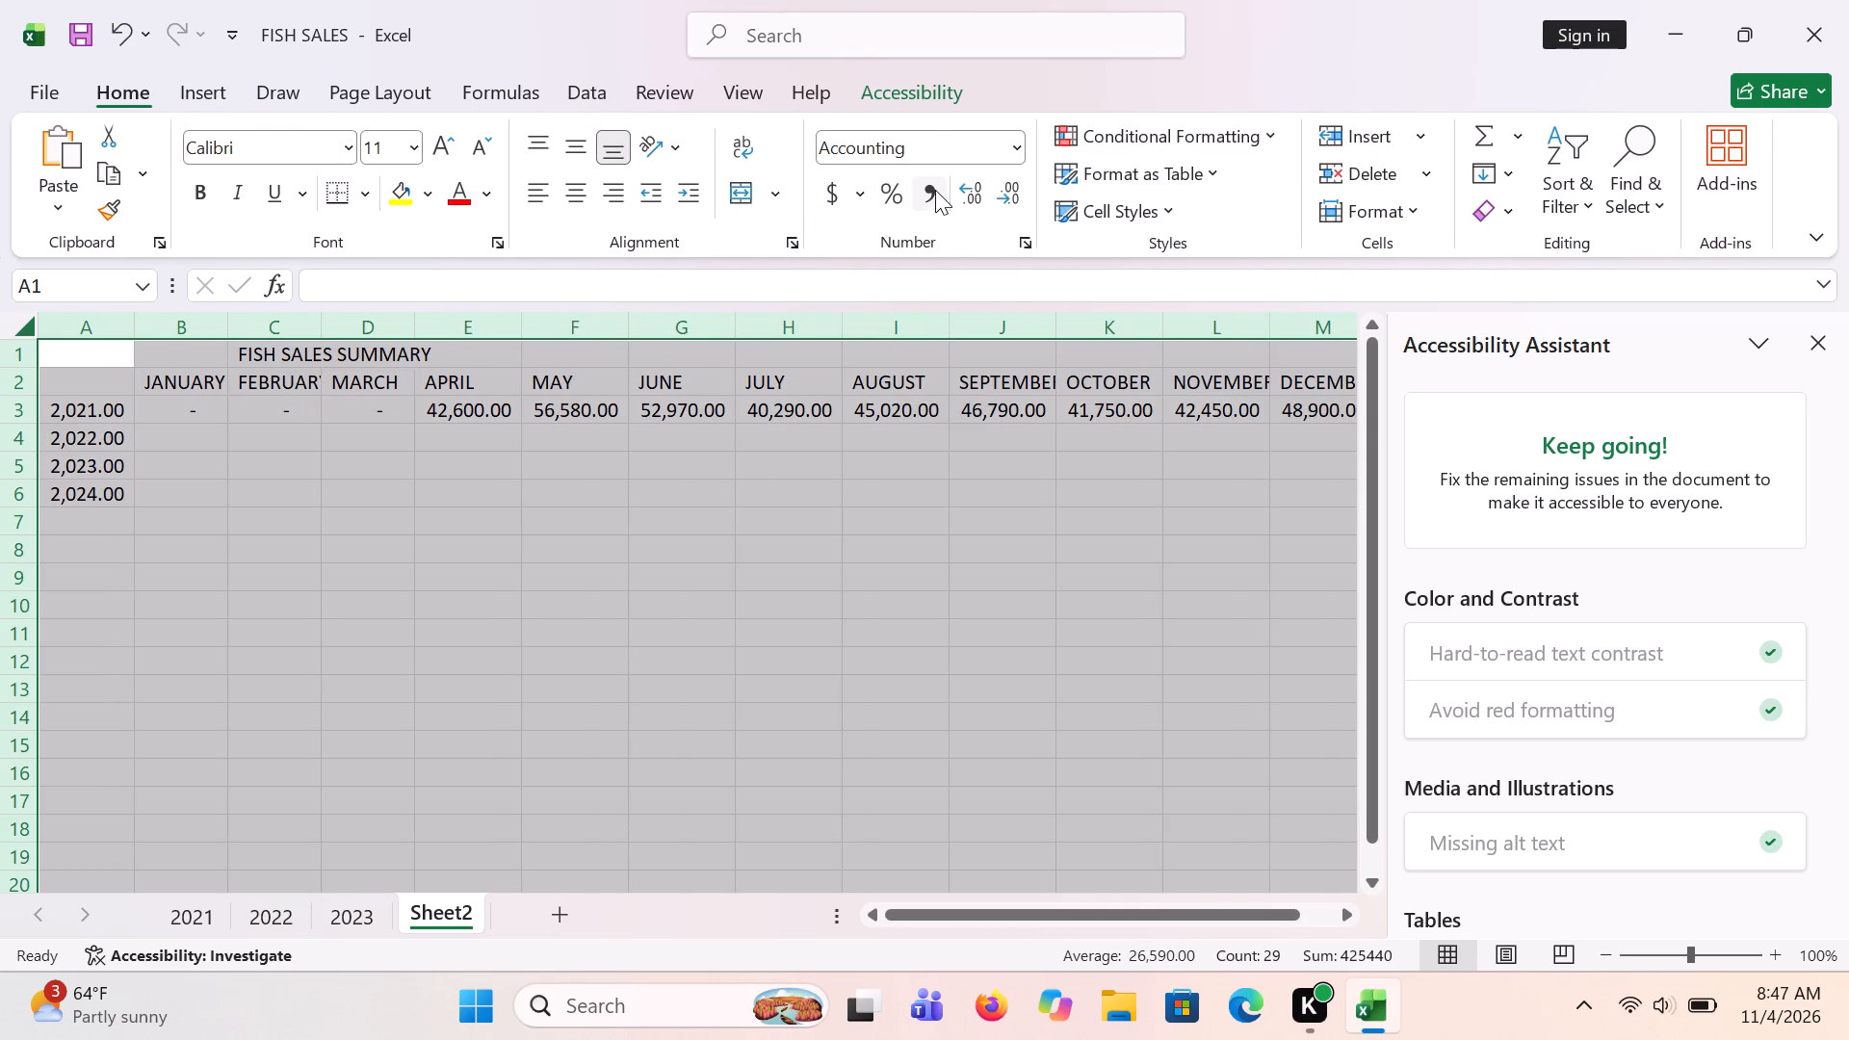
Remove both decimal places from all numbers in Sheet2 and save the workbook.
{"action": "left_click", "coordinate": [1014, 196]}
{"action": "left_click", "coordinate": [1014, 196]}
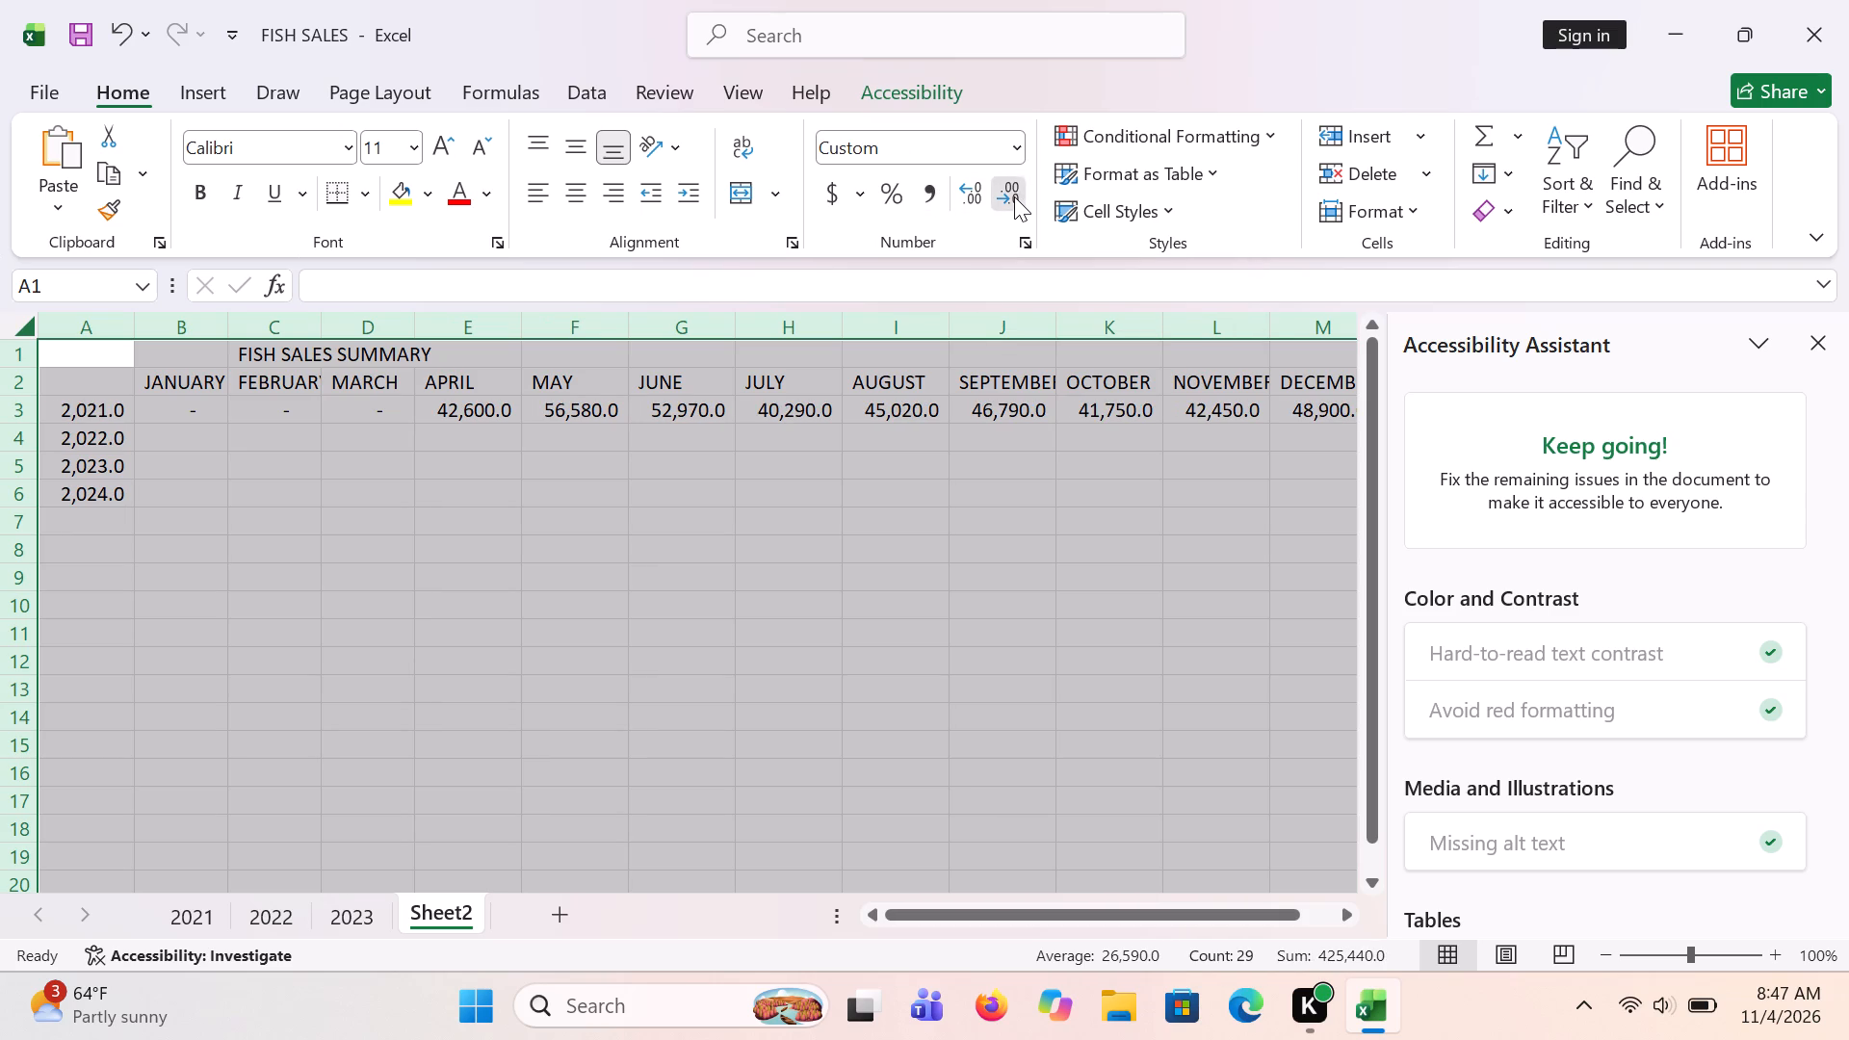
{"action": "left_click", "coordinate": [72, 25]}
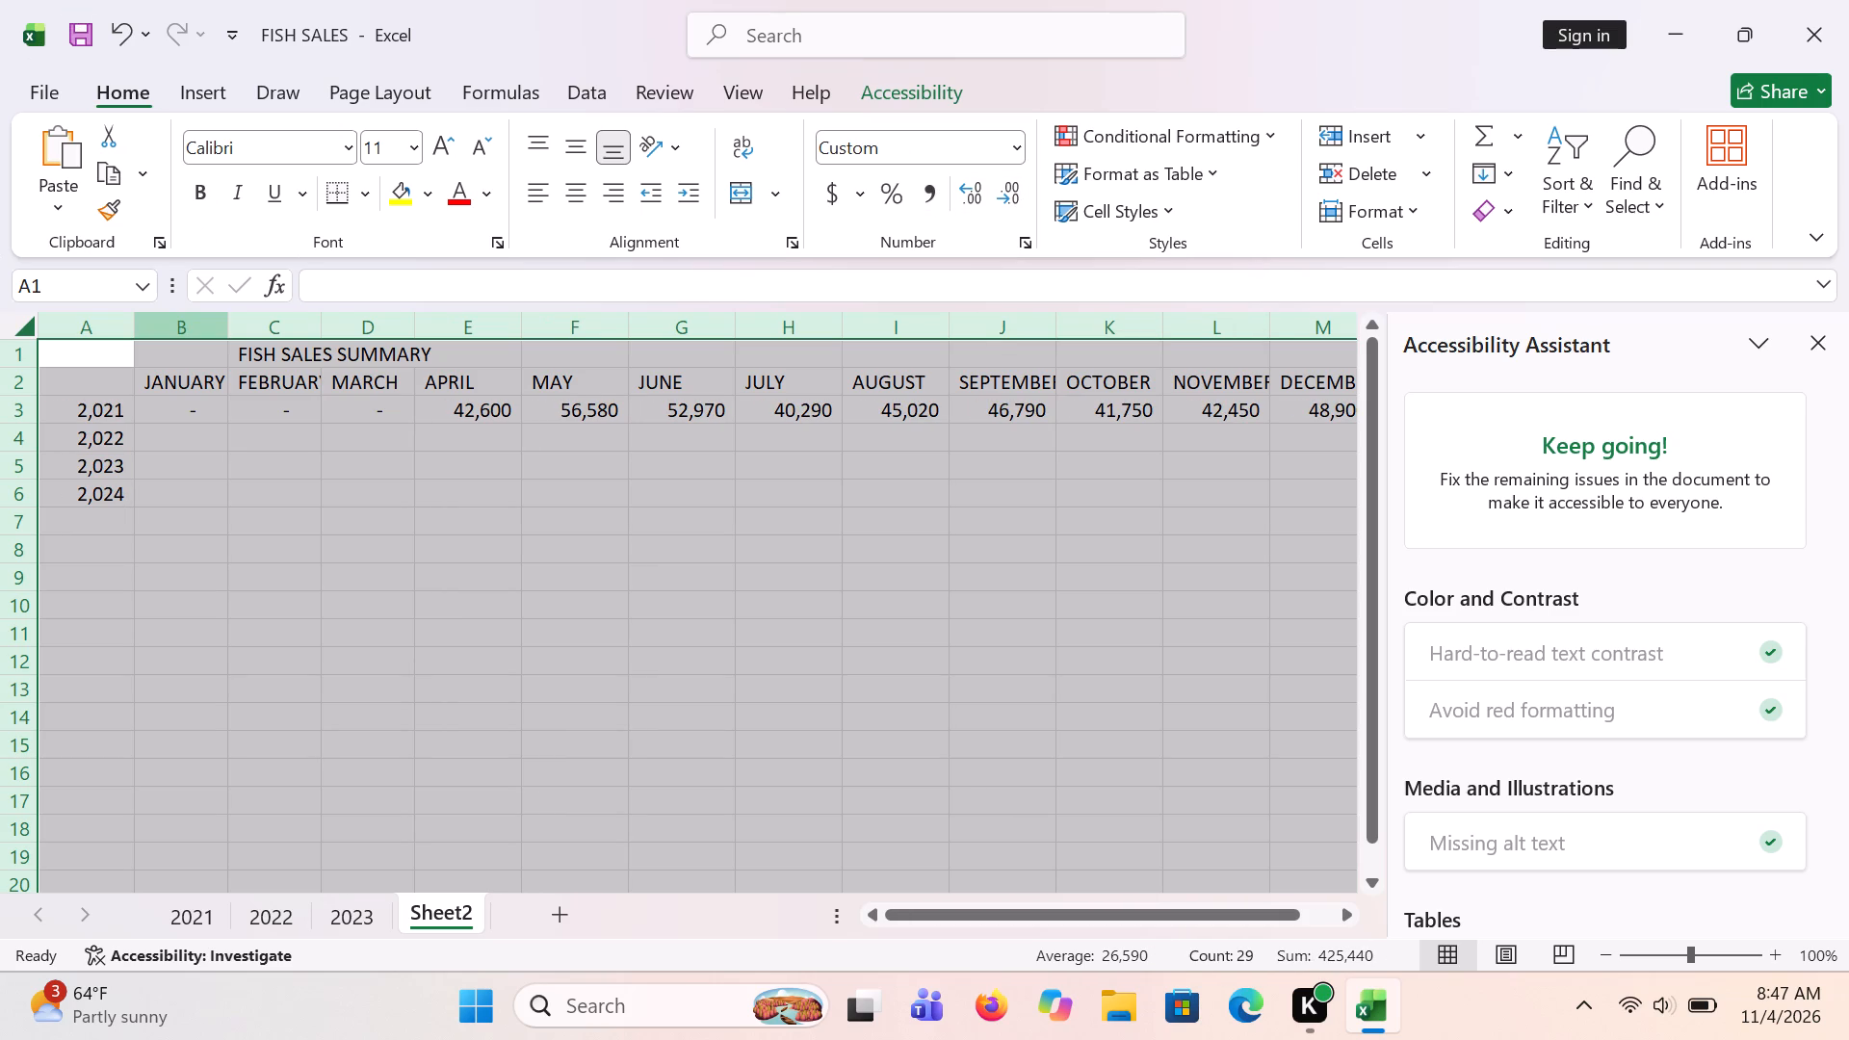
Link the 2022 January cell B4 to the January total in B35 of the 2022 sheet.
{"action": "left_click", "coordinate": [195, 429]}
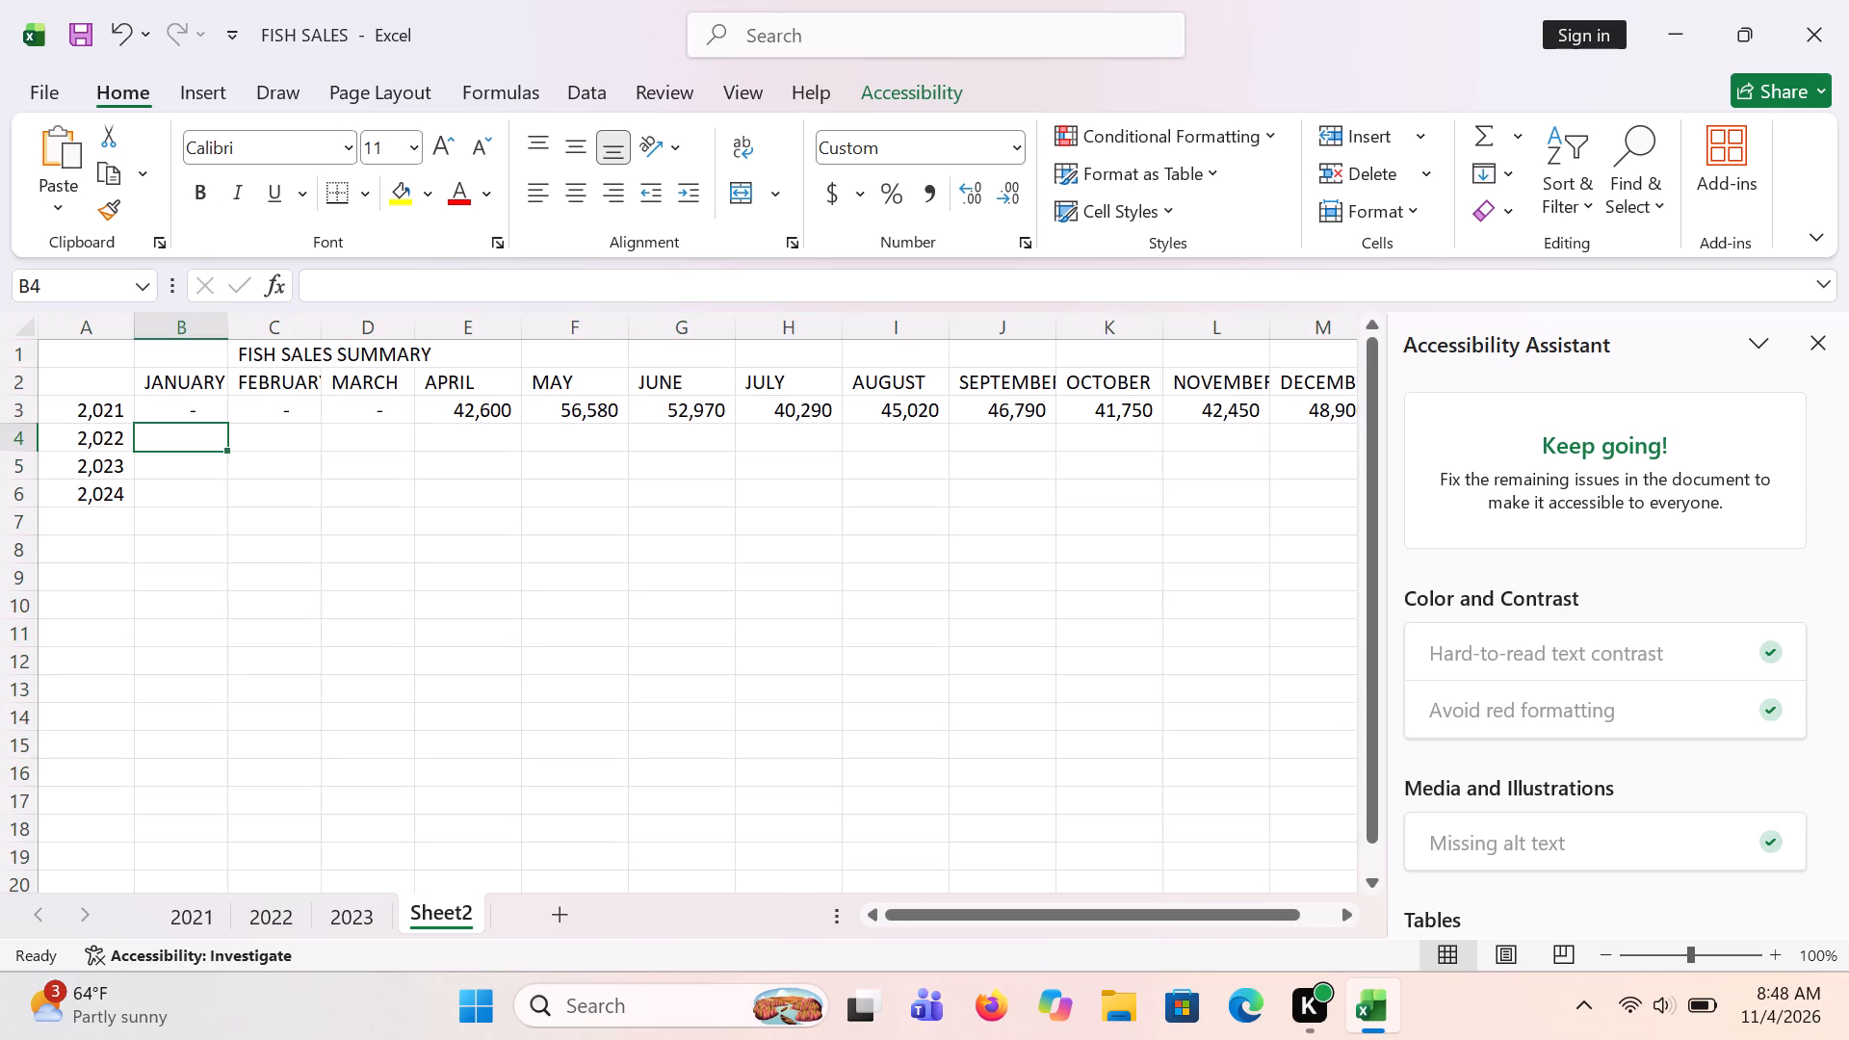
{"action": "key", "text": "equal"}
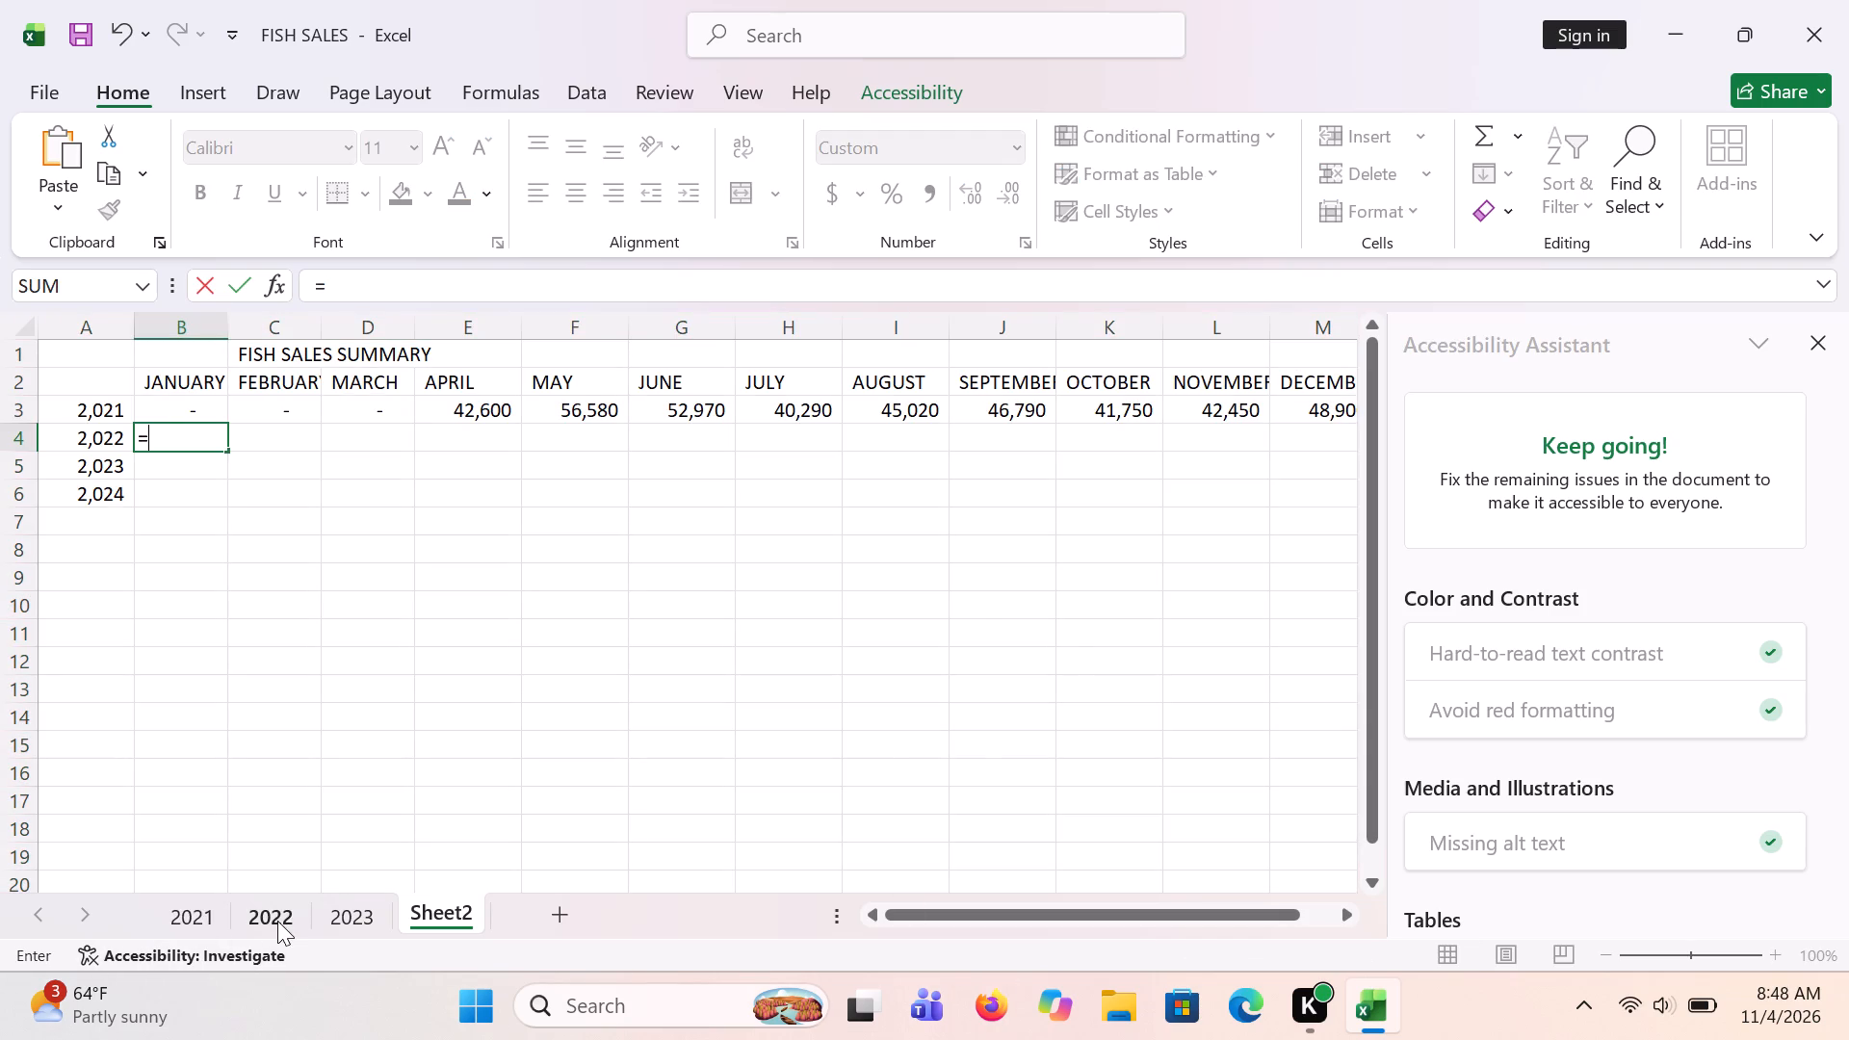
{"action": "left_click", "coordinate": [277, 915]}
{"action": "scroll", "coordinate": [266, 843], "scroll_direction": "down", "scroll_amount": 4}
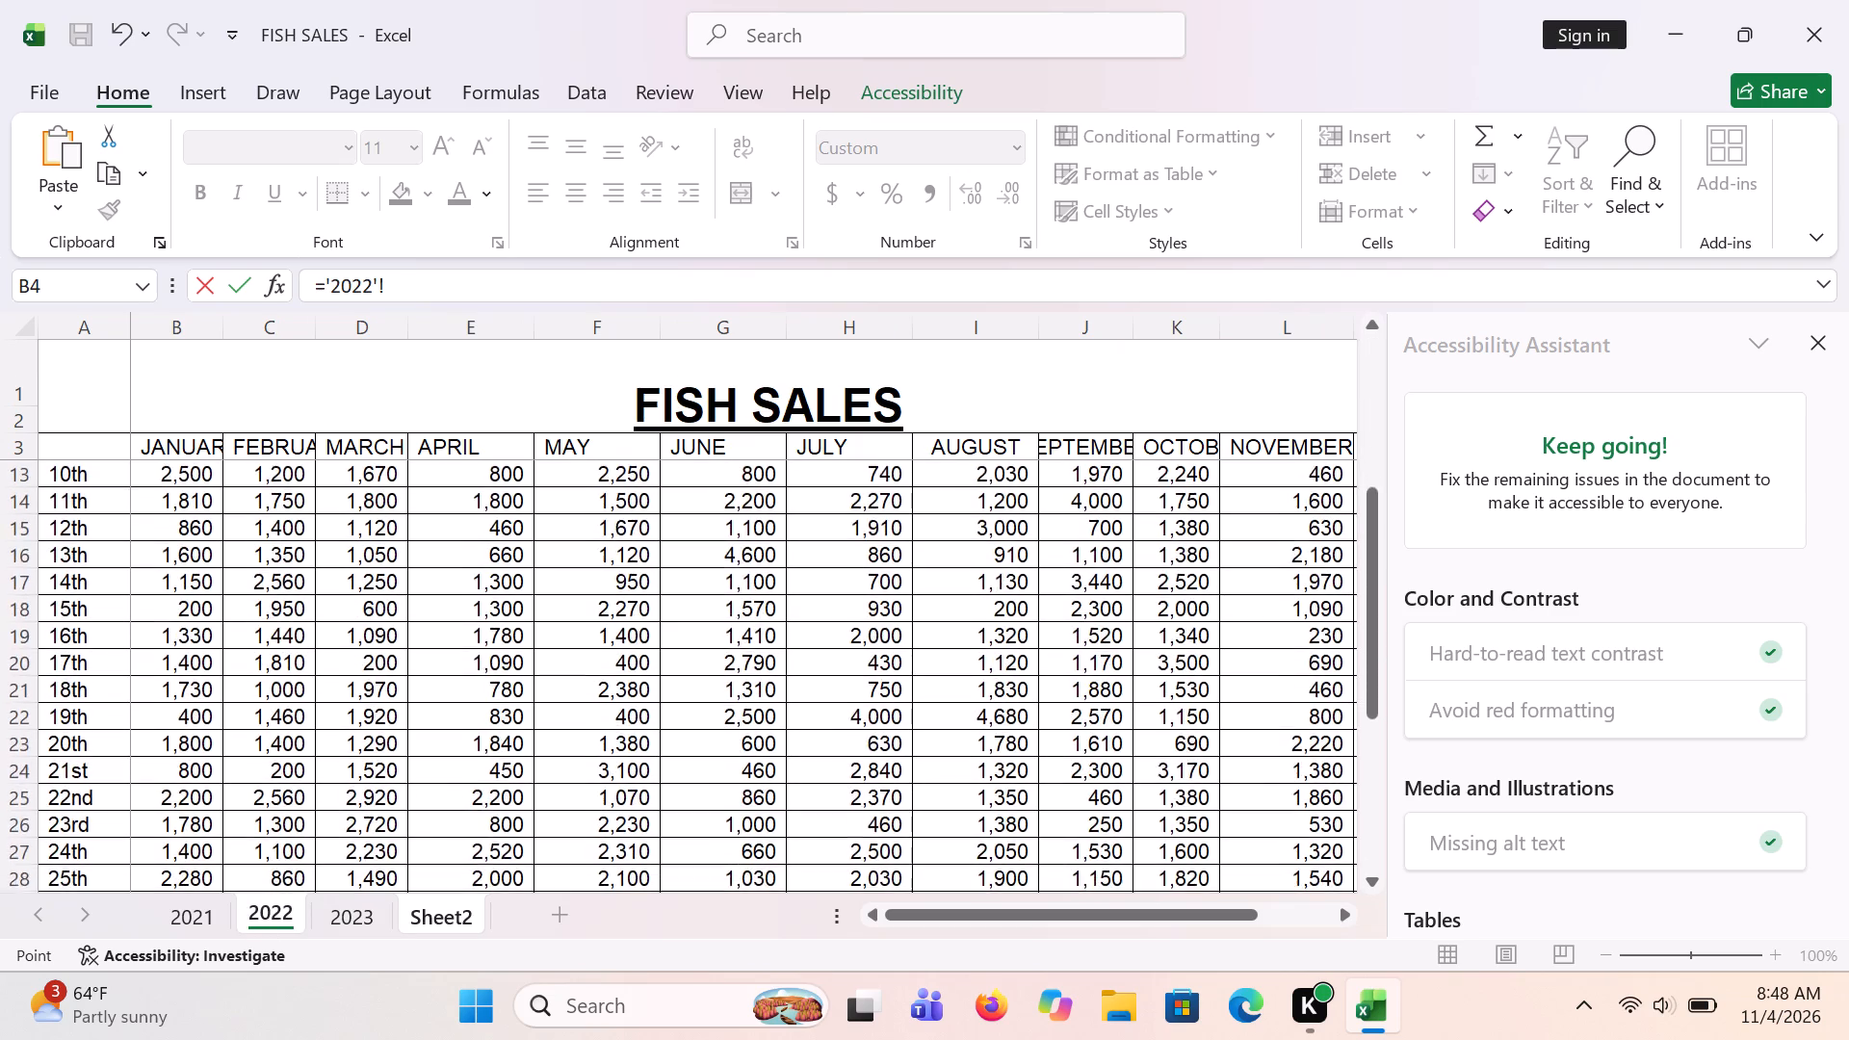
{"action": "scroll", "coordinate": [266, 843], "scroll_direction": "down", "scroll_amount": 4}
{"action": "left_click", "coordinate": [182, 689]}
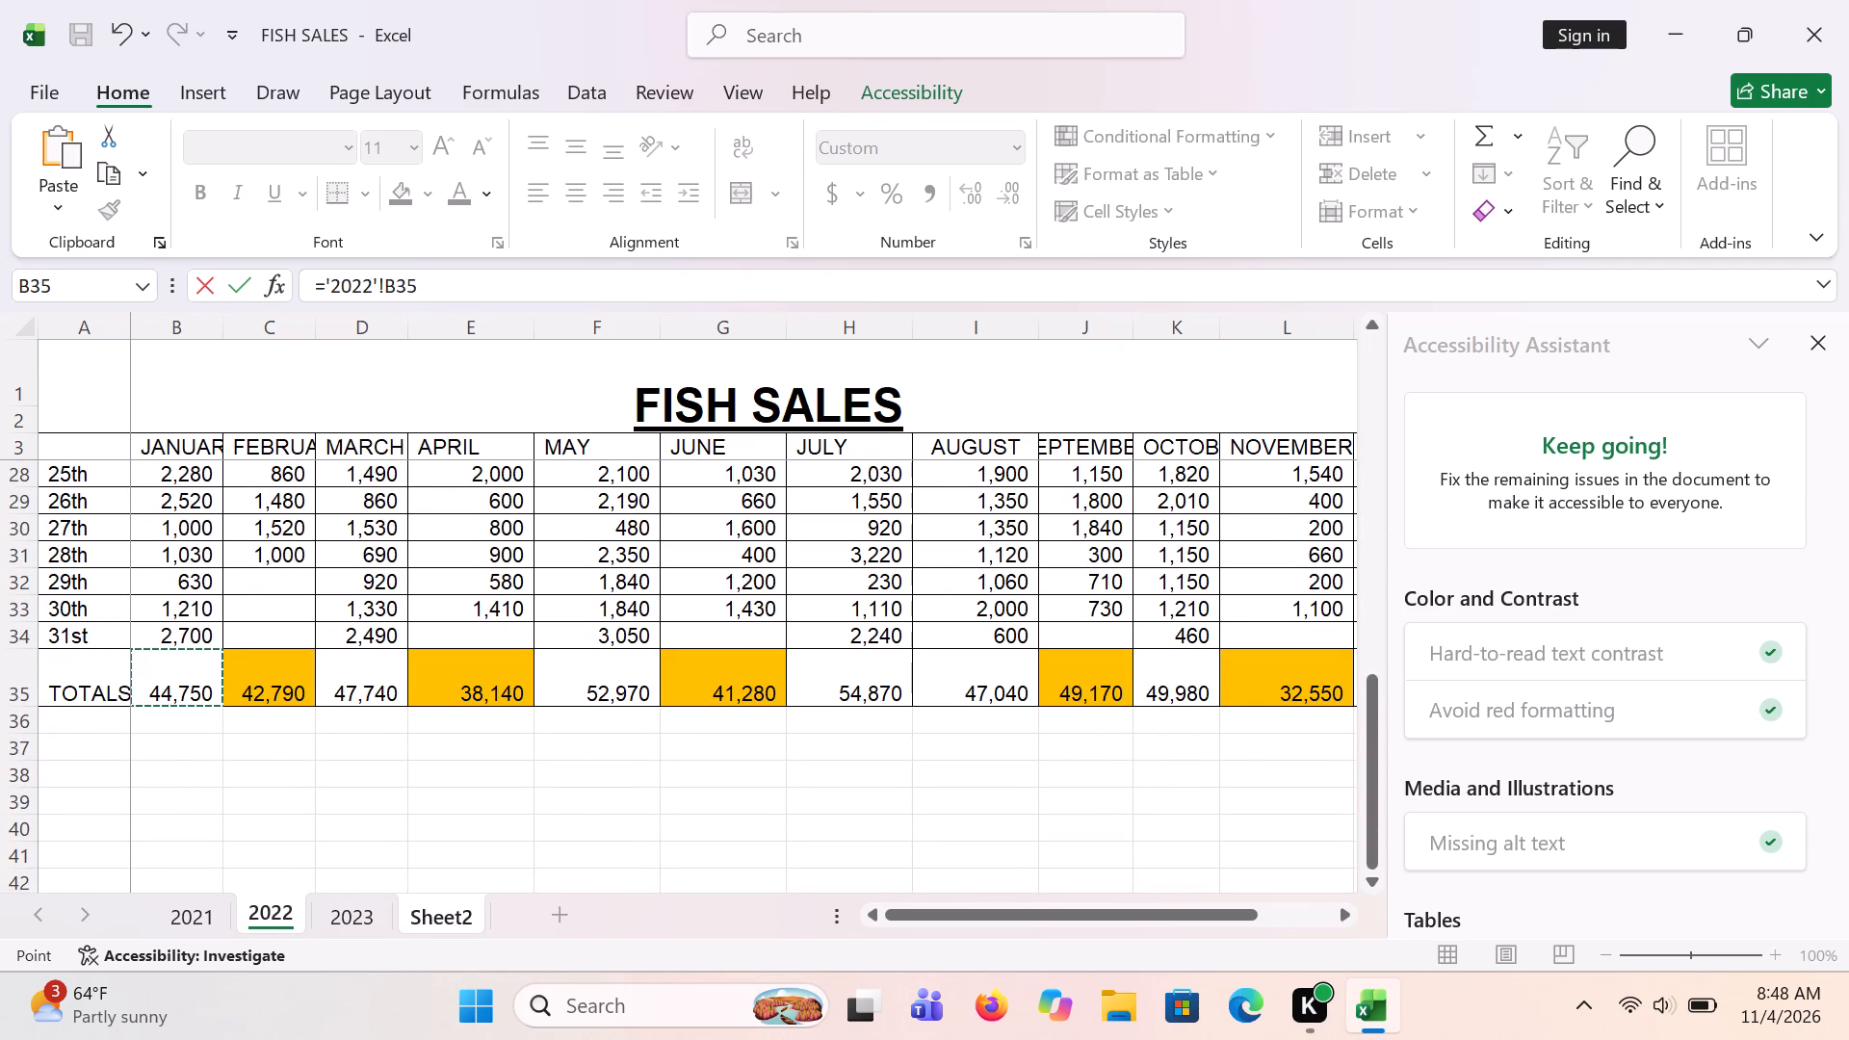
{"action": "key", "text": "Return"}
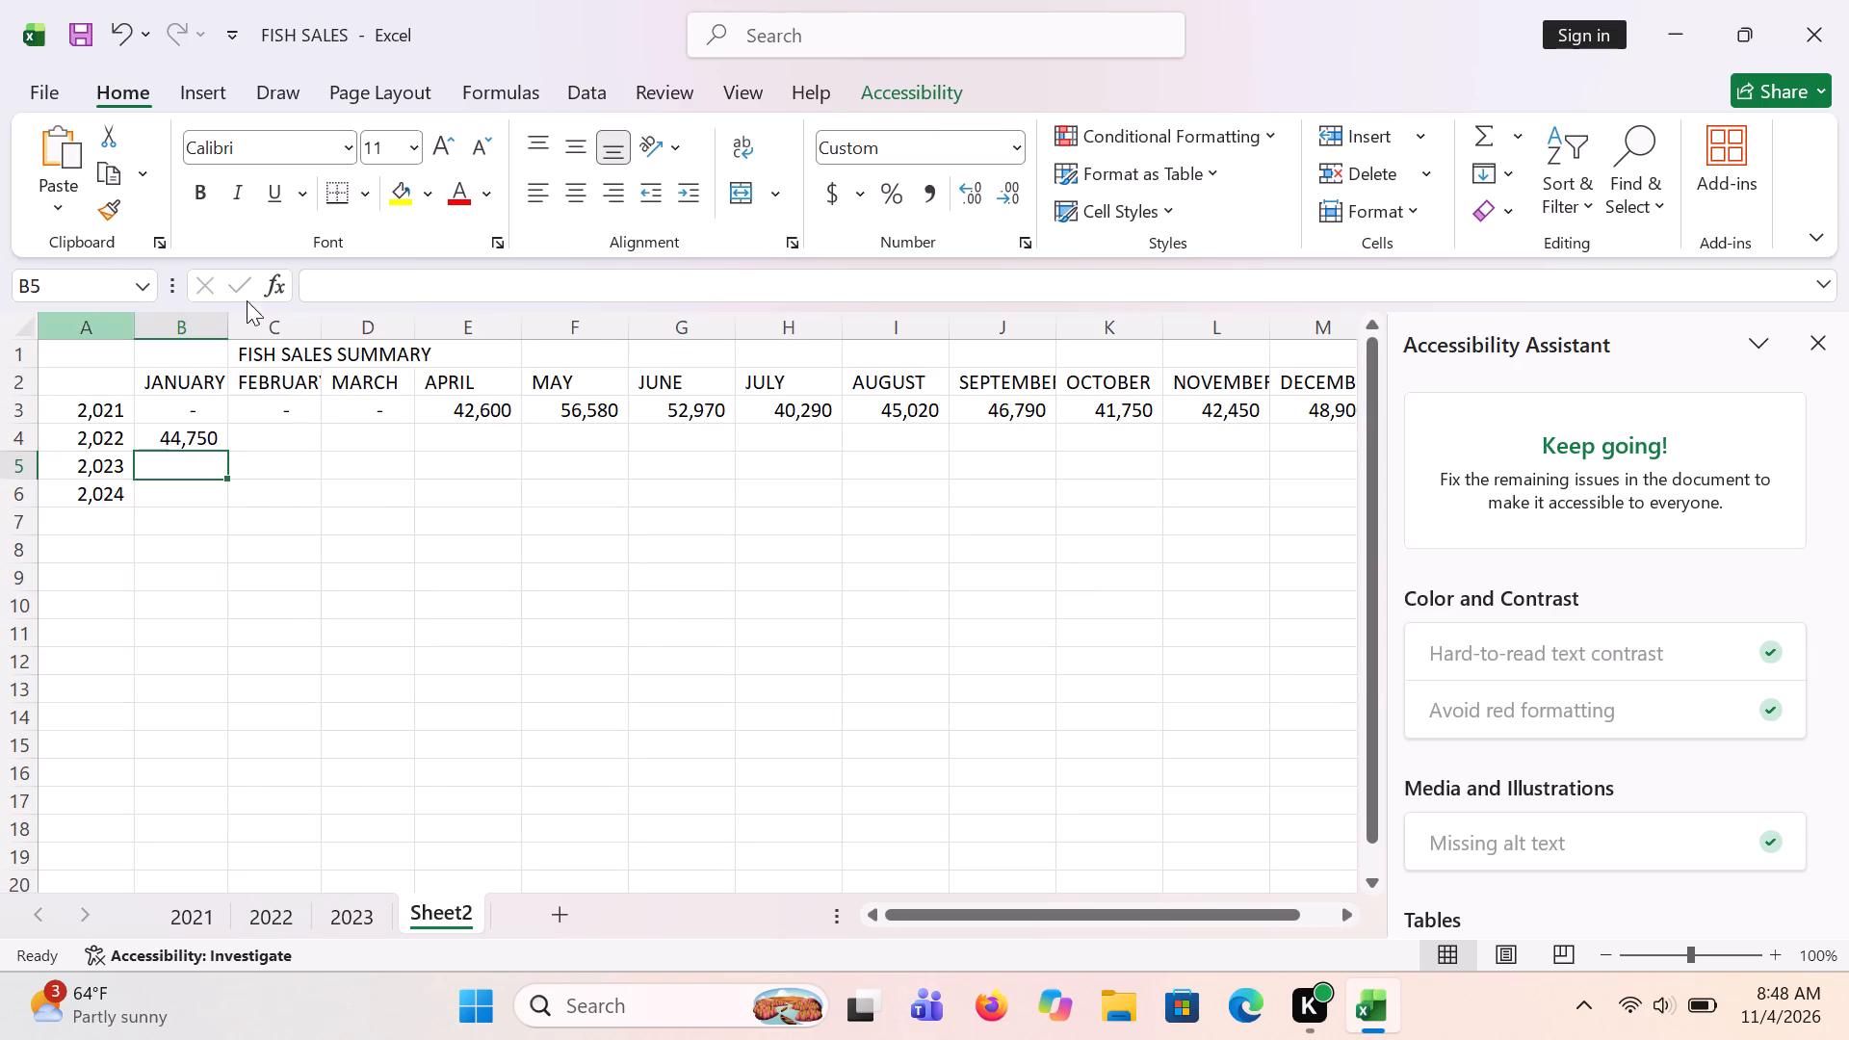
Fill the 2022 totals link from B4 across to the December column, cell M4, and save the workbook.
{"action": "left_click", "coordinate": [171, 436]}
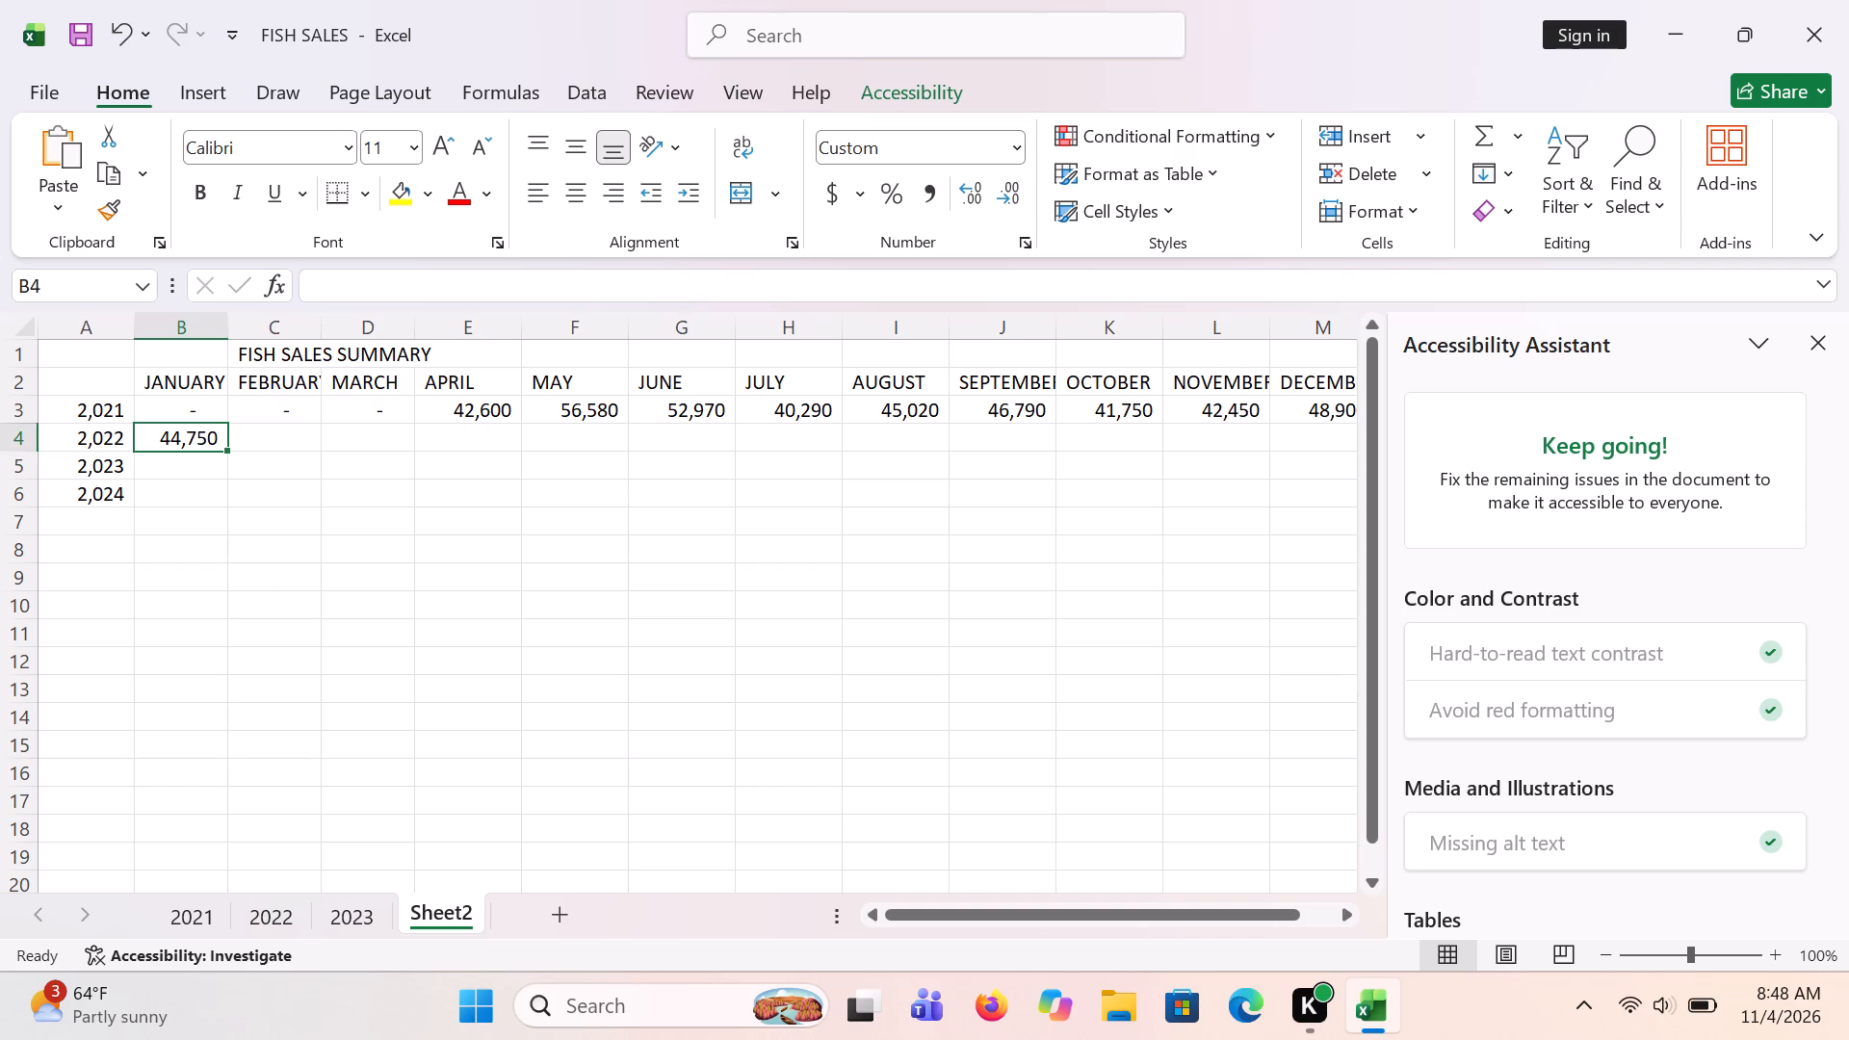
{"action": "left_click_drag", "start_coordinate": [231, 447], "coordinate": [1201, 453]}
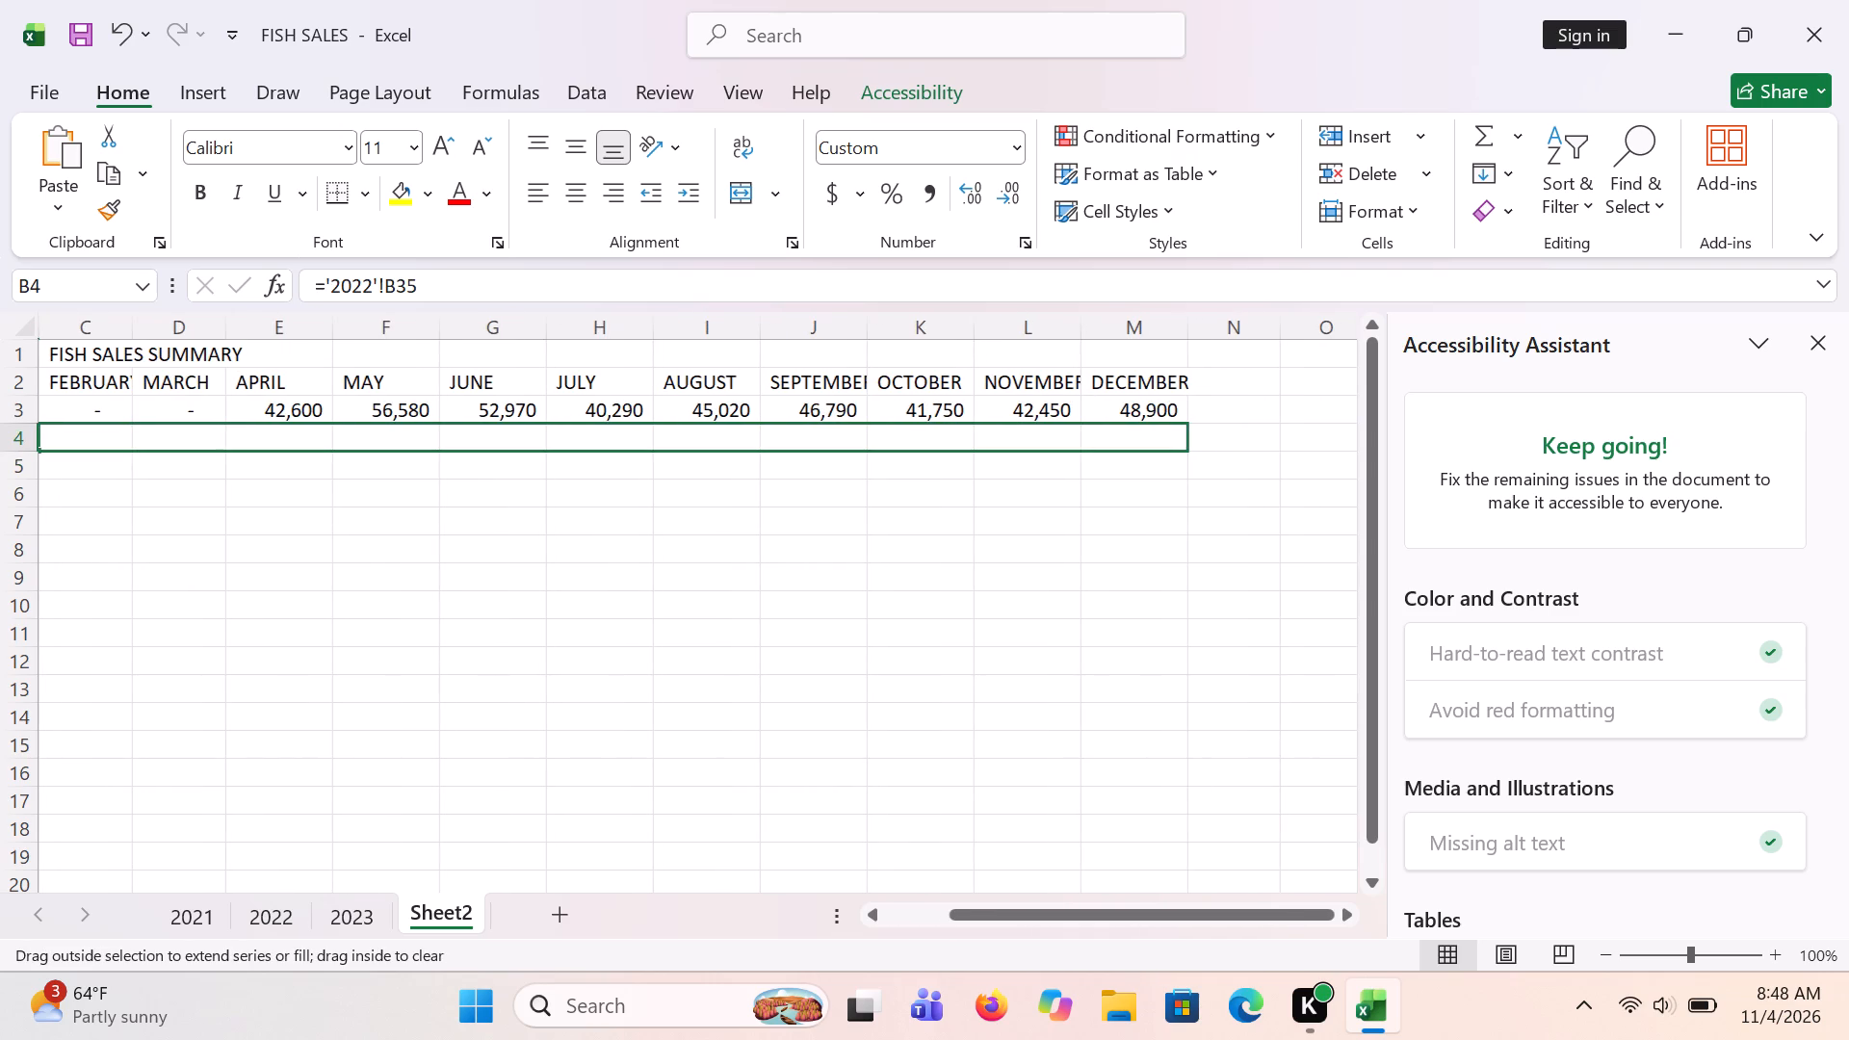
{"action": "left_click_drag", "start_coordinate": [1201, 453], "coordinate": [1155, 455]}
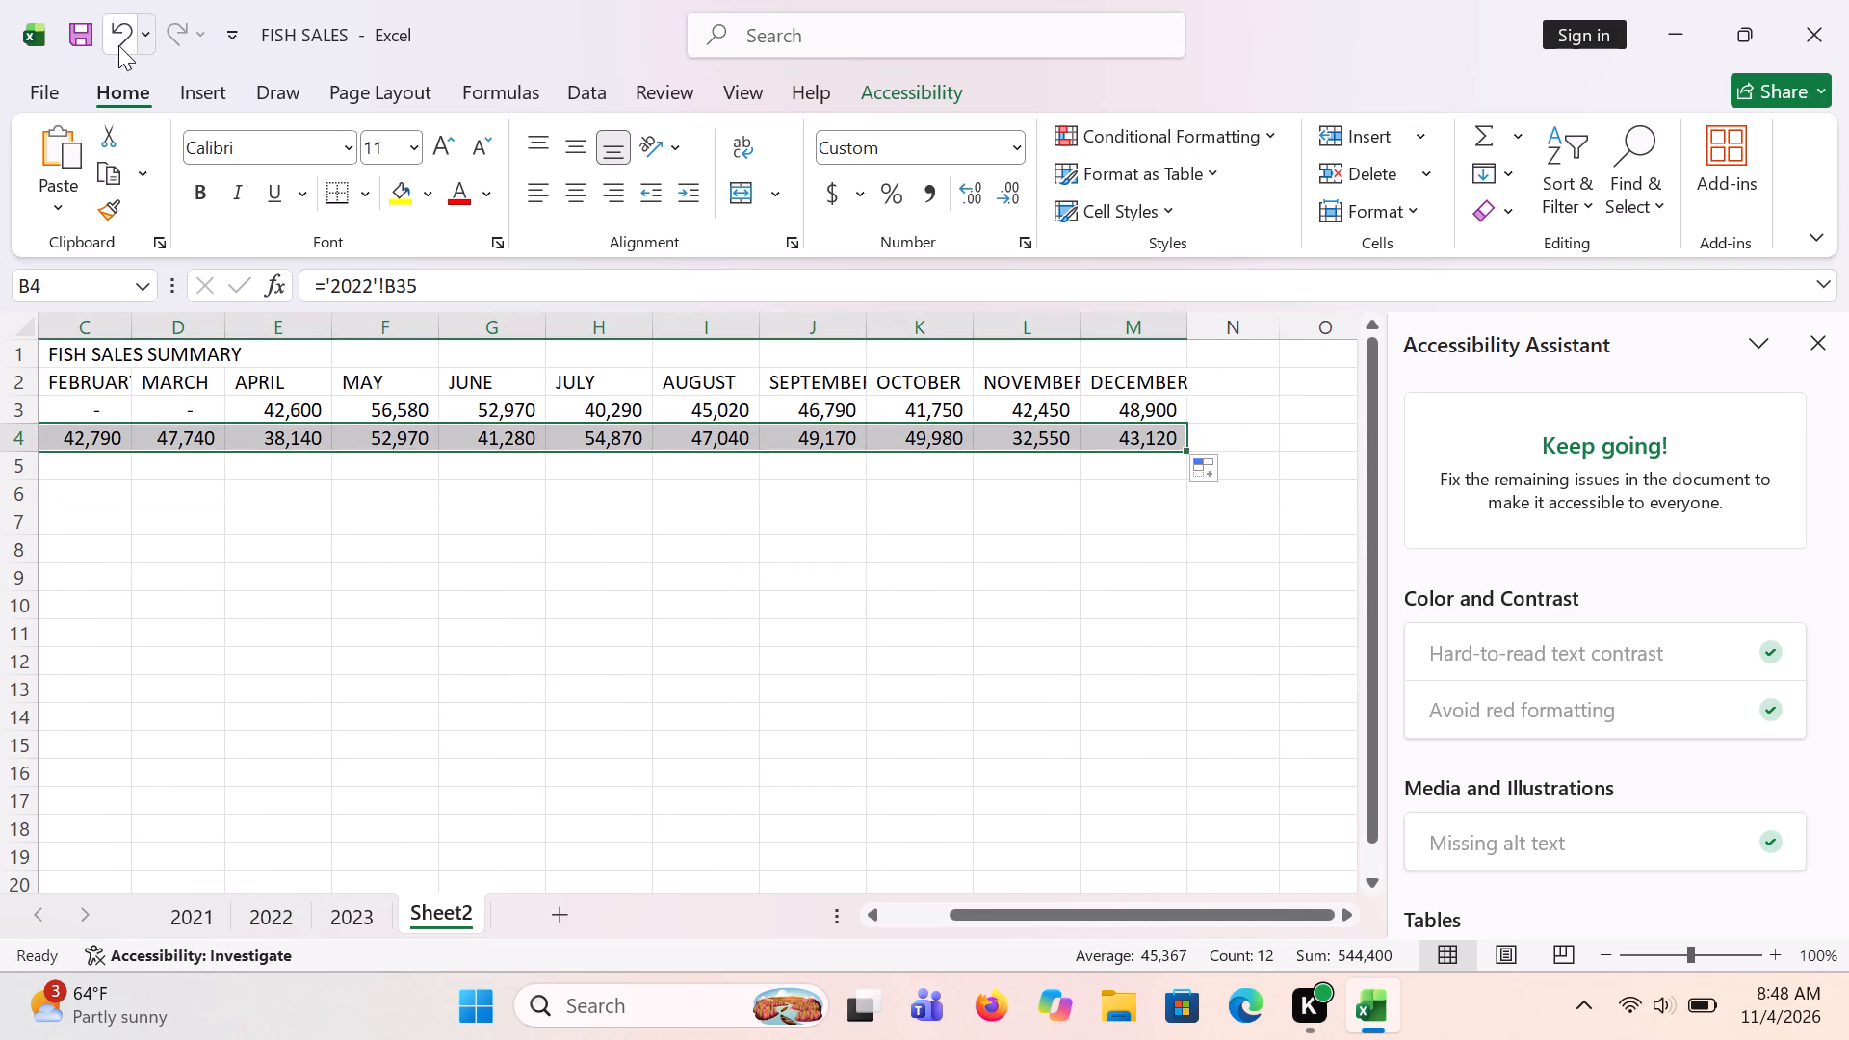
{"action": "left_click", "coordinate": [76, 29]}
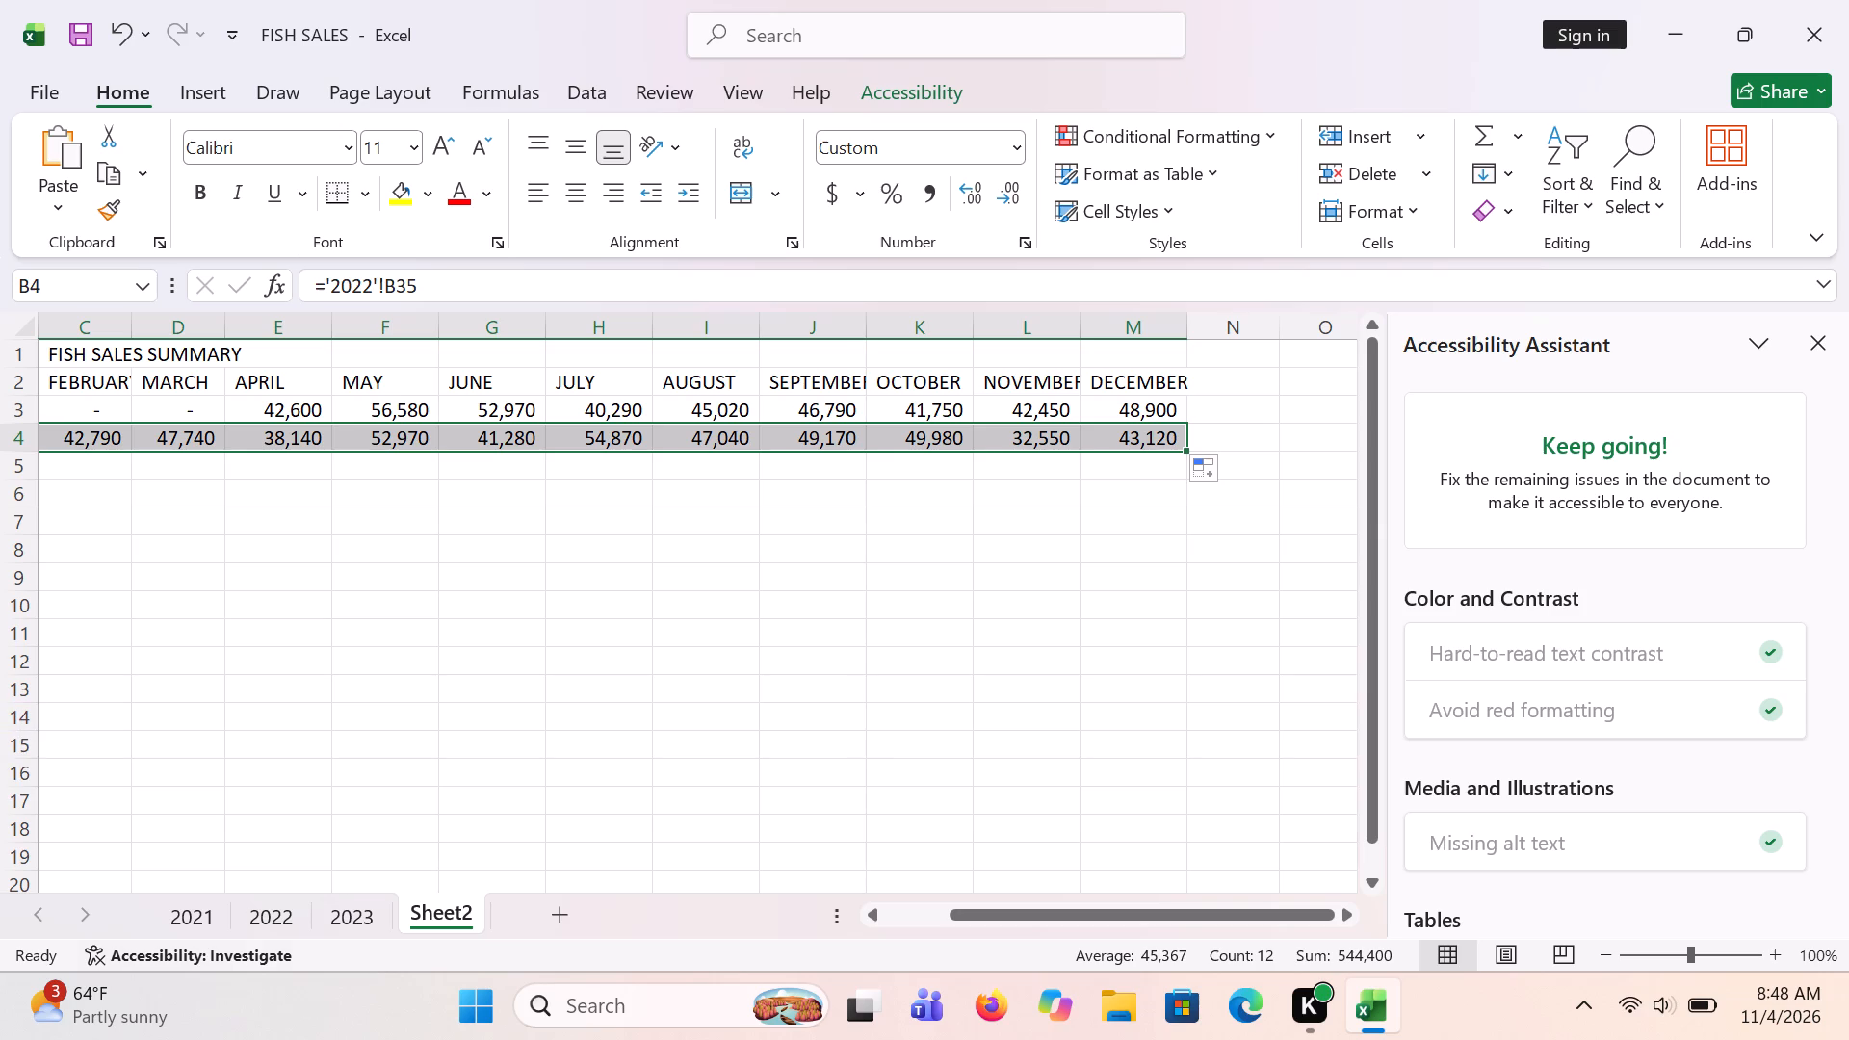
Link the 2023 January cell B5 of Sheet2 to the January total in B35 of the 2023 sheet.
{"action": "left_click", "coordinate": [356, 911]}
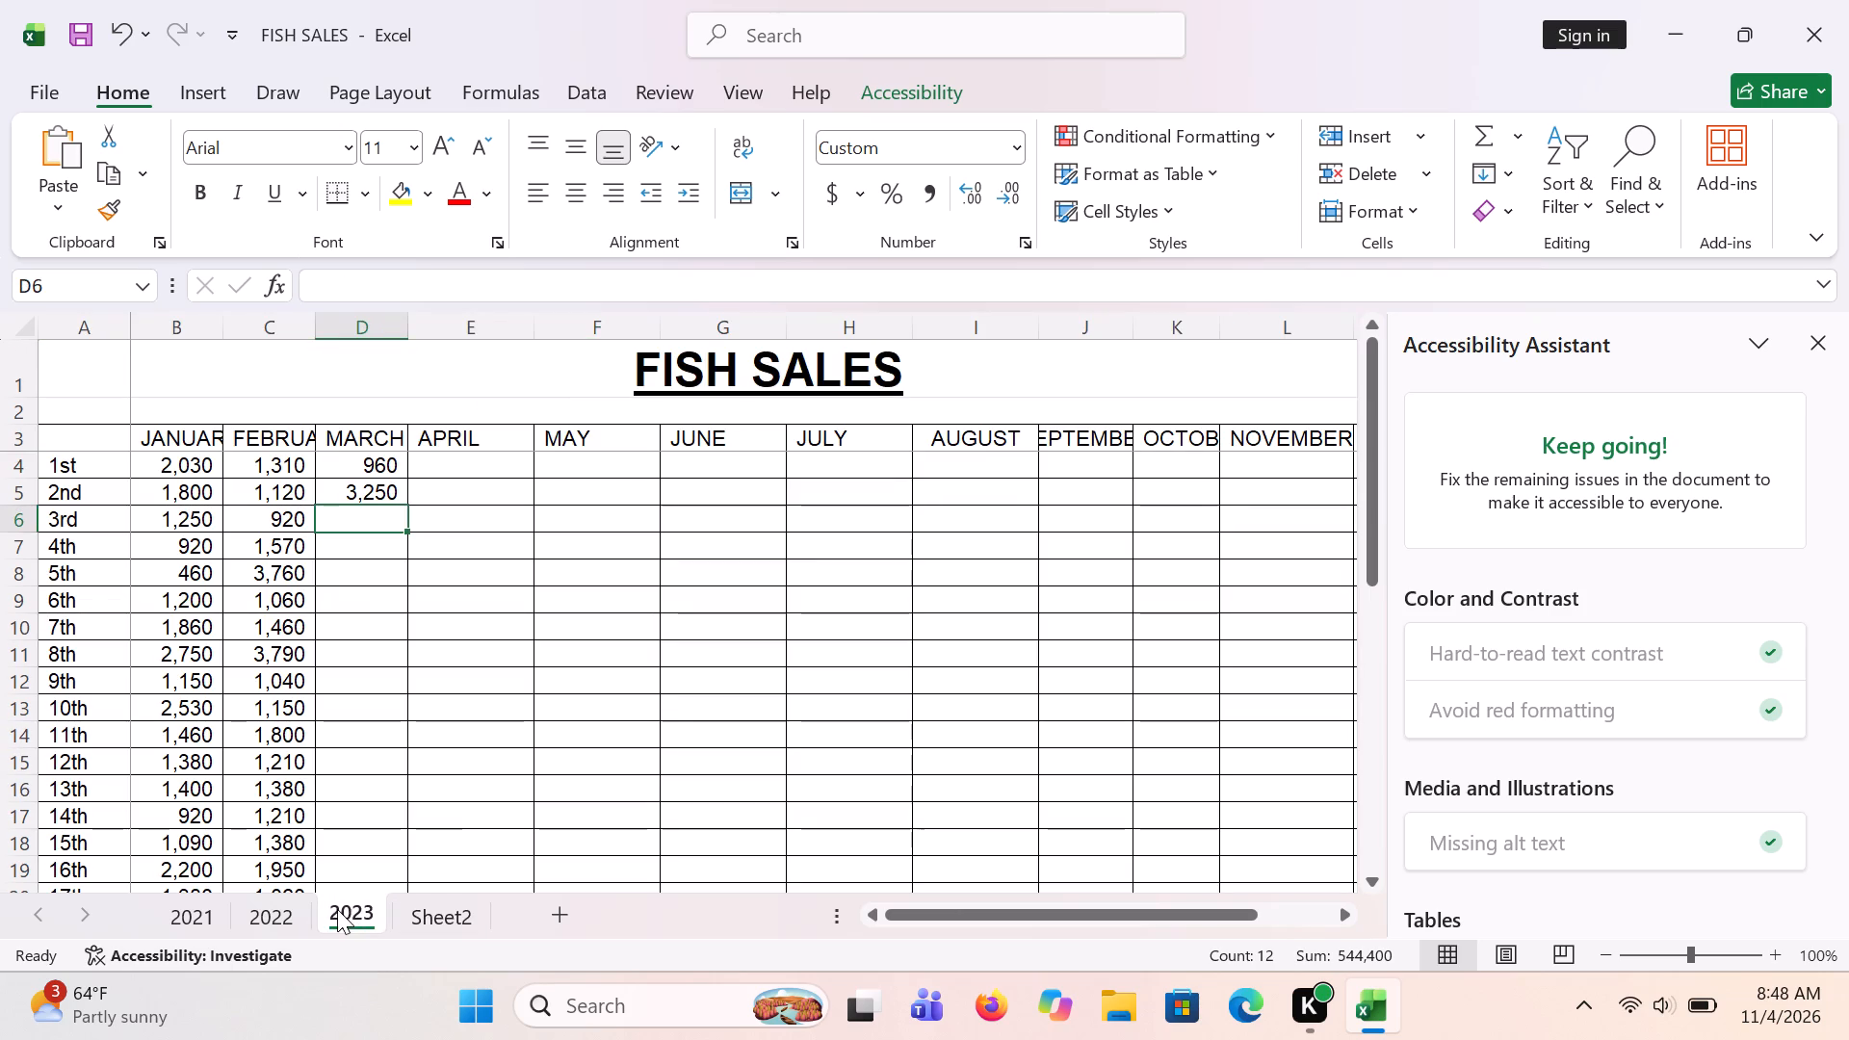
{"action": "left_click", "coordinate": [444, 906]}
{"action": "left_click", "coordinate": [94, 461]}
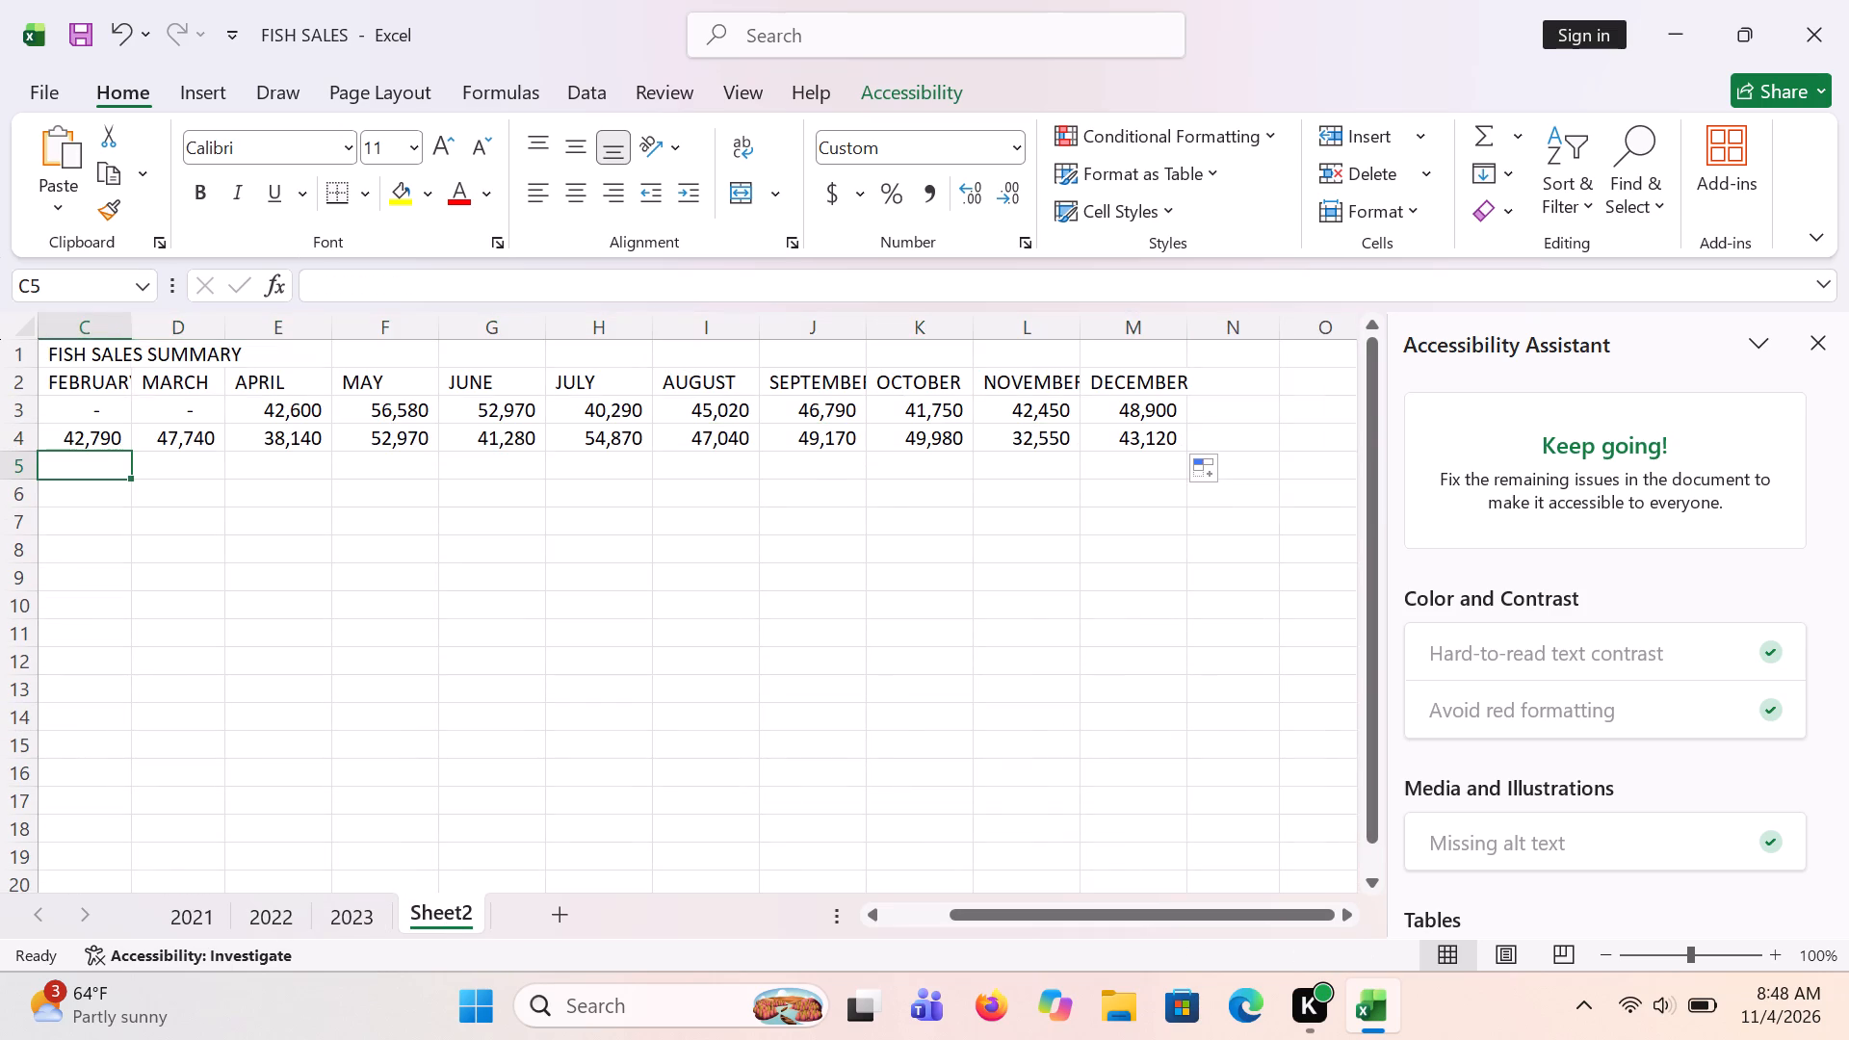
{"action": "key", "text": "Left"}
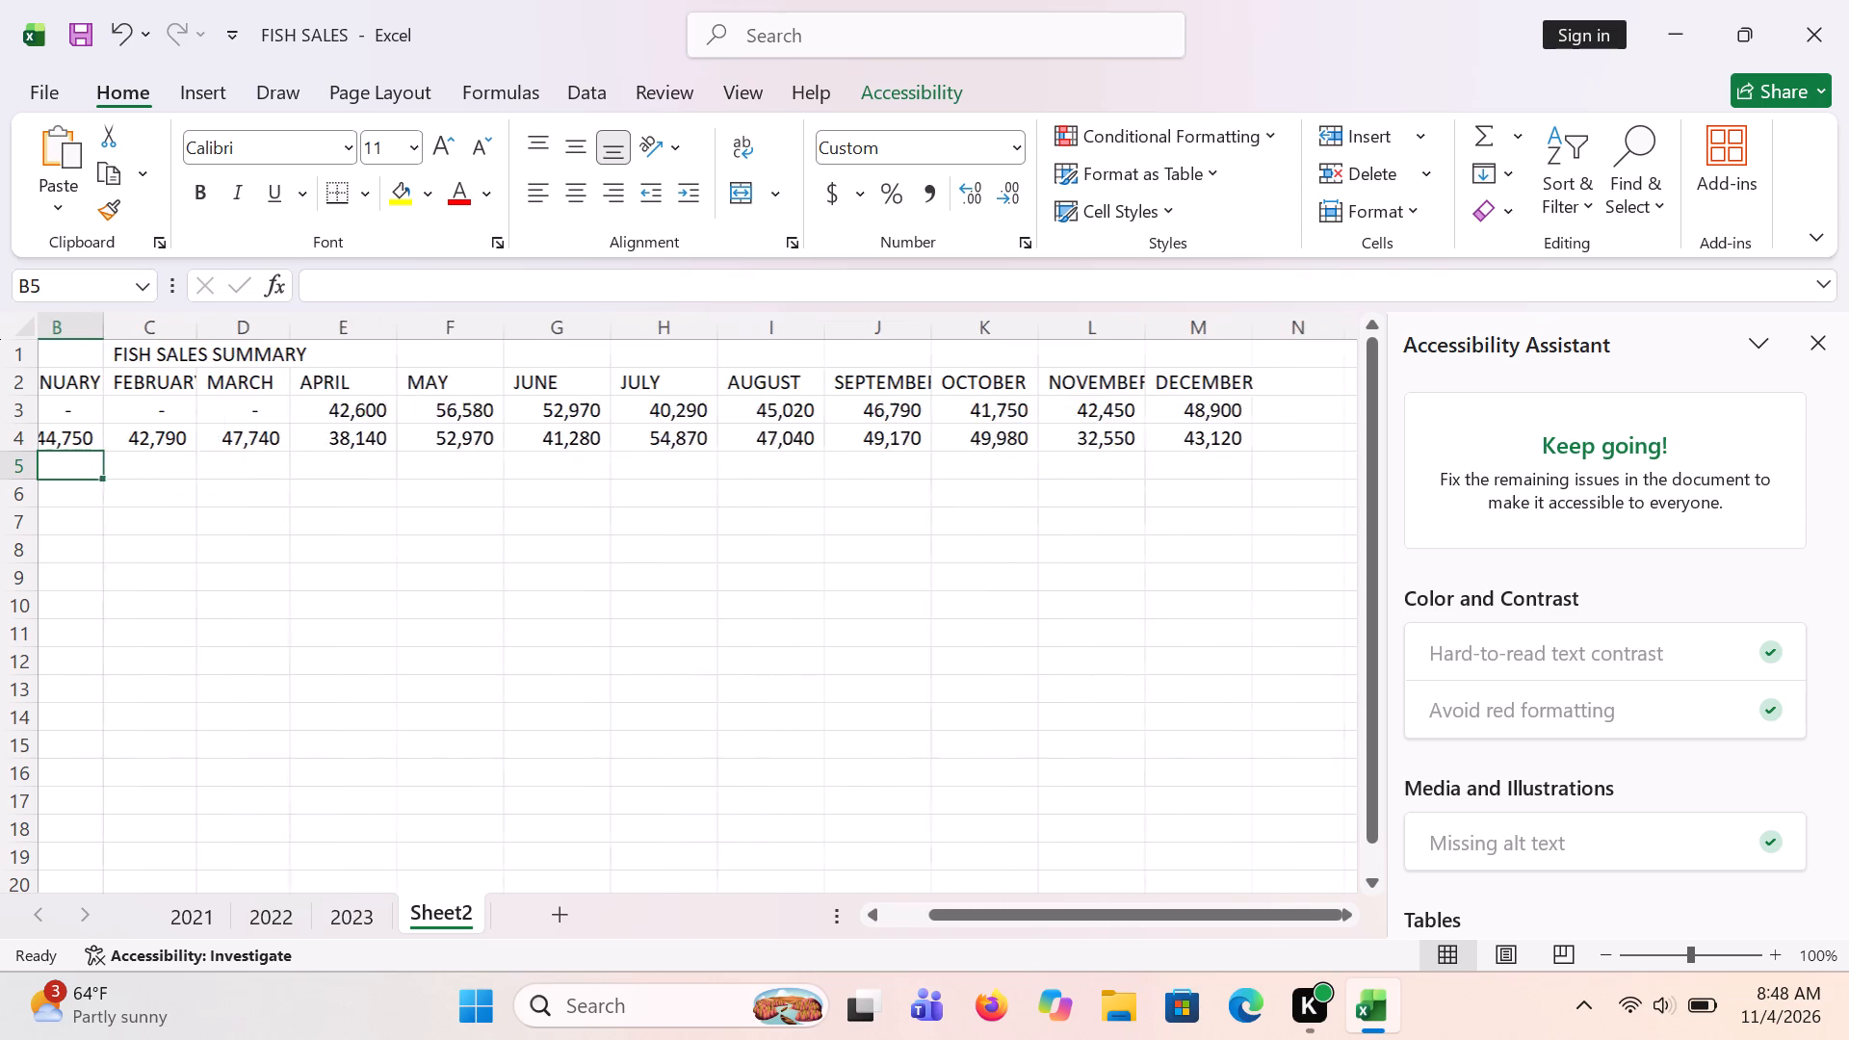
{"action": "key", "text": "Left"}
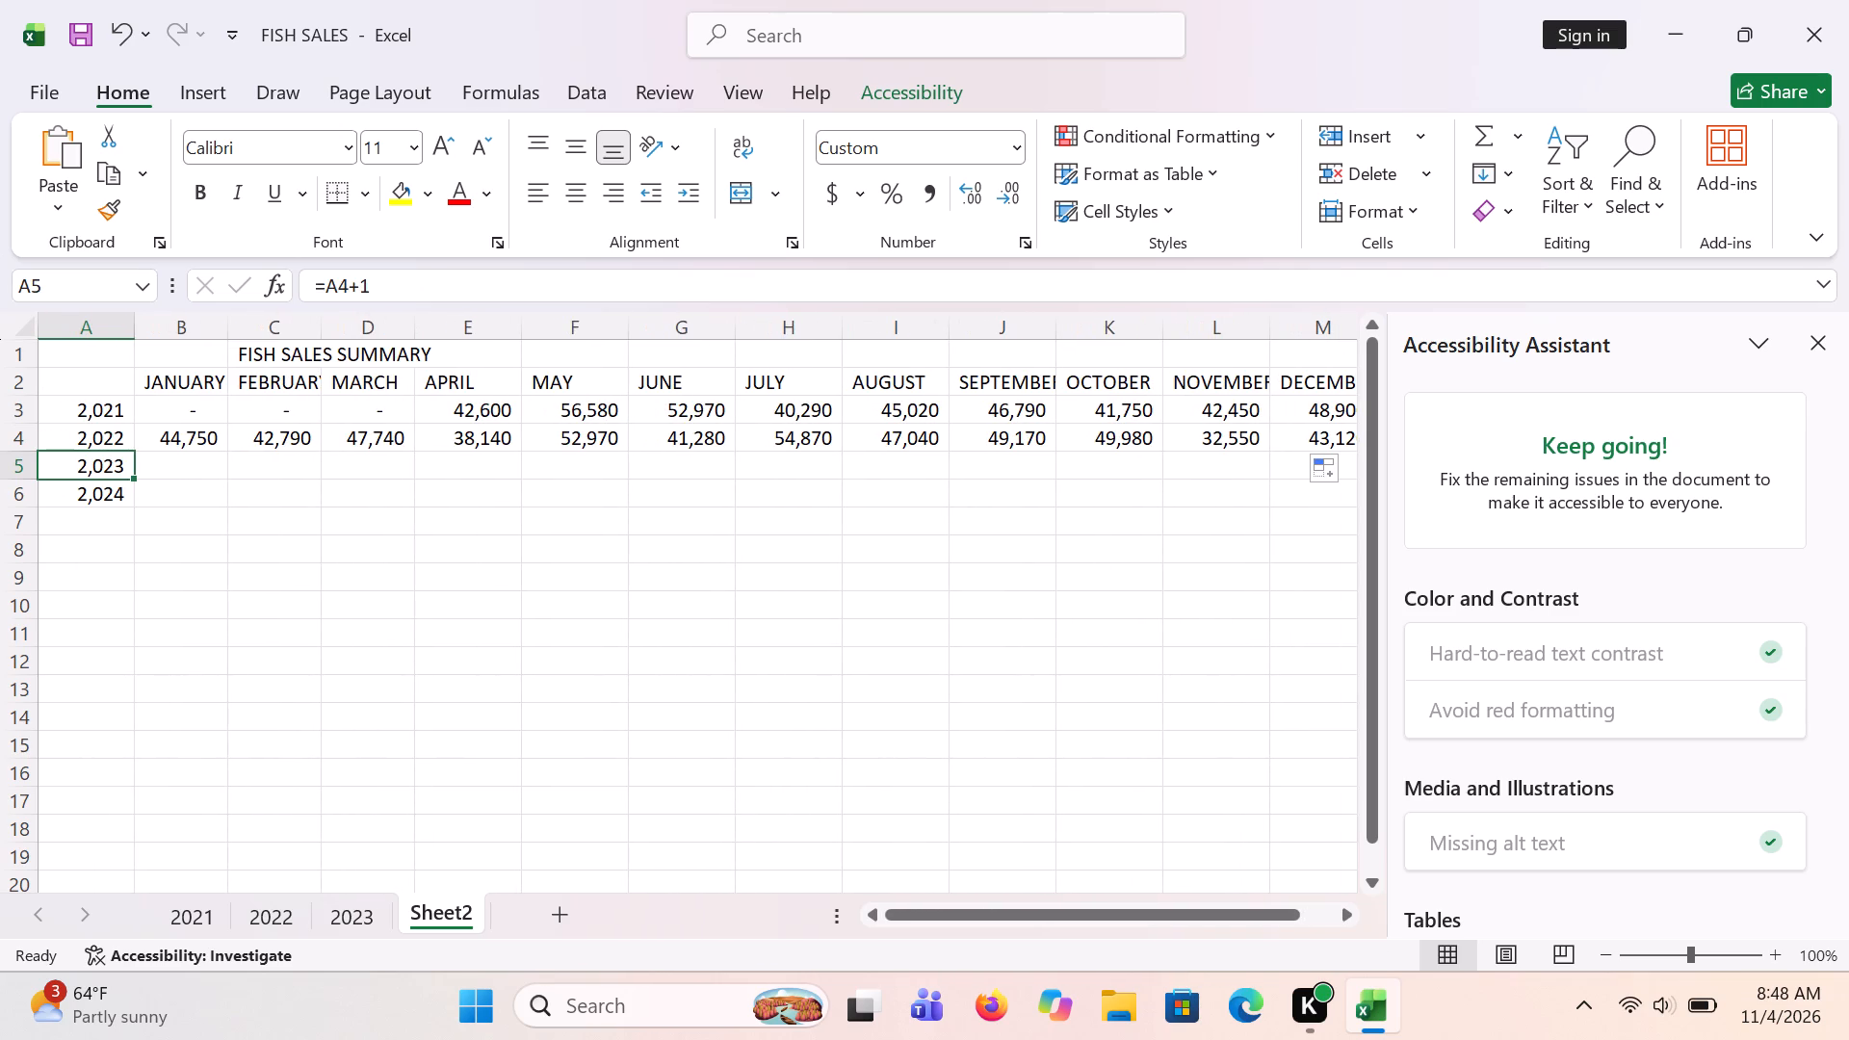
{"action": "key", "text": "Right"}
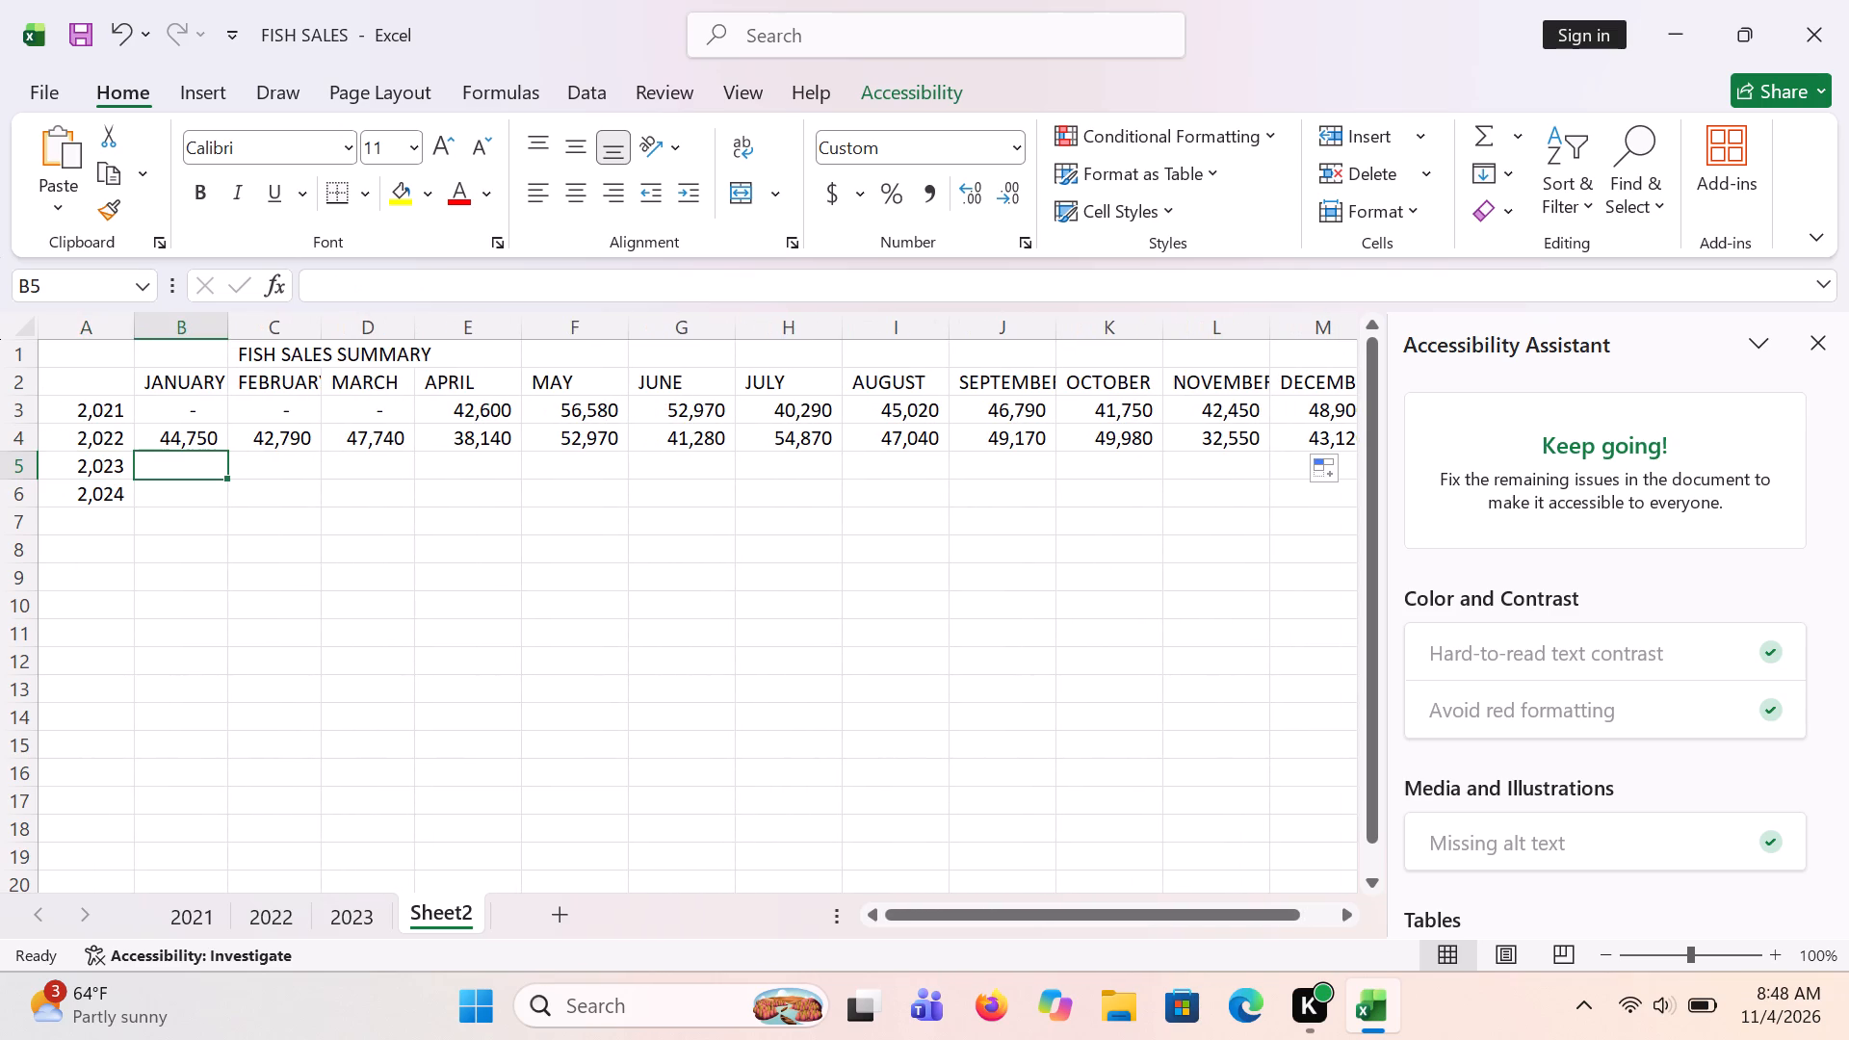
{"action": "key", "text": "equal"}
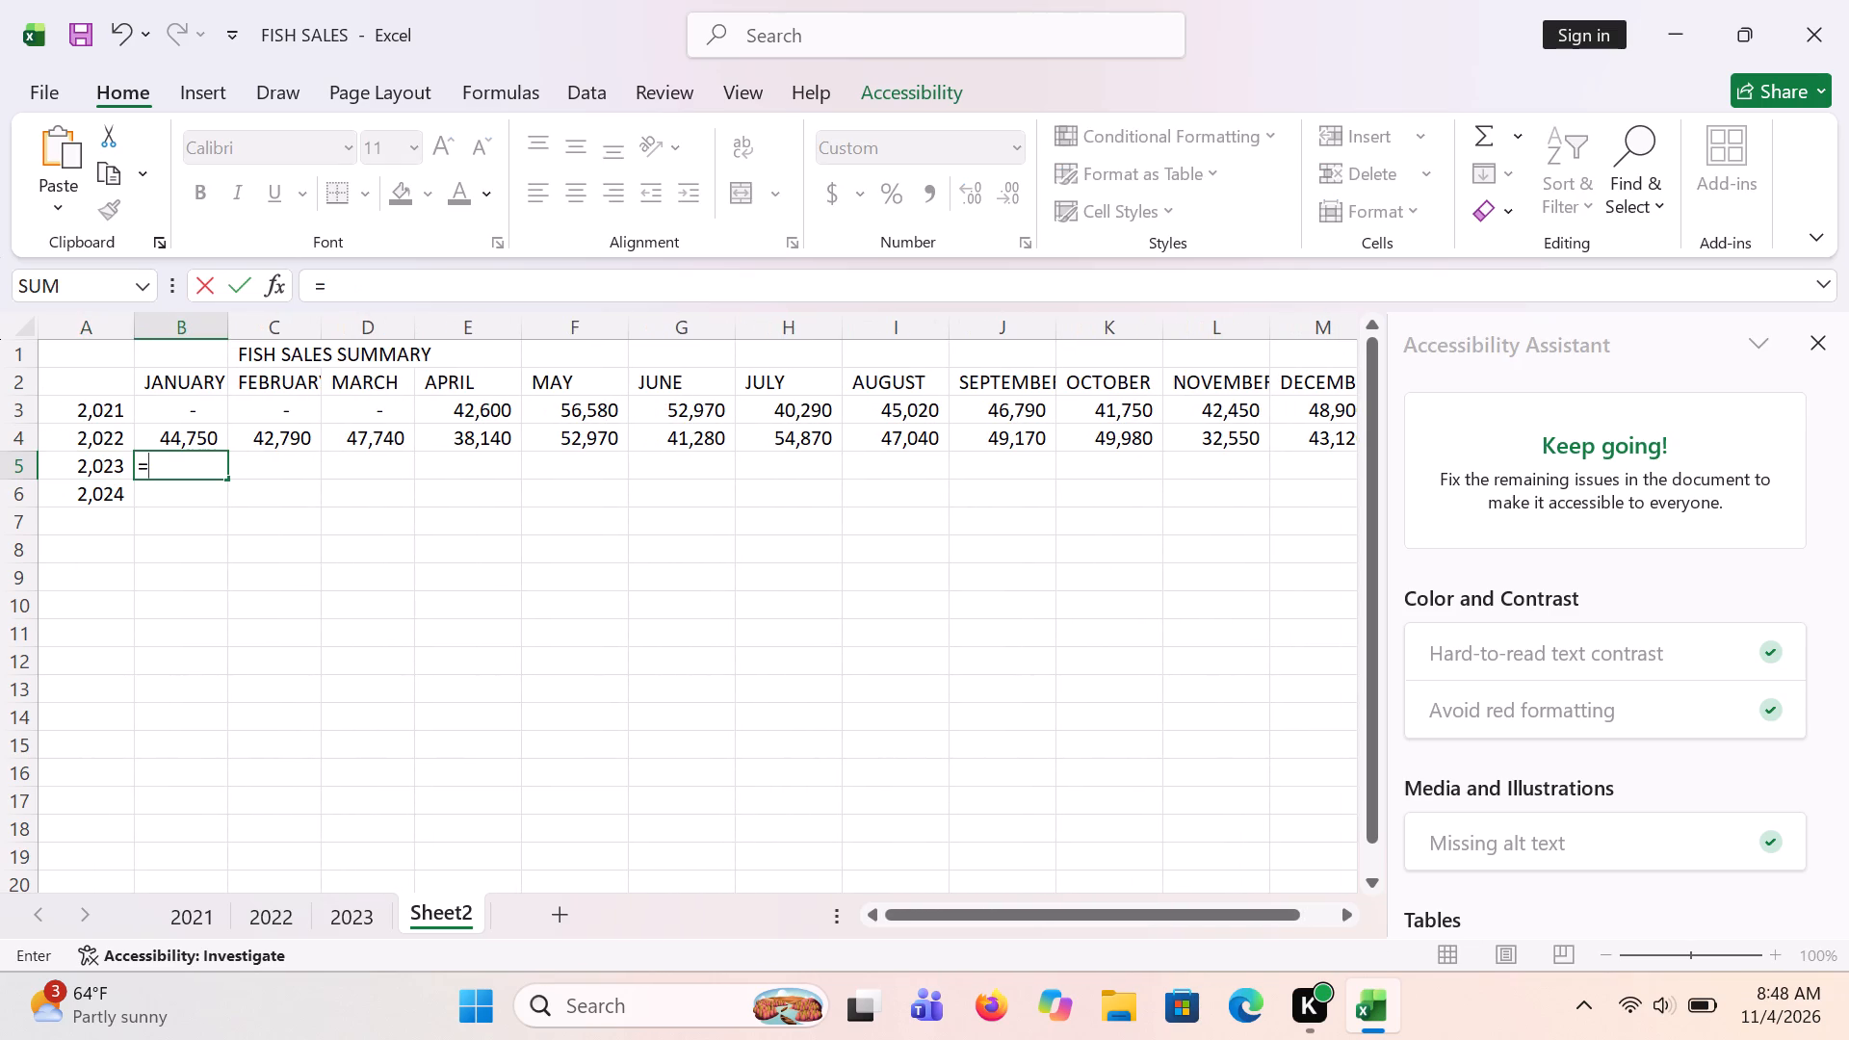
{"action": "left_click", "coordinate": [366, 911]}
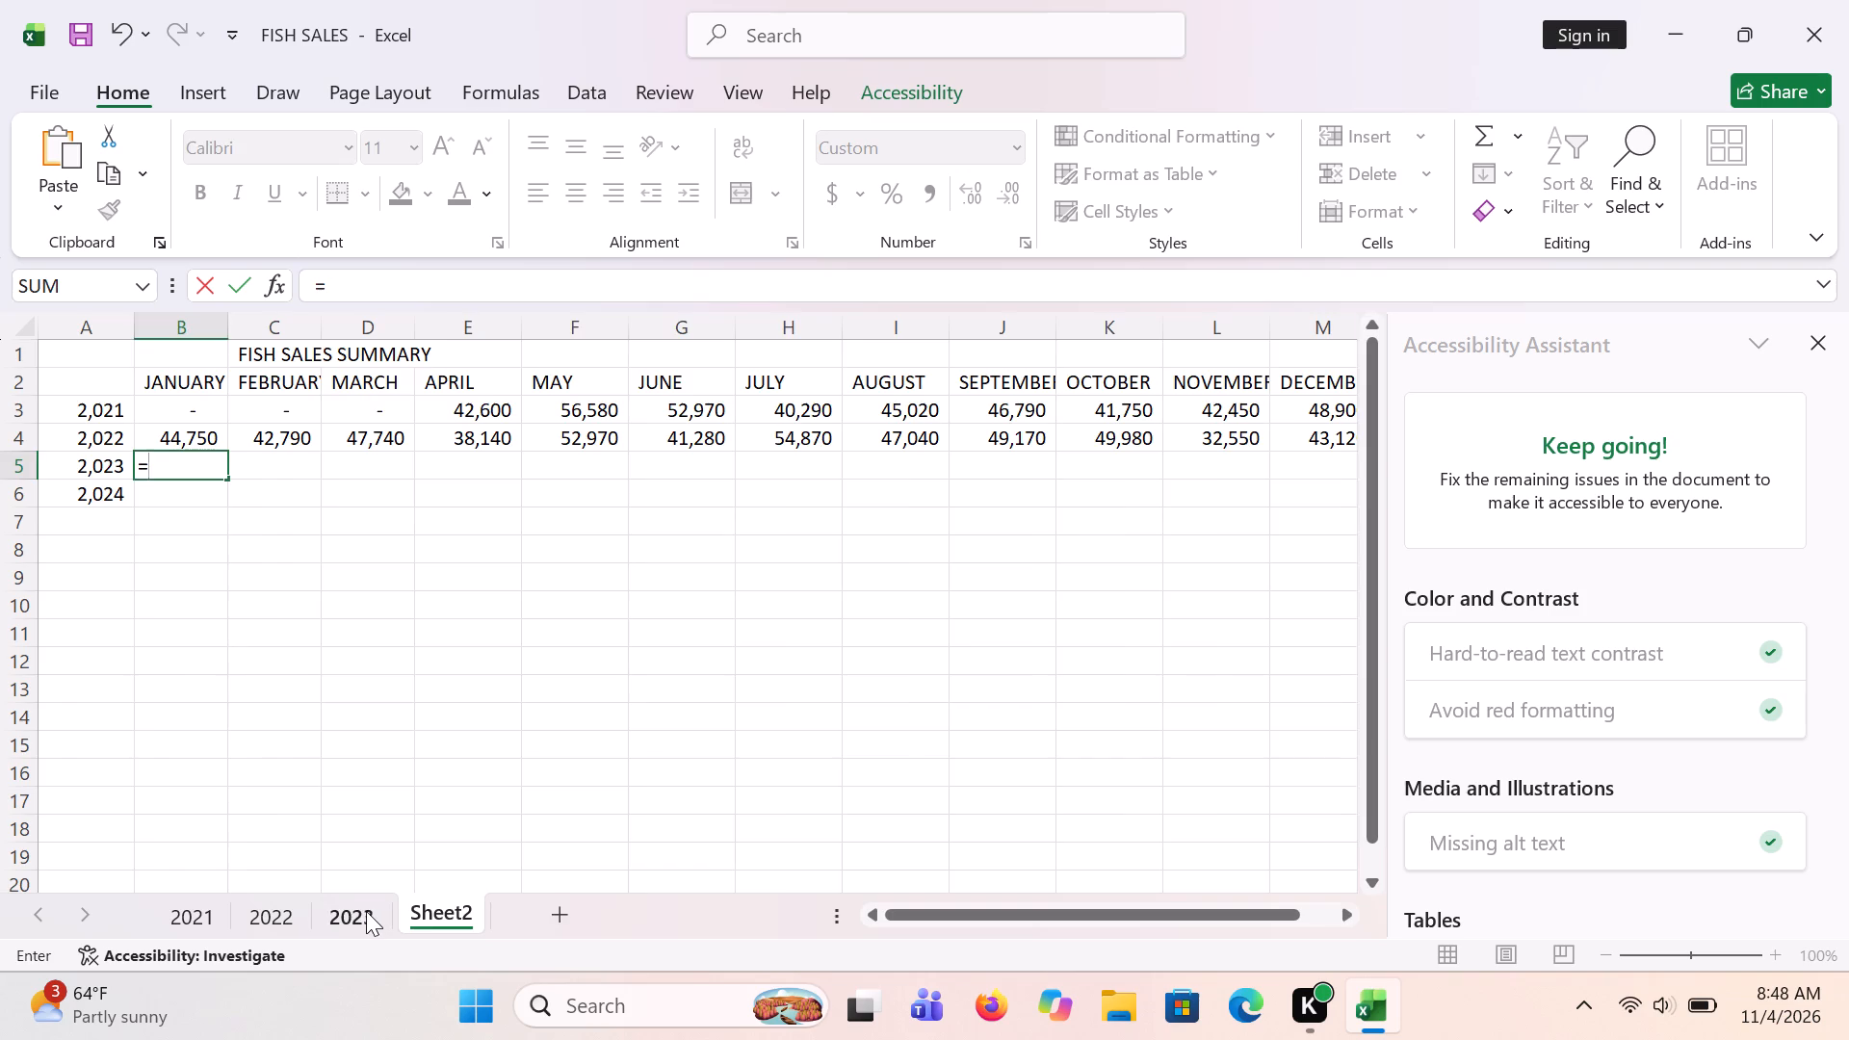
{"action": "scroll", "coordinate": [266, 693], "scroll_direction": "down", "scroll_amount": 8}
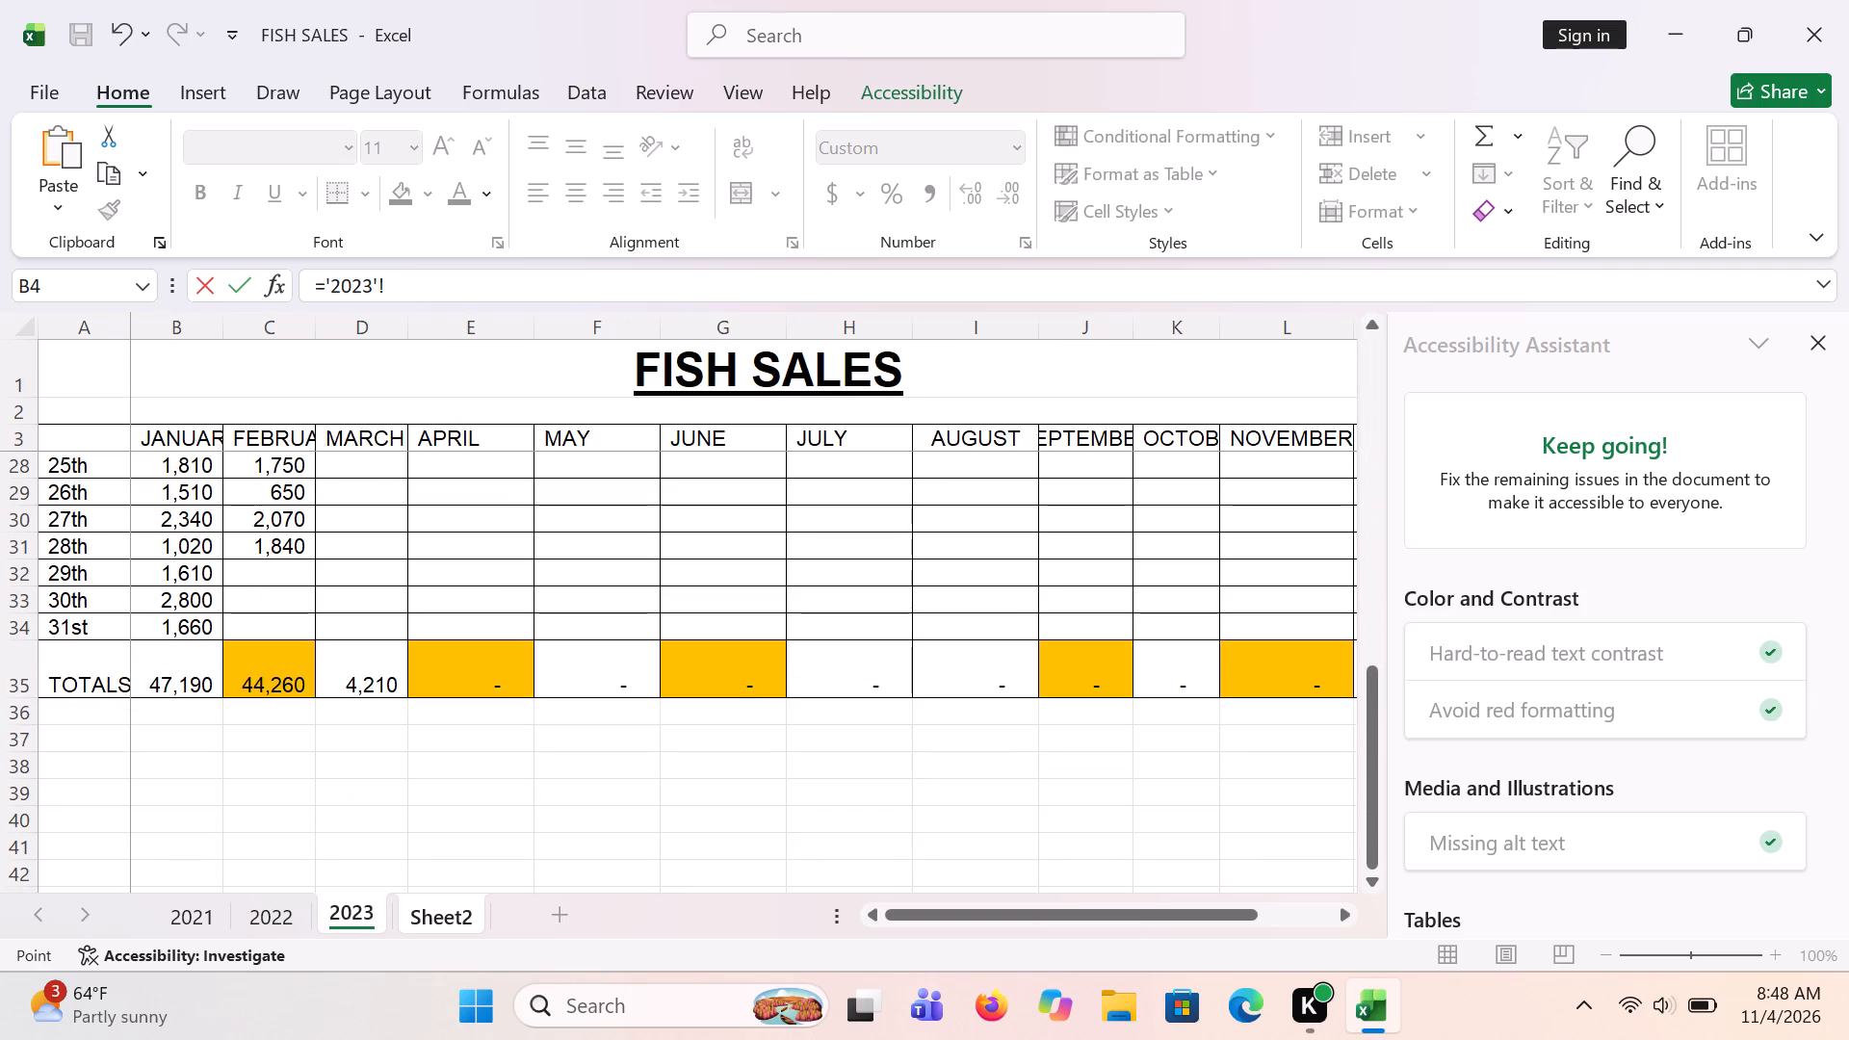
{"action": "left_click", "coordinate": [180, 681]}
{"action": "key", "text": "Return"}
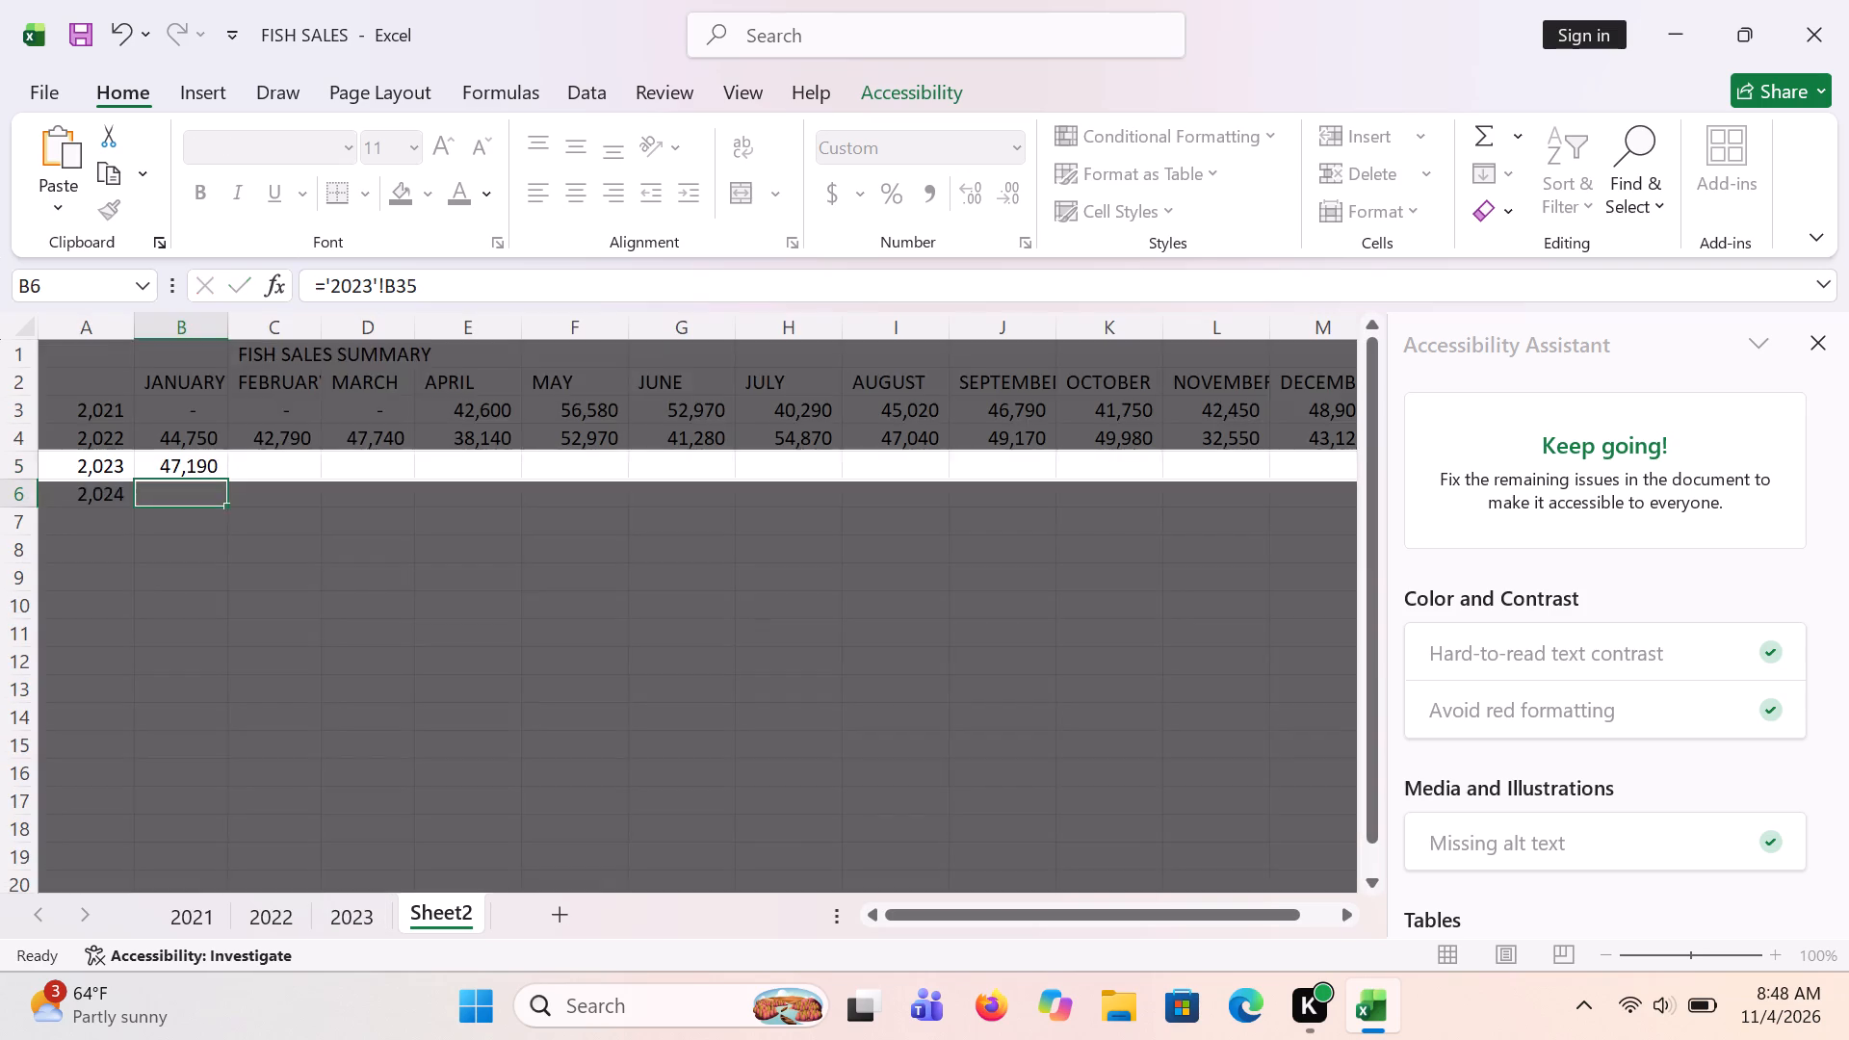
Fill the 2023 totals link from B5 across to the December column, cell M5.
{"action": "left_click", "coordinate": [181, 459]}
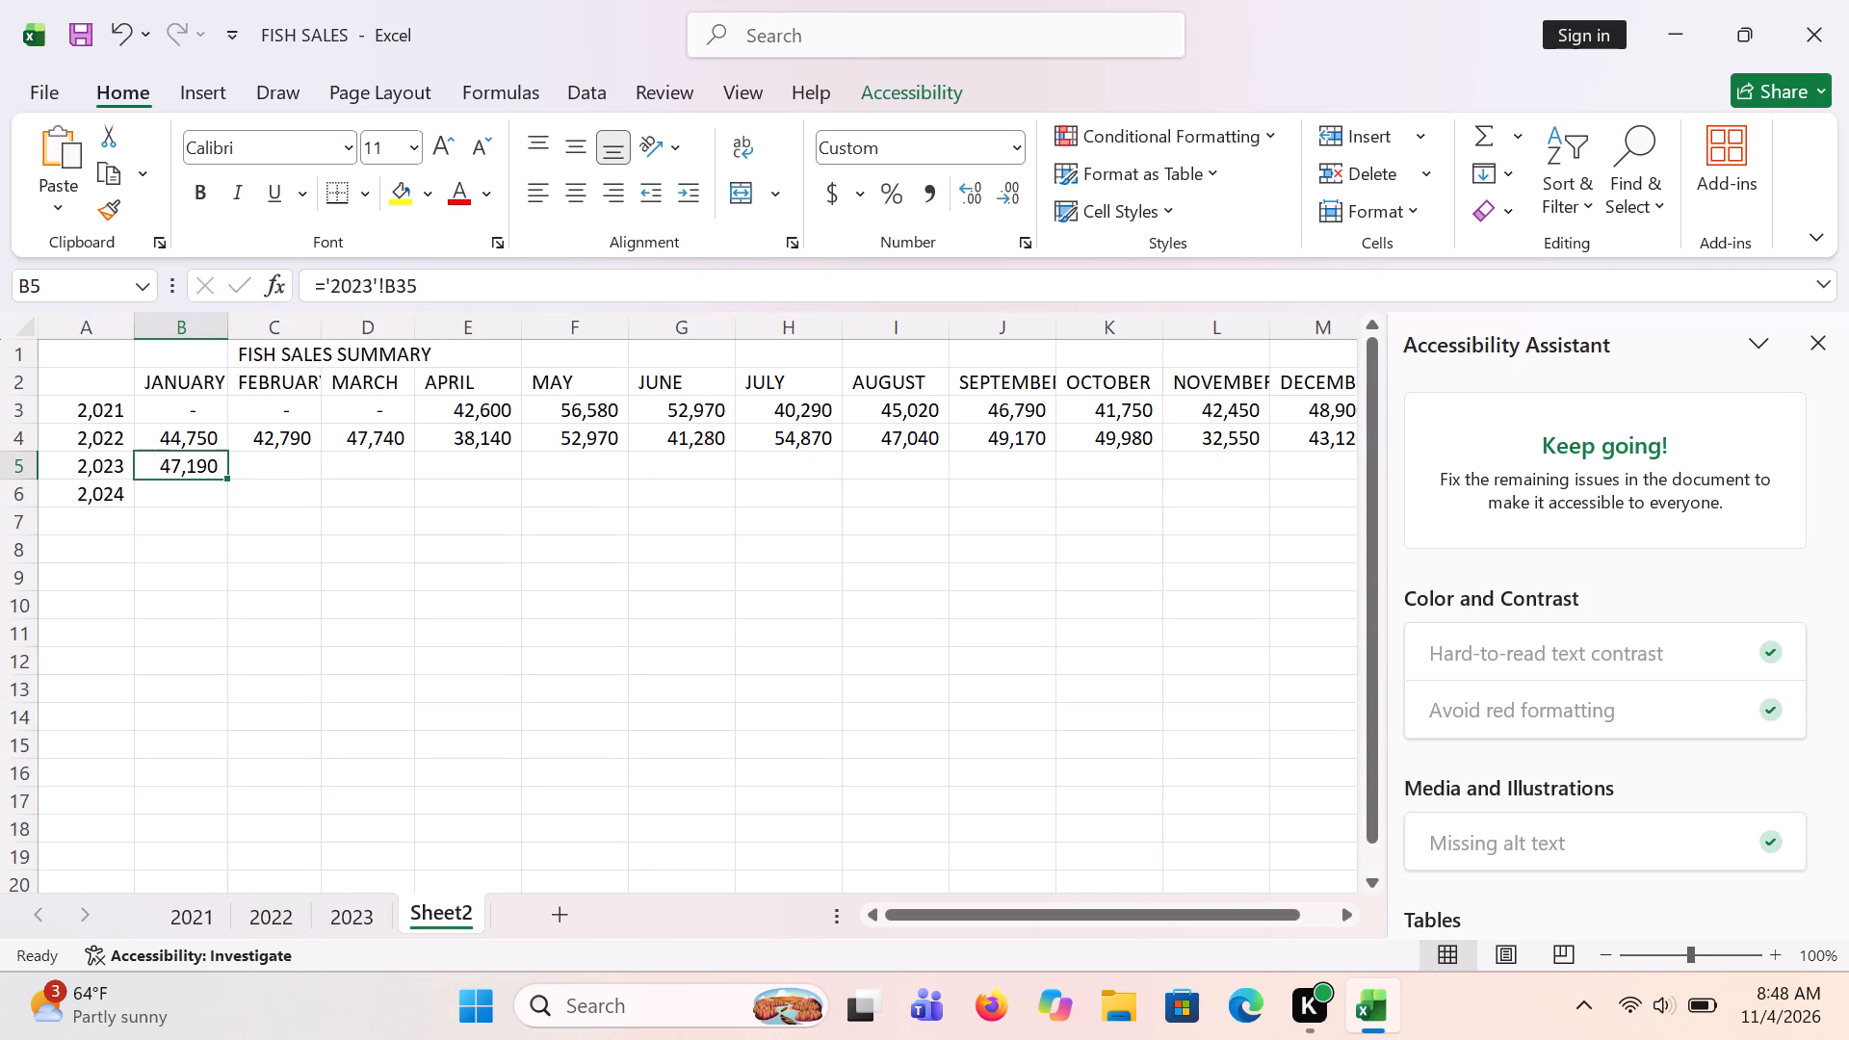
{"action": "left_click_drag", "start_coordinate": [227, 481], "coordinate": [1312, 501]}
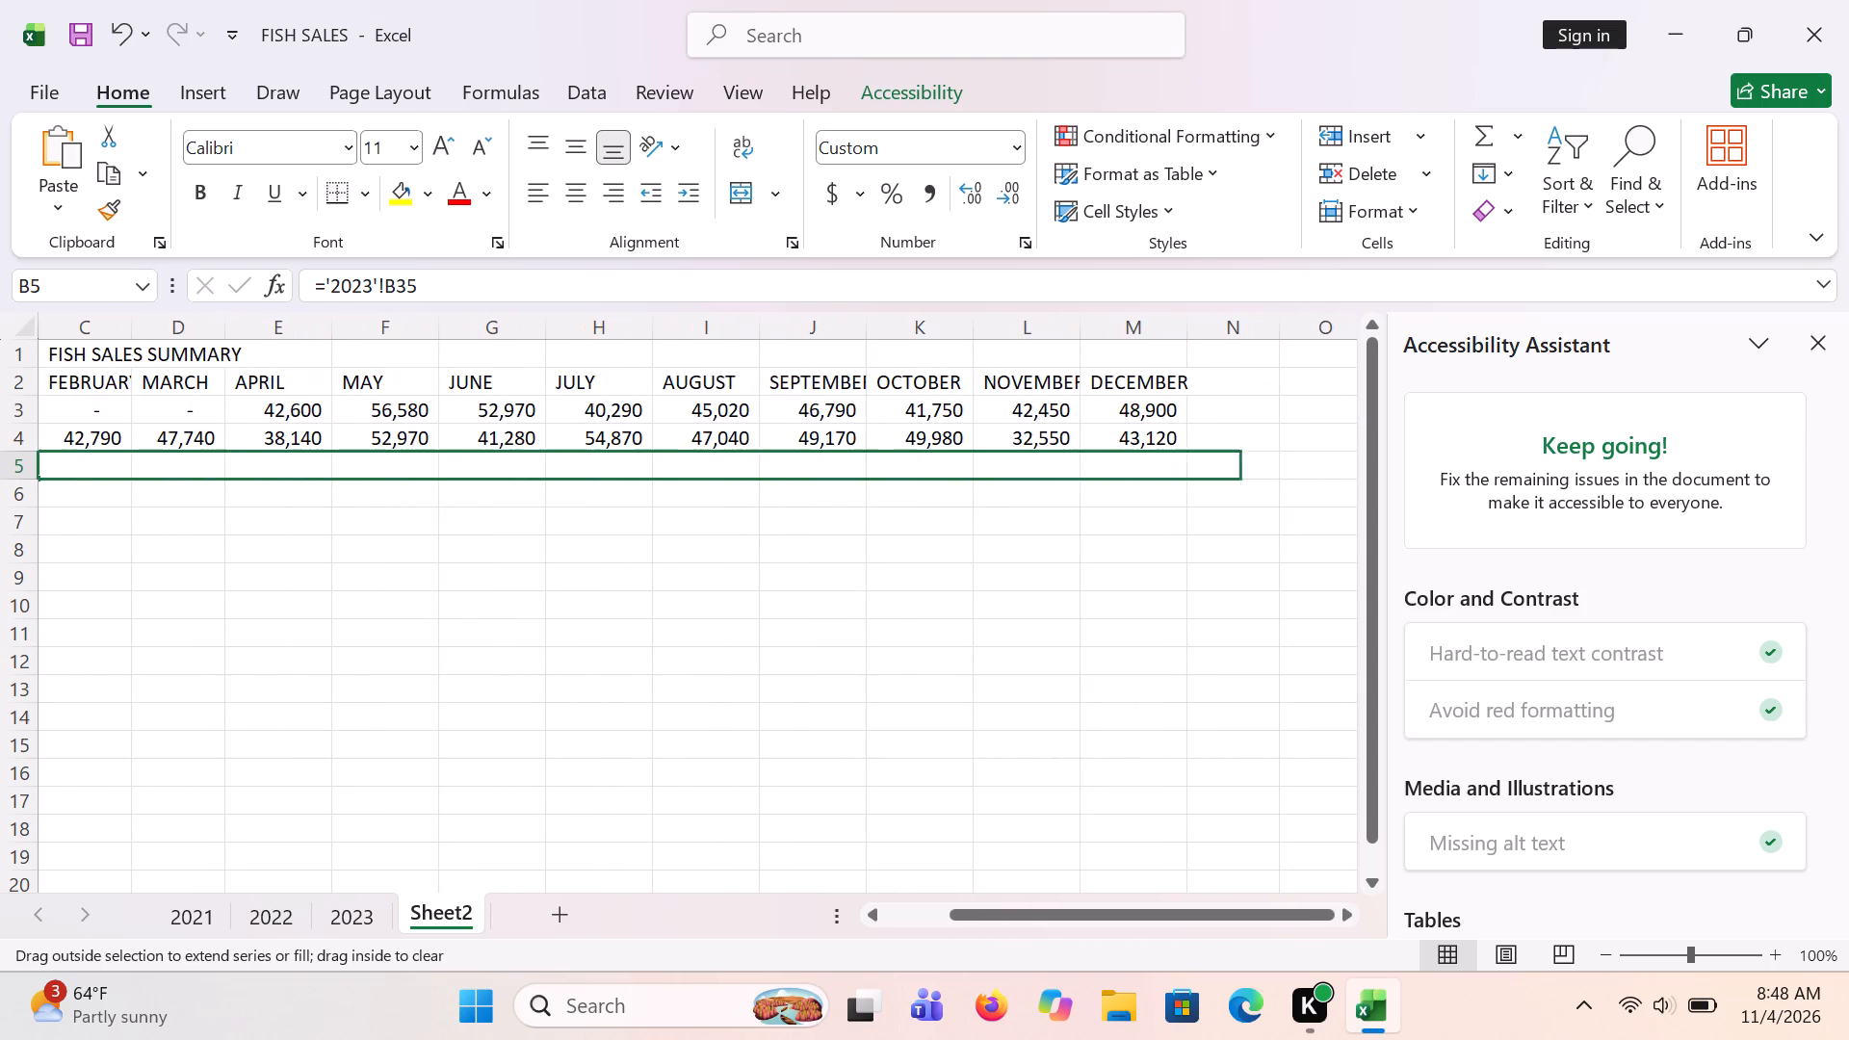
{"action": "left_click_drag", "start_coordinate": [1312, 501], "coordinate": [1174, 502]}
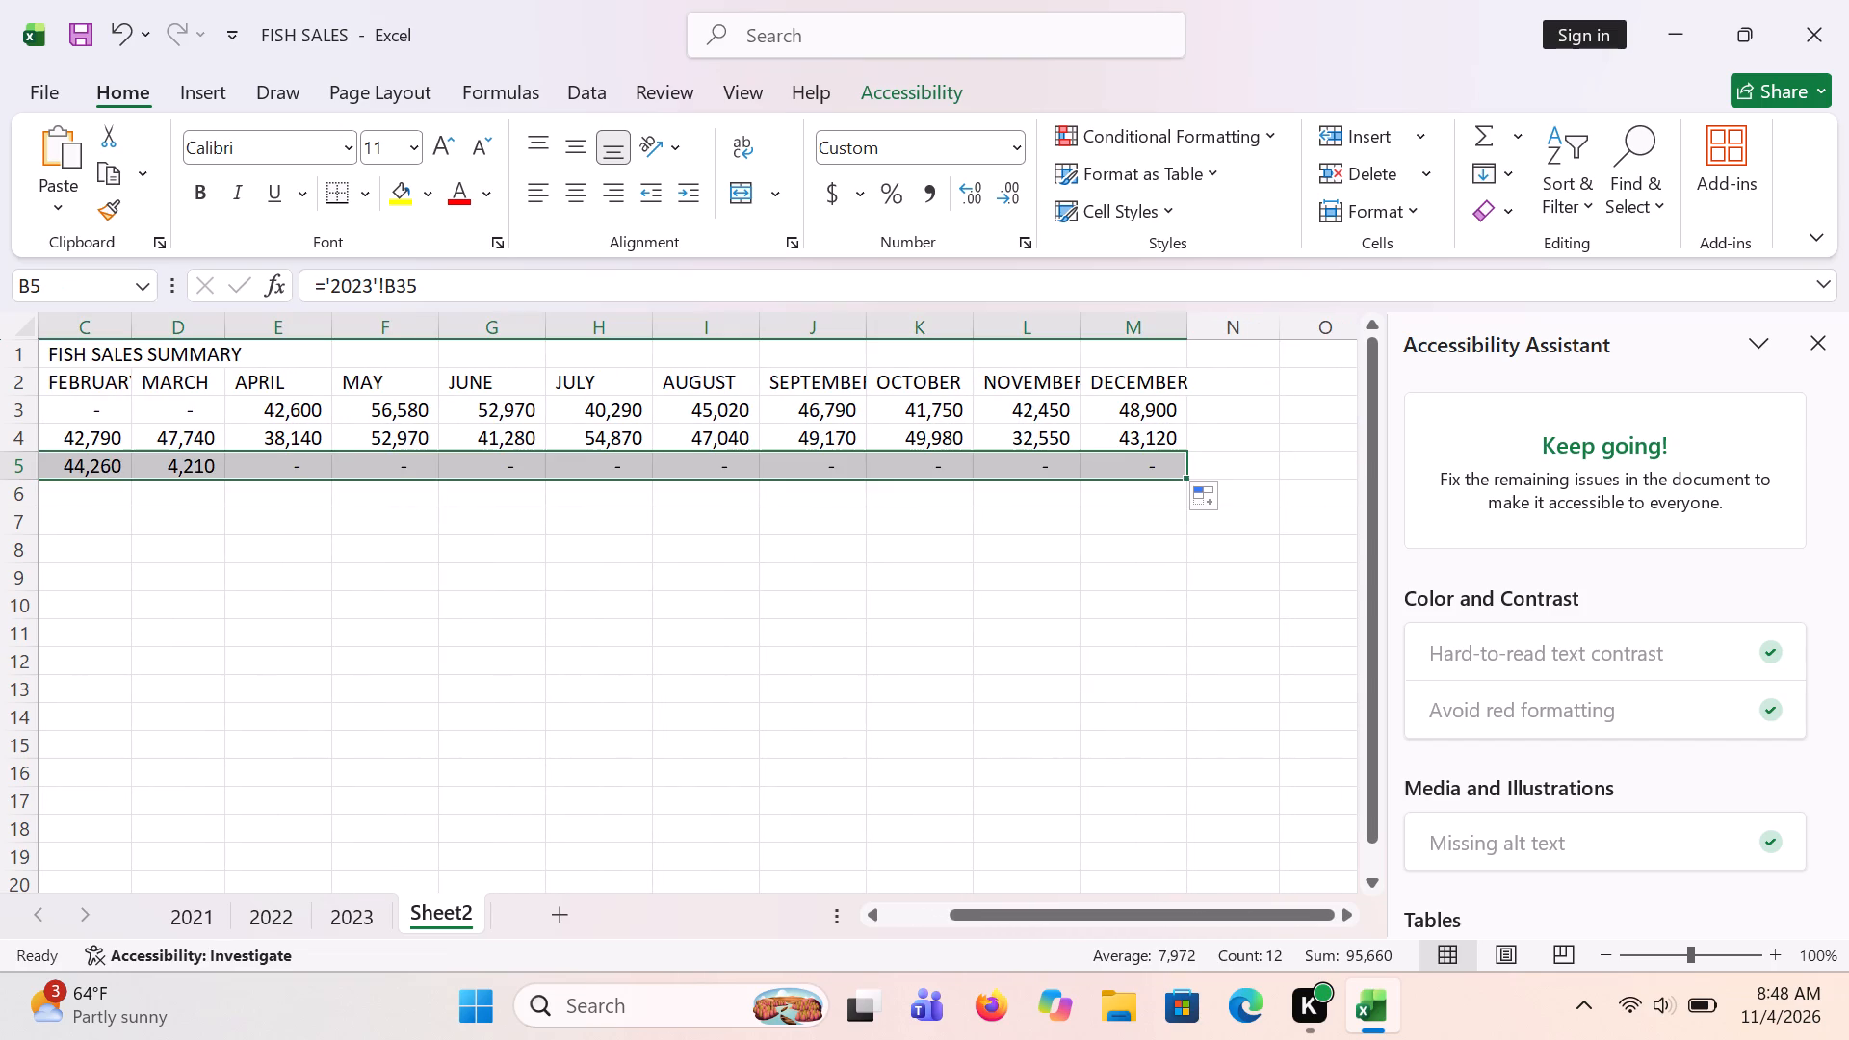
{"action": "left_click", "coordinate": [482, 585]}
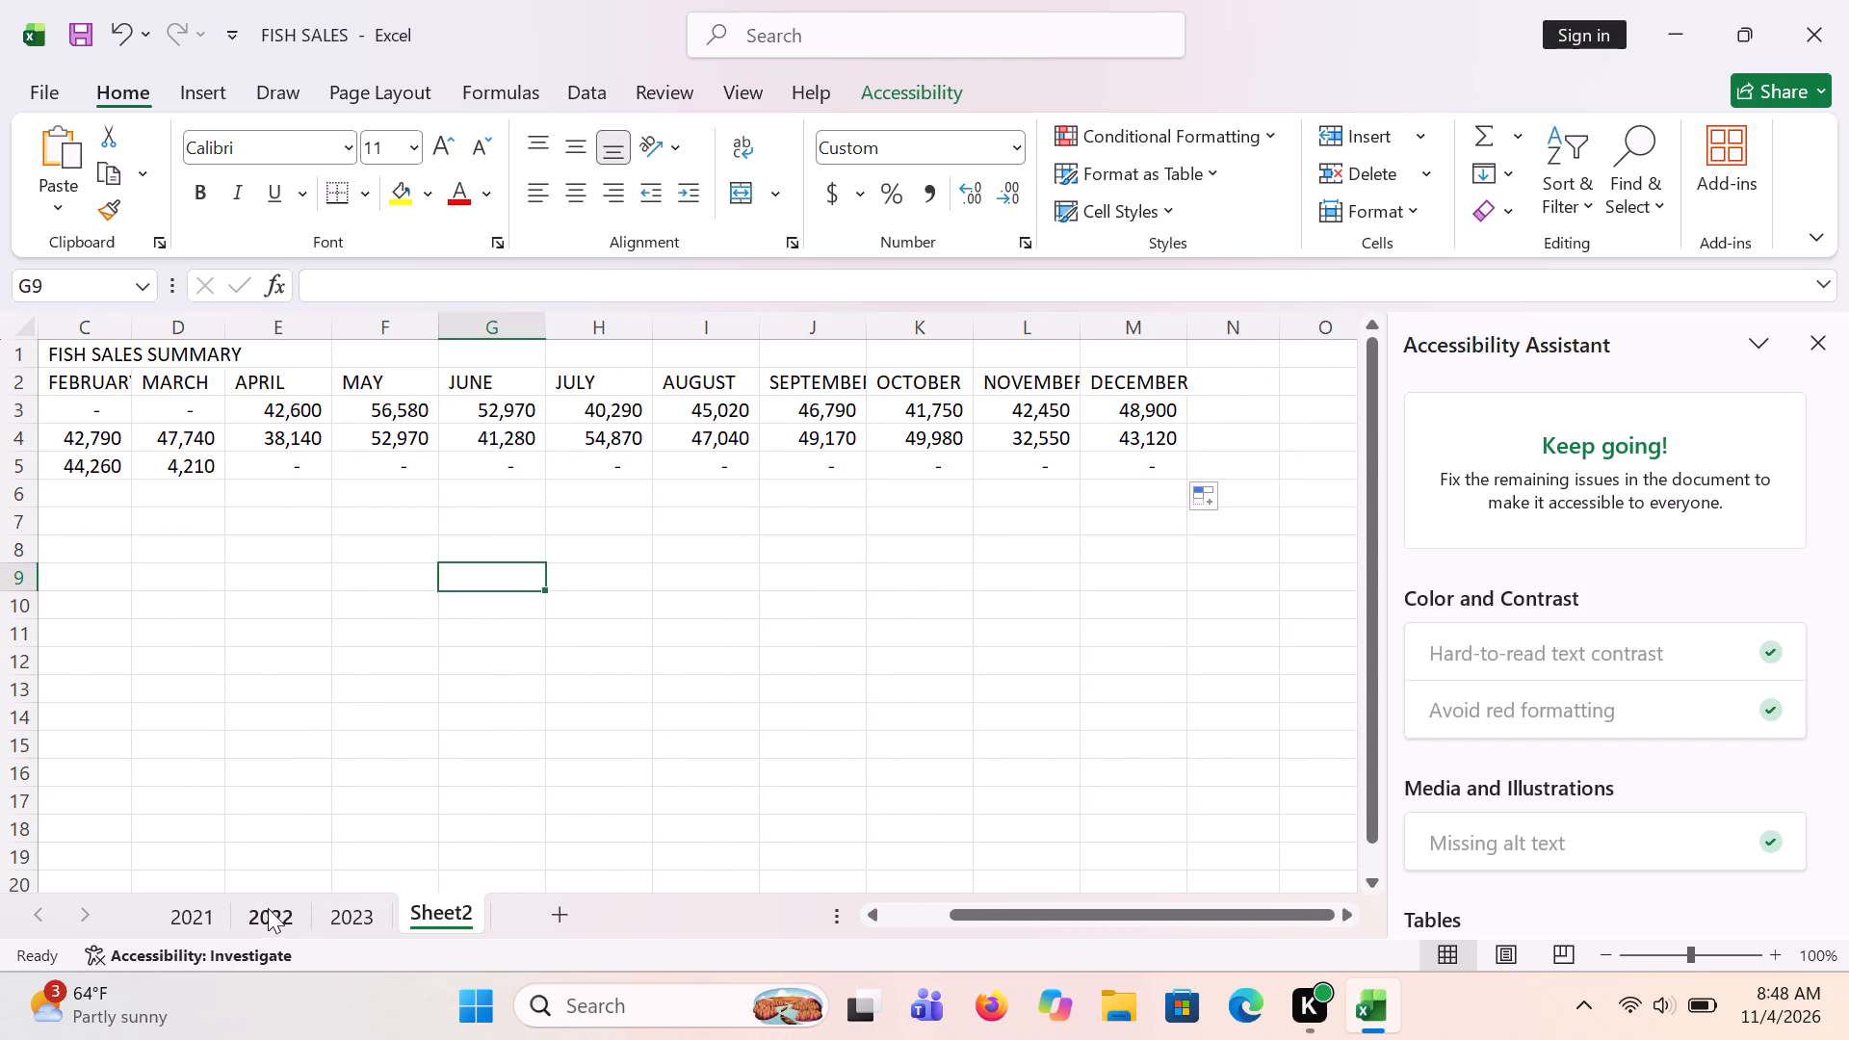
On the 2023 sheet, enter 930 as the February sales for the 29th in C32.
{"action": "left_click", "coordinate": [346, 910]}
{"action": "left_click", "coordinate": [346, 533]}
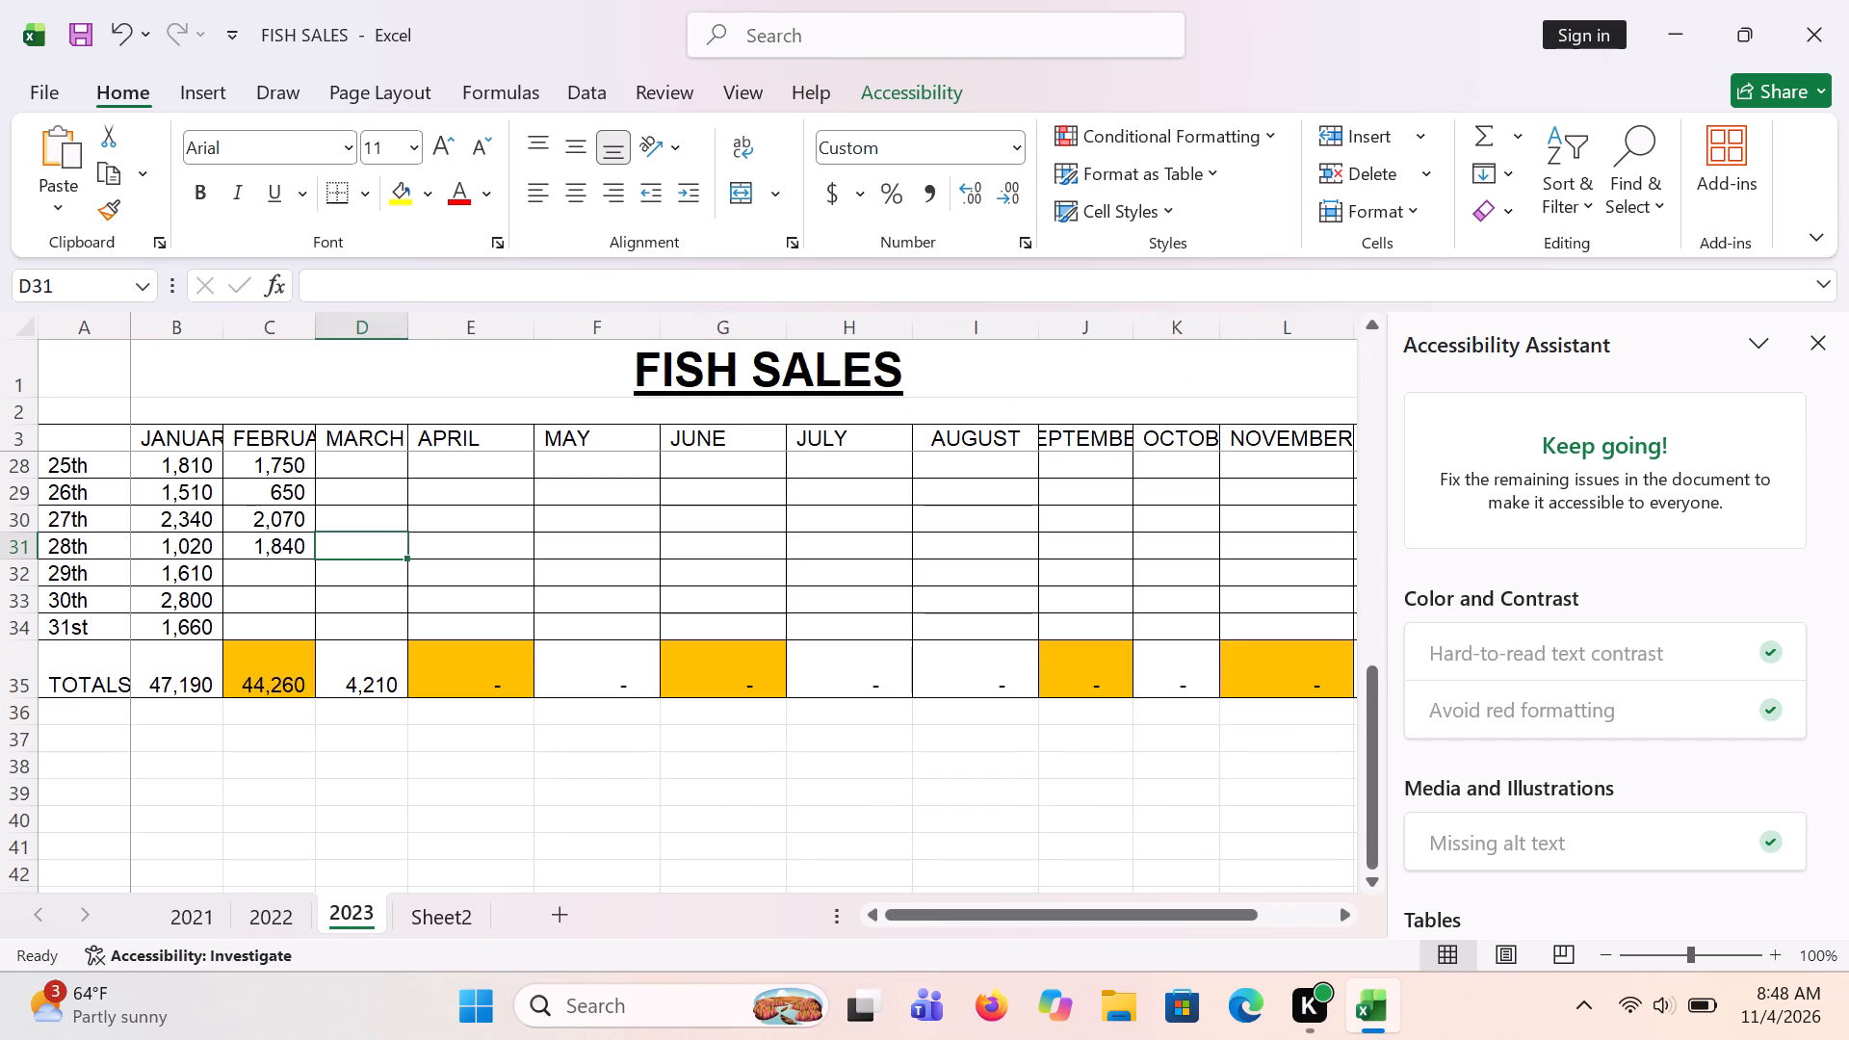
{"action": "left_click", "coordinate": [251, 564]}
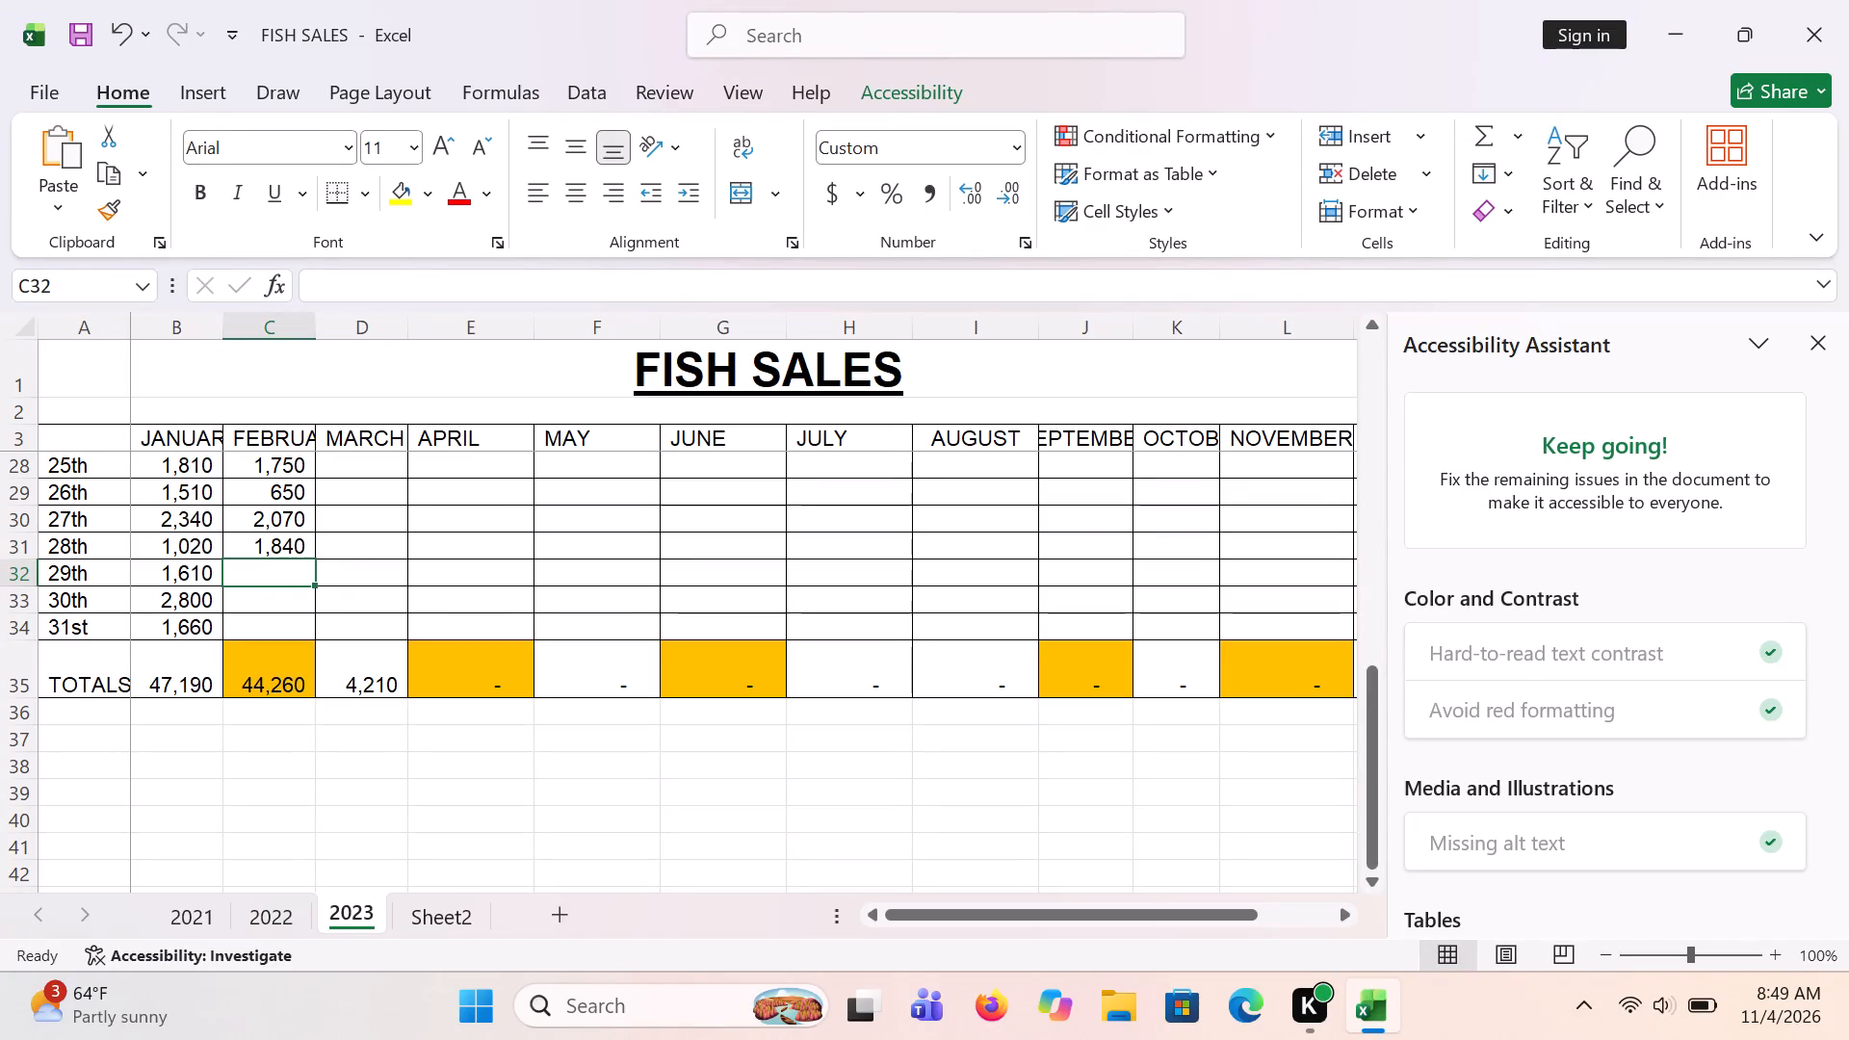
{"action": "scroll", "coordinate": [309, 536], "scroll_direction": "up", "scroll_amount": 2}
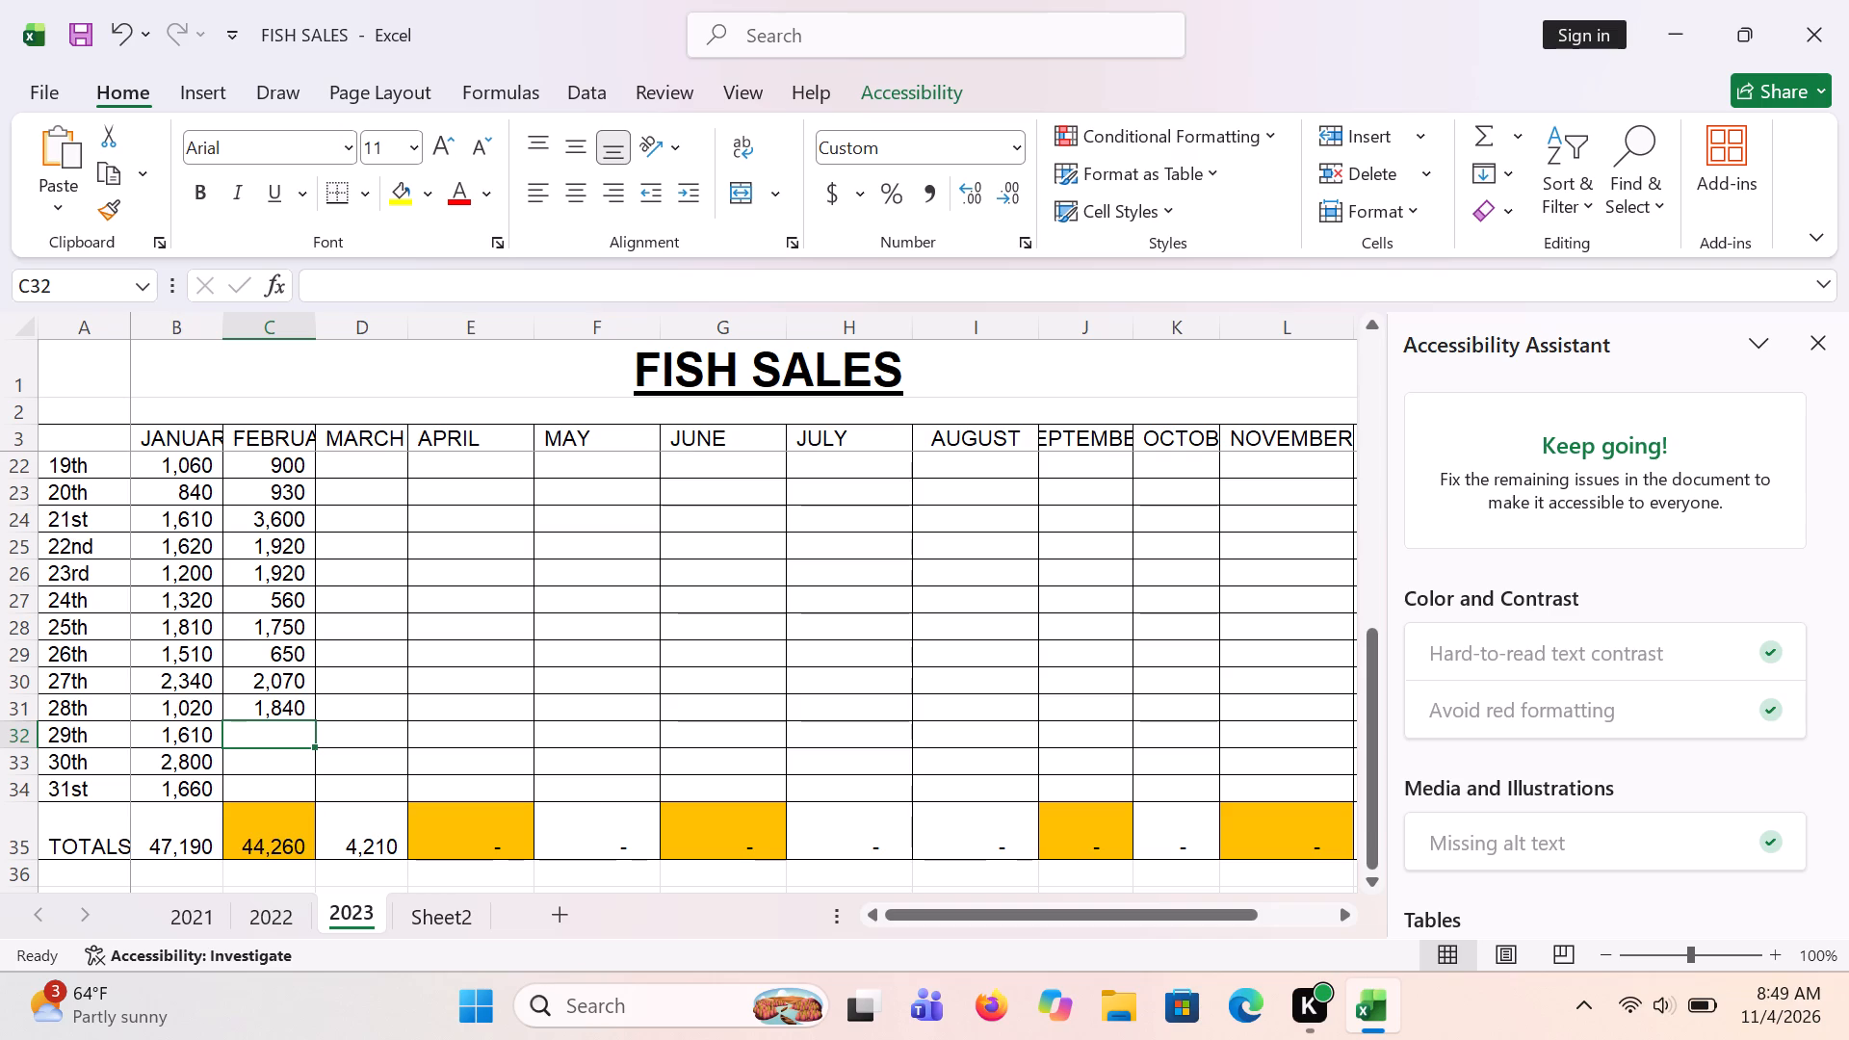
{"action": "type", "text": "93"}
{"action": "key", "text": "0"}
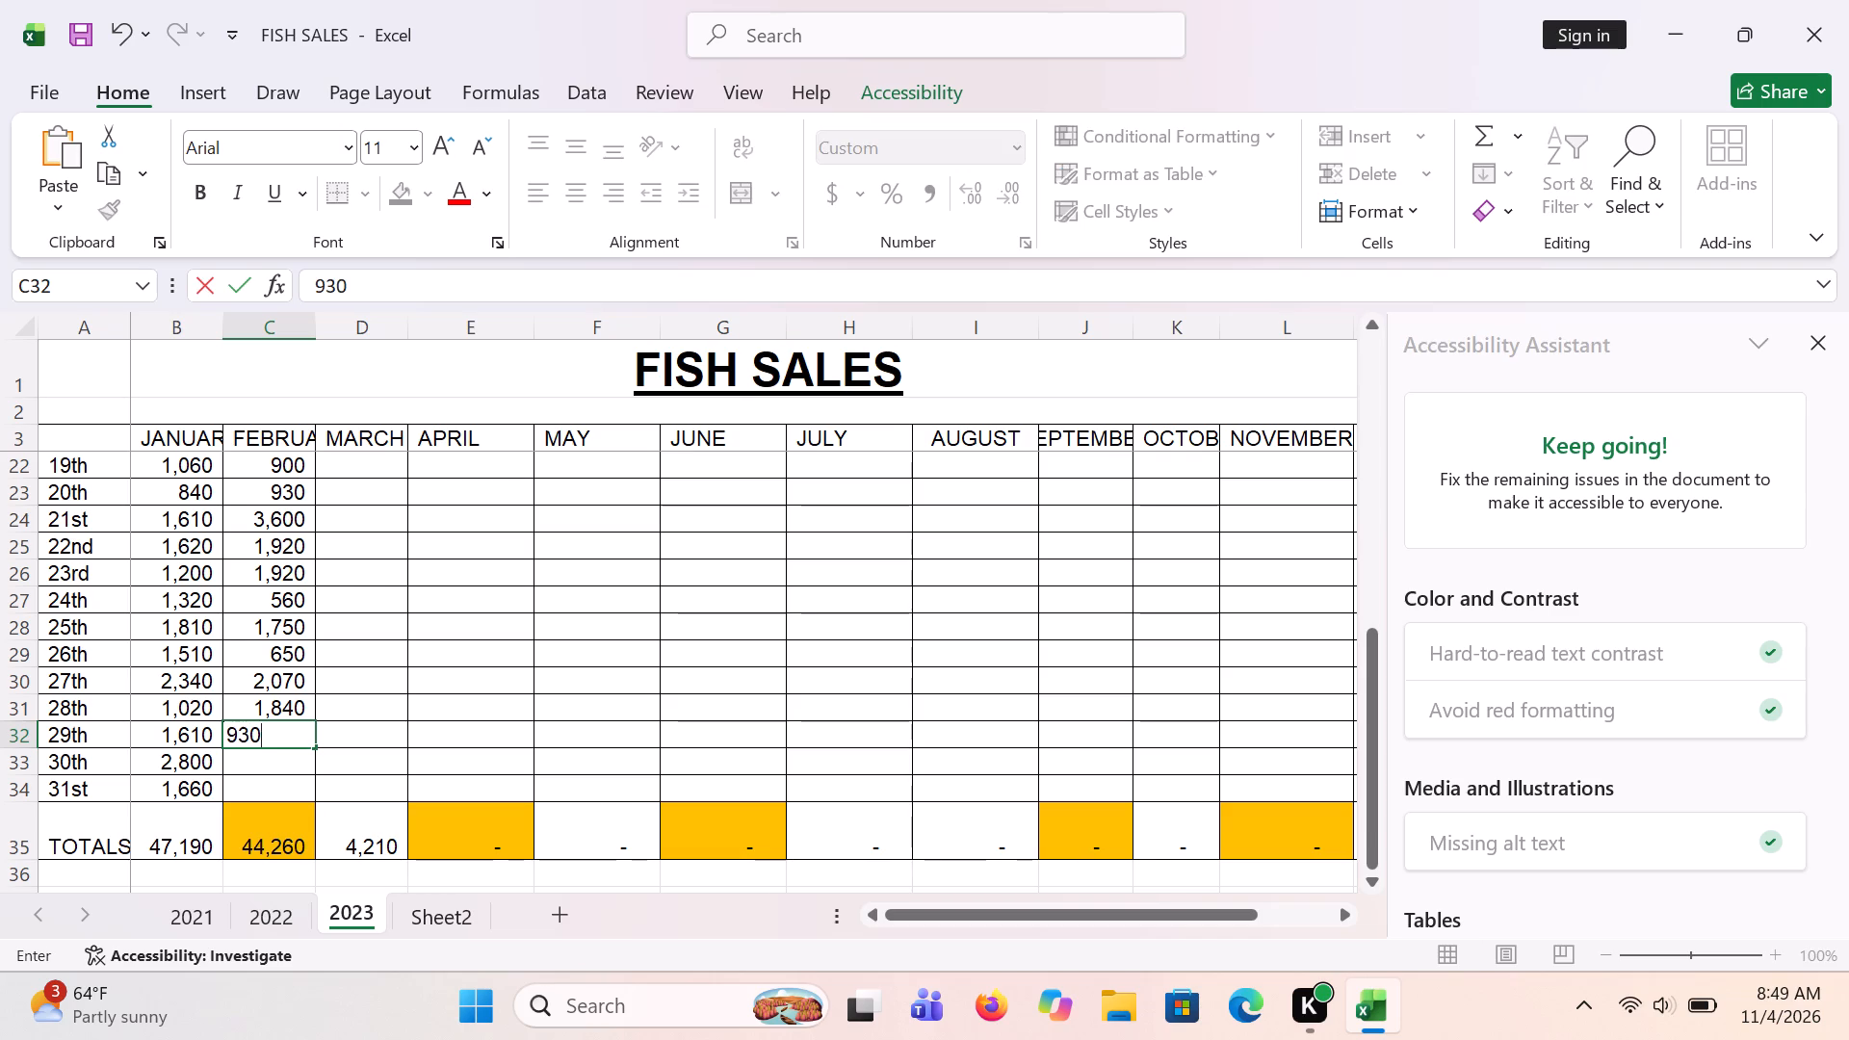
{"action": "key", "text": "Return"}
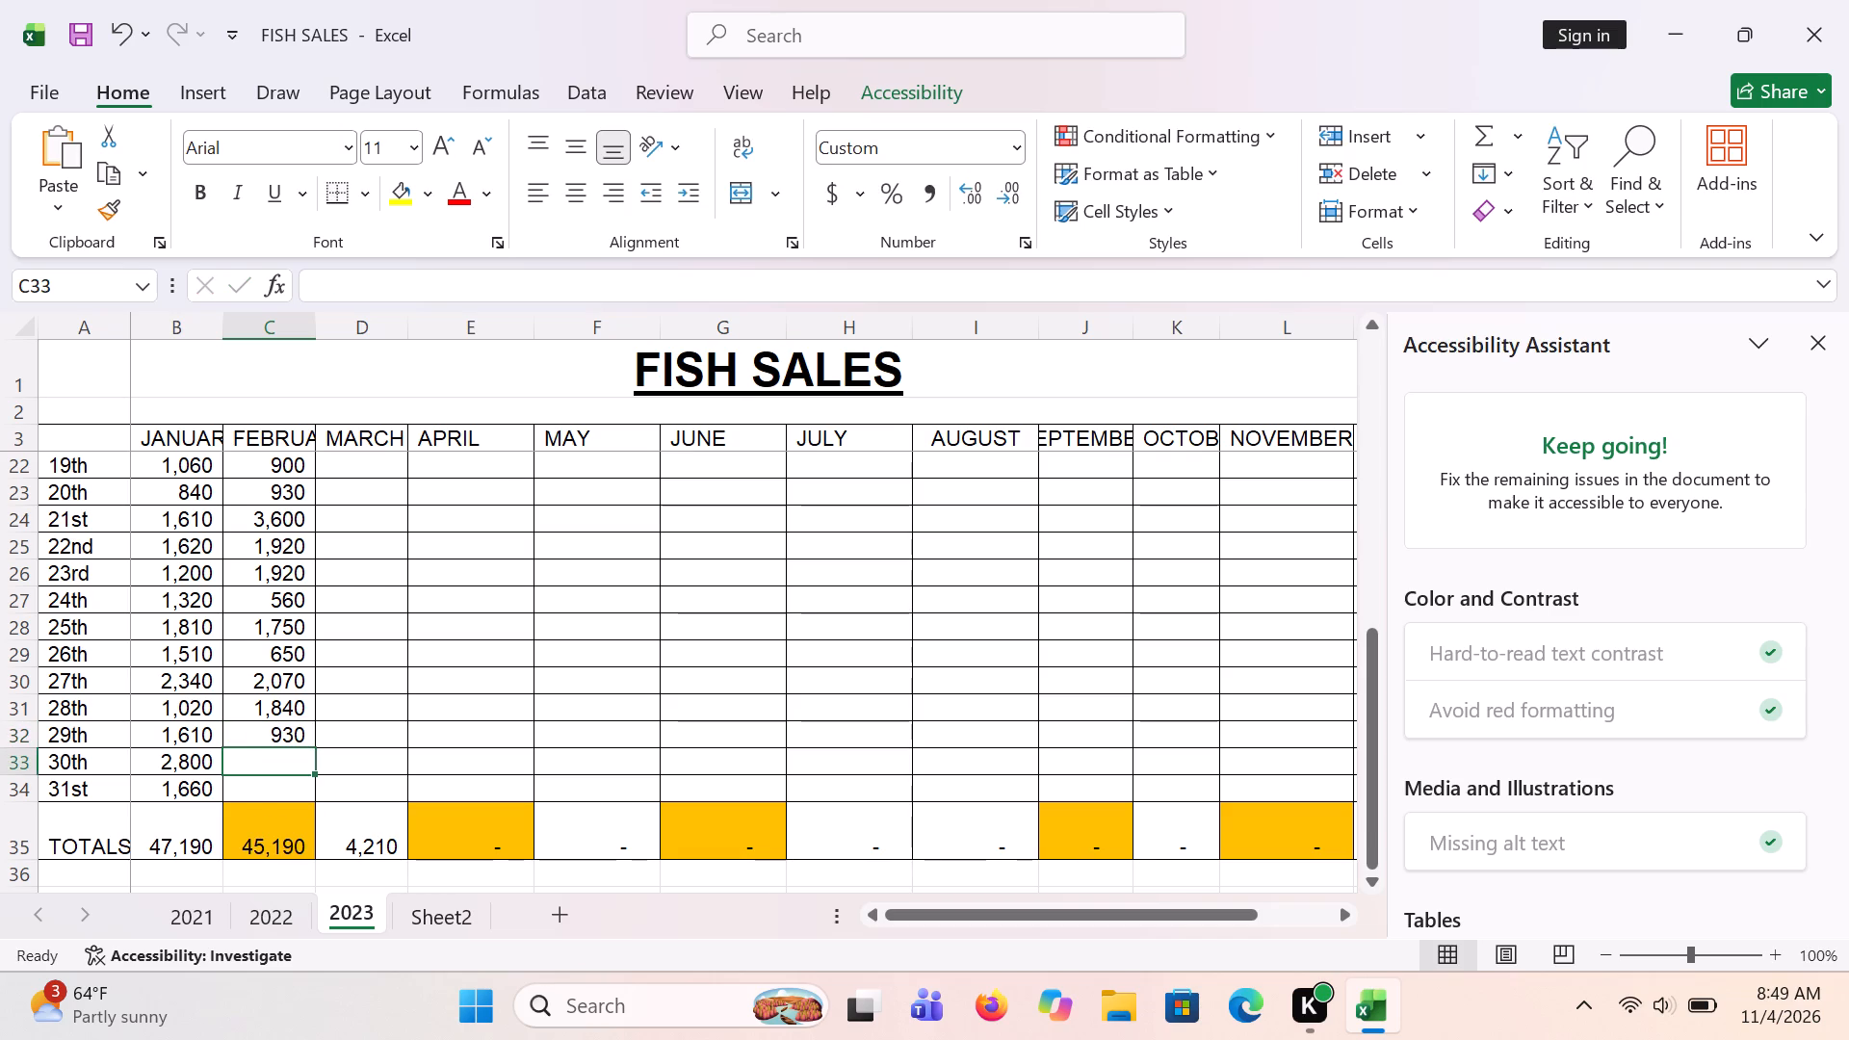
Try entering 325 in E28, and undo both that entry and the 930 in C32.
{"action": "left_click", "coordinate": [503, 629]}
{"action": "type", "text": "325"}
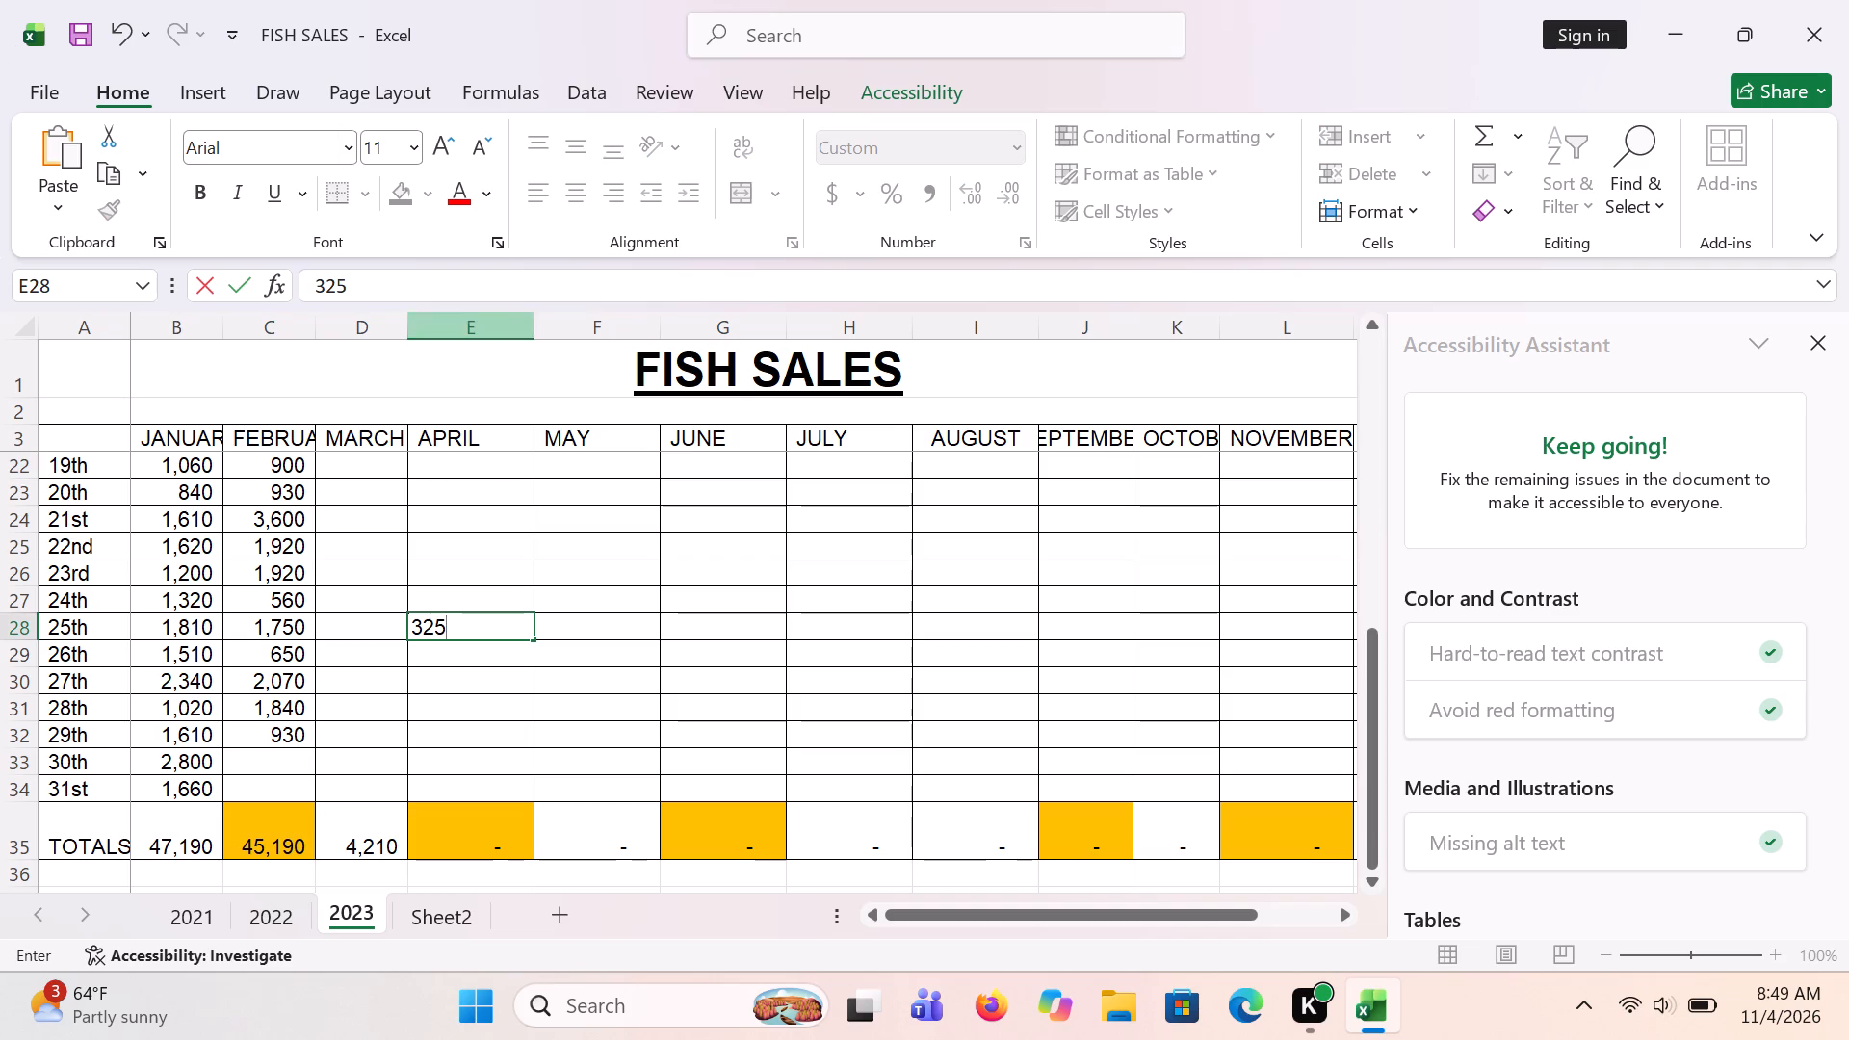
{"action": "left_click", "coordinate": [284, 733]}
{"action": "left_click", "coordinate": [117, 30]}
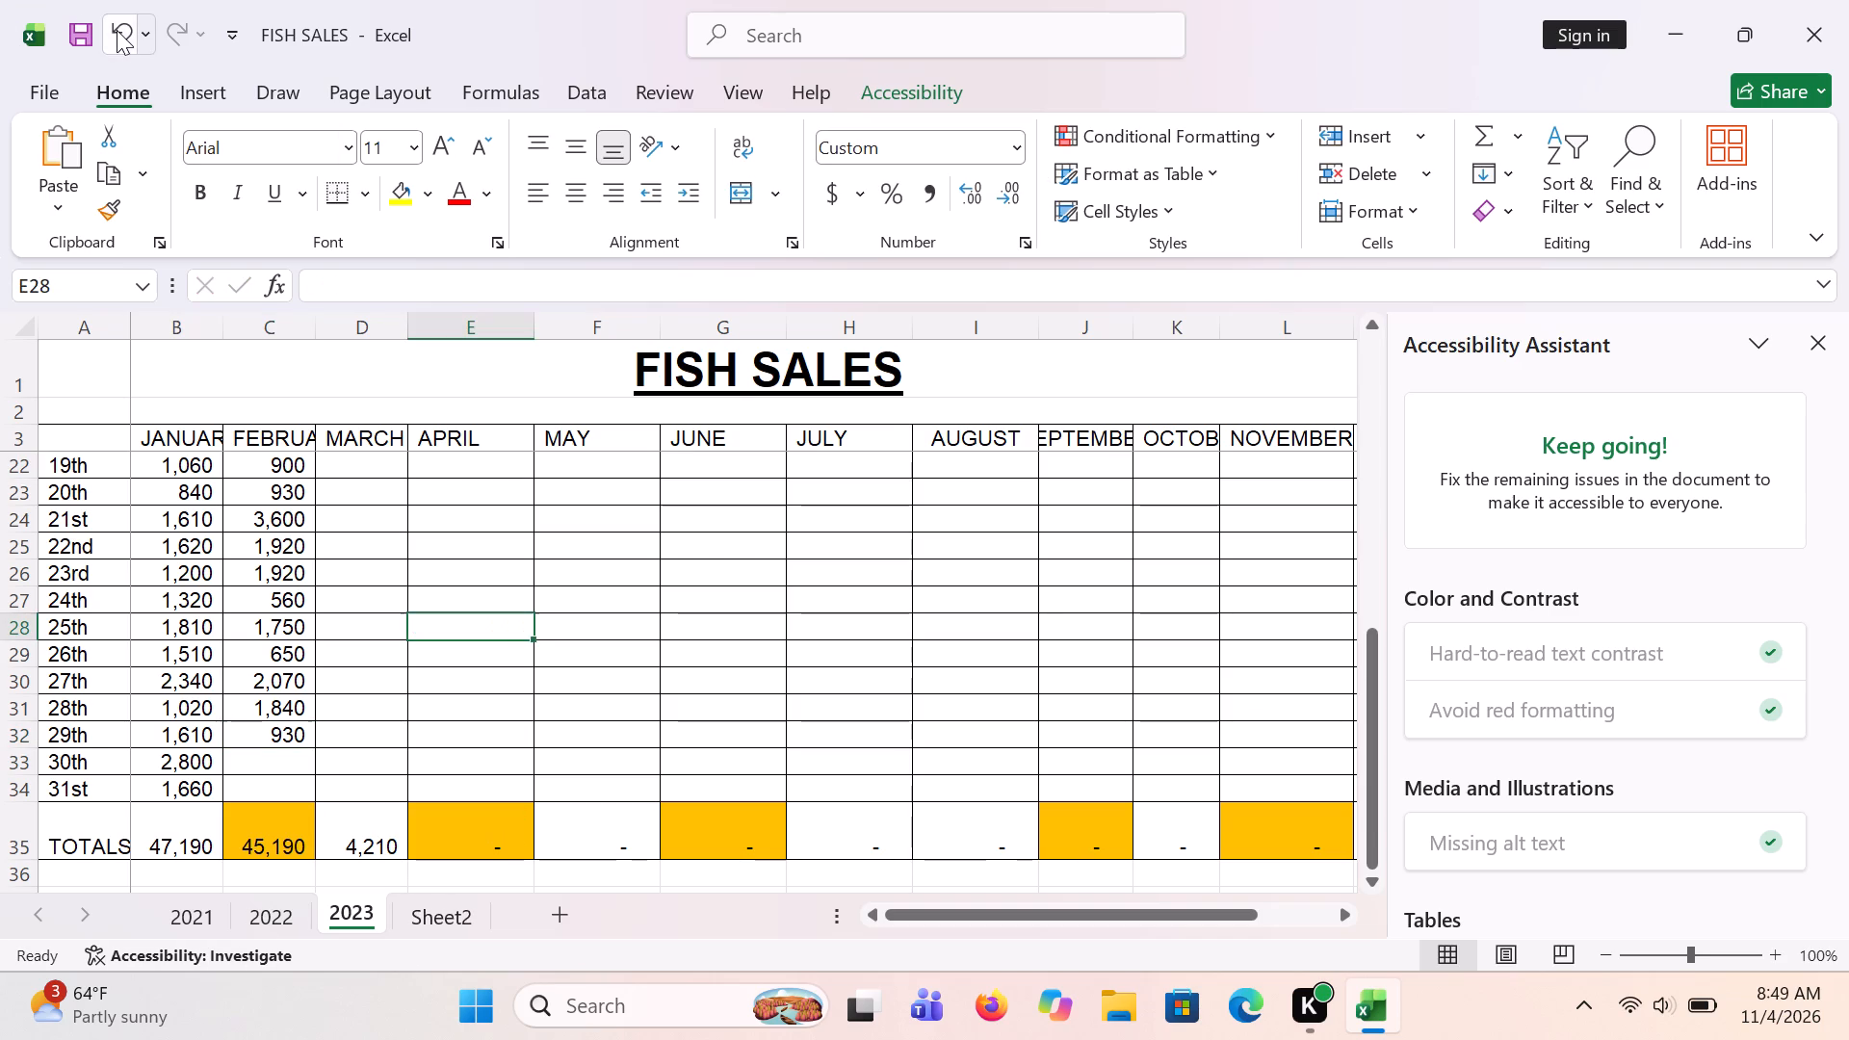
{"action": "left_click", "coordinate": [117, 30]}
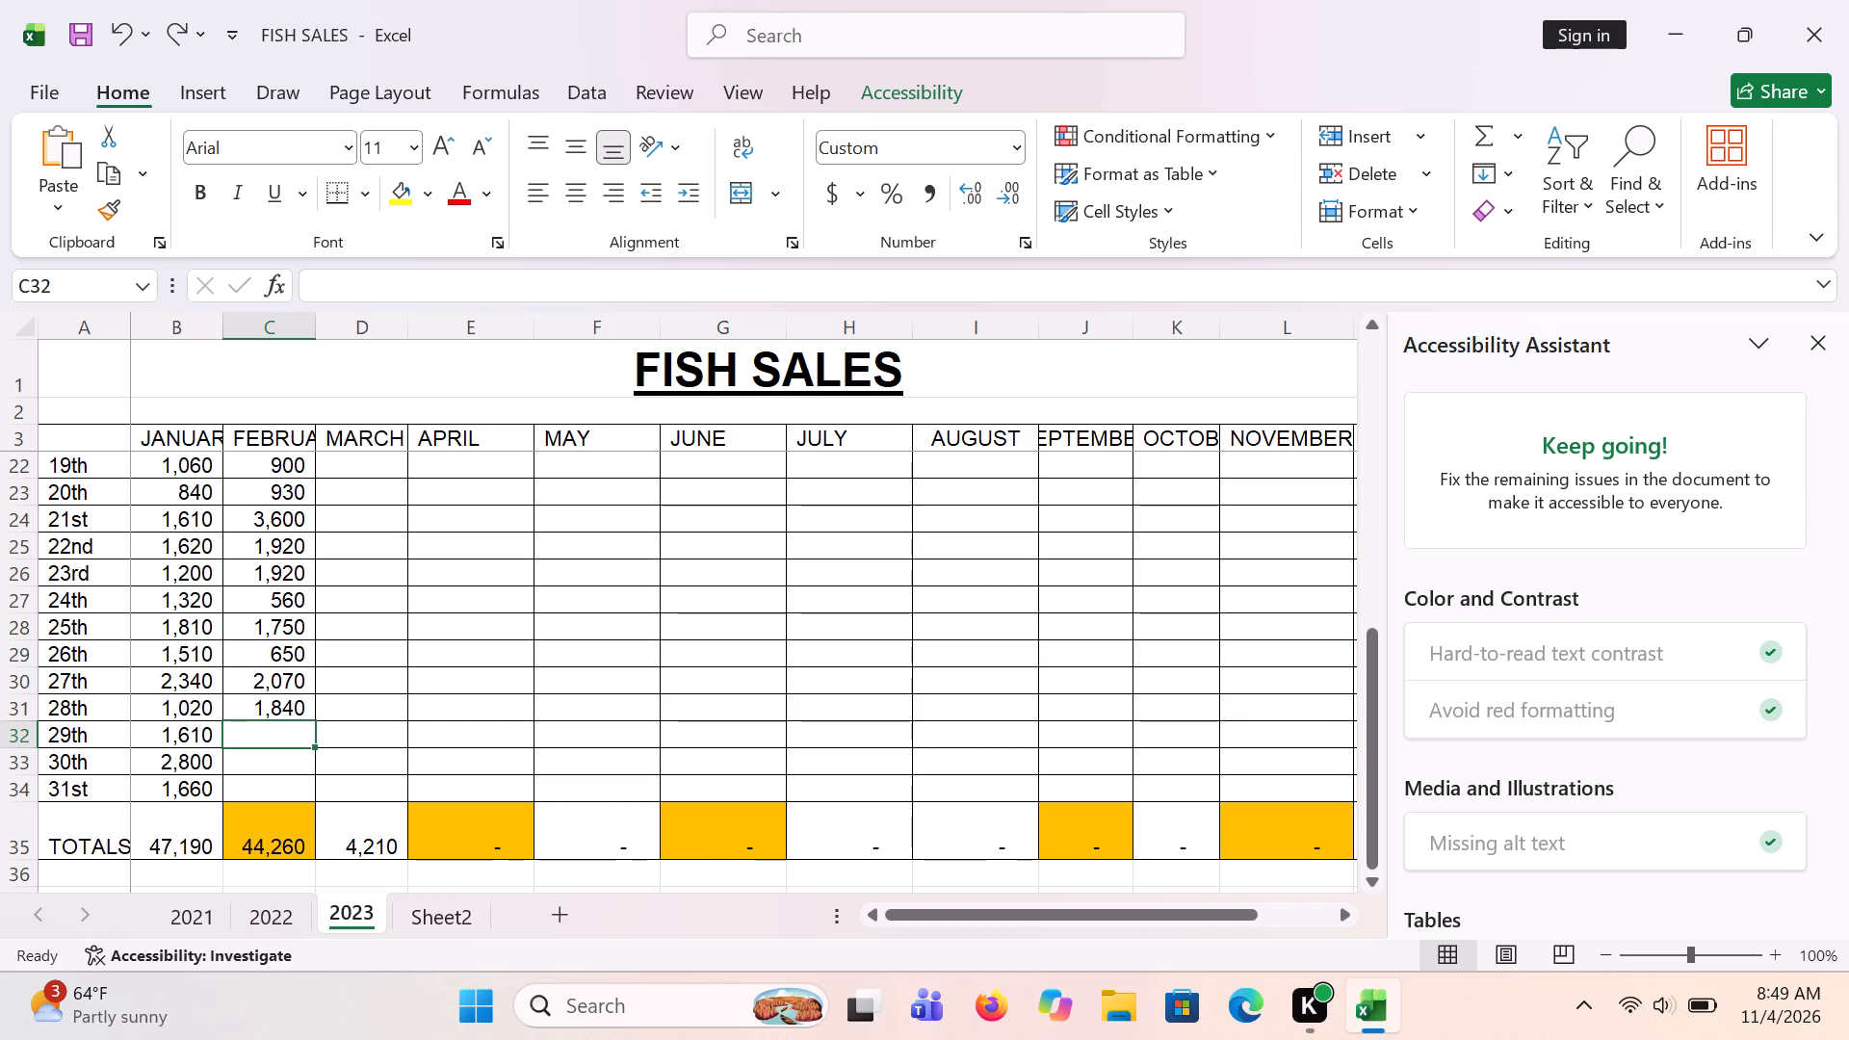
Enter 1430 as the March sales for the 3rd in D6 of the 2023 sheet and save the workbook.
{"action": "scroll", "coordinate": [510, 617], "scroll_direction": "up", "scroll_amount": 9}
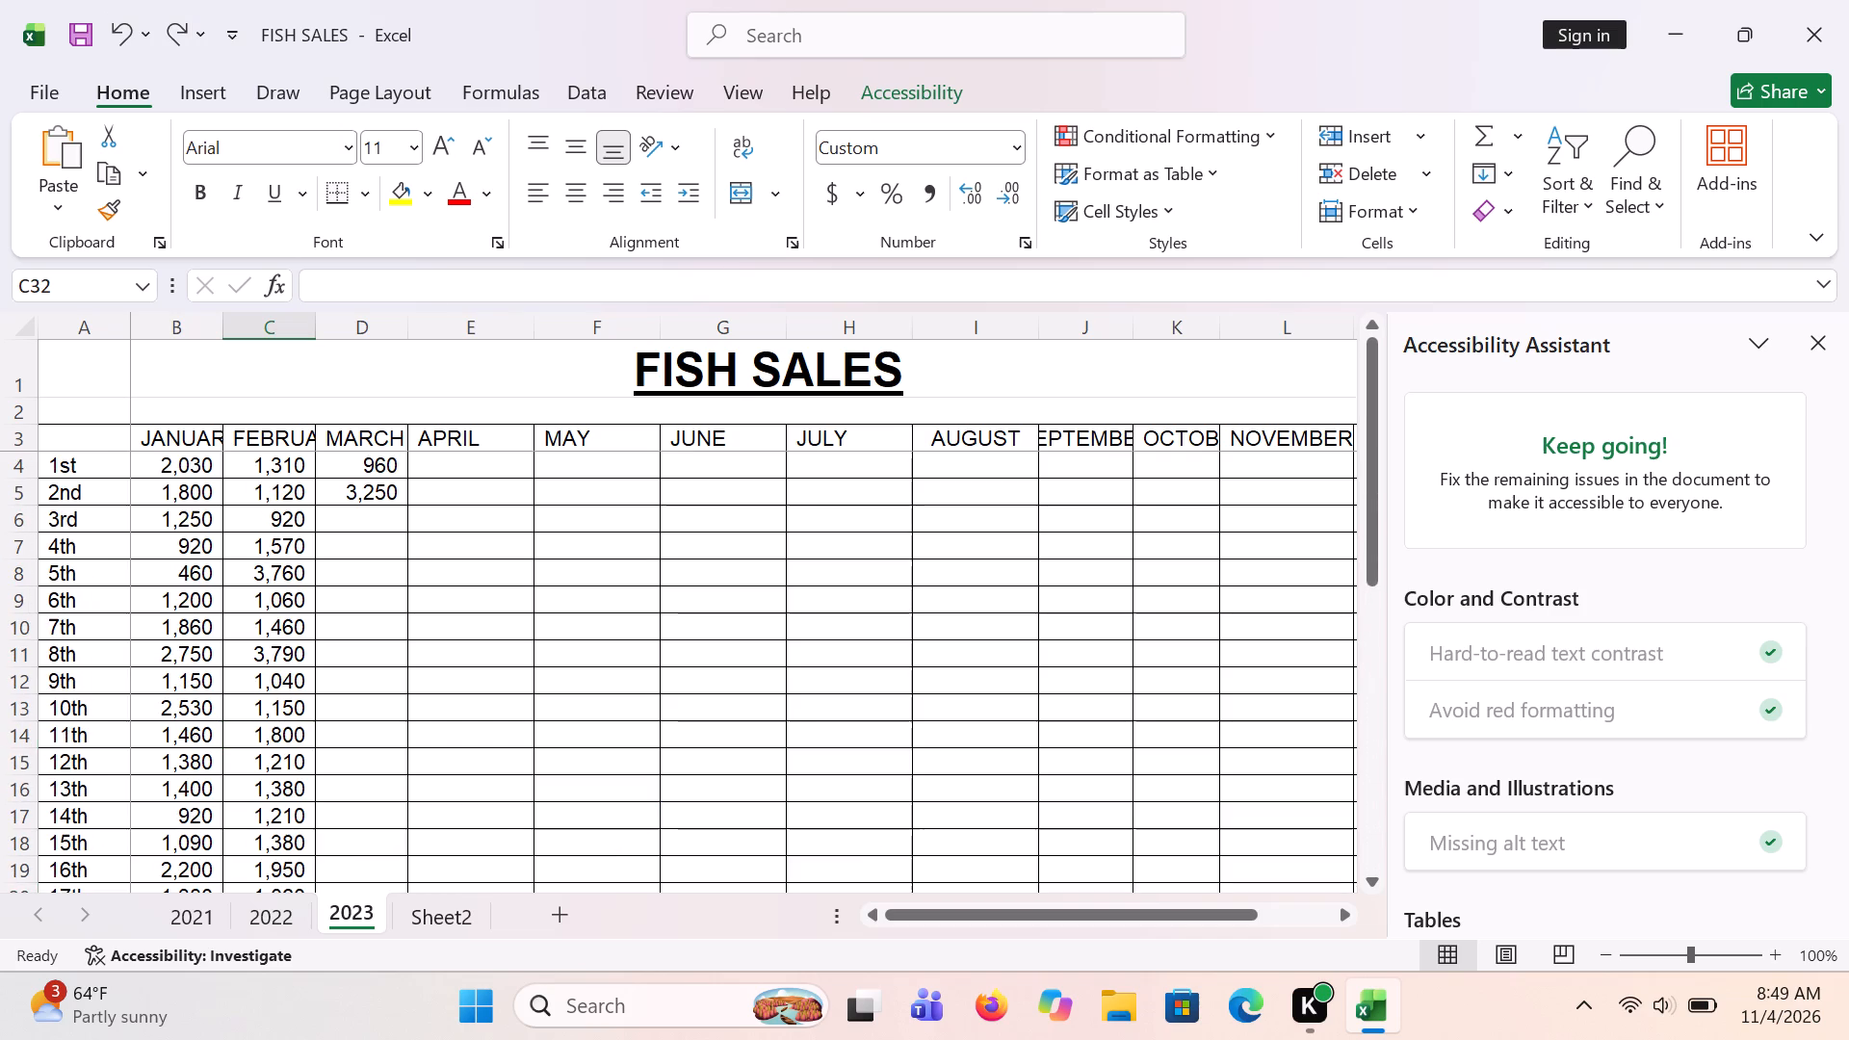
{"action": "left_click", "coordinate": [344, 520]}
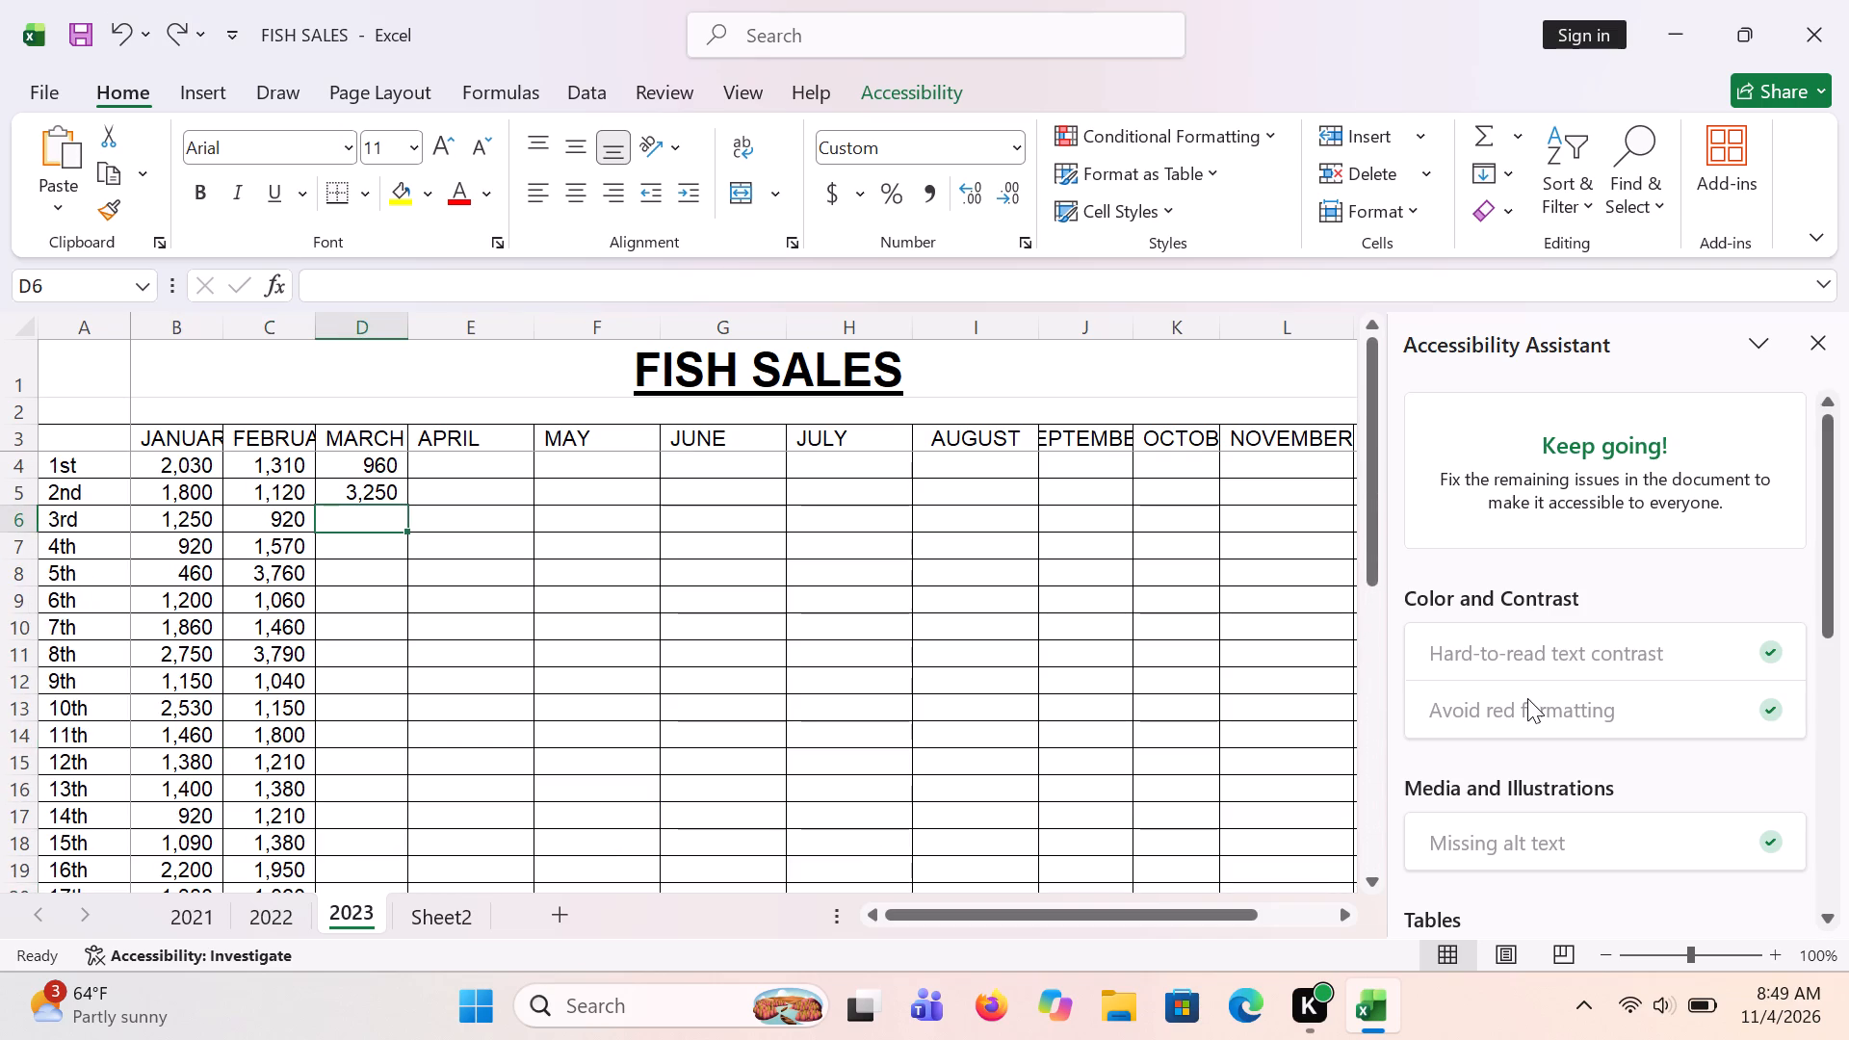
{"action": "type", "text": "1430"}
{"action": "key", "text": "Return"}
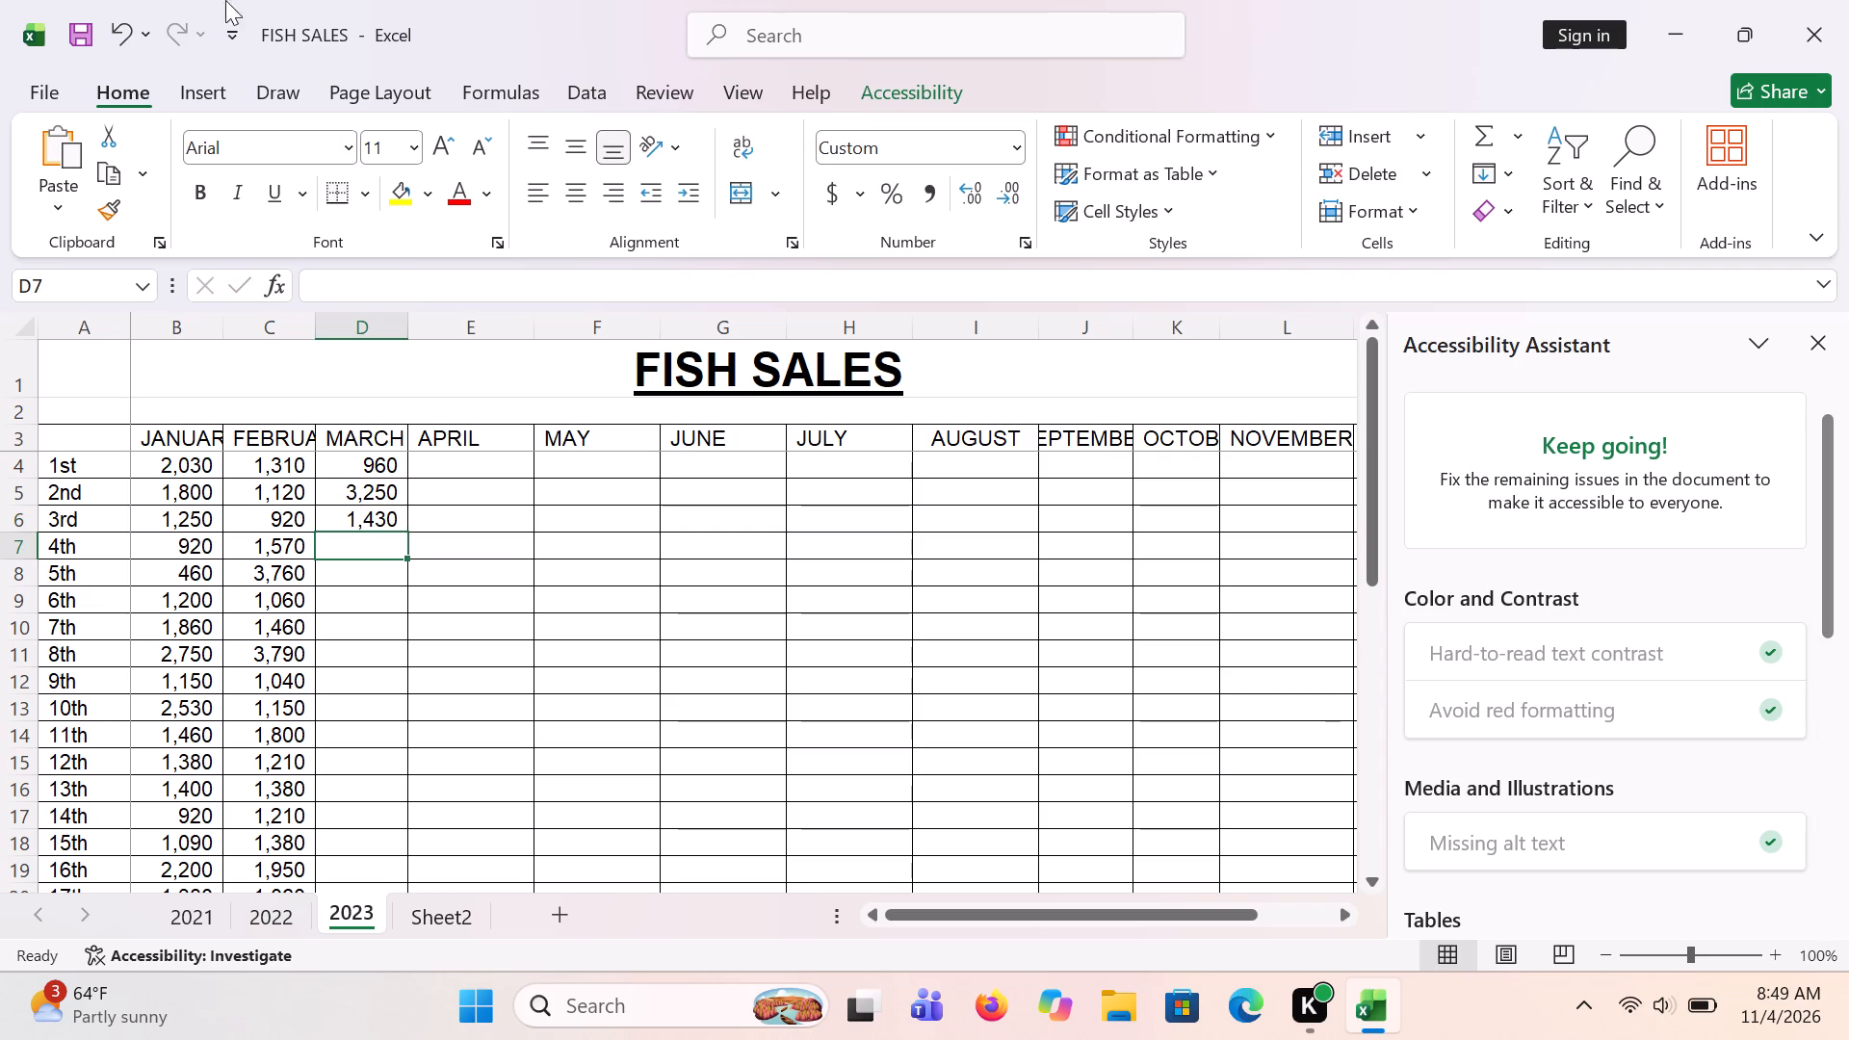
{"action": "left_click", "coordinate": [78, 38]}
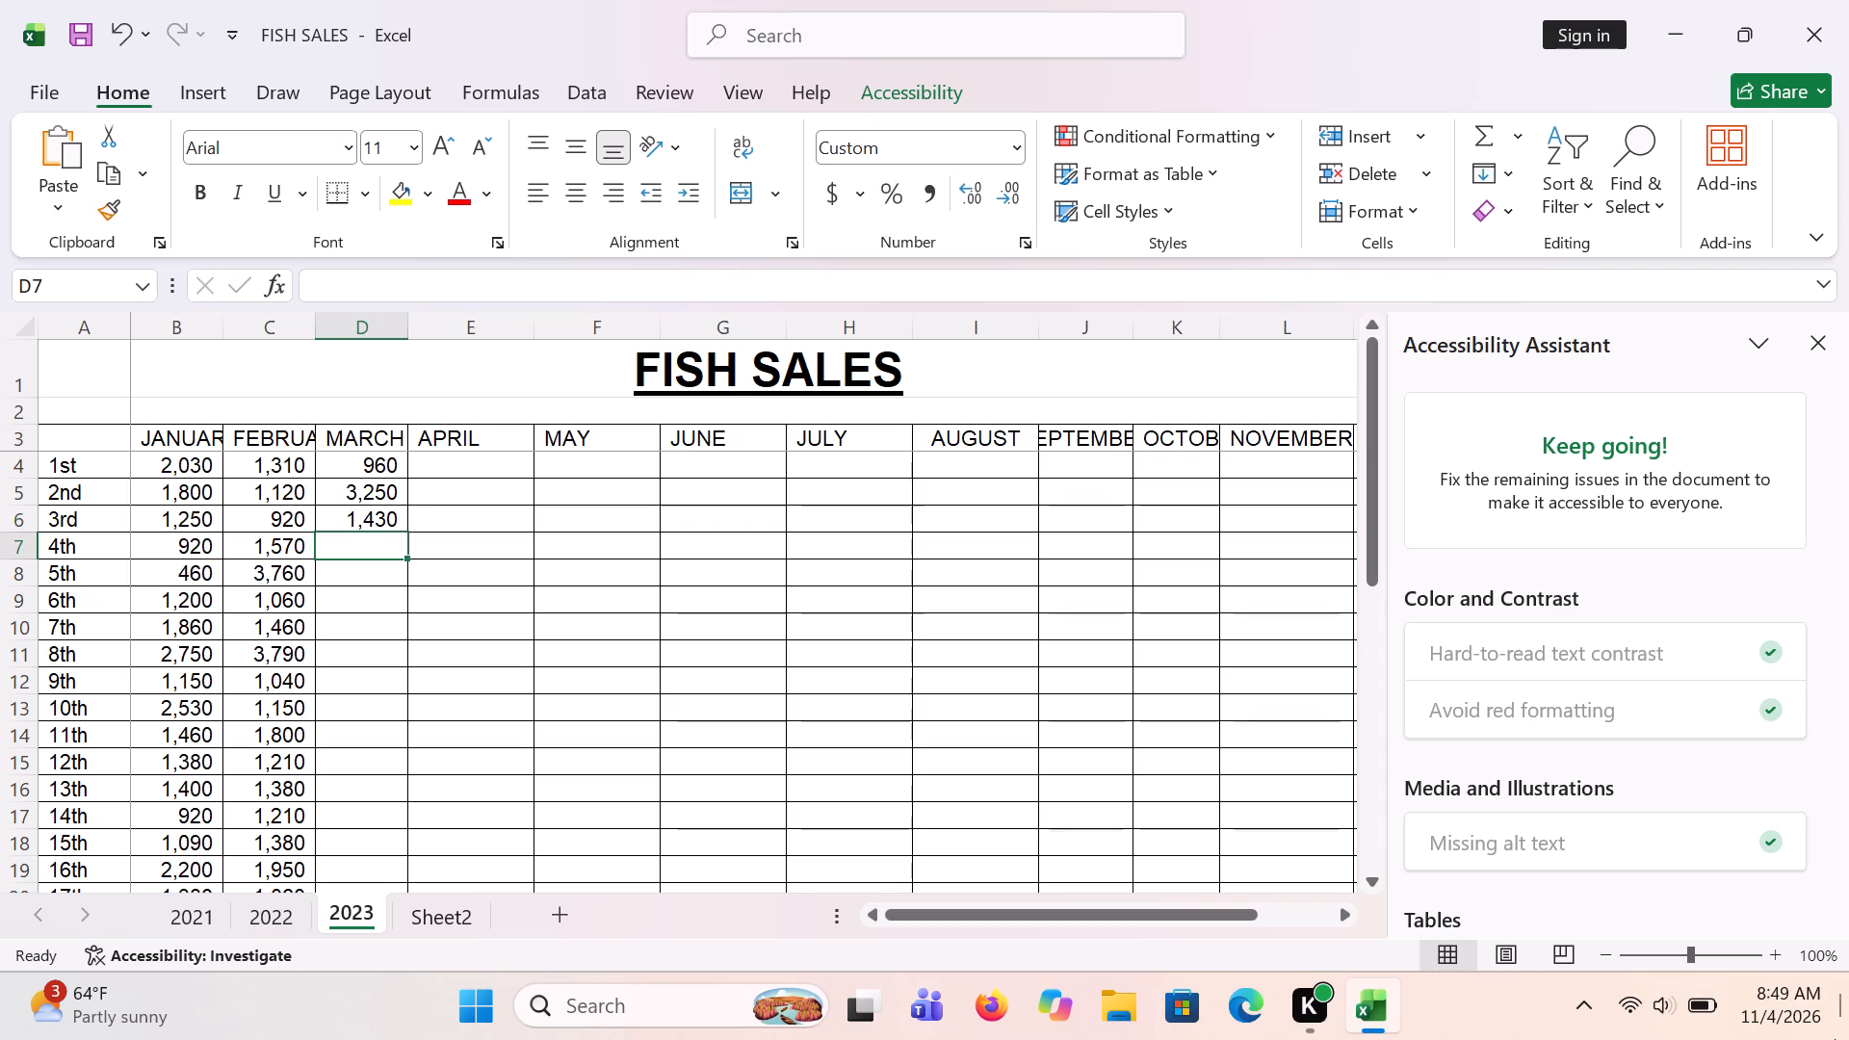
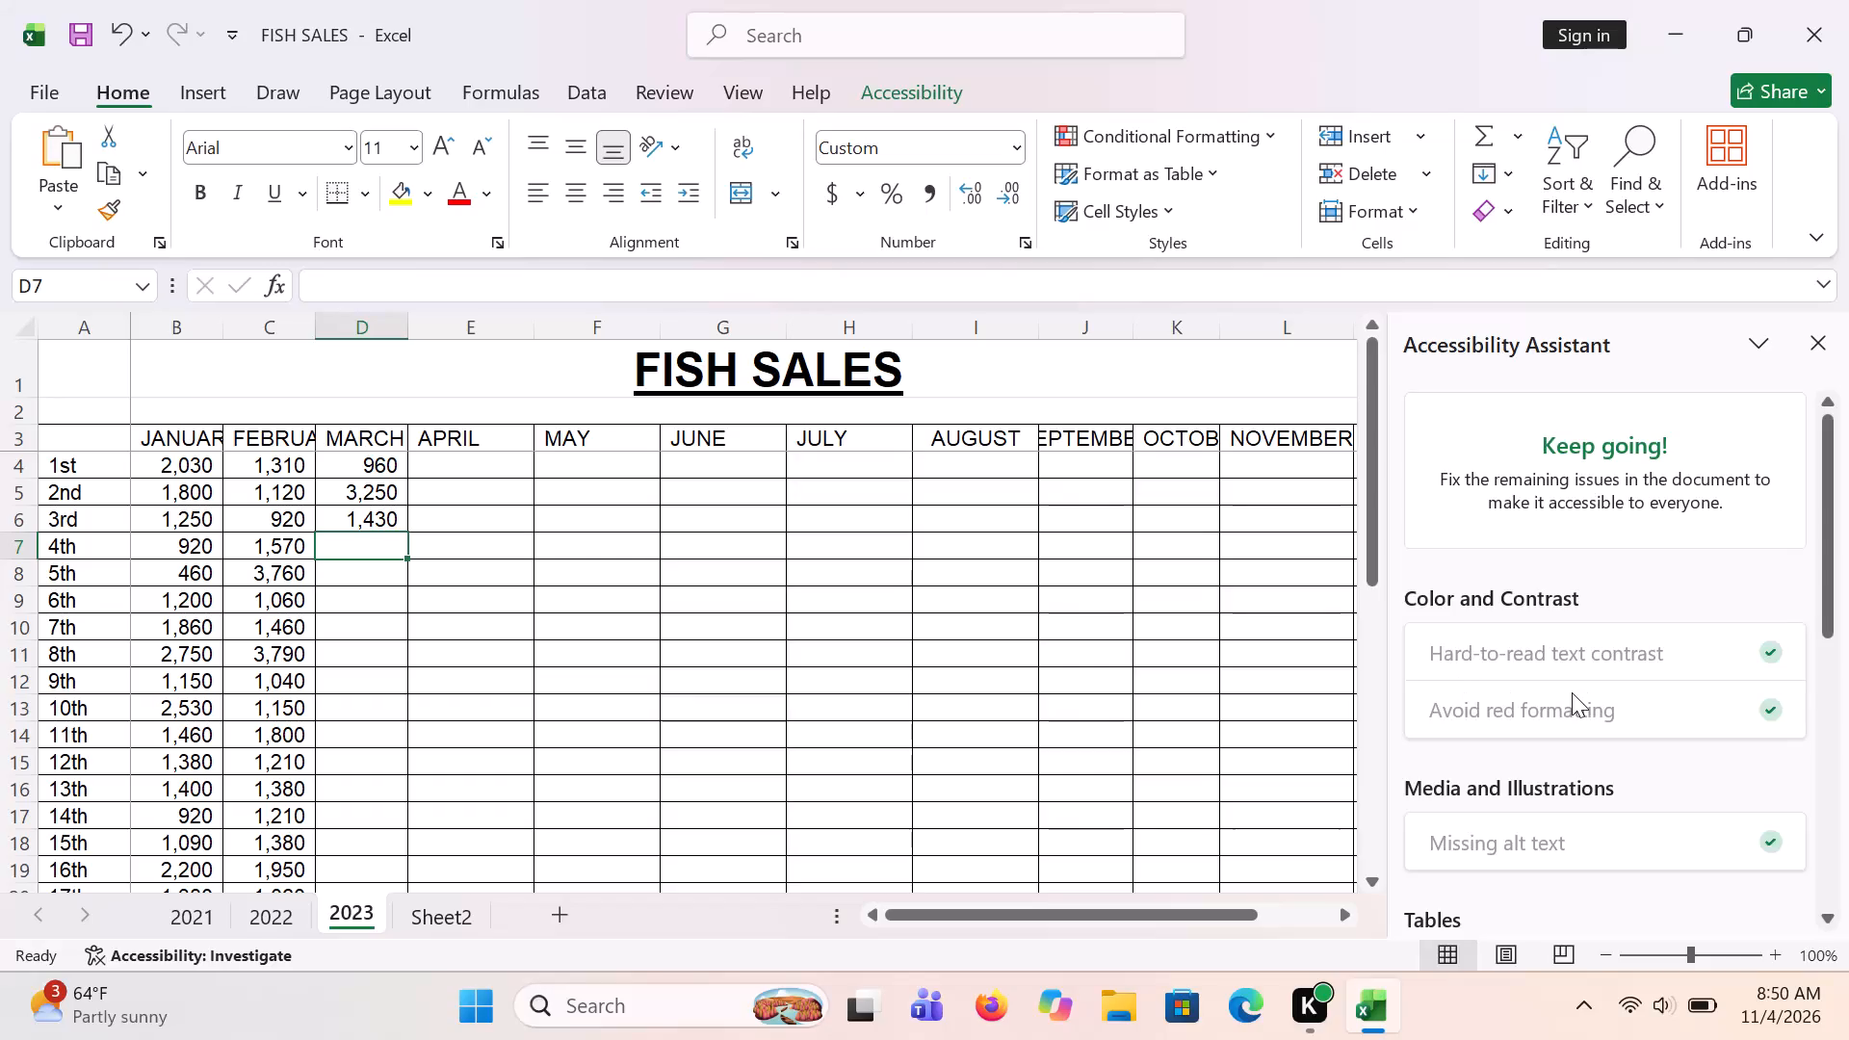
Enter the March sales for the 4th to the 7th in D7:D10 as 1930, 3270, 1380 and 2210.
{"action": "key", "text": "1"}
{"action": "key", "text": "9"}
{"action": "type", "text": "30"}
{"action": "key", "text": "Return"}
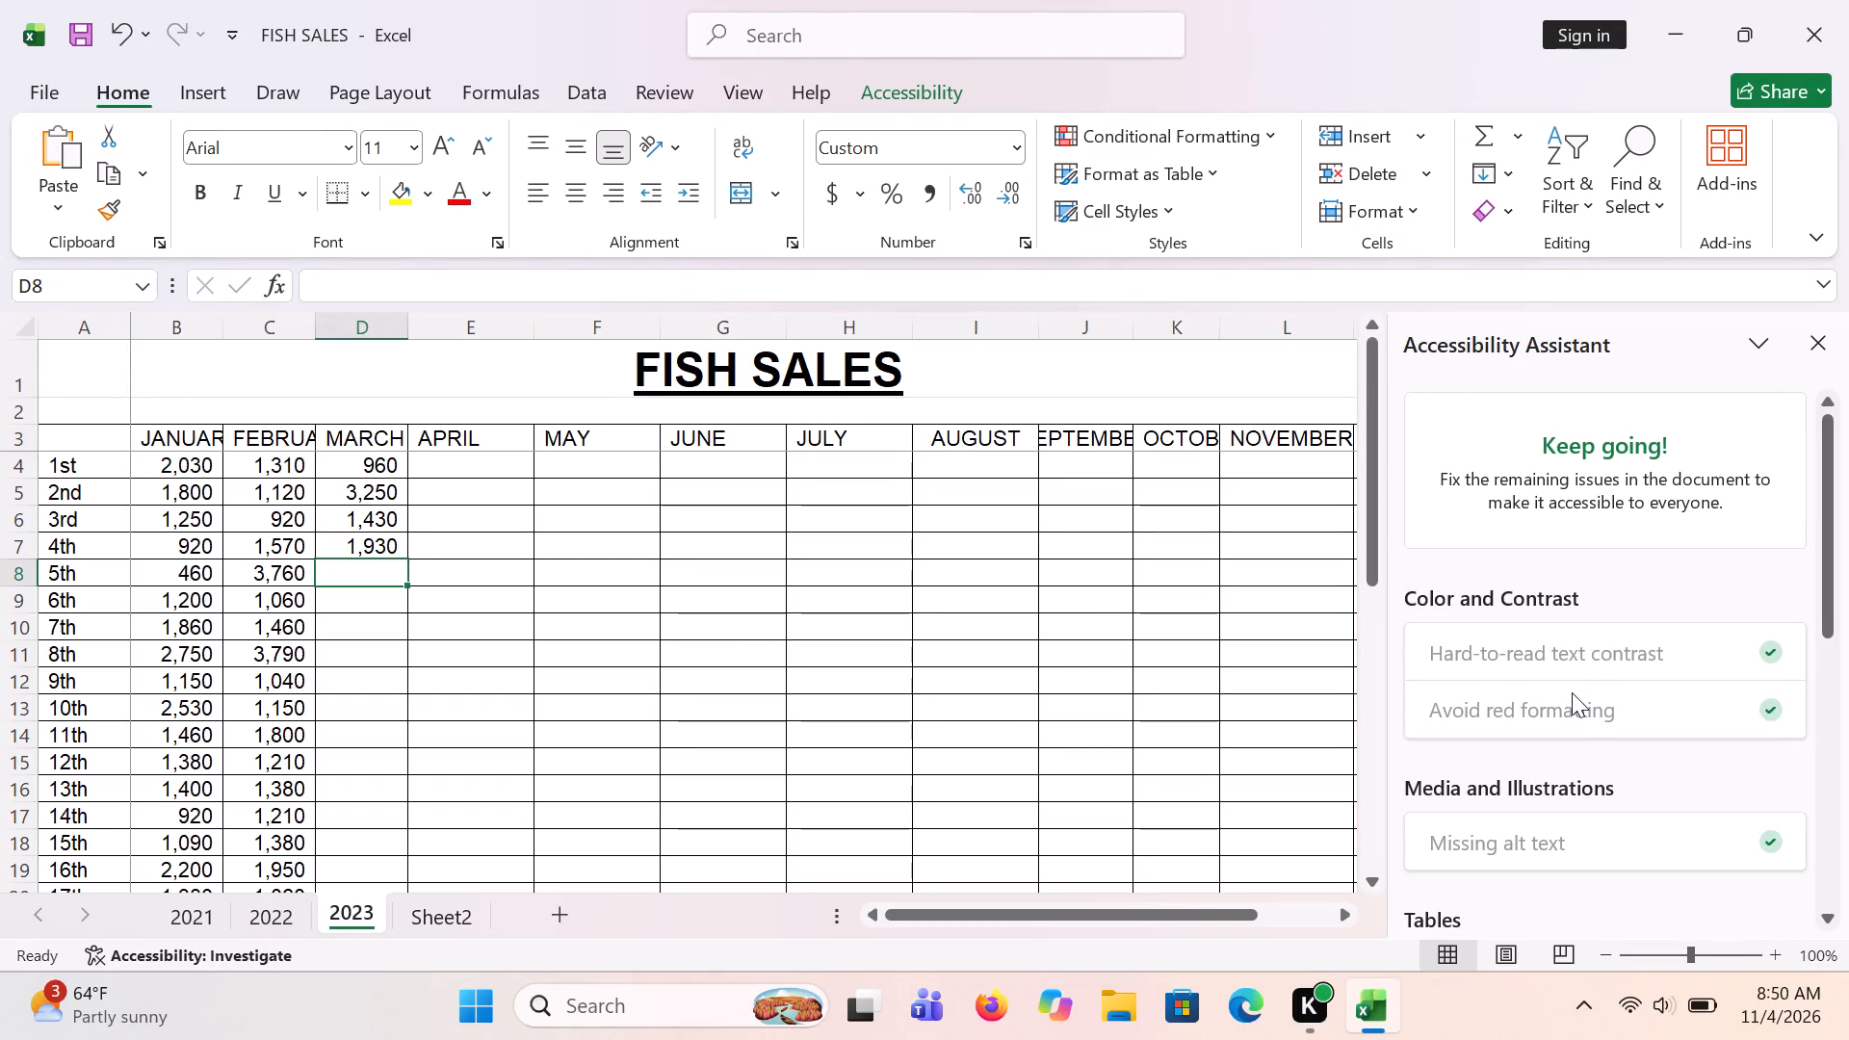
{"action": "type", "text": "3270"}
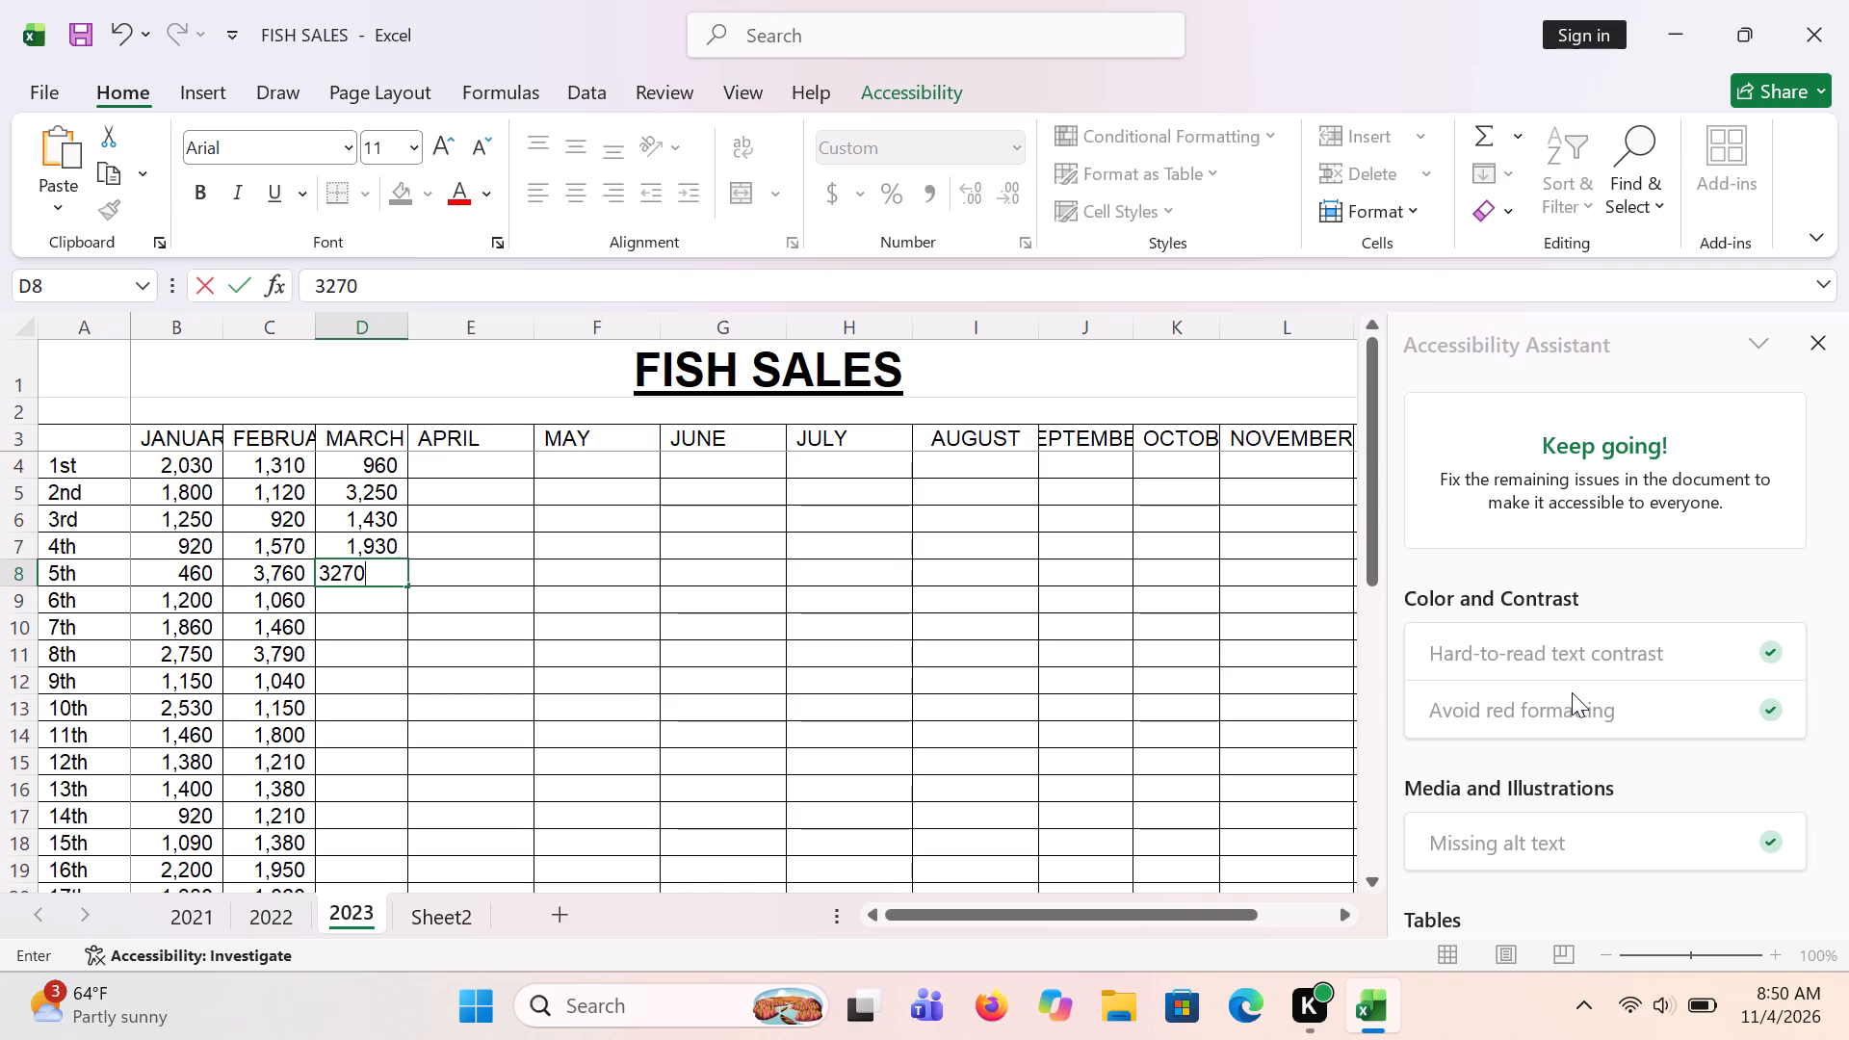
{"action": "key", "text": "Return"}
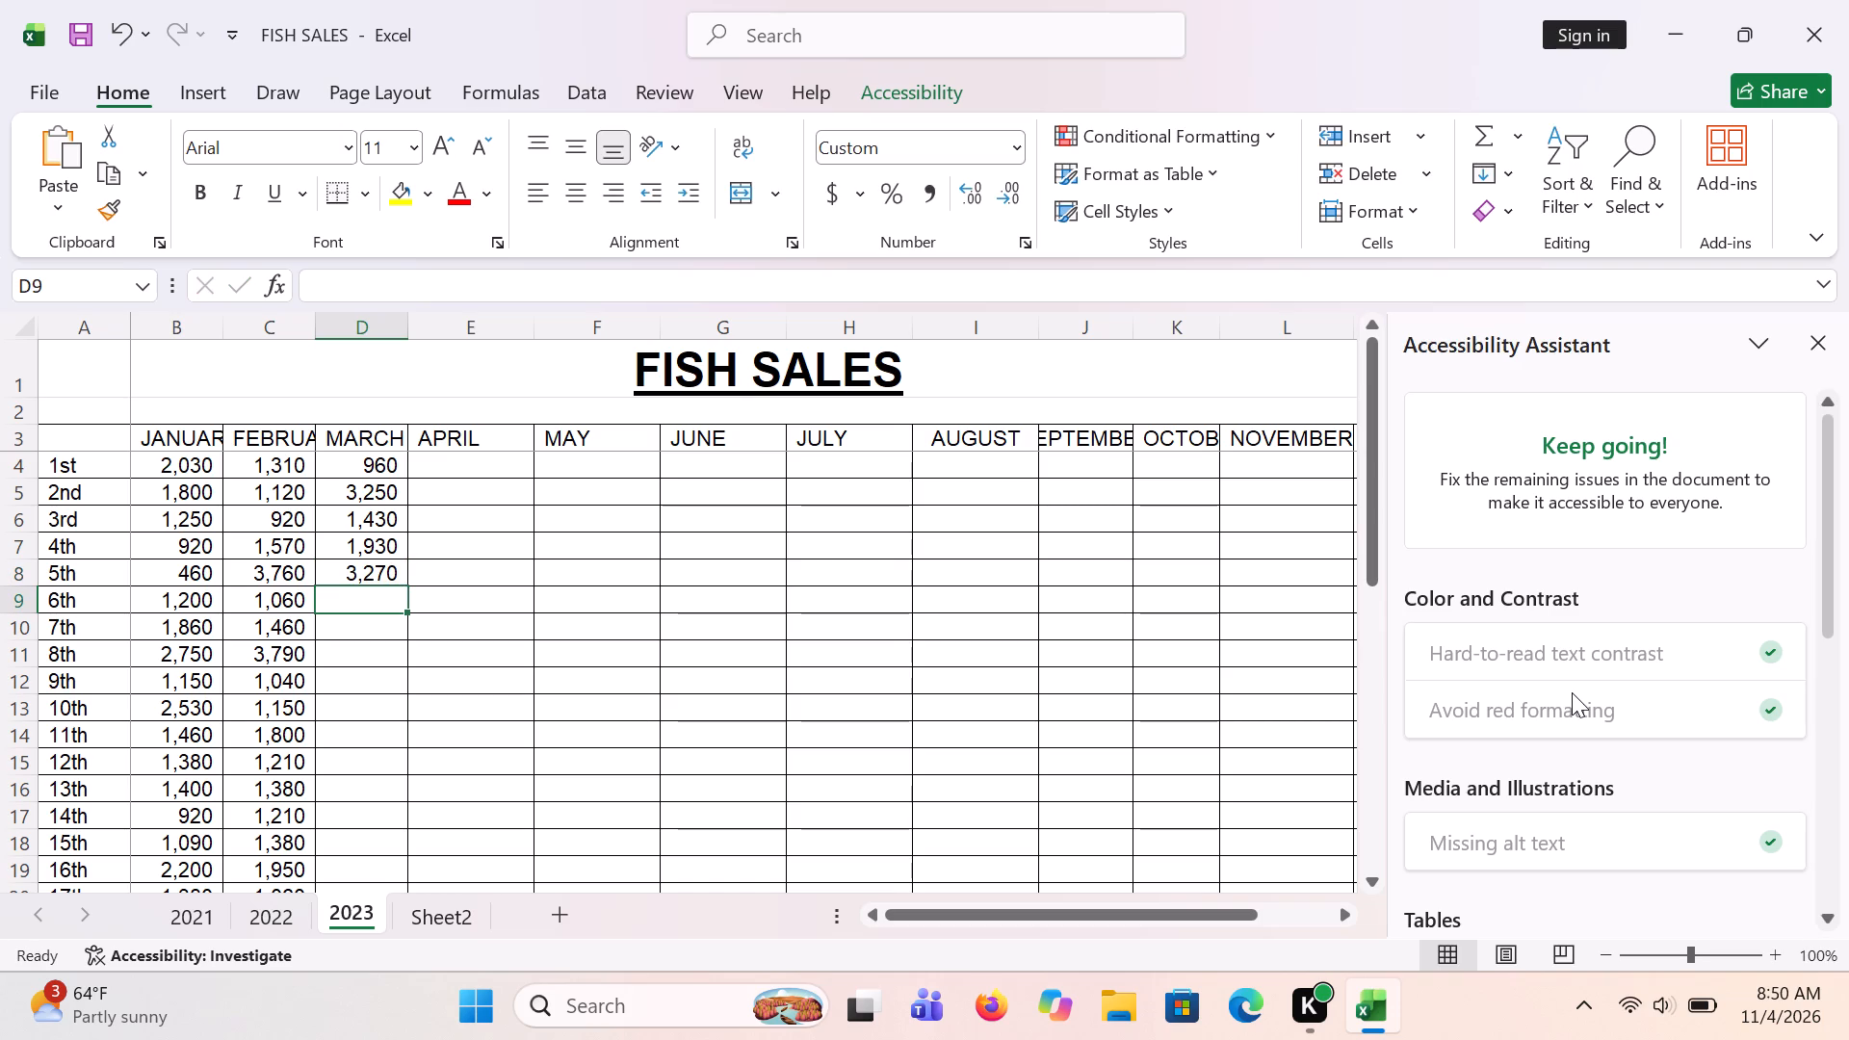
{"action": "key", "text": "1"}
{"action": "type", "text": "380"}
{"action": "key", "text": "Return"}
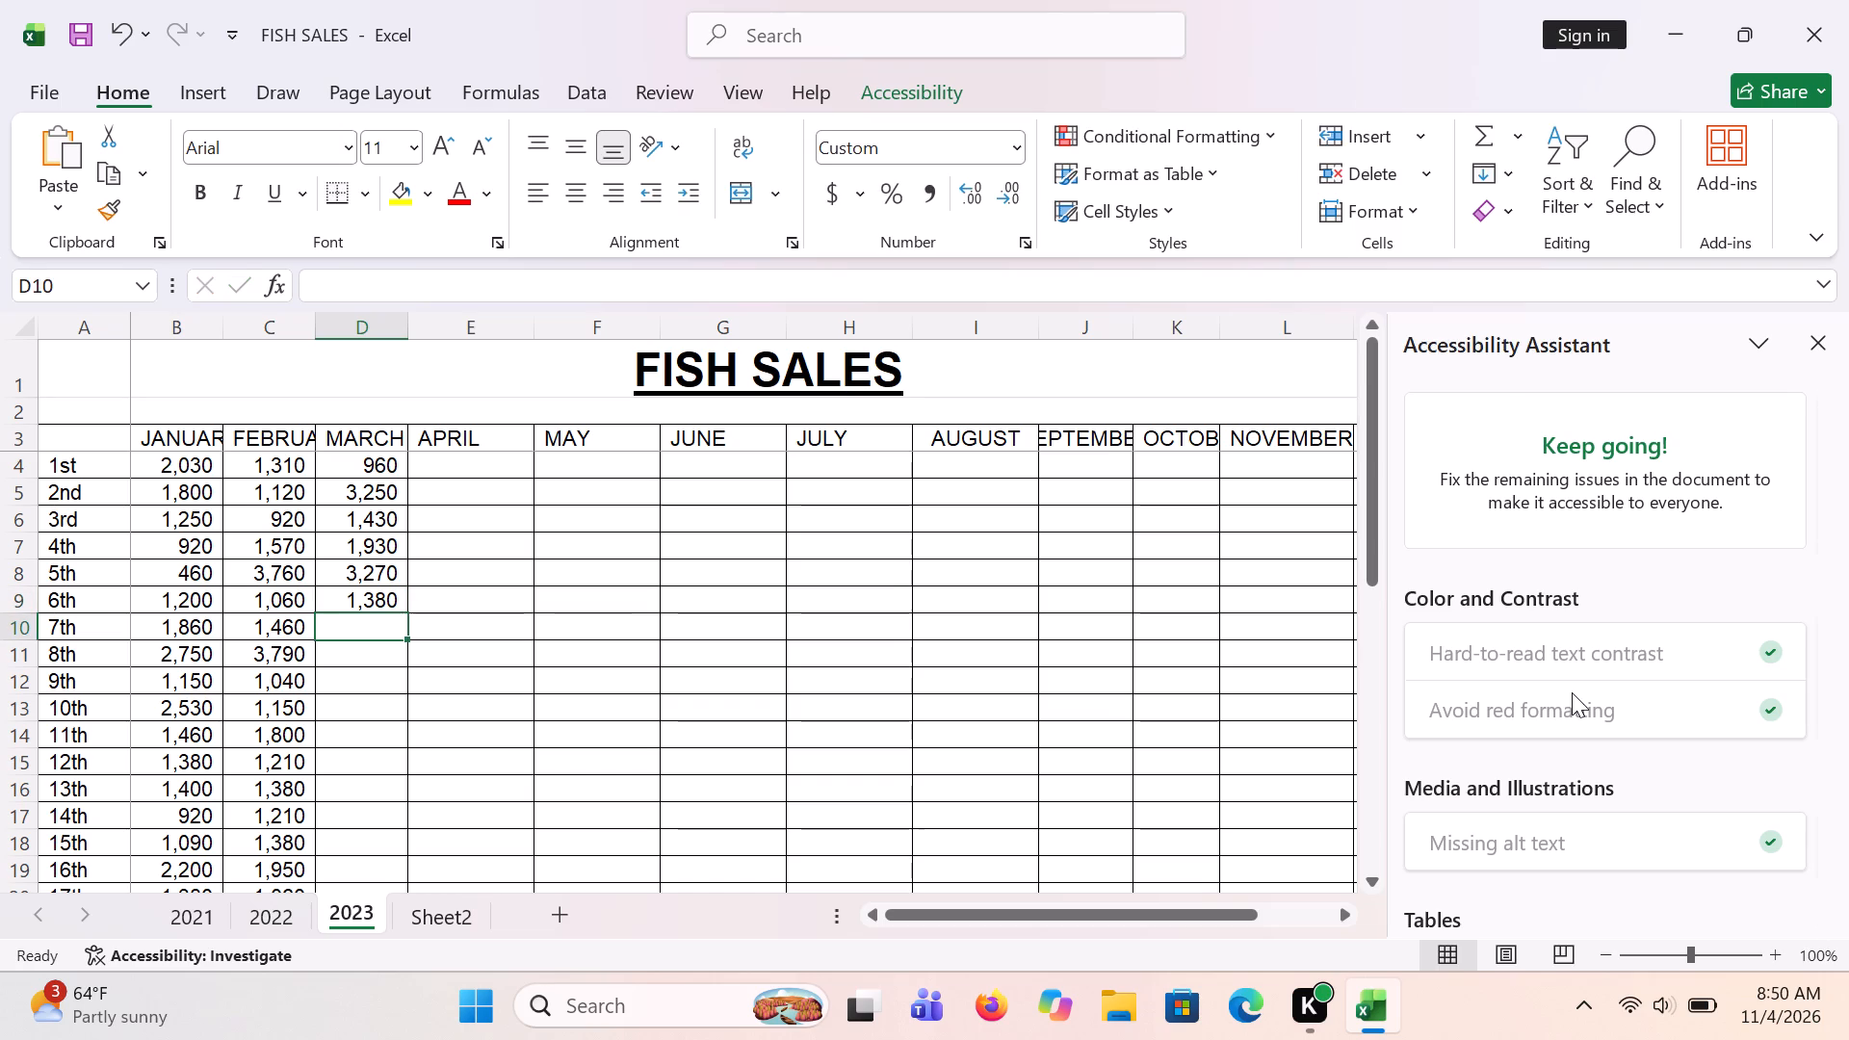
{"action": "type", "text": "221"}
{"action": "key", "text": "0"}
{"action": "key", "text": "Return"}
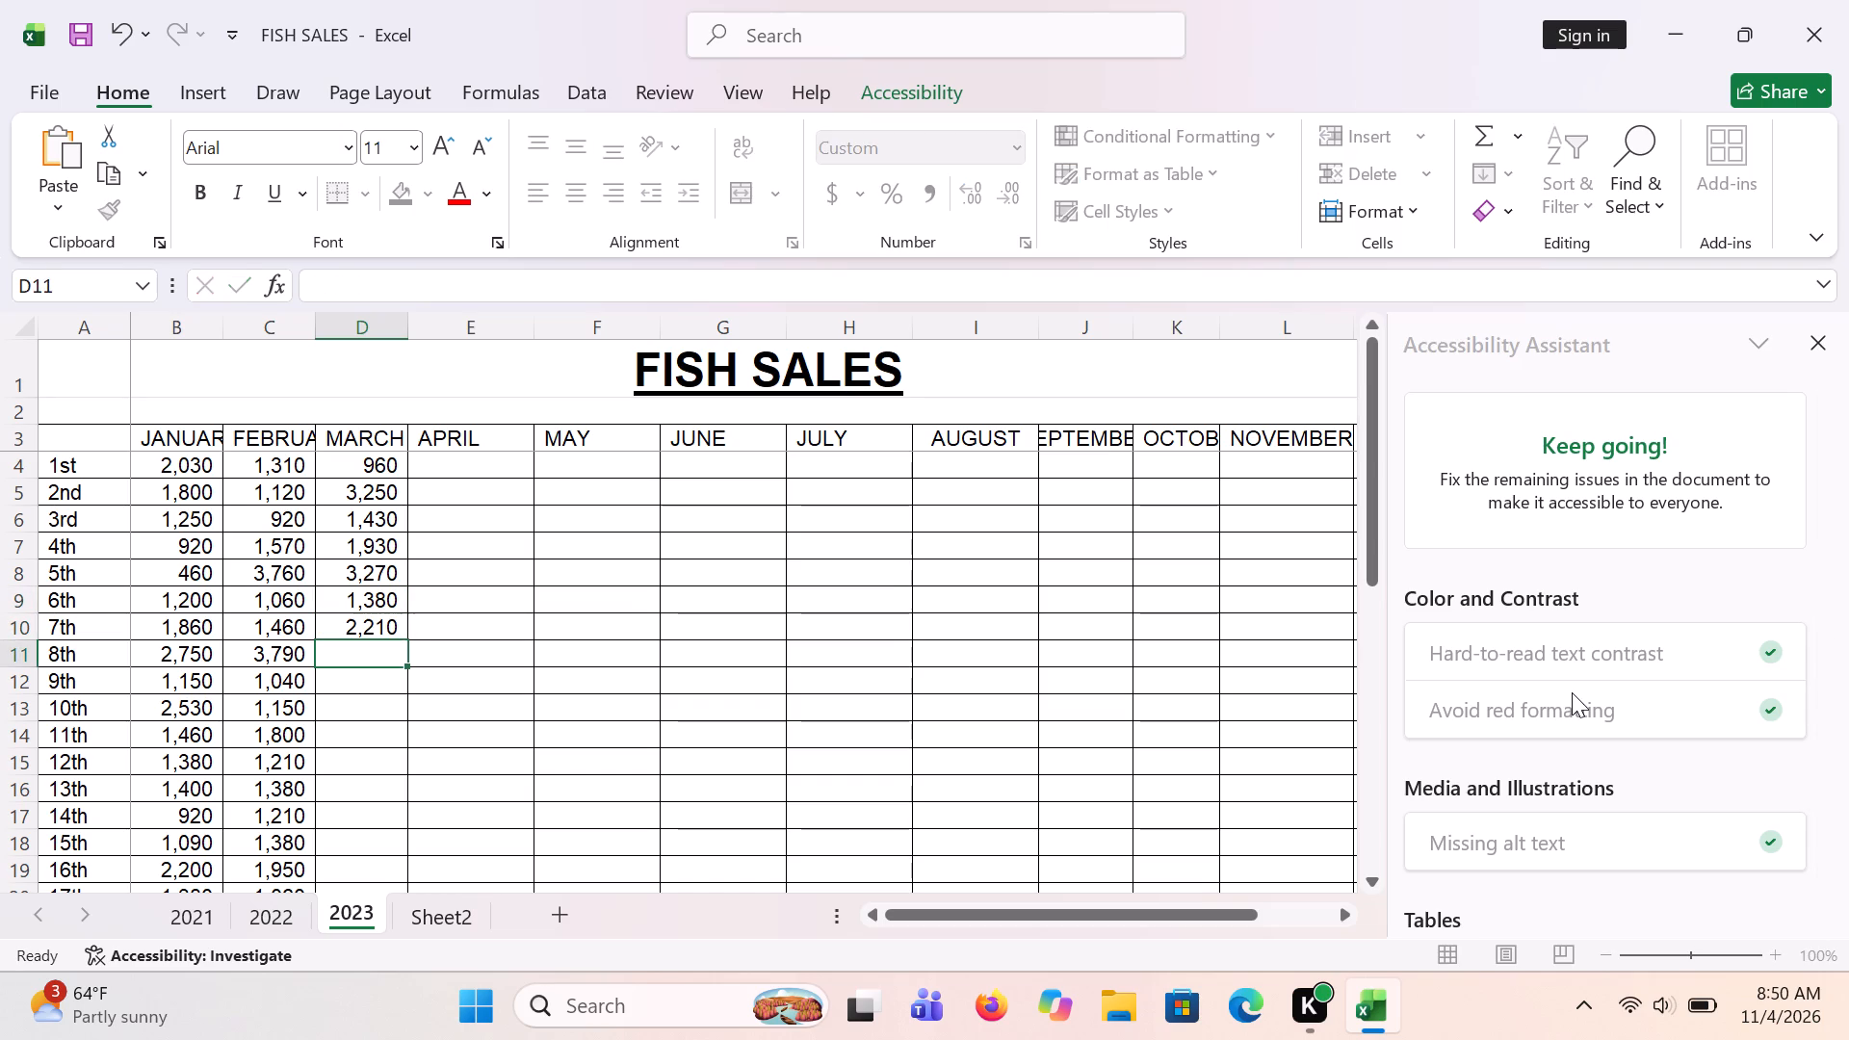
Enter the March sales for the 8th to the 11th in D11:D14 as 1500, 3150, 2700 and 1150.
{"action": "key", "text": "1"}
{"action": "type", "text": "500"}
{"action": "key", "text": "Return"}
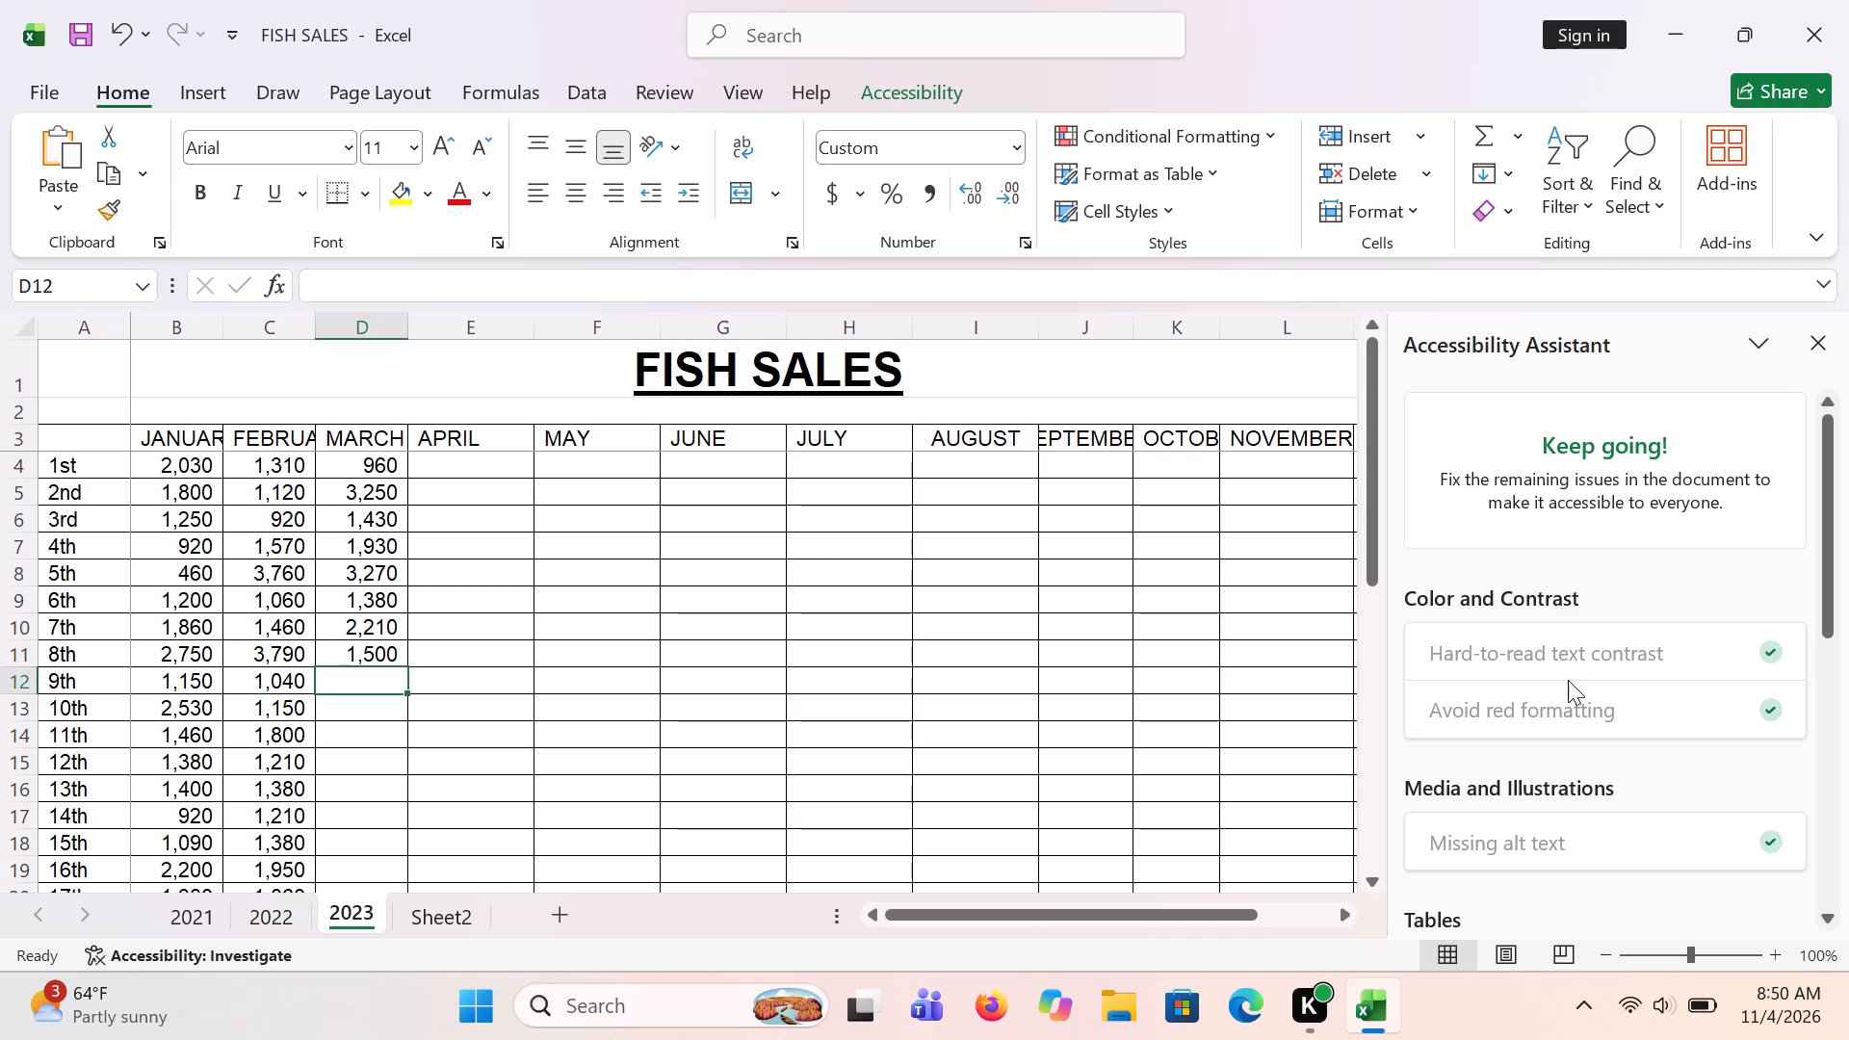
{"action": "type", "text": "3150"}
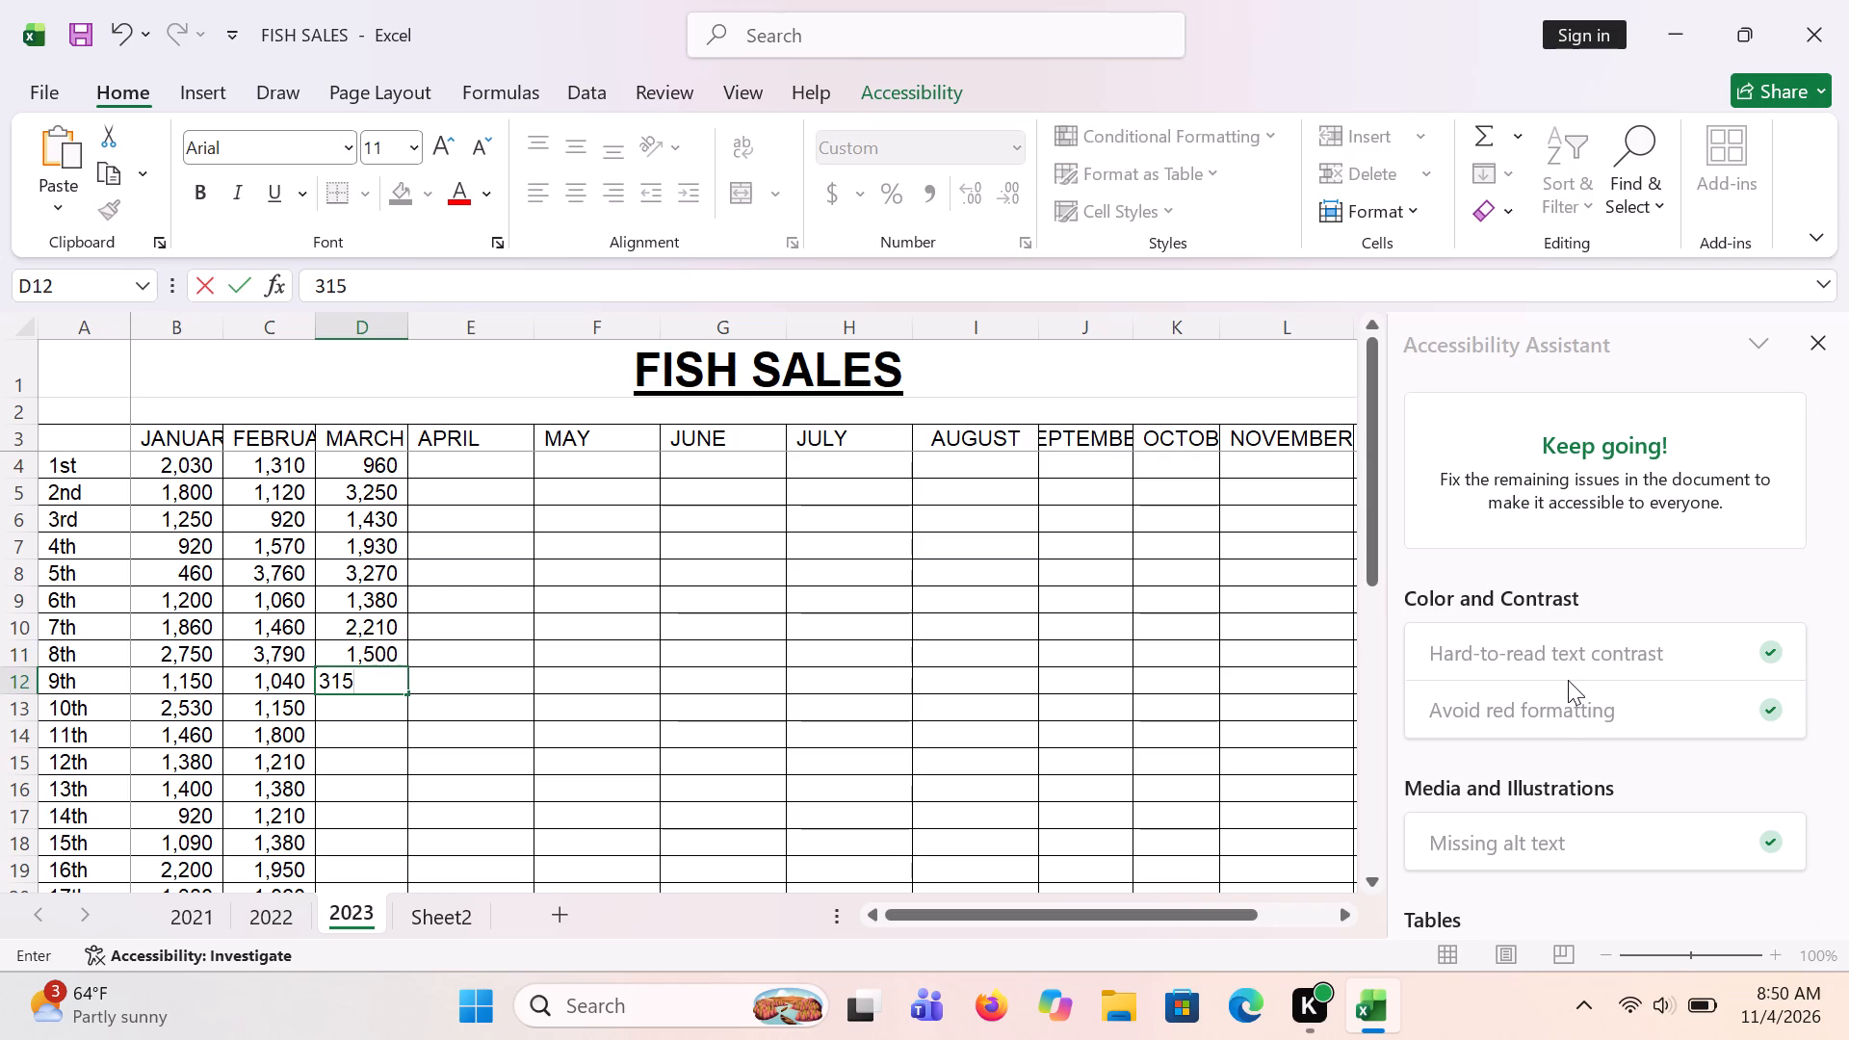
{"action": "key", "text": "Return"}
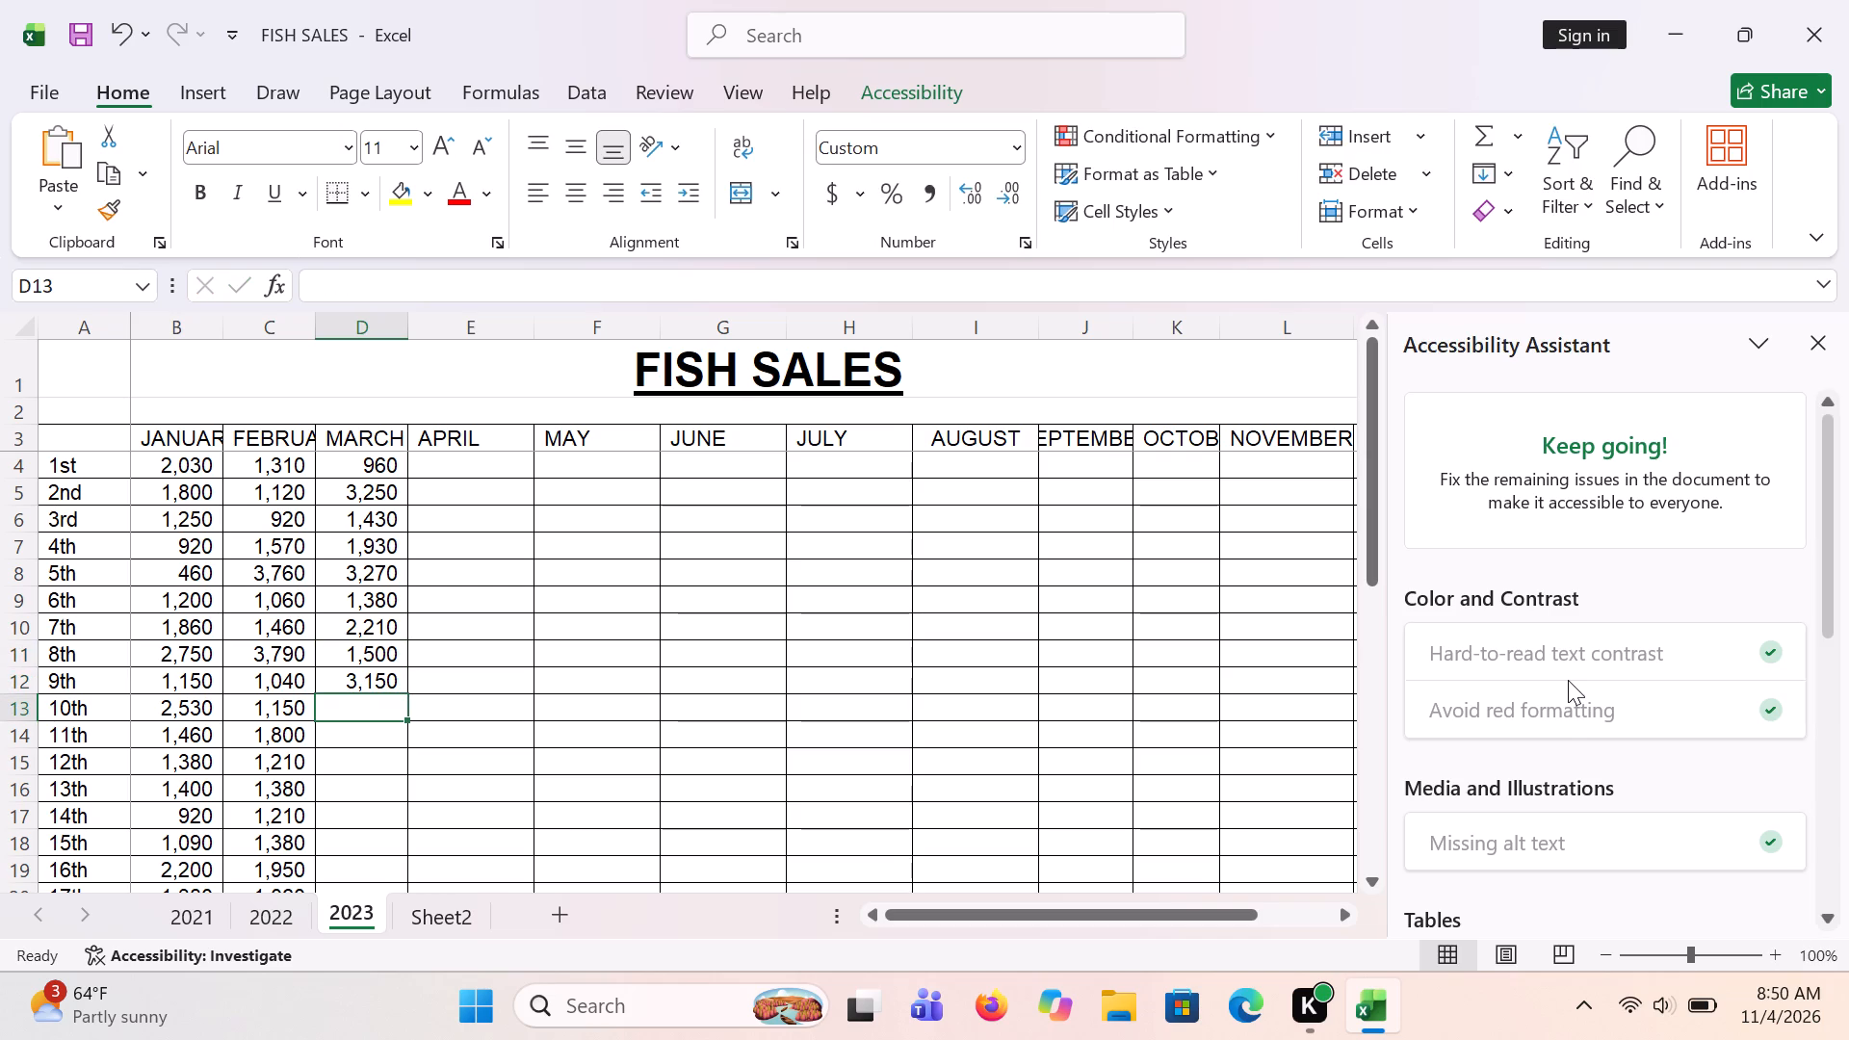
{"action": "type", "text": "2700"}
{"action": "key", "text": "Return"}
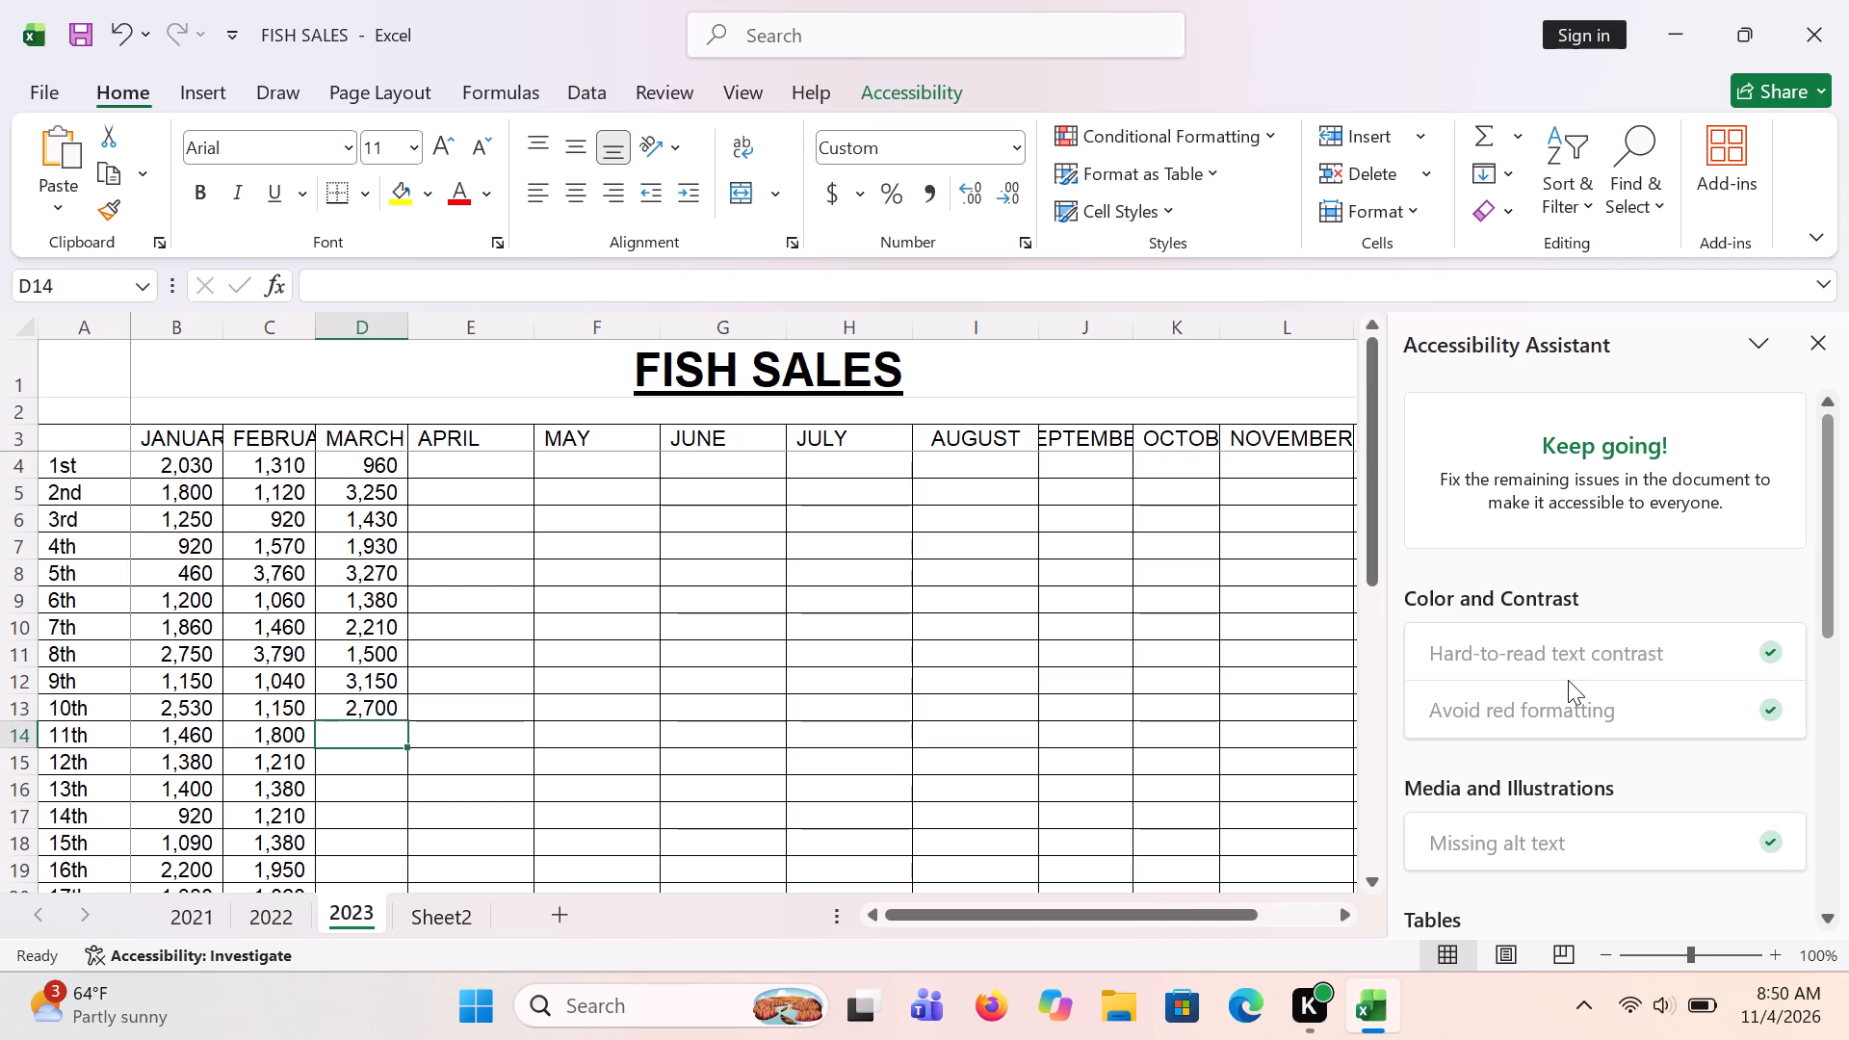
{"action": "type", "text": "11"}
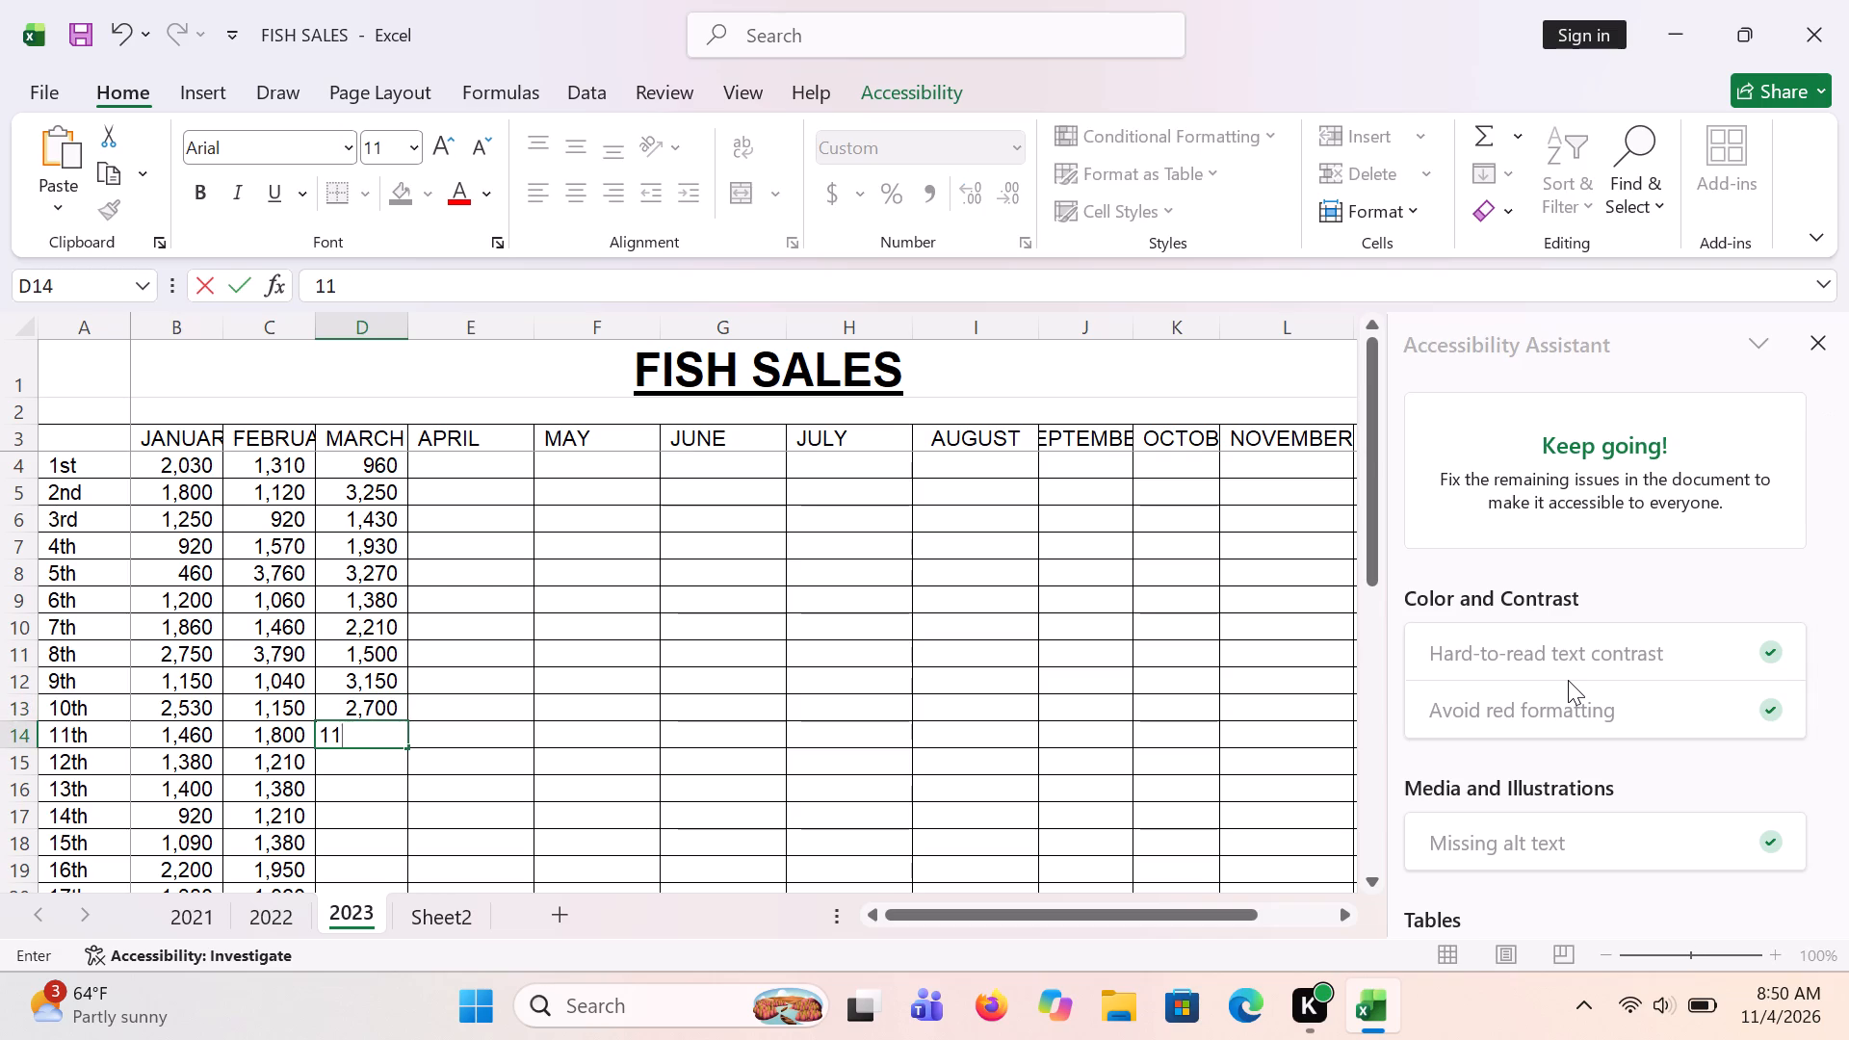
{"action": "key", "text": "5"}
{"action": "key", "text": "0"}
{"action": "key", "text": "Return"}
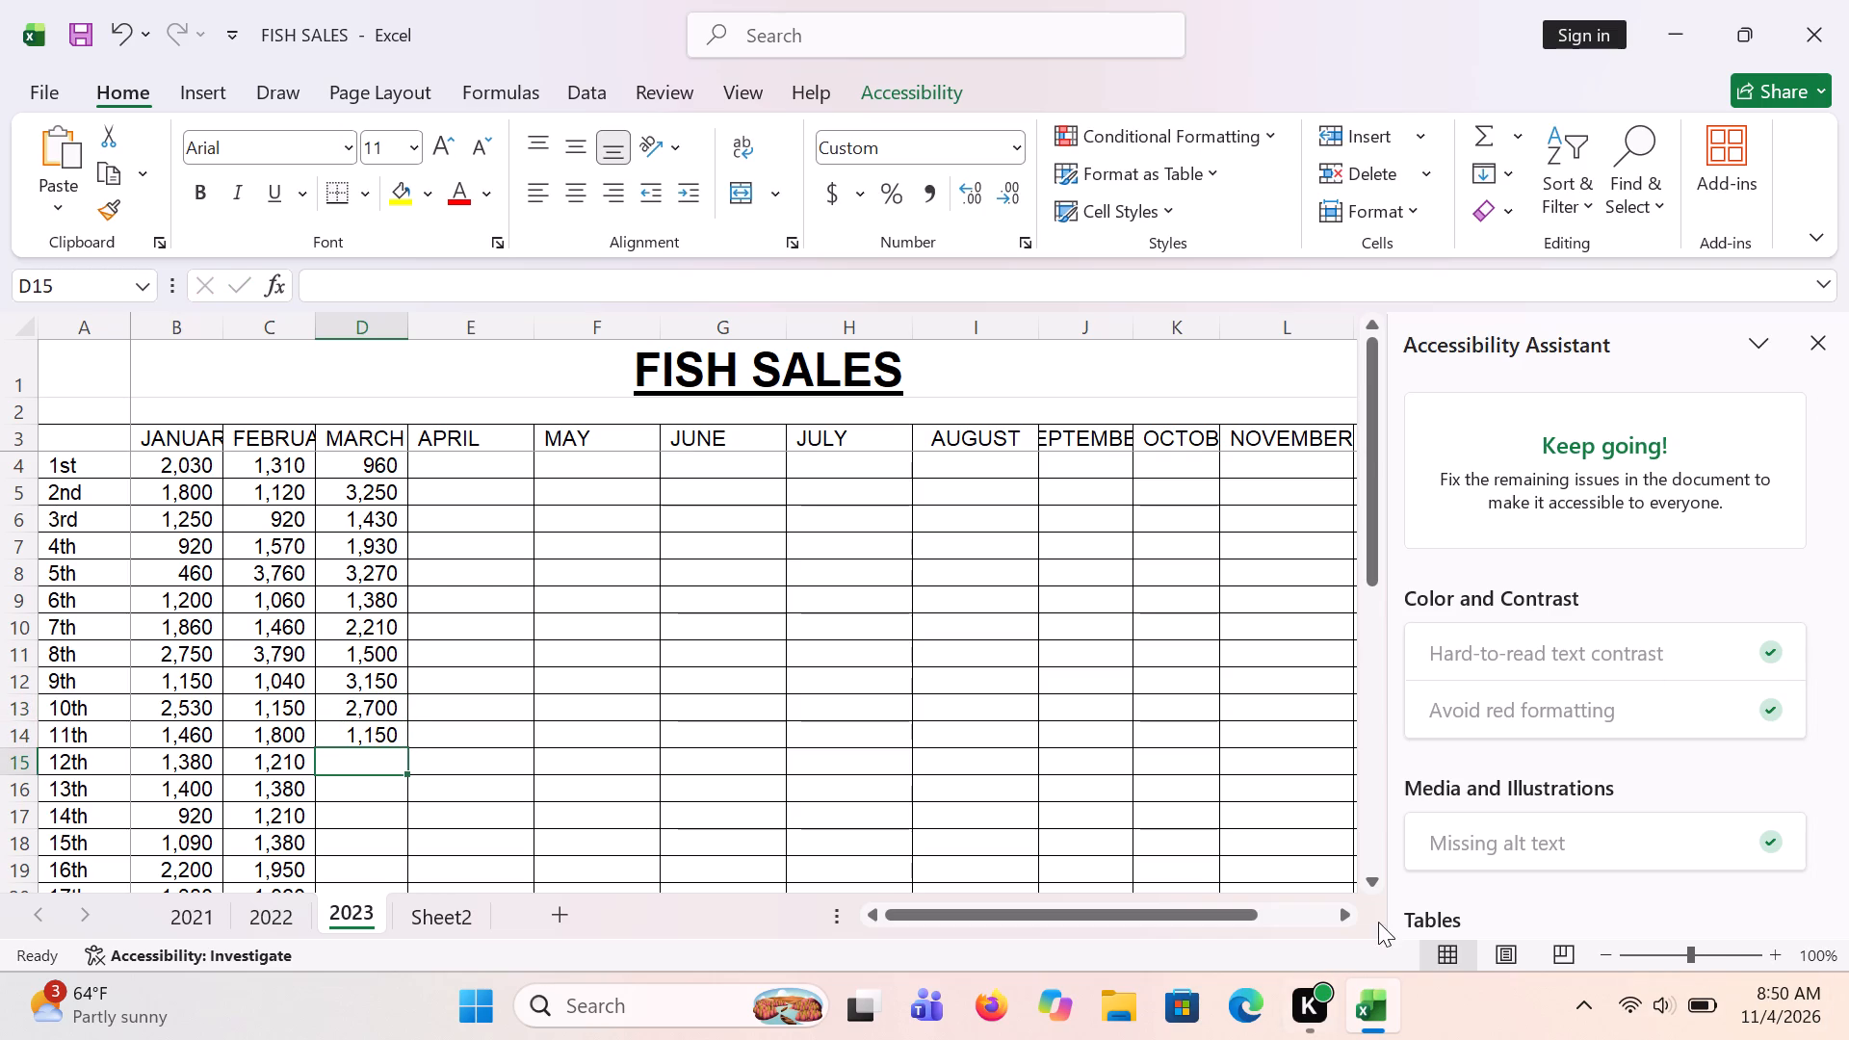
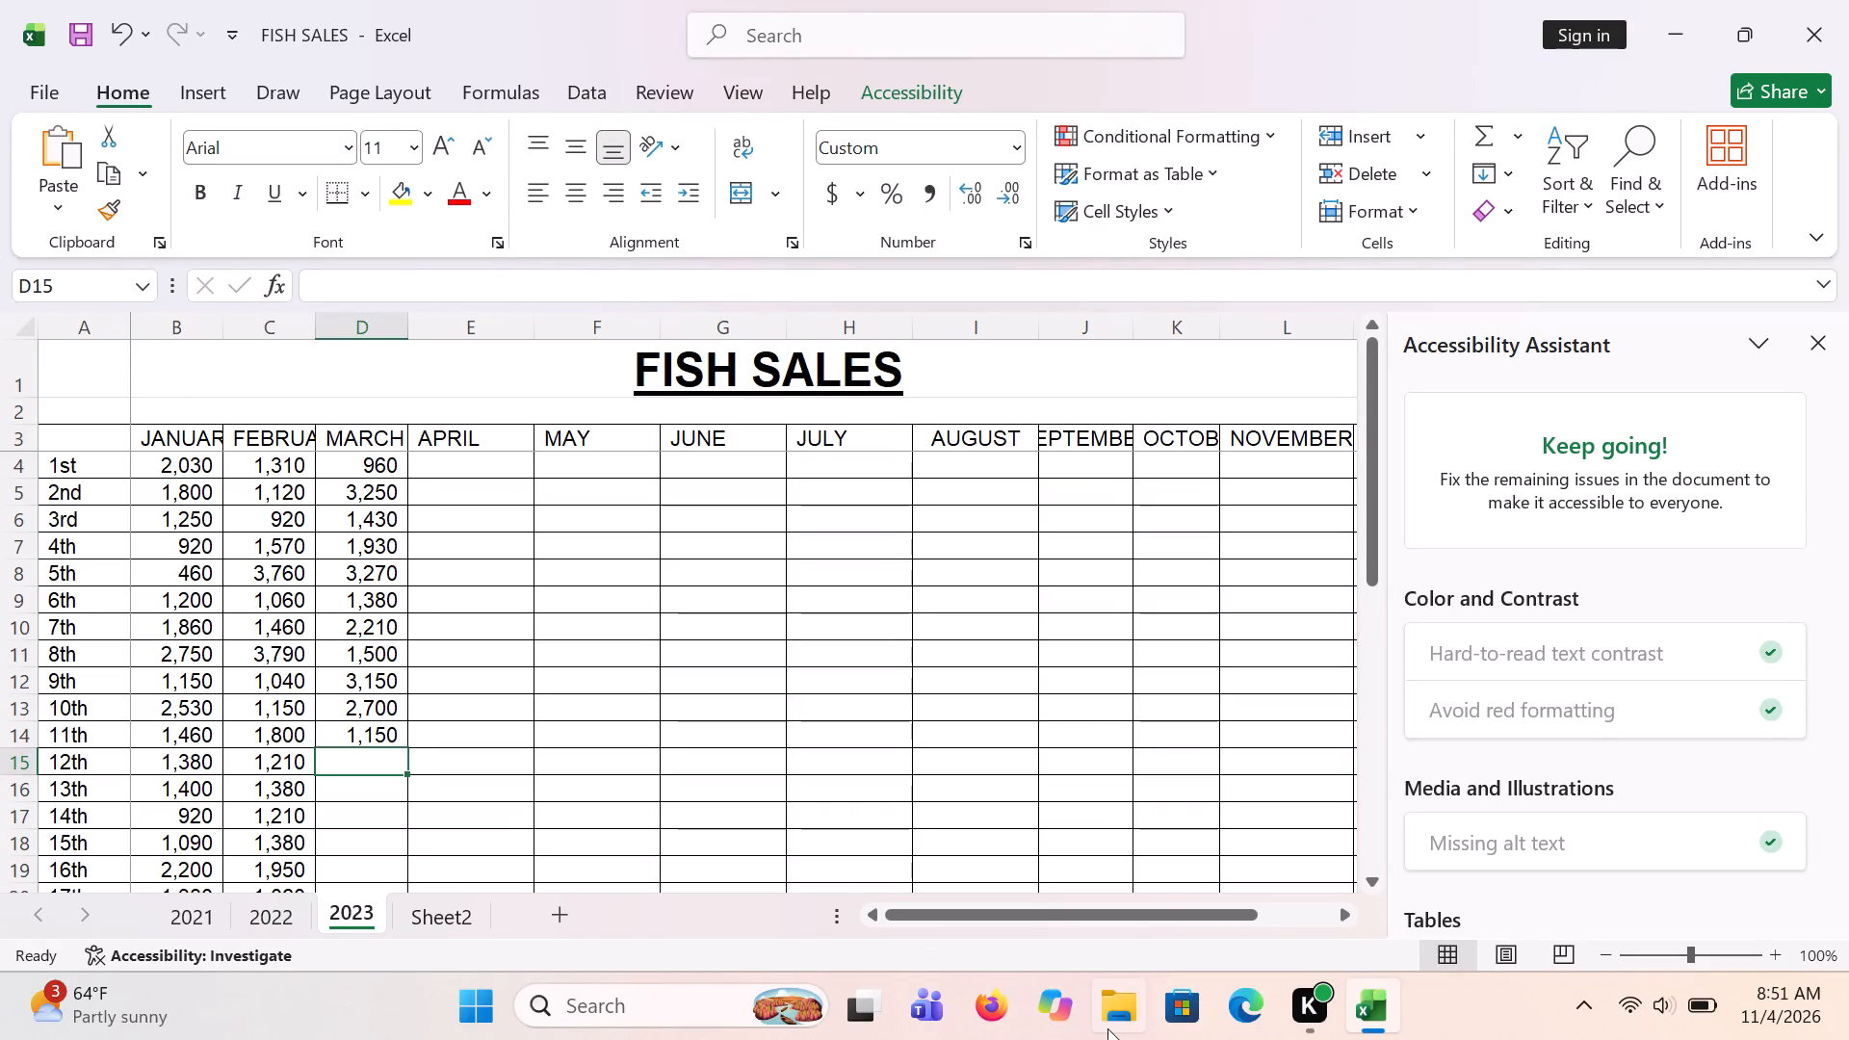
Enter the March sales for the 12th to the 15th in D15:D18 as 2070, 1090, 1610 and 2270.
{"action": "key", "text": "2"}
{"action": "type", "text": "070"}
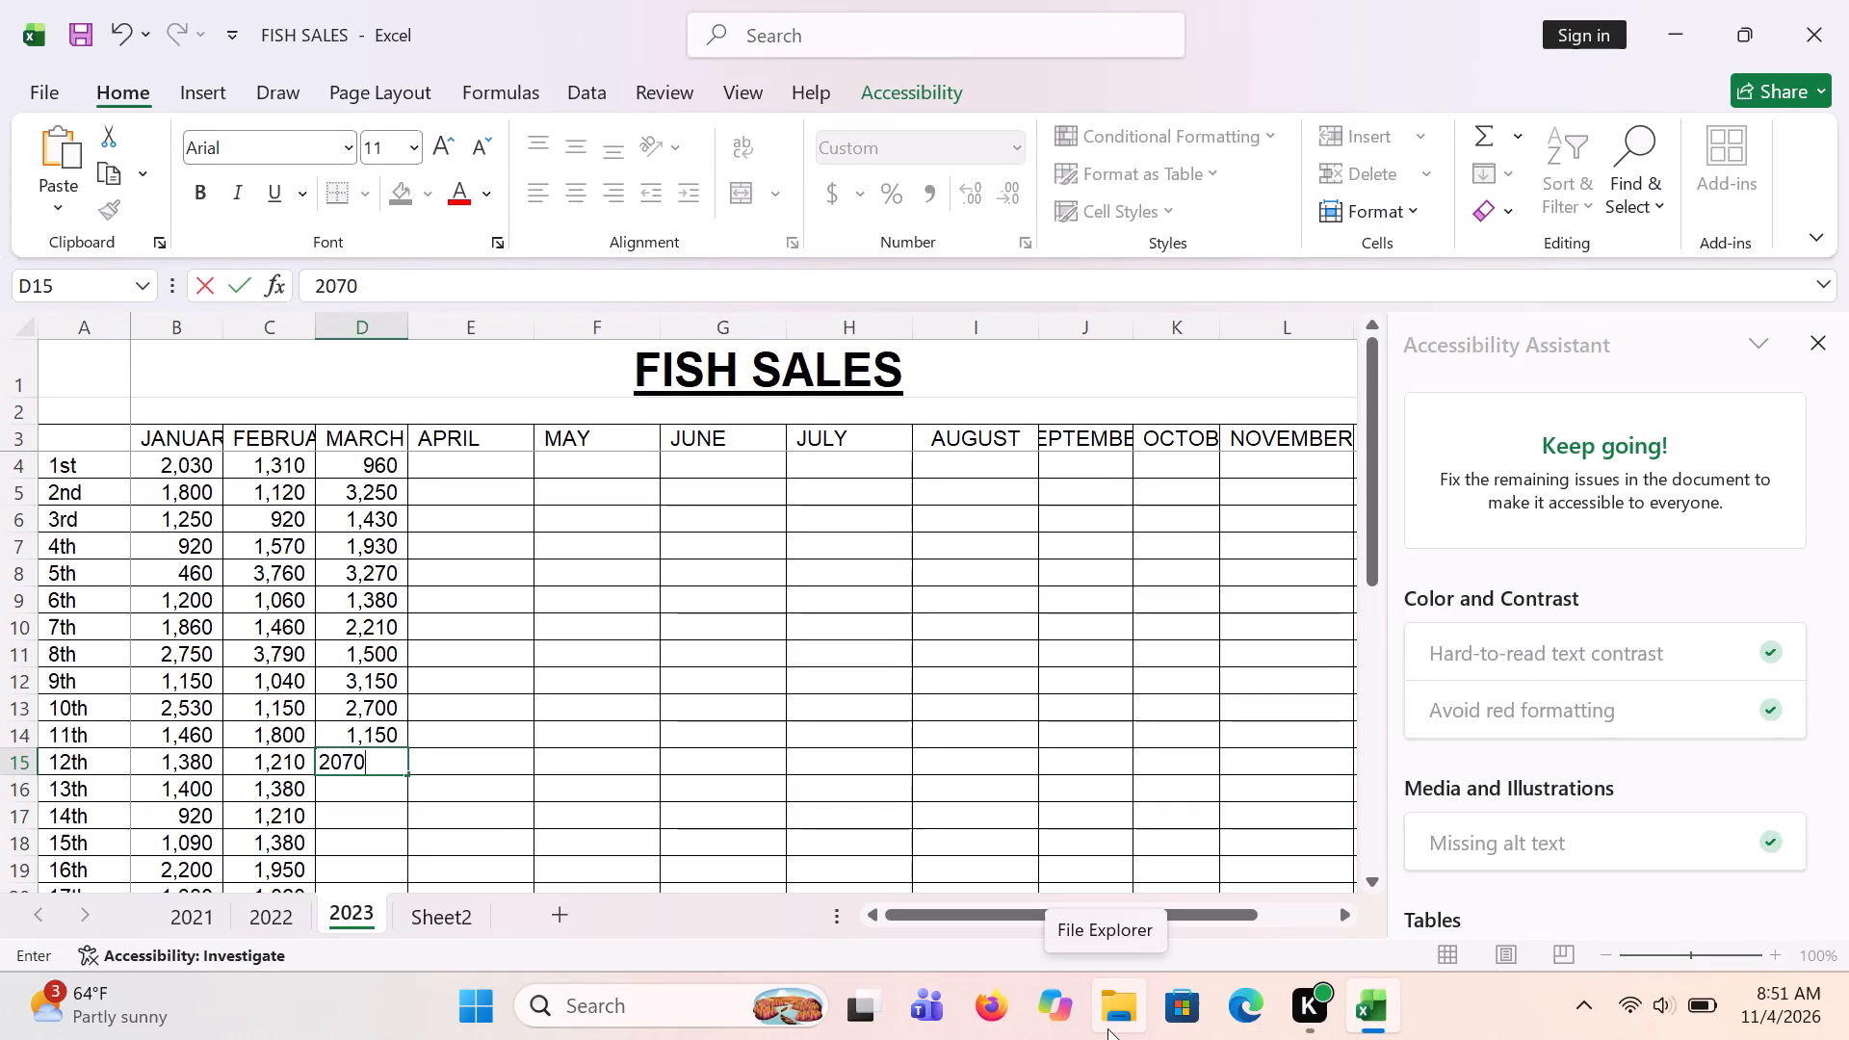
{"action": "key", "text": "Return"}
{"action": "key", "text": "1"}
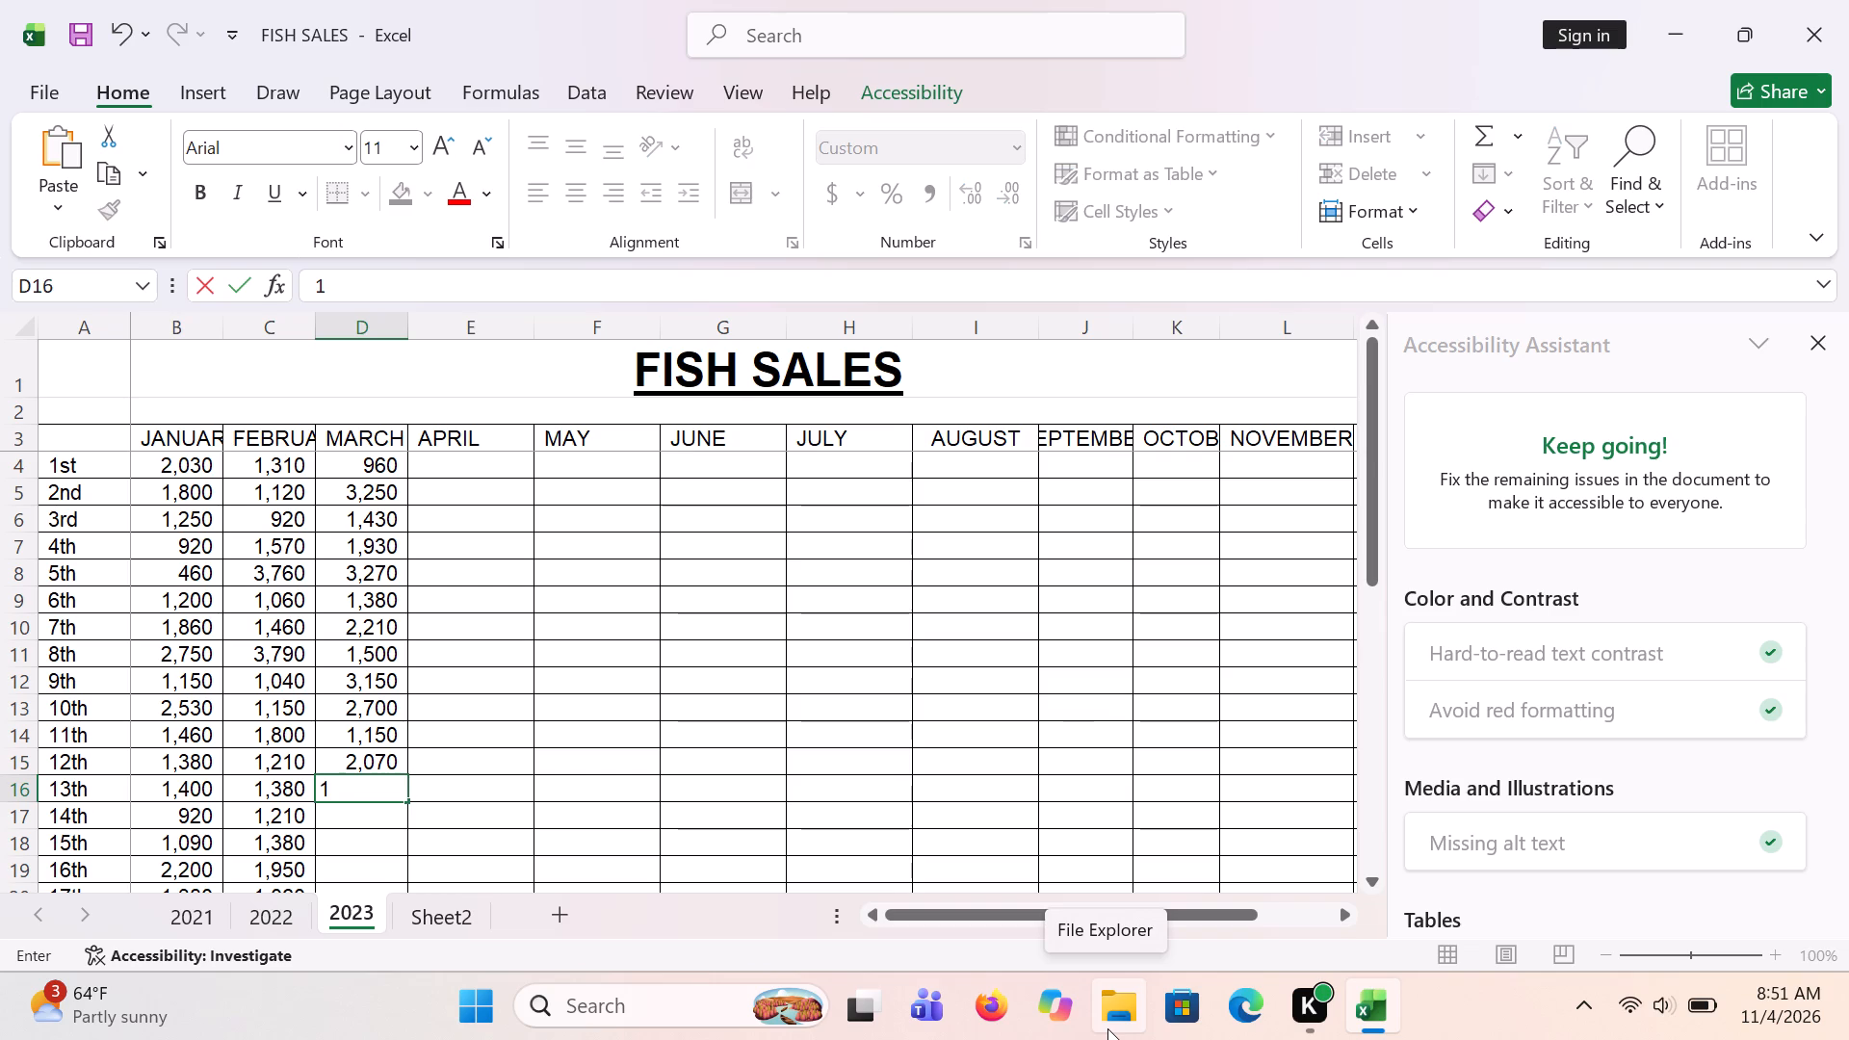
{"action": "type", "text": "090"}
{"action": "key", "text": "Return"}
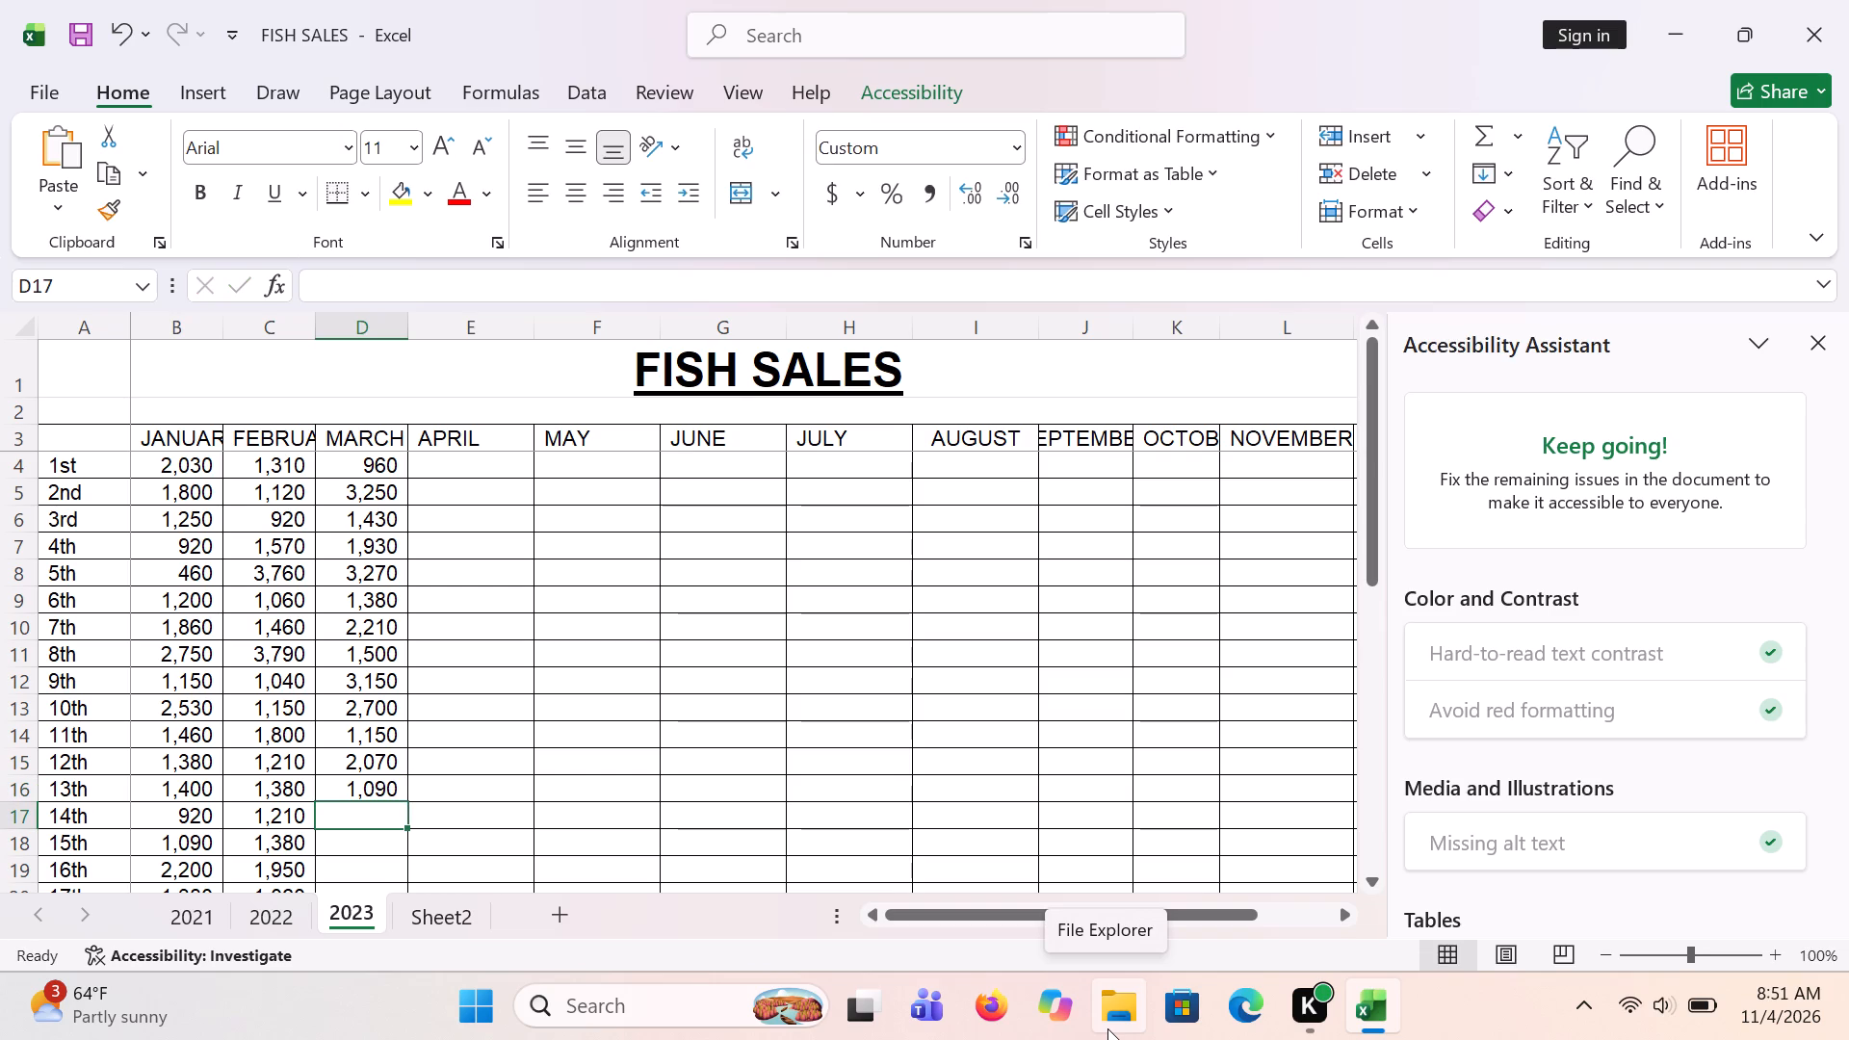
{"action": "type", "text": "161"}
{"action": "key", "text": "0"}
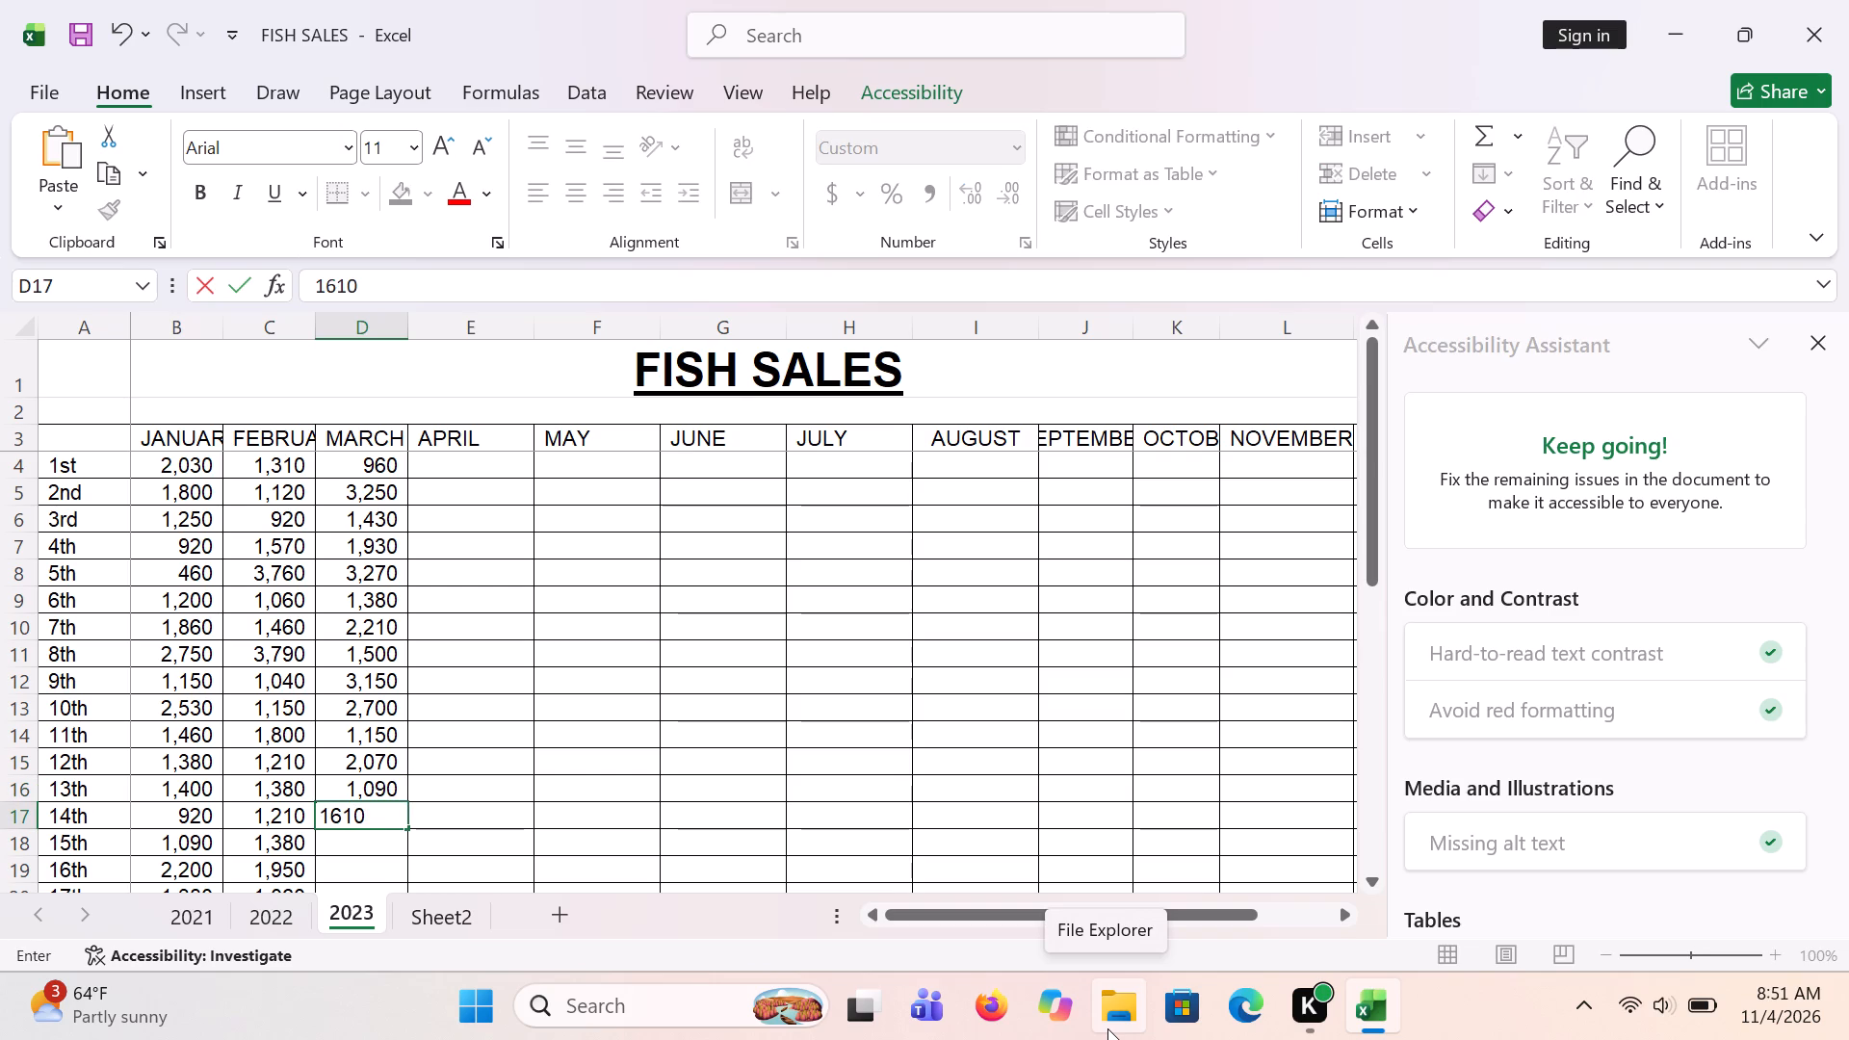
{"action": "key", "text": "Return"}
{"action": "type", "text": "227"}
{"action": "key", "text": "0"}
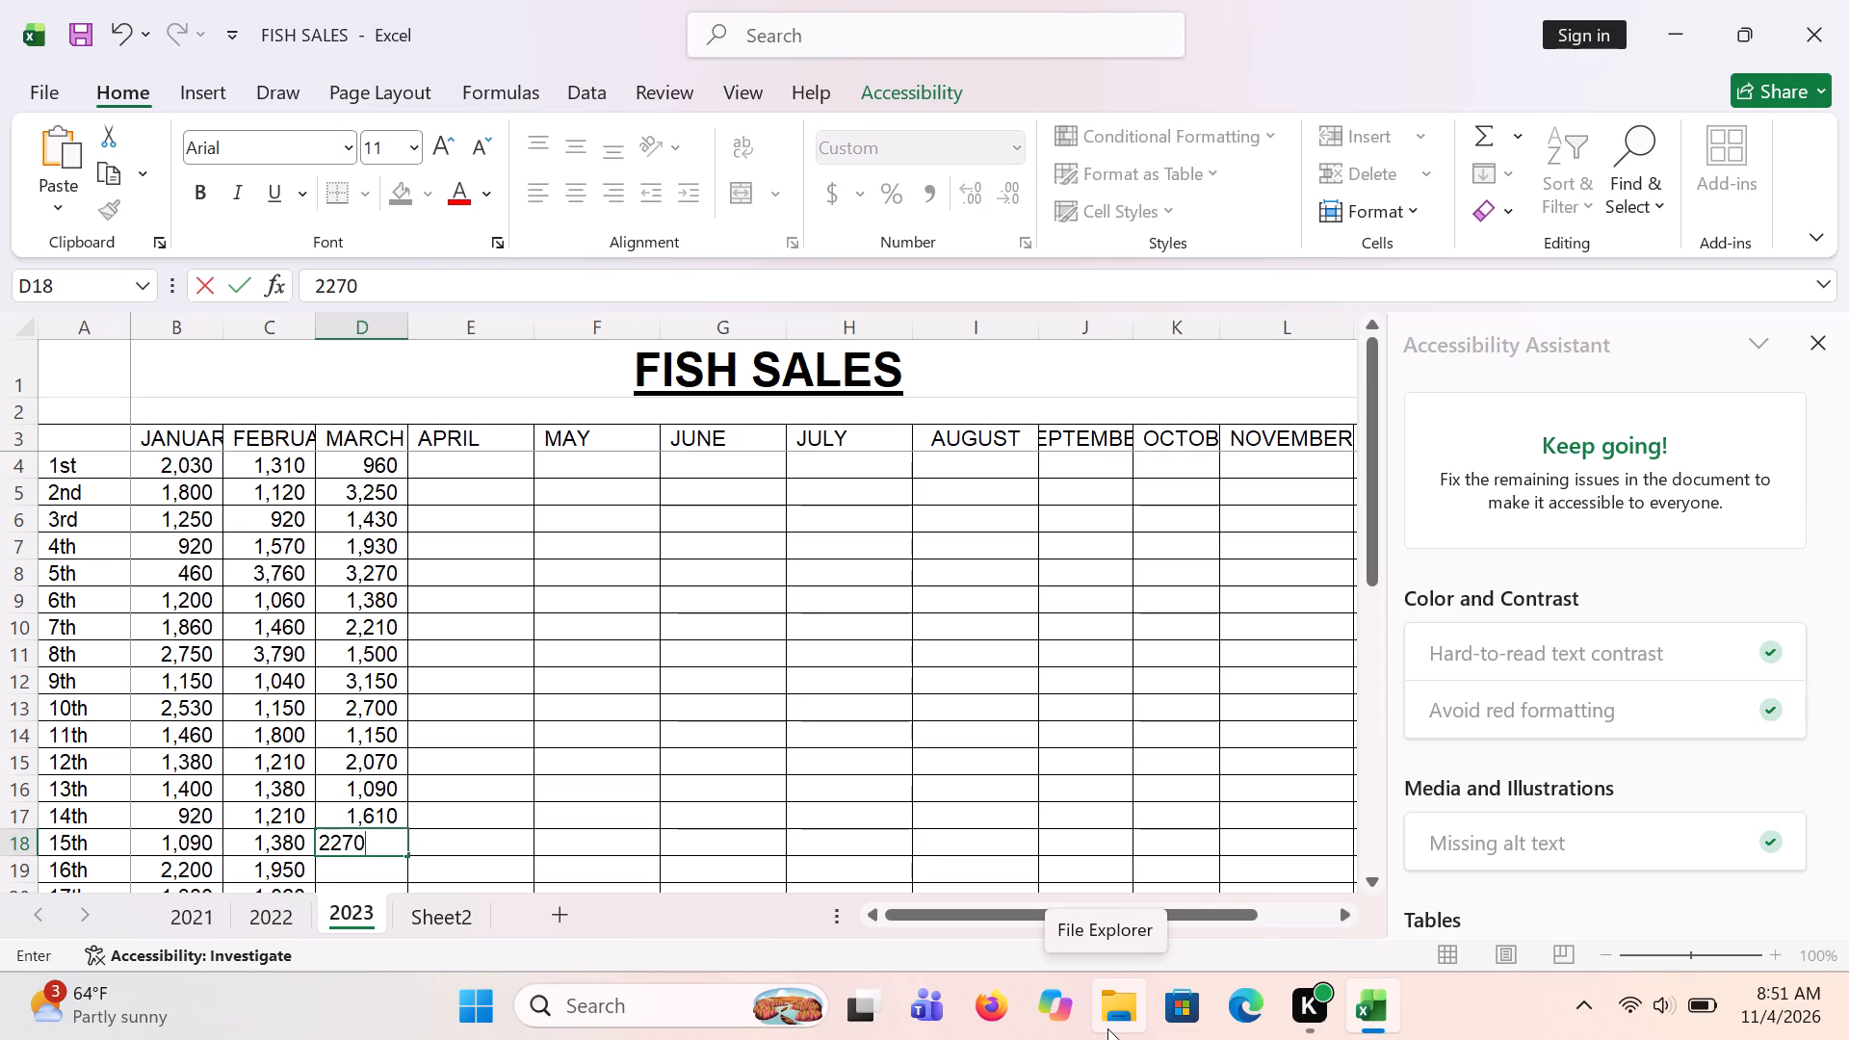
{"action": "key", "text": "Return"}
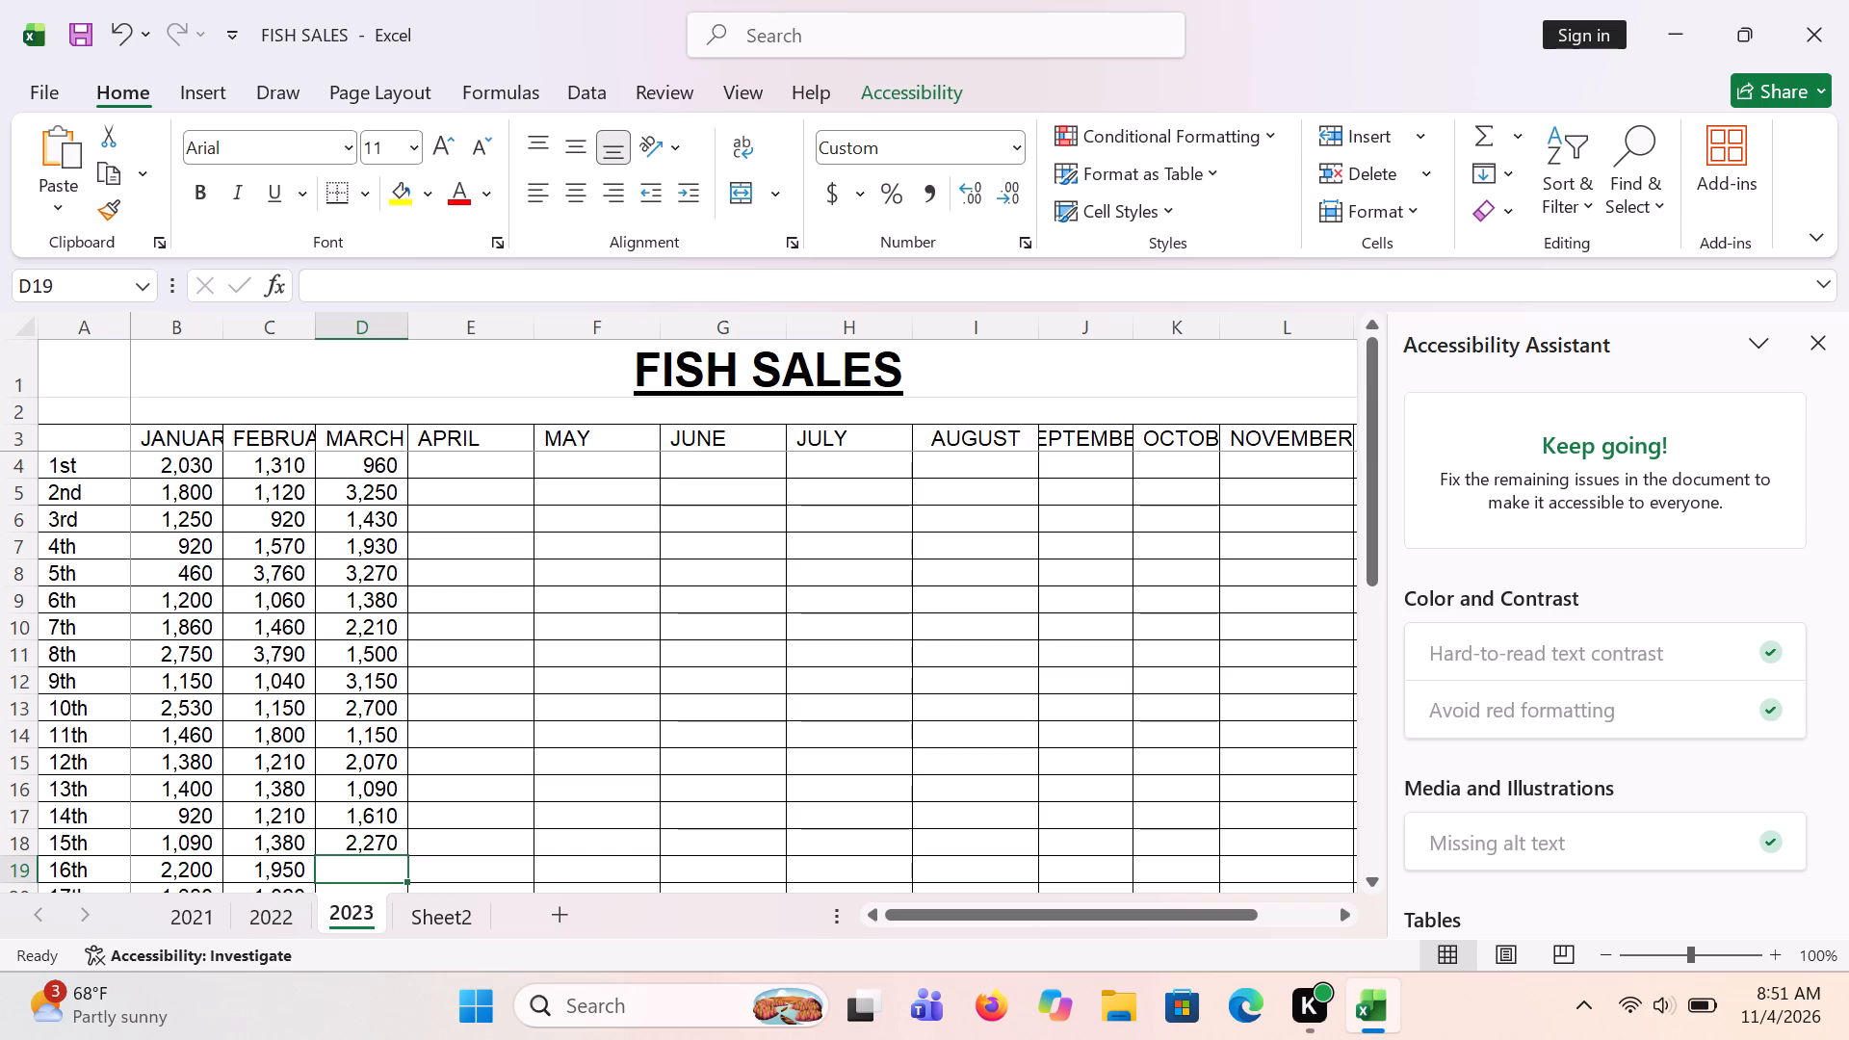
Enter the March sales for the 16th to the 18th in D19:D21 as 1380, 1660 and 2210, and save the workbook.
{"action": "type", "text": "1380"}
{"action": "key", "text": "Return"}
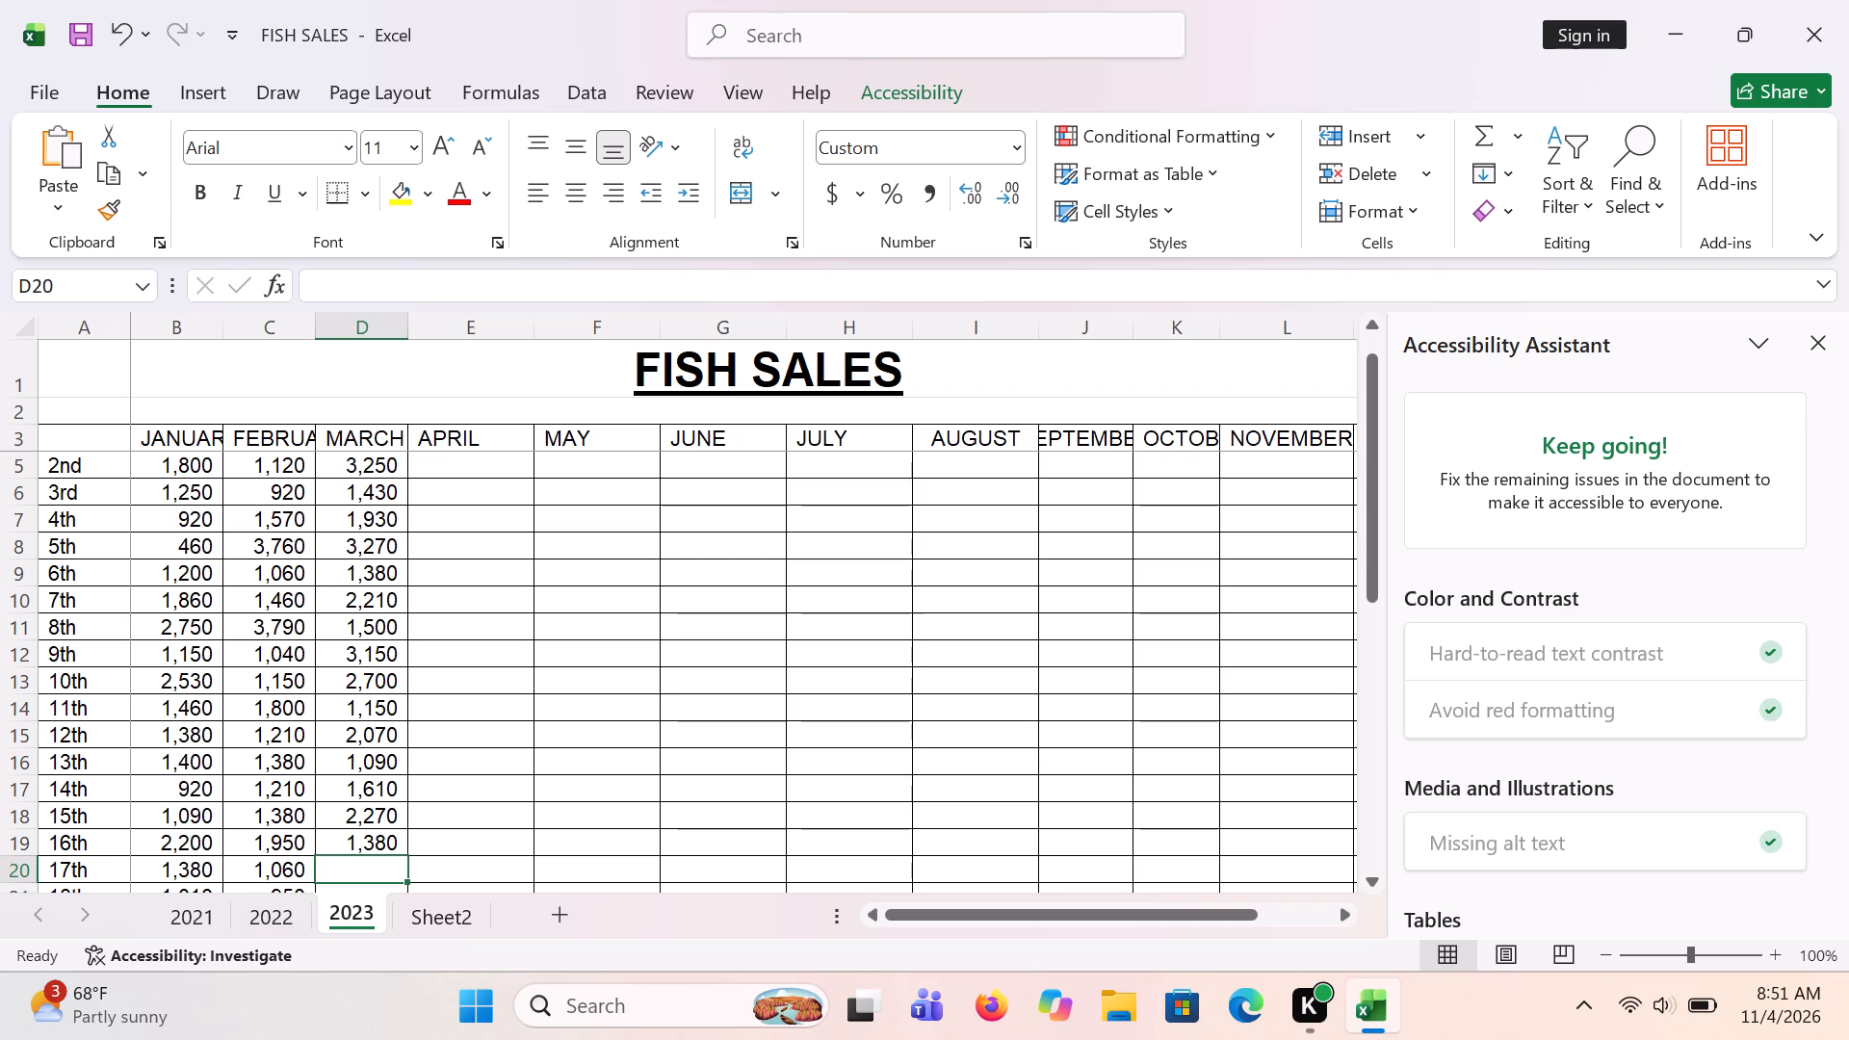
{"action": "type", "text": "166"}
{"action": "key", "text": "0"}
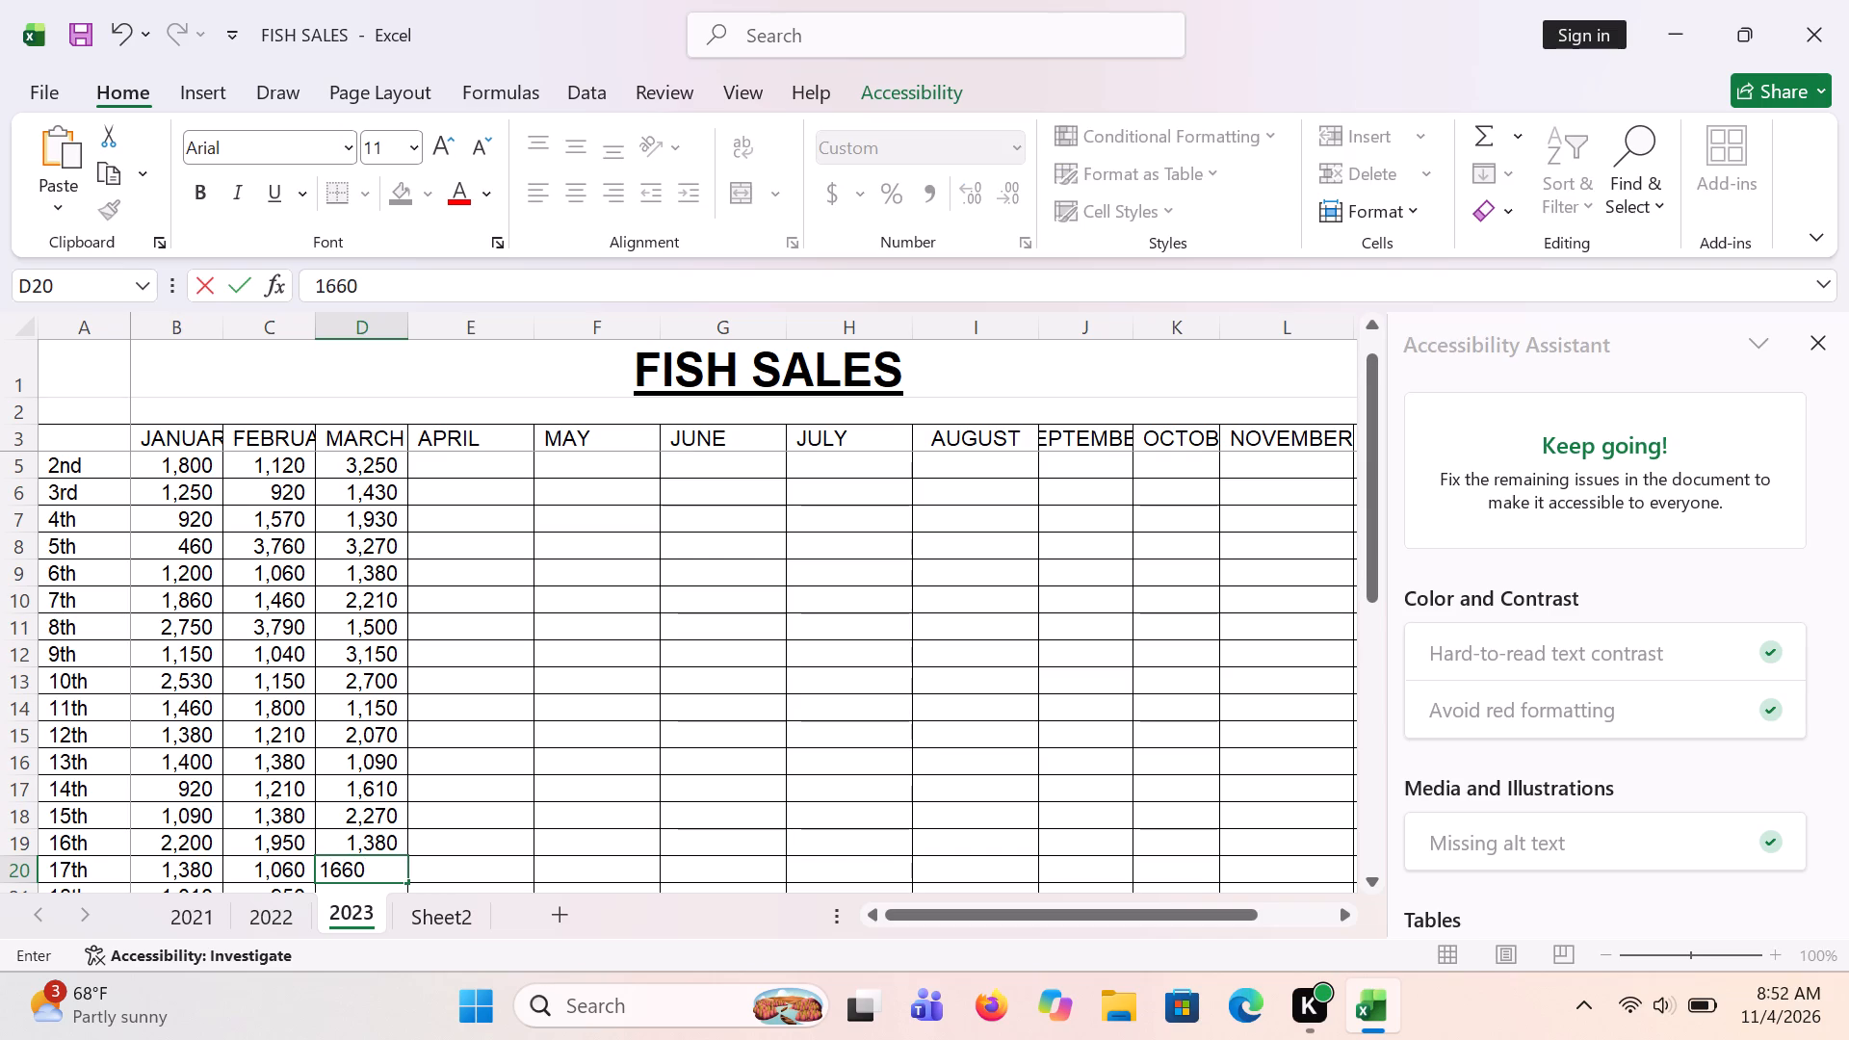
{"action": "key", "text": "Return"}
{"action": "type", "text": "221"}
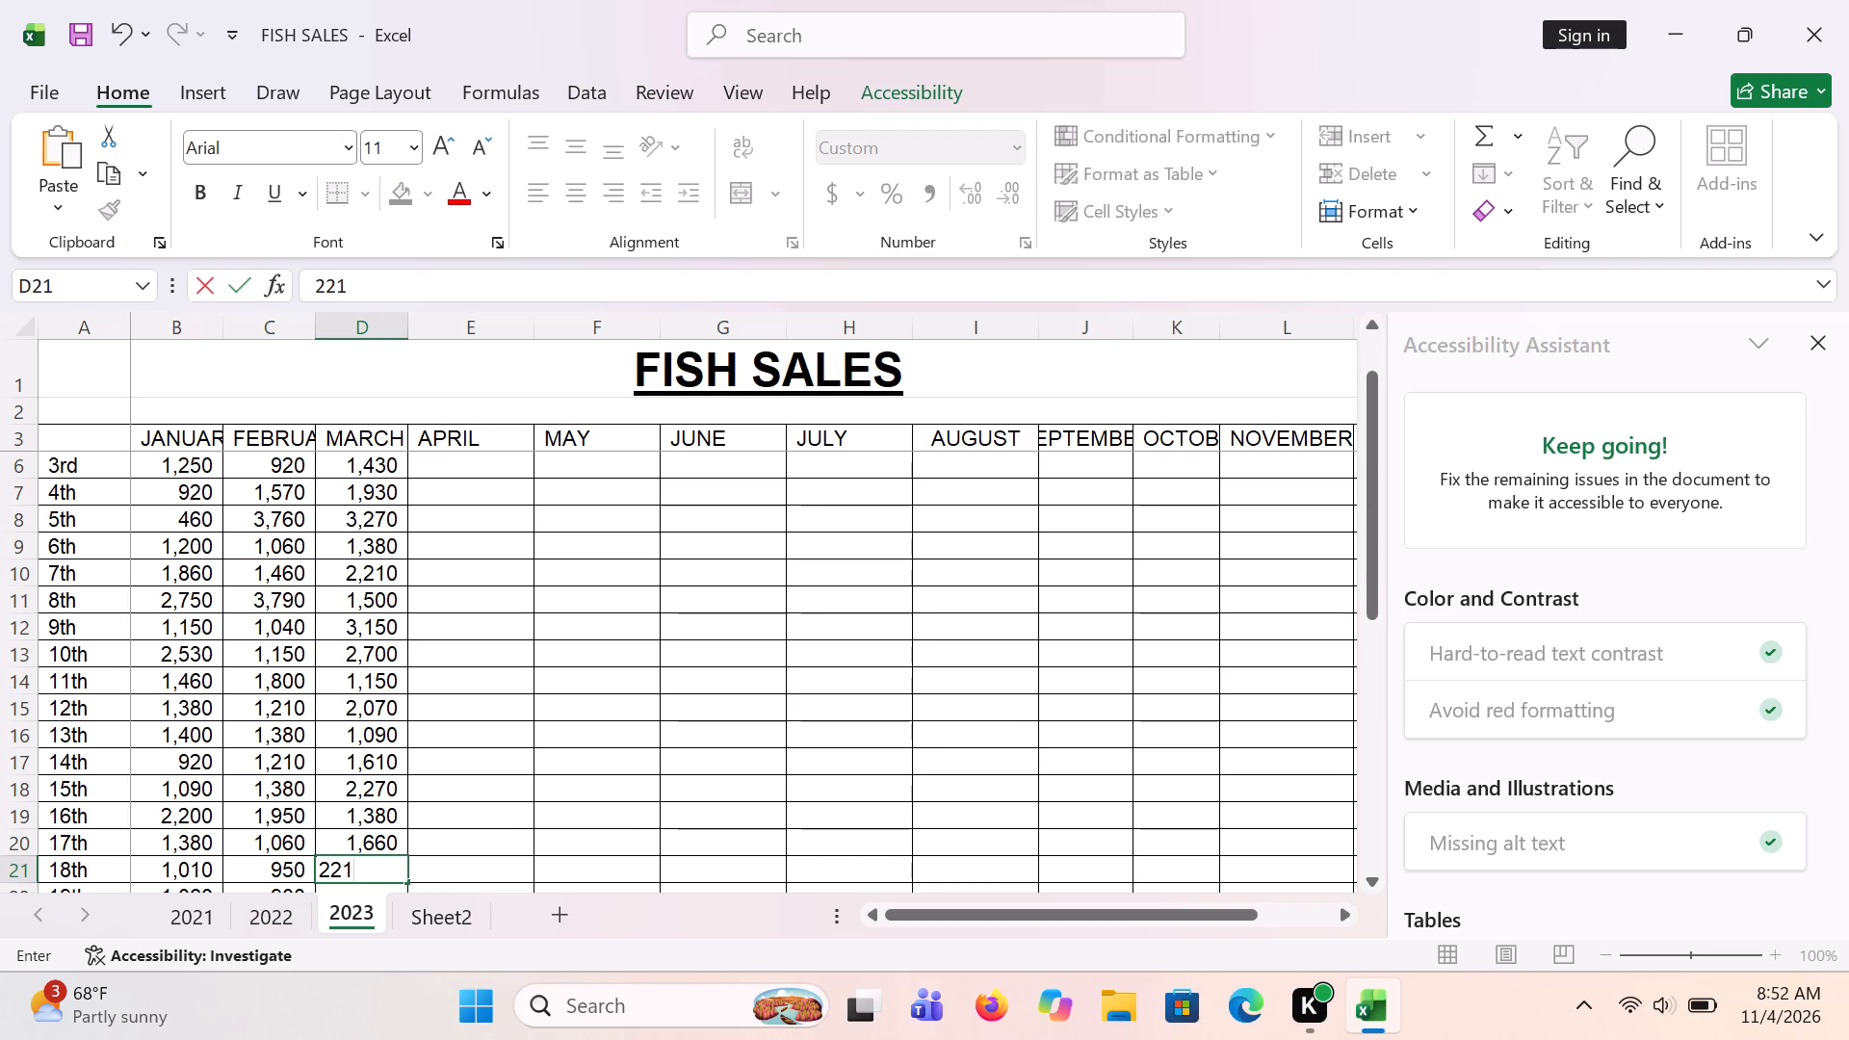
{"action": "key", "text": "0"}
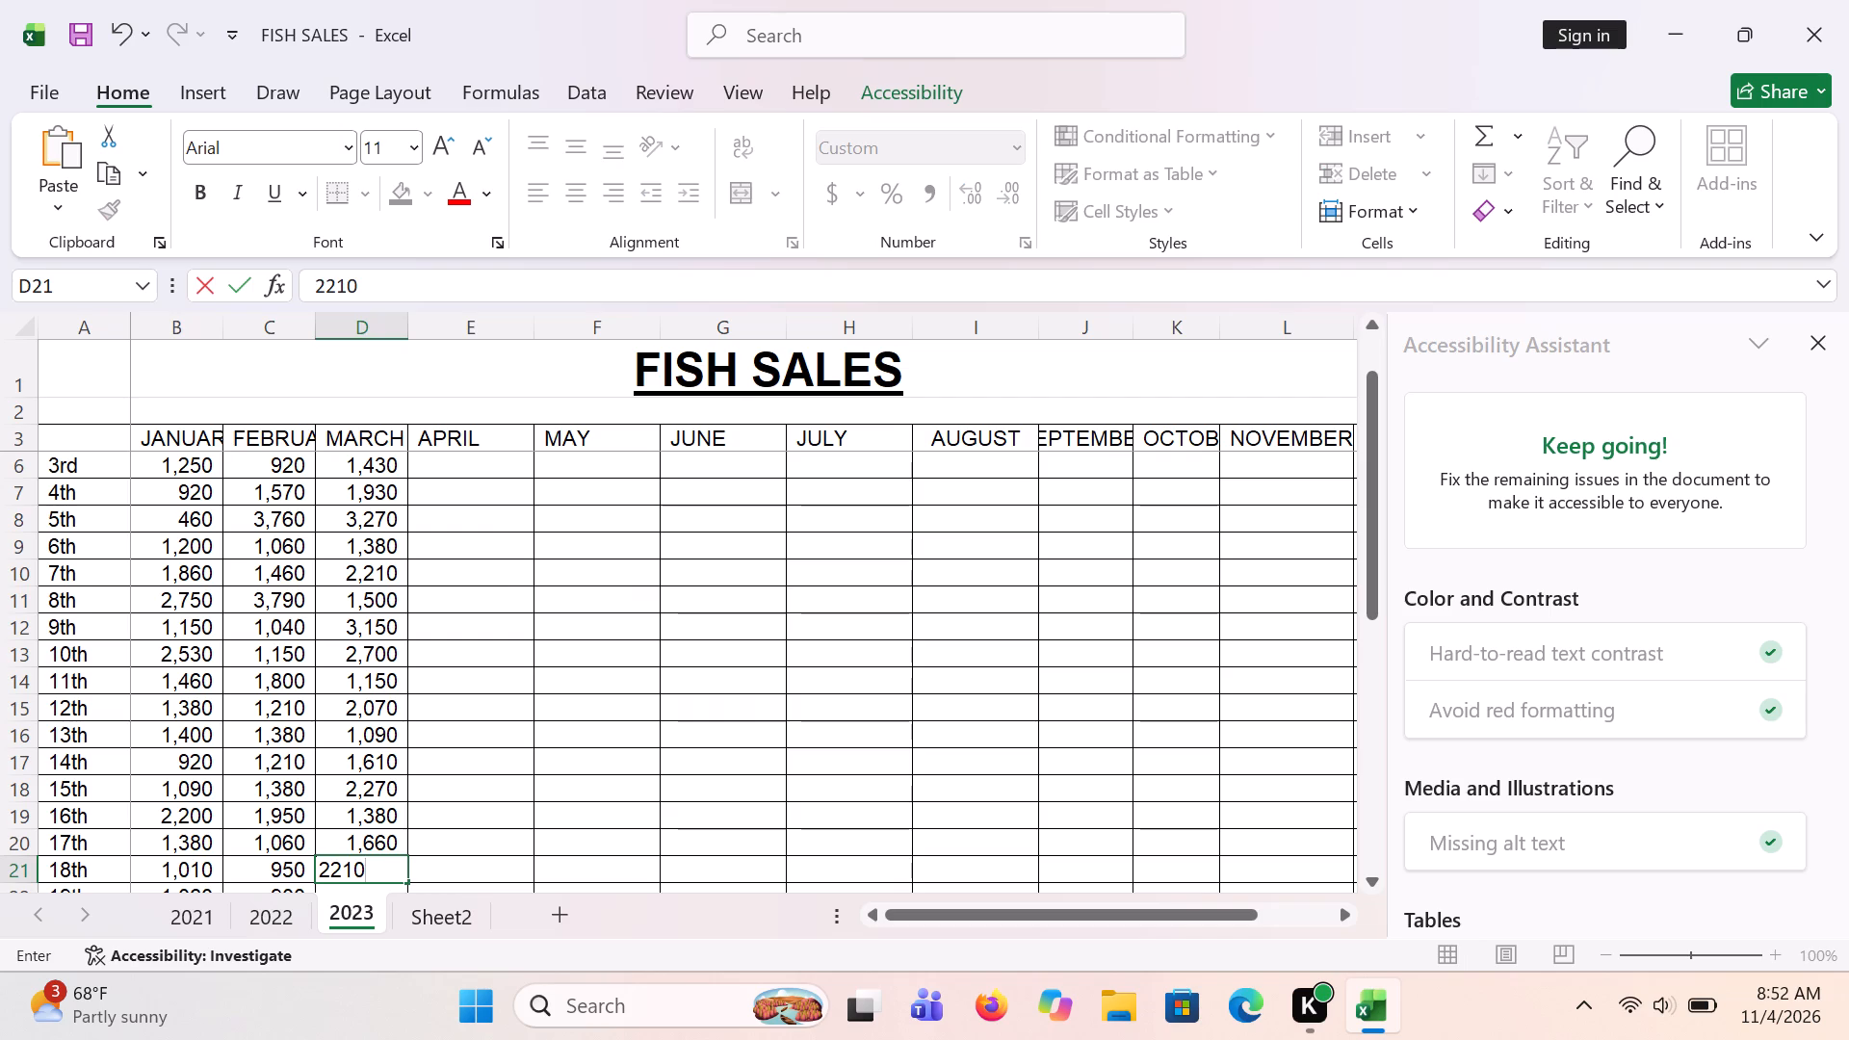
{"action": "left_click", "coordinate": [576, 610]}
{"action": "scroll", "coordinate": [575, 609], "scroll_direction": "down", "scroll_amount": 2}
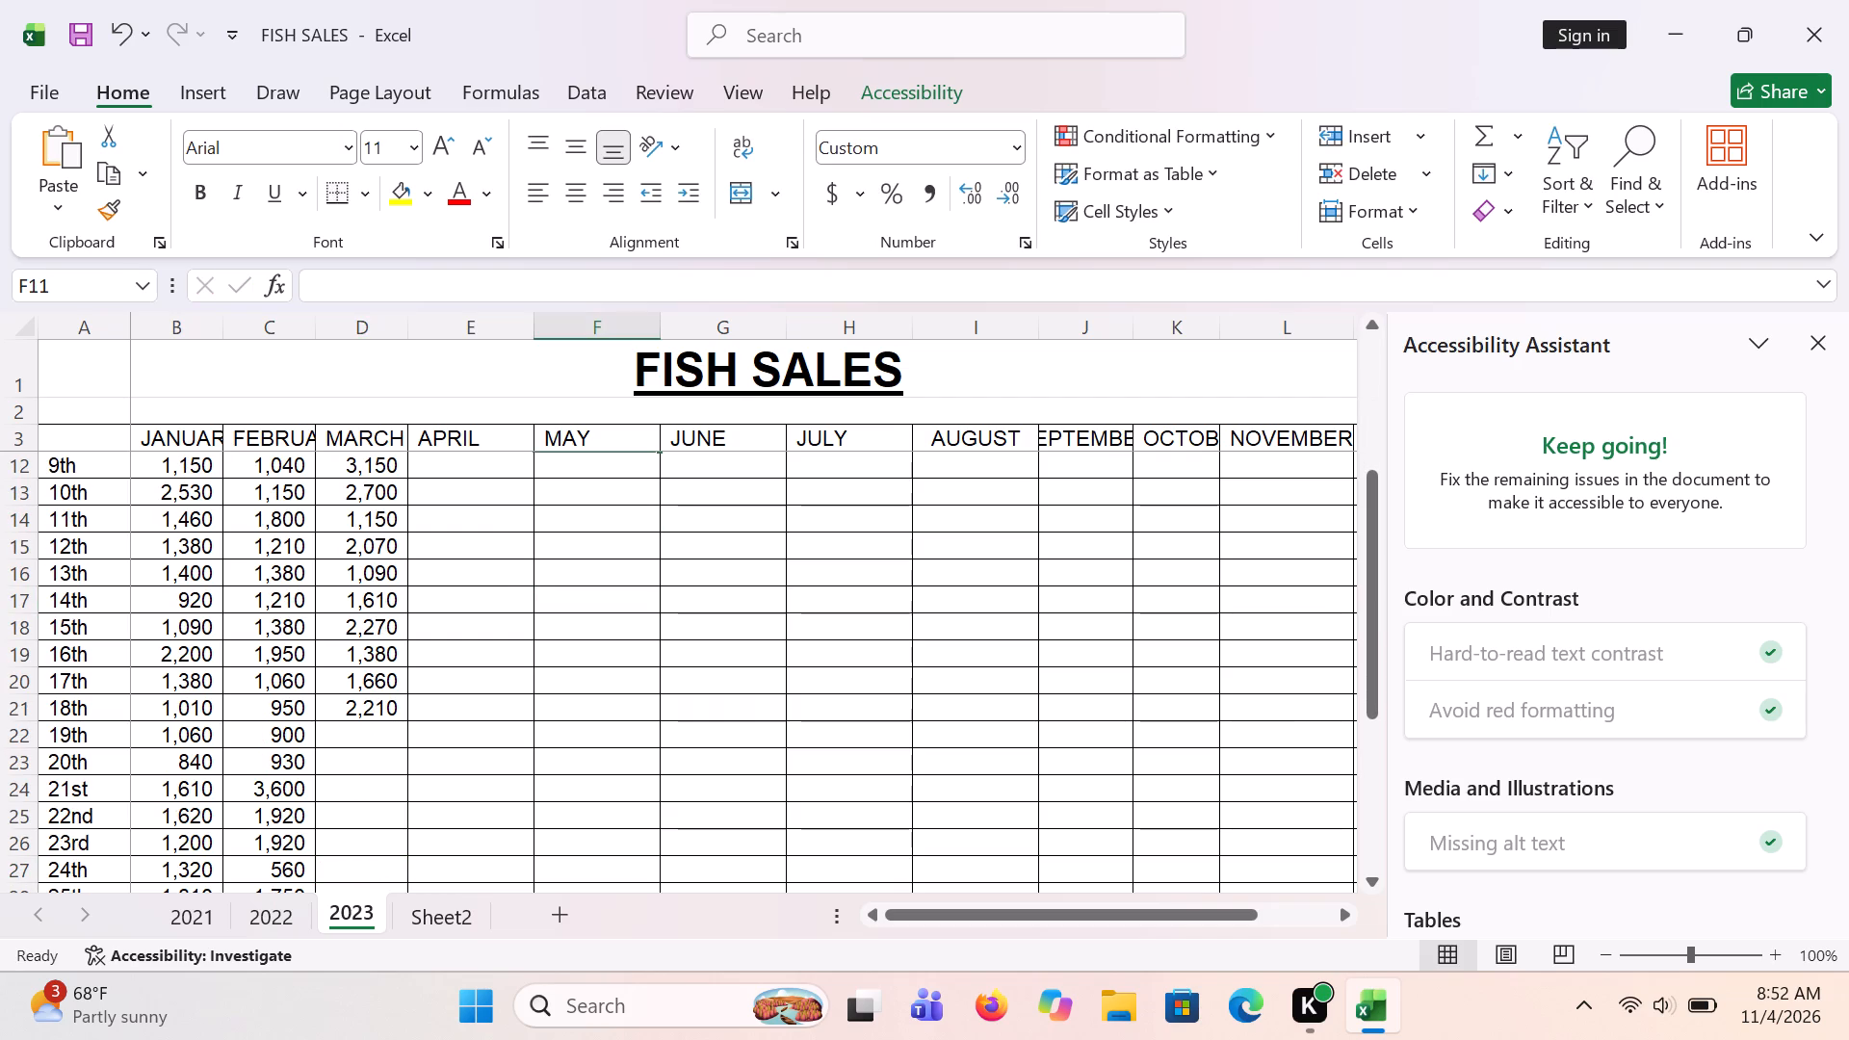
{"action": "left_click", "coordinate": [371, 740]}
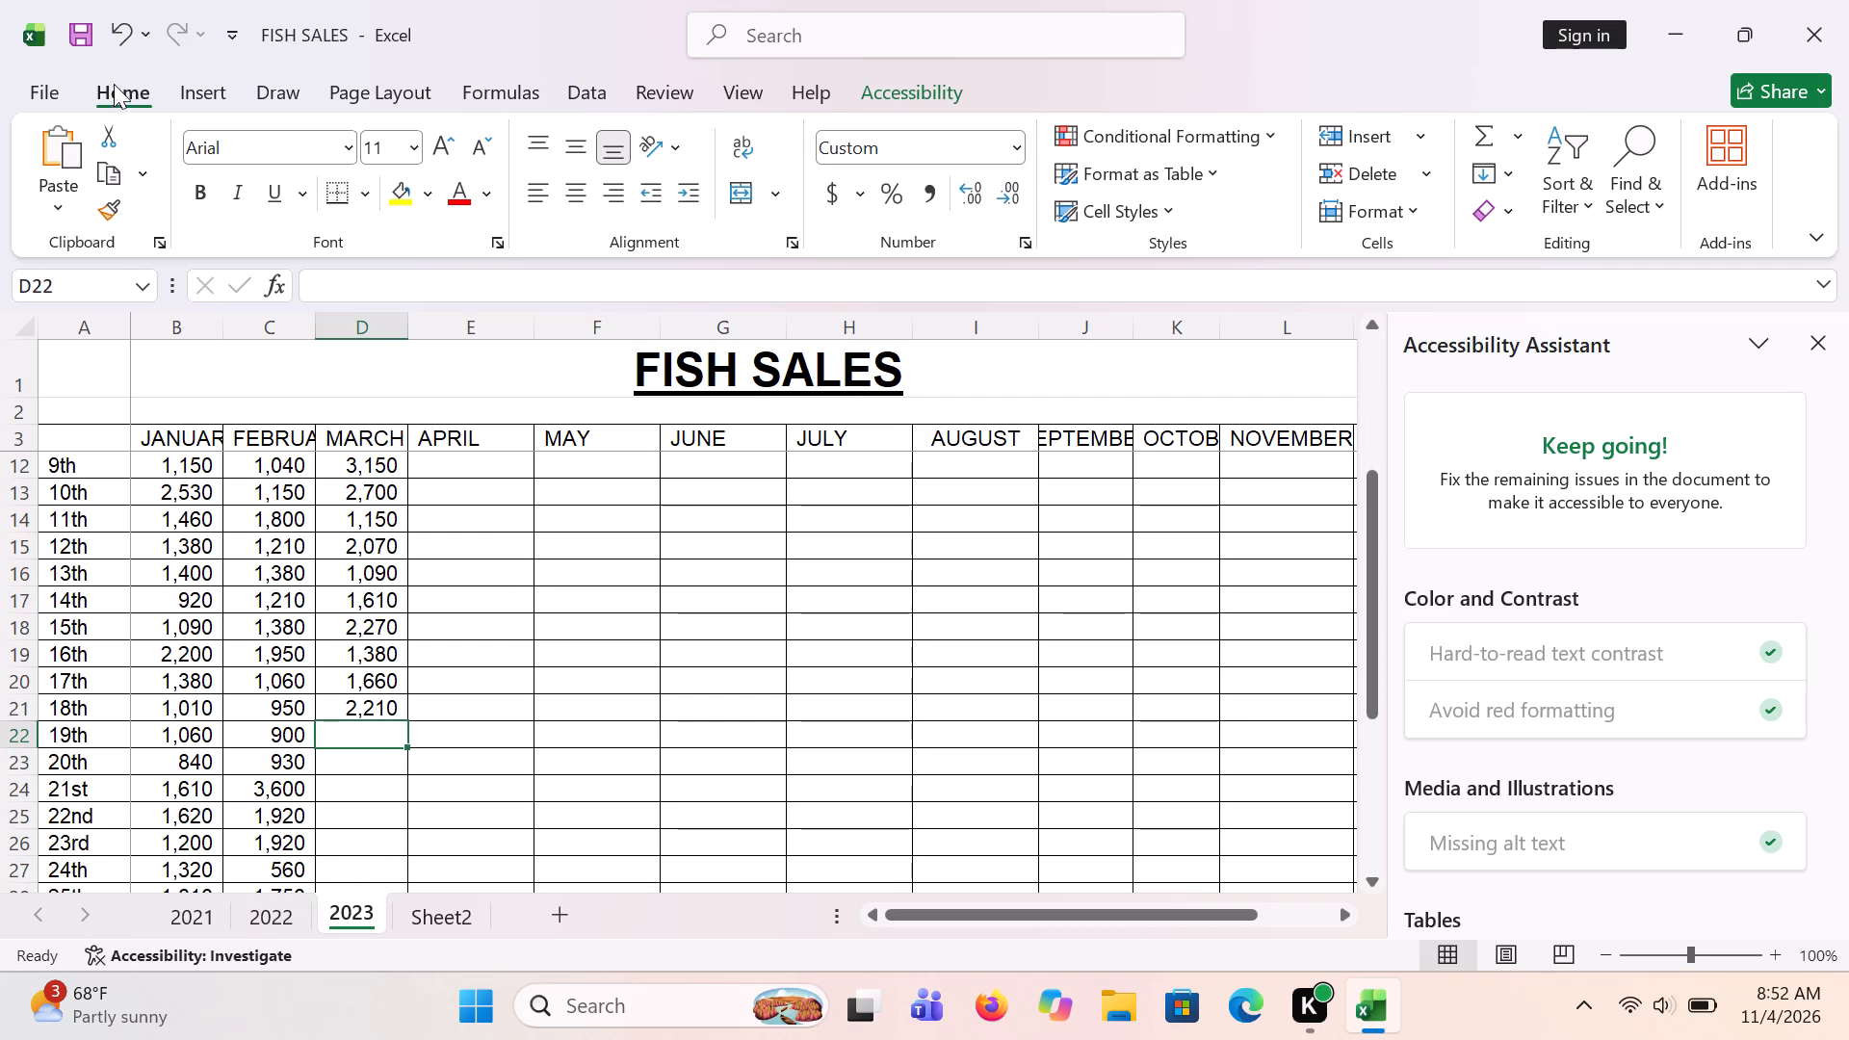
{"action": "left_click", "coordinate": [73, 34]}
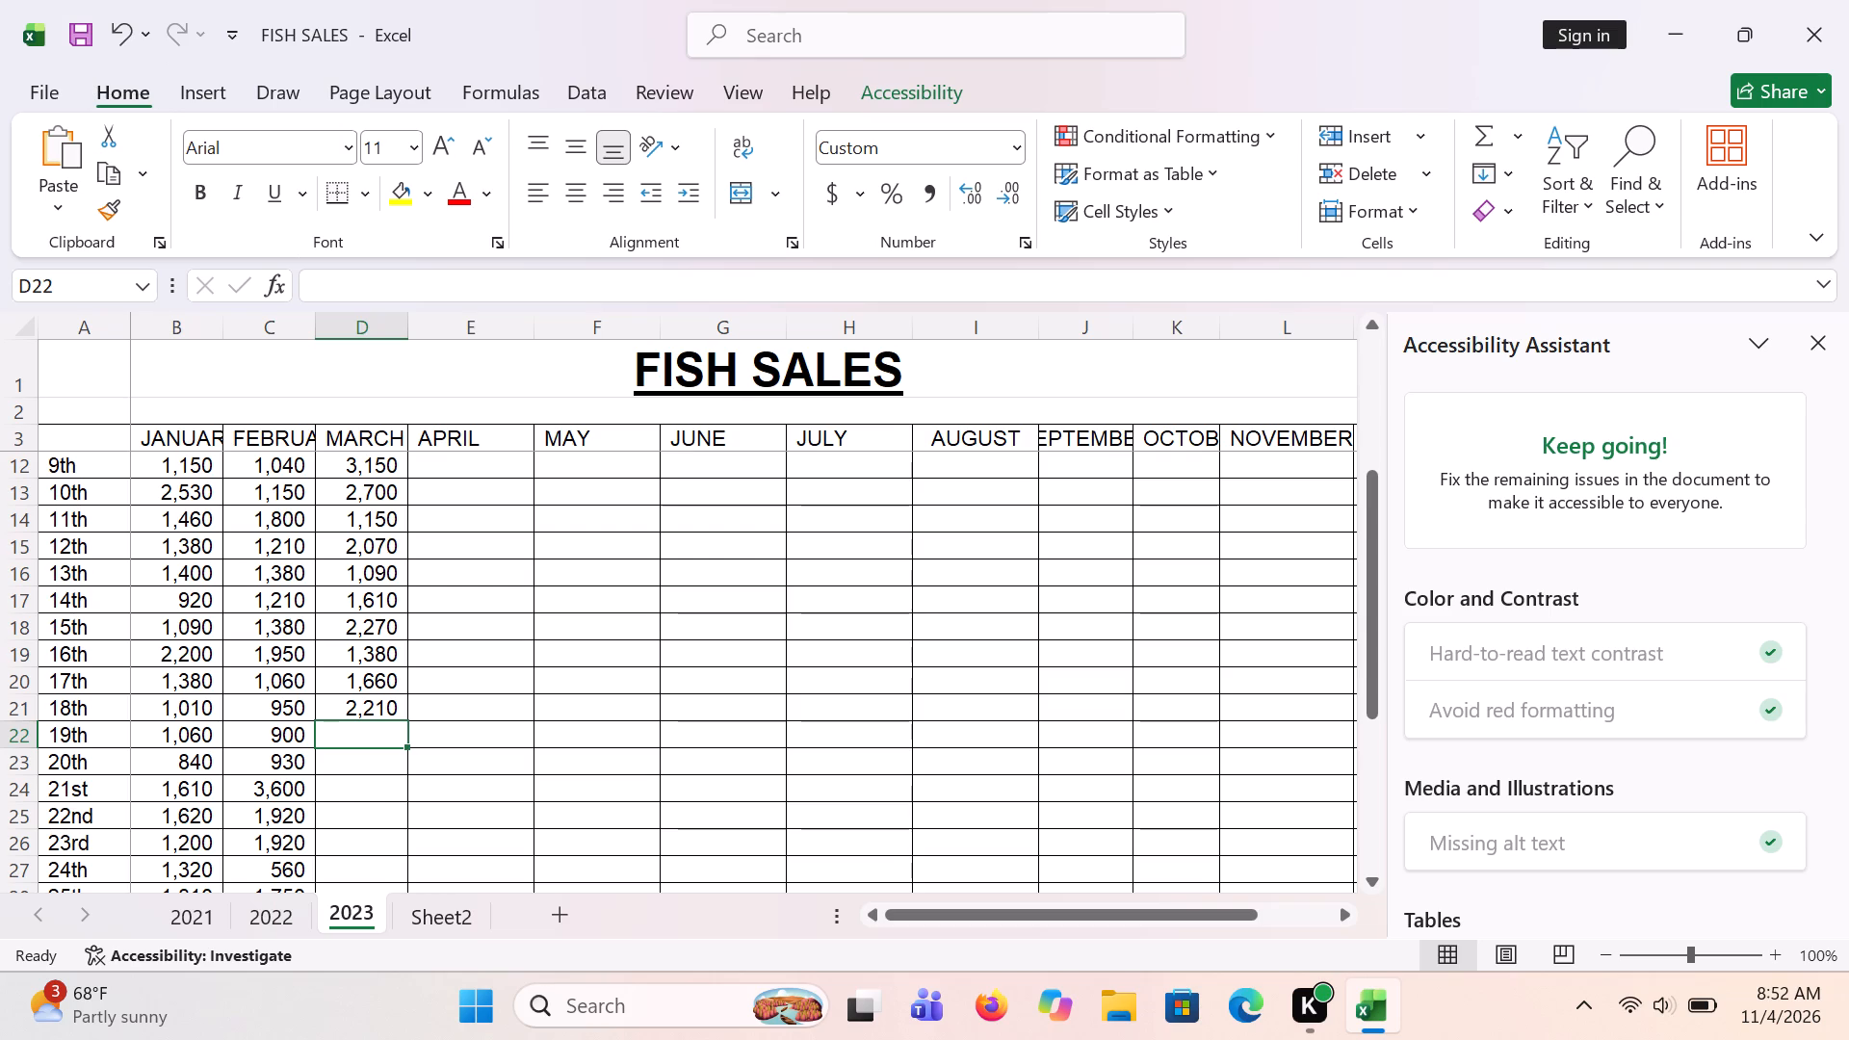
Enter the March sales for the 19th to the 21st in D22:D24 as 950, 1380 and 1630.
{"action": "scroll", "coordinate": [524, 635], "scroll_direction": "down", "scroll_amount": 2}
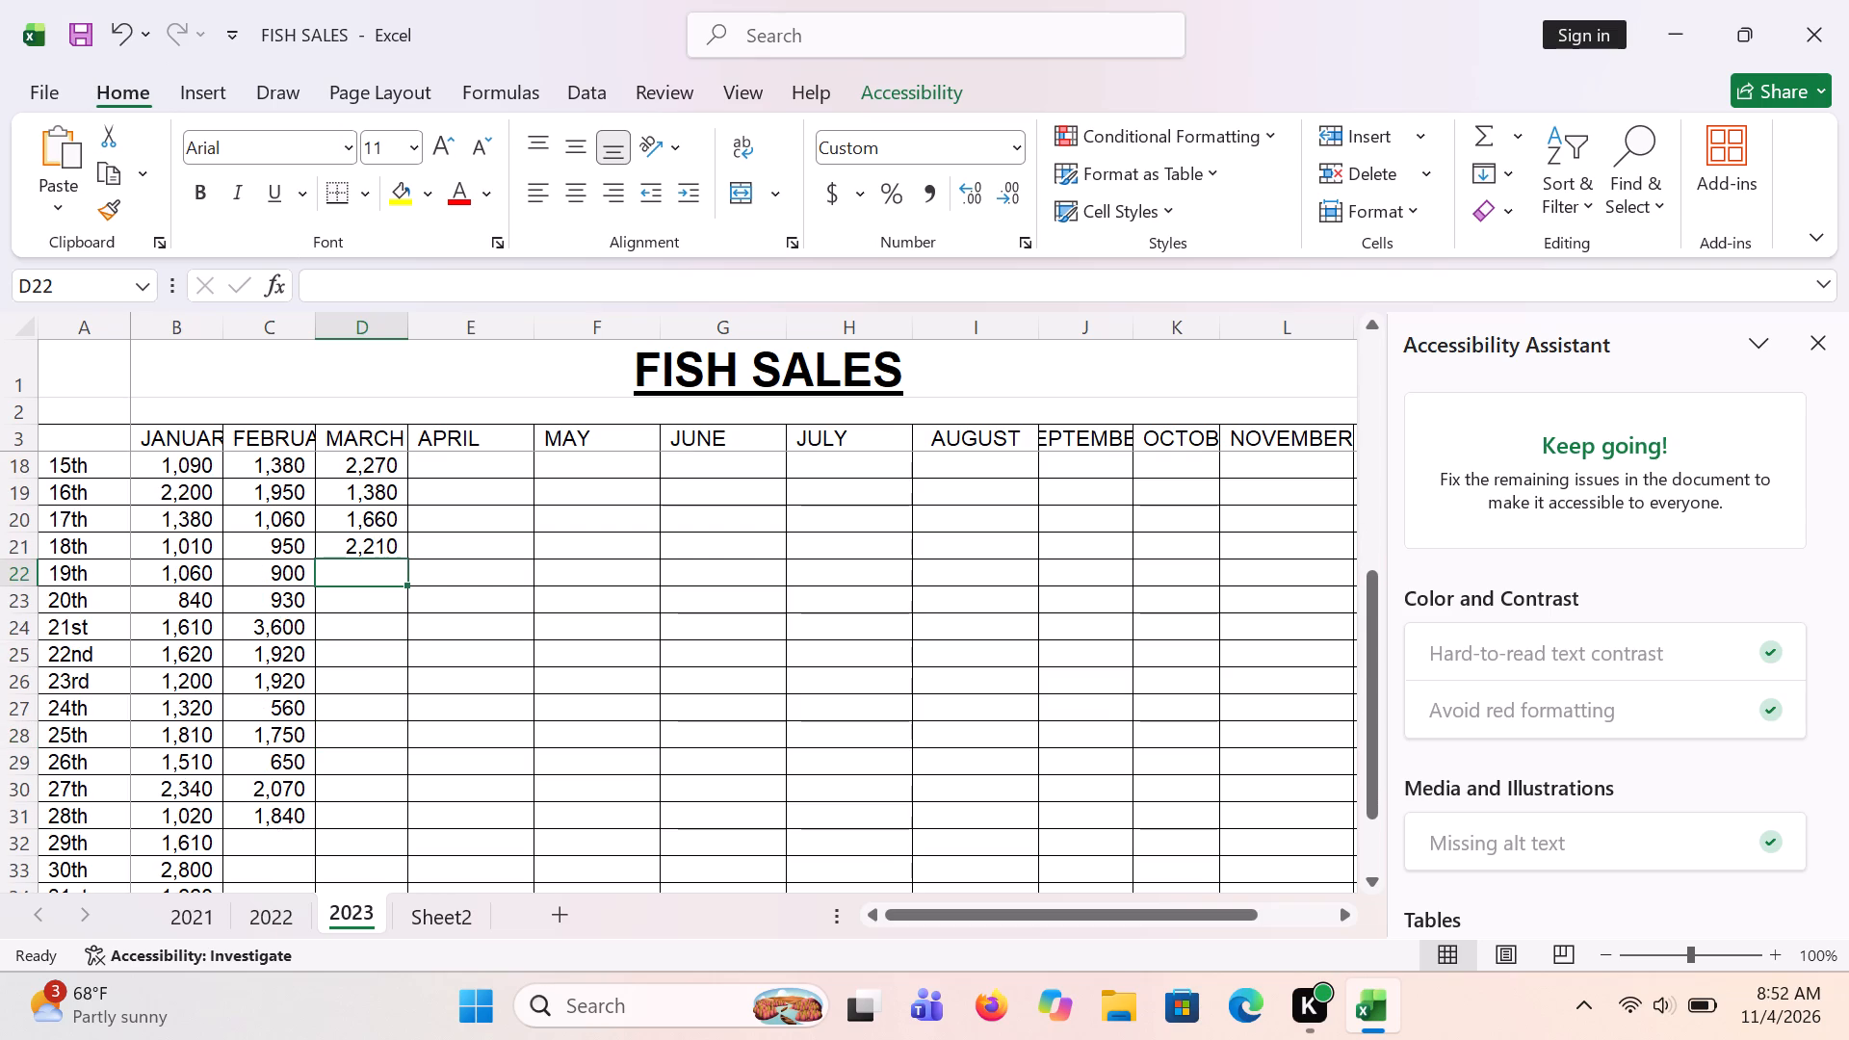
{"action": "left_click", "coordinate": [357, 598]}
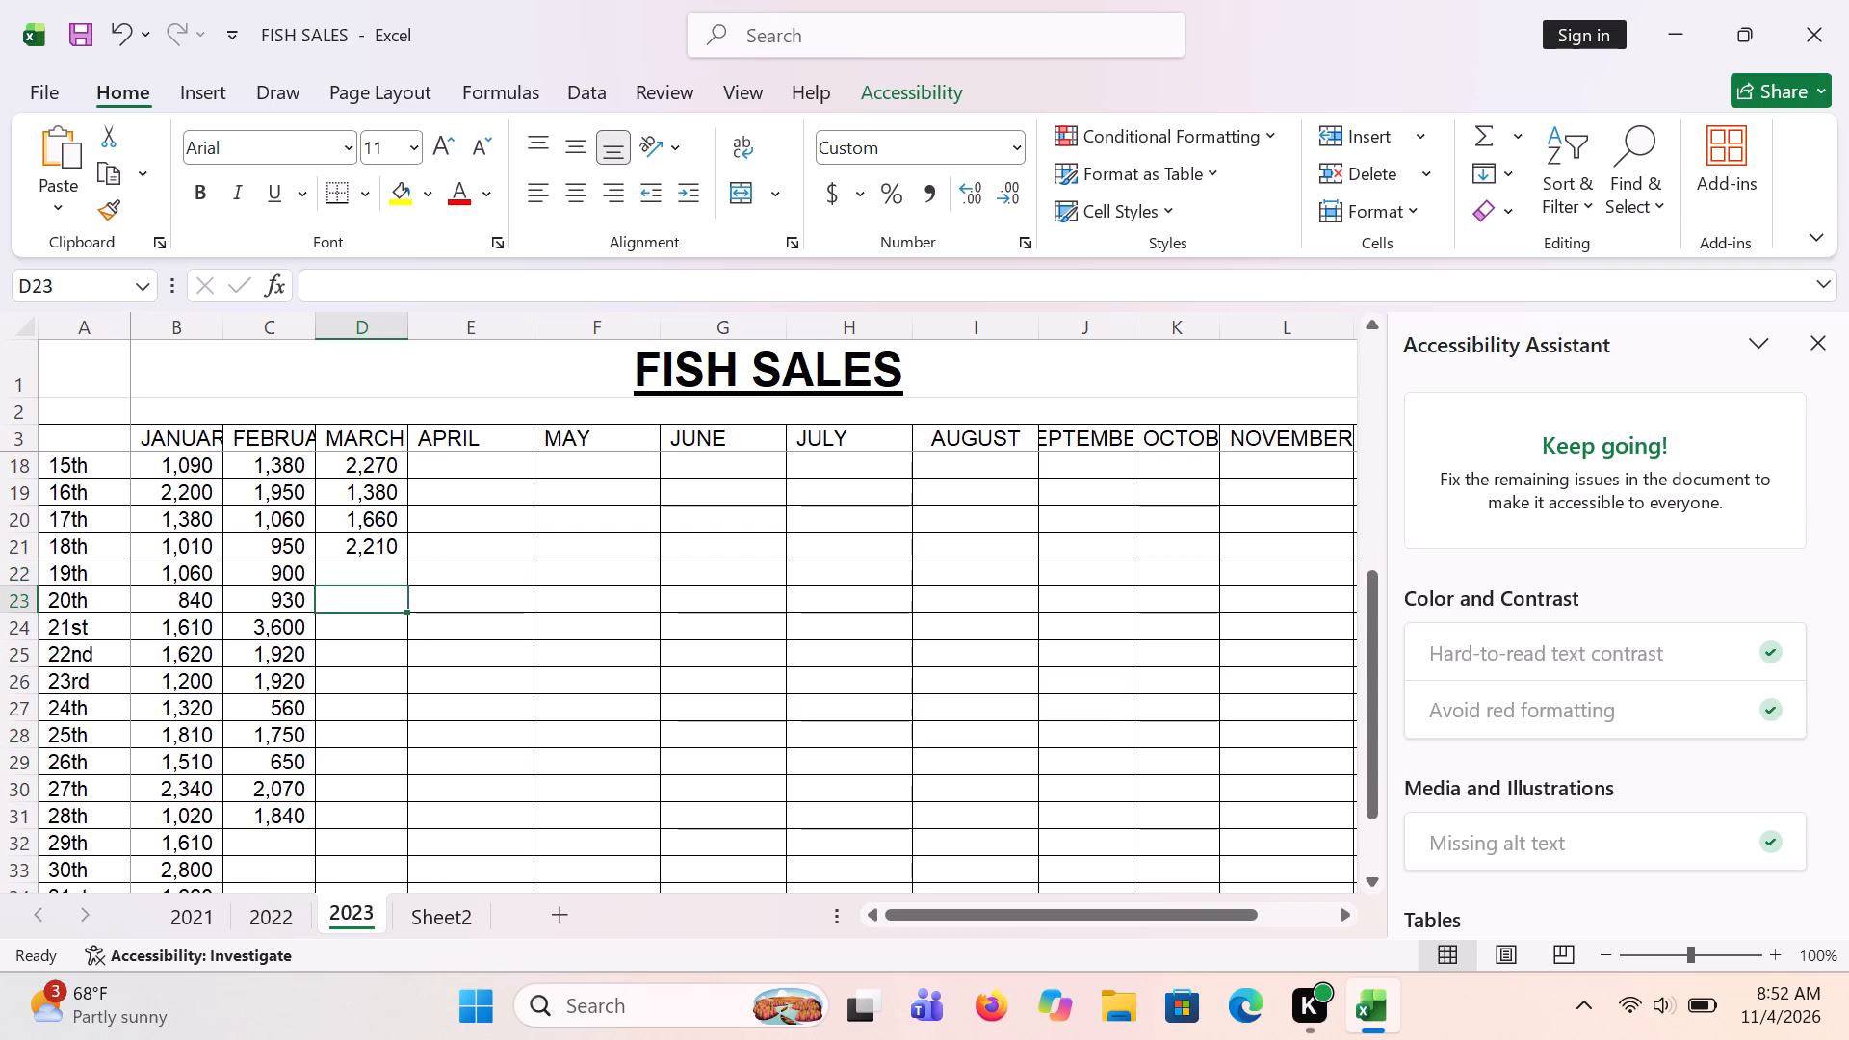
{"action": "left_click", "coordinate": [362, 576]}
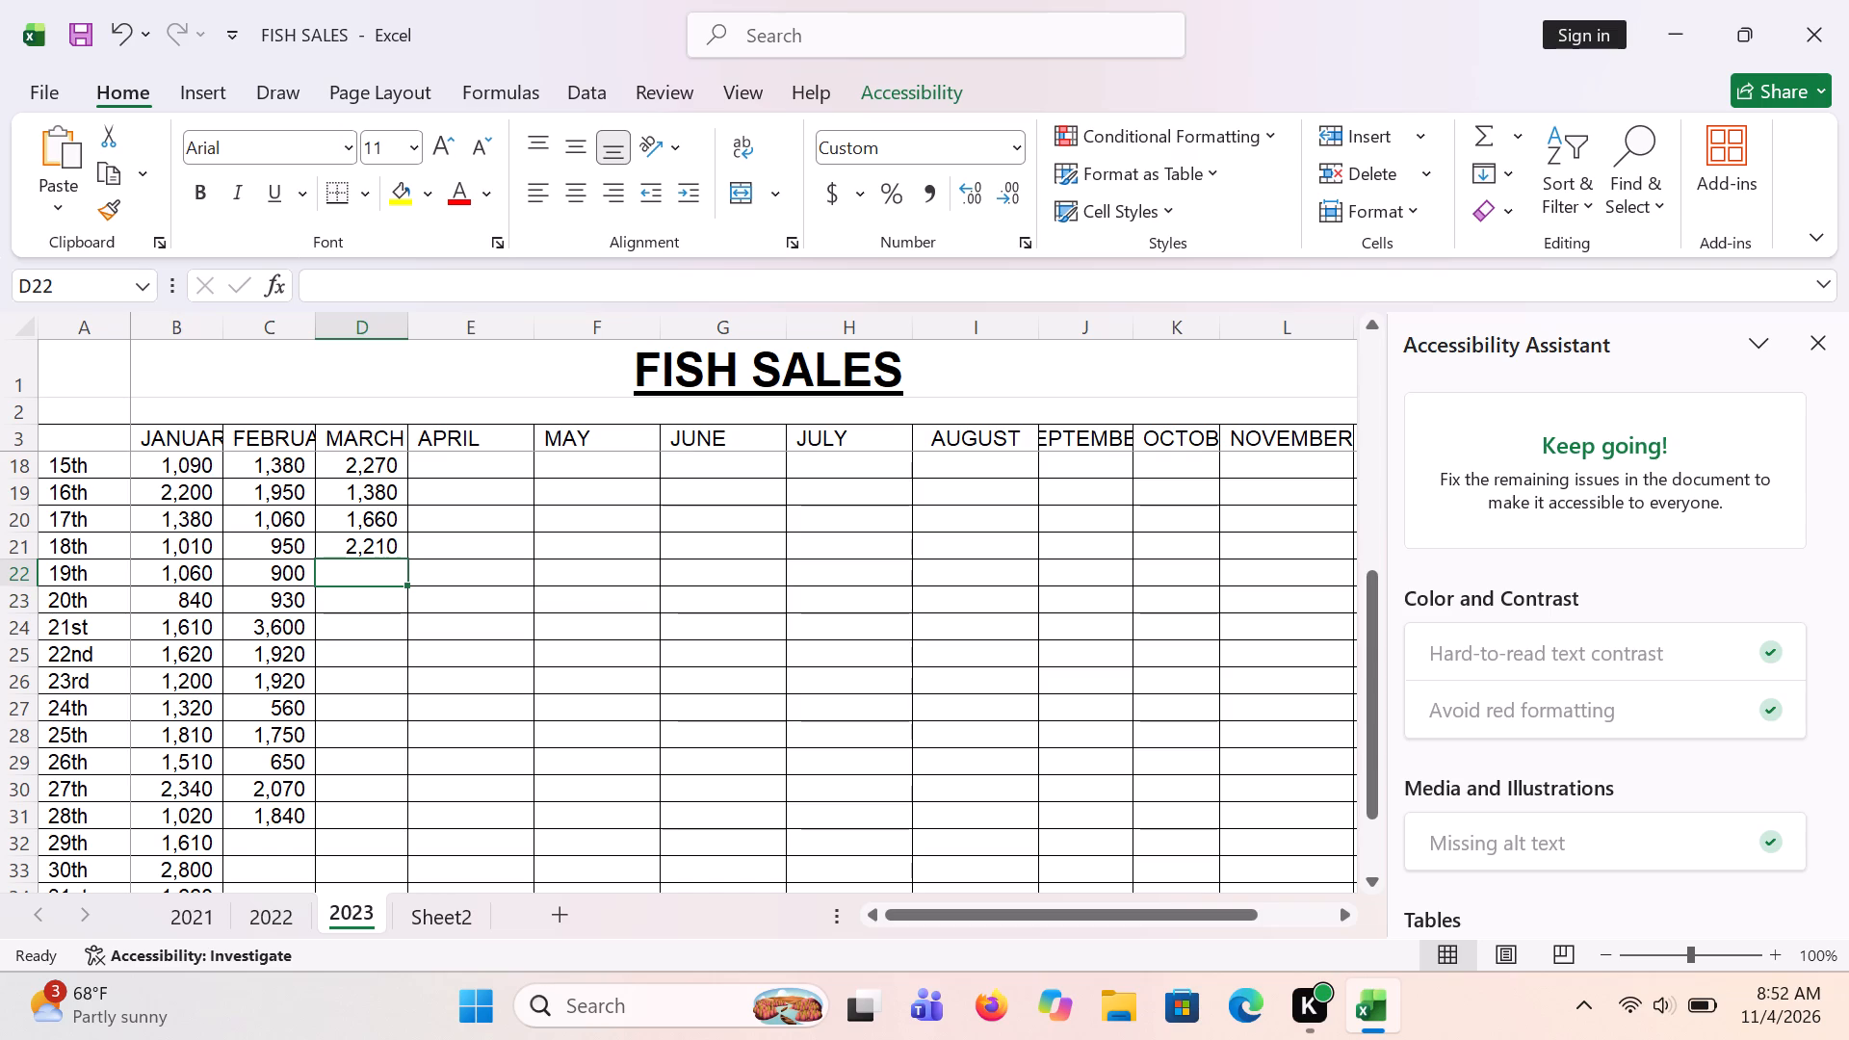
{"action": "key", "text": "9"}
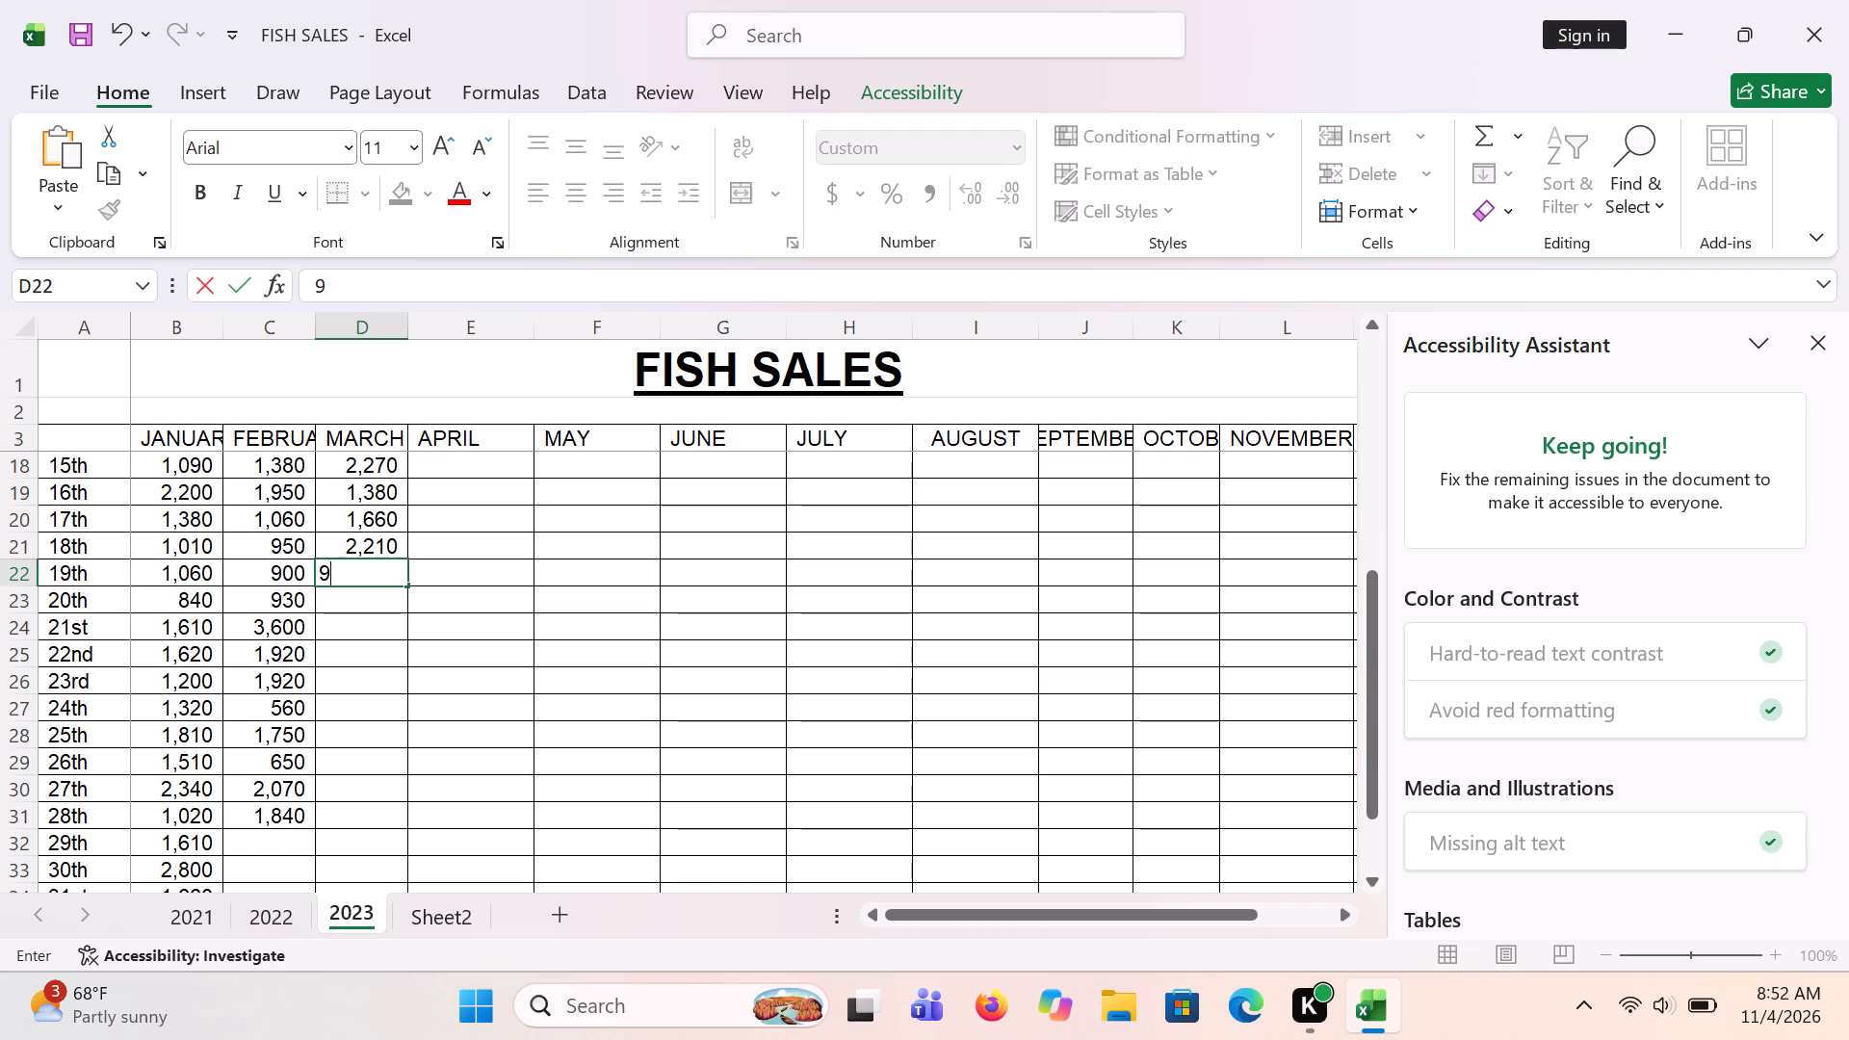
{"action": "type", "text": "50"}
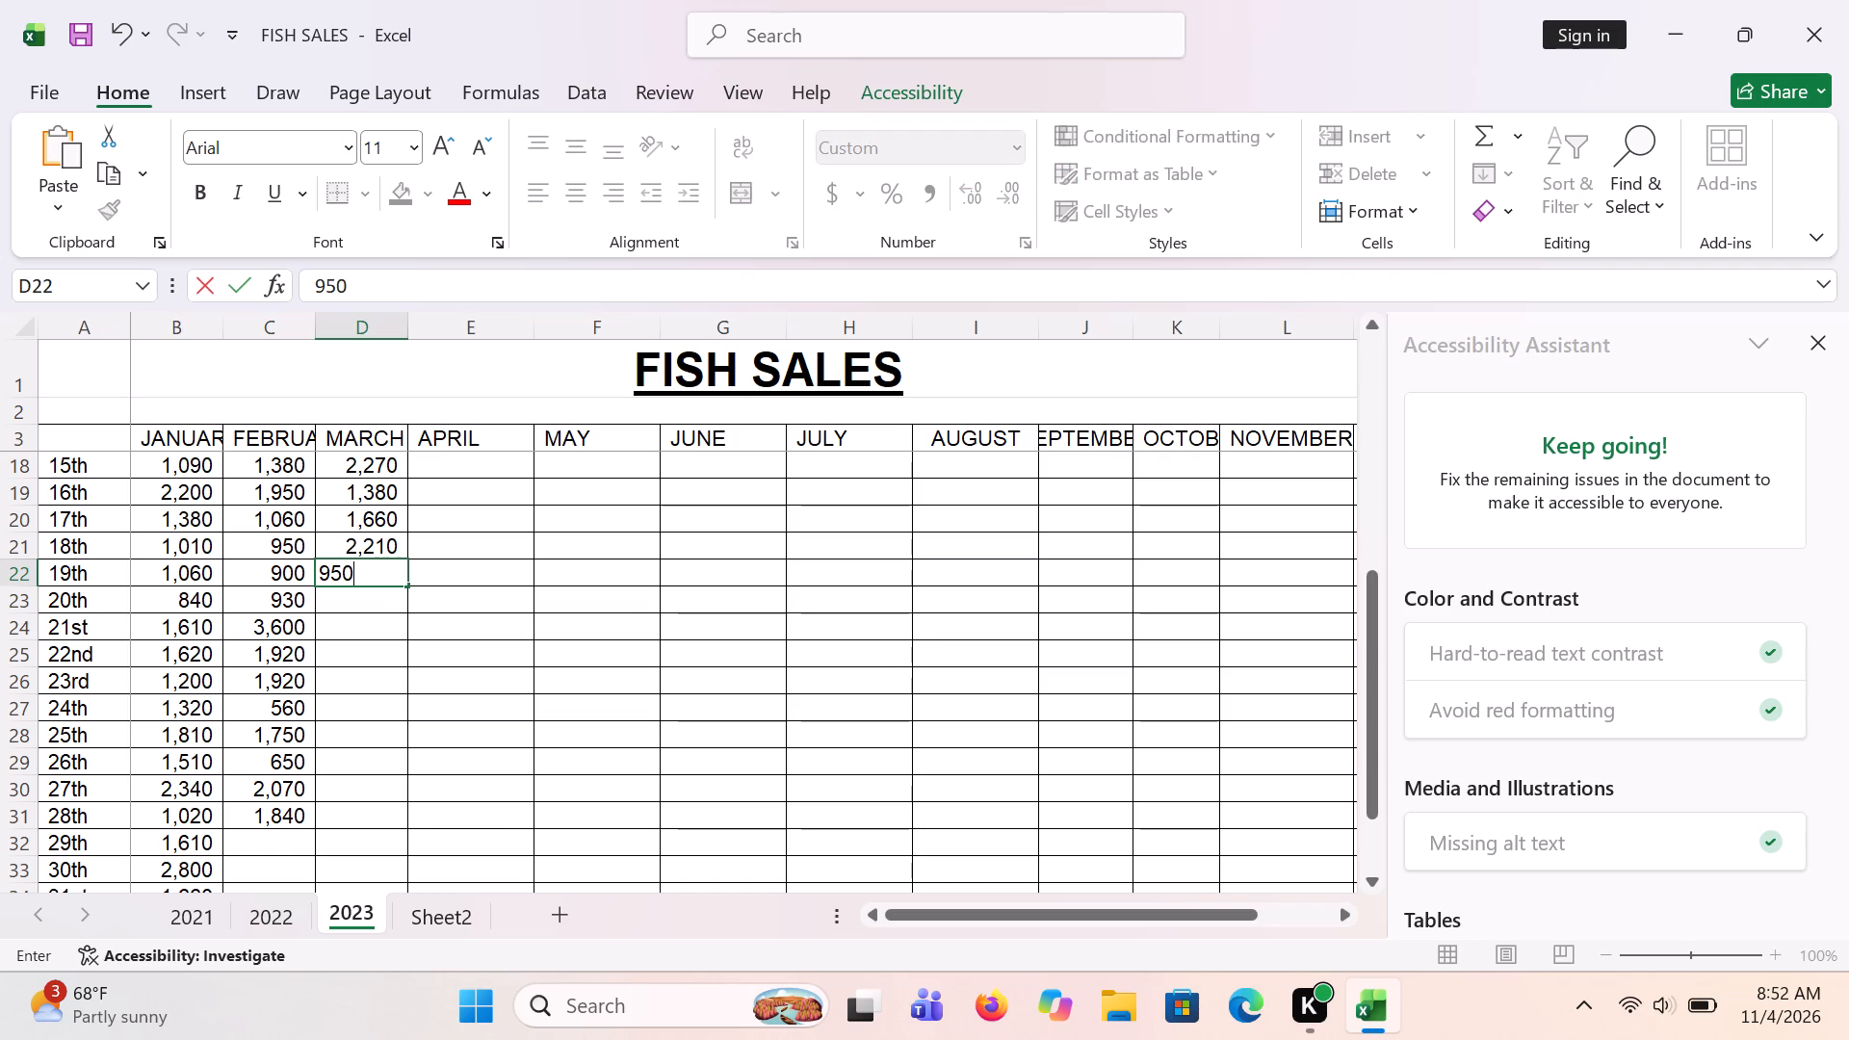
{"action": "key", "text": "Return"}
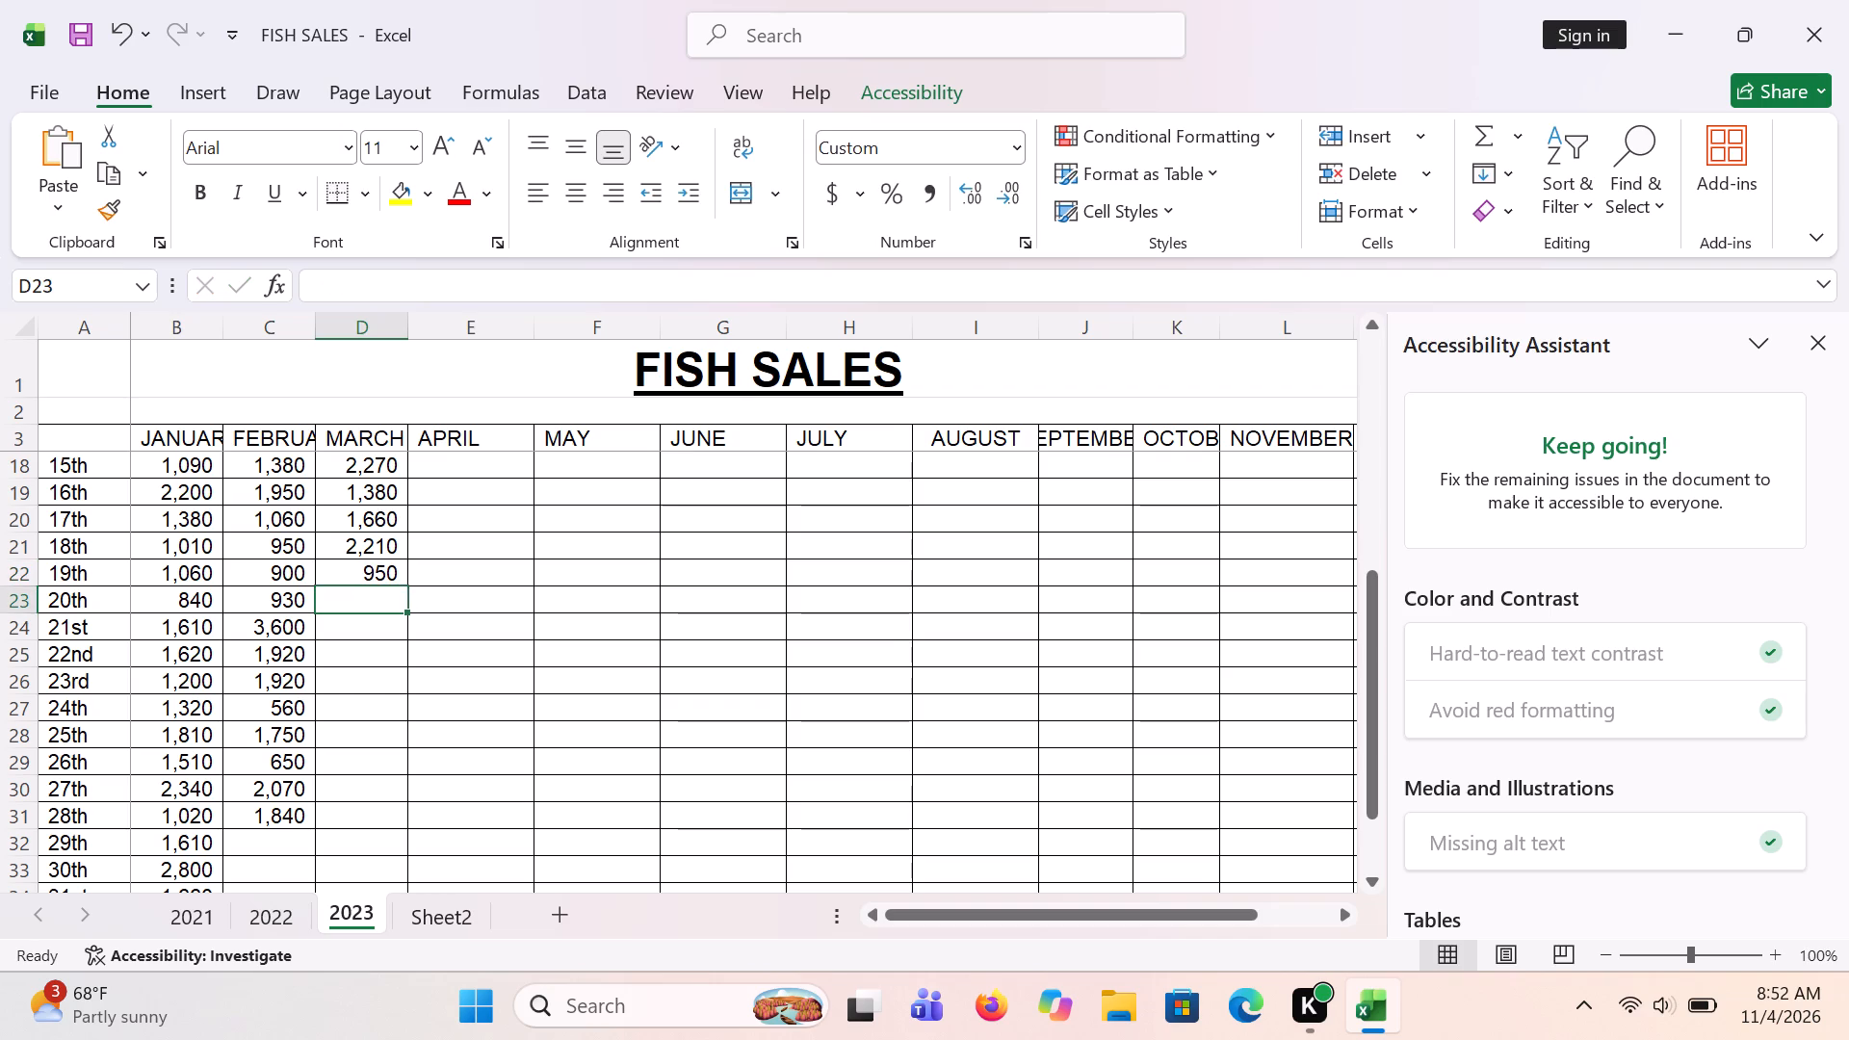
{"action": "key", "text": "1"}
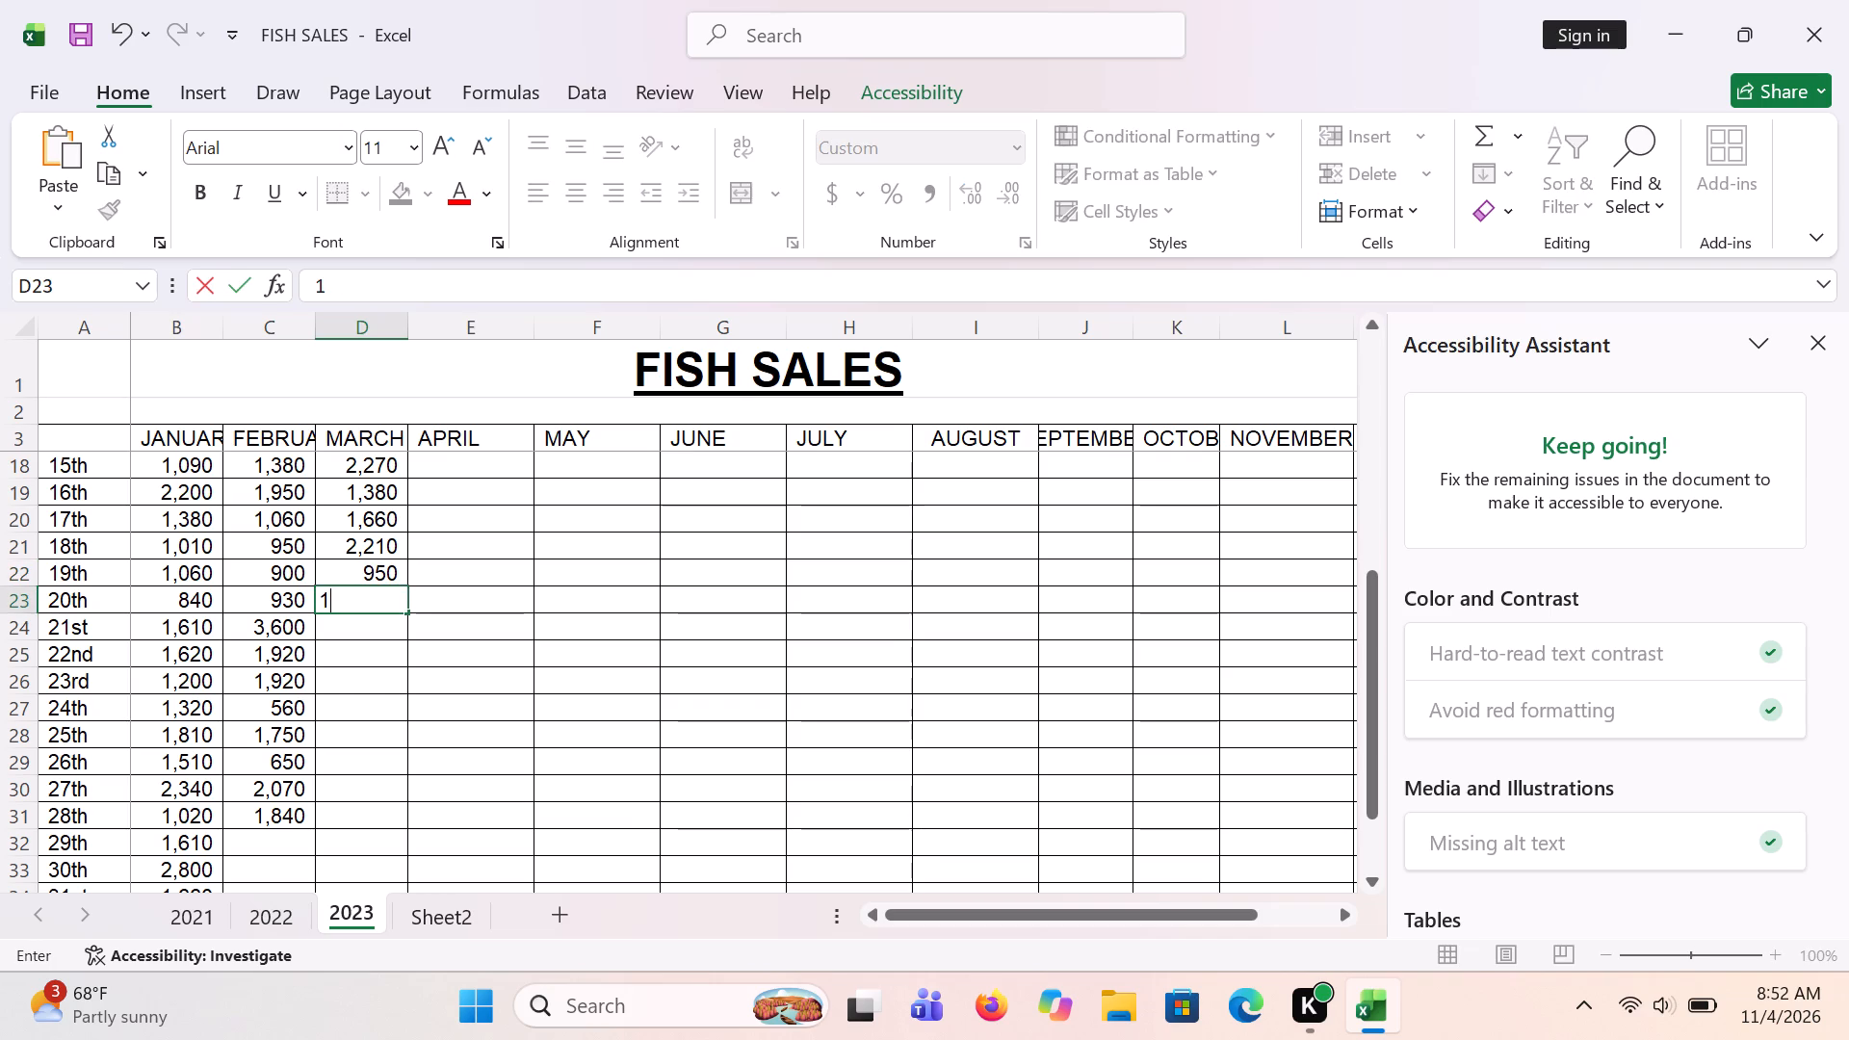
{"action": "type", "text": "380"}
{"action": "key", "text": "Return"}
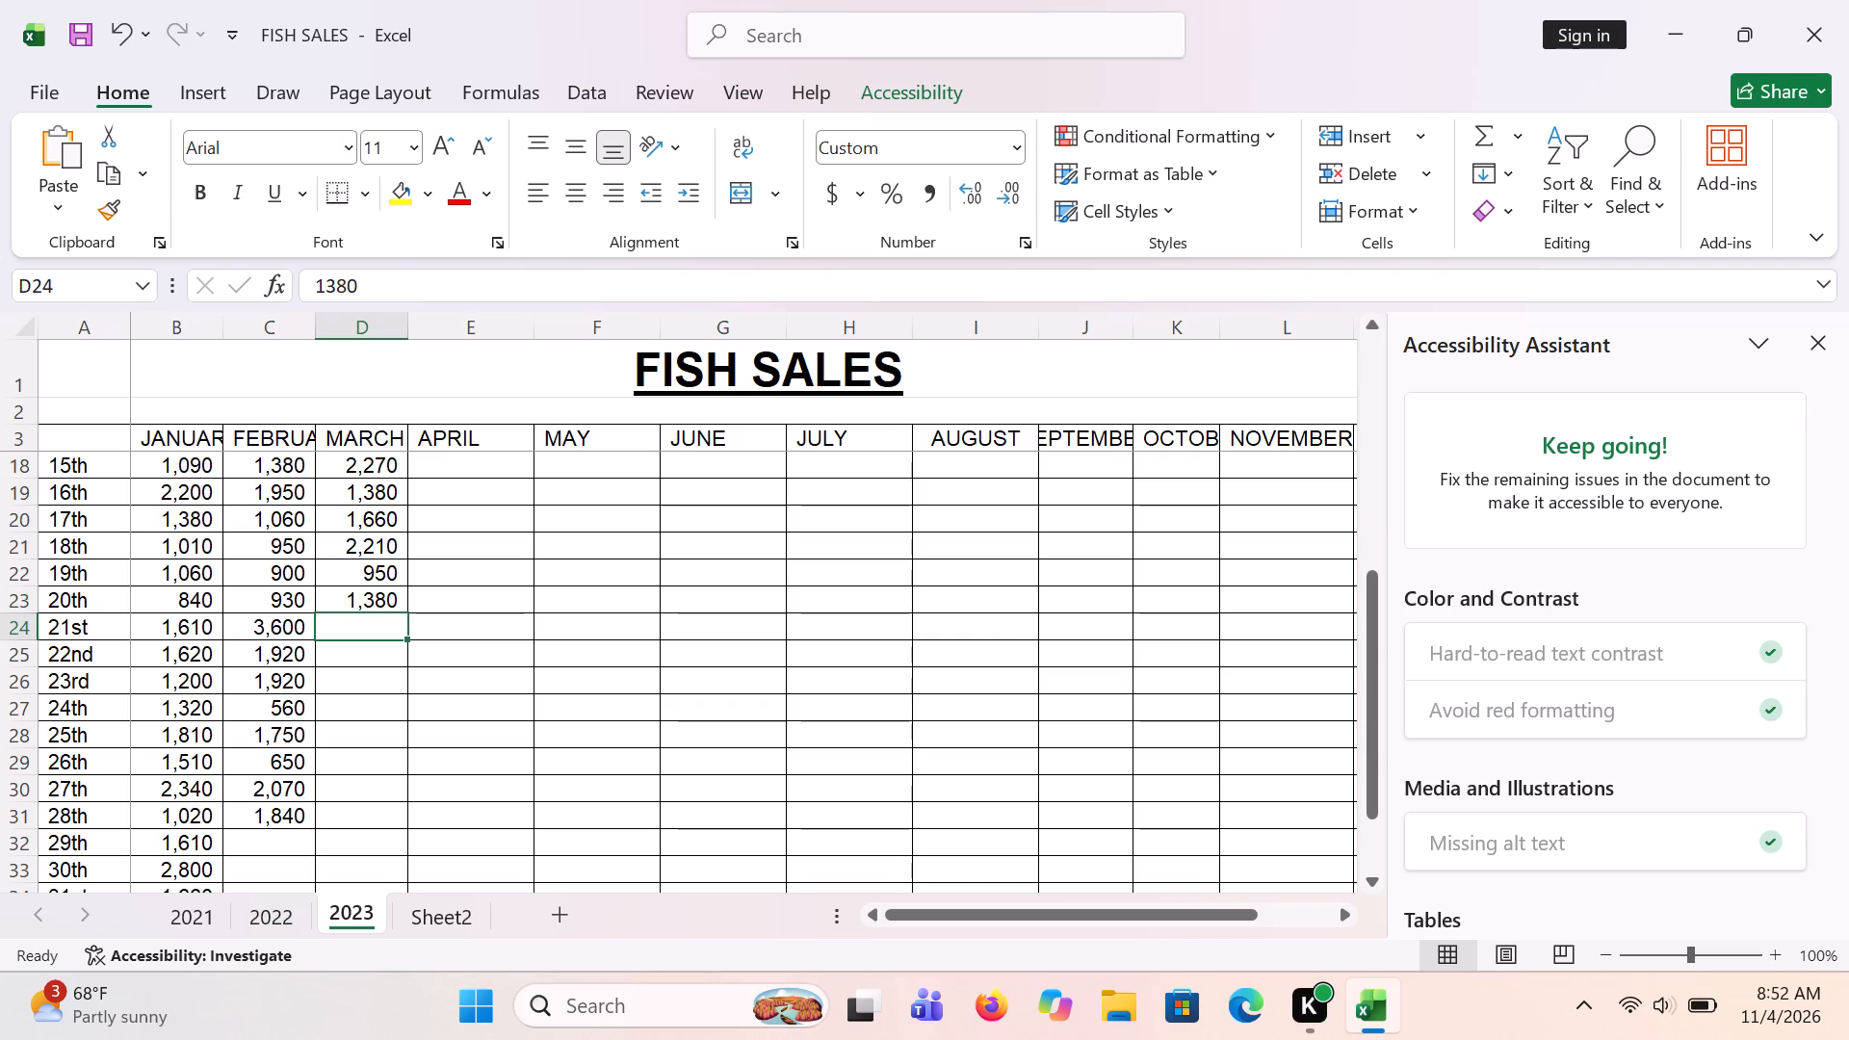
{"action": "key", "text": "1"}
{"action": "key", "text": "6"}
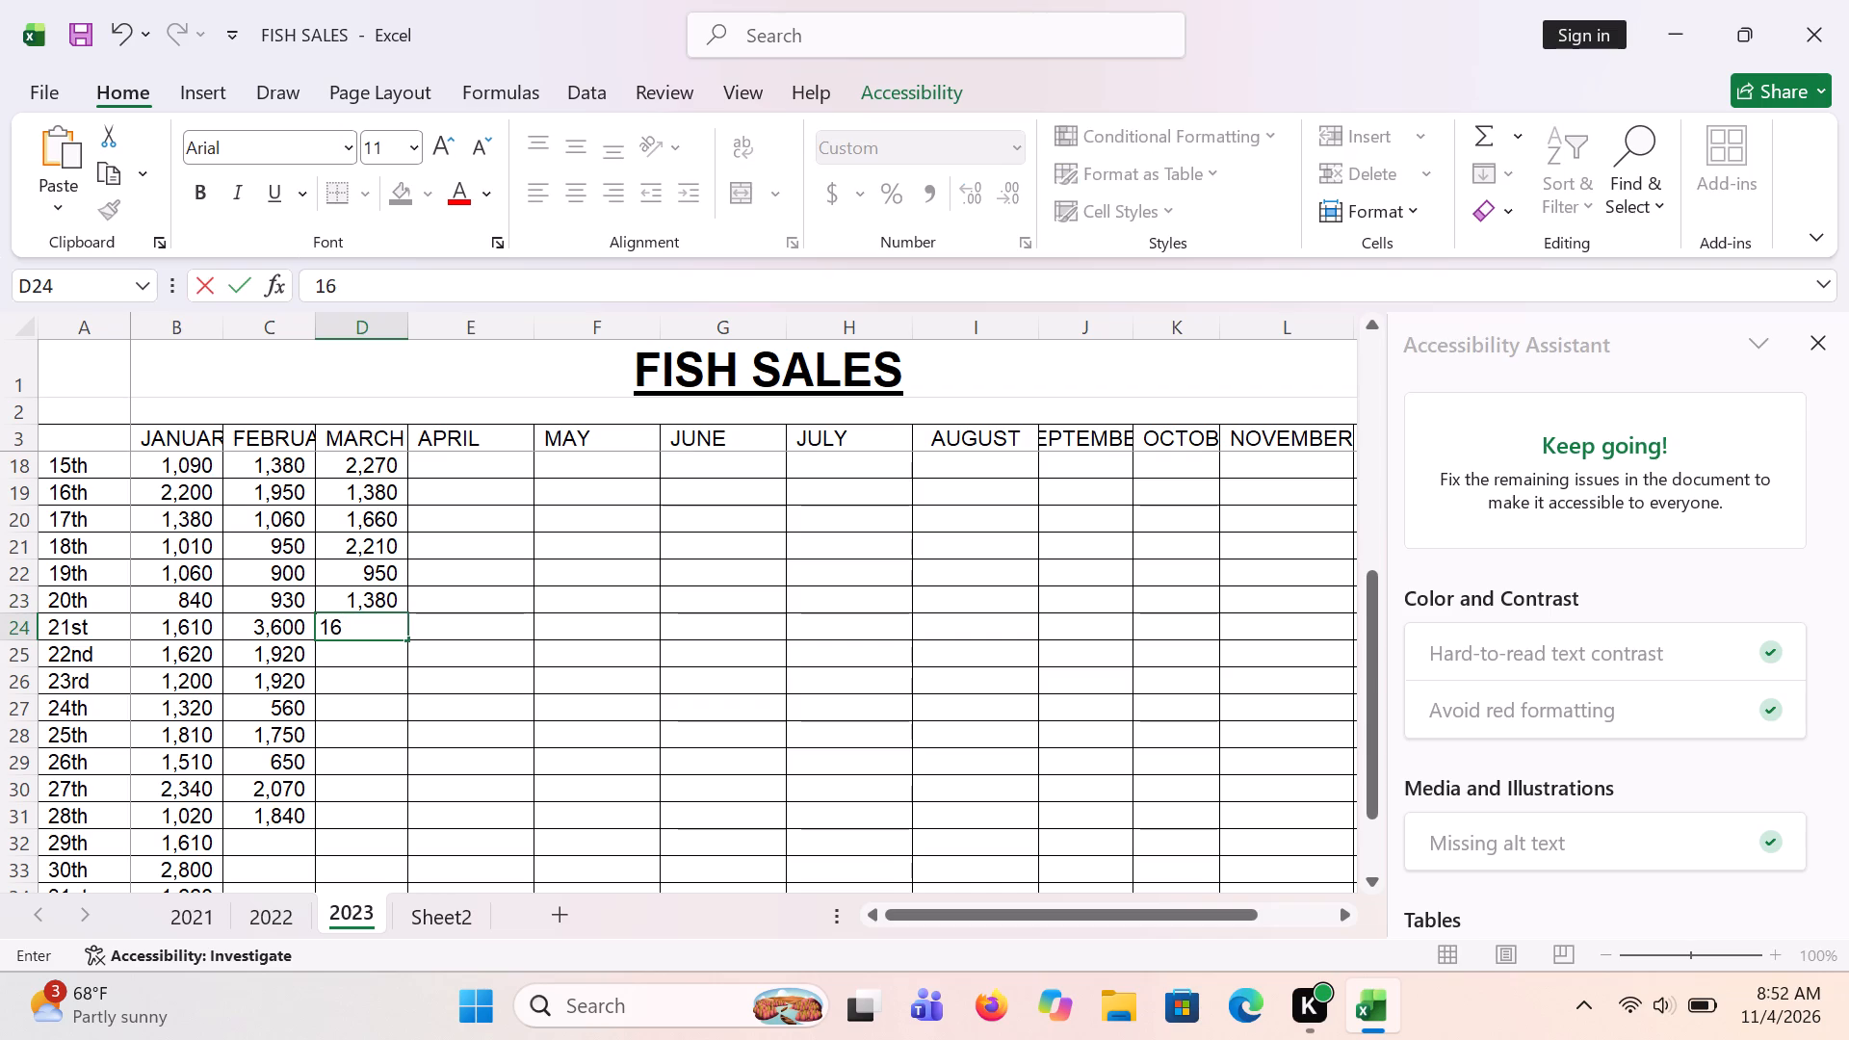
{"action": "type", "text": "30"}
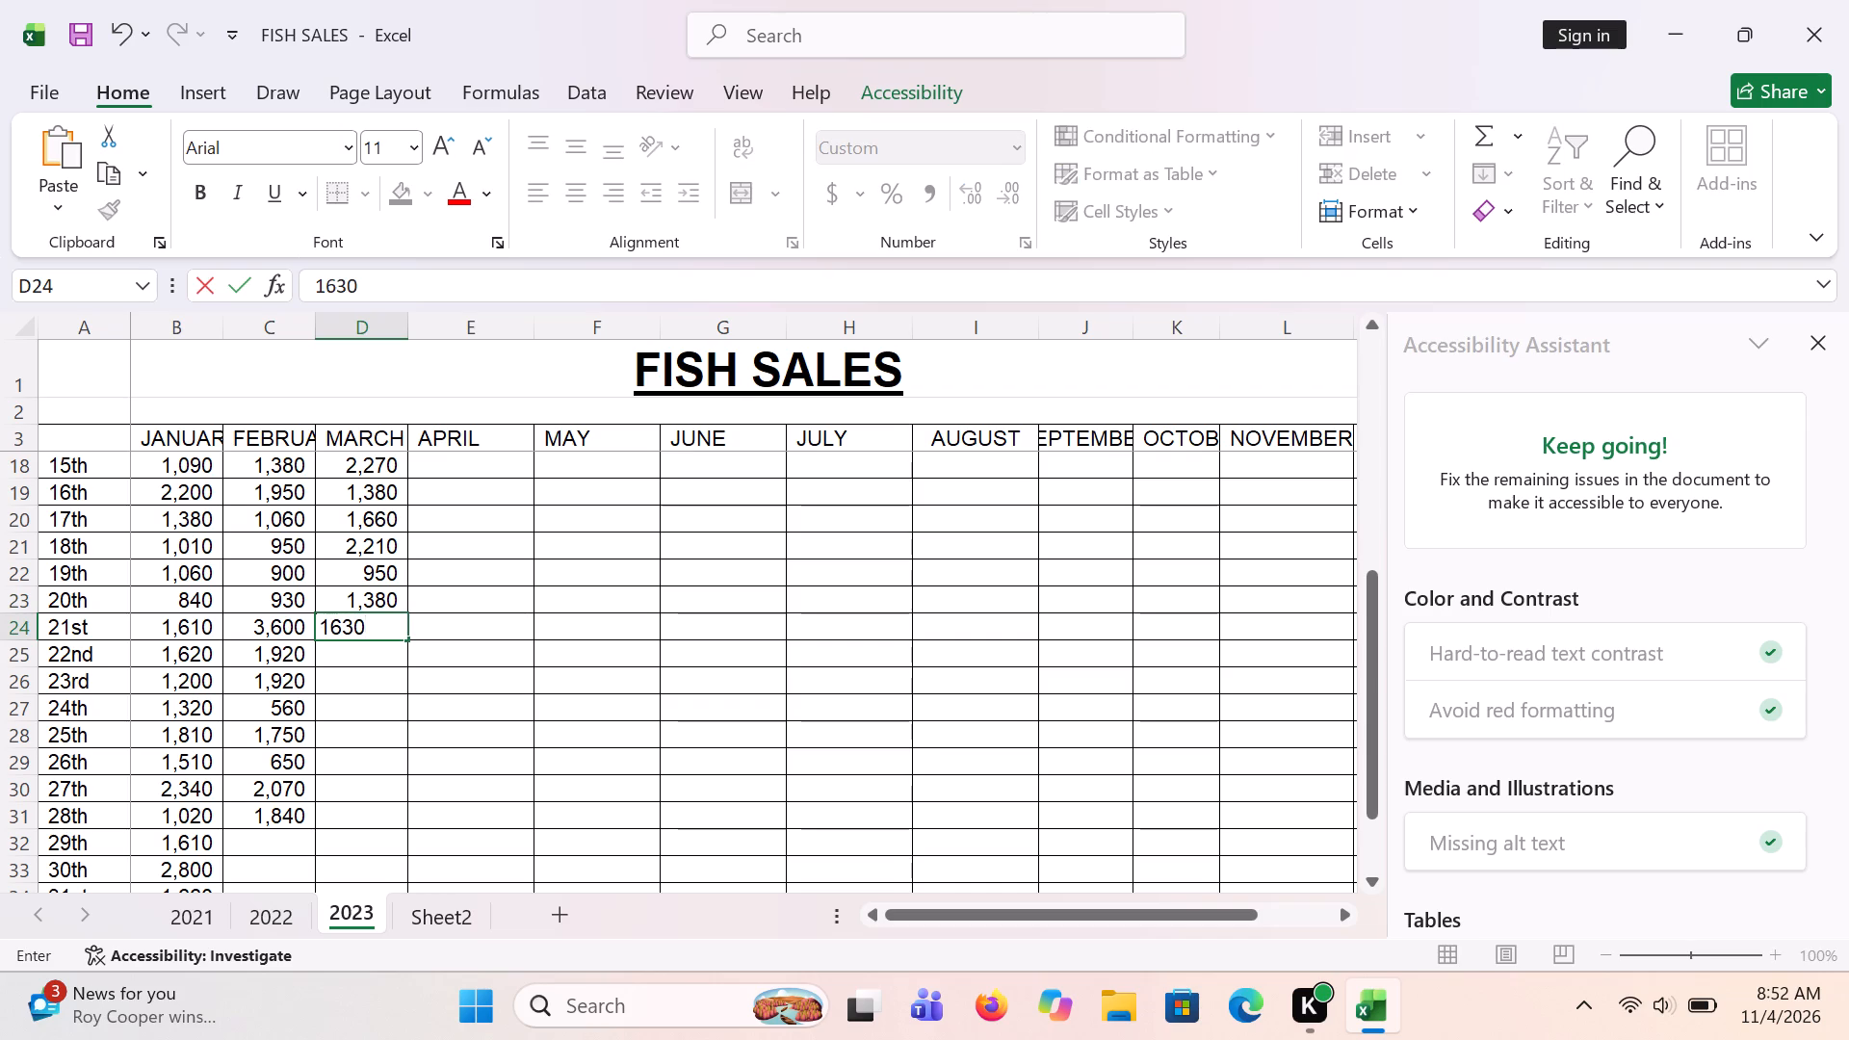
{"action": "key", "text": "Return"}
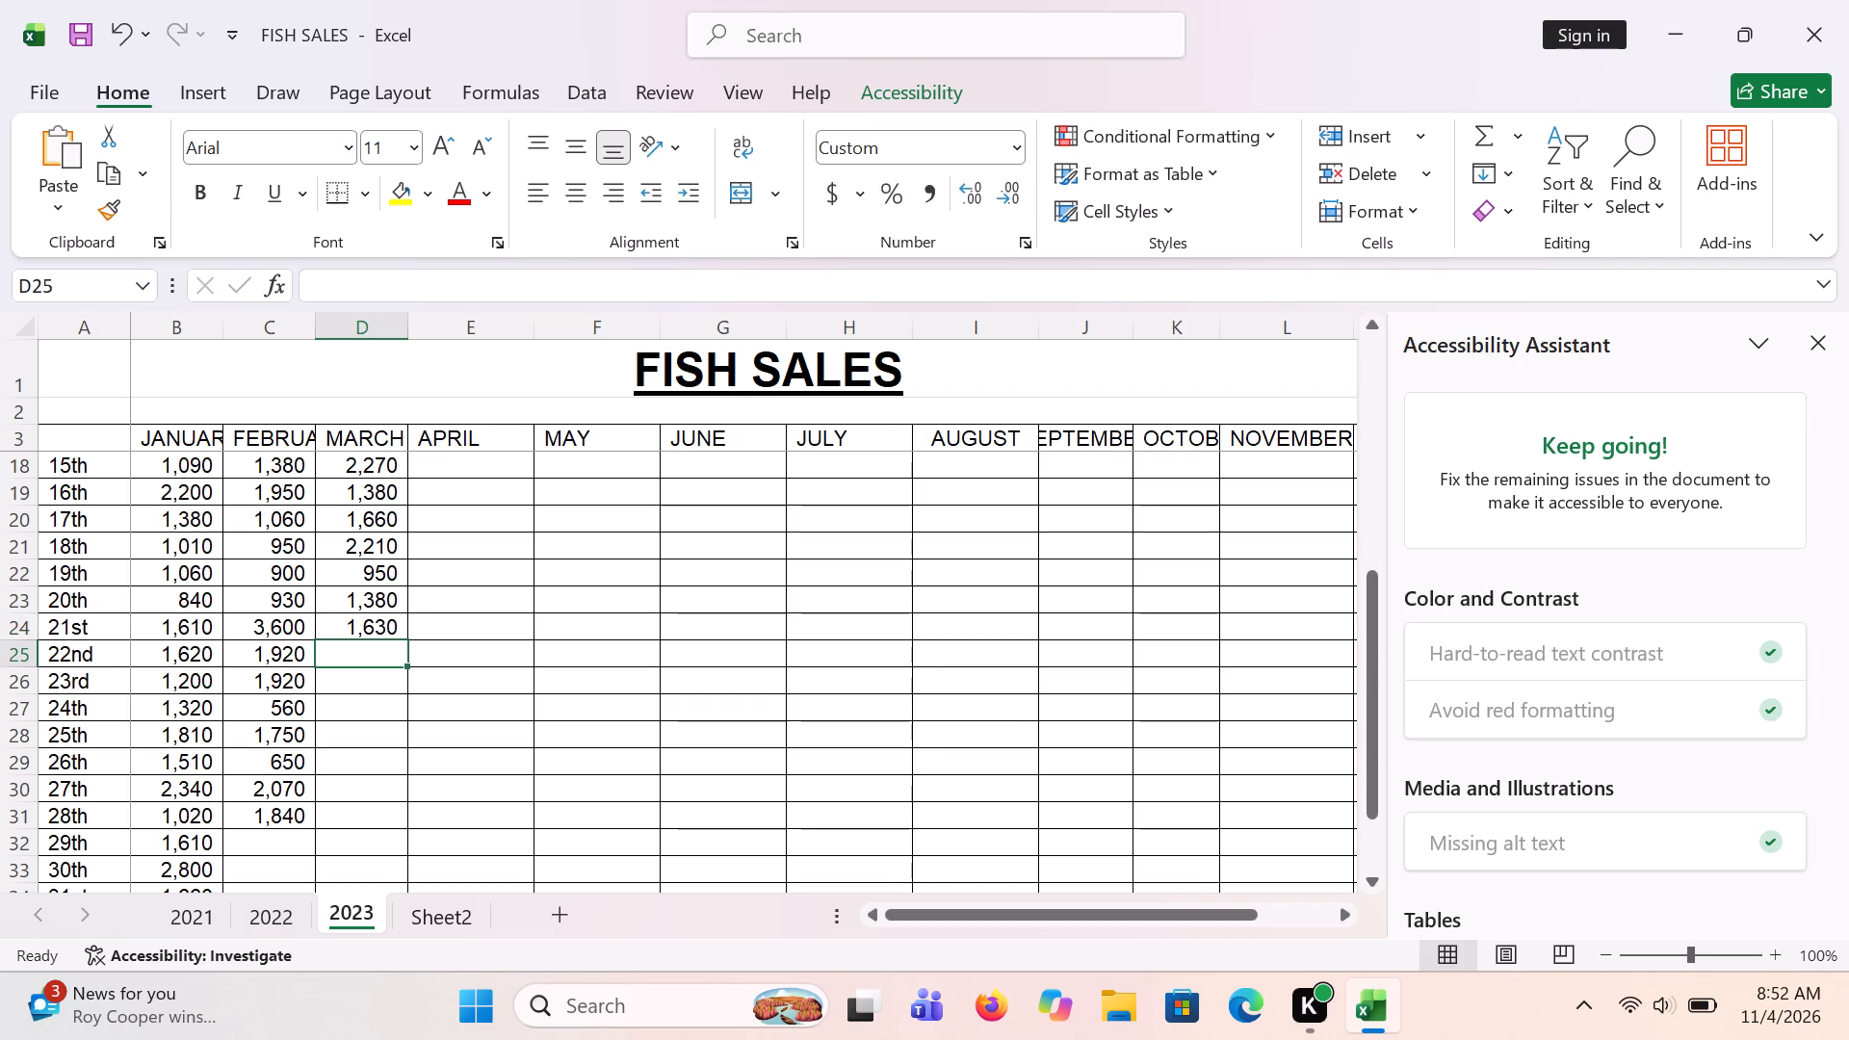
Enter the March sales for the 22nd and 23rd in D25:D26 as 2440 and 2840, and save the workbook.
{"action": "type", "text": "244"}
{"action": "key", "text": "0"}
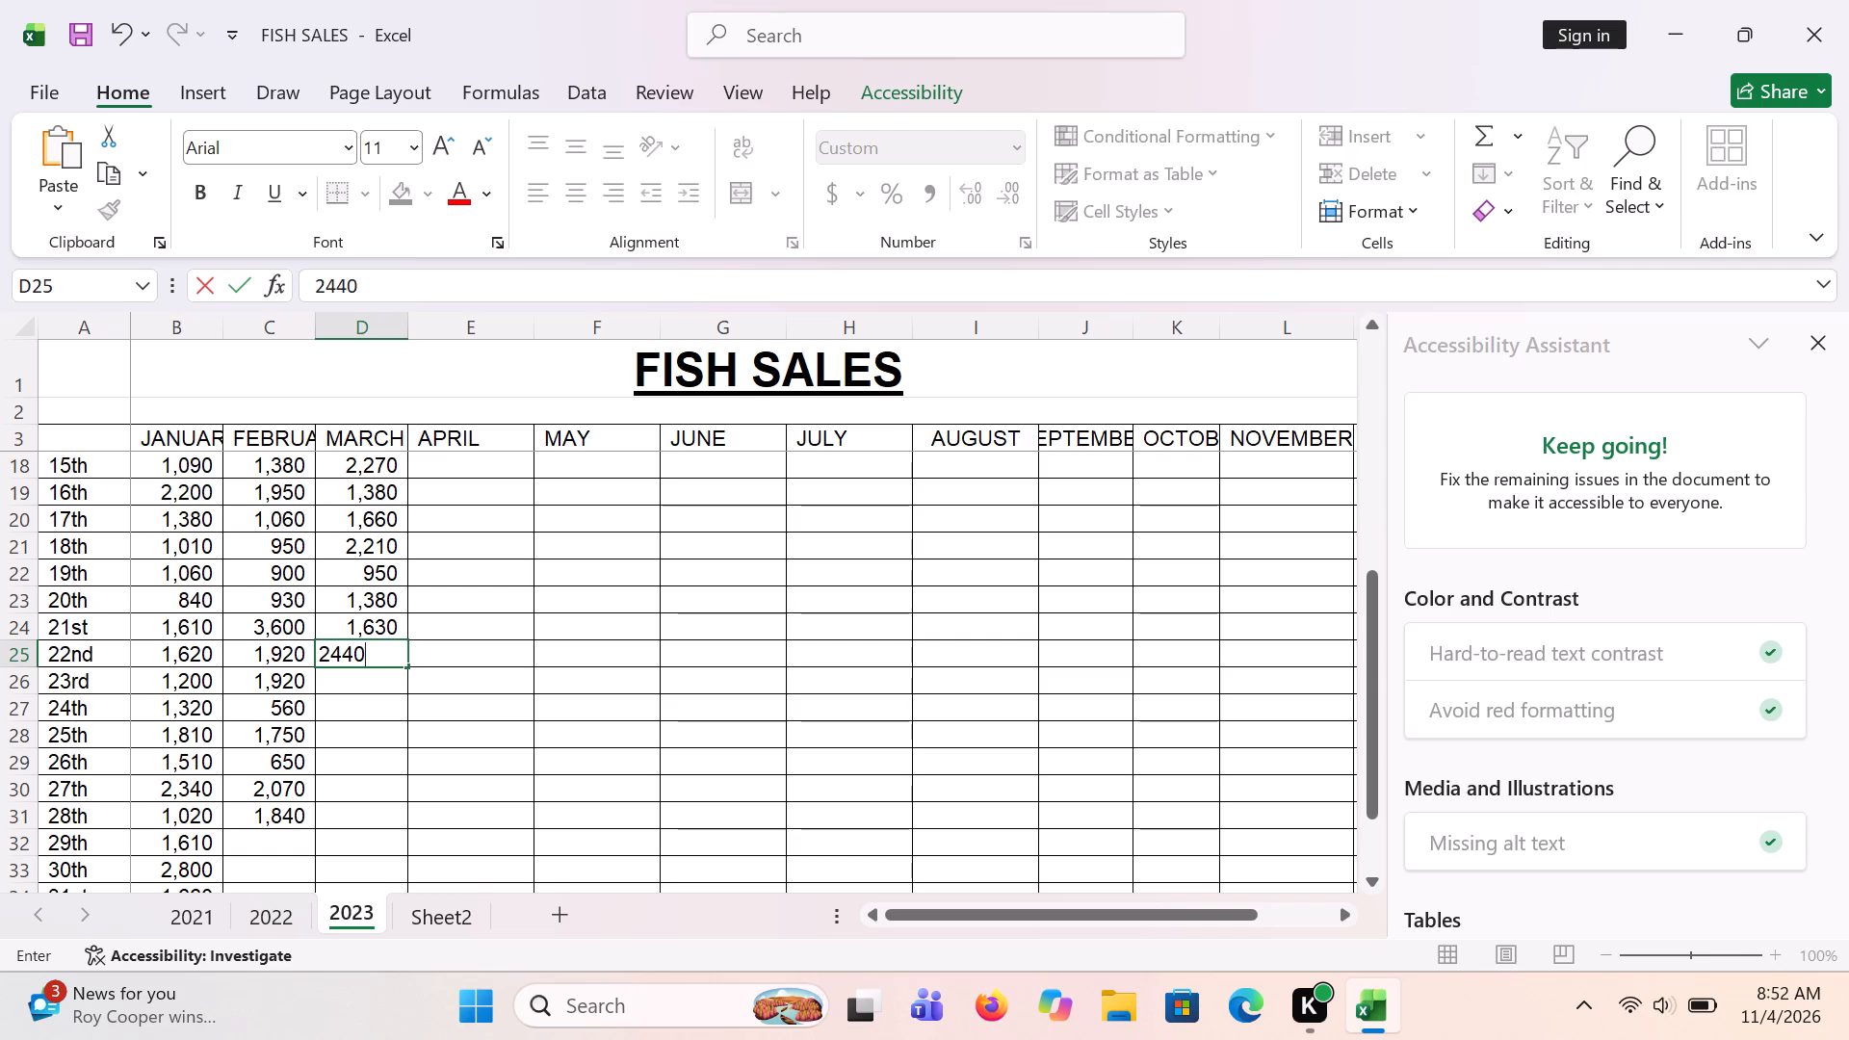
{"action": "key", "text": "Return"}
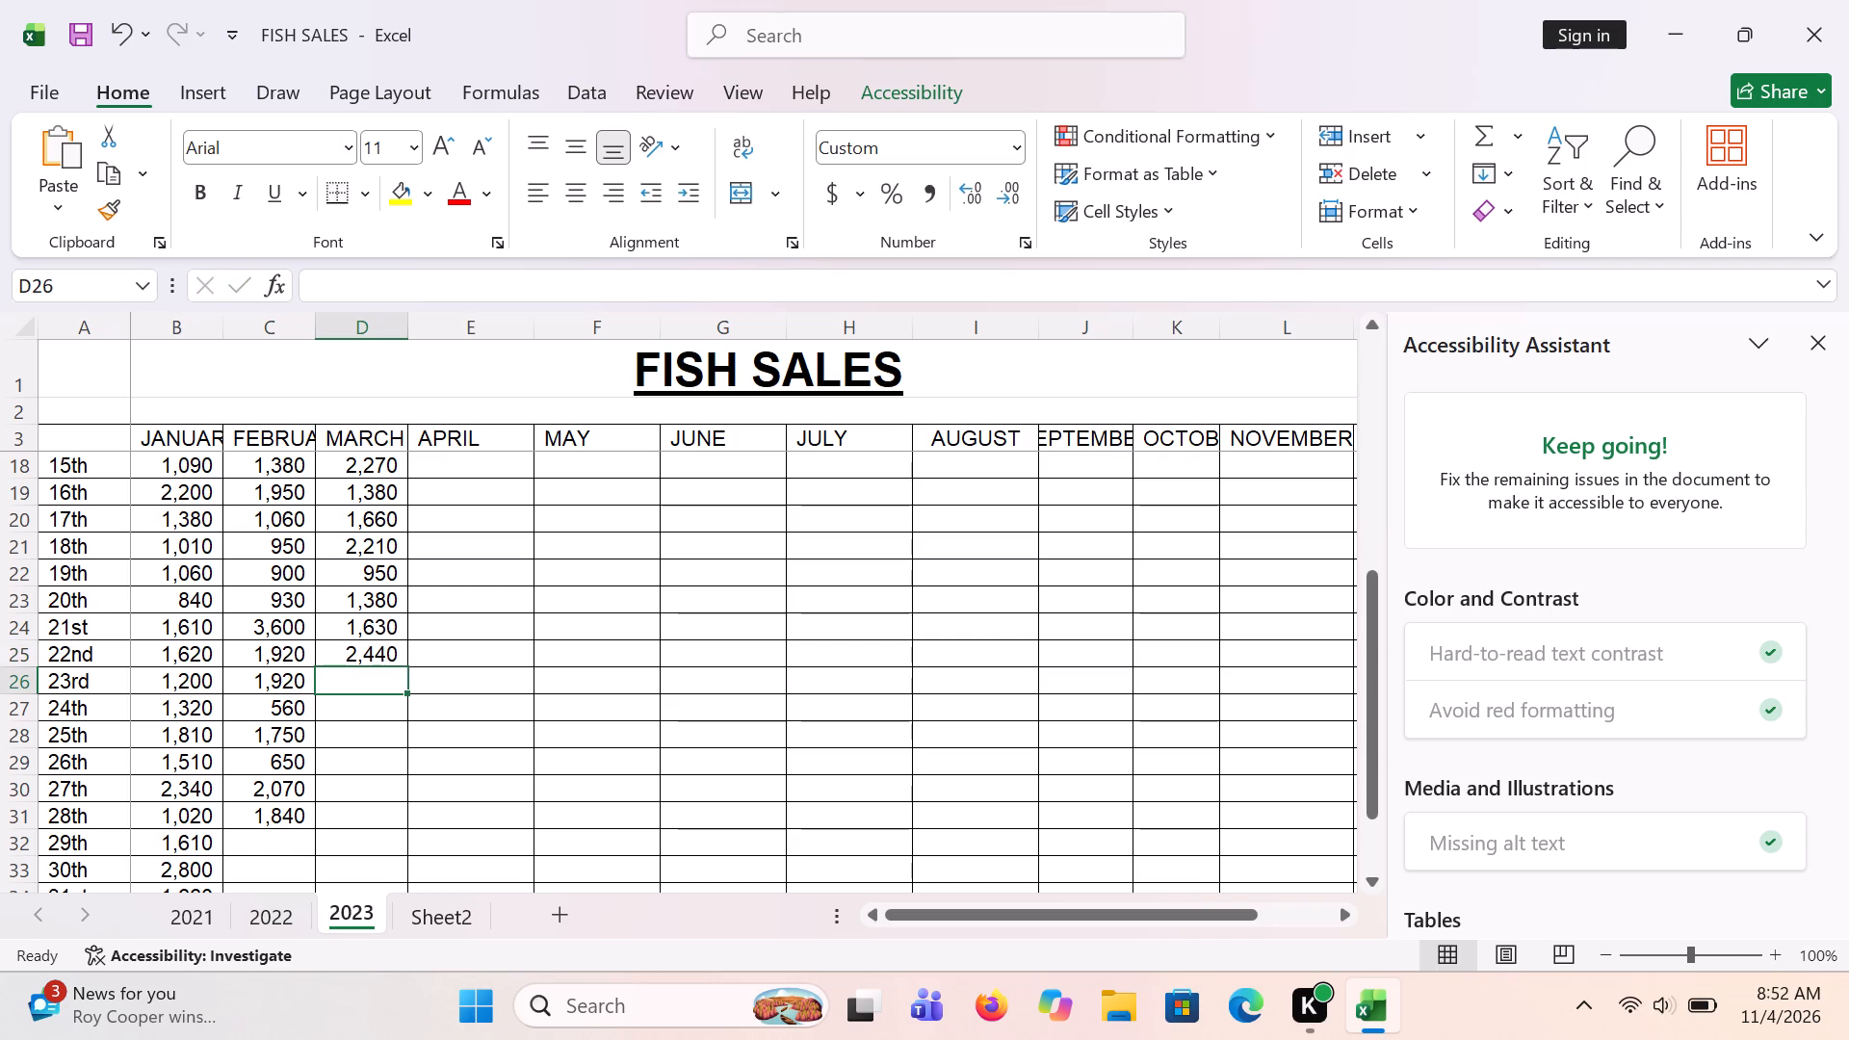
{"action": "key", "text": "2"}
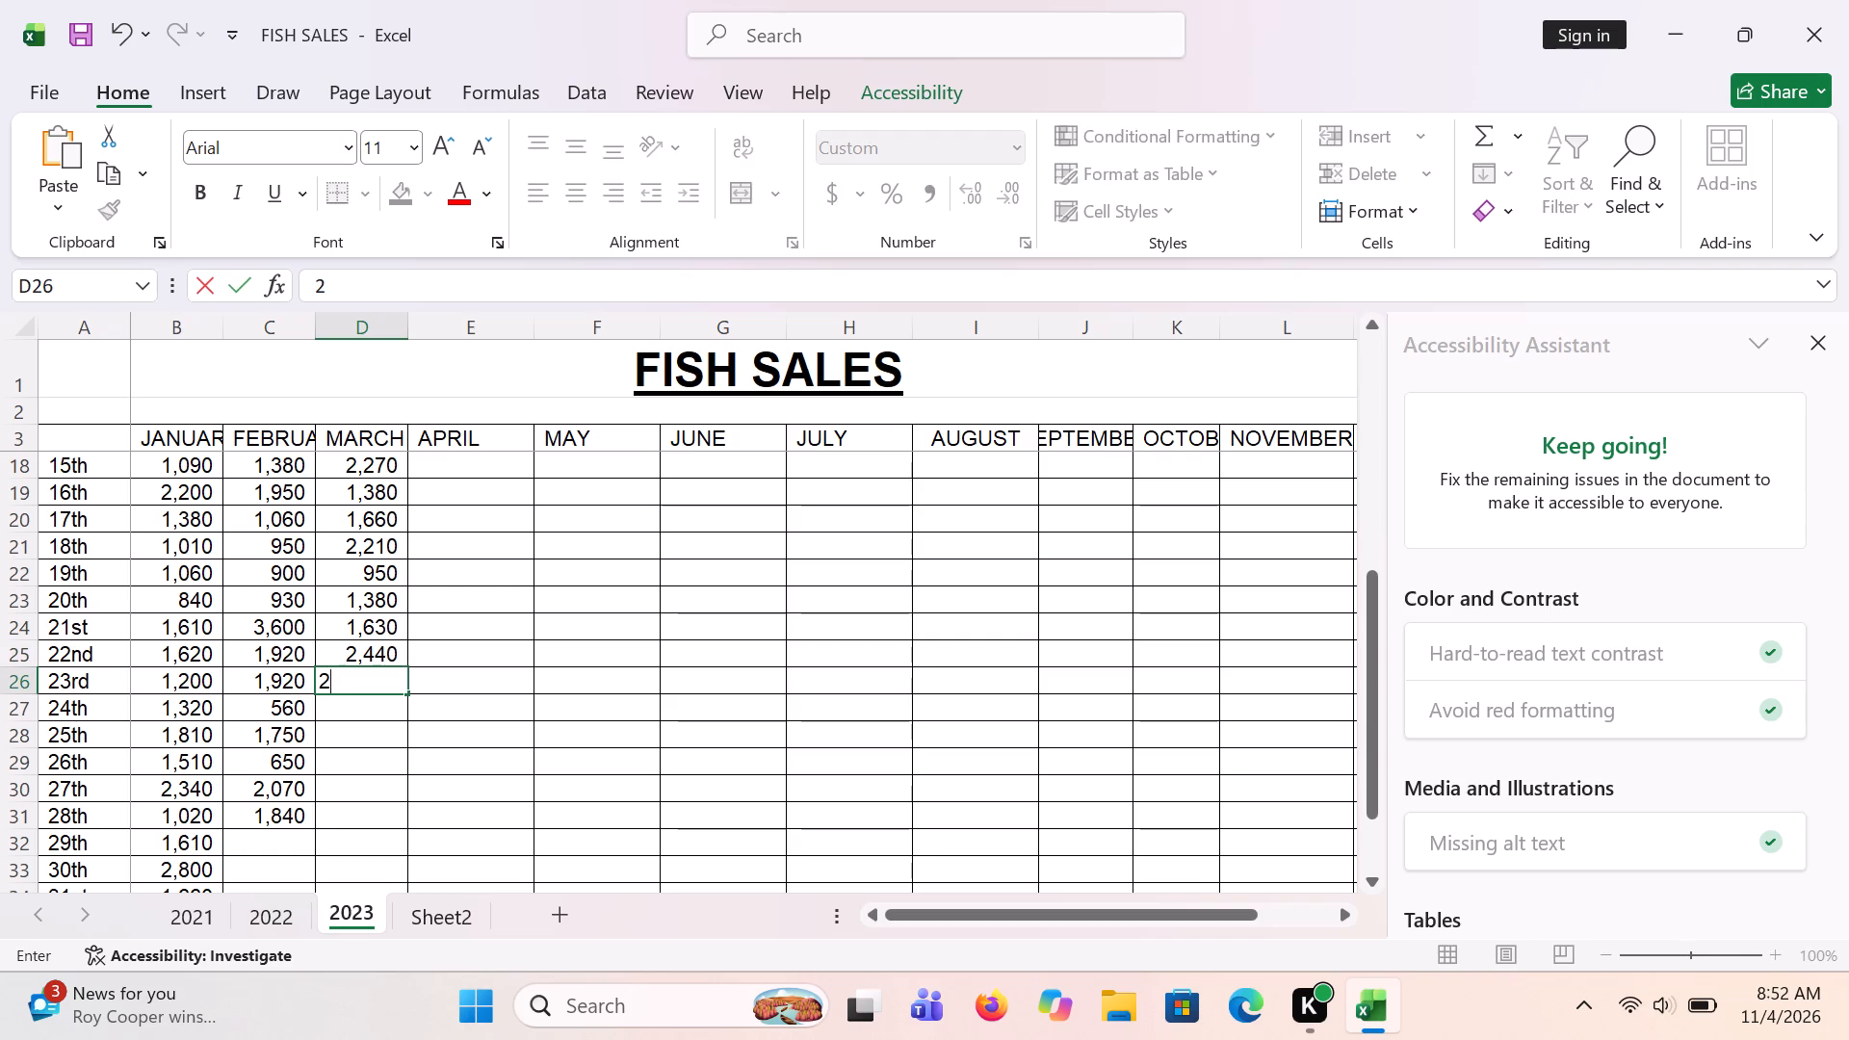
{"action": "type", "text": "840"}
{"action": "key", "text": "Return"}
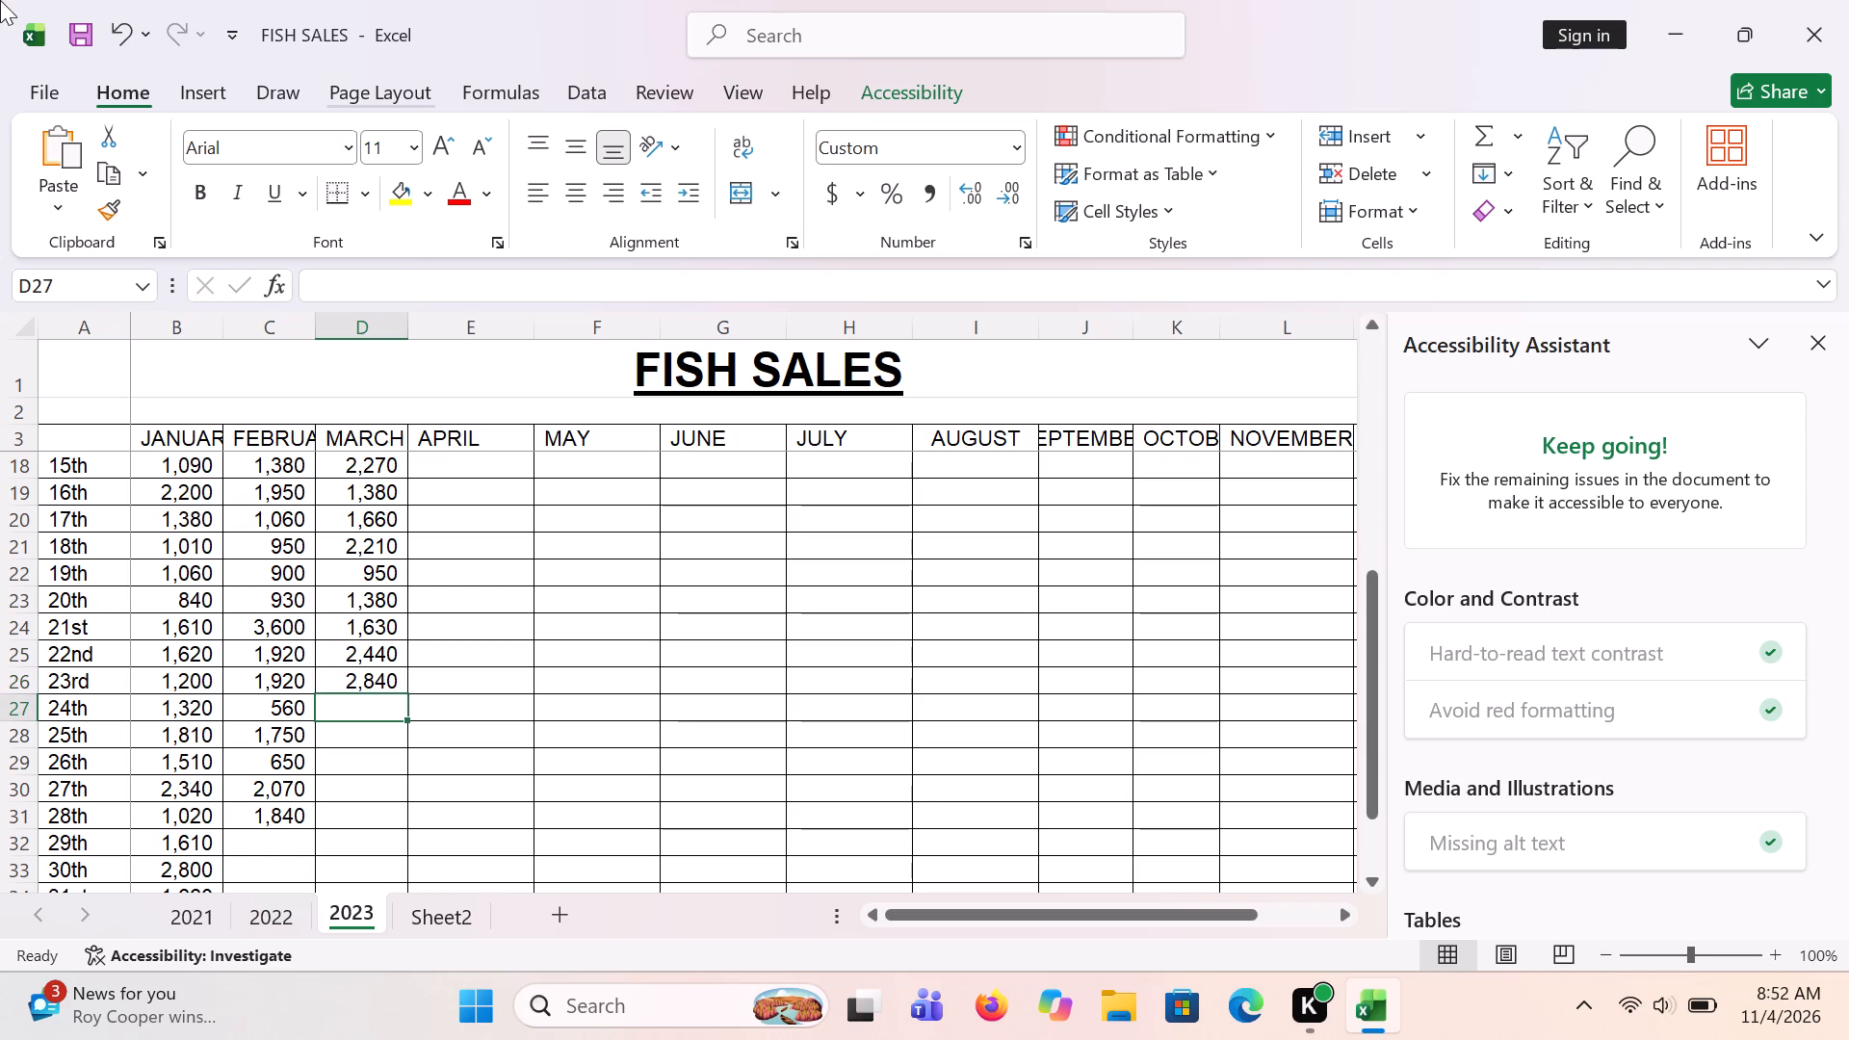
{"action": "left_click", "coordinate": [73, 27]}
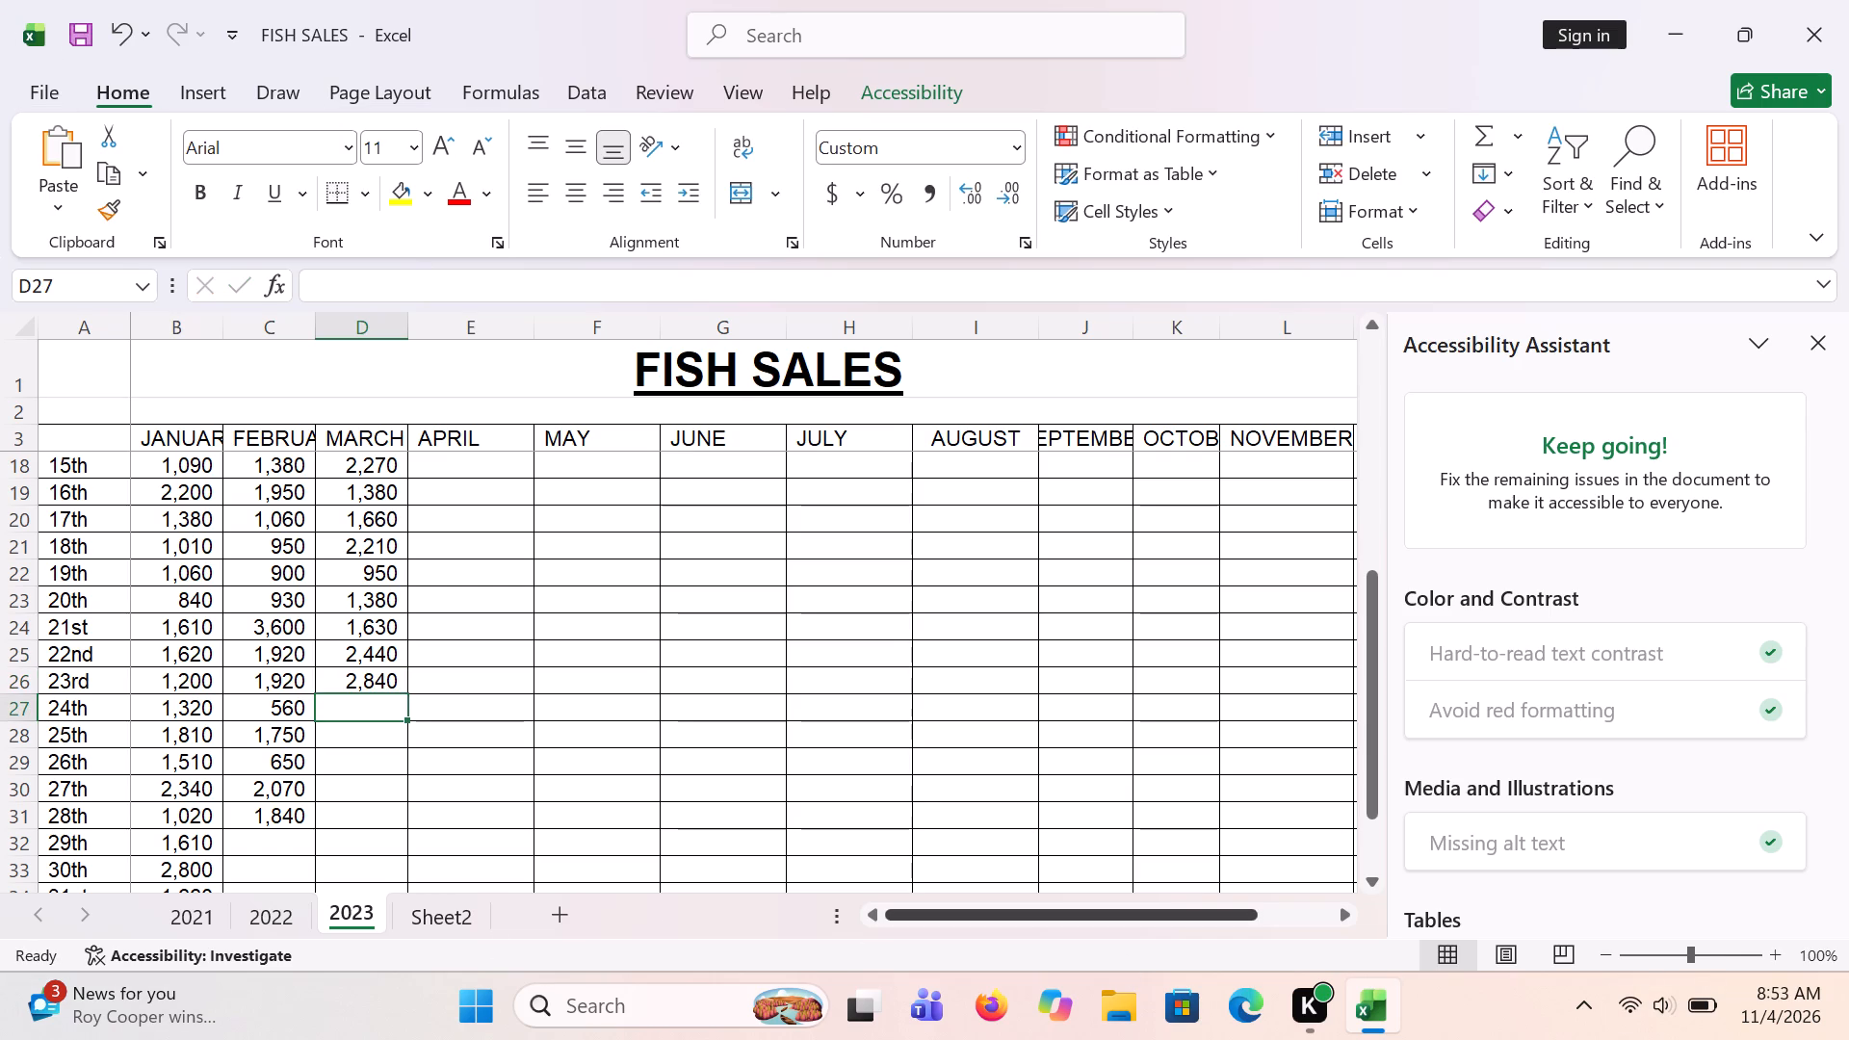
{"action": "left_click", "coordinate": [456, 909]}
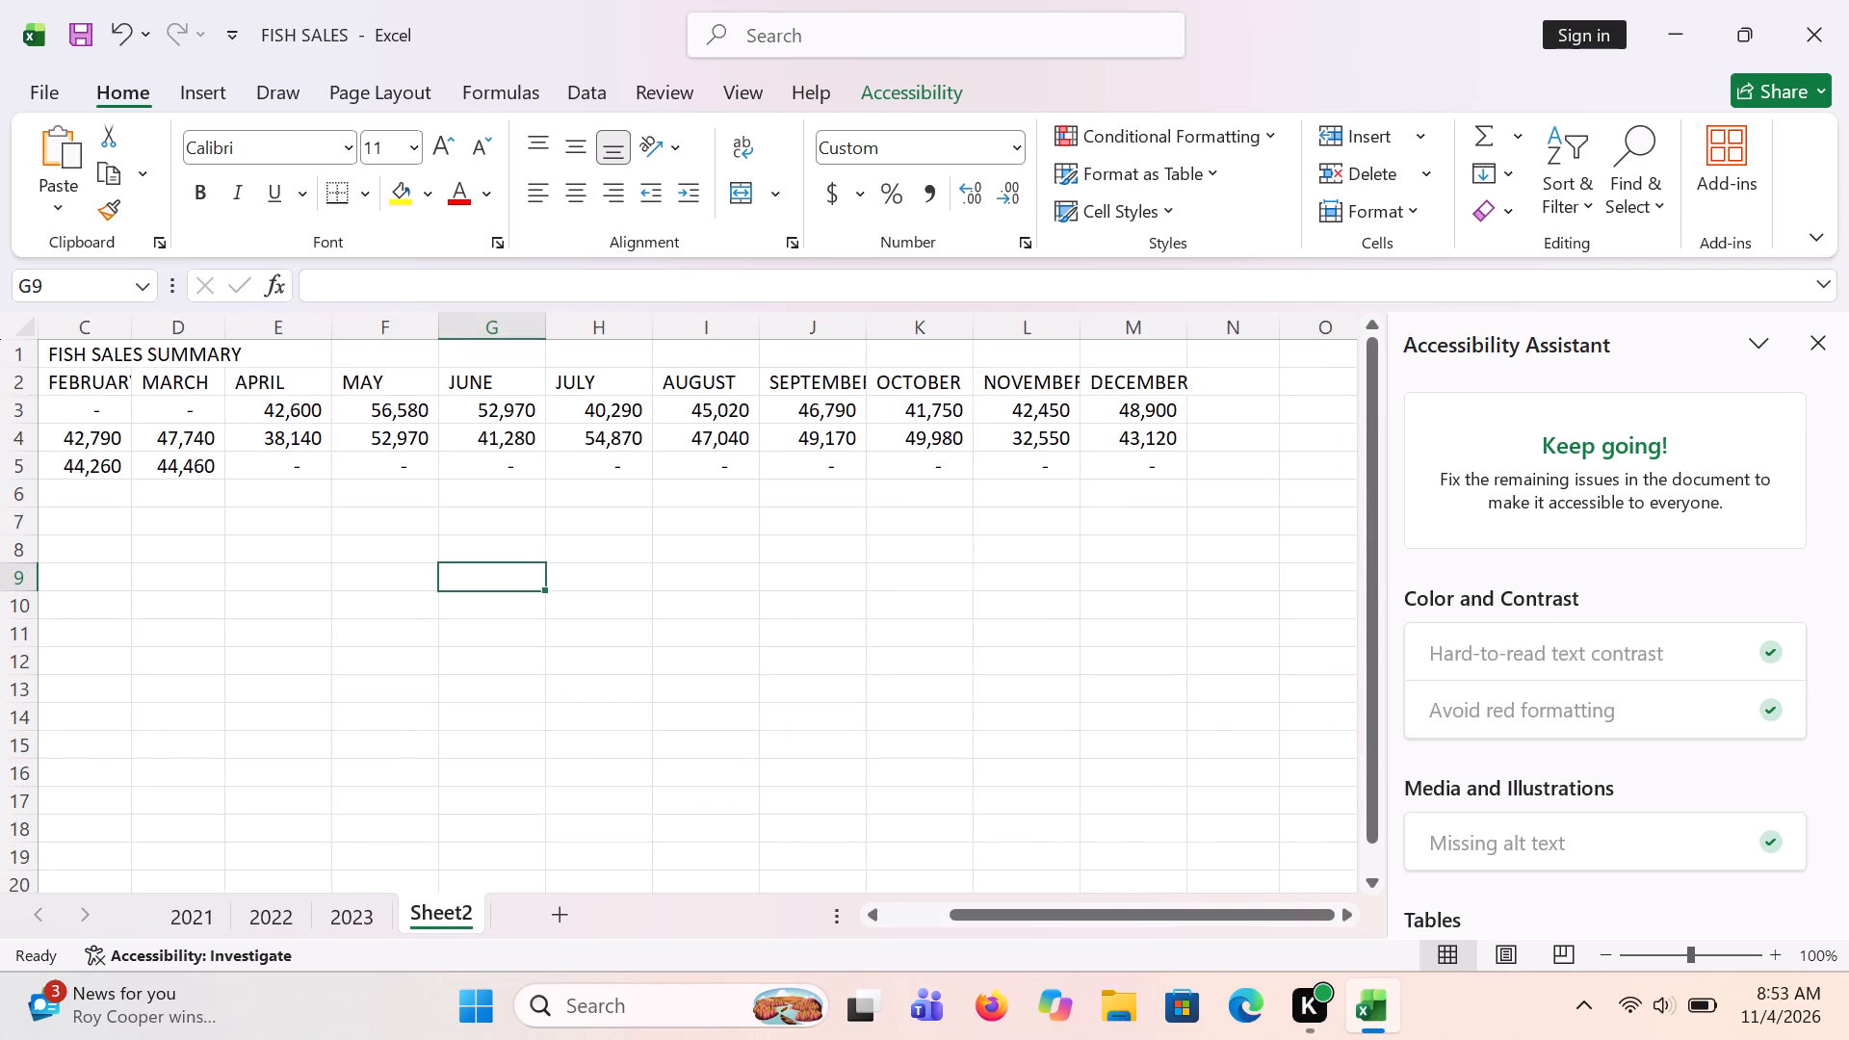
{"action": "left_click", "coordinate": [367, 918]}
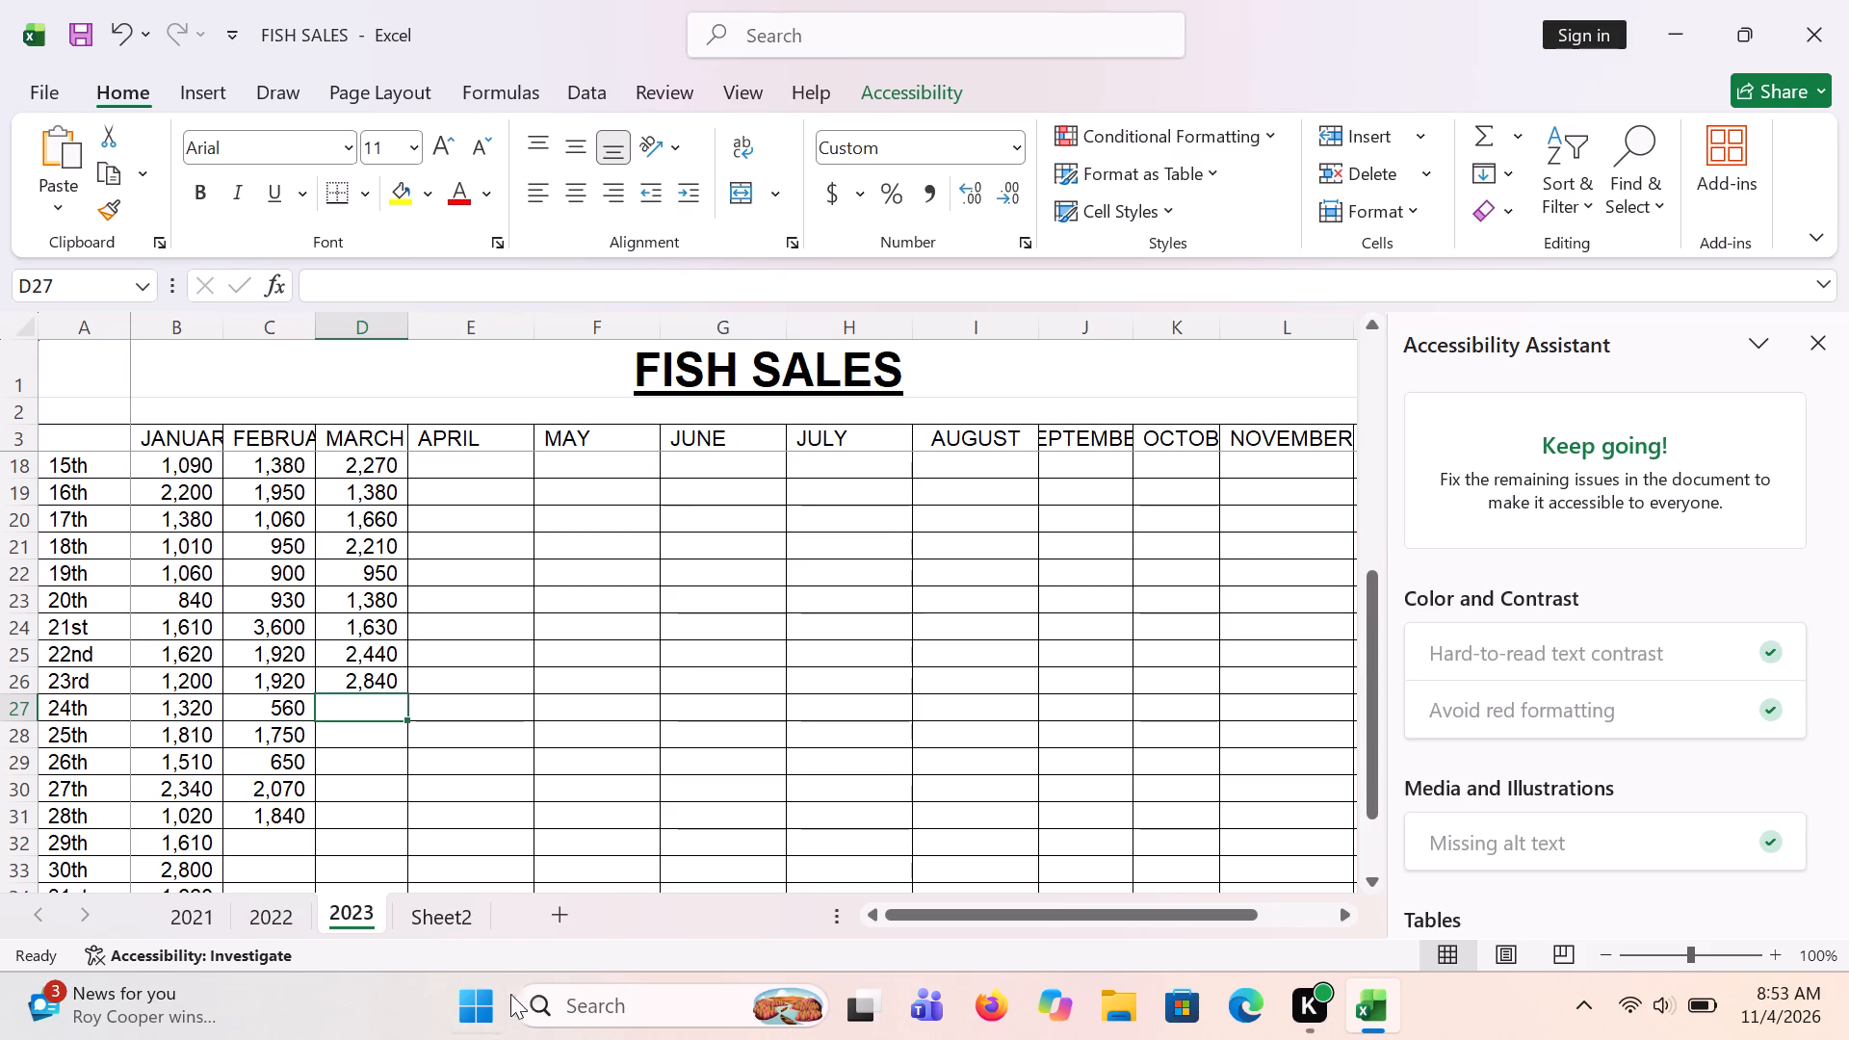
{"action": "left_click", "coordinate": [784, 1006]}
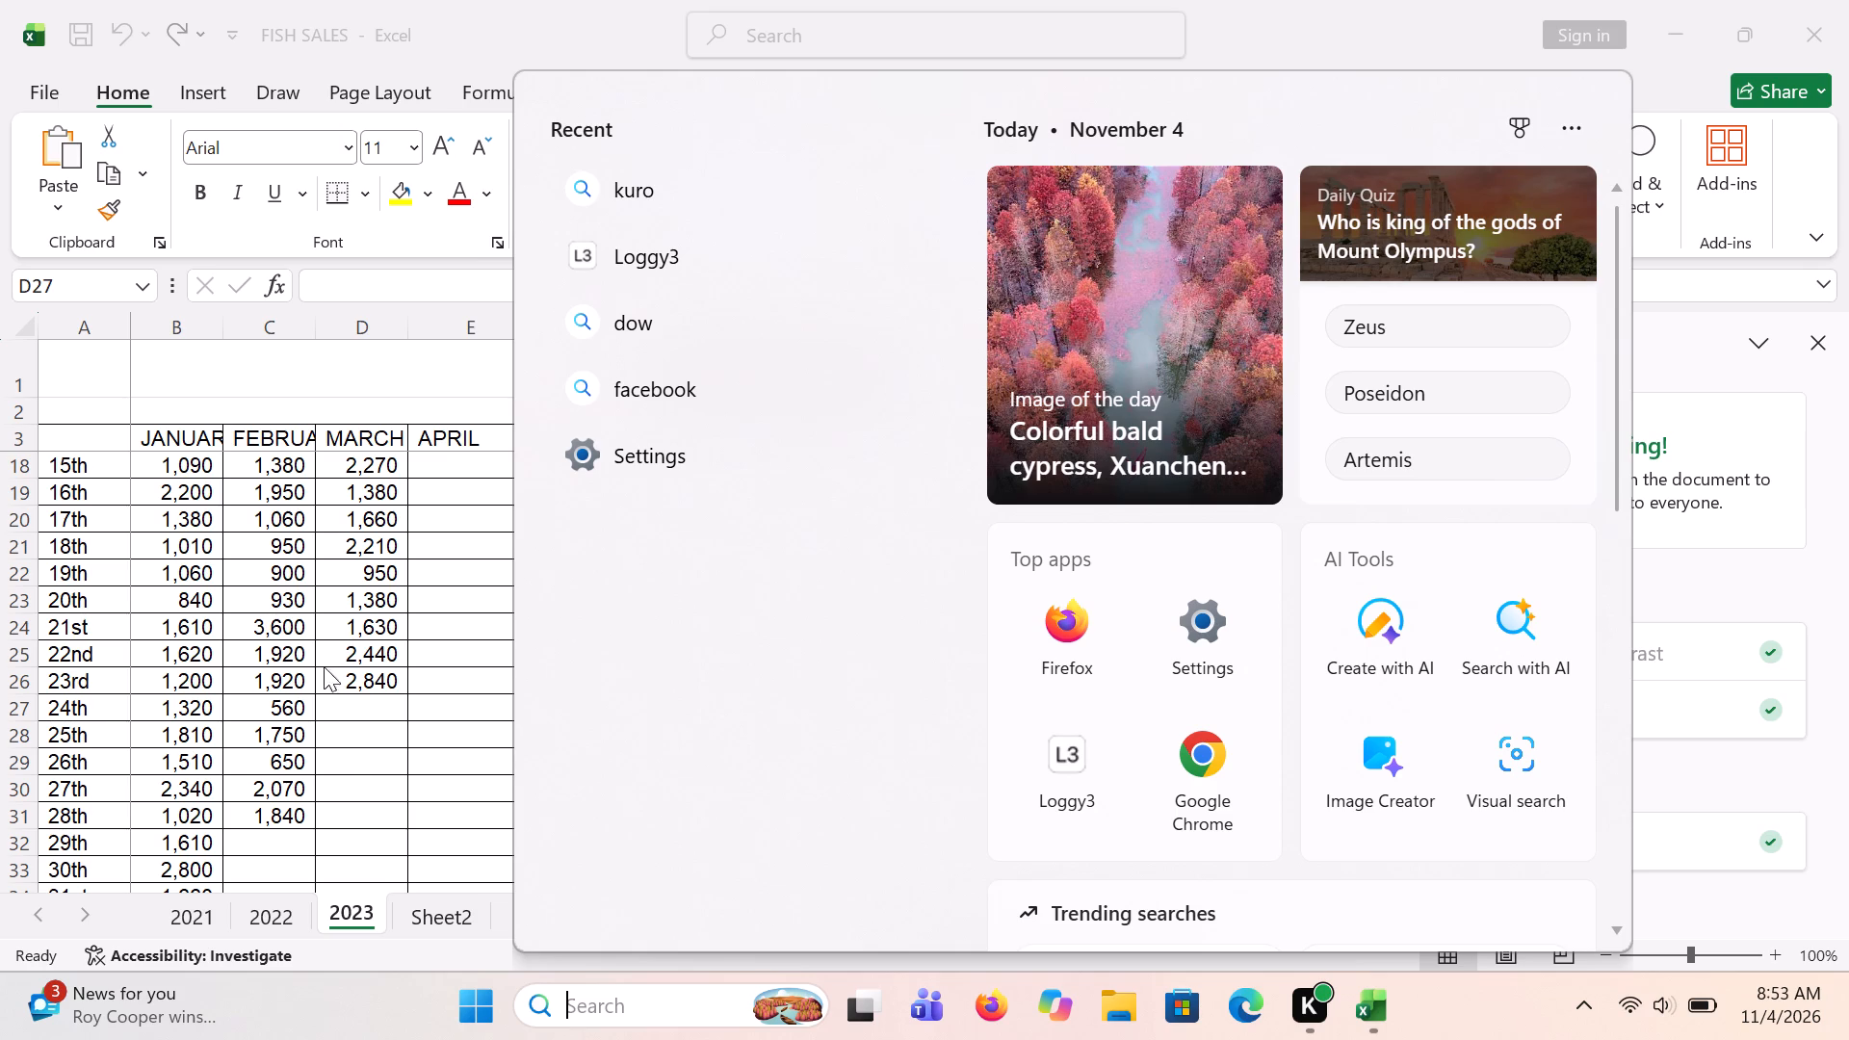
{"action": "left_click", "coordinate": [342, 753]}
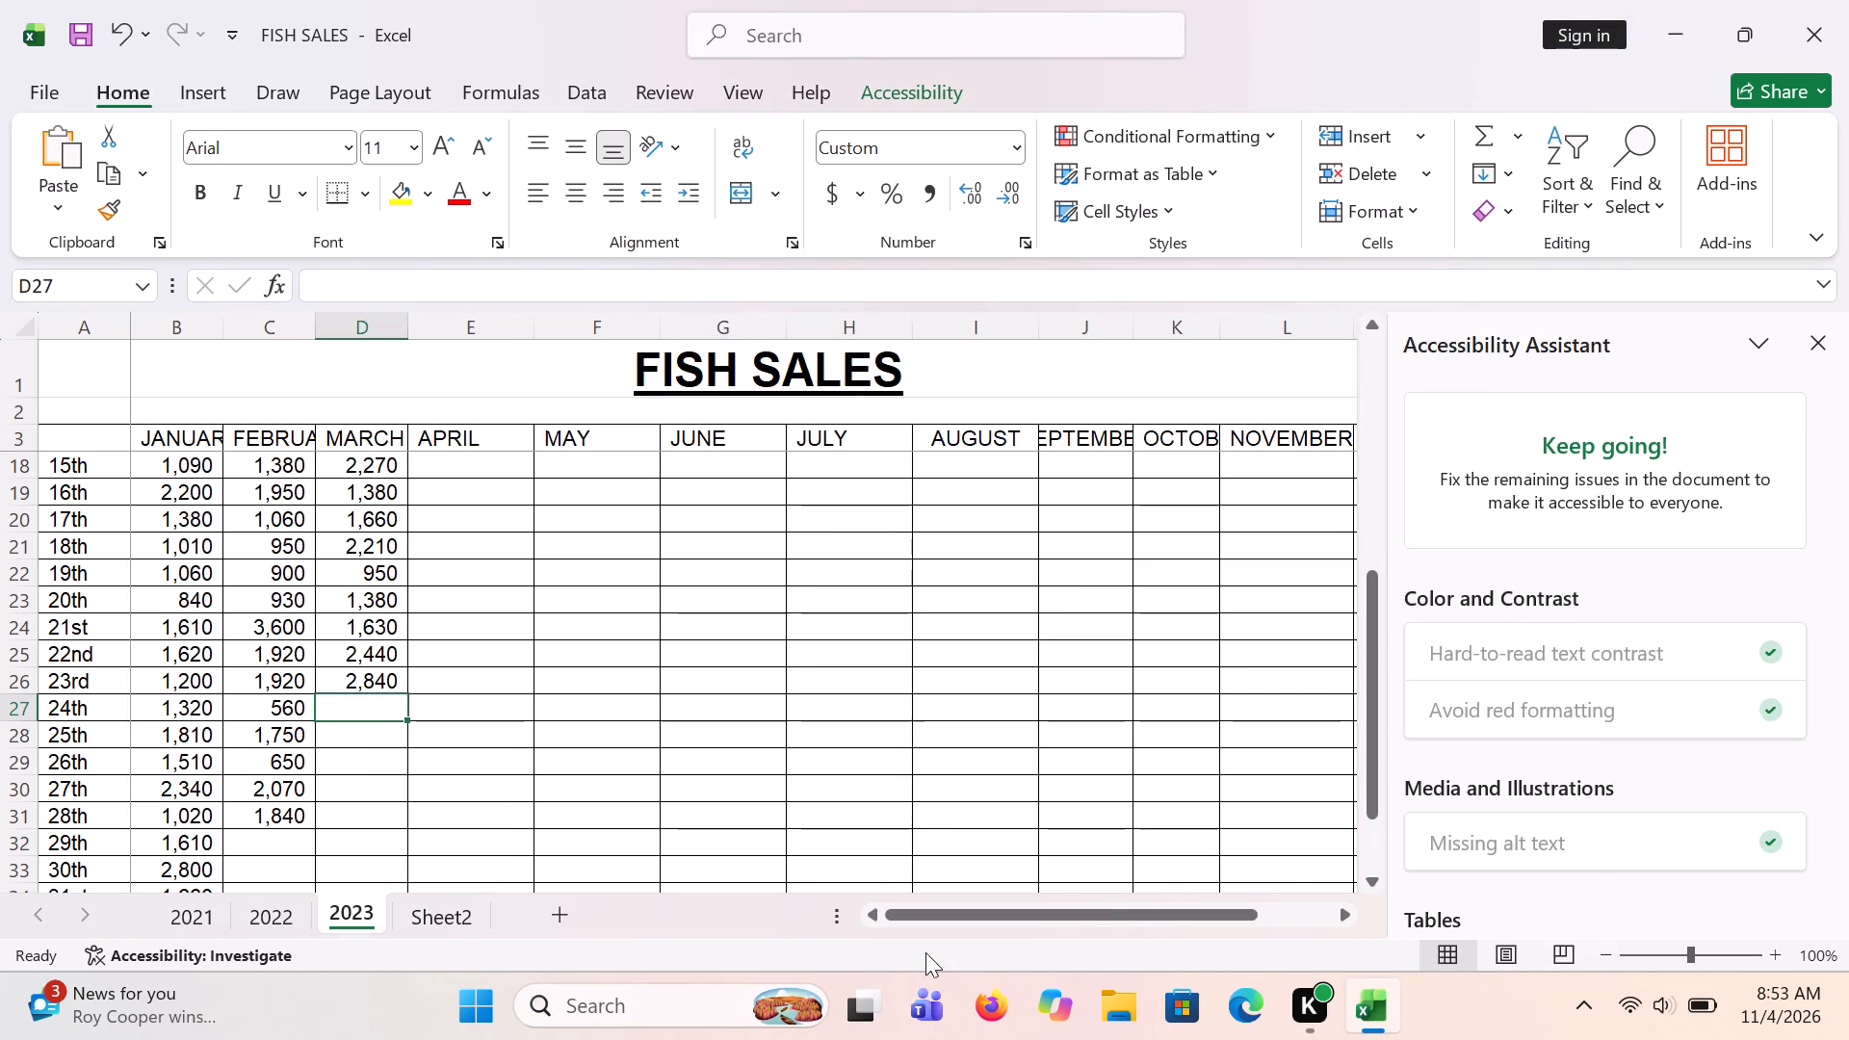
Save the FISH SALES workbook.
{"action": "left_click", "coordinate": [79, 28]}
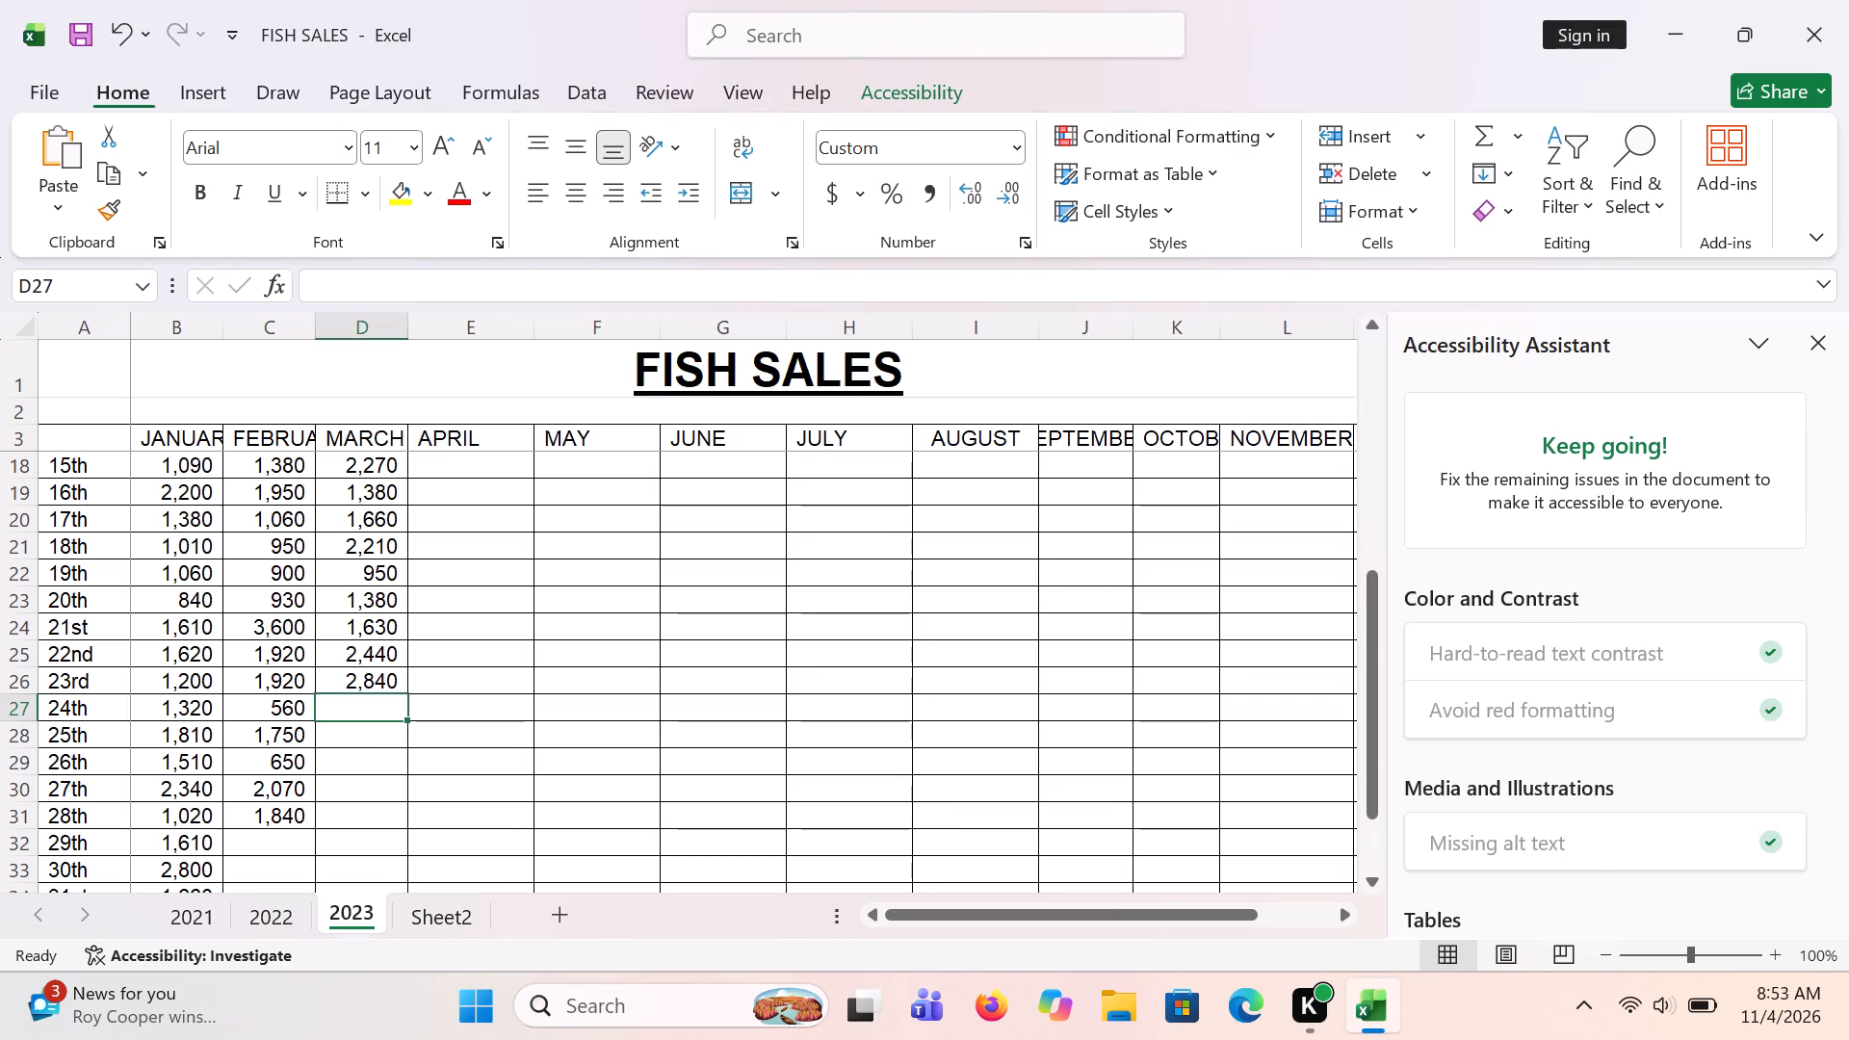
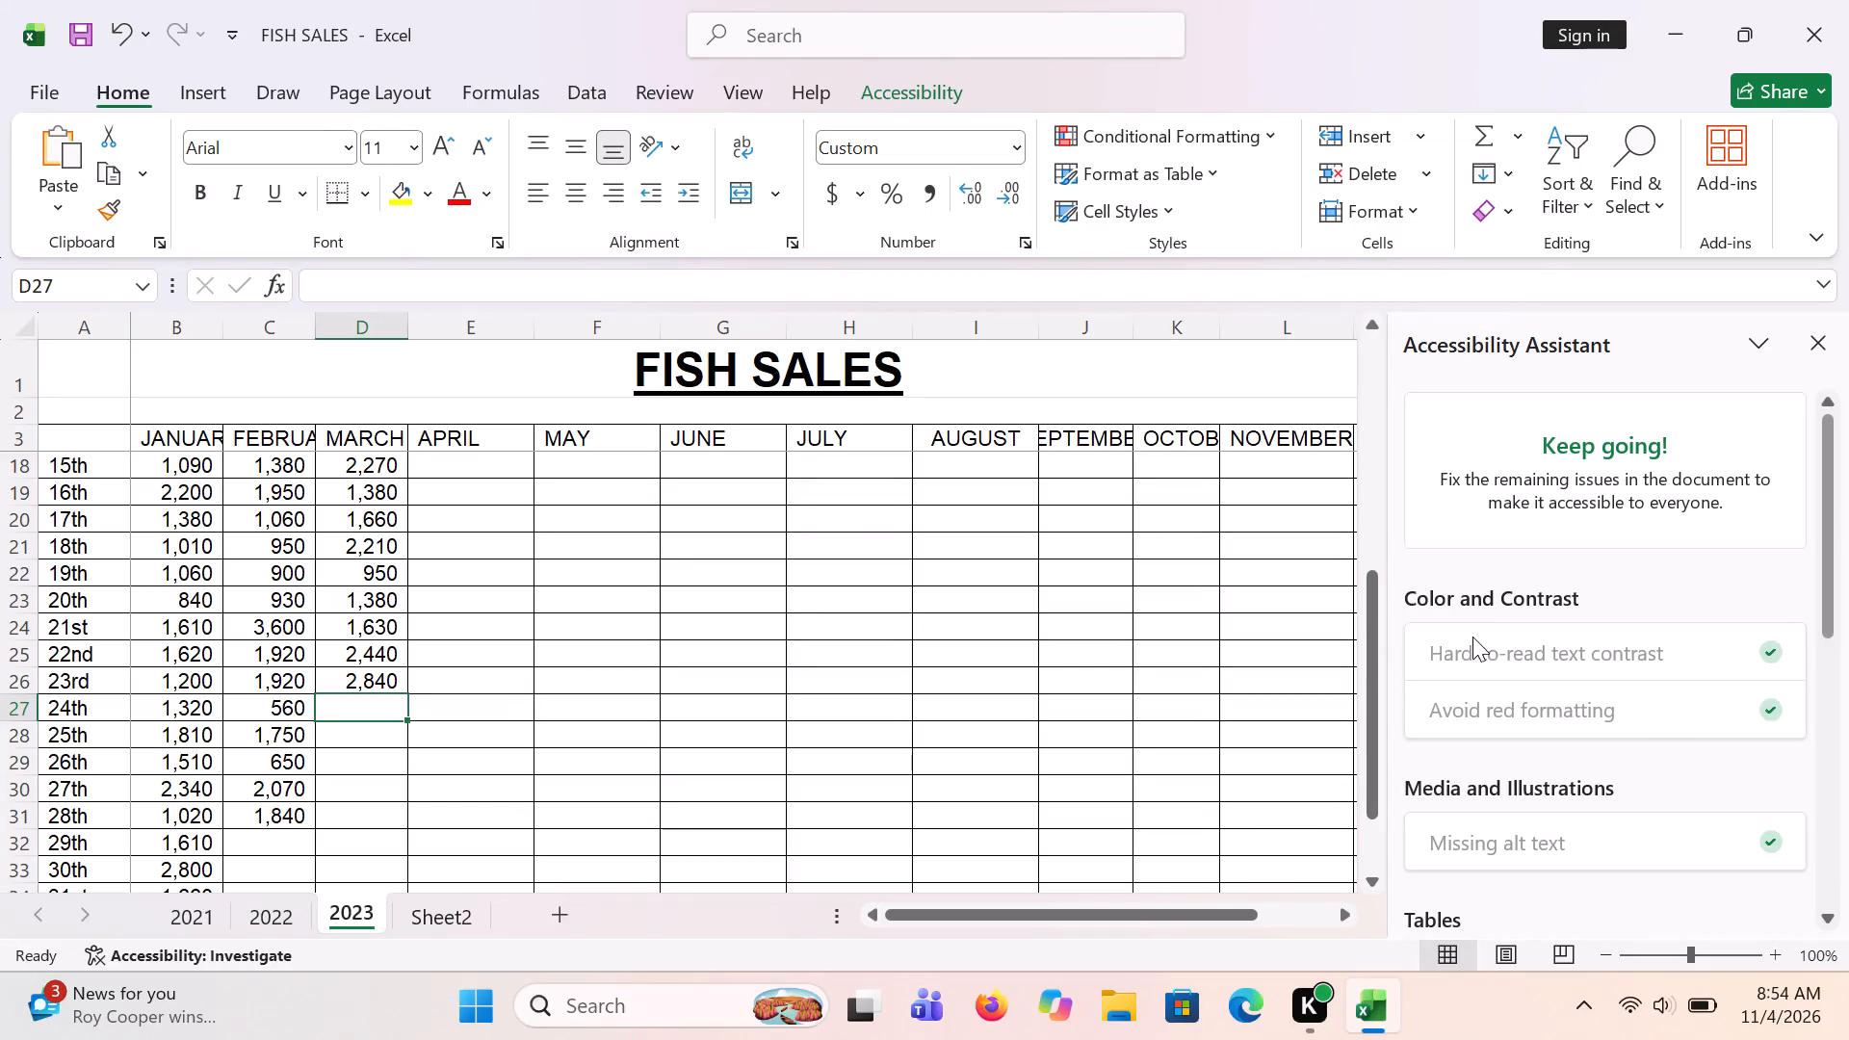
Close the Accessibility Assistant pane.
{"action": "left_click", "coordinate": [1816, 342]}
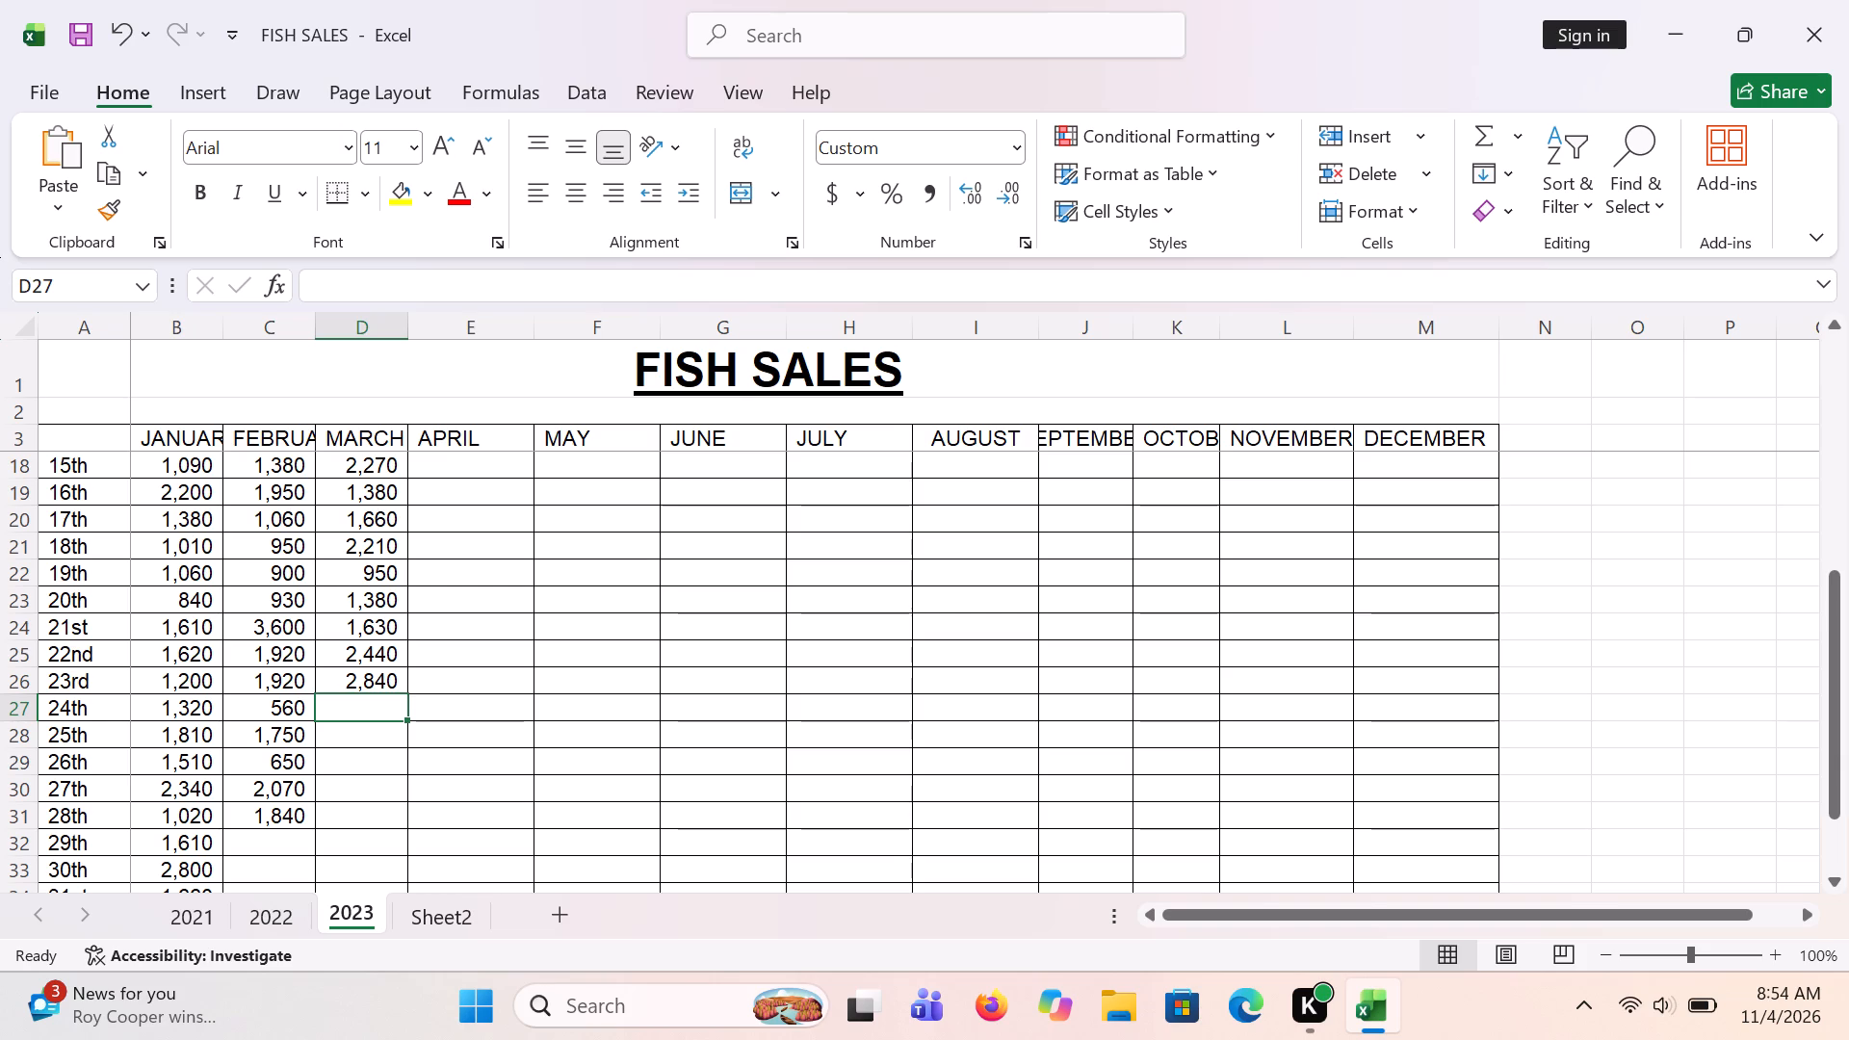
Enter the March sales for the 24th to the 26th in D27:D29 as 1610, 1320 and 1130.
{"action": "key", "text": "1"}
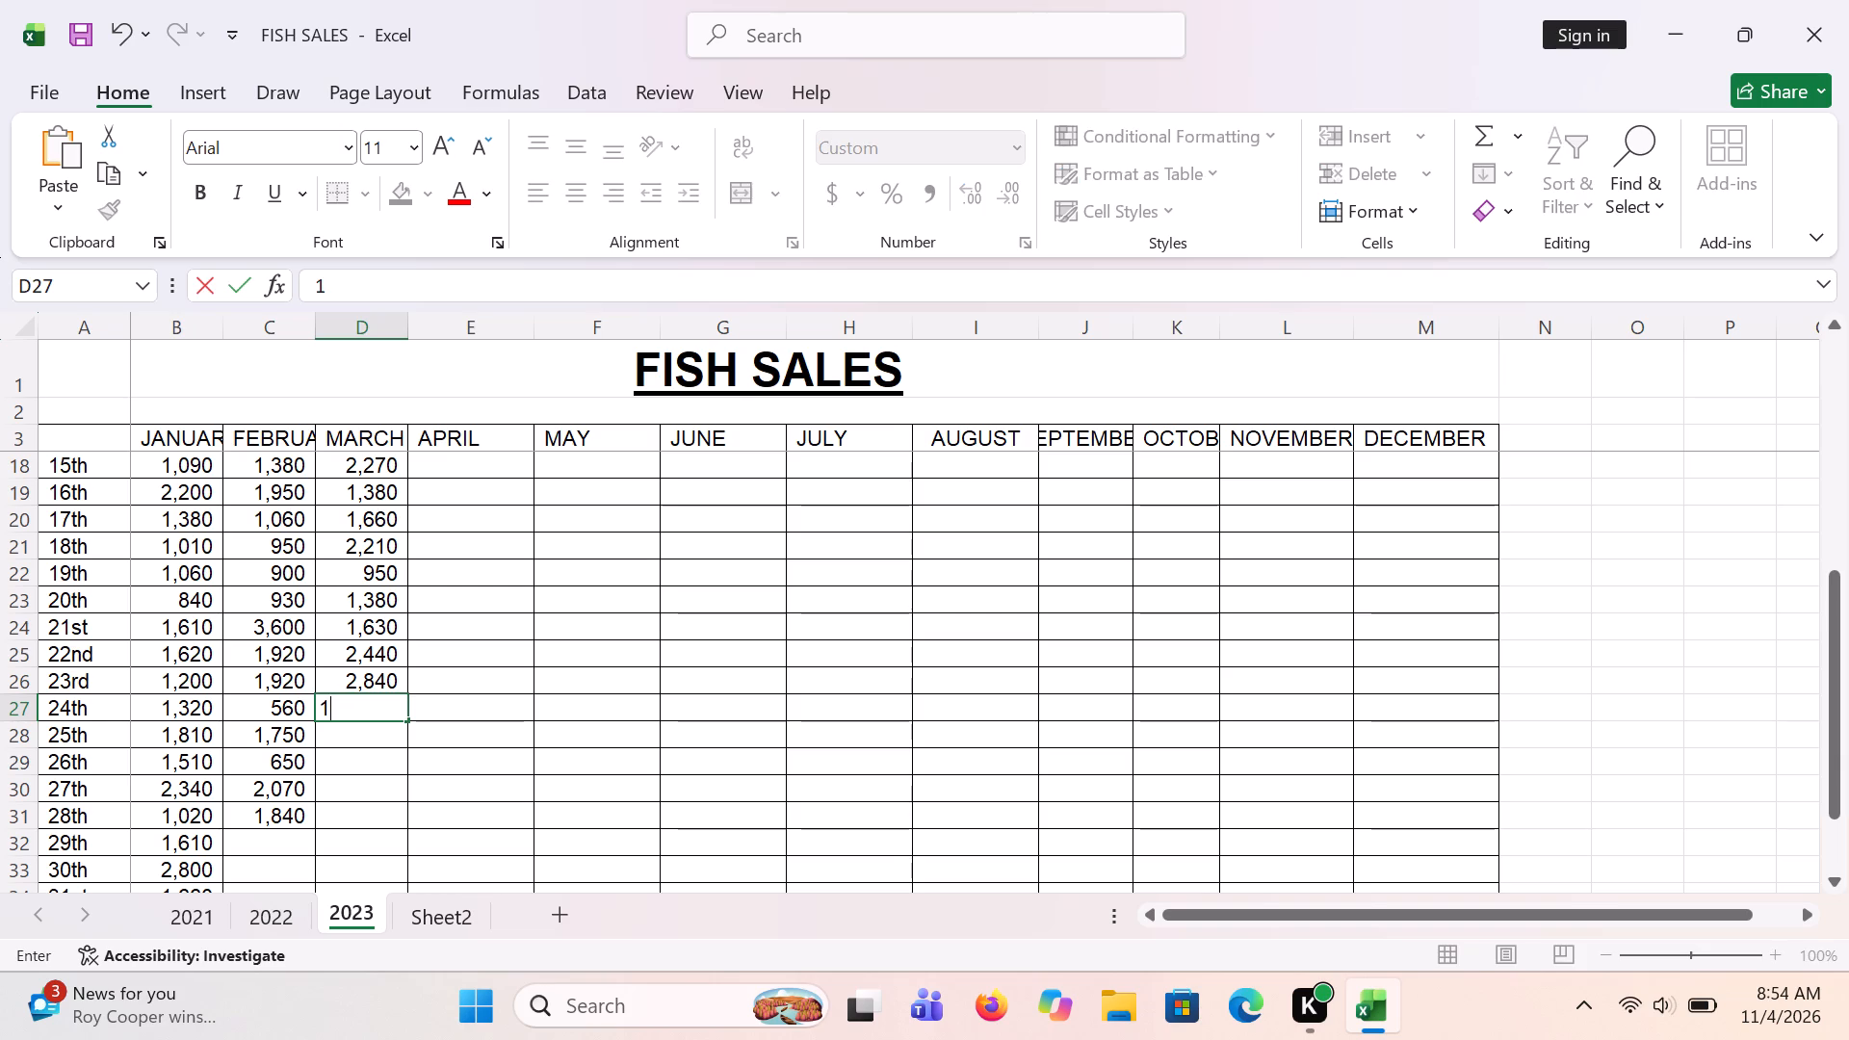
{"action": "type", "text": "61"}
{"action": "key", "text": "0"}
{"action": "key", "text": "Return"}
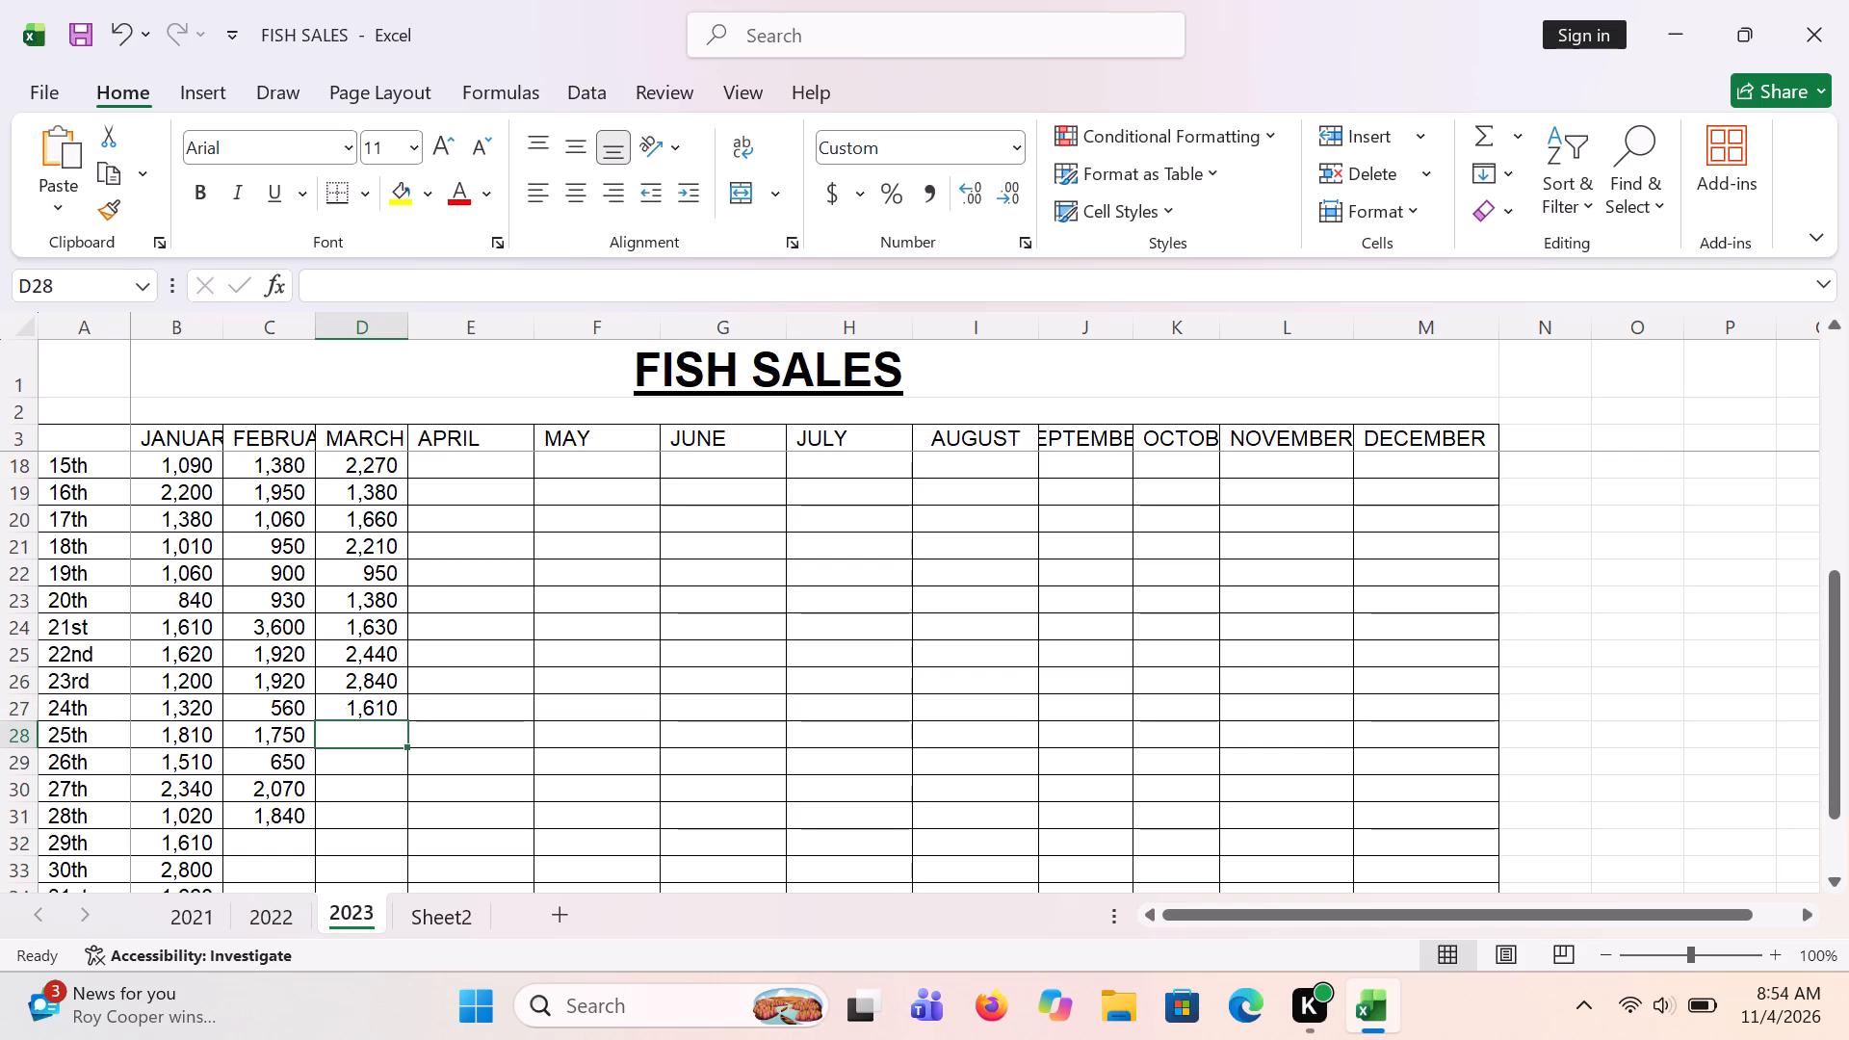
{"action": "key", "text": "1"}
{"action": "type", "text": "320"}
{"action": "key", "text": "Return"}
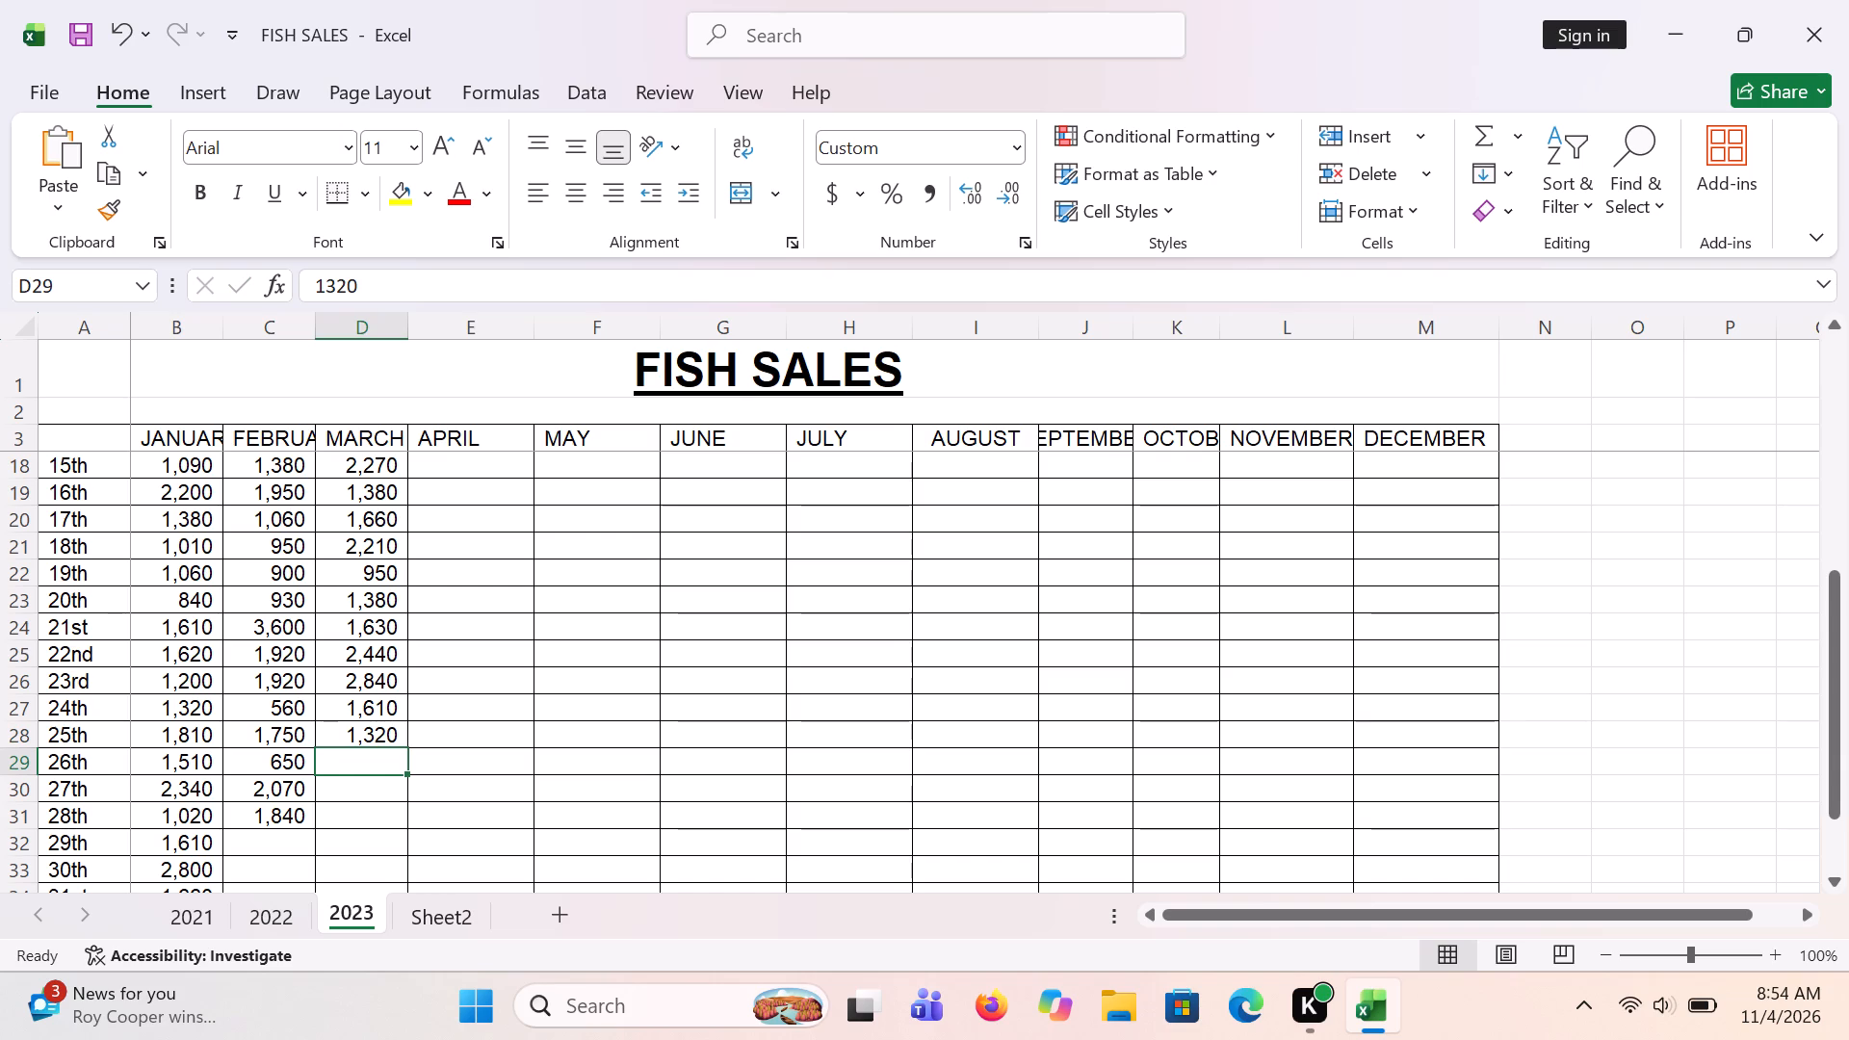
{"action": "type", "text": "1130"}
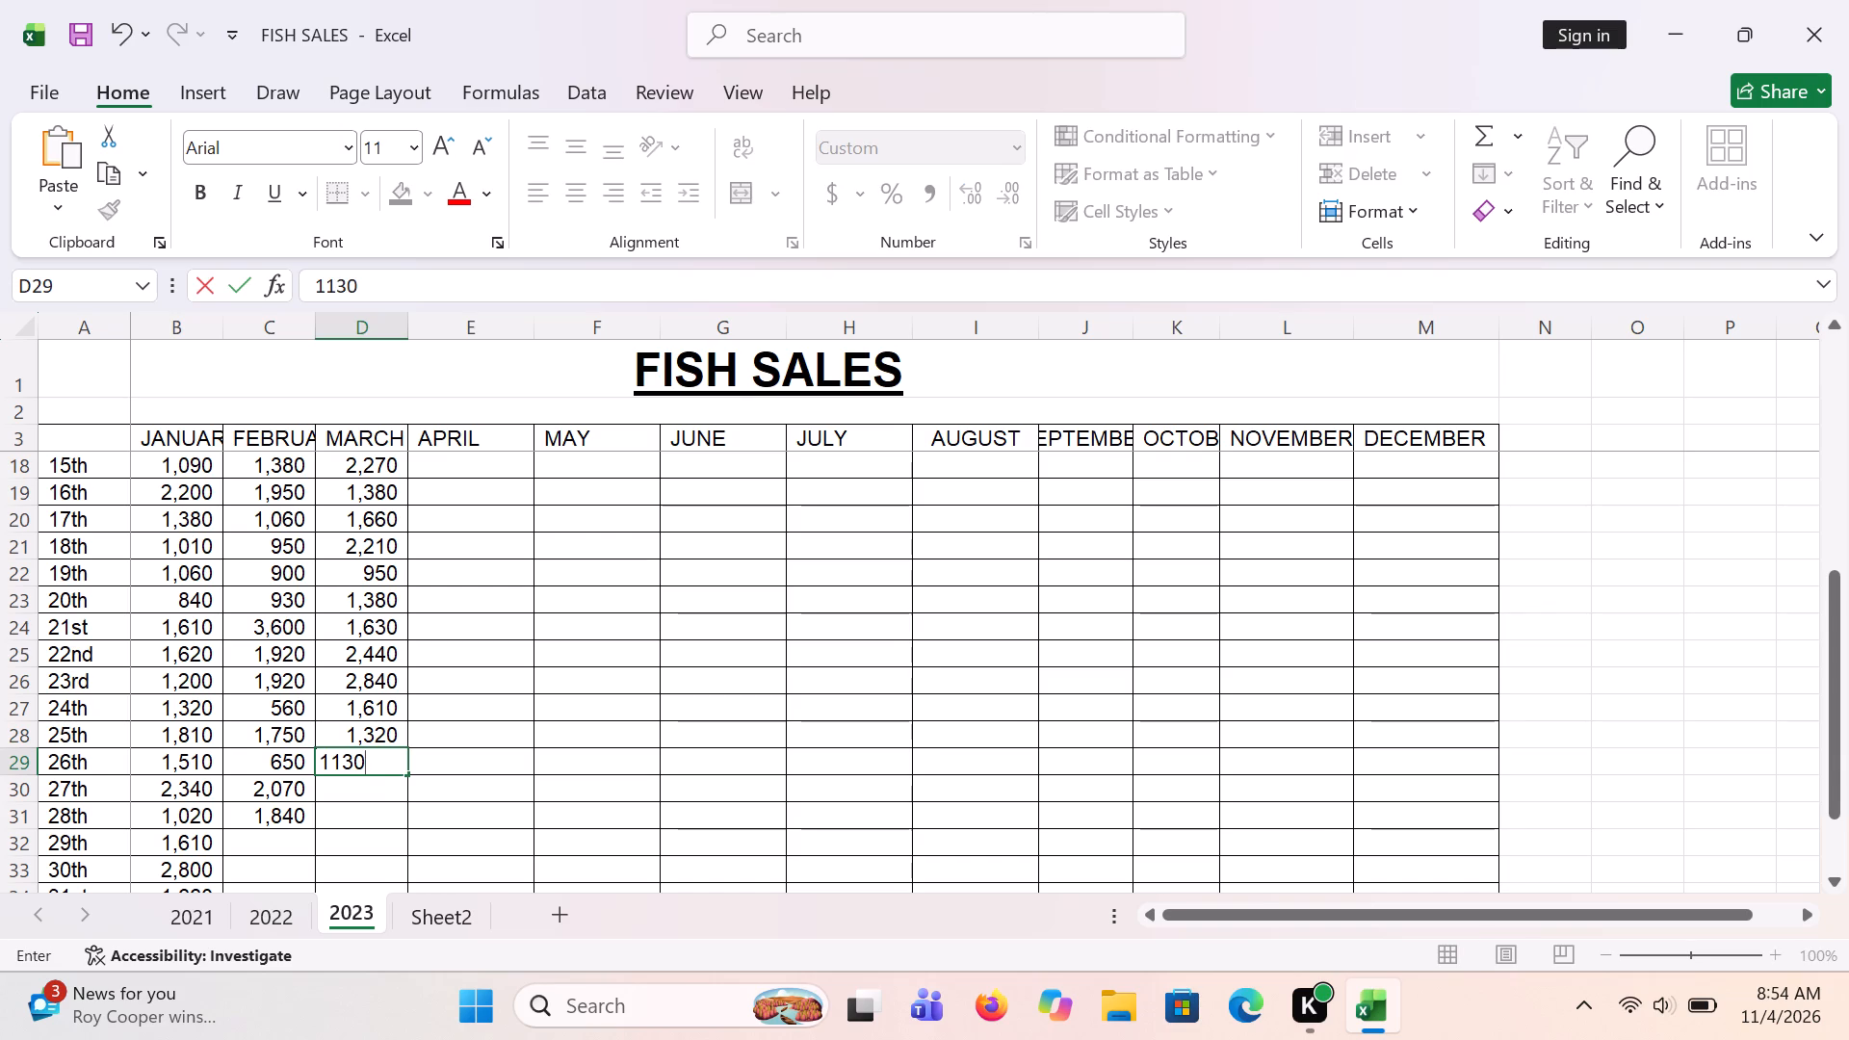
{"action": "key", "text": "Return"}
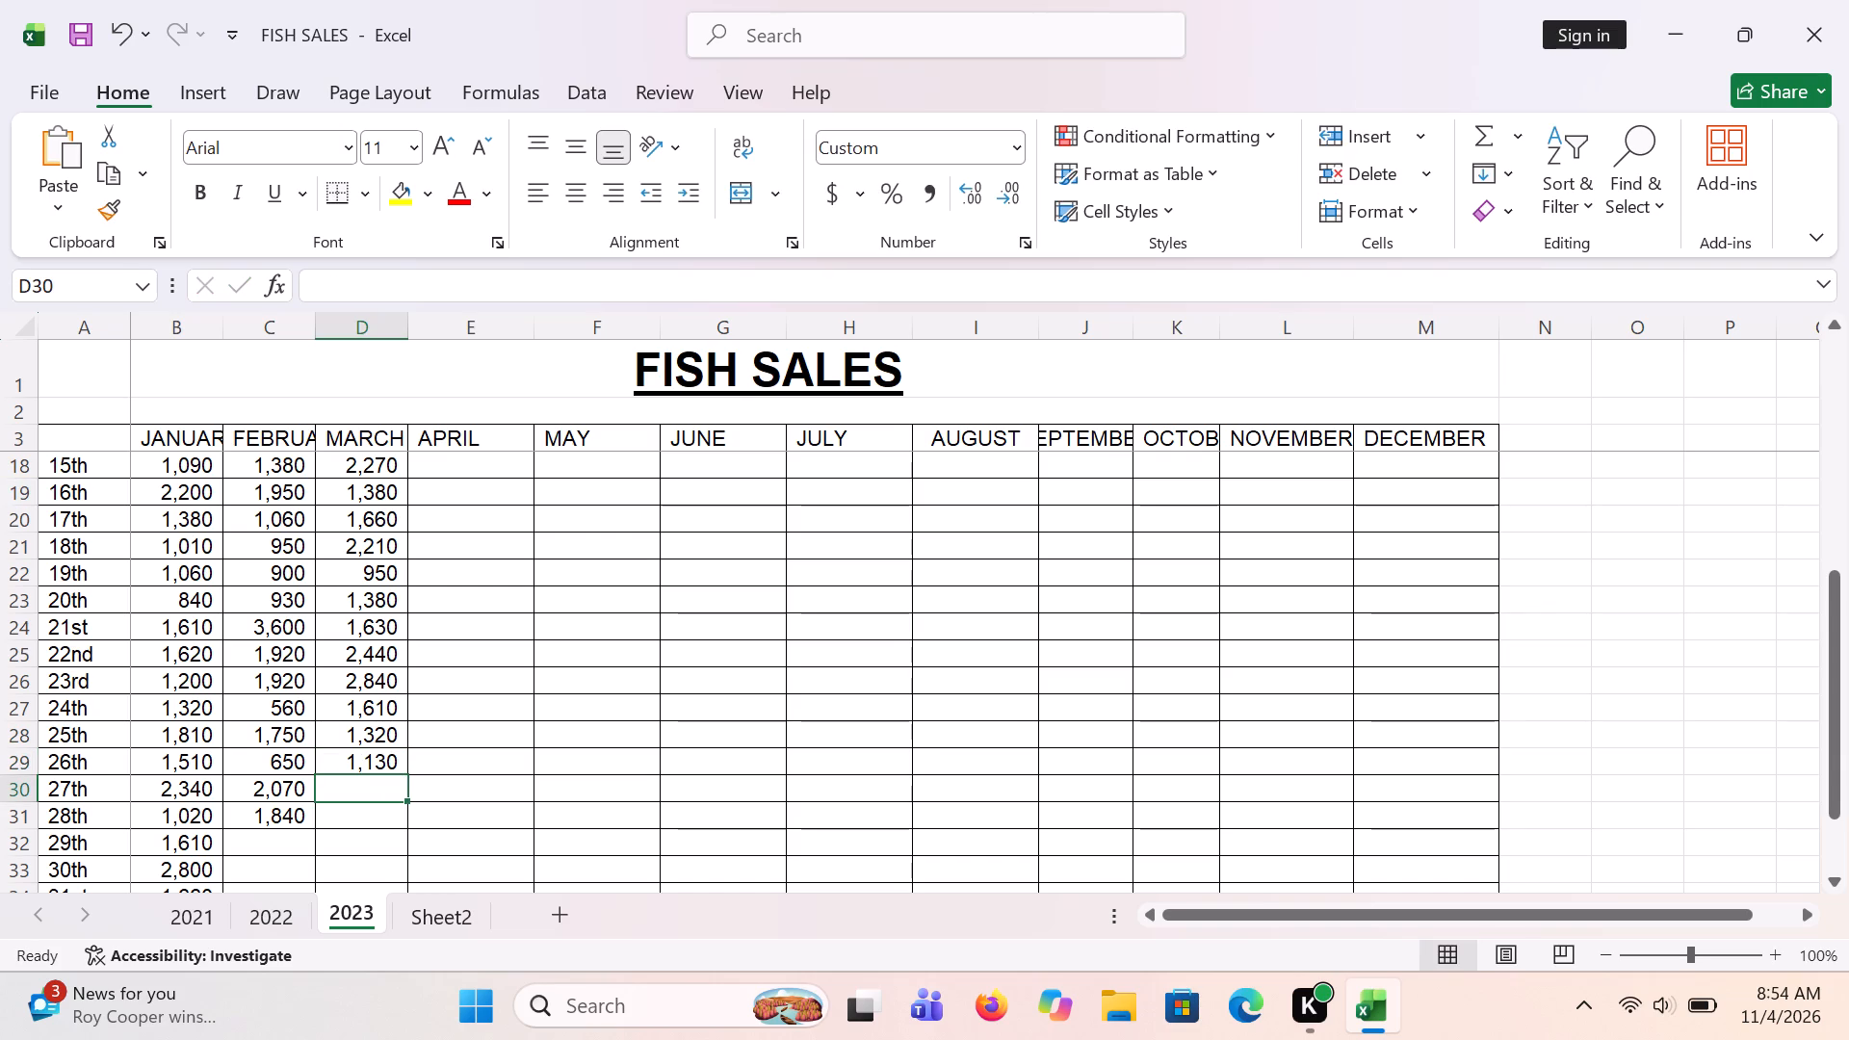
Enter the March sales for the 27th to the 29th in D30:D32 as 1020, 1060 and 1380.
{"action": "key", "text": "1"}
{"action": "type", "text": "020"}
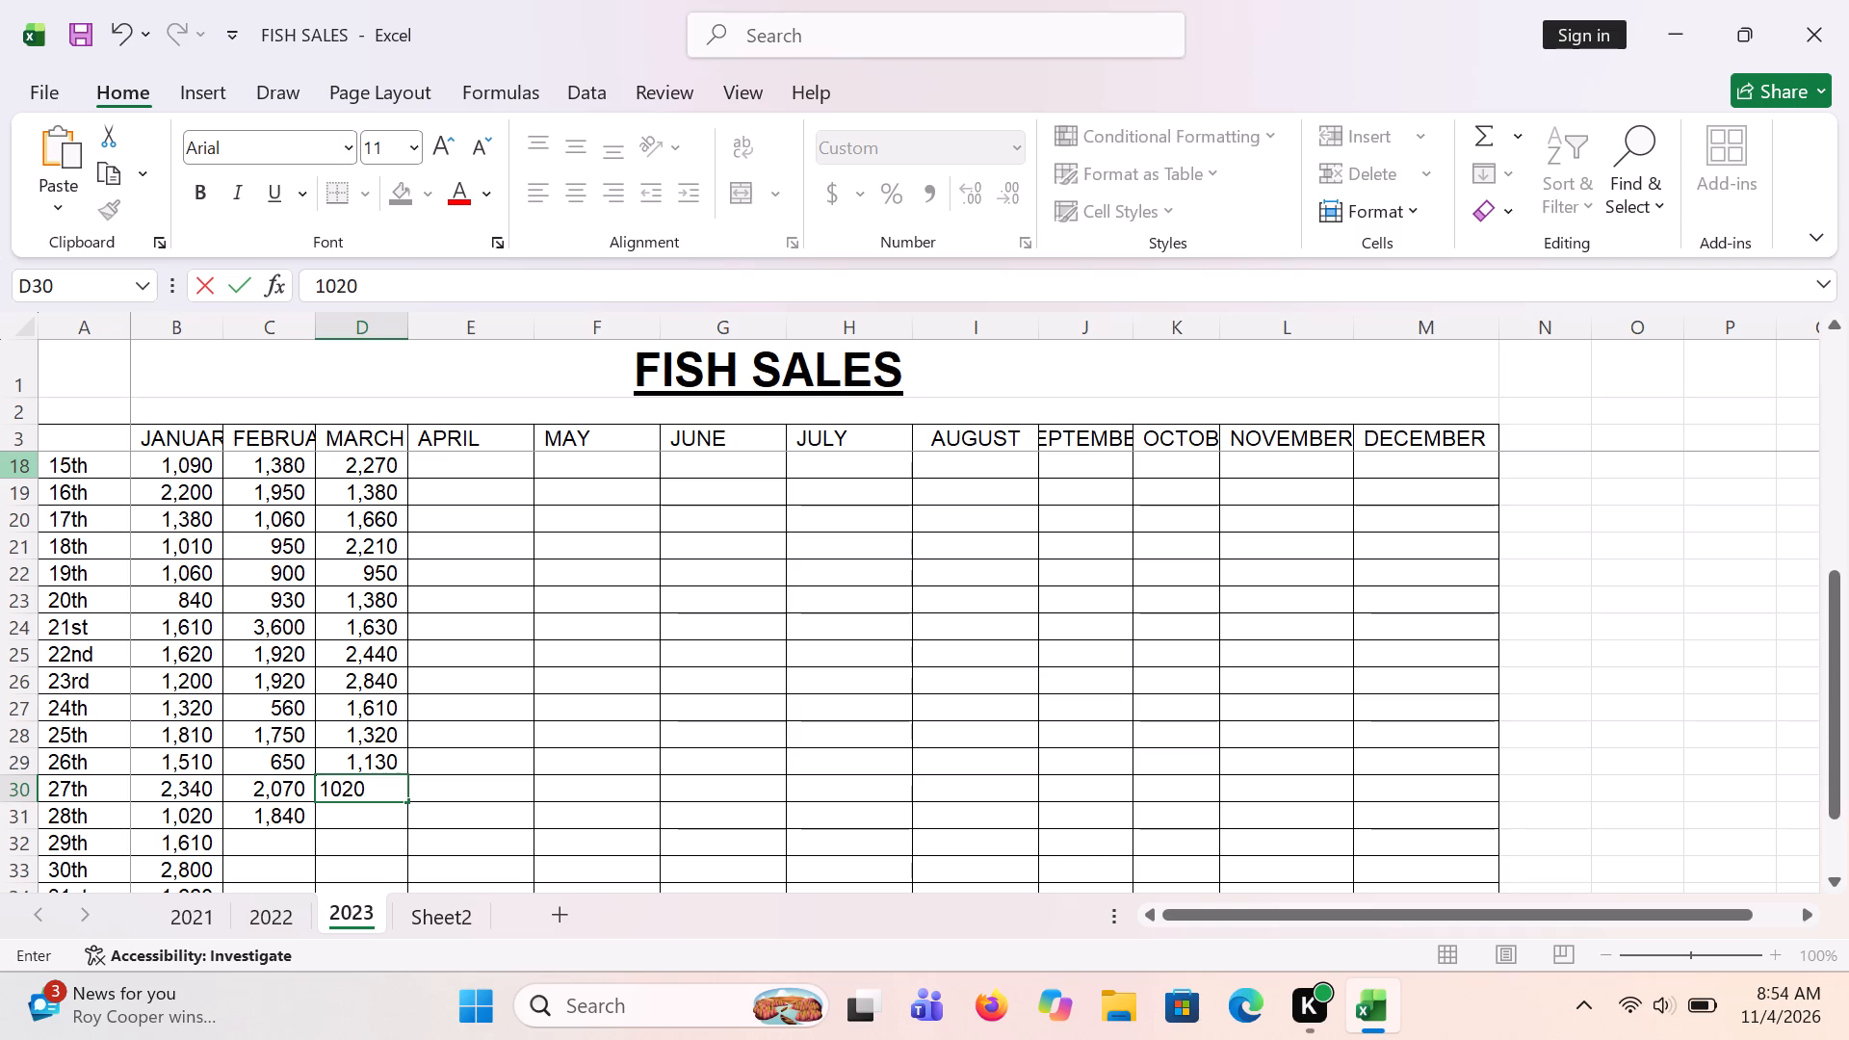
{"action": "key", "text": "Return"}
{"action": "key", "text": "1"}
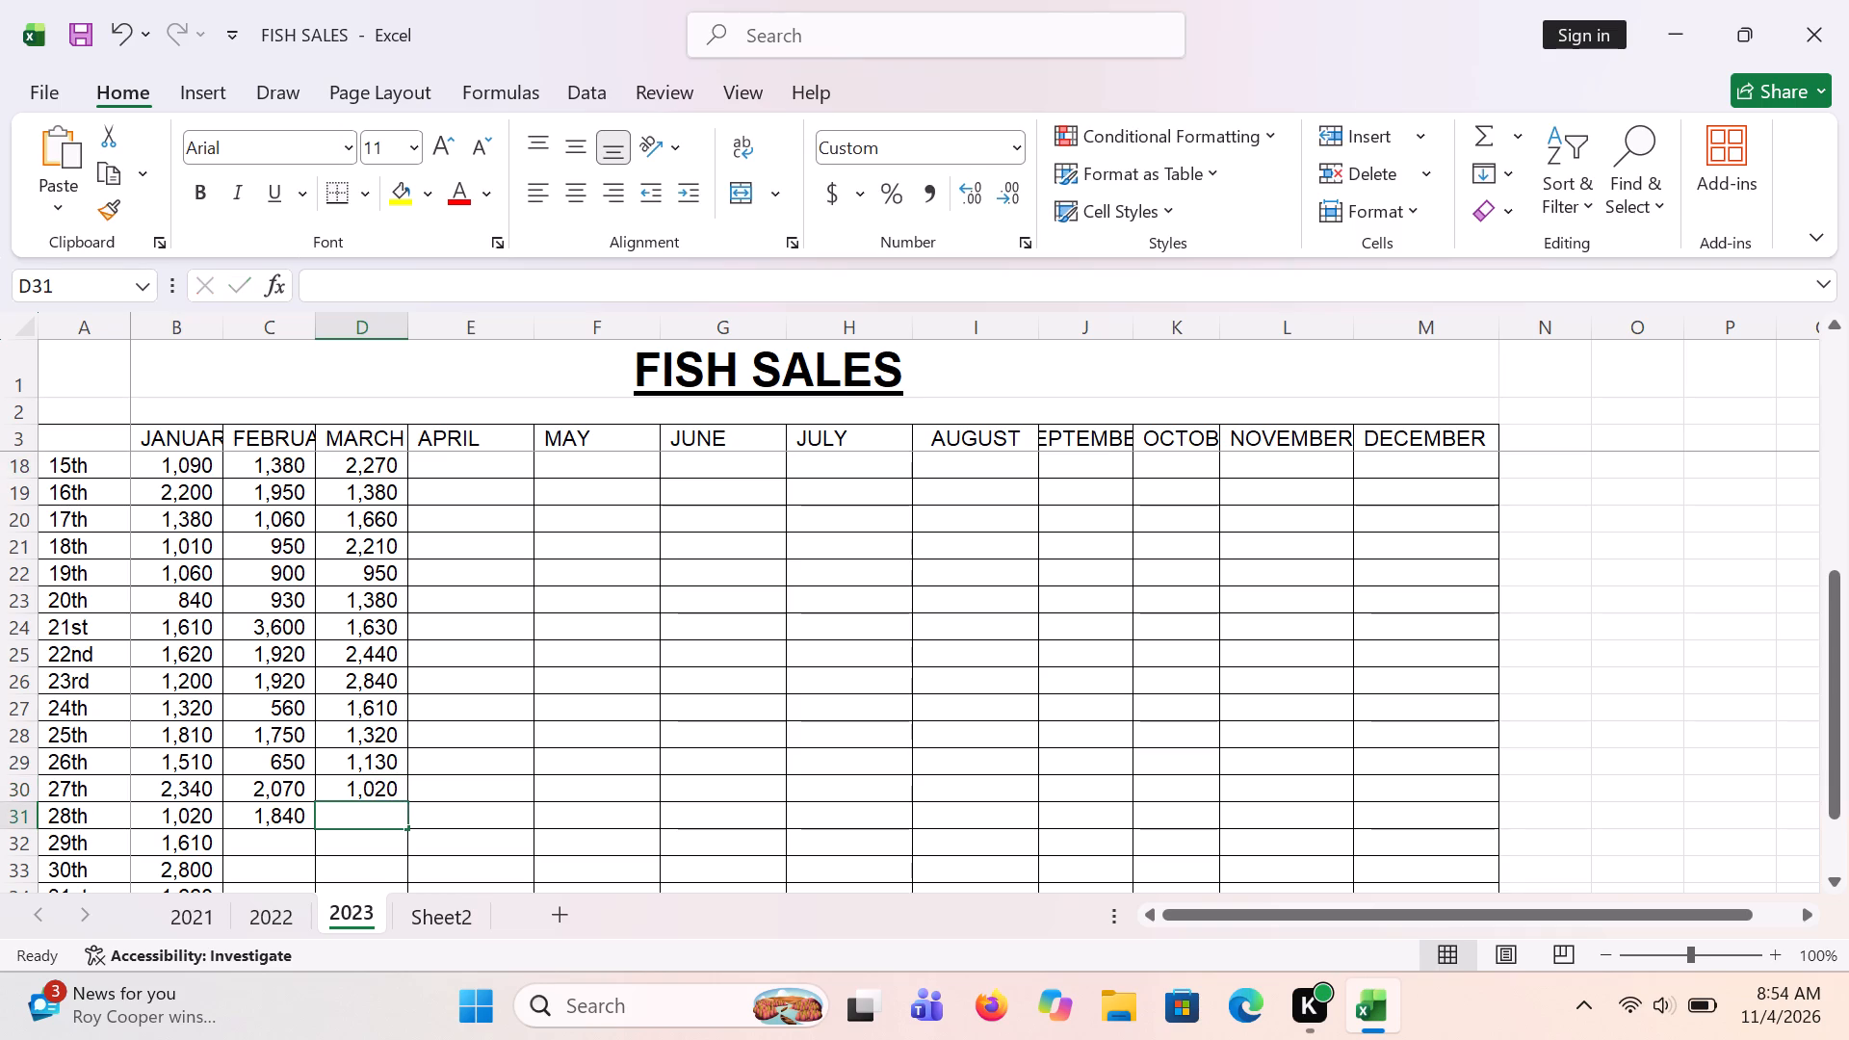
{"action": "type", "text": "060"}
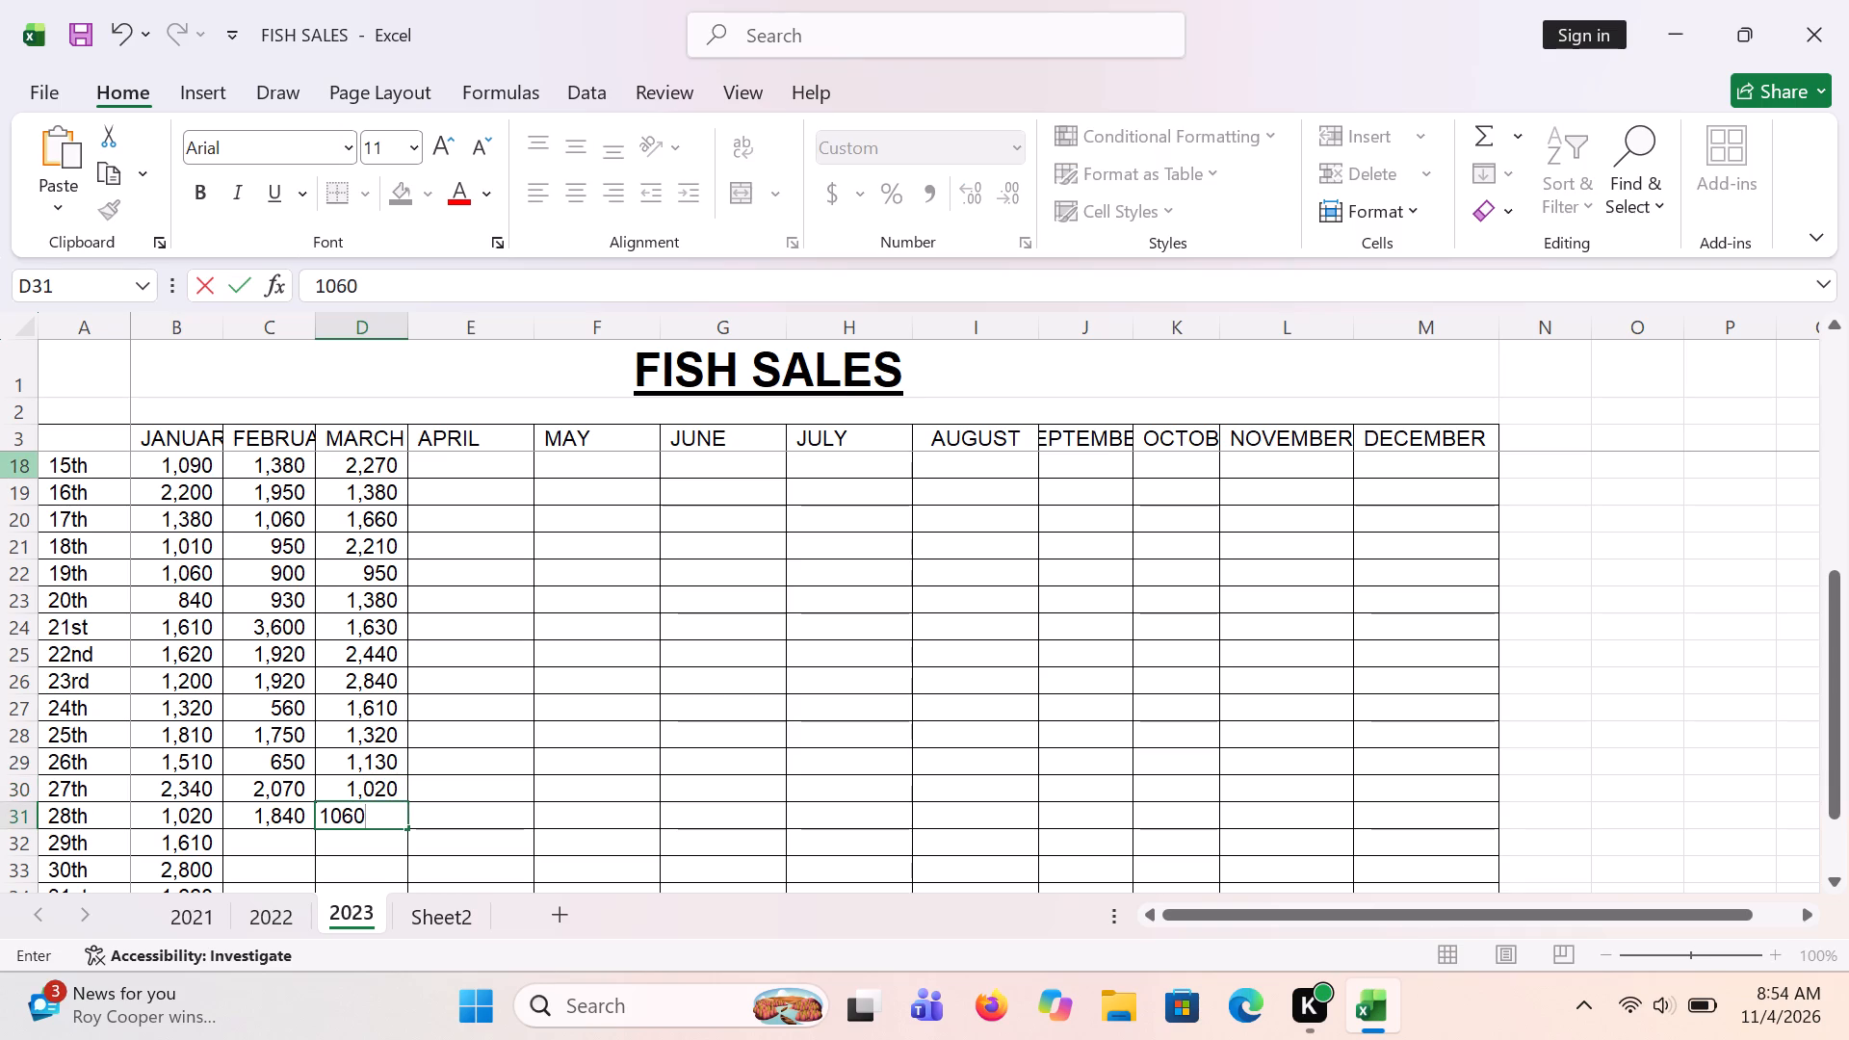
{"action": "key", "text": "Return"}
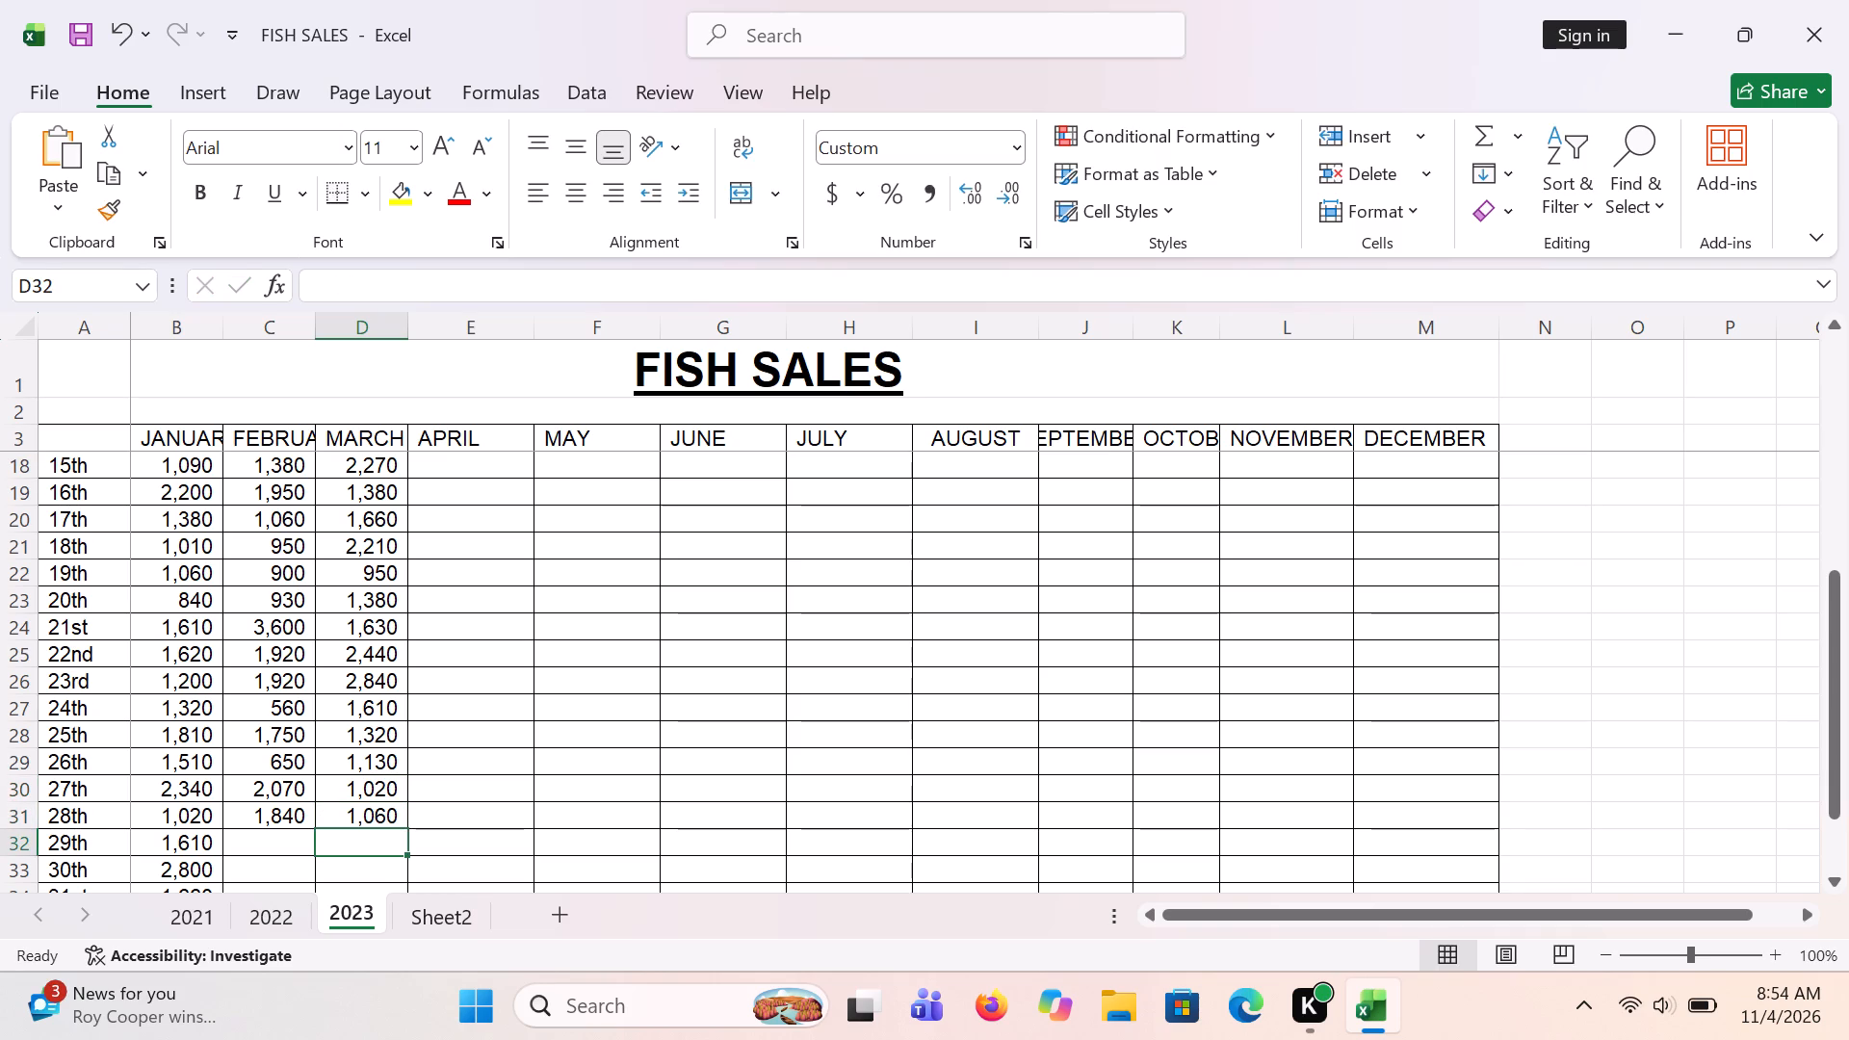
{"action": "key", "text": "1"}
{"action": "type", "text": "380"}
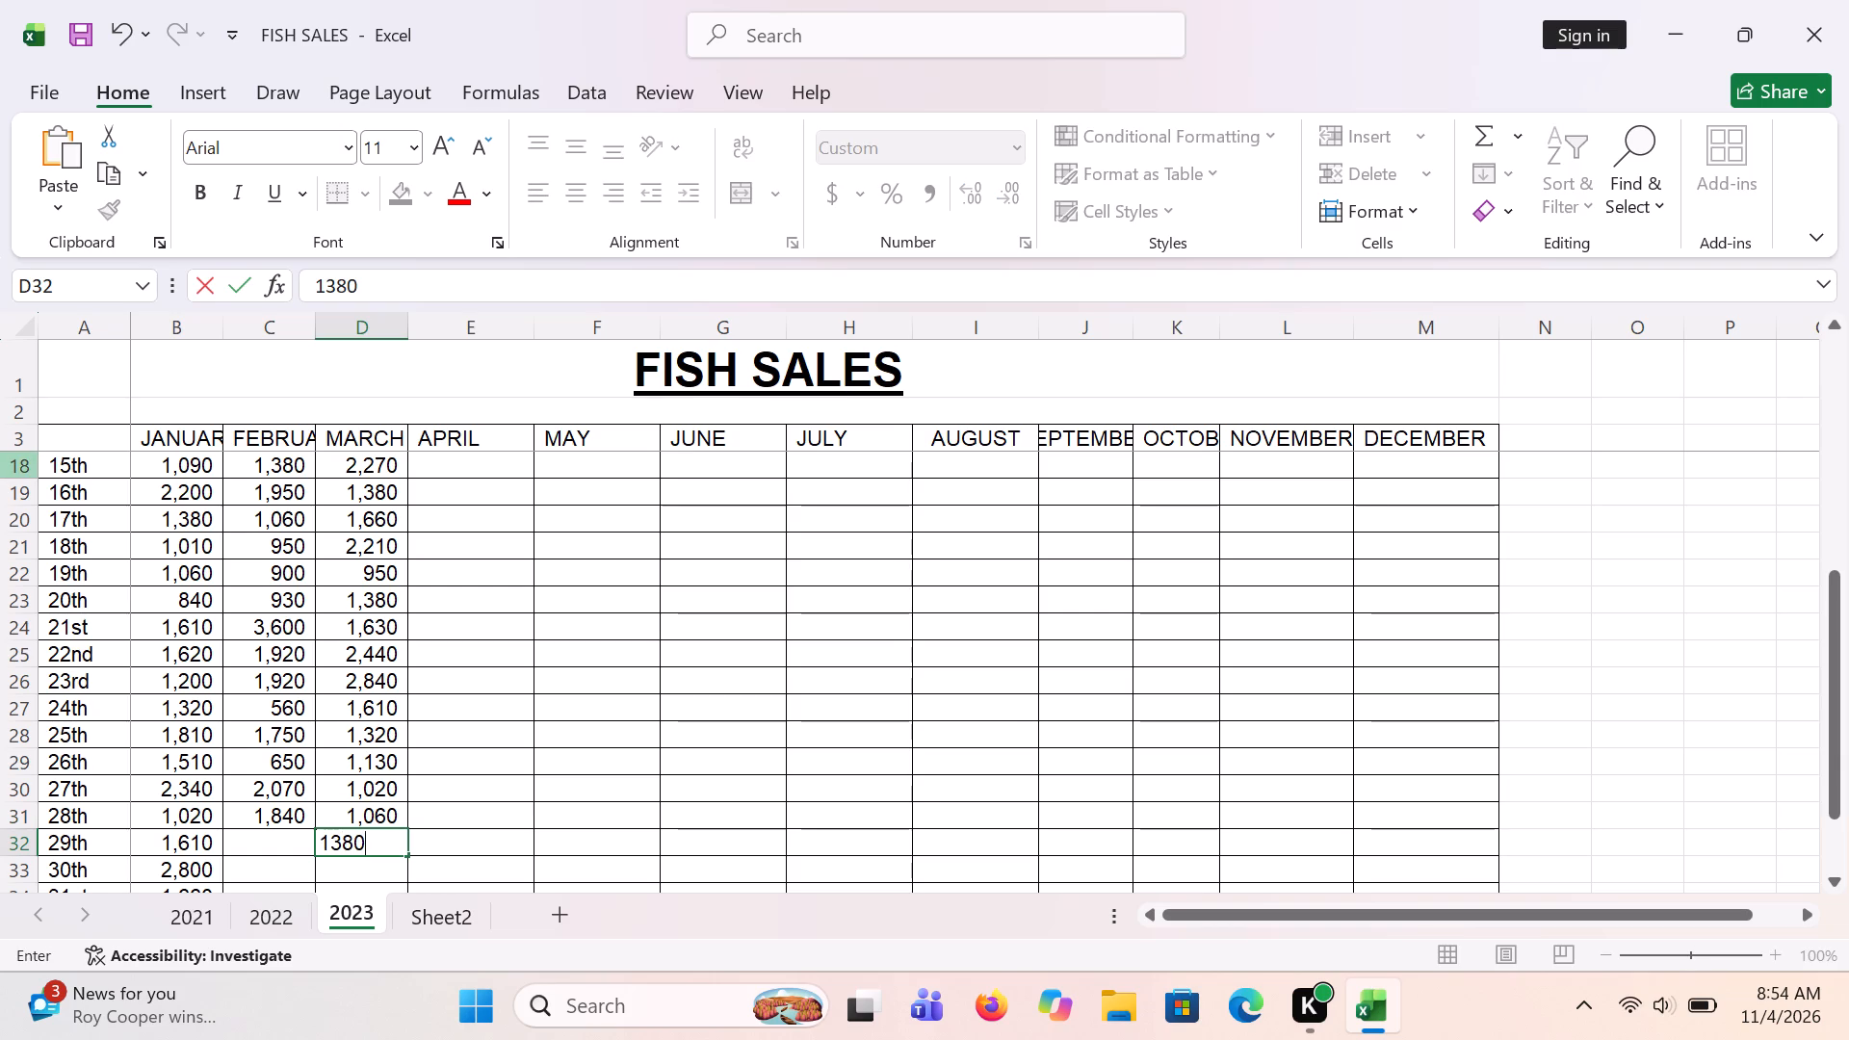
{"action": "key", "text": "Return"}
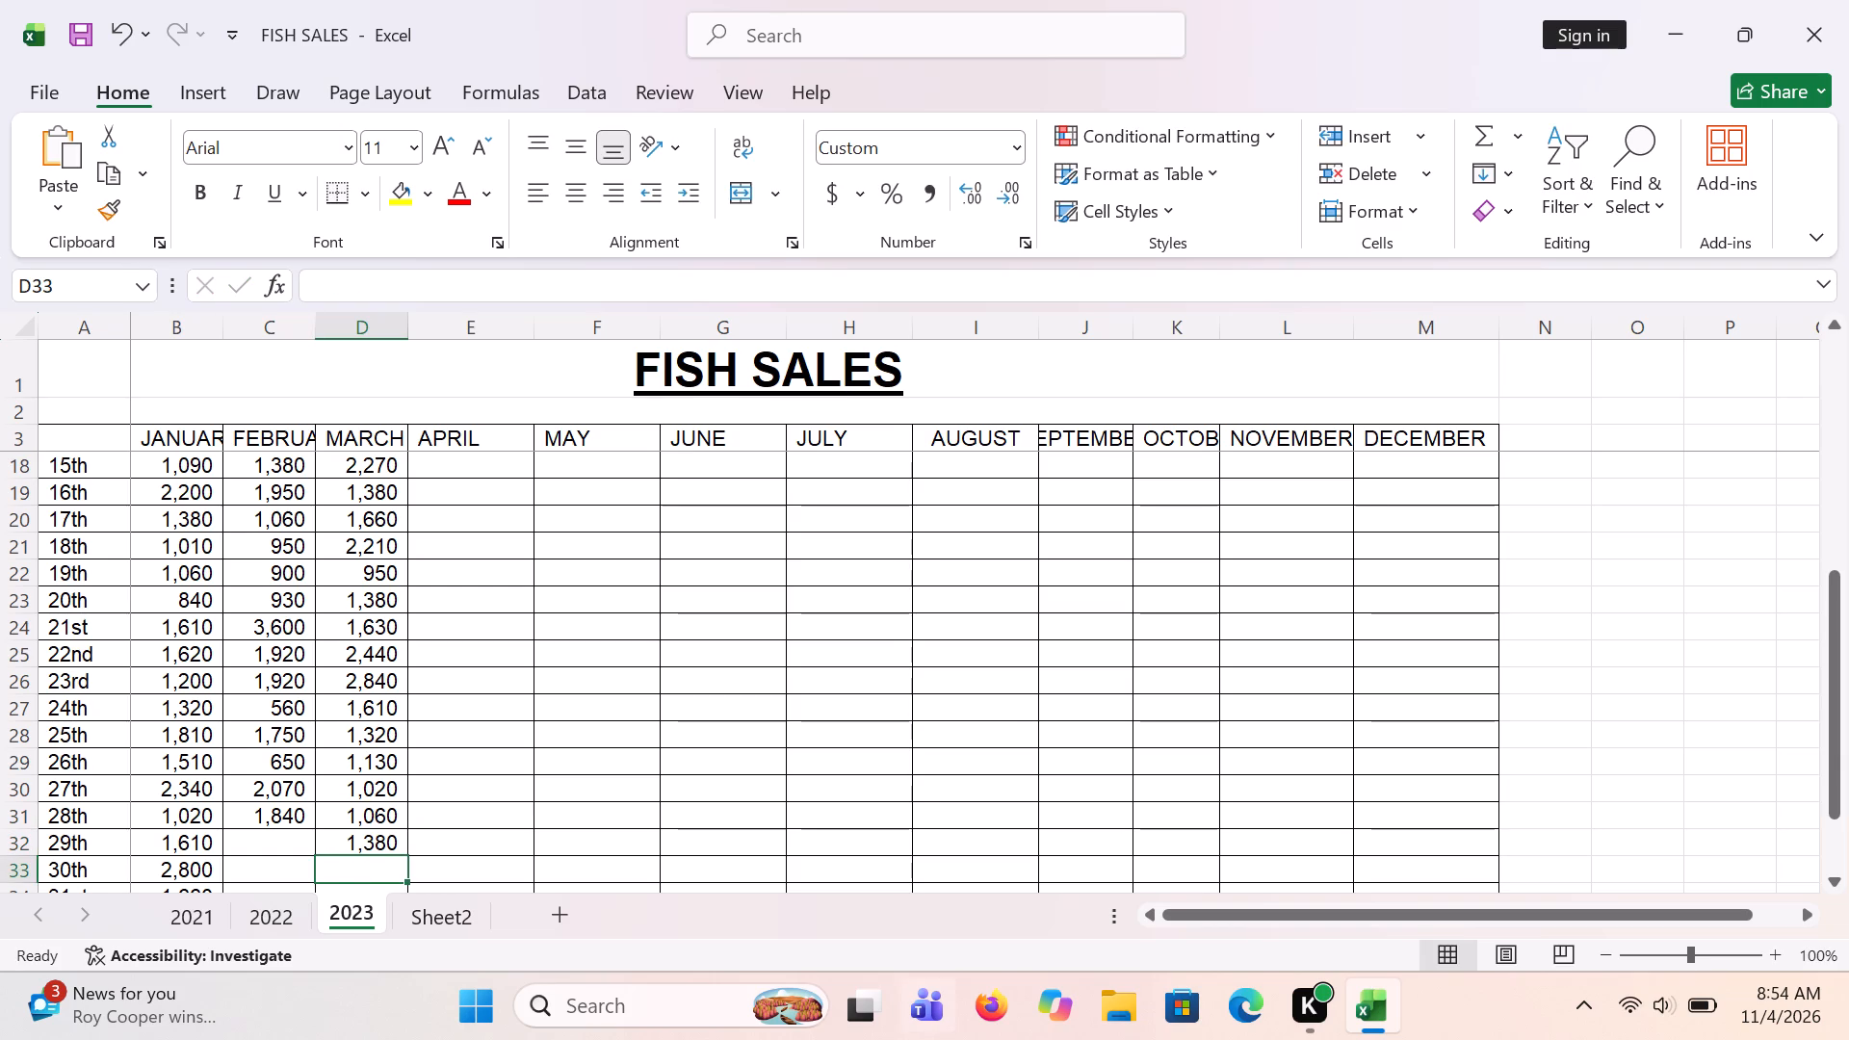
Enter the March sales for the 30th and 31st in D33:D34 as 1650 and 1030, and save the workbook.
{"action": "scroll", "coordinate": [530, 534], "scroll_direction": "down", "scroll_amount": 2}
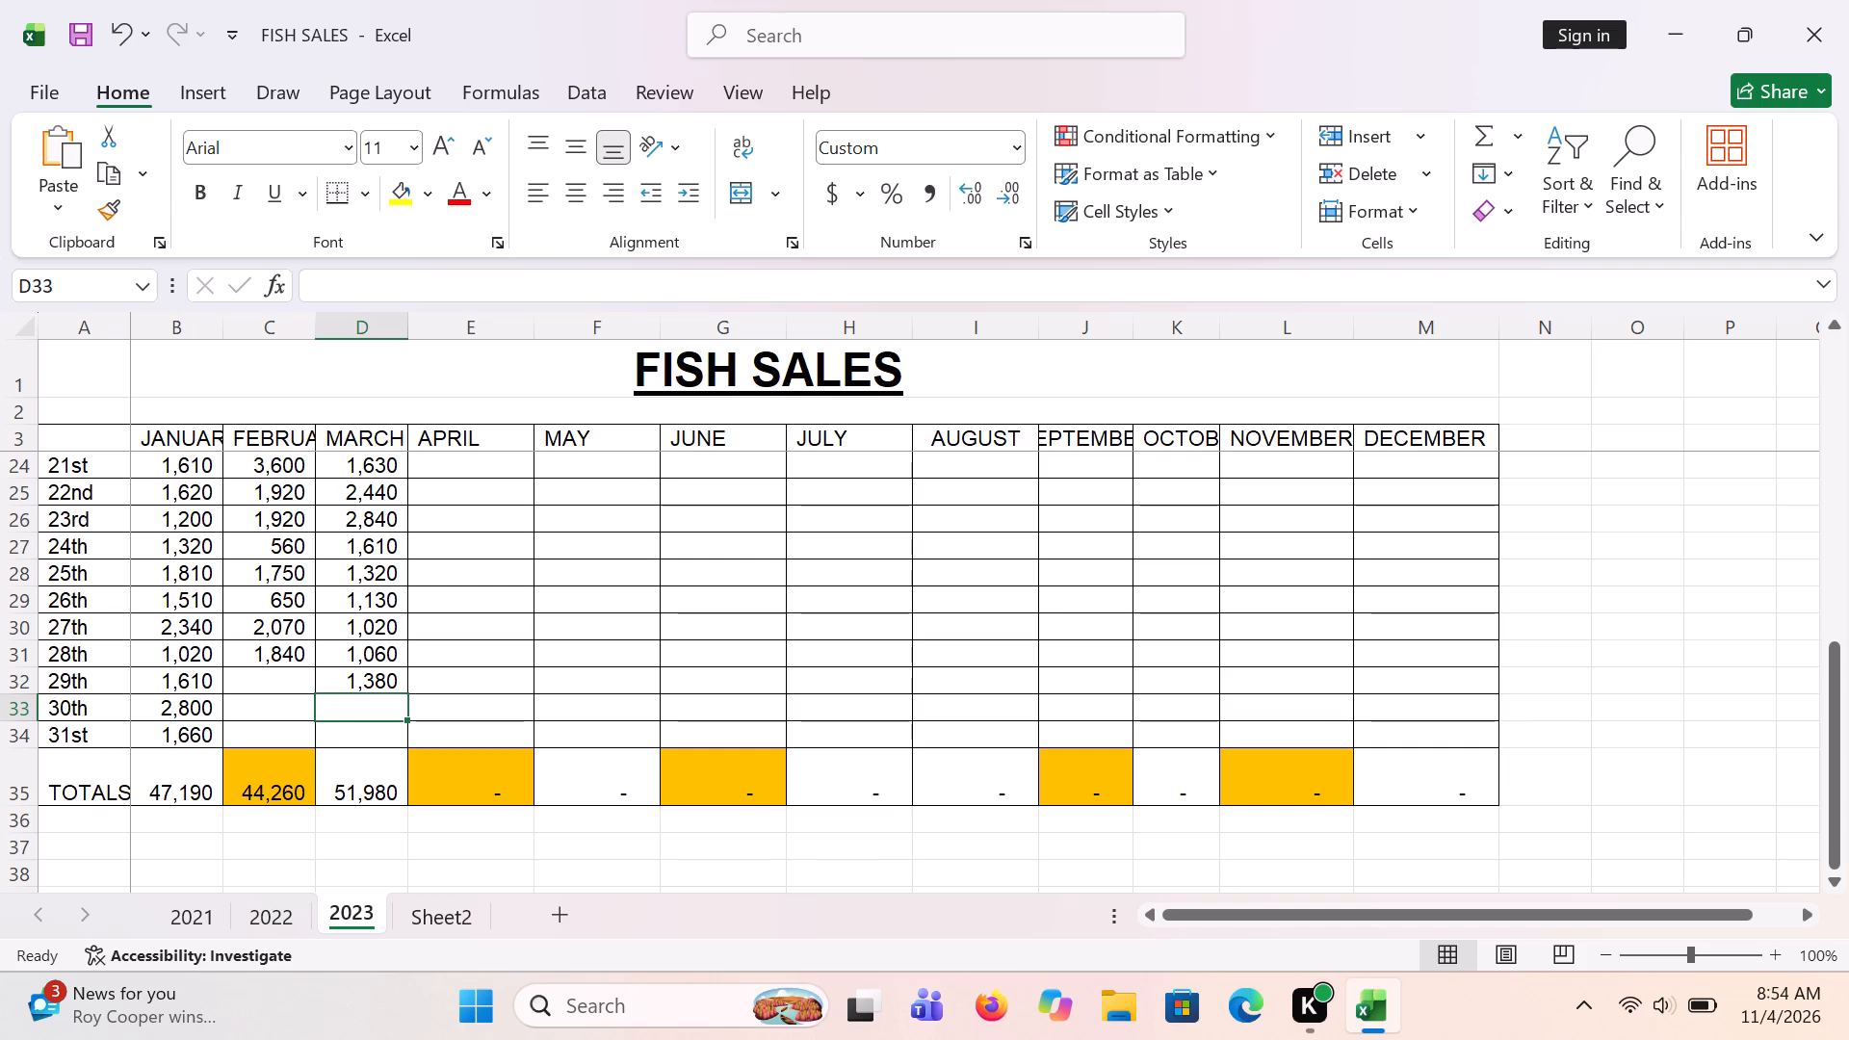
{"action": "key", "text": "1"}
{"action": "type", "text": "65"}
{"action": "key", "text": "0"}
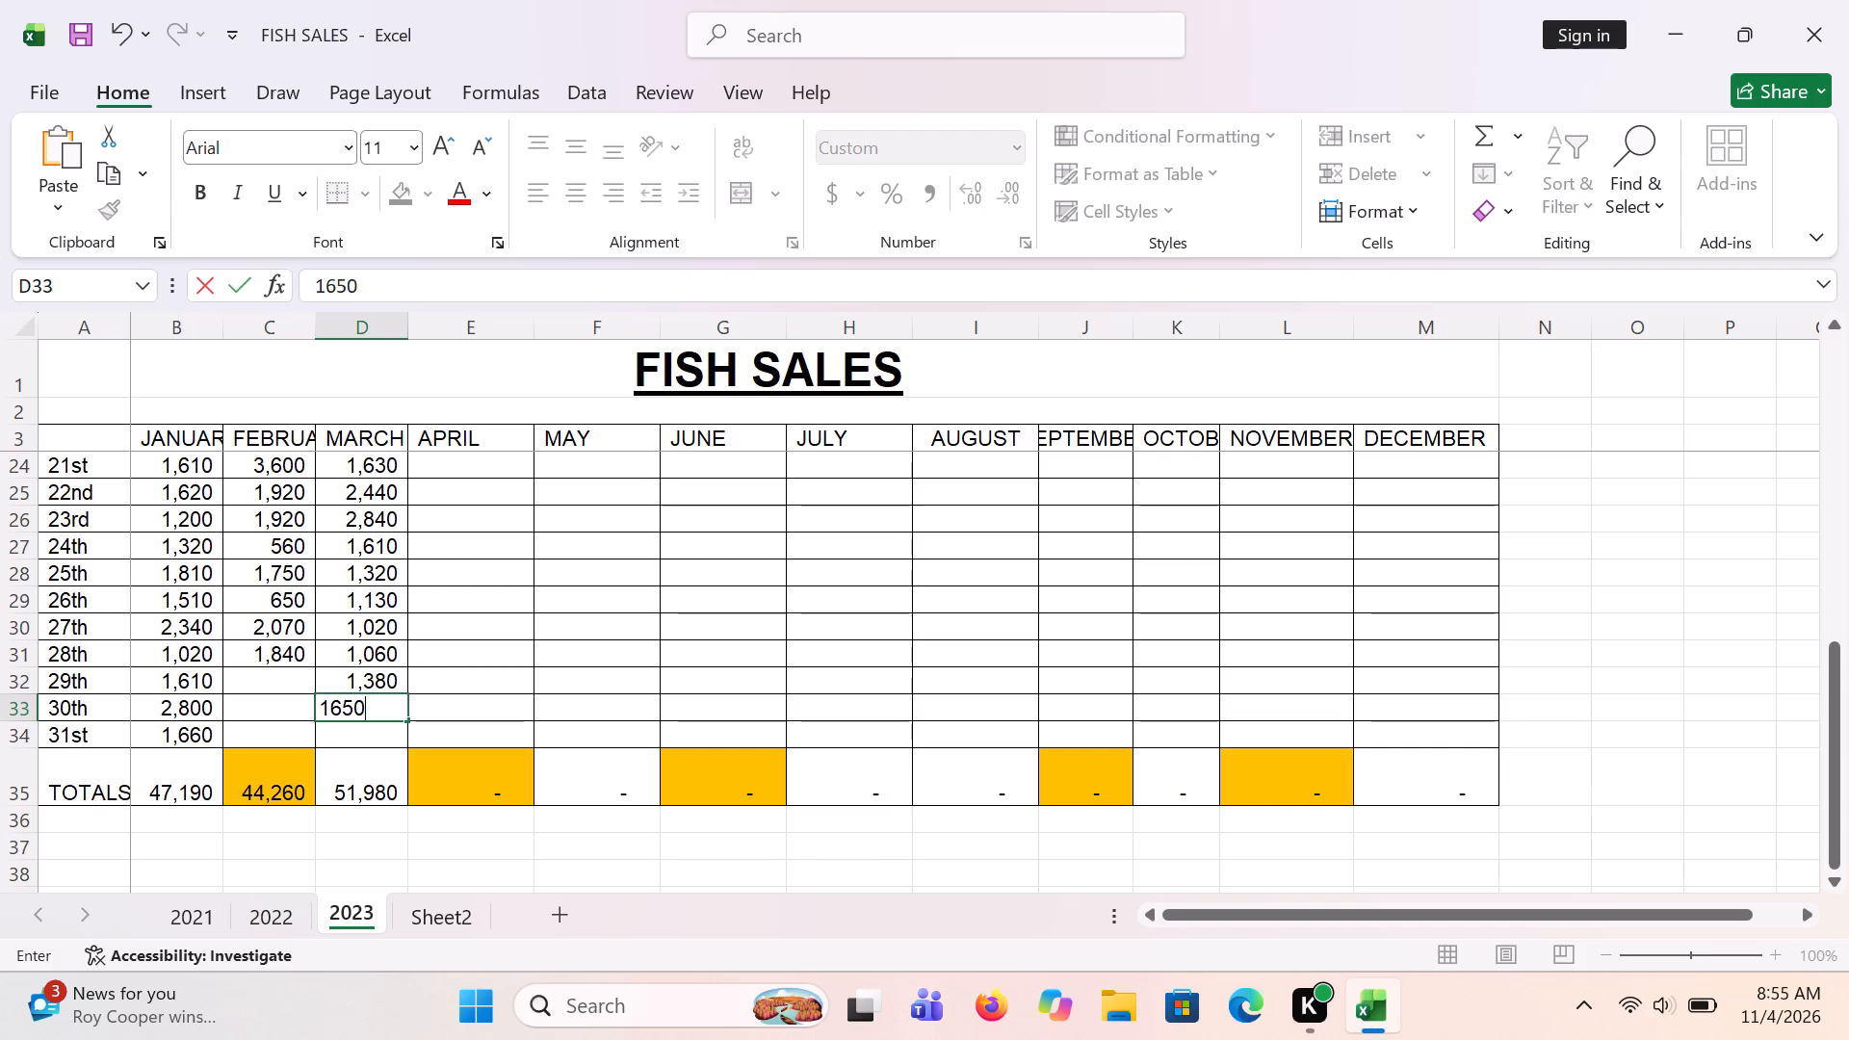
{"action": "key", "text": "Return"}
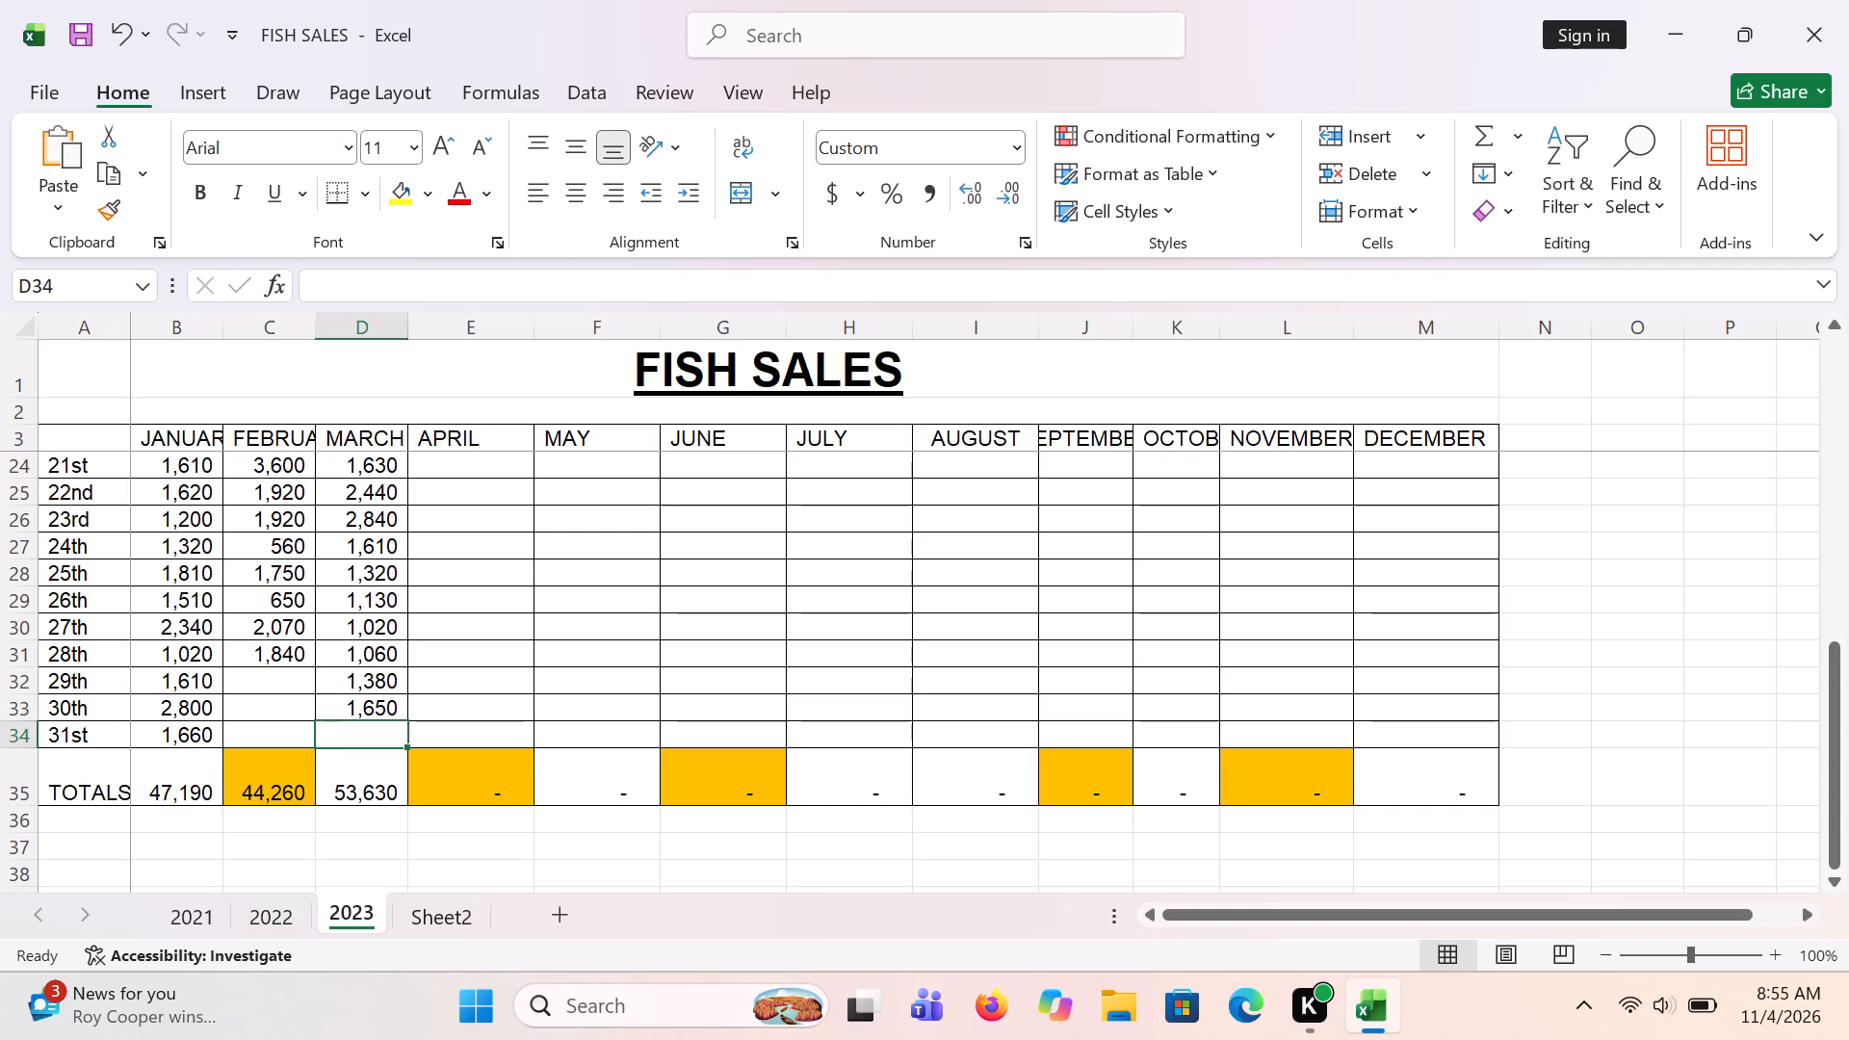
{"action": "key", "text": "1"}
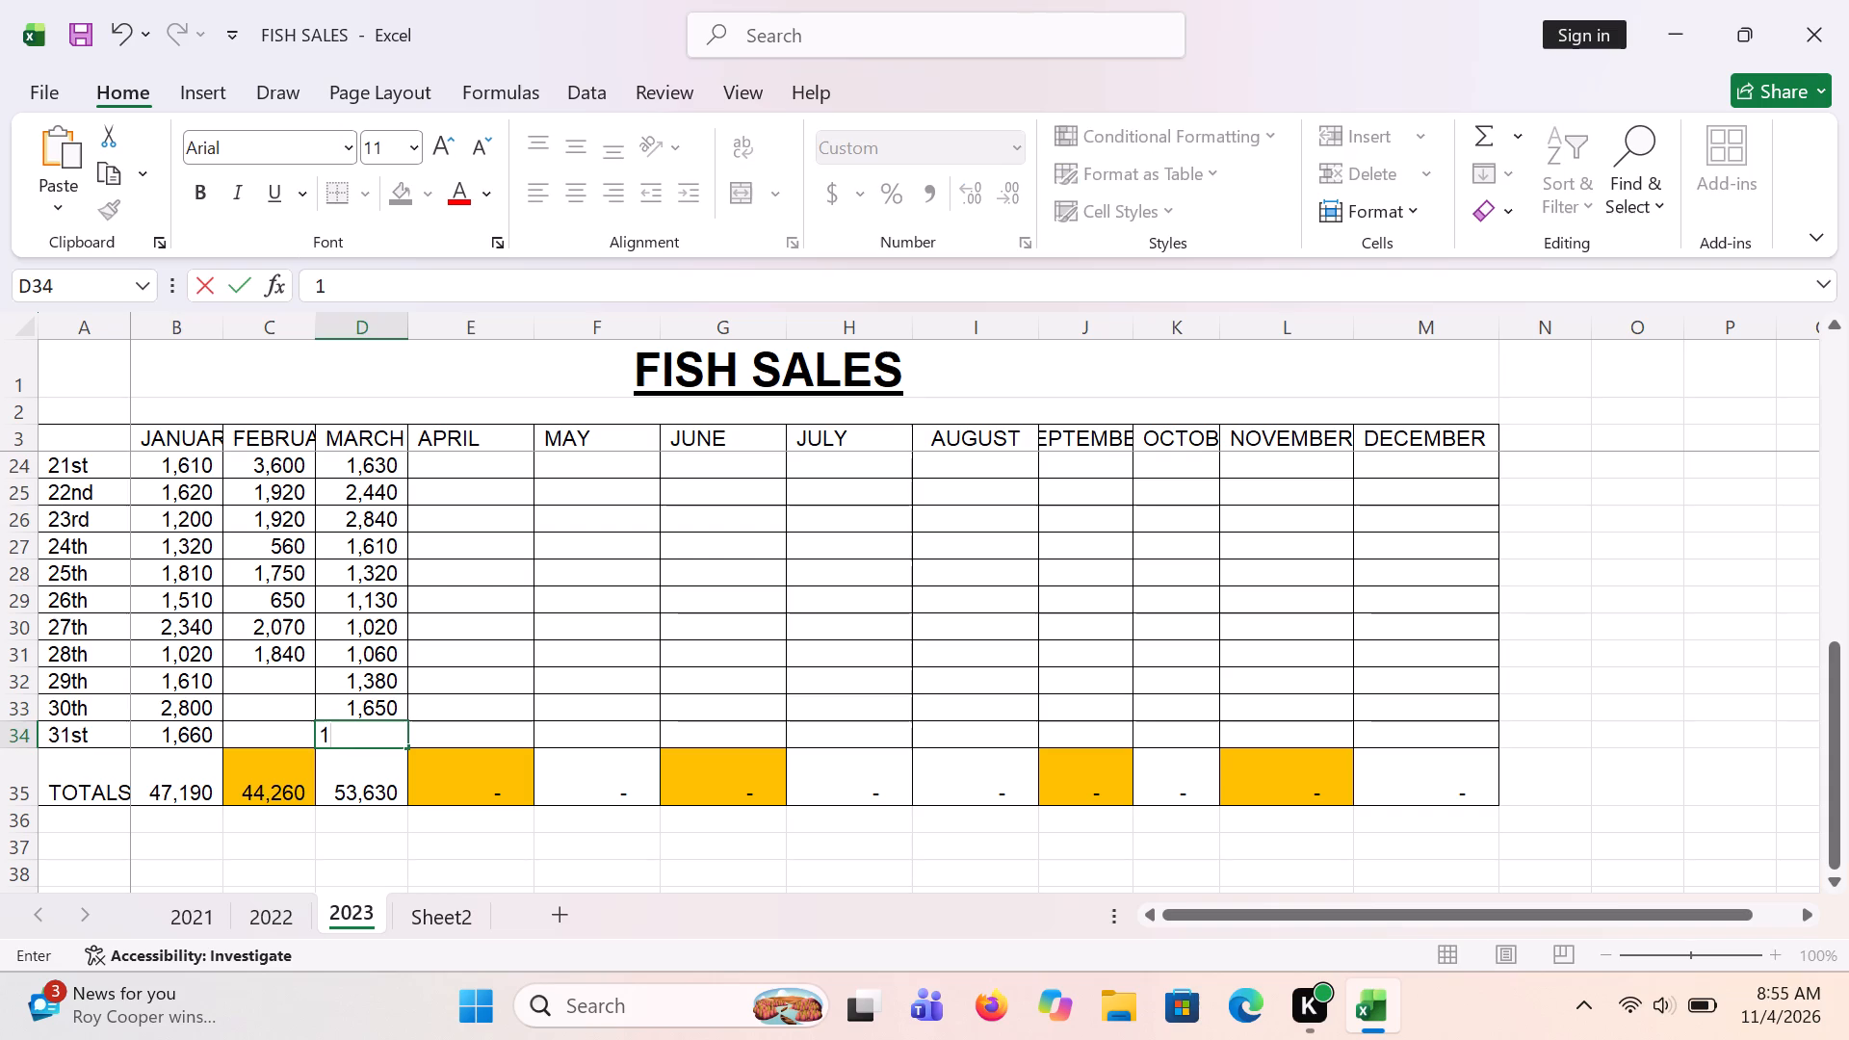
{"action": "key", "text": "0"}
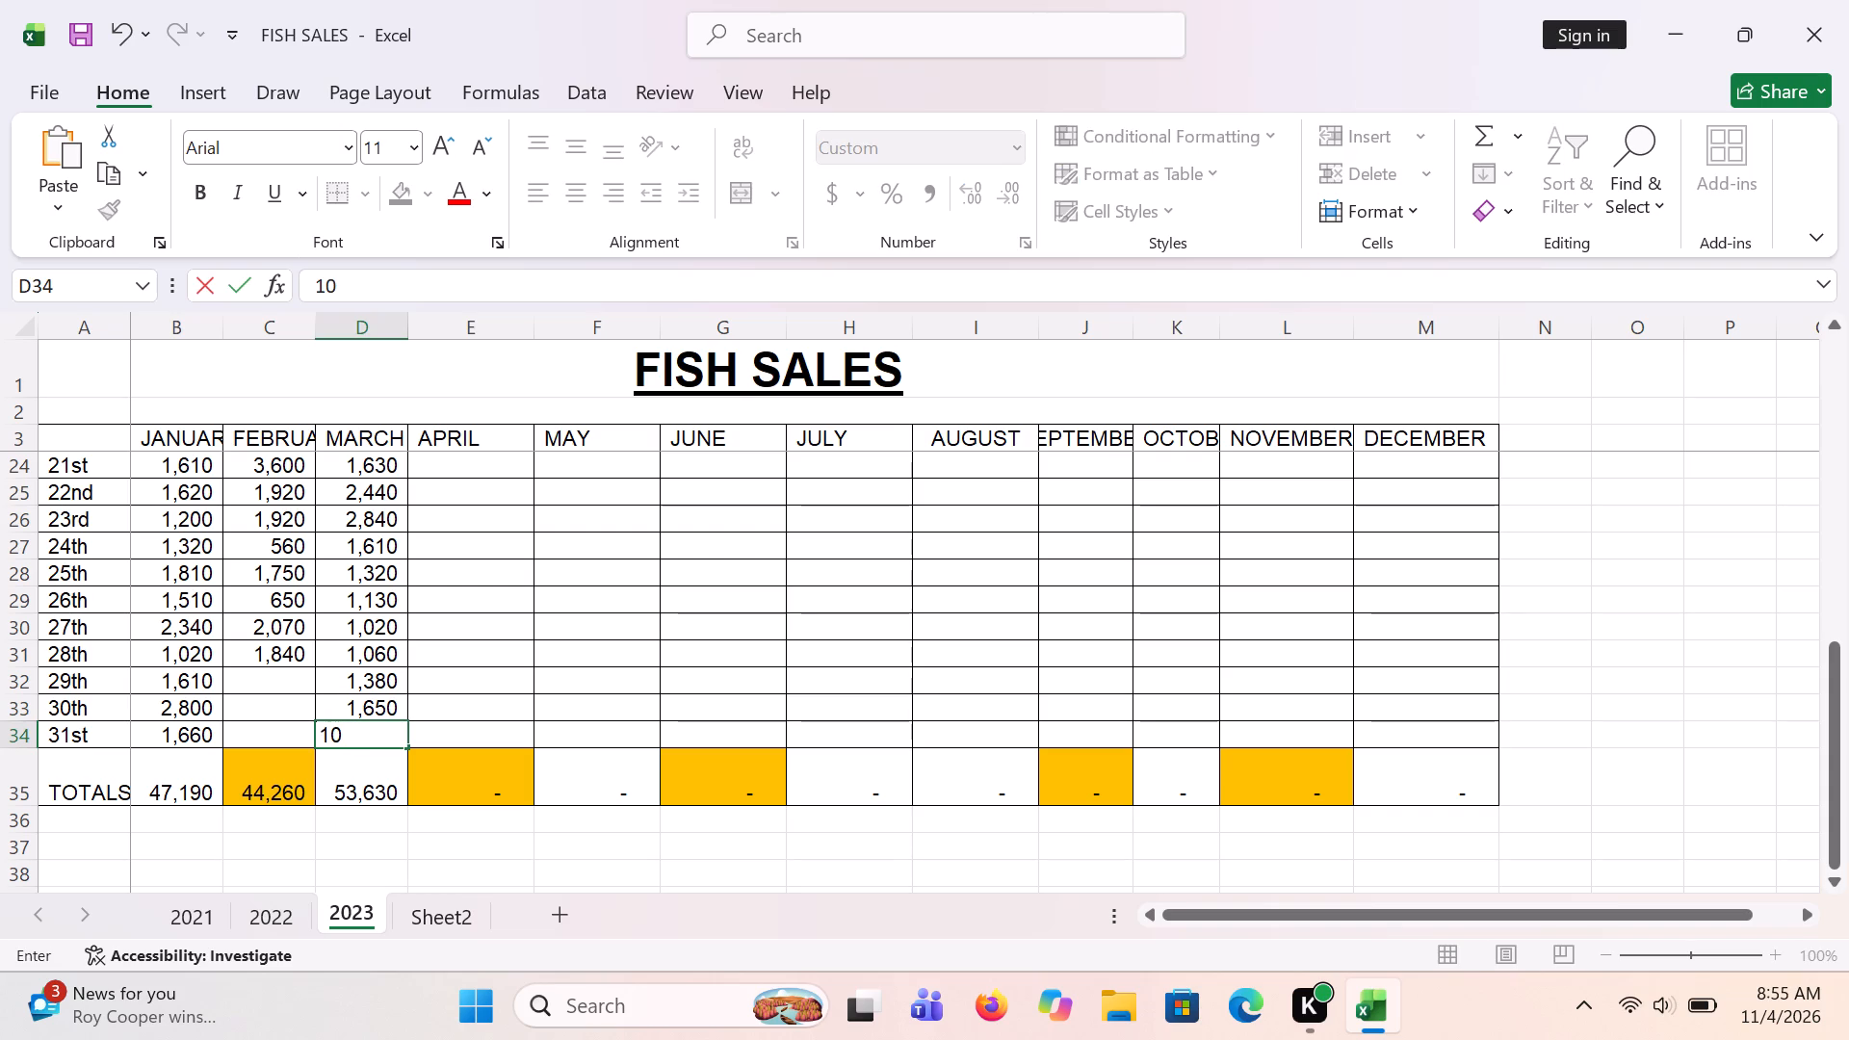
{"action": "type", "text": "30"}
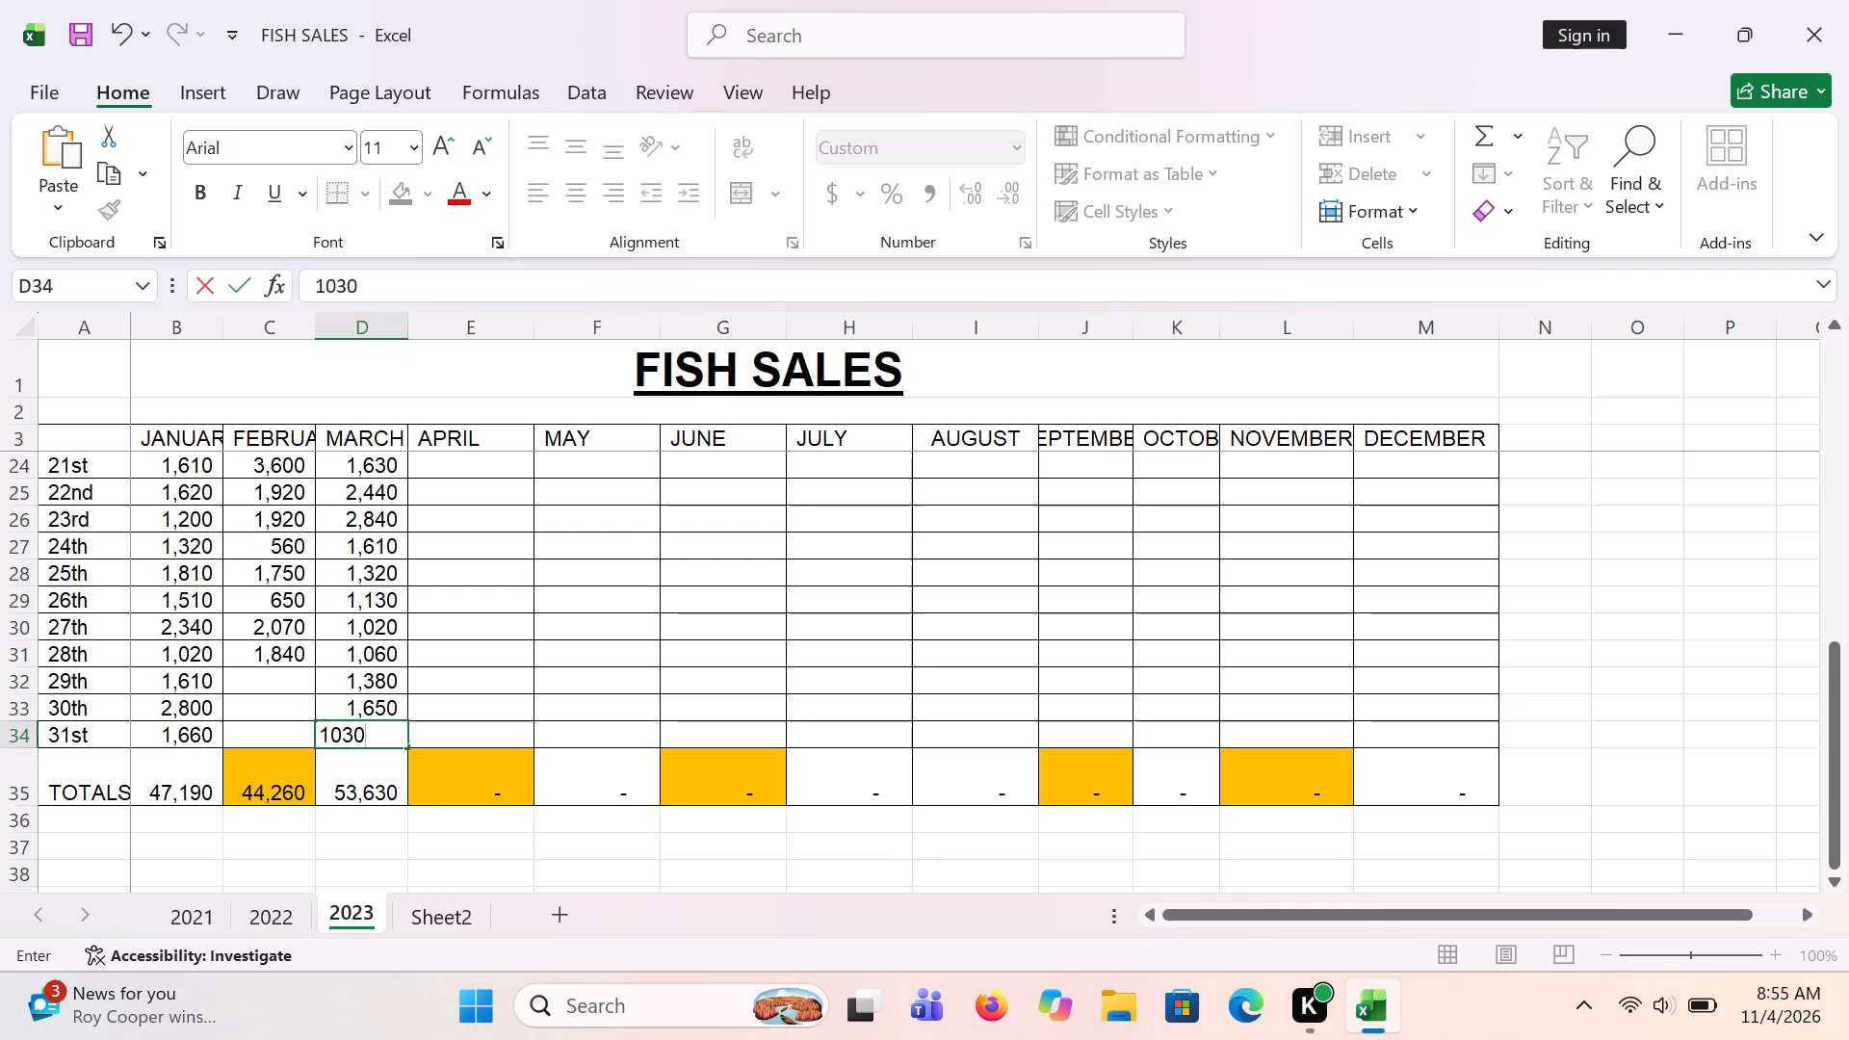
{"action": "key", "text": "Return"}
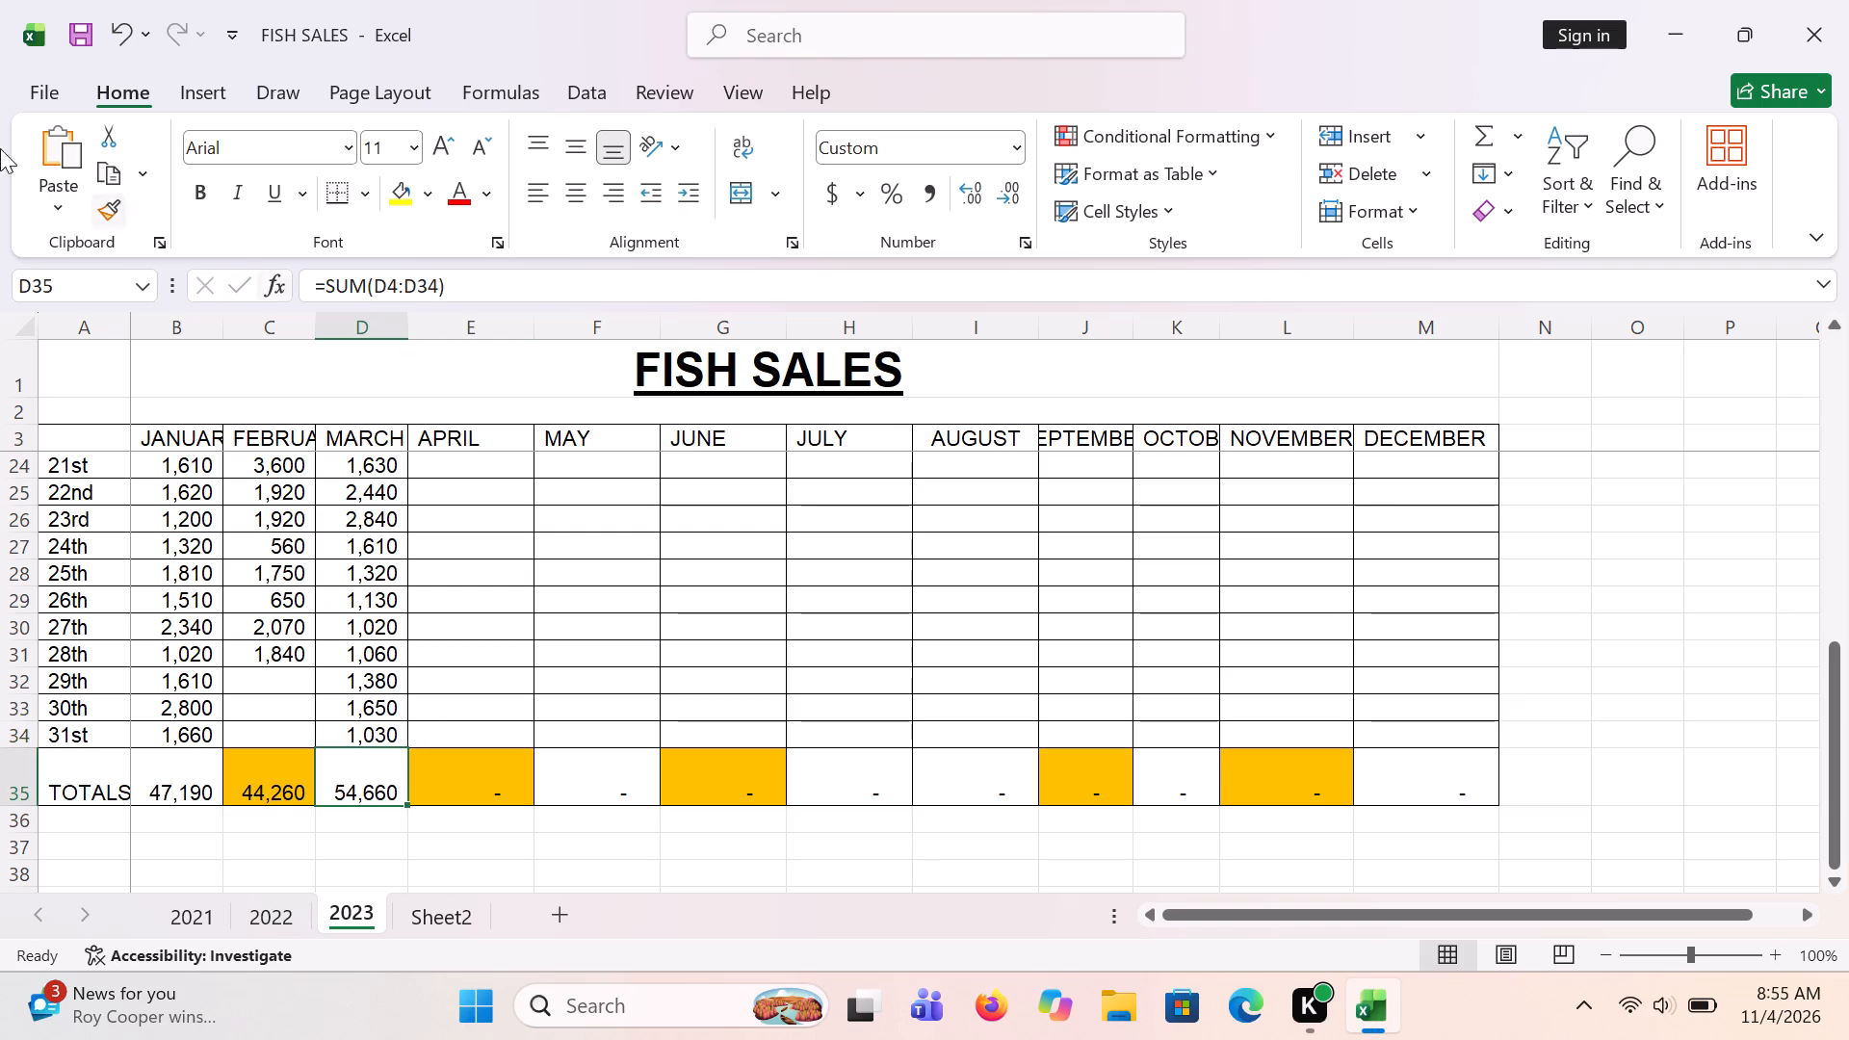
{"action": "left_click", "coordinate": [72, 20]}
Enter the April sales for the 1st to the 3rd in E4:E6 as 1000, 1820 and 1840.
{"action": "scroll", "coordinate": [450, 715], "scroll_direction": "down", "scroll_amount": 1}
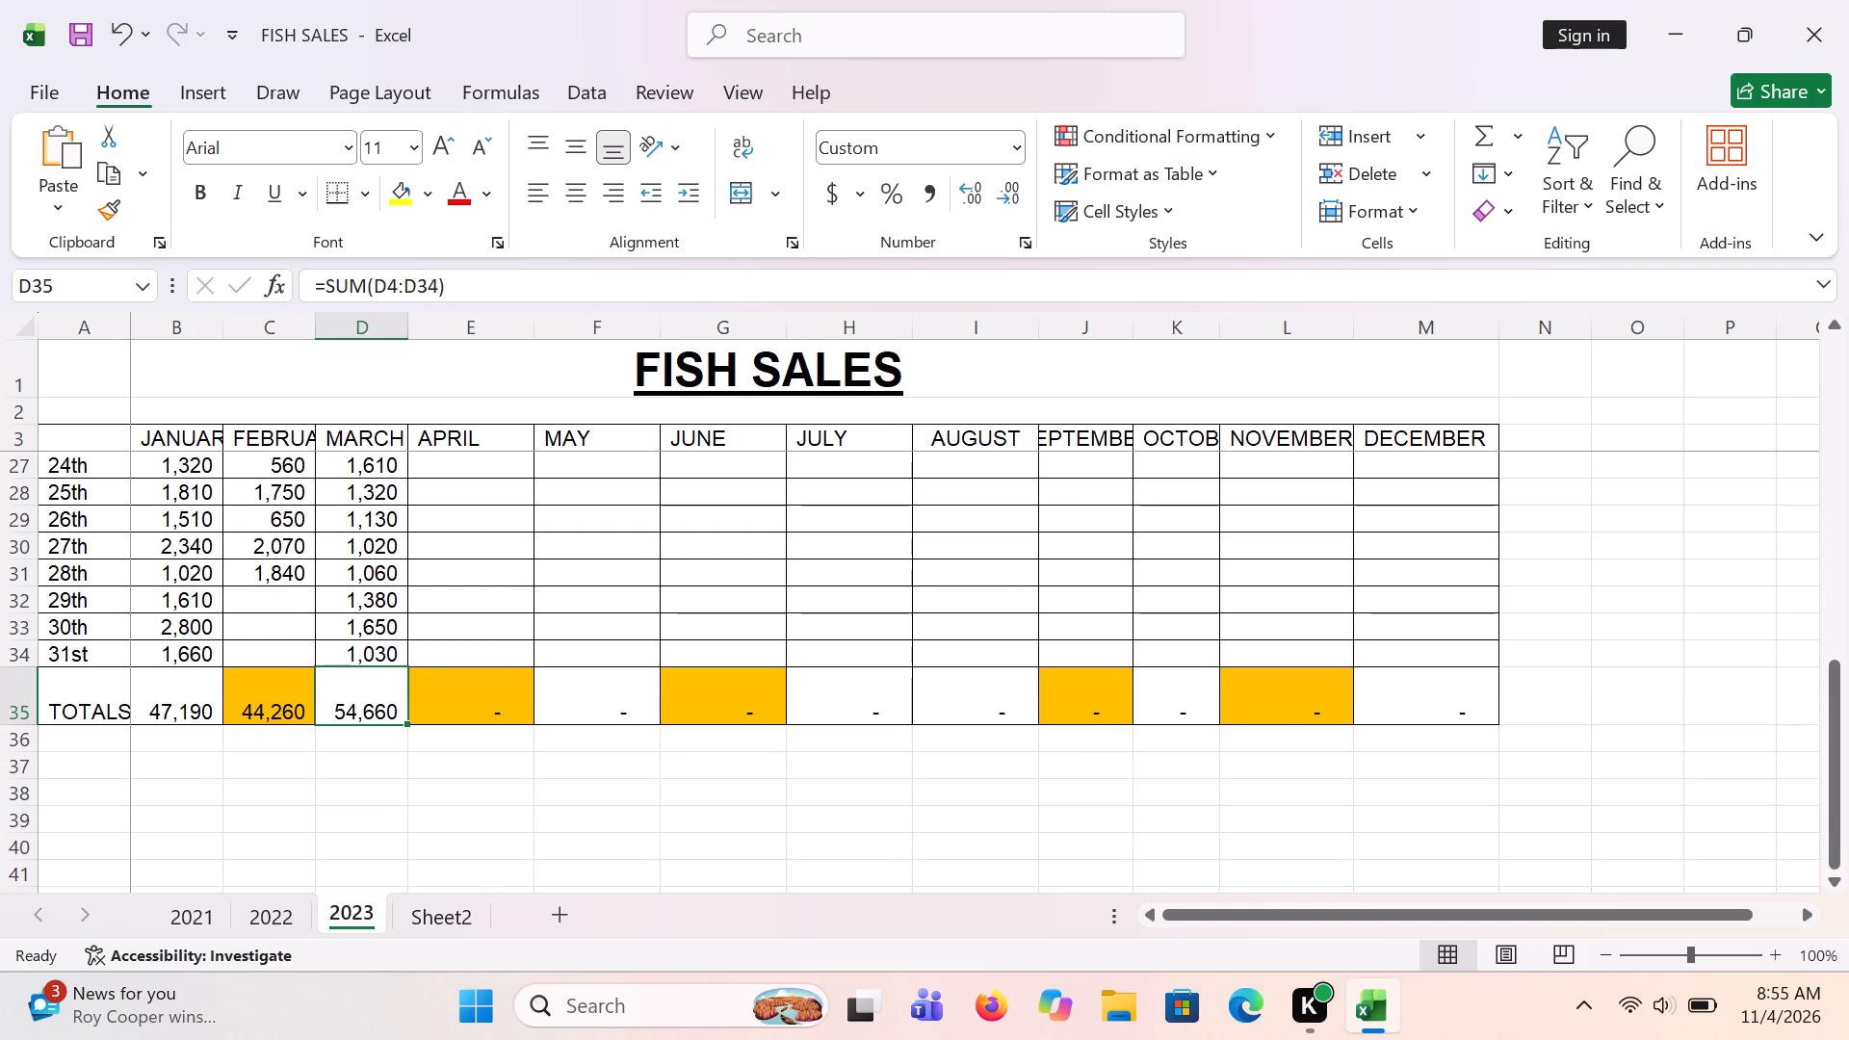
{"action": "scroll", "coordinate": [468, 585], "scroll_direction": "up", "scroll_amount": 12}
{"action": "left_click", "coordinate": [461, 468]}
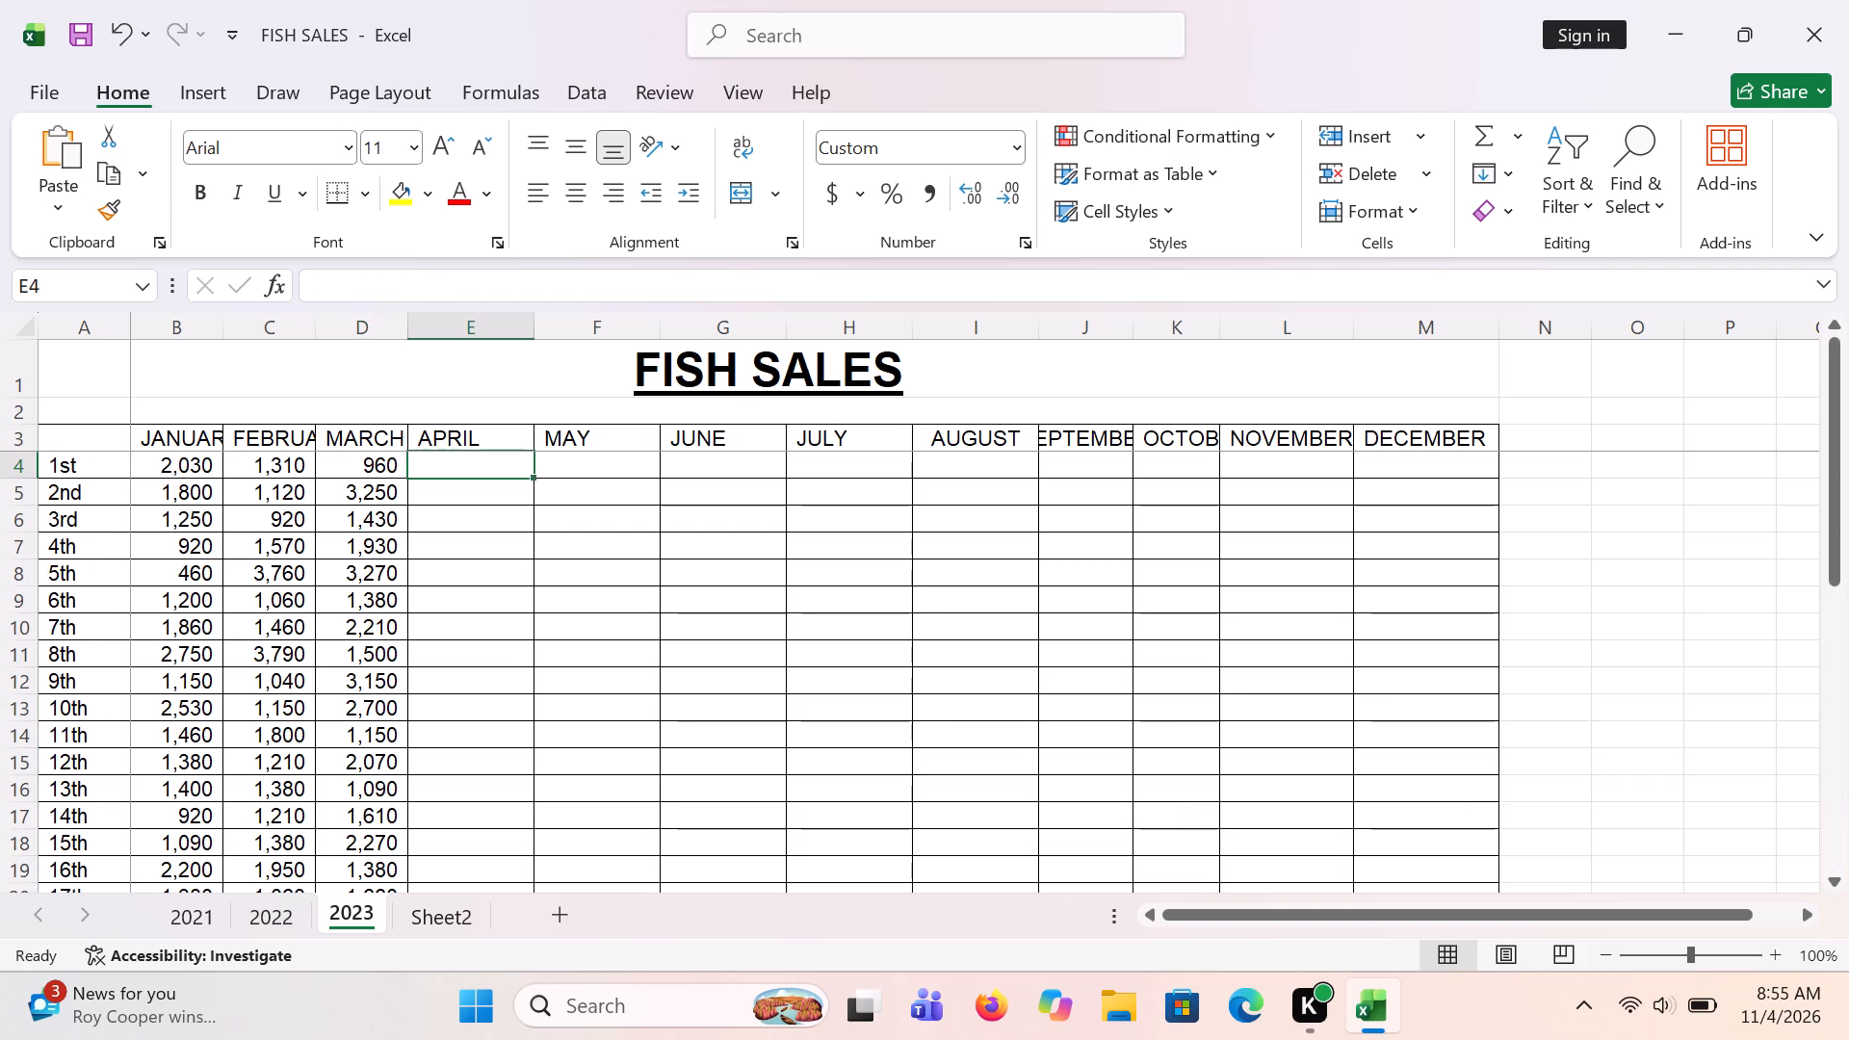
{"action": "key", "text": "1"}
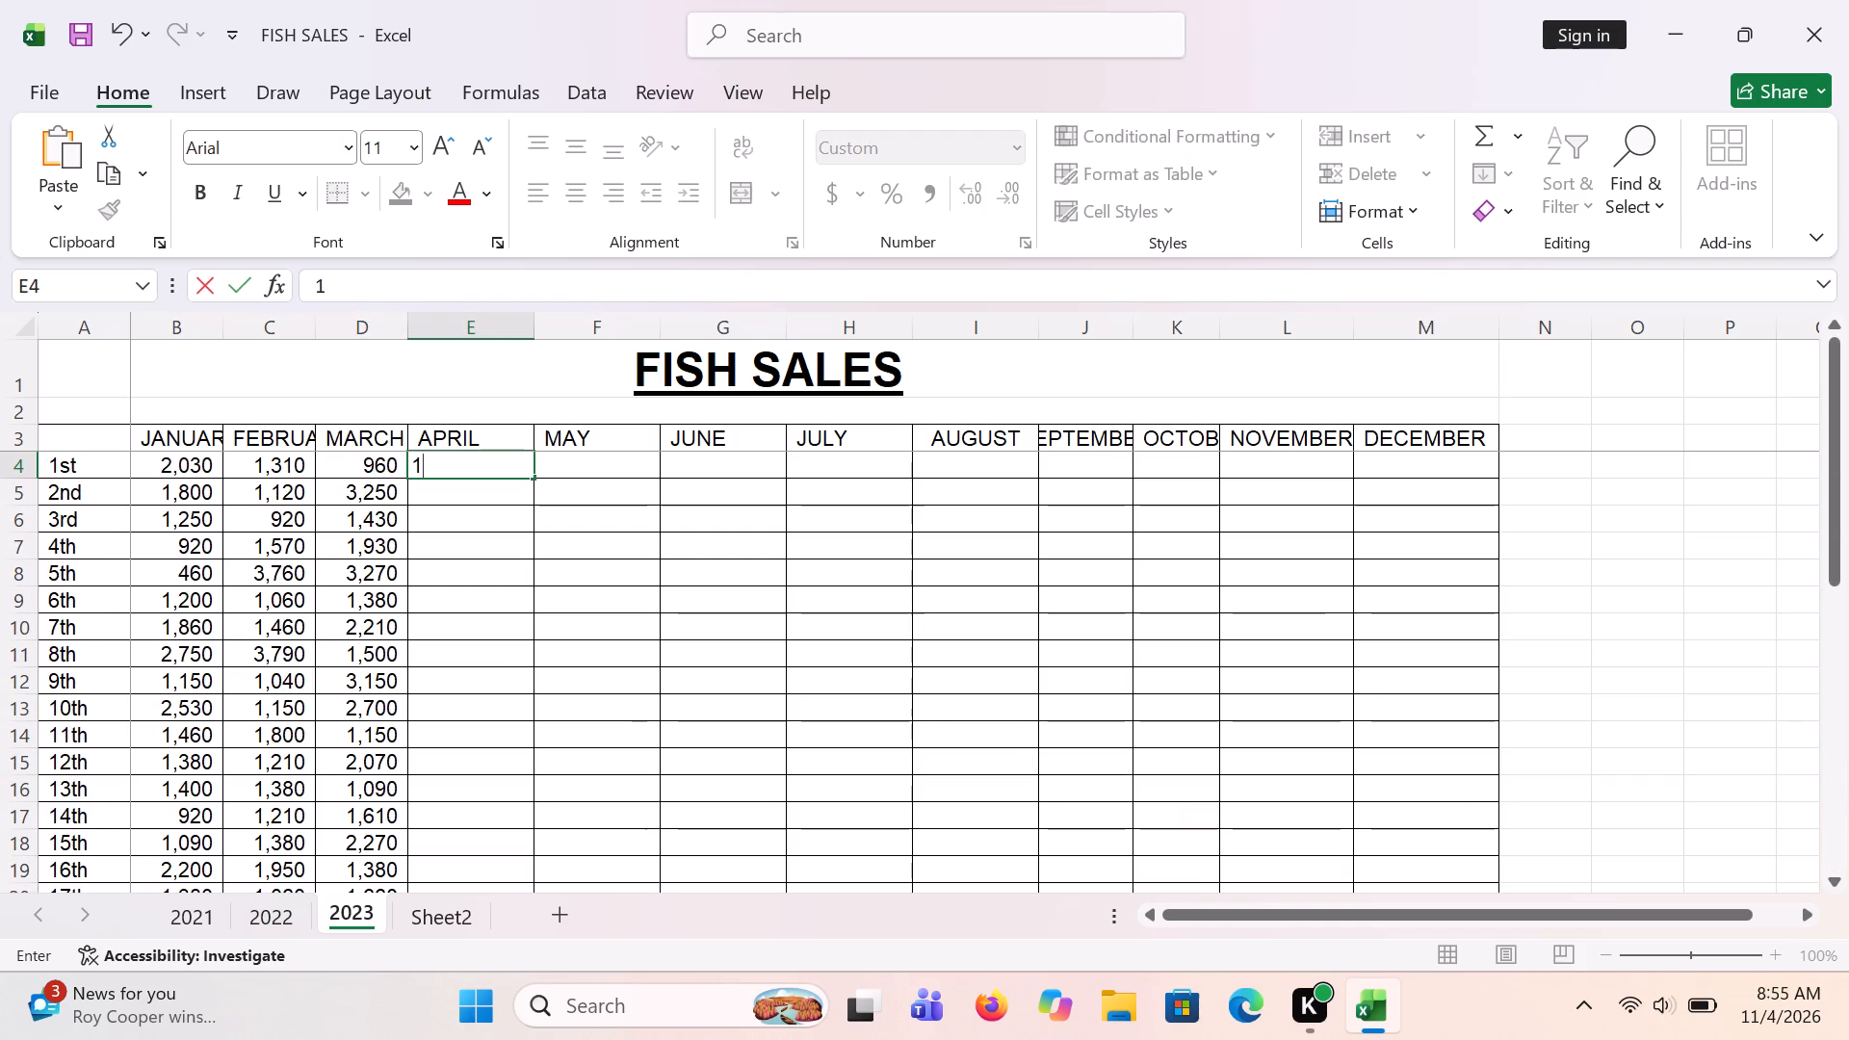
{"action": "type", "text": "000"}
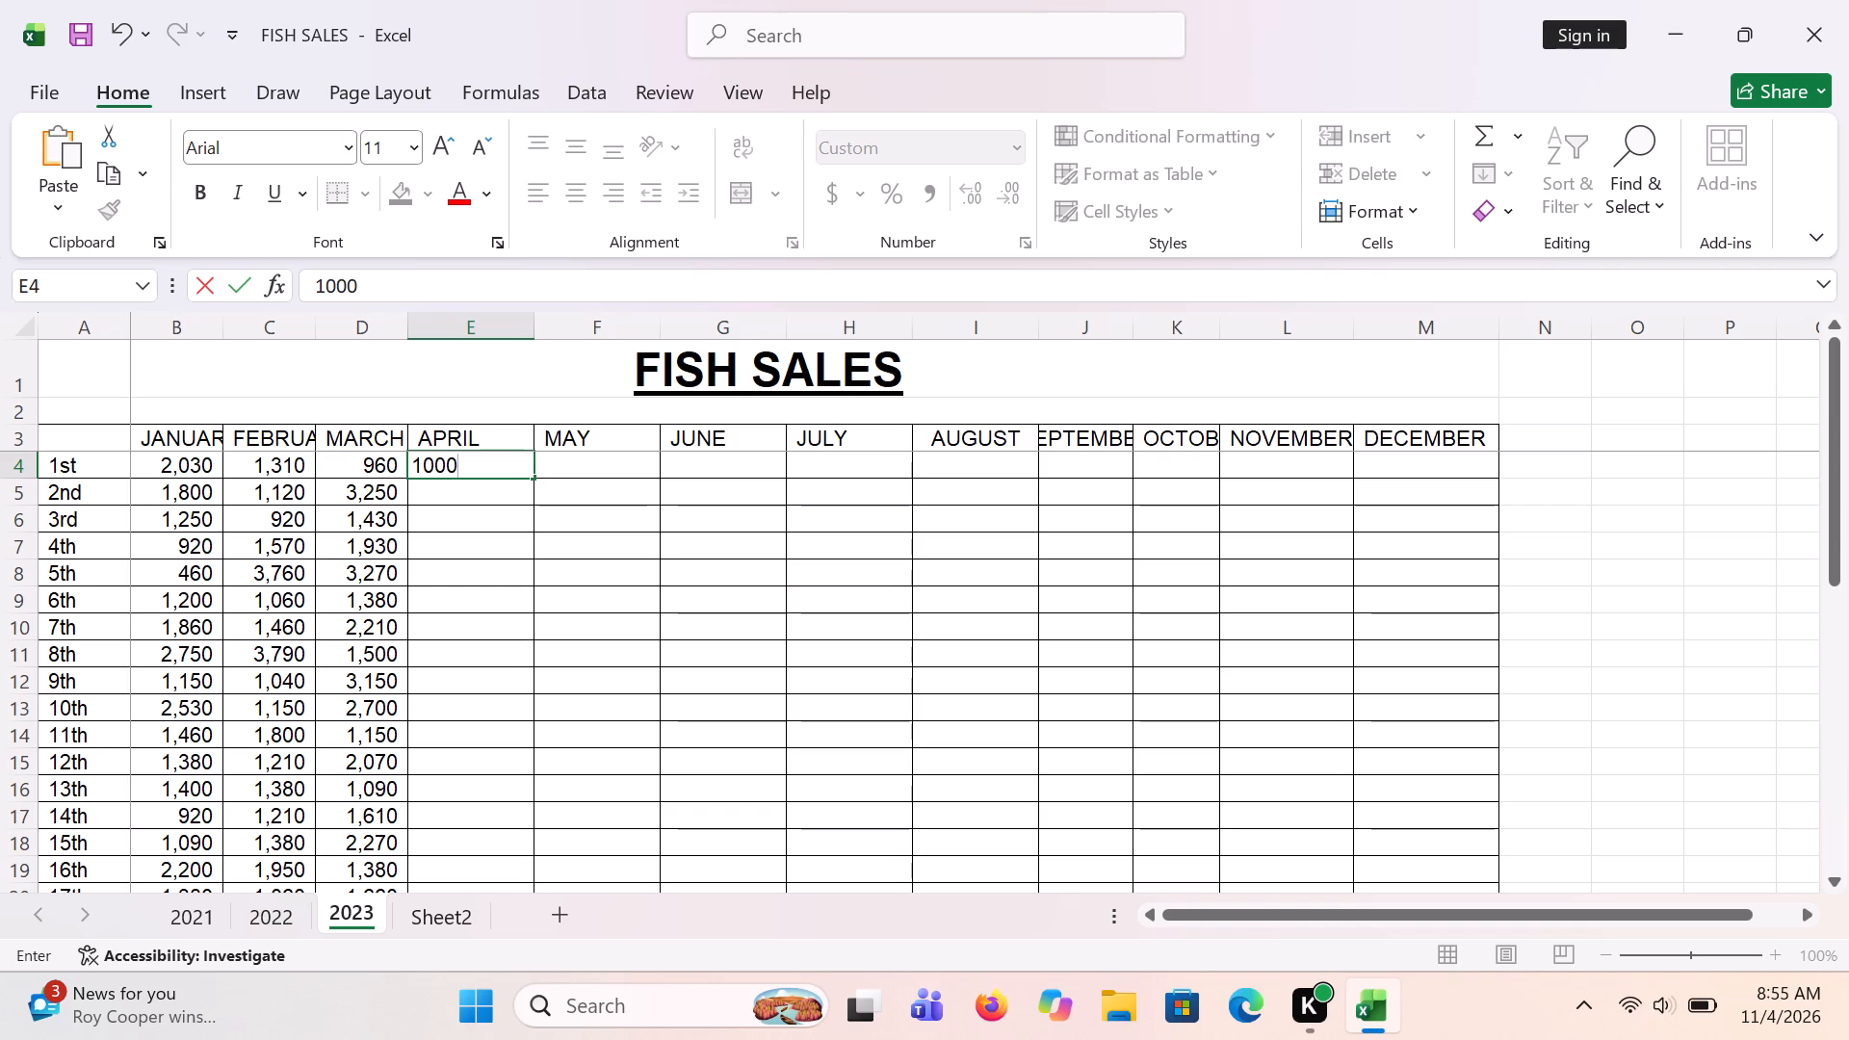
{"action": "key", "text": "Return"}
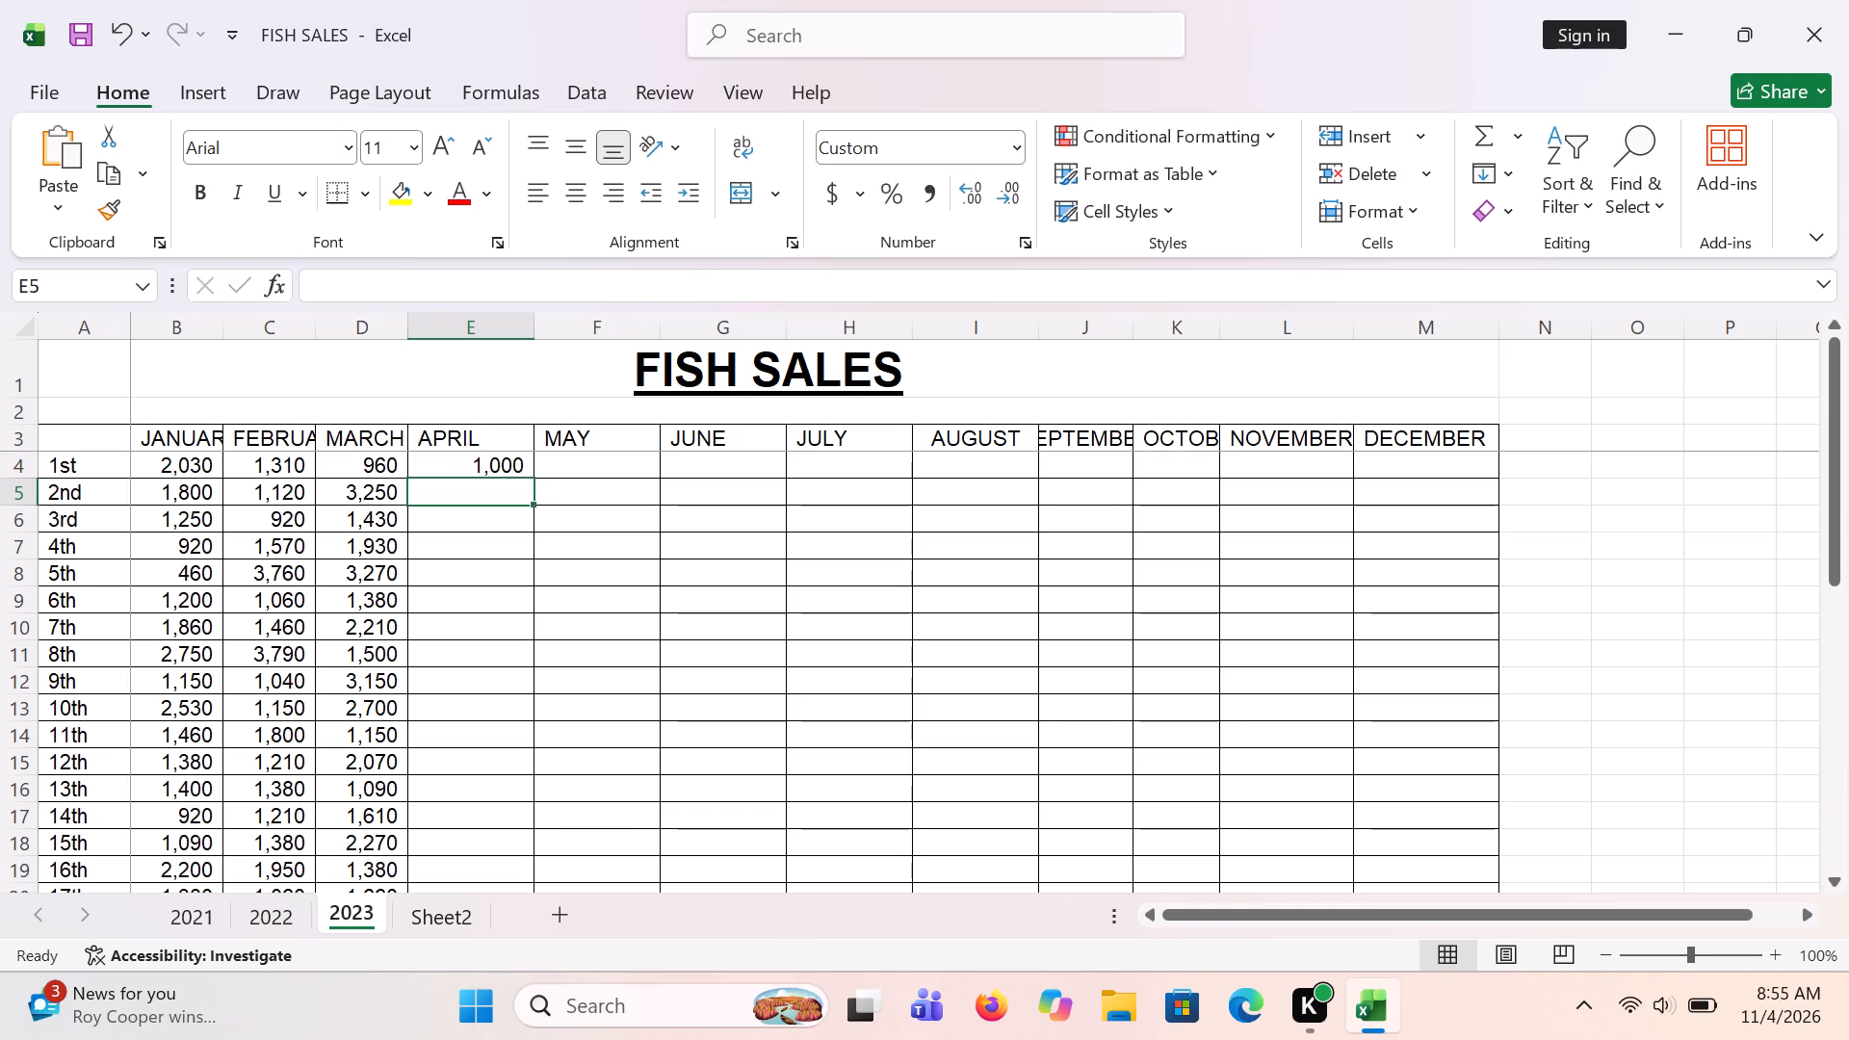
{"action": "key", "text": "1"}
{"action": "type", "text": "820"}
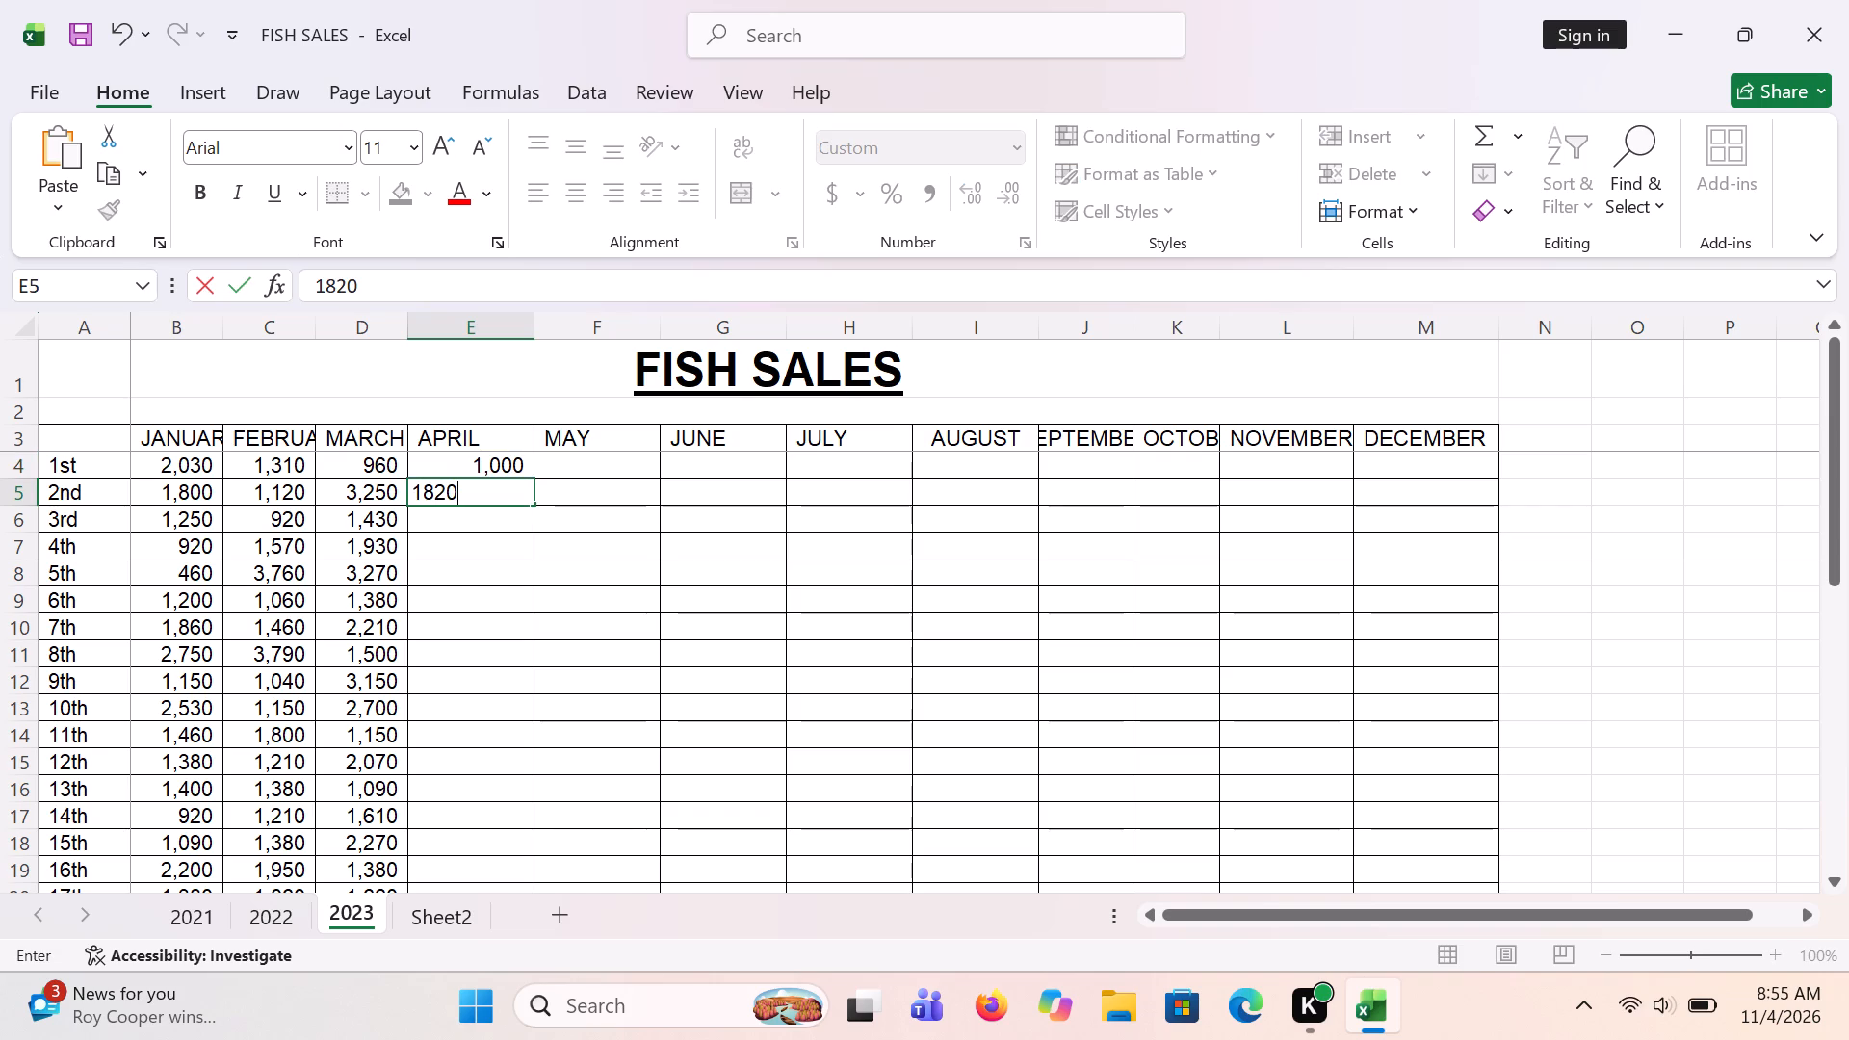
{"action": "key", "text": "Return"}
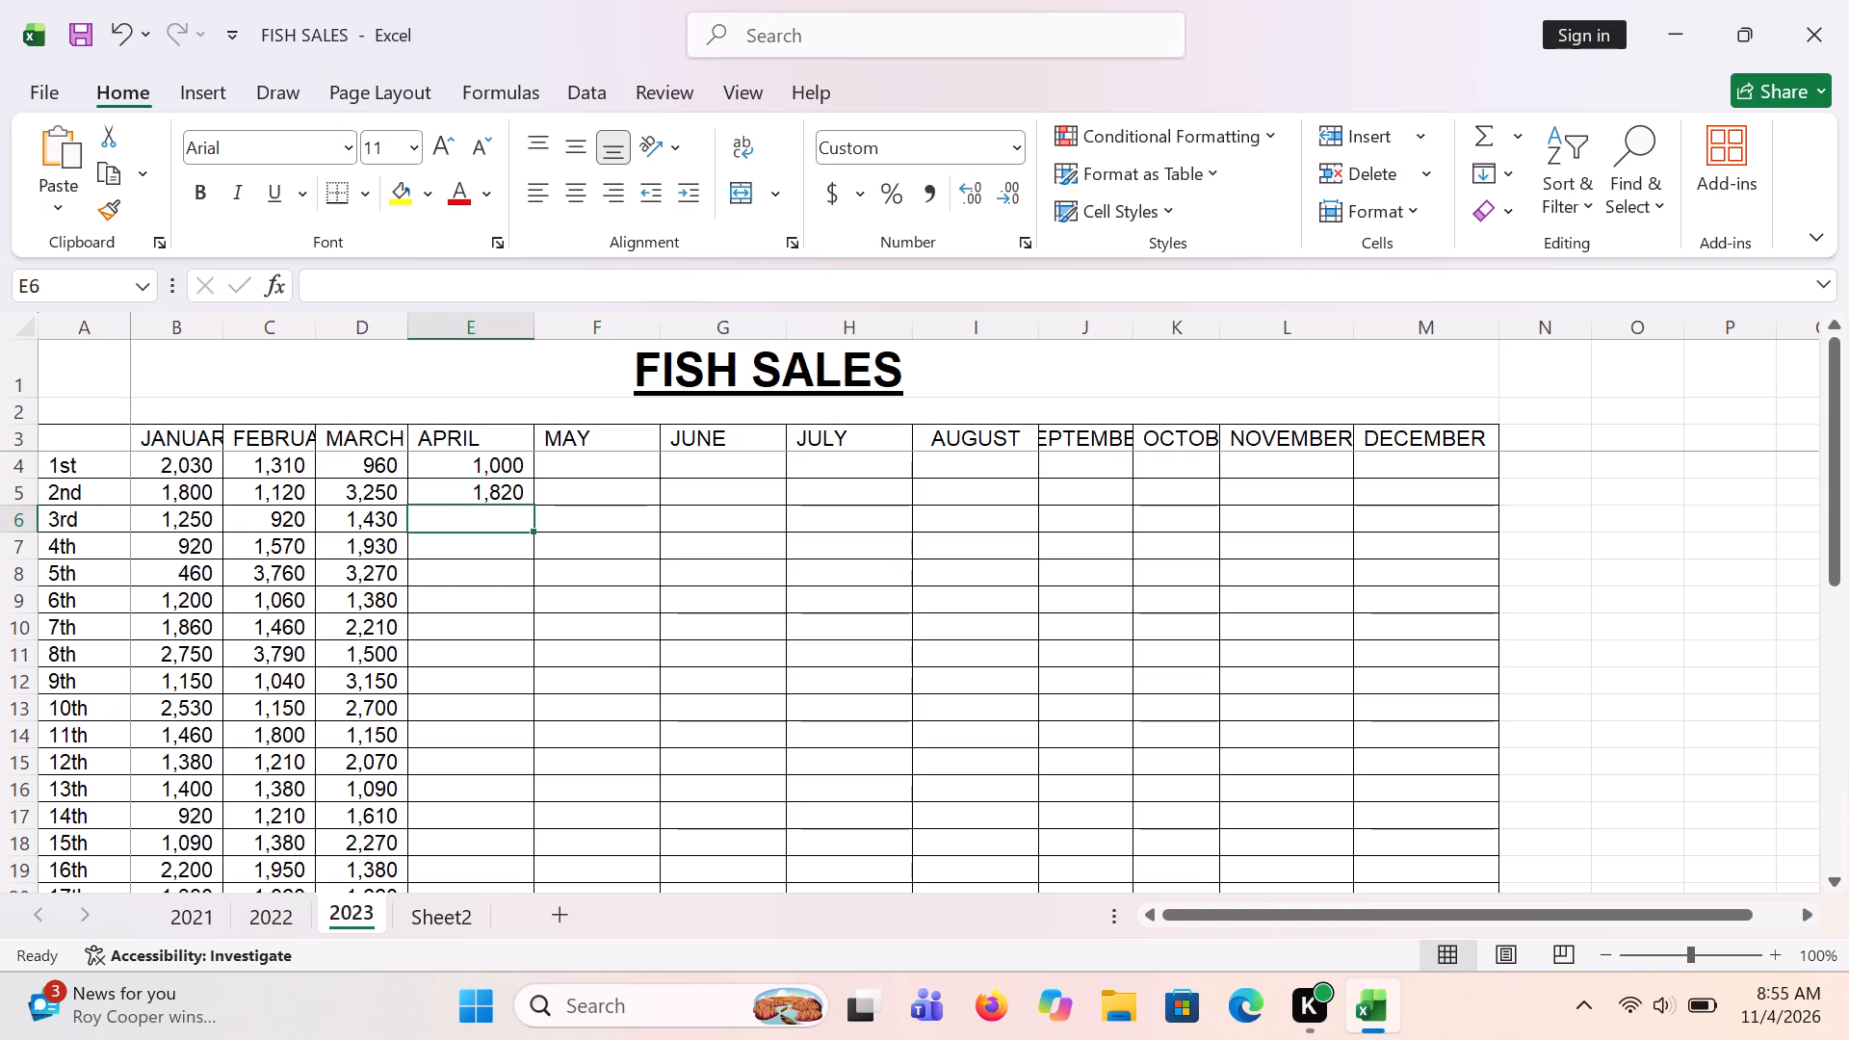
{"action": "key", "text": "1"}
{"action": "type", "text": "840"}
{"action": "key", "text": "Return"}
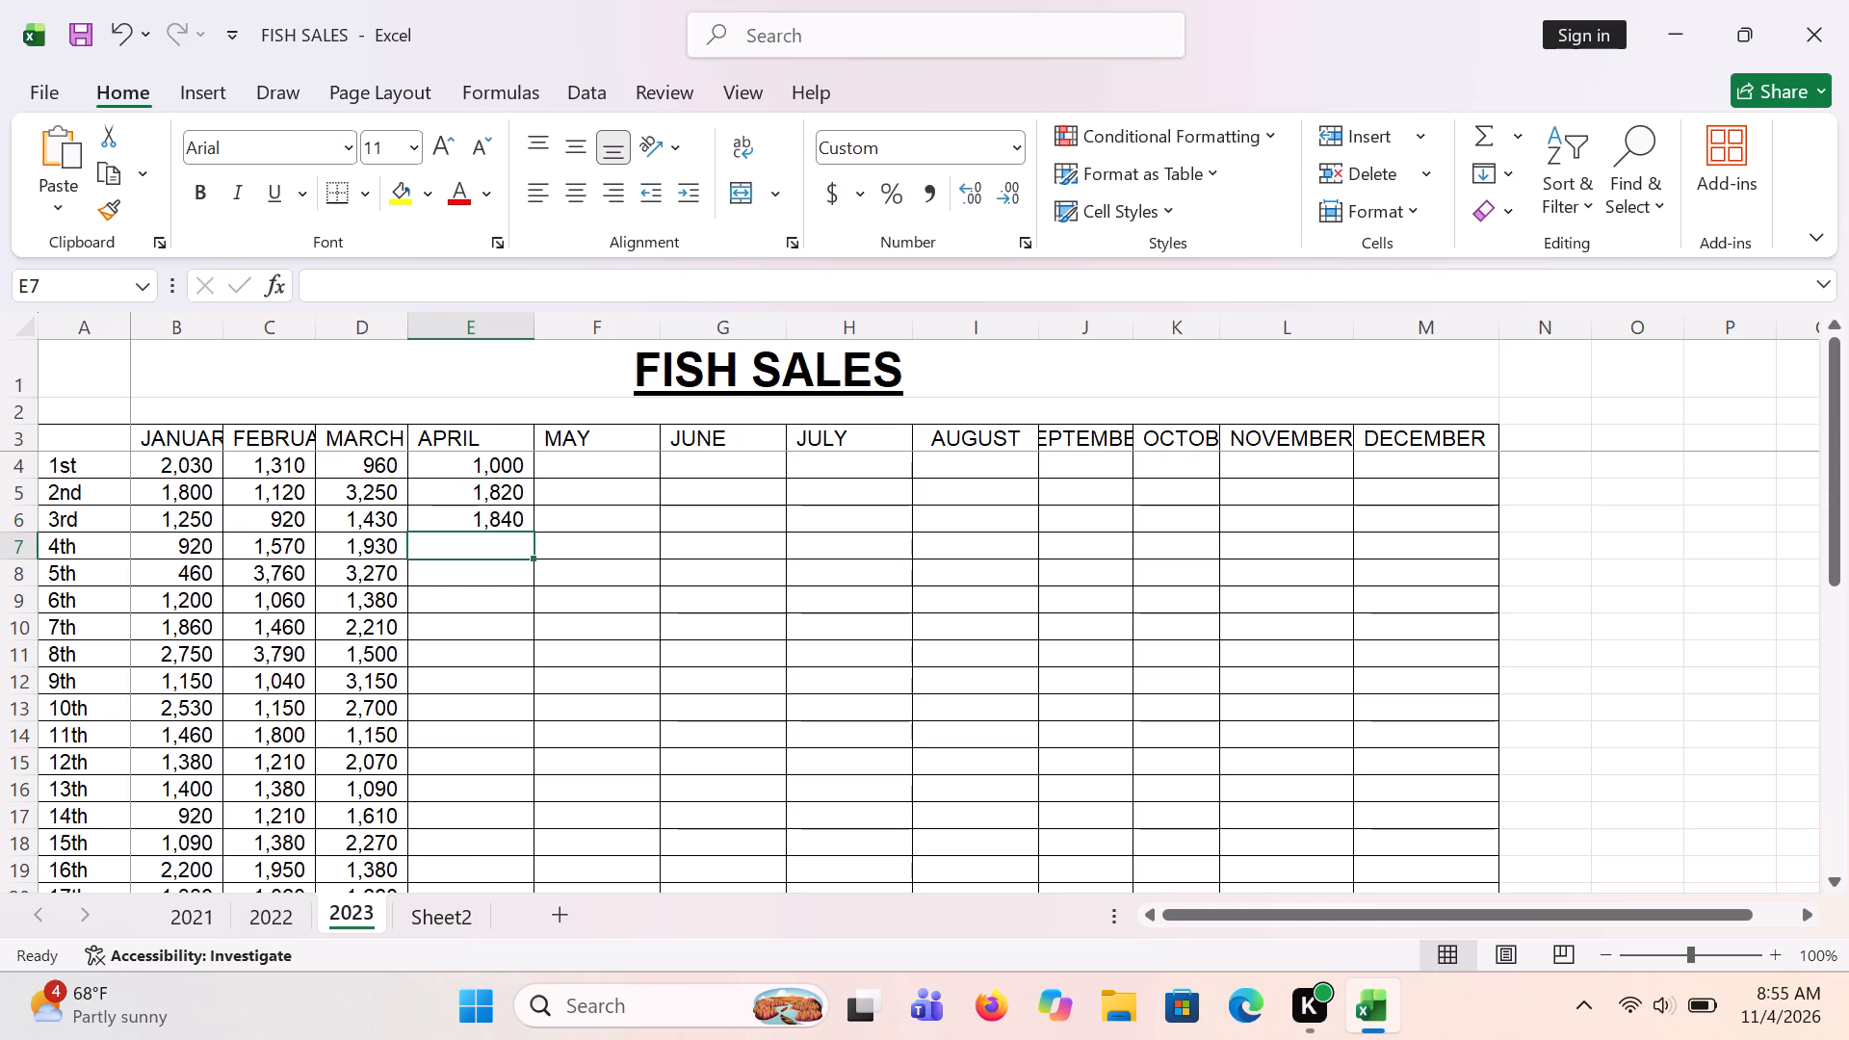
Enter the April sales for the 4th to the 6th in E7:E9 as 1550, \1780 and 1660.
{"action": "type", "text": "155"}
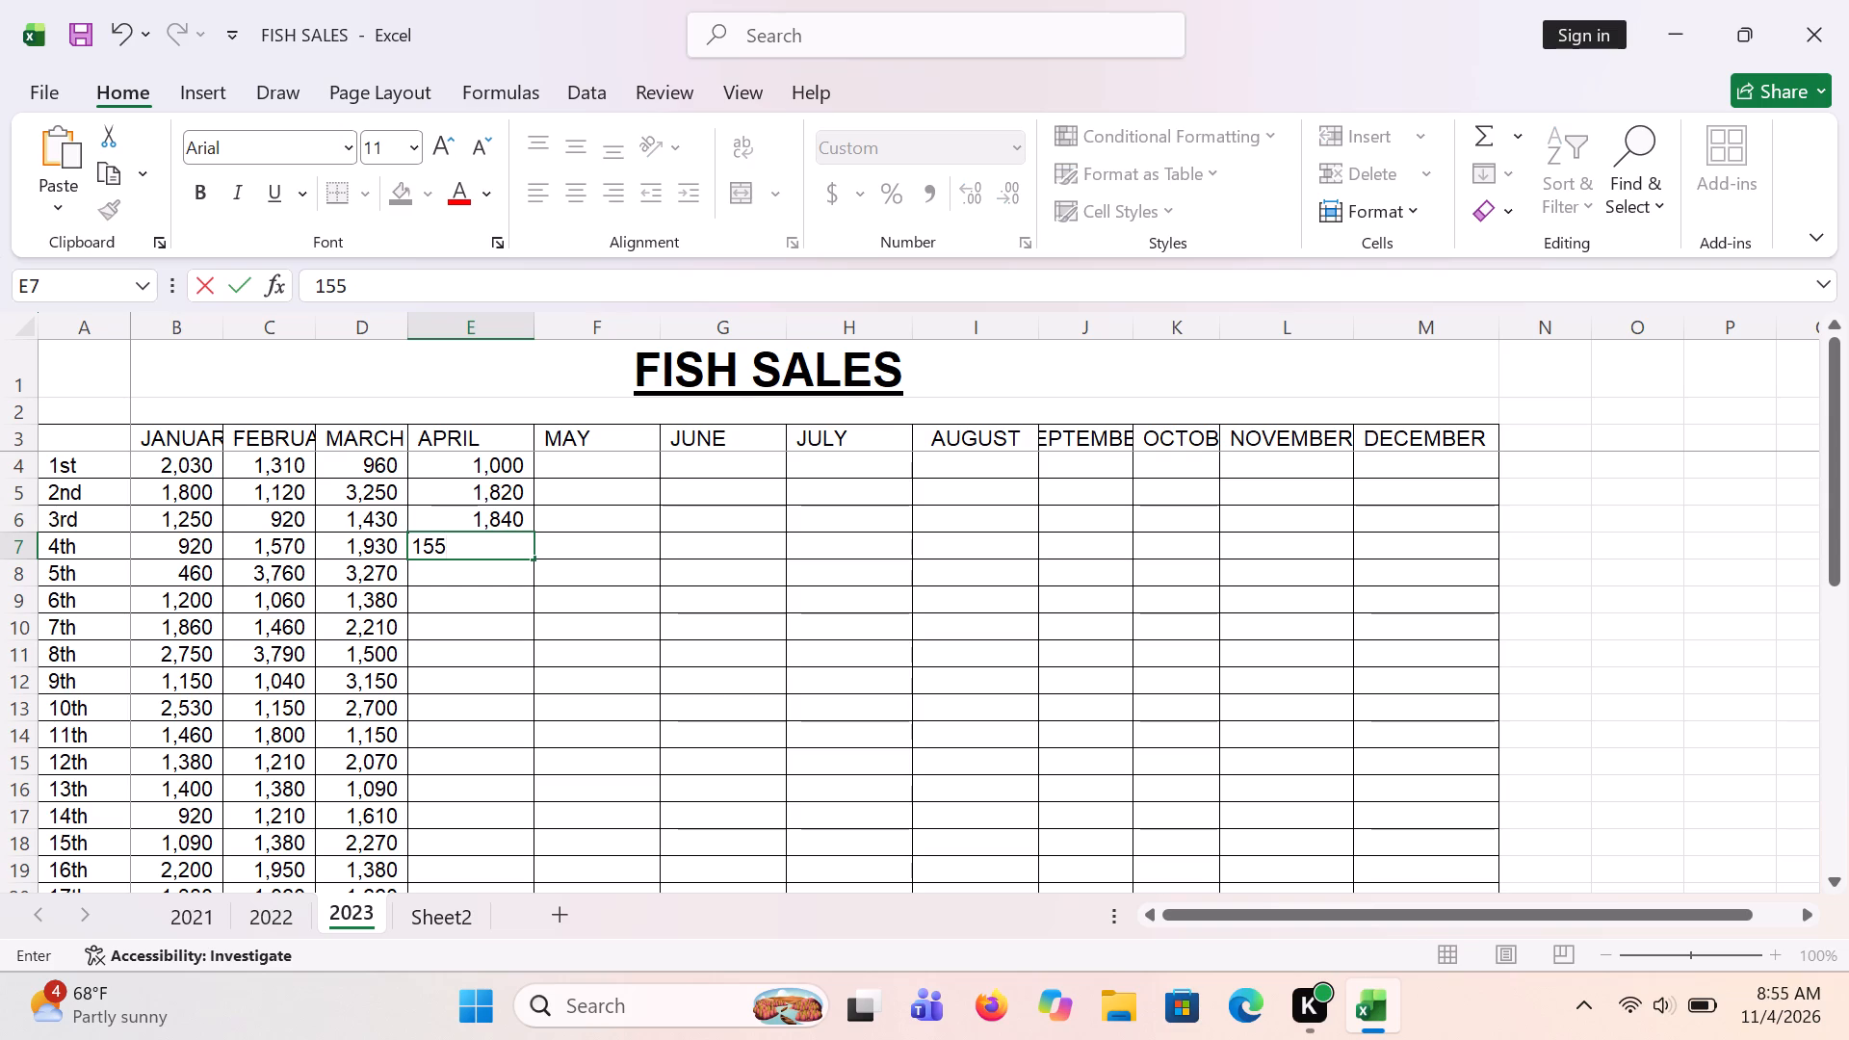
{"action": "key", "text": "0"}
{"action": "key", "text": "Return"}
{"action": "key", "text": "backslash"}
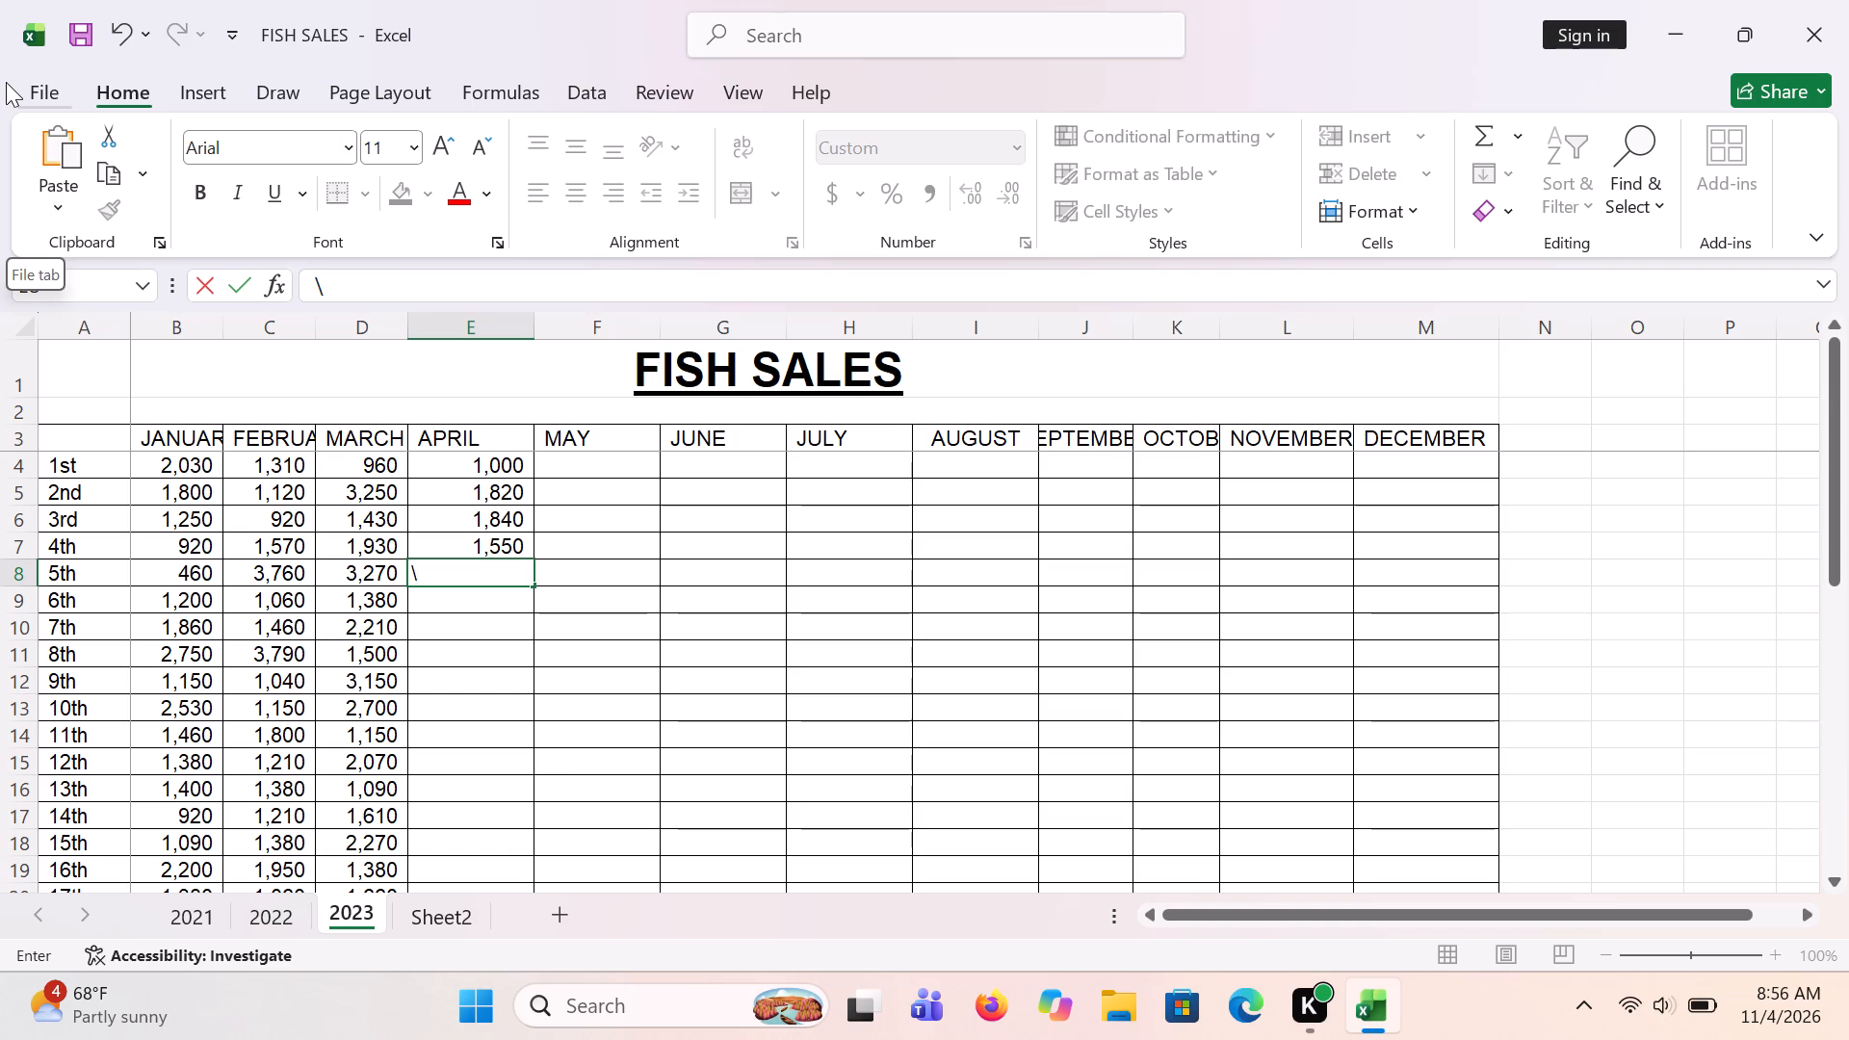
{"action": "key", "text": "1"}
{"action": "type", "text": "780"}
{"action": "key", "text": "Return"}
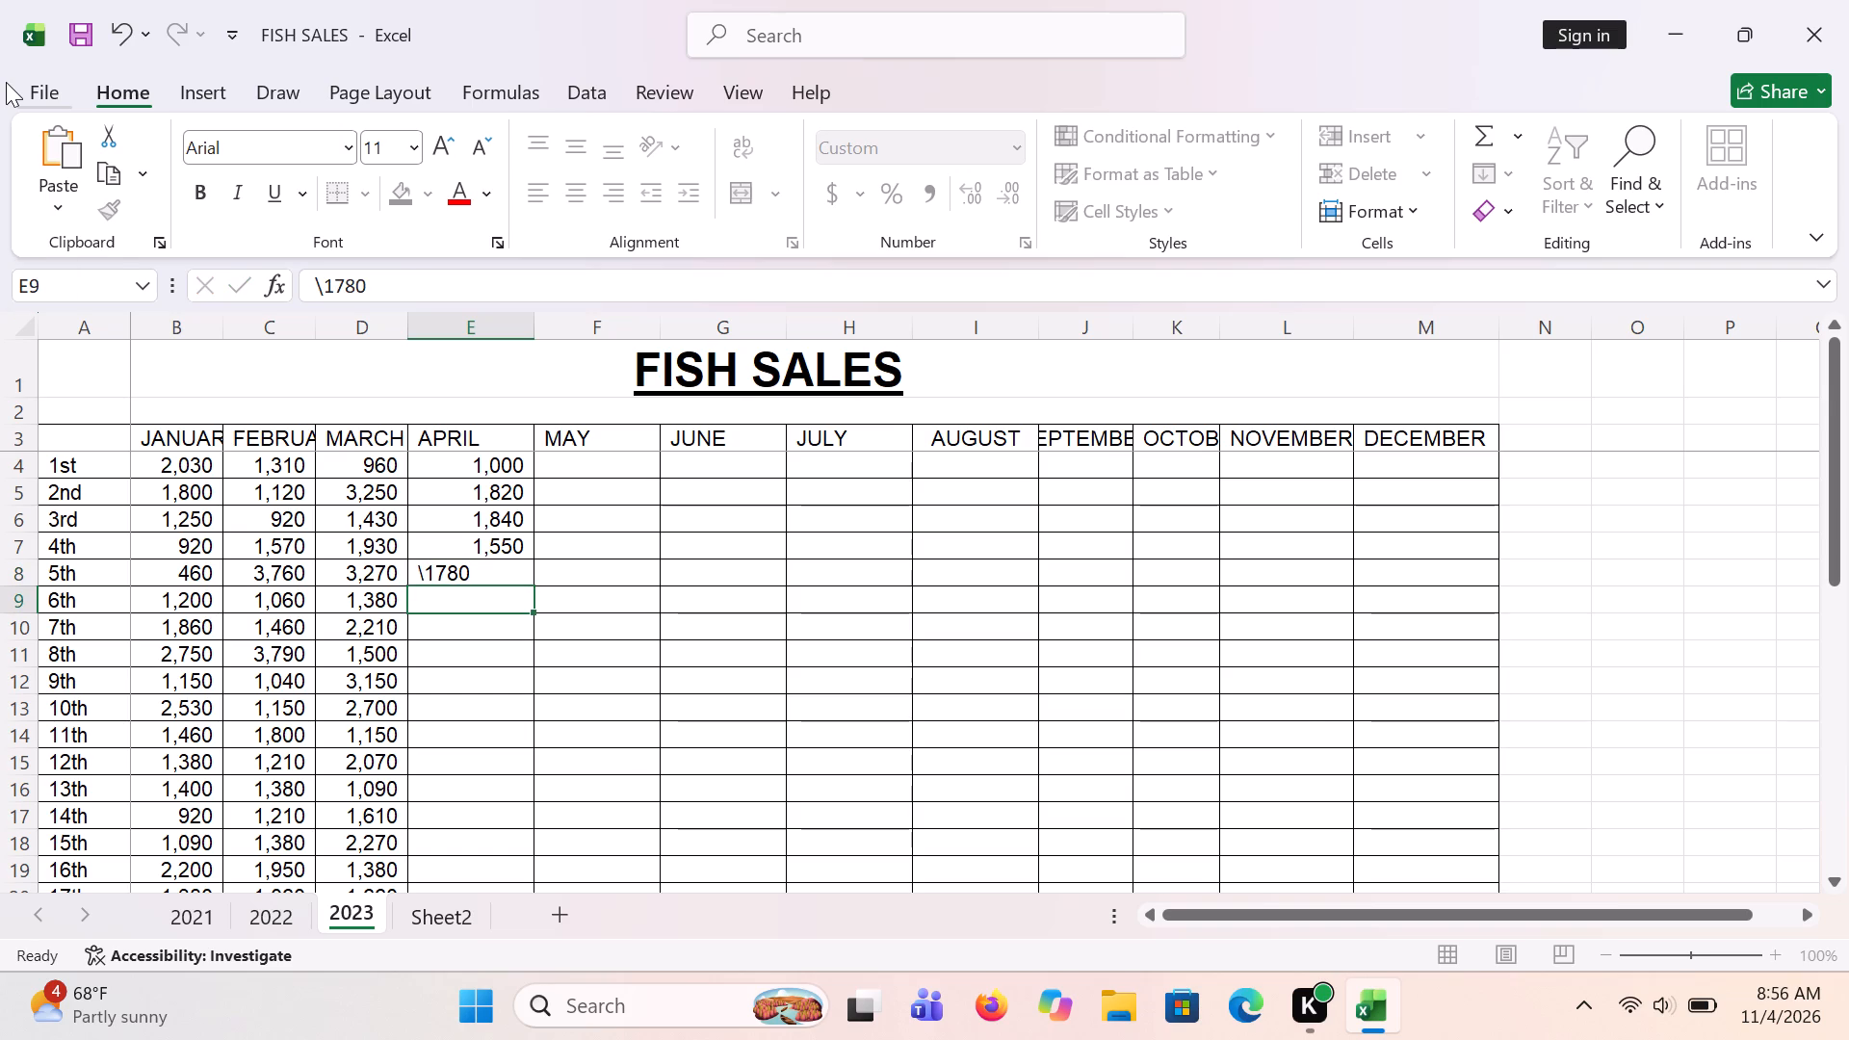
{"action": "key", "text": "1"}
{"action": "type", "text": "66"}
{"action": "key", "text": "0"}
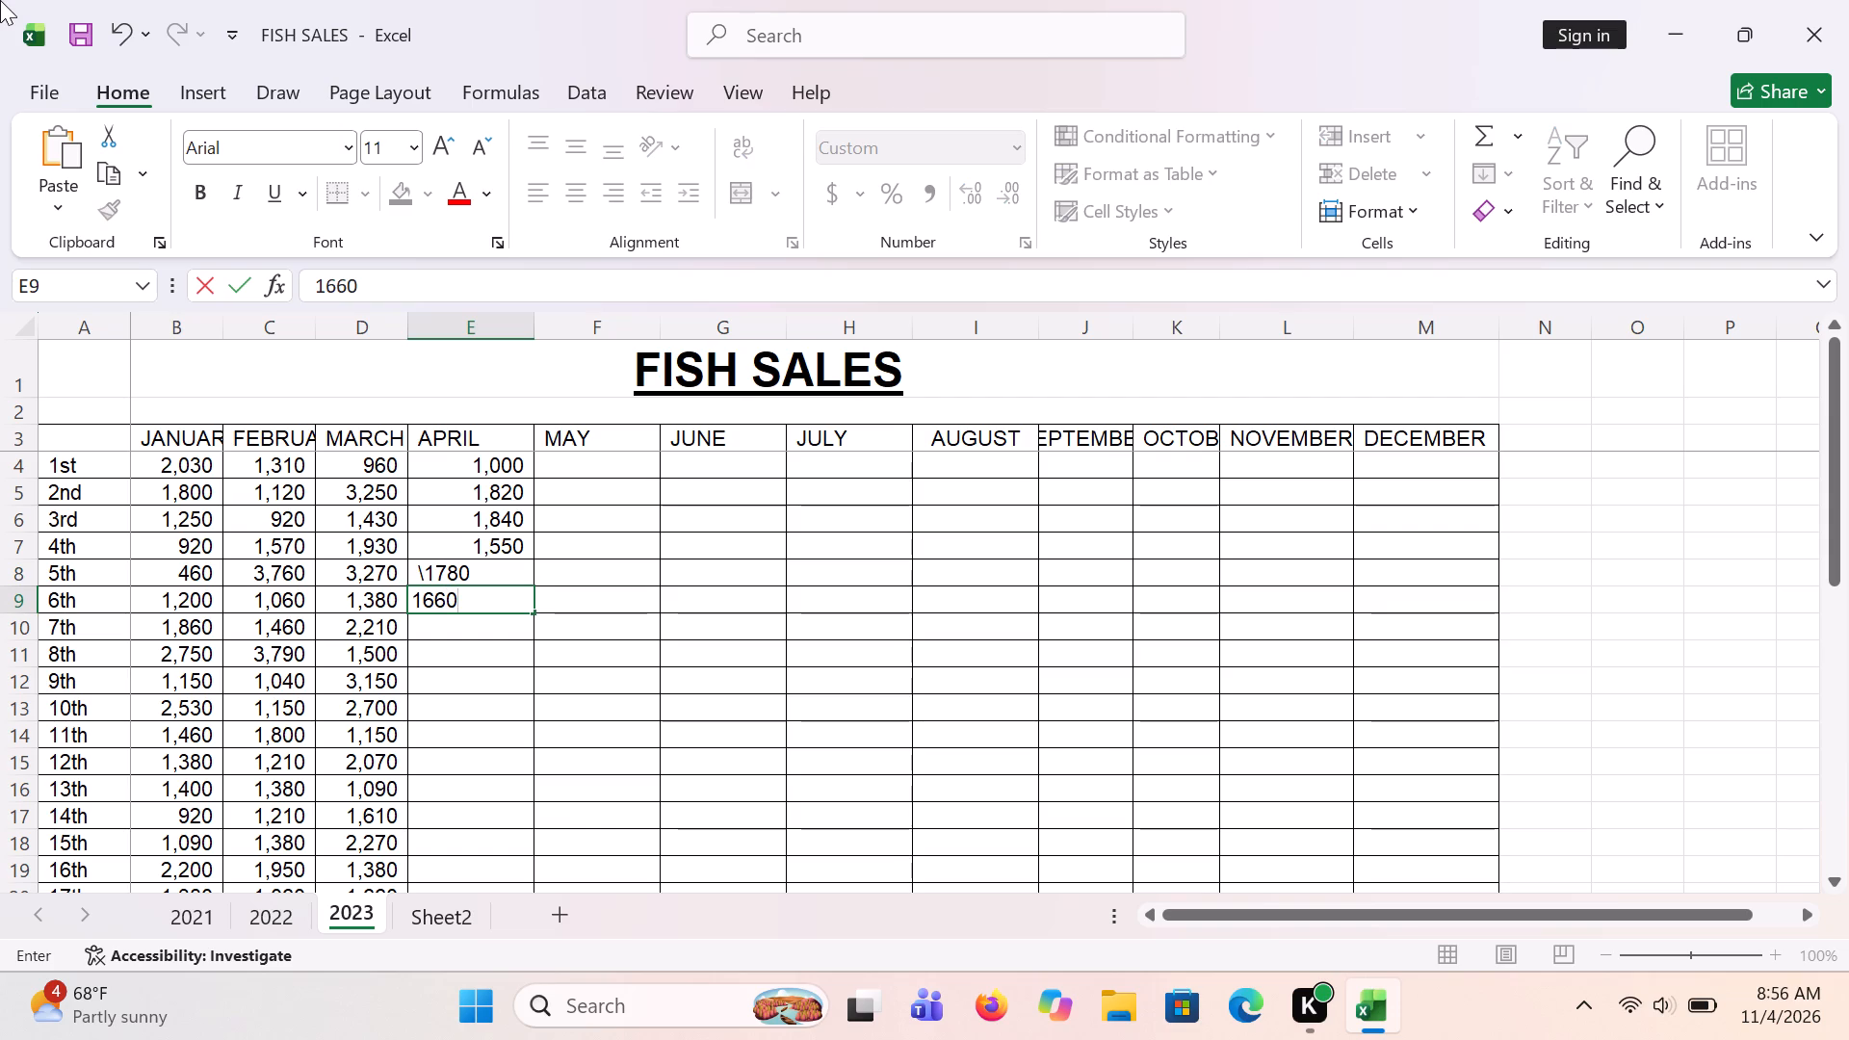
{"action": "key", "text": "Return"}
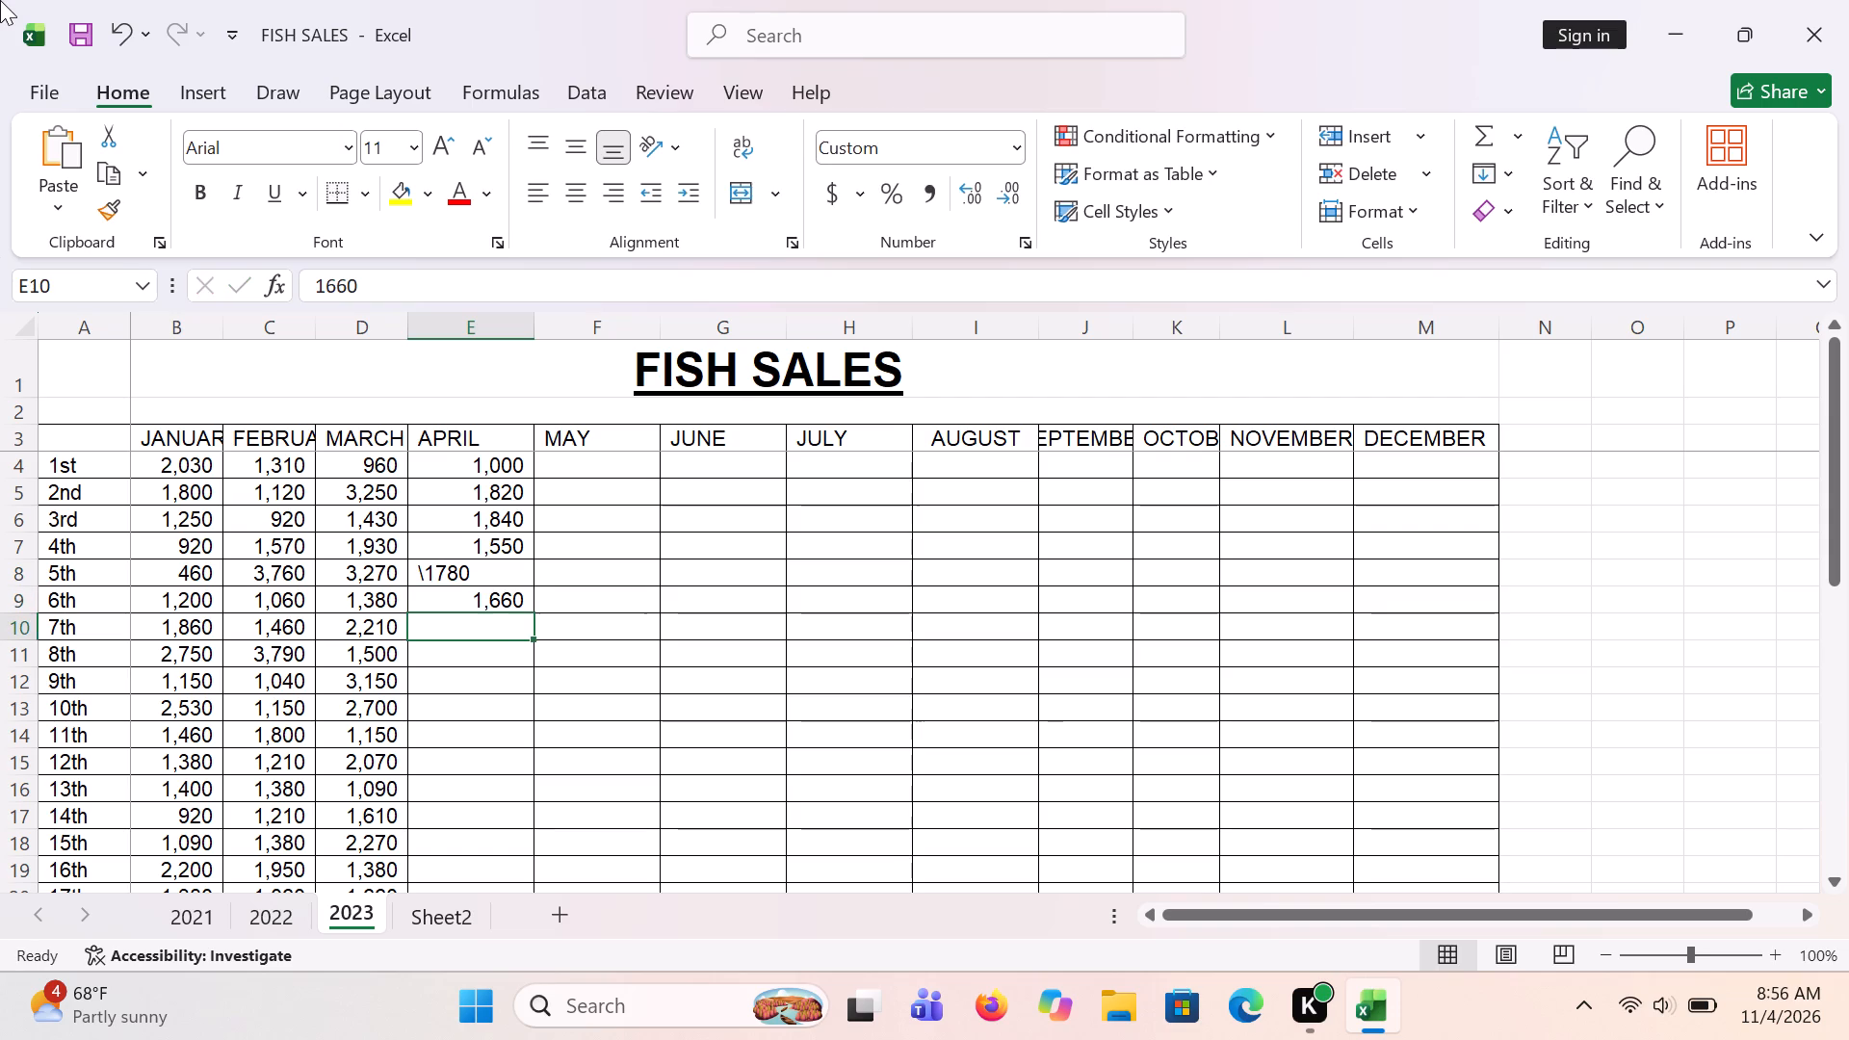
Correct the April sales entry for the 5th in E8 to 1780.
{"action": "key", "text": "Up"}
{"action": "key", "text": "Up"}
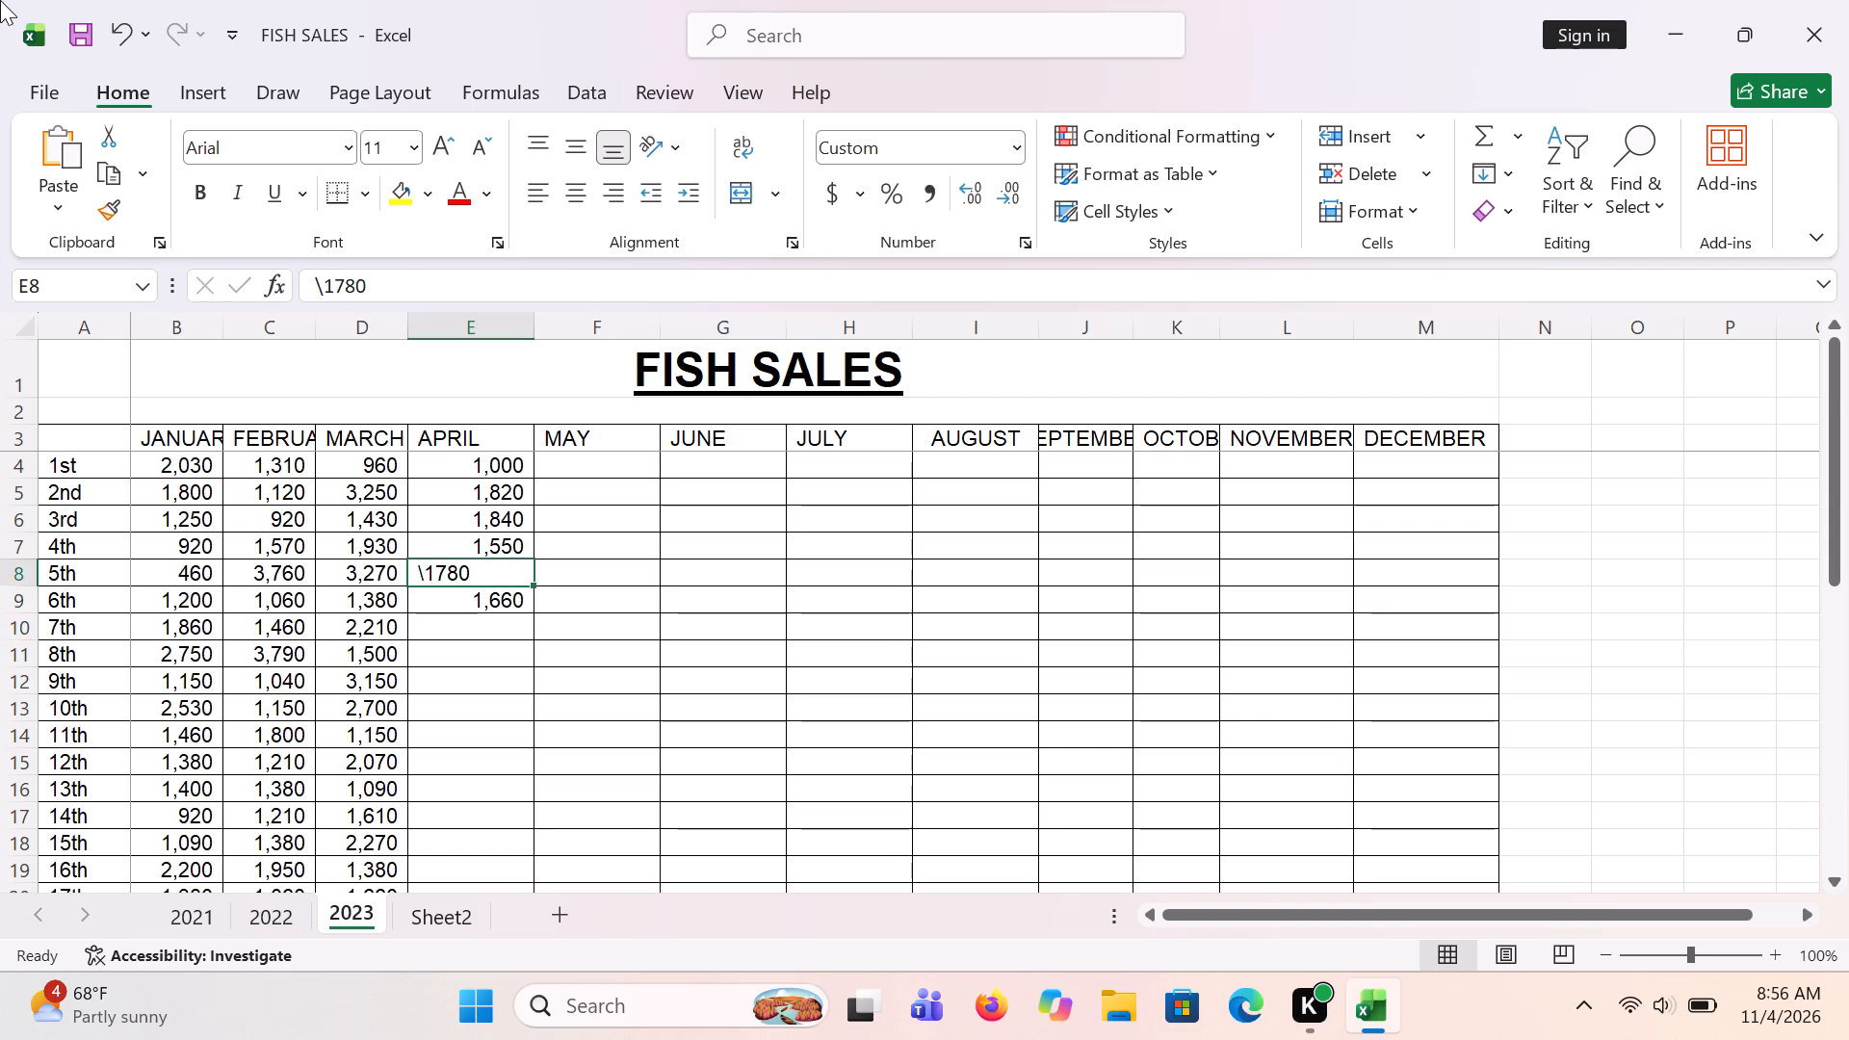
{"action": "key", "text": "1"}
{"action": "key", "text": "7"}
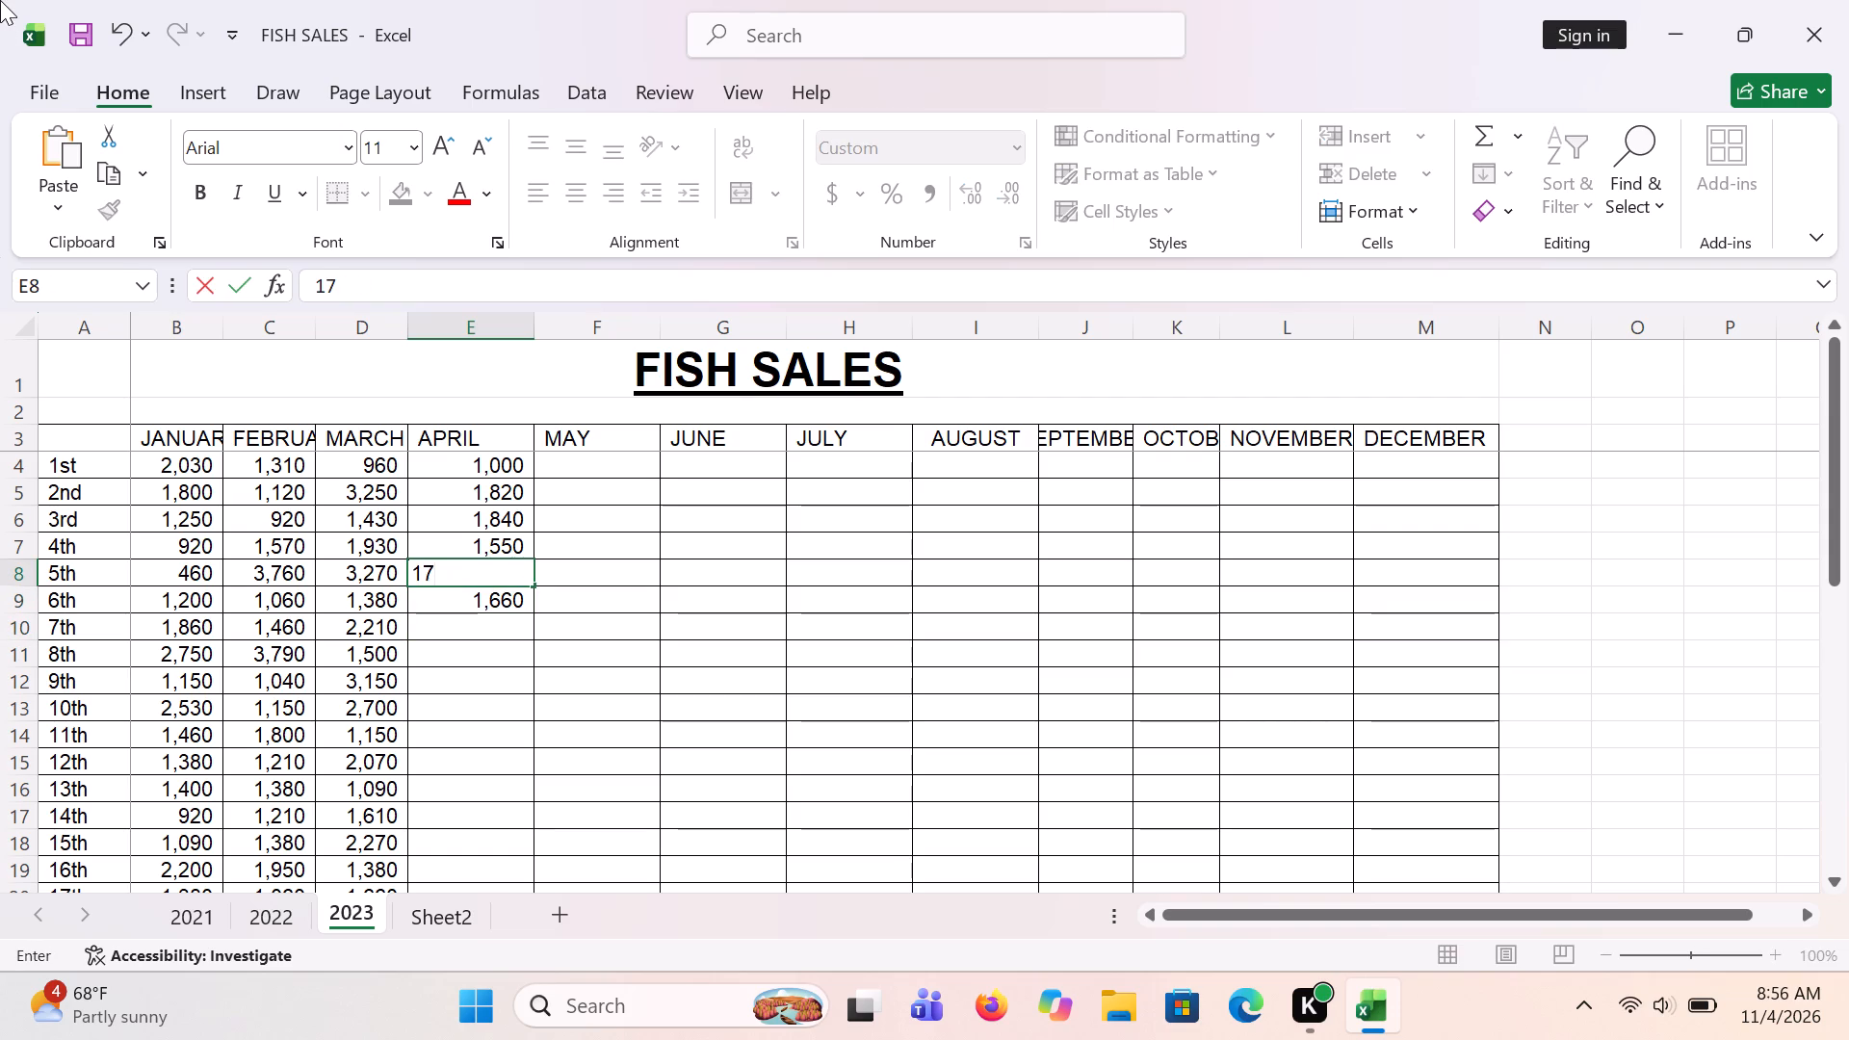
{"action": "type", "text": "80"}
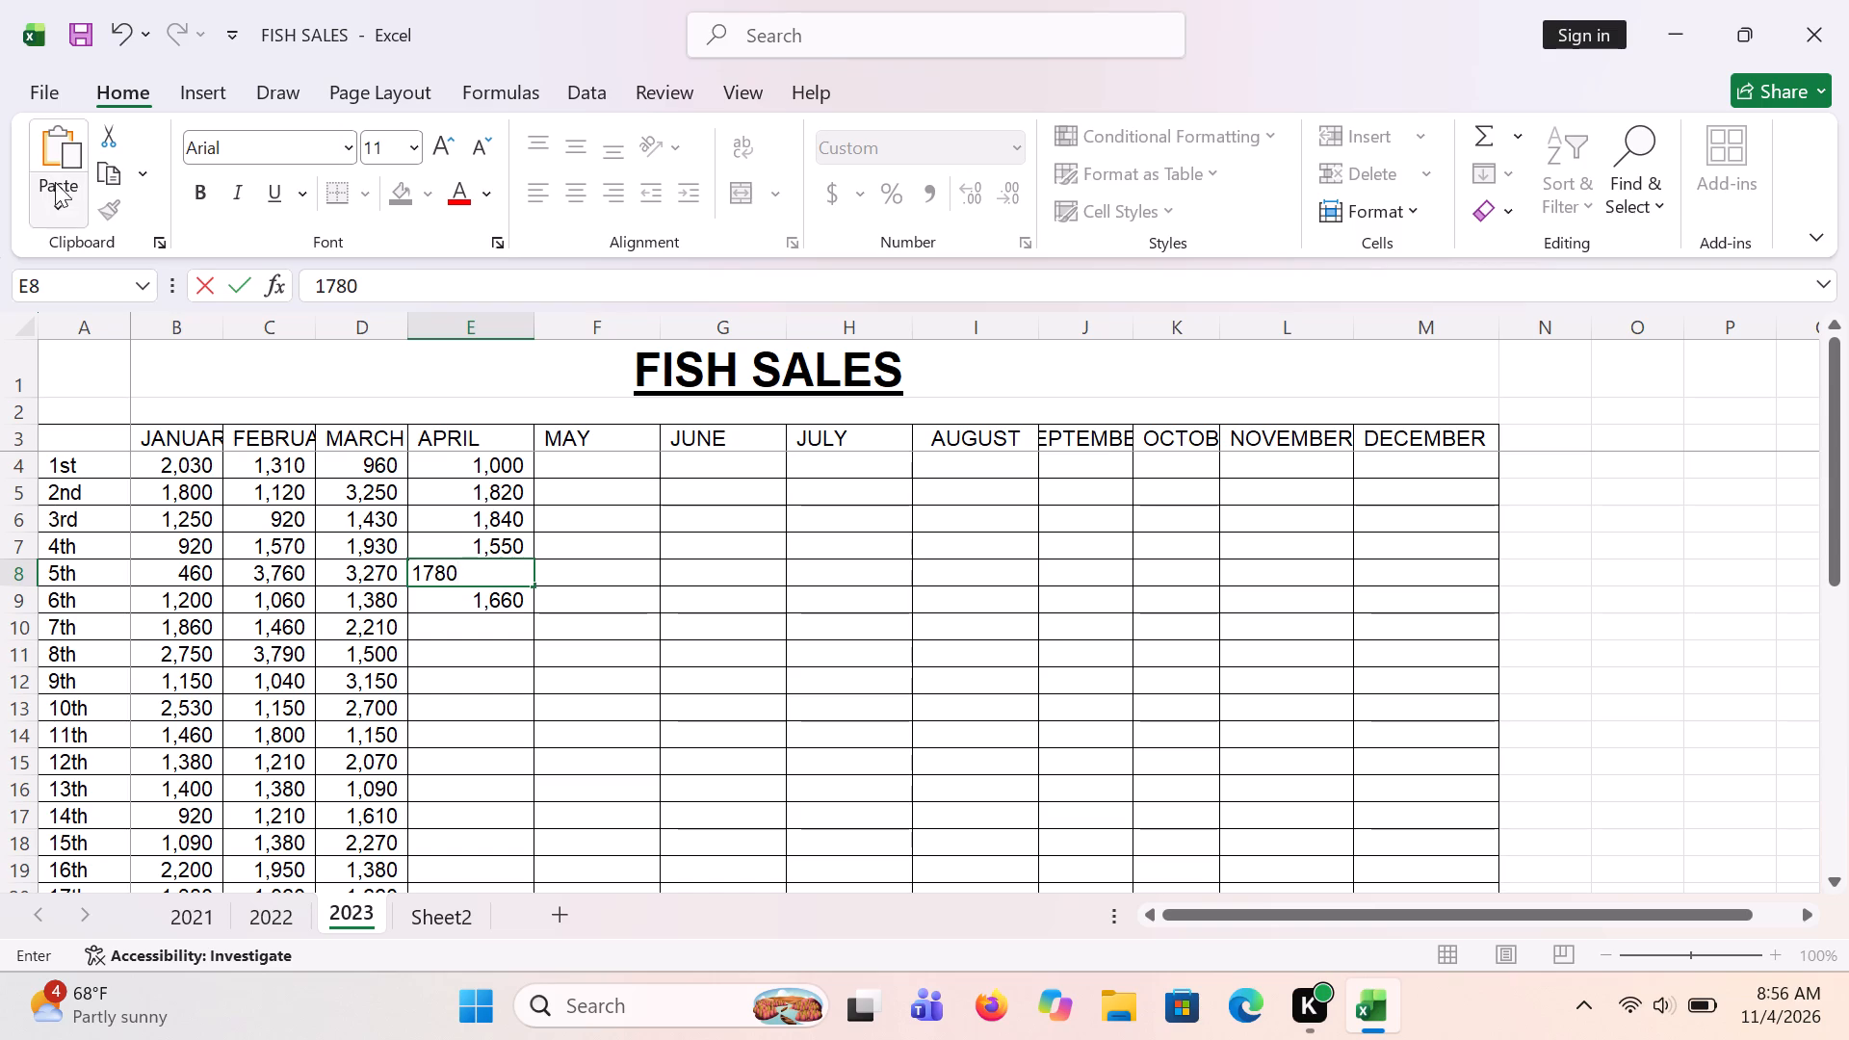
{"action": "left_click", "coordinate": [508, 738]}
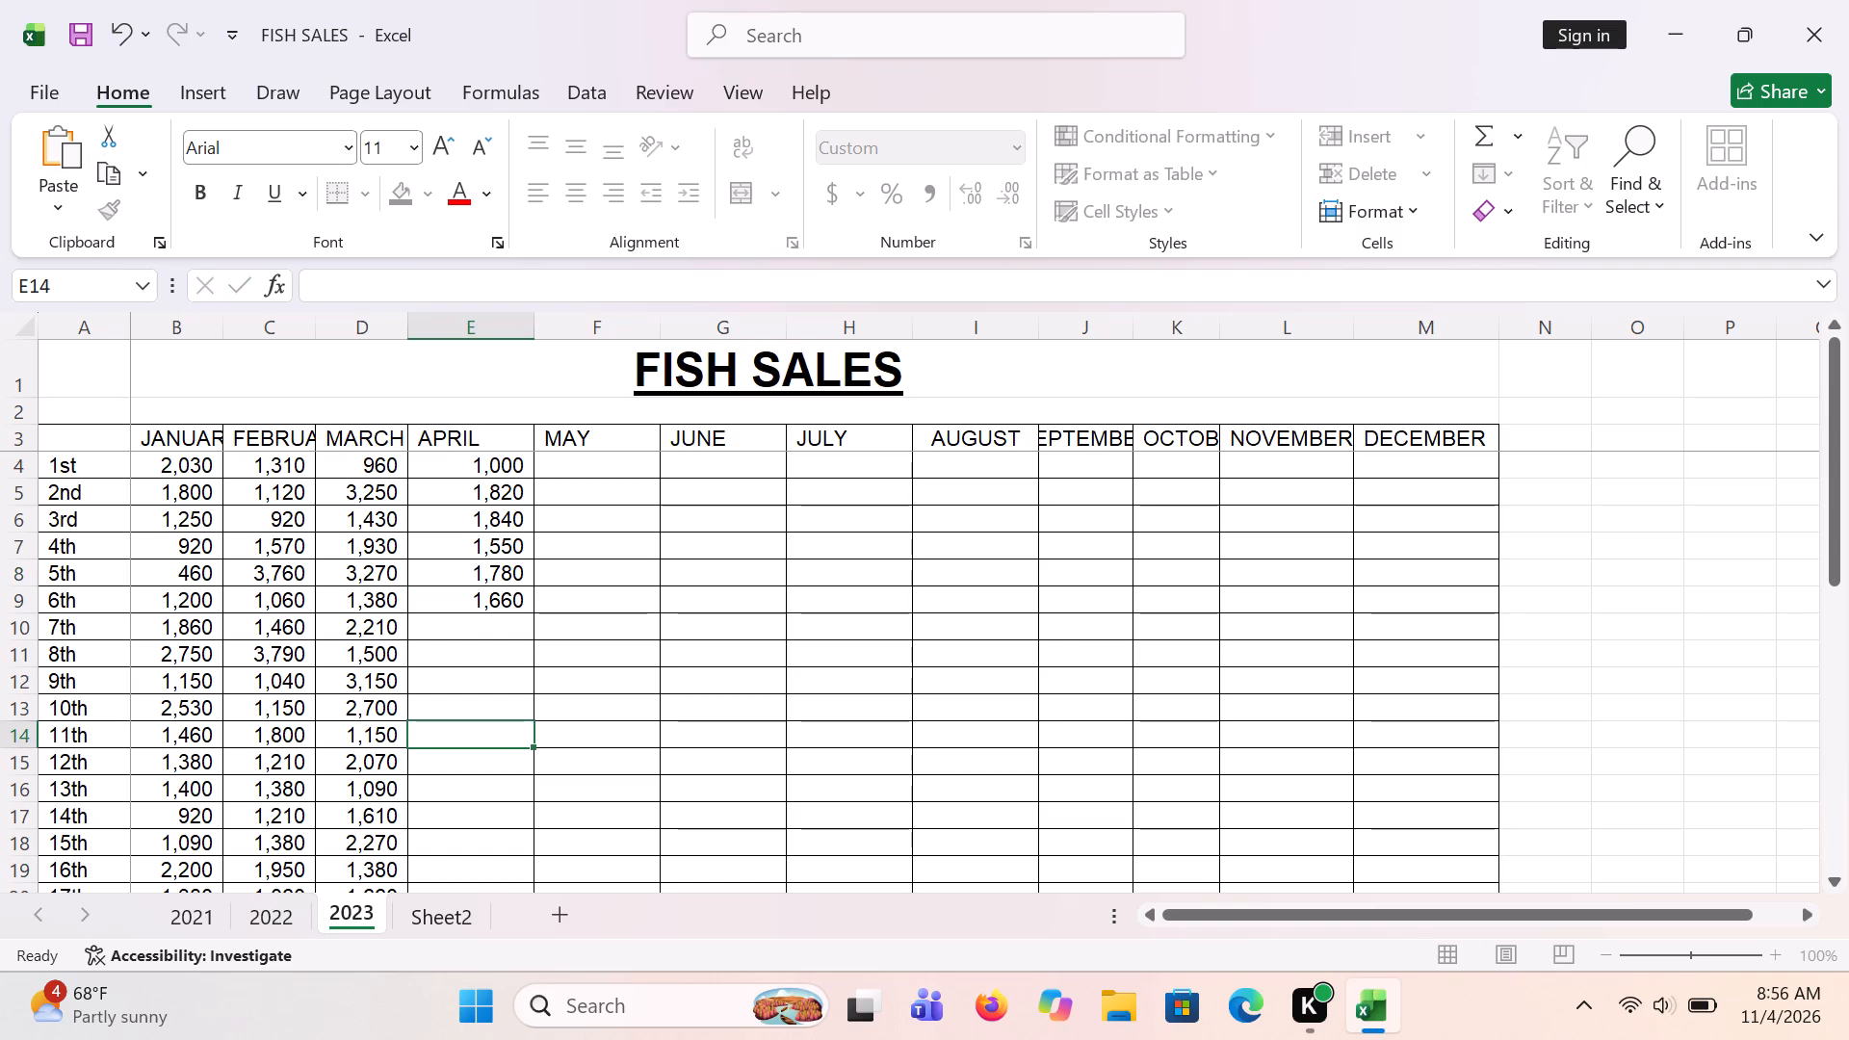
Enter the April sales for the 7th and 8th in E10:E11 as 1710 and 1750.
{"action": "left_click", "coordinate": [471, 618]}
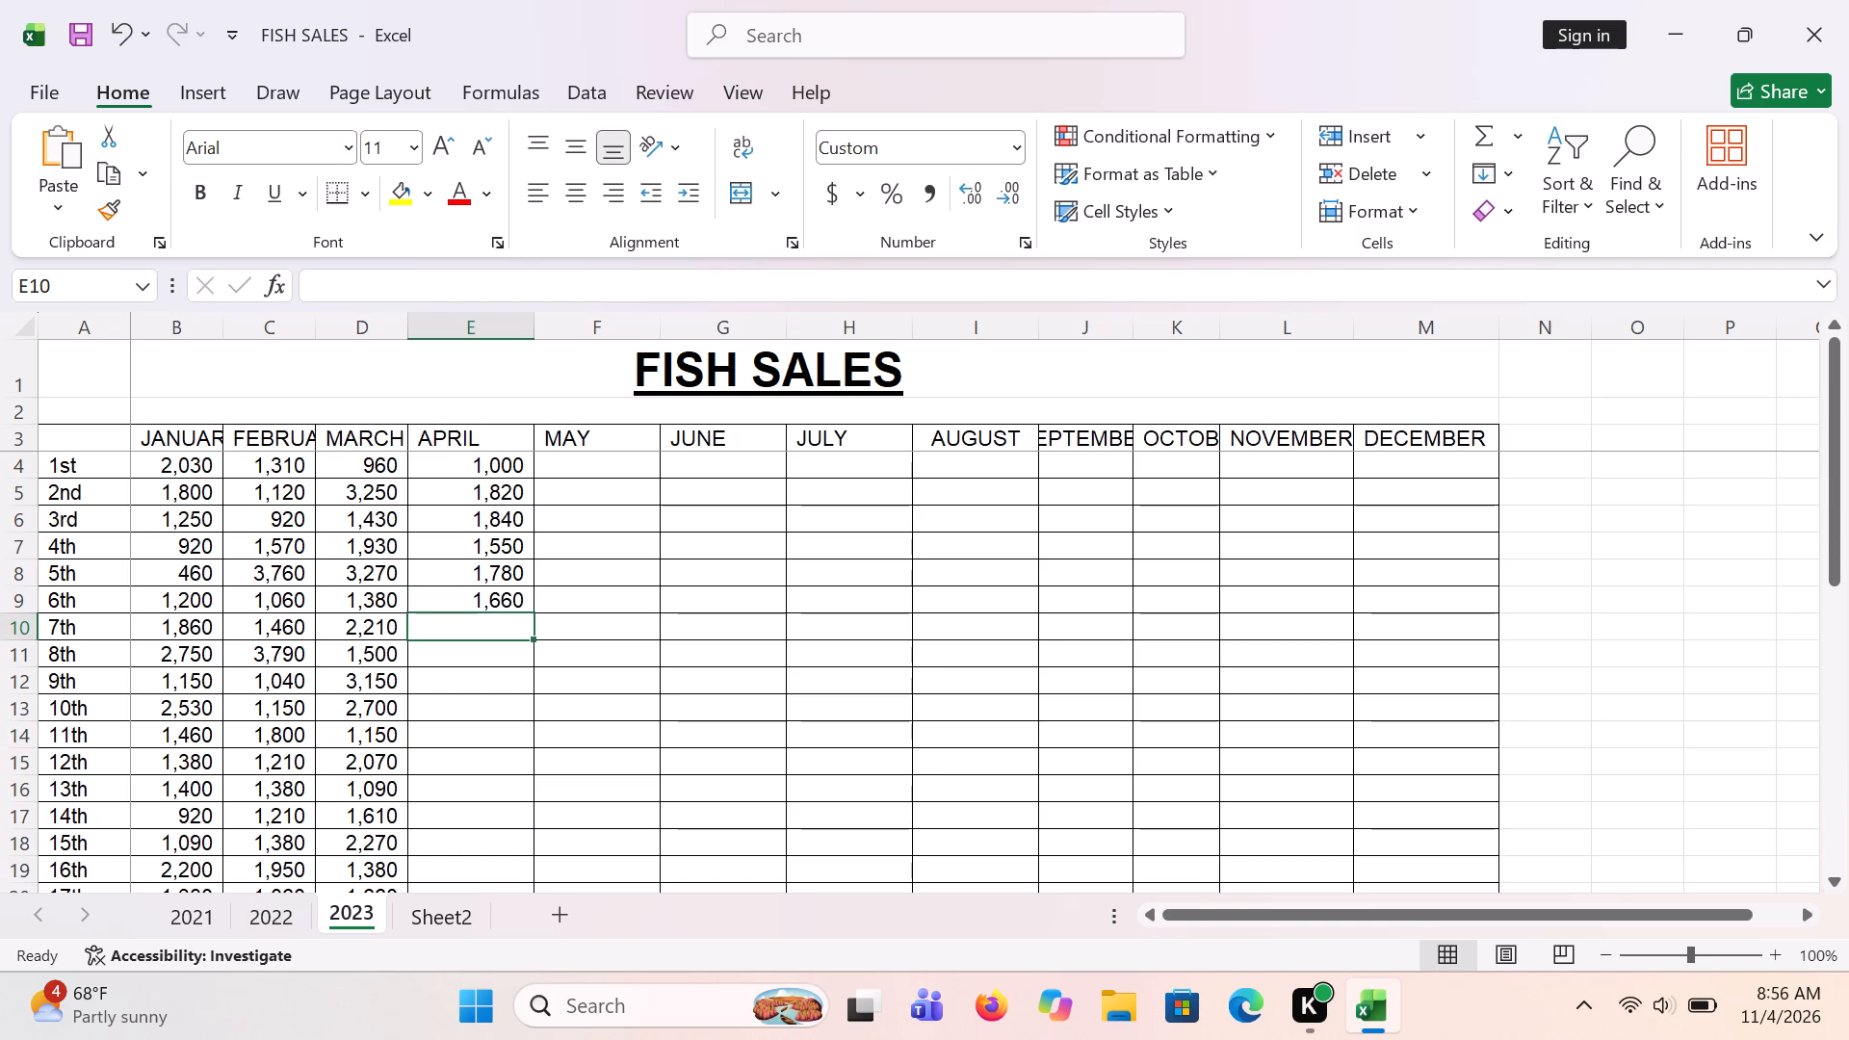
{"action": "key", "text": "1"}
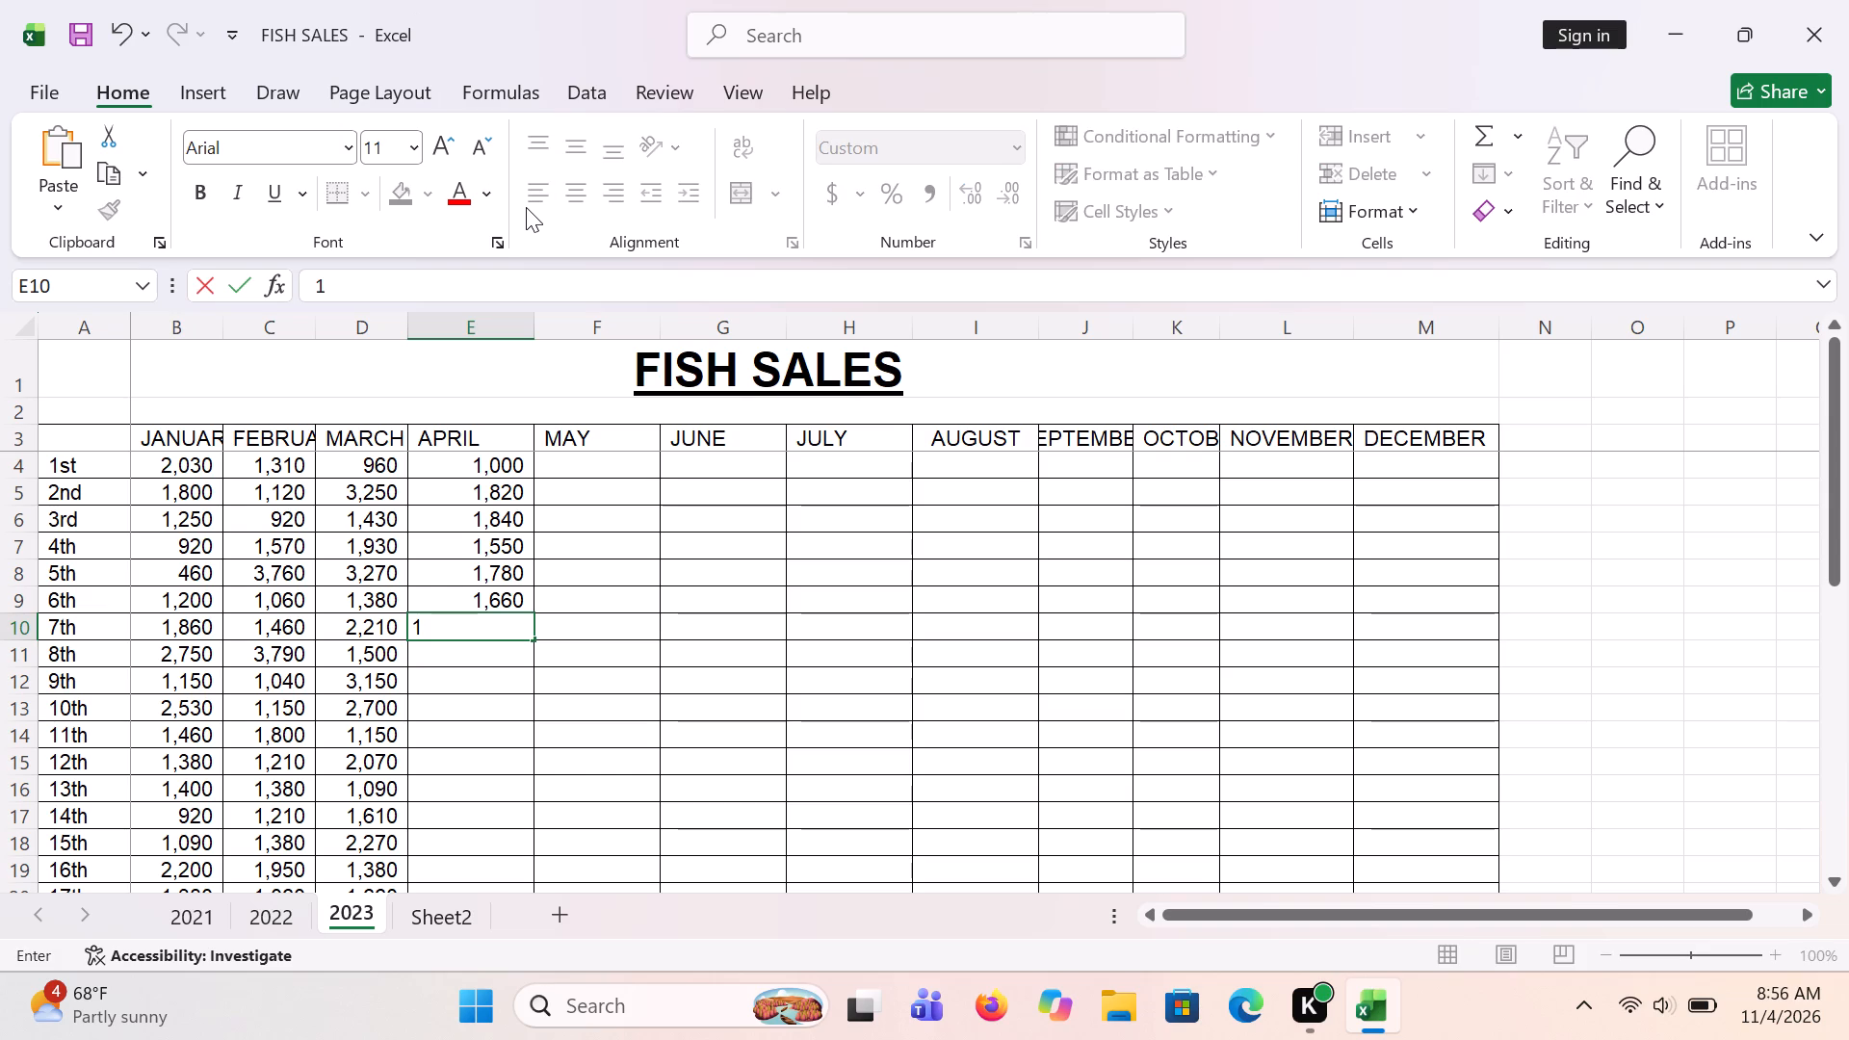
{"action": "type", "text": "71"}
{"action": "key", "text": "0"}
{"action": "key", "text": "Return"}
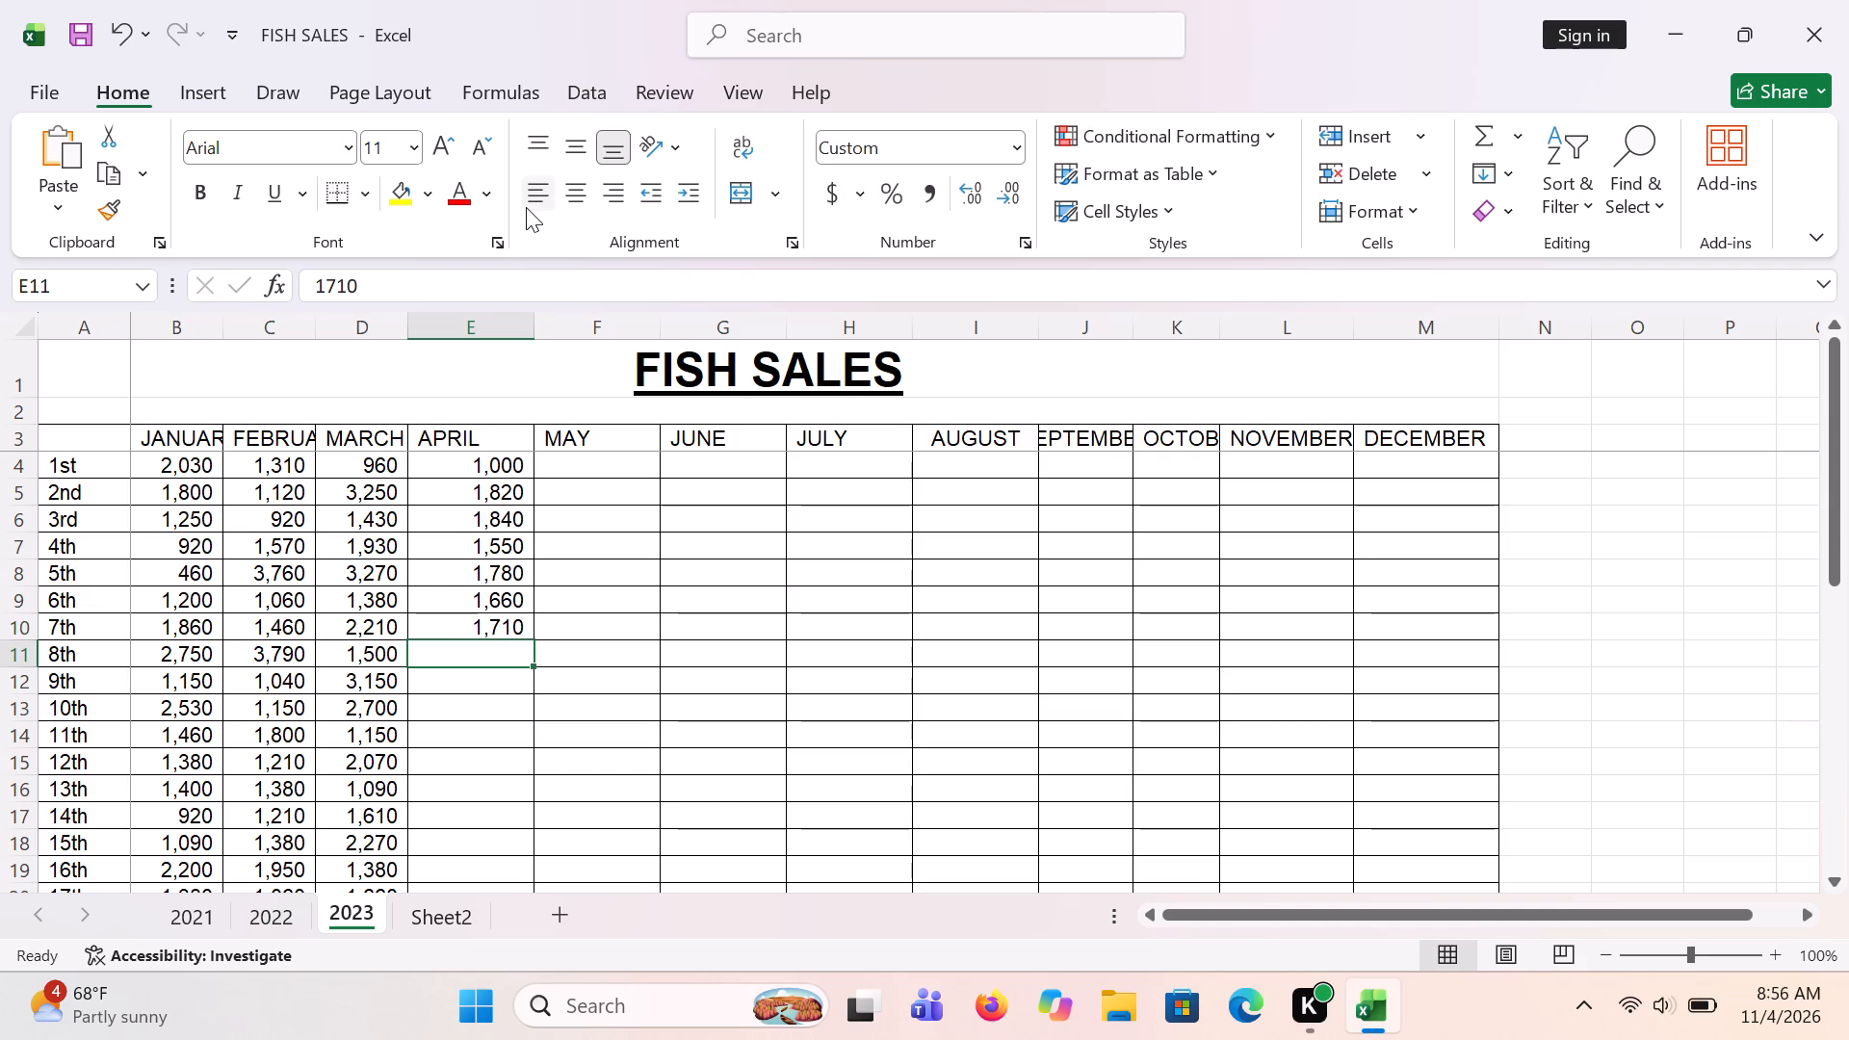
{"action": "key", "text": "1"}
{"action": "type", "text": "75"}
{"action": "key", "text": "0"}
{"action": "key", "text": "Return"}
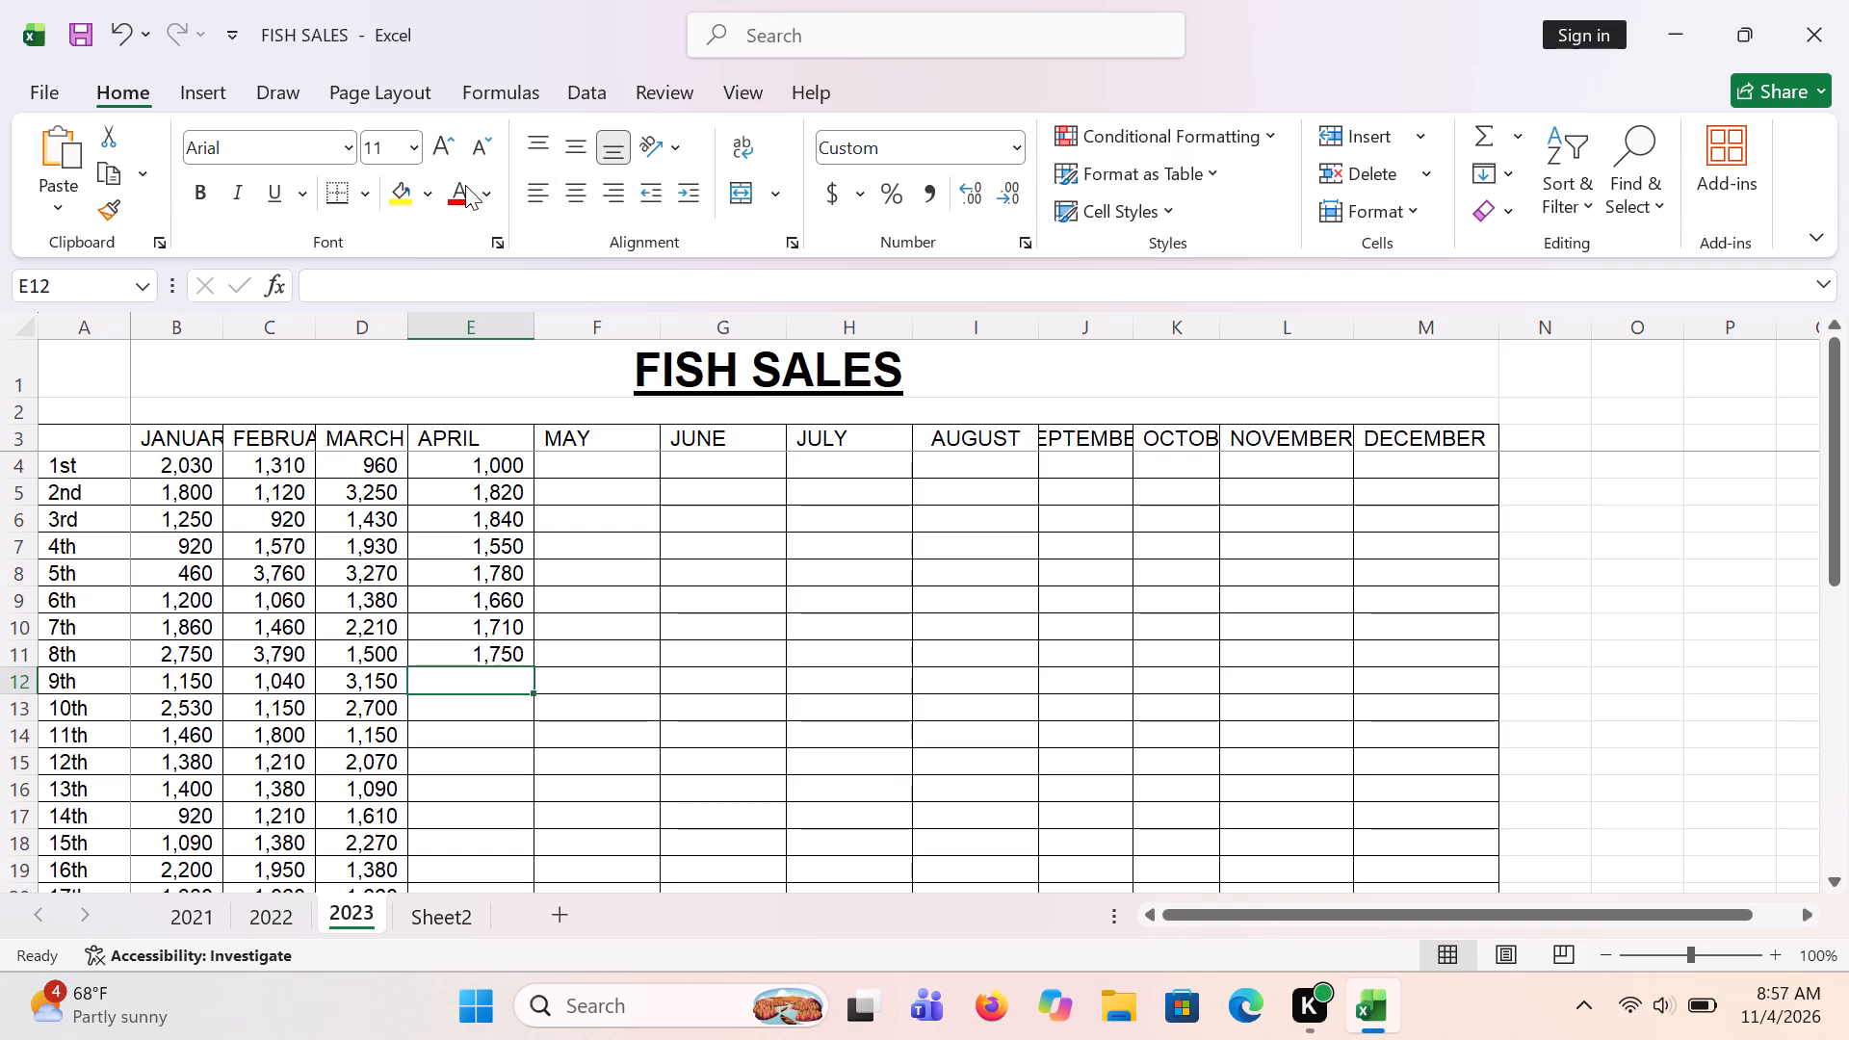
Enter the April sales for the 9th to the 11th in E12:E14 as 3170, 2000 and 1670.
{"action": "type", "text": "3170"}
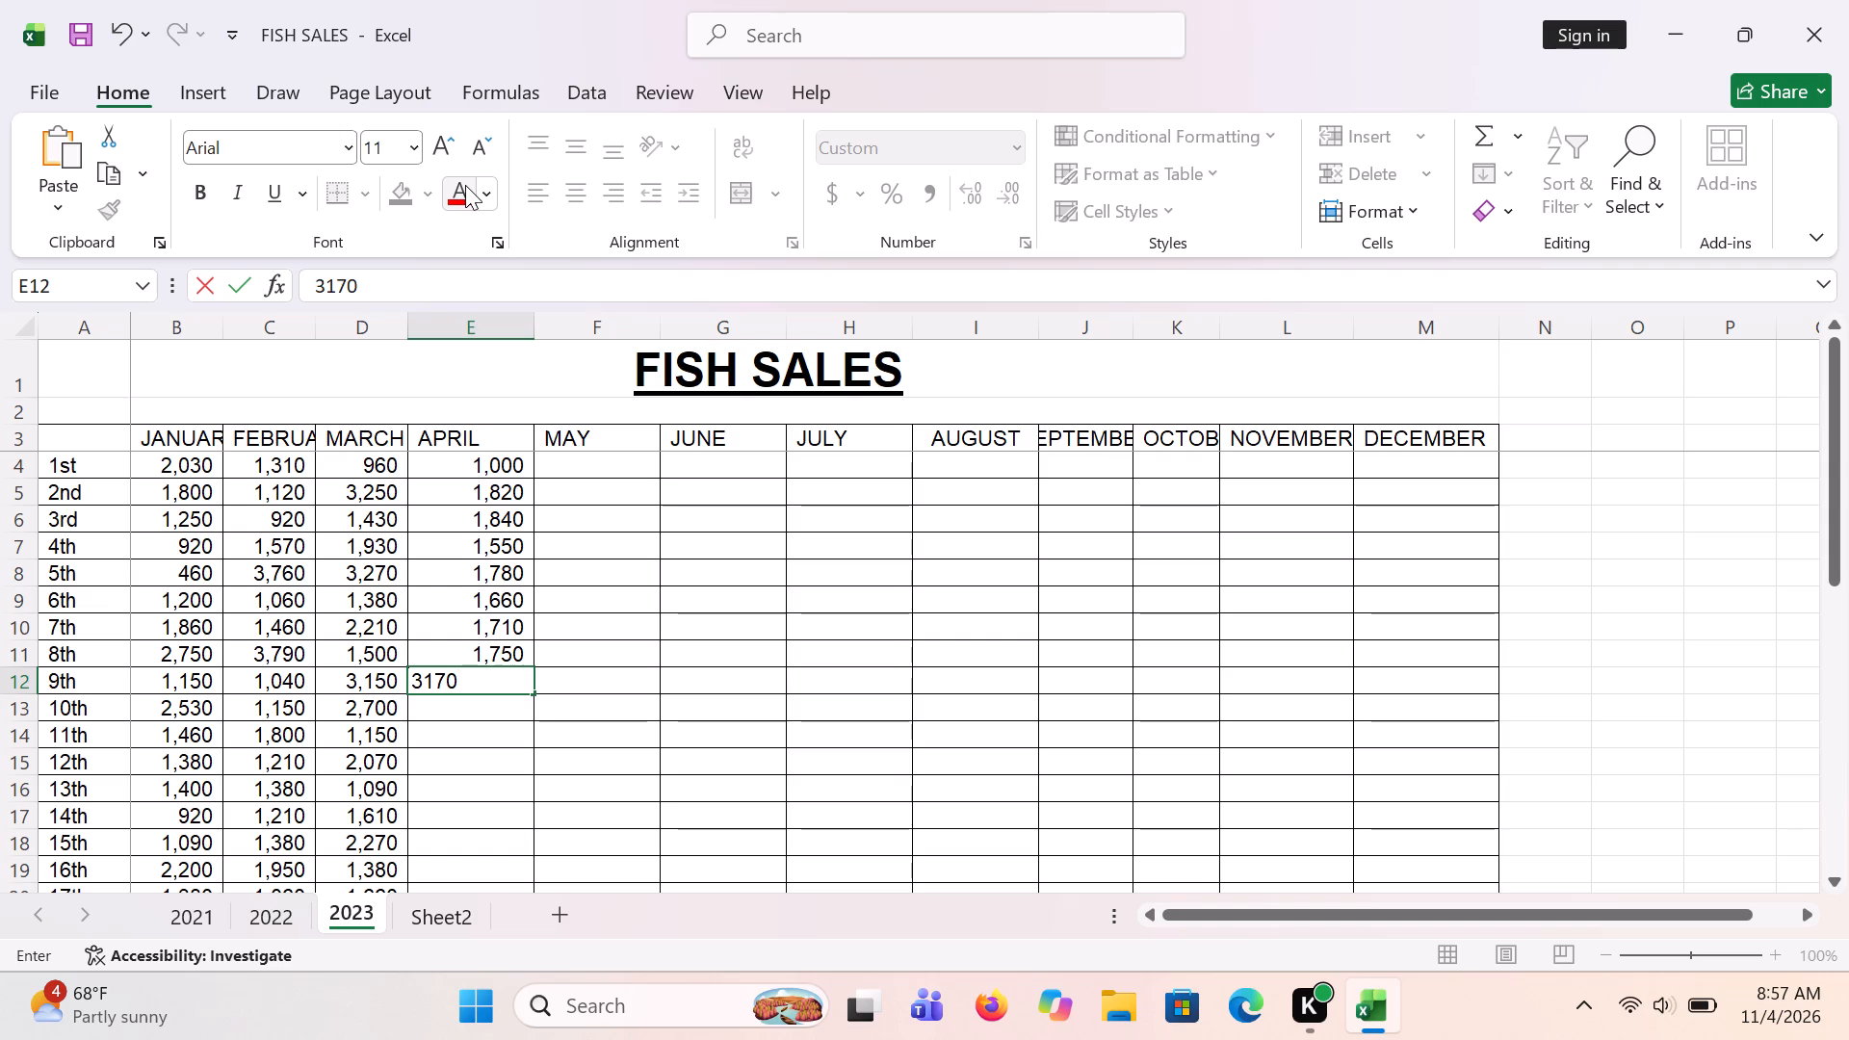
{"action": "key", "text": "Return"}
{"action": "type", "text": "2000"}
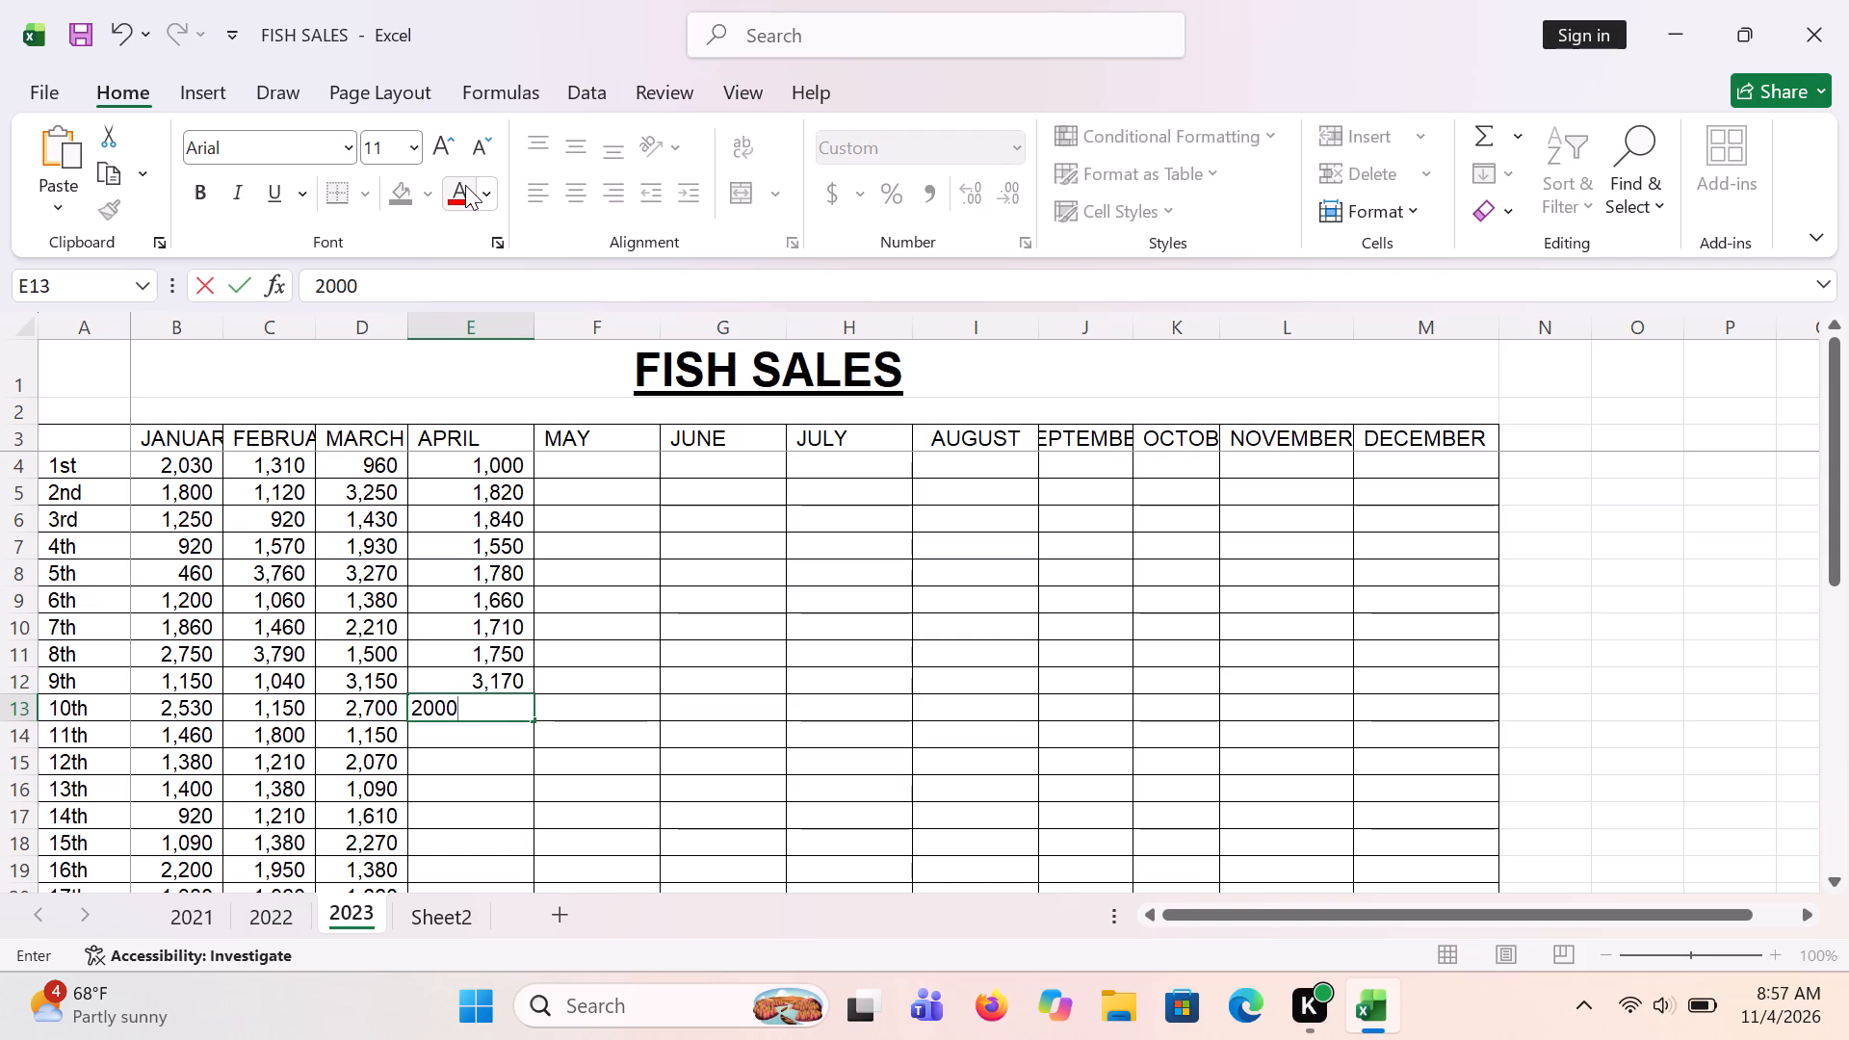
{"action": "key", "text": "Return"}
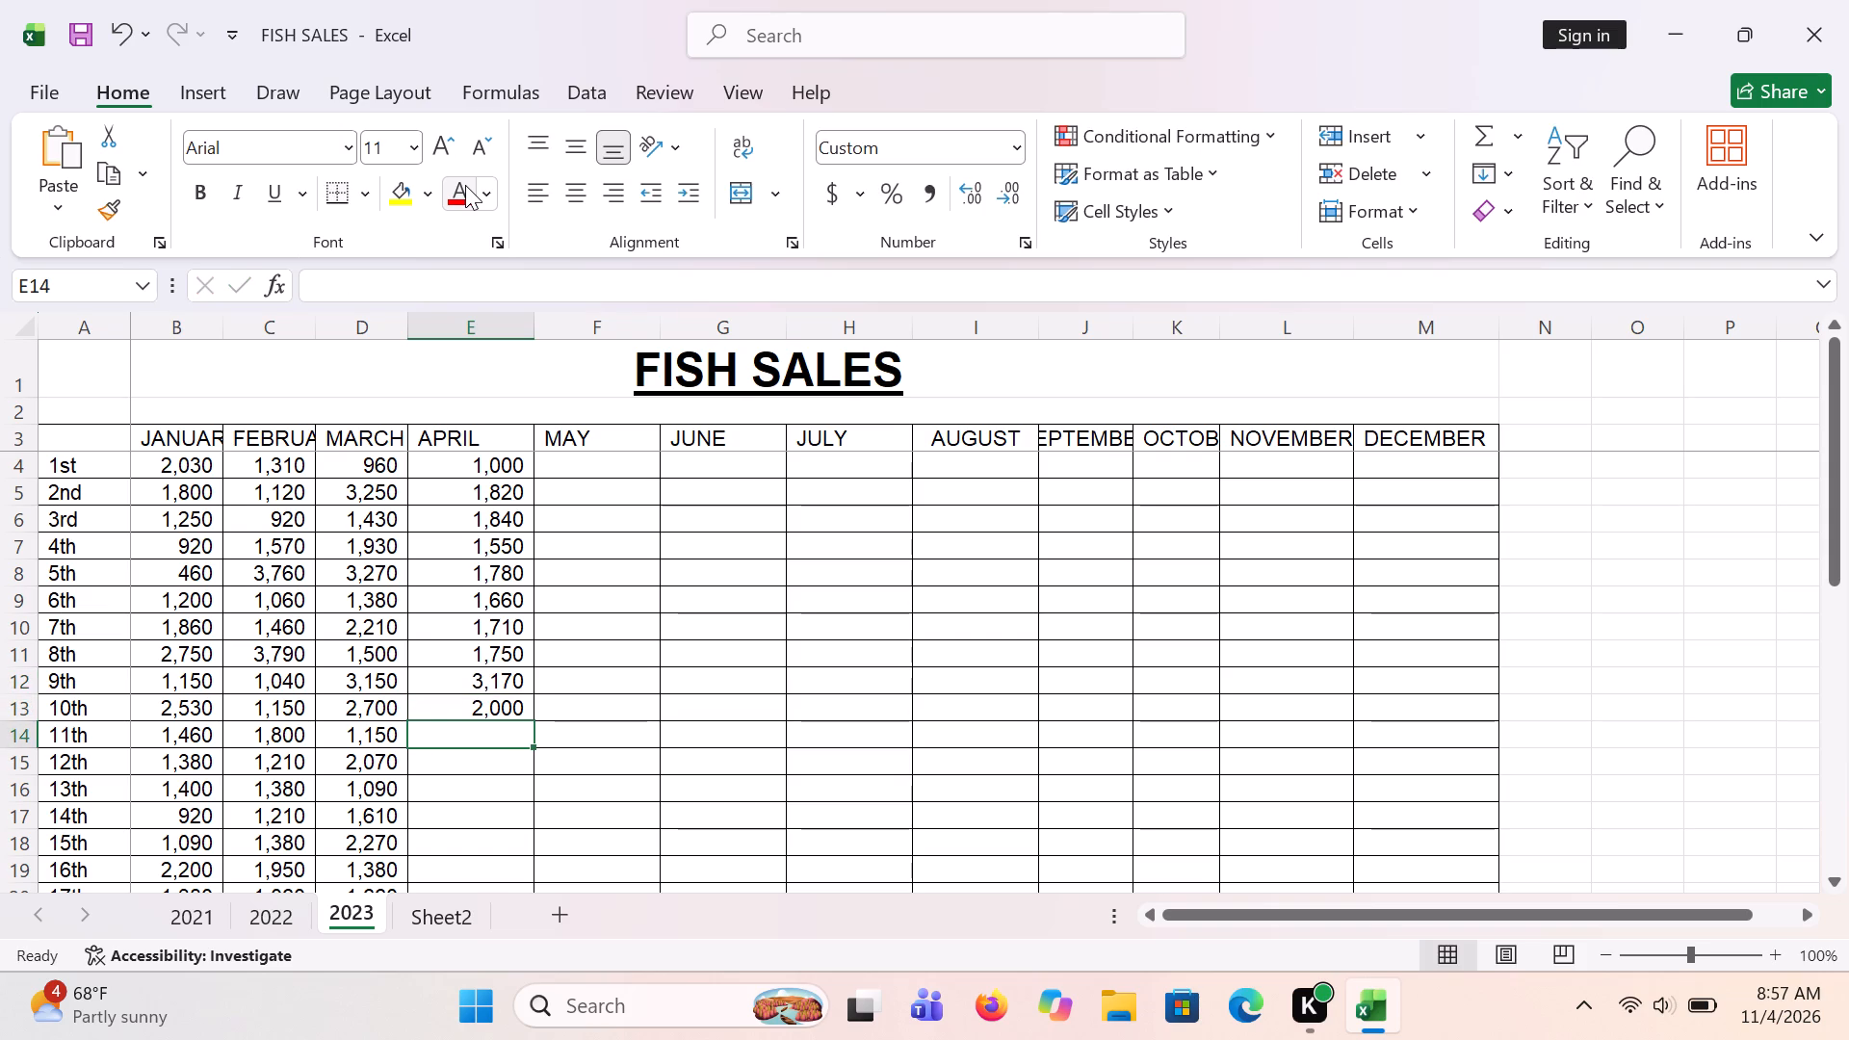
{"action": "key", "text": "1"}
{"action": "type", "text": "670"}
{"action": "key", "text": "Return"}
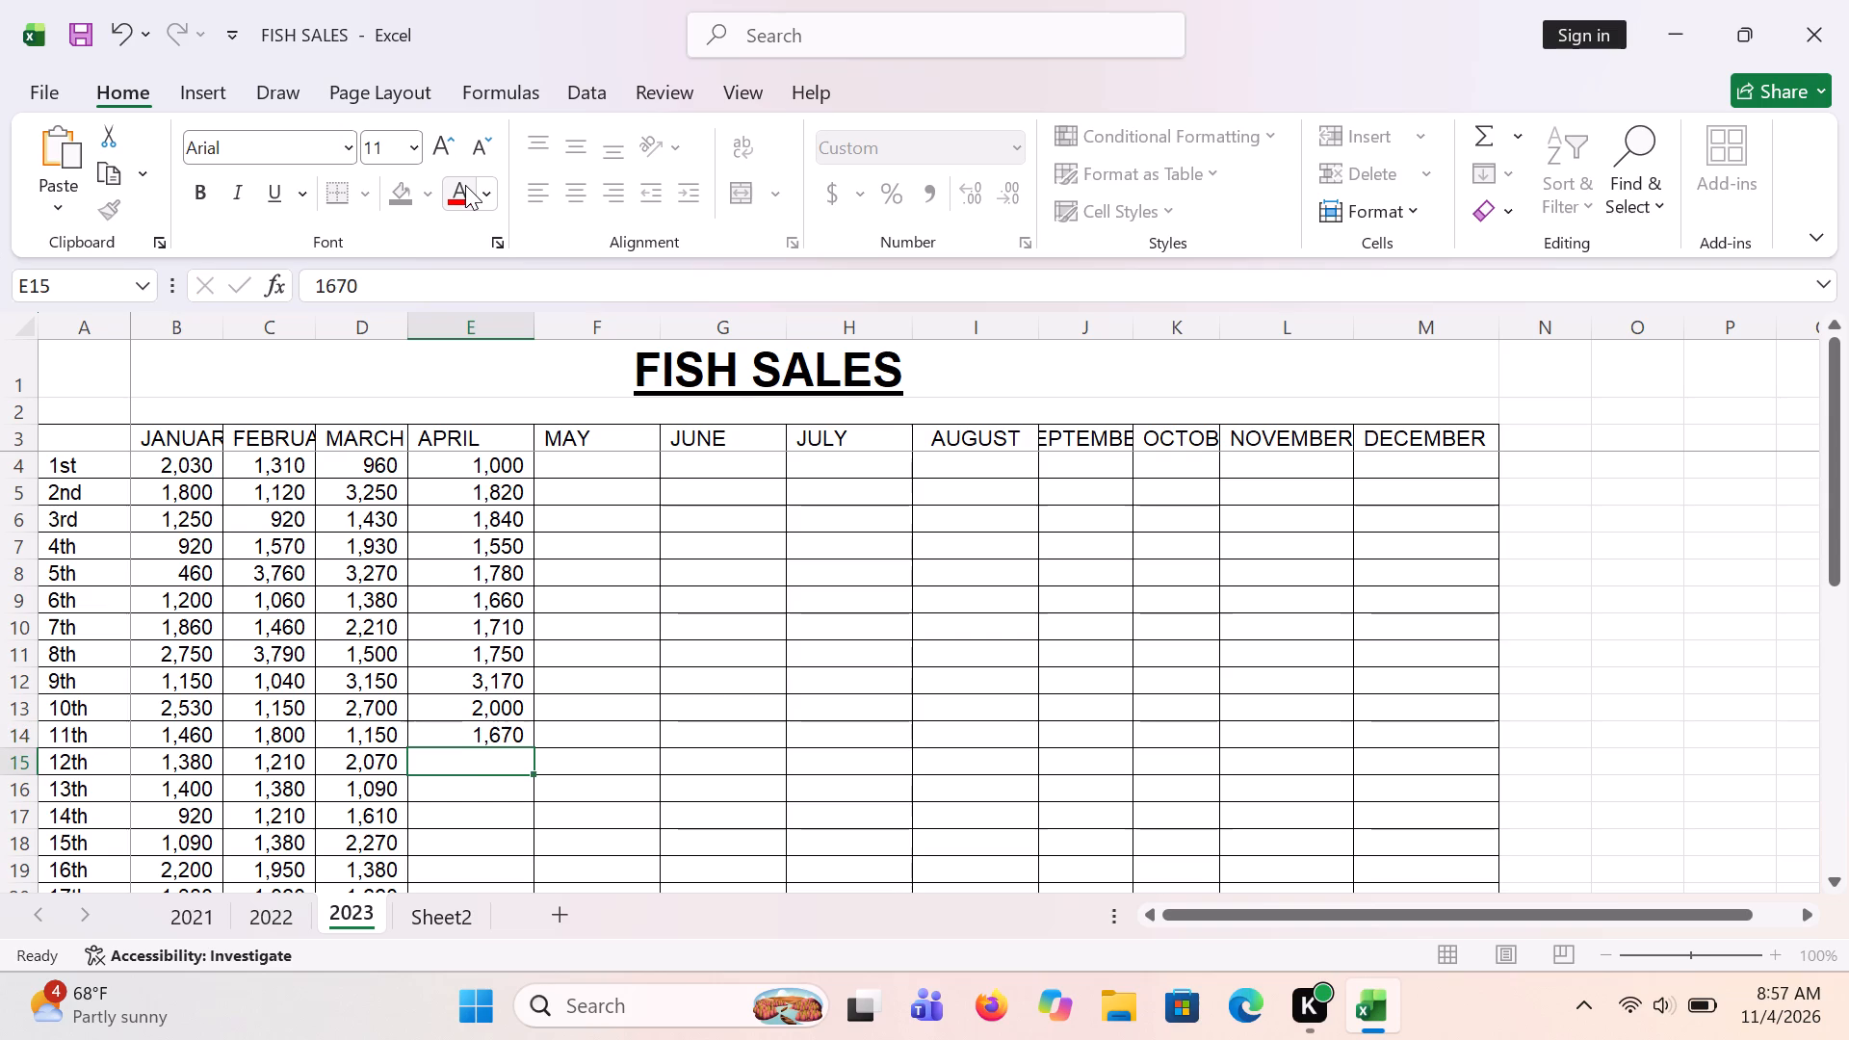
Enter the April sales for the 12th and 13th in E15:E16 as 2300 and 1690, and save the workbook.
{"action": "type", "text": "2300"}
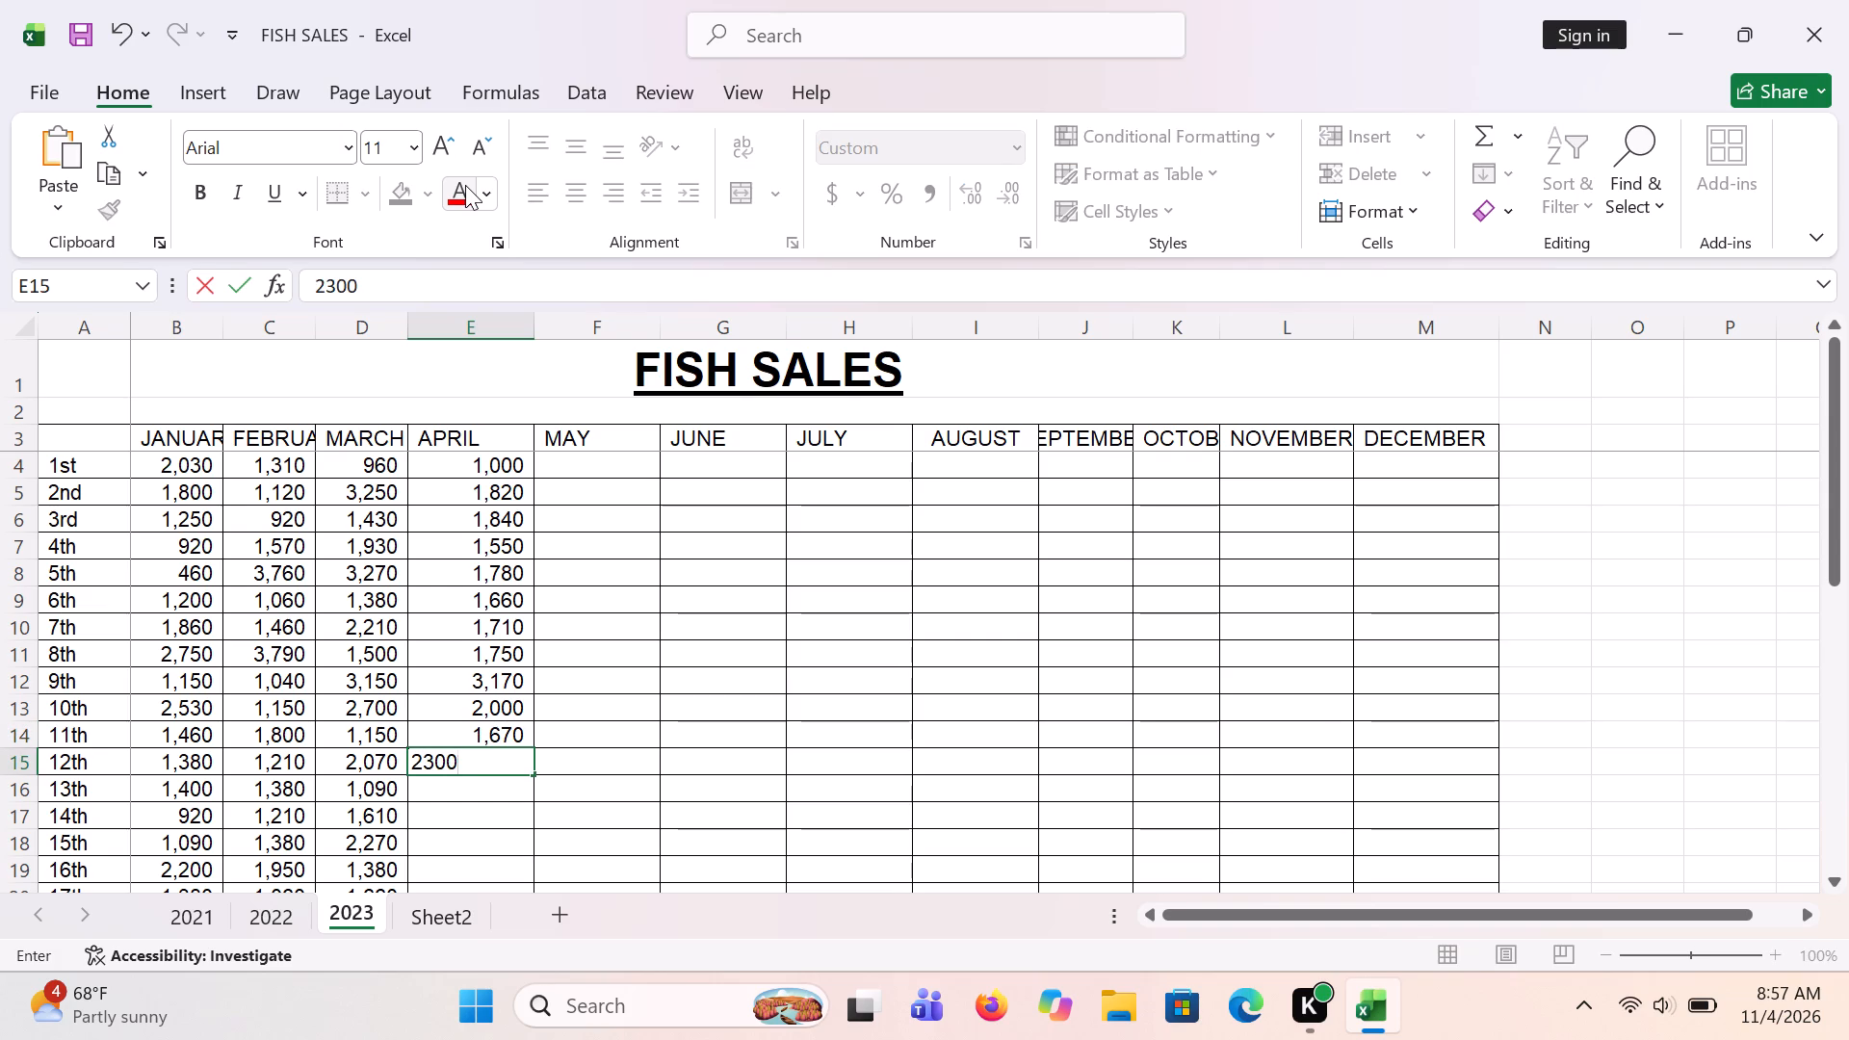
{"action": "key", "text": "Return"}
{"action": "key", "text": "1"}
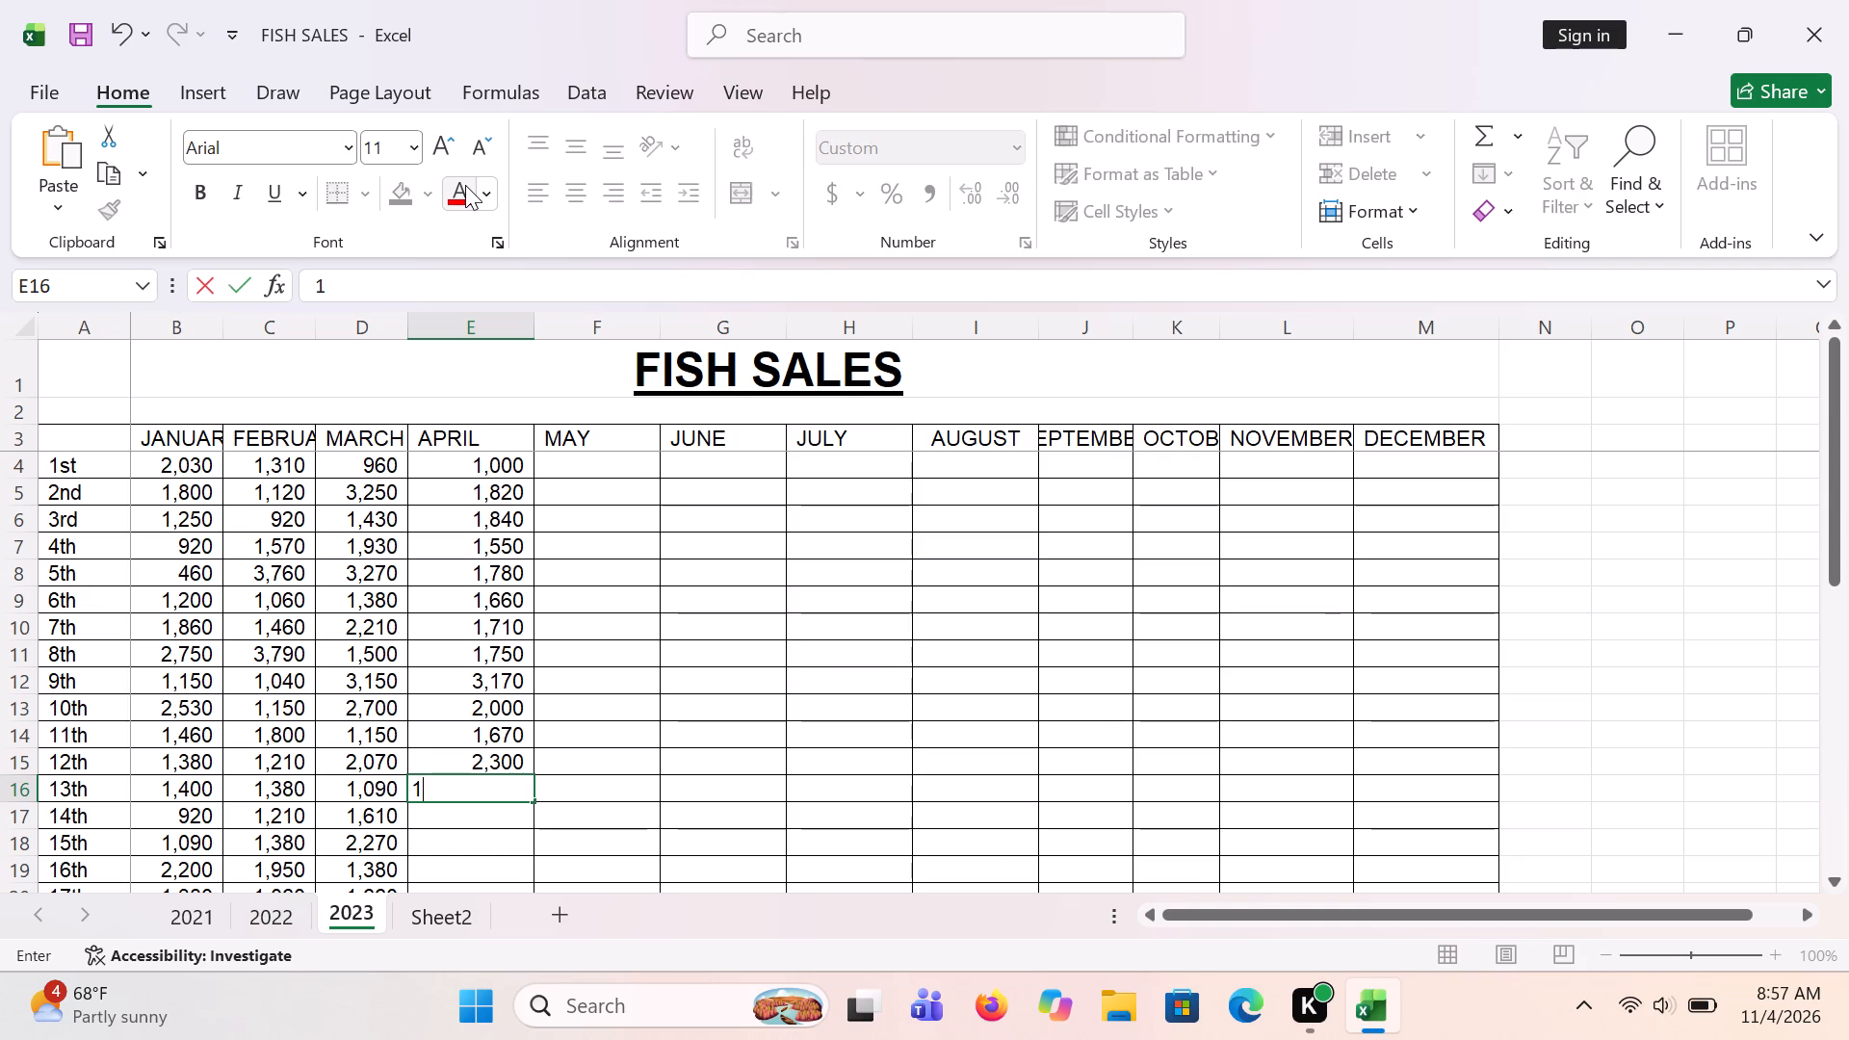
{"action": "key", "text": "6"}
{"action": "type", "text": "90"}
{"action": "key", "text": "Return"}
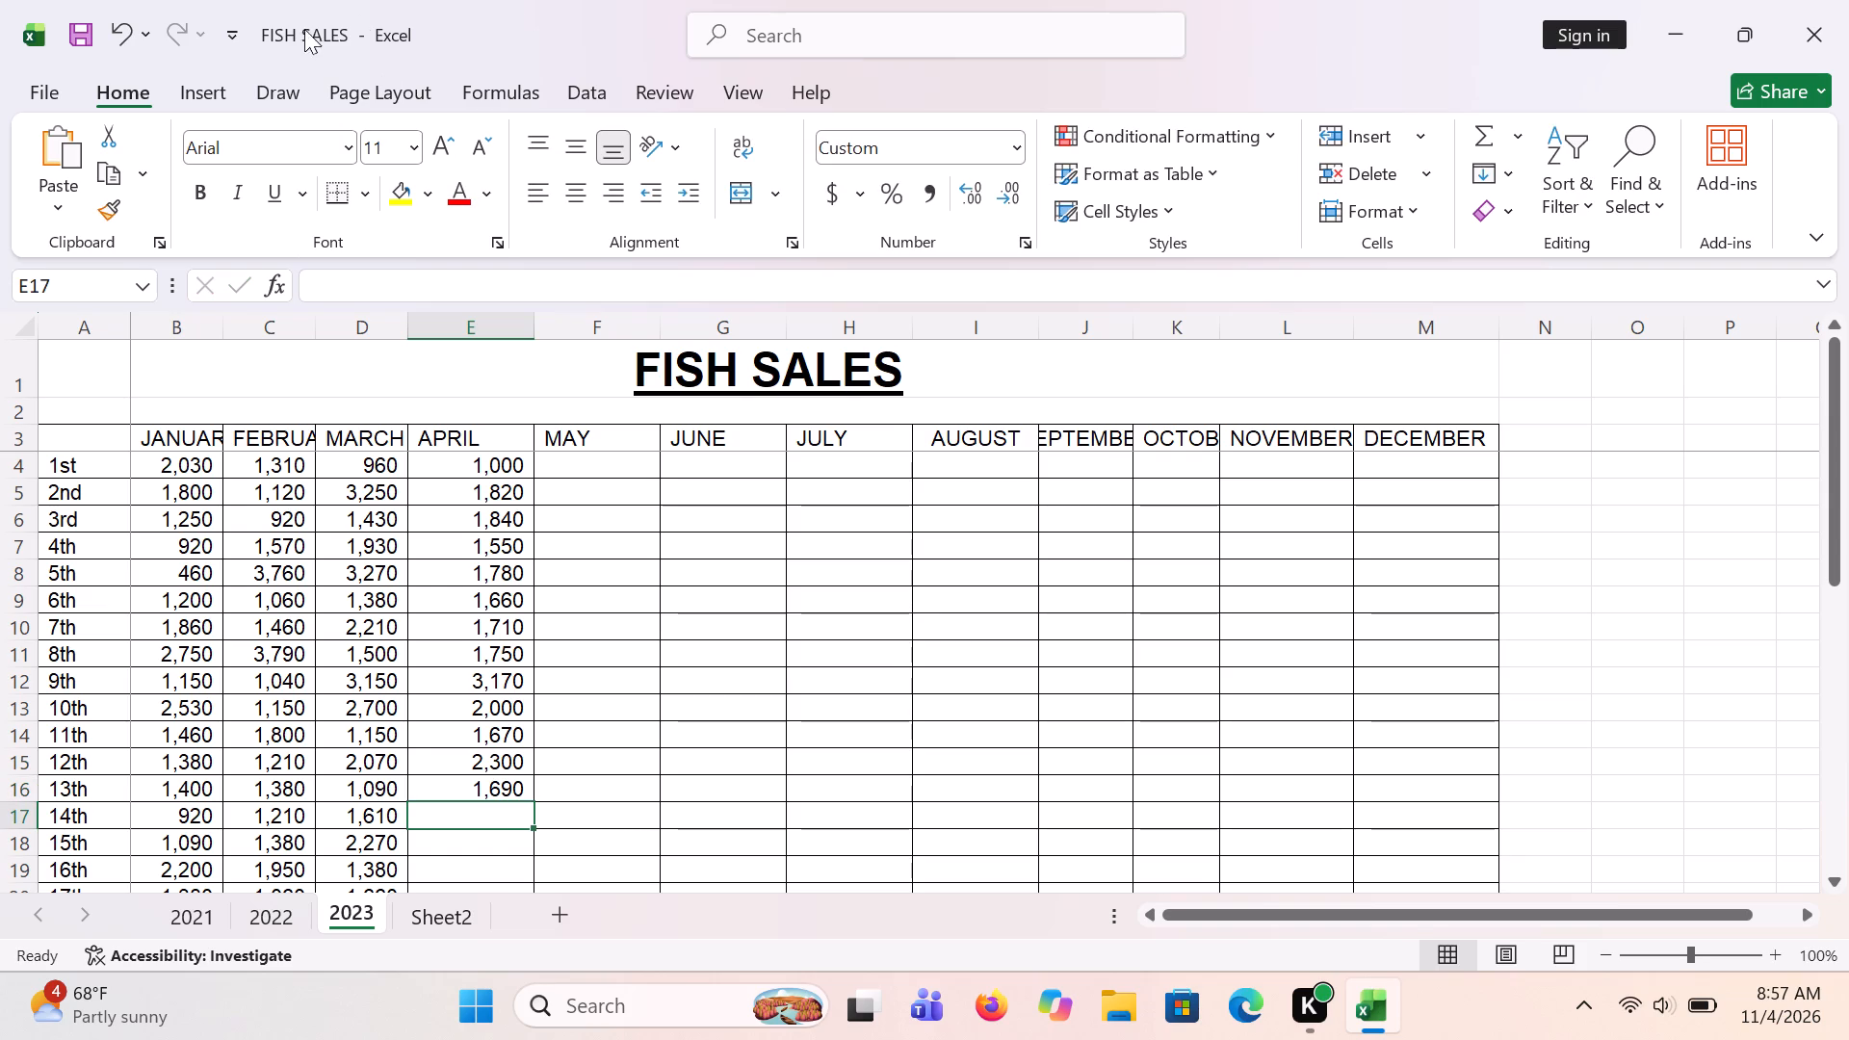
{"action": "left_click", "coordinate": [75, 33]}
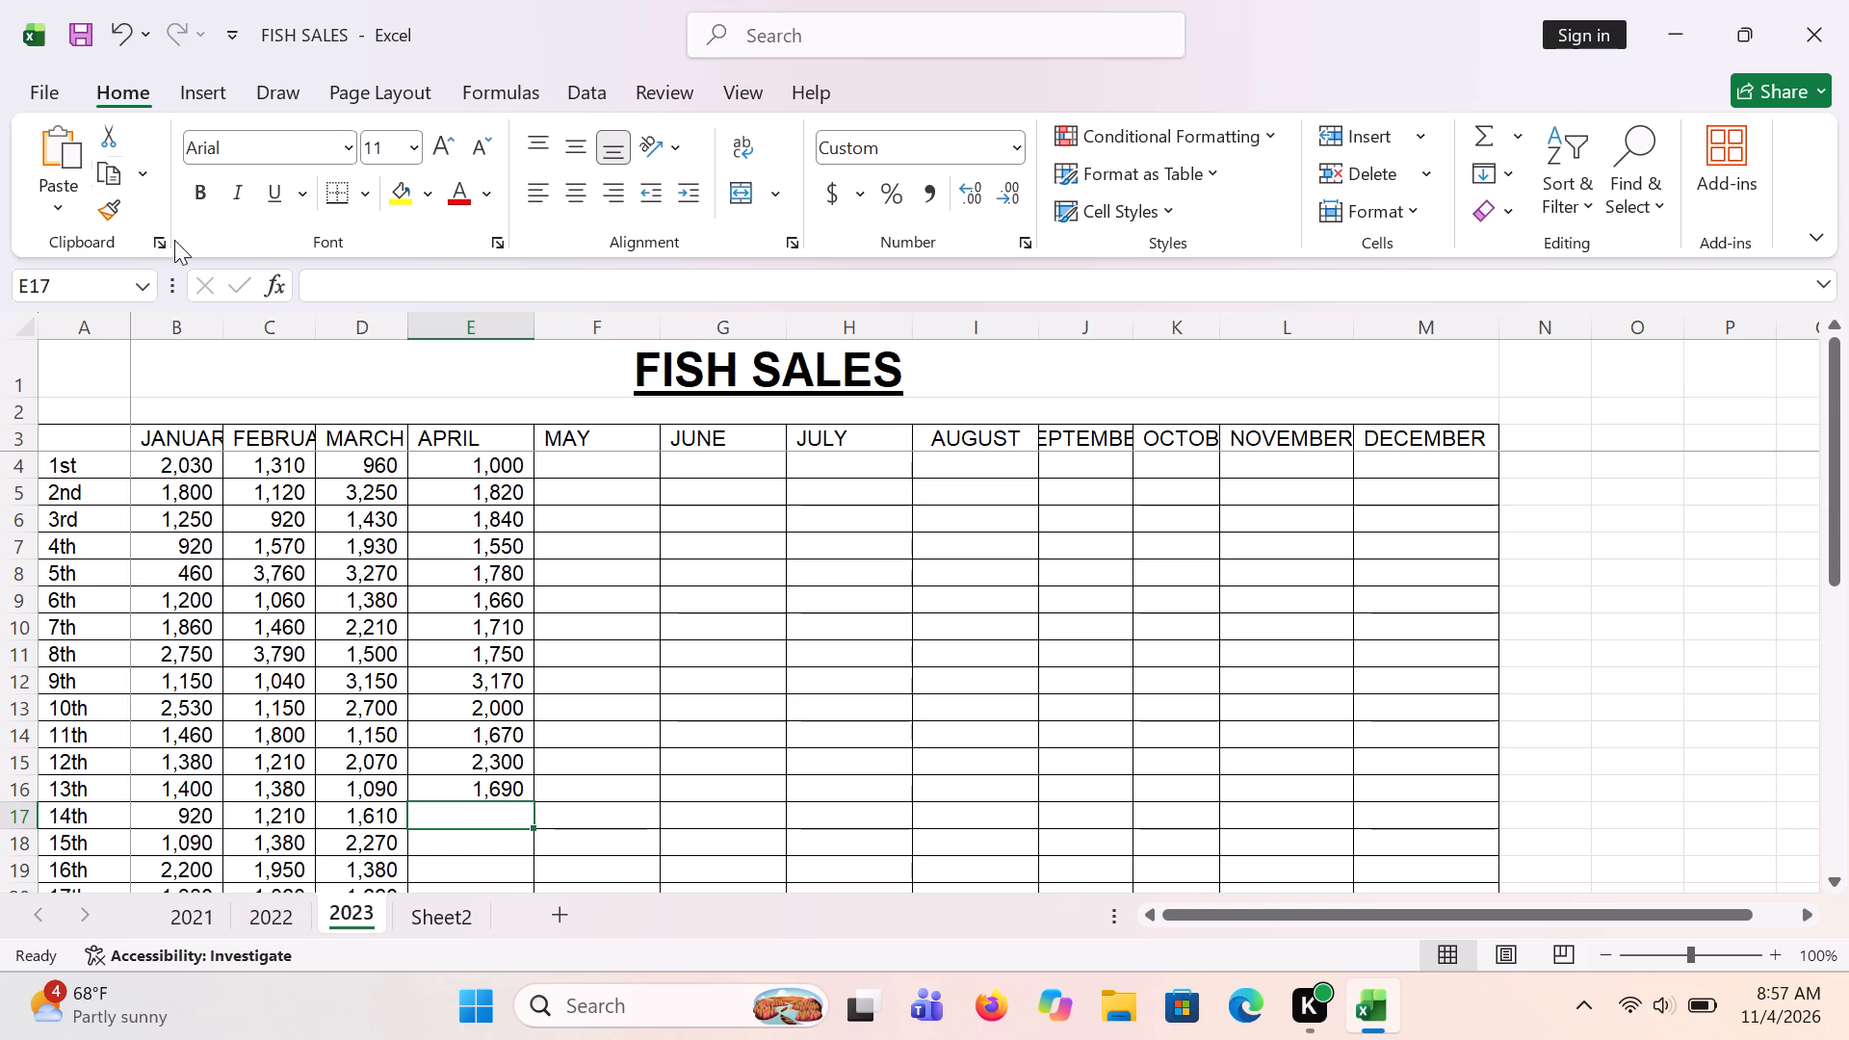
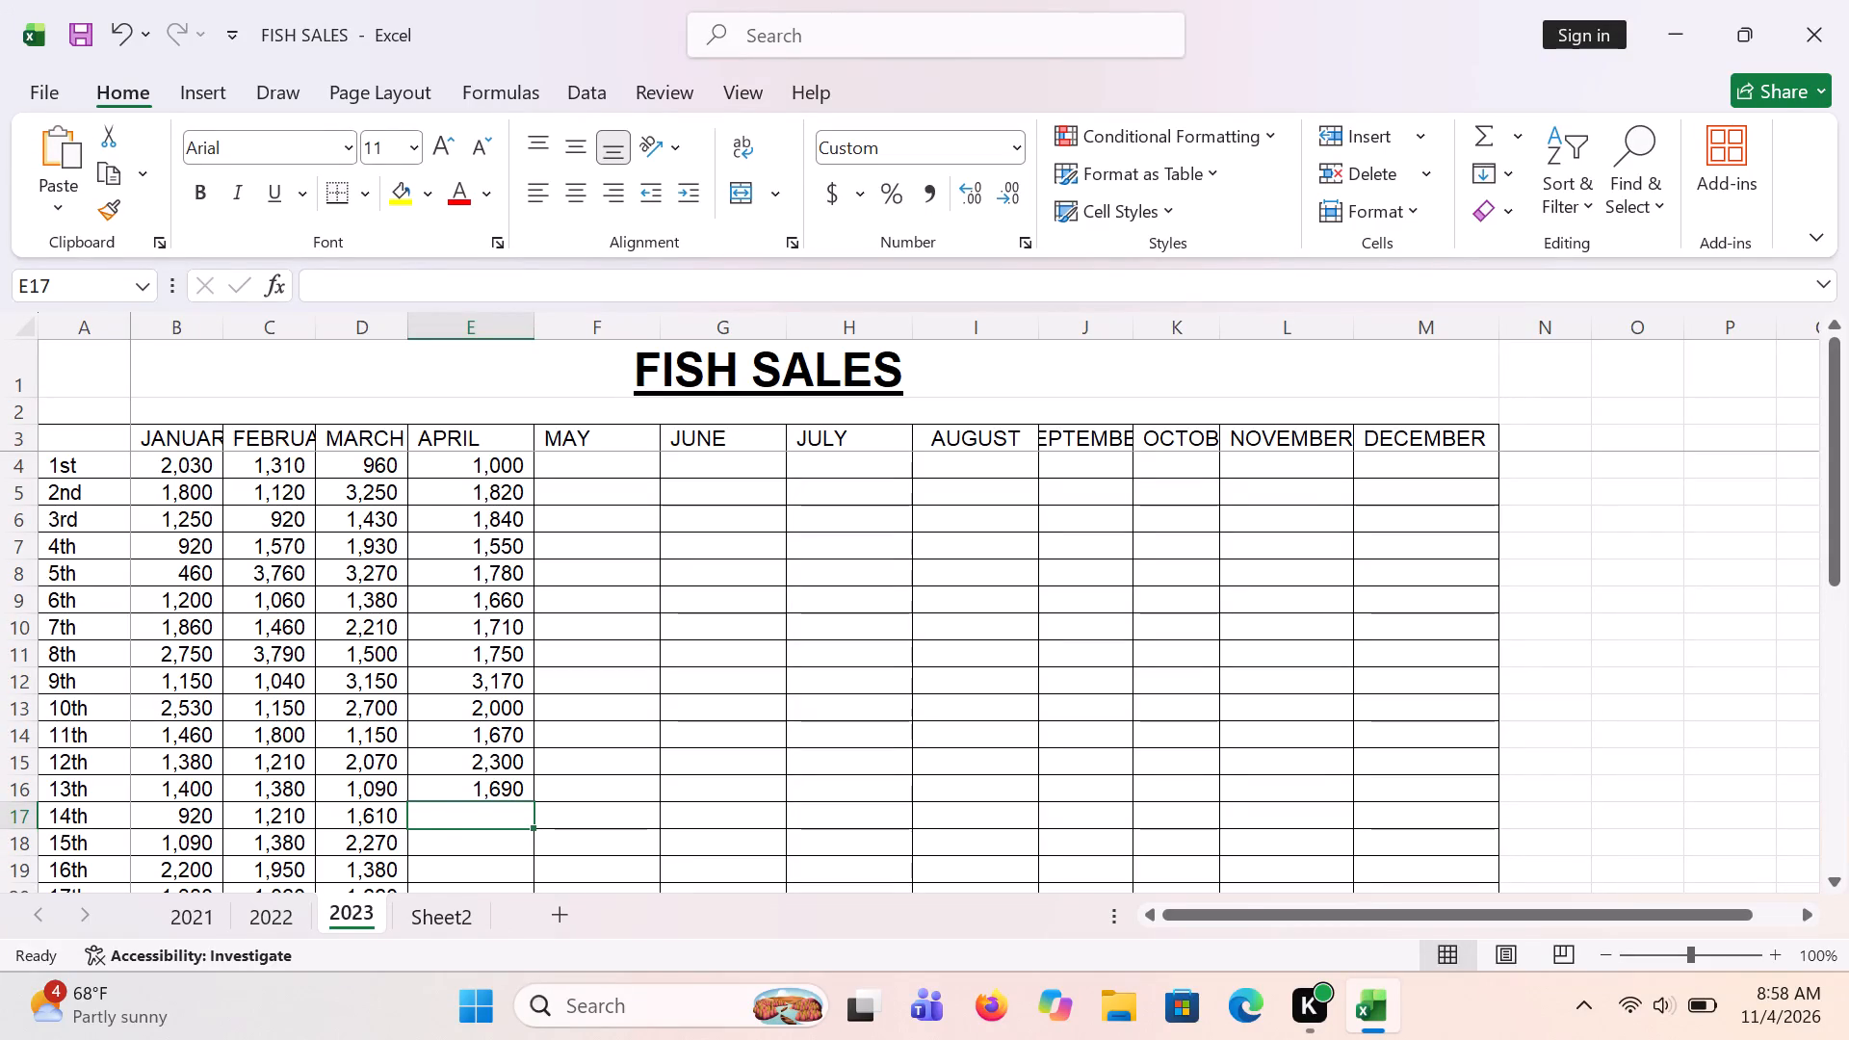
Enter the April sales for the 14th to the 16th in E17:E19 as 1150, 2040 and 2730.
{"action": "type", "text": "11"}
{"action": "type", "text": "50"}
{"action": "key", "text": "Return"}
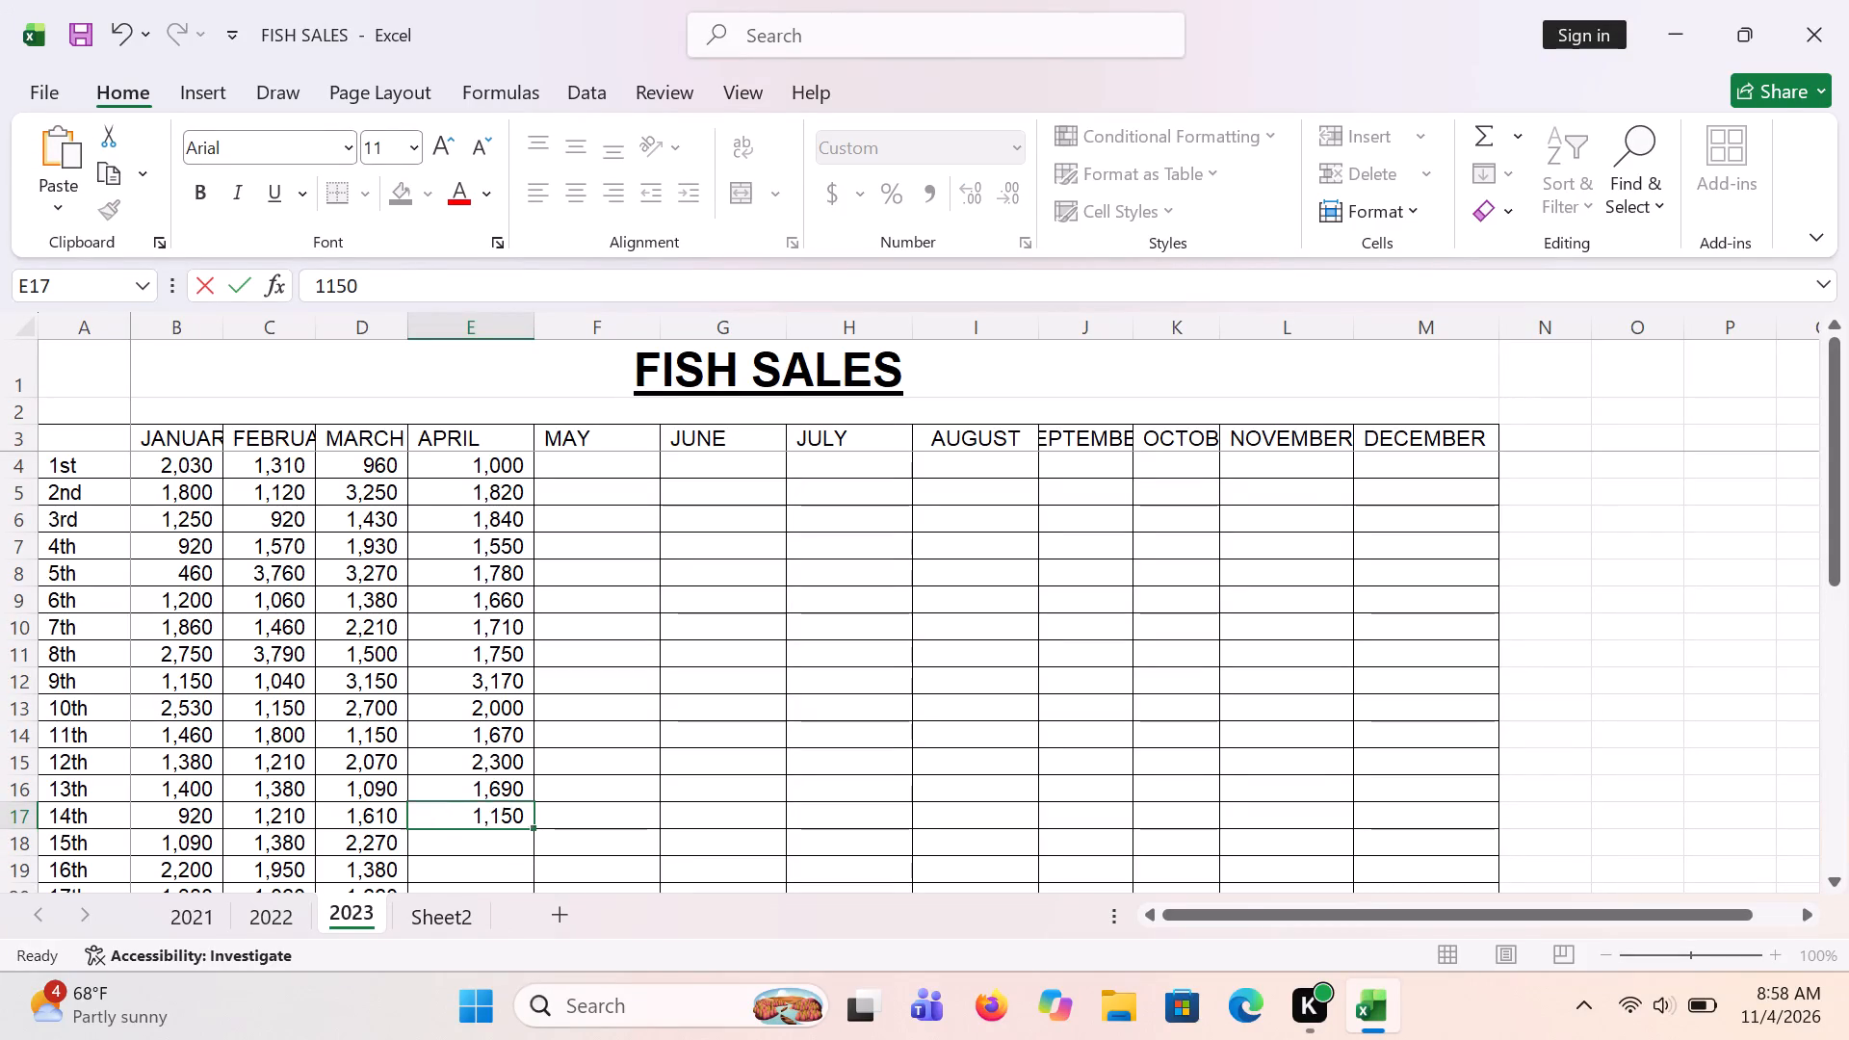
{"action": "key", "text": "2"}
{"action": "key", "text": "0"}
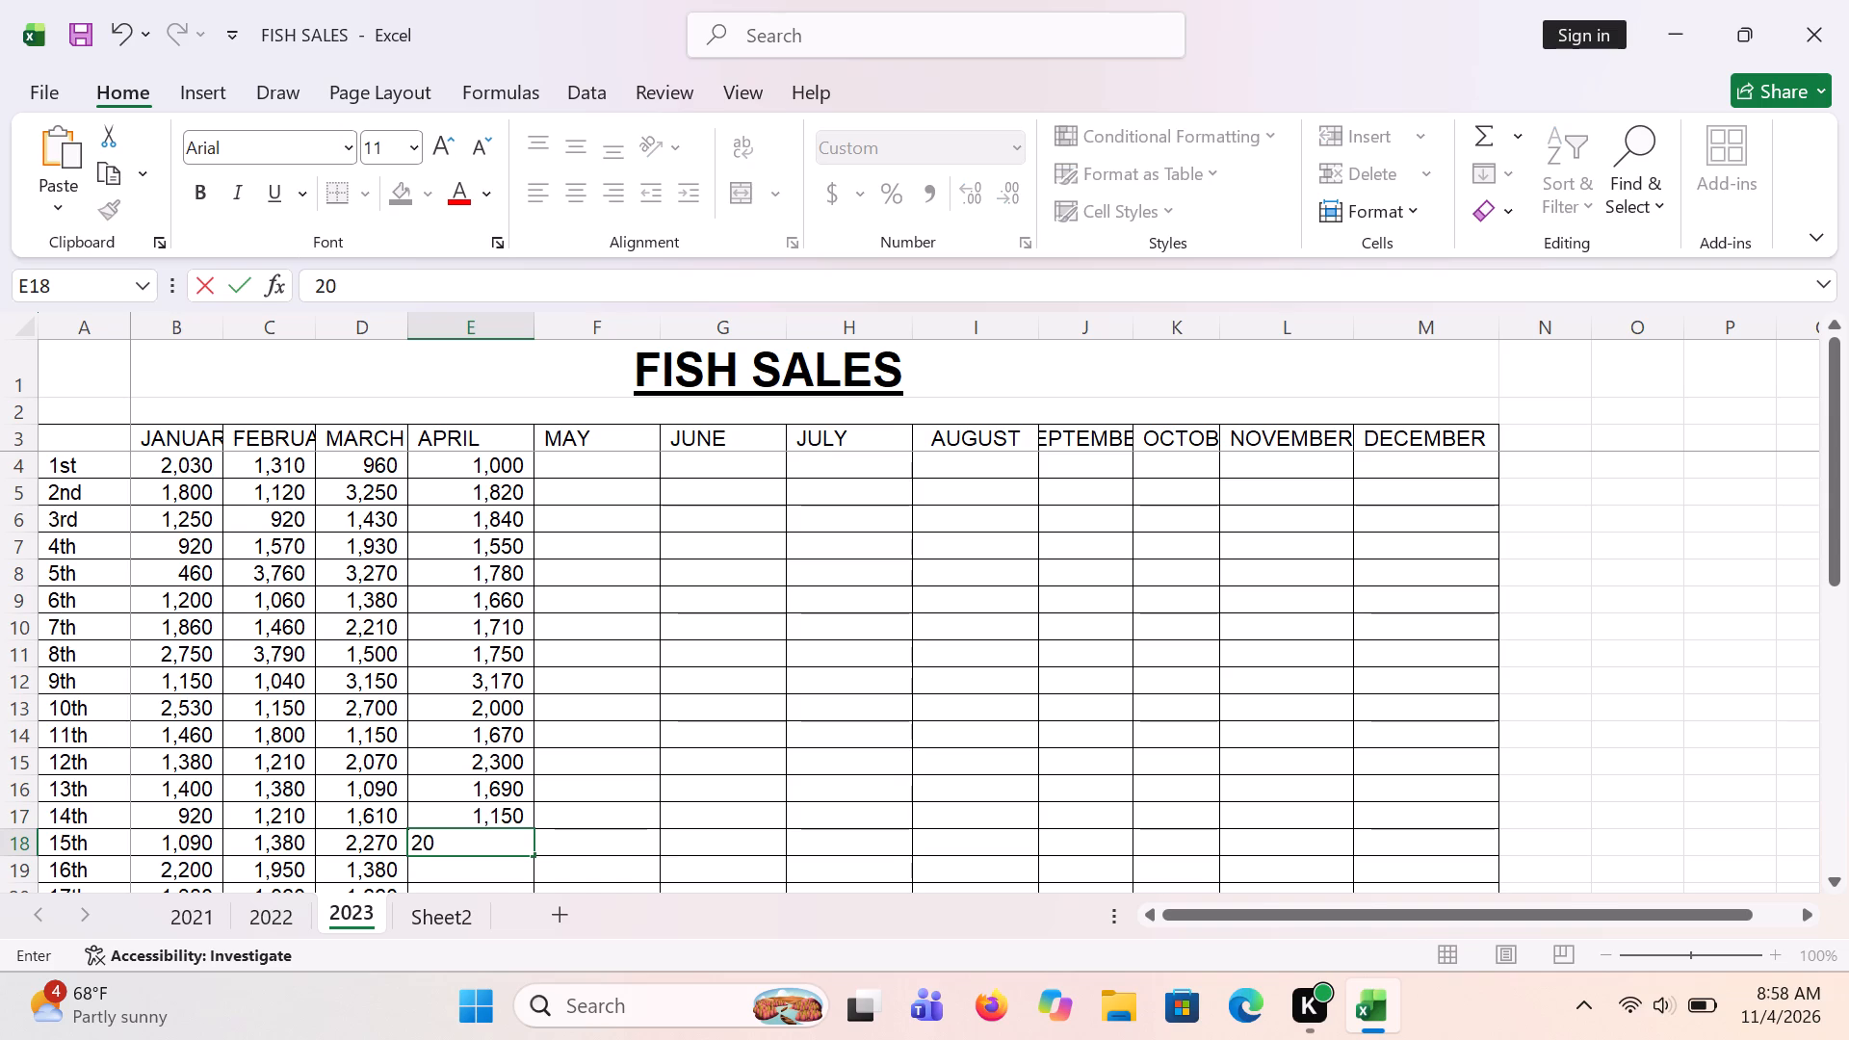
{"action": "key", "text": "4"}
{"action": "key", "text": "0"}
{"action": "key", "text": "Return"}
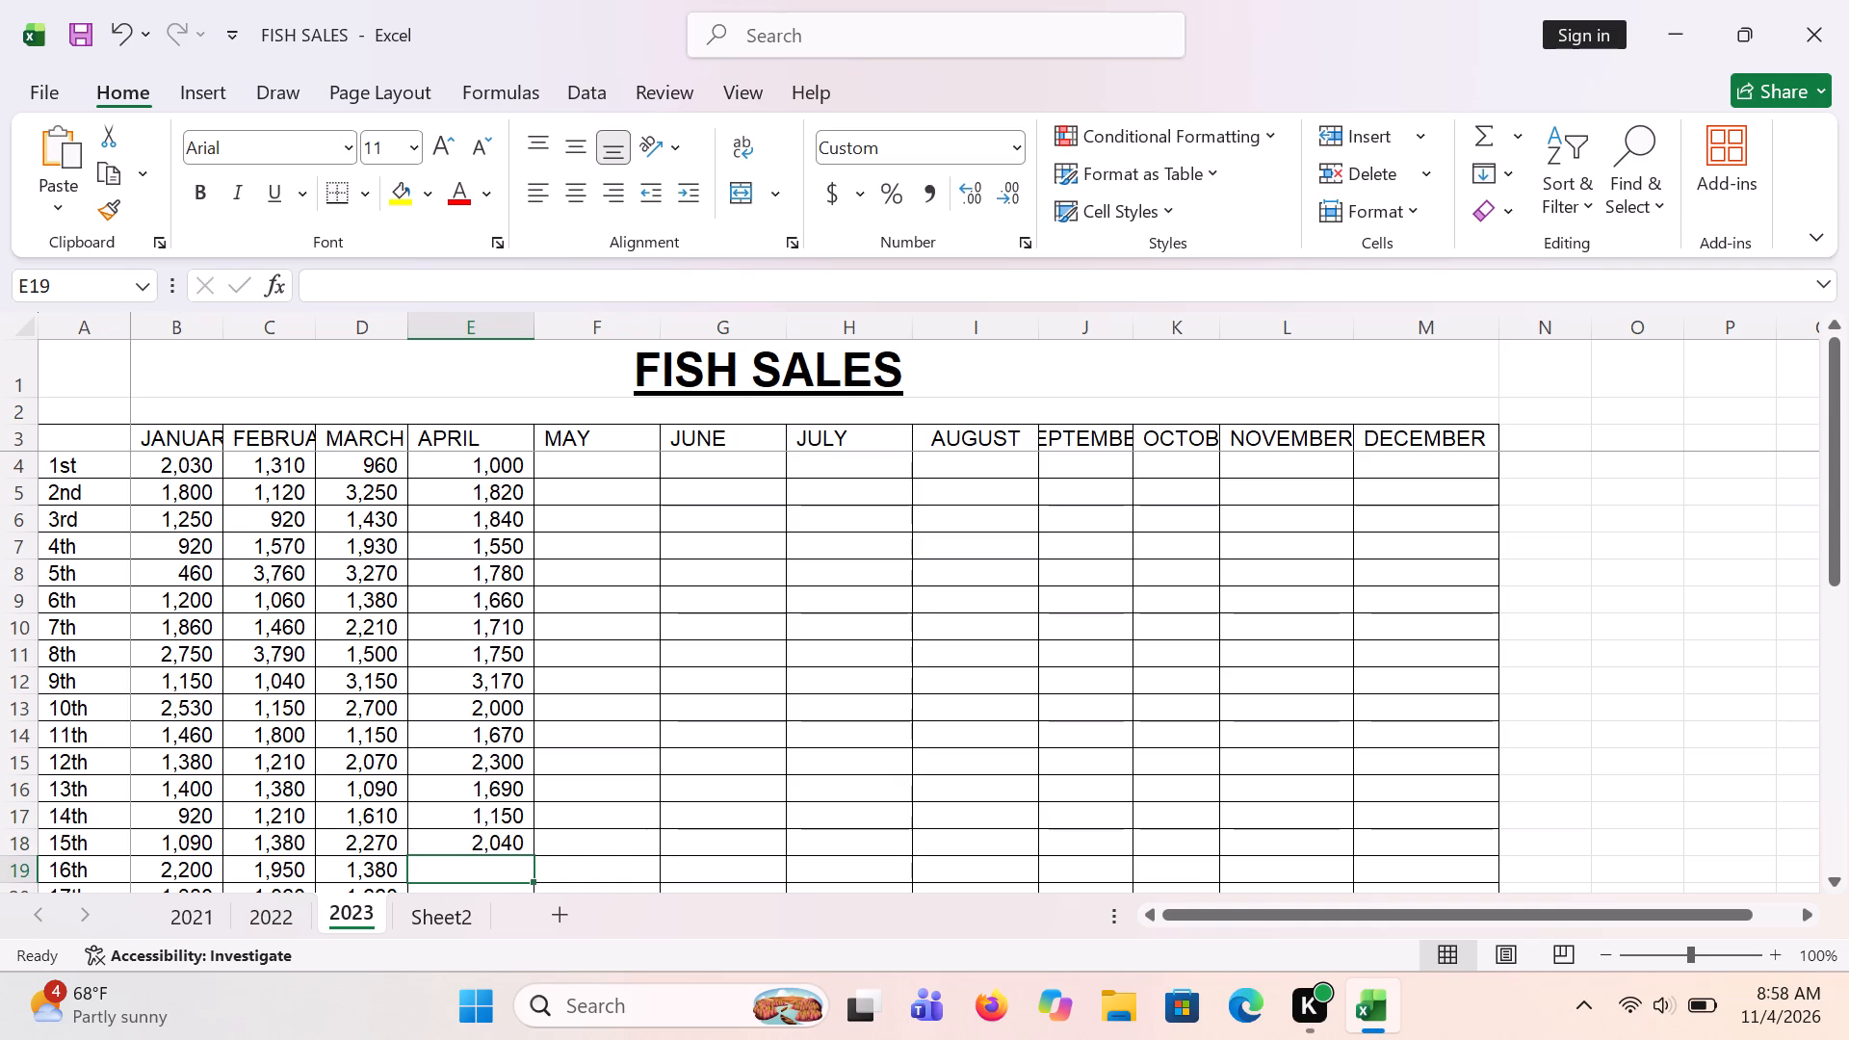
{"action": "key", "text": "2"}
{"action": "type", "text": "73"}
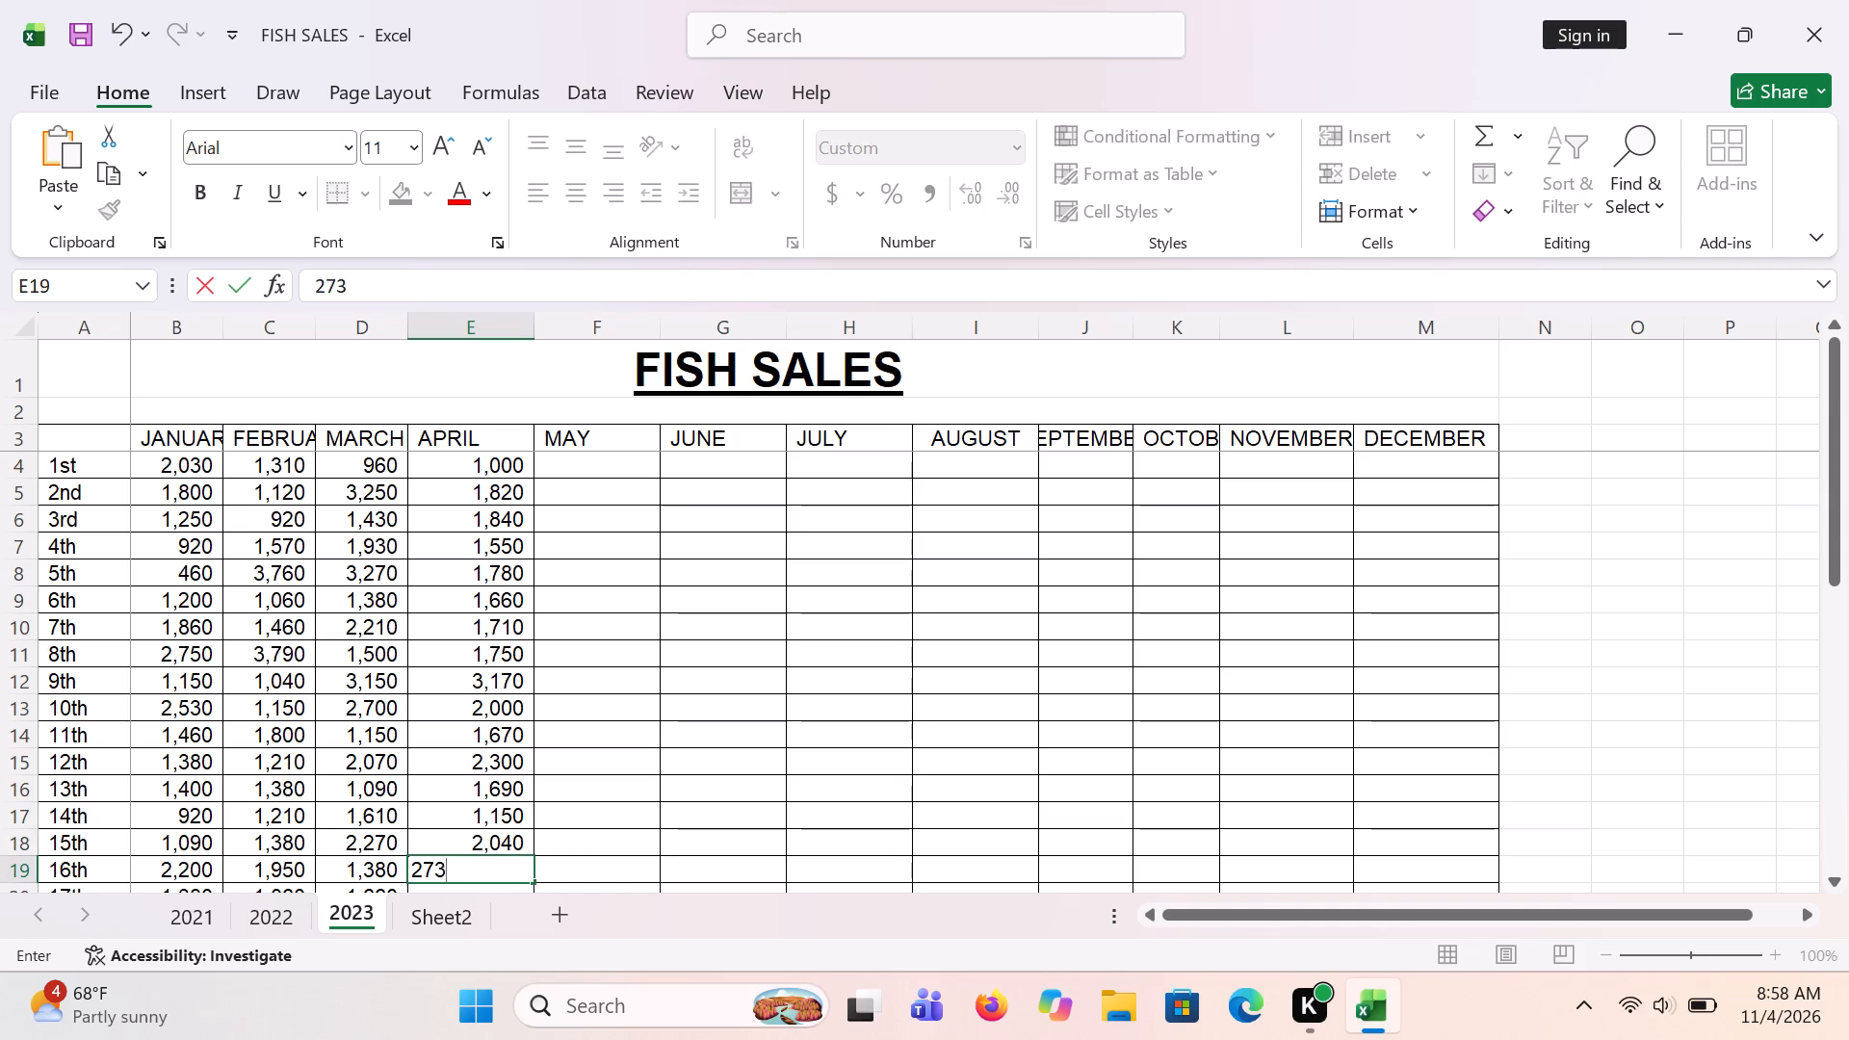
{"action": "key", "text": "0"}
{"action": "key", "text": "Return"}
Enter the April sales for the 17th to the 19th in E20:E22 as 1300, 400 and 3130.
{"action": "key", "text": "1"}
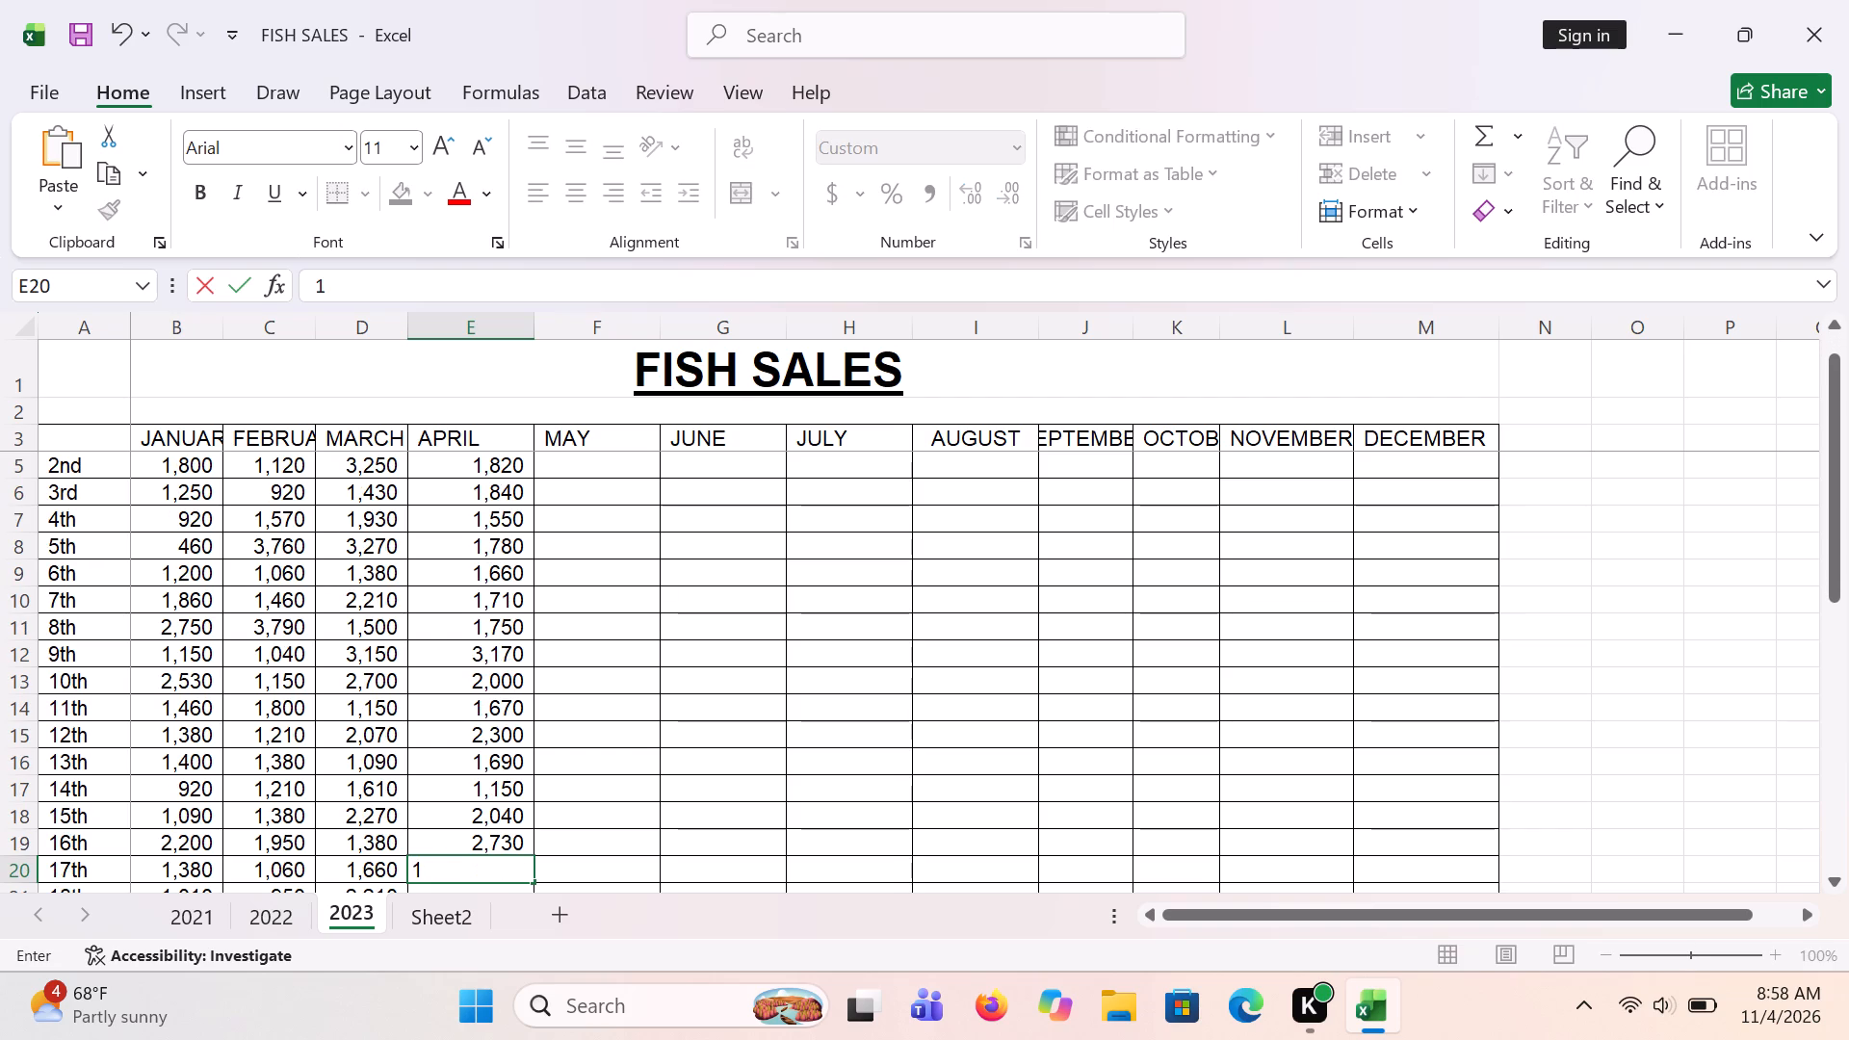
{"action": "key", "text": "3"}
{"action": "type", "text": "00"}
{"action": "key", "text": "Return"}
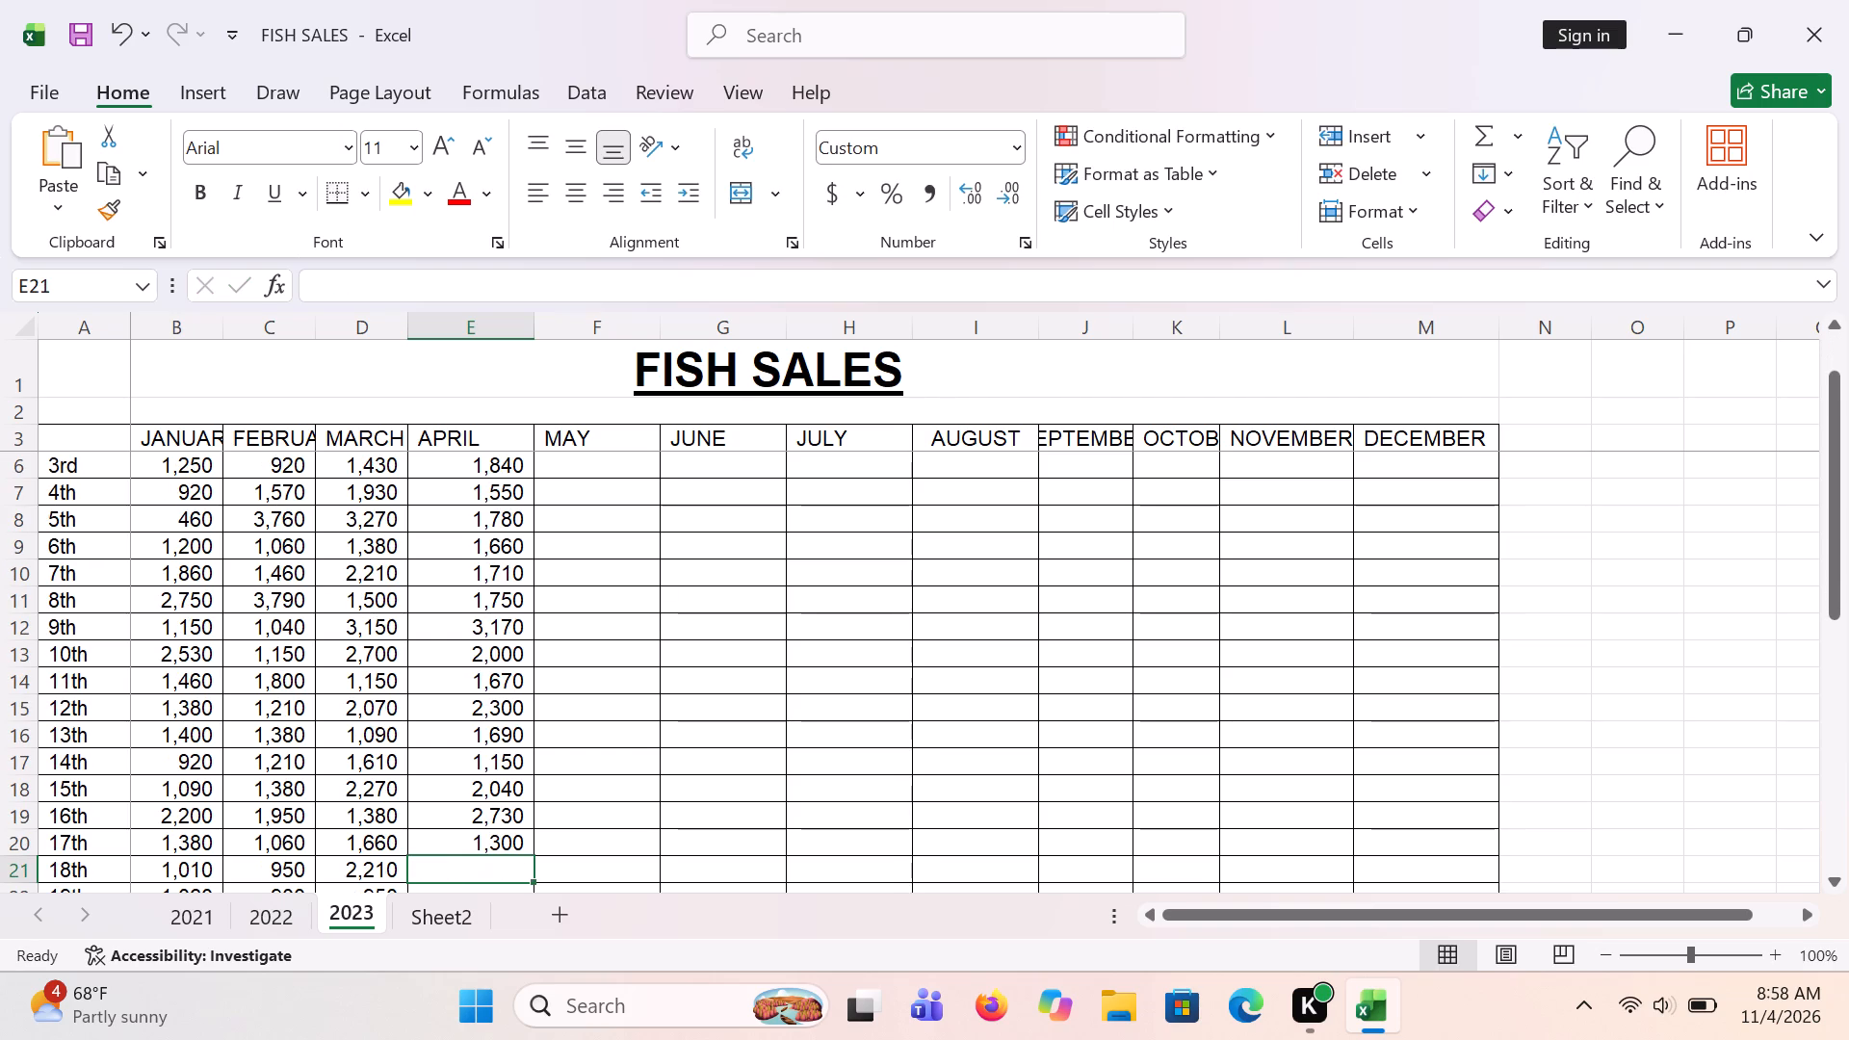
{"action": "type", "text": "400"}
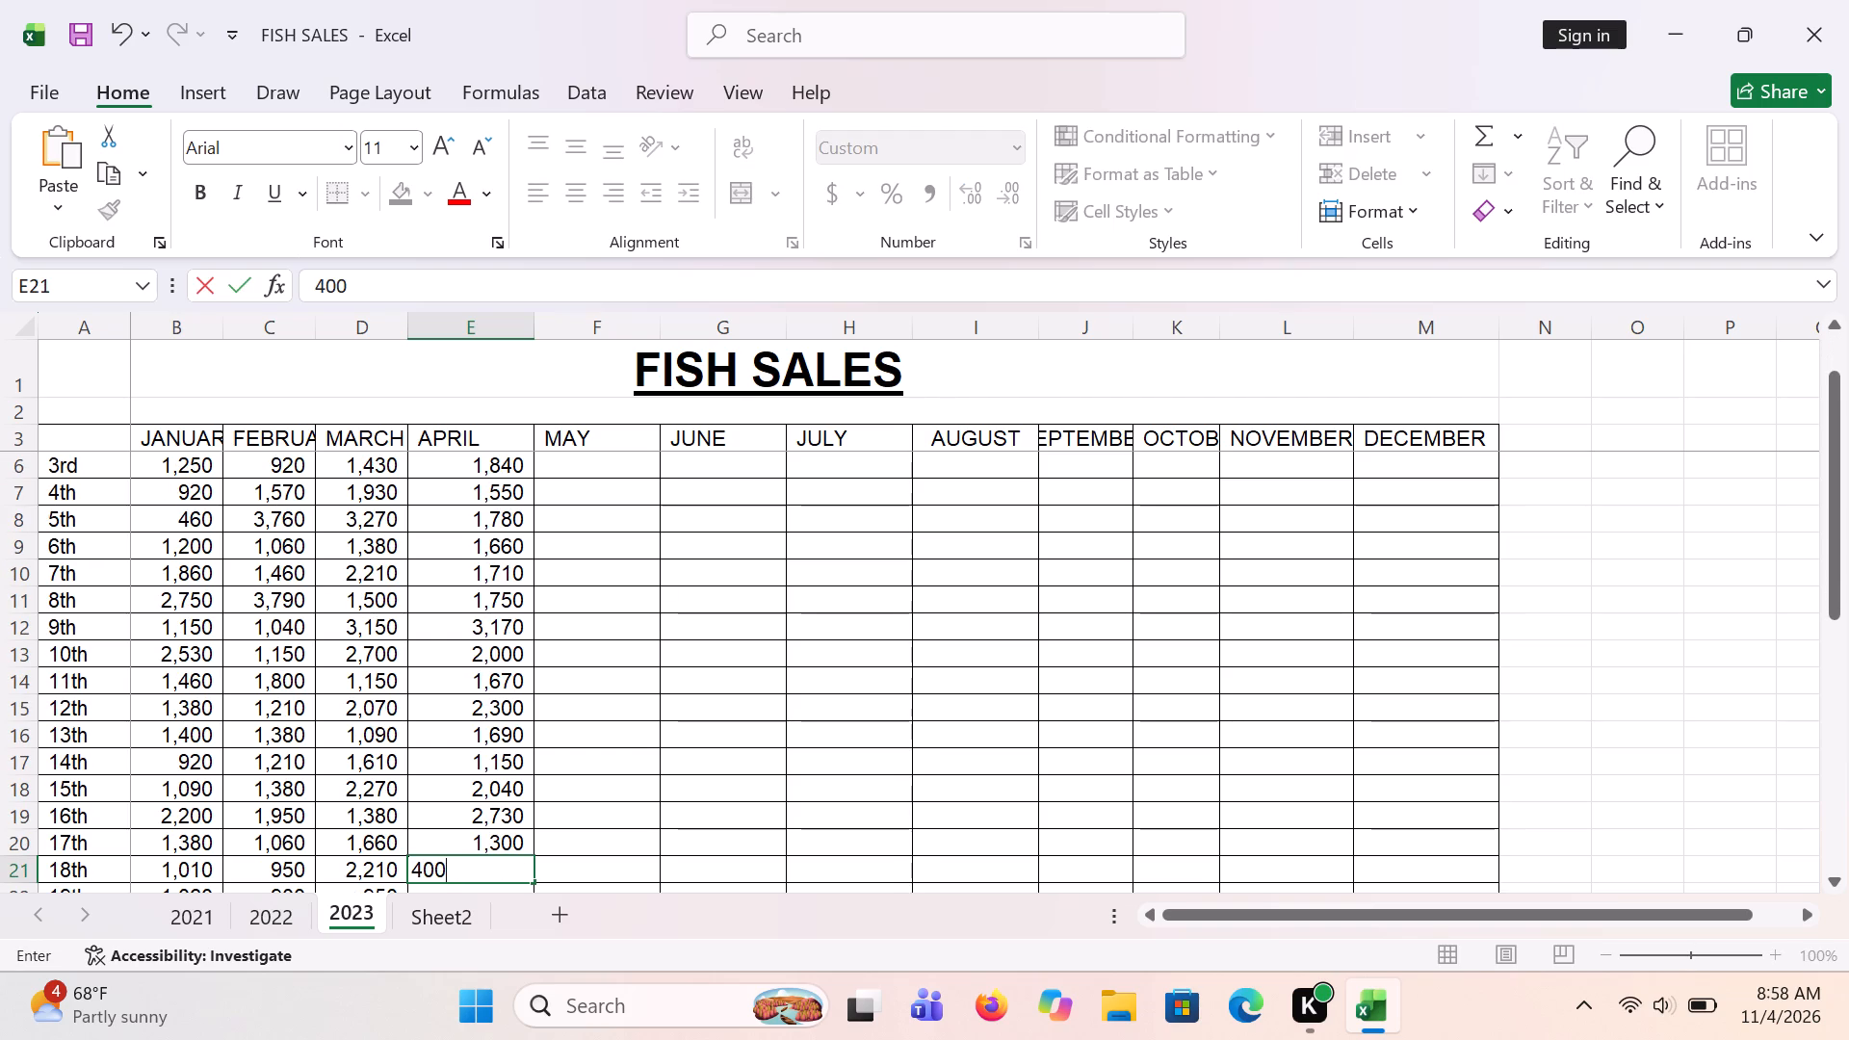
{"action": "key", "text": "Return"}
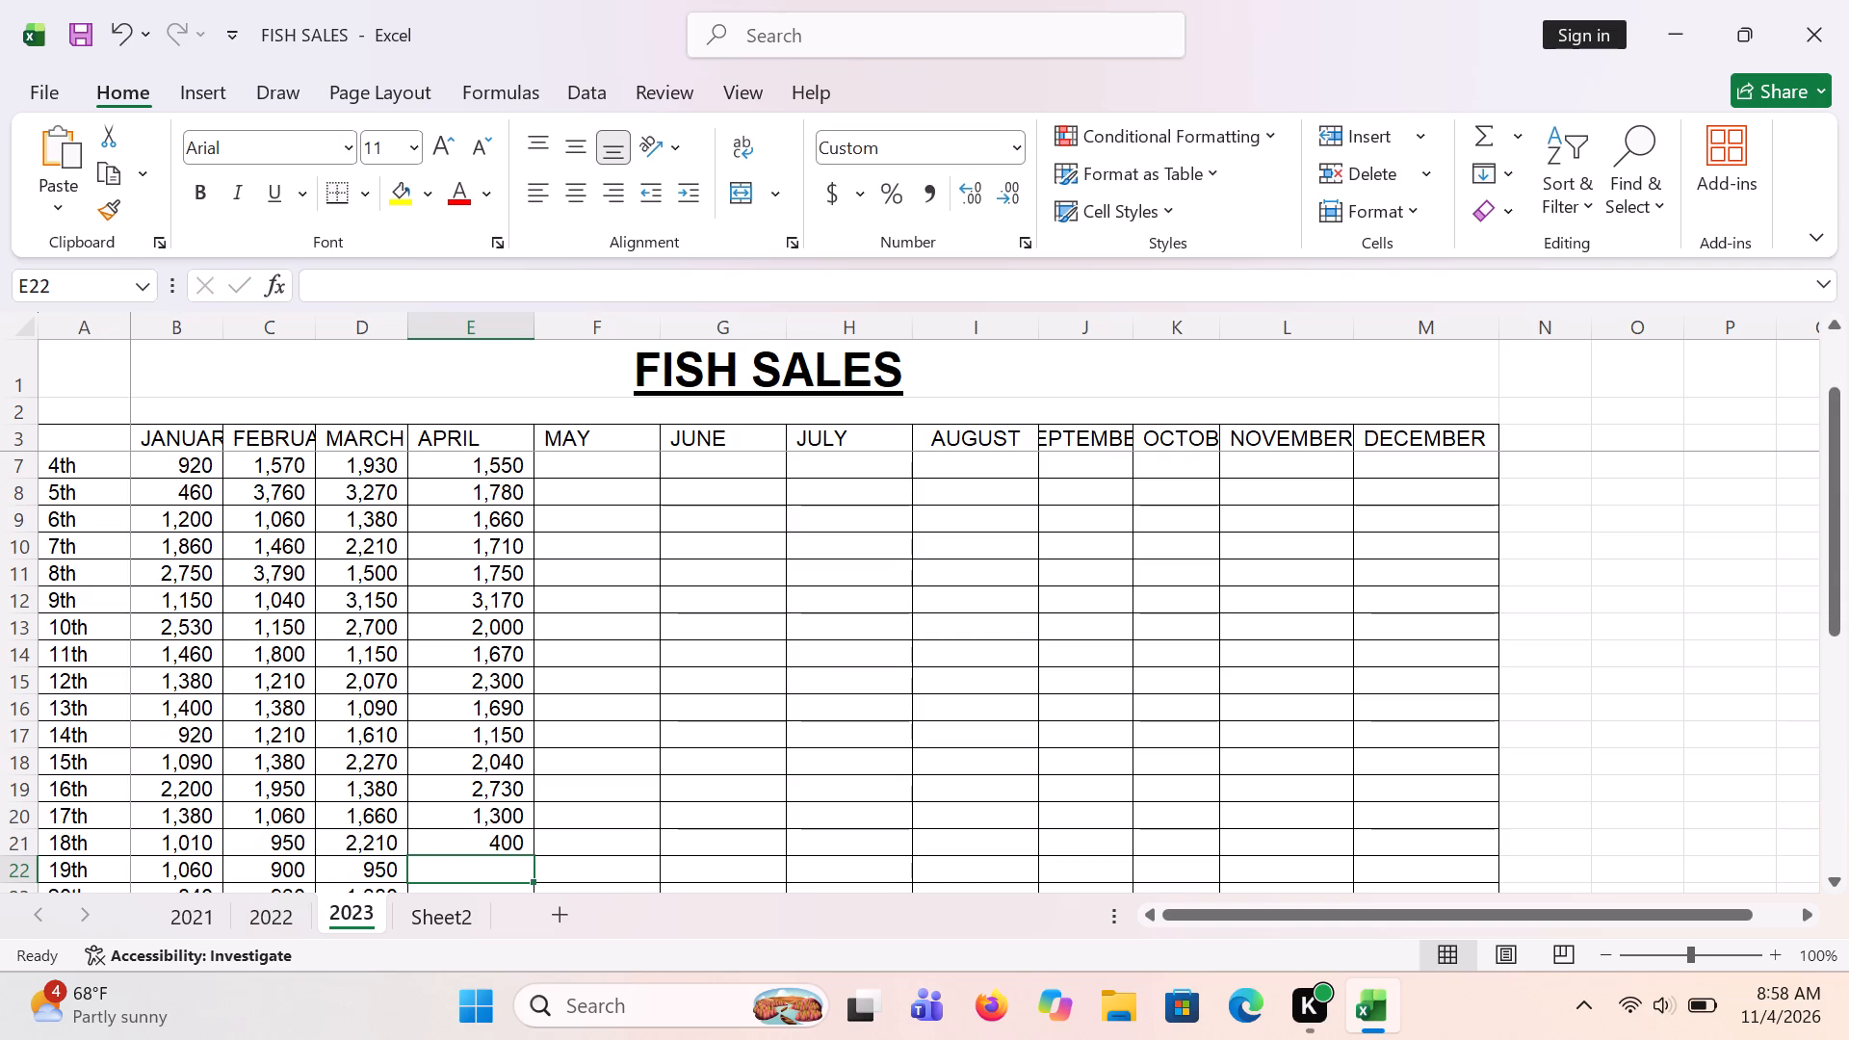
{"action": "type", "text": "3130"}
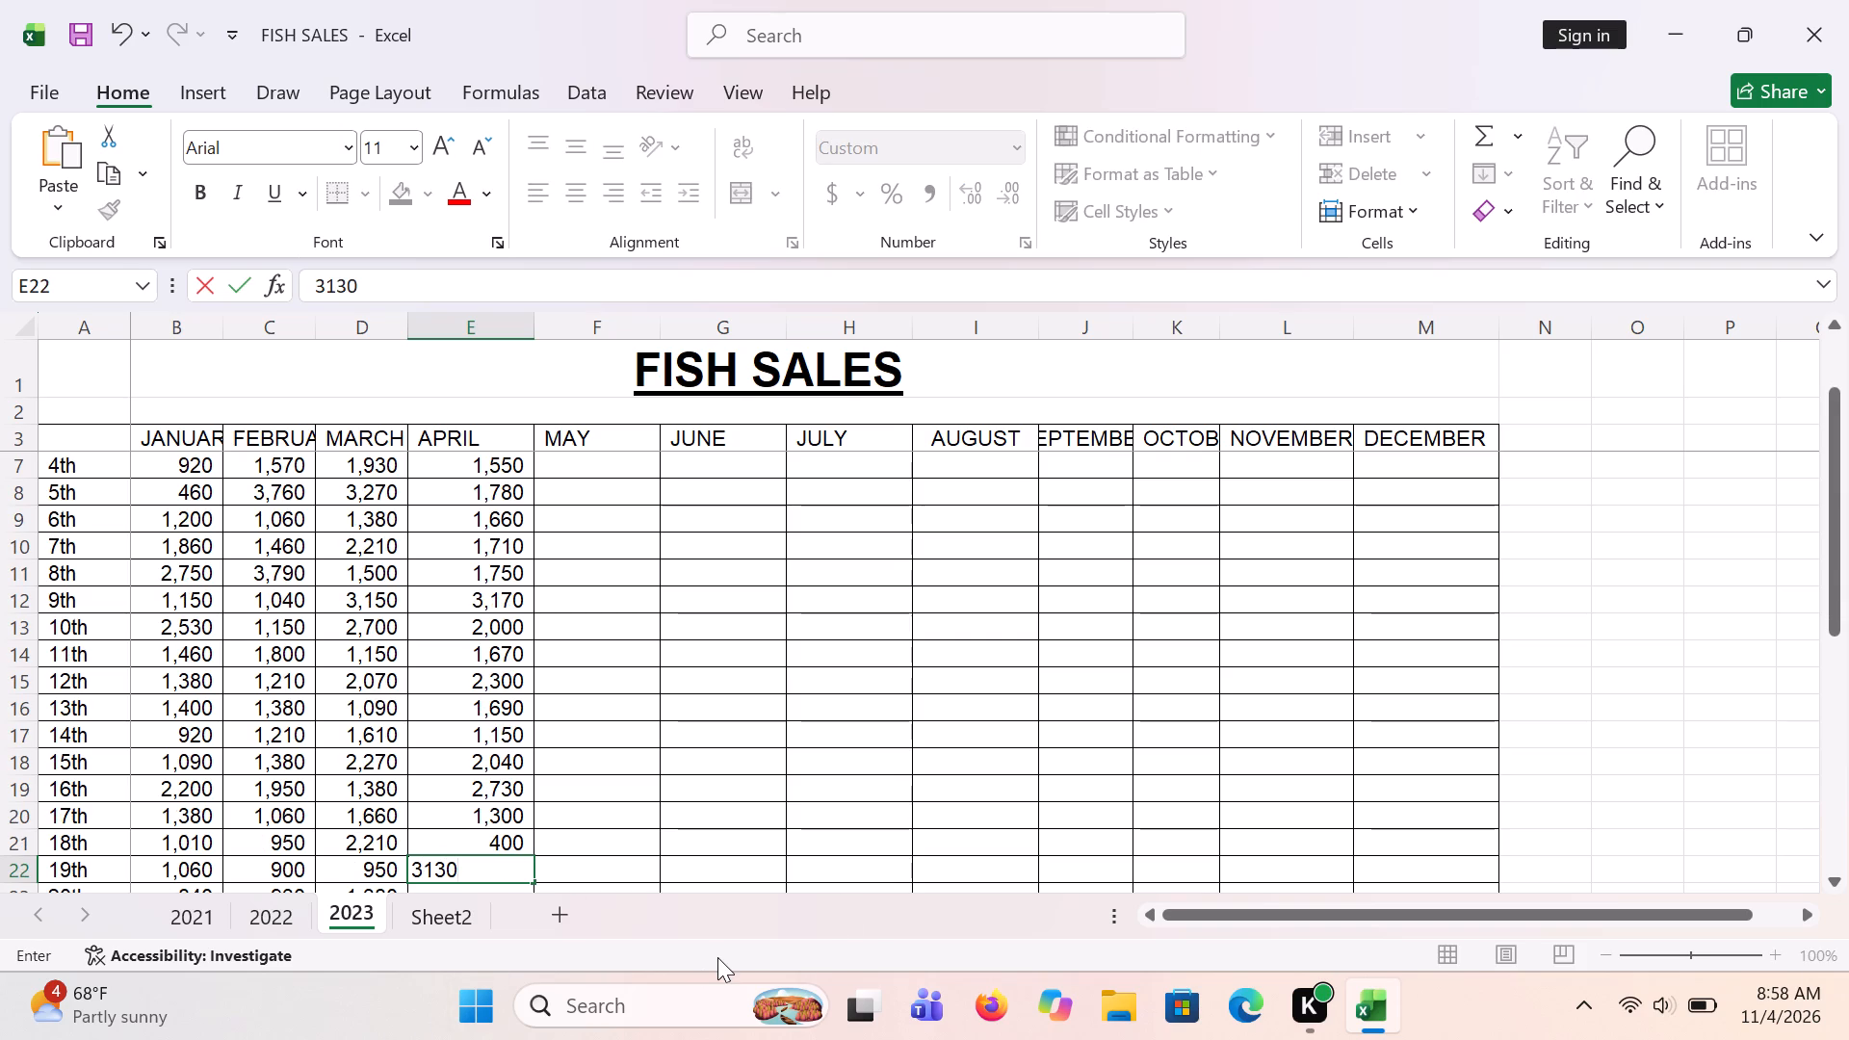
{"action": "key", "text": "Return"}
Enter the April sales for the 20th to the 22nd in E23:E25 as 900, 690 and 2210.
{"action": "type", "text": "900"}
{"action": "key", "text": "Return"}
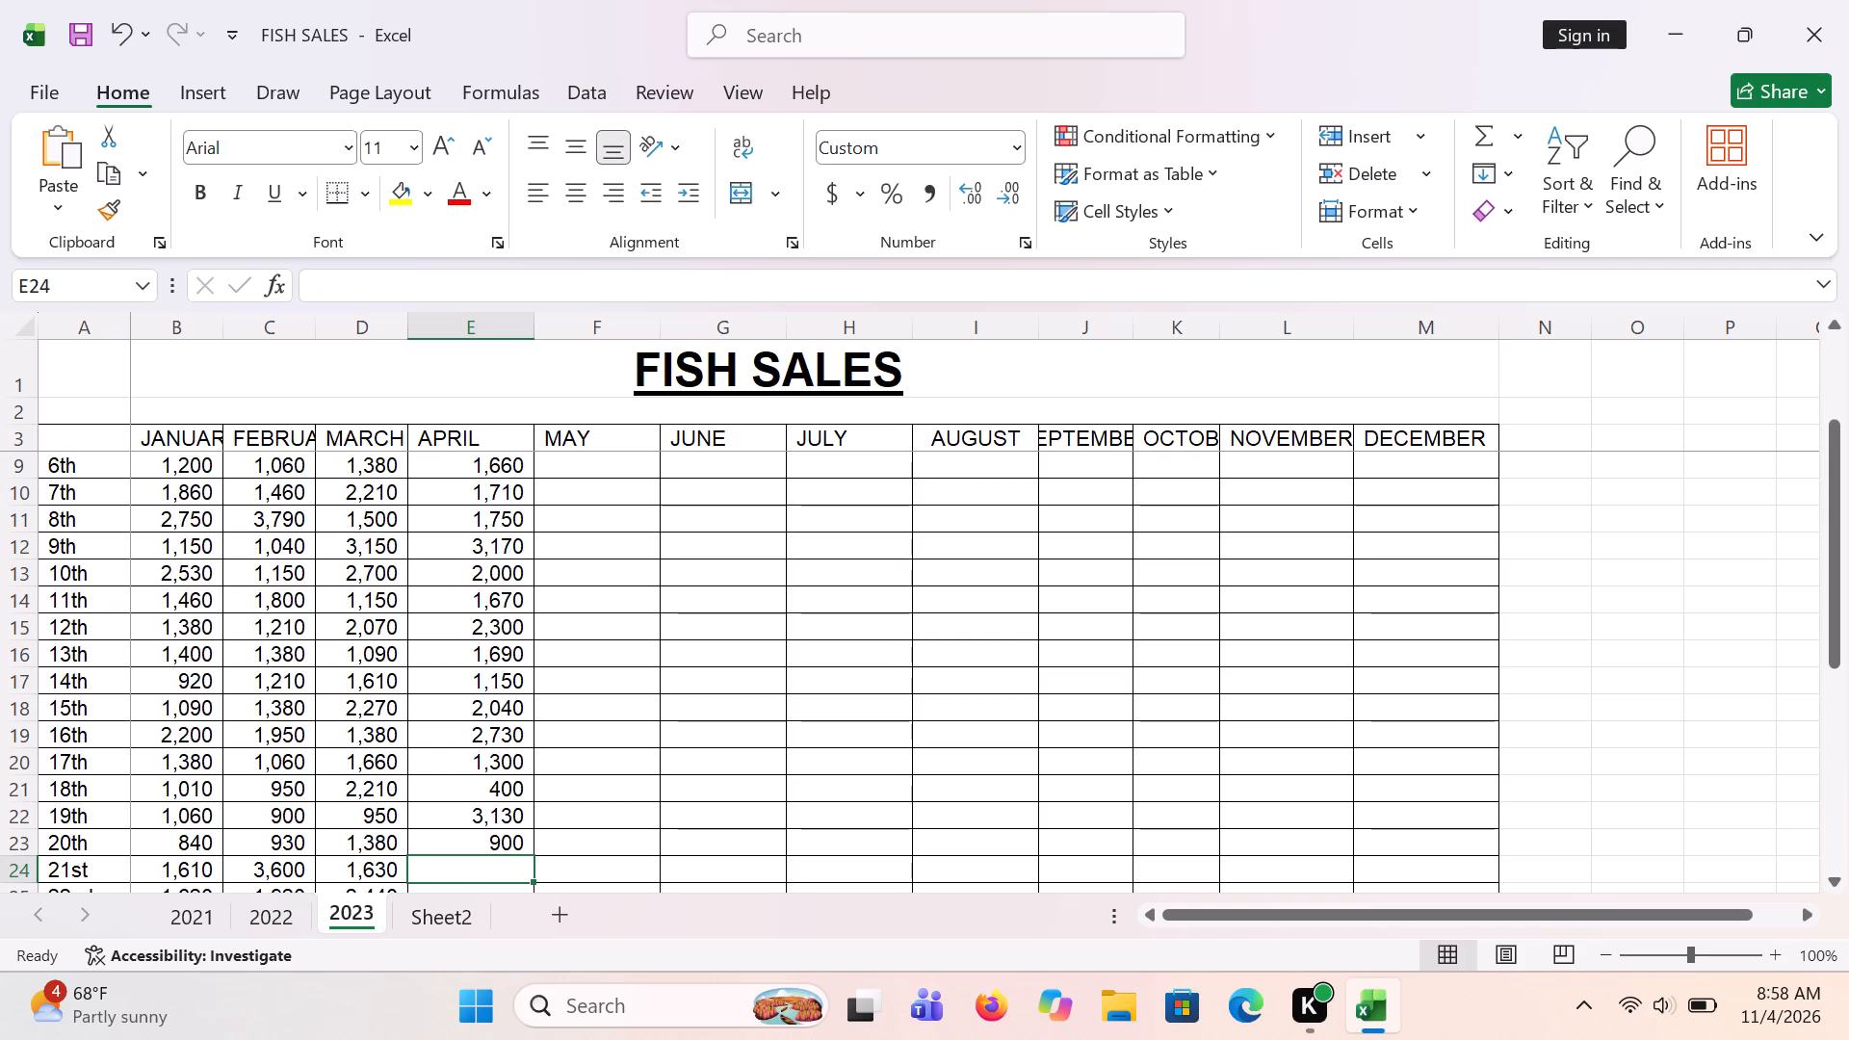
{"action": "key", "text": "6"}
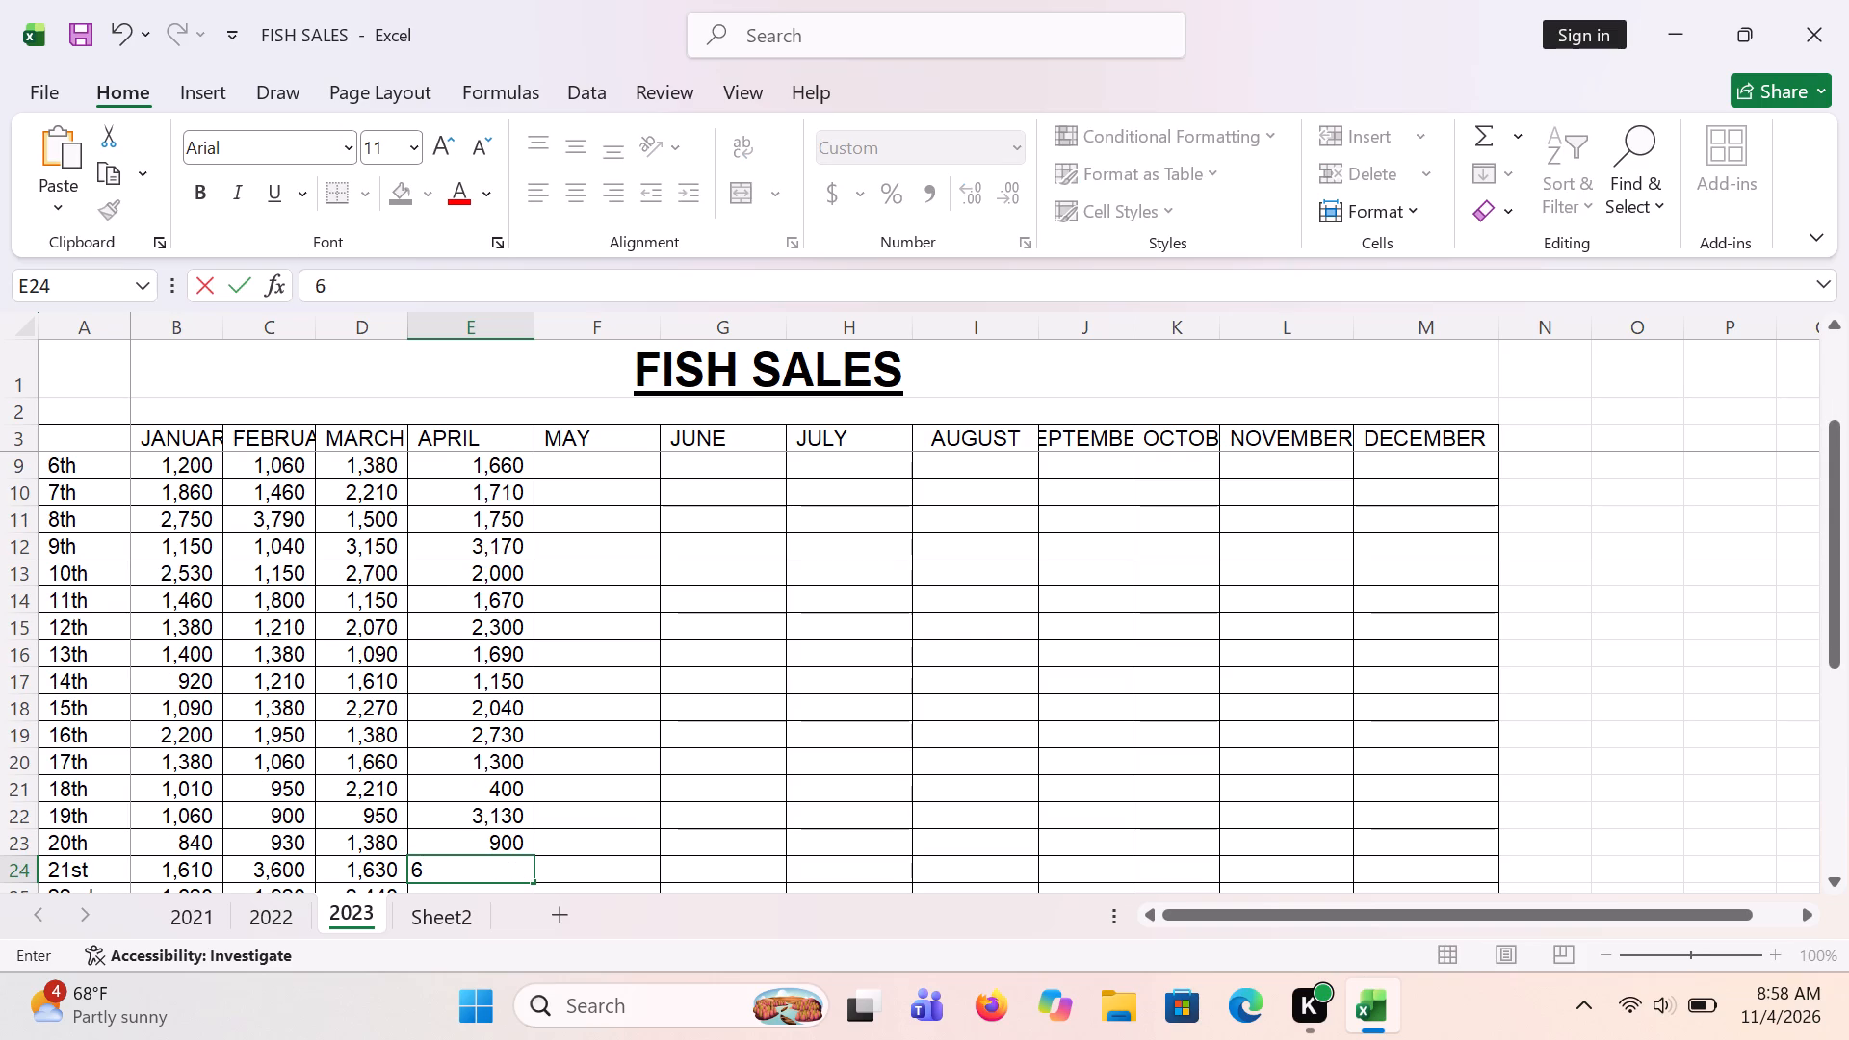
{"action": "type", "text": "90"}
{"action": "key", "text": "Return"}
{"action": "type", "text": "2210"}
{"action": "key", "text": "Return"}
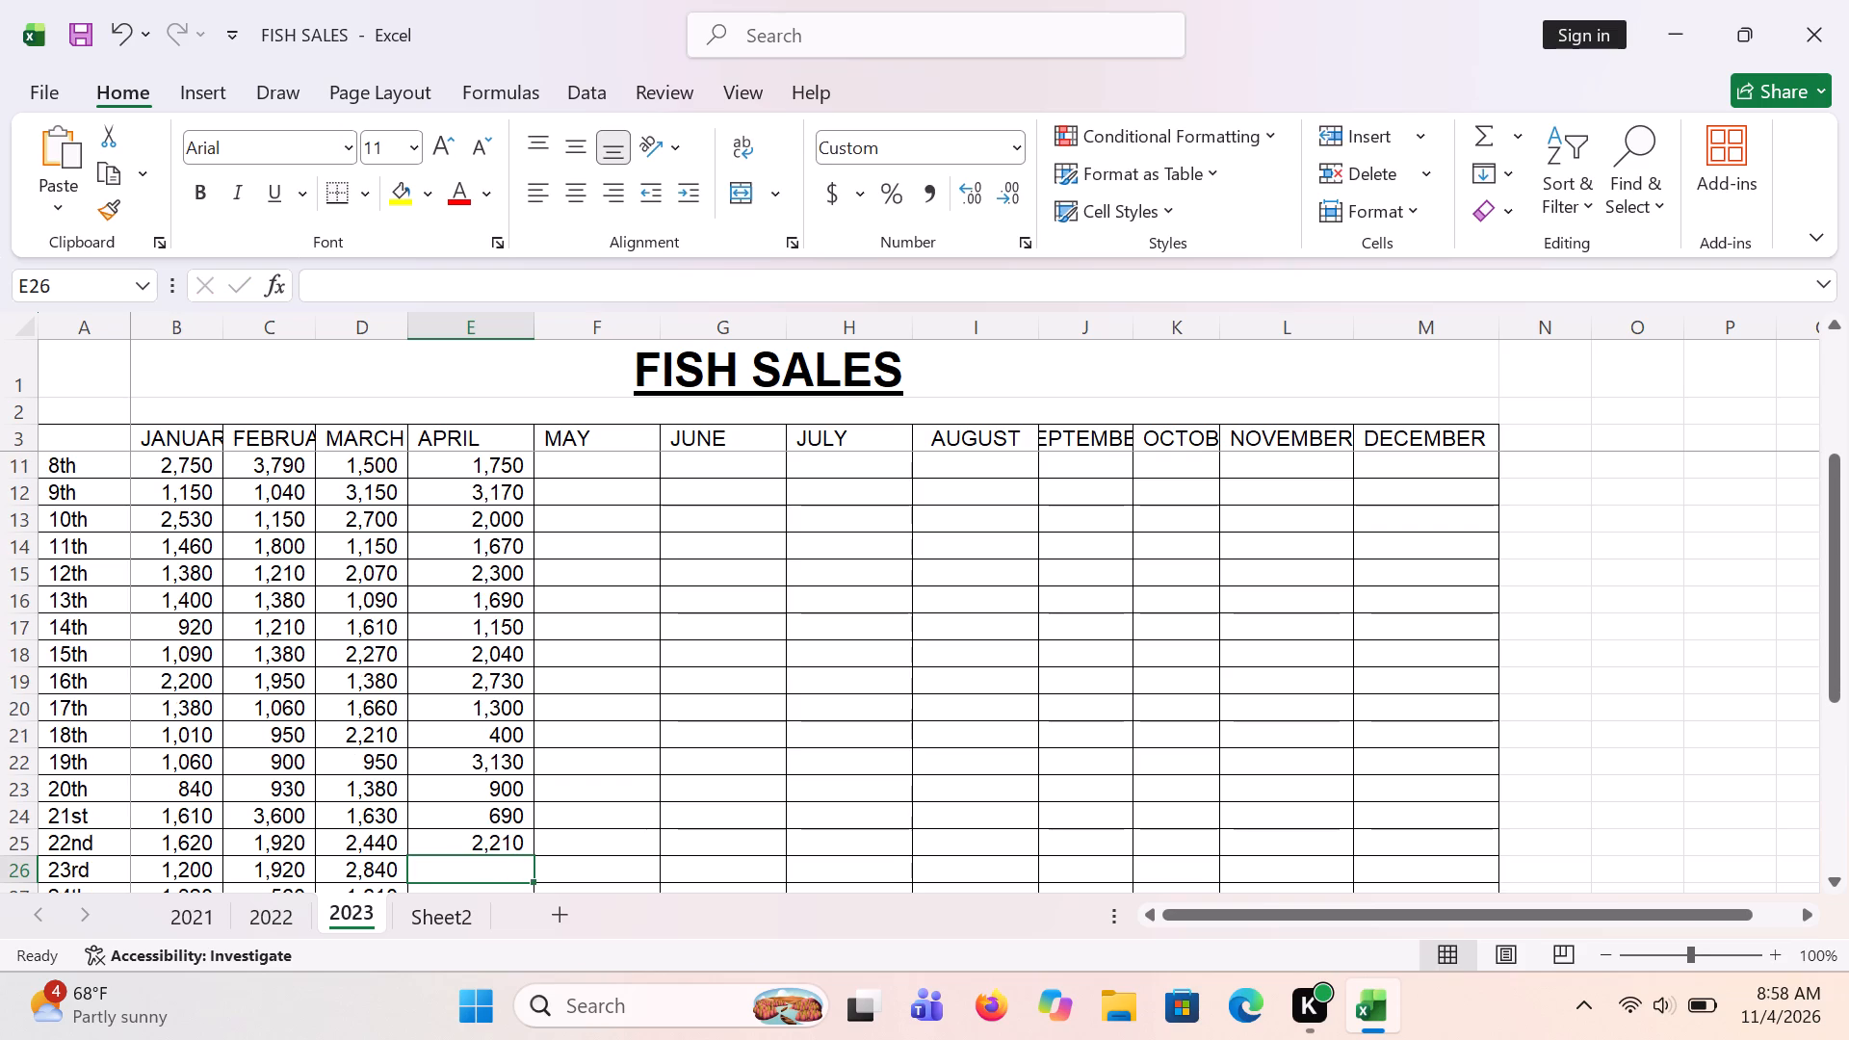
Enter the April sales for the 23rd to the 25th in E26:E28 as 1460, 930 and 920.
{"action": "key", "text": "1"}
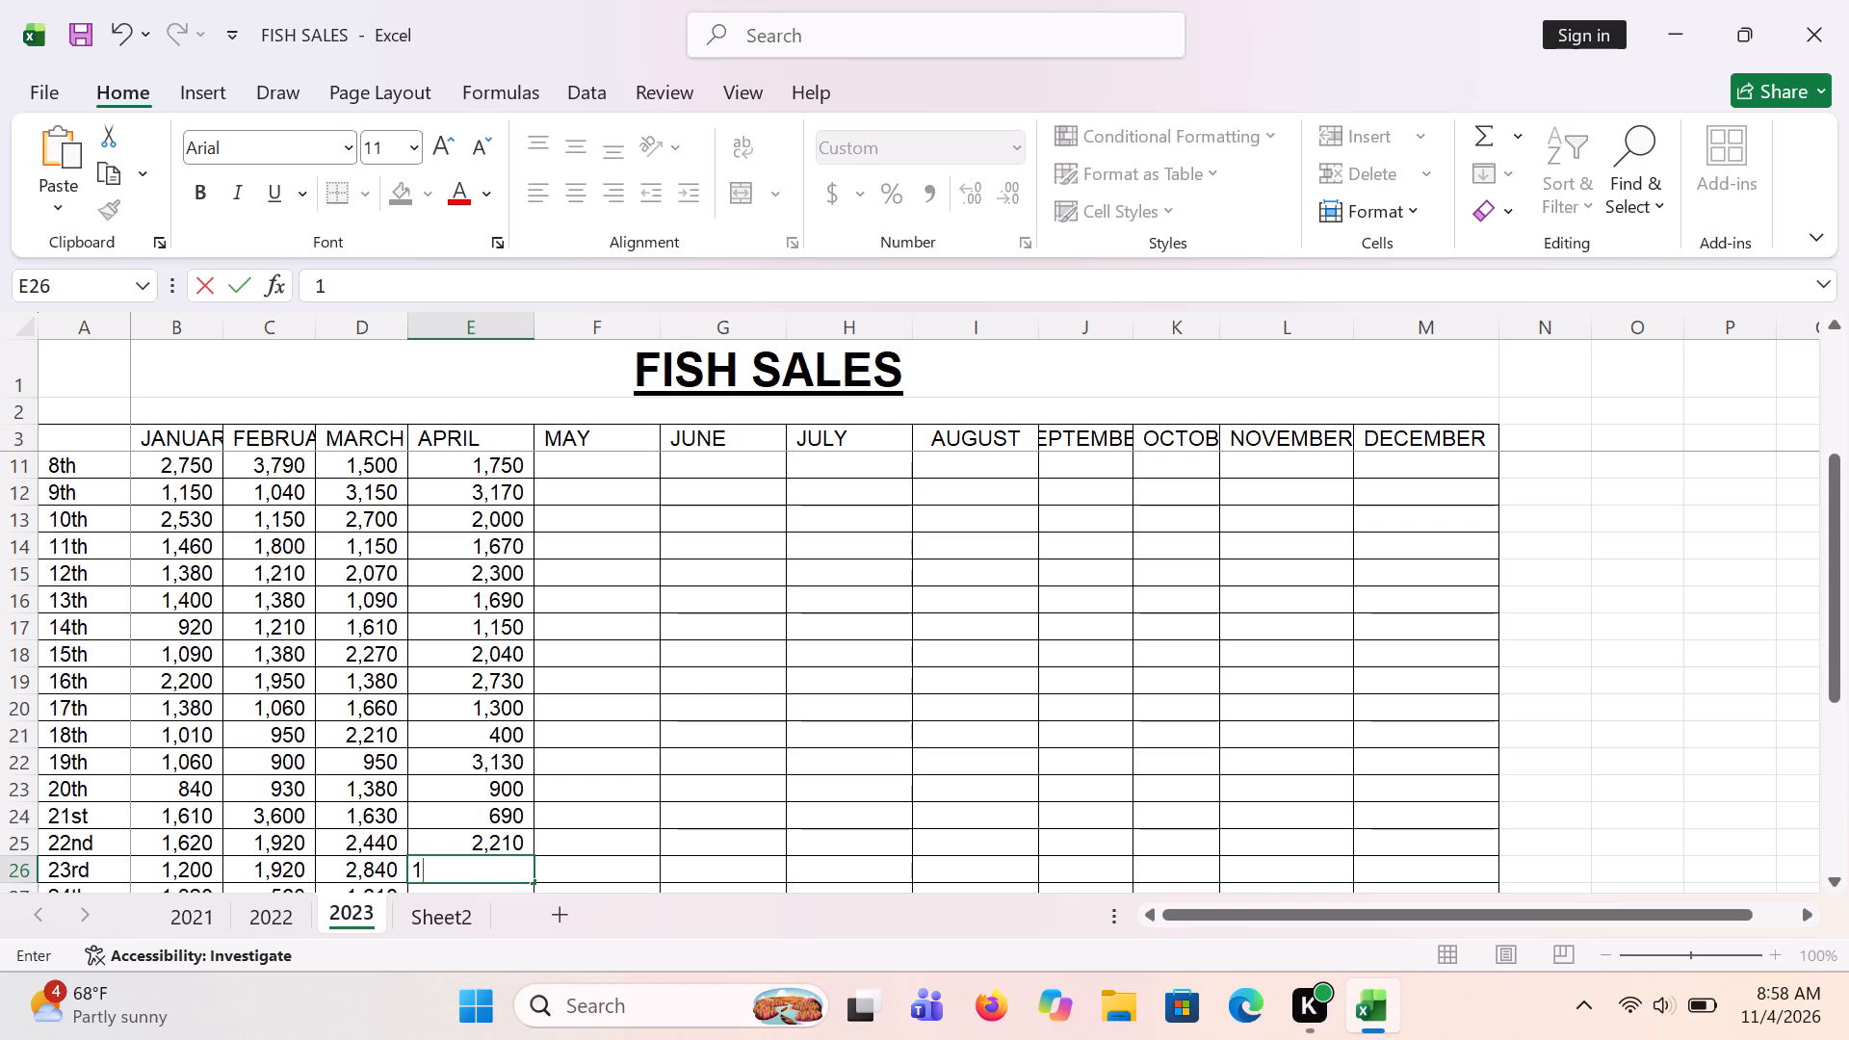
{"action": "type", "text": "46"}
{"action": "key", "text": "0"}
{"action": "key", "text": "Return"}
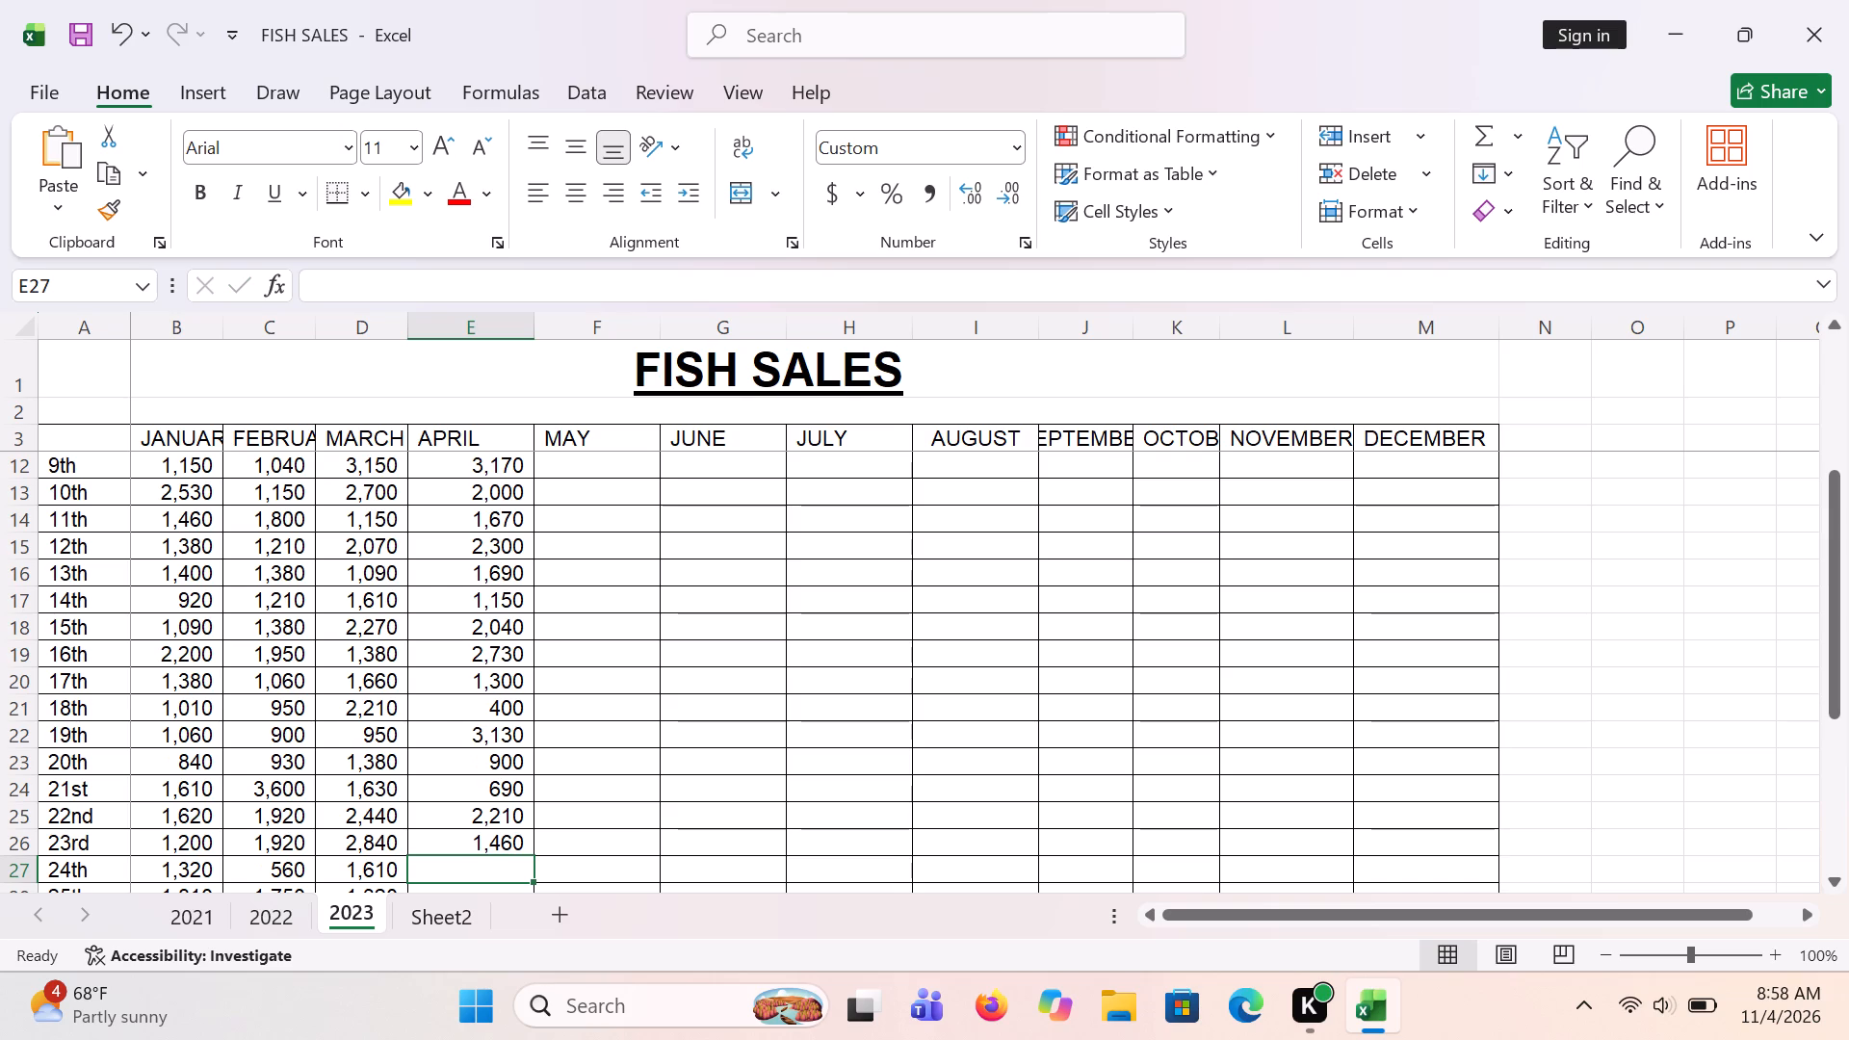
{"action": "key", "text": "9"}
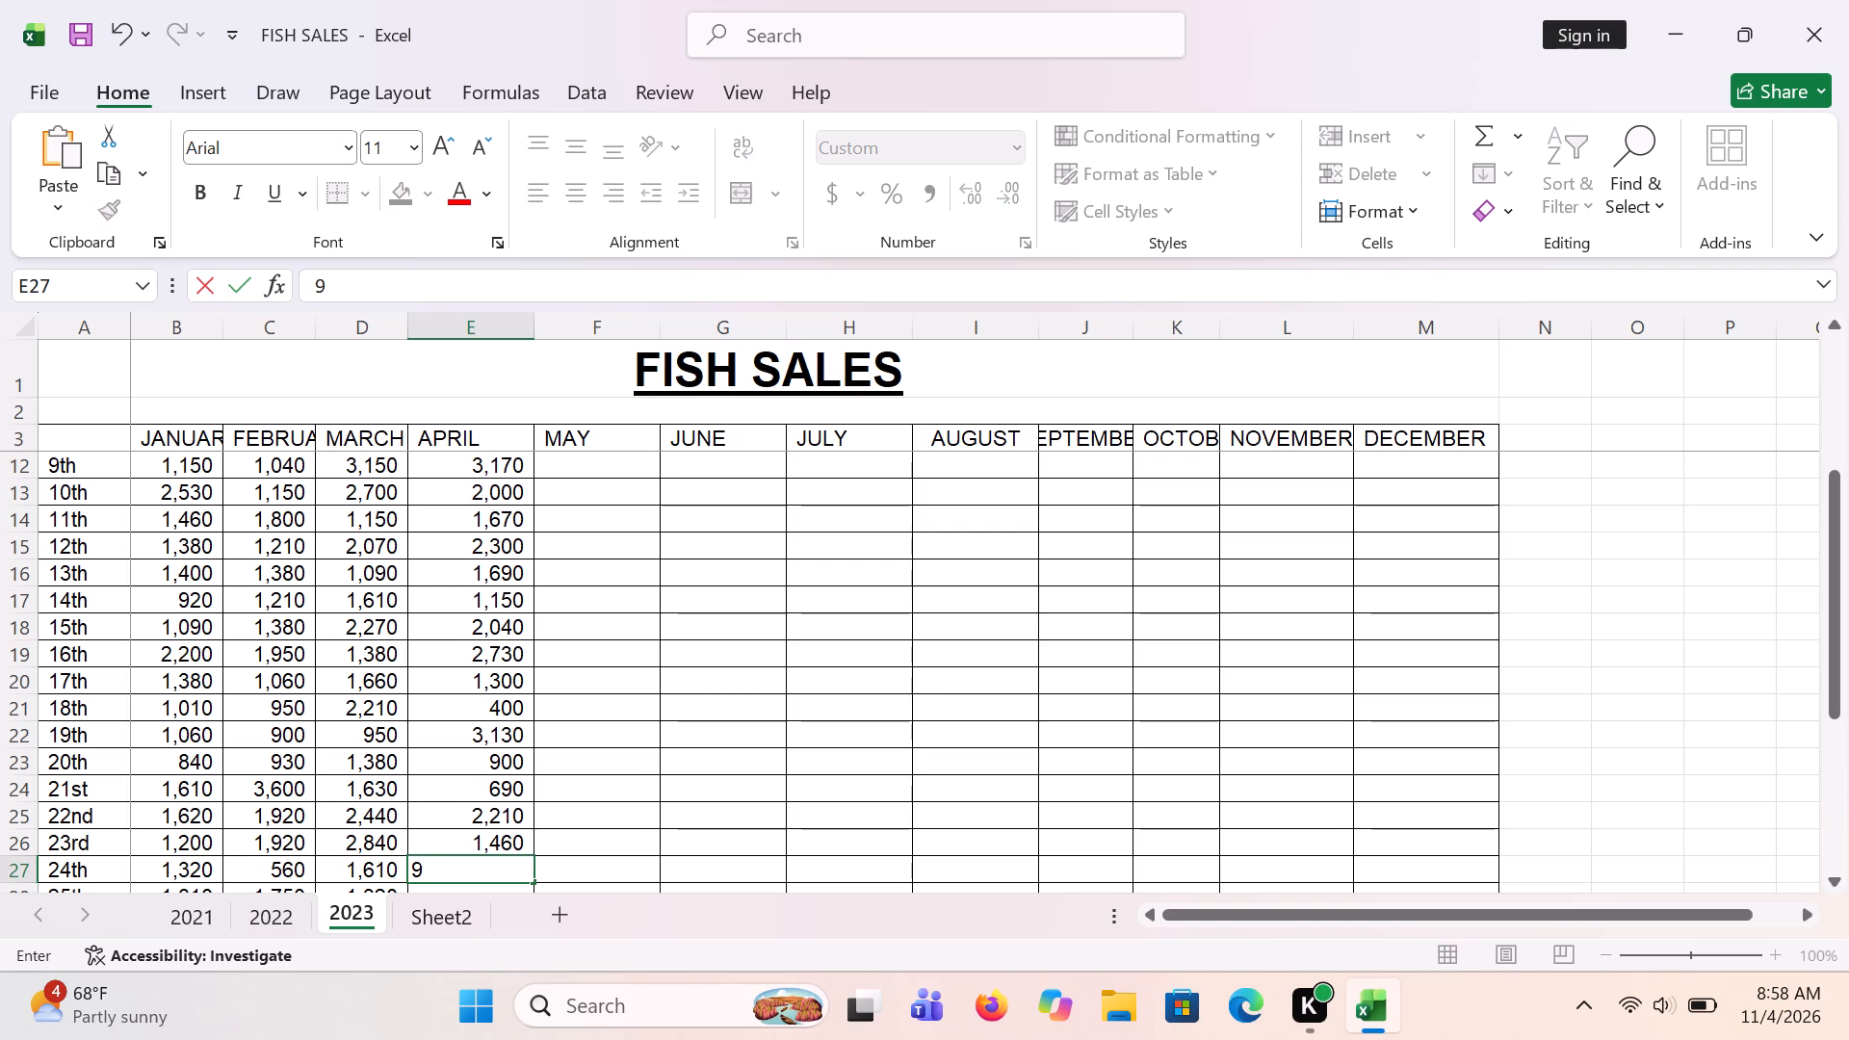
{"action": "type", "text": "30"}
{"action": "key", "text": "Return"}
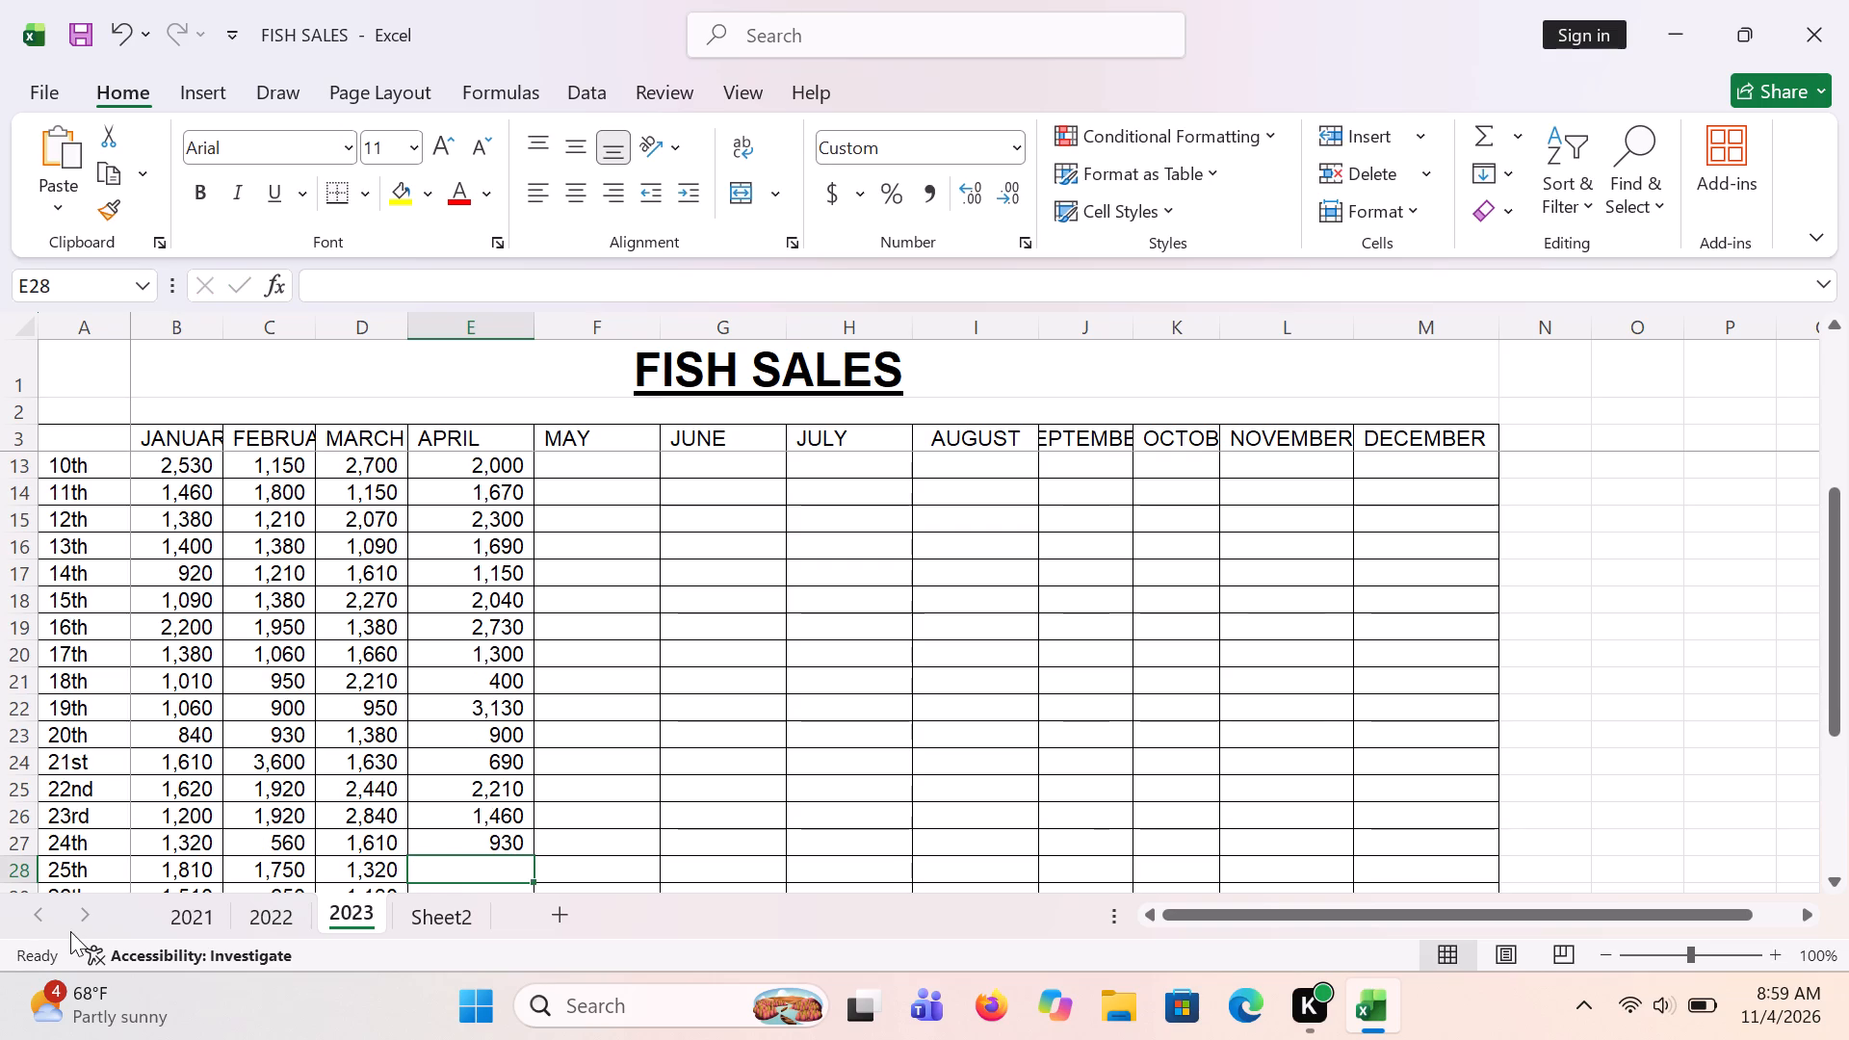
{"action": "type", "text": "920"}
{"action": "key", "text": "Return"}
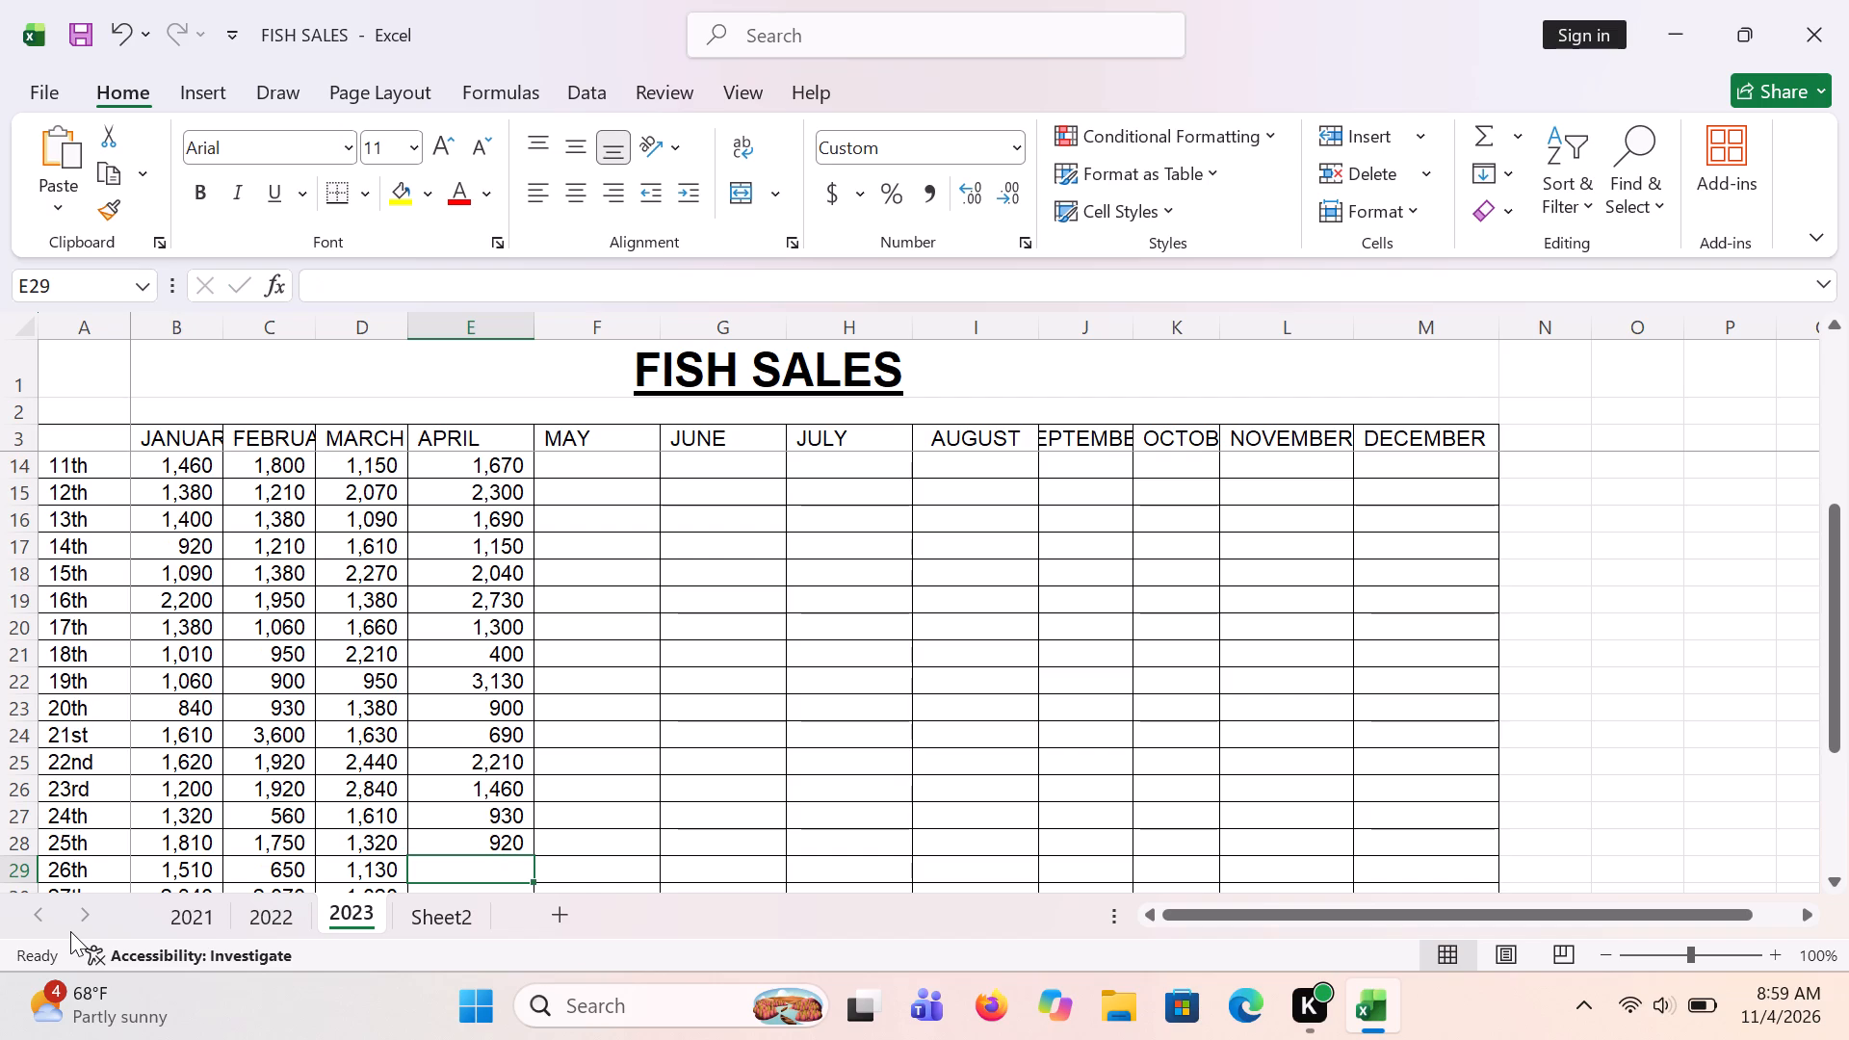
Enter the April sales for the 26th and 27th in E29:E30 as 2060 and 1090.
{"action": "type", "text": "206"}
{"action": "key", "text": "0"}
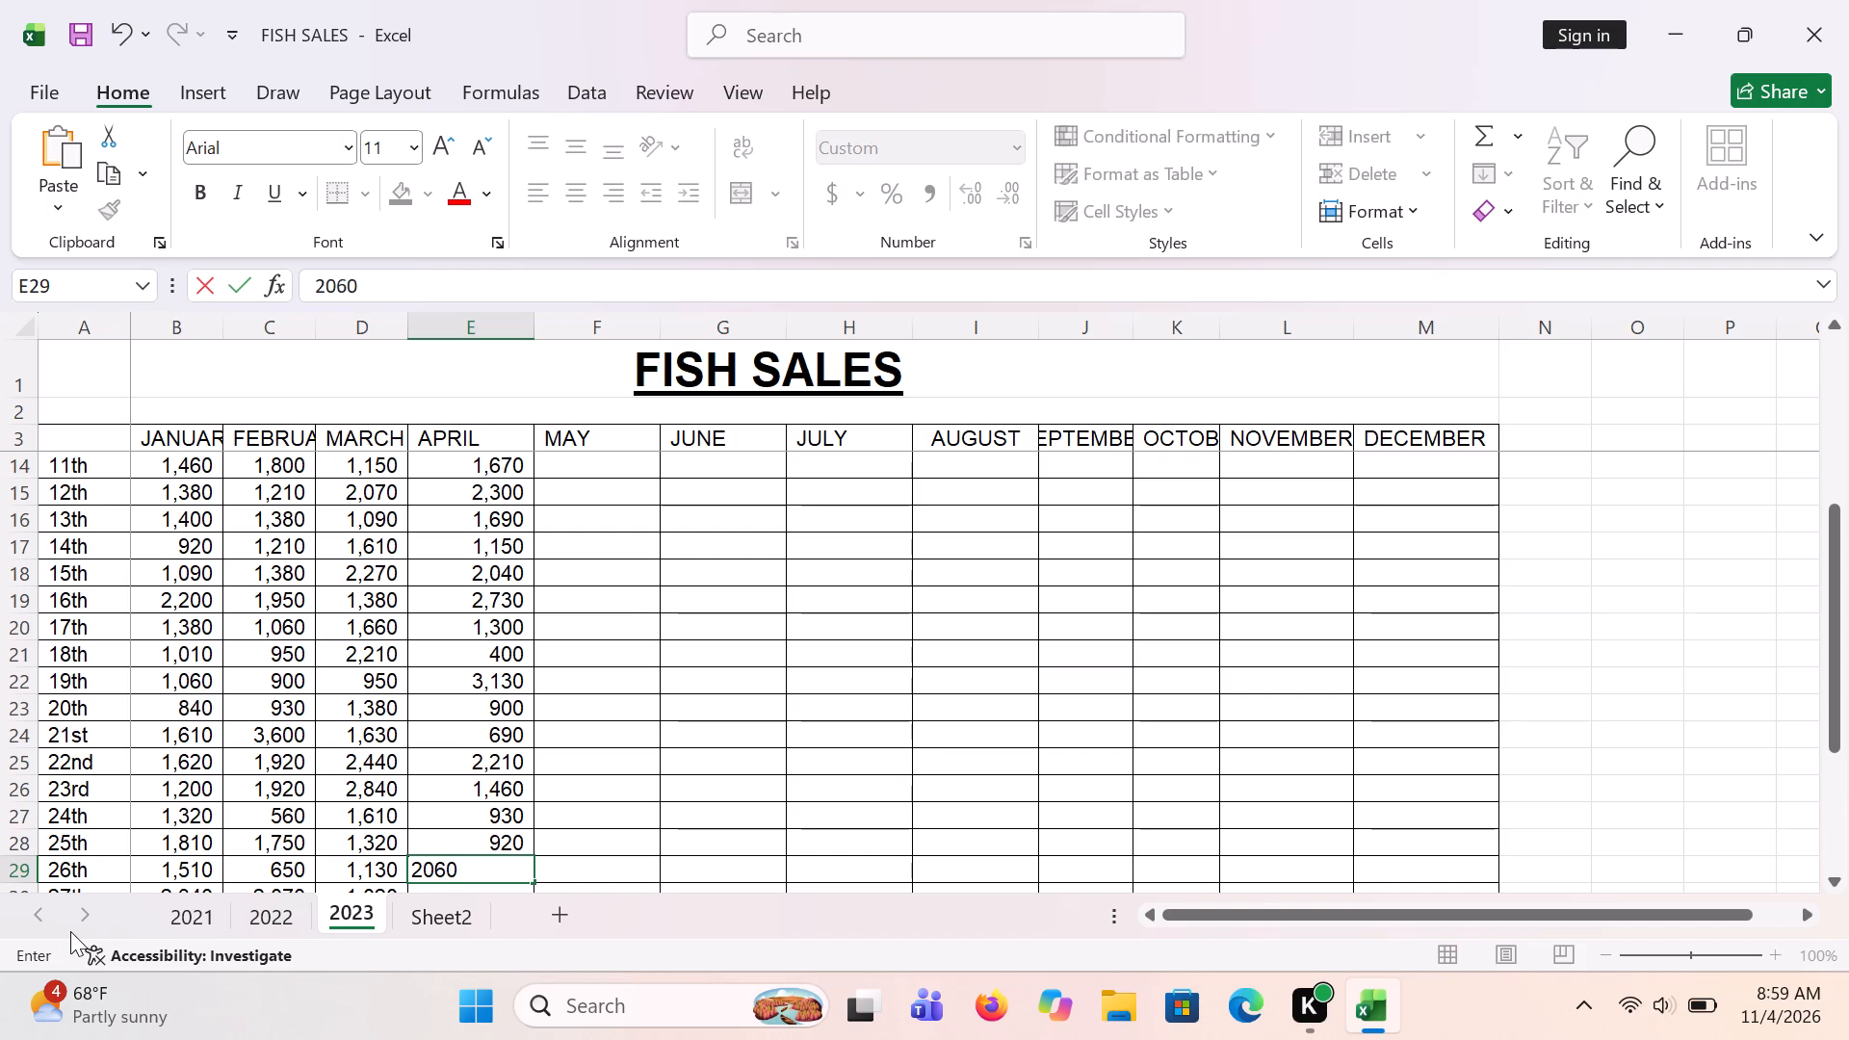
{"action": "key", "text": "Return"}
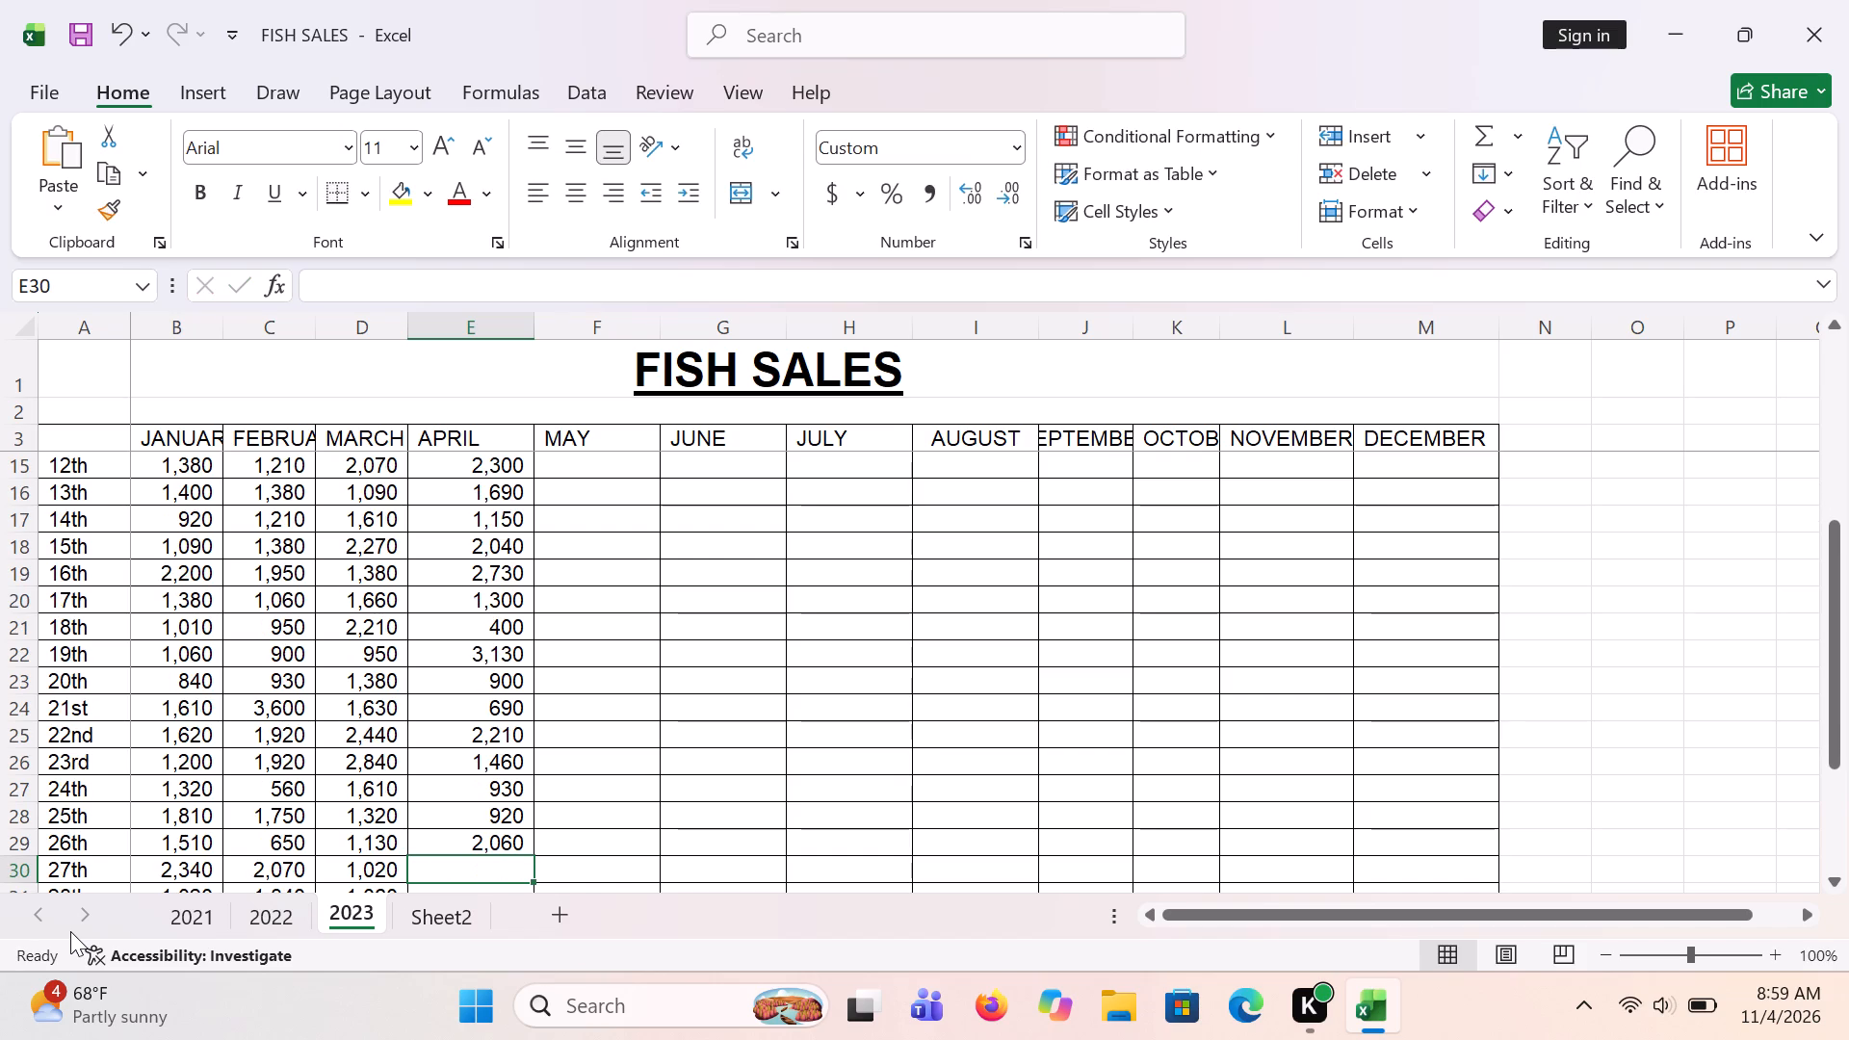
{"action": "key", "text": "1"}
{"action": "type", "text": "090"}
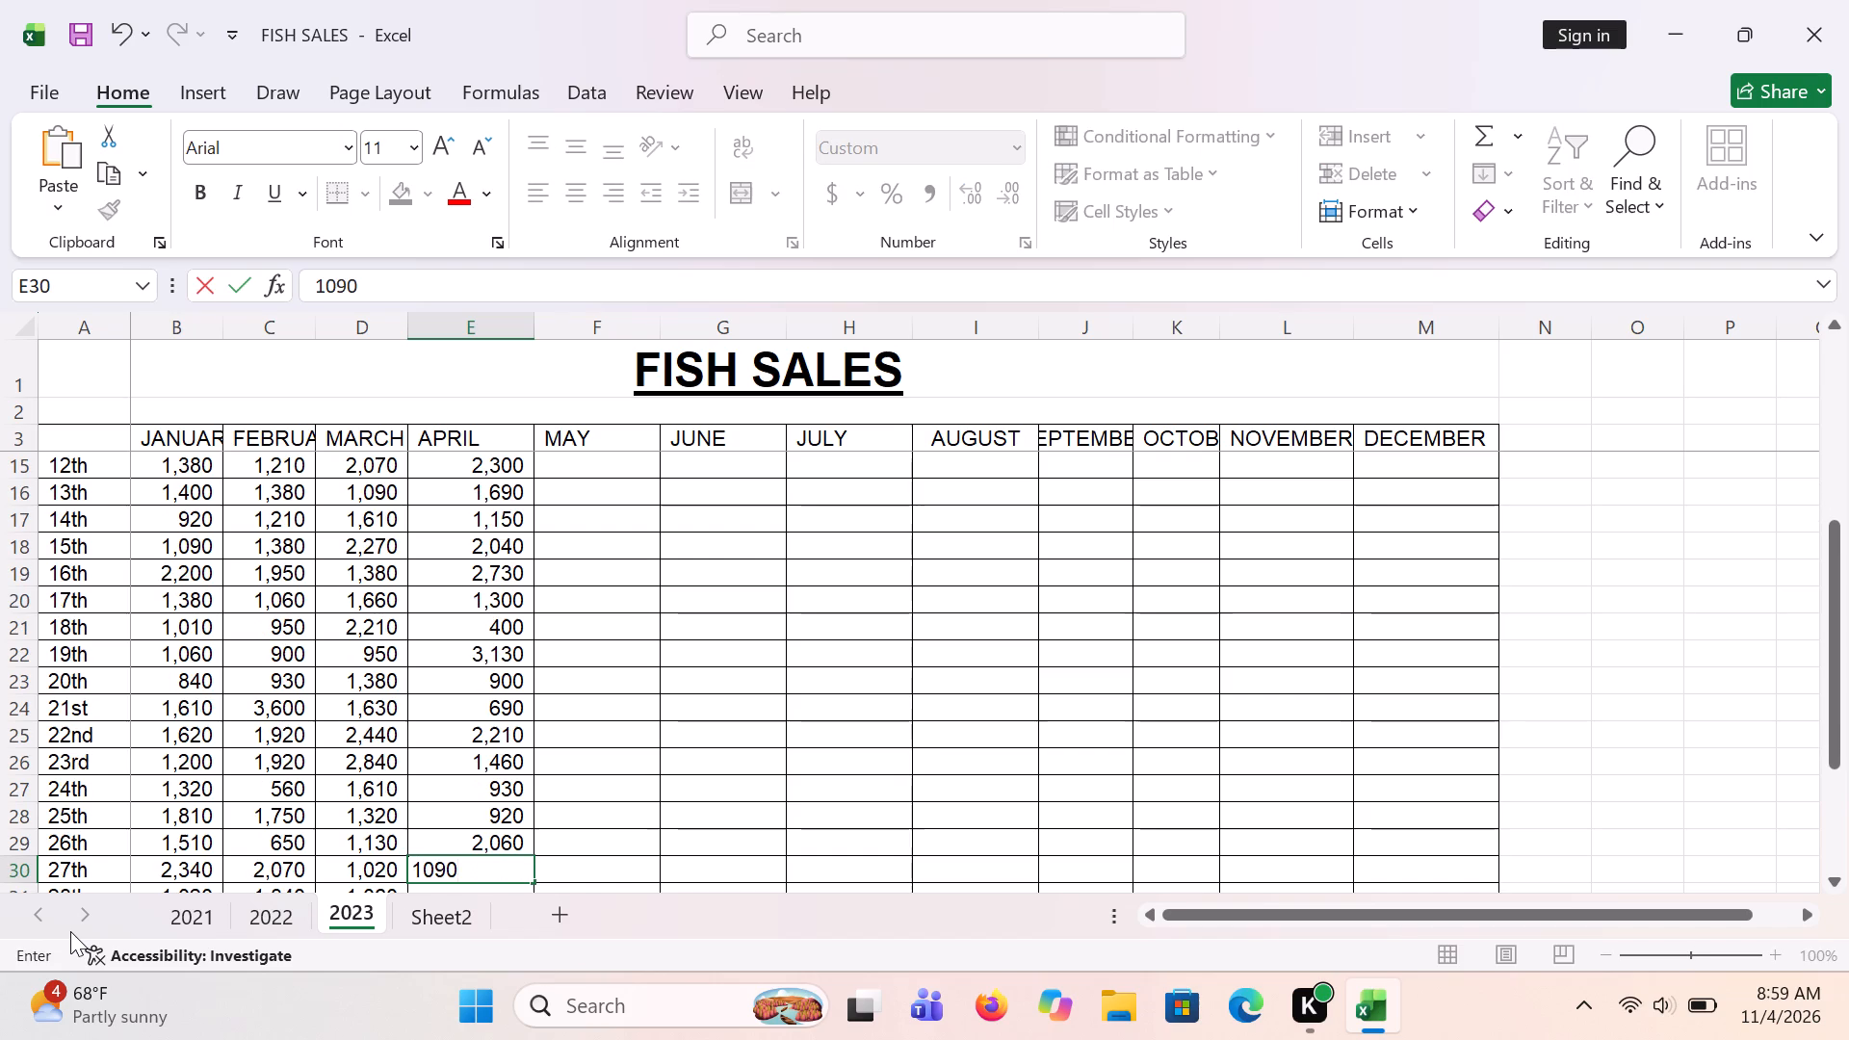
{"action": "key", "text": "Return"}
Enter the April sales for the 28th and 29th in E31:E32 as 1150 and 1570, and save the workbook.
{"action": "type", "text": "11"}
{"action": "type", "text": "50"}
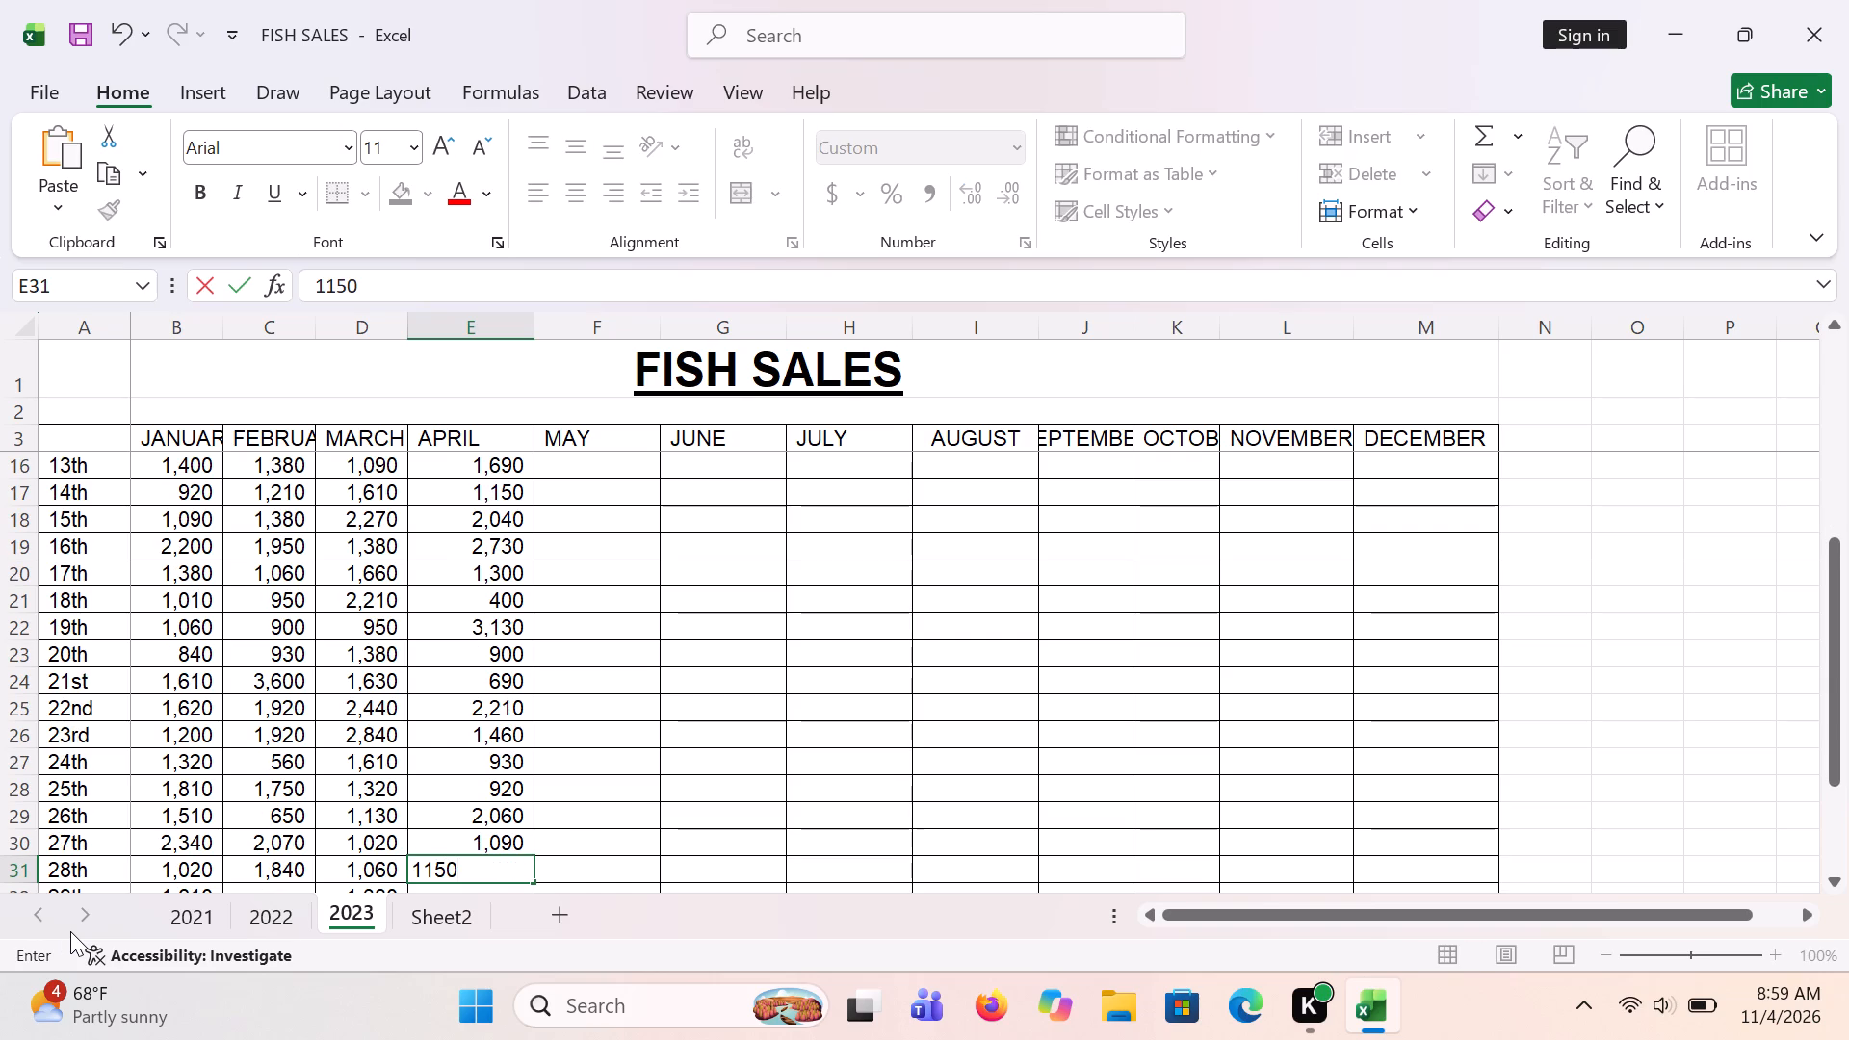
{"action": "key", "text": "Return"}
{"action": "key", "text": "1"}
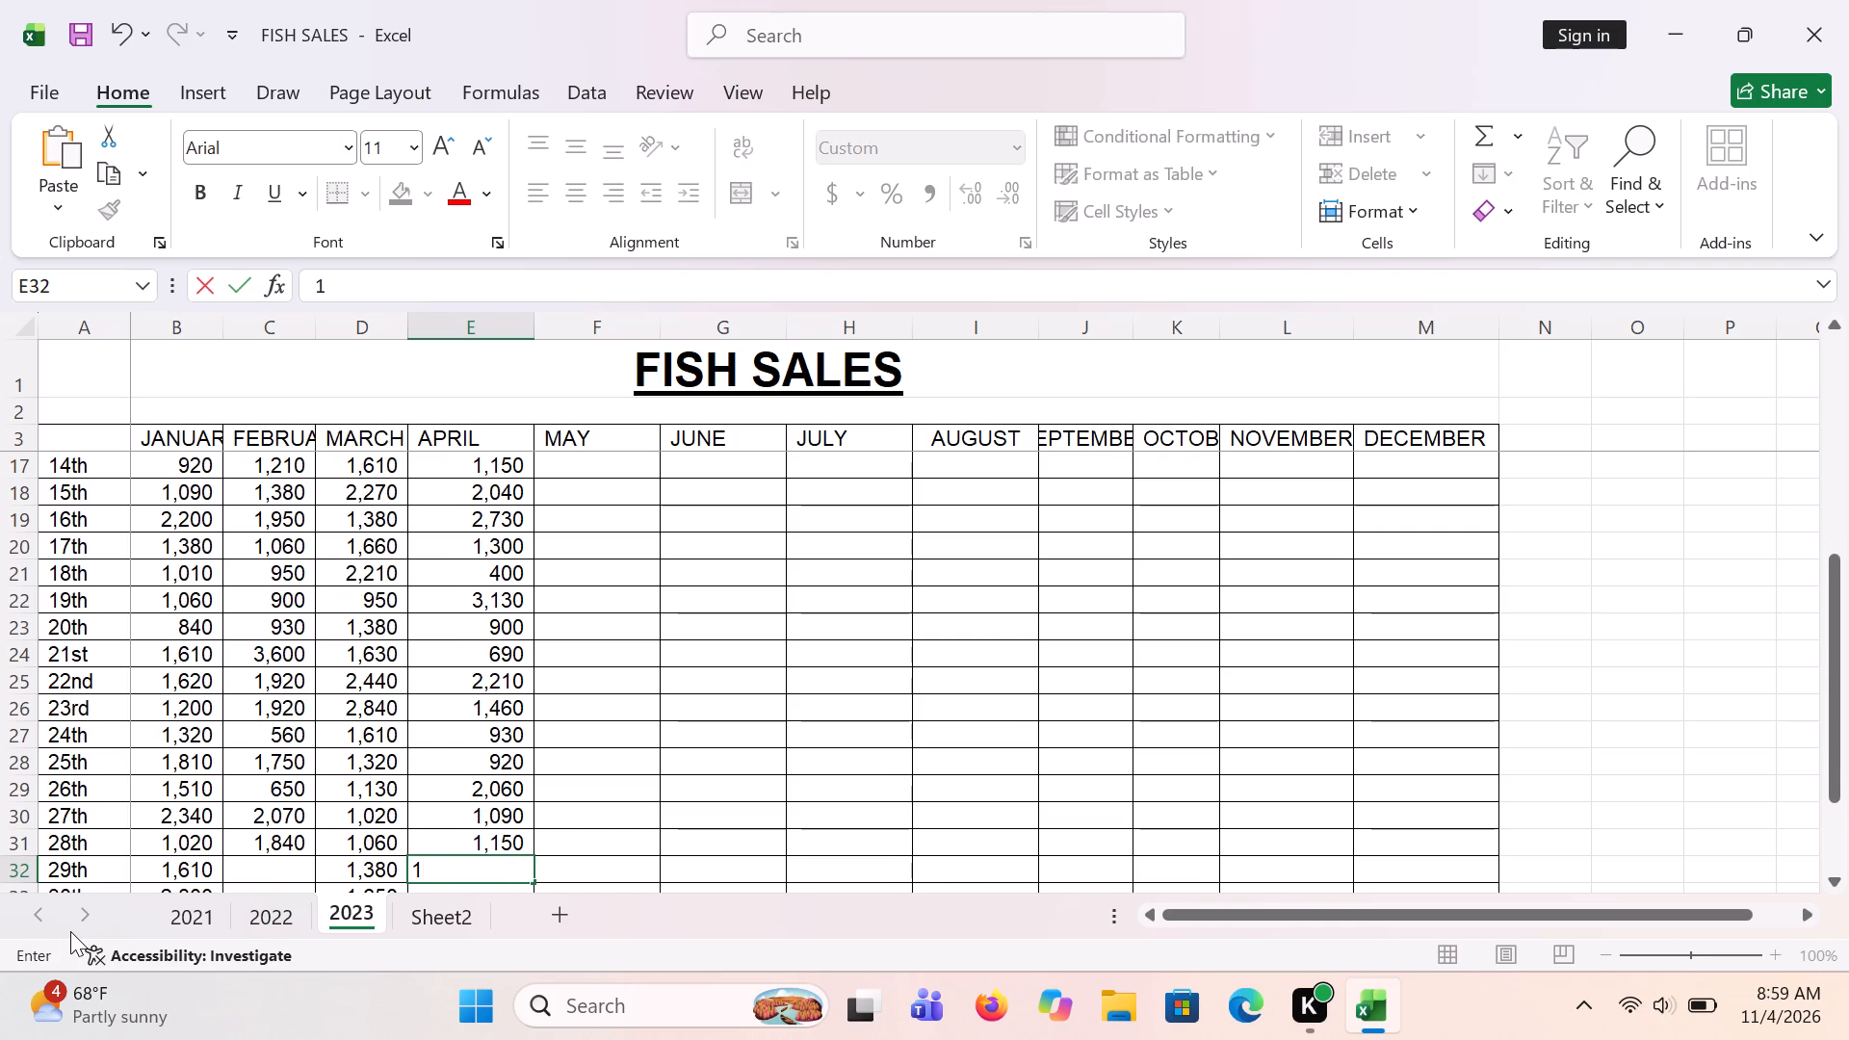
{"action": "type", "text": "57"}
{"action": "key", "text": "0"}
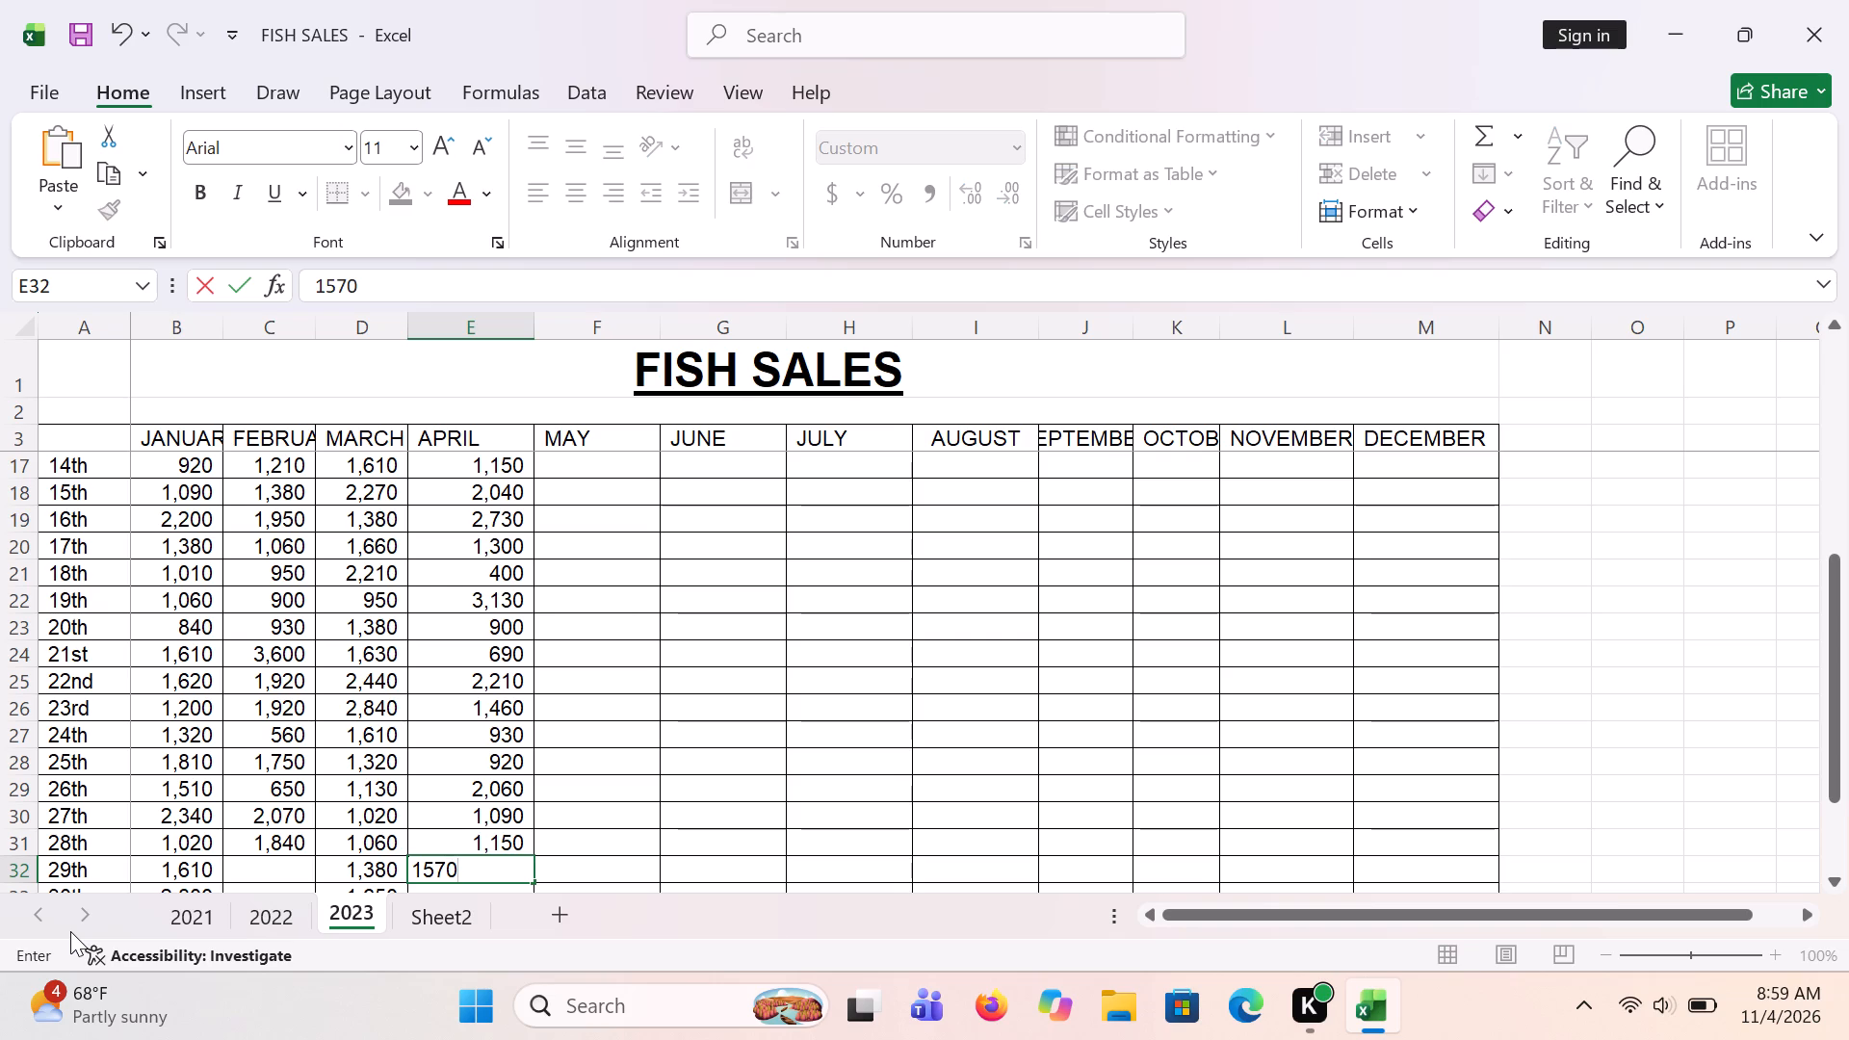
{"action": "key", "text": "Return"}
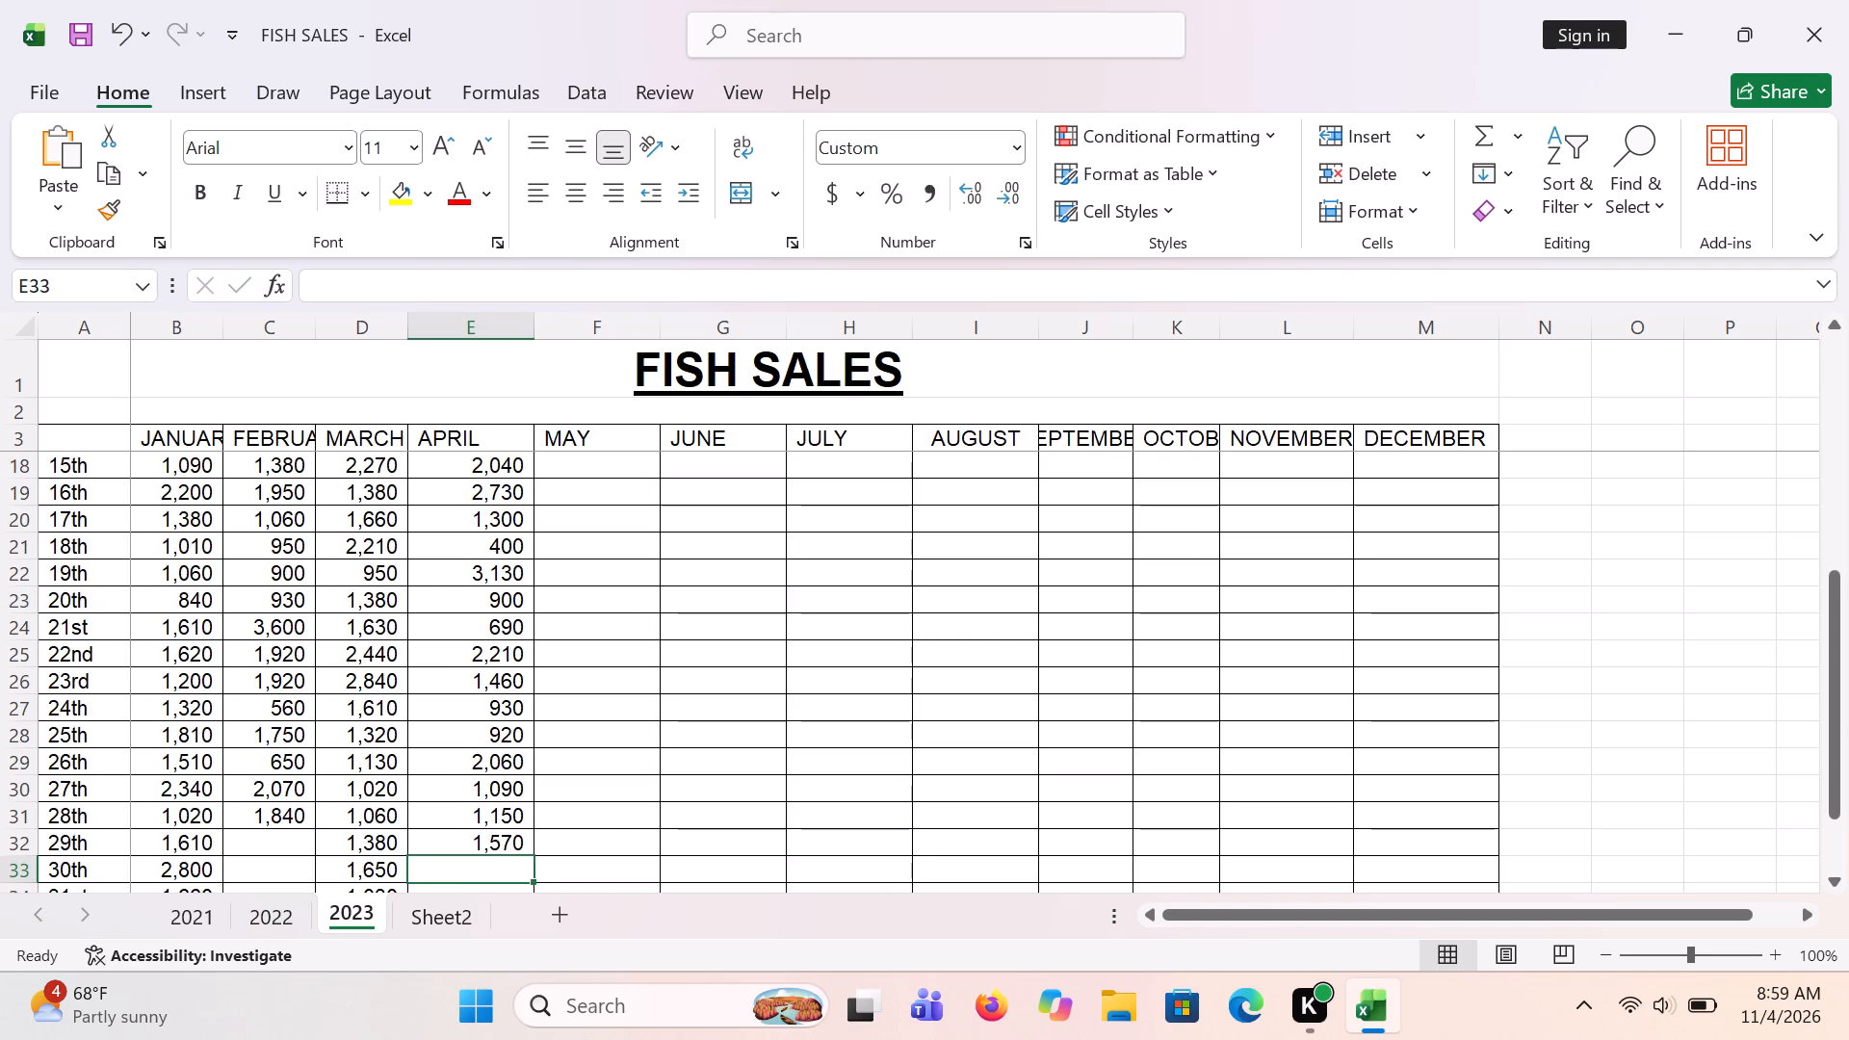
{"action": "left_click", "coordinate": [72, 28]}
Enter the April sales for the 30th in E33 as 2050.
{"action": "left_click", "coordinate": [641, 622]}
{"action": "scroll", "coordinate": [641, 622], "scroll_direction": "down", "scroll_amount": 2}
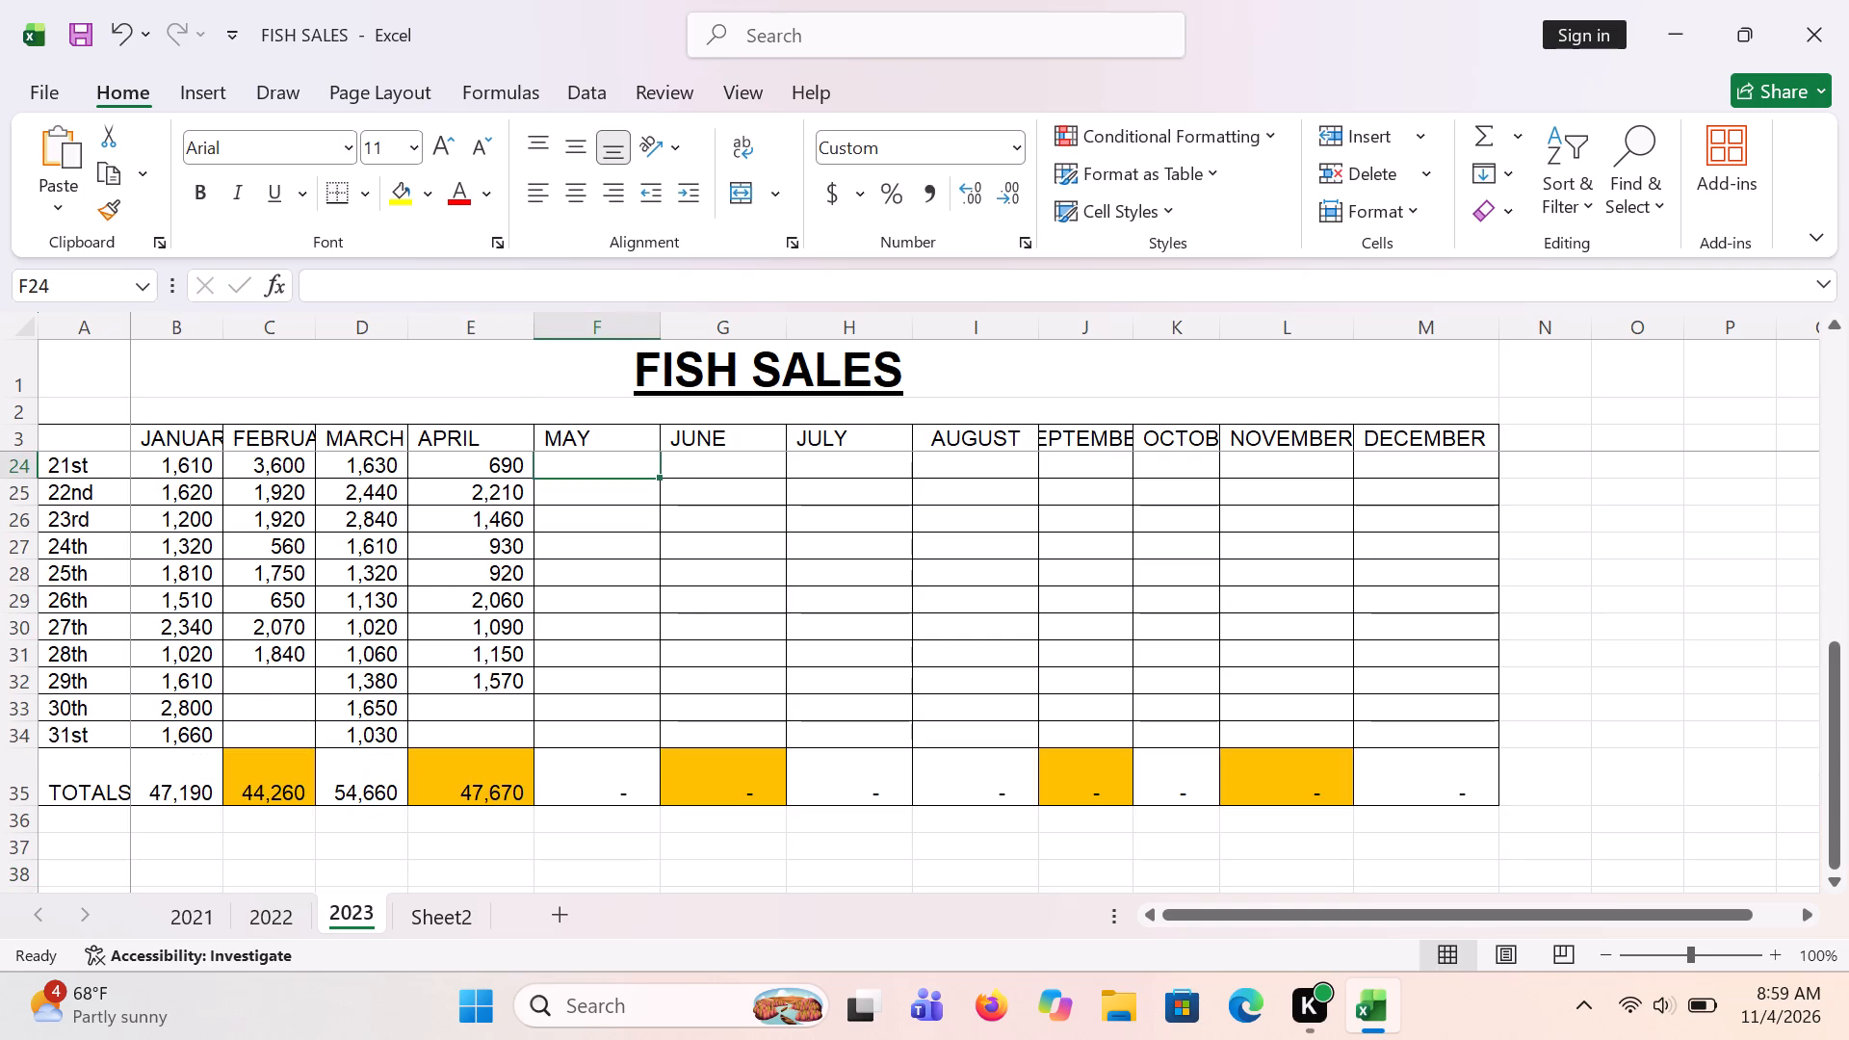
{"action": "left_click", "coordinate": [508, 707]}
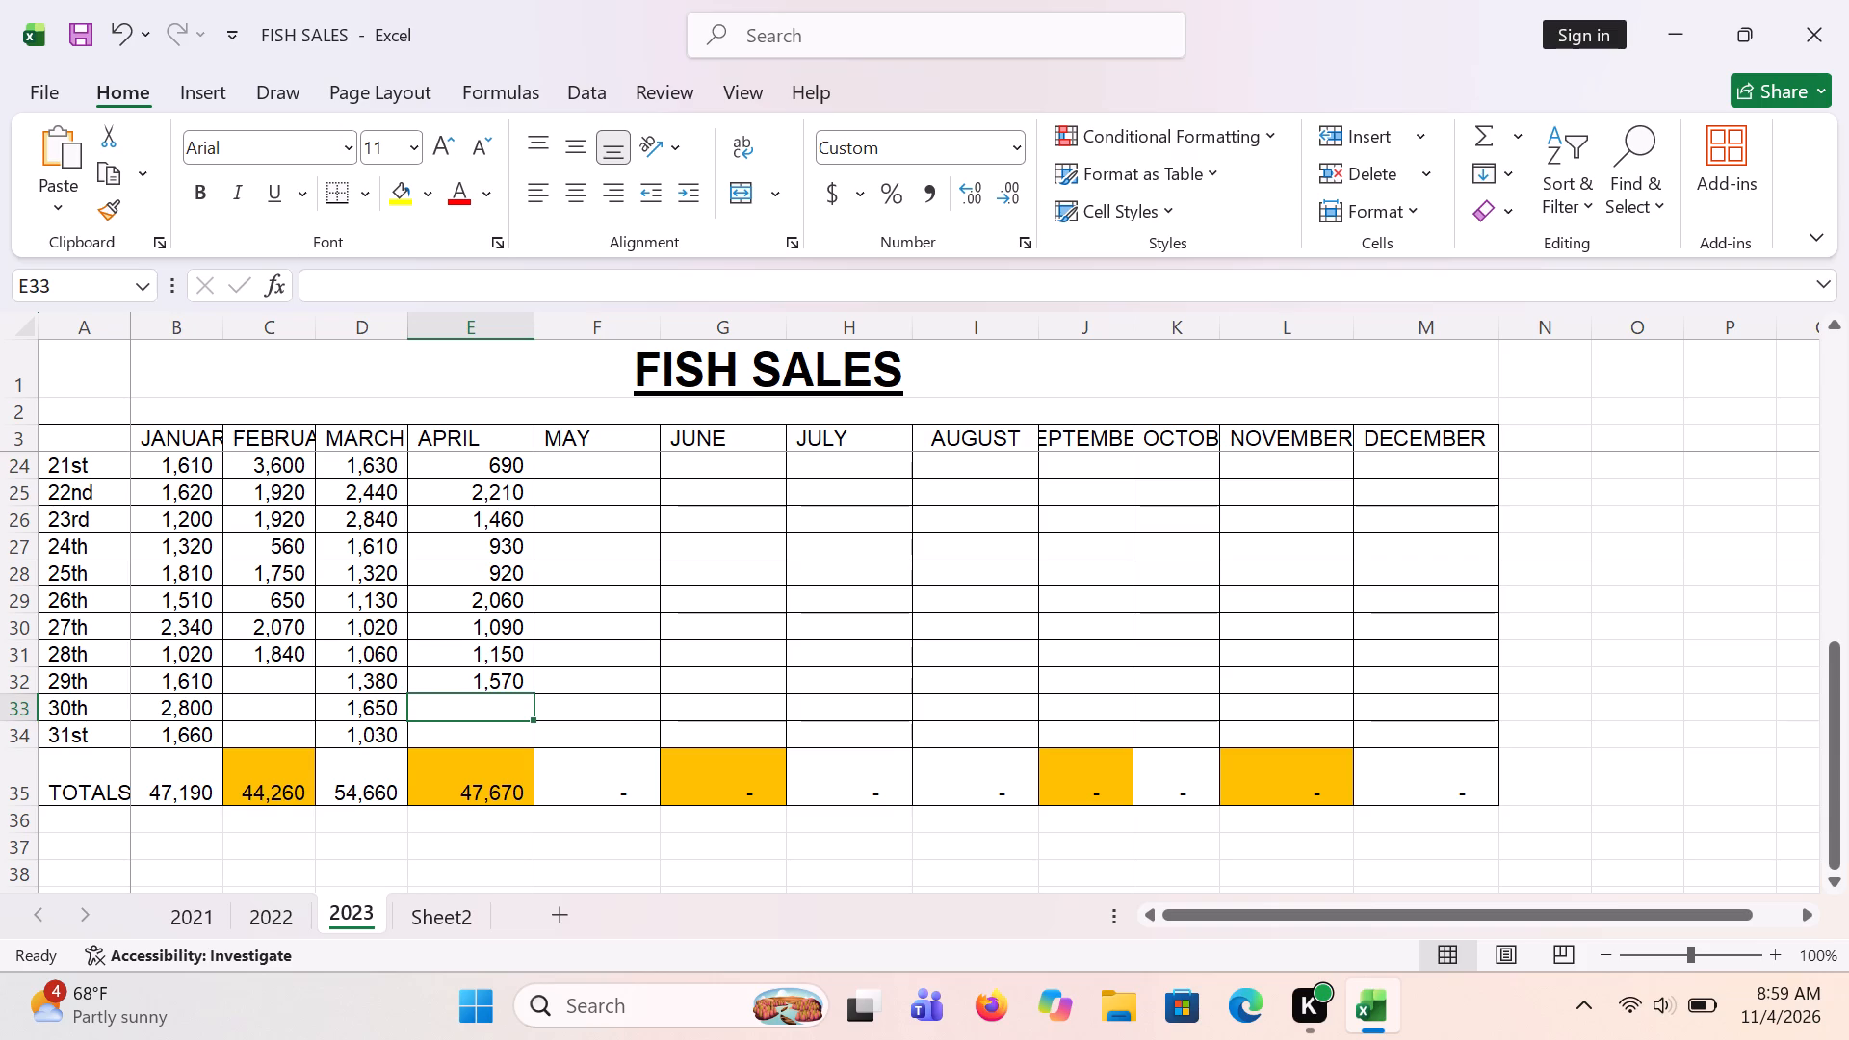
{"action": "type", "text": "205"}
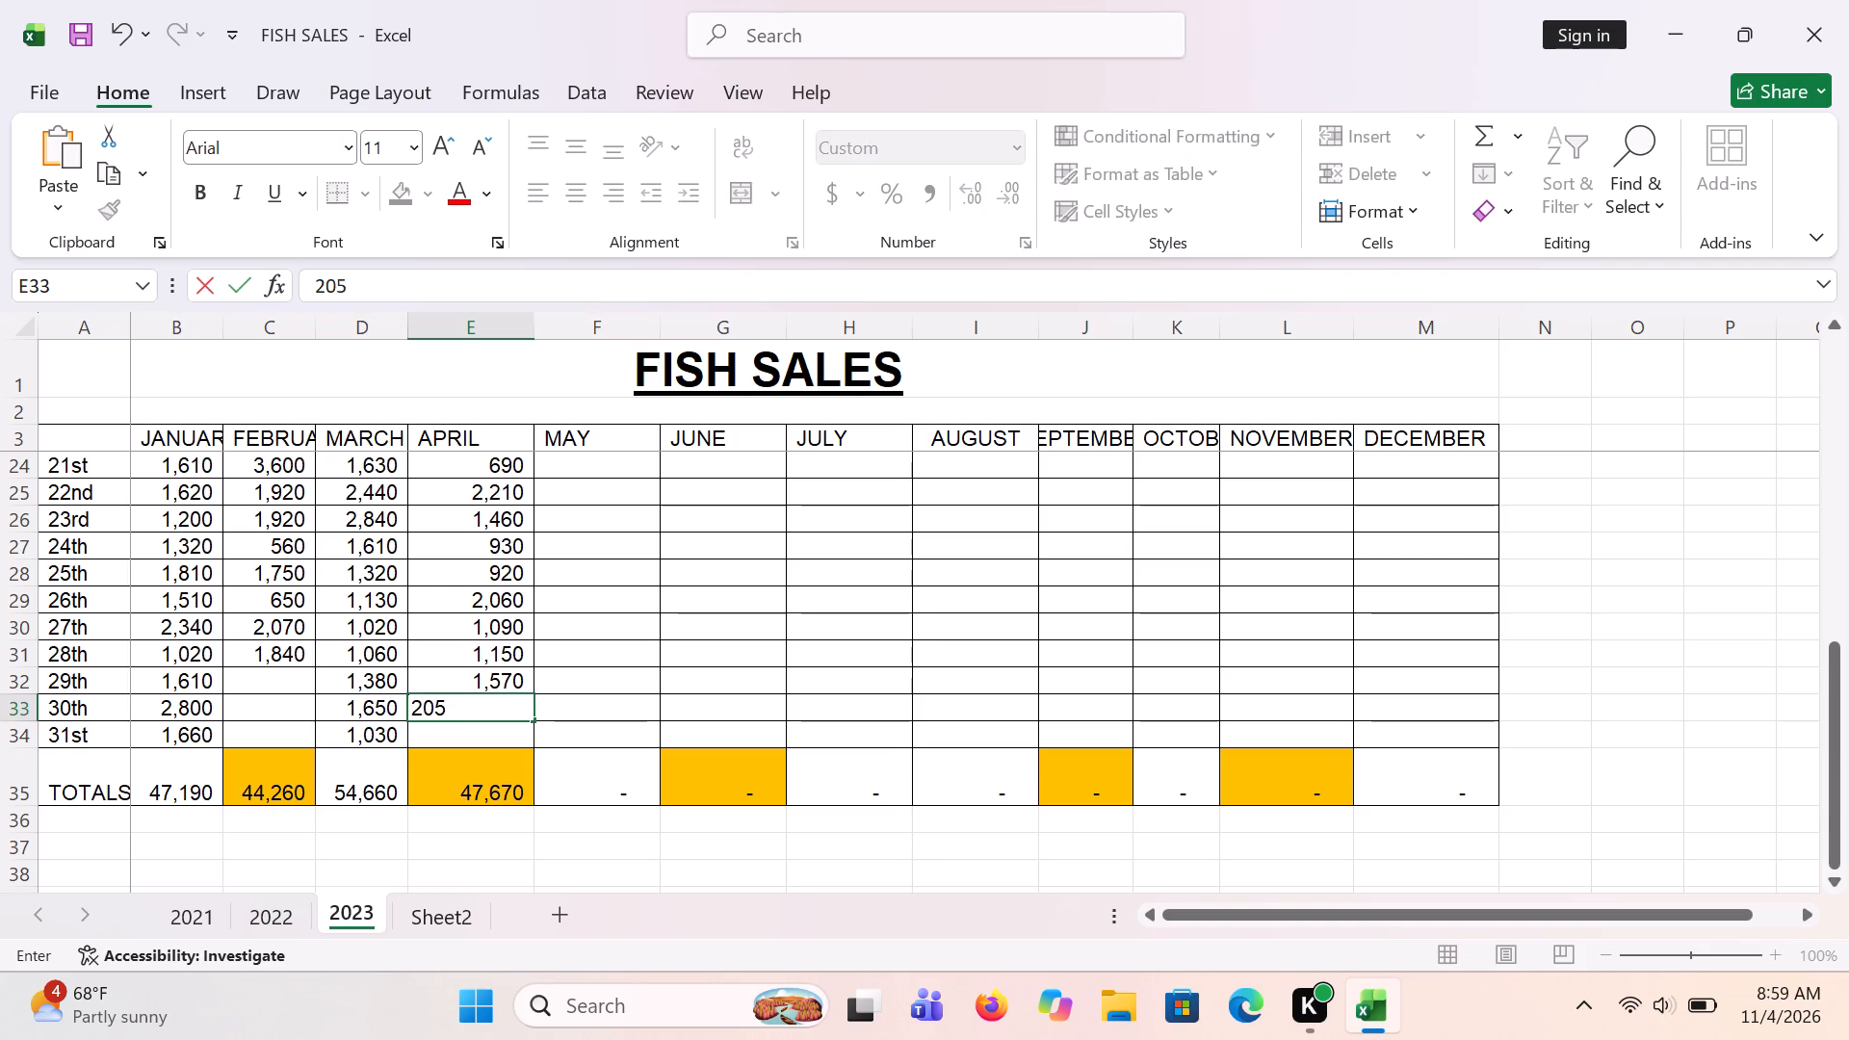
{"action": "key", "text": "0"}
{"action": "key", "text": "Return"}
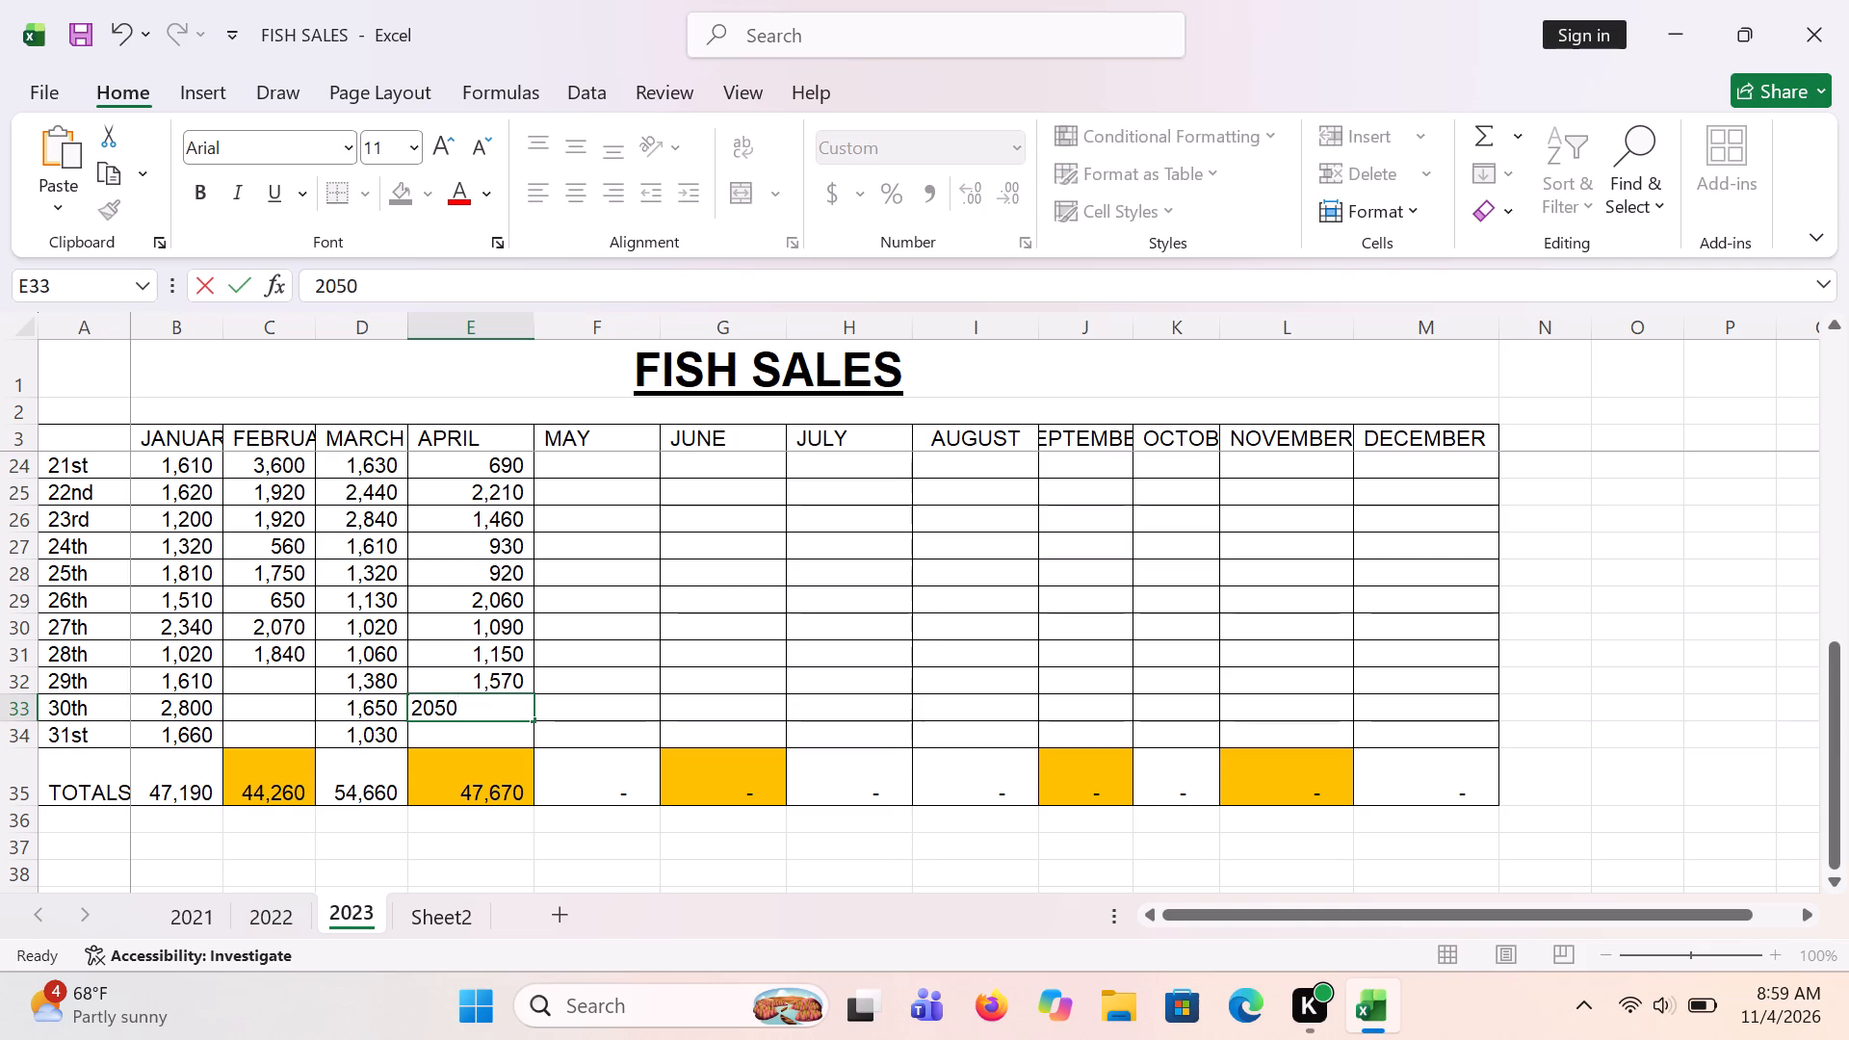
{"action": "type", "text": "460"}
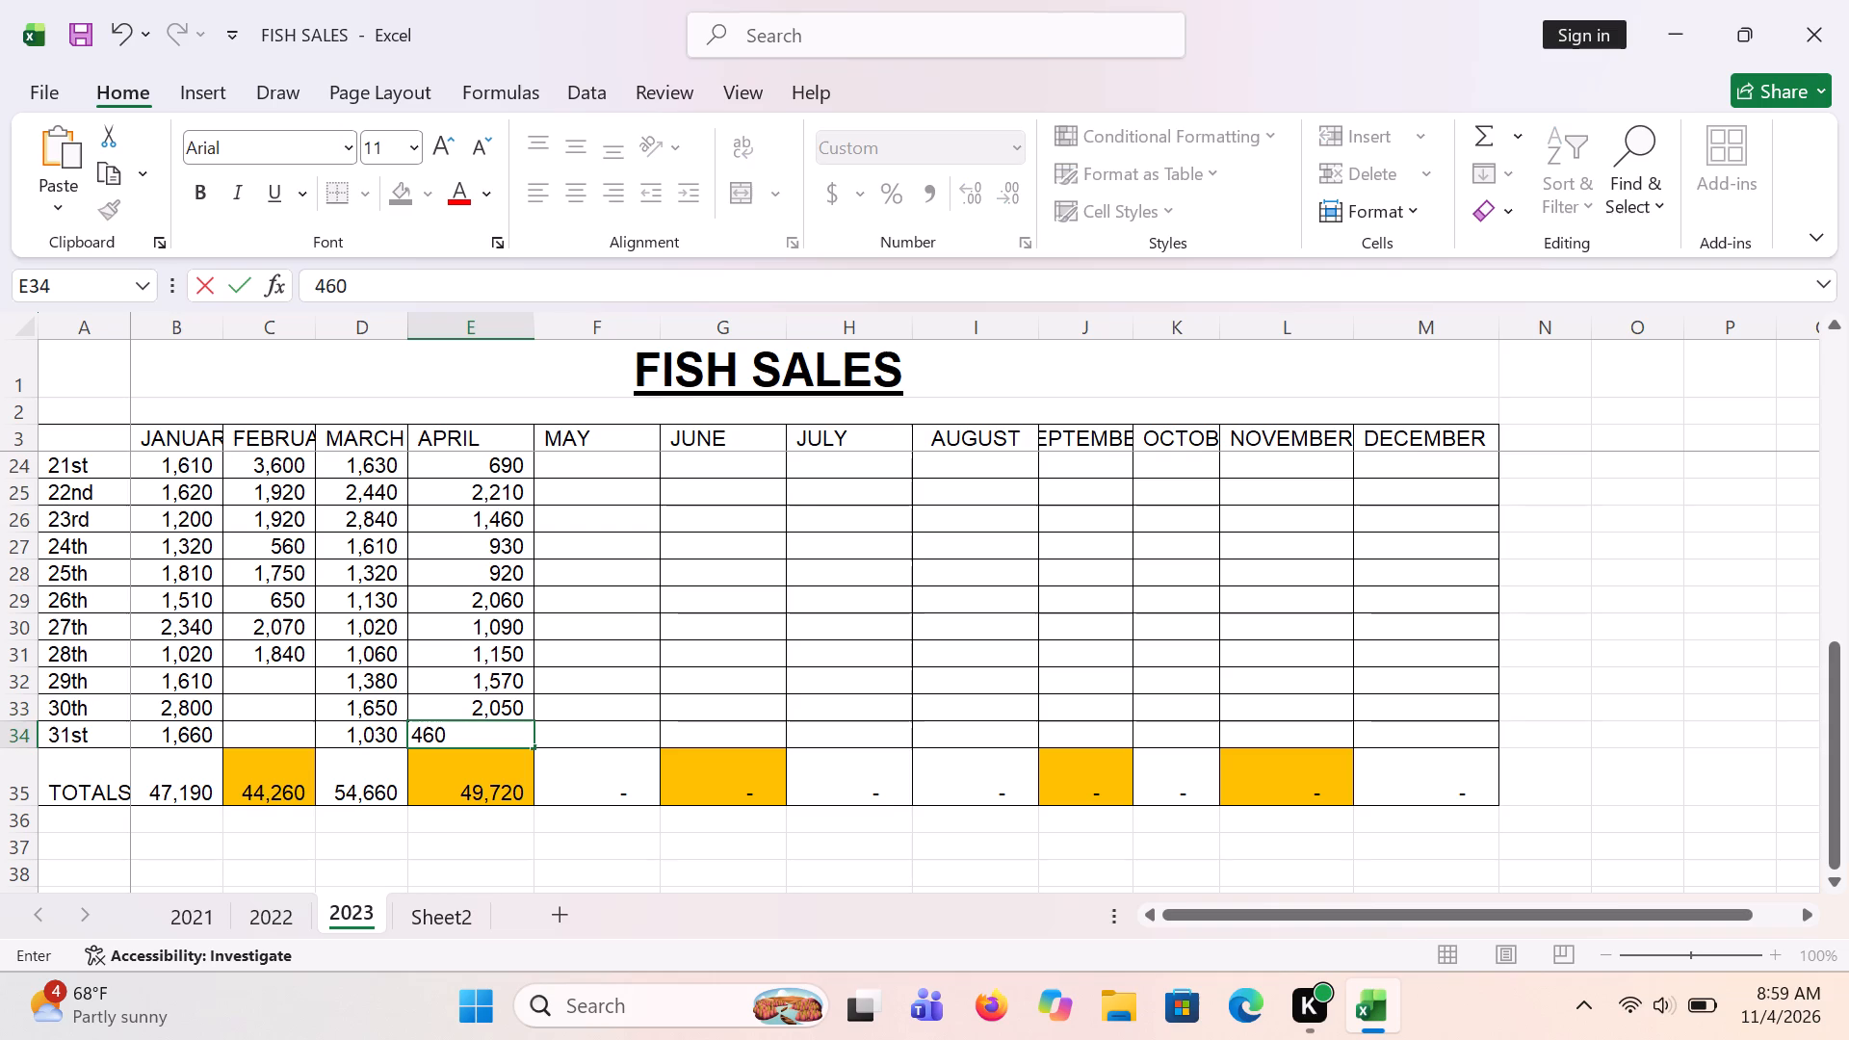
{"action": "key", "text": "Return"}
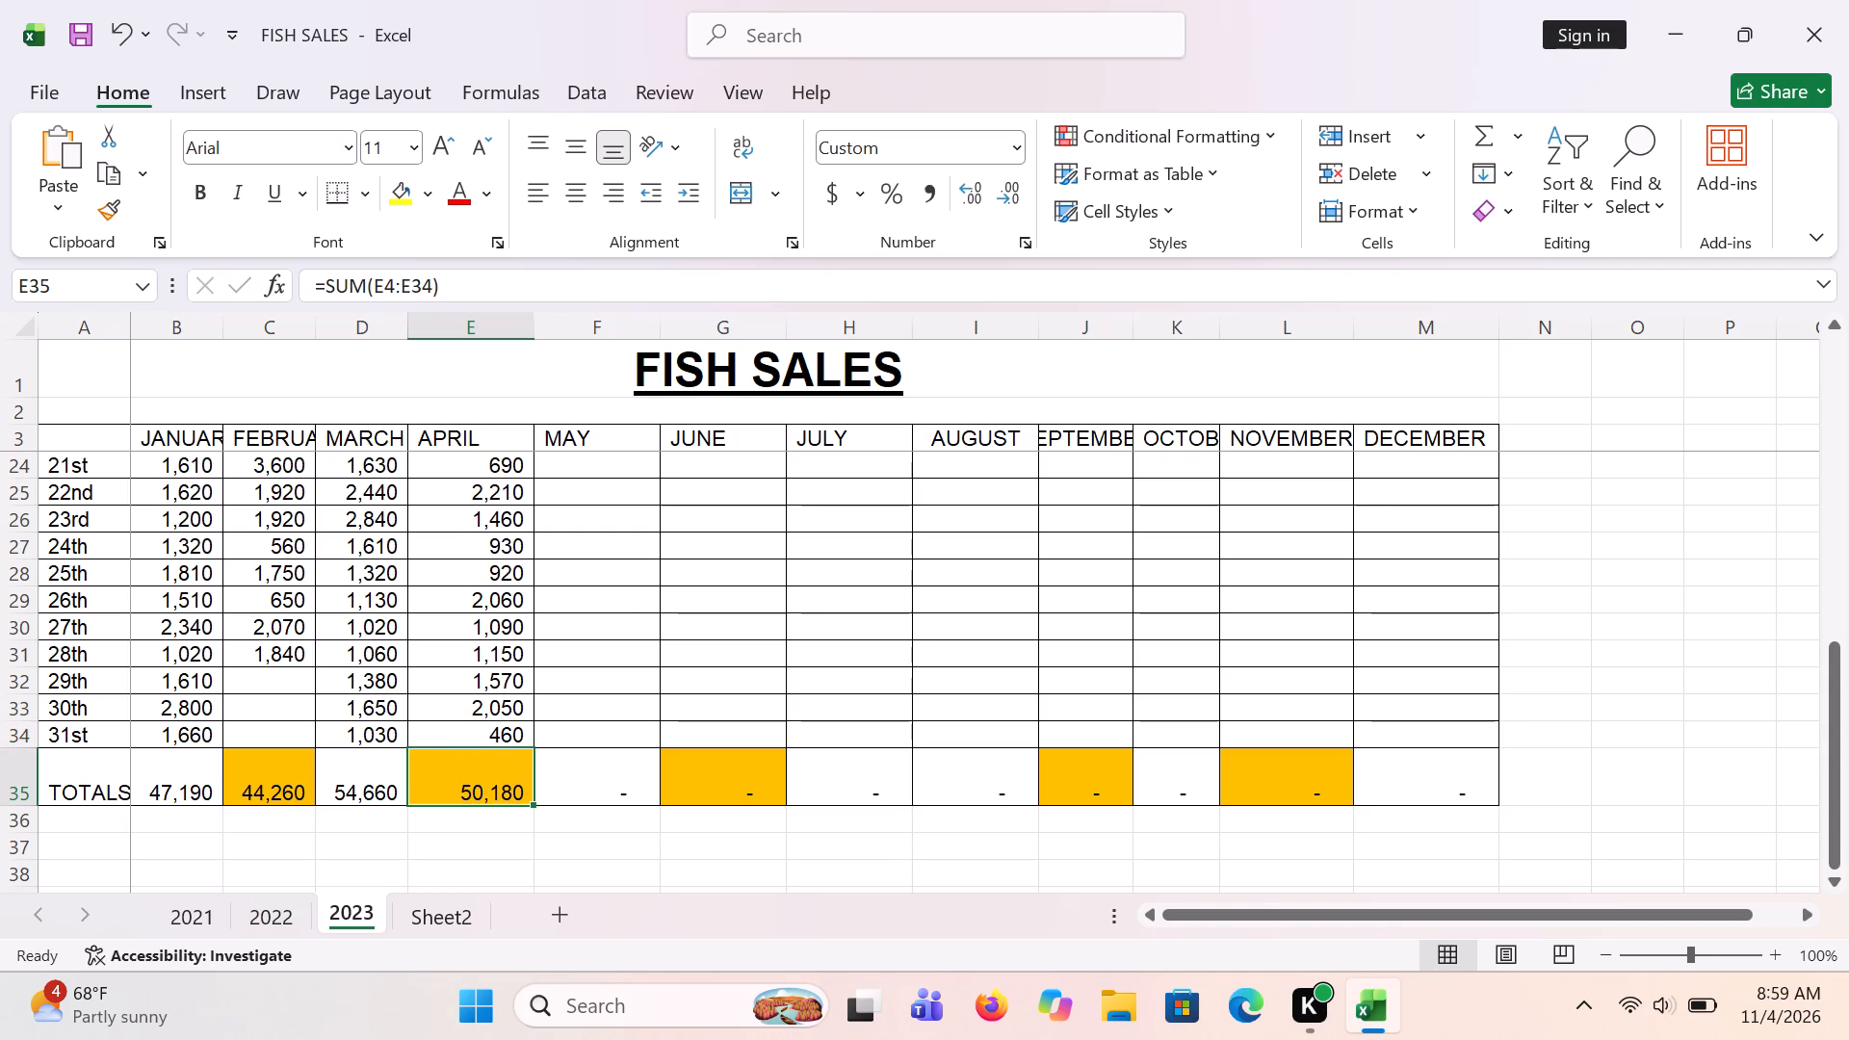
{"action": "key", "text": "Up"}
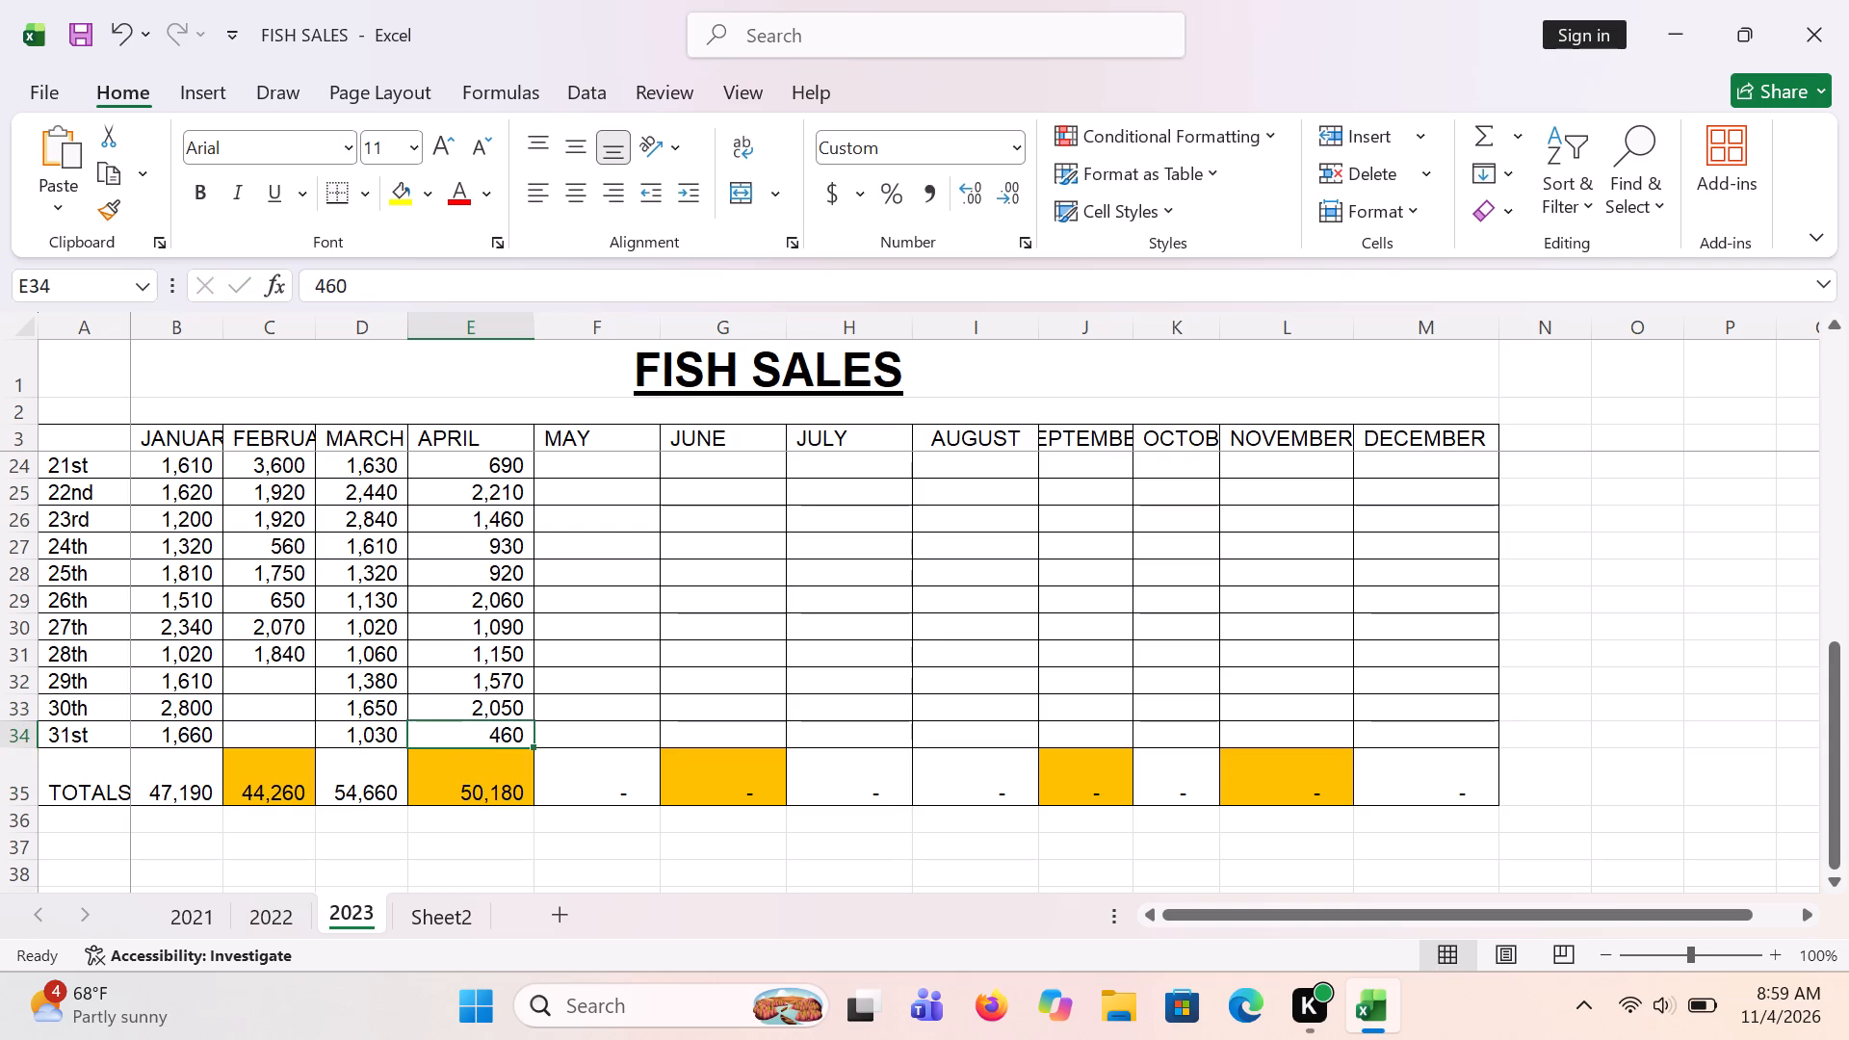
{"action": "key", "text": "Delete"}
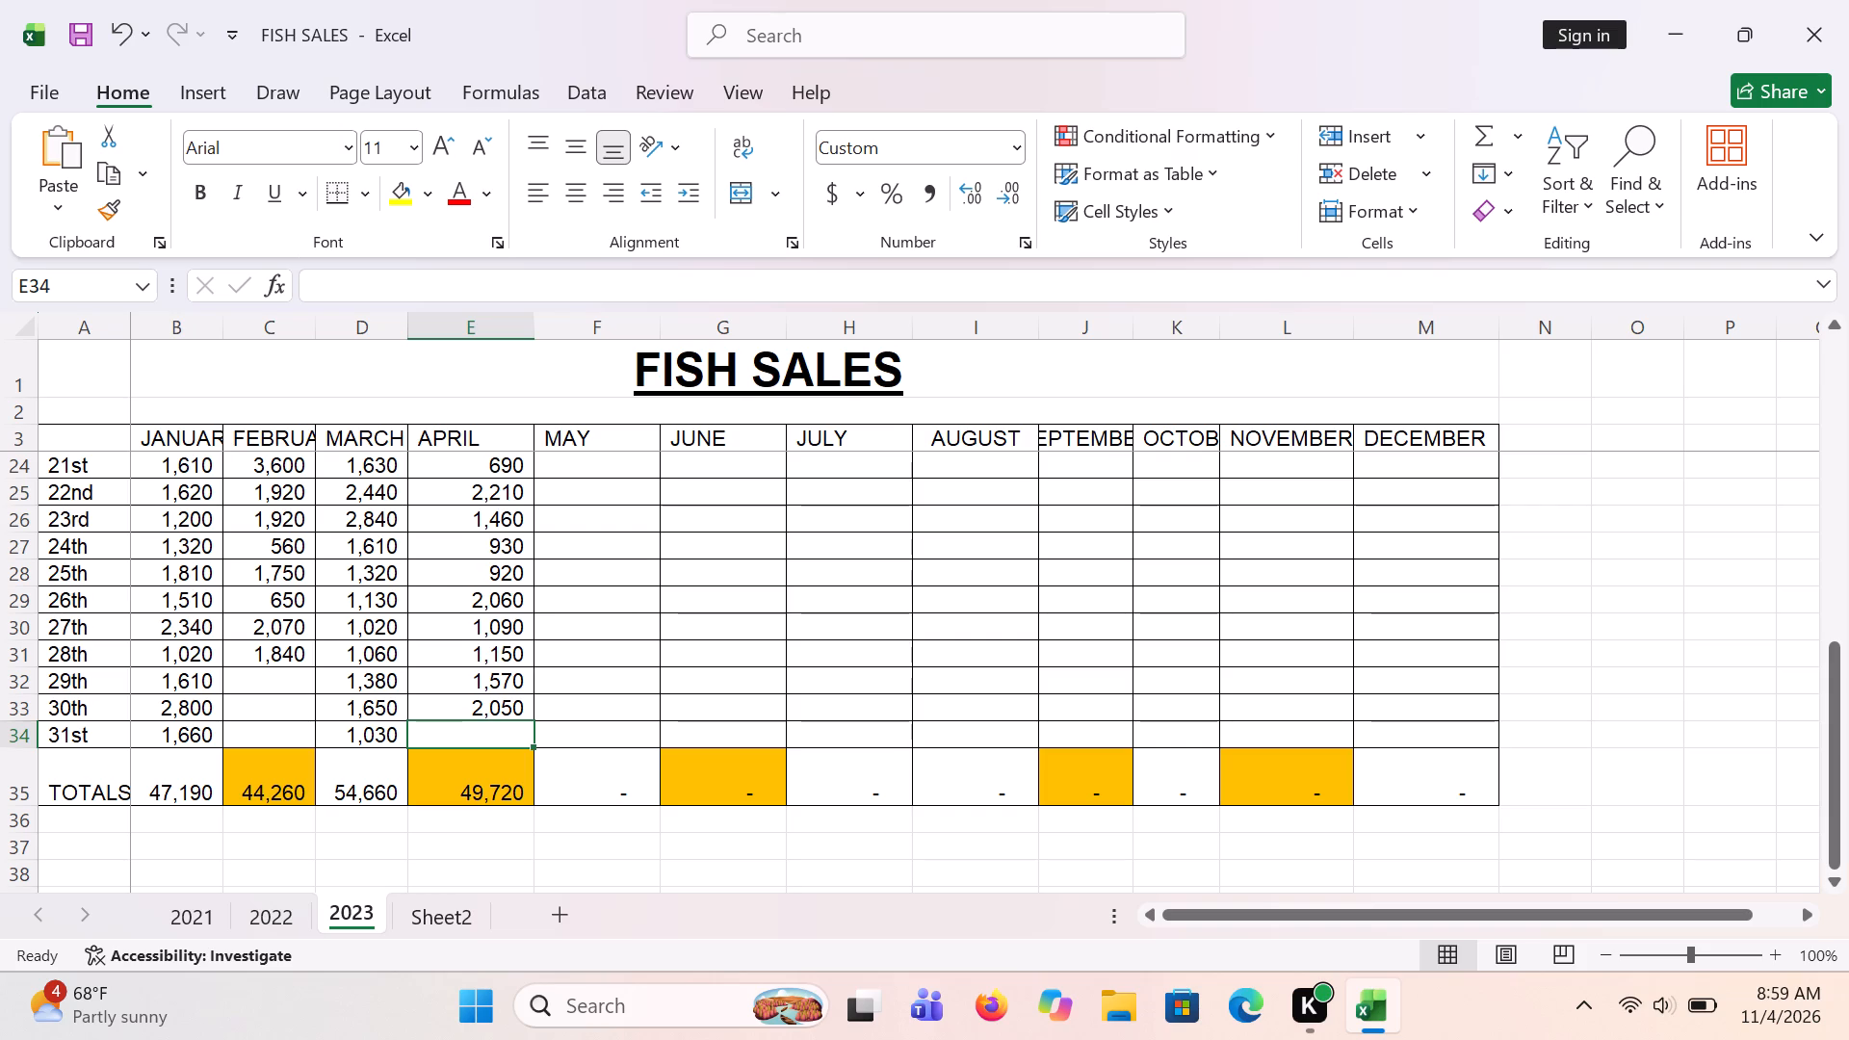
Enter the May sales for the 1st to the 3rd in F4:F6 as 1460, 1960 and 1080.
{"action": "left_click", "coordinate": [640, 683]}
{"action": "scroll", "coordinate": [653, 681], "scroll_direction": "up", "scroll_amount": 13}
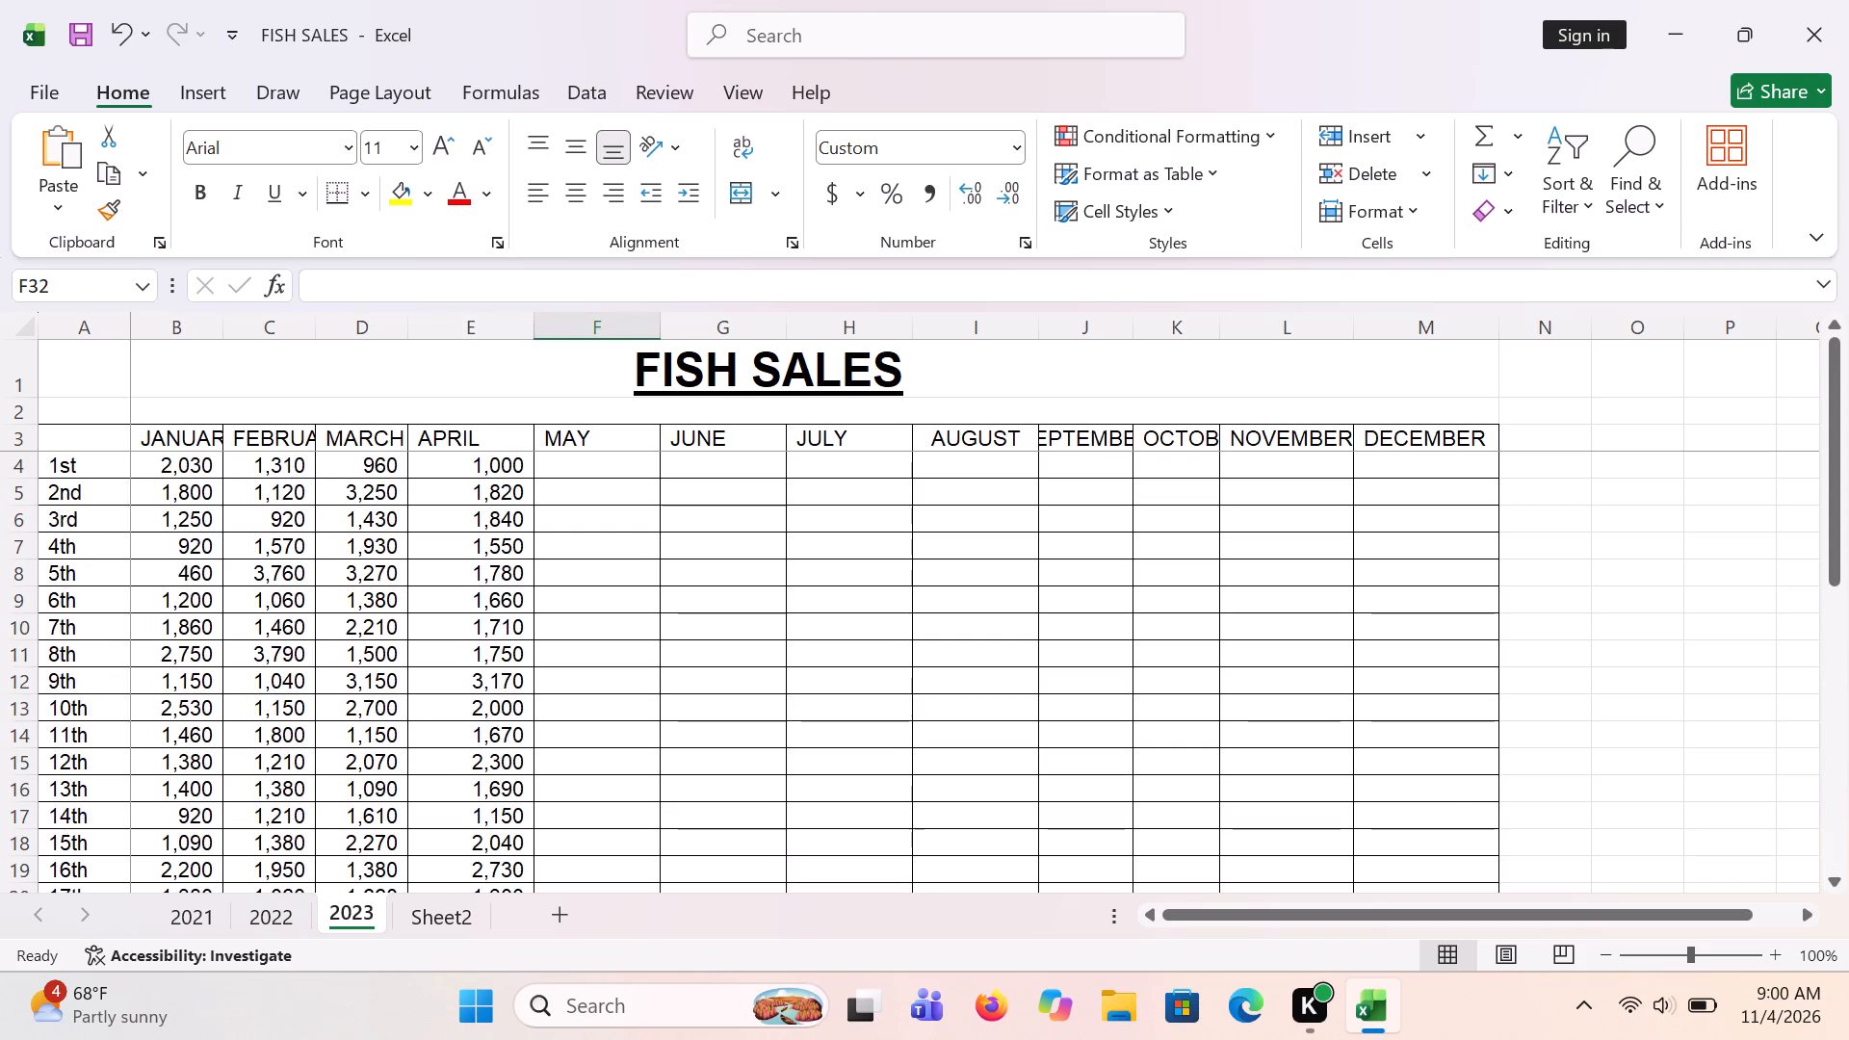
{"action": "scroll", "coordinate": [649, 604], "scroll_direction": "up", "scroll_amount": 2}
{"action": "left_click", "coordinate": [616, 470]}
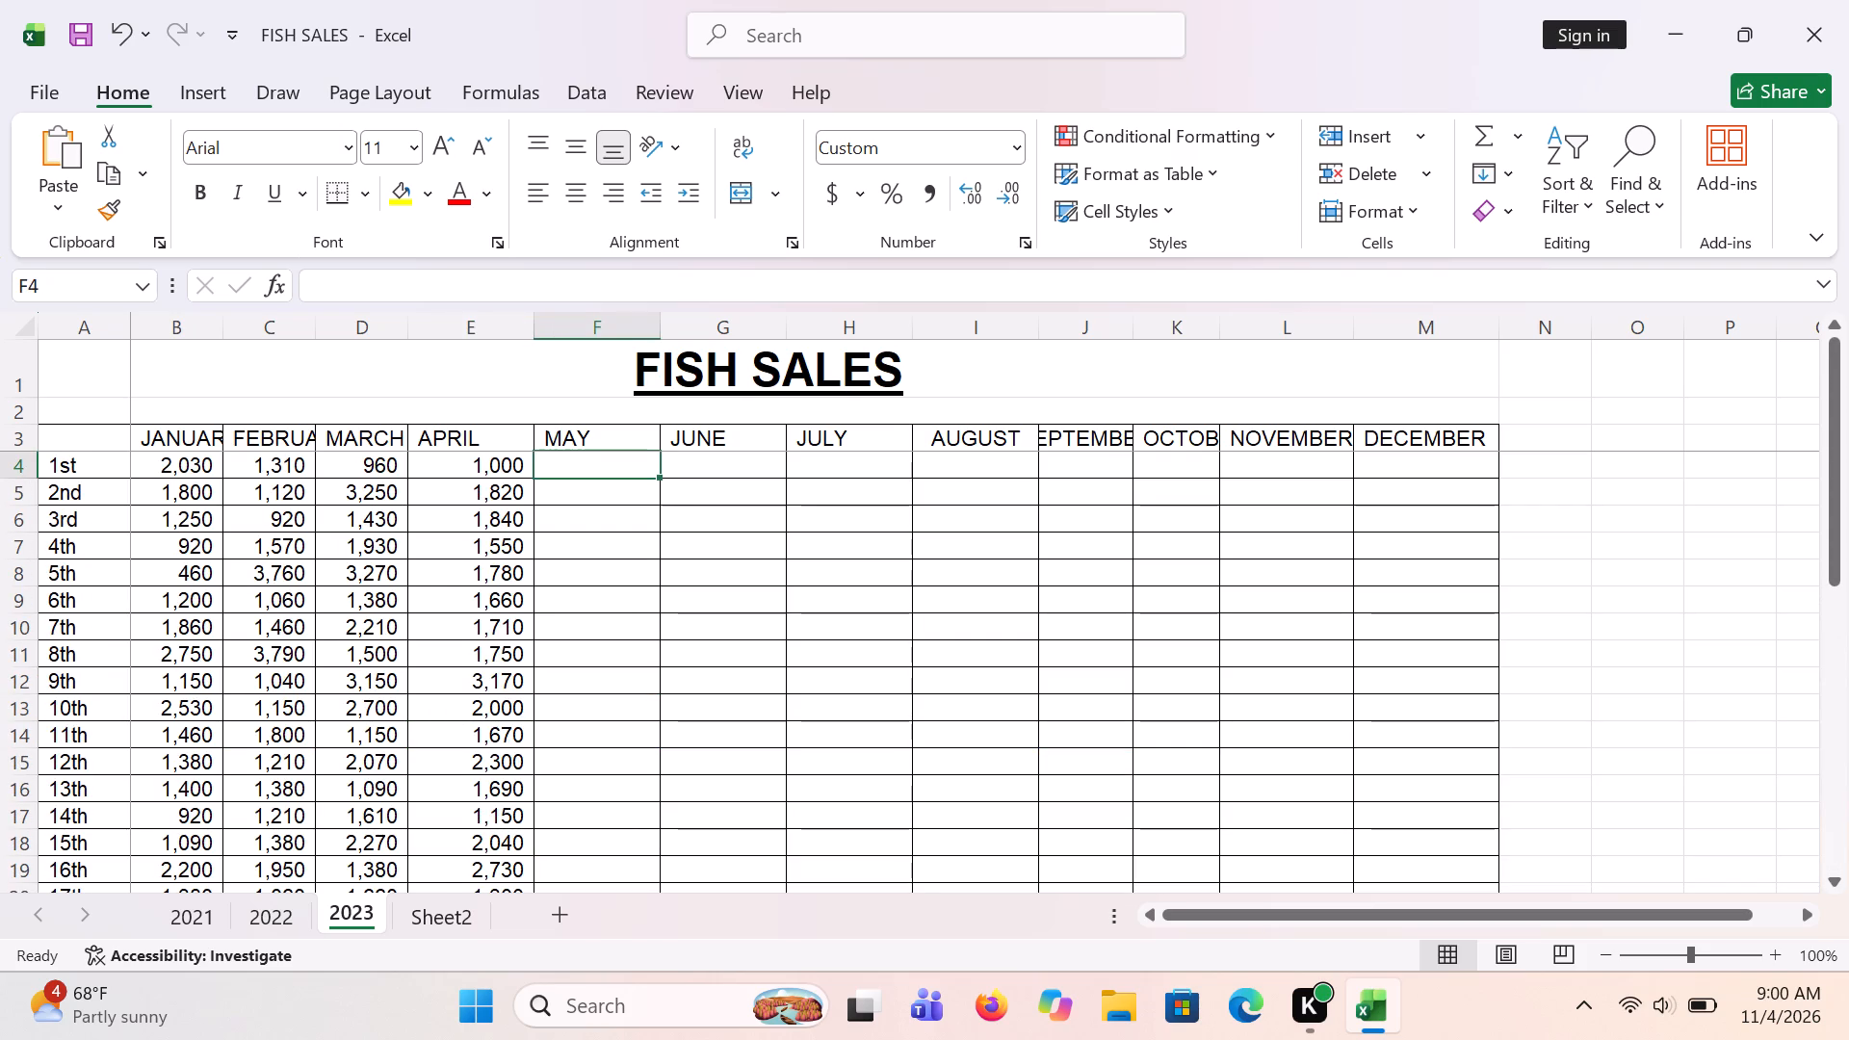
{"action": "type", "text": "1460"}
{"action": "key", "text": "Return"}
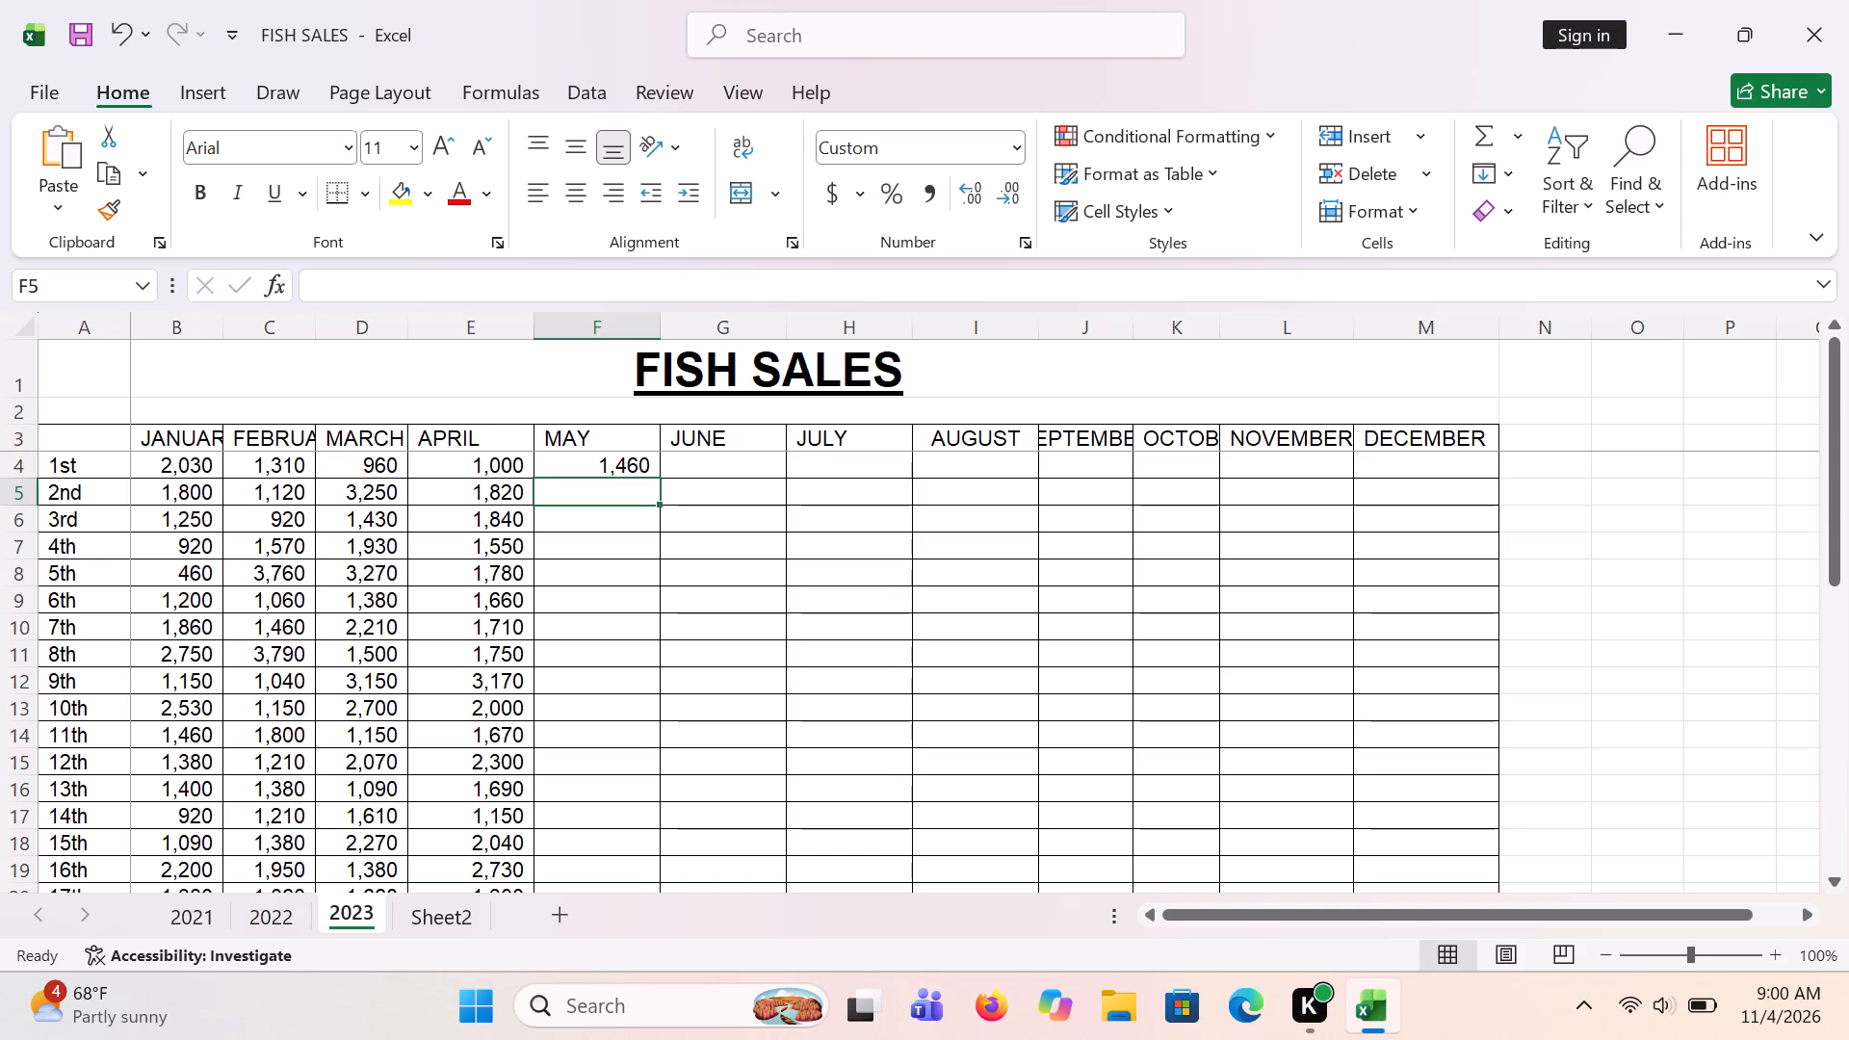
{"action": "key", "text": "1"}
{"action": "type", "text": "96"}
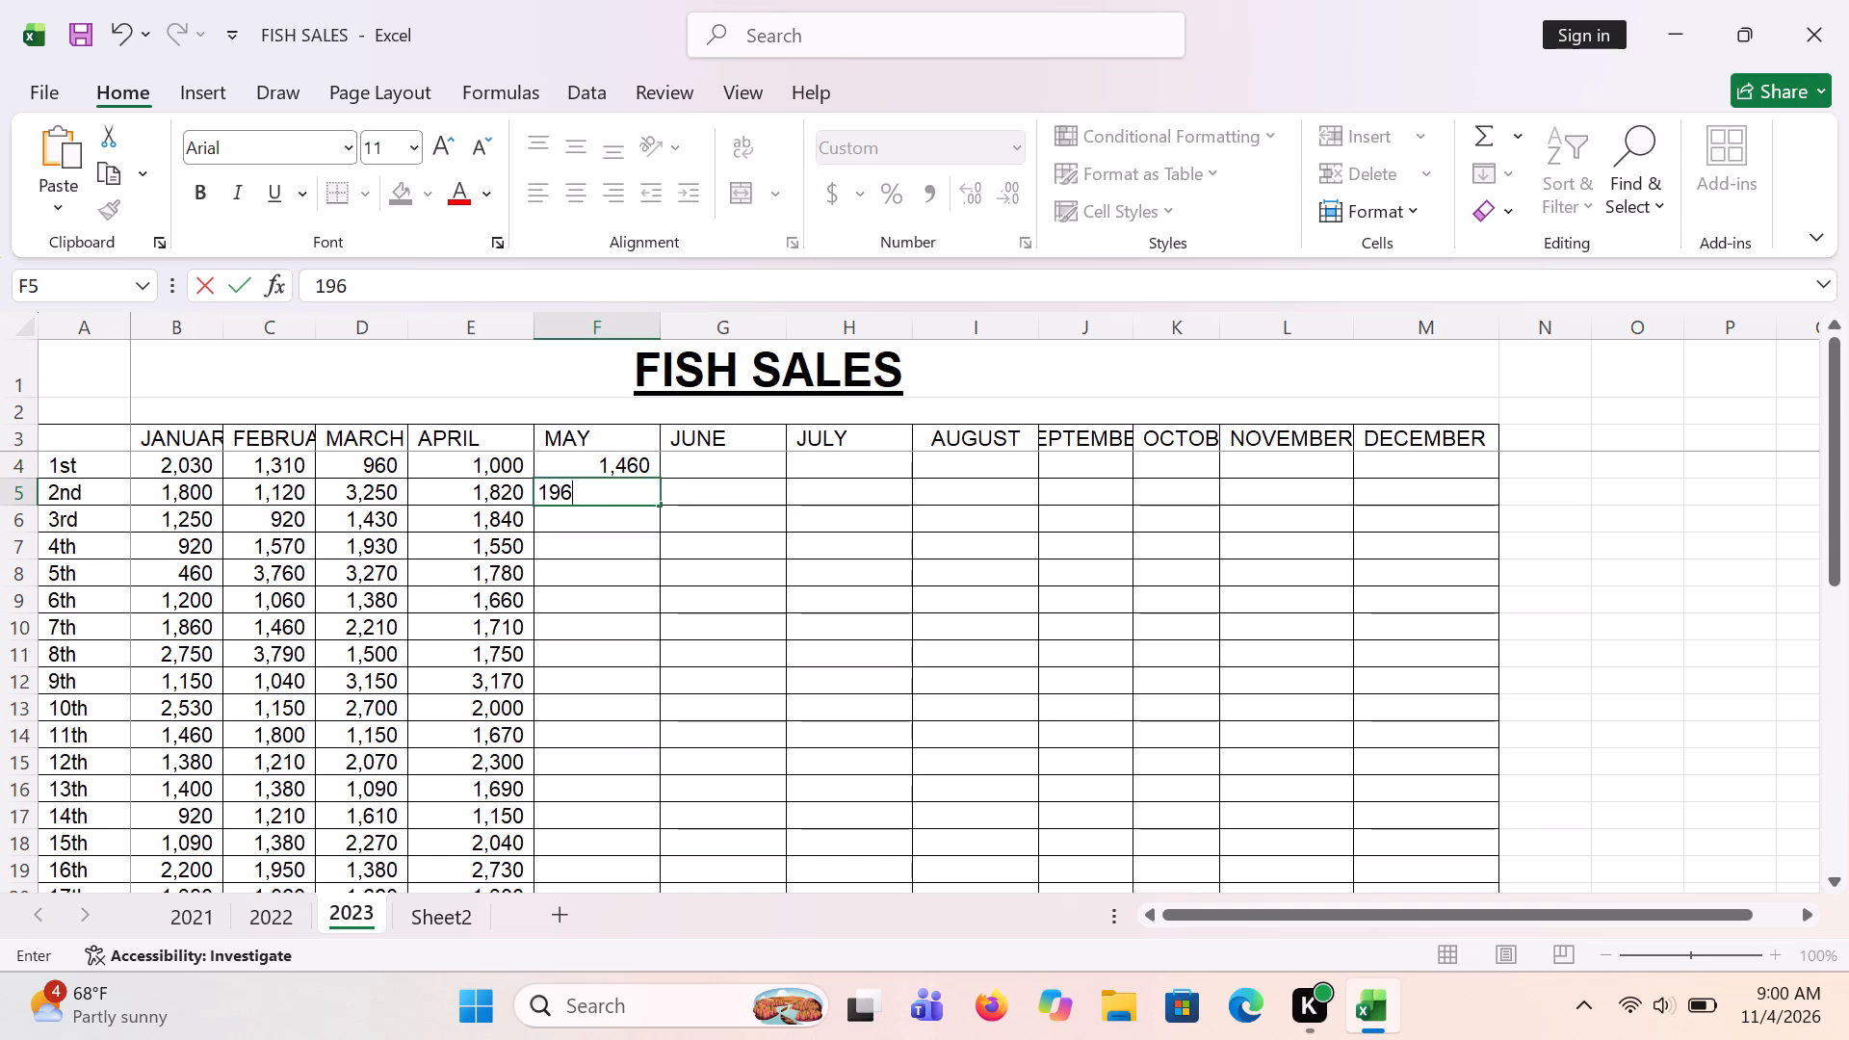
{"action": "key", "text": "0"}
{"action": "key", "text": "Return"}
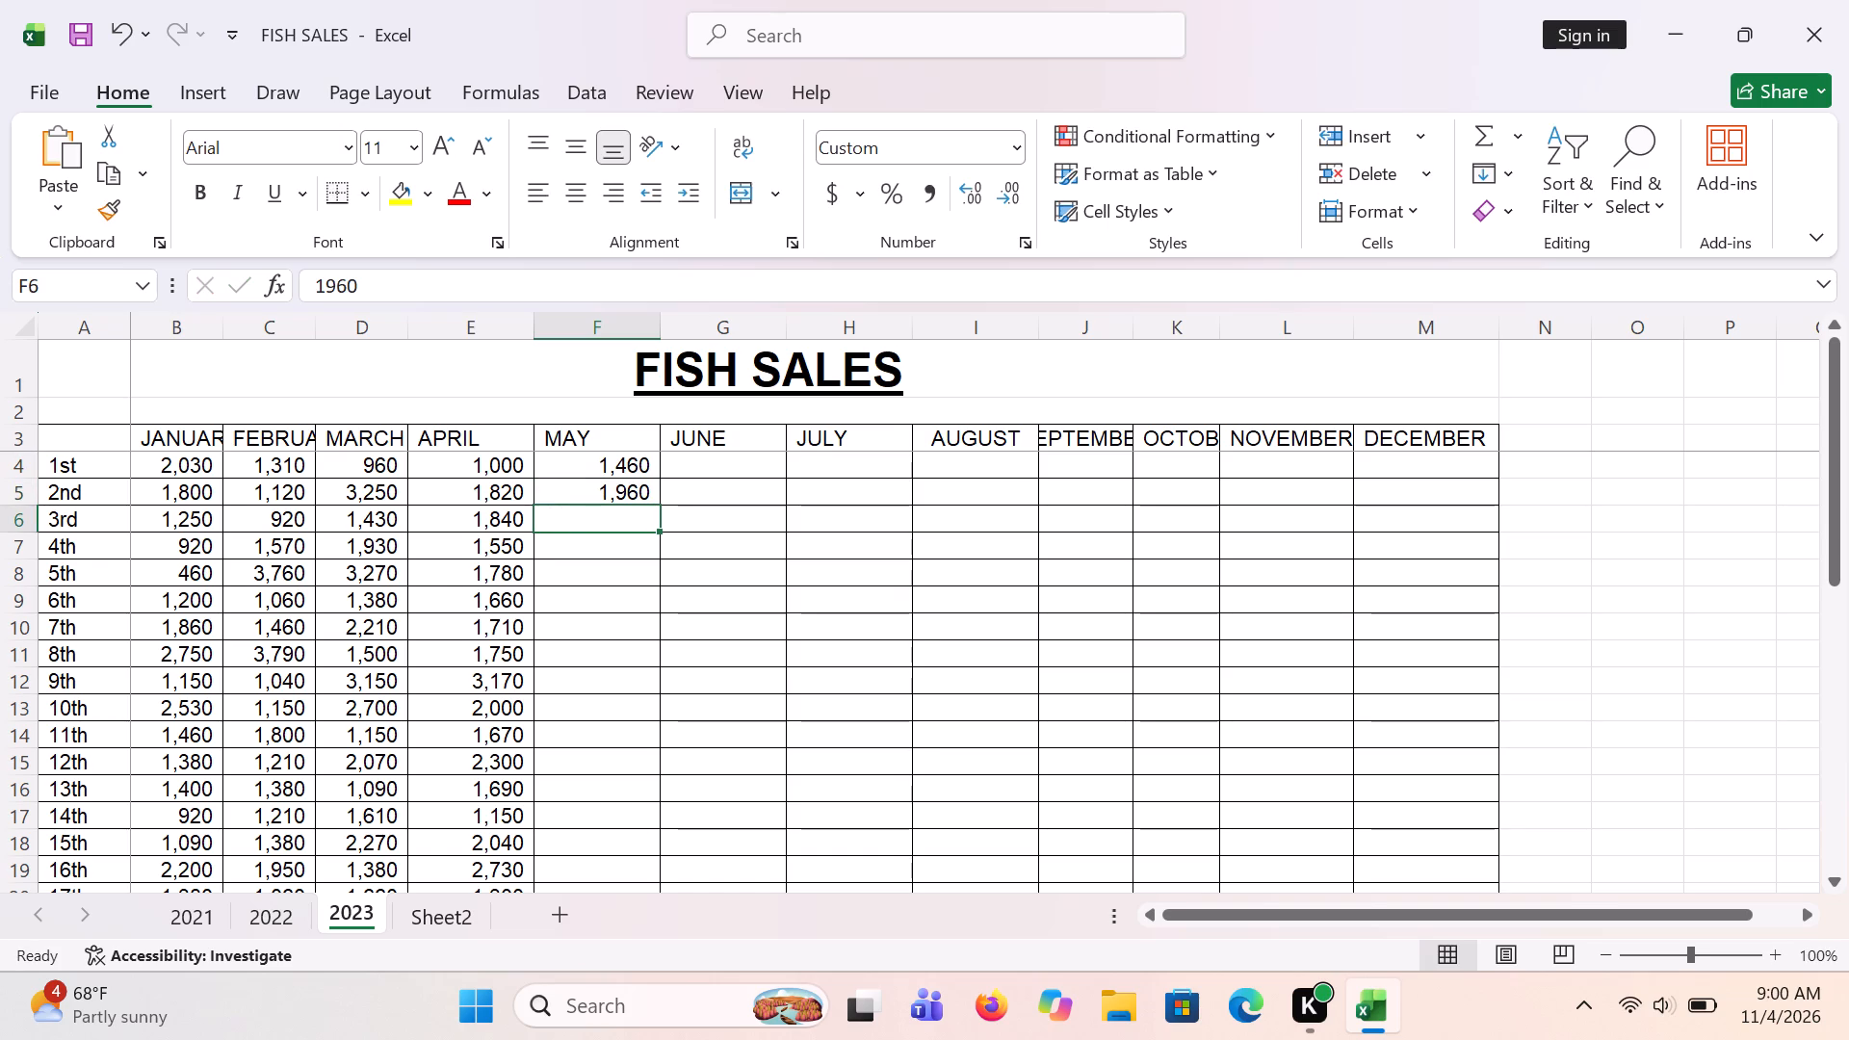
{"action": "key", "text": "1"}
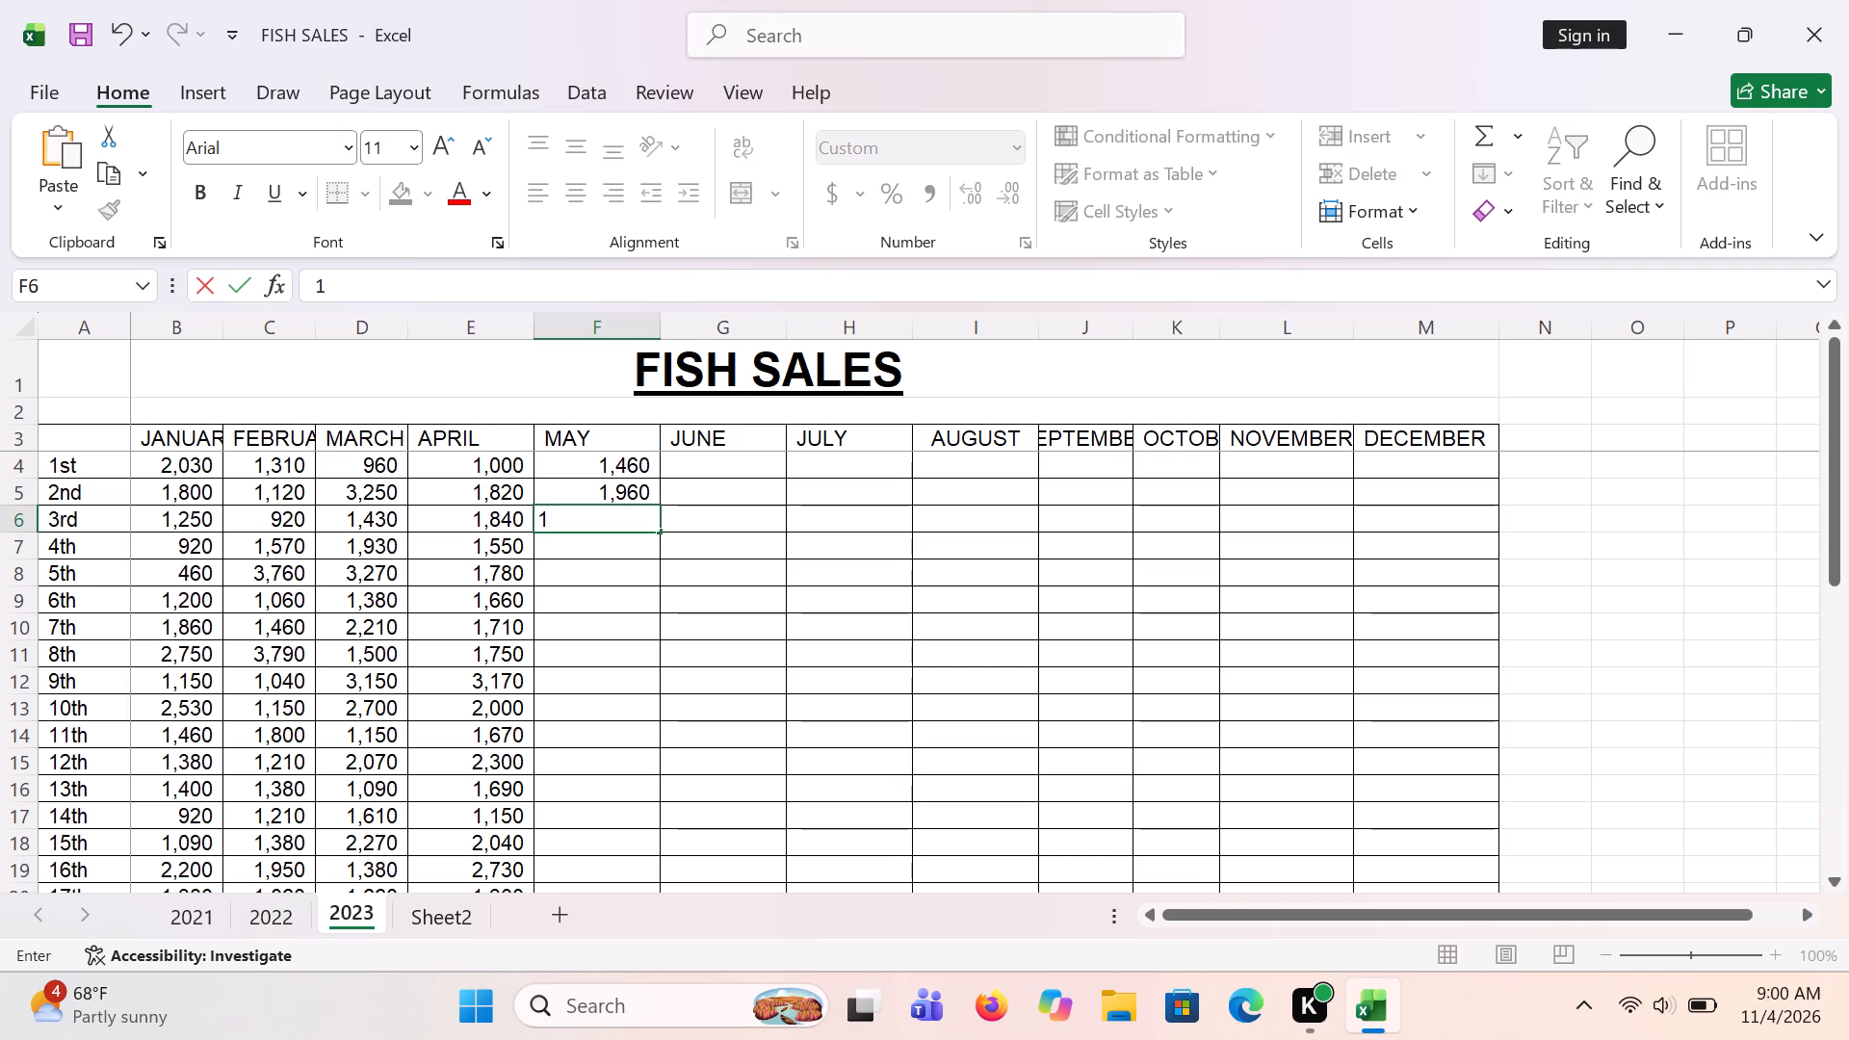
{"action": "type", "text": "080"}
{"action": "key", "text": "Return"}
Enter the May sales for the 4th to the 6th in F7:F9 as 2010, 2900 and 2070.
{"action": "type", "text": "201"}
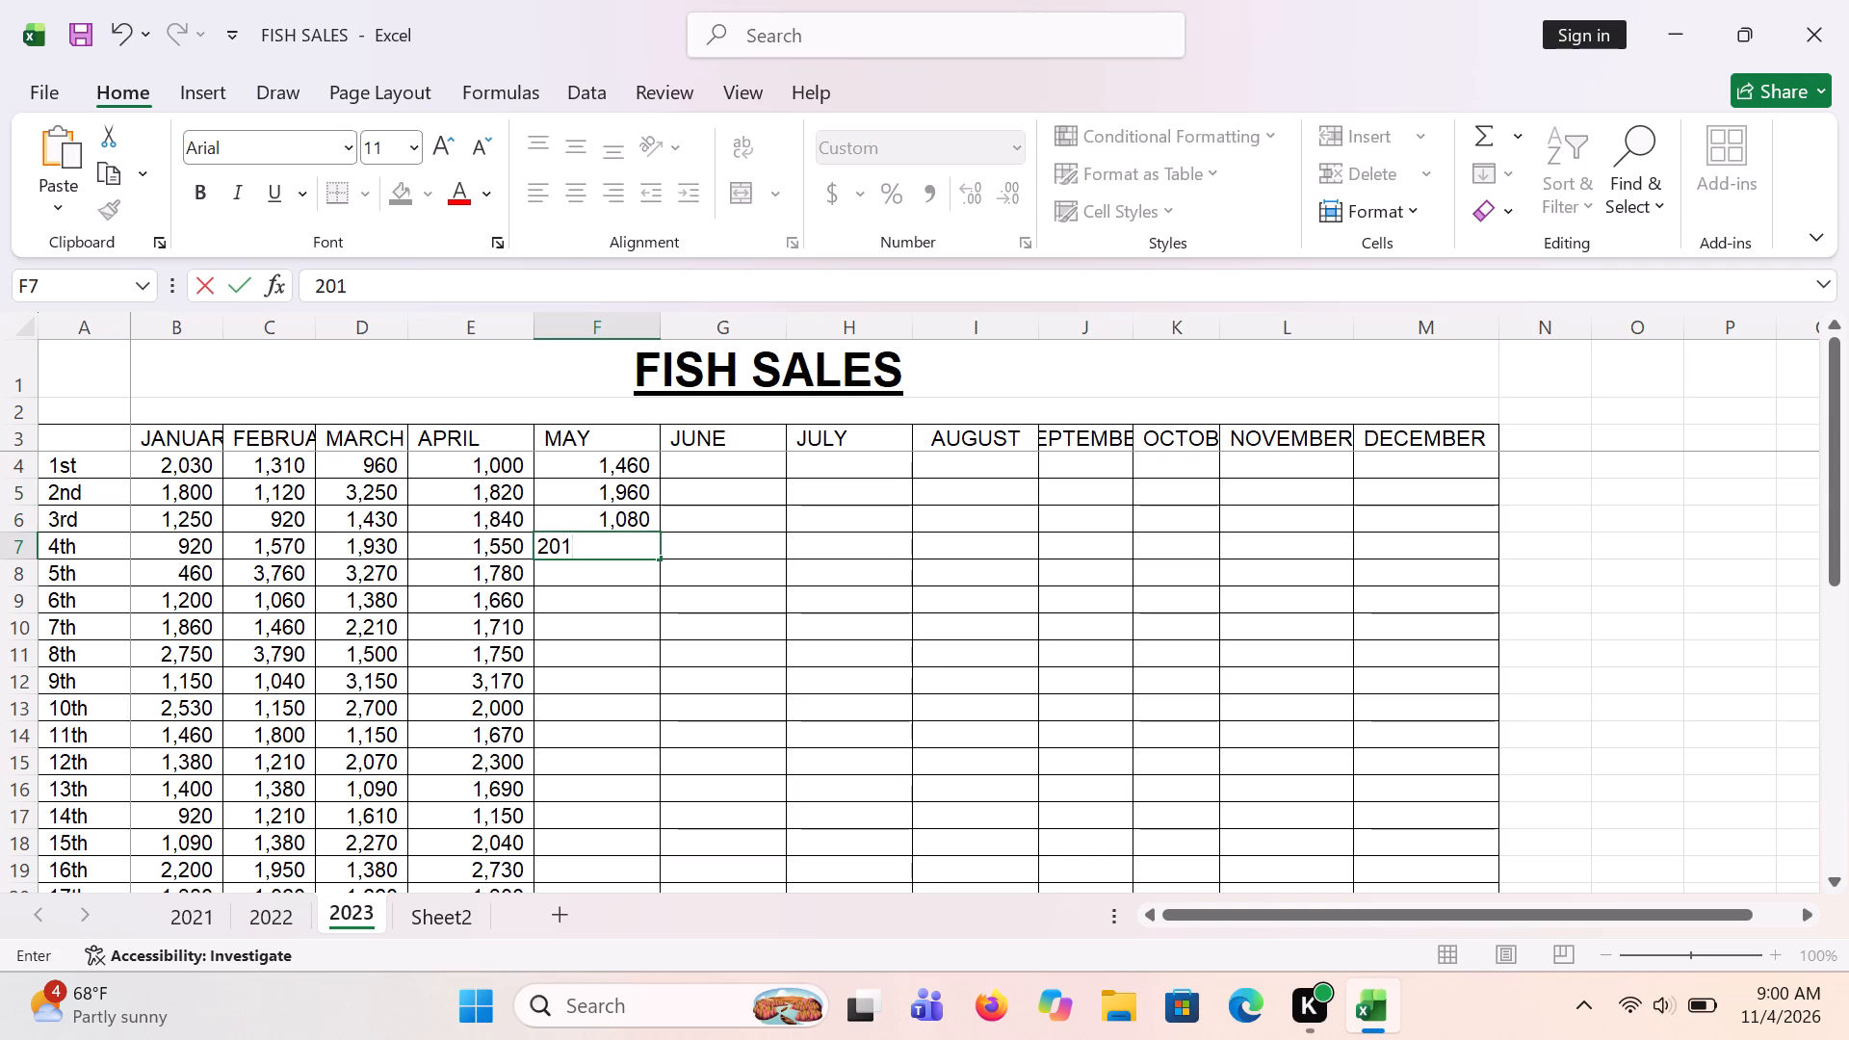
{"action": "key", "text": "0"}
{"action": "key", "text": "Return"}
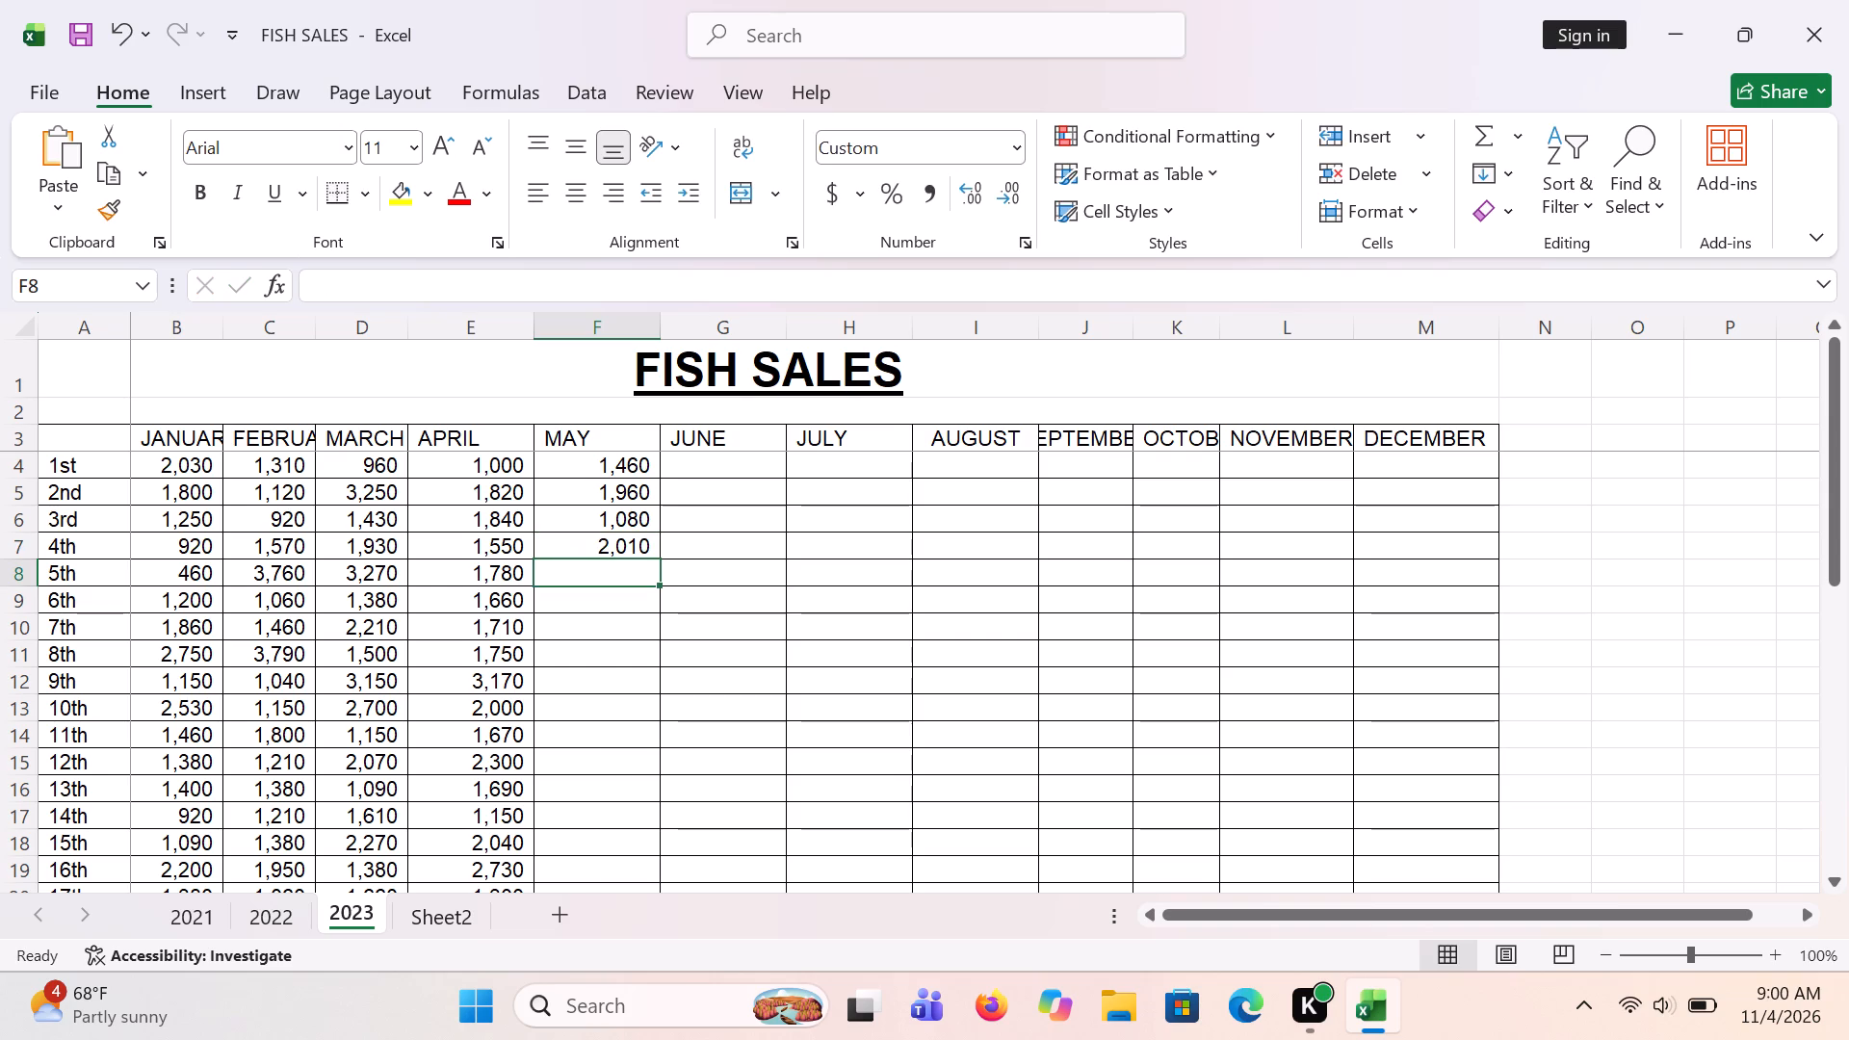
{"action": "key", "text": "2"}
{"action": "type", "text": "900"}
{"action": "key", "text": "Return"}
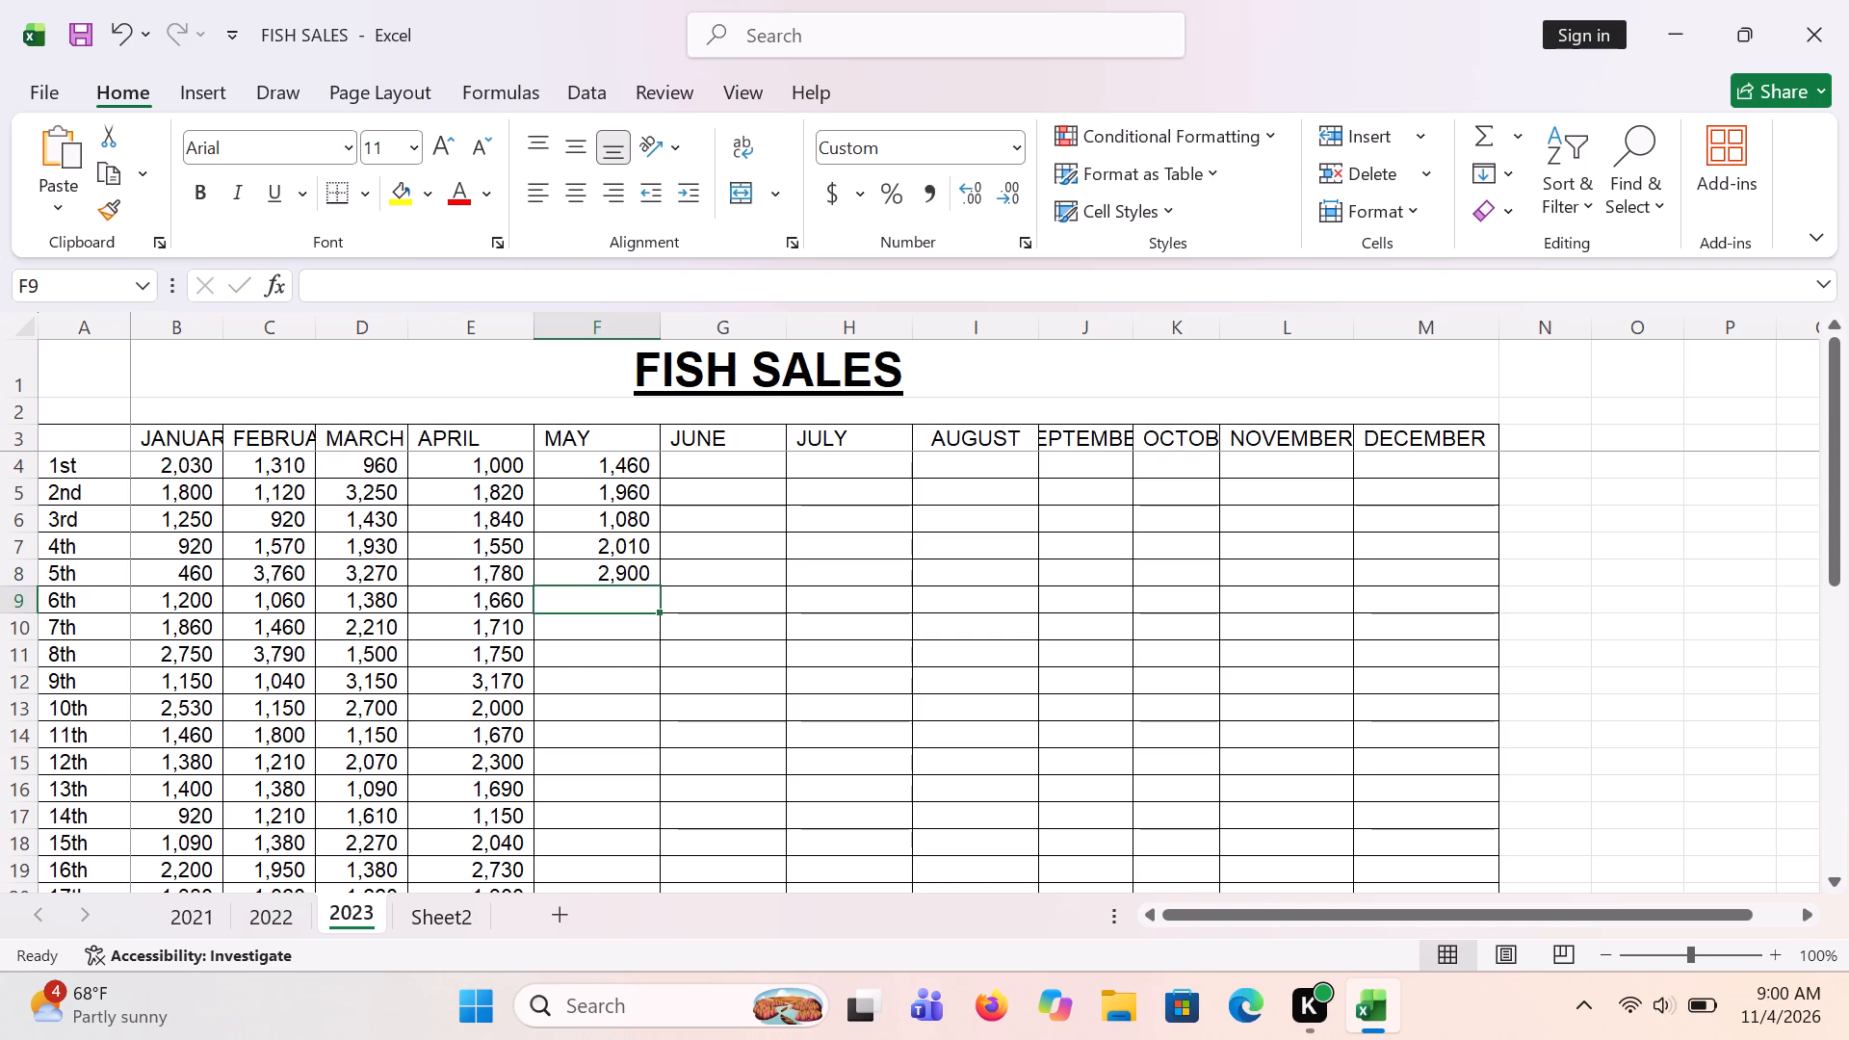
{"action": "type", "text": "2070"}
{"action": "key", "text": "Return"}
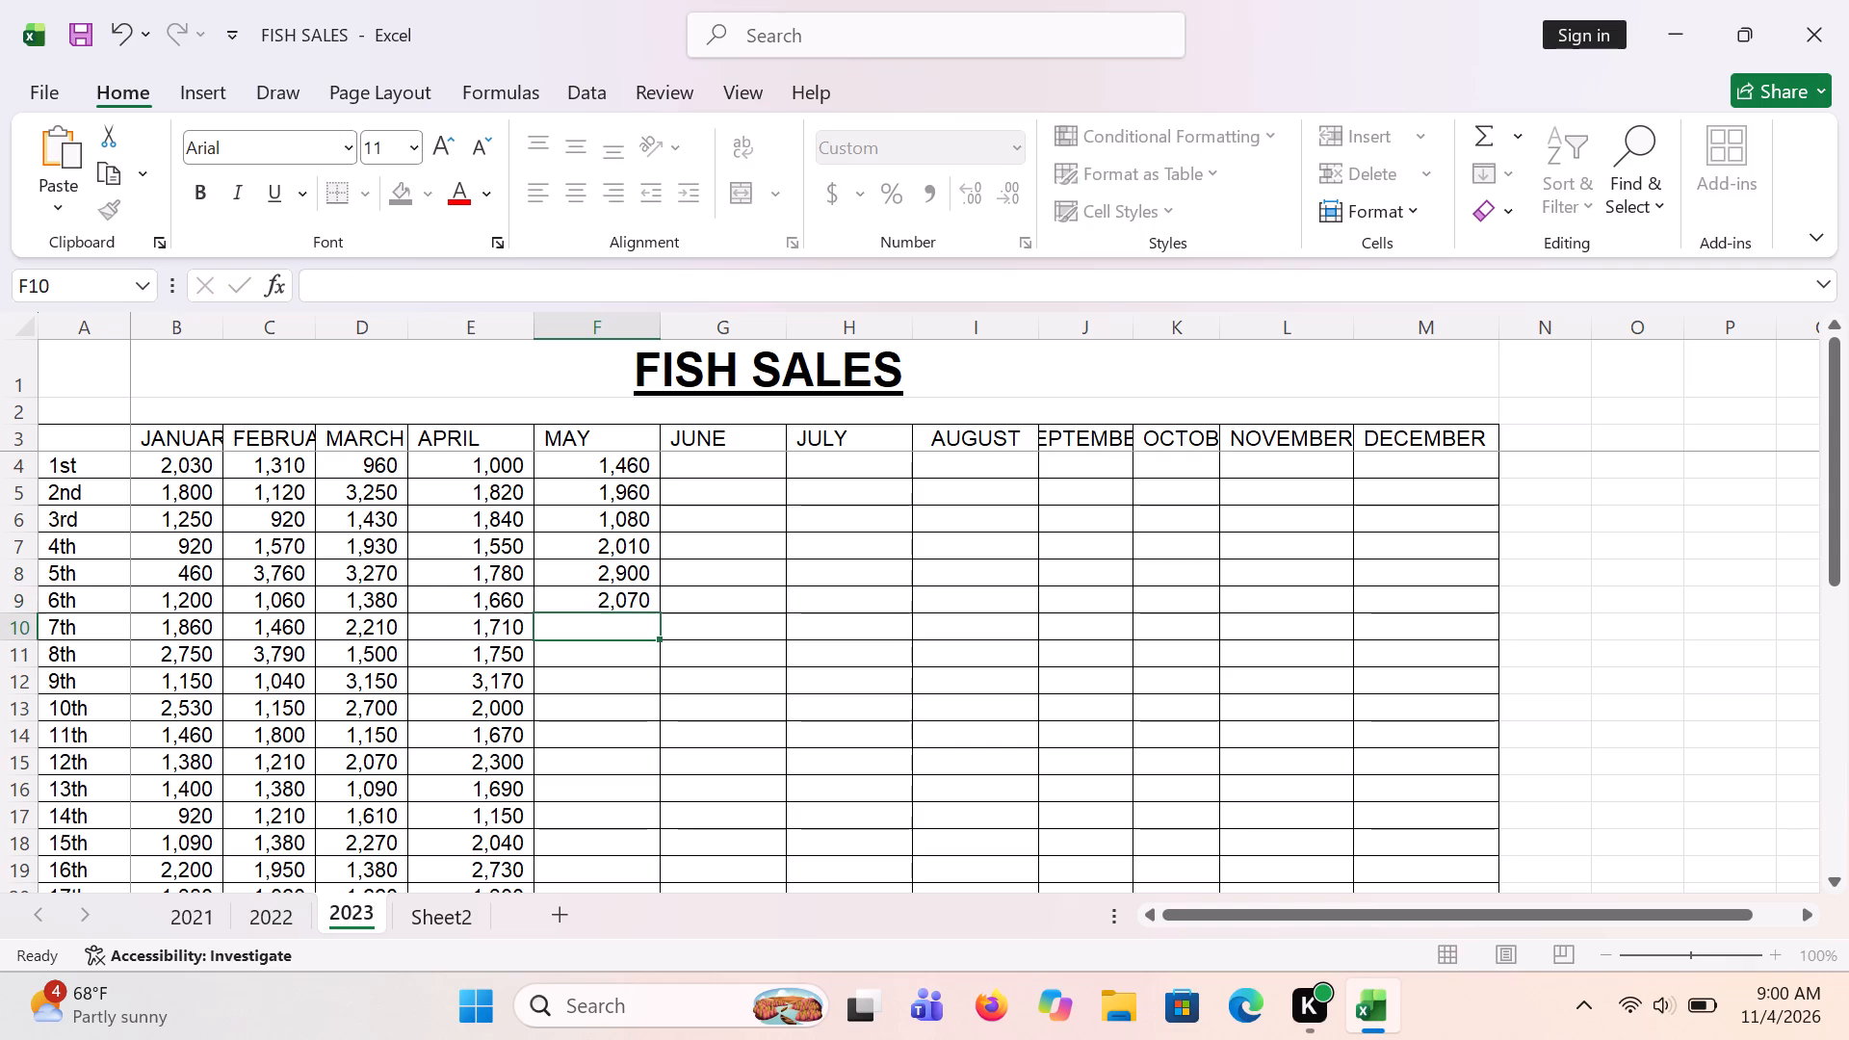
Enter the May sales for the 7th to the 9th in F10:F12 as 1150, 1300 and 1450.
{"action": "type", "text": "115"}
{"action": "key", "text": "0"}
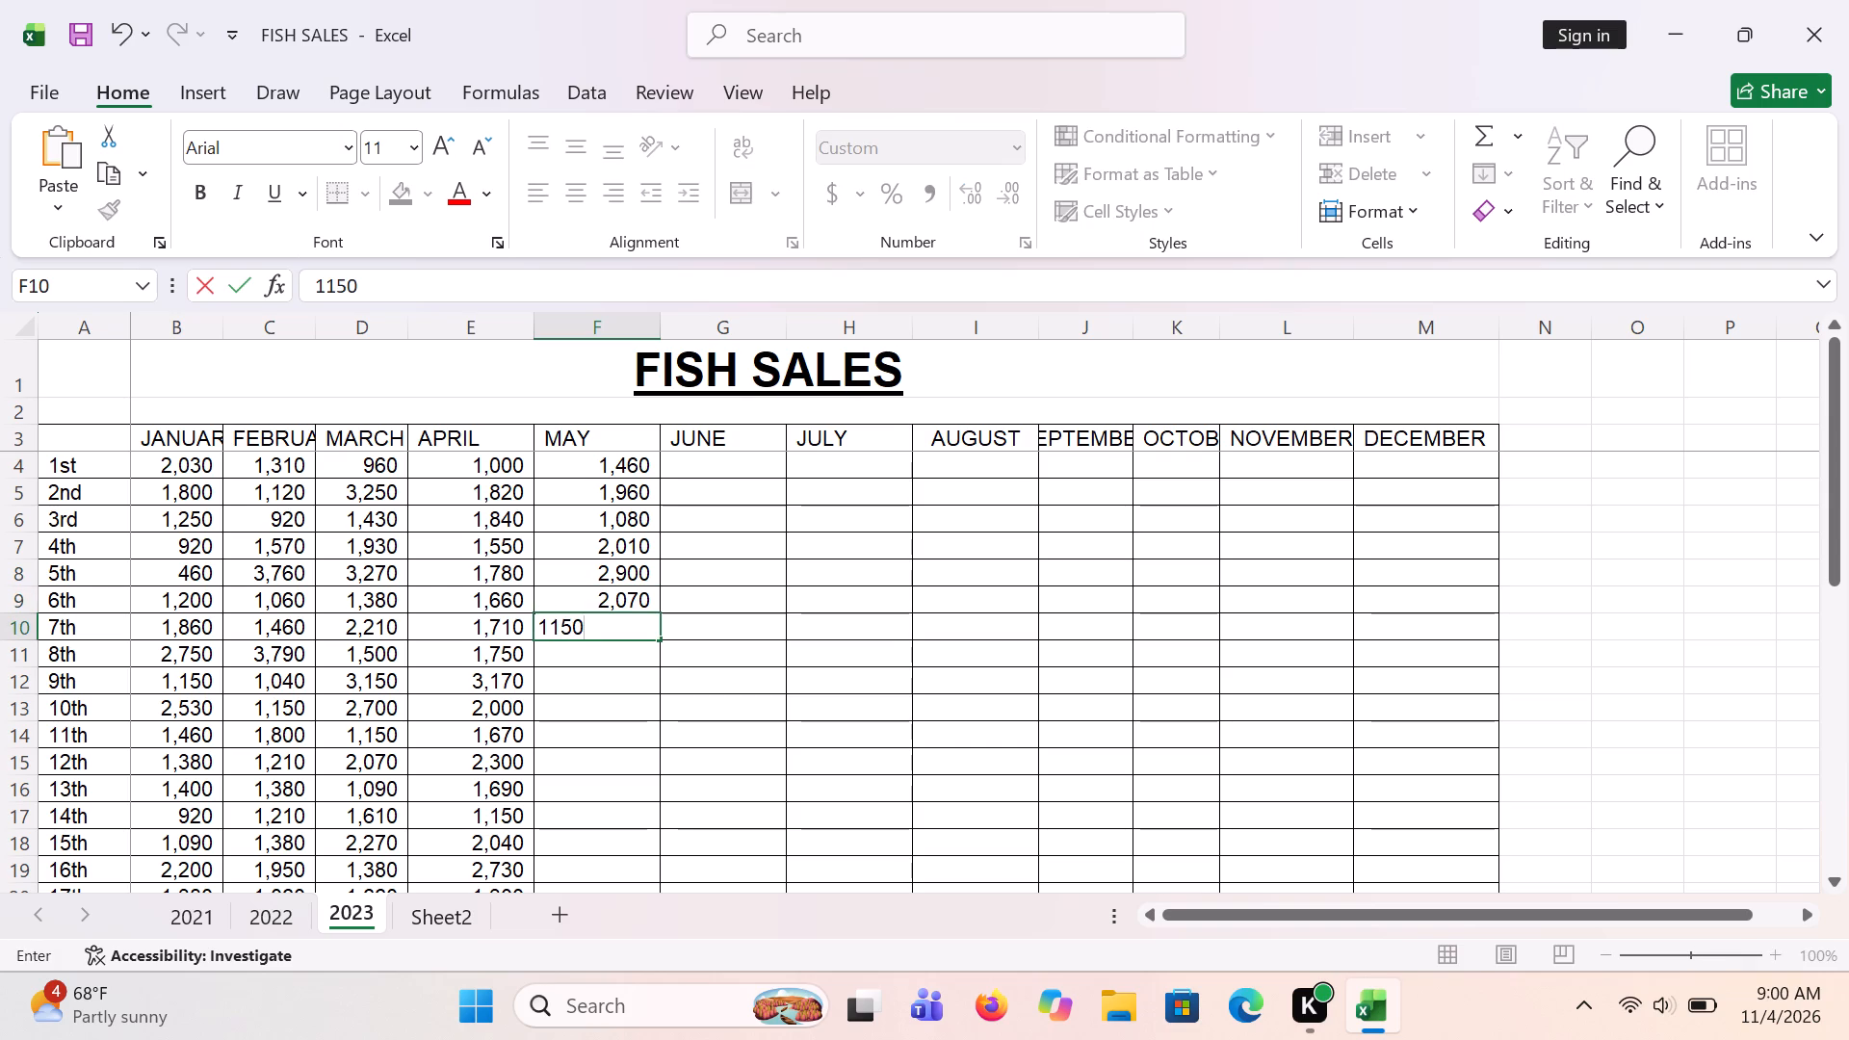
{"action": "key", "text": "Return"}
{"action": "type", "text": "1300"}
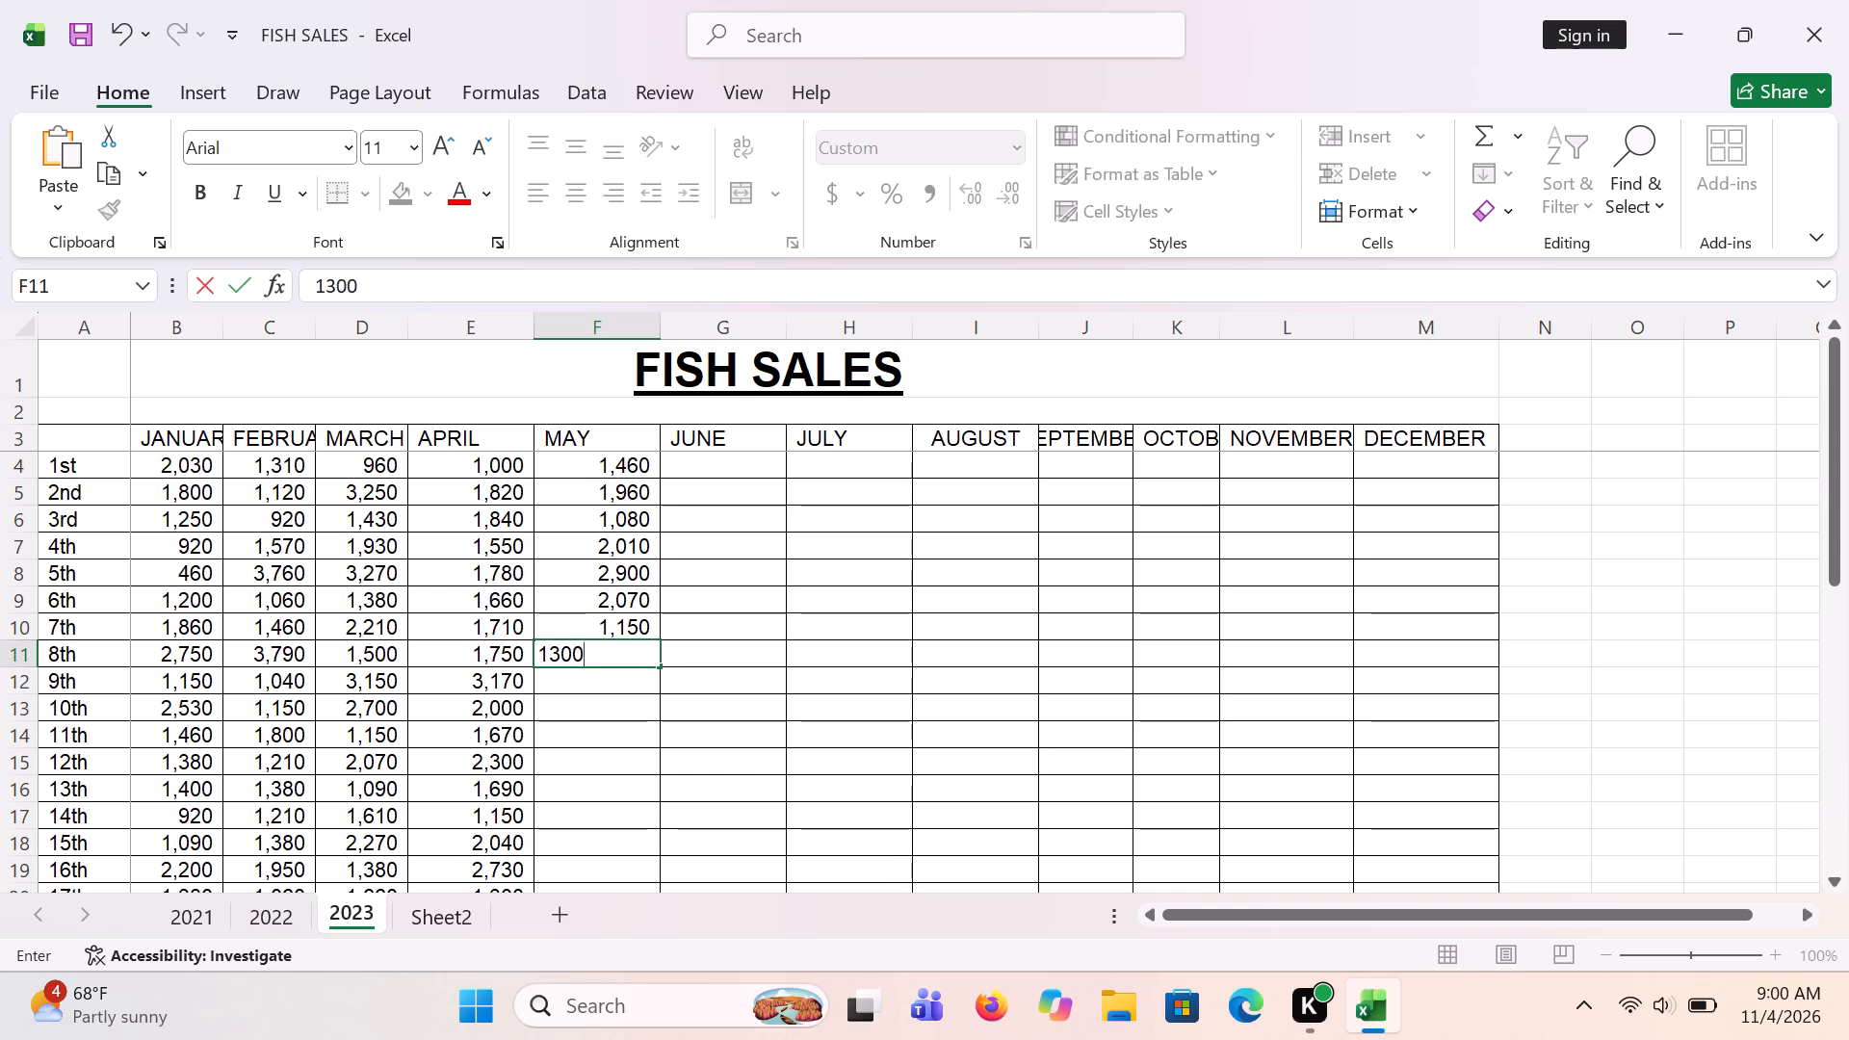
{"action": "key", "text": "Return"}
{"action": "key", "text": "1"}
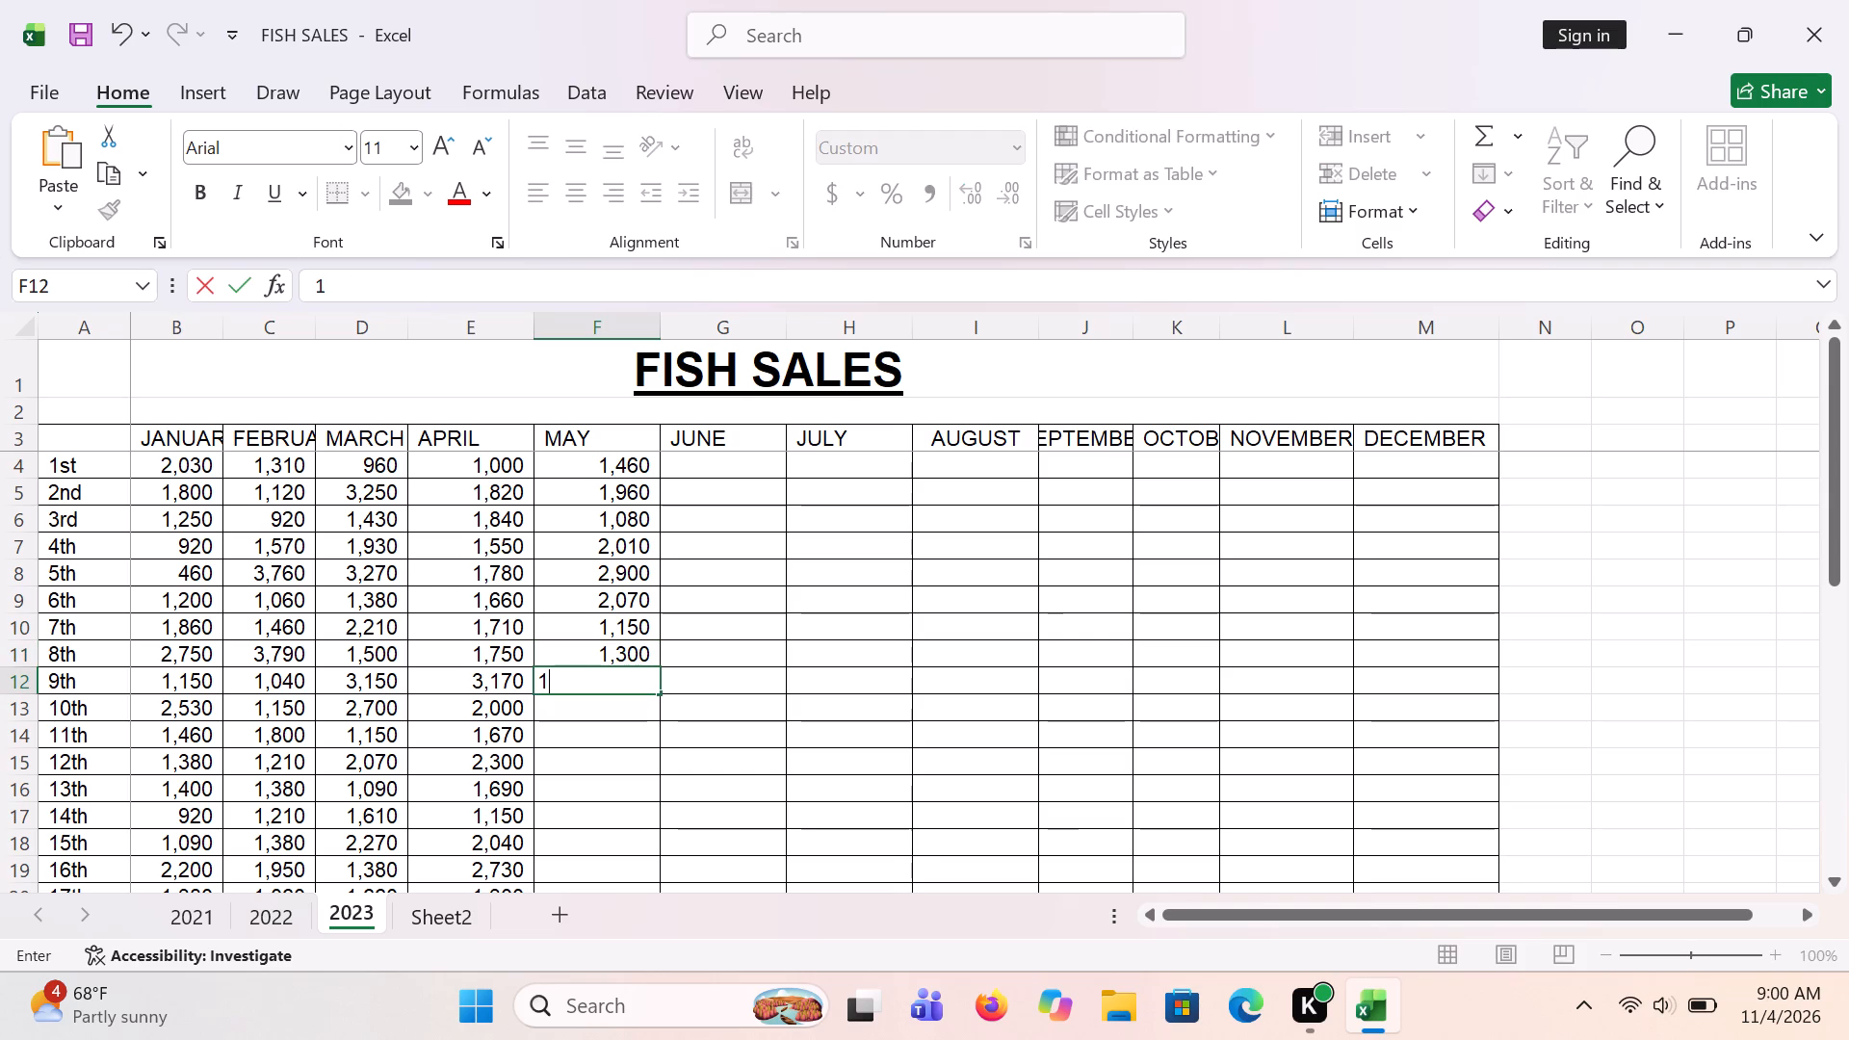
{"action": "type", "text": "45"}
{"action": "key", "text": "0"}
{"action": "key", "text": "Return"}
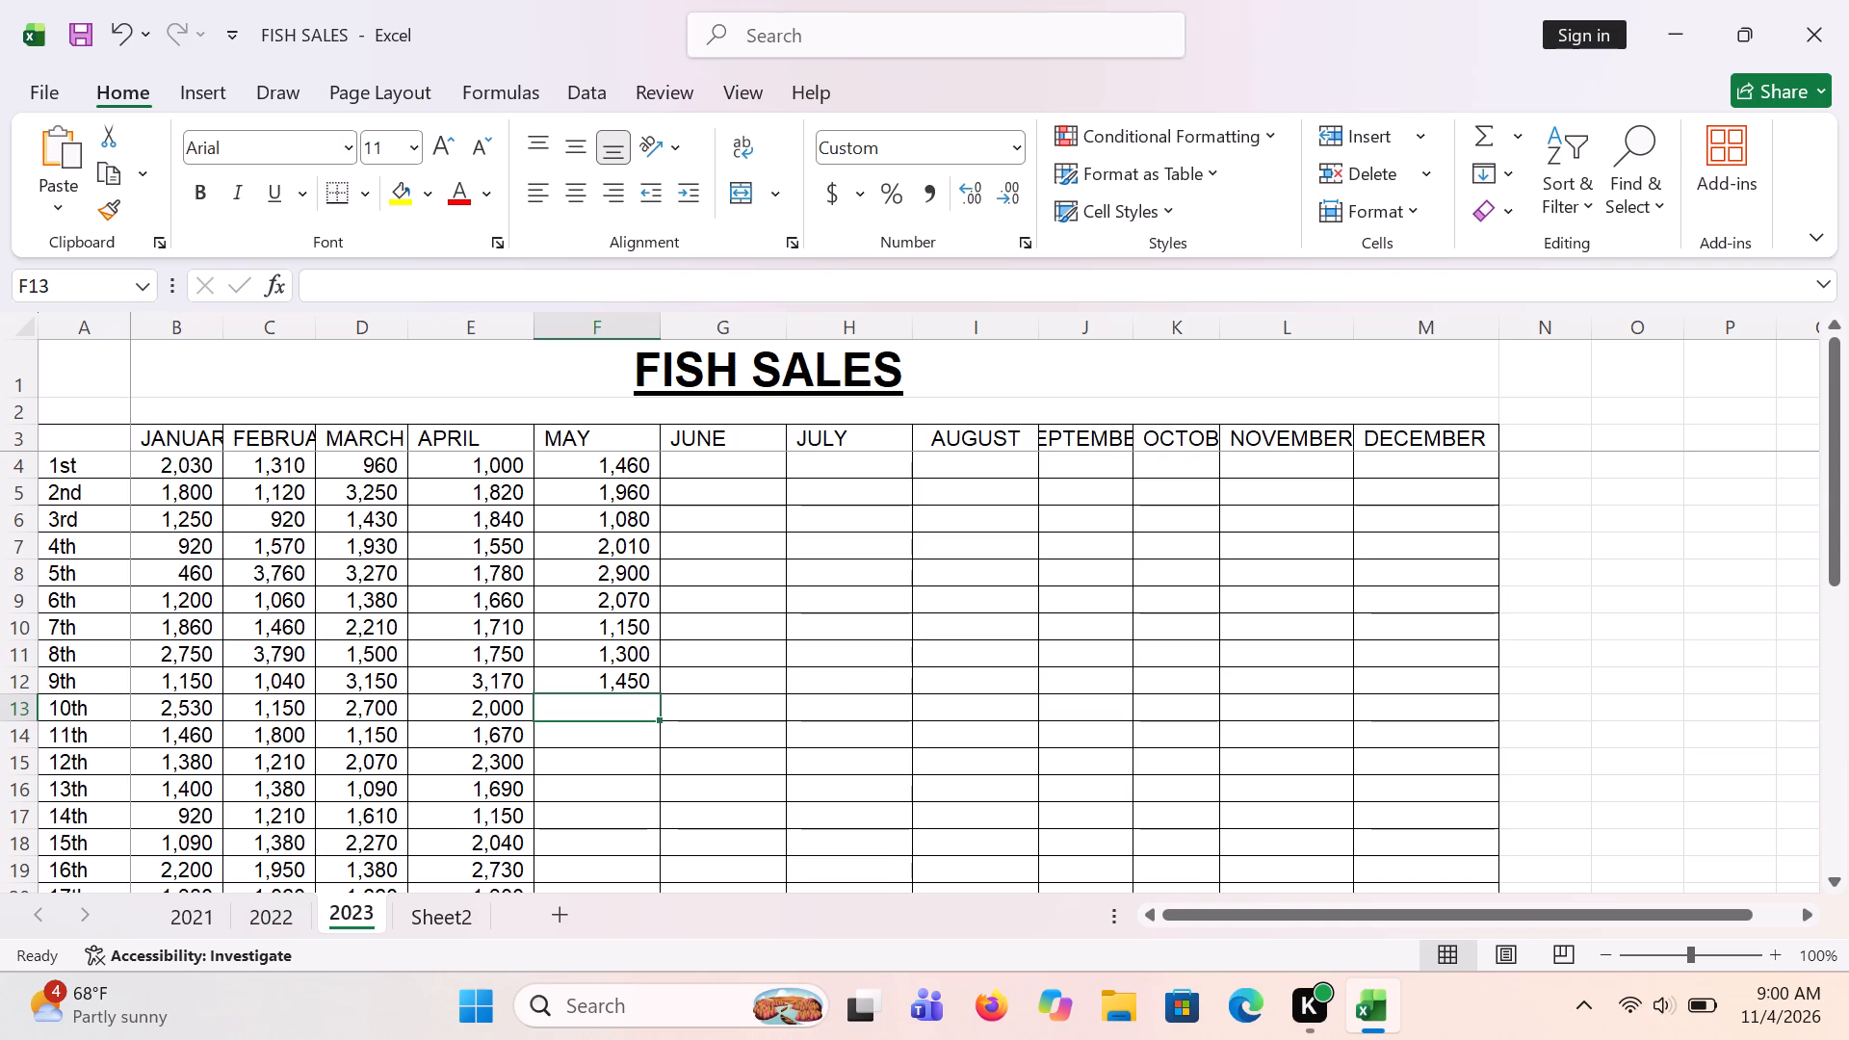
Enter the May sales for the 10th to the 12th in F13:F15 as 1550, 2440 and 1540.
{"action": "key", "text": "1"}
{"action": "type", "text": "550"}
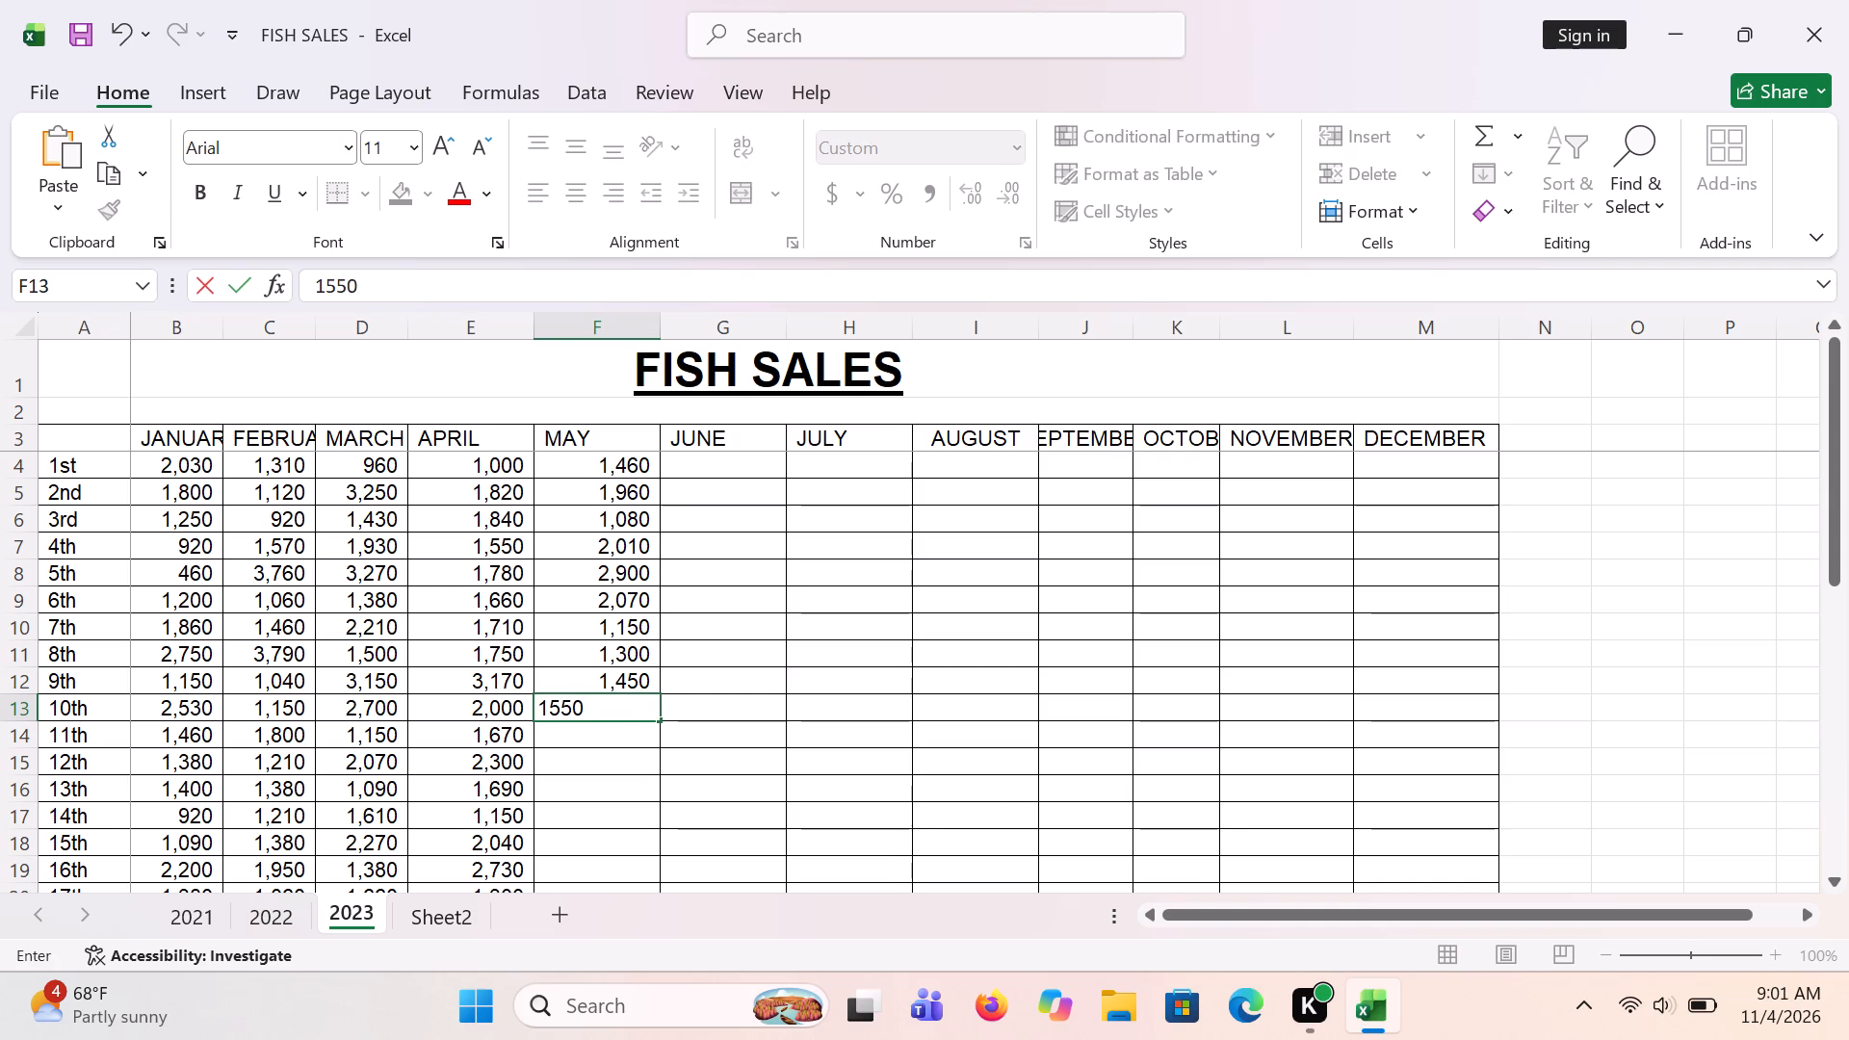
{"action": "key", "text": "Return"}
{"action": "type", "text": "2440"}
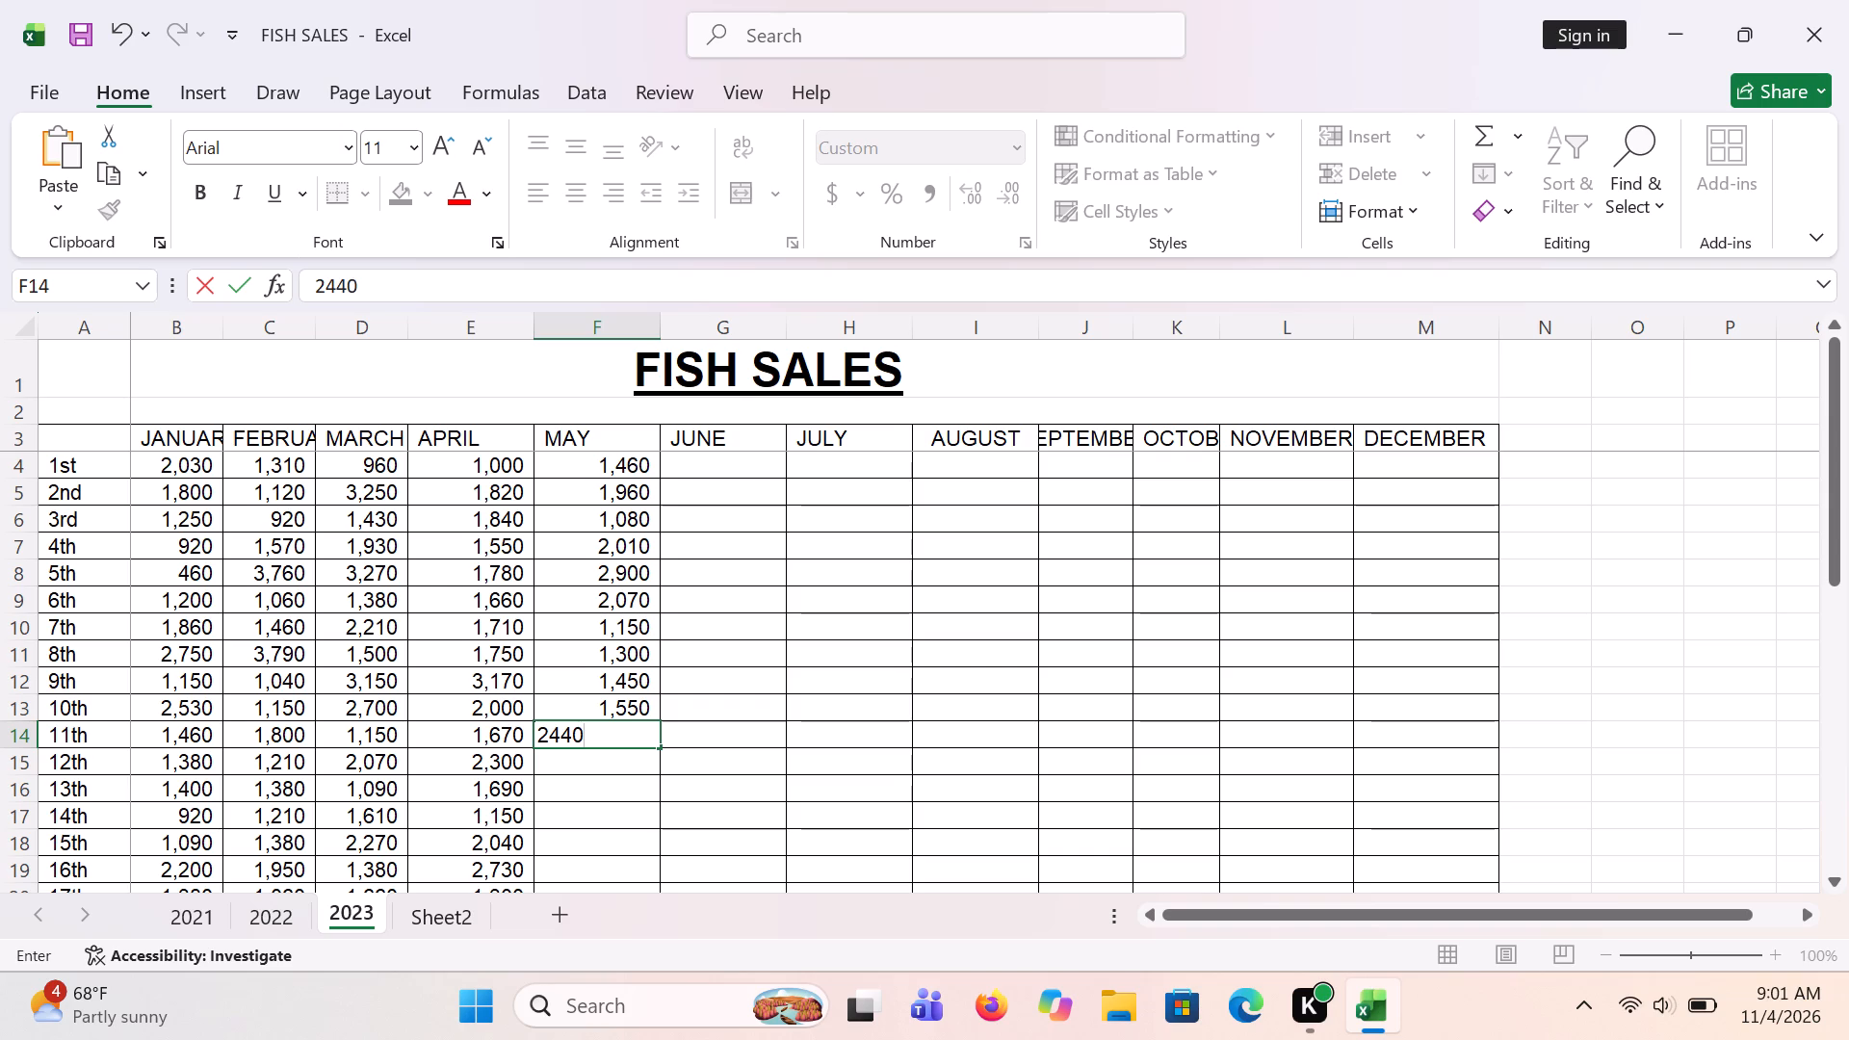
{"action": "key", "text": "Return"}
{"action": "key", "text": "1"}
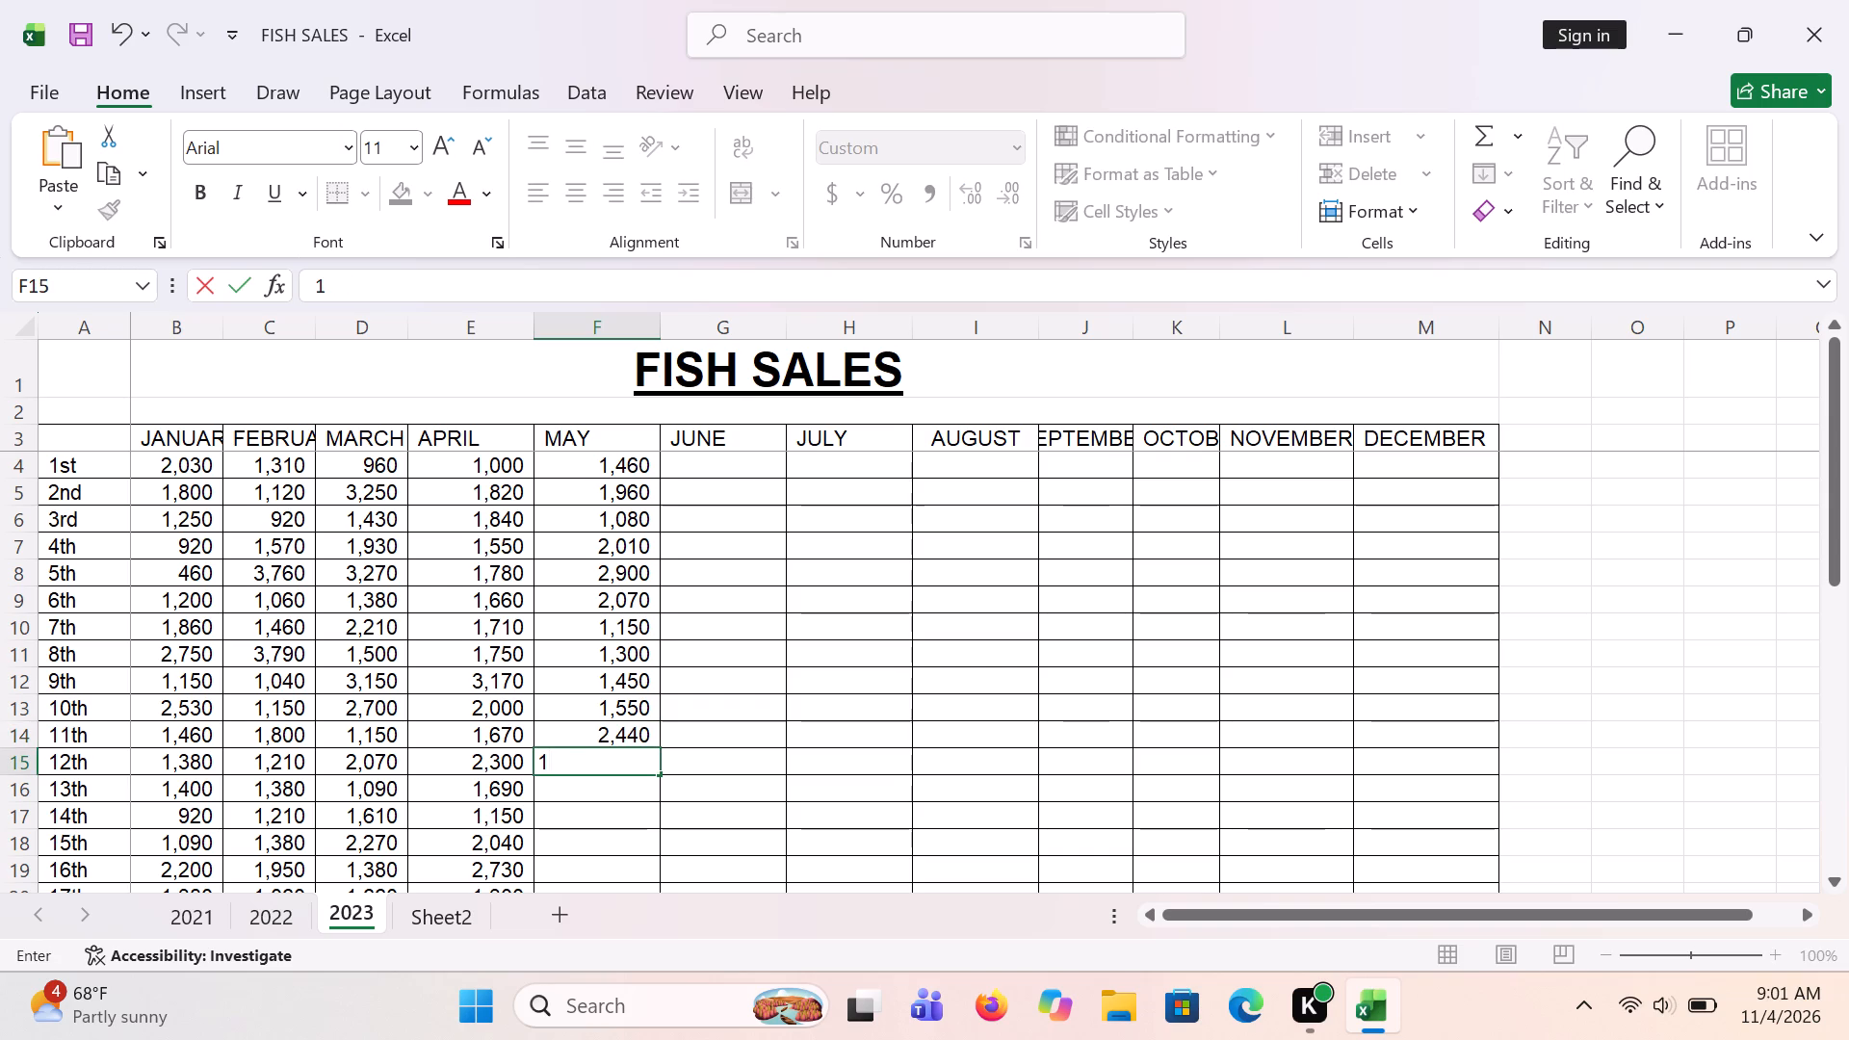
{"action": "type", "text": "540"}
{"action": "key", "text": "Return"}
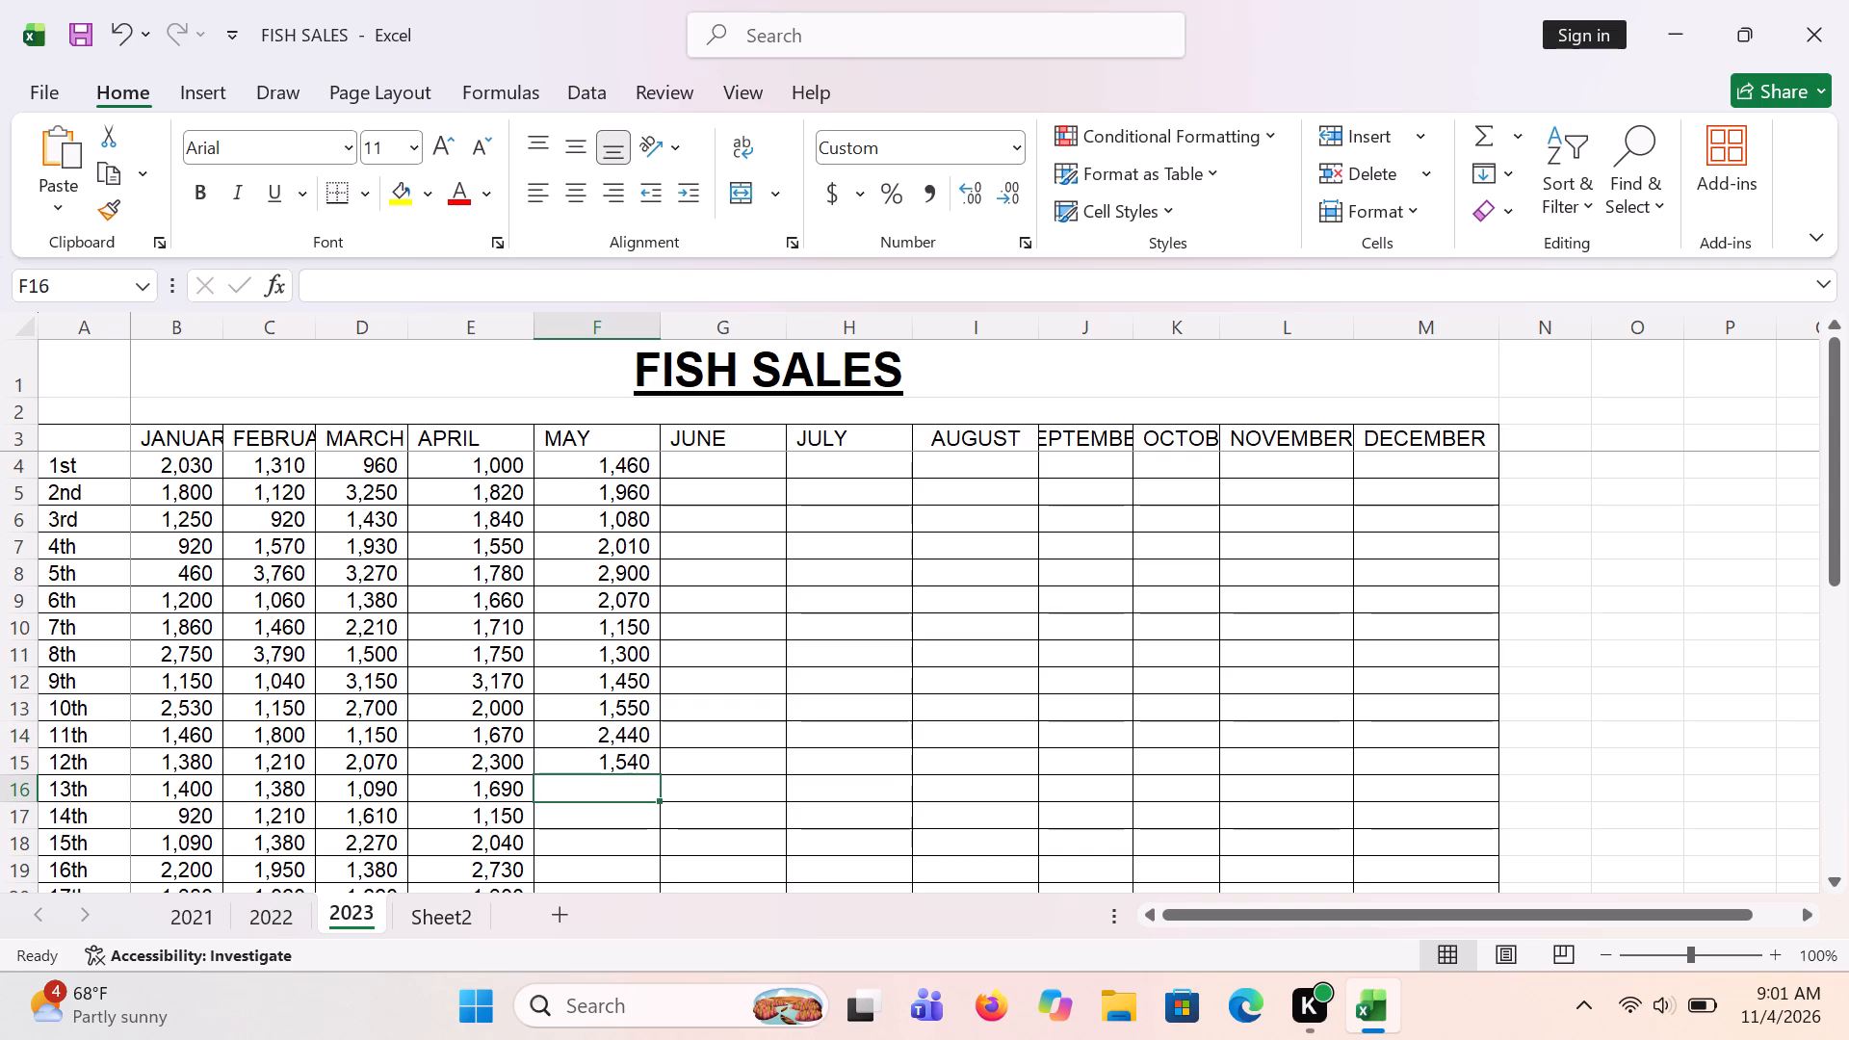
Enter the May sales for the 13th in F16 as 1690, and save the workbook.
{"action": "key", "text": "1"}
{"action": "key", "text": "6"}
{"action": "type", "text": "90"}
{"action": "key", "text": "Return"}
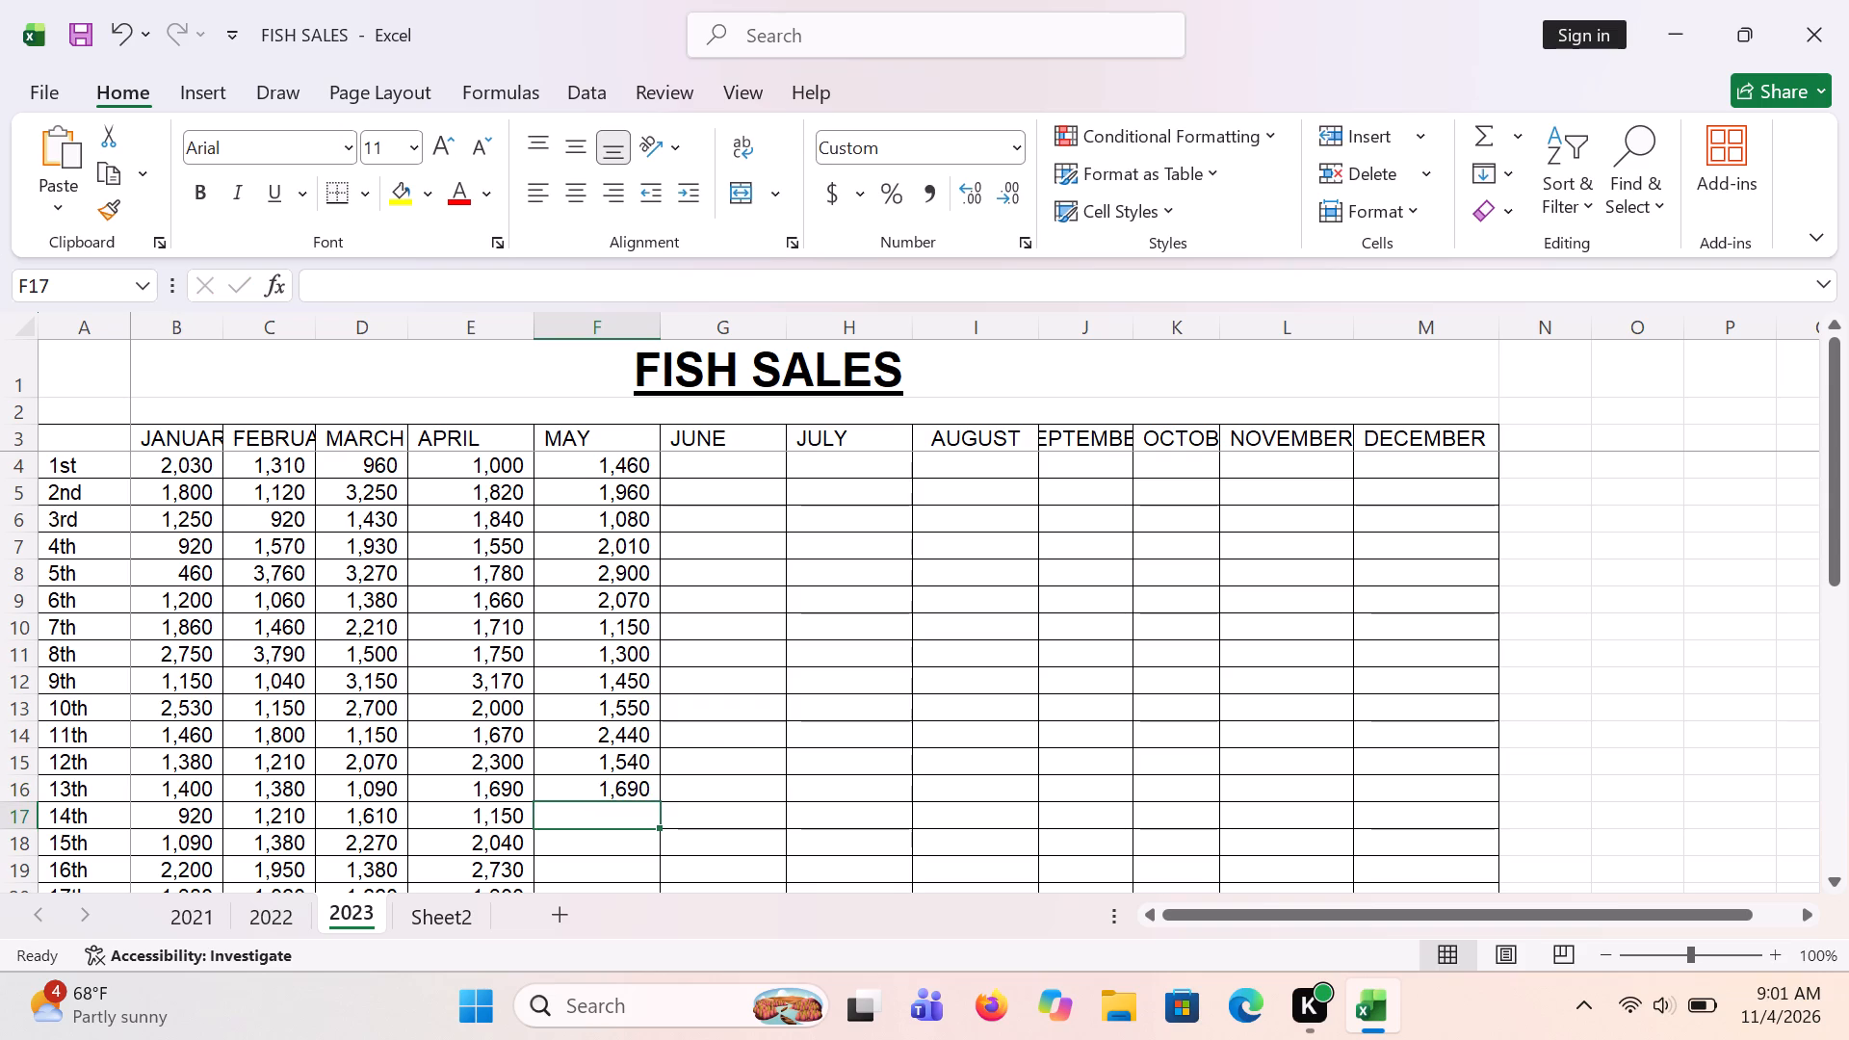
{"action": "key", "text": "ctrl+s"}
{"action": "left_click", "coordinate": [75, 26]}
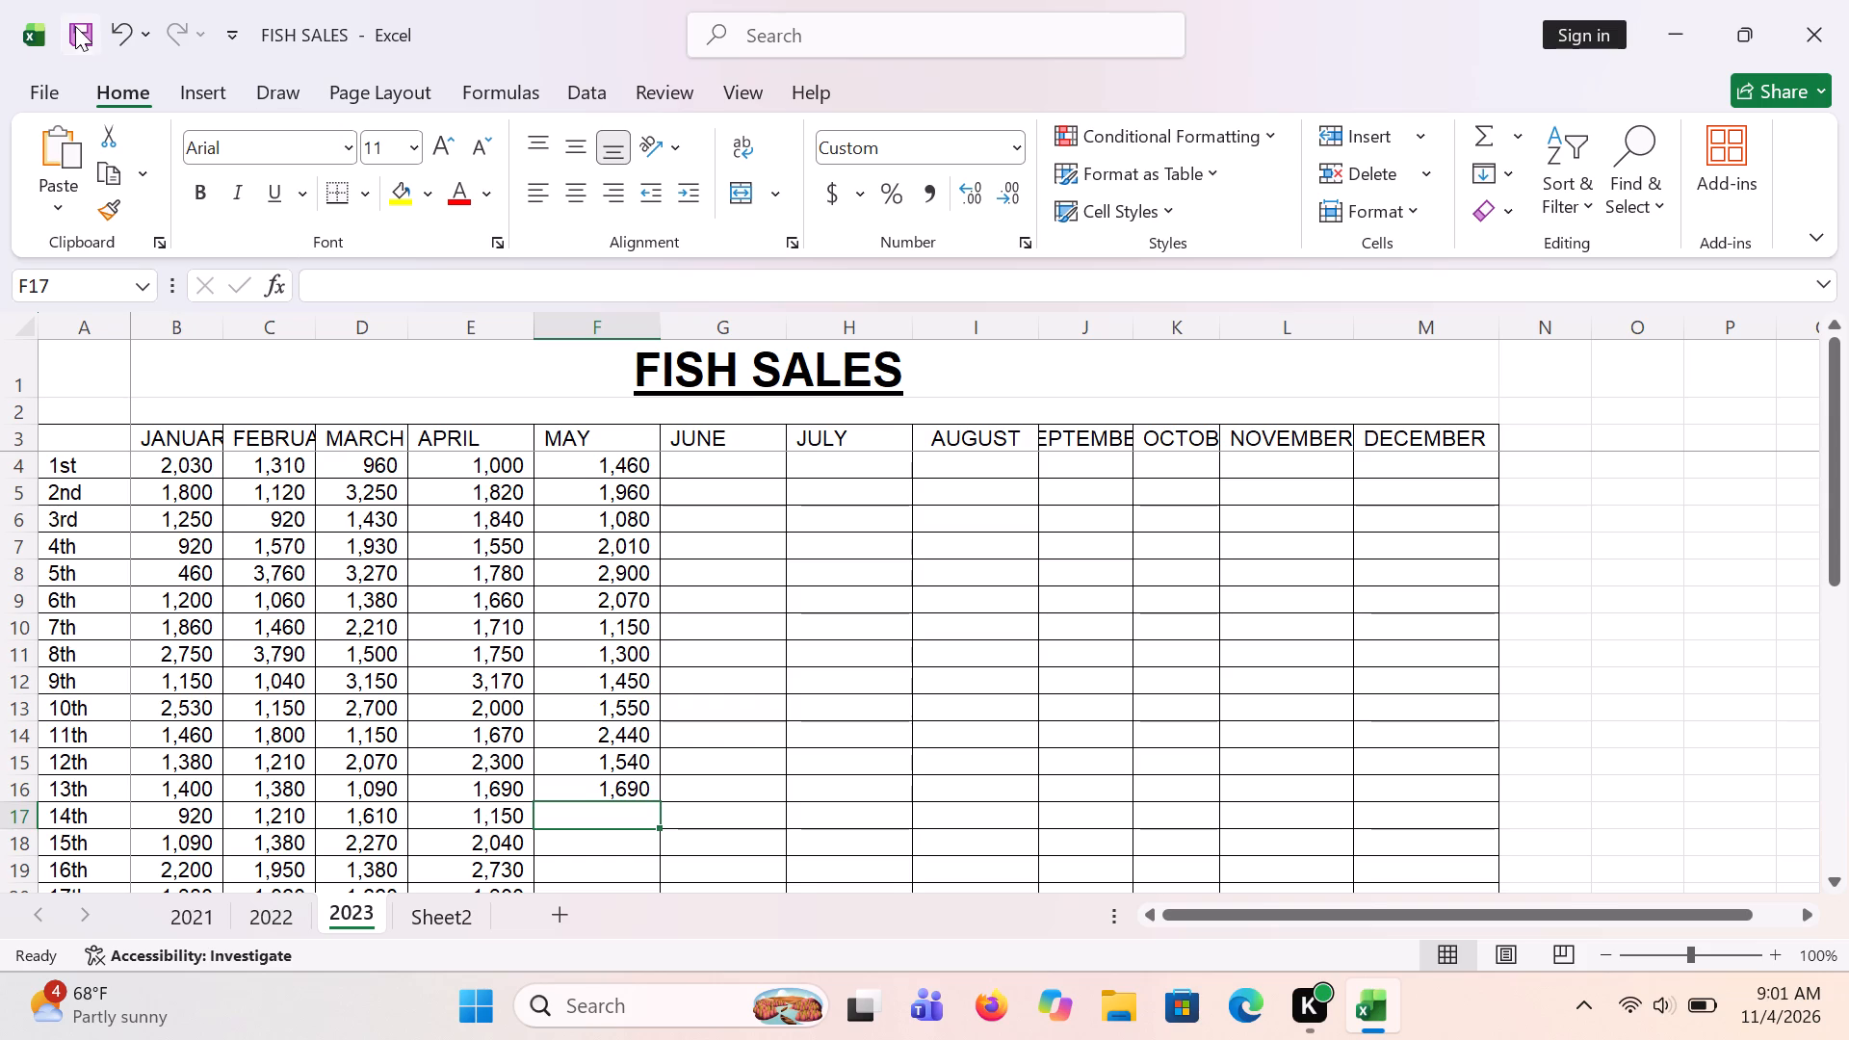
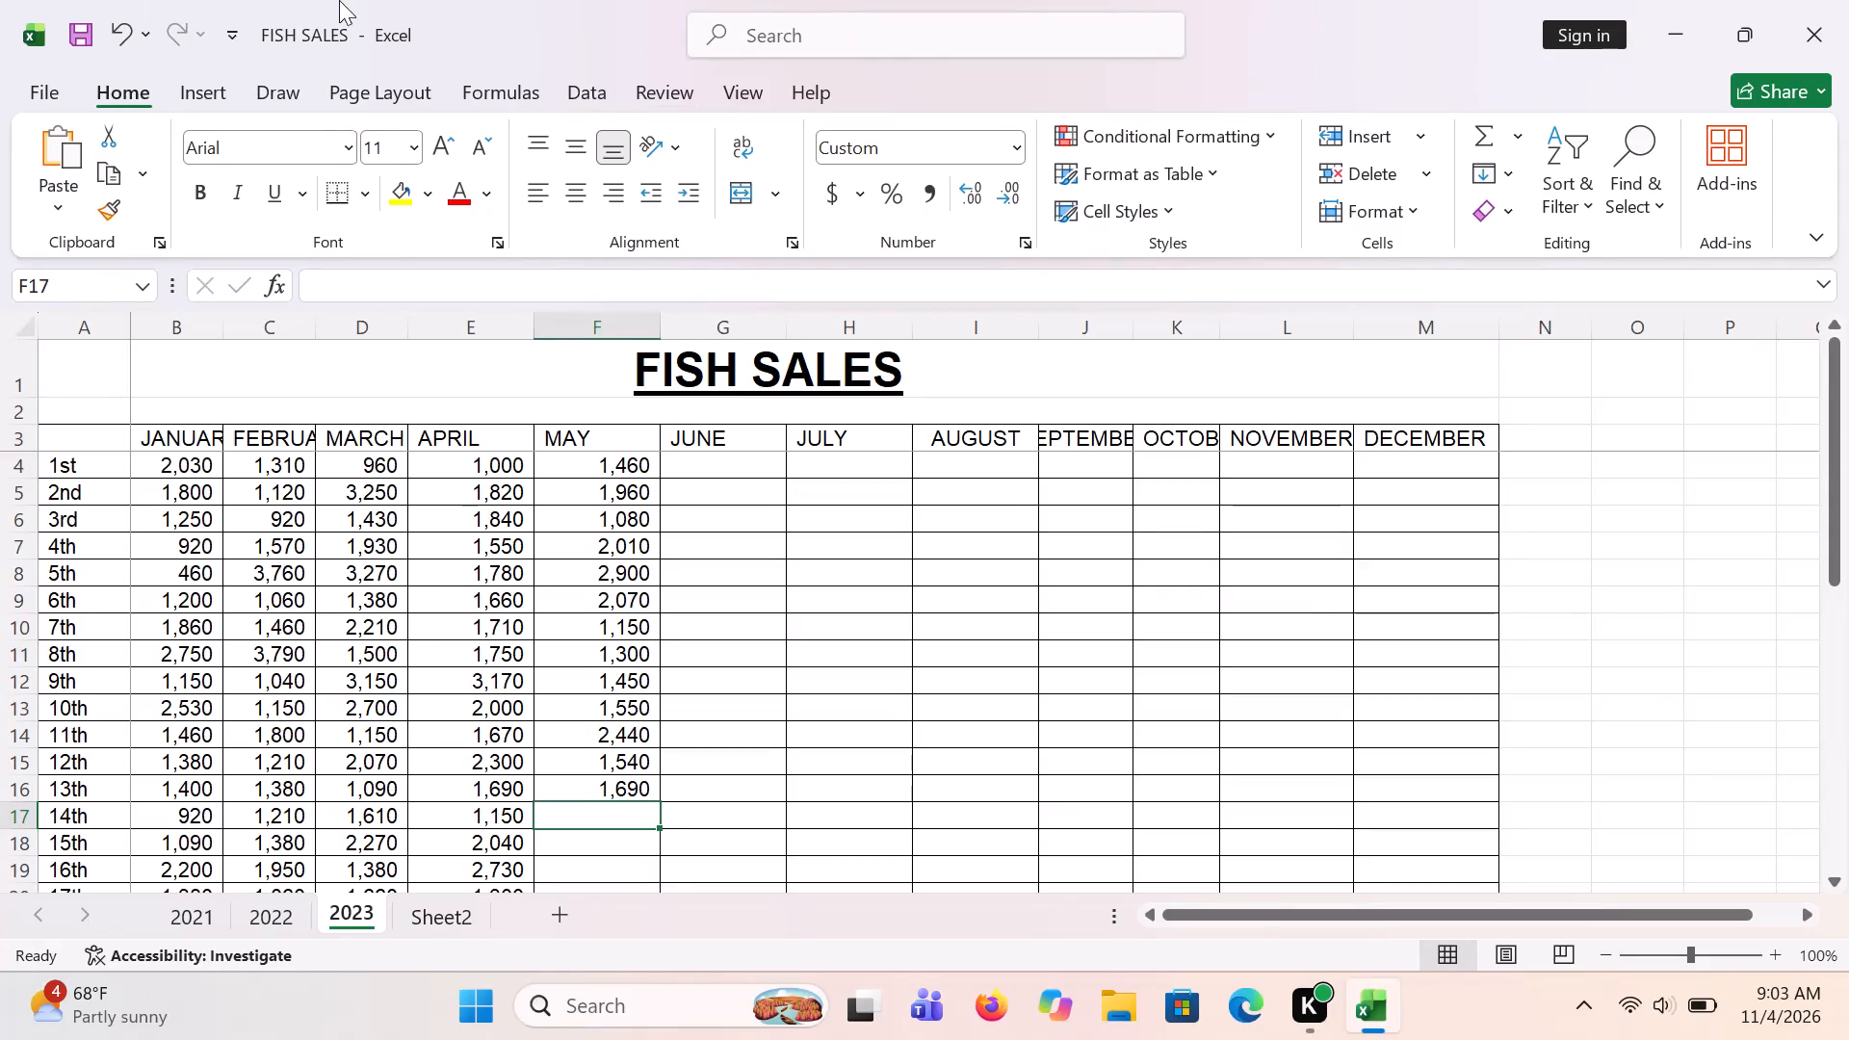
Save the FISH SALES workbook with the May entries made so far.
{"action": "left_click", "coordinate": [68, 32]}
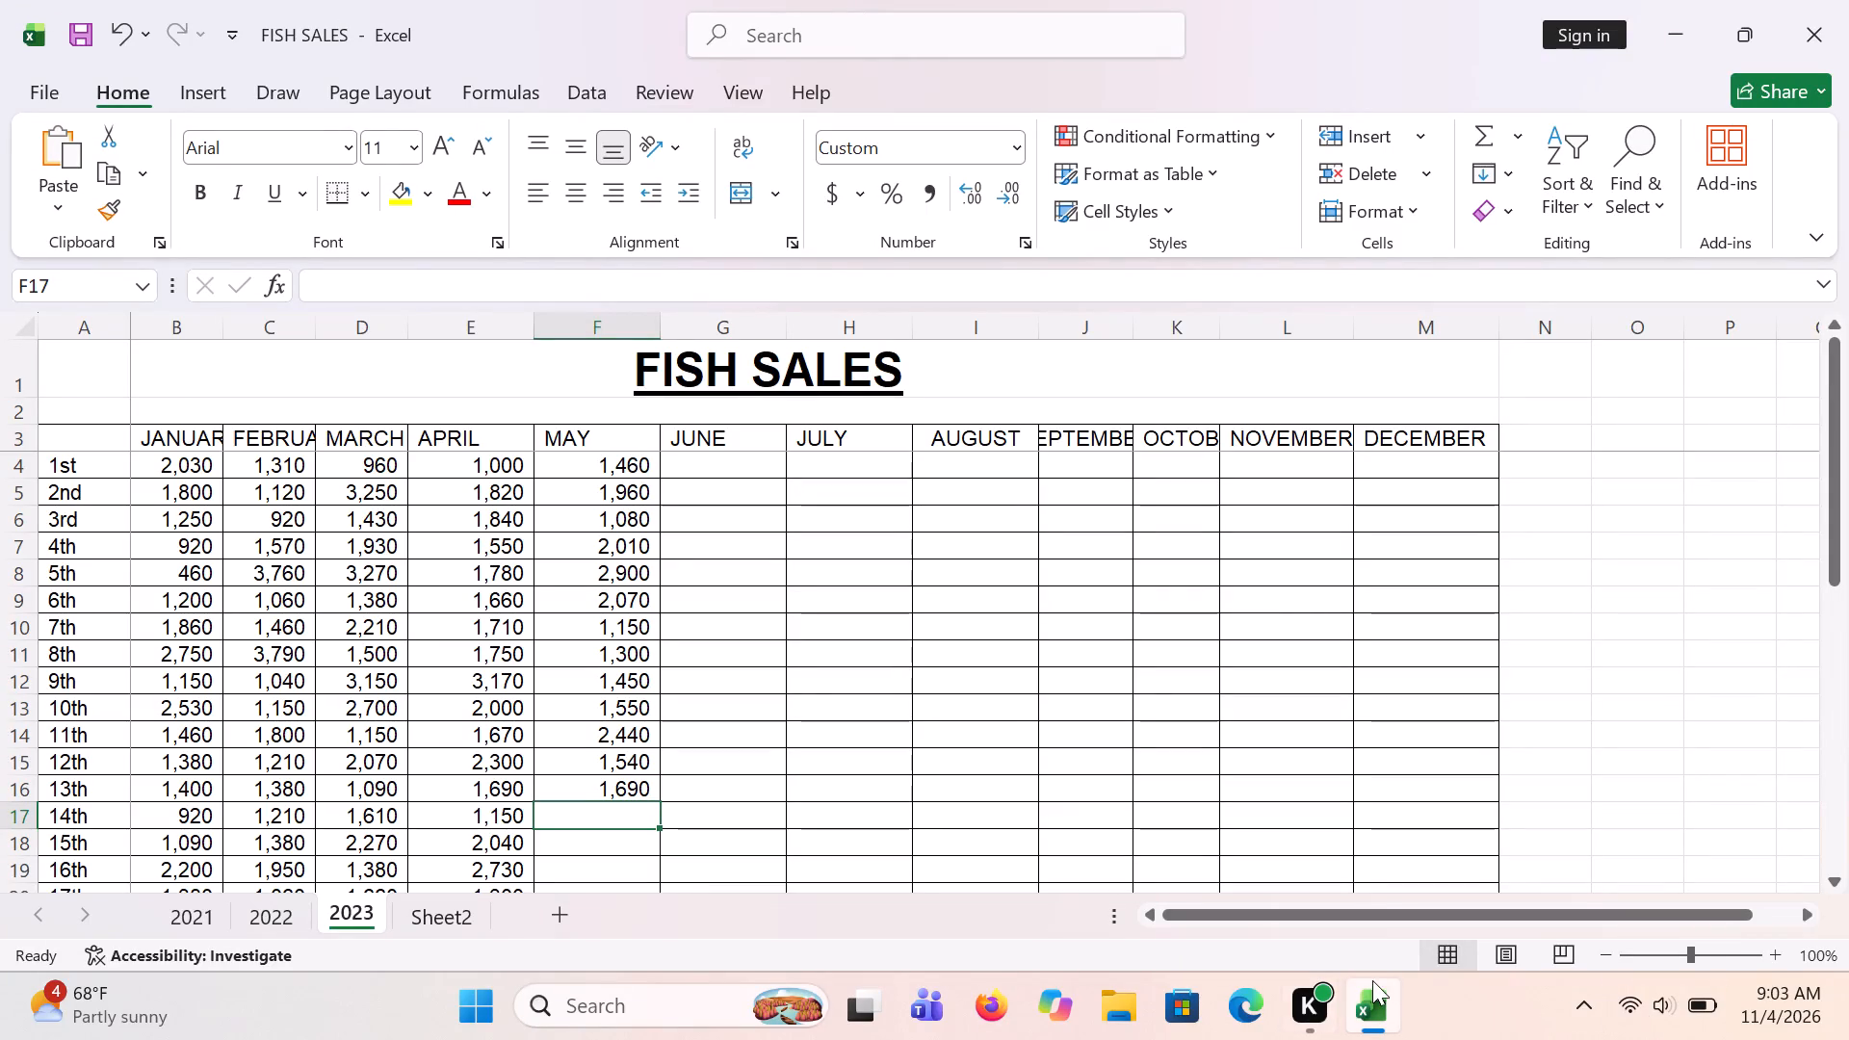
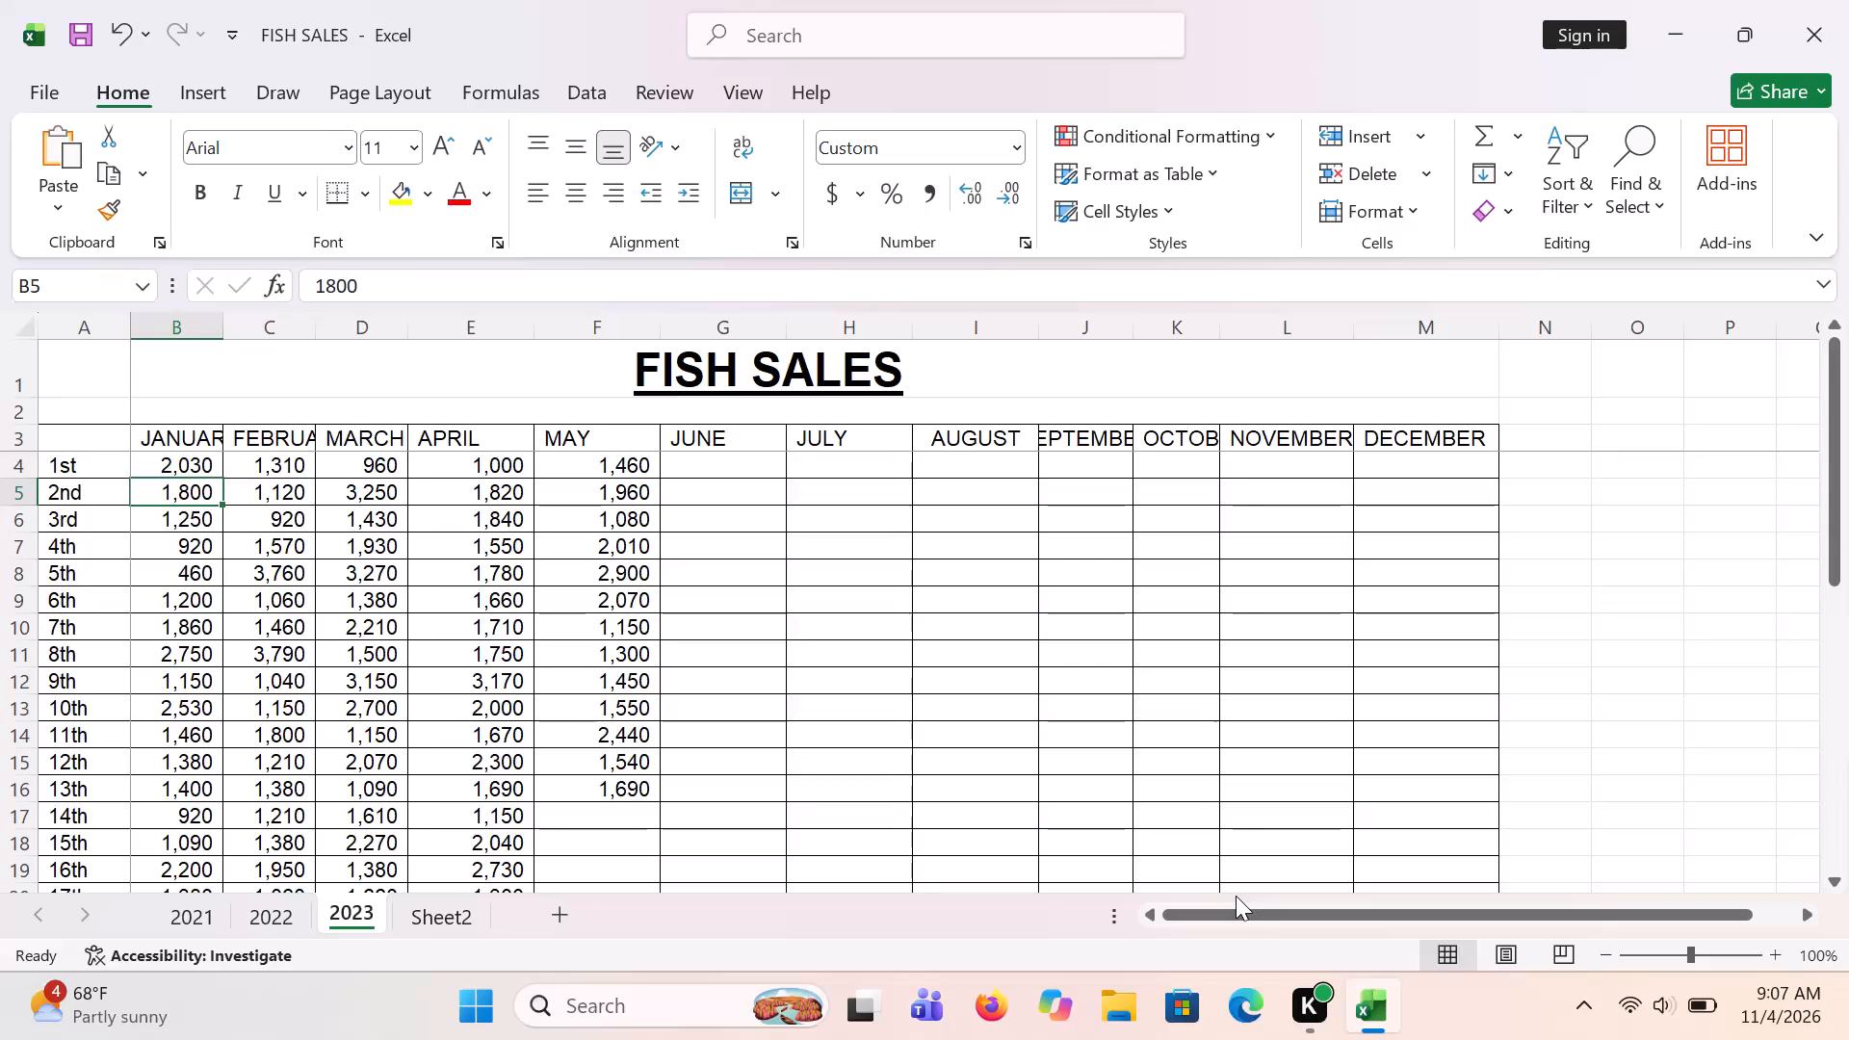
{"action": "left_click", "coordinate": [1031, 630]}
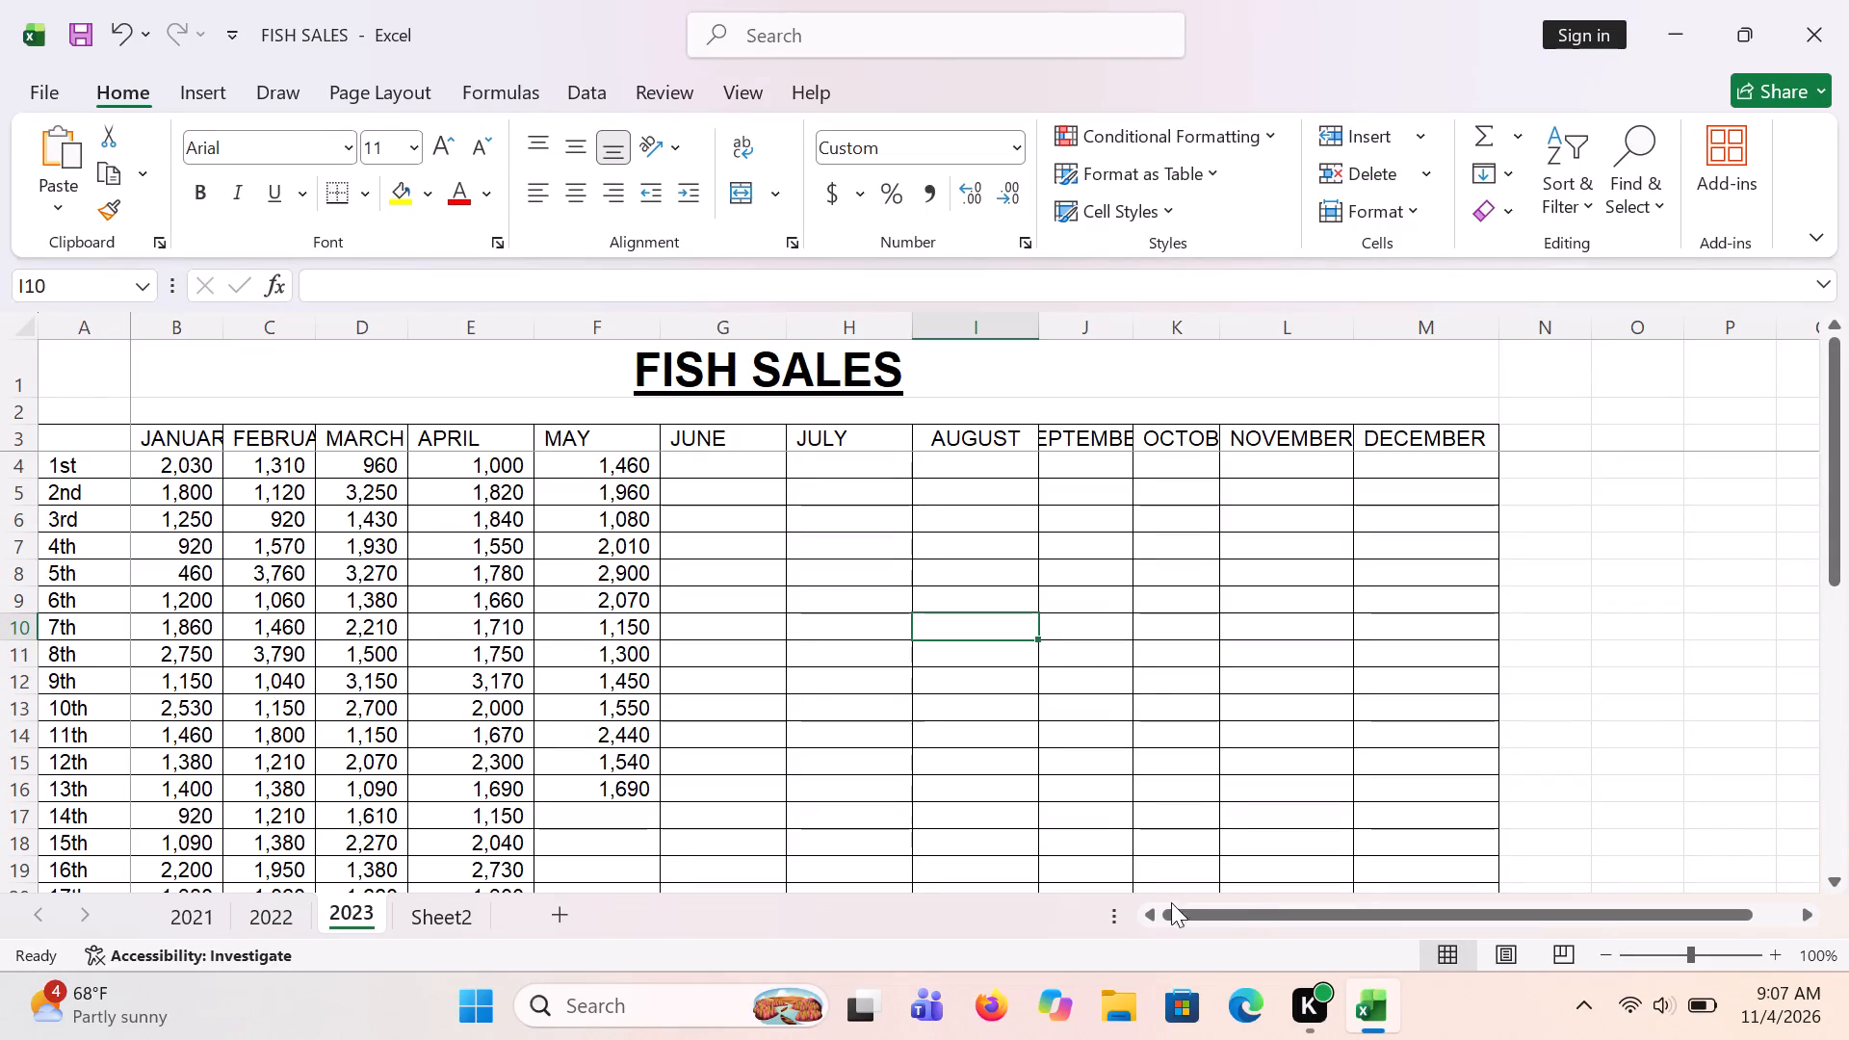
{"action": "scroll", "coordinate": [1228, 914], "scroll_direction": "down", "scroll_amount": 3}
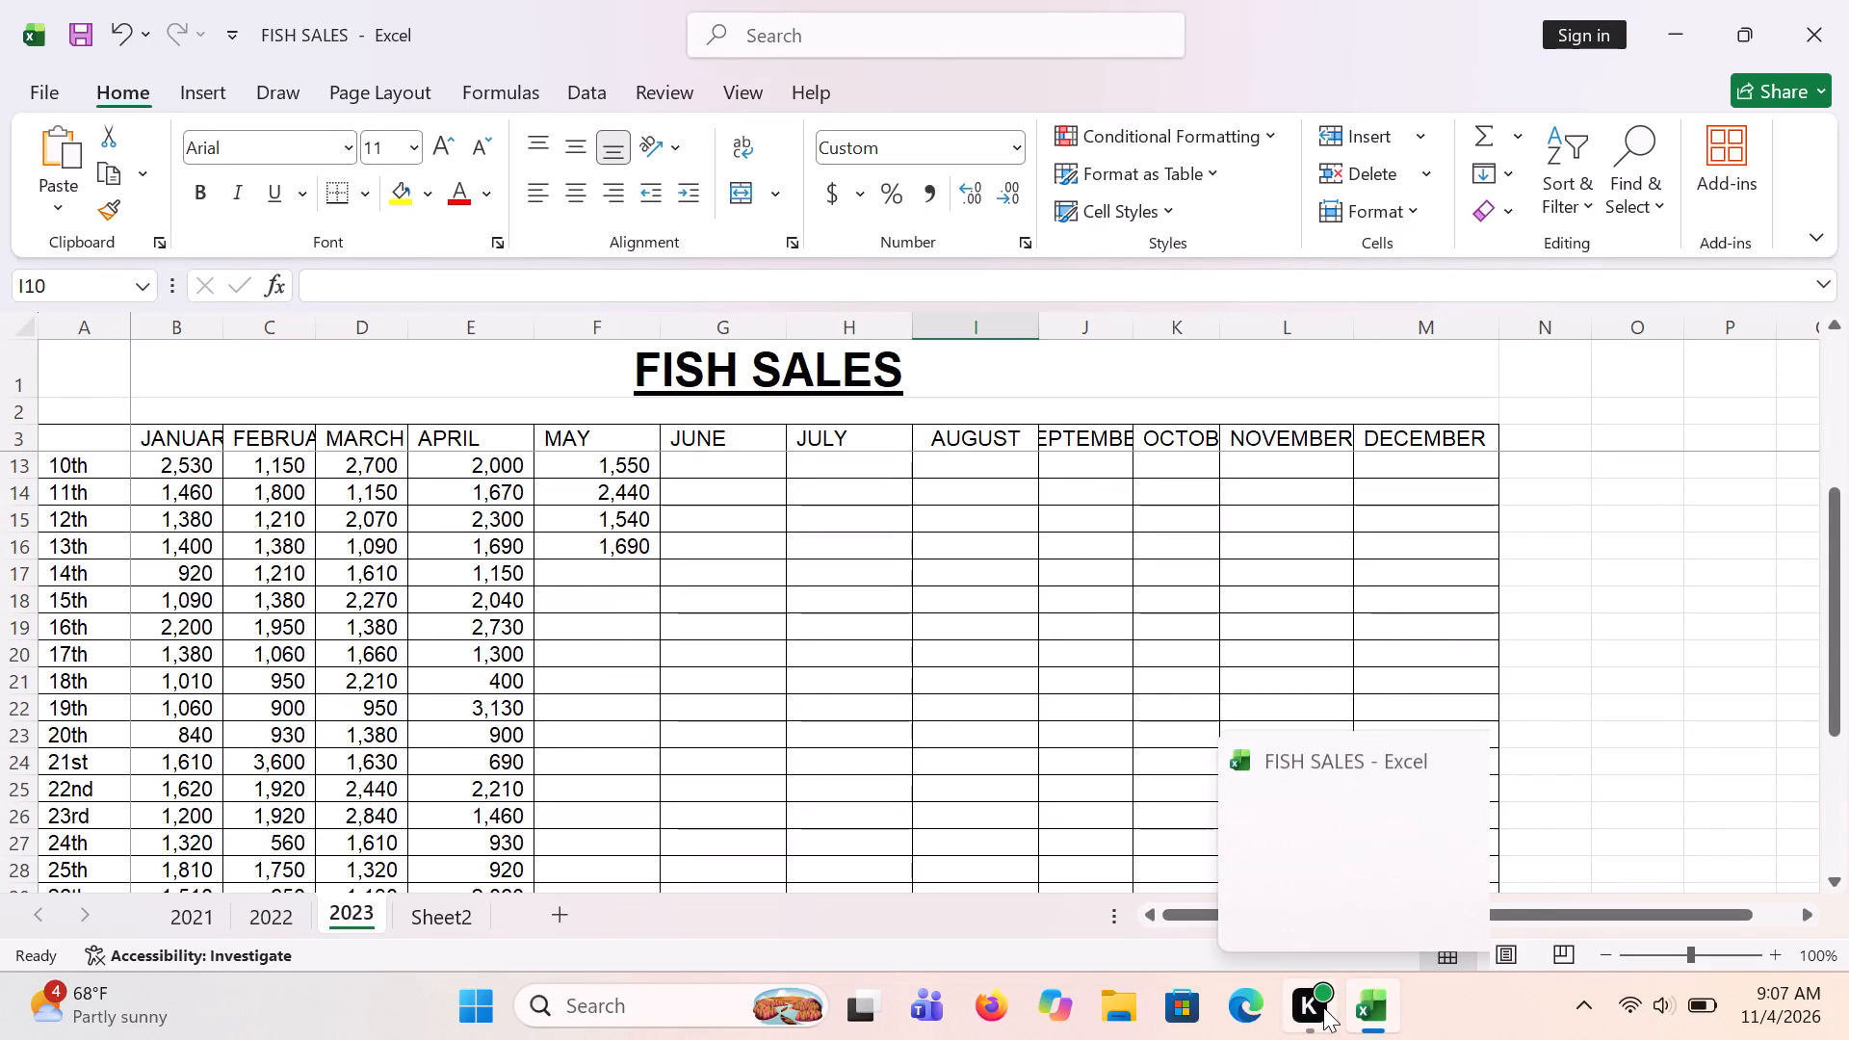
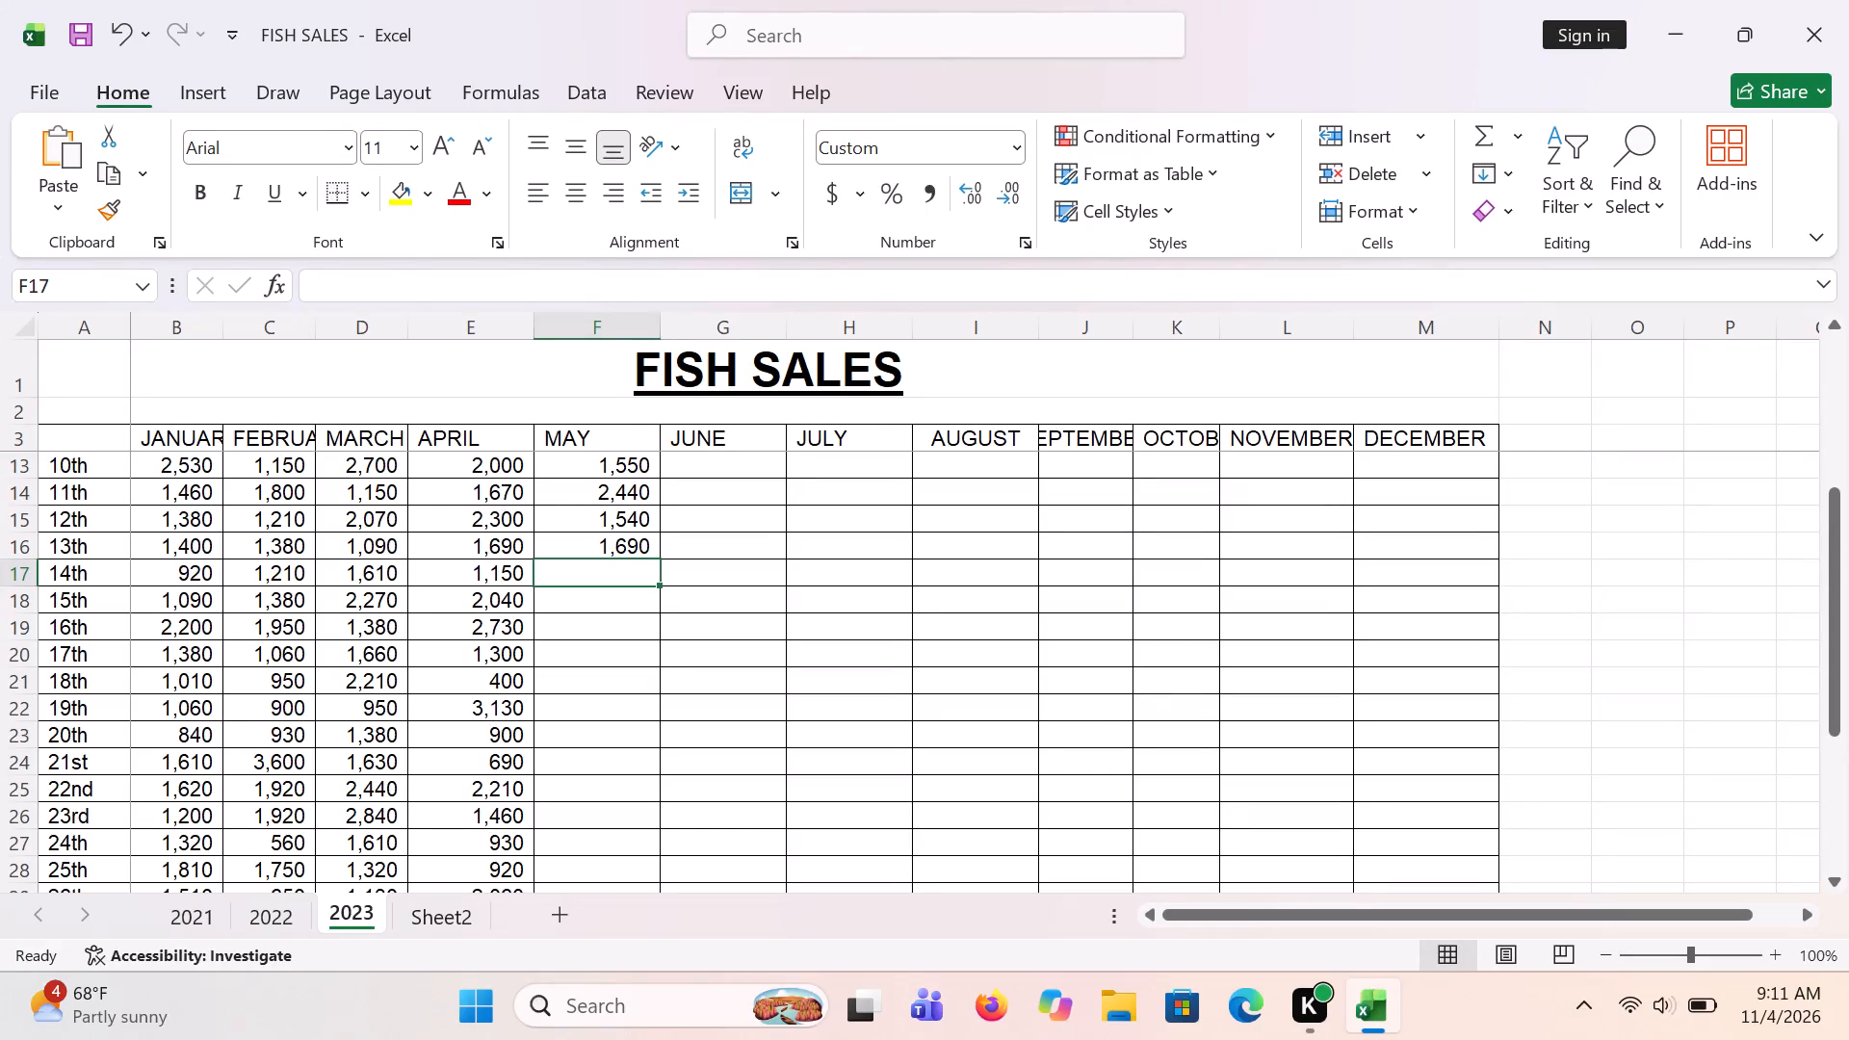
Review the May daily sales on the 2023 sheet, going back from the 13th to the 3rd.
{"action": "key", "text": "Up"}
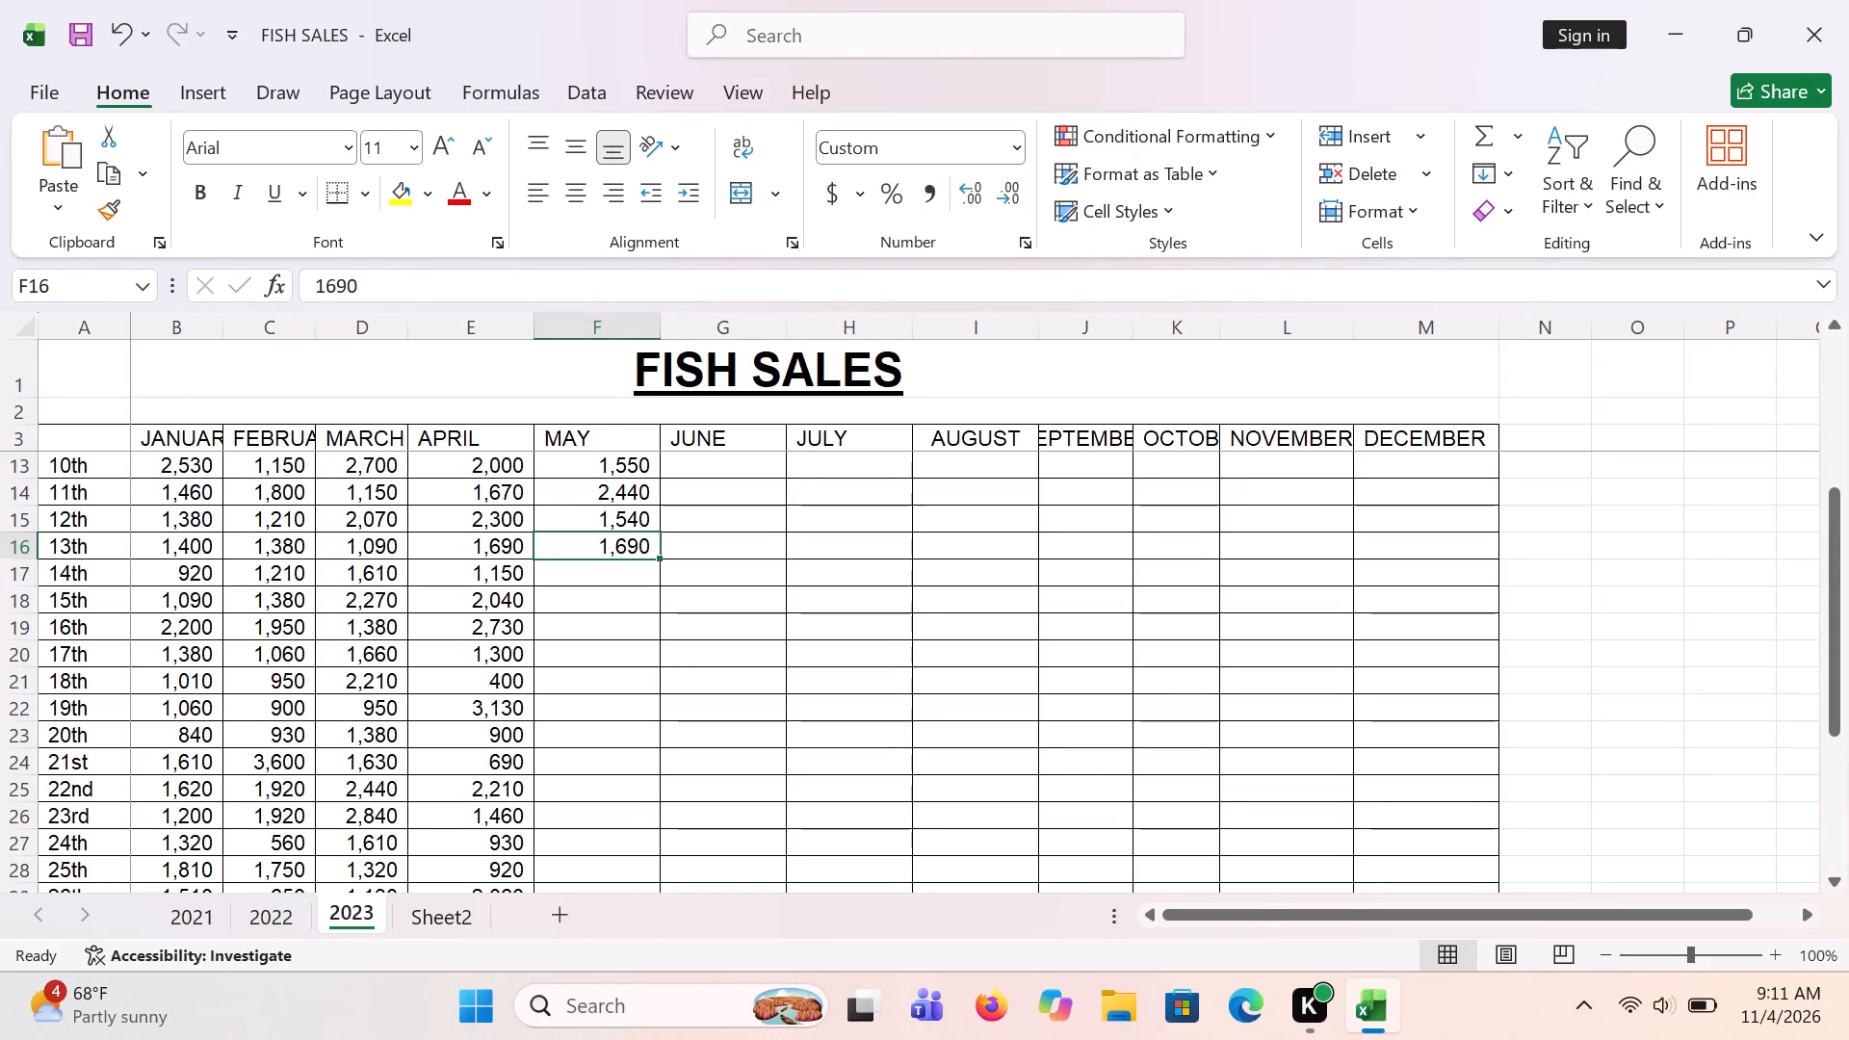
{"action": "key", "text": "Down"}
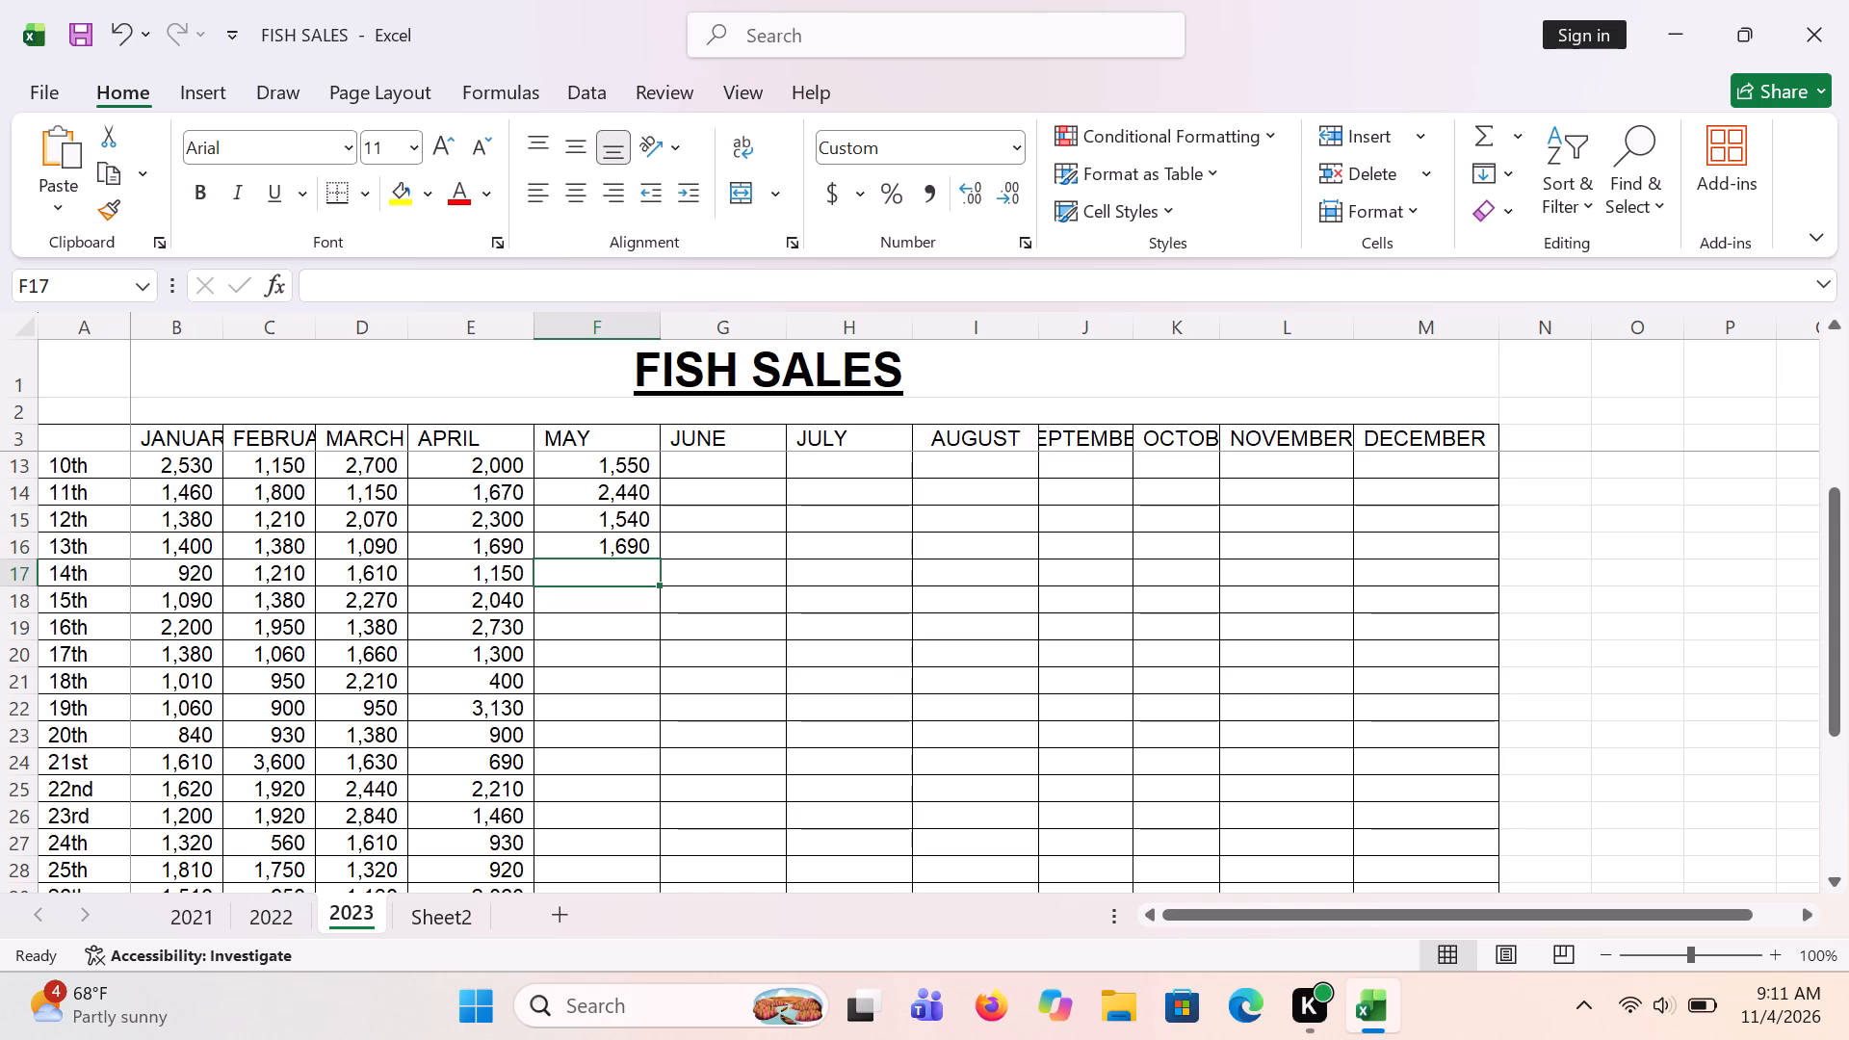
{"action": "key", "text": "Up"}
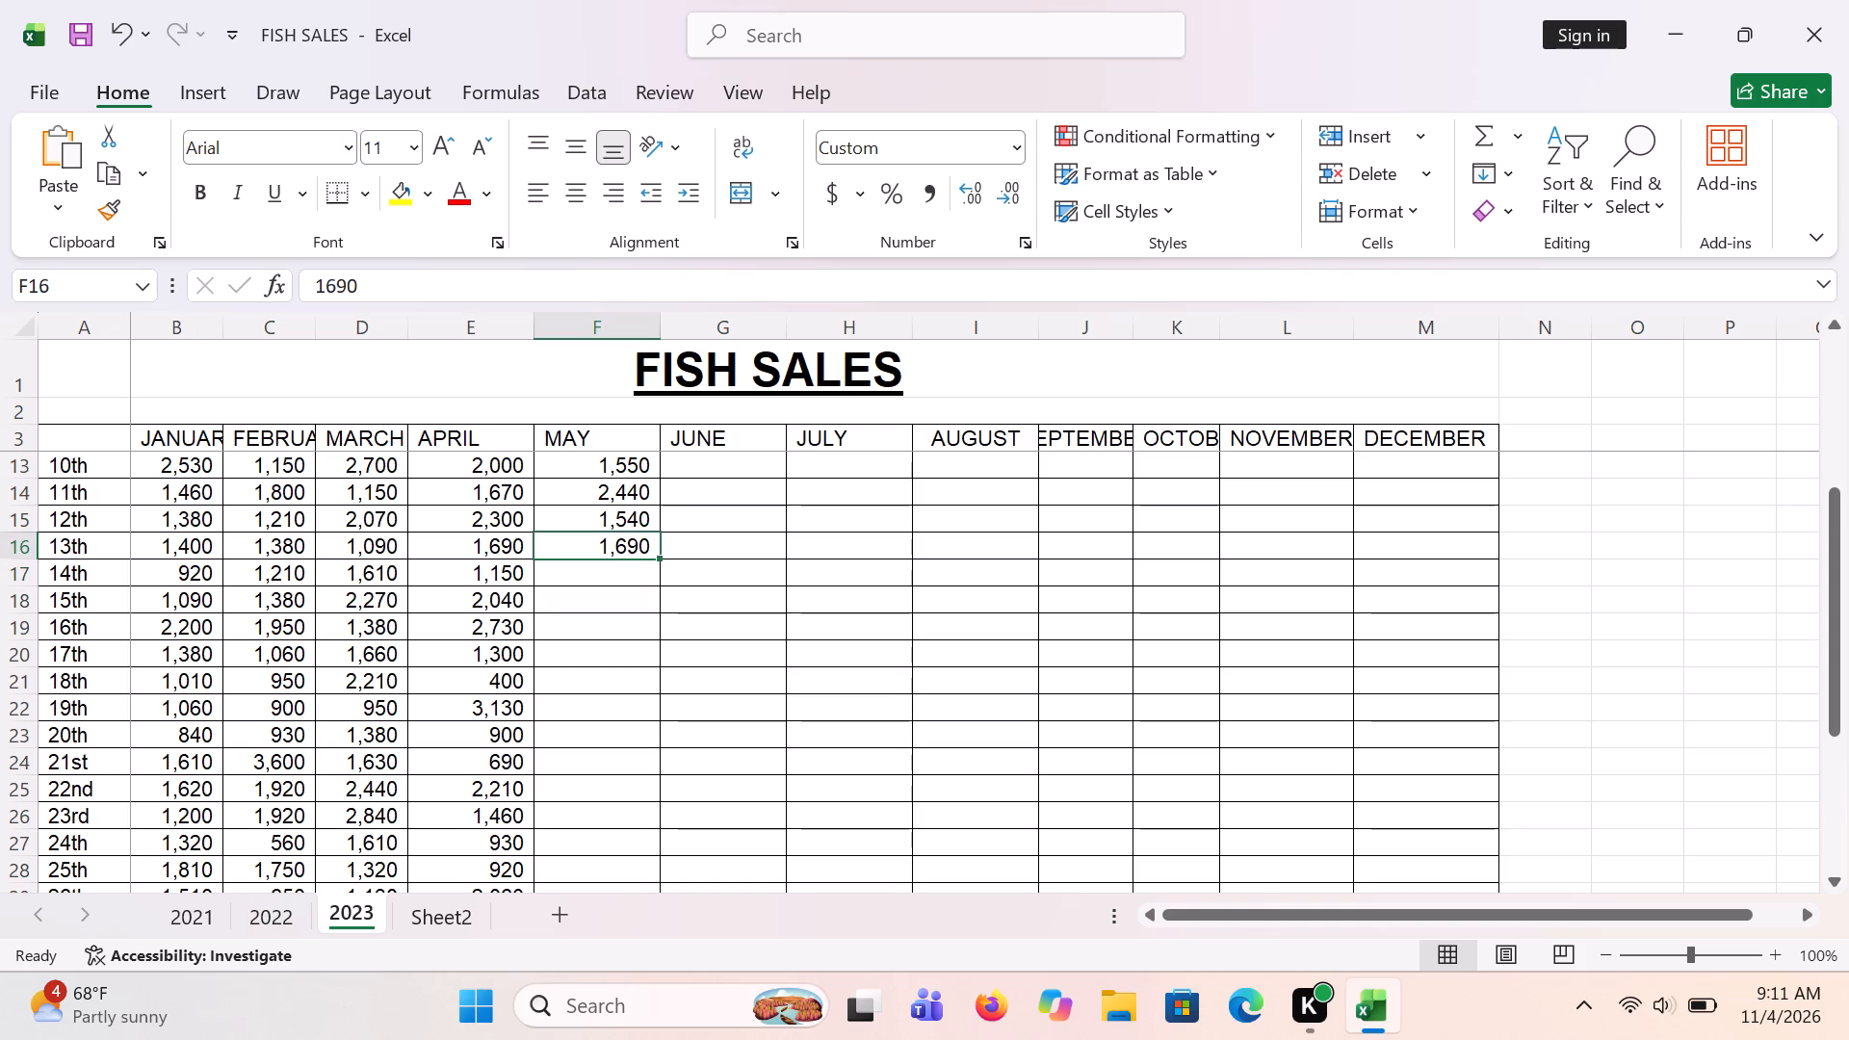
{"action": "key", "text": "Up"}
{"action": "key", "text": "Up"}
{"action": "key", "text": "Up"}
{"action": "key", "text": "Up"}
{"action": "key", "text": "Up"}
{"action": "key", "text": "Up"}
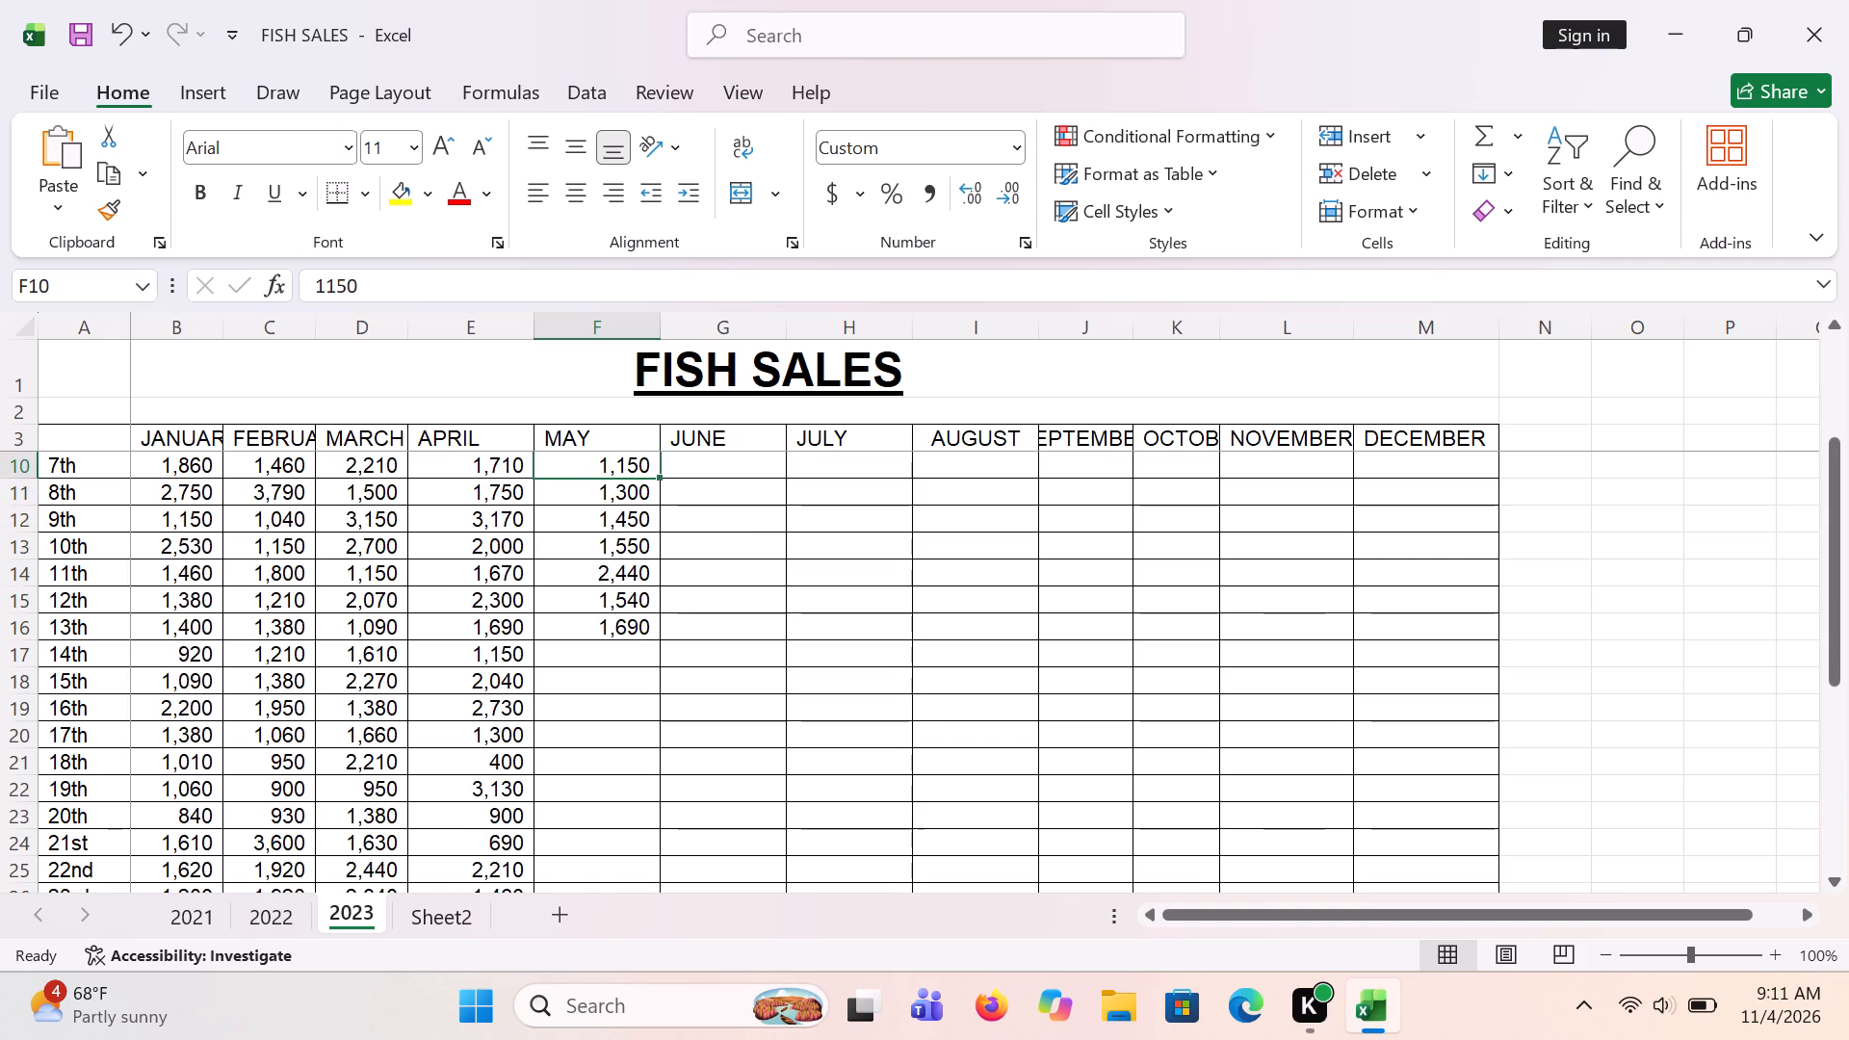
{"action": "key", "text": "Up"}
{"action": "key", "text": "Up"}
{"action": "key", "text": "Up"}
{"action": "key", "text": "Up"}
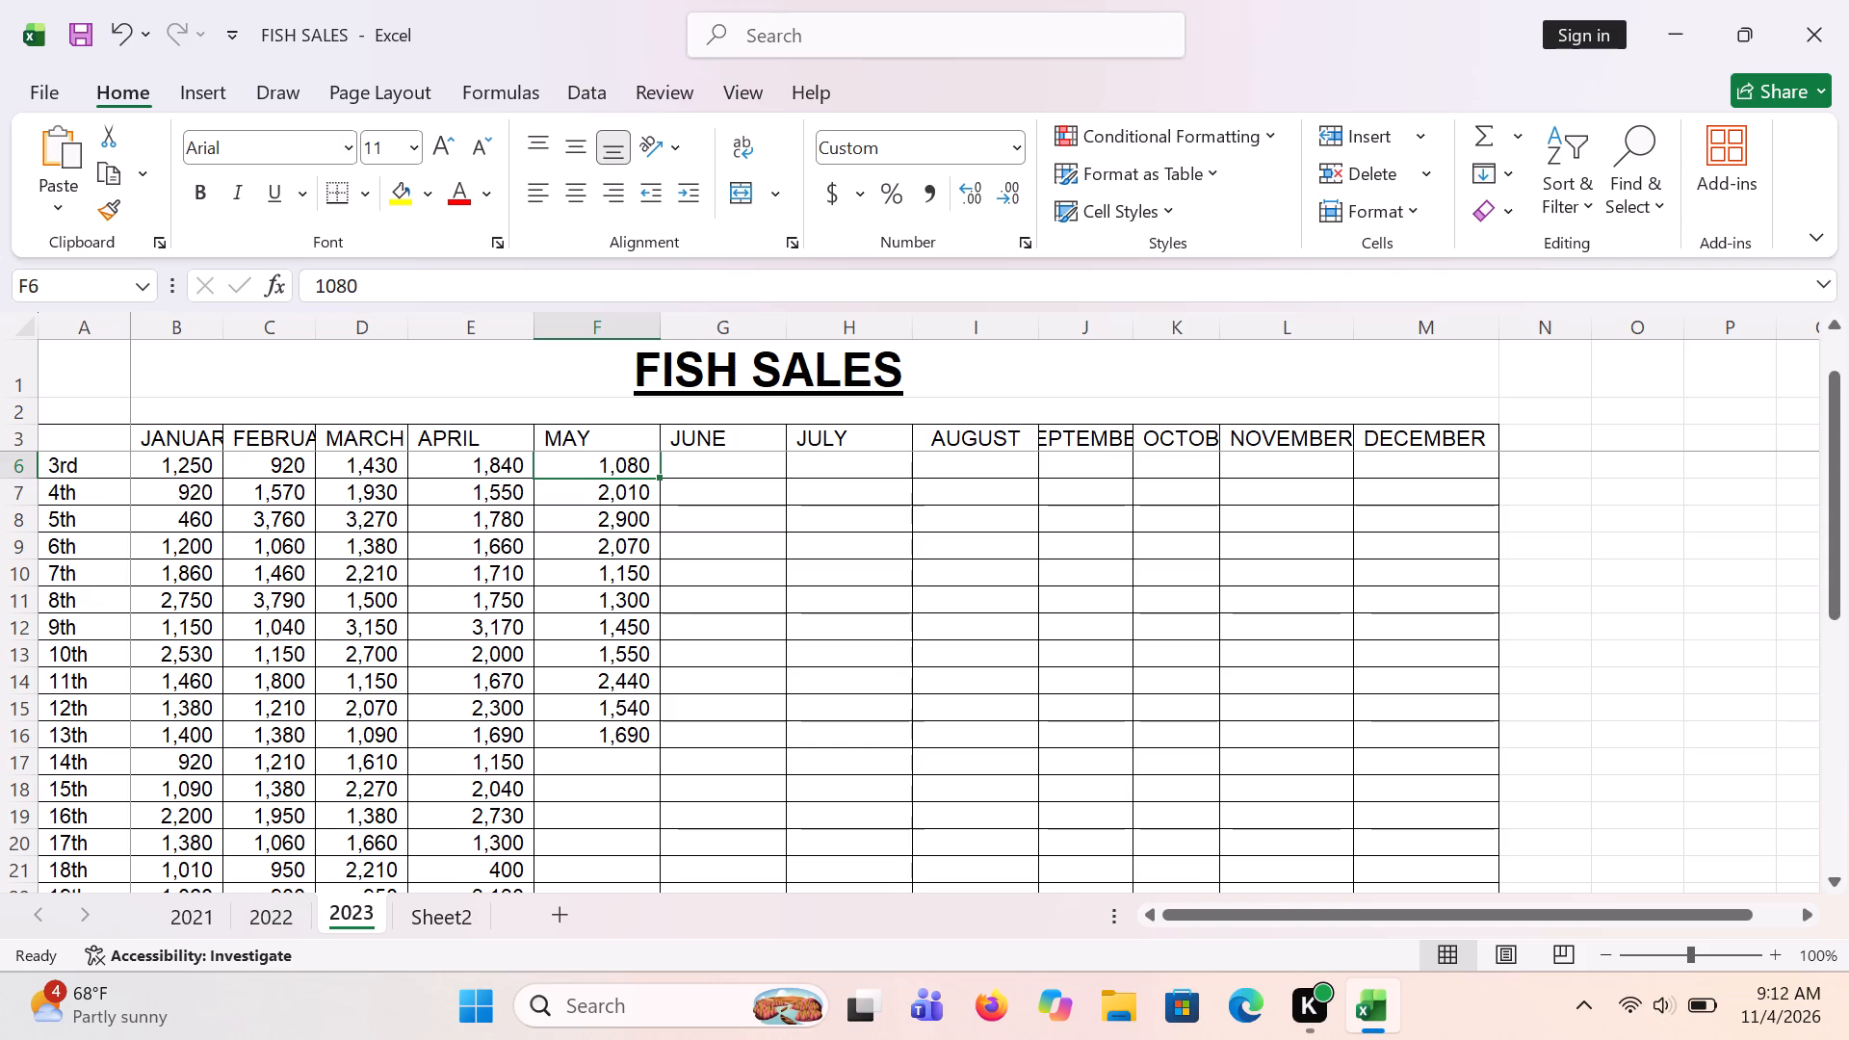
Check the May column from the 1st through the 13th and its TOTALS row on the 2023 sheet.
{"action": "scroll", "coordinate": [610, 621], "scroll_direction": "down", "scroll_amount": 7}
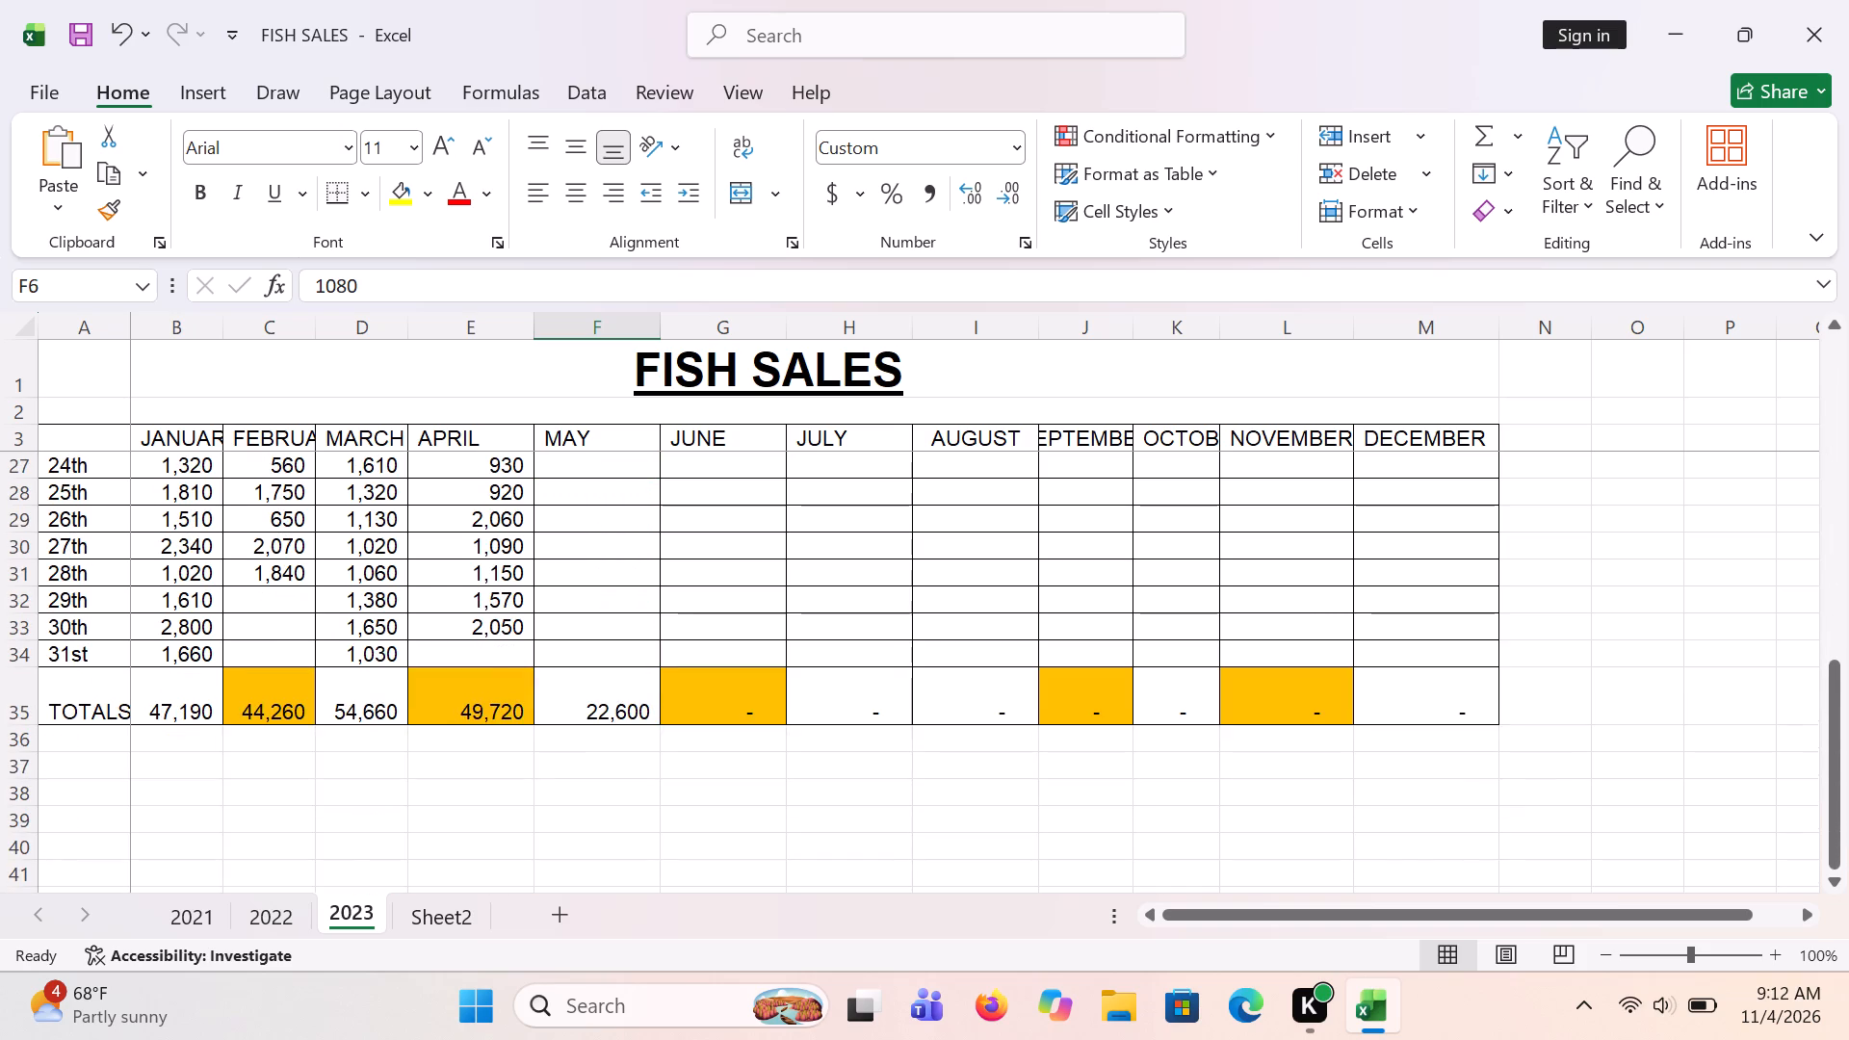
{"action": "scroll", "coordinate": [610, 621], "scroll_direction": "up", "scroll_amount": 11}
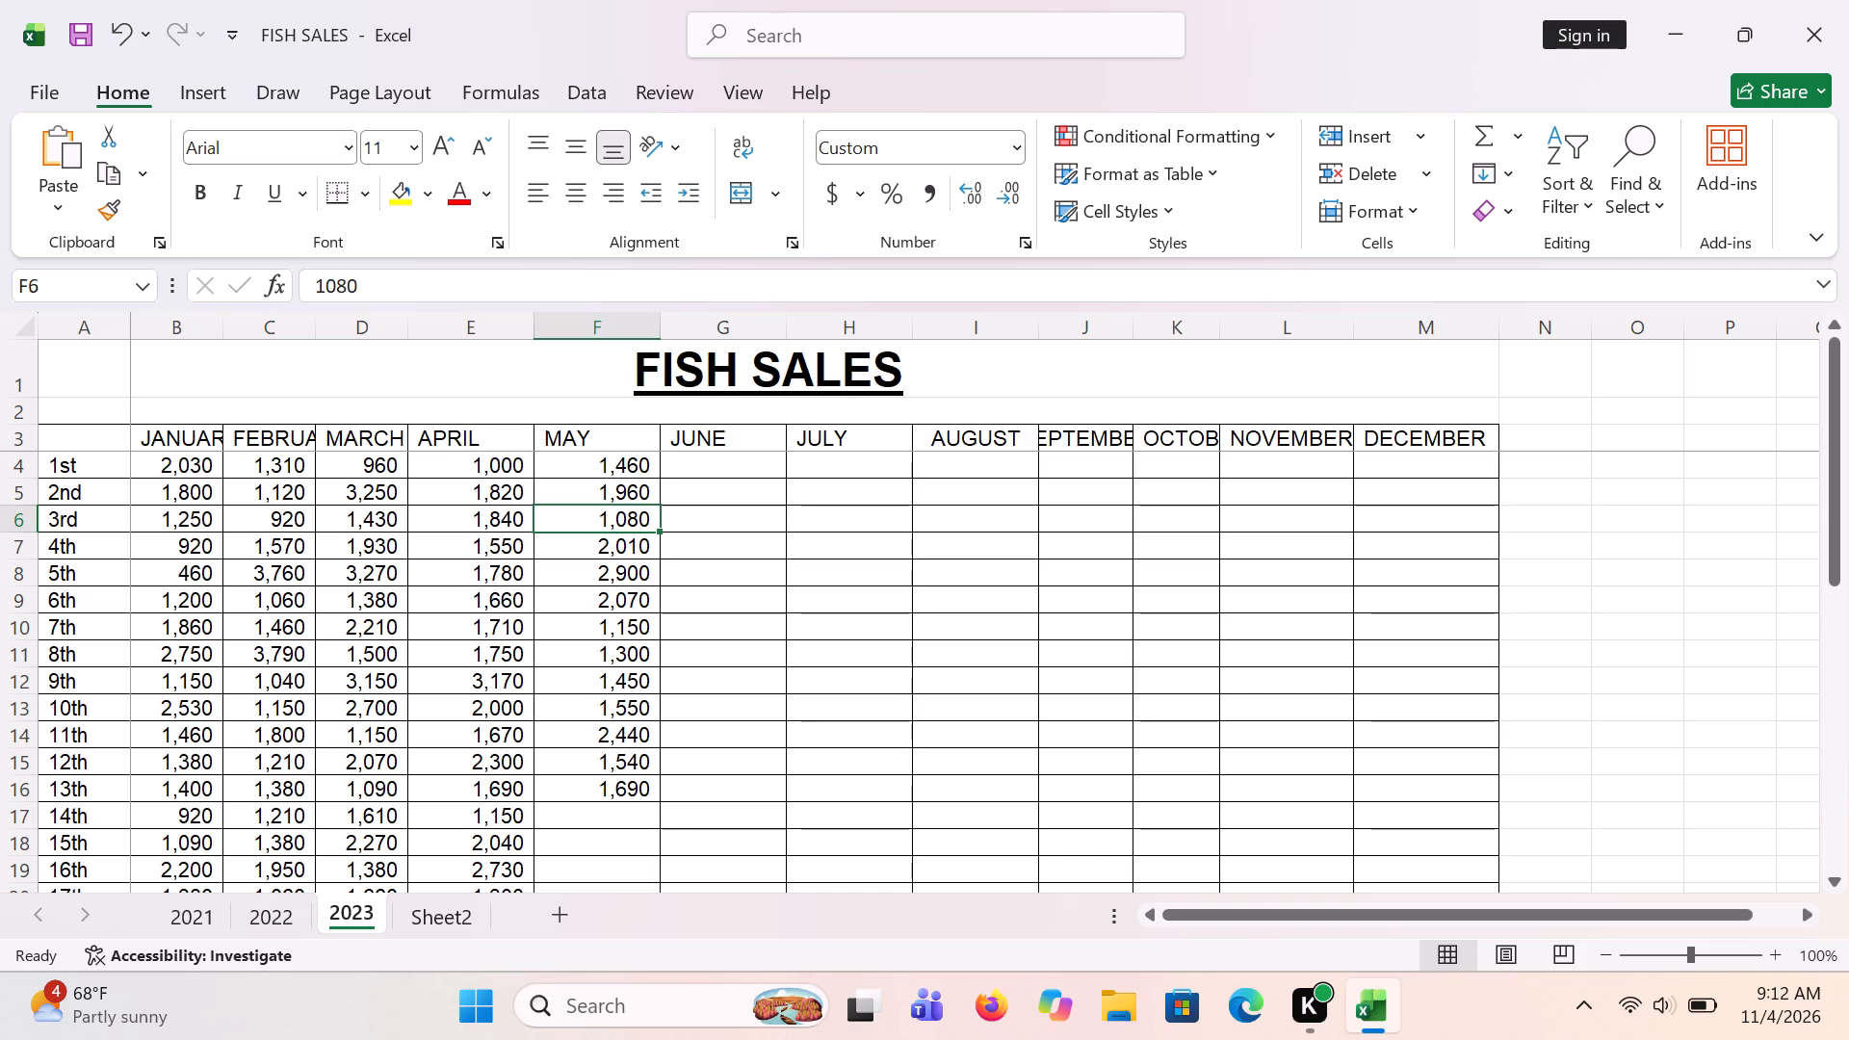
{"action": "scroll", "coordinate": [638, 672], "scroll_direction": "down", "scroll_amount": 3}
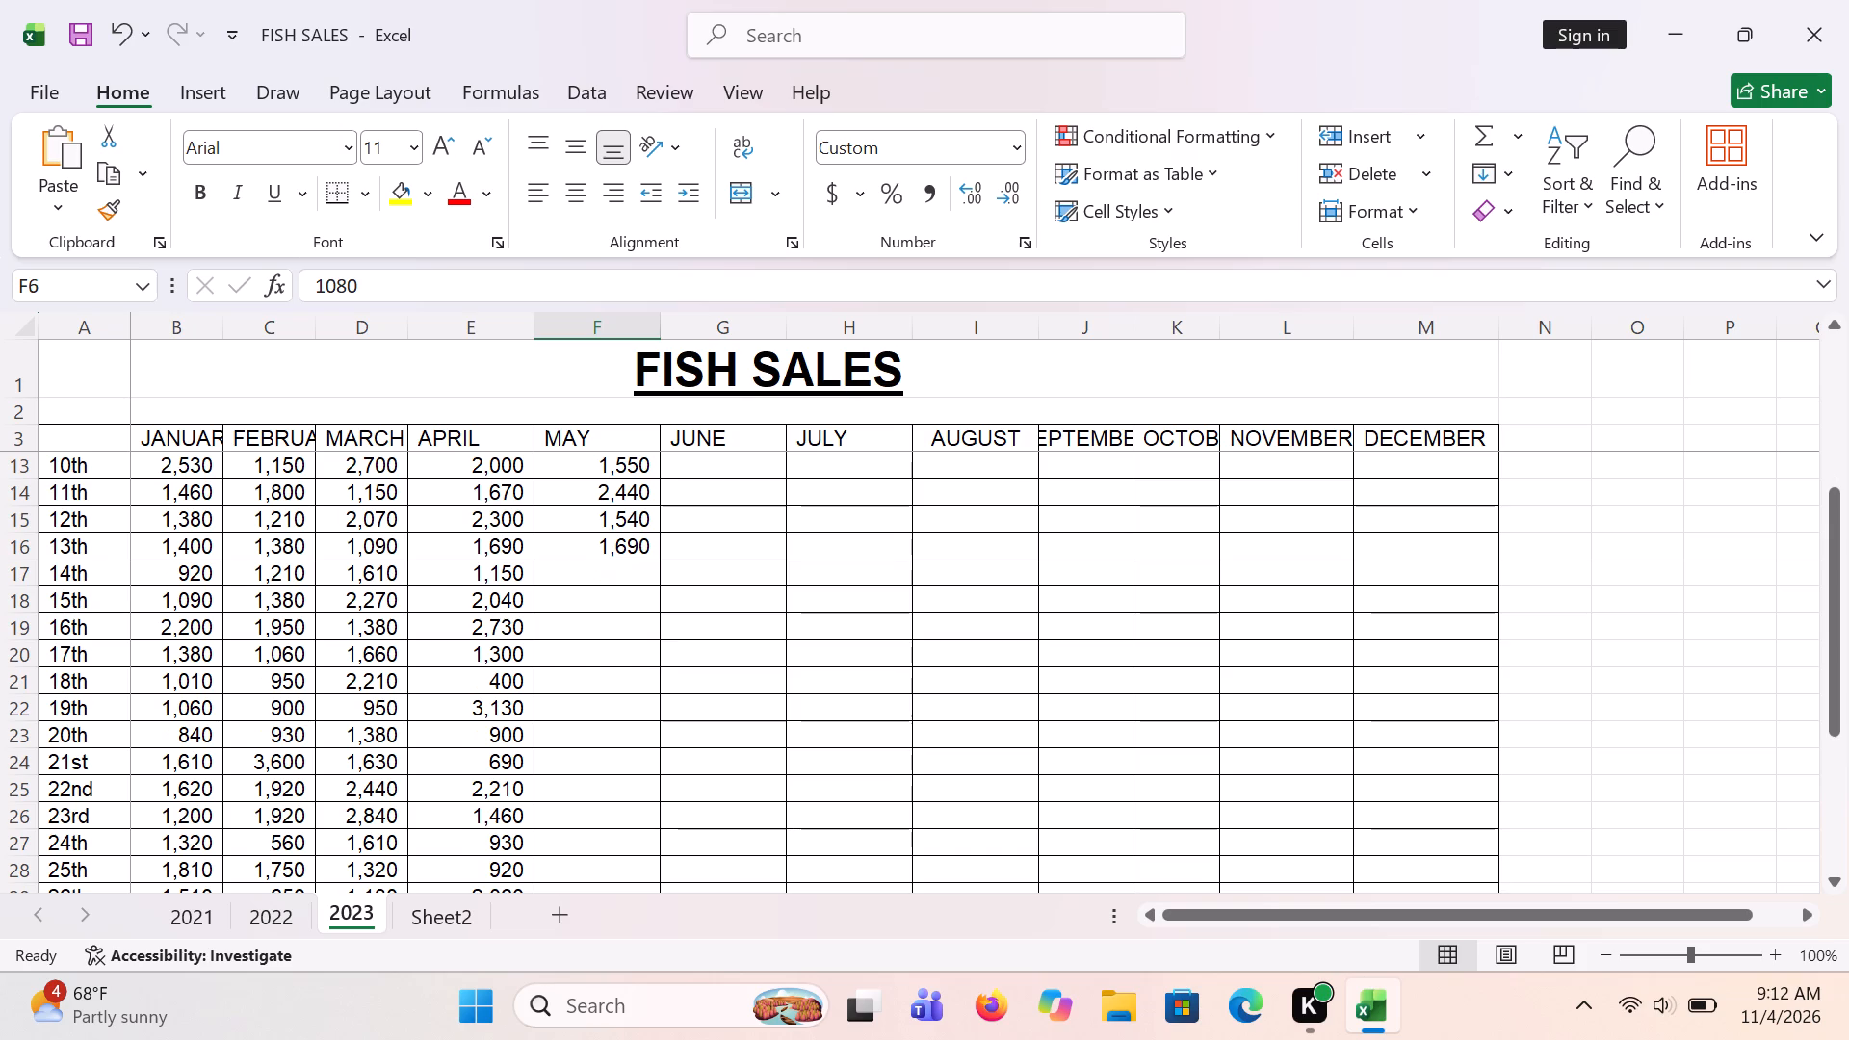
{"action": "scroll", "coordinate": [638, 672], "scroll_direction": "up", "scroll_amount": 3}
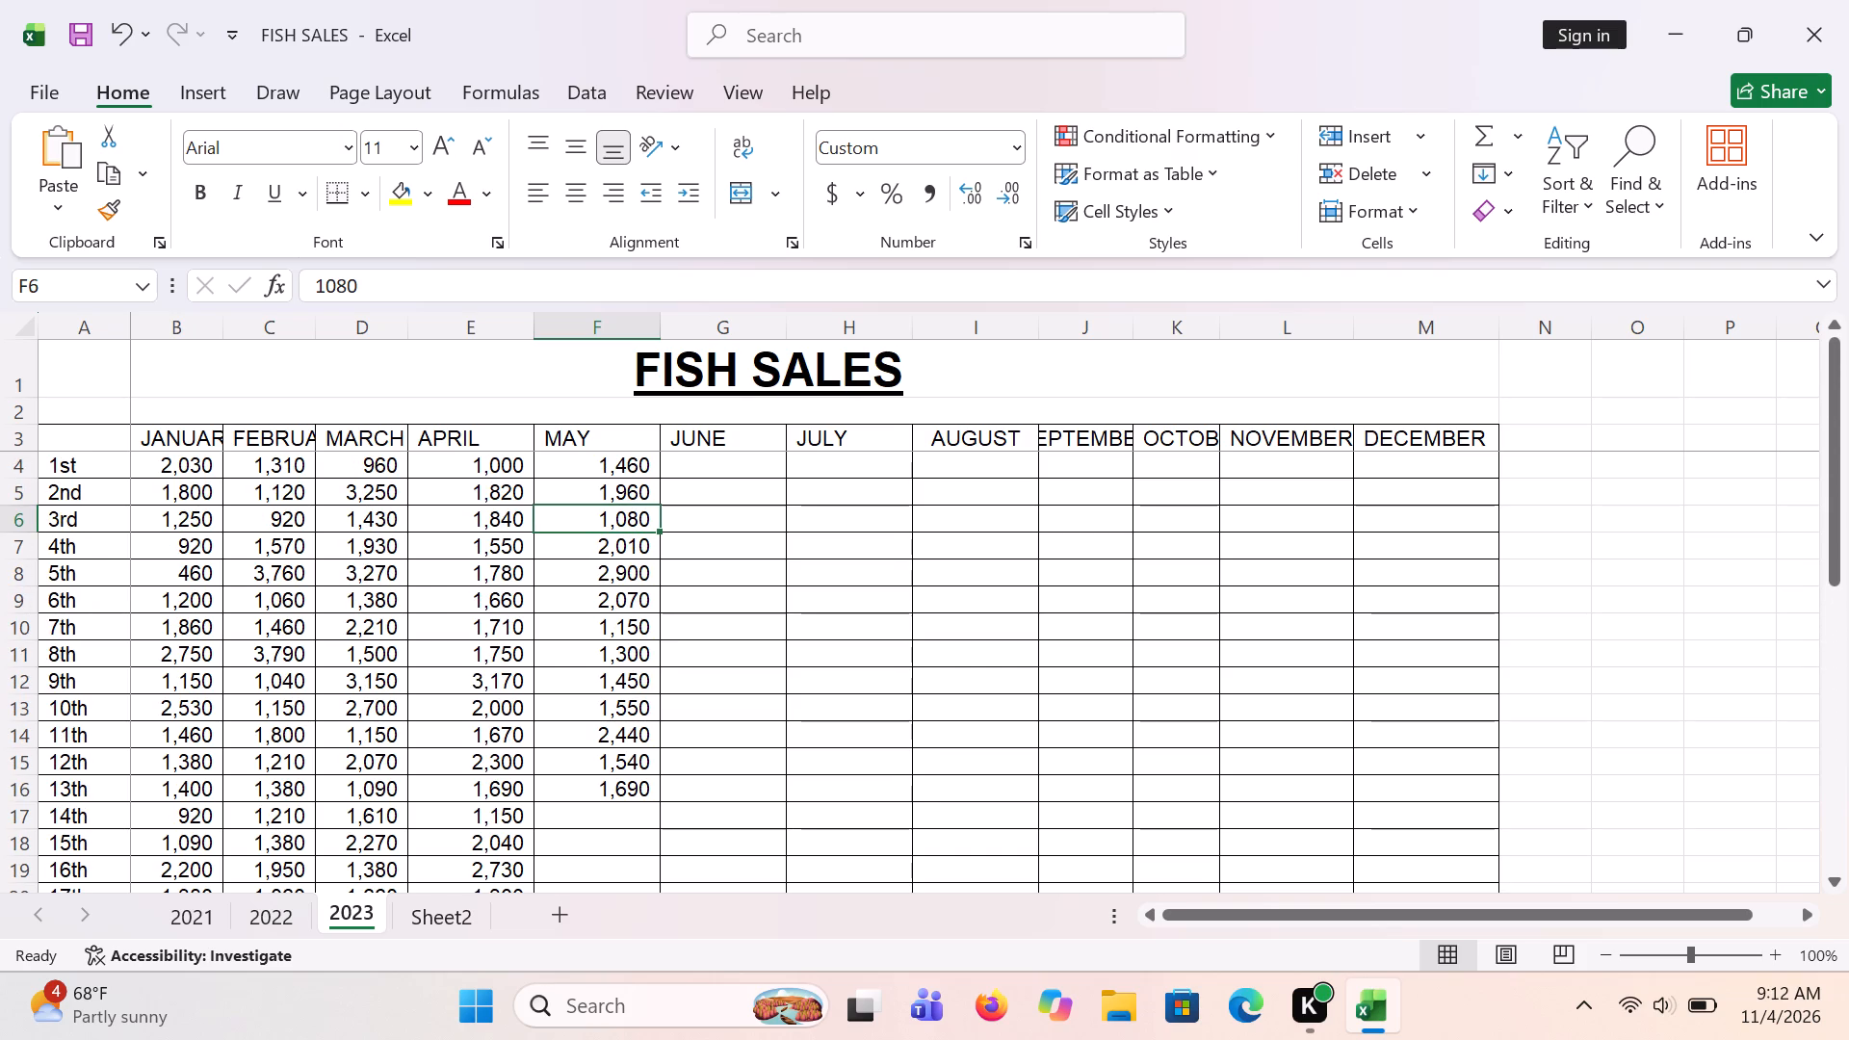
{"action": "scroll", "coordinate": [647, 675], "scroll_direction": "up", "scroll_amount": 2}
{"action": "scroll", "coordinate": [652, 566], "scroll_direction": "down", "scroll_amount": 7}
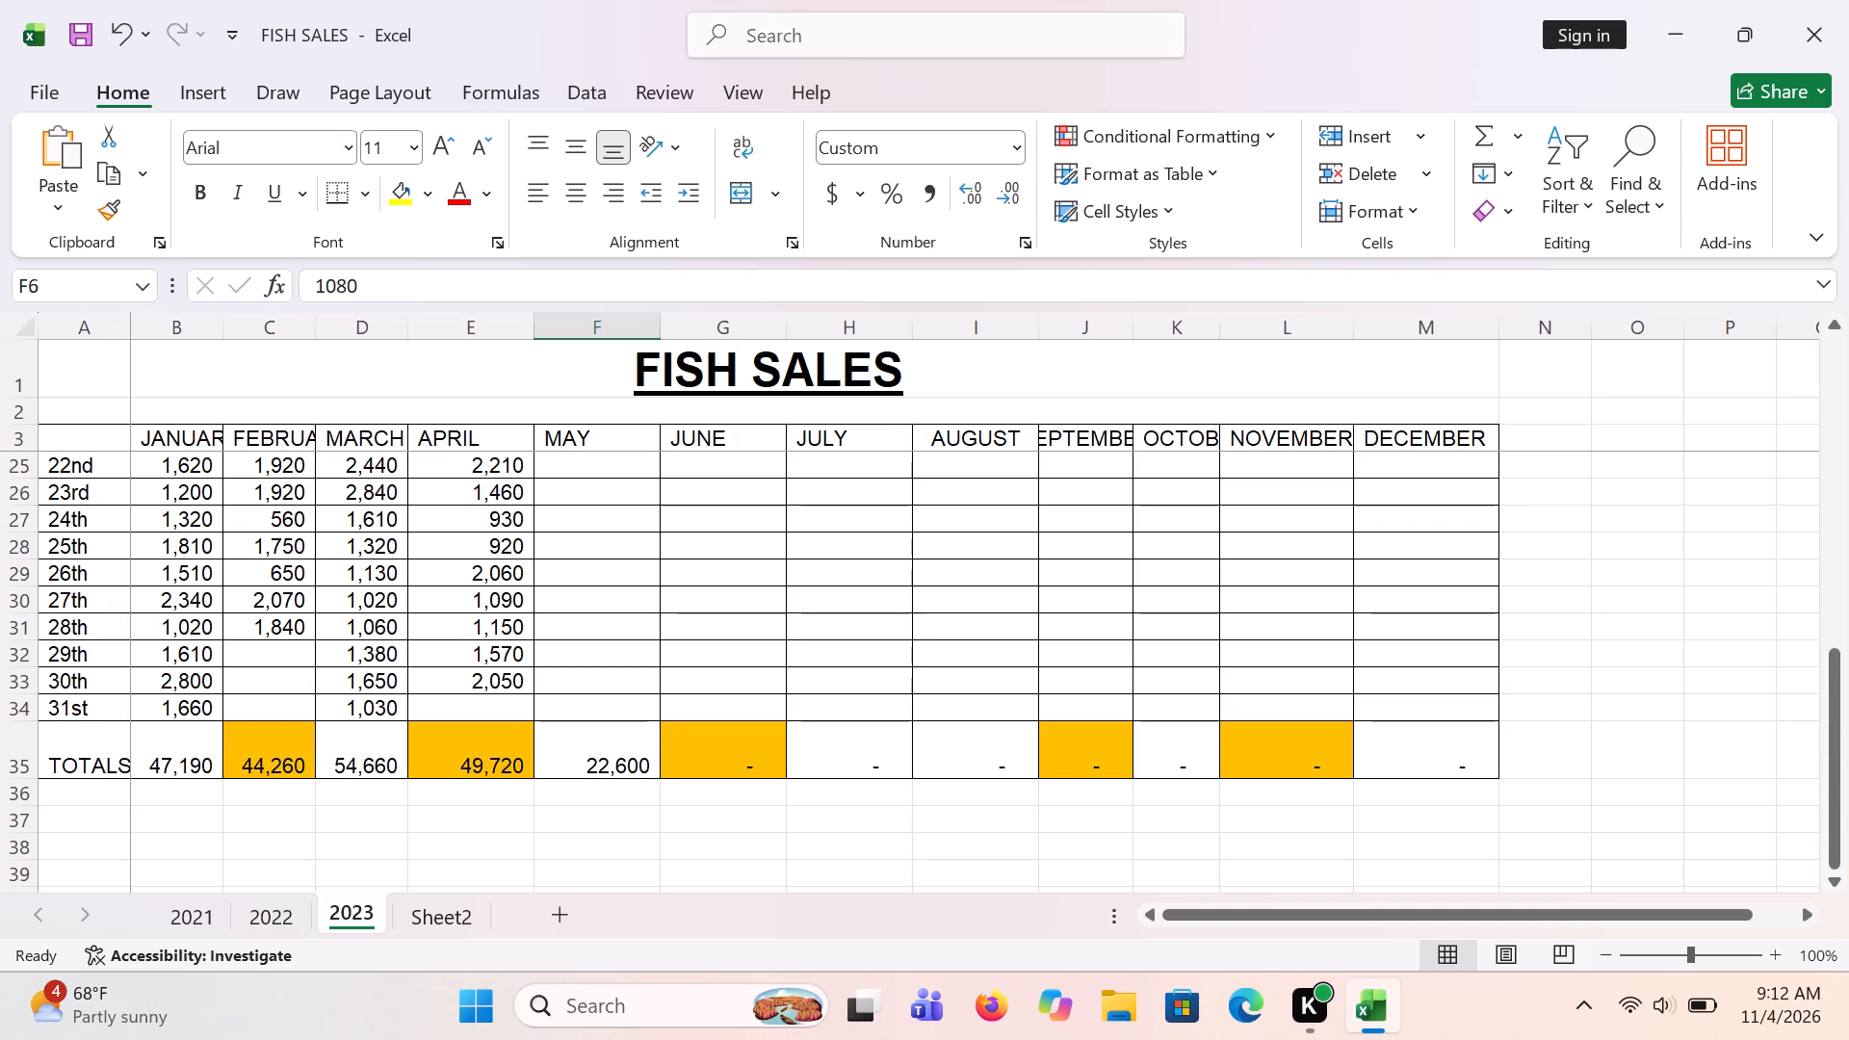
{"action": "scroll", "coordinate": [610, 627], "scroll_direction": "up", "scroll_amount": 6}
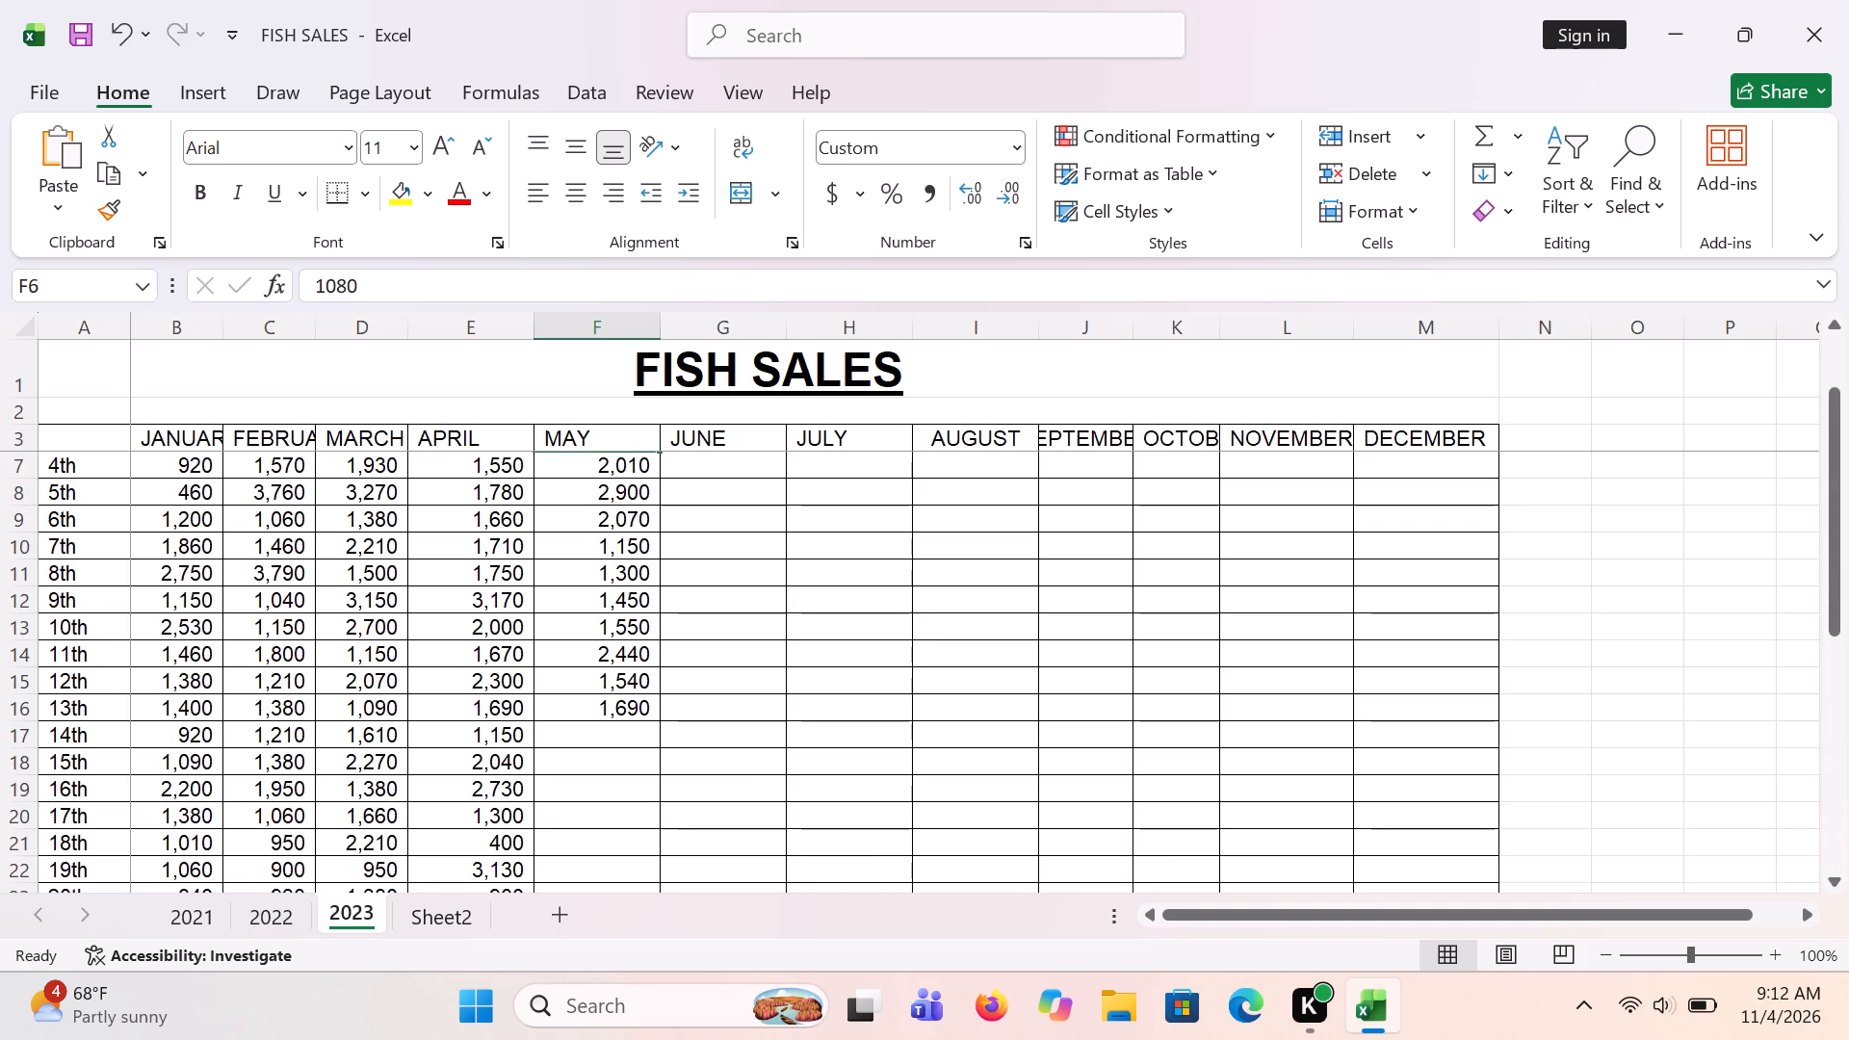
{"action": "scroll", "coordinate": [599, 554], "scroll_direction": "up", "scroll_amount": 4}
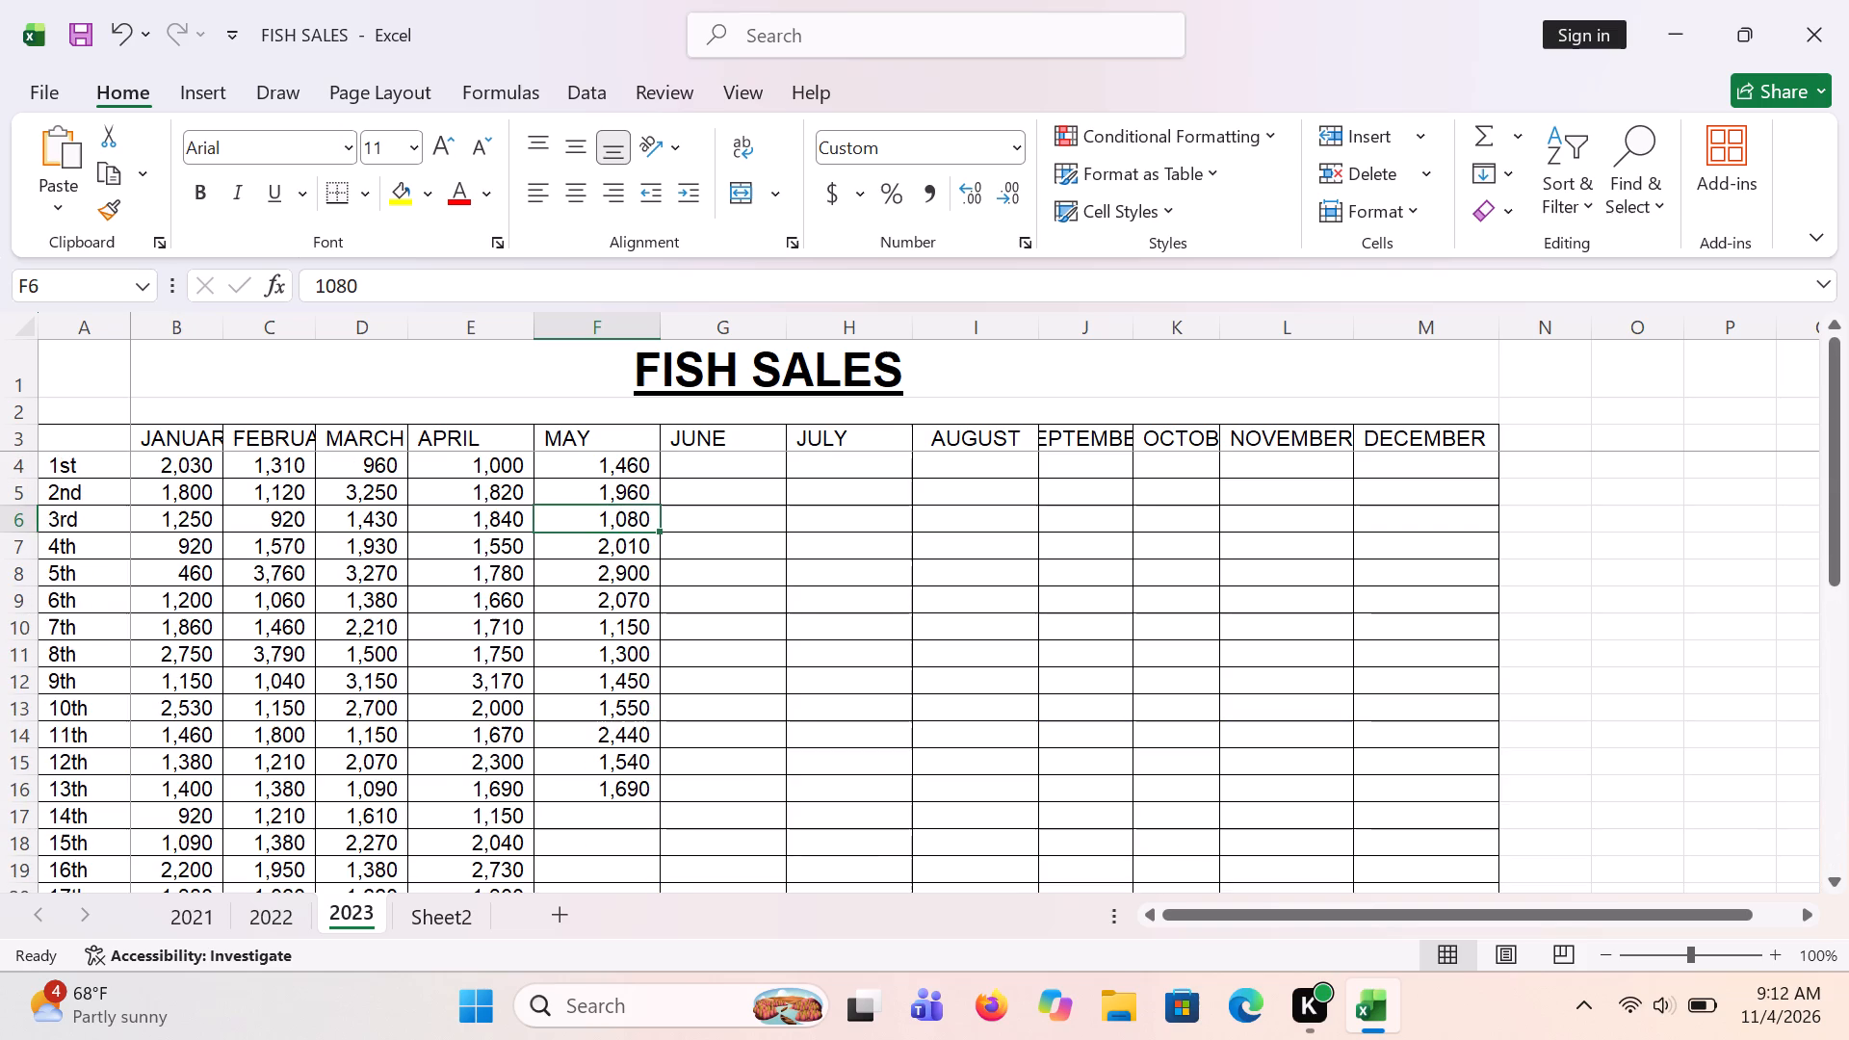
{"action": "scroll", "coordinate": [599, 554], "scroll_direction": "up", "scroll_amount": 3}
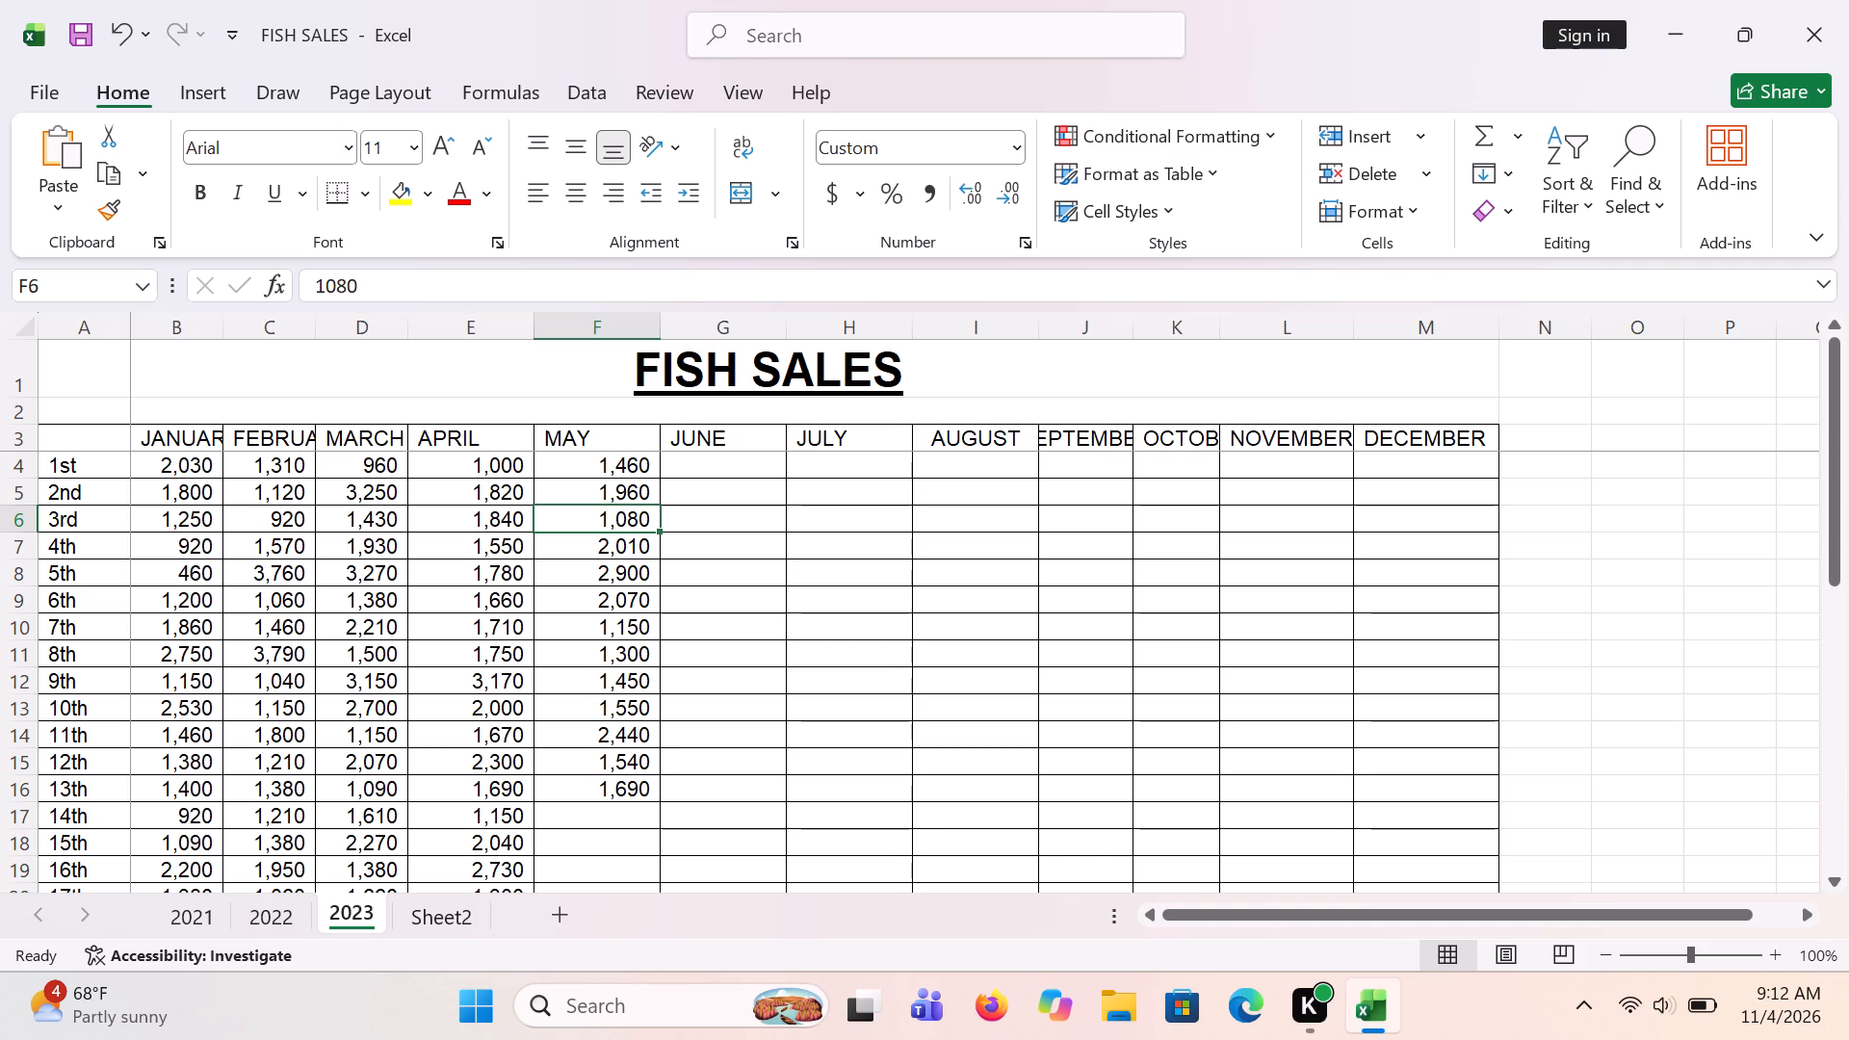
{"action": "scroll", "coordinate": [652, 622], "scroll_direction": "down", "scroll_amount": 1}
{"action": "scroll", "coordinate": [652, 622], "scroll_direction": "up", "scroll_amount": 7}
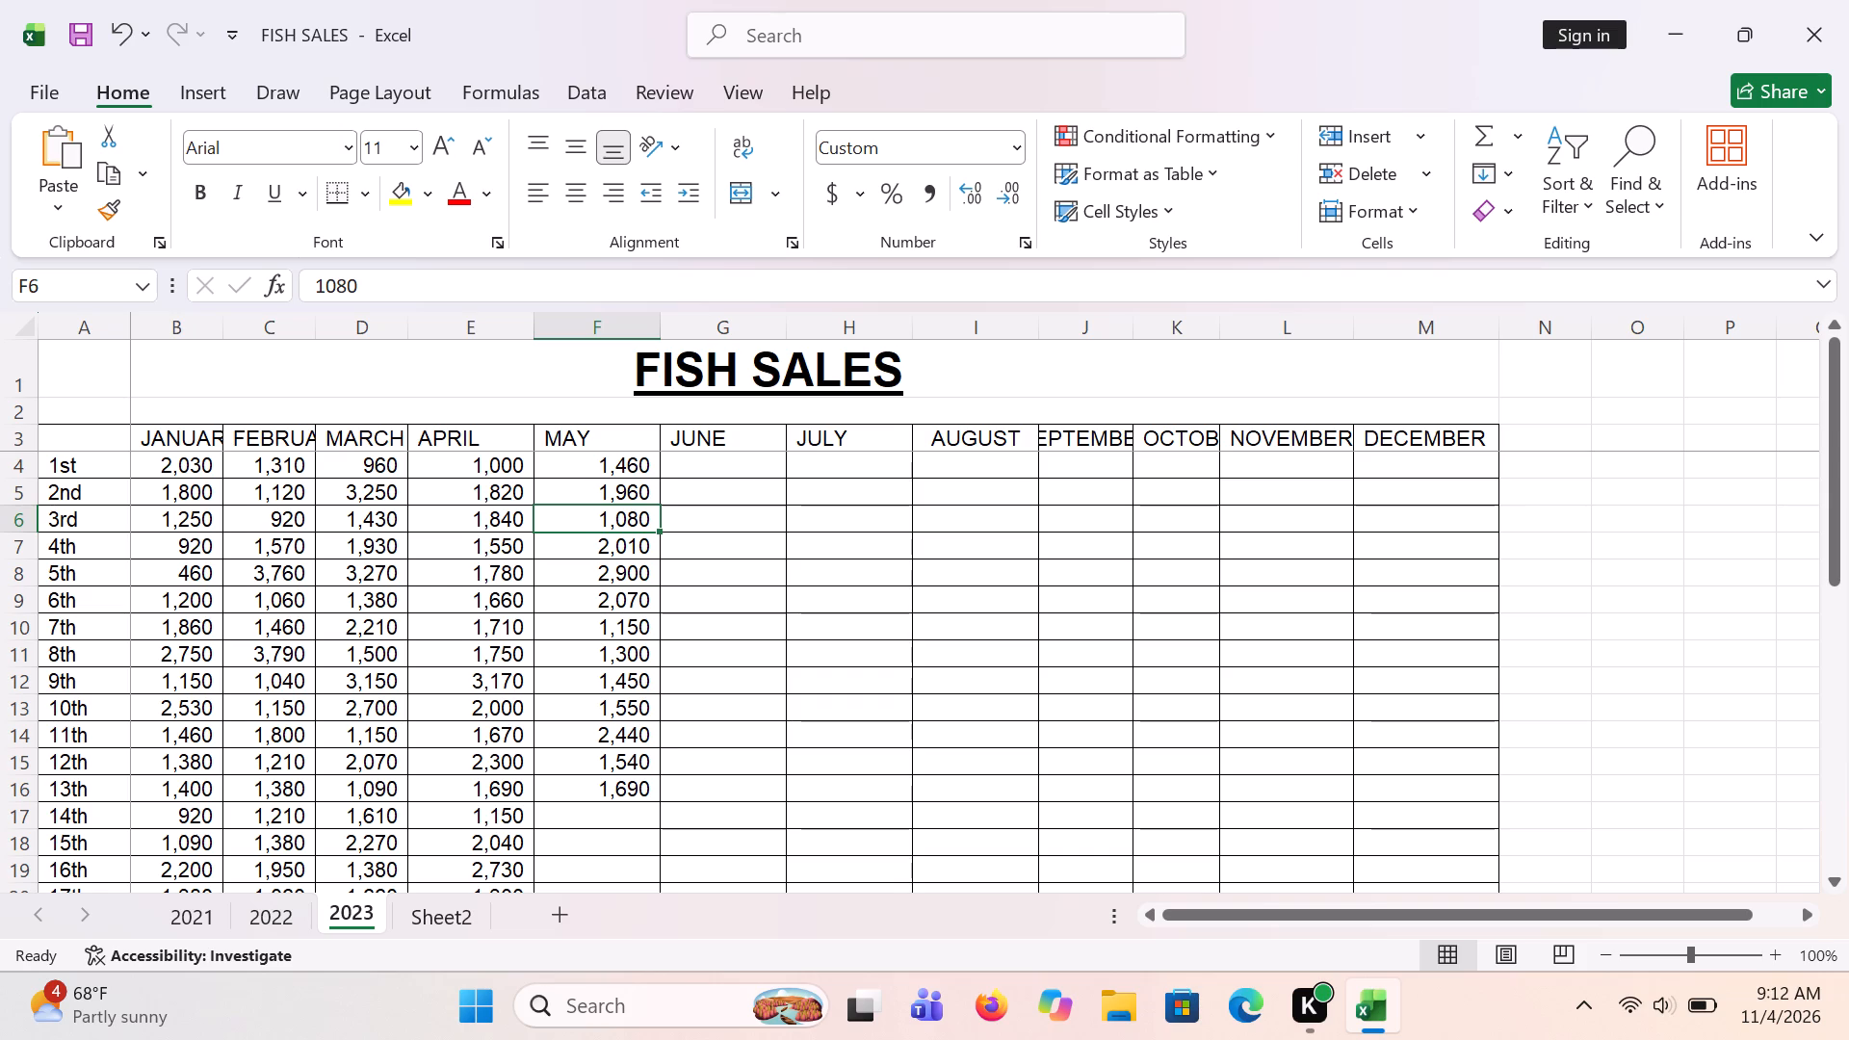
{"action": "left_click", "coordinate": [646, 491]}
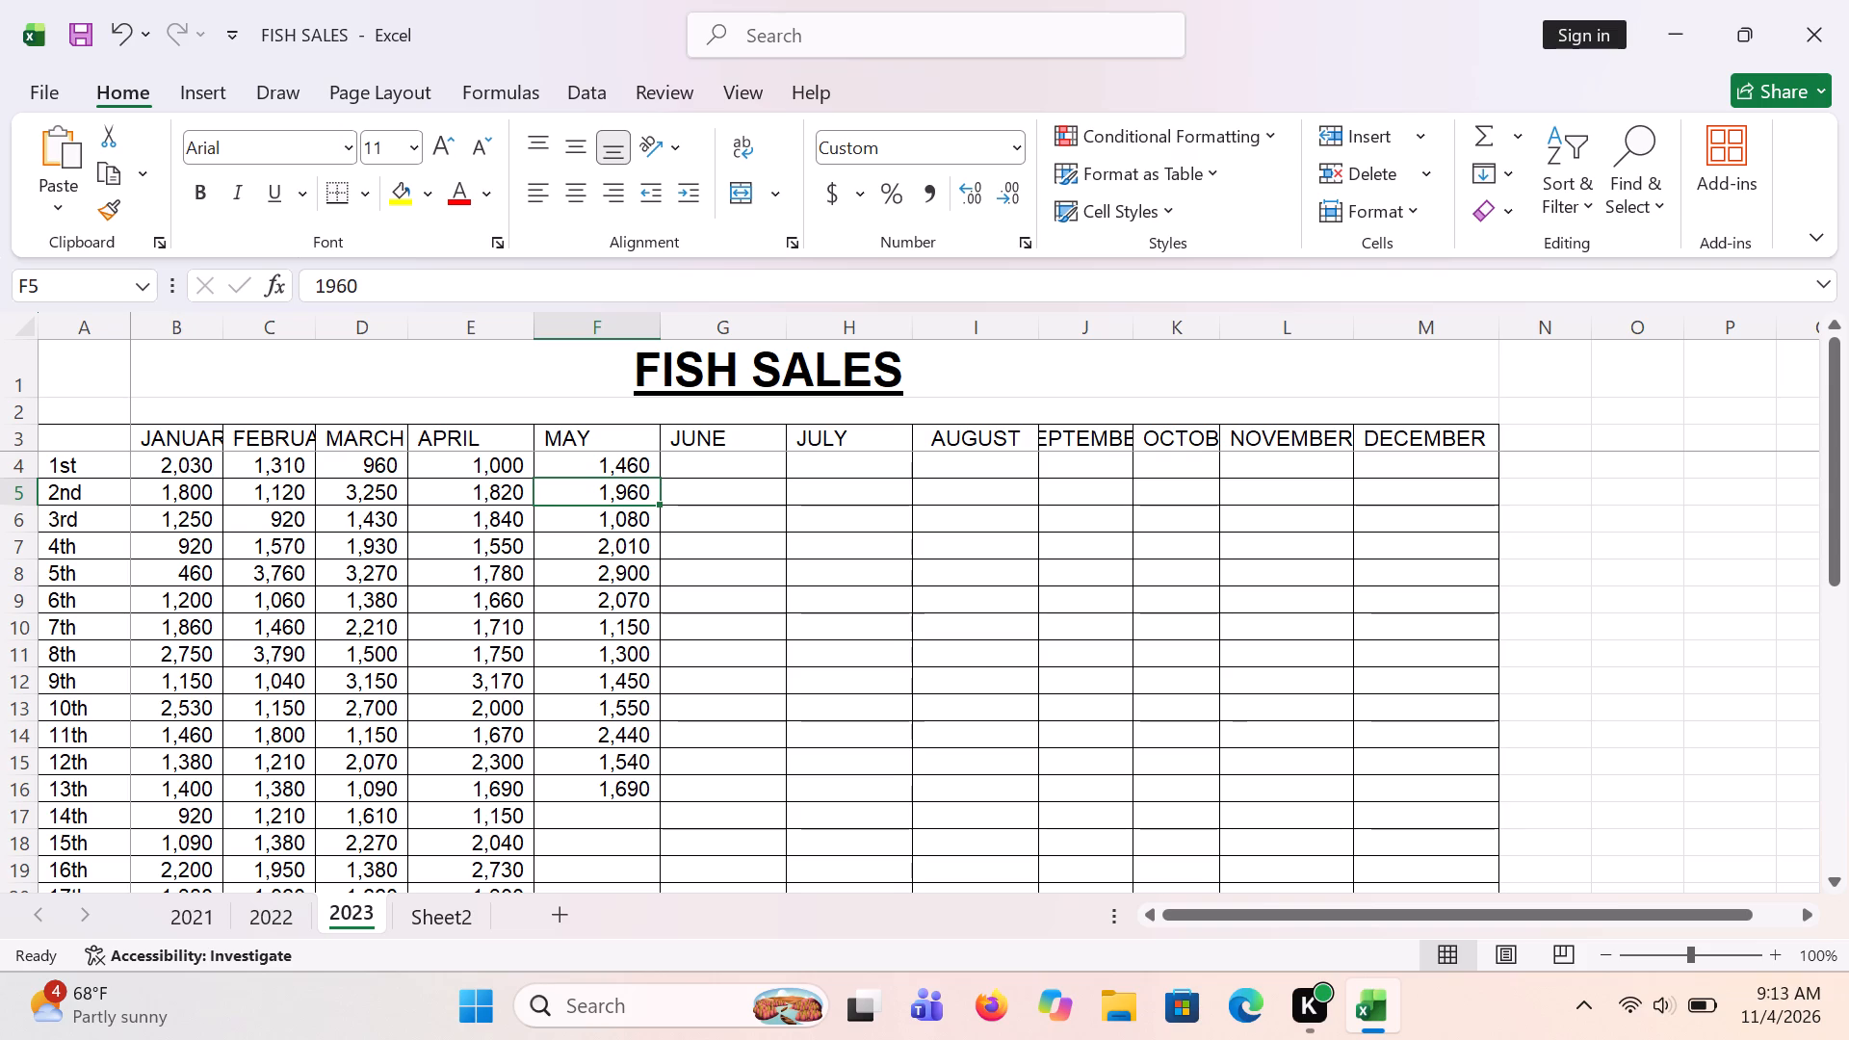
{"action": "scroll", "coordinate": [523, 562], "scroll_direction": "down", "scroll_amount": 3}
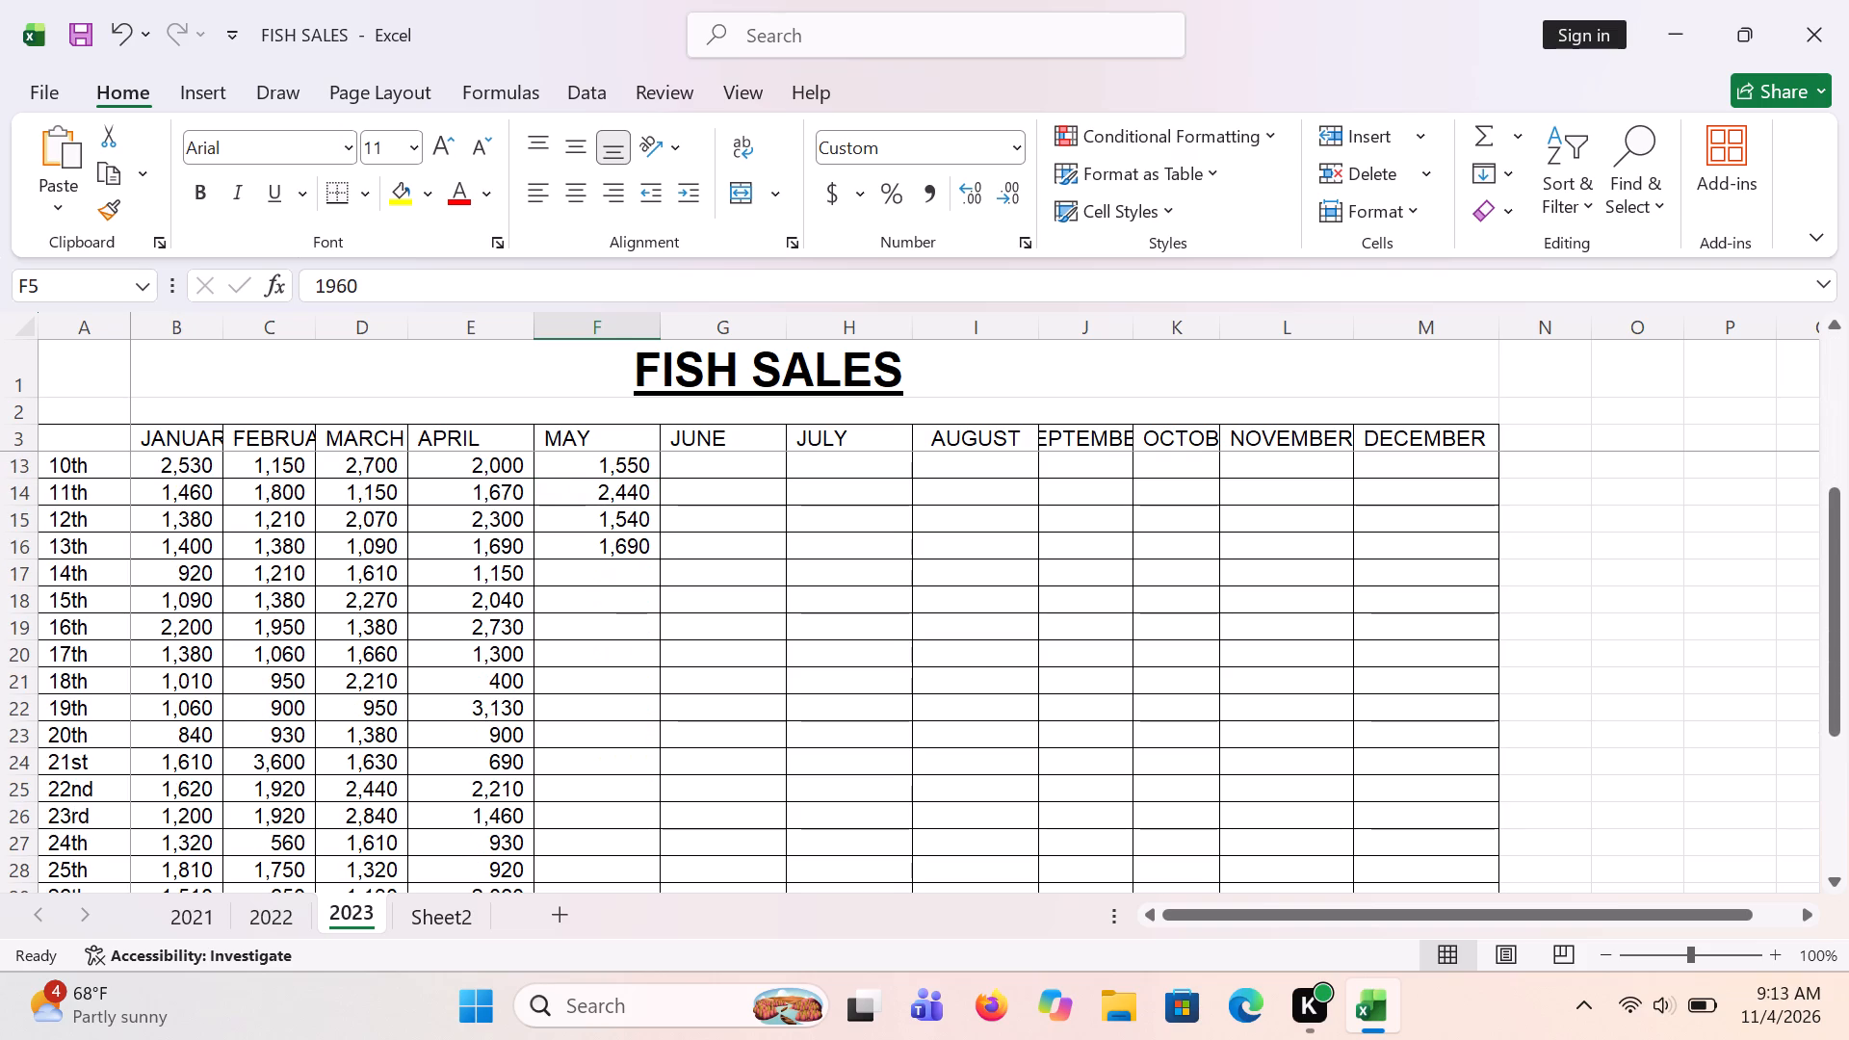
{"action": "left_click", "coordinate": [489, 548]}
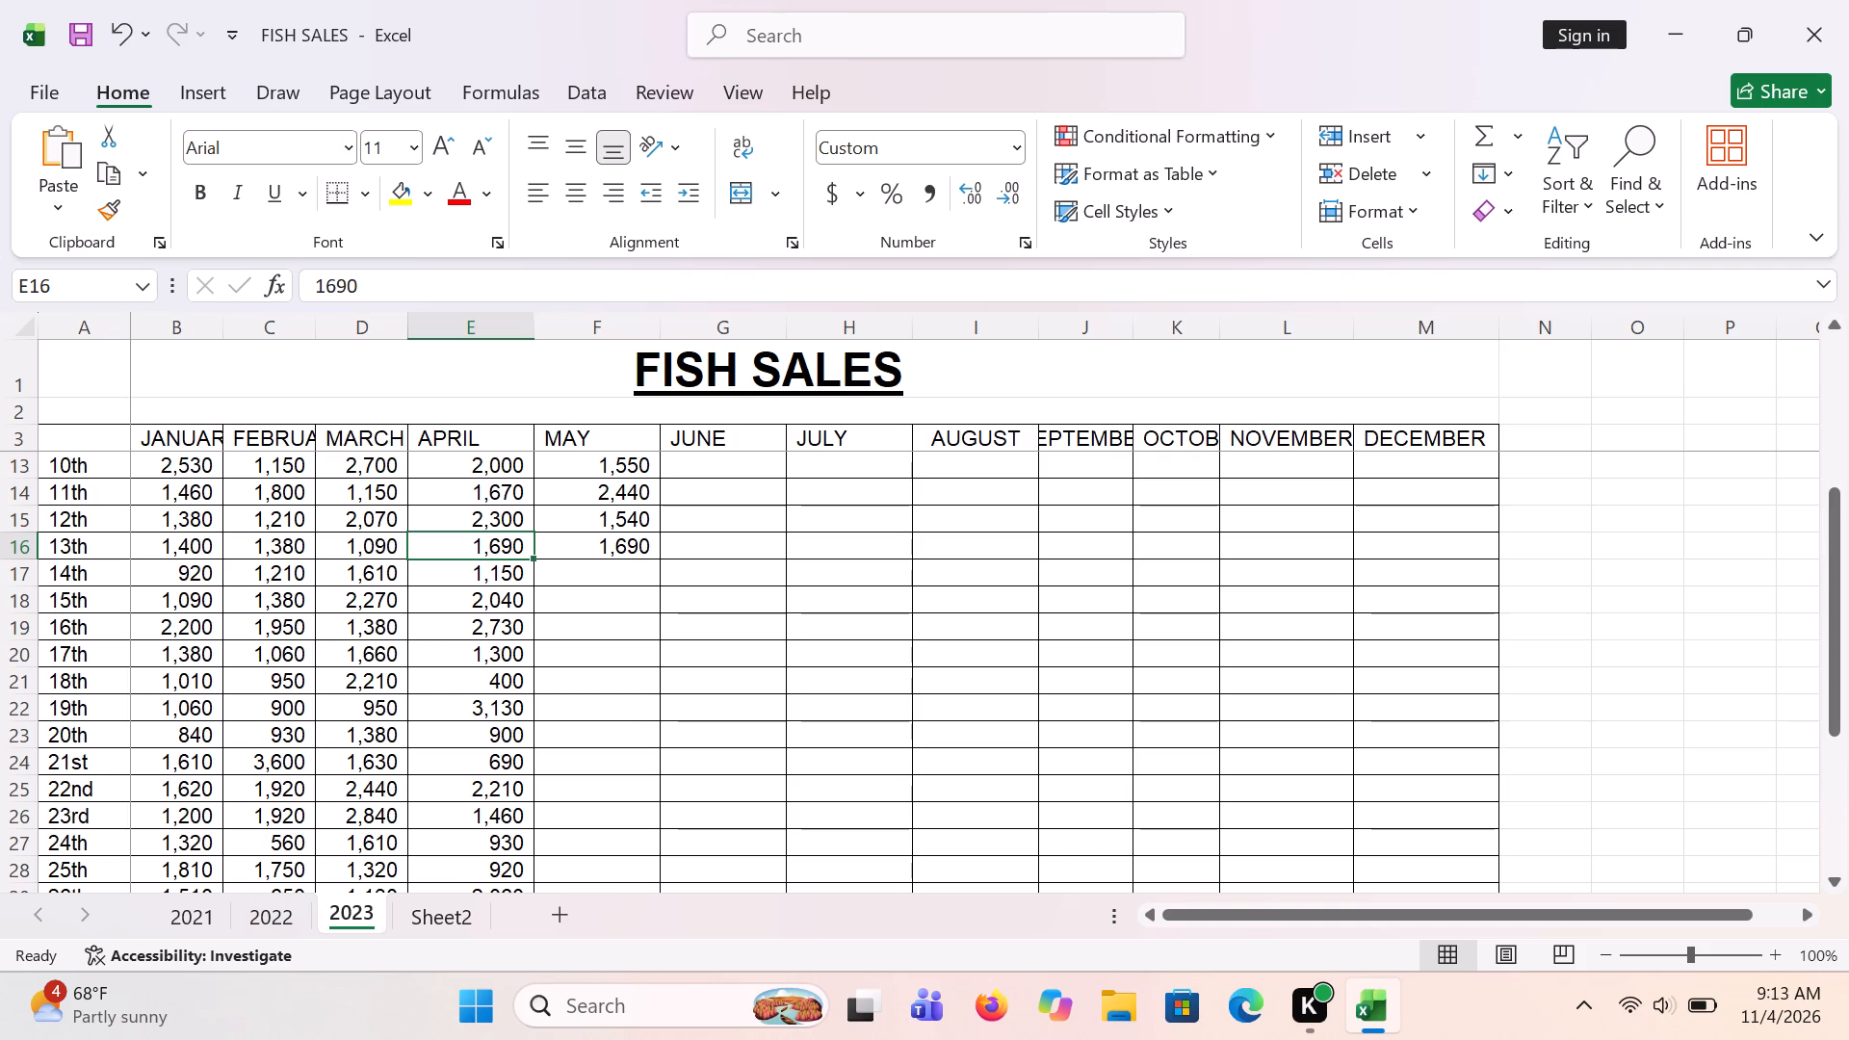
{"action": "scroll", "coordinate": [591, 728], "scroll_direction": "up", "scroll_amount": 2}
{"action": "scroll", "coordinate": [592, 724], "scroll_direction": "down", "scroll_amount": 2}
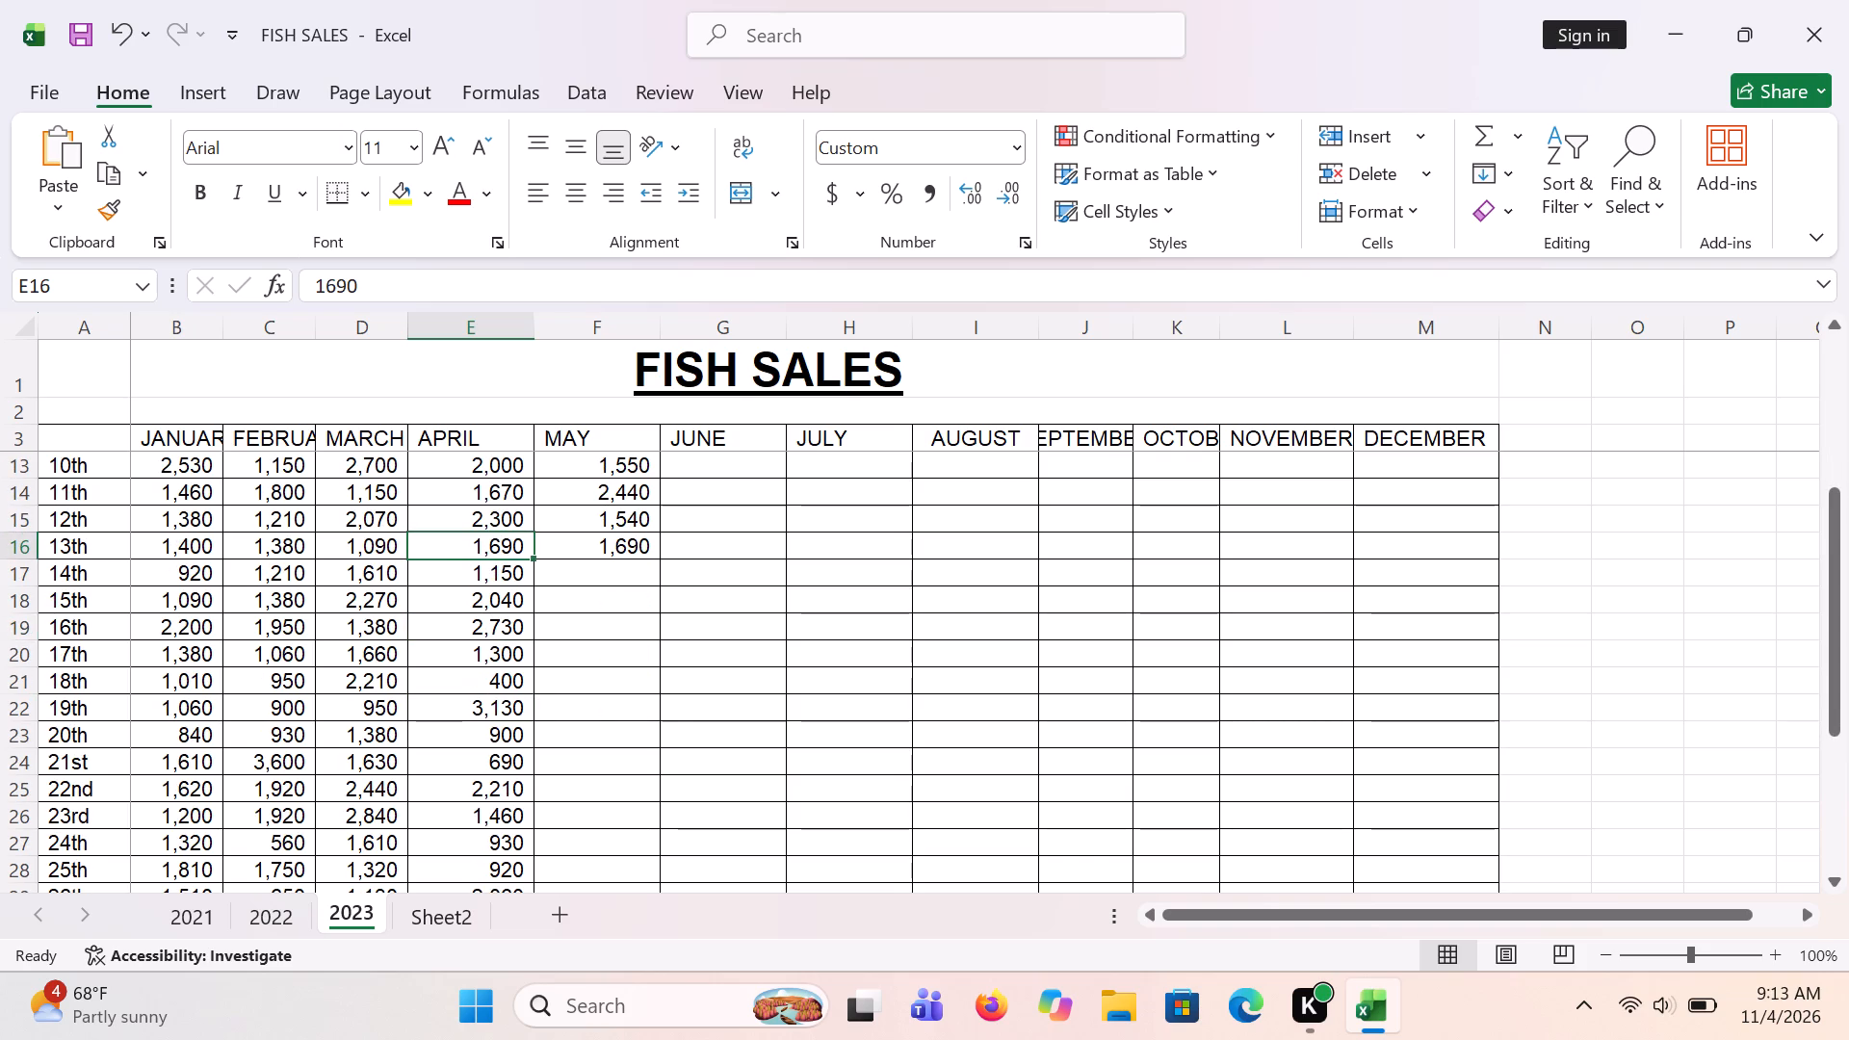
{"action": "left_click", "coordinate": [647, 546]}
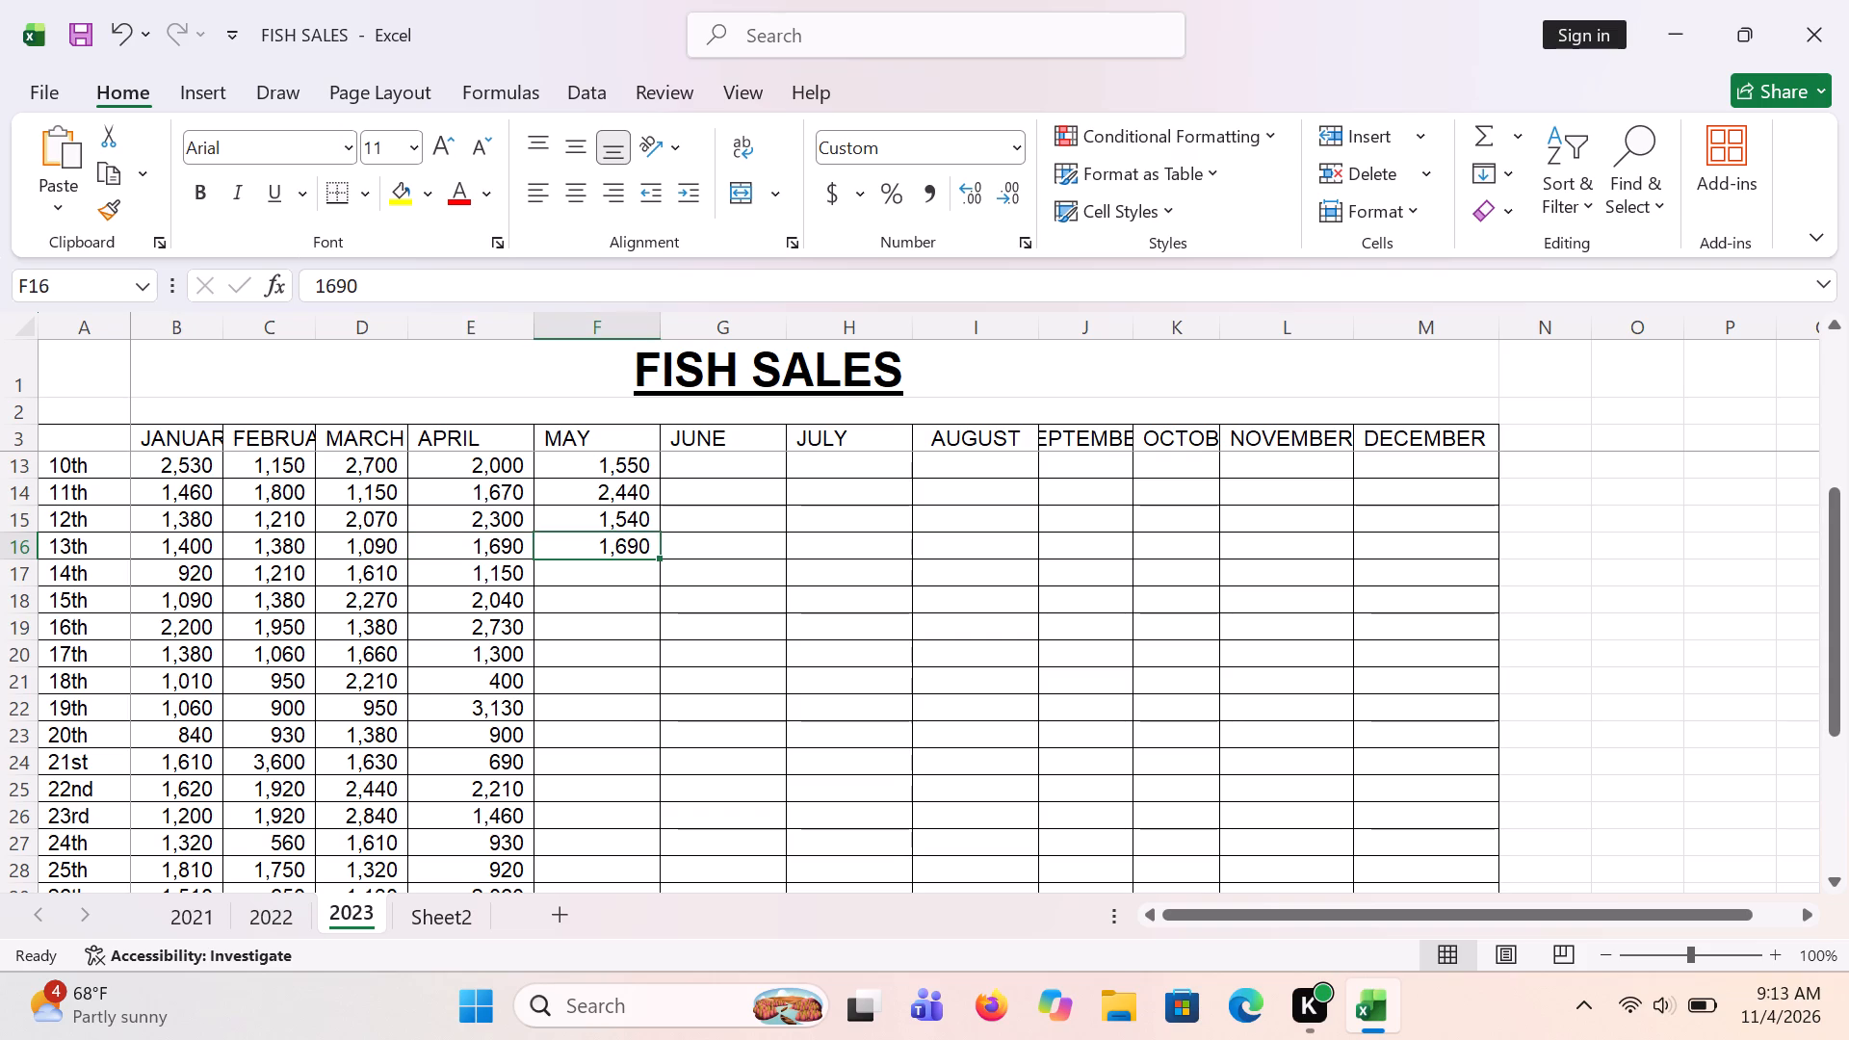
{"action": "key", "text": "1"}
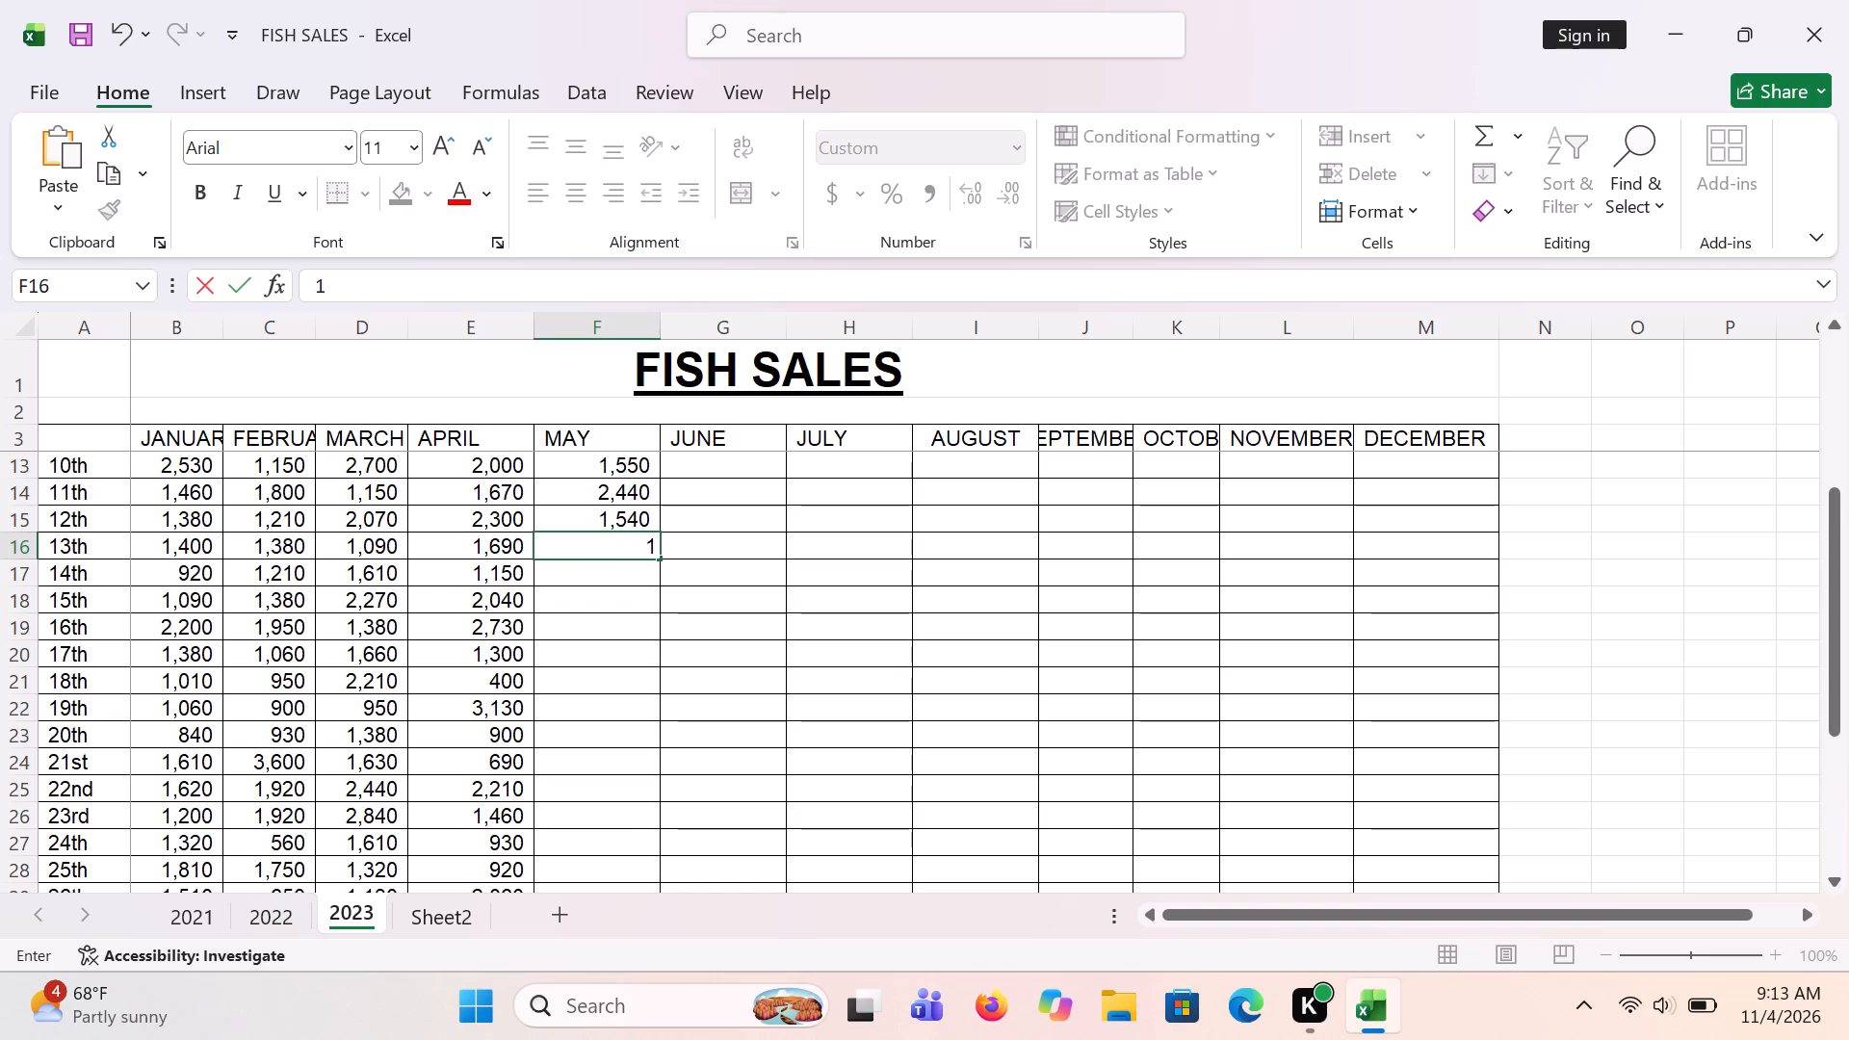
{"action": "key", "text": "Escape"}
Enter the May 2023 sales for the 14th to 16th: 1460, 1320 and 1340.
{"action": "key", "text": "Down"}
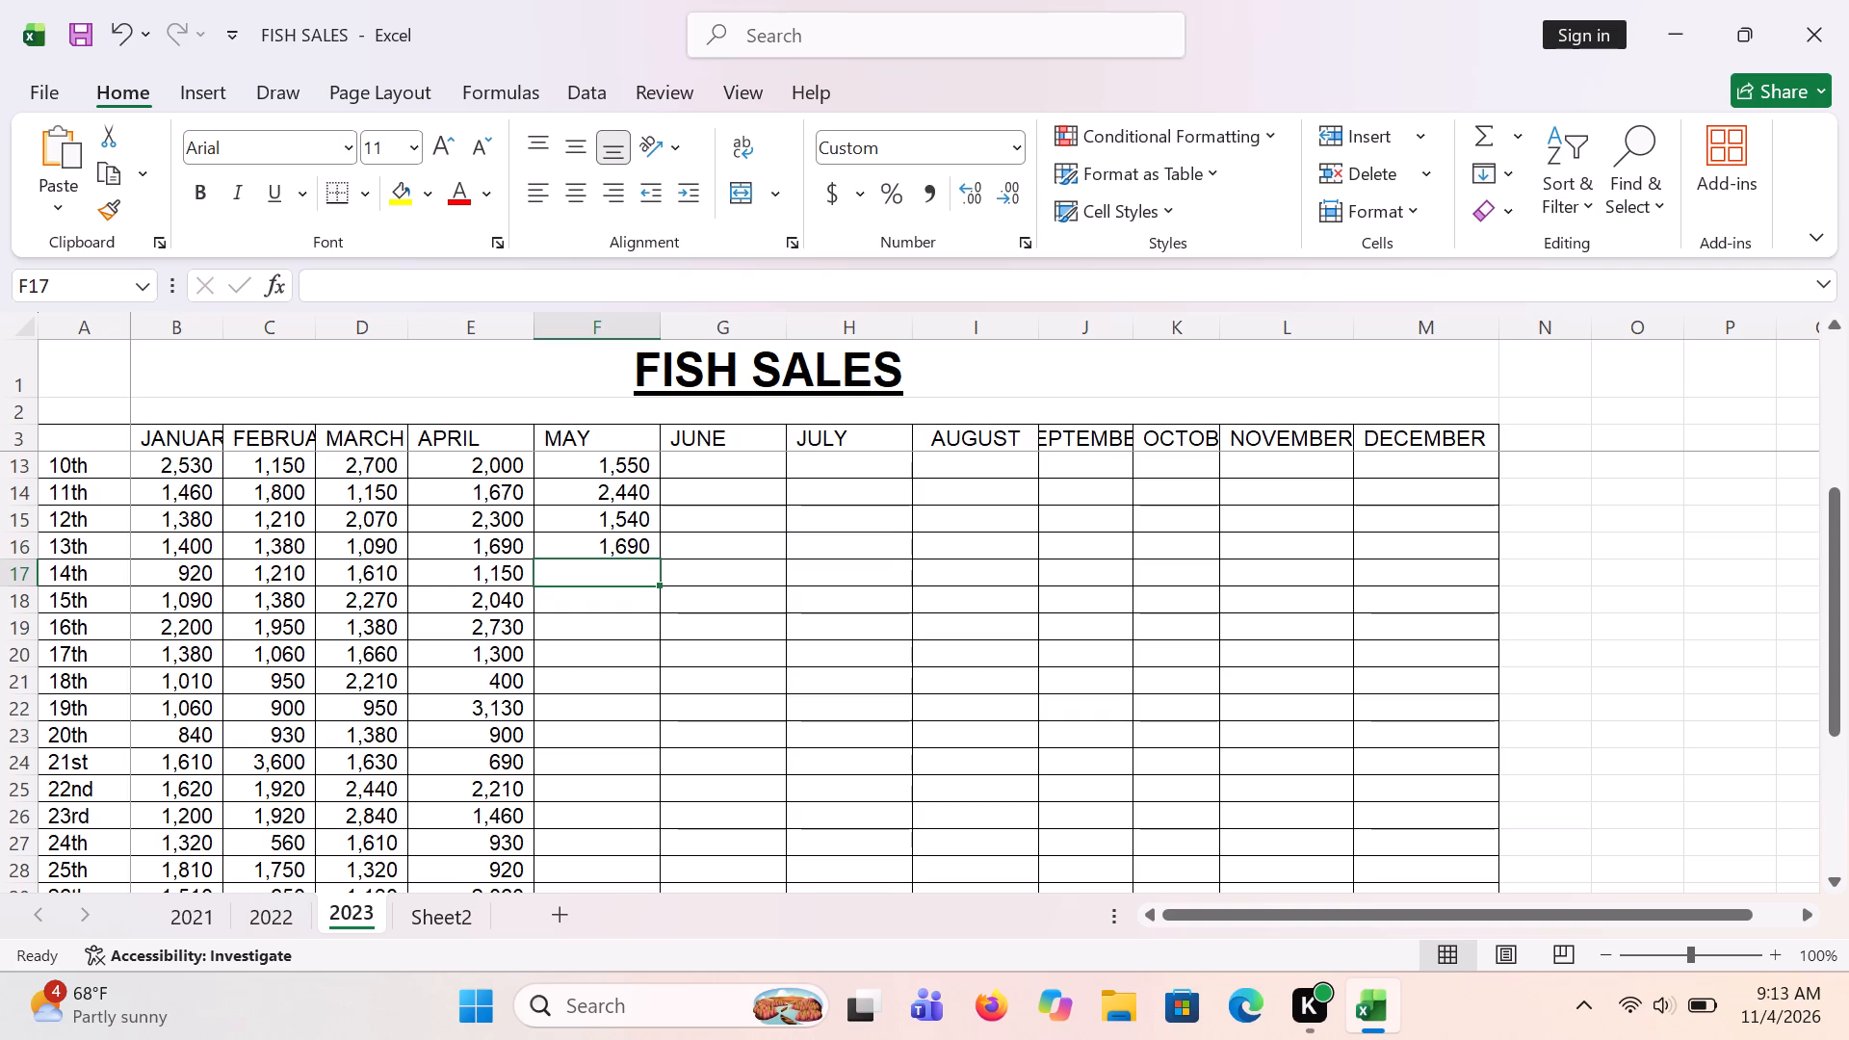
{"action": "key", "text": "1"}
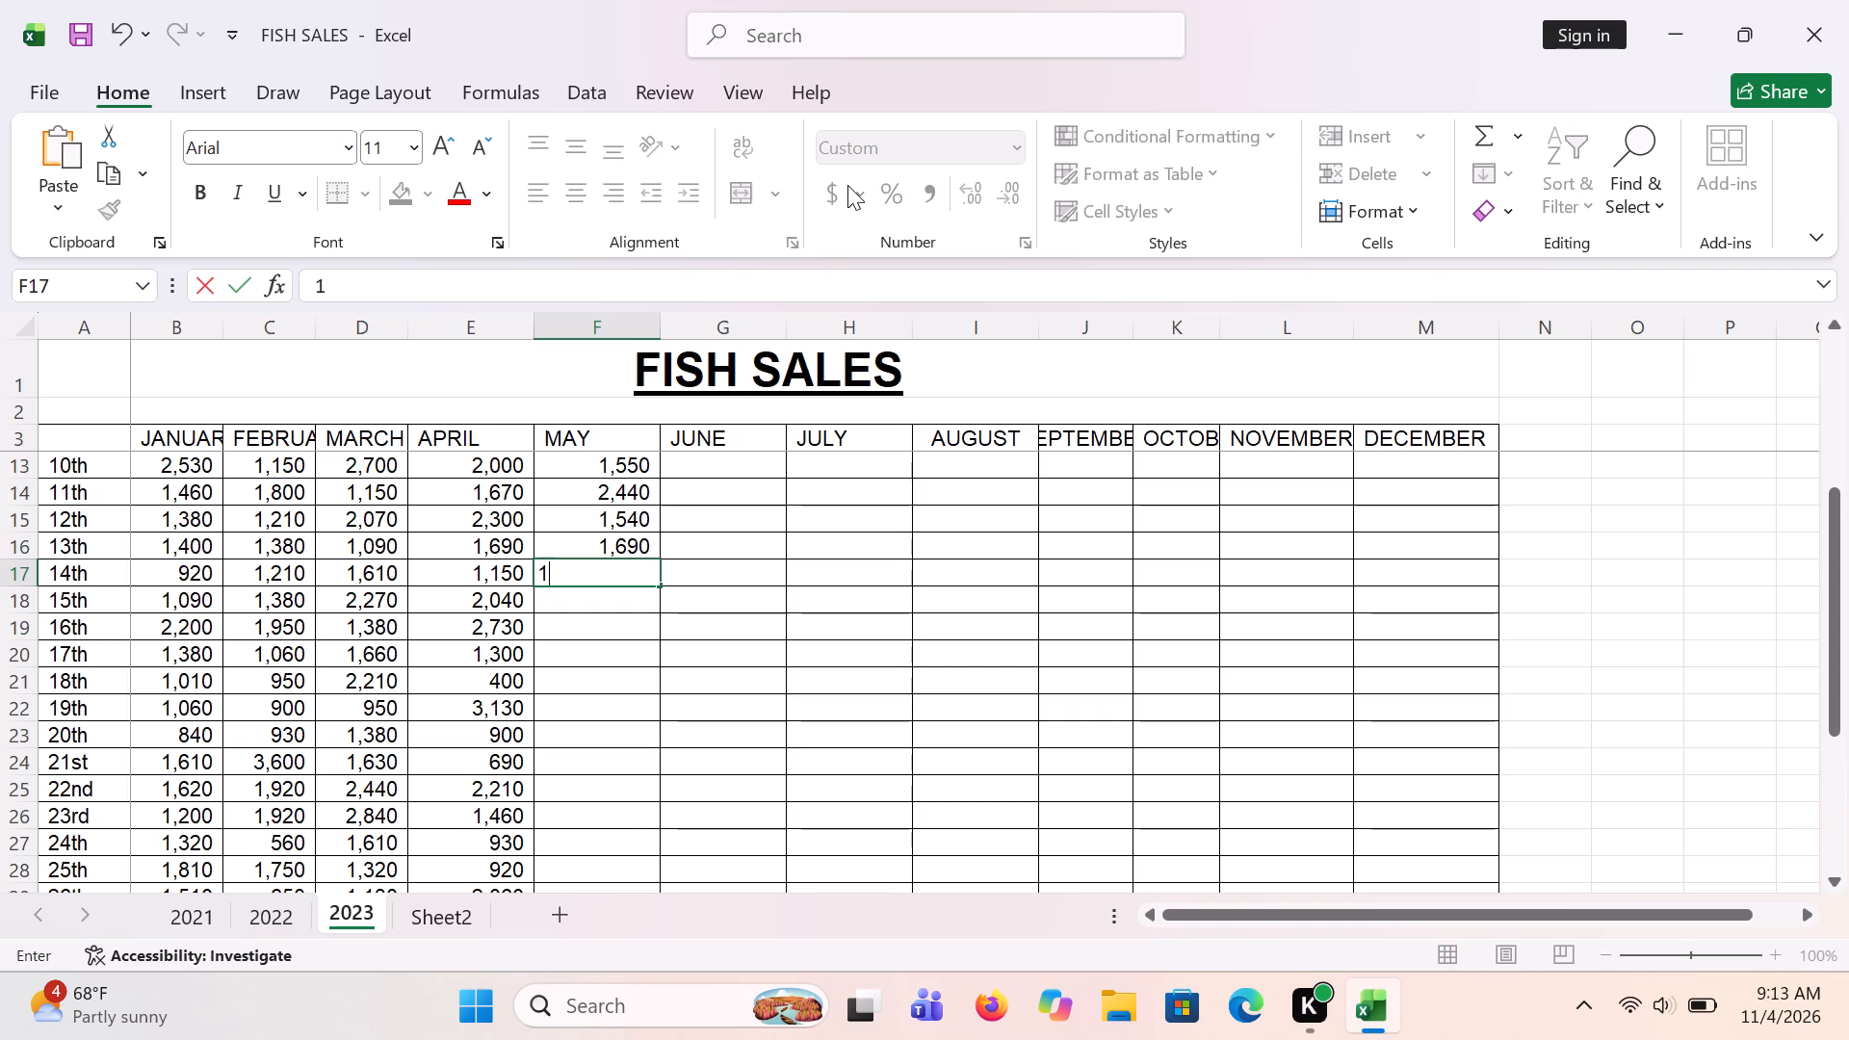
{"action": "key", "text": "4"}
{"action": "type", "text": "60"}
{"action": "key", "text": "Return"}
{"action": "key", "text": "1"}
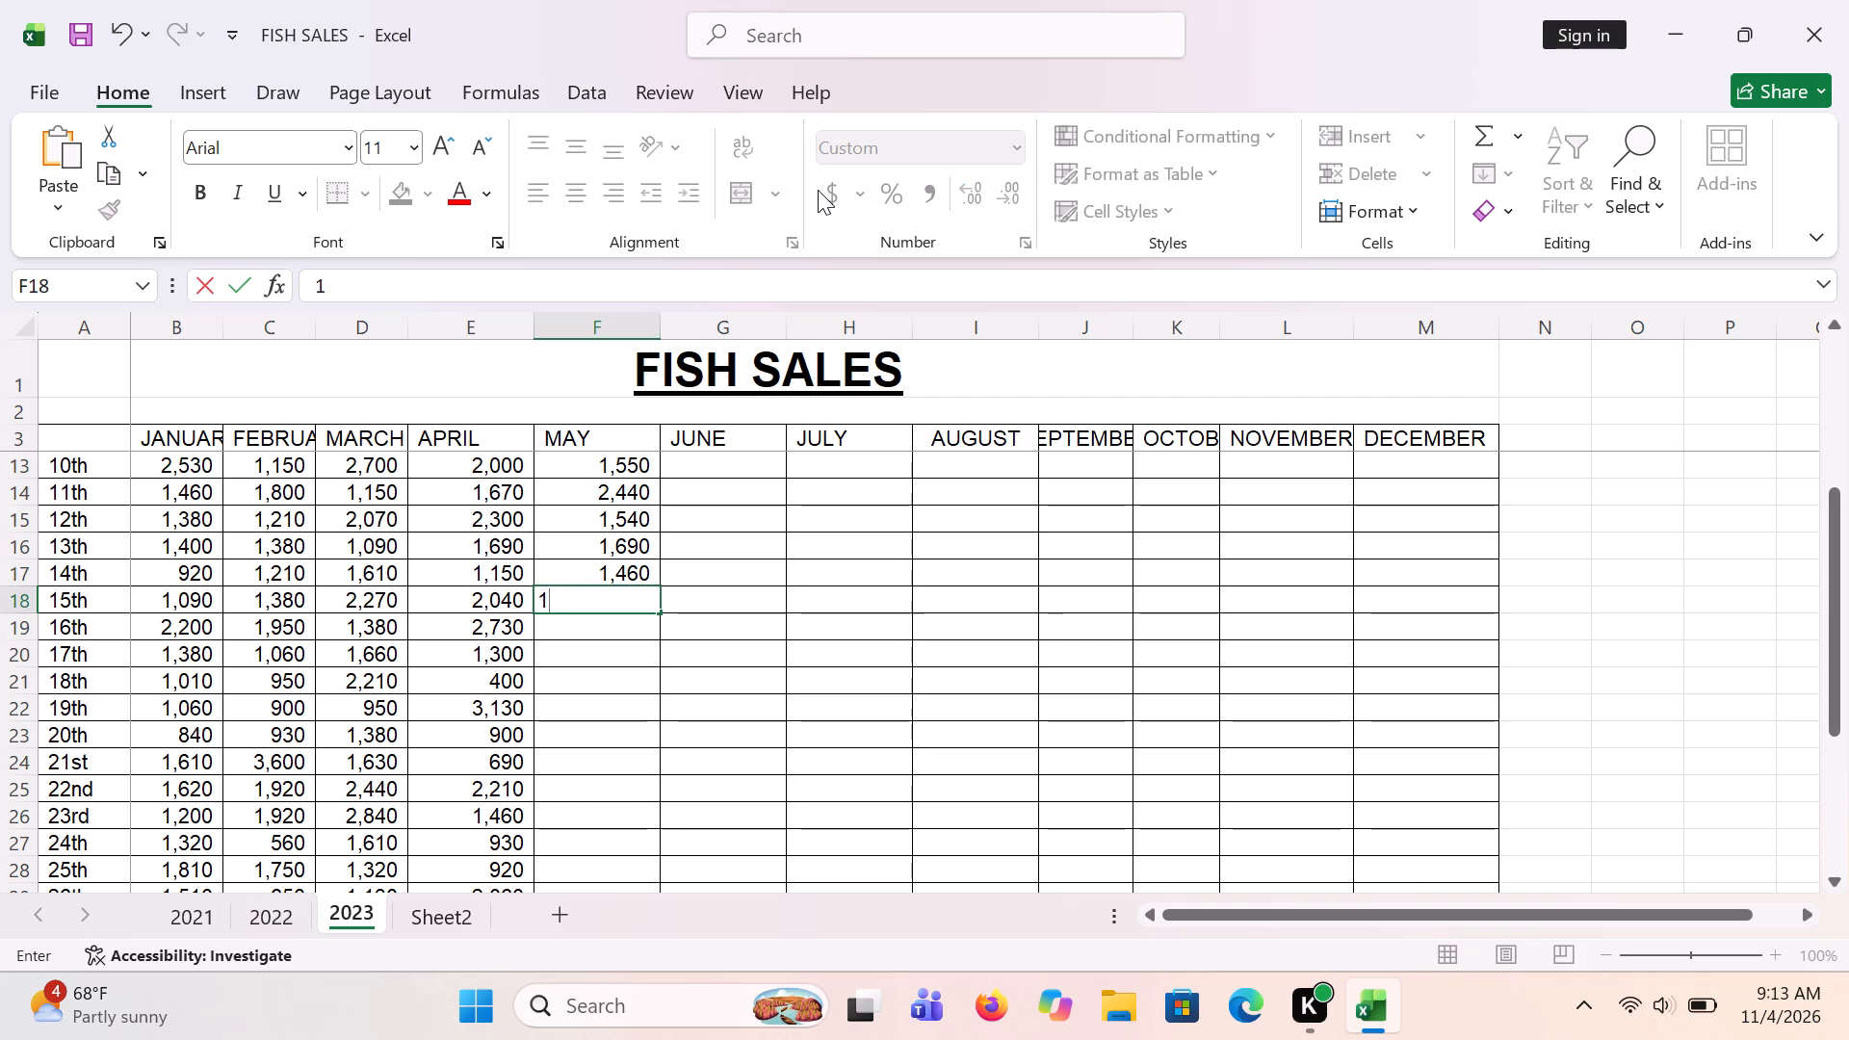
{"action": "type", "text": "32"}
{"action": "key", "text": "0"}
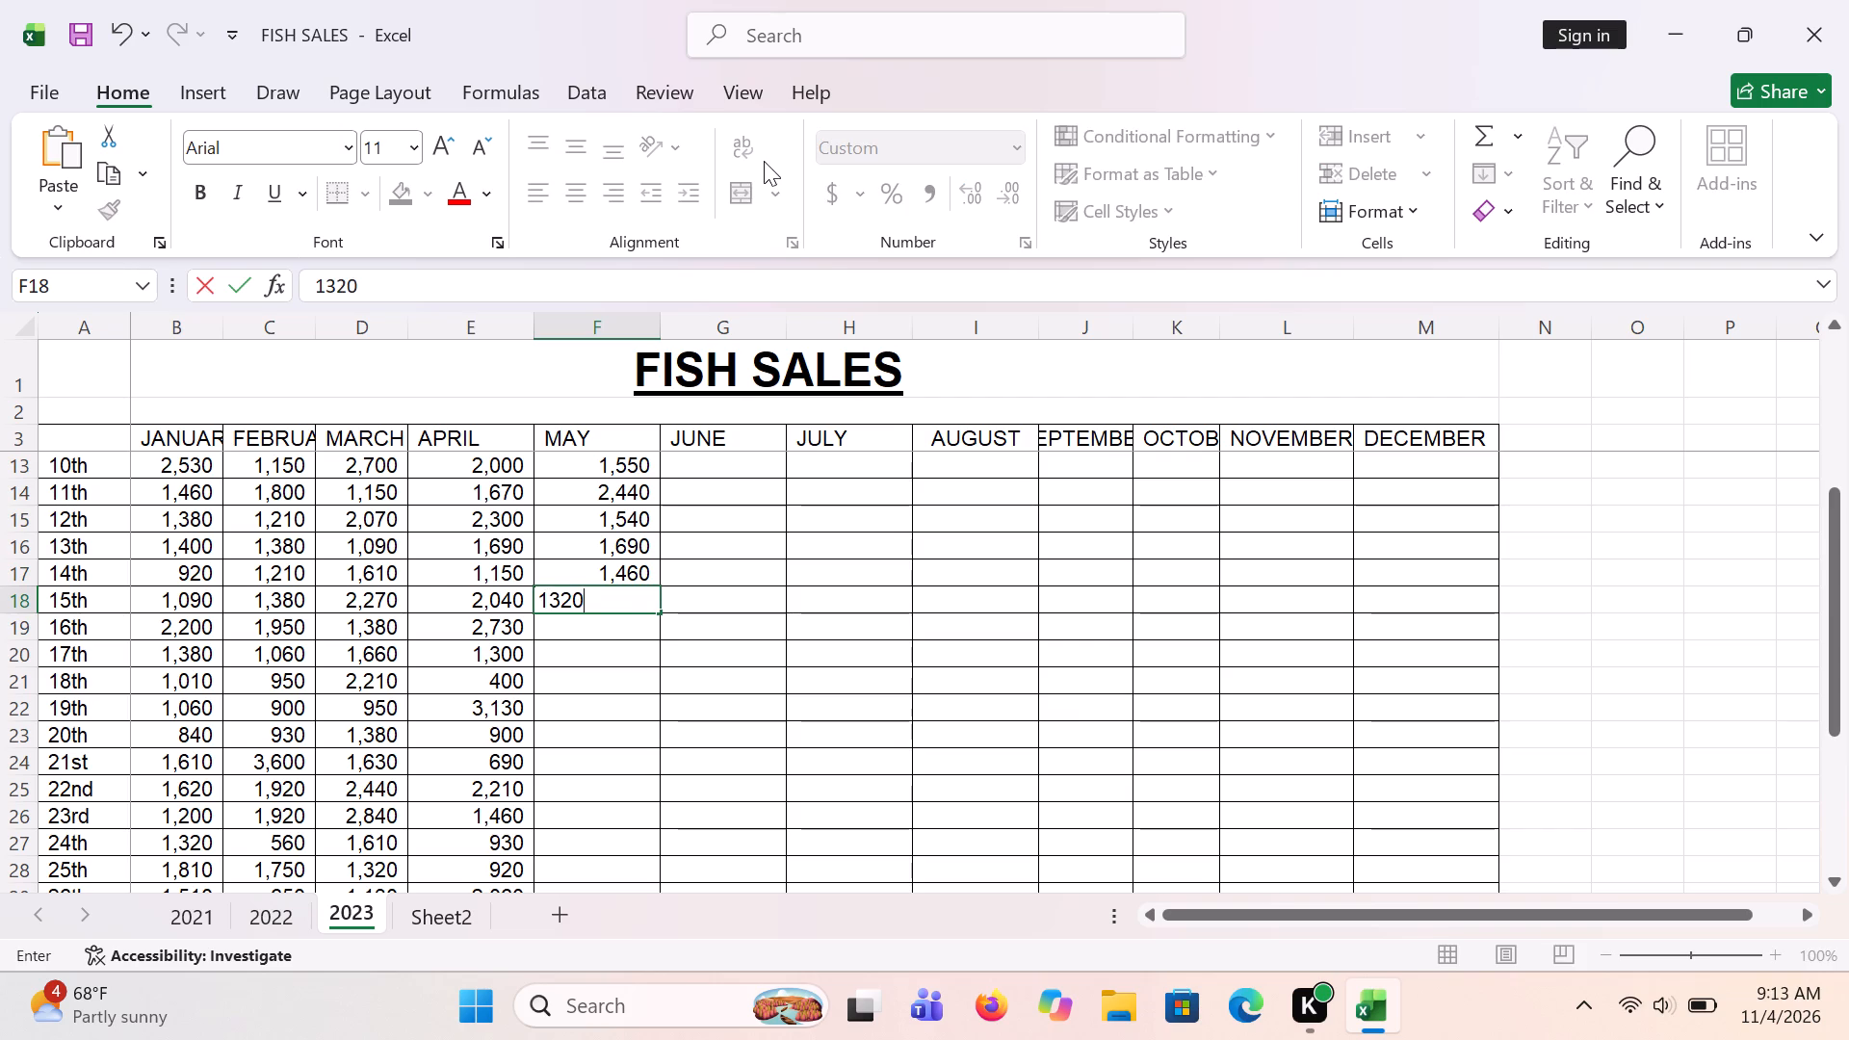
{"action": "key", "text": "Return"}
{"action": "type", "text": "13"}
{"action": "type", "text": "40"}
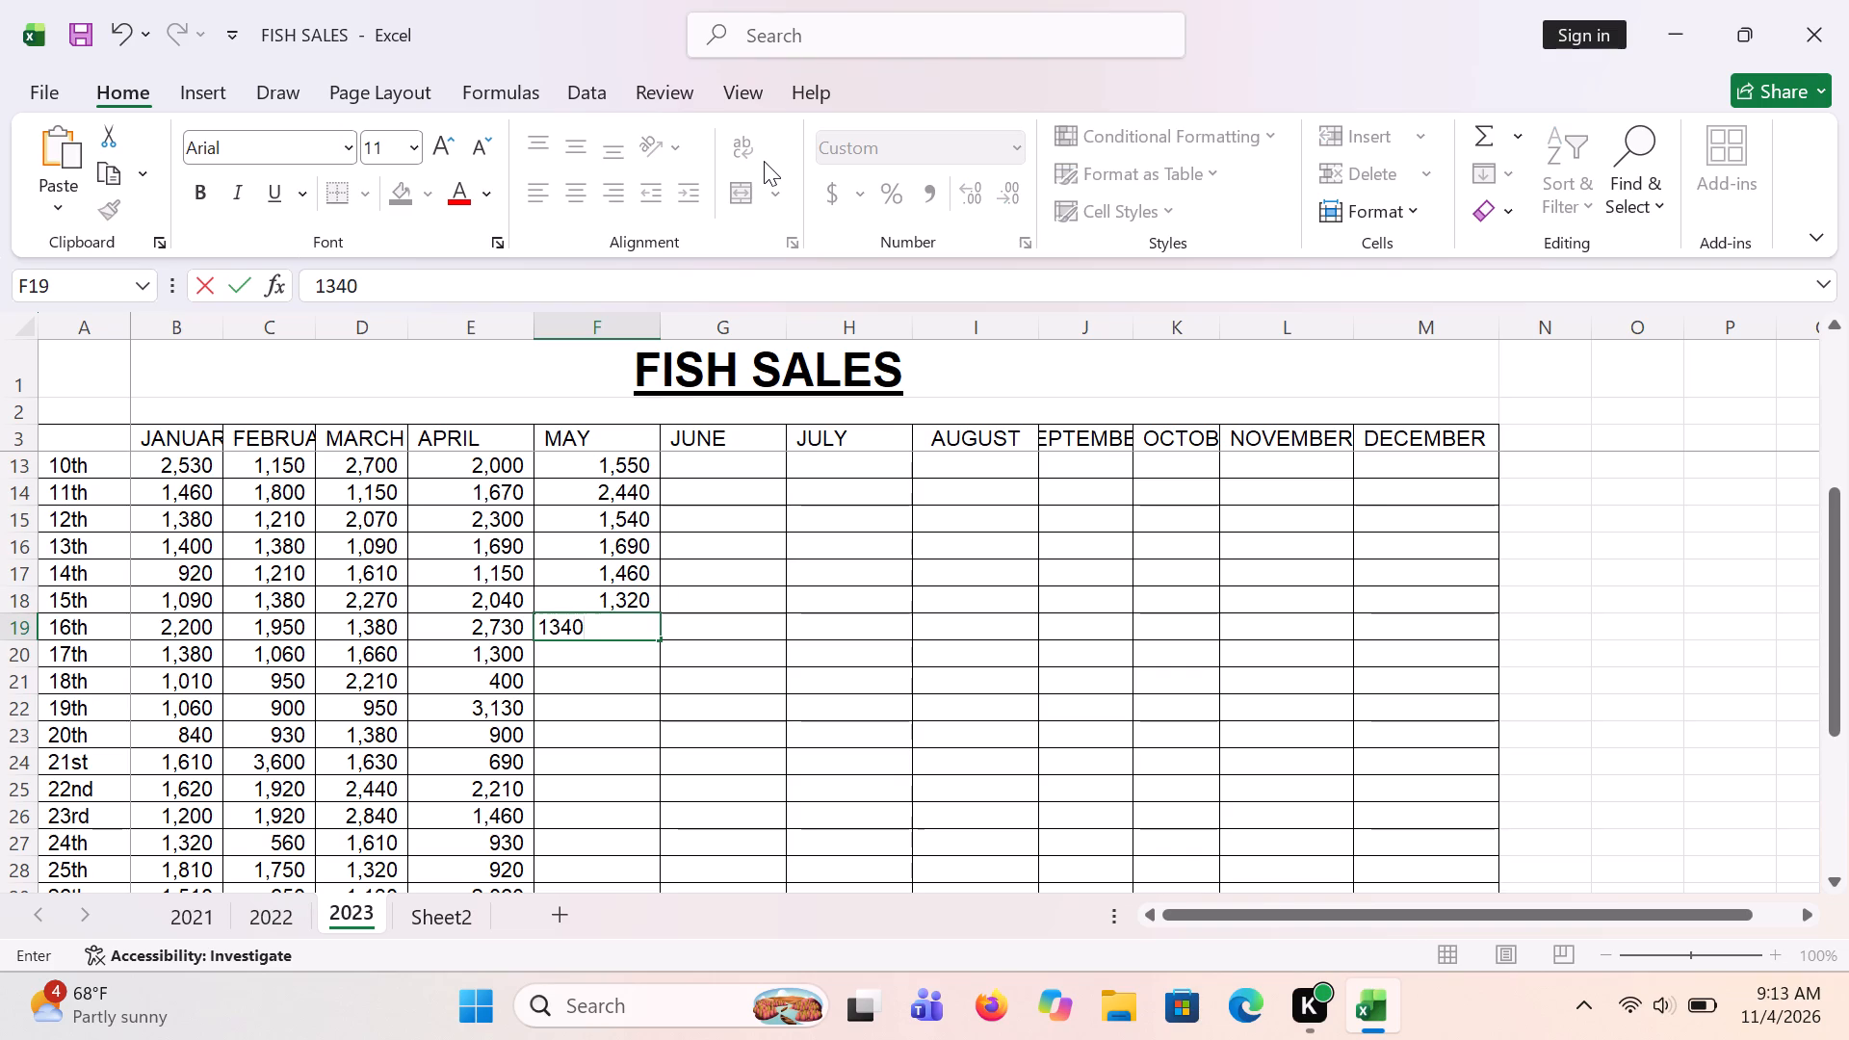
{"action": "key", "text": "Return"}
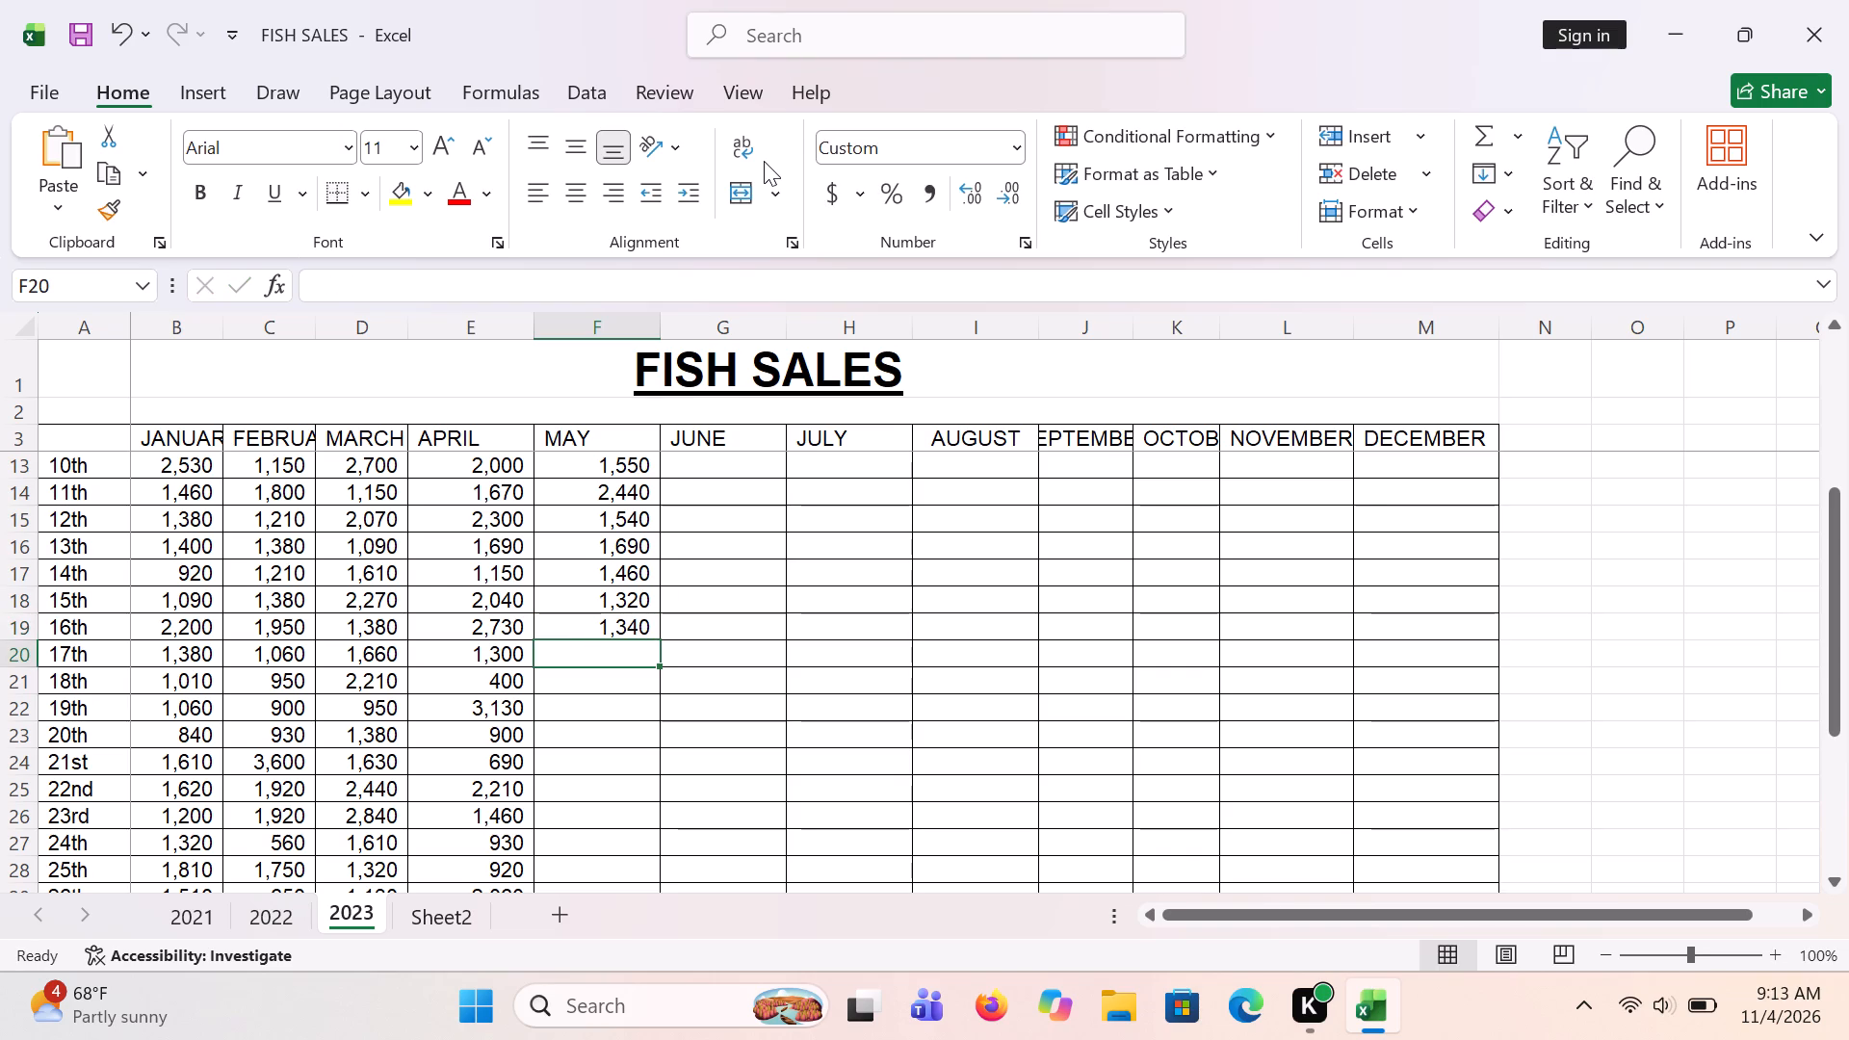
Enter the May 2023 sales for the 17th to 20th: 1030, 2180, 1780 and 1780.
{"action": "key", "text": "1"}
{"action": "type", "text": "03"}
{"action": "key", "text": "0"}
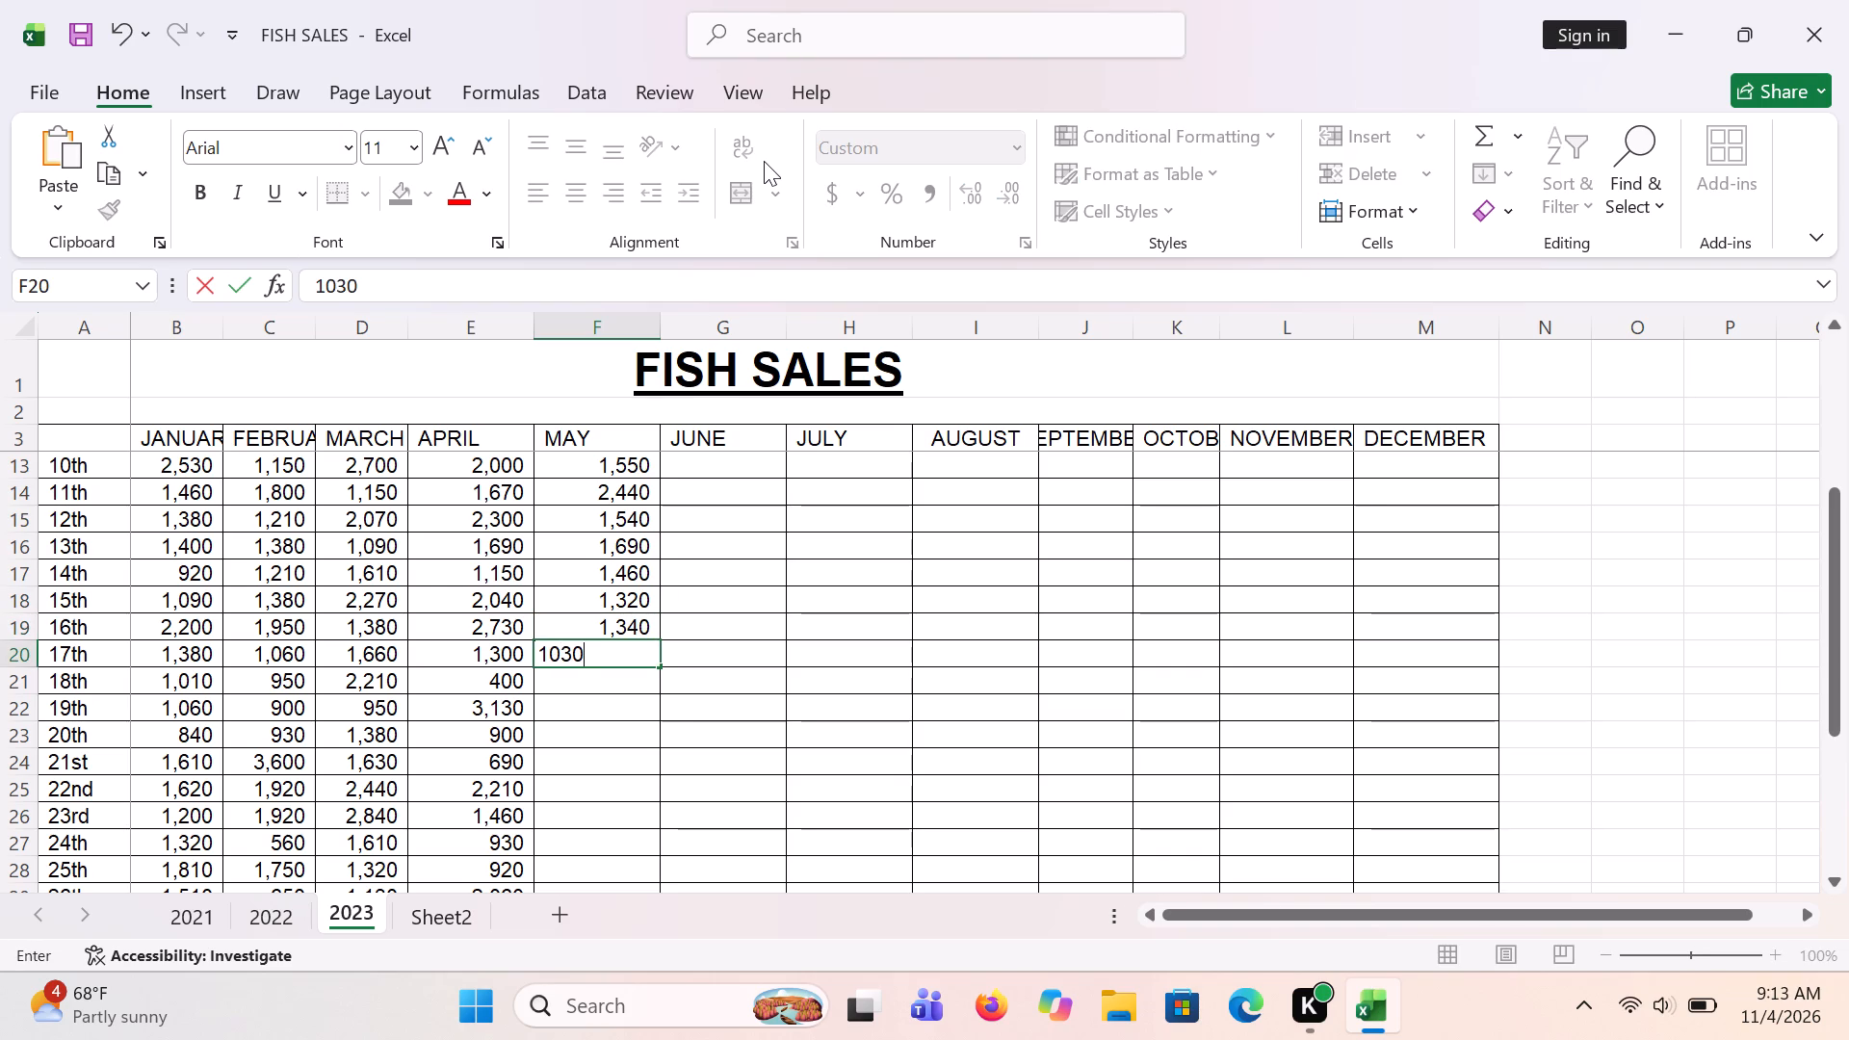
{"action": "key", "text": "Return"}
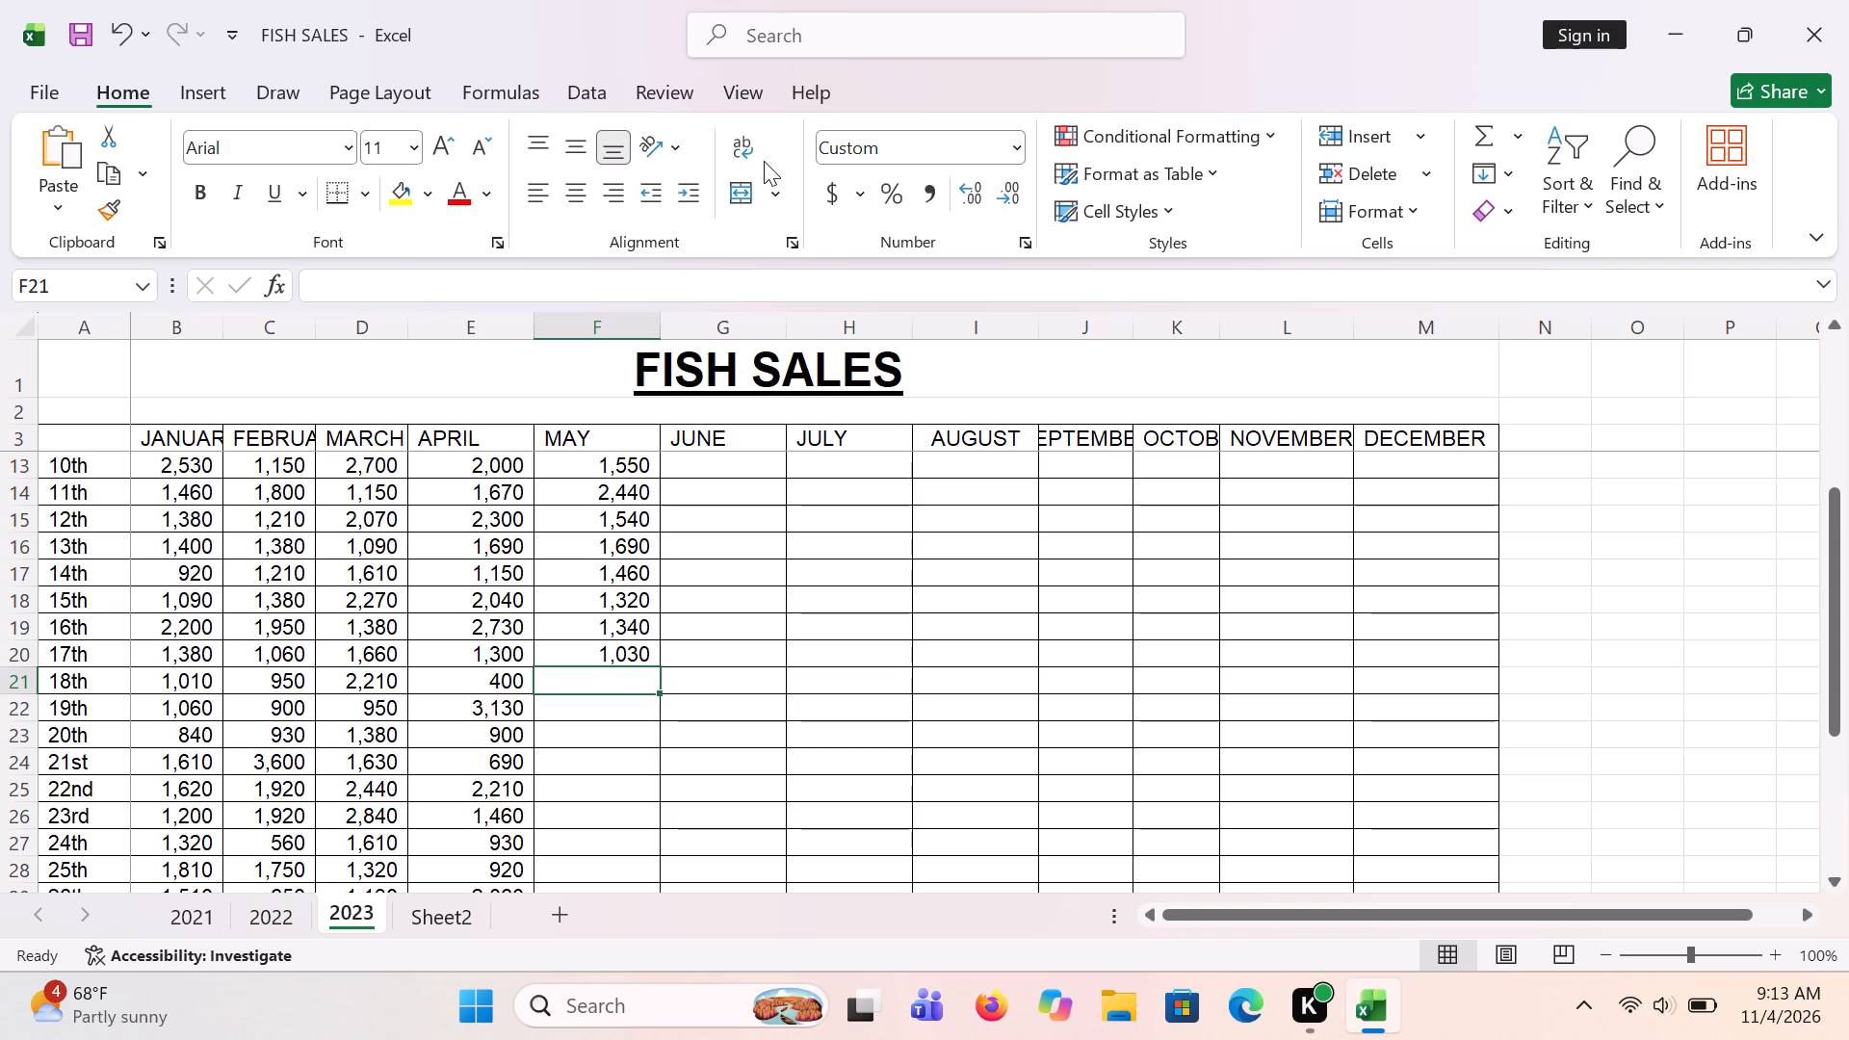
{"action": "type", "text": "21"}
{"action": "type", "text": "80"}
{"action": "key", "text": "Return"}
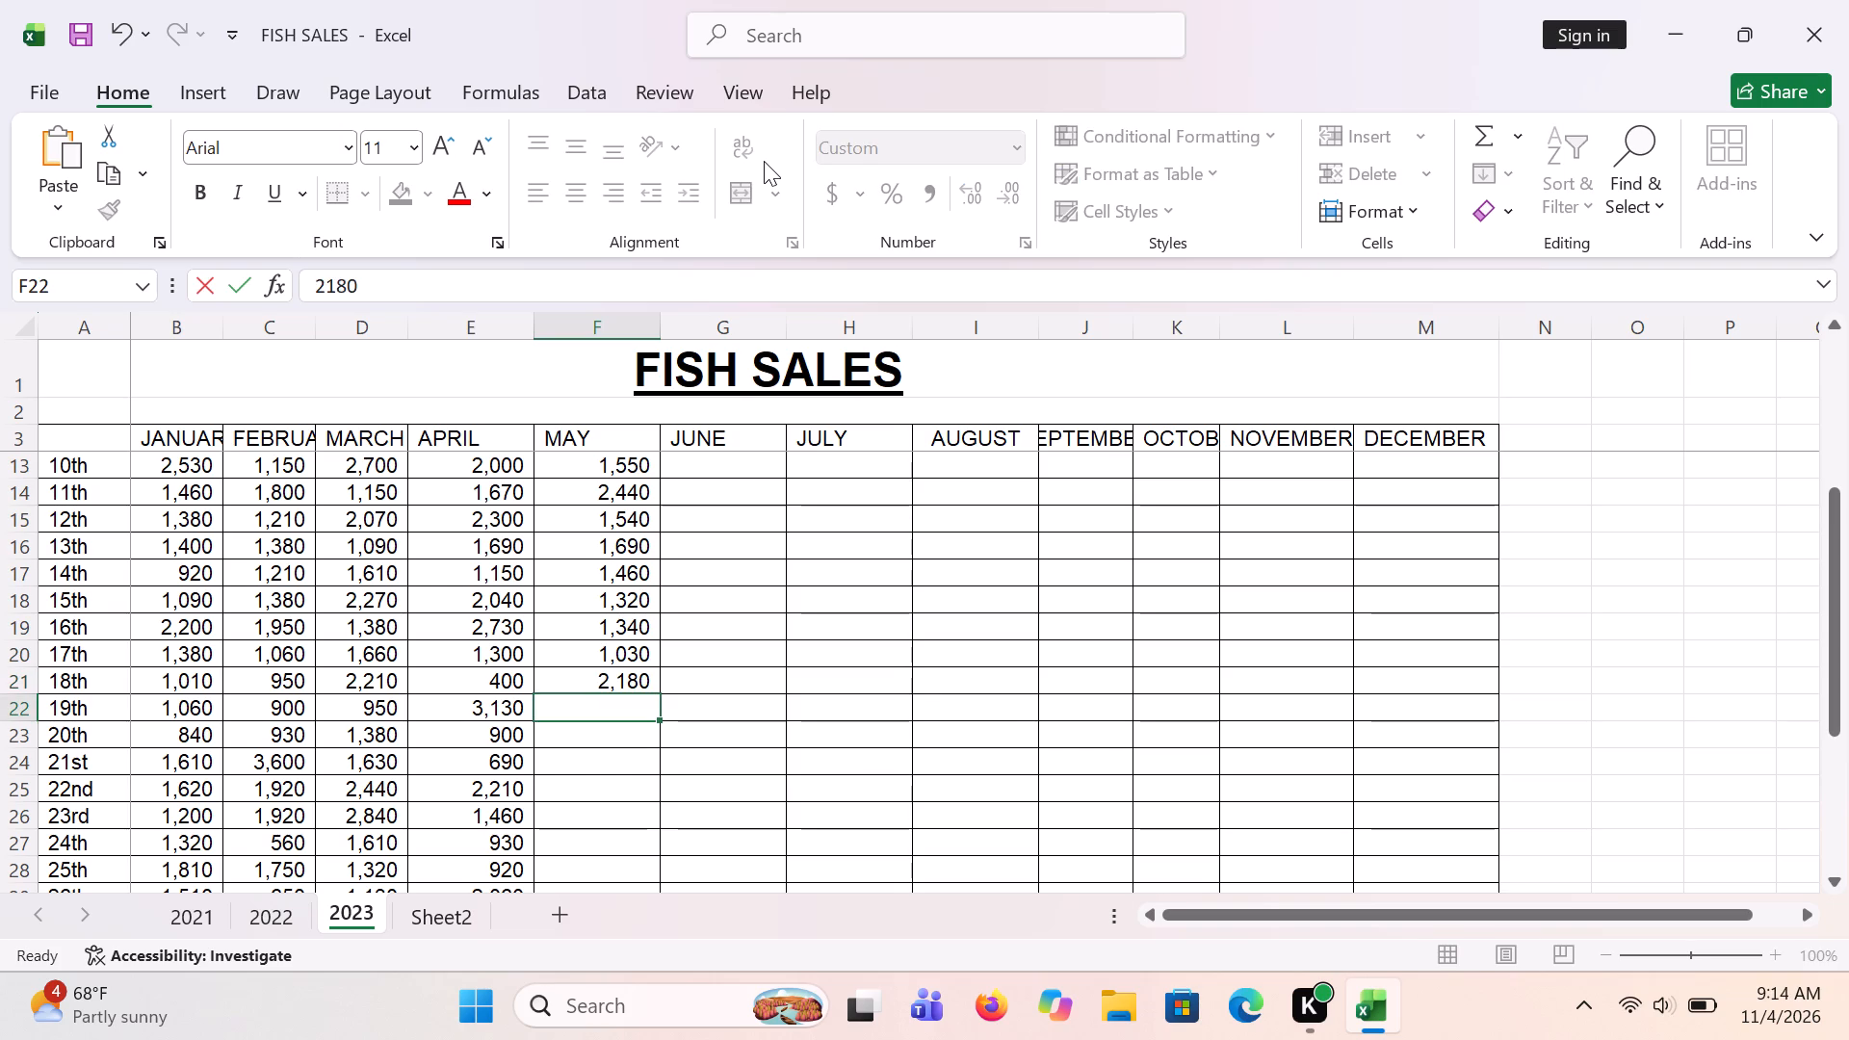
{"action": "key", "text": "1"}
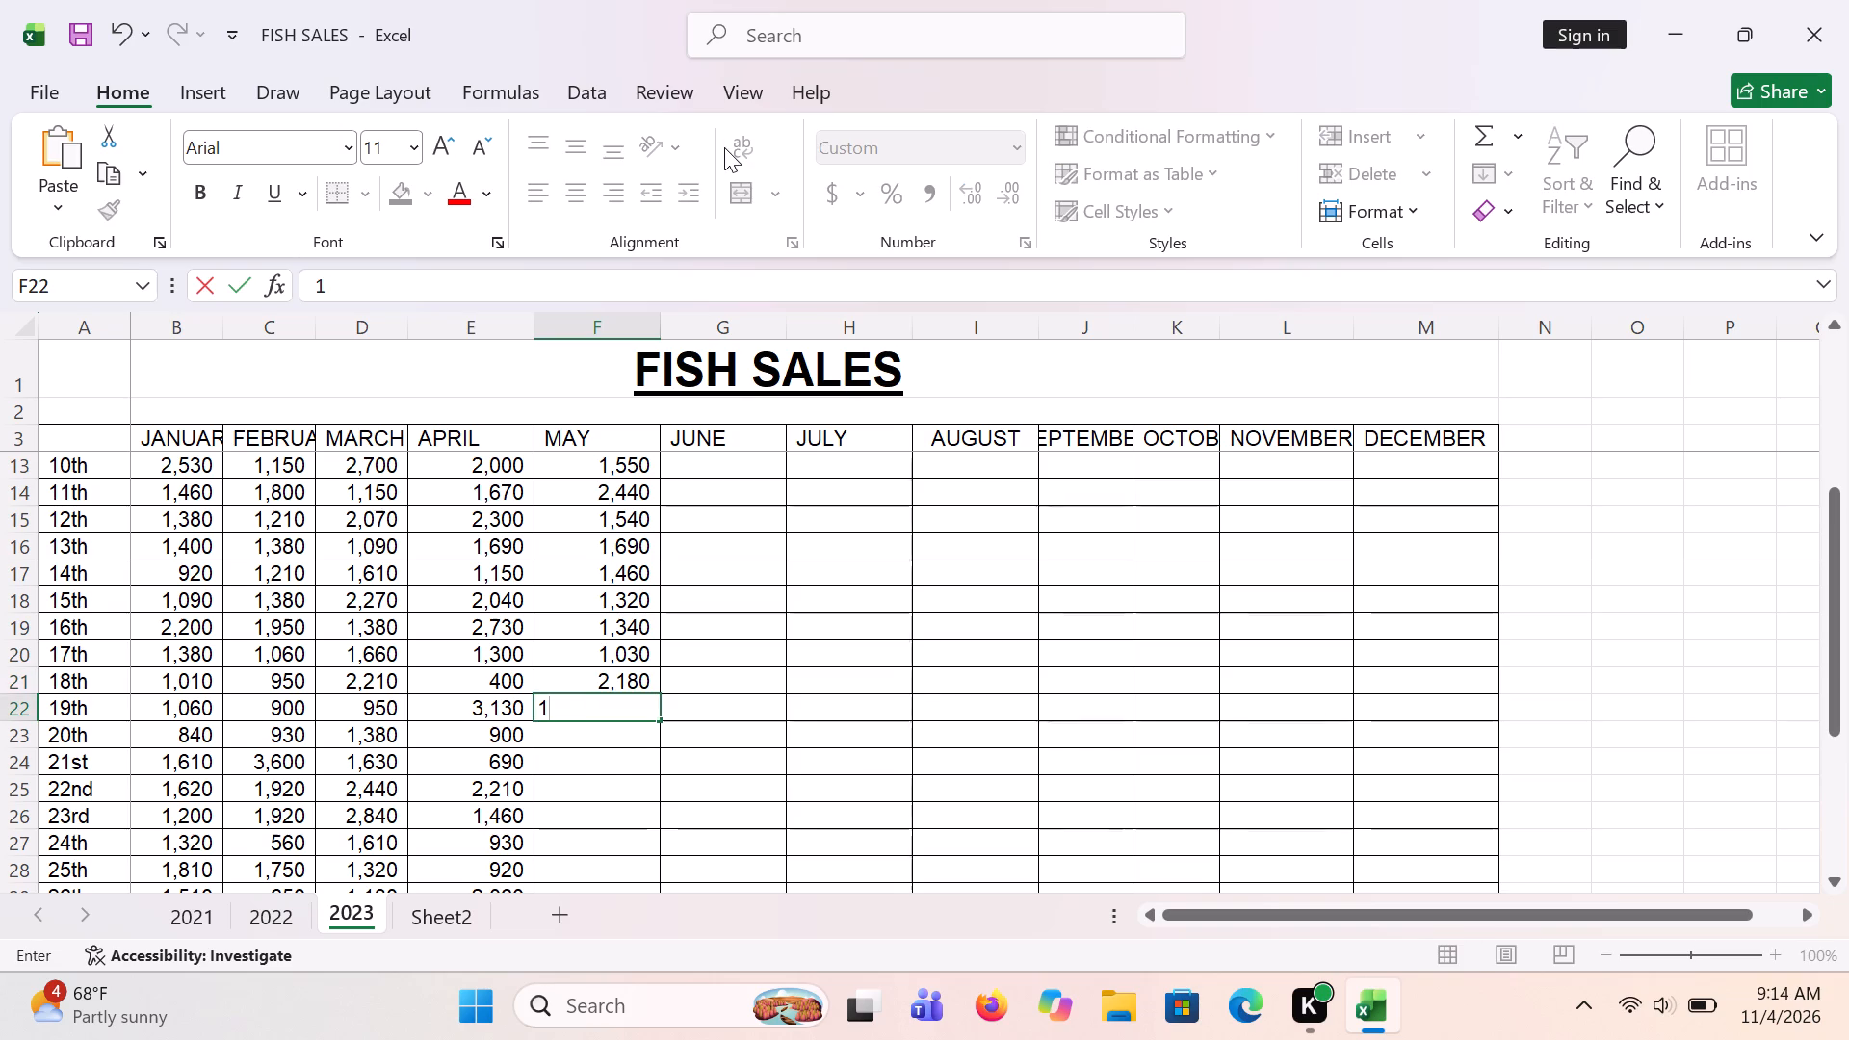
{"action": "type", "text": "780"}
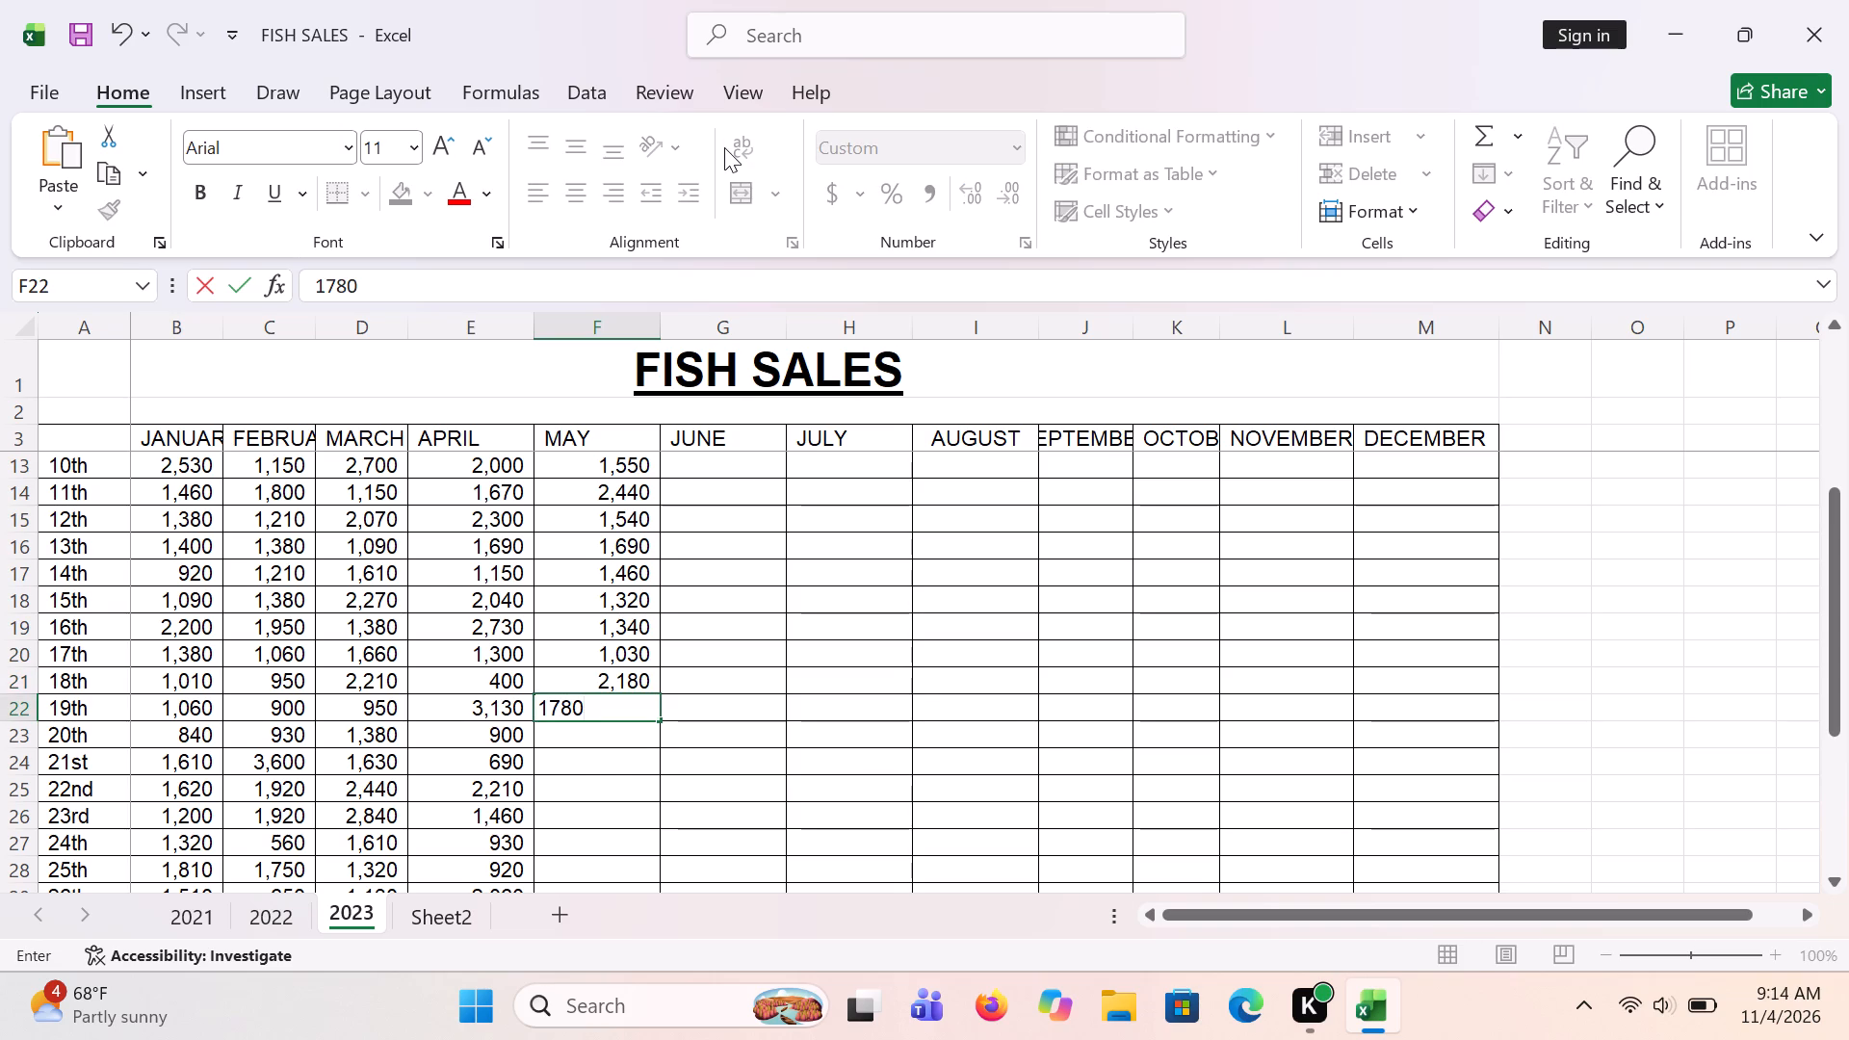
{"action": "key", "text": "Return"}
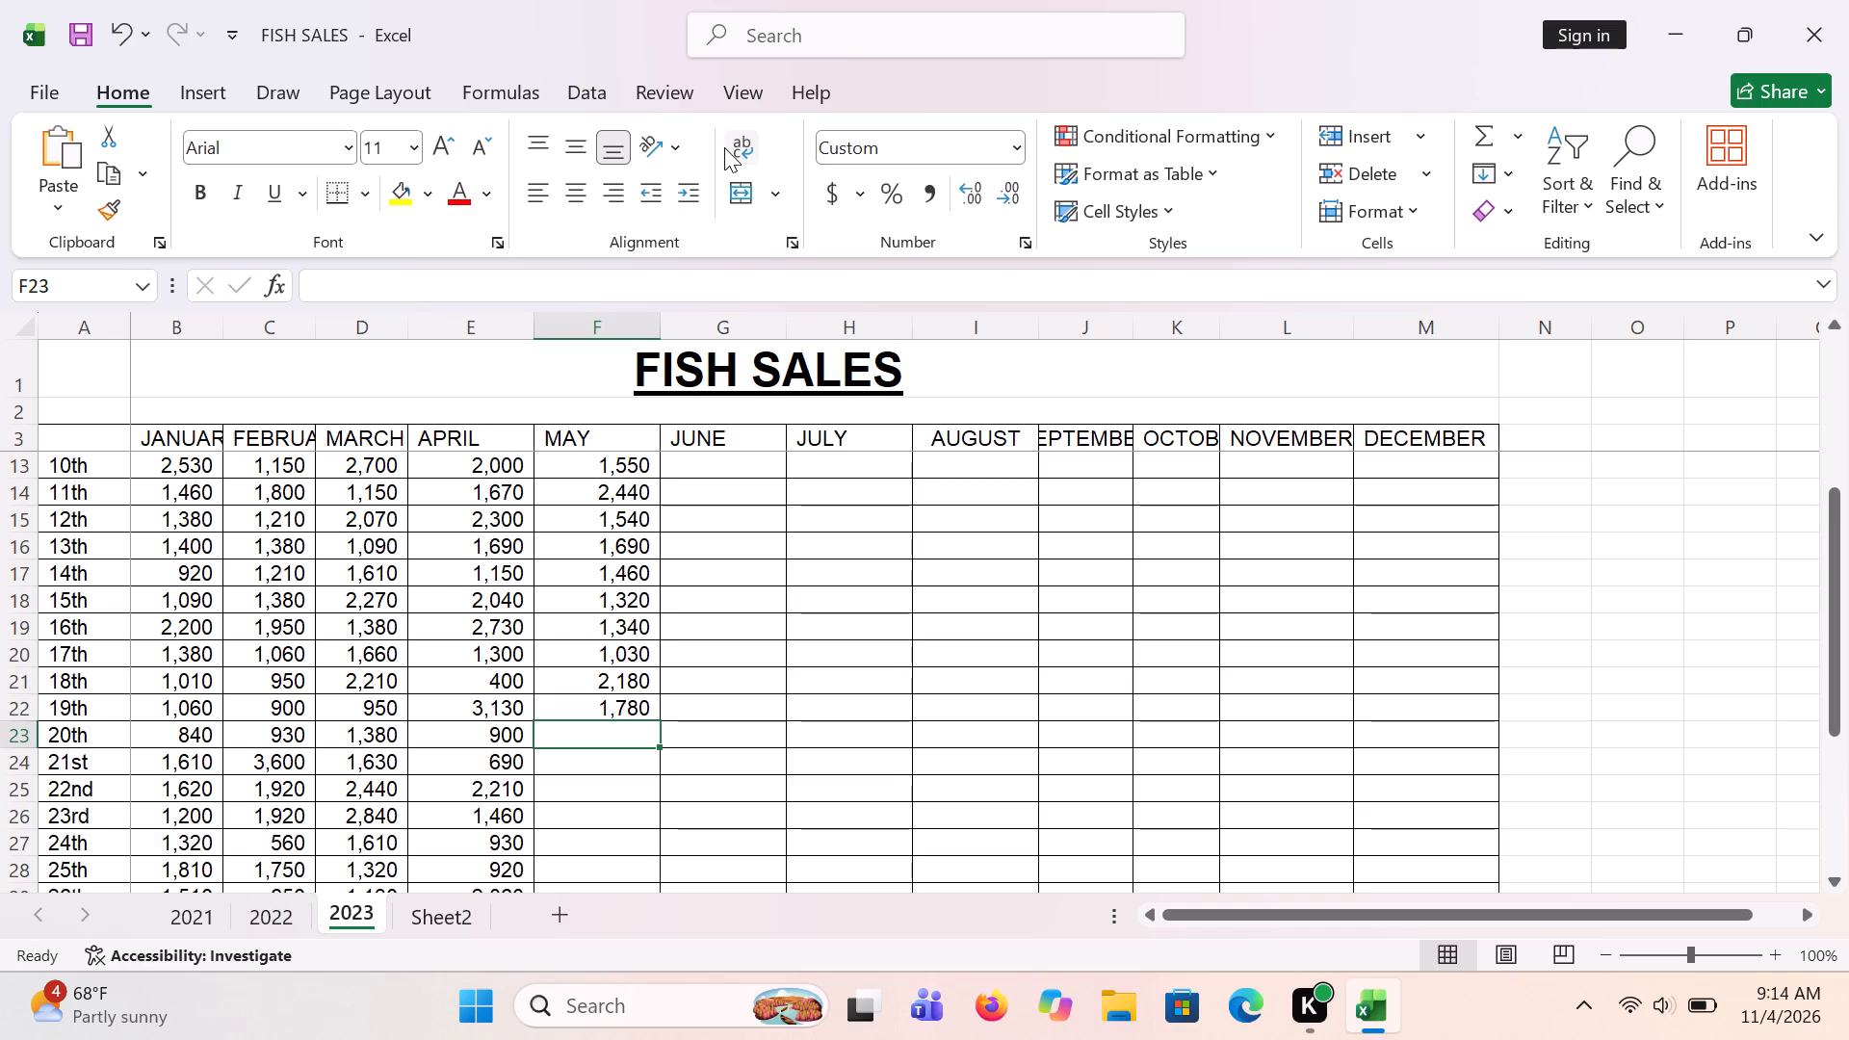
{"action": "key", "text": "1"}
{"action": "type", "text": "780"}
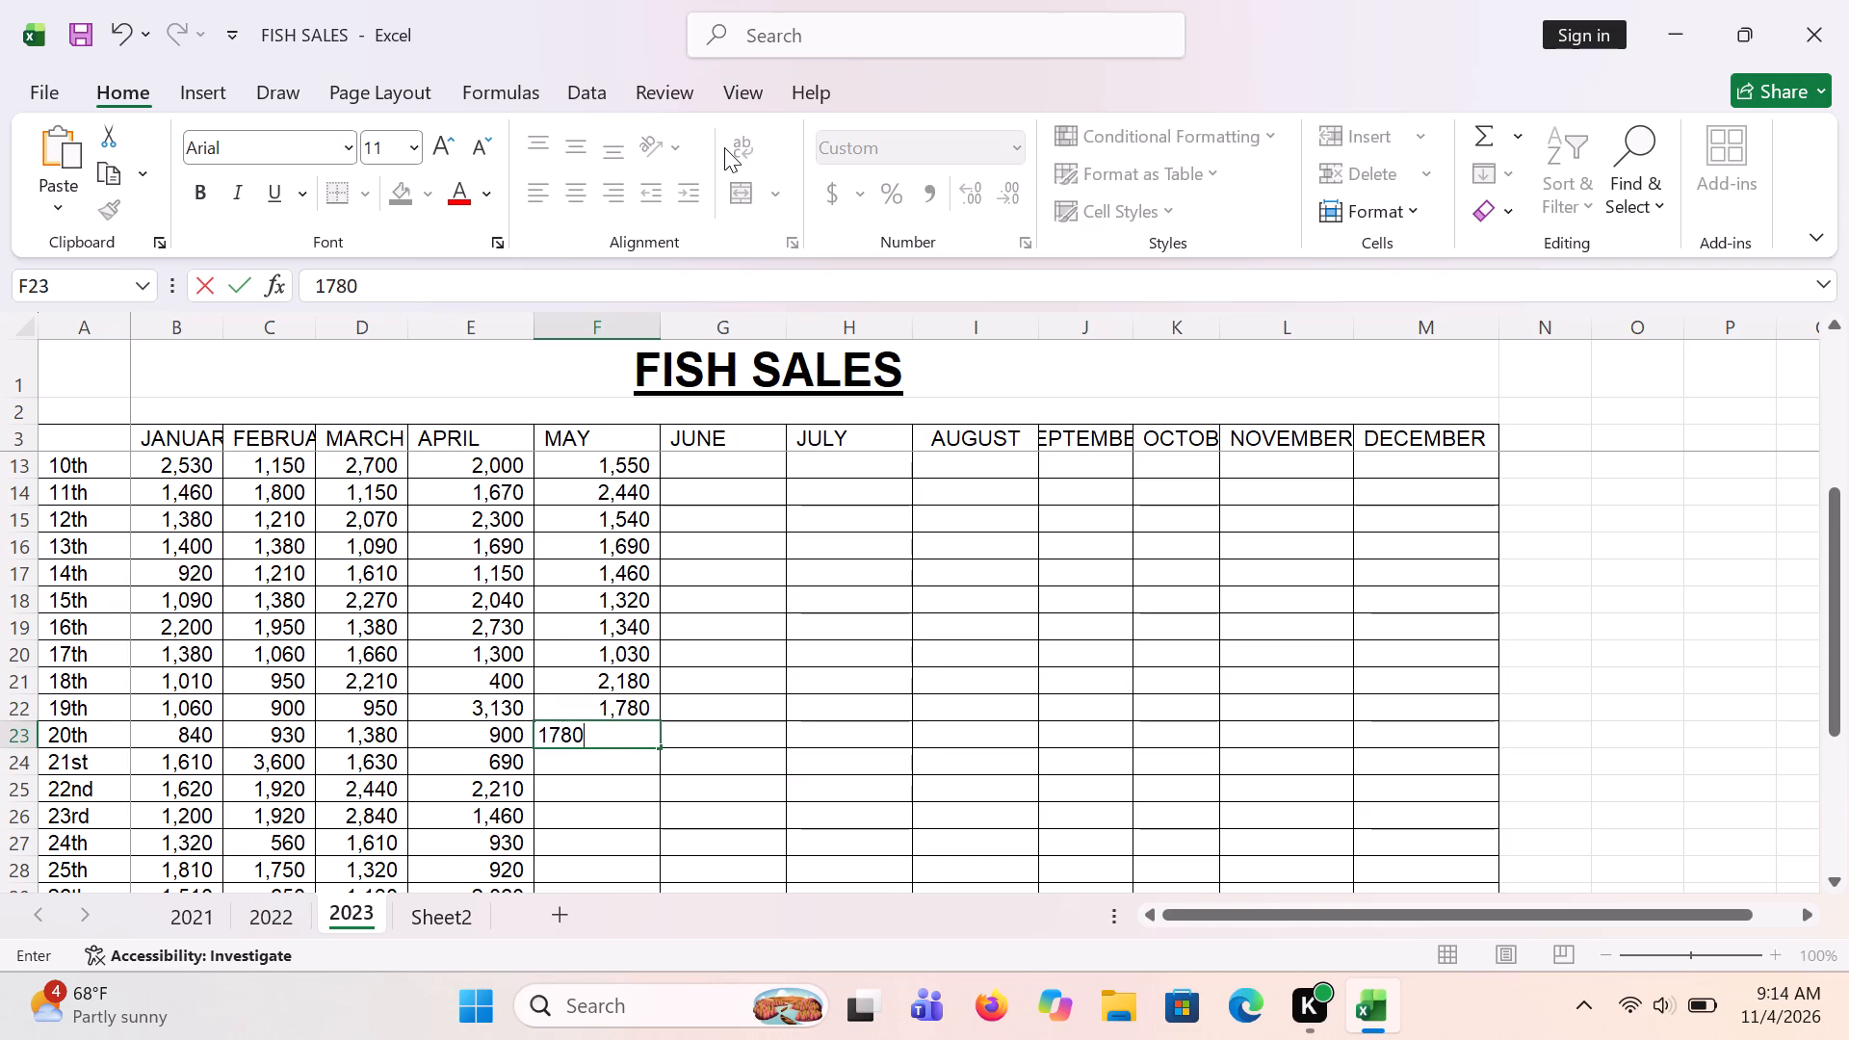
{"action": "key", "text": "Return"}
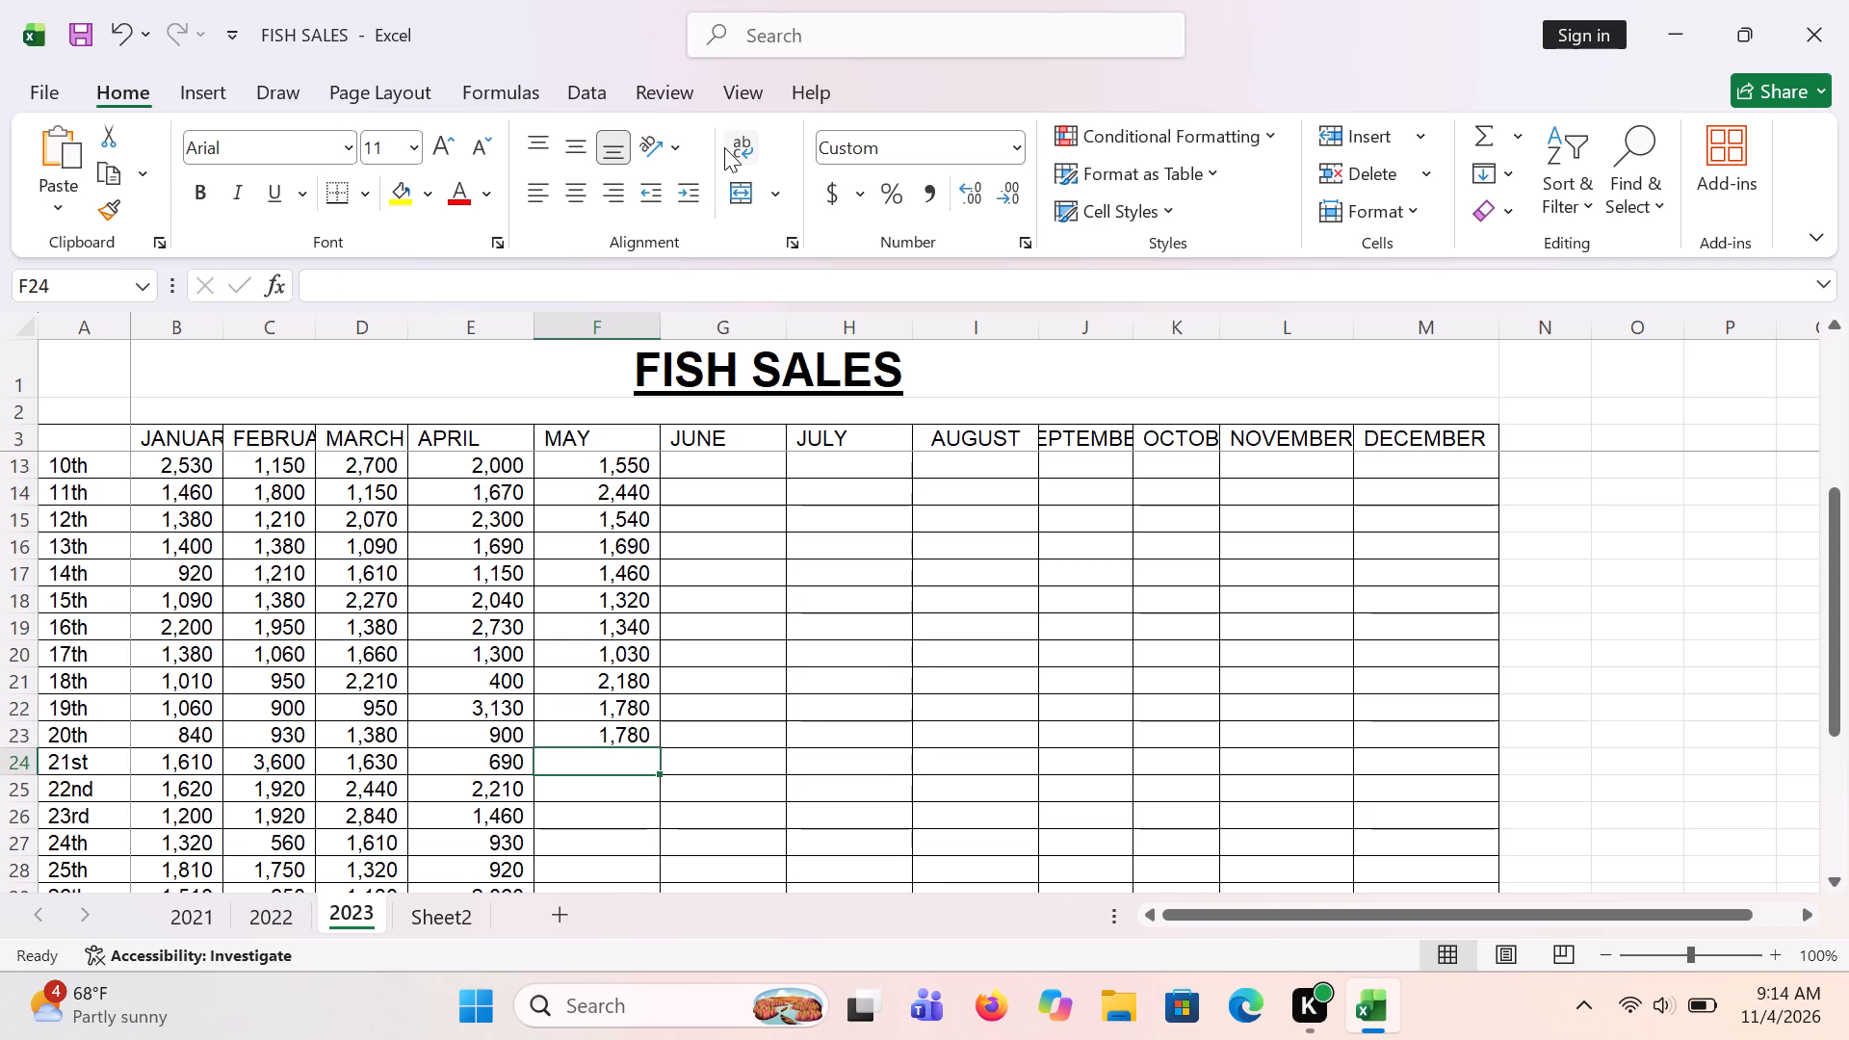
Enter the May 2023 sales for the 21st to 25th: 1870, 1900, 1380, 2080 and 2250.
{"action": "key", "text": "1"}
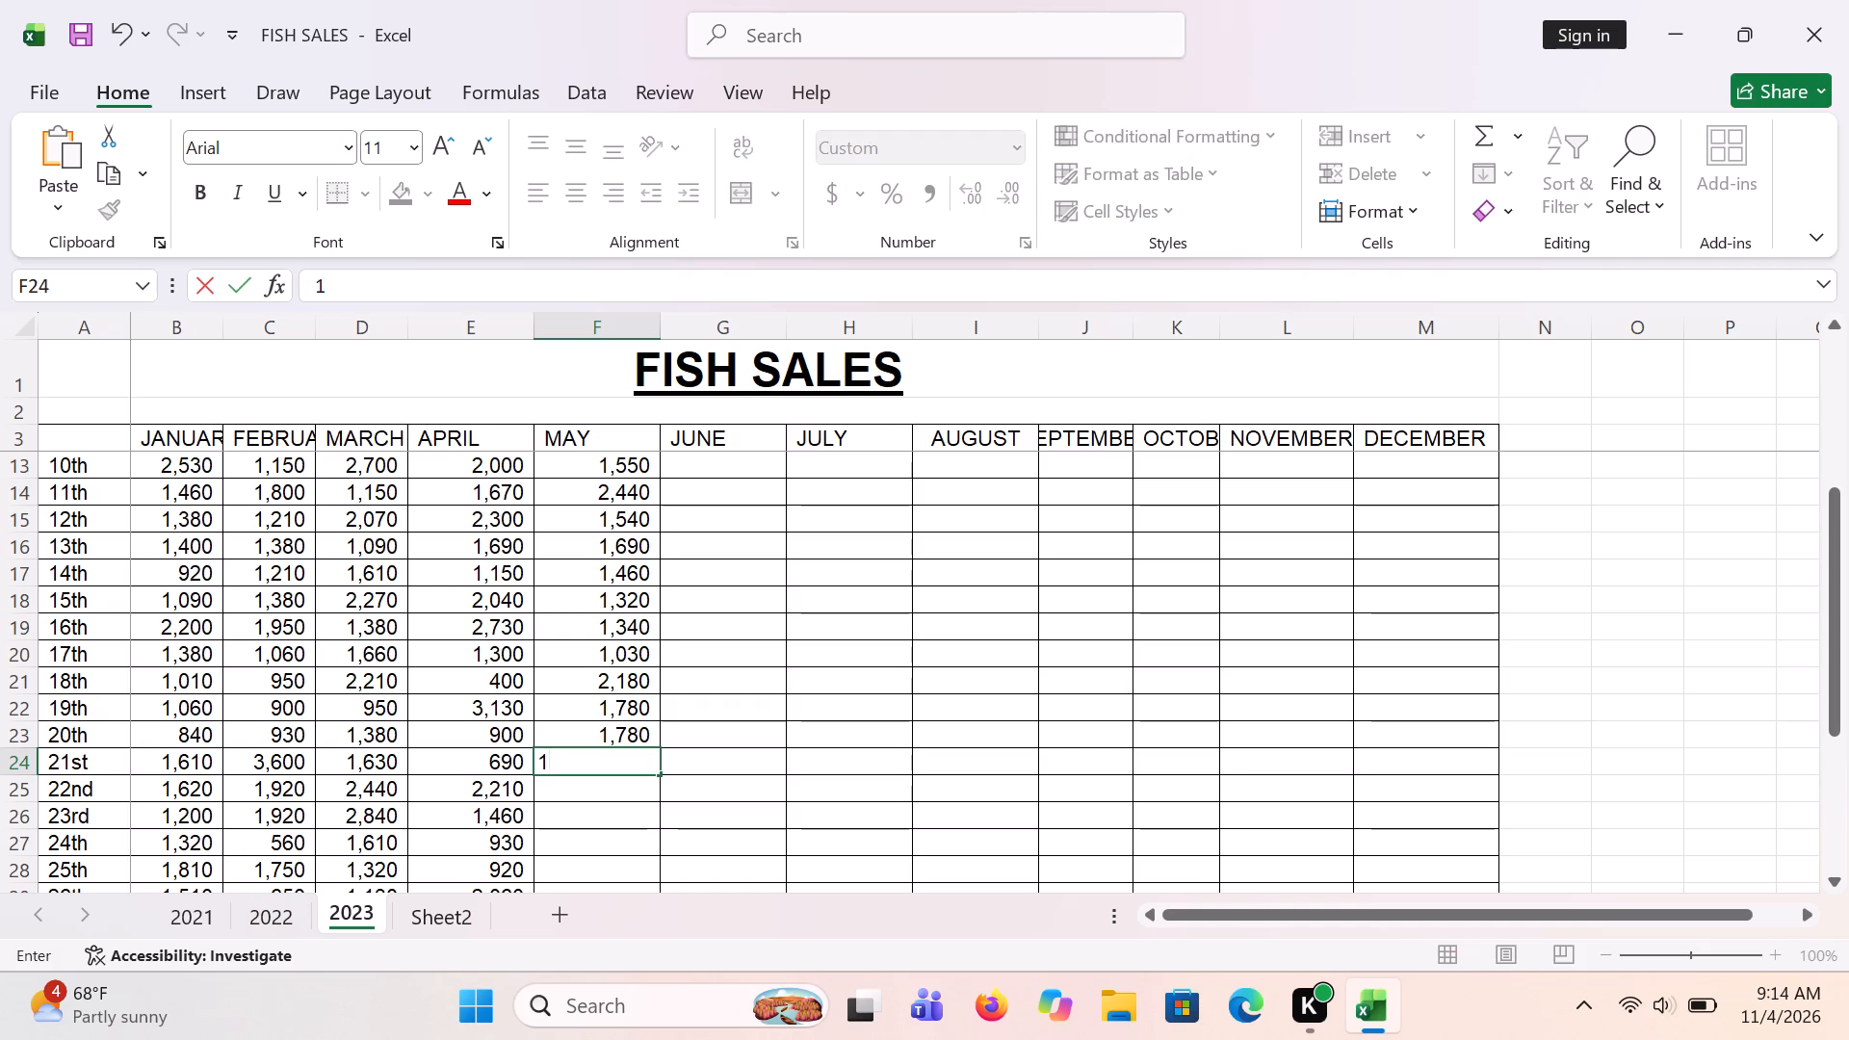
{"action": "type", "text": "870"}
{"action": "key", "text": "Return"}
{"action": "type", "text": "1900"}
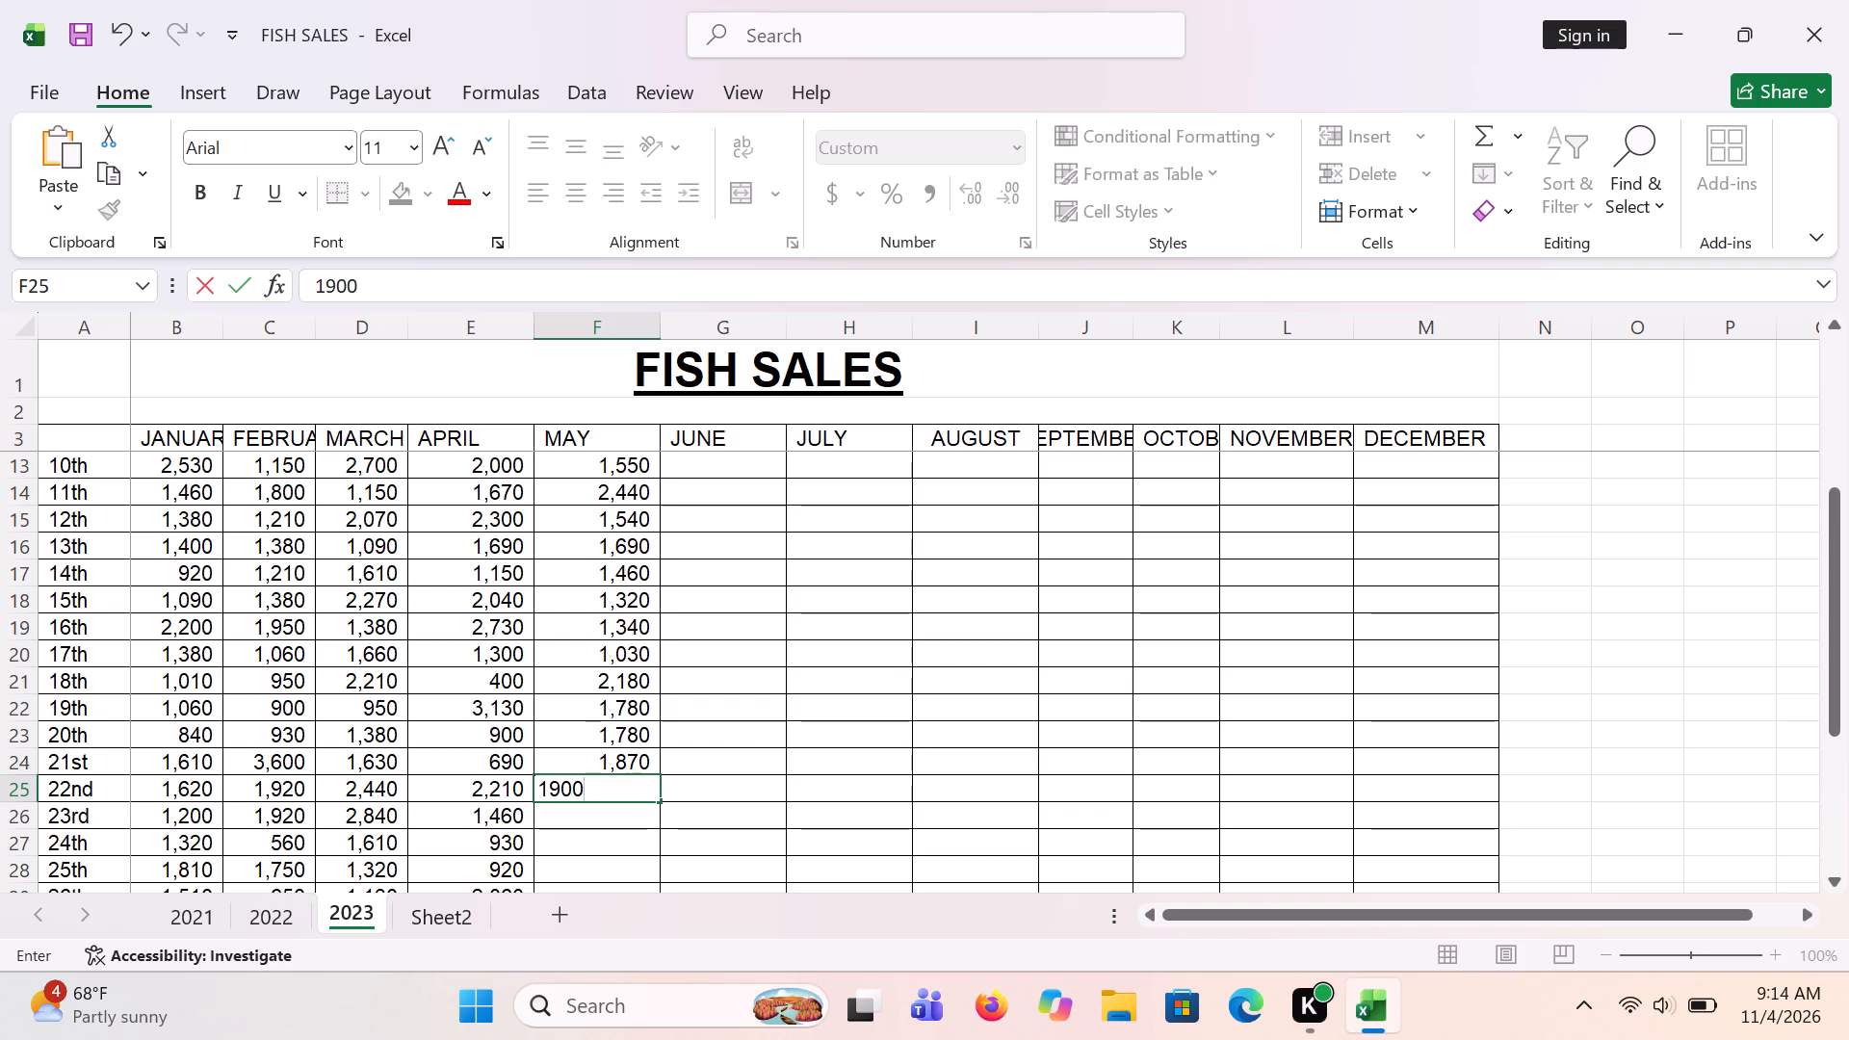
{"action": "key", "text": "Return"}
{"action": "key", "text": "1"}
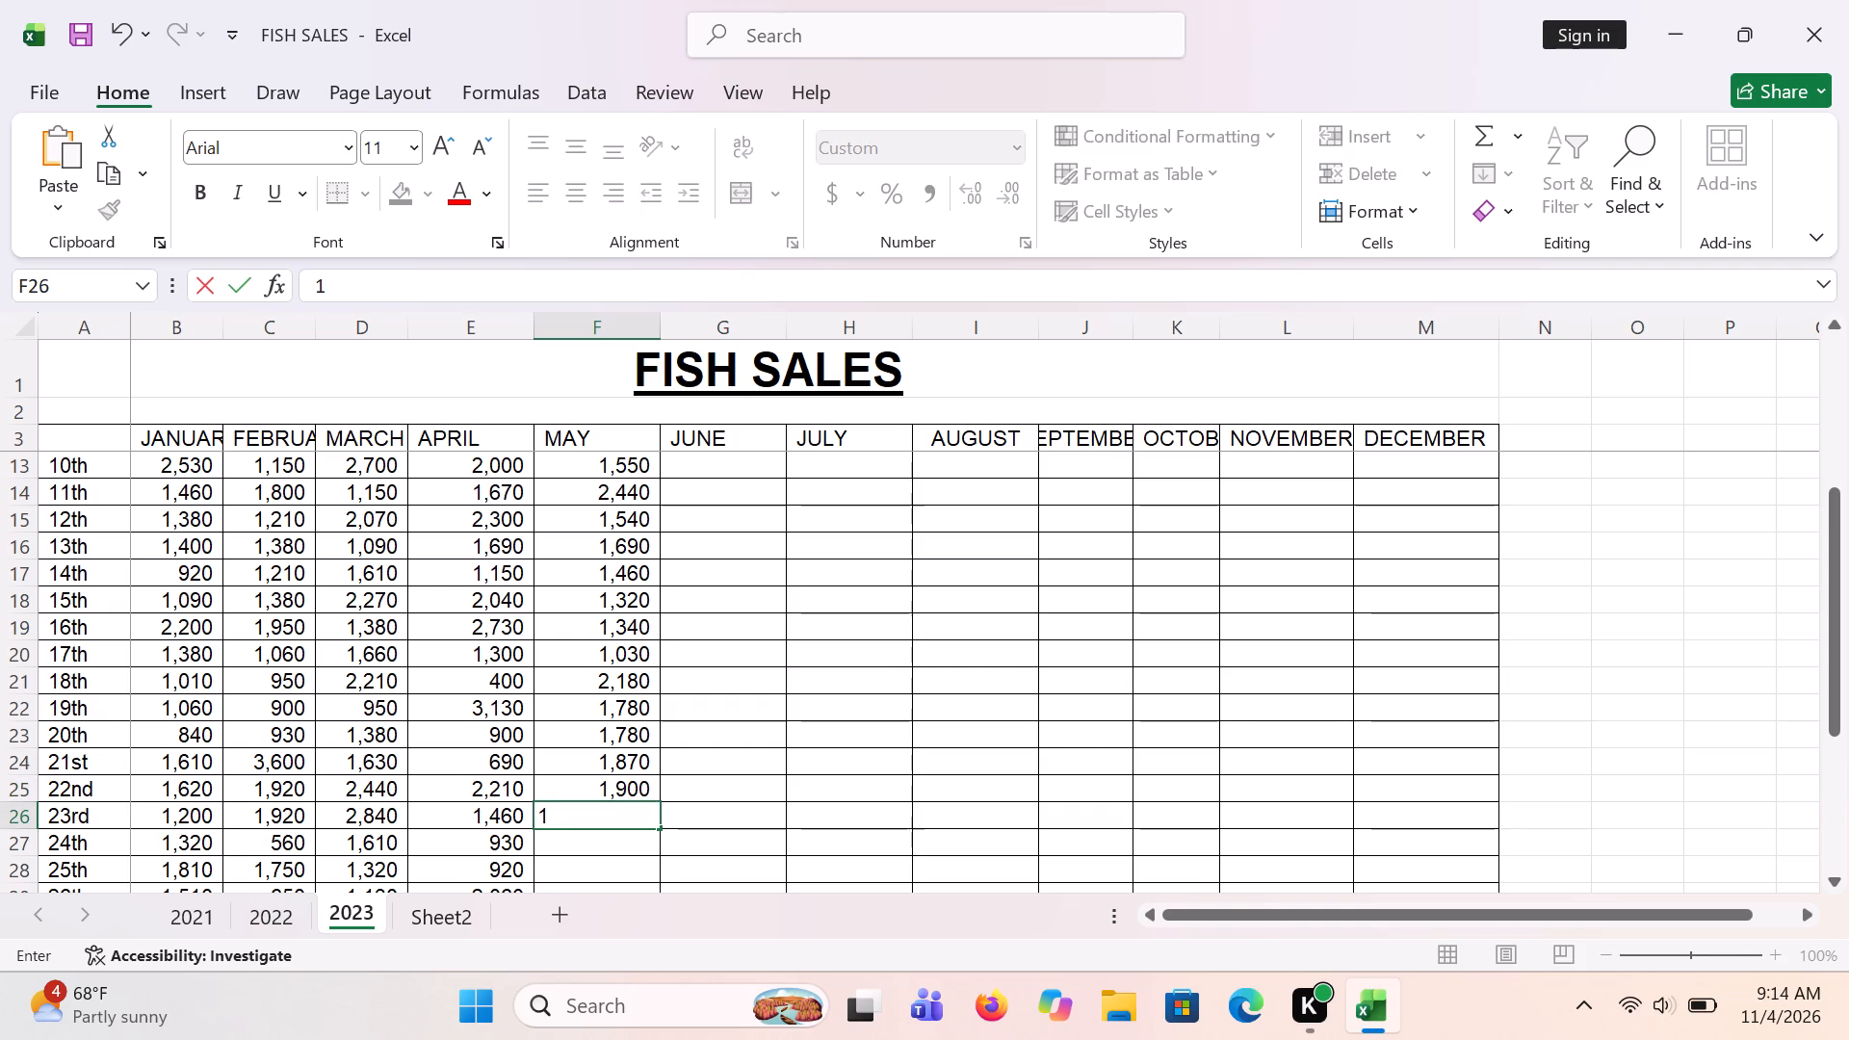
{"action": "type", "text": "380"}
{"action": "key", "text": "Return"}
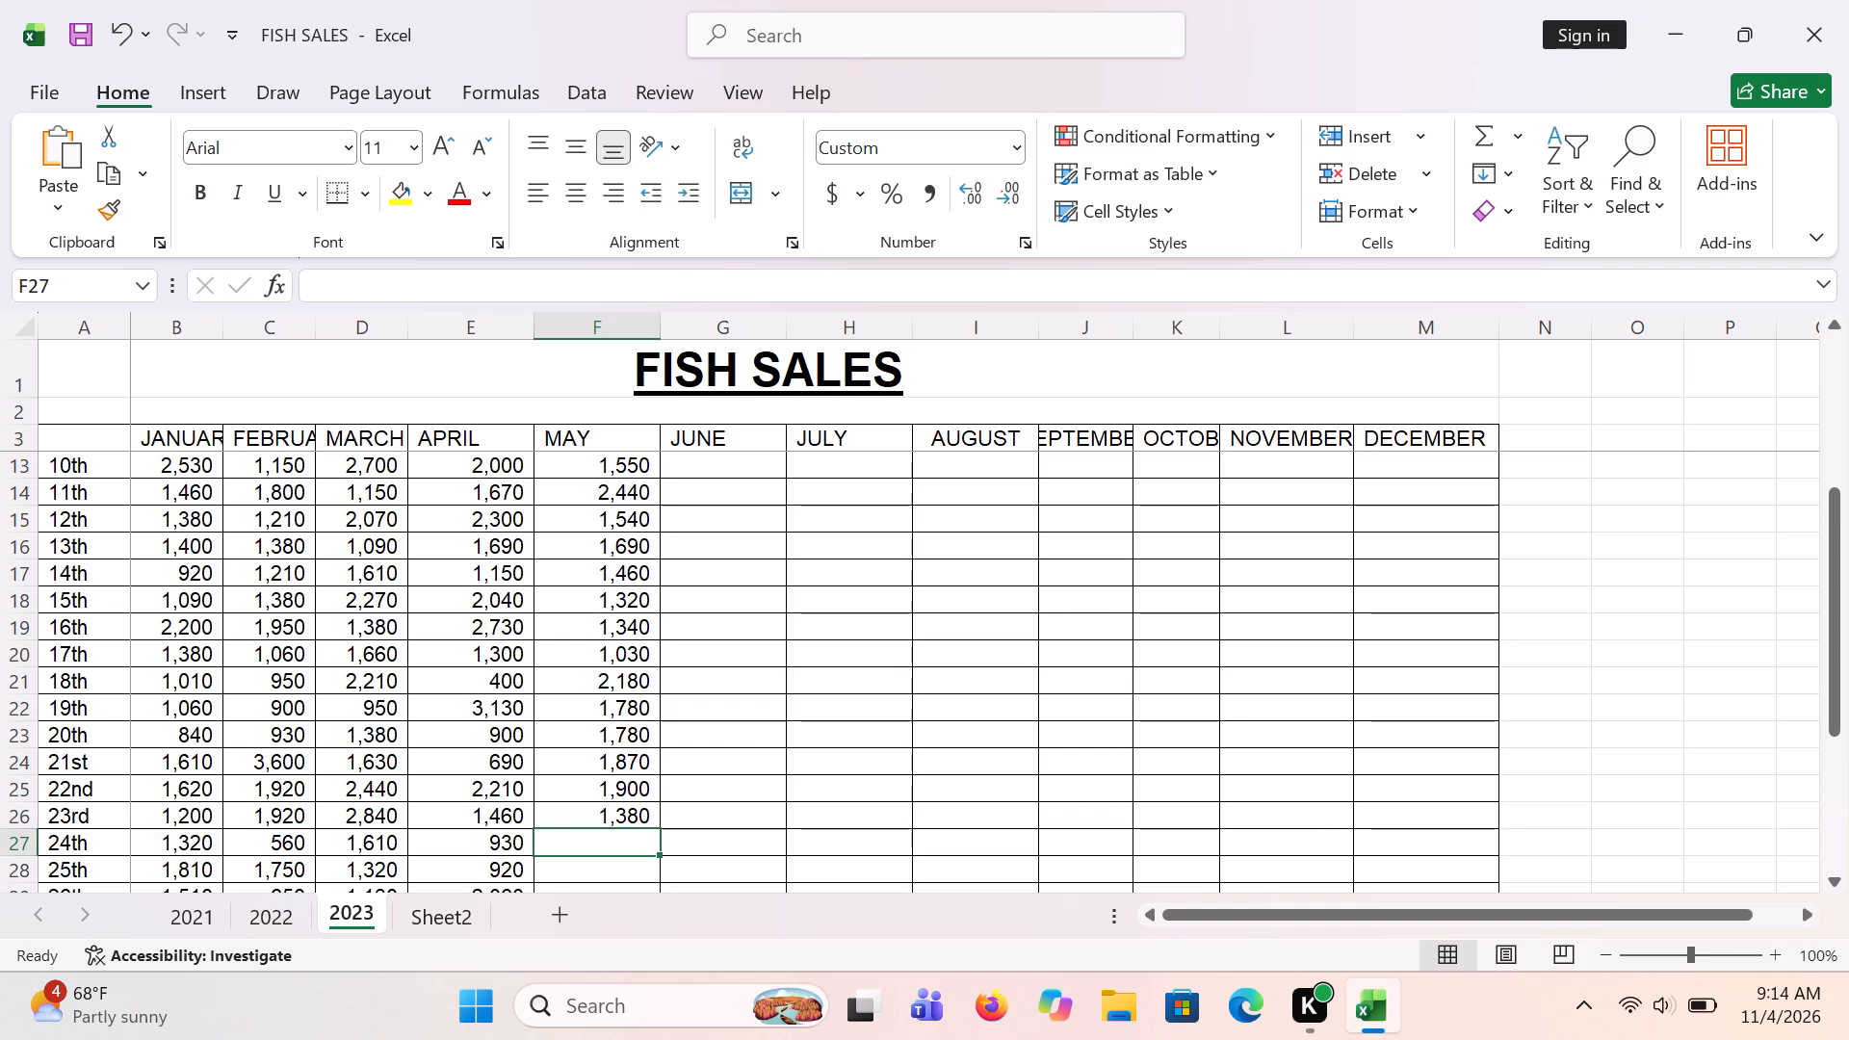
{"action": "key", "text": "2"}
{"action": "type", "text": "08"}
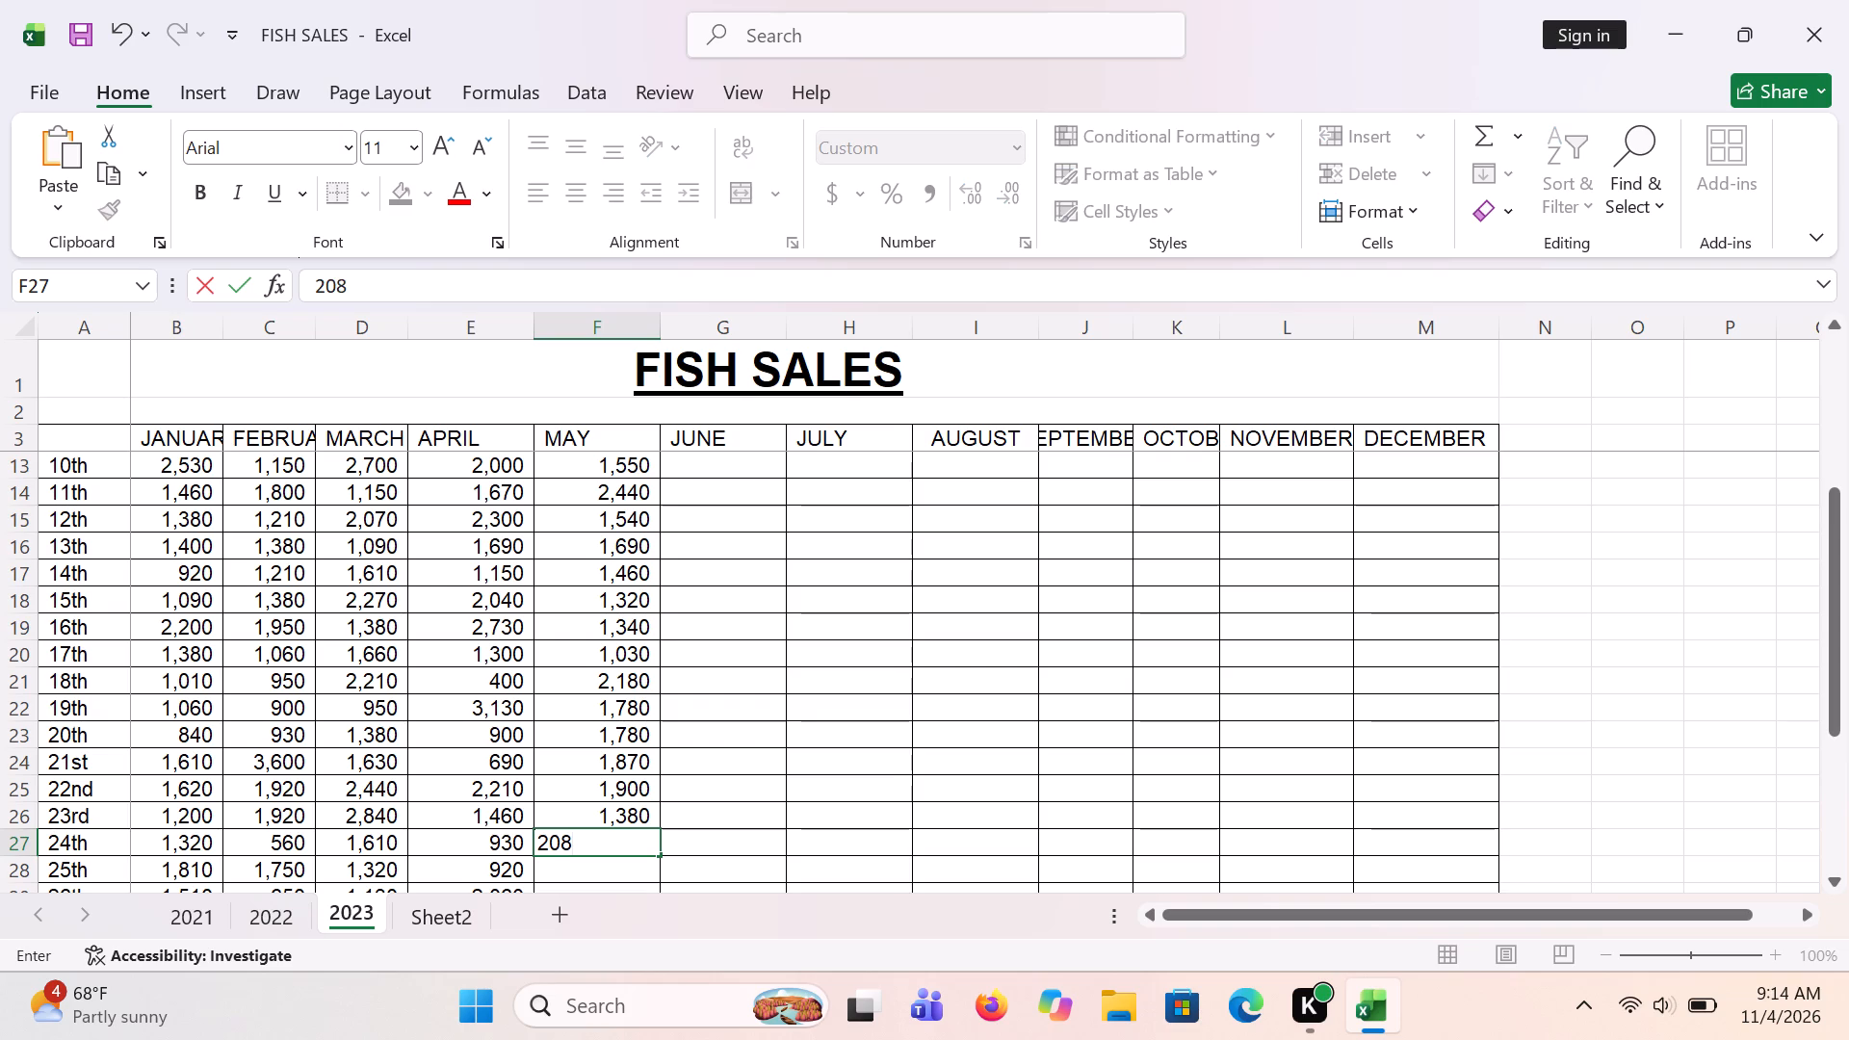
{"action": "key", "text": "0"}
{"action": "key", "text": "Return"}
{"action": "type", "text": "2250"}
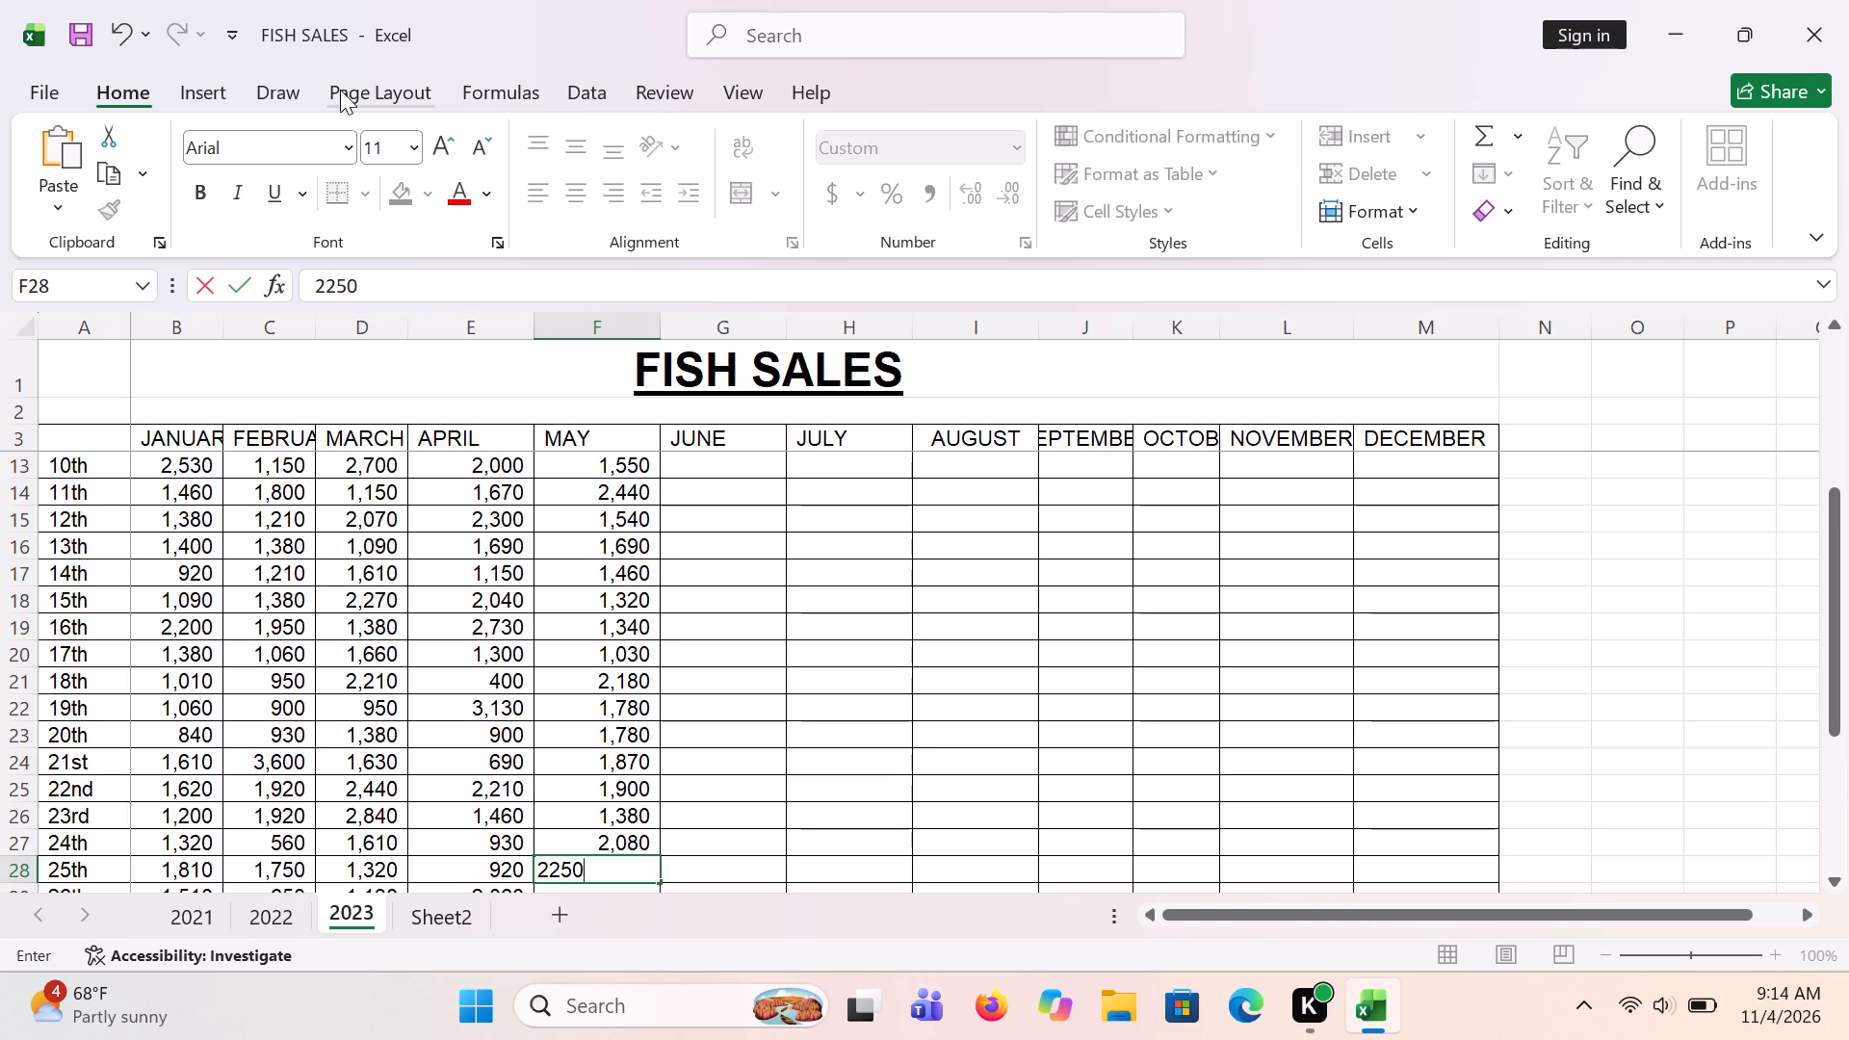
{"action": "key", "text": "Return"}
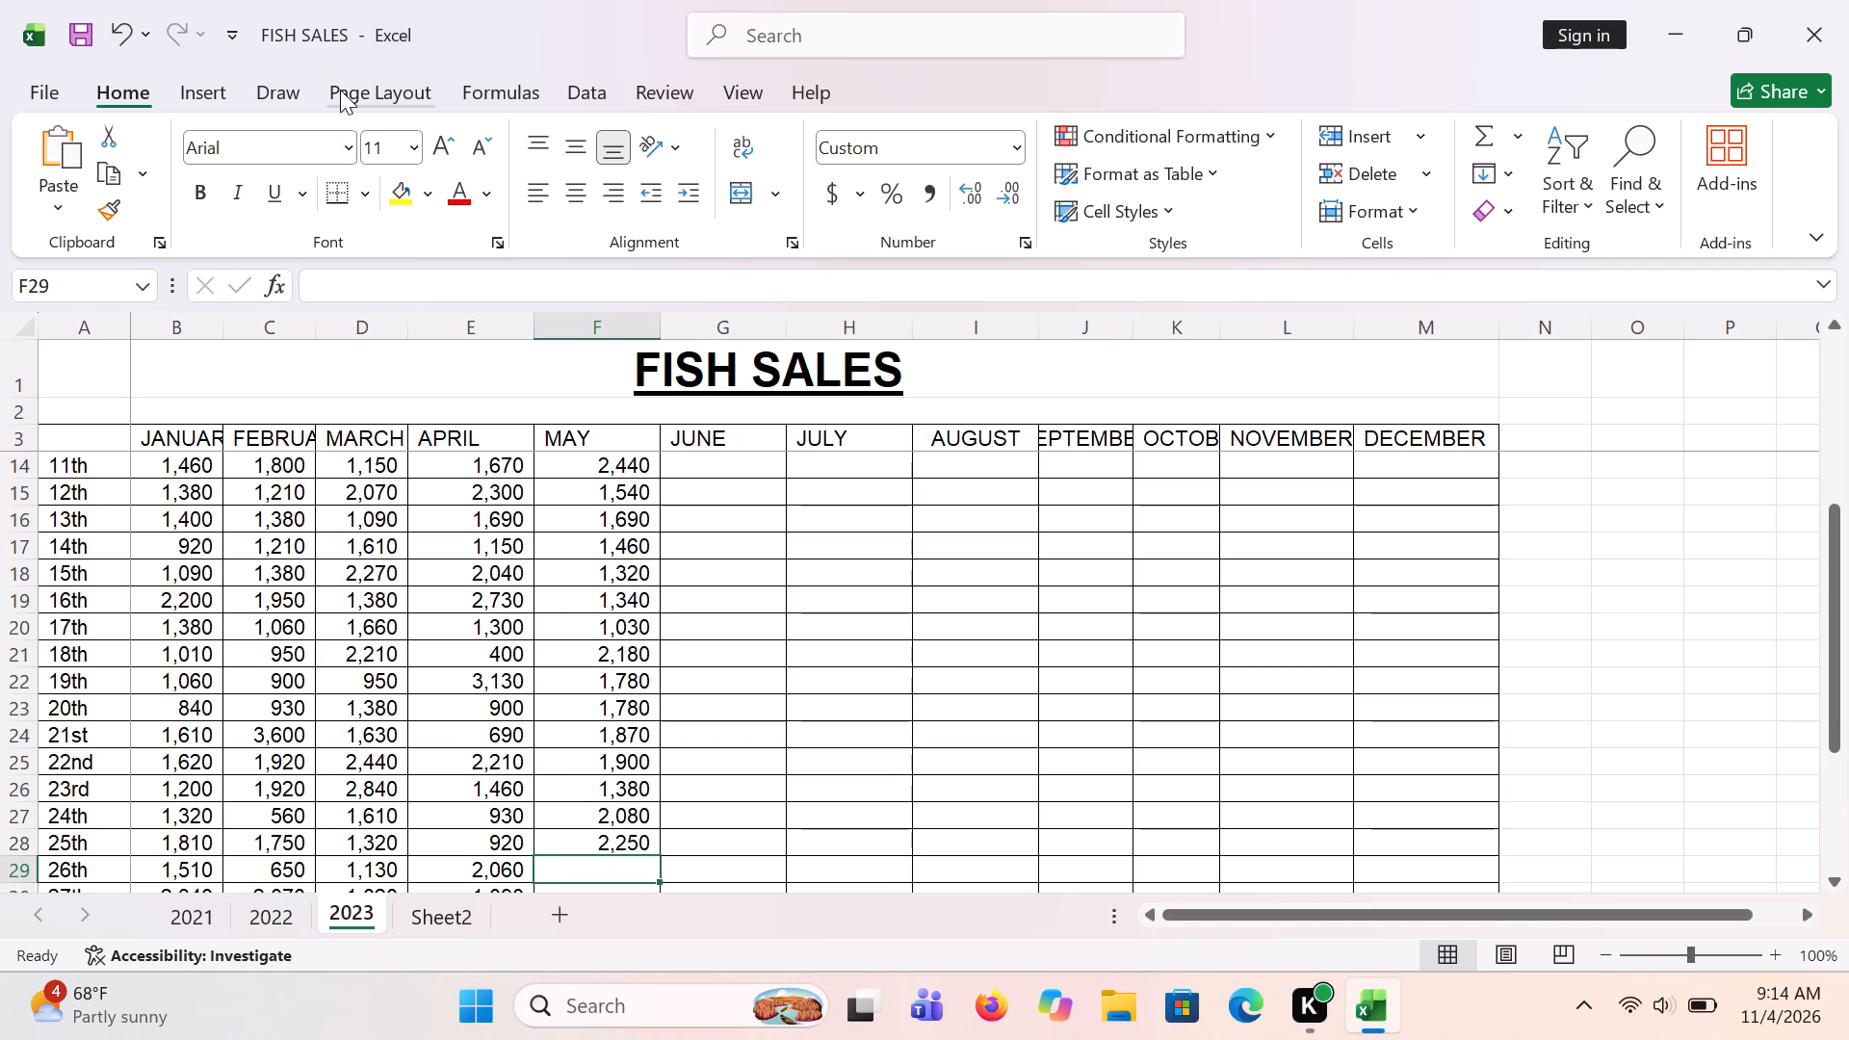
Enter the May 2023 sales for the 26th to 28th: 1250, 1100 and 2500.
{"action": "type", "text": "12"}
{"action": "key", "text": "5"}
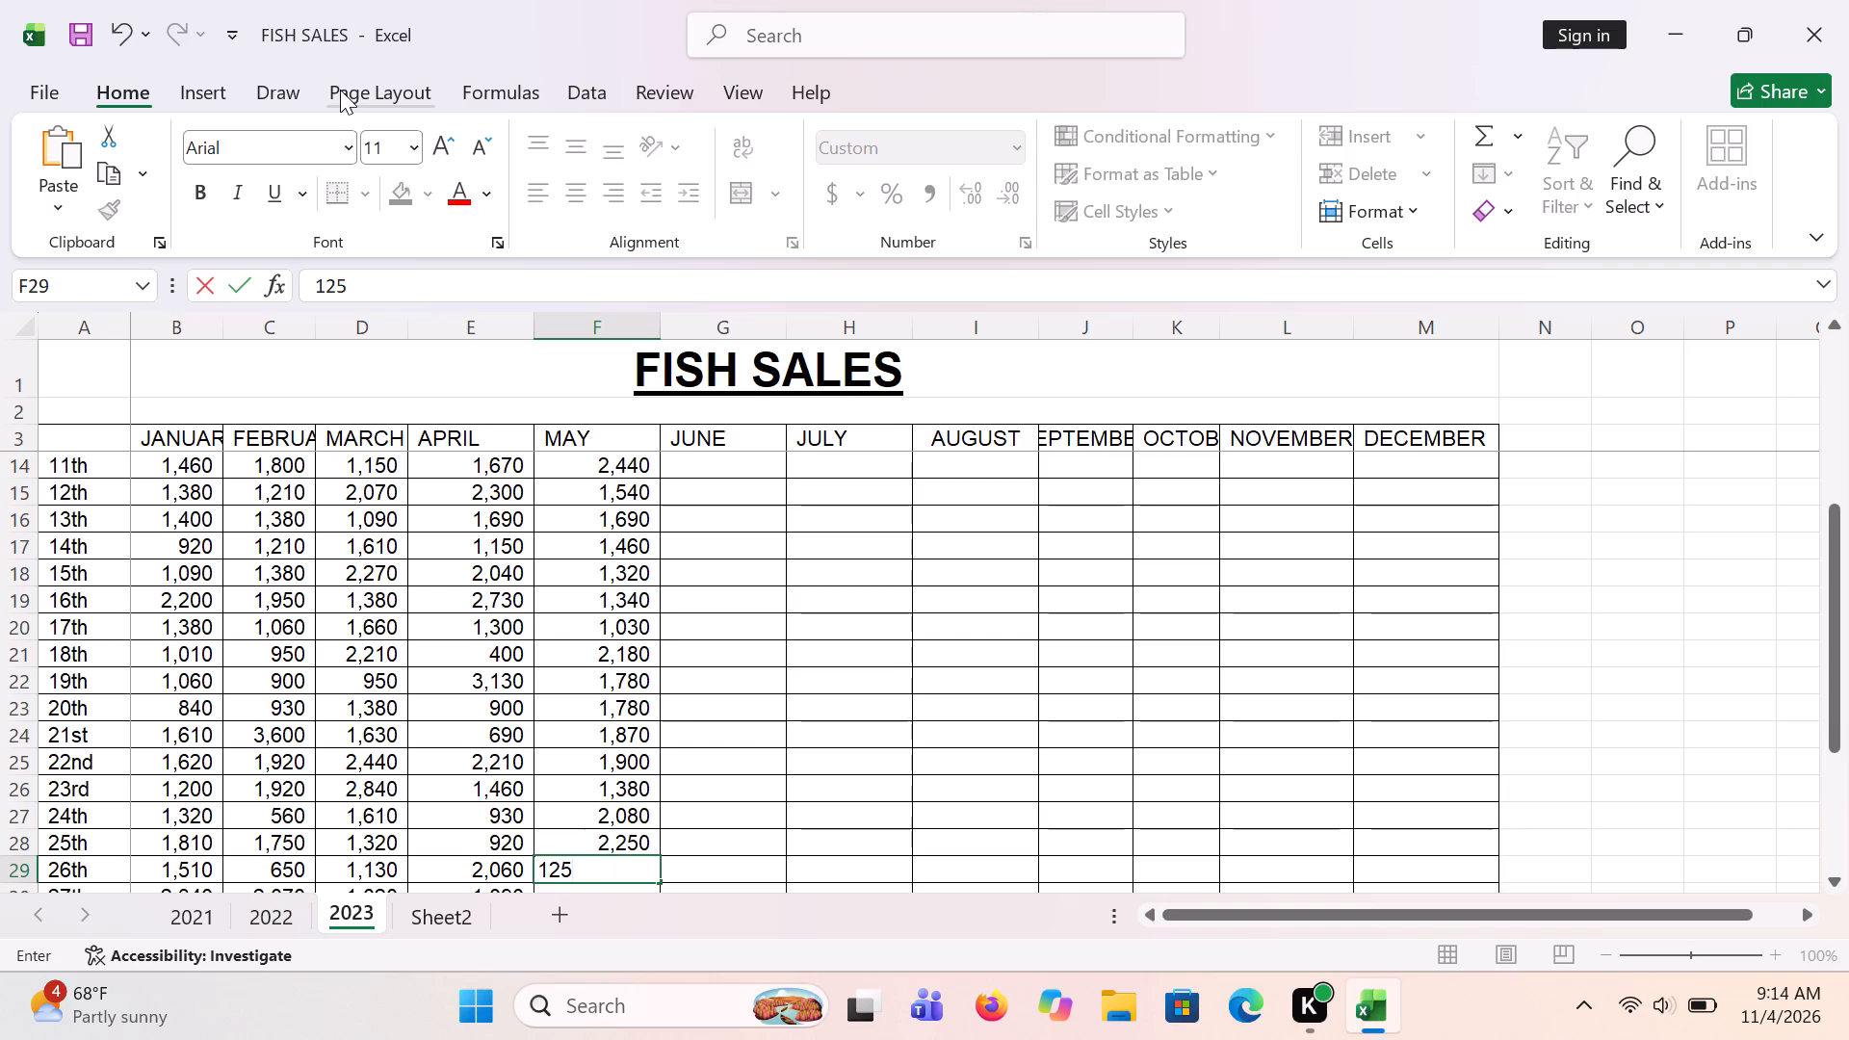
{"action": "key", "text": "0"}
{"action": "key", "text": "Return"}
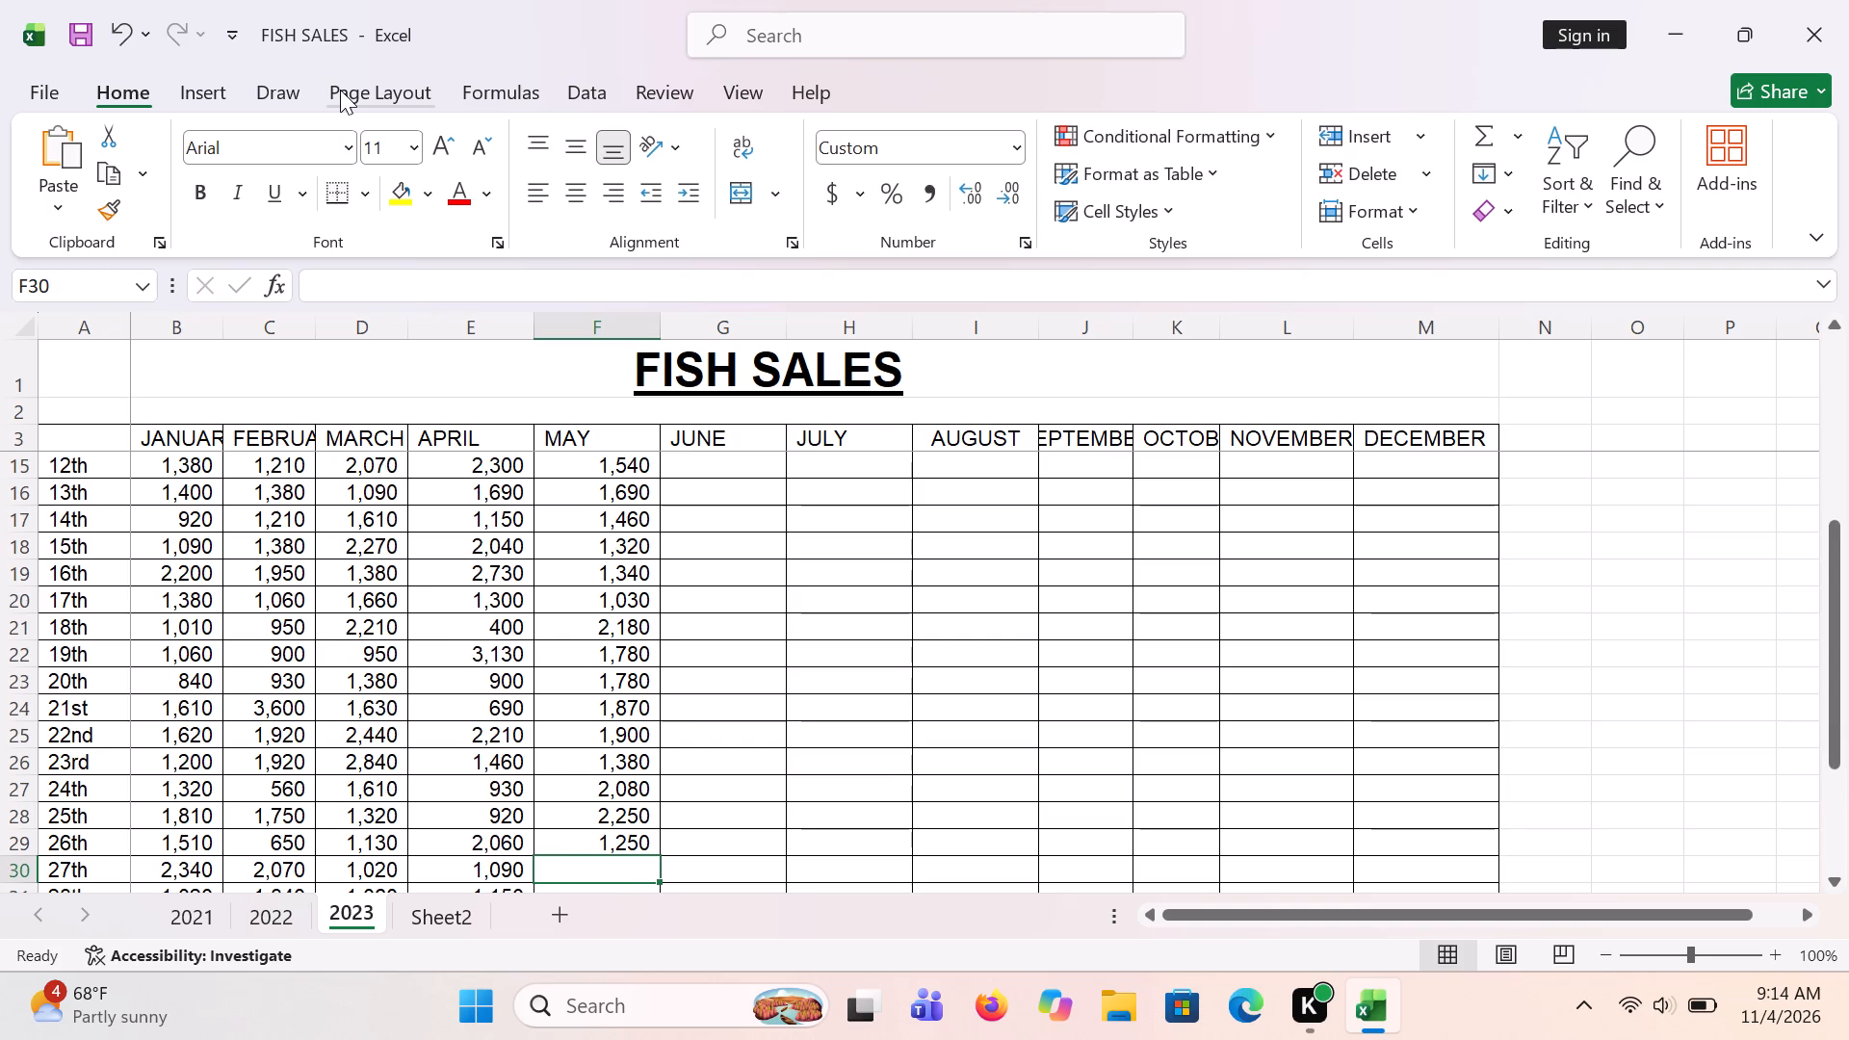
{"action": "type", "text": "1100"}
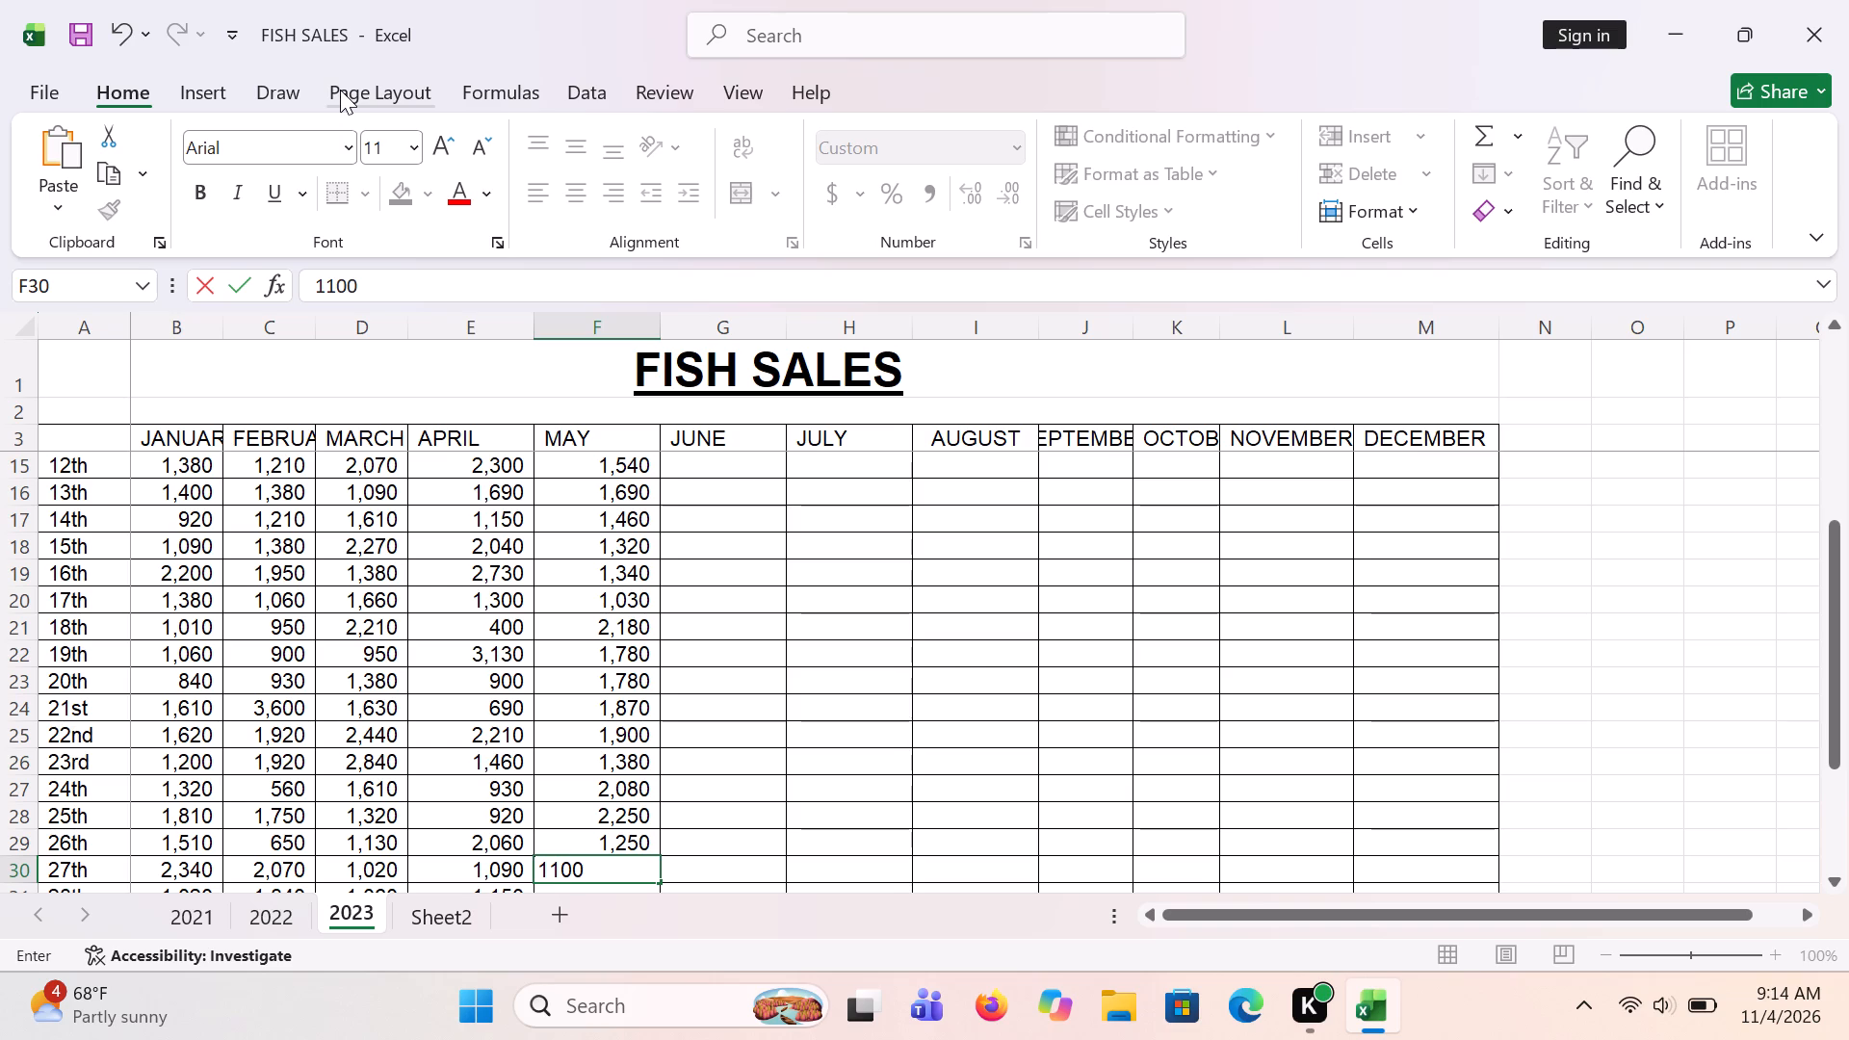
{"action": "key", "text": "Return"}
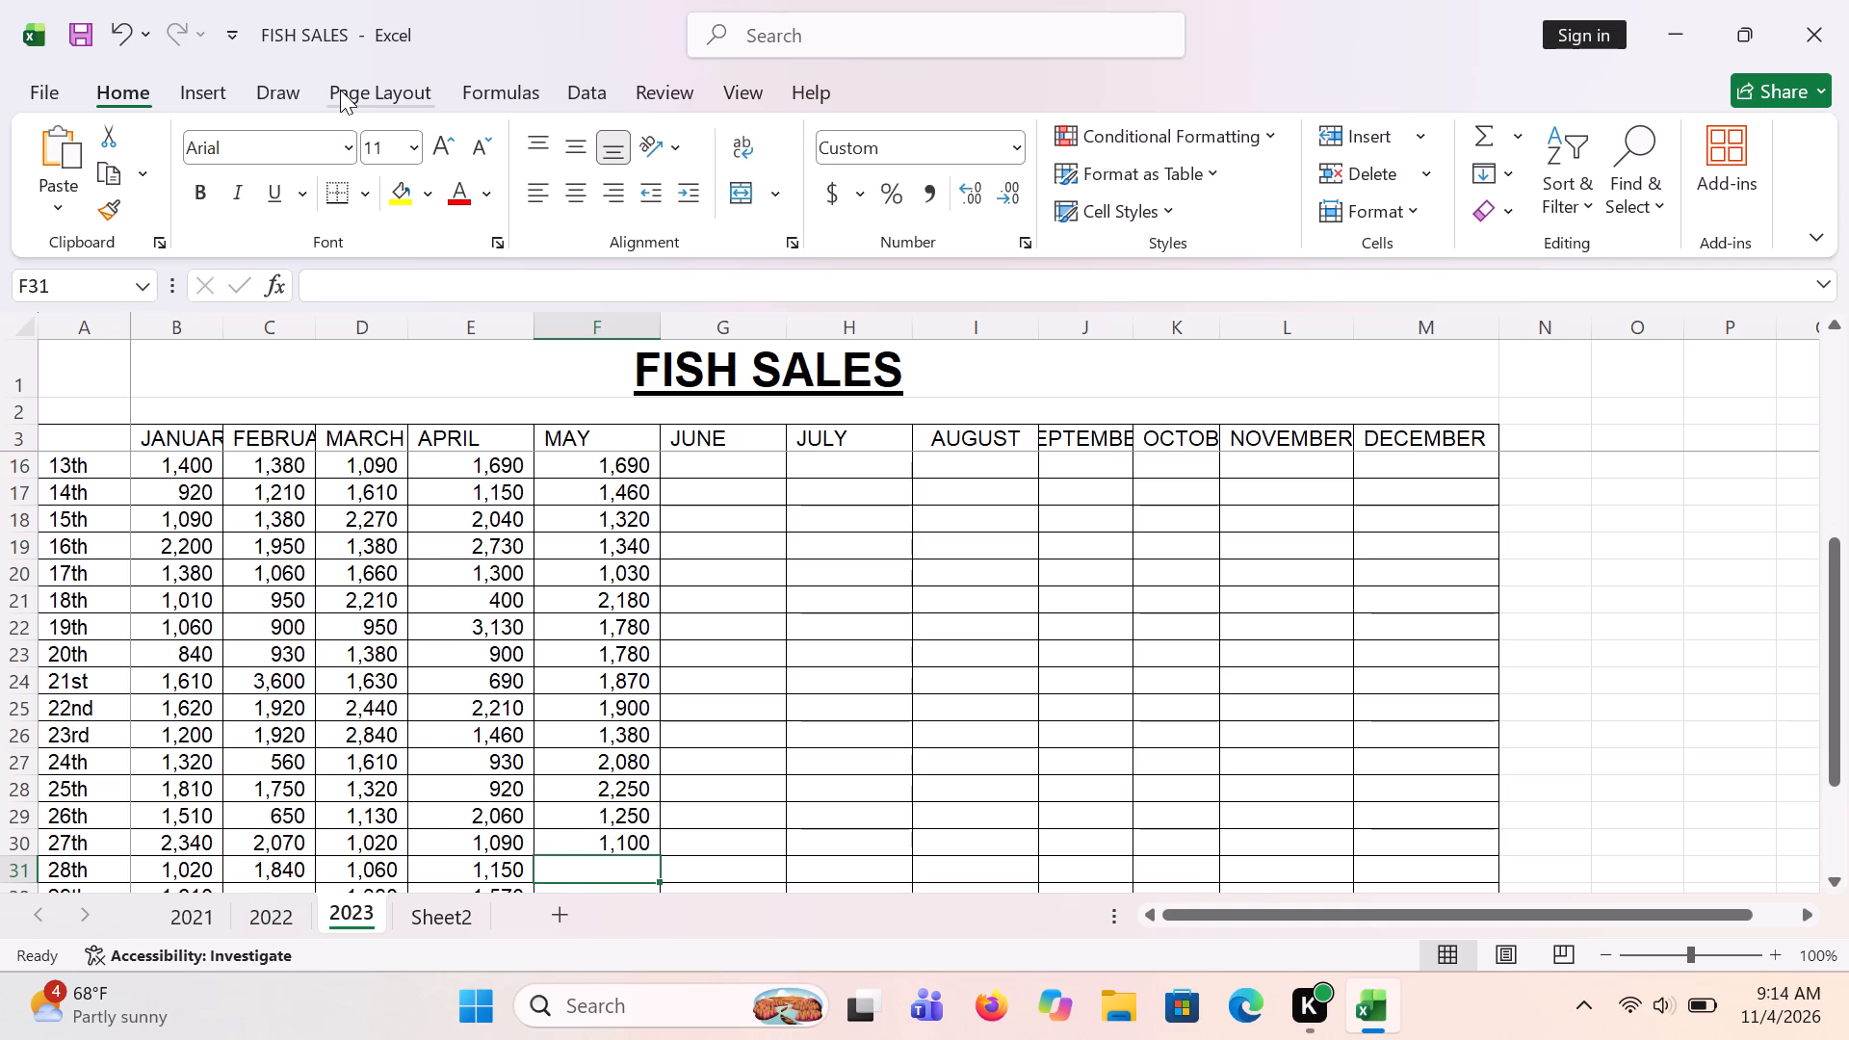
{"action": "key", "text": "2"}
{"action": "key", "text": "5"}
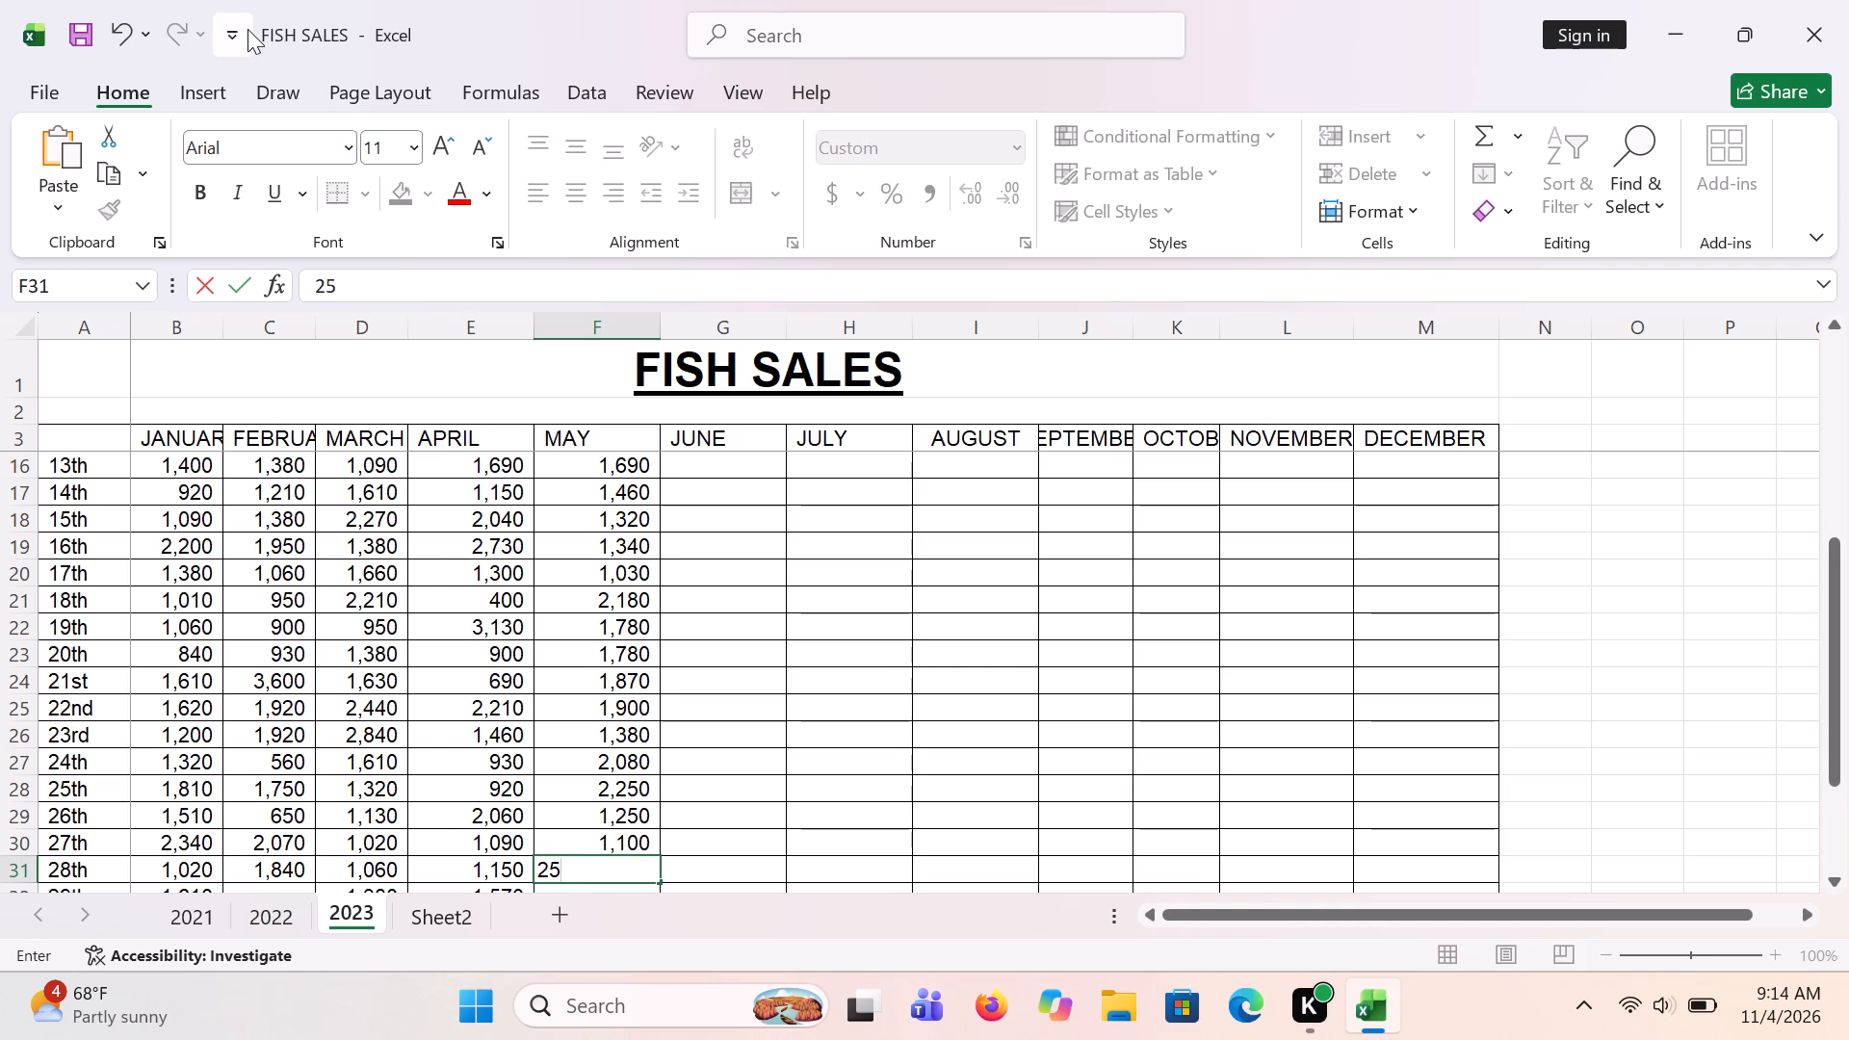
{"action": "type", "text": "00"}
{"action": "key", "text": "Return"}
Enter the May 2023 sales for the 29th to 31st: 1500, 4350 and 2000.
{"action": "key", "text": "1"}
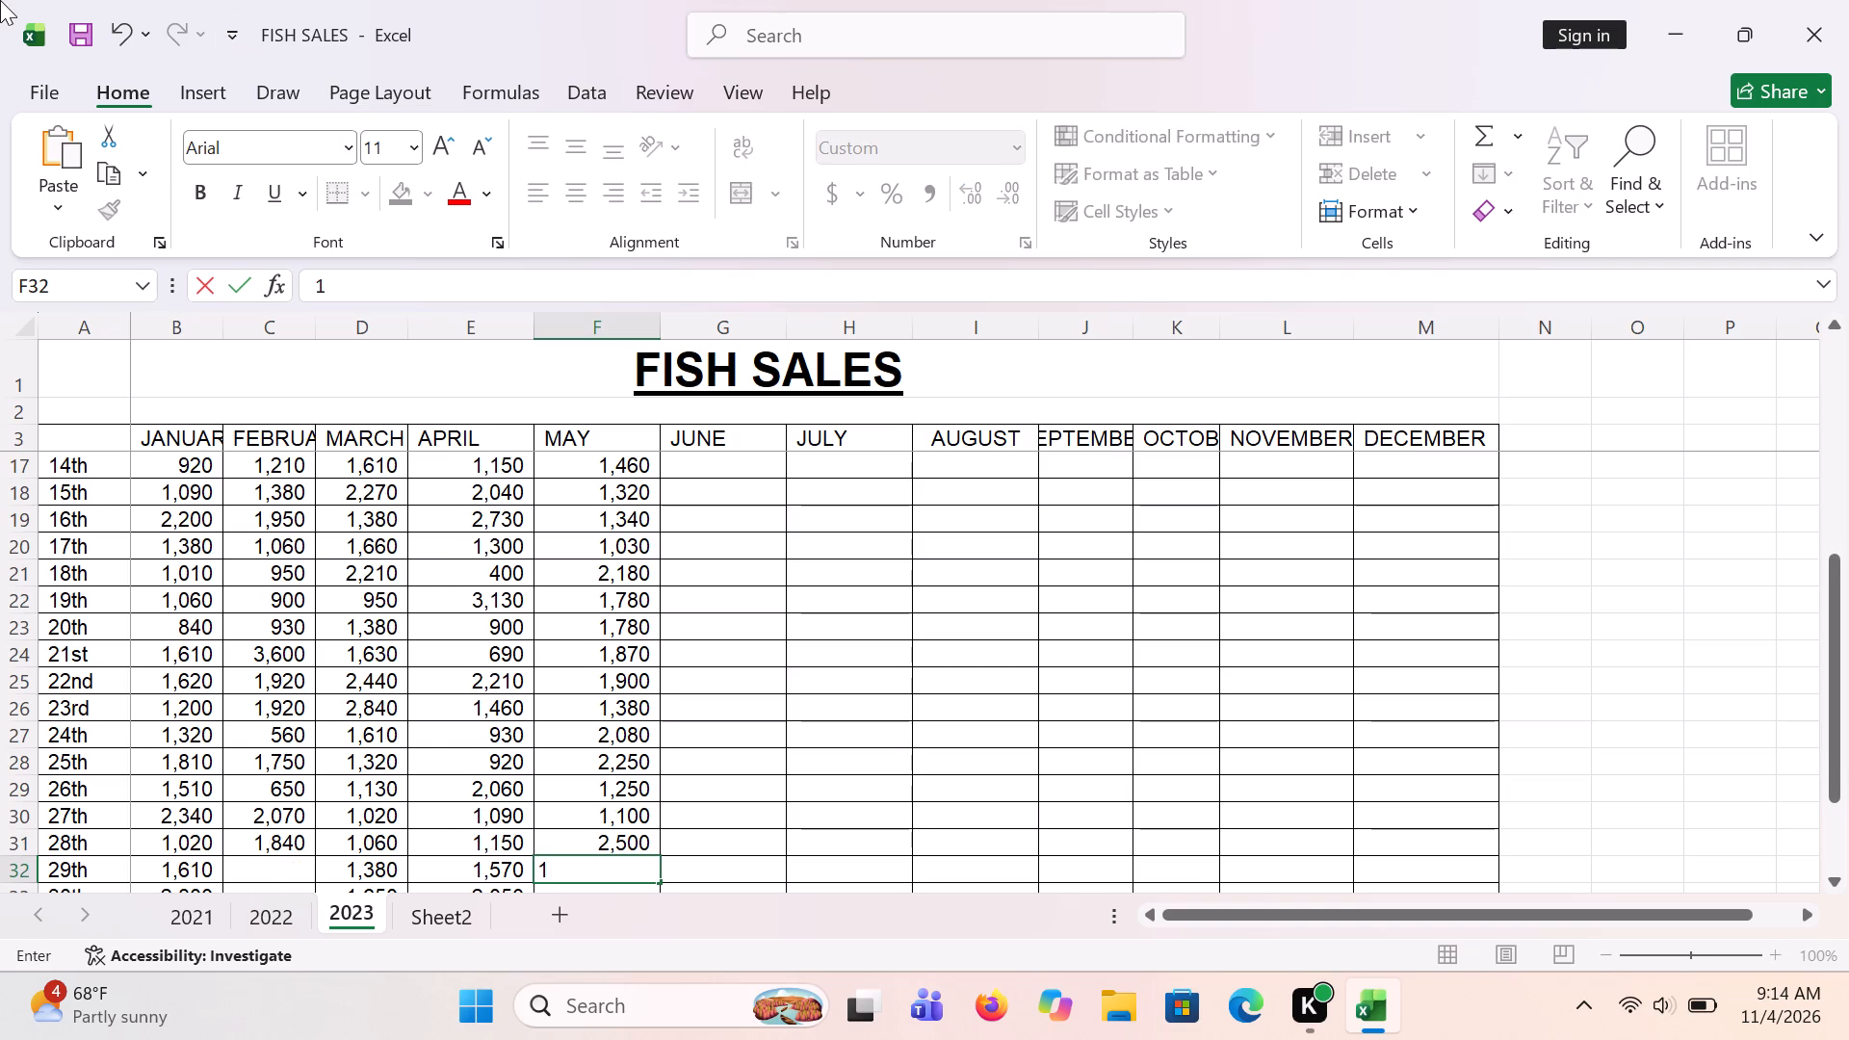
{"action": "key", "text": "5"}
{"action": "type", "text": "00"}
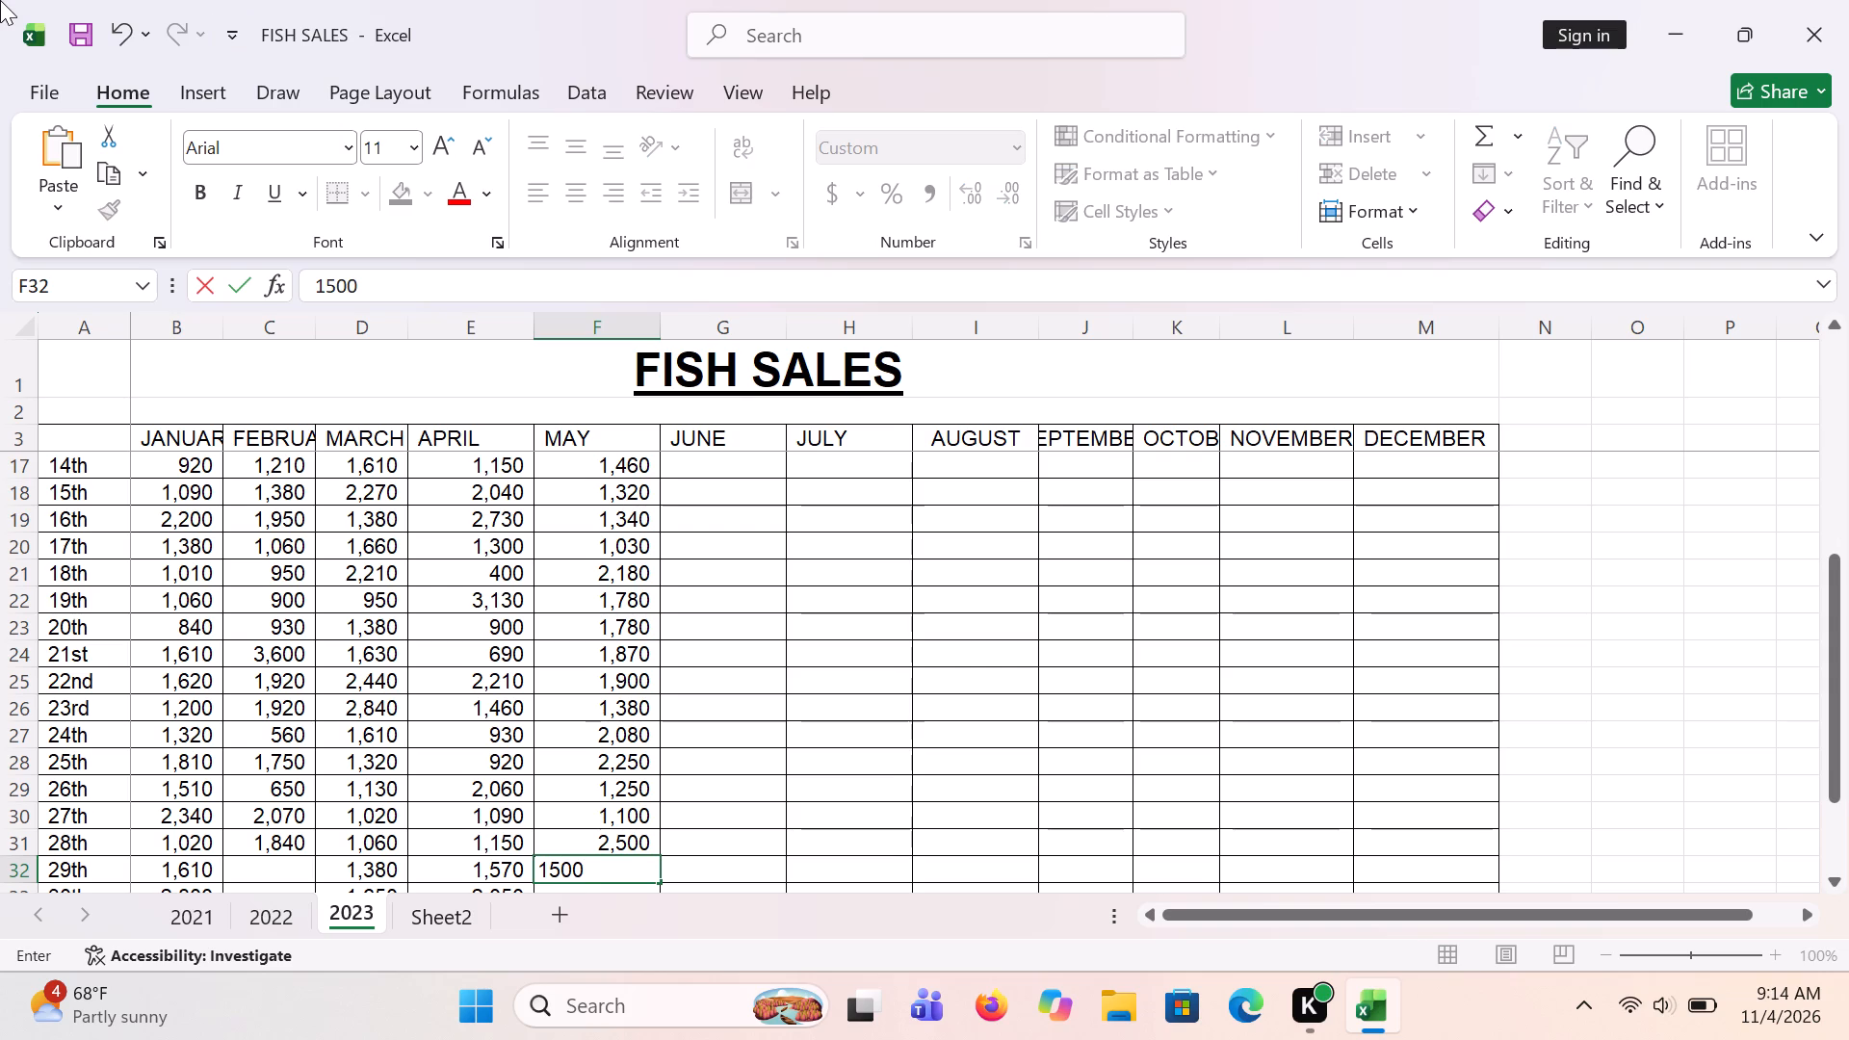
{"action": "key", "text": "Return"}
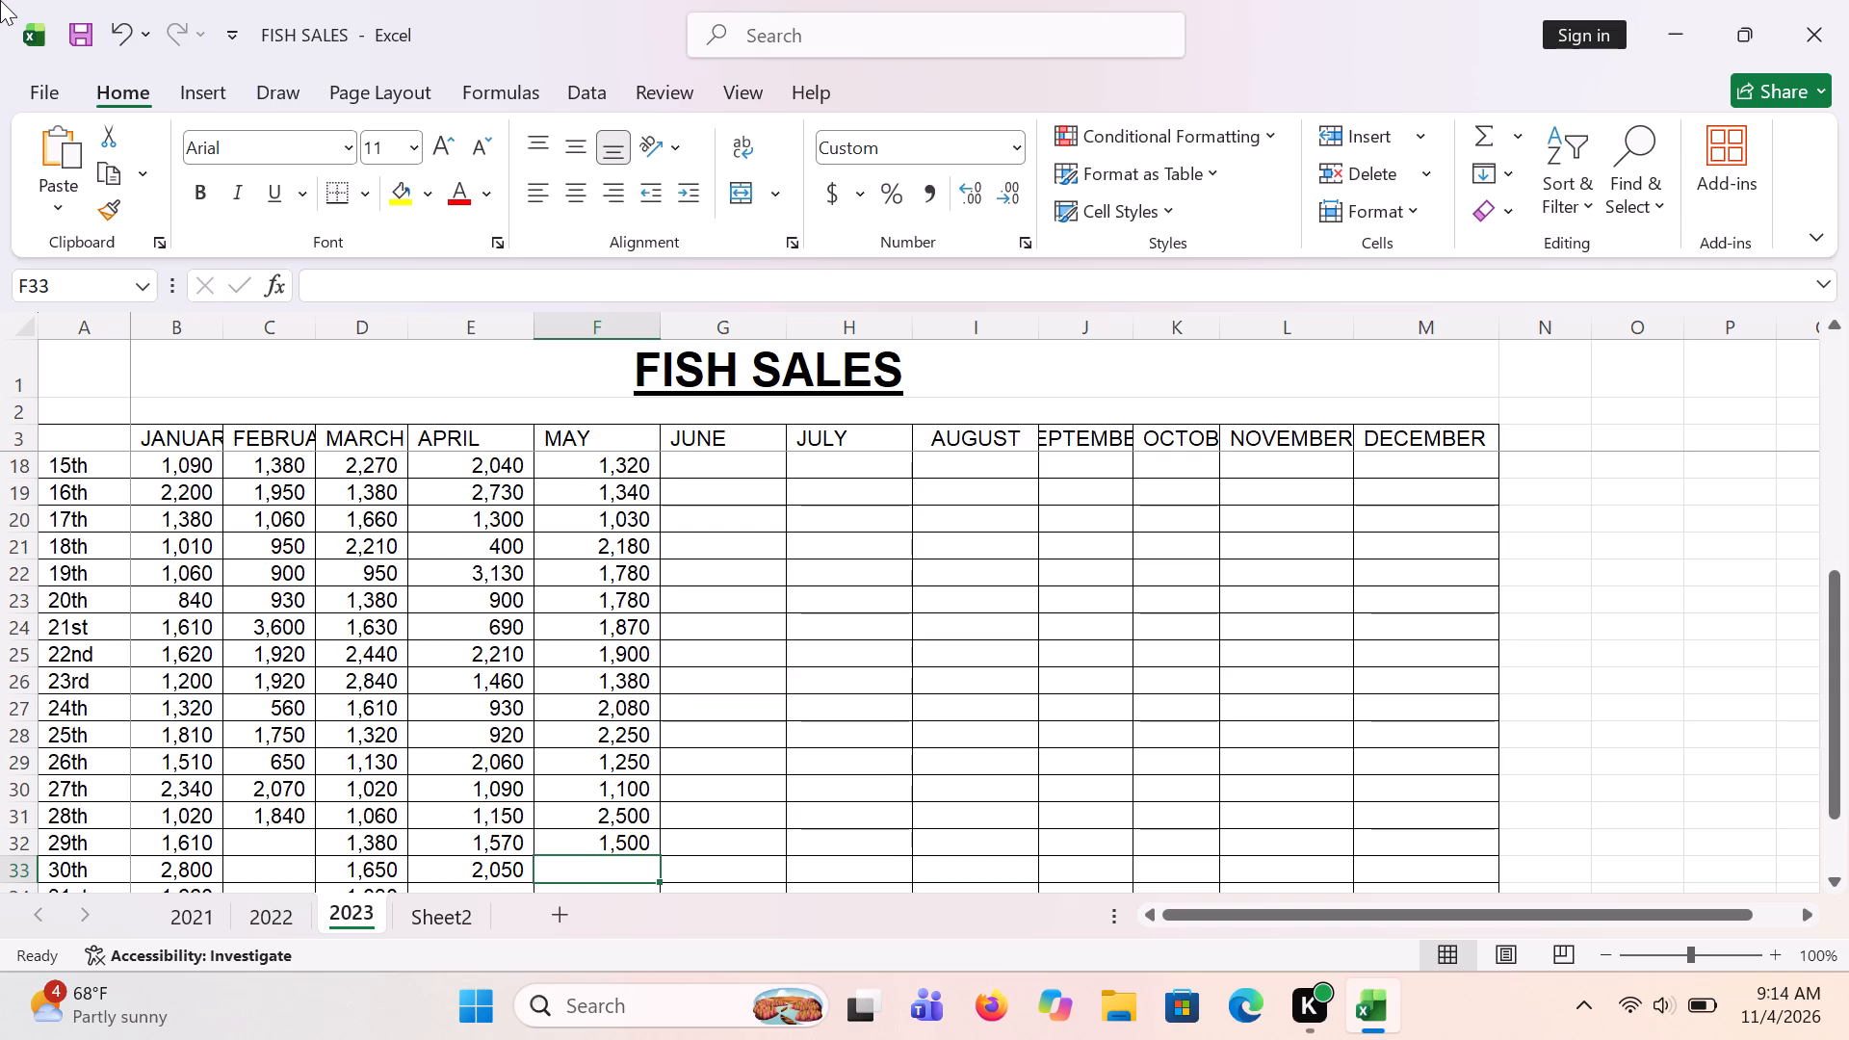
{"action": "type", "text": "43"}
{"action": "type", "text": "50"}
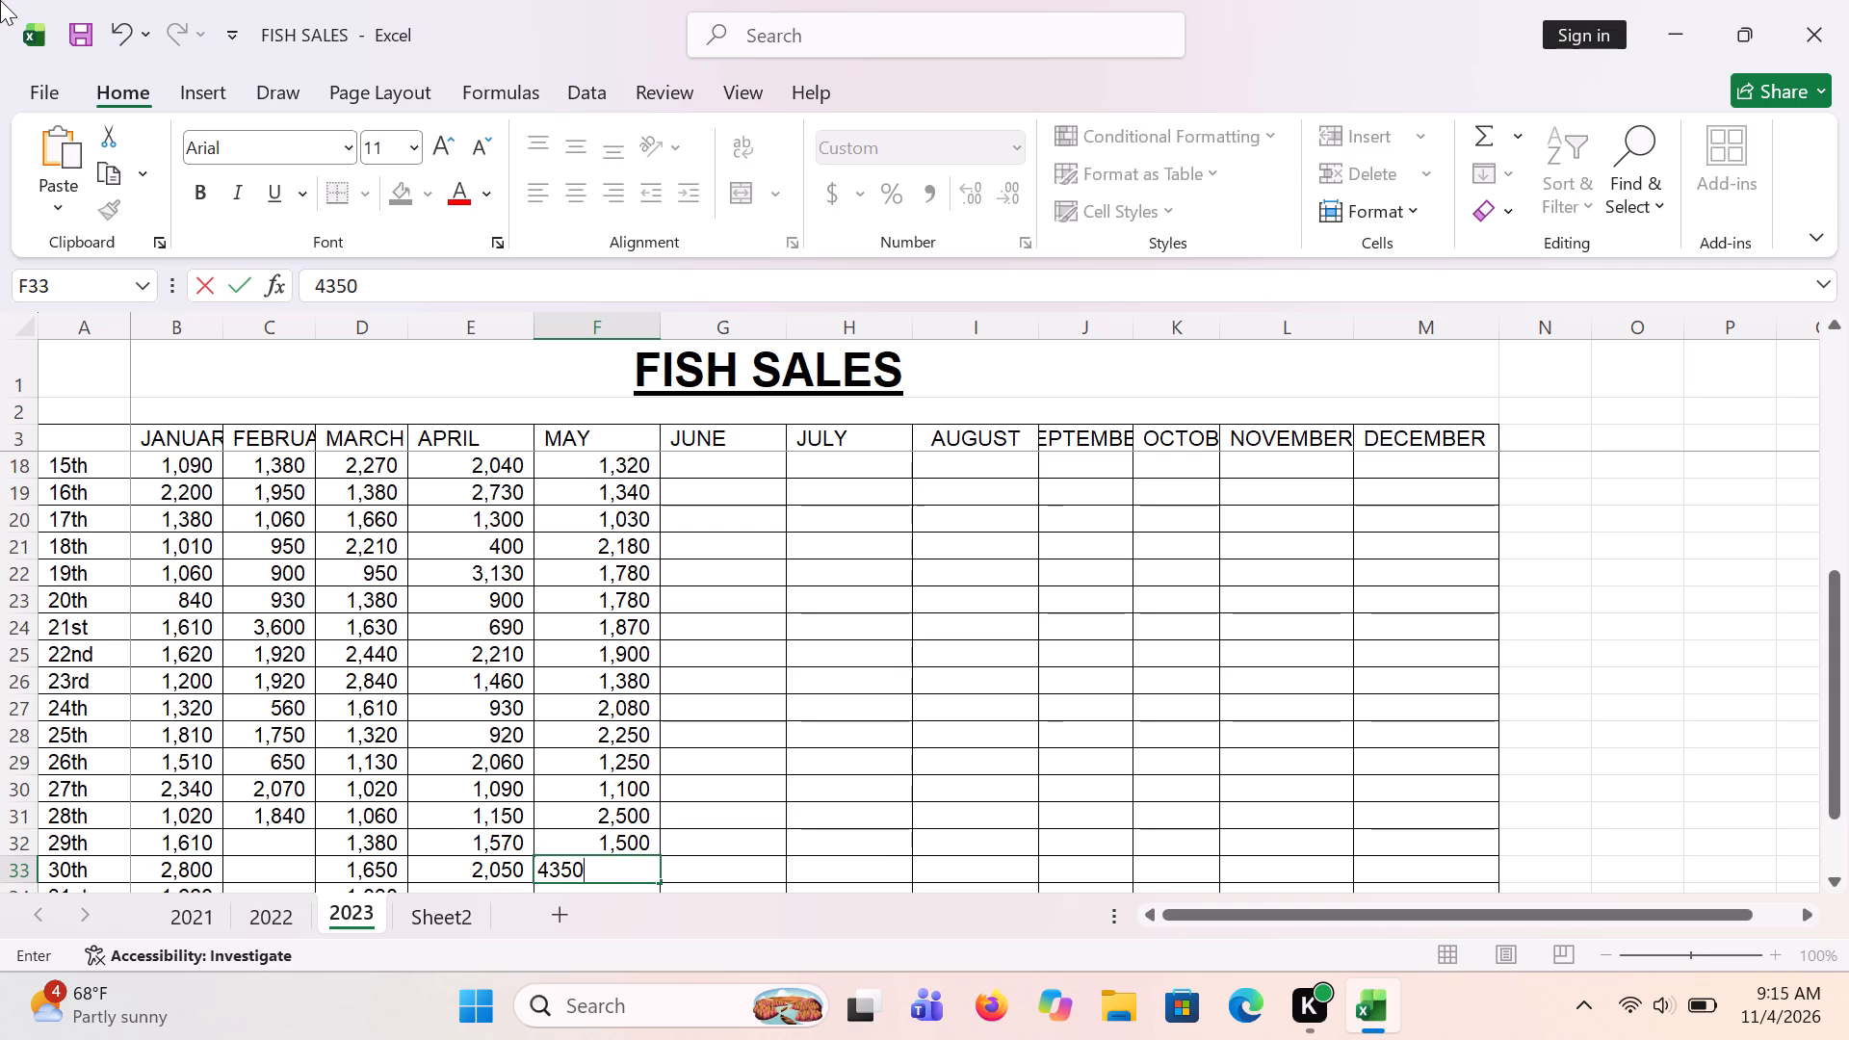
{"action": "key", "text": "Return"}
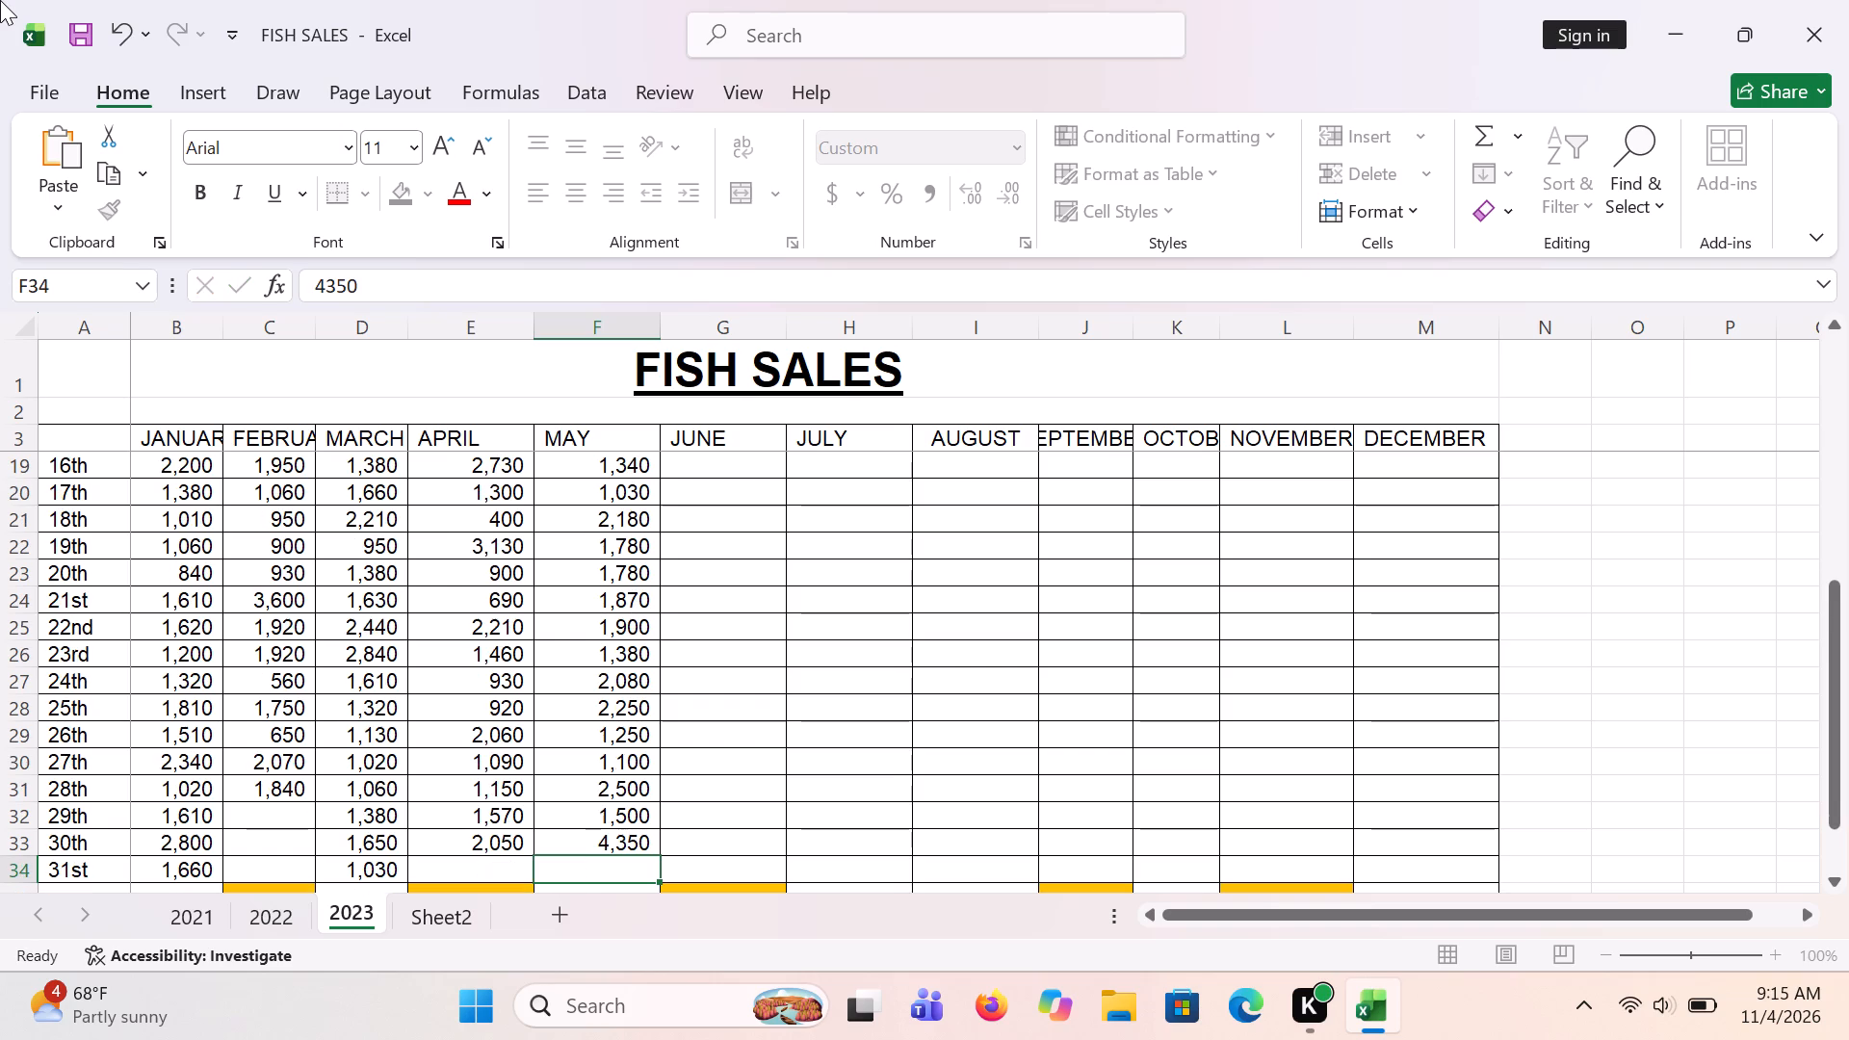
{"action": "type", "text": "2000"}
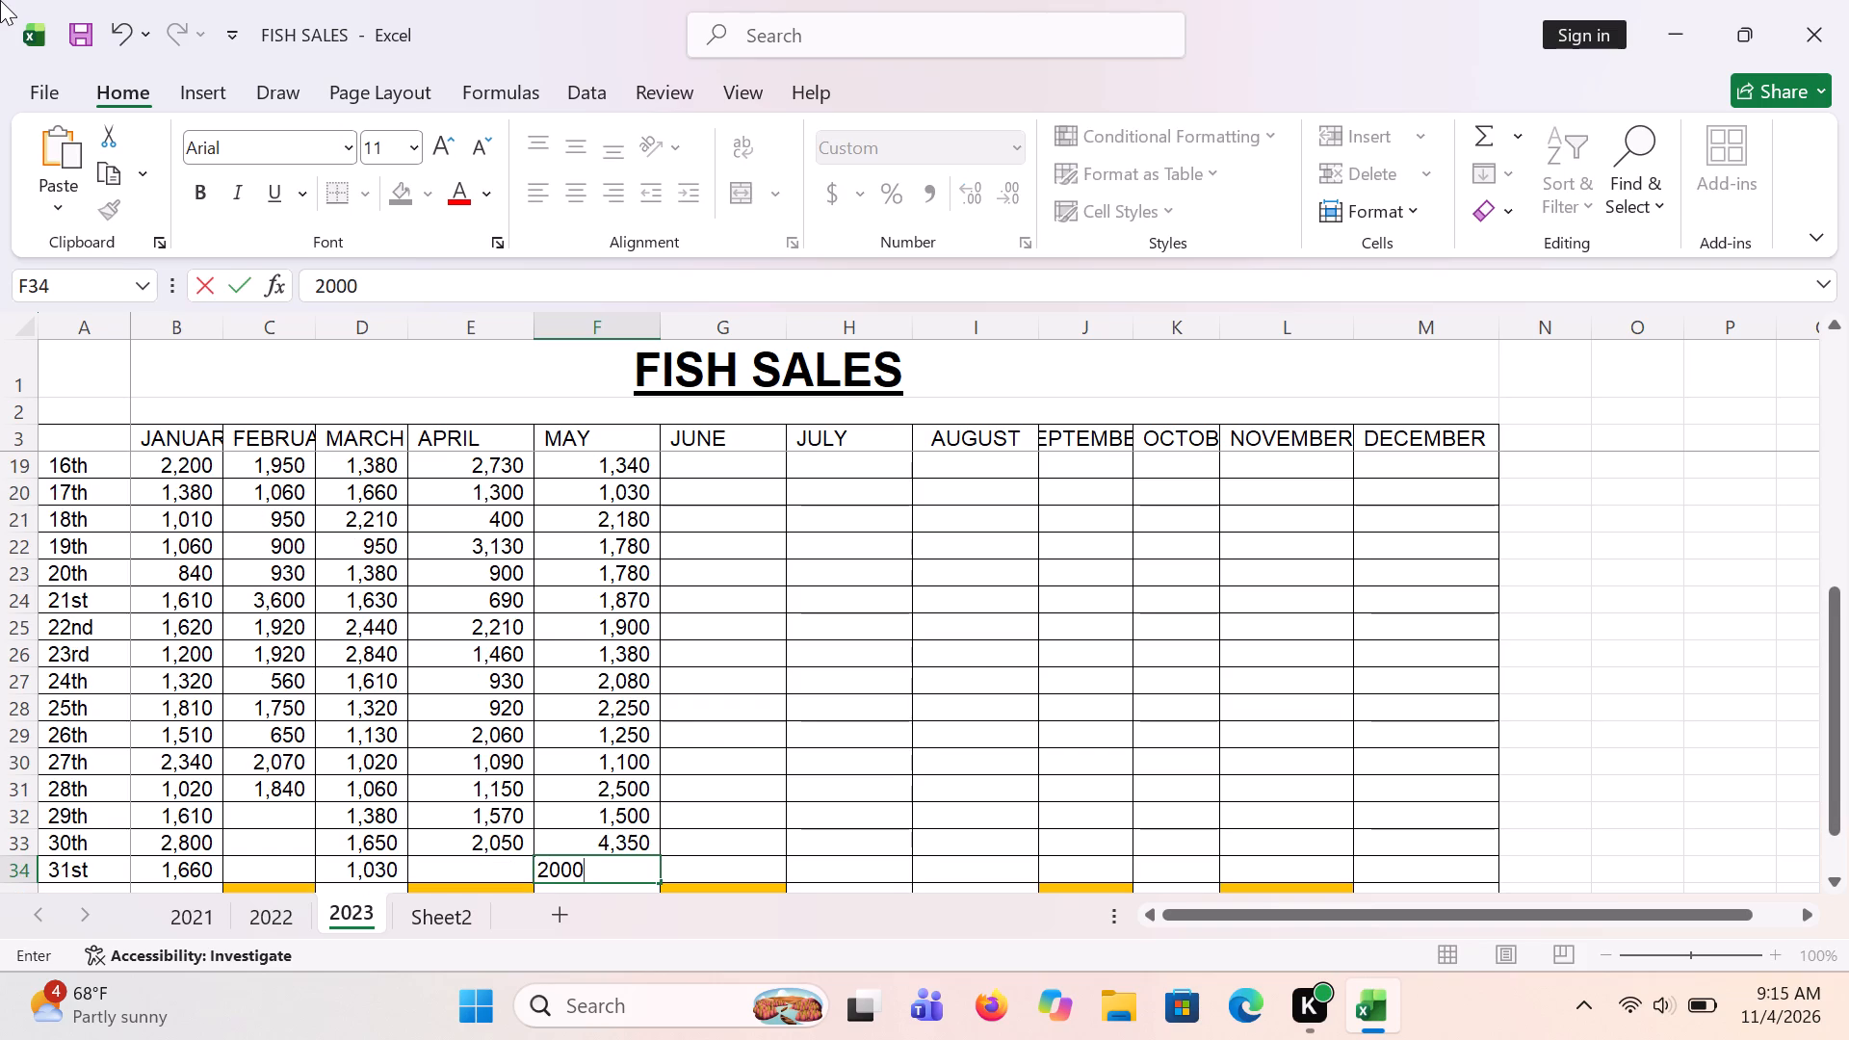
{"action": "key", "text": "Return"}
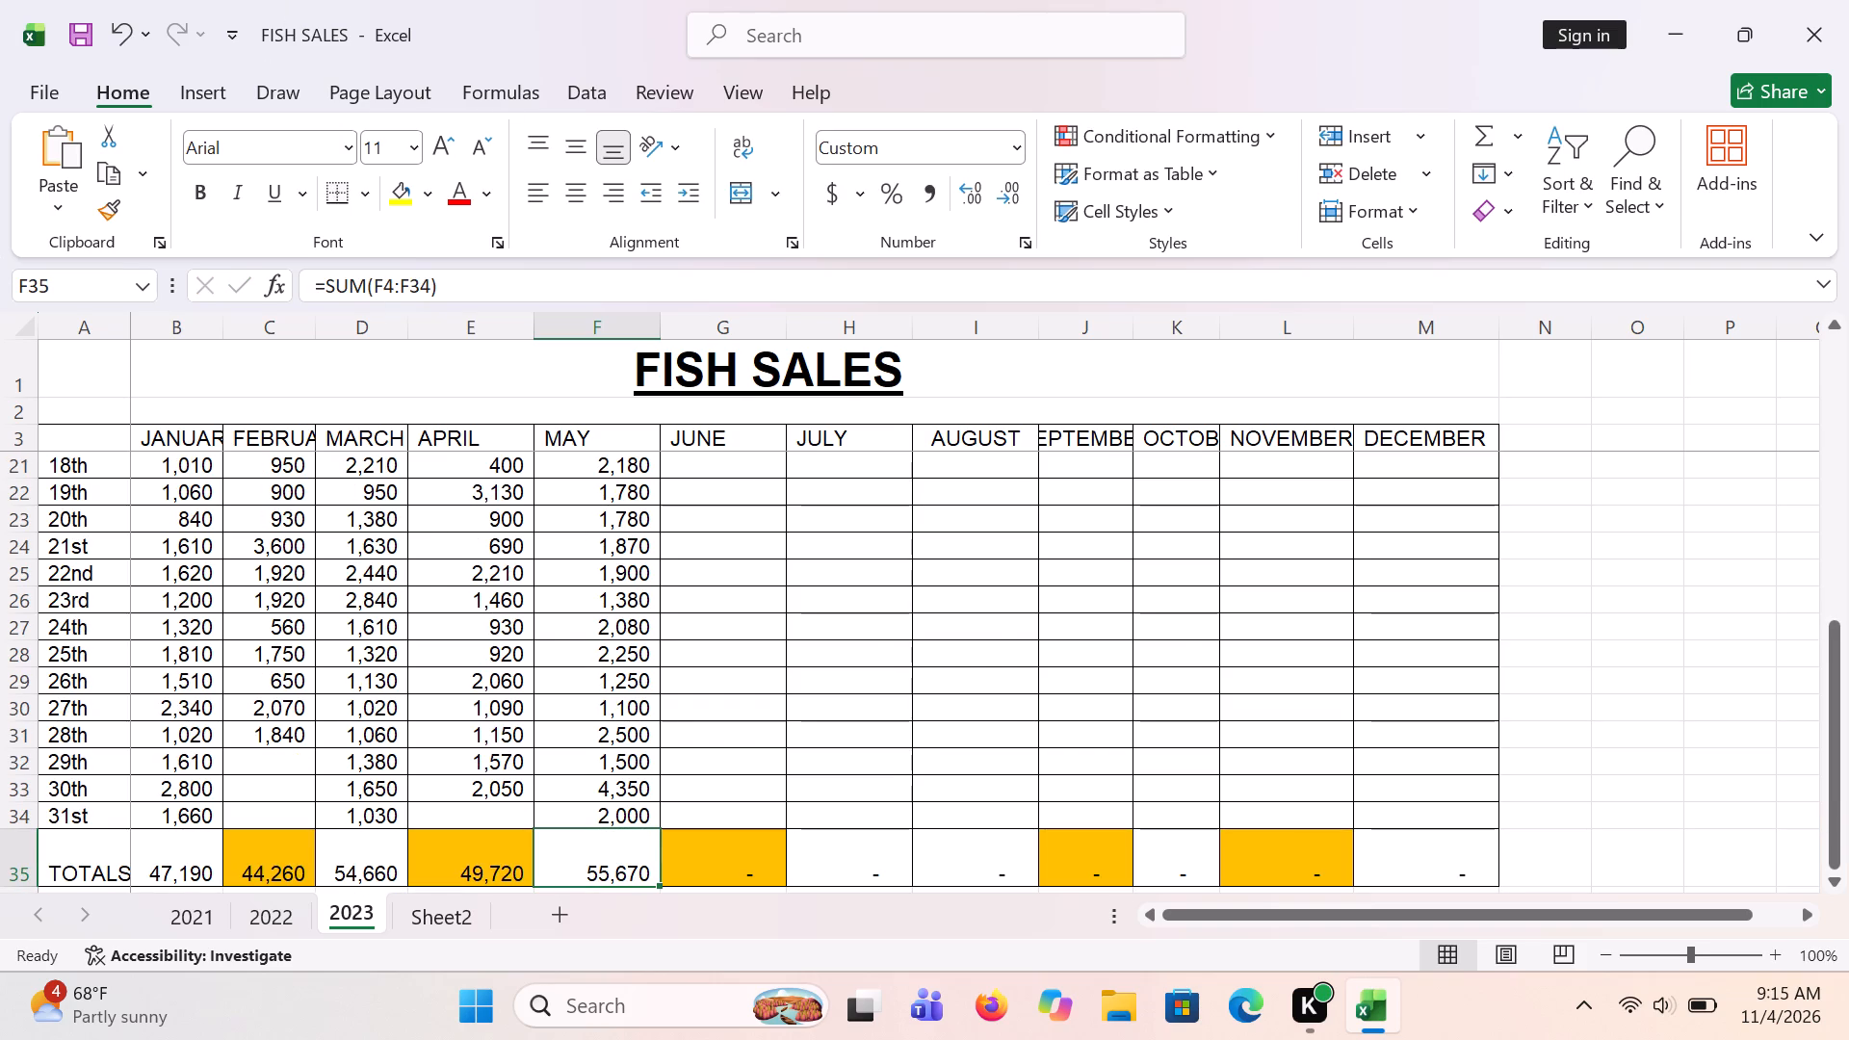
Save the FISH SALES workbook with the completed May column.
{"action": "scroll", "coordinate": [482, 641], "scroll_direction": "down", "scroll_amount": 3}
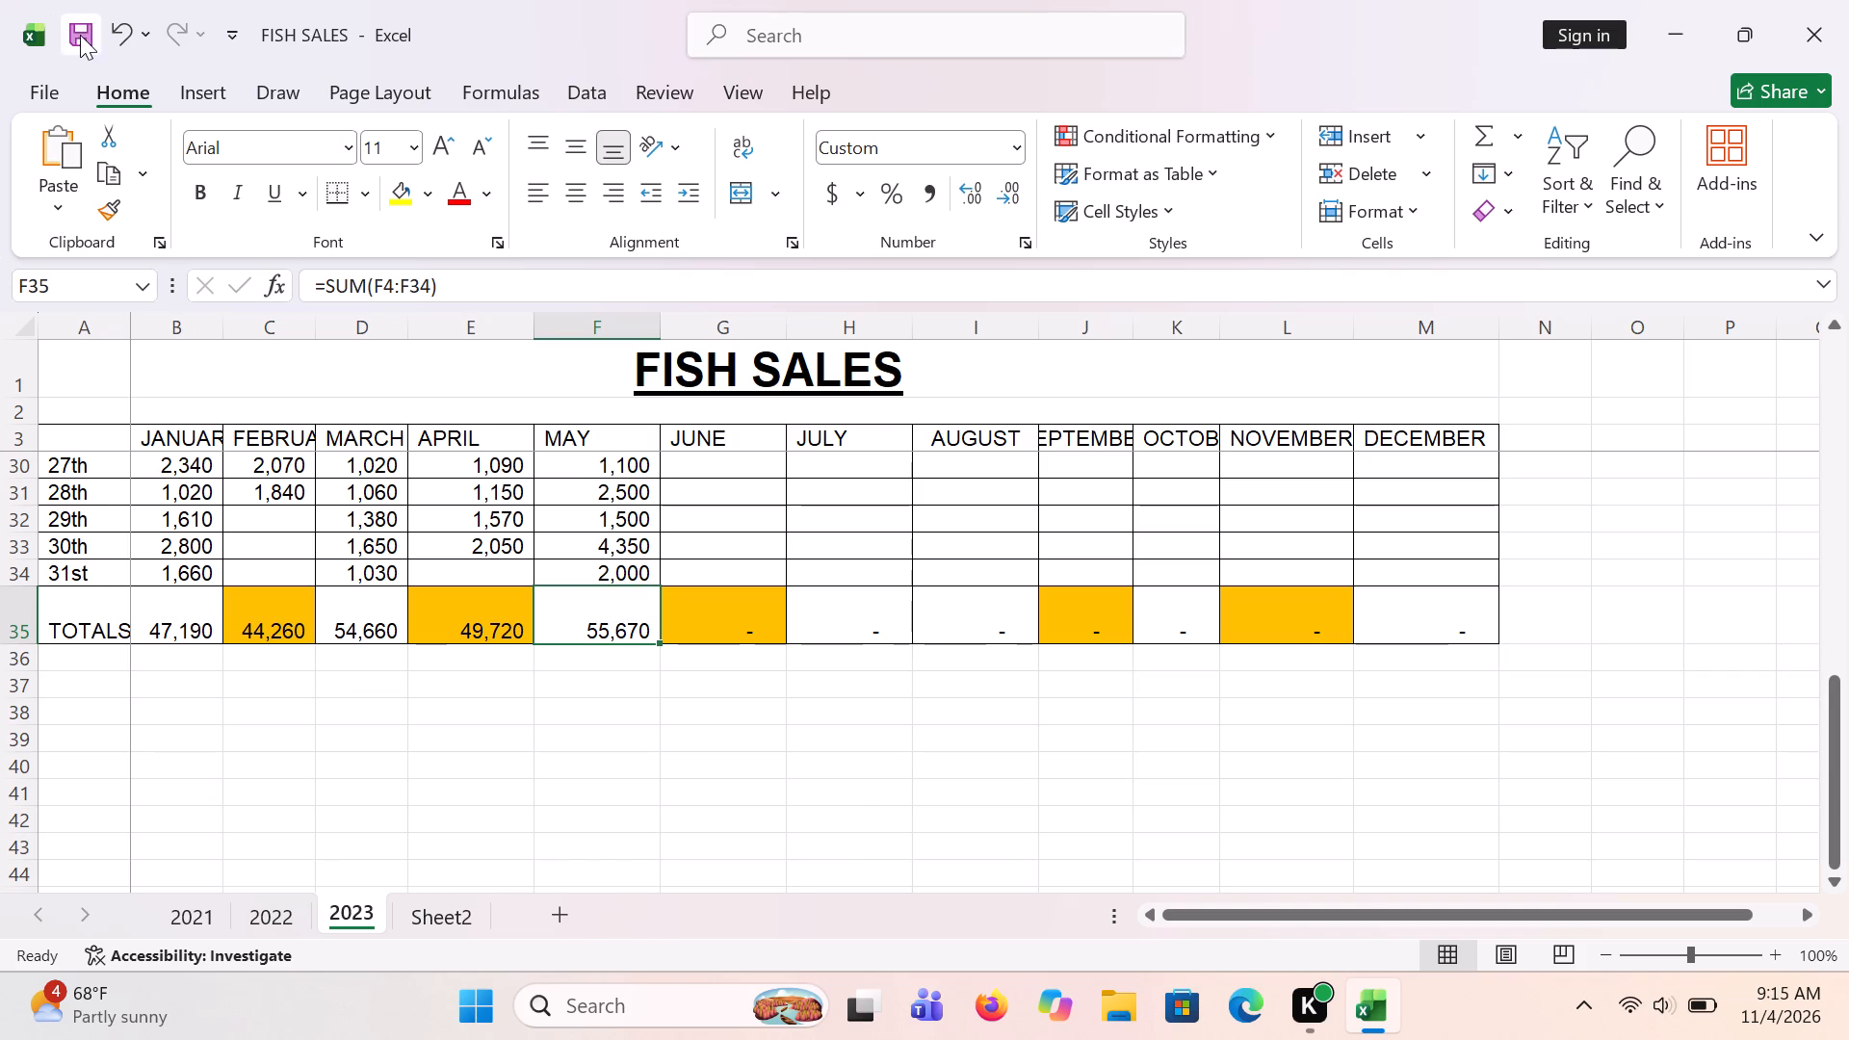
{"action": "left_click", "coordinate": [80, 35]}
Enter the June 2023 sales for the 1st to 3rd: 1020, 750 and 1750.
{"action": "scroll", "coordinate": [825, 633], "scroll_direction": "up", "scroll_amount": 2}
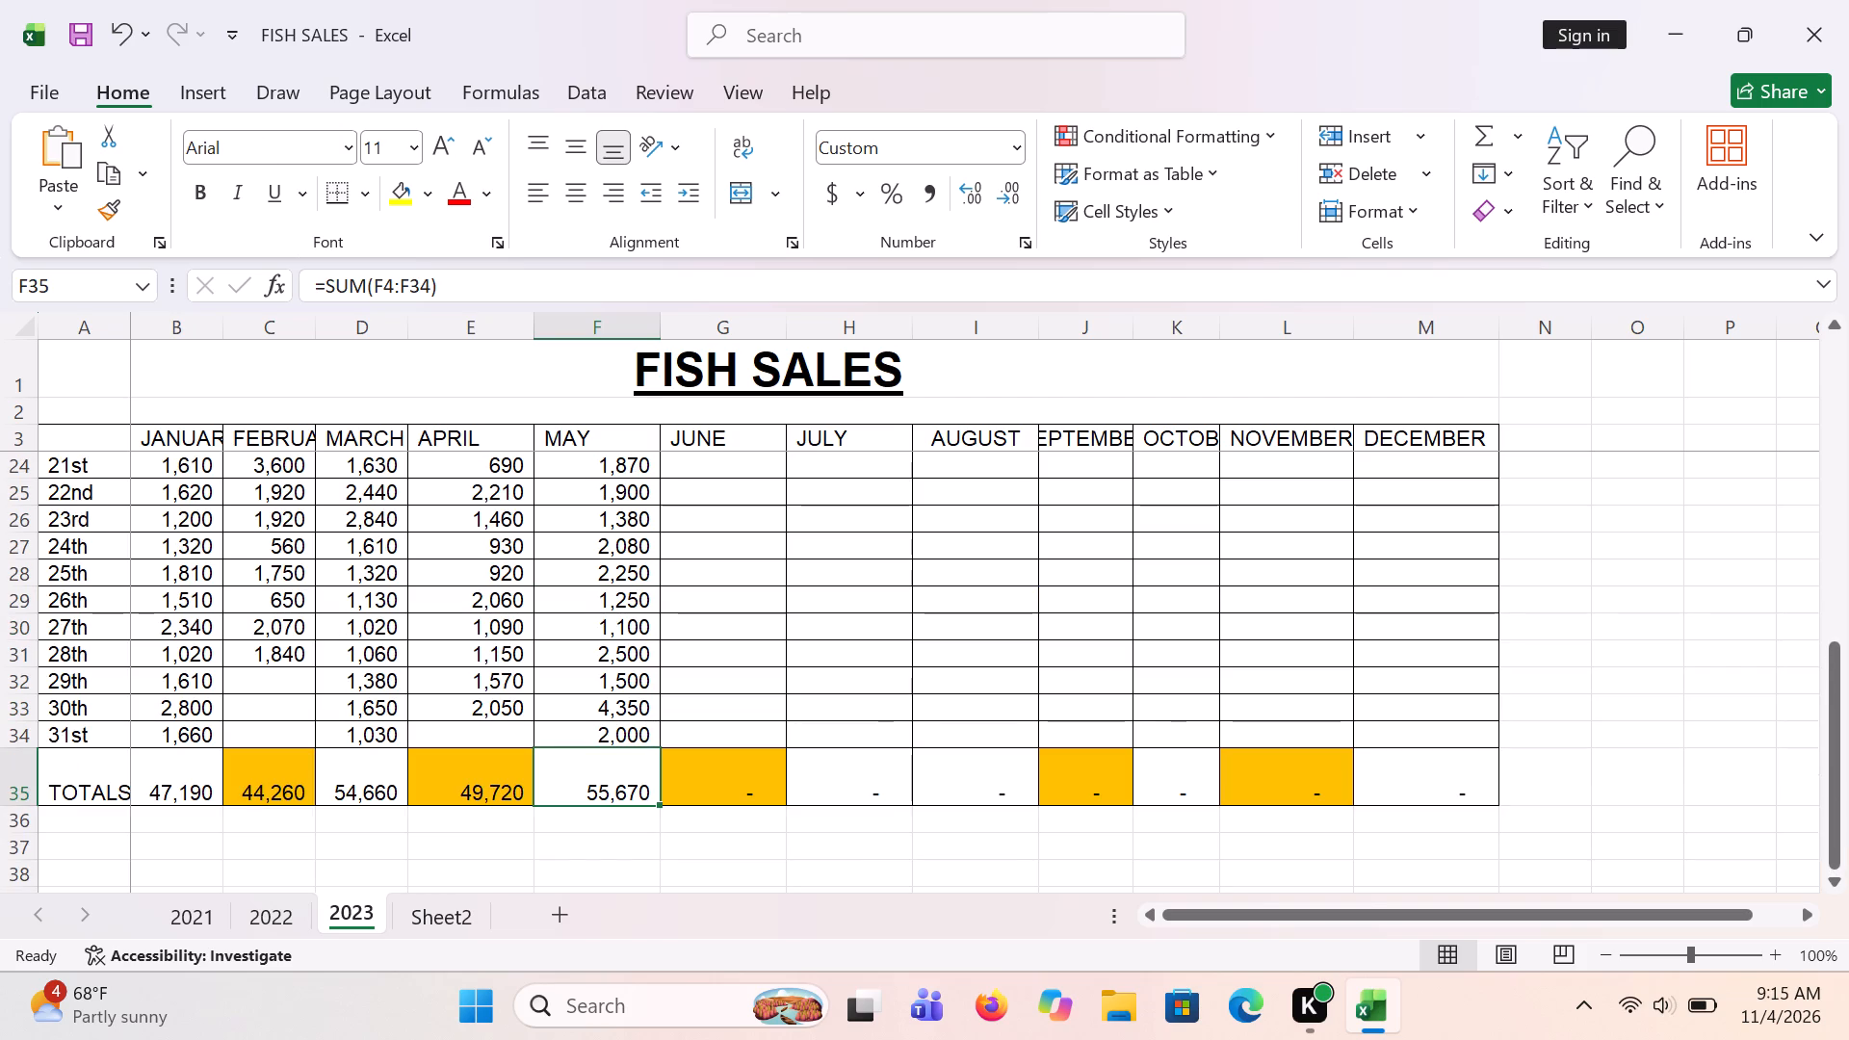
{"action": "scroll", "coordinate": [825, 633], "scroll_direction": "up", "scroll_amount": 9}
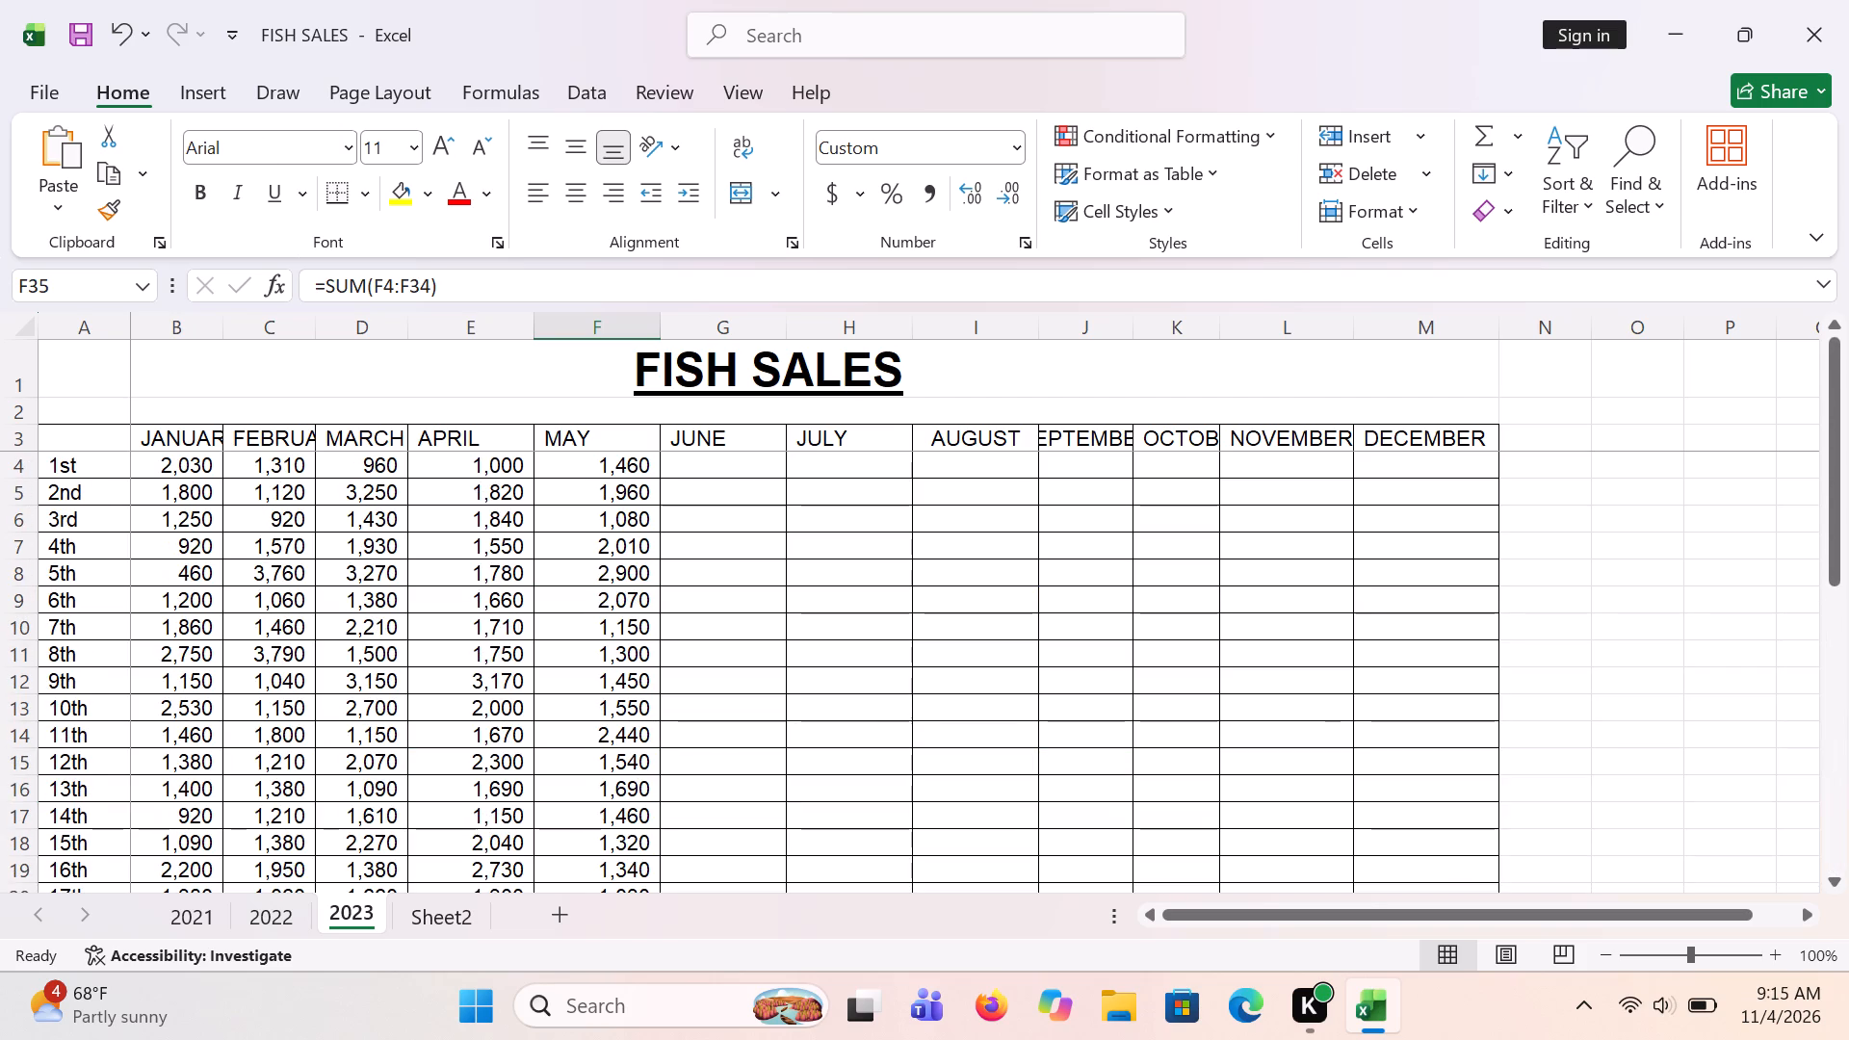
{"action": "scroll", "coordinate": [825, 633], "scroll_direction": "up", "scroll_amount": 5}
{"action": "left_click", "coordinate": [722, 466]}
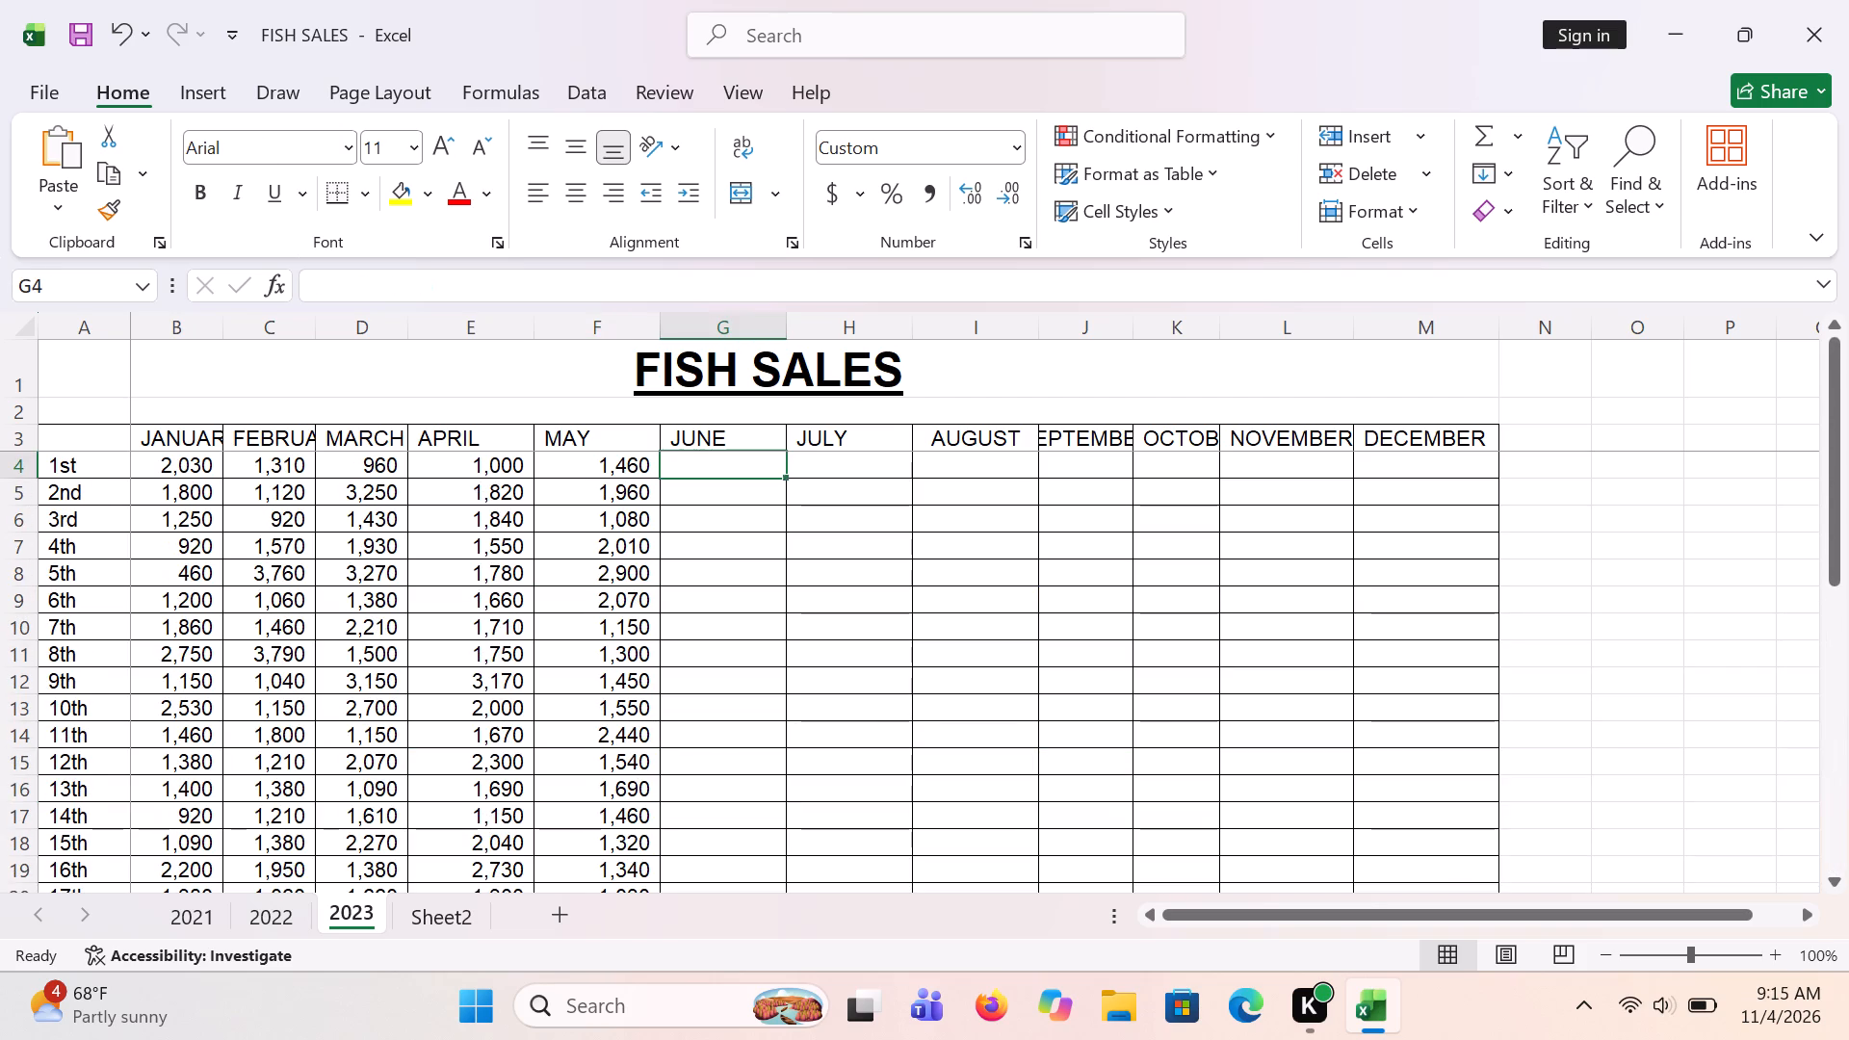
{"action": "scroll", "coordinate": [592, 591], "scroll_direction": "down", "scroll_amount": 7}
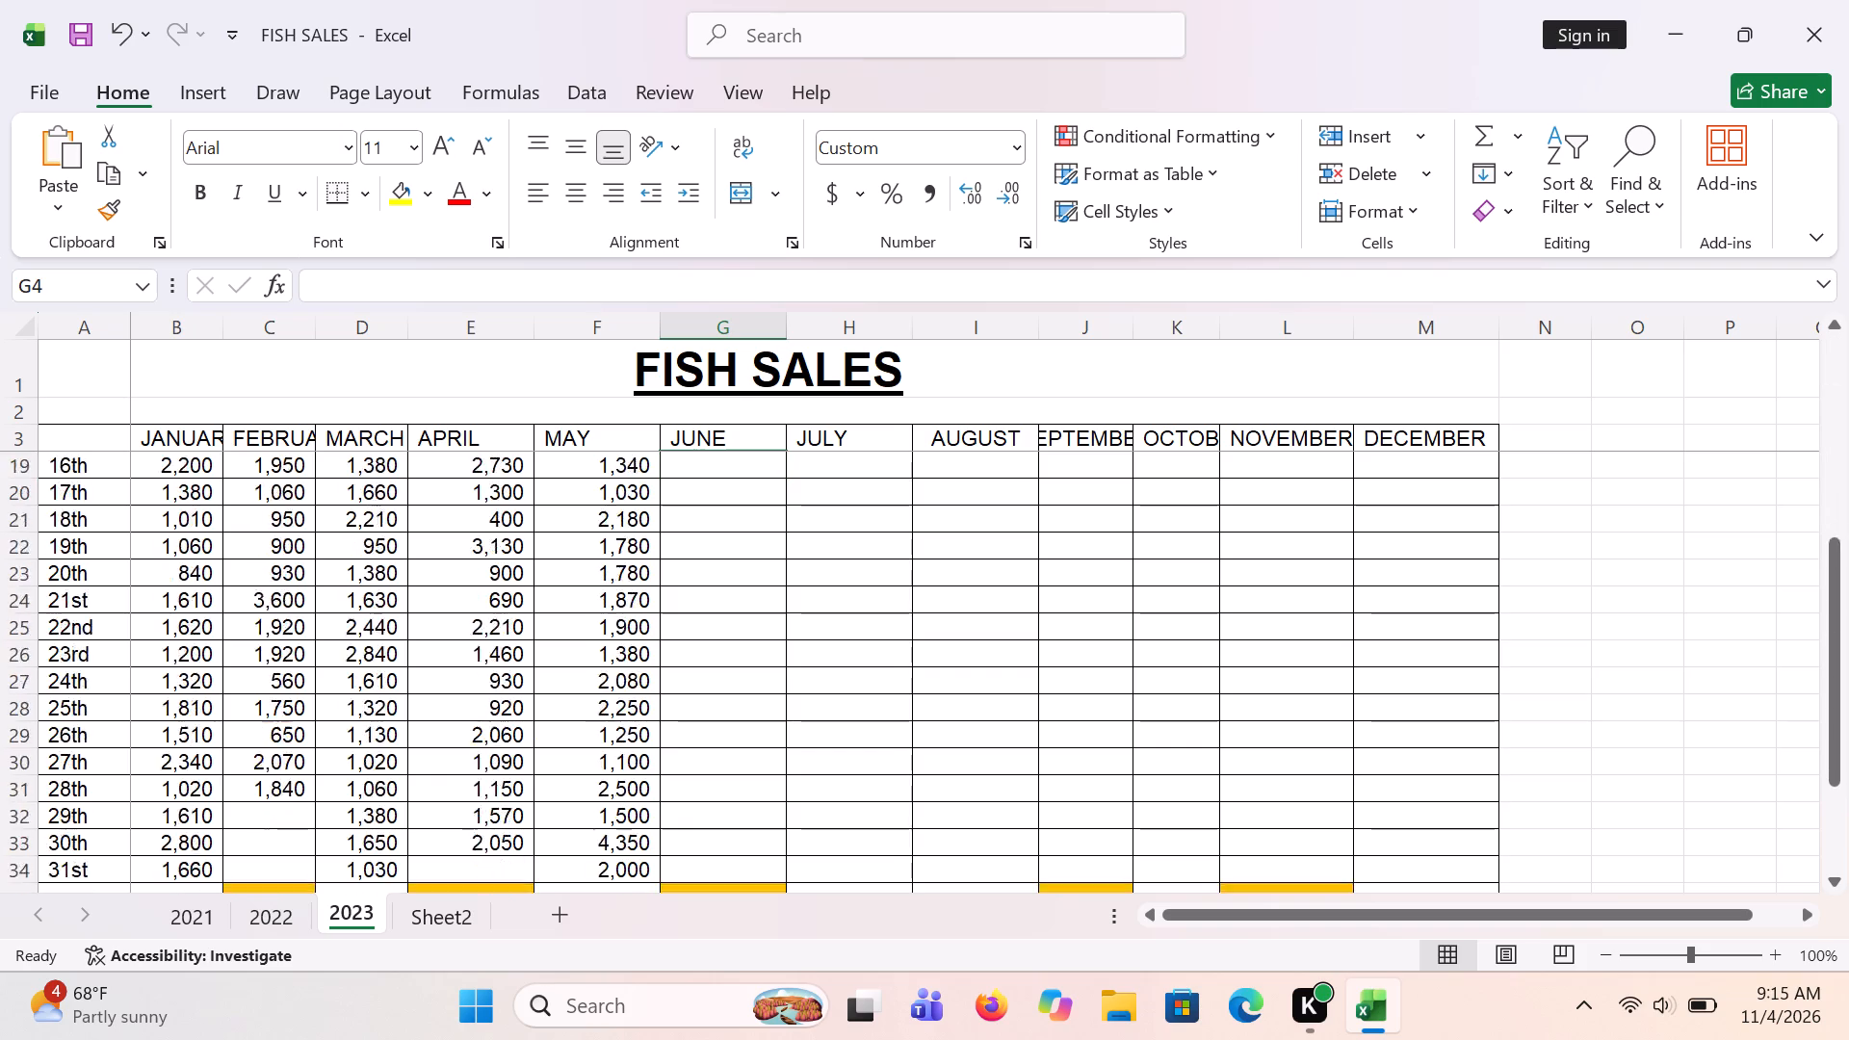
{"action": "scroll", "coordinate": [592, 591], "scroll_direction": "down", "scroll_amount": 1}
{"action": "scroll", "coordinate": [592, 591], "scroll_direction": "up", "scroll_amount": 8}
{"action": "scroll", "coordinate": [768, 501], "scroll_direction": "up", "scroll_amount": 5}
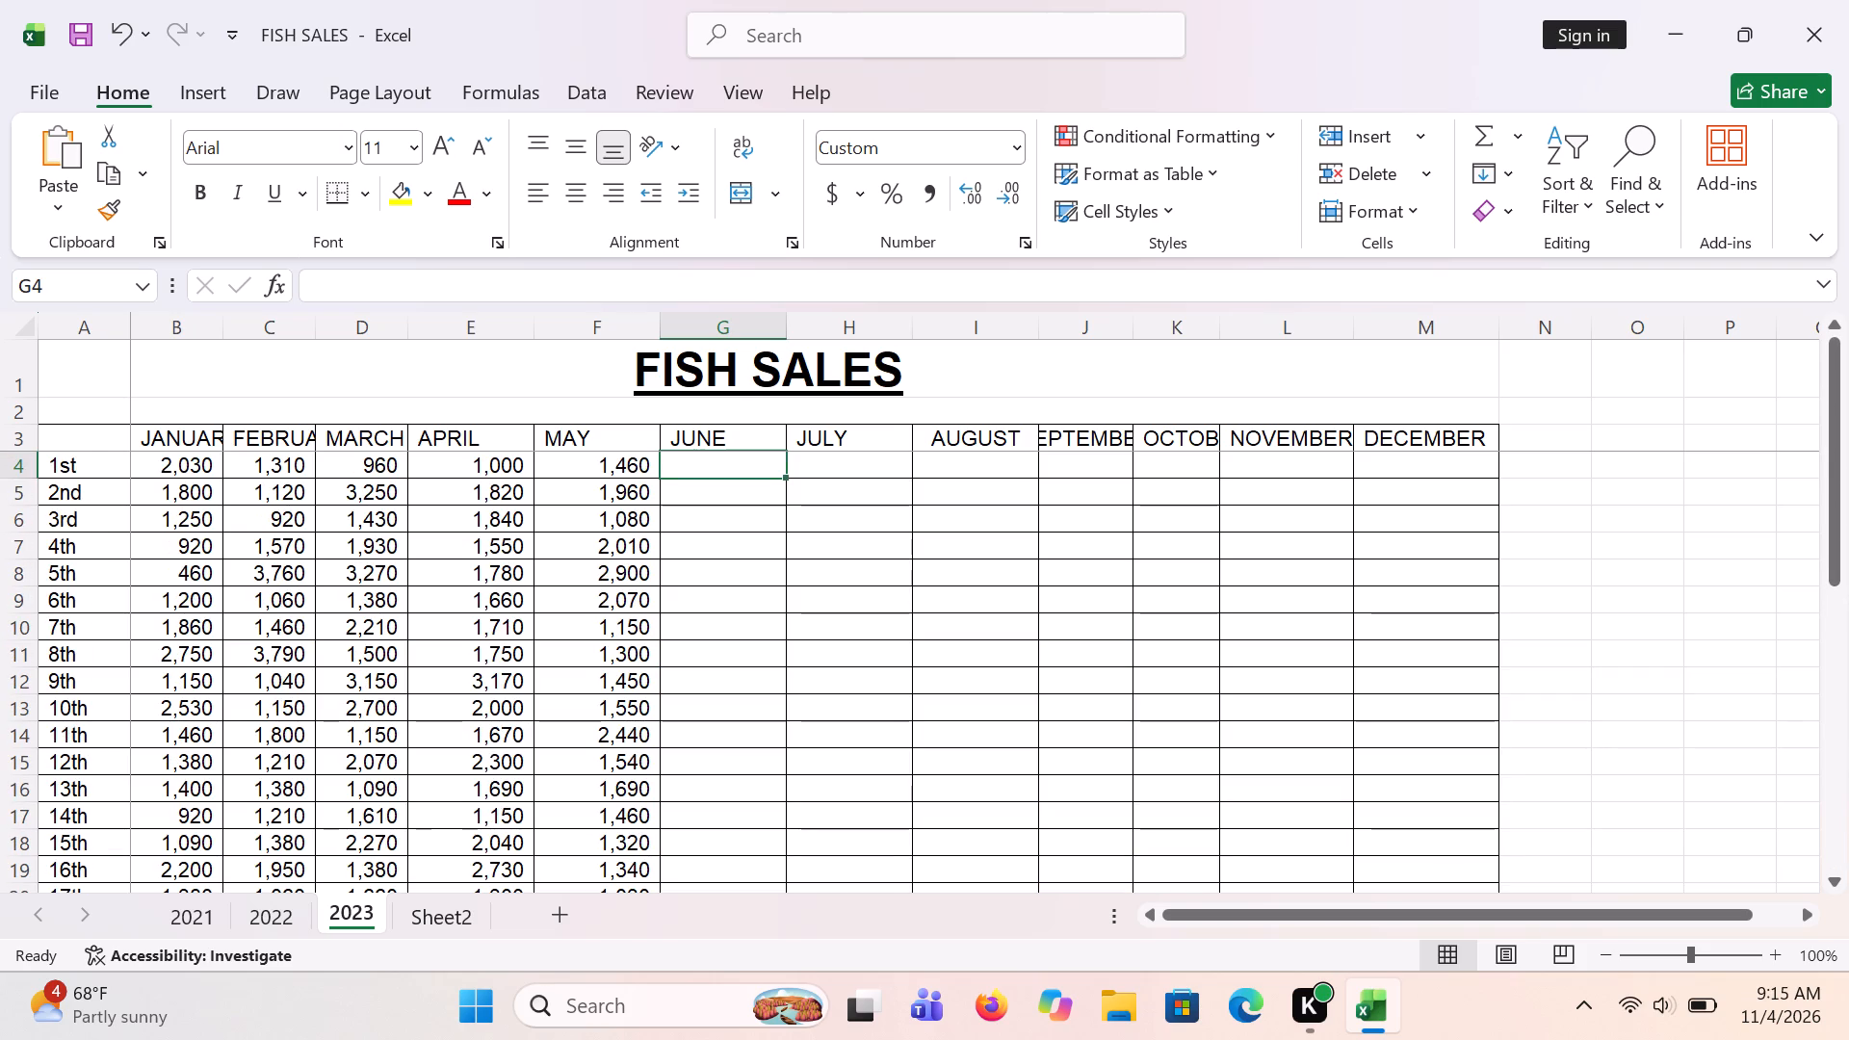
{"action": "key", "text": "1"}
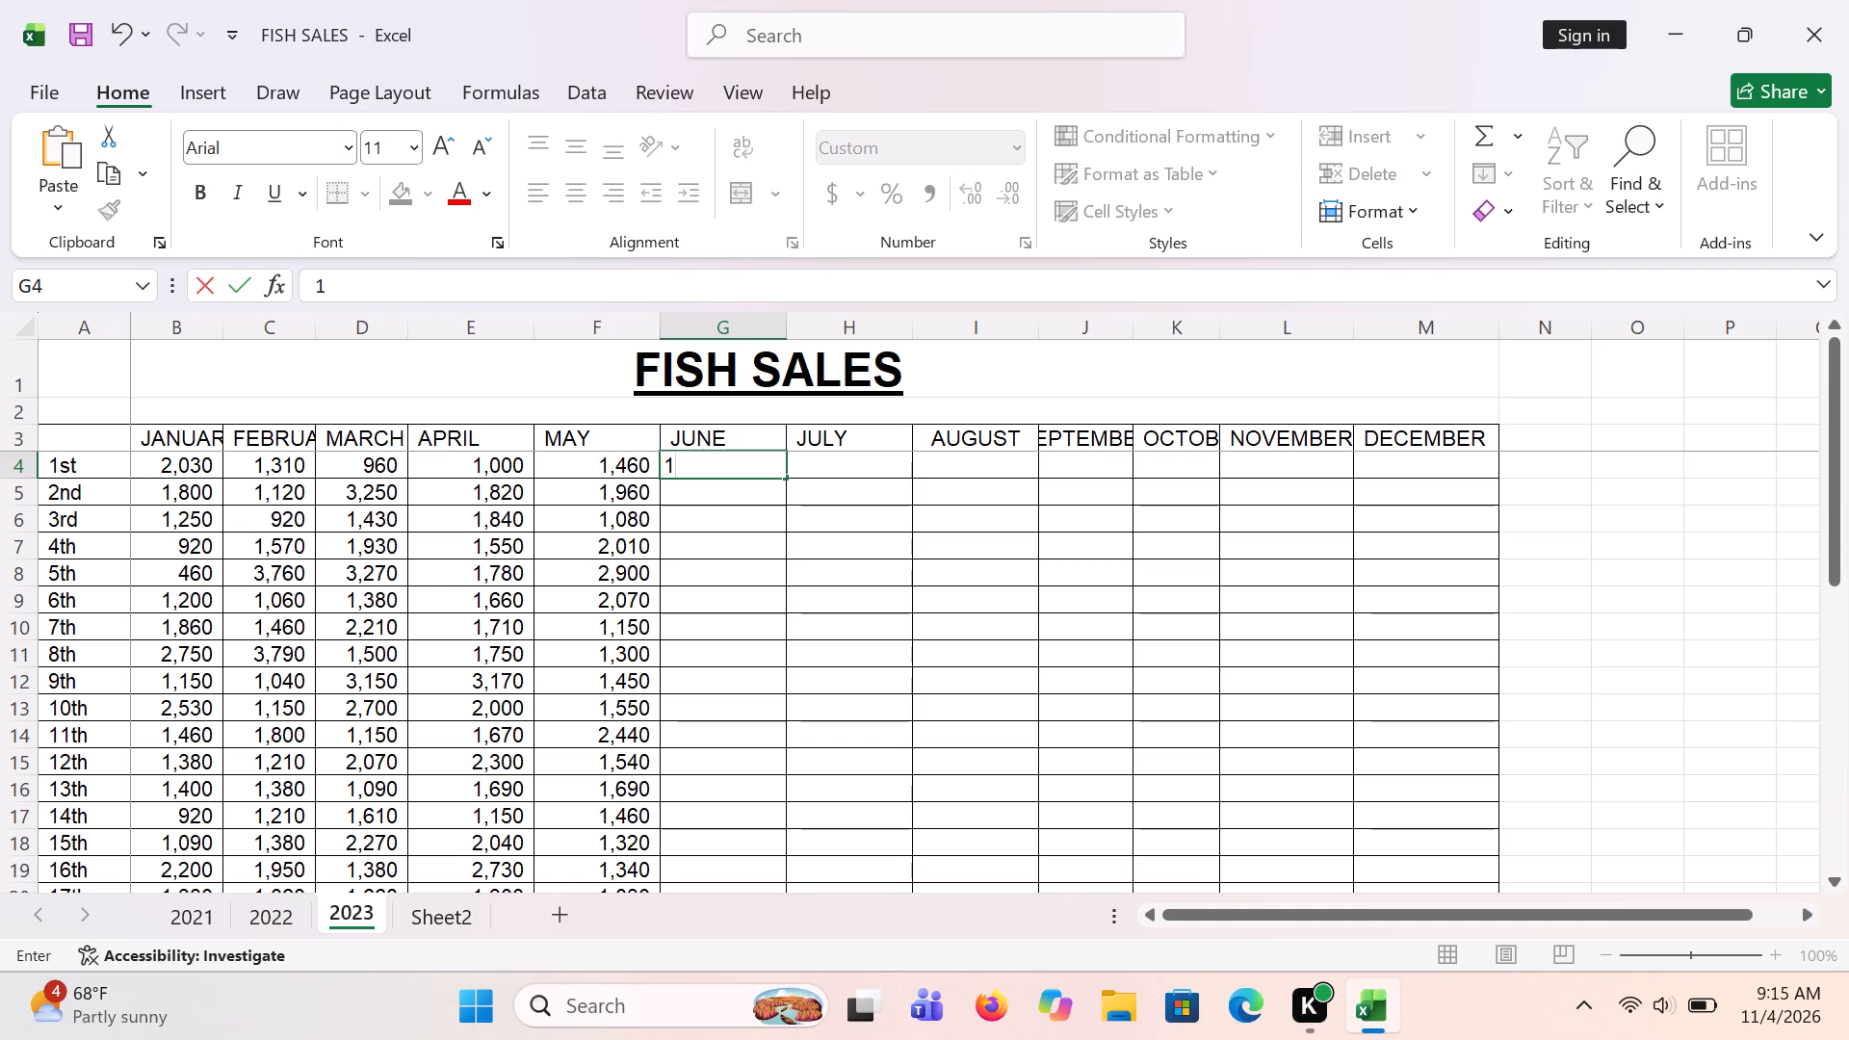
{"action": "type", "text": "02"}
{"action": "key", "text": "0"}
{"action": "key", "text": "Return"}
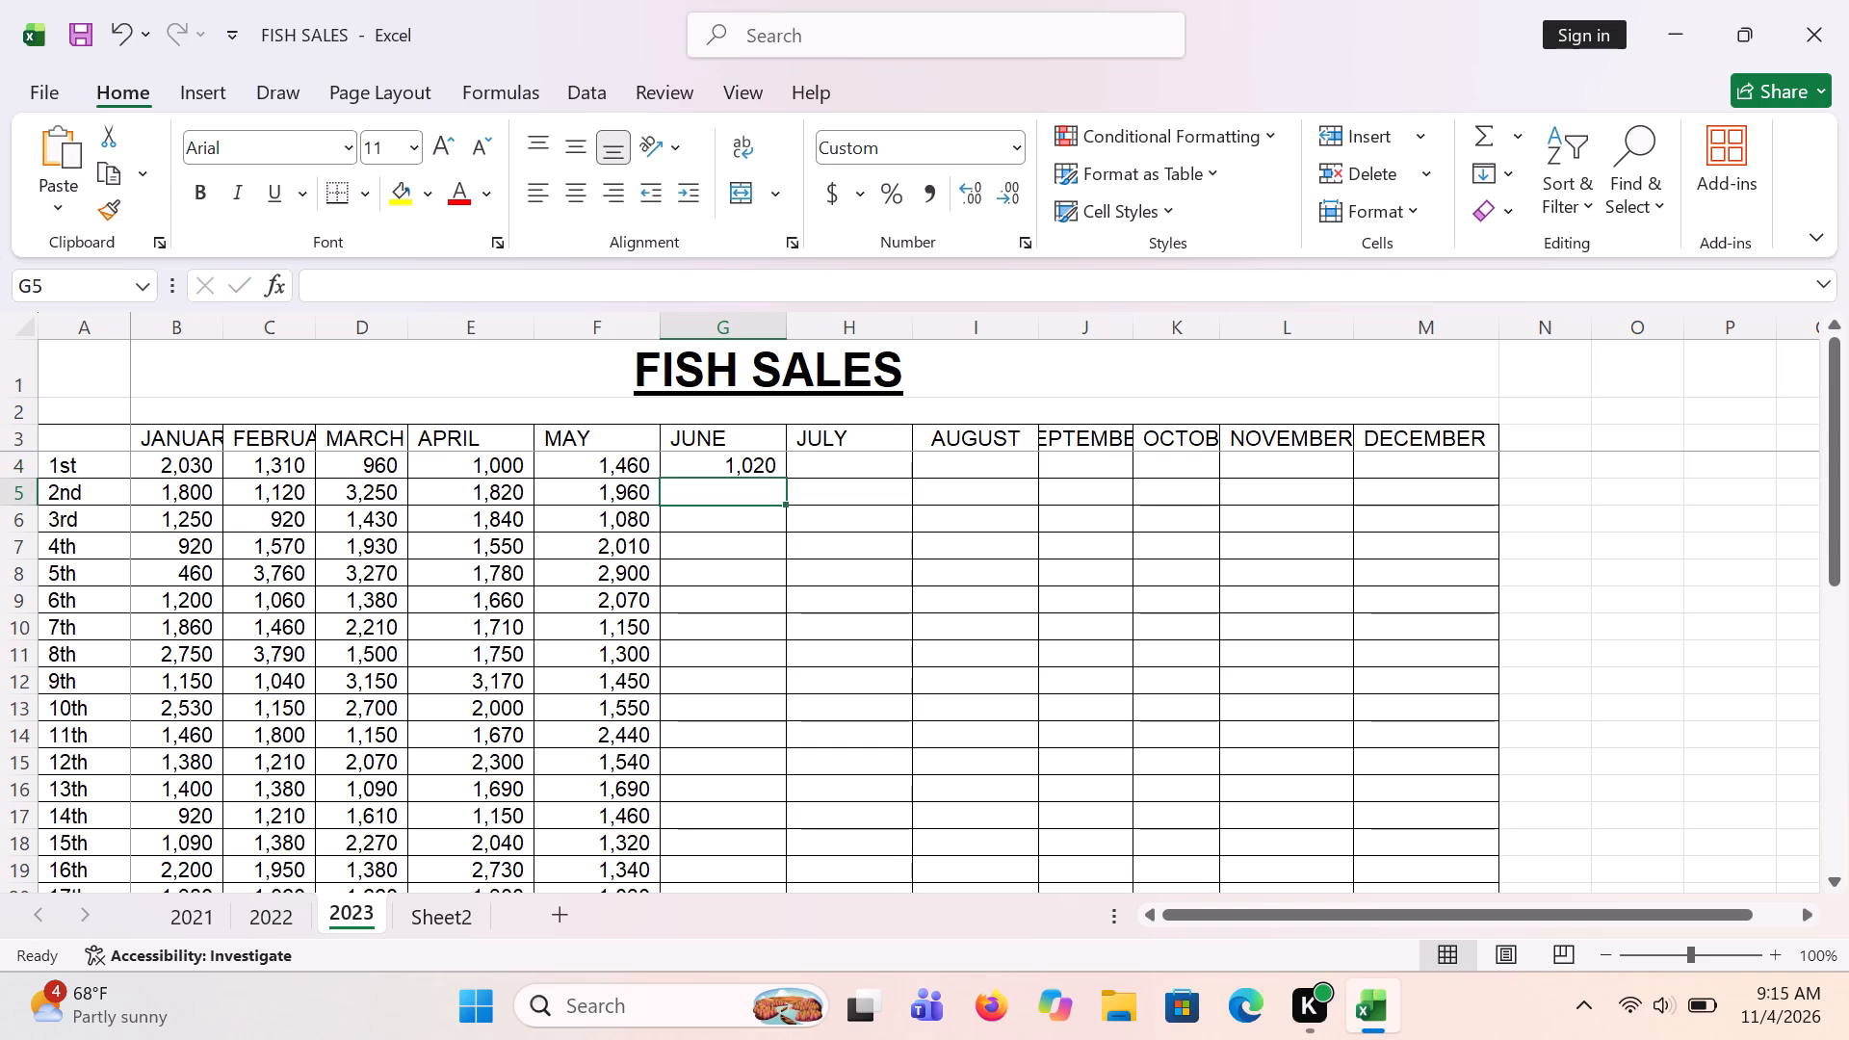
{"action": "type", "text": "75"}
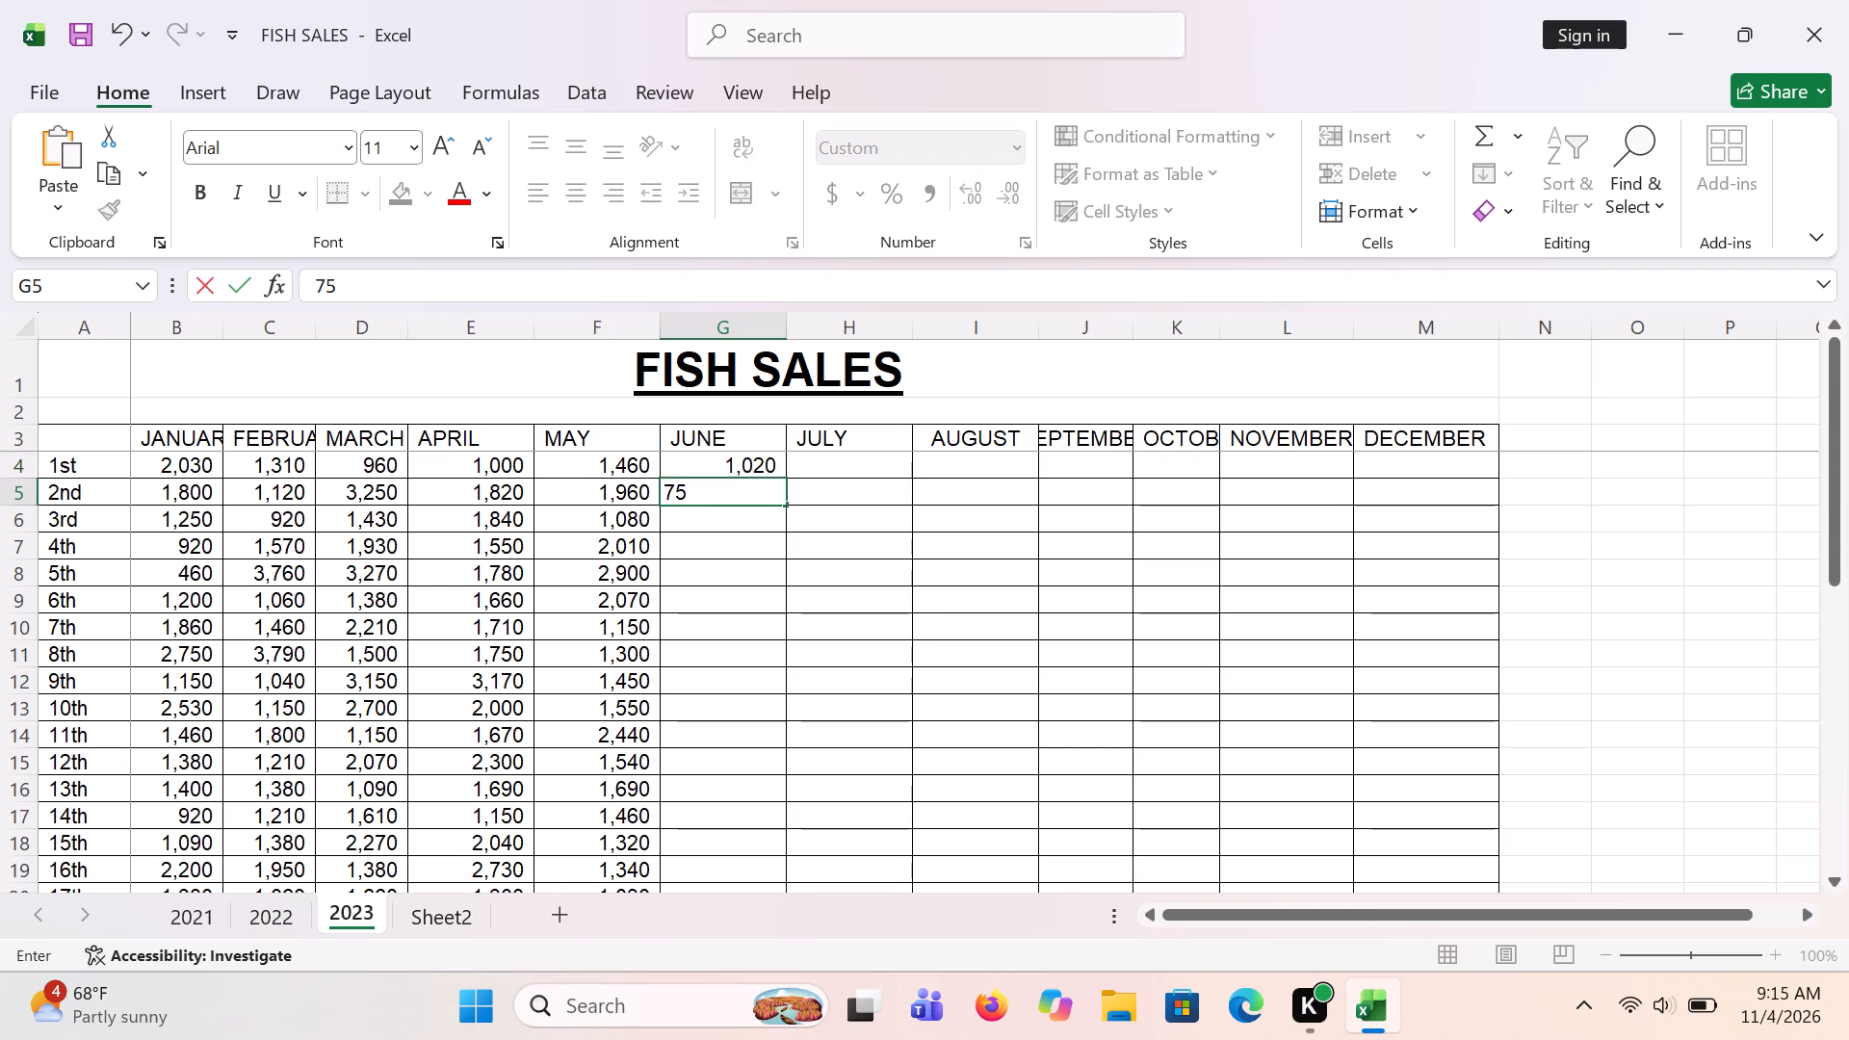
{"action": "key", "text": "0"}
{"action": "key", "text": "Return"}
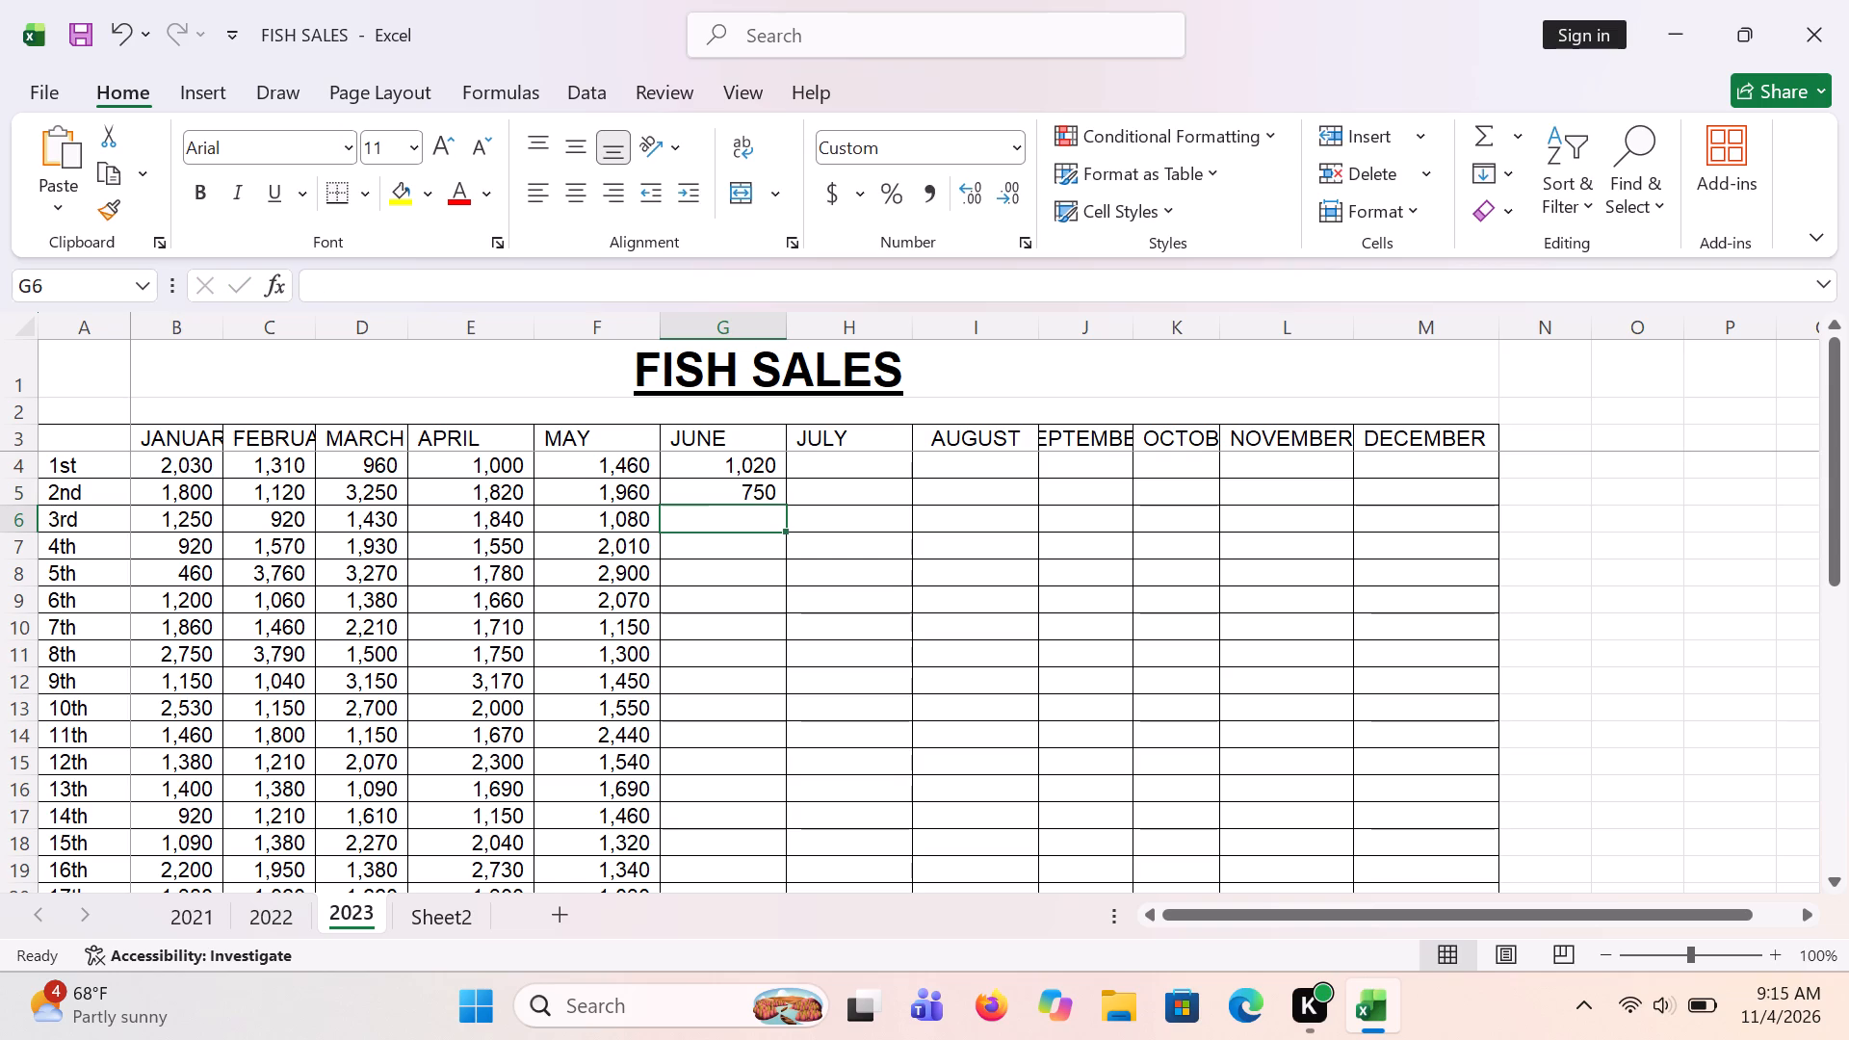
{"action": "key", "text": "1"}
{"action": "type", "text": "750"}
{"action": "key", "text": "Return"}
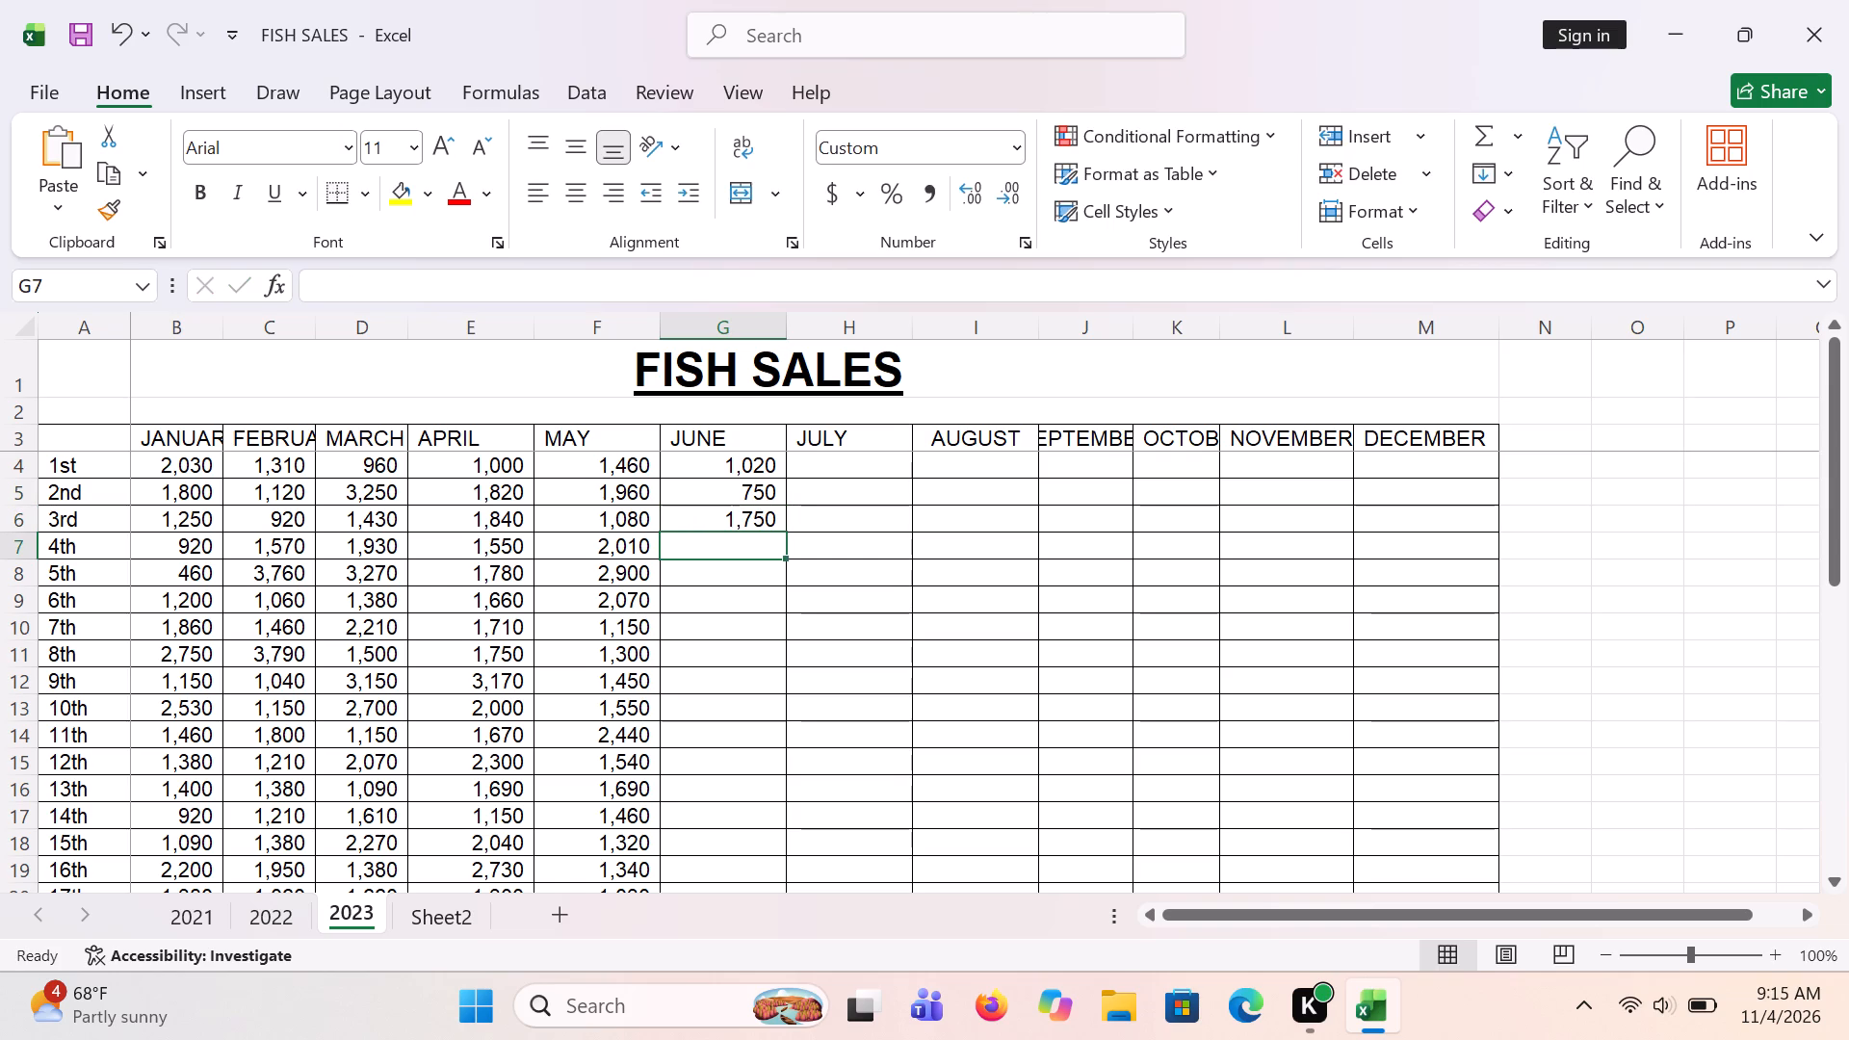
Enter the June 2023 sales for the 4th to 8th: 1500, 750, 1750, 1500 and 950.
{"action": "key", "text": "1"}
{"action": "type", "text": "500"}
{"action": "key", "text": "Return"}
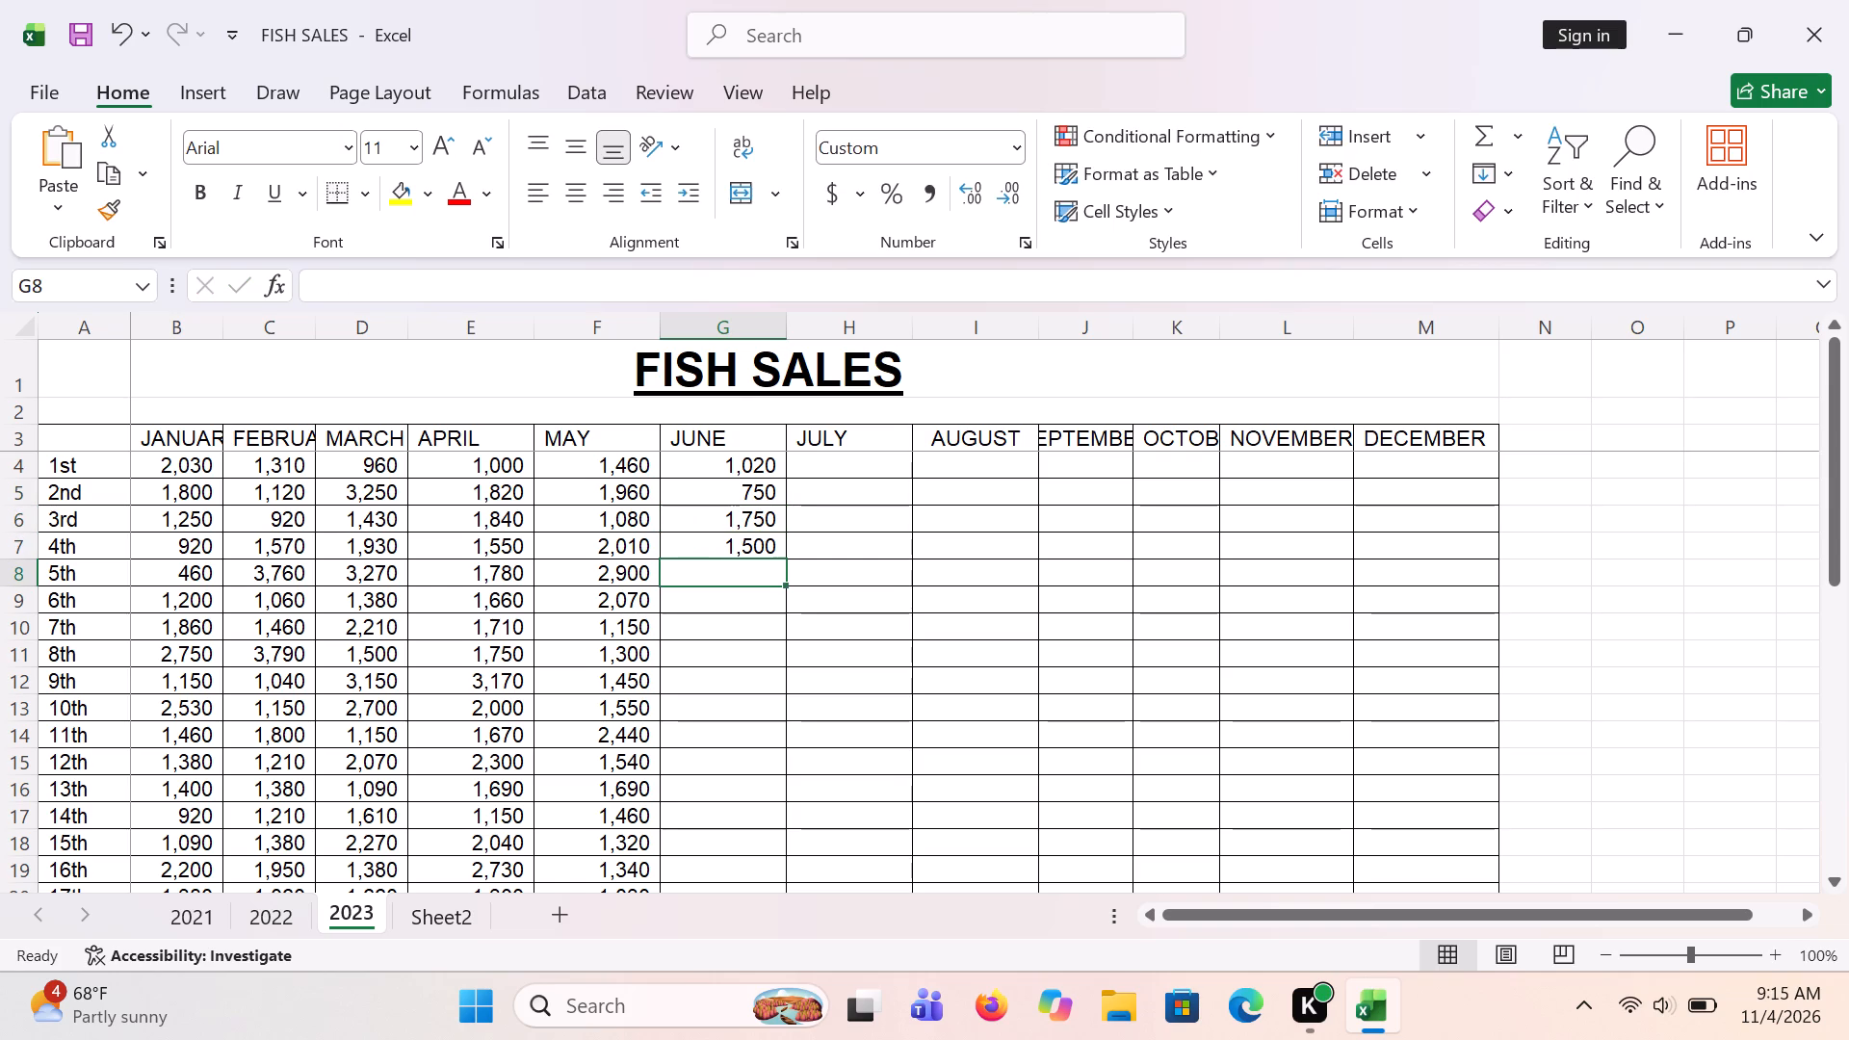
{"action": "type", "text": "750"}
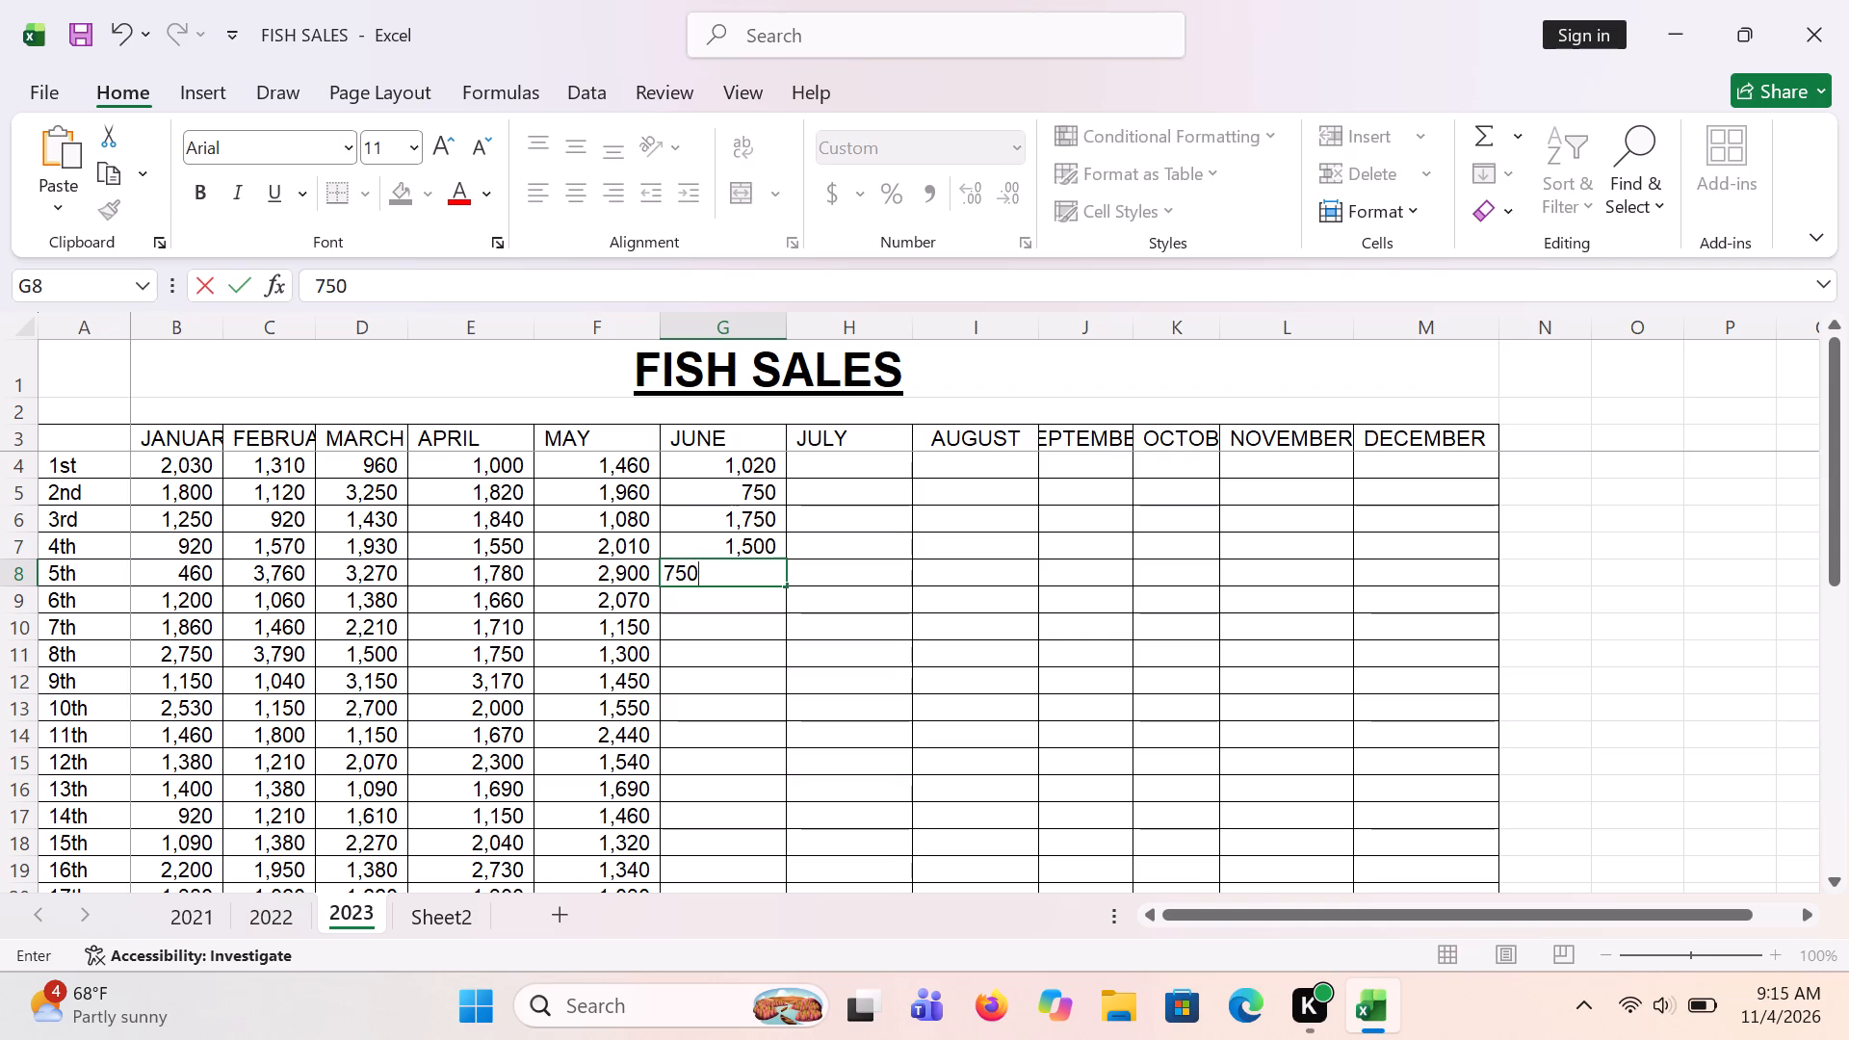
{"action": "key", "text": "Return"}
{"action": "key", "text": "1"}
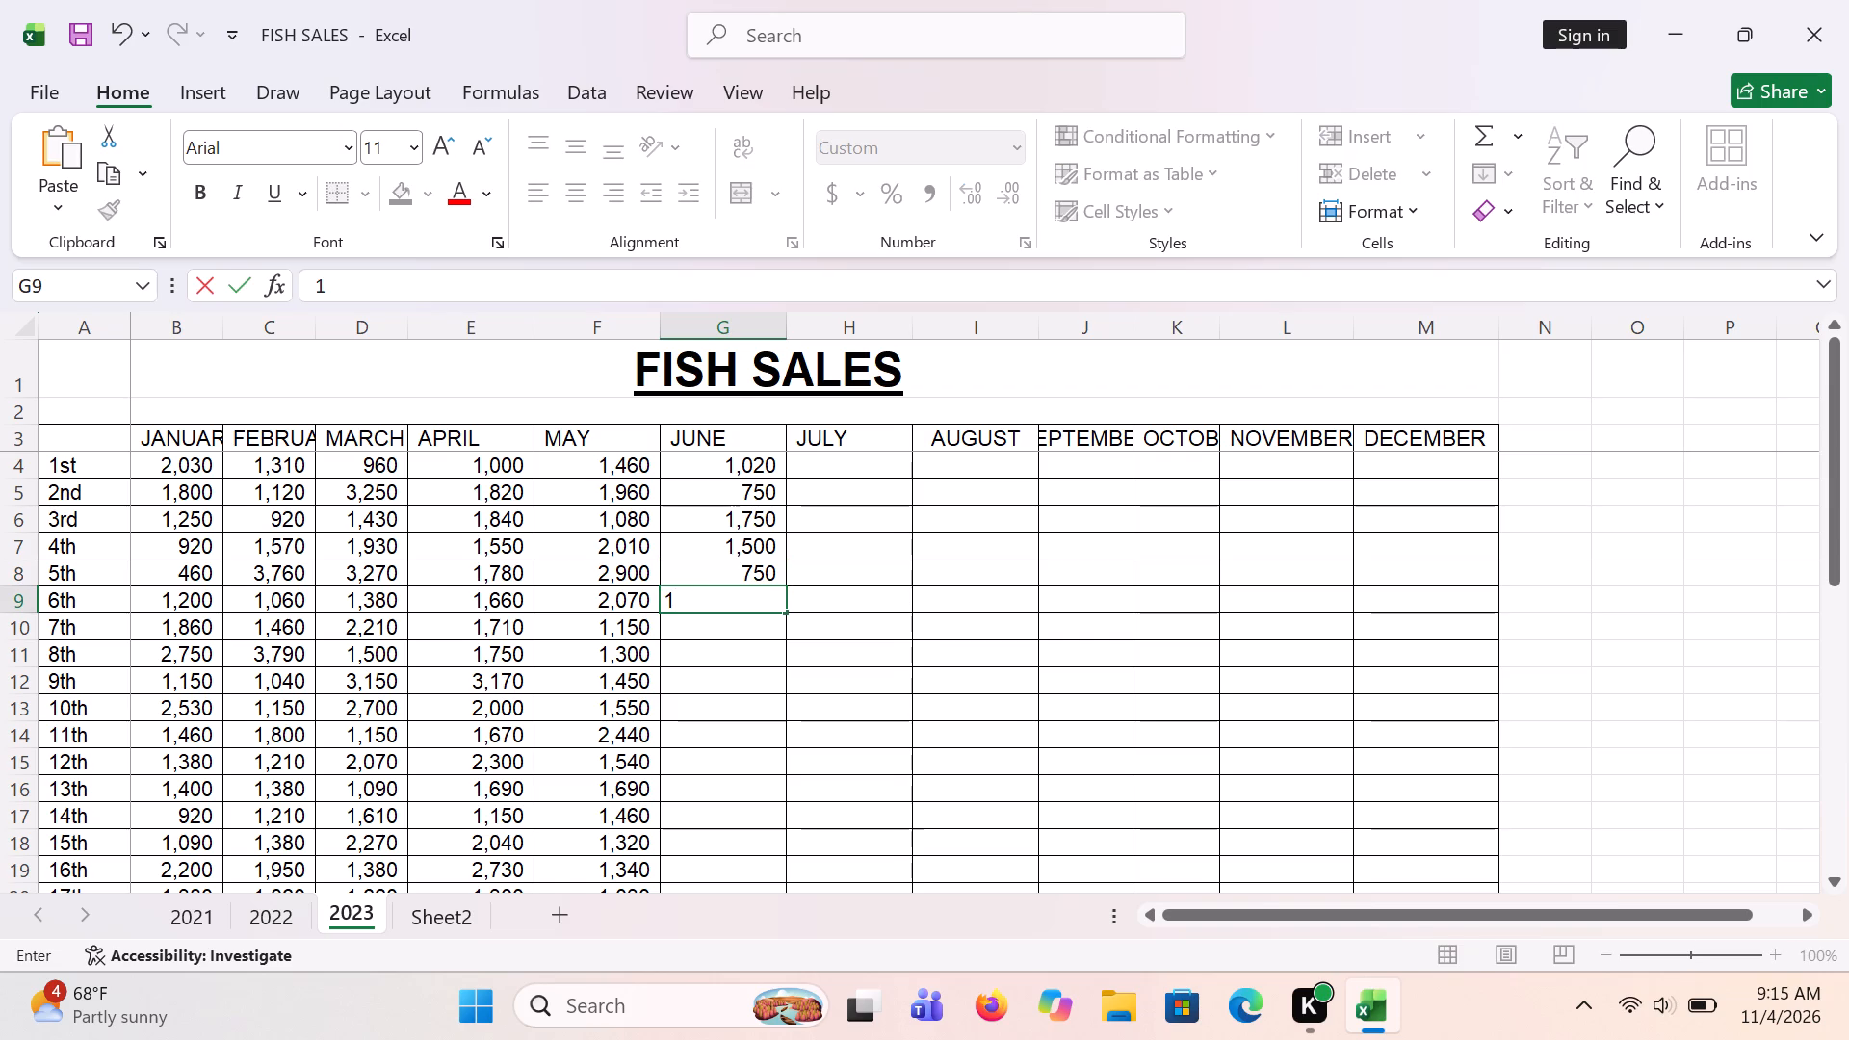
{"action": "type", "text": "75"}
{"action": "key", "text": "0"}
{"action": "key", "text": "Return"}
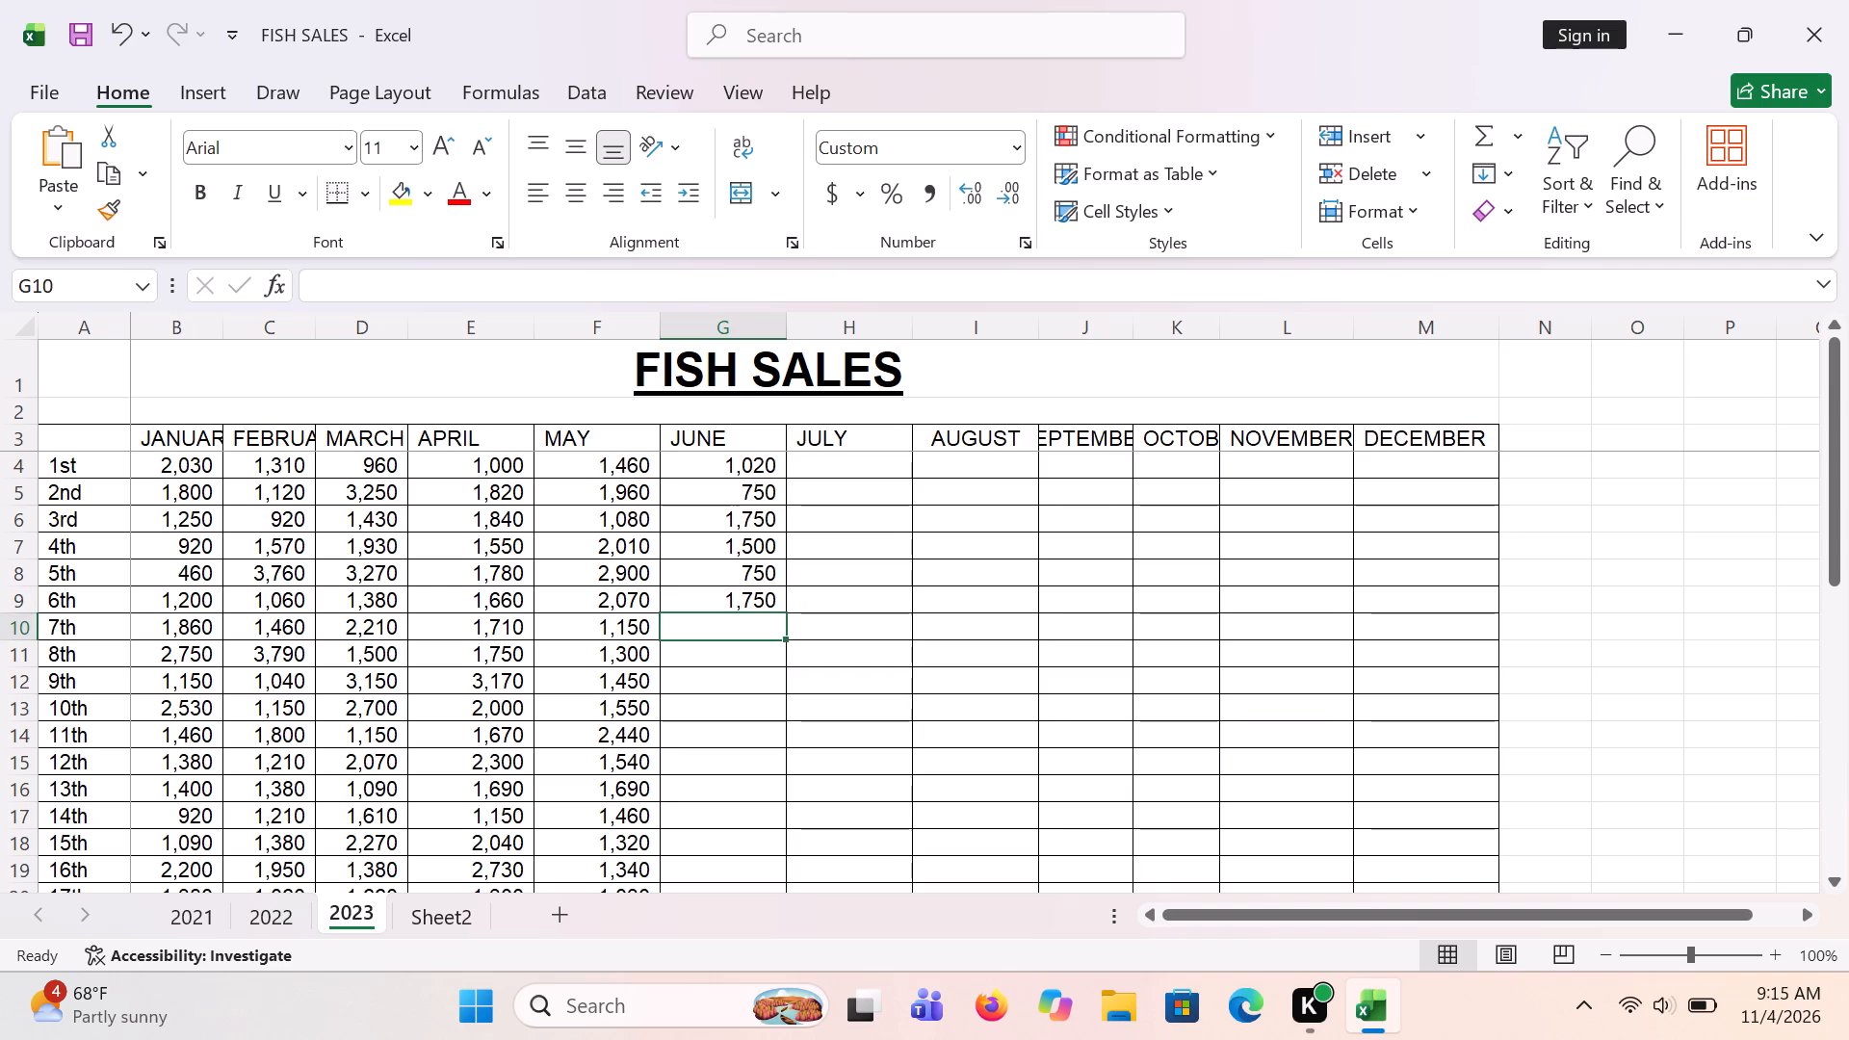
{"action": "type", "text": "1500"}
{"action": "key", "text": "Return"}
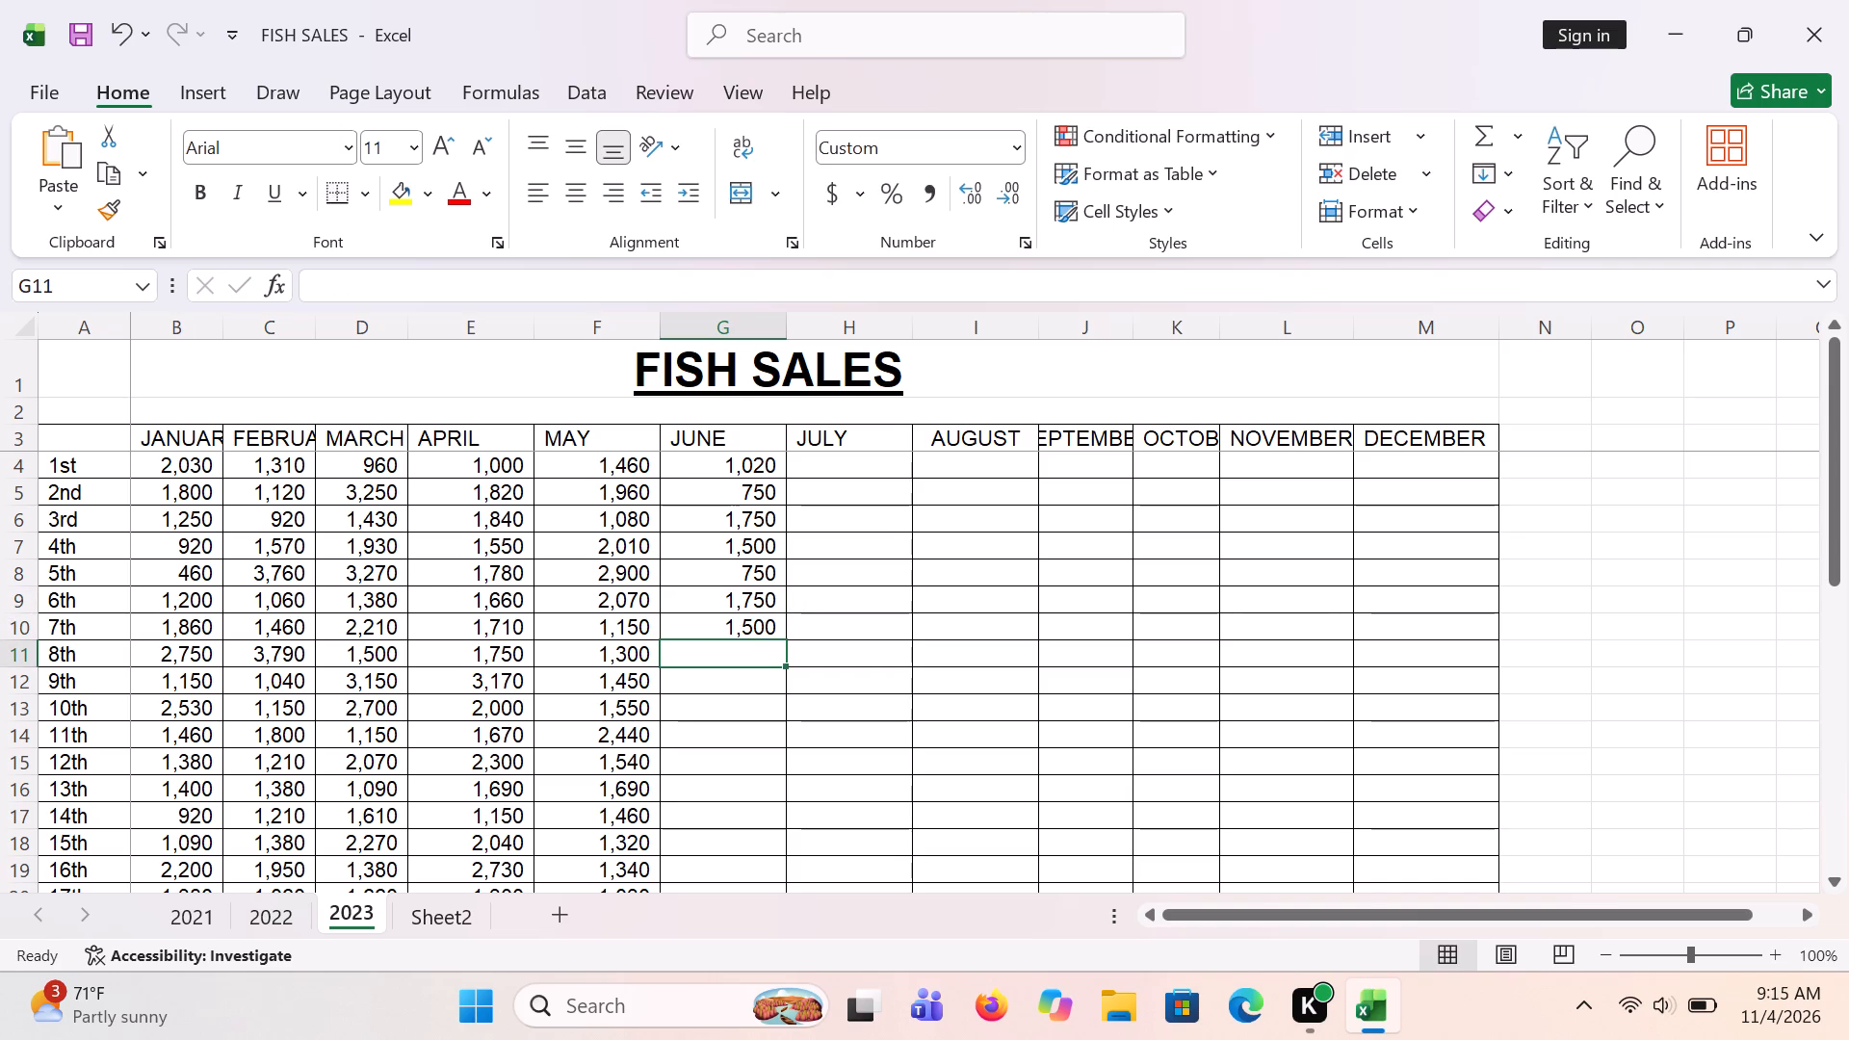
{"action": "type", "text": "950"}
{"action": "key", "text": "Return"}
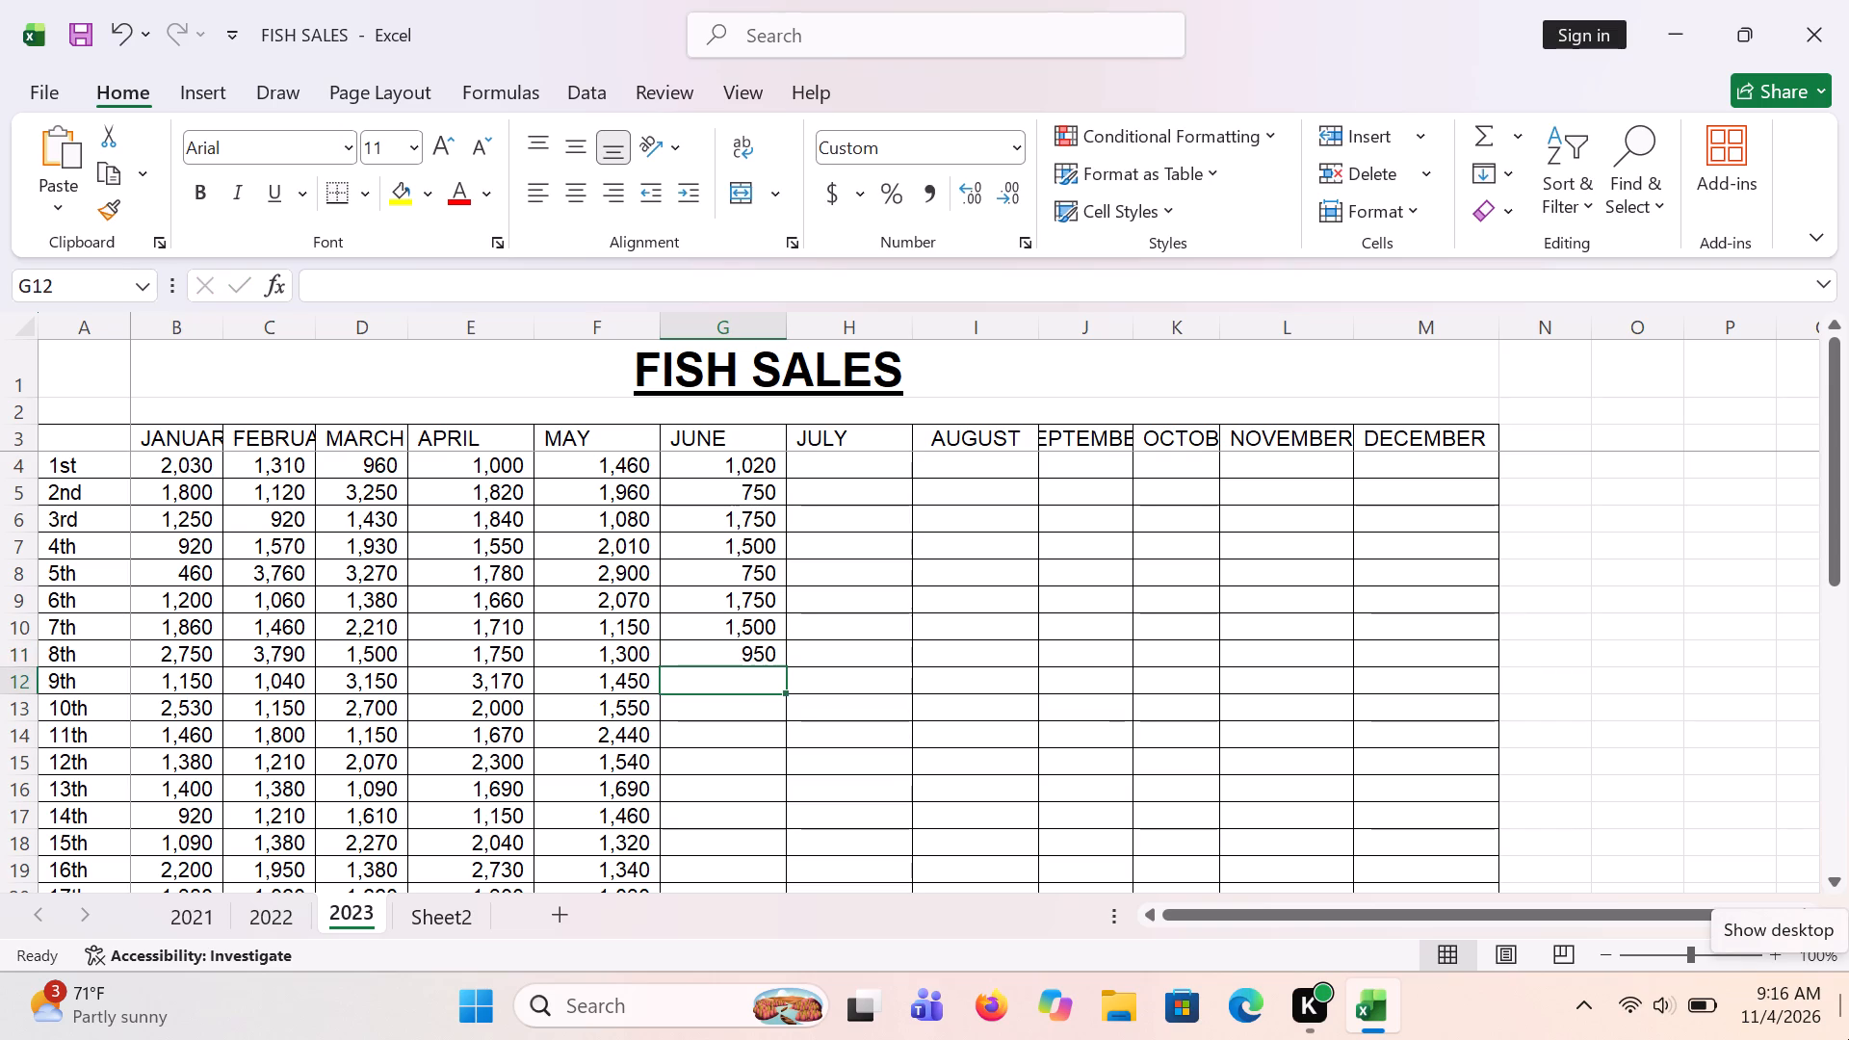
Enter the June 2023 sales for the 9th to 12th: 1750, 750, 1500 and 1100.
{"action": "key", "text": "1"}
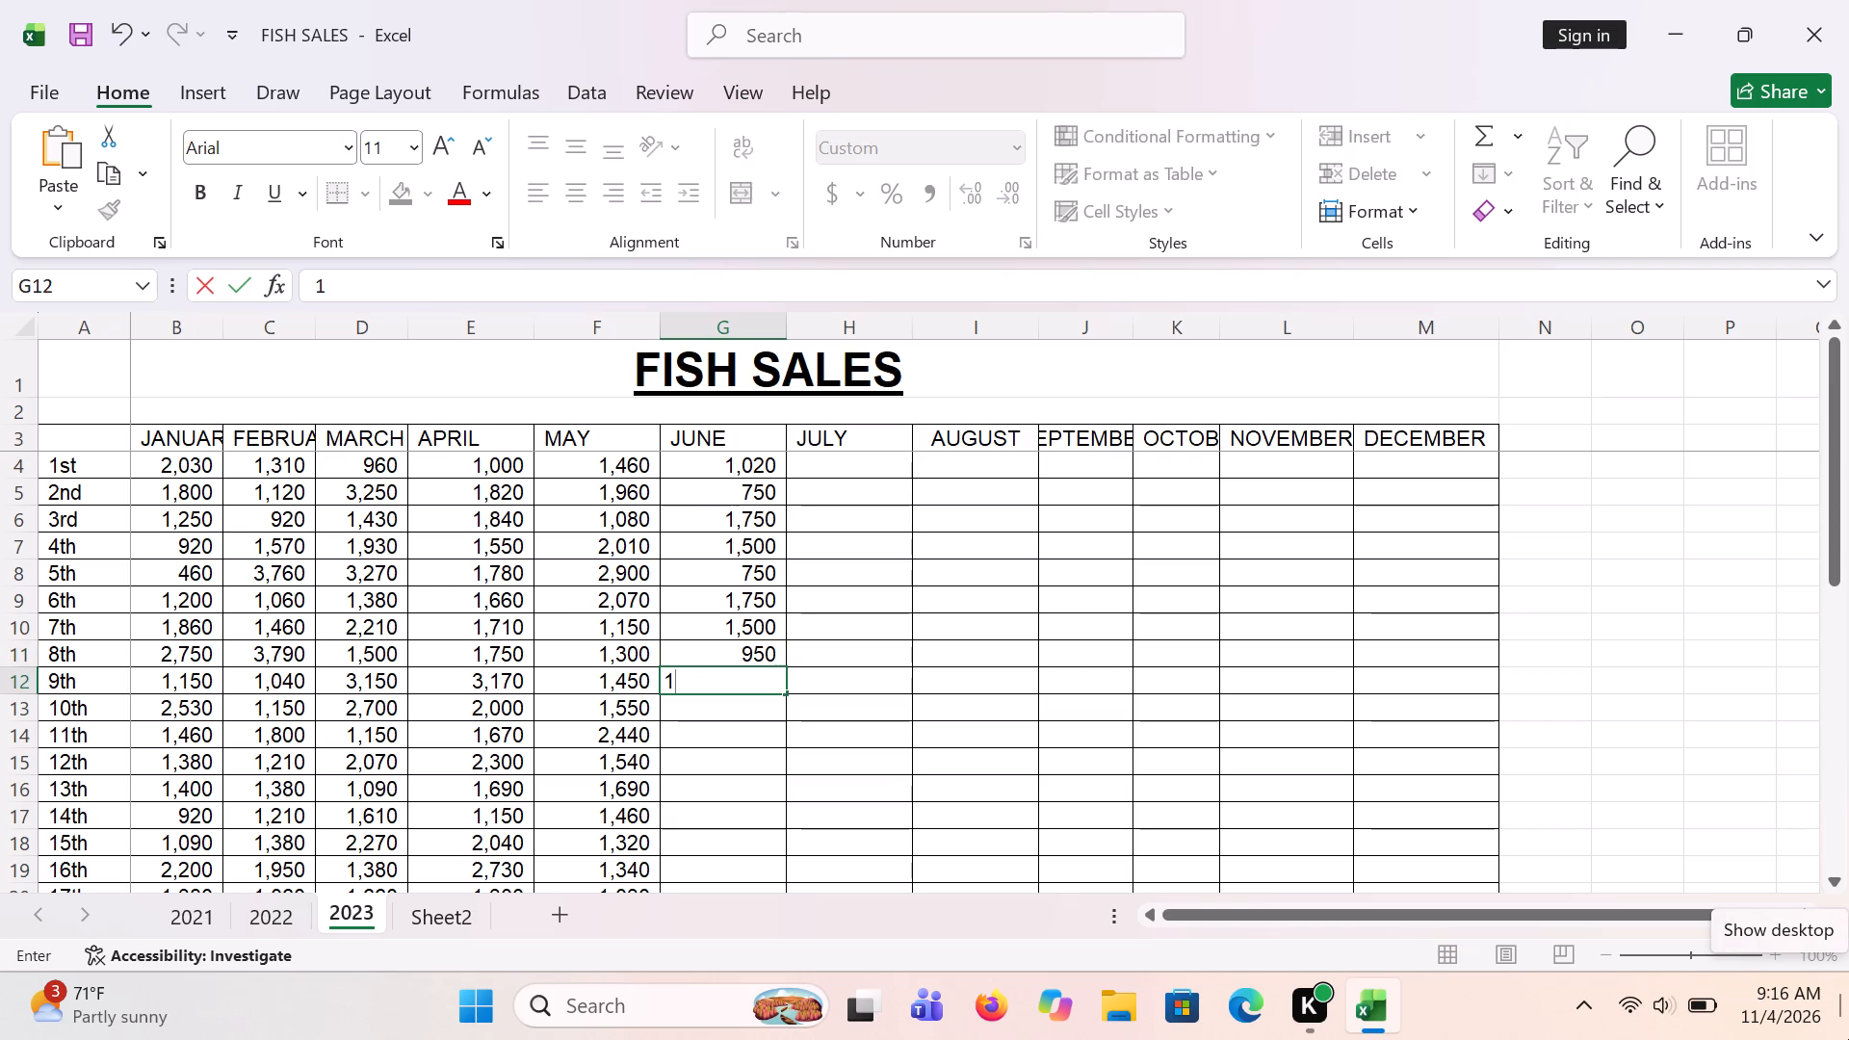
{"action": "type", "text": "75"}
{"action": "key", "text": "0"}
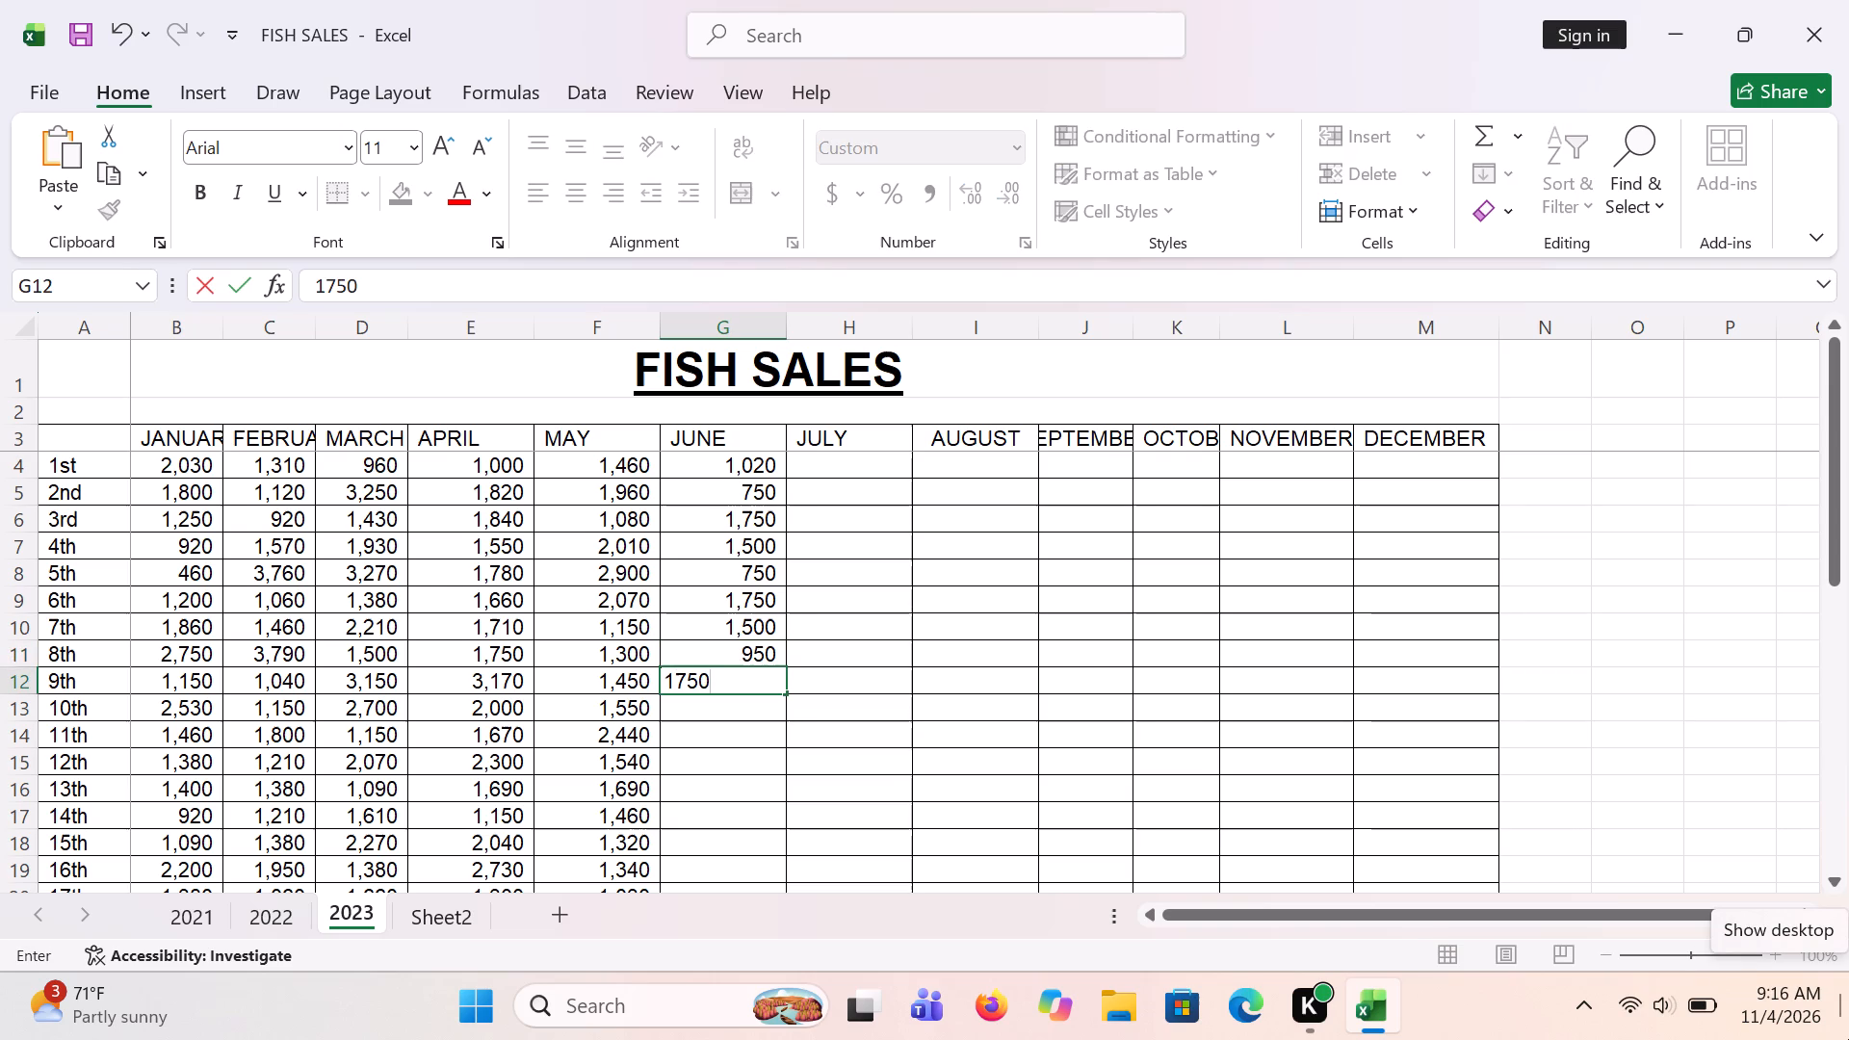
{"action": "key", "text": "Return"}
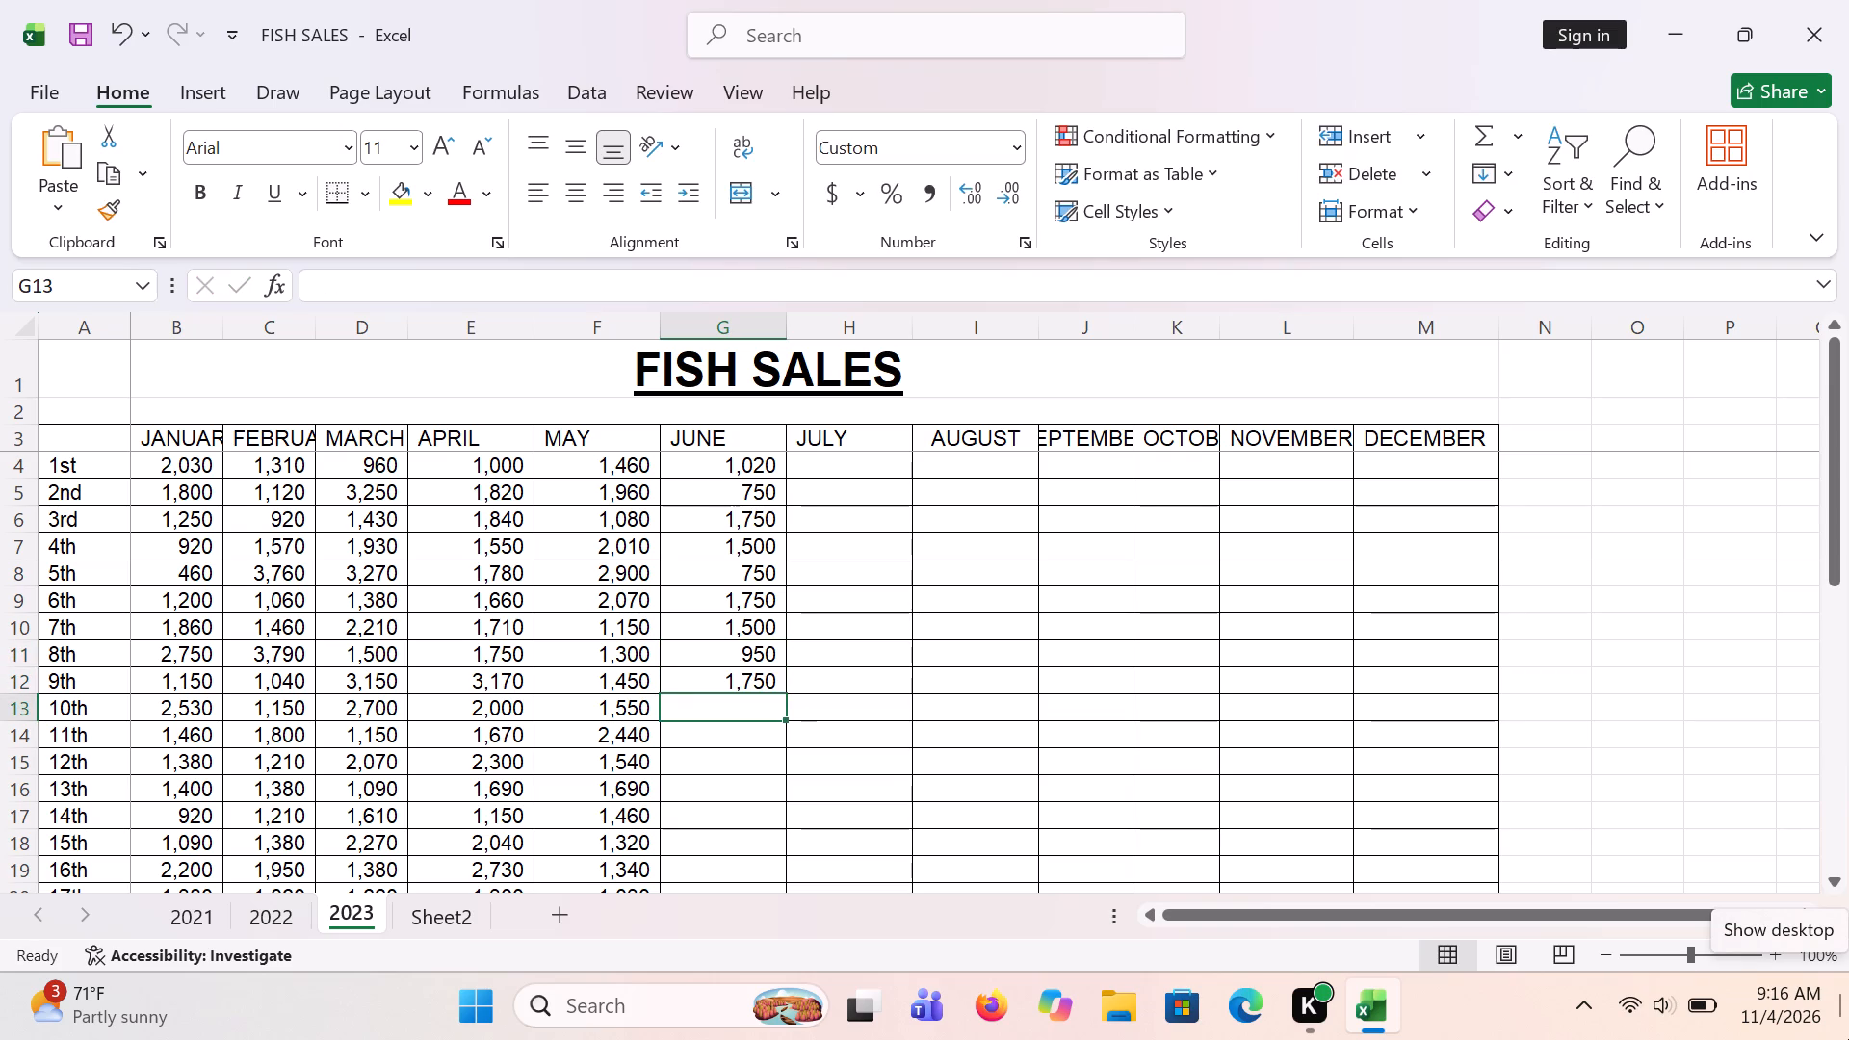
{"action": "type", "text": "75"}
{"action": "key", "text": "0"}
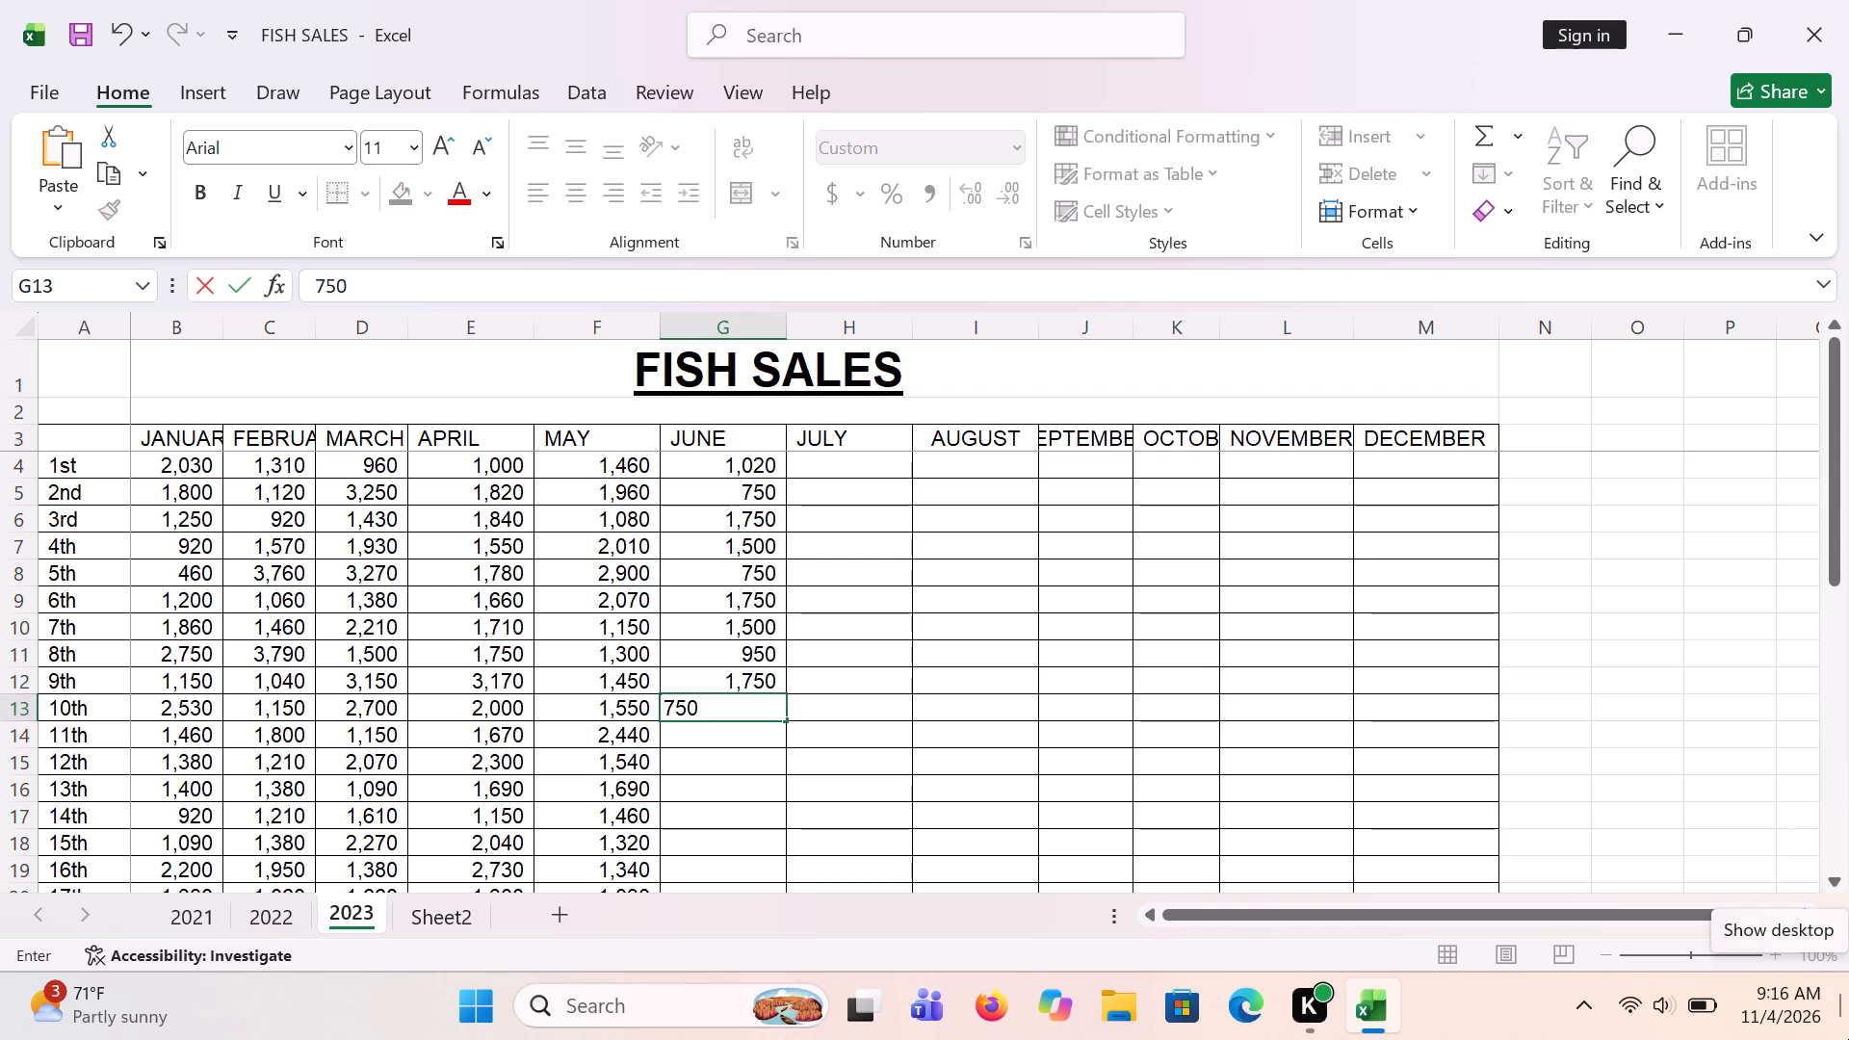
{"action": "key", "text": "Return"}
{"action": "key", "text": "1"}
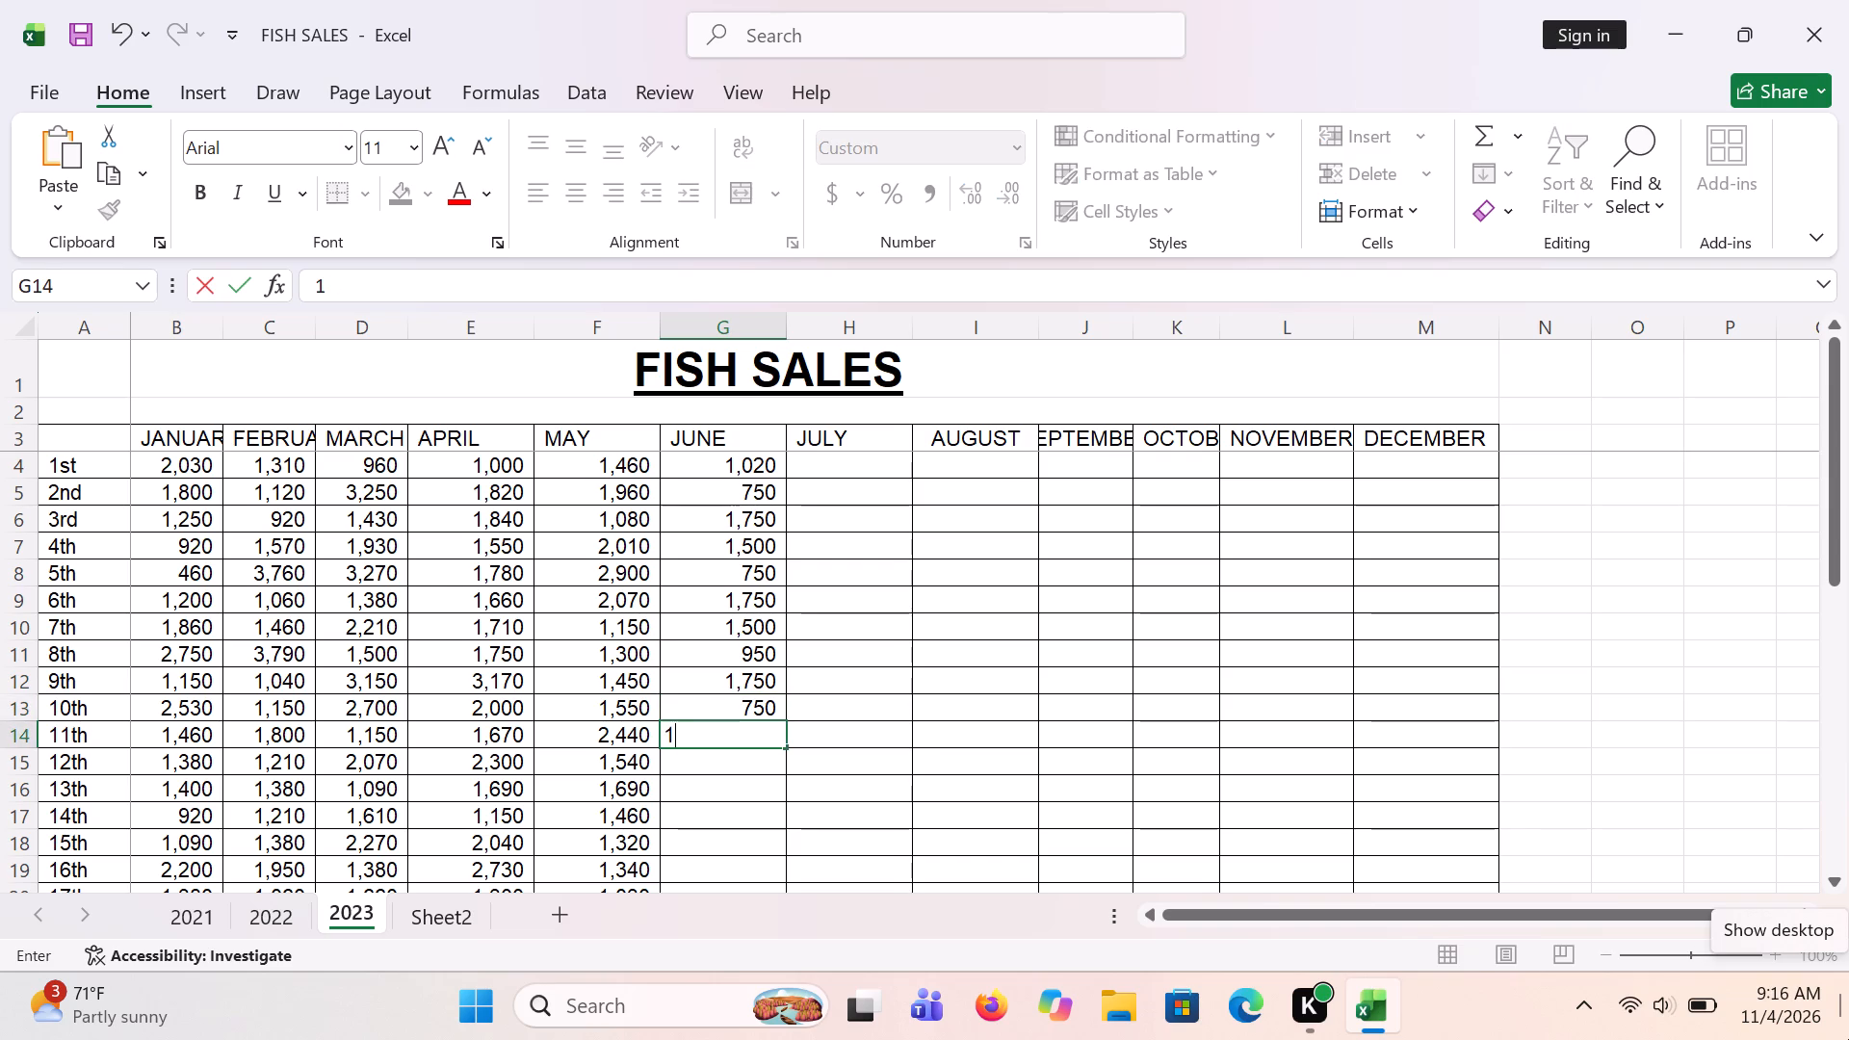
{"action": "type", "text": "500"}
{"action": "key", "text": "Return"}
{"action": "type", "text": "1100"}
{"action": "key", "text": "Return"}
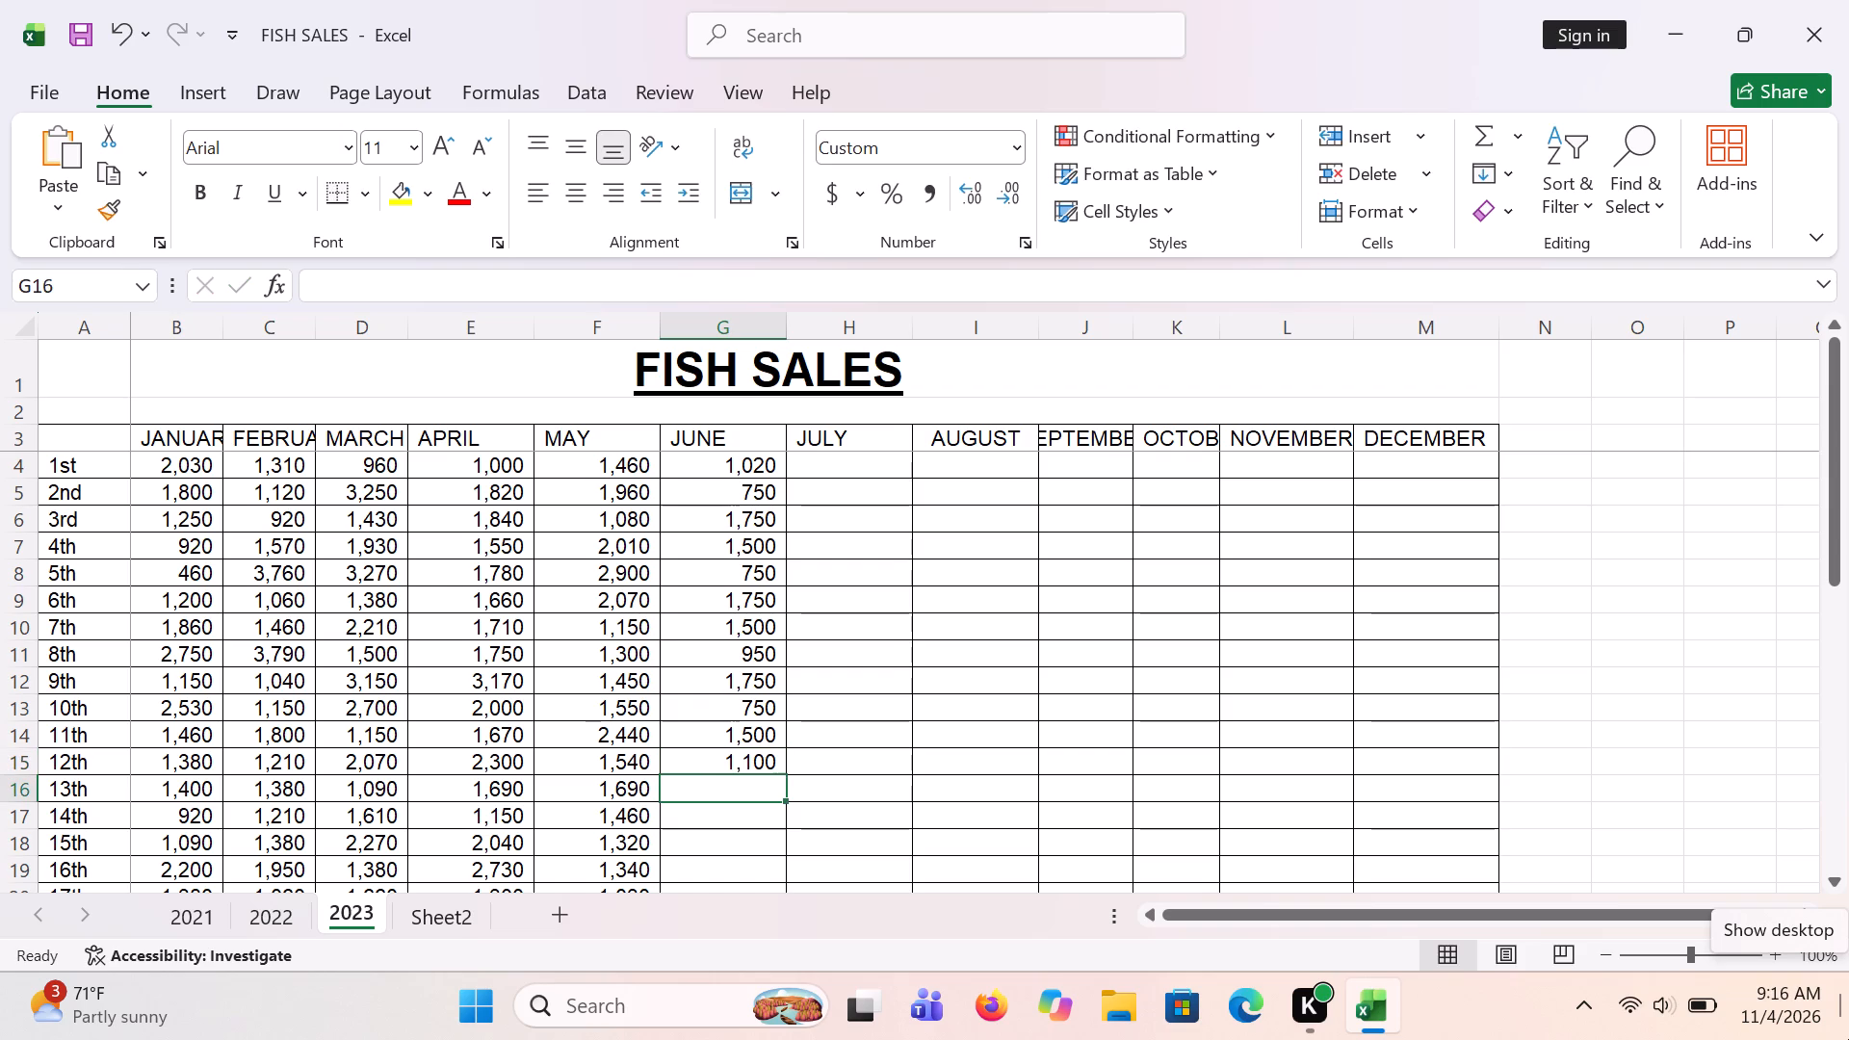
Save the FISH SALES workbook with the June sales entered through the 12th.
{"action": "key", "text": "ctrl+s"}
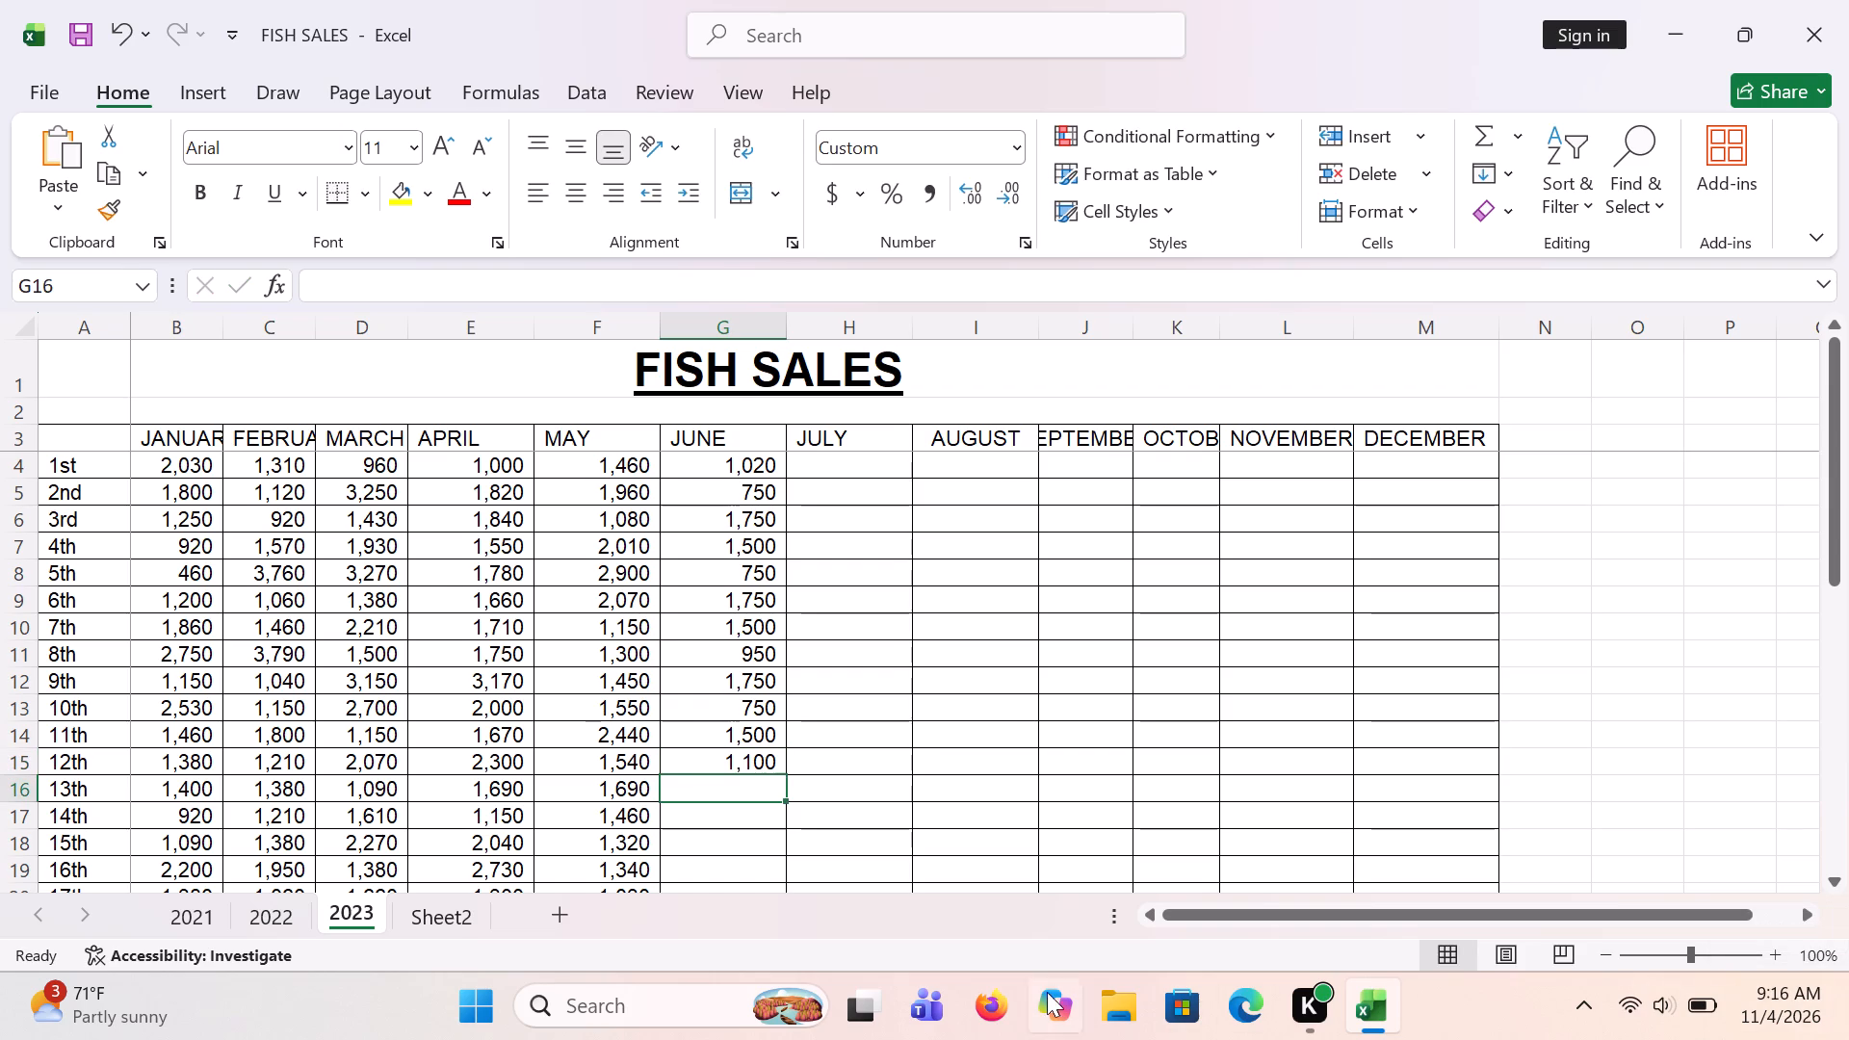
Enter the June 2023 sales for the 13th to 16th: 1700, 1070, 1230 and 1150.
{"action": "left_click", "coordinate": [583, 692]}
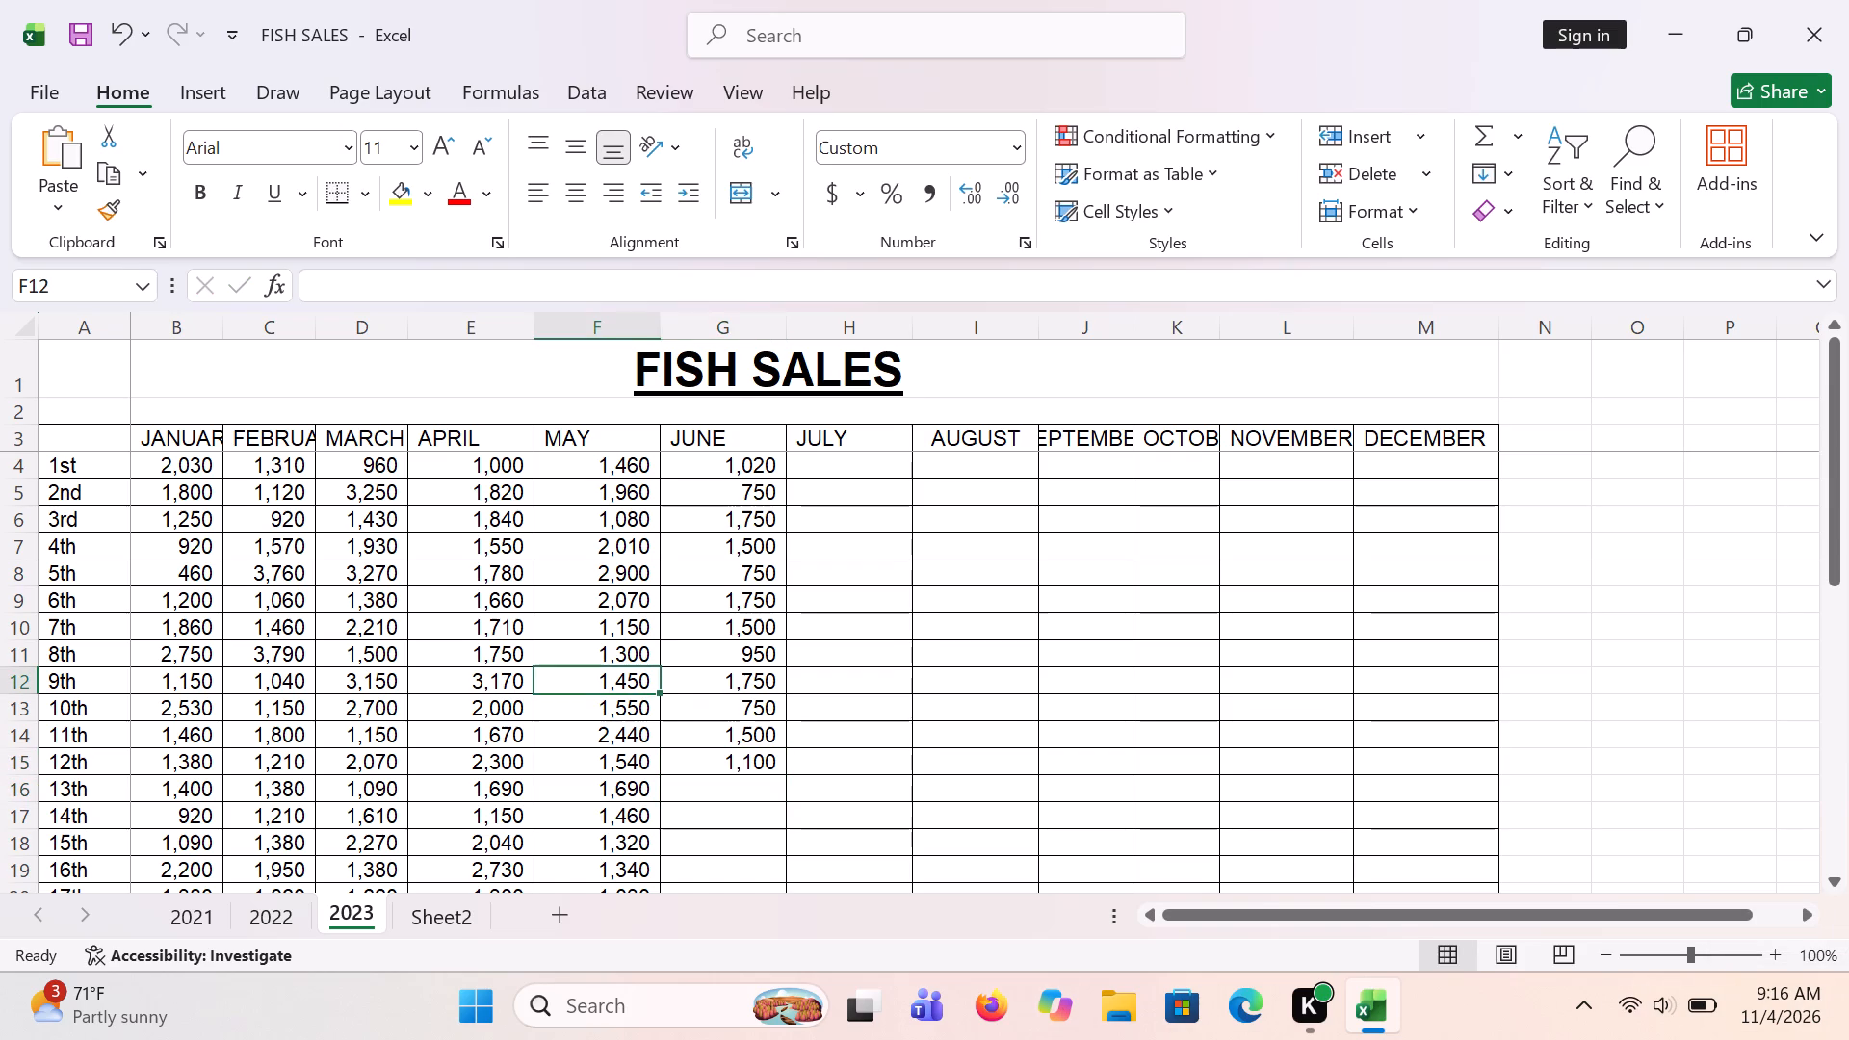
{"action": "left_click", "coordinate": [723, 776]}
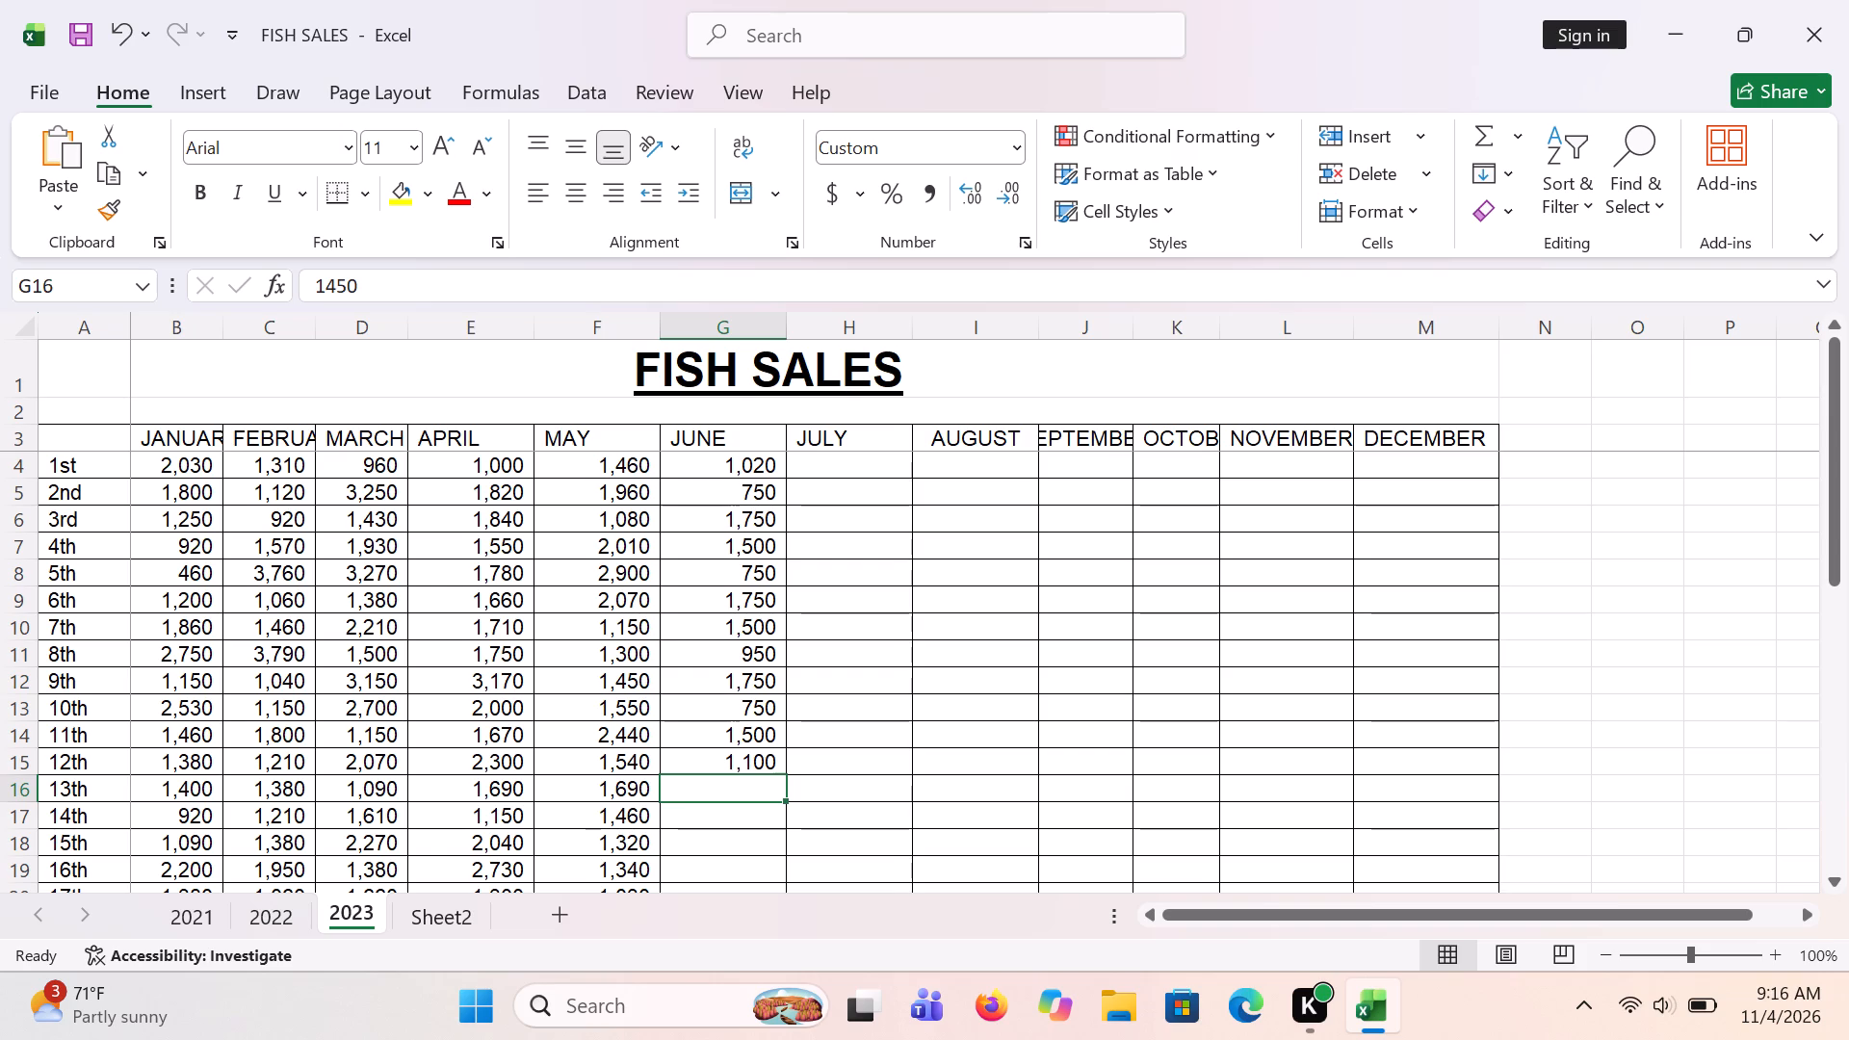
{"action": "type", "text": "17"}
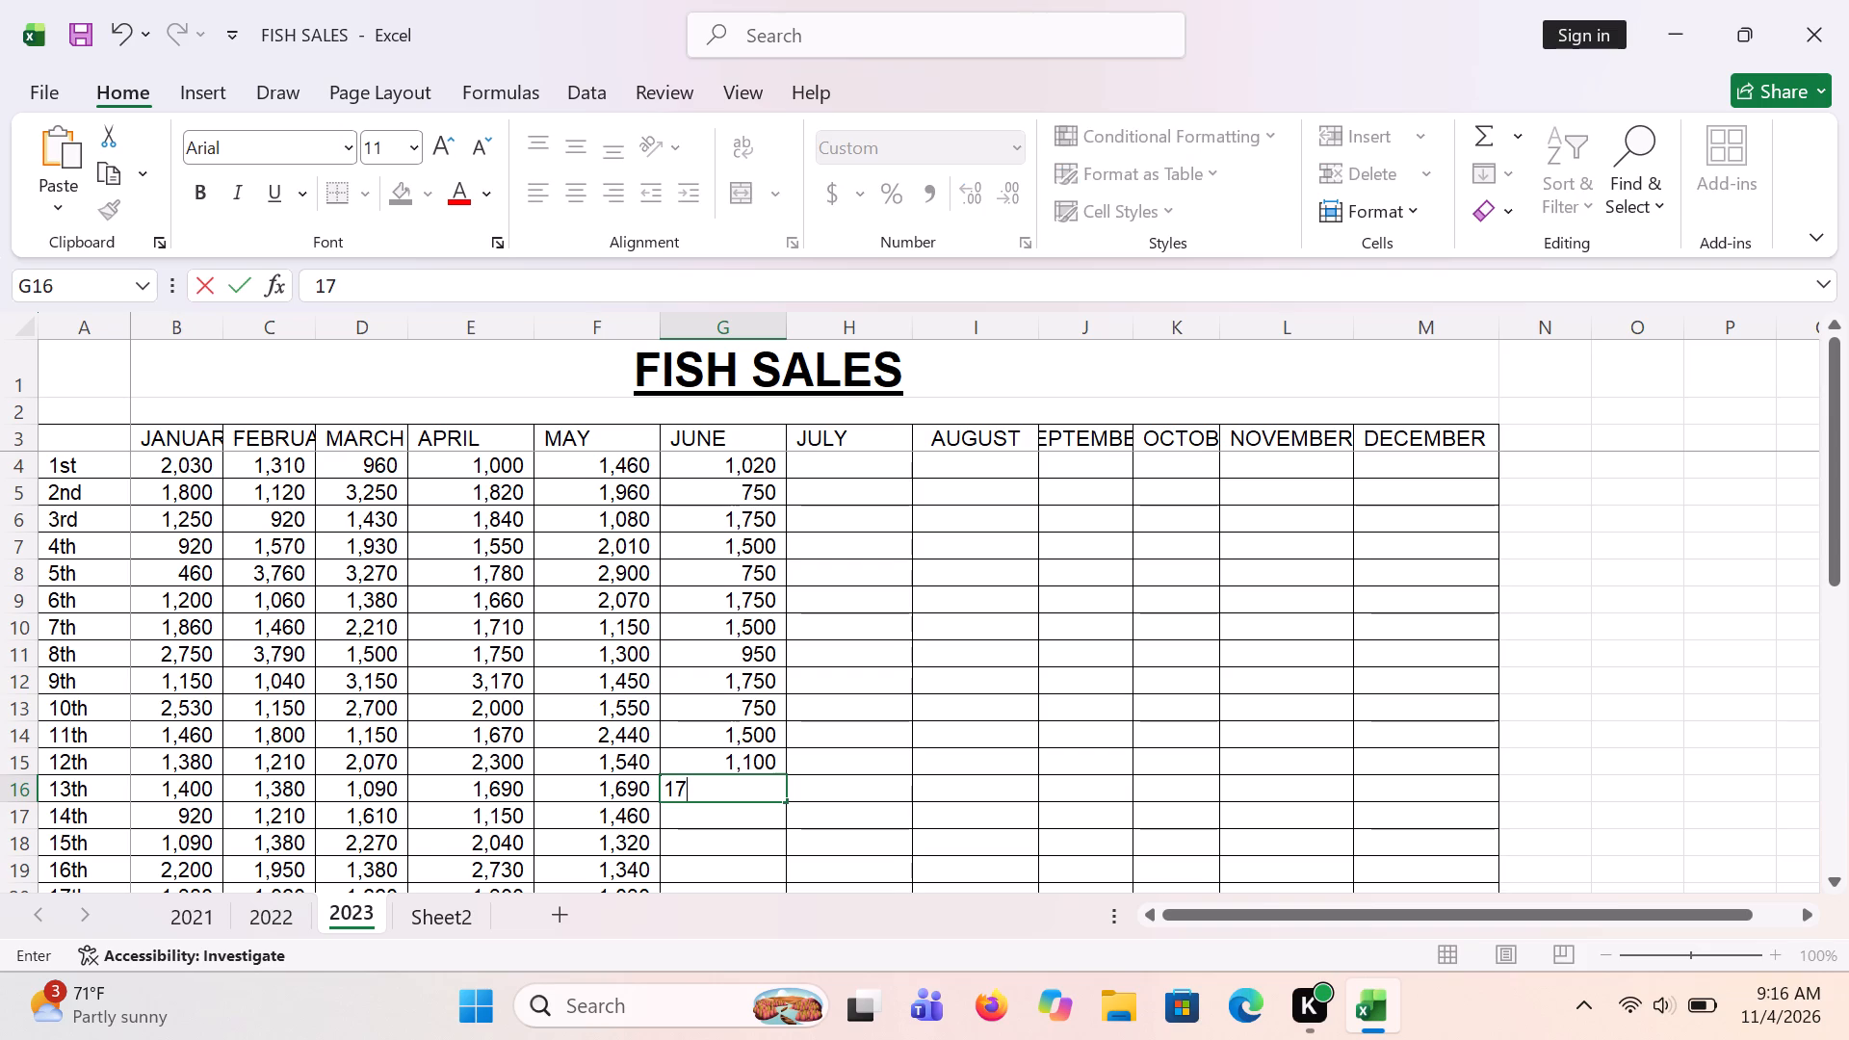
{"action": "type", "text": "00"}
{"action": "key", "text": "Return"}
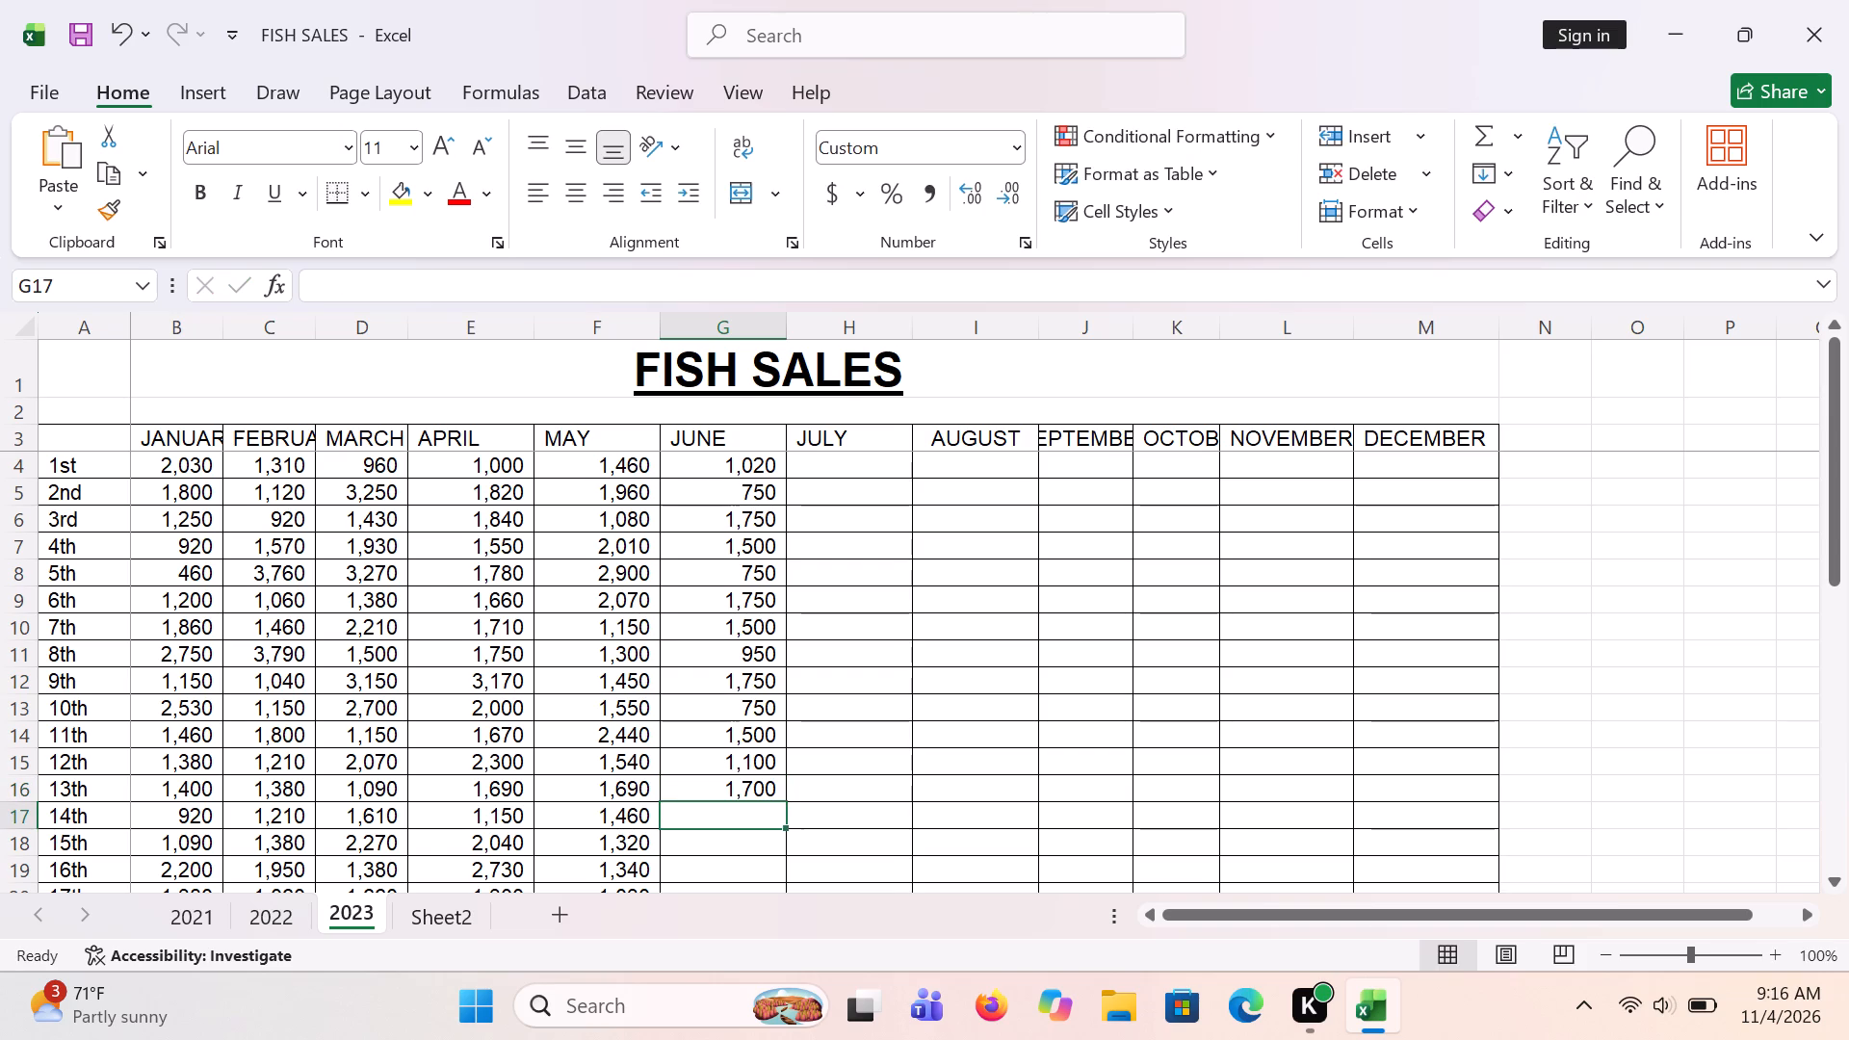
{"action": "key", "text": "1"}
{"action": "type", "text": "070"}
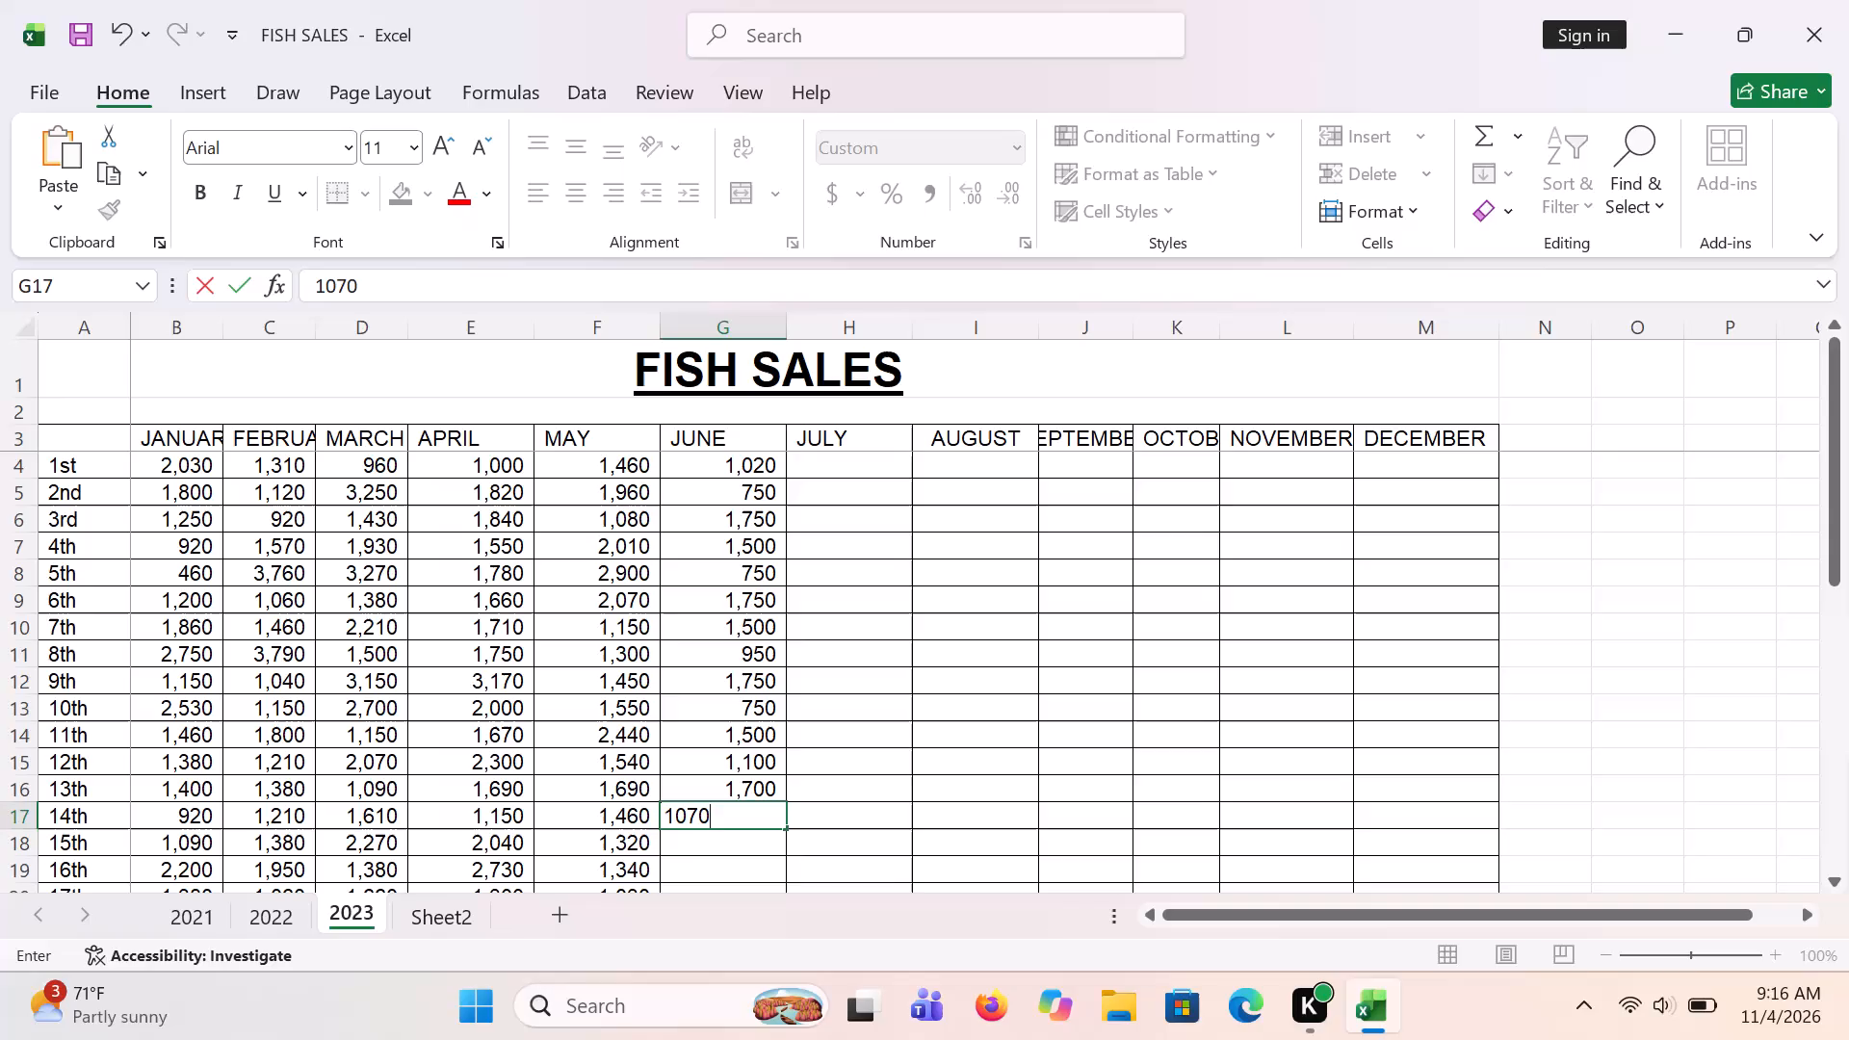
{"action": "key", "text": "Return"}
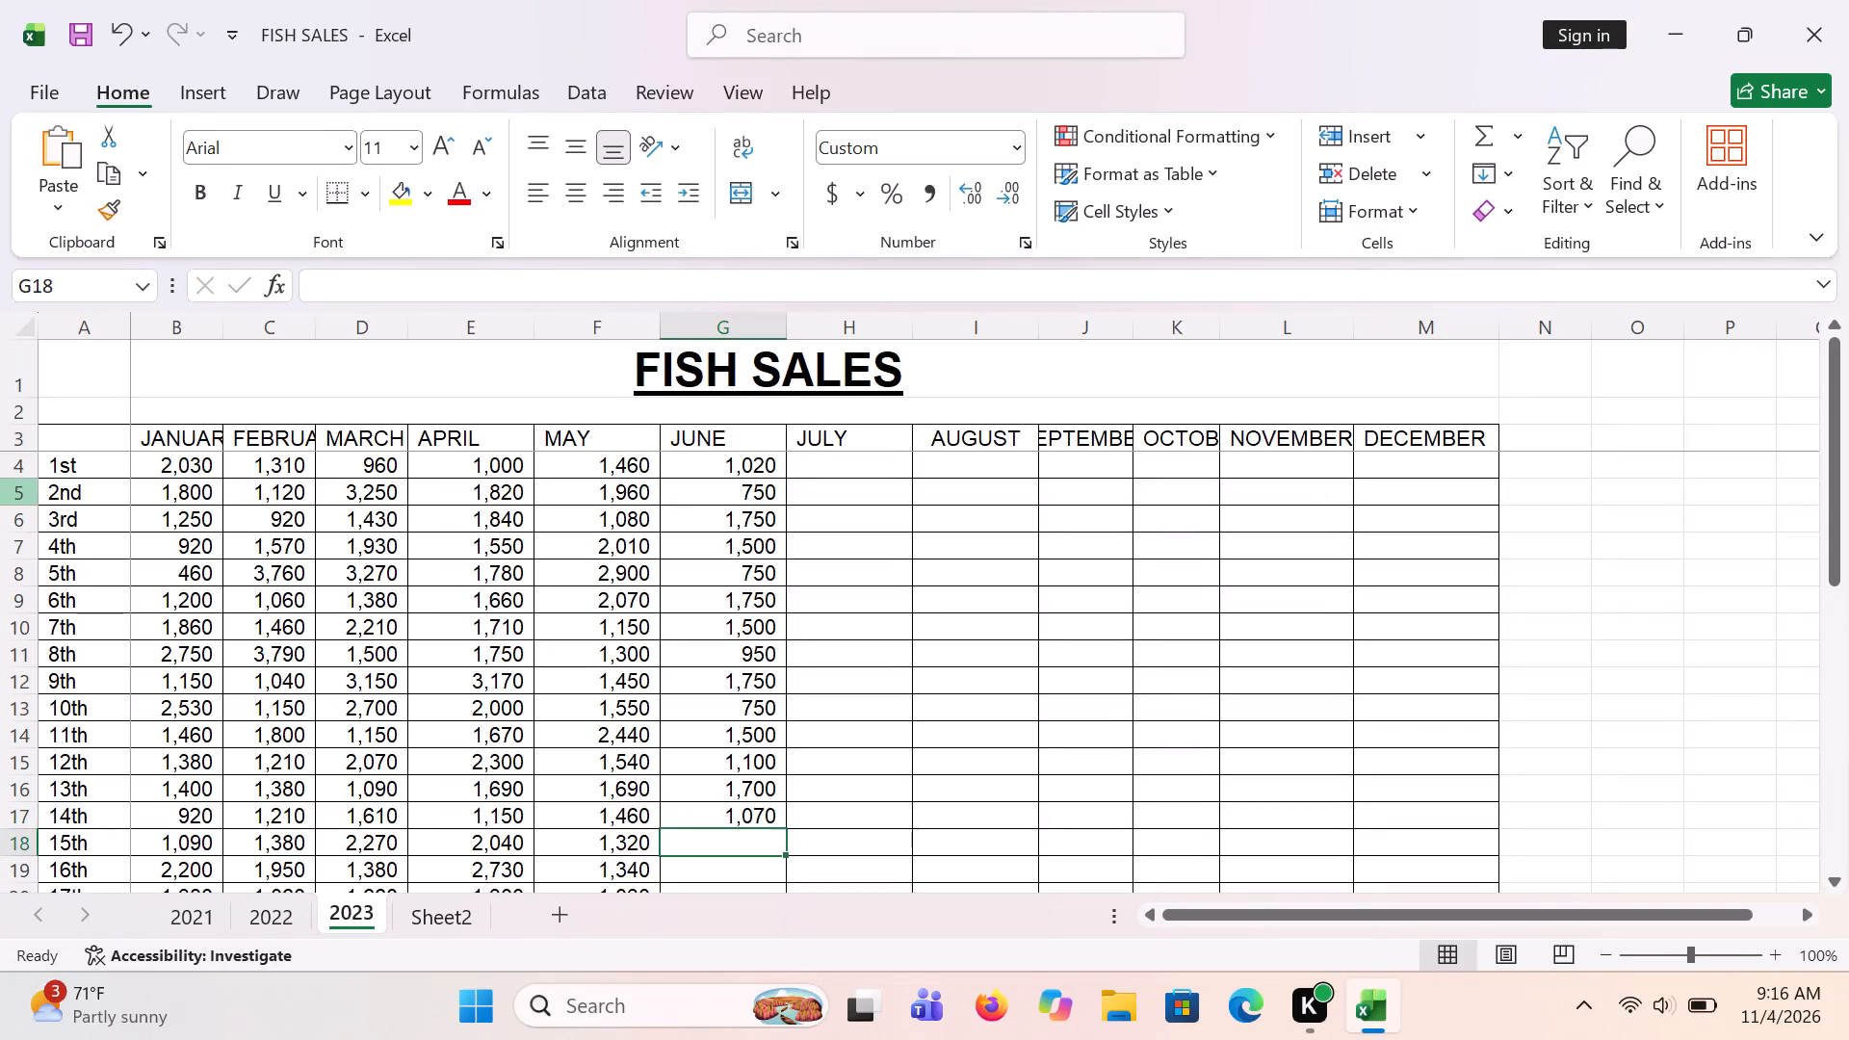
{"action": "type", "text": "12"}
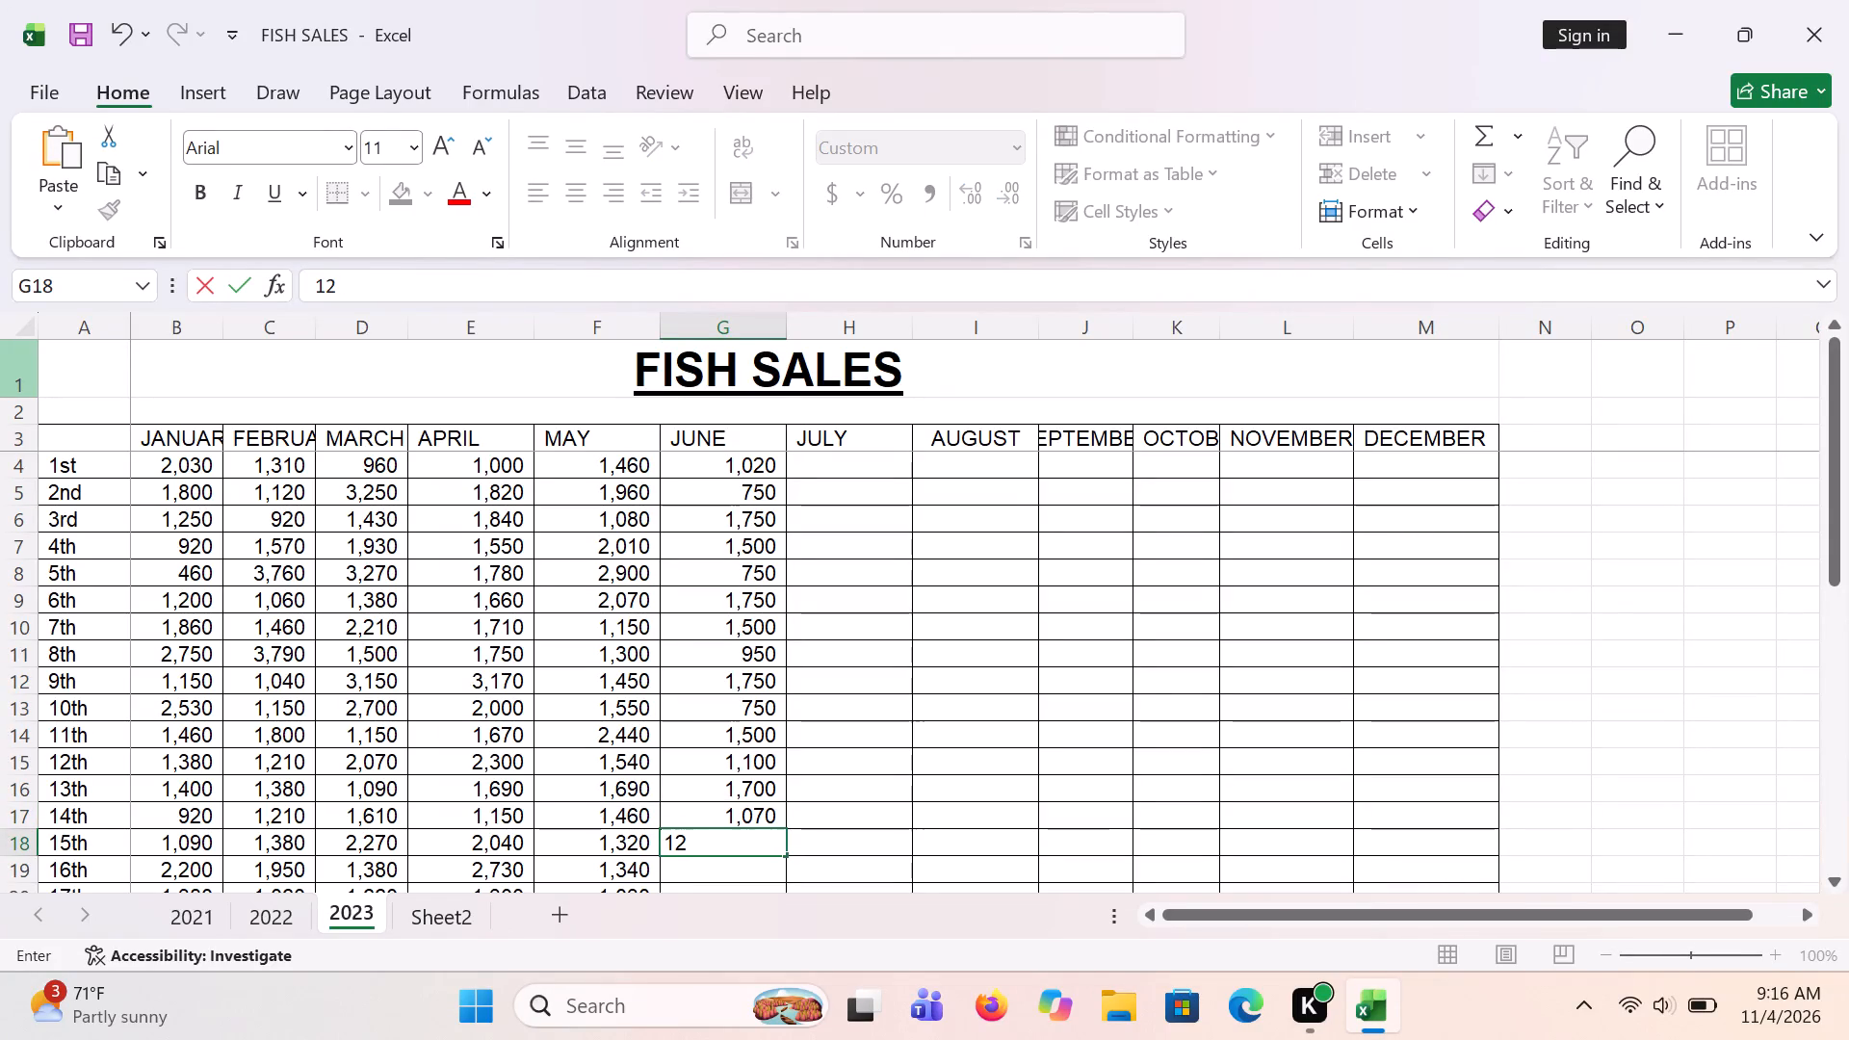
{"action": "key", "text": "3"}
{"action": "key", "text": "0"}
{"action": "key", "text": "Return"}
{"action": "type", "text": "11"}
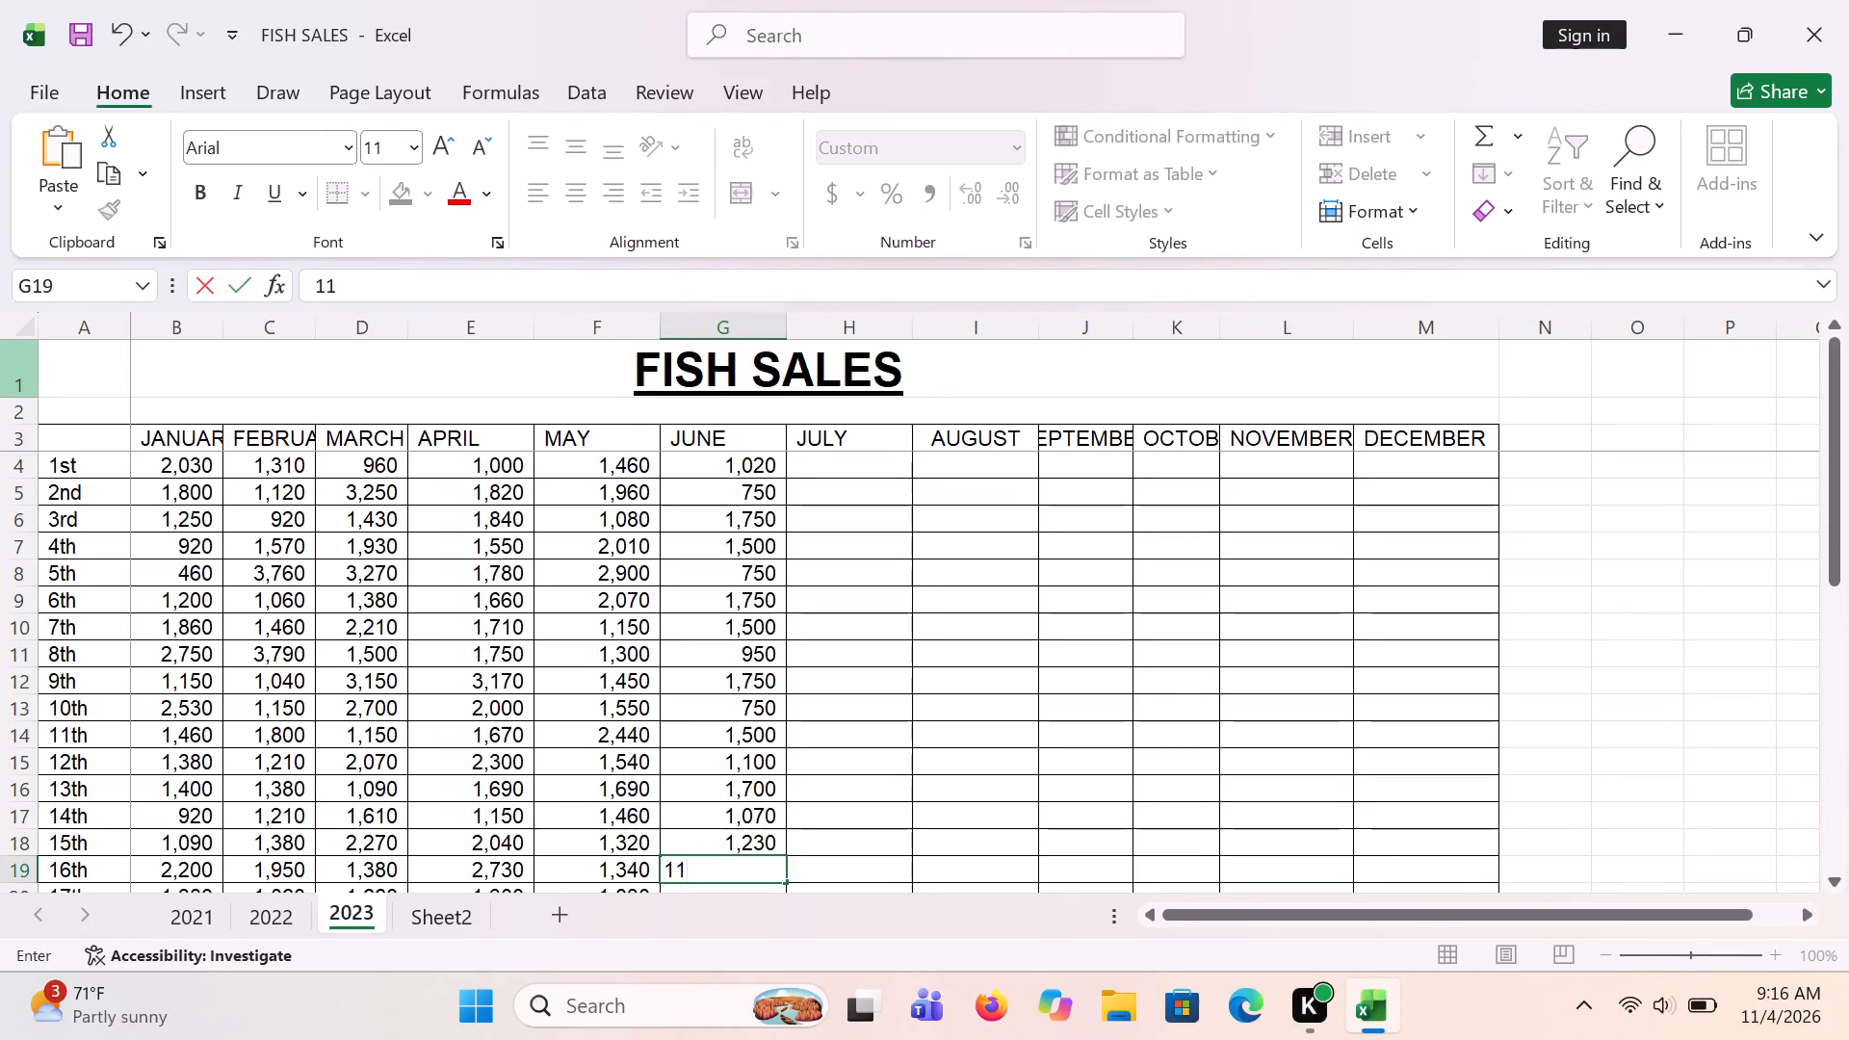
{"action": "type", "text": "50"}
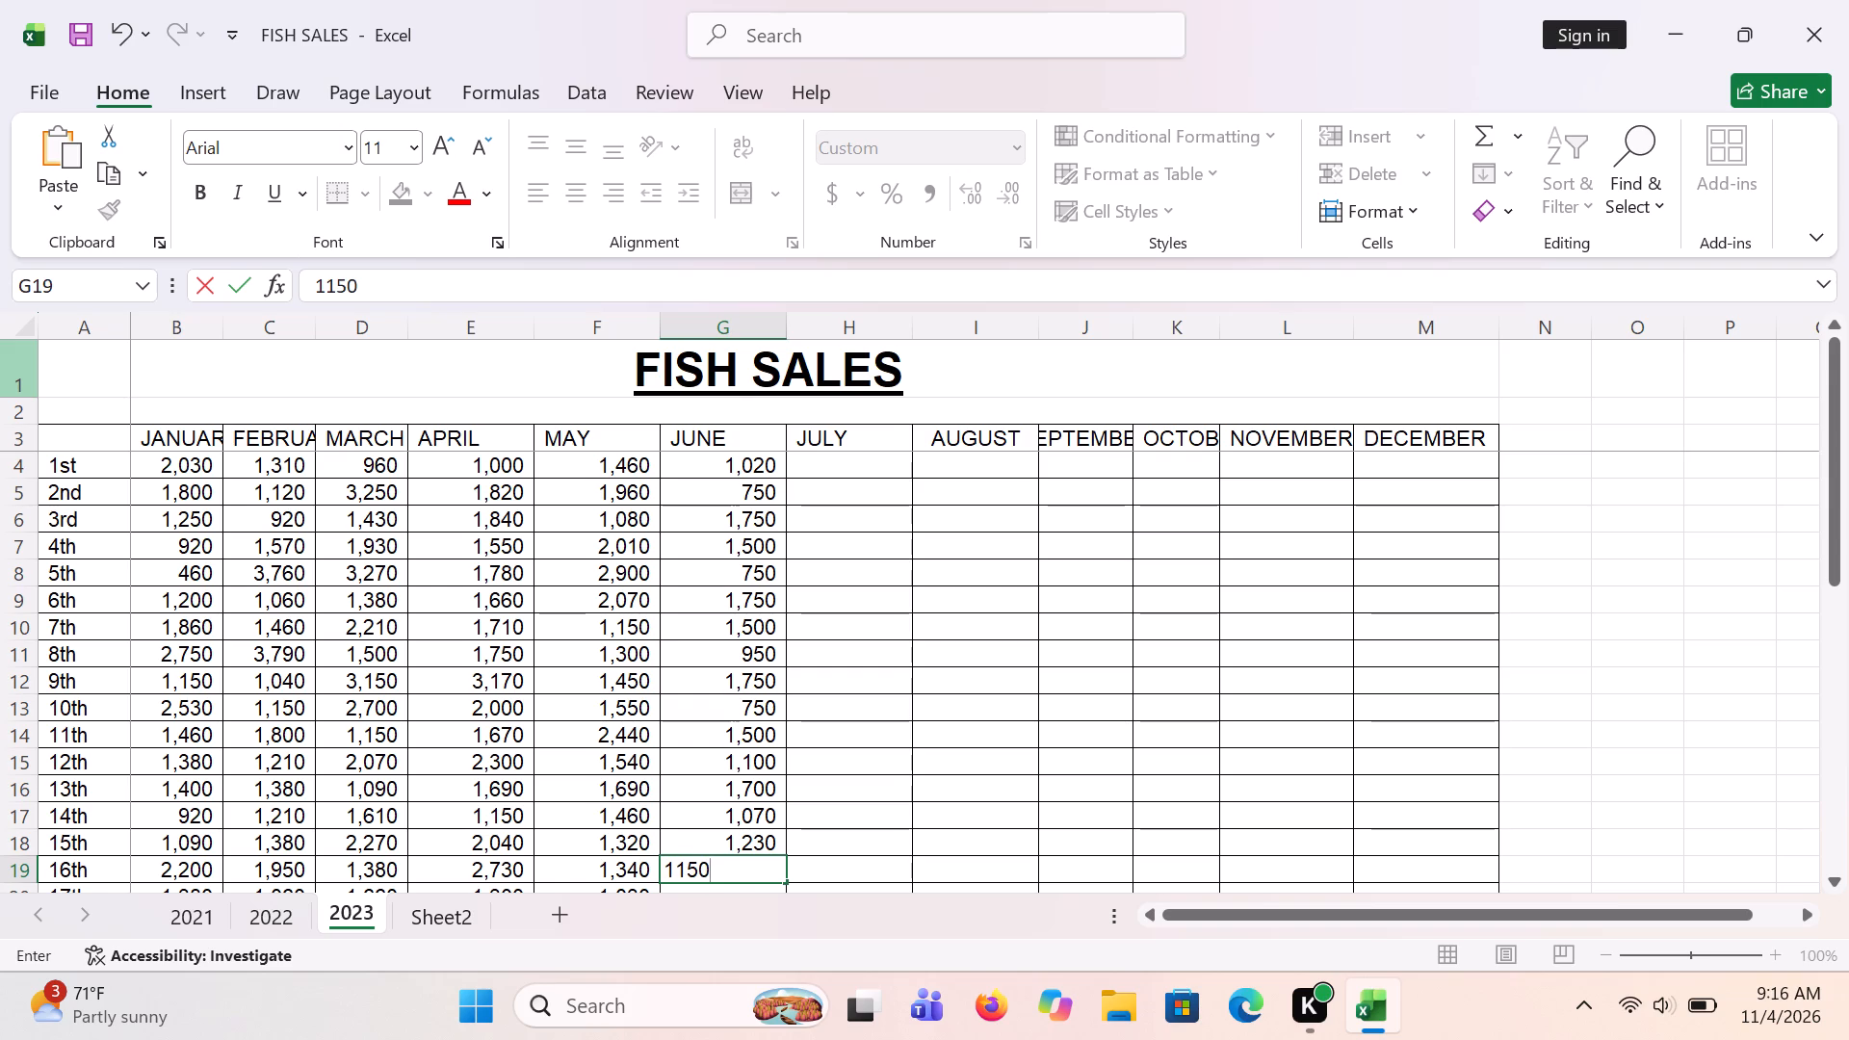
{"action": "key", "text": "Return"}
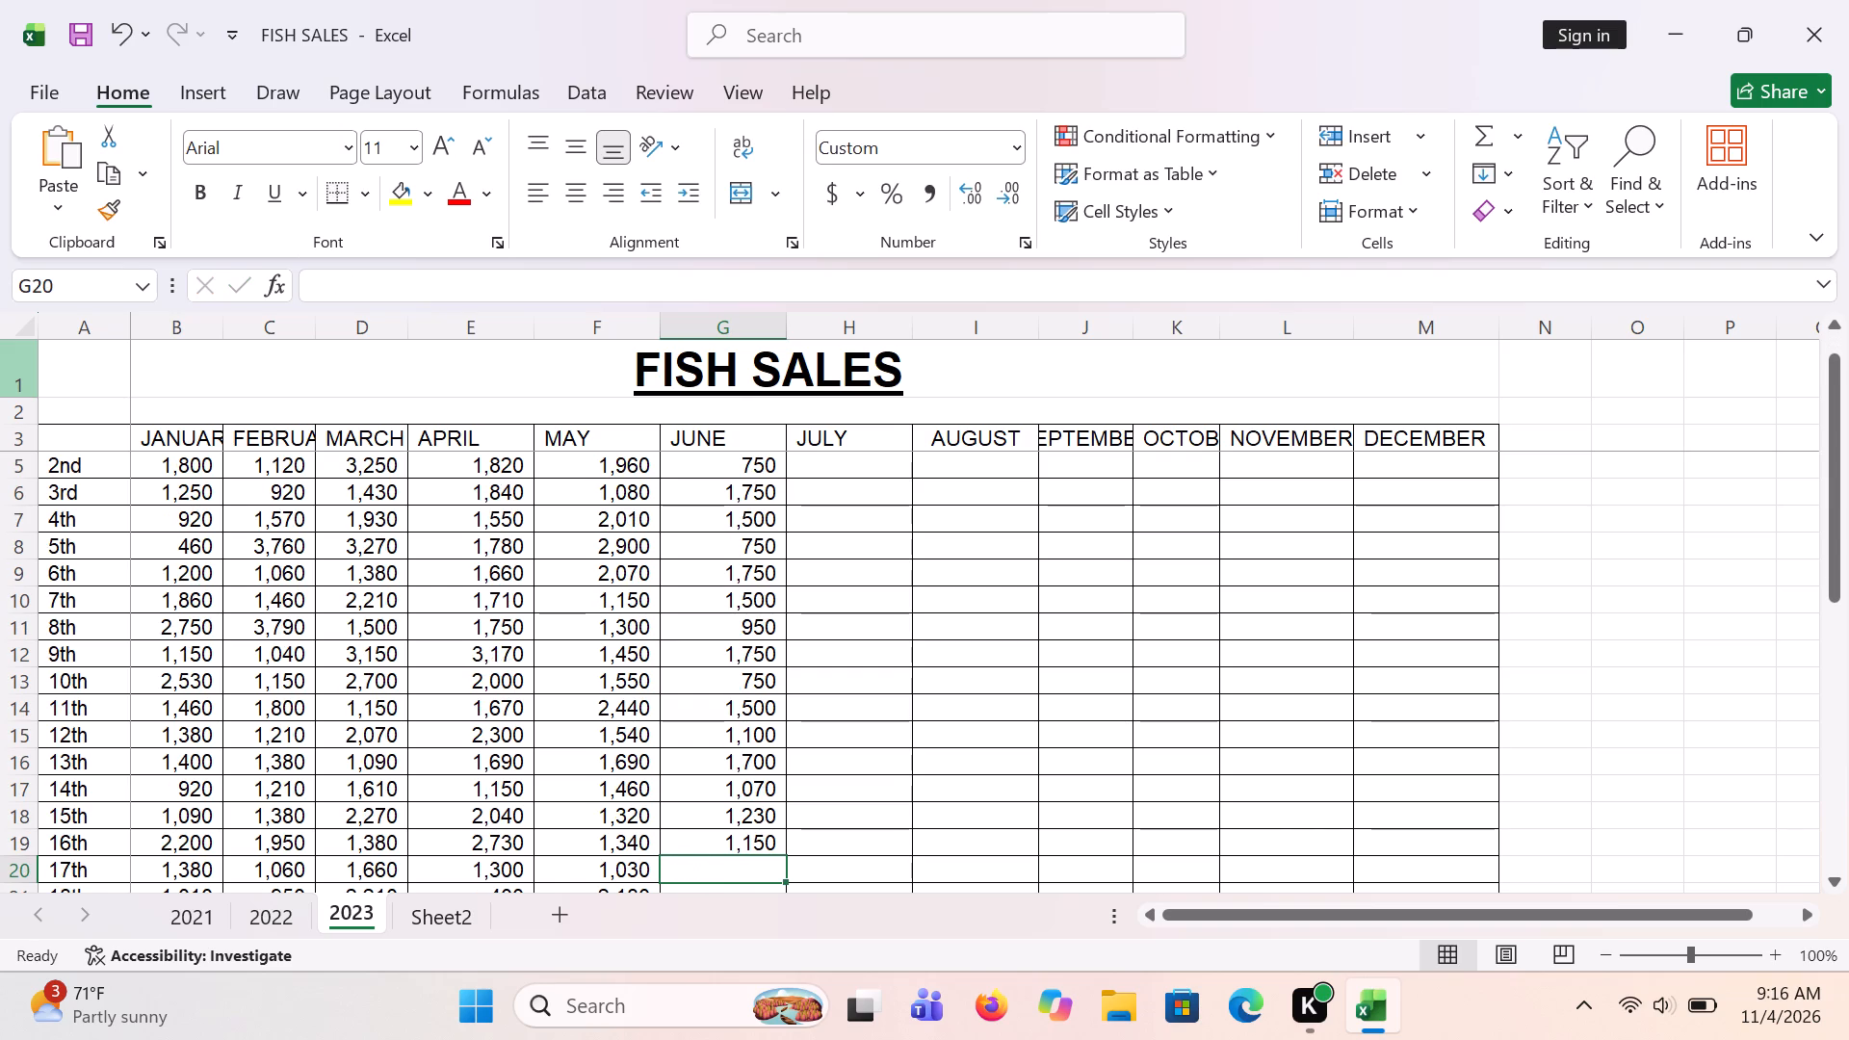
Save the FISH SALES workbook with the June sales entered through the 16th.
{"action": "key", "text": "ctrl+s"}
Enter the June 2023 sales for the 17th to 19th: 1690, 1480 and 1460.
{"action": "left_click", "coordinate": [633, 571]}
{"action": "scroll", "coordinate": [658, 574], "scroll_direction": "down", "scroll_amount": 3}
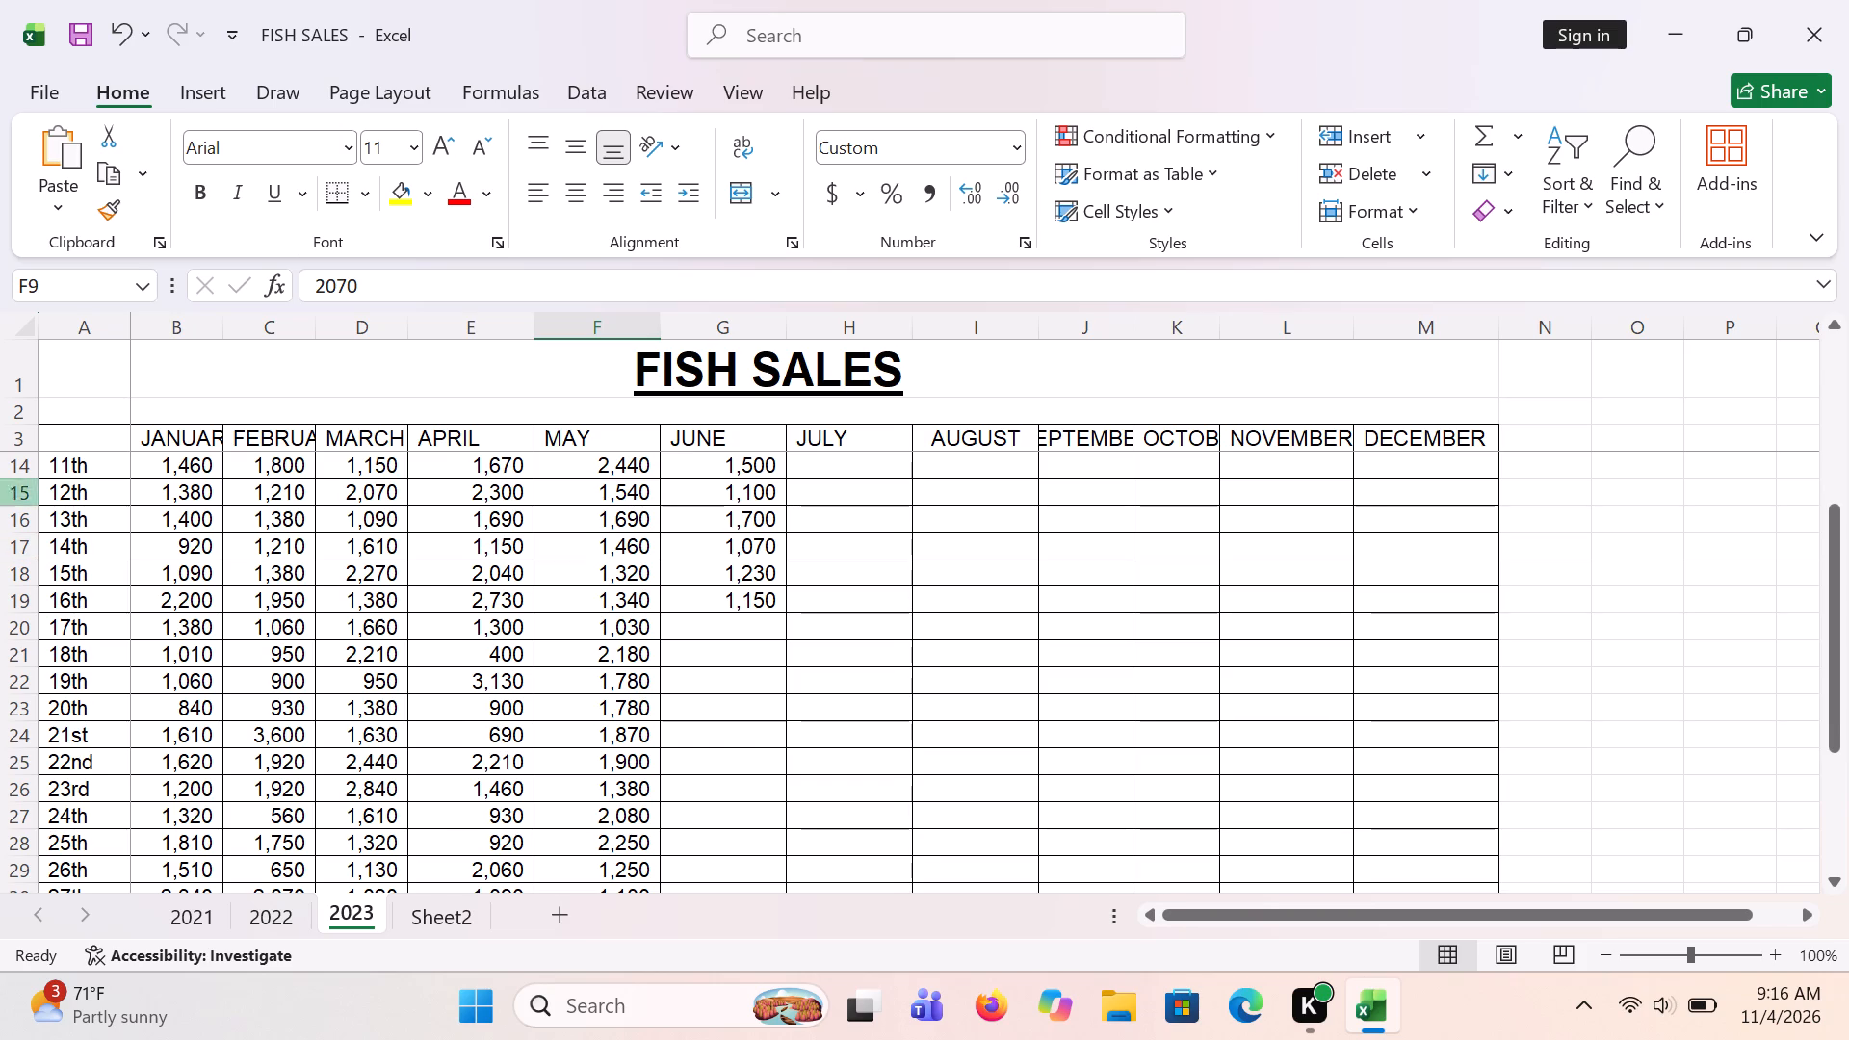
{"action": "left_click", "coordinate": [717, 622]}
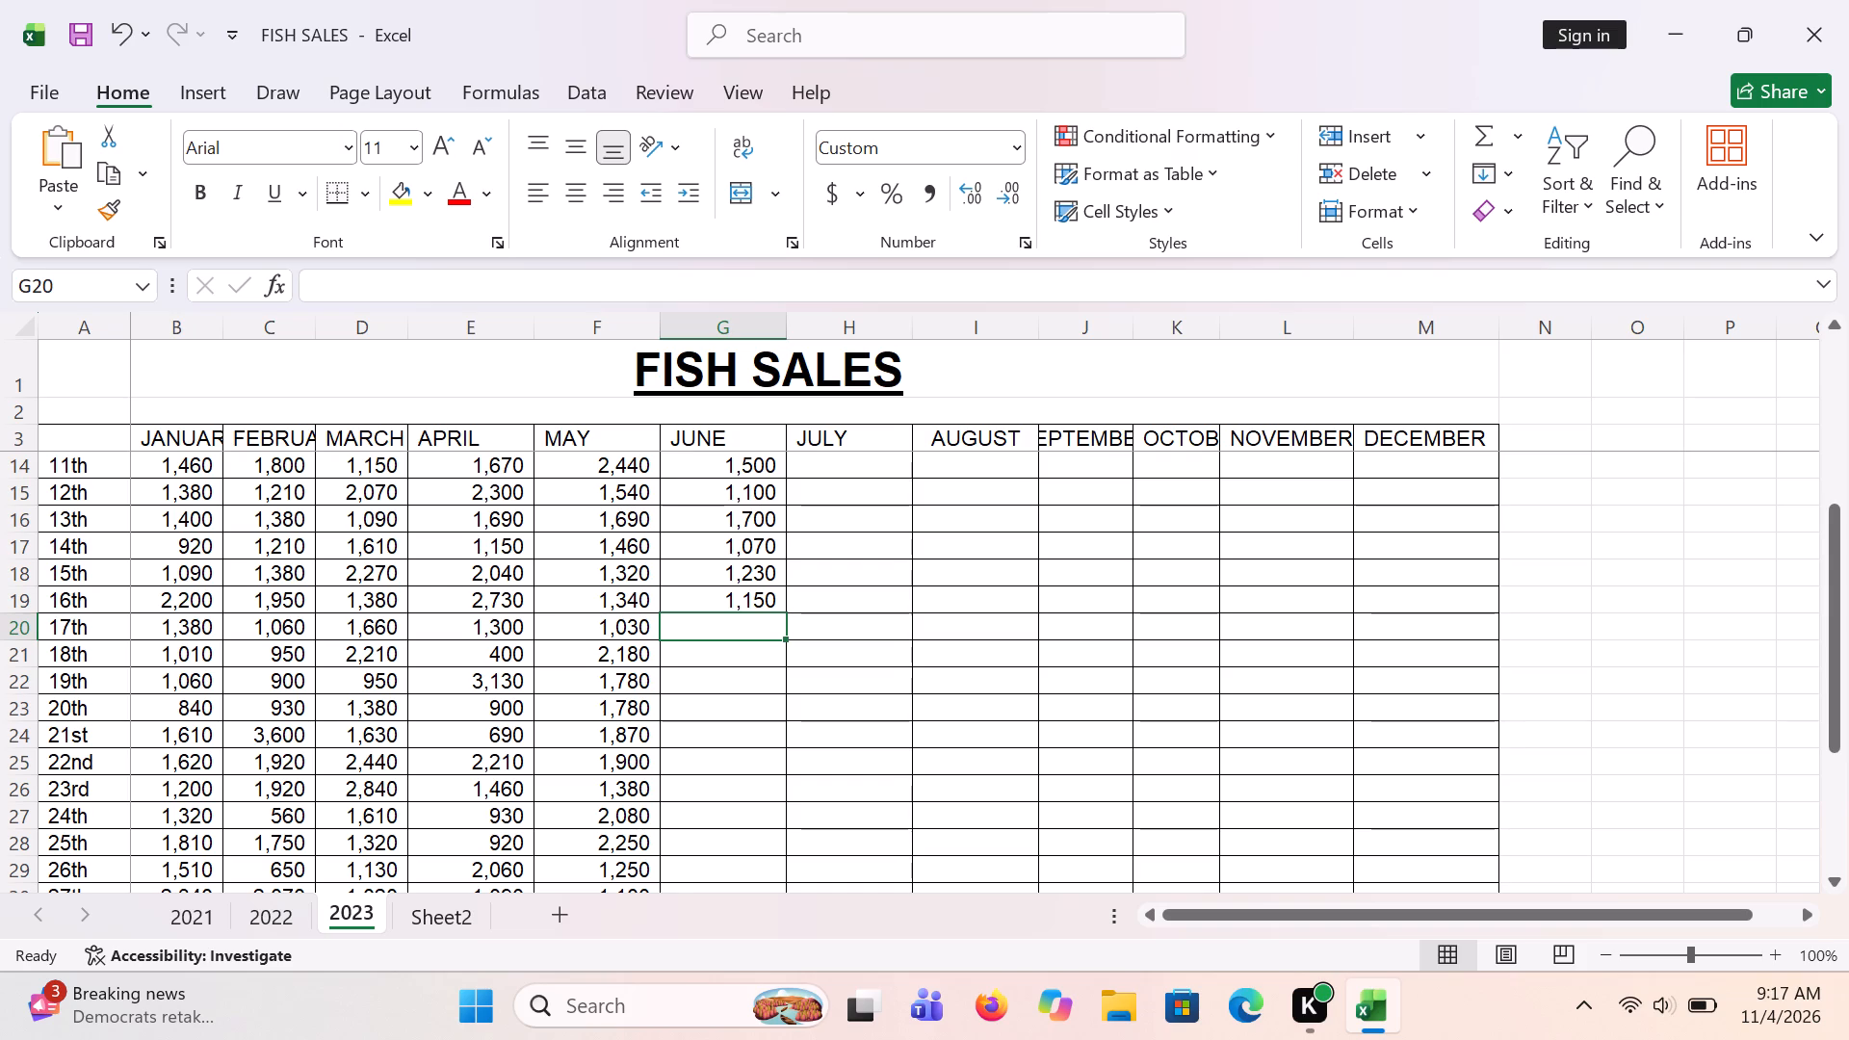
{"action": "key", "text": "1"}
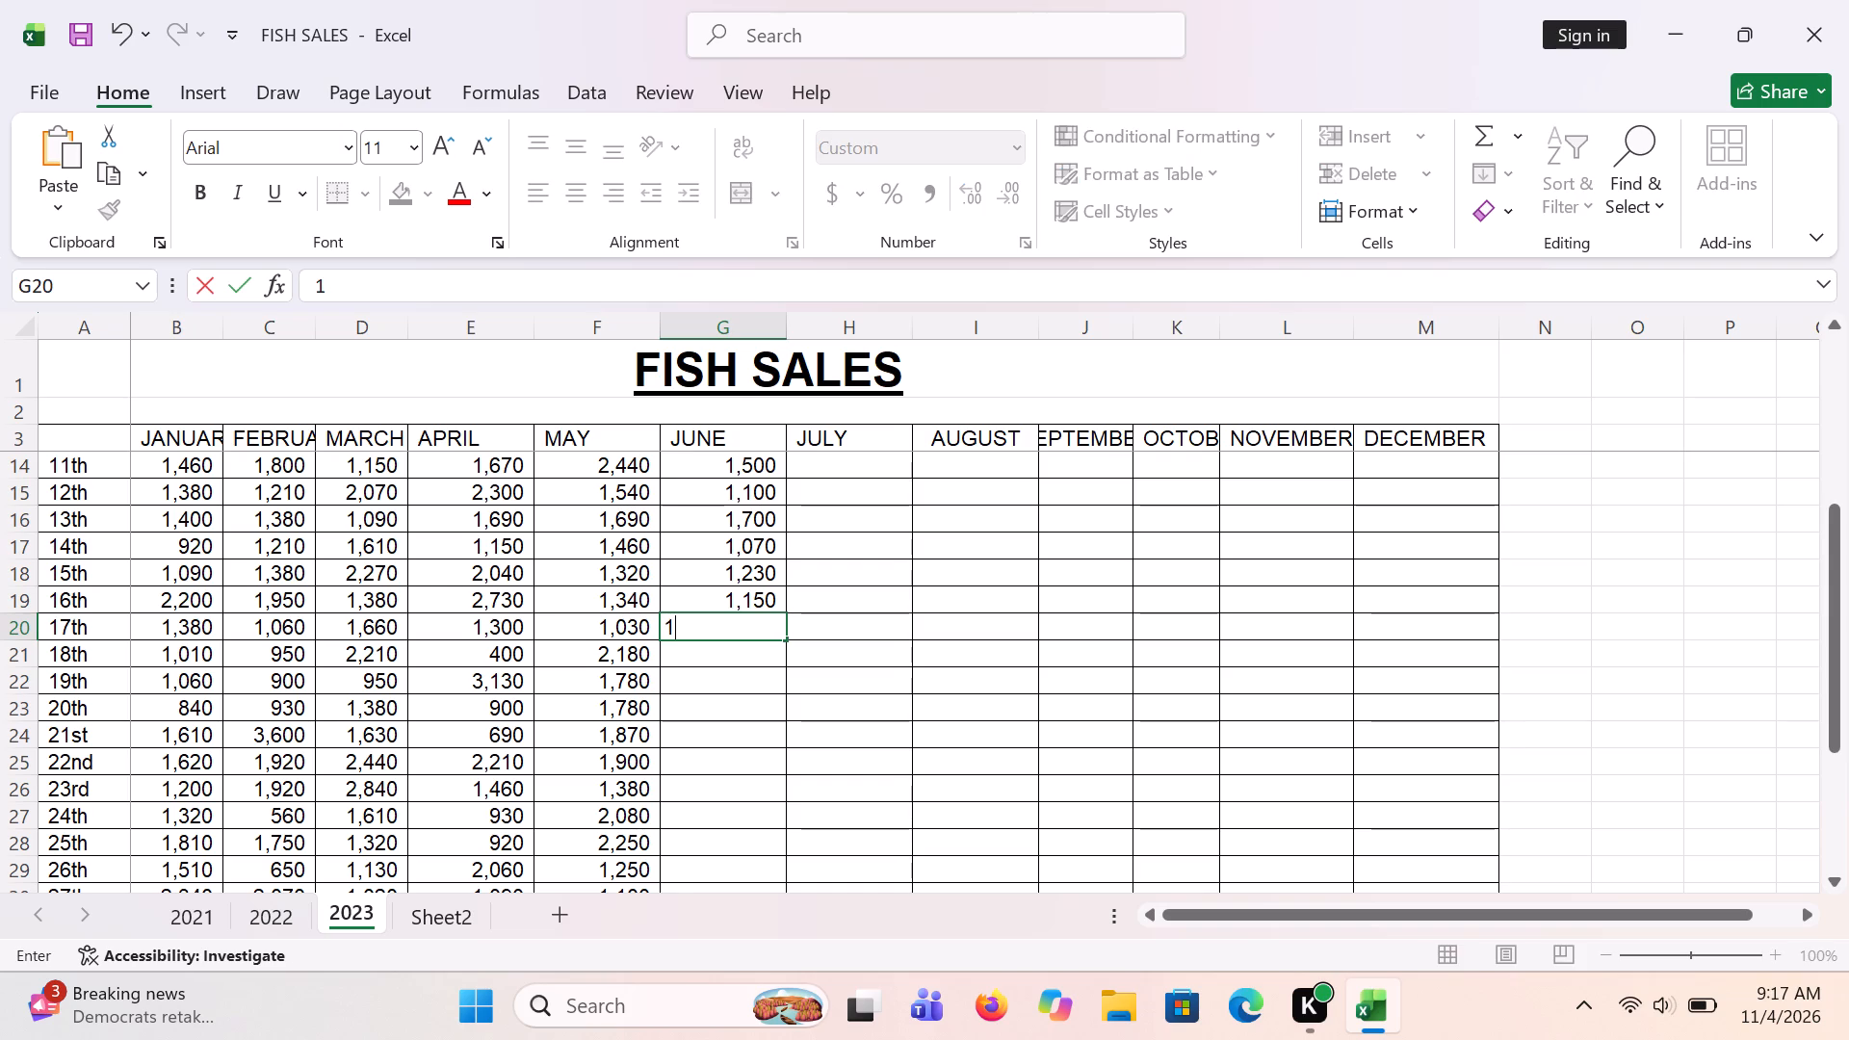
{"action": "type", "text": "690"}
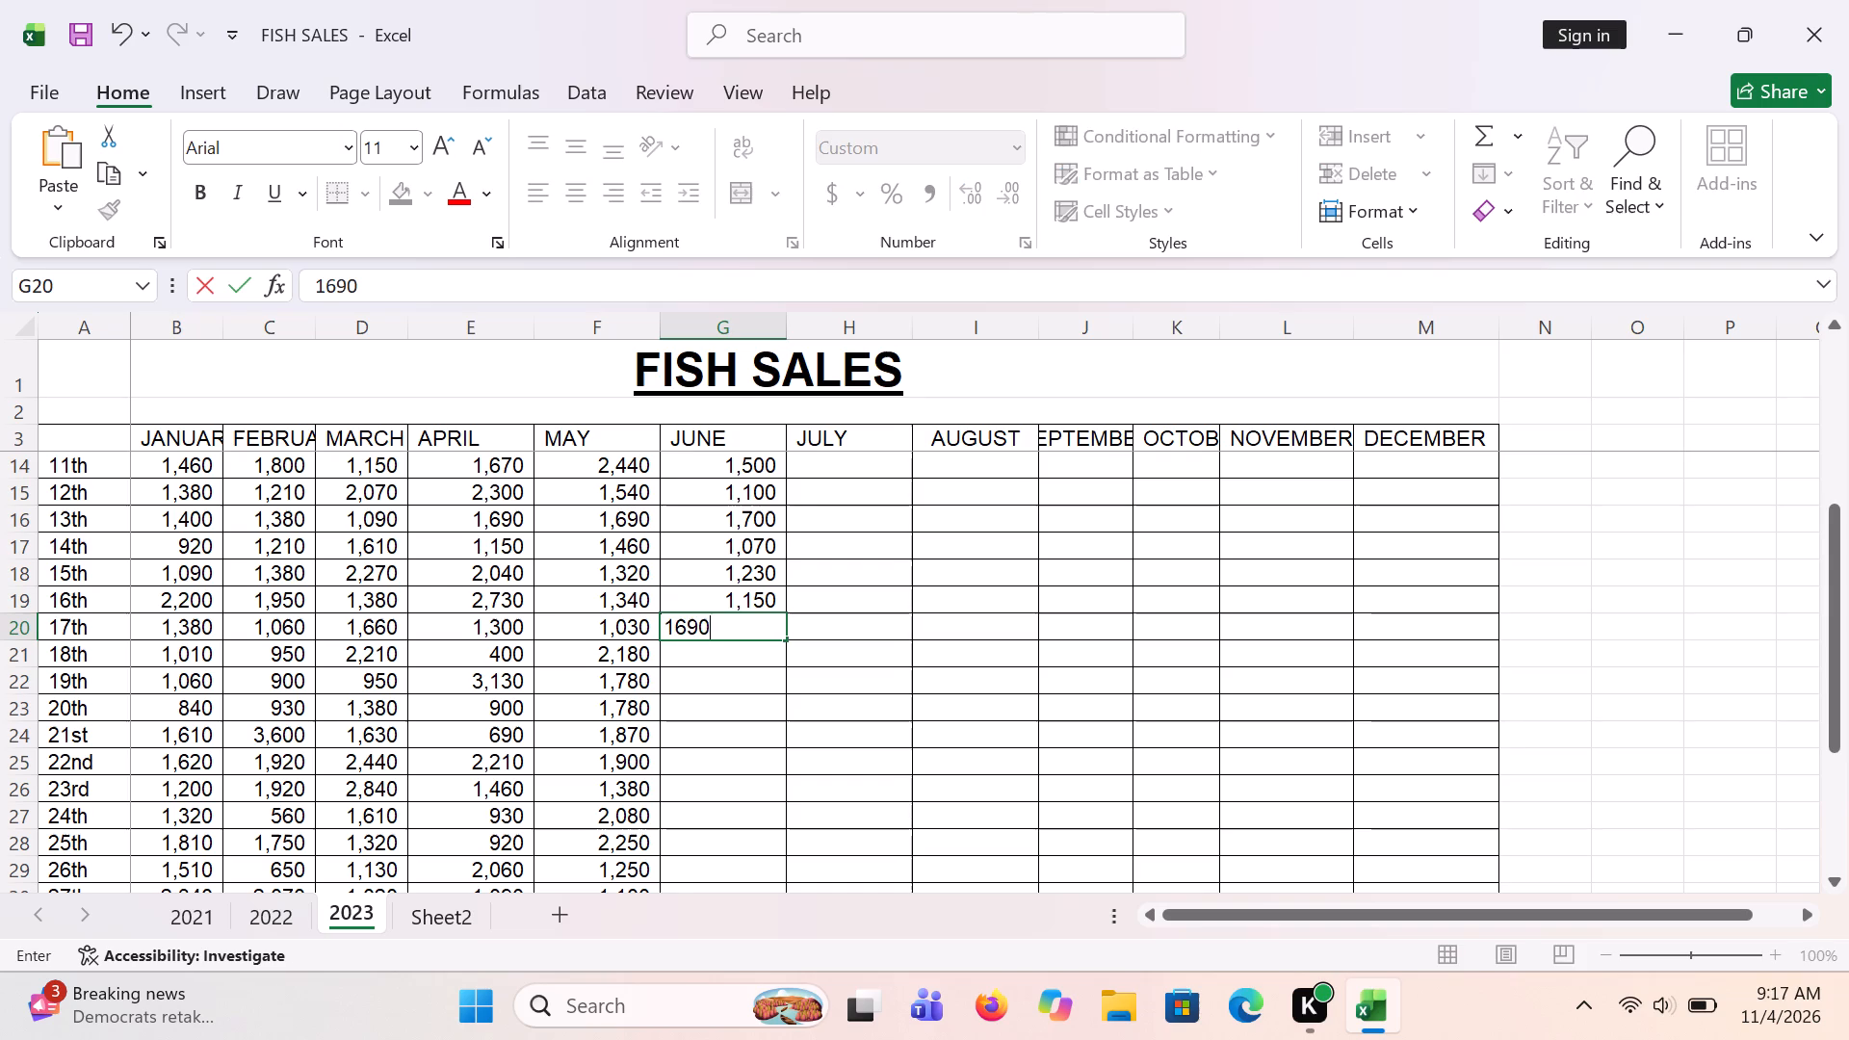
{"action": "key", "text": "Return"}
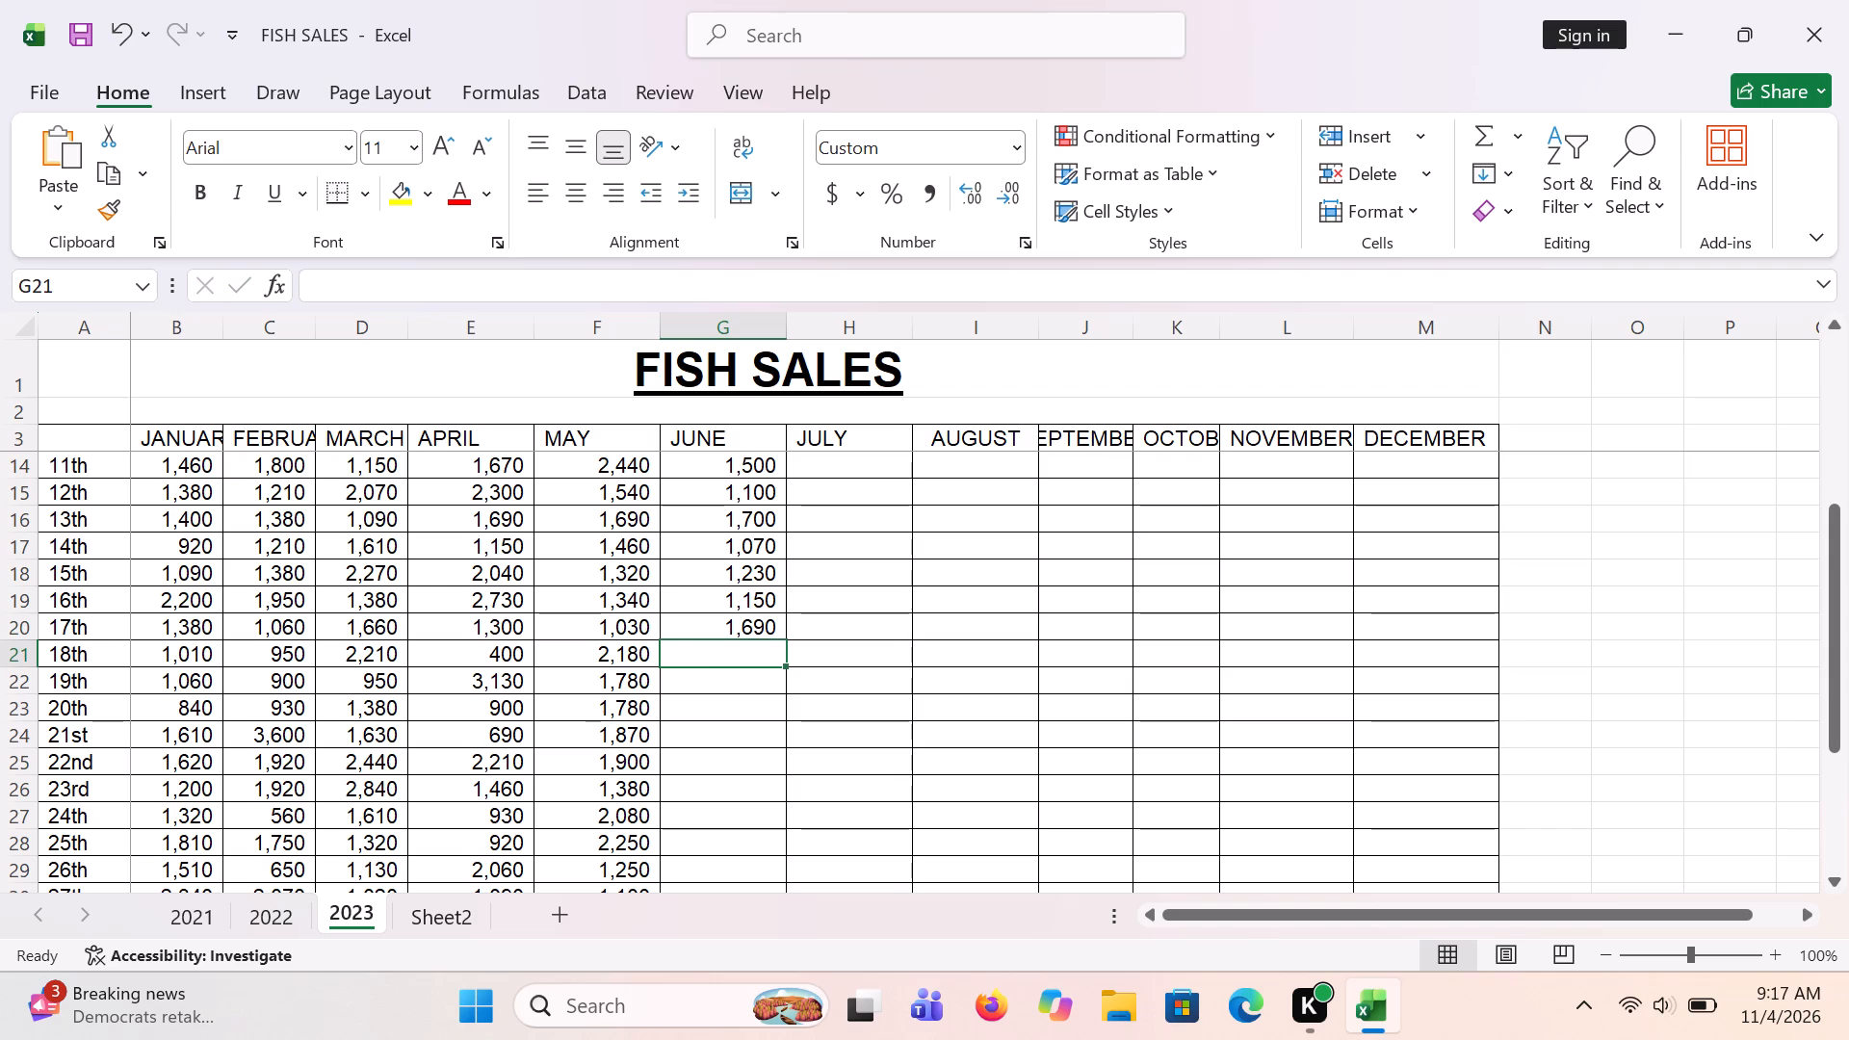
{"action": "key", "text": "1"}
{"action": "key", "text": "4"}
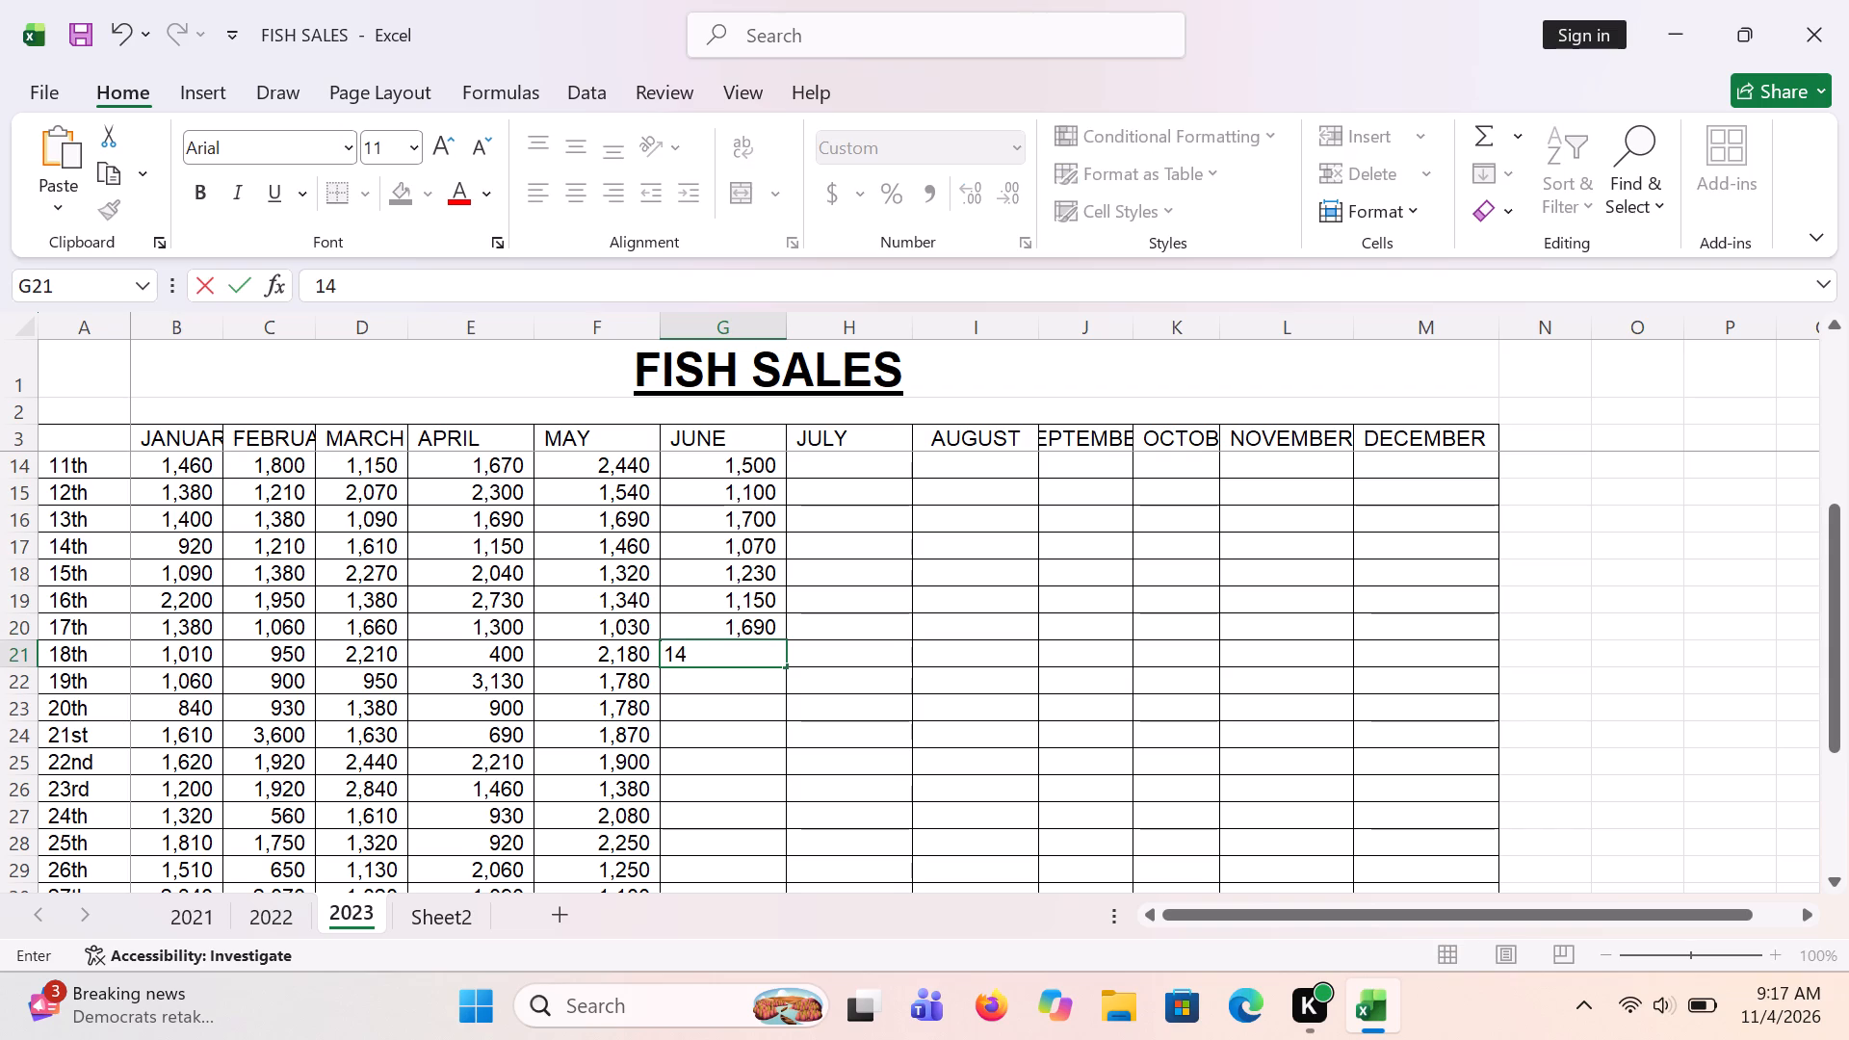
{"action": "type", "text": "80"}
{"action": "key", "text": "Return"}
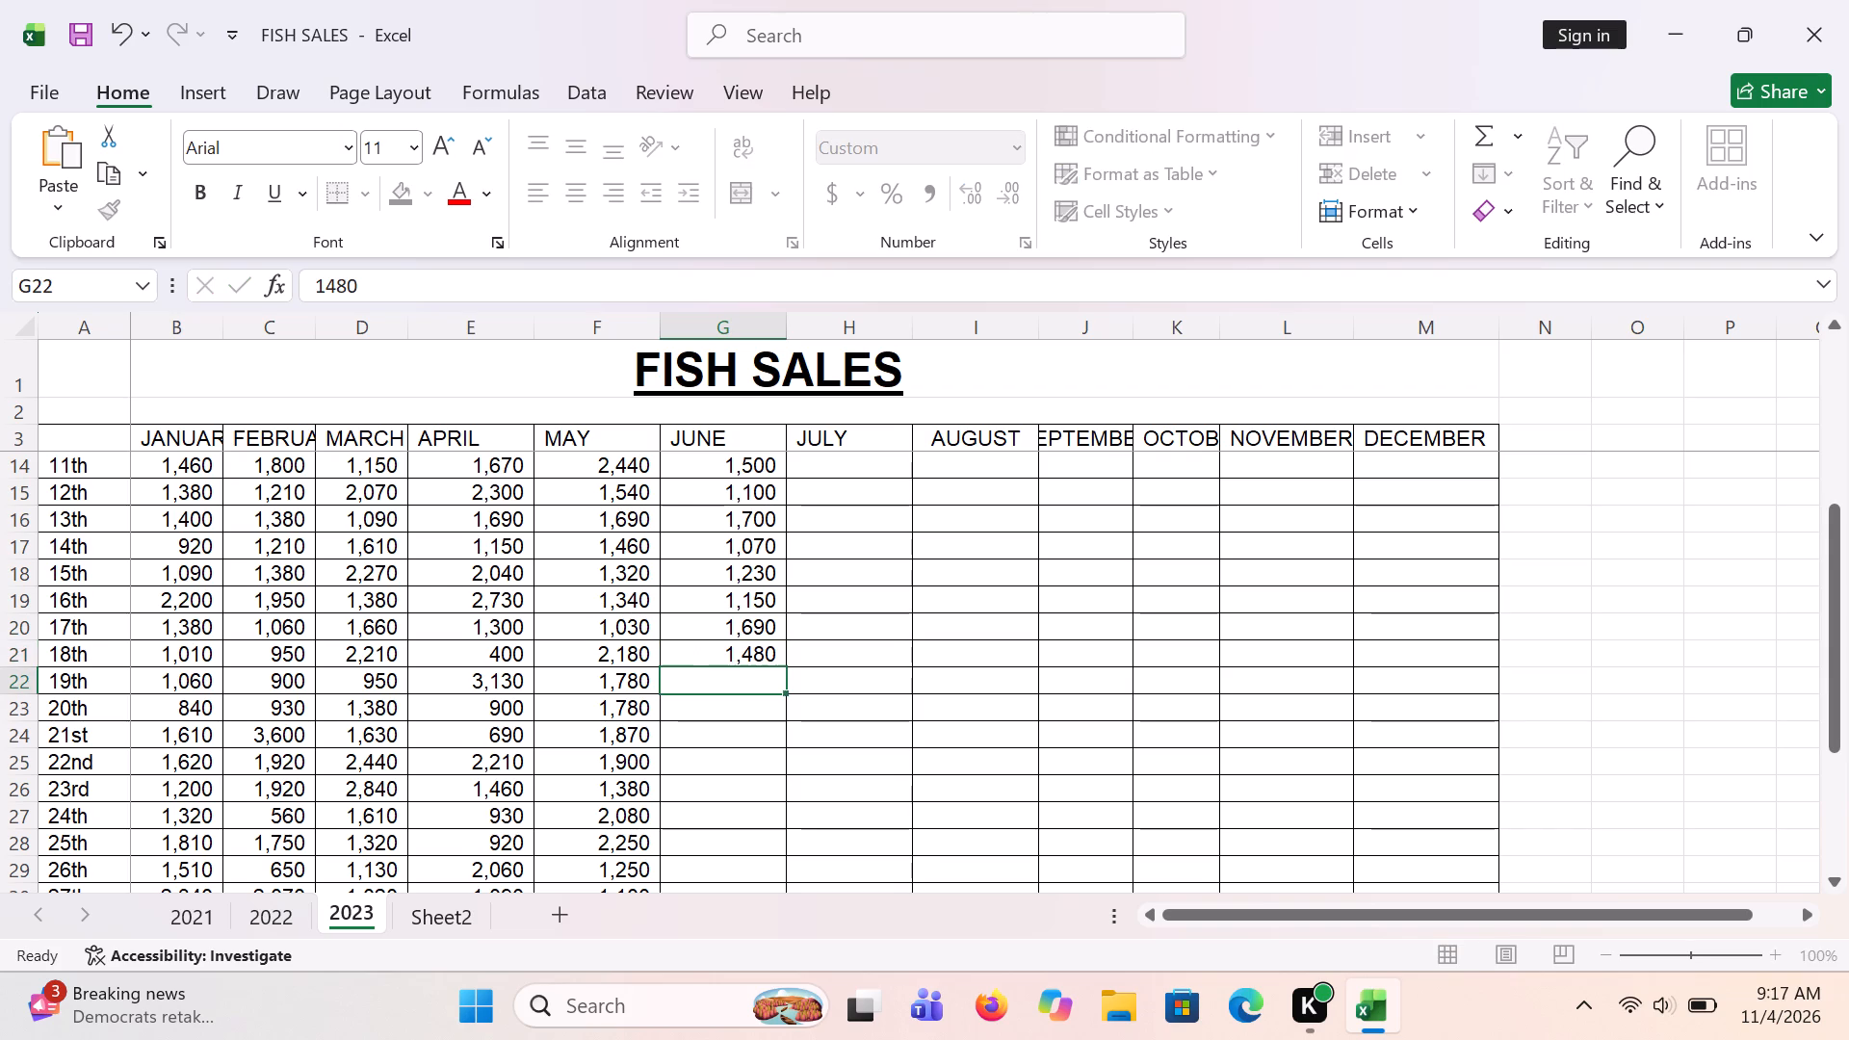
{"action": "key", "text": "1"}
{"action": "key", "text": "4"}
{"action": "type", "text": "60"}
{"action": "key", "text": "Return"}
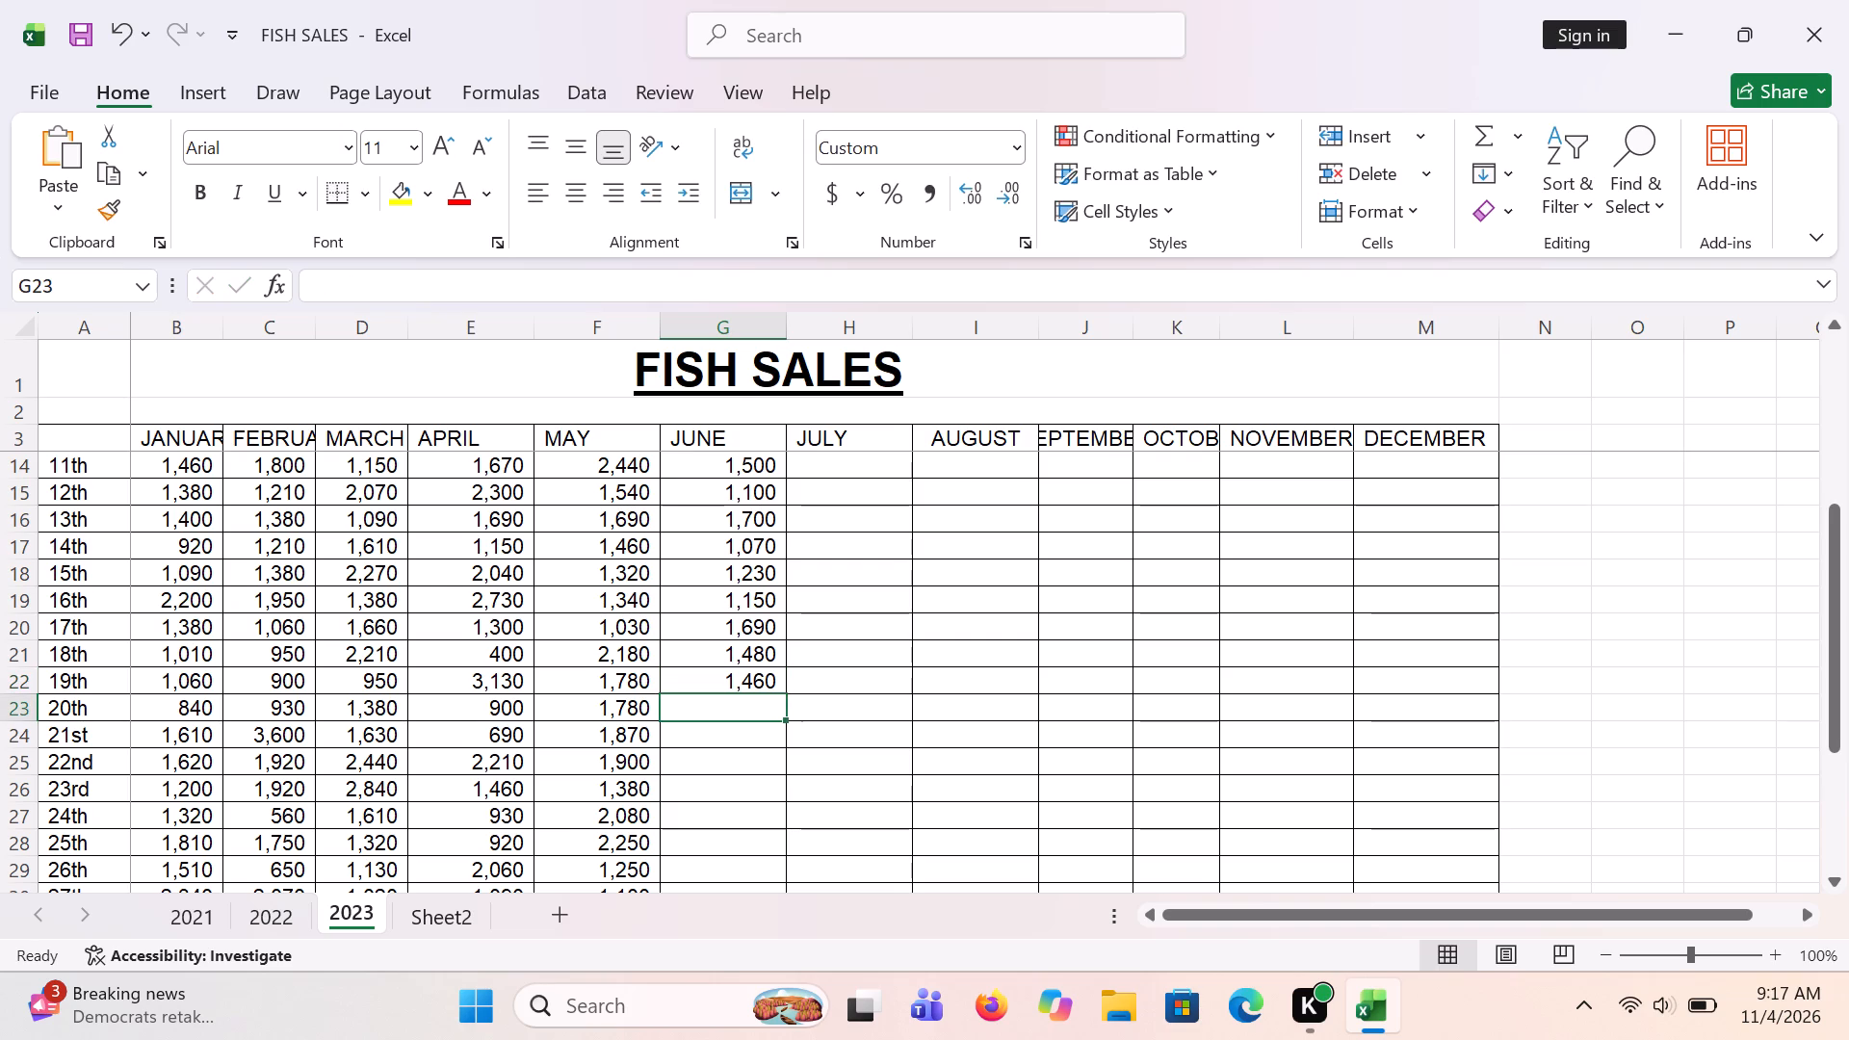
Enter the June 2023 sales for the 20th to 22nd: 1200, 1600 and 1640.
{"action": "type", "text": "12000"}
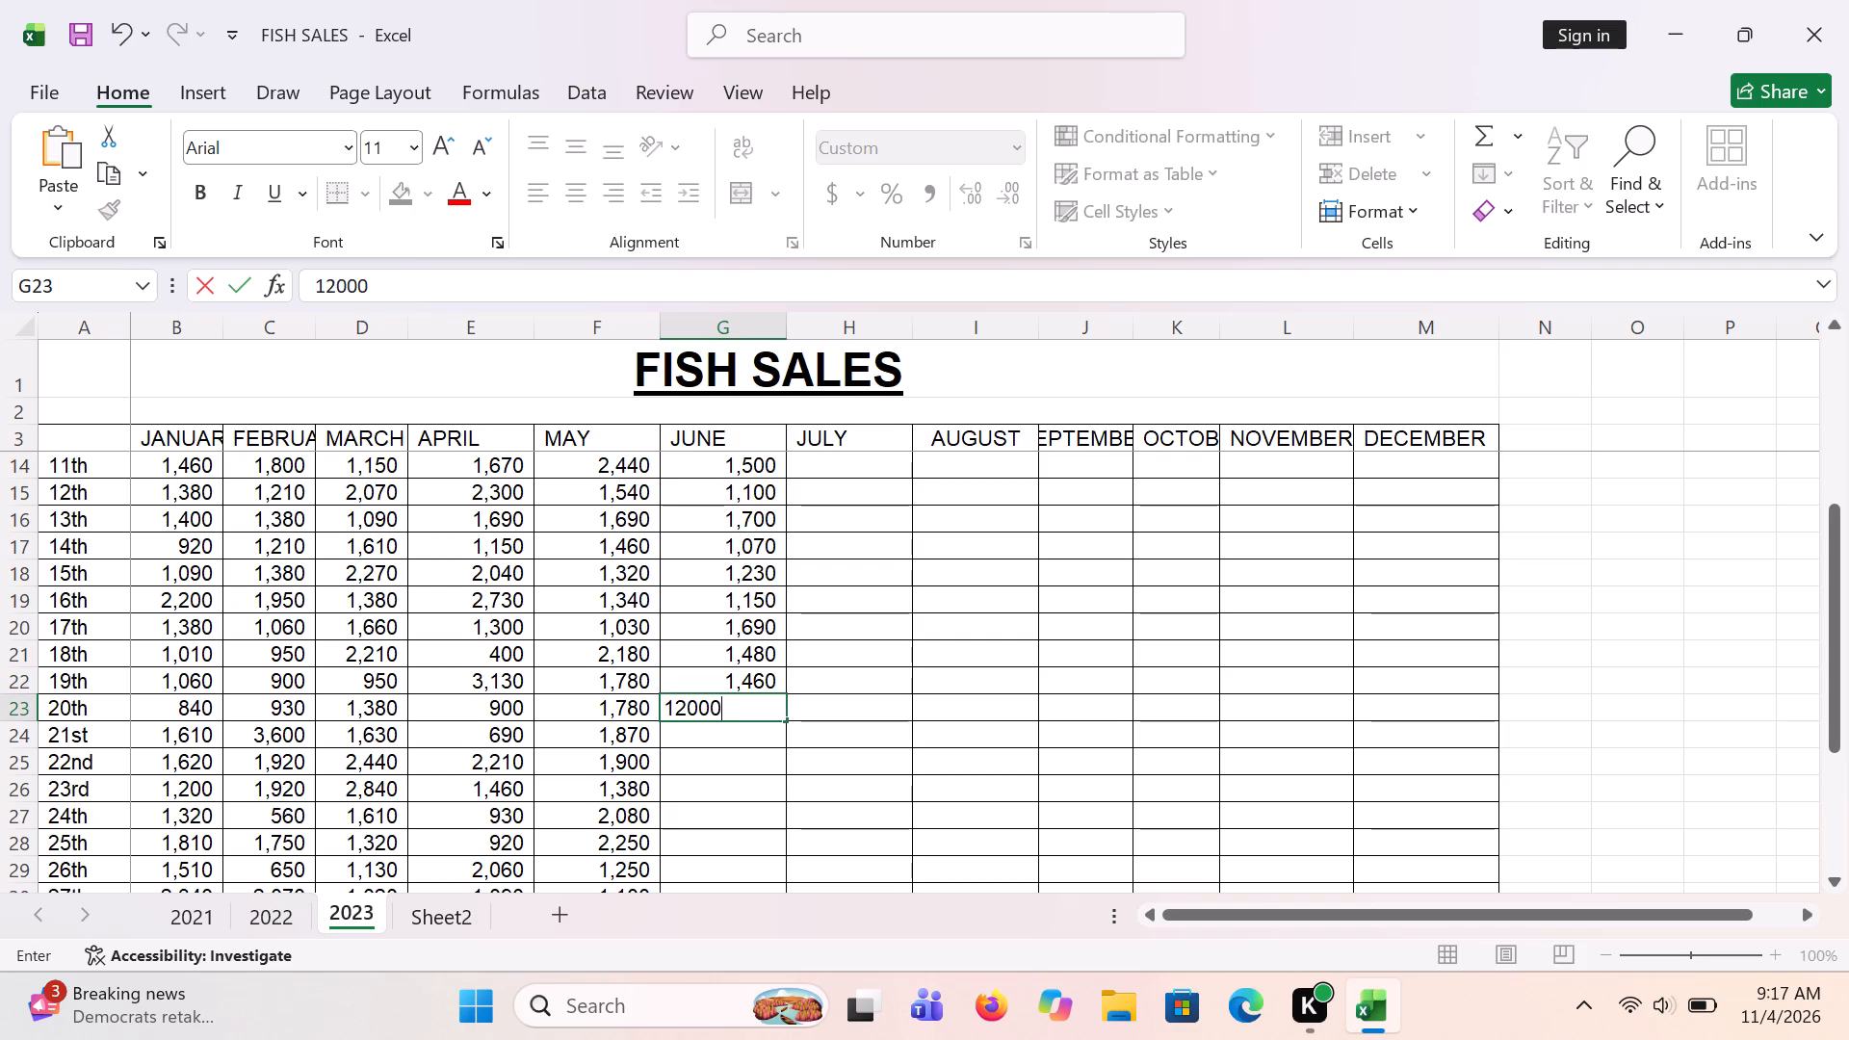
{"action": "key", "text": "BackSpace"}
{"action": "key", "text": "Return"}
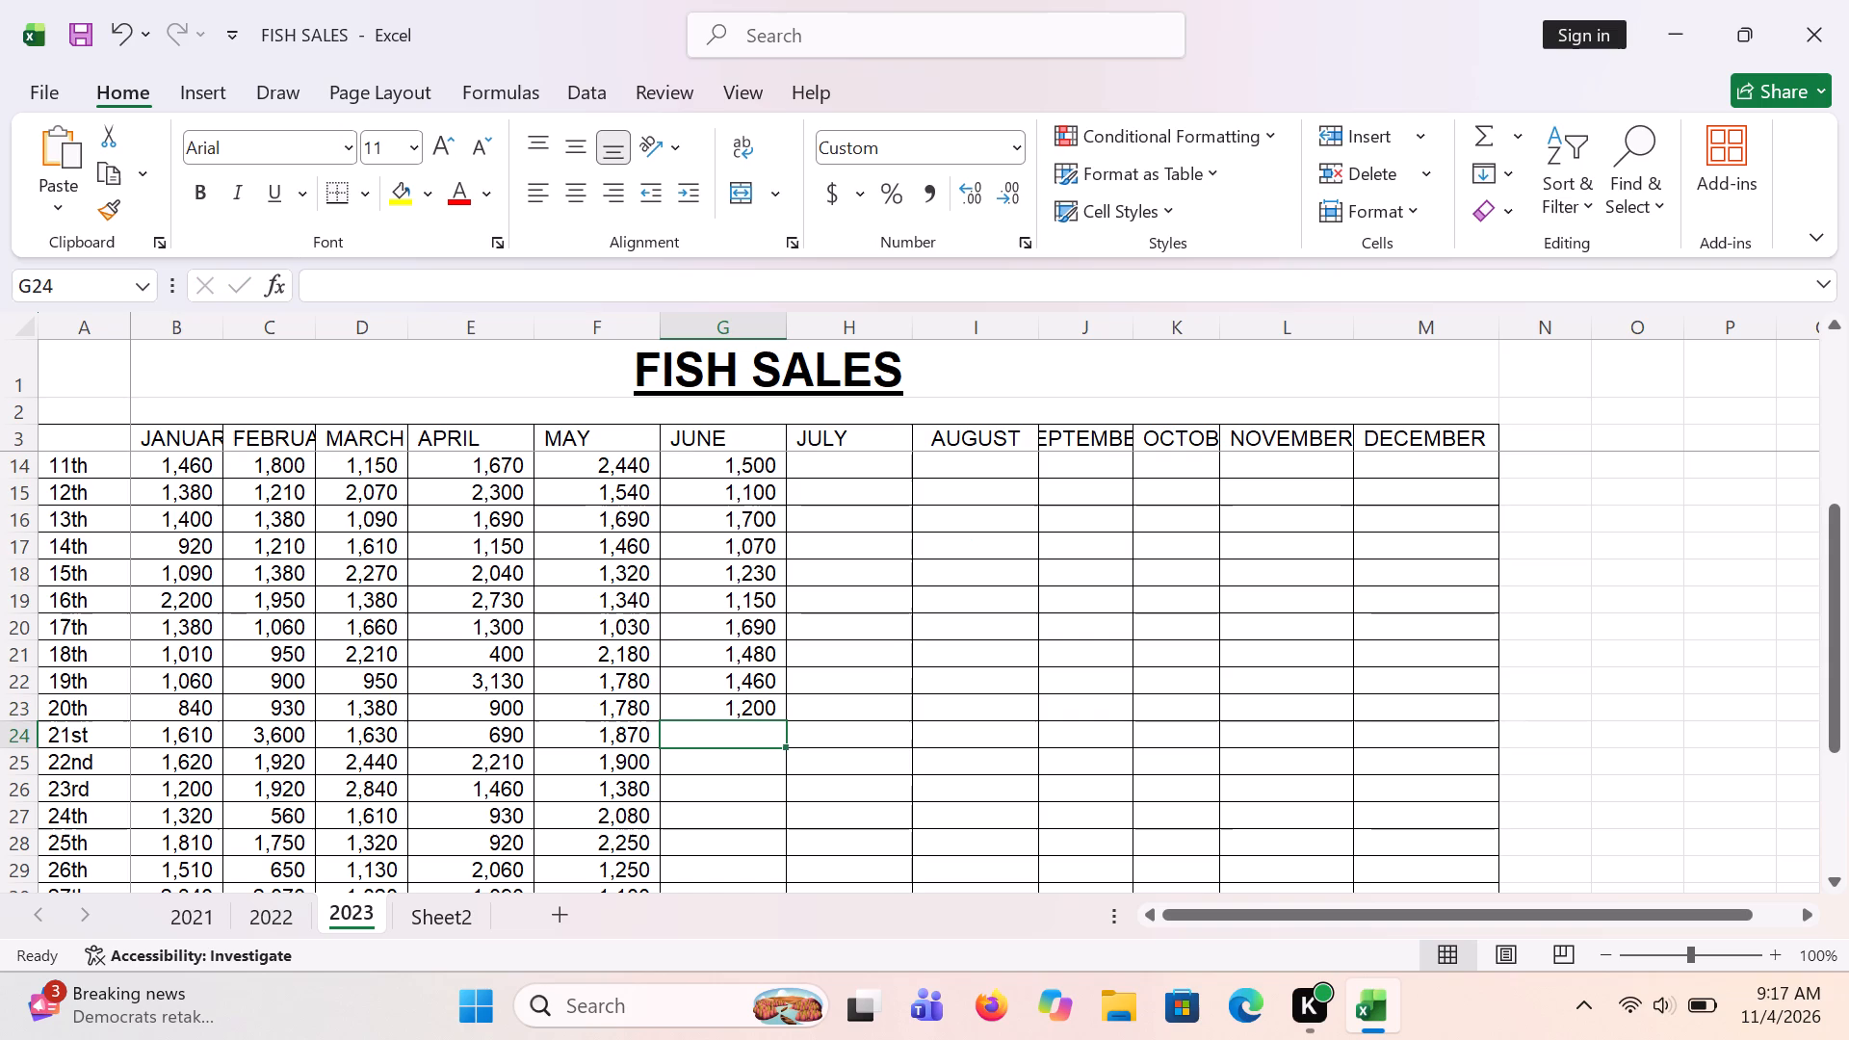
{"action": "type", "text": "16"}
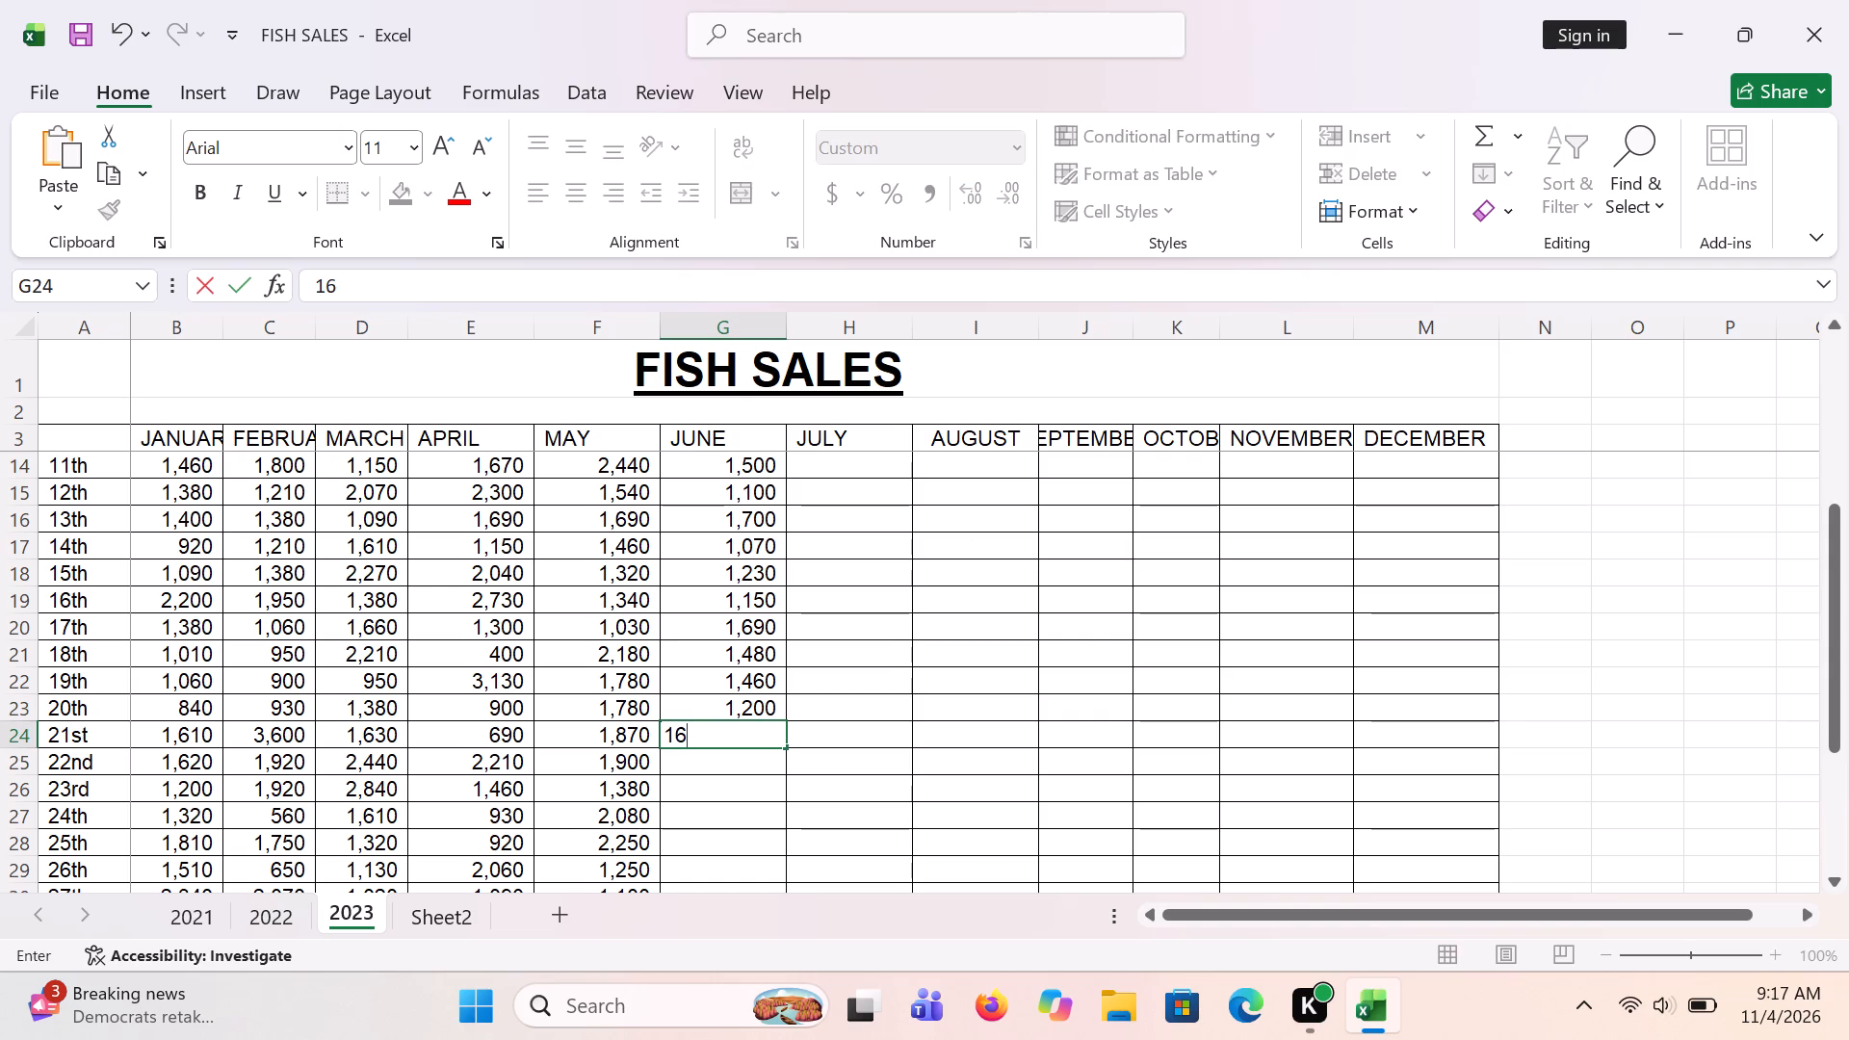
{"action": "type", "text": "00"}
{"action": "key", "text": "Return"}
{"action": "key", "text": "1"}
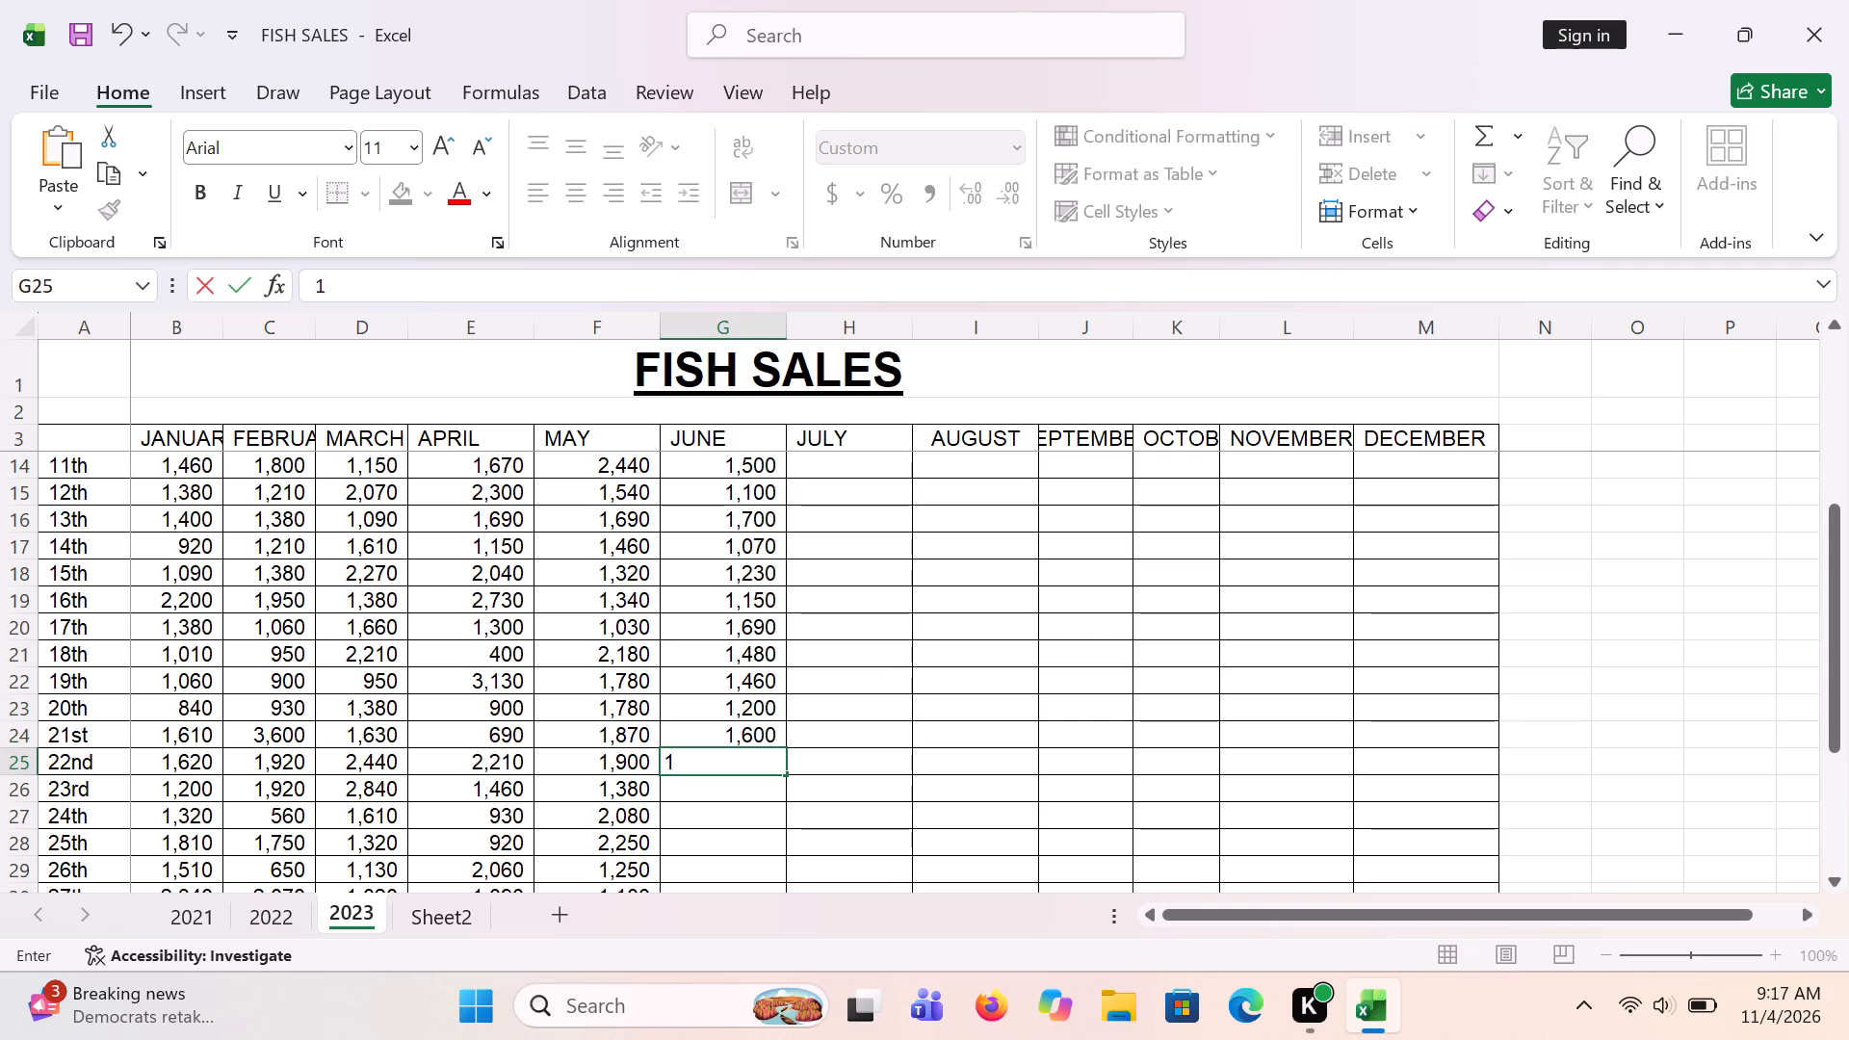
{"action": "key", "text": "6"}
{"action": "type", "text": "40"}
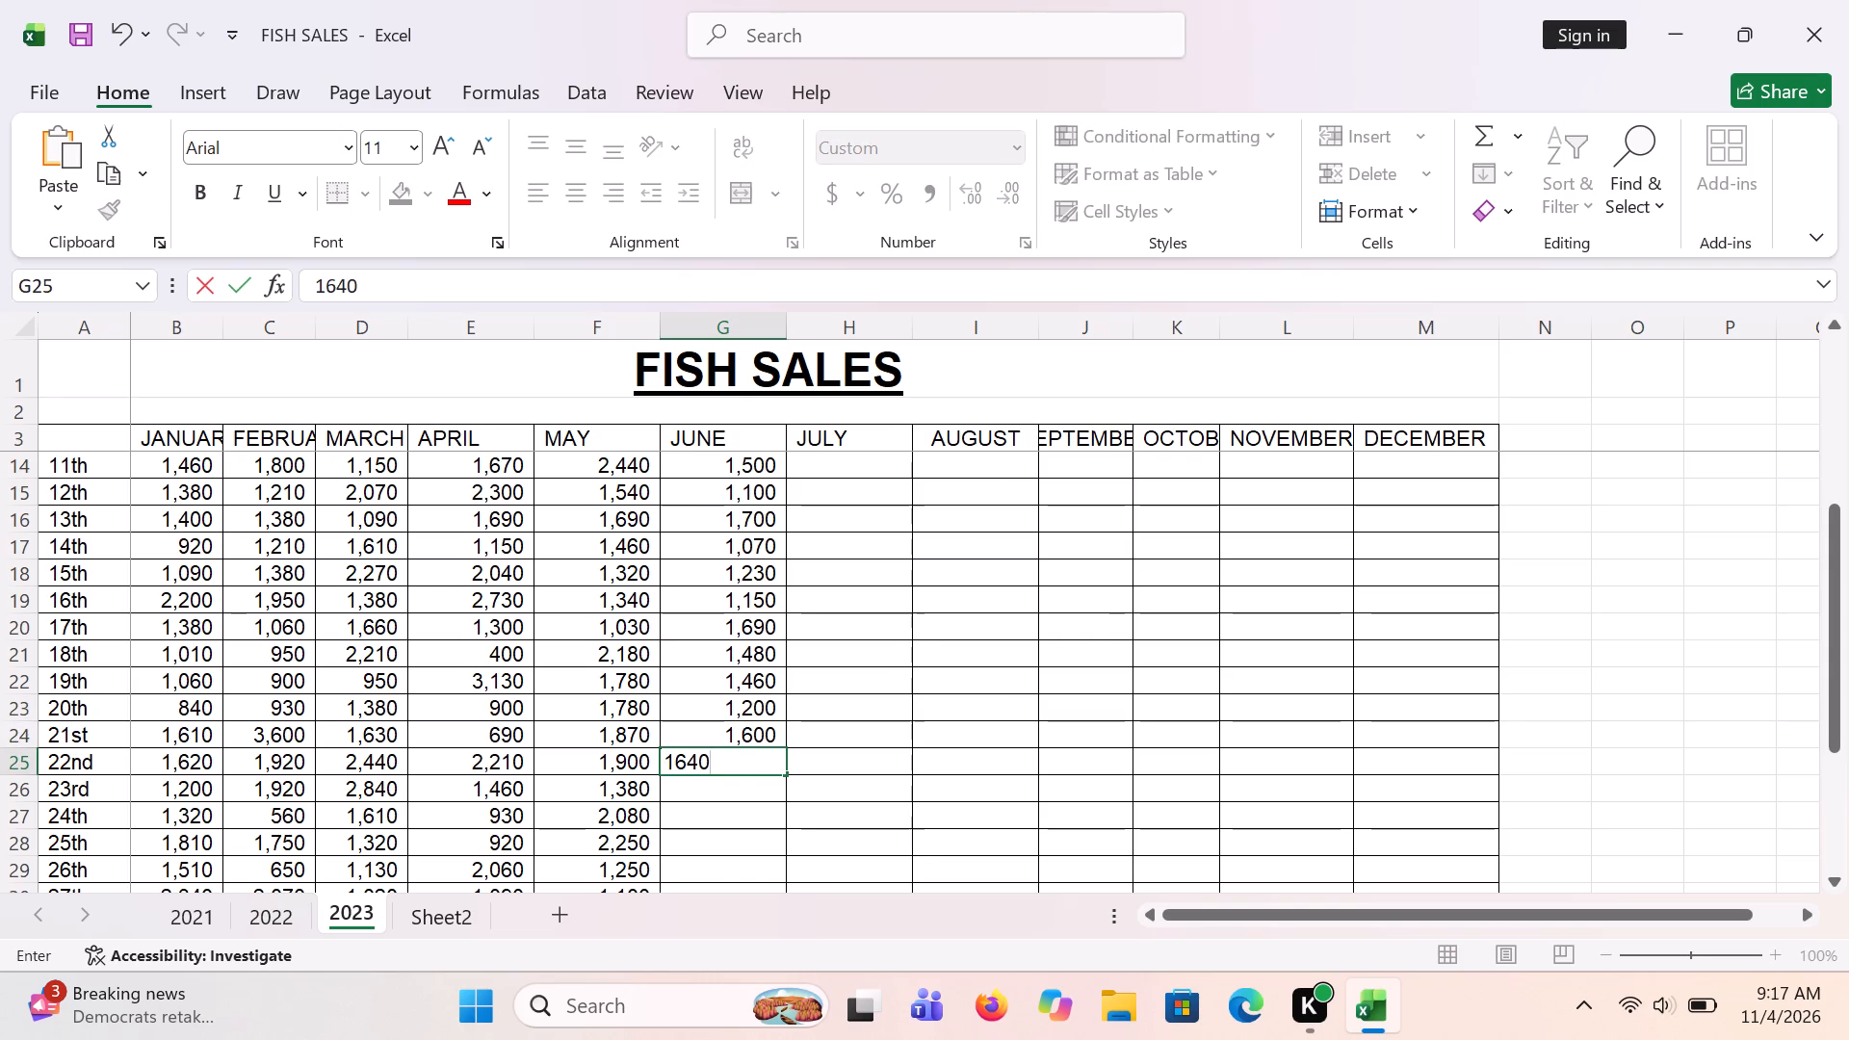
{"action": "key", "text": "Return"}
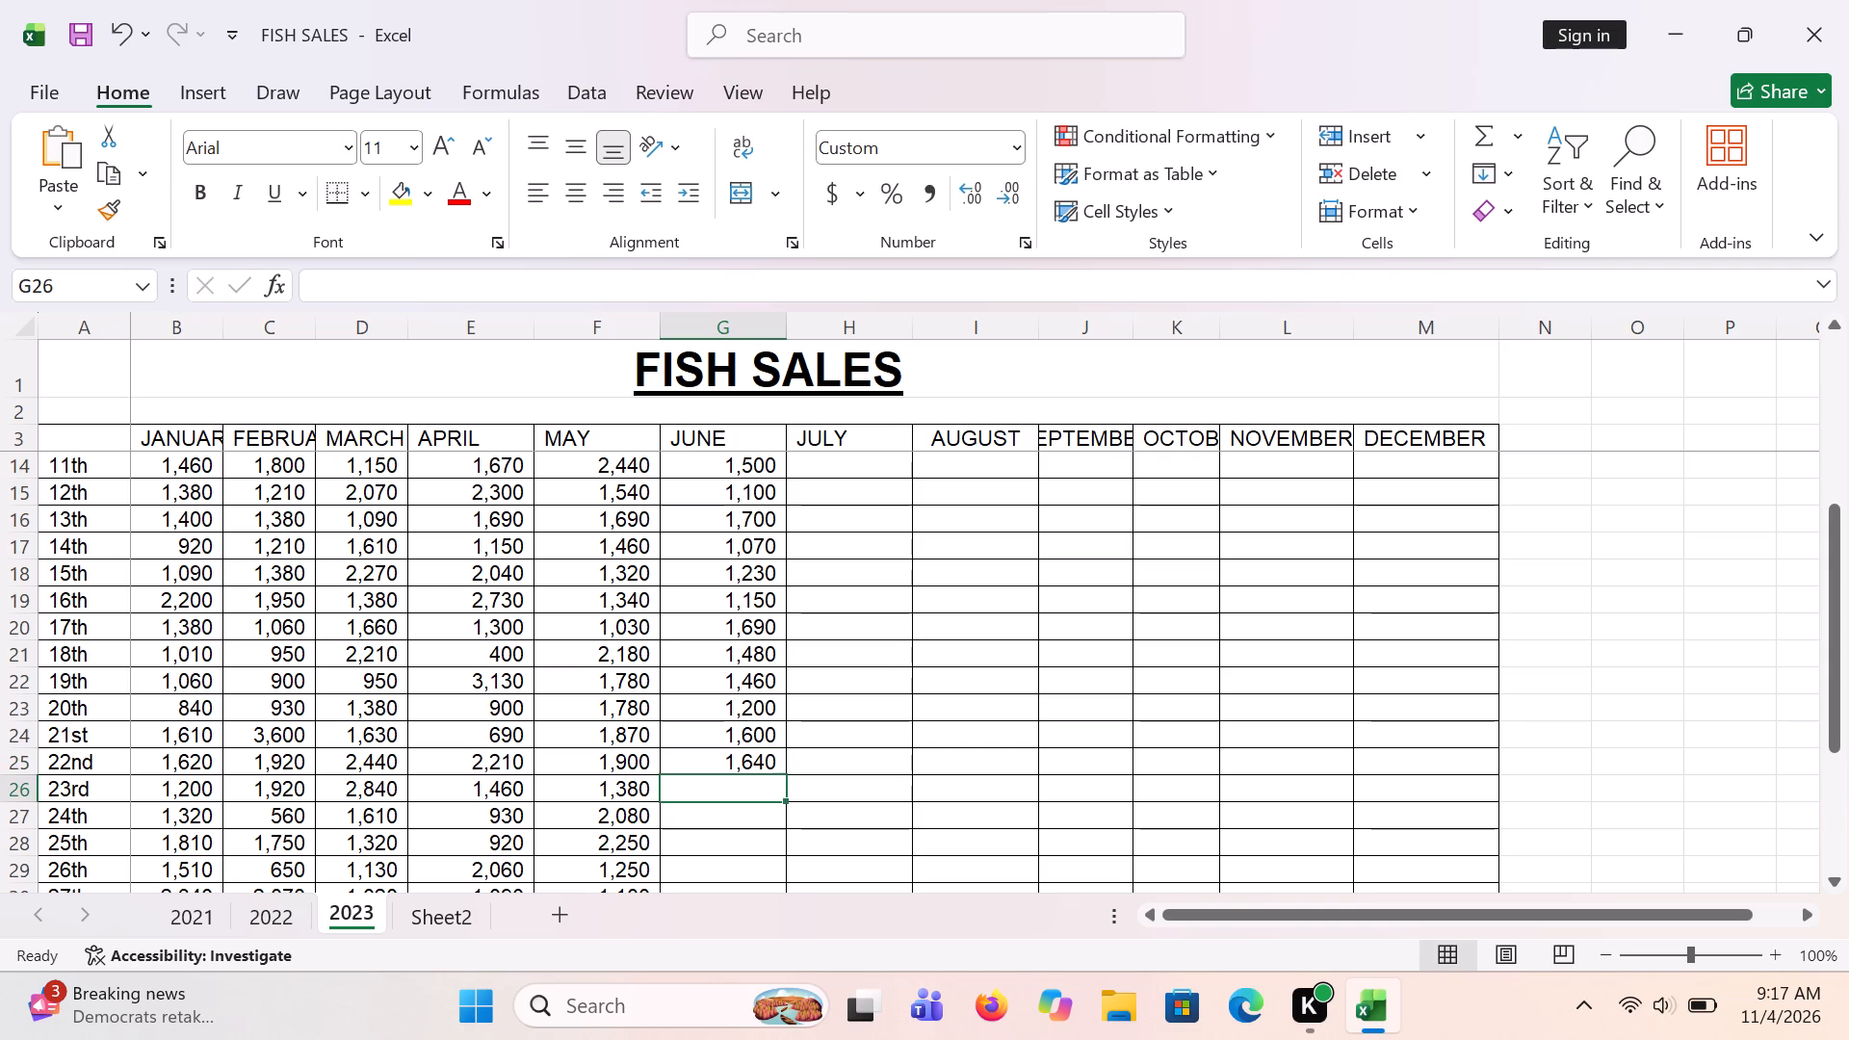
Save the FISH SALES workbook with the June sales entered through the 22nd.
{"action": "left_click", "coordinate": [74, 30]}
Review the yearly monthly totals in the FISH SALES SUMMARY table on Sheet2, from the year column onward.
{"action": "left_click", "coordinate": [442, 920]}
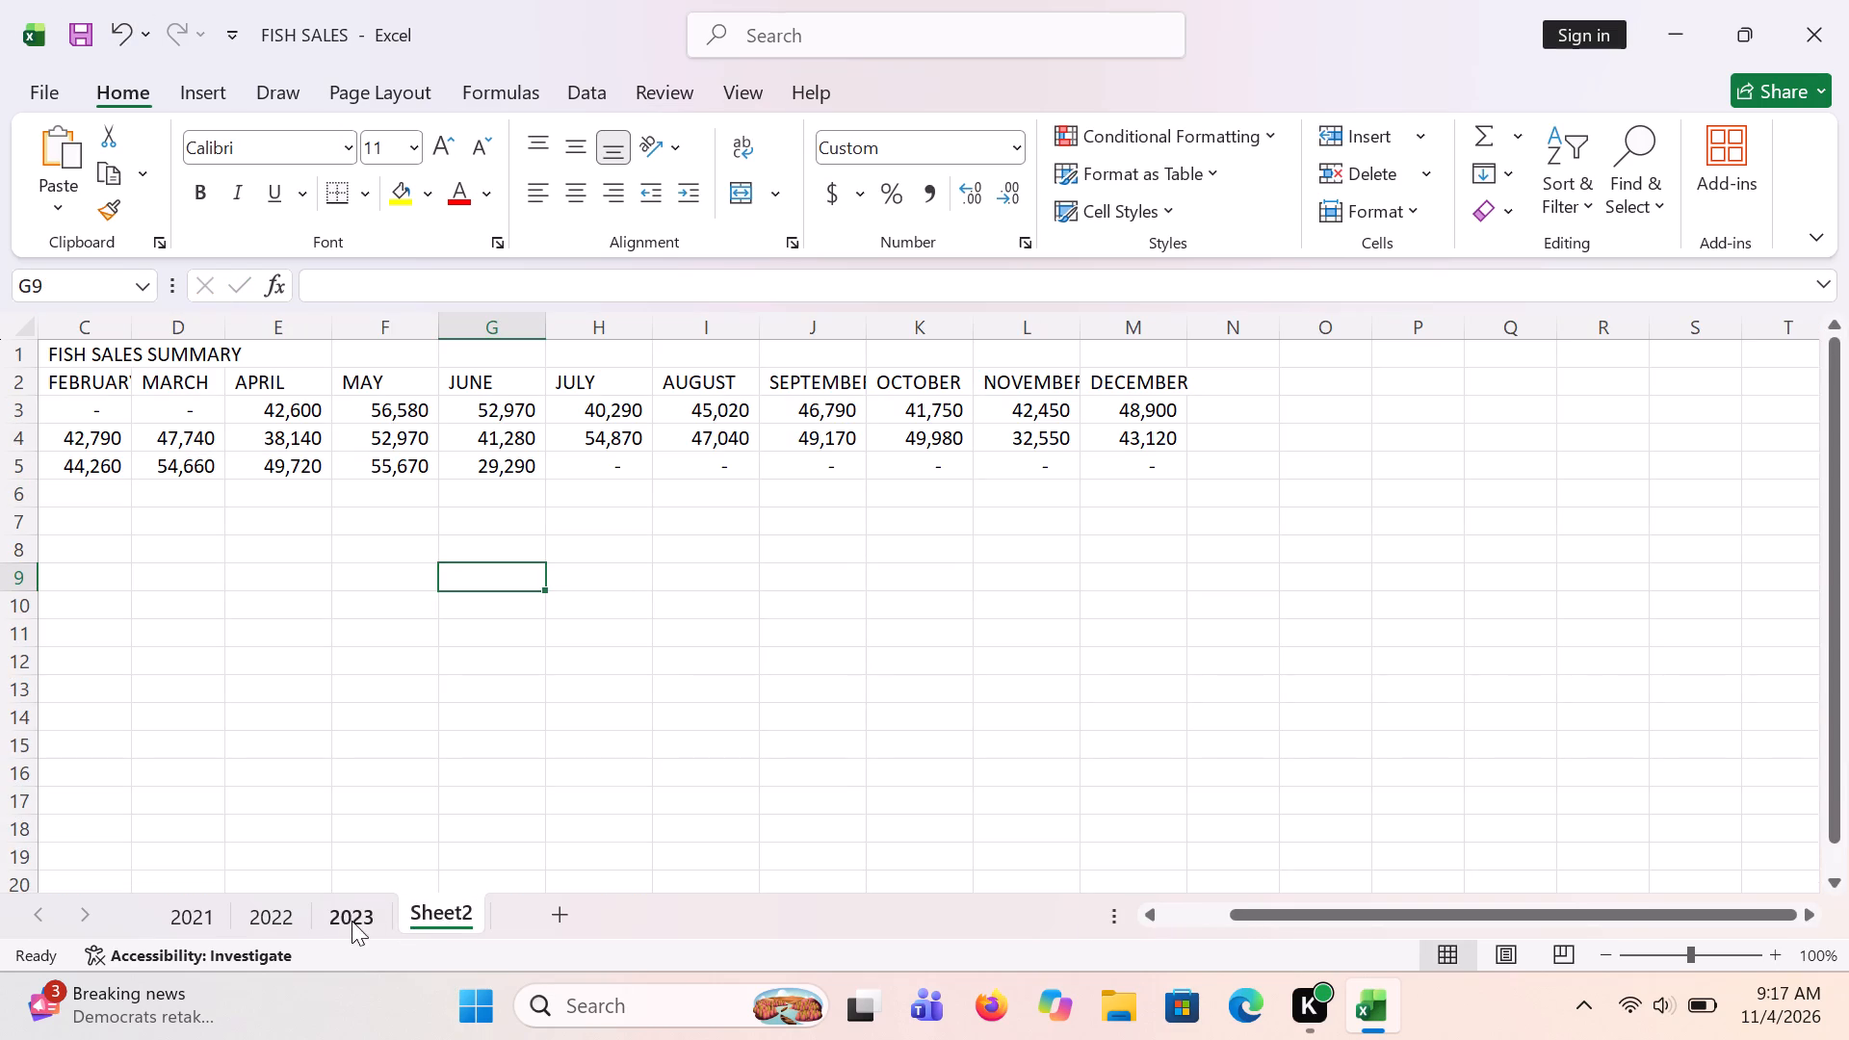
{"action": "left_click", "coordinate": [99, 459]}
{"action": "key", "text": "Left"}
{"action": "key", "text": "Left"}
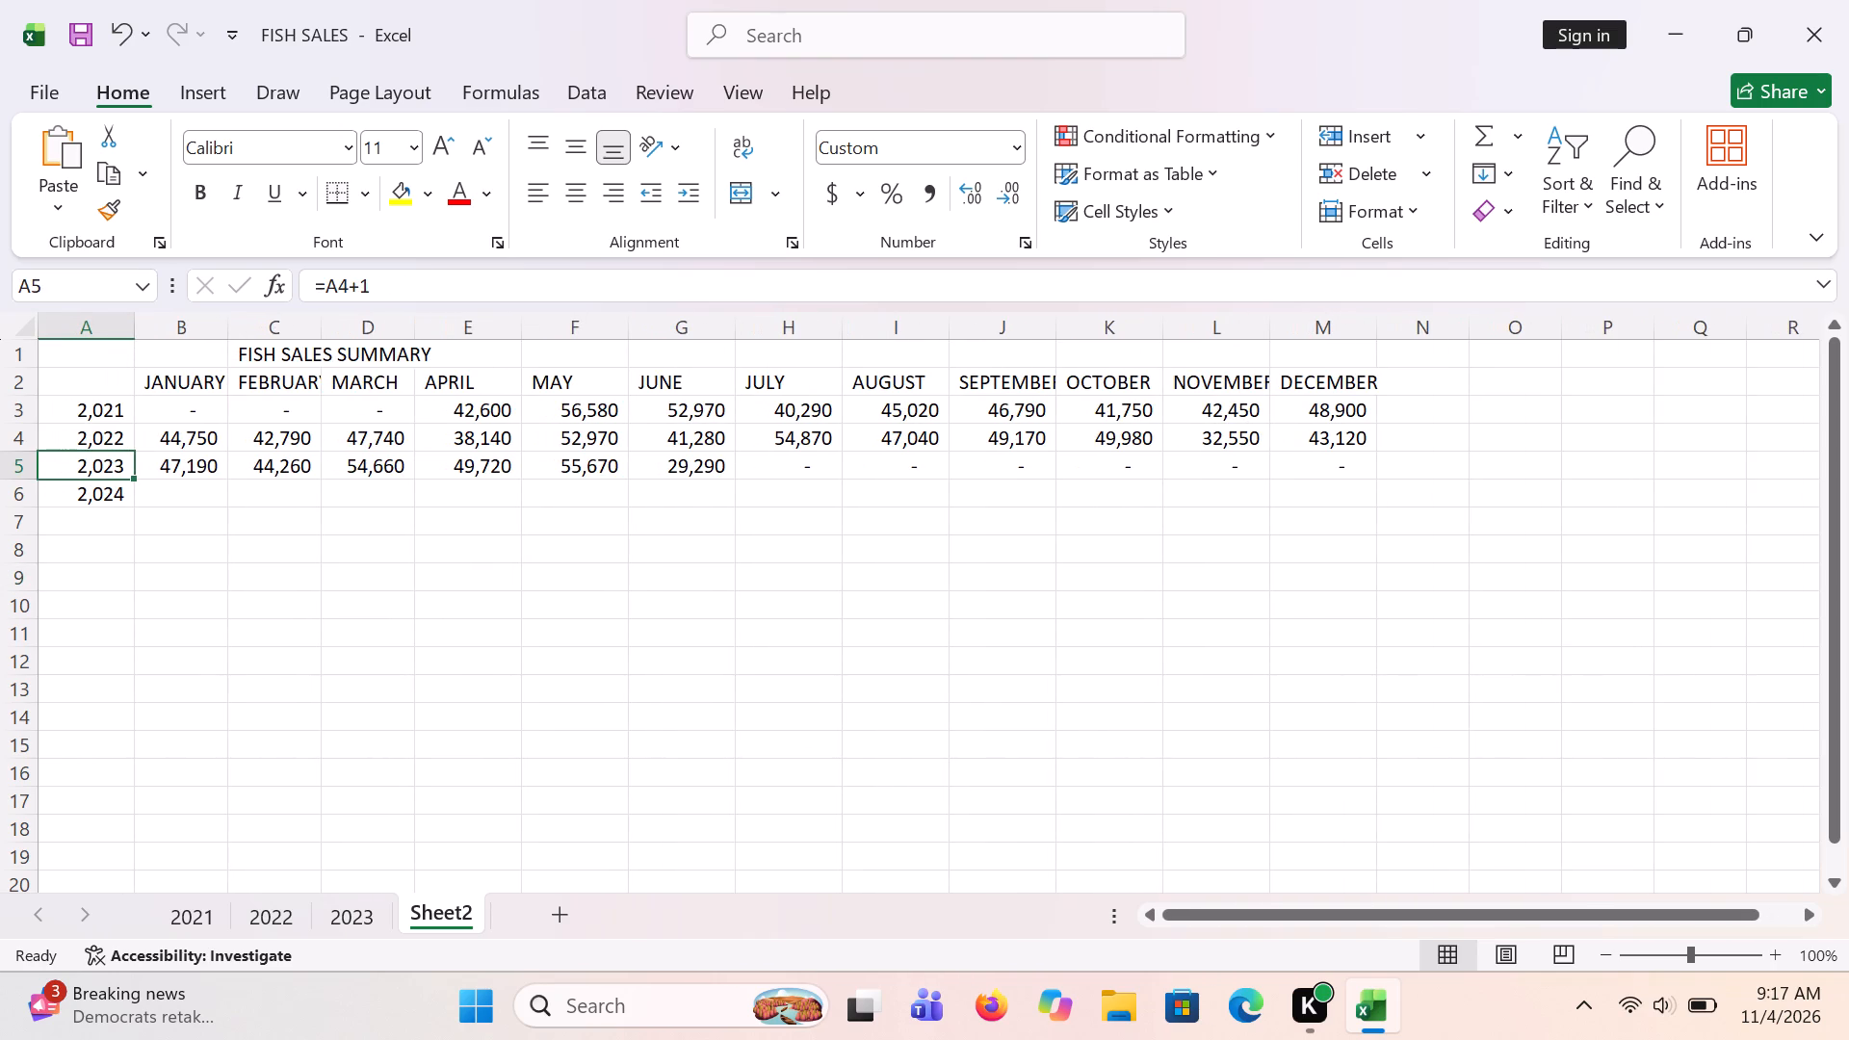
{"action": "left_click", "coordinate": [719, 597]}
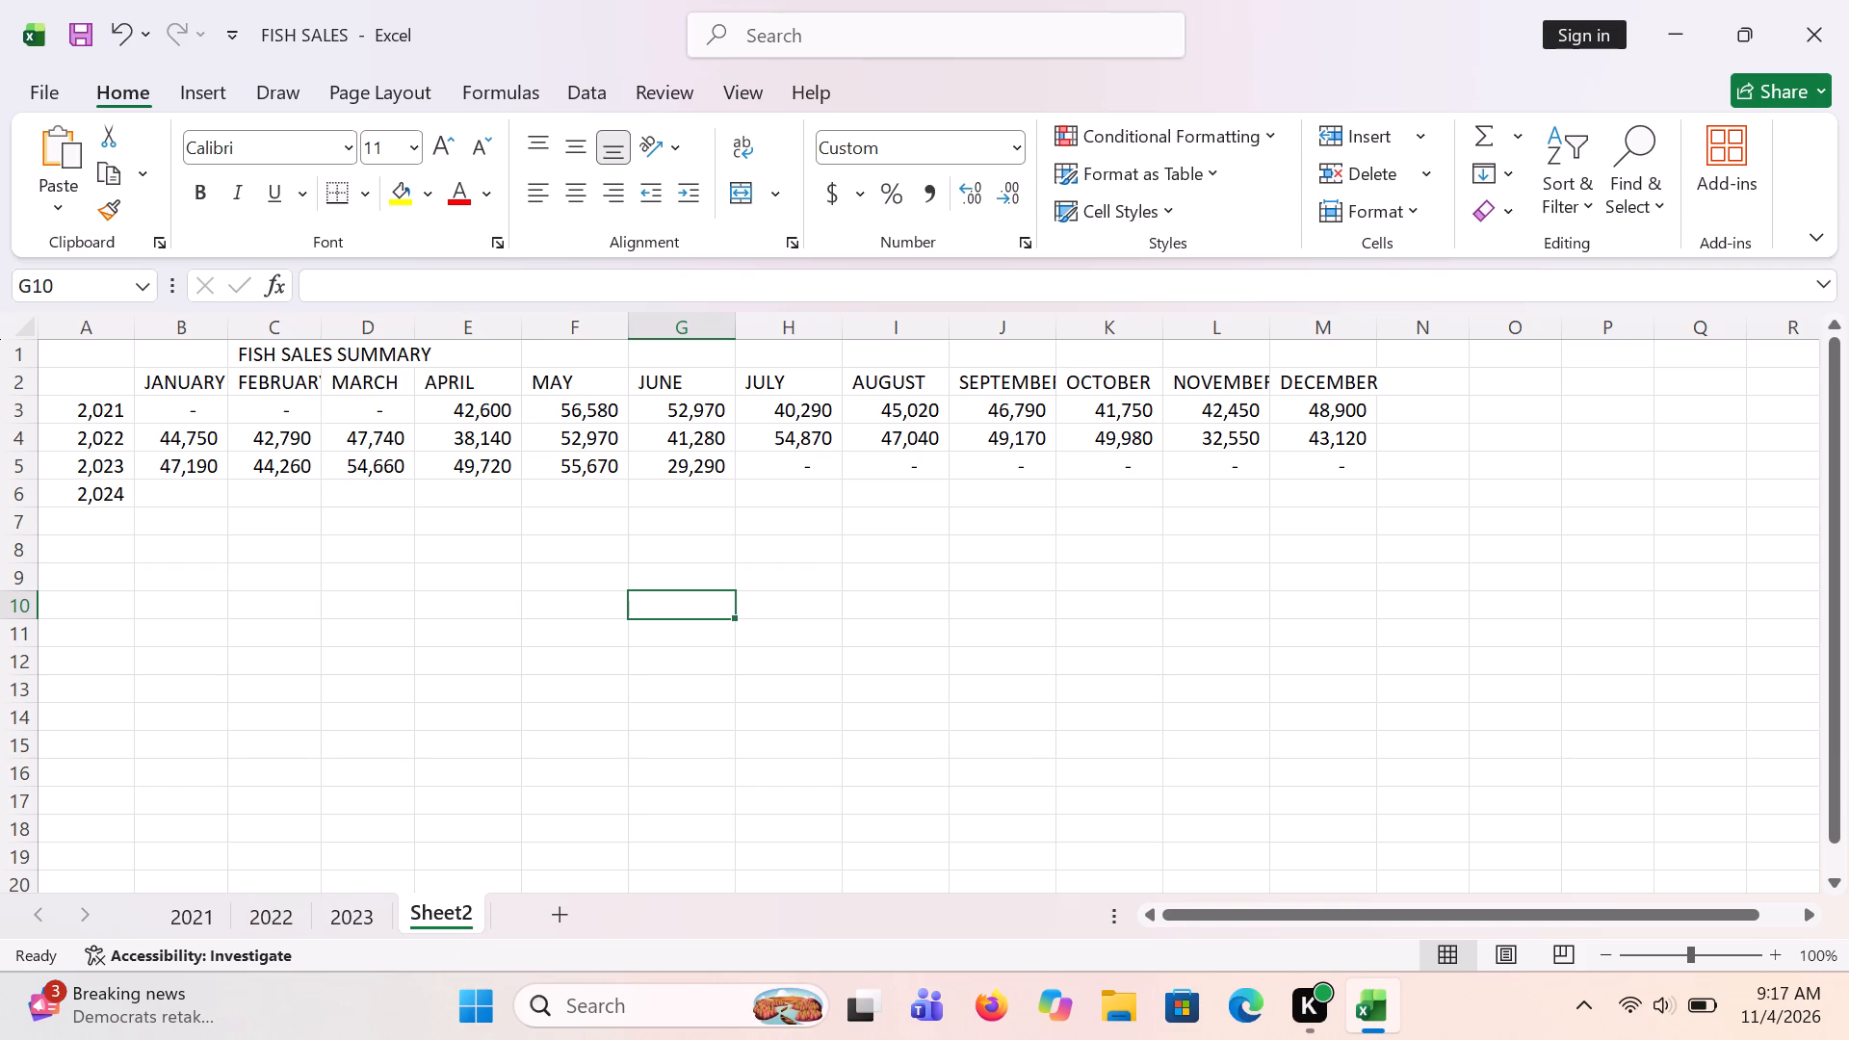
Add a new blank worksheet after Sheet2.
{"action": "left_click", "coordinate": [553, 916]}
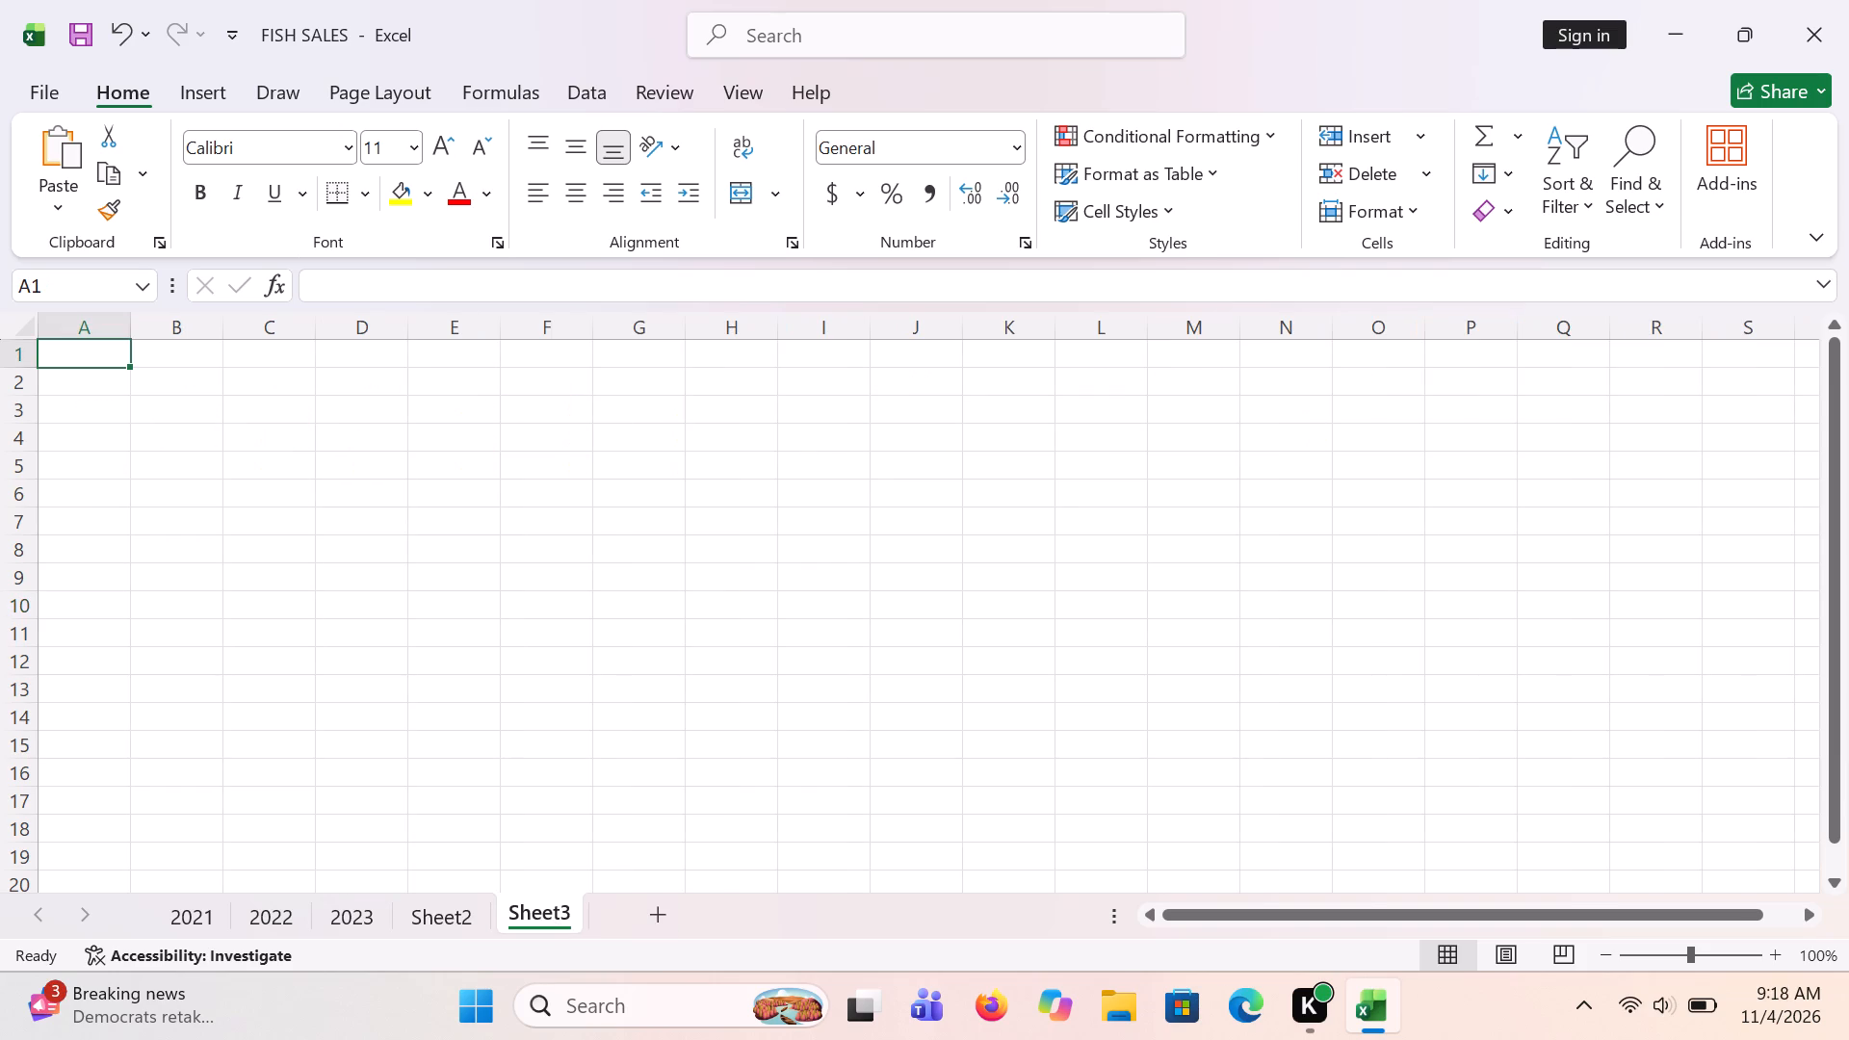
Look over the summary table on Sheet2 again and return to the 2023 daily sales sheet.
{"action": "left_click", "coordinate": [451, 916]}
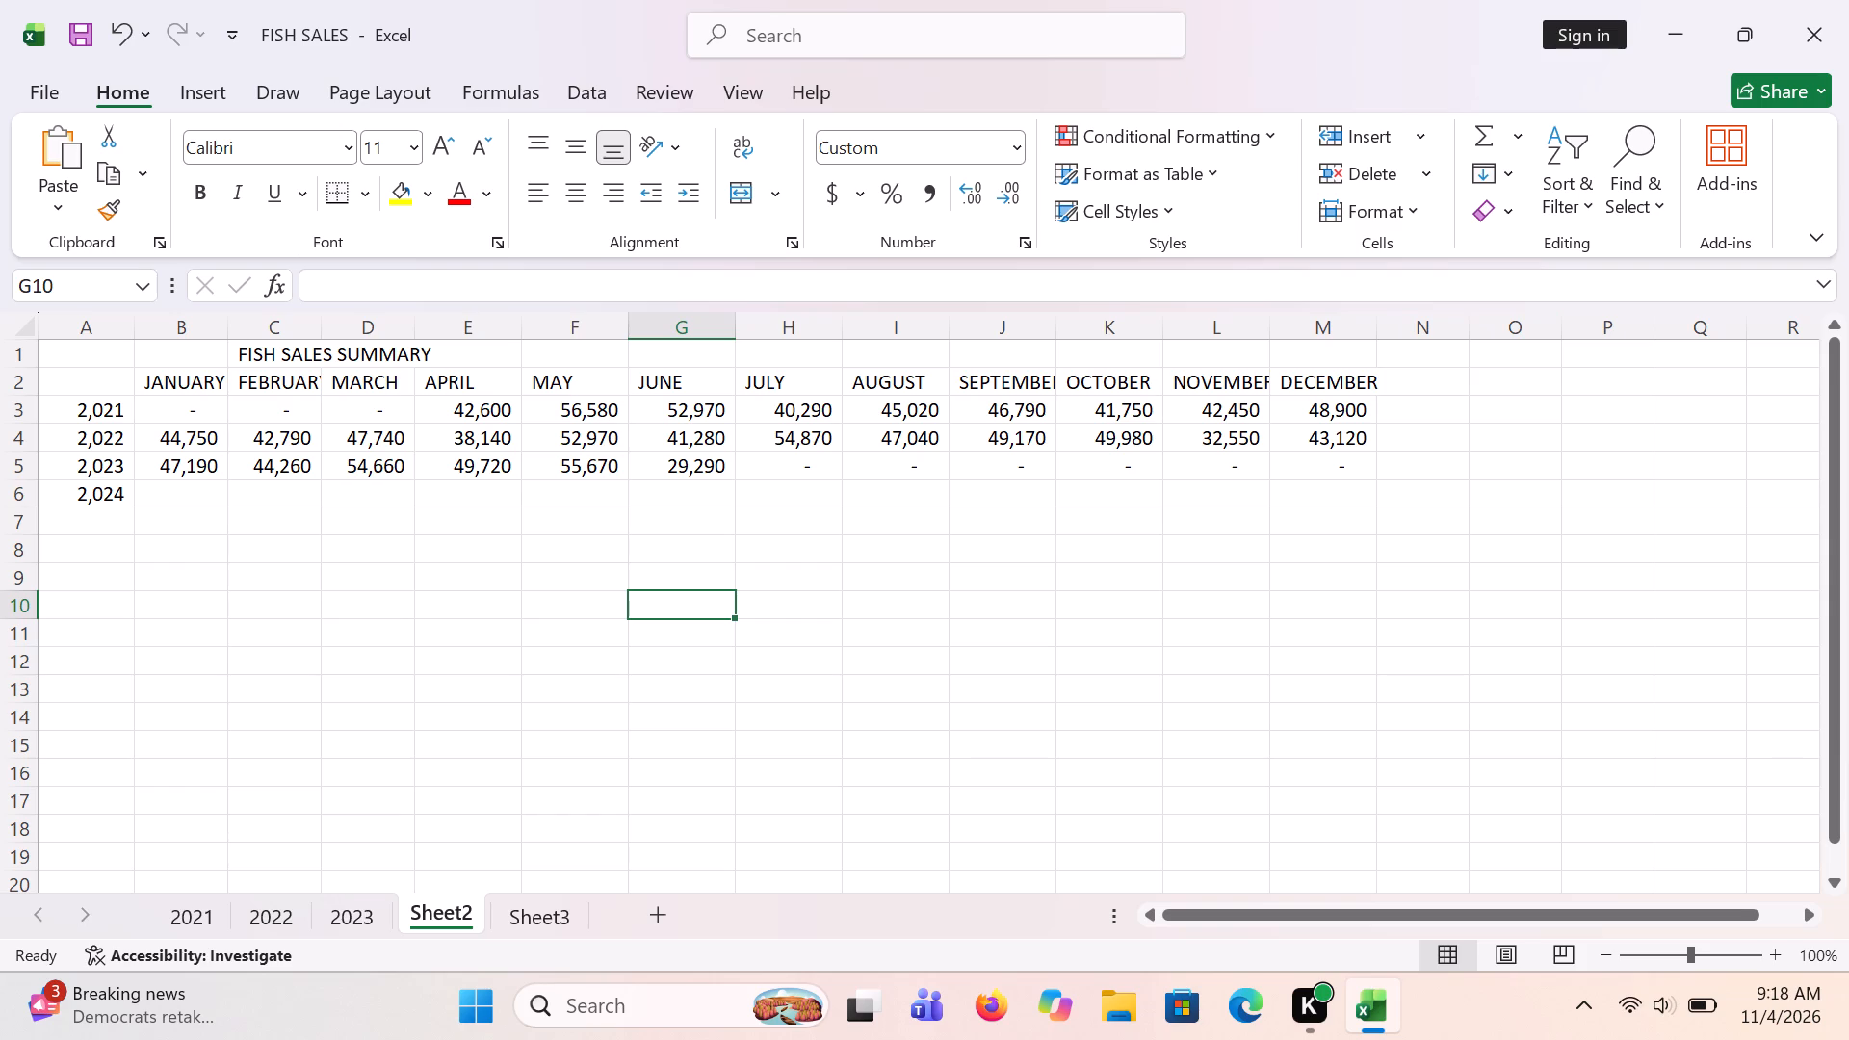
{"action": "left_click", "coordinate": [342, 913]}
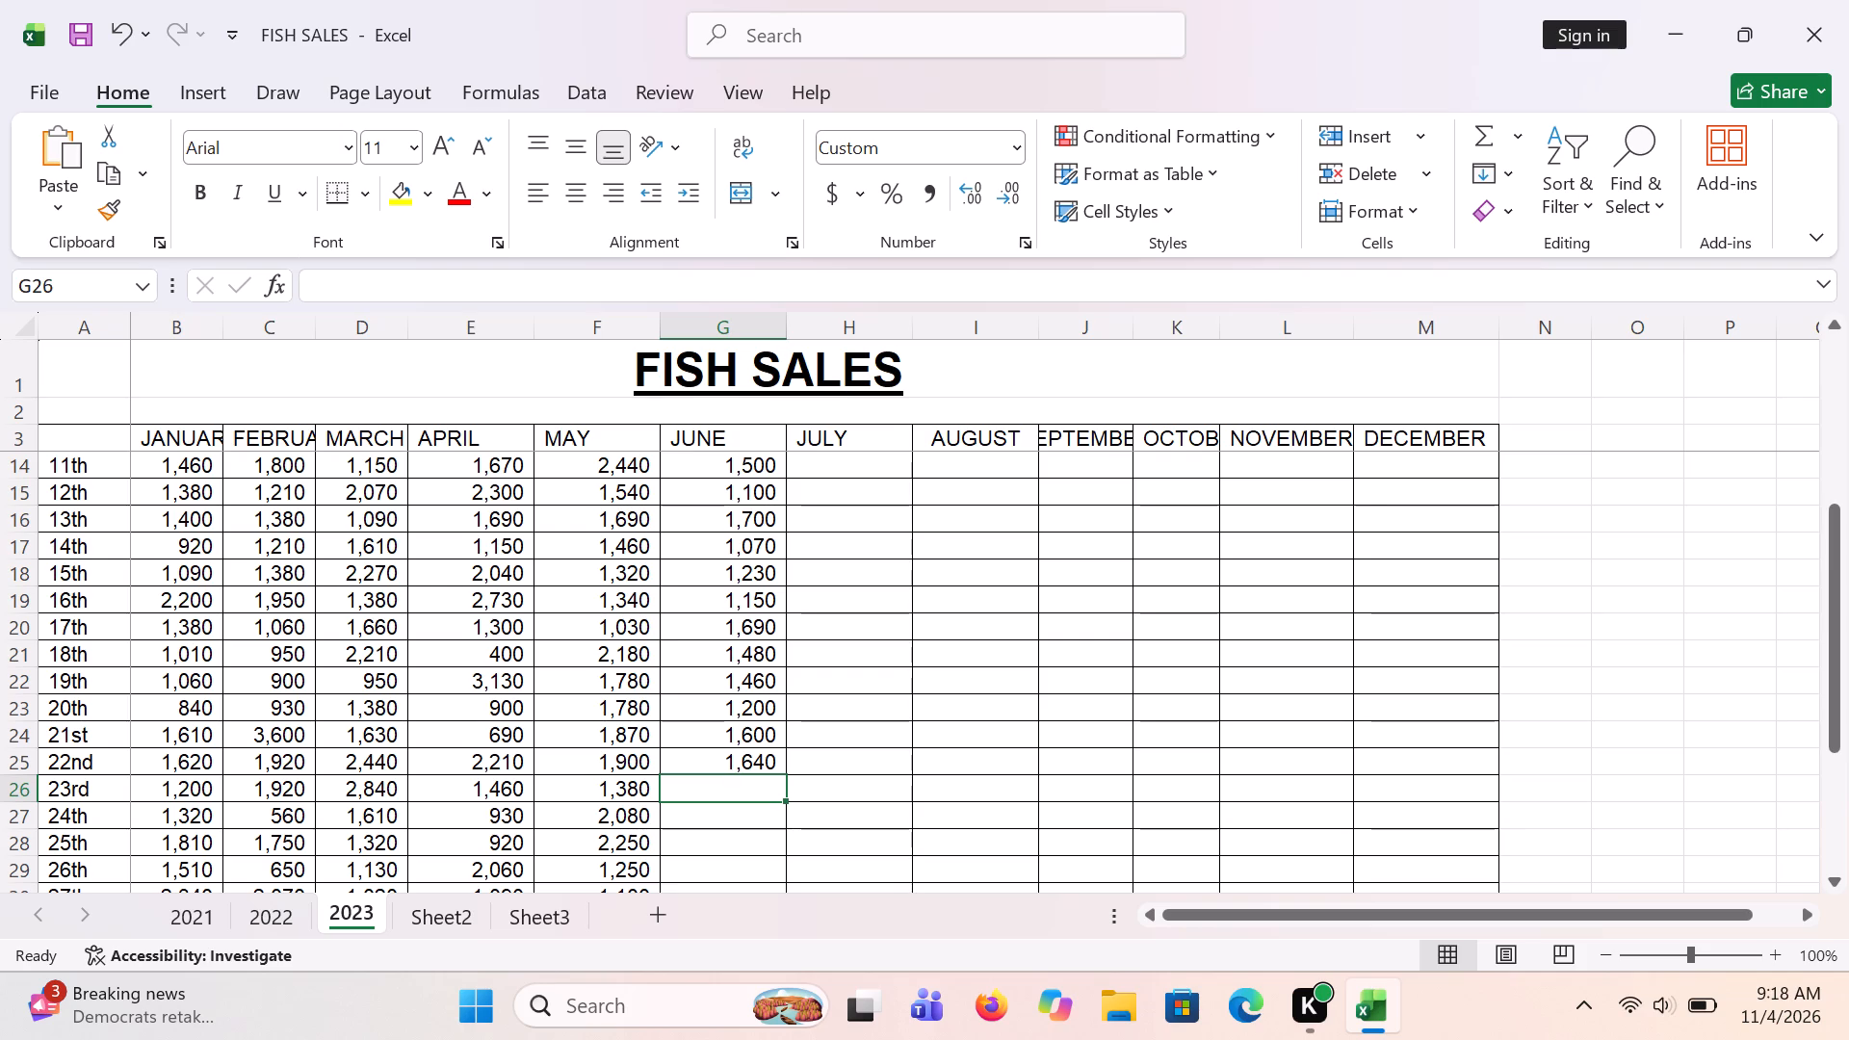
Enter the June sales for the 23rd to the 26th on the 2023 sheet: 970, 1000, 1440 and 1460.
{"action": "left_click", "coordinate": [771, 680]}
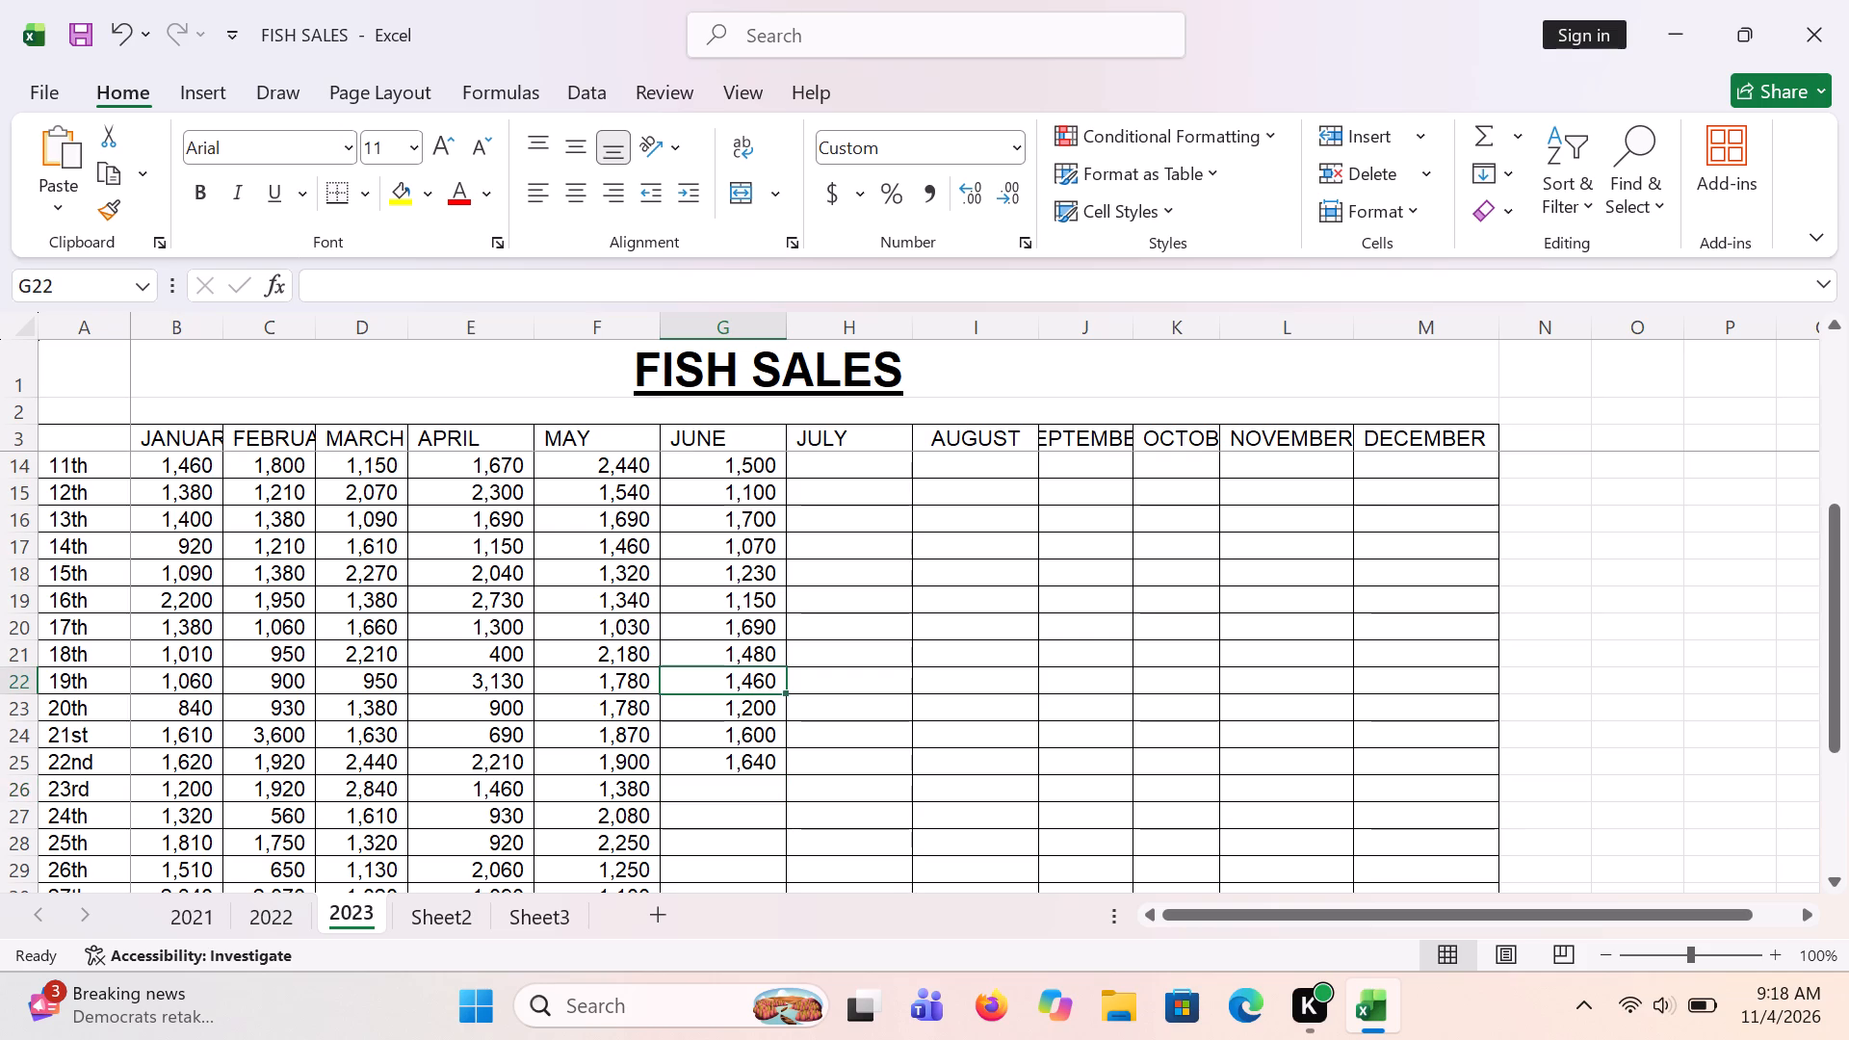
{"action": "scroll", "coordinate": [723, 617], "scroll_direction": "up", "scroll_amount": 1}
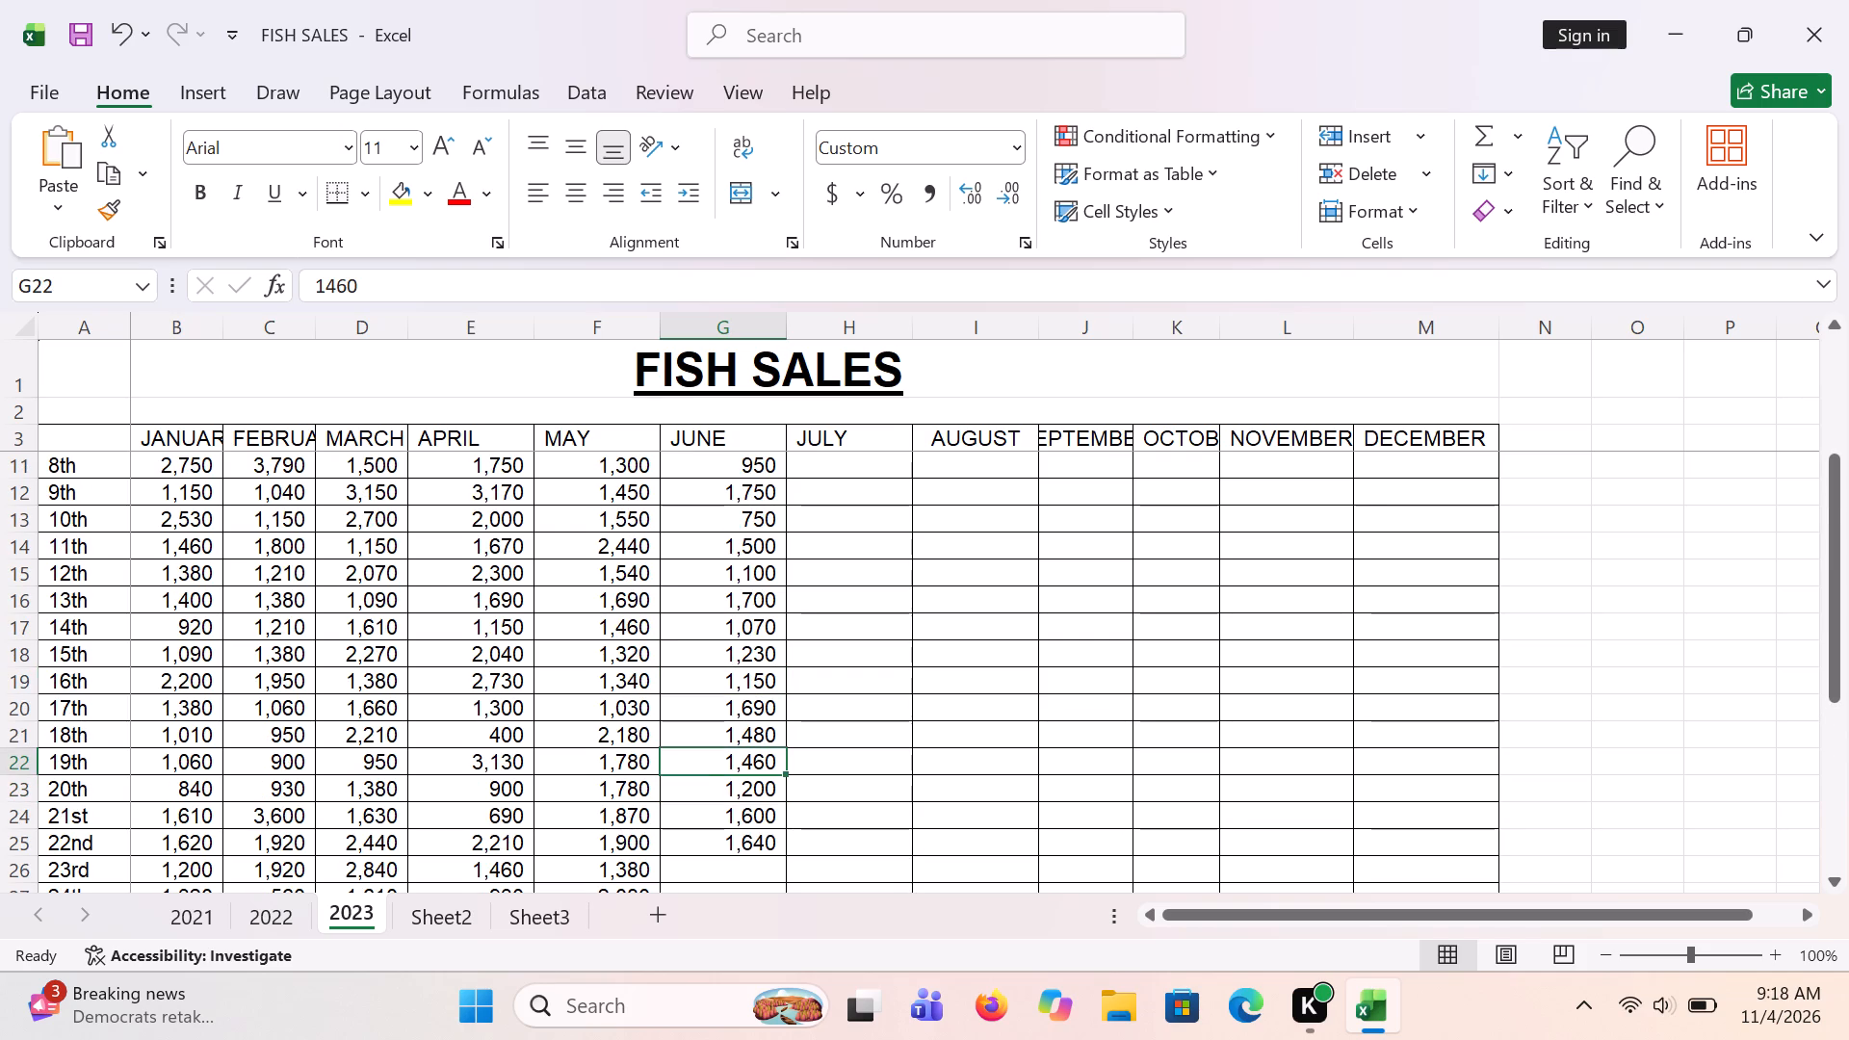
{"action": "scroll", "coordinate": [778, 813], "scroll_direction": "down", "scroll_amount": 1}
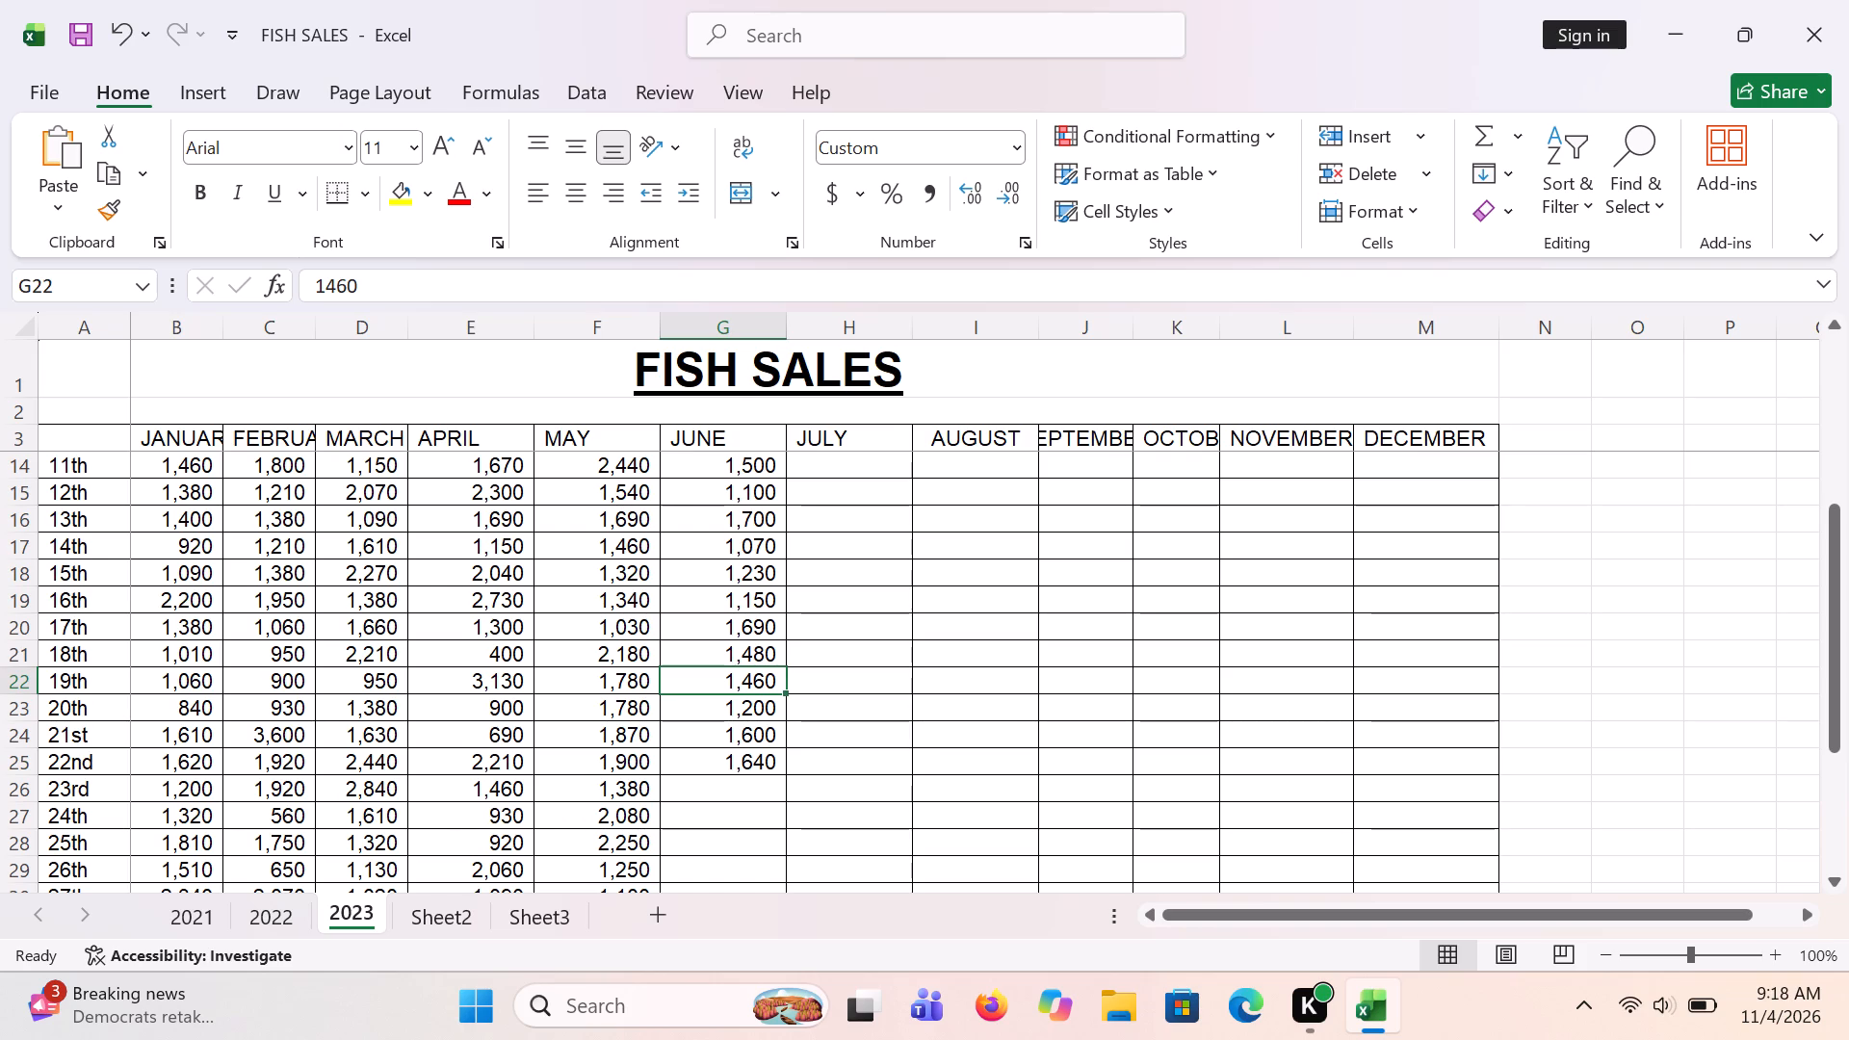
{"action": "left_click", "coordinate": [780, 783]}
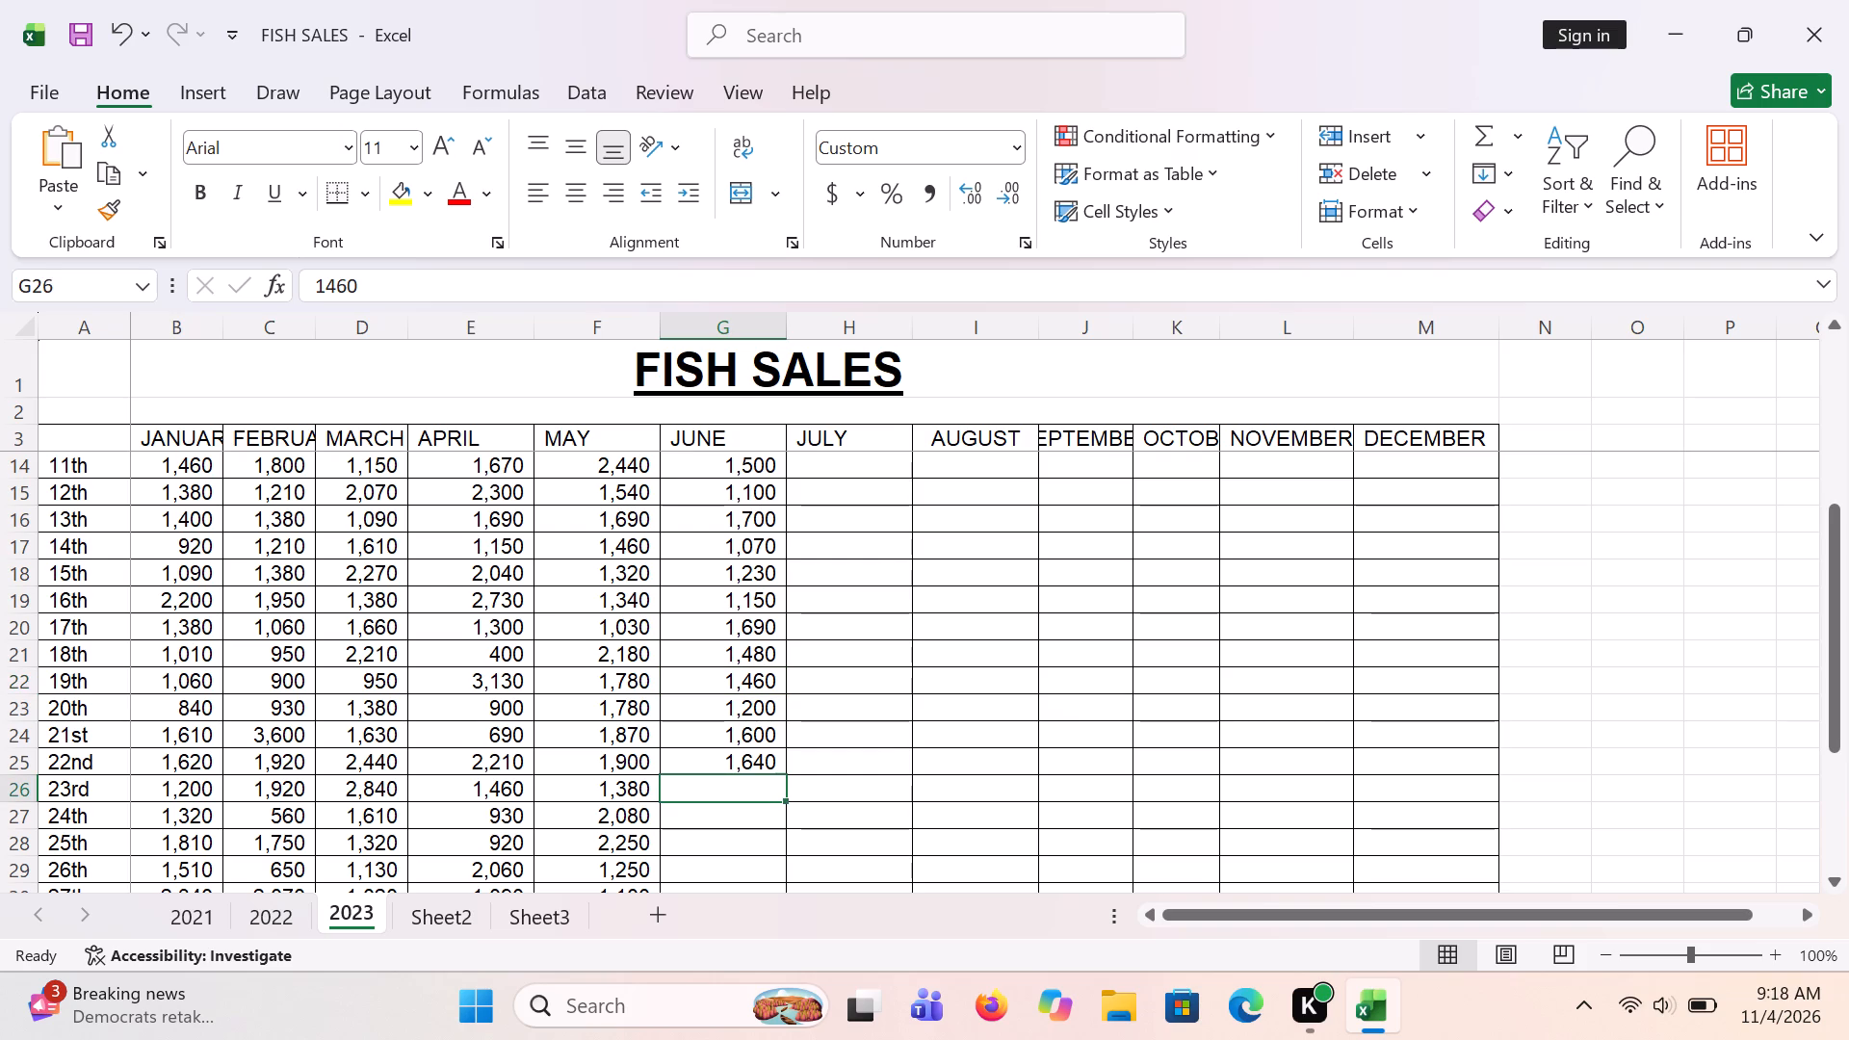
{"action": "type", "text": "970"}
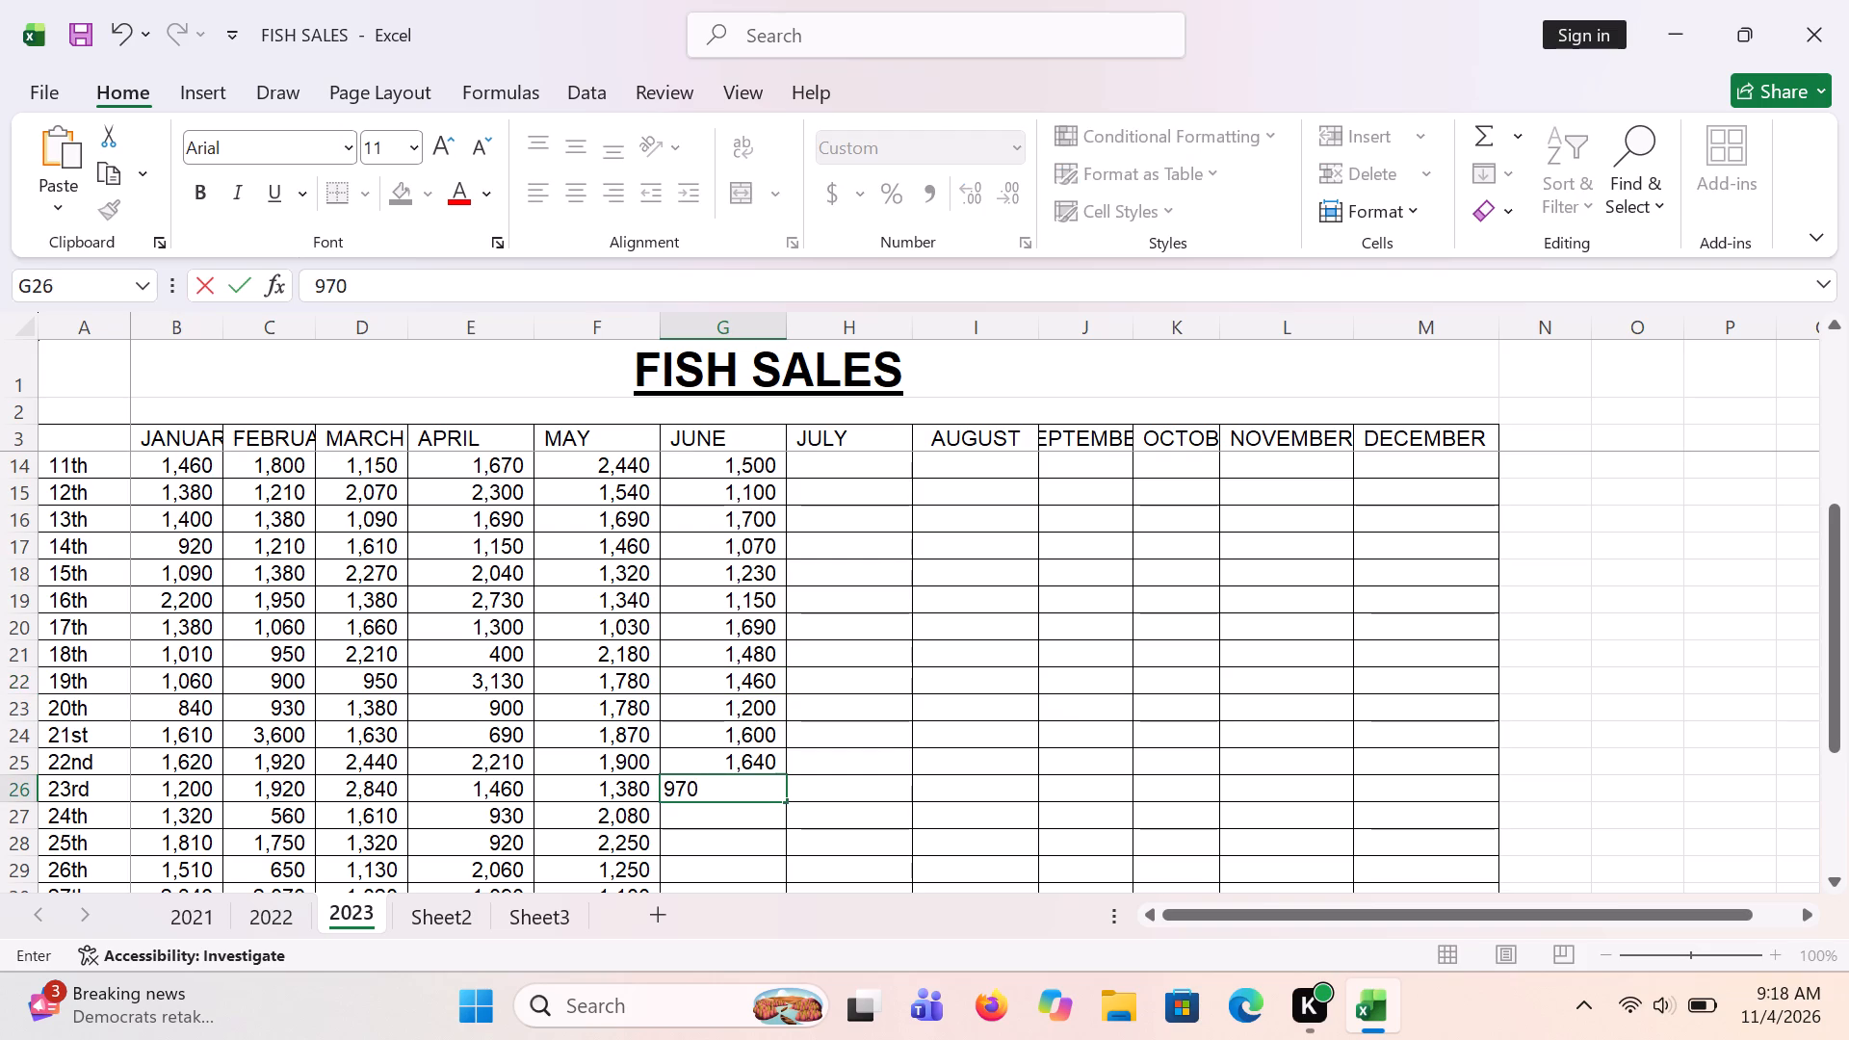
{"action": "key", "text": "Return"}
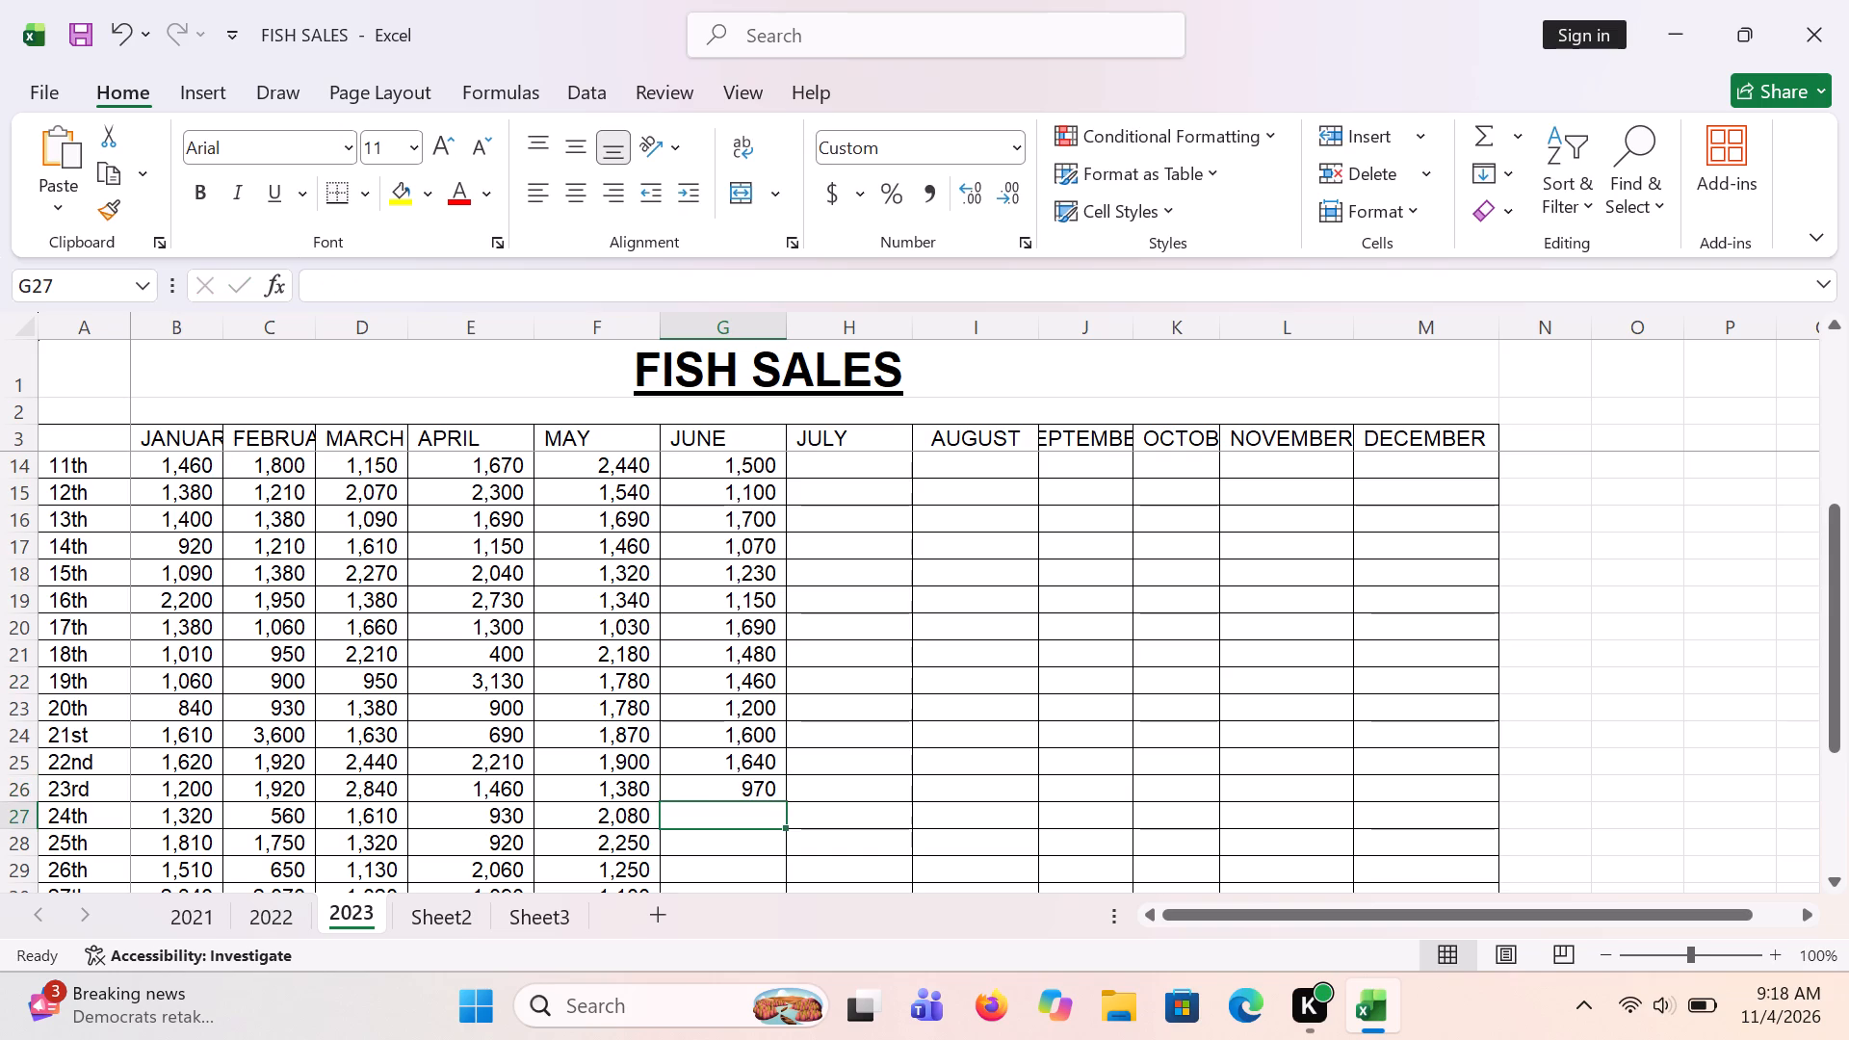
{"action": "type", "text": "1000"}
{"action": "key", "text": "Return"}
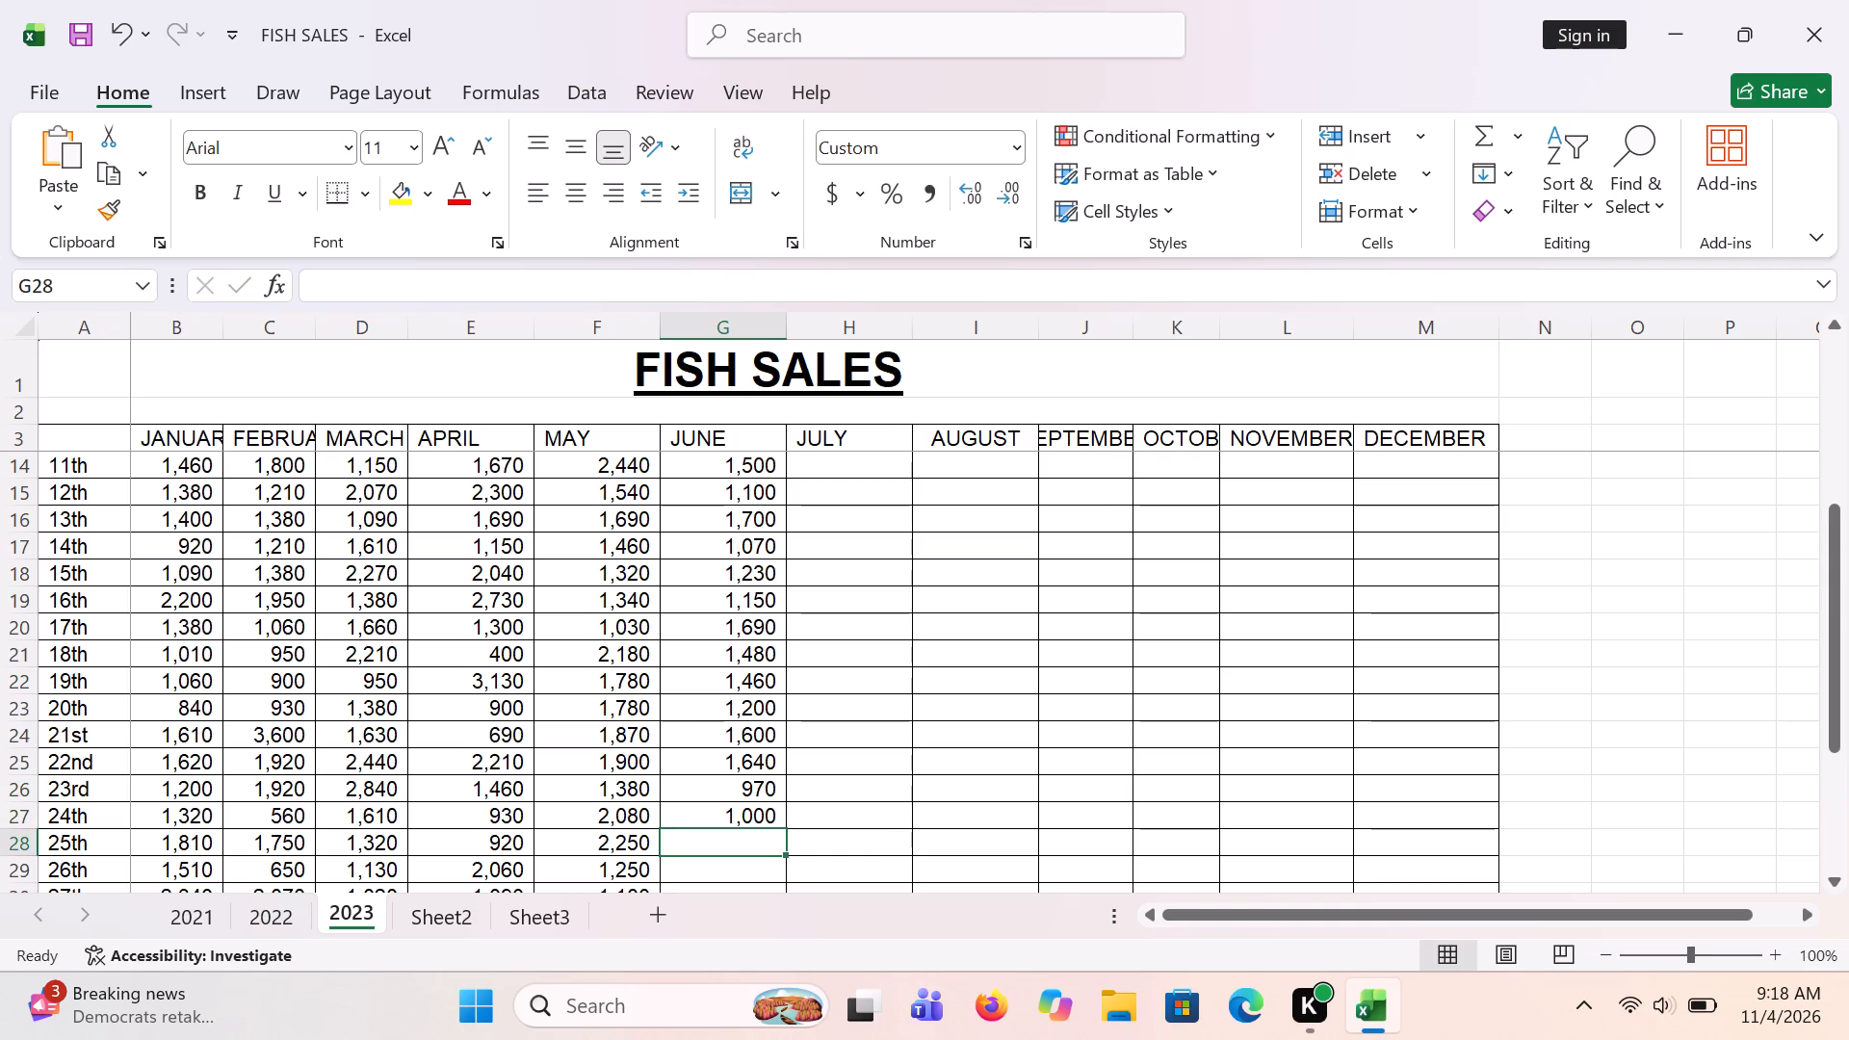
{"action": "type", "text": "144"}
{"action": "key", "text": "0"}
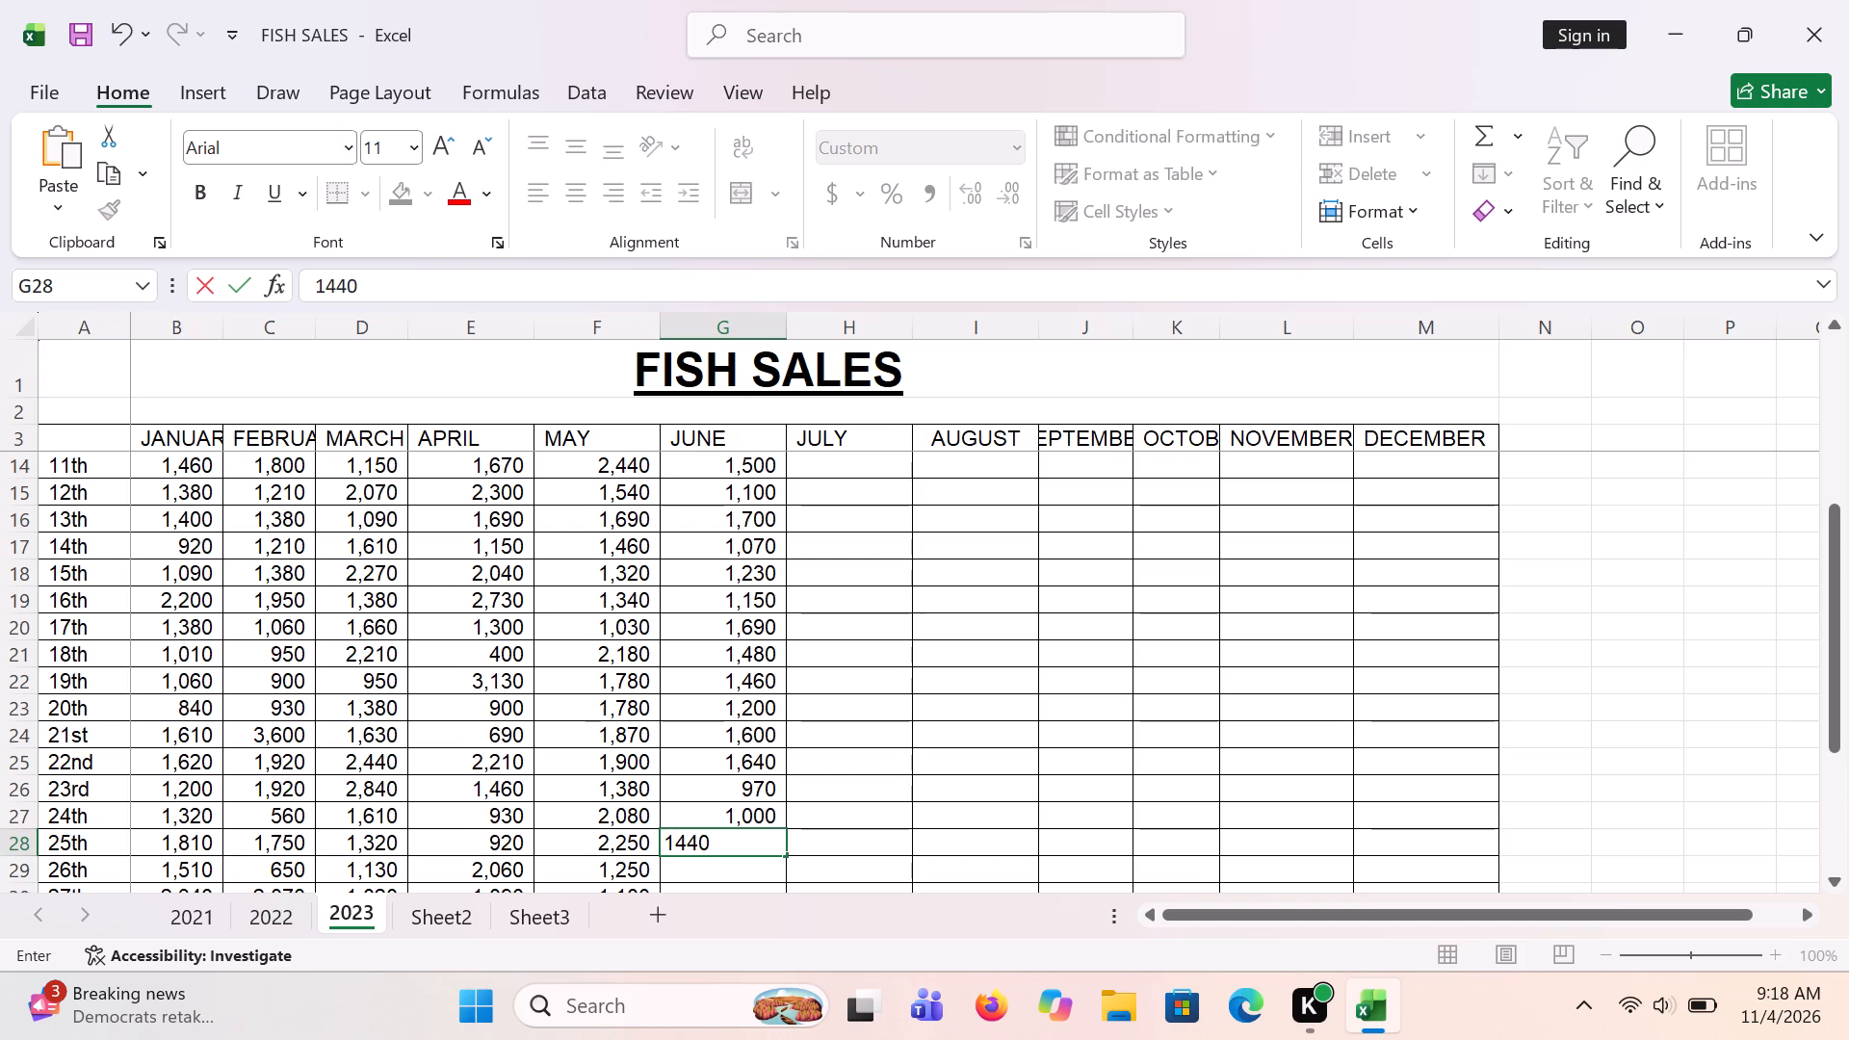
{"action": "key", "text": "Return"}
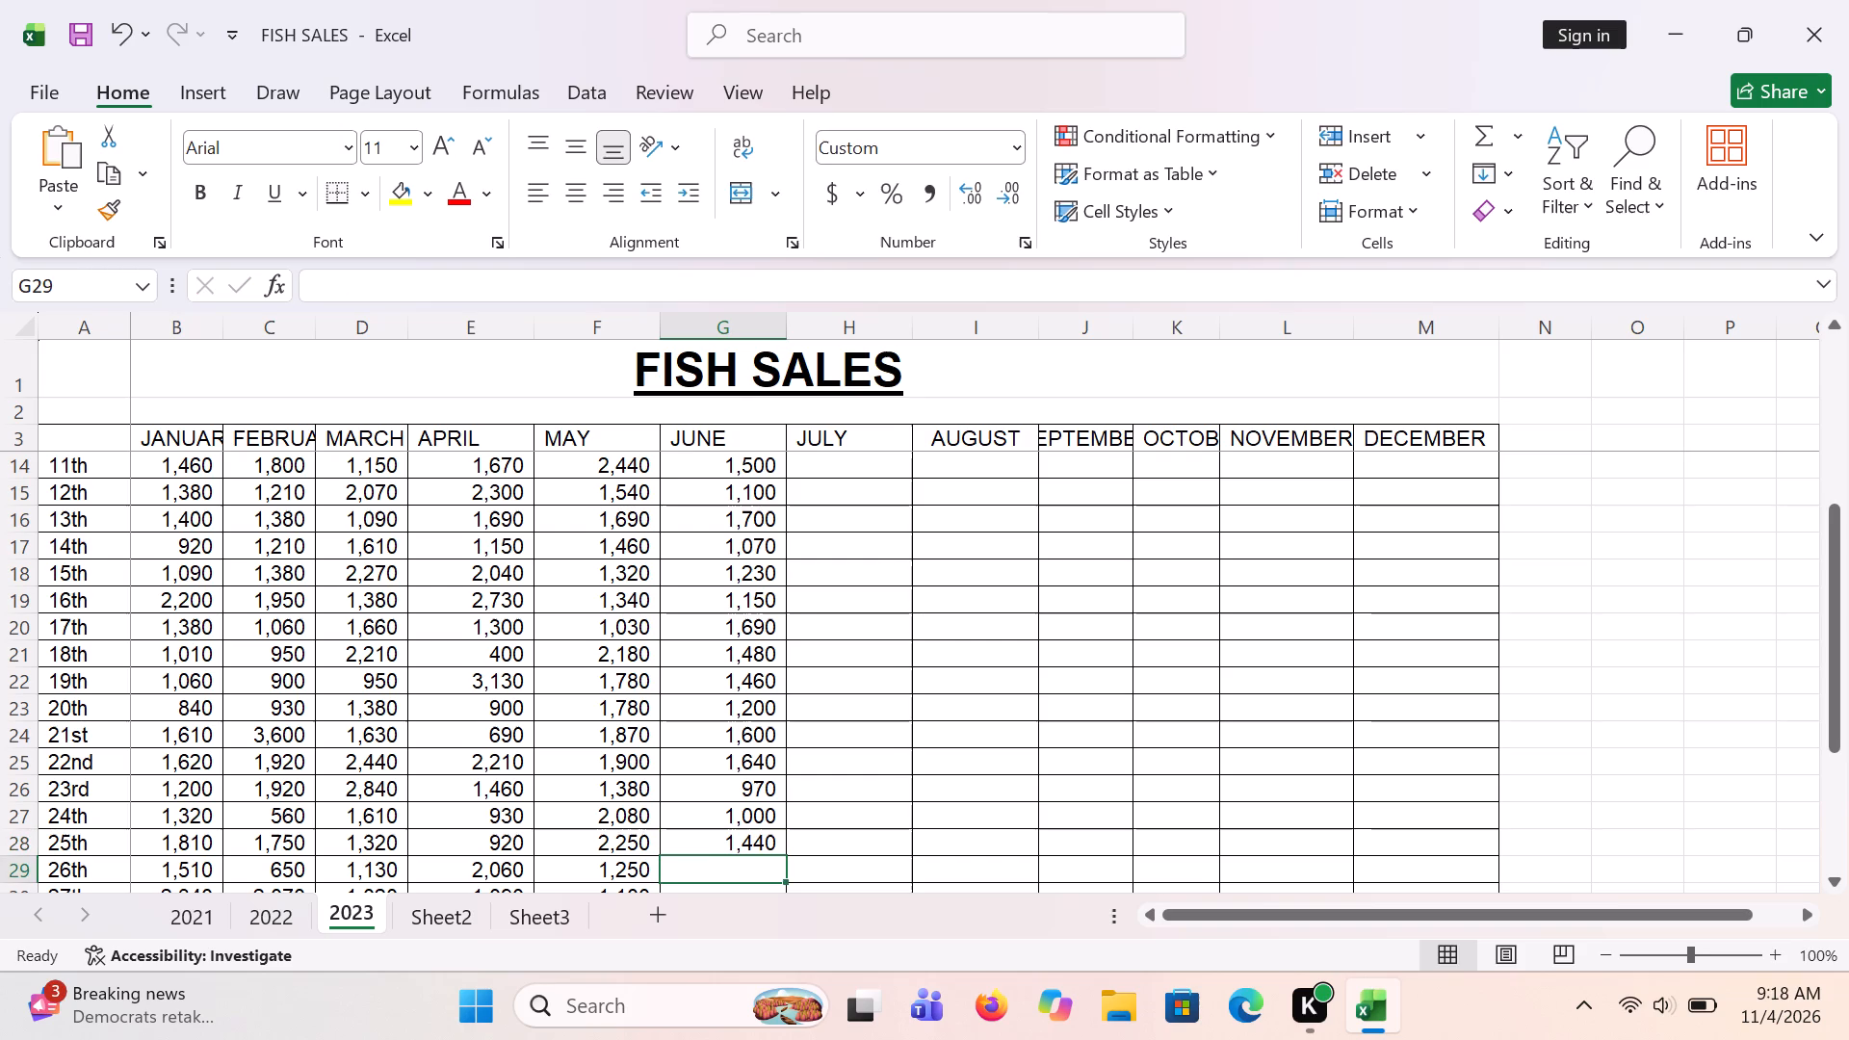
{"action": "type", "text": "146"}
{"action": "key", "text": "0"}
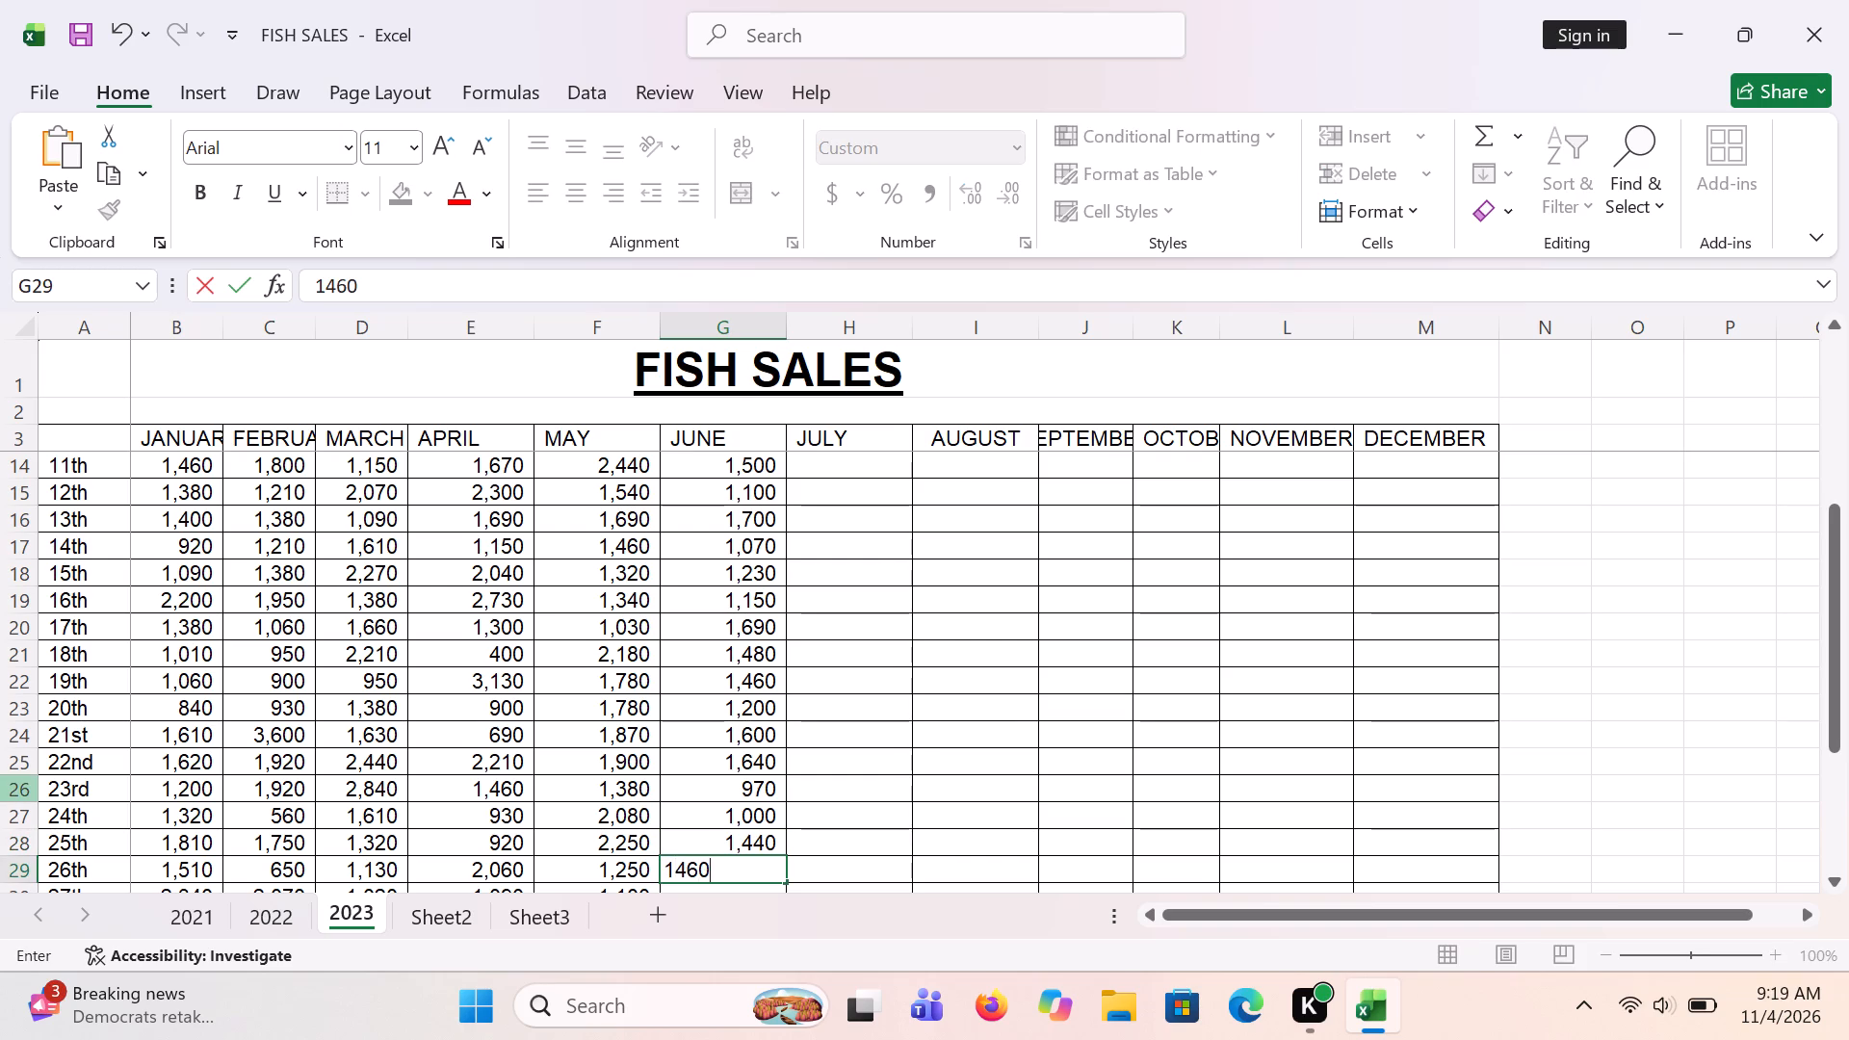
{"action": "key", "text": "Return"}
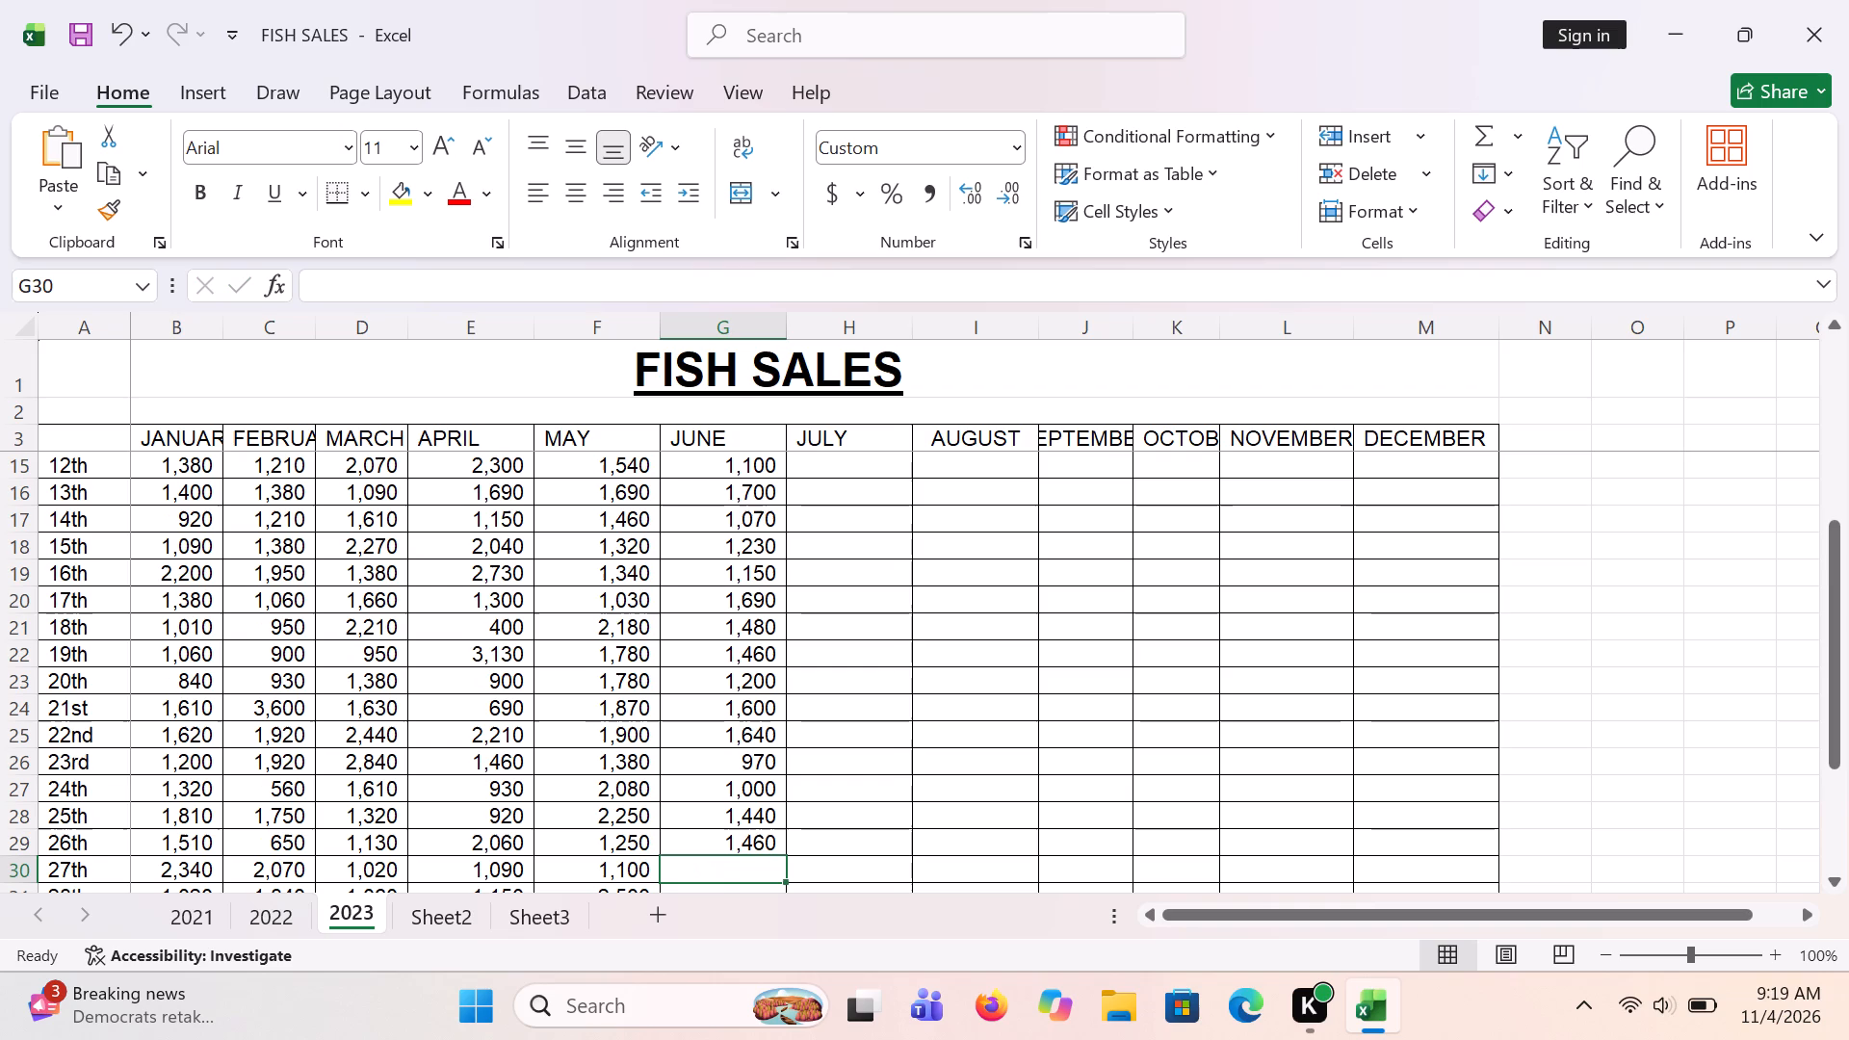
Enter the June sales for the 27th to the 30th: 1610, 1690, 860 and 1230.
{"action": "key", "text": "1"}
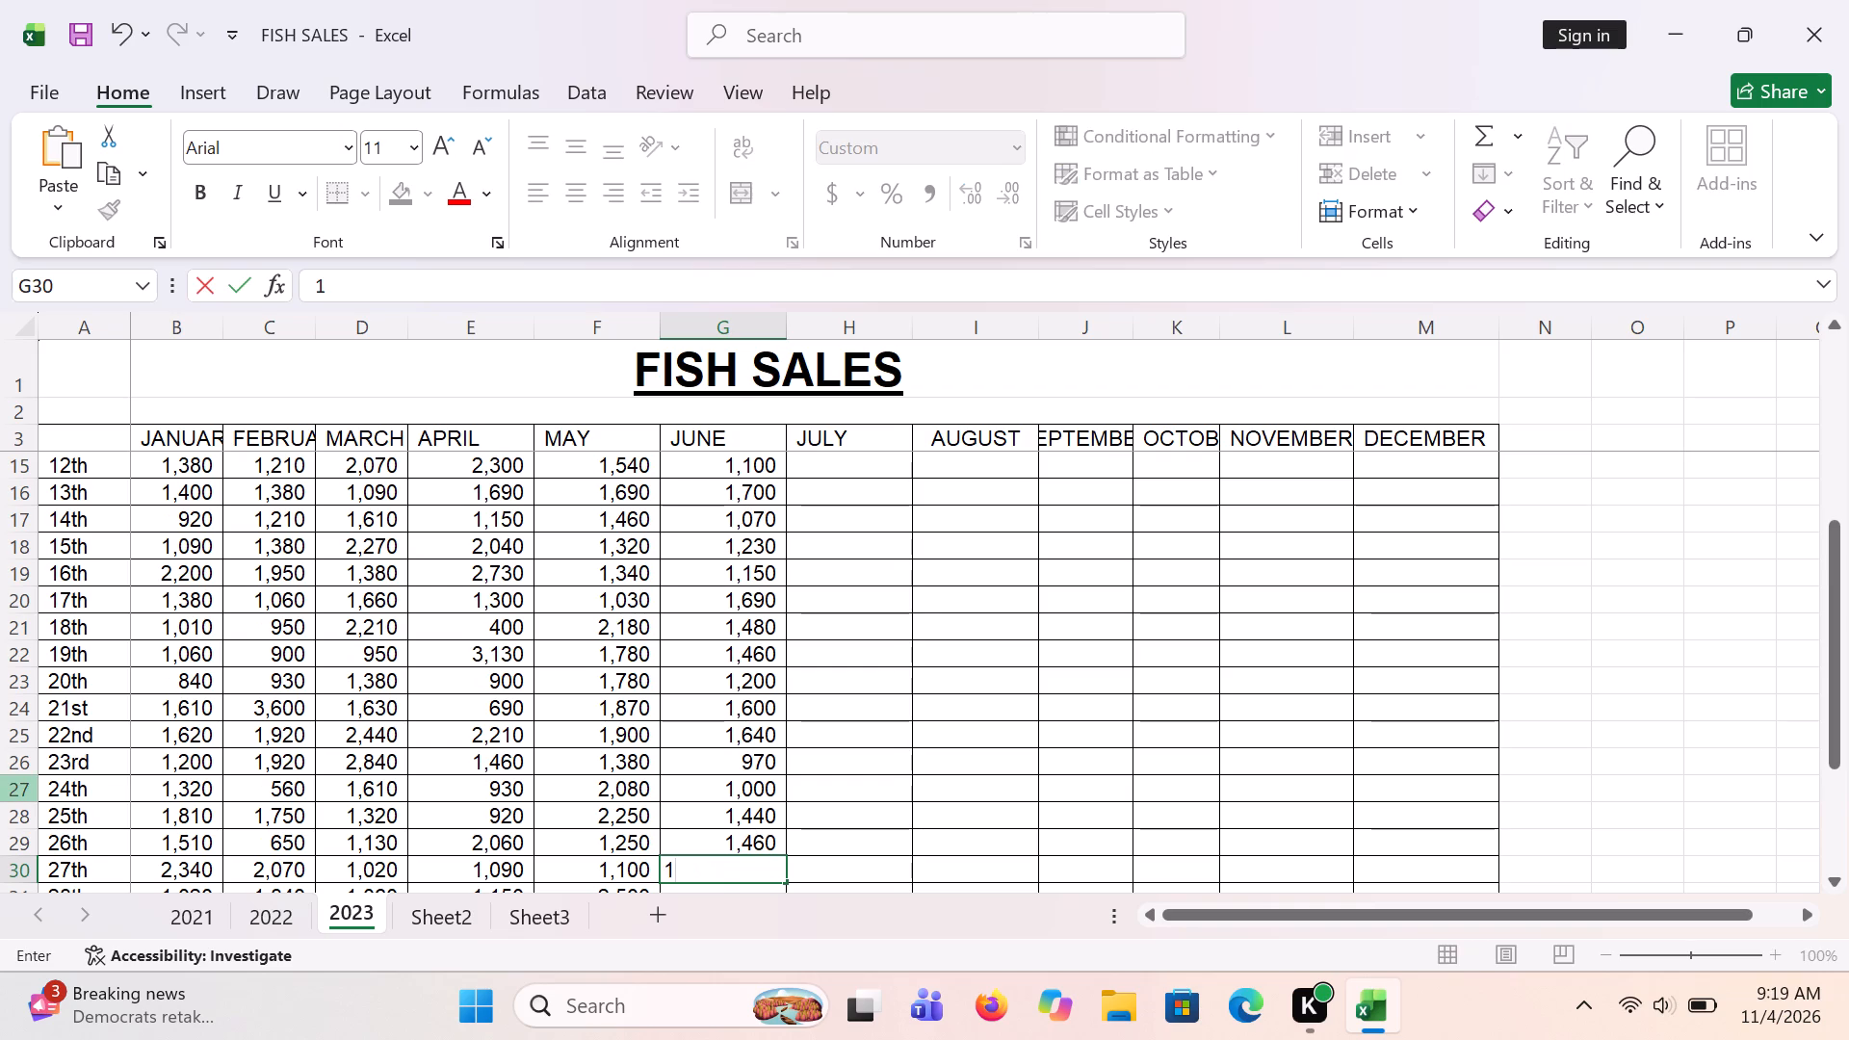
{"action": "type", "text": "61"}
{"action": "key", "text": "0"}
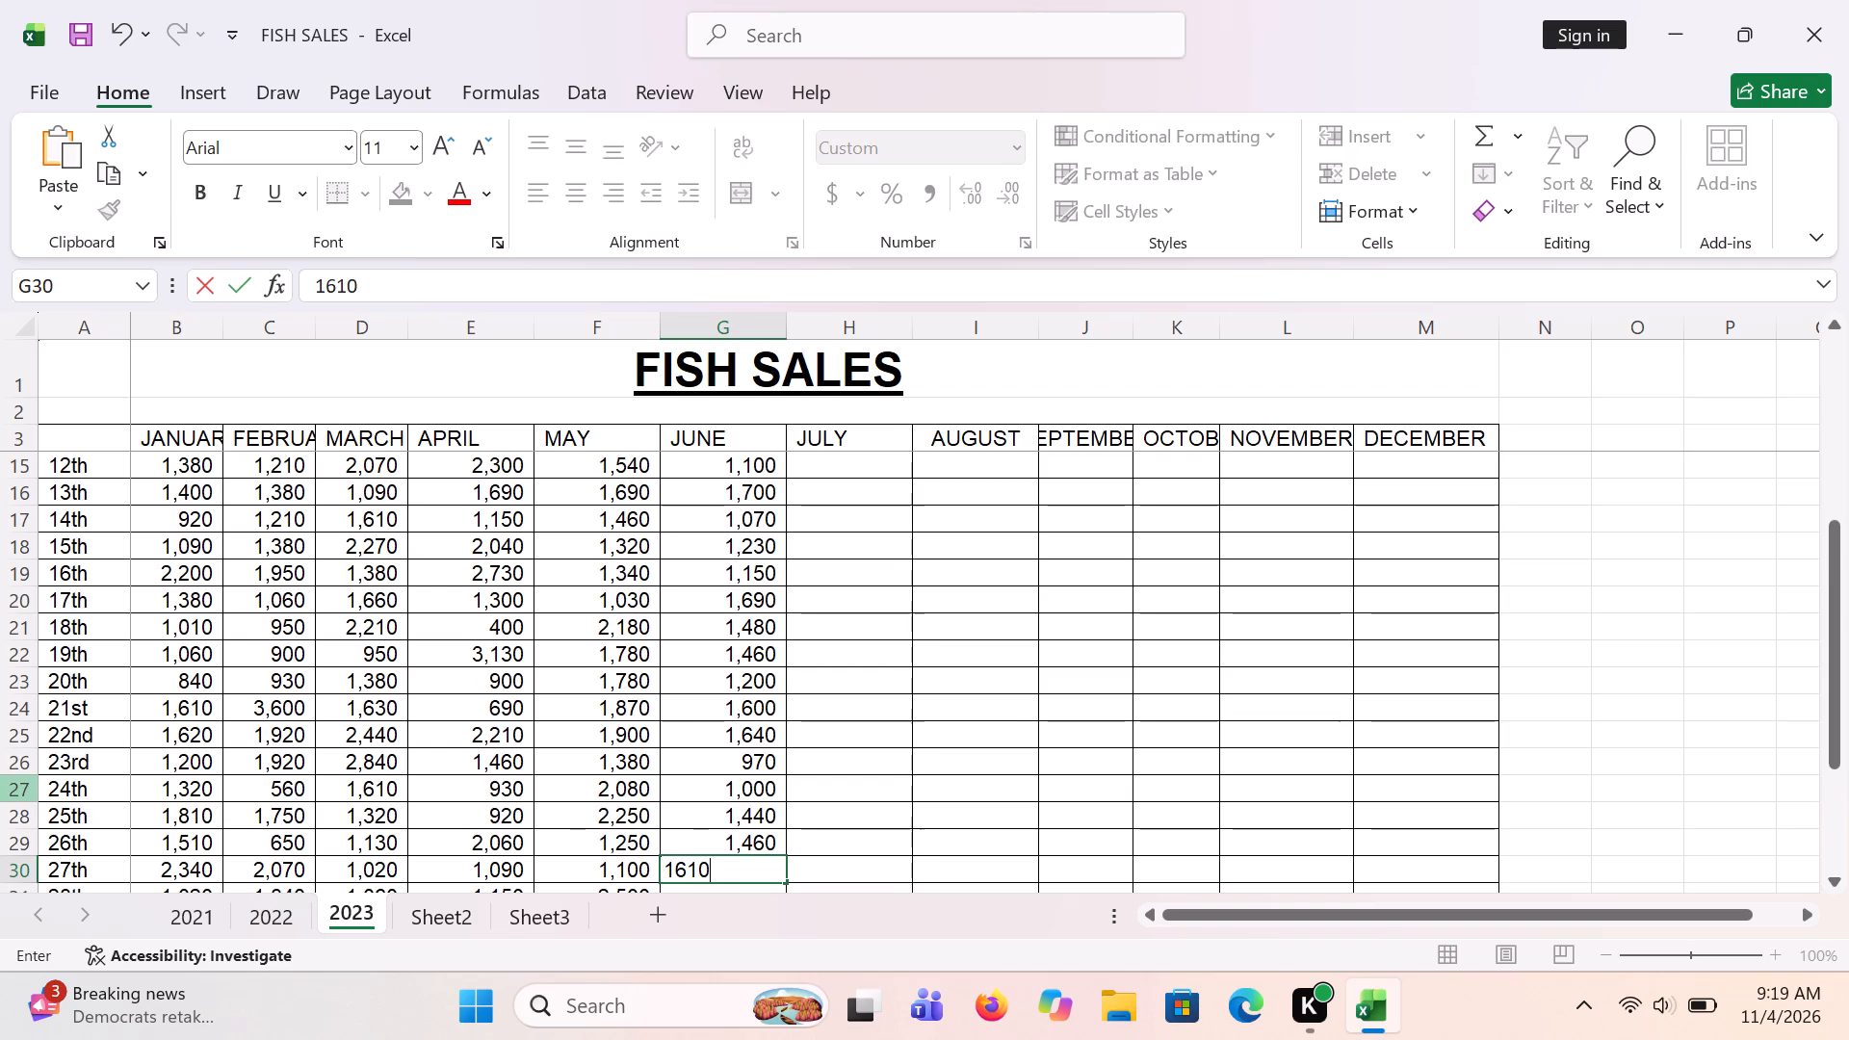
{"action": "key", "text": "Return"}
{"action": "type", "text": "1690"}
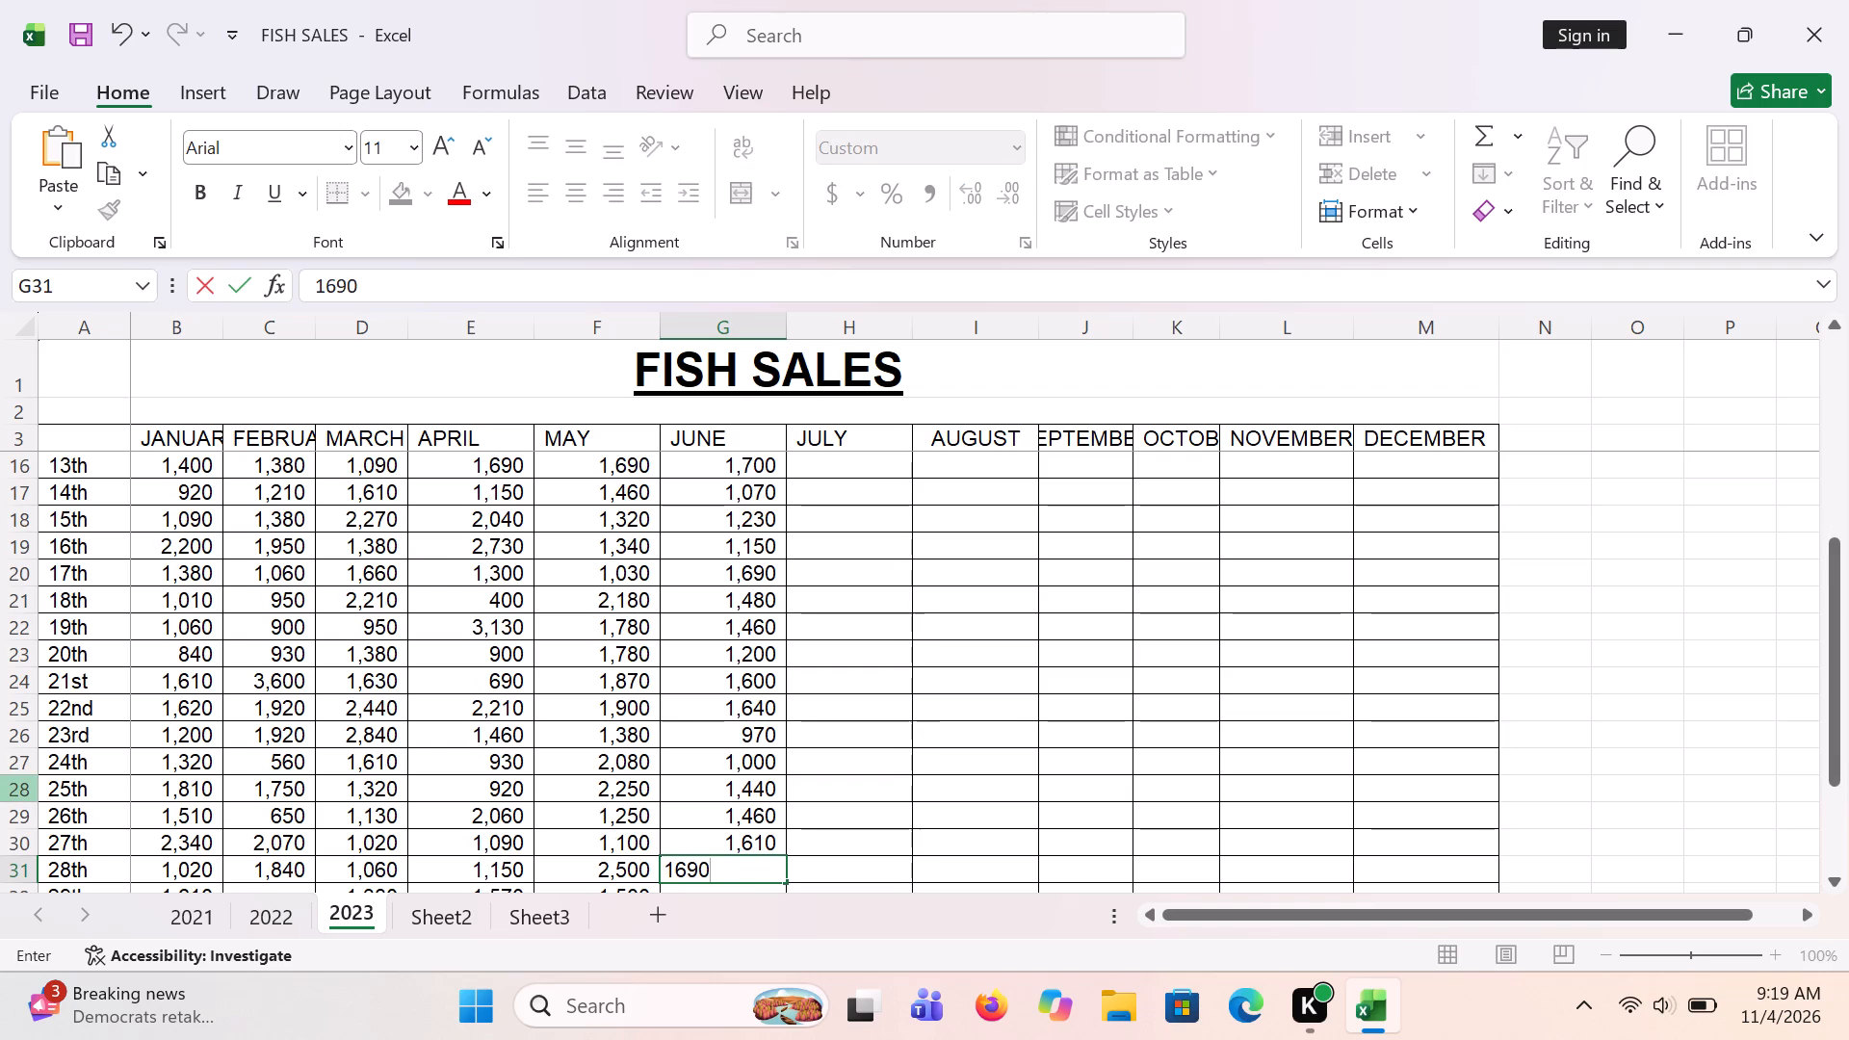
{"action": "key", "text": "Return"}
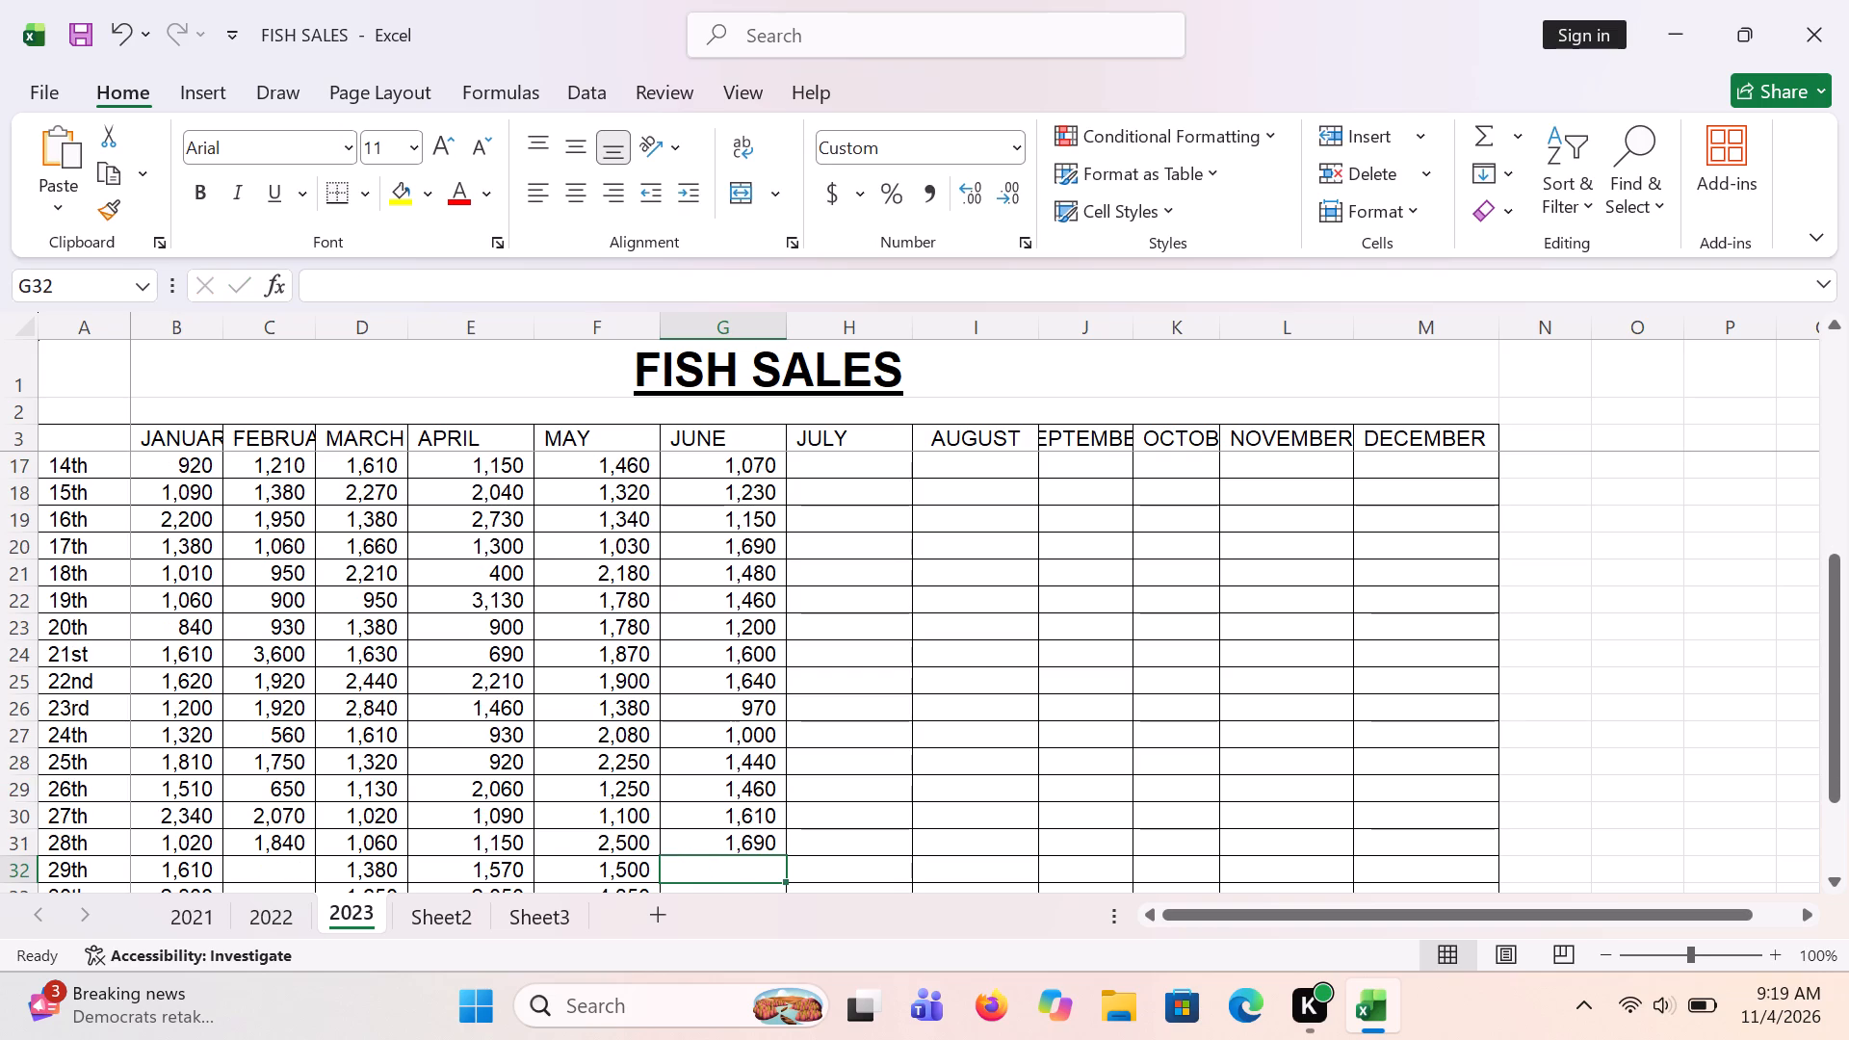
{"action": "type", "text": "860"}
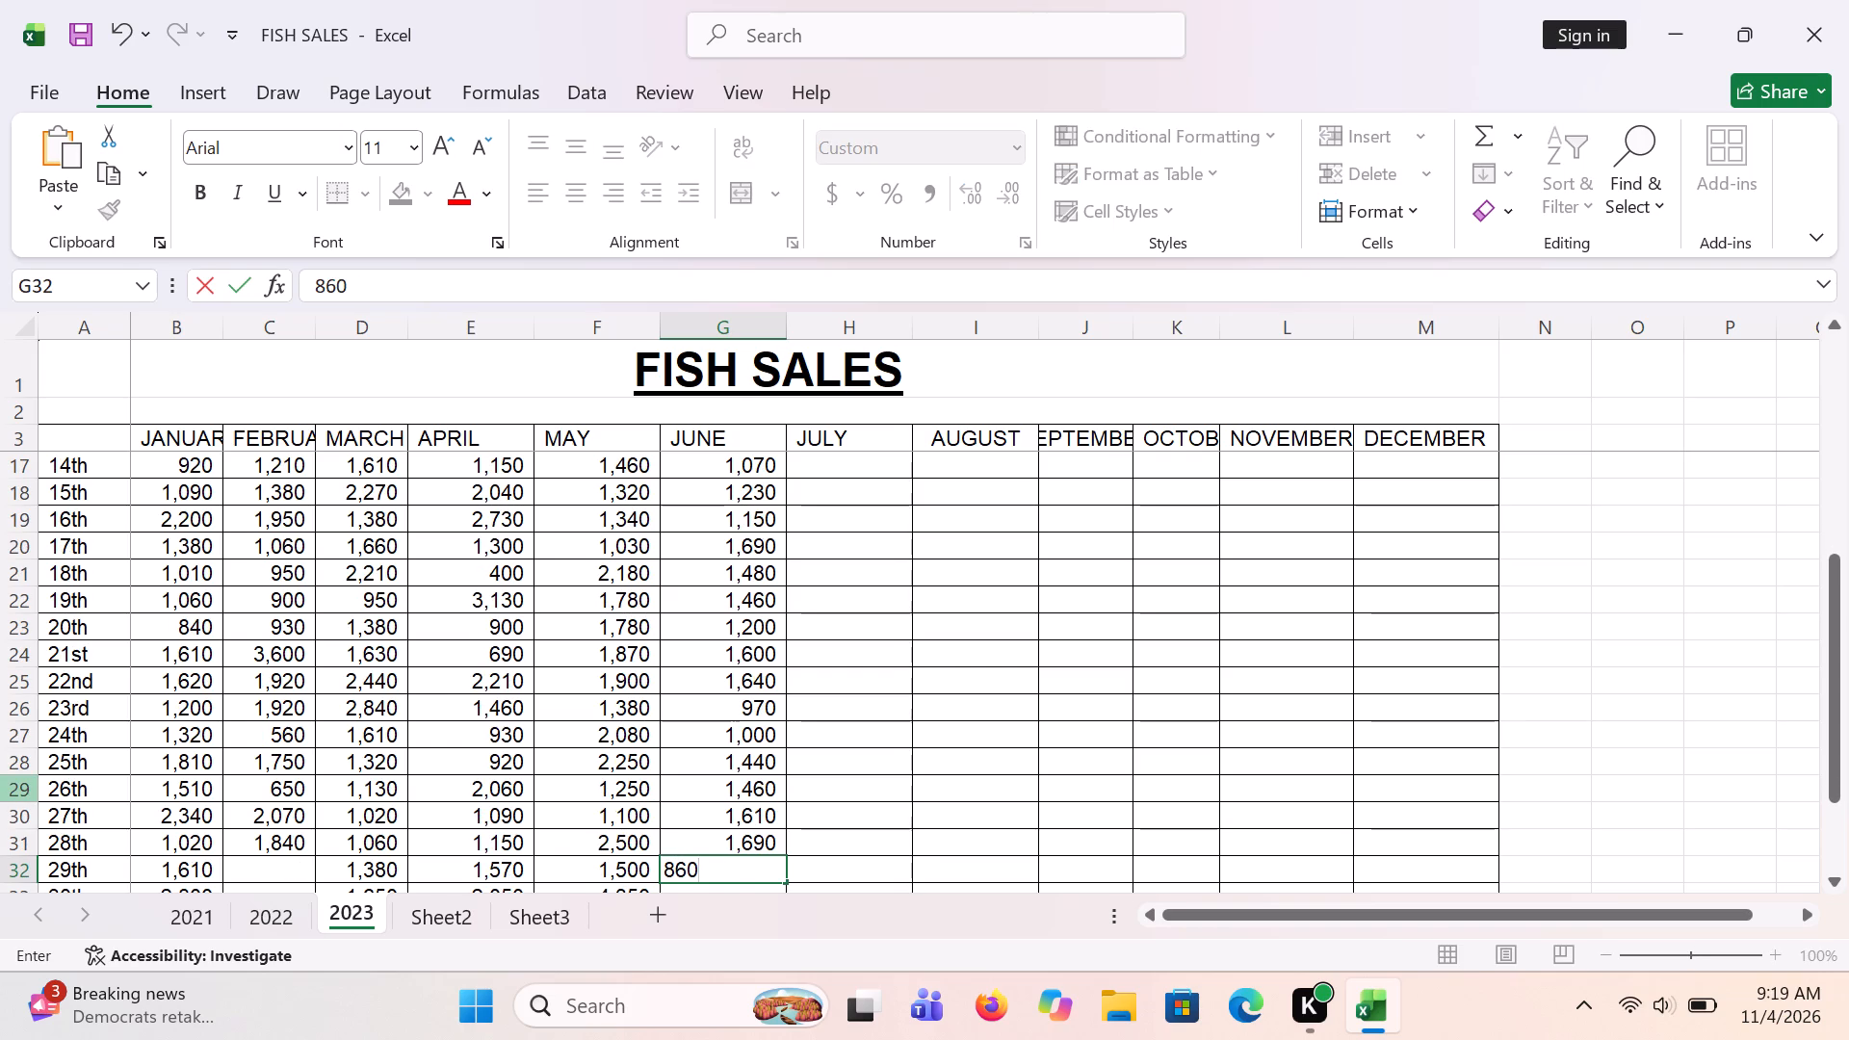
{"action": "key", "text": "Return"}
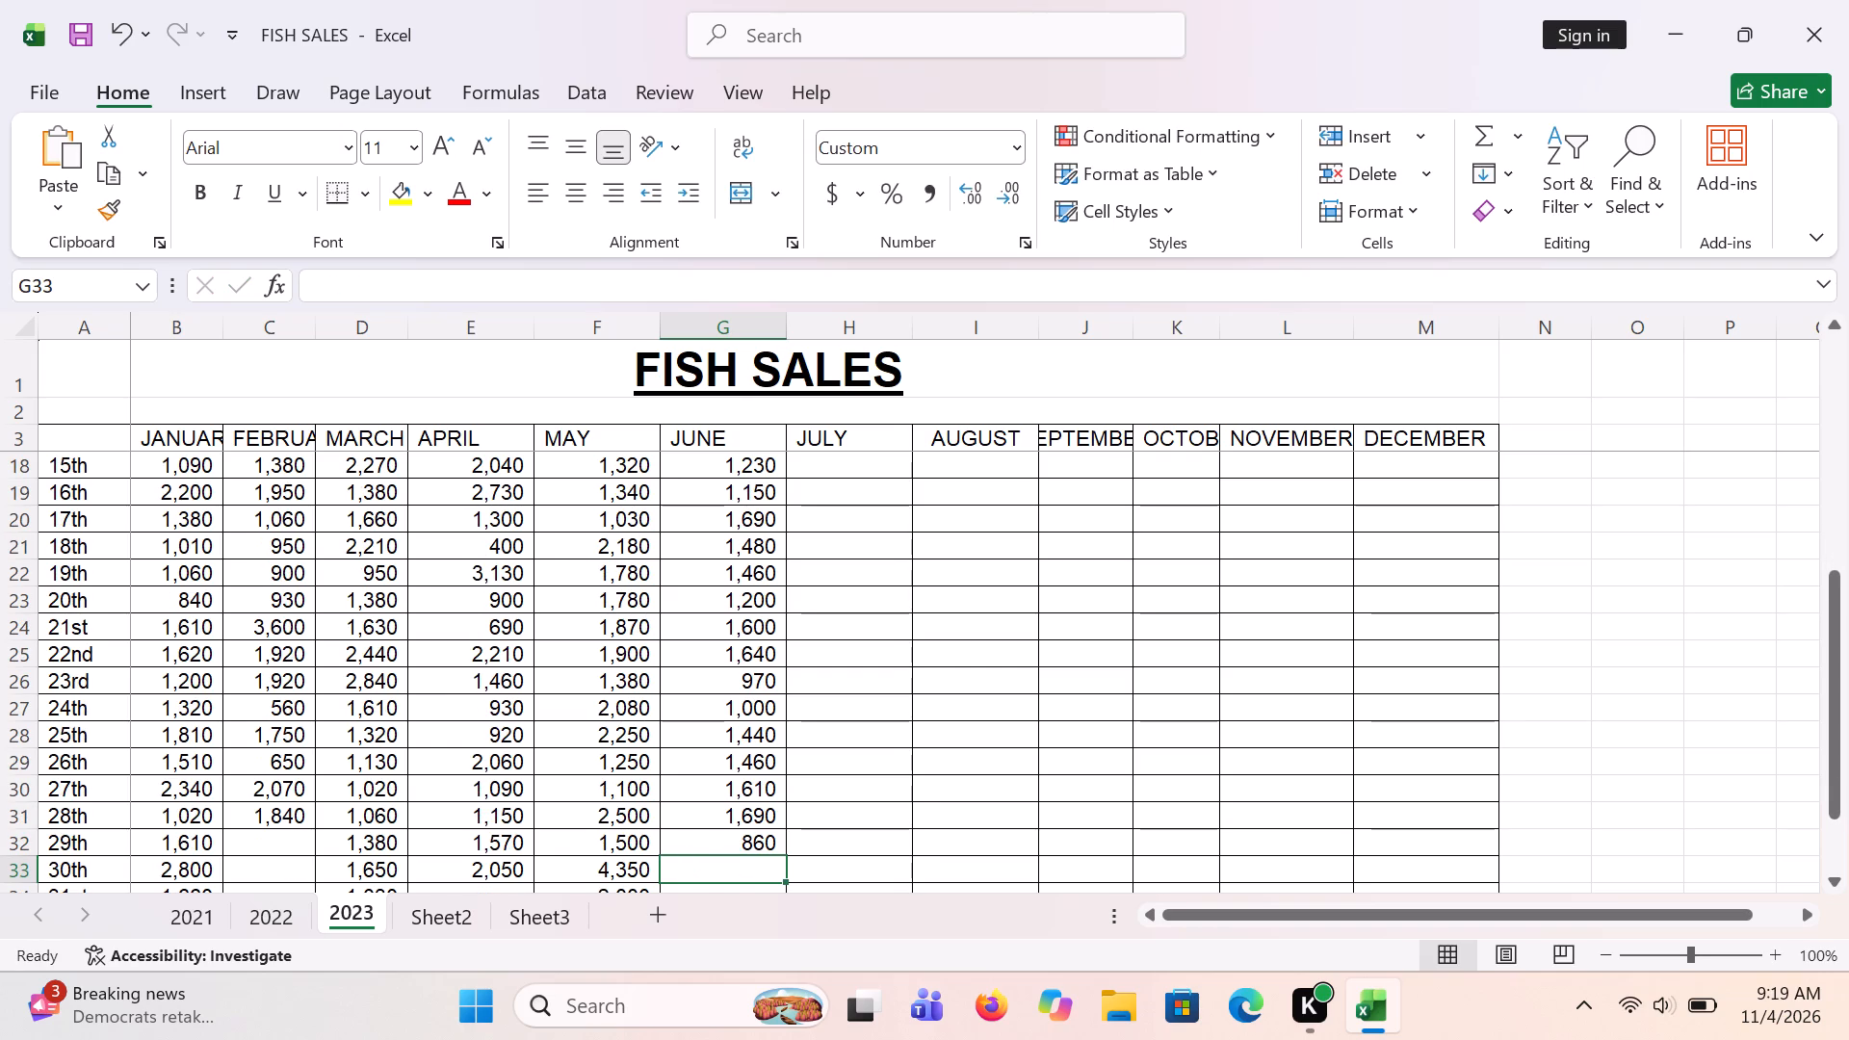
{"action": "type", "text": "1230"}
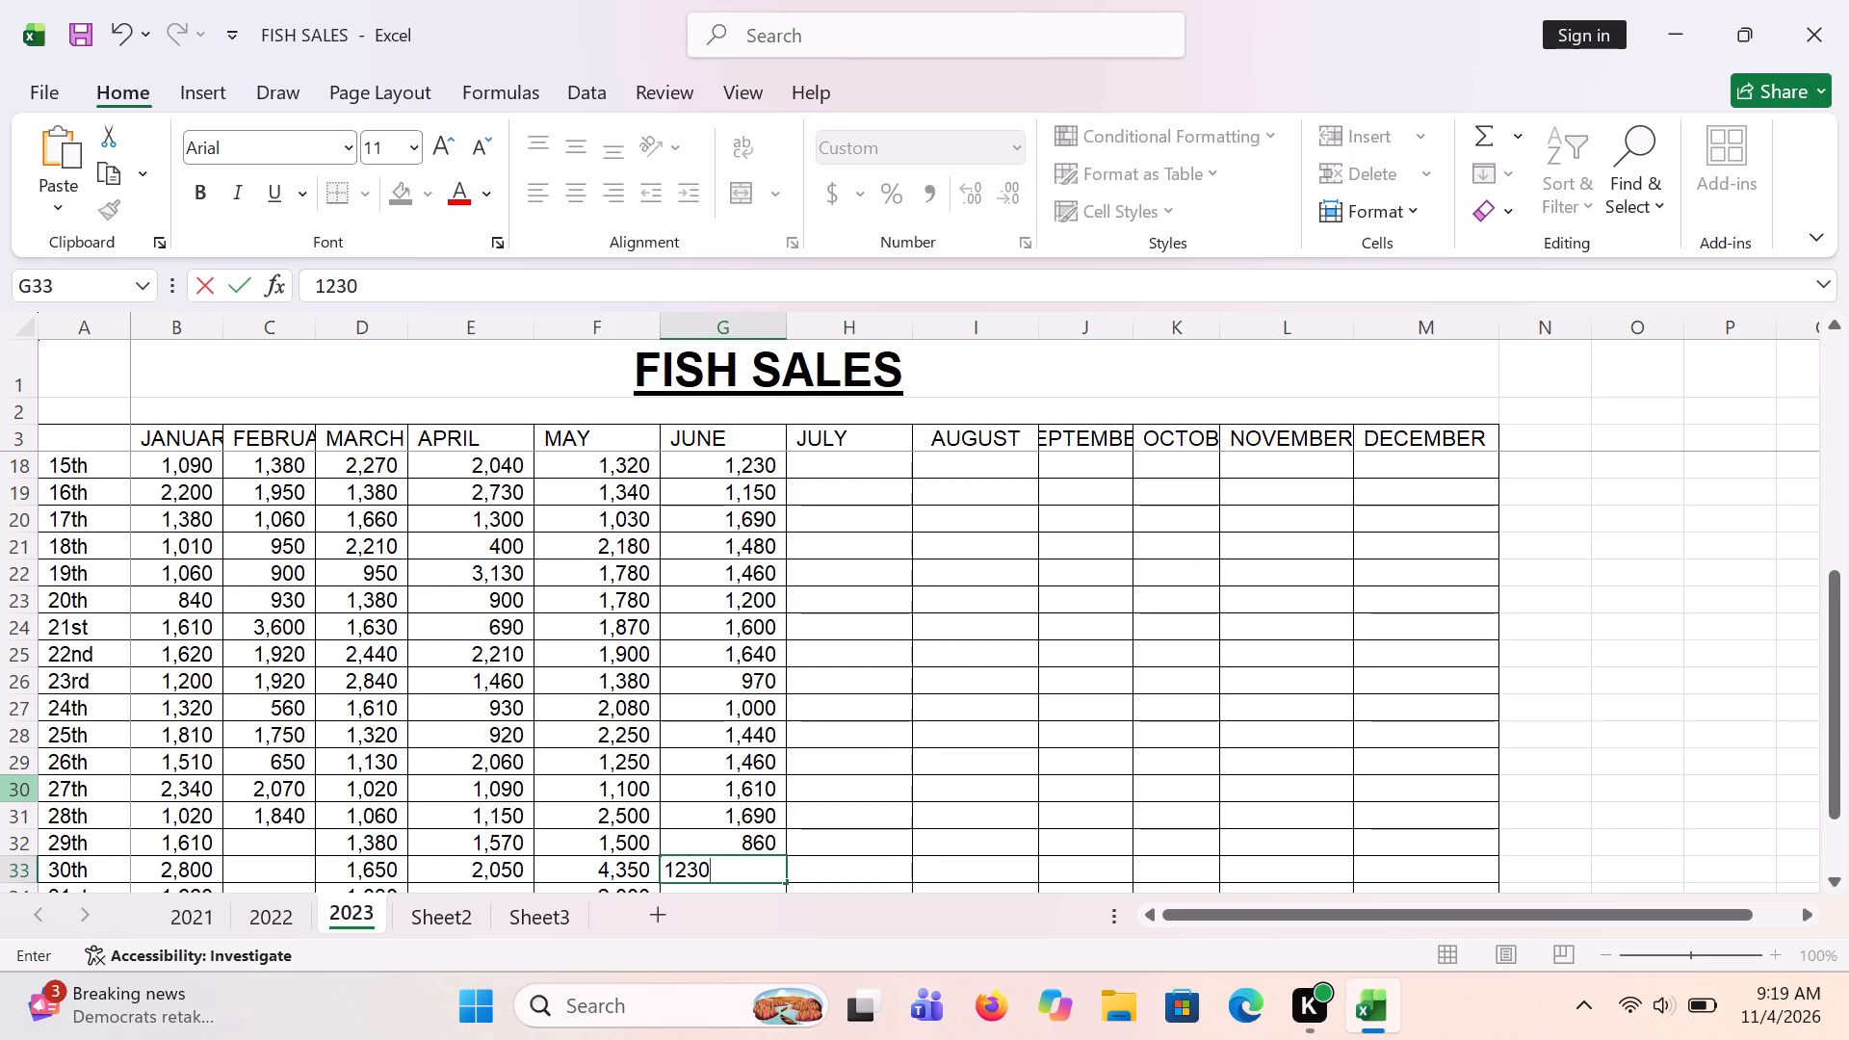
{"action": "key", "text": "Return"}
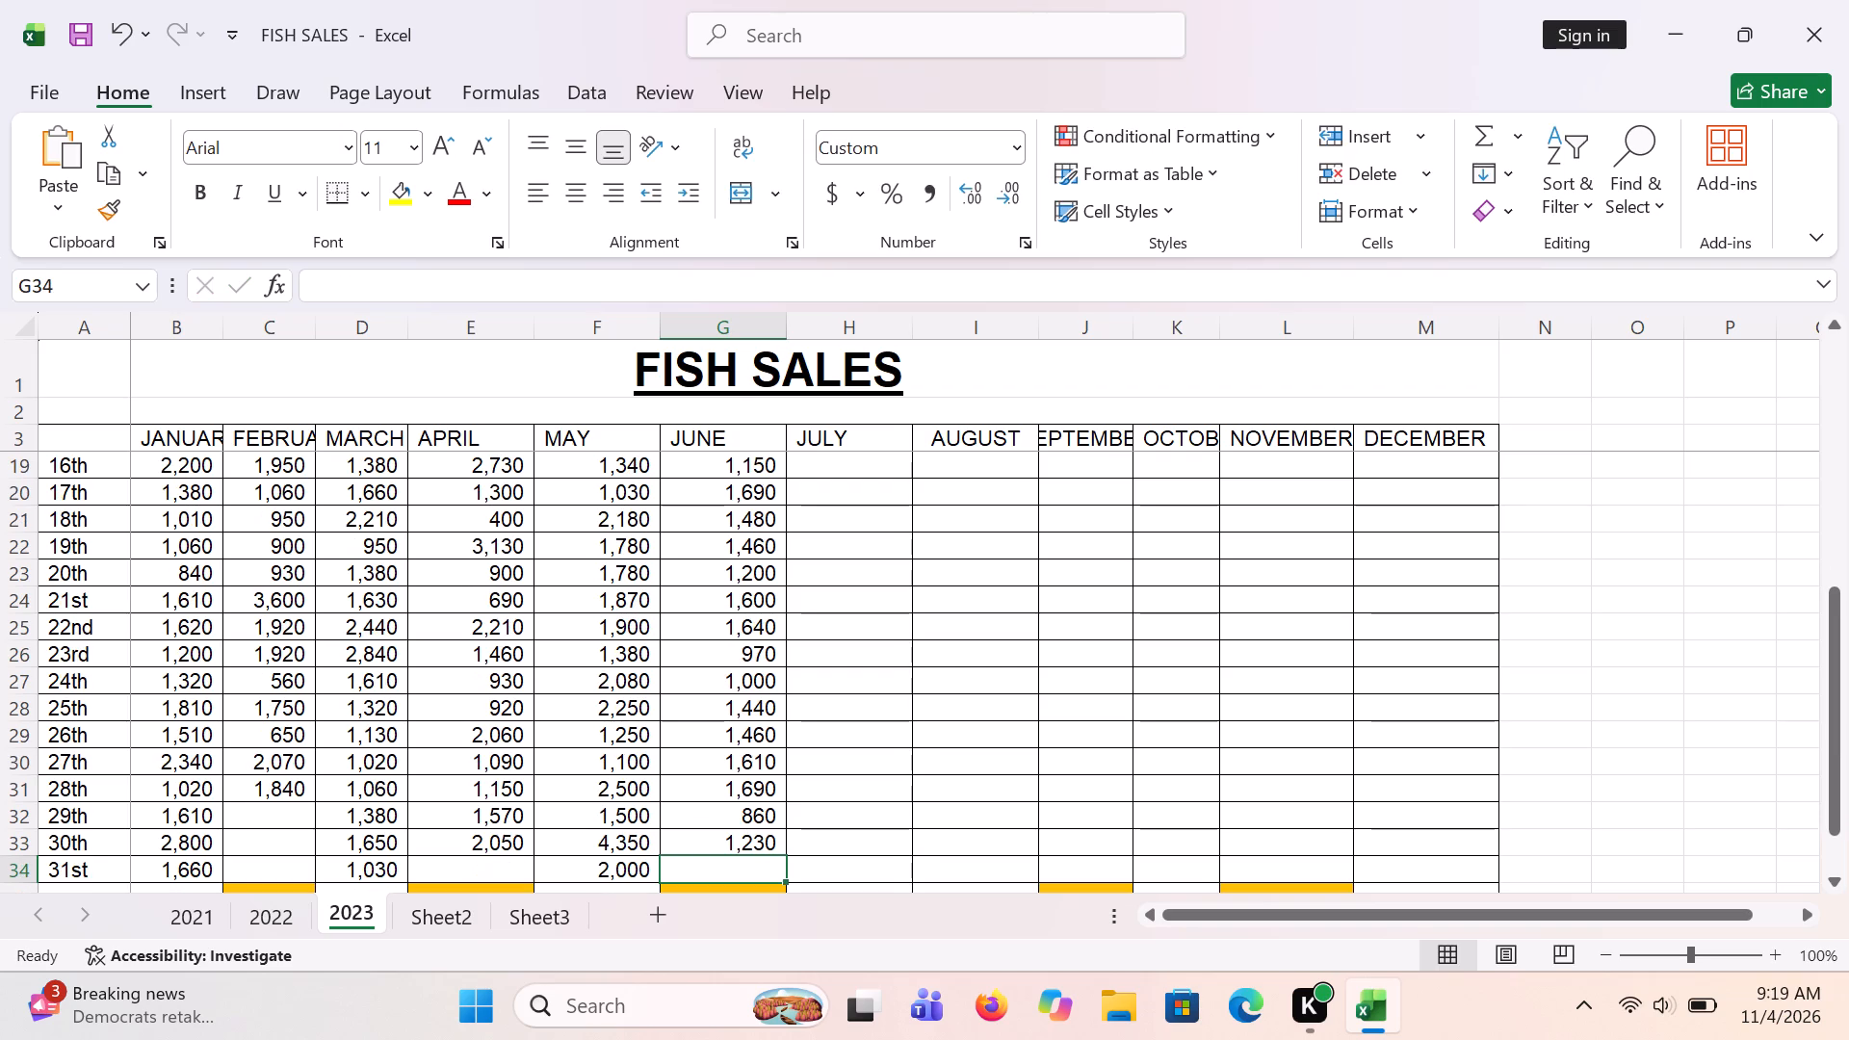
AutoFit the widths of the JUNE and JULY columns to their contents.
{"action": "scroll", "coordinate": [0, 793], "scroll_direction": "up", "scroll_amount": 3}
{"action": "scroll", "coordinate": [228, 789], "scroll_direction": "up", "scroll_amount": 6}
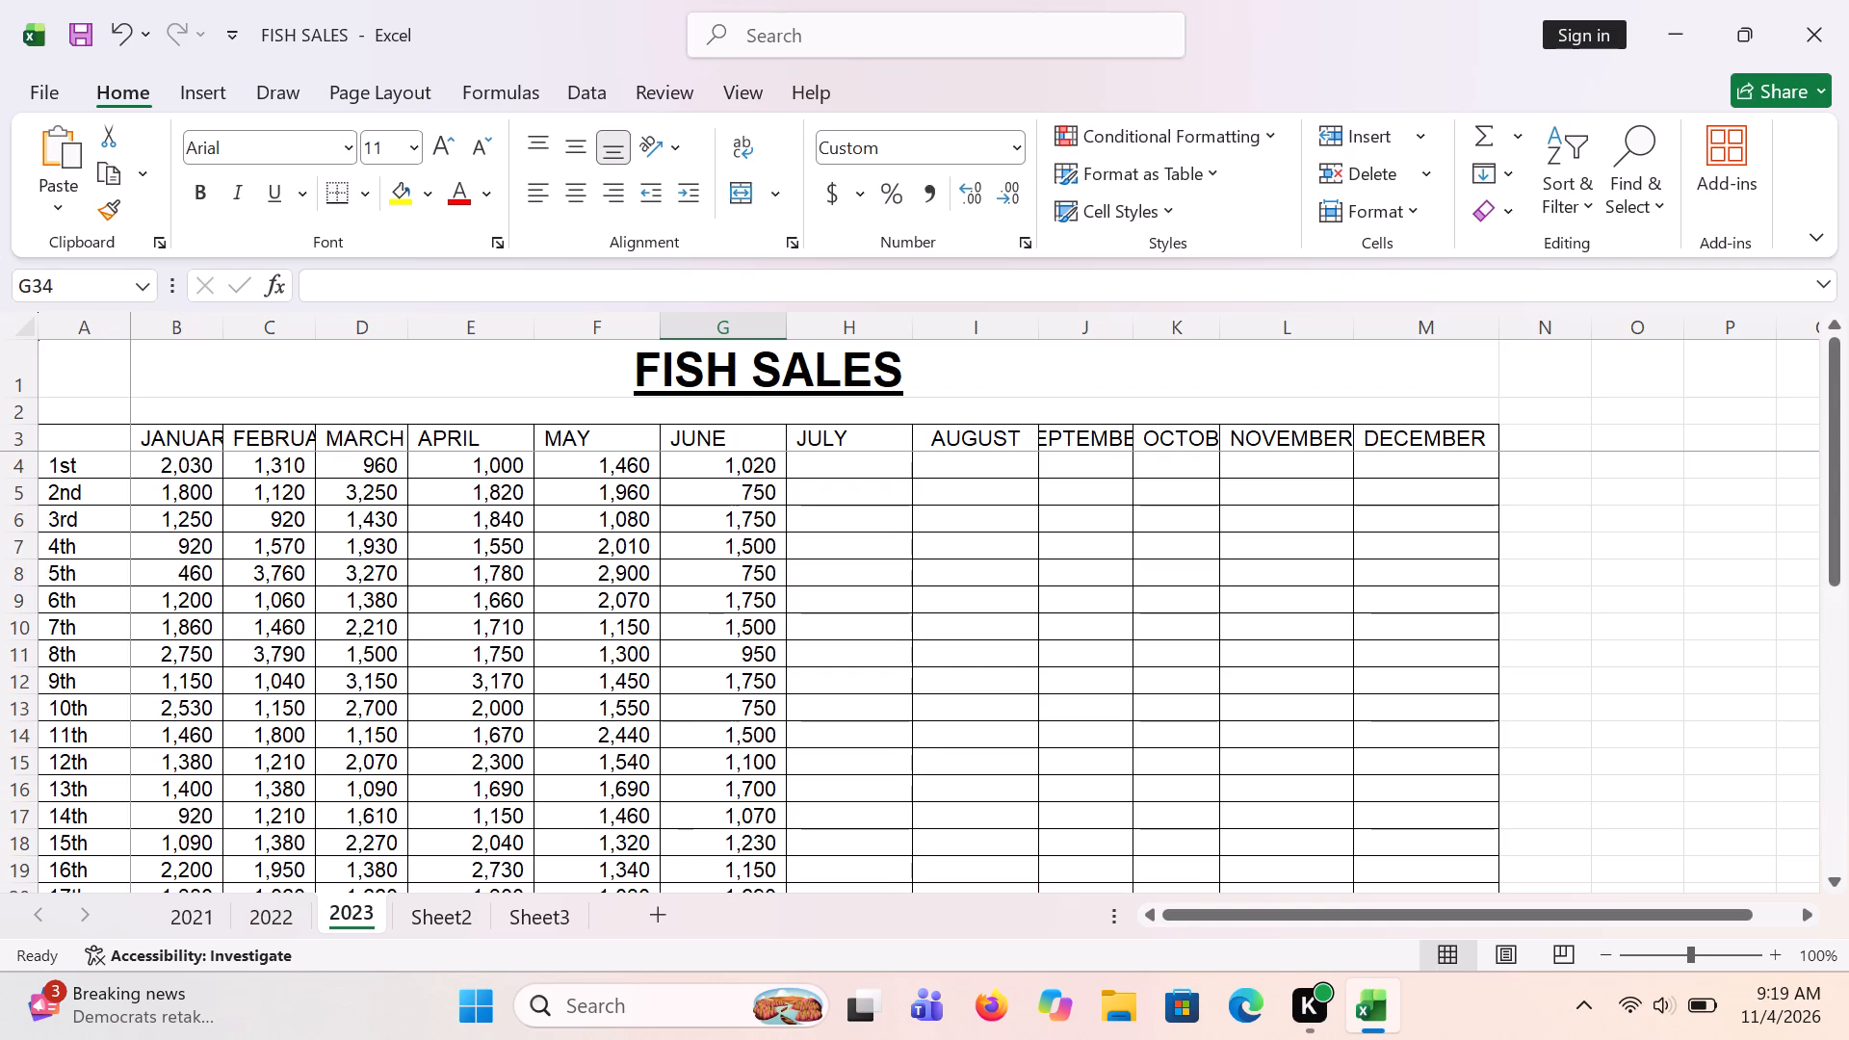
{"action": "scroll", "coordinate": [352, 626], "scroll_direction": "up", "scroll_amount": 1}
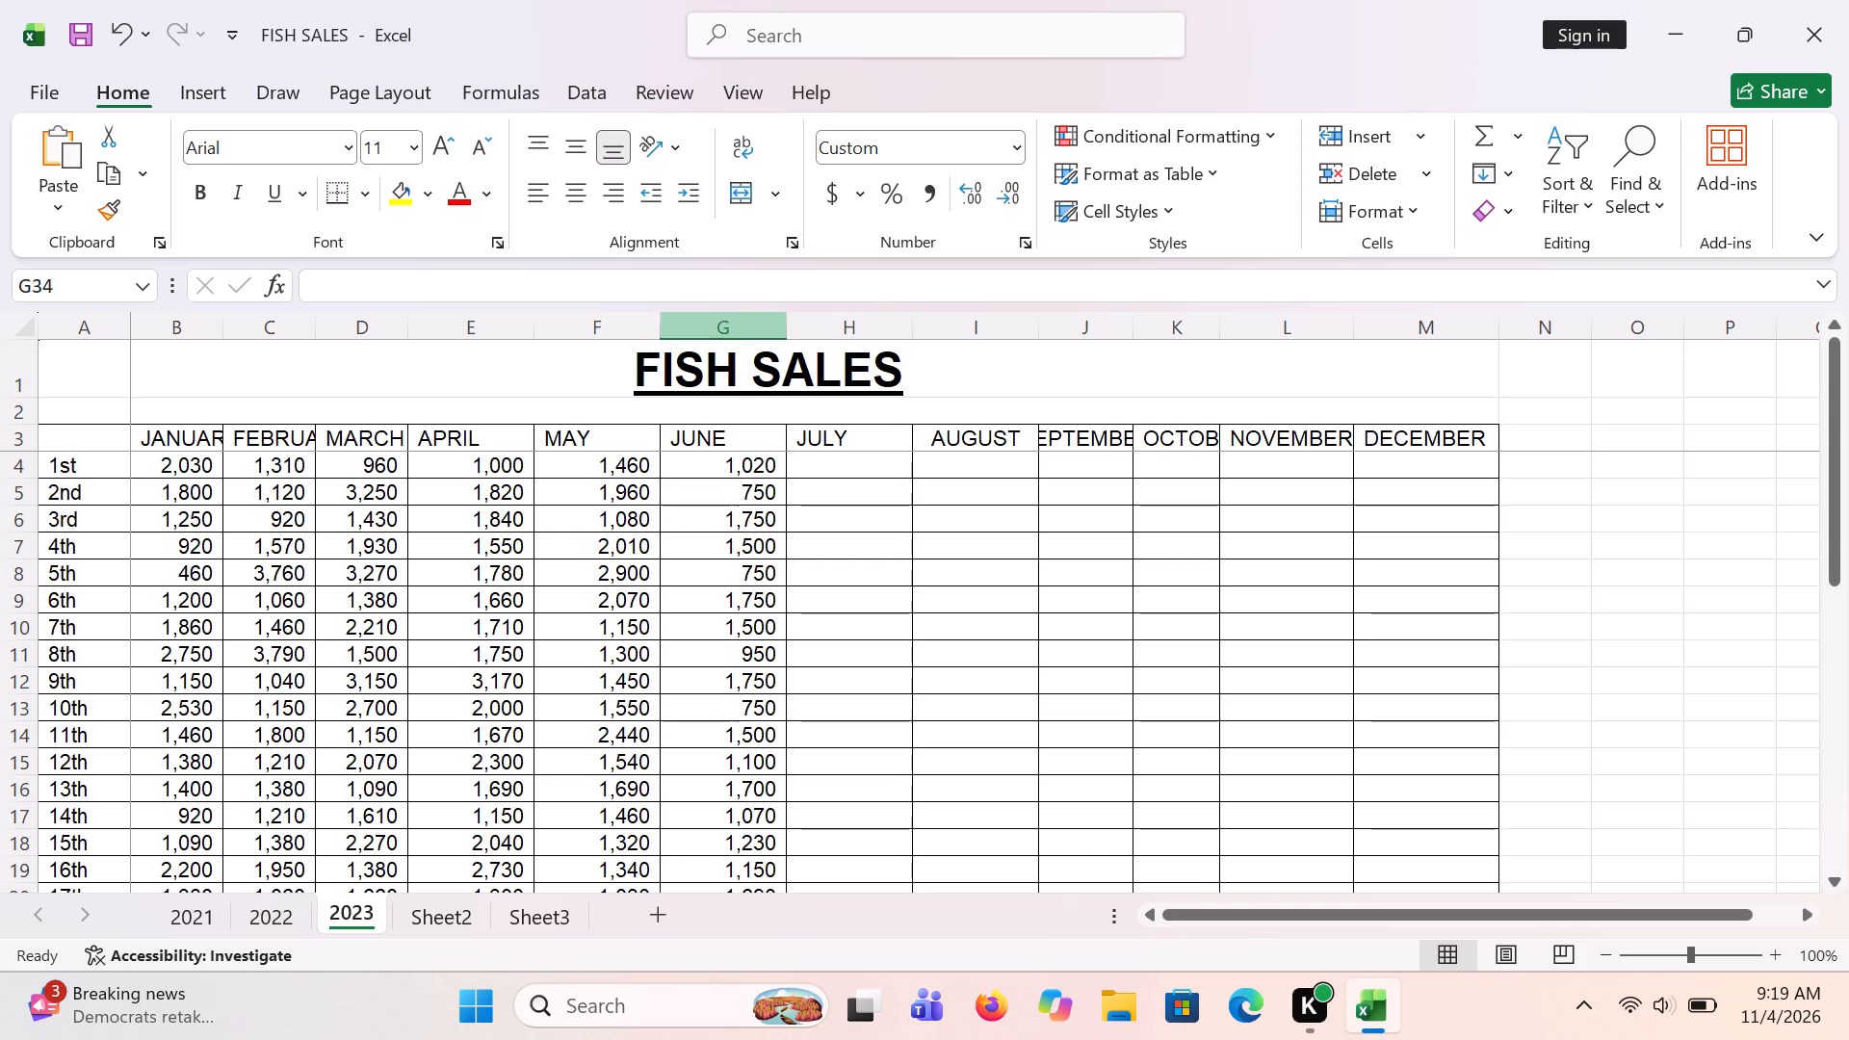
{"action": "double_click", "coordinate": [785, 331]}
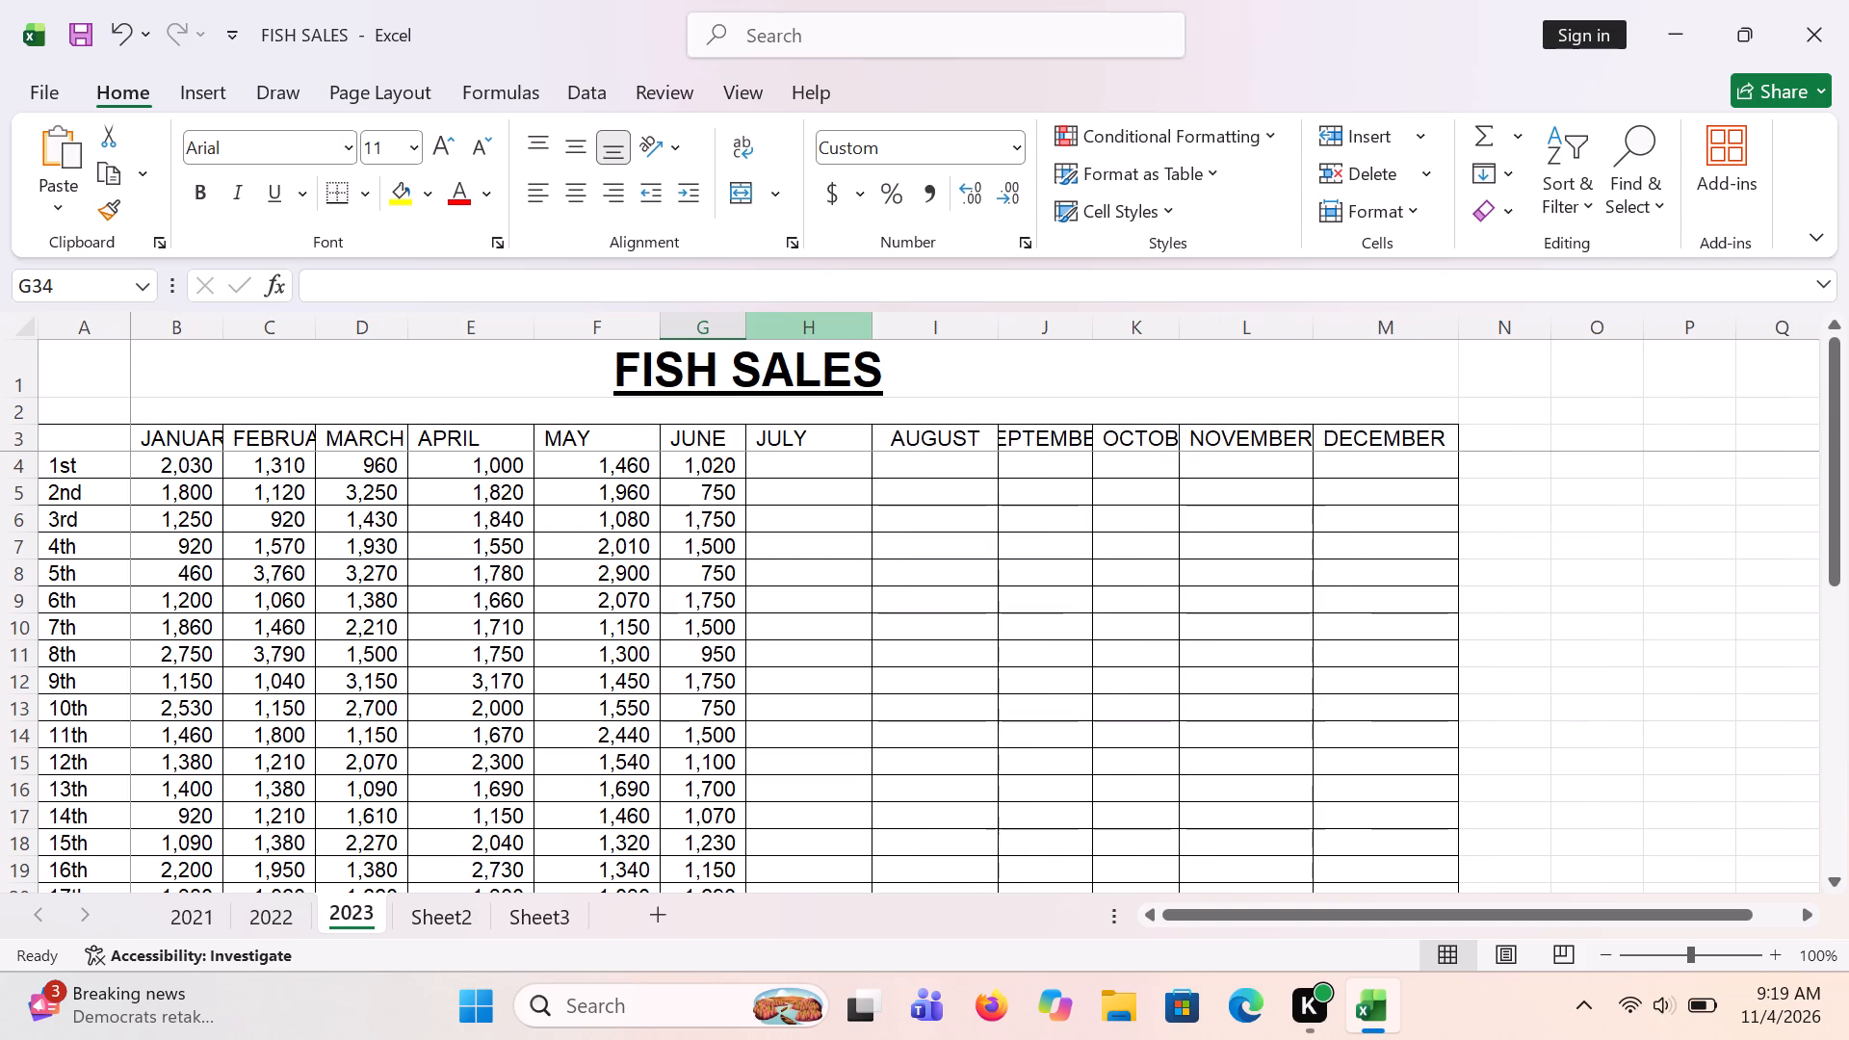
{"action": "double_click", "coordinate": [883, 319]}
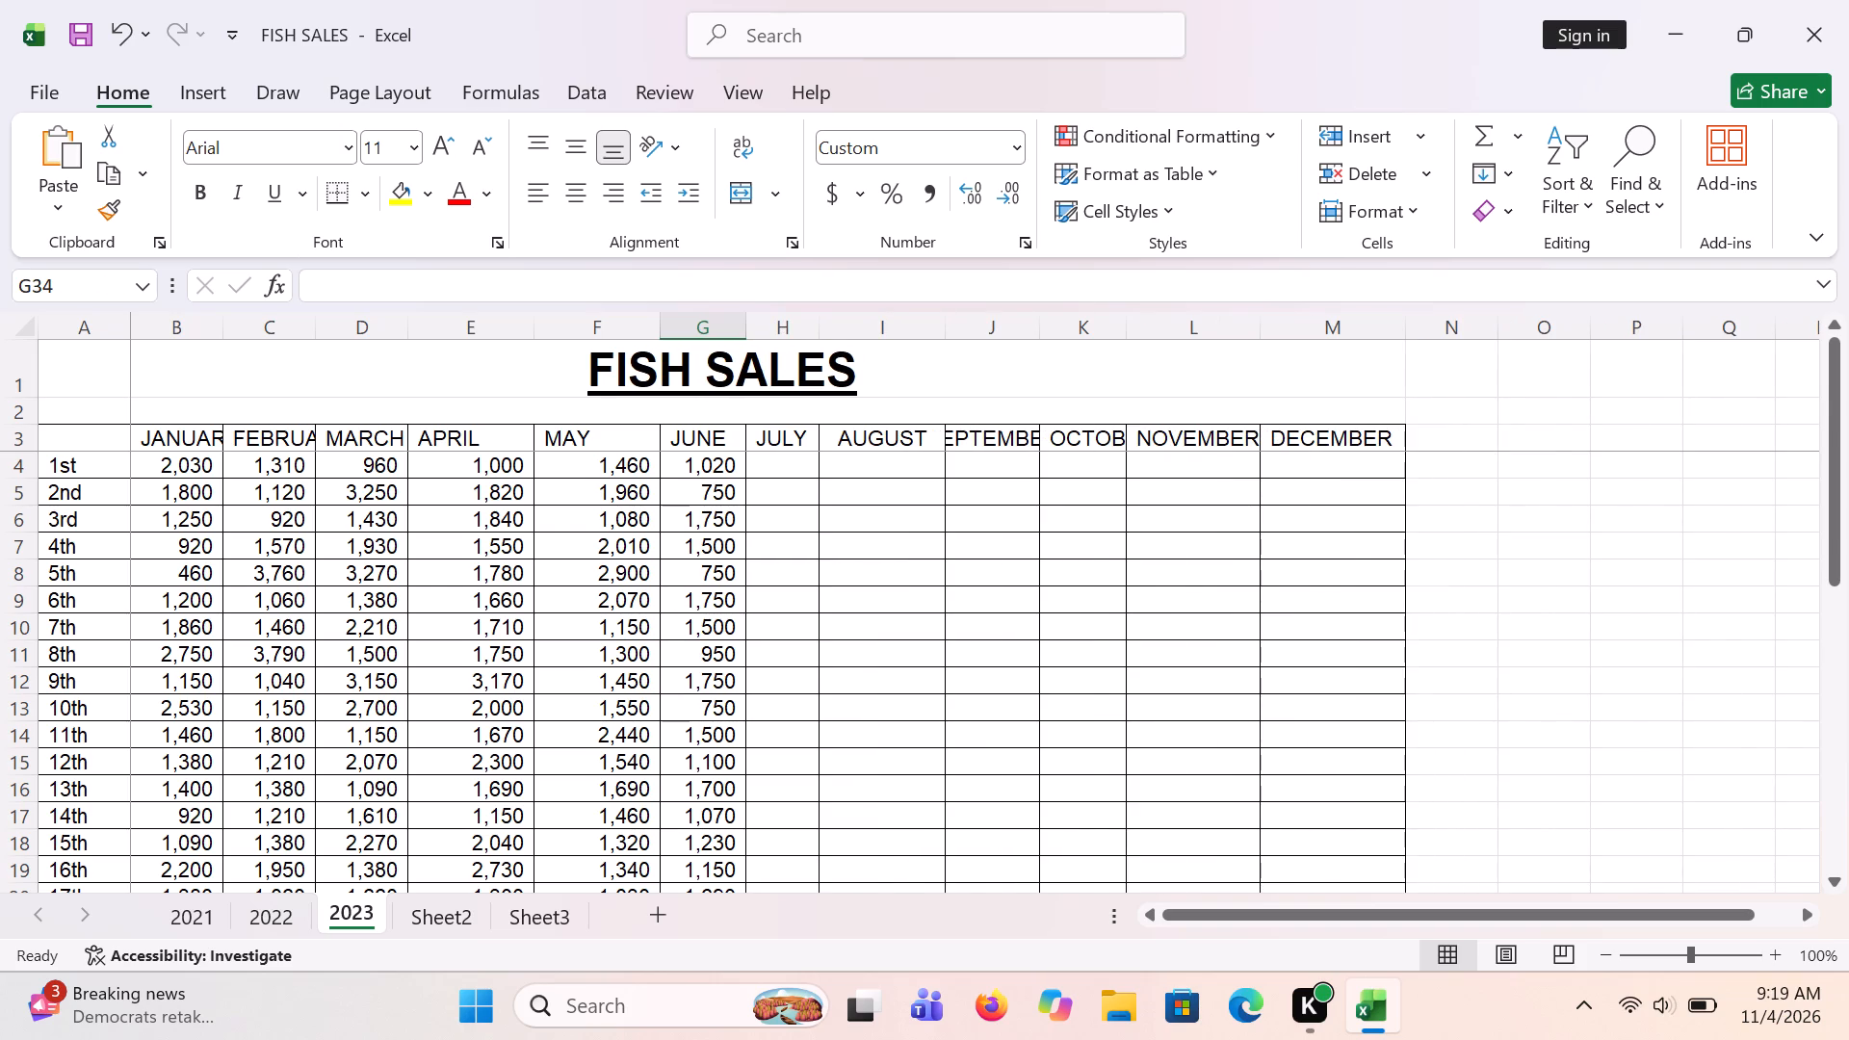
Enter the July sales for the 1st and 2nd on the 2023 sheet: 710 and 480.
{"action": "left_click", "coordinate": [789, 459]}
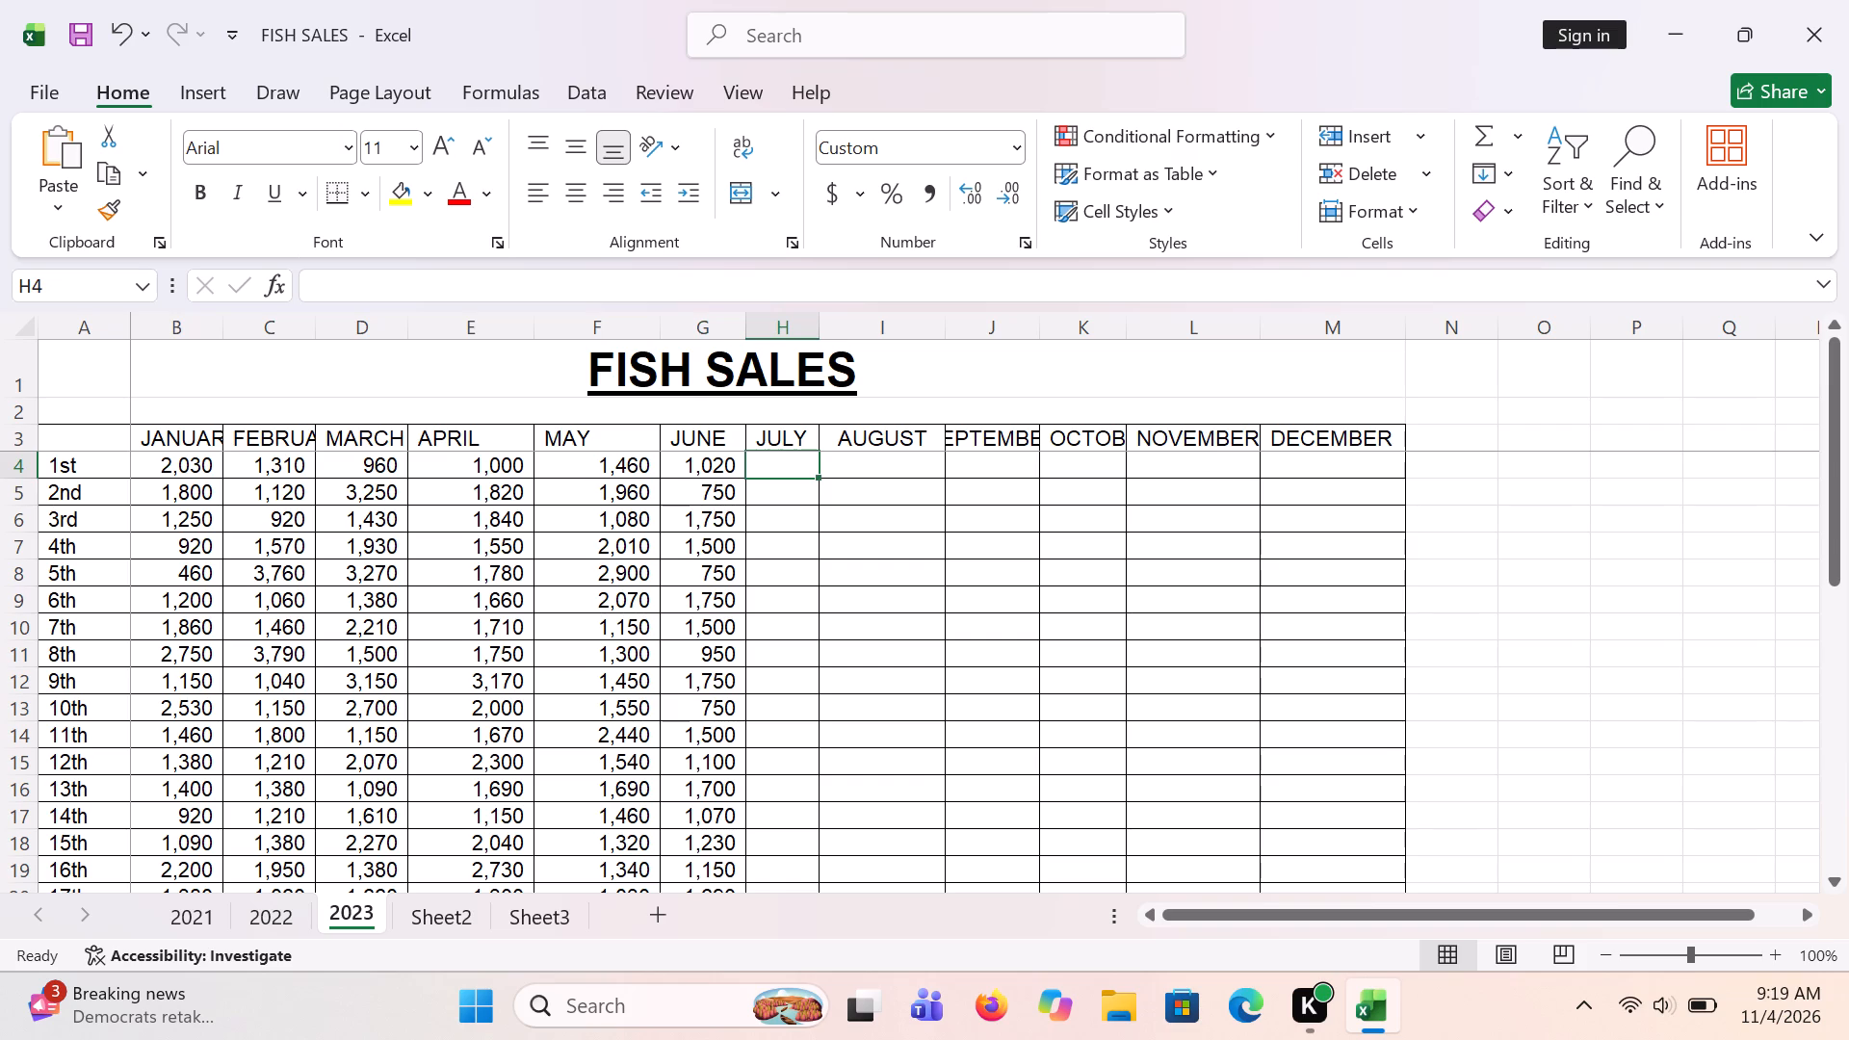
{"action": "type", "text": "71"}
{"action": "key", "text": "0"}
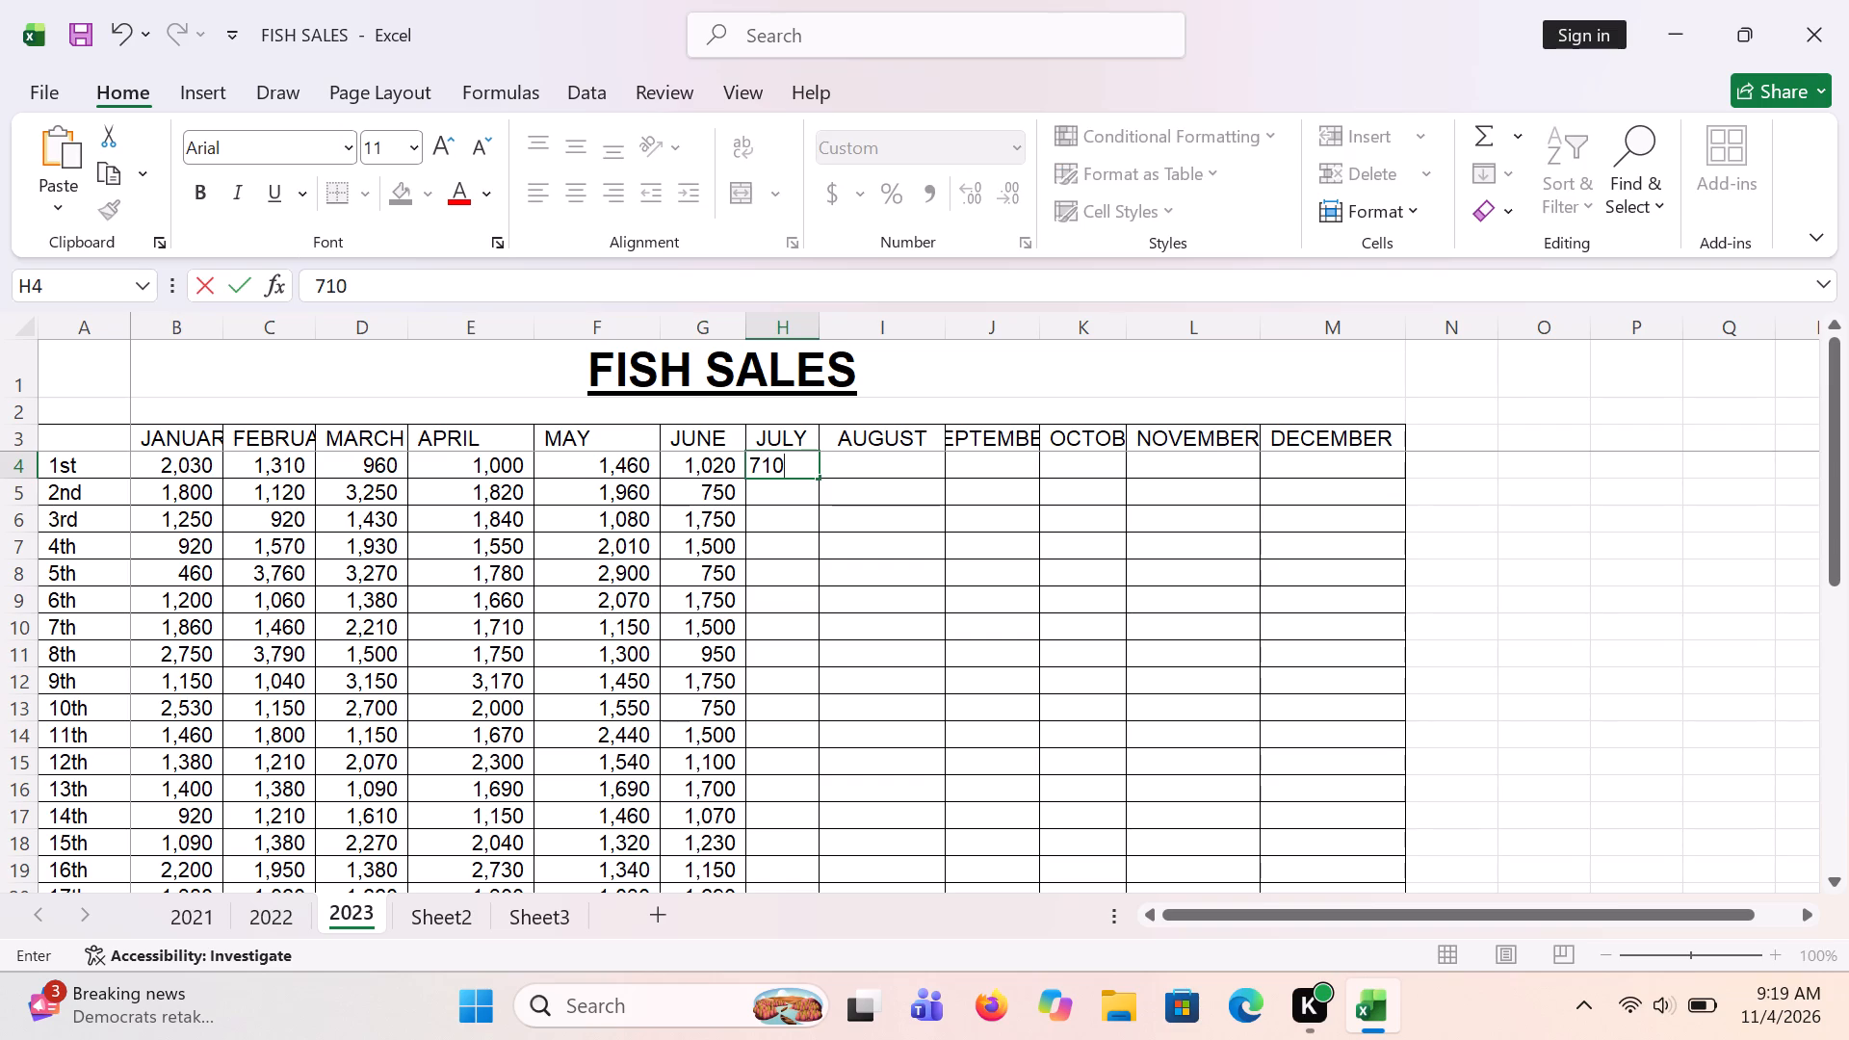
{"action": "key", "text": "Return"}
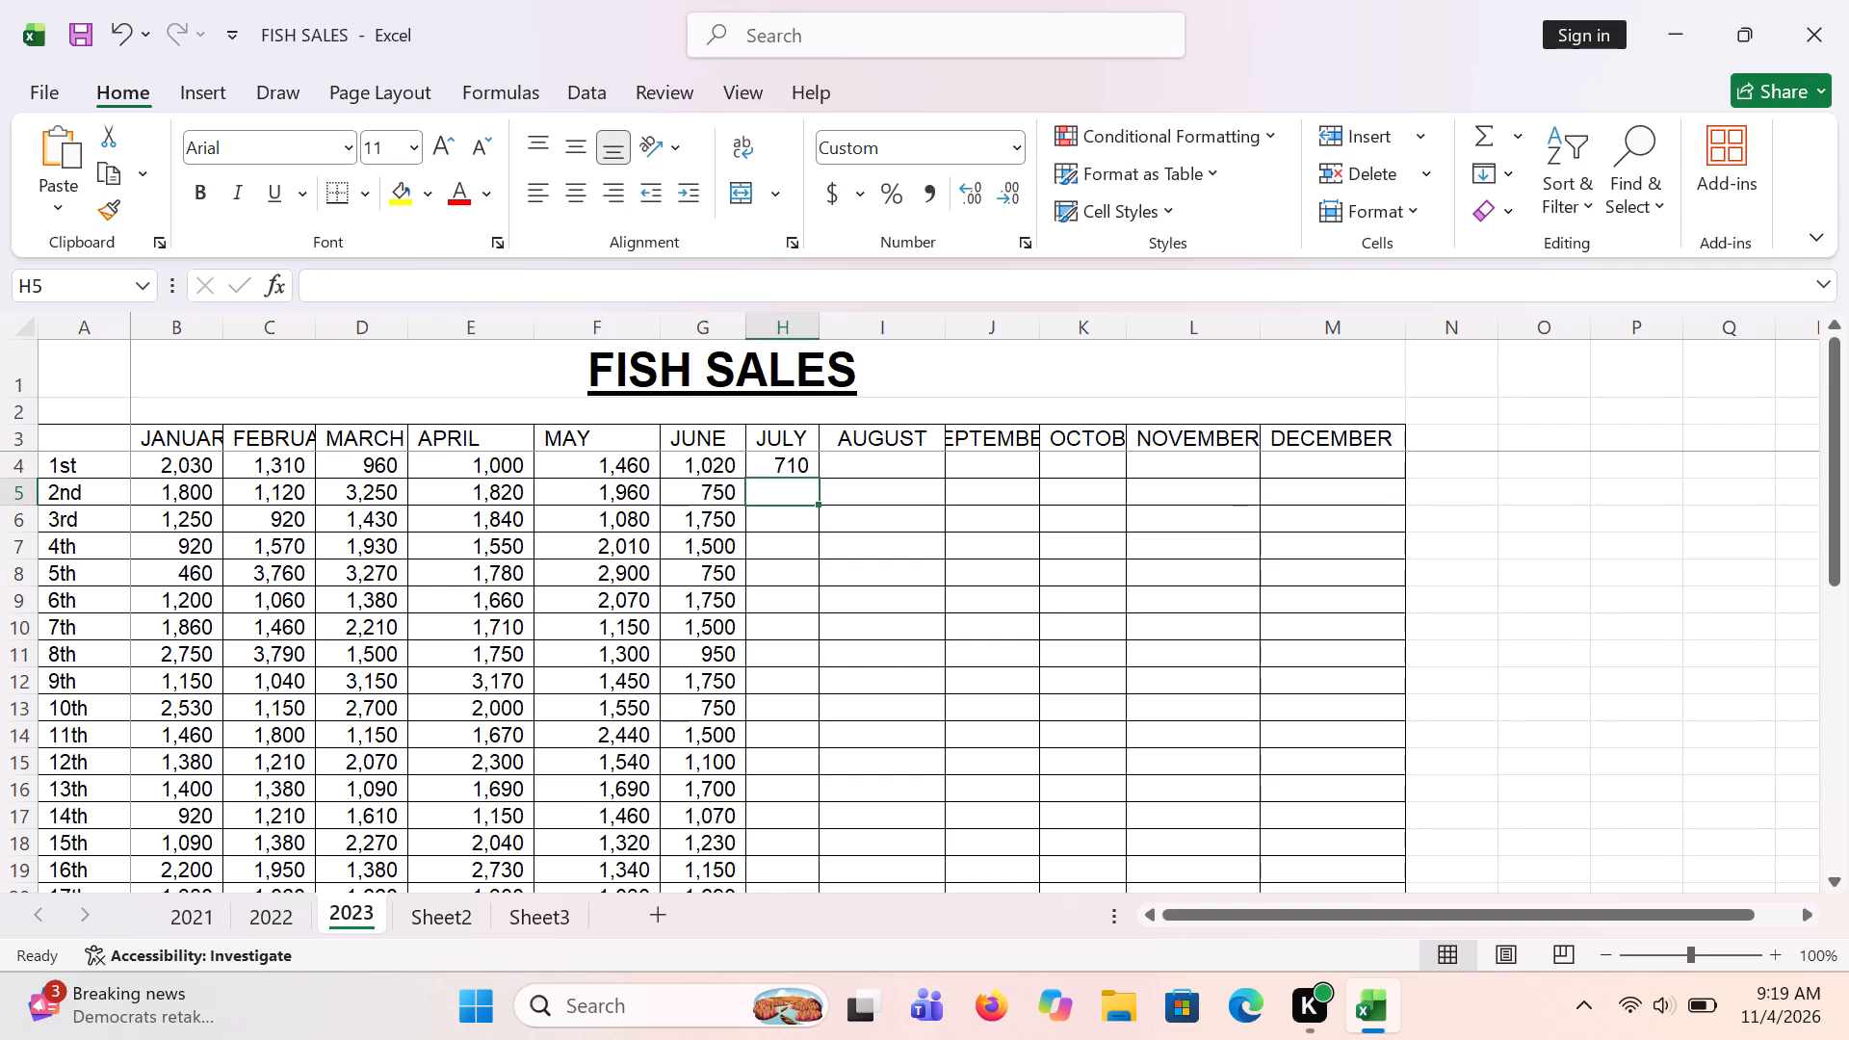
{"action": "scroll", "coordinate": [825, 510], "scroll_direction": "left", "scroll_amount": 6}
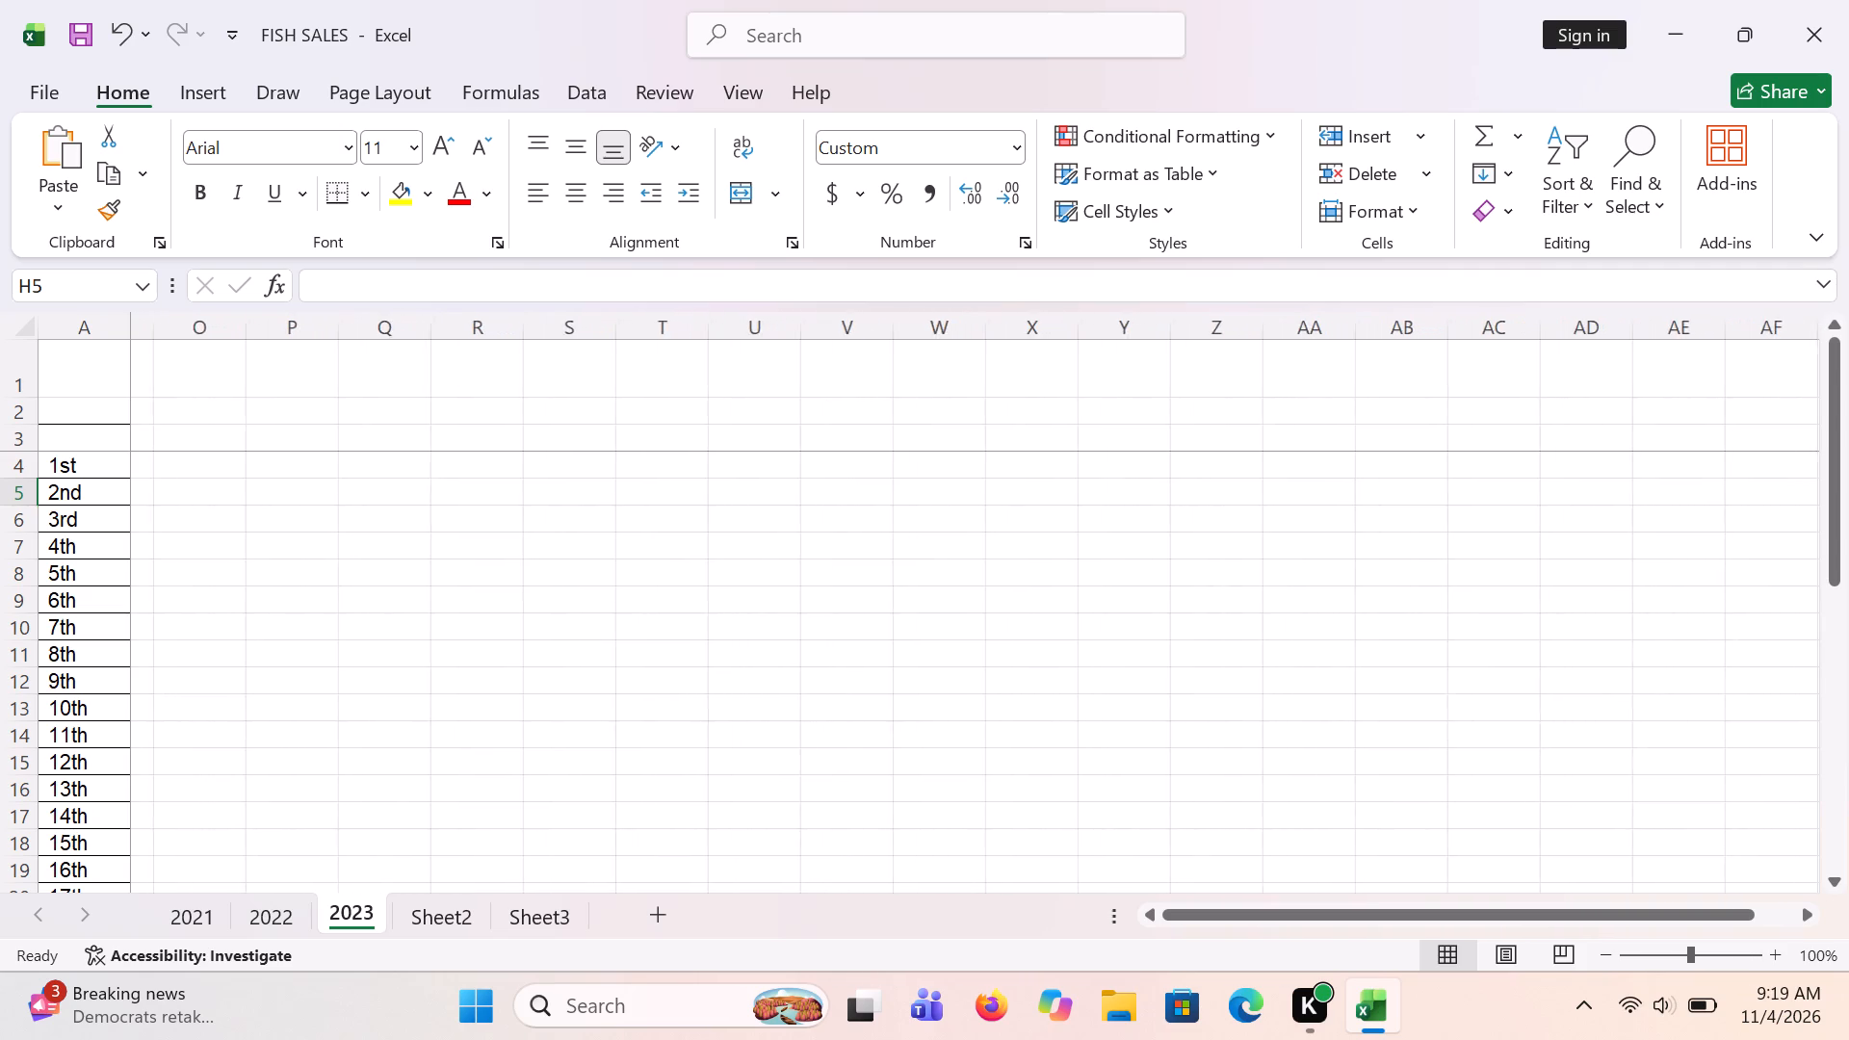
{"action": "key", "text": "Left"}
{"action": "key", "text": "Left"}
{"action": "key", "text": "Left"}
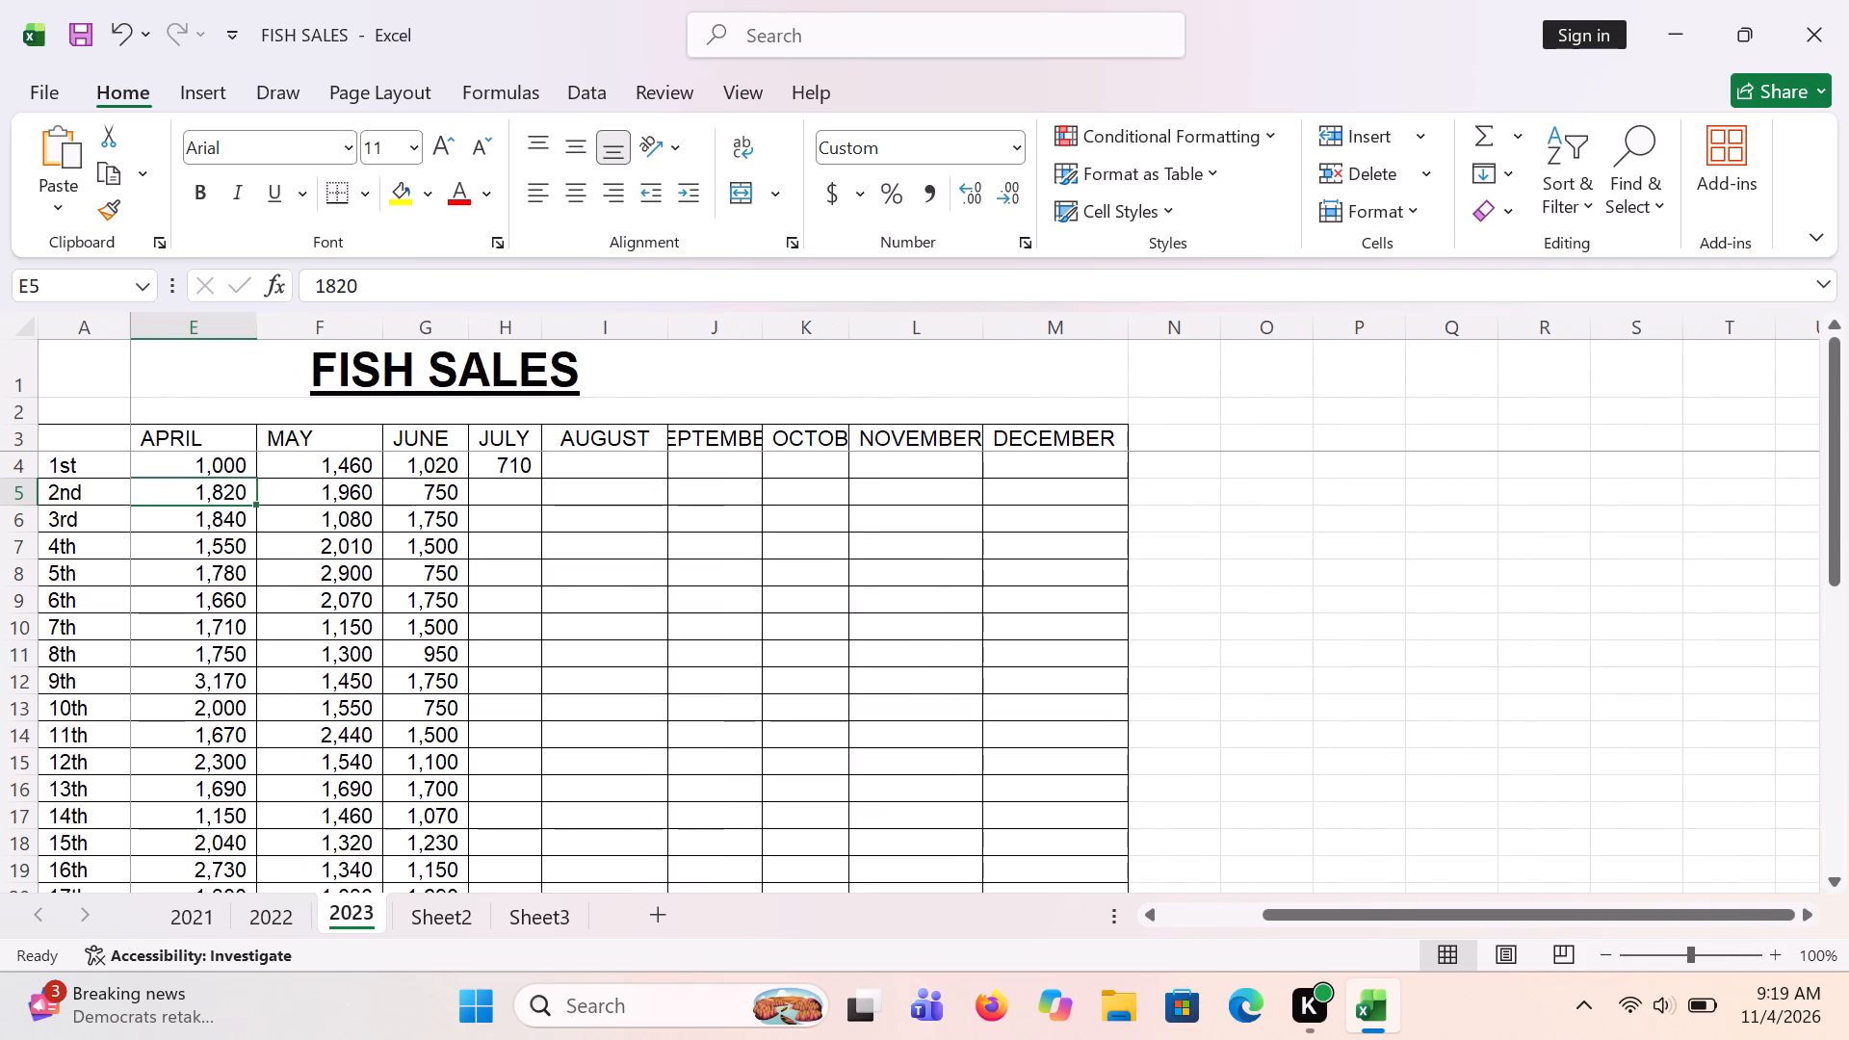
{"action": "left_click", "coordinate": [500, 494]}
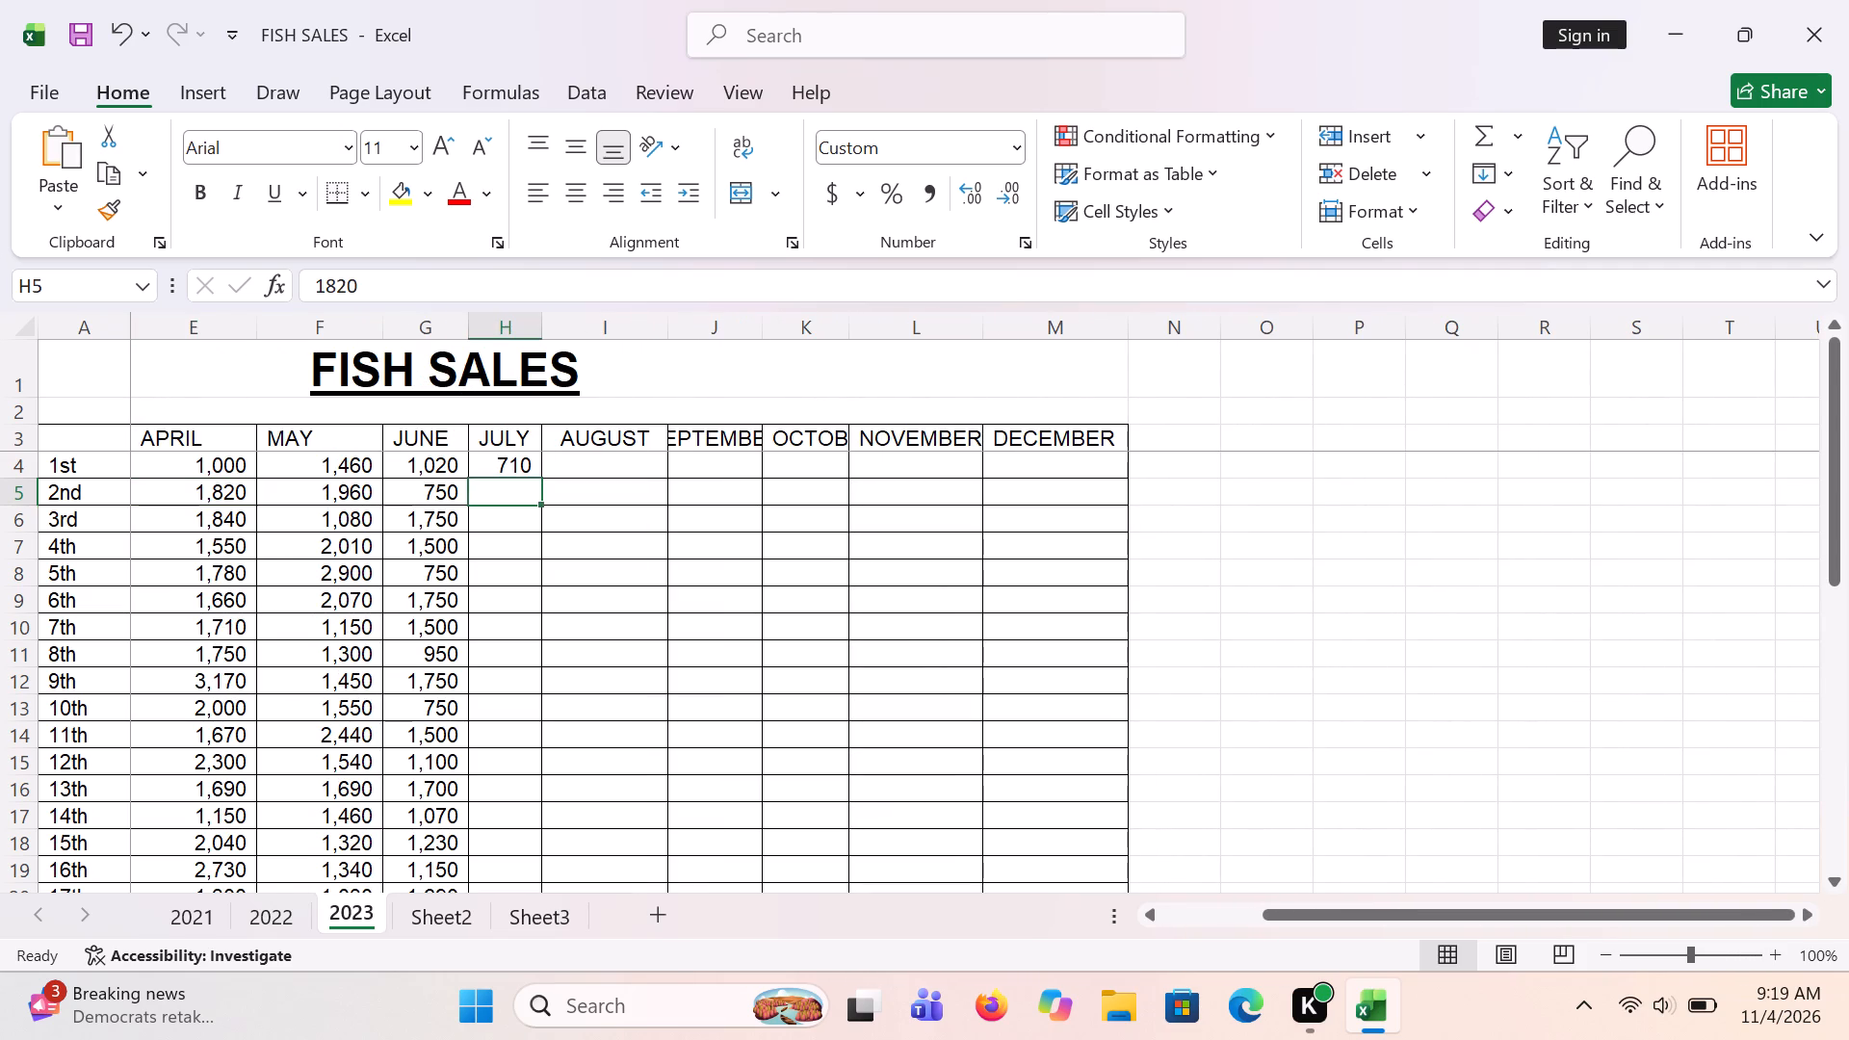
{"action": "key", "text": "4"}
{"action": "type", "text": "80"}
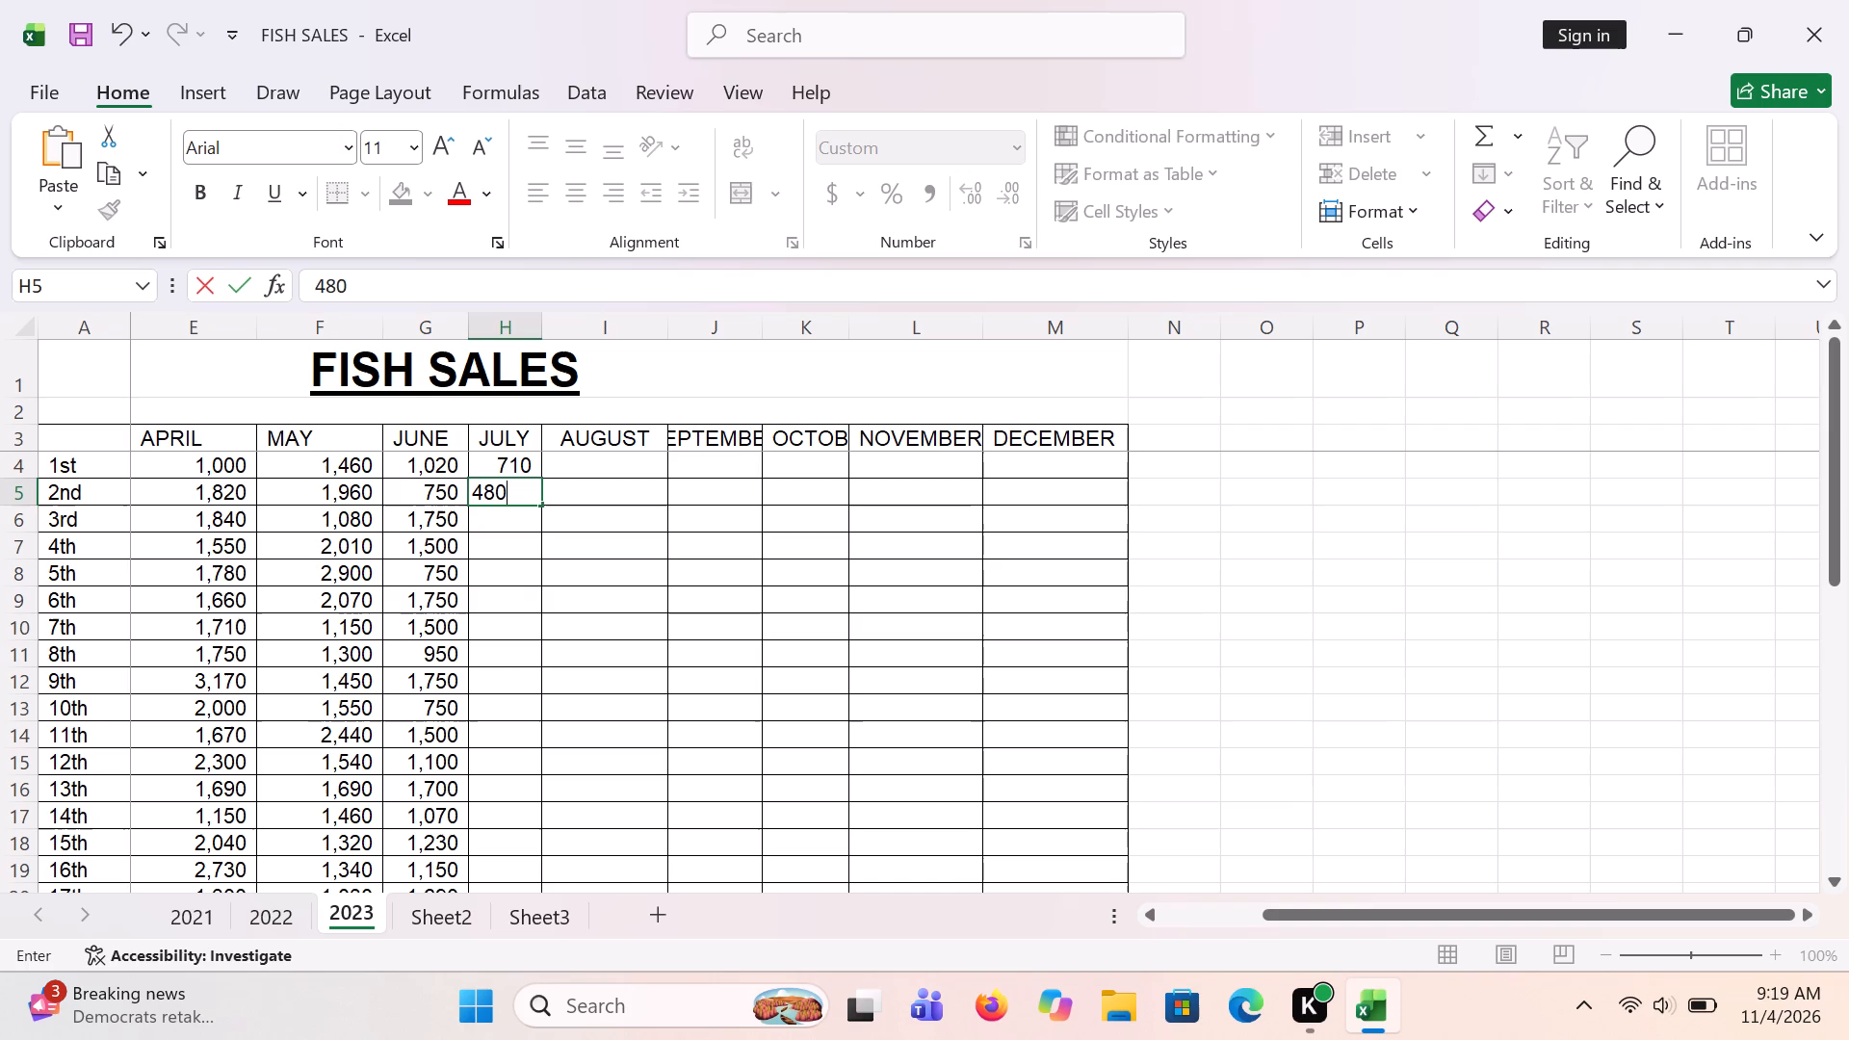
{"action": "key", "text": "Return"}
Enter the July sales for the 3rd and 4th: 1450 and 1610.
{"action": "key", "text": "1"}
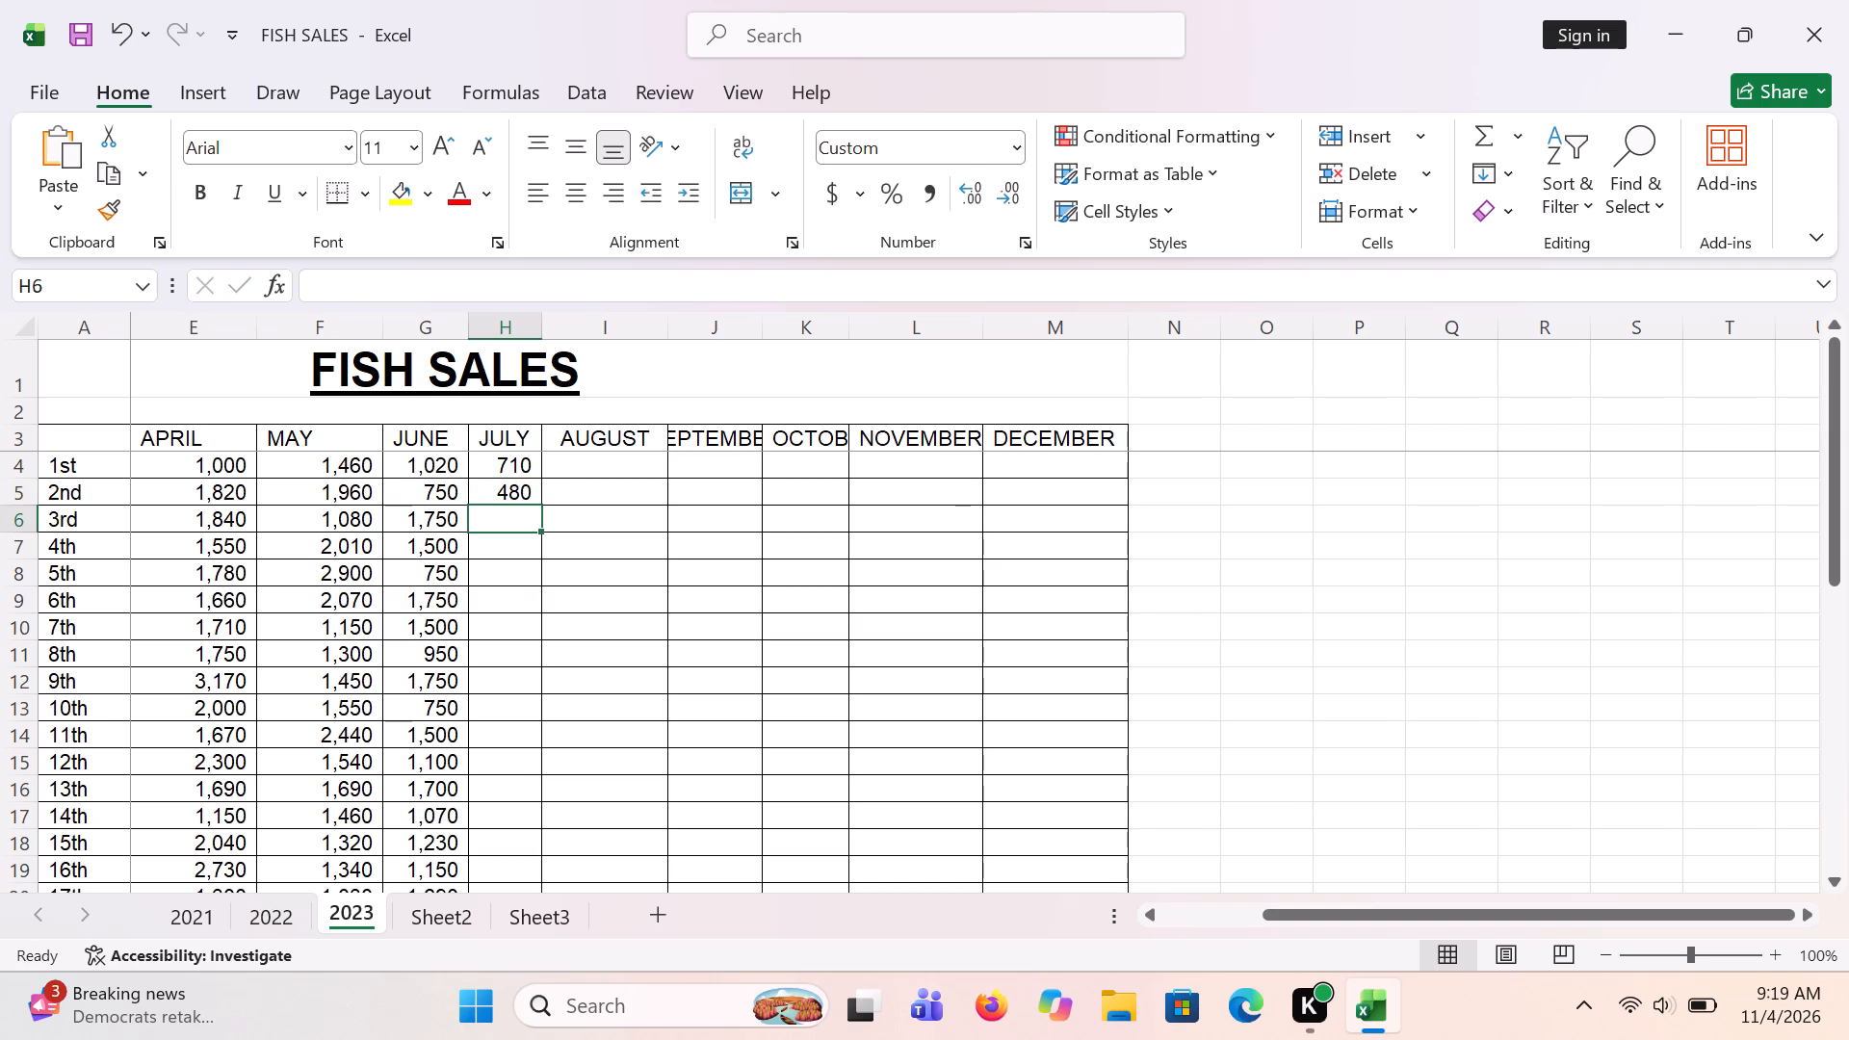
{"action": "type", "text": "45"}
{"action": "key", "text": "0"}
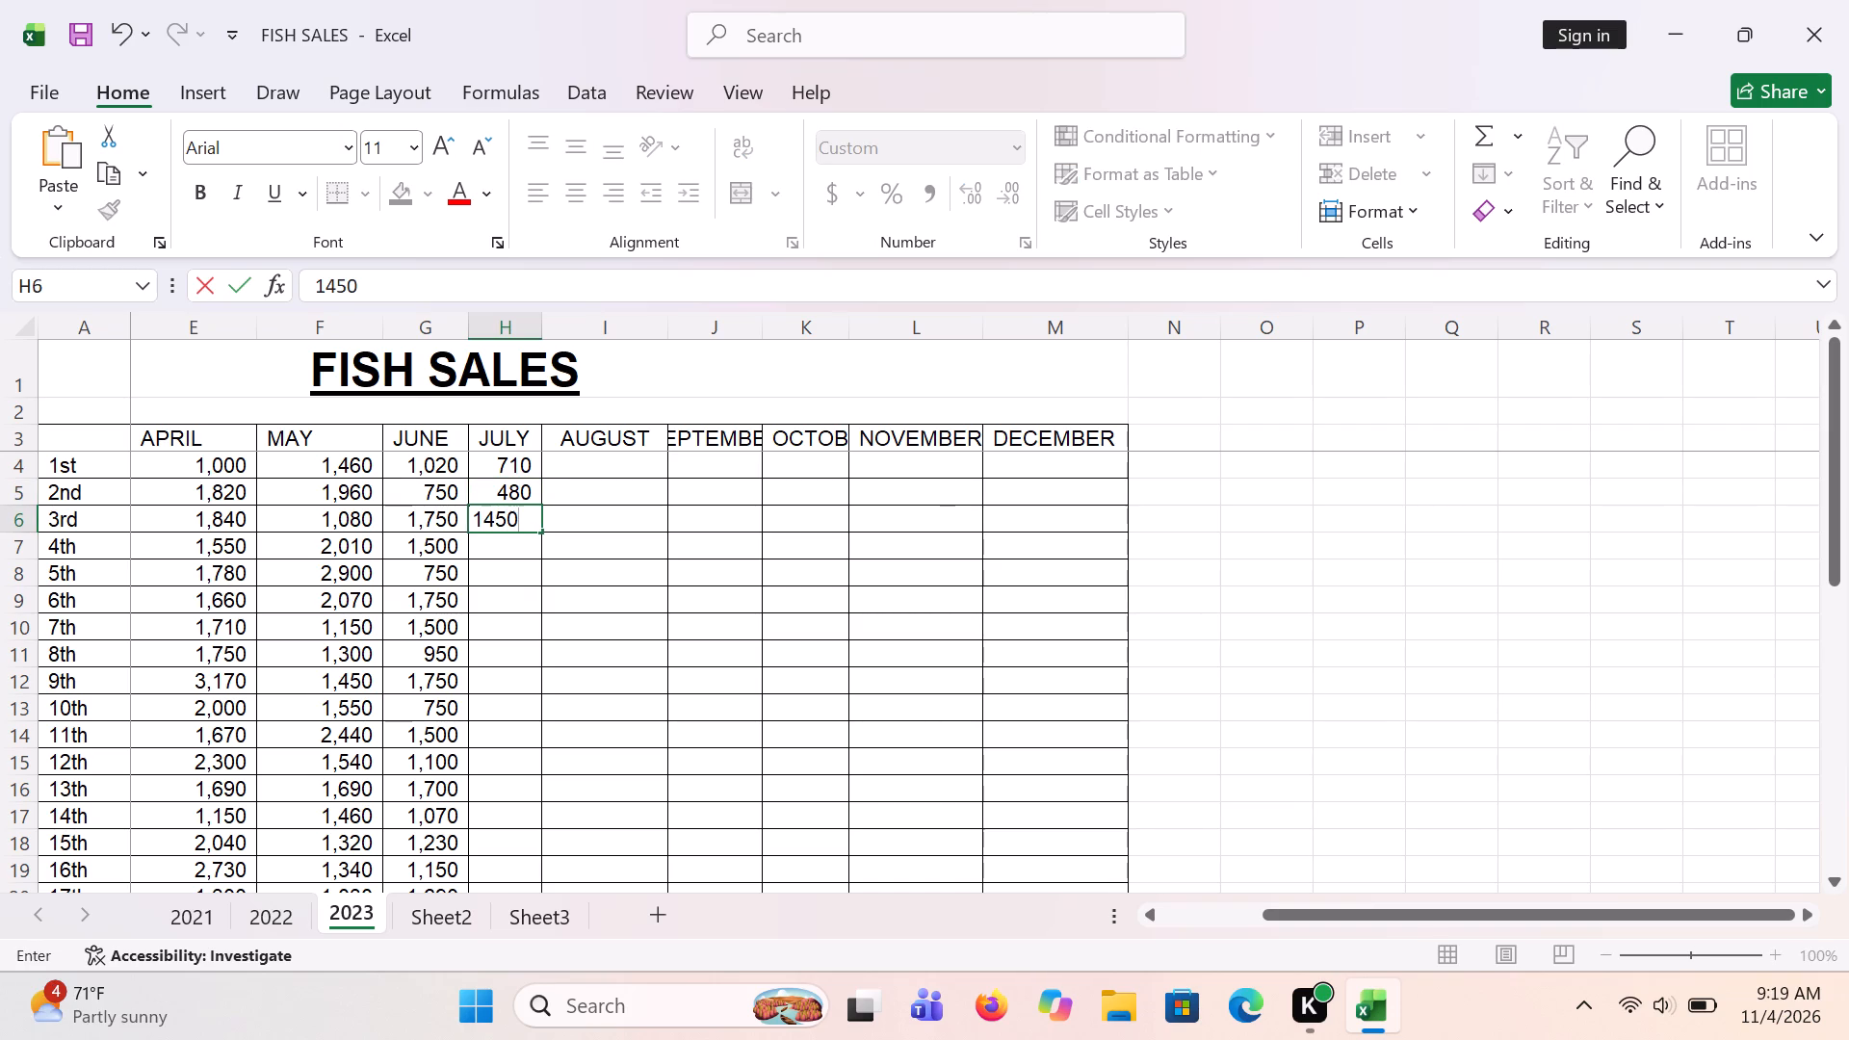
{"action": "key", "text": "Return"}
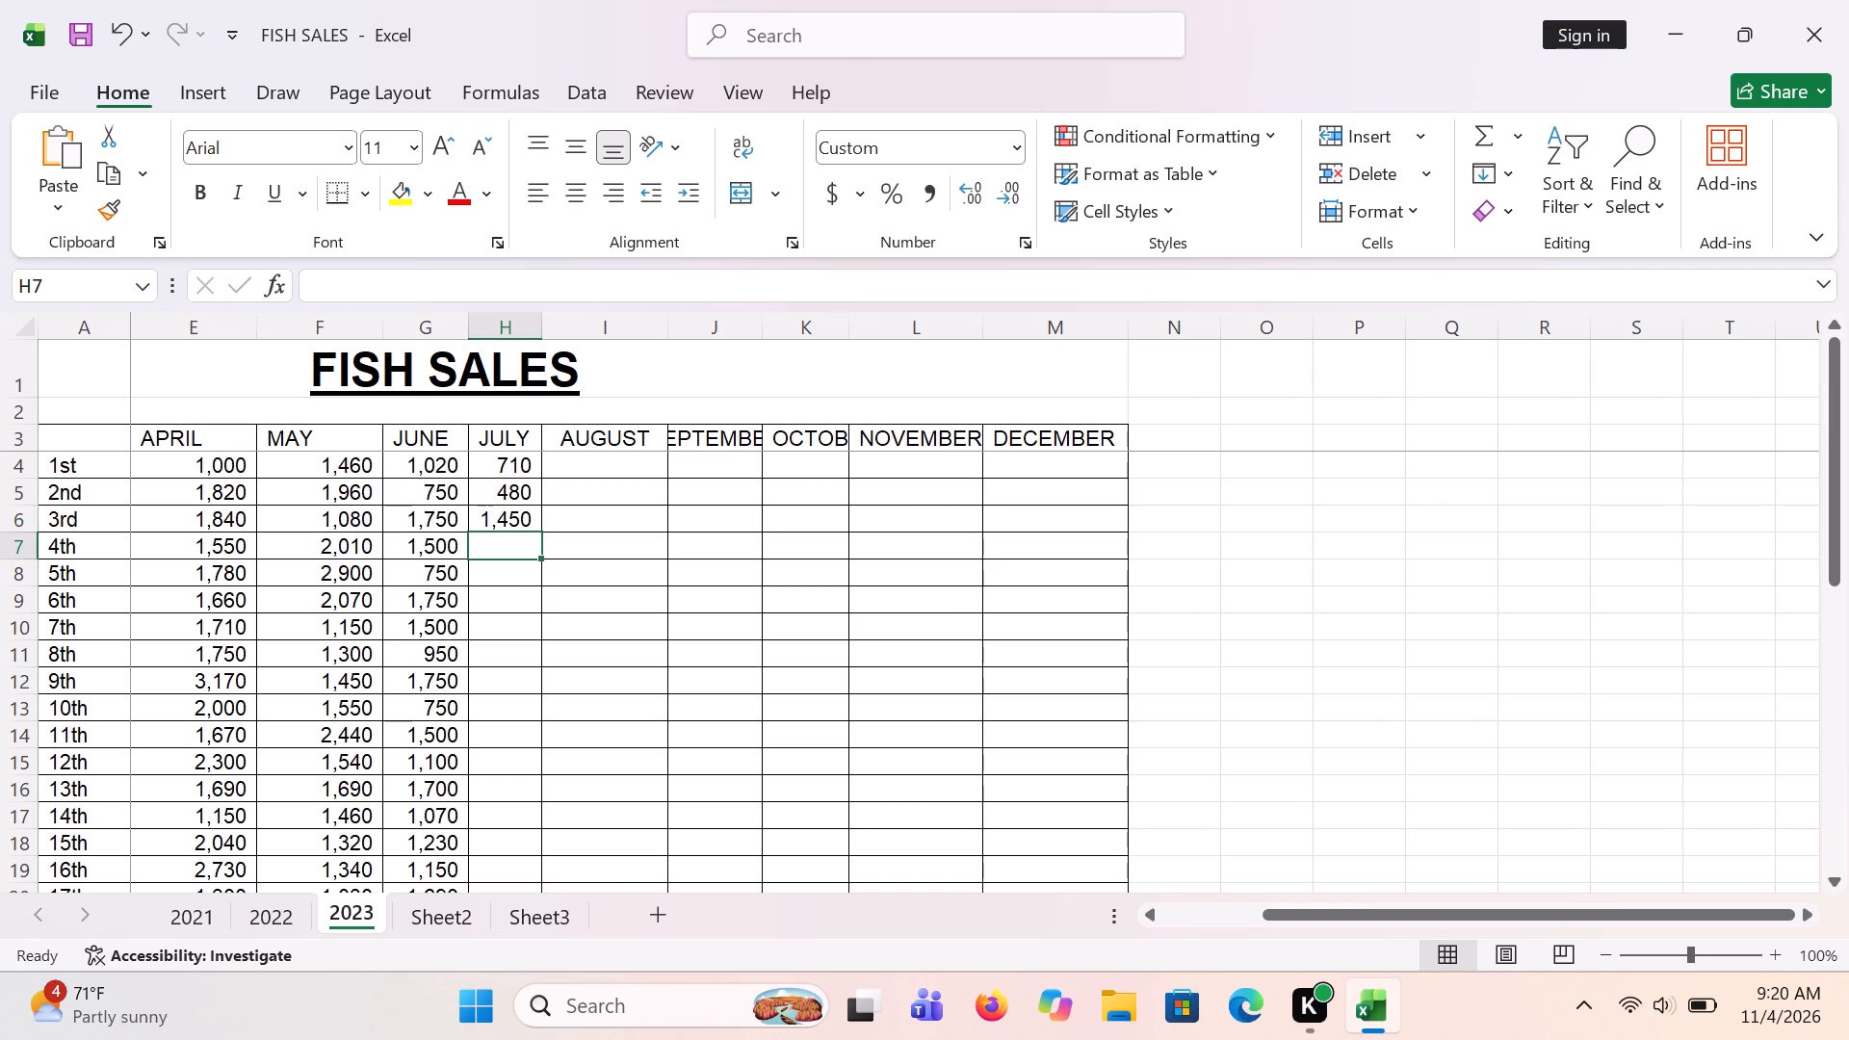
{"action": "key", "text": "1"}
{"action": "type", "text": "61"}
{"action": "key", "text": "0"}
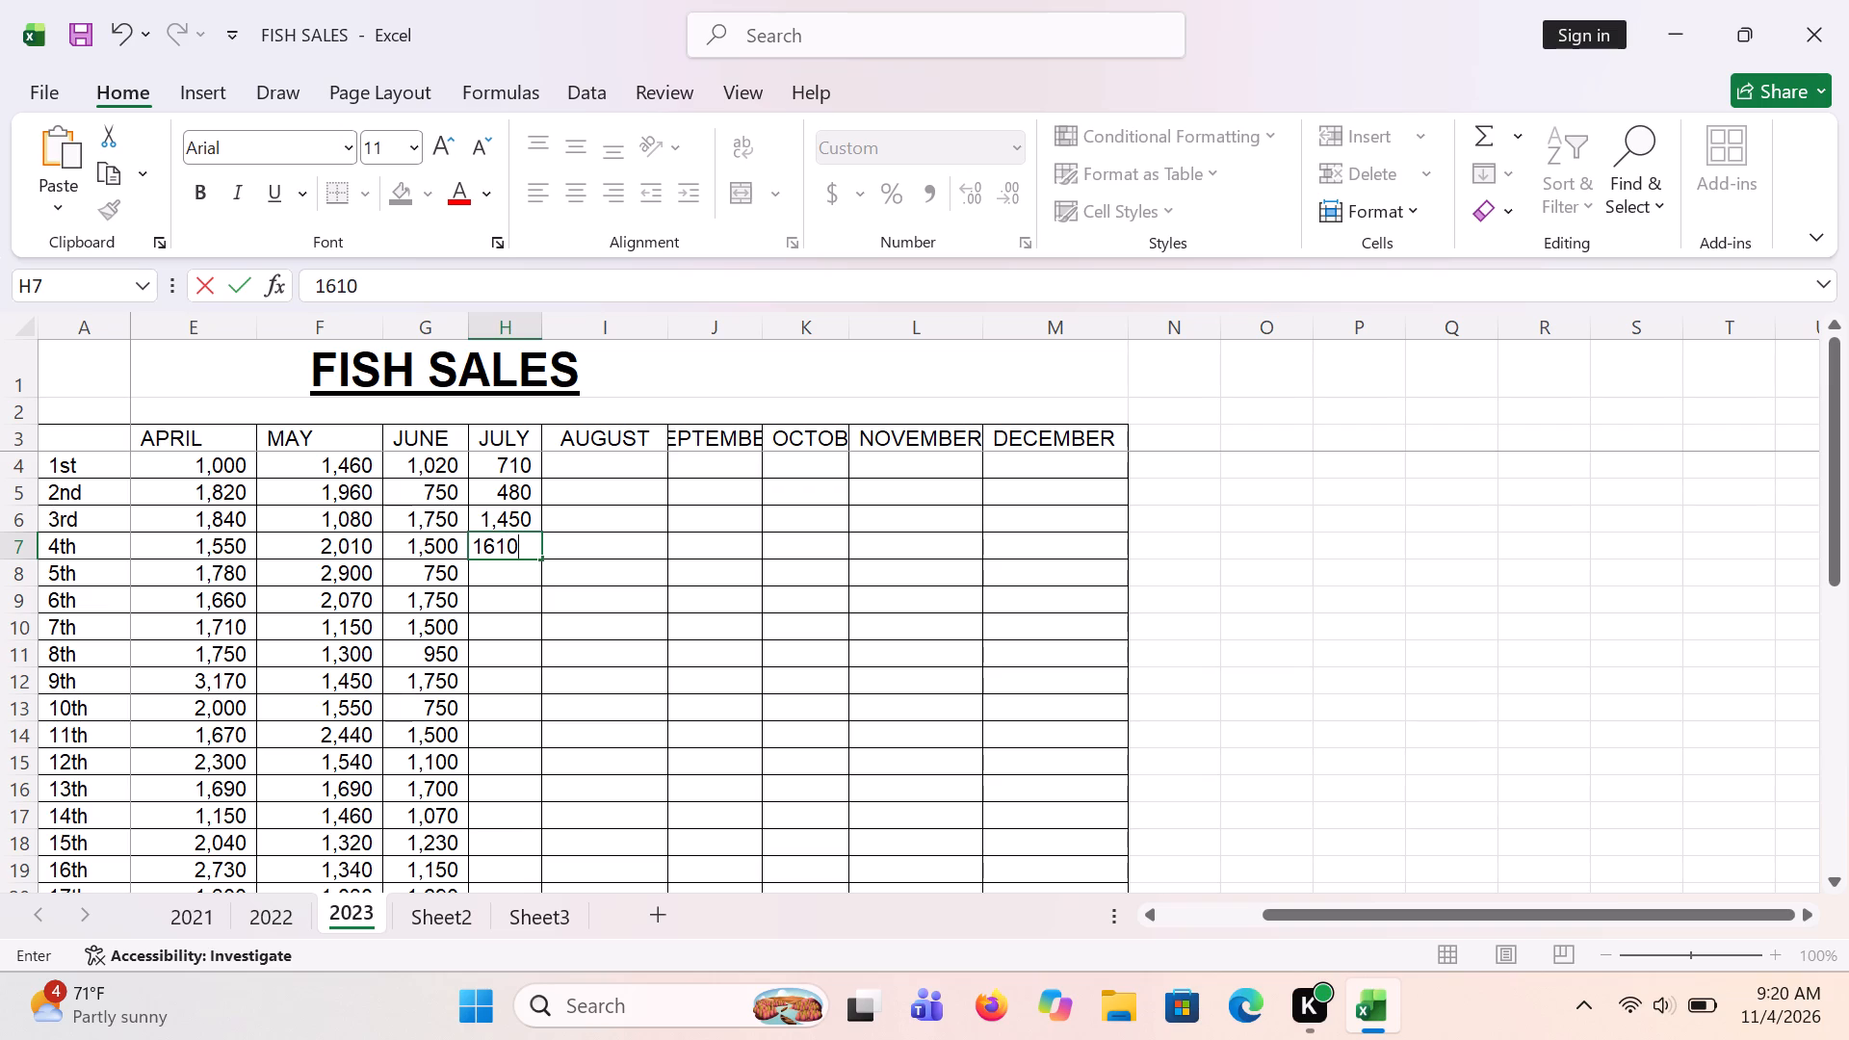
{"action": "key", "text": "Return"}
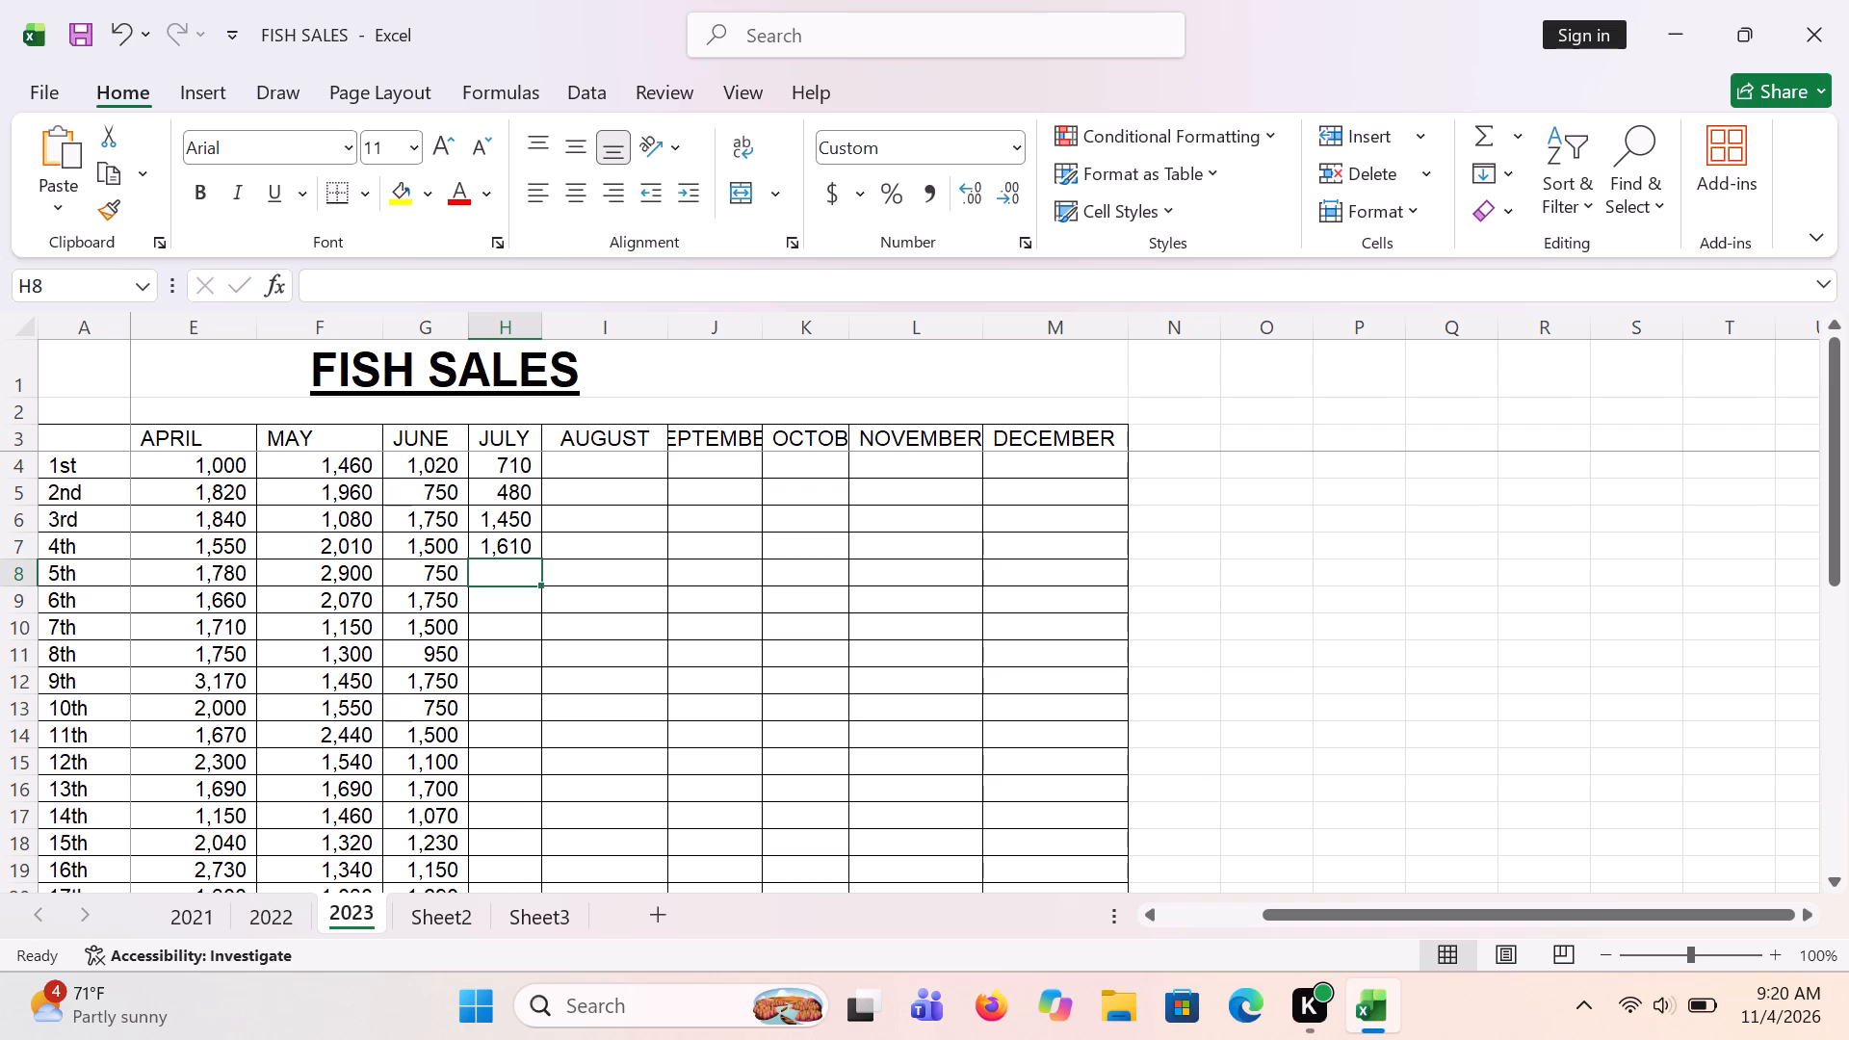
Enter the July sales for the 5th to the 9th: 500, 930, 2000, 1440 and 1000, and save the workbook.
{"action": "type", "text": "500"}
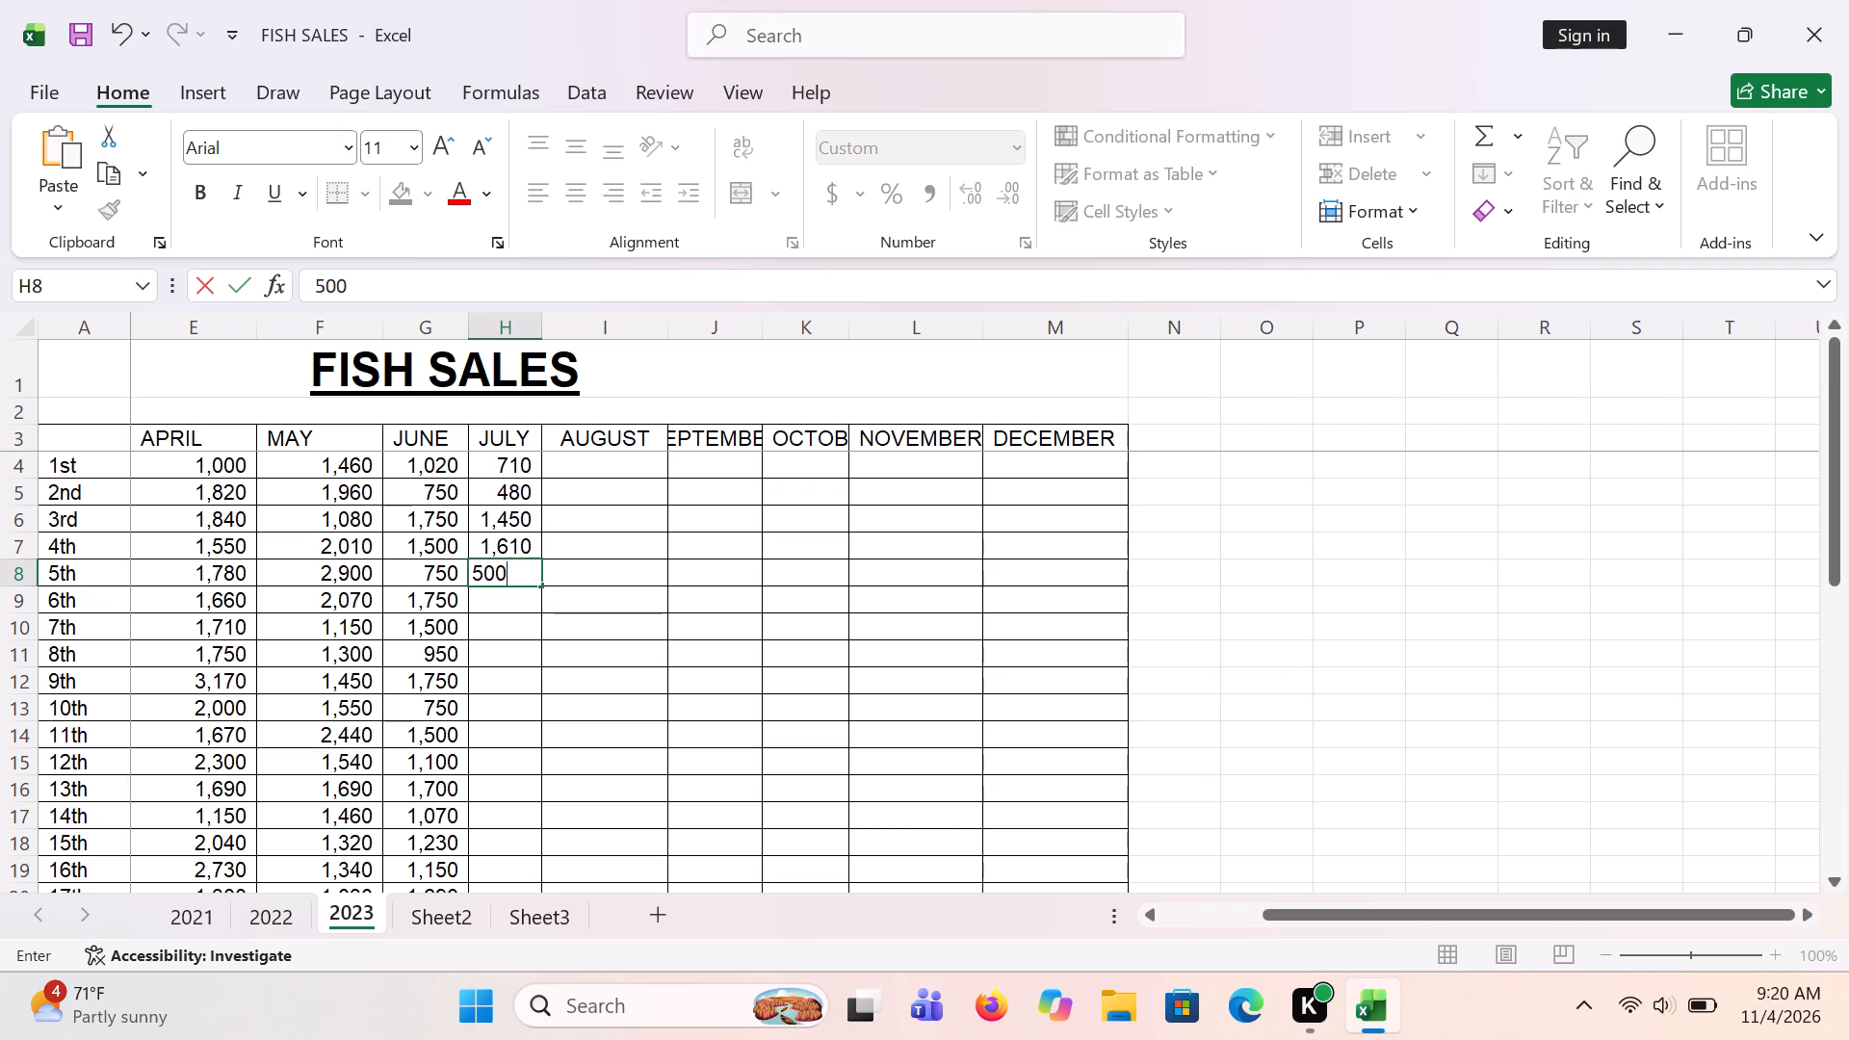
{"action": "key", "text": "Return"}
{"action": "type", "text": "930"}
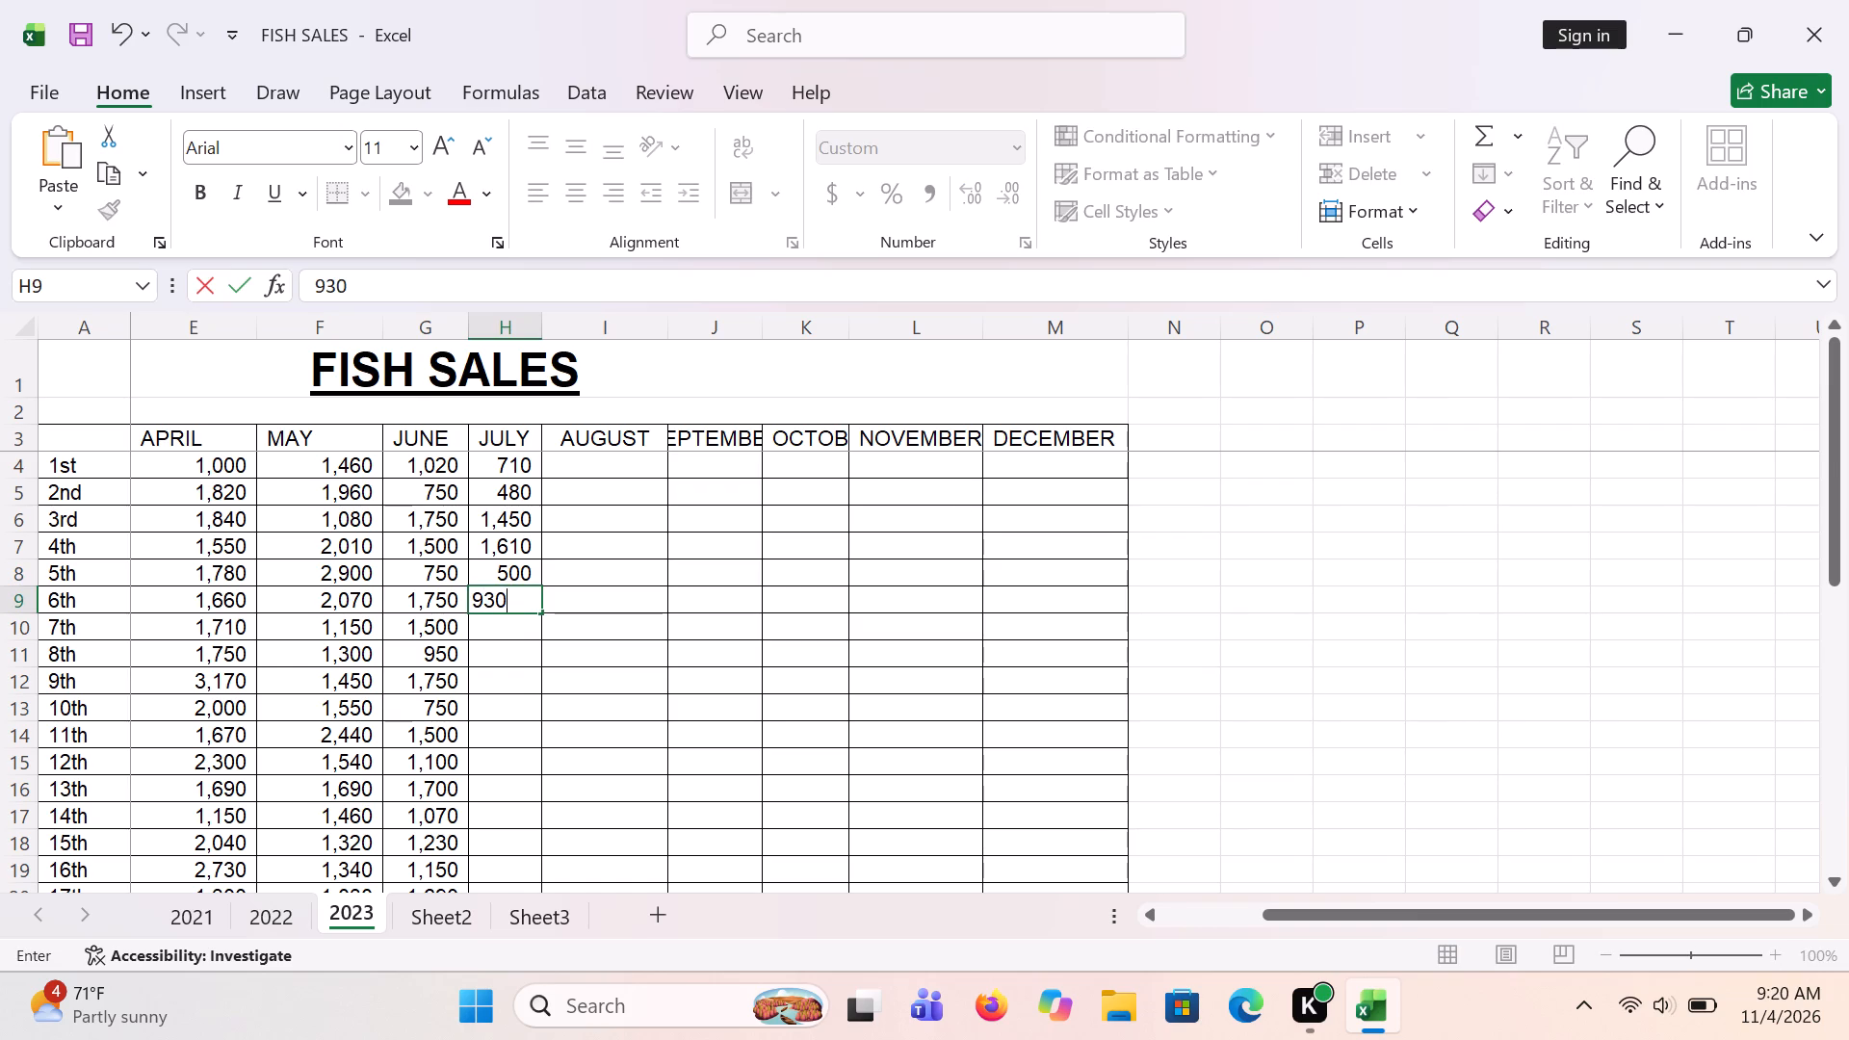
{"action": "key", "text": "Return"}
{"action": "type", "text": "2000"}
{"action": "key", "text": "Return"}
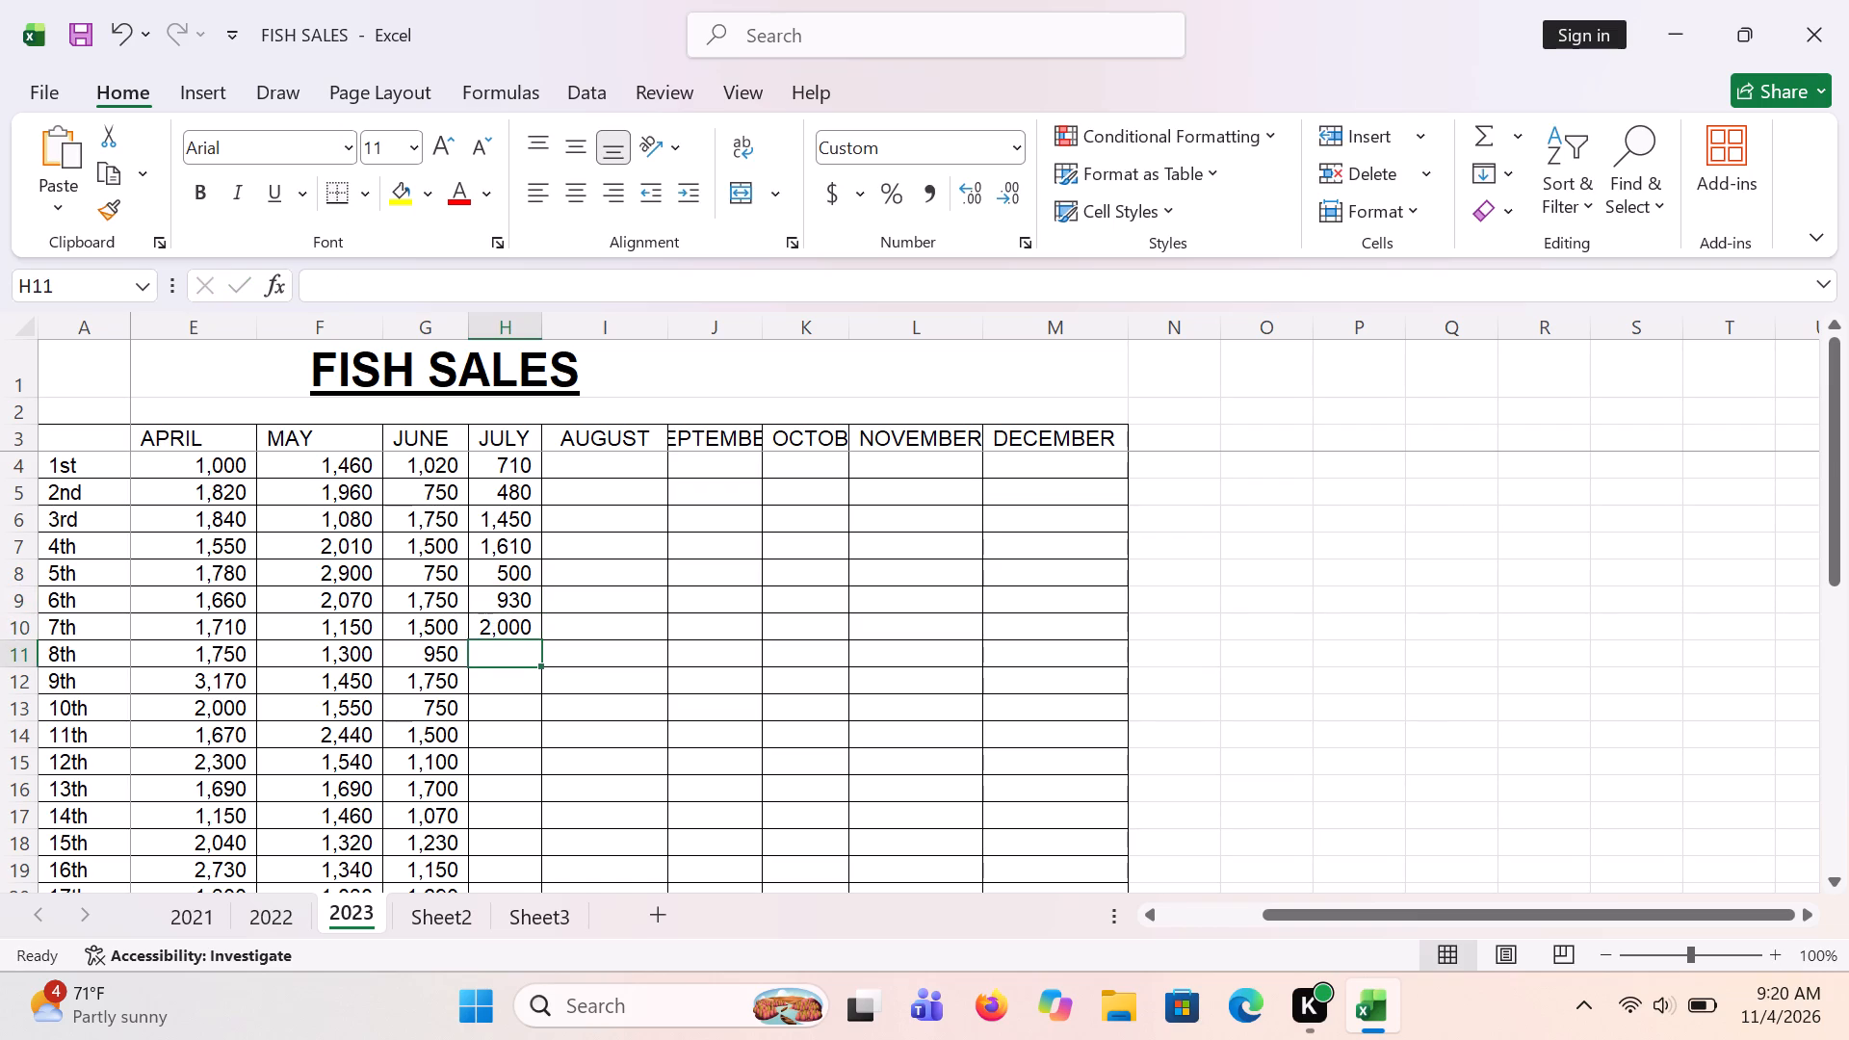
{"action": "type", "text": "1440"}
{"action": "key", "text": "Return"}
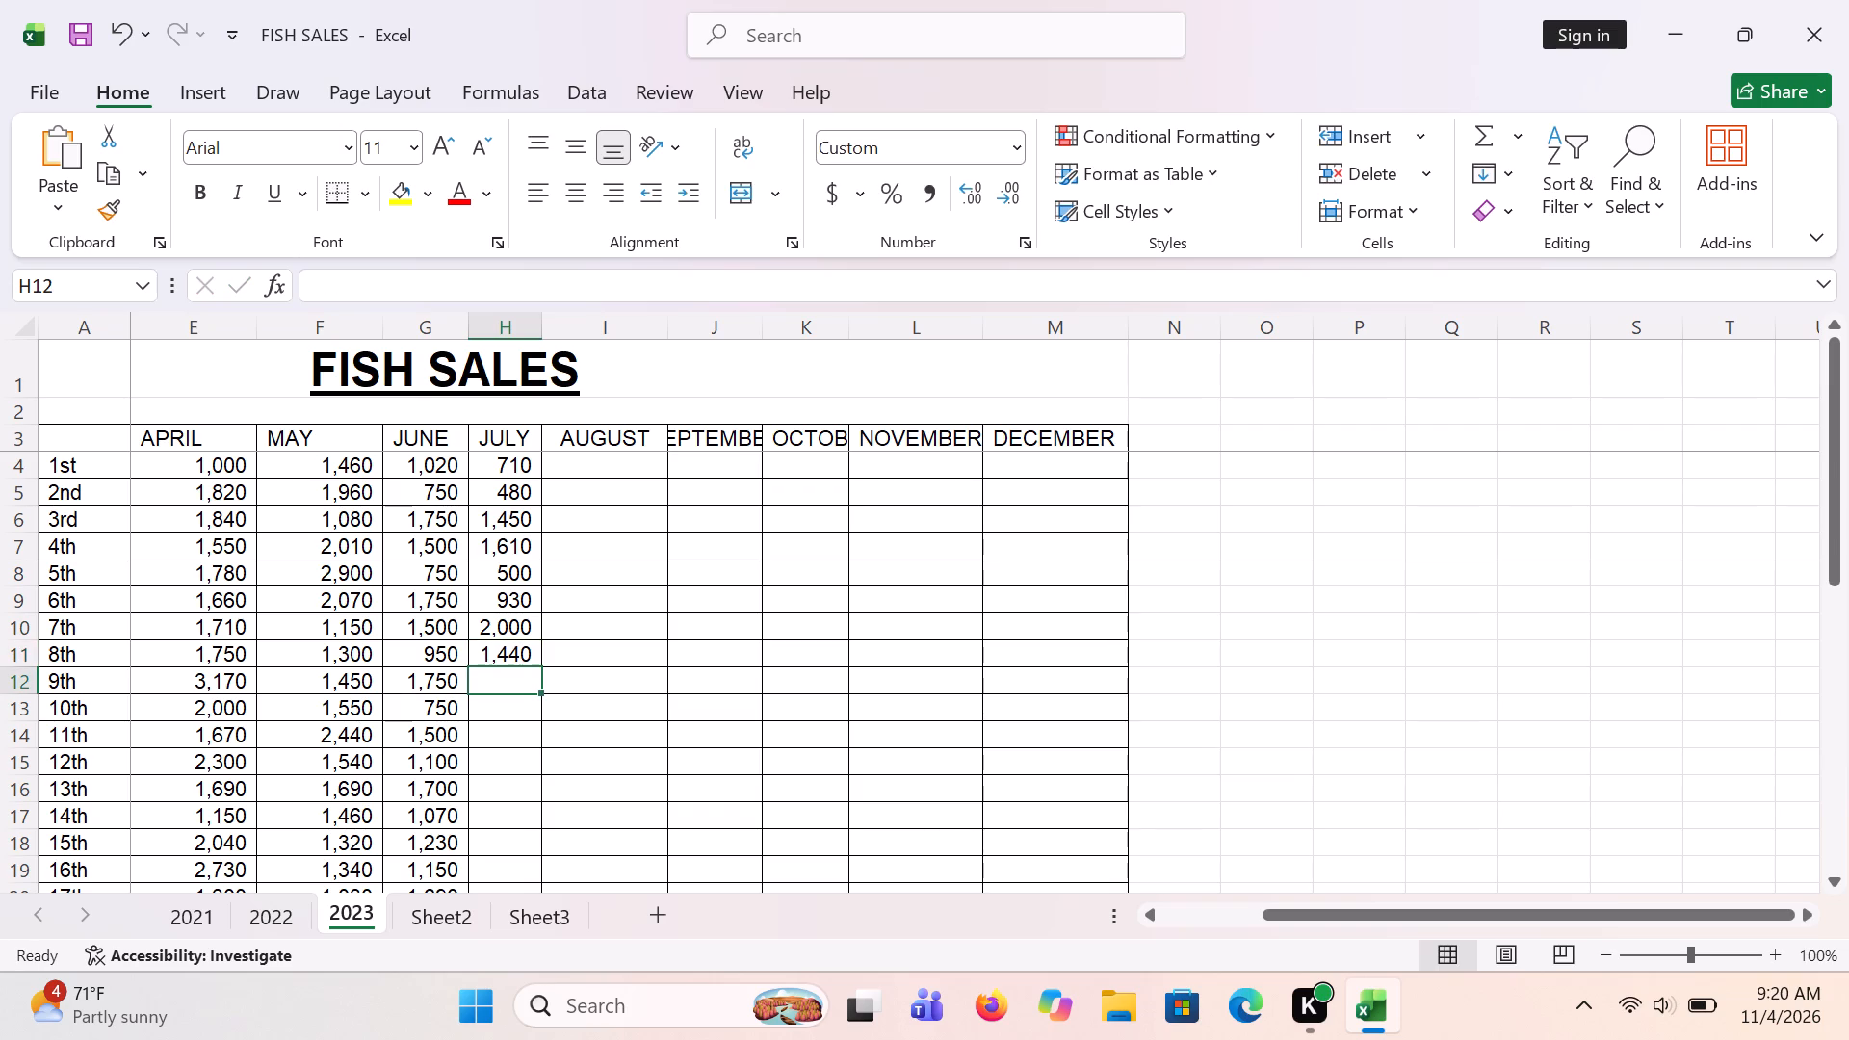
{"action": "key", "text": "1"}
{"action": "type", "text": "000"}
{"action": "key", "text": "Return"}
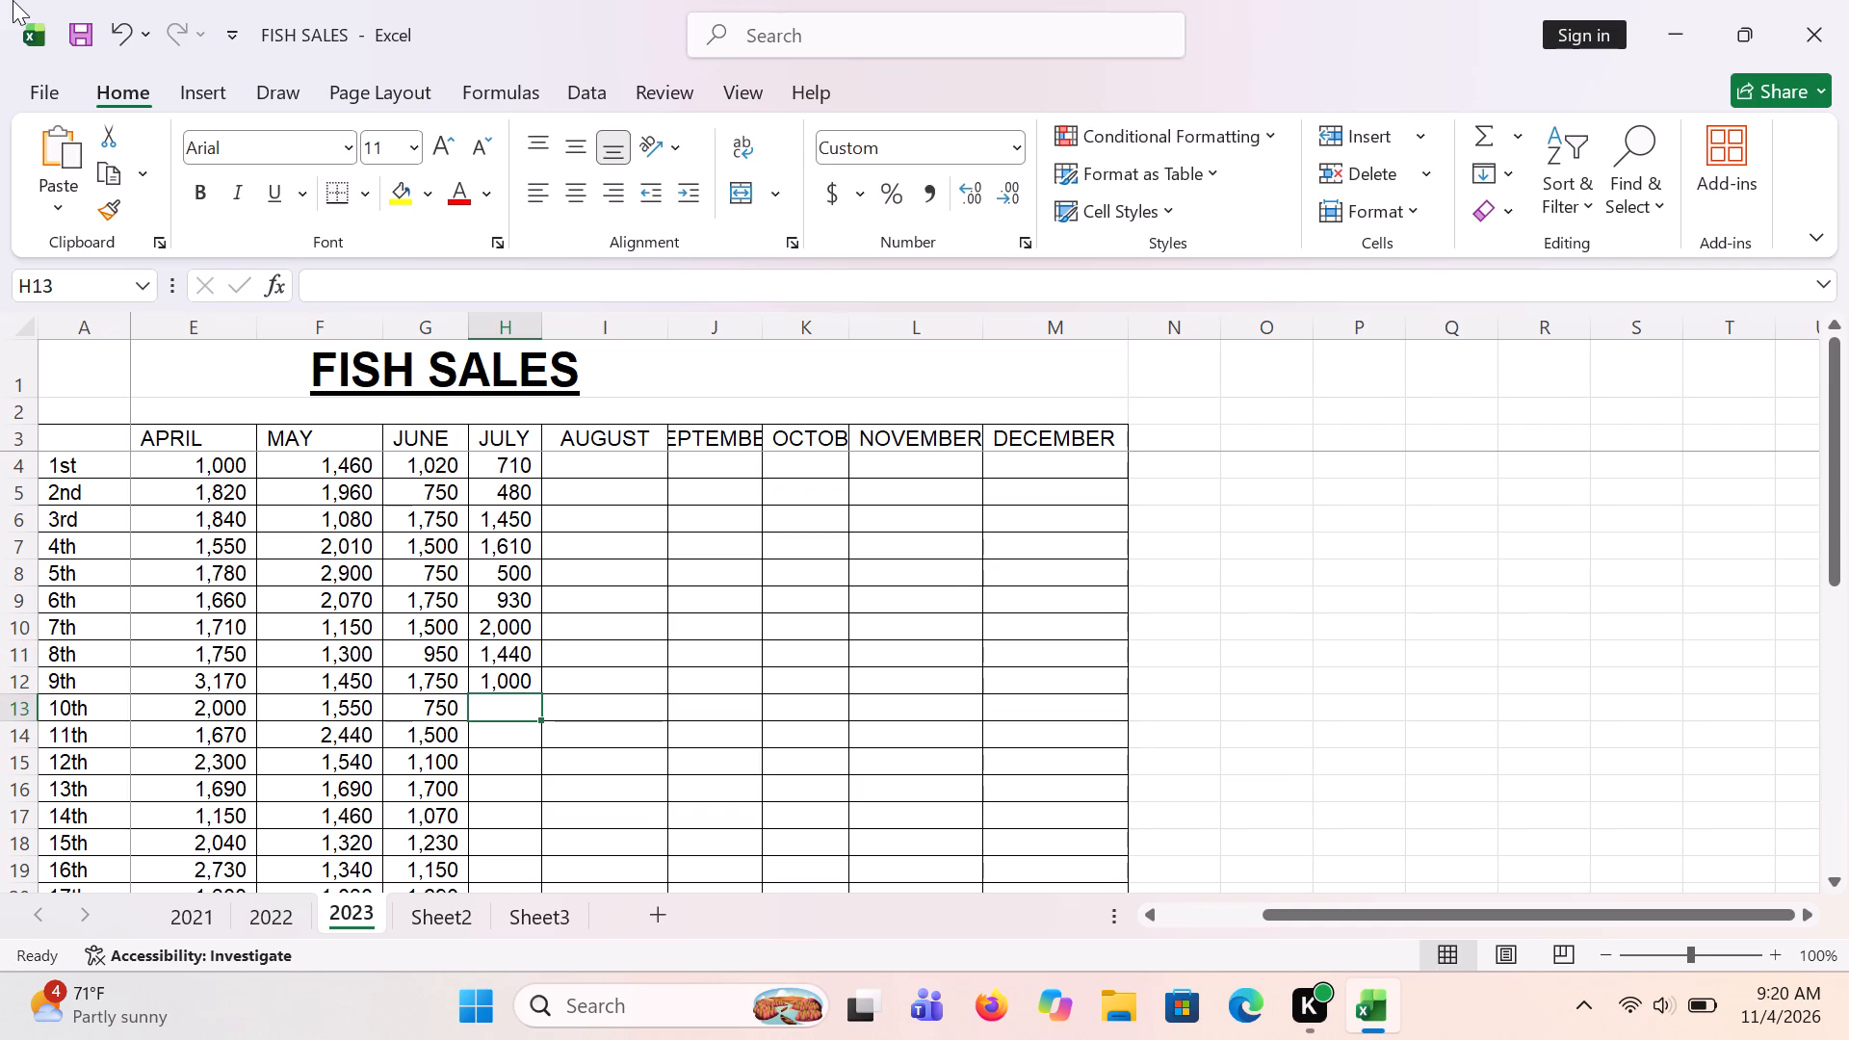
{"action": "left_click", "coordinate": [66, 31]}
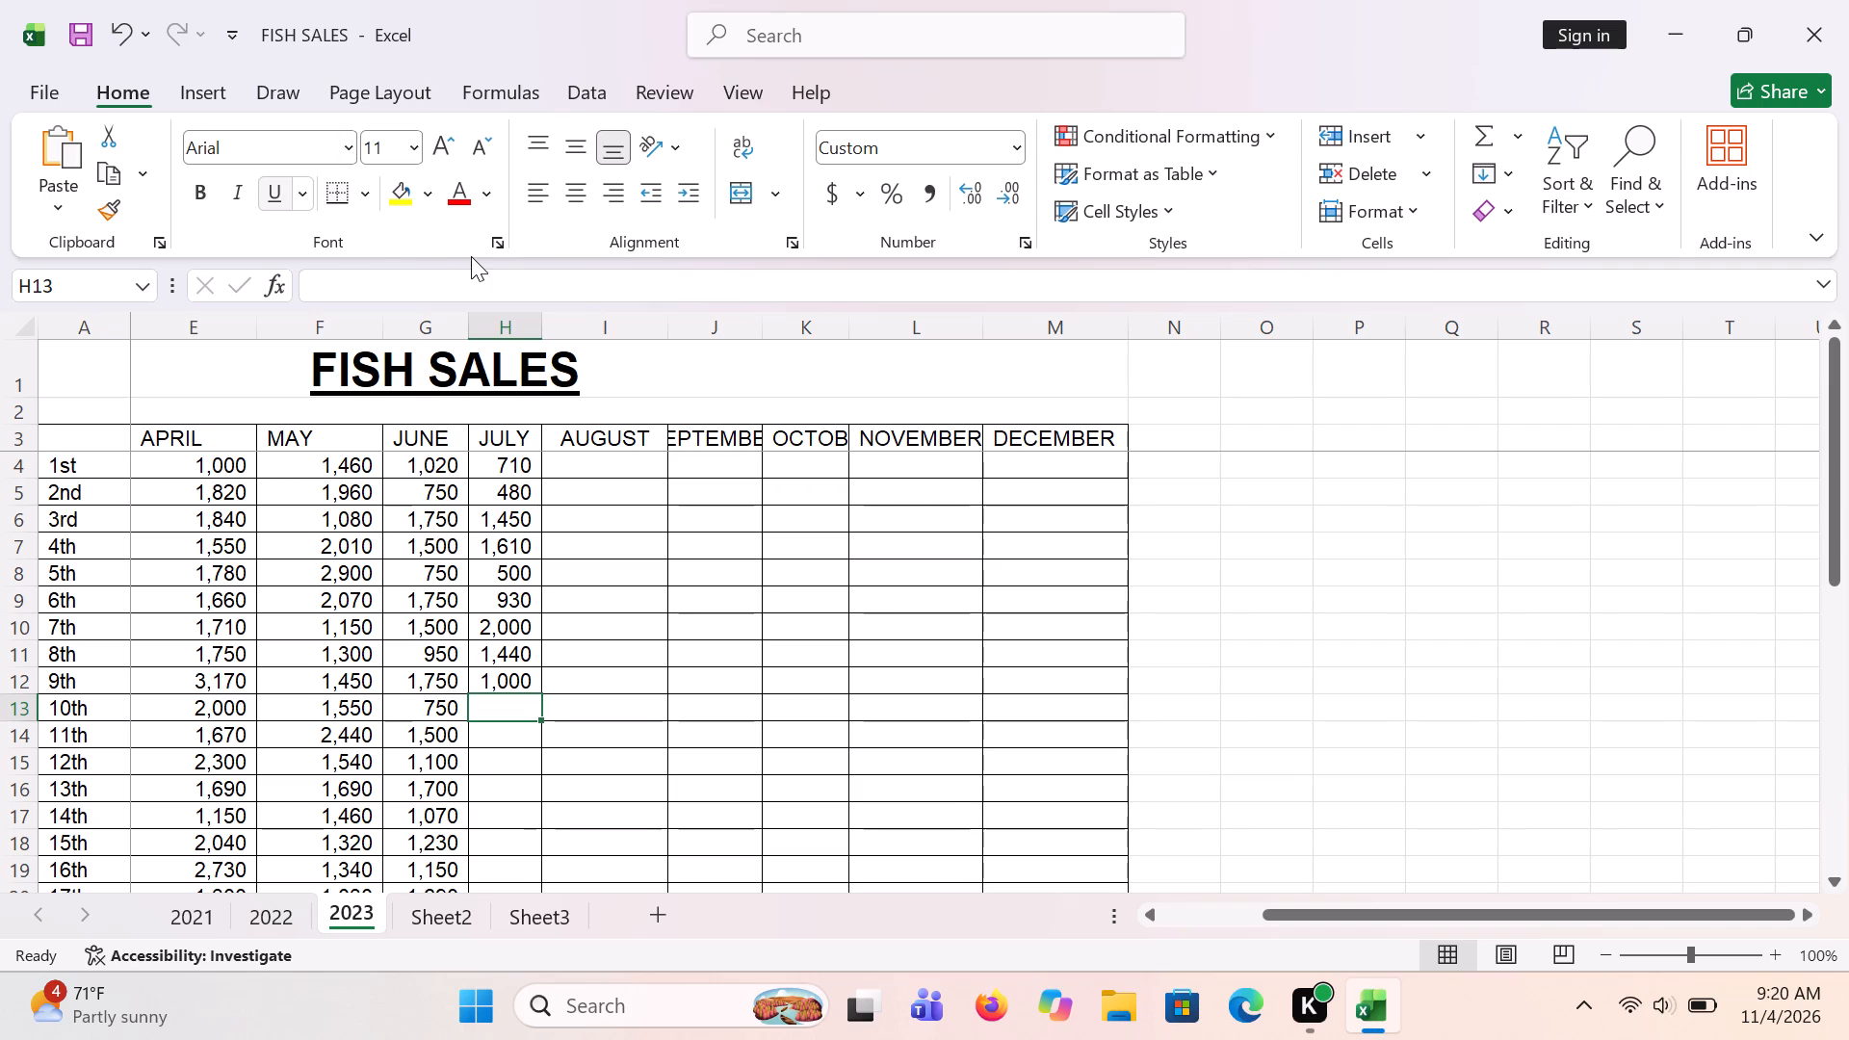
Enter the July sales for the 10th to the 14th: 1250, 1100, 2680, 1200 and 1000.
{"action": "type", "text": "12"}
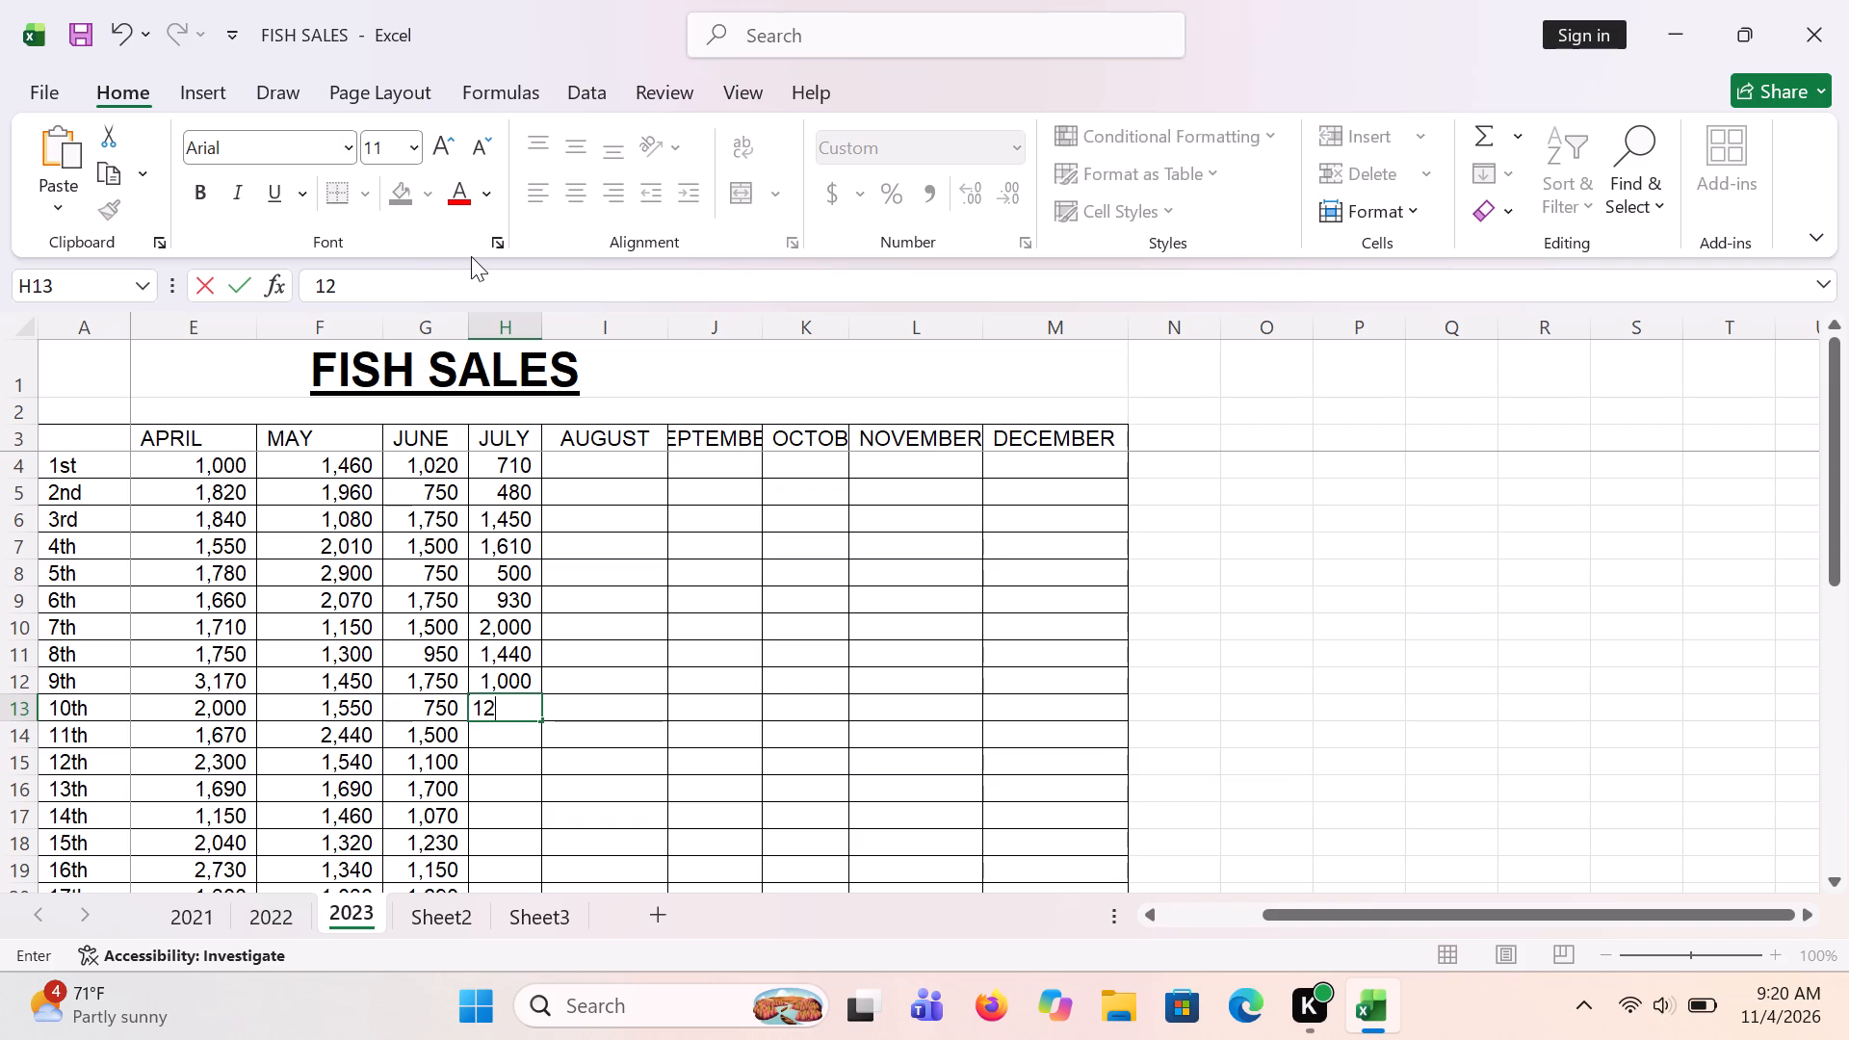
{"action": "type", "text": "50"}
{"action": "key", "text": "Return"}
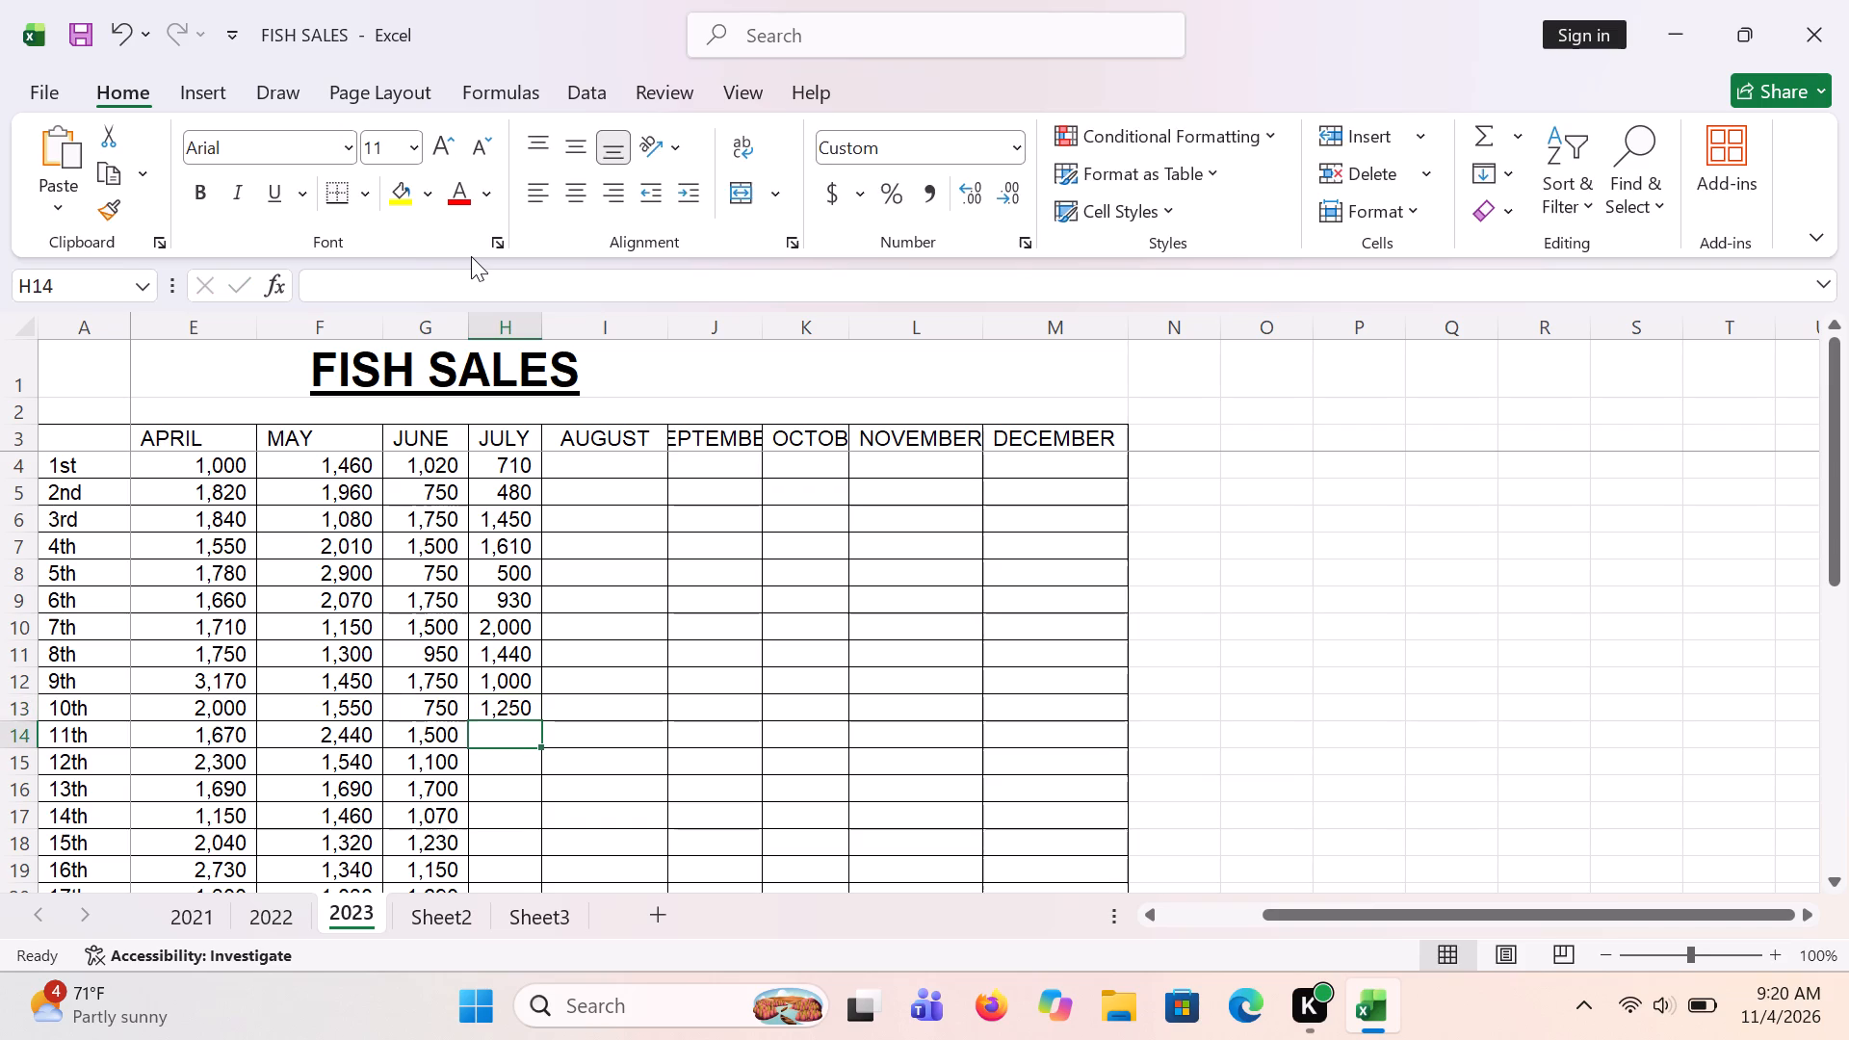
{"action": "type", "text": "11"}
{"action": "type", "text": "00"}
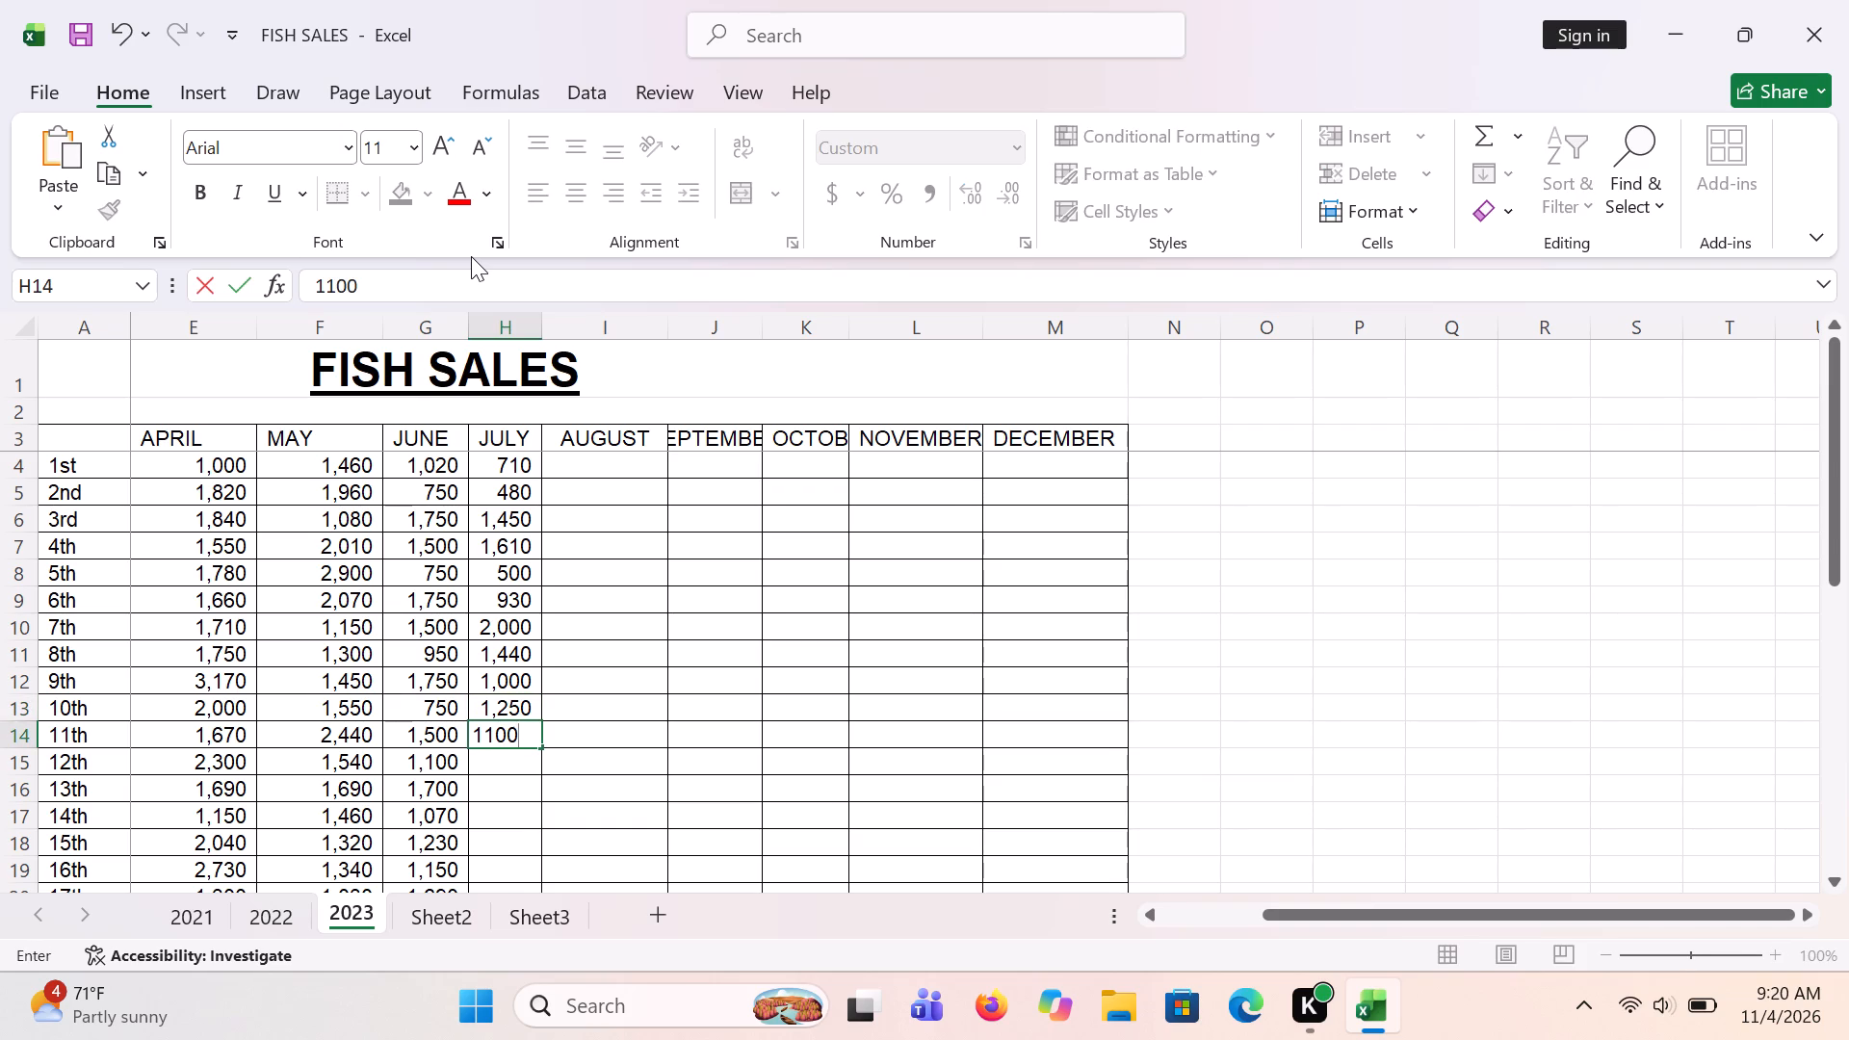
{"action": "key", "text": "Return"}
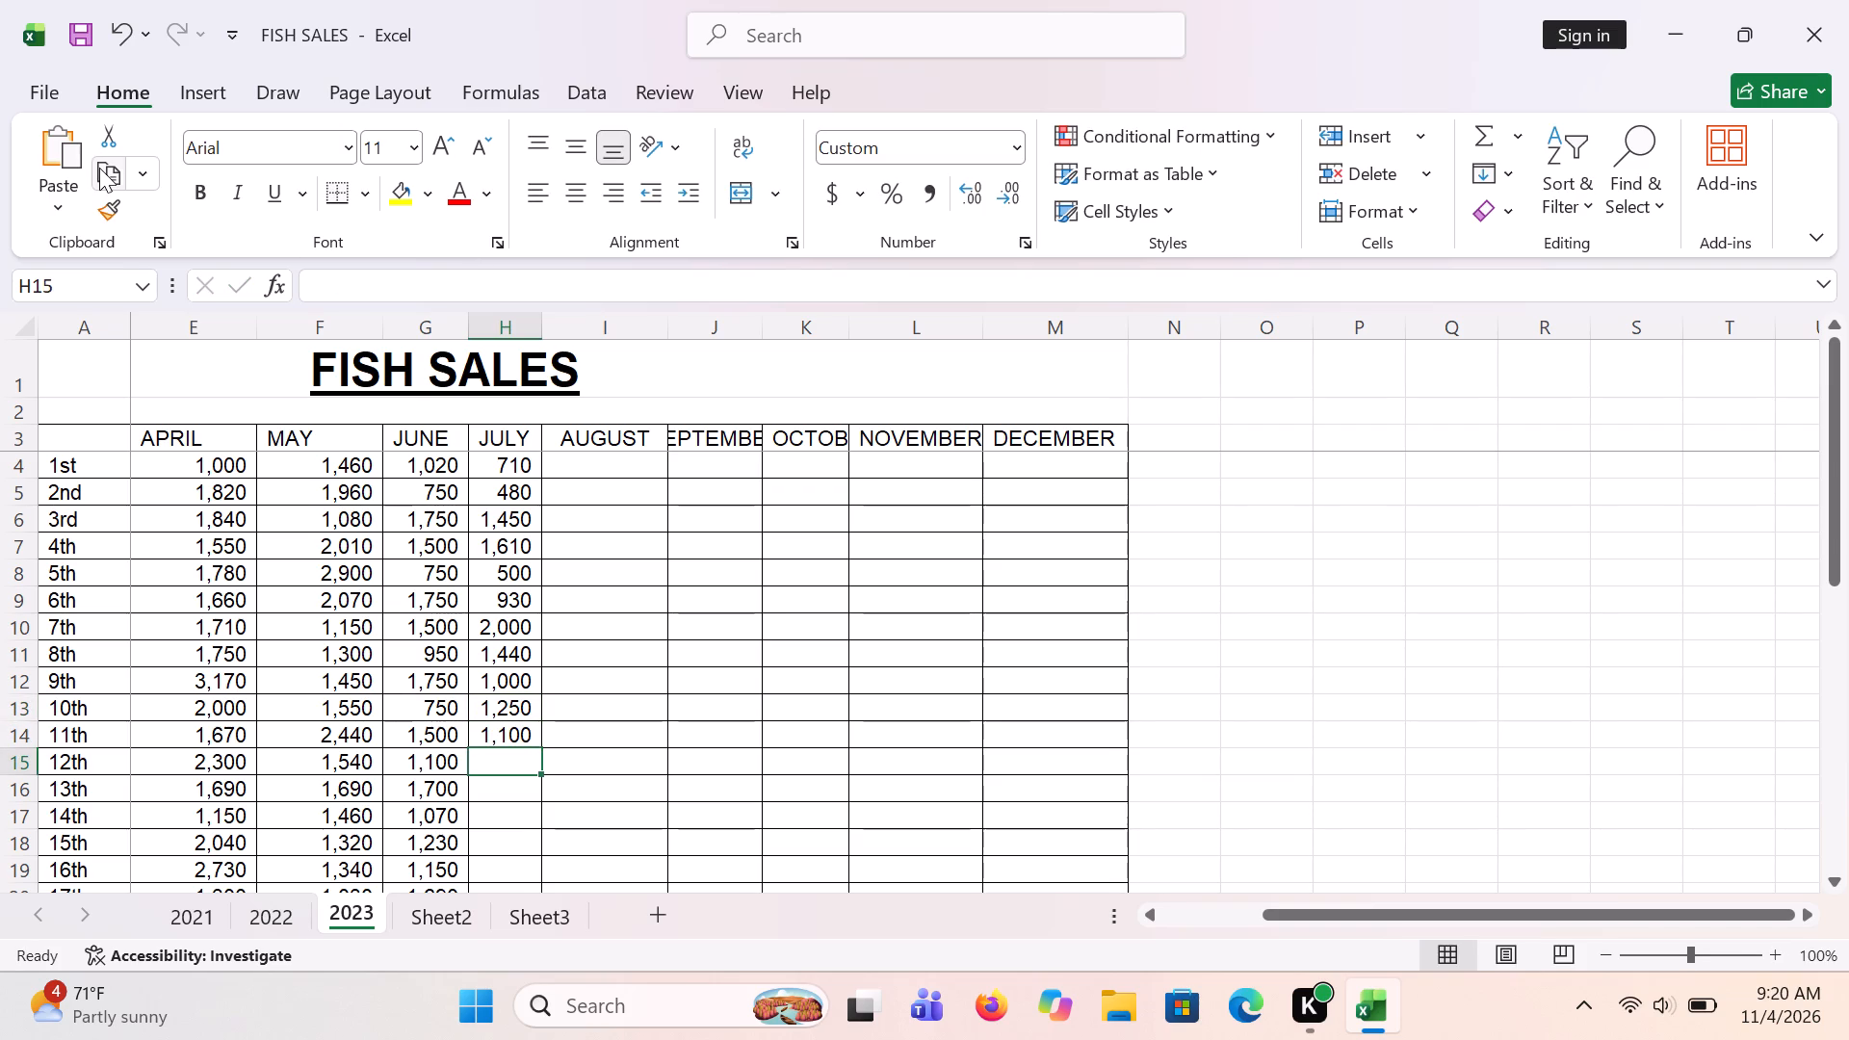
{"action": "key", "text": "2"}
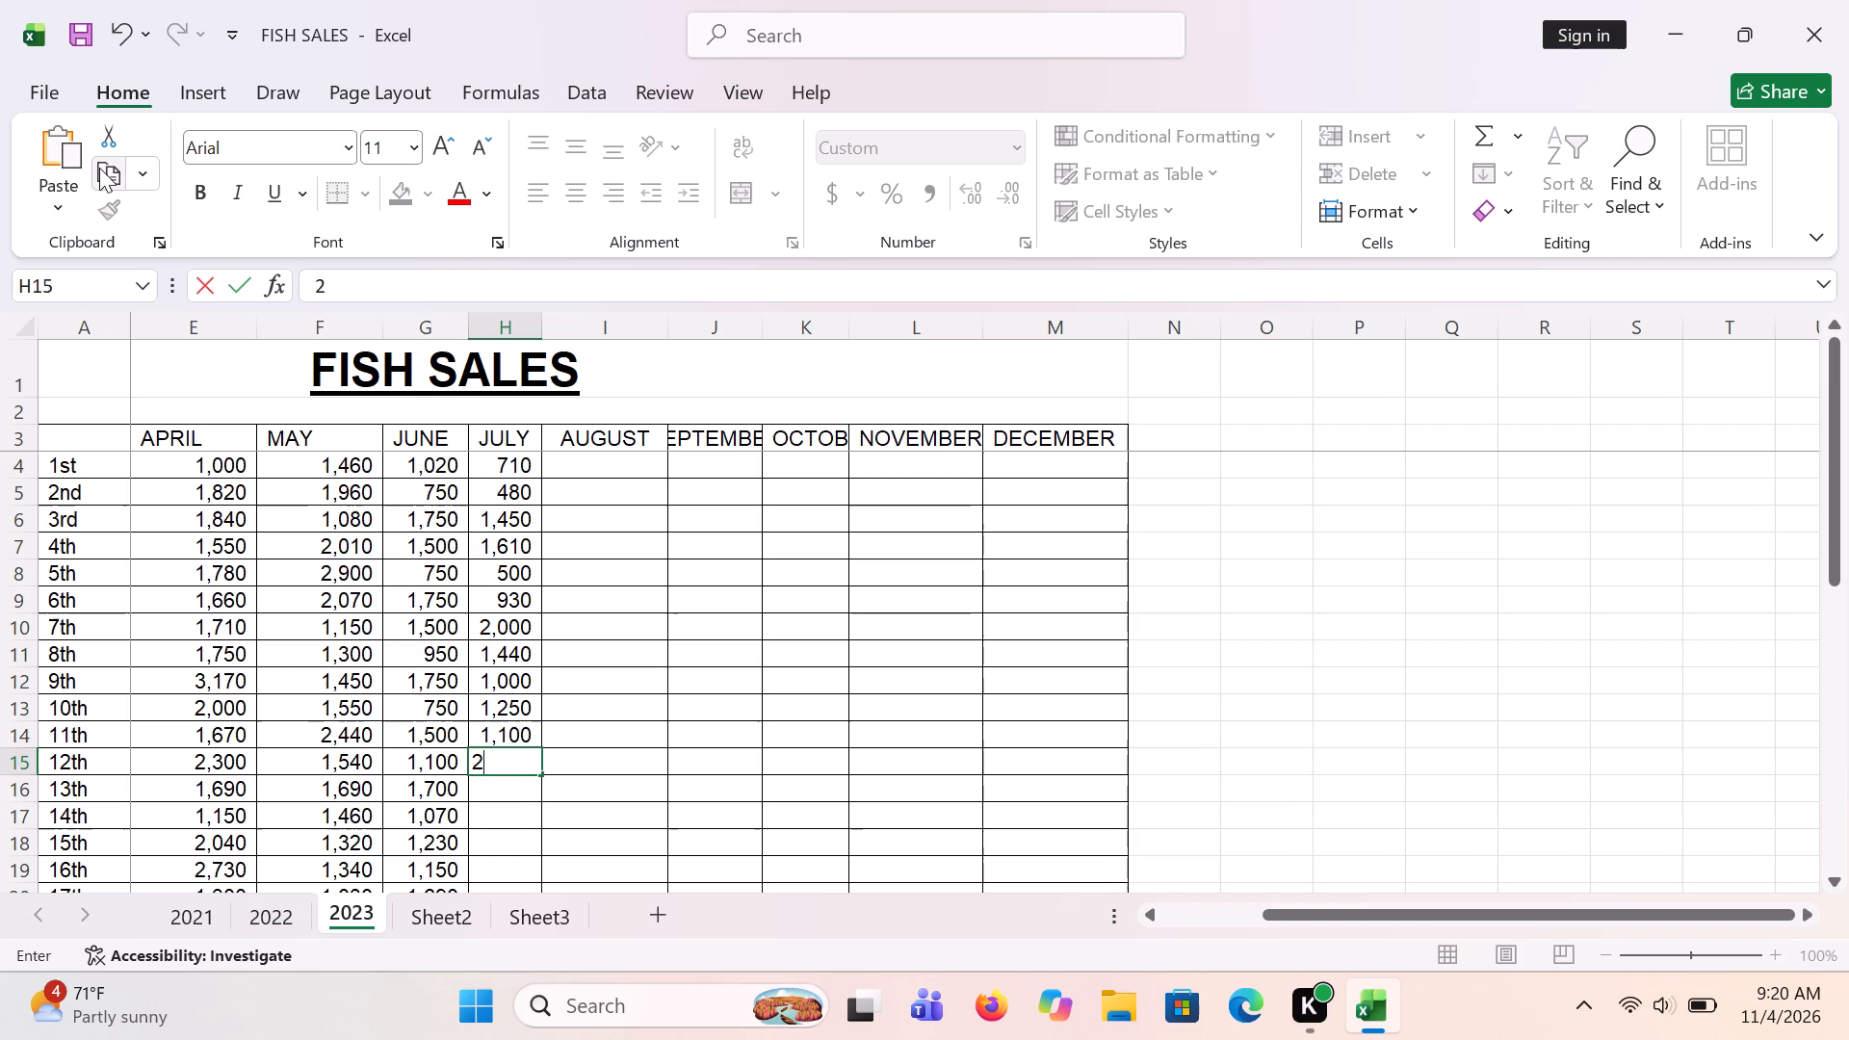
{"action": "key", "text": "6"}
{"action": "type", "text": "80"}
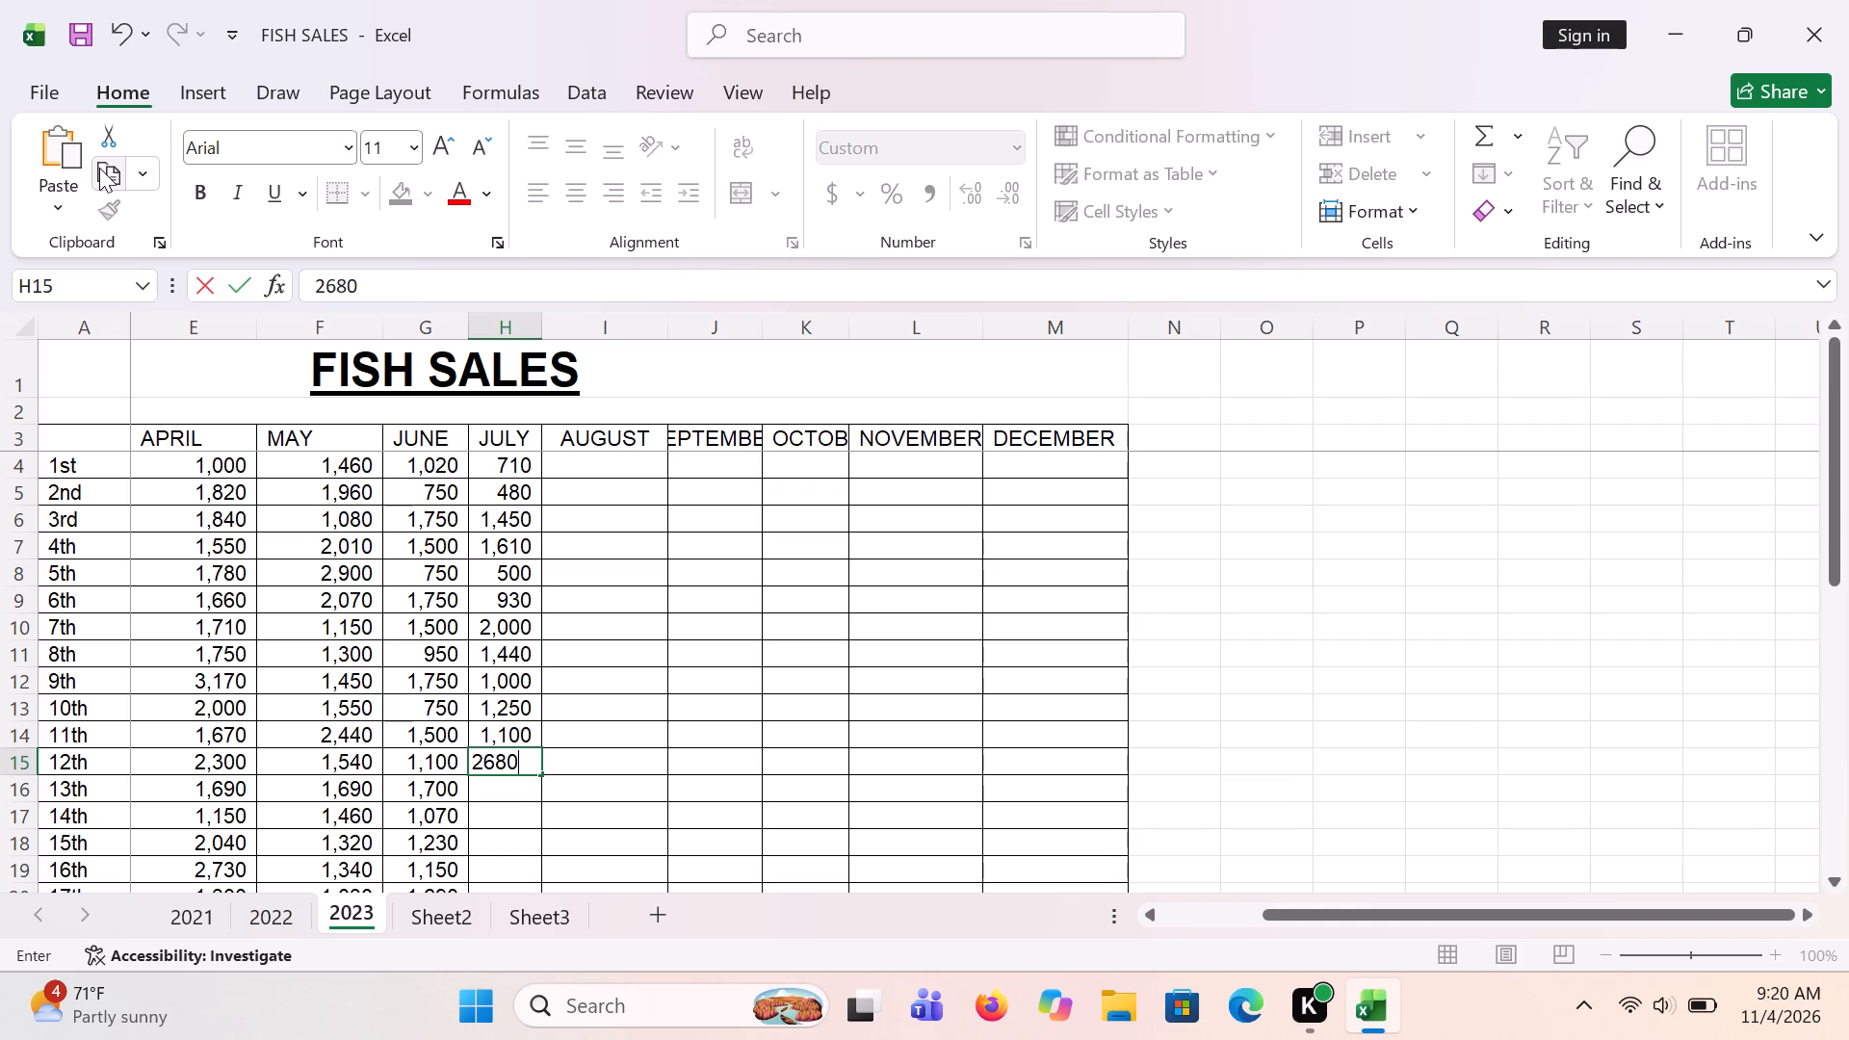
{"action": "key", "text": "Return"}
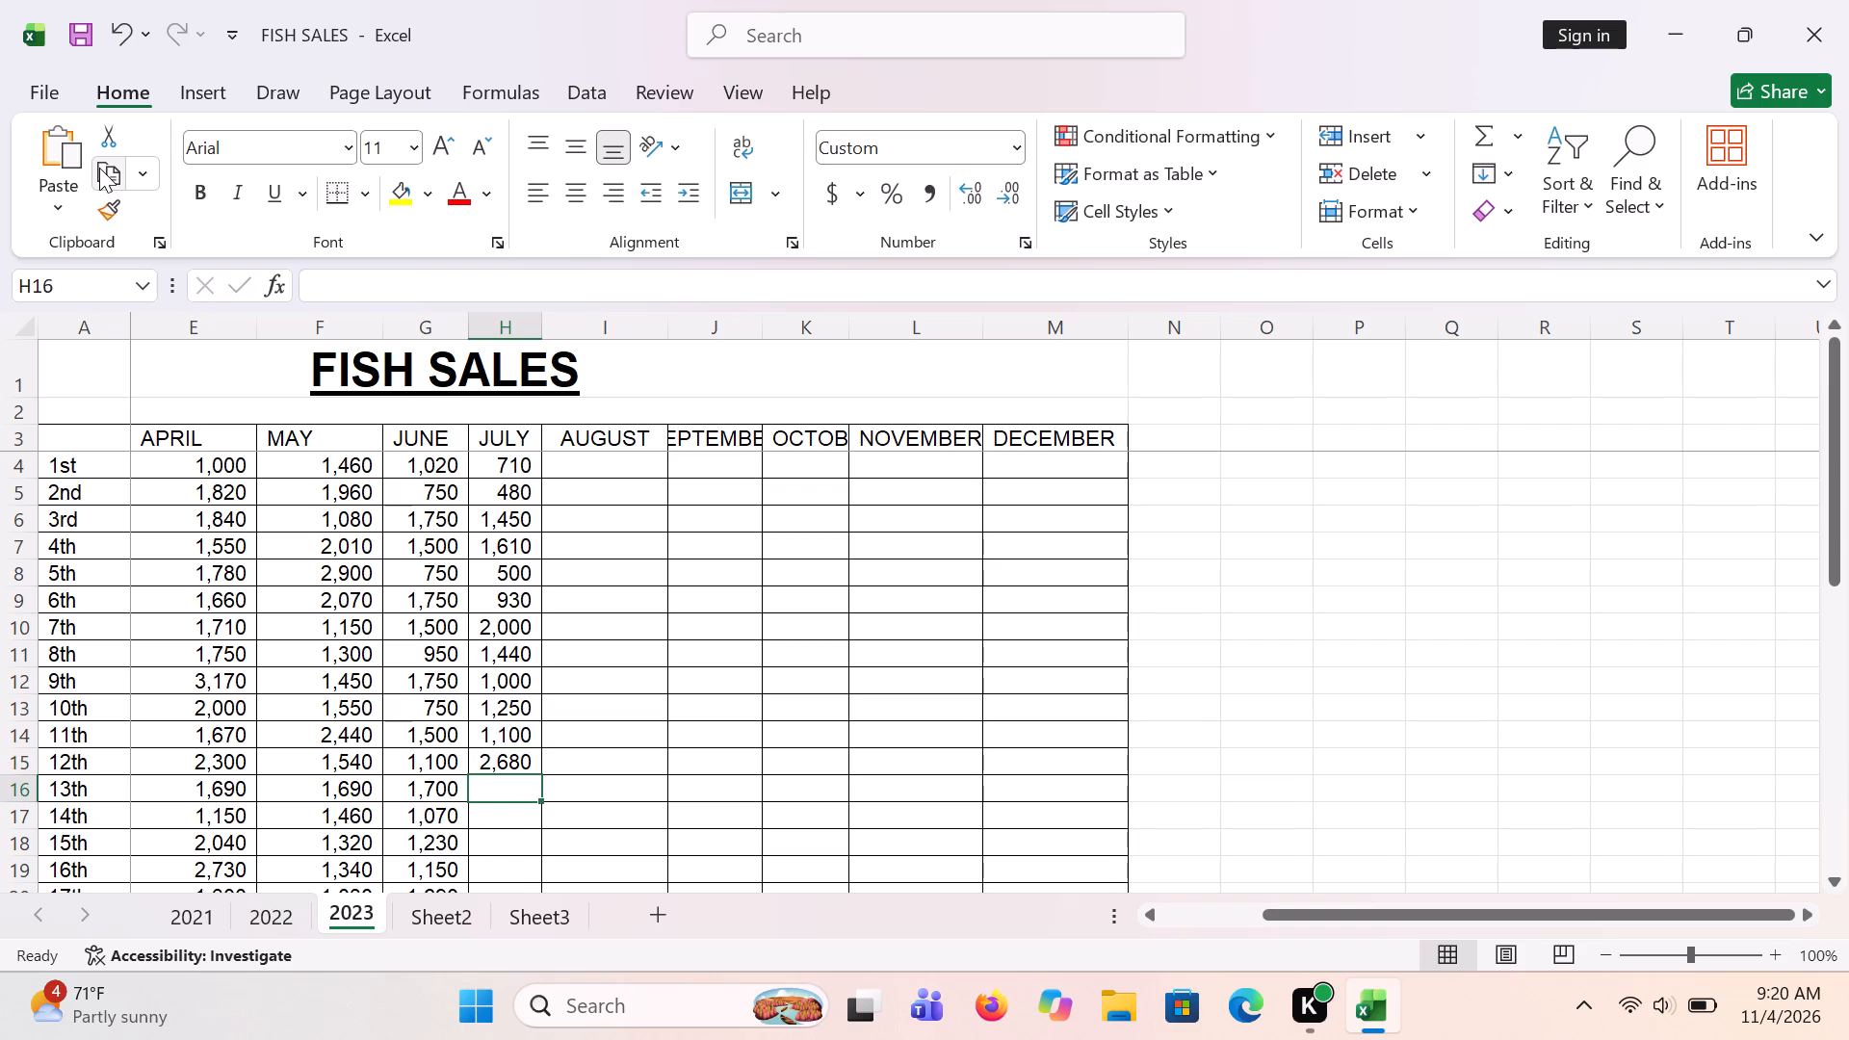
{"action": "type", "text": "1200"}
{"action": "key", "text": "Return"}
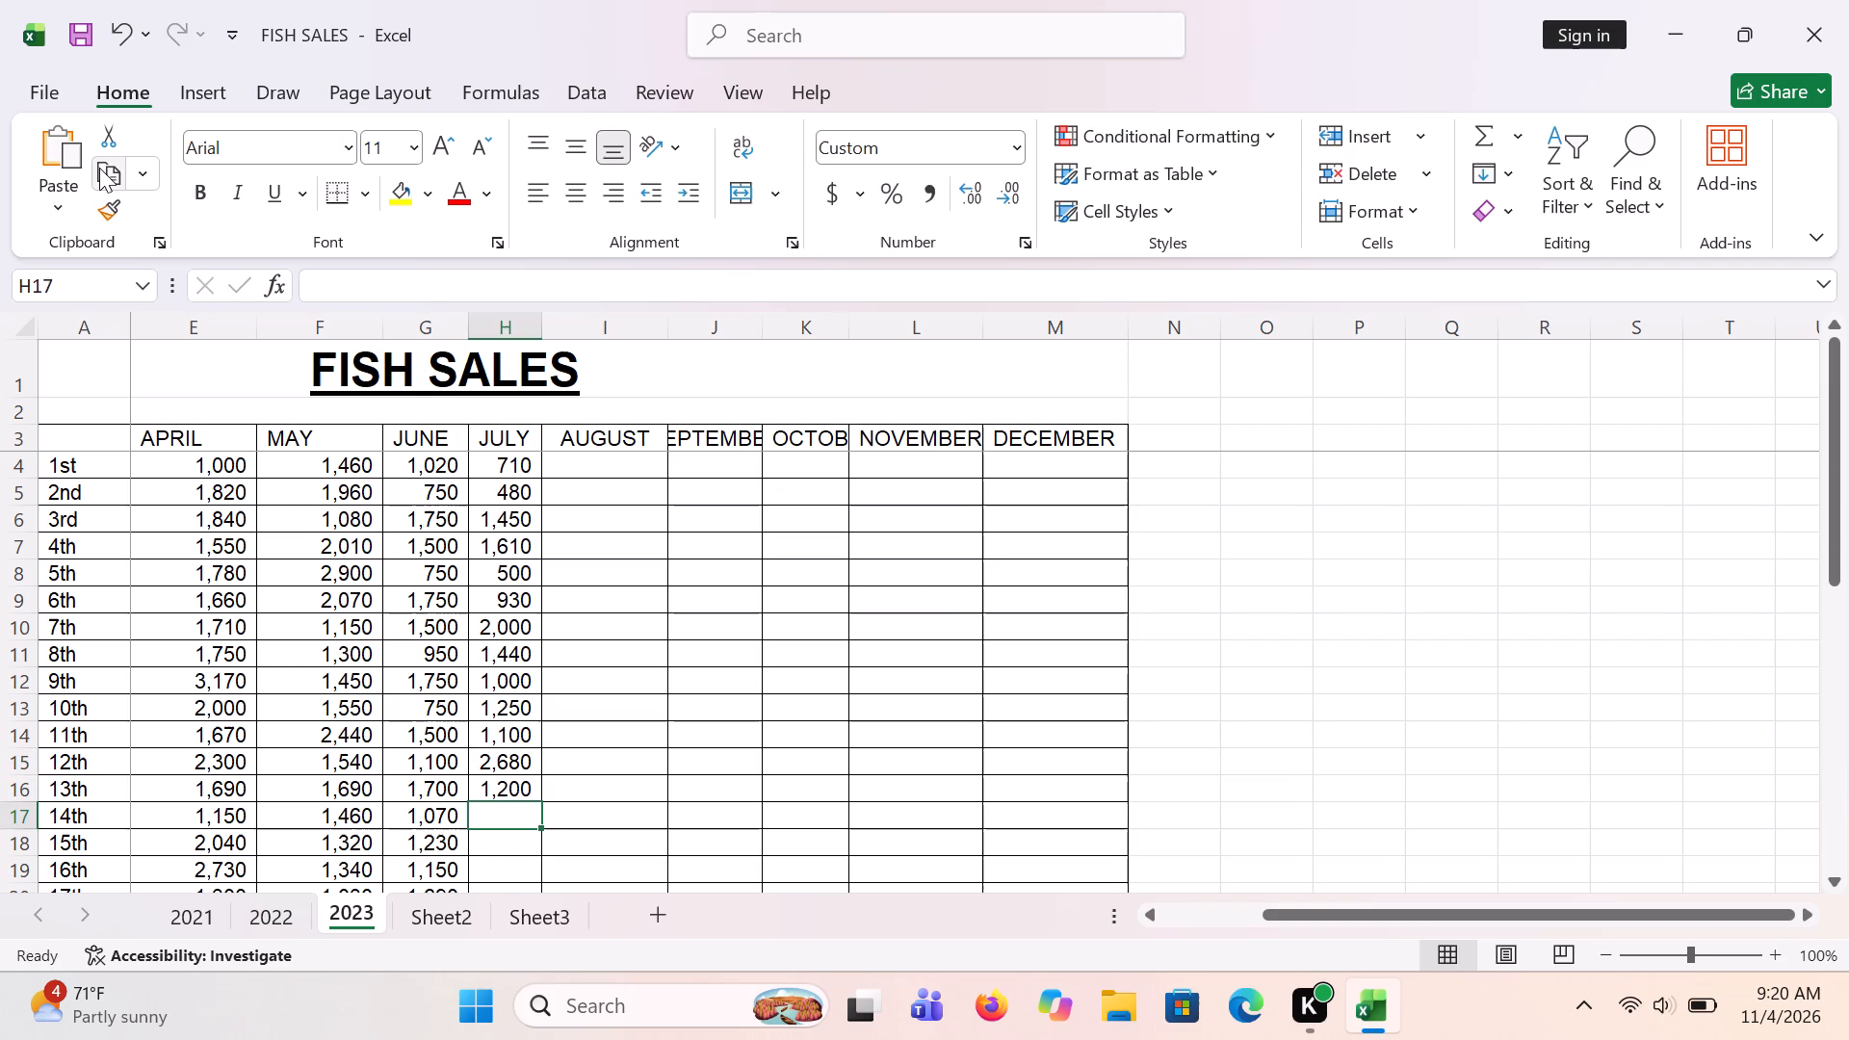
{"action": "key", "text": "1"}
{"action": "type", "text": "000"}
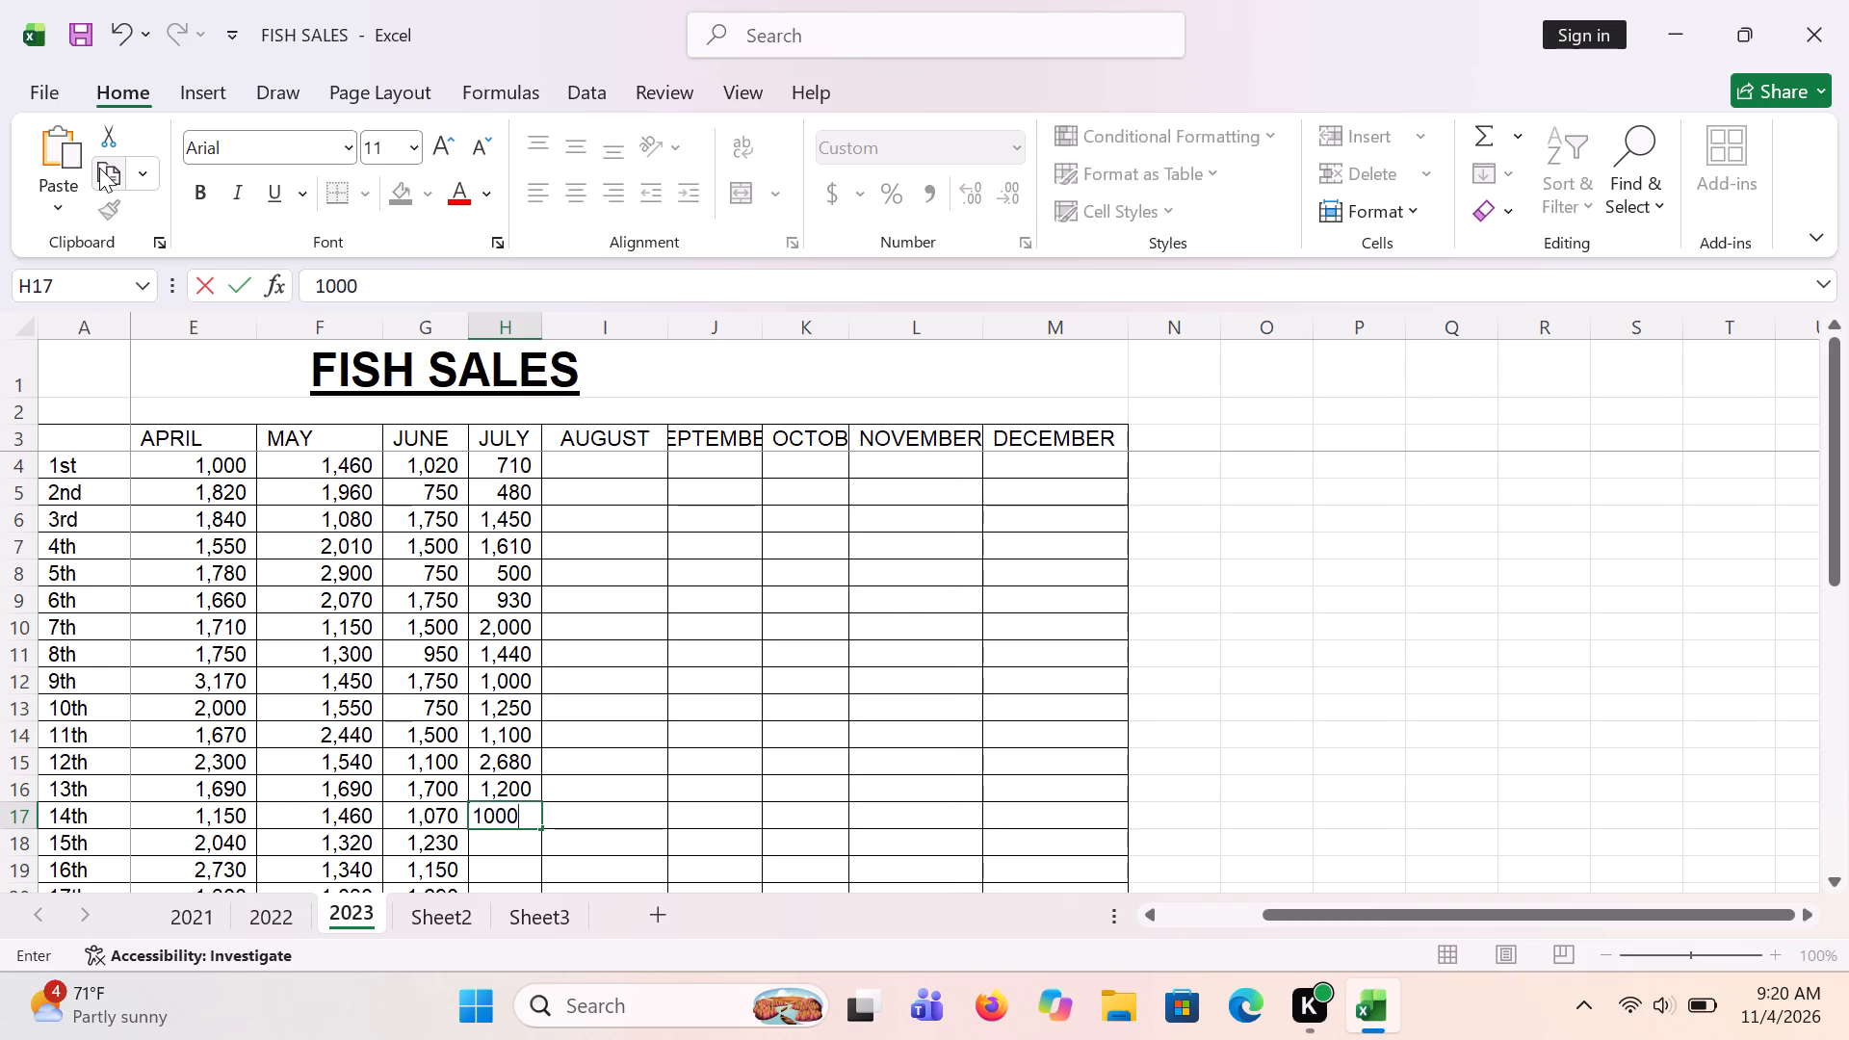
{"action": "key", "text": "Return"}
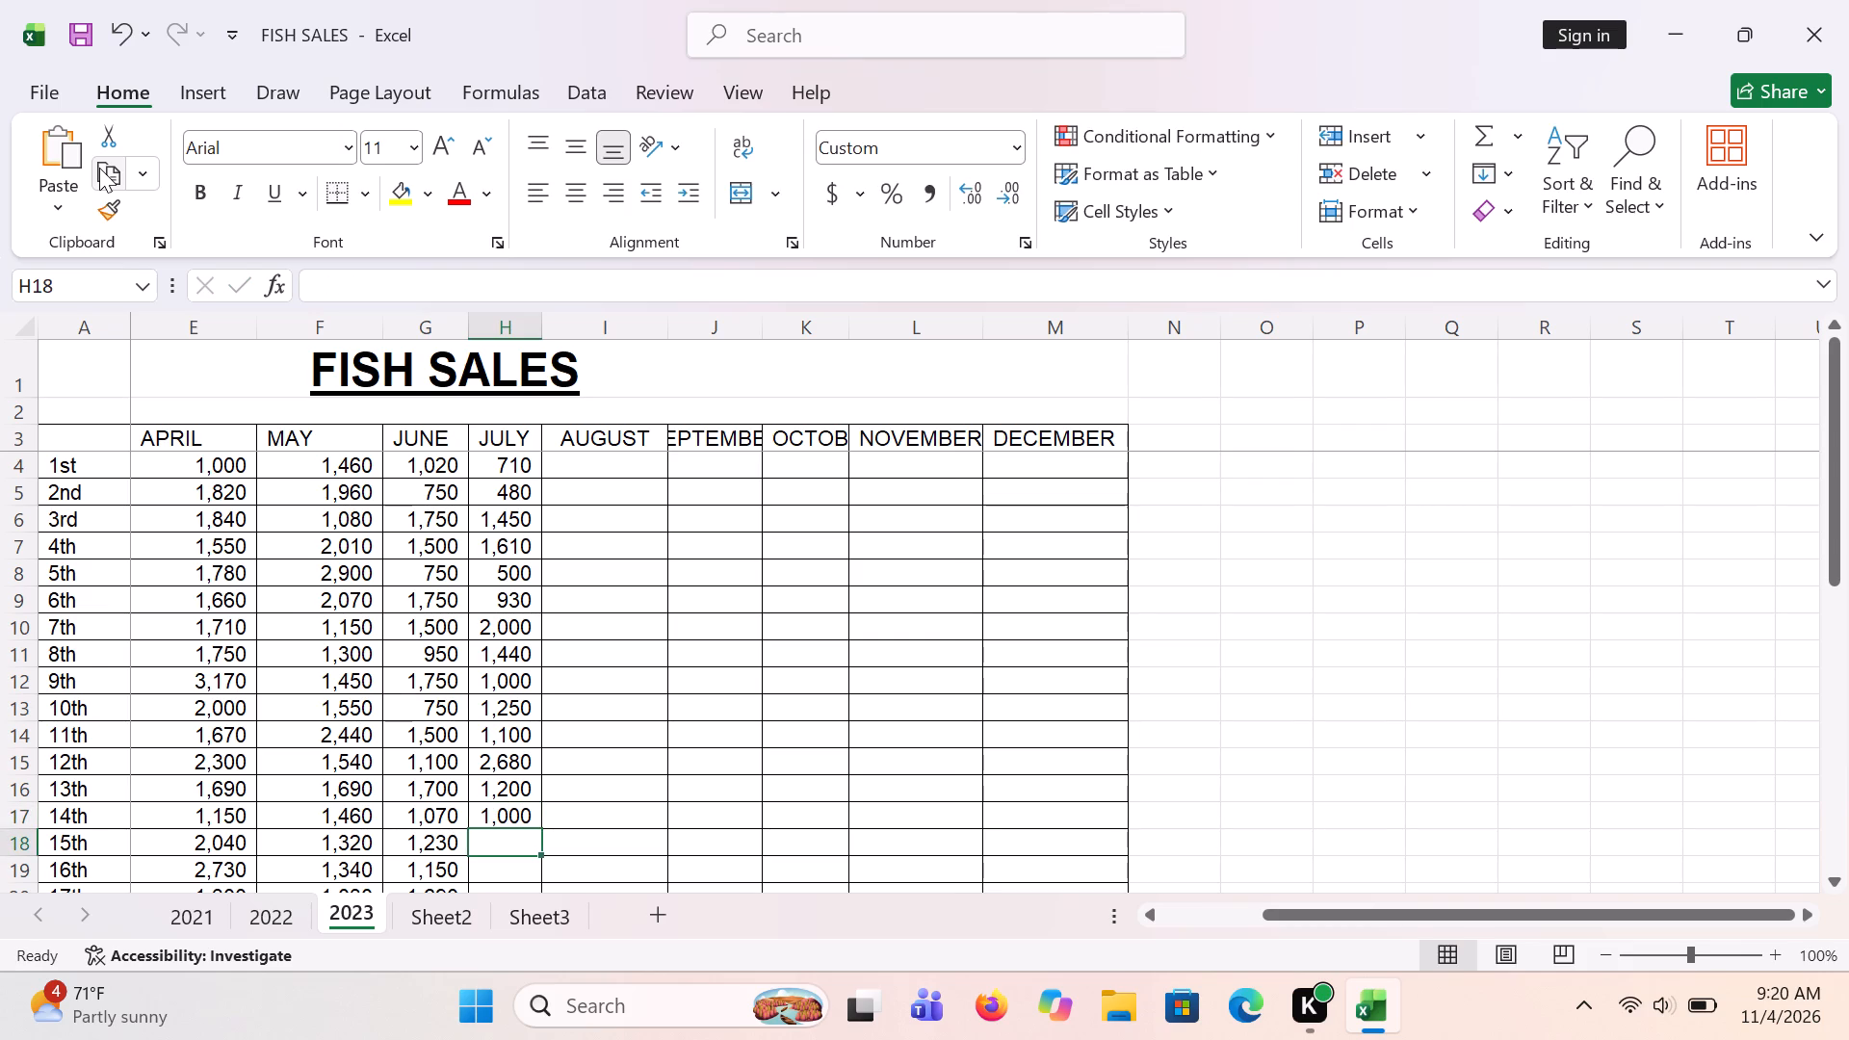
Enter the July sales for the 15th to the 18th: 750, 500, 1250 and 1030, and save the workbook.
{"action": "type", "text": "750"}
{"action": "key", "text": "Return"}
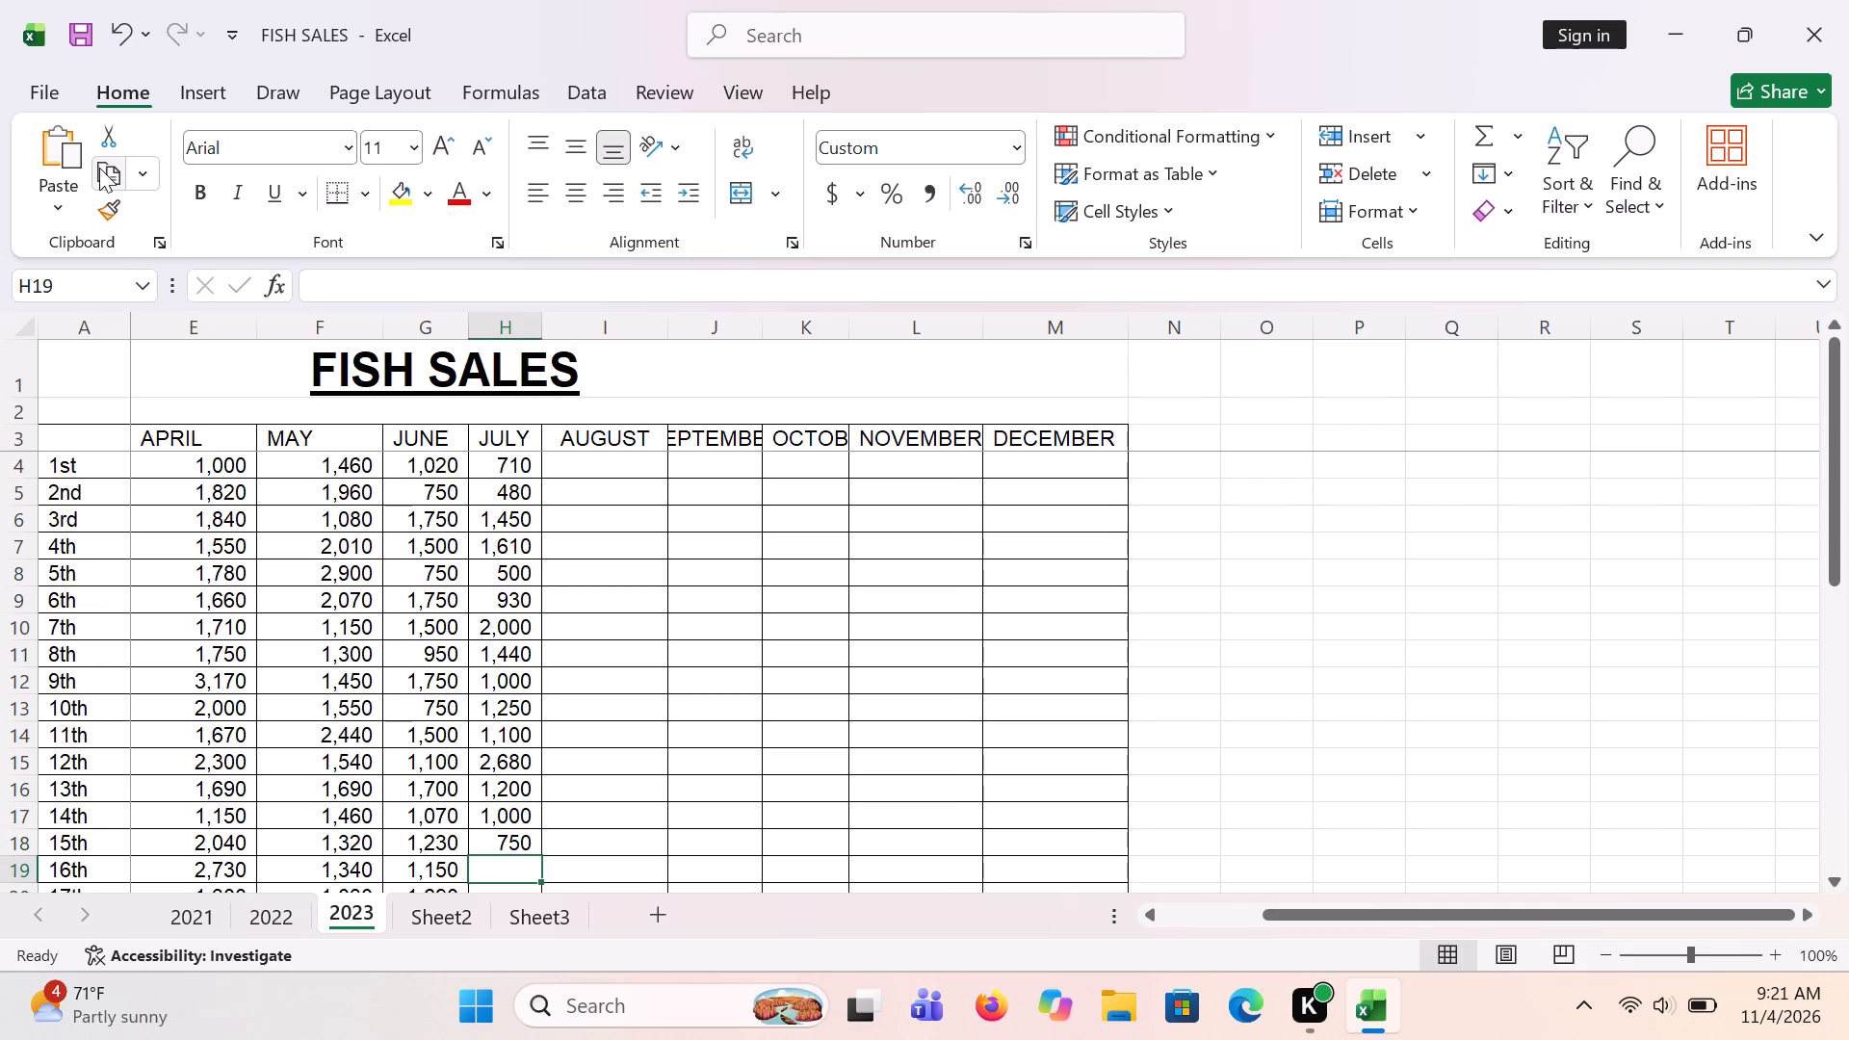
{"action": "type", "text": "500"}
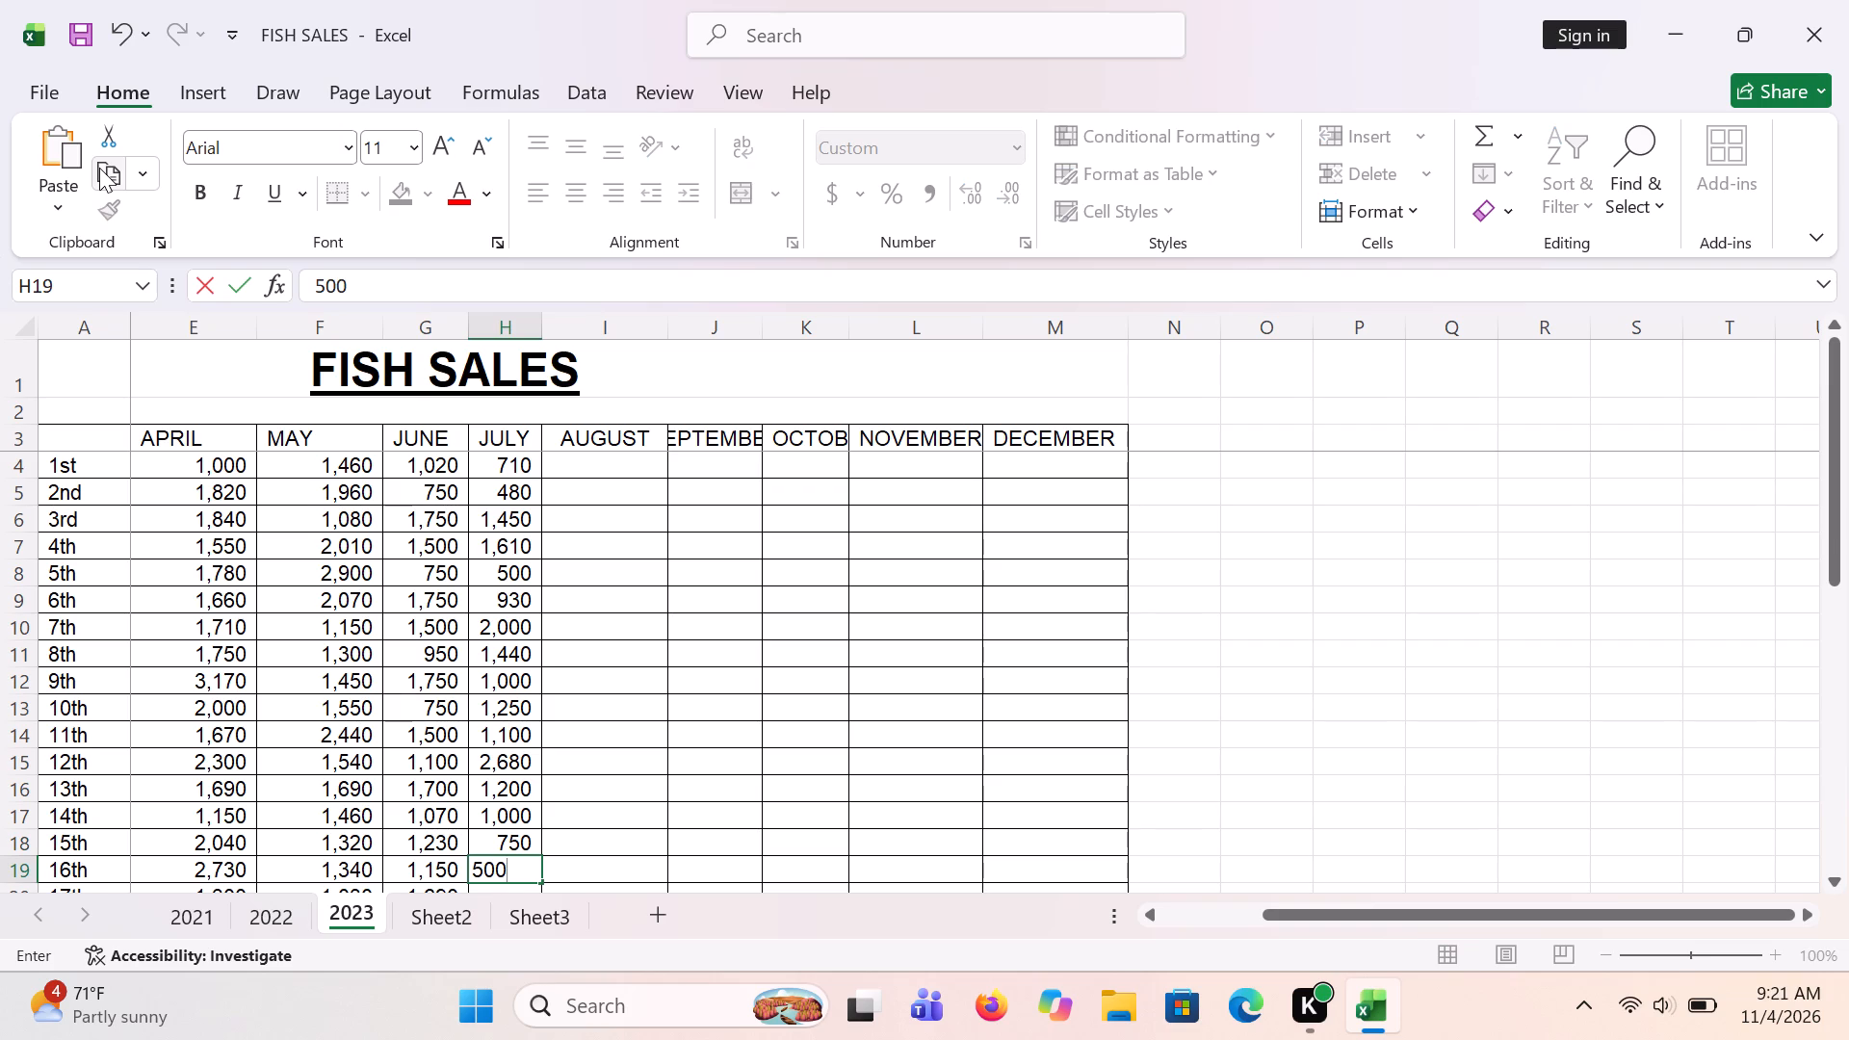
{"action": "key", "text": "Return"}
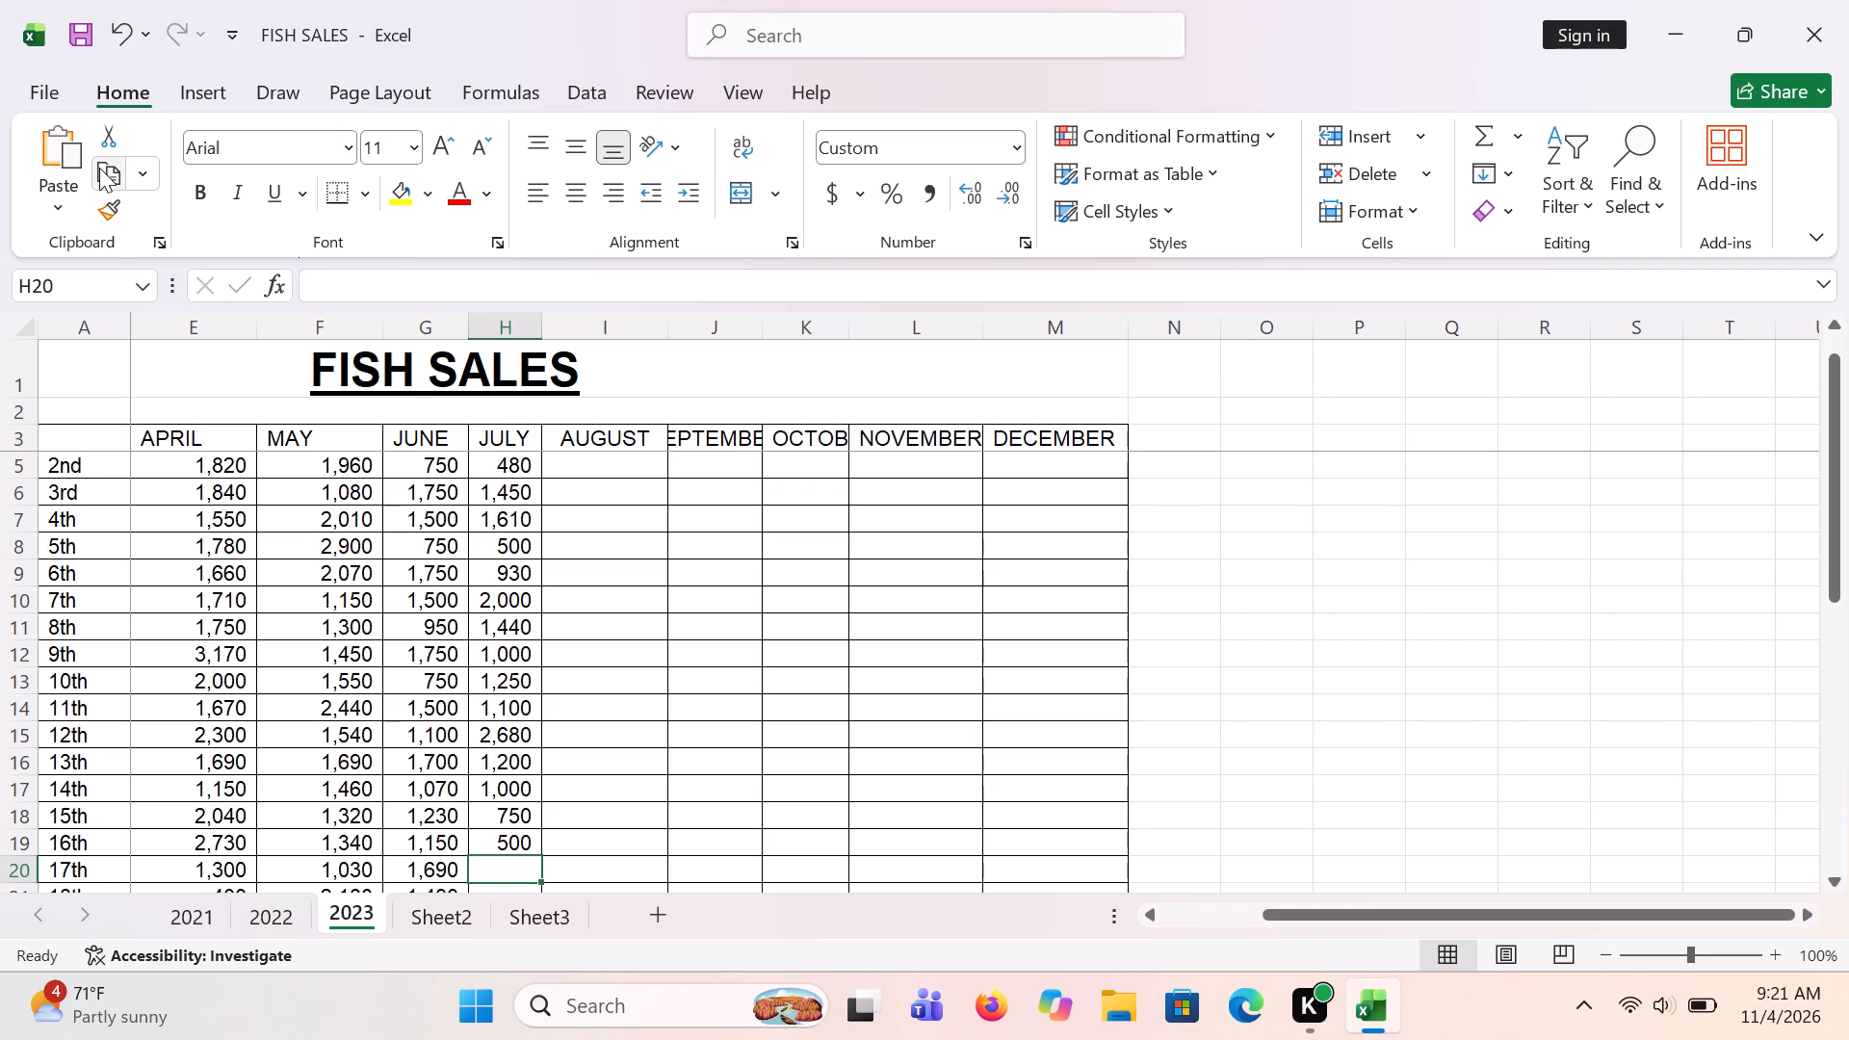
{"action": "type", "text": "12"}
{"action": "key", "text": "5"}
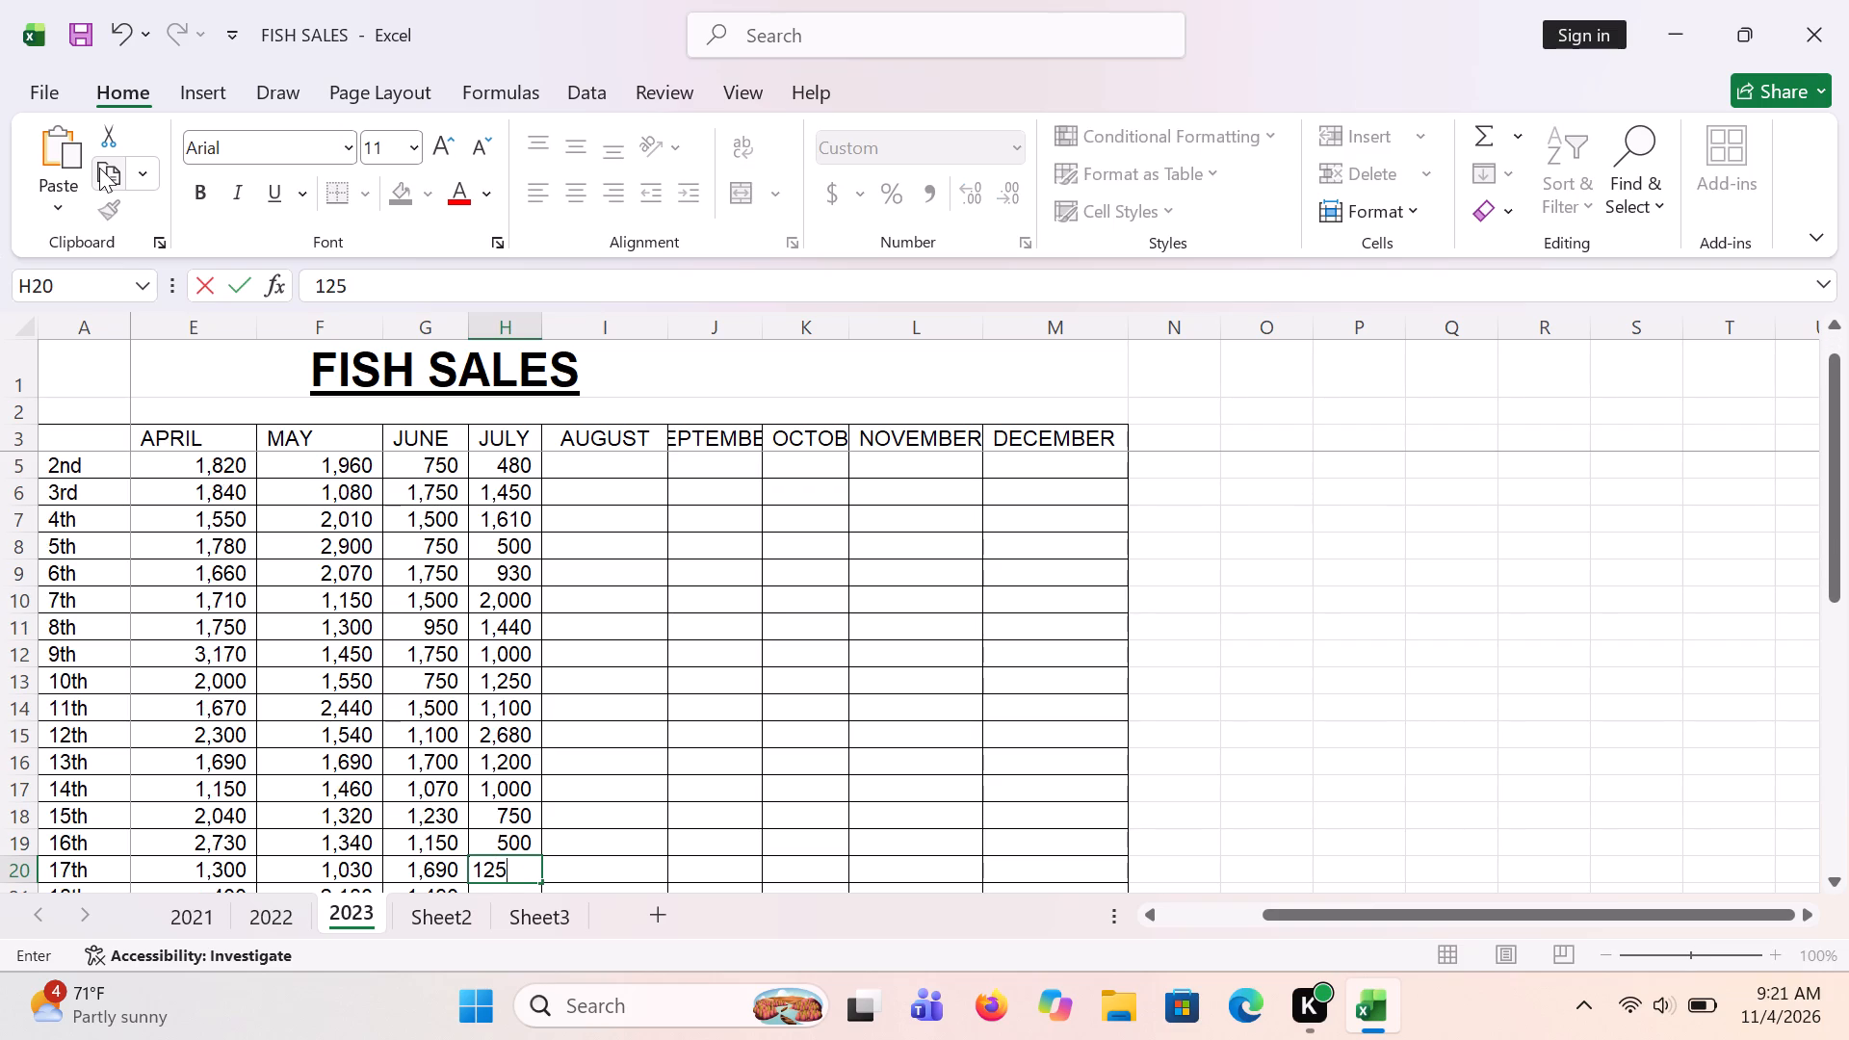
{"action": "key", "text": "0"}
{"action": "key", "text": "Return"}
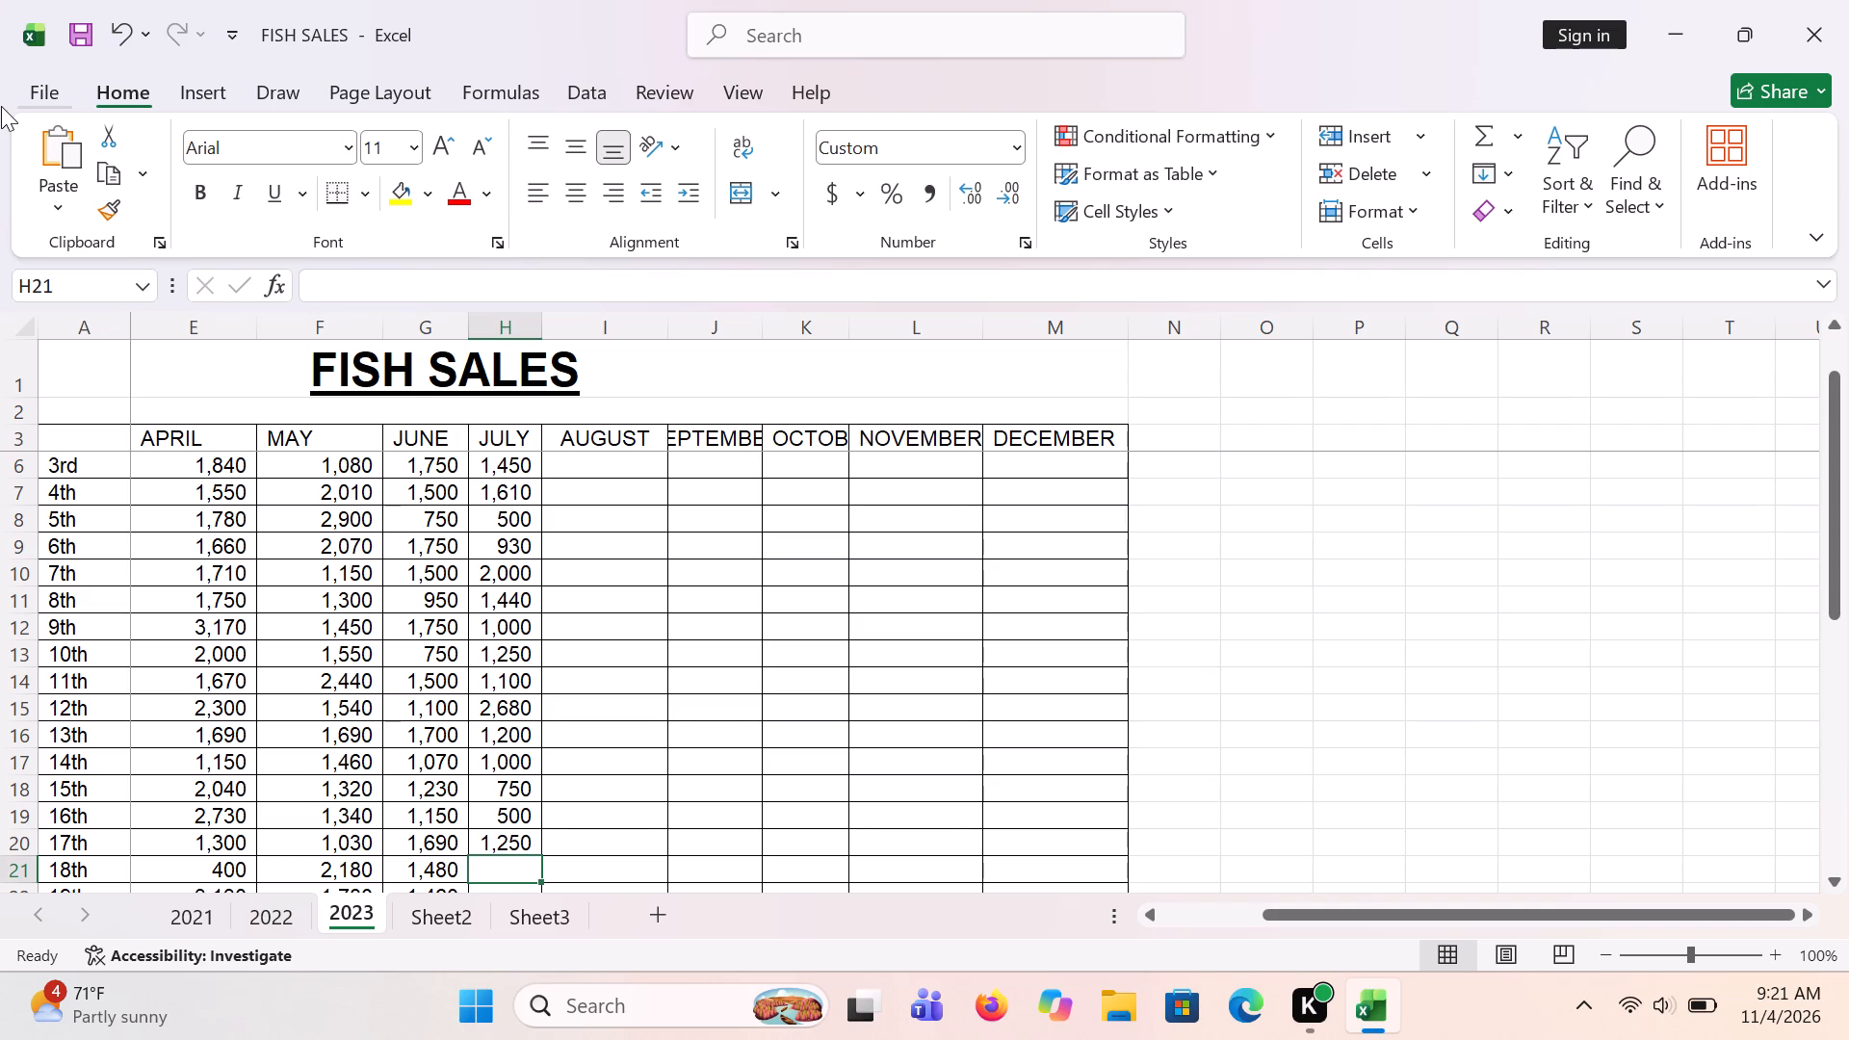
{"action": "key", "text": "1"}
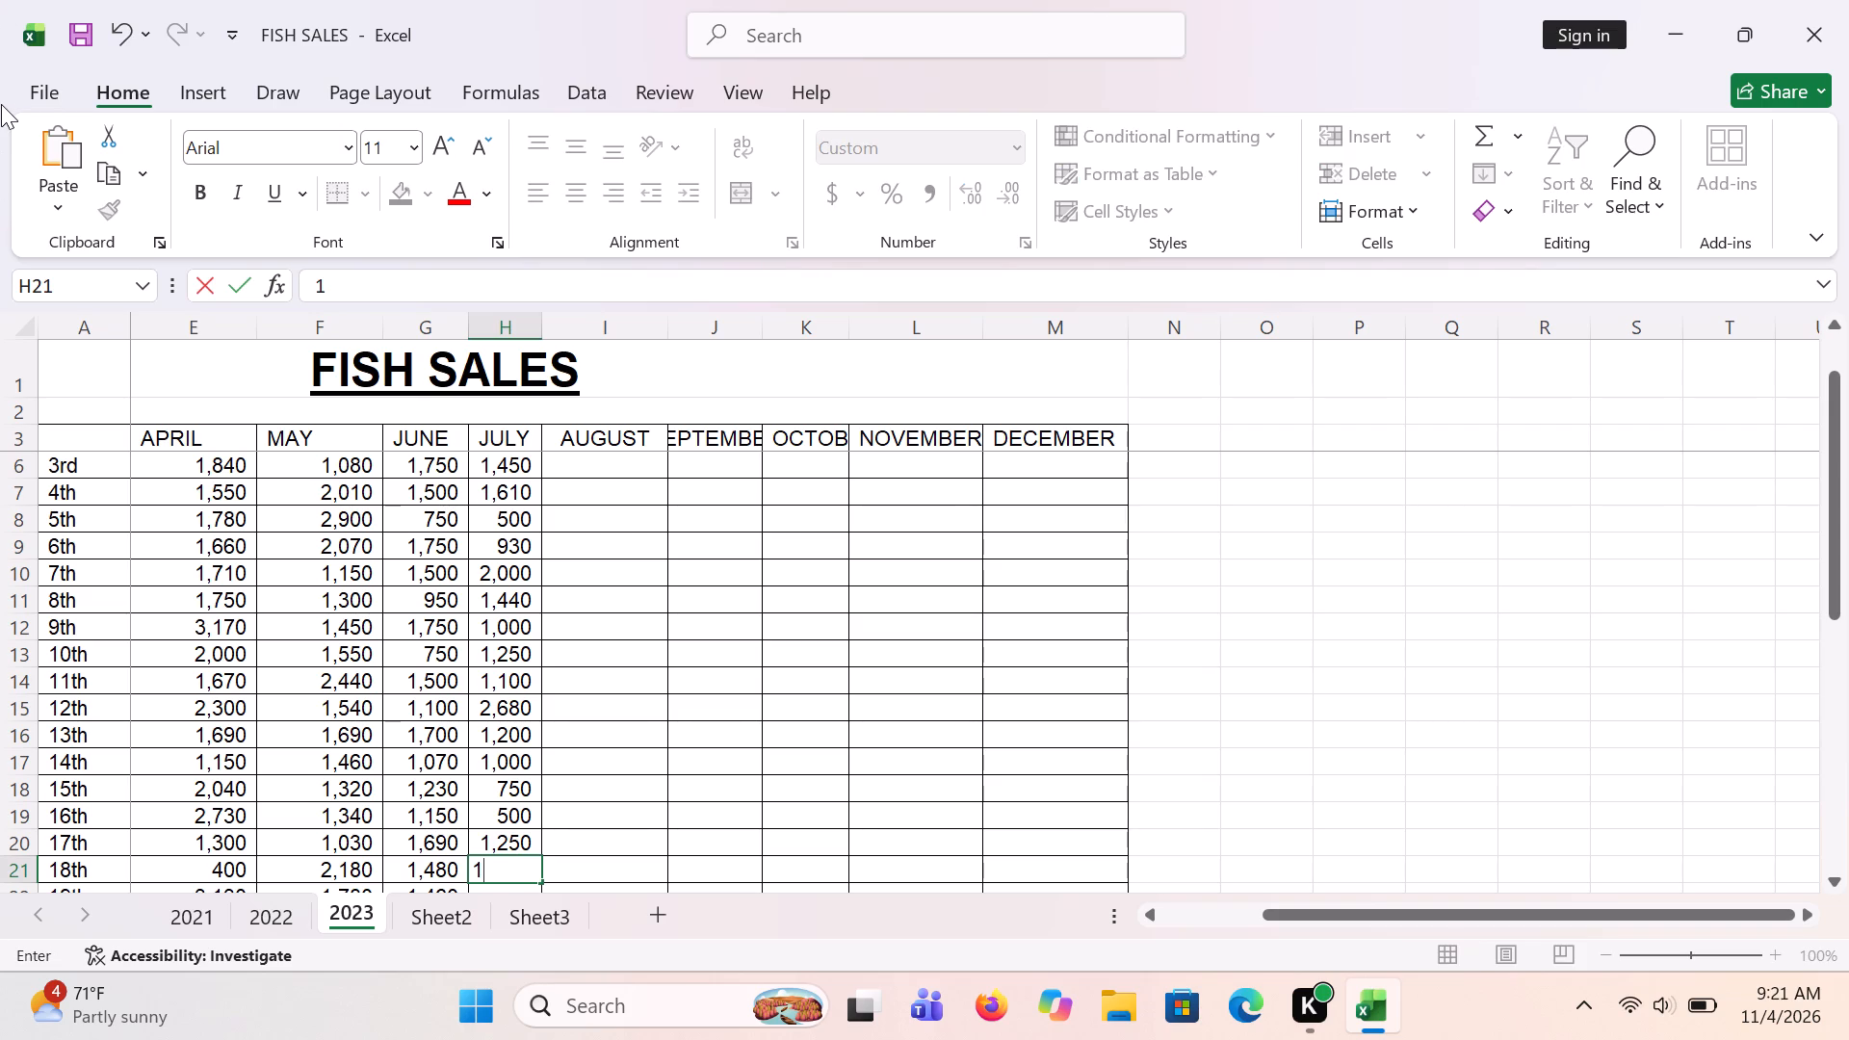
{"action": "key", "text": "0"}
{"action": "key", "text": "3"}
{"action": "key", "text": "0"}
{"action": "key", "text": "Return"}
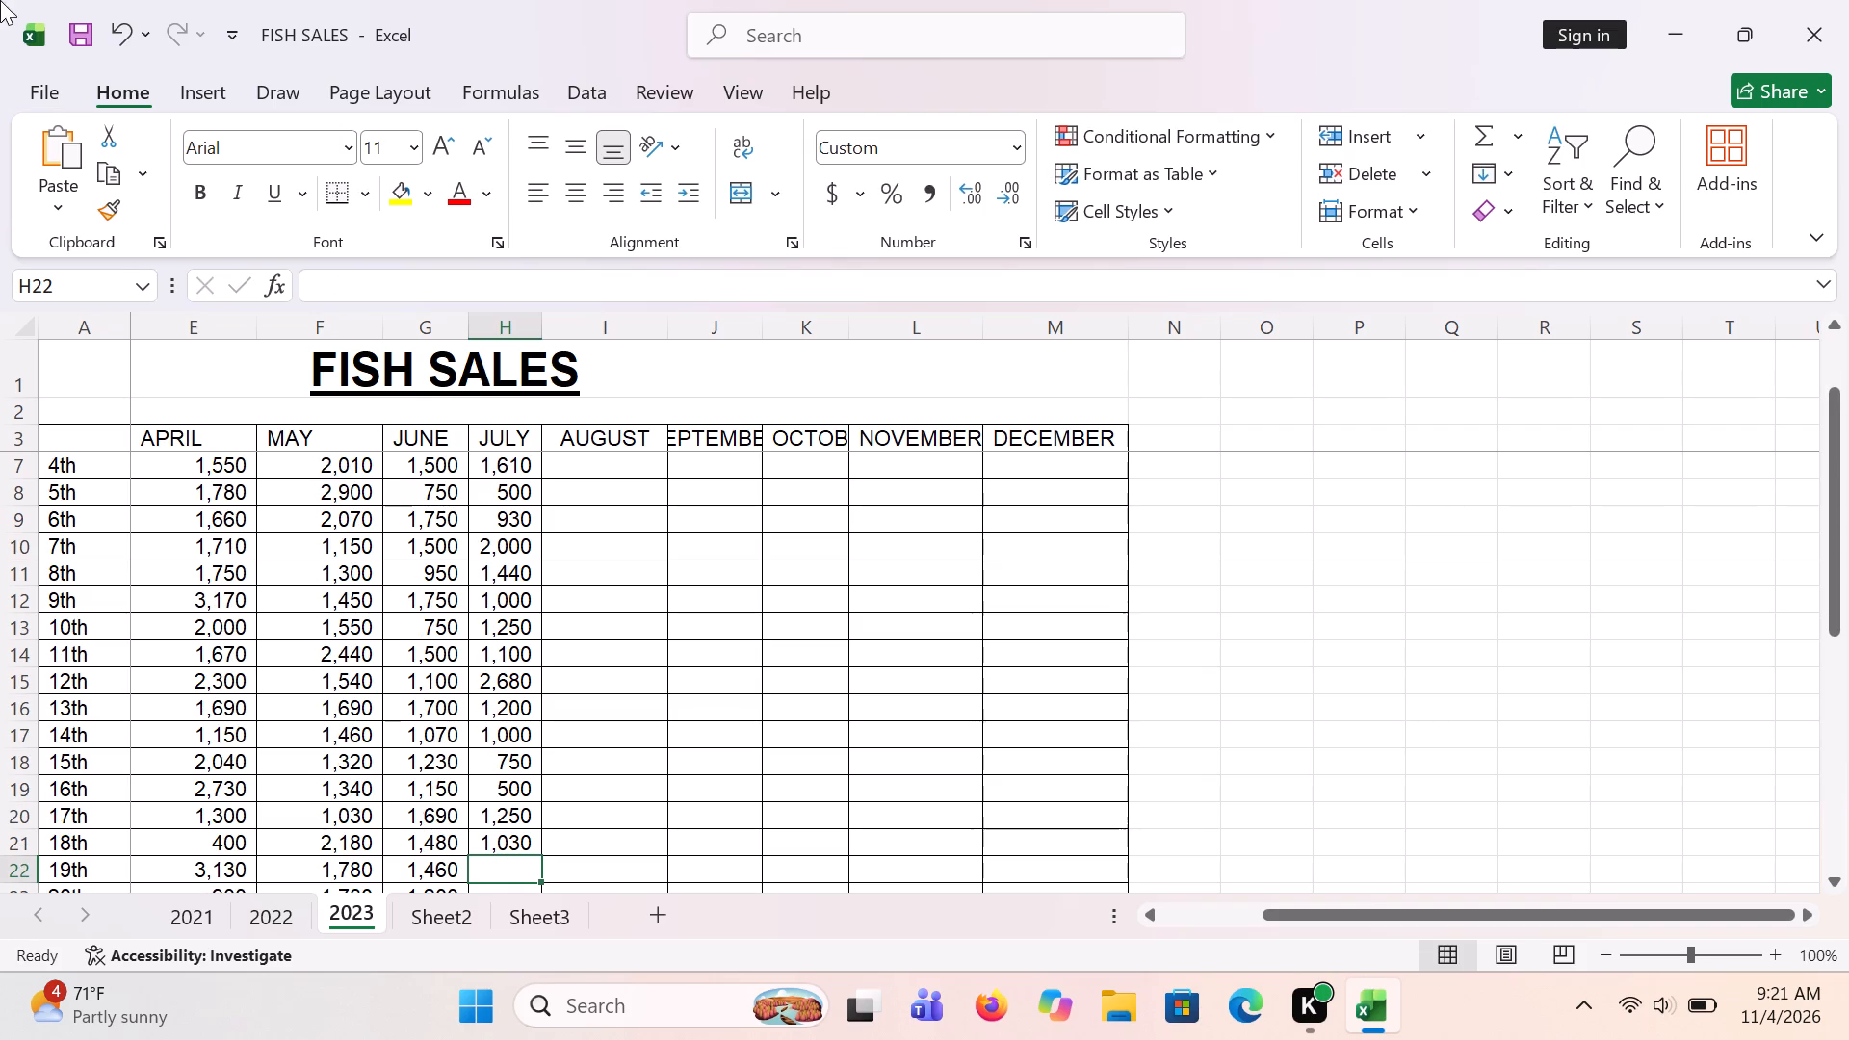
{"action": "left_click", "coordinate": [85, 30]}
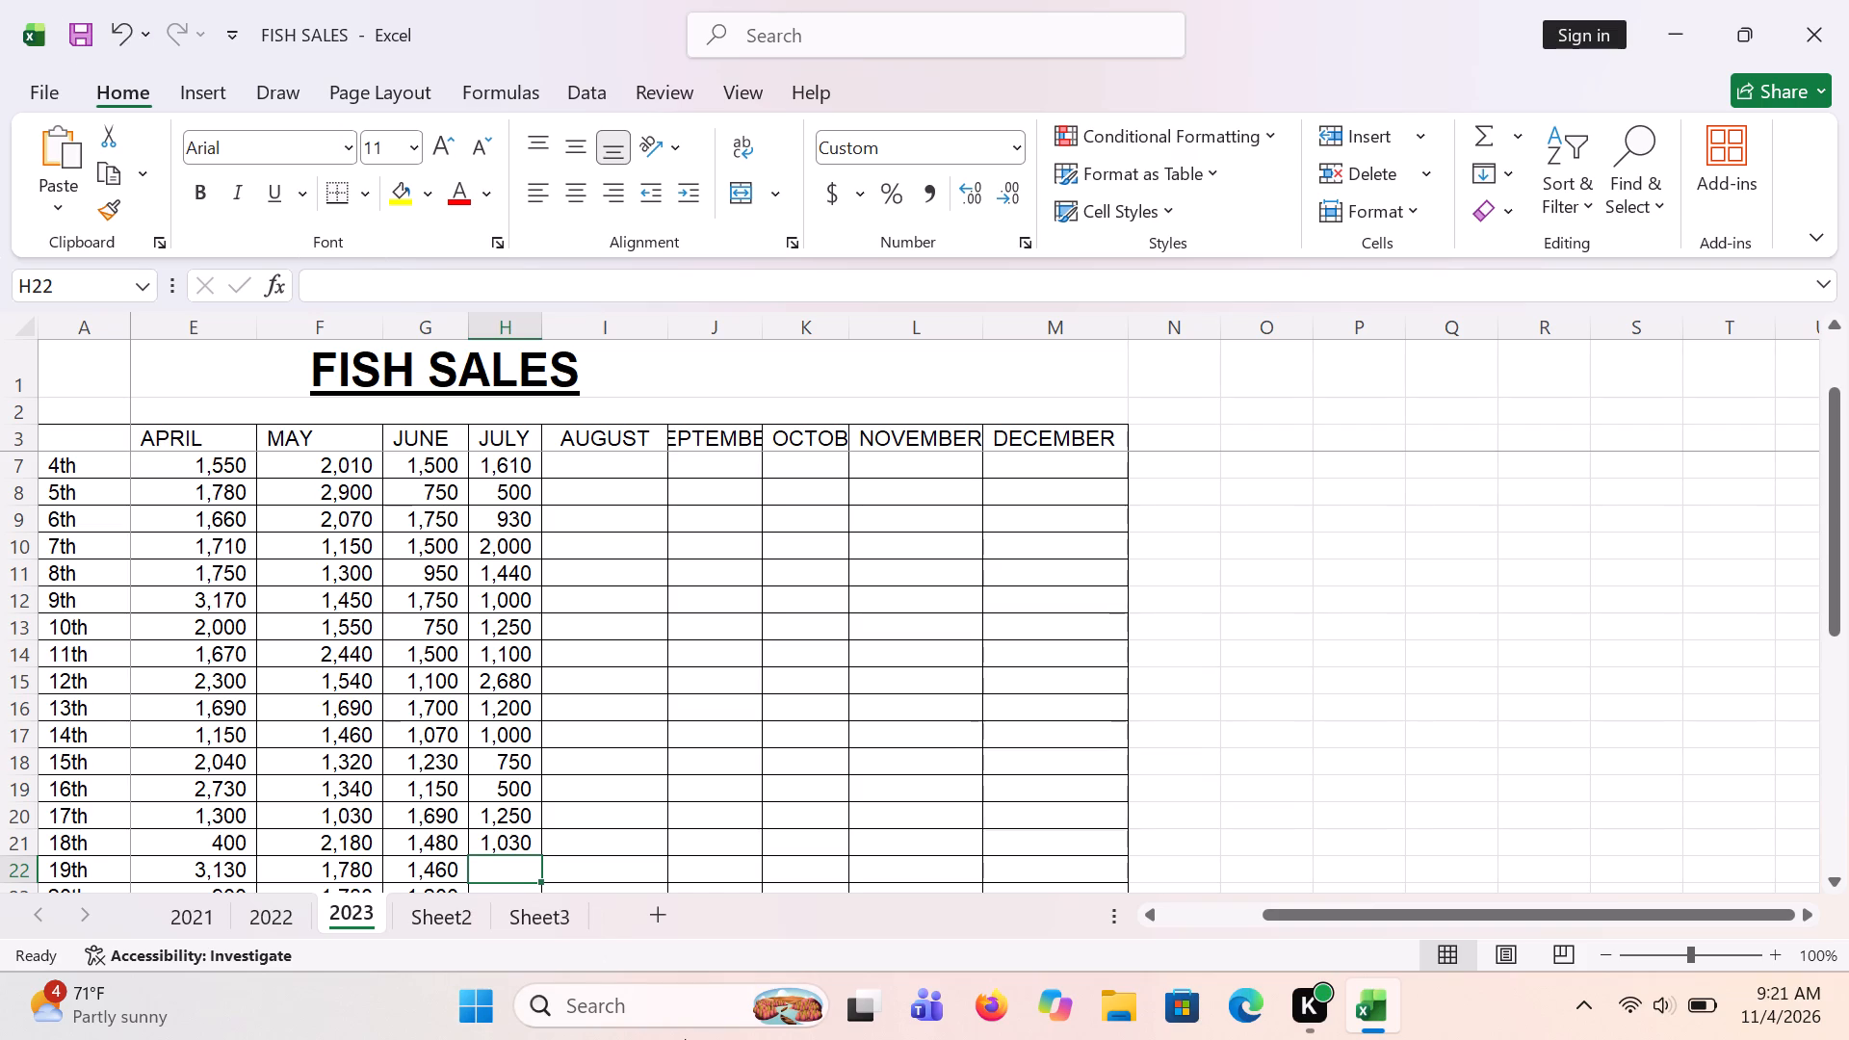
Enter the July sales for the 19th to the 22nd: 1400, 1350, 1000 and 1470.
{"action": "type", "text": "1400"}
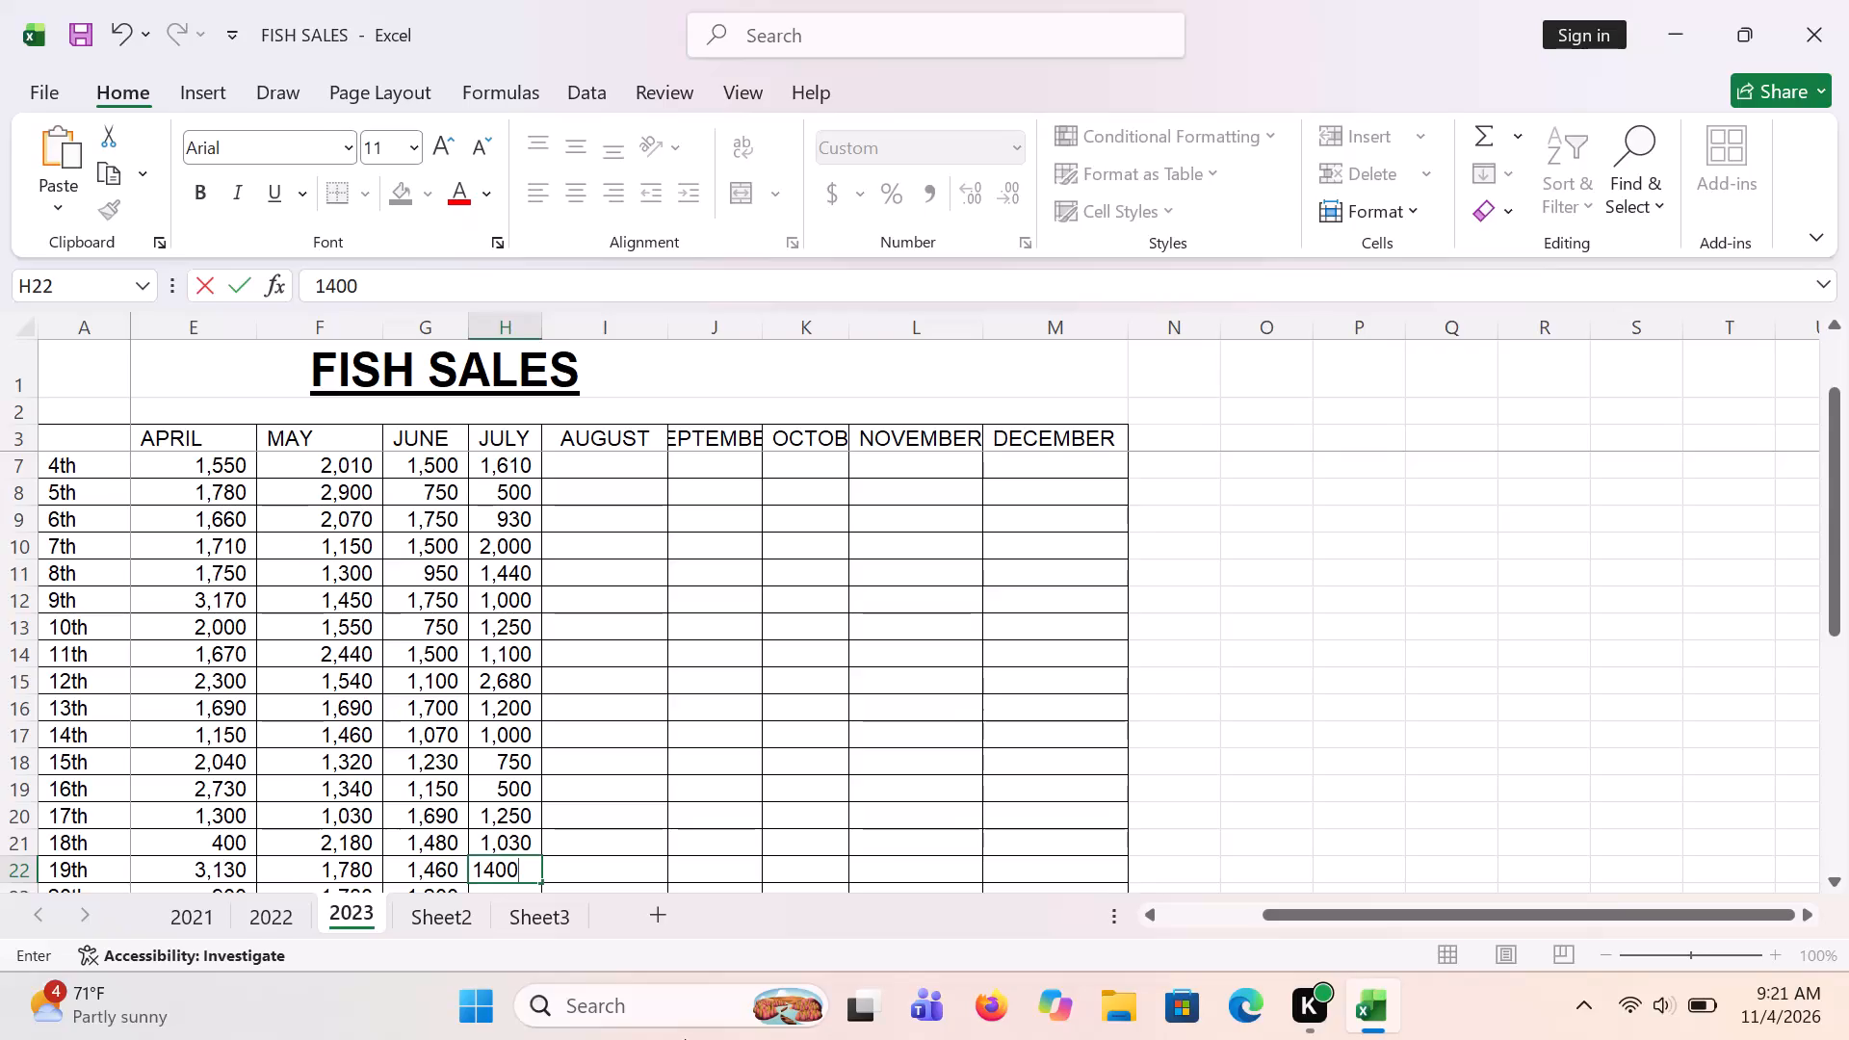
{"action": "key", "text": "Return"}
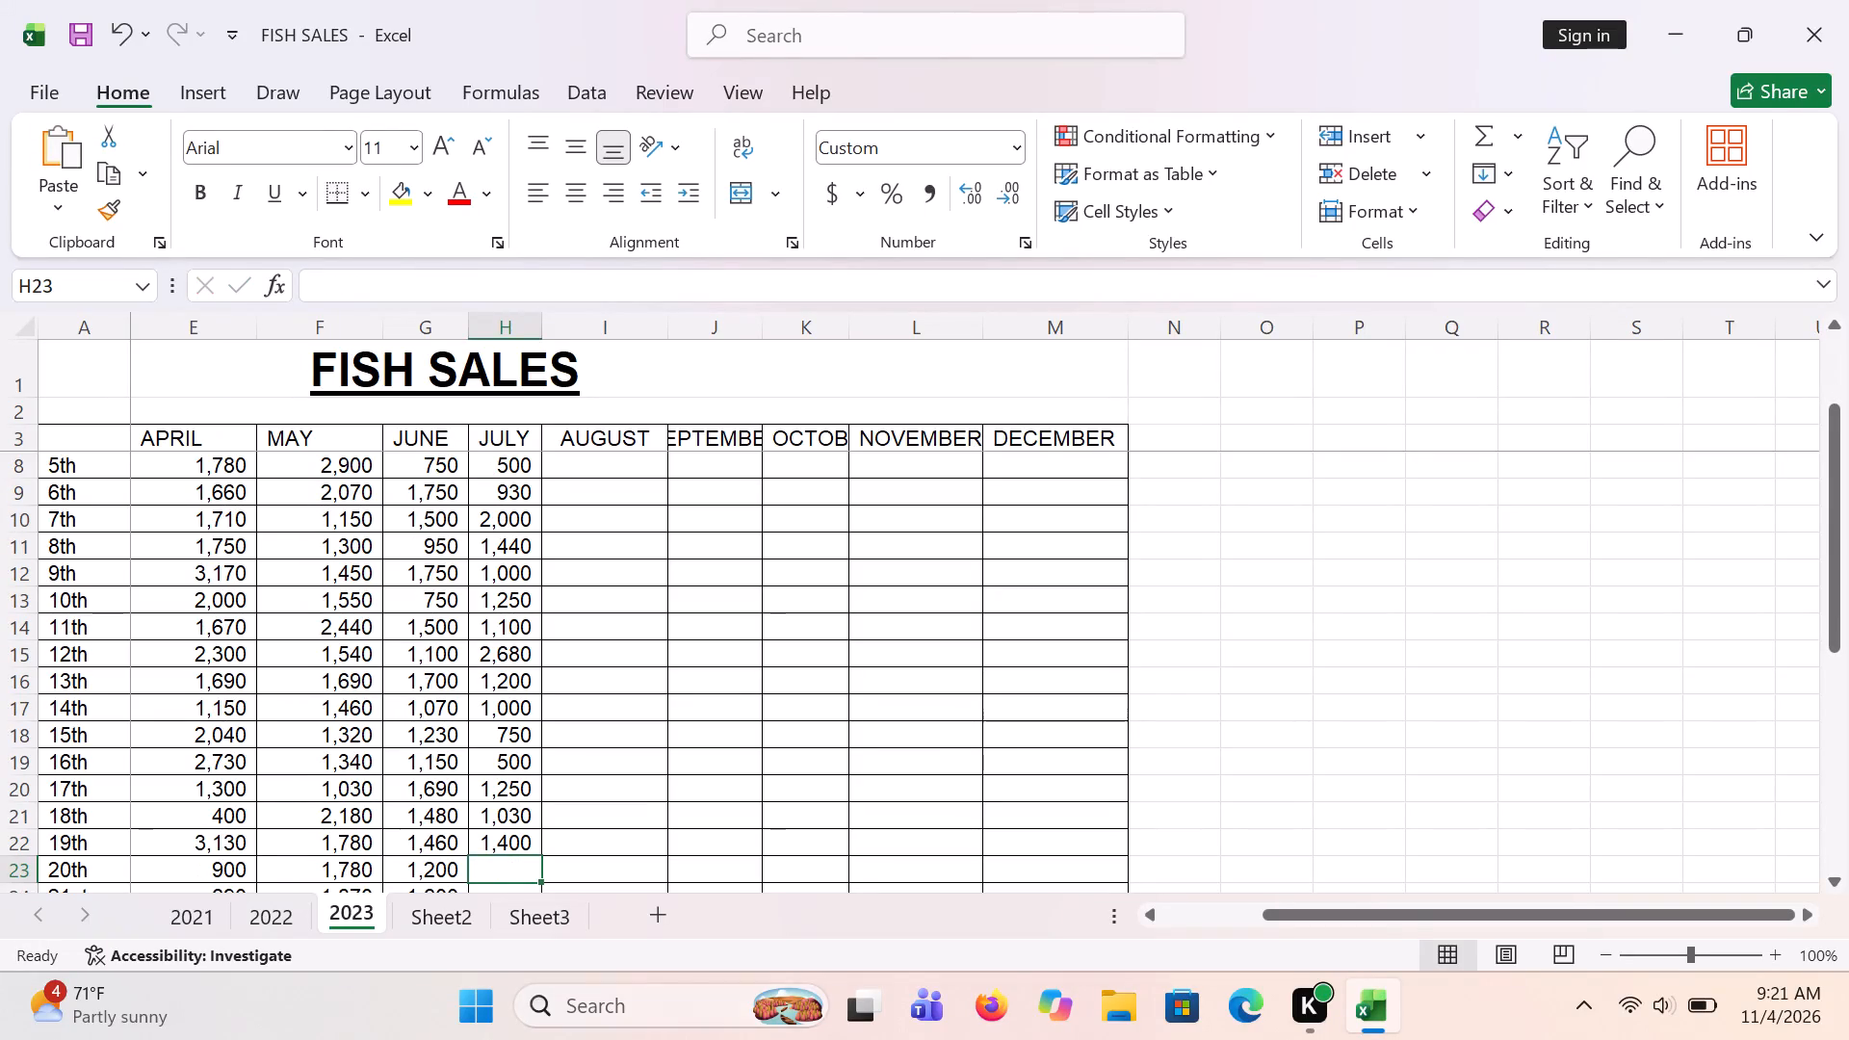
{"action": "key", "text": "1"}
{"action": "key", "text": "3"}
{"action": "type", "text": "50"}
{"action": "key", "text": "Return"}
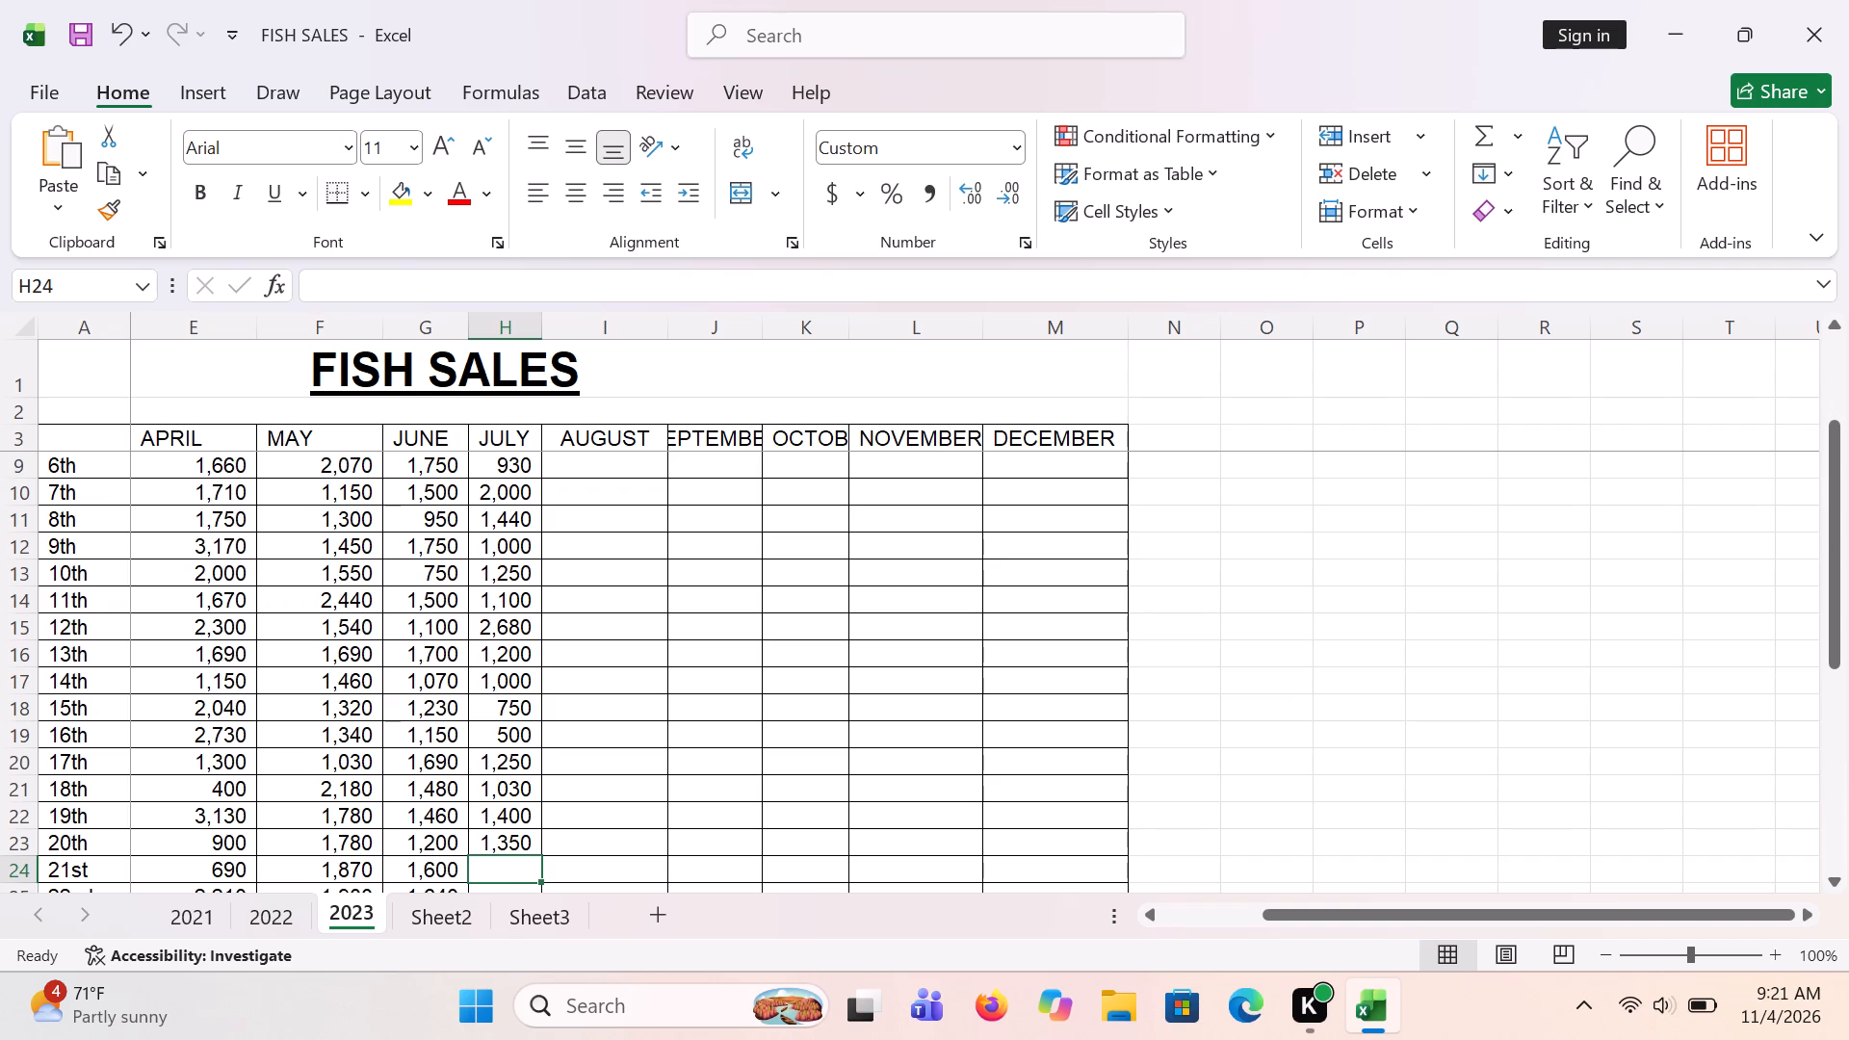
{"action": "type", "text": "1000"}
{"action": "key", "text": "Return"}
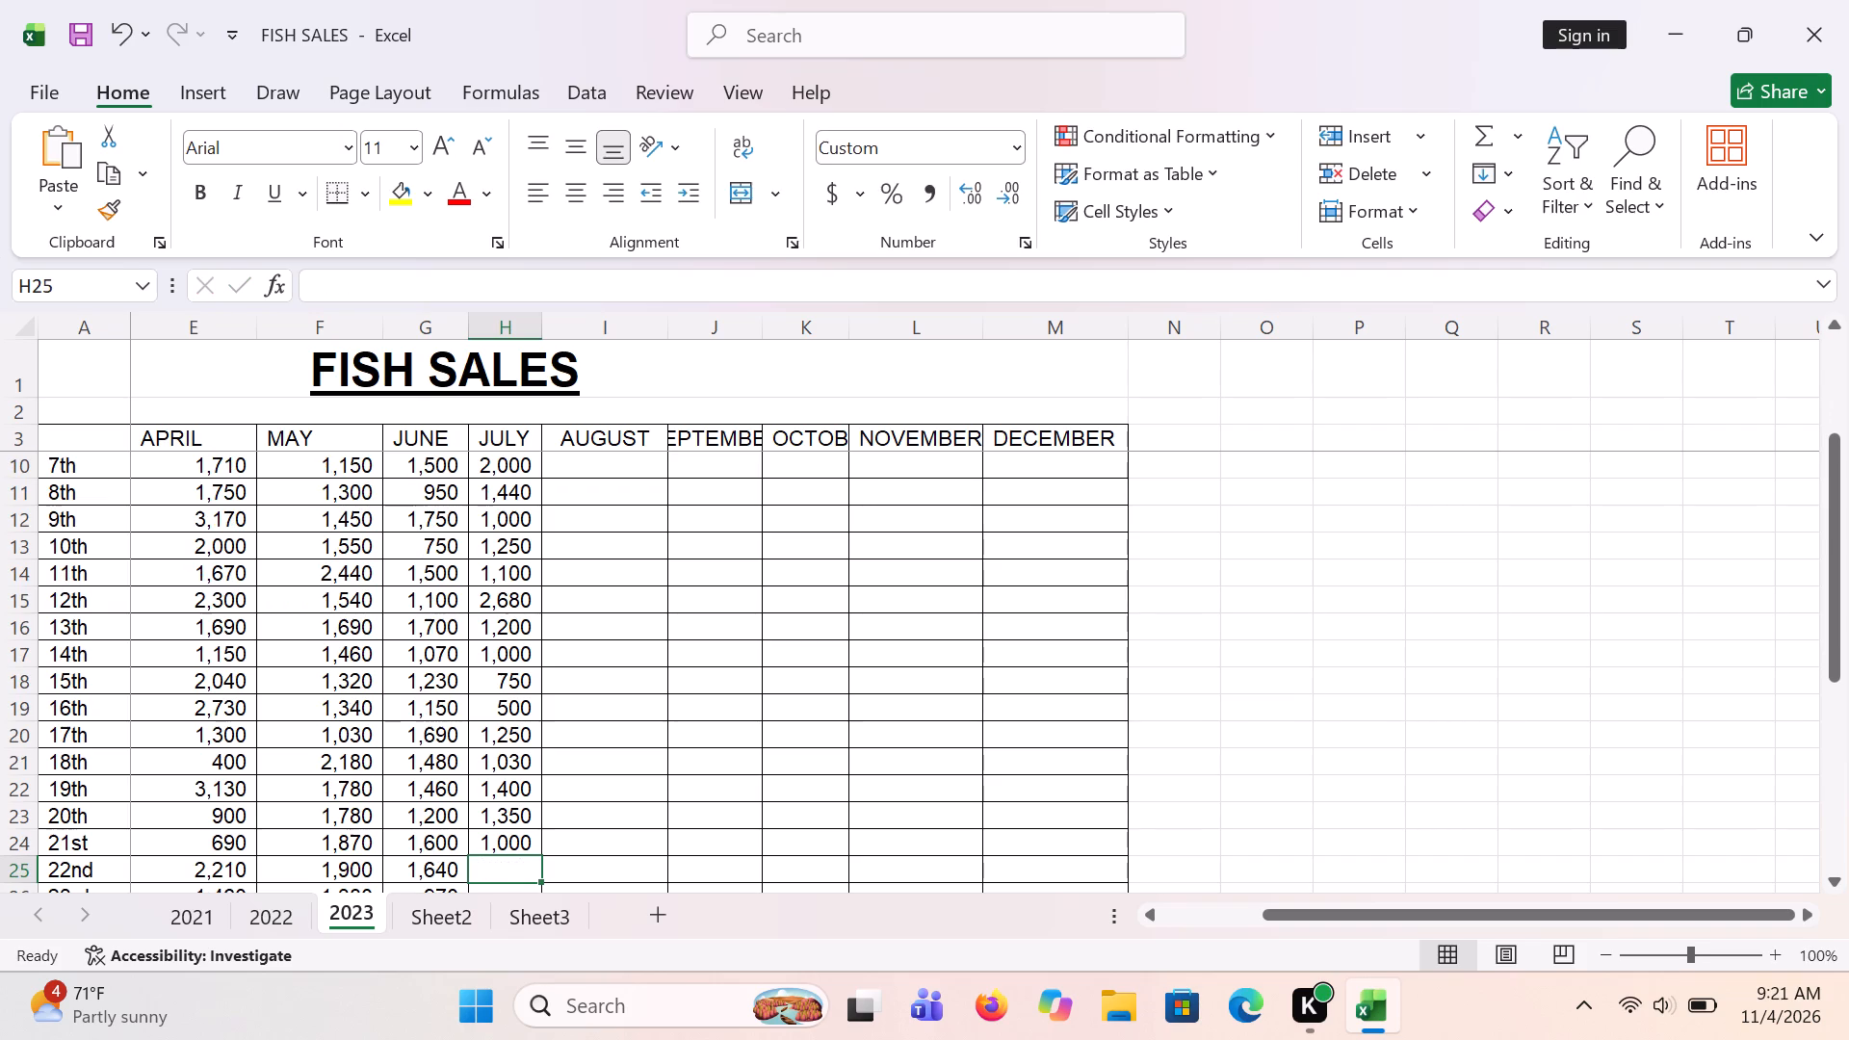
{"action": "type", "text": "1470"}
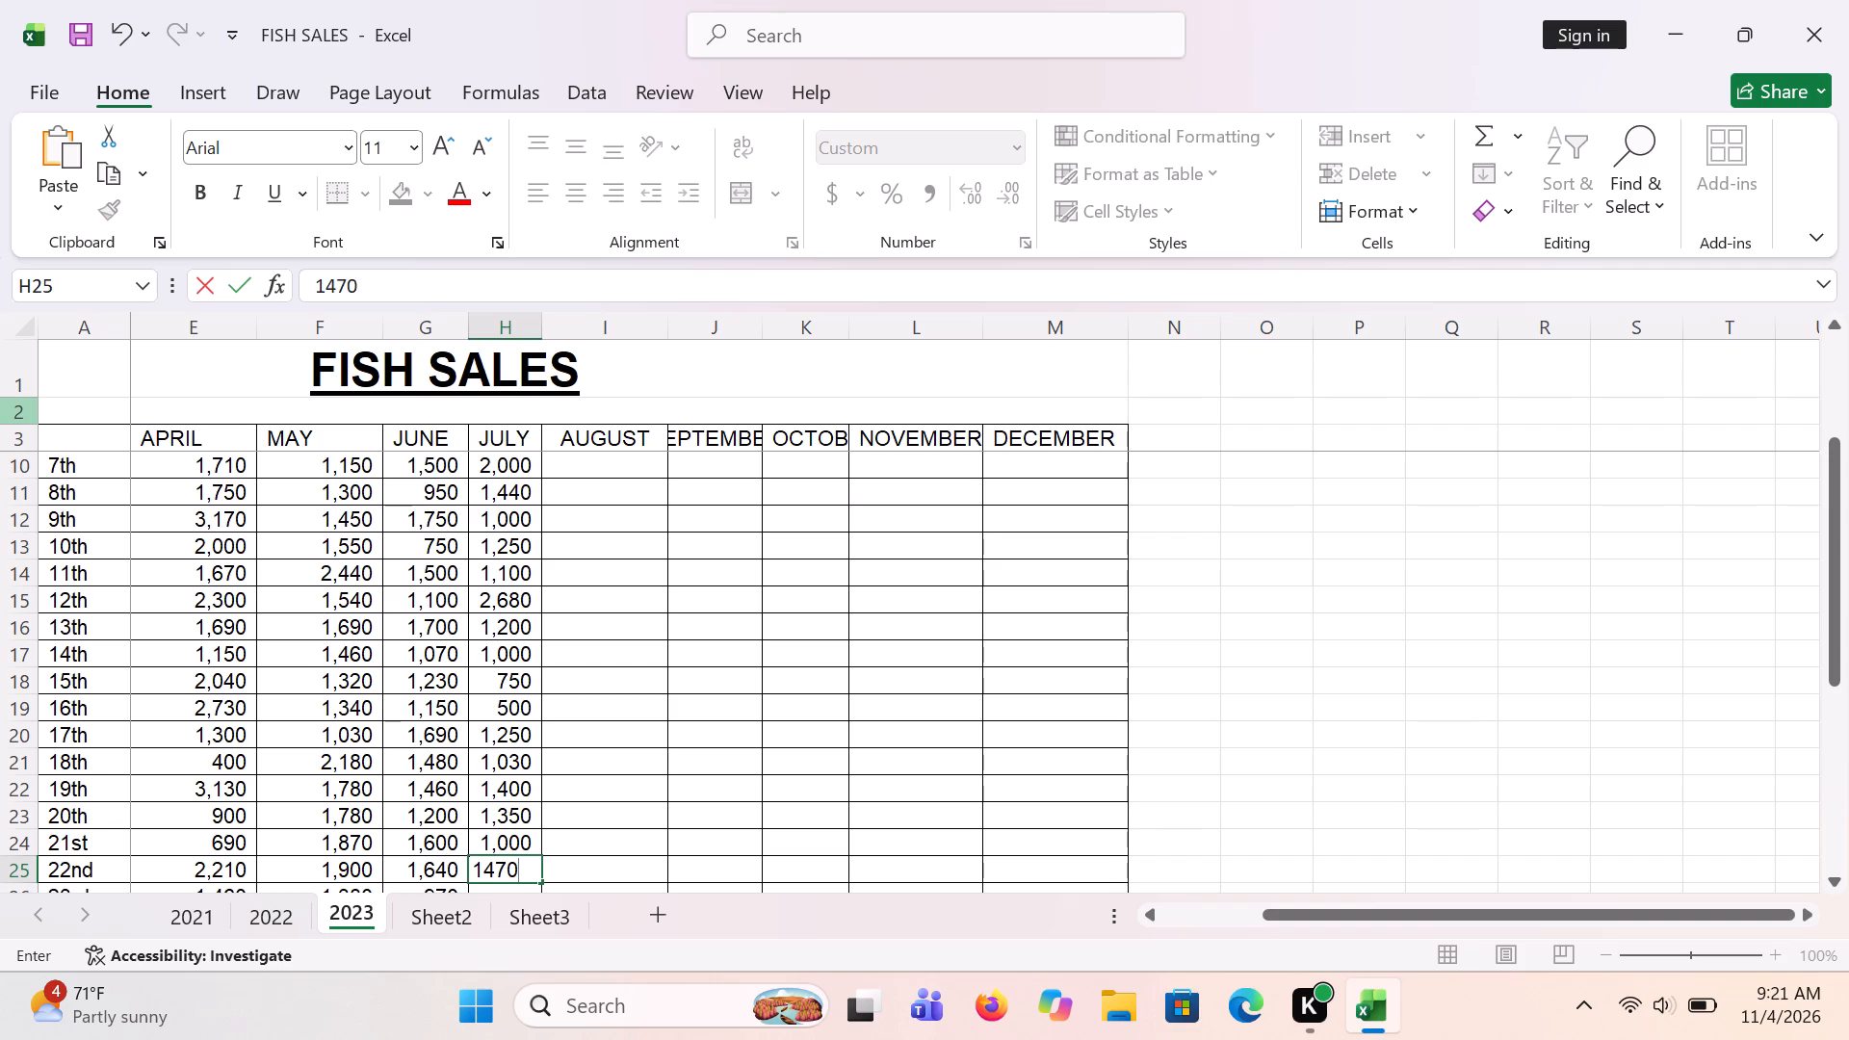
{"action": "key", "text": "Return"}
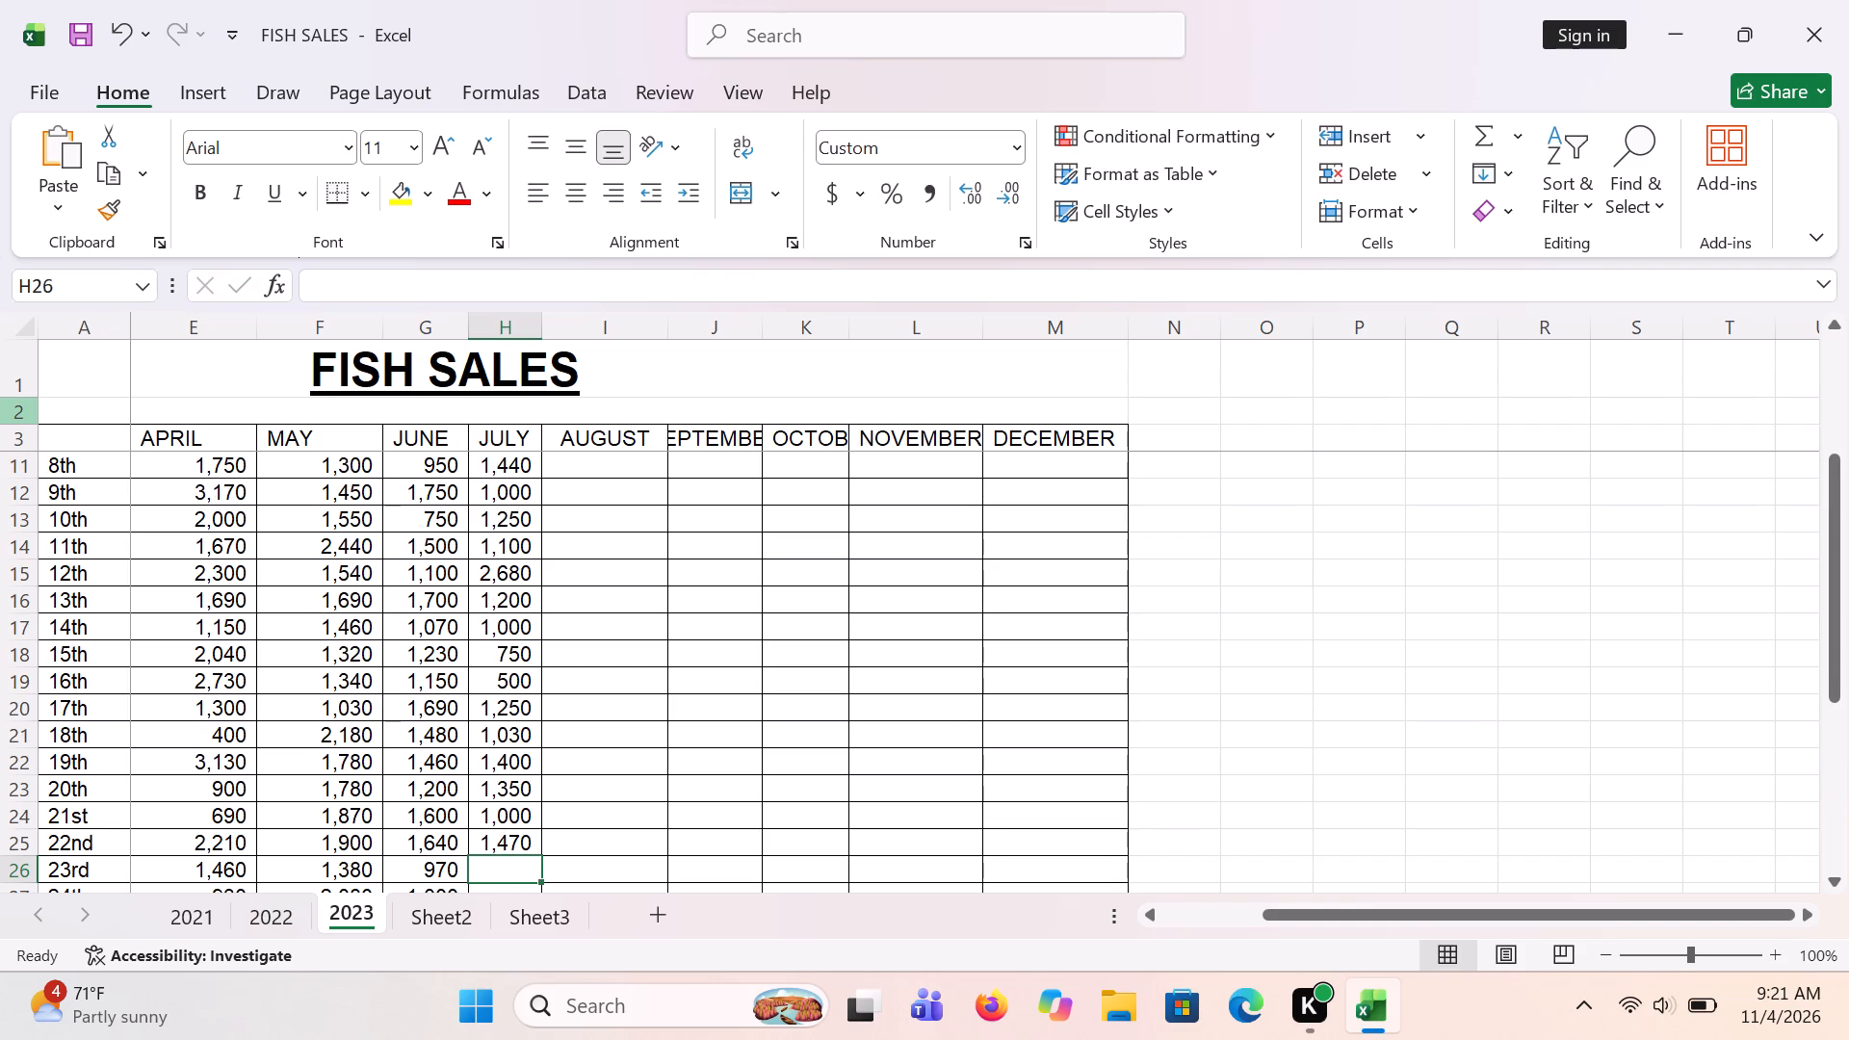
Enter the July sales for the 23rd to the 25th: 3500, 1760 and 690.
{"action": "key", "text": "3"}
{"action": "type", "text": "500"}
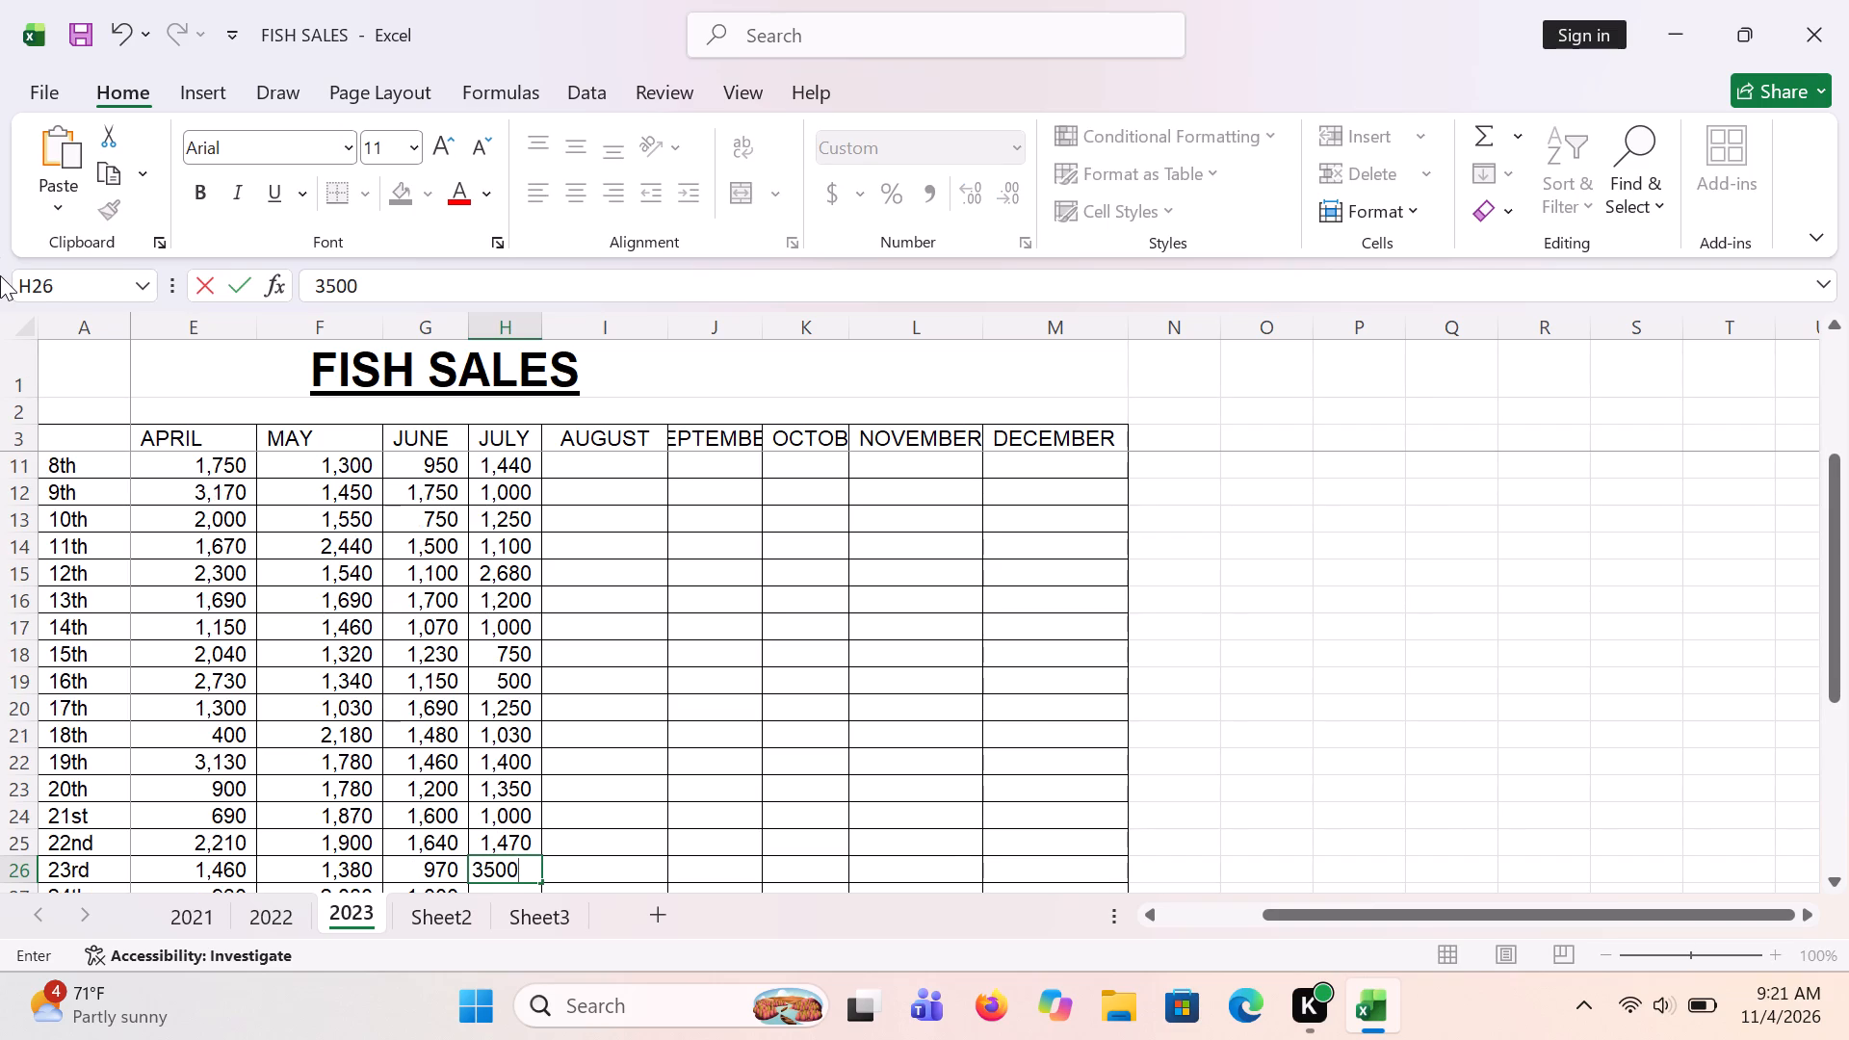
{"action": "key", "text": "Return"}
{"action": "type", "text": "1760"}
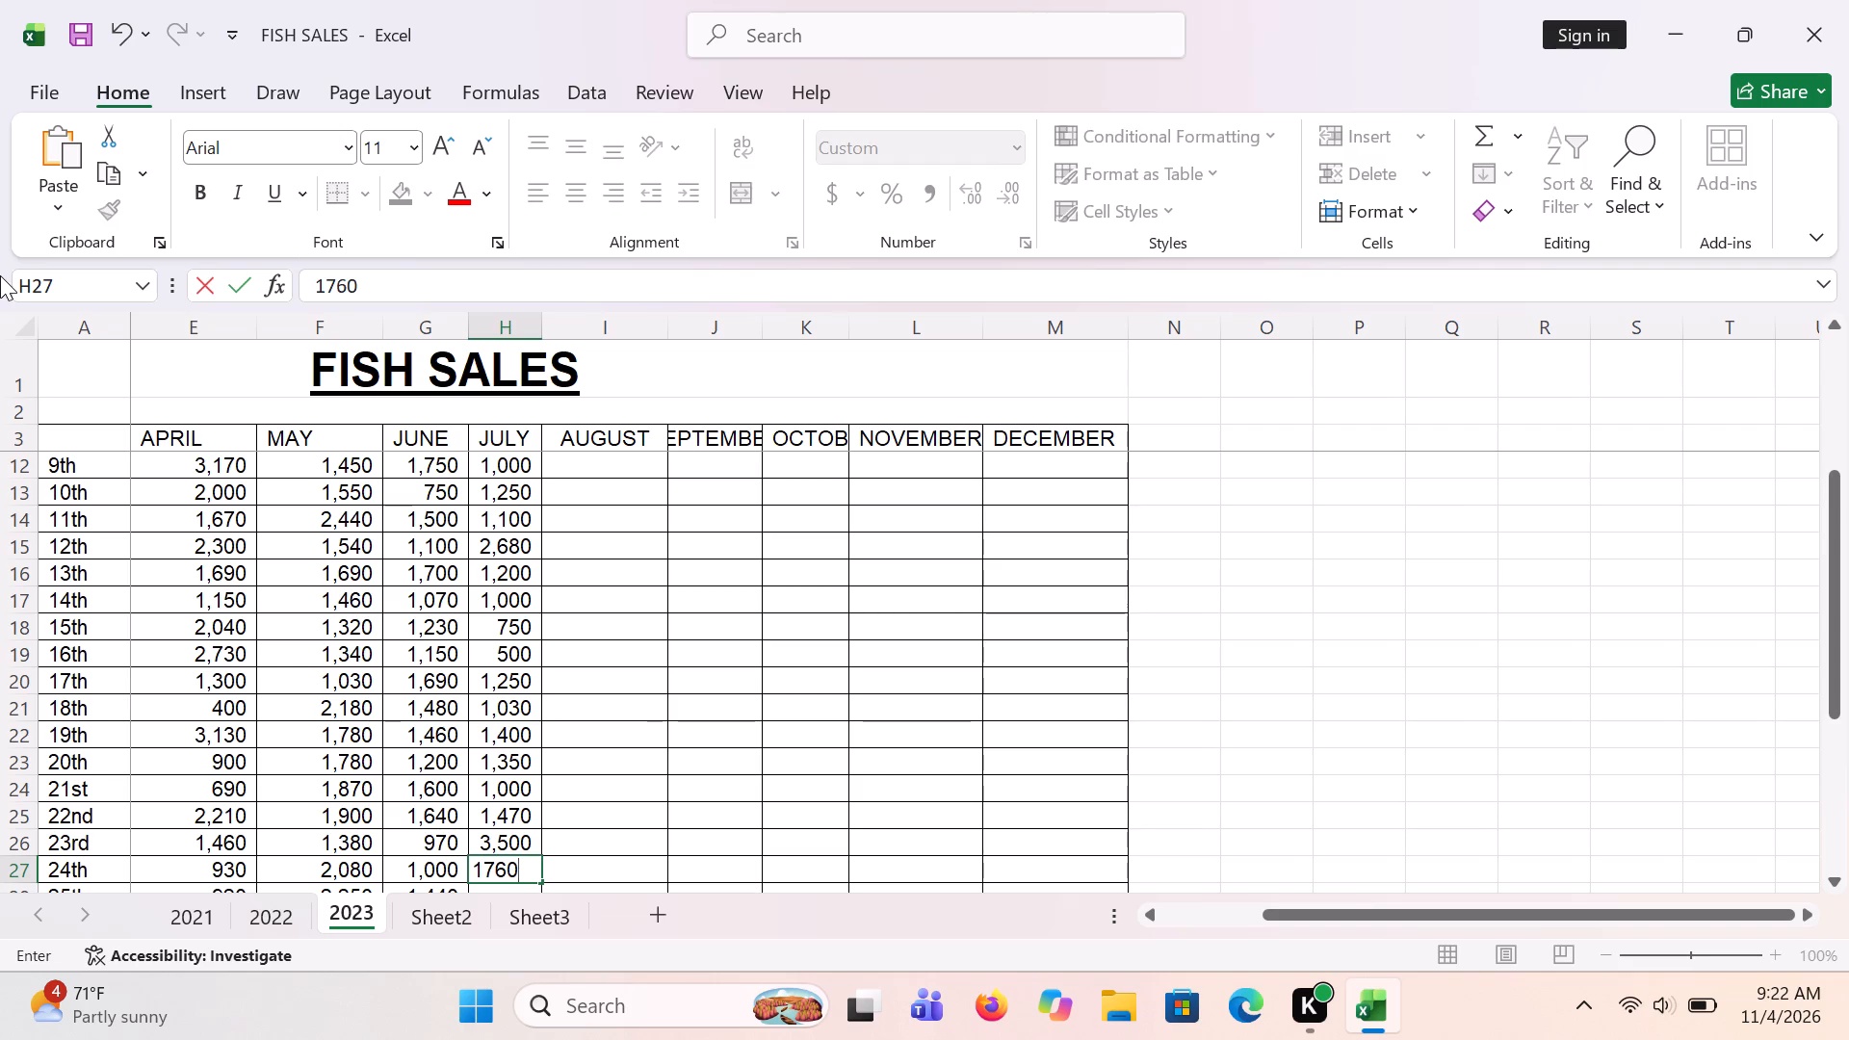
{"action": "key", "text": "Return"}
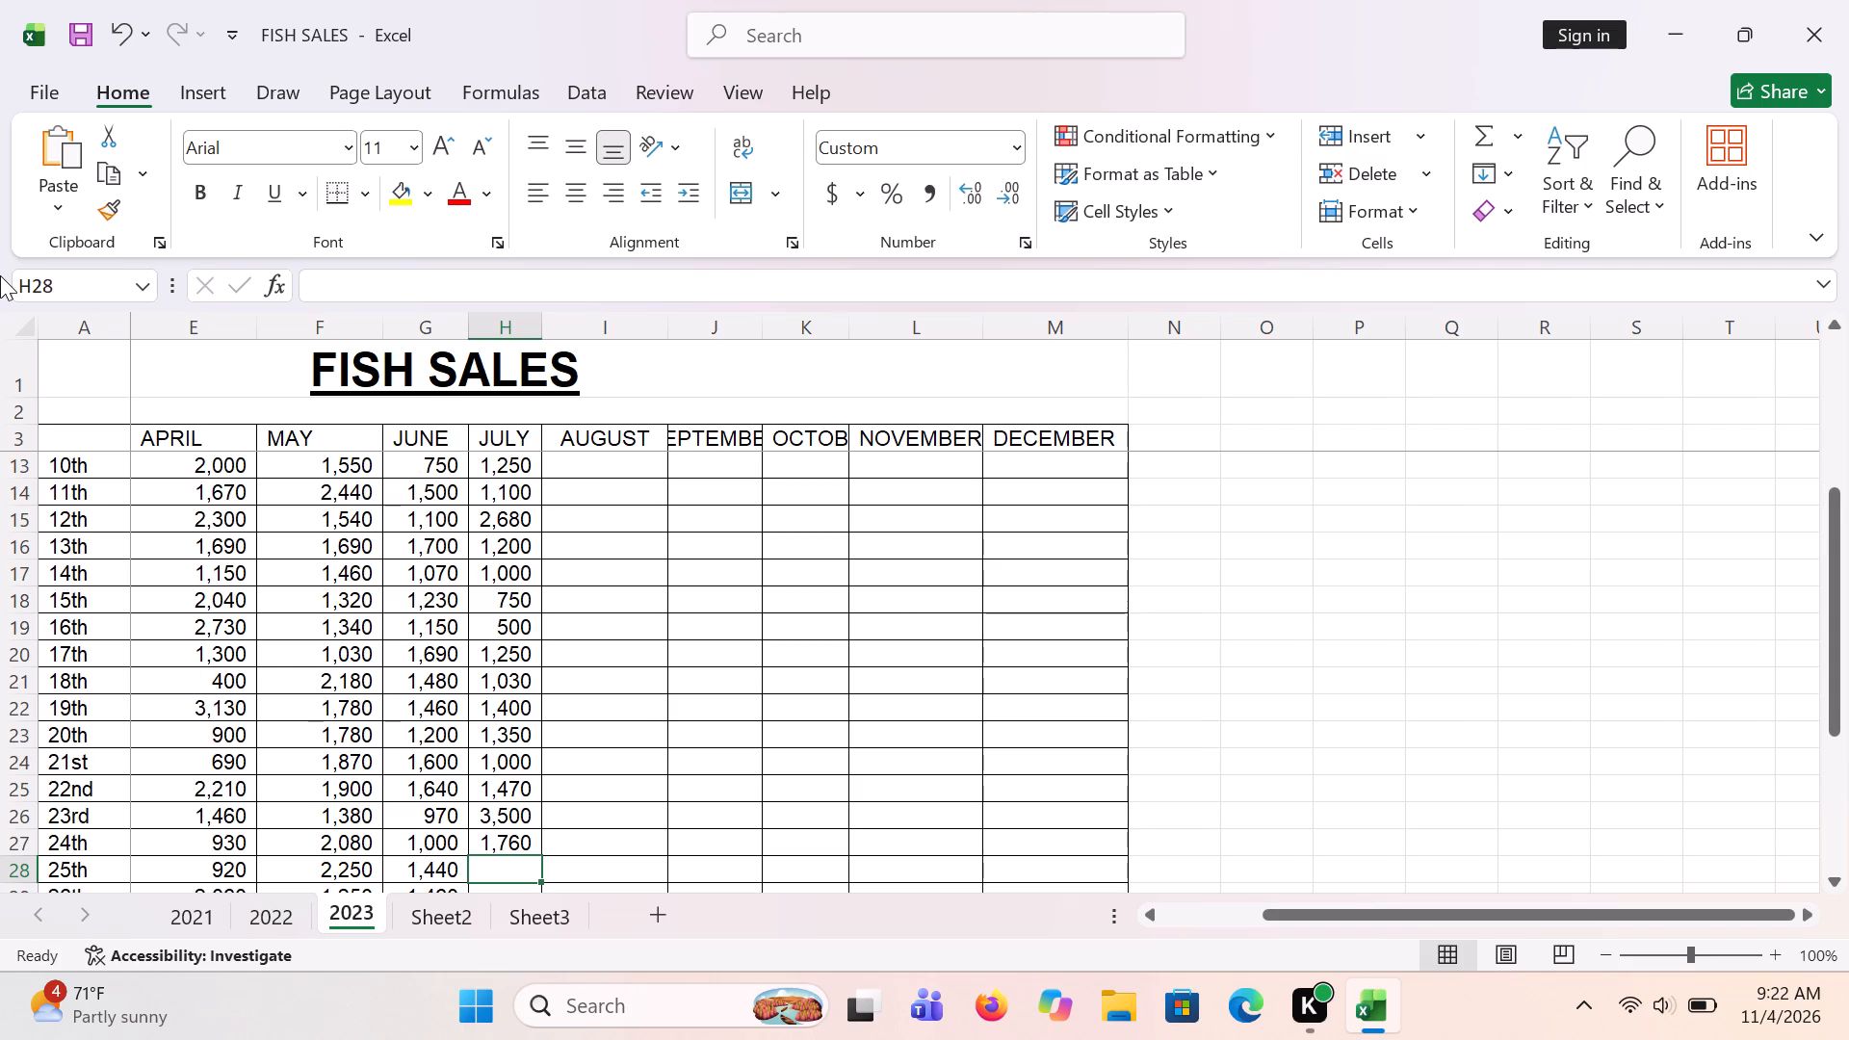
{"action": "type", "text": "690"}
{"action": "key", "text": "Return"}
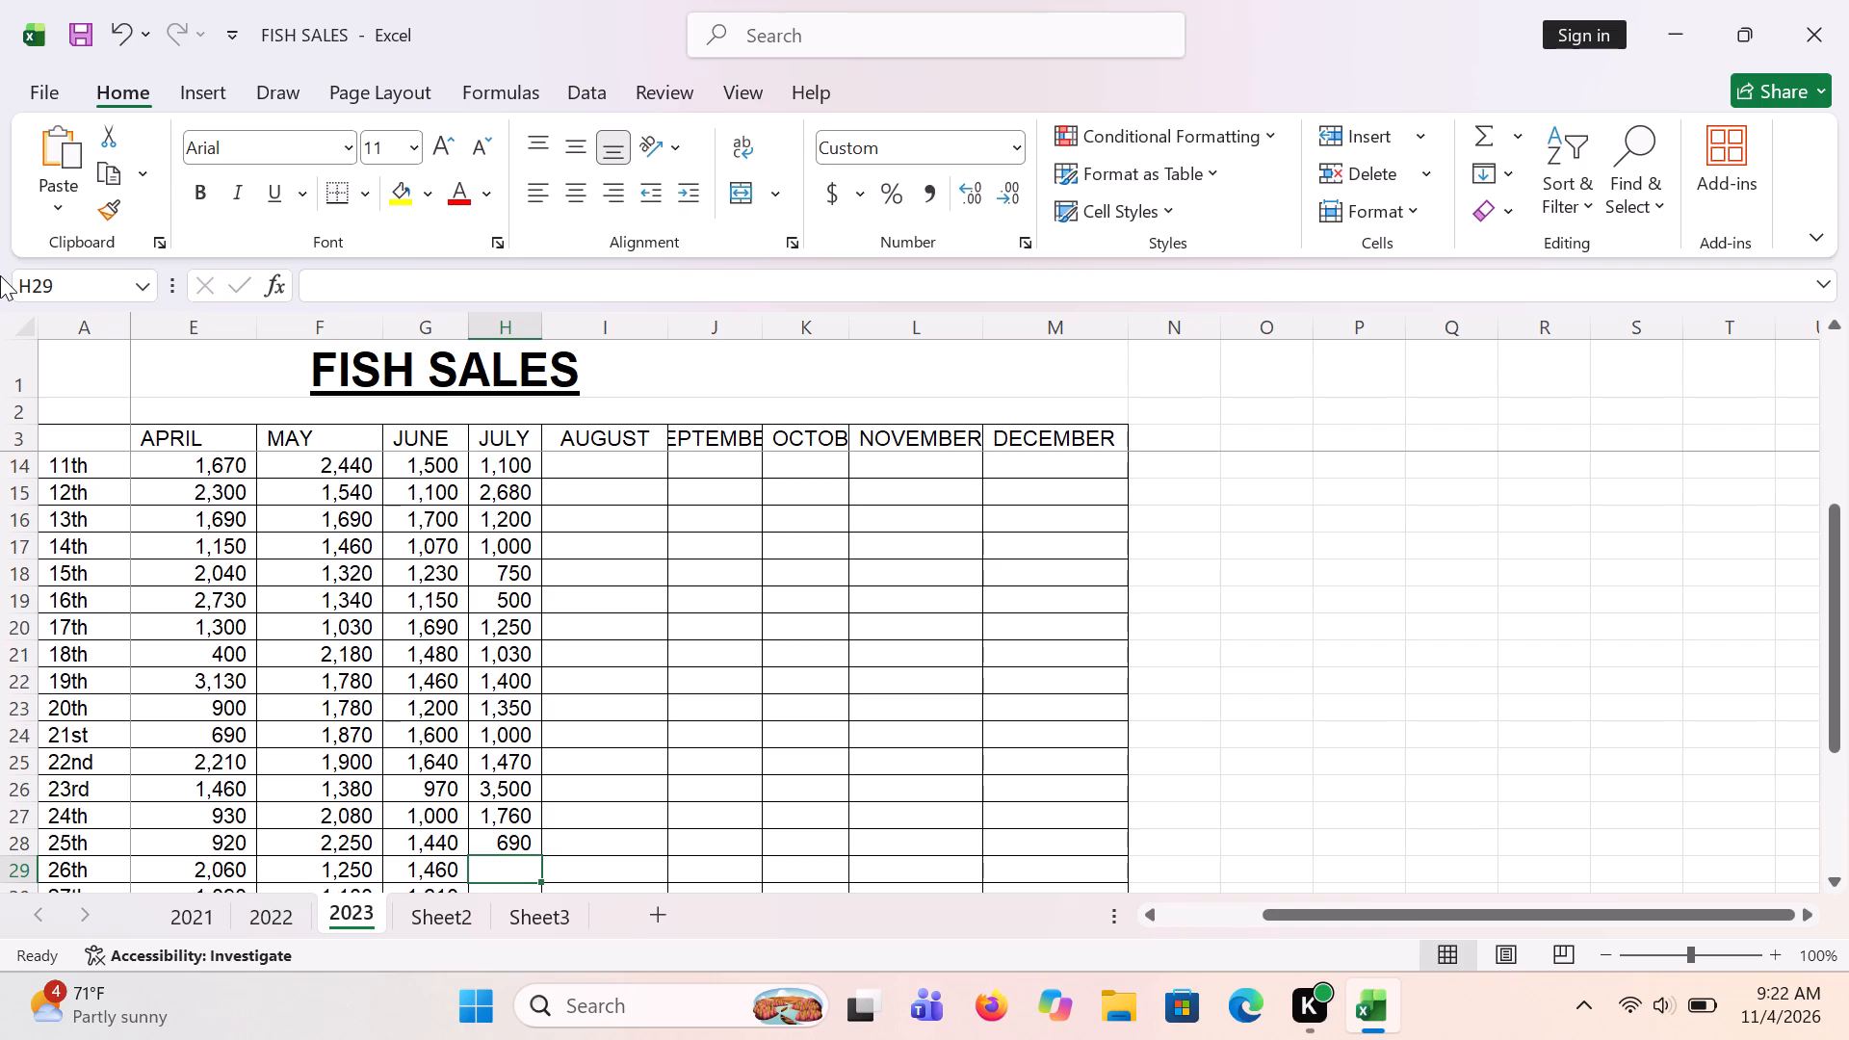
Enter the July sales for the 26th to the 28th: 1290, 1670 and 1830, and save the workbook.
{"action": "type", "text": "12"}
{"action": "type", "text": "90"}
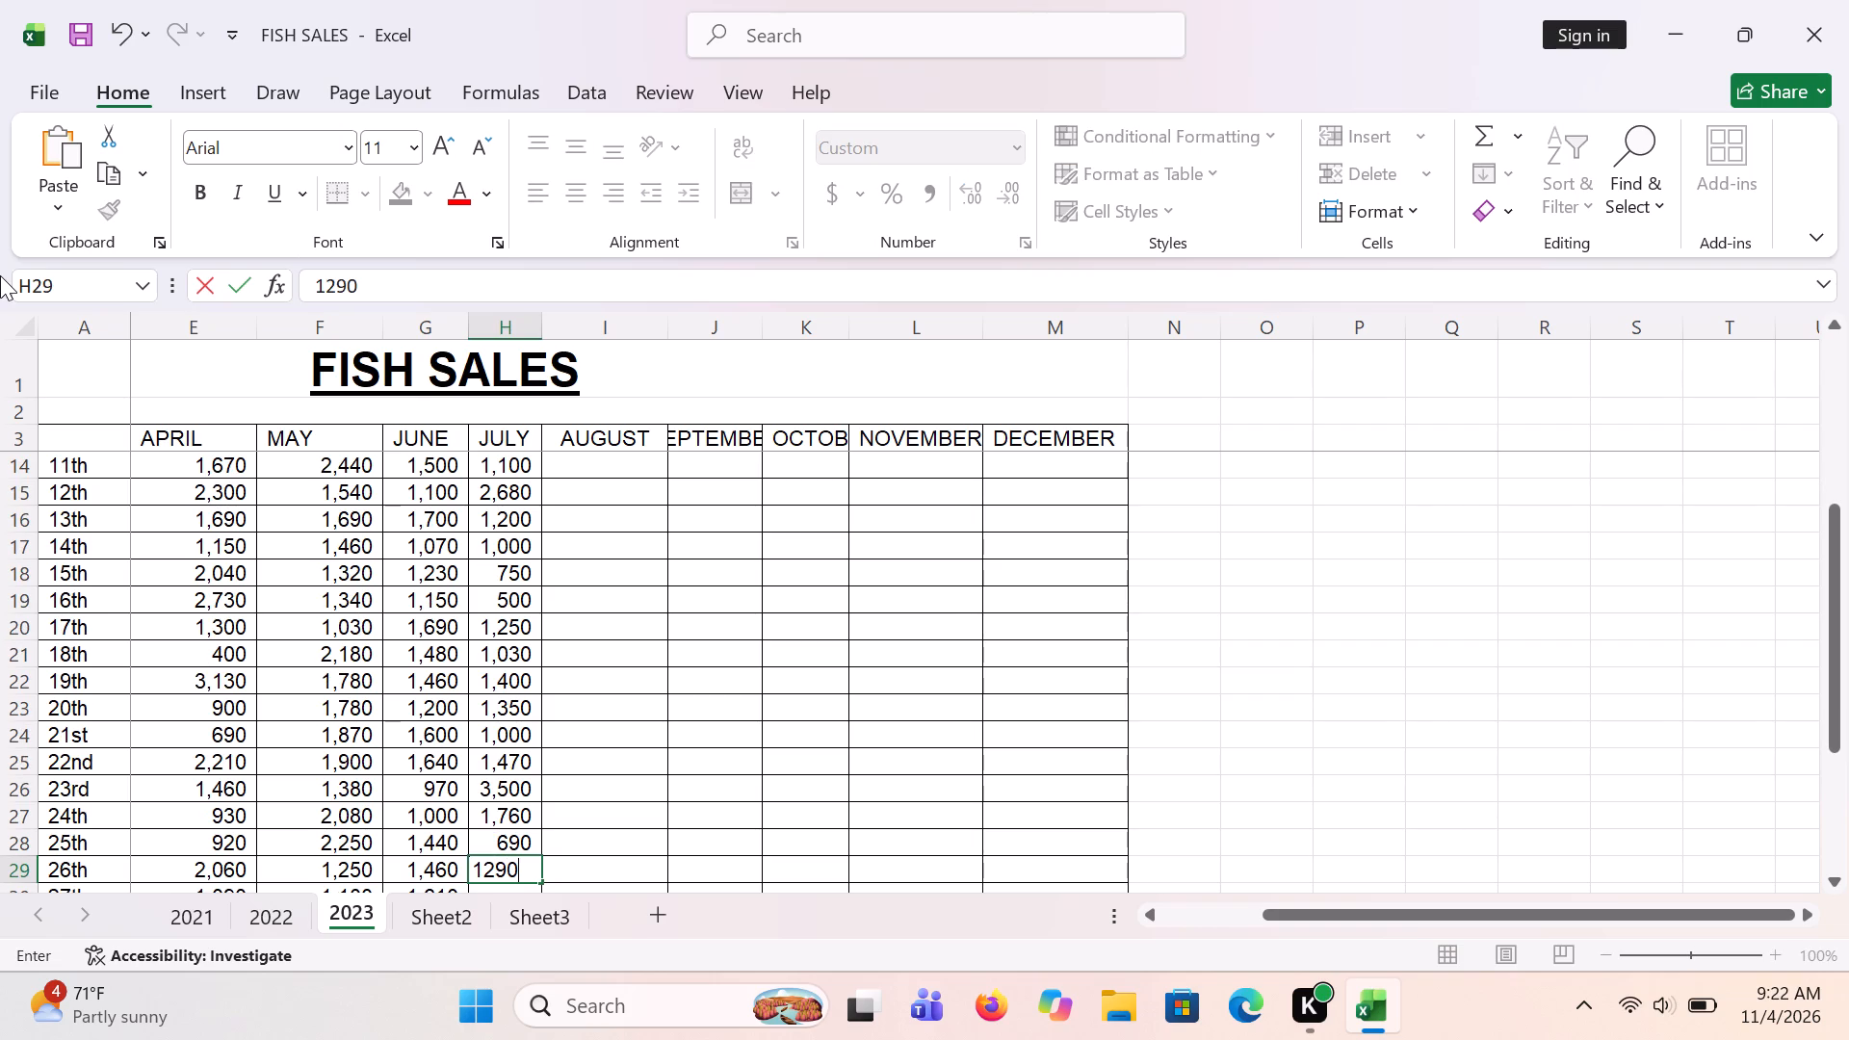
{"action": "key", "text": "Return"}
{"action": "key", "text": "1"}
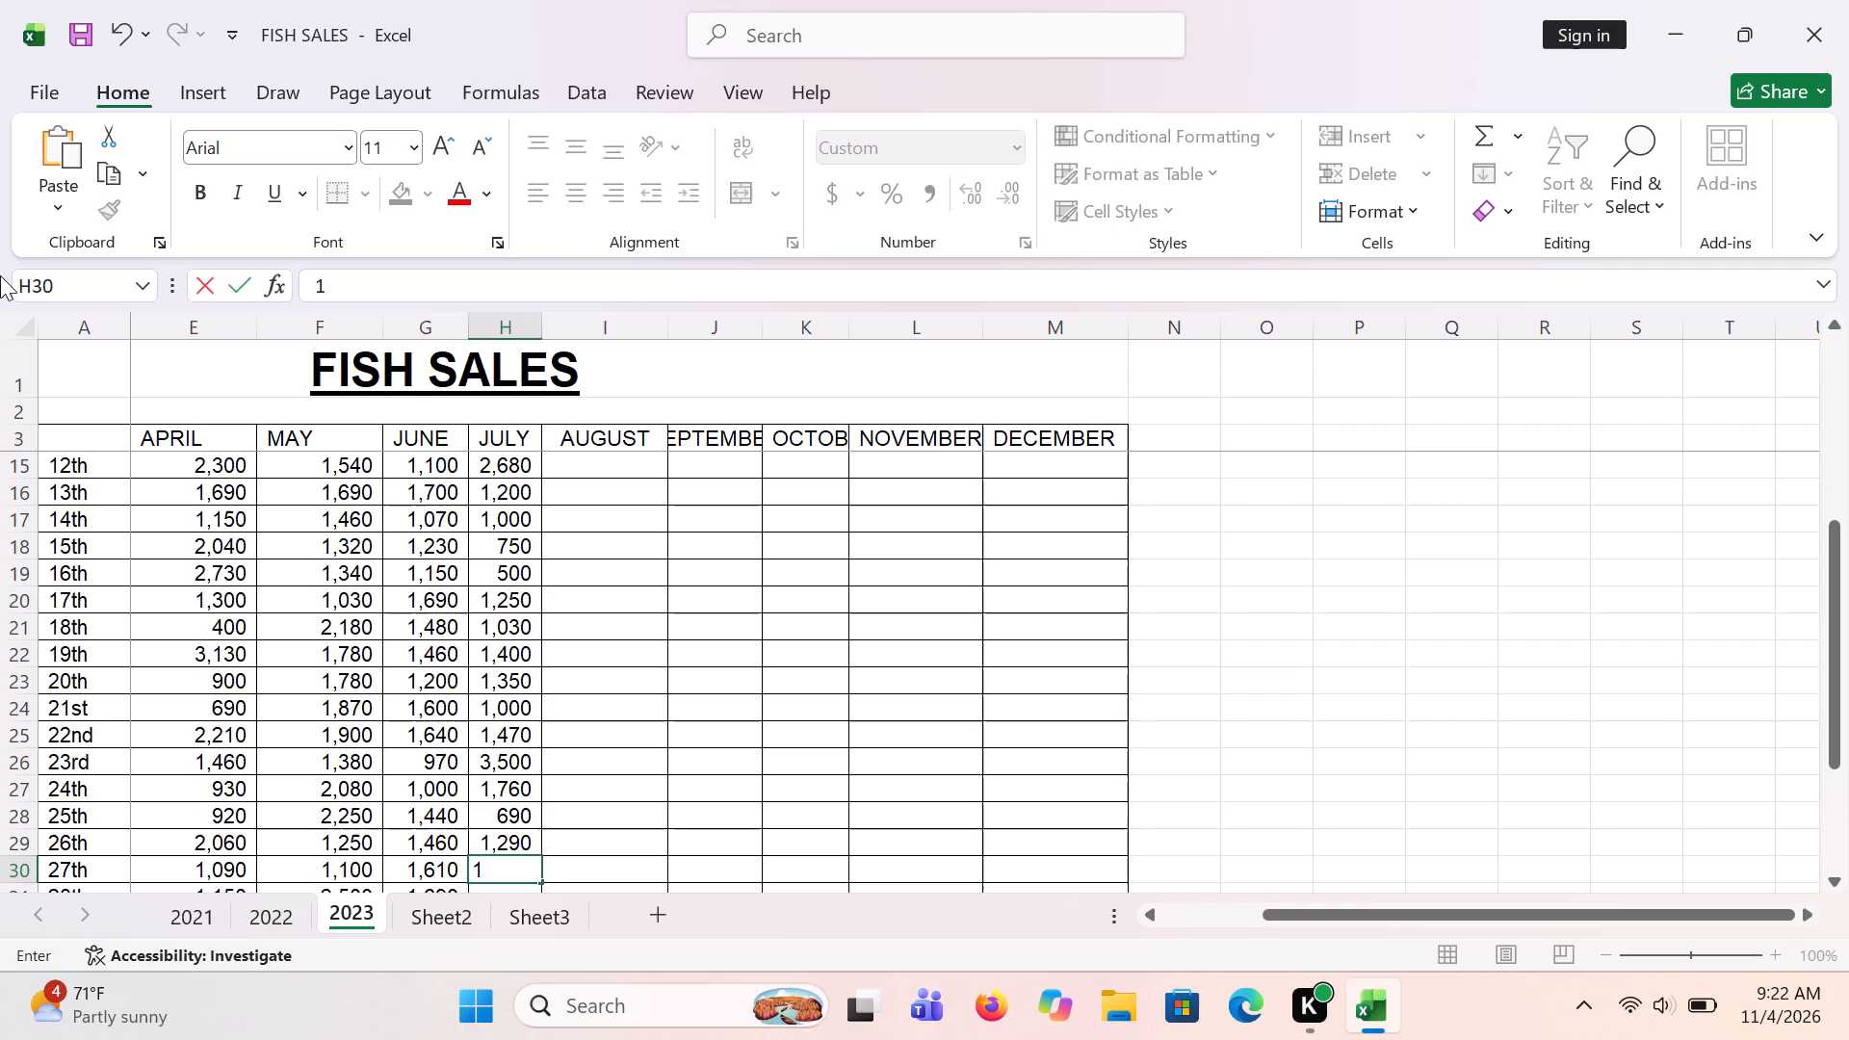
{"action": "type", "text": "67"}
{"action": "key", "text": "0"}
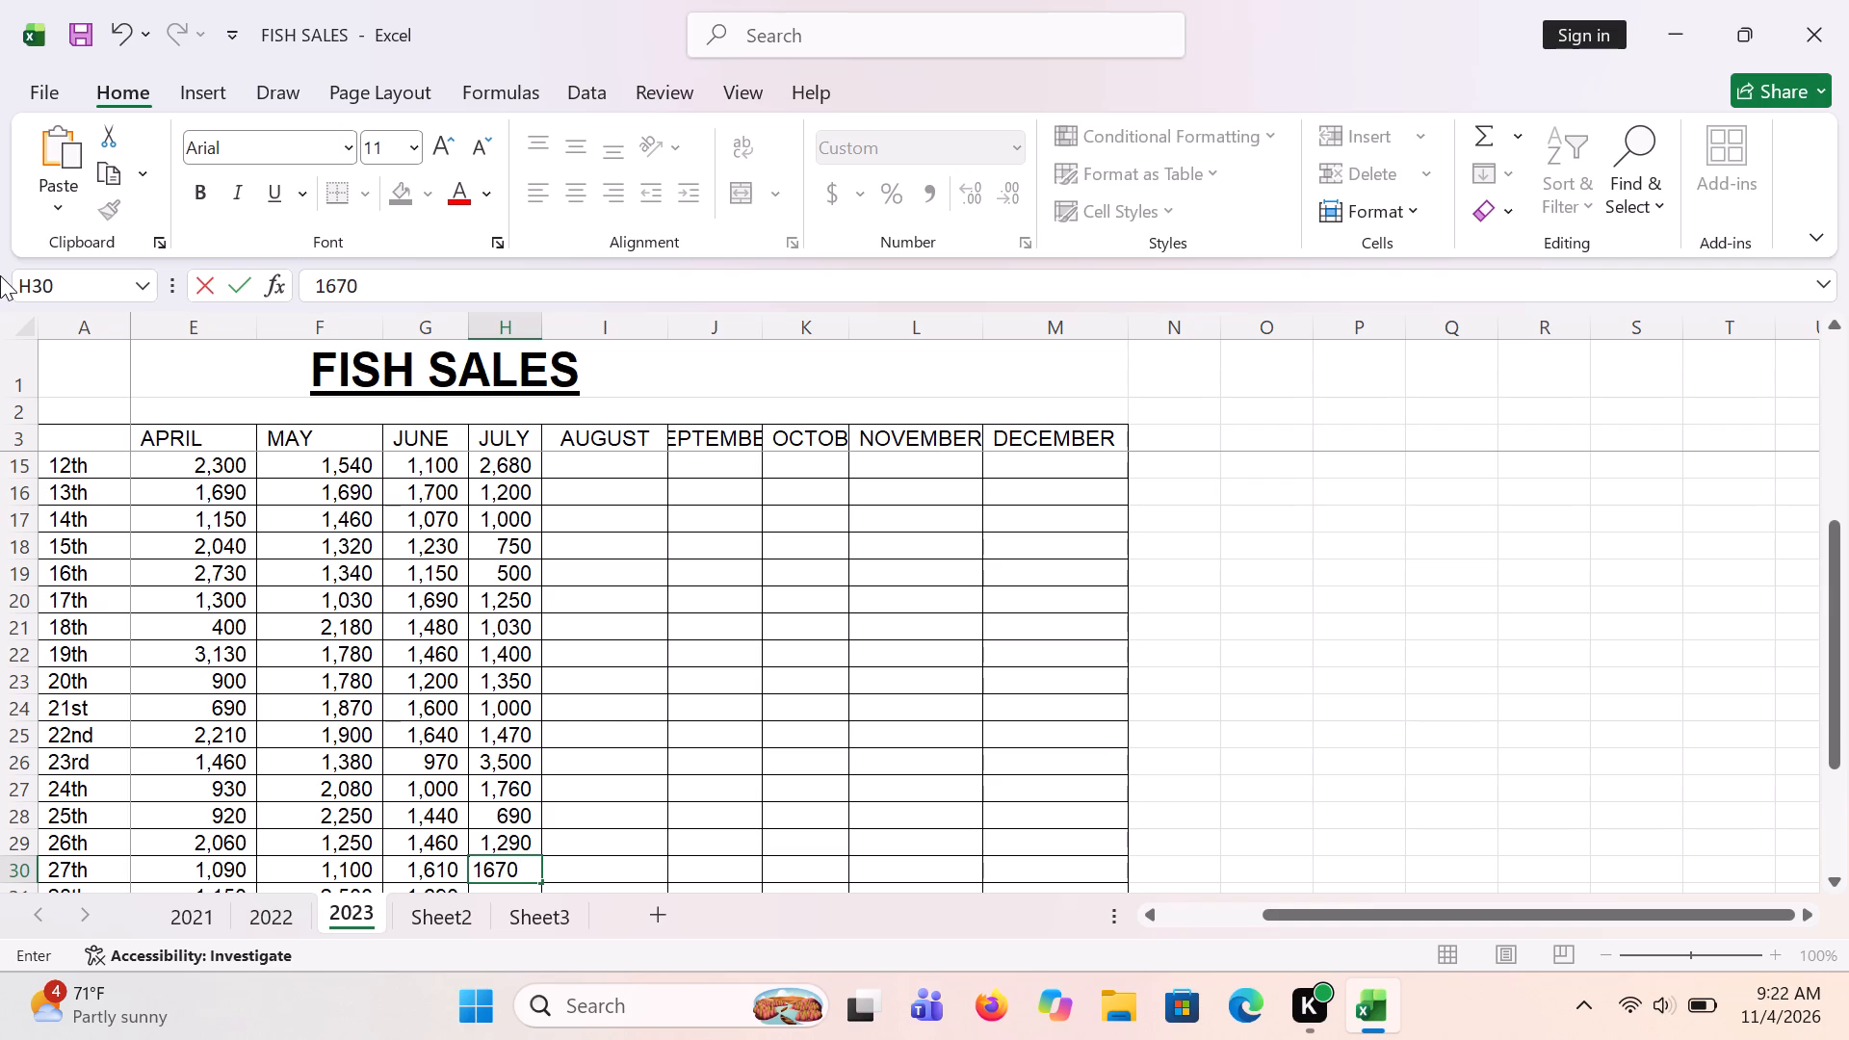
{"action": "key", "text": "Return"}
{"action": "key", "text": "1"}
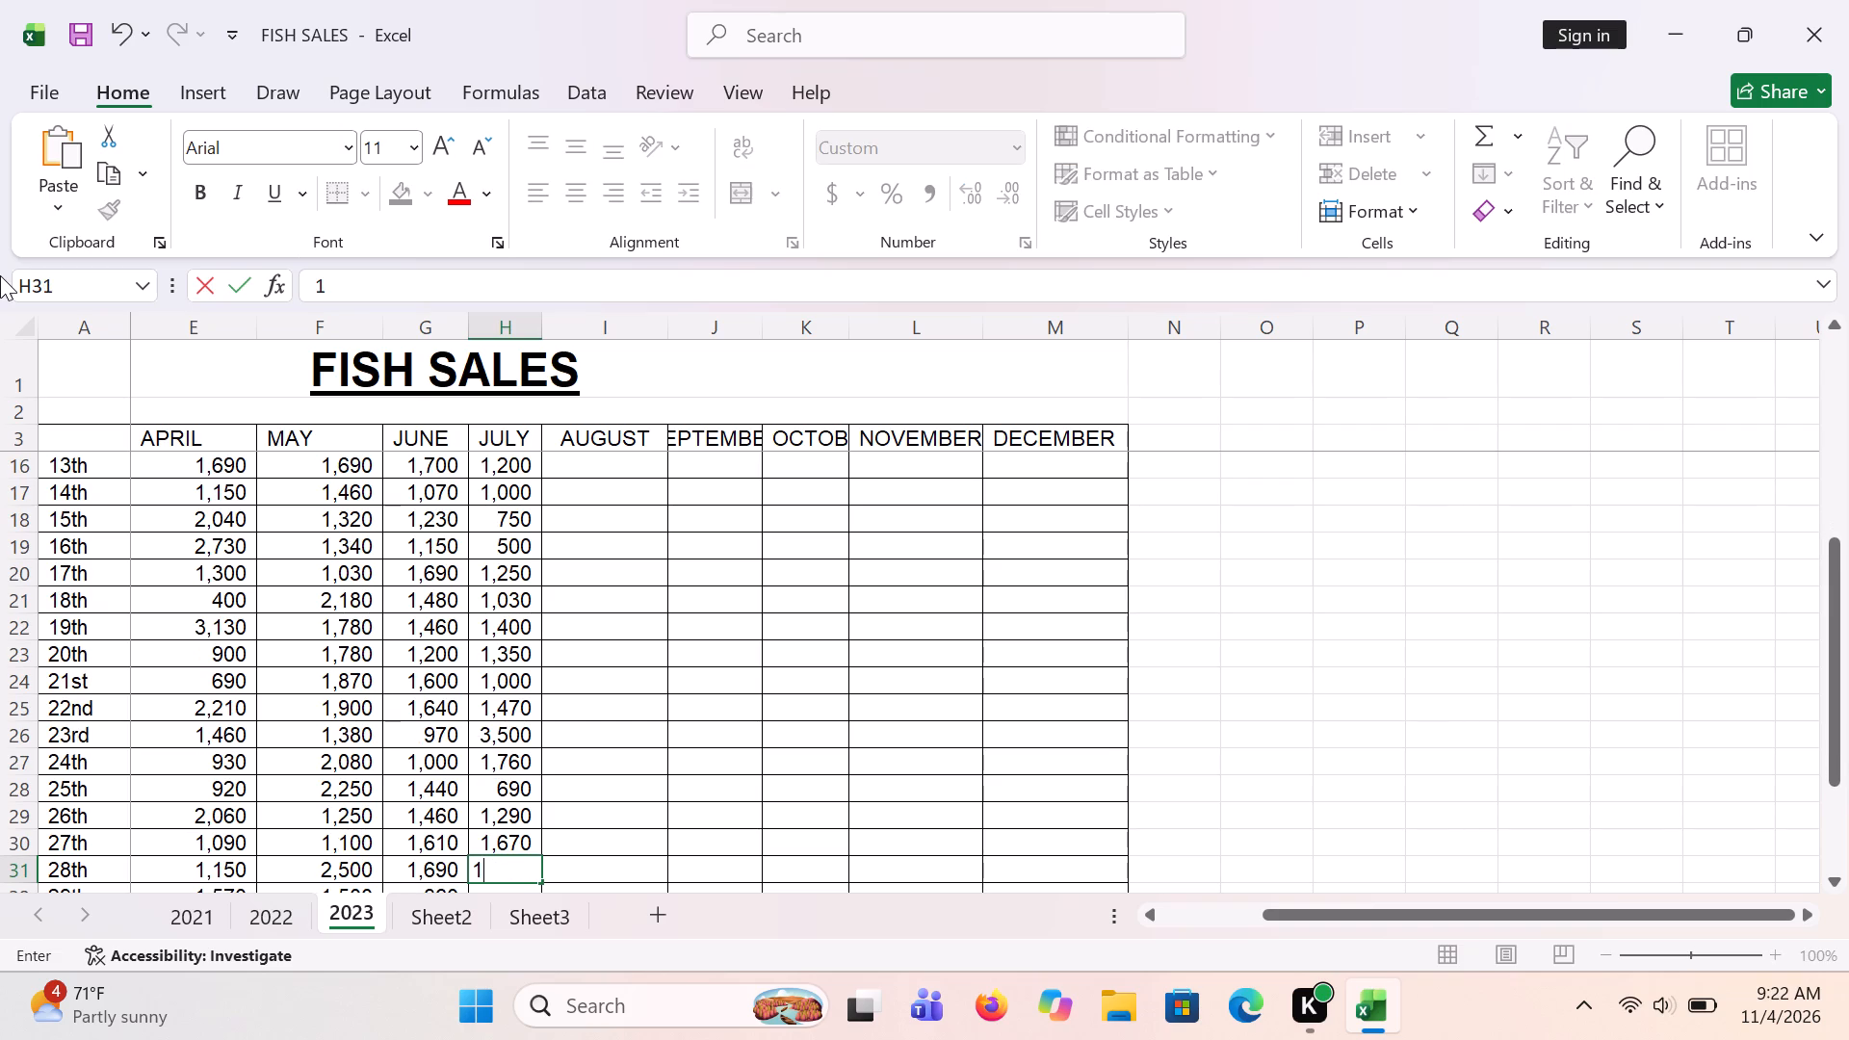
{"action": "key", "text": "8"}
{"action": "key", "text": "3"}
{"action": "key", "text": "0"}
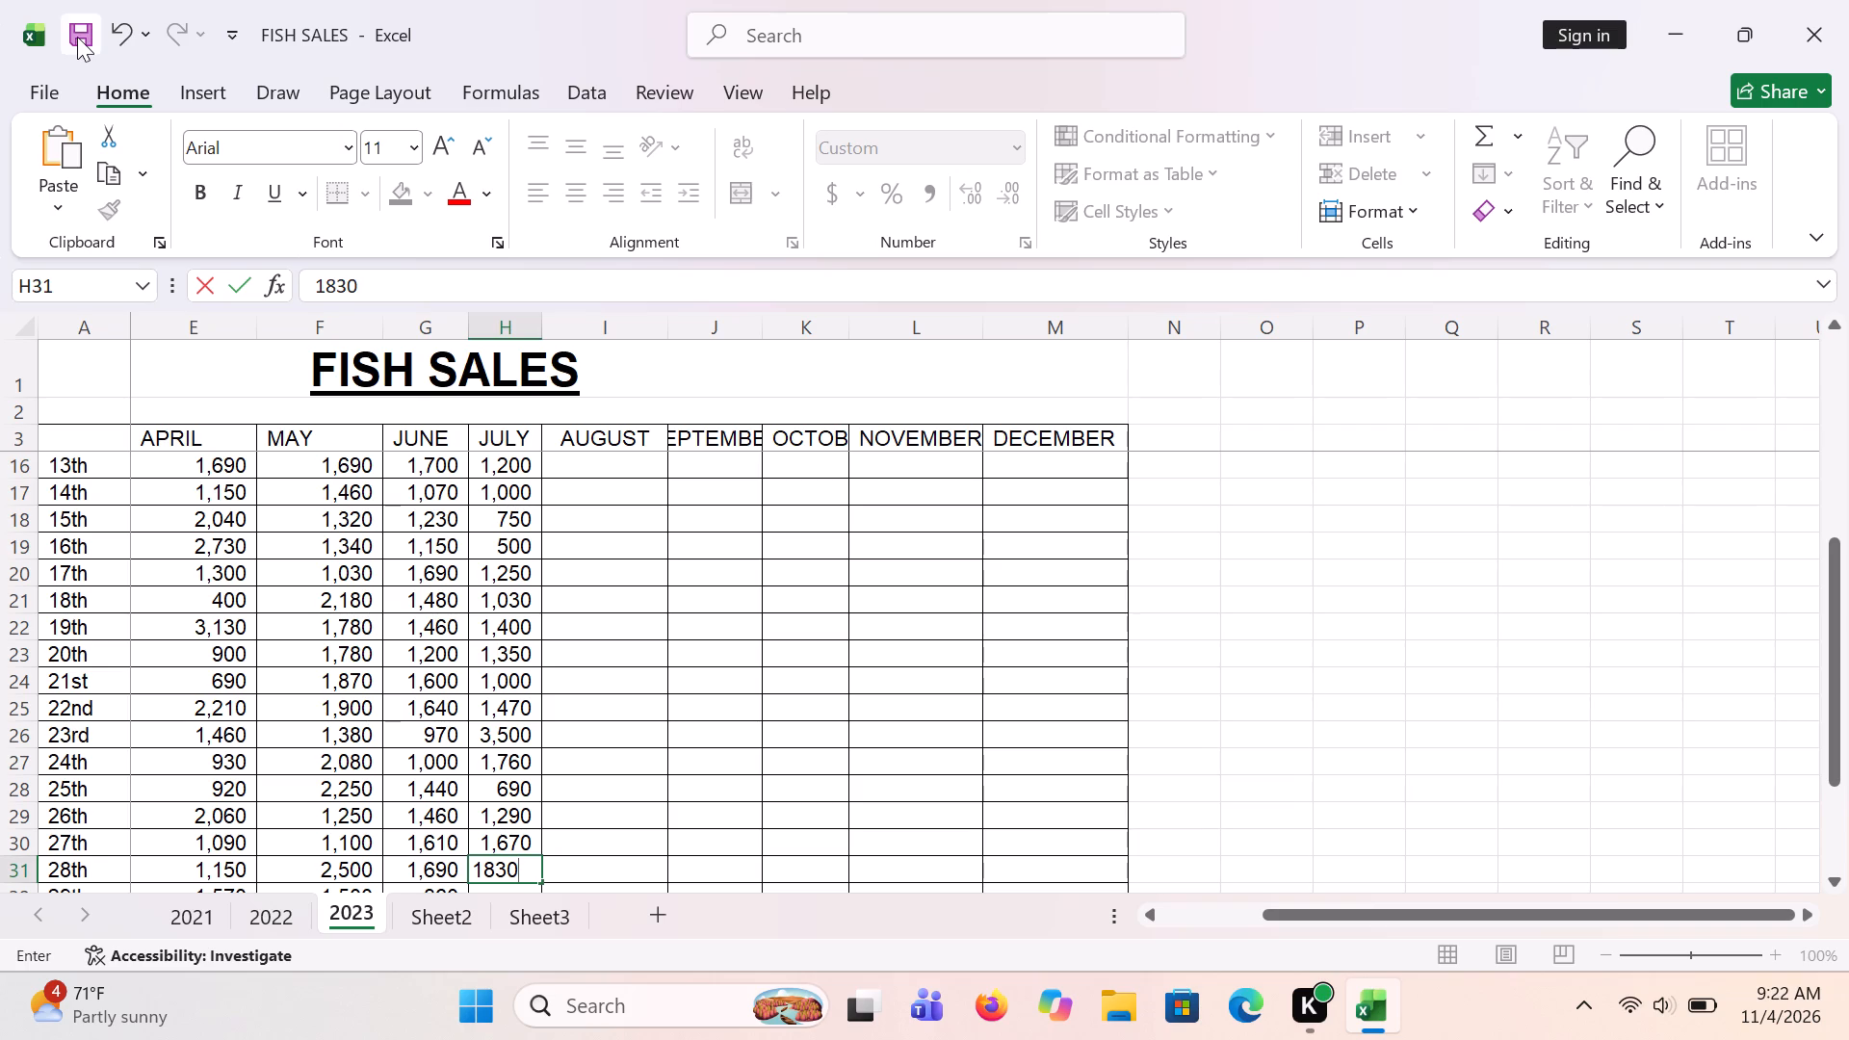
{"action": "left_click", "coordinate": [77, 37]}
Auto-fit the width of the July column so its total fits.
{"action": "scroll", "coordinate": [564, 814], "scroll_direction": "down", "scroll_amount": 3}
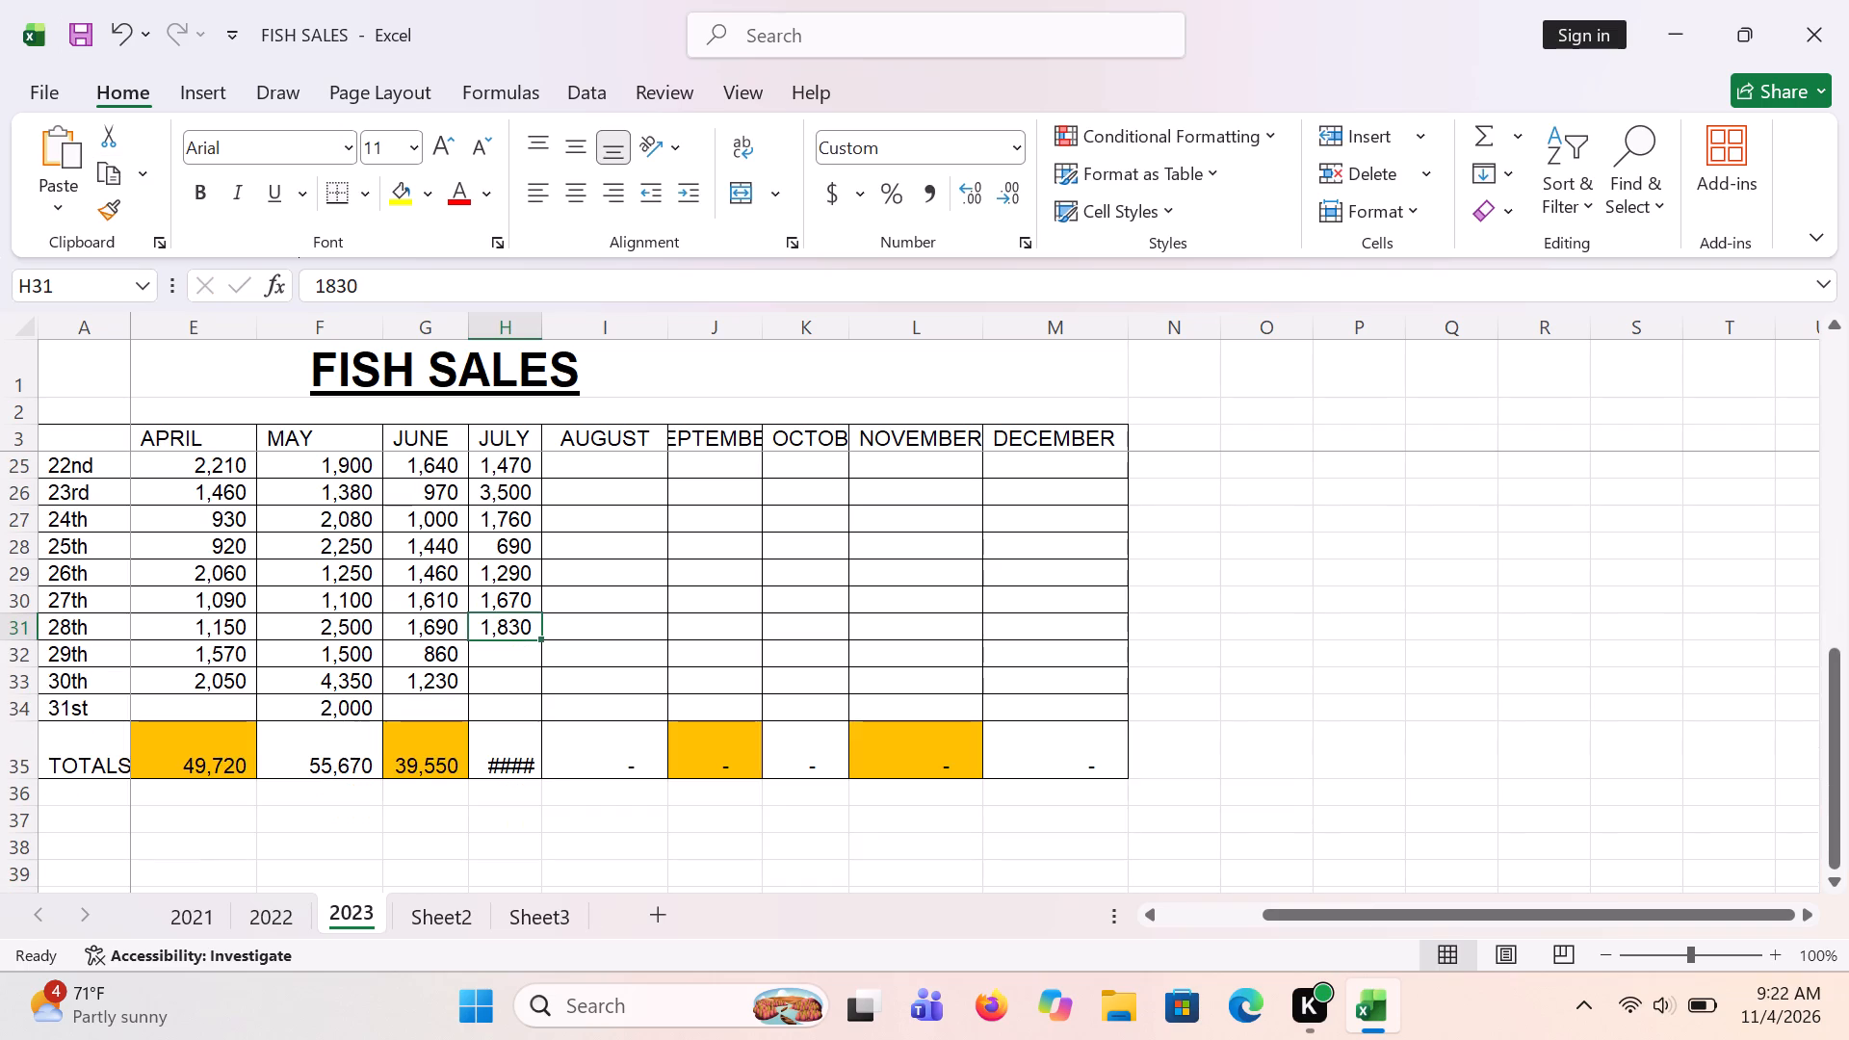
{"action": "left_click", "coordinate": [494, 655]}
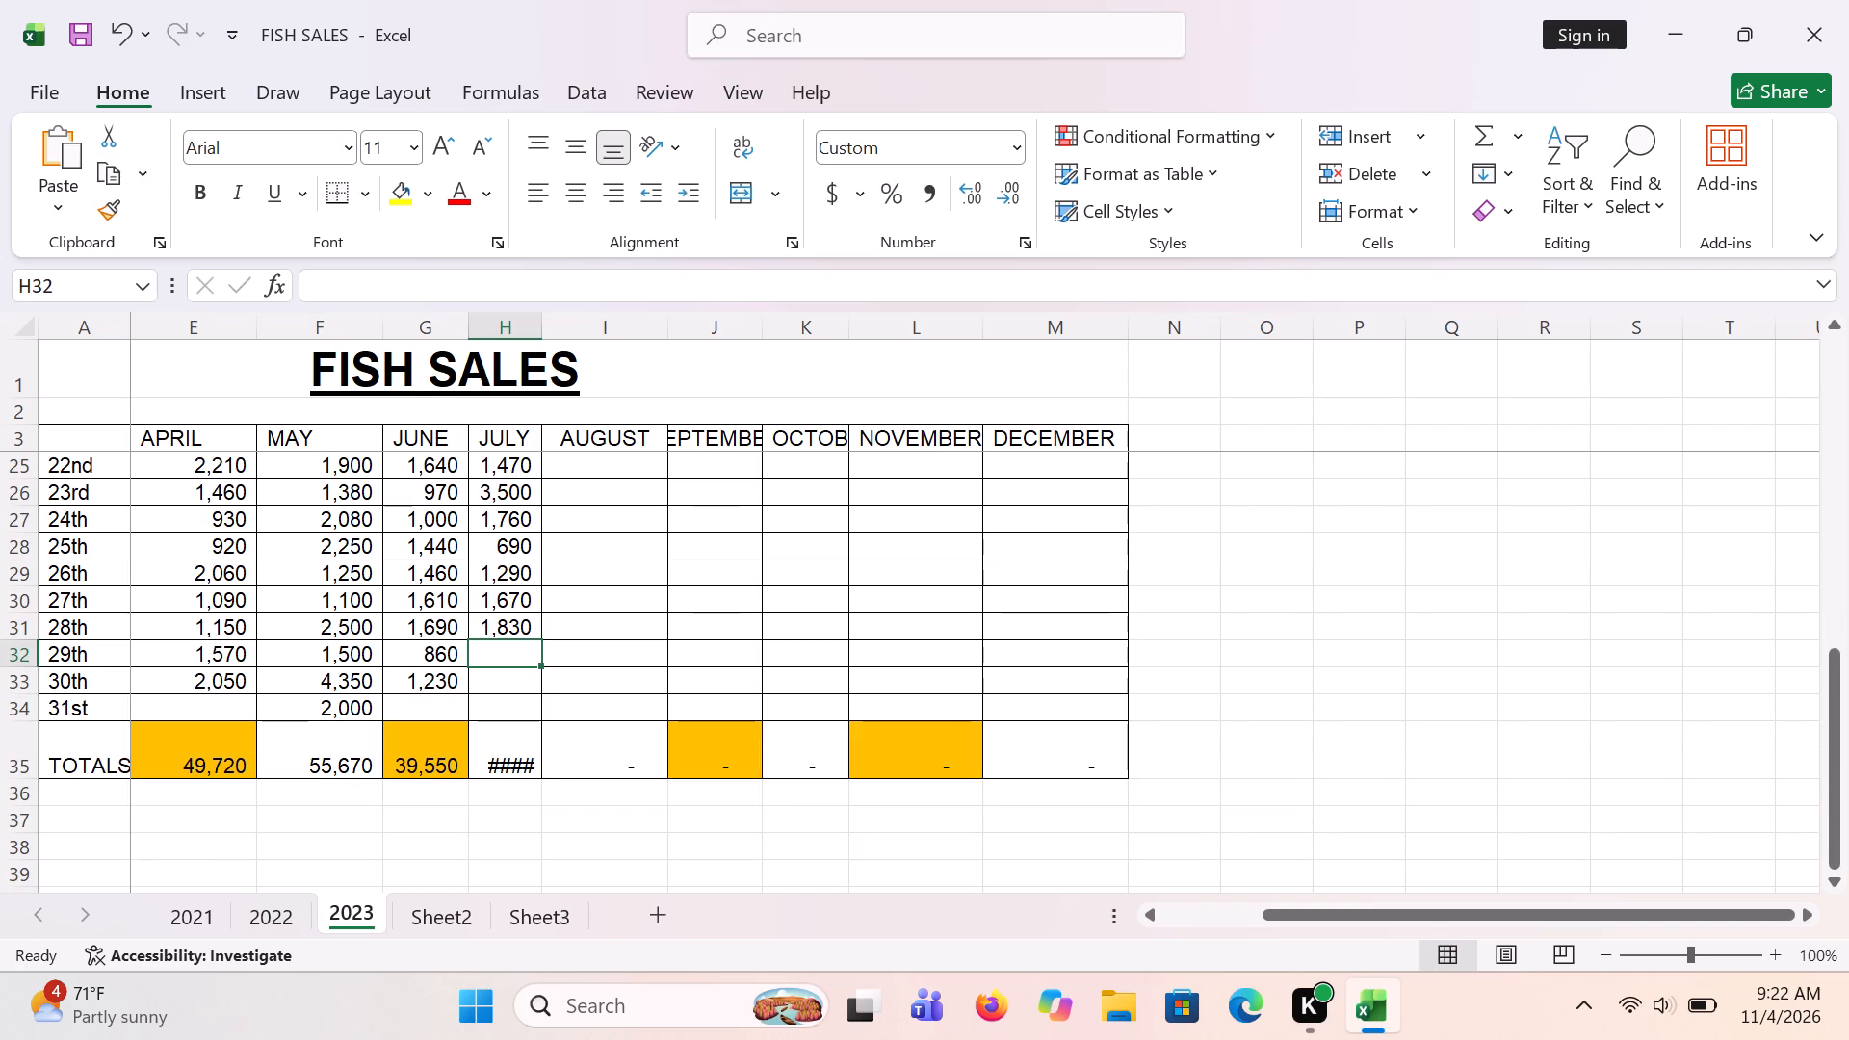
{"action": "double_click", "coordinate": [549, 334]}
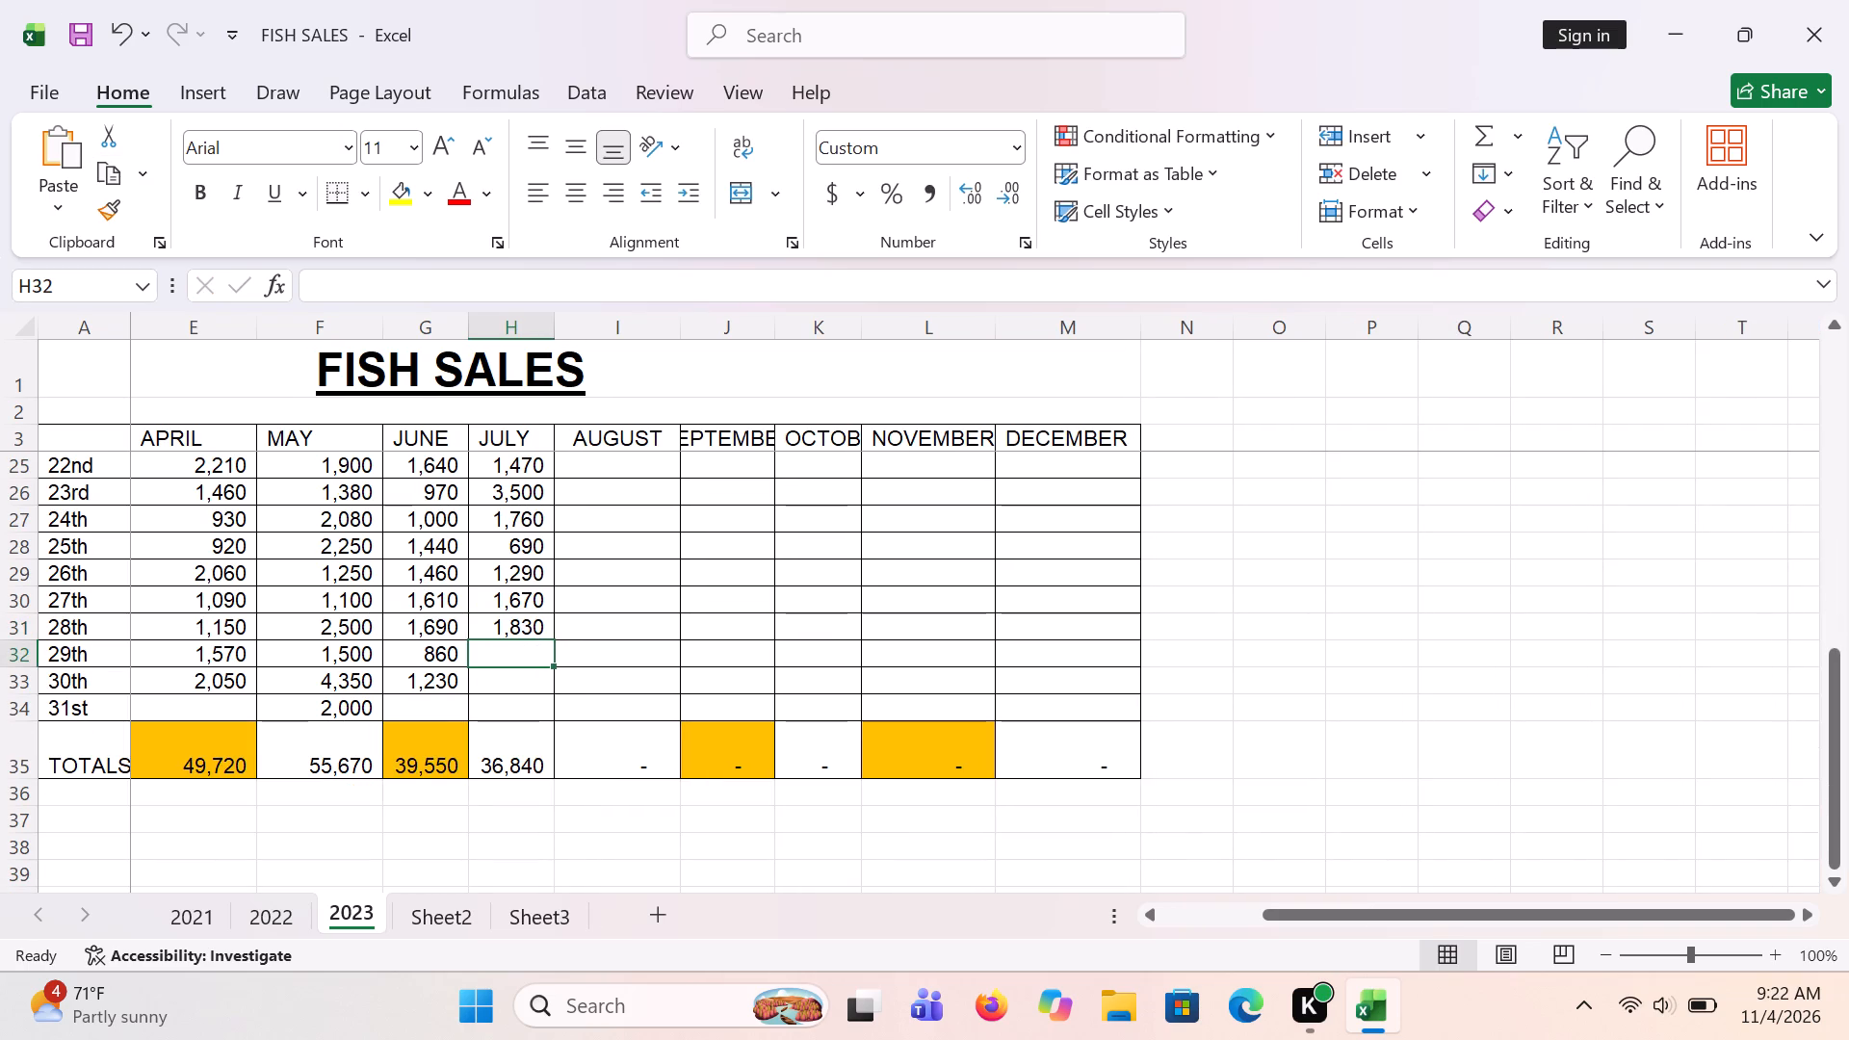
Enter the July sales for the 29th to the 31st: 1270, 960 and 2560.
{"action": "type", "text": "127"}
{"action": "key", "text": "0"}
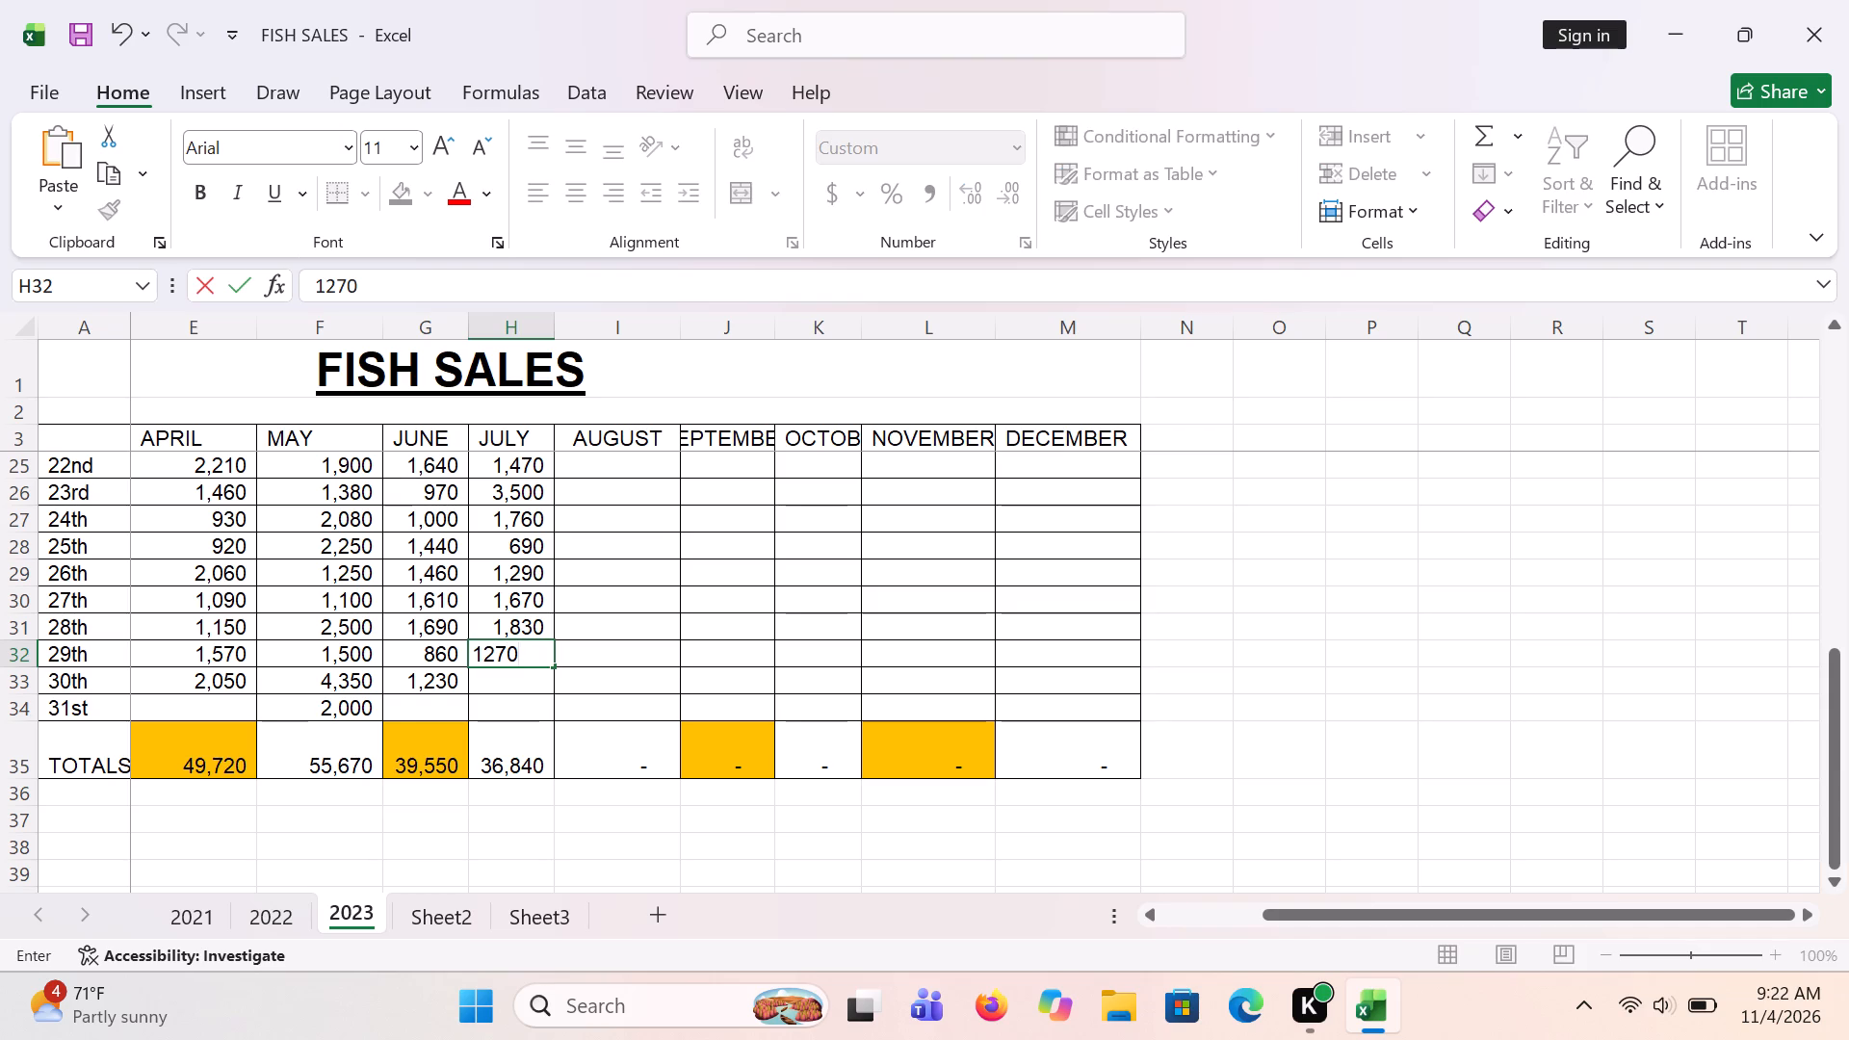
{"action": "key", "text": "Return"}
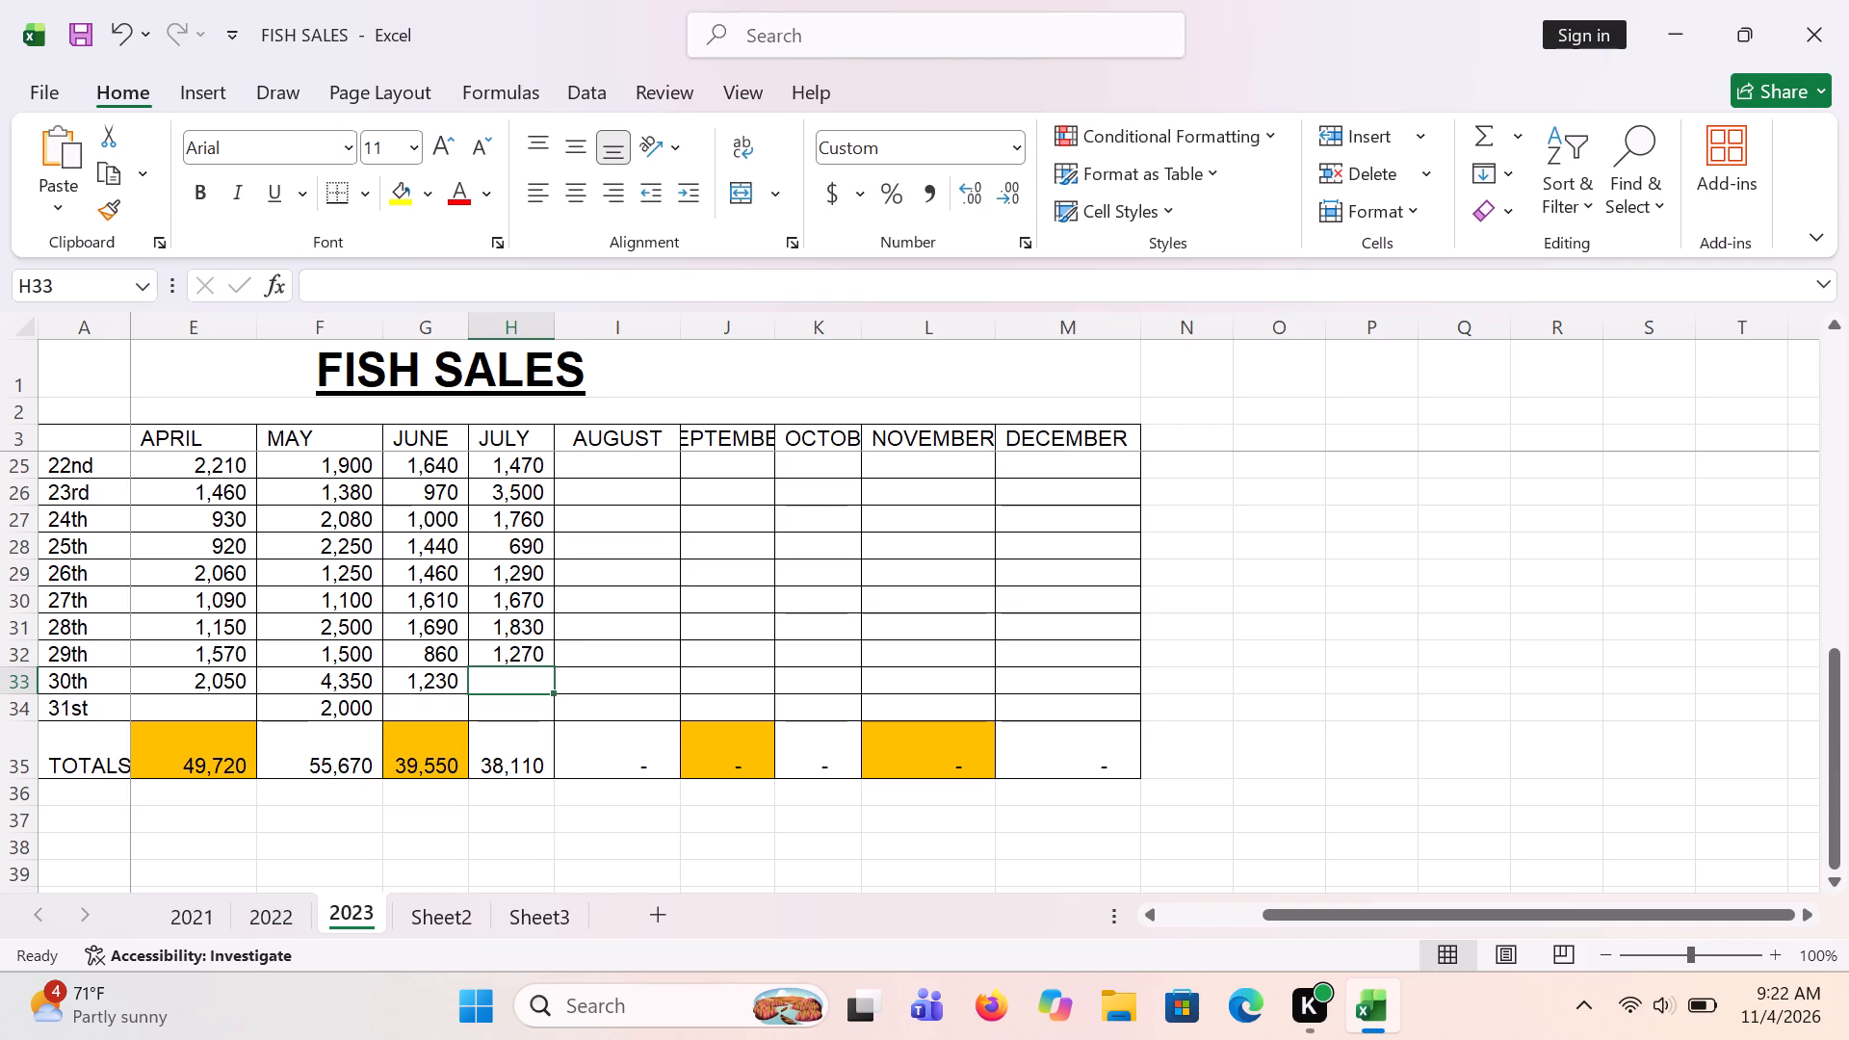
{"action": "type", "text": "96"}
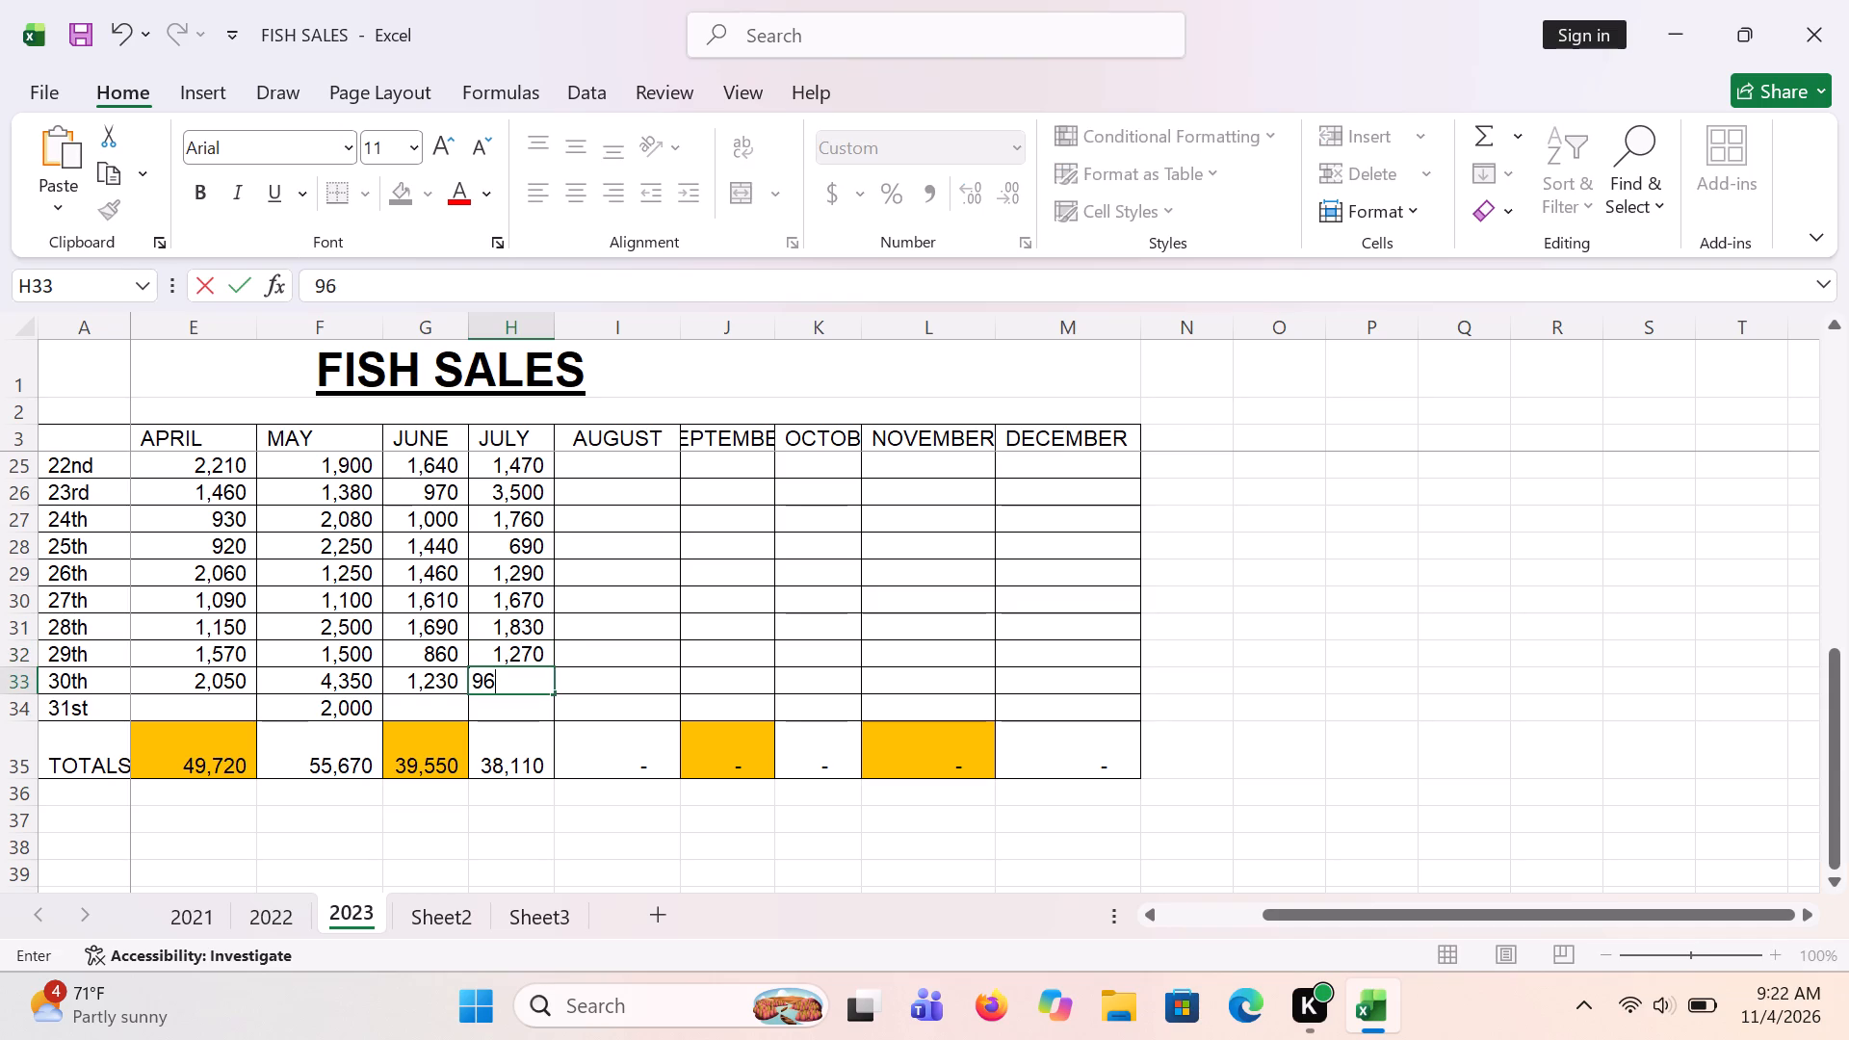
{"action": "key", "text": "0"}
{"action": "key", "text": "Return"}
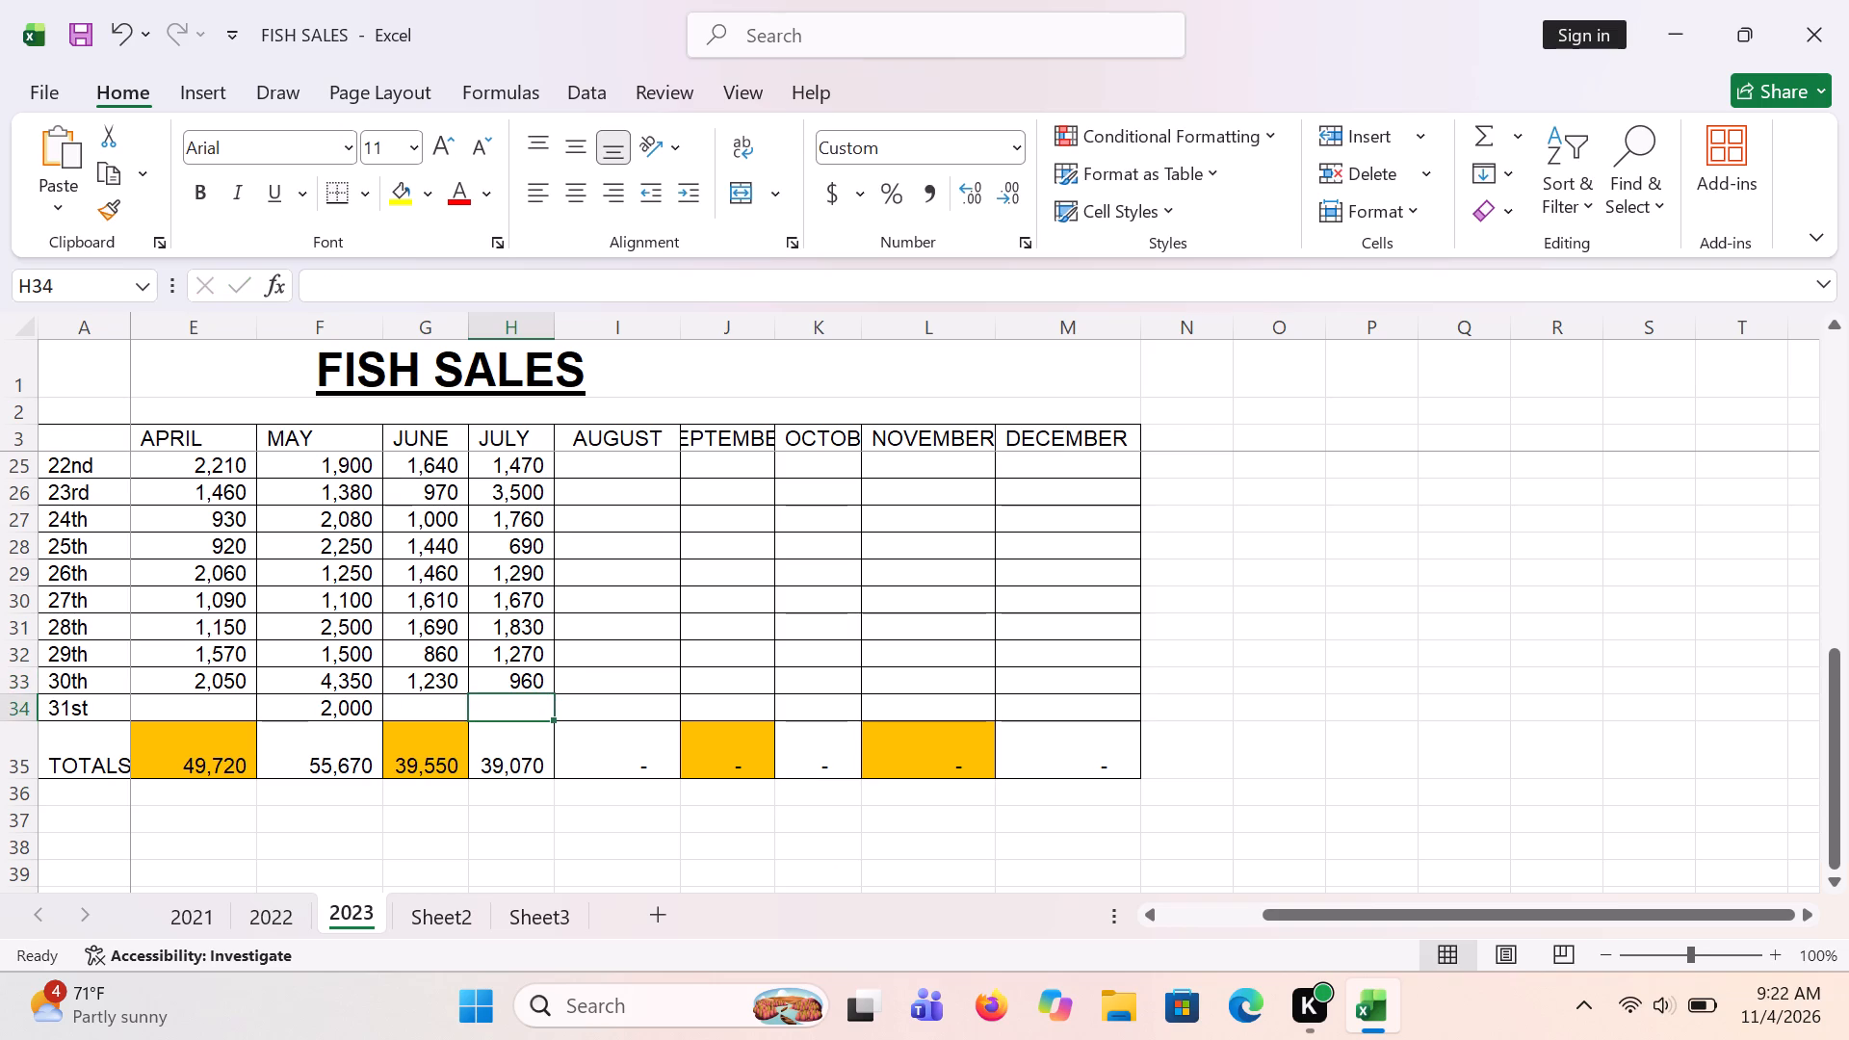
{"action": "scroll", "coordinate": [879, 845], "scroll_direction": "up", "scroll_amount": 1}
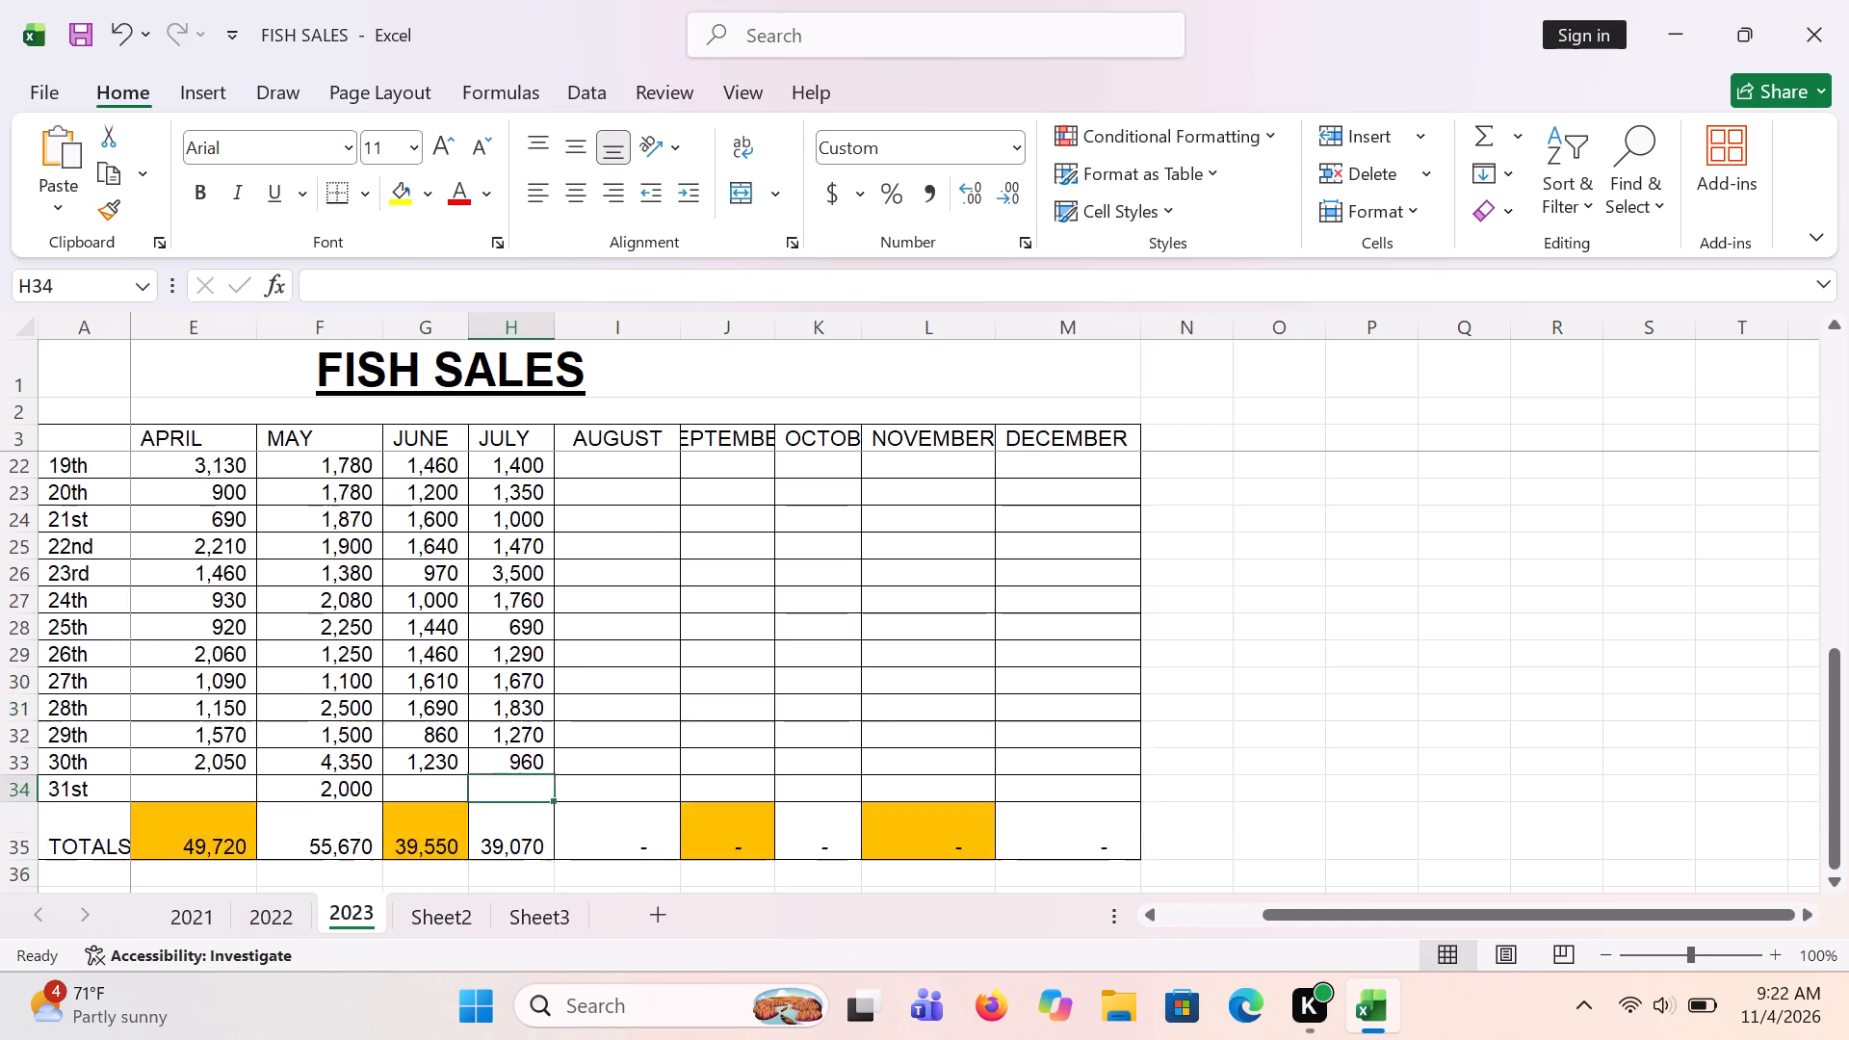
{"action": "scroll", "coordinate": [879, 839], "scroll_direction": "up", "scroll_amount": 1}
{"action": "scroll", "coordinate": [818, 811], "scroll_direction": "down", "scroll_amount": 2}
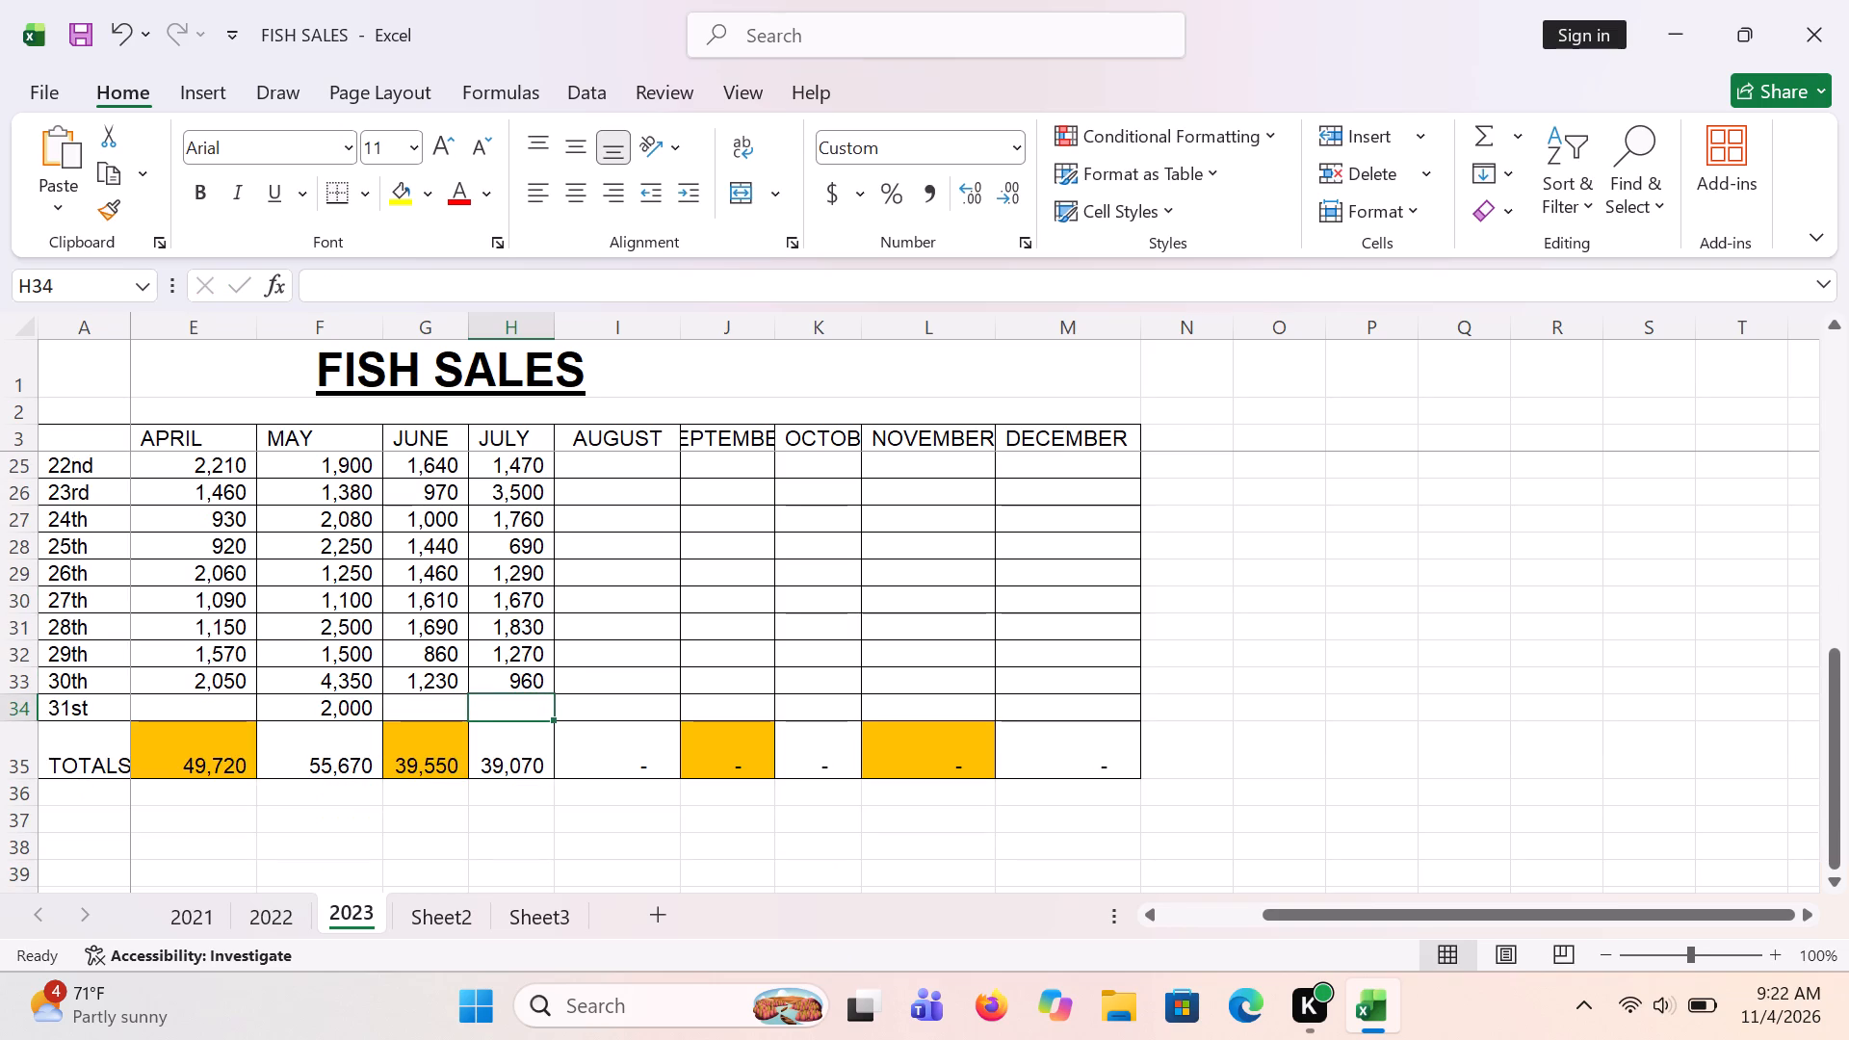
{"action": "key", "text": "2"}
{"action": "key", "text": "5"}
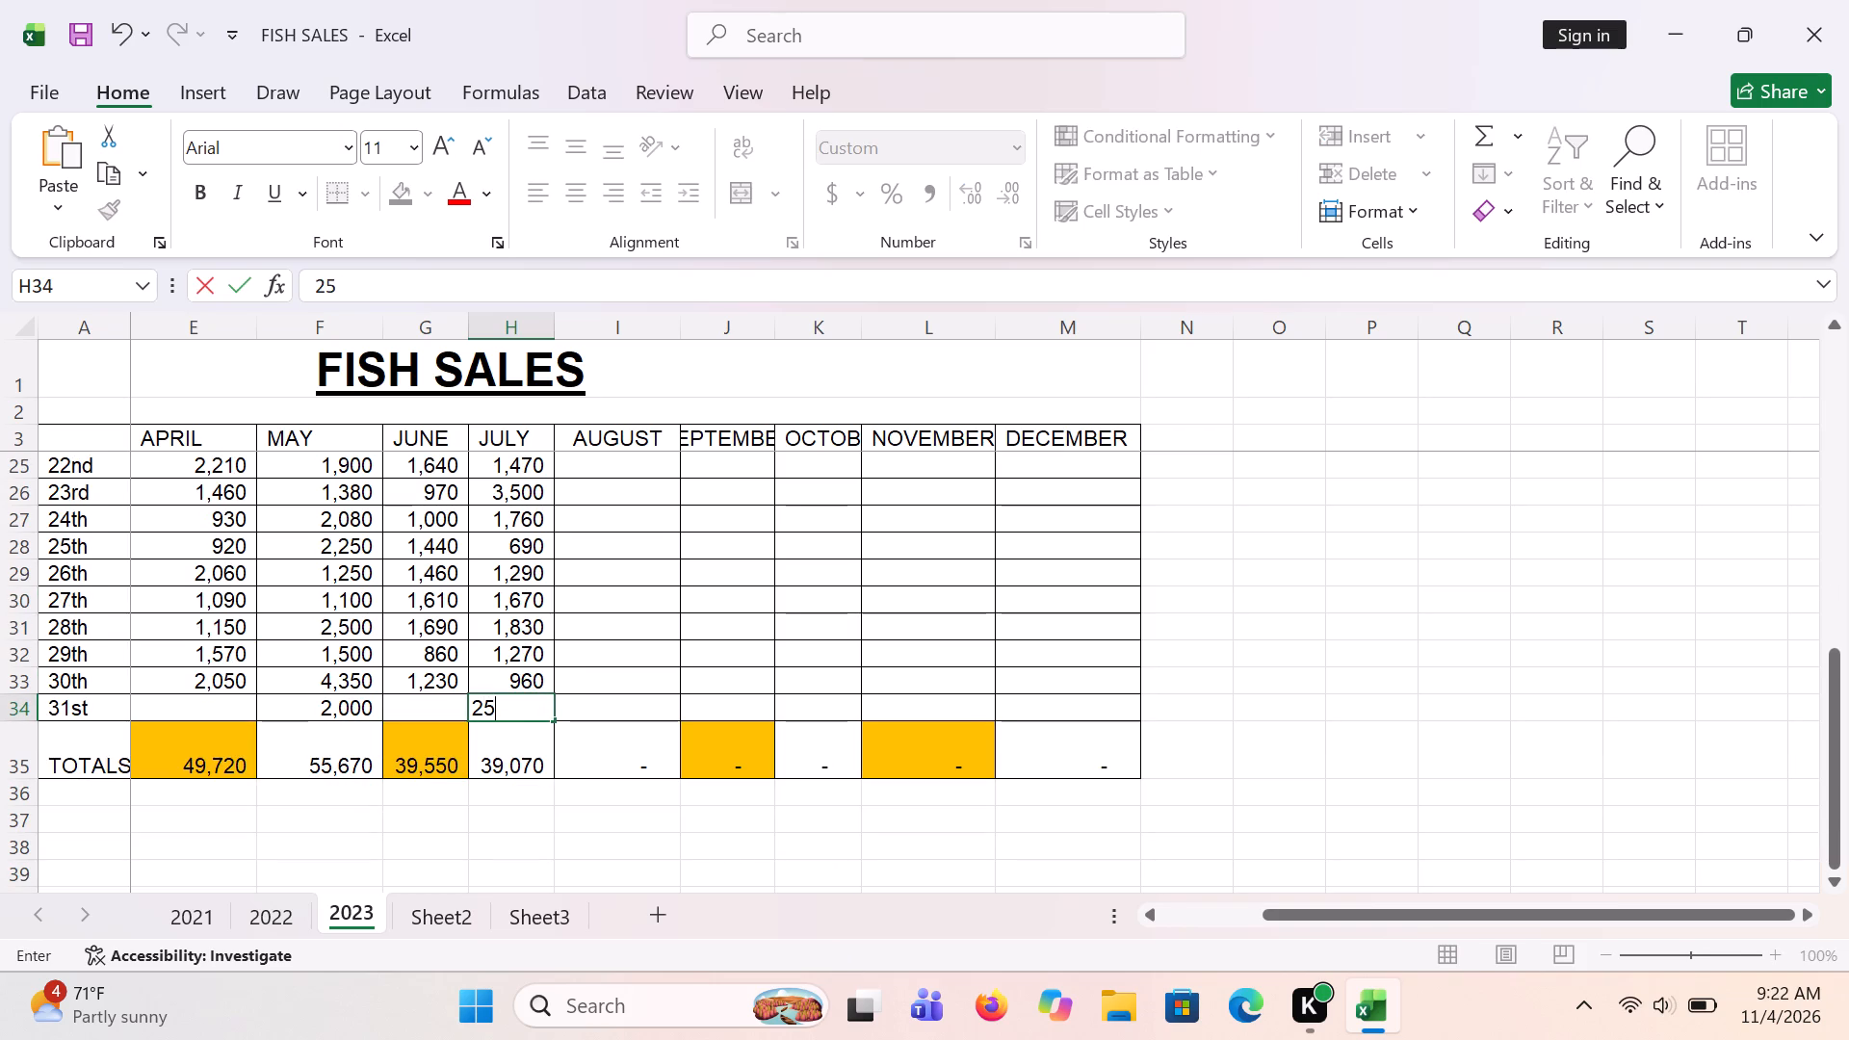
{"action": "key", "text": "6"}
{"action": "key", "text": "0"}
{"action": "key", "text": "Return"}
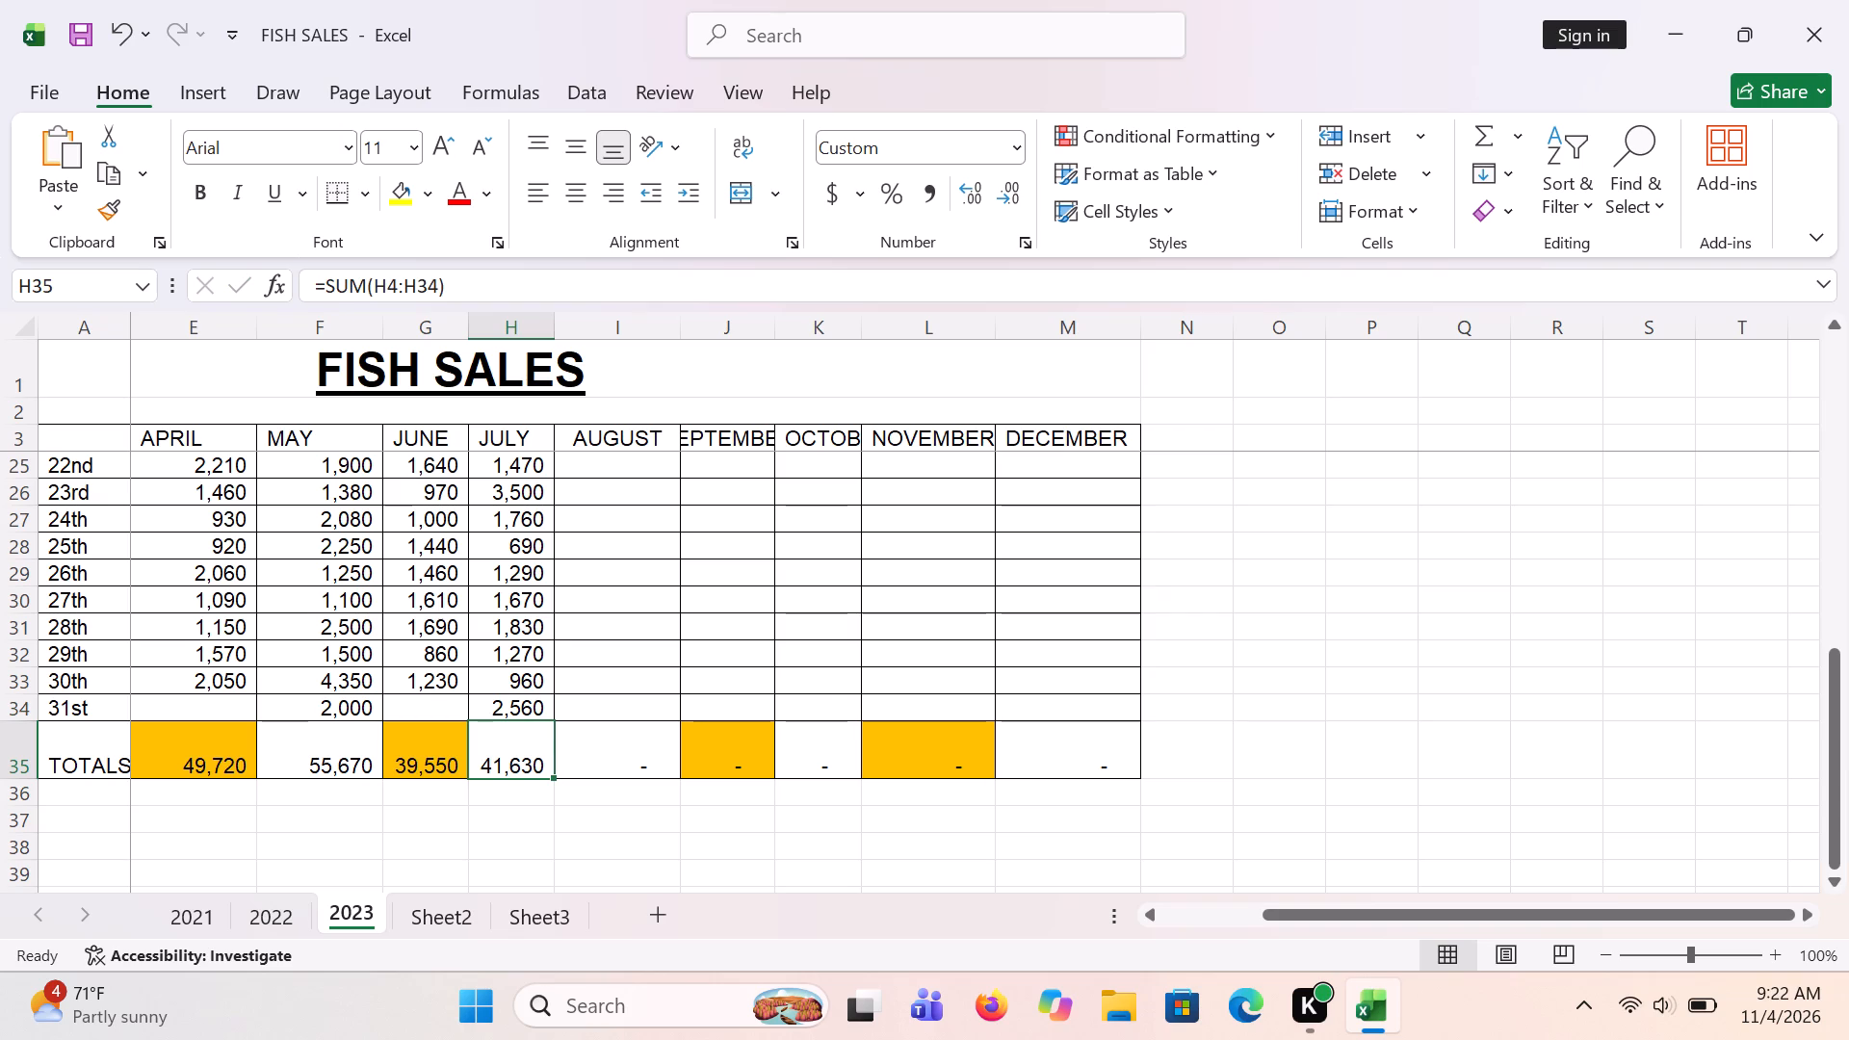
Enter the August sales for the 1st to the 4th: 690, 730, 2240 and 2300.
{"action": "scroll", "coordinate": [786, 779], "scroll_direction": "up", "scroll_amount": 8}
{"action": "scroll", "coordinate": [696, 474], "scroll_direction": "up", "scroll_amount": 4}
{"action": "left_click", "coordinate": [630, 464]}
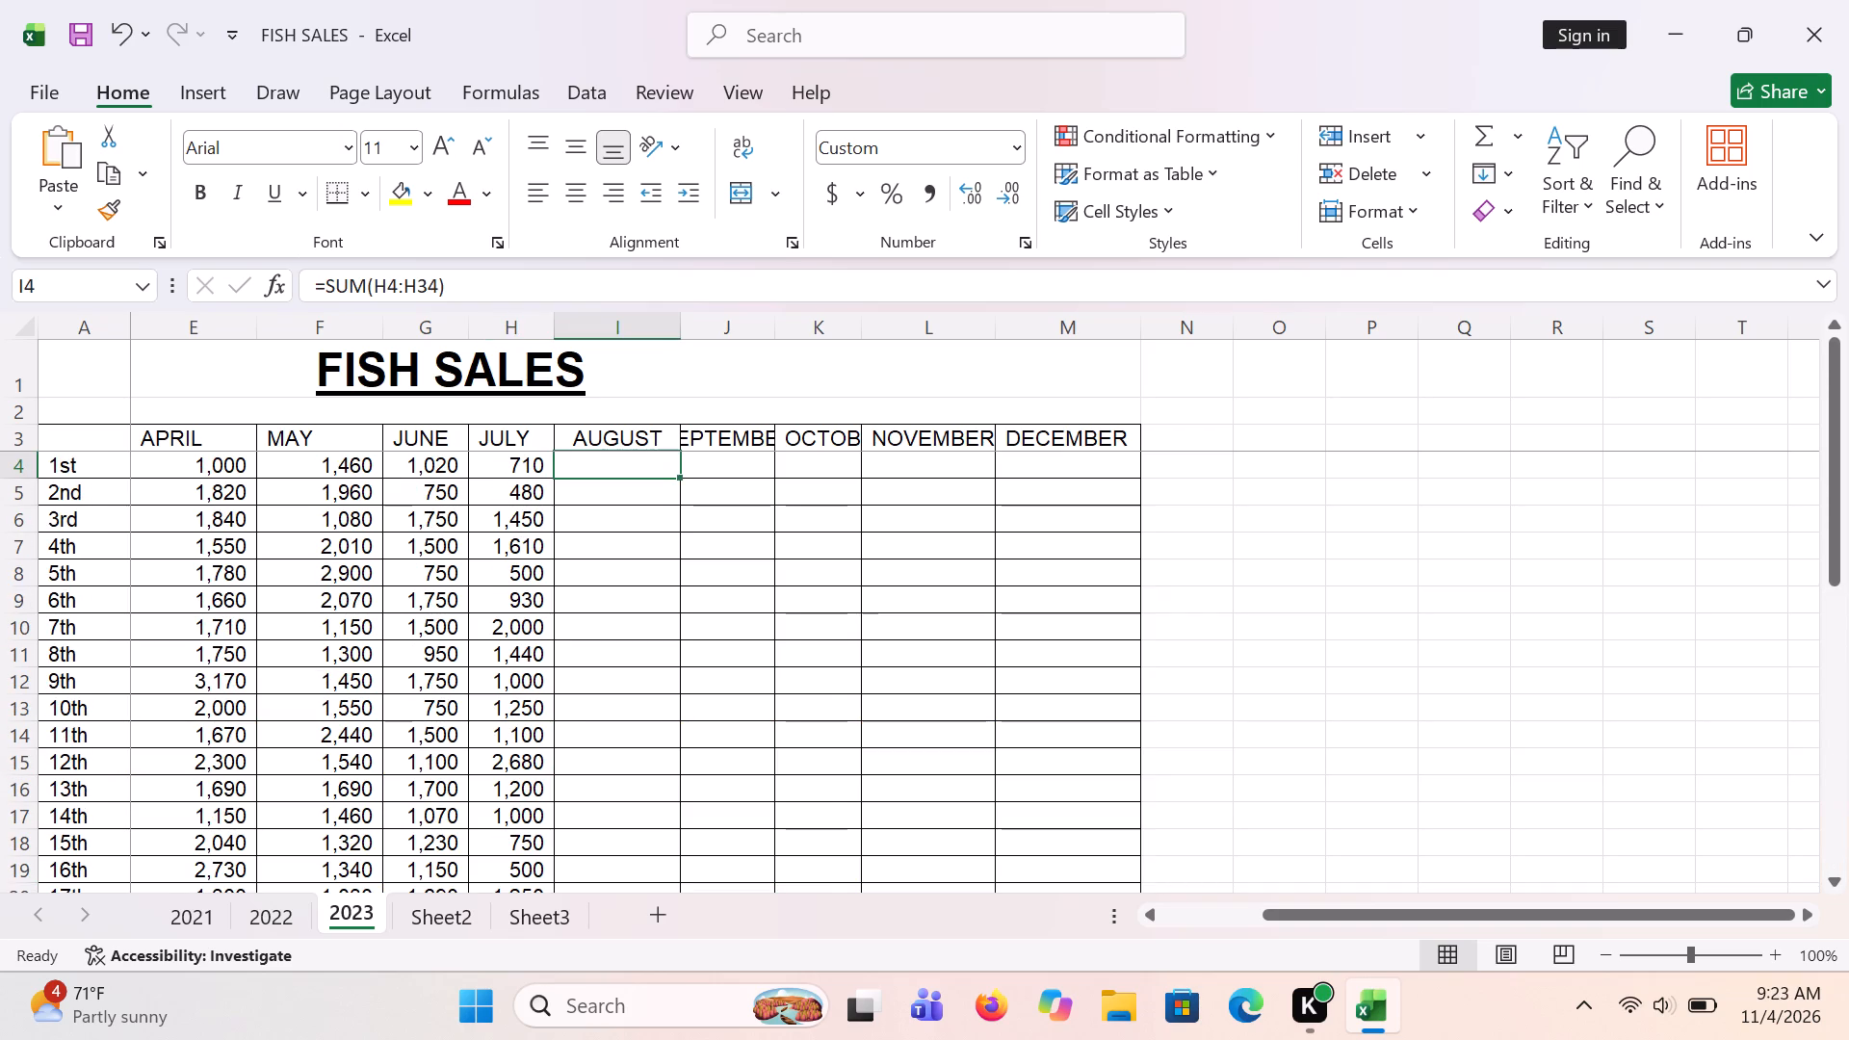
{"action": "type", "text": "690"}
{"action": "key", "text": "Return"}
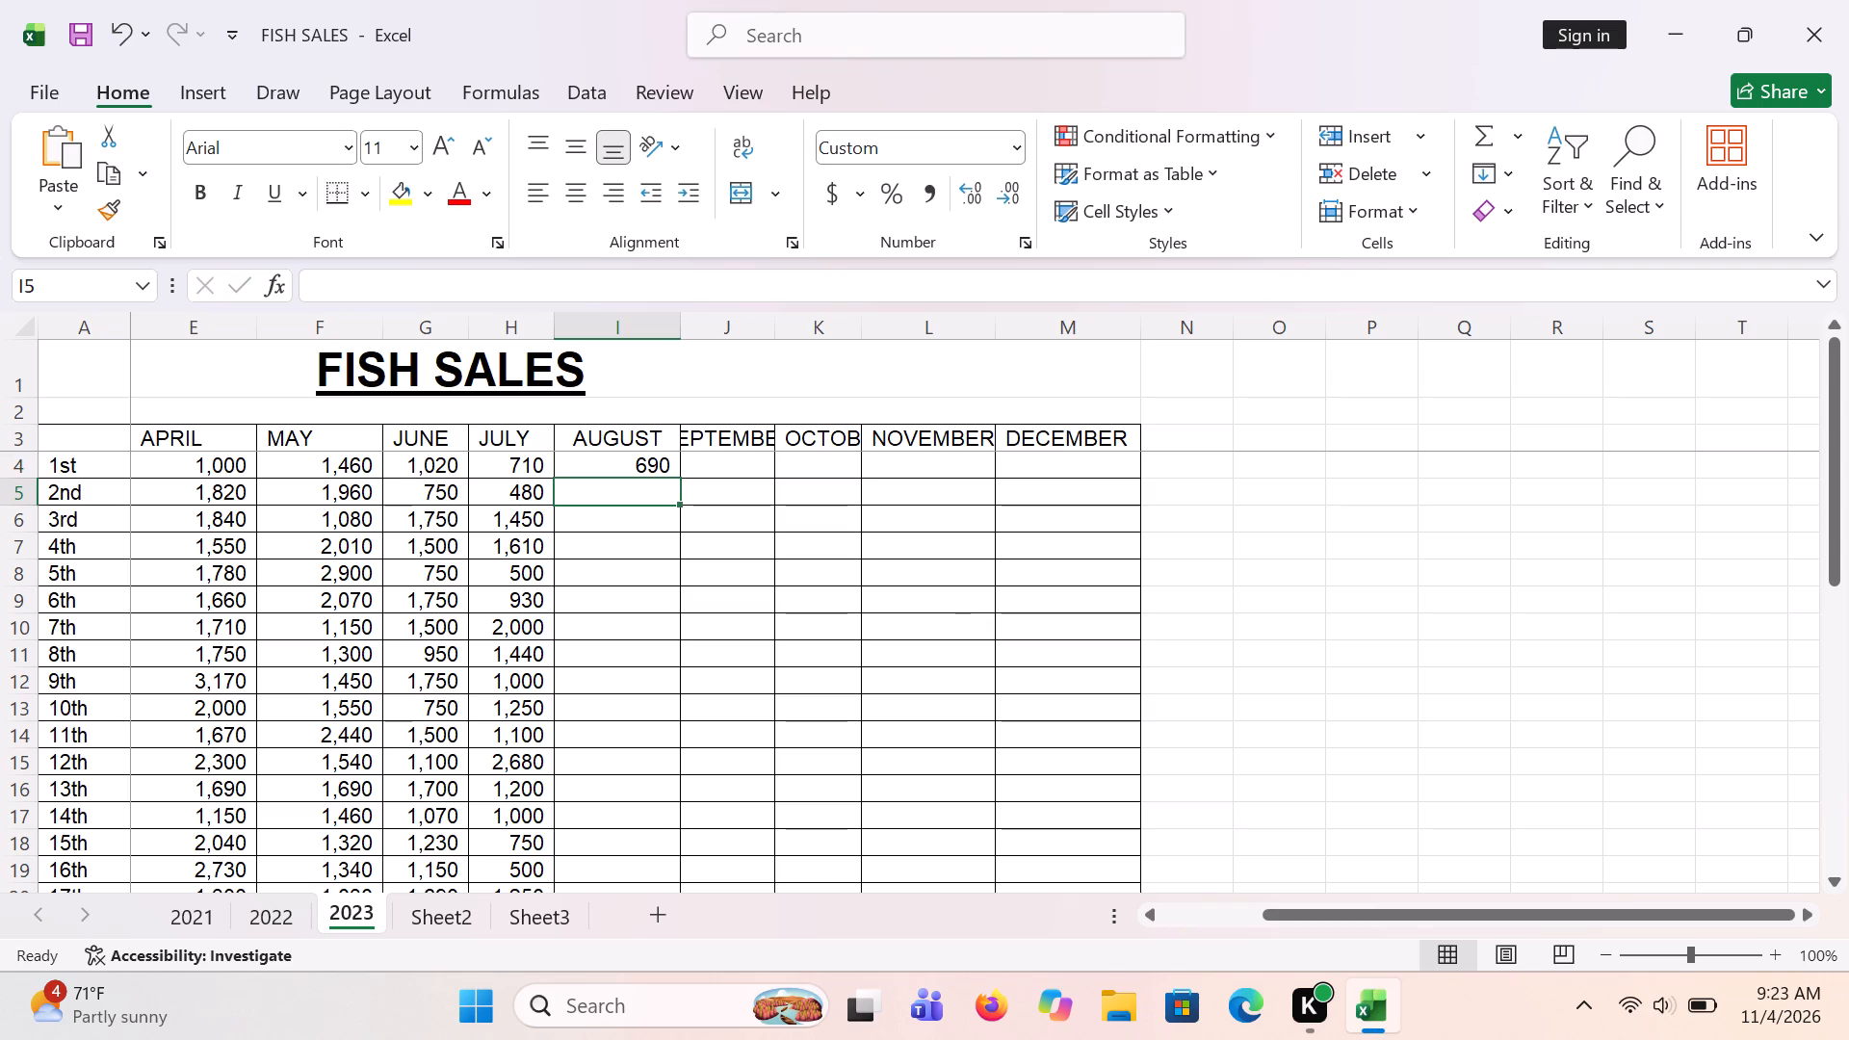
{"action": "type", "text": "730"}
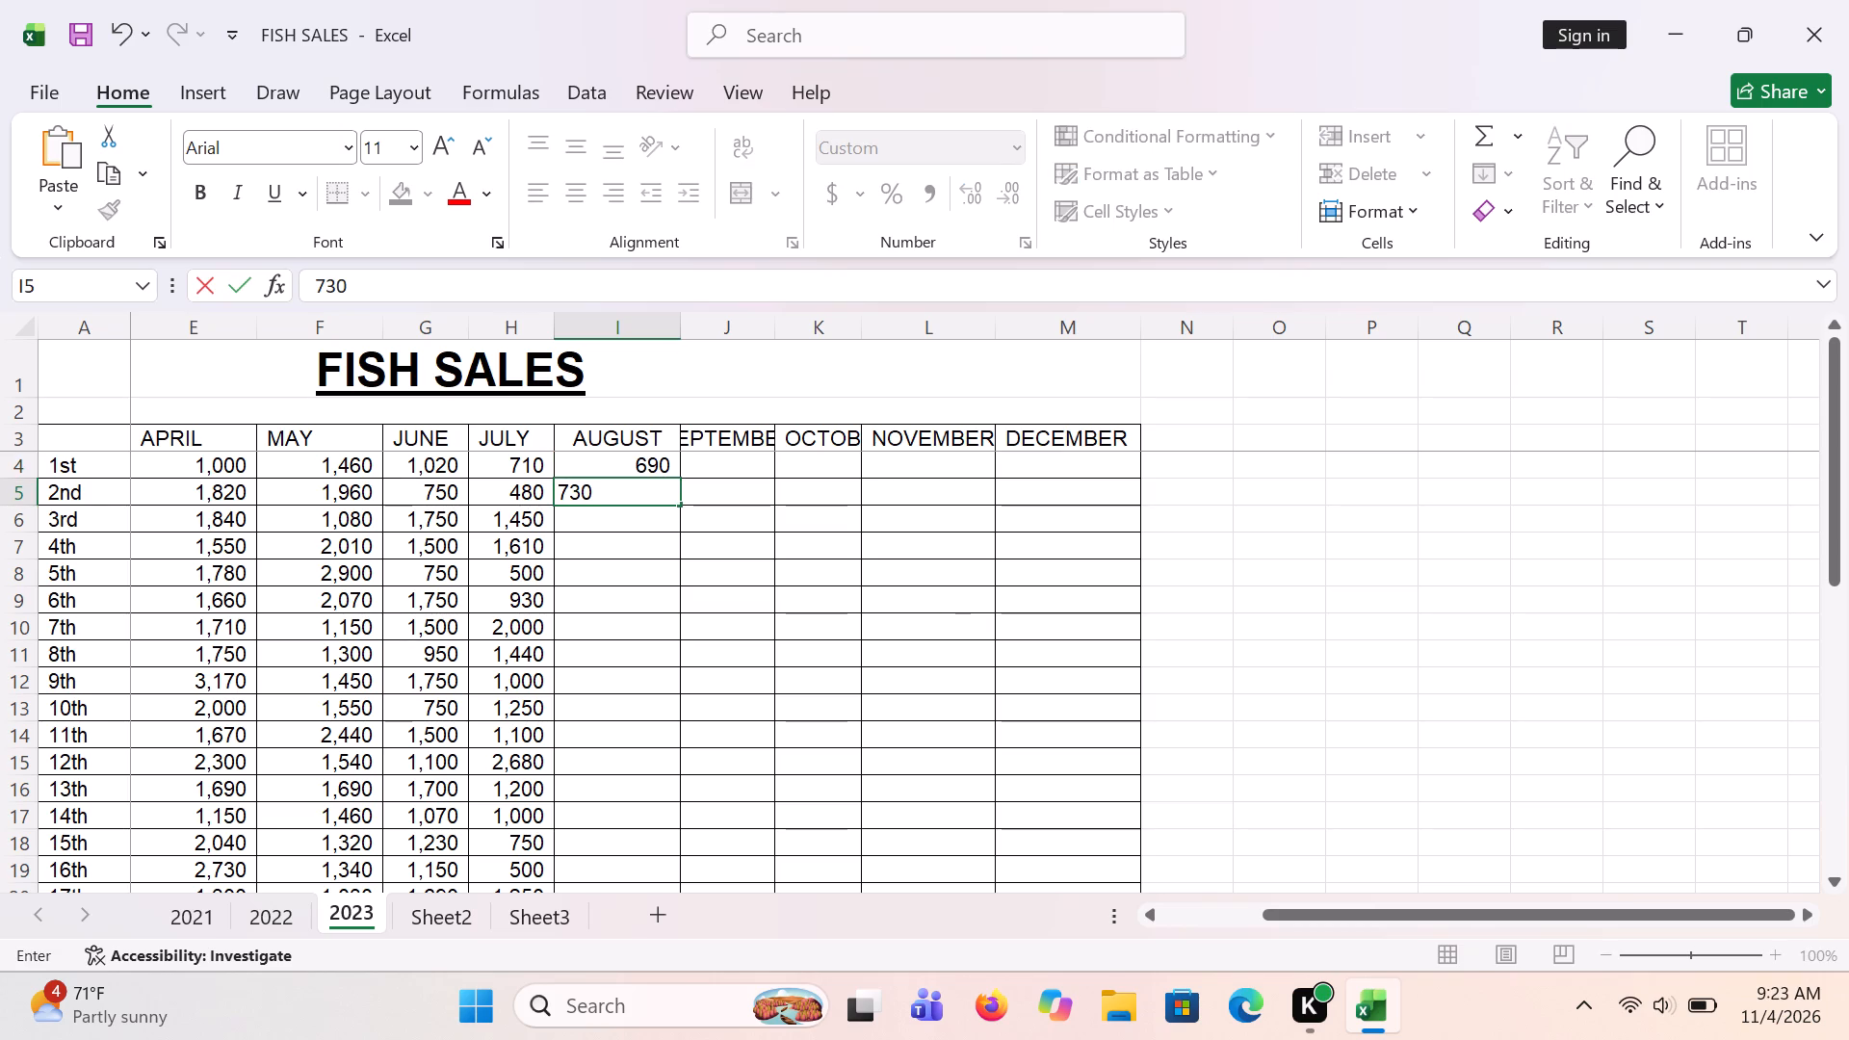
{"action": "key", "text": "Return"}
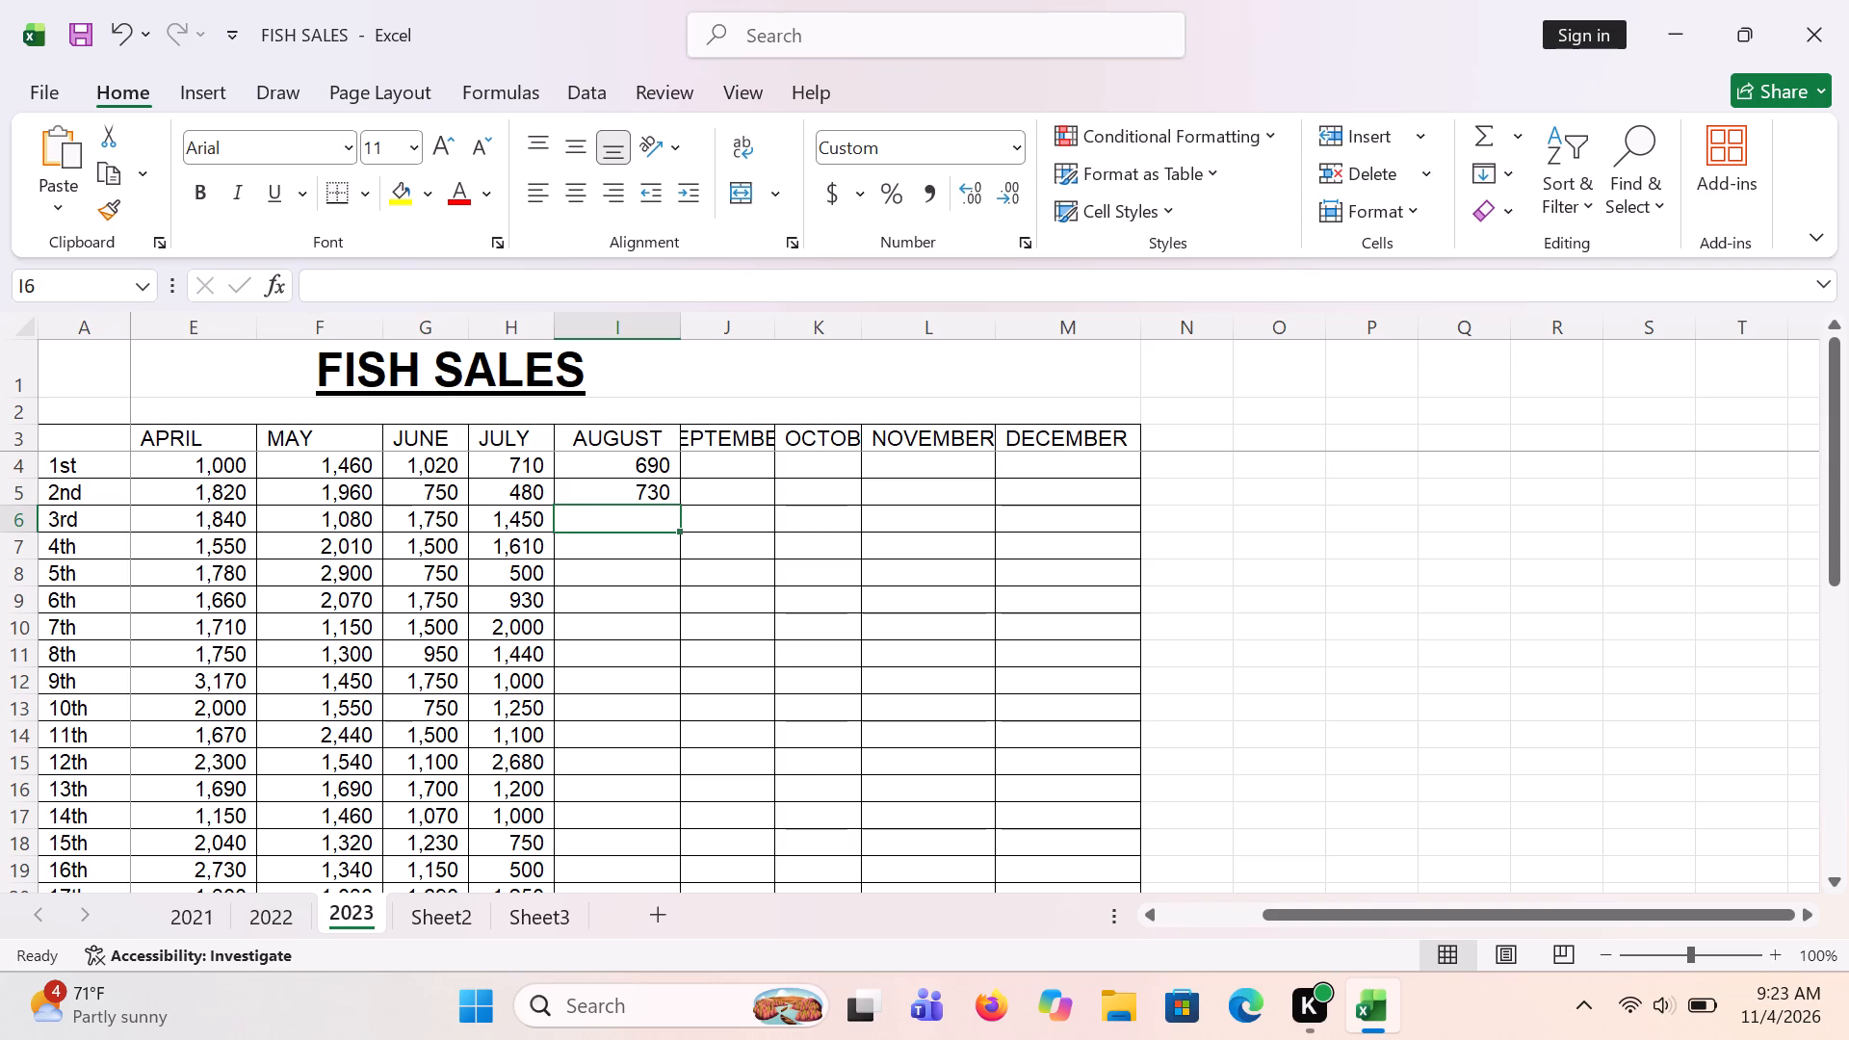
{"action": "type", "text": "2240"}
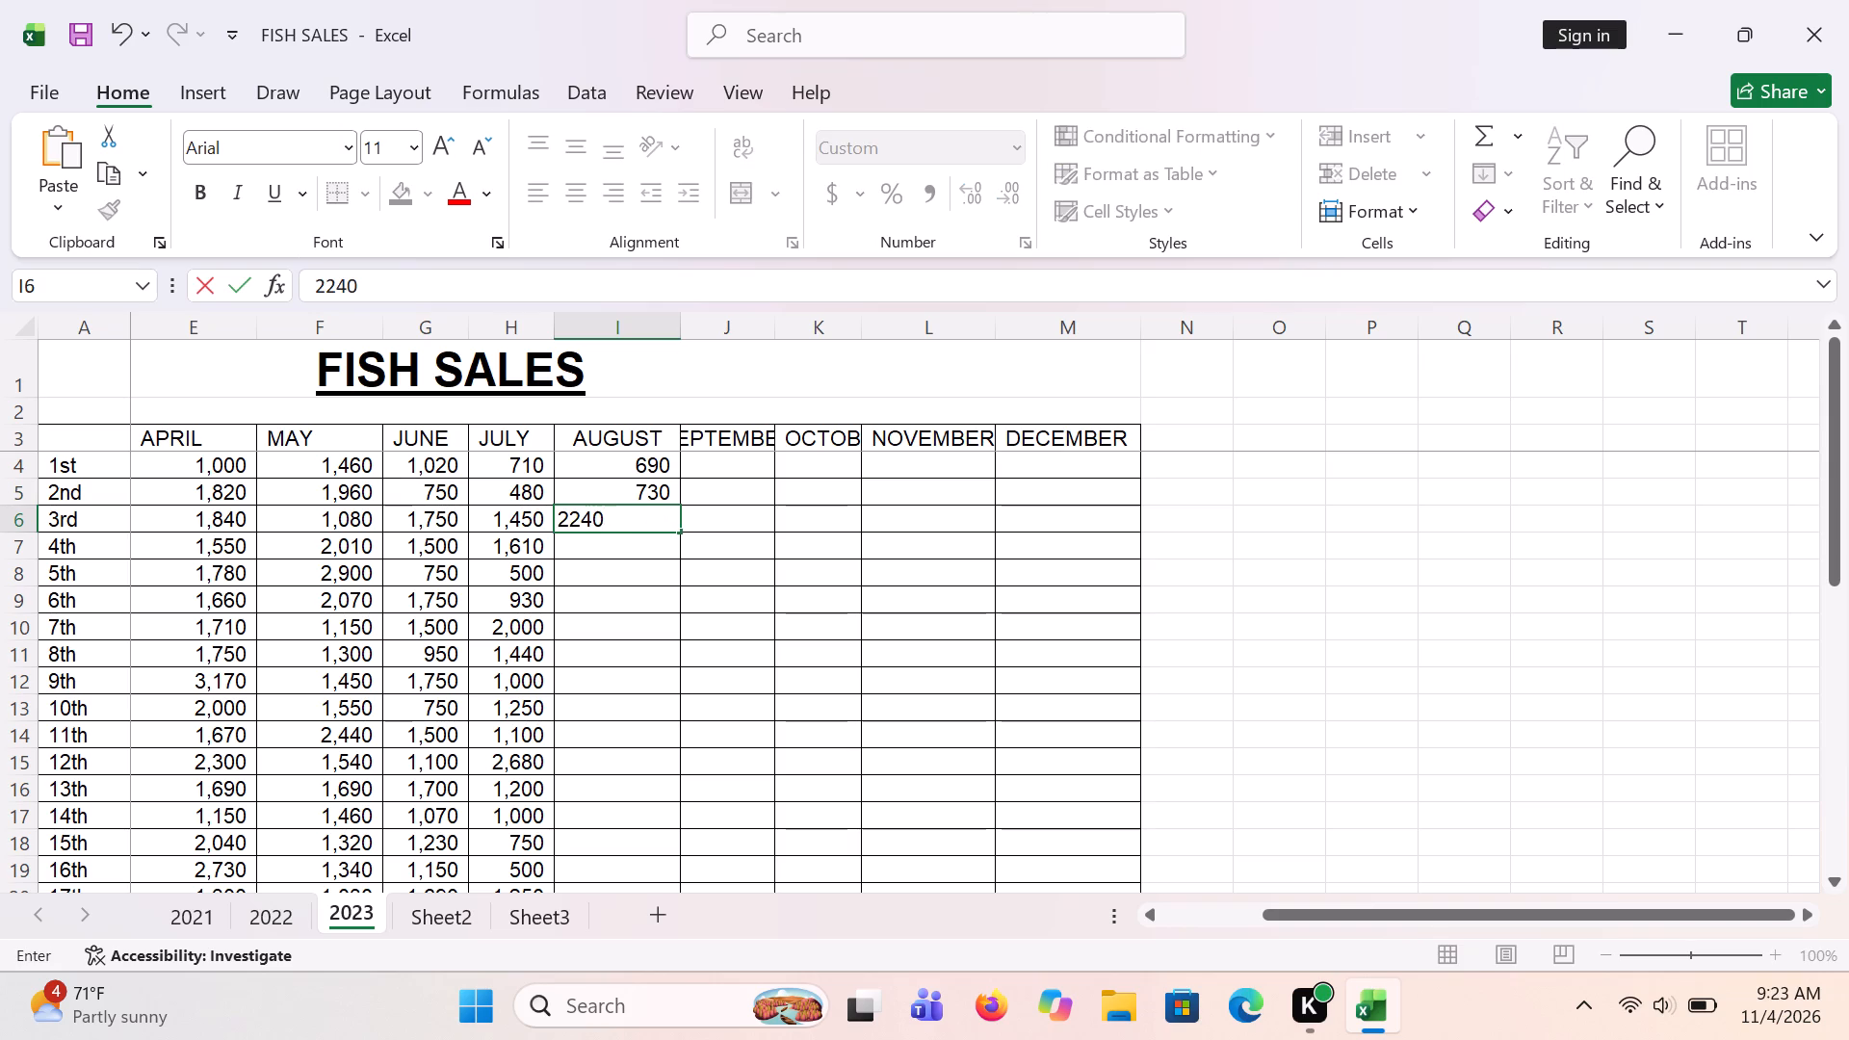
{"action": "key", "text": "Return"}
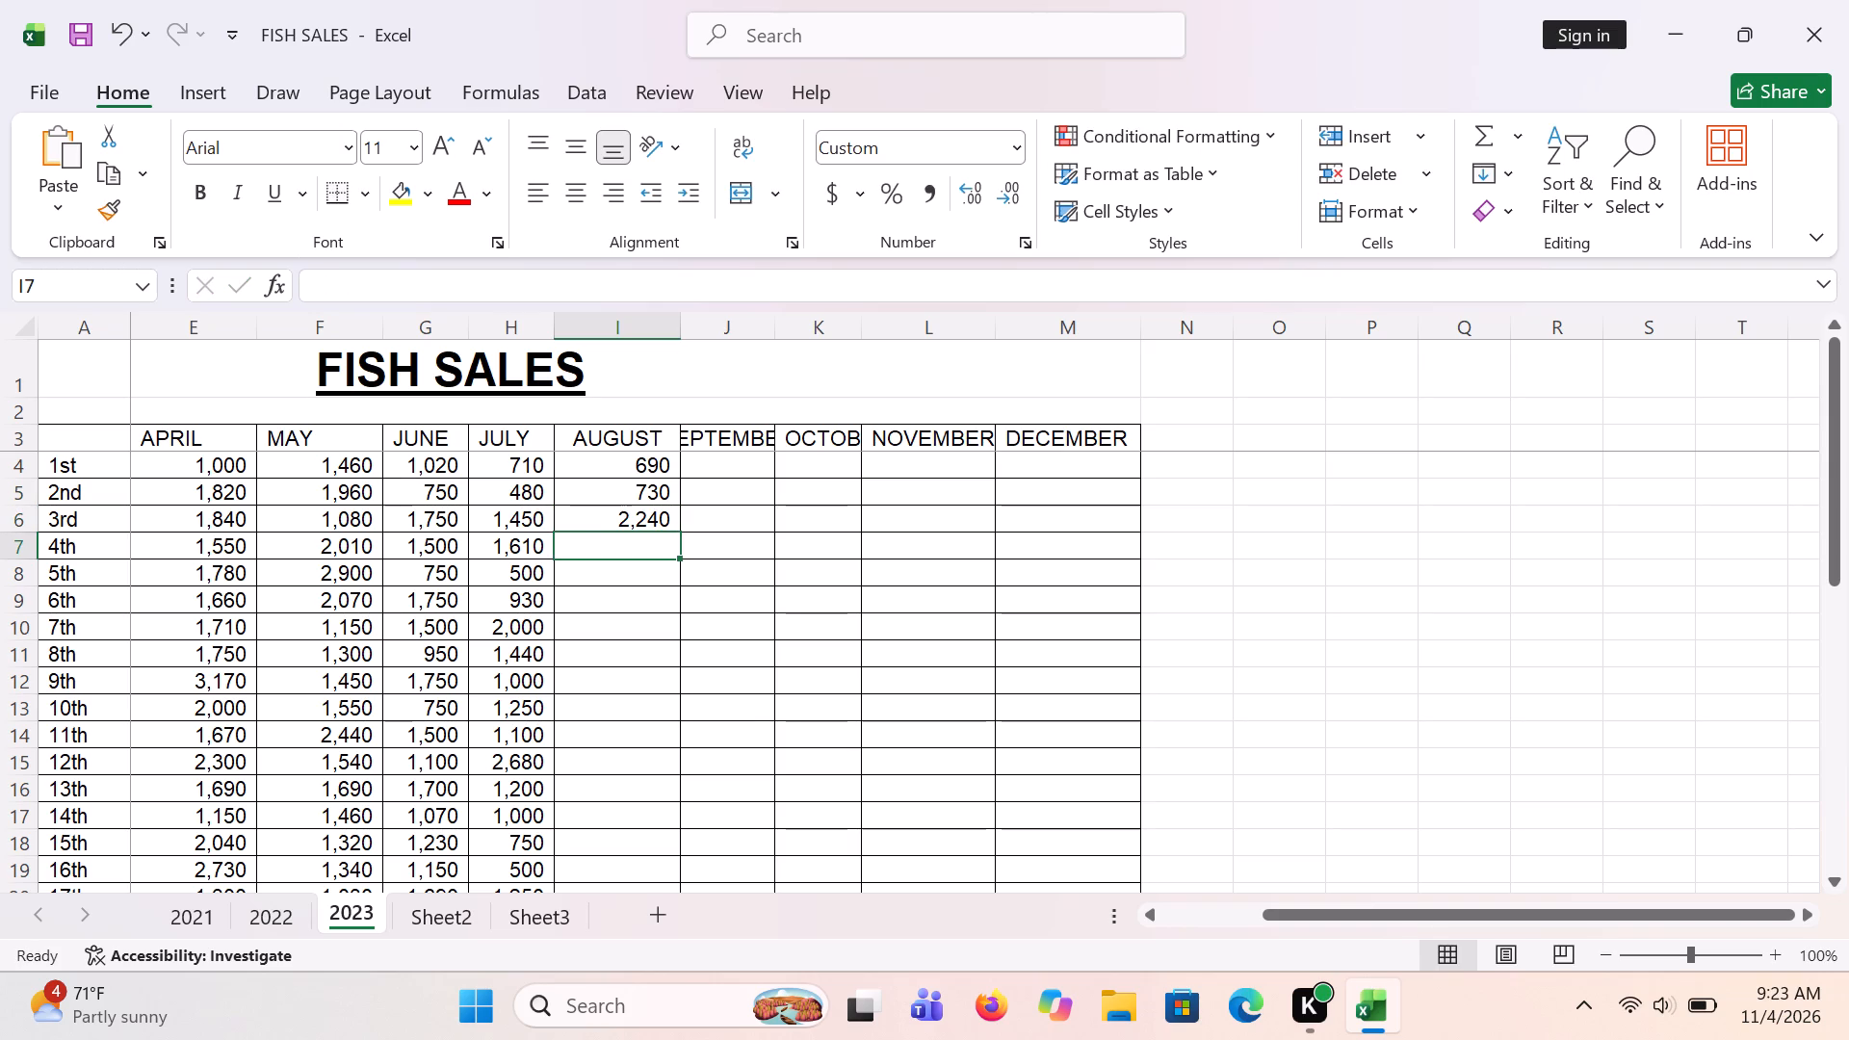
{"action": "type", "text": "2300"}
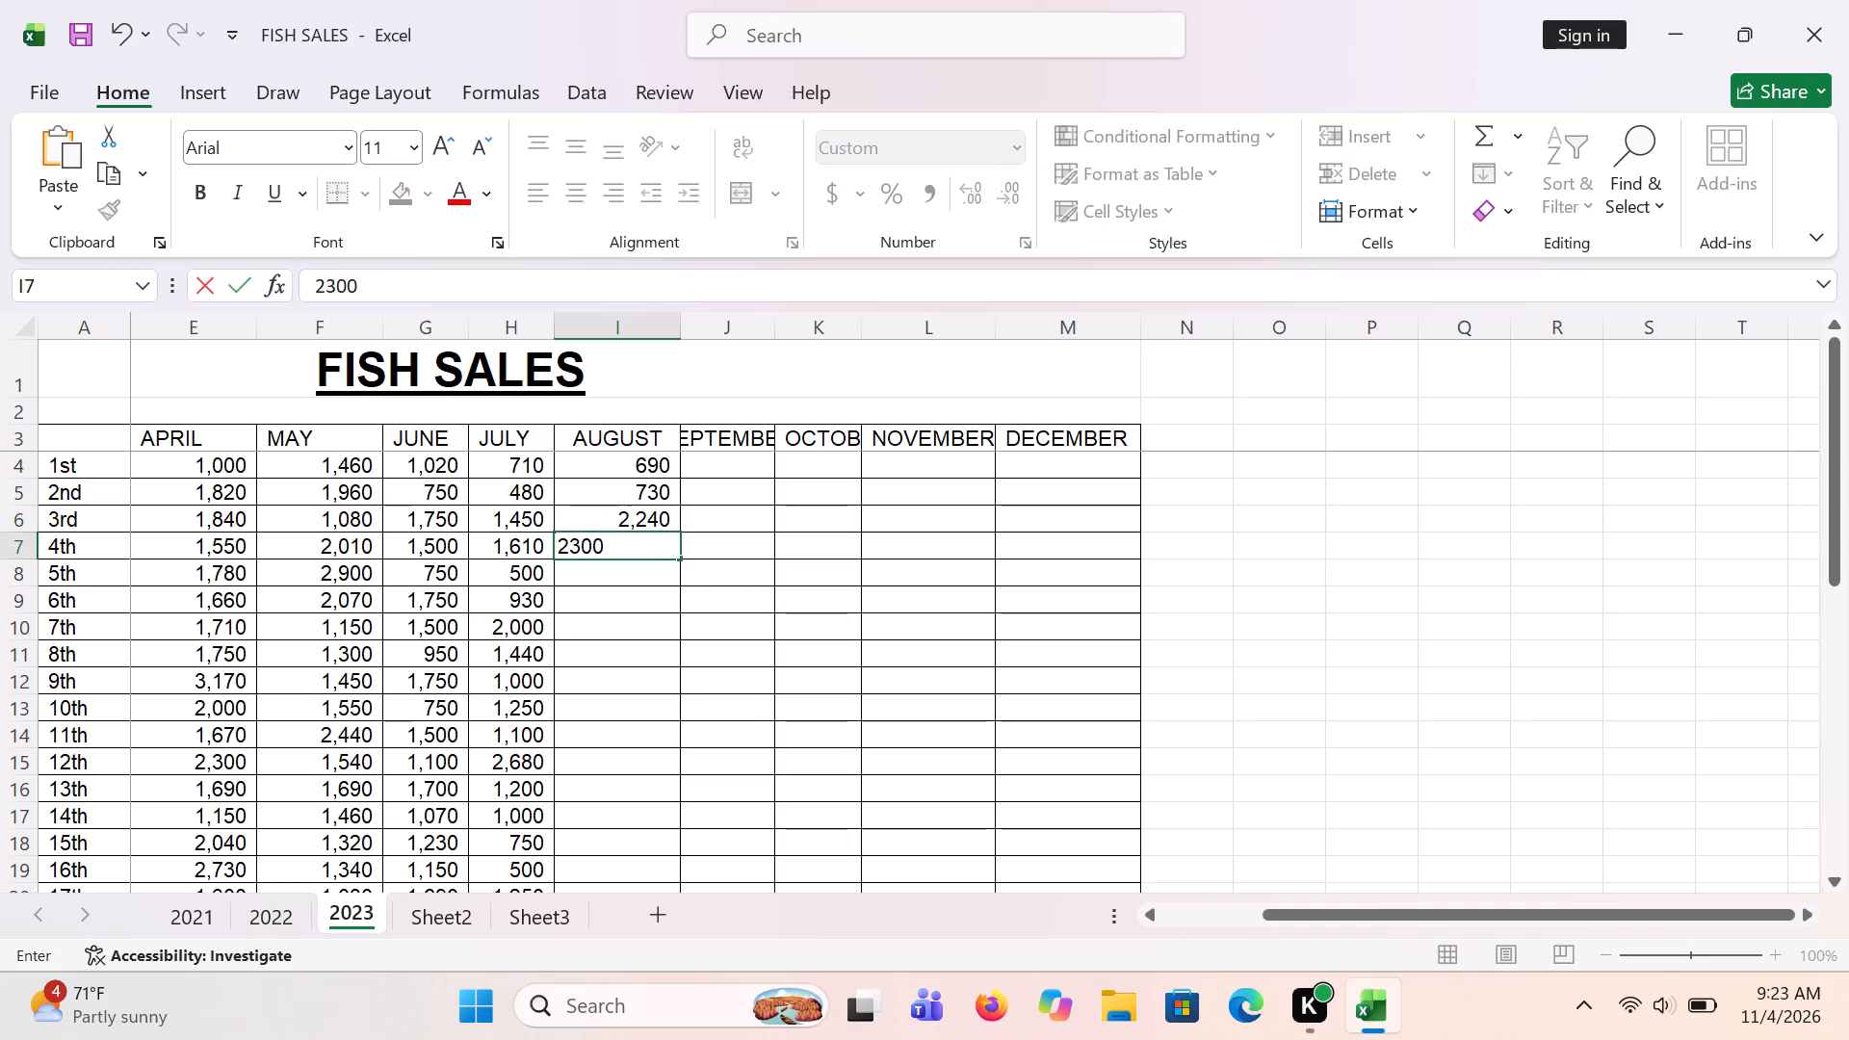
{"action": "key", "text": "Return"}
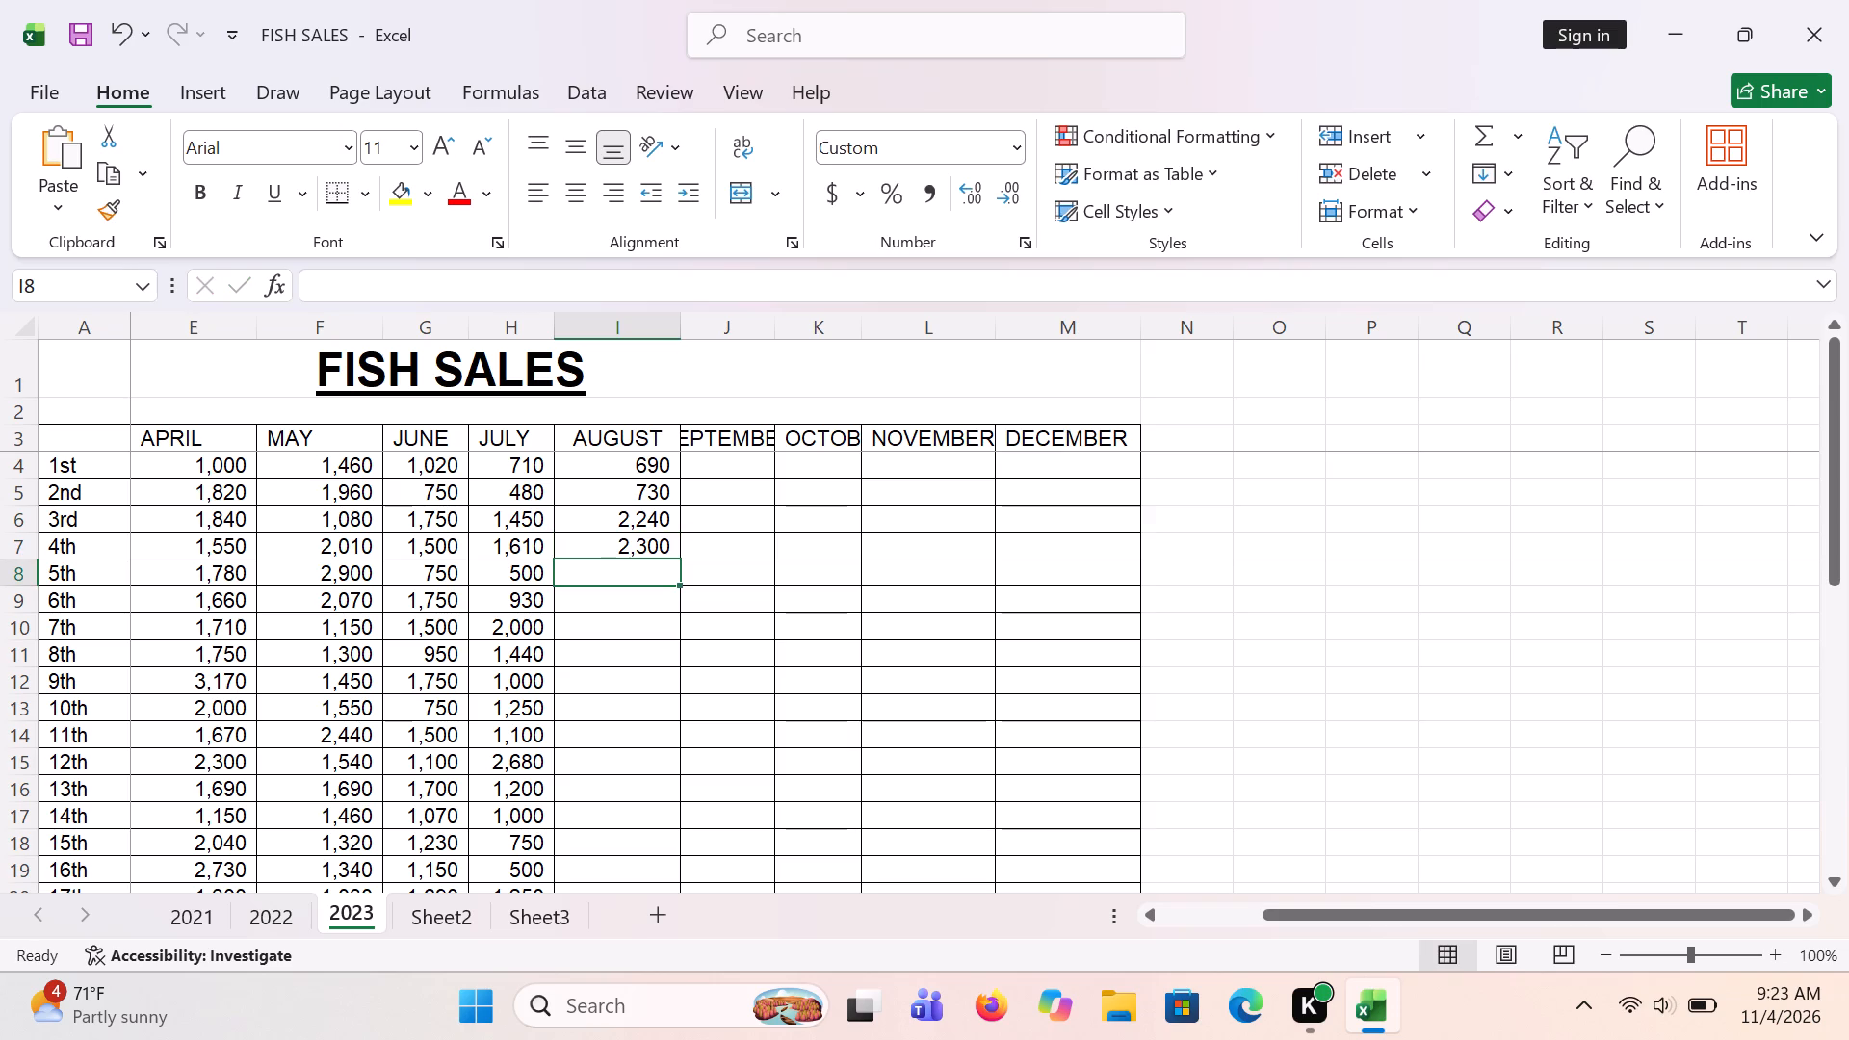
Enter the August sales for the 5th to the 7th: 1380, 1460 and 1040.
{"action": "key", "text": "1"}
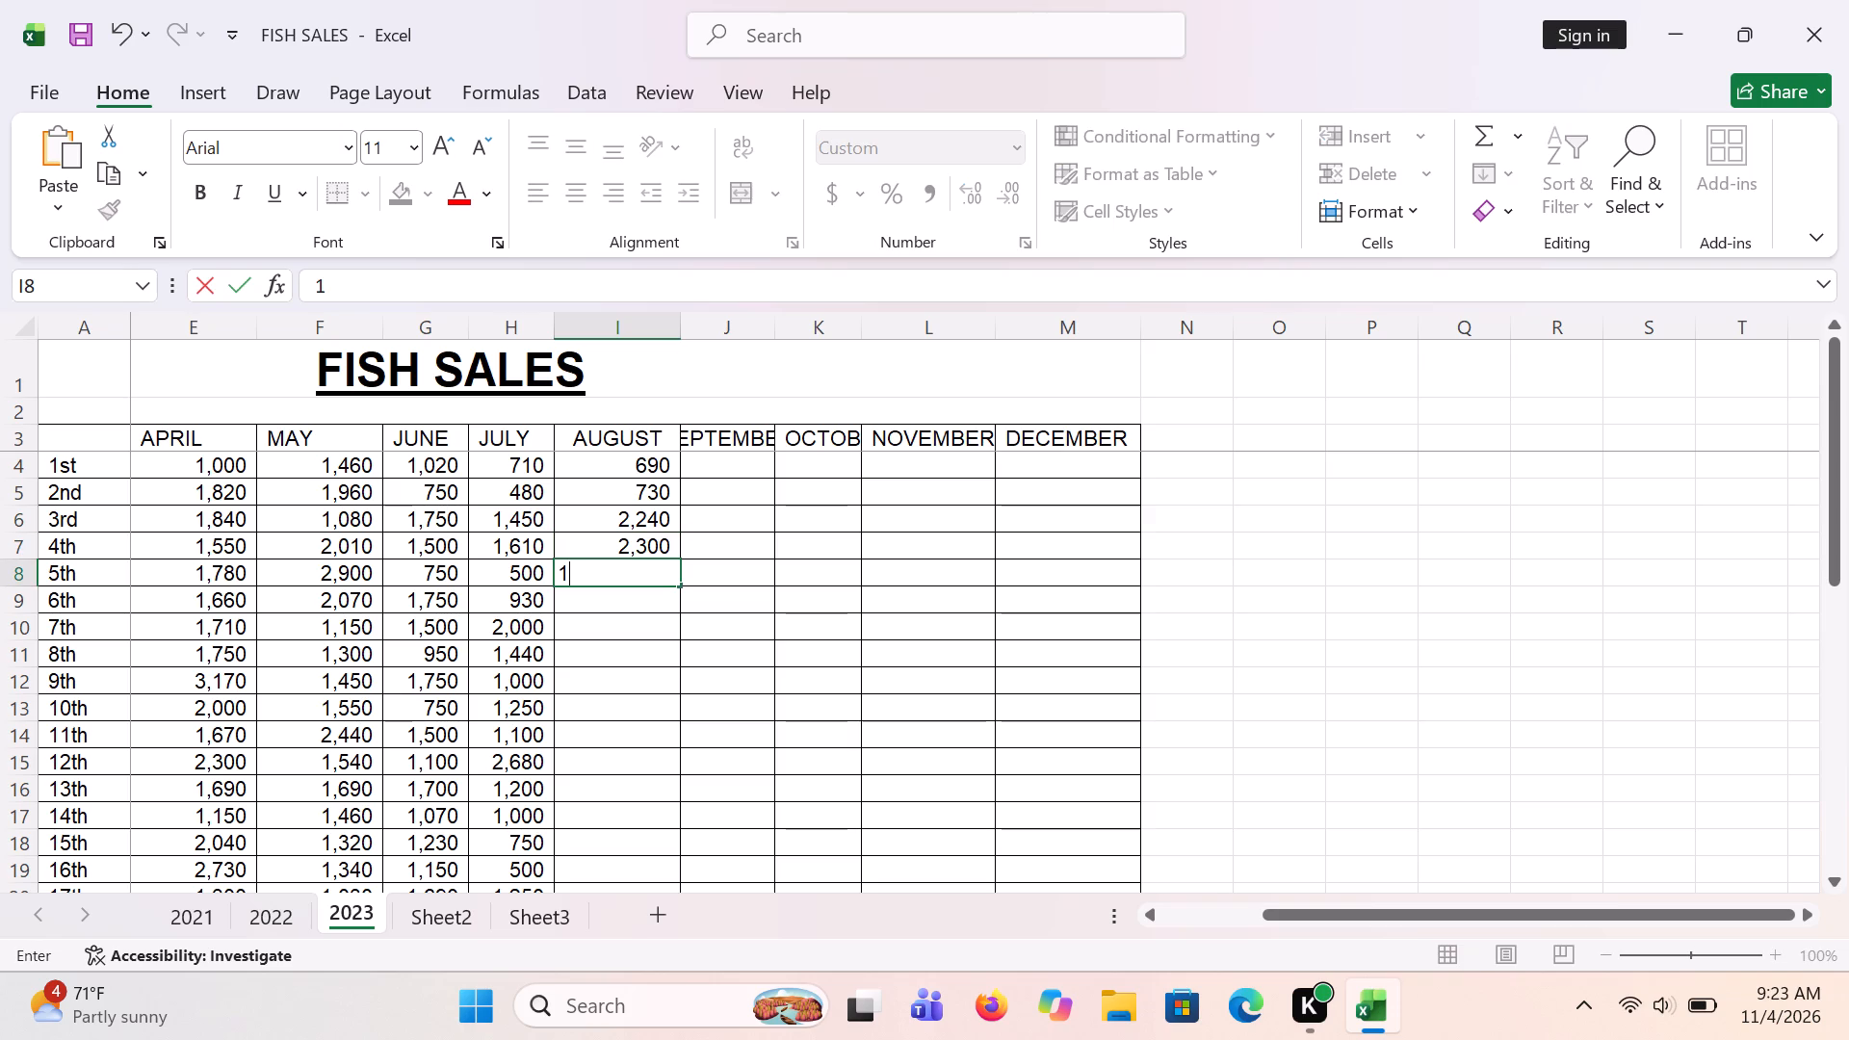
{"action": "type", "text": "380"}
{"action": "key", "text": "Return"}
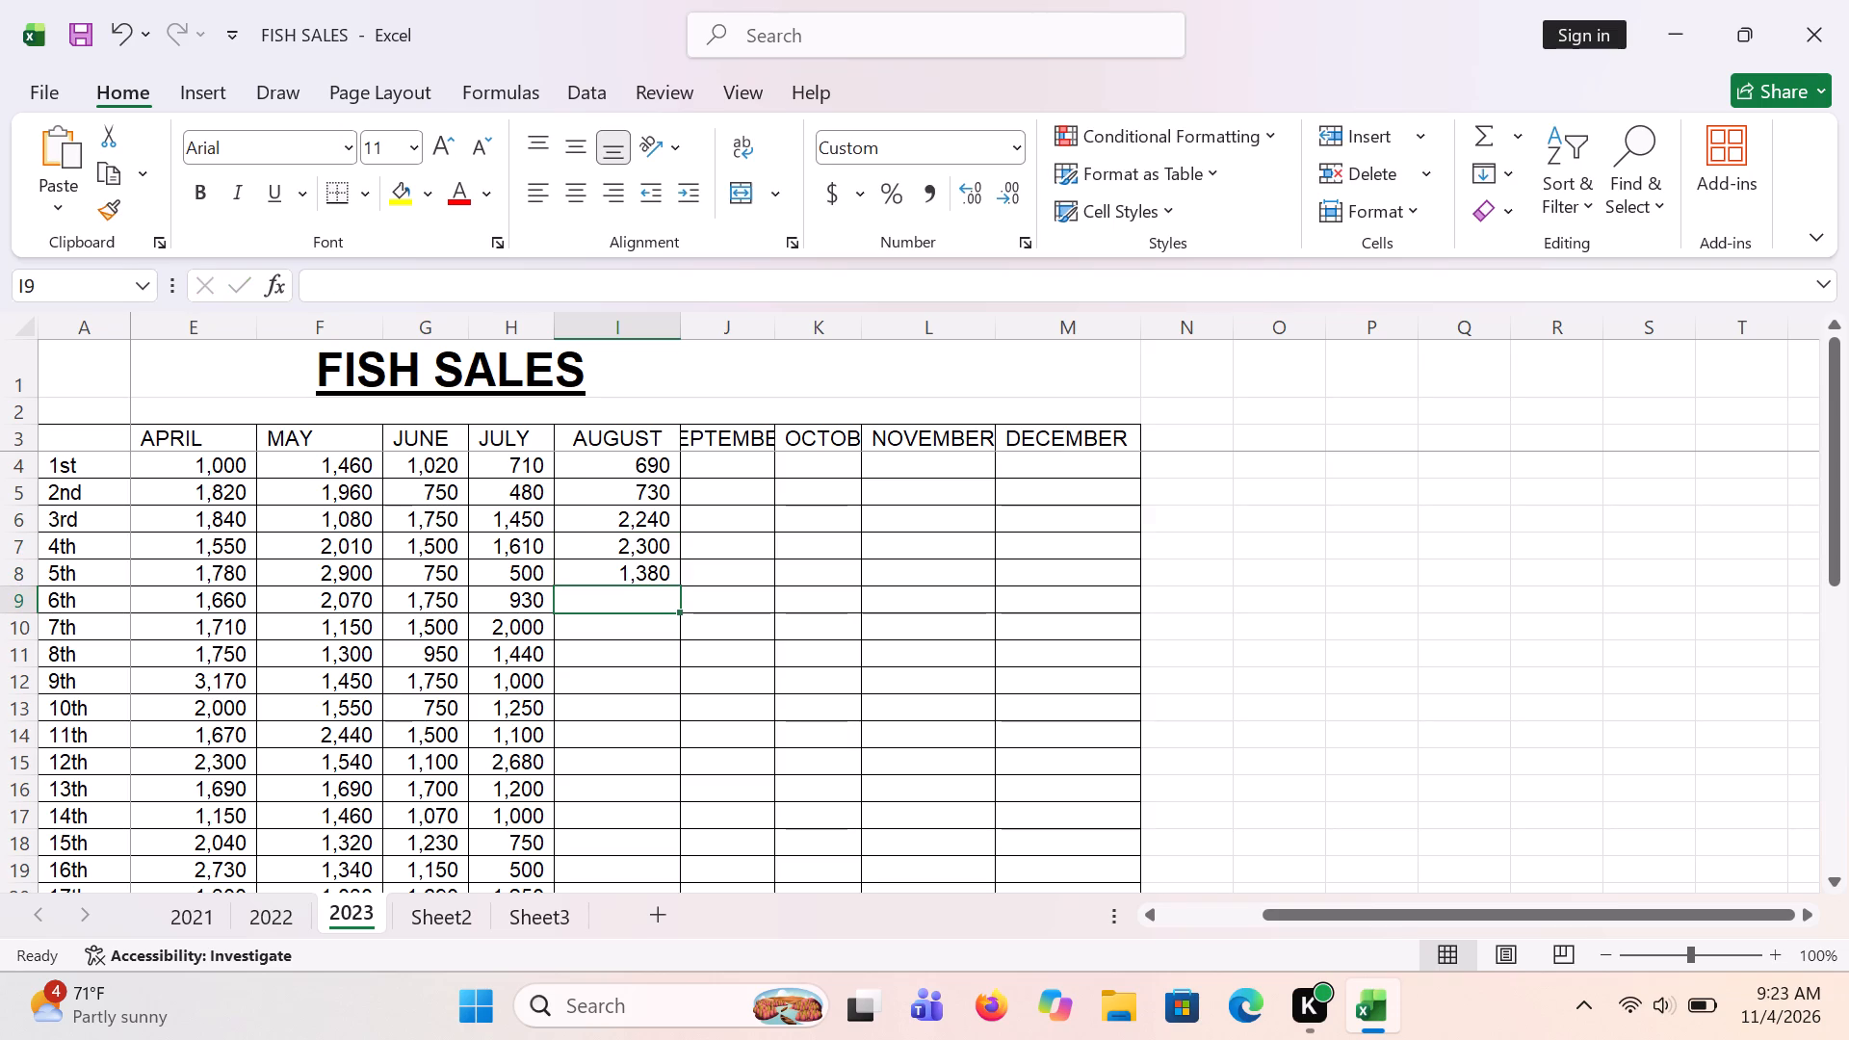
{"action": "key", "text": "1"}
{"action": "type", "text": "460"}
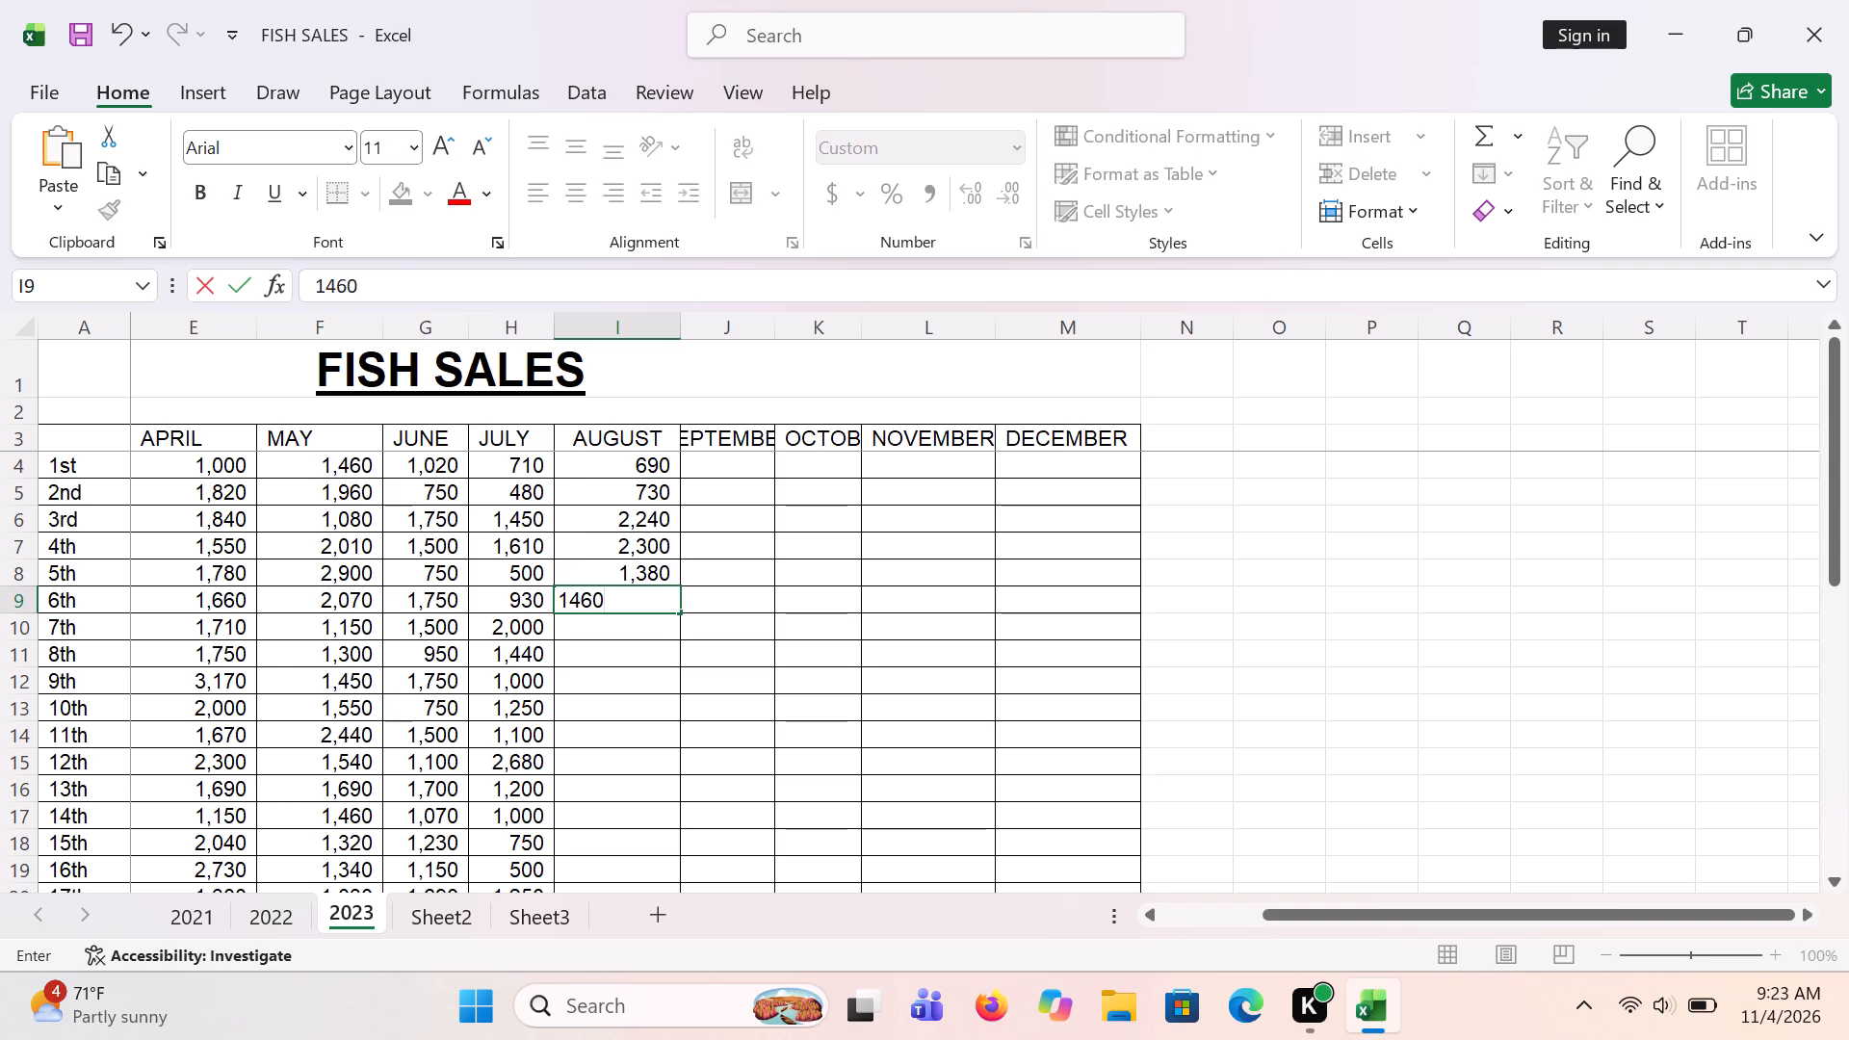
{"action": "key", "text": "Return"}
{"action": "key", "text": "1"}
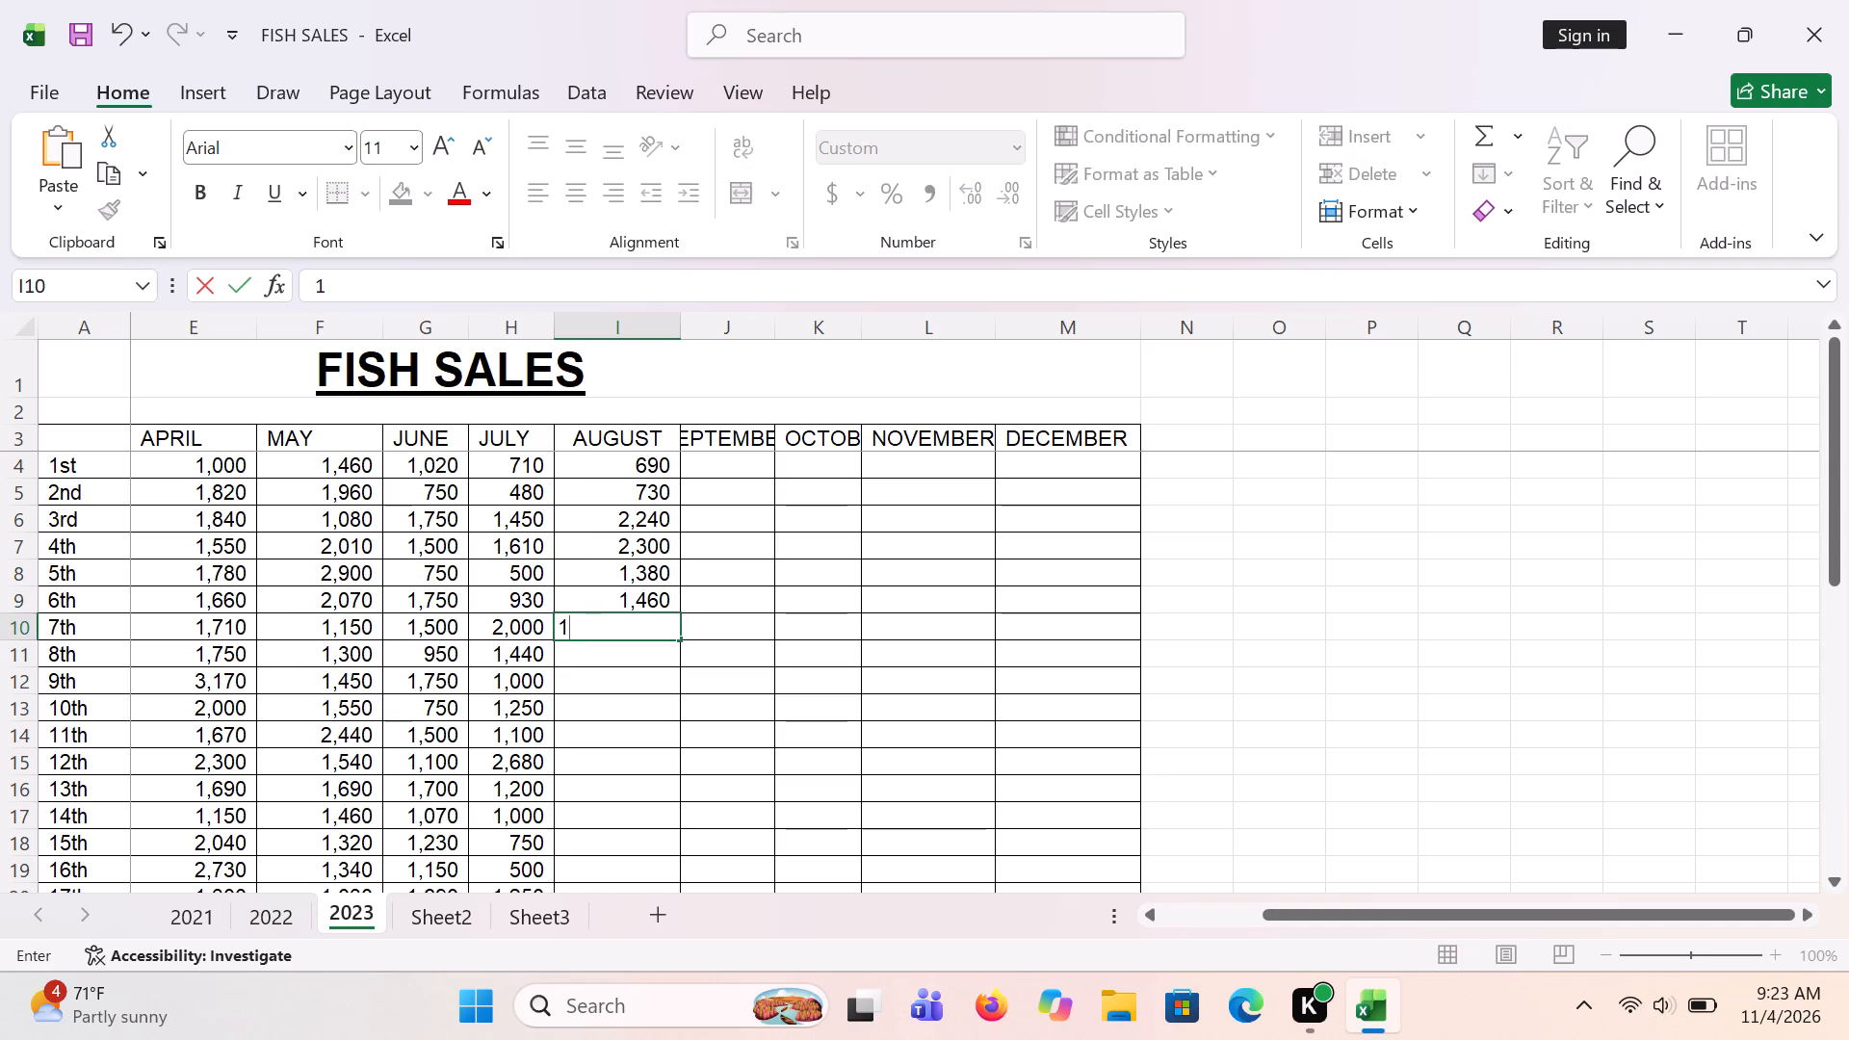
{"action": "type", "text": "040"}
{"action": "key", "text": "Return"}
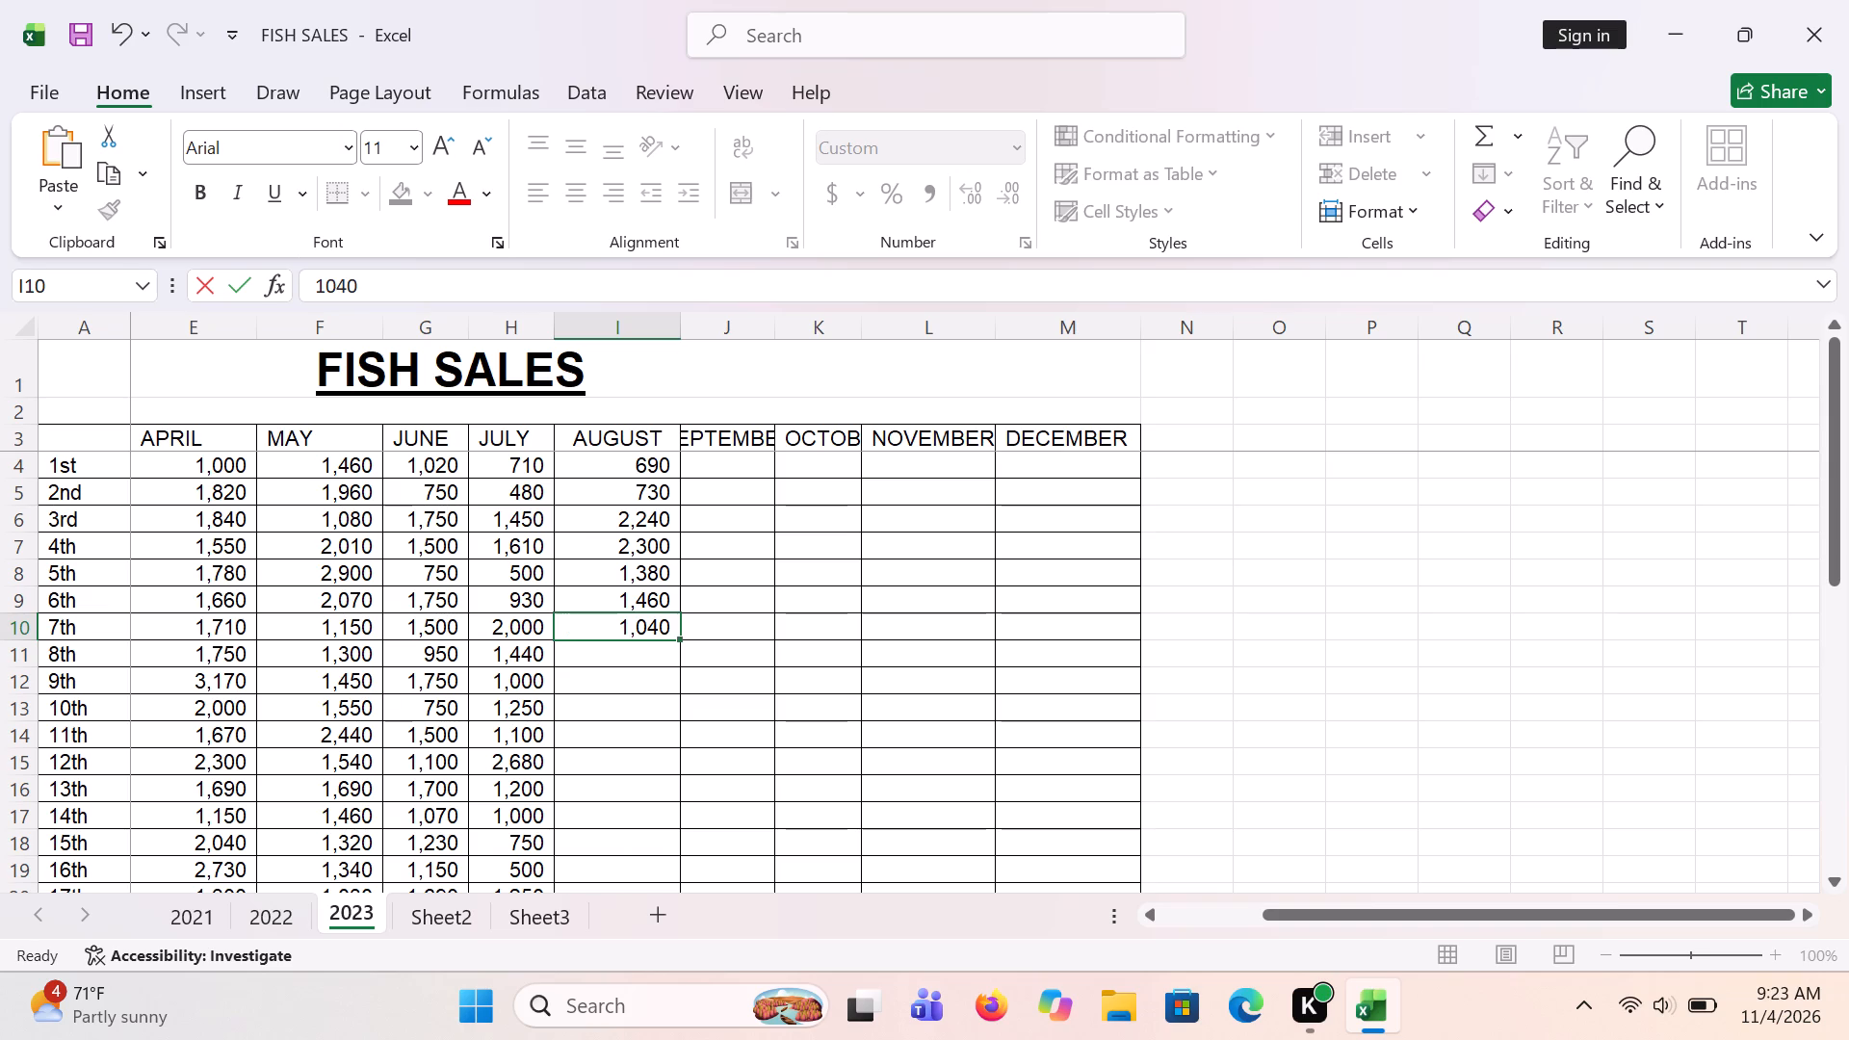
Enter the August sales for the 8th to the 10th: 530, 1450 and 2300.
{"action": "key", "text": "5"}
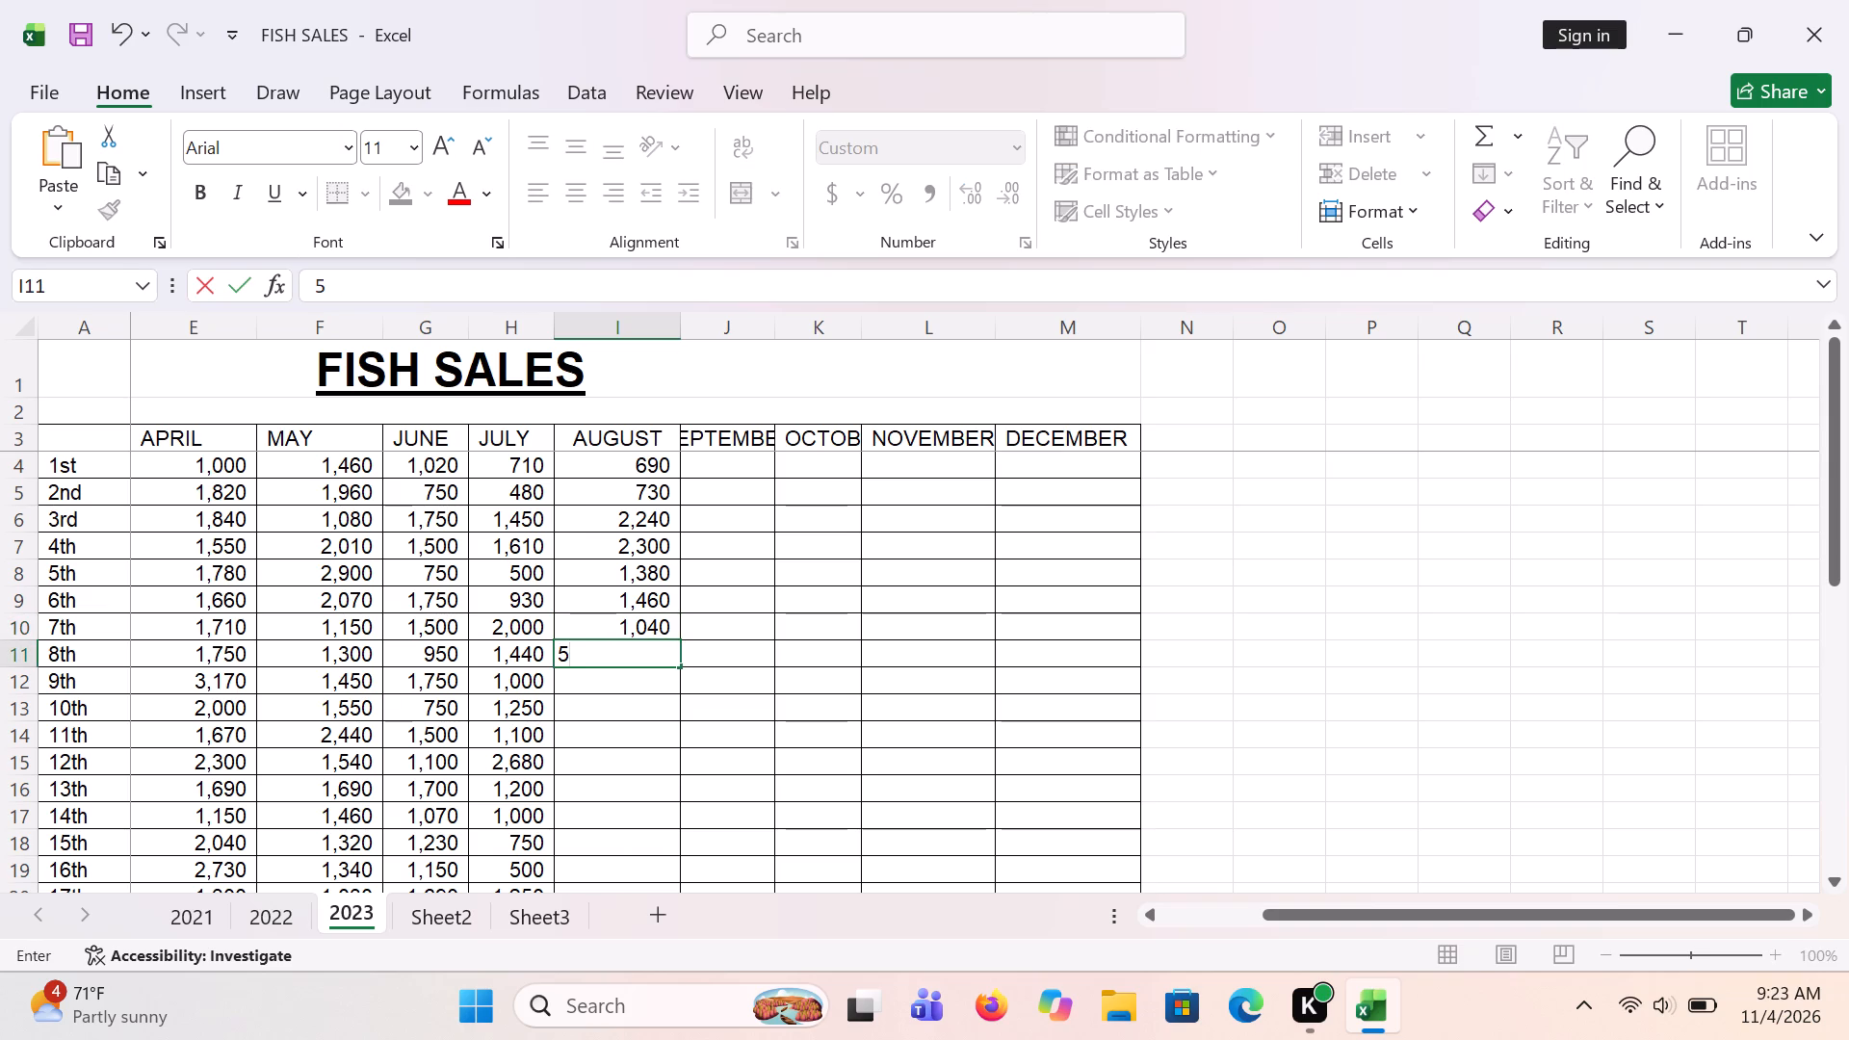
{"action": "type", "text": "30"}
{"action": "key", "text": "Return"}
{"action": "type", "text": "145"}
{"action": "key", "text": "0"}
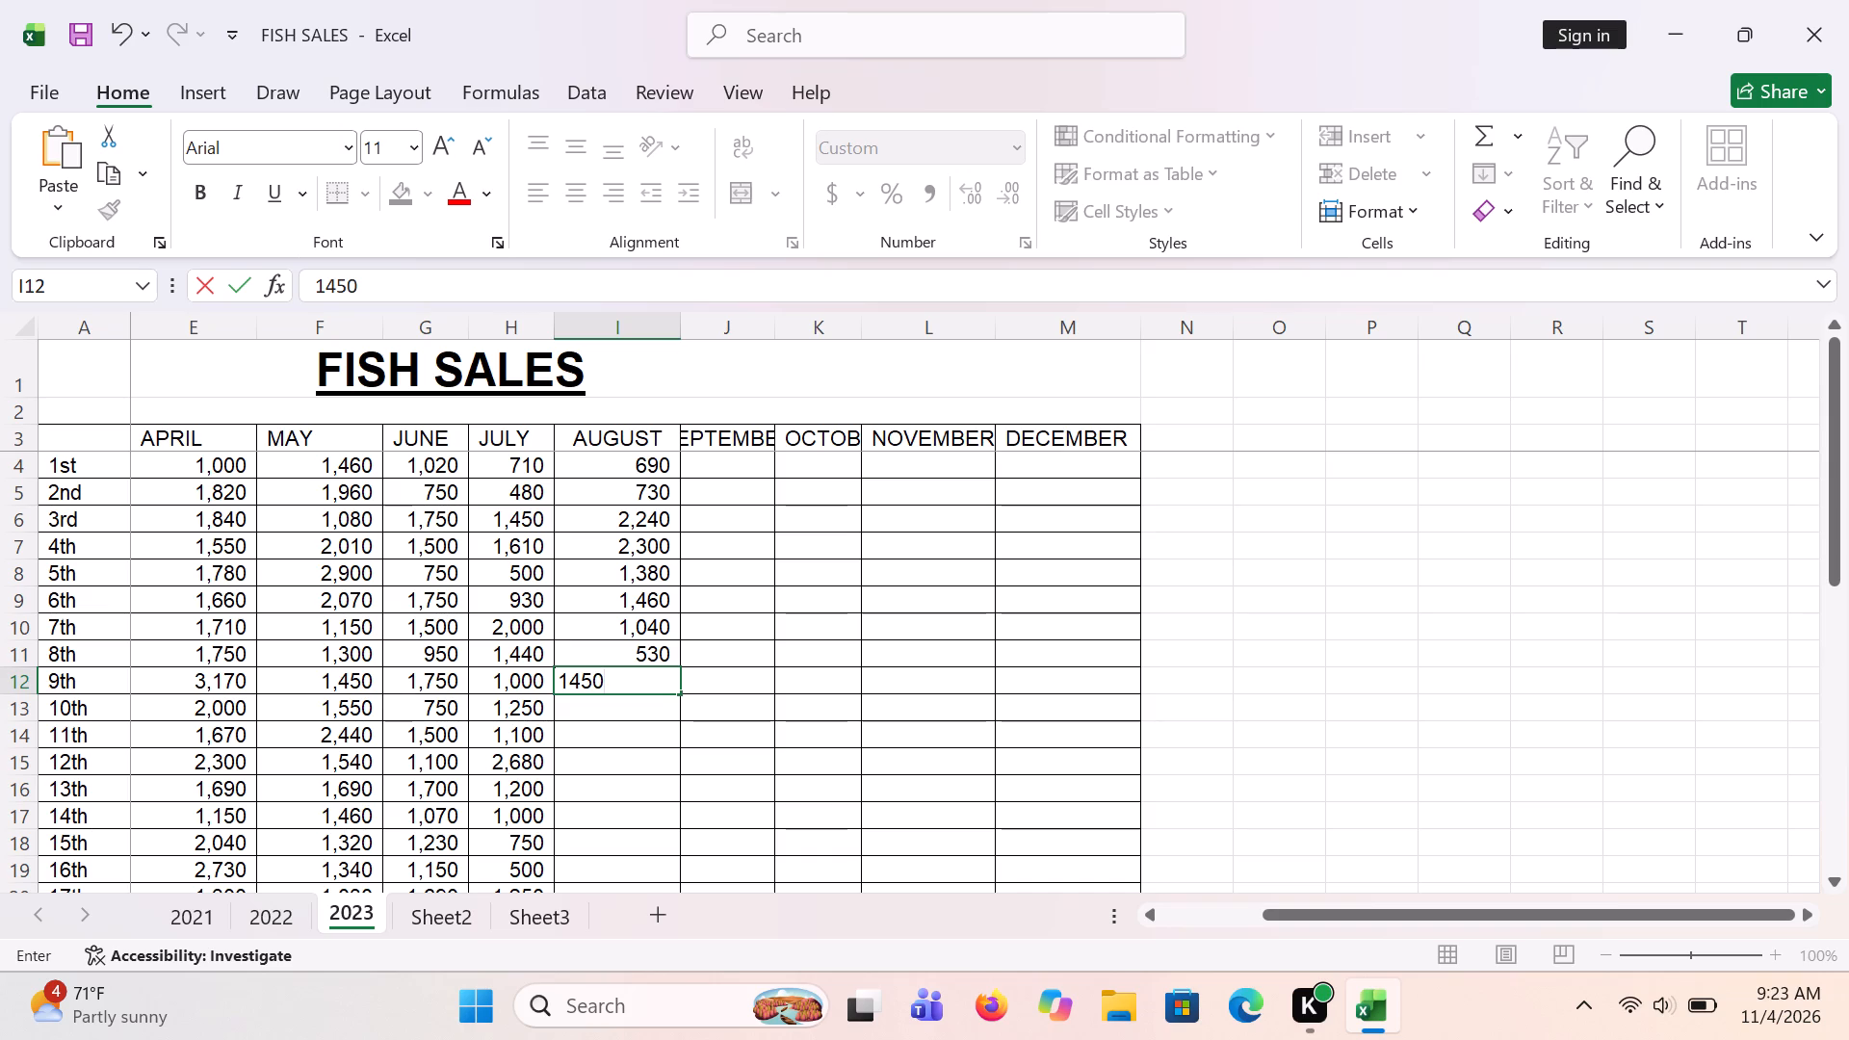
{"action": "key", "text": "Return"}
{"action": "type", "text": "23"}
{"action": "type", "text": "00"}
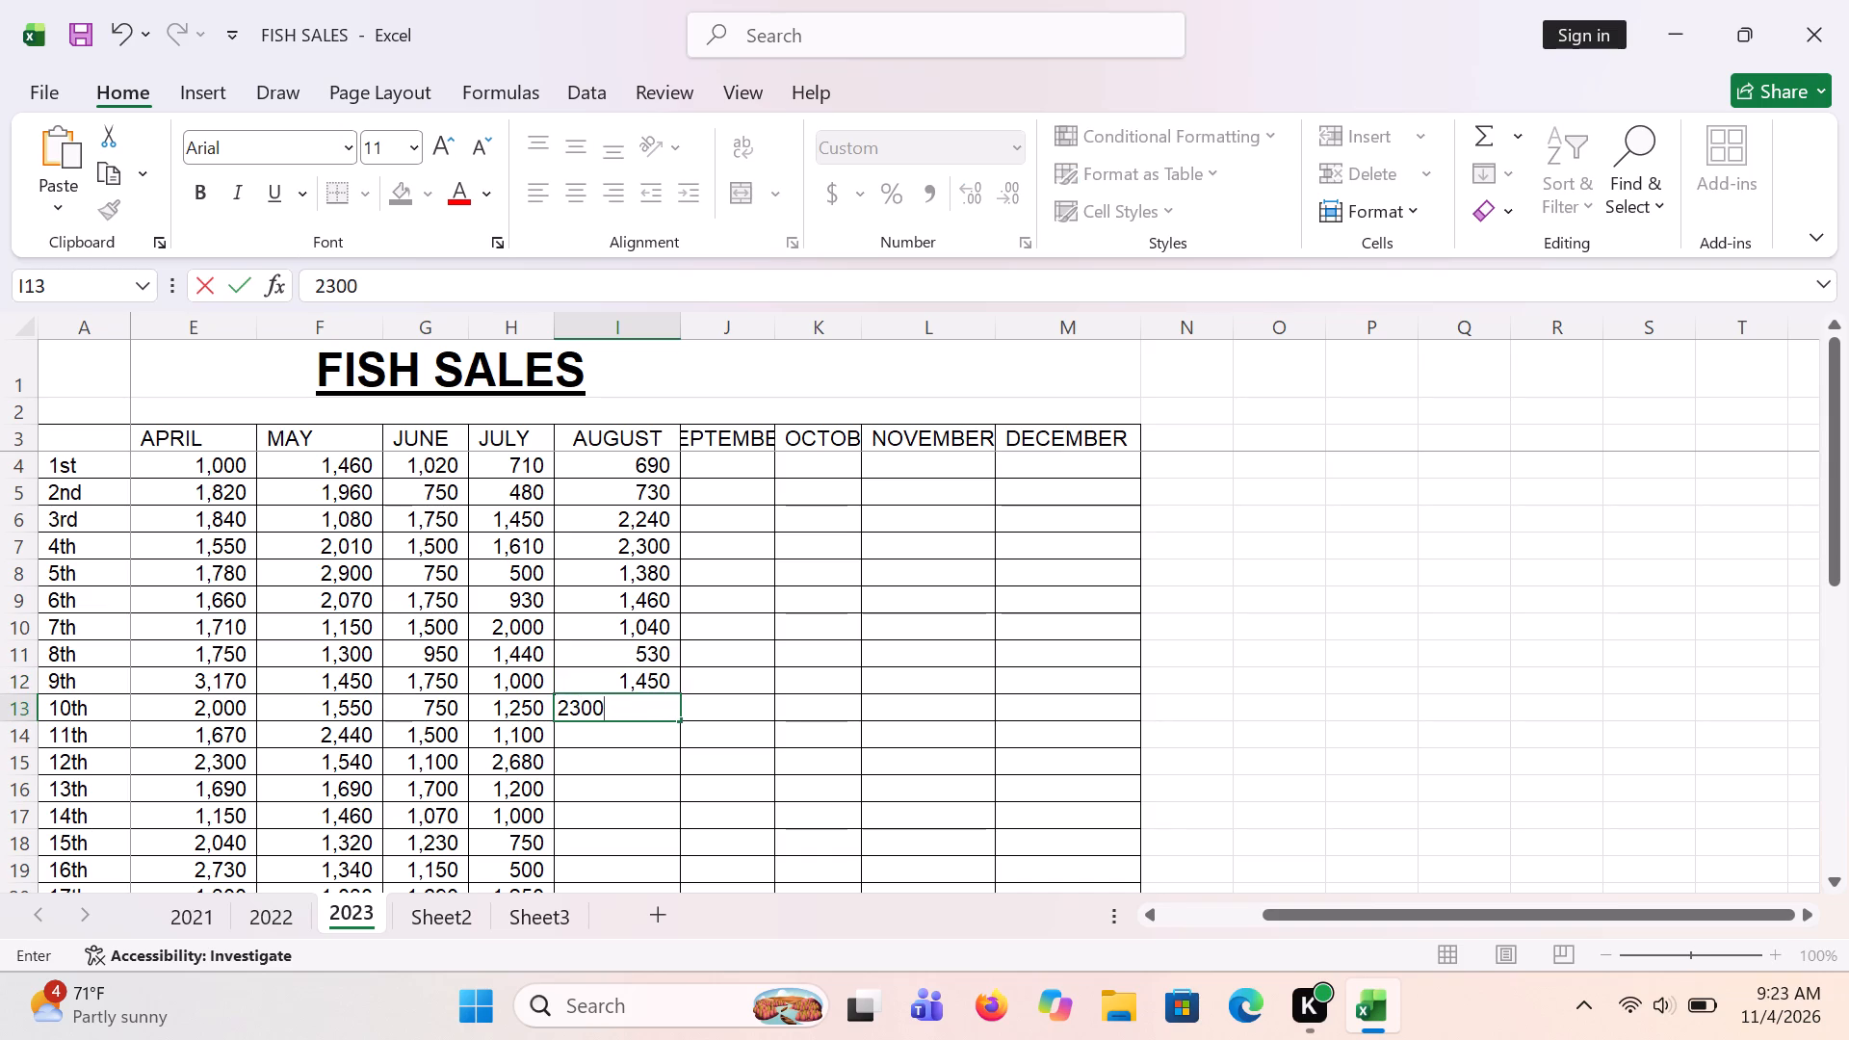
{"action": "key", "text": "Return"}
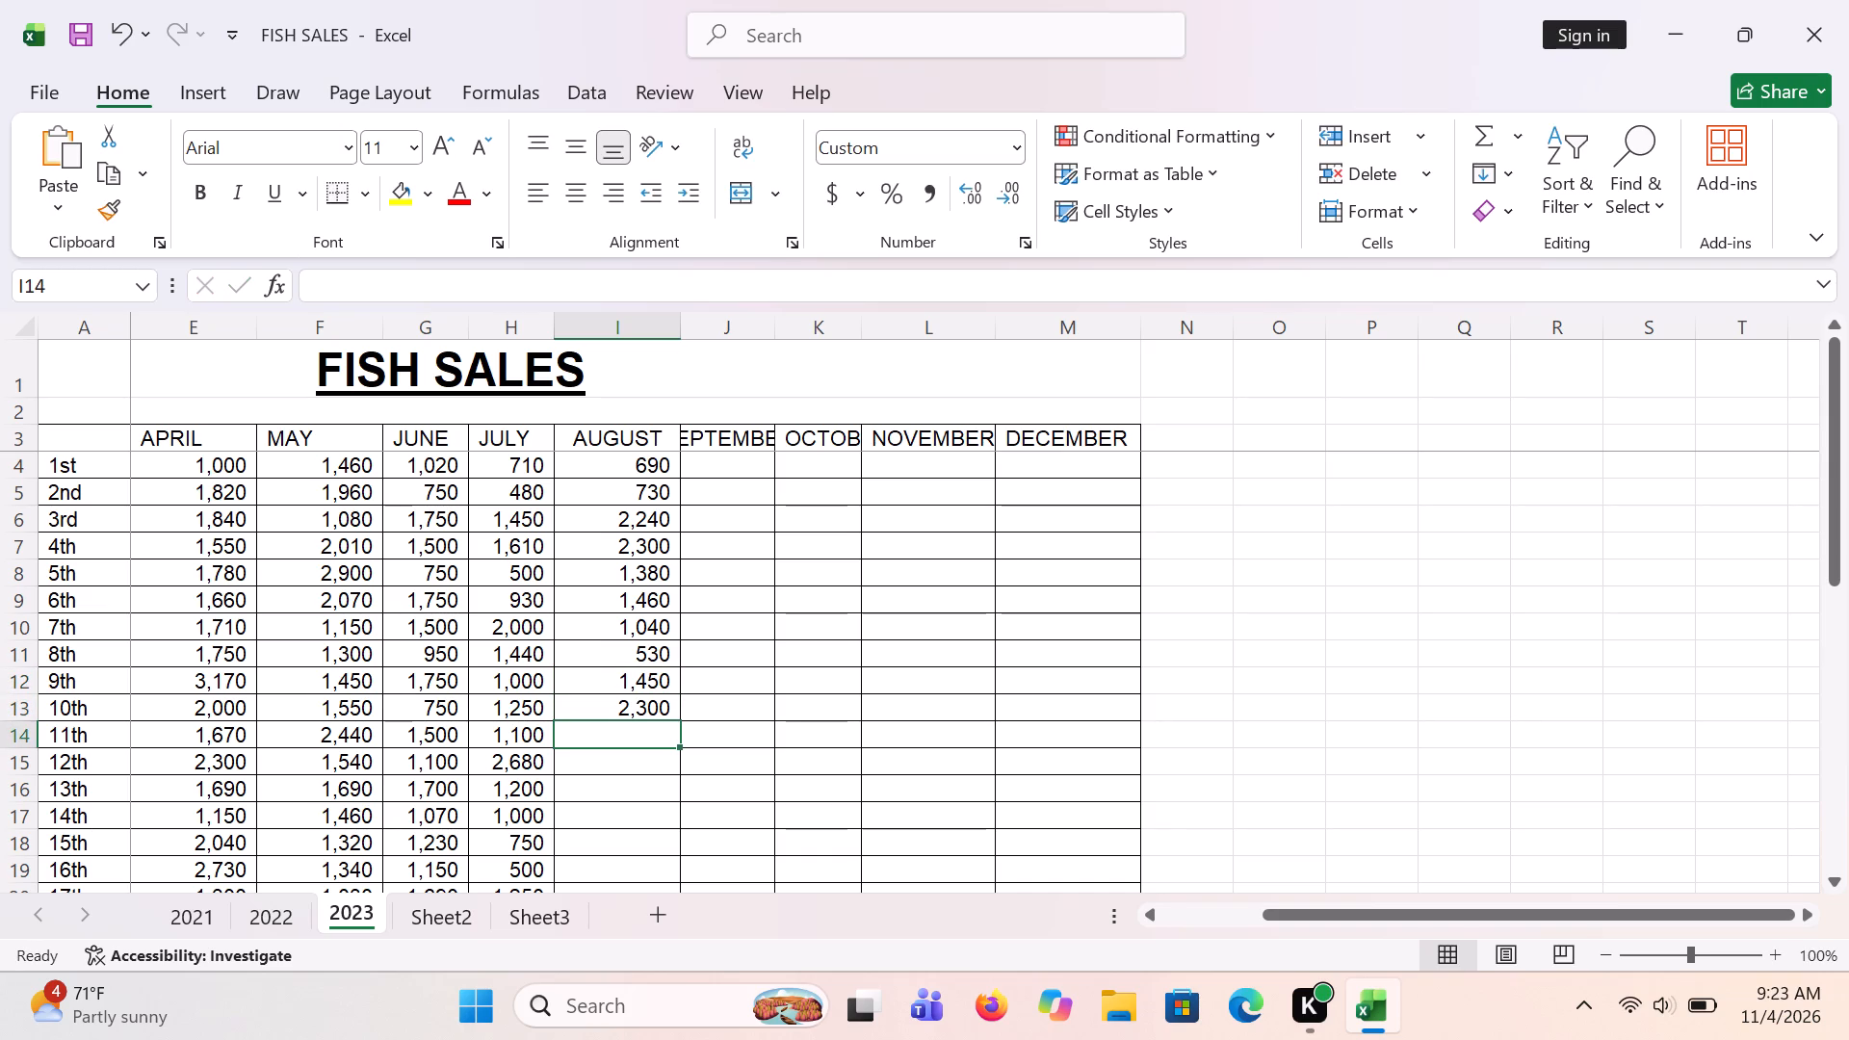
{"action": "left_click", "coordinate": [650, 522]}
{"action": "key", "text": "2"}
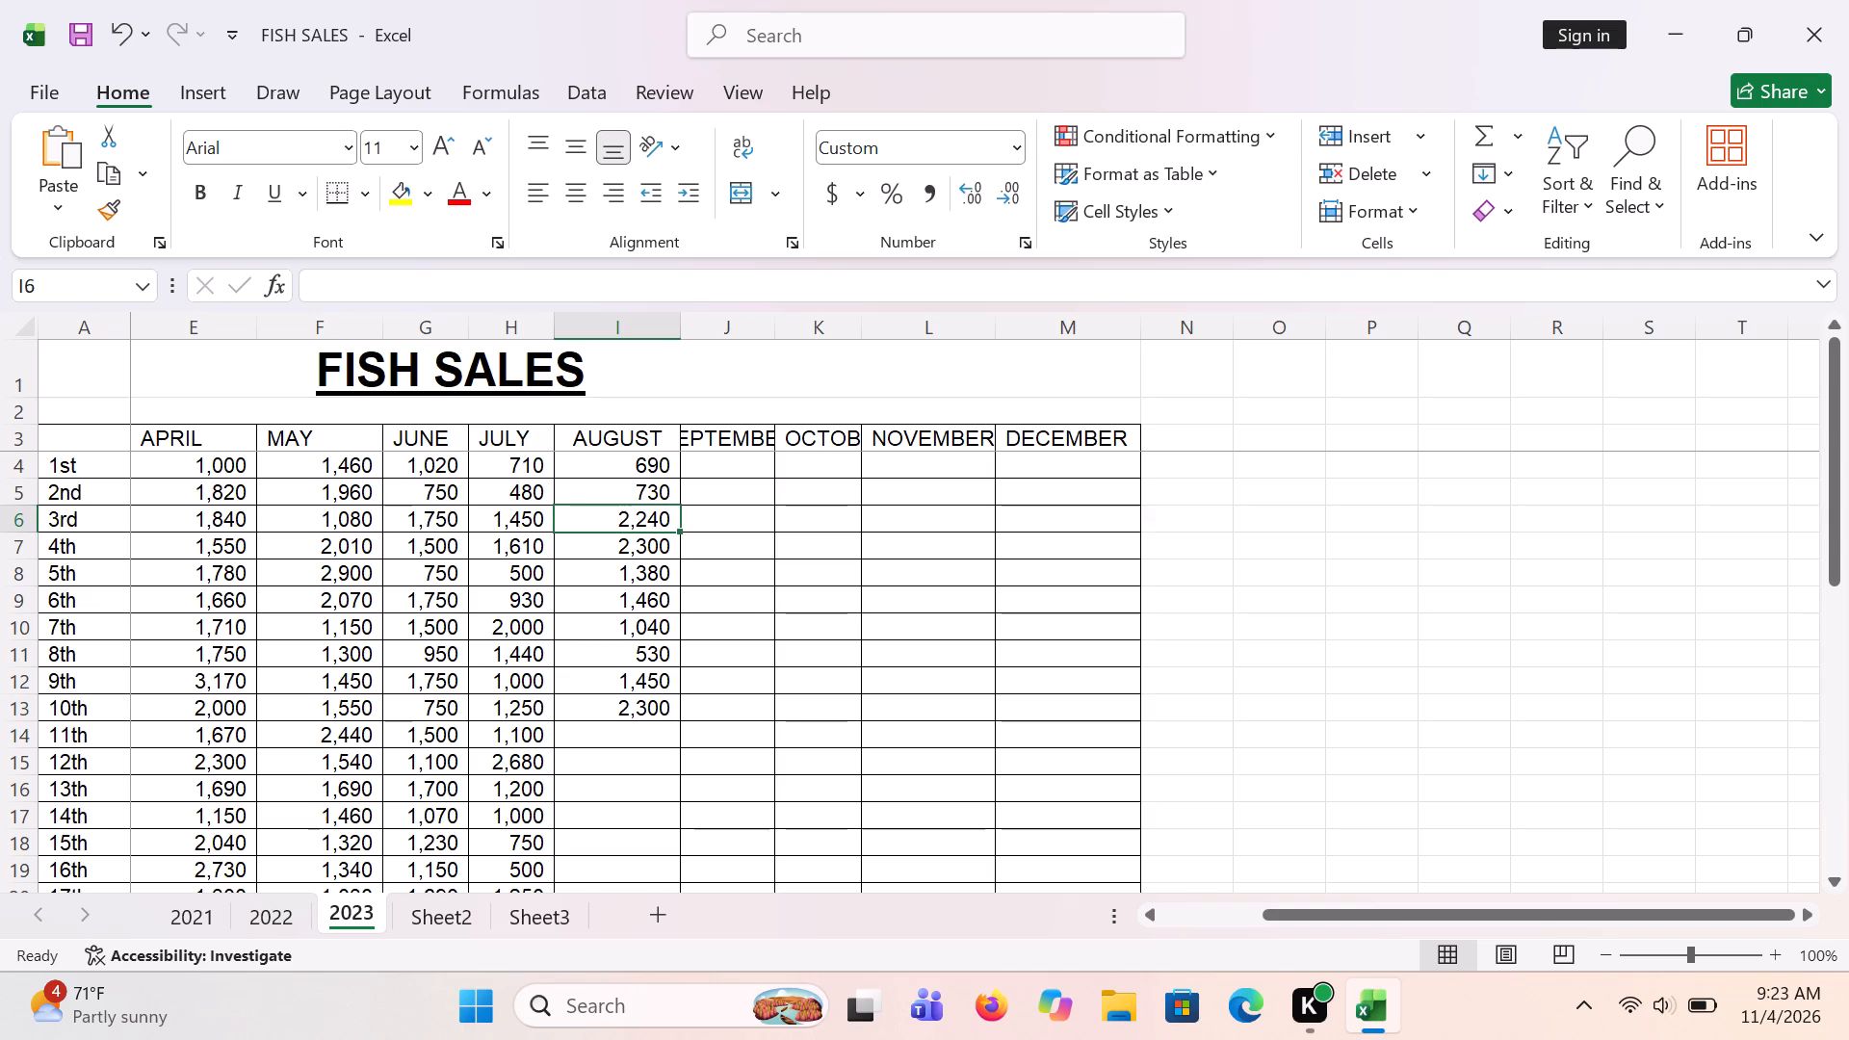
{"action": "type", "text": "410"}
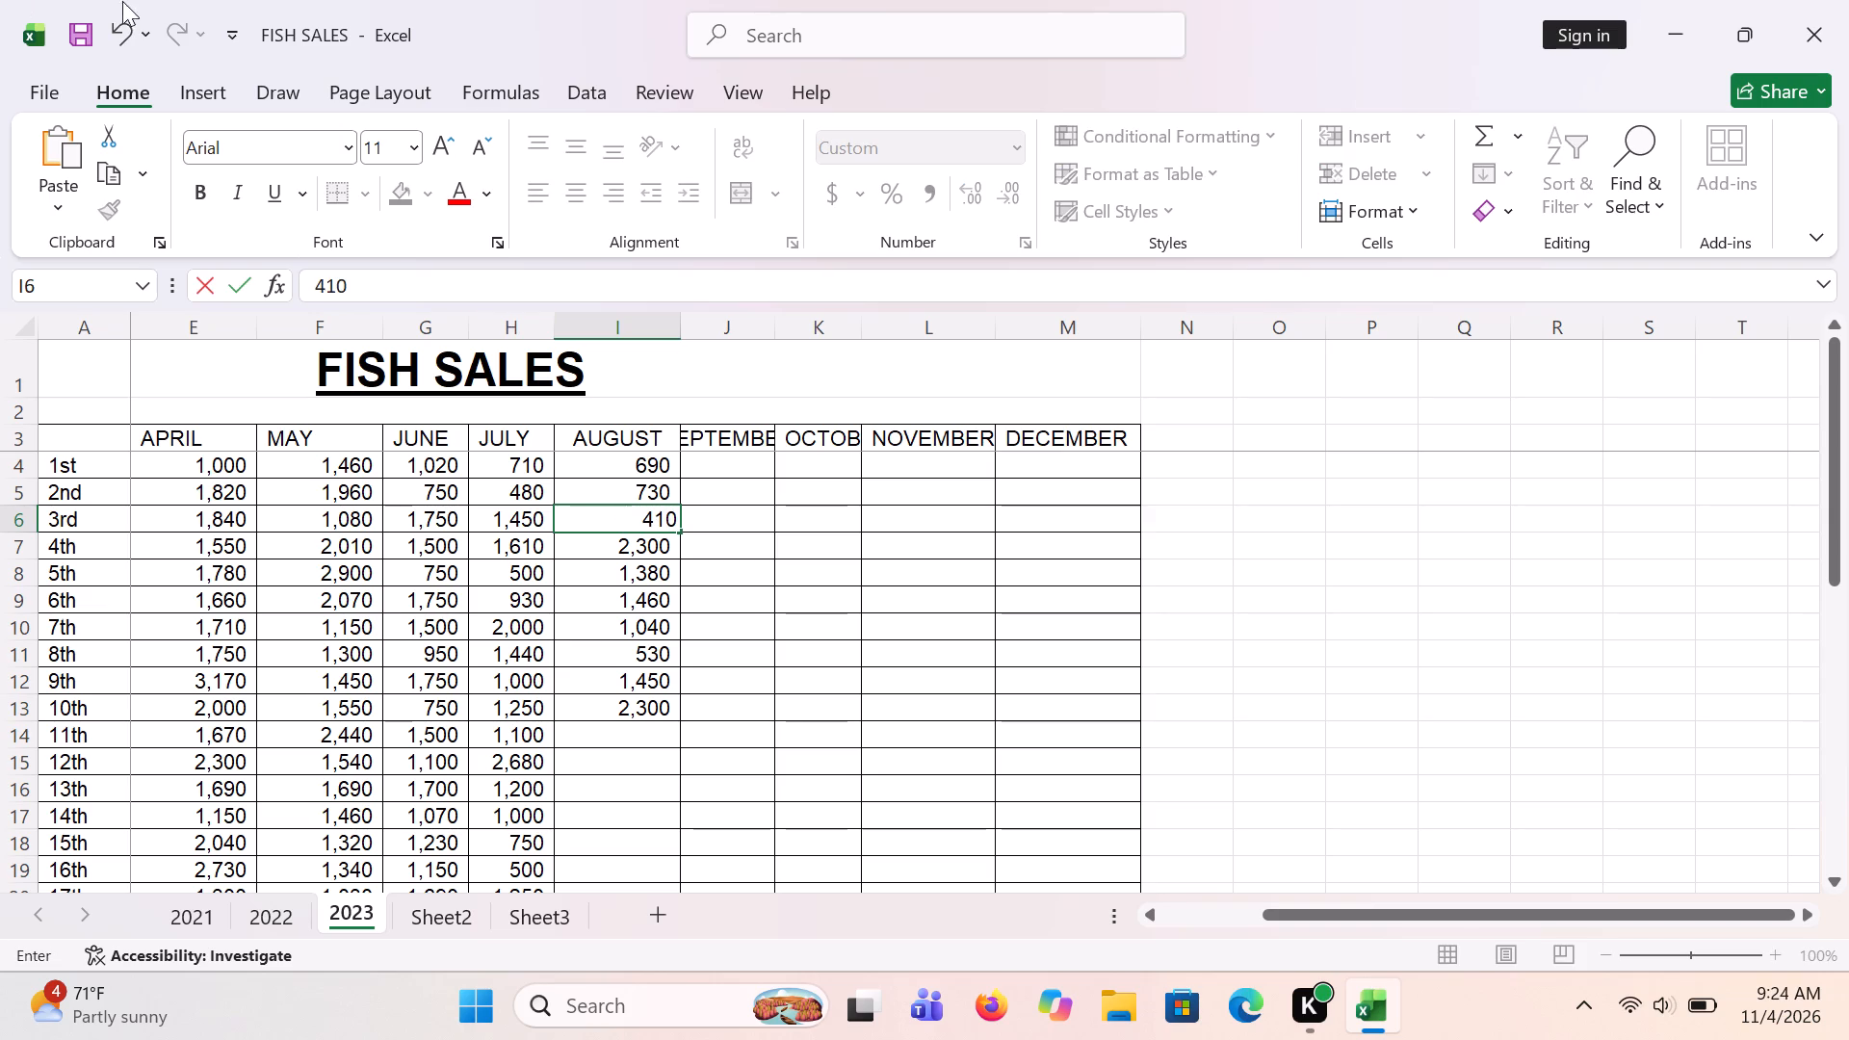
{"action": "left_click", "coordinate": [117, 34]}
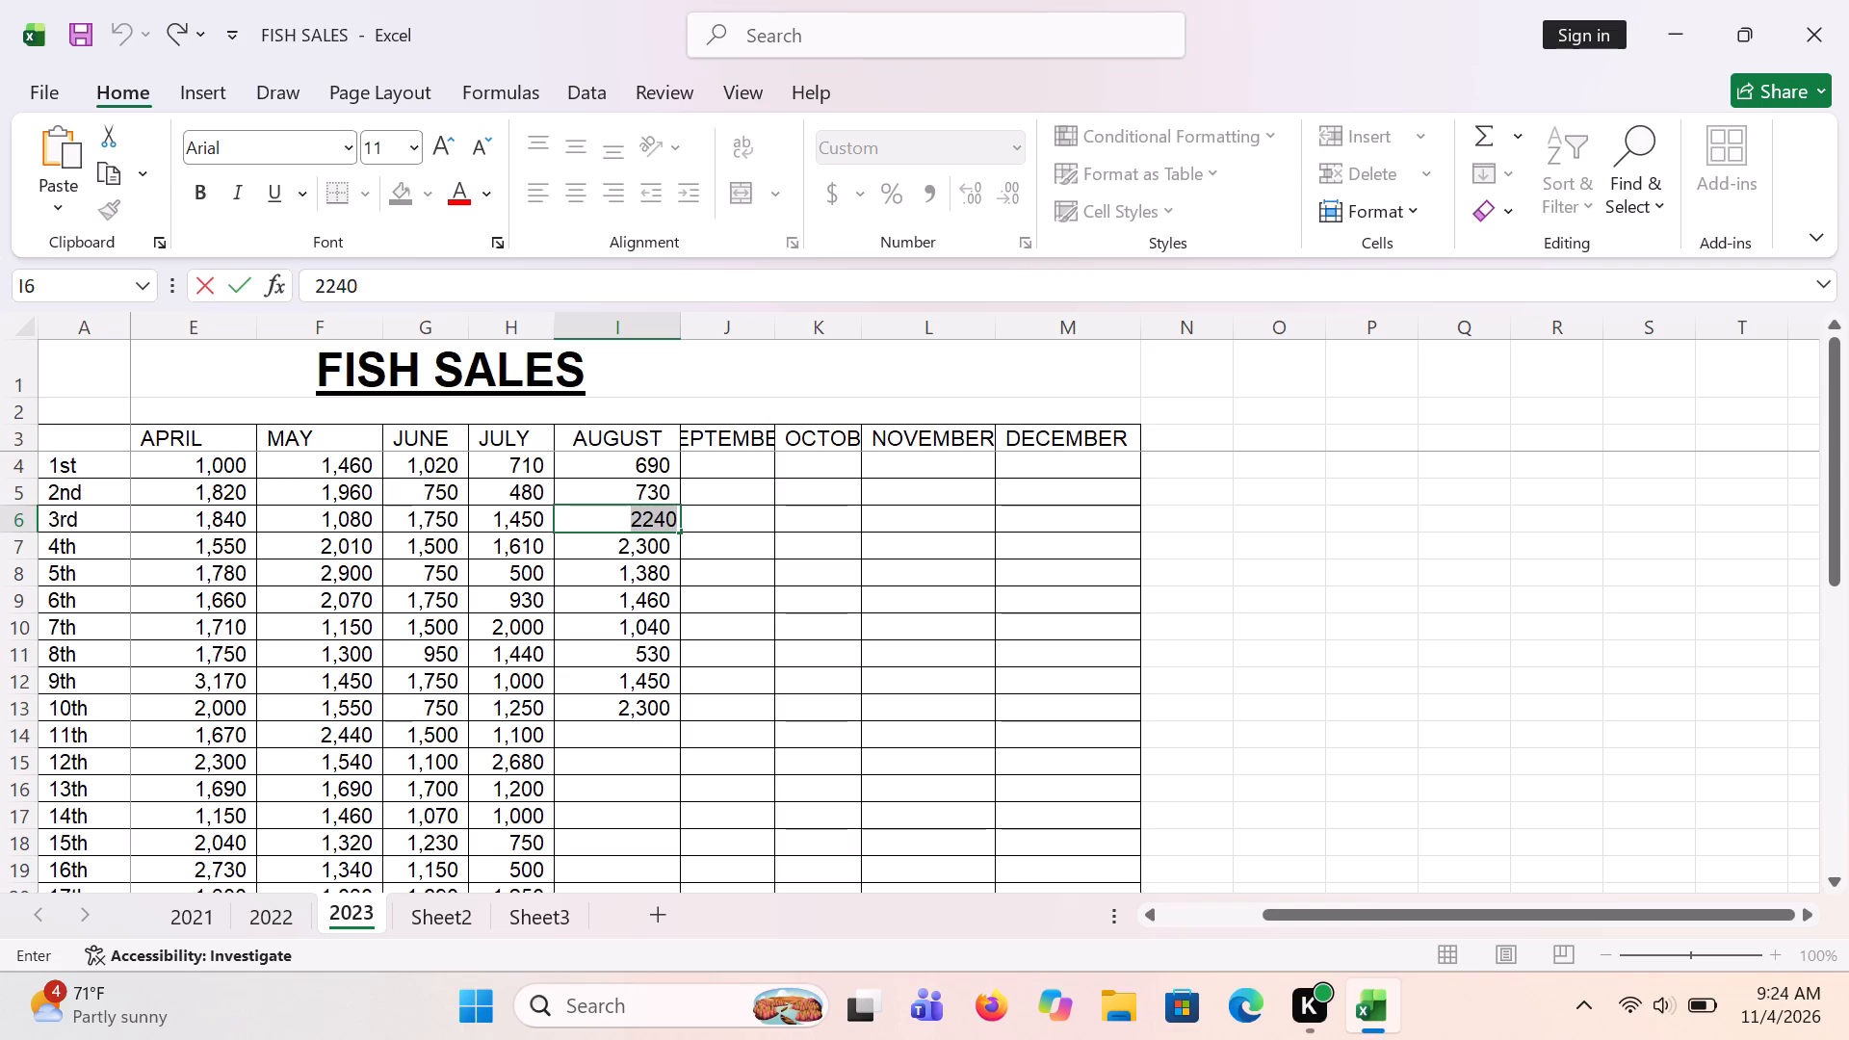
Enter 2410 as the August sales for the 11th and save the workbook.
{"action": "left_click", "coordinate": [640, 739]}
{"action": "key", "text": "2"}
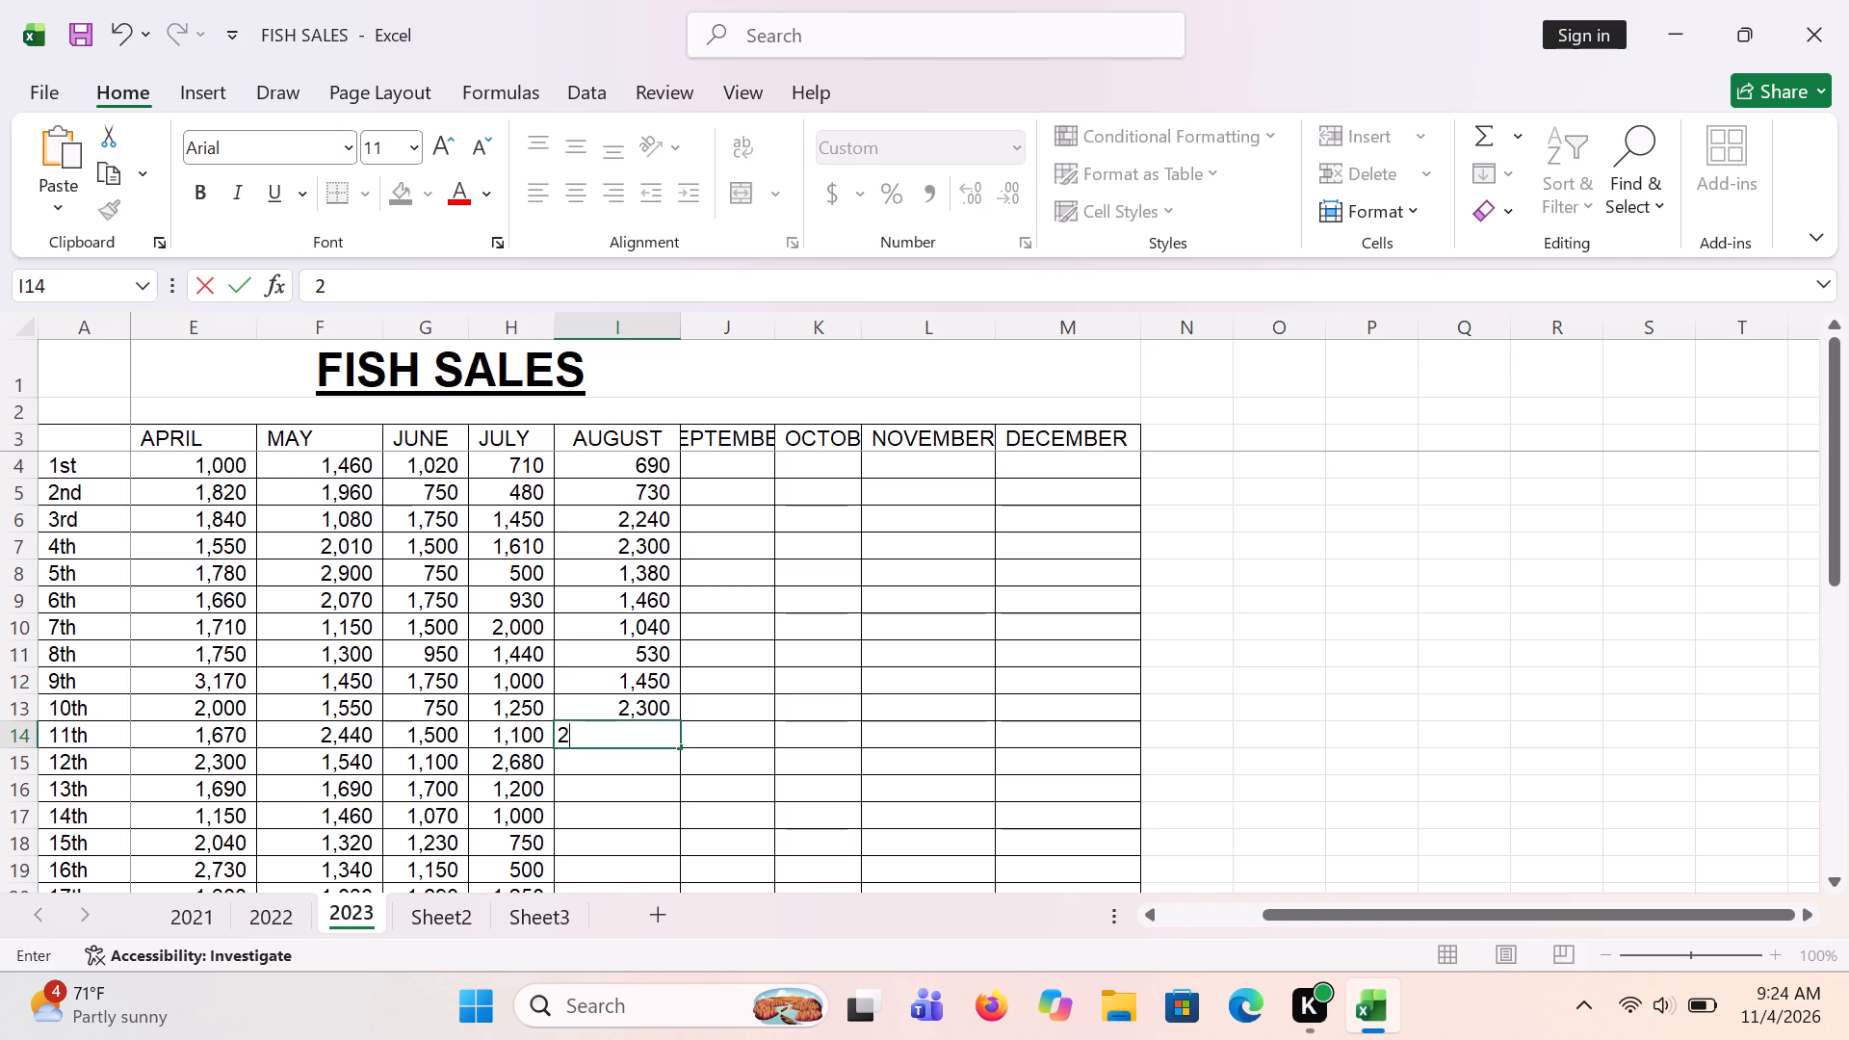
{"action": "key", "text": "5"}
{"action": "key", "text": "Delete"}
{"action": "key", "text": "BackSpace"}
{"action": "type", "text": "41"}
{"action": "key", "text": "0"}
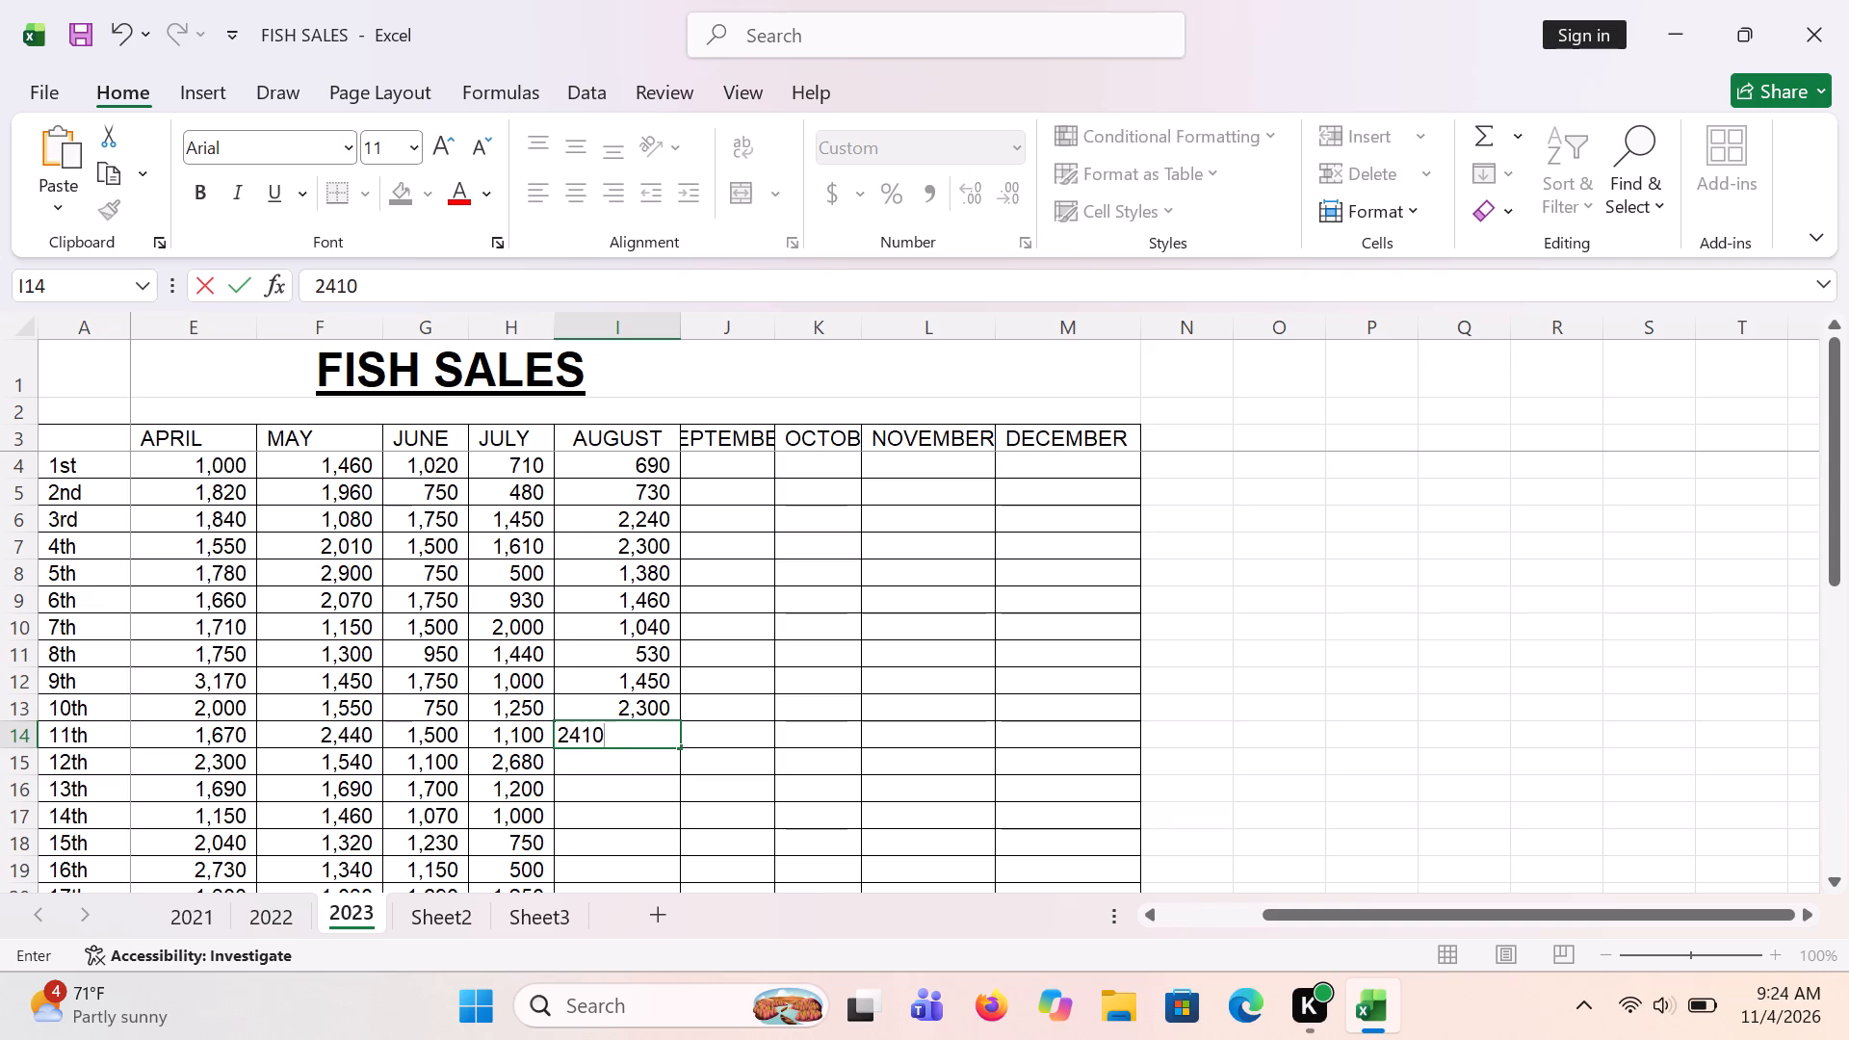
{"action": "left_click", "coordinate": [81, 36]}
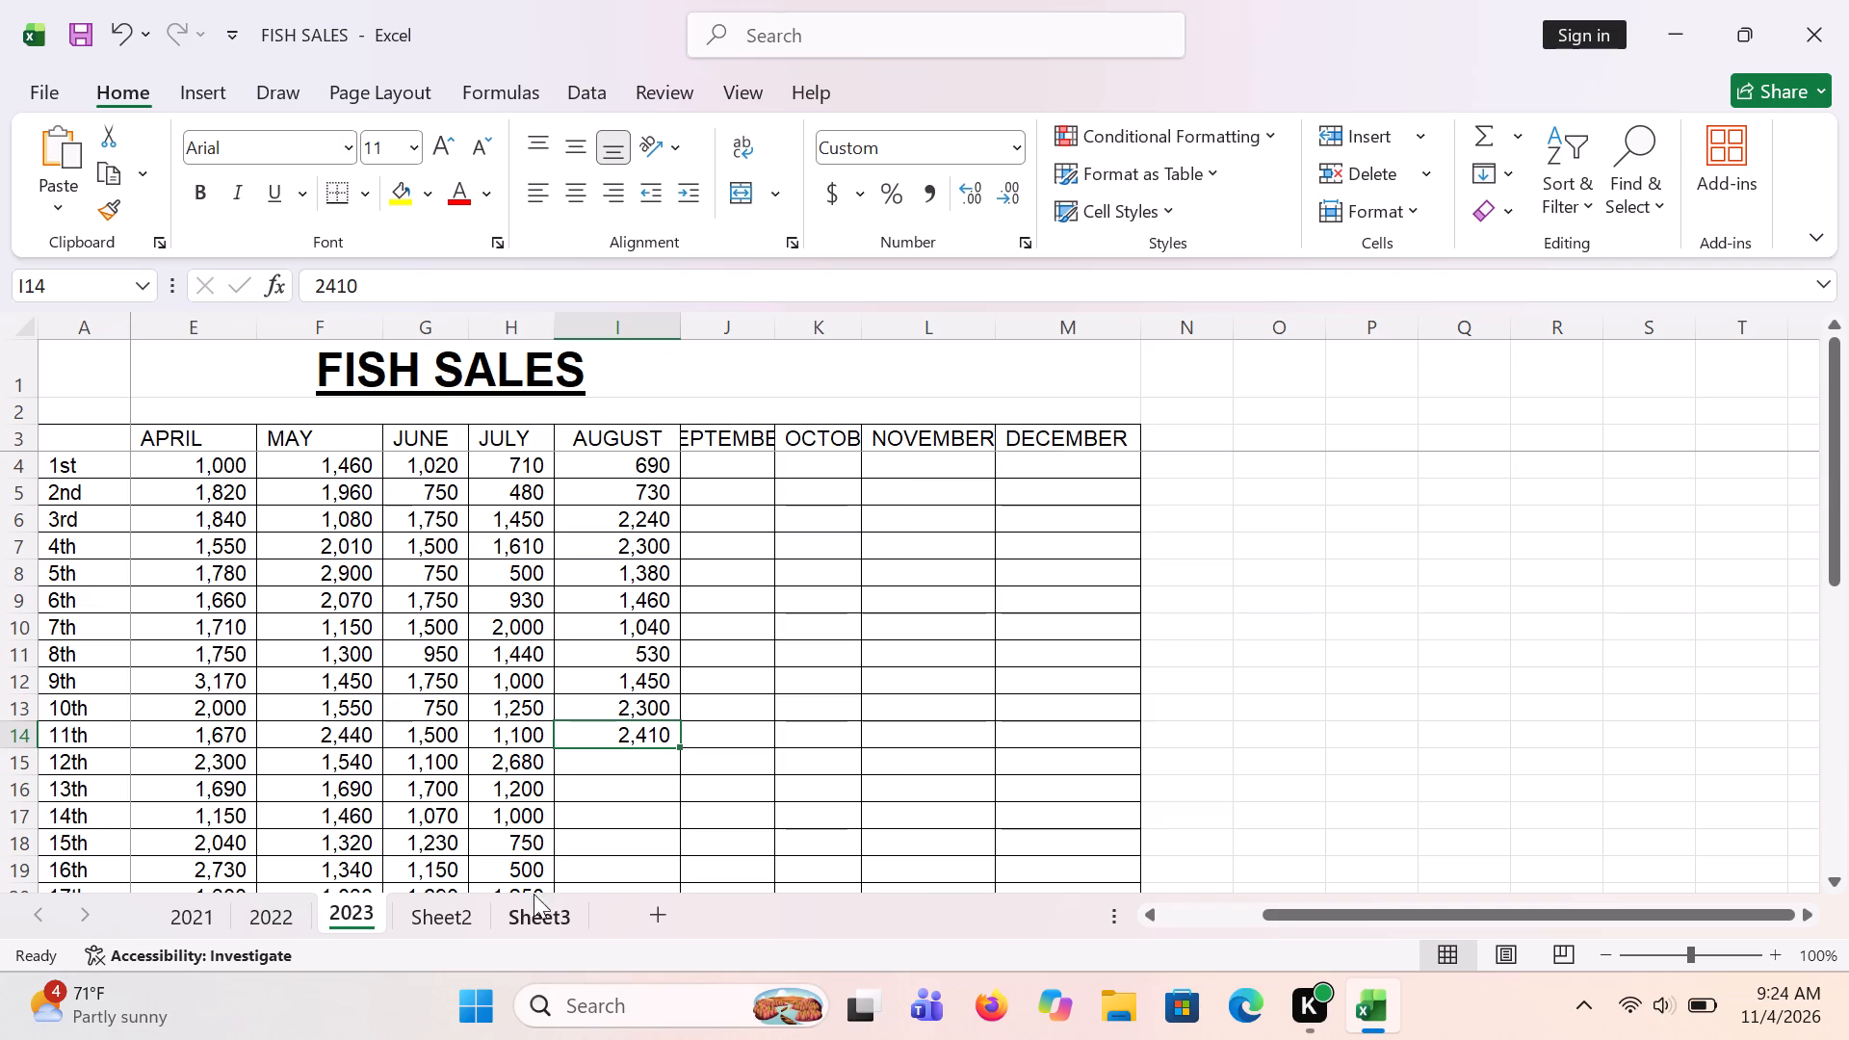
Enter 2010 as the August sales for the 12th.
{"action": "left_click", "coordinate": [685, 798]}
{"action": "left_click", "coordinate": [616, 761]}
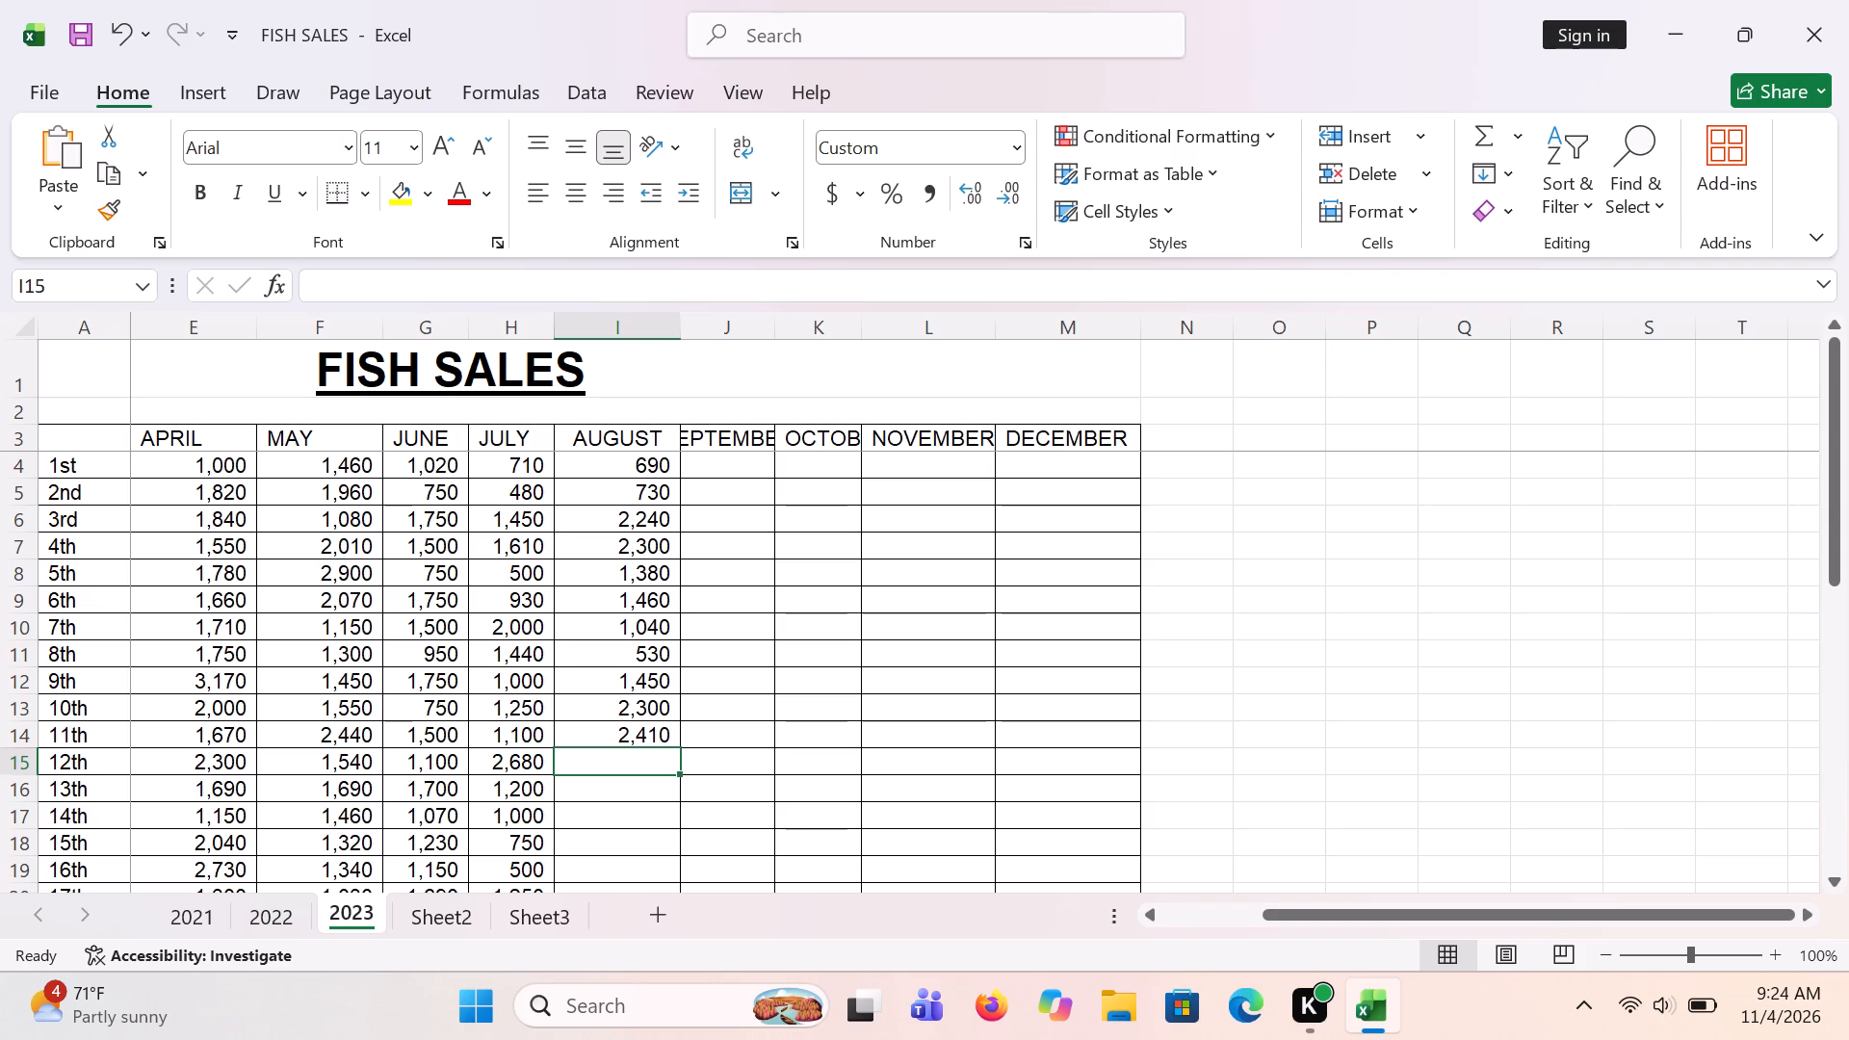
{"action": "type", "text": "22"}
{"action": "key", "text": "Delete"}
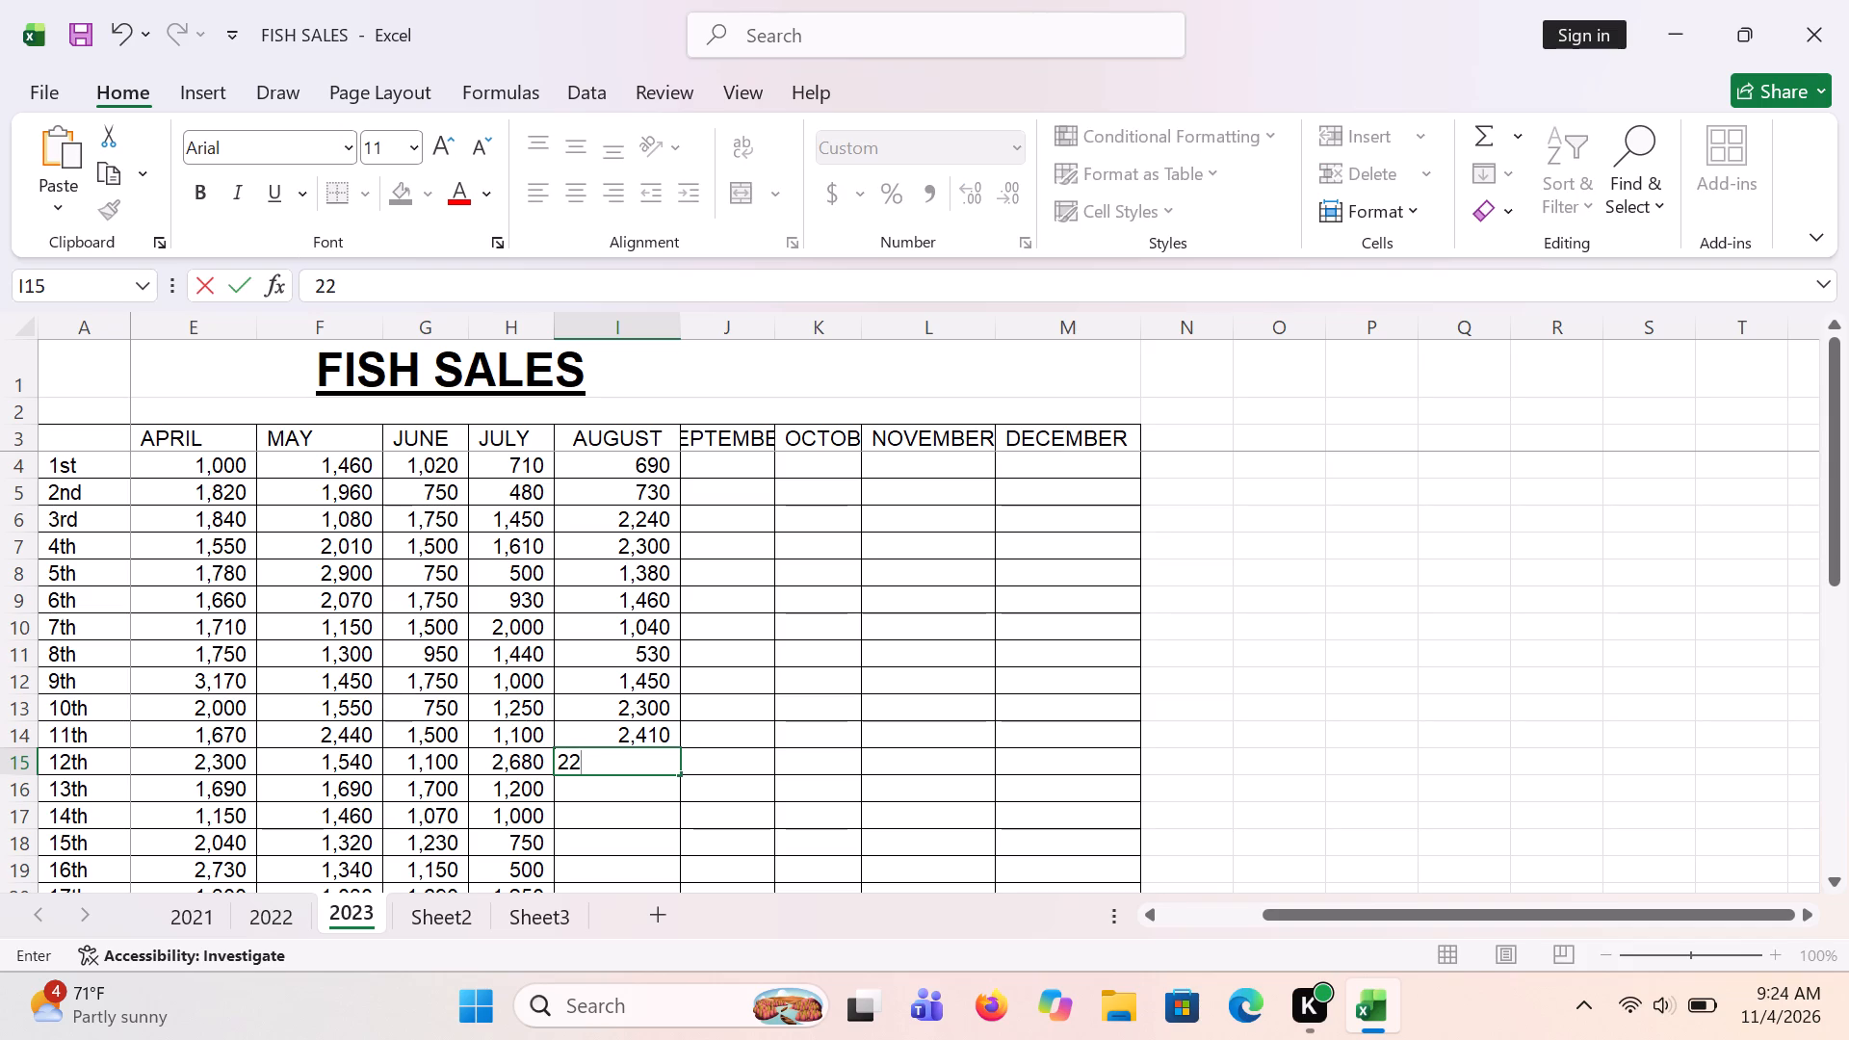
{"action": "key", "text": "Delete"}
{"action": "type", "text": "01"}
{"action": "key", "text": "BackSpace"}
{"action": "key", "text": "BackSpace"}
{"action": "key", "text": "BackSpace"}
{"action": "key", "text": "BackSpace"}
{"action": "type", "text": "201"}
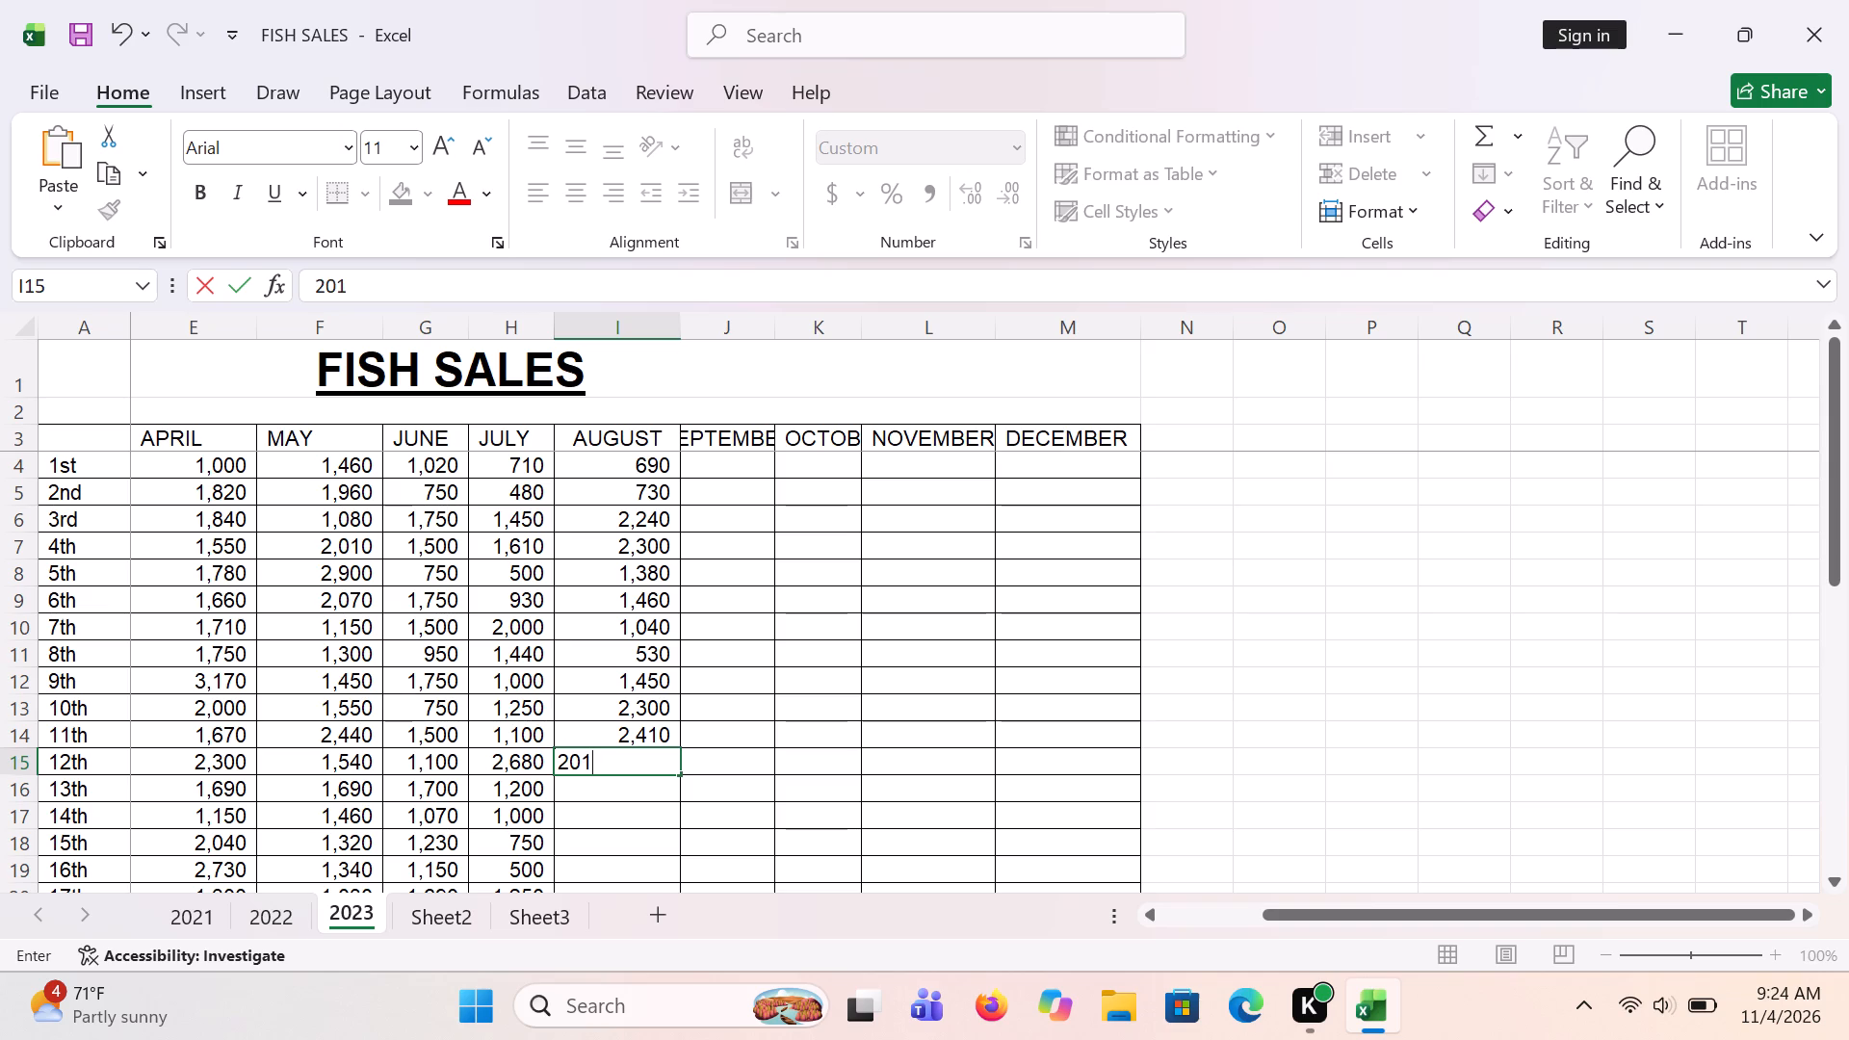
{"action": "key", "text": "0"}
{"action": "key", "text": "Return"}
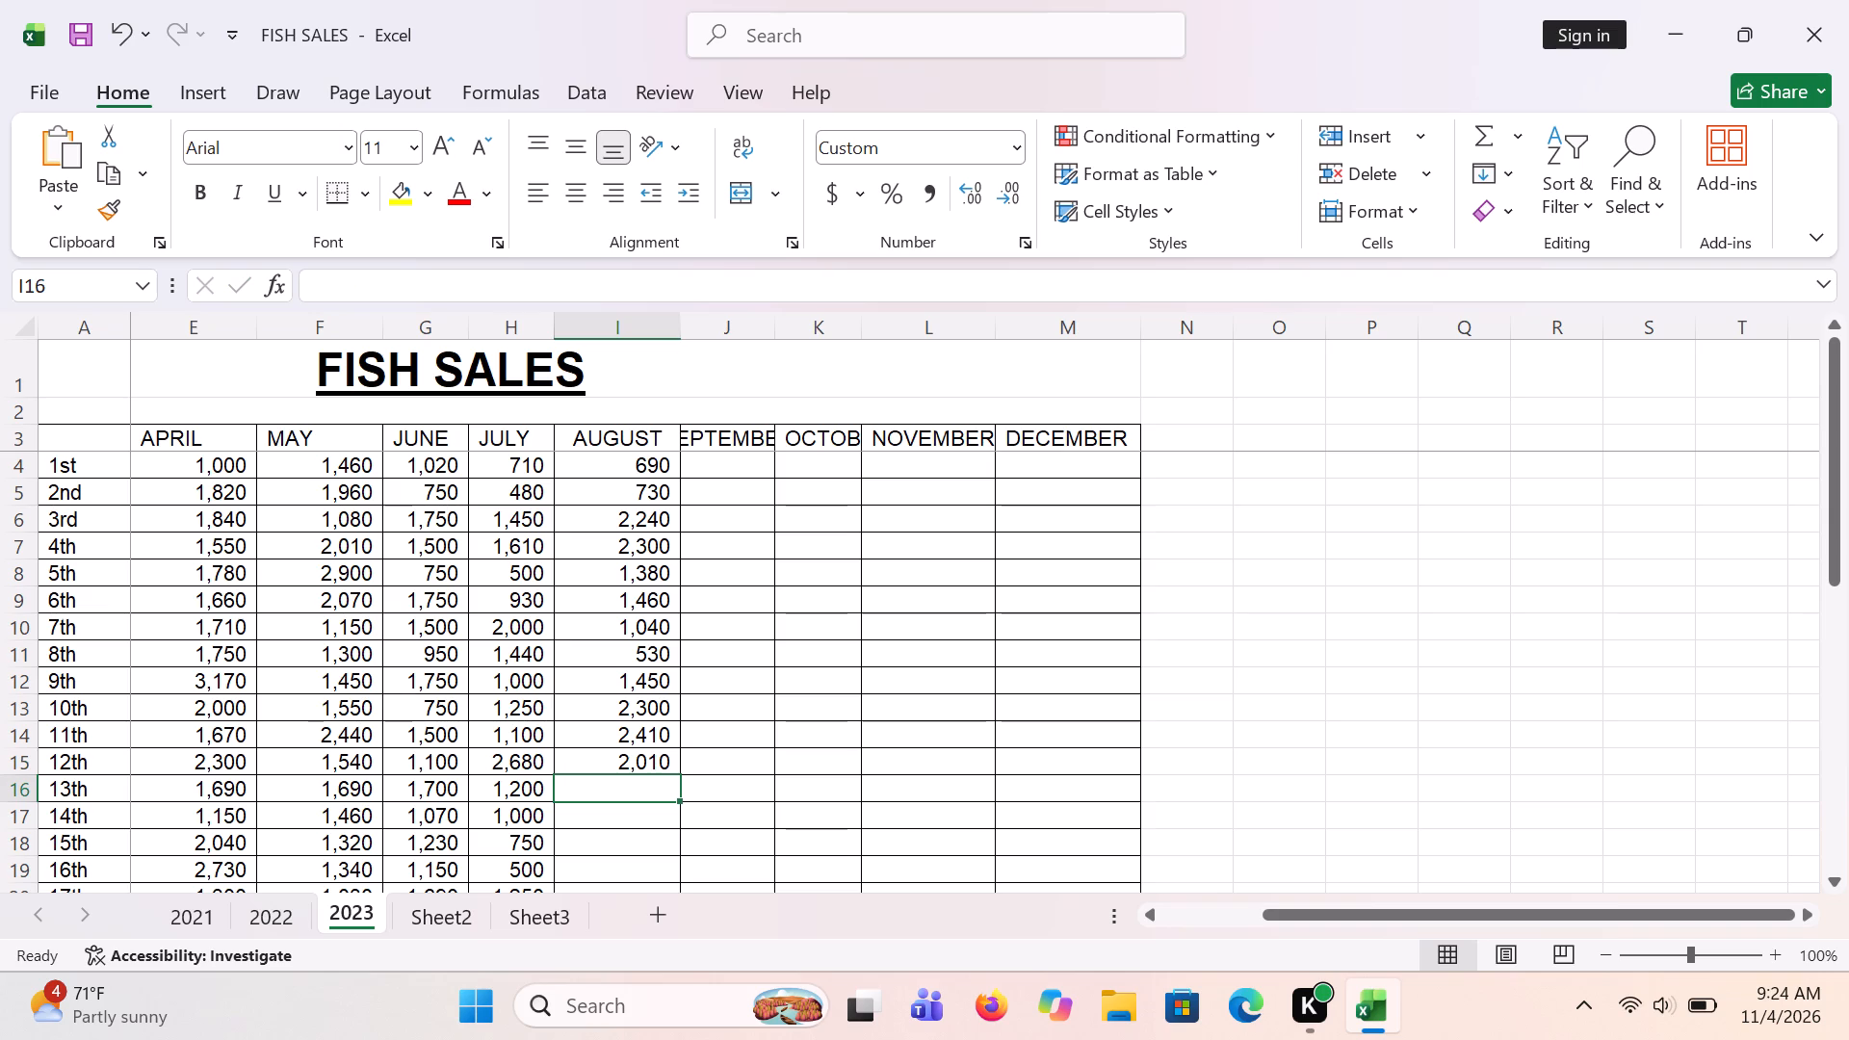
Enter the August sales for the 13th and 14th: 1630 and 2160.
{"action": "key", "text": "1"}
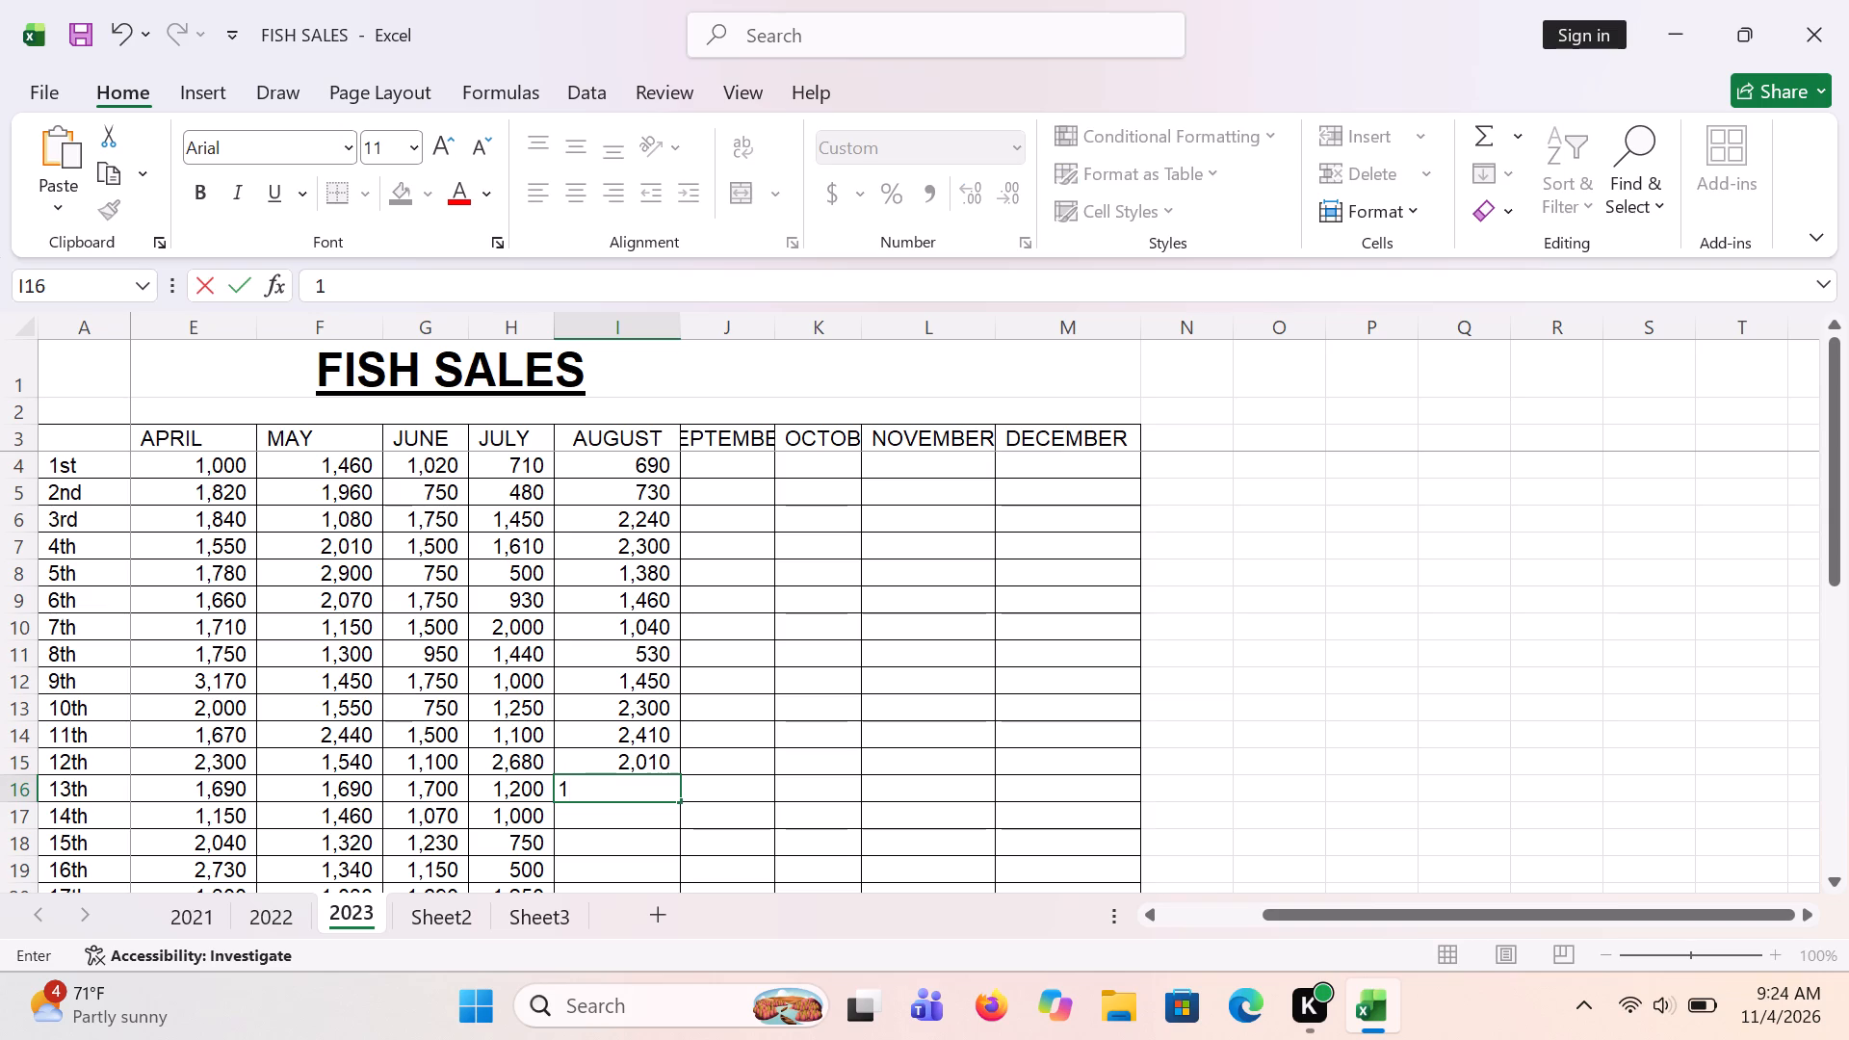
{"action": "key", "text": "6"}
{"action": "key", "text": "3"}
{"action": "key", "text": "0"}
{"action": "key", "text": "Return"}
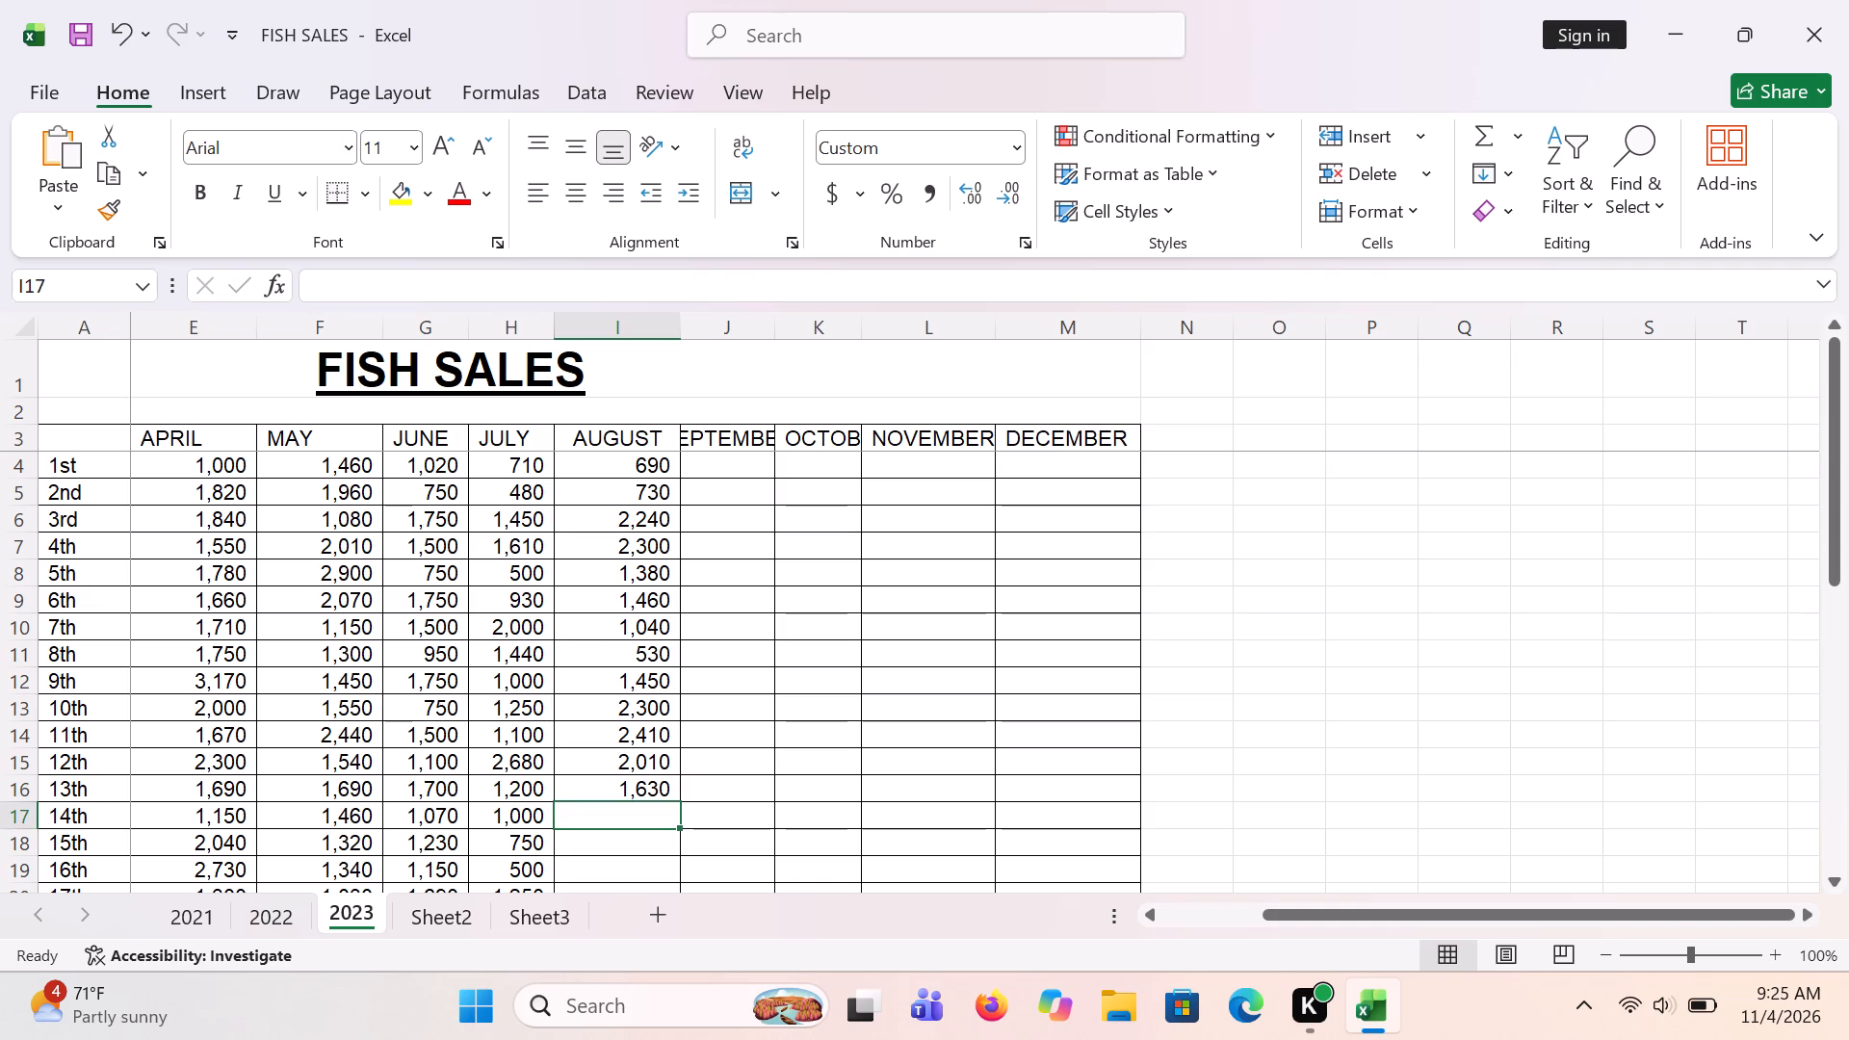
{"action": "type", "text": "41"}
{"action": "type", "text": "60"}
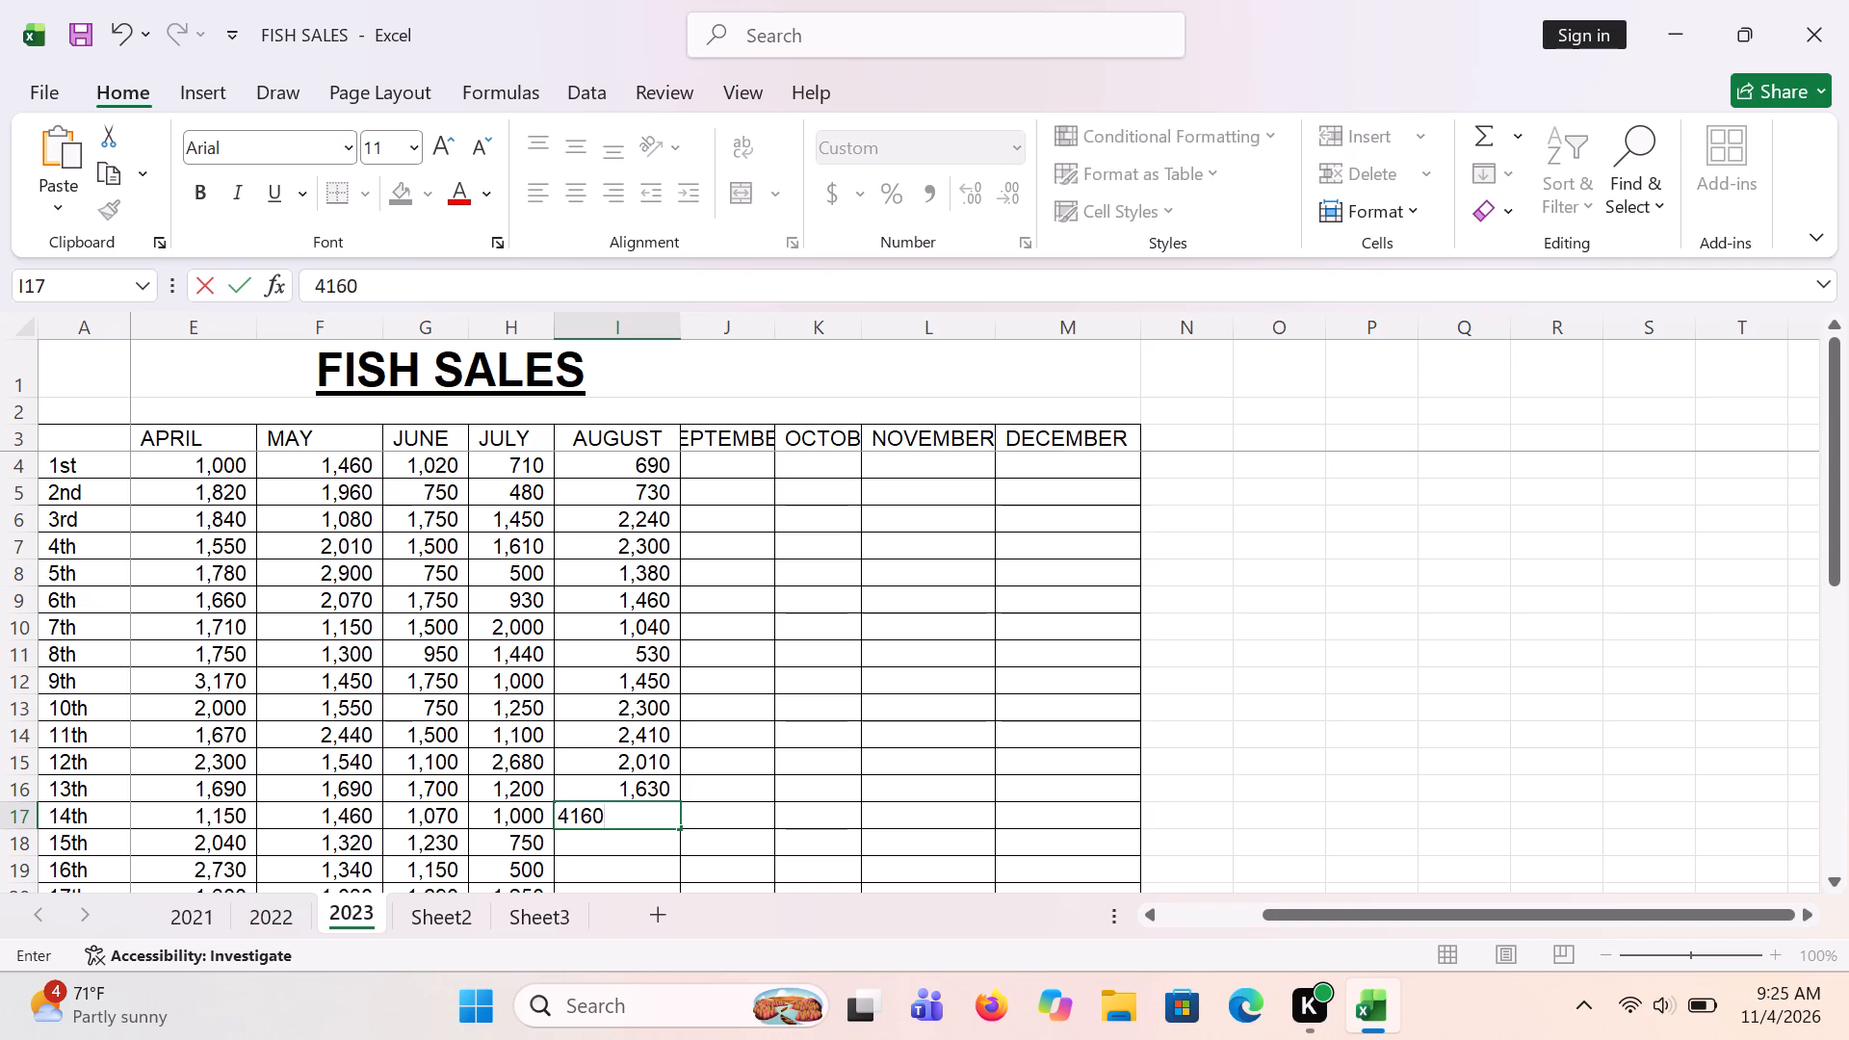
{"action": "key", "text": "Up"}
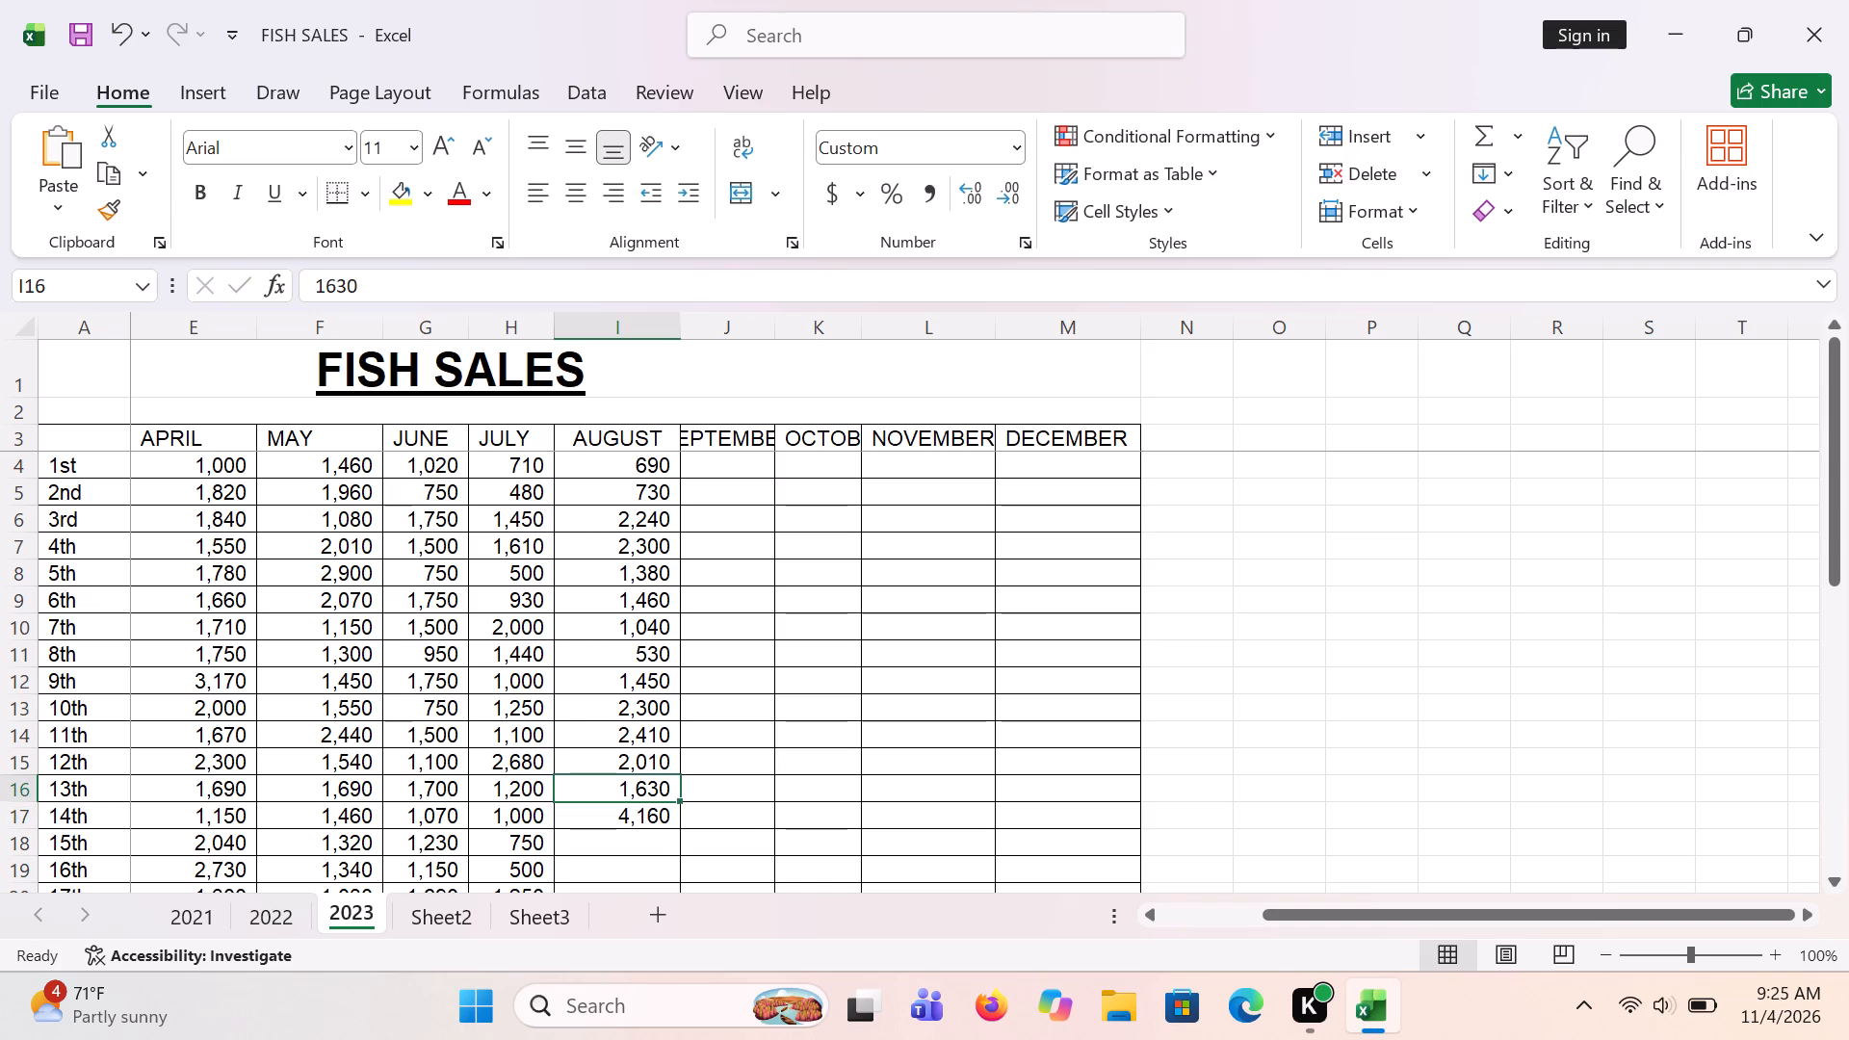
{"action": "key", "text": "Down"}
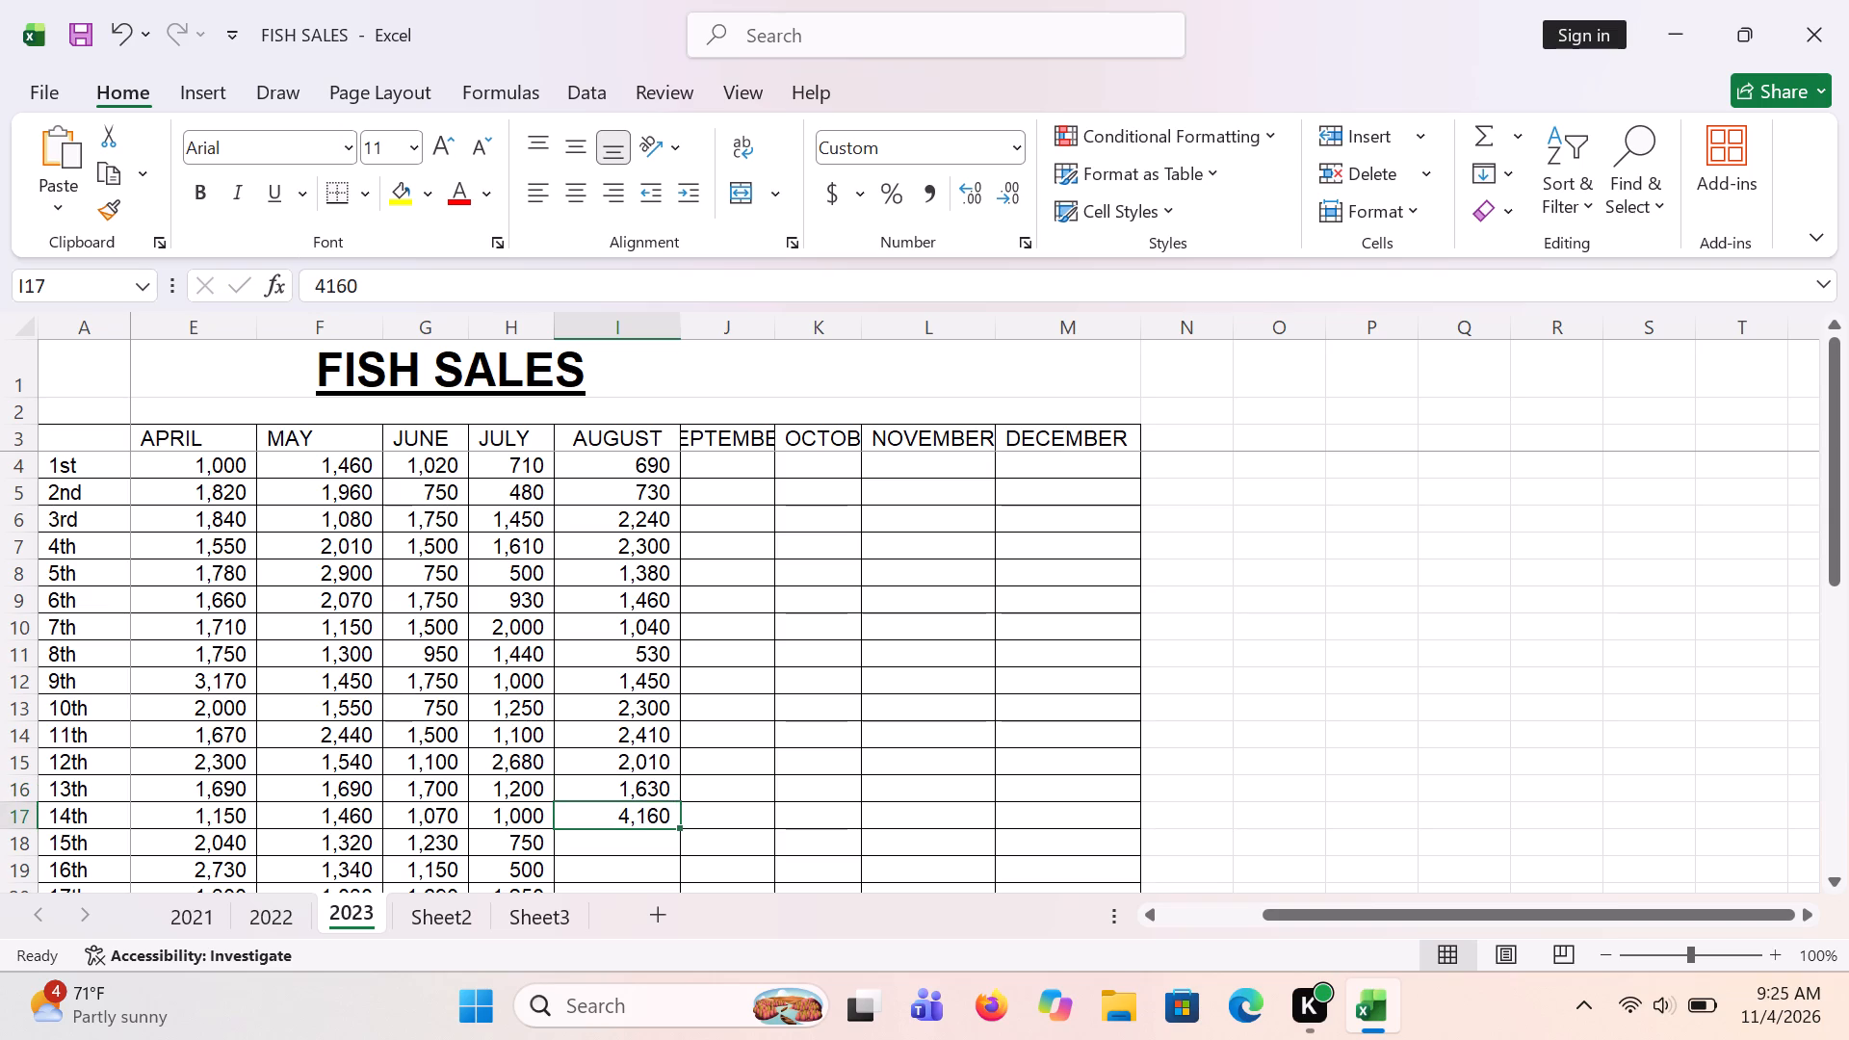
{"action": "type", "text": "2160"}
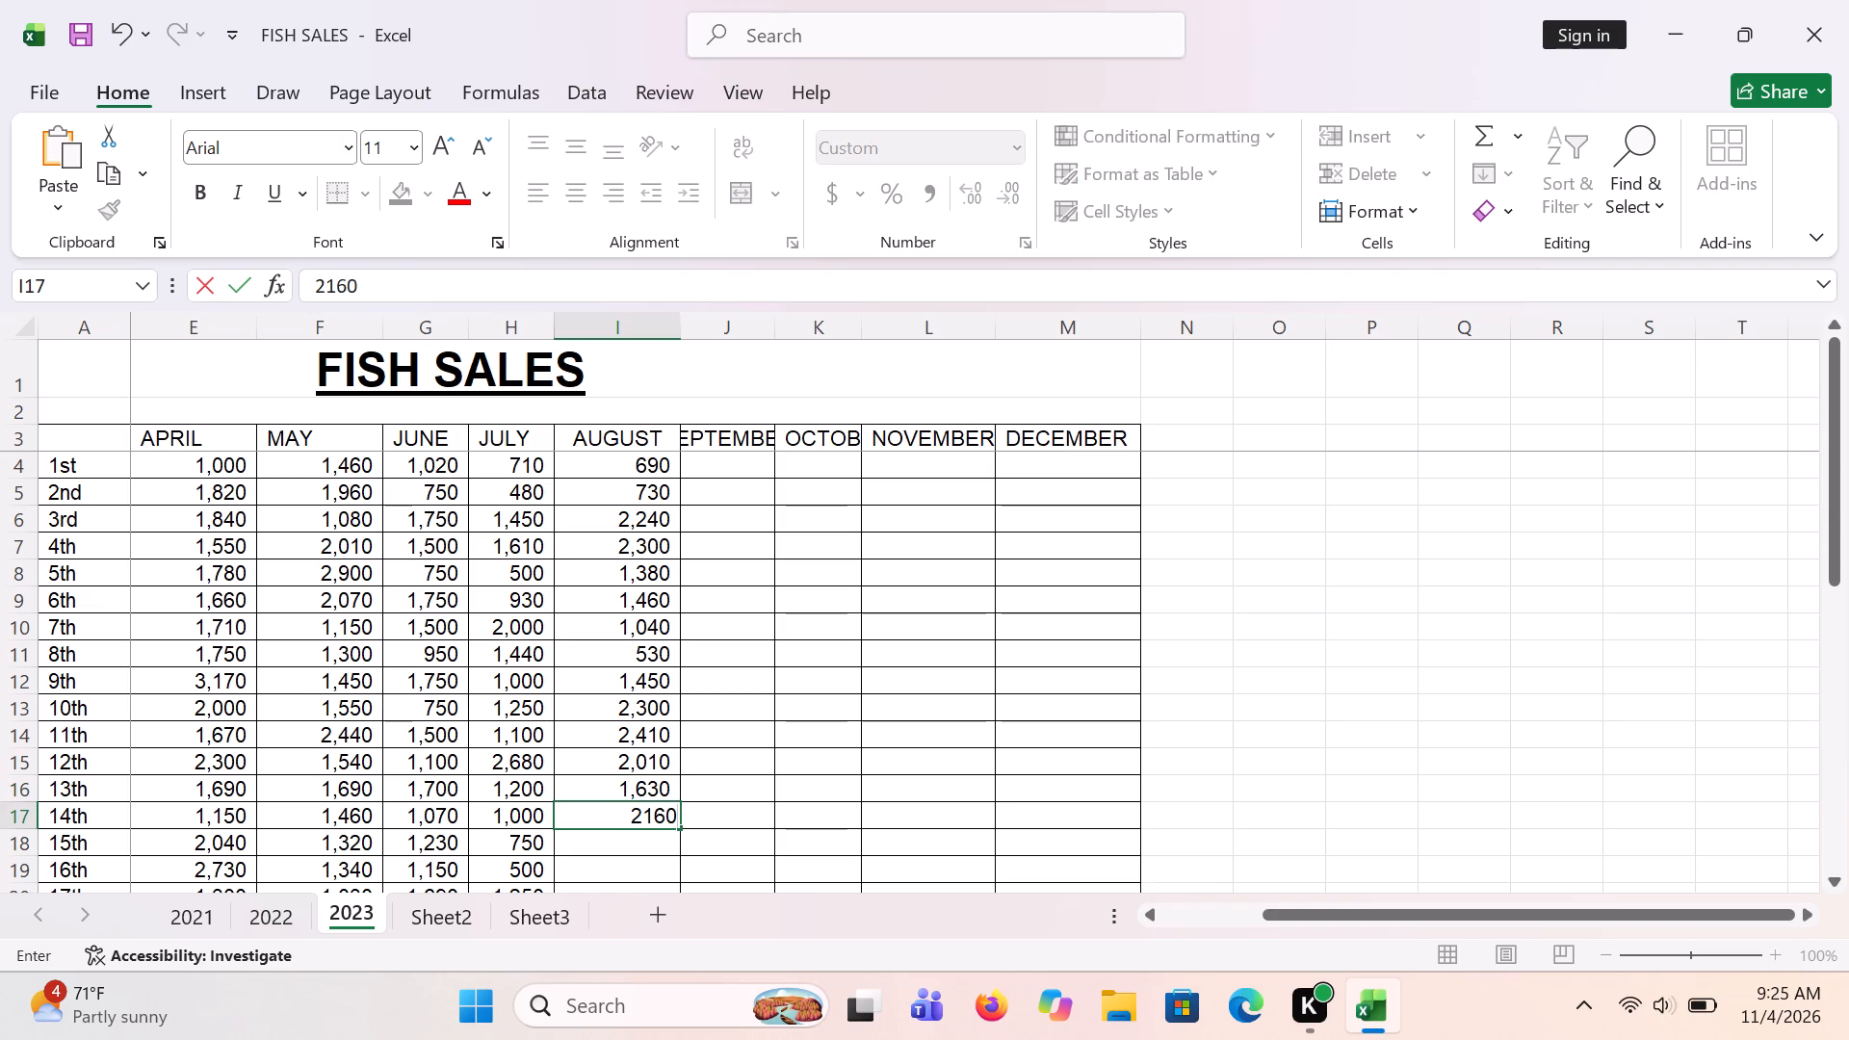
{"action": "key", "text": "Return"}
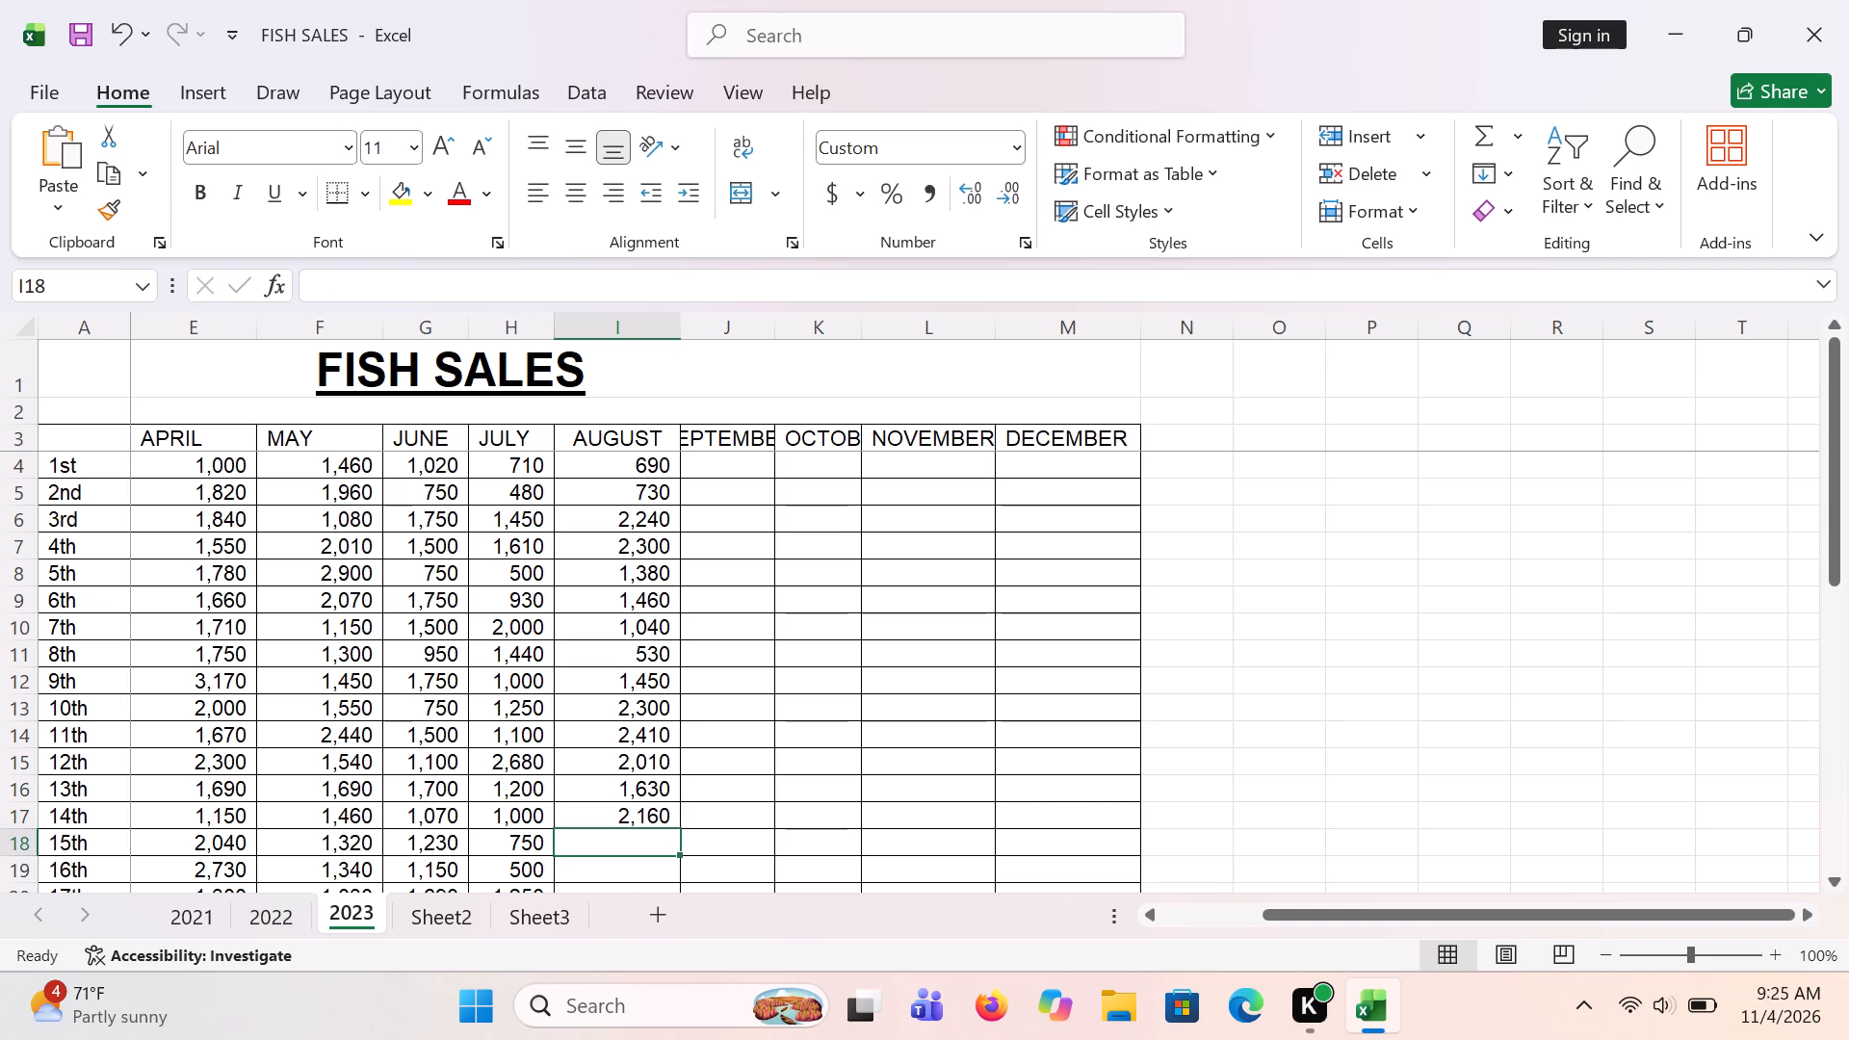
Enter the August sales for the 15th to the 17th: 1430, 1590 and 1950, and save the workbook.
{"action": "key", "text": "1"}
{"action": "type", "text": "430"}
{"action": "key", "text": "Return"}
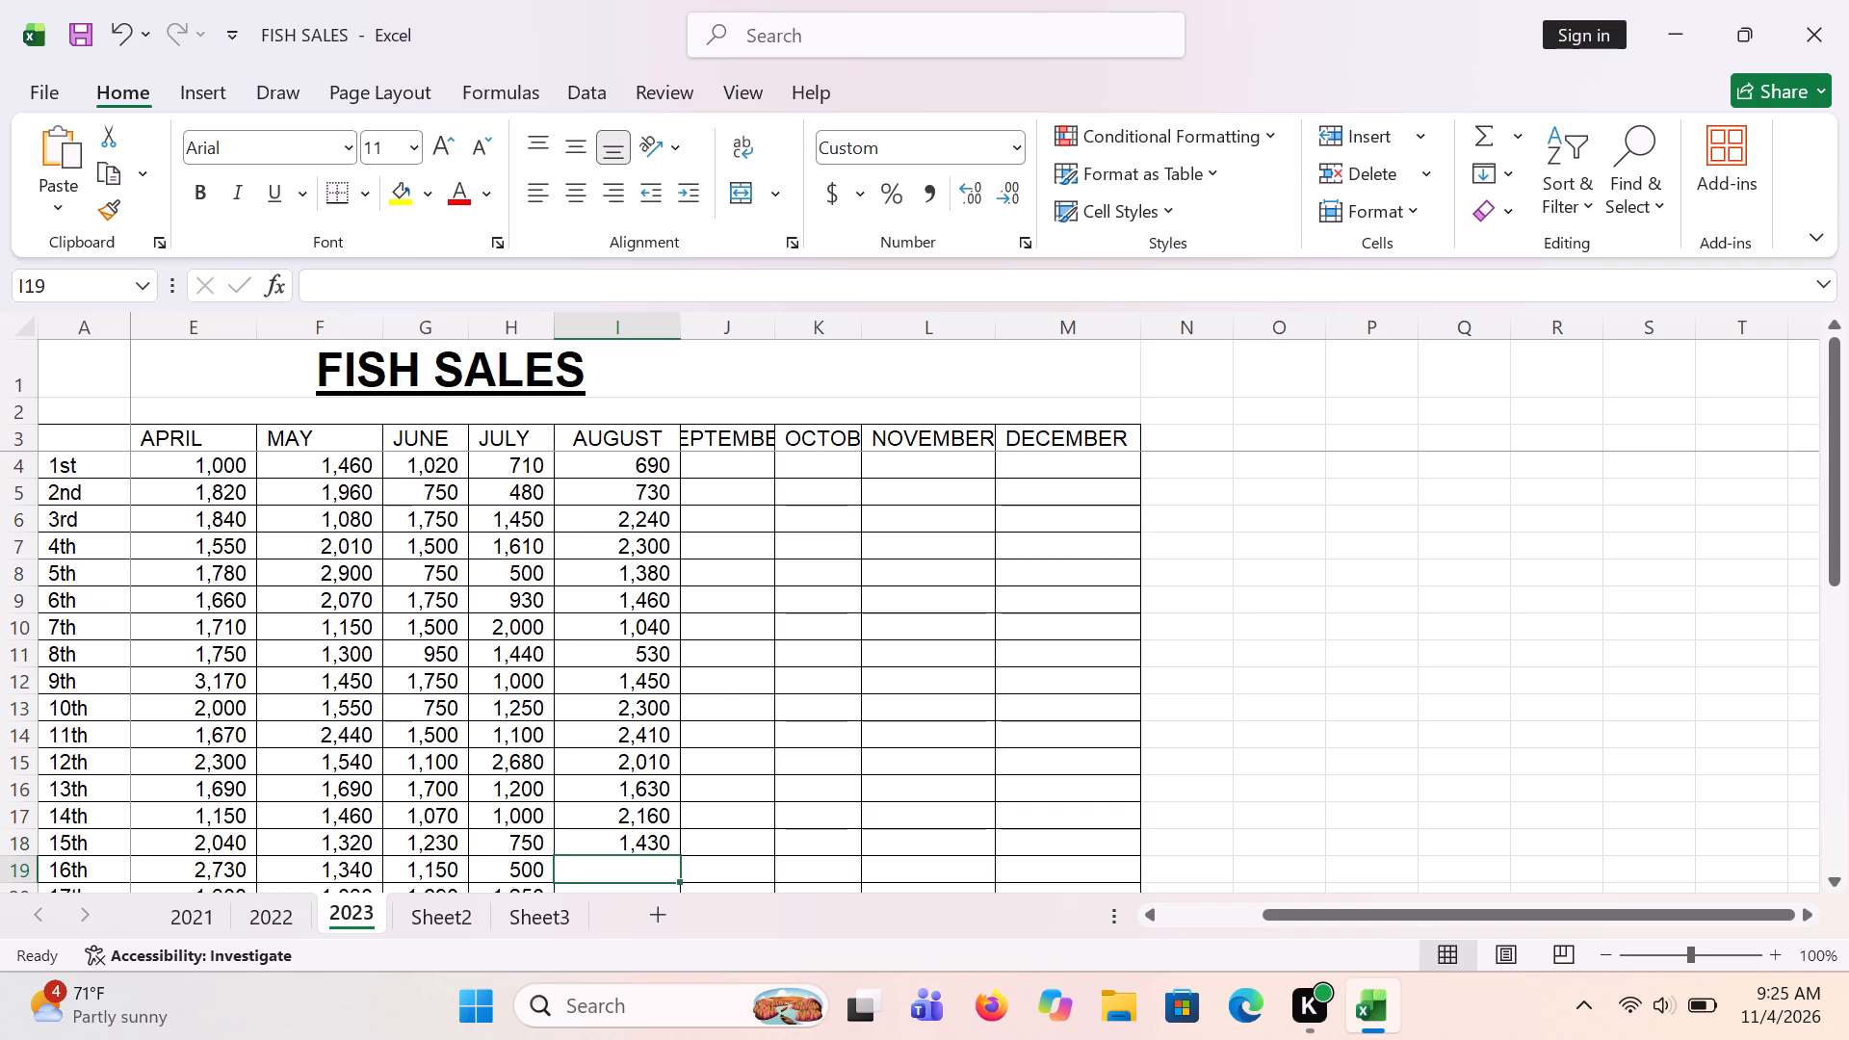
{"action": "key", "text": "1"}
{"action": "key", "text": "5"}
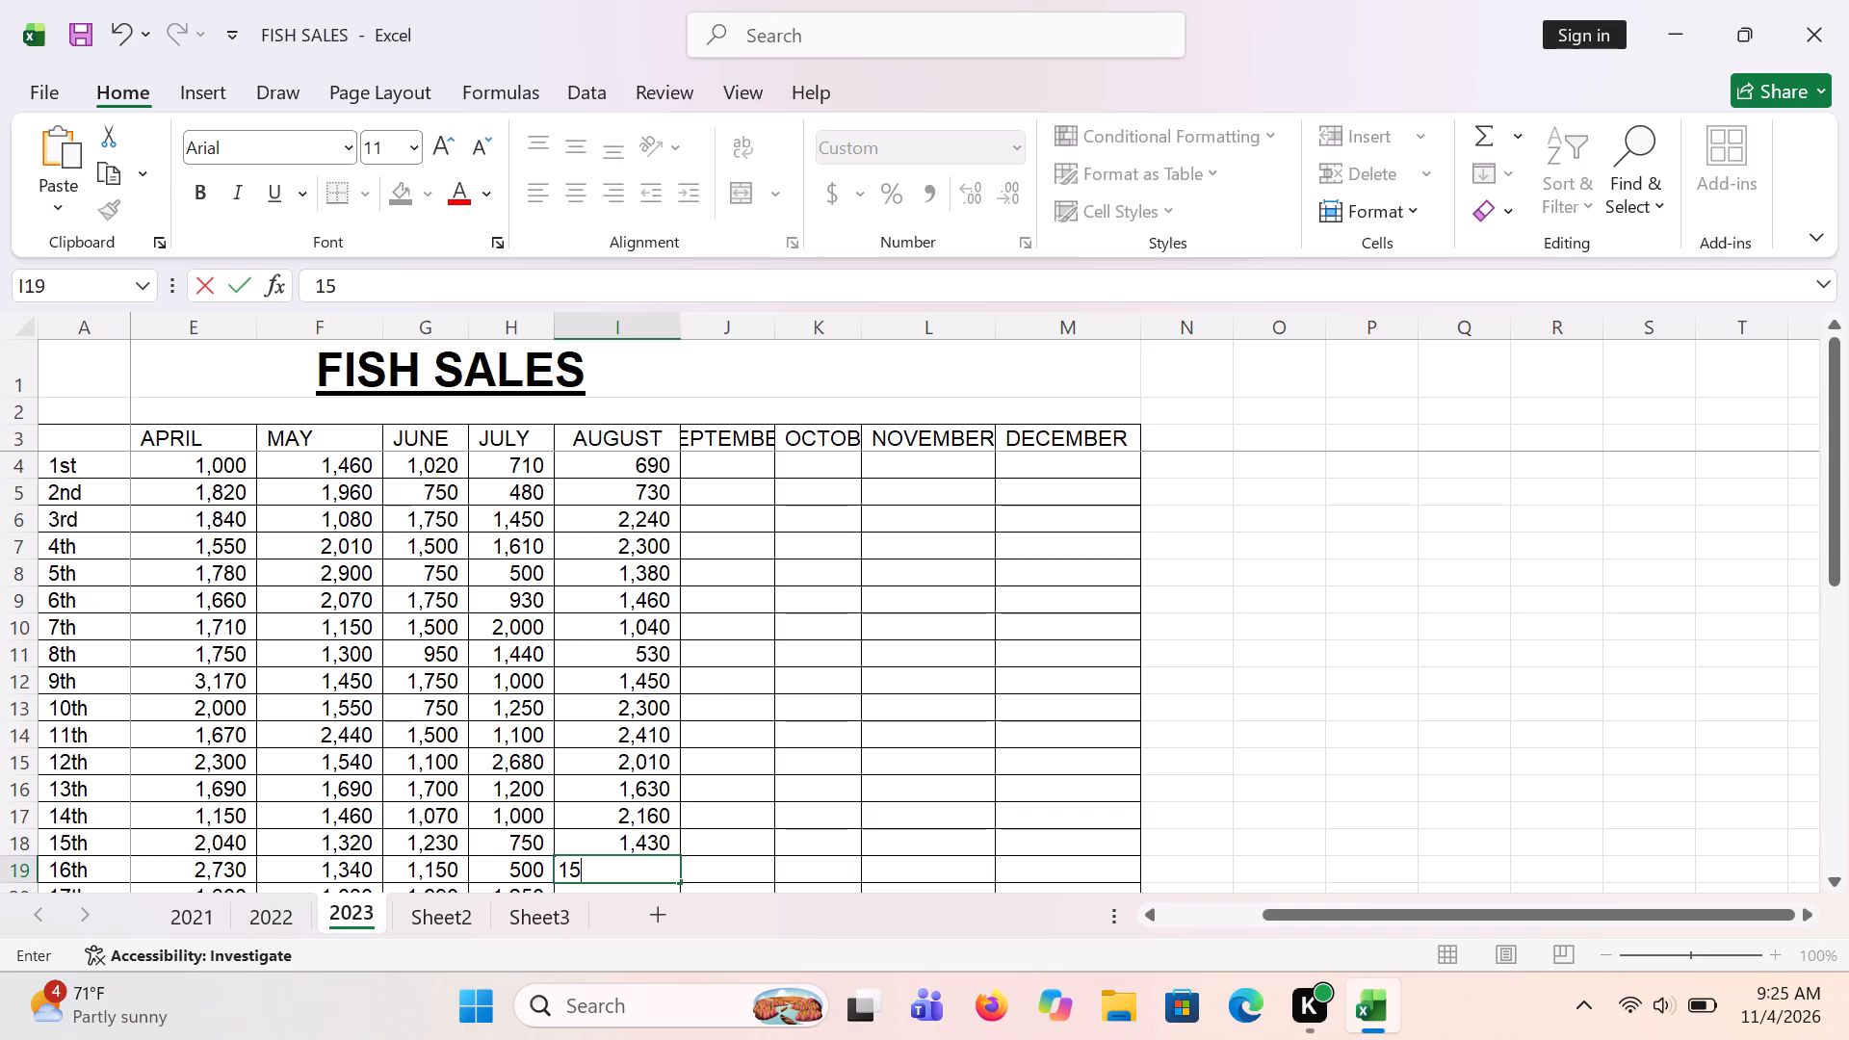
{"action": "type", "text": "90"}
{"action": "key", "text": "Return"}
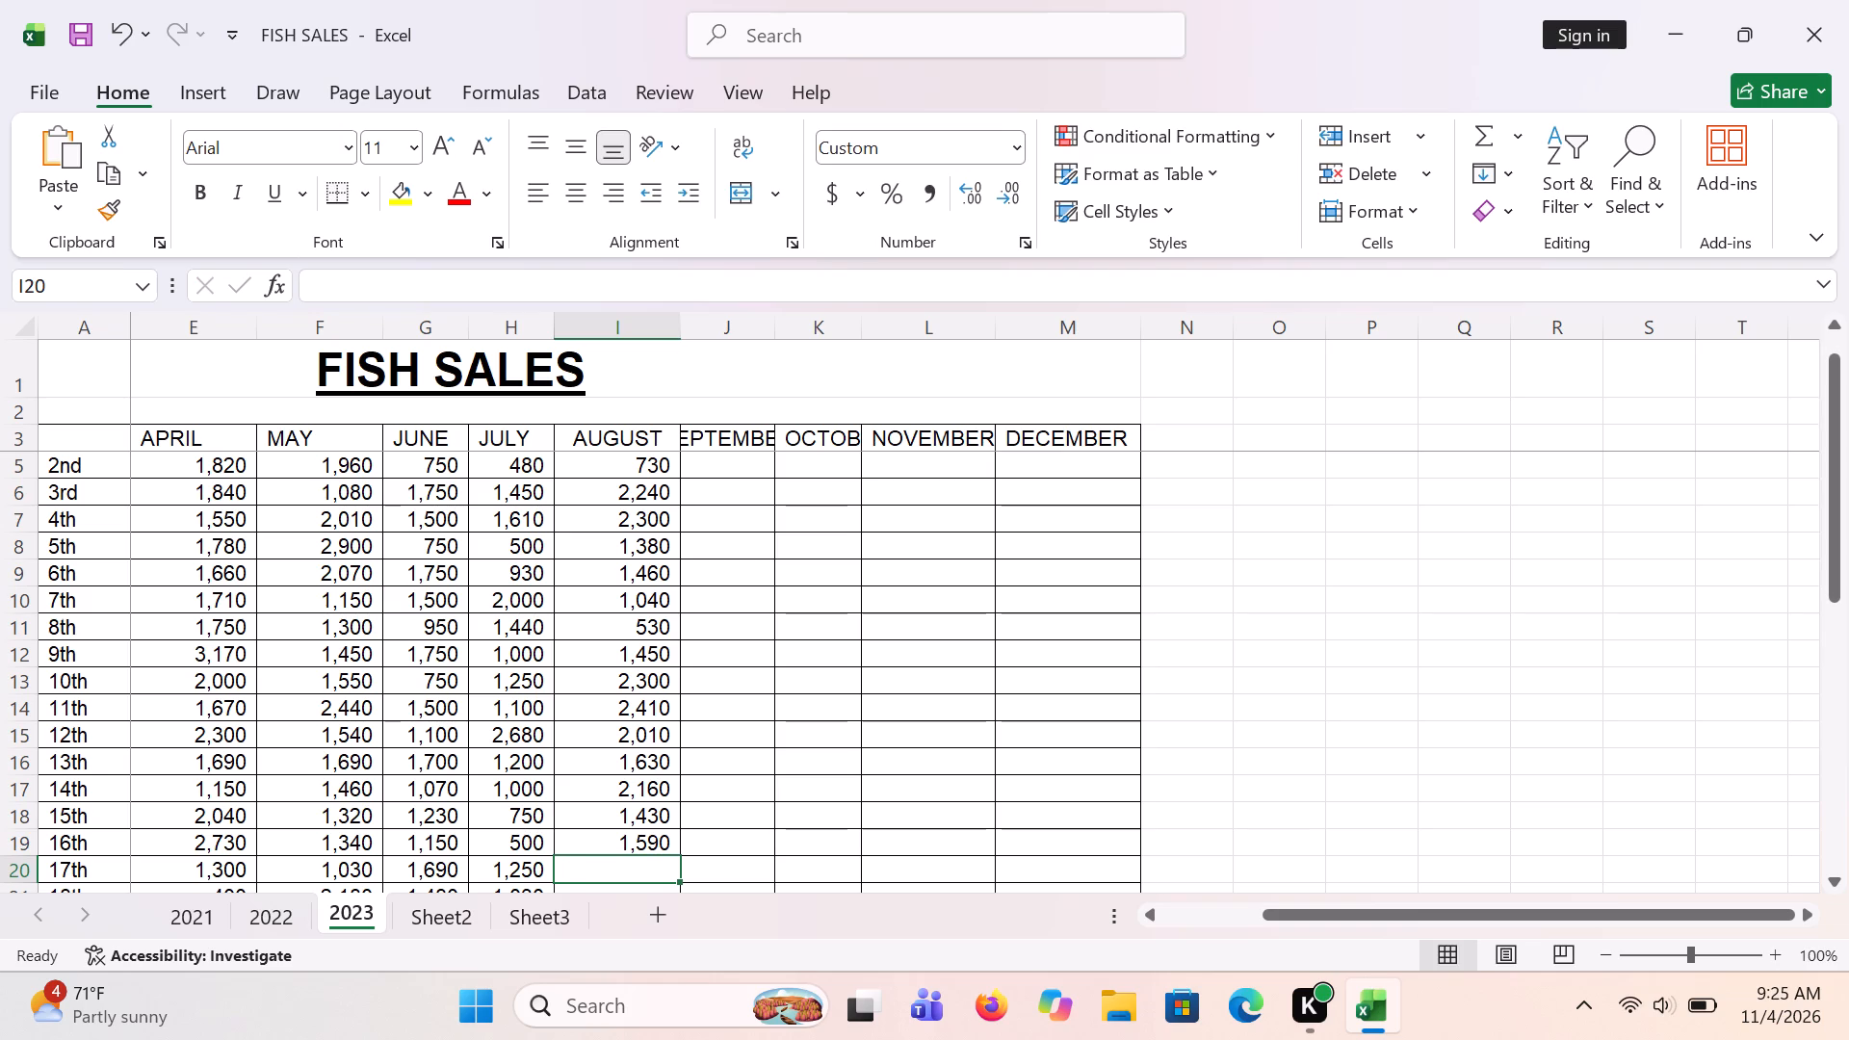
{"action": "type", "text": "1950"}
{"action": "key", "text": "Return"}
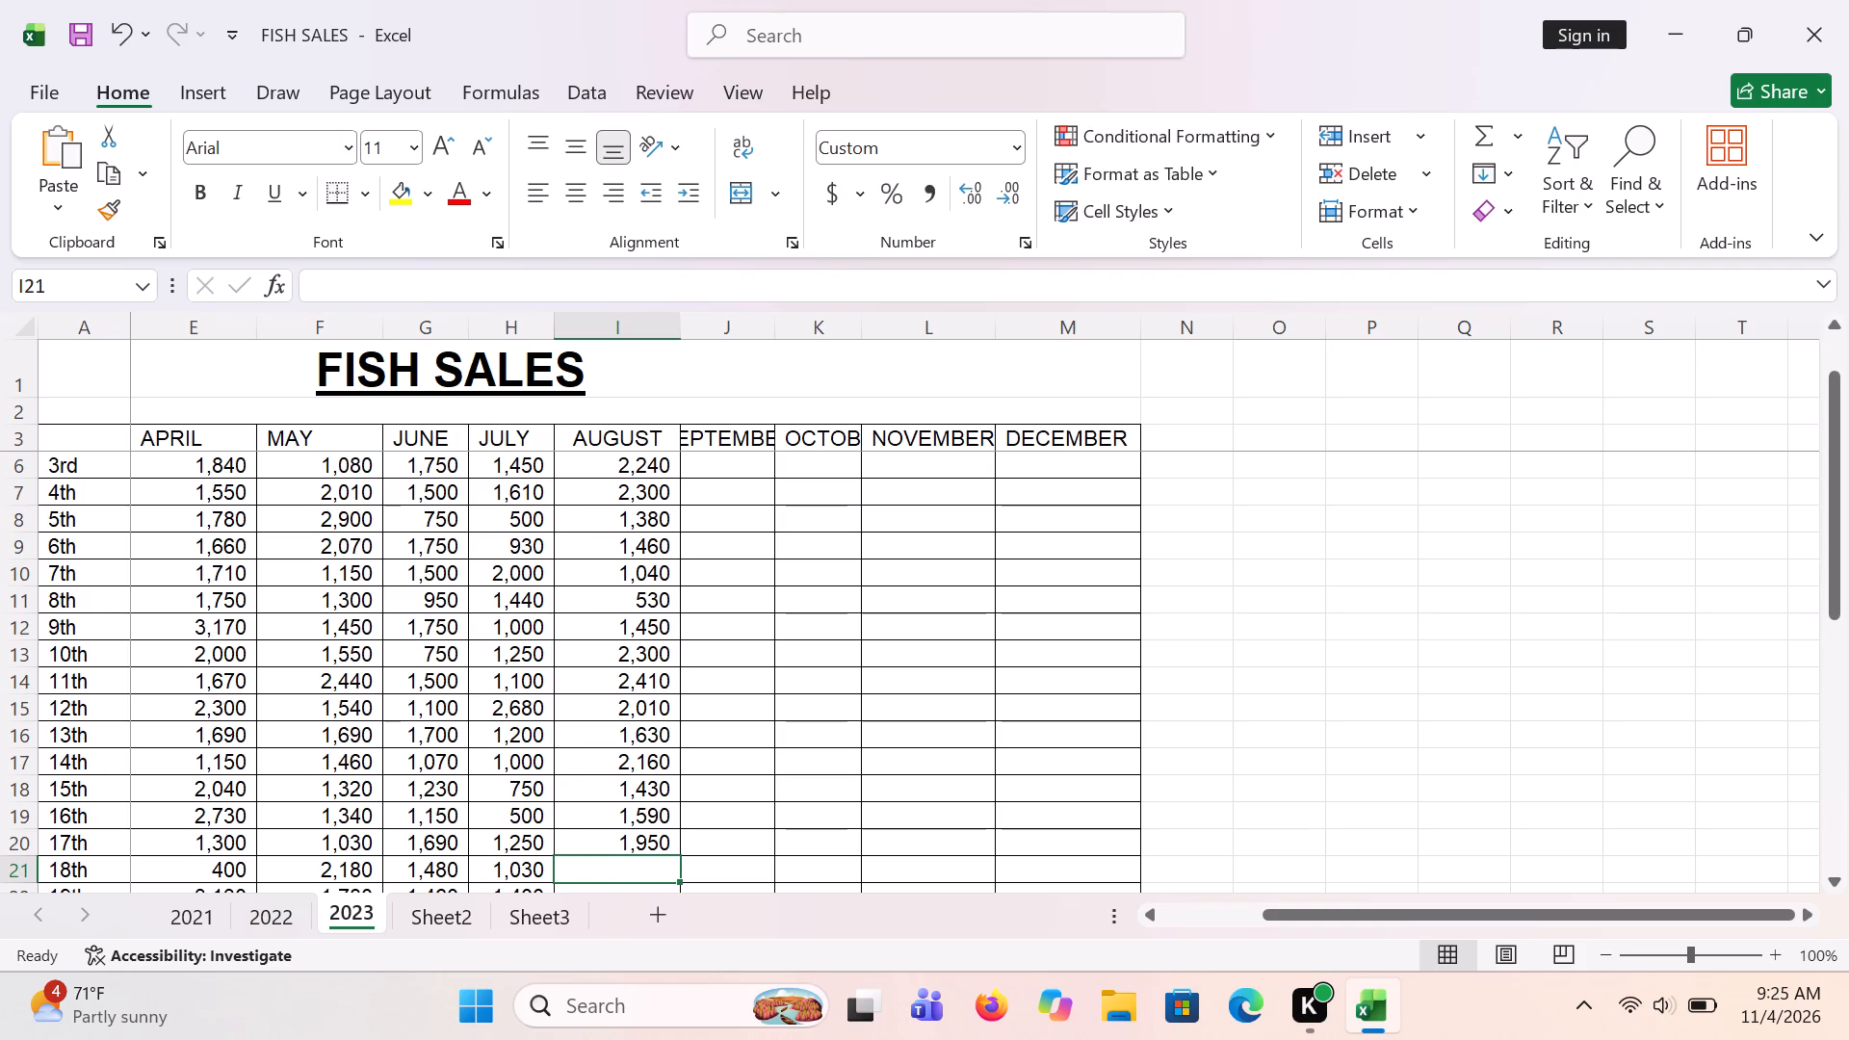
{"action": "key", "text": "ctrl+s"}
Enter the August sales for the 18th to the 20th: 1380, 2500 and 2000.
{"action": "scroll", "coordinate": [811, 481], "scroll_direction": "down", "scroll_amount": 2}
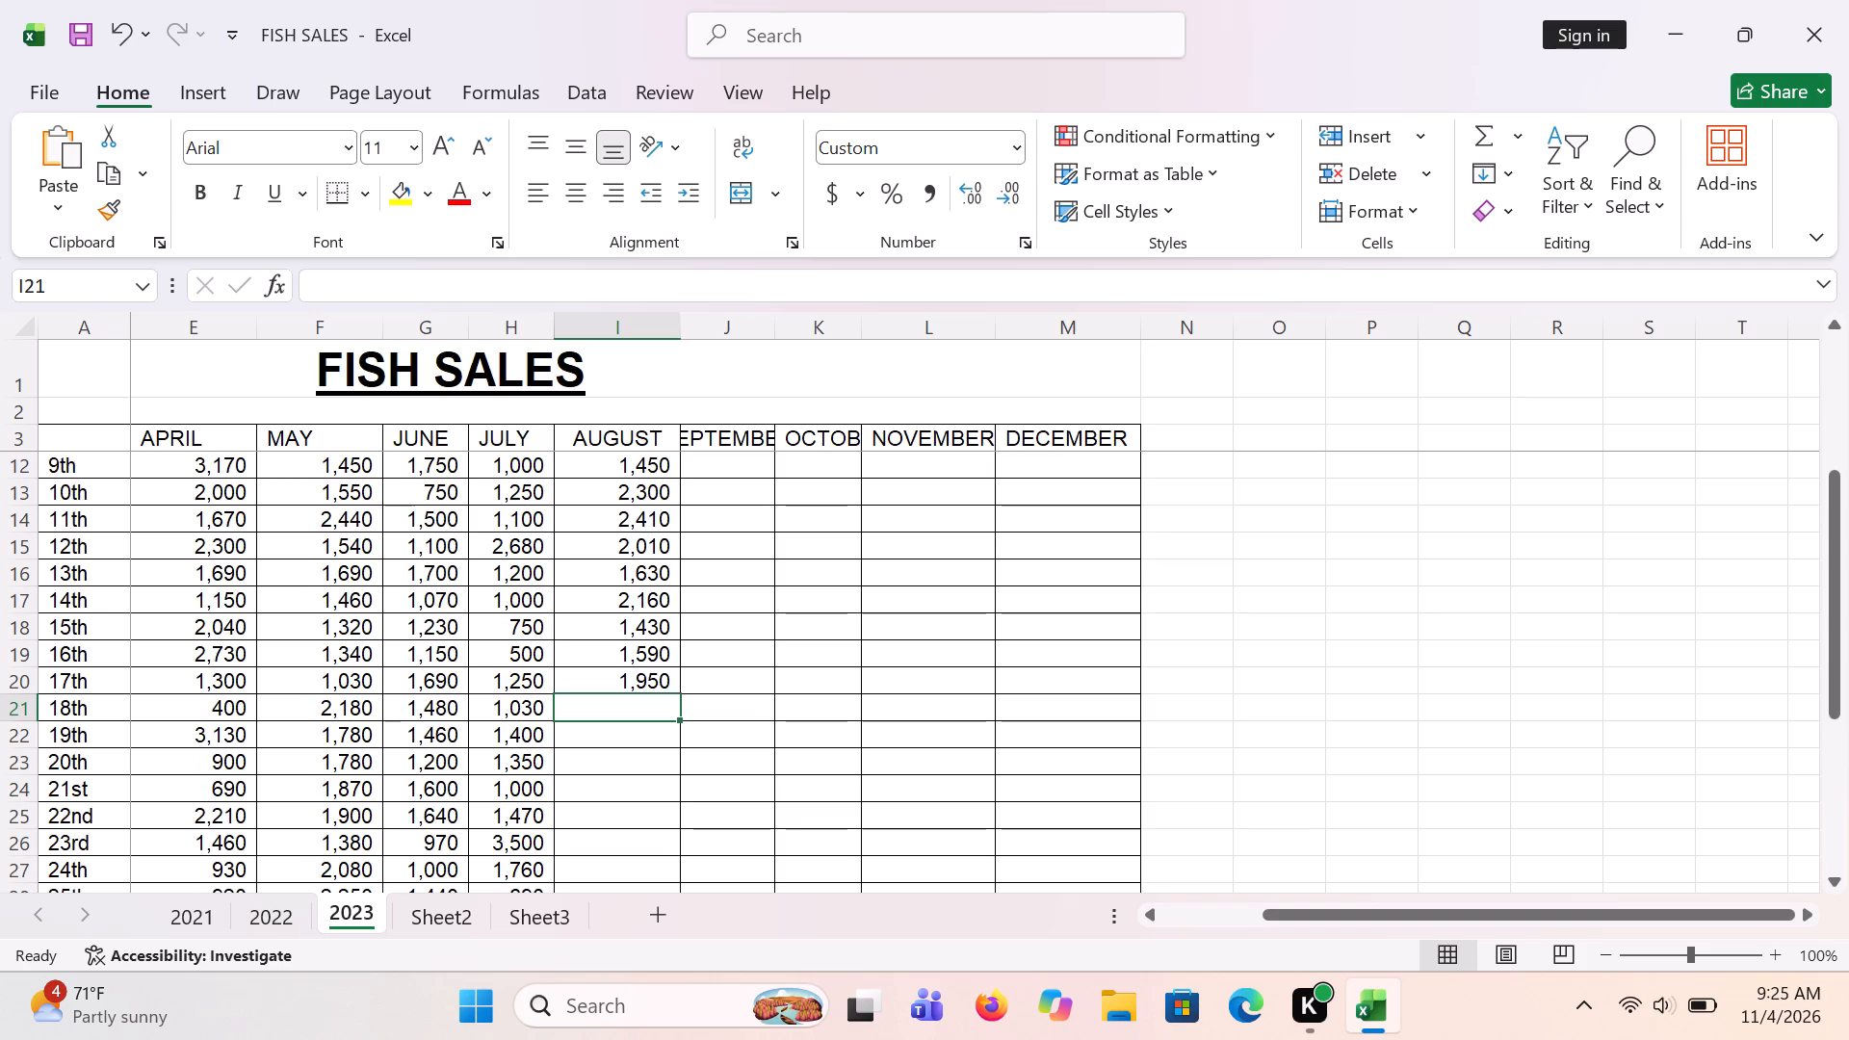
{"action": "type", "text": "13"}
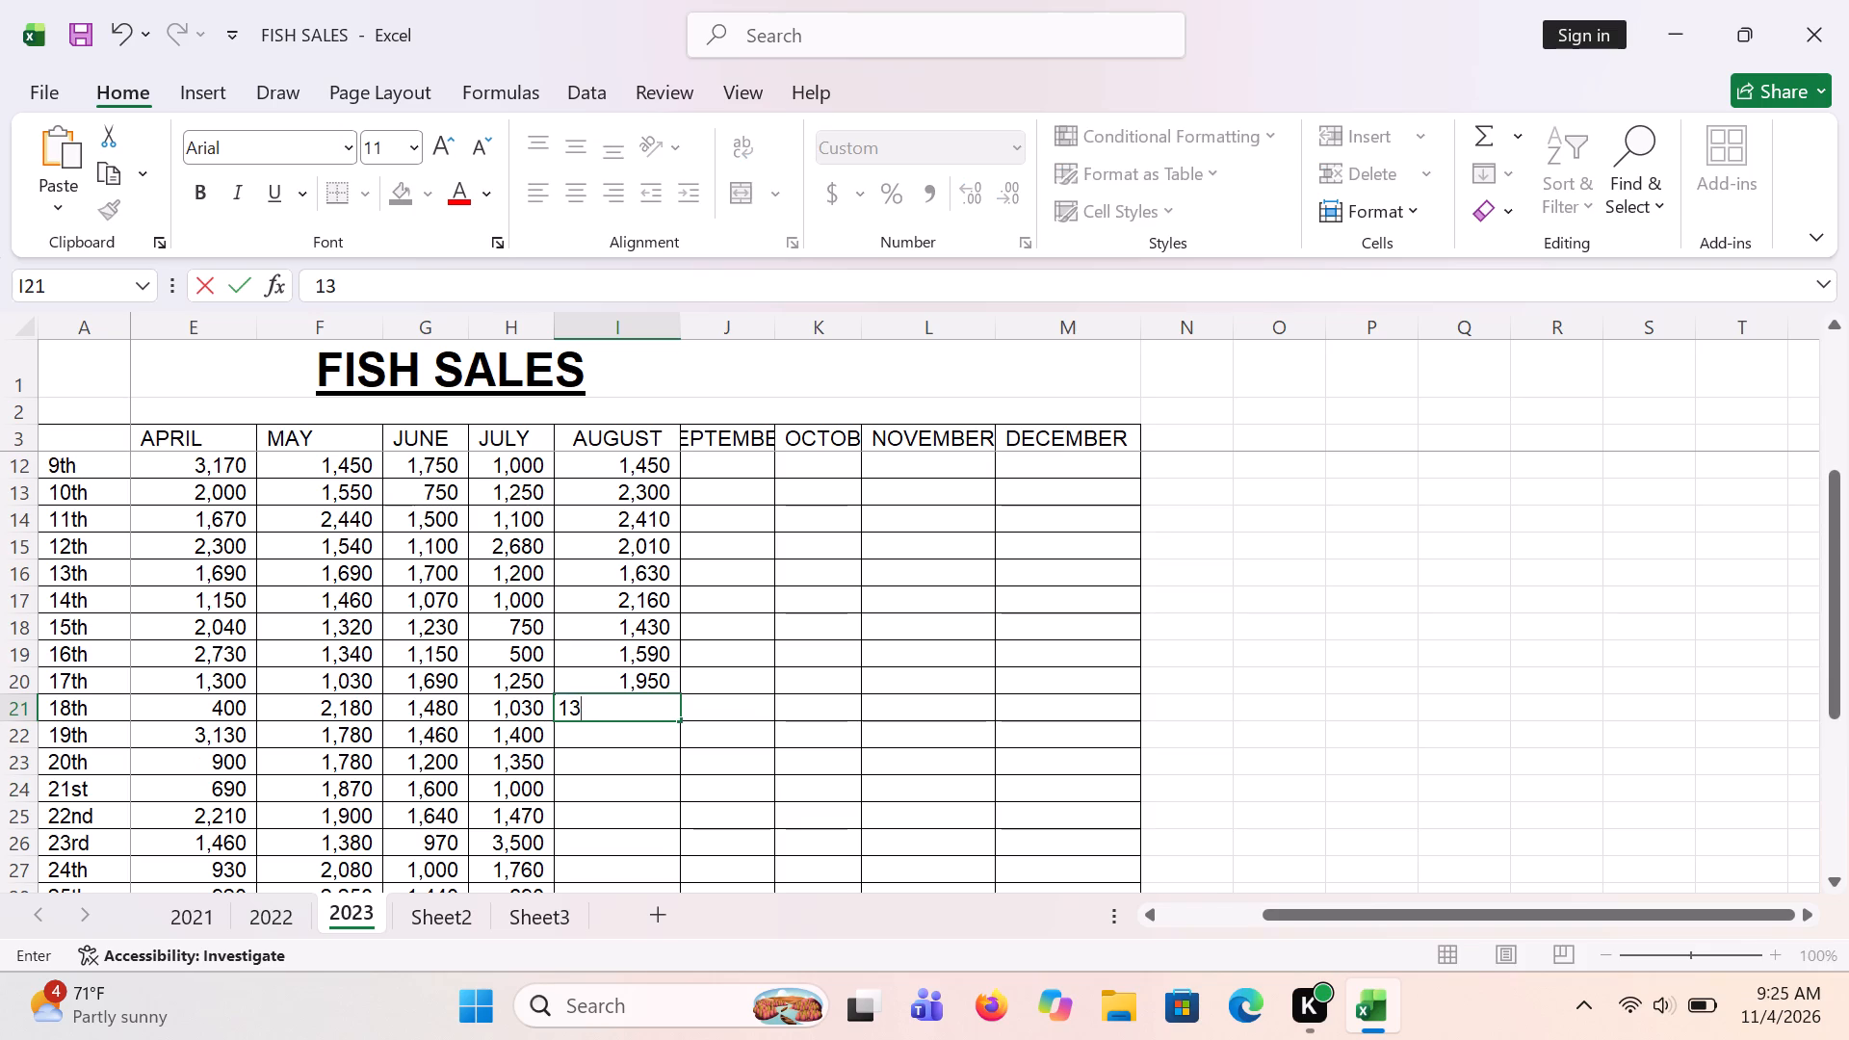
{"action": "type", "text": "80"}
{"action": "key", "text": "Return"}
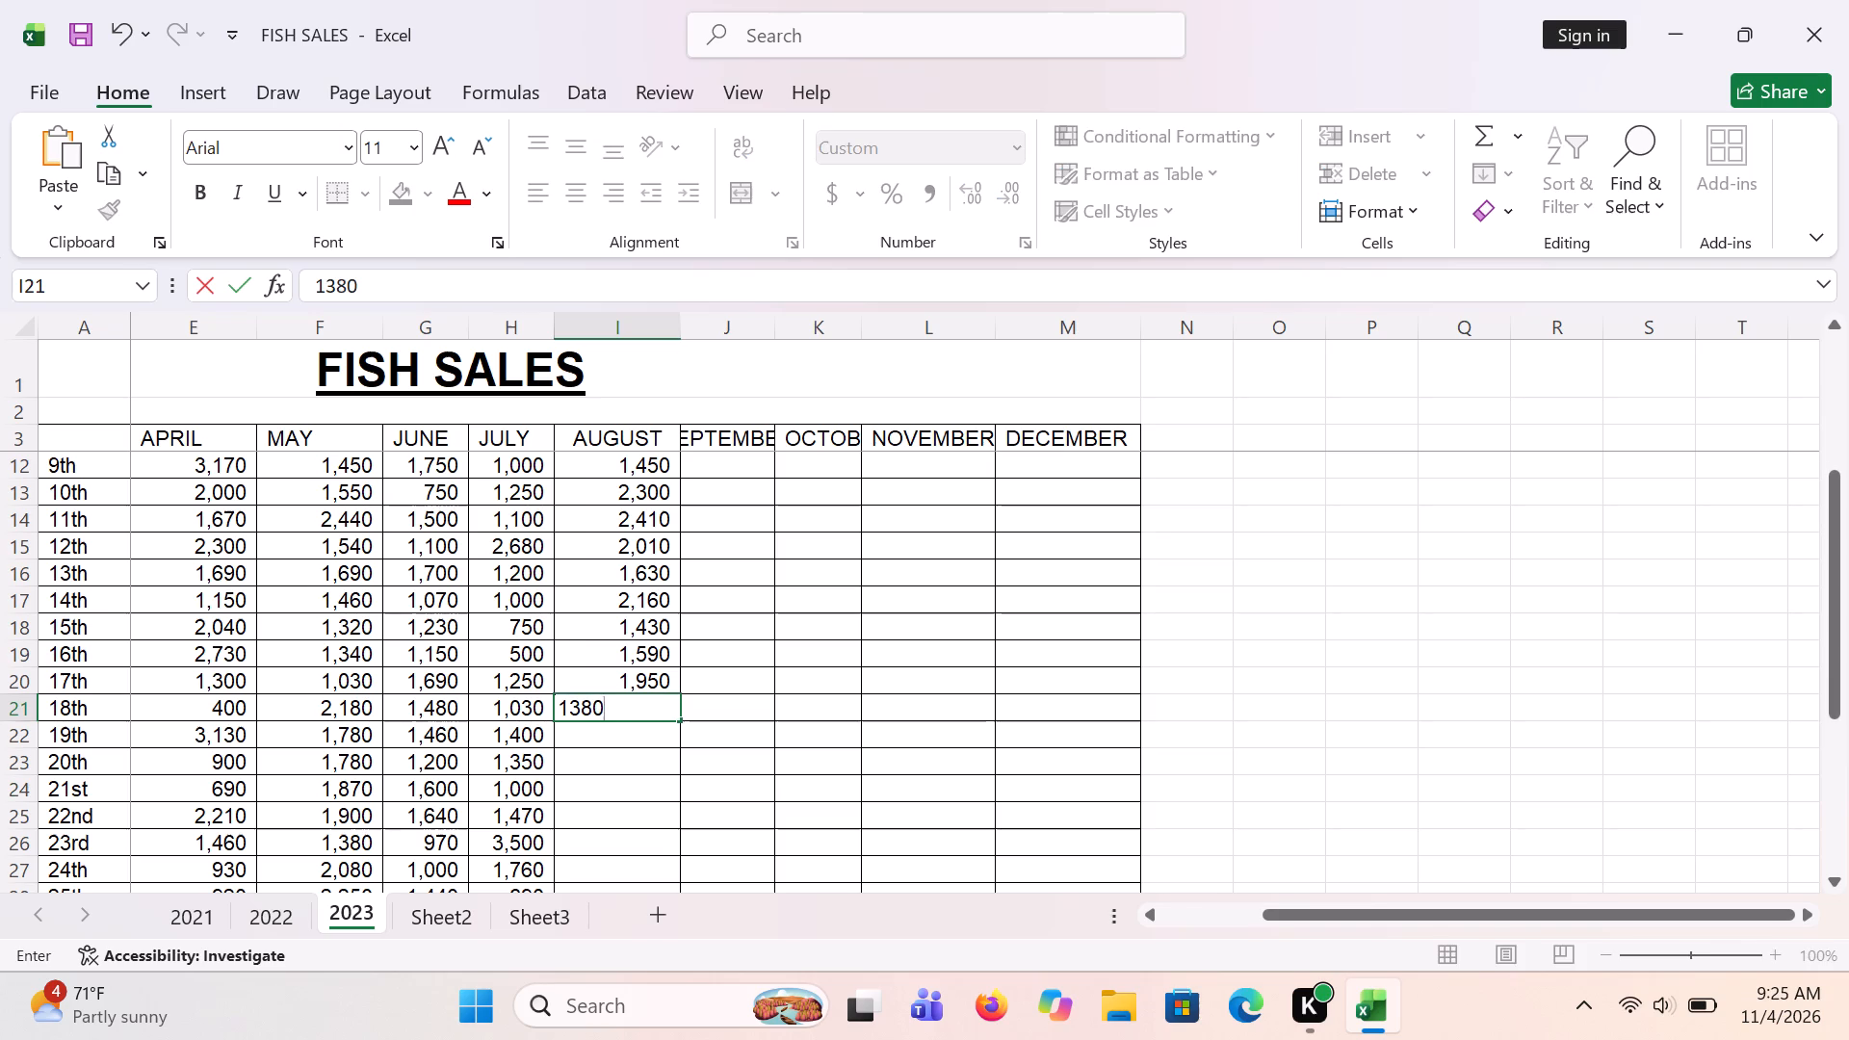
{"action": "type", "text": "2500"}
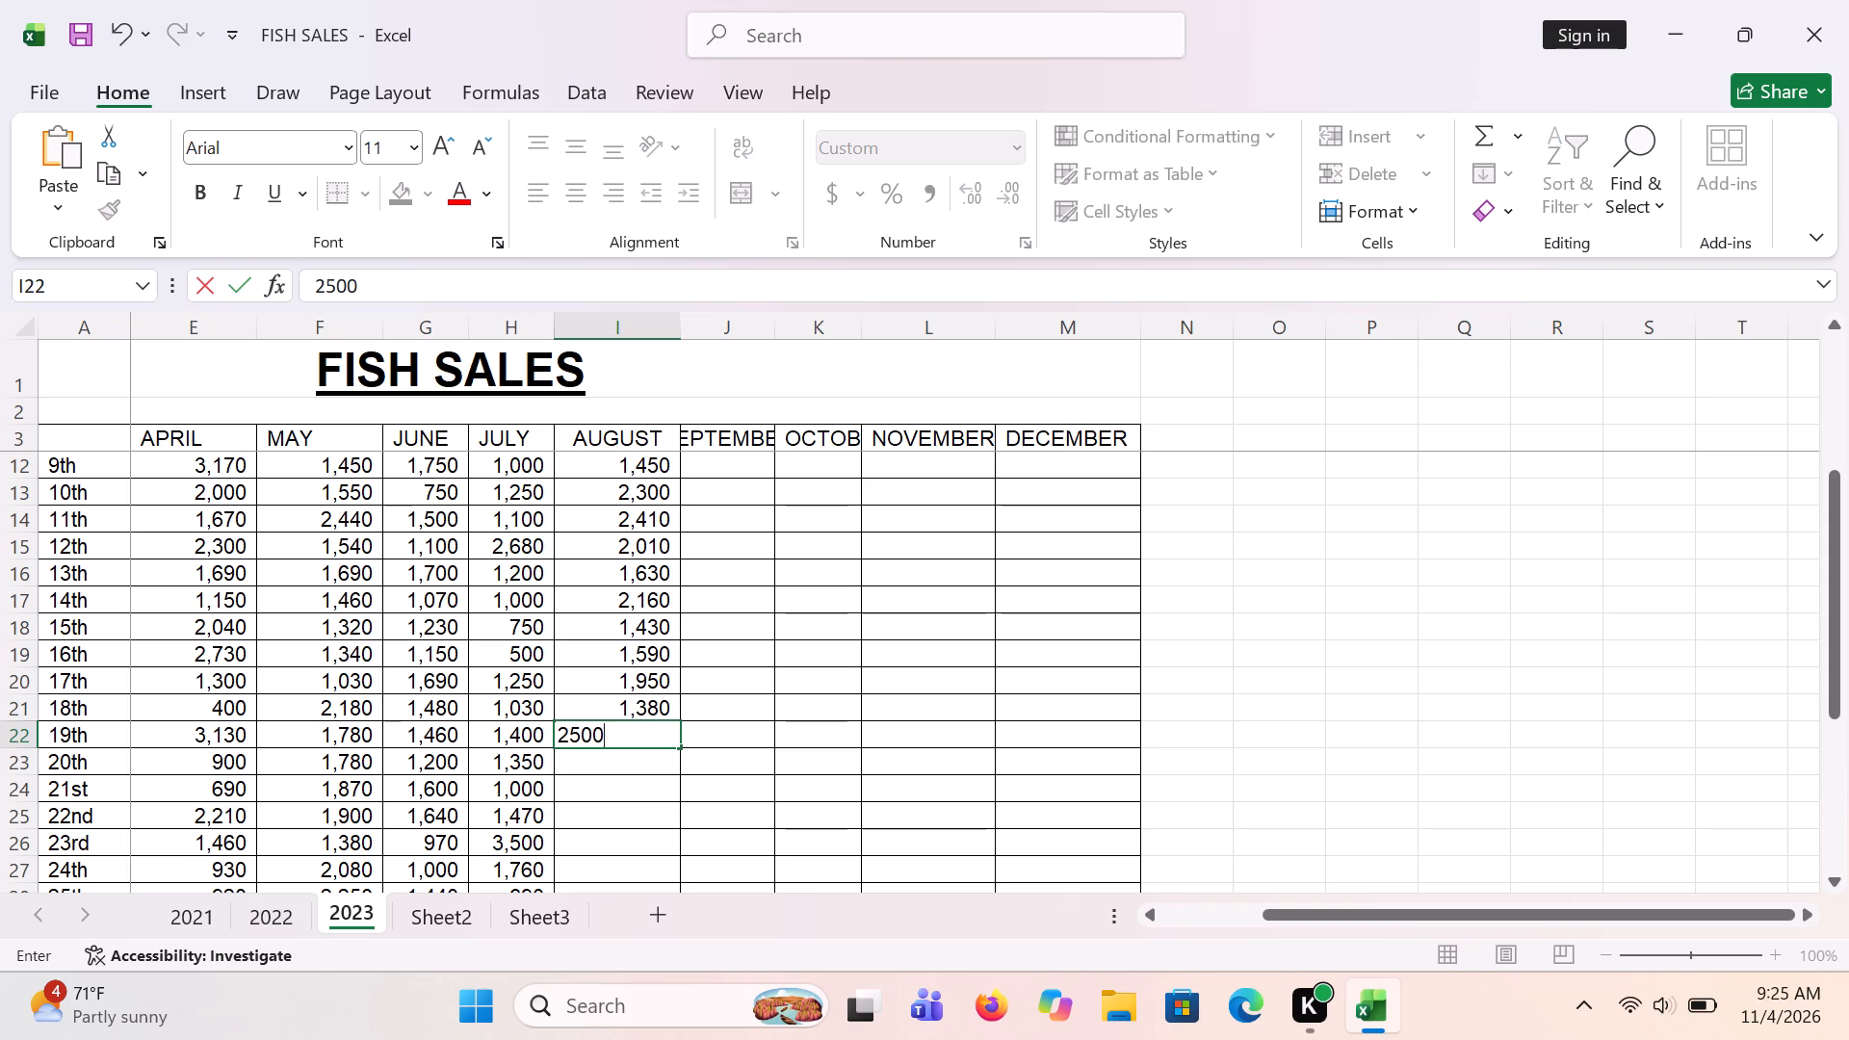
{"action": "key", "text": "Return"}
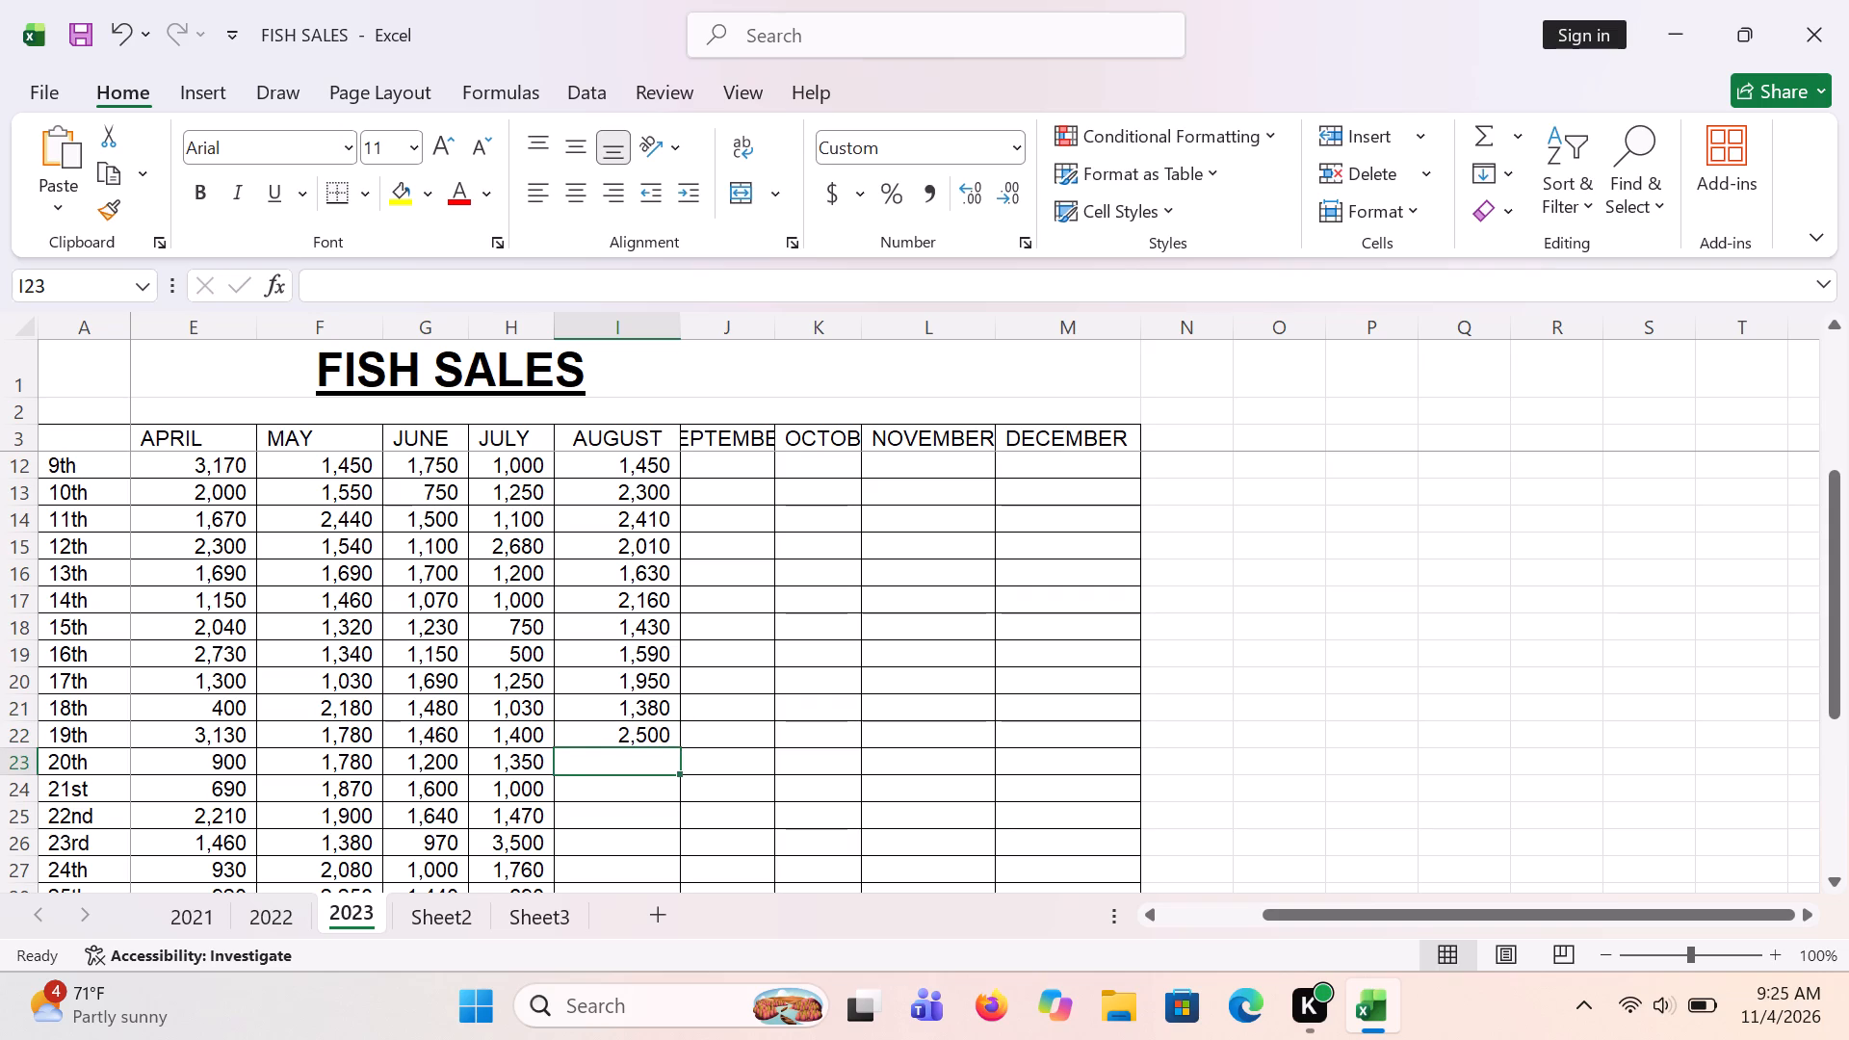
{"action": "type", "text": "2000"}
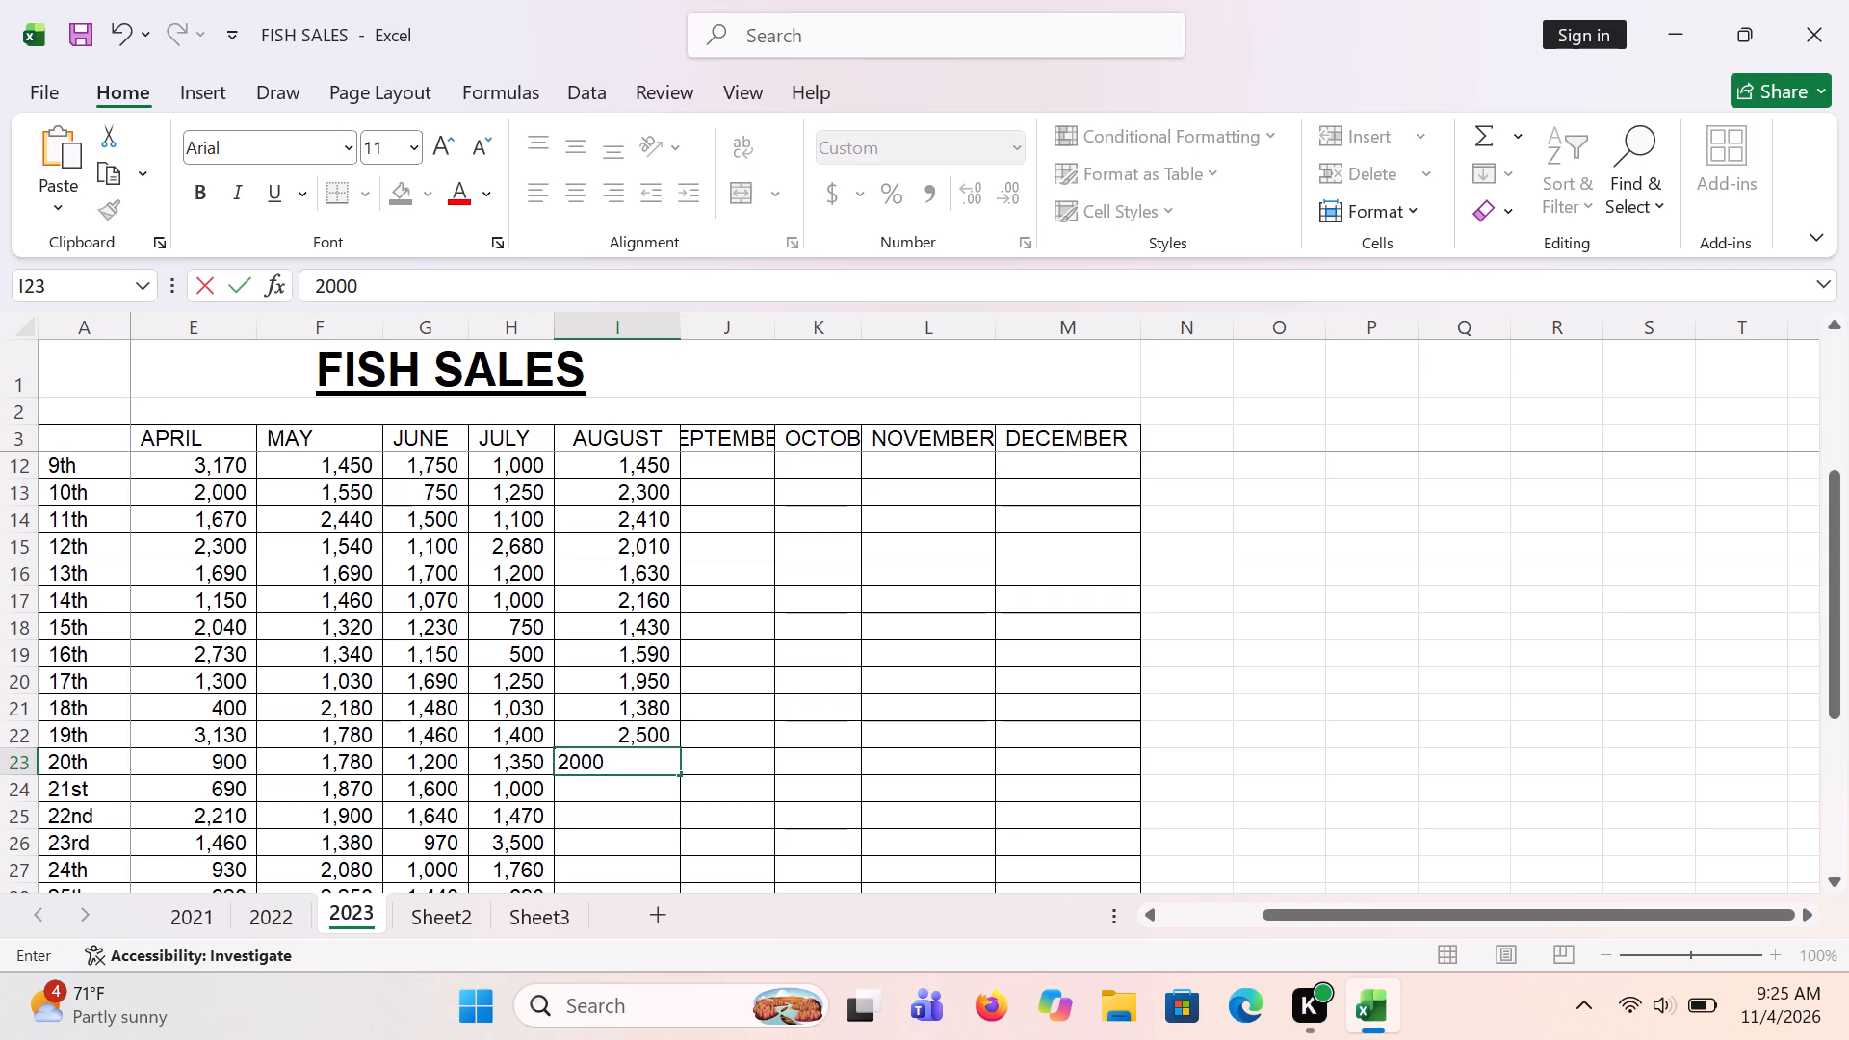
{"action": "key", "text": "Return"}
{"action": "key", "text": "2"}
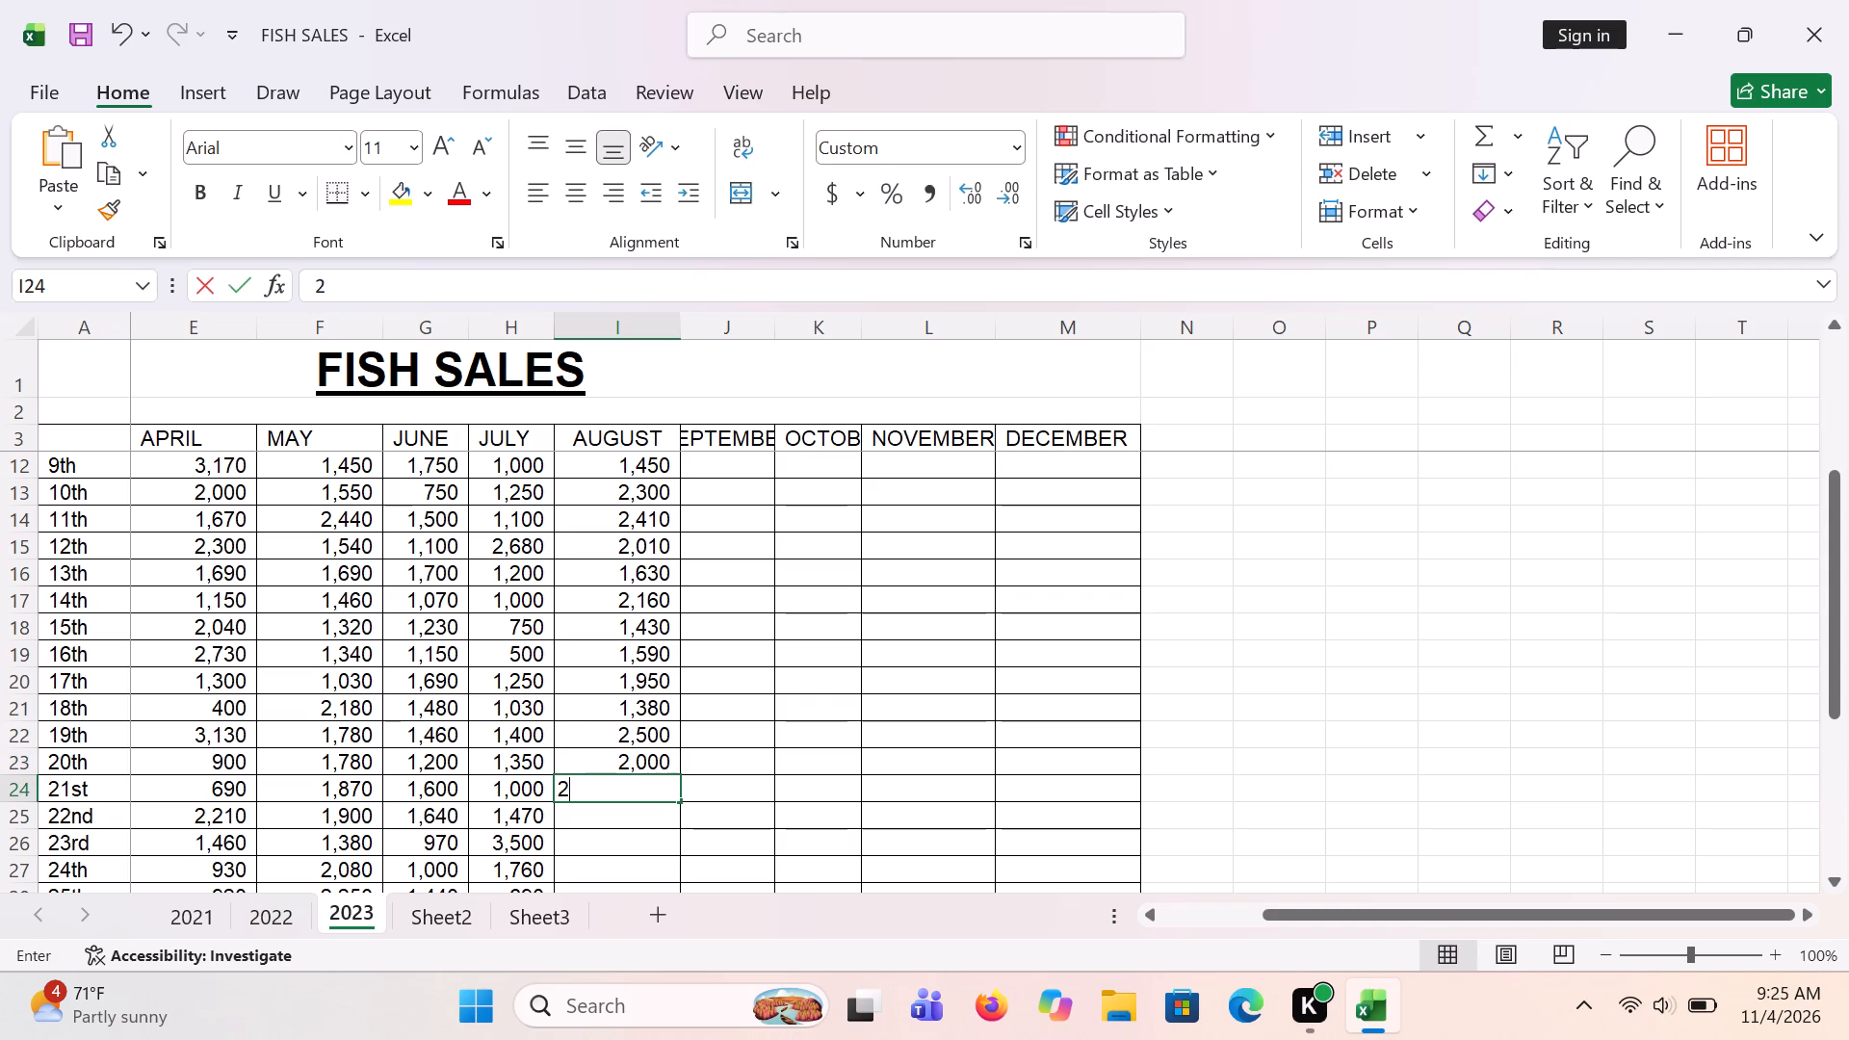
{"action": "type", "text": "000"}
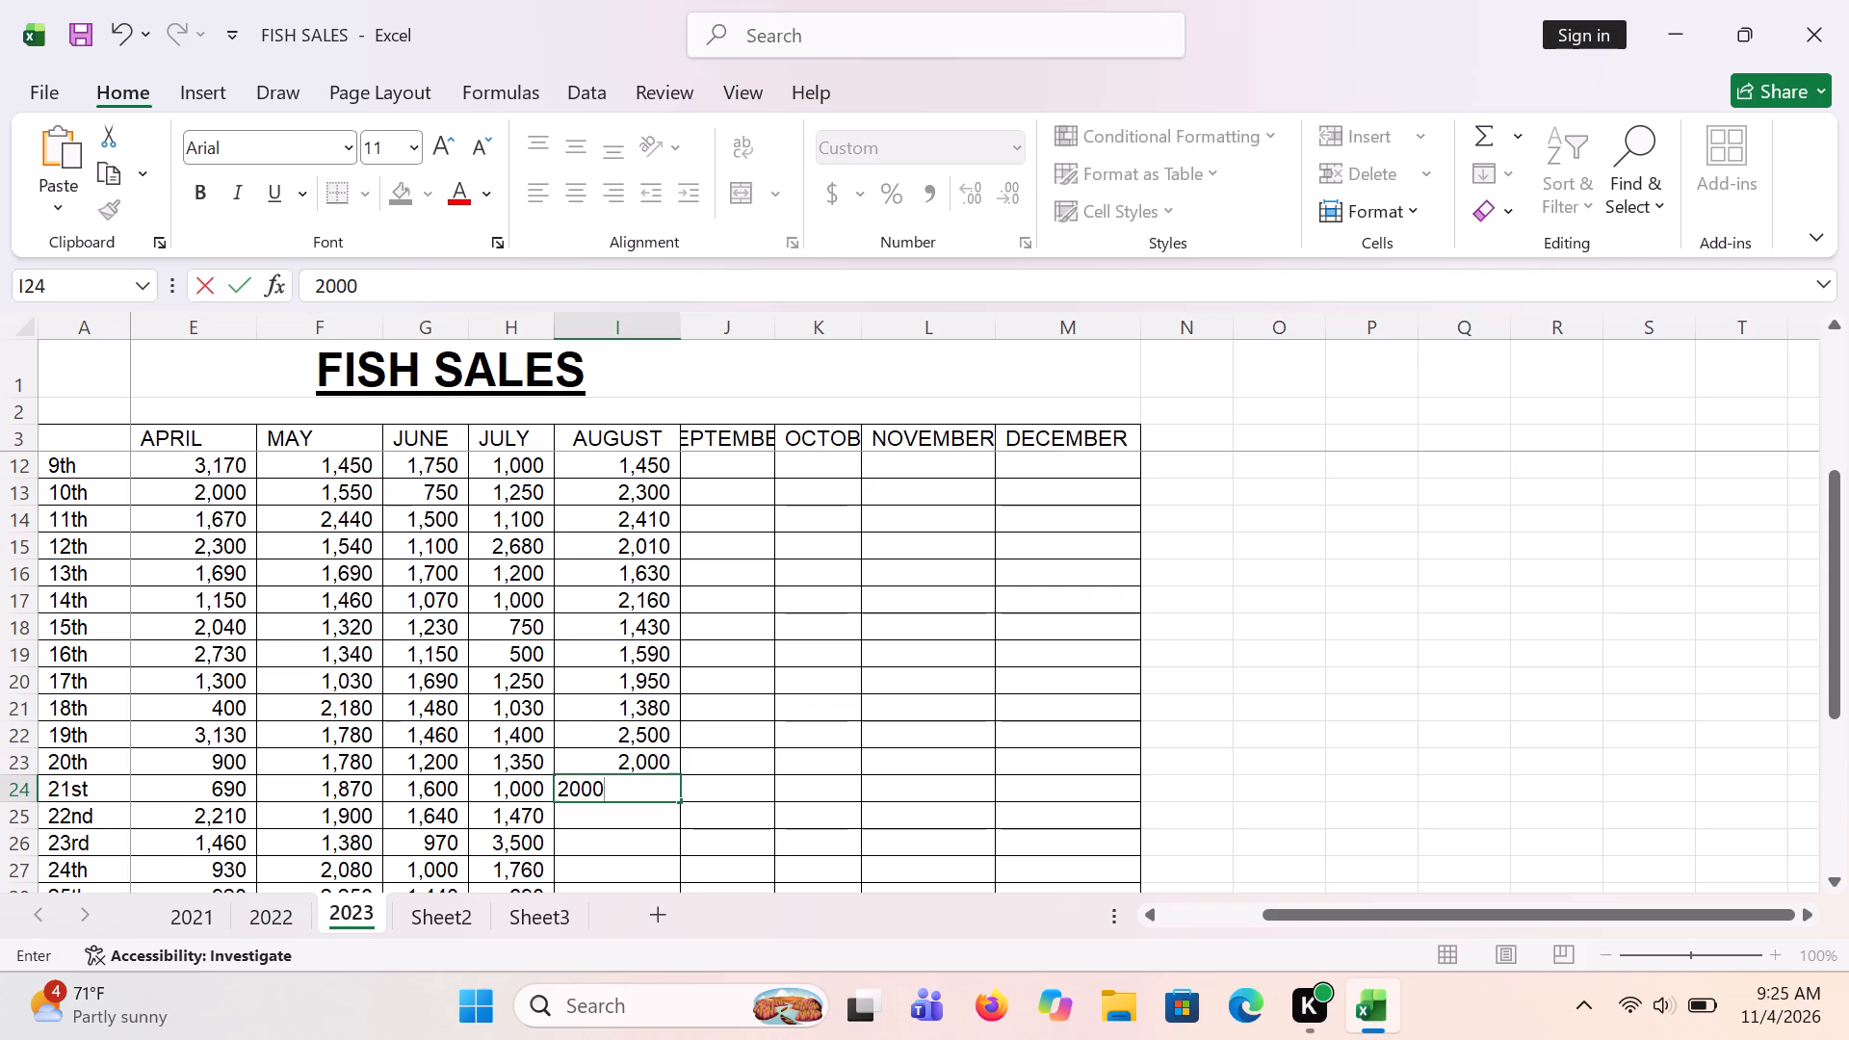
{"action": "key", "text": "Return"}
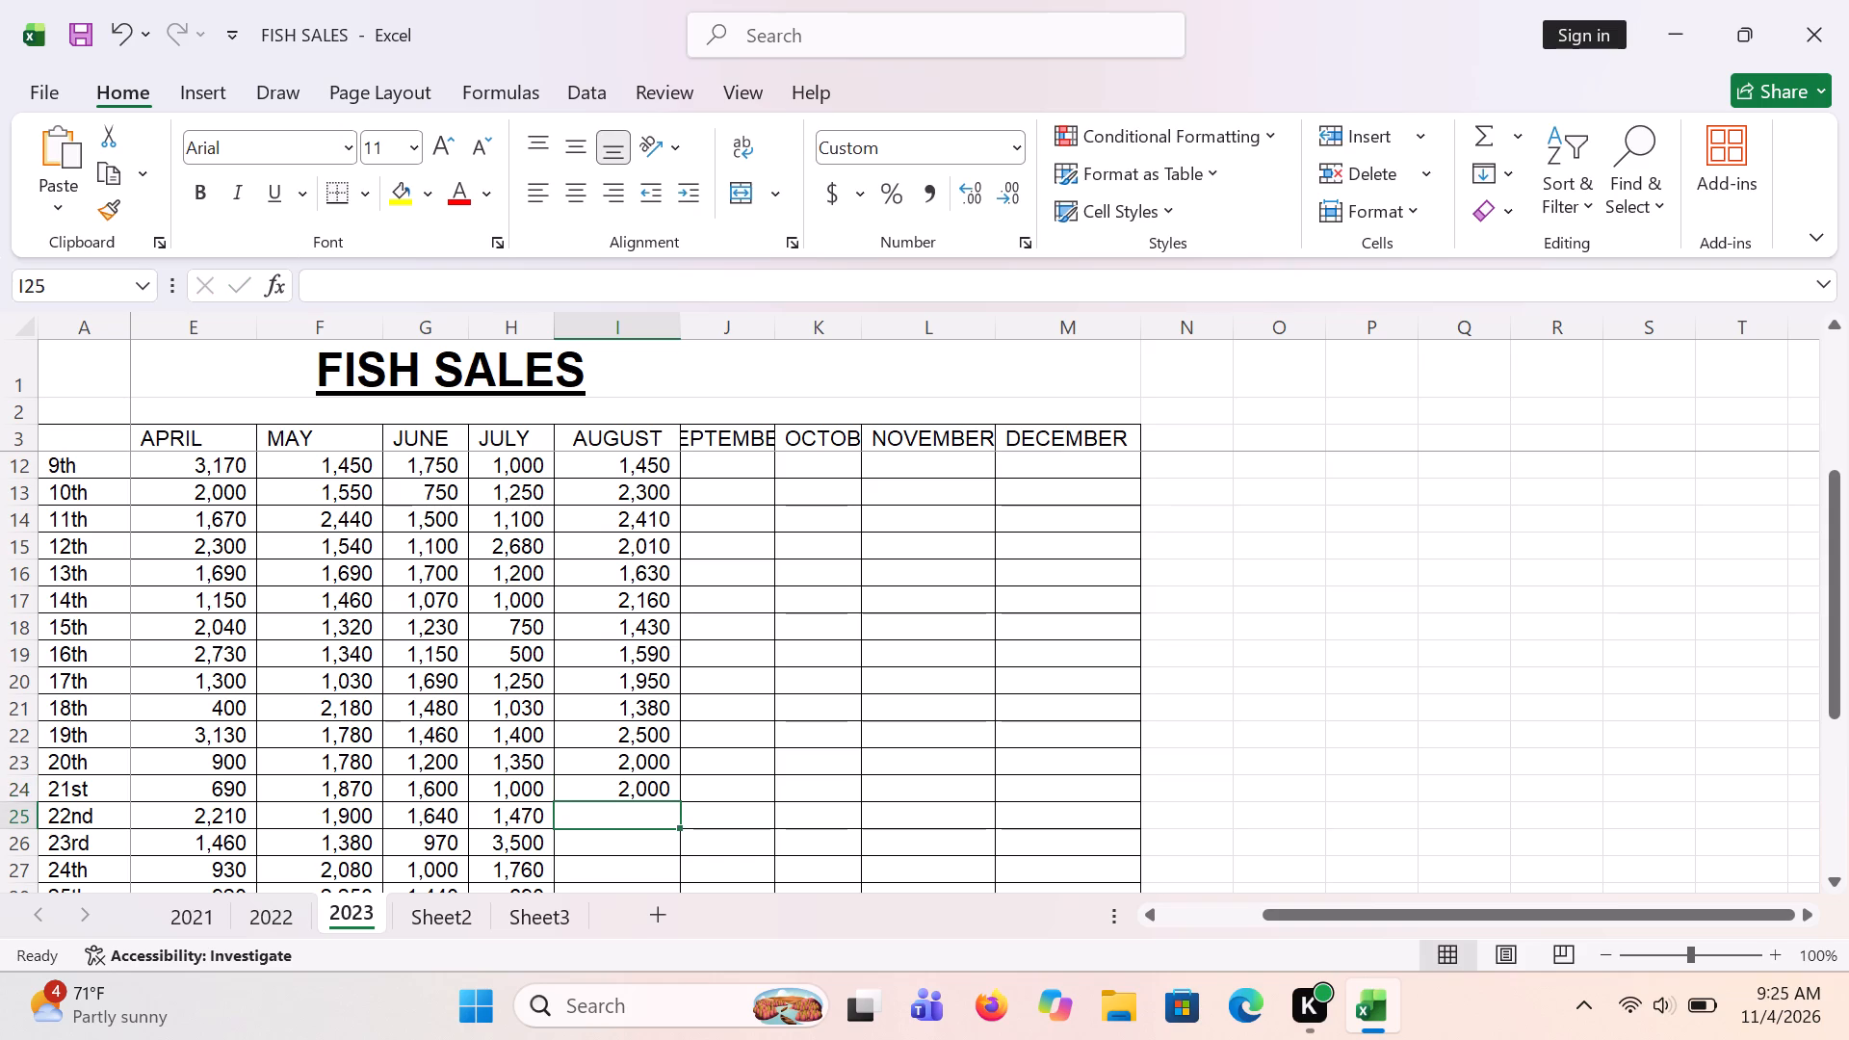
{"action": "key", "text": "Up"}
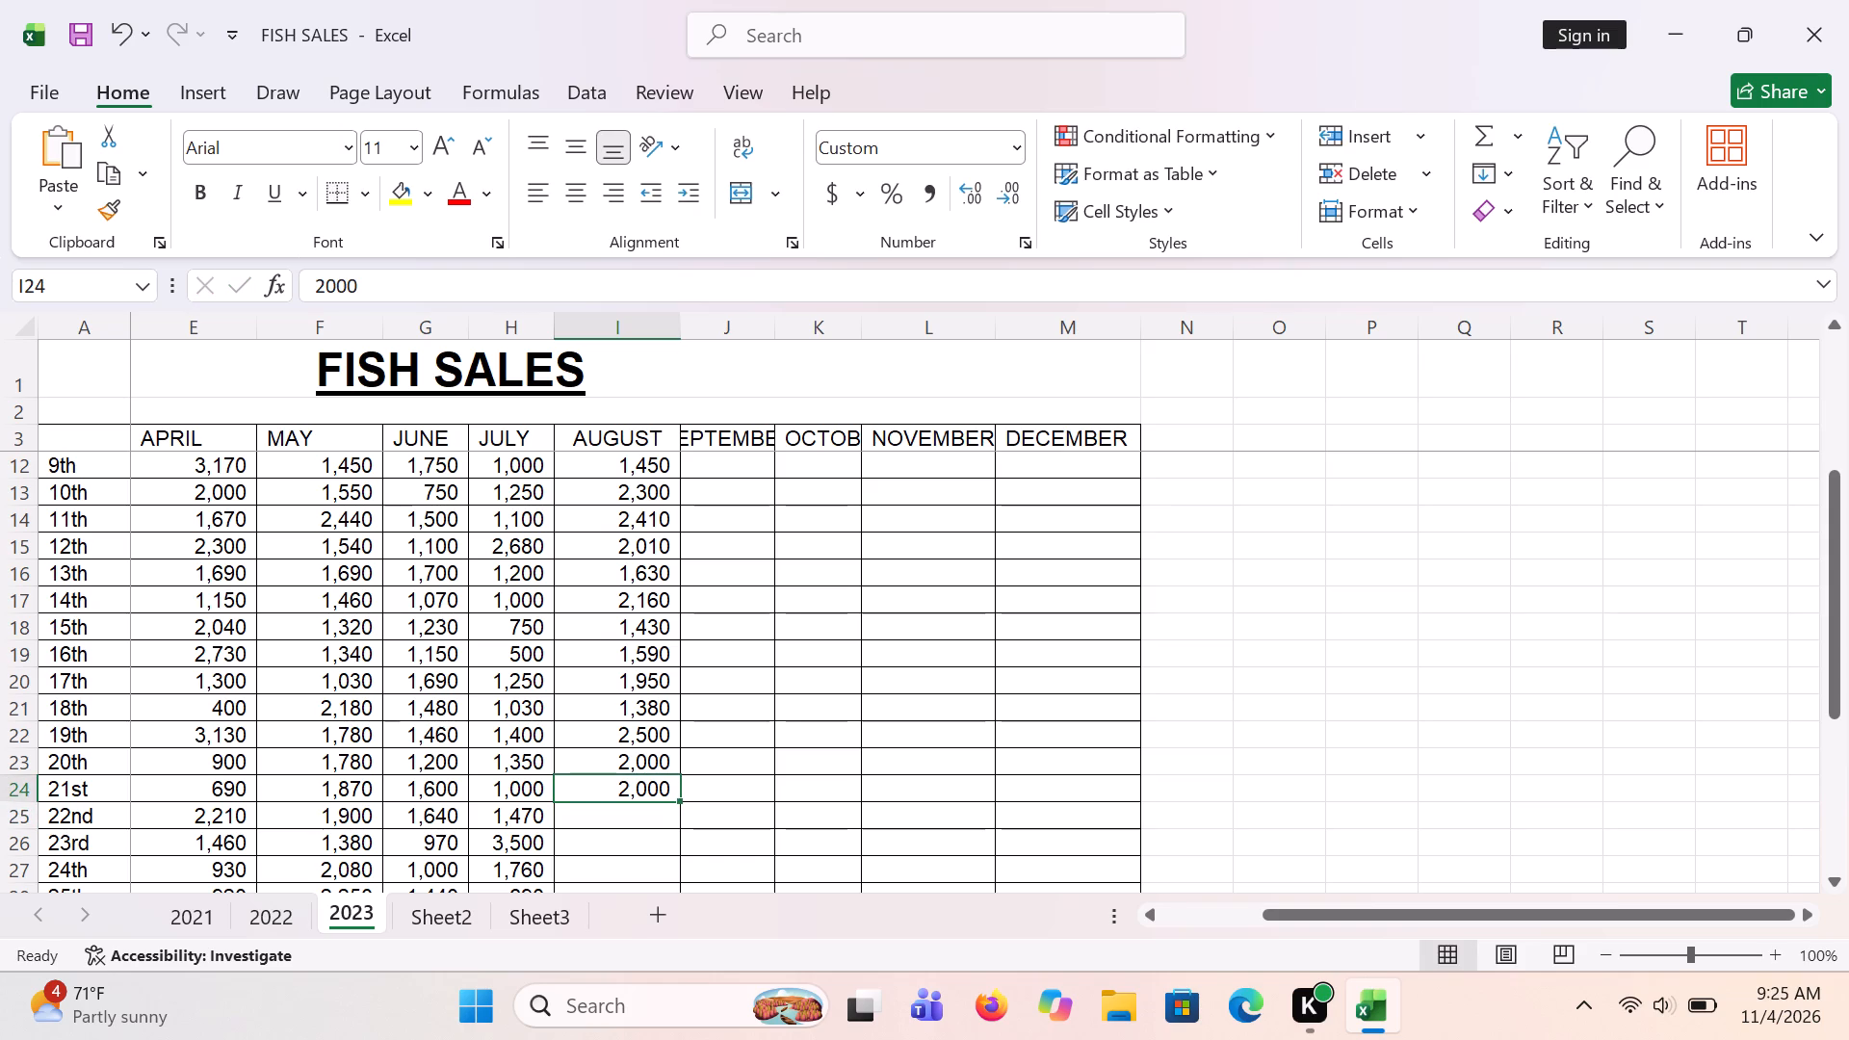
Enter the August sales for the 21st to the 23rd: 1050, 1250 and 1400, and save the workbook.
{"action": "type", "text": "105"}
{"action": "key", "text": "0"}
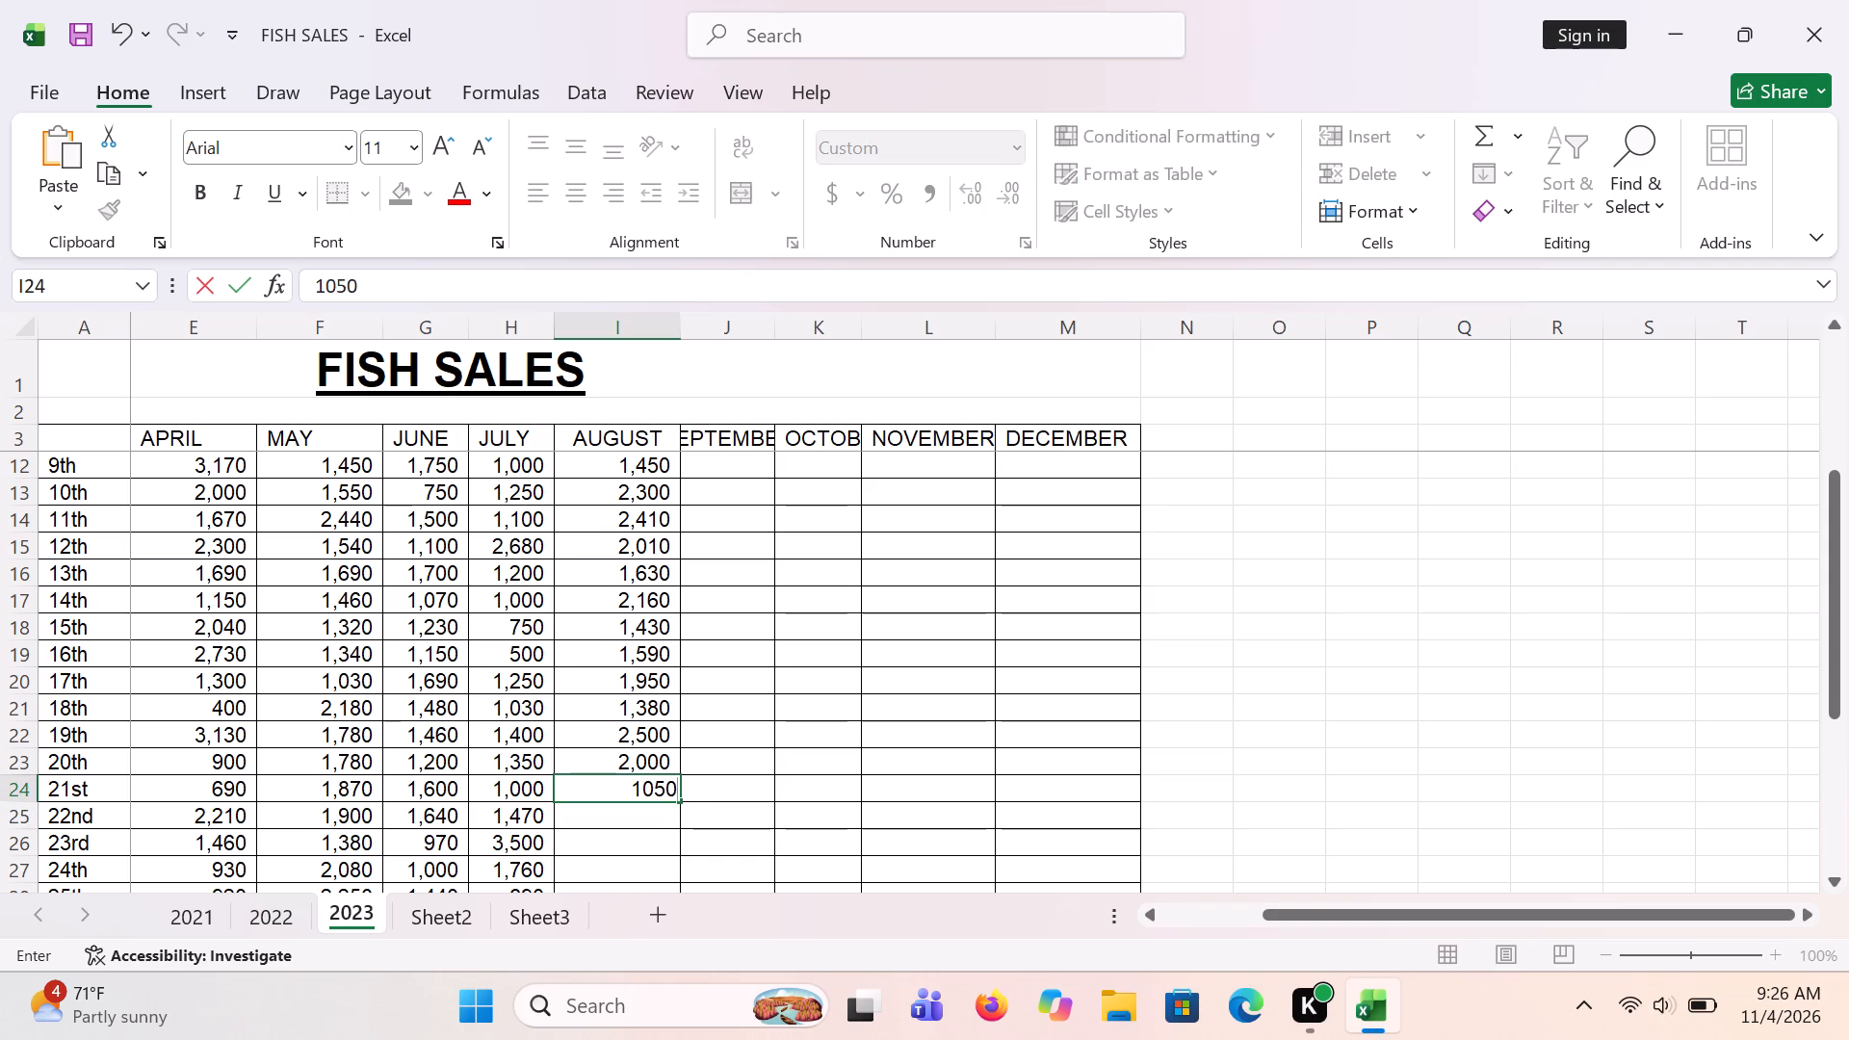
{"action": "key", "text": "Return"}
{"action": "type", "text": "12"}
{"action": "key", "text": "5"}
{"action": "key", "text": "0"}
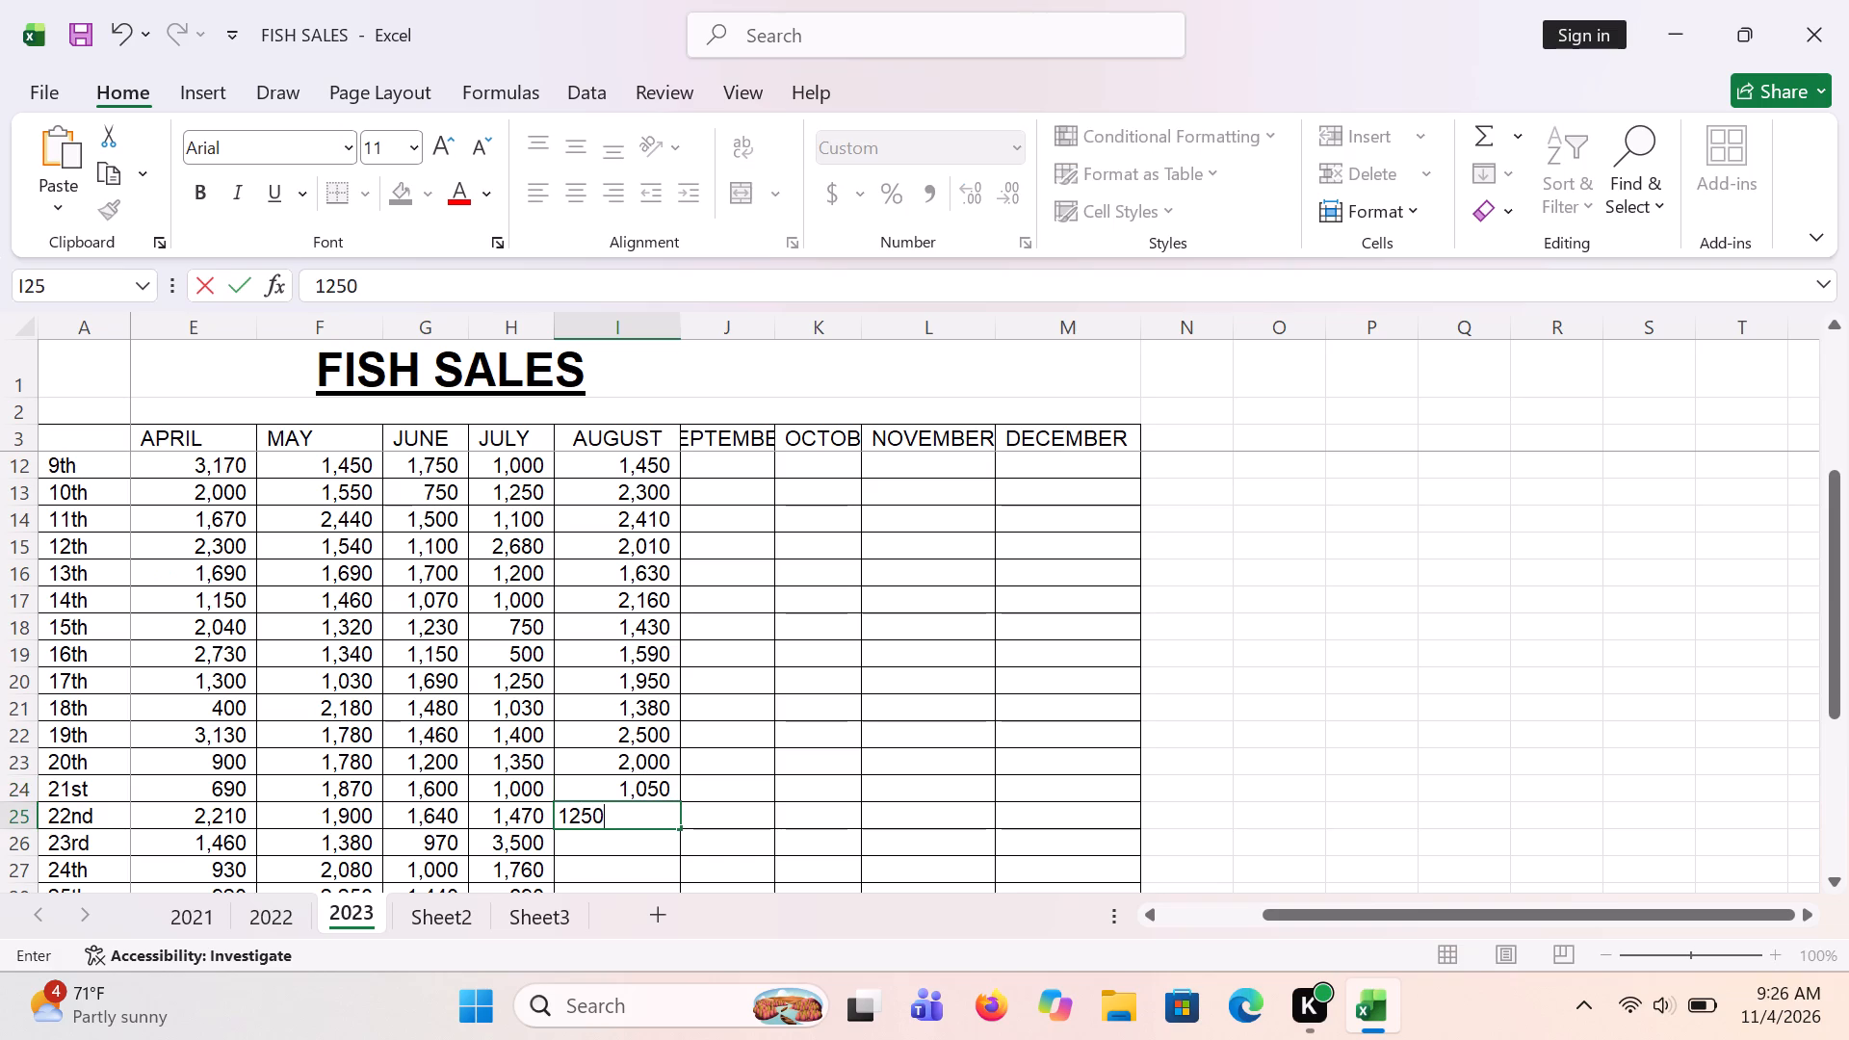
{"action": "key", "text": "Return"}
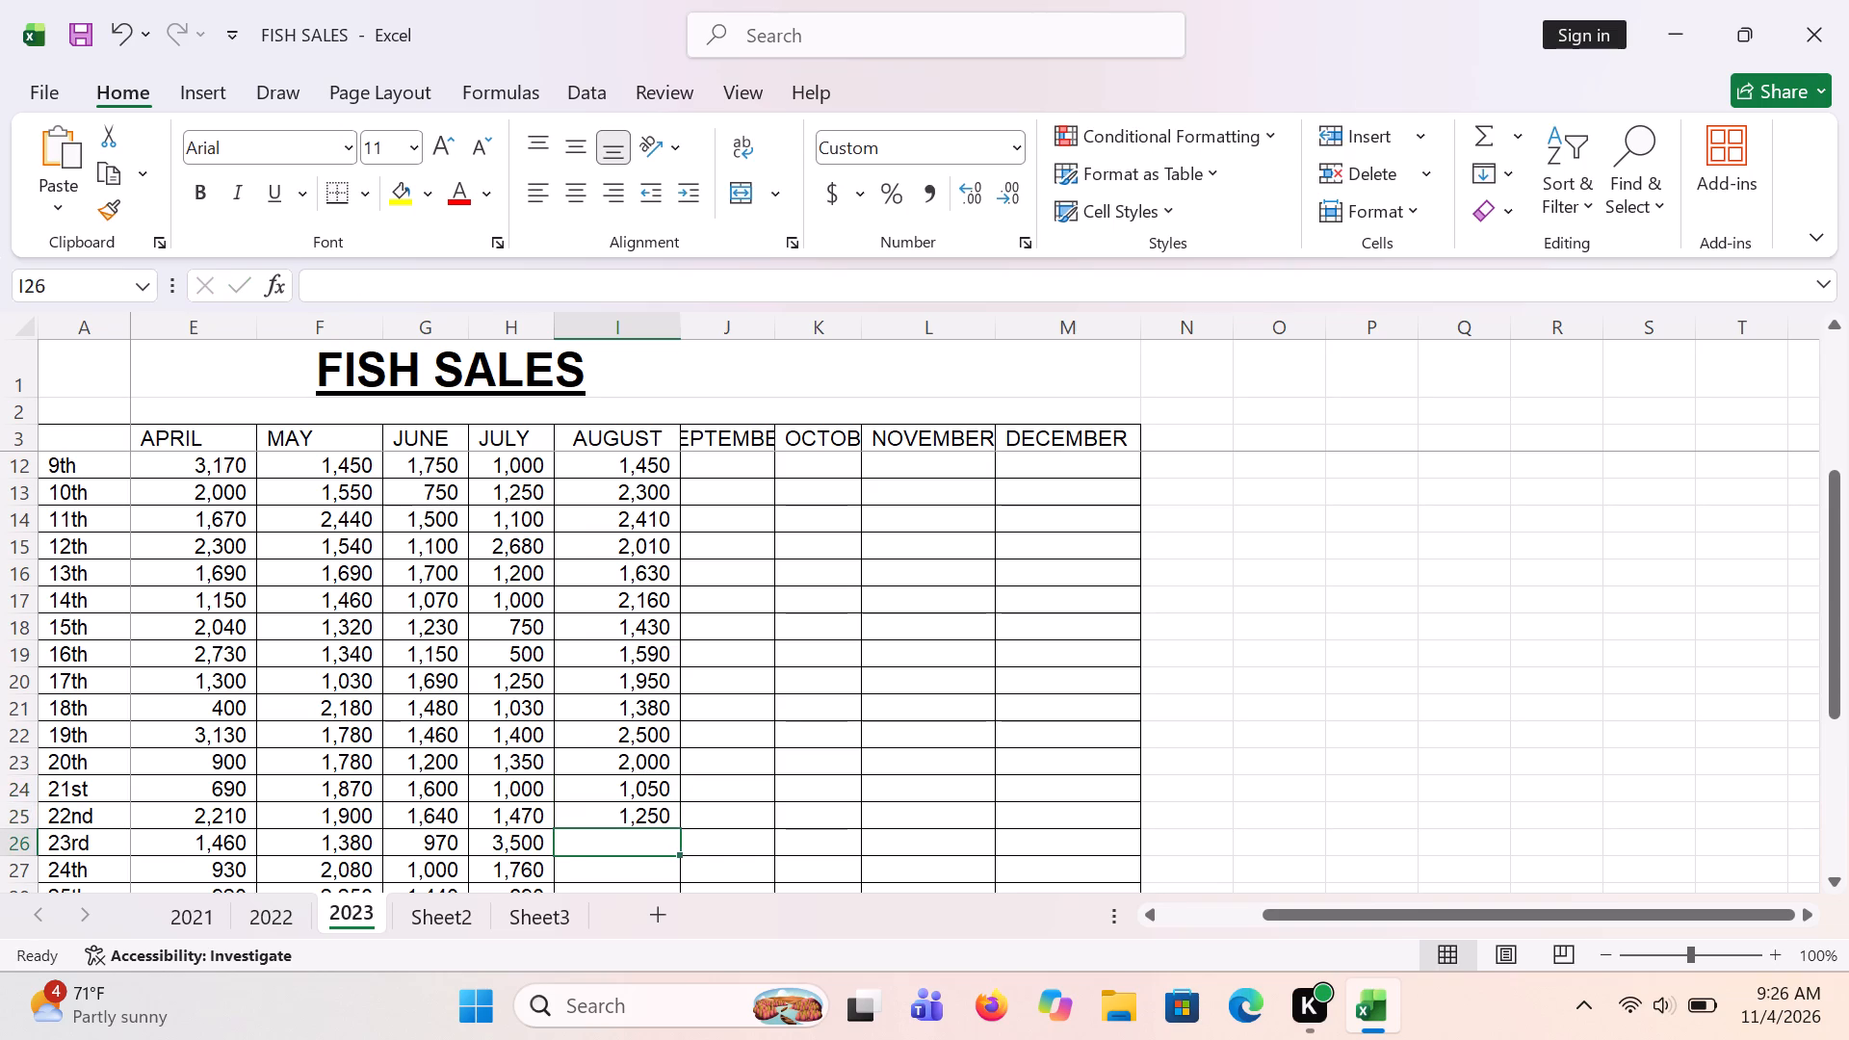
{"action": "type", "text": "1400"}
{"action": "key", "text": "Return"}
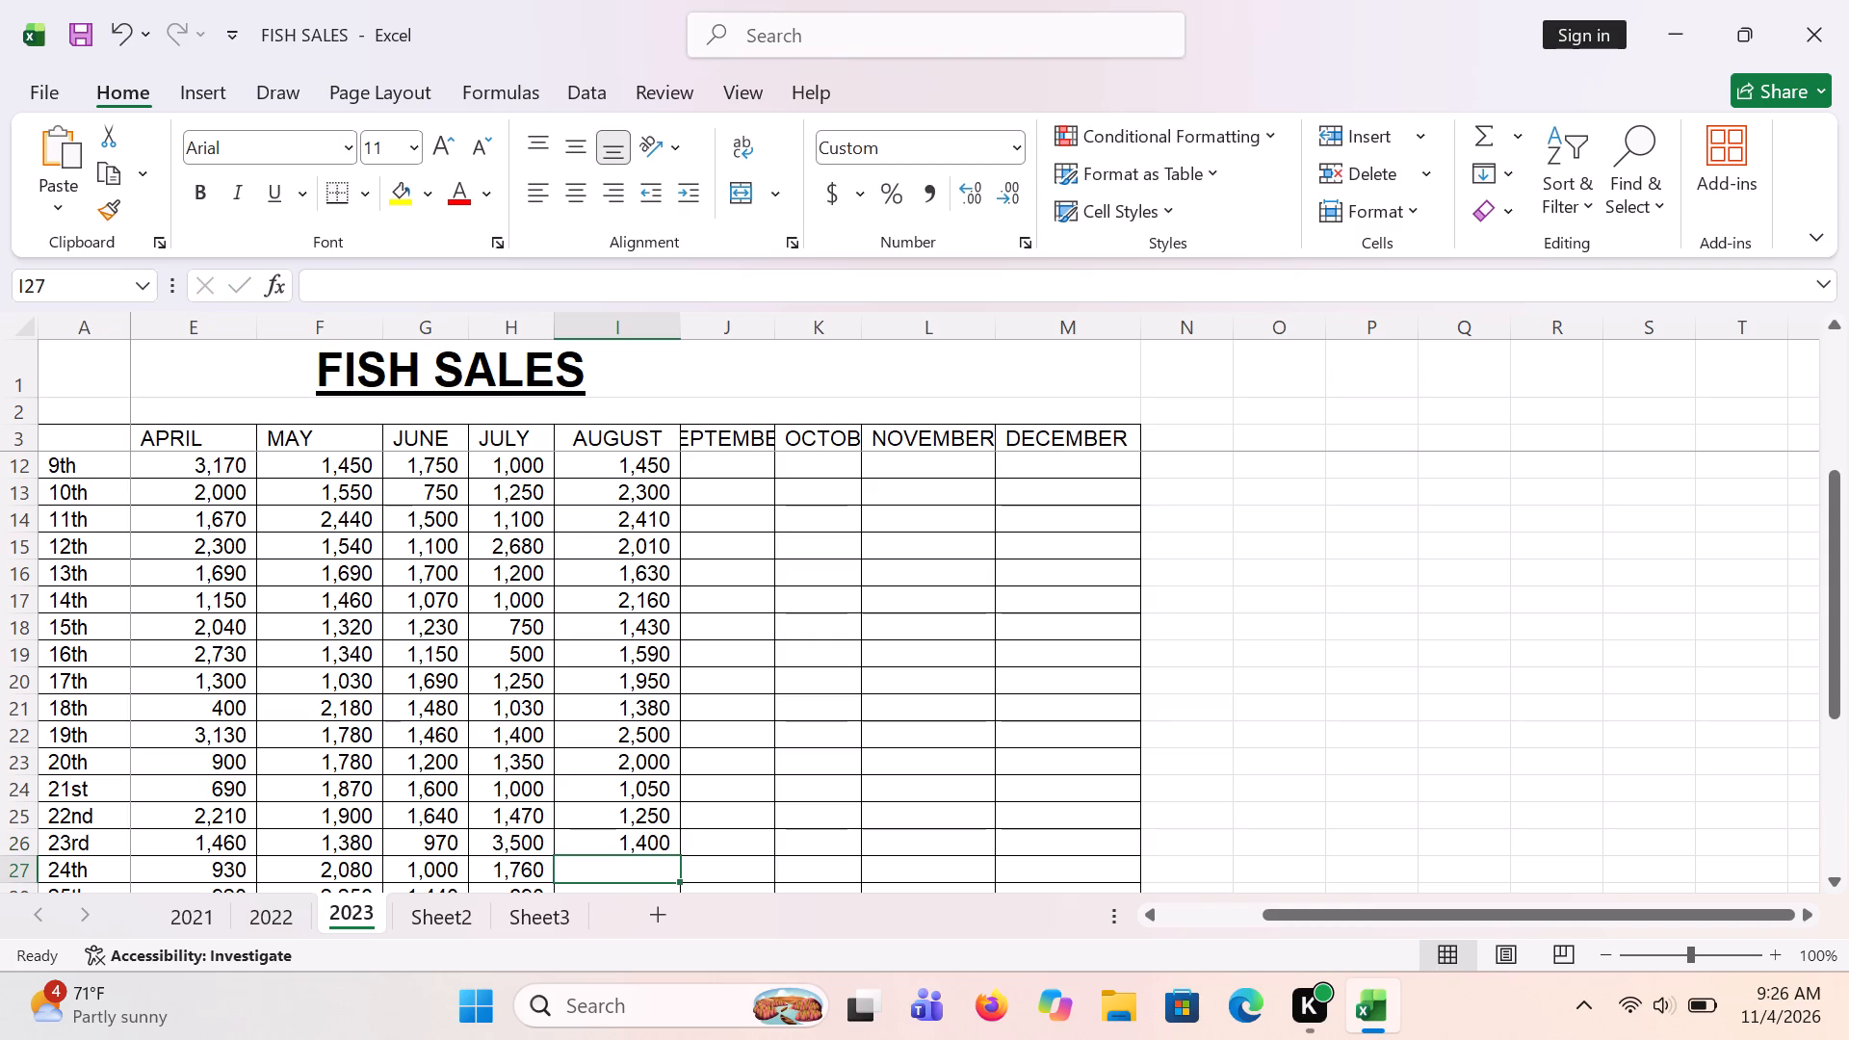
{"action": "key", "text": "ctrl+s"}
Select the empty August cell for the 24th to continue the daily sales entry.
{"action": "scroll", "coordinate": [218, 24], "scroll_direction": "down", "scroll_amount": 3}
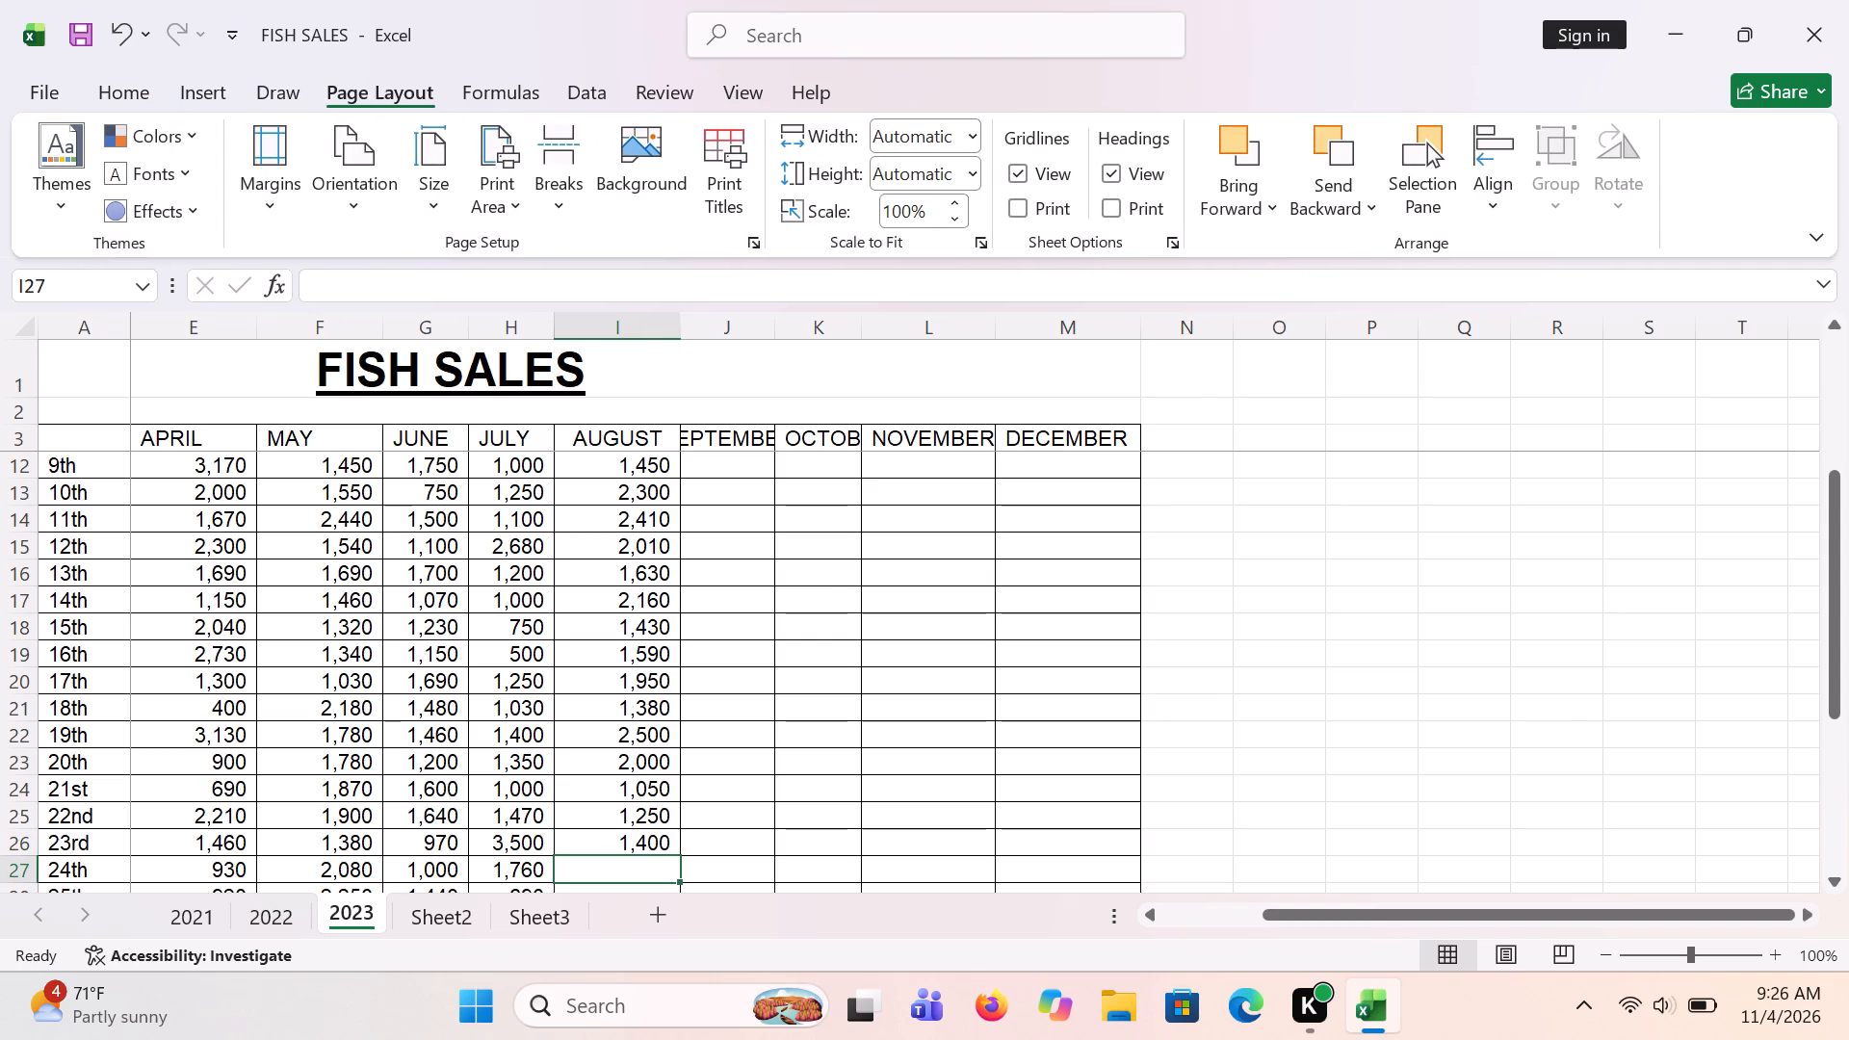
{"action": "left_click", "coordinate": [745, 576]}
{"action": "left_click", "coordinate": [598, 827]}
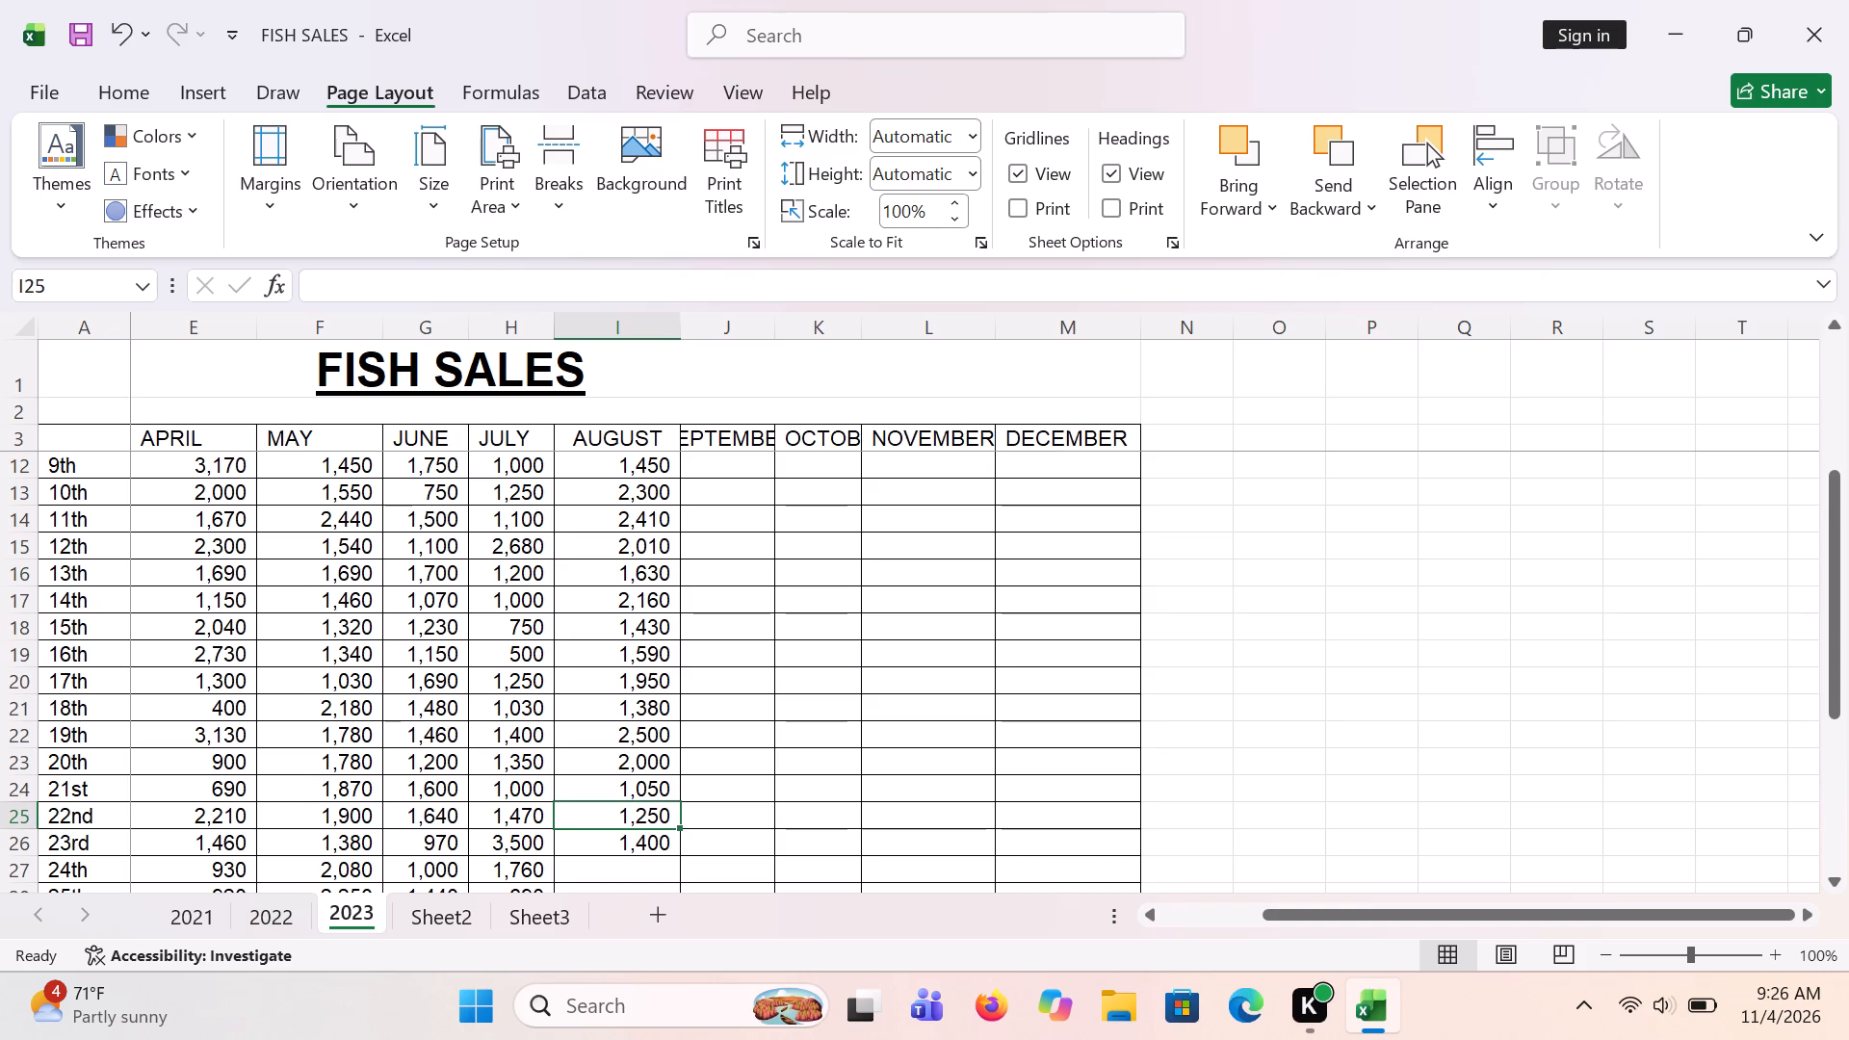
{"action": "scroll", "coordinate": [746, 802], "scroll_direction": "down", "scroll_amount": 2}
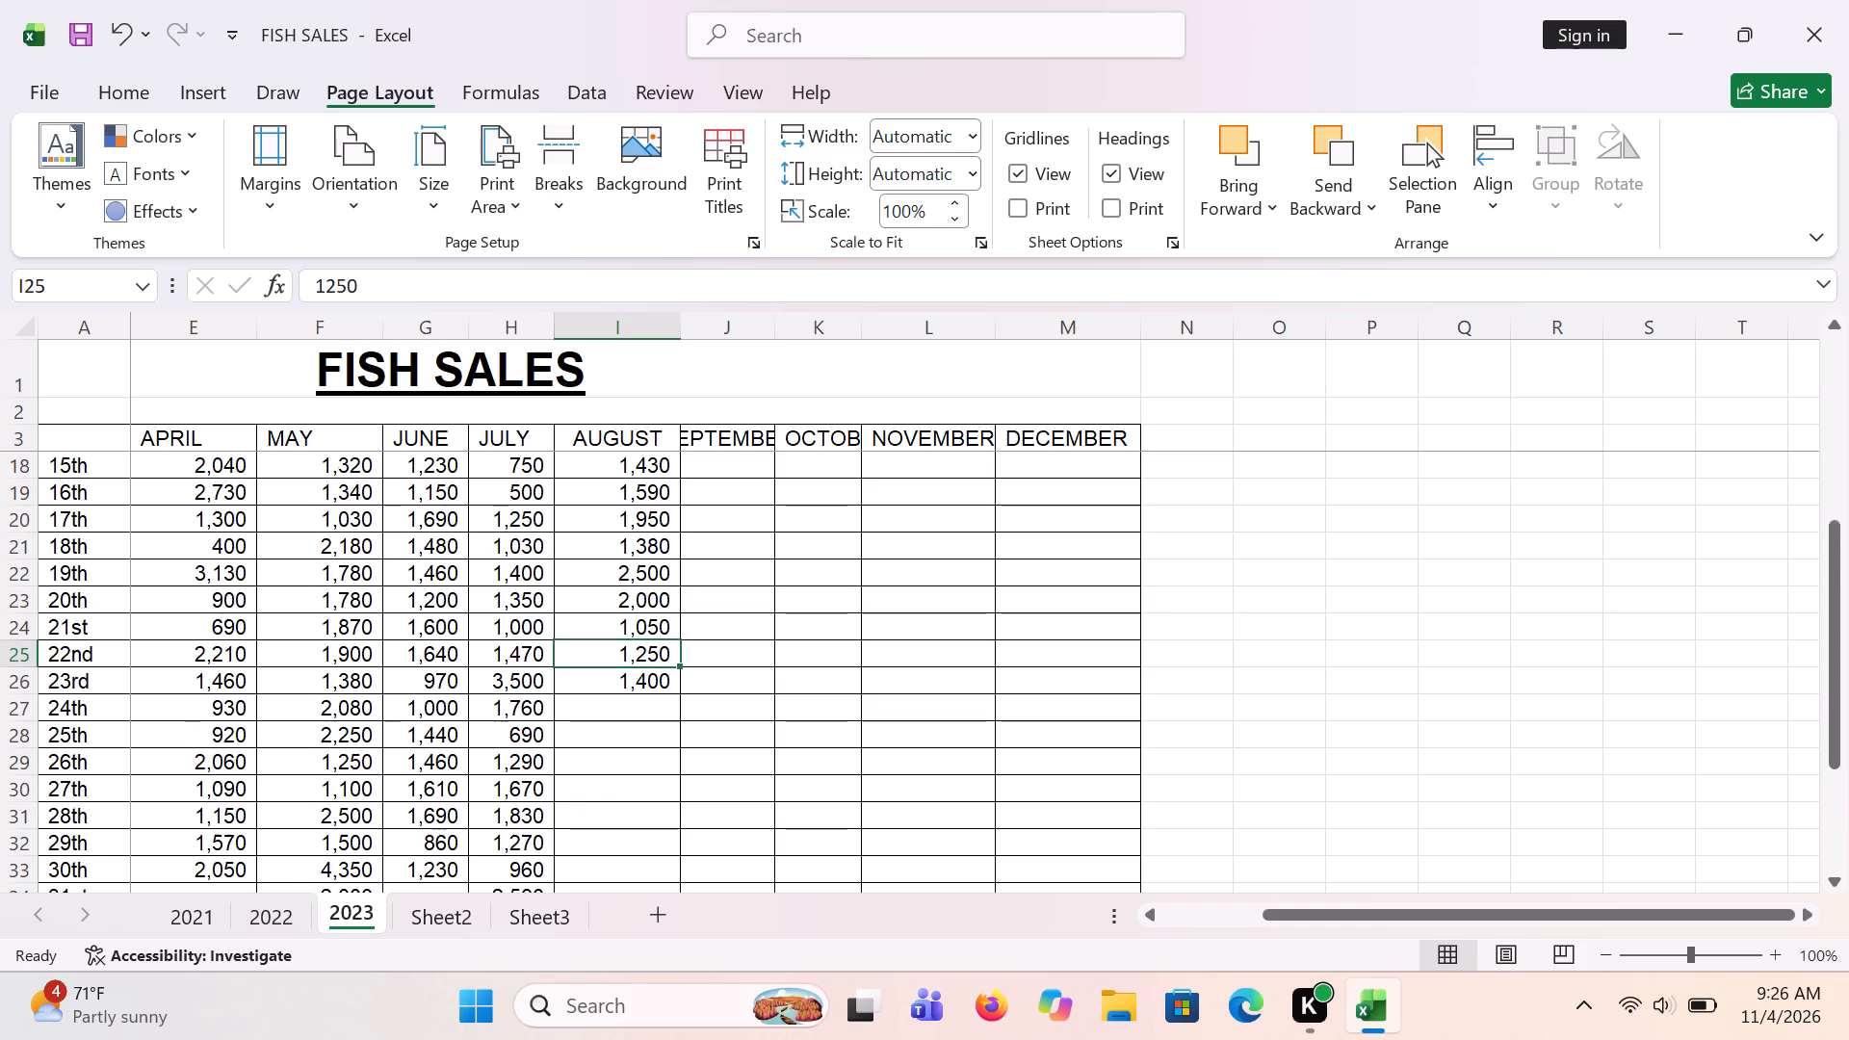
{"action": "left_click", "coordinate": [616, 711]}
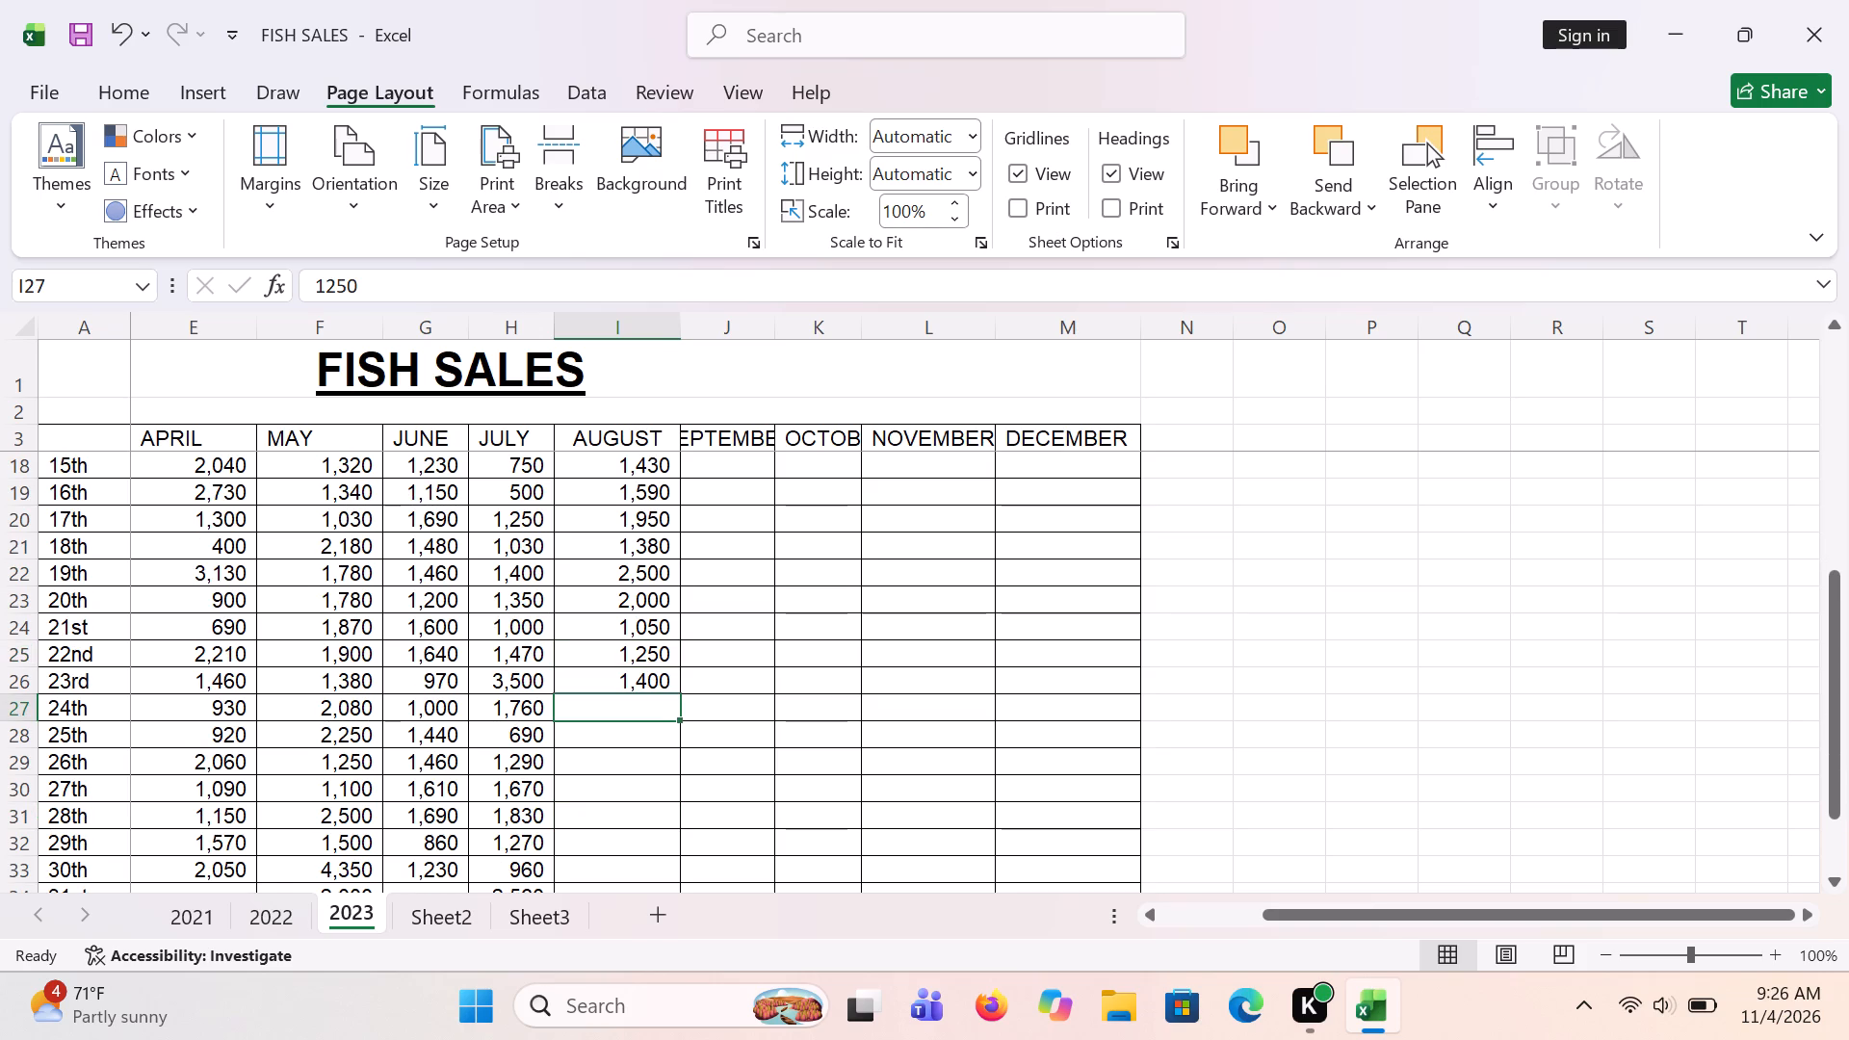
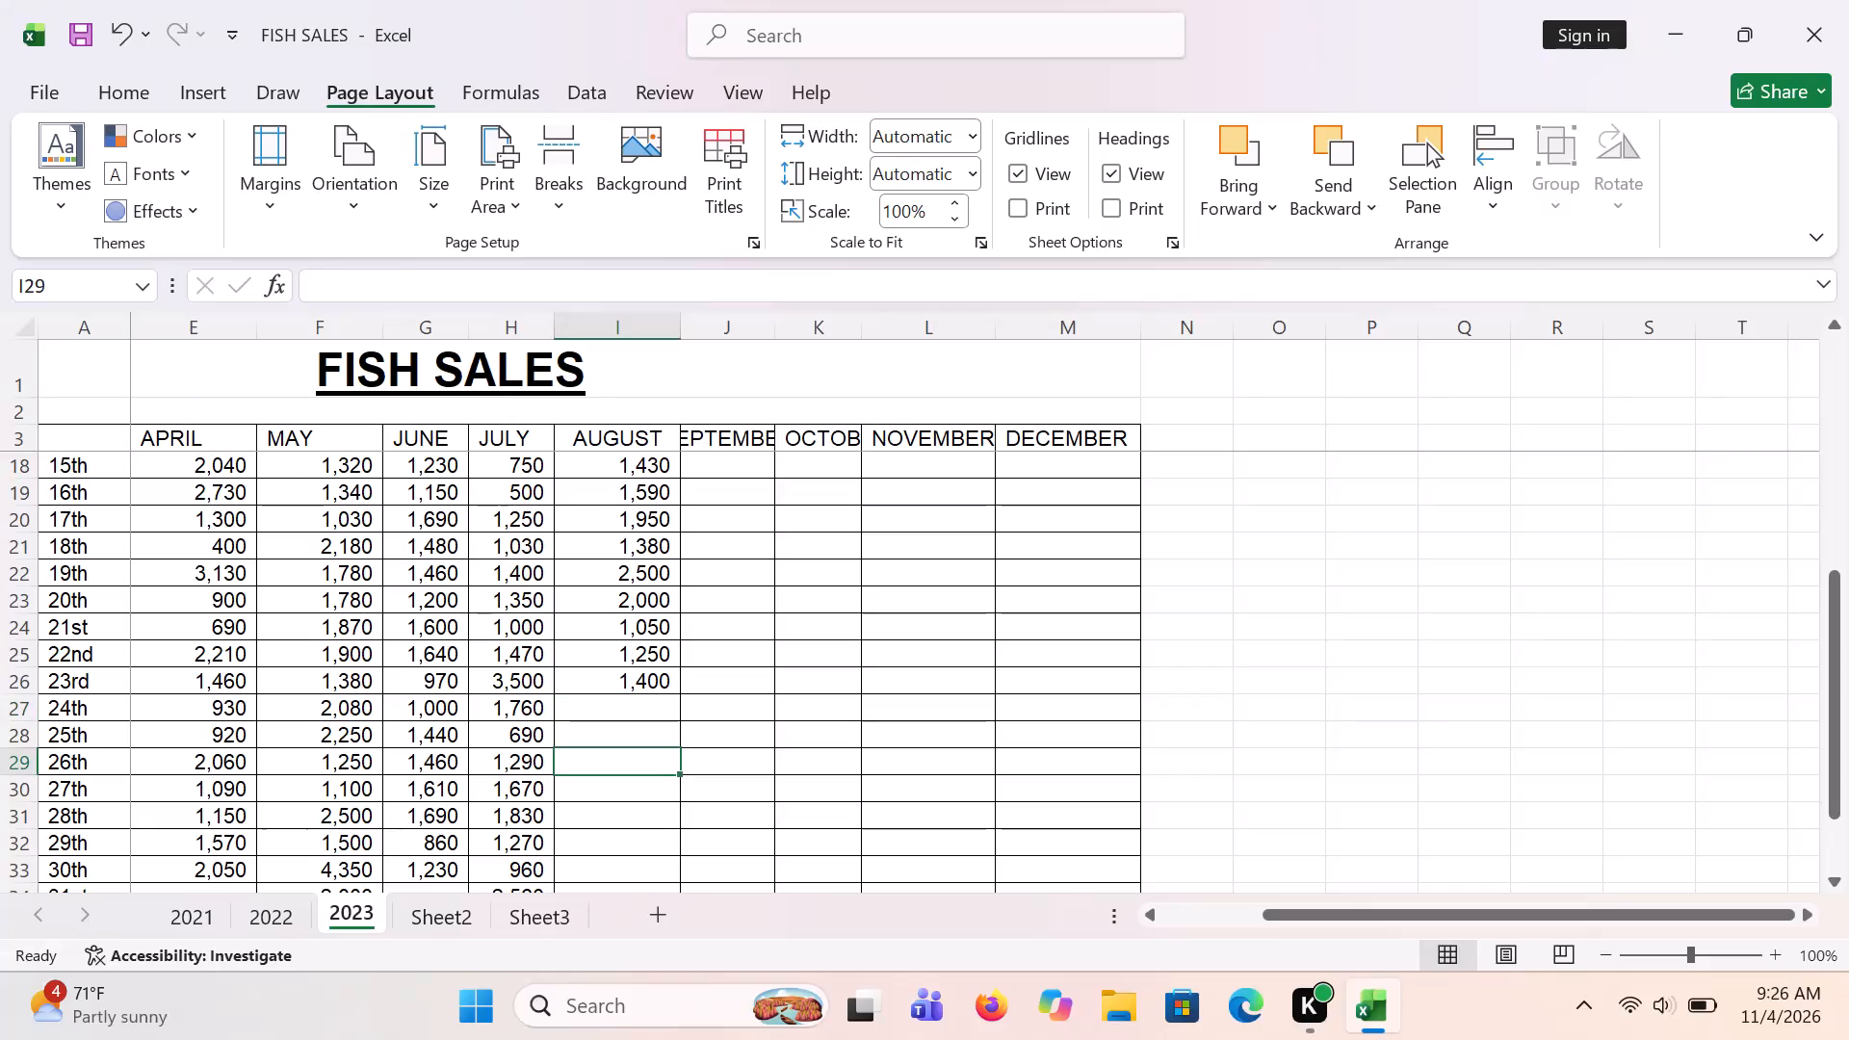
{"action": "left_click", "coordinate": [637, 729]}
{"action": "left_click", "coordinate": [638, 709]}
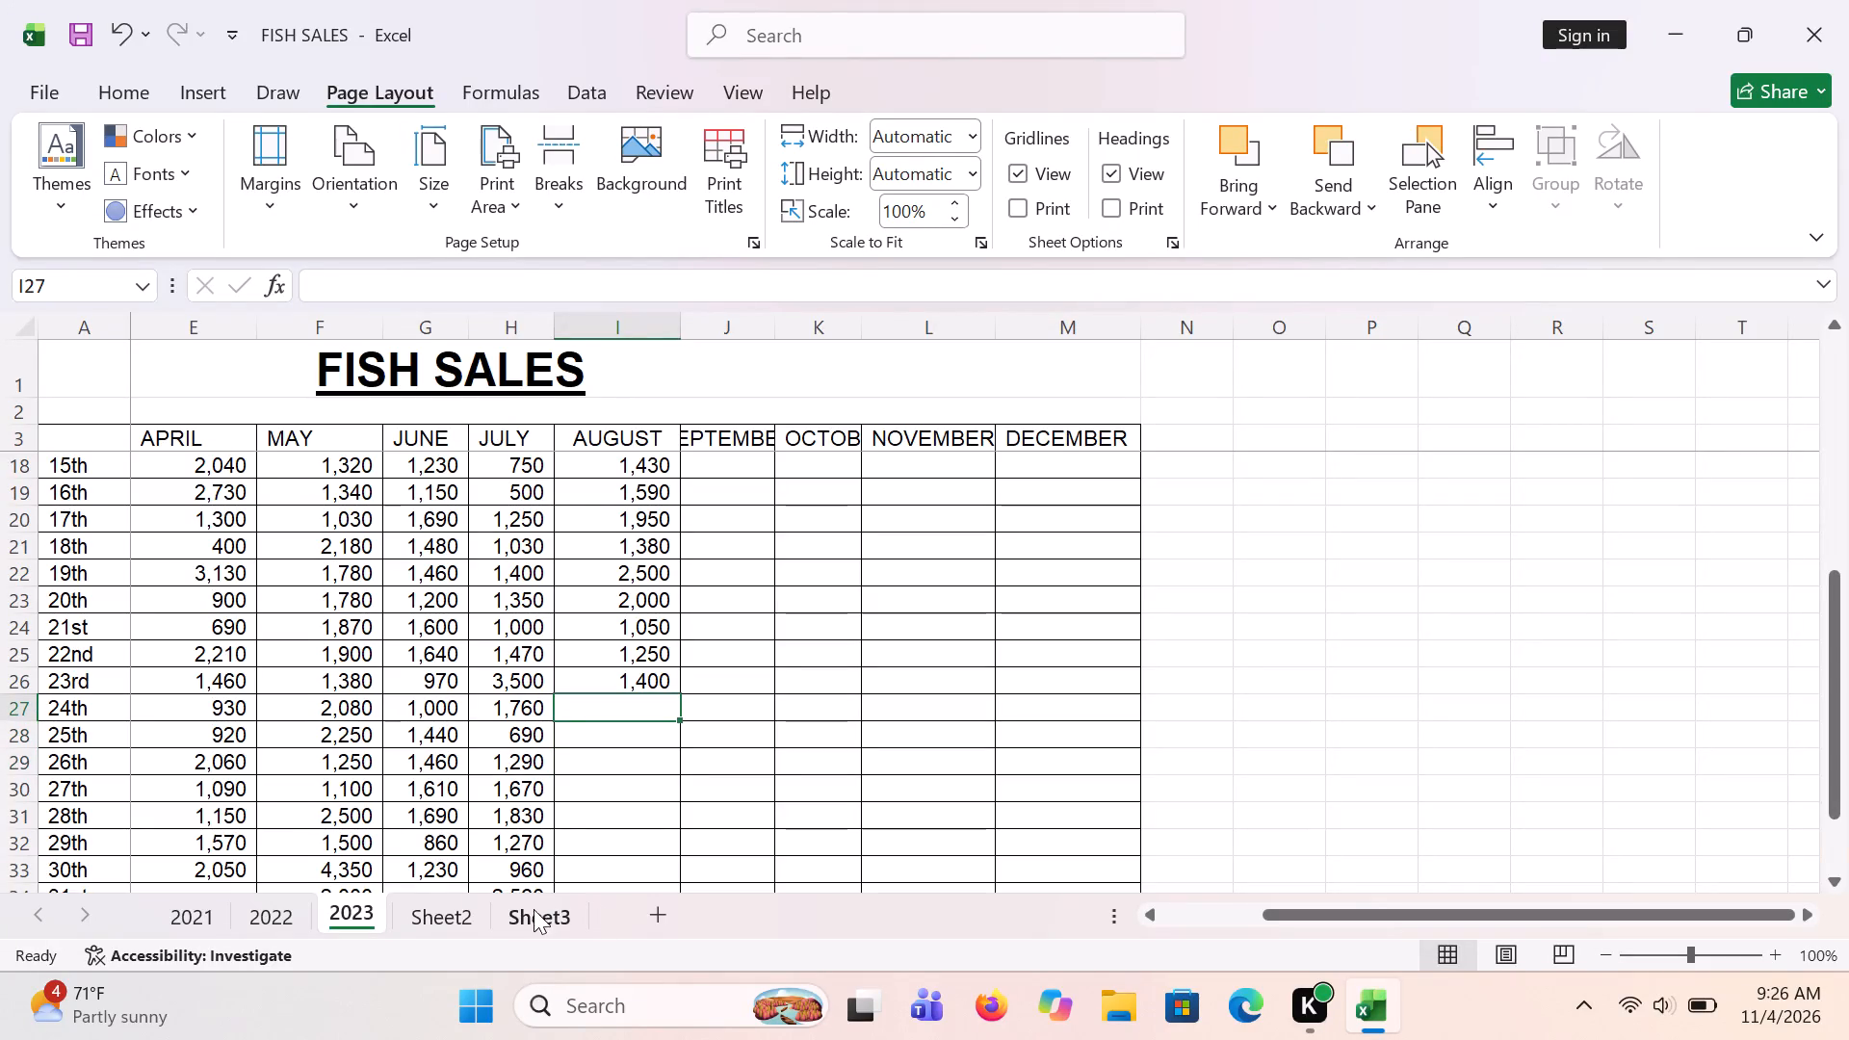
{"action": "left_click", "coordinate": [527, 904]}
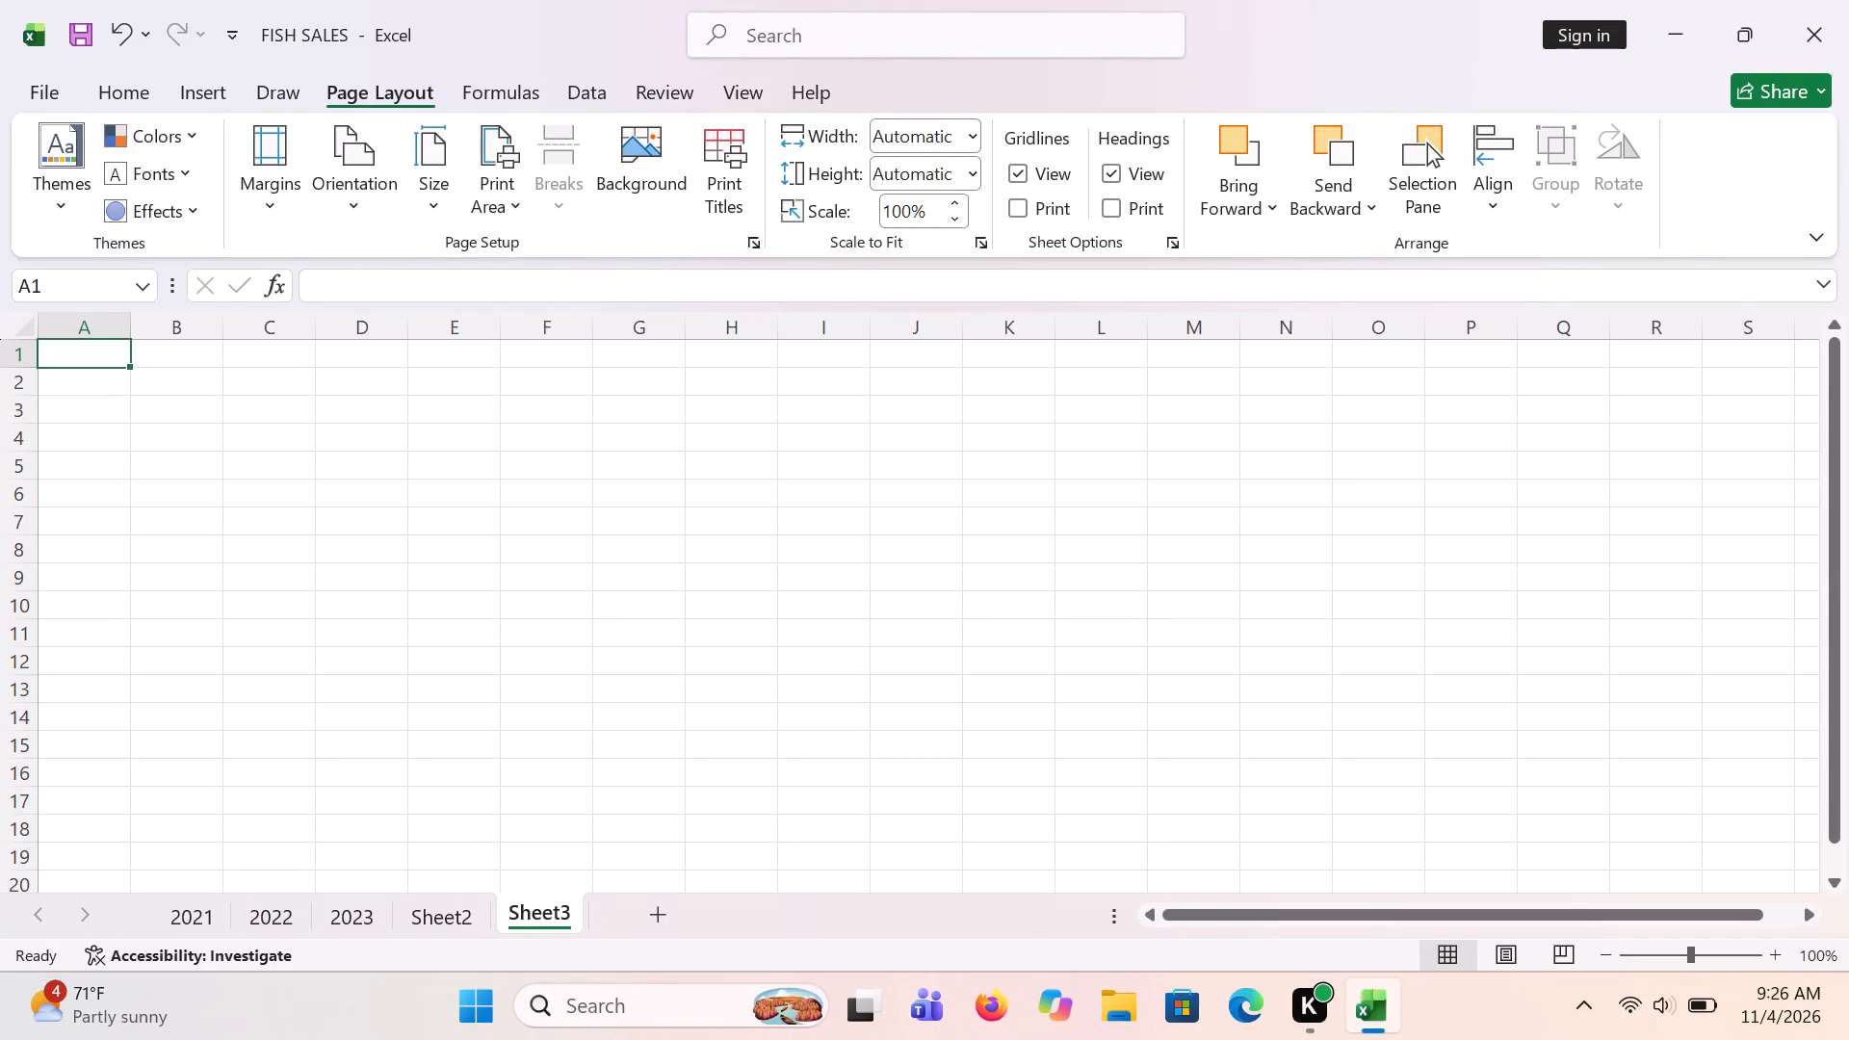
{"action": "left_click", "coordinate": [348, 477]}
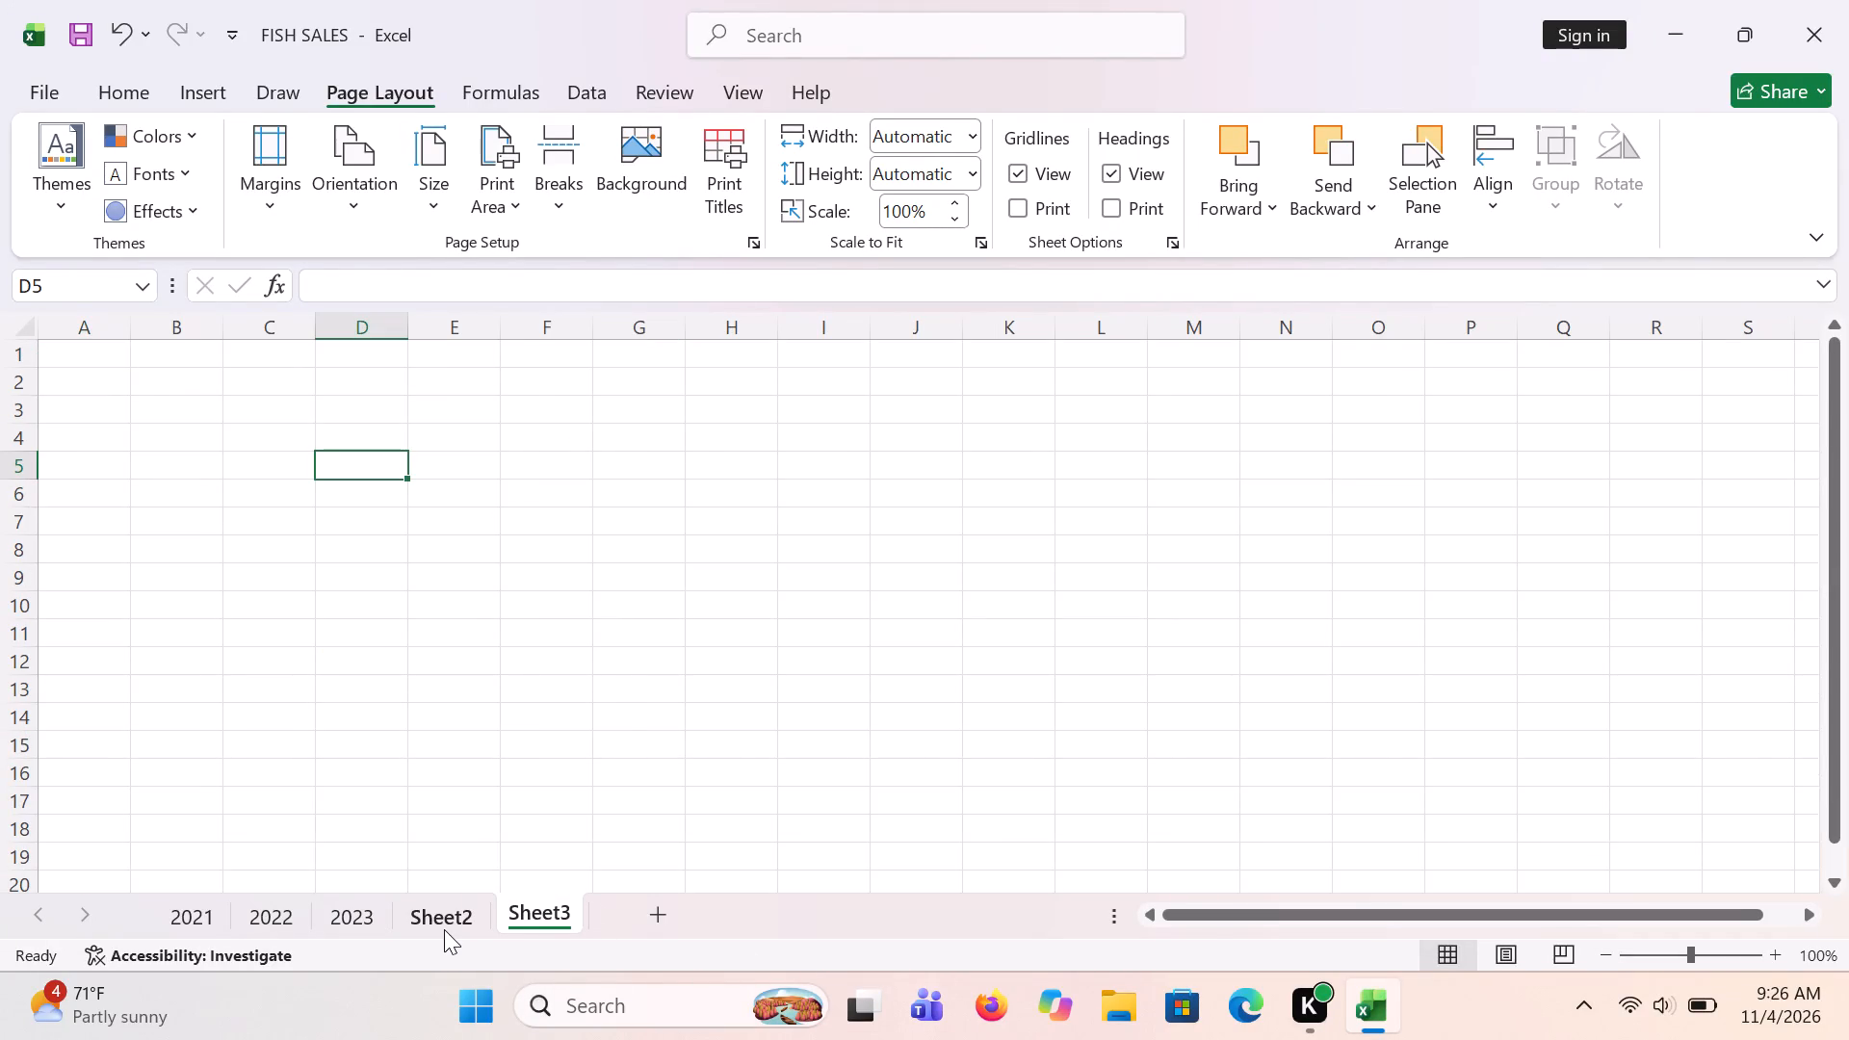
Rename the Sheet2 worksheet, which holds the fish sales summary, as sum.
{"action": "left_click", "coordinate": [444, 929]}
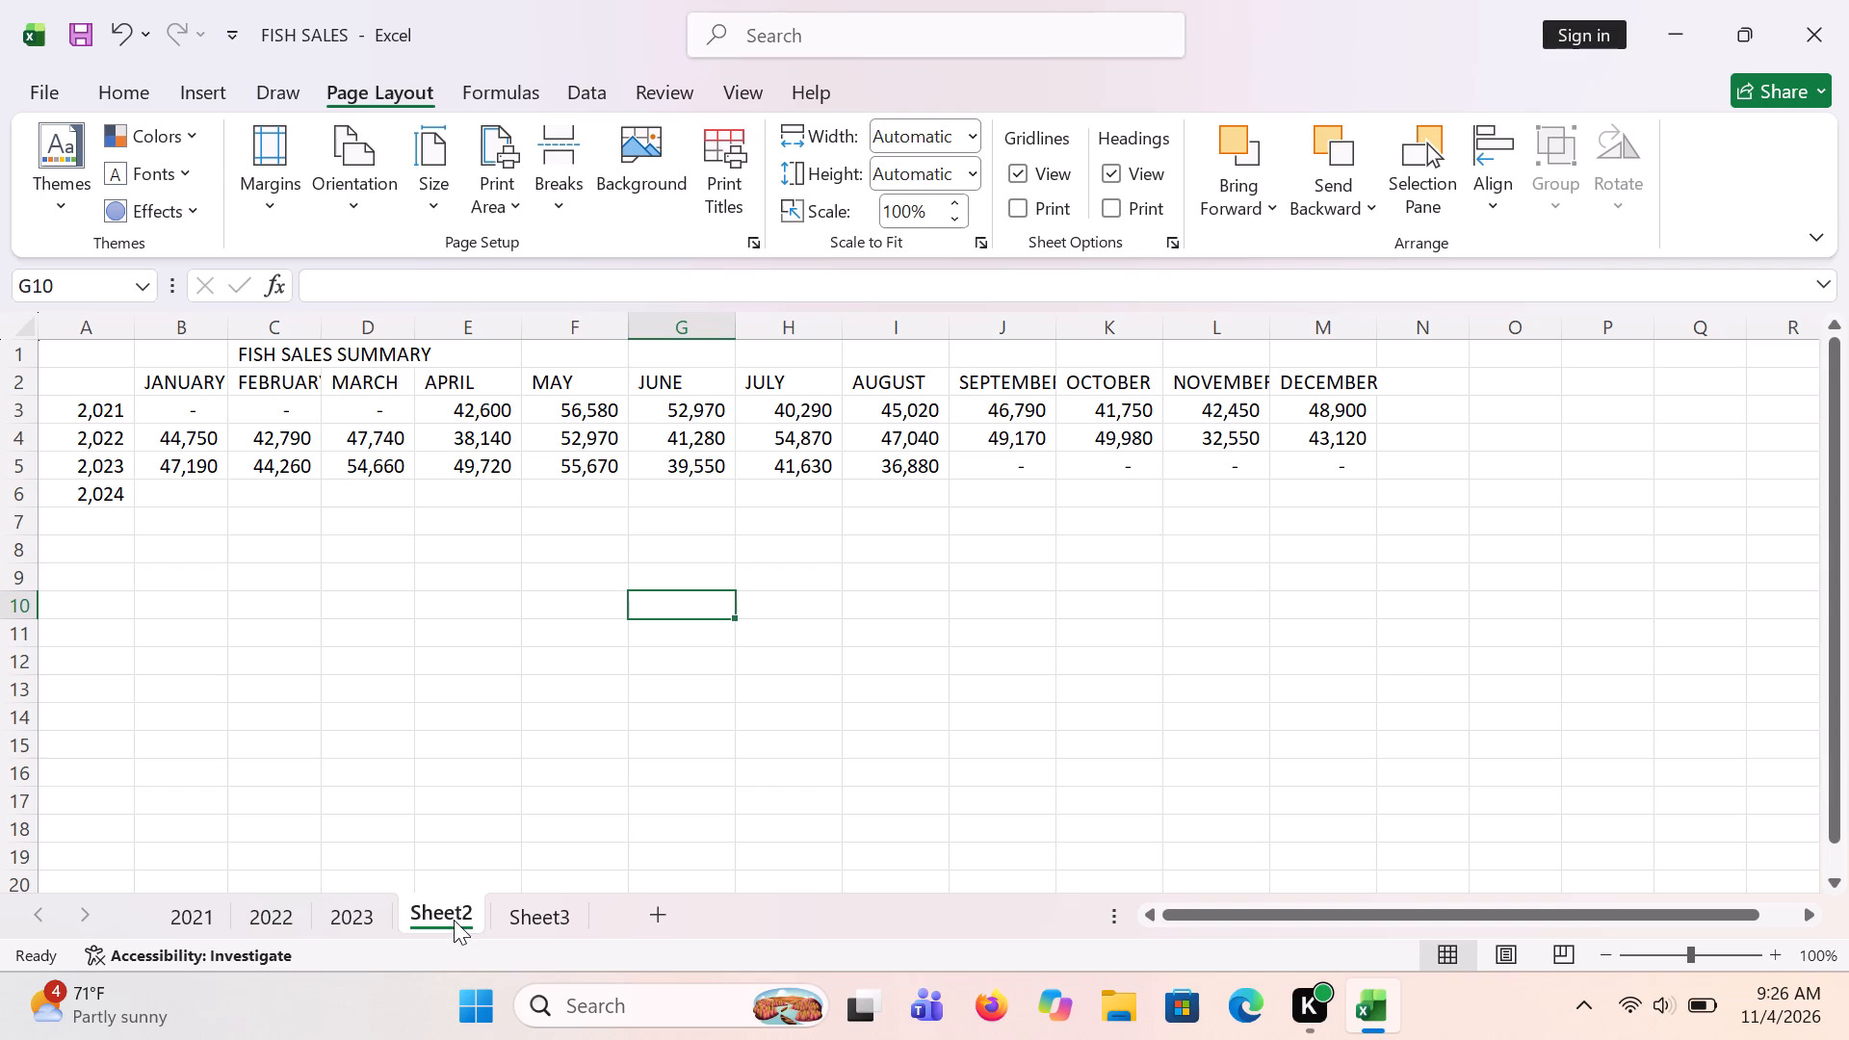
{"action": "double_click", "coordinate": [454, 920]}
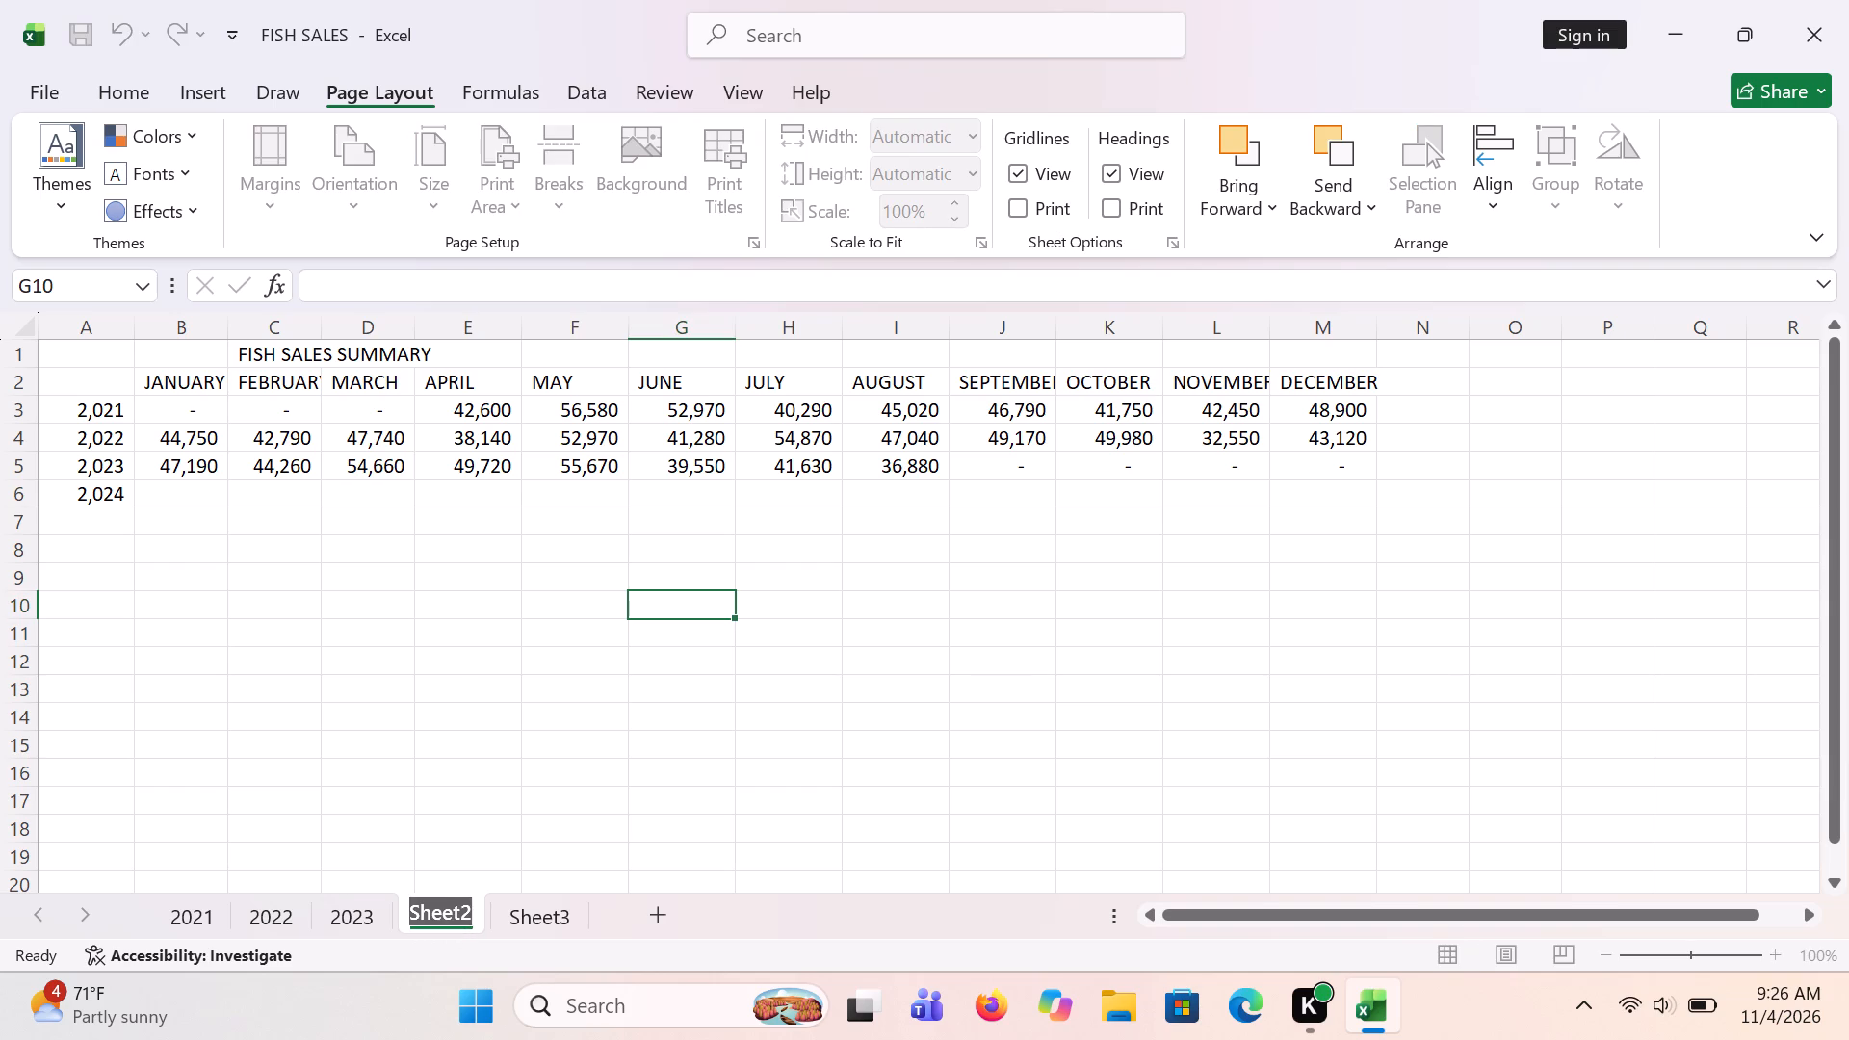
{"action": "type", "text": "SU"}
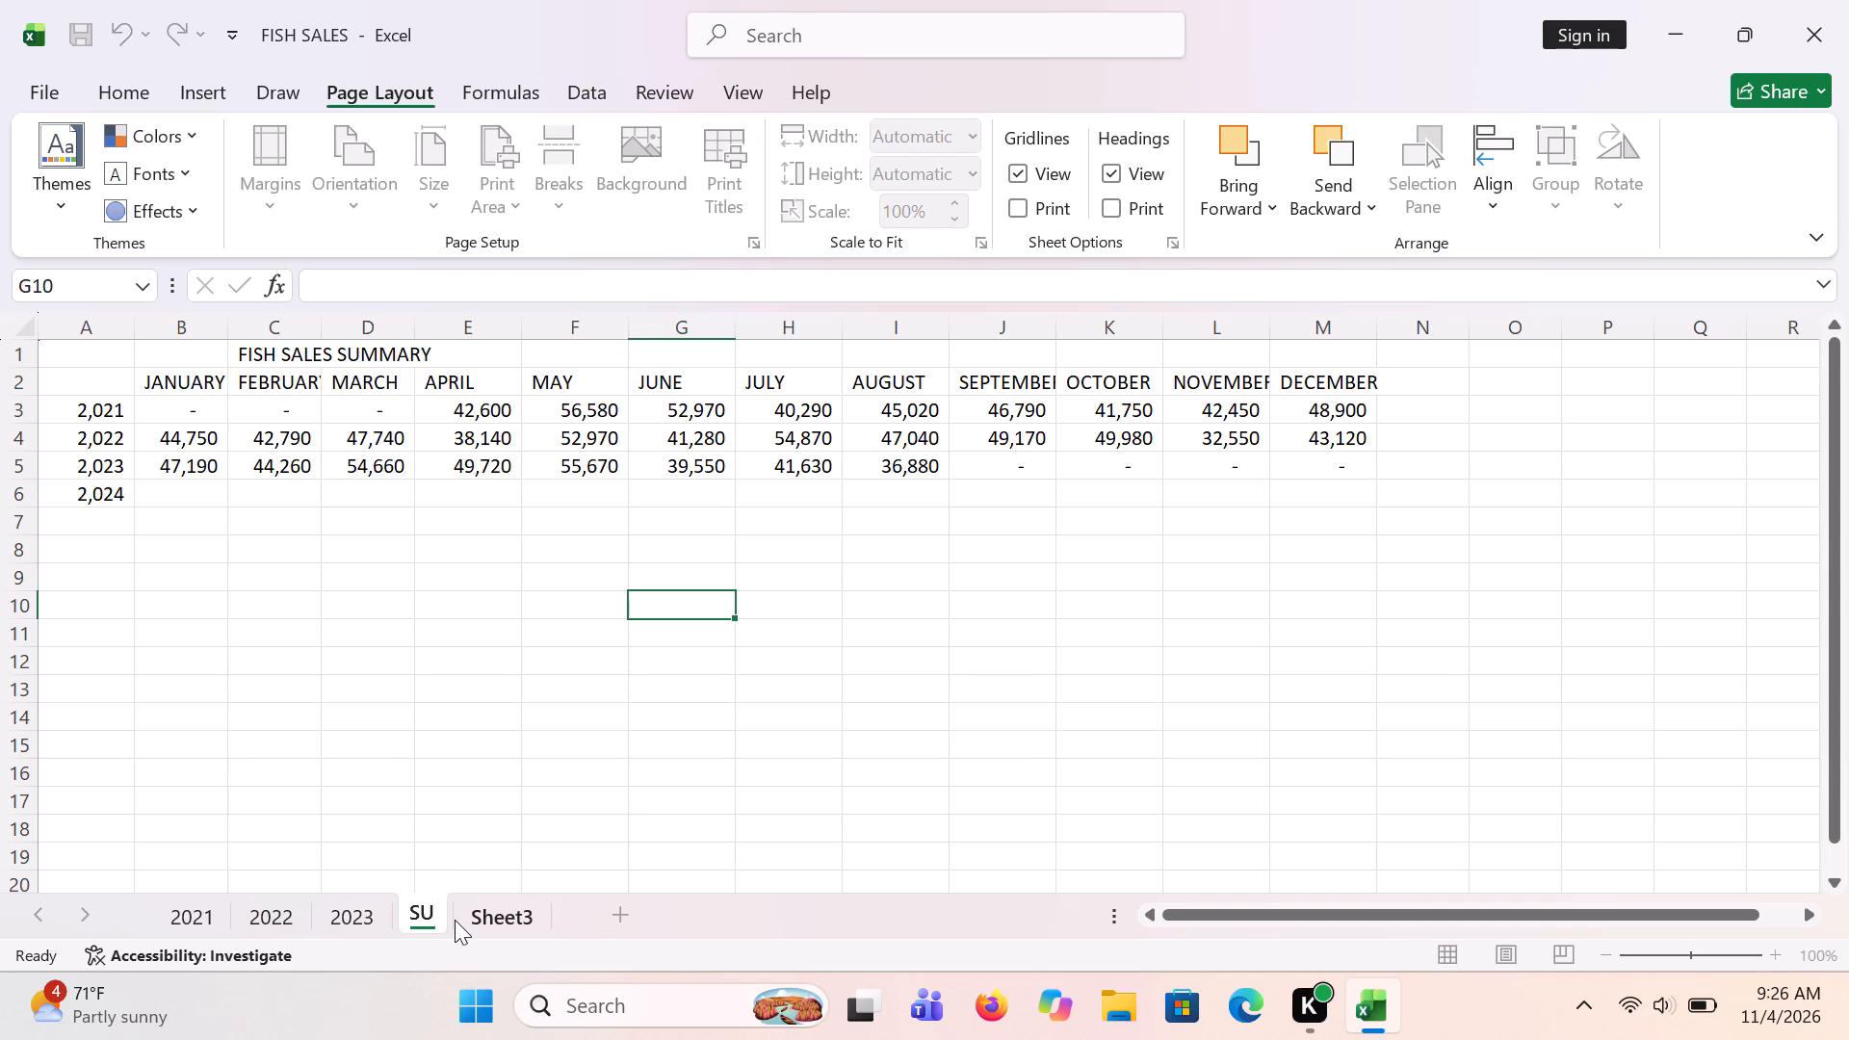
{"action": "key", "text": "m"}
{"action": "key", "text": "BackSpace"}
{"action": "key", "text": "BackSpace"}
{"action": "key", "text": "BackSpace"}
{"action": "type", "text": "suum"}
{"action": "key", "text": "BackSpace"}
{"action": "key", "text": "BackSpace"}
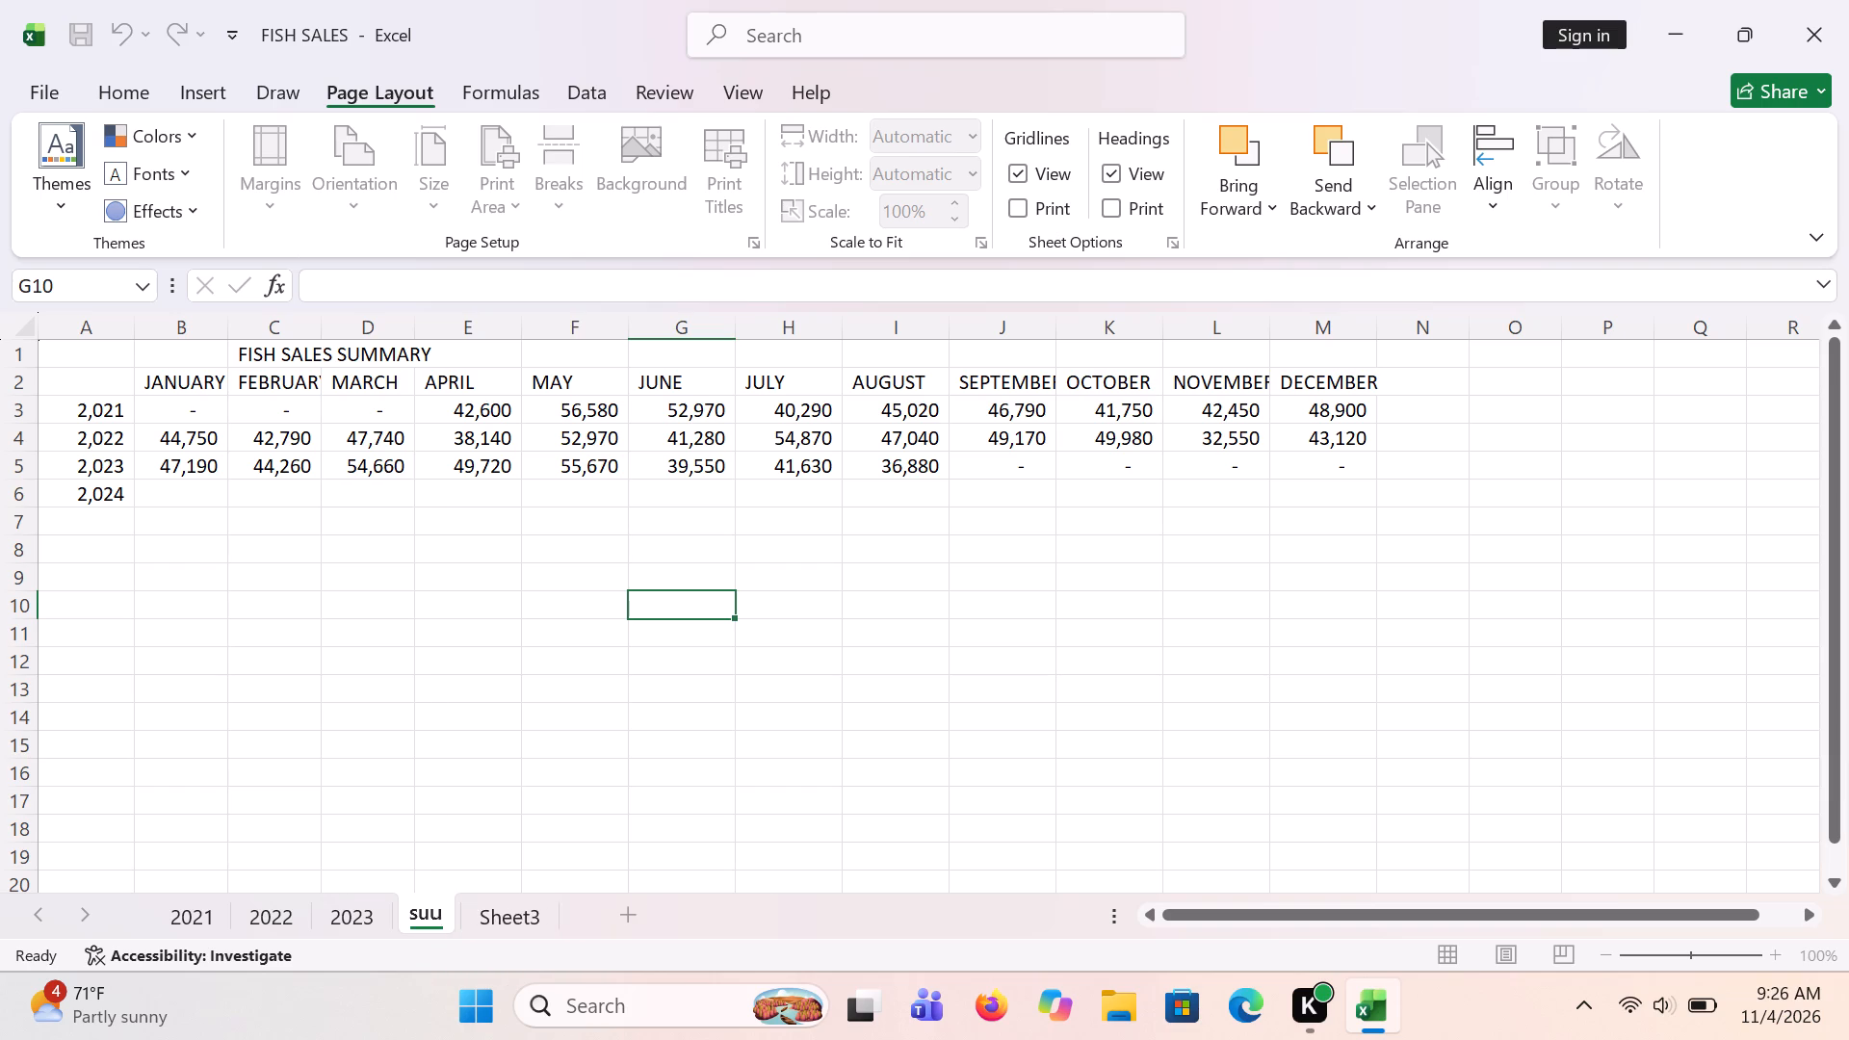
{"action": "key", "text": "BackSpace"}
{"action": "type", "text": "um"}
{"action": "left_click", "coordinate": [445, 700]}
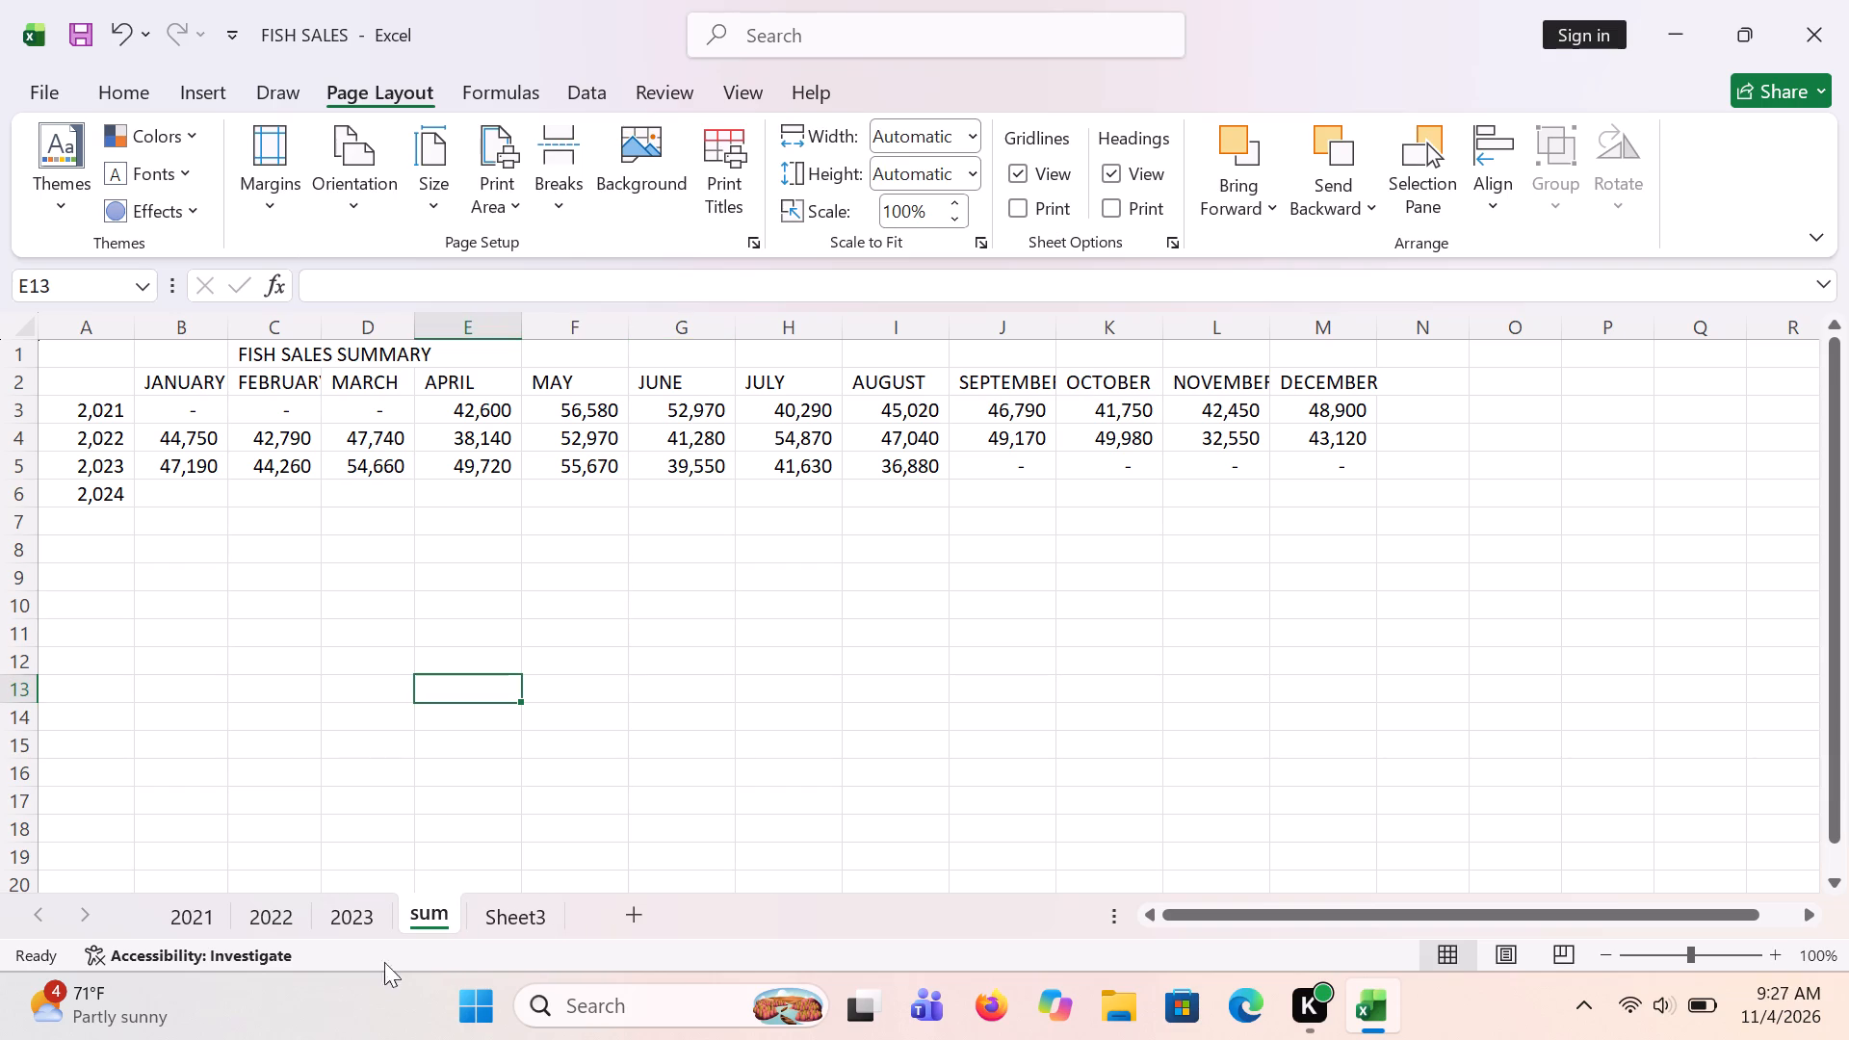
On the 2023 sheet, enter the August sales for the 24th to 27th: 1220, 600, 840 and 2750.
{"action": "left_click", "coordinate": [366, 915]}
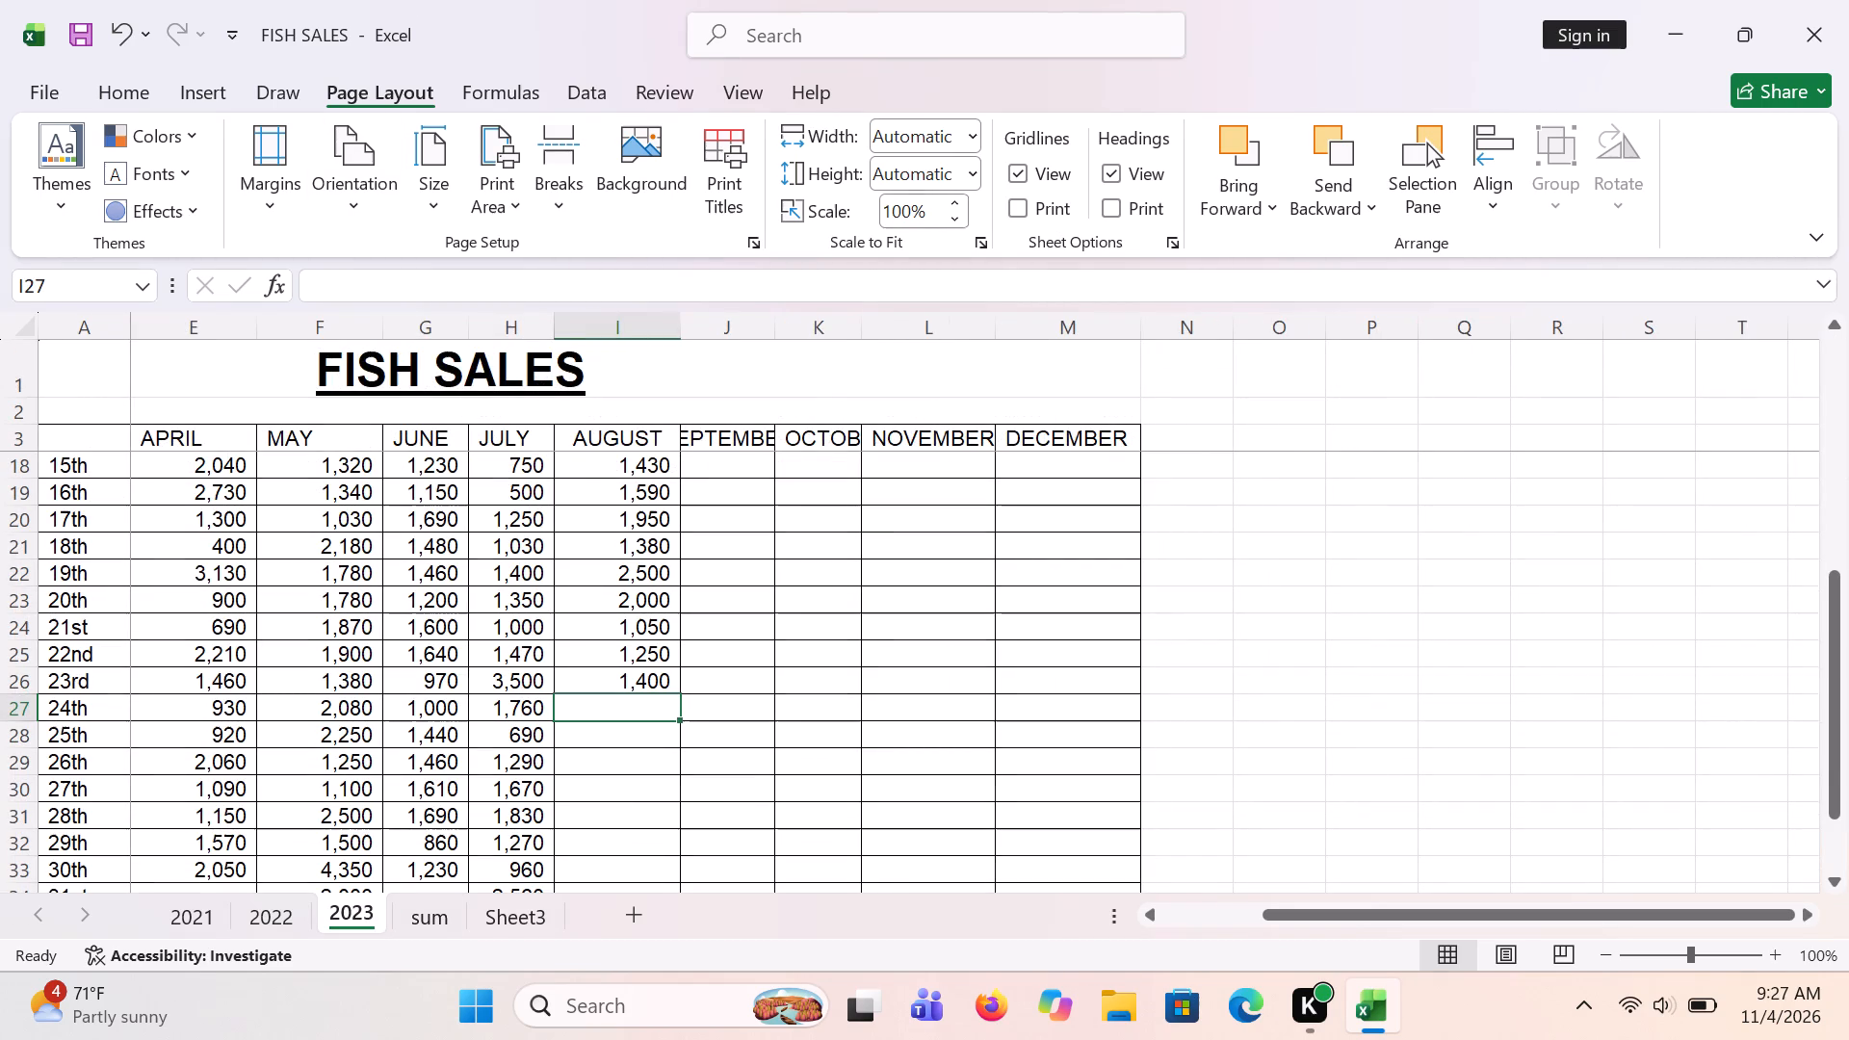
{"action": "type", "text": "12"}
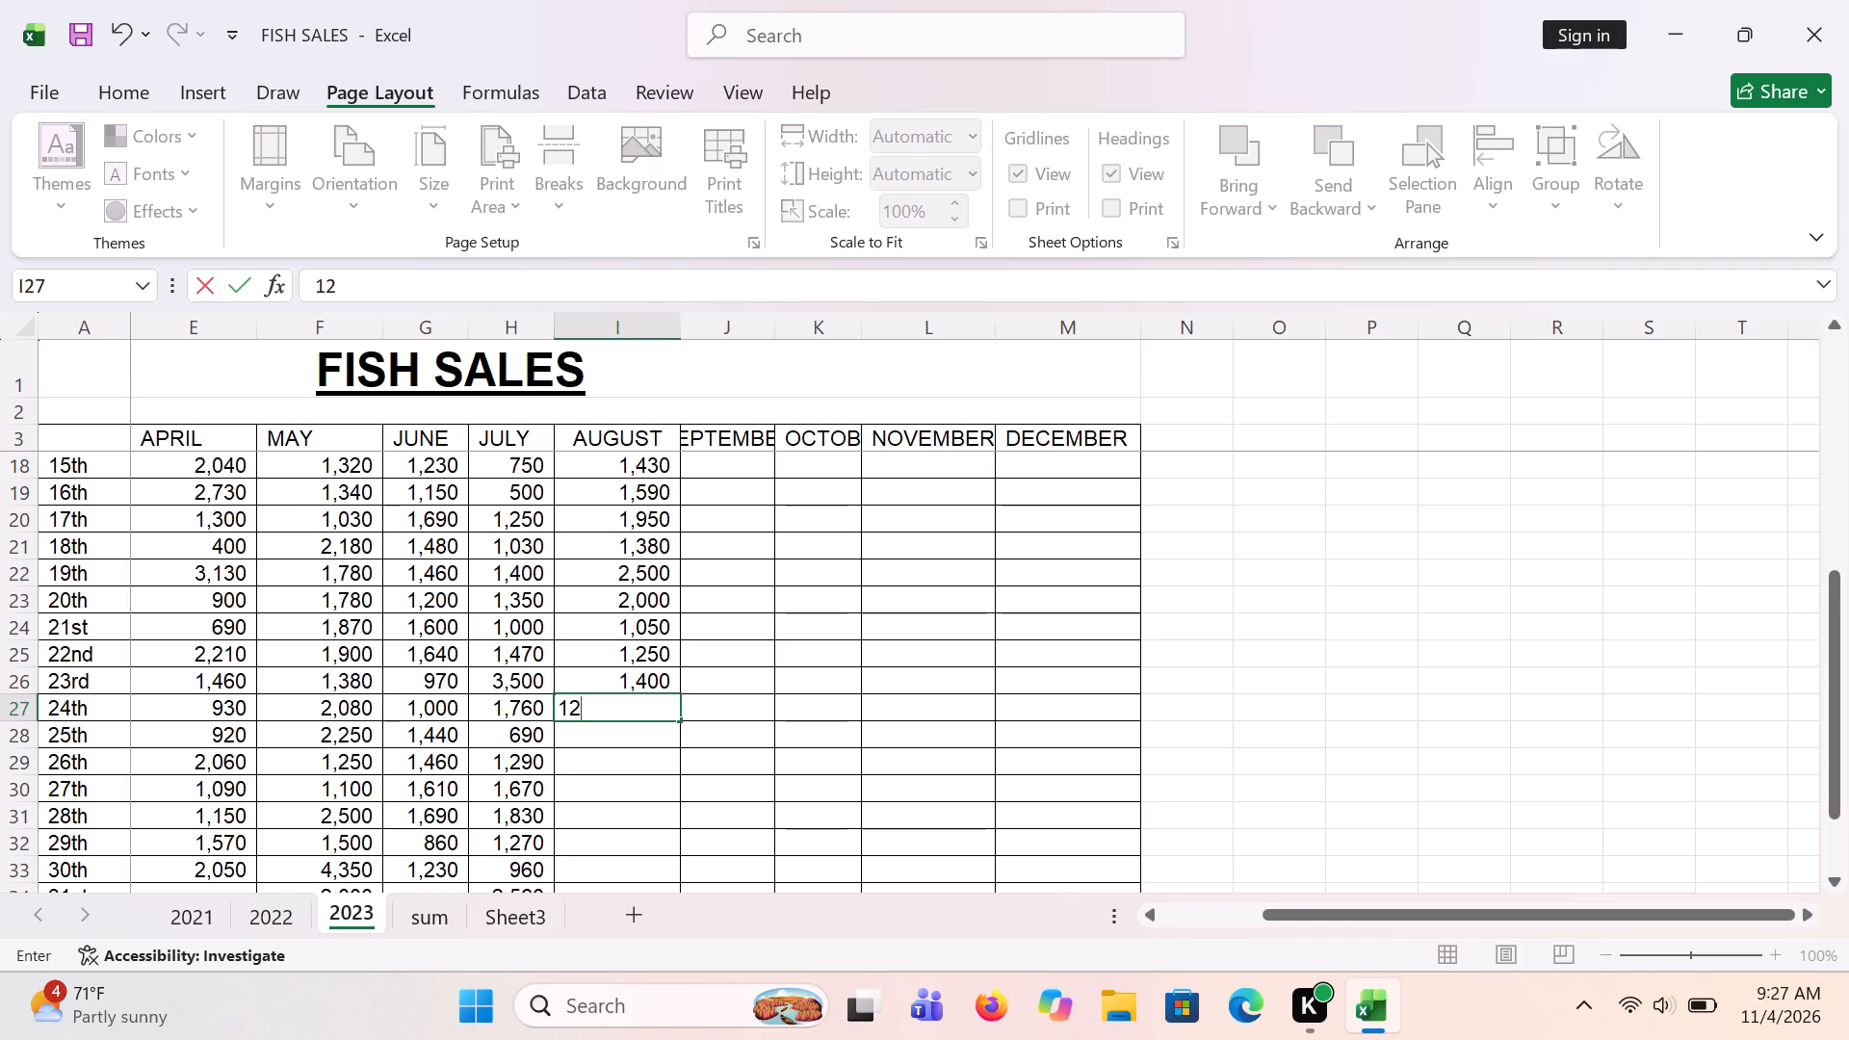
{"action": "key", "text": "2"}
{"action": "key", "text": "0"}
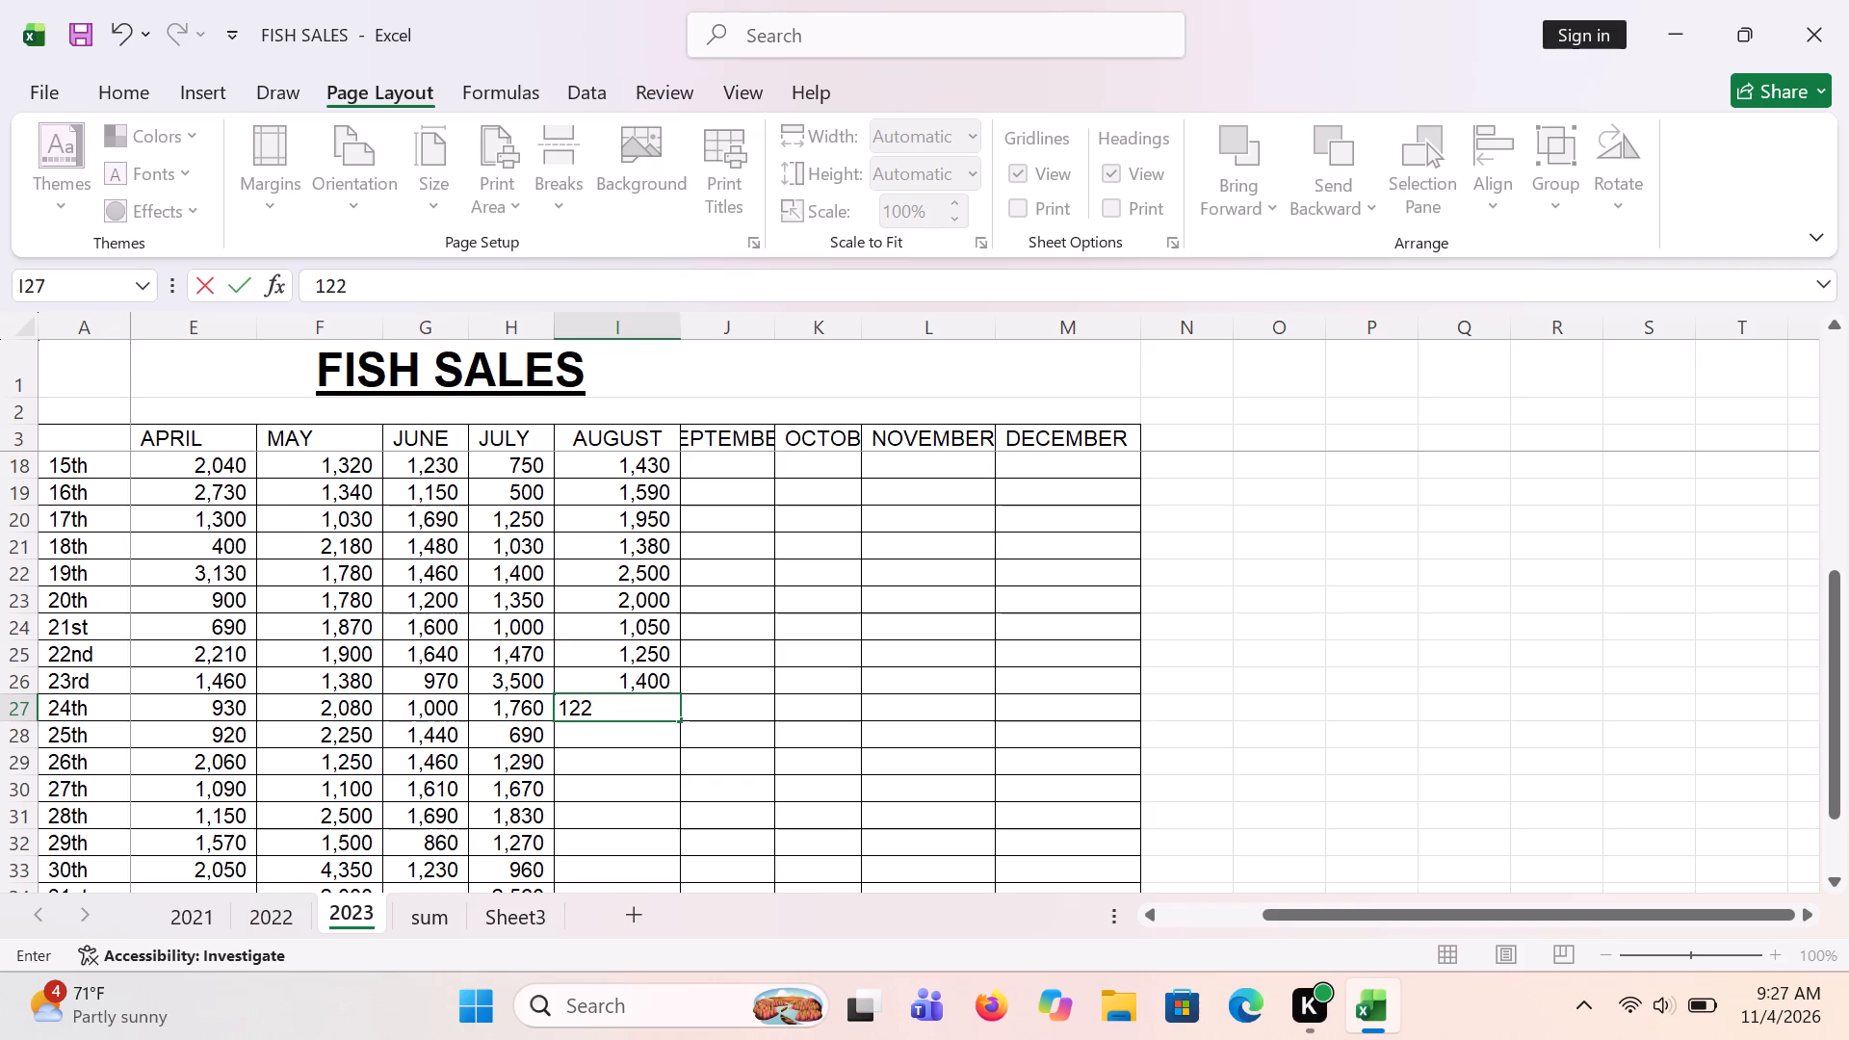
{"action": "key", "text": "Return"}
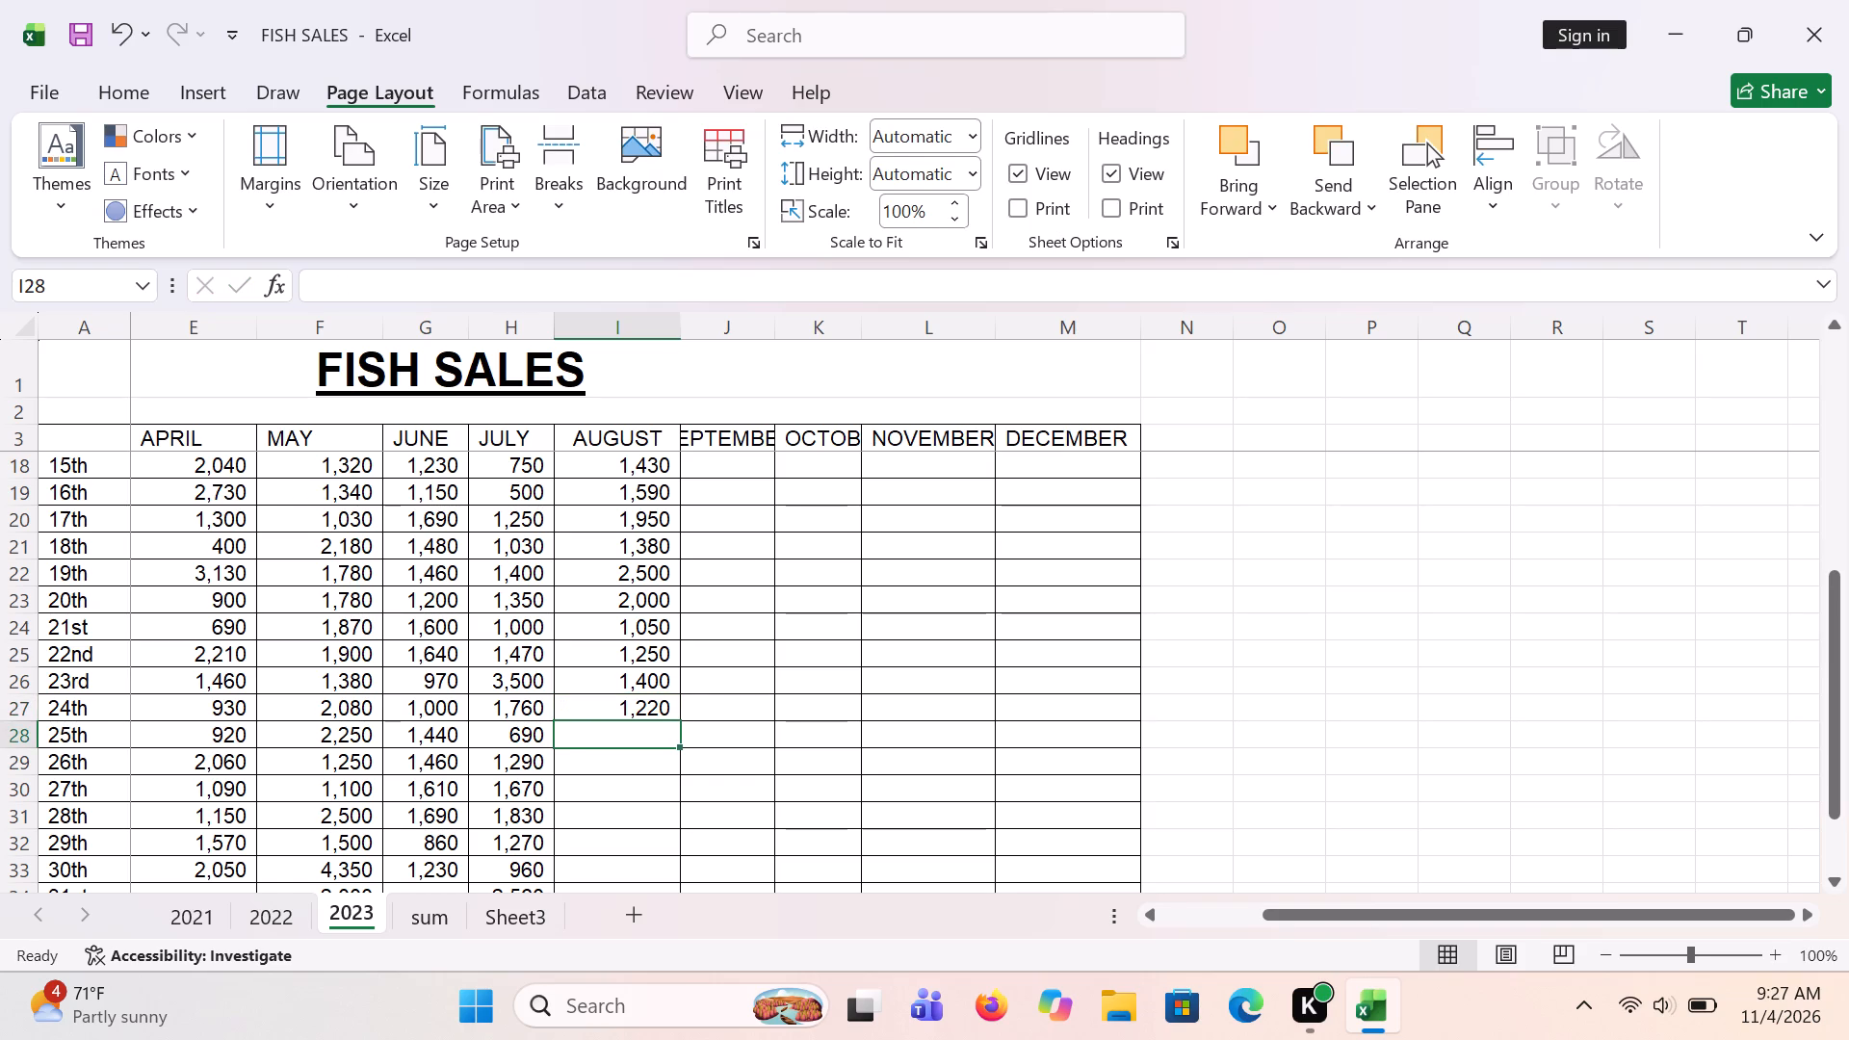
{"action": "type", "text": "600"}
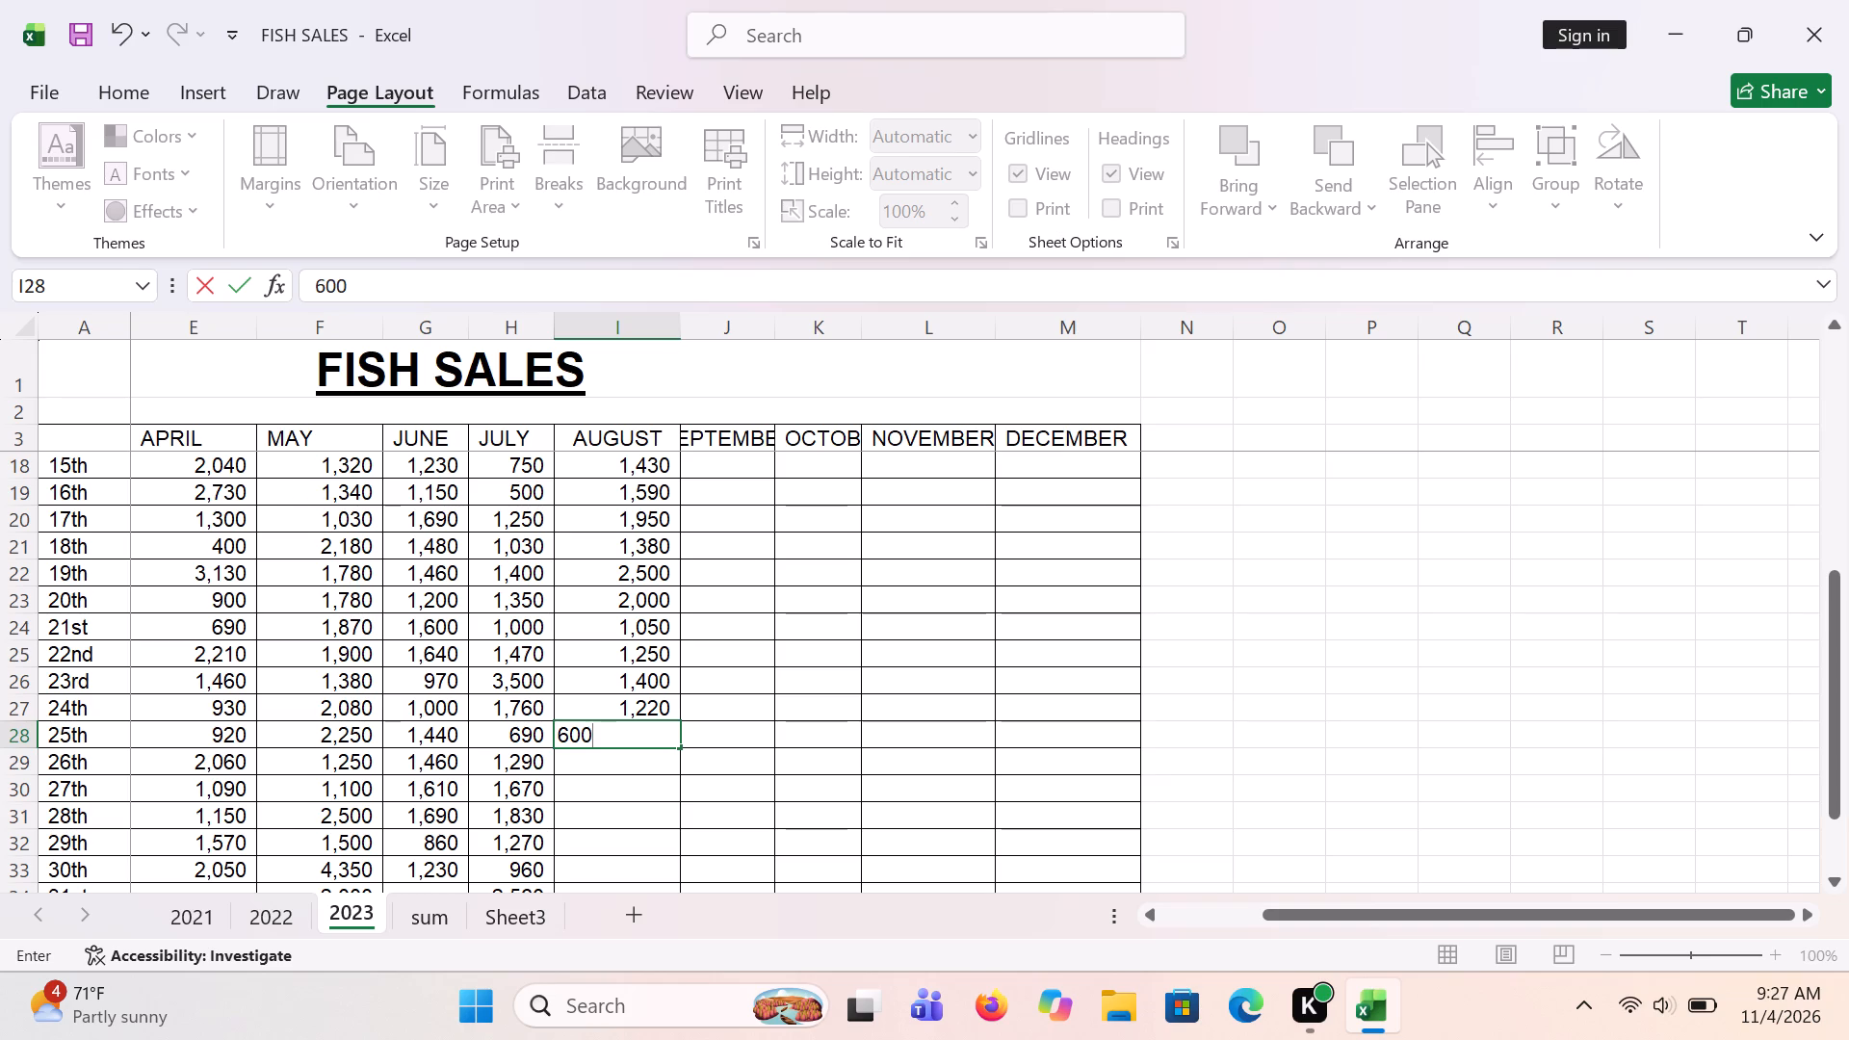
{"action": "key", "text": "Return"}
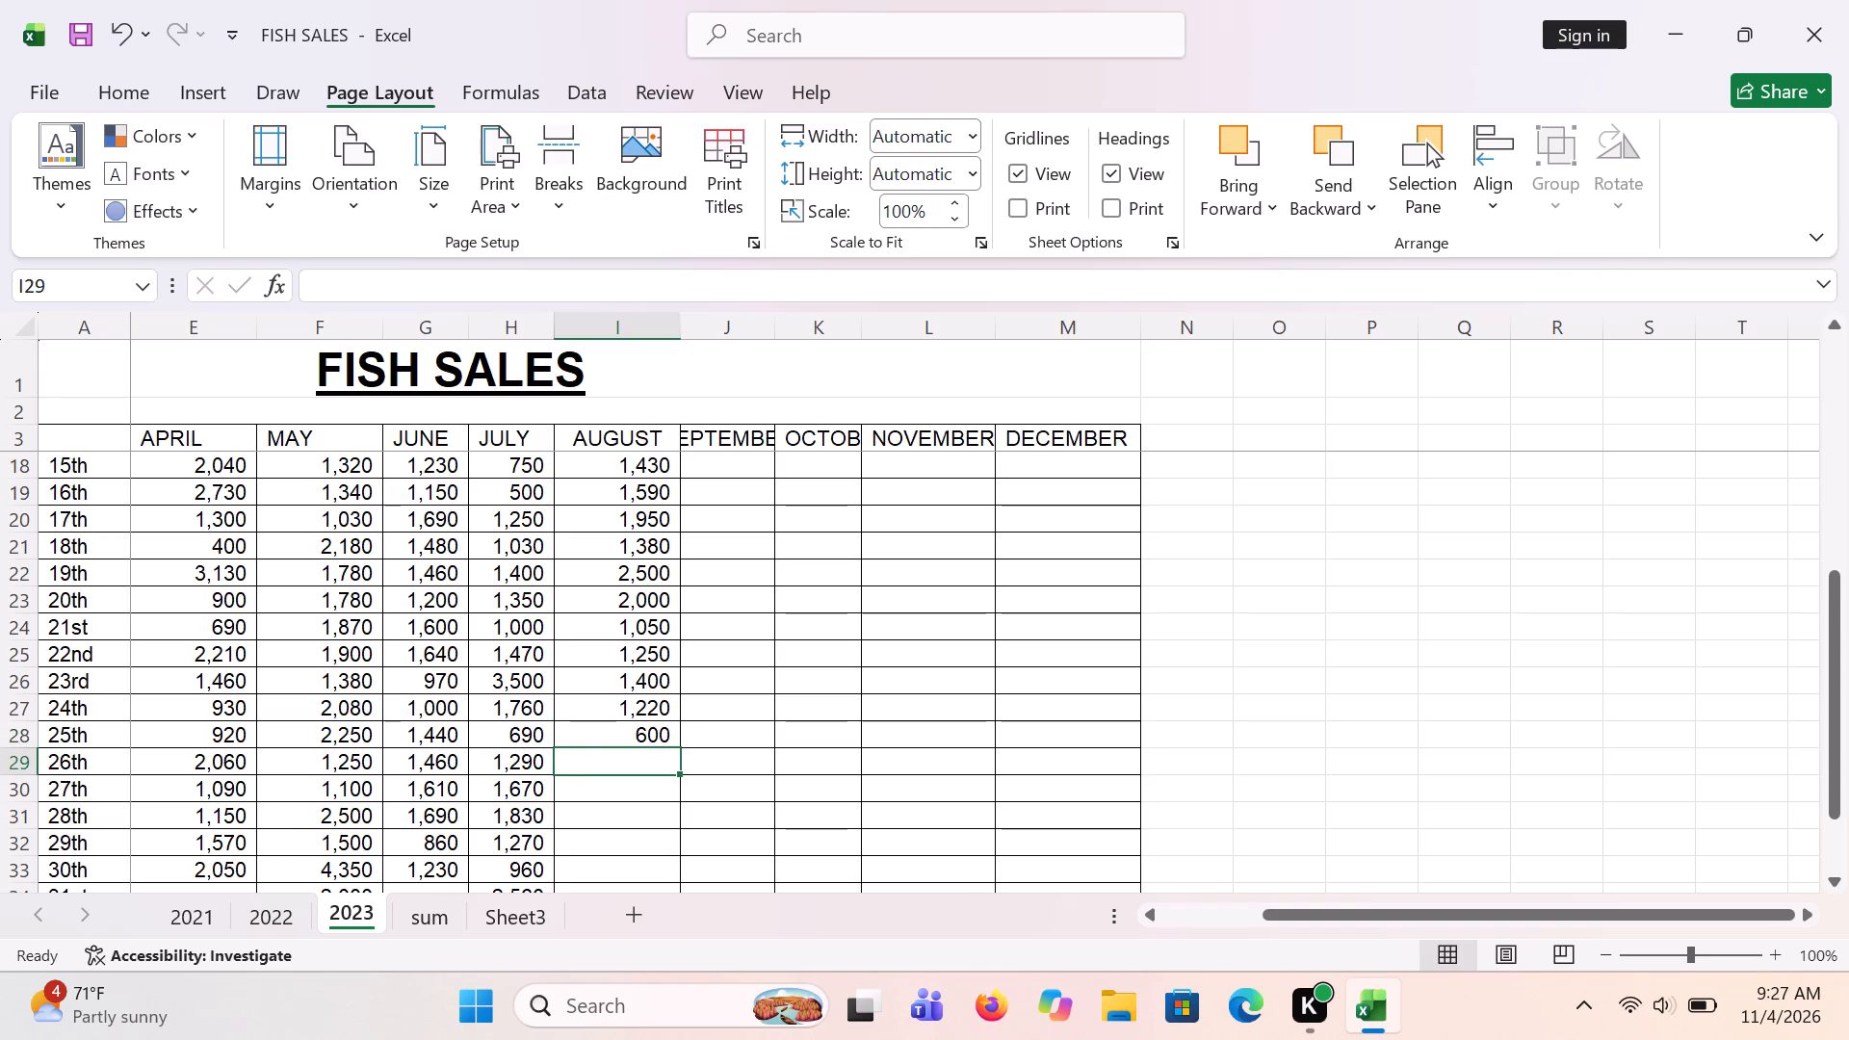
{"action": "type", "text": "84"}
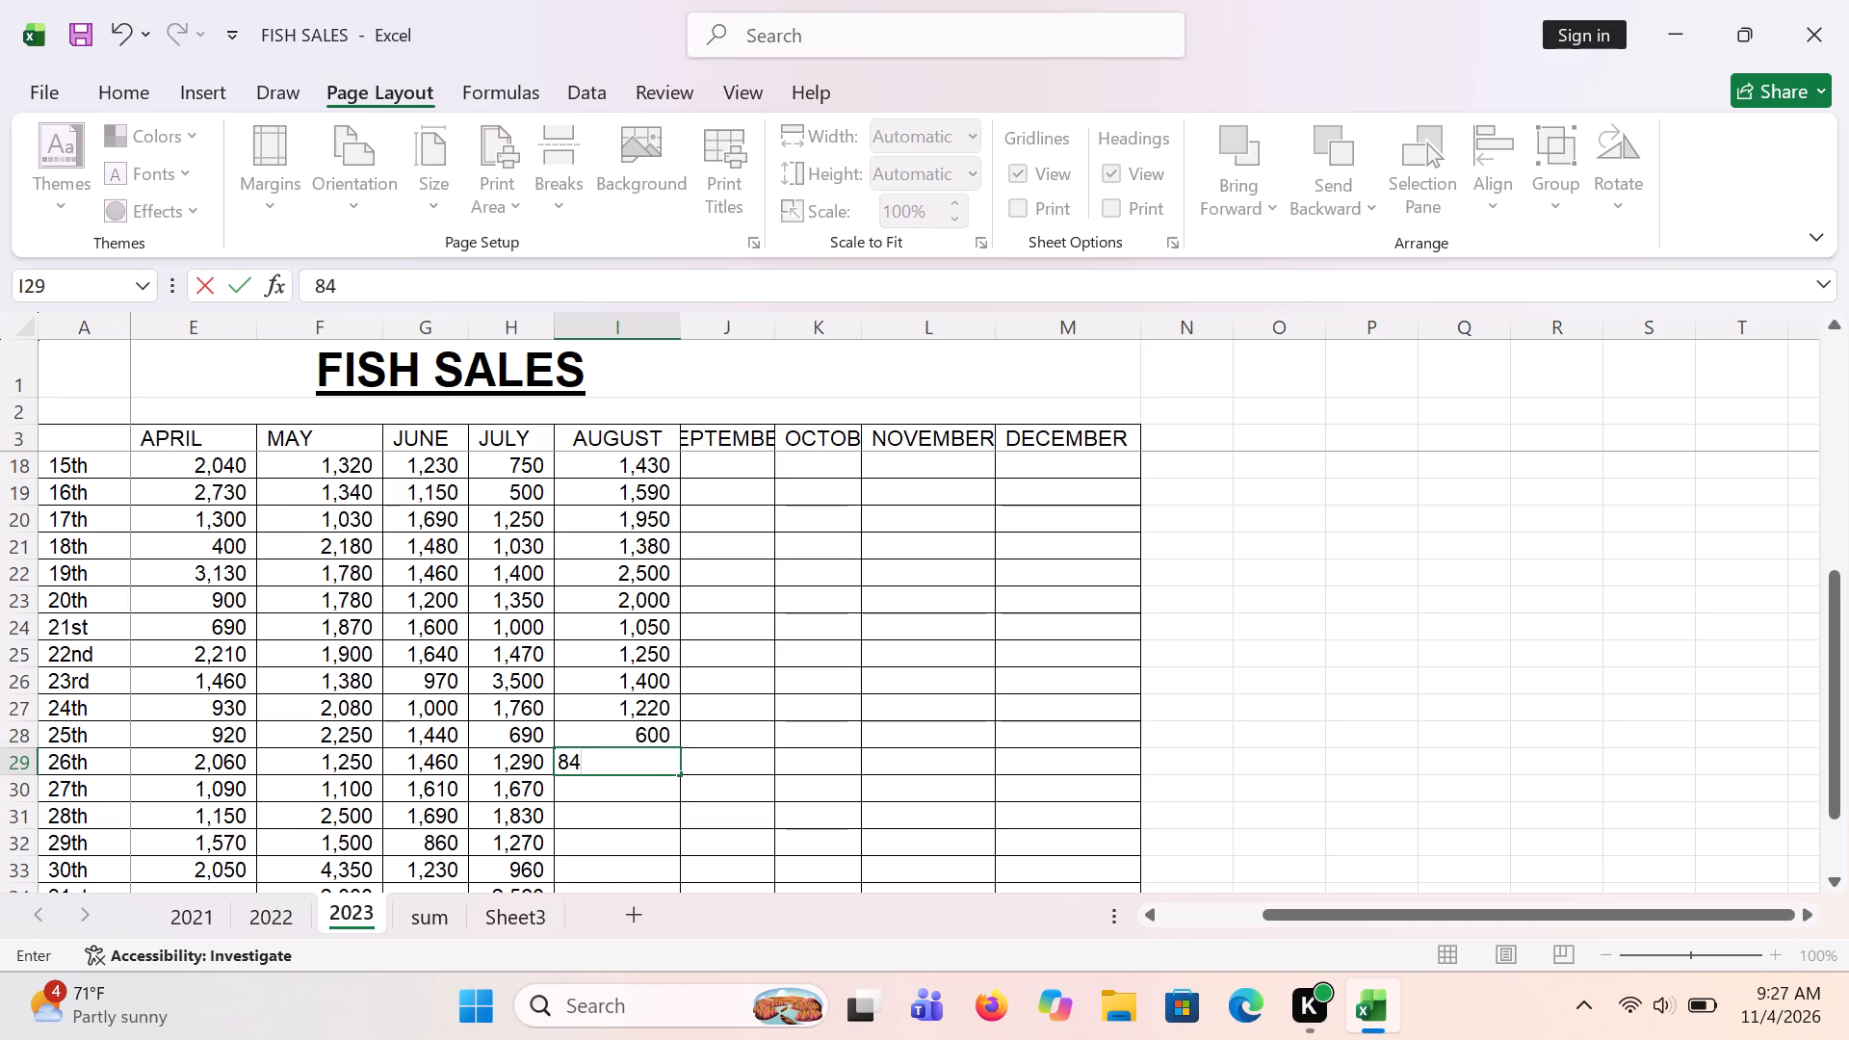
{"action": "key", "text": "0"}
{"action": "key", "text": "Return"}
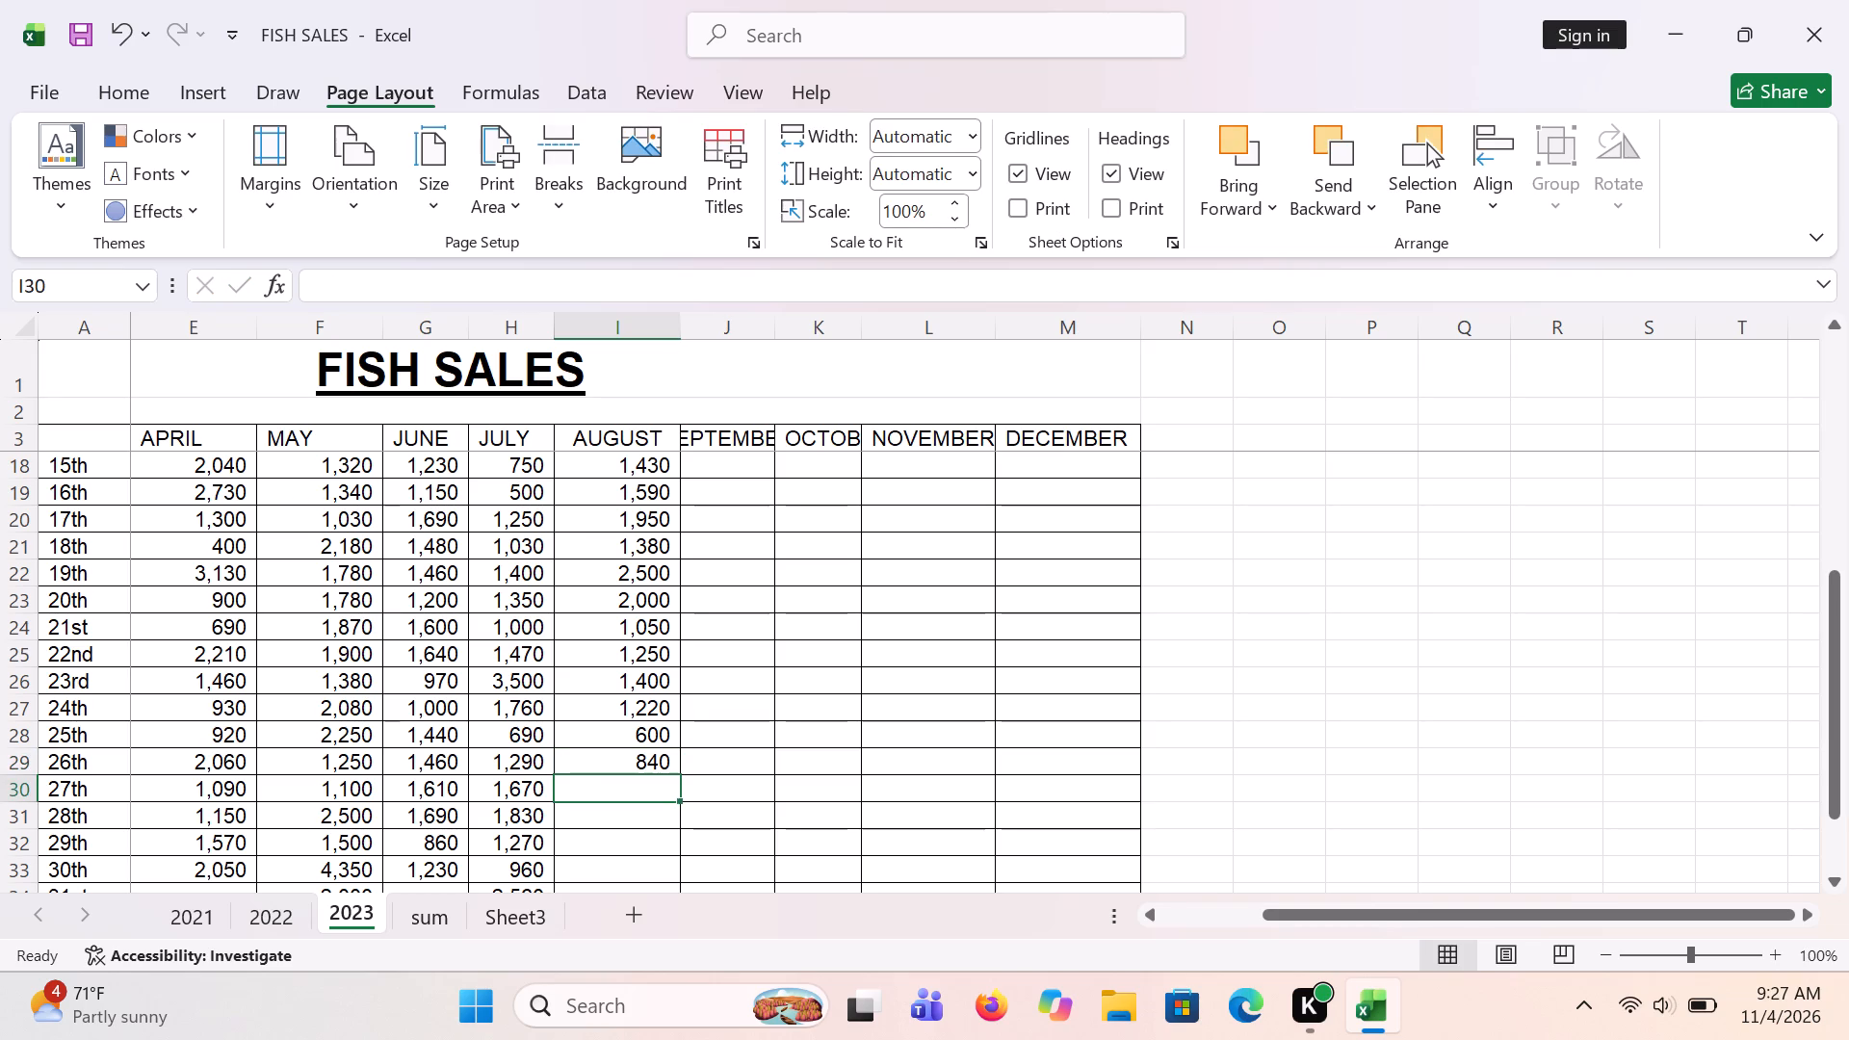
{"action": "key", "text": "2"}
{"action": "type", "text": "750"}
{"action": "key", "text": "Return"}
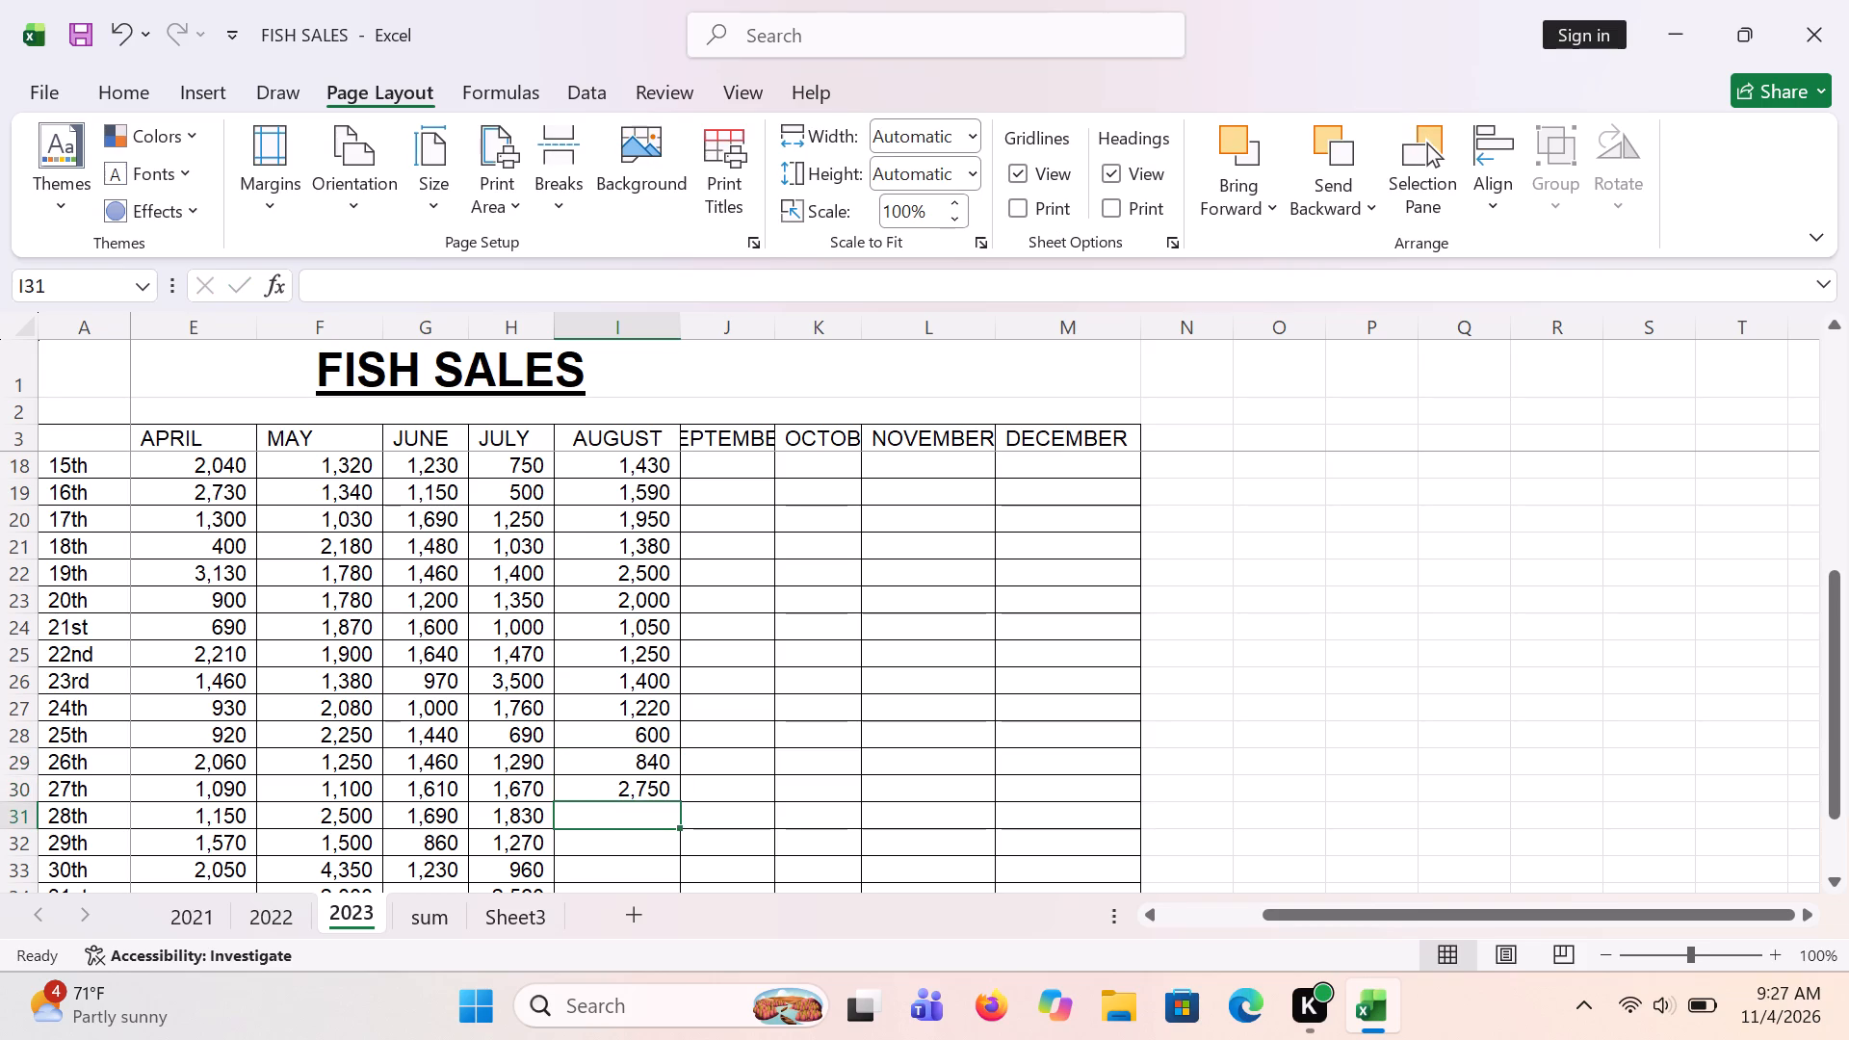
Enter the August sales for the 28th to 31st: 2250, 1500, 1190 and 2500.
{"action": "key", "text": "2"}
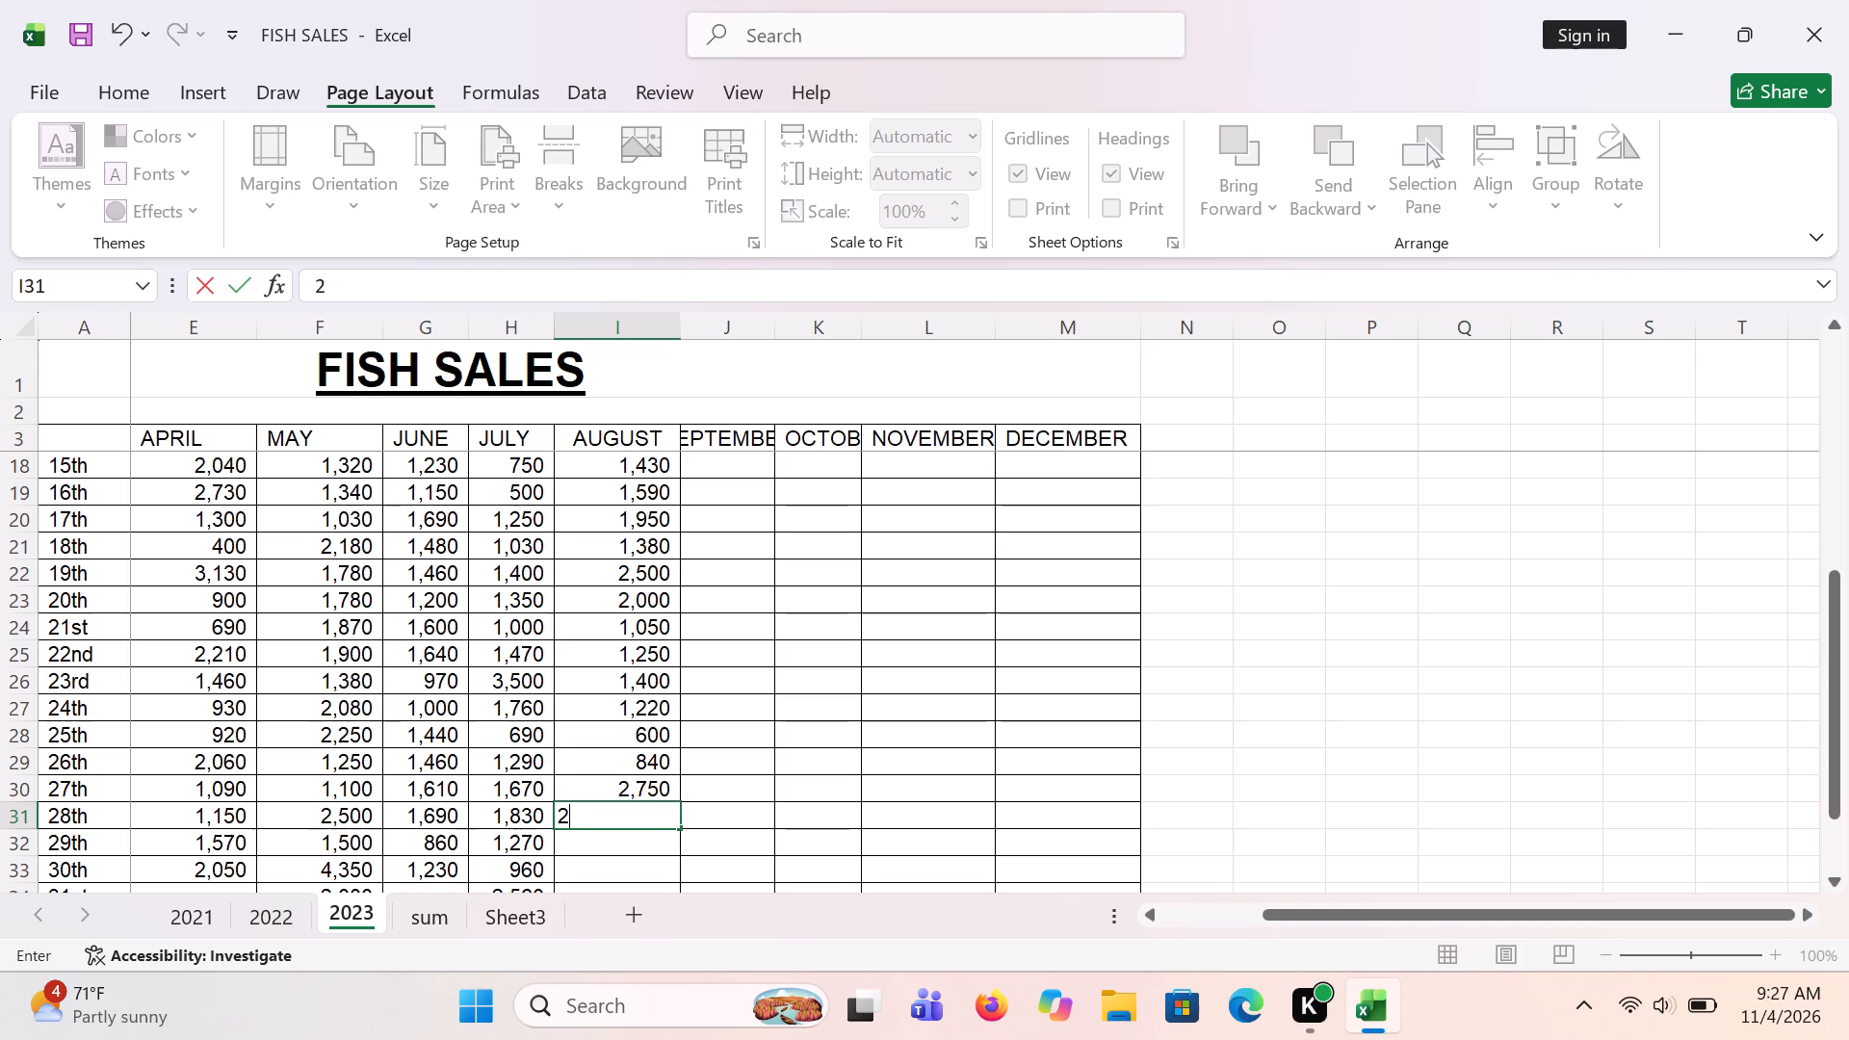
{"action": "key", "text": "2"}
{"action": "type", "text": "50"}
{"action": "key", "text": "Return"}
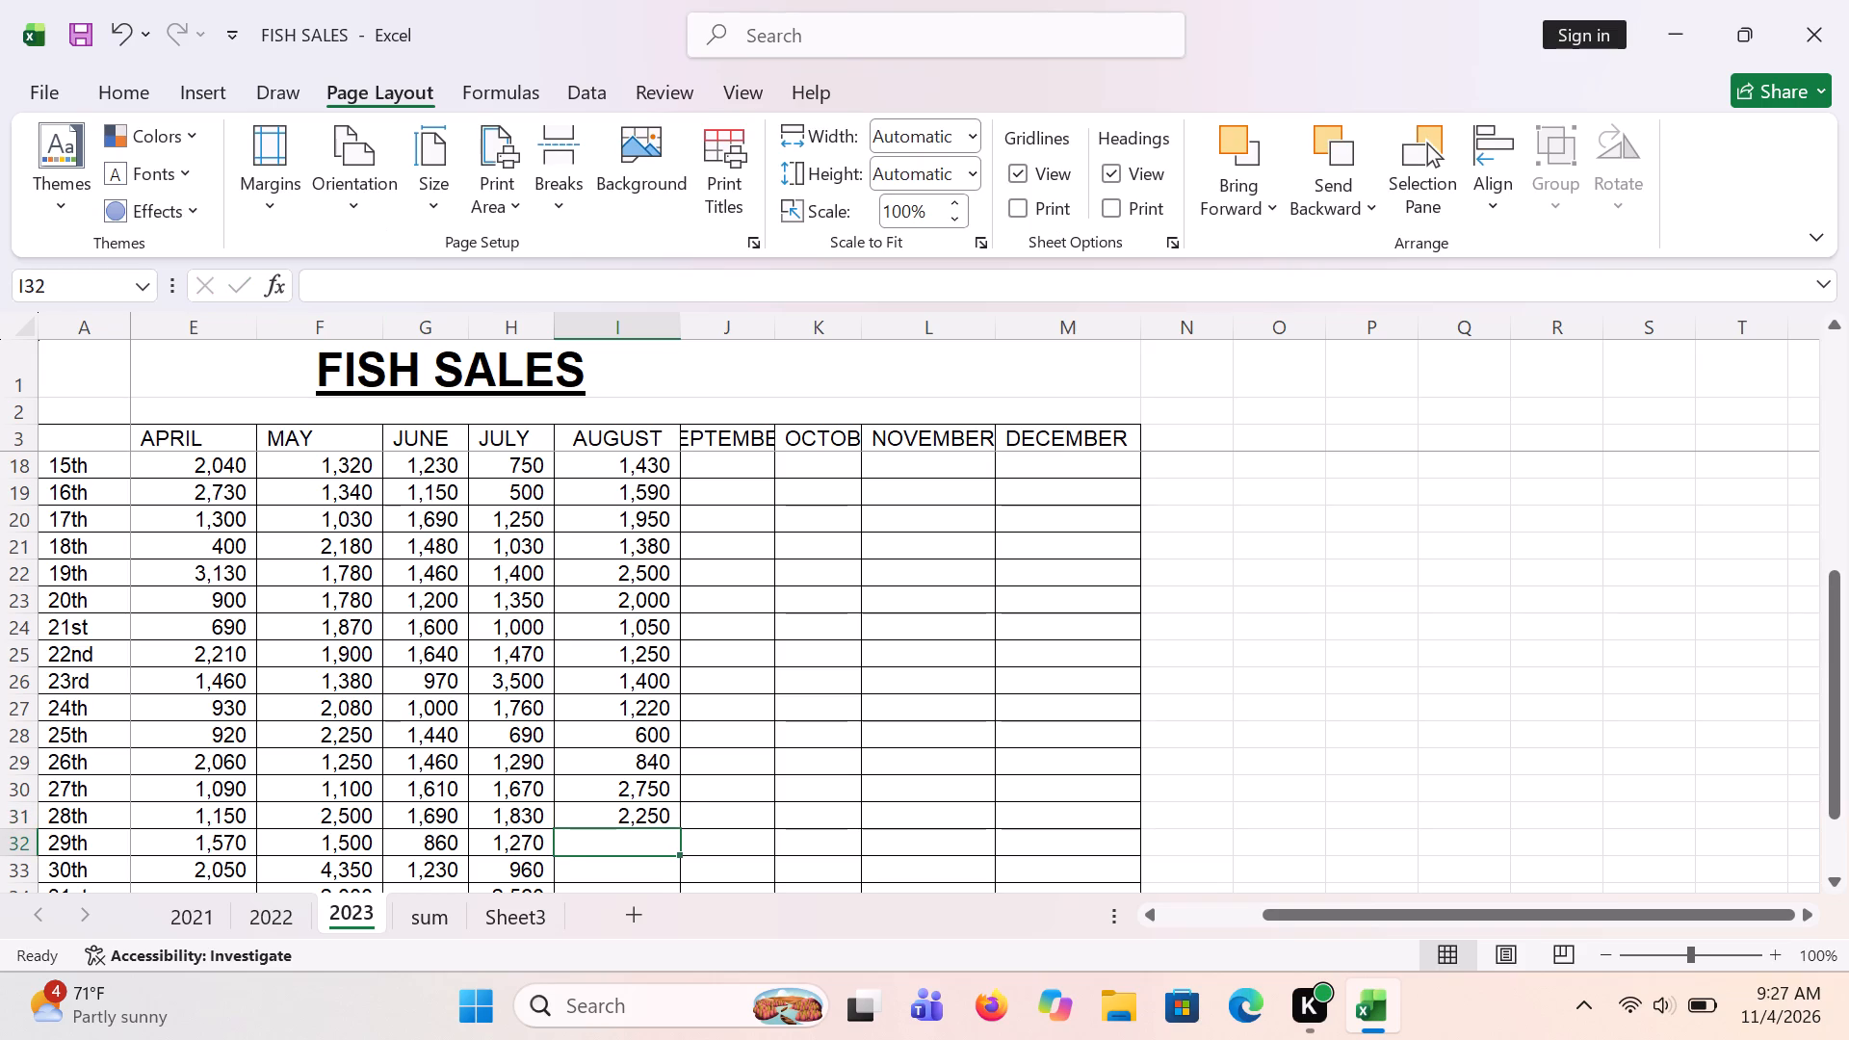
{"action": "key", "text": "1"}
{"action": "type", "text": "500"}
{"action": "key", "text": "Return"}
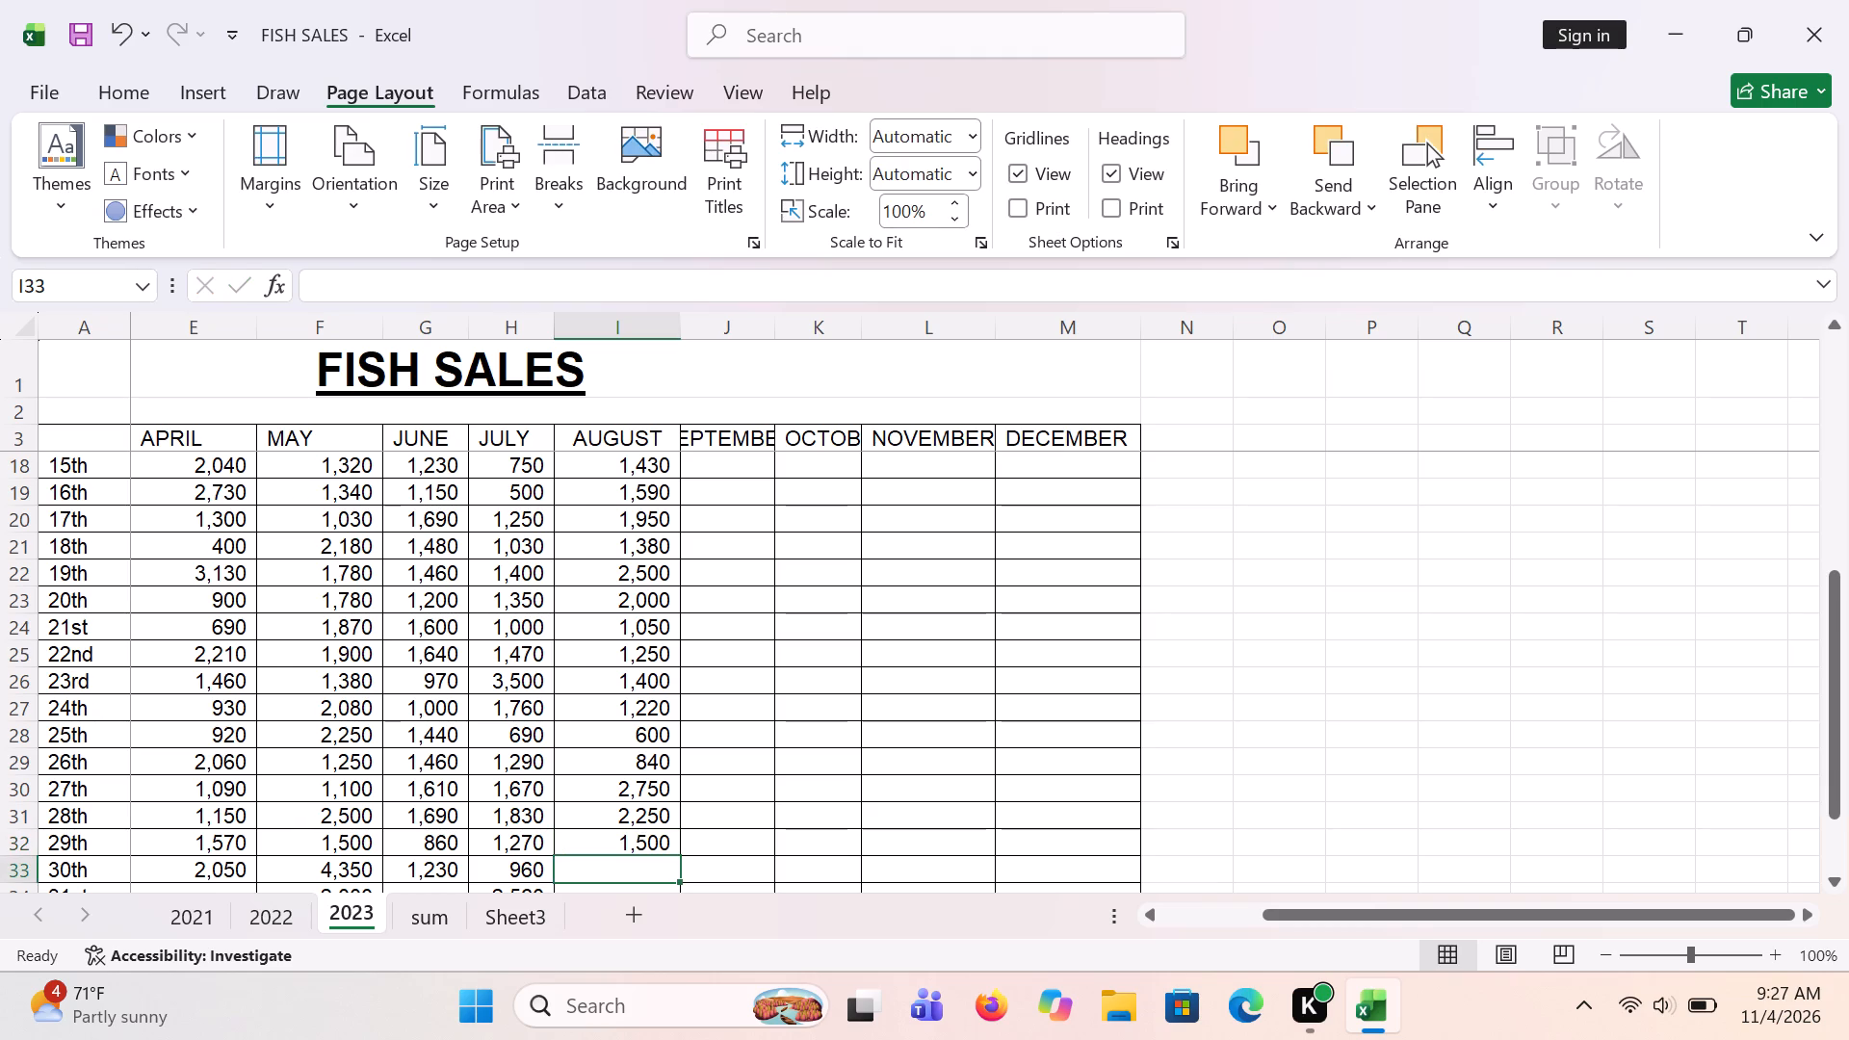
{"action": "type", "text": "1190"}
{"action": "key", "text": "Return"}
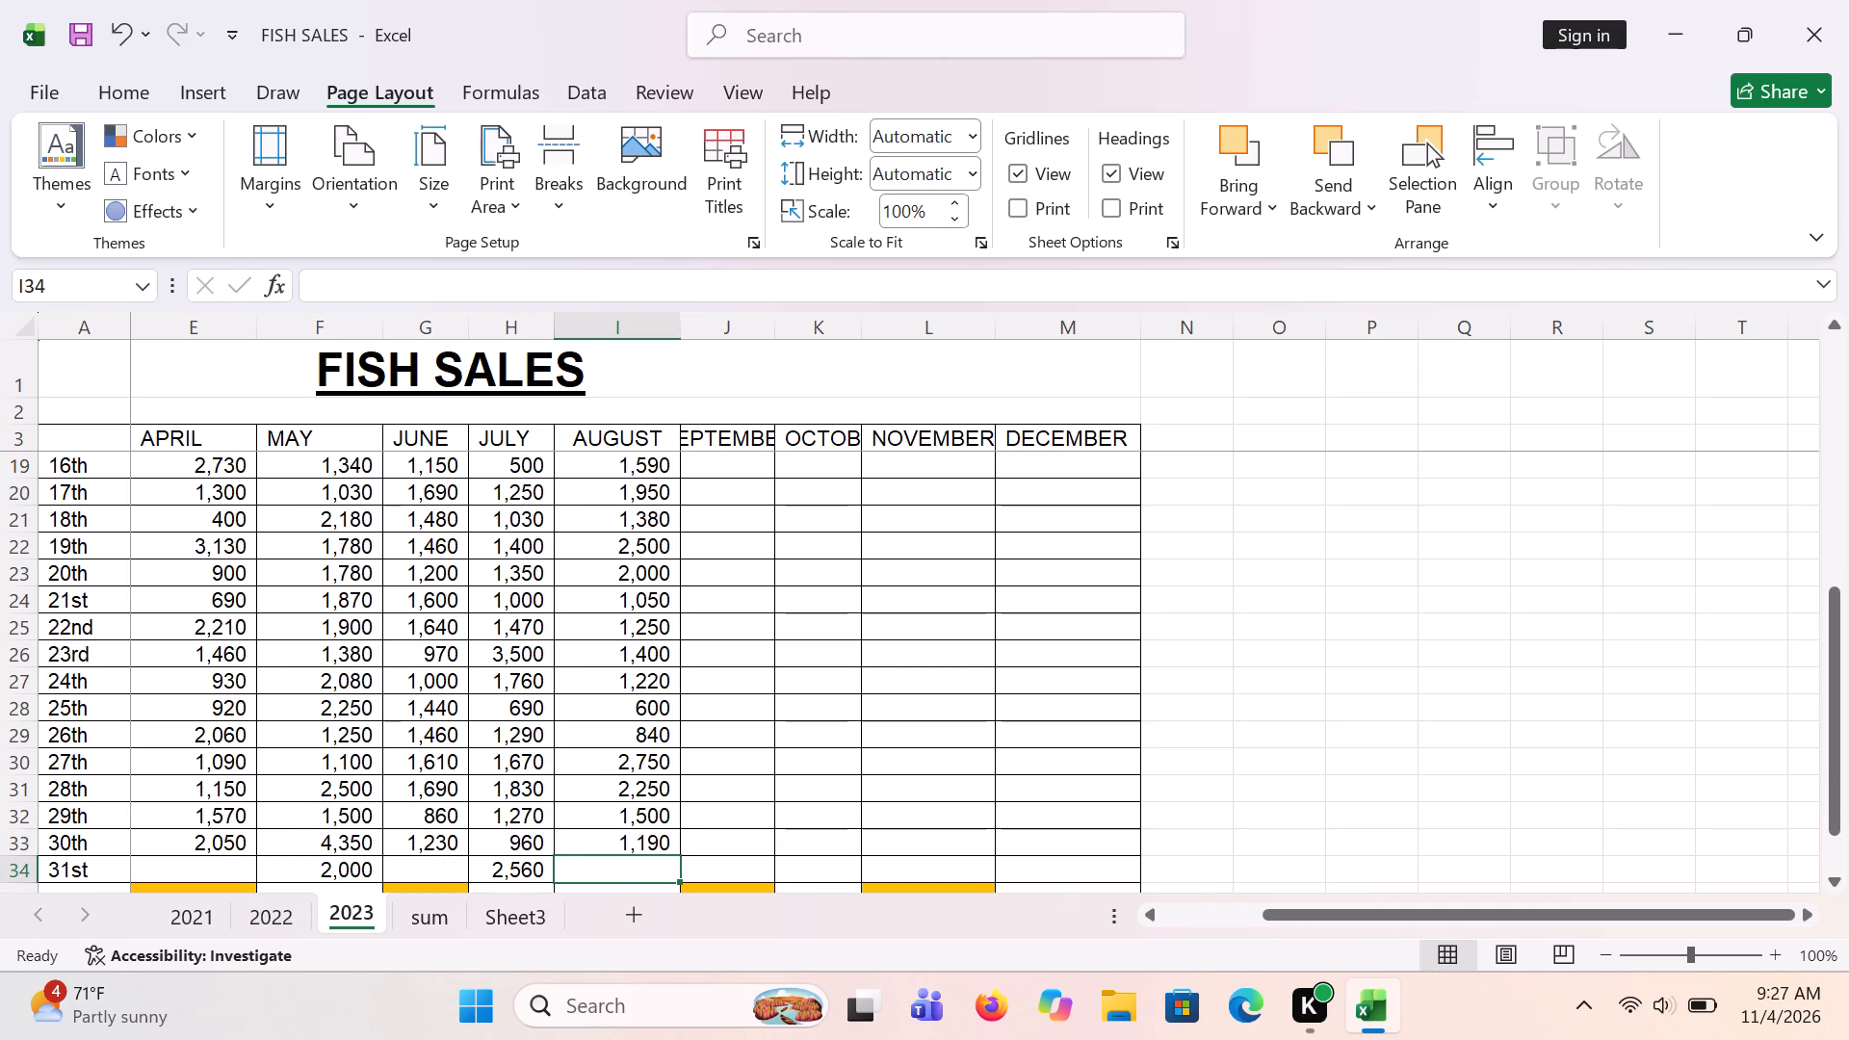
{"action": "key", "text": "2"}
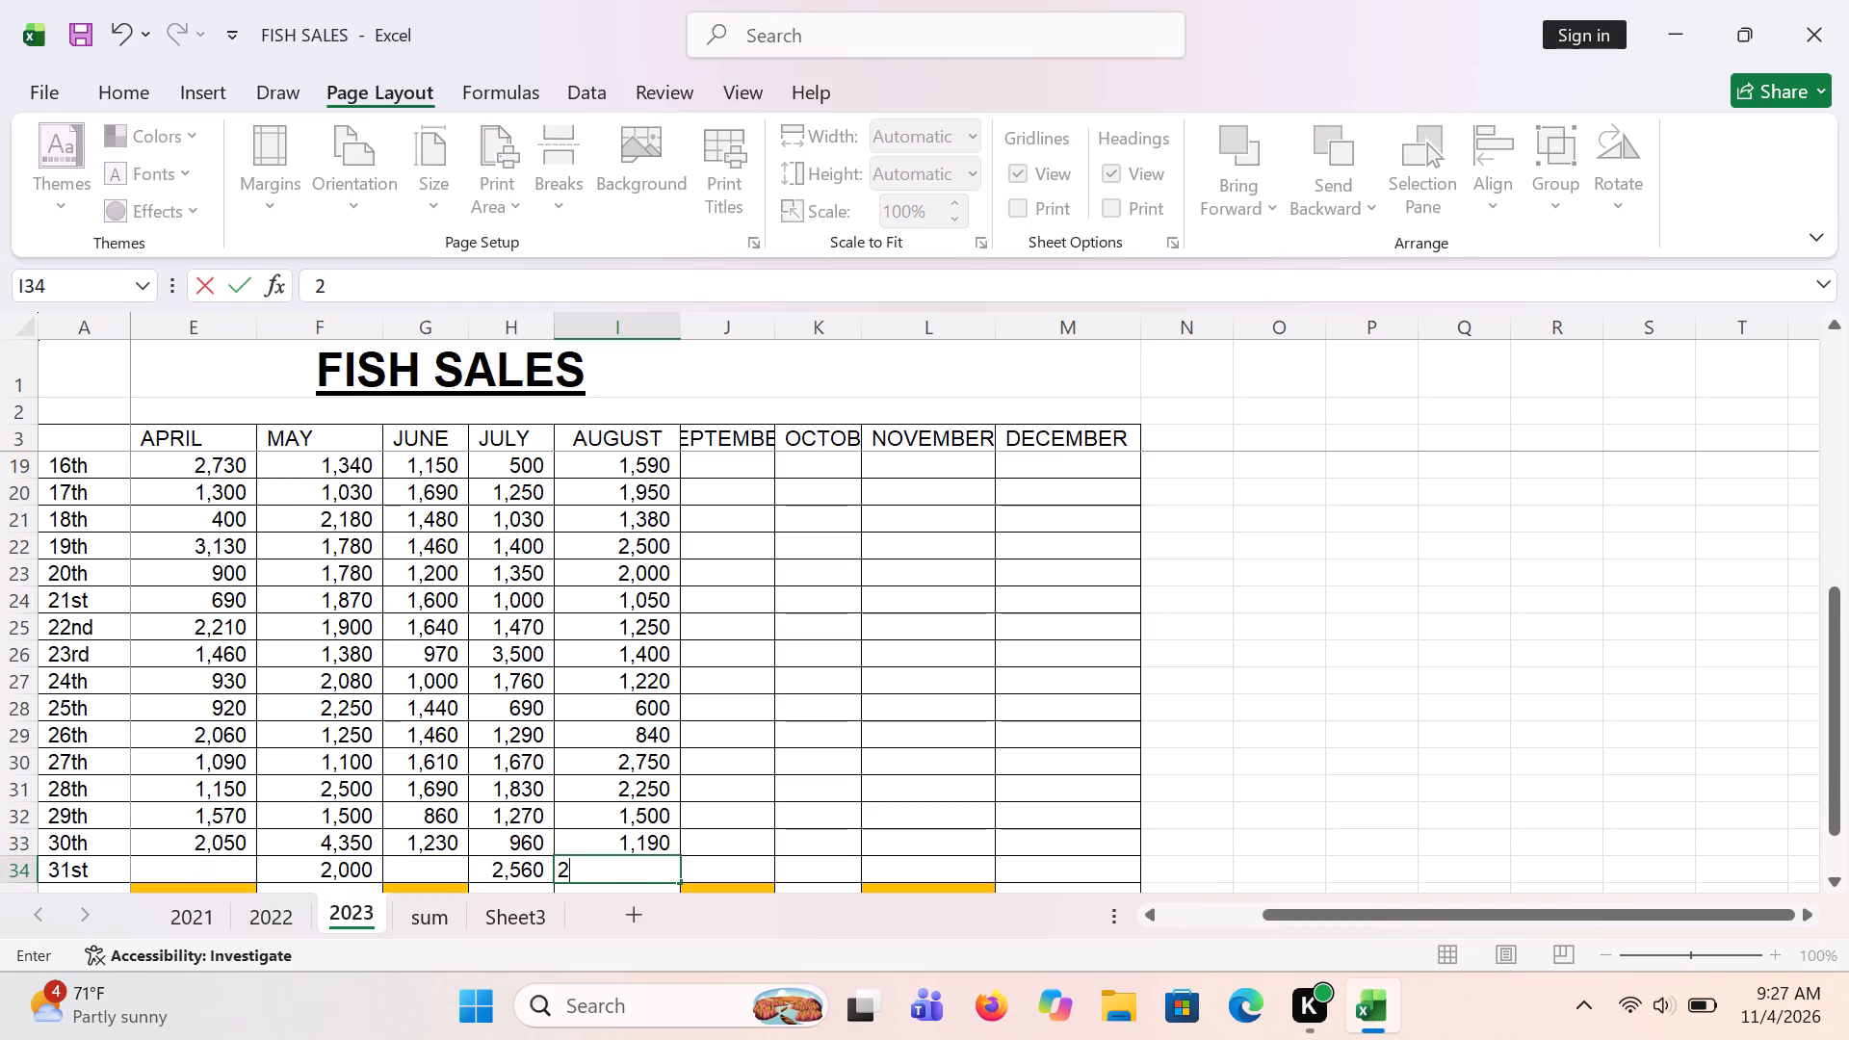
{"action": "key", "text": "5"}
{"action": "type", "text": "00"}
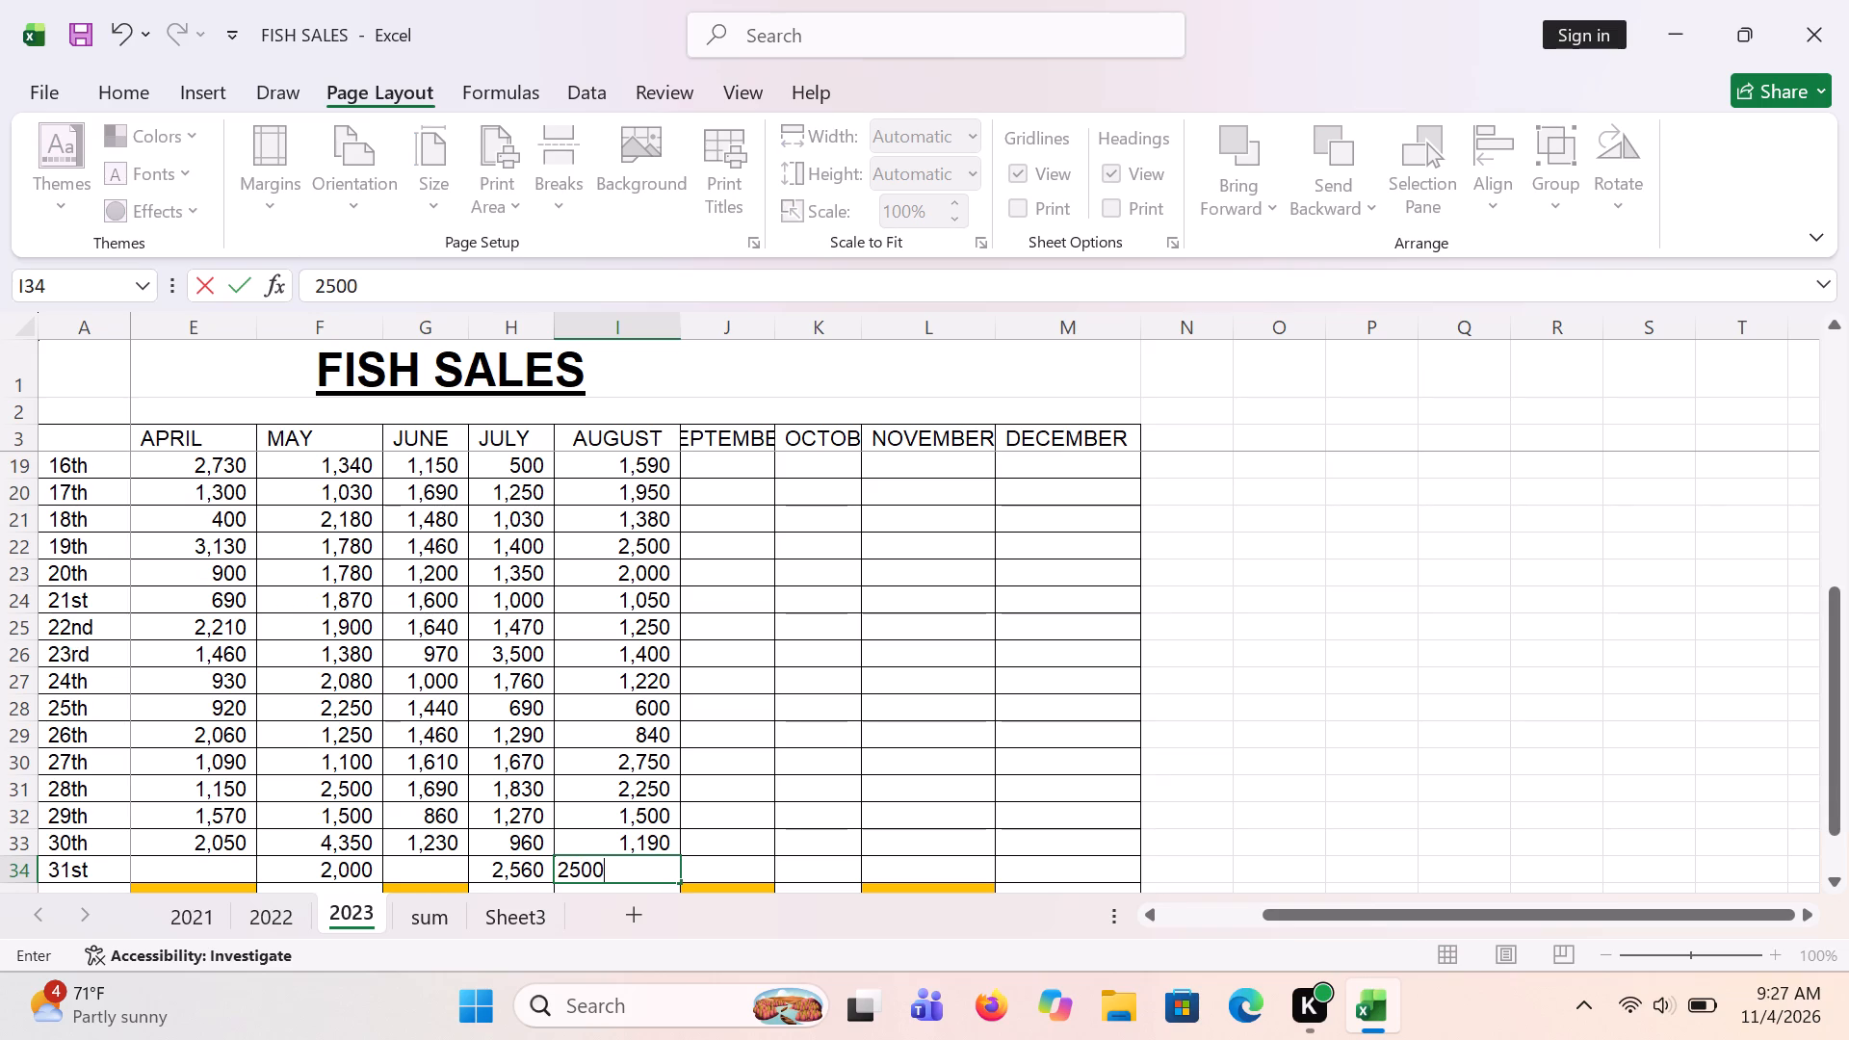
{"action": "key", "text": "Return"}
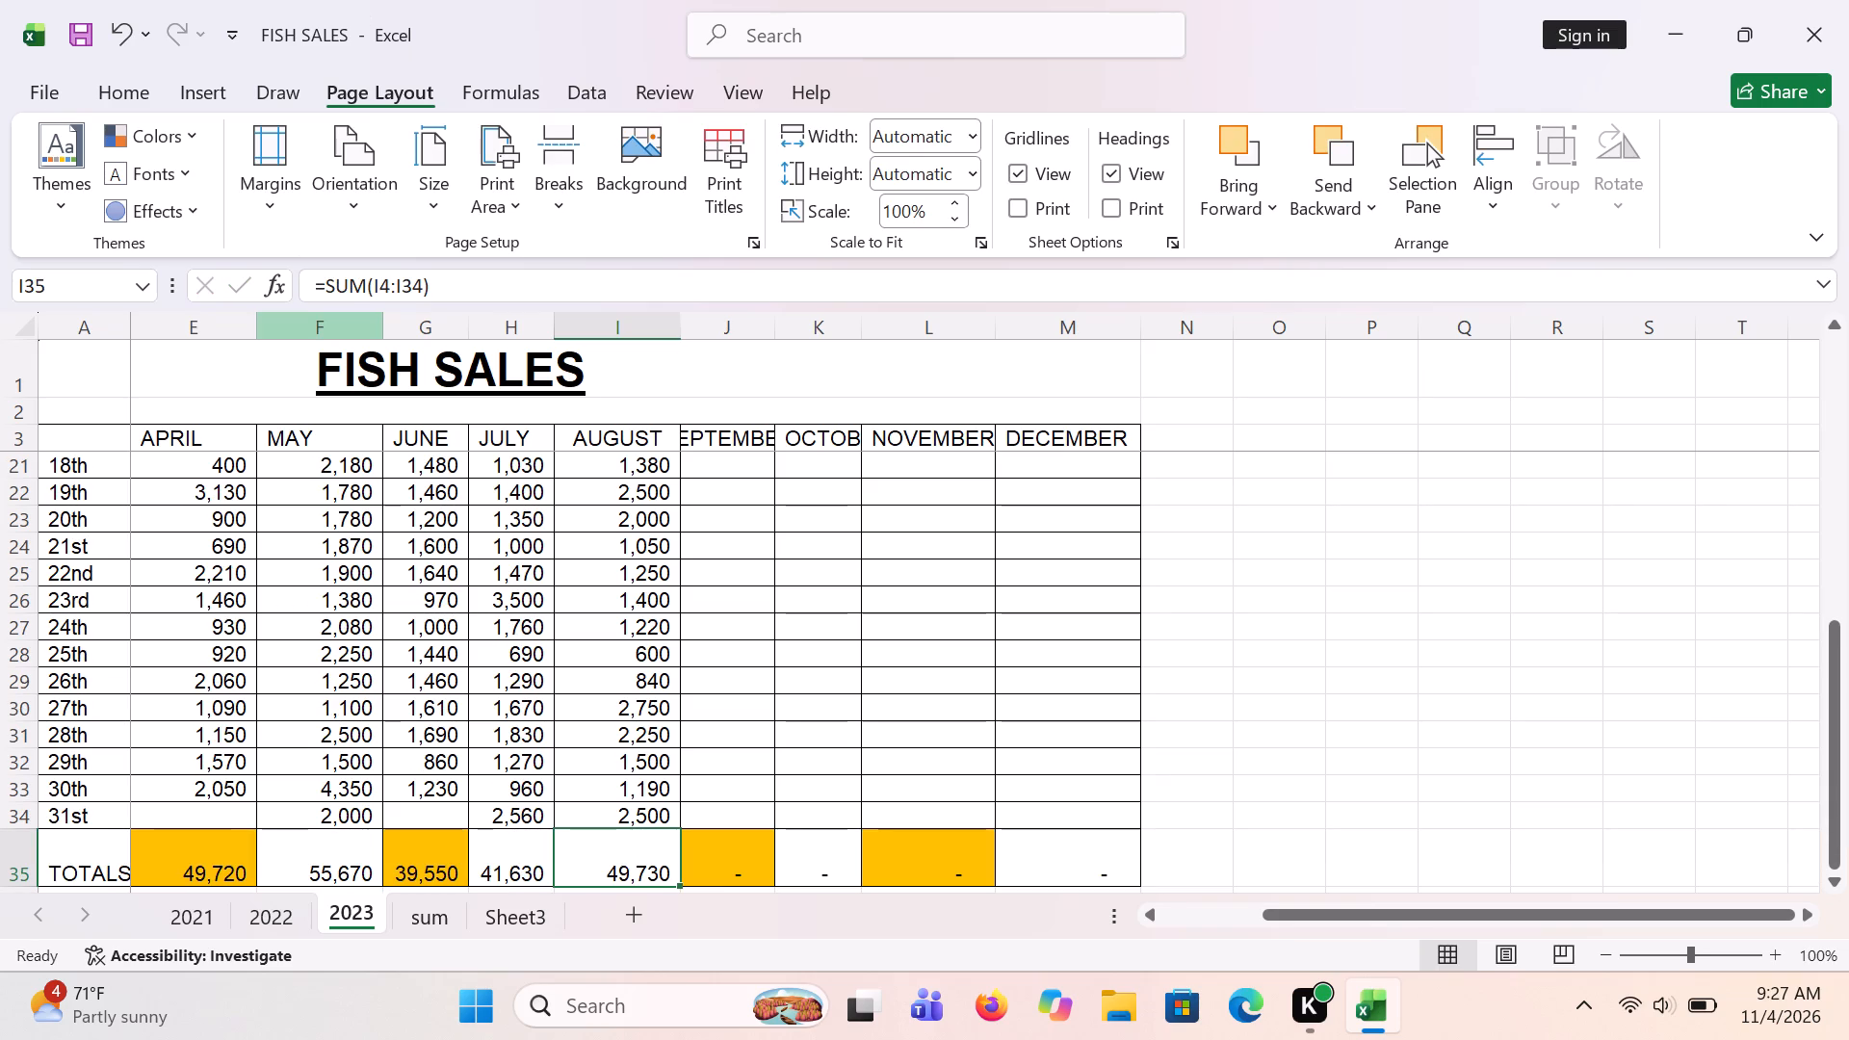
Enter the September sales for the 1st to 3rd: 1570, 920 and 2250.
{"action": "scroll", "coordinate": [938, 731], "scroll_direction": "up", "scroll_amount": 5}
{"action": "scroll", "coordinate": [820, 598], "scroll_direction": "up", "scroll_amount": 4}
{"action": "scroll", "coordinate": [767, 440], "scroll_direction": "up", "scroll_amount": 3}
{"action": "left_click", "coordinate": [753, 467]}
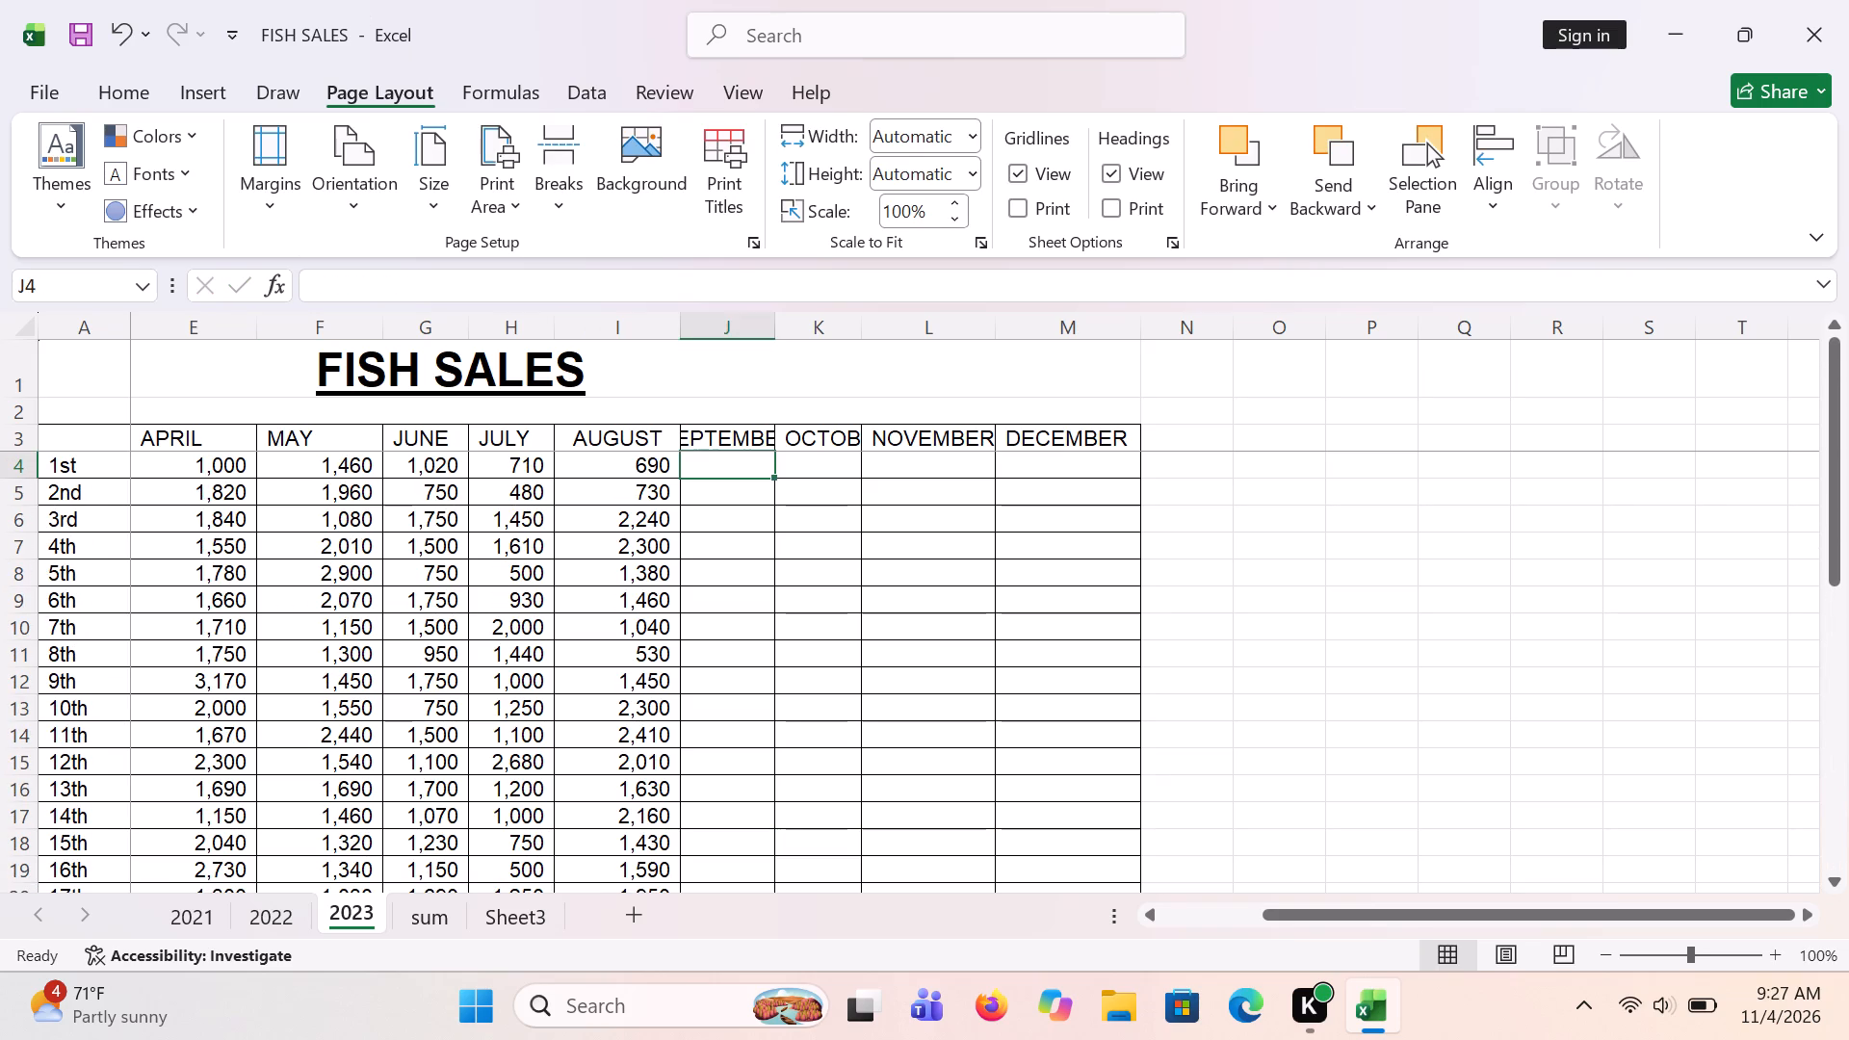
{"action": "key", "text": "1"}
{"action": "type", "text": "570"}
{"action": "key", "text": "Return"}
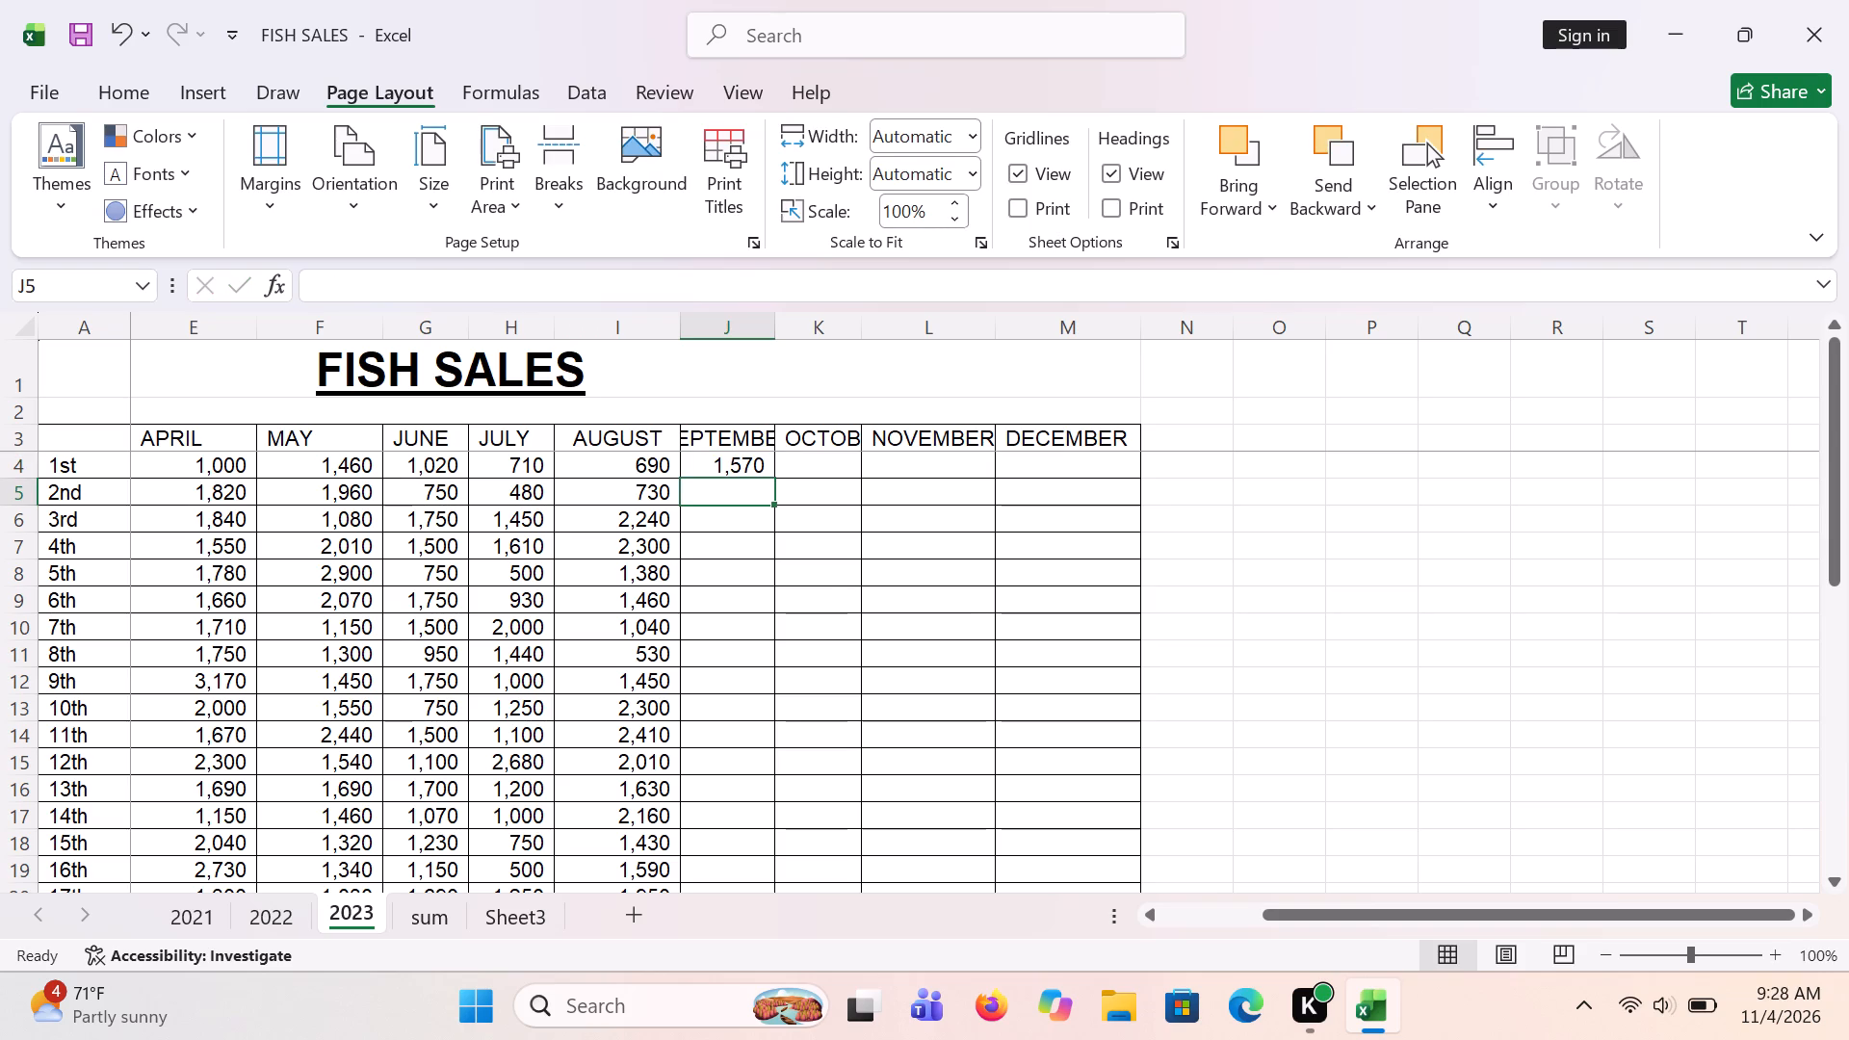
{"action": "key", "text": "9"}
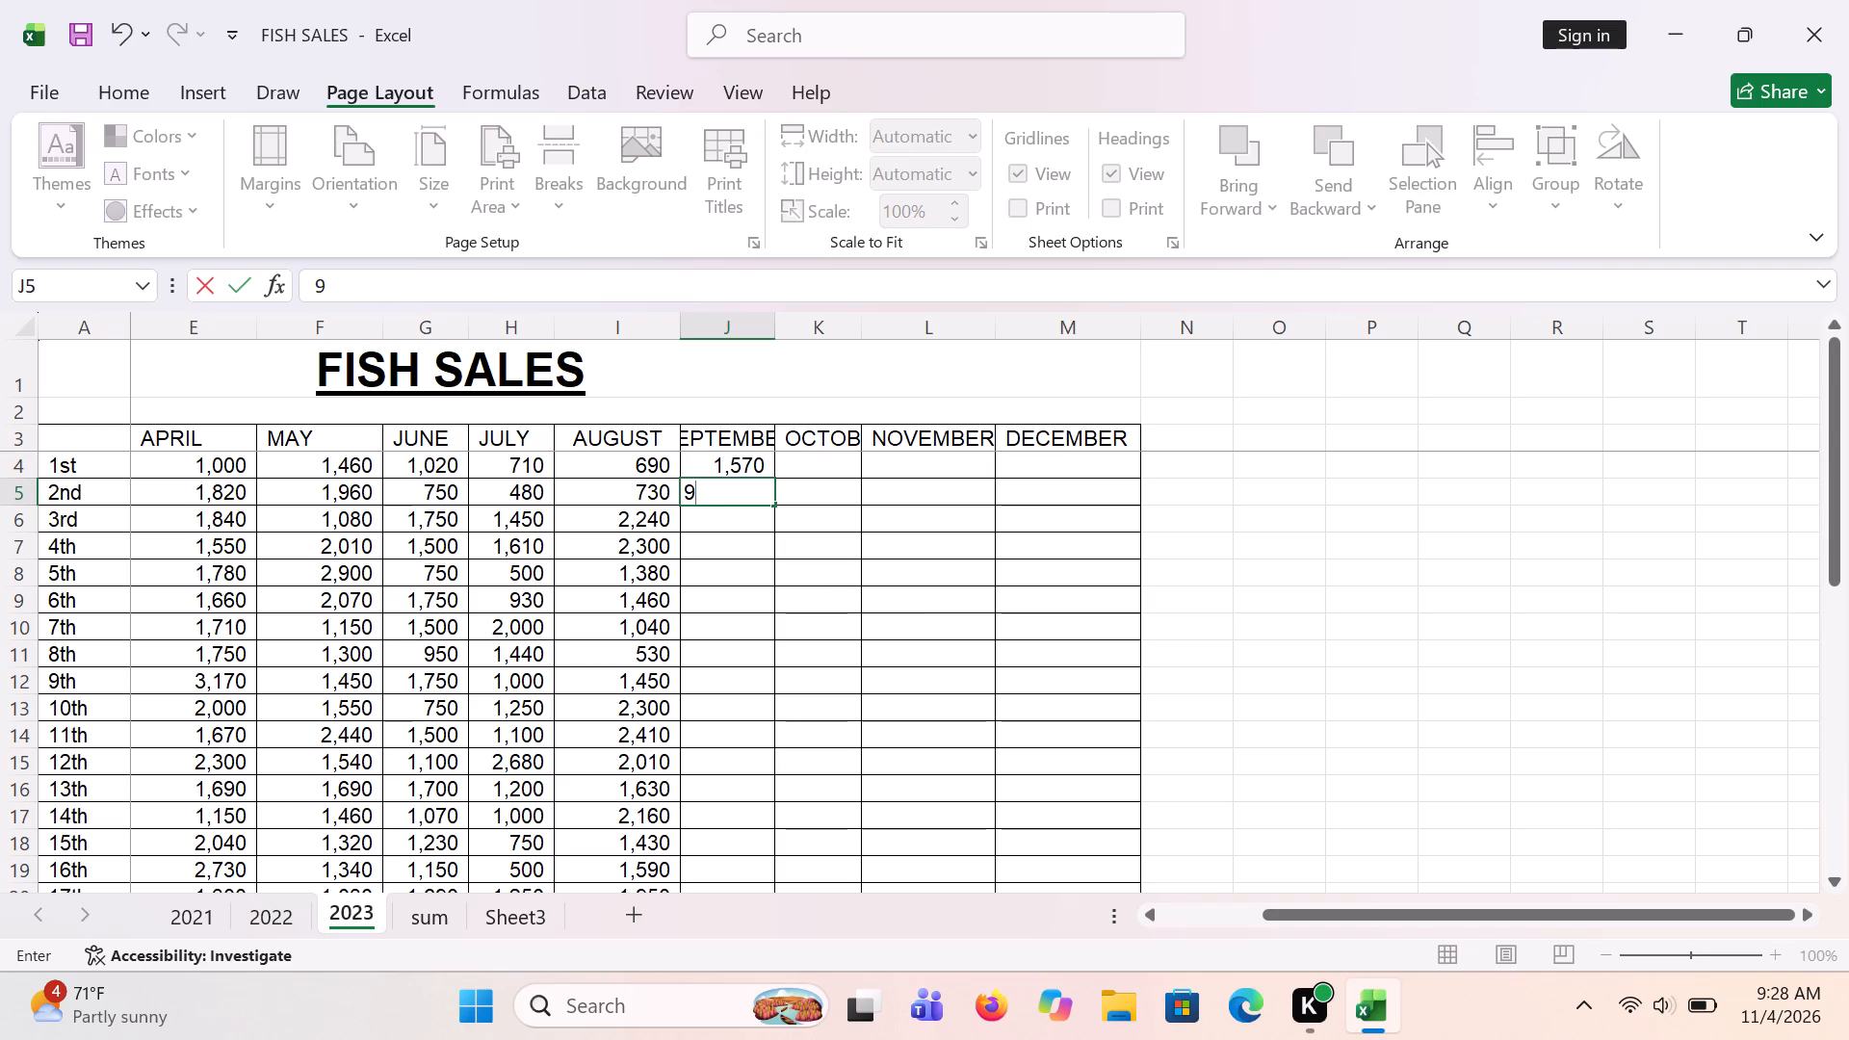
{"action": "type", "text": "20"}
{"action": "key", "text": "Return"}
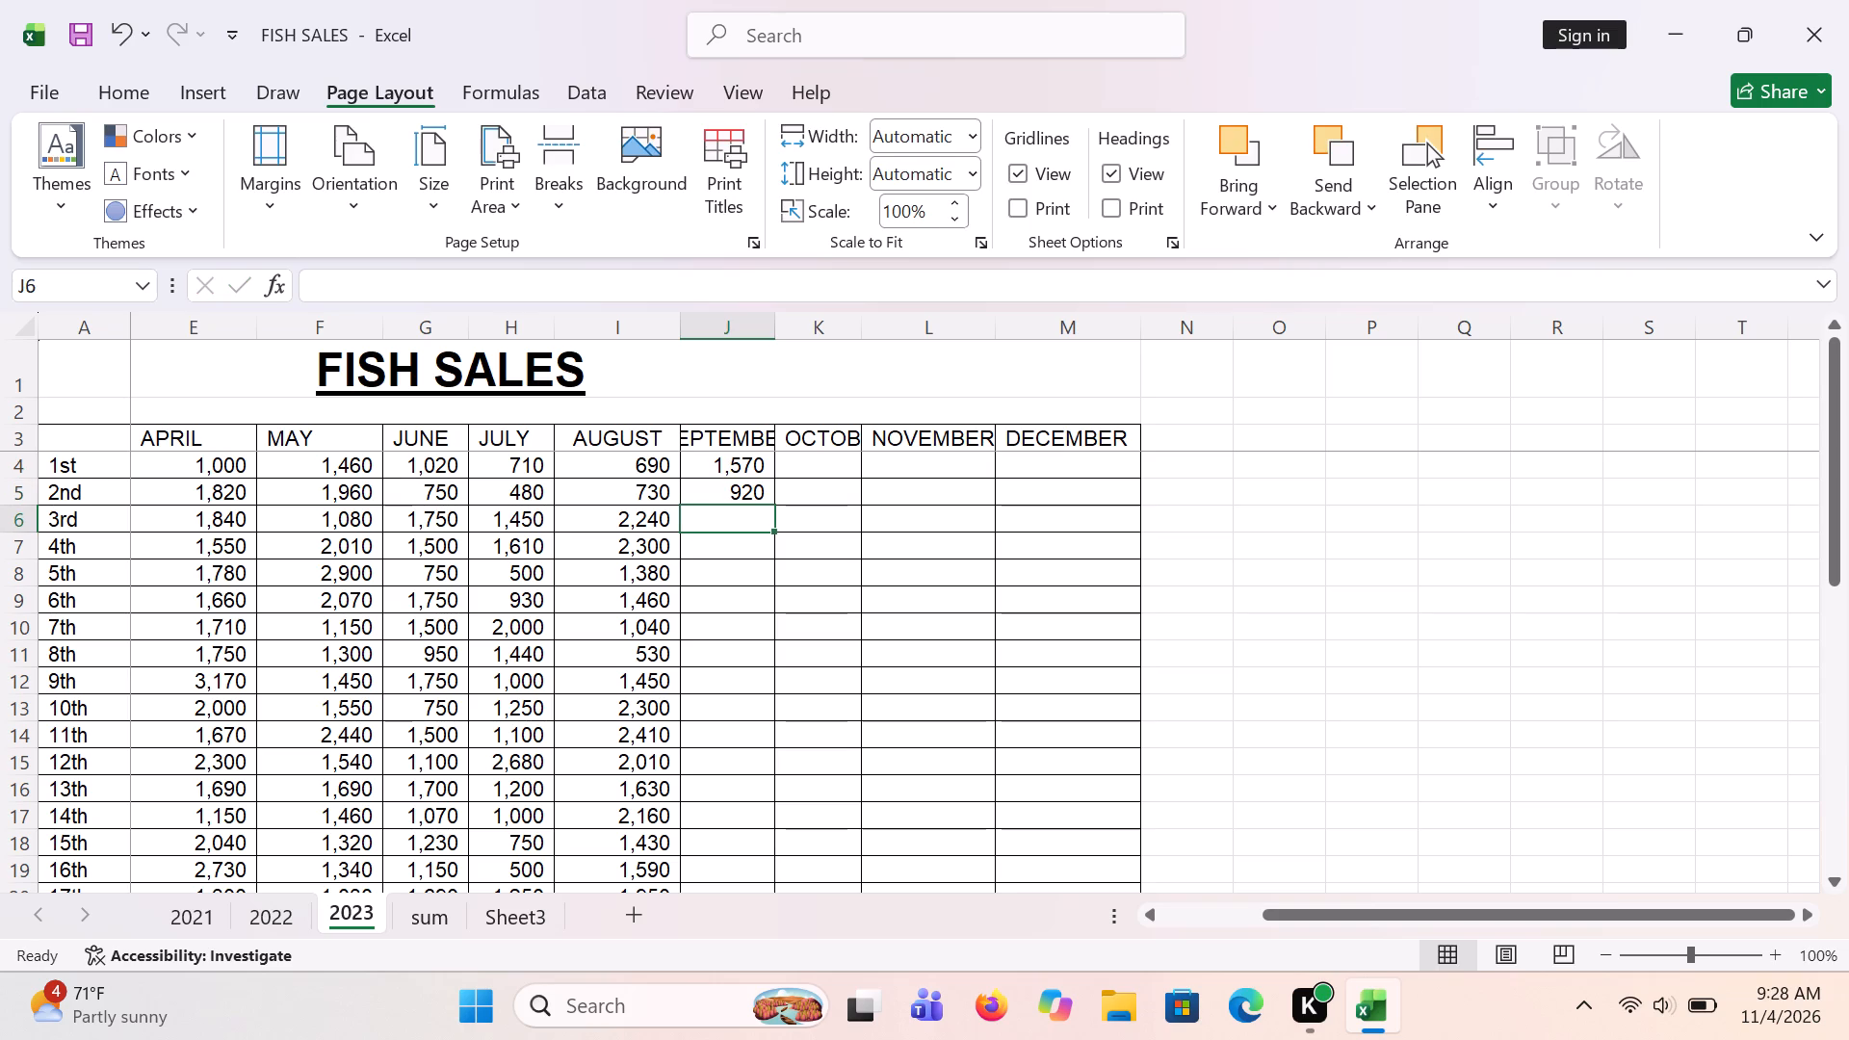
{"action": "type", "text": "22"}
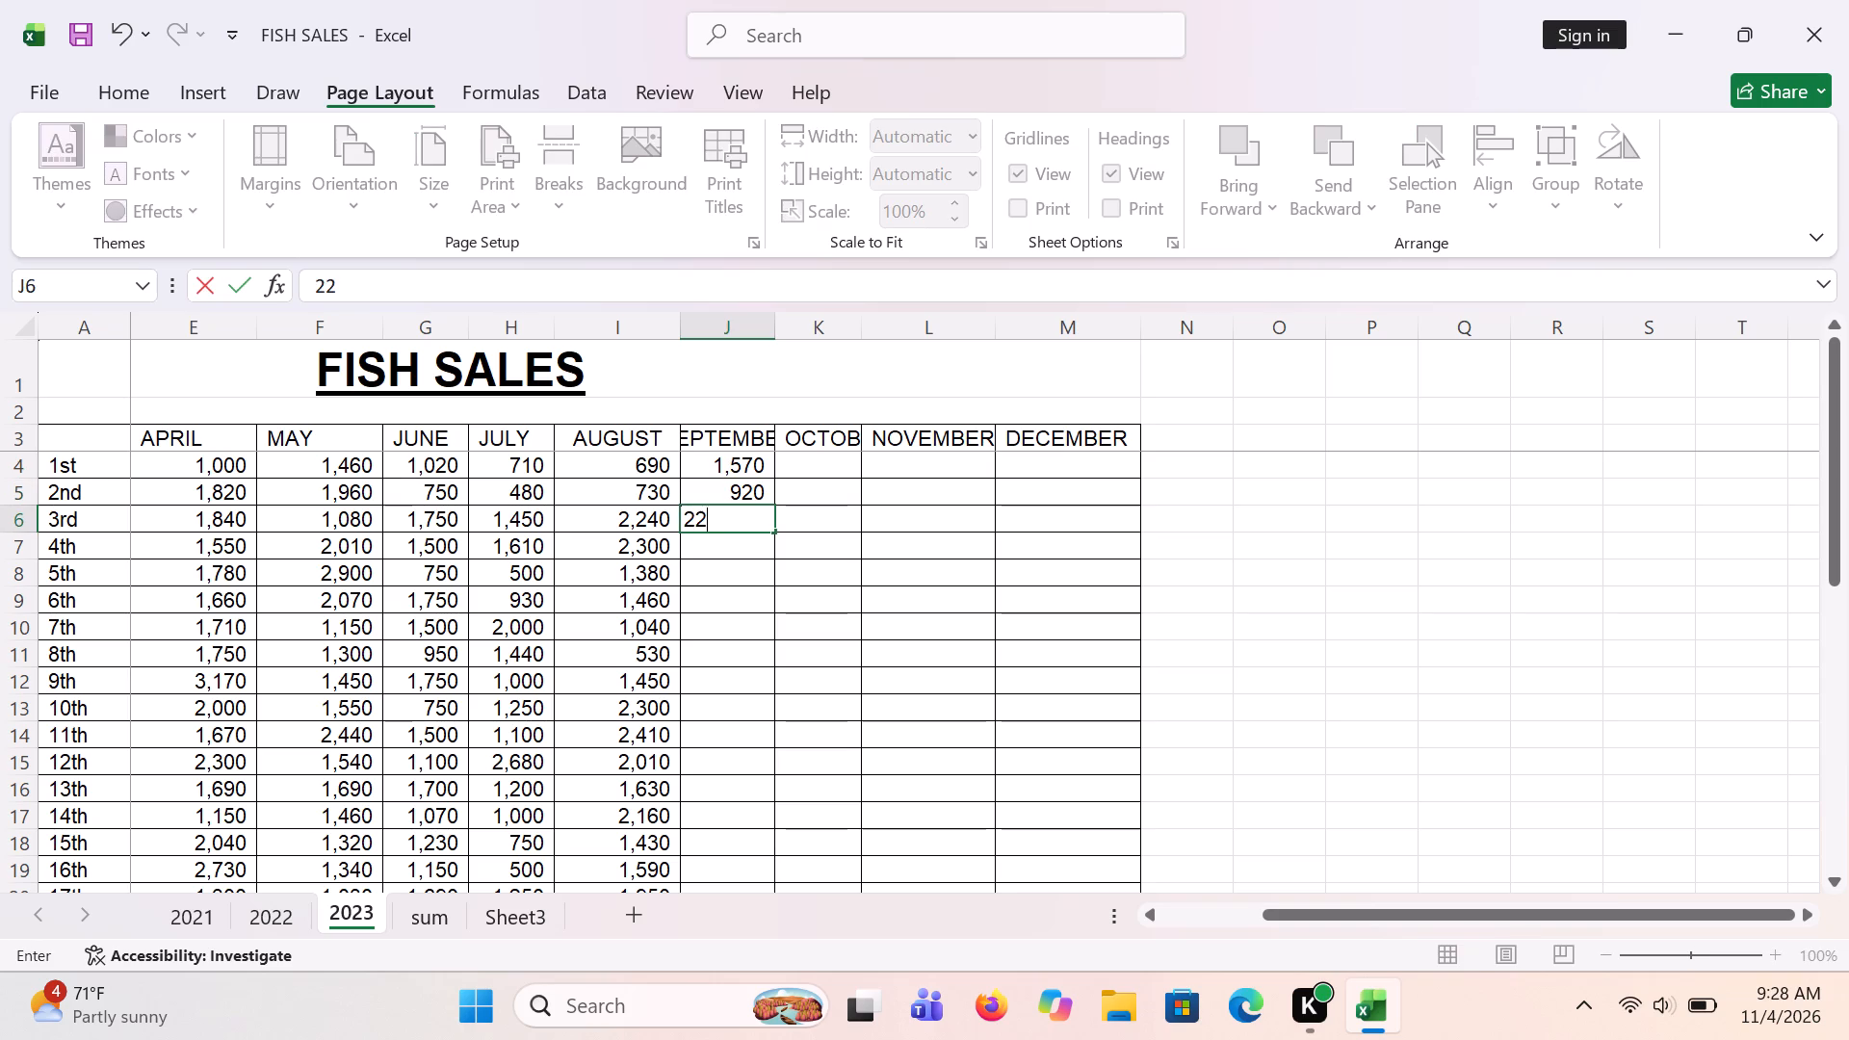
{"action": "type", "text": "50"}
{"action": "key", "text": "Return"}
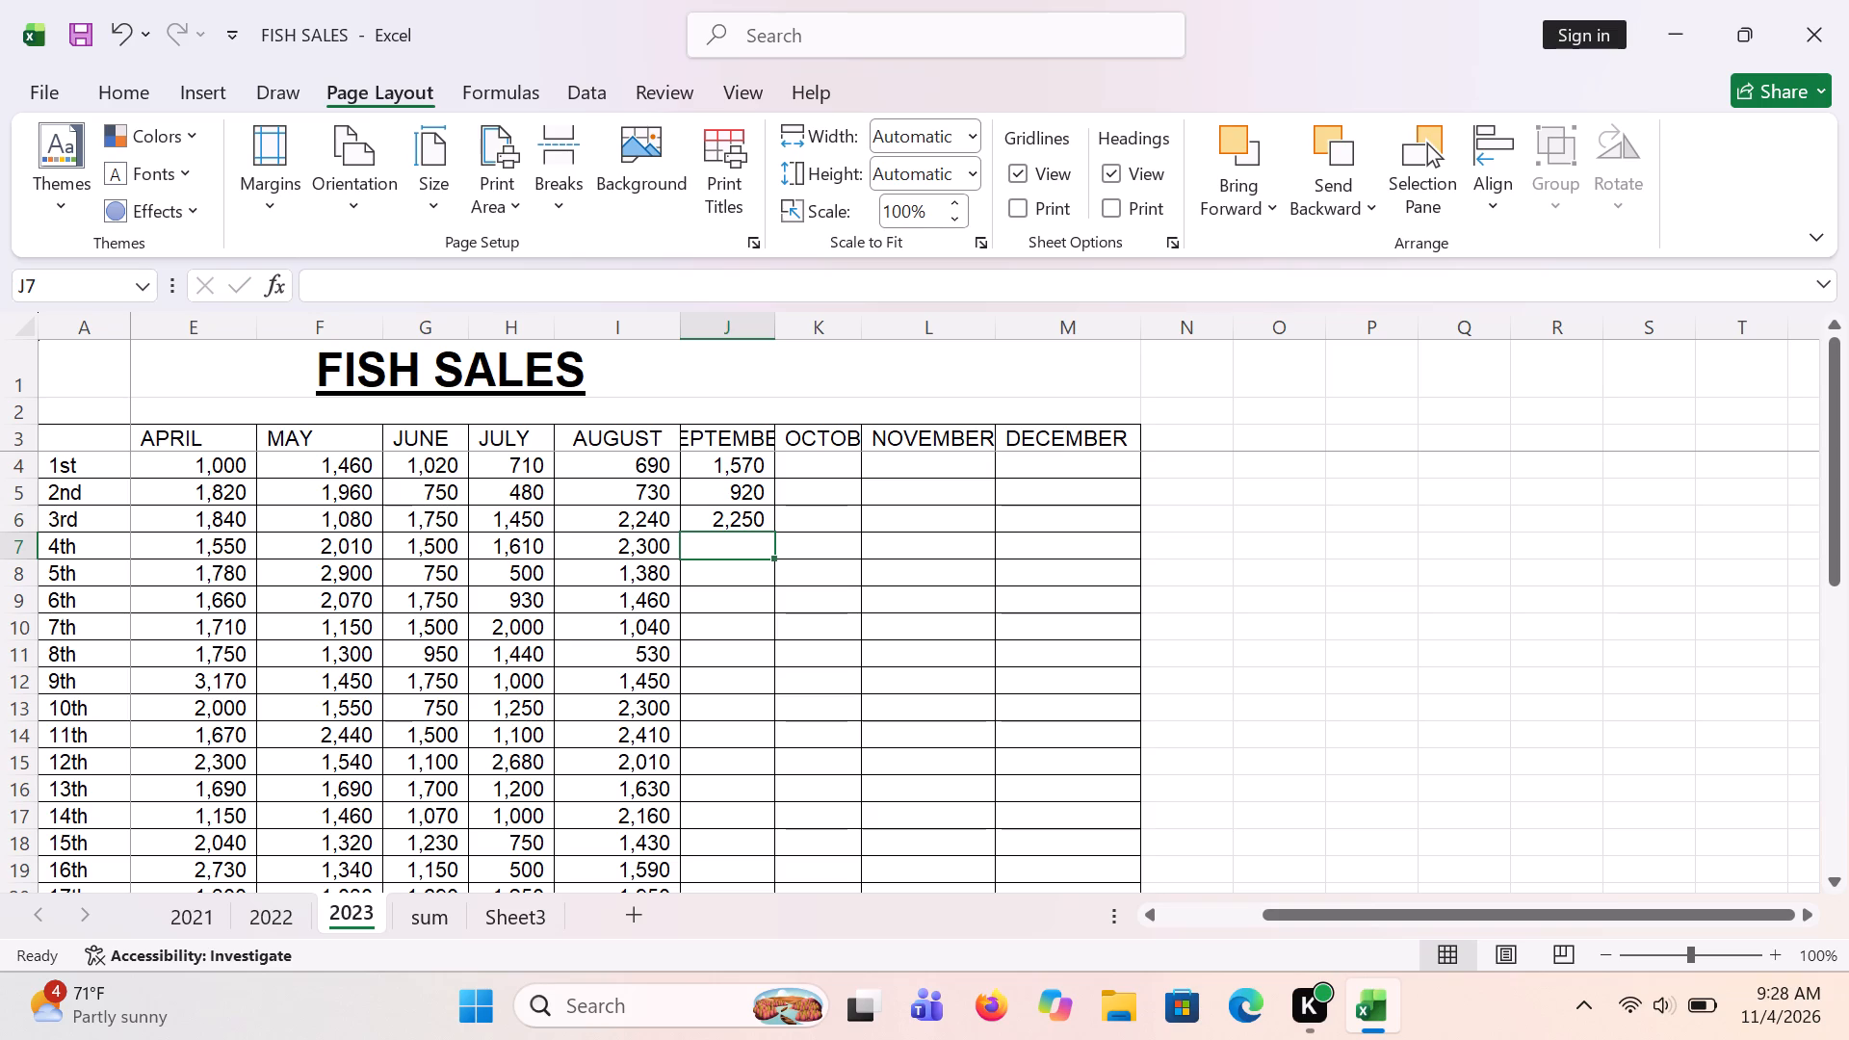
Enter the September sales for the 4th to 6th: 1250, 1460 and 920.
{"action": "type", "text": "12"}
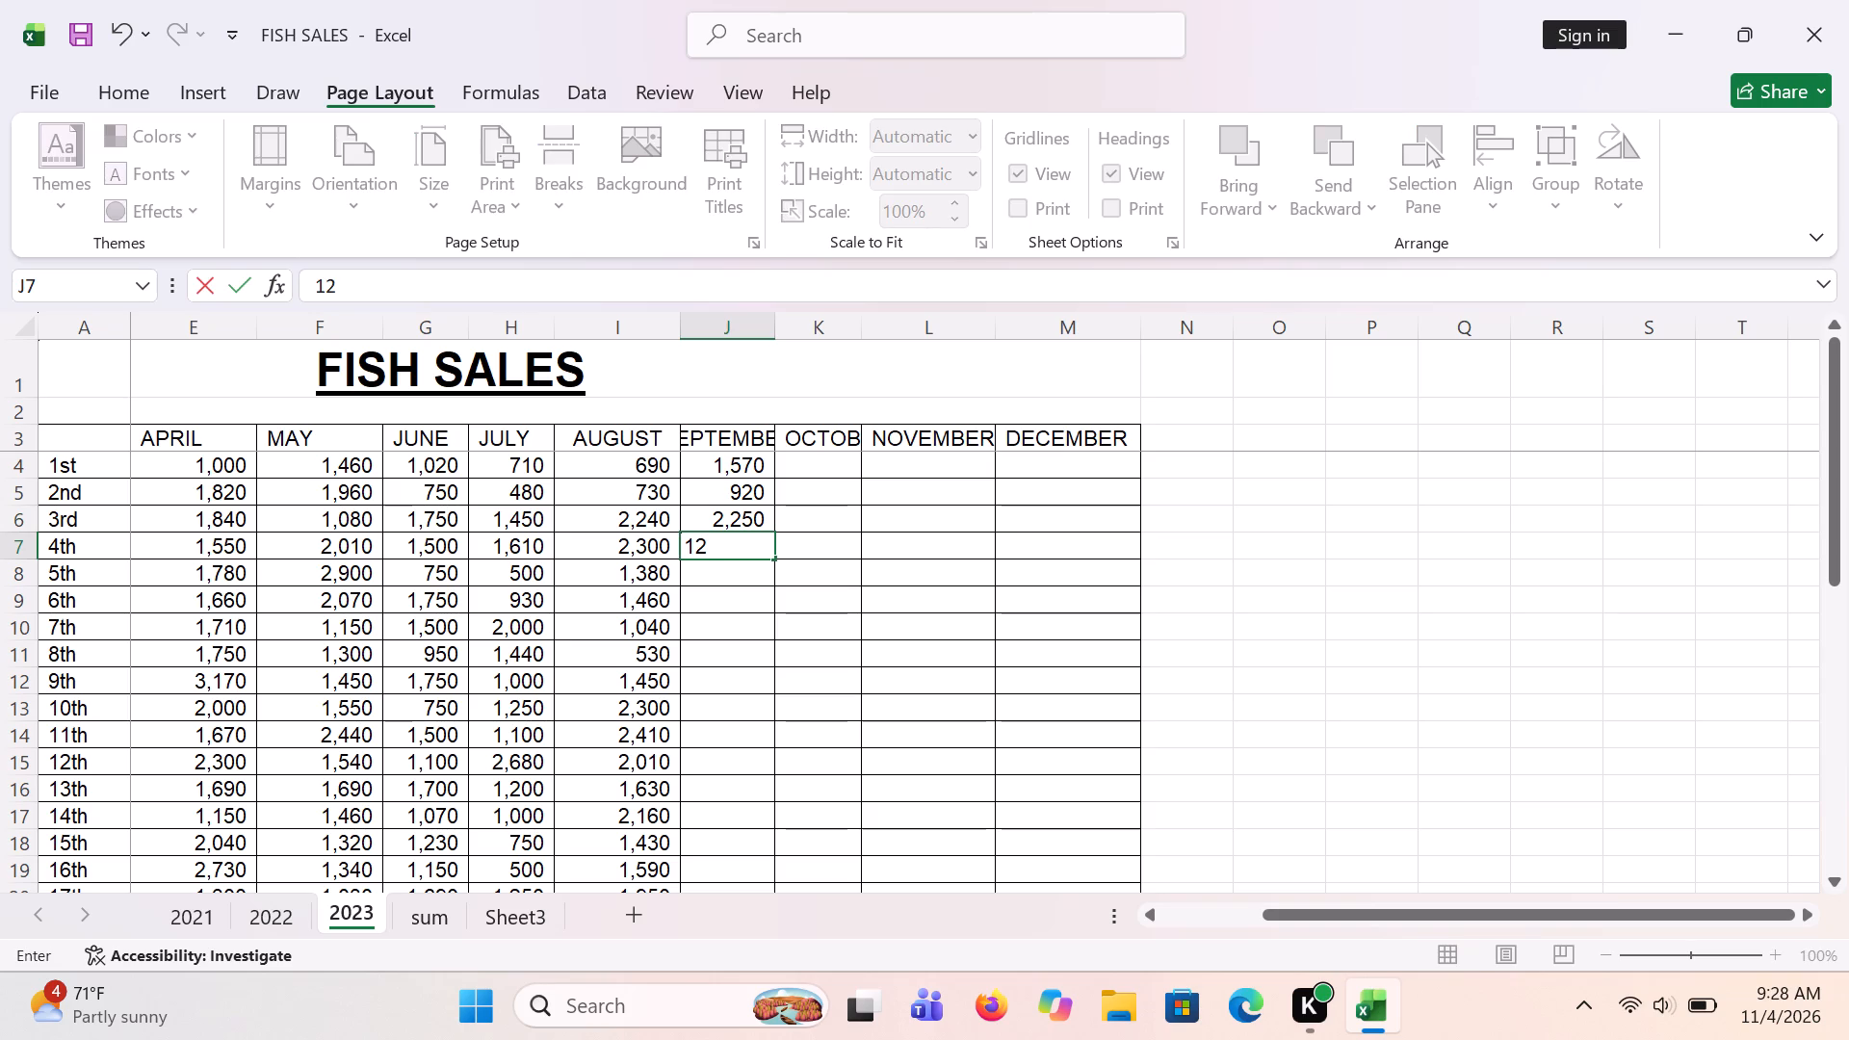
{"action": "type", "text": "50"}
{"action": "key", "text": "Return"}
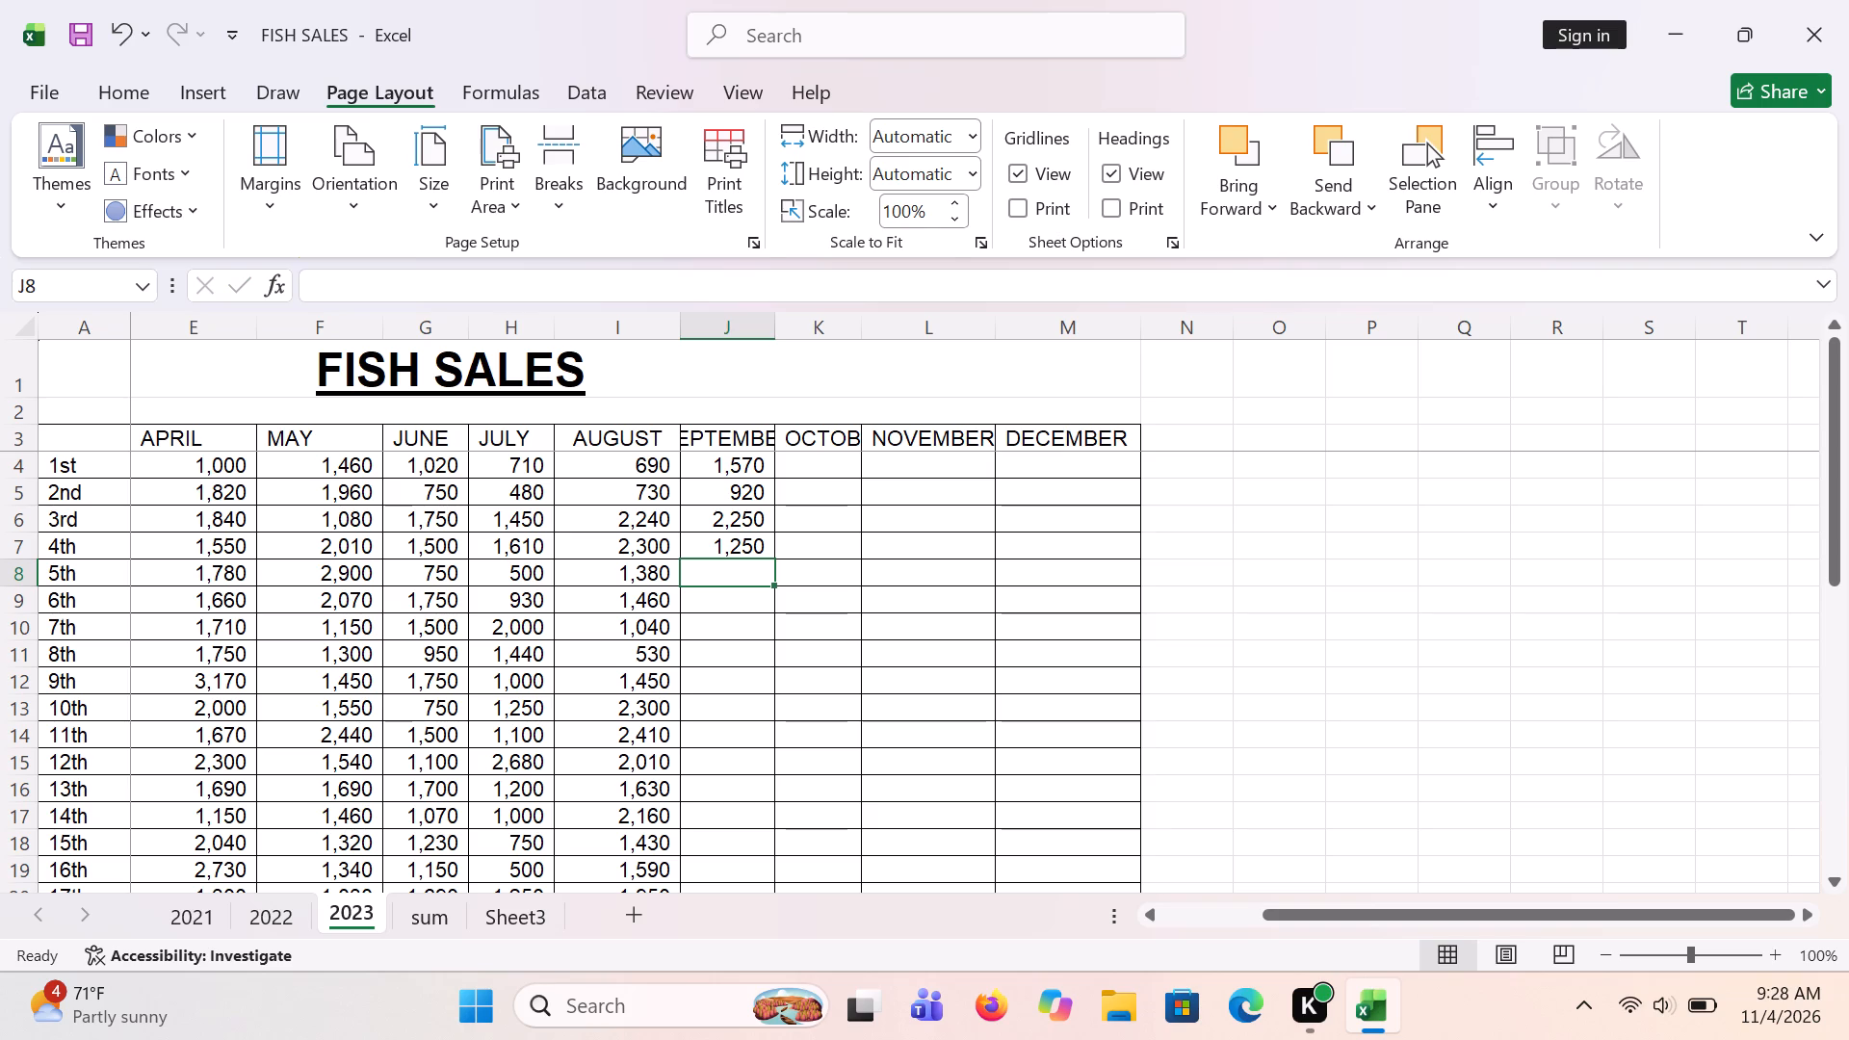
{"action": "key", "text": "1"}
{"action": "type", "text": "460"}
{"action": "key", "text": "Return"}
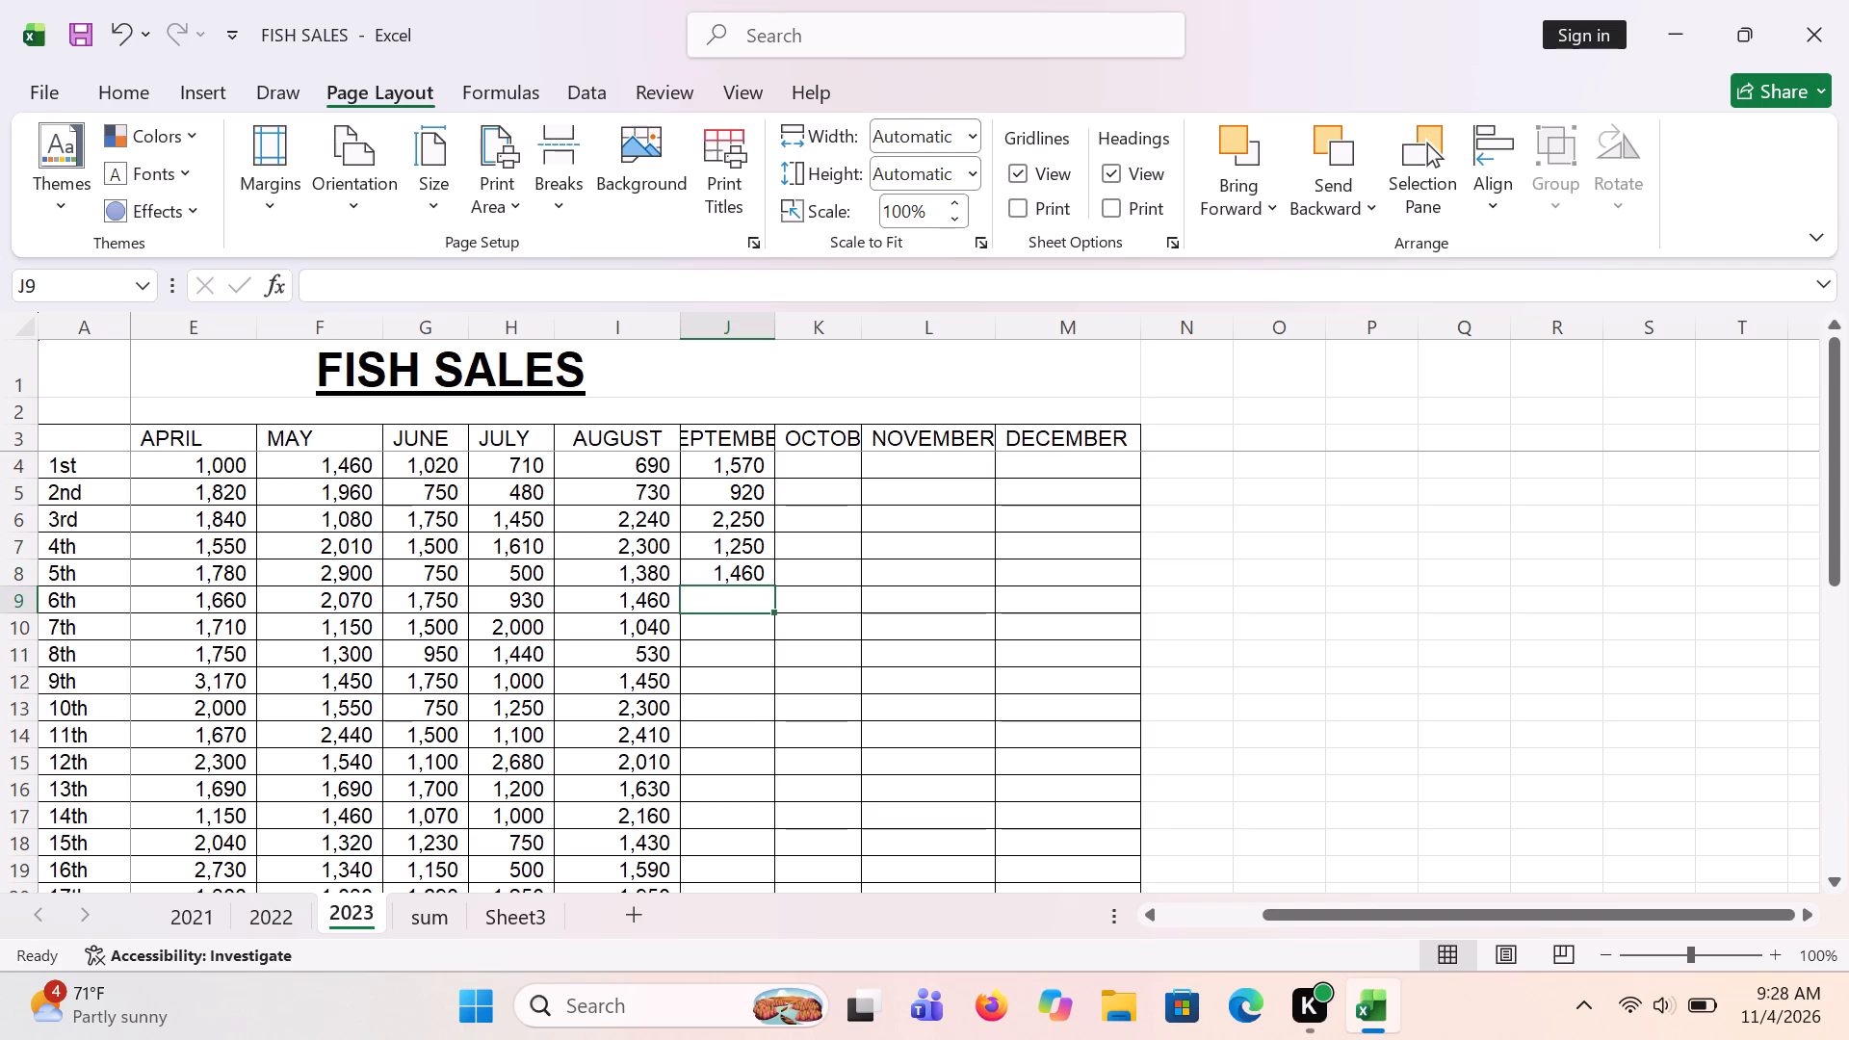
{"action": "key", "text": "9"}
{"action": "type", "text": "20"}
{"action": "key", "text": "Return"}
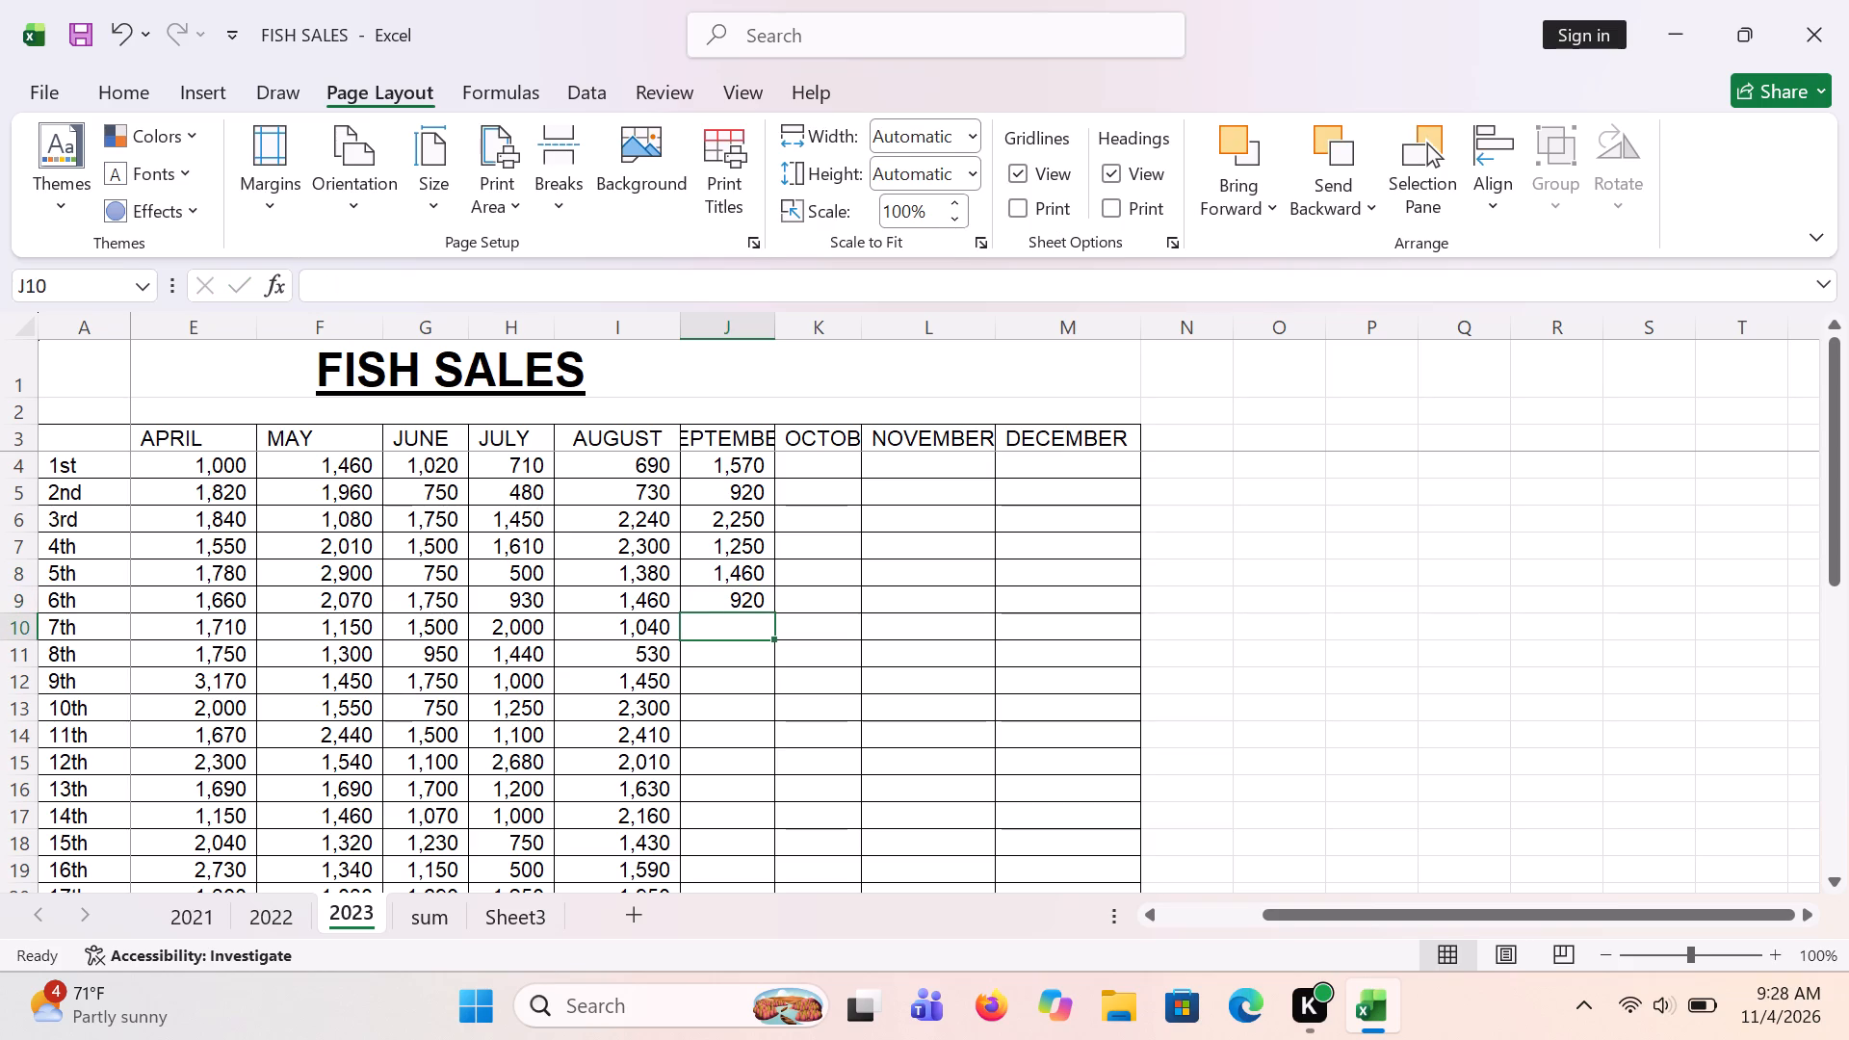
Enter the September sales for the 7th and 8th: 710 and 1750.
{"action": "type", "text": "71"}
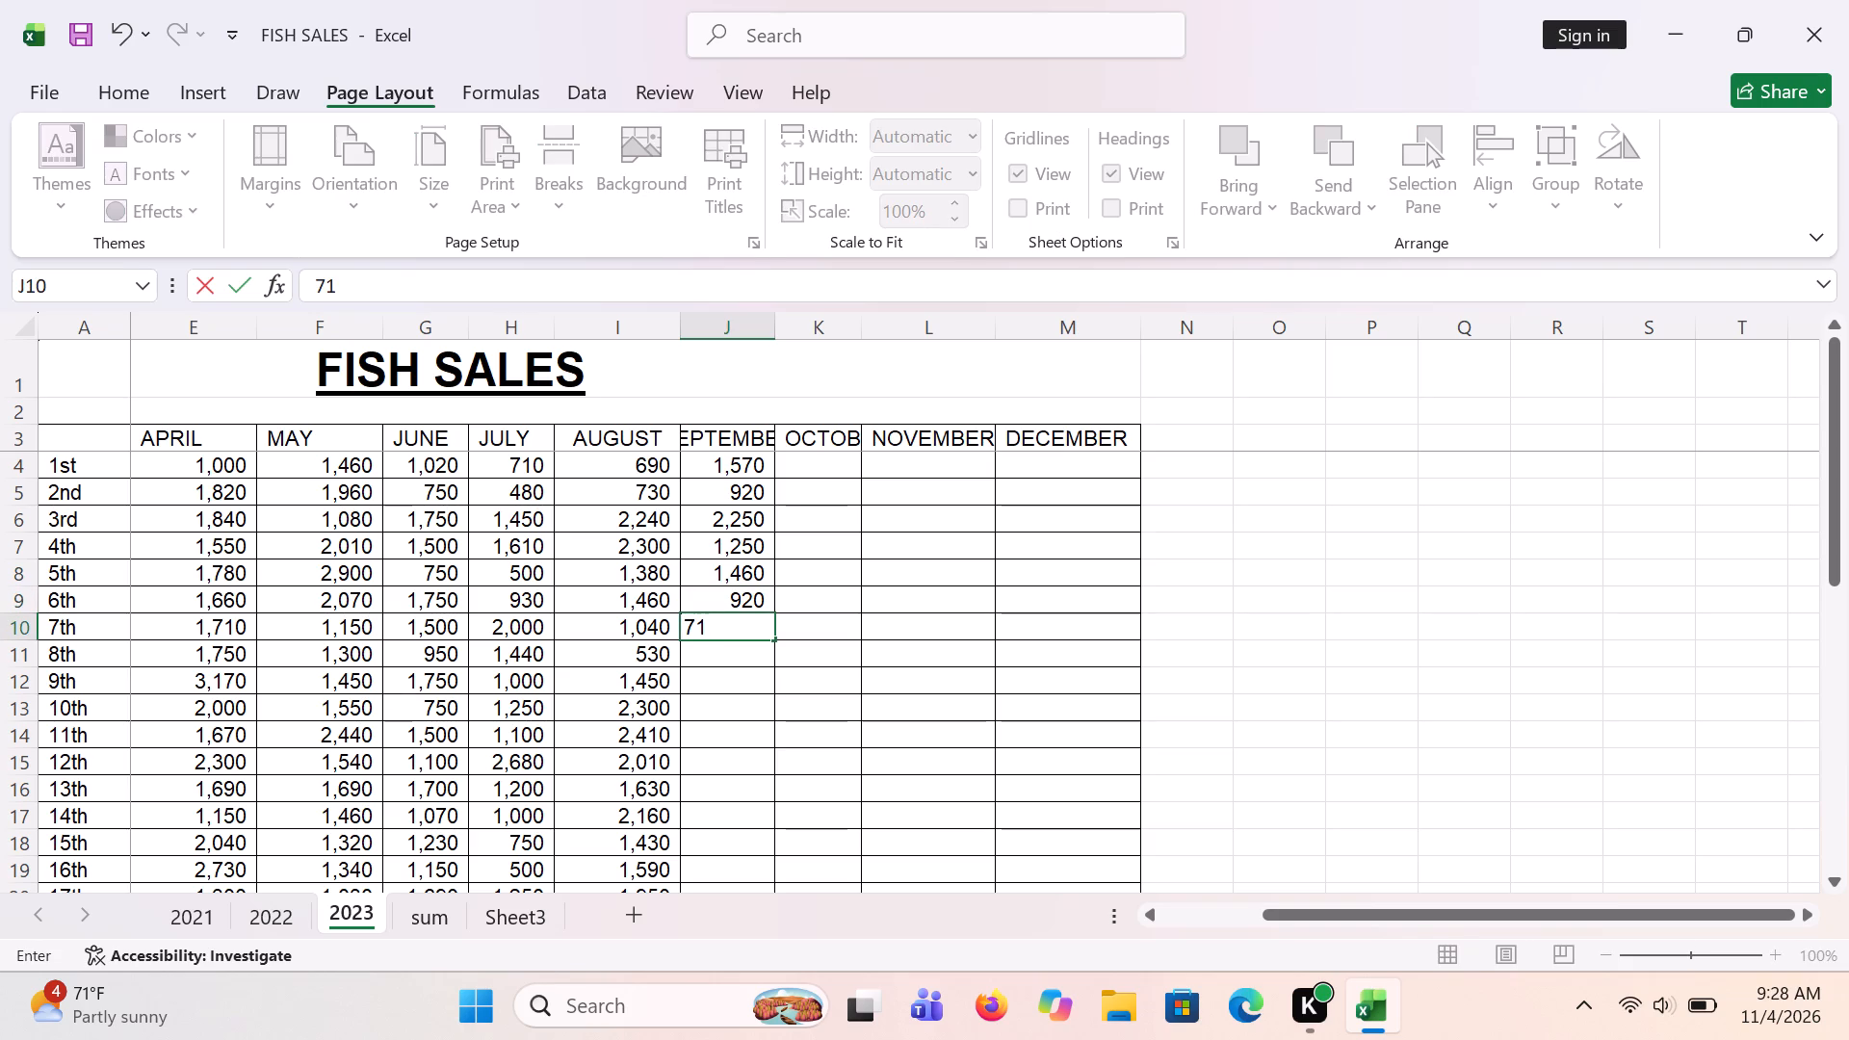
{"action": "key", "text": "0"}
{"action": "key", "text": "Return"}
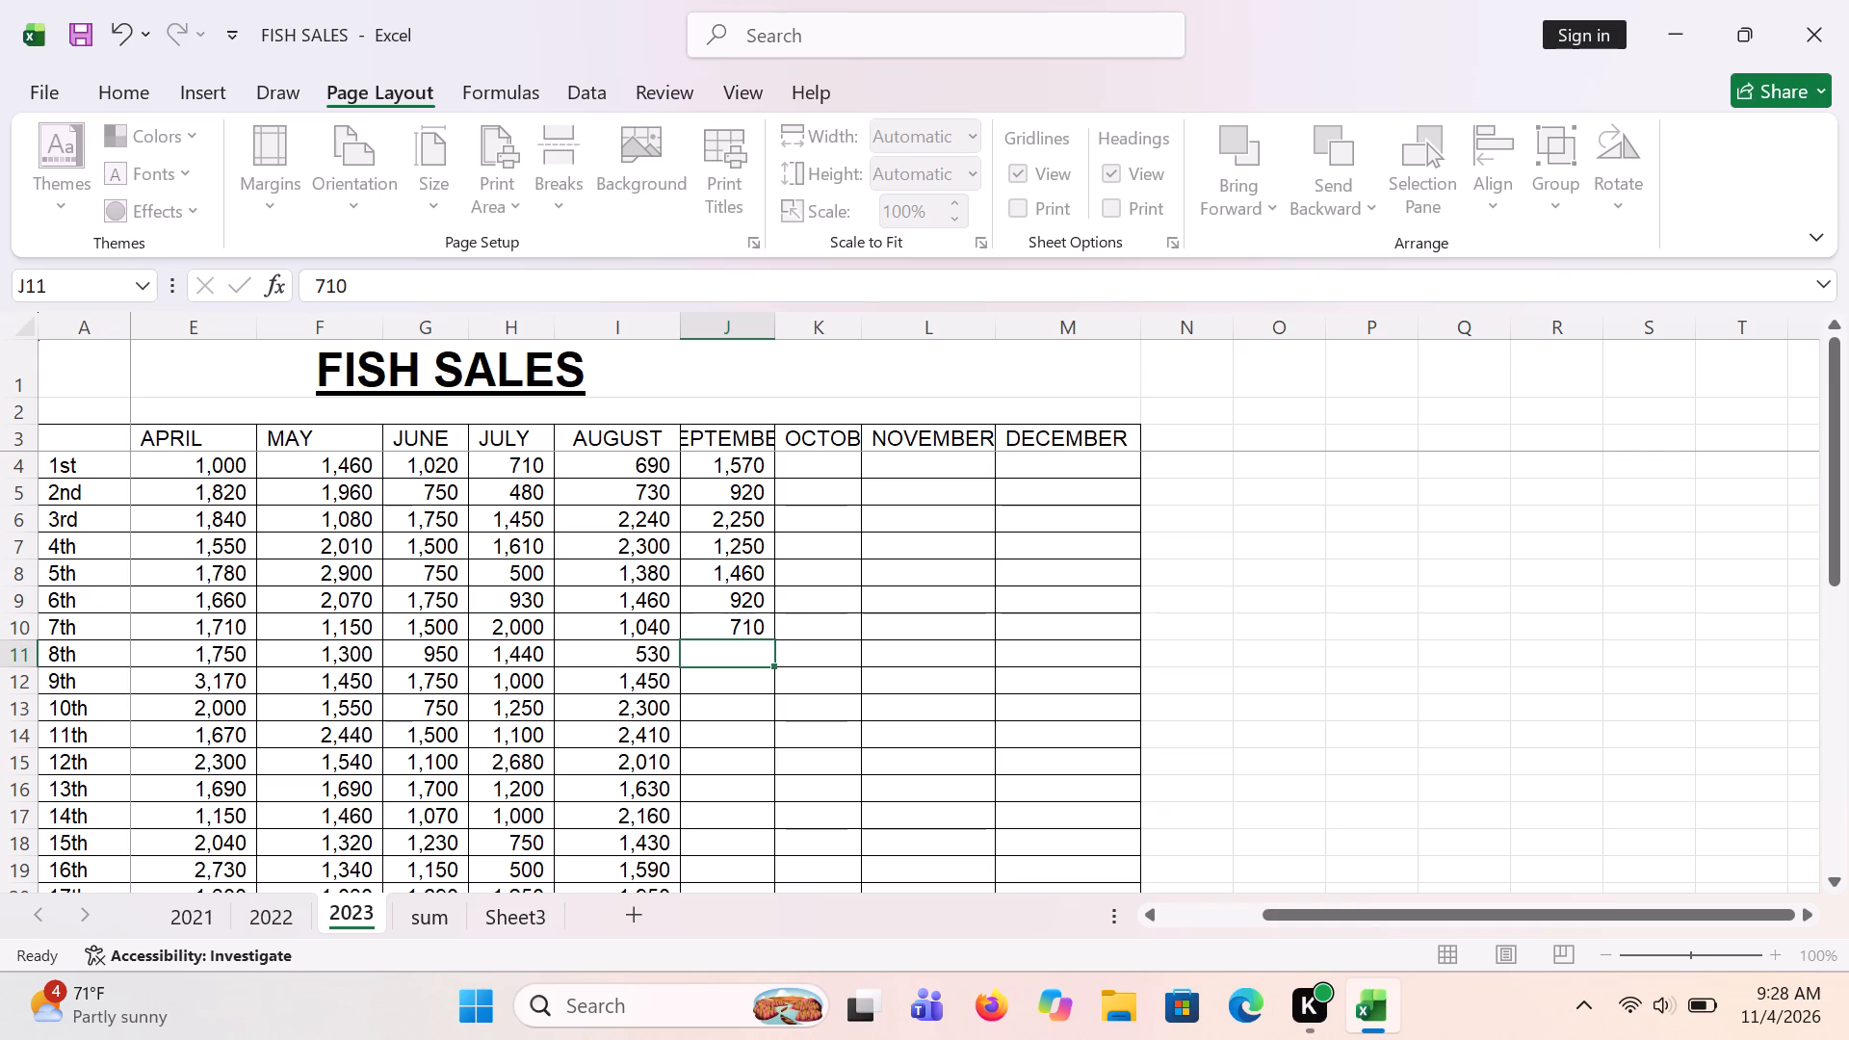
{"action": "key", "text": "1"}
{"action": "type", "text": "750"}
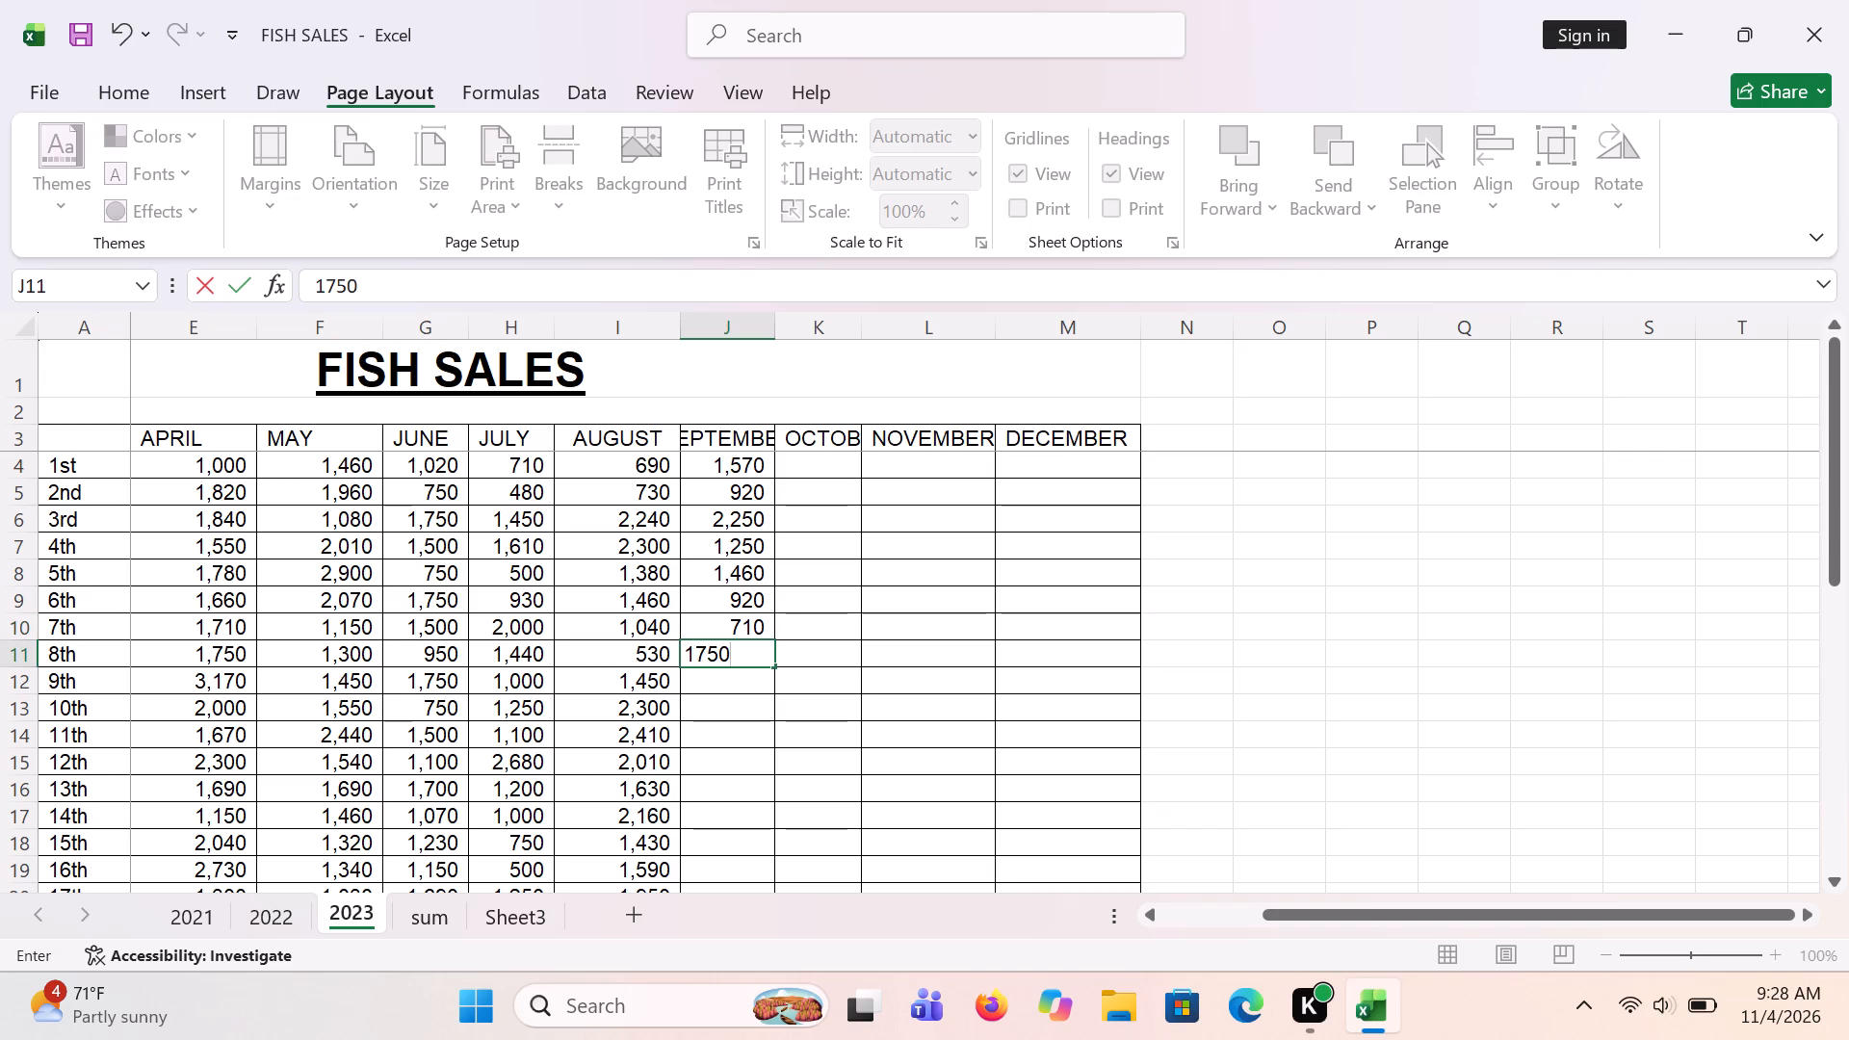
{"action": "key", "text": "Return"}
Save the FISH SALES workbook.
{"action": "scroll", "coordinate": [553, 412], "scroll_direction": "down", "scroll_amount": 1}
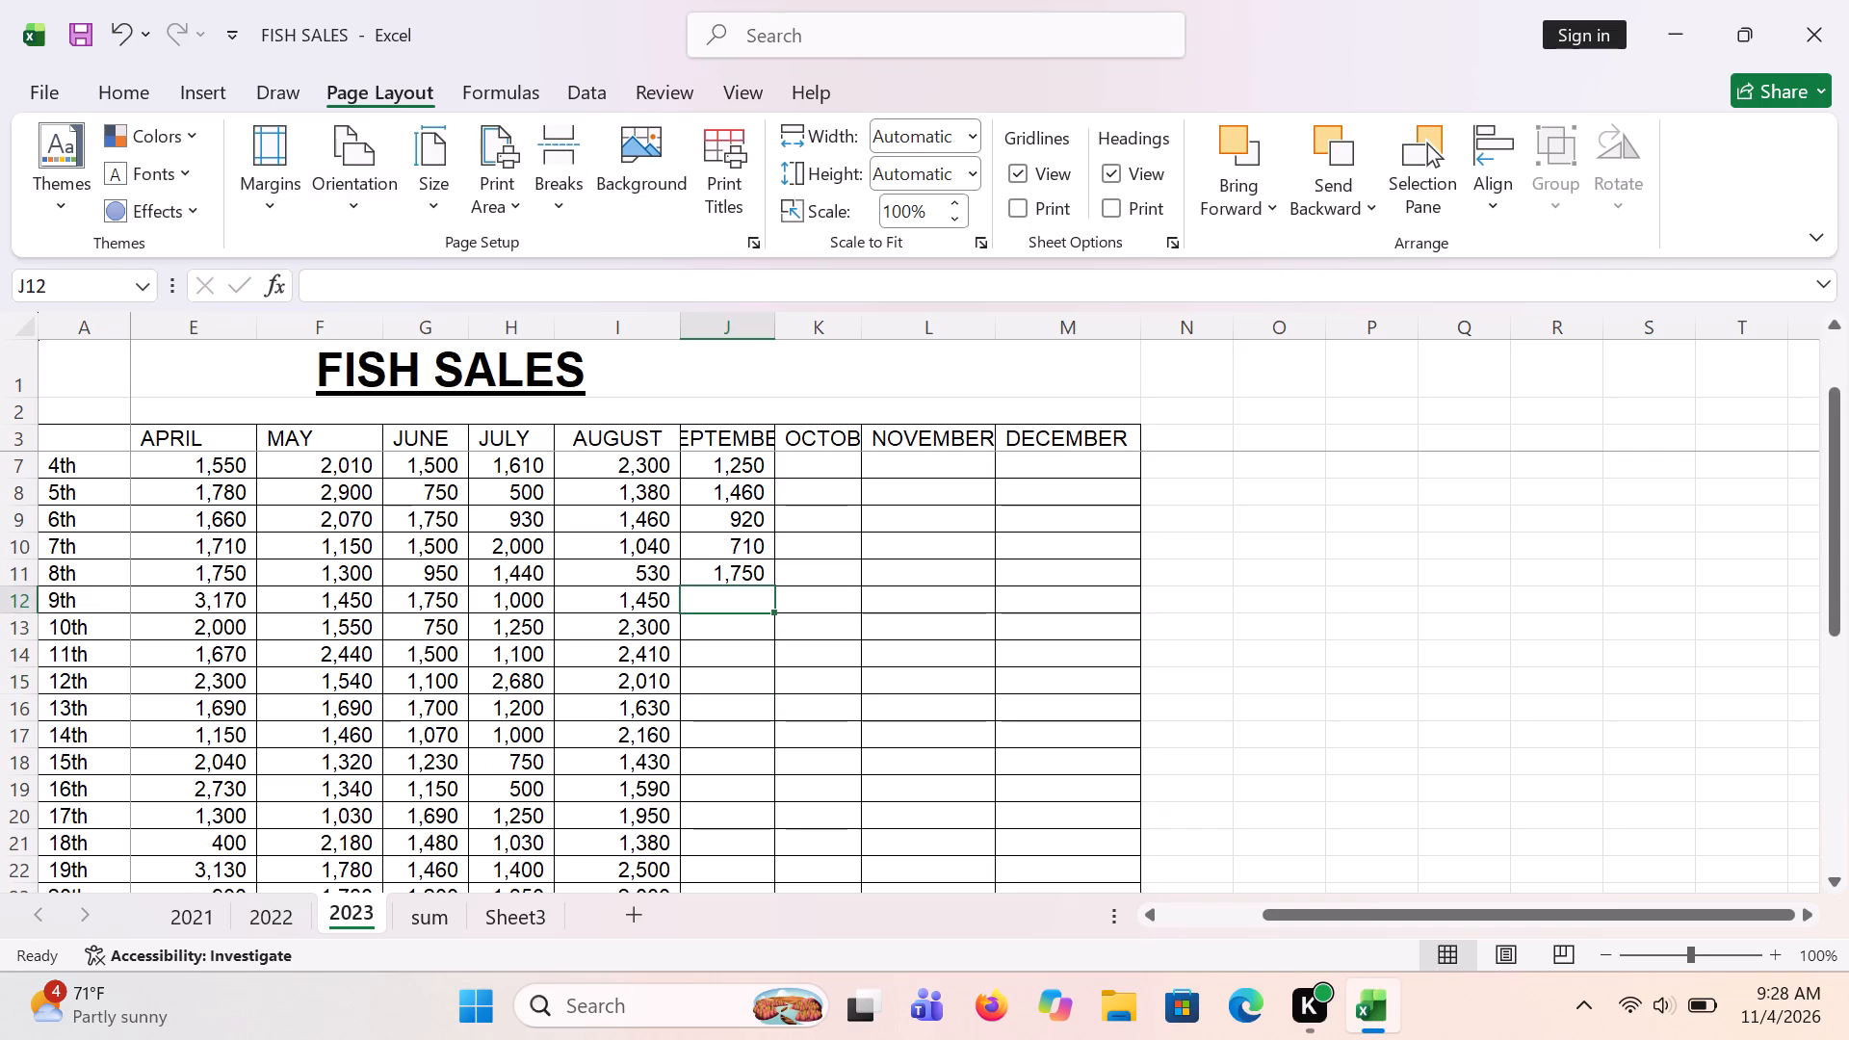
{"action": "left_click", "coordinate": [87, 27]}
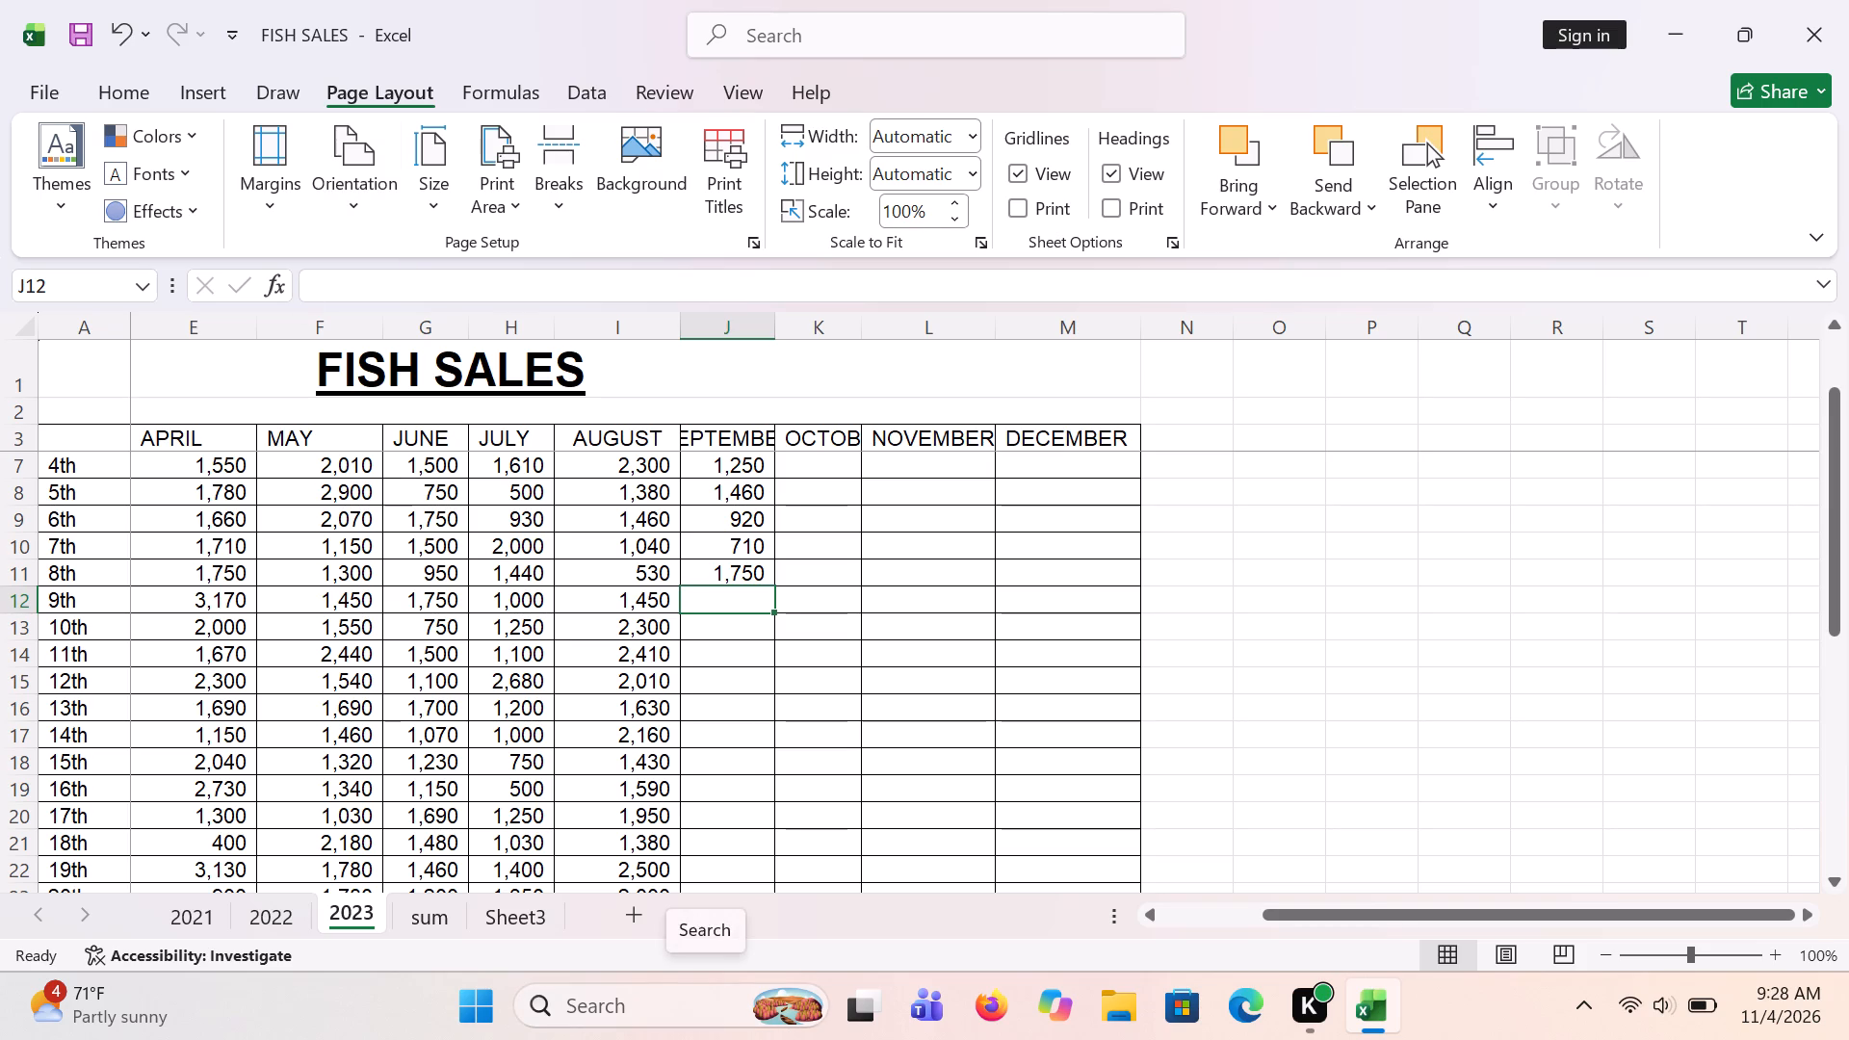
Enter the September sales for the 9th to 11th: 1830, 3730 and 1610.
{"action": "type", "text": "830"}
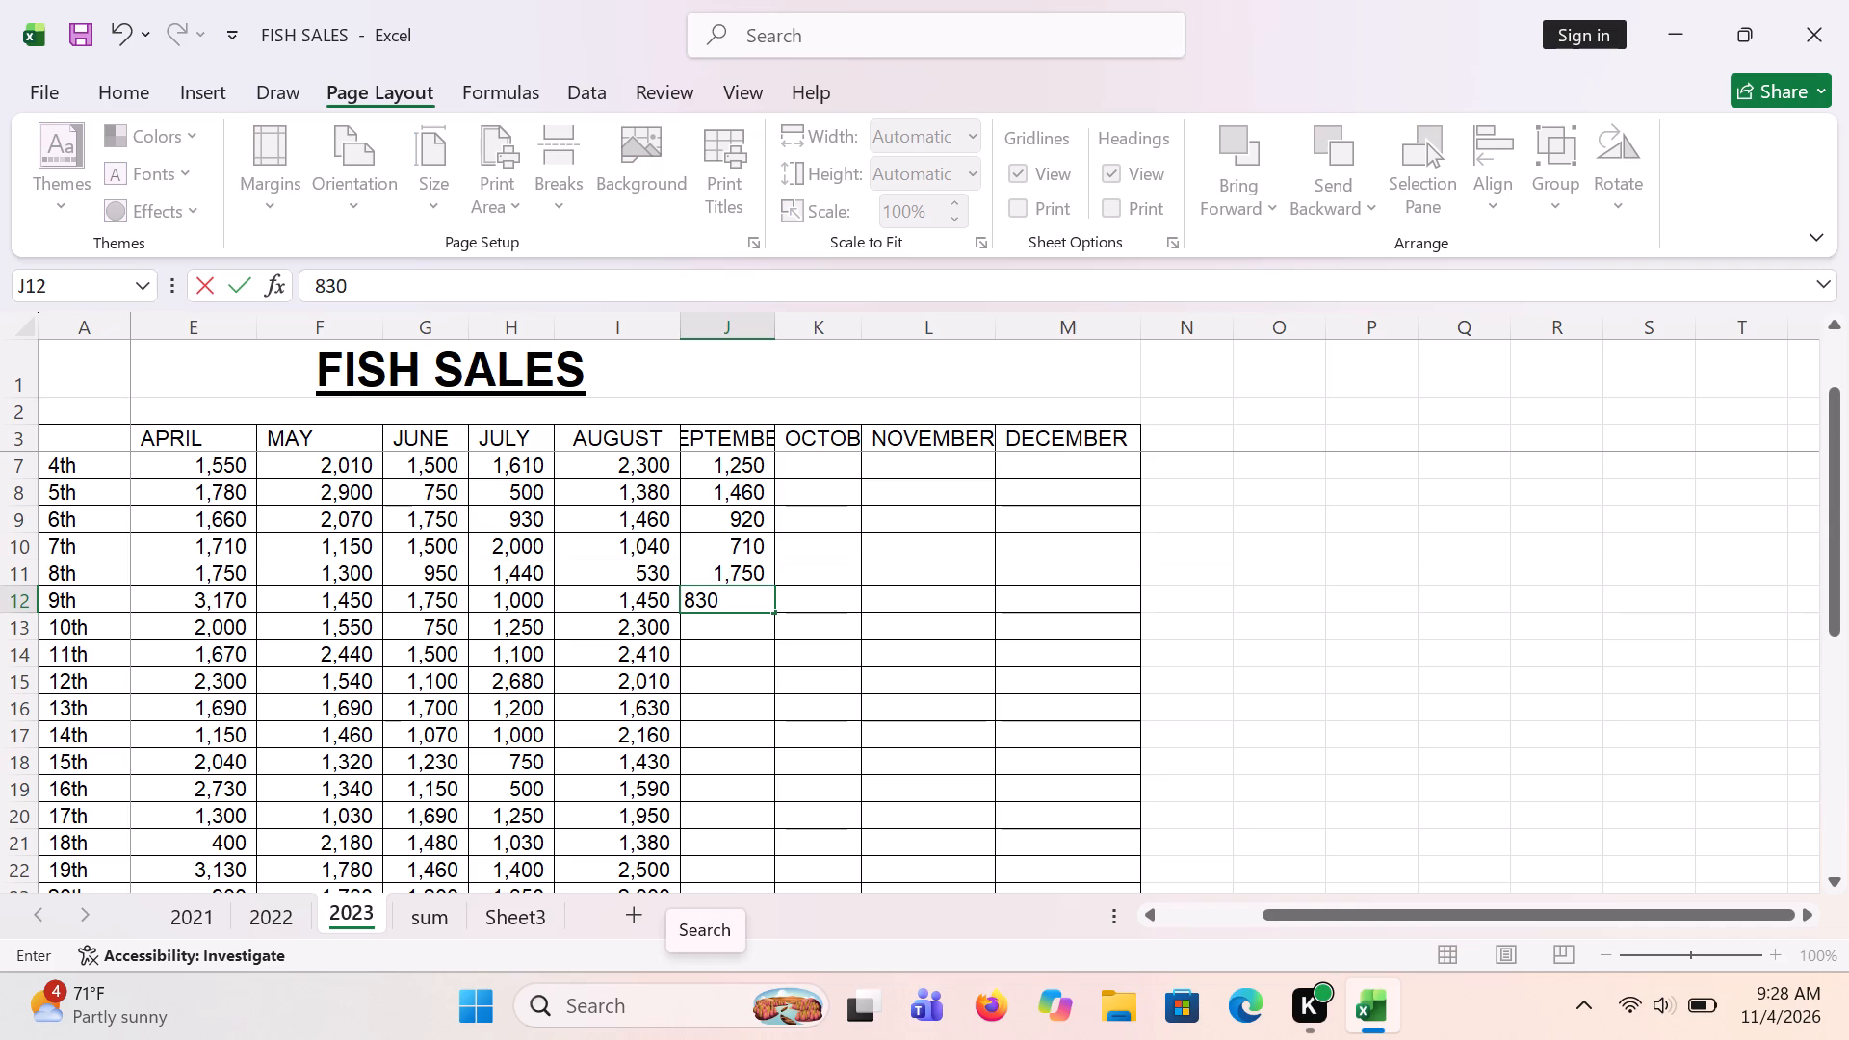
{"action": "key", "text": "Return"}
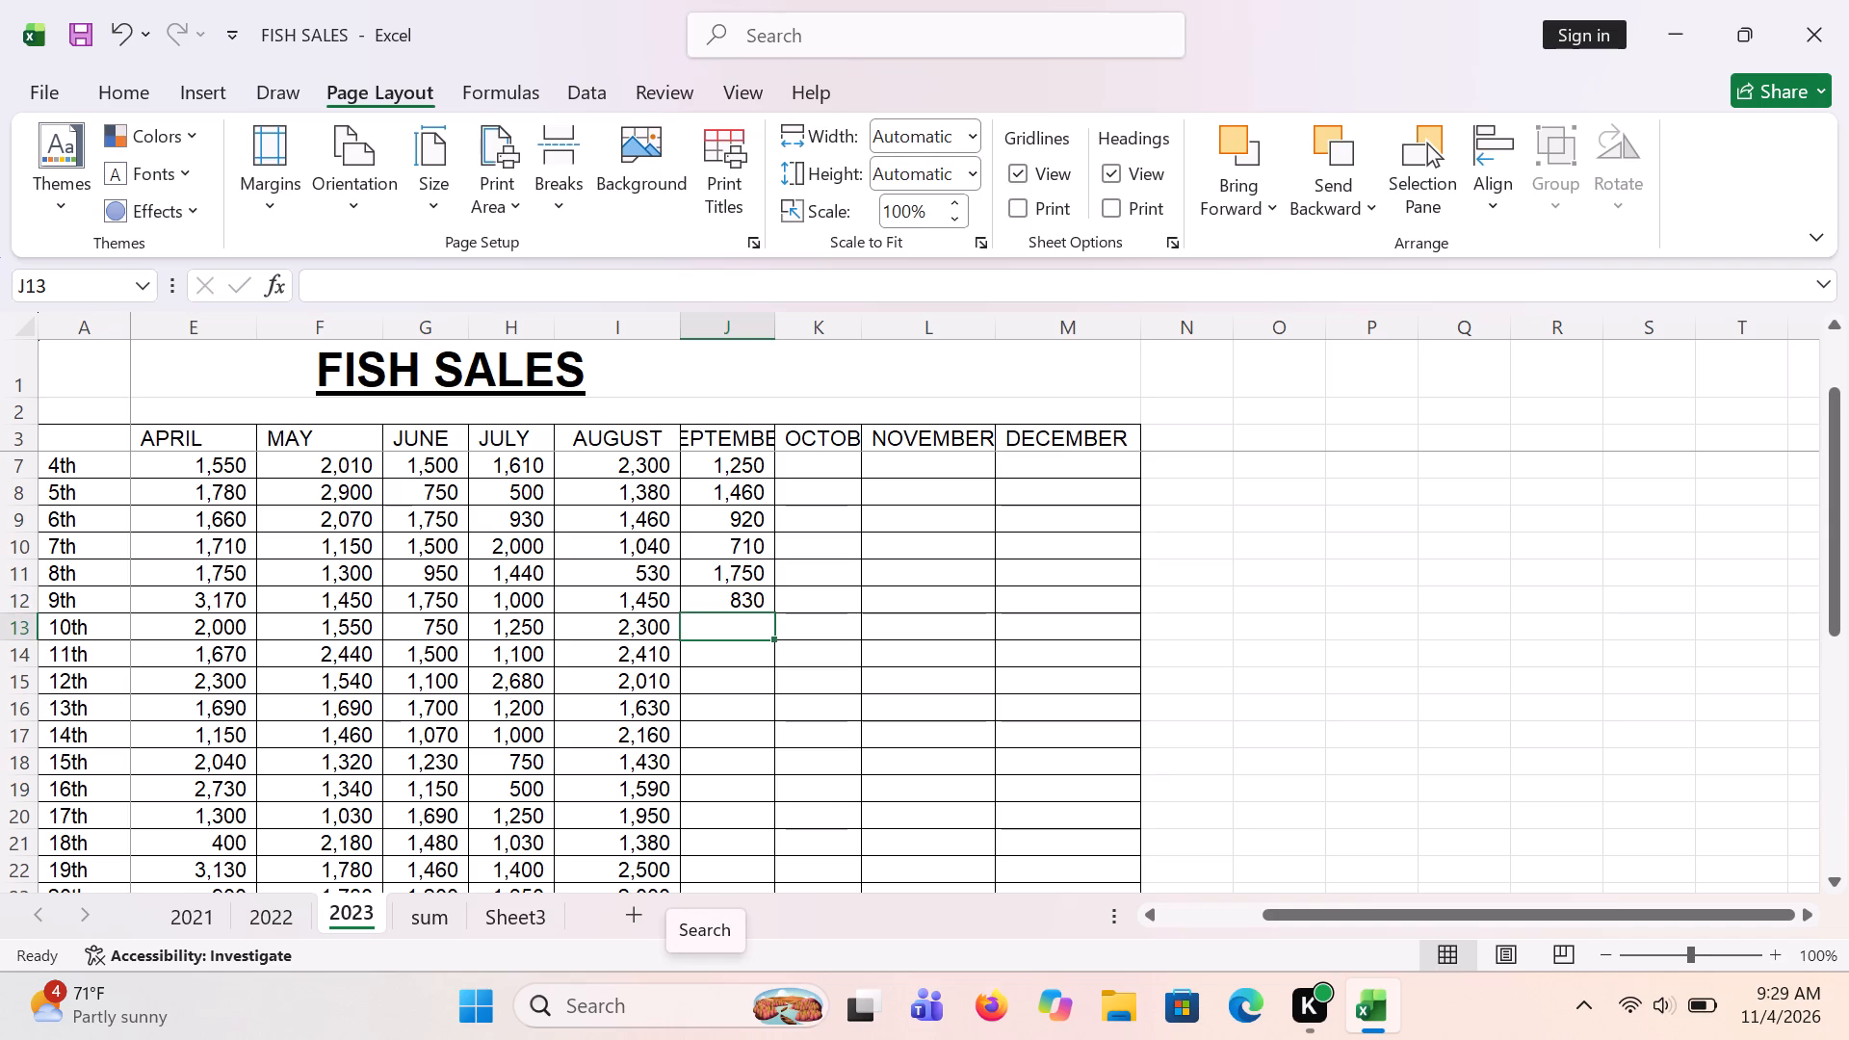
{"action": "key", "text": "Up"}
{"action": "key", "text": "1"}
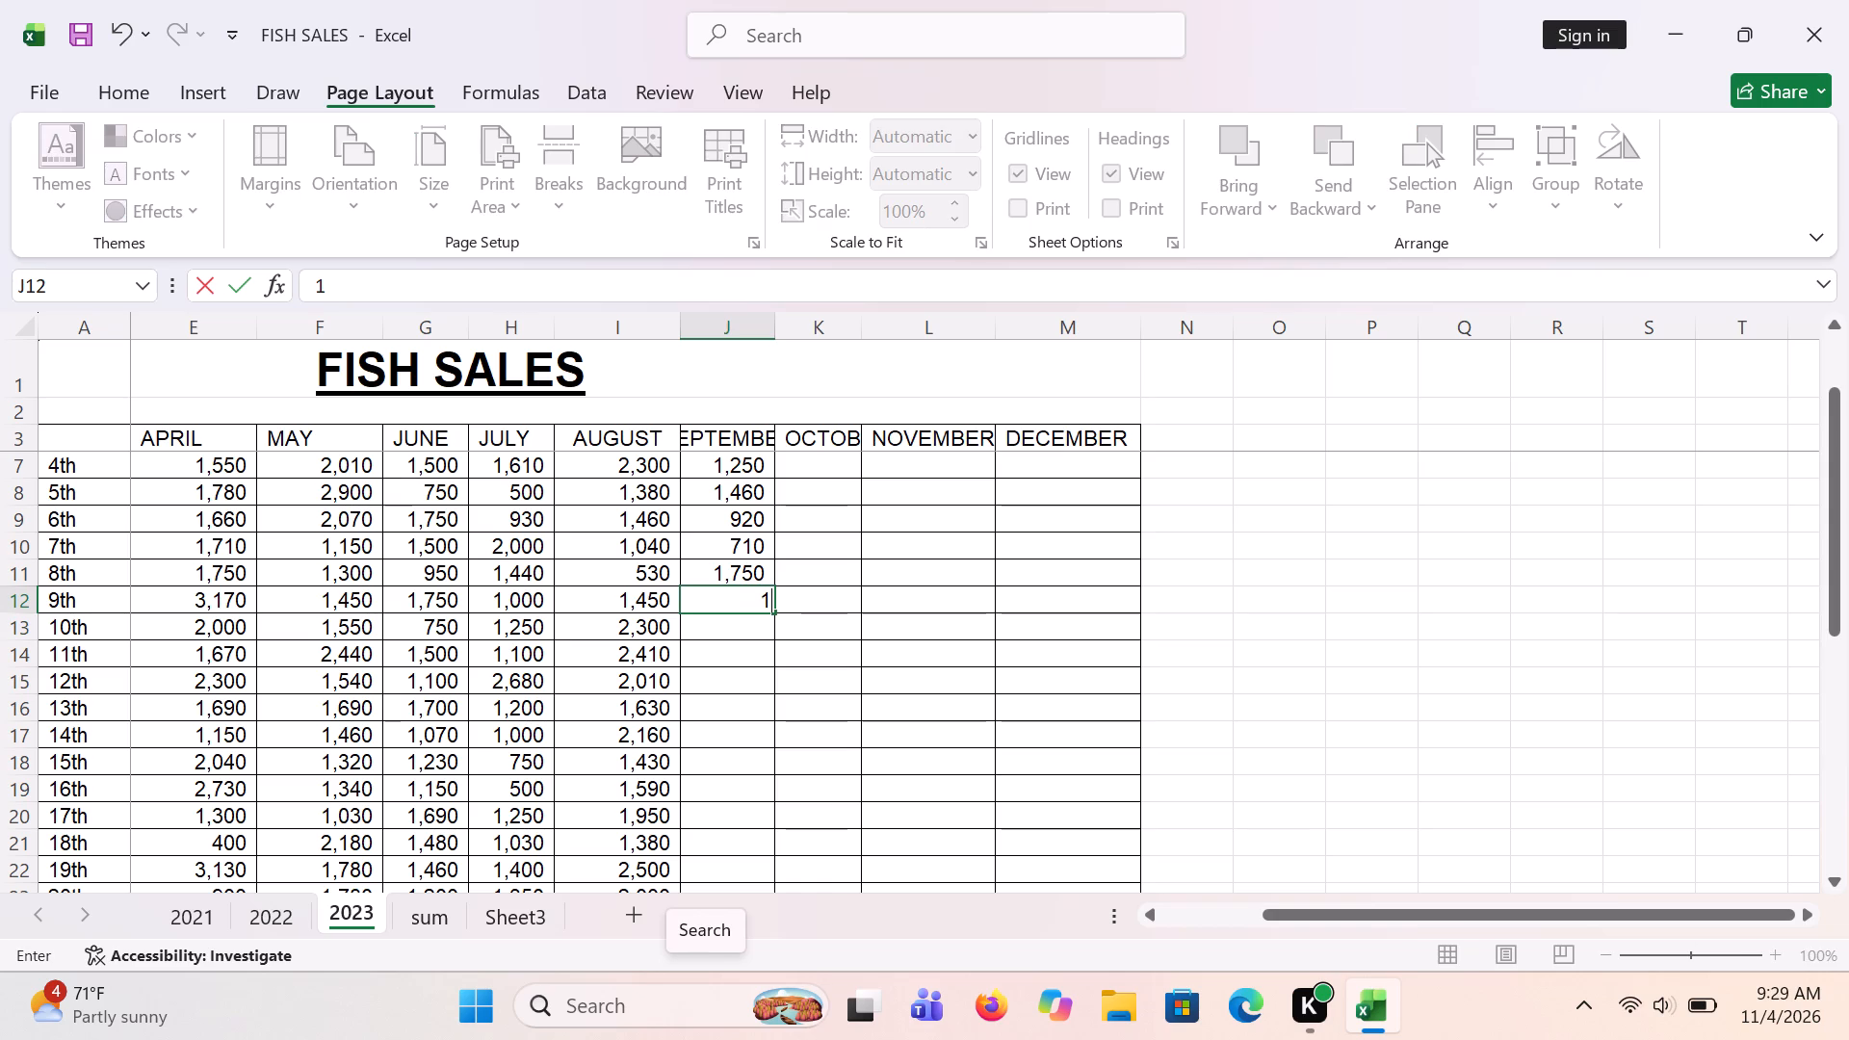
{"action": "type", "text": "830"}
{"action": "key", "text": "Return"}
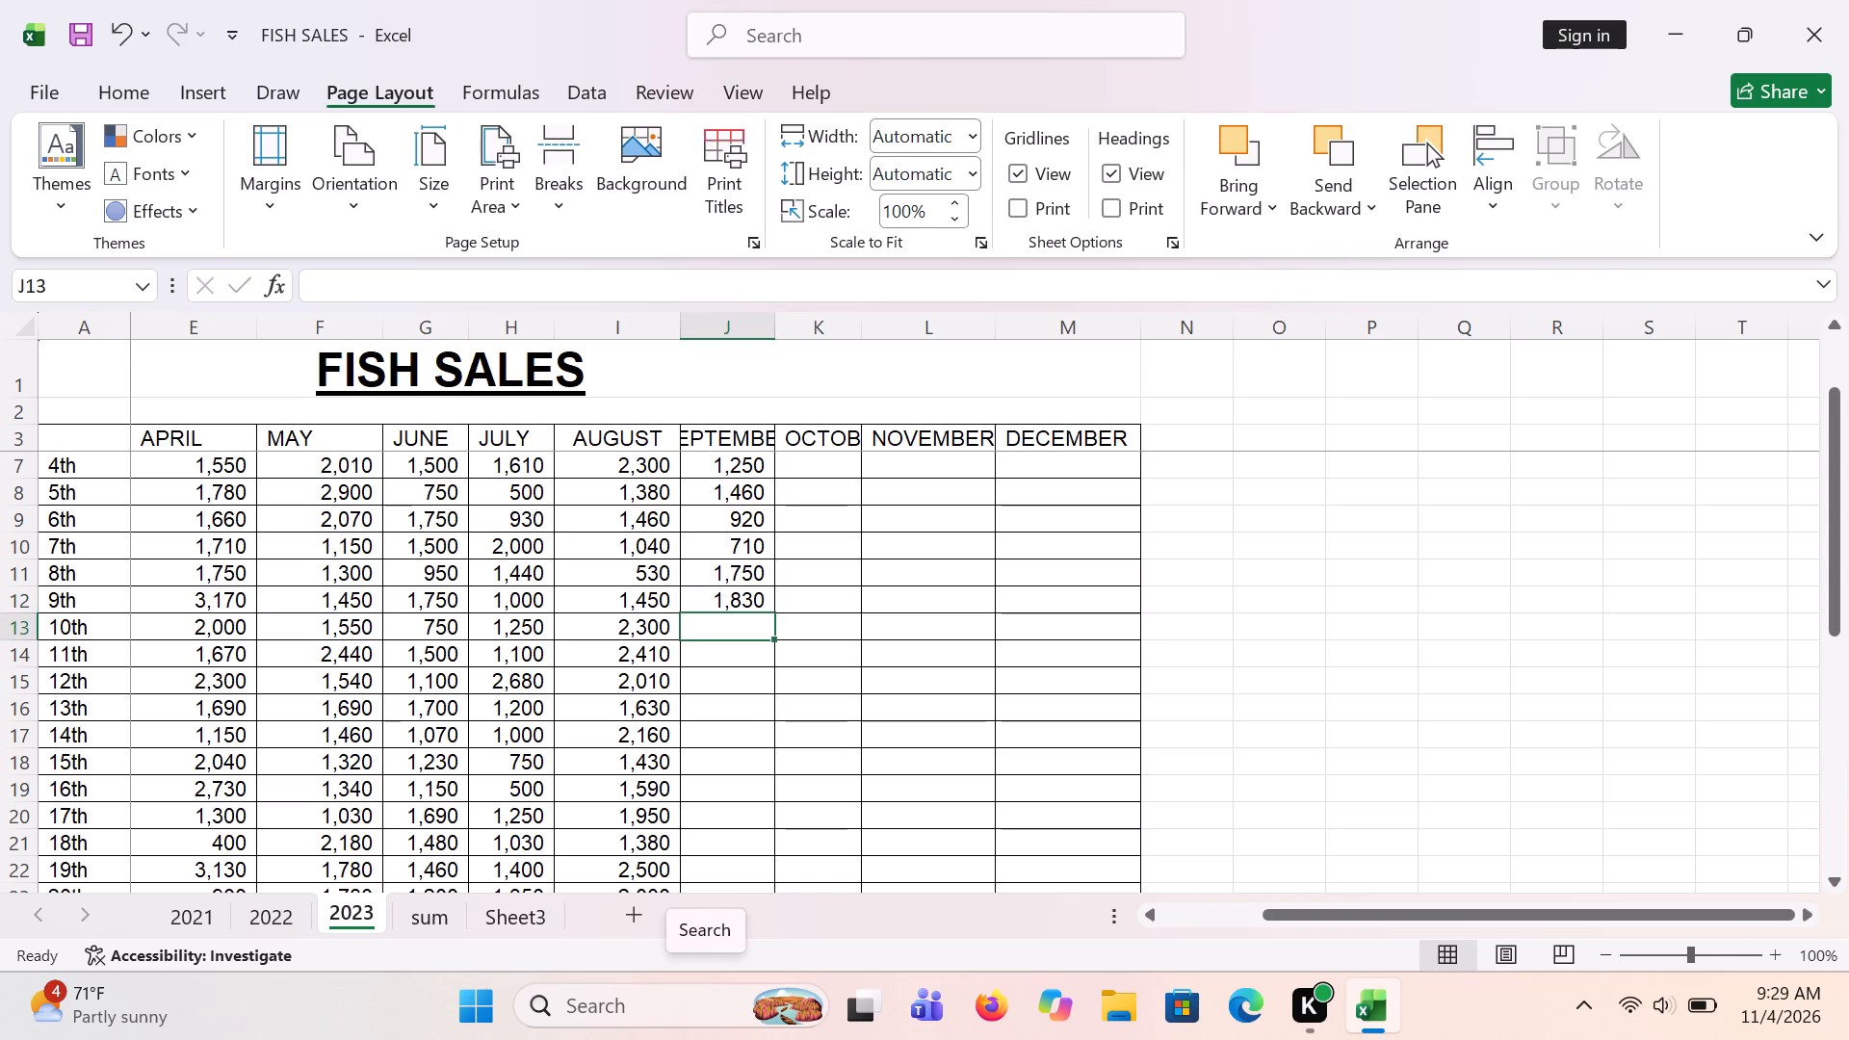
{"action": "key", "text": "3"}
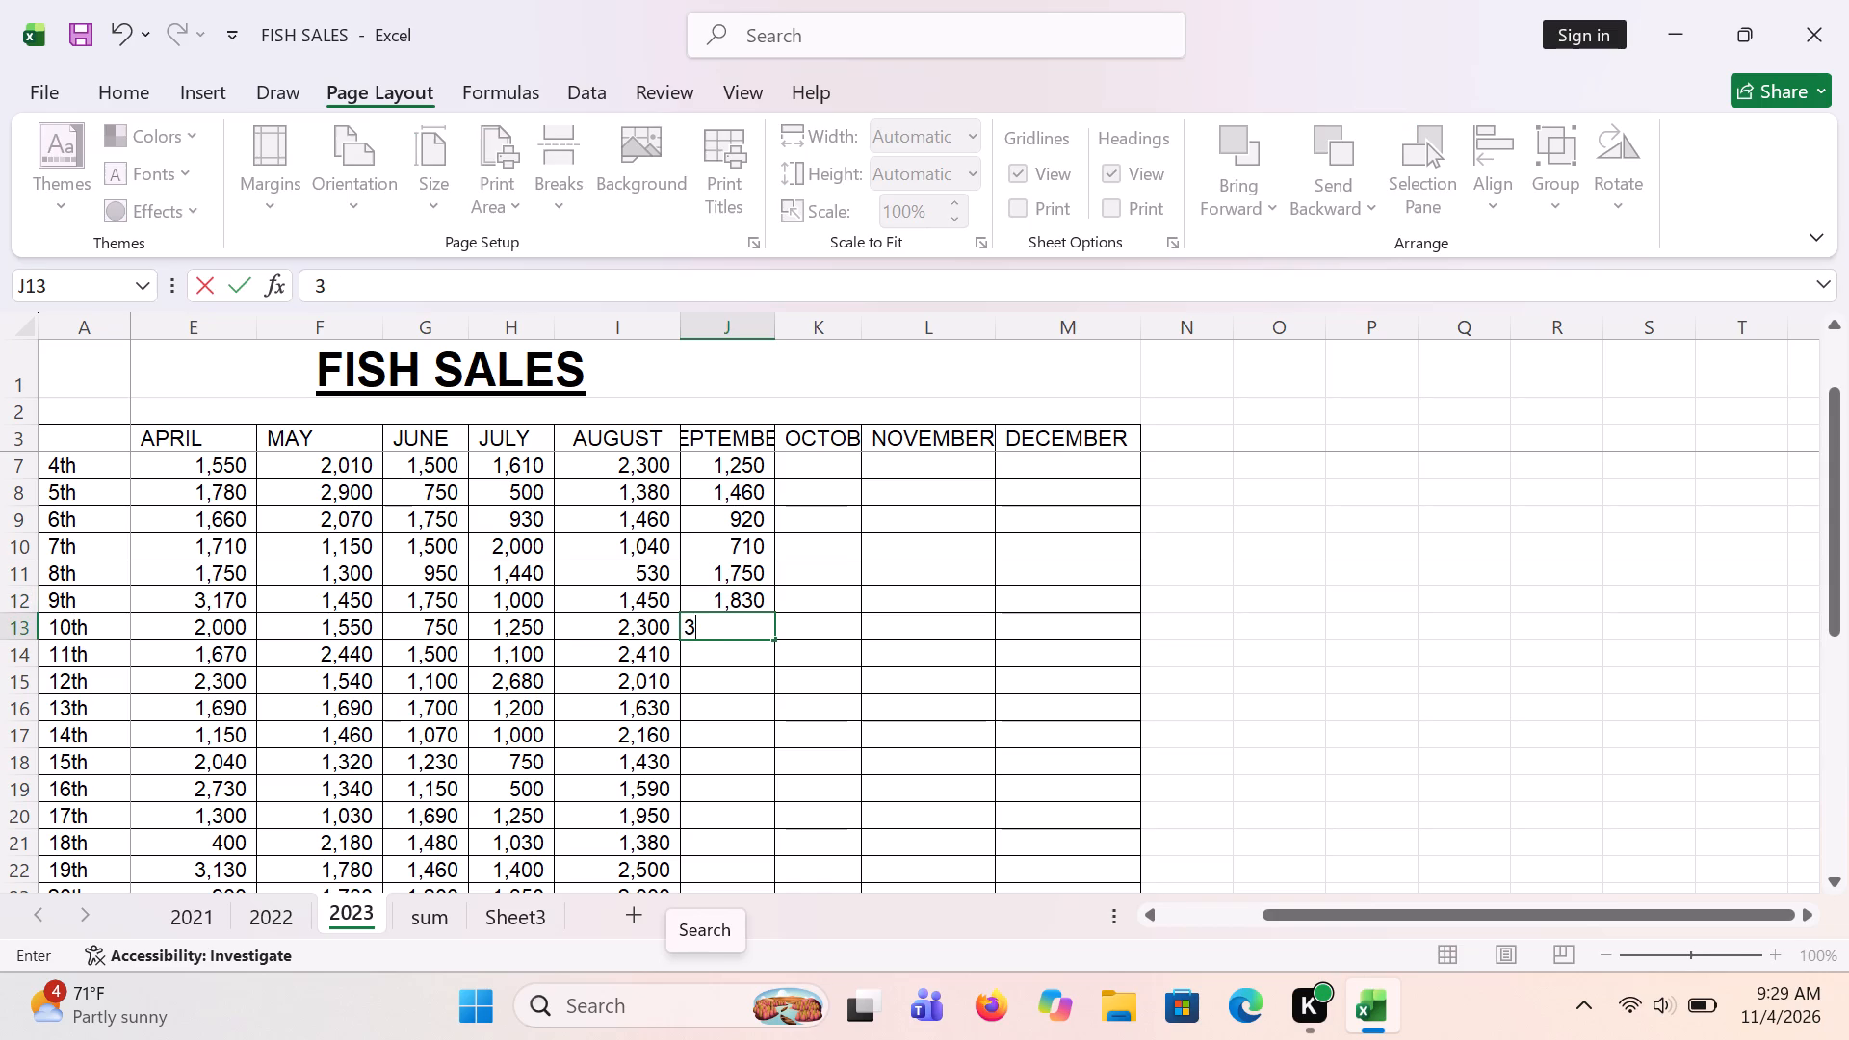
{"action": "type", "text": "730"}
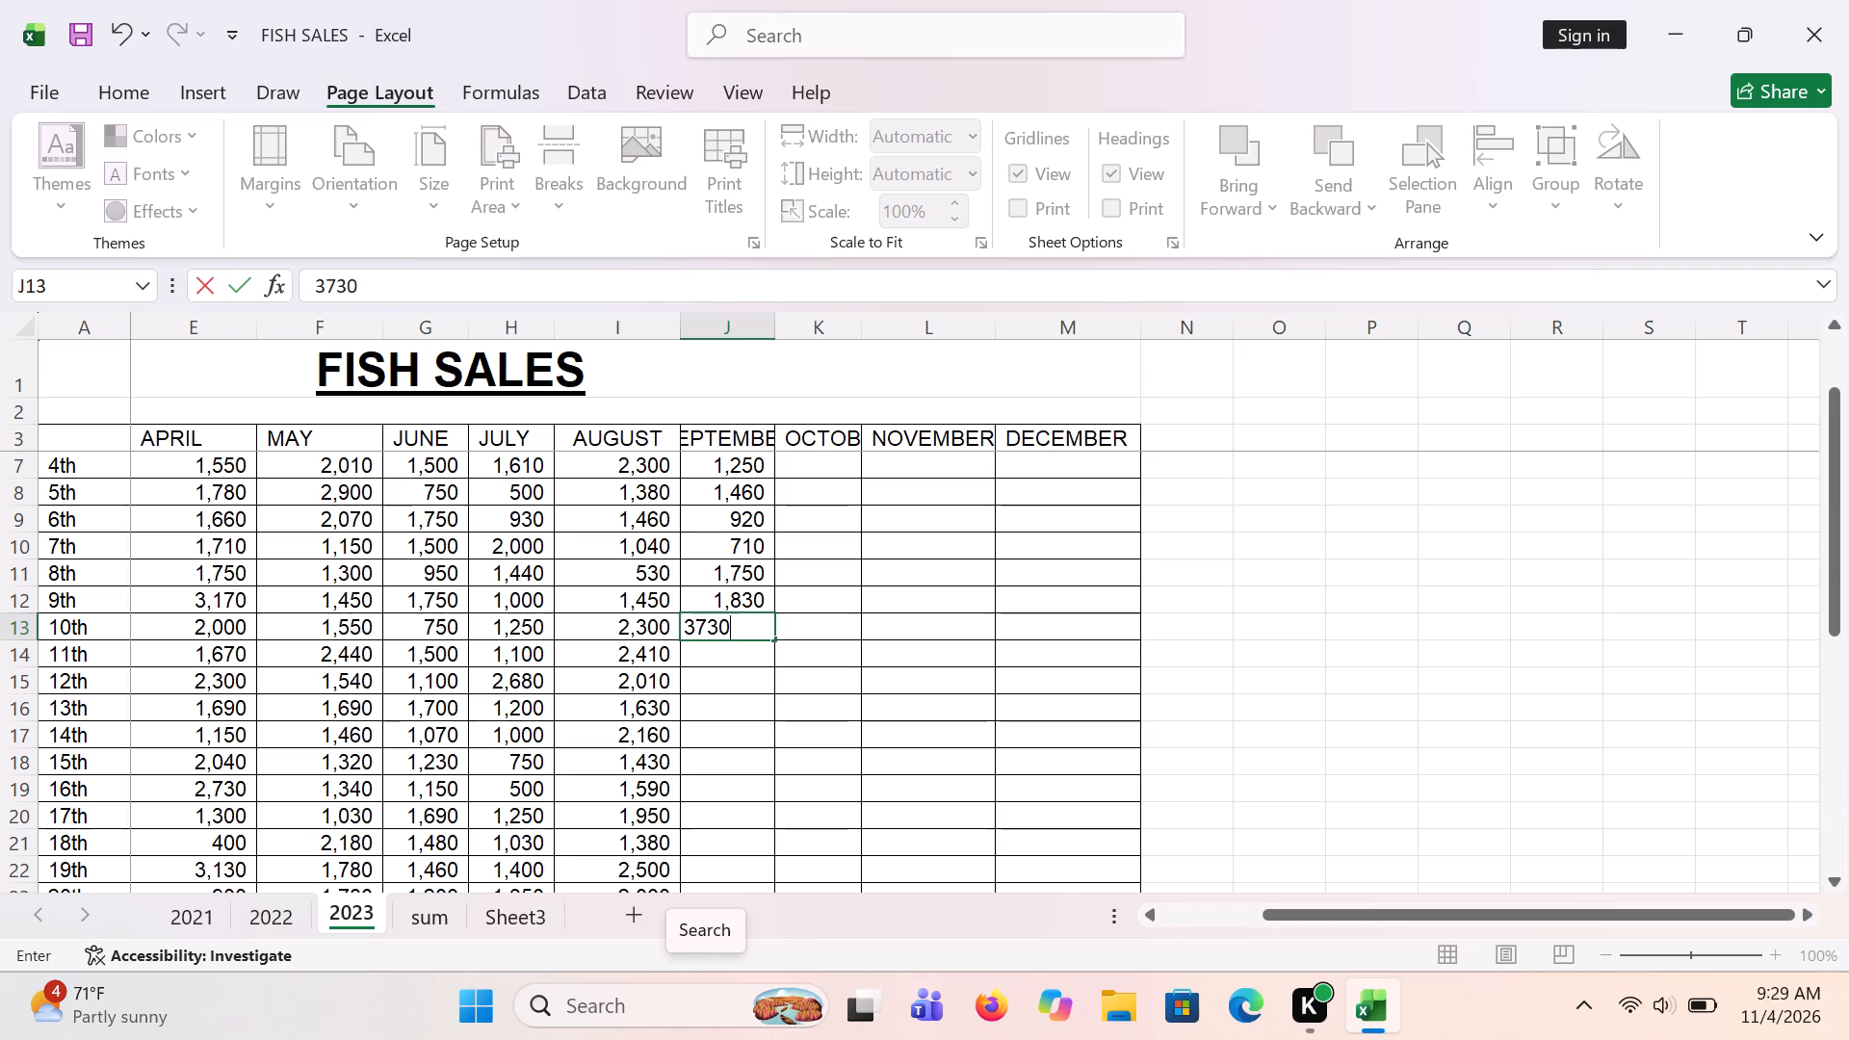
{"action": "key", "text": "Return"}
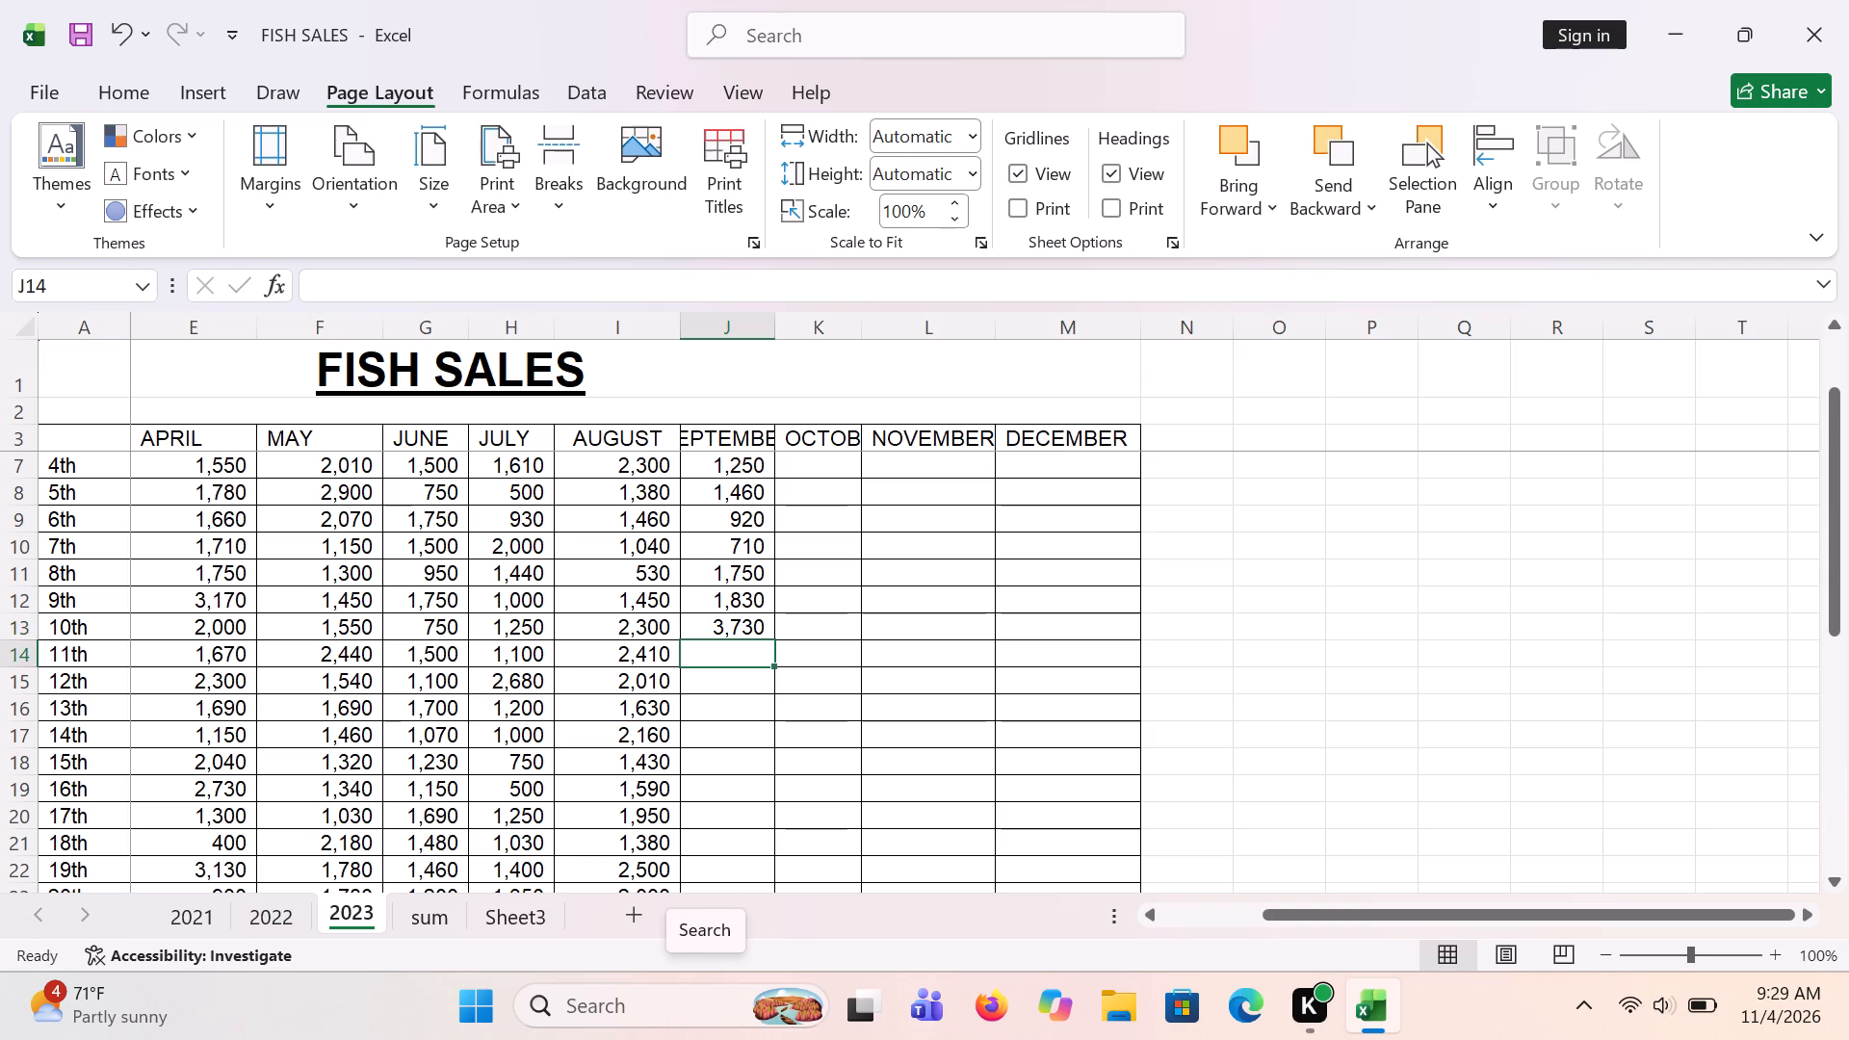
{"action": "key", "text": "1"}
{"action": "type", "text": "610"}
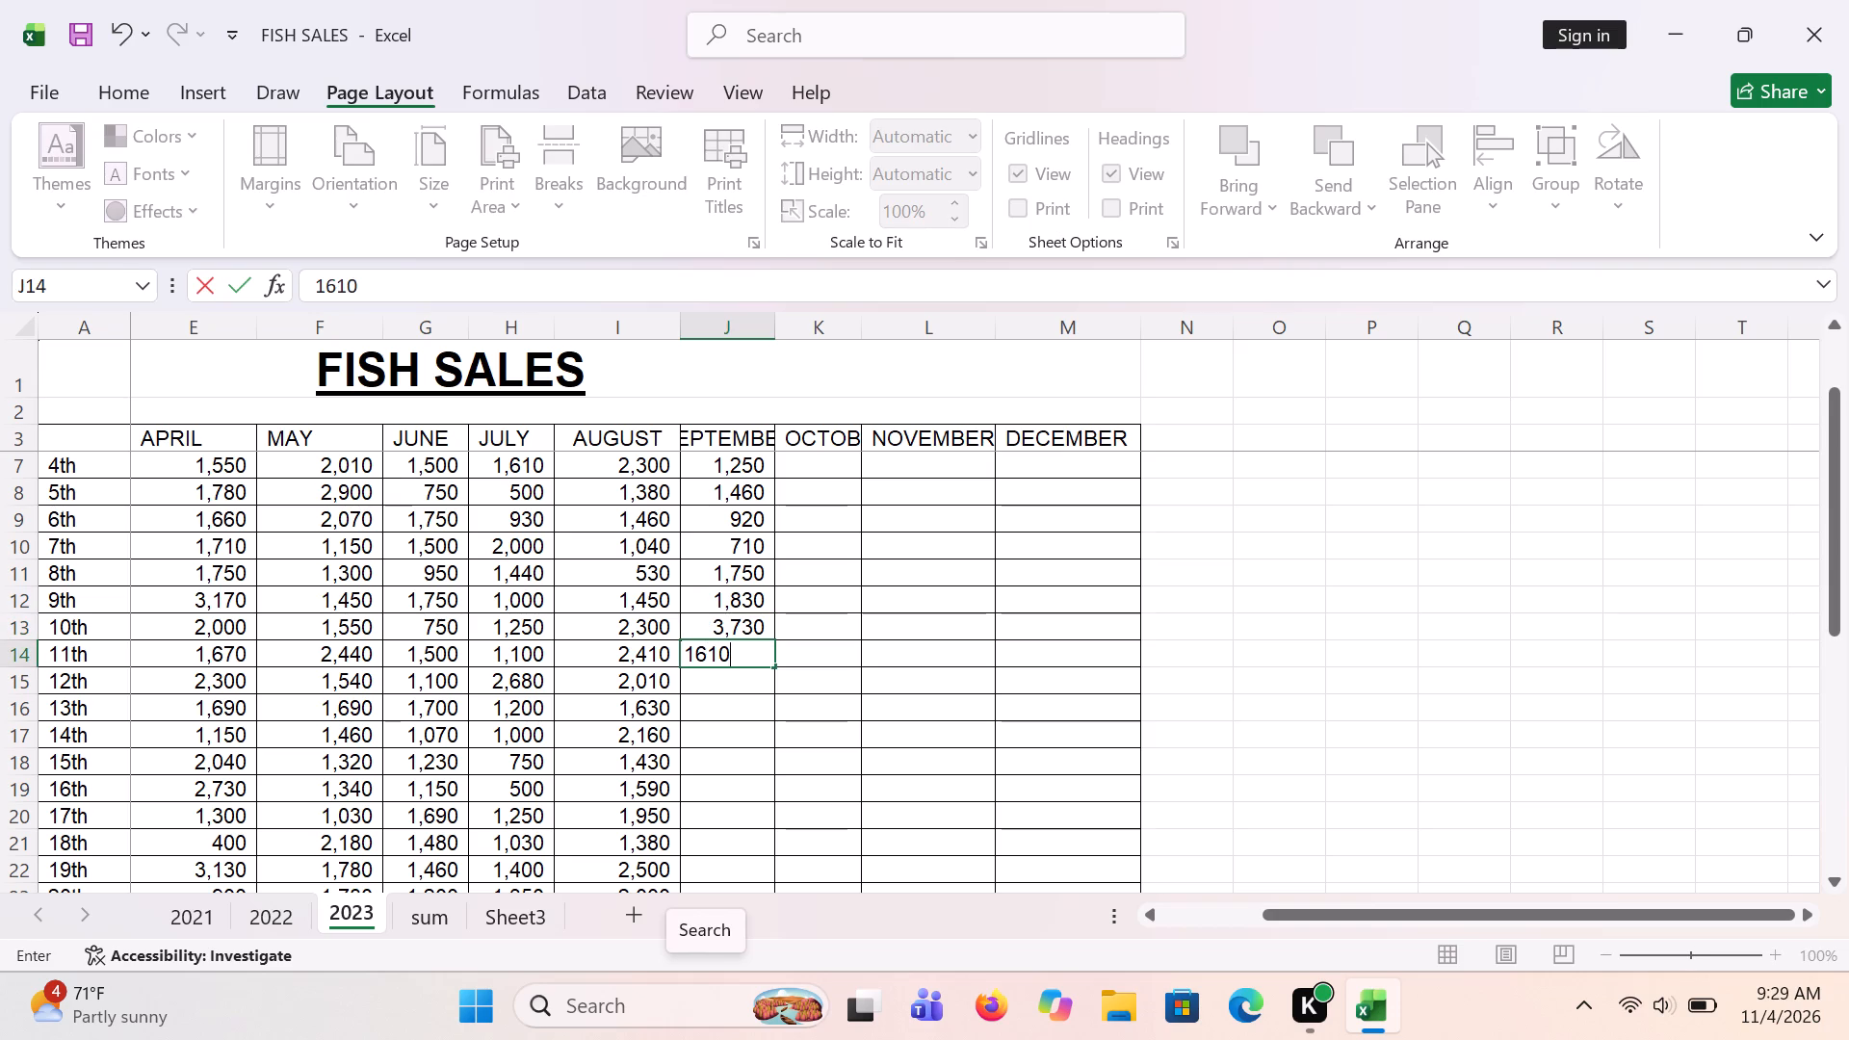
{"action": "key", "text": "Return"}
Enter the September sales for the 12th to 15th: 2070, 1700, 1710 and 1210.
{"action": "type", "text": "207"}
{"action": "key", "text": "0"}
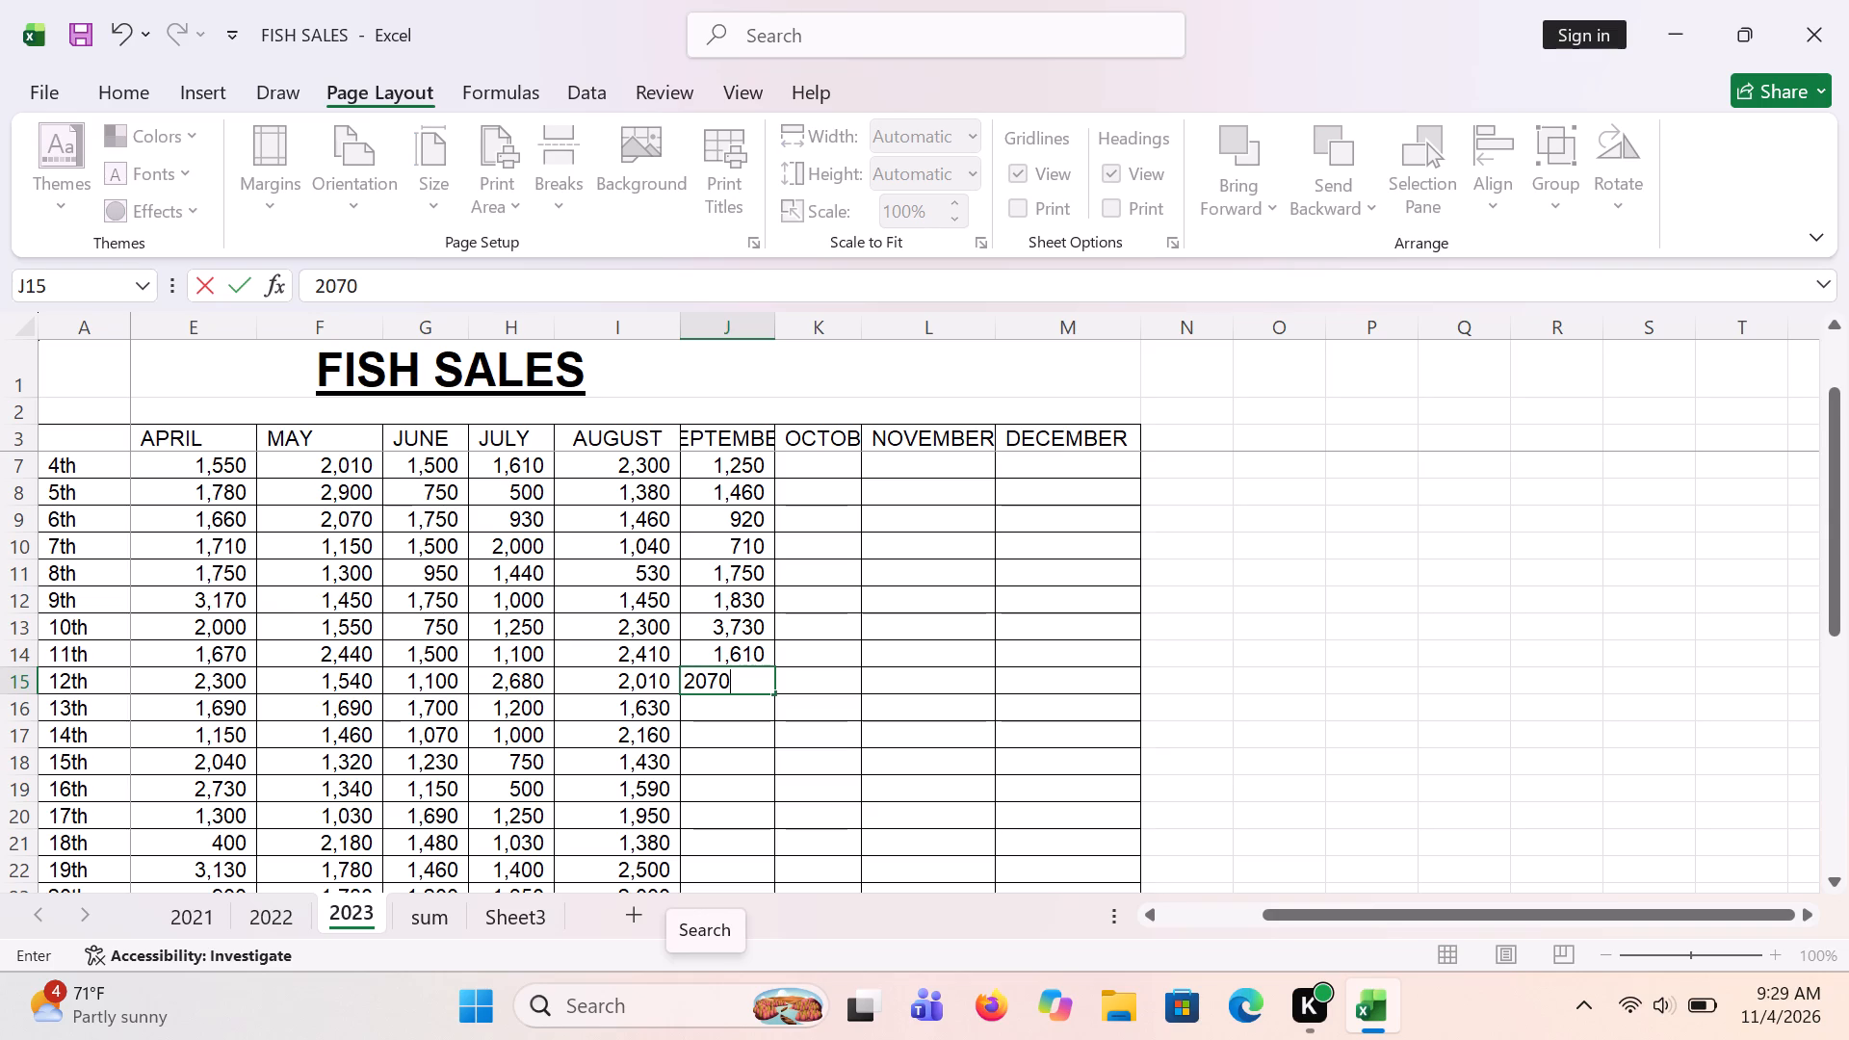
{"action": "key", "text": "Return"}
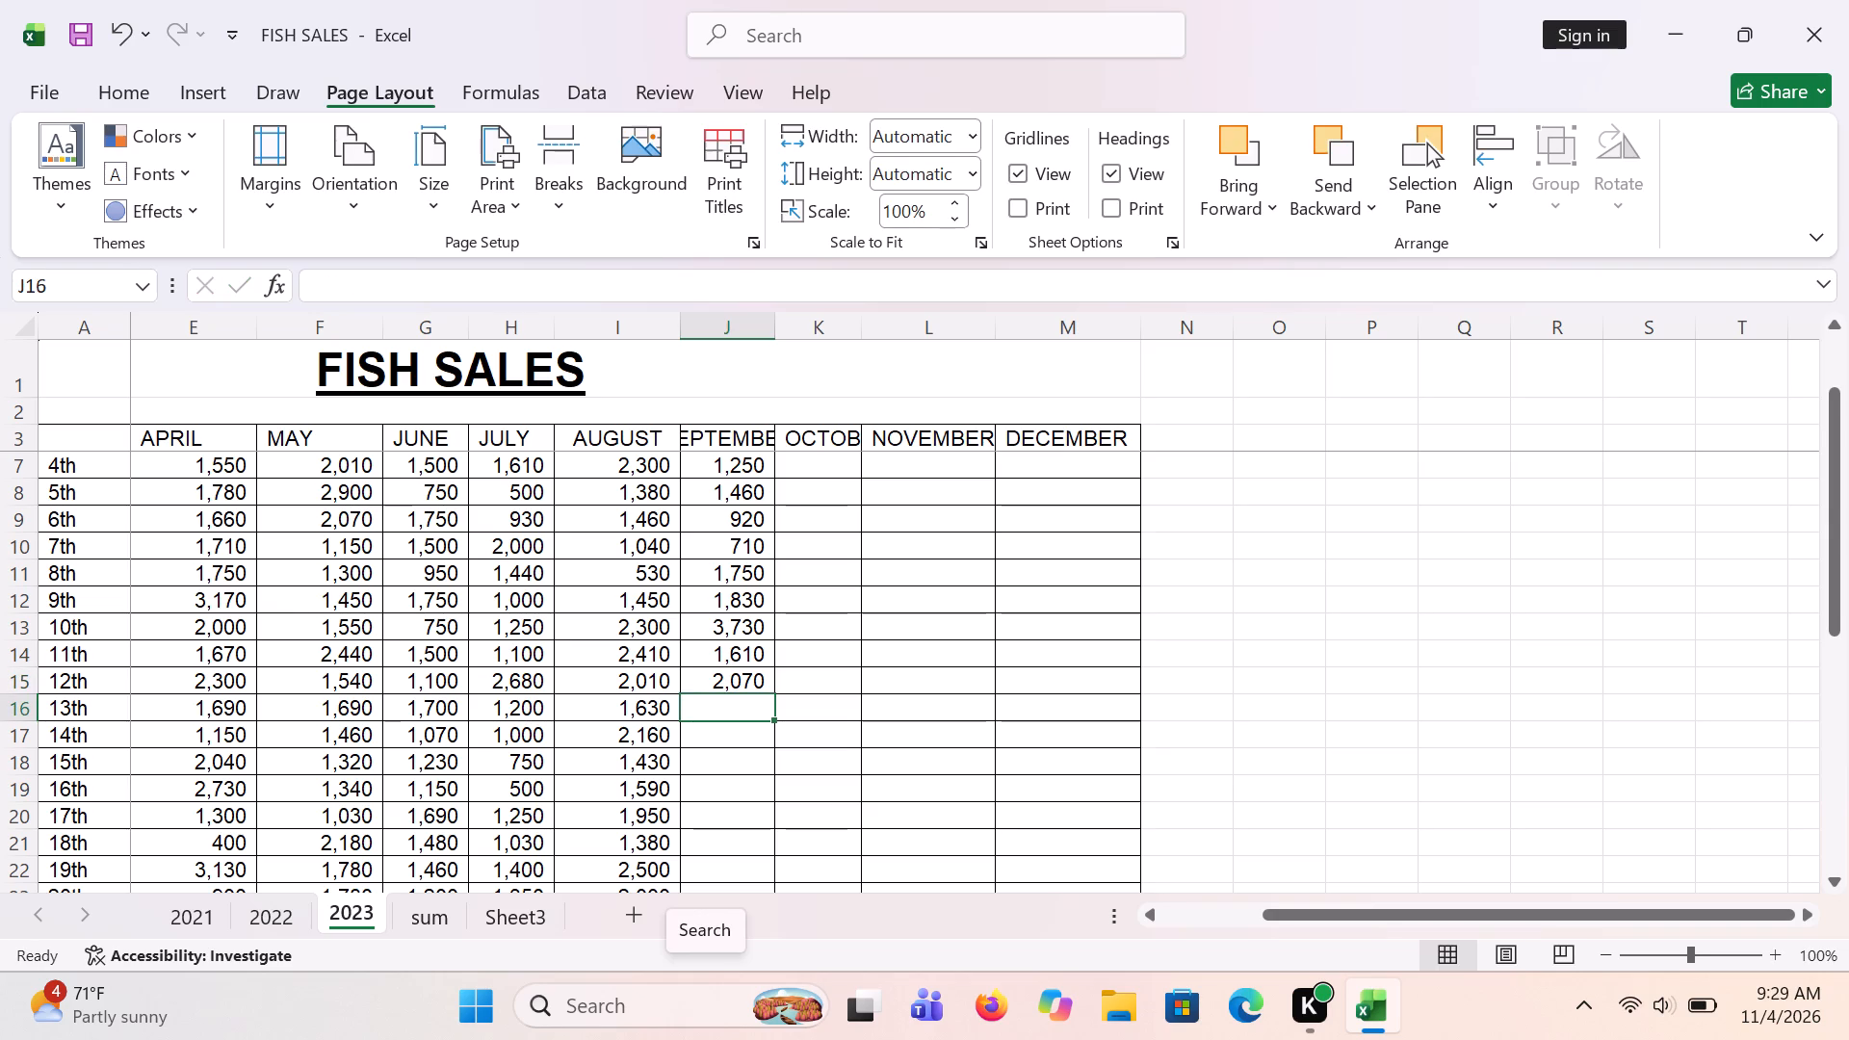
{"action": "key", "text": "1"}
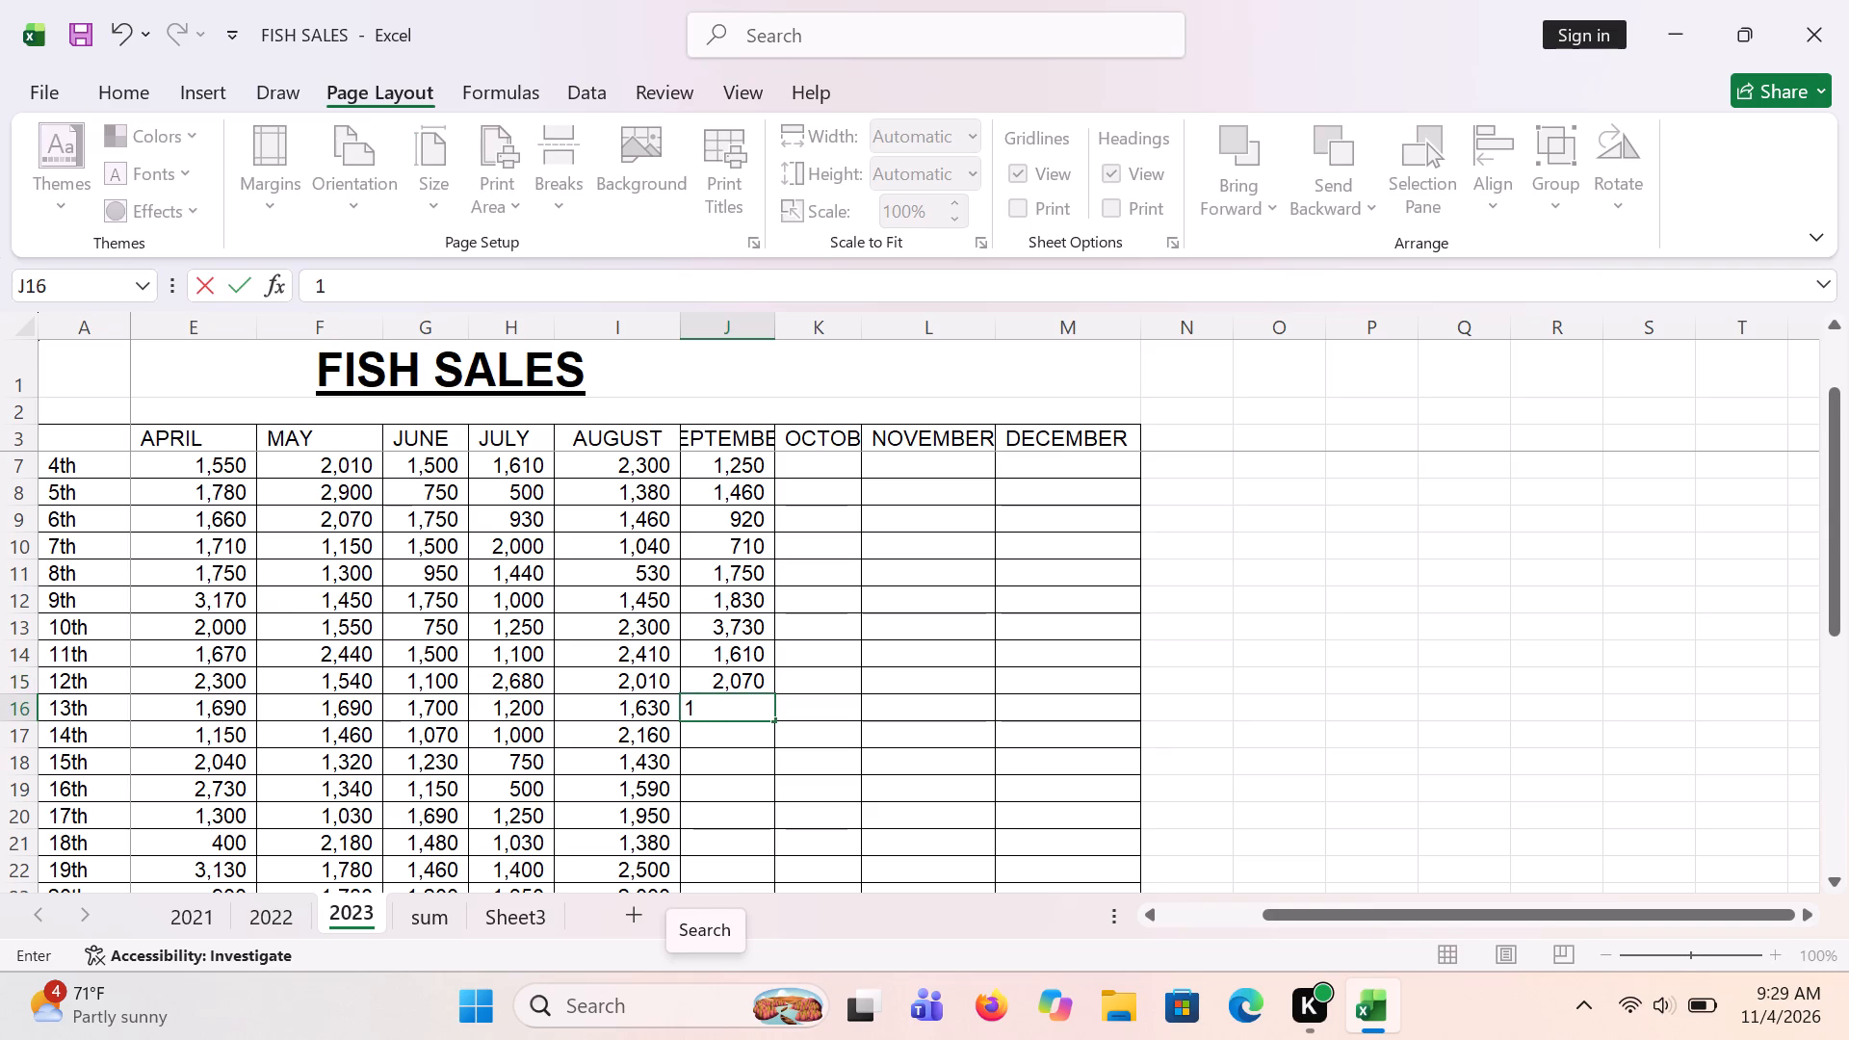
{"action": "type", "text": "700"}
{"action": "key", "text": "Return"}
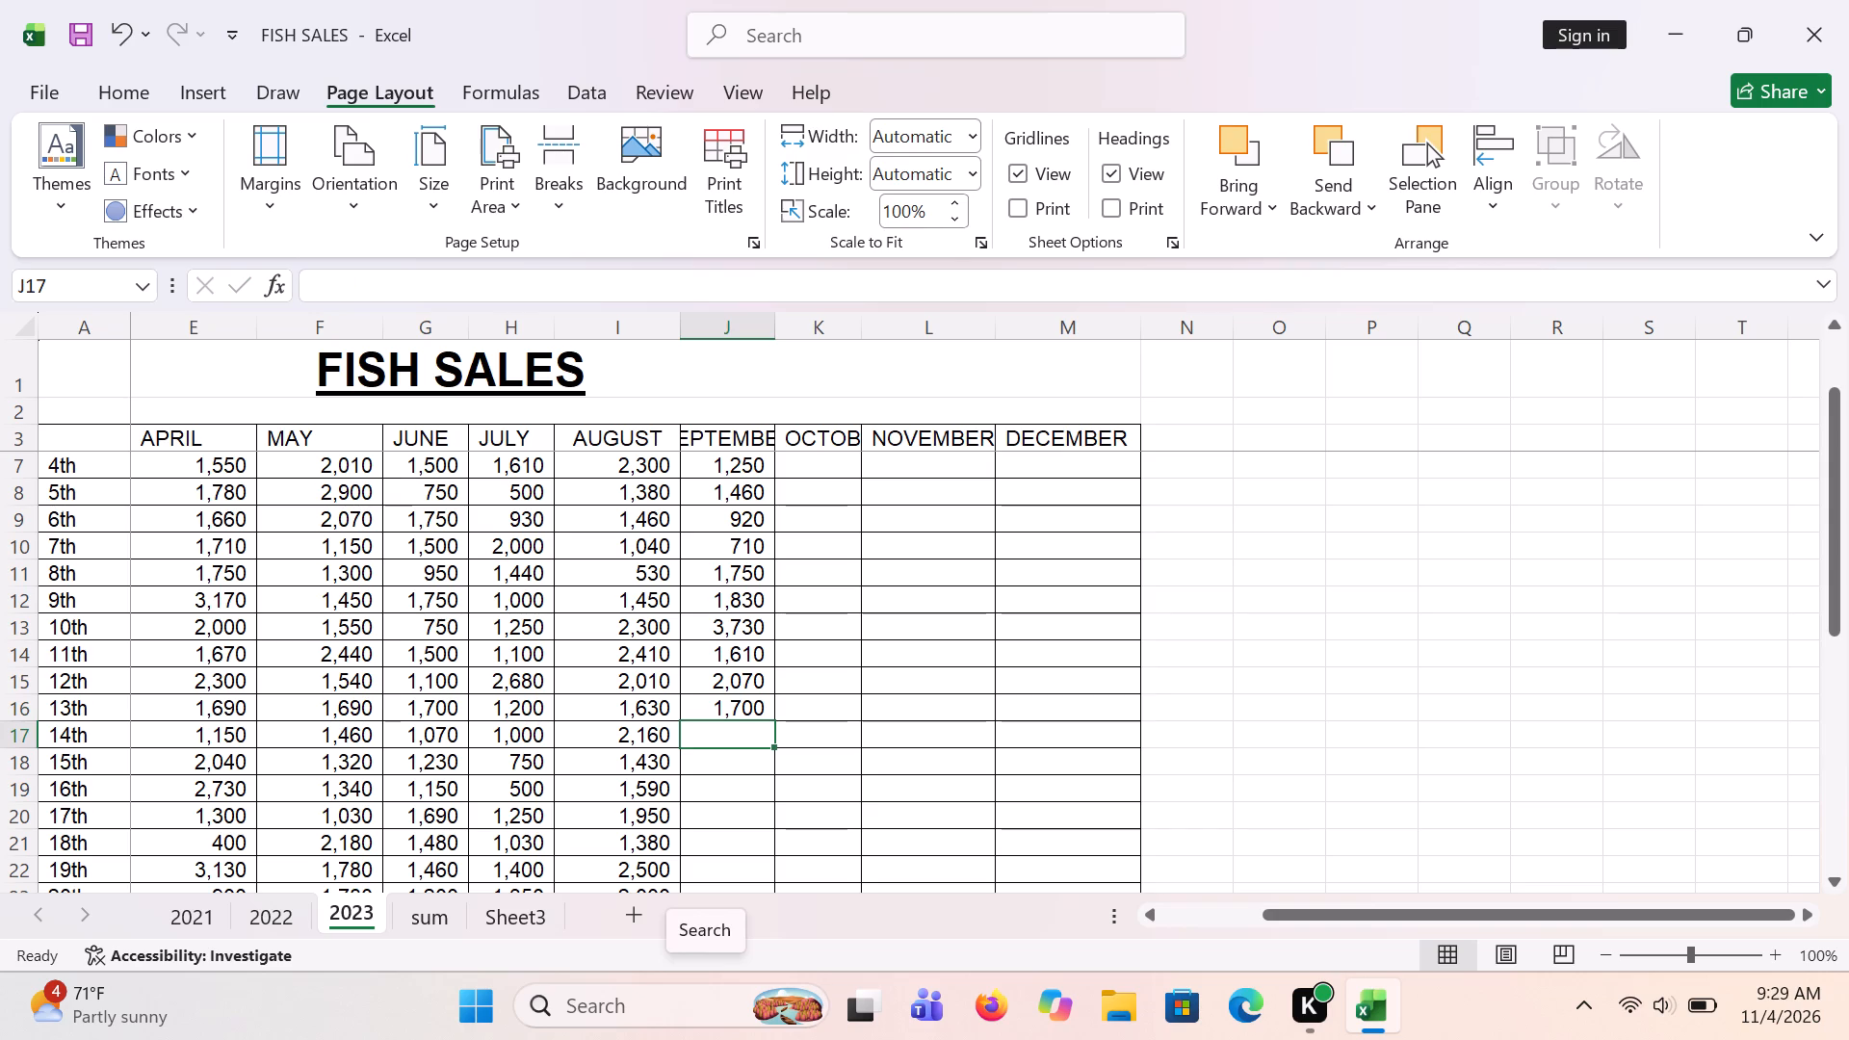
{"action": "type", "text": "171"}
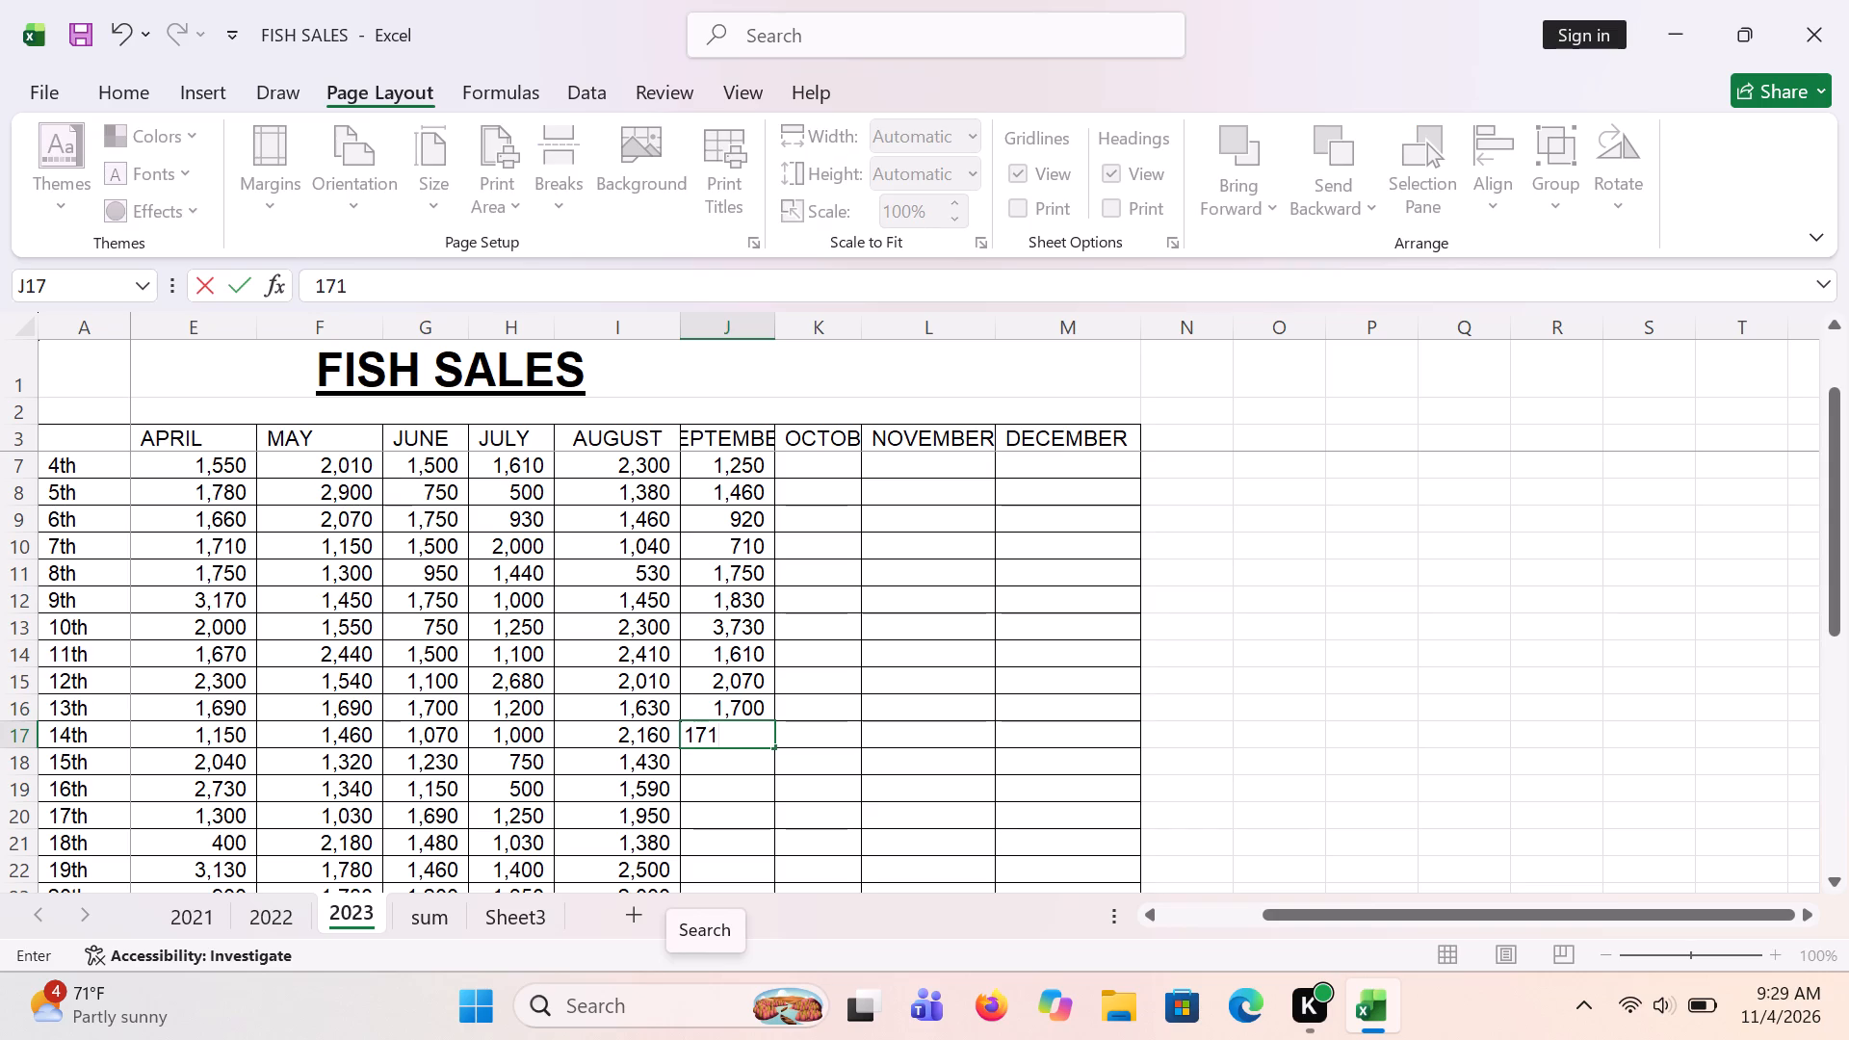
{"action": "key", "text": "0"}
{"action": "key", "text": "Return"}
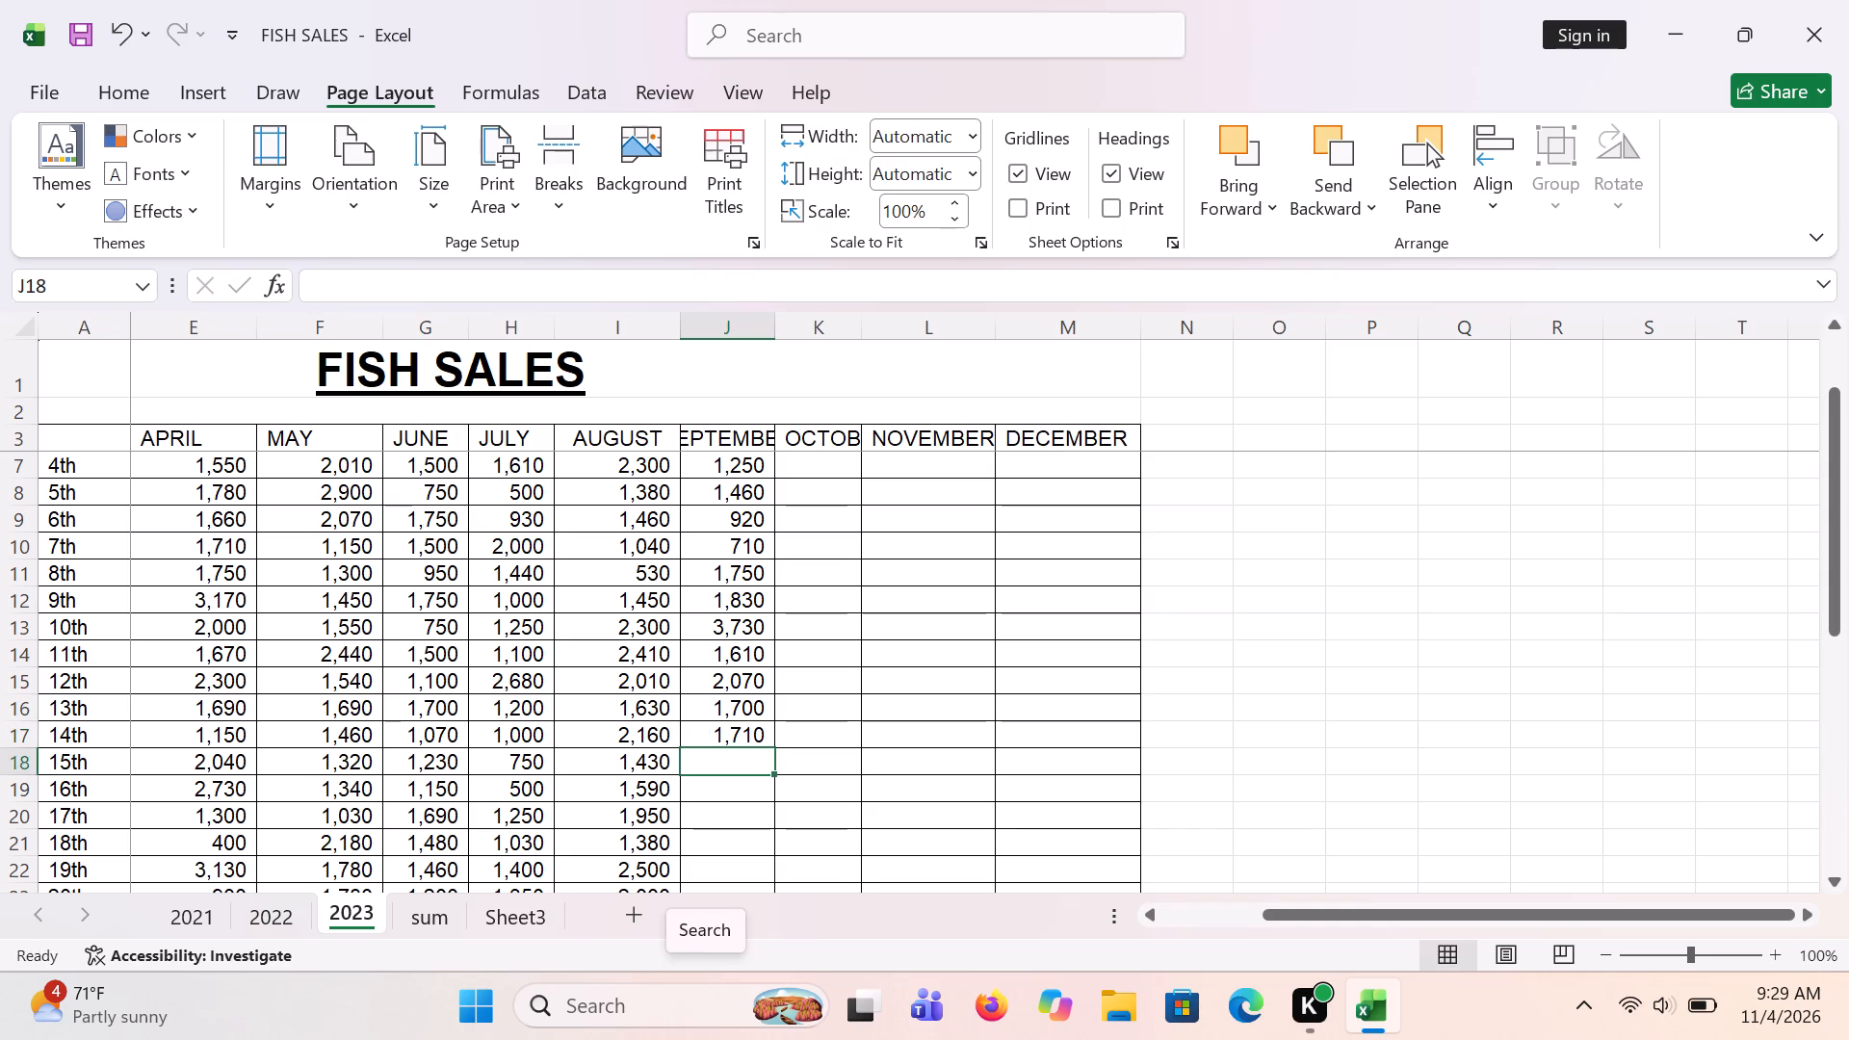
{"action": "type", "text": "121"}
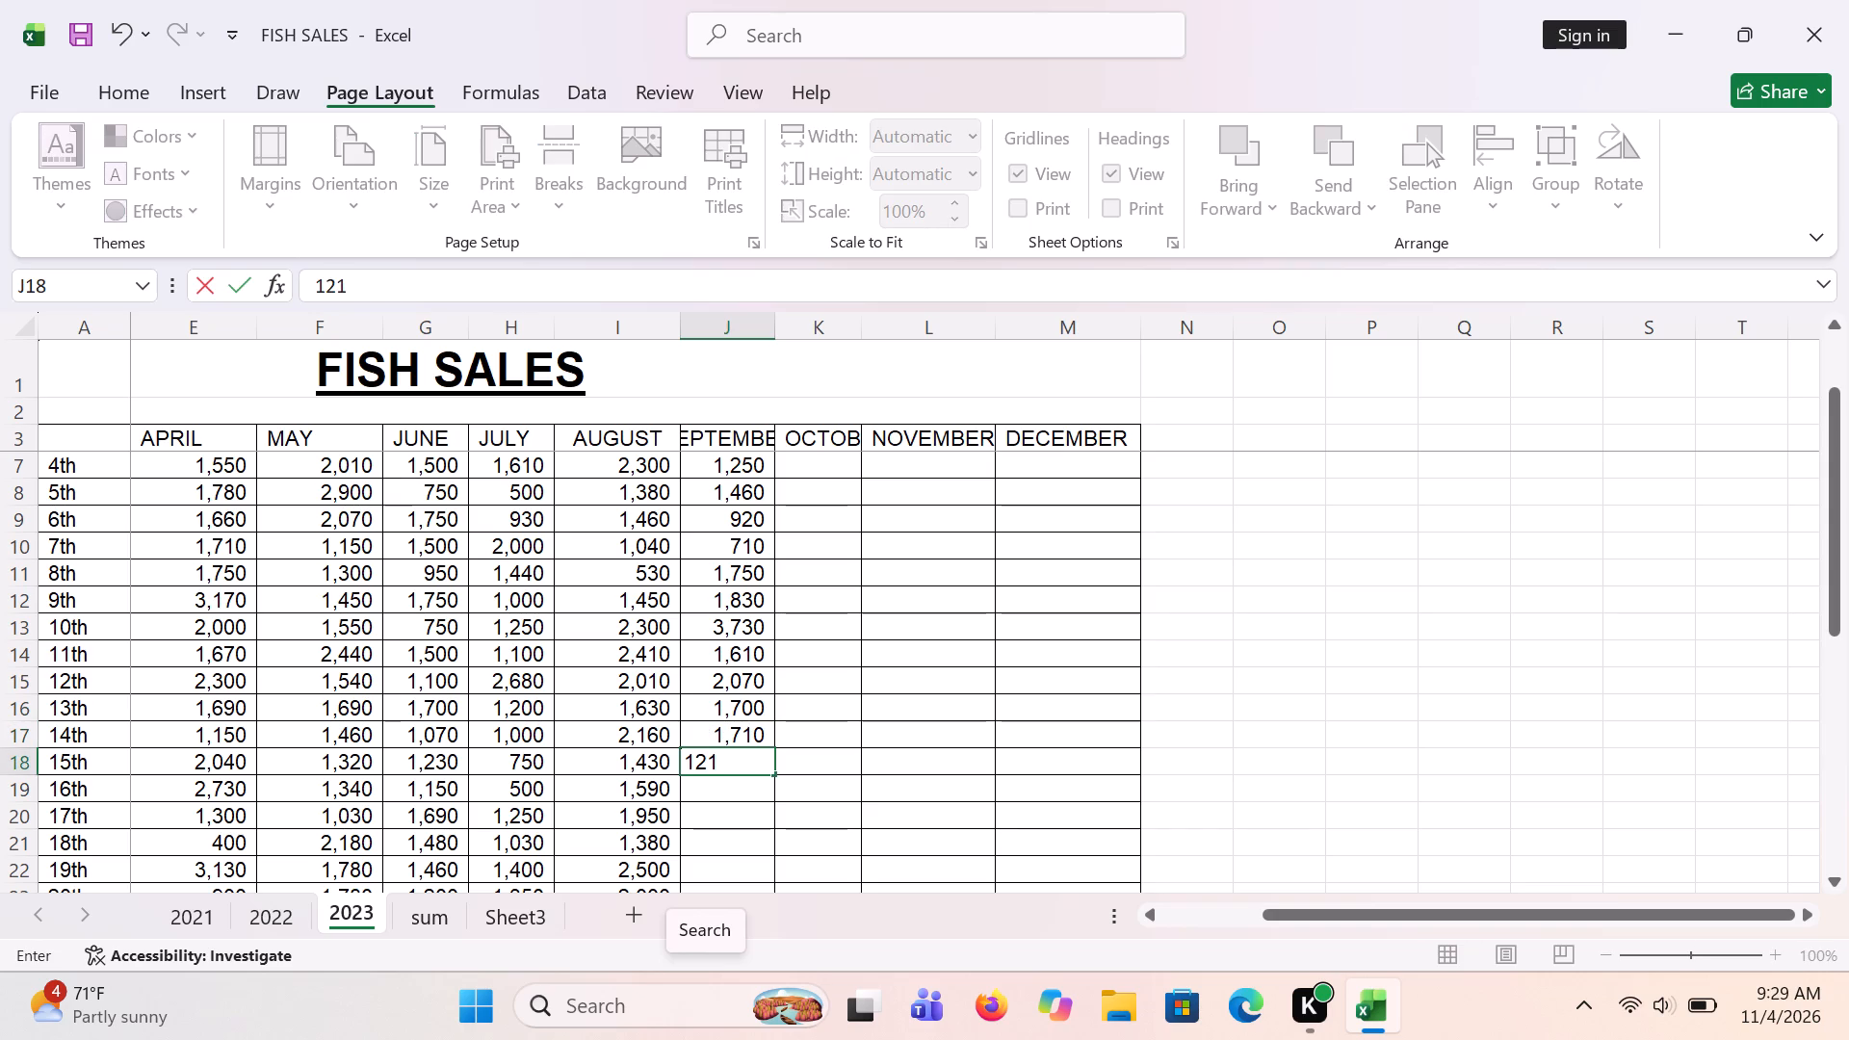
{"action": "key", "text": "0"}
{"action": "key", "text": "Return"}
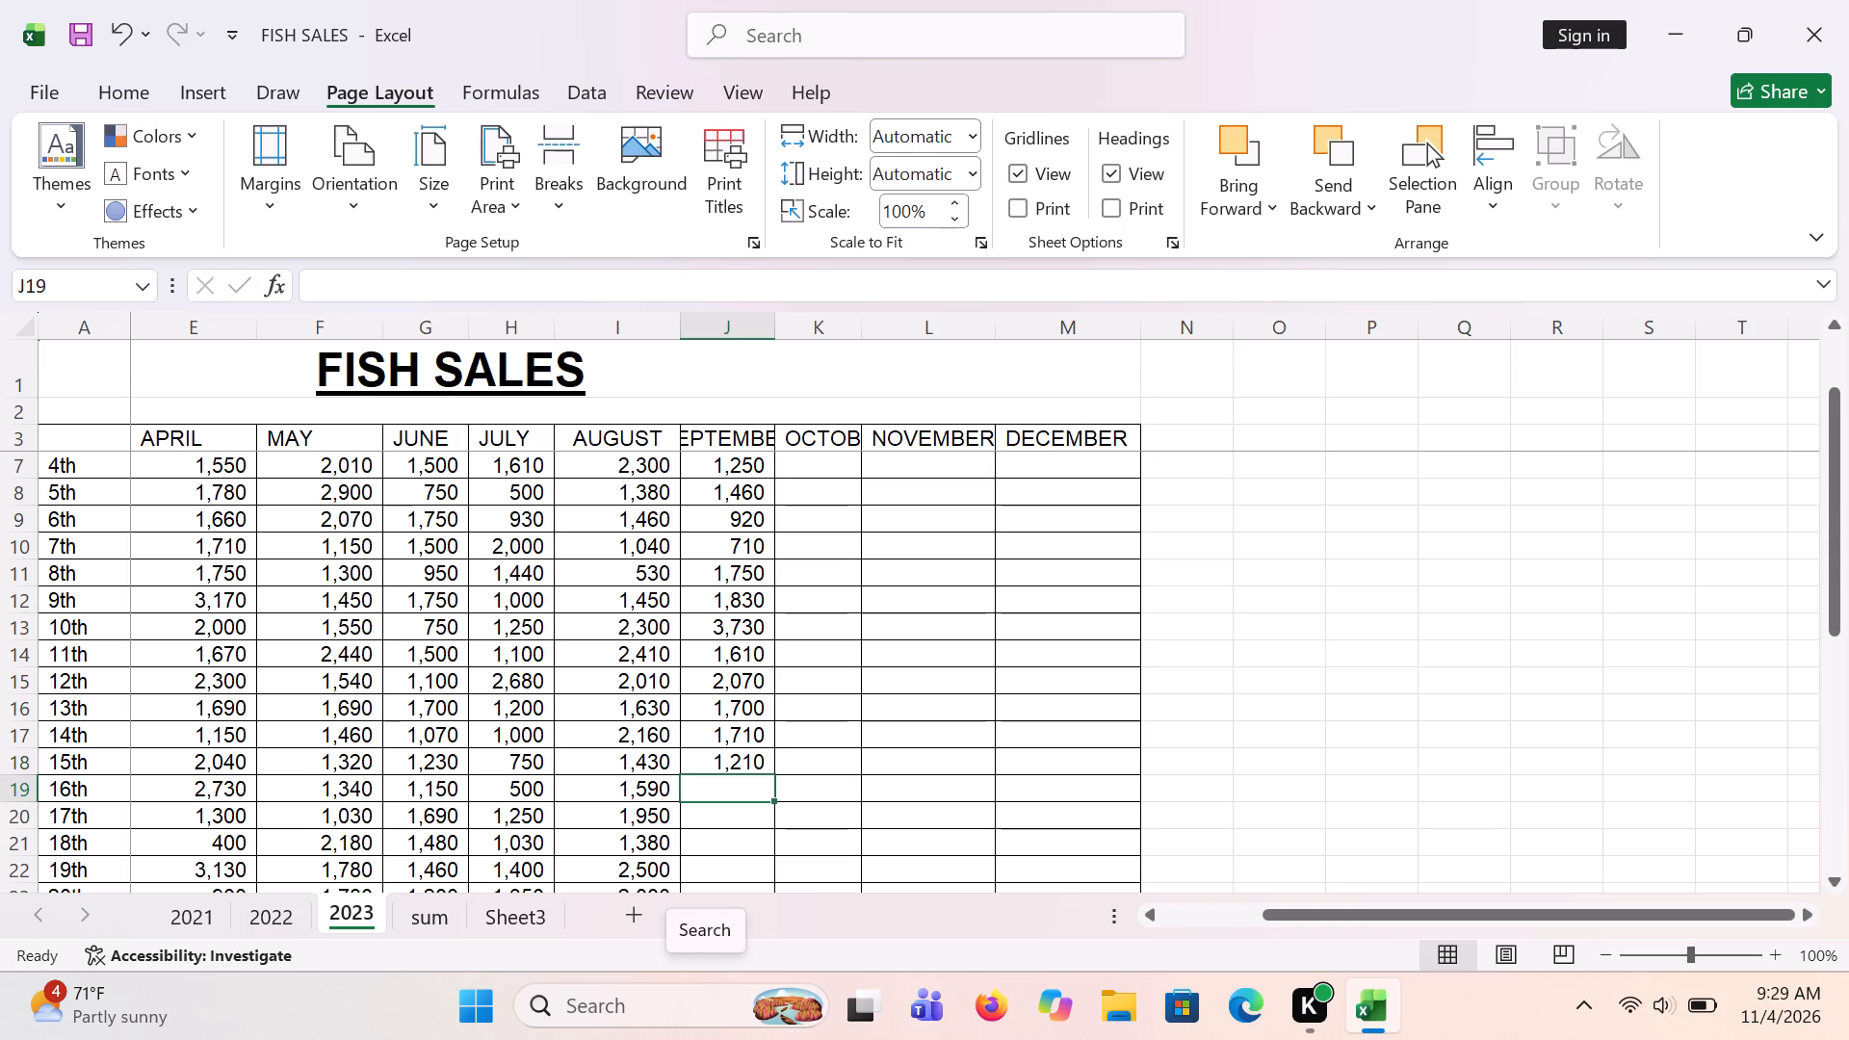
Enter the September sales for the 16th and 17th: 1450 and 700.
{"action": "key", "text": "1"}
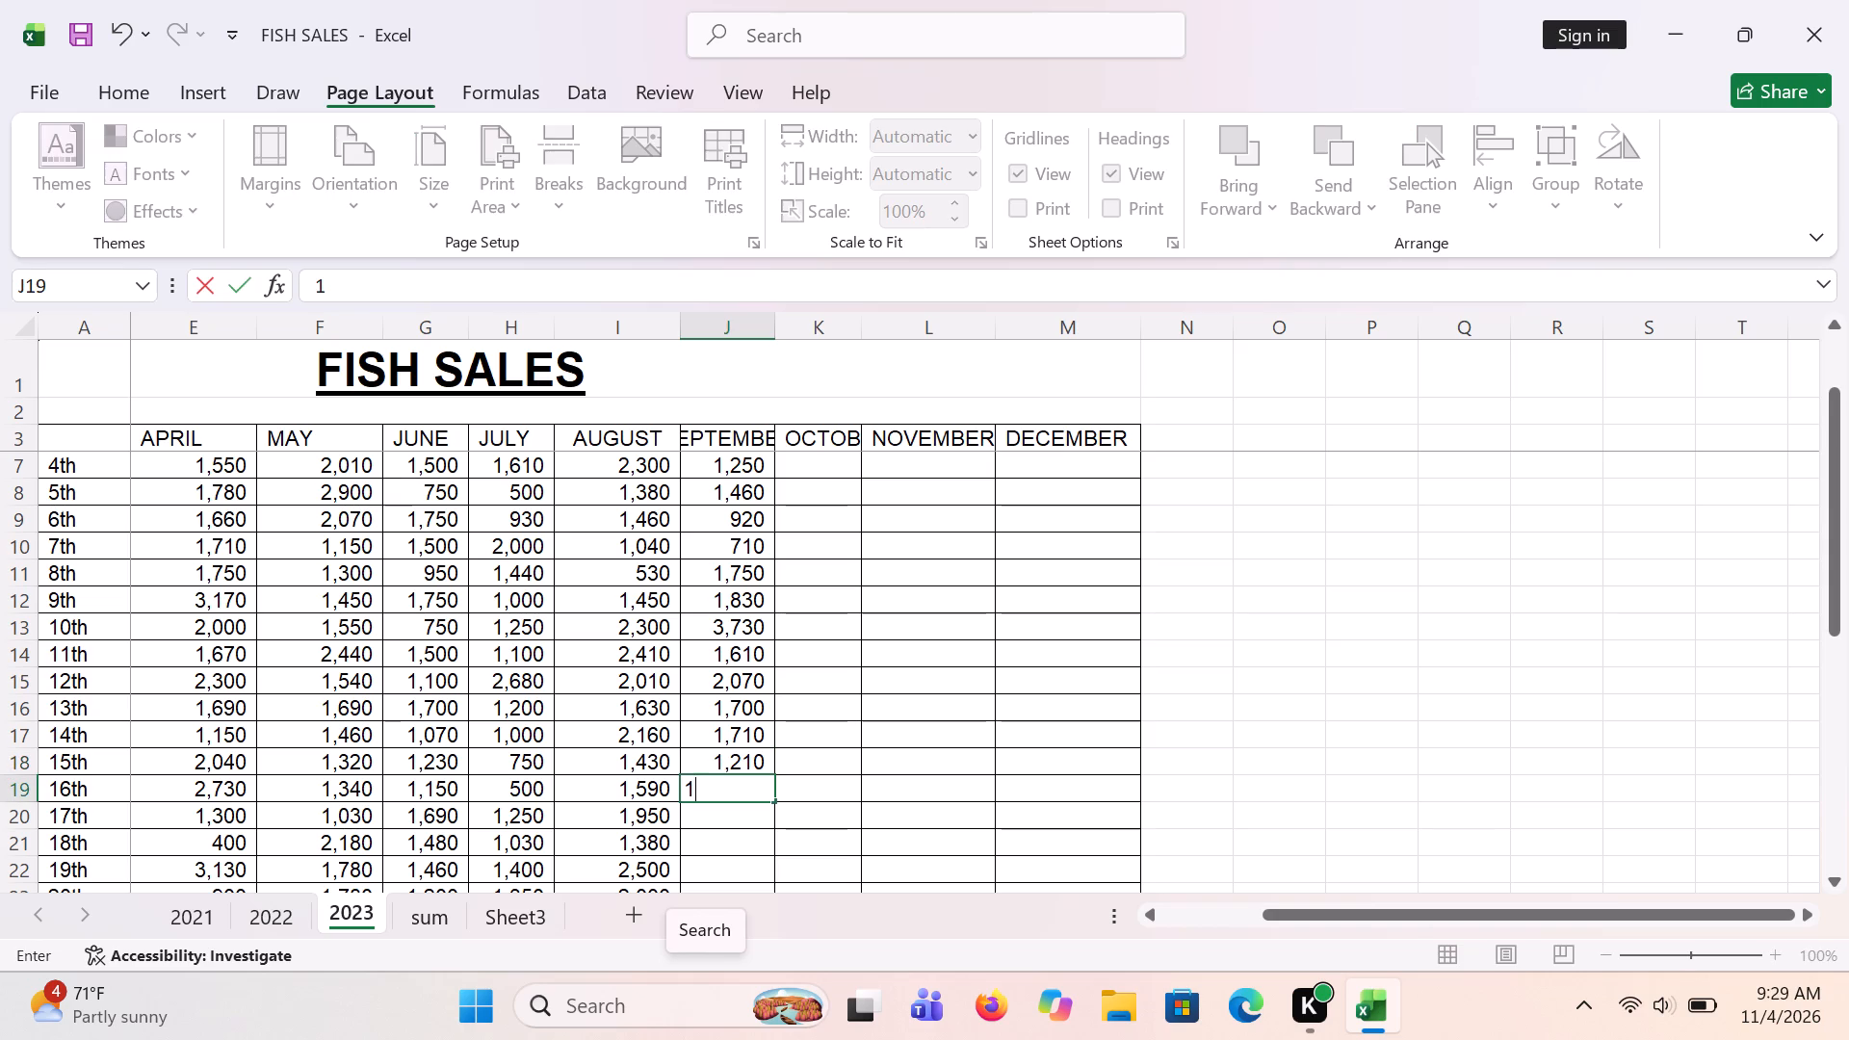
{"action": "type", "text": "450"}
{"action": "key", "text": "Return"}
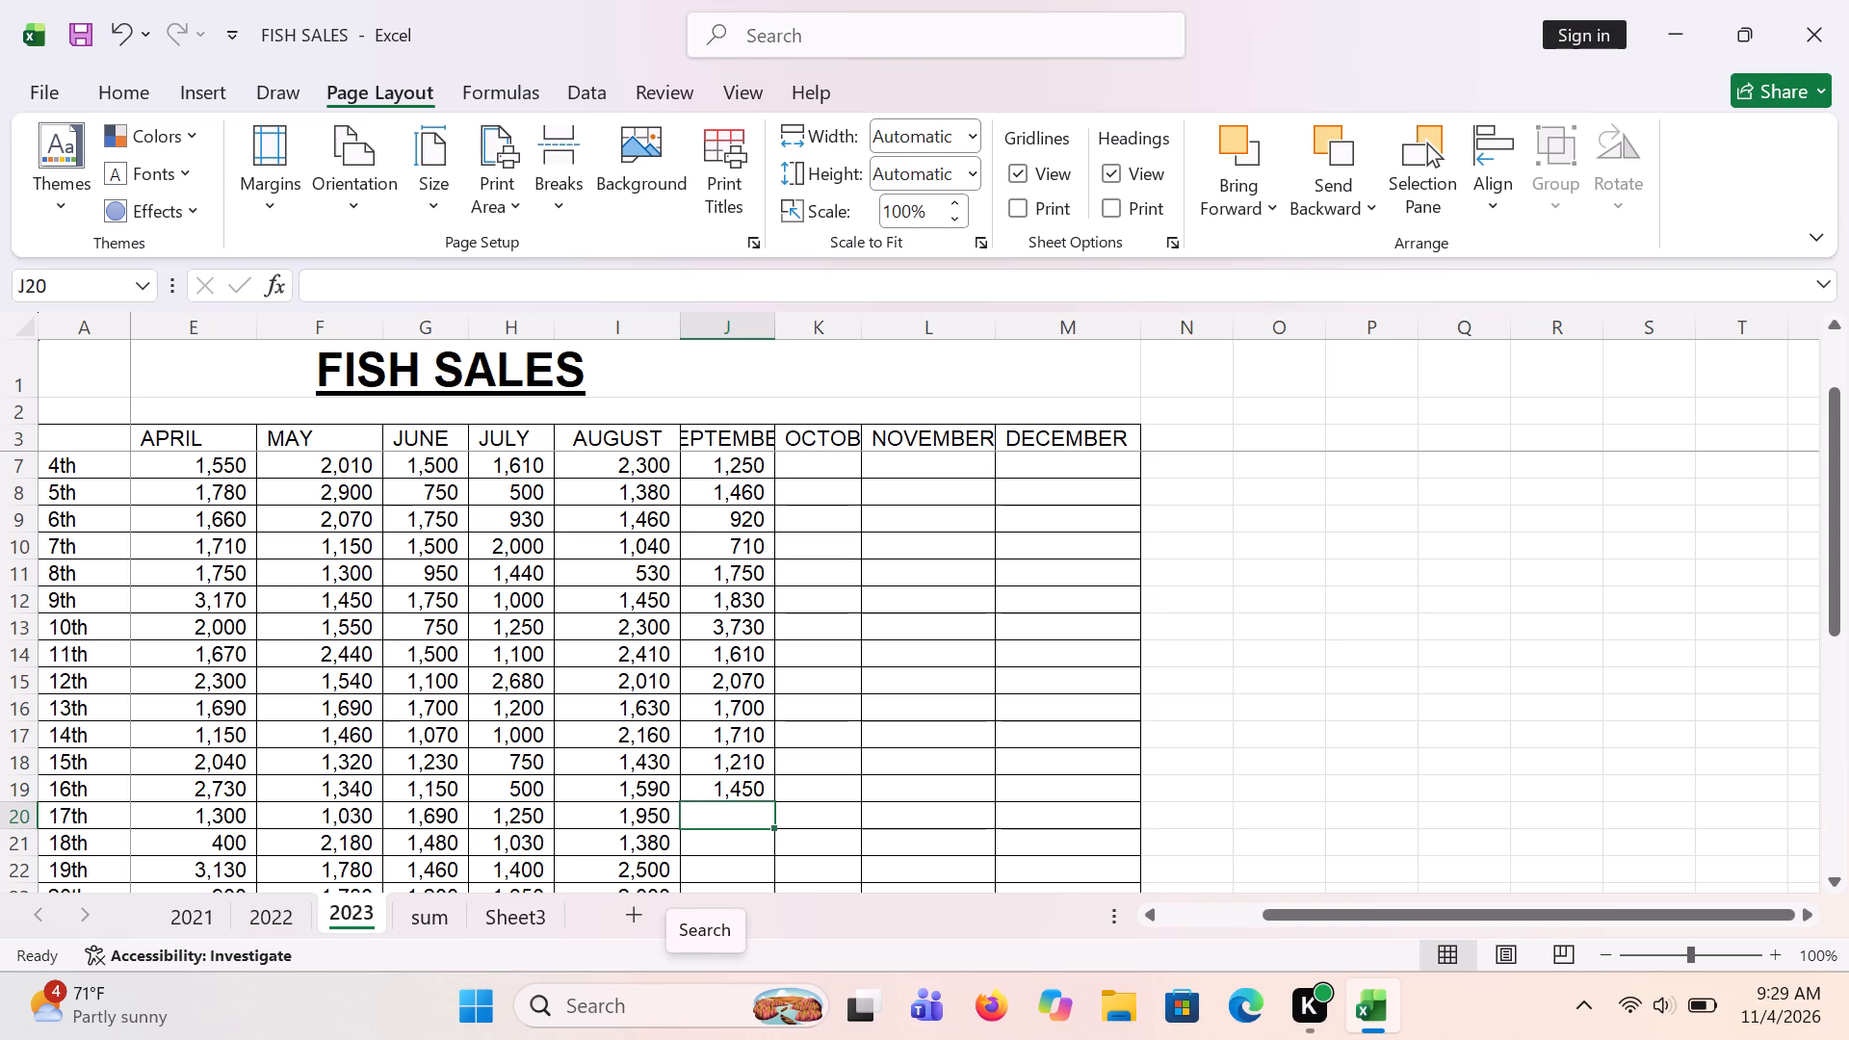
{"action": "key", "text": "6"}
{"action": "type", "text": "90"}
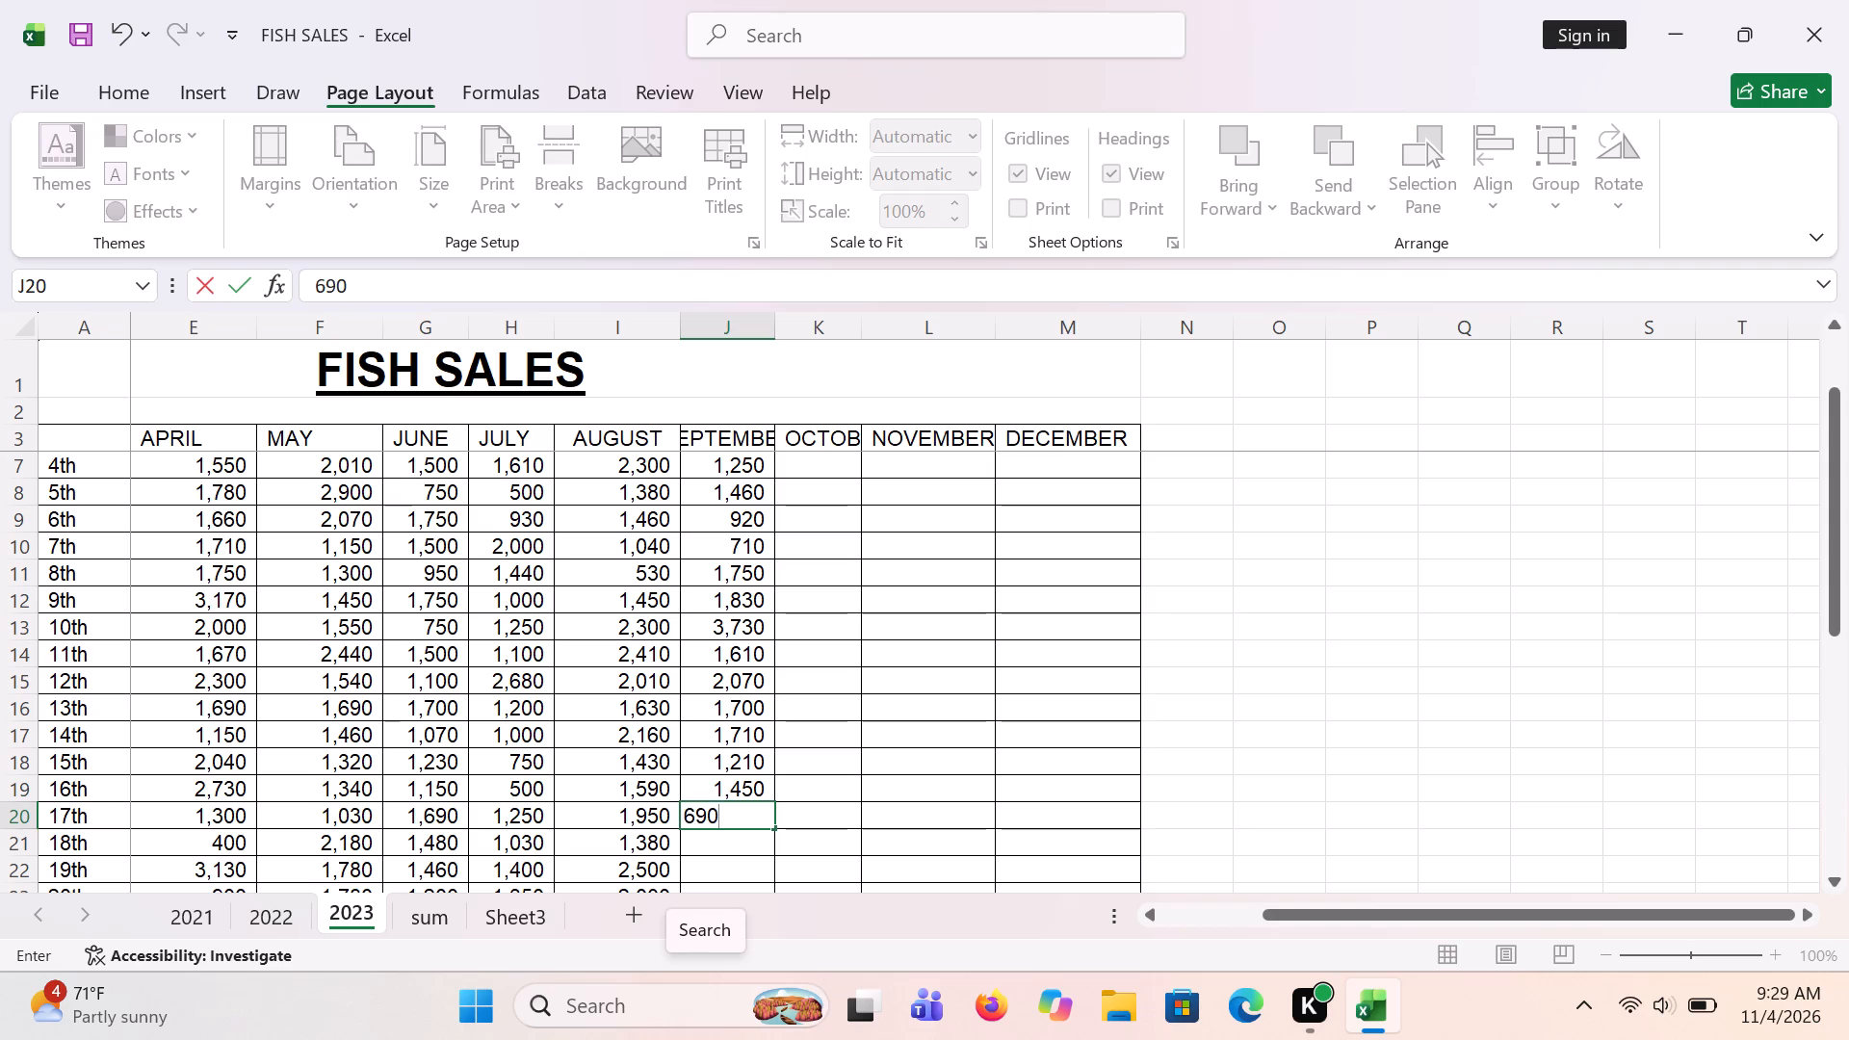
{"action": "key", "text": "Up"}
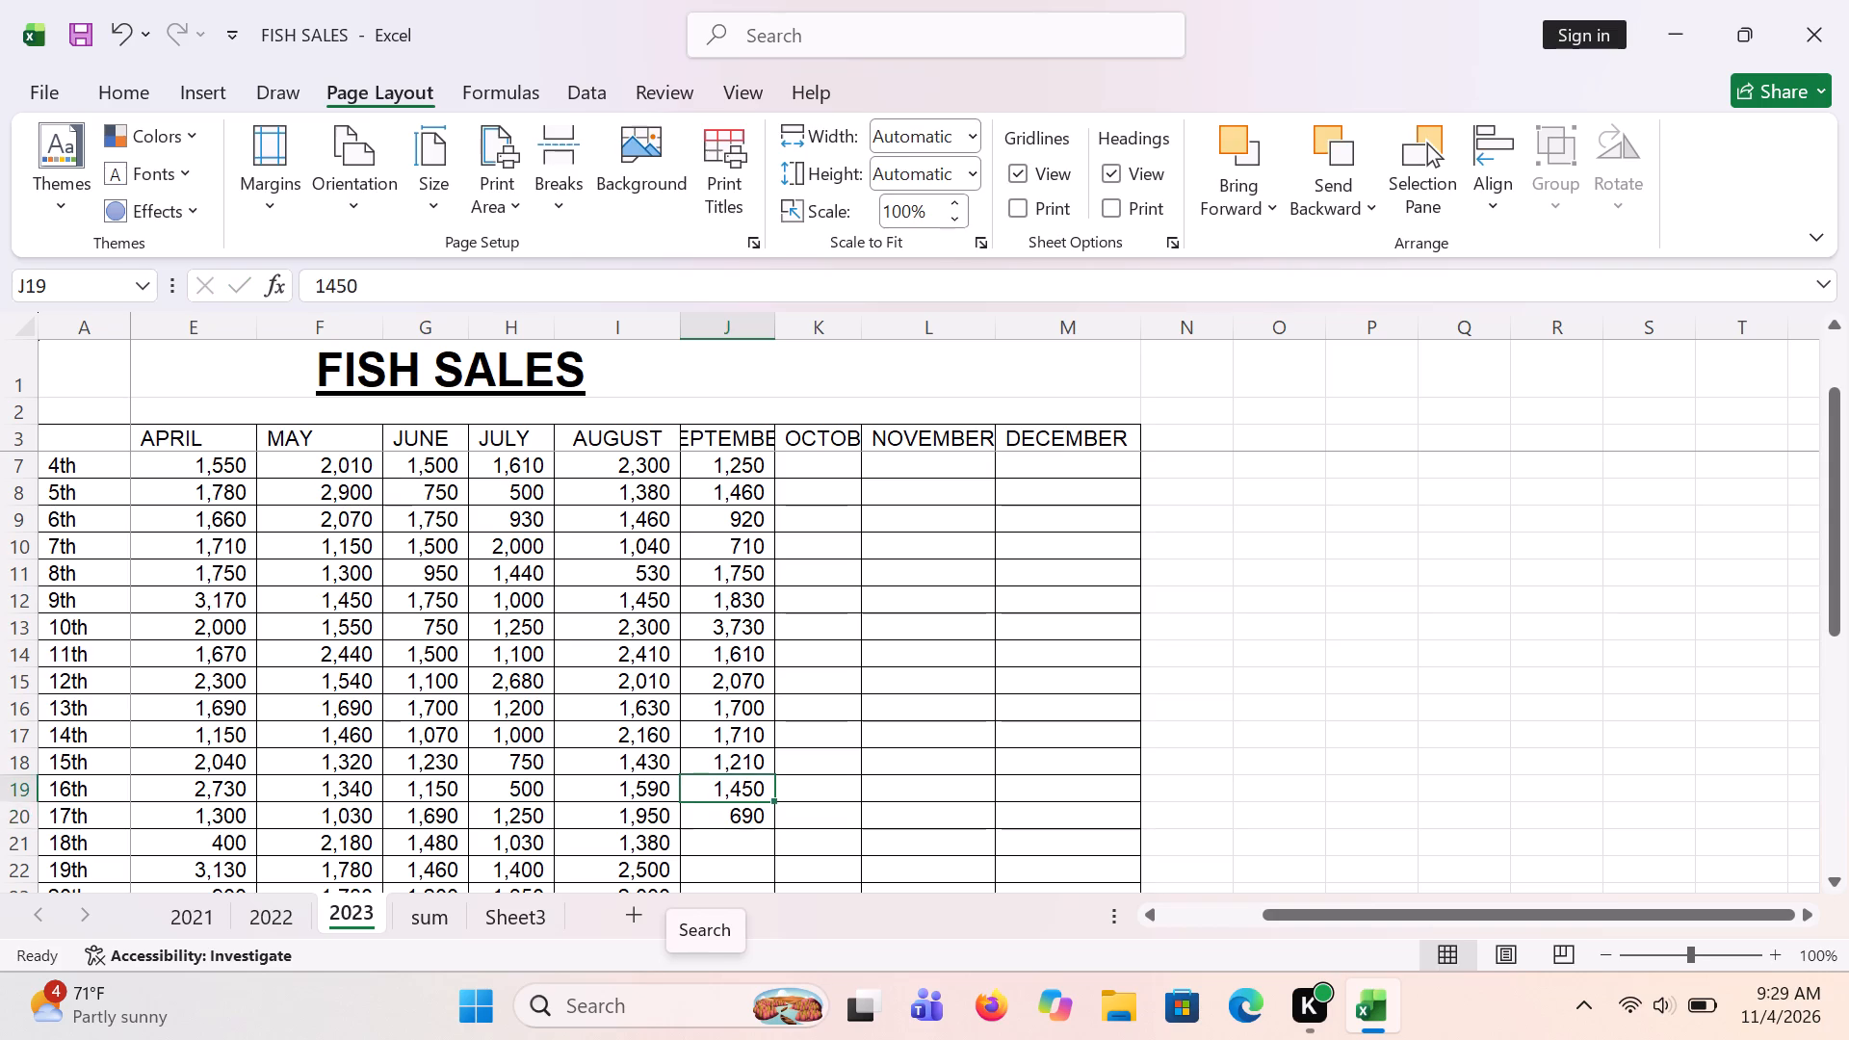
{"action": "key", "text": "Down"}
{"action": "type", "text": "700"}
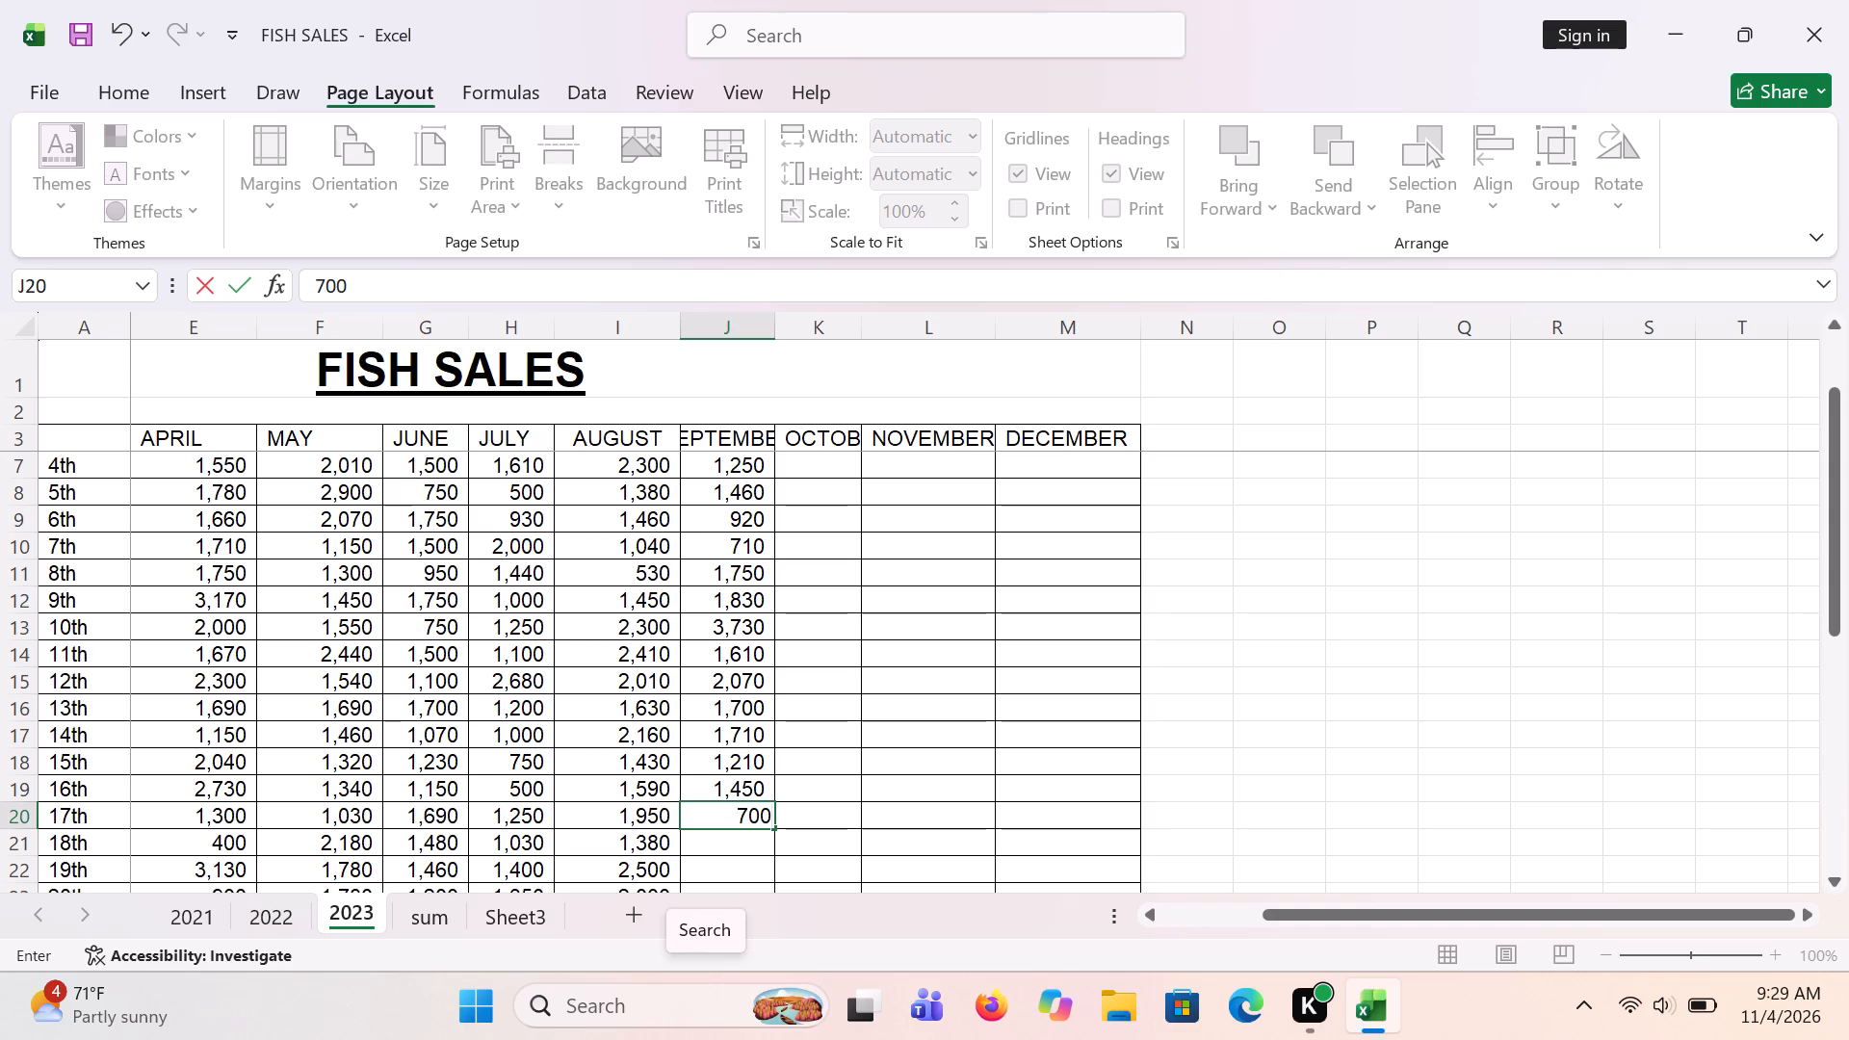
{"action": "key", "text": "Return"}
Enter the September sales for the 18th: 1350.
{"action": "type", "text": "135"}
{"action": "key", "text": "0"}
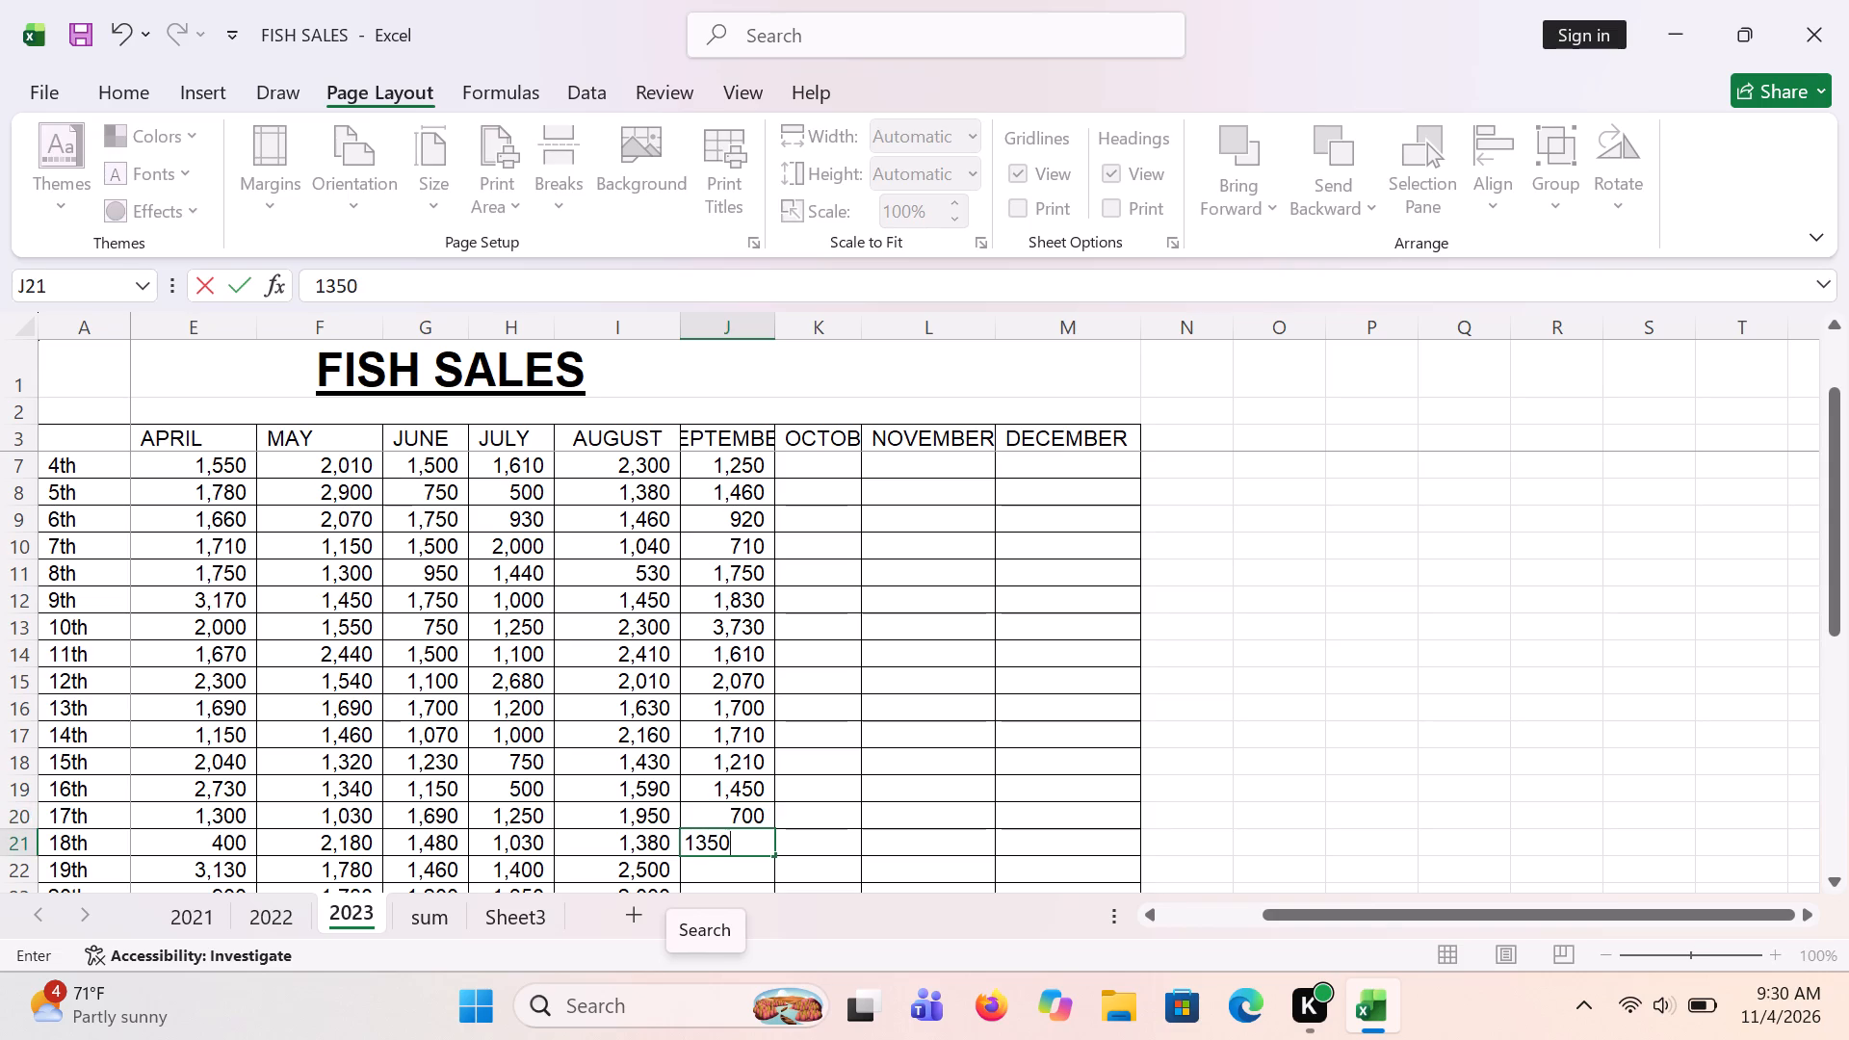
{"action": "key", "text": "Return"}
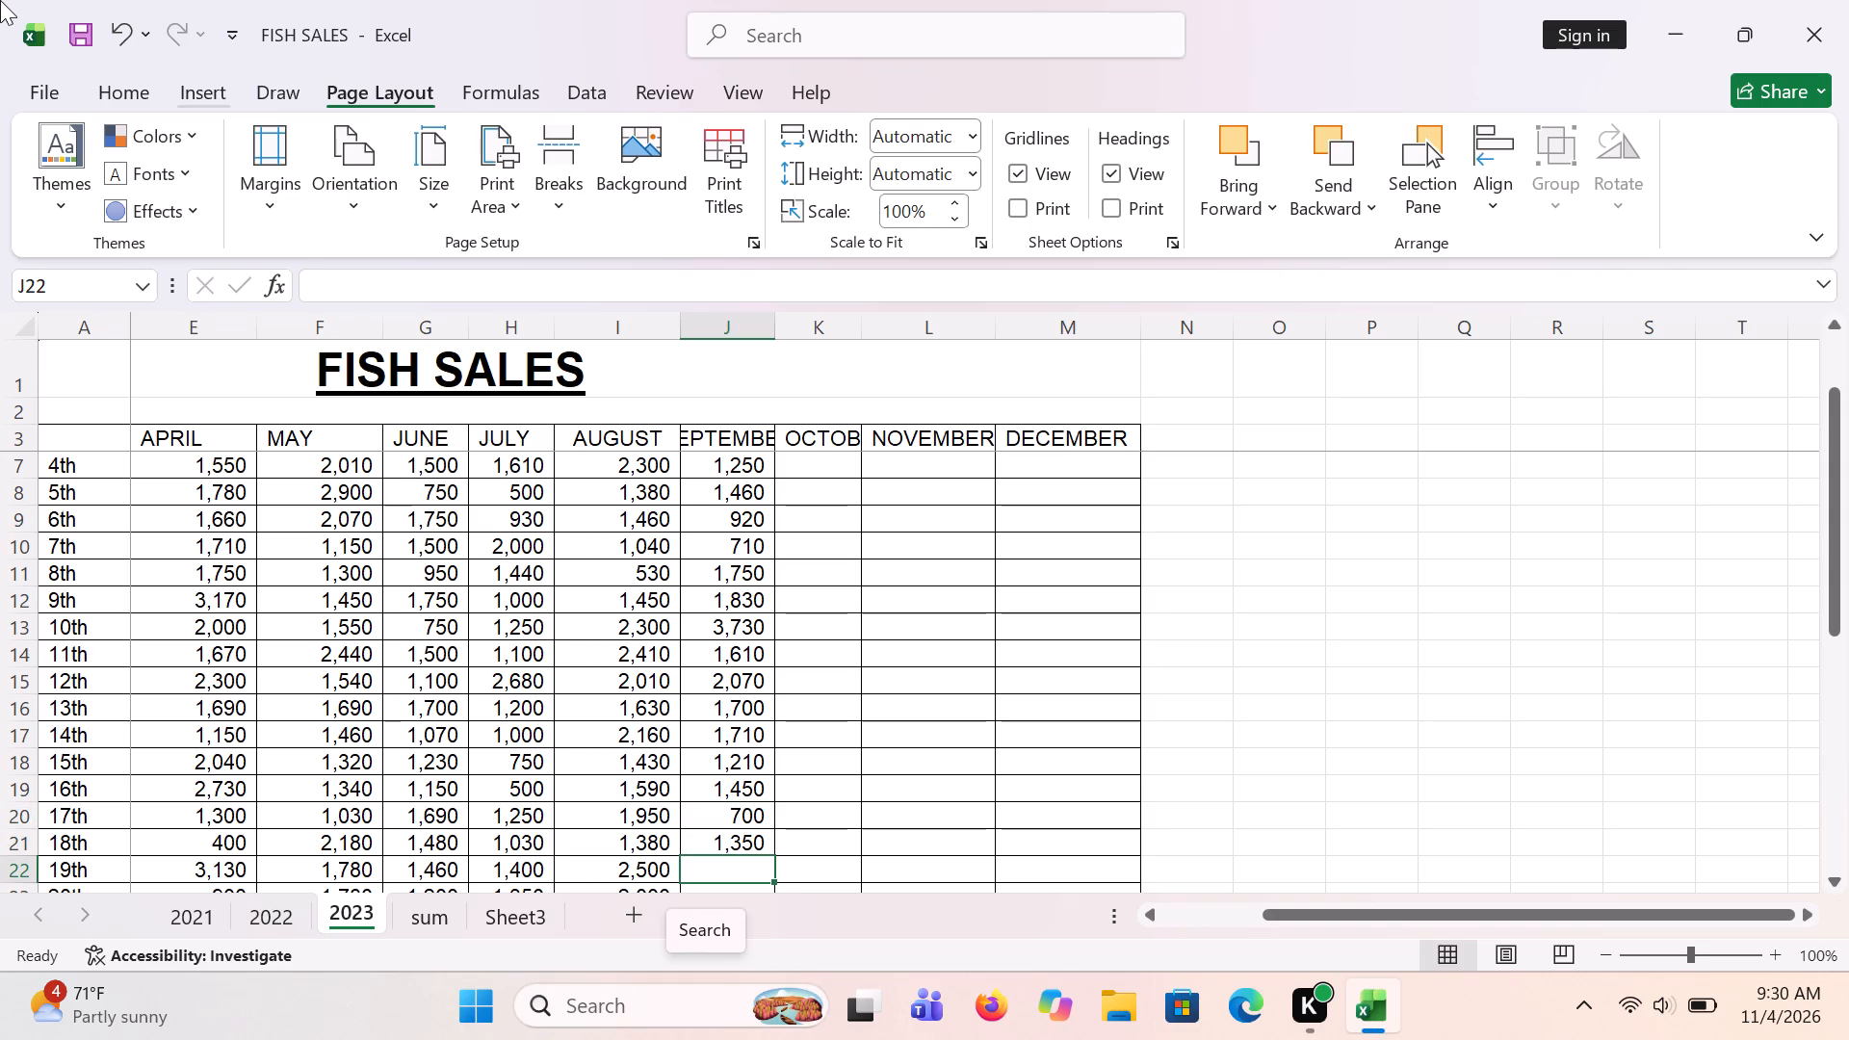
Save the FISH SALES workbook.
{"action": "left_click", "coordinate": [71, 30]}
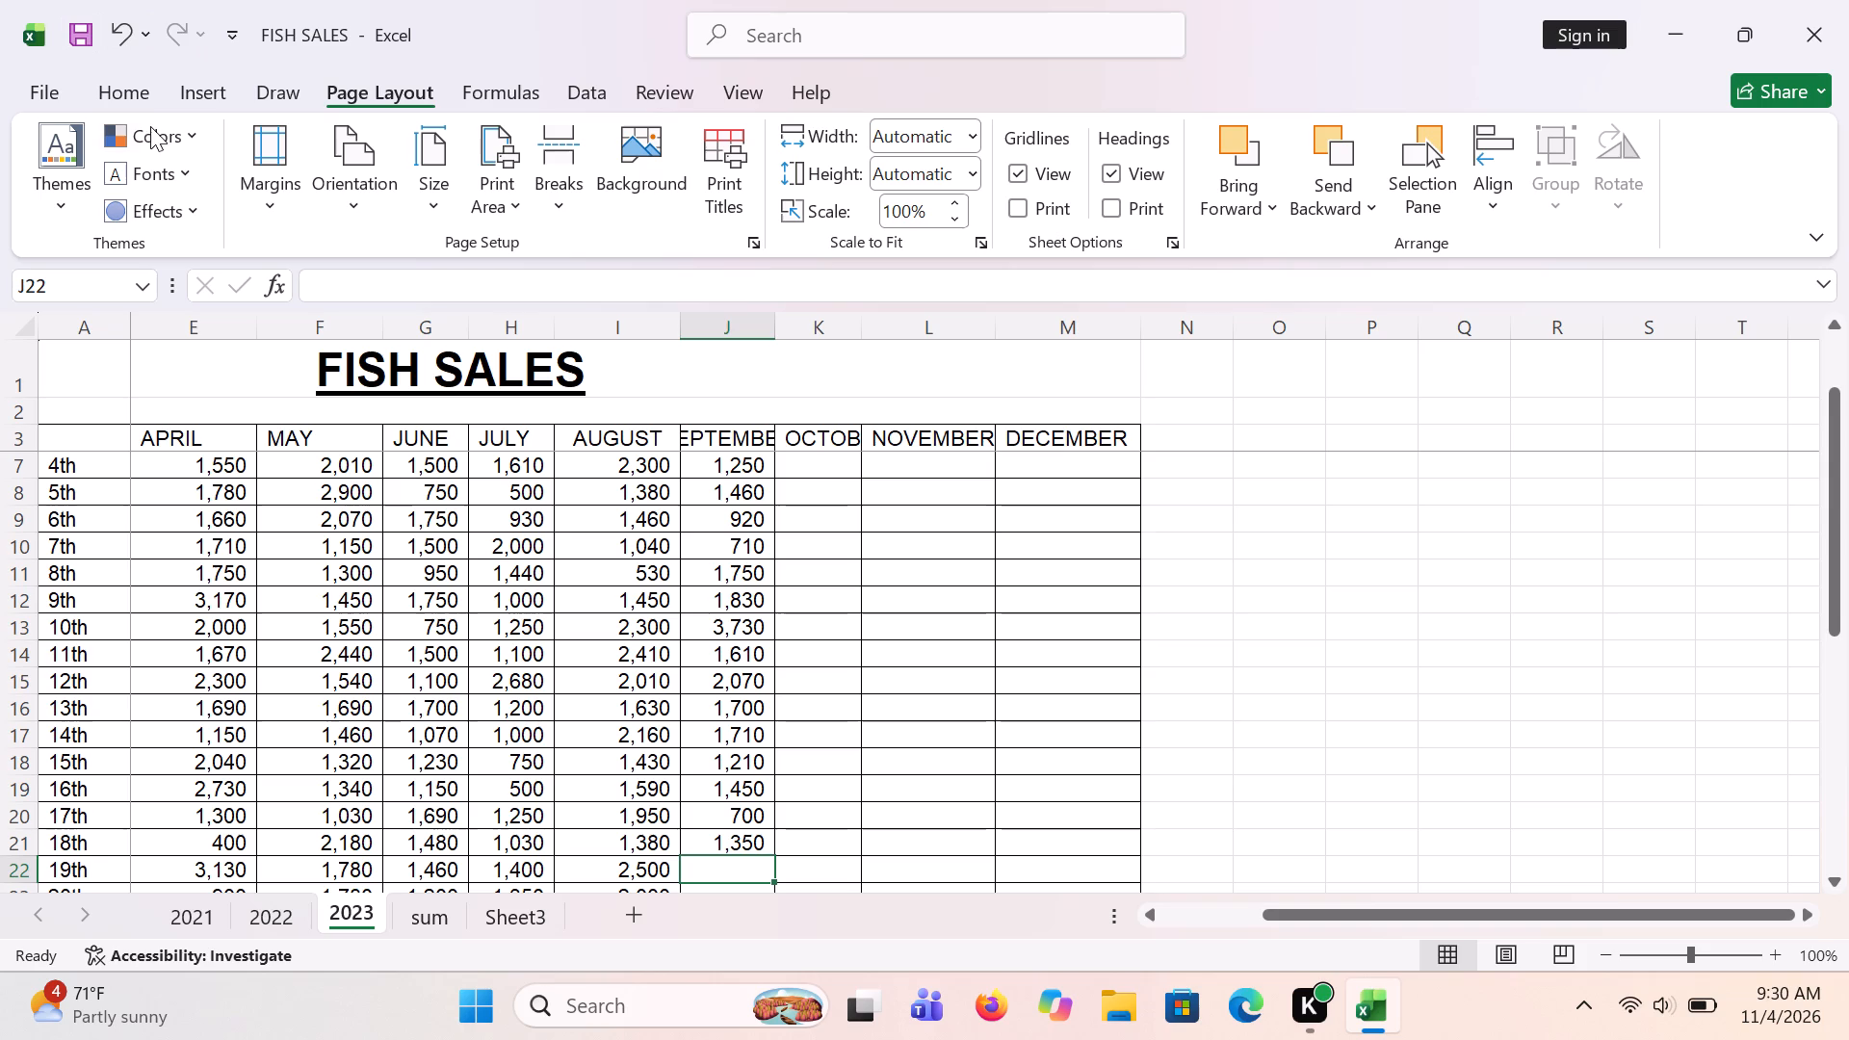
Enter the September sales for the 19th and 20th: 1860 and 1730.
{"action": "scroll", "coordinate": [605, 600], "scroll_direction": "down", "scroll_amount": 2}
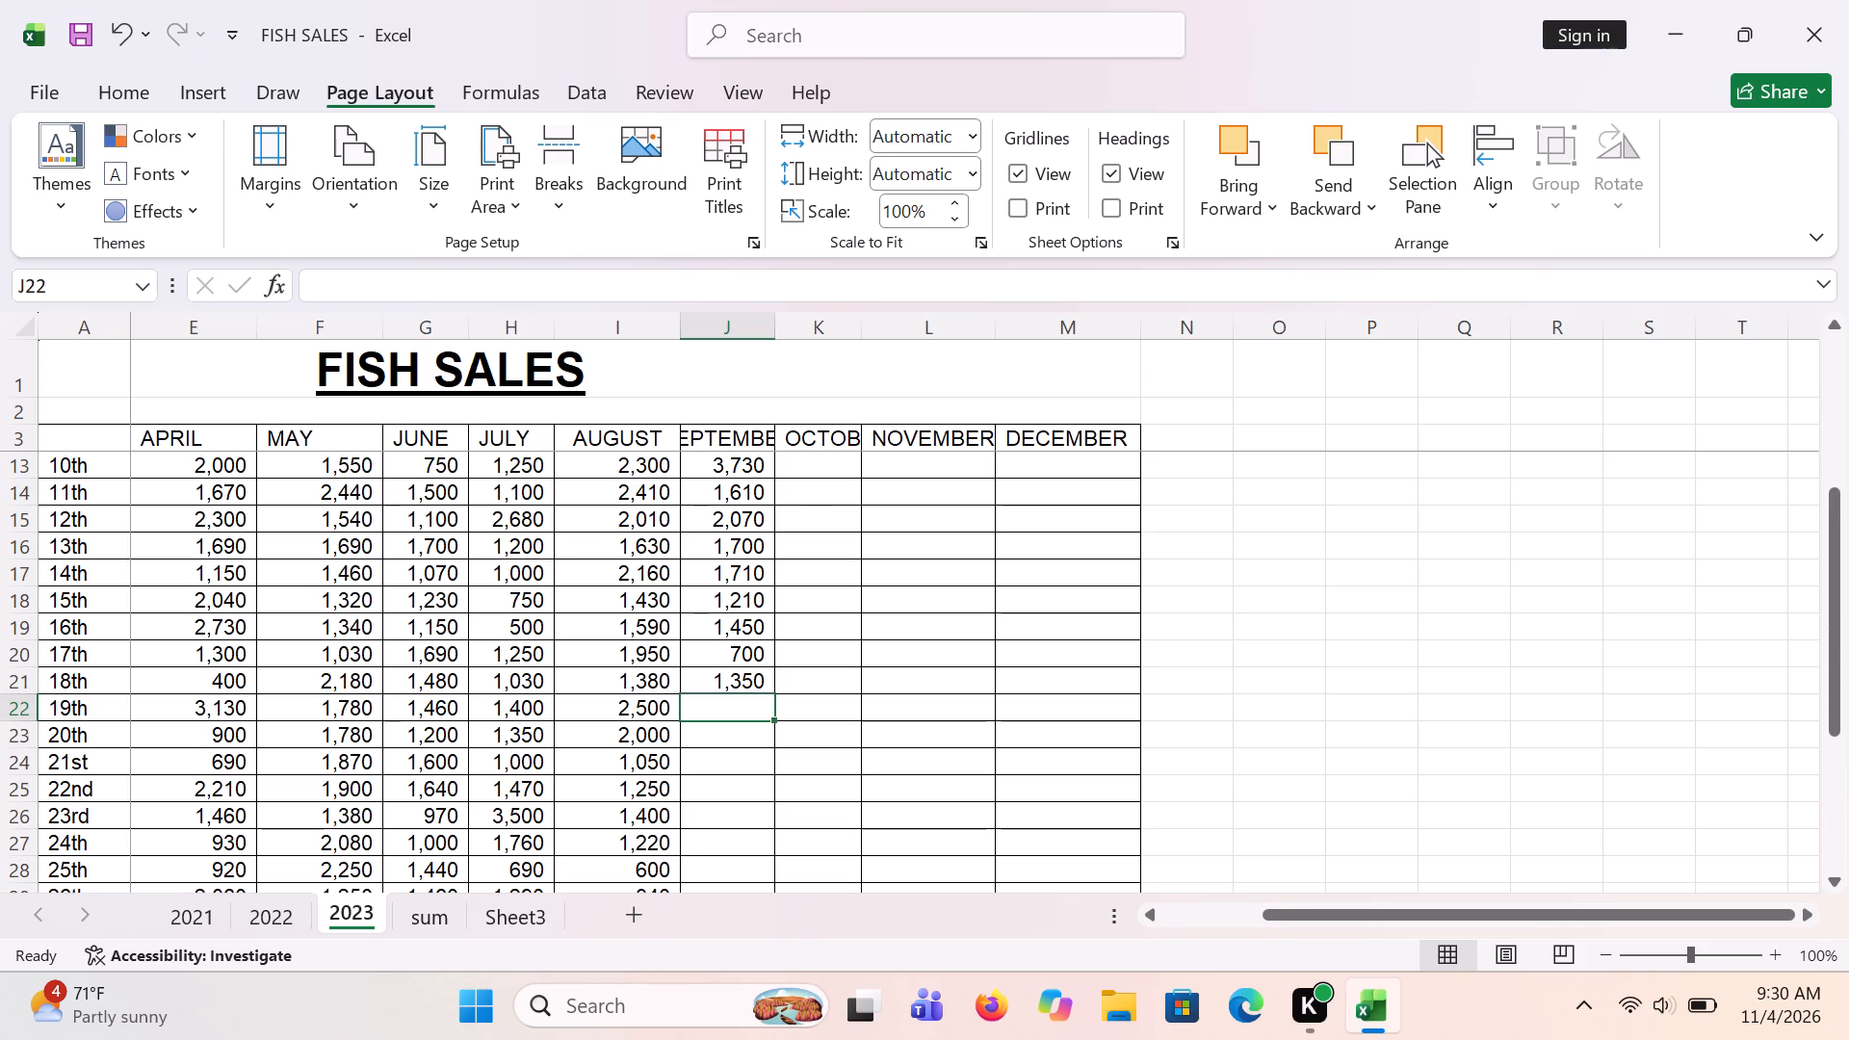
{"action": "left_click", "coordinate": [722, 723]}
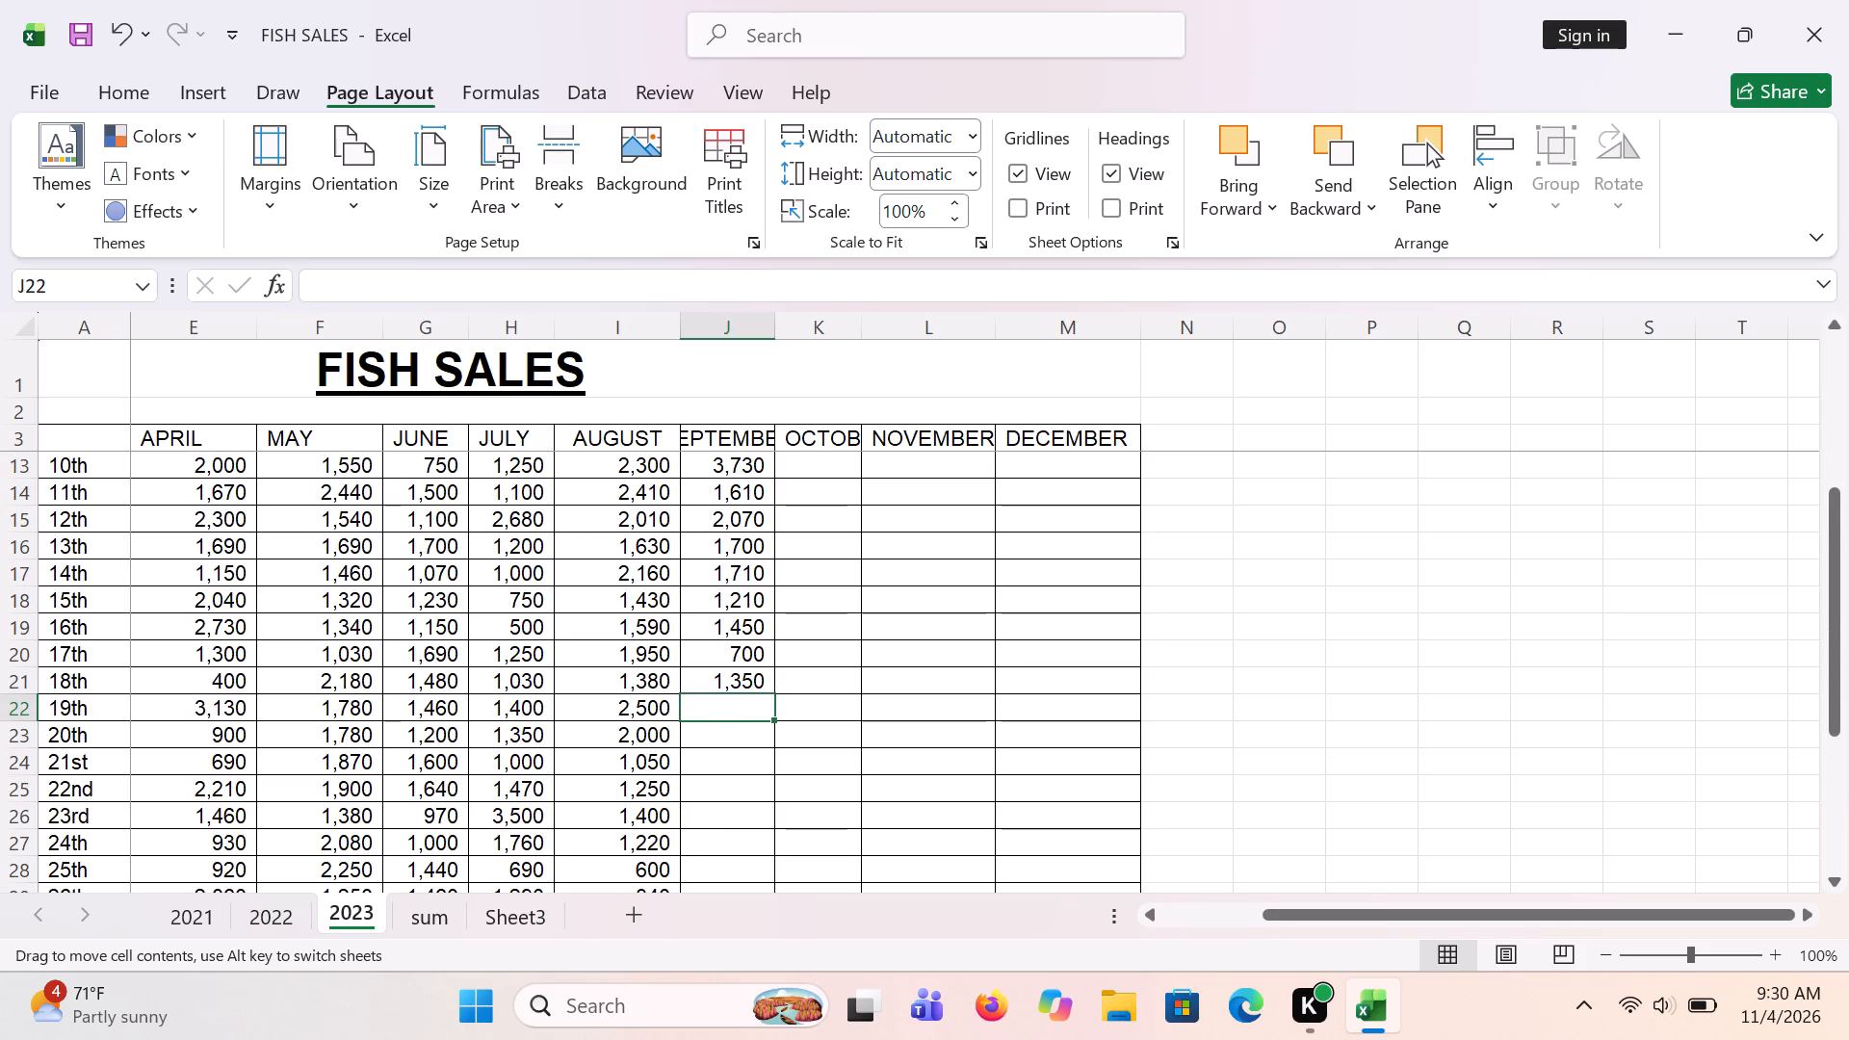
{"action": "left_click", "coordinate": [719, 732]}
{"action": "left_click", "coordinate": [724, 703]}
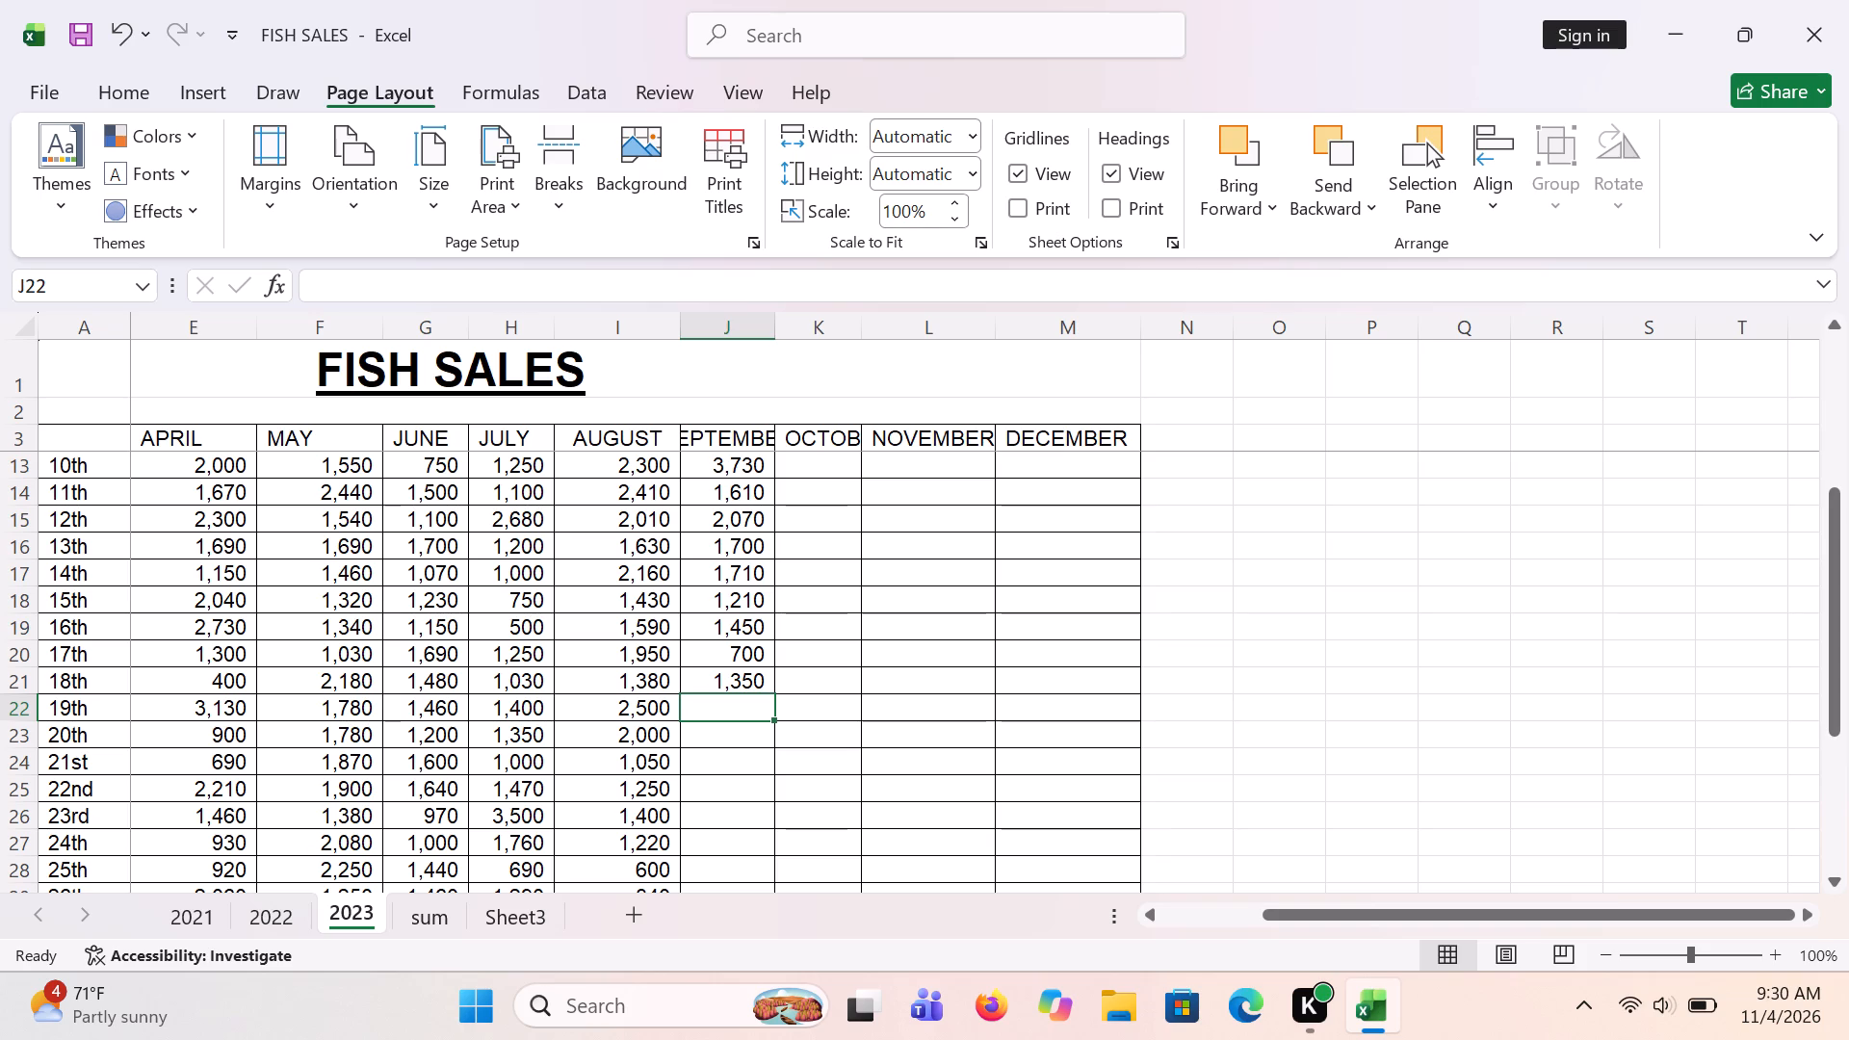
{"action": "key", "text": "1"}
{"action": "type", "text": "860"}
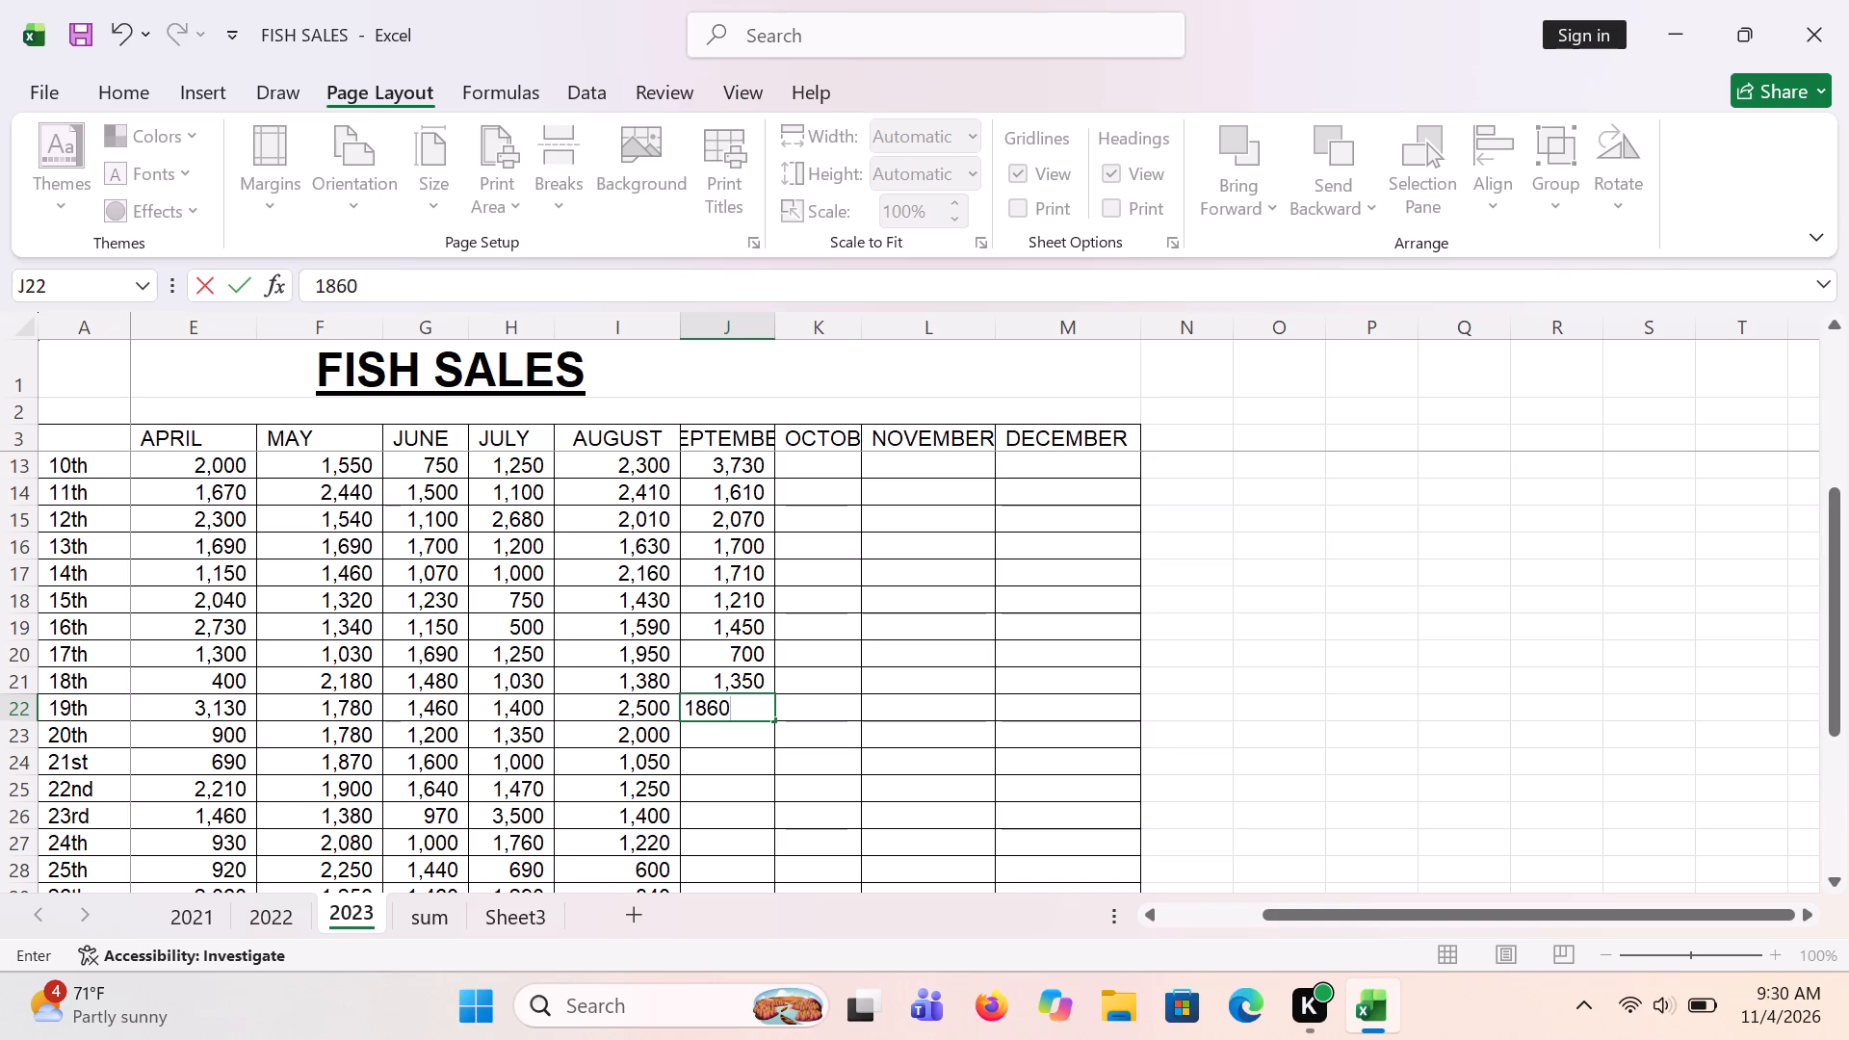
{"action": "key", "text": "Return"}
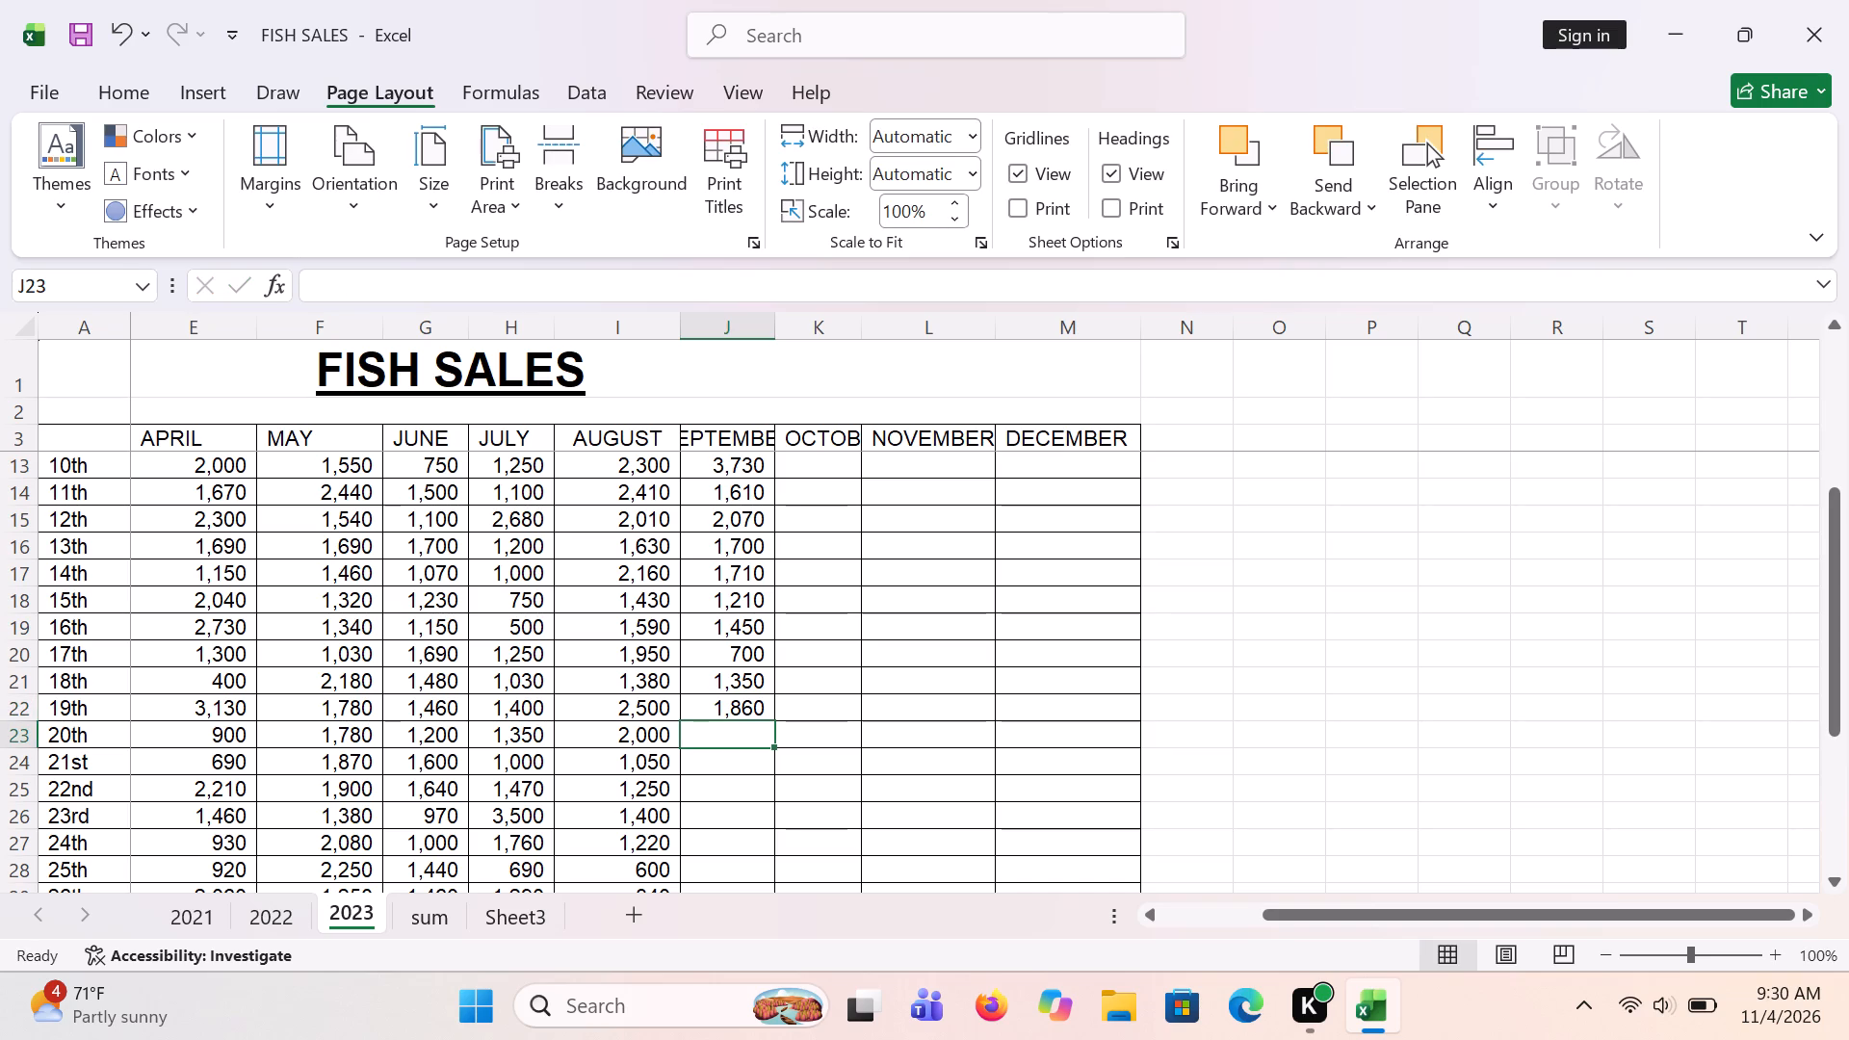
{"action": "key", "text": "1"}
{"action": "type", "text": "730"}
{"action": "key", "text": "Return"}
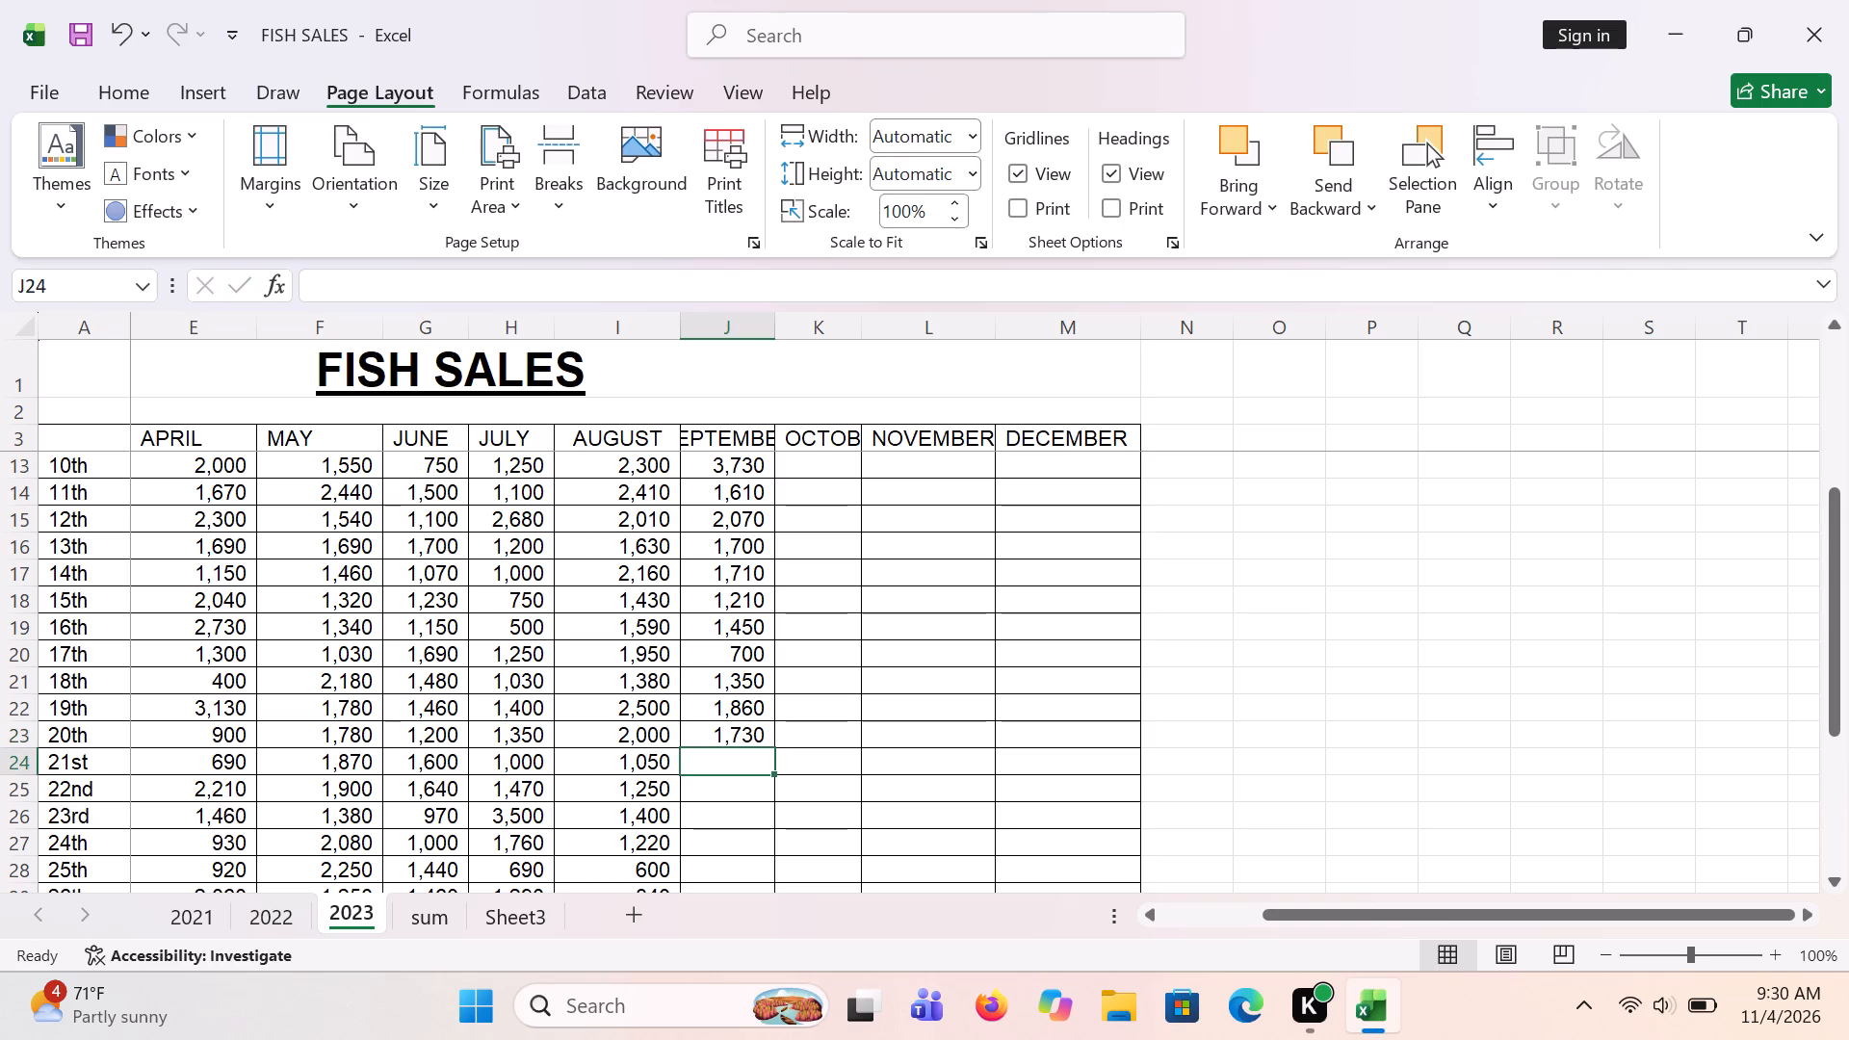
Enter the September sales for the 21st to 23rd: 1430, 1600 and 1210.
{"action": "key", "text": "1"}
{"action": "type", "text": "430"}
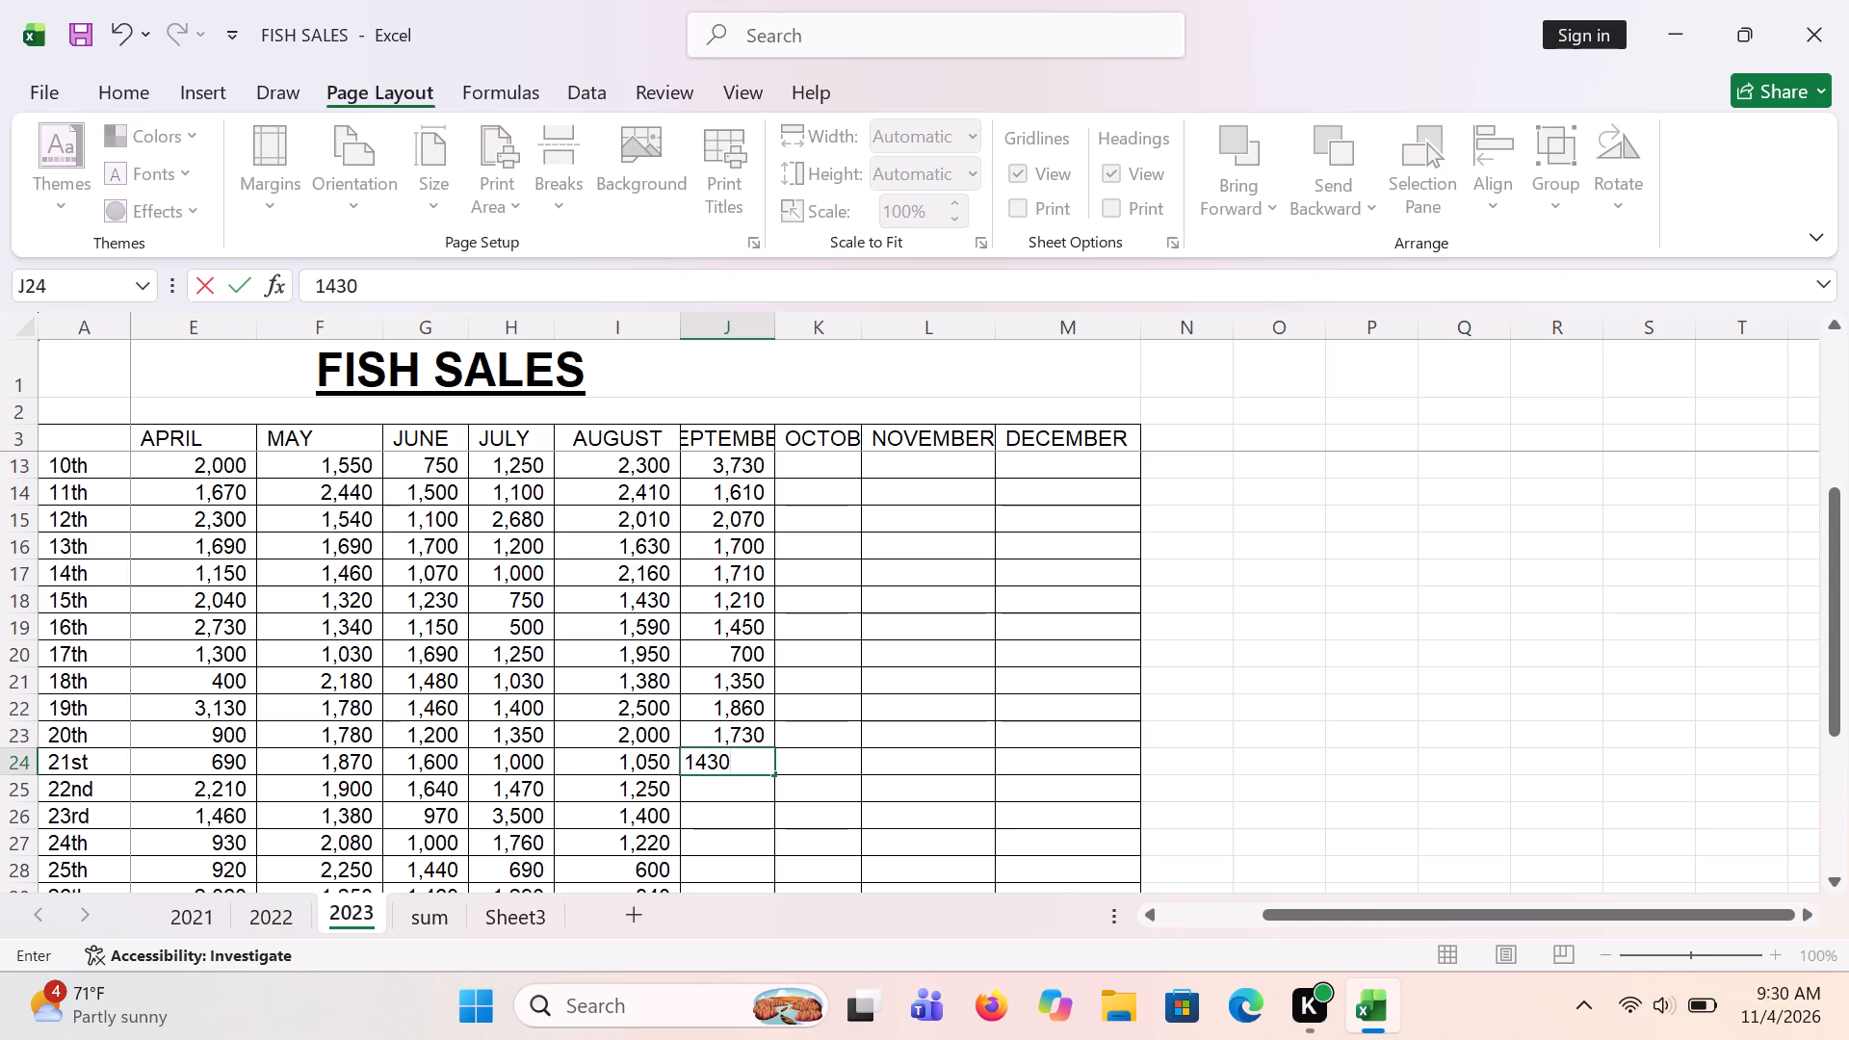
{"action": "key", "text": "Return"}
{"action": "type", "text": "16"}
{"action": "type", "text": "00"}
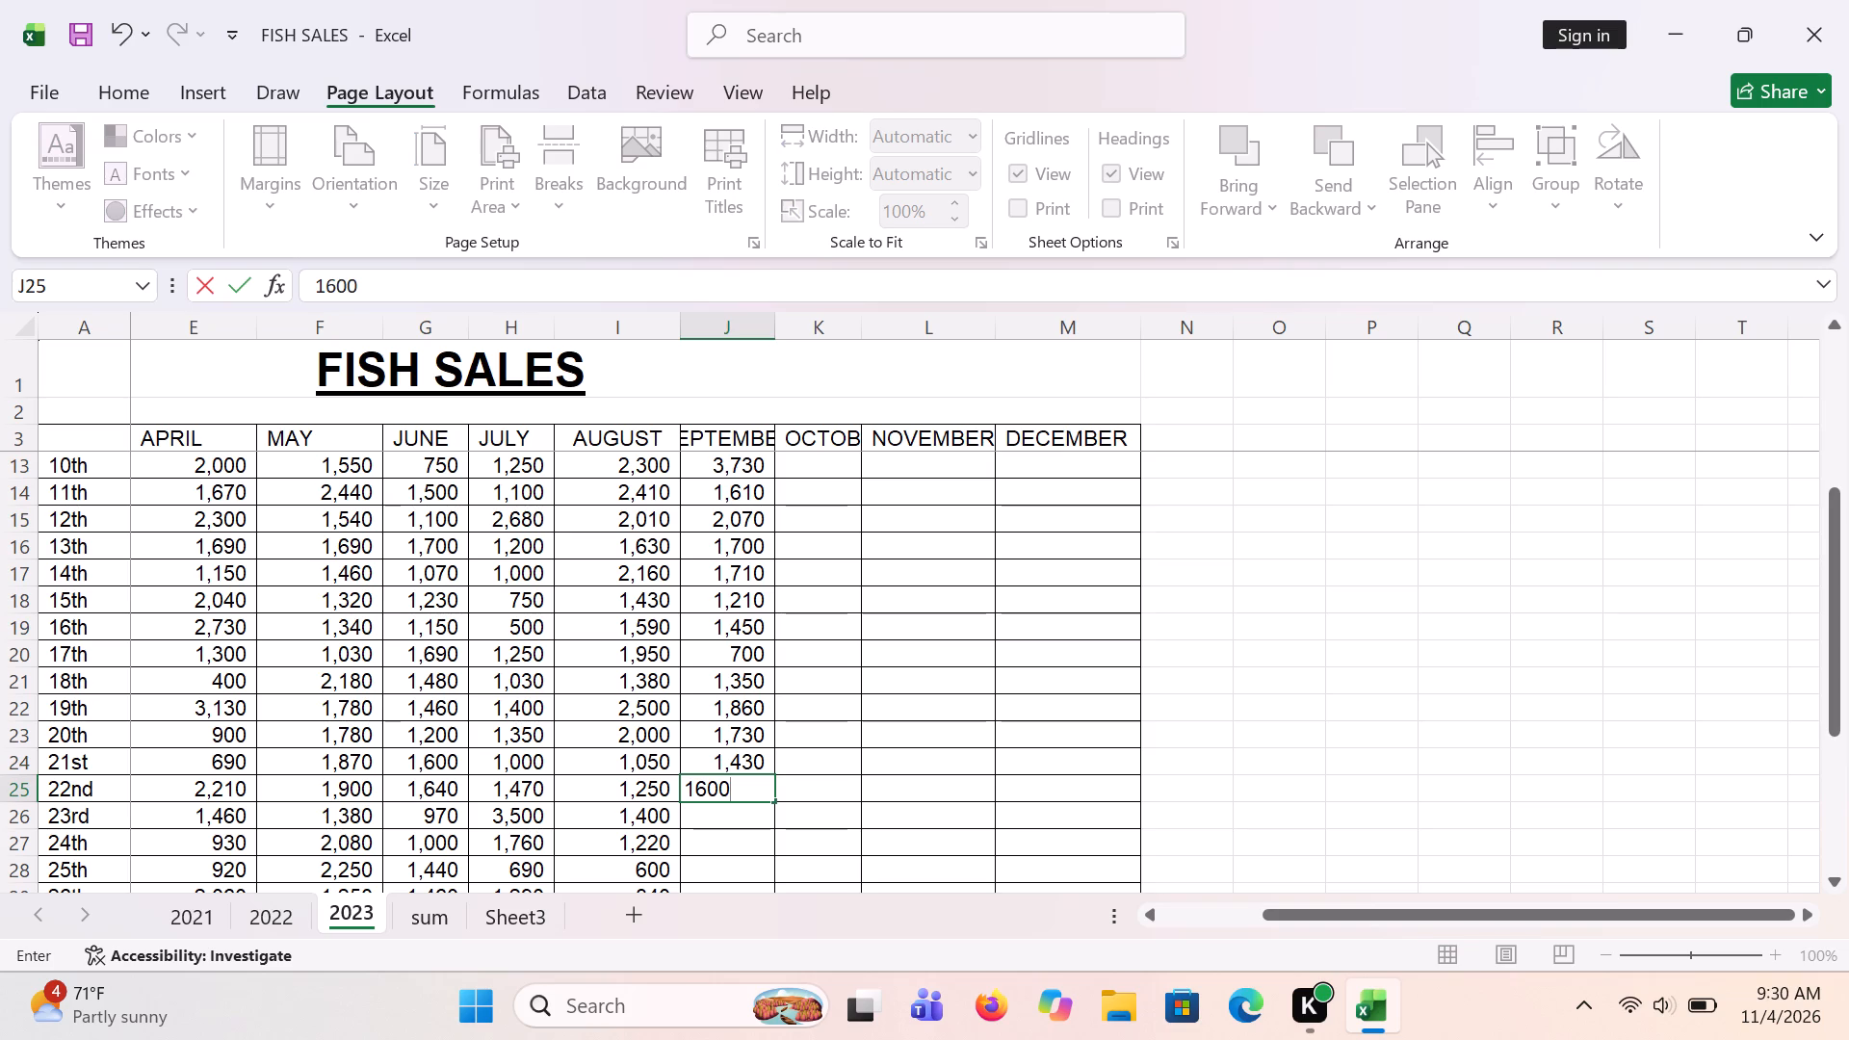
{"action": "key", "text": "Return"}
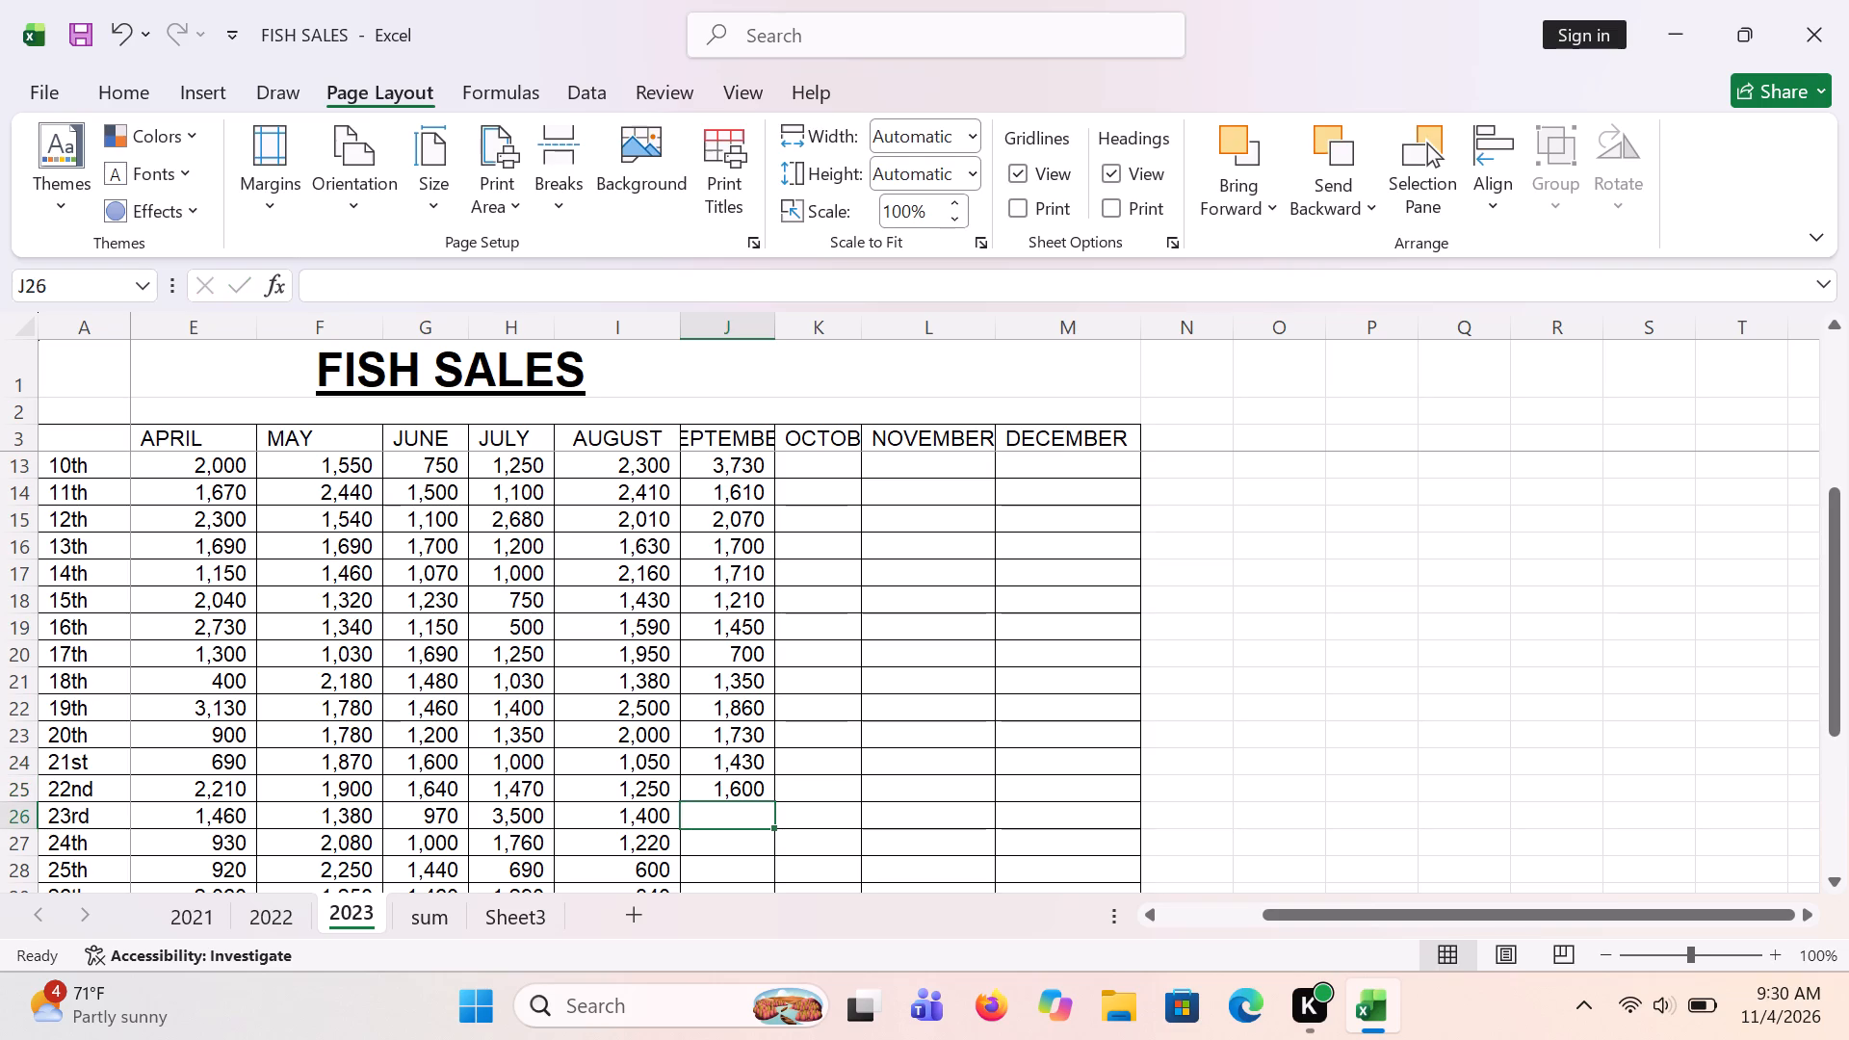
{"action": "type", "text": "121"}
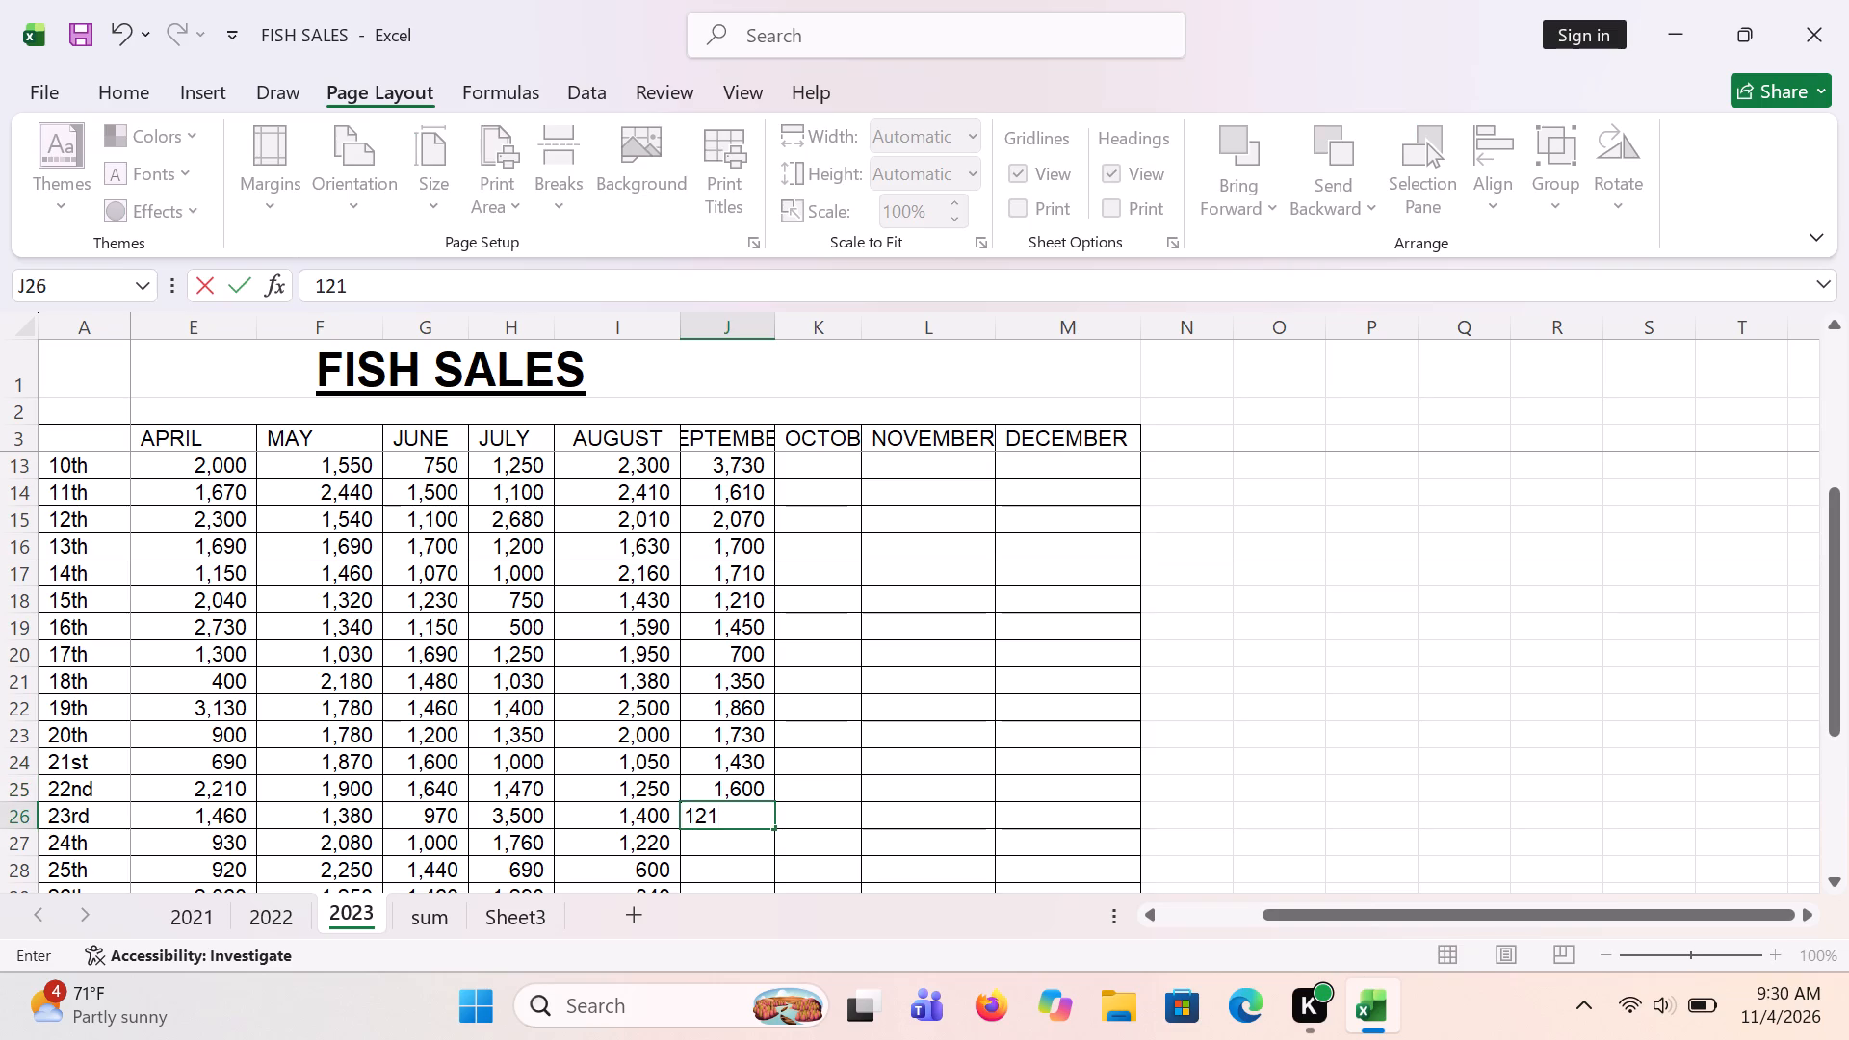
{"action": "key", "text": "0"}
{"action": "key", "text": "Return"}
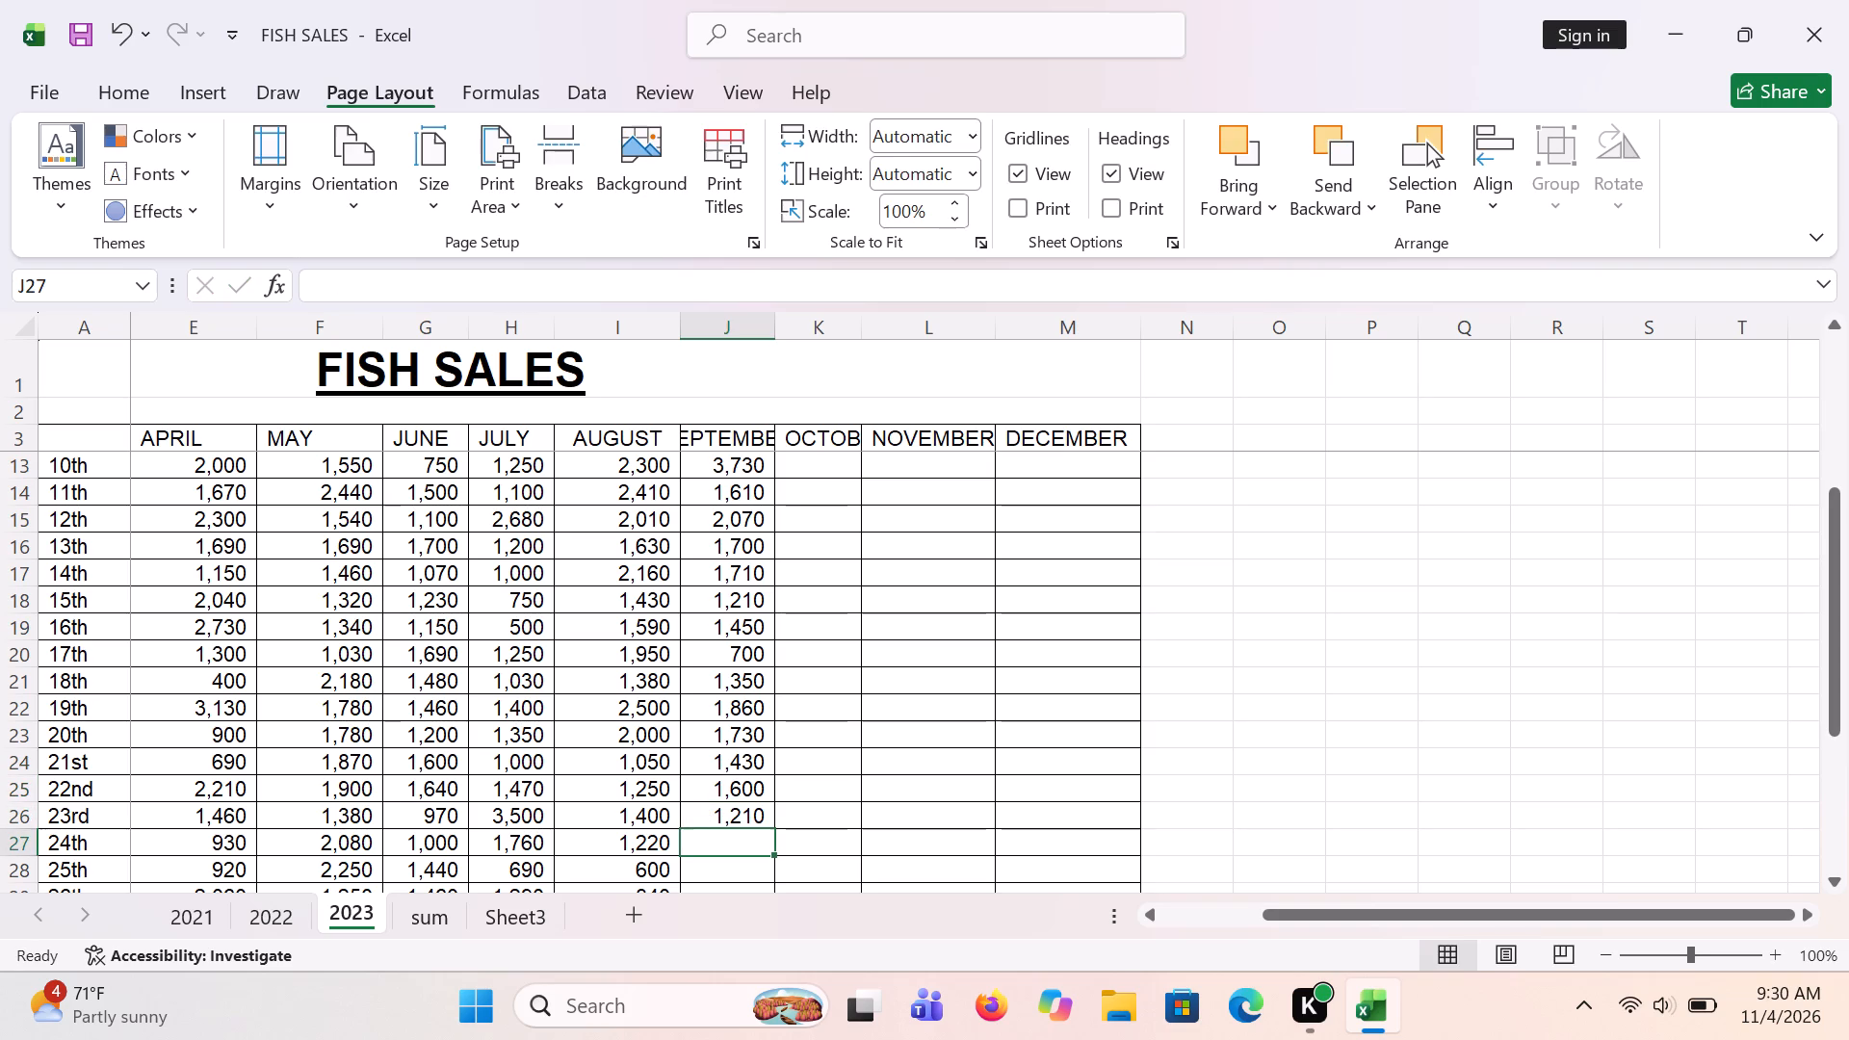
Save the FISH SALES workbook with the September sales entered through the 23rd.
{"action": "key", "text": "ctrl+s"}
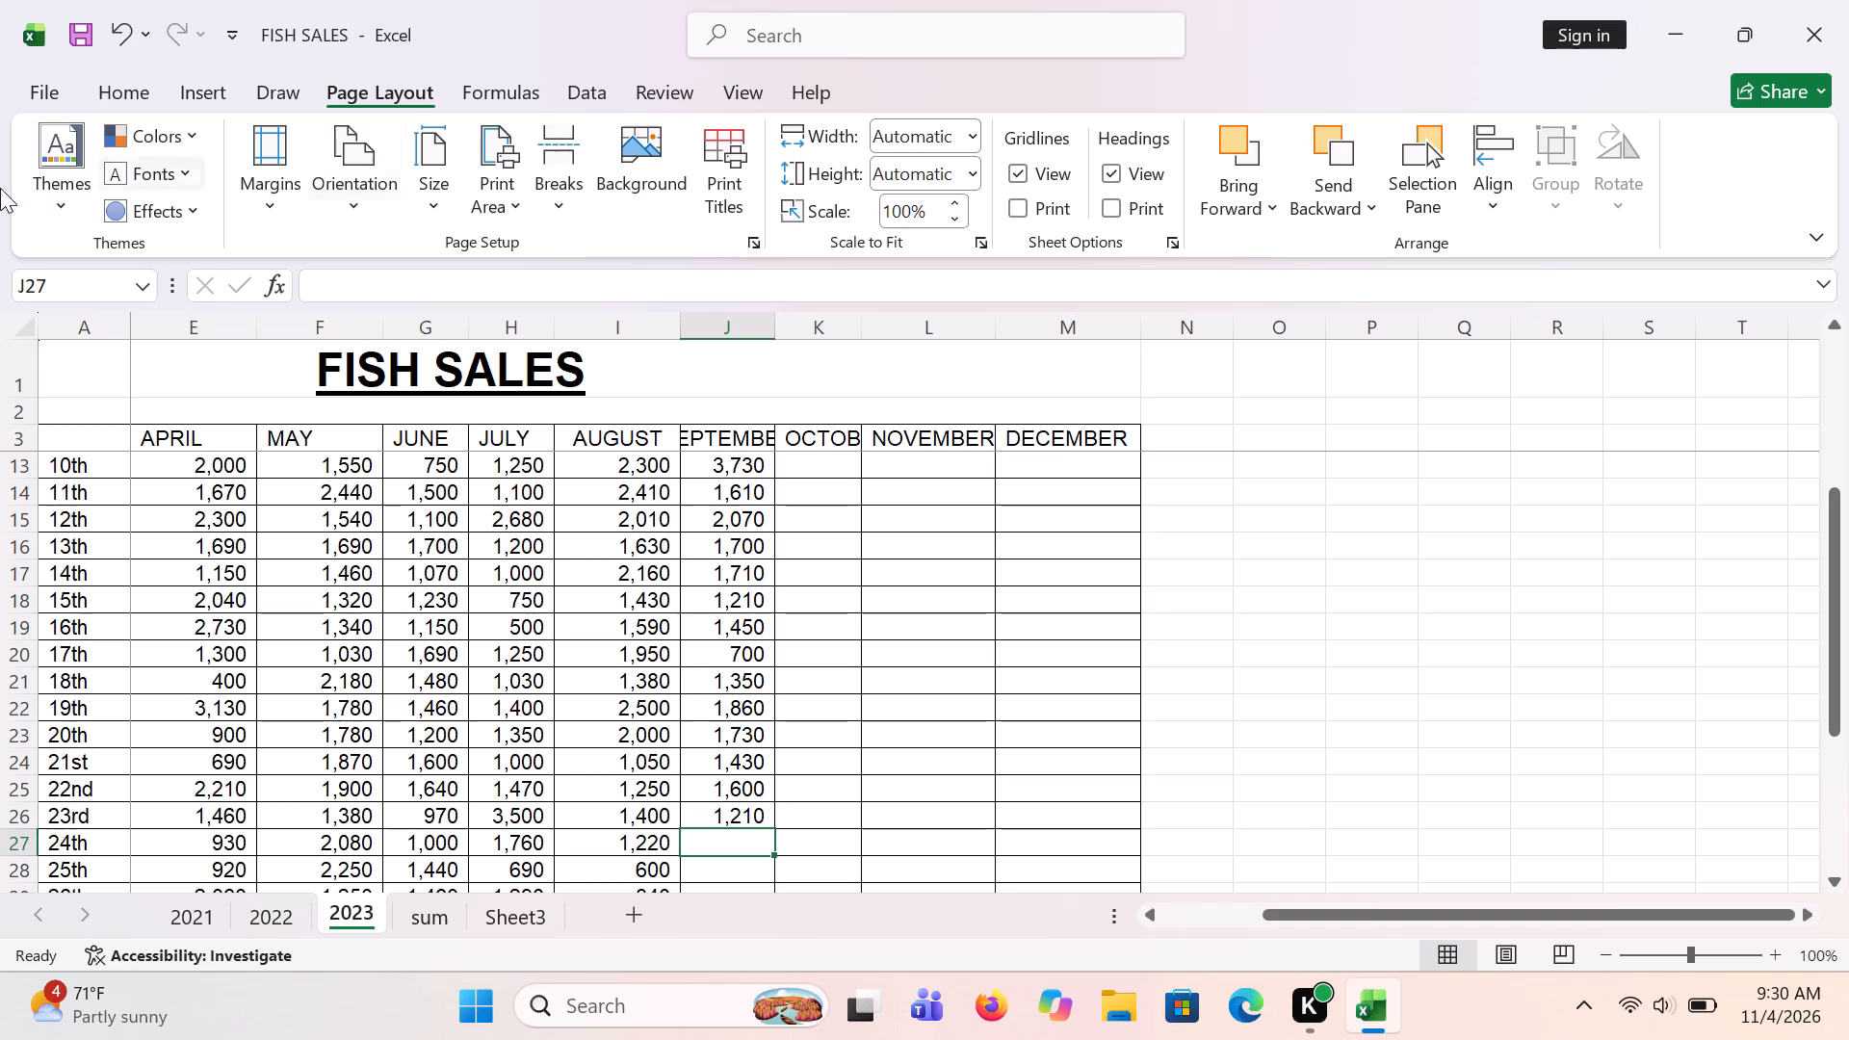
{"action": "left_click", "coordinate": [74, 35]}
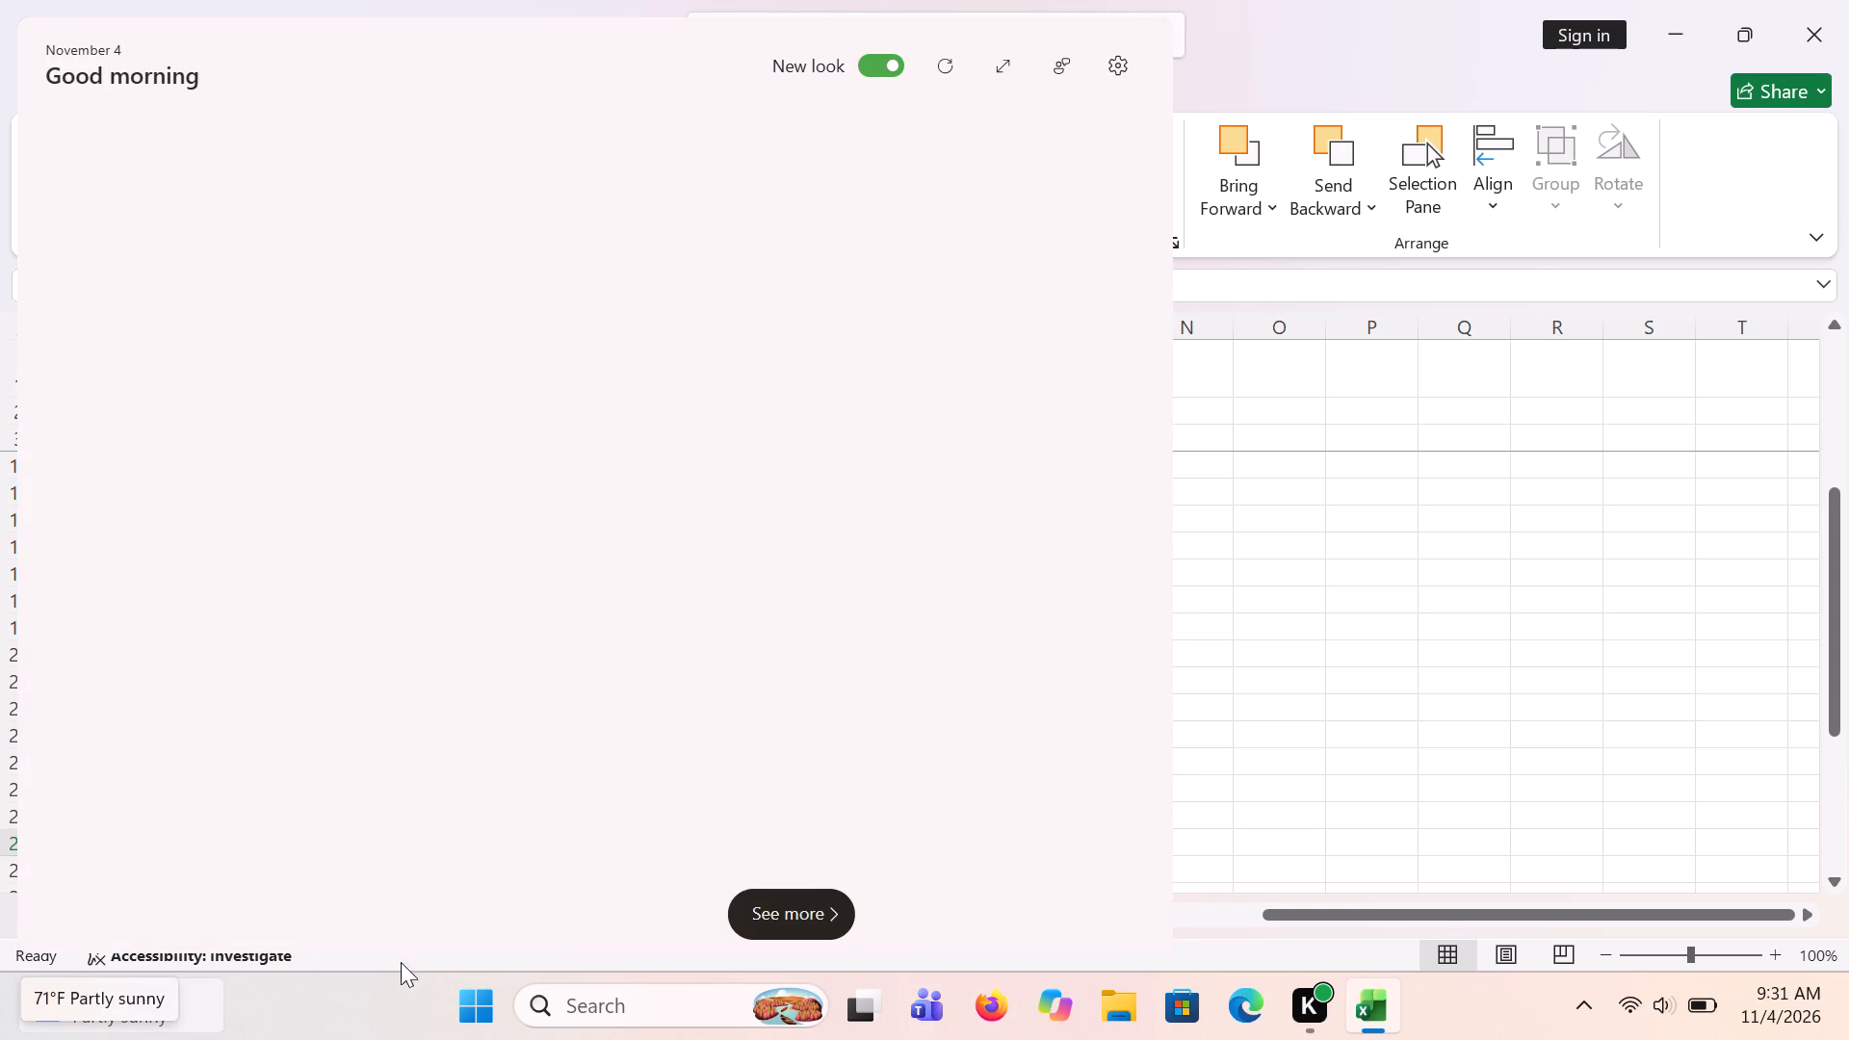
{"action": "left_click", "coordinate": [1258, 711]}
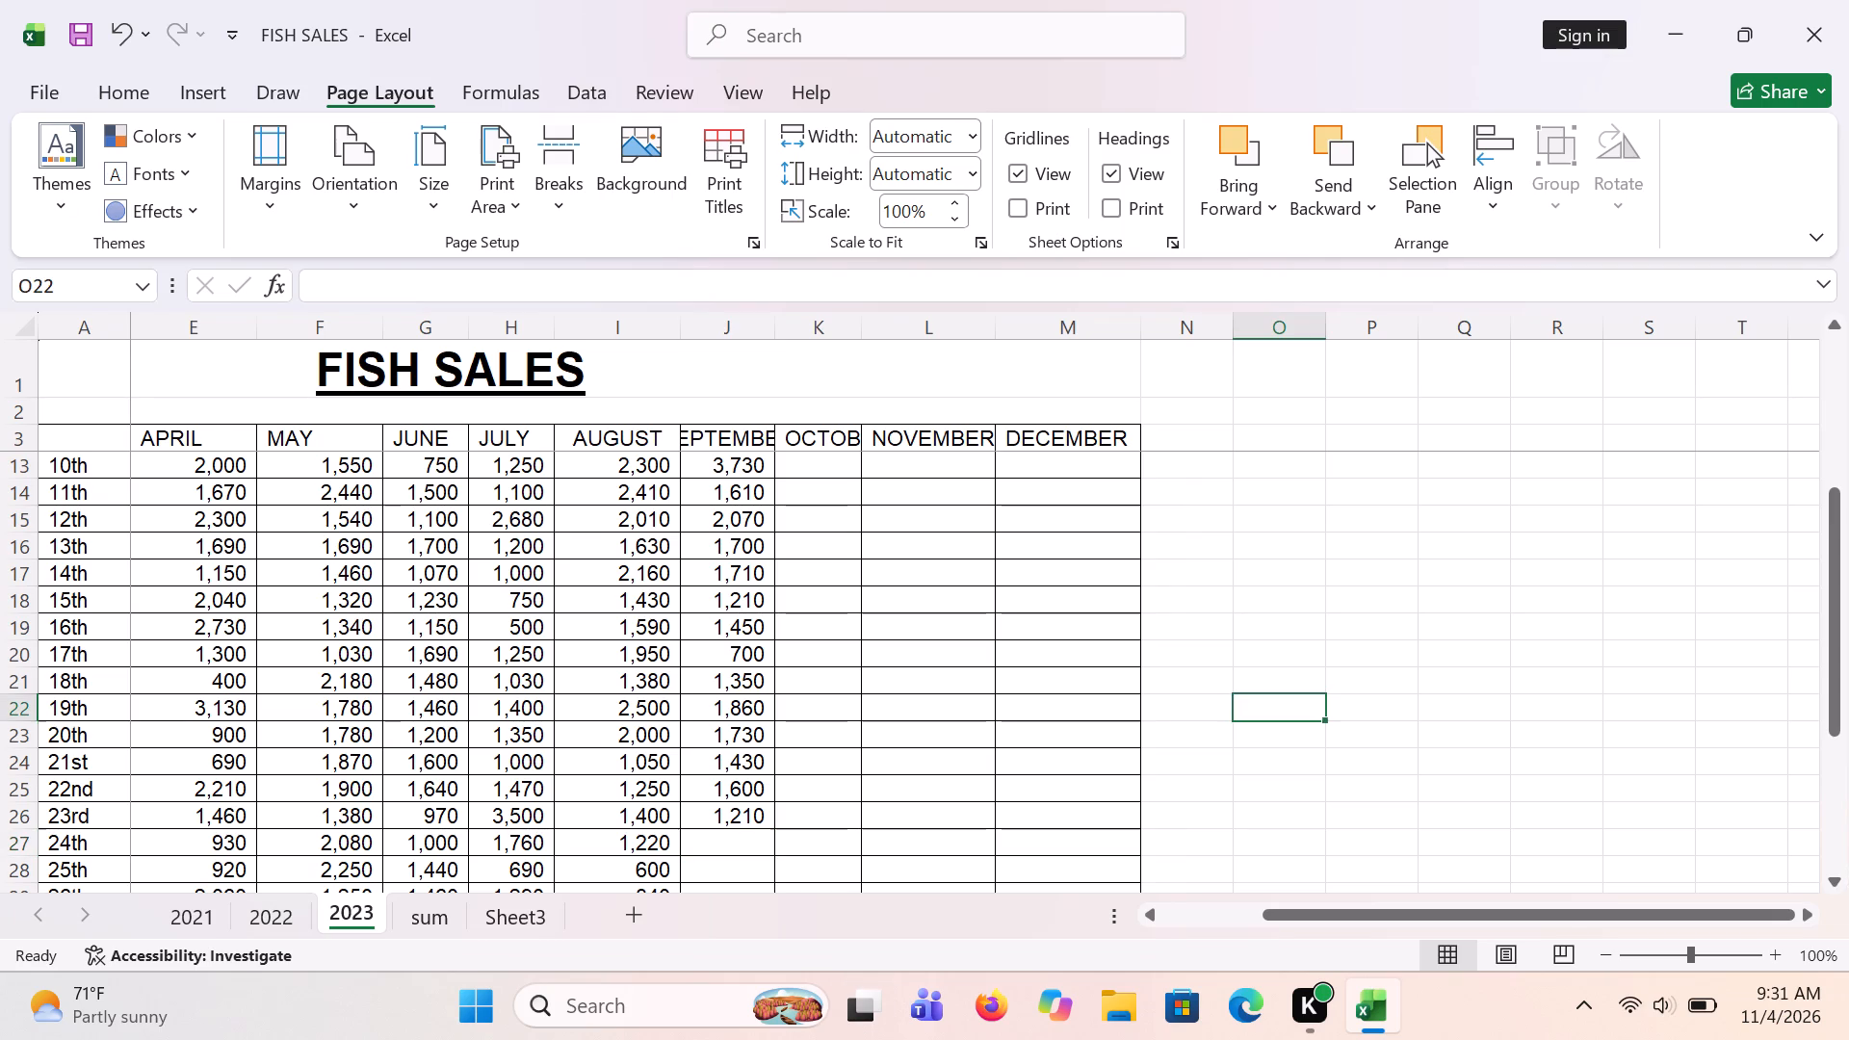
Enter the September sales for the 24th to 27th: 1760, 1460, 930 and 1190.
{"action": "scroll", "coordinate": [551, 679], "scroll_direction": "down", "scroll_amount": 2}
{"action": "left_click", "coordinate": [742, 693]}
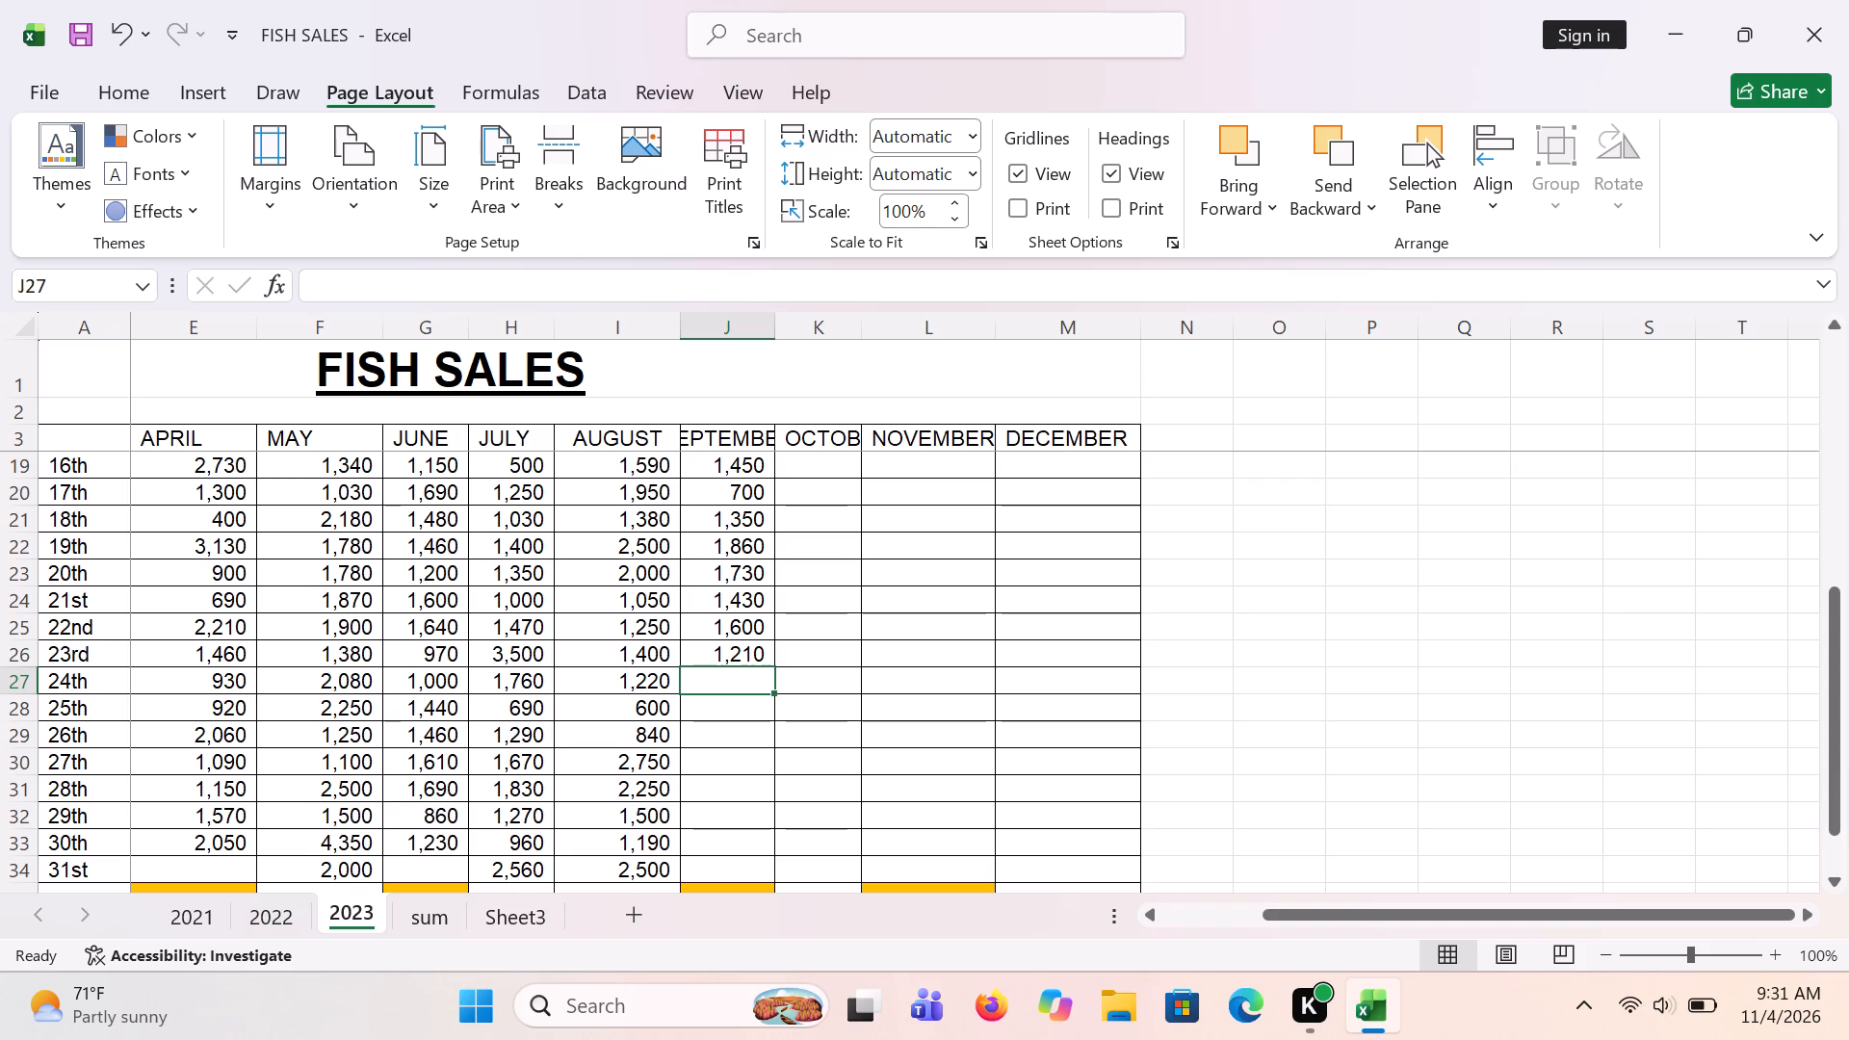
{"action": "key", "text": "1"}
{"action": "type", "text": "760"}
{"action": "key", "text": "Return"}
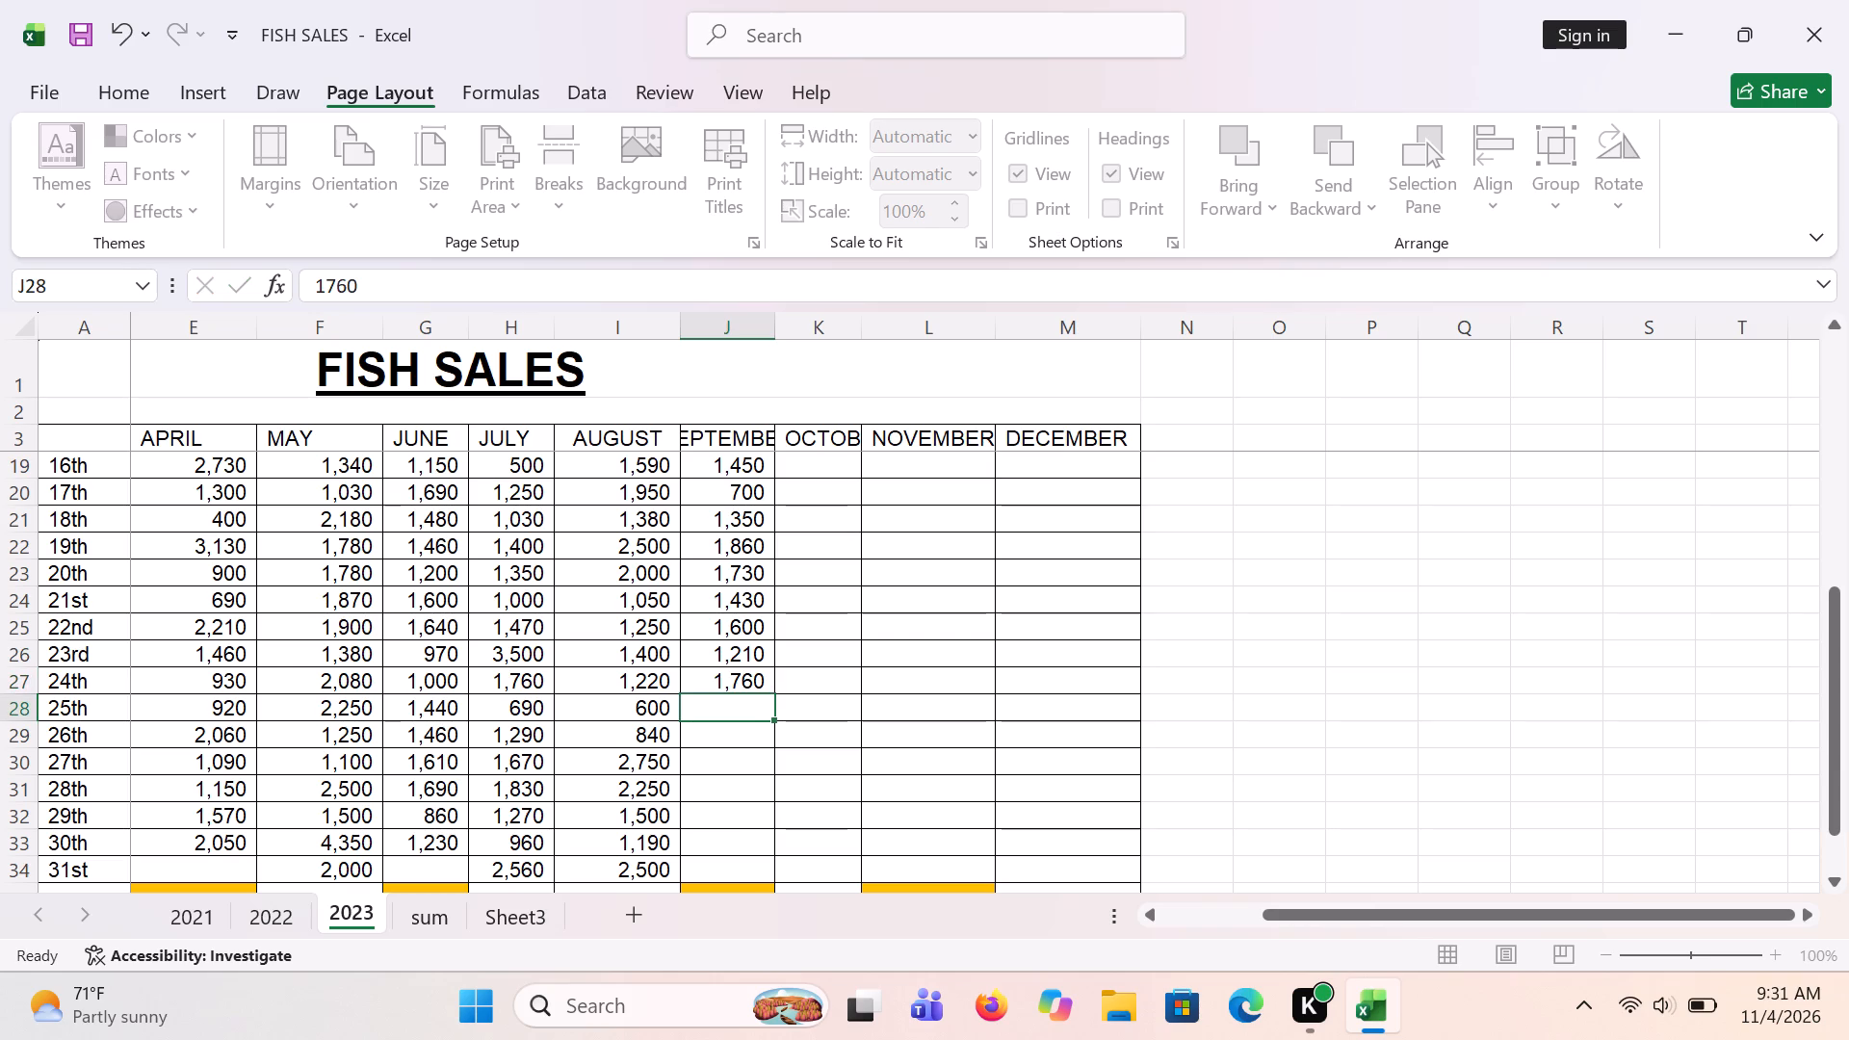
{"action": "key", "text": "1"}
{"action": "type", "text": "460"}
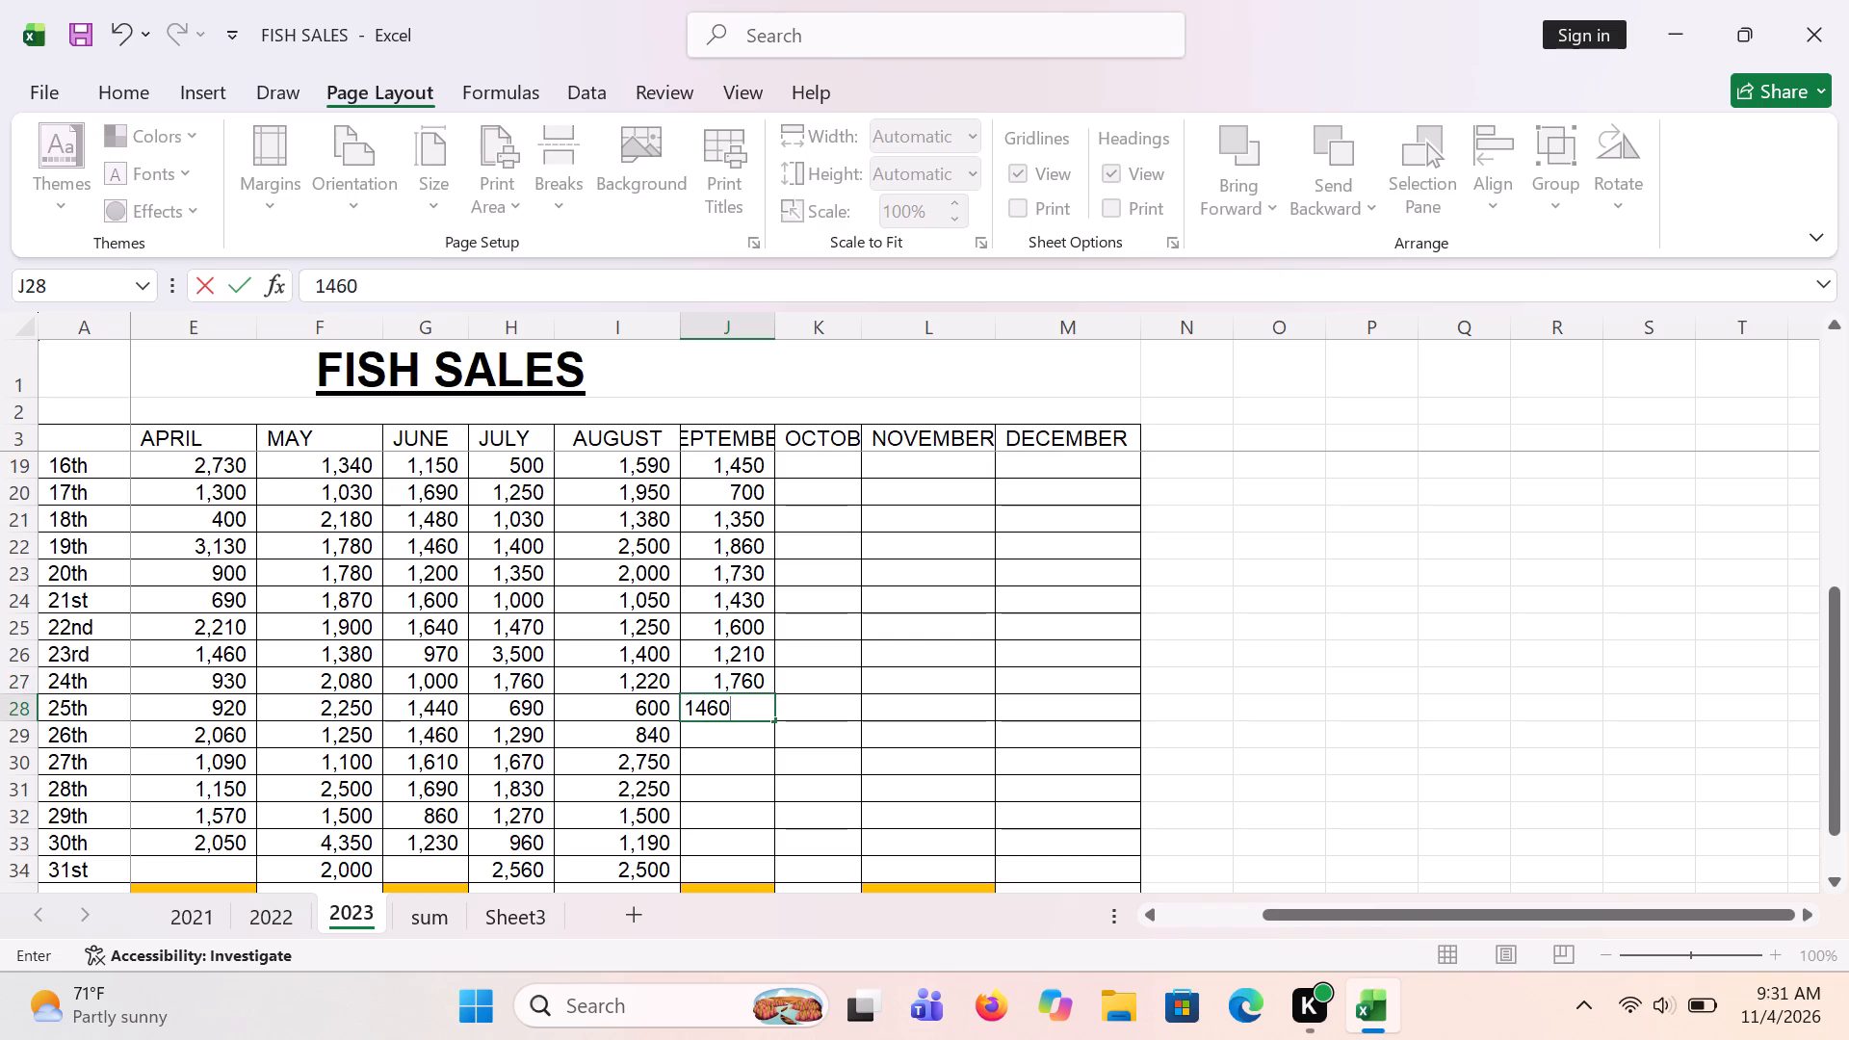
{"action": "key", "text": "Return"}
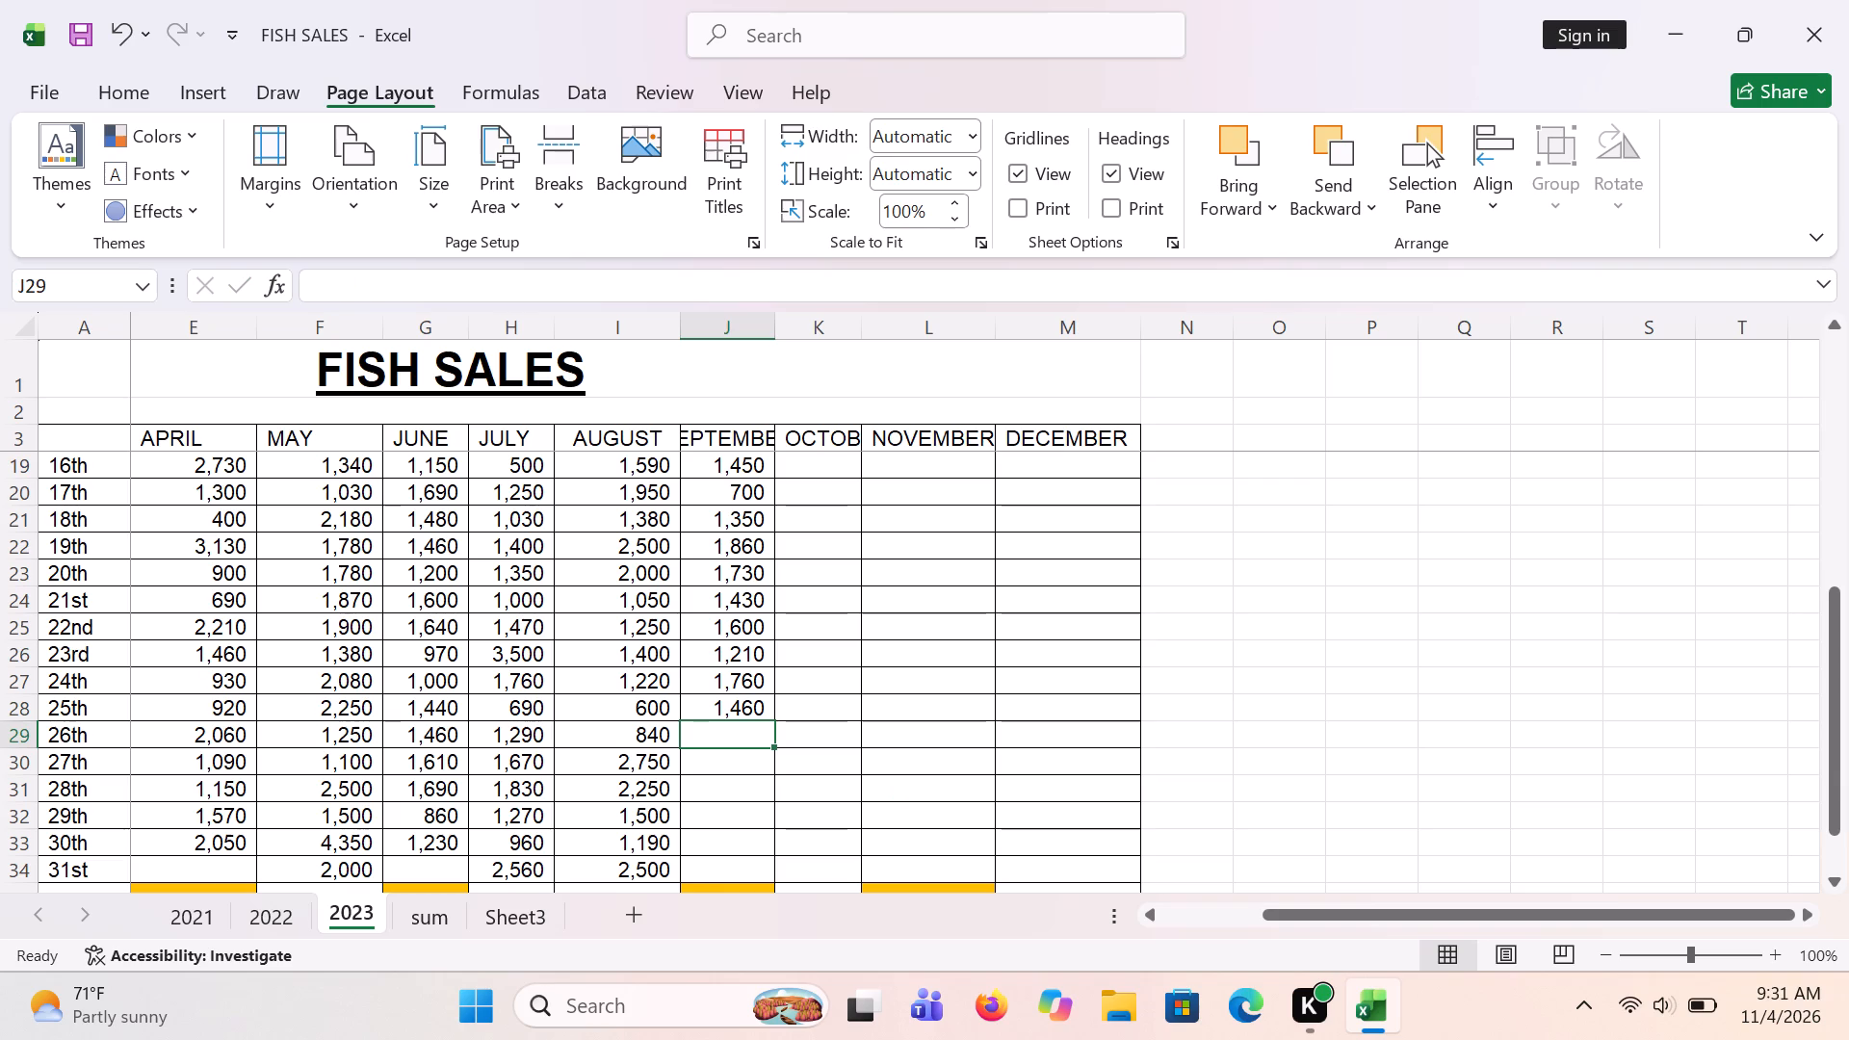
{"action": "type", "text": "93"}
{"action": "key", "text": "0"}
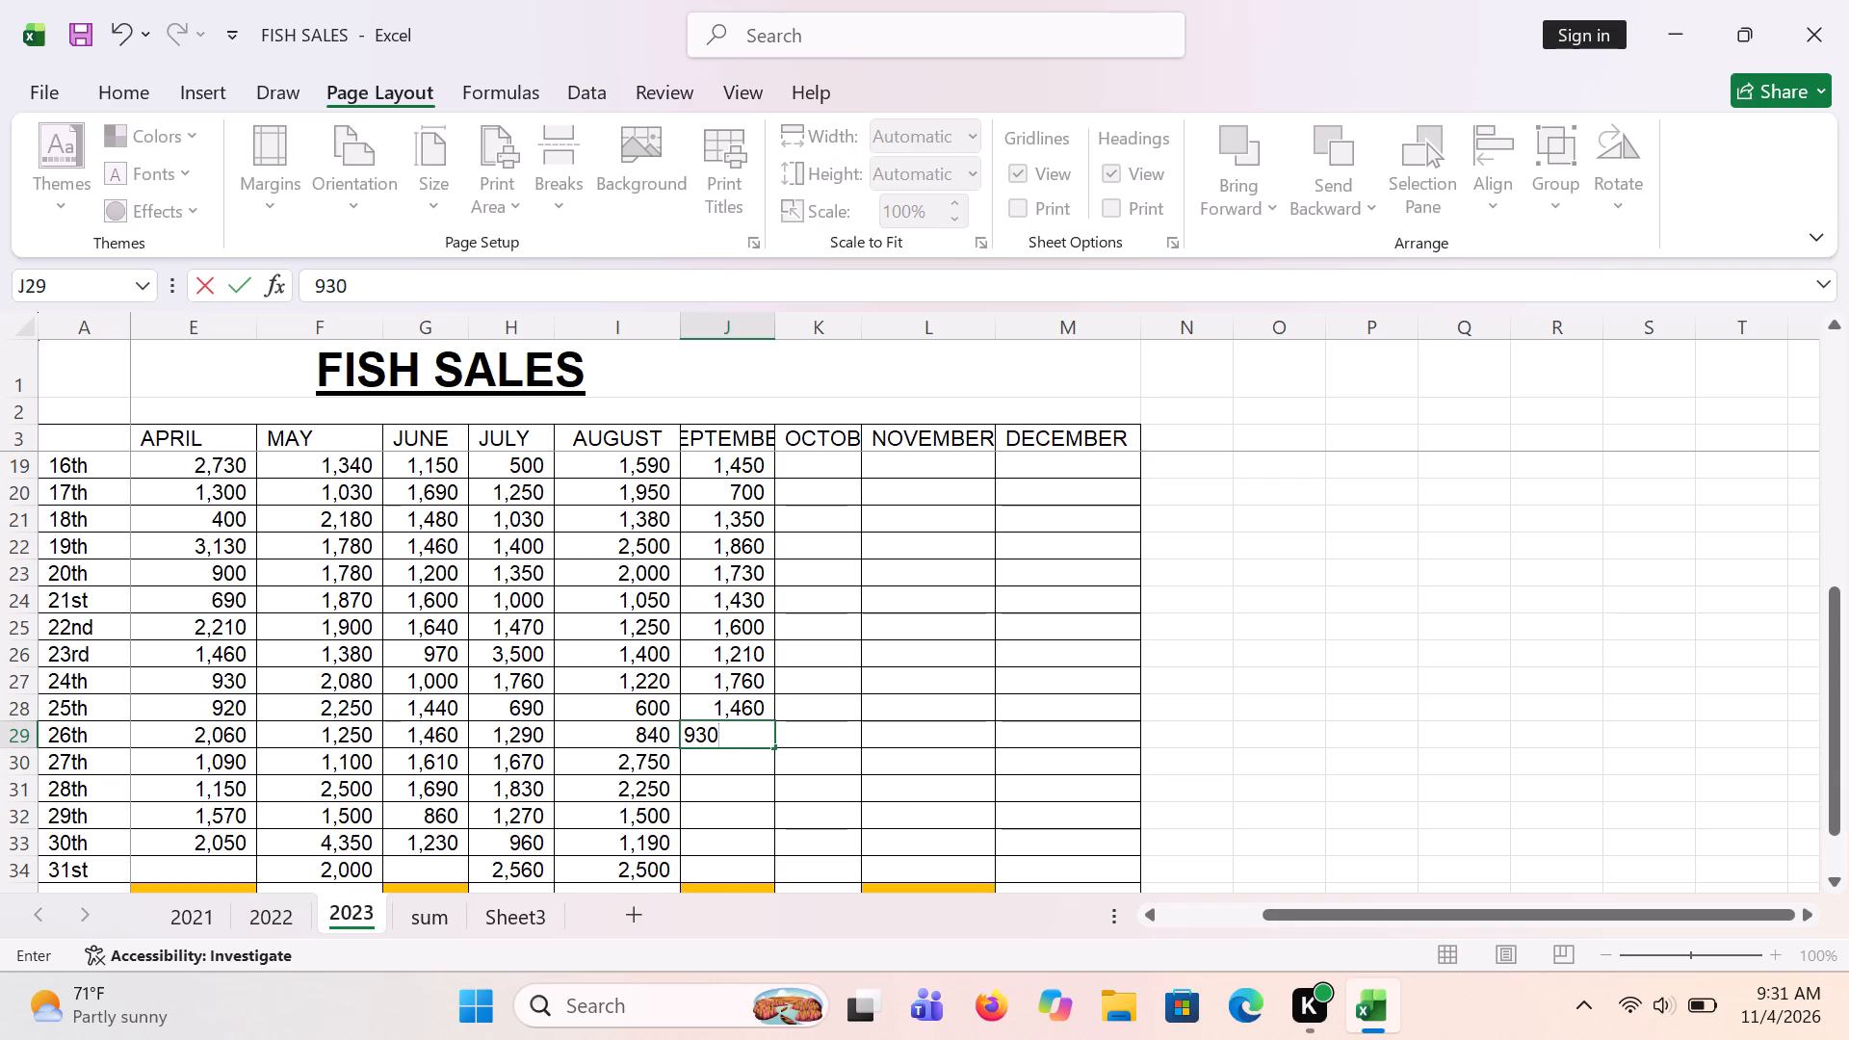
{"action": "key", "text": "Return"}
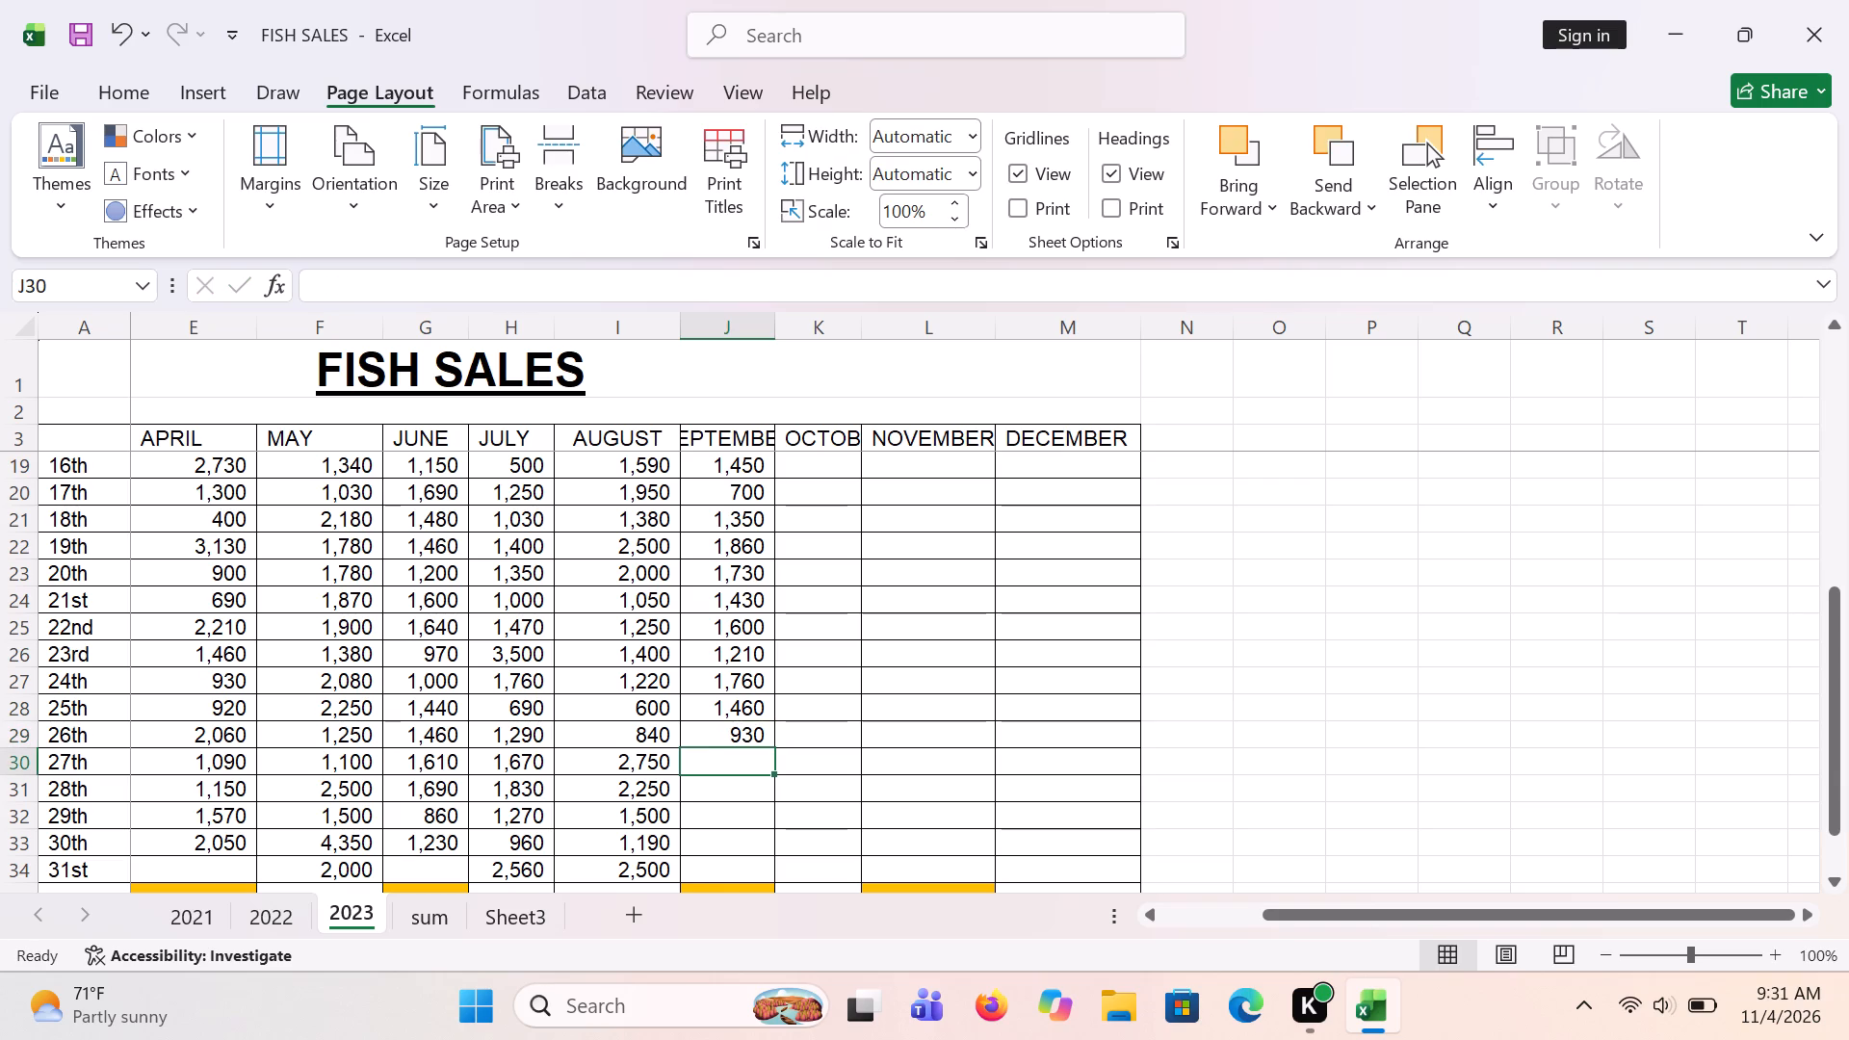
{"action": "type", "text": "1190"}
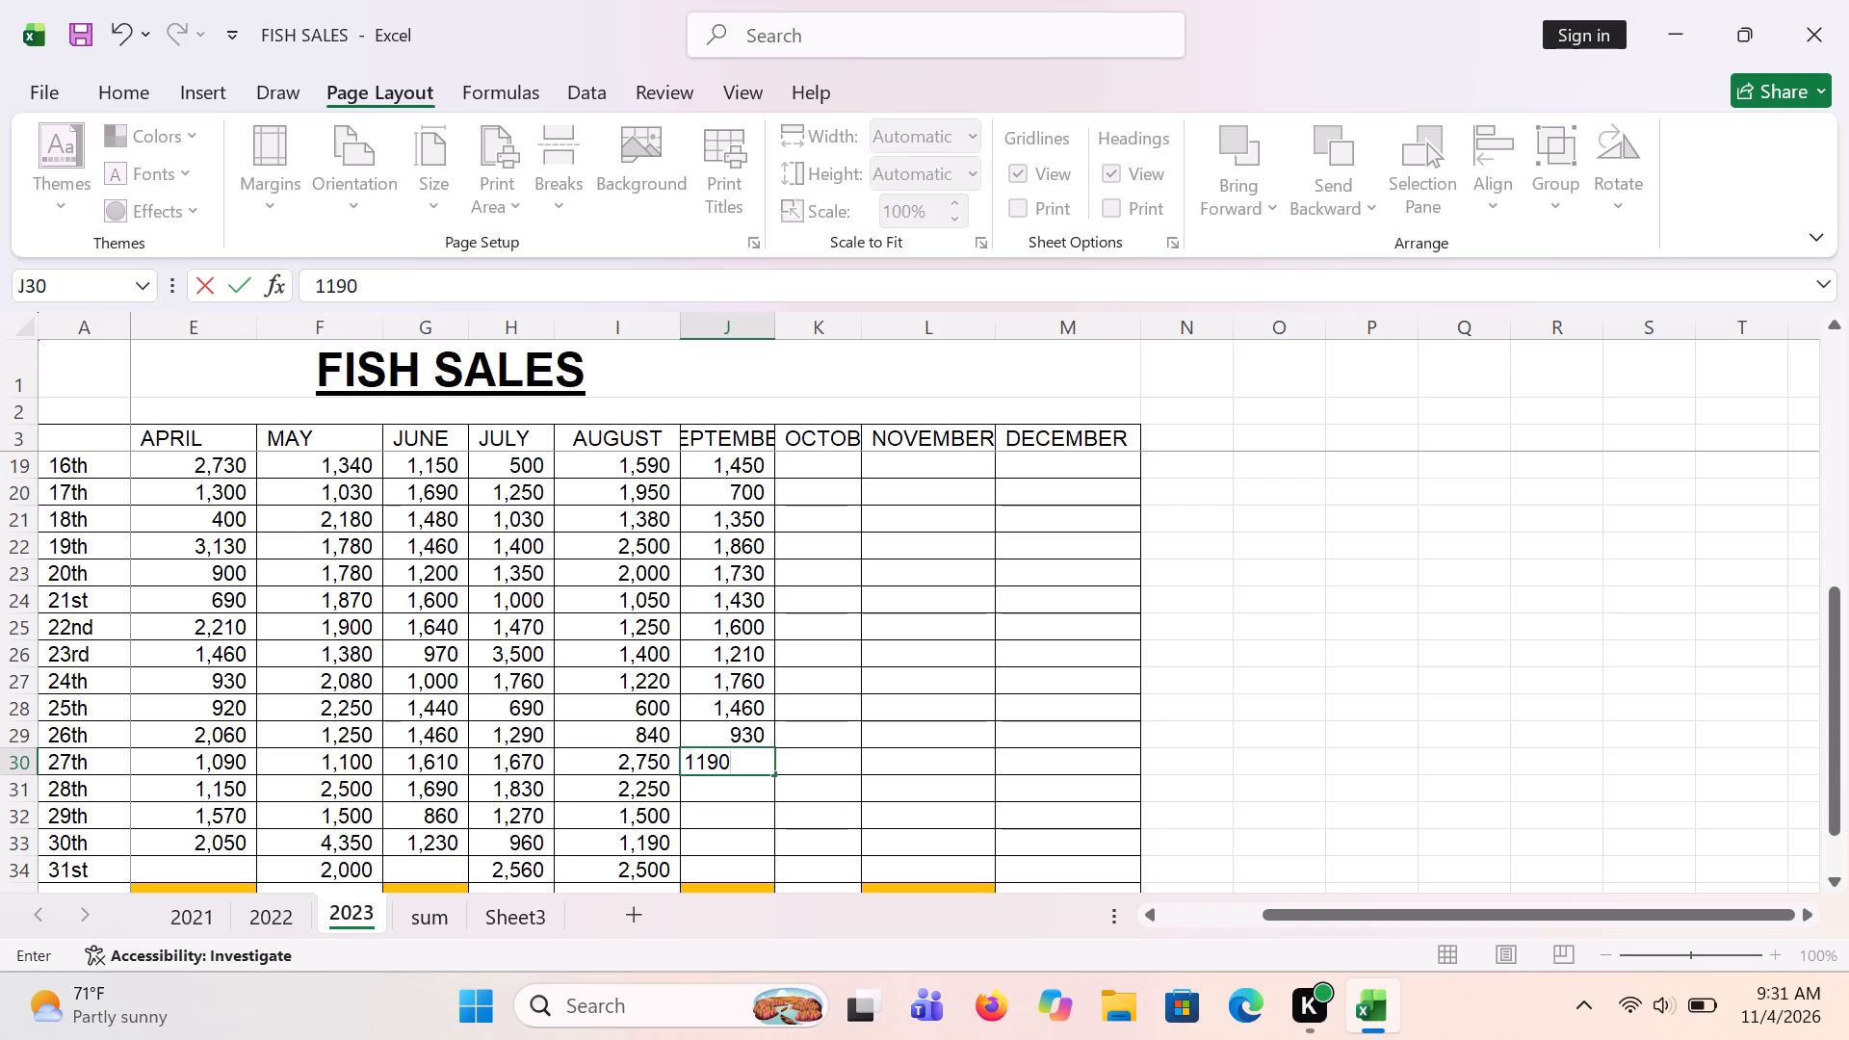
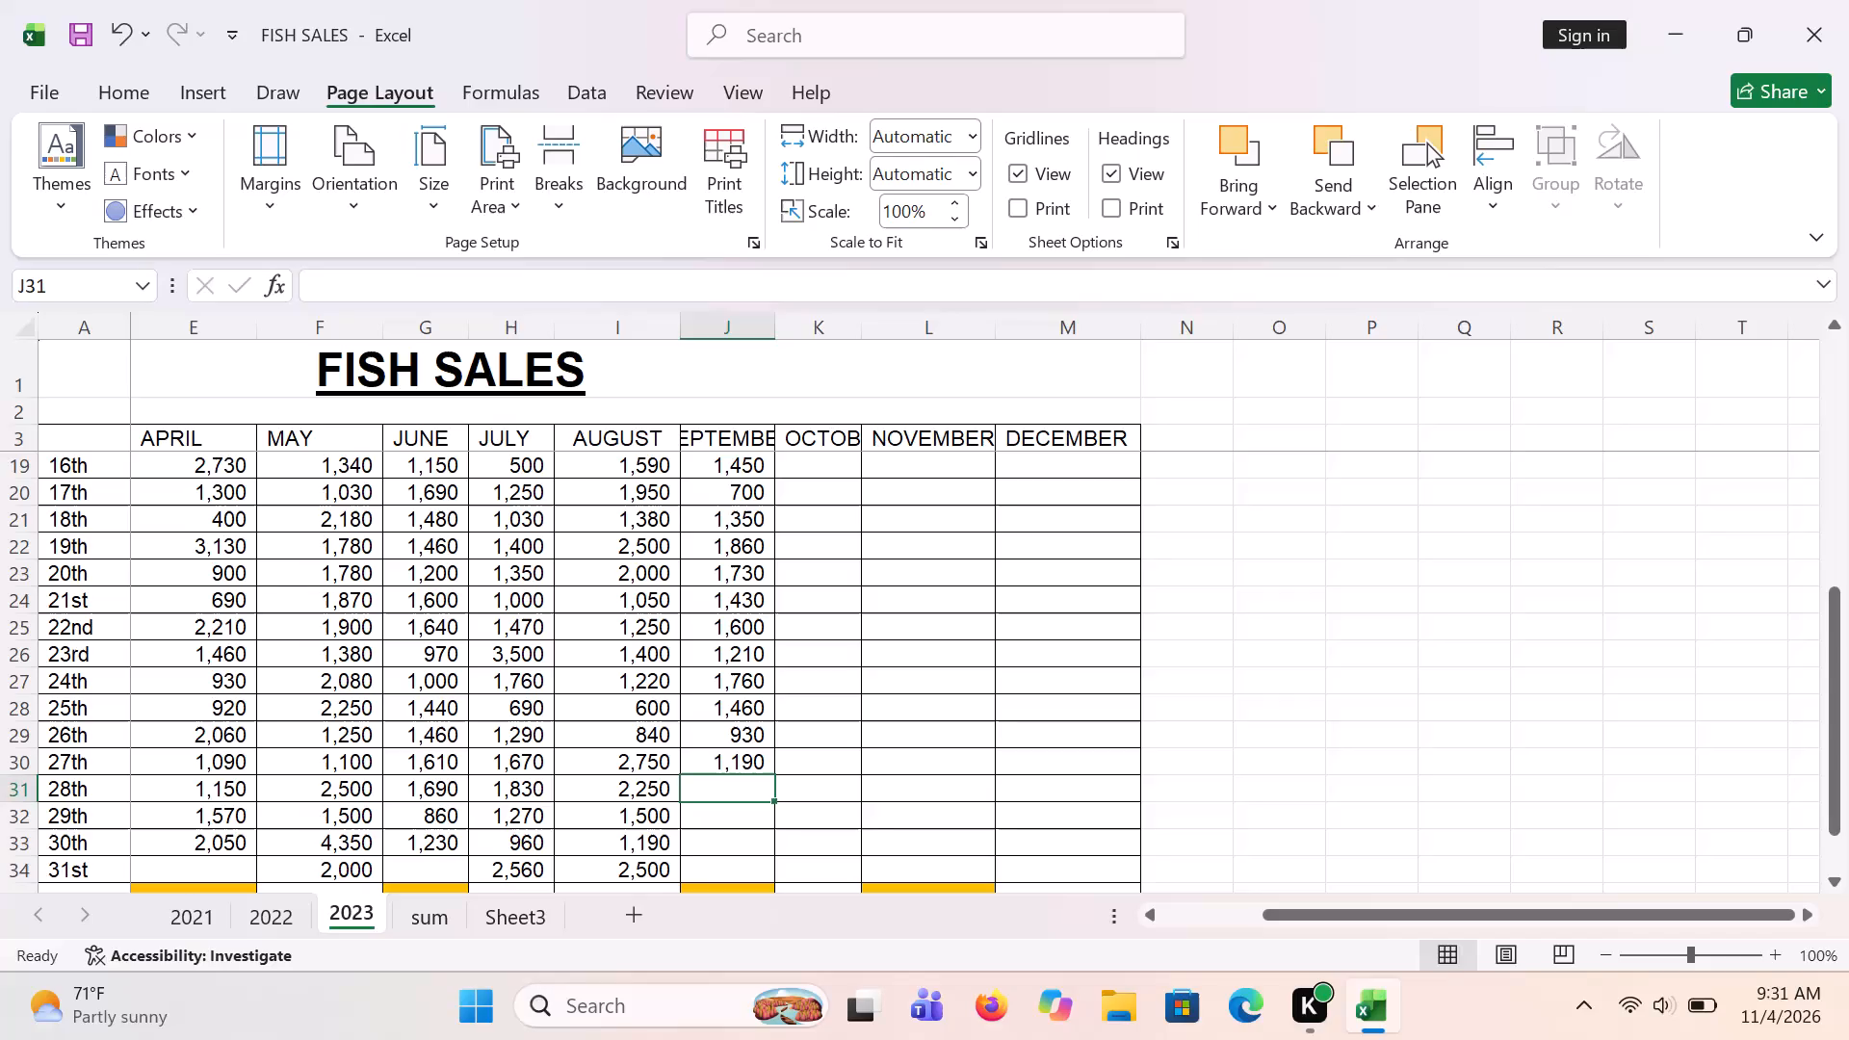
Enter the September sales for the 28th to 30th: 1610, 930 and 1230.
{"action": "key", "text": "1"}
{"action": "type", "text": "610"}
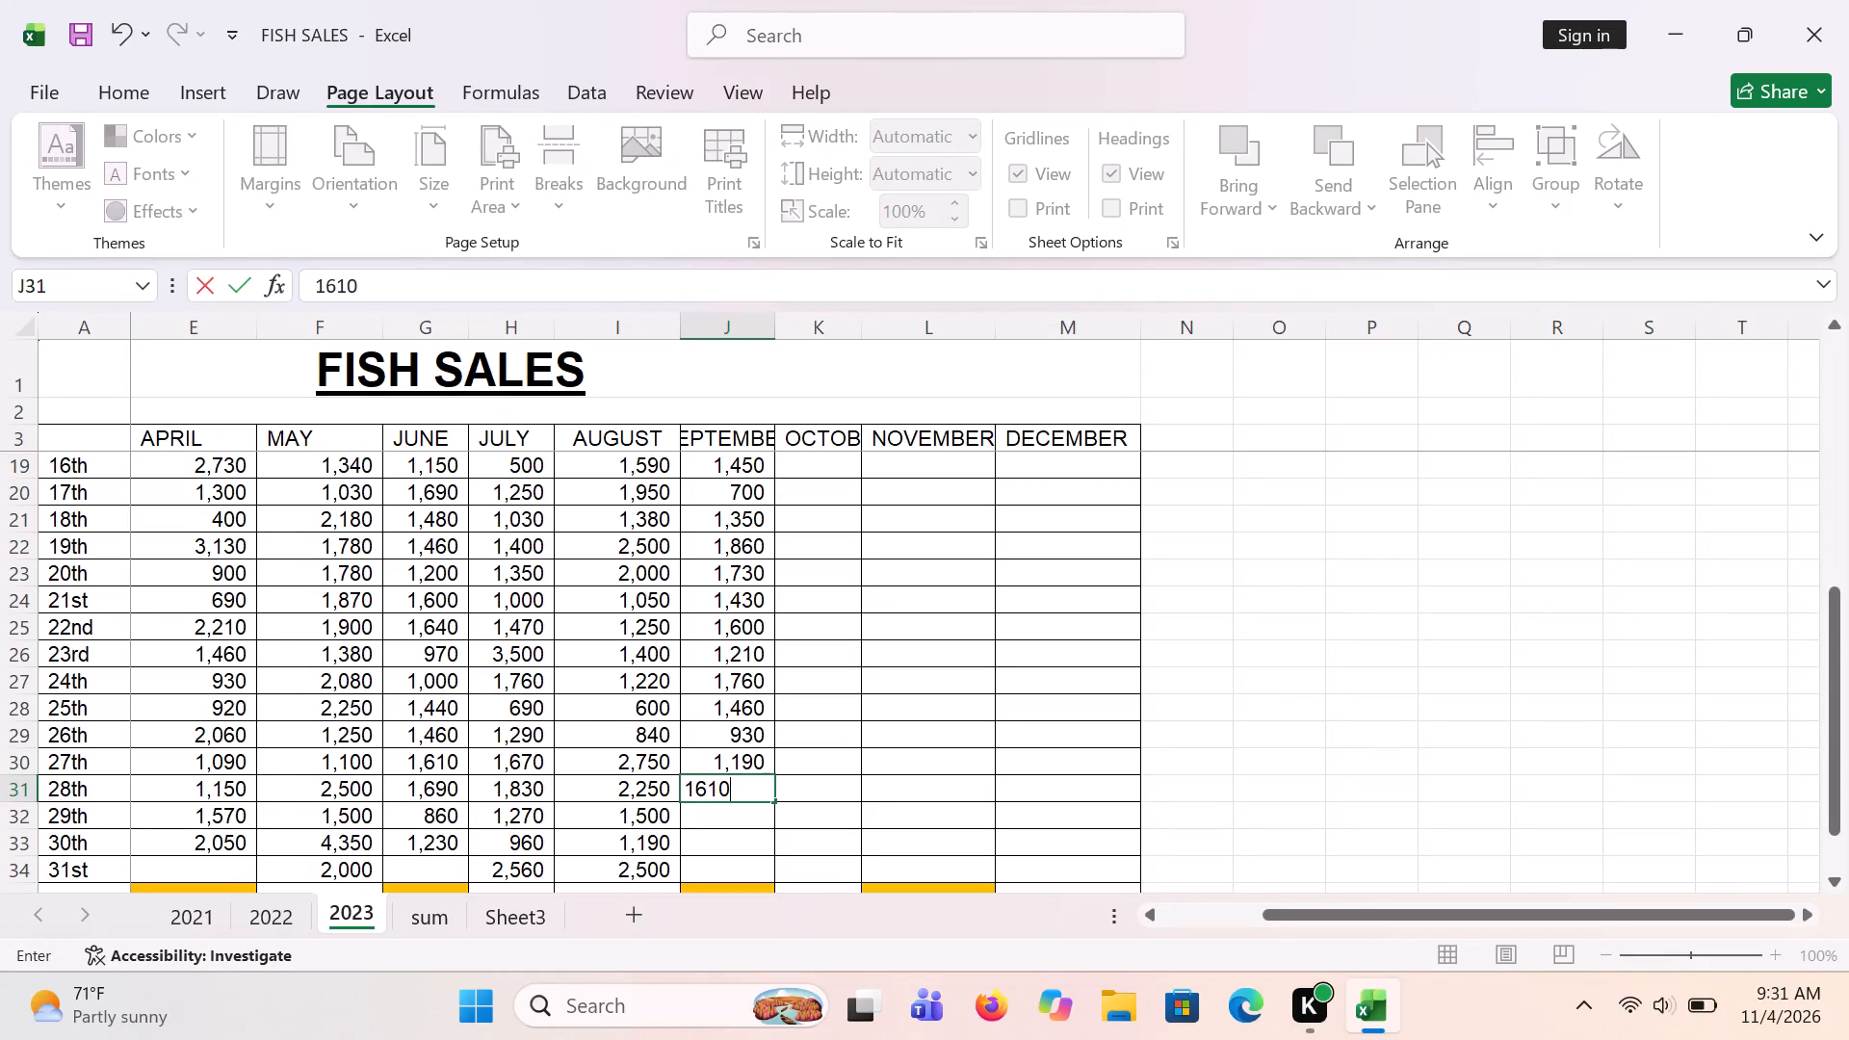
{"action": "key", "text": "Return"}
{"action": "type", "text": "930"}
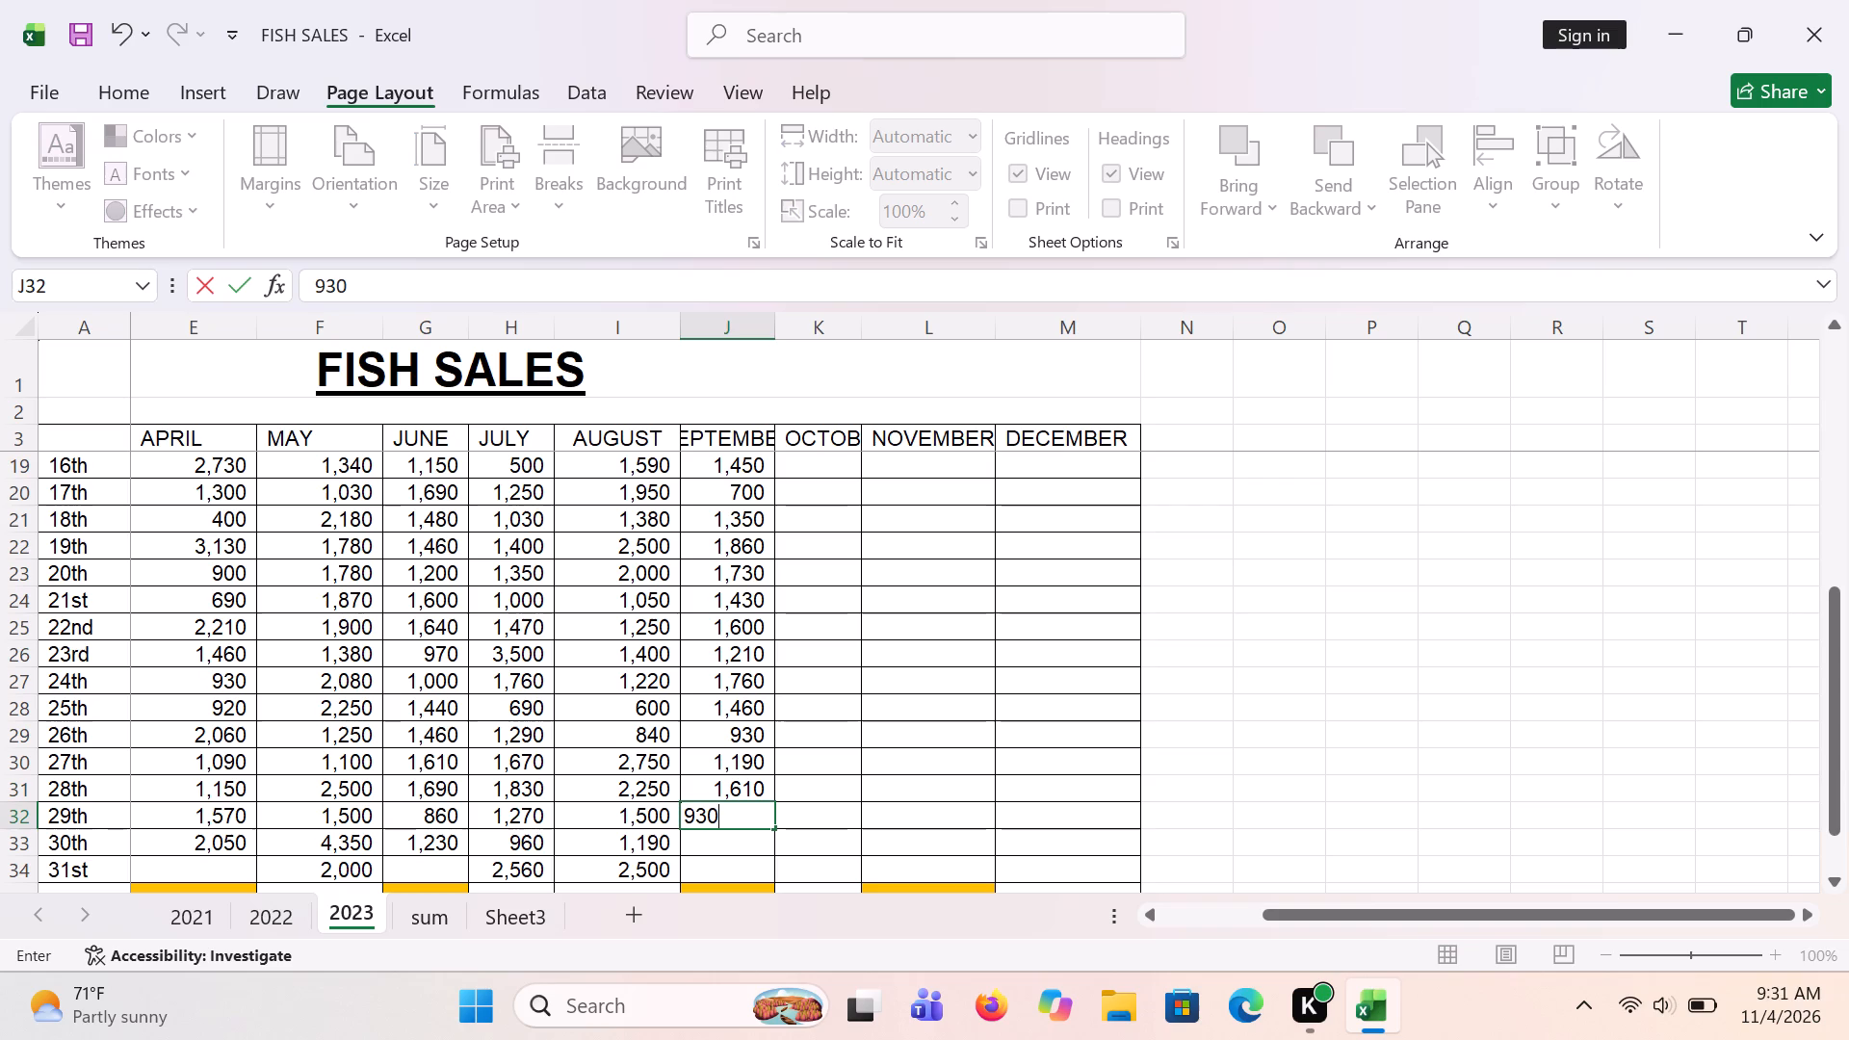
{"action": "key", "text": "Return"}
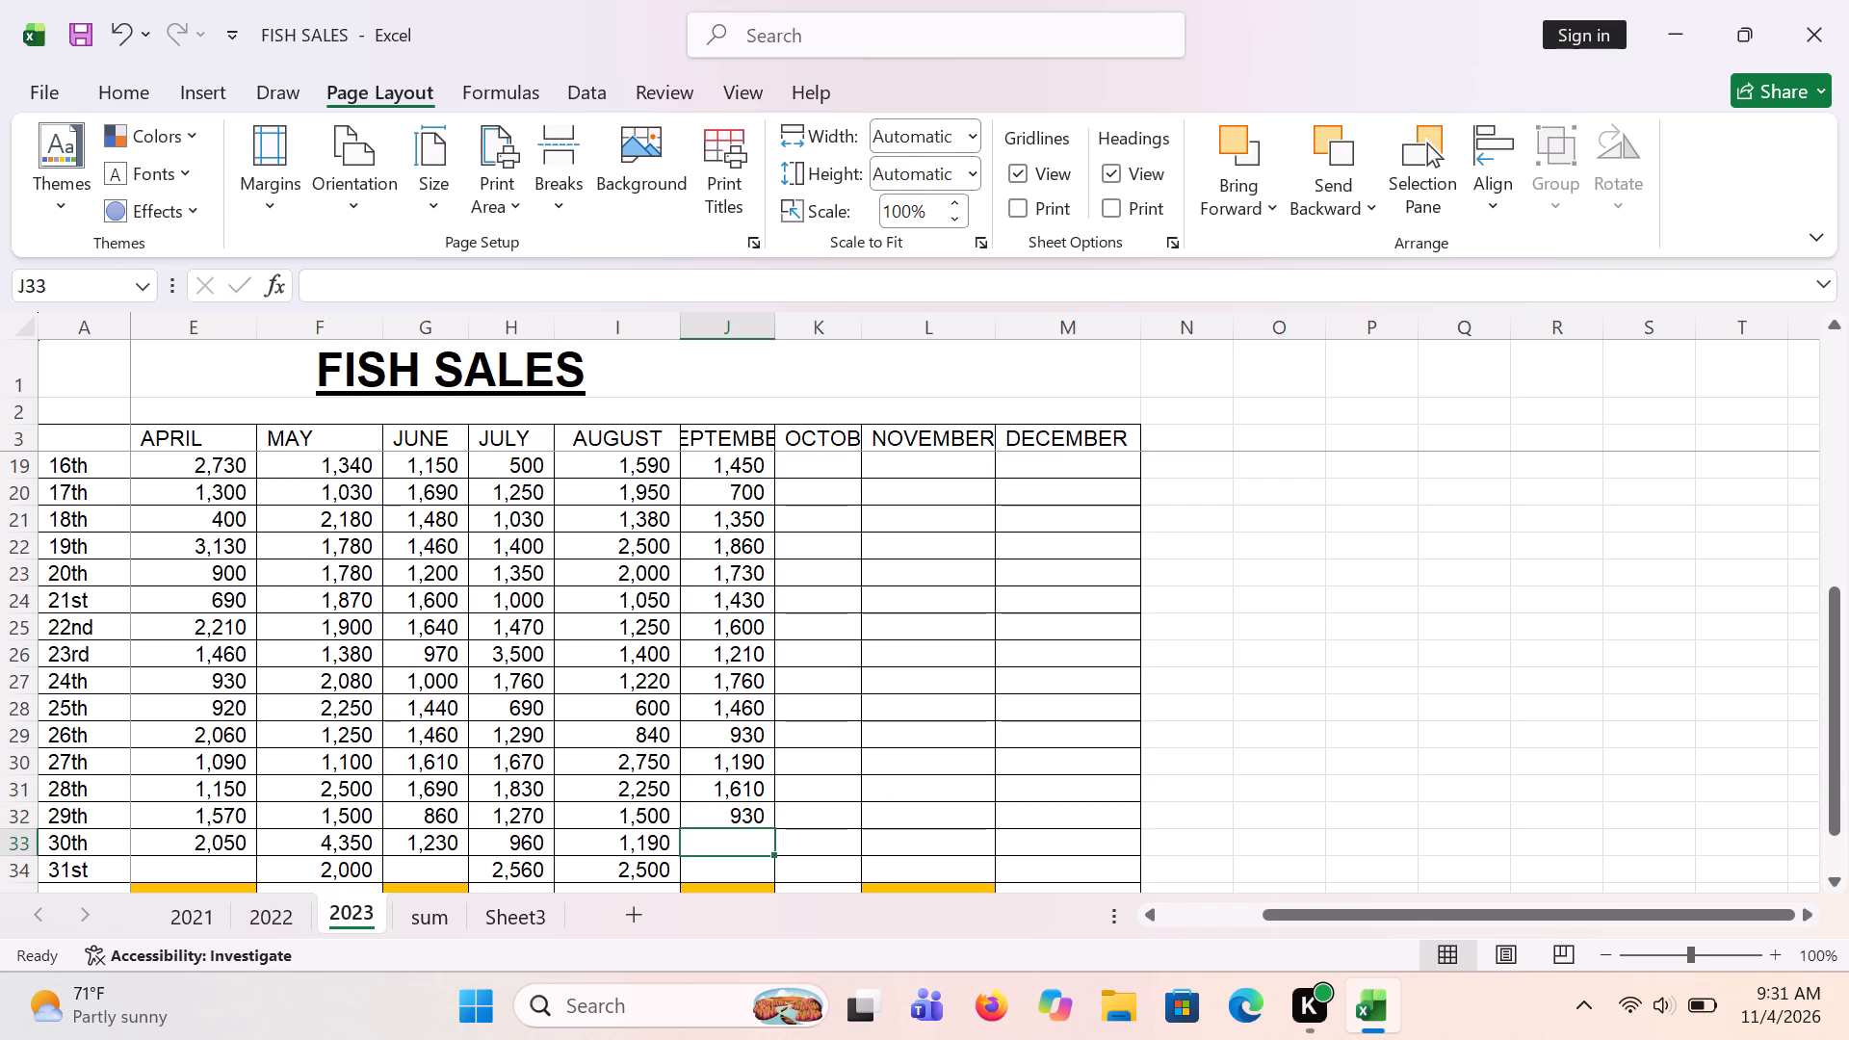
{"action": "type", "text": "12"}
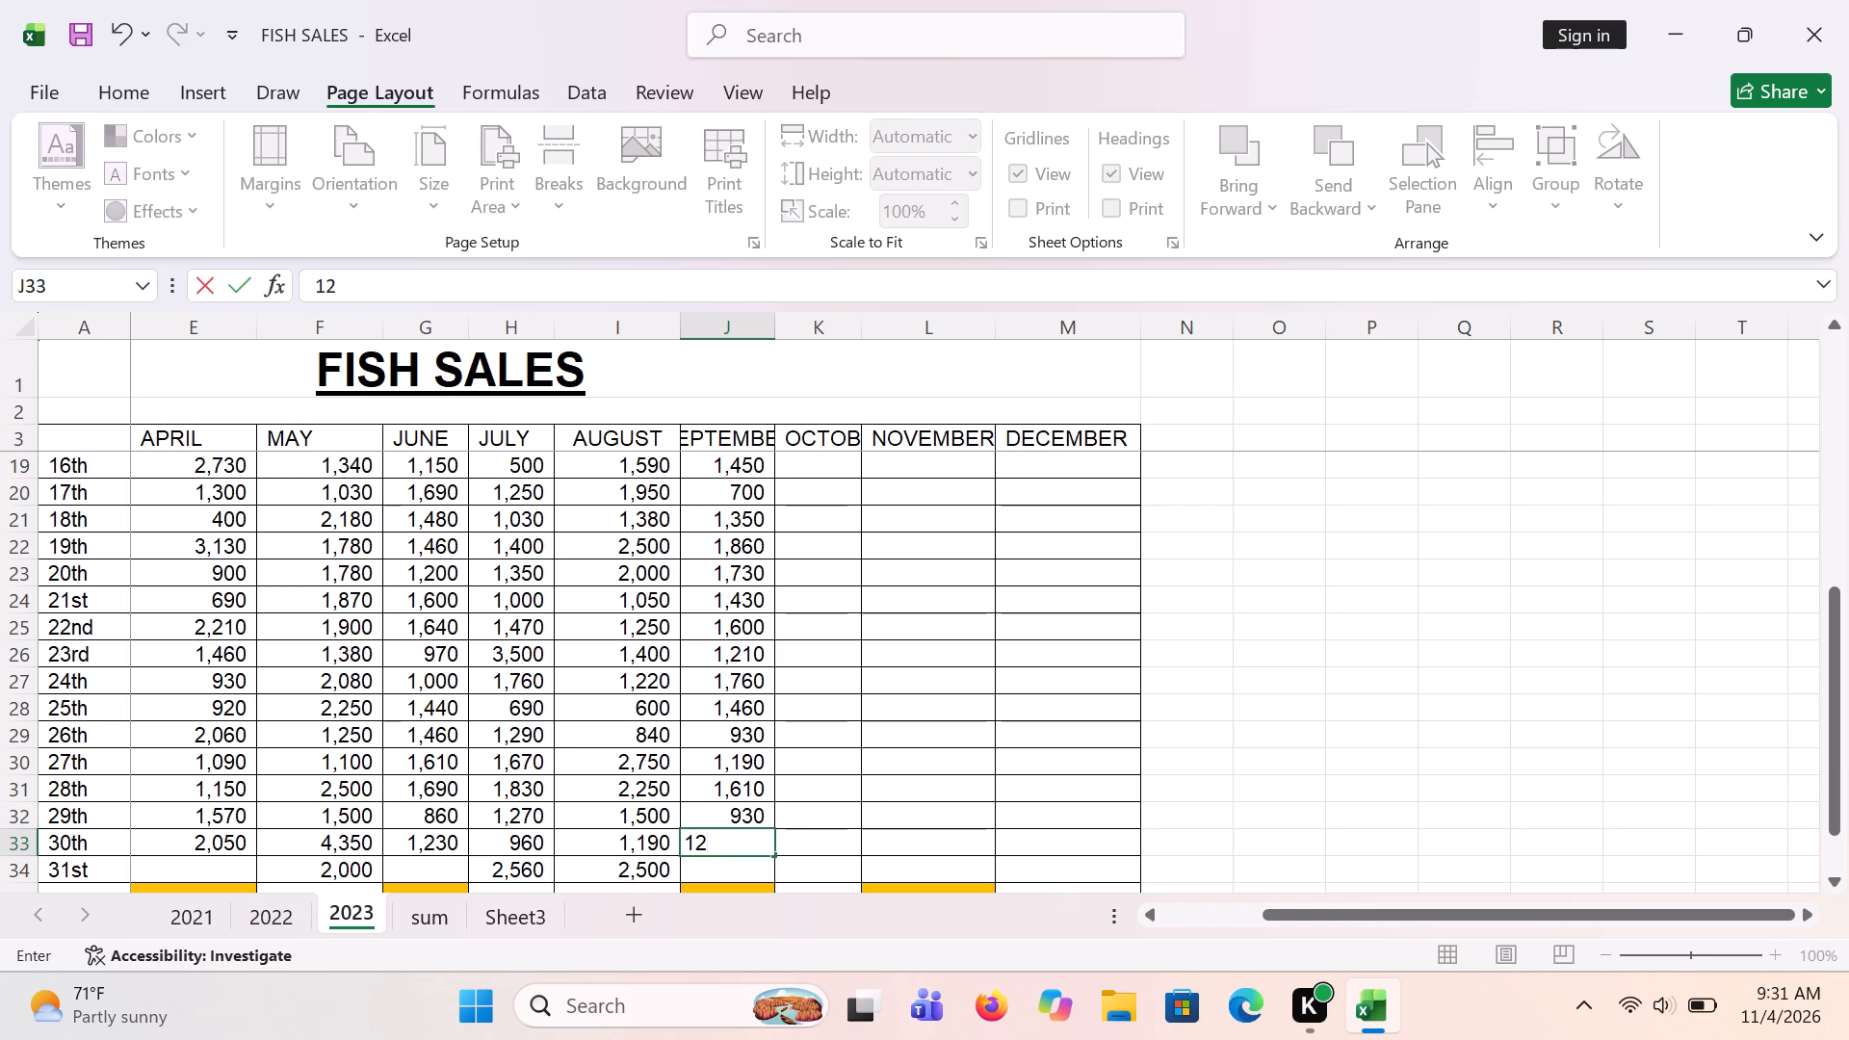
{"action": "key", "text": "3"}
{"action": "key", "text": "0"}
{"action": "key", "text": "Return"}
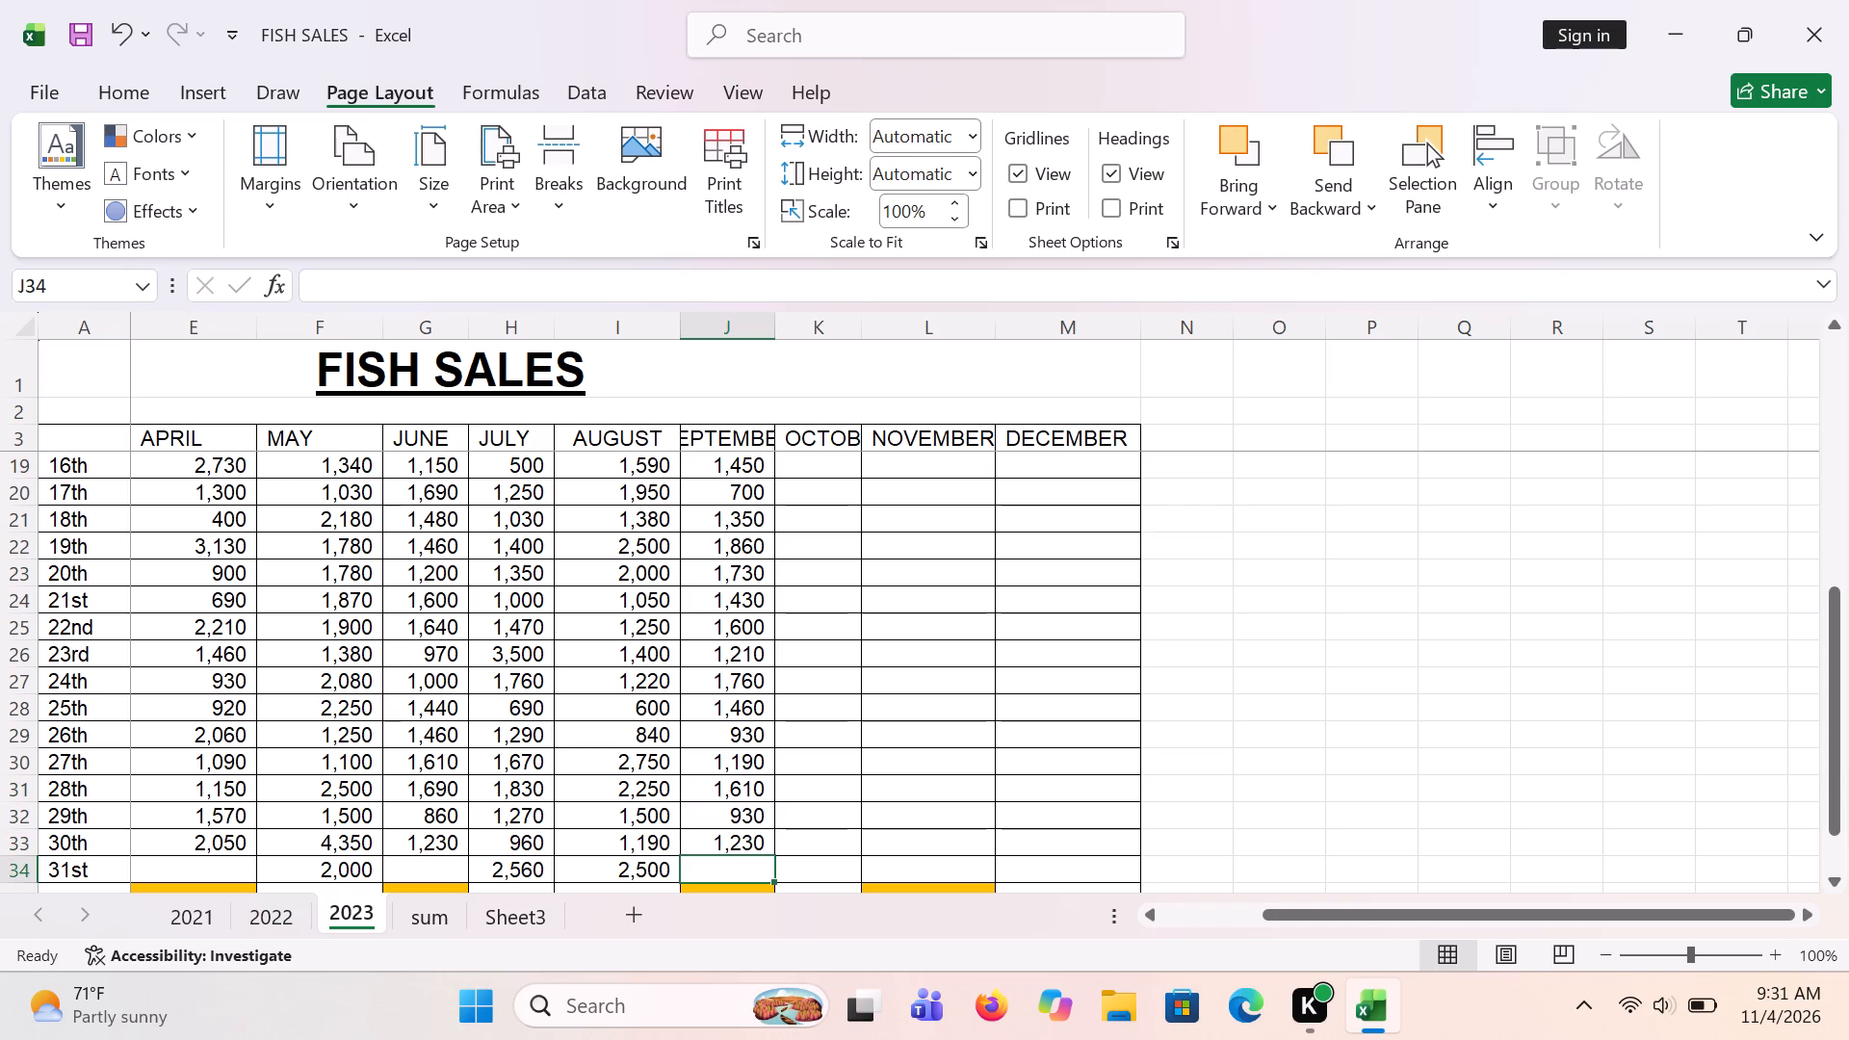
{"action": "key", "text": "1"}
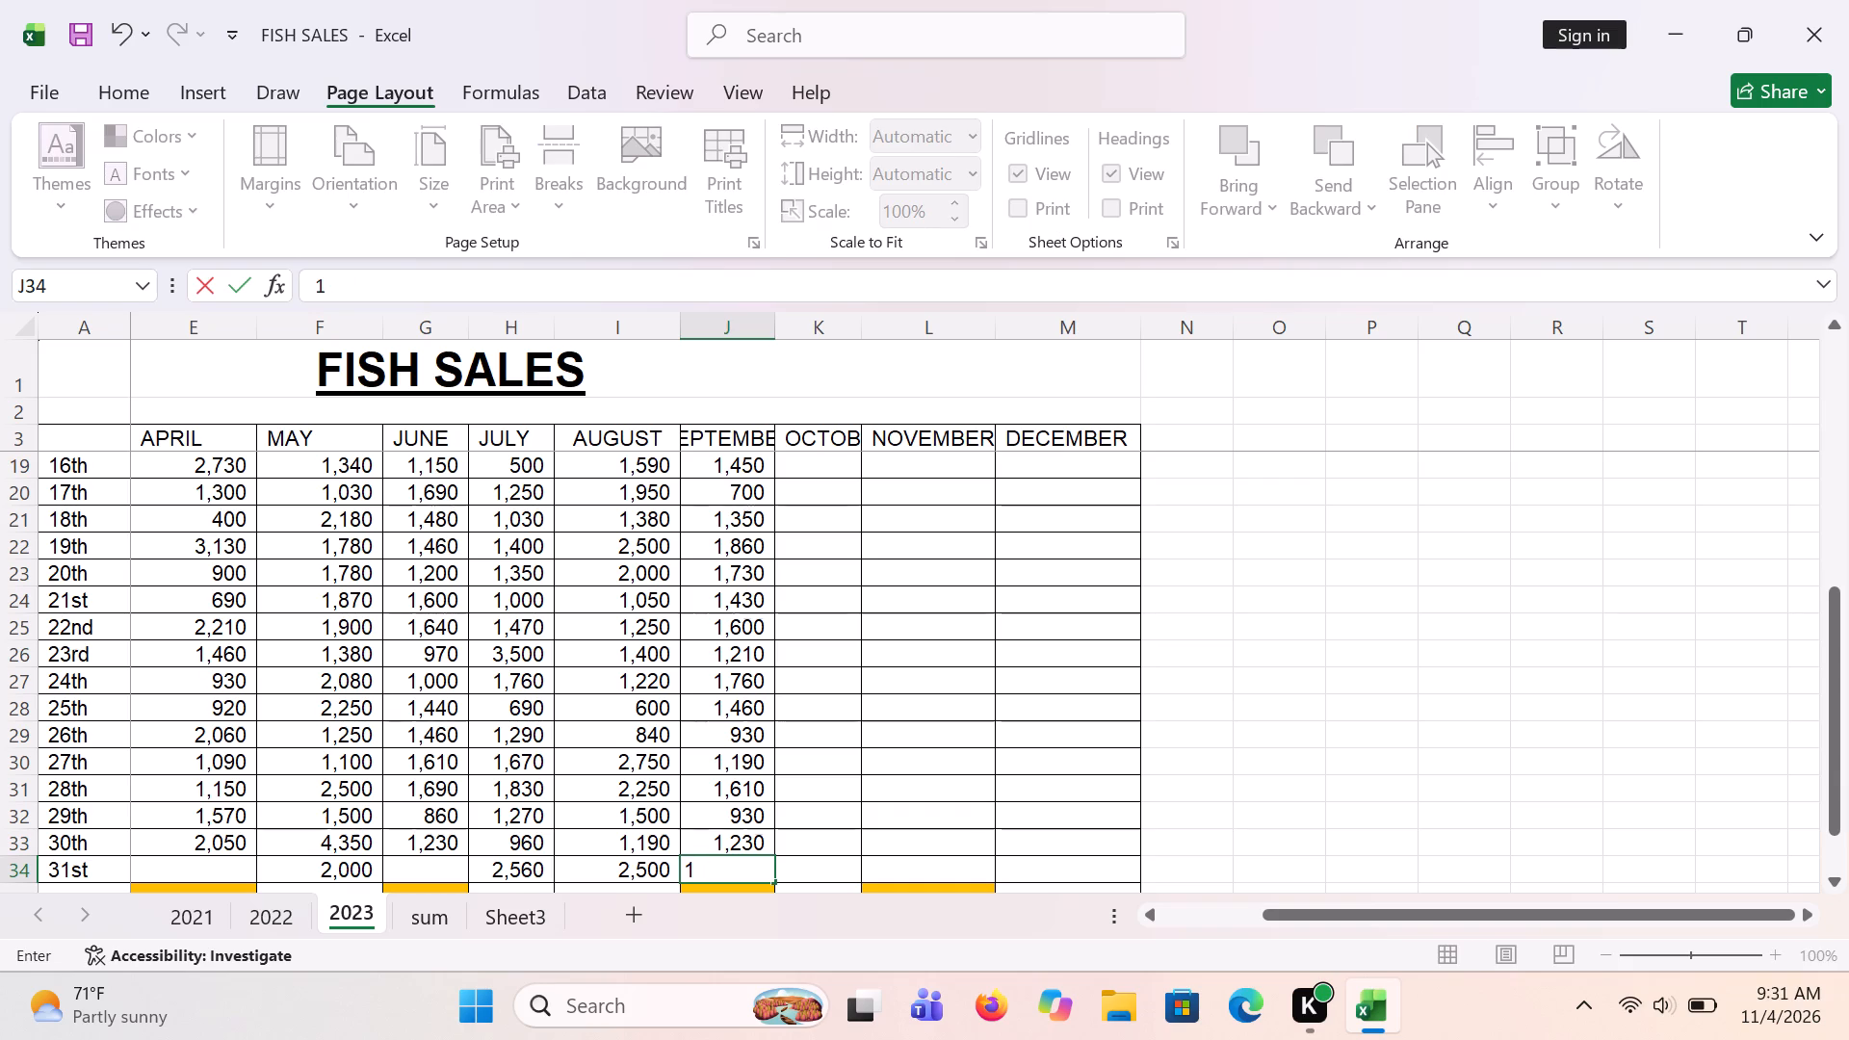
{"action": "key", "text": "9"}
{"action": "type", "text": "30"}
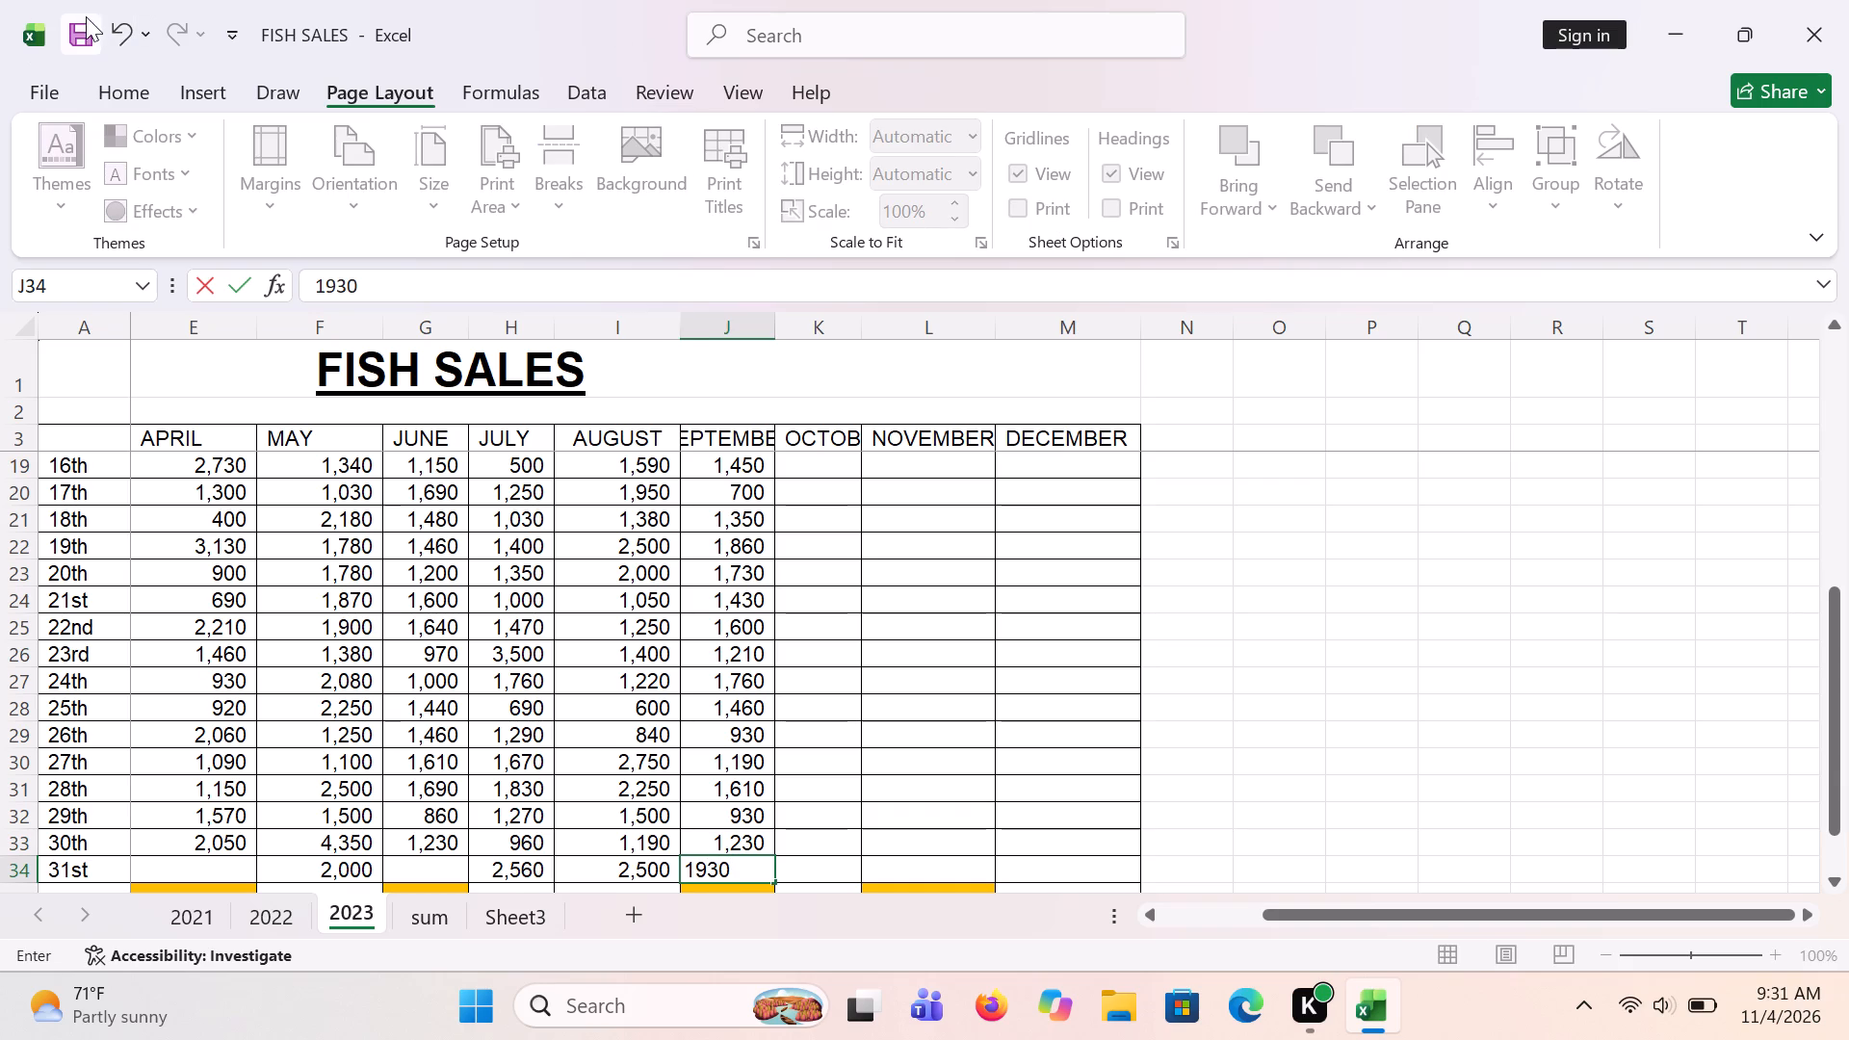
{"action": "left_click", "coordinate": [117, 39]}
Enter the October sales for the 1st and 2nd: 1930 and 1000.
{"action": "scroll", "coordinate": [960, 708], "scroll_direction": "down", "scroll_amount": 2}
{"action": "scroll", "coordinate": [960, 708], "scroll_direction": "up", "scroll_amount": 5}
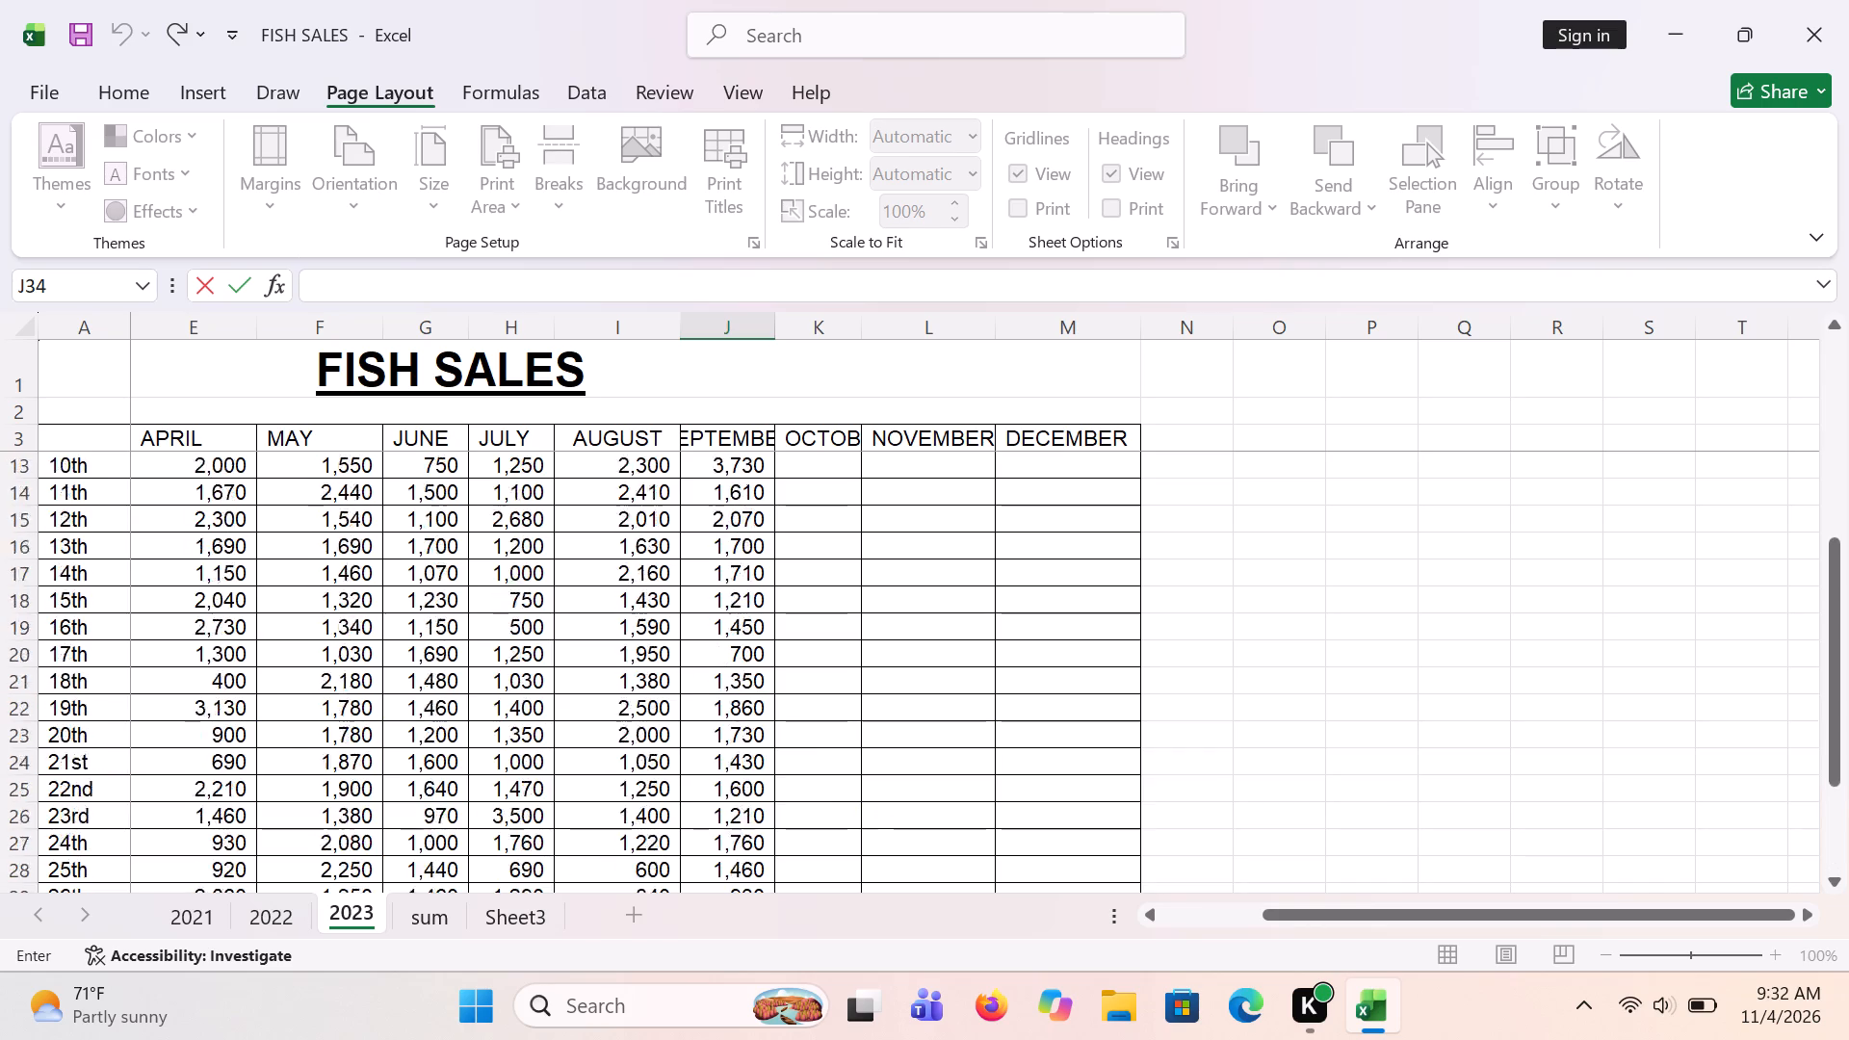
{"action": "scroll", "coordinate": [963, 683], "scroll_direction": "up", "scroll_amount": 5}
{"action": "left_click", "coordinate": [843, 468]}
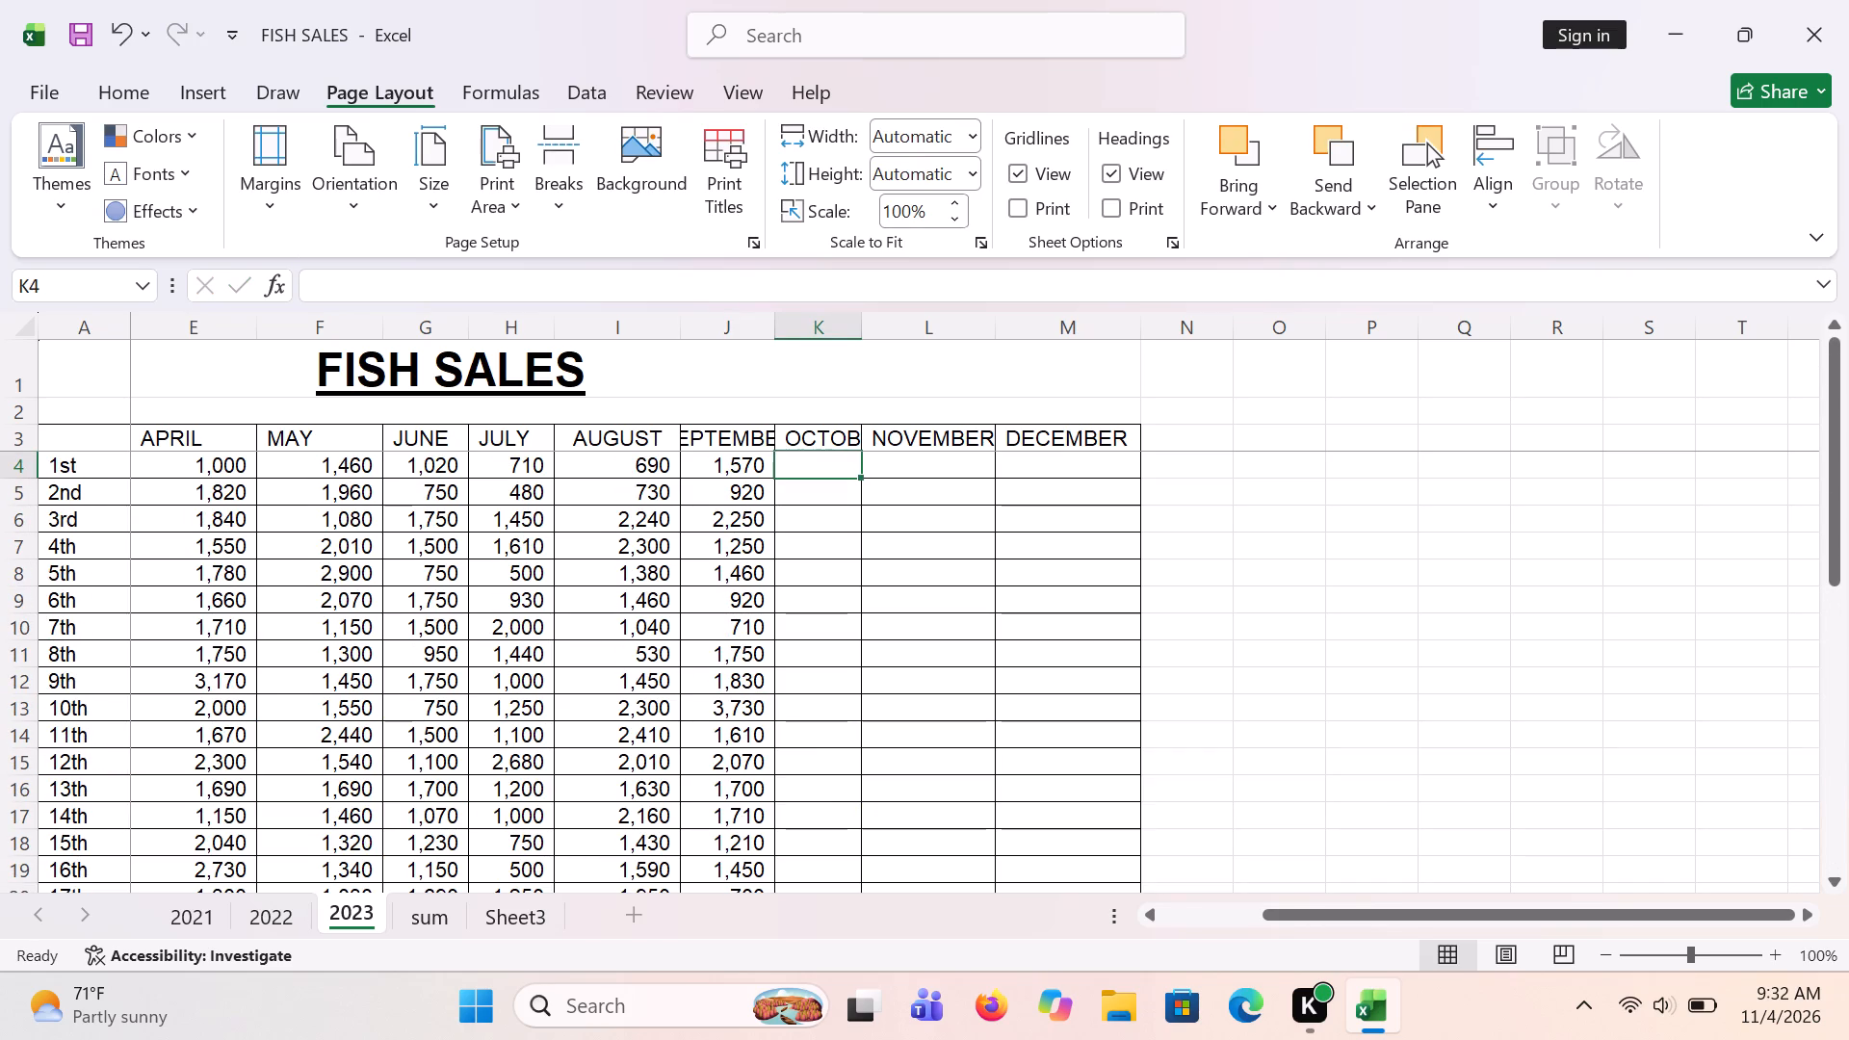
{"action": "scroll", "coordinate": [1622, 697], "scroll_direction": "down", "scroll_amount": 6}
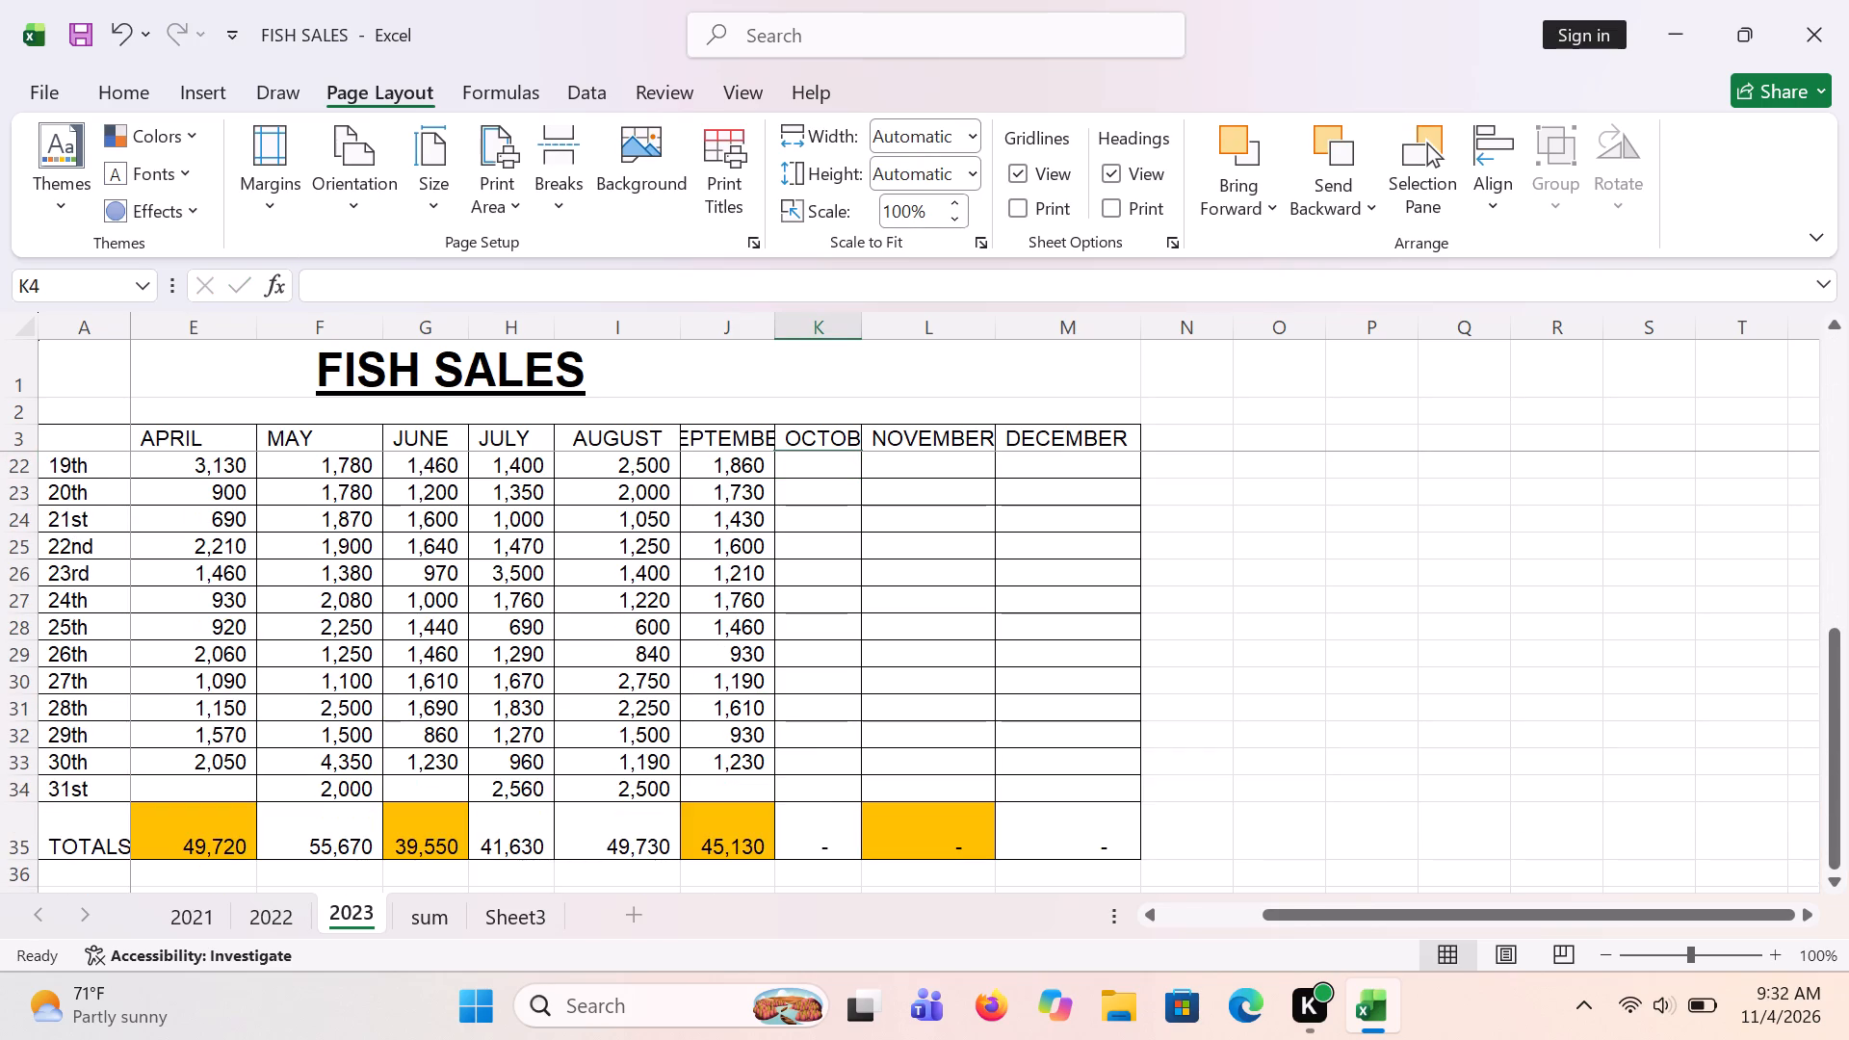
{"action": "scroll", "coordinate": [1056, 589], "scroll_direction": "up", "scroll_amount": 8}
{"action": "scroll", "coordinate": [865, 458], "scroll_direction": "up", "scroll_amount": 3}
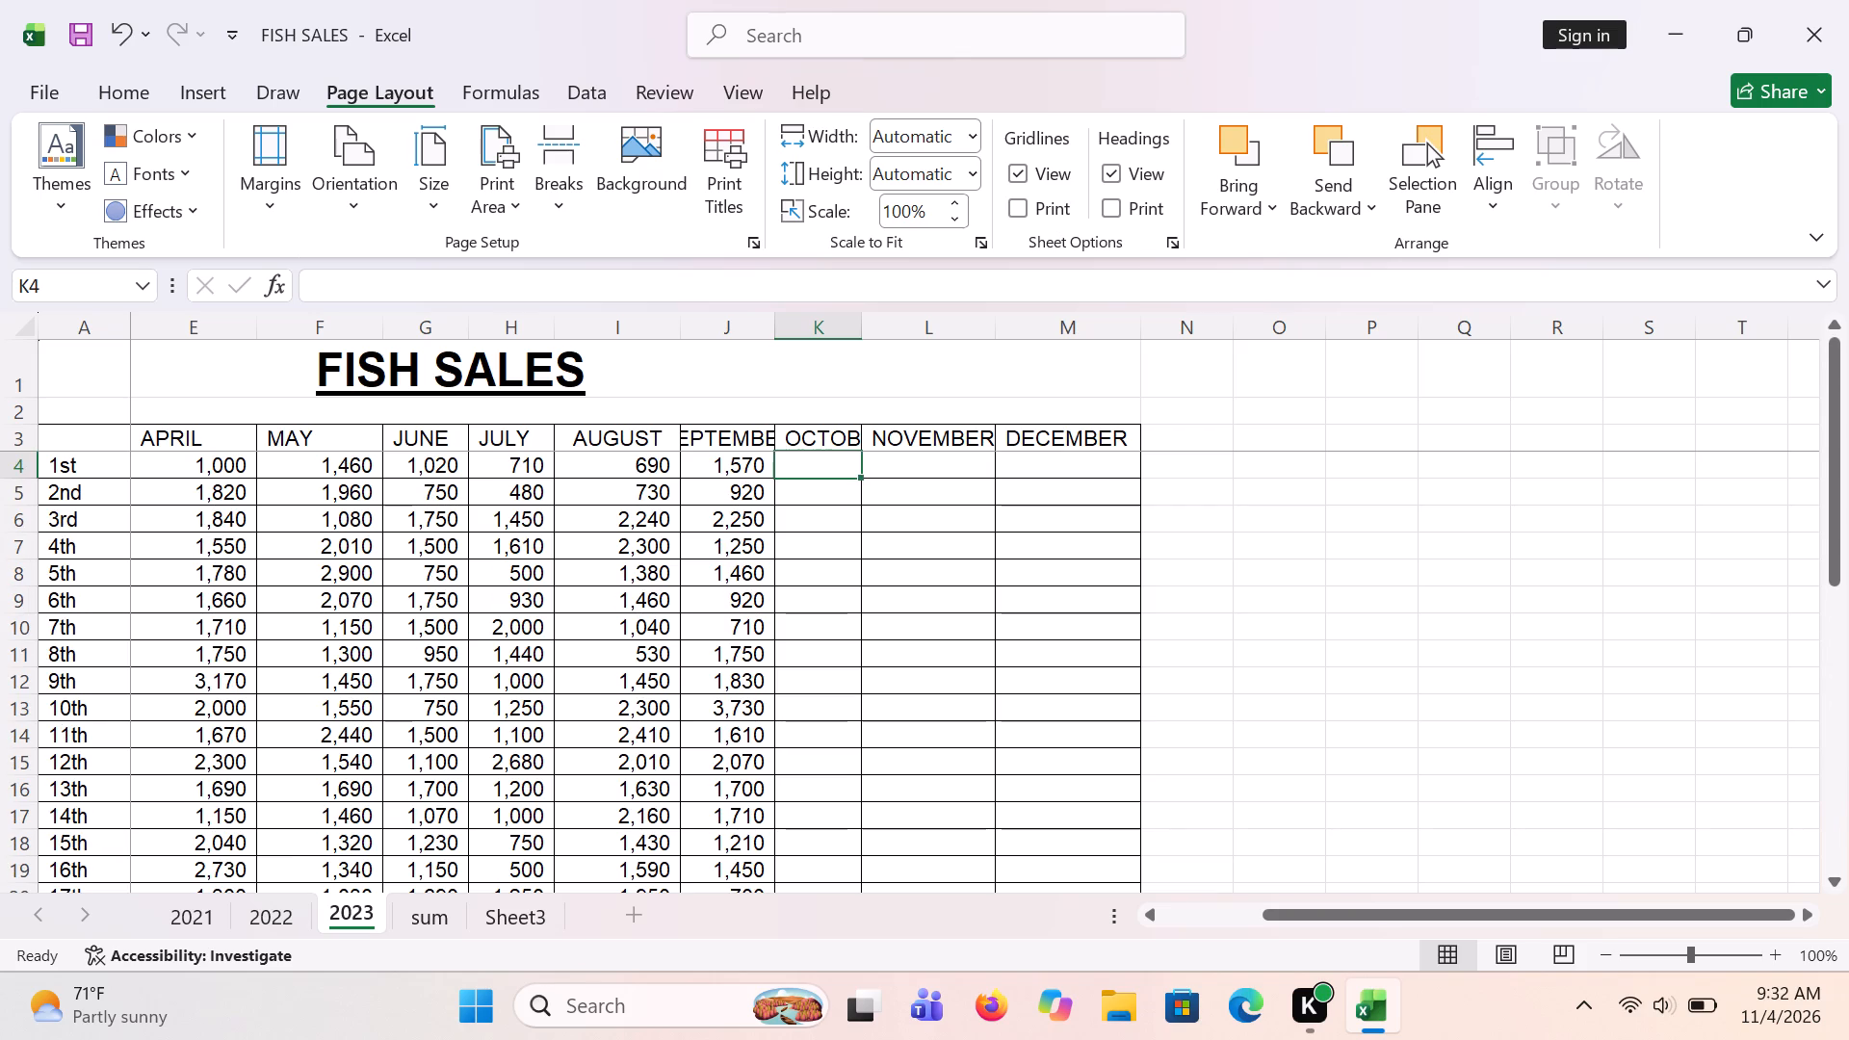
{"action": "key", "text": "1"}
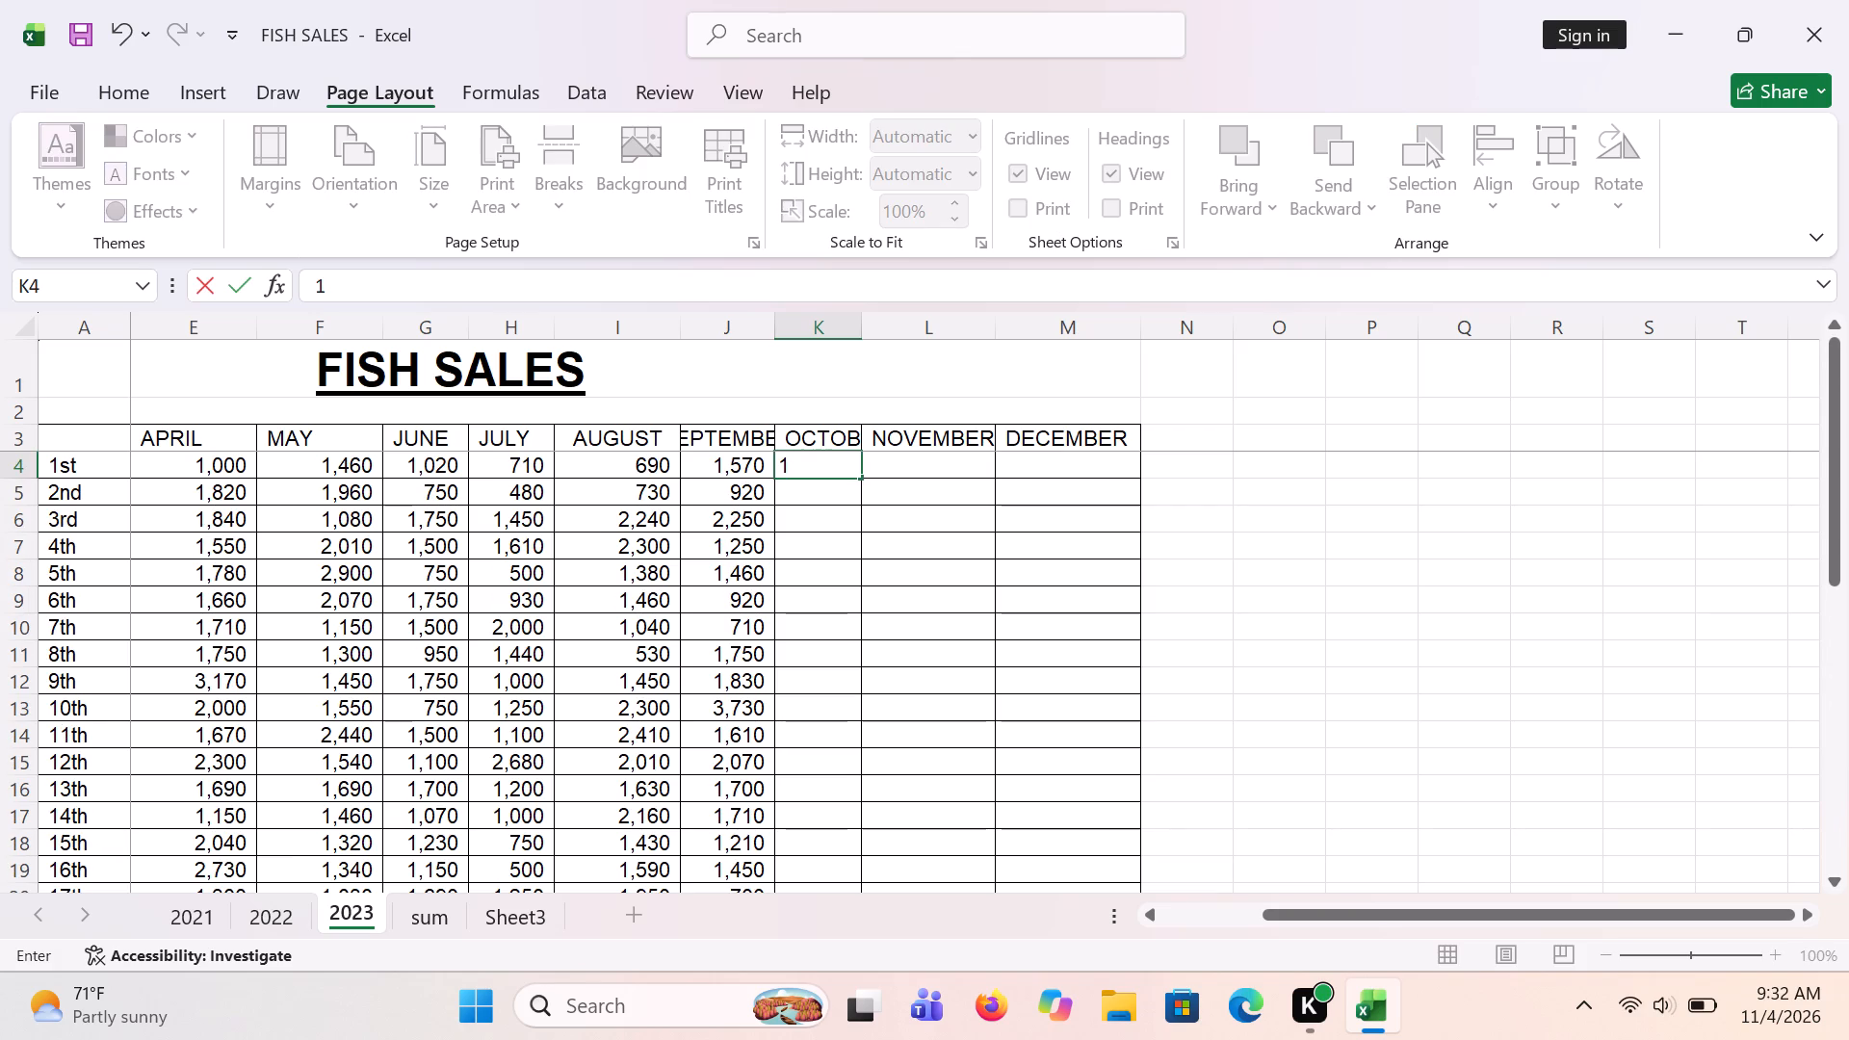
{"action": "type", "text": "930"}
{"action": "key", "text": "Return"}
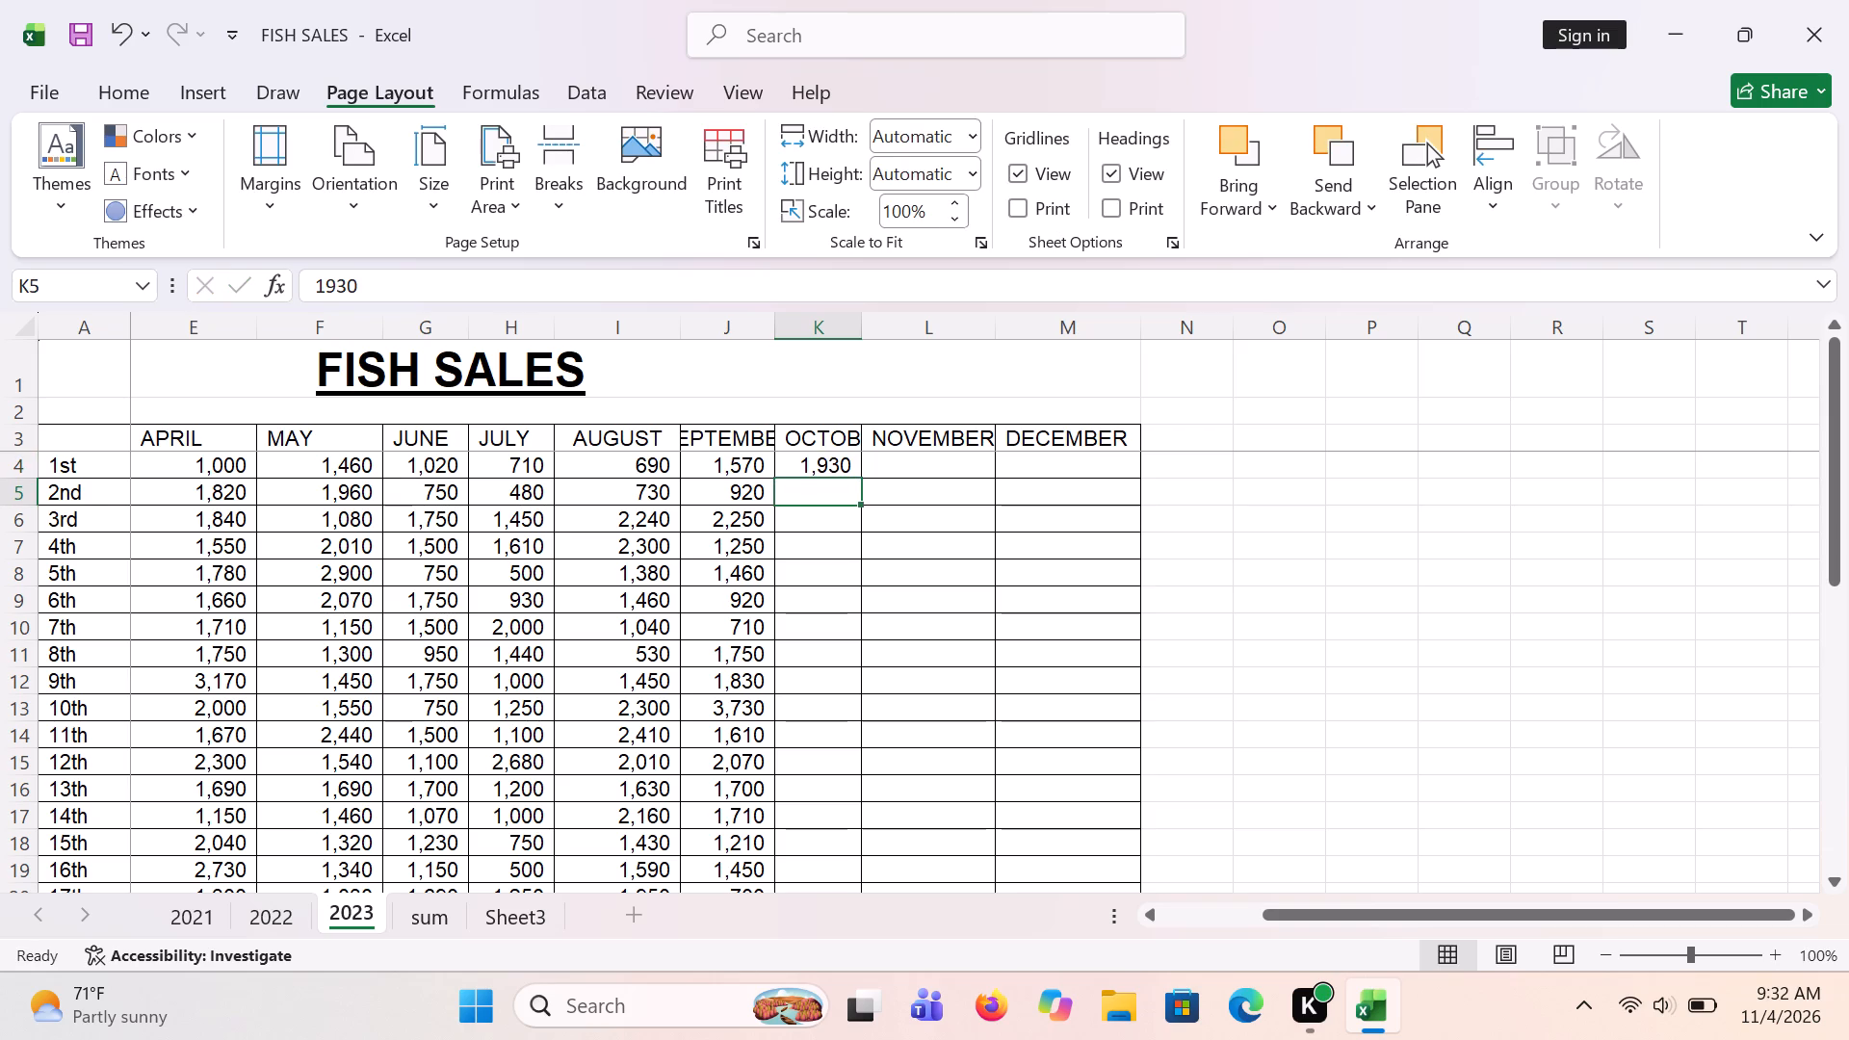
{"action": "key", "text": "1"}
{"action": "type", "text": "000"}
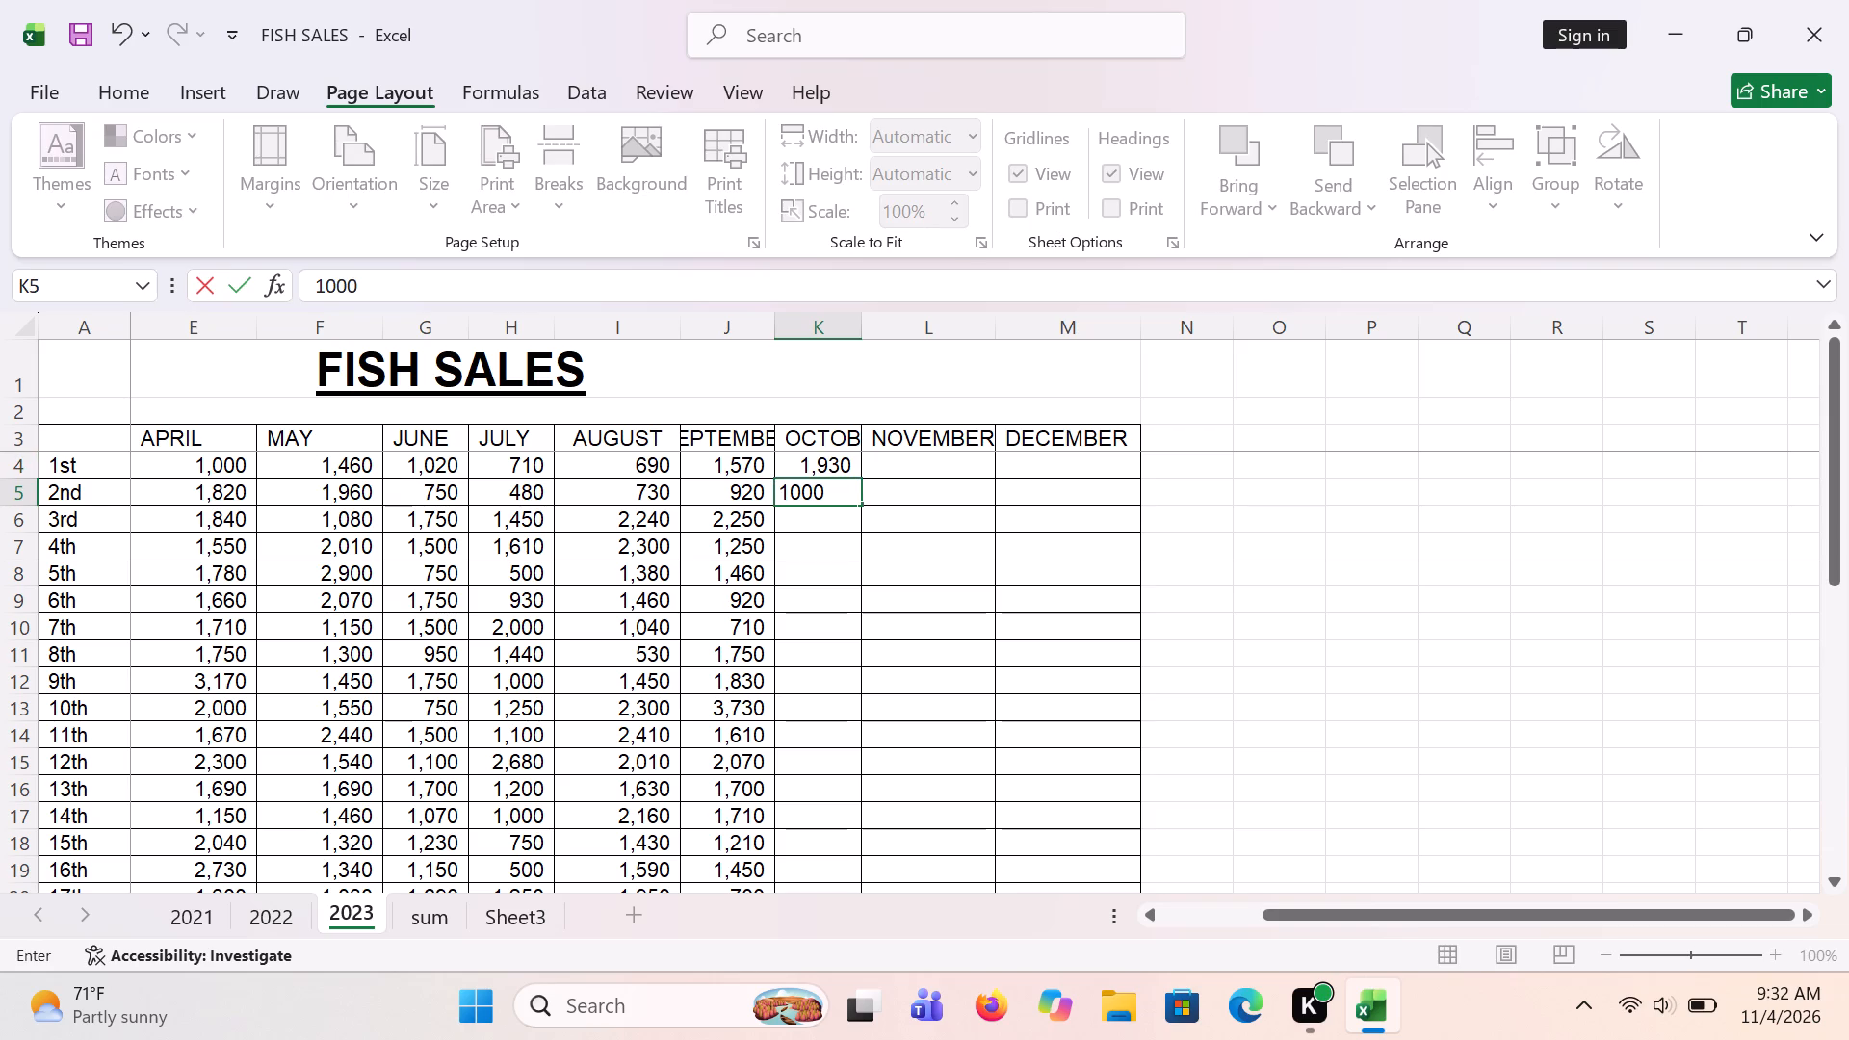
{"action": "key", "text": "Return"}
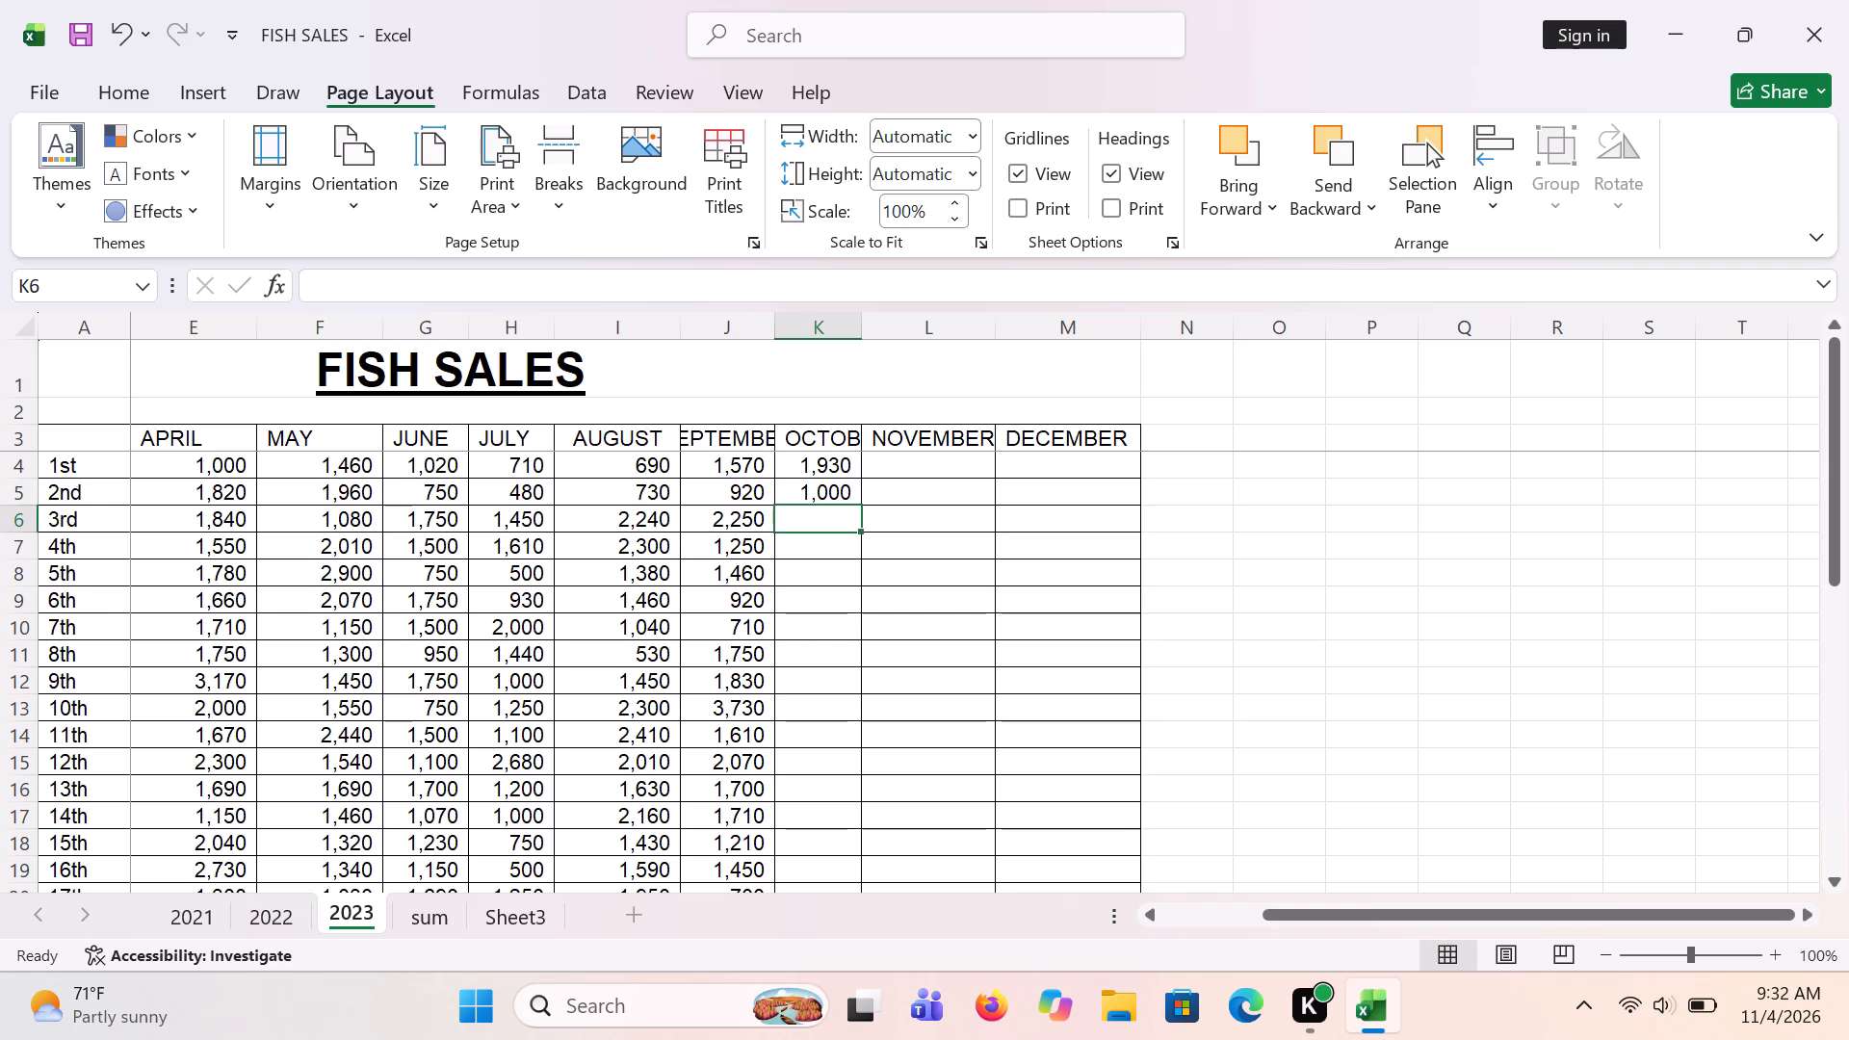
Enter the October sales for the 3rd to 5th: 2700, 2120 and 1430.
{"action": "key", "text": "2"}
{"action": "type", "text": "700"}
{"action": "key", "text": "Return"}
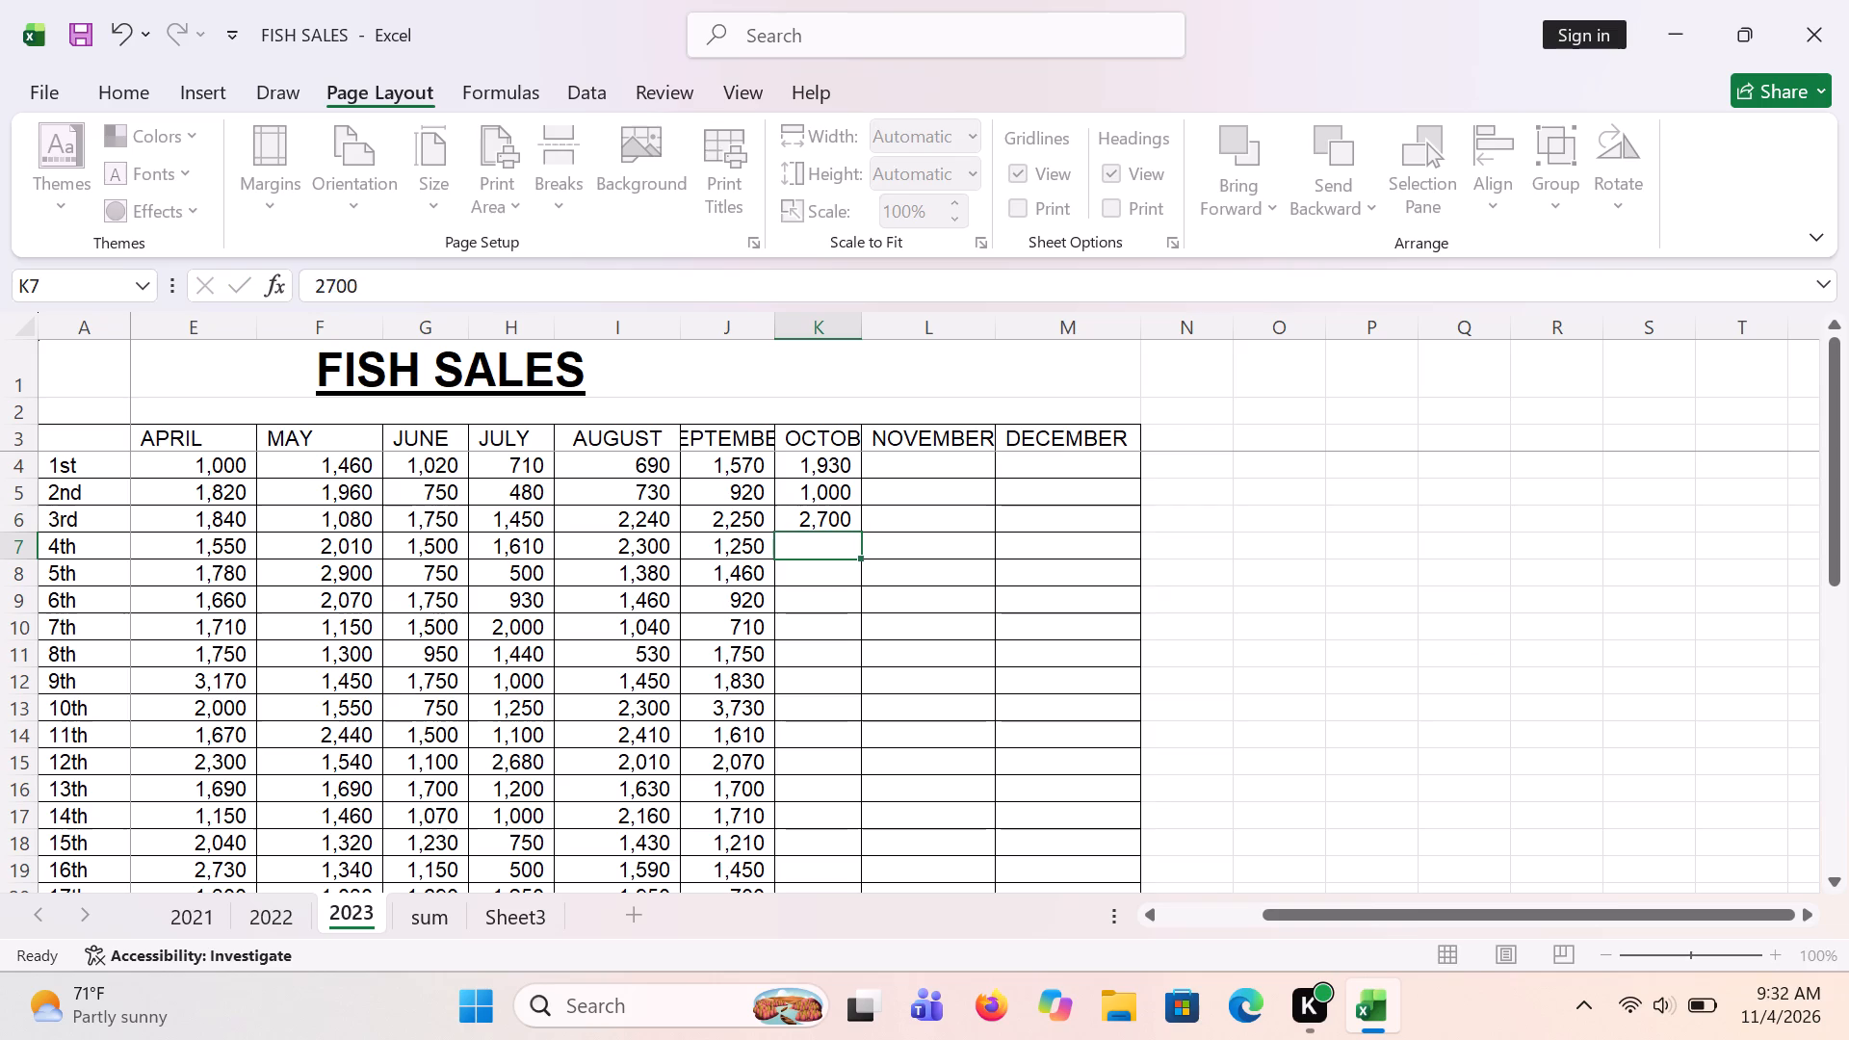
{"action": "type", "text": "212"}
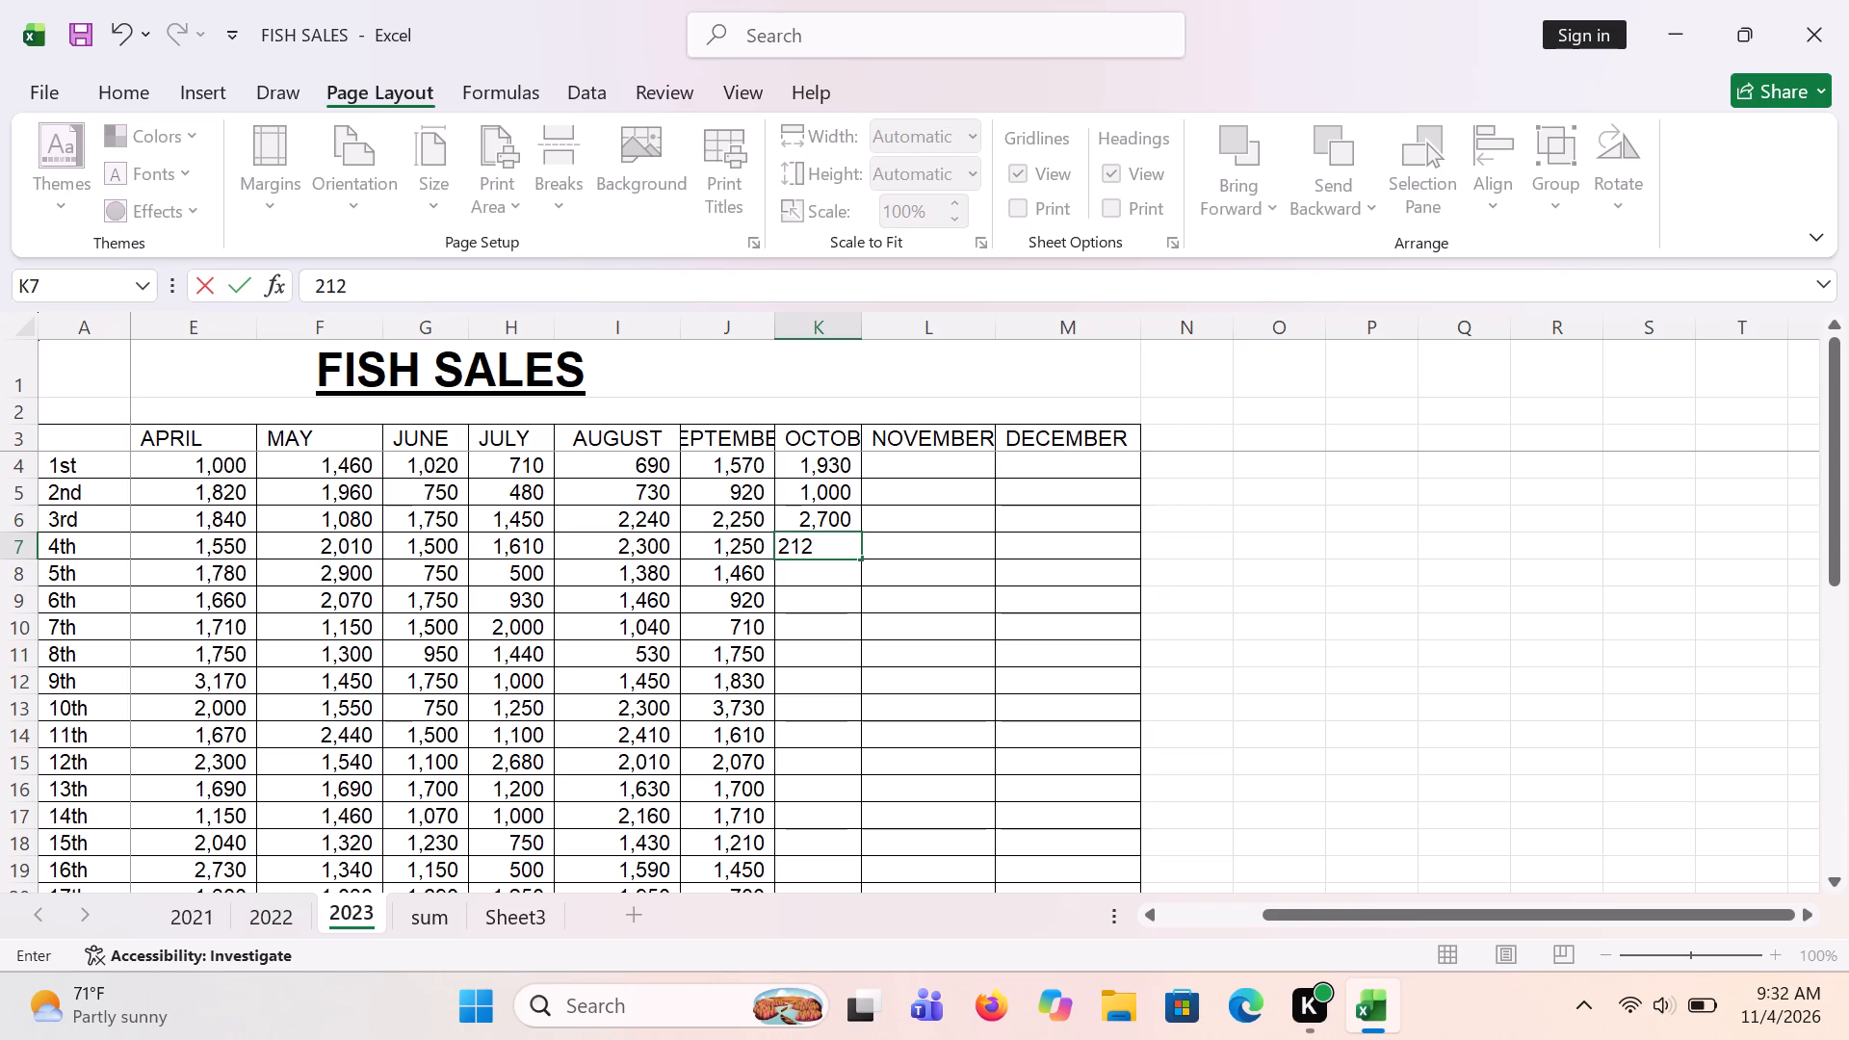
{"action": "key", "text": "0"}
{"action": "key", "text": "Return"}
{"action": "key", "text": "1"}
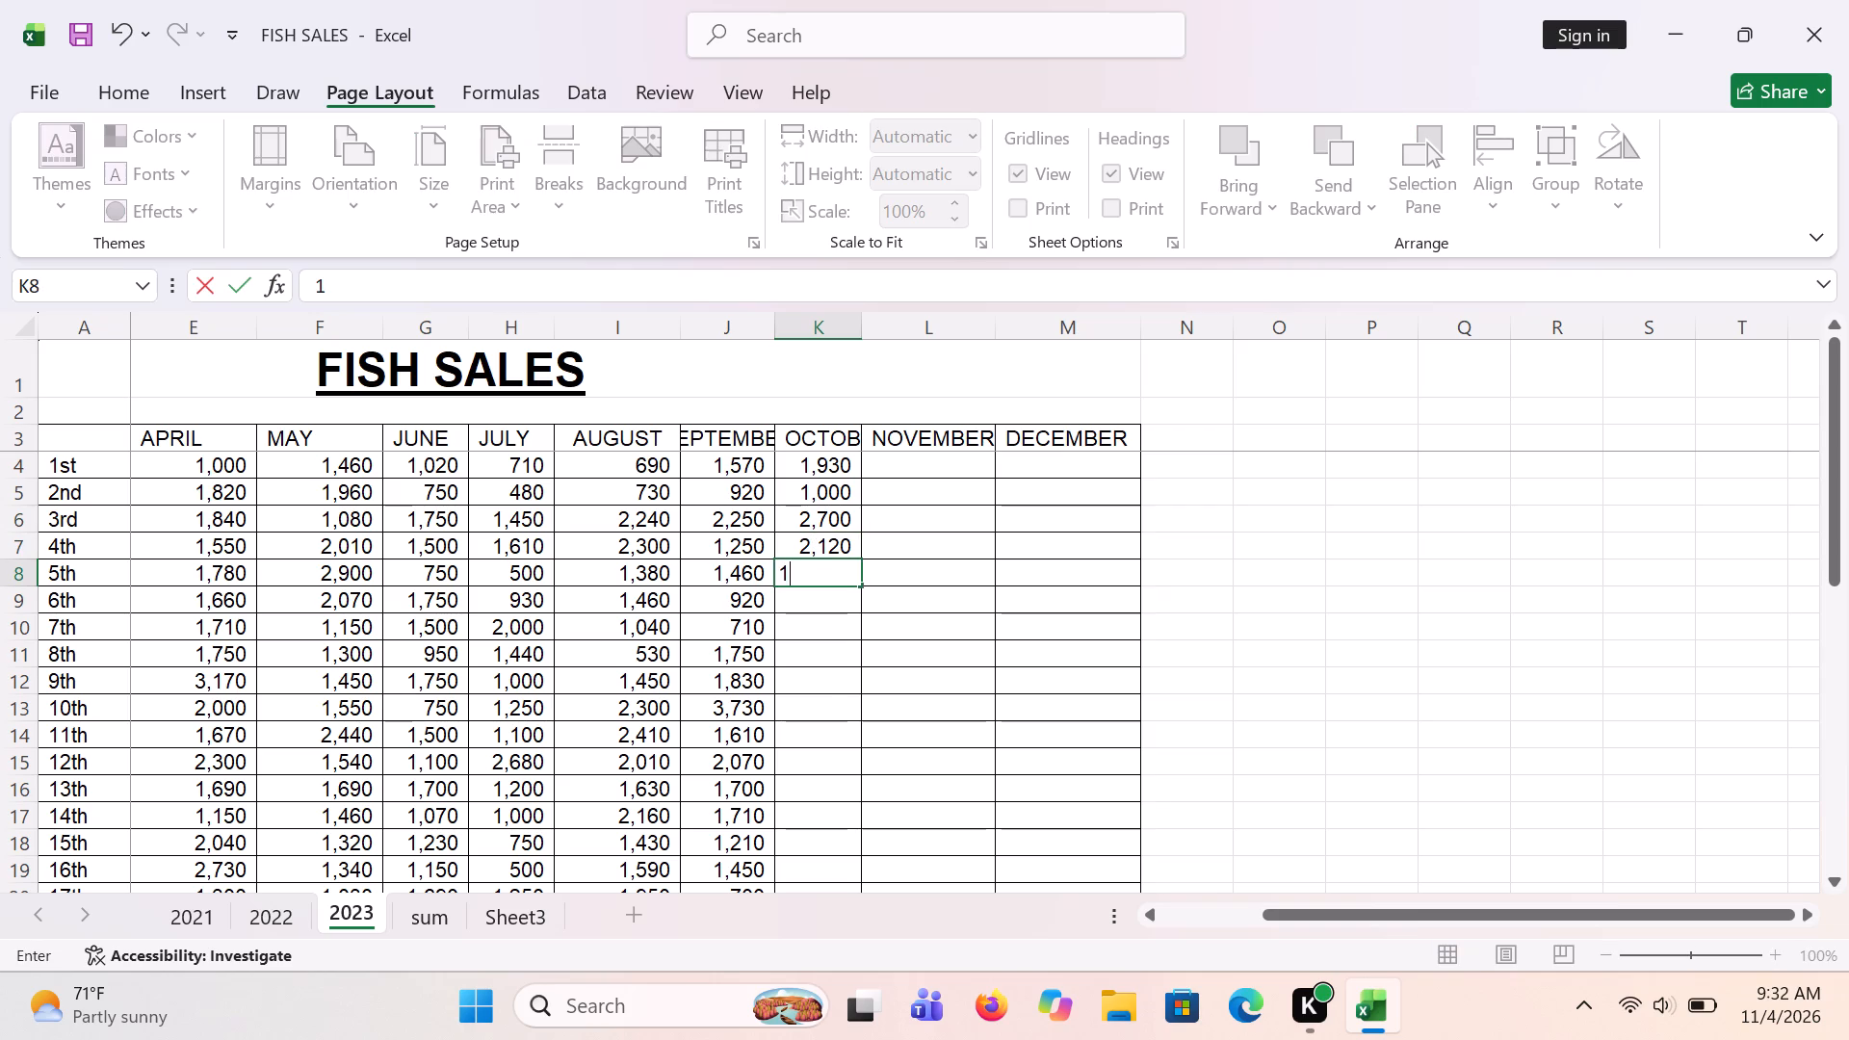
{"action": "type", "text": "43"}
{"action": "key", "text": "0"}
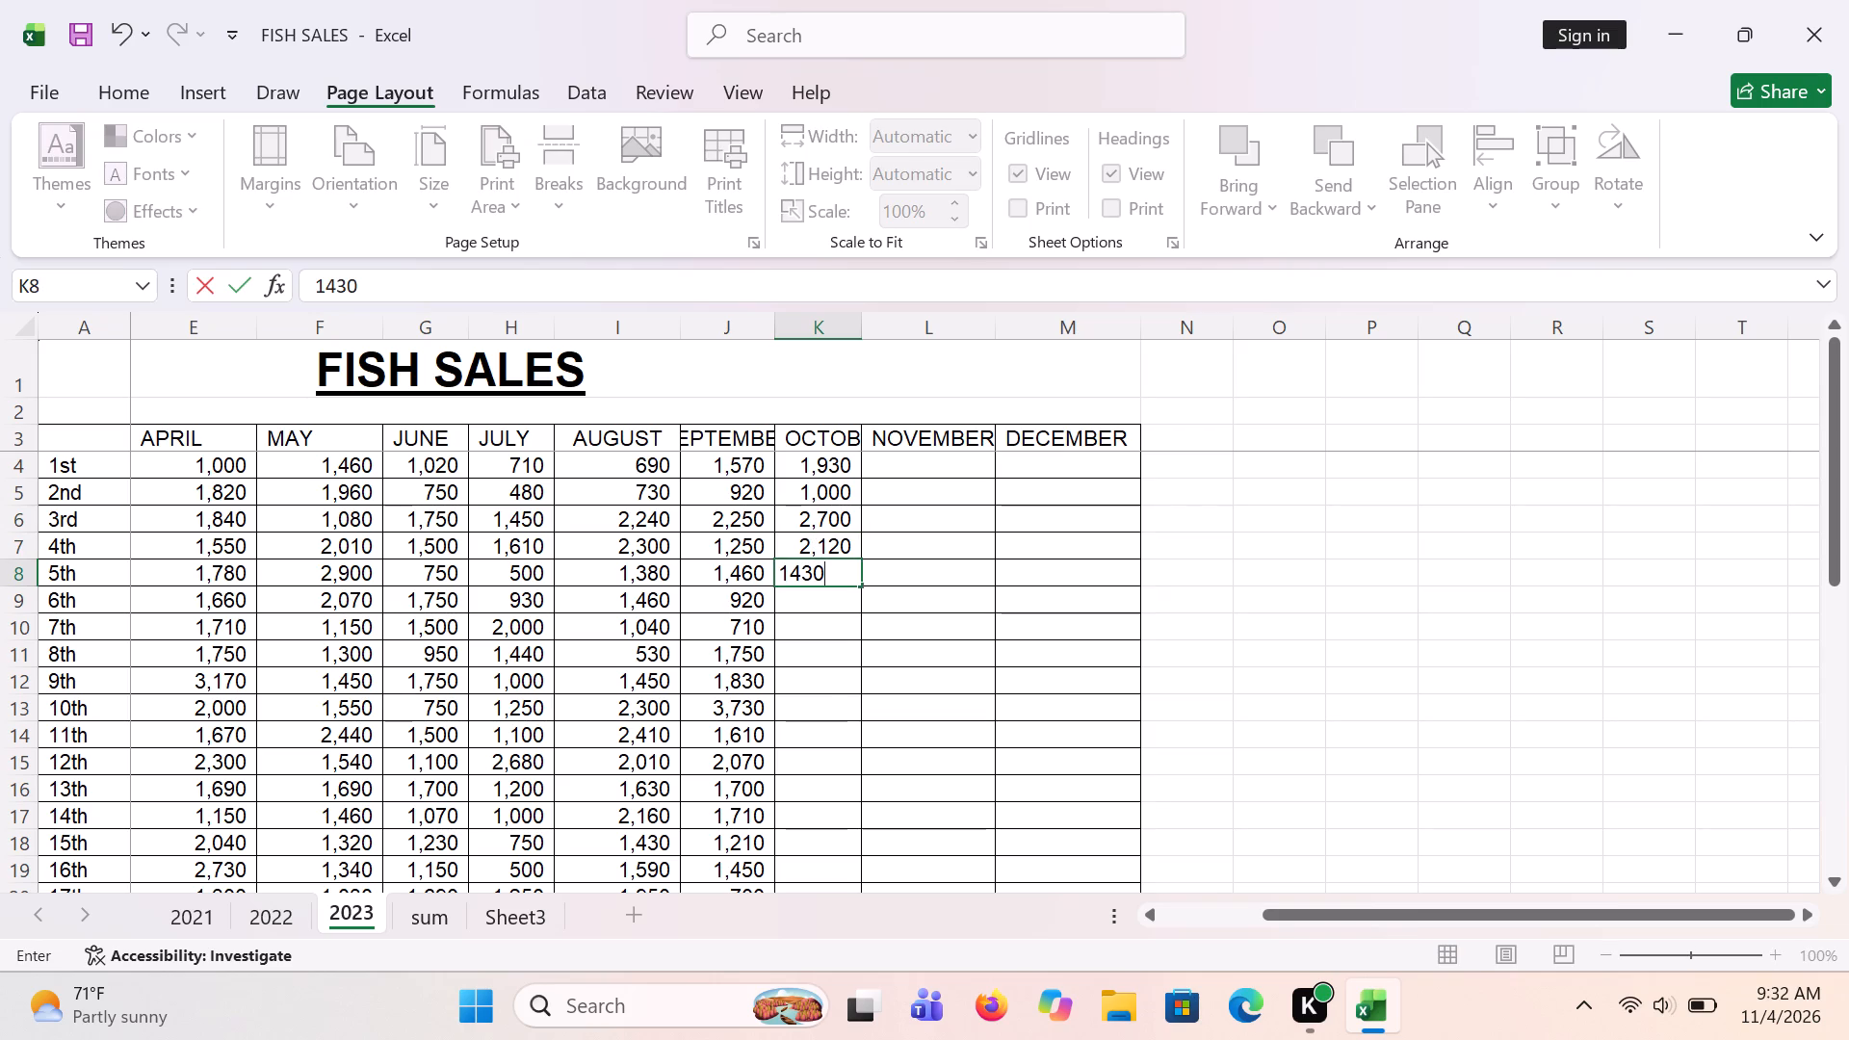
{"action": "key", "text": "Return"}
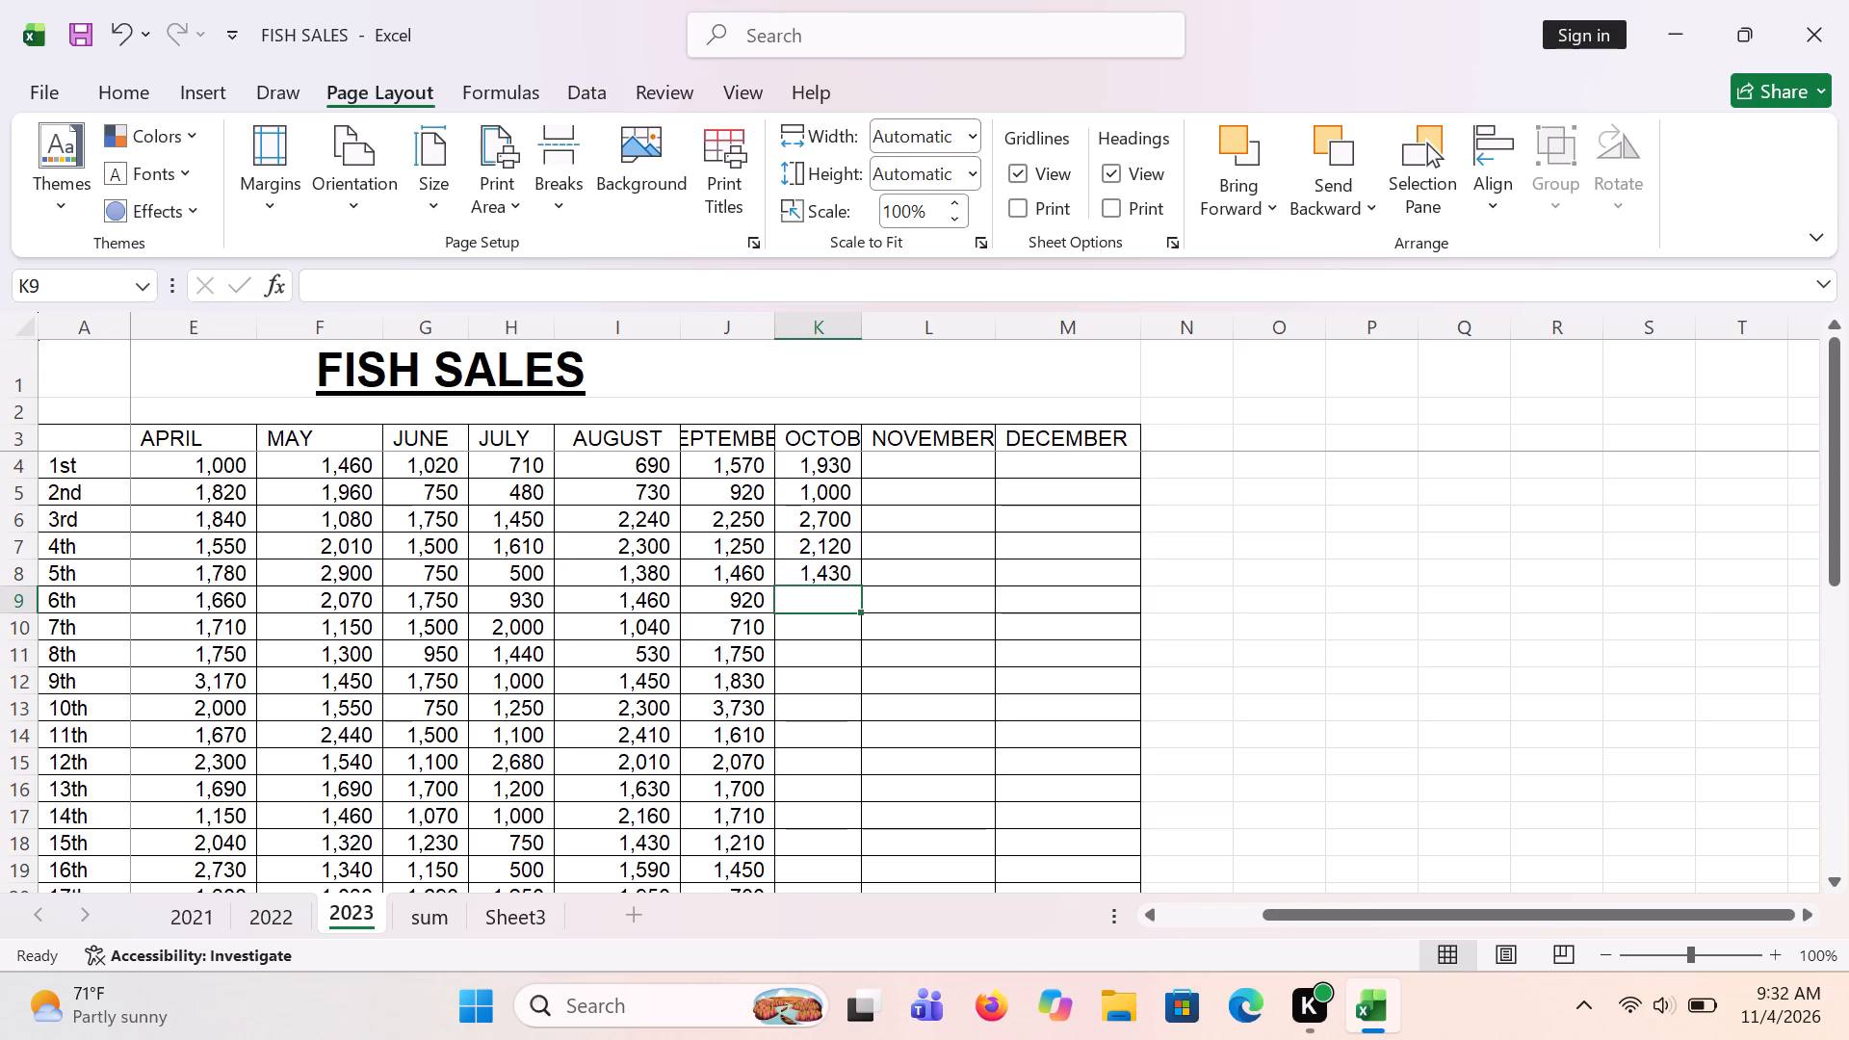
Enter the October sales for the 6th and 7th: 1230 and 2730.
{"action": "type", "text": "123"}
{"action": "key", "text": "0"}
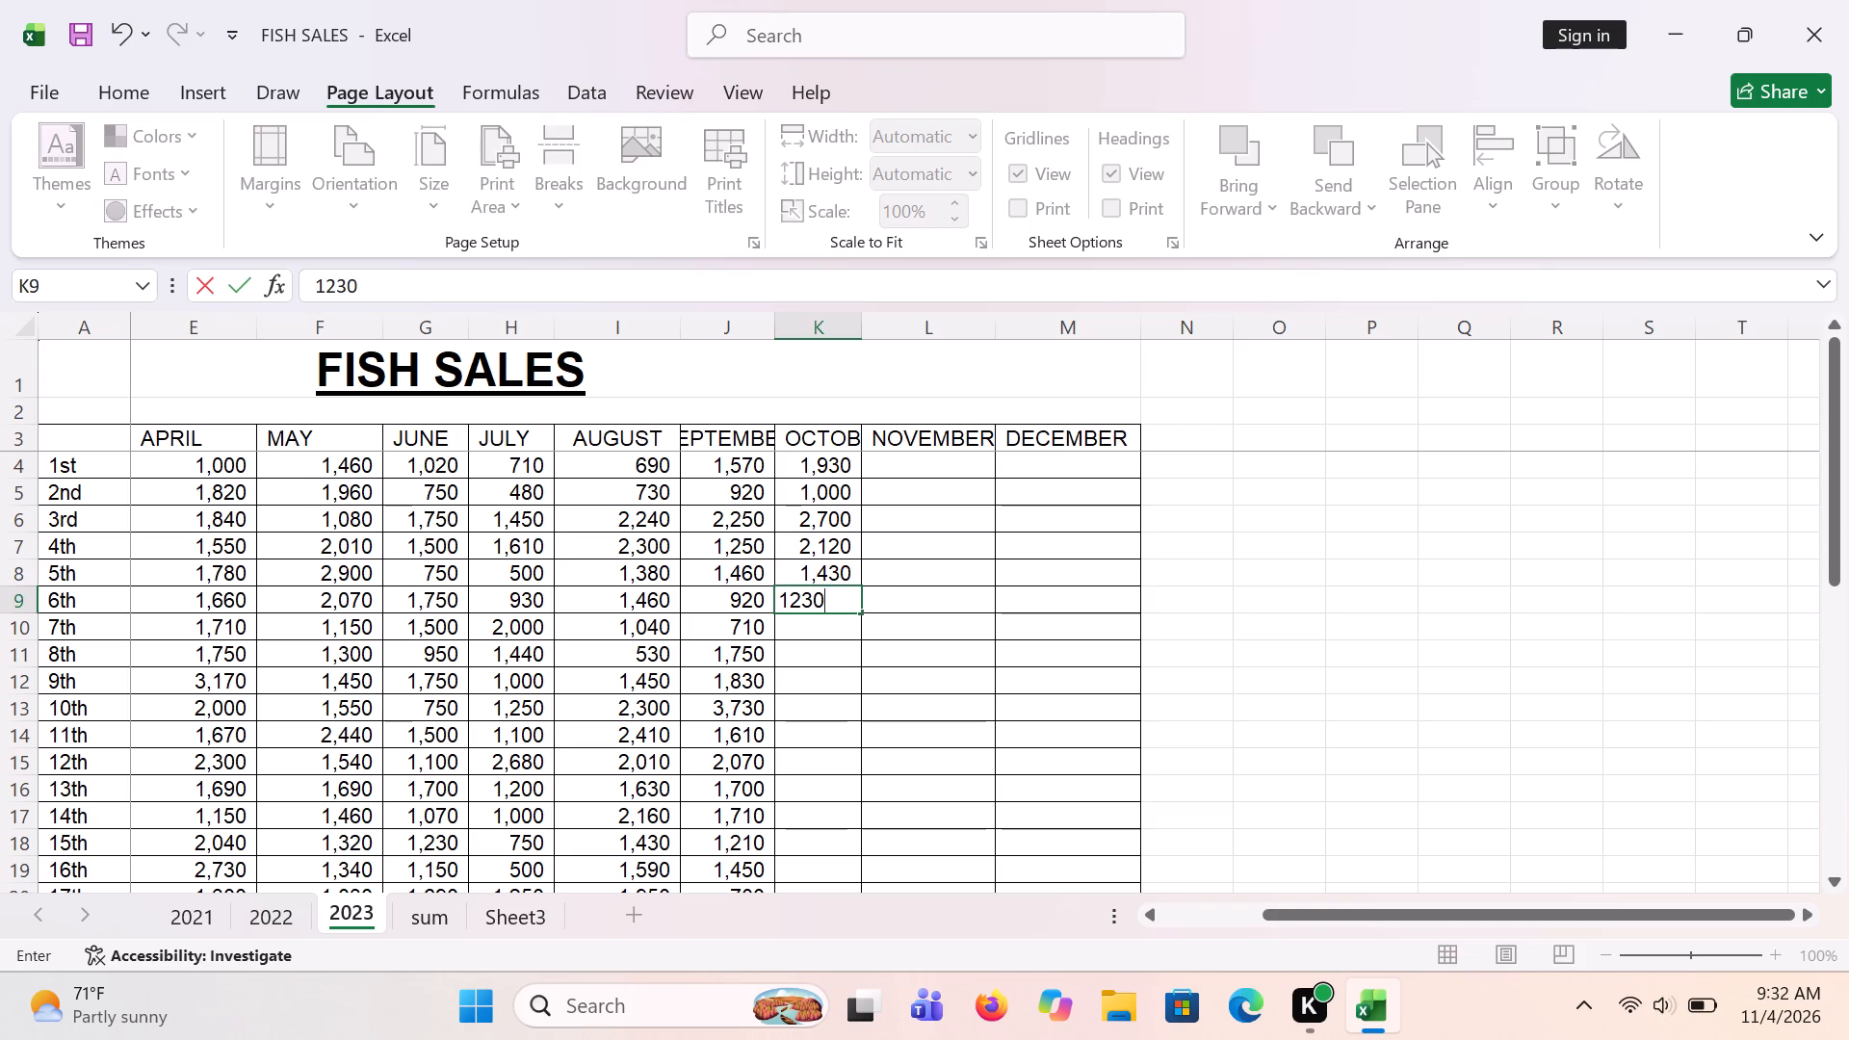
{"action": "key", "text": "Return"}
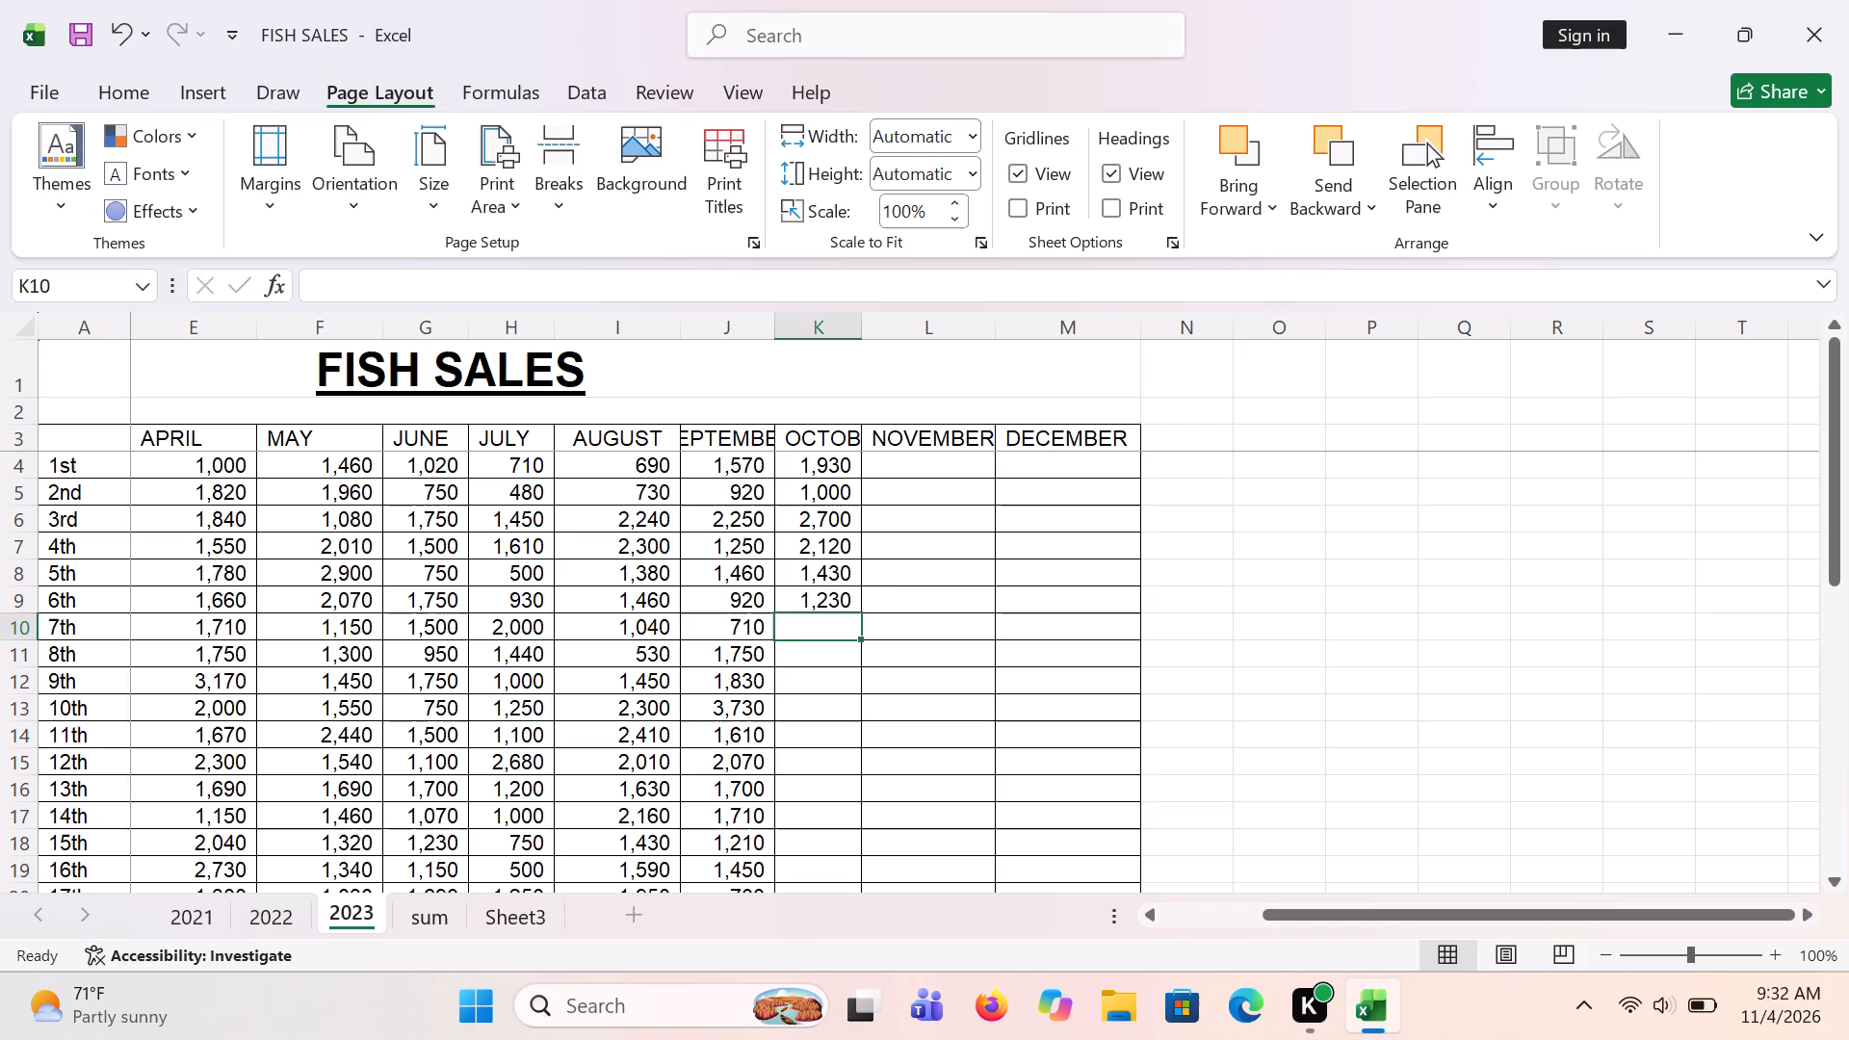
{"action": "type", "text": "273"}
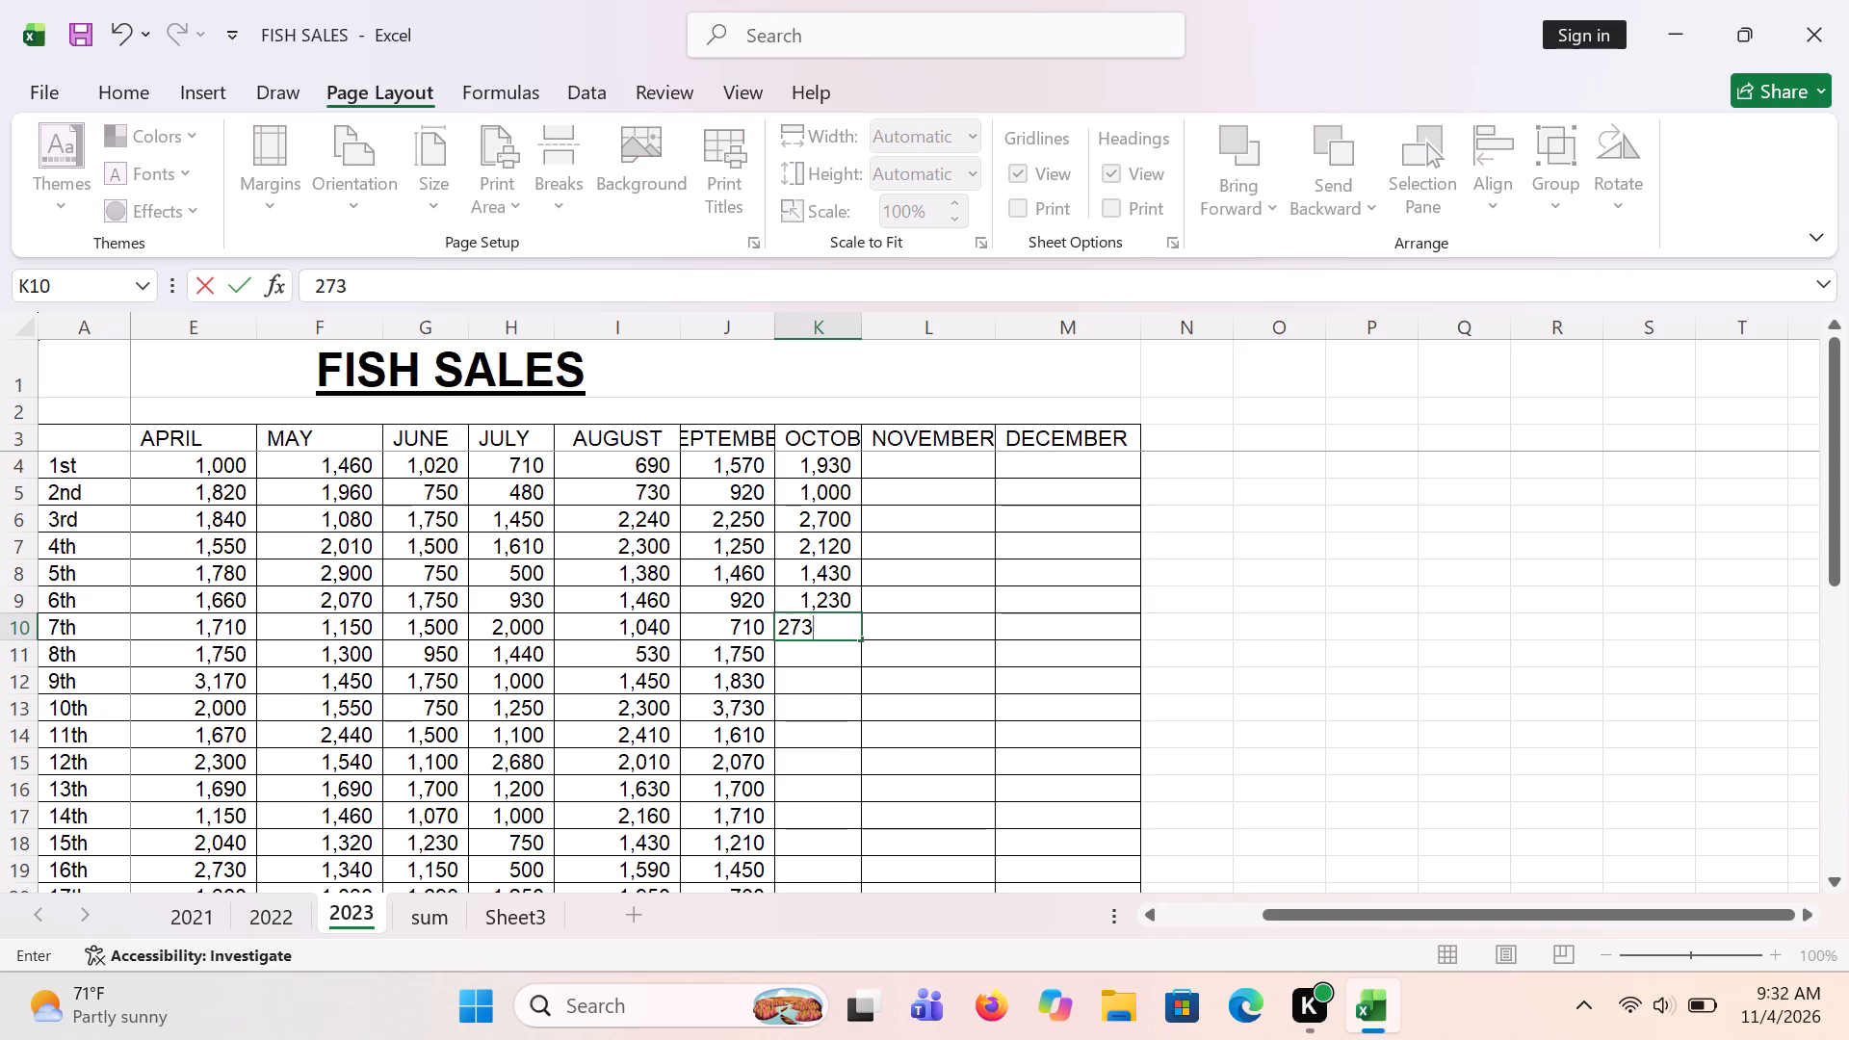
{"action": "key", "text": "0"}
{"action": "key", "text": "Return"}
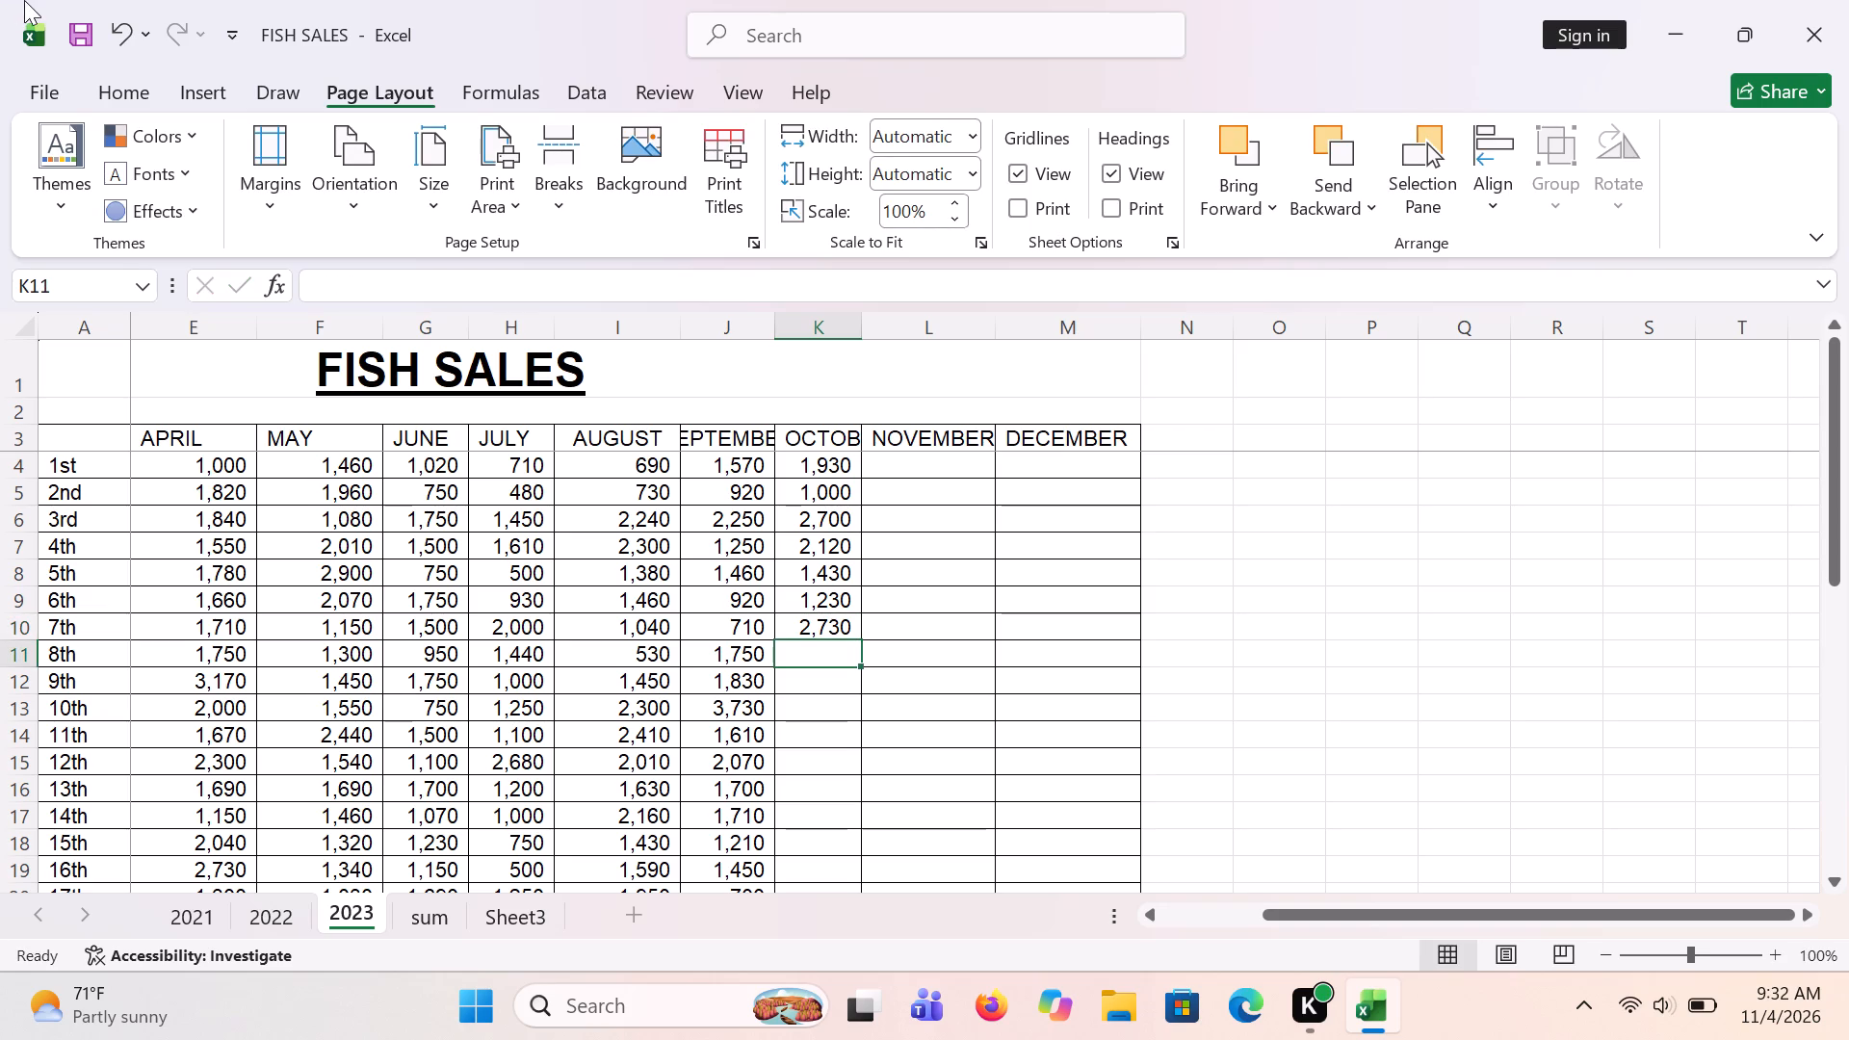
Save the FISH SALES workbook with the October sales entered through the 7th.
{"action": "left_click", "coordinate": [82, 39]}
Enter the October sales for the 8th and 9th: 1690 and 1700.
{"action": "key", "text": "1"}
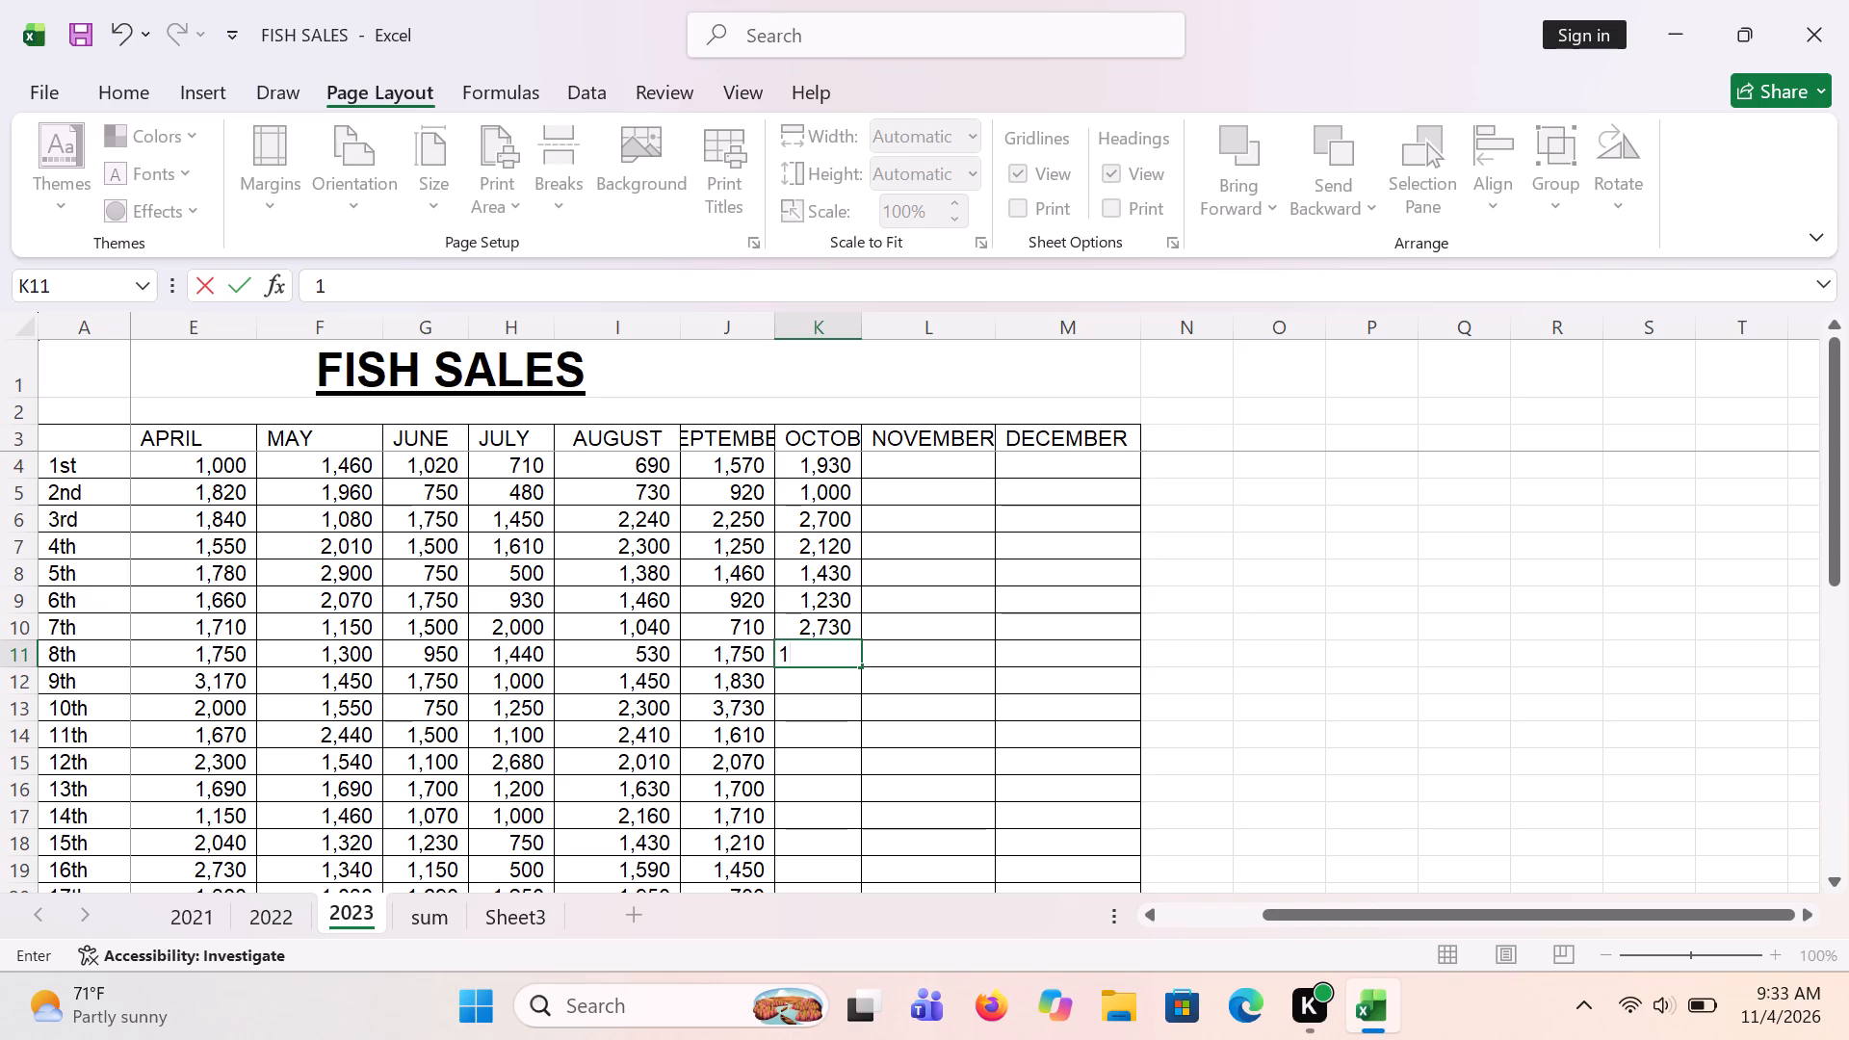
{"action": "key", "text": "6"}
{"action": "key", "text": "9"}
{"action": "key", "text": "0"}
{"action": "key", "text": "Return"}
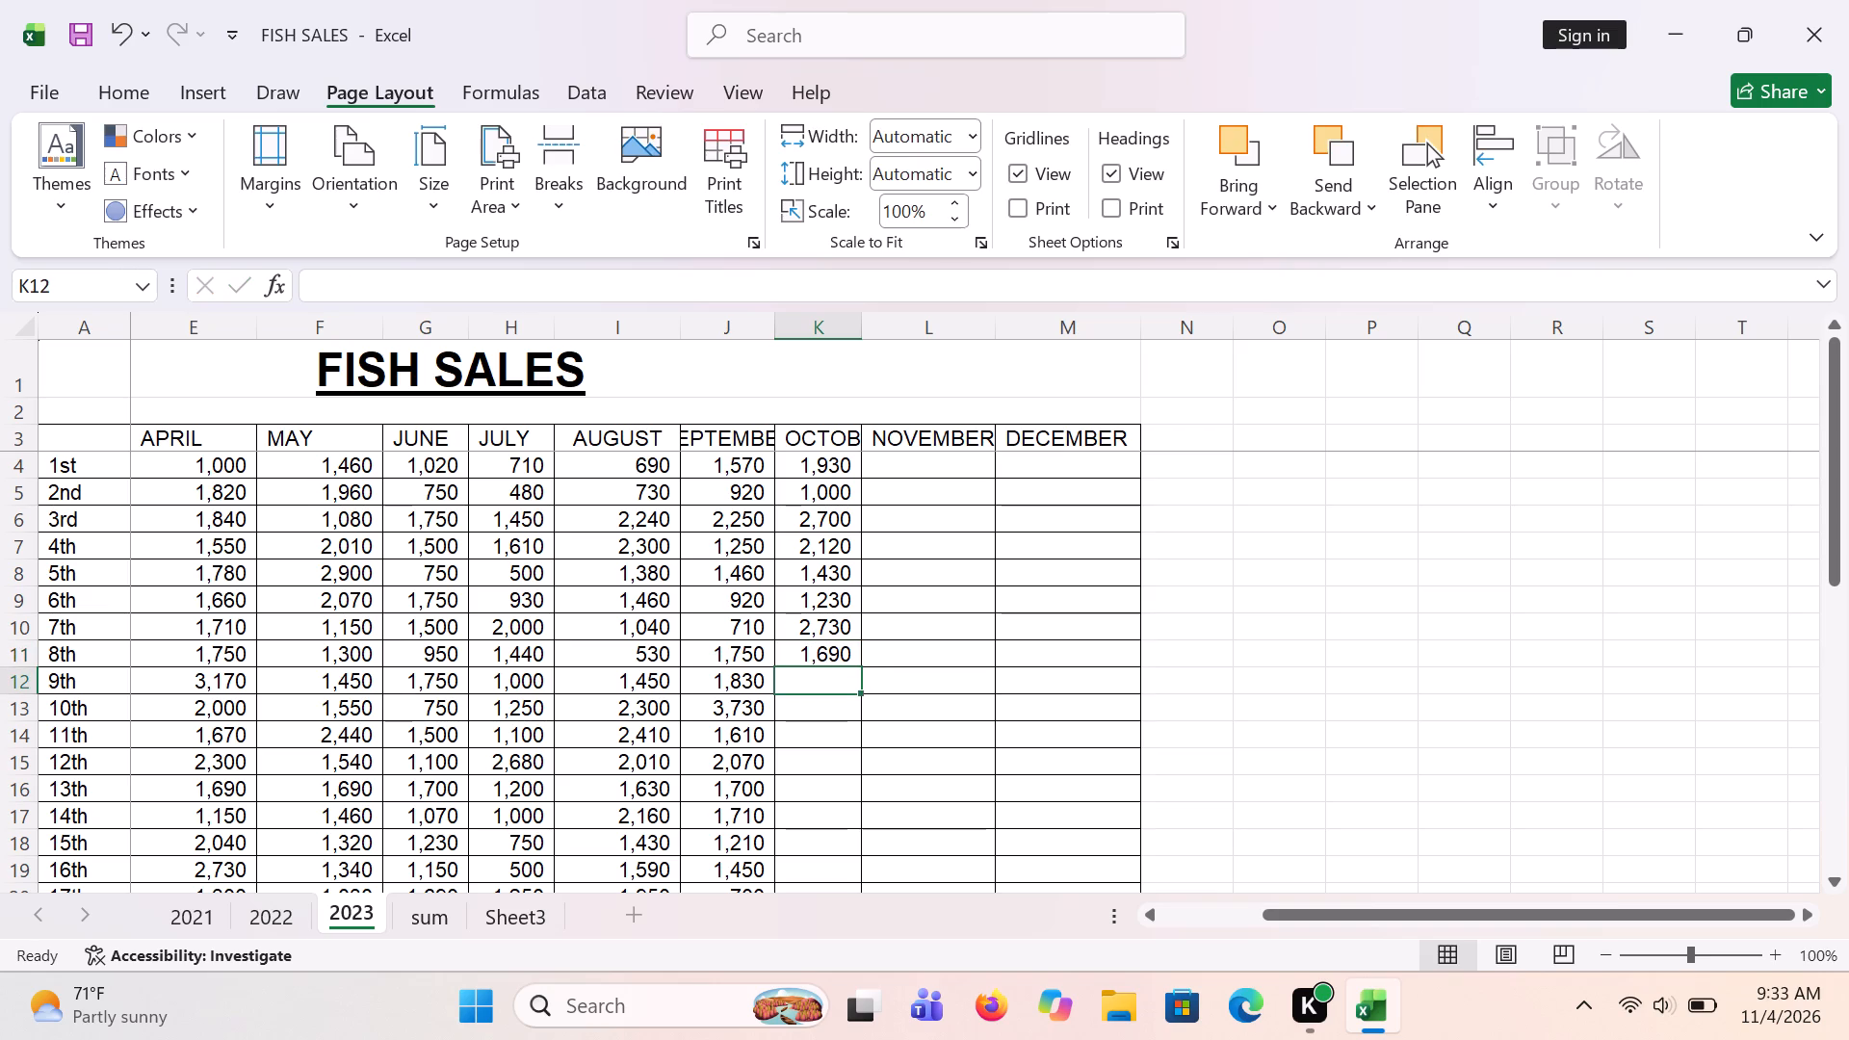
{"action": "key", "text": "1"}
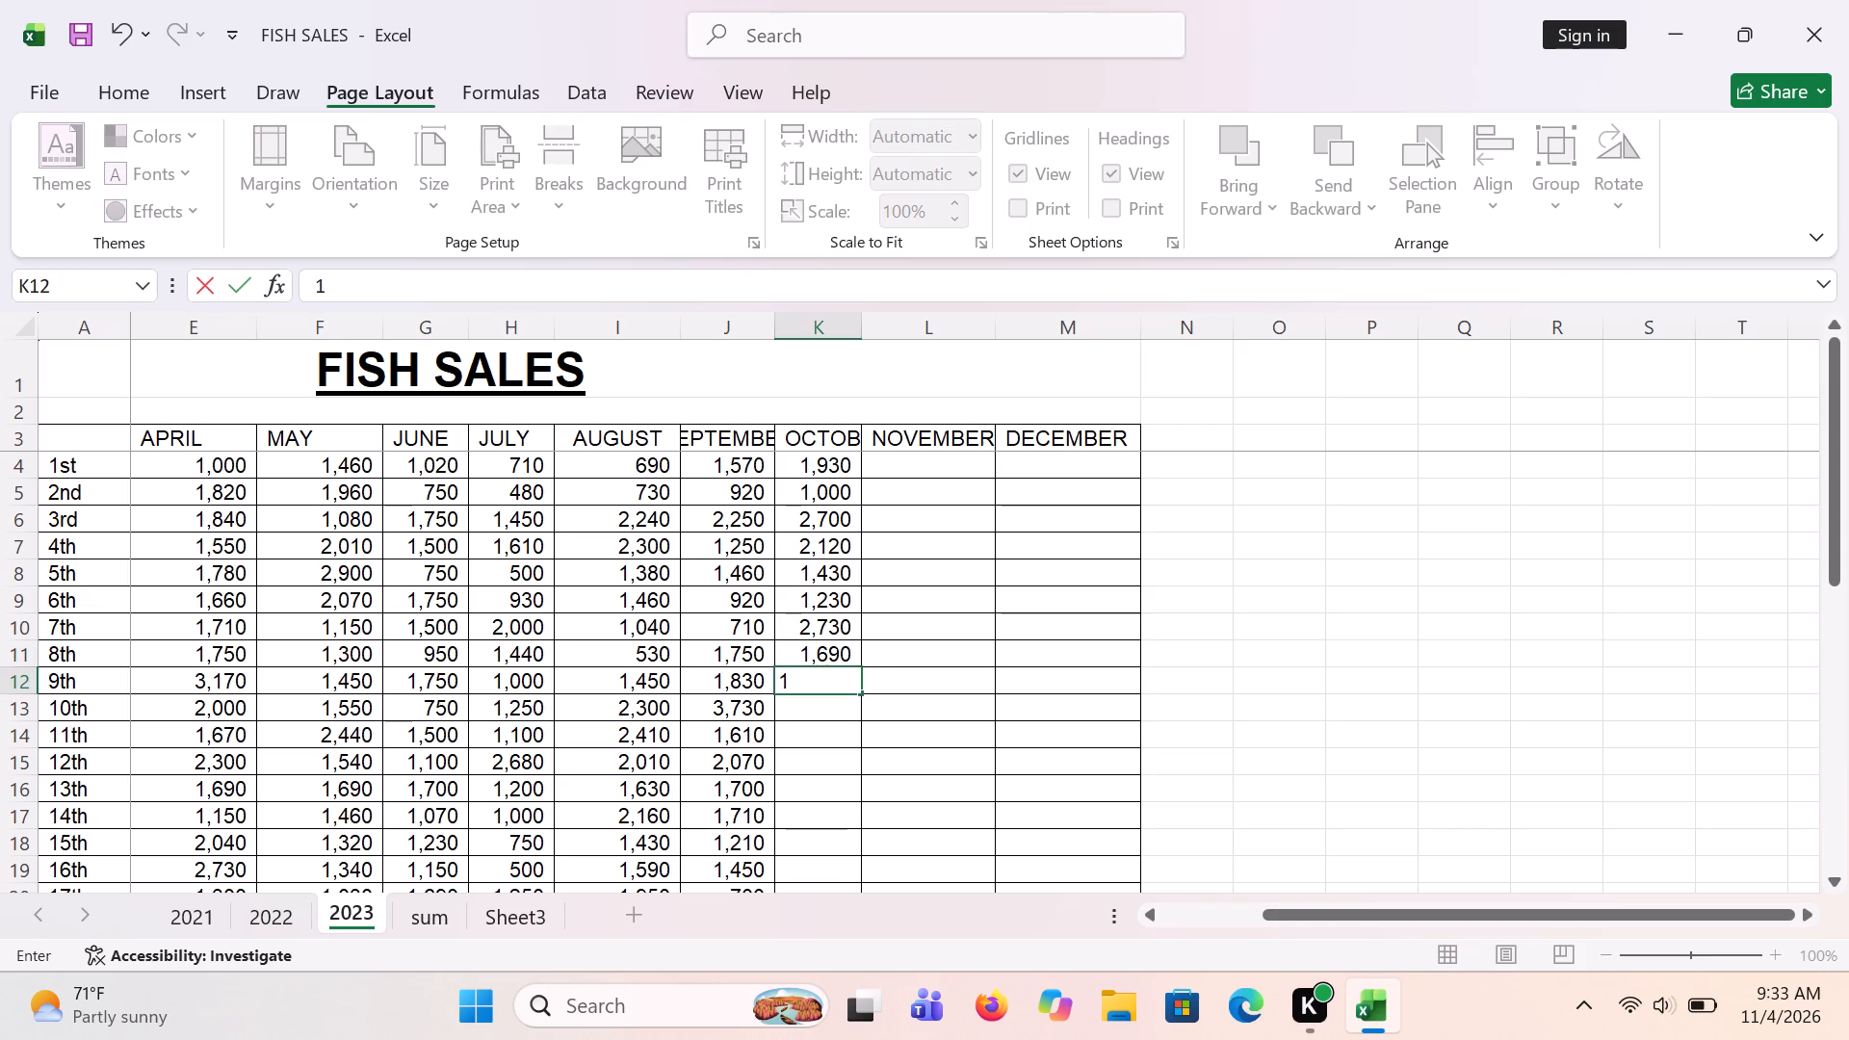
{"action": "key", "text": "7"}
{"action": "type", "text": "00"}
{"action": "key", "text": "Return"}
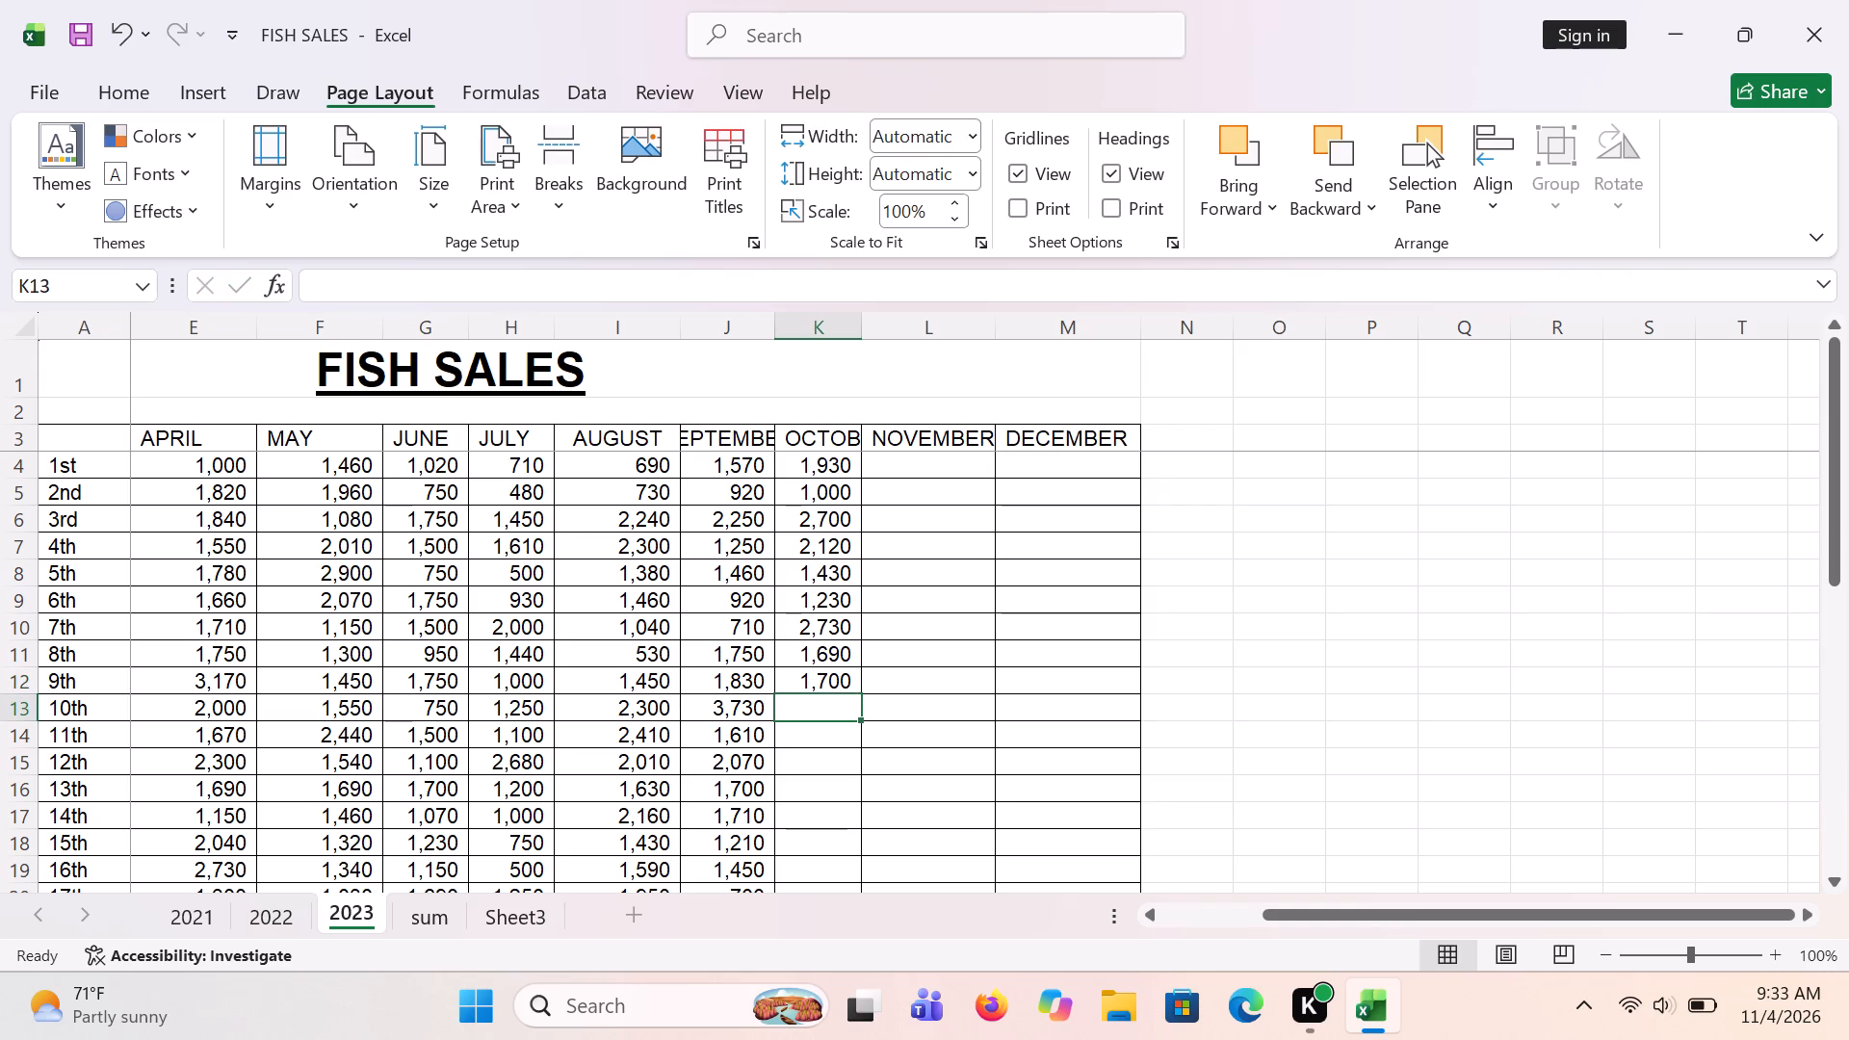
Enter the October sales for the 10th to 12th: 1150, 1660 and 2300.
{"action": "type", "text": "11"}
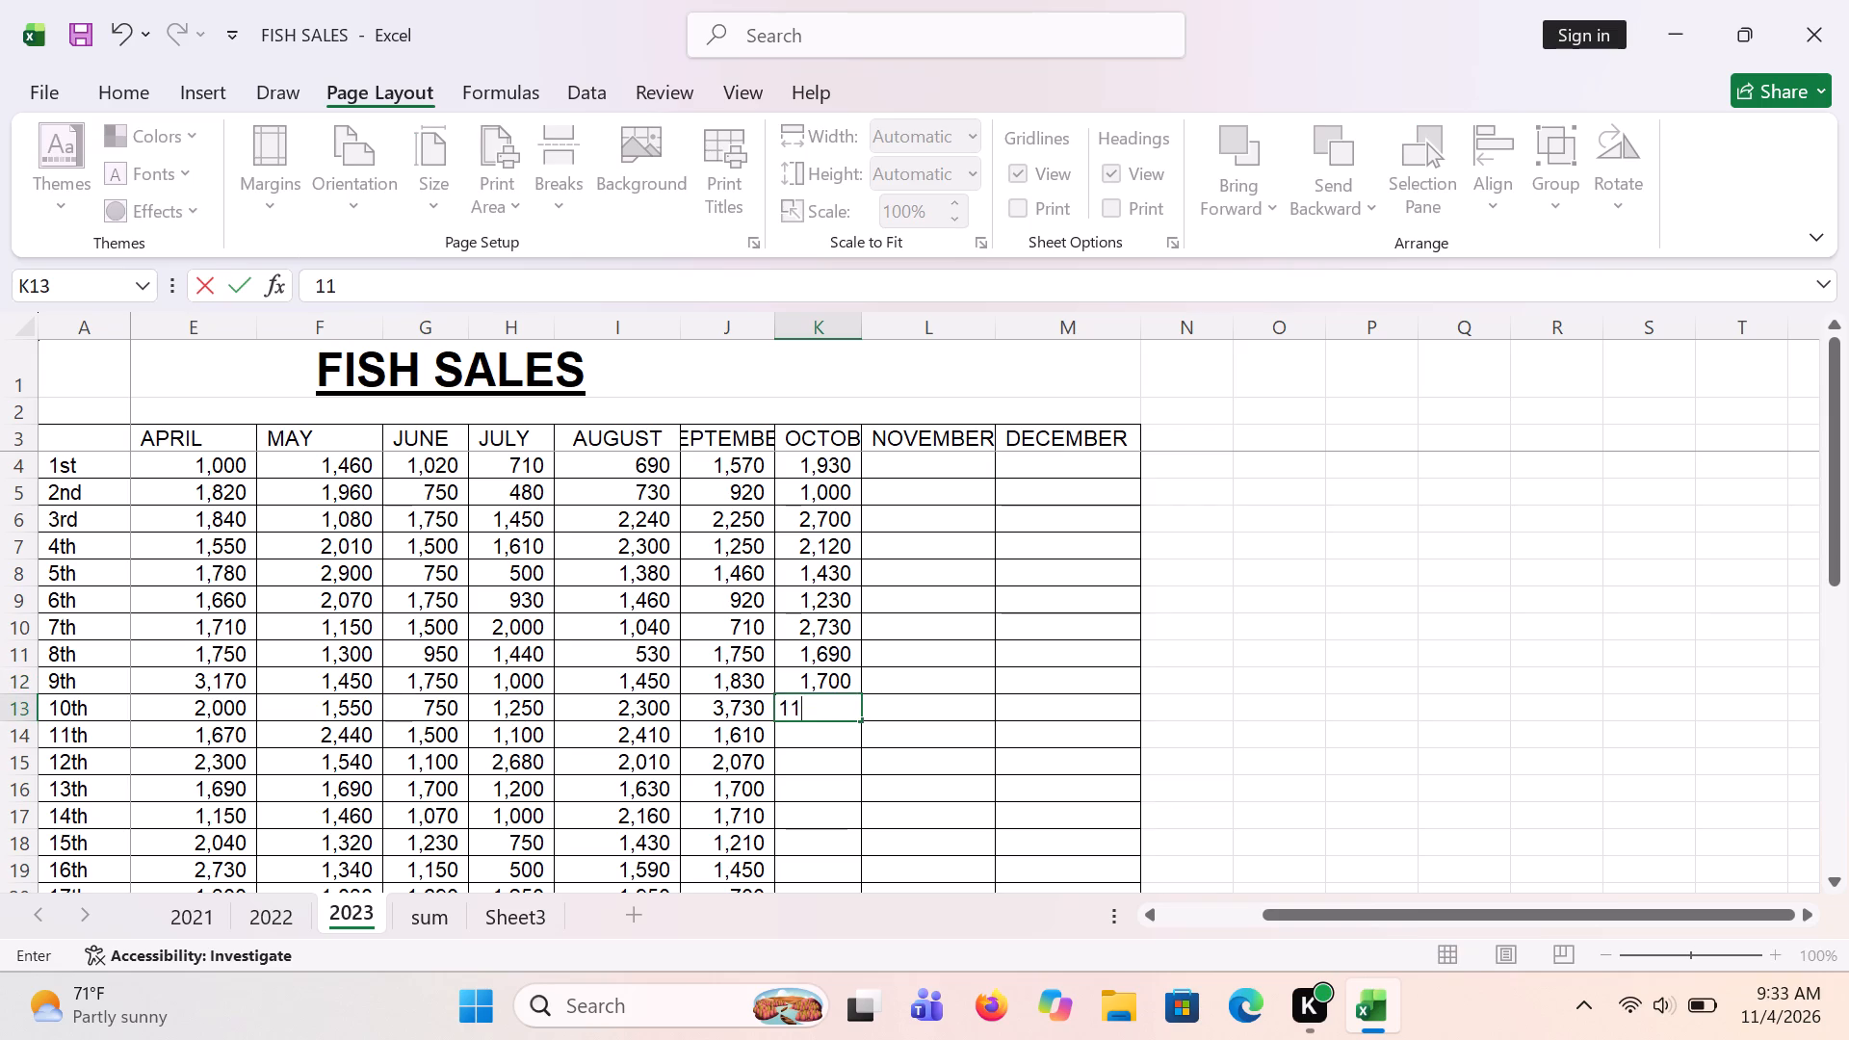
{"action": "key", "text": "5"}
{"action": "key", "text": "0"}
{"action": "key", "text": "Return"}
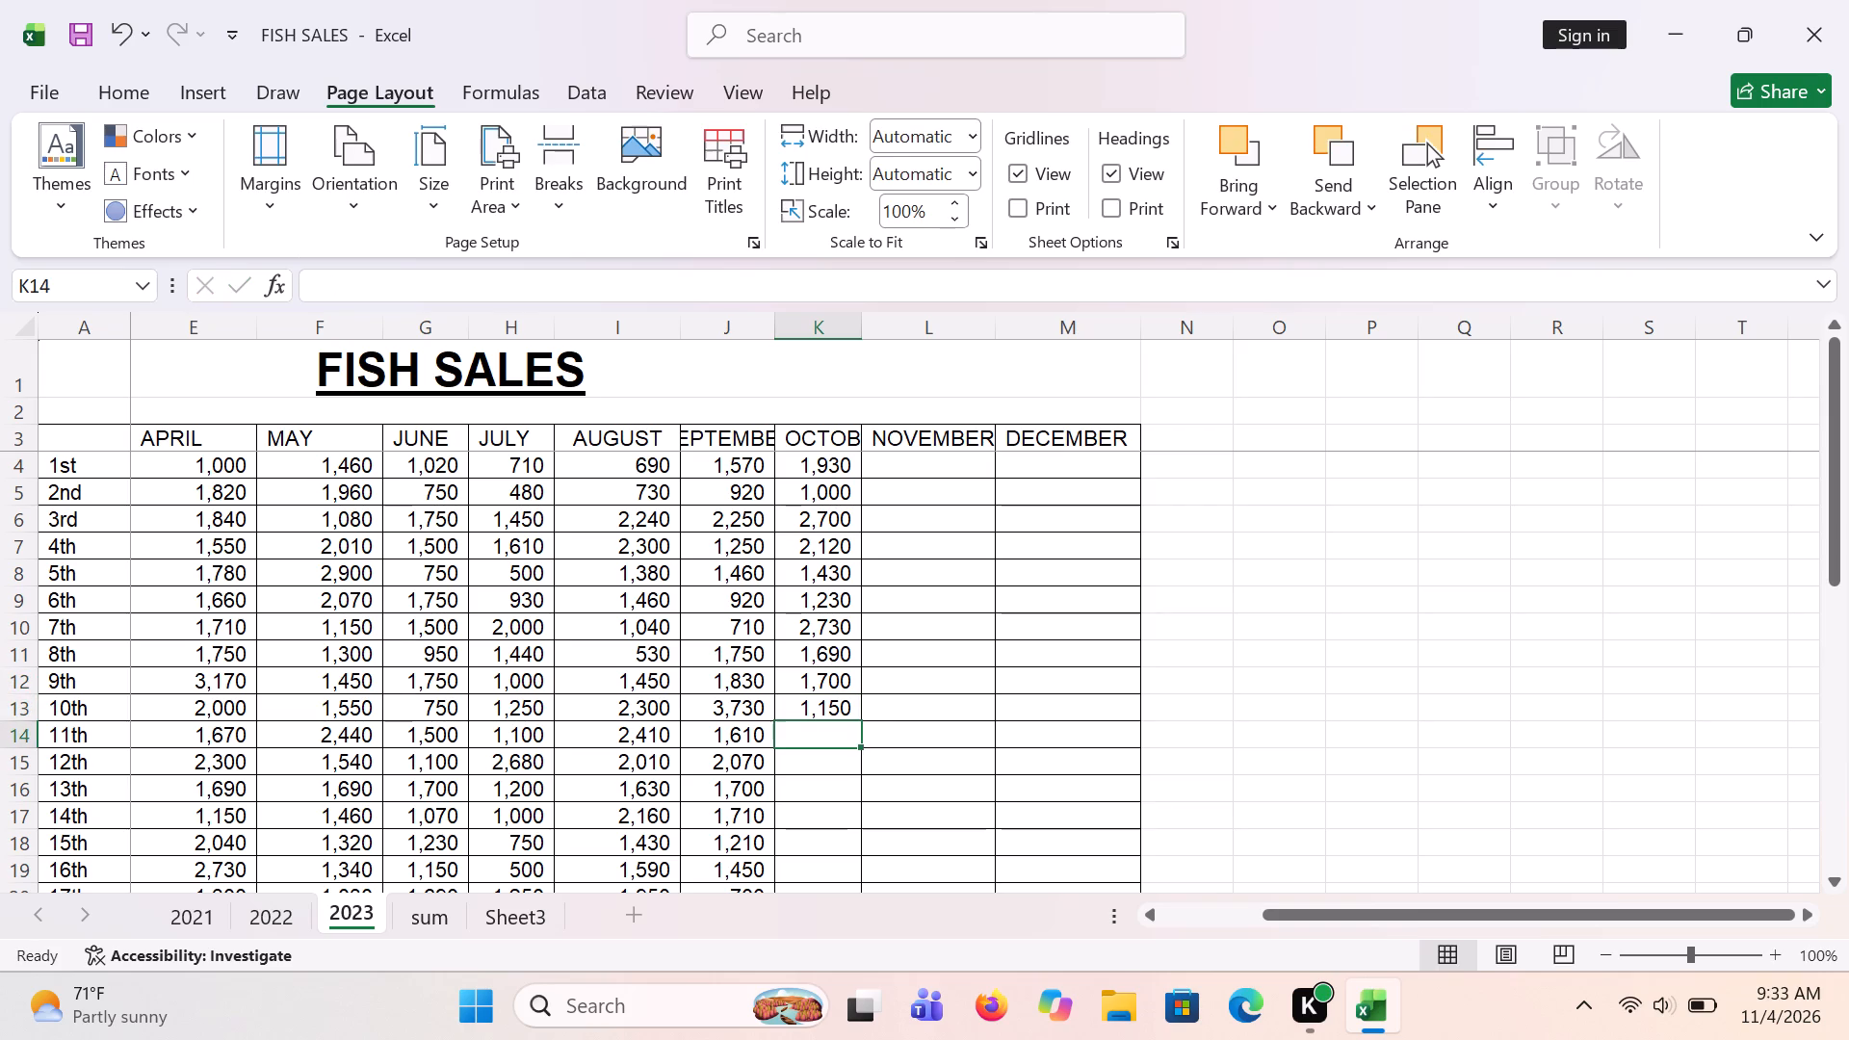
{"action": "key", "text": "1"}
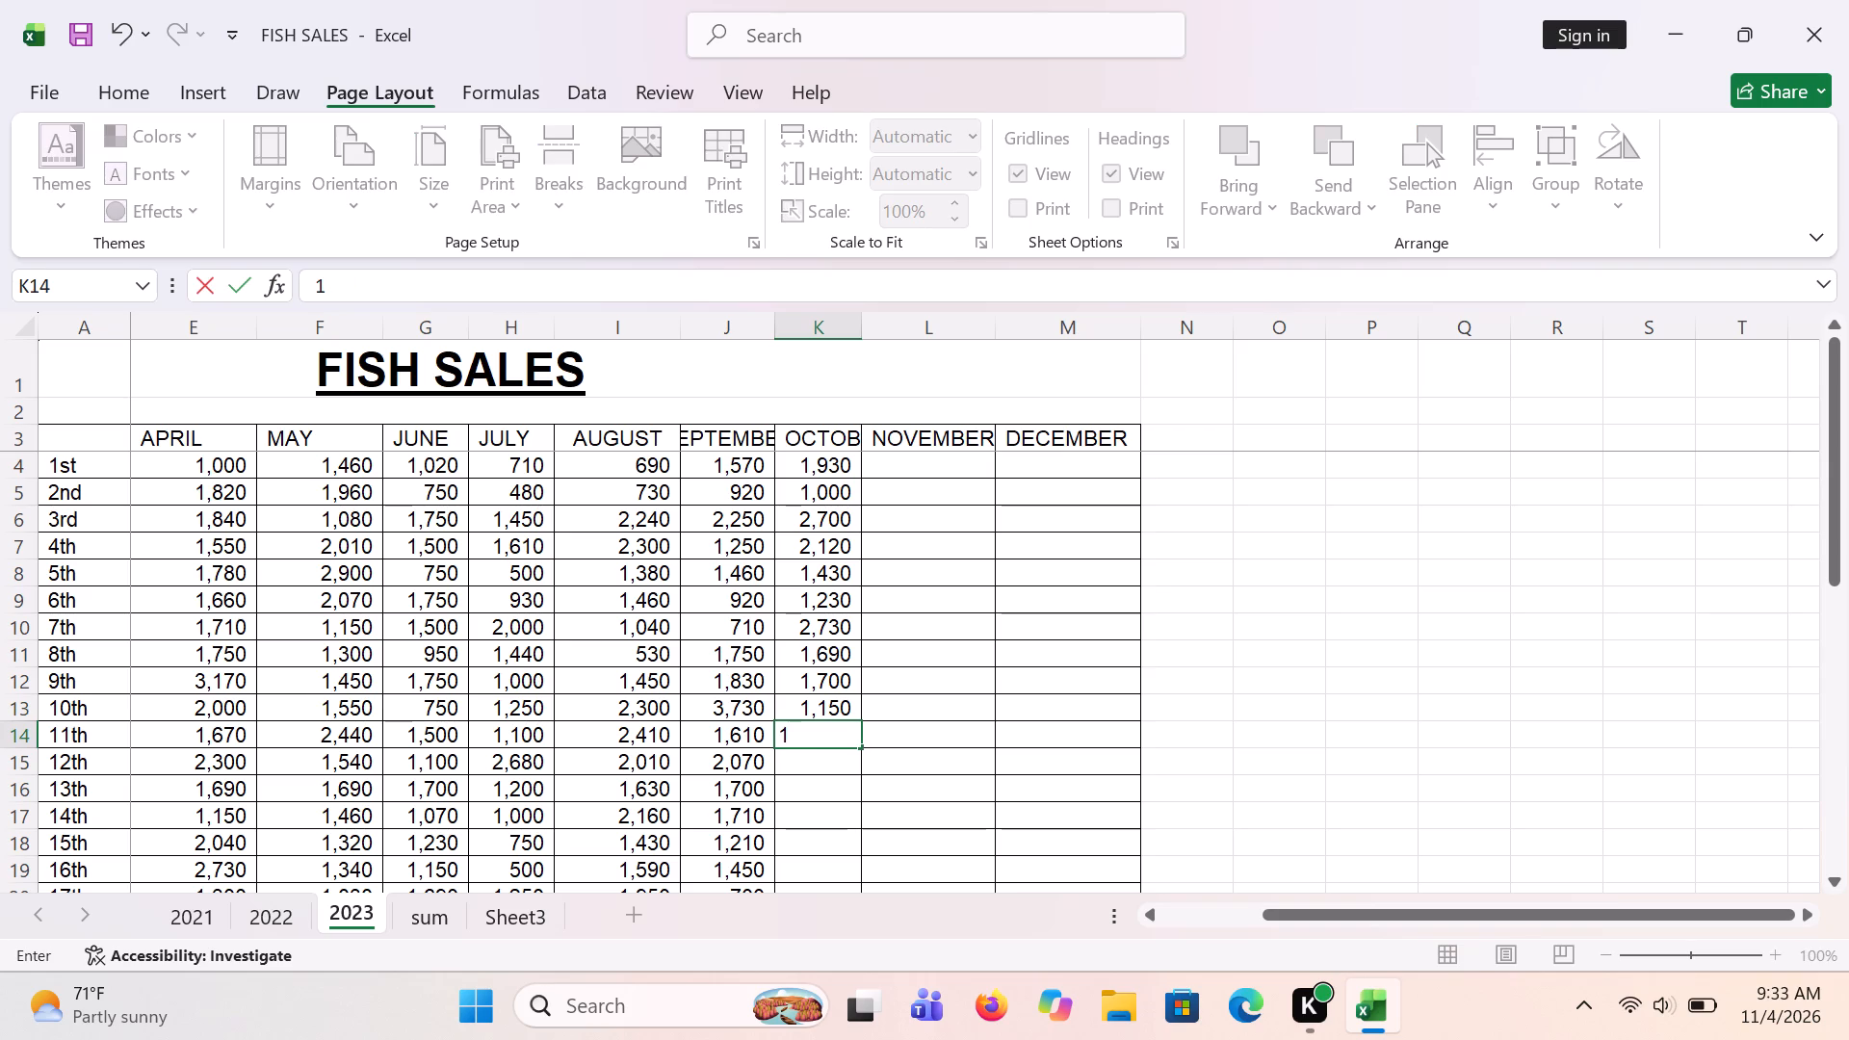
{"action": "type", "text": "66"}
{"action": "key", "text": "0"}
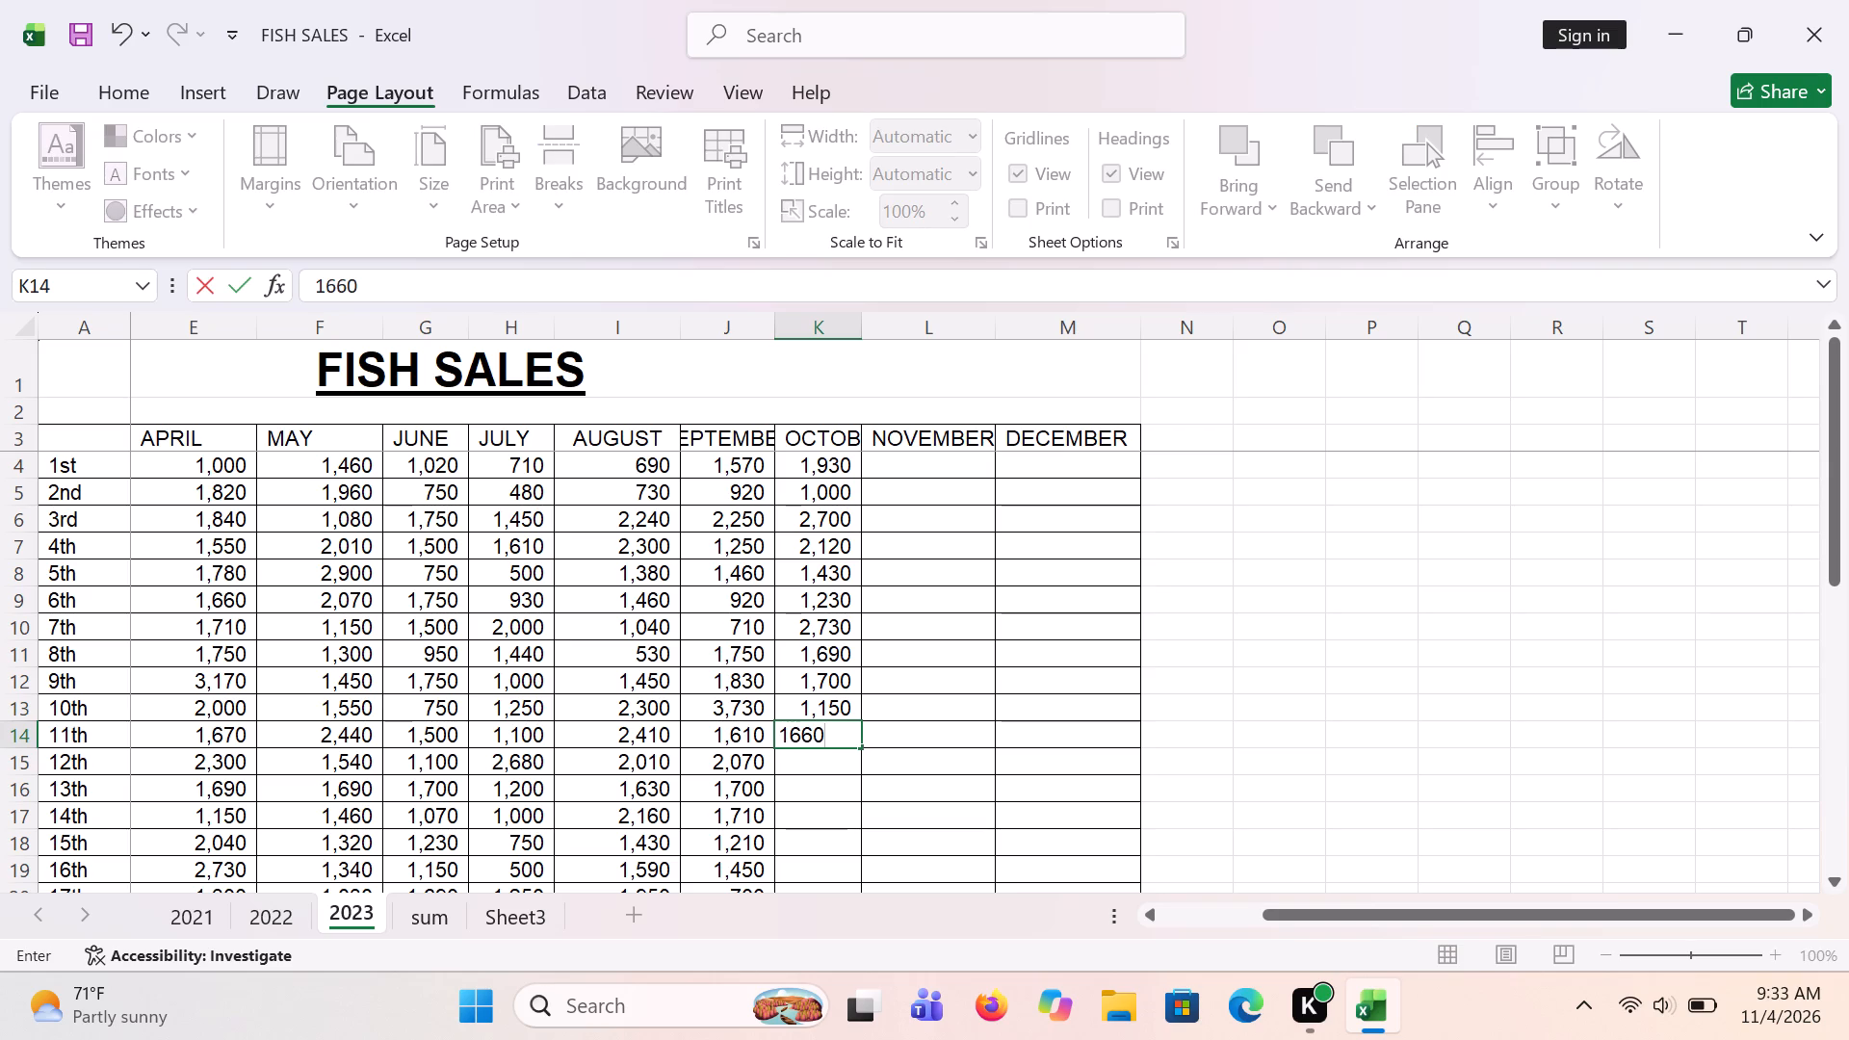
{"action": "key", "text": "Return"}
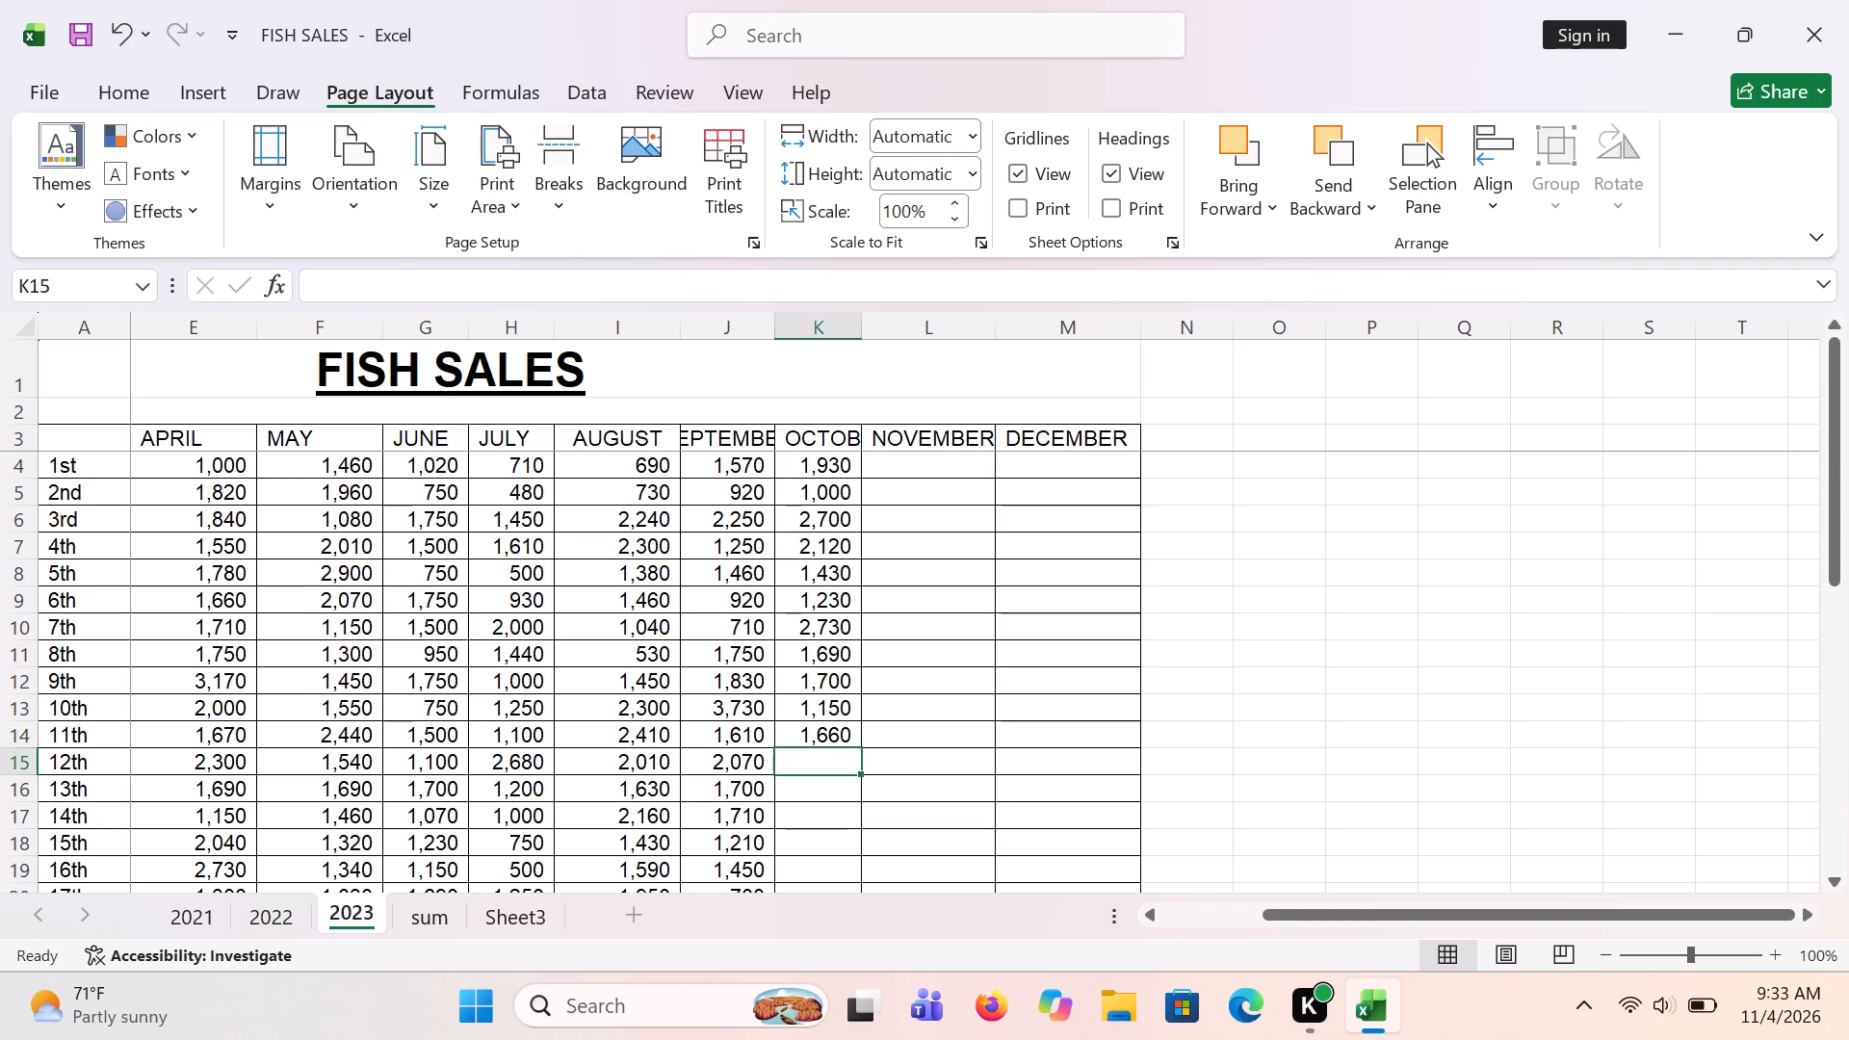
{"action": "type", "text": "23"}
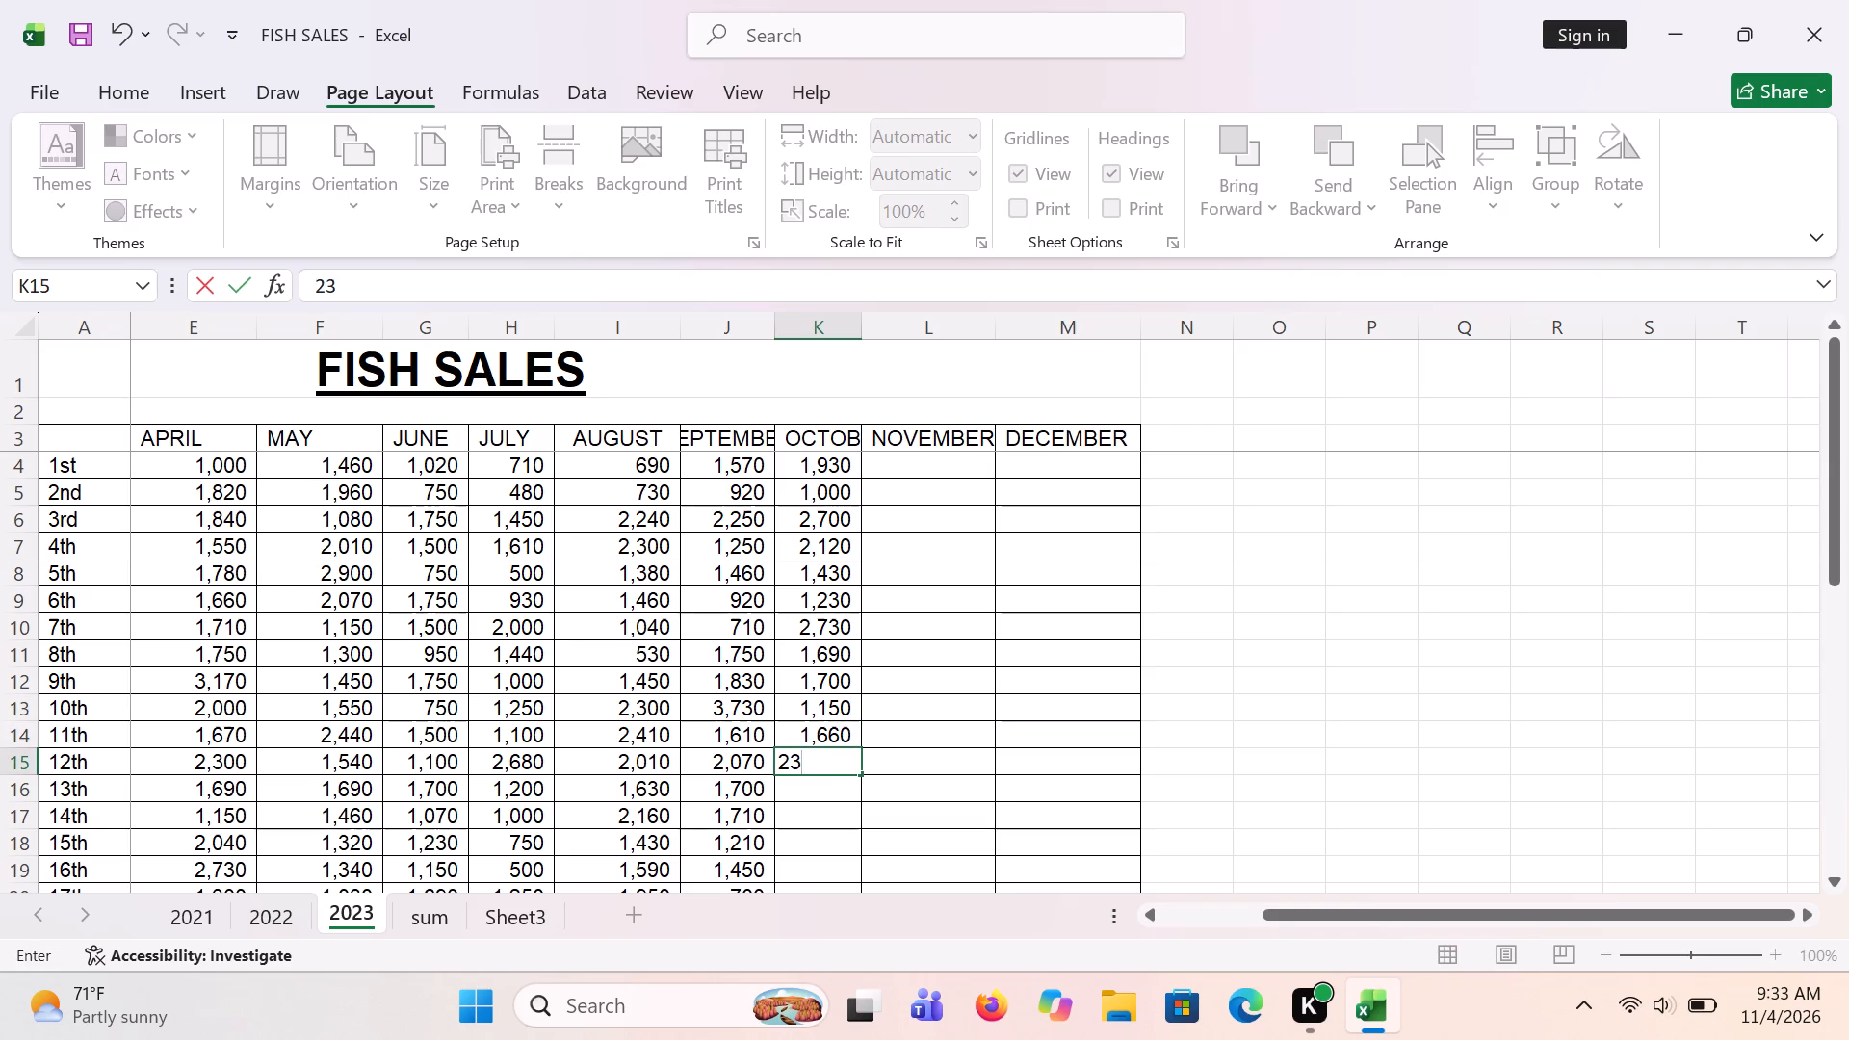
{"action": "type", "text": "00"}
{"action": "key", "text": "Return"}
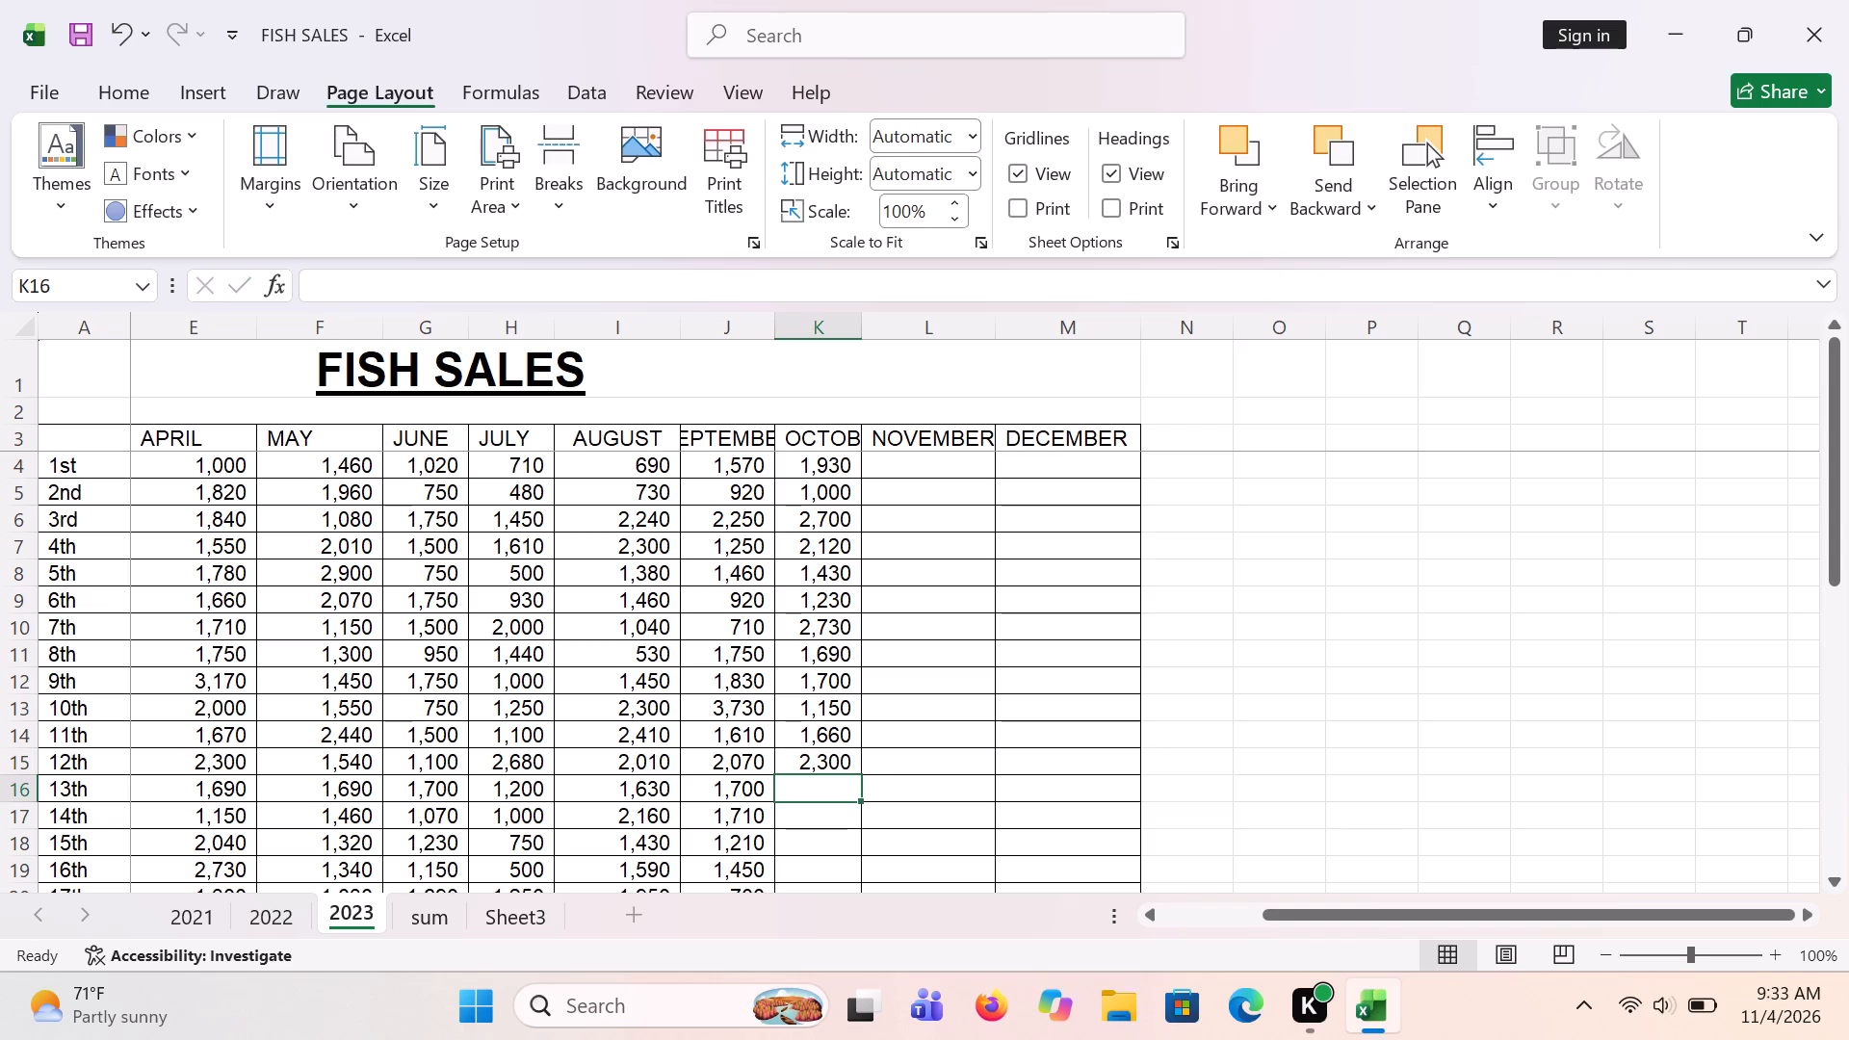
Enter the October sales for the 13th to 15th: 1460, 3500 and 1230.
{"action": "key", "text": "1"}
{"action": "type", "text": "460"}
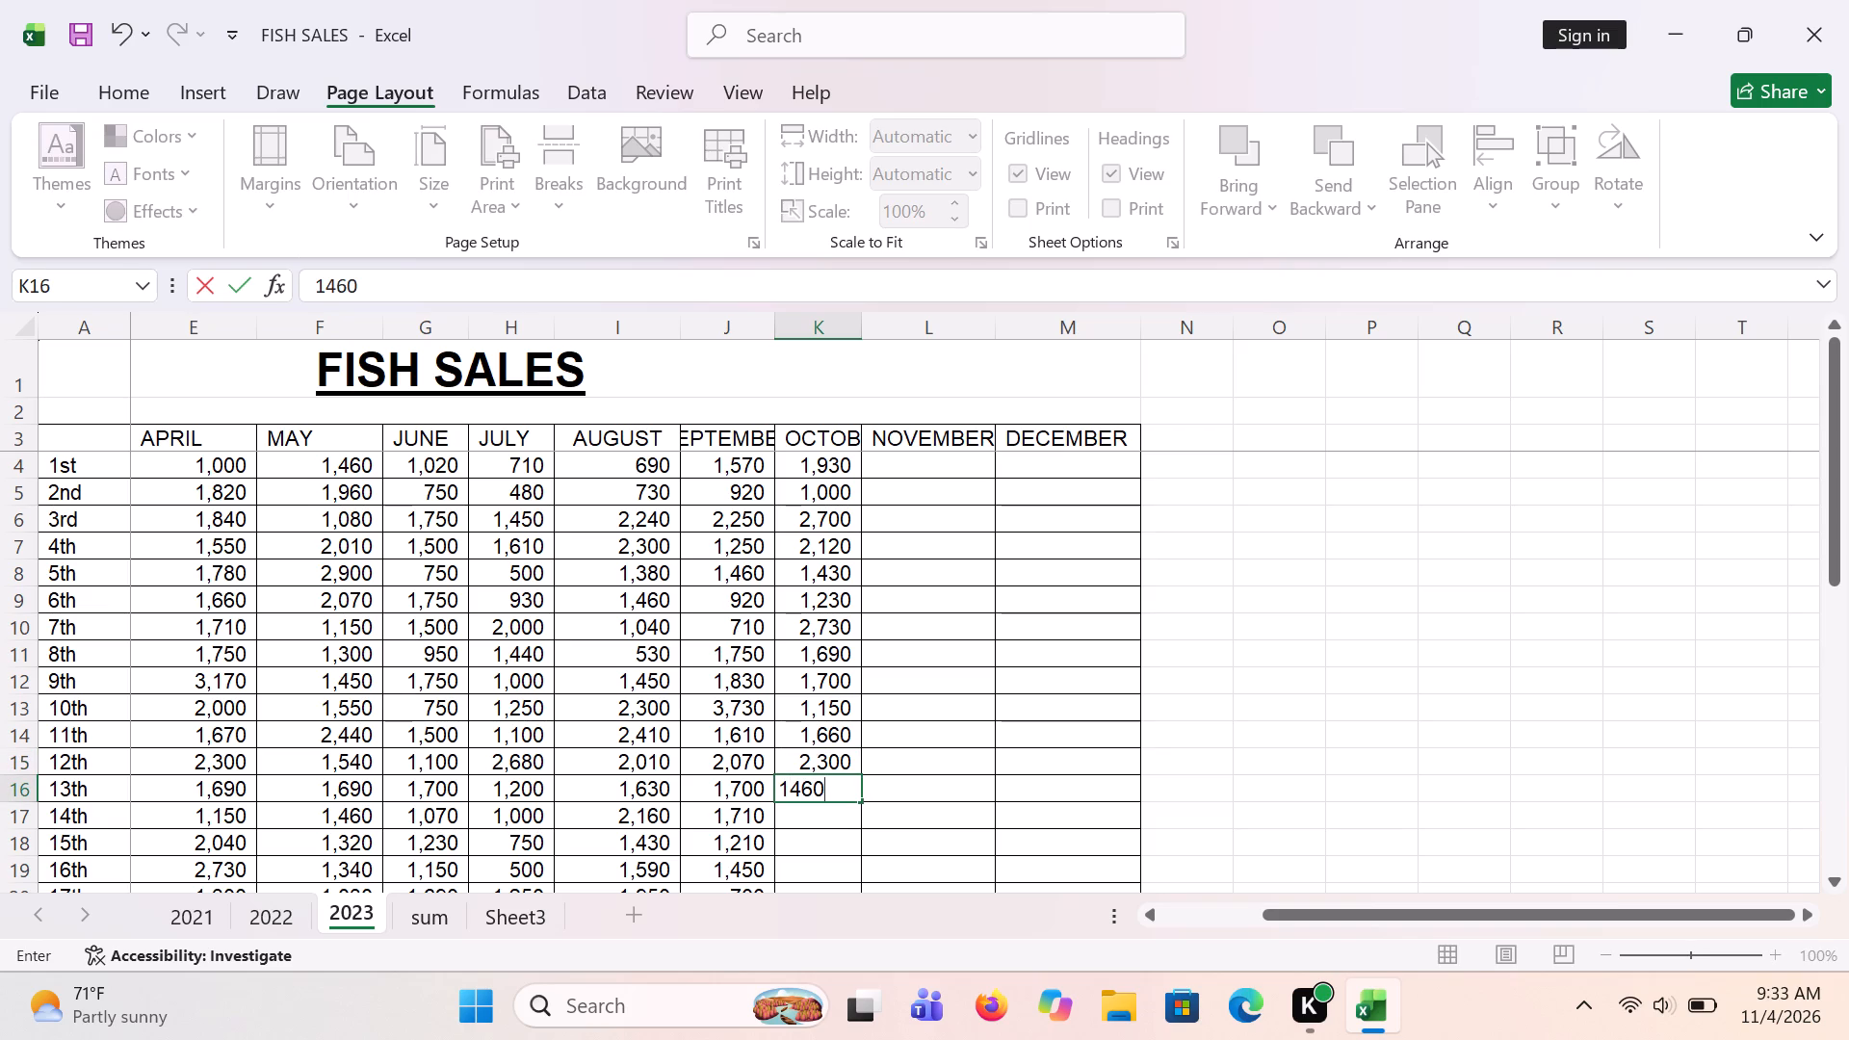
{"action": "key", "text": "Return"}
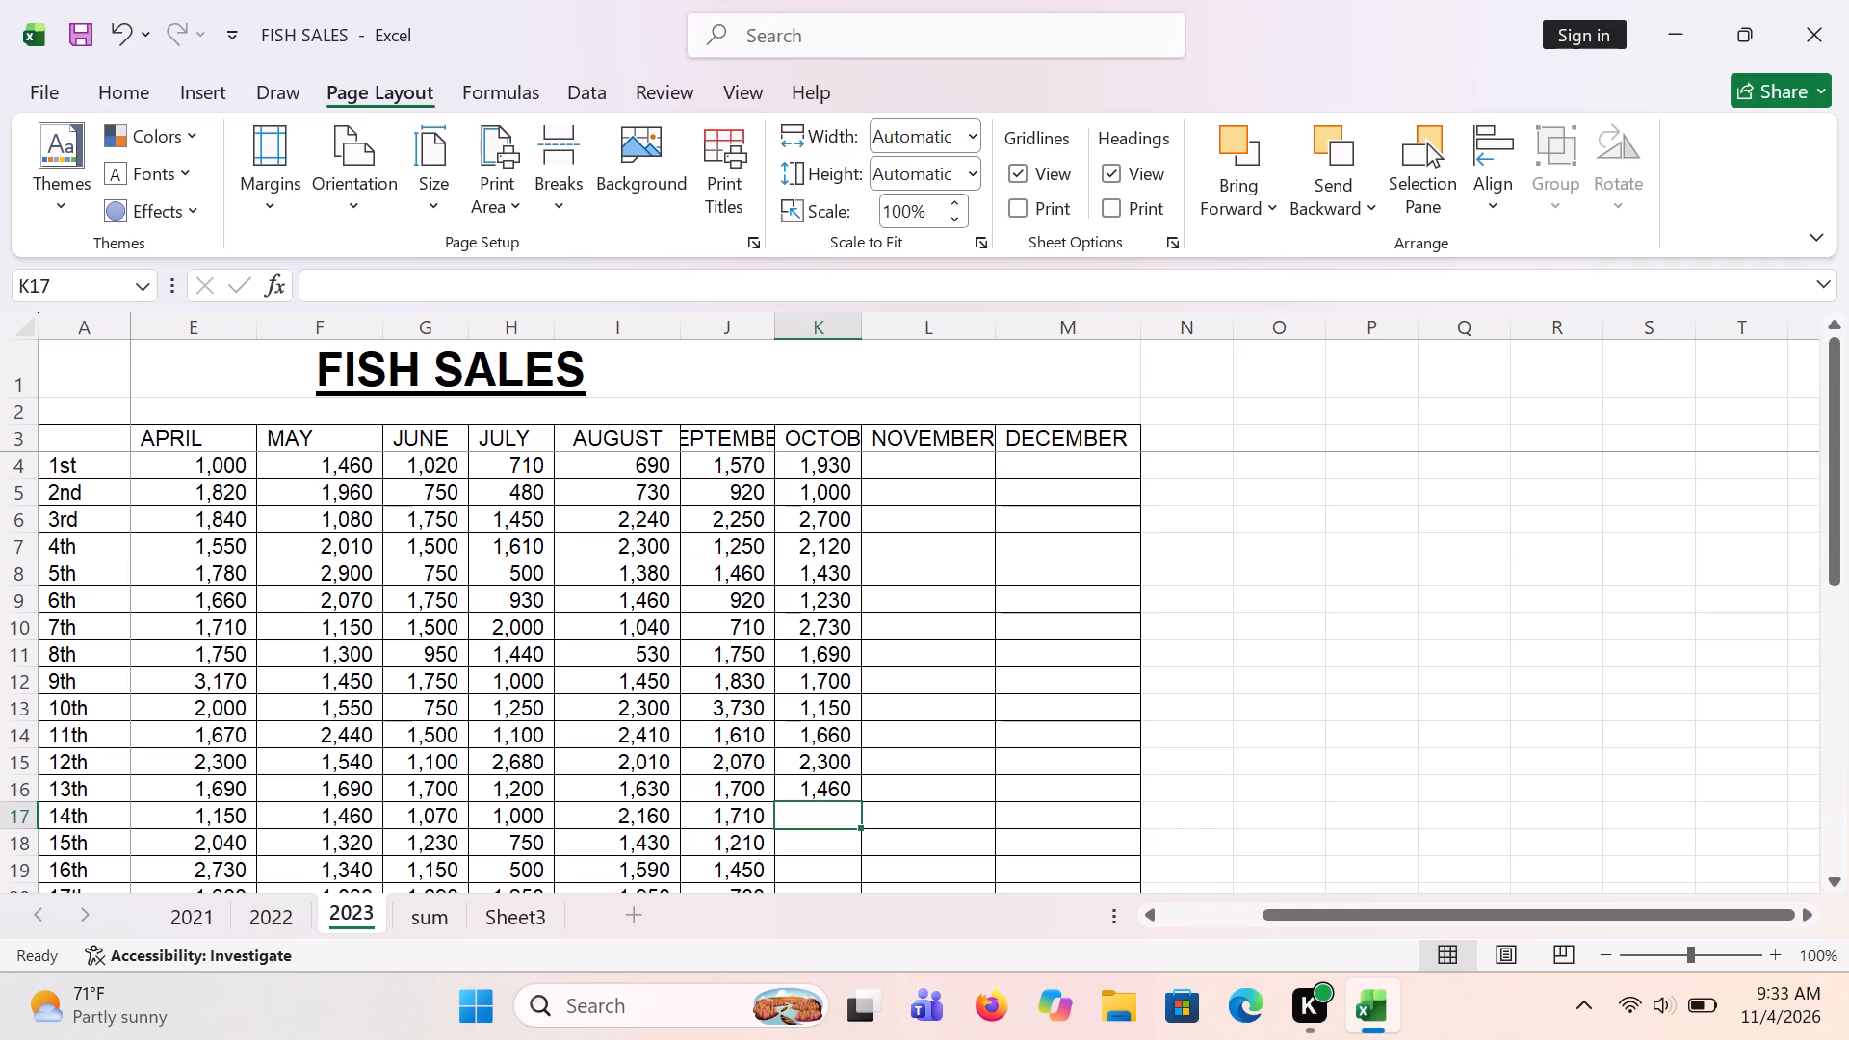
{"action": "type", "text": "35"}
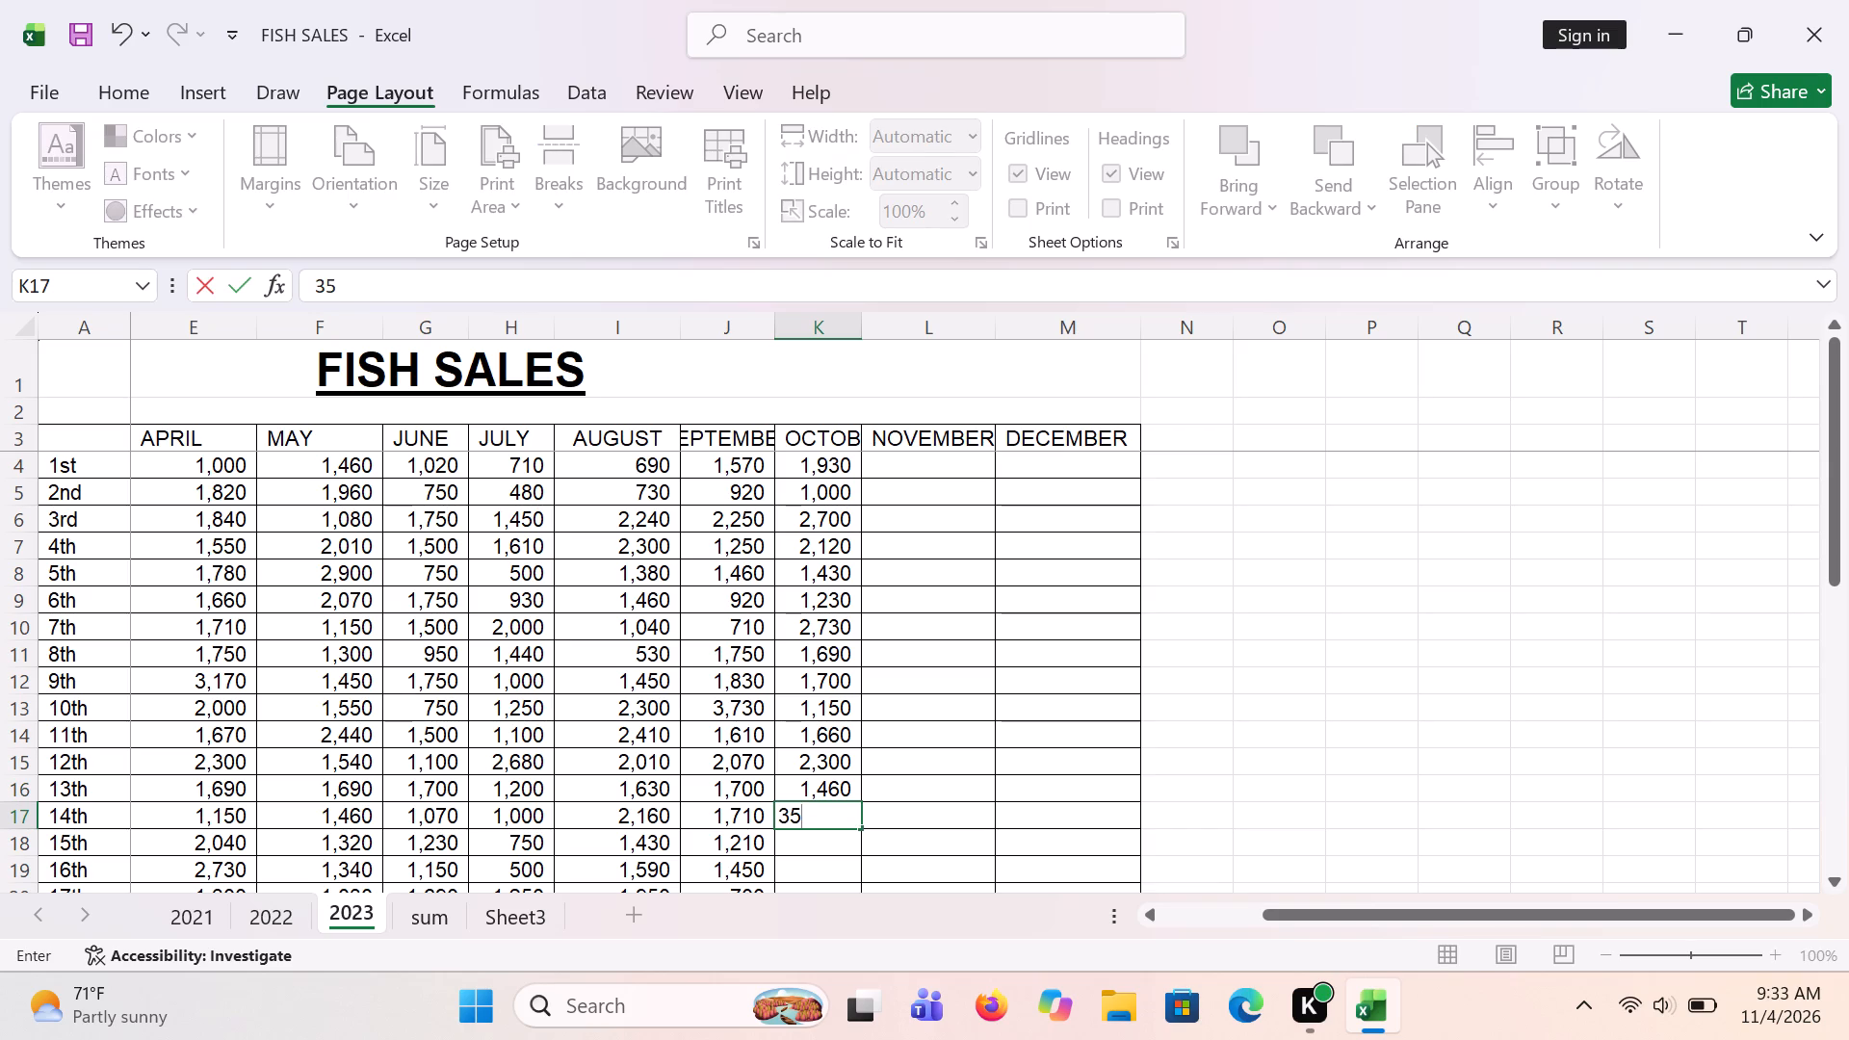
{"action": "key", "text": "0"}
{"action": "key", "text": "0"}
{"action": "key", "text": "Return"}
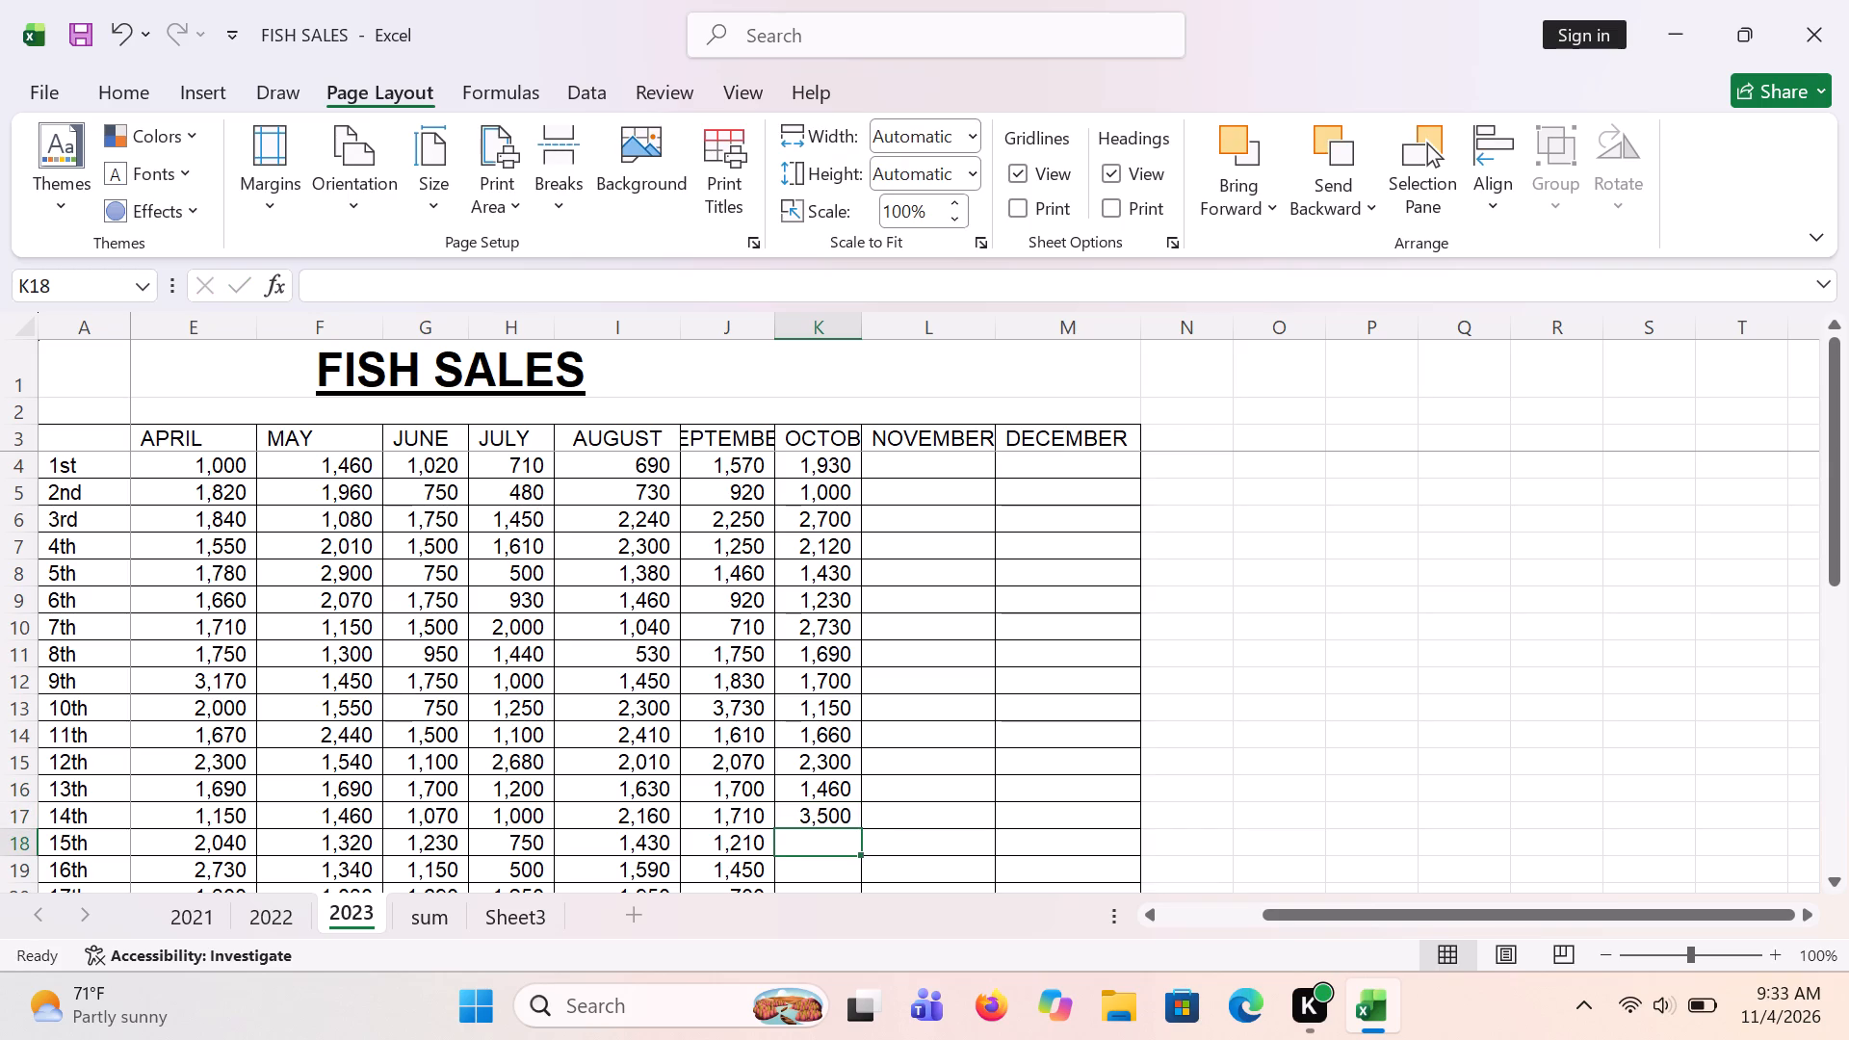
{"action": "type", "text": "123"}
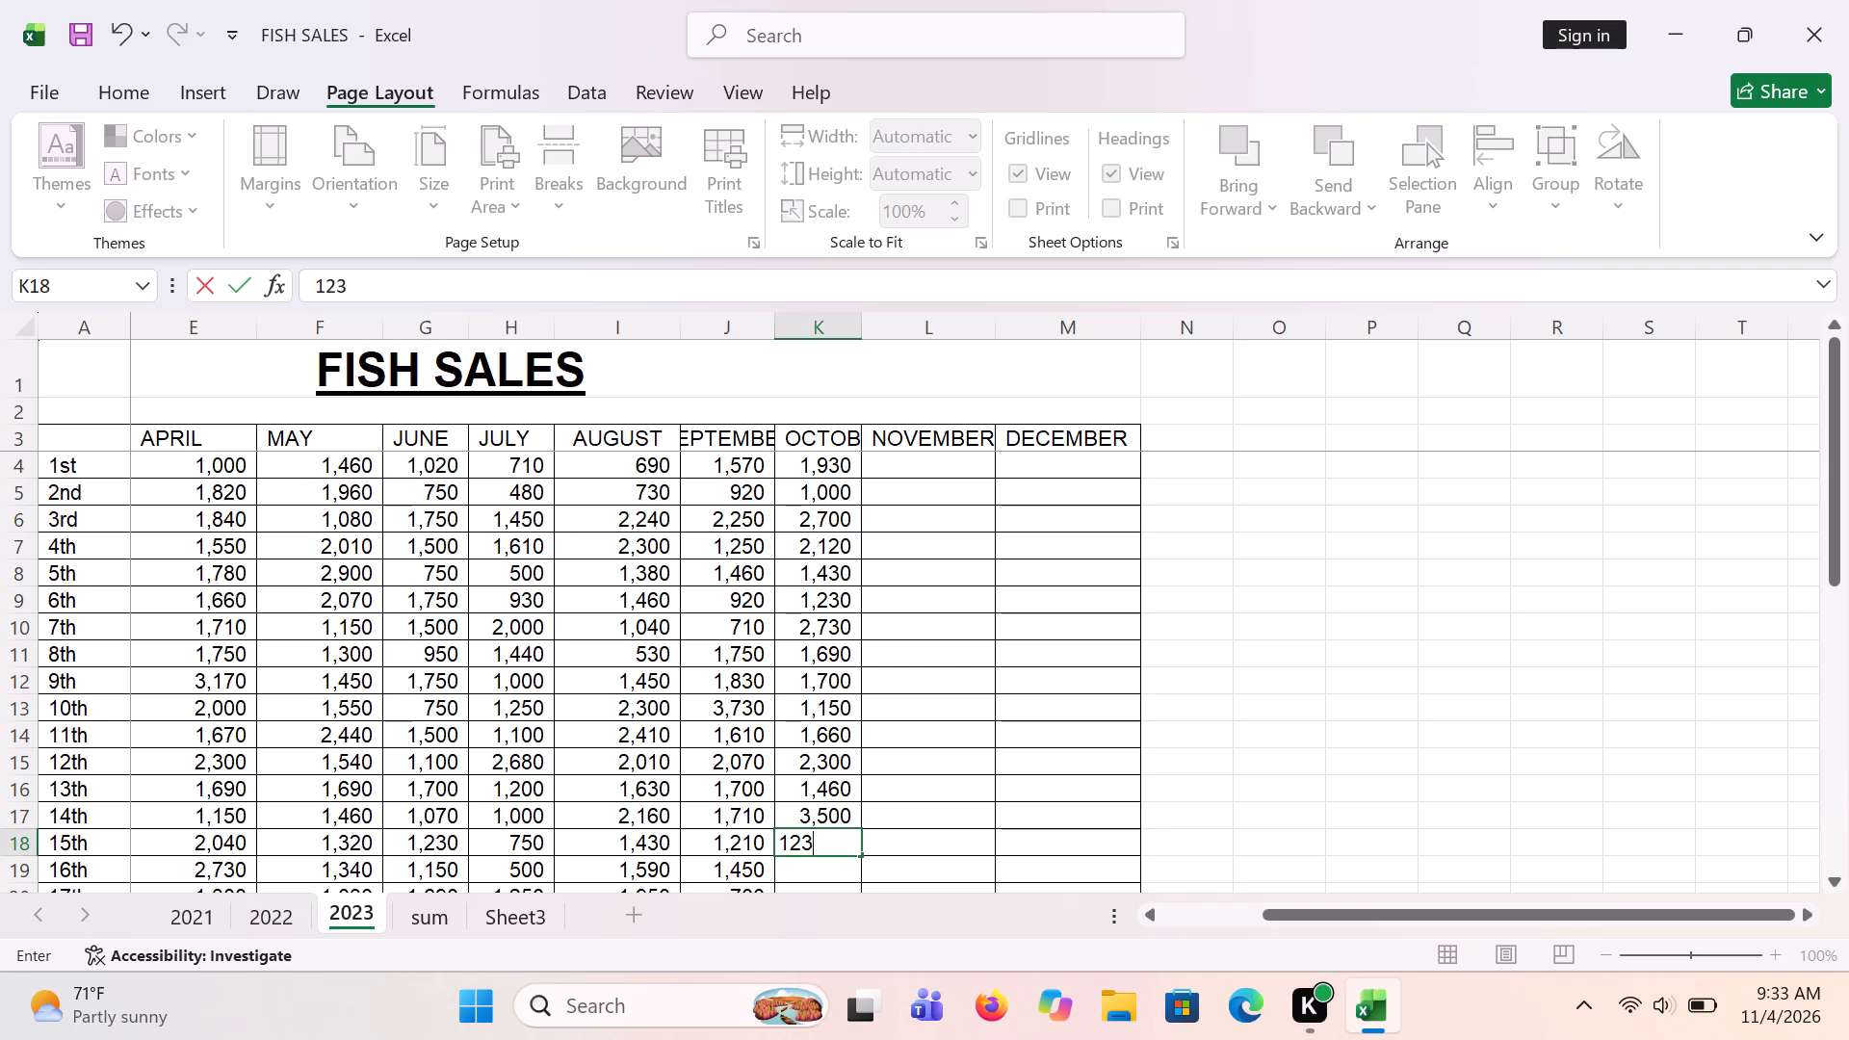
{"action": "key", "text": "0"}
{"action": "key", "text": "Return"}
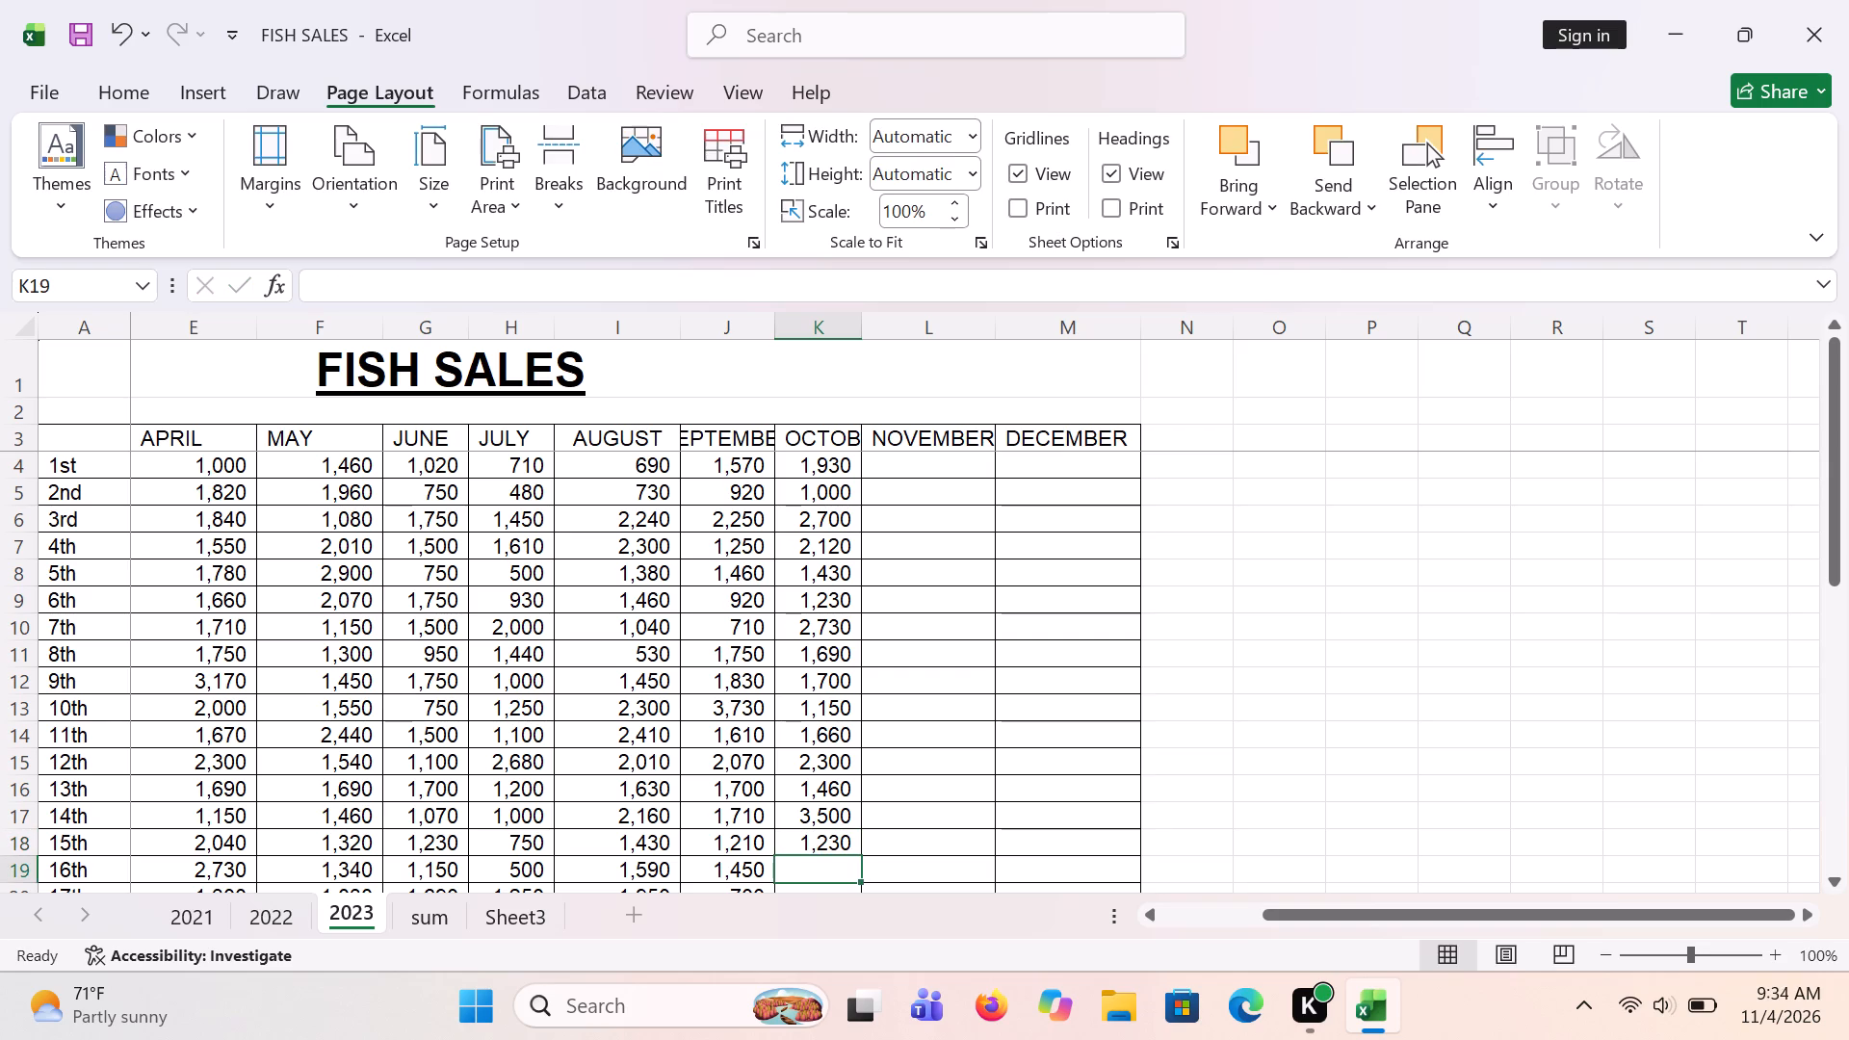
Enter the October sales for the 16th to 18th: 1430, 2200 and 1460.
{"action": "key", "text": "1"}
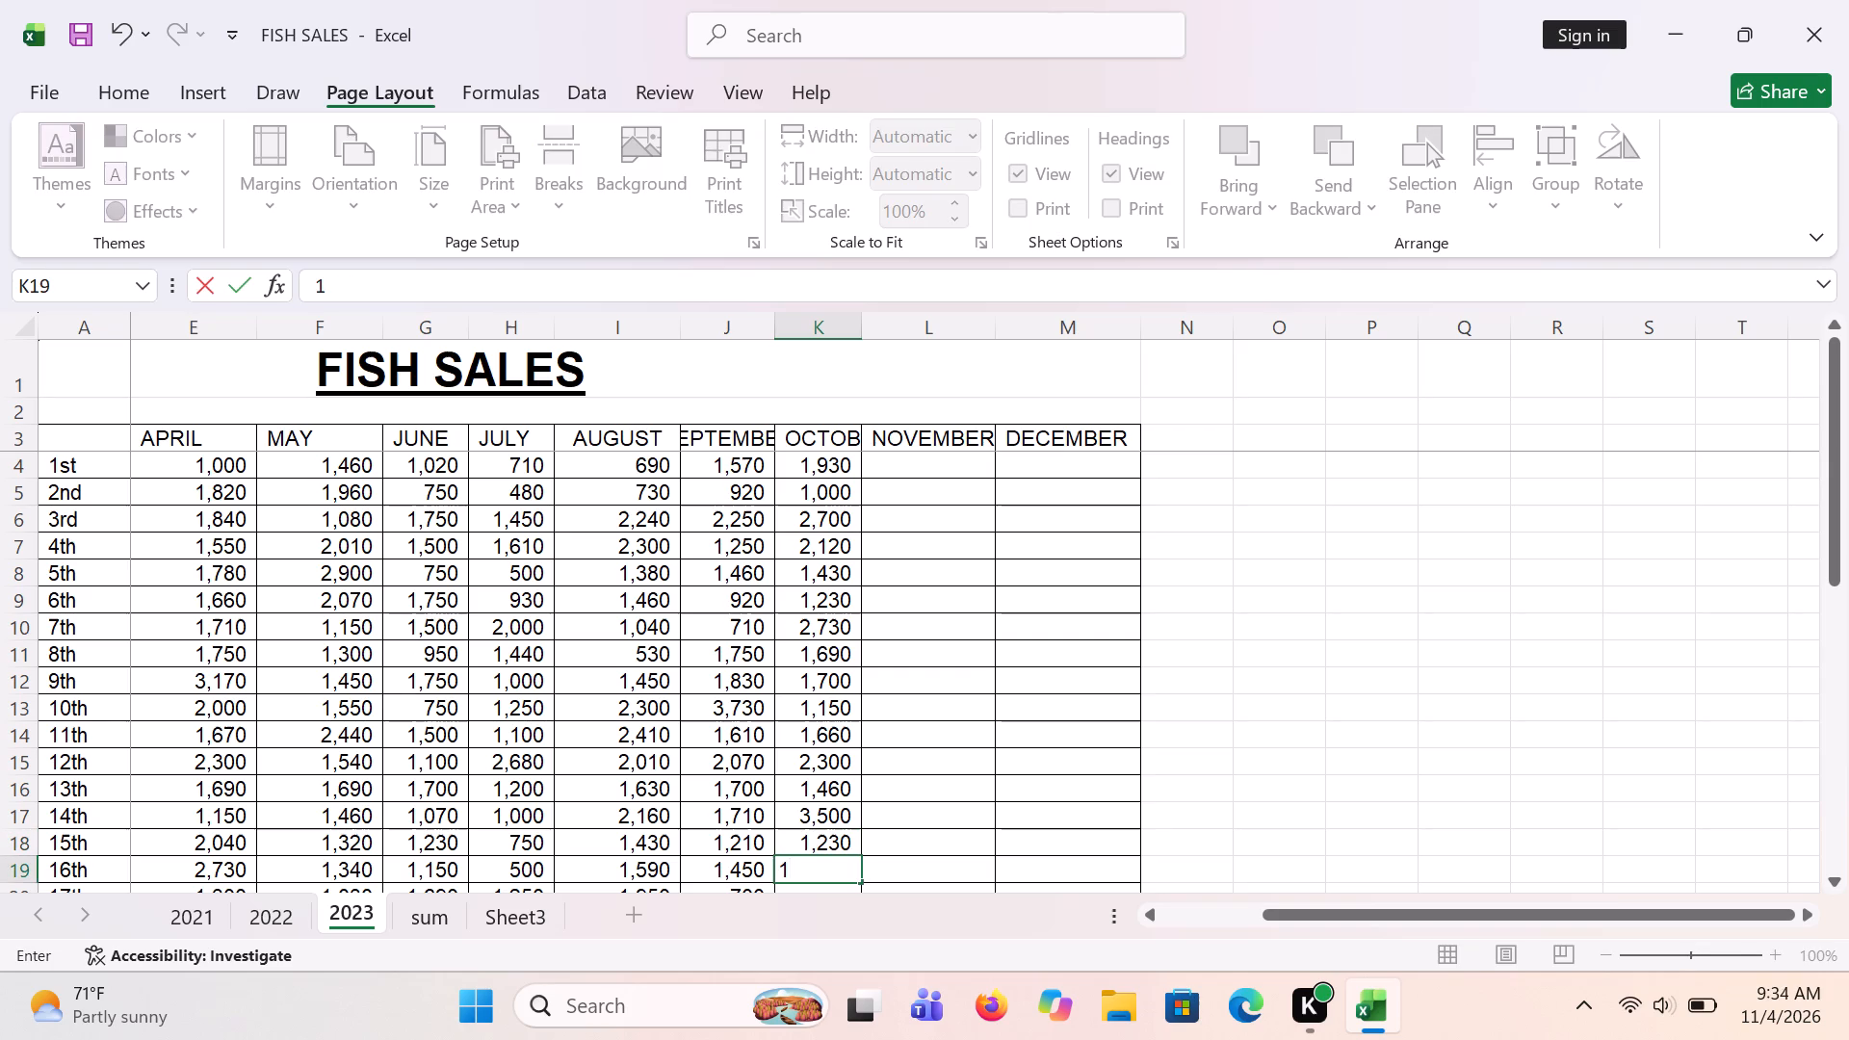
{"action": "type", "text": "430"}
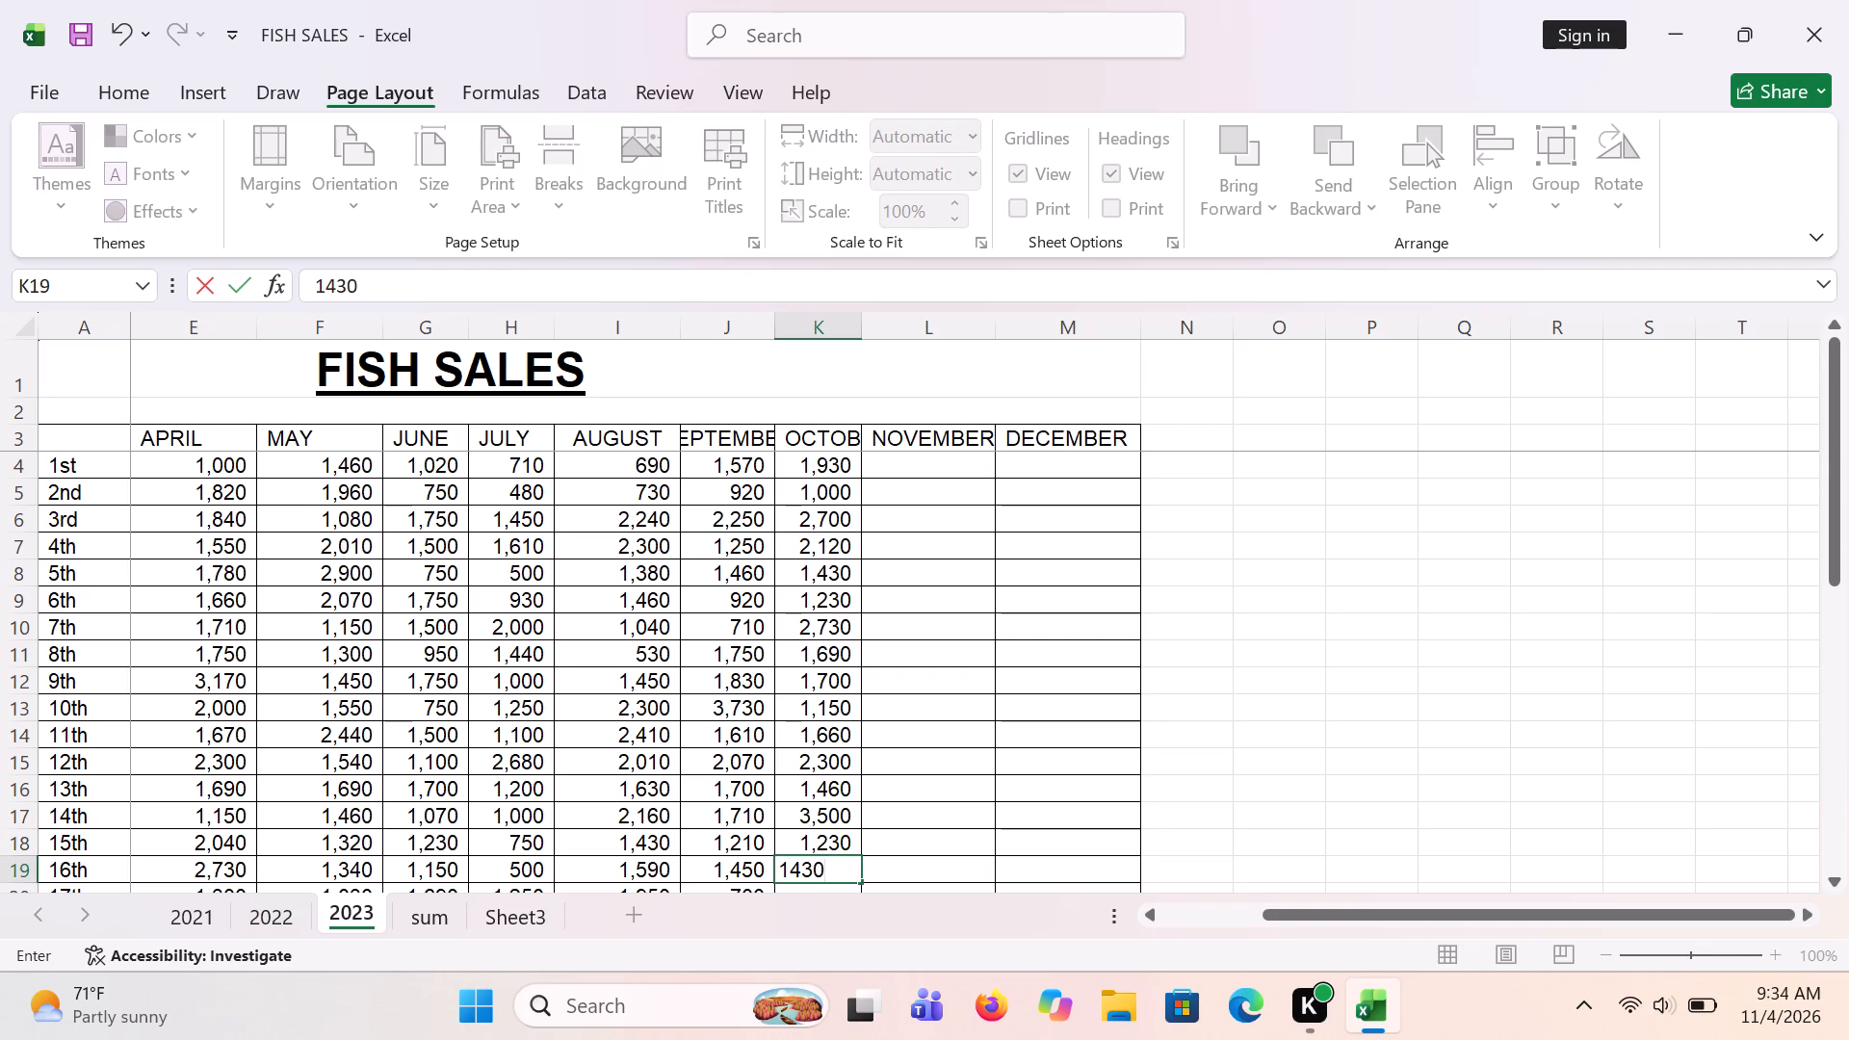
{"action": "key", "text": "Return"}
{"action": "type", "text": "2200"}
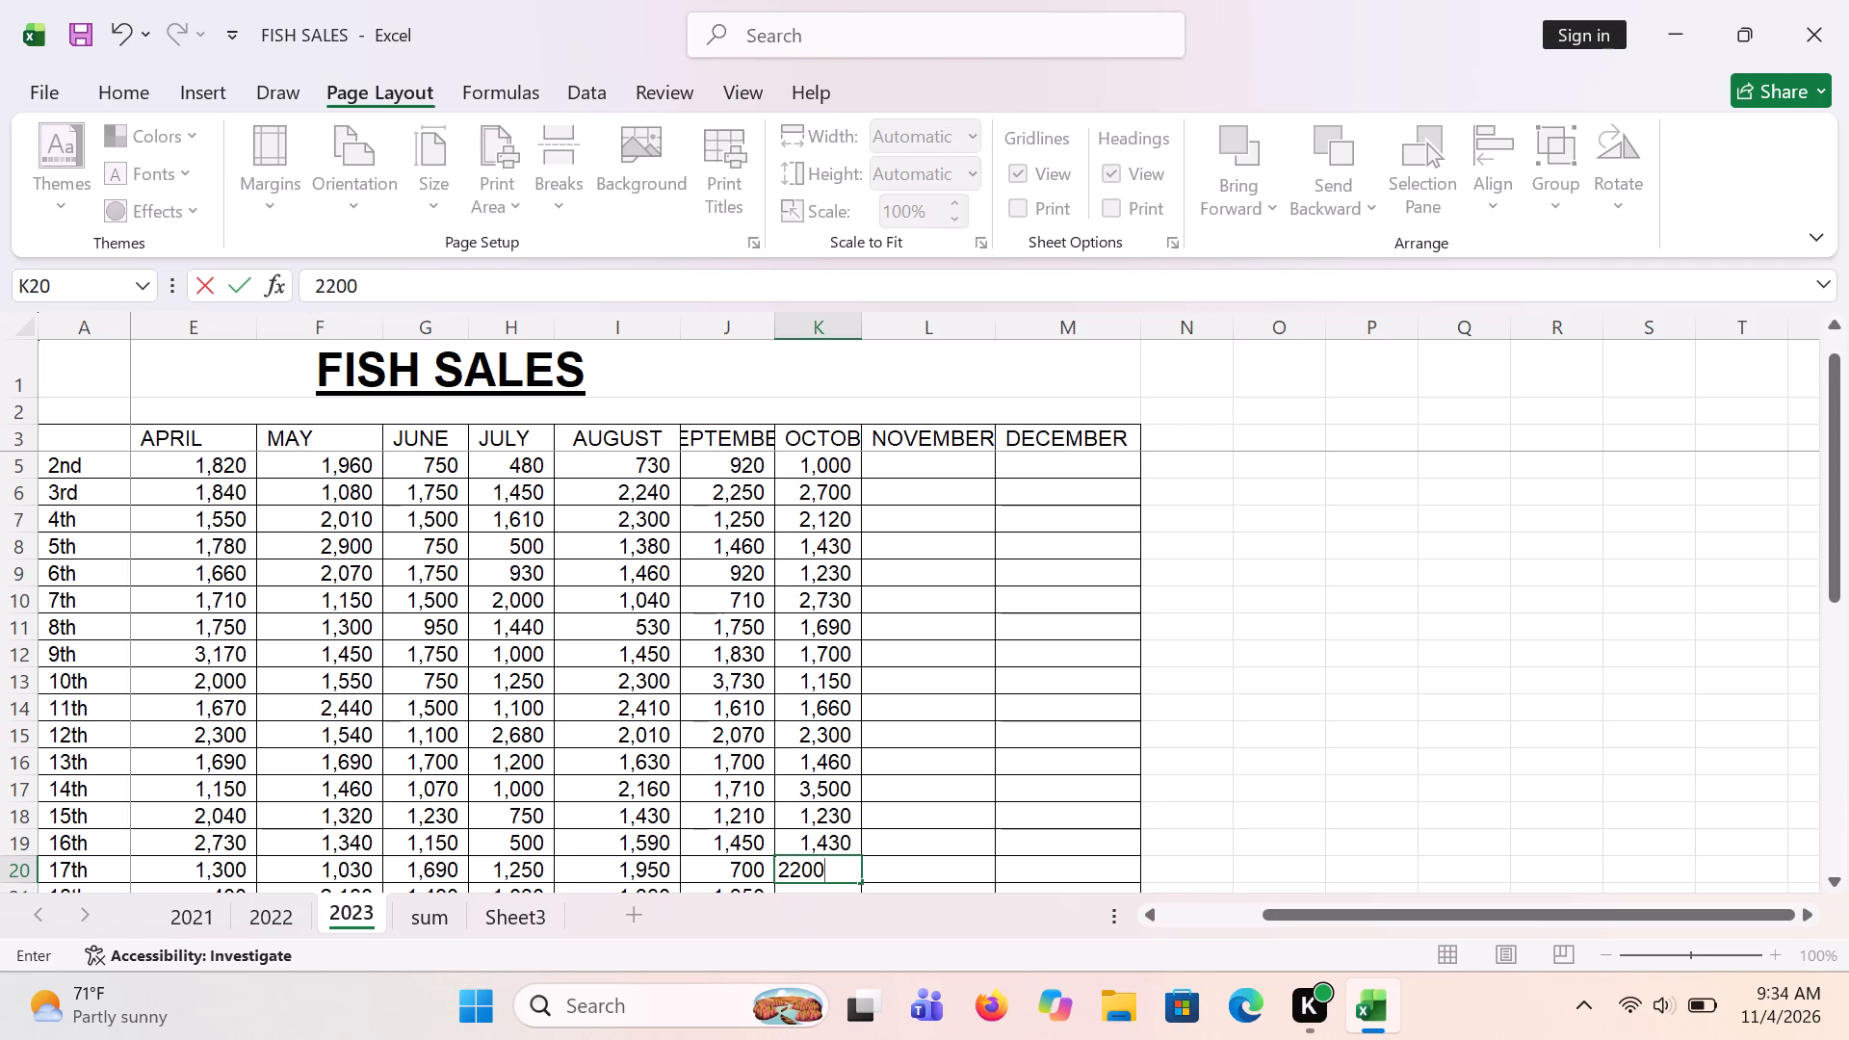
{"action": "key", "text": "Return"}
{"action": "key", "text": "1"}
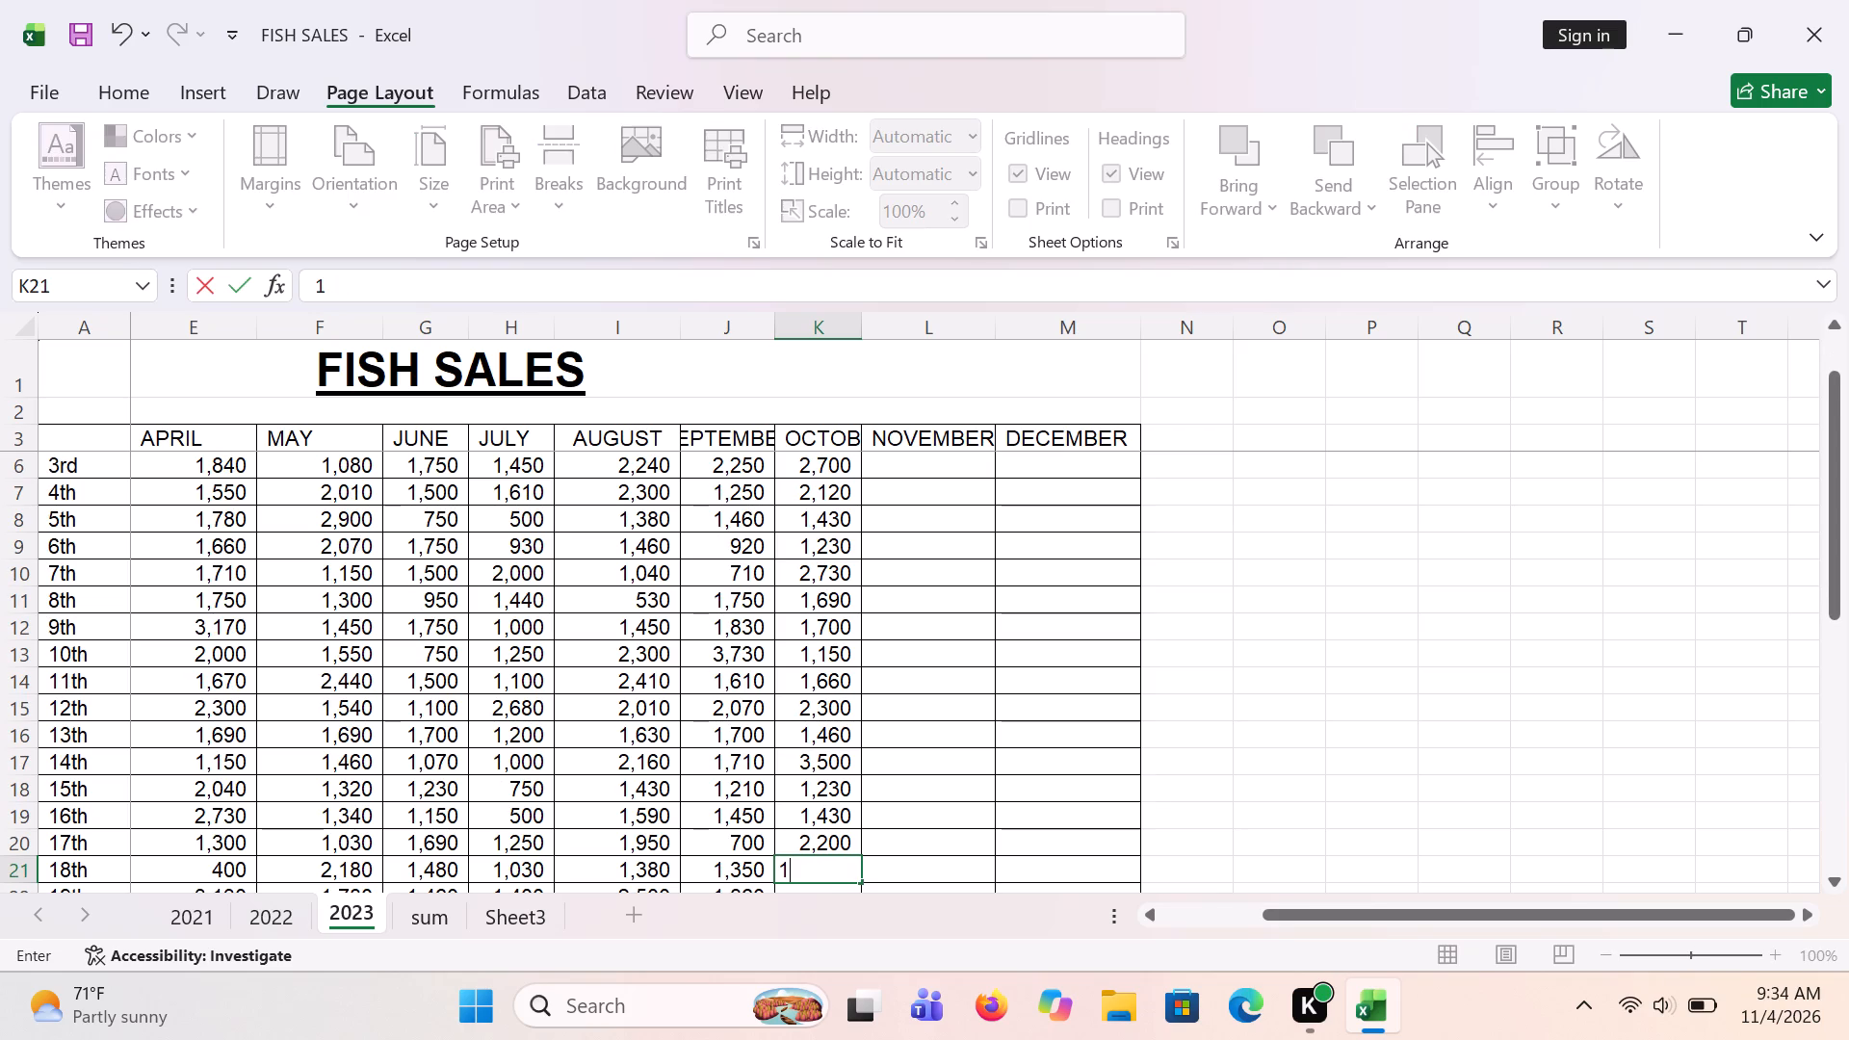
{"action": "type", "text": "46"}
{"action": "key", "text": "0"}
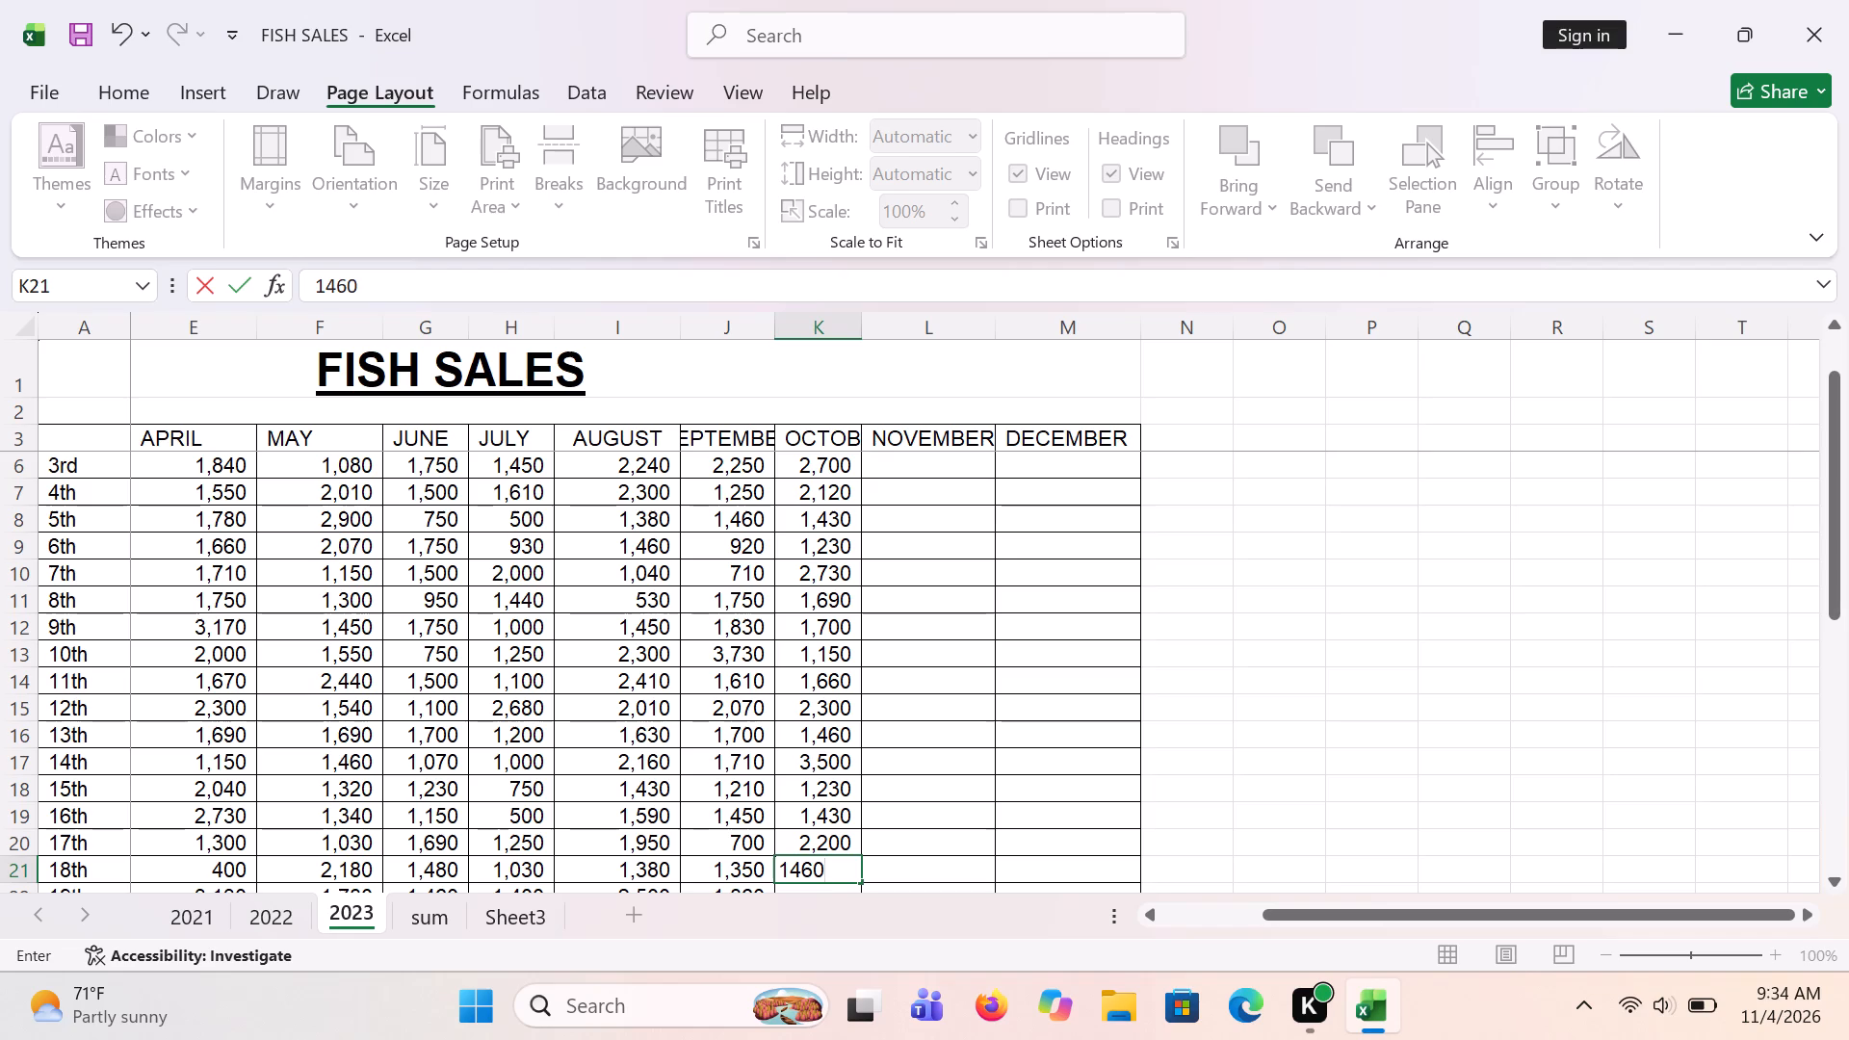
{"action": "key", "text": "Return"}
Enter the October sales for the 19th to 22nd: 1150, 2750, 2300 and 1620.
{"action": "type", "text": "1150"}
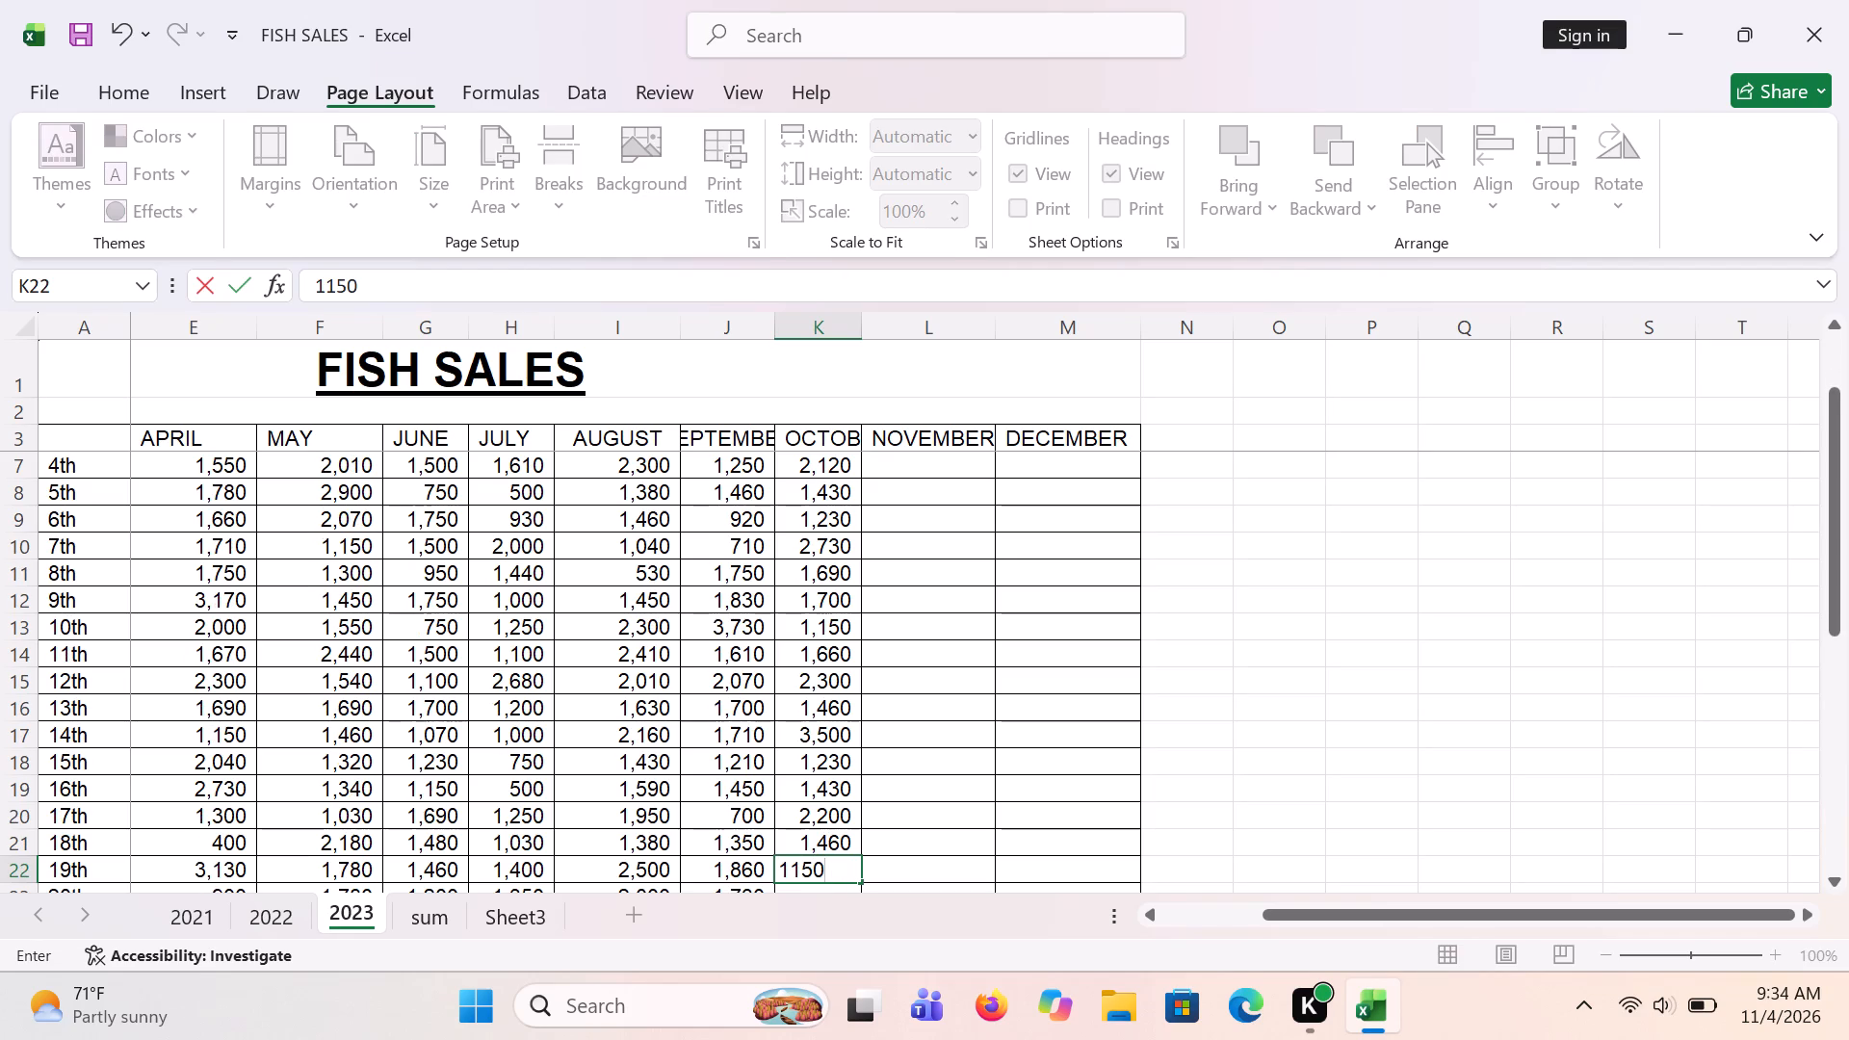
{"action": "key", "text": "Return"}
{"action": "key", "text": "2"}
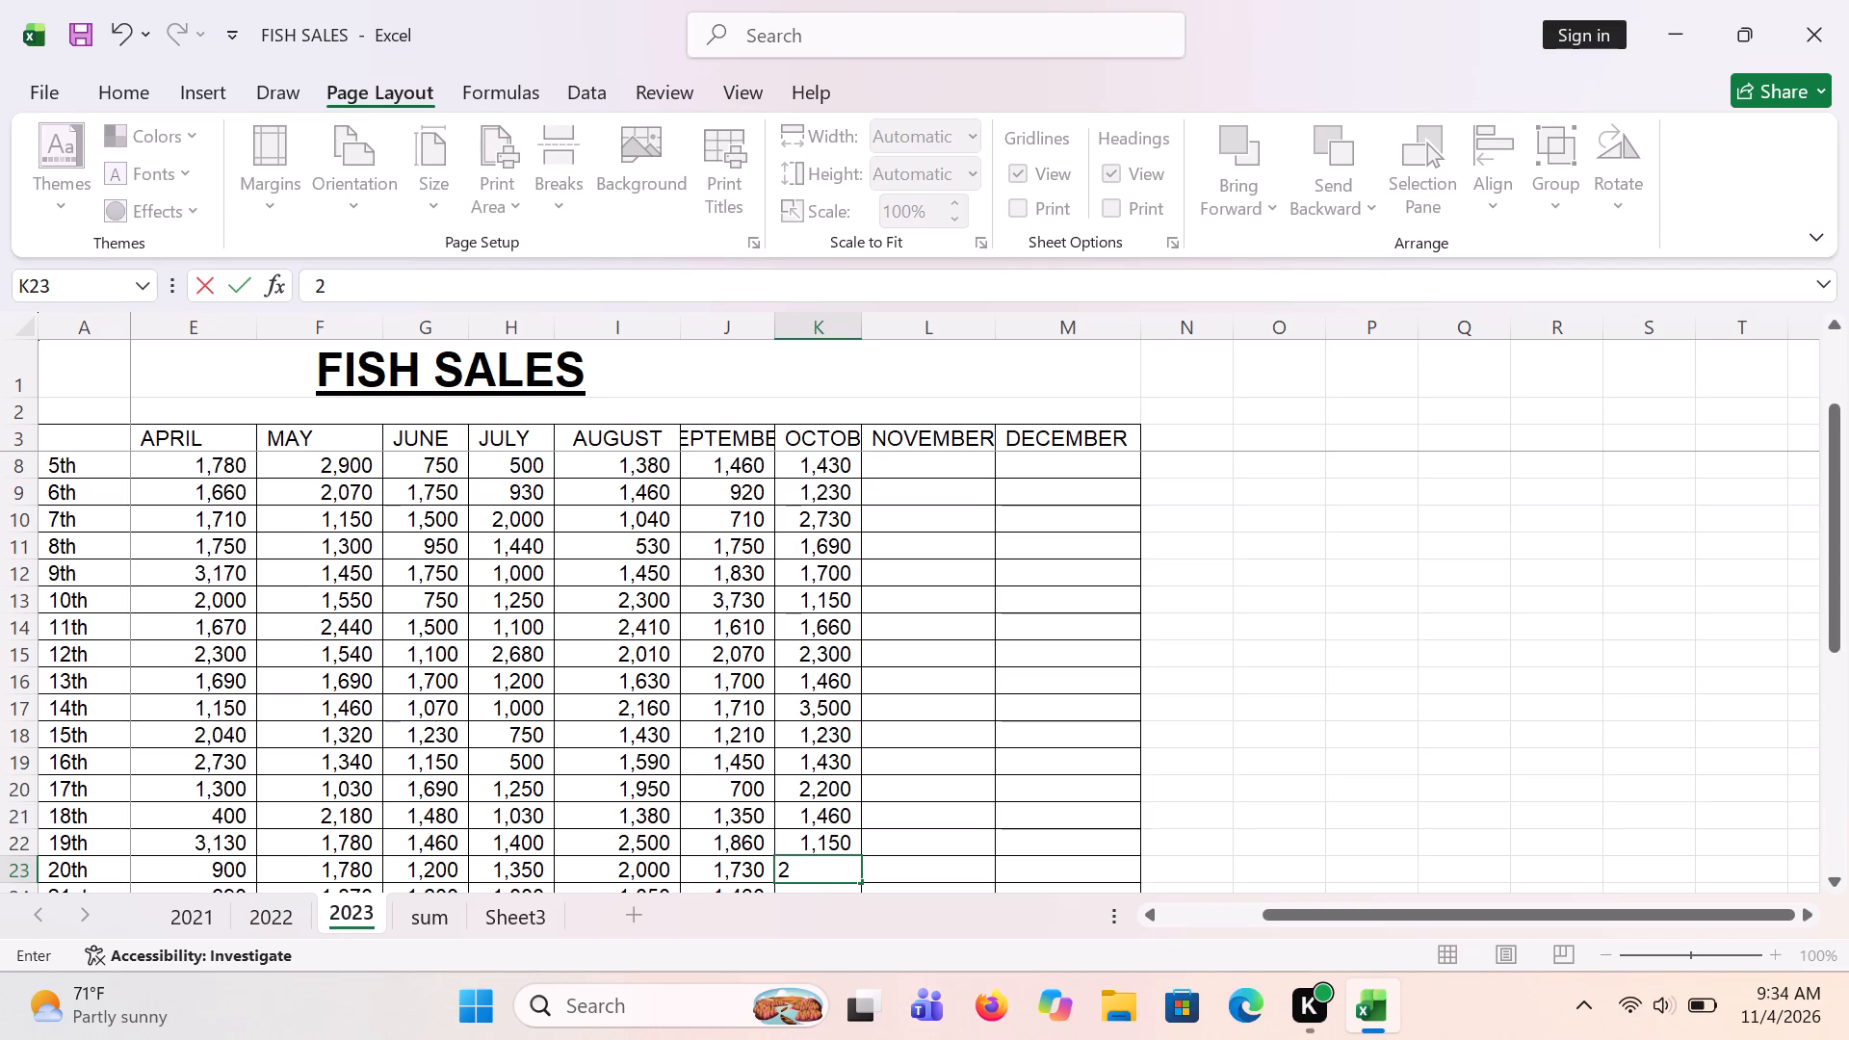
{"action": "type", "text": "75"}
{"action": "key", "text": "0"}
{"action": "key", "text": "Return"}
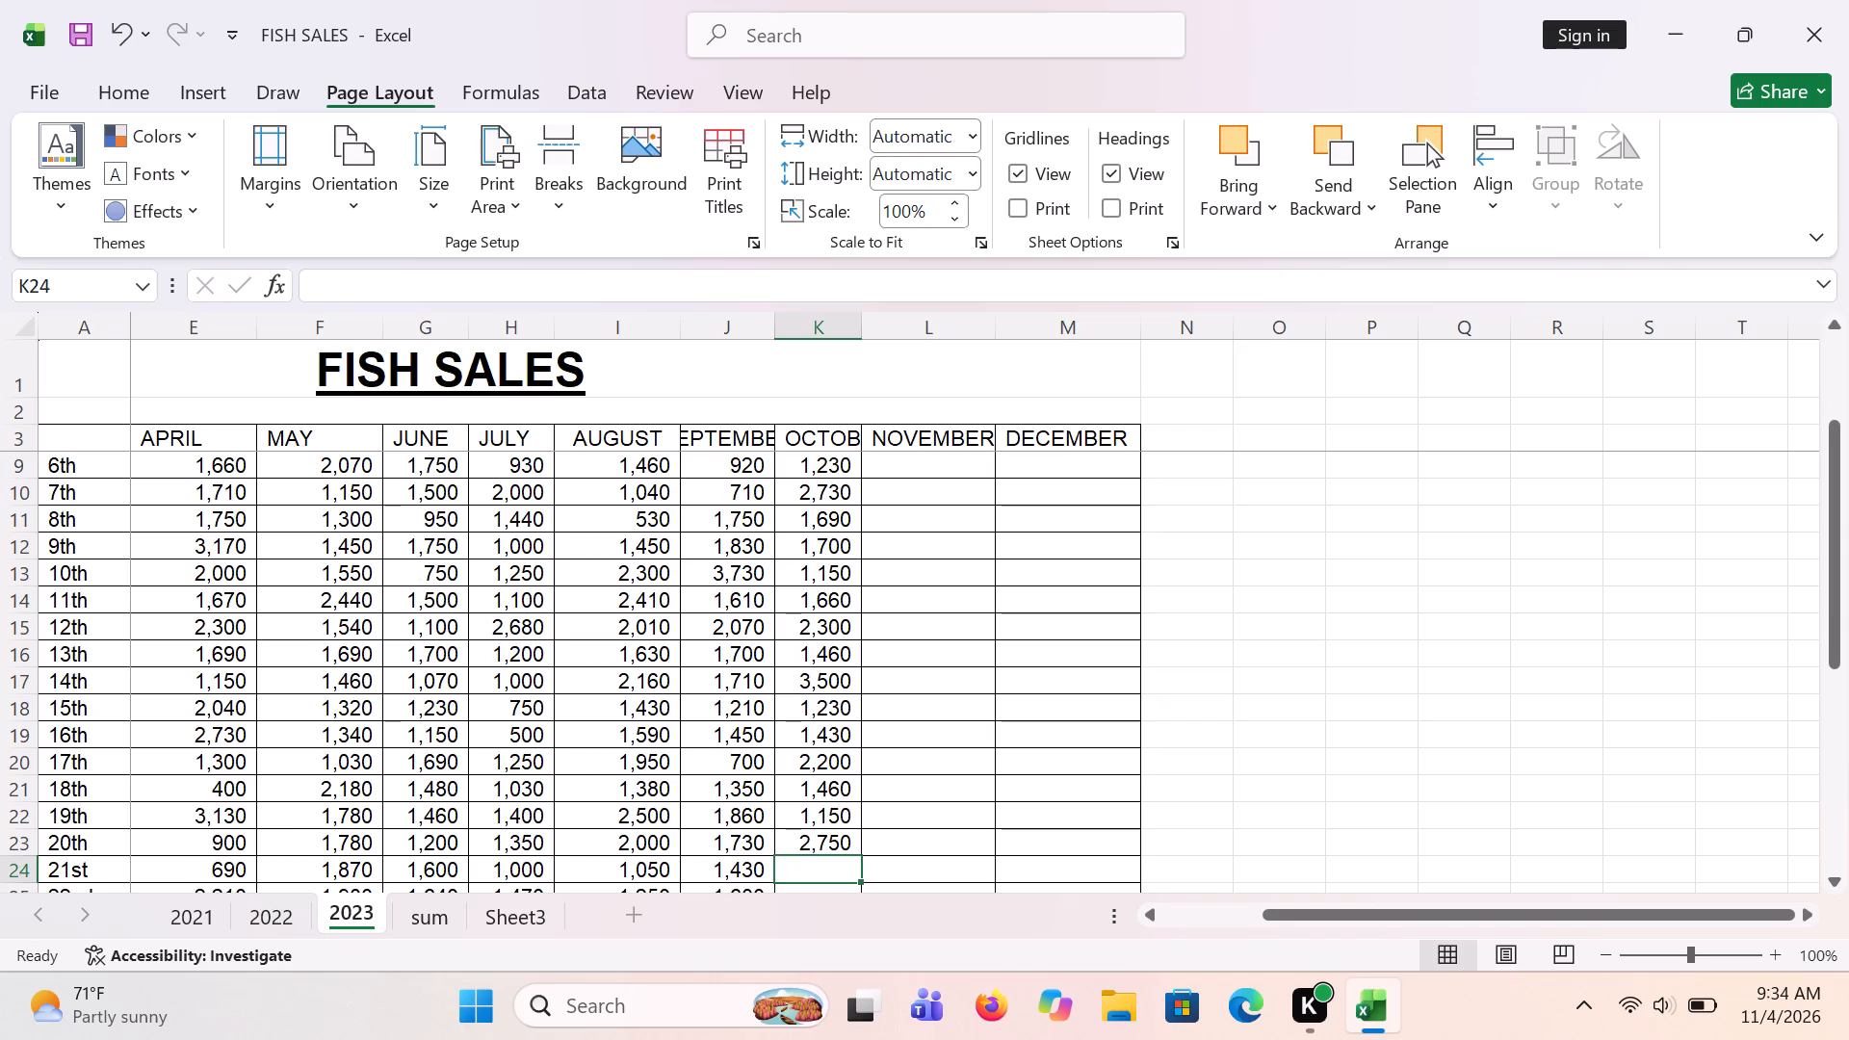
{"action": "type", "text": "23"}
{"action": "type", "text": "00"}
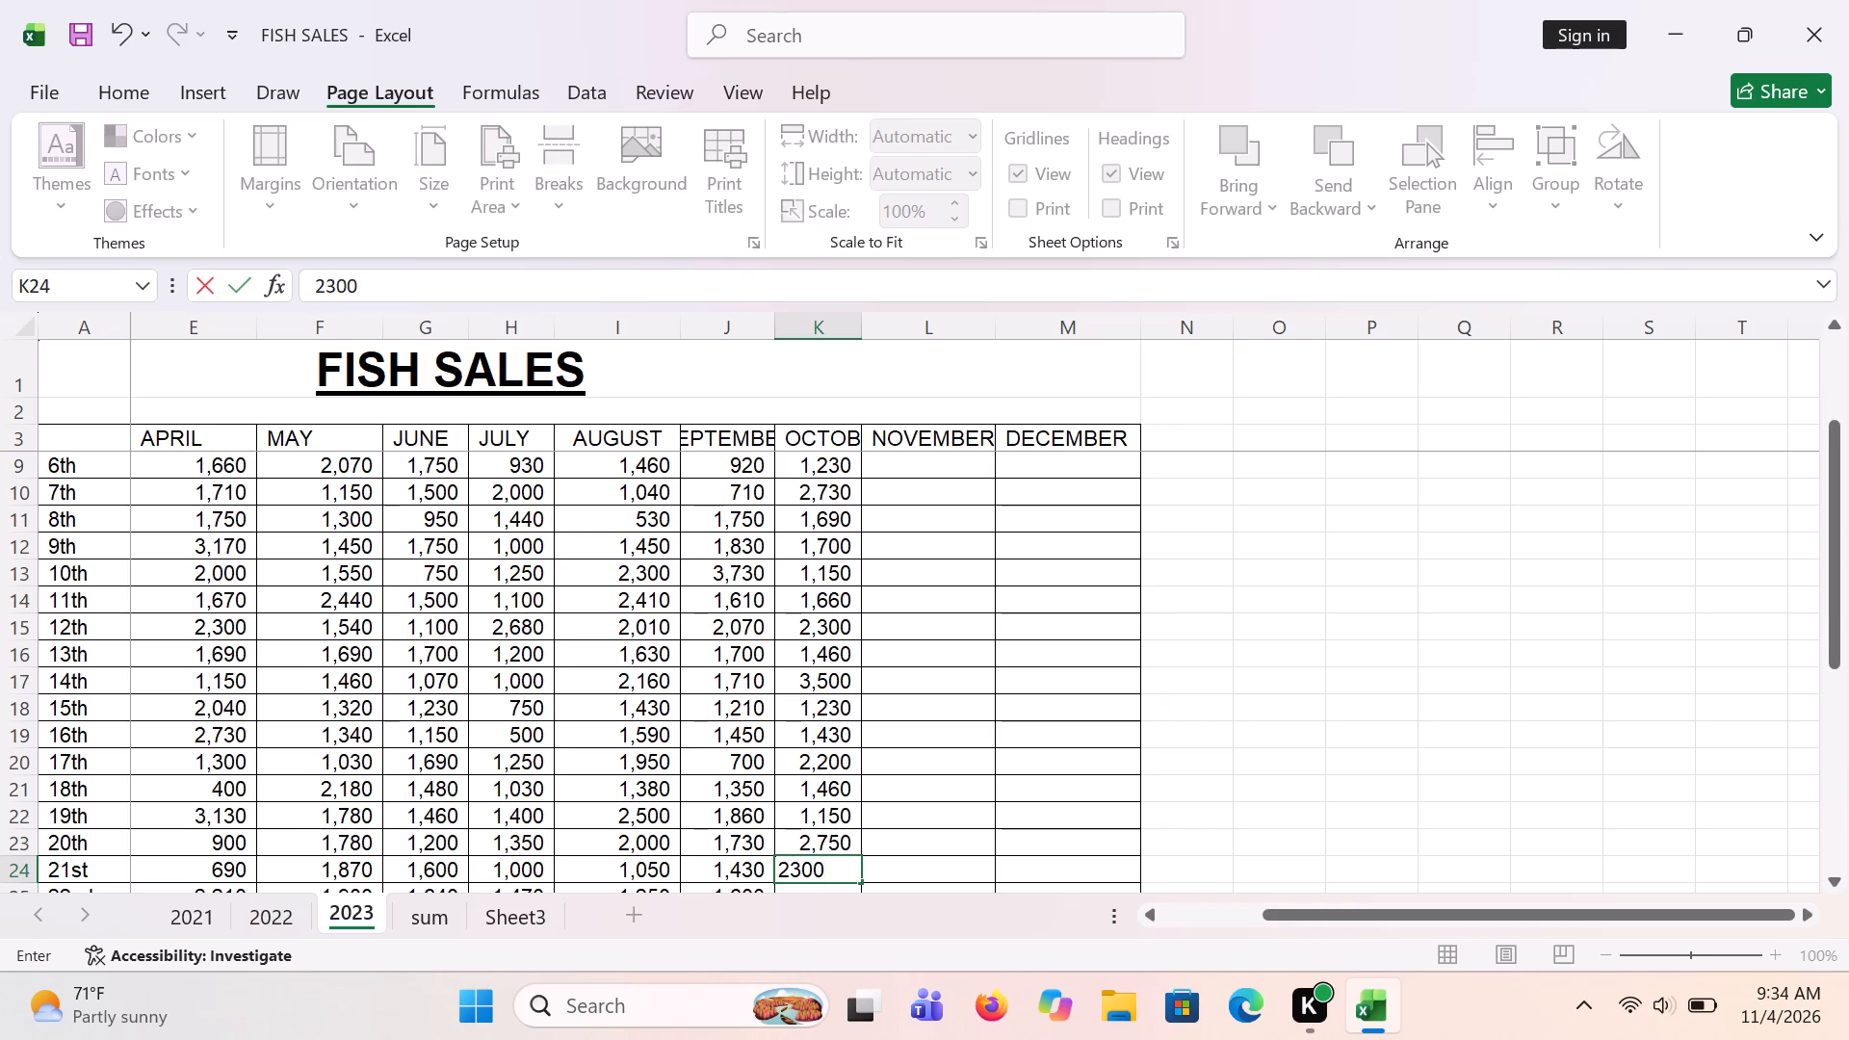
{"action": "key", "text": "Return"}
{"action": "key", "text": "1"}
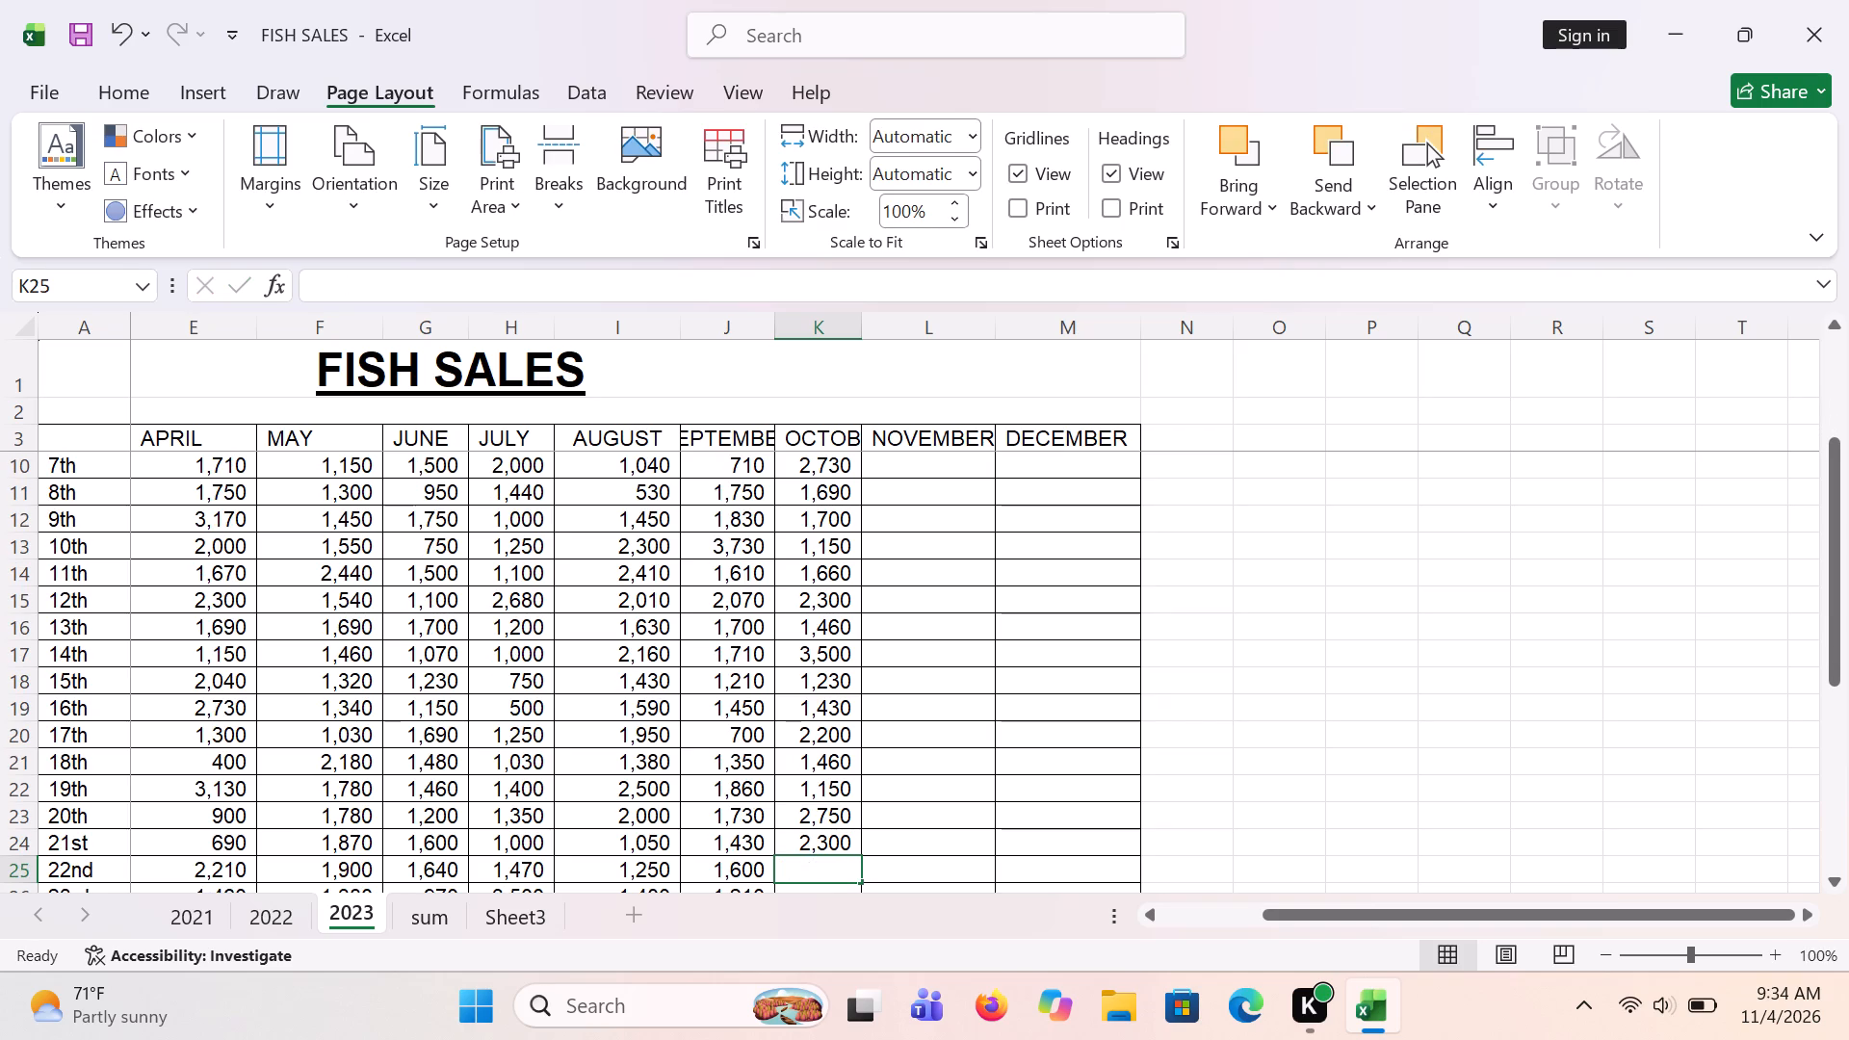
{"action": "type", "text": "62"}
{"action": "key", "text": "0"}
{"action": "key", "text": "Return"}
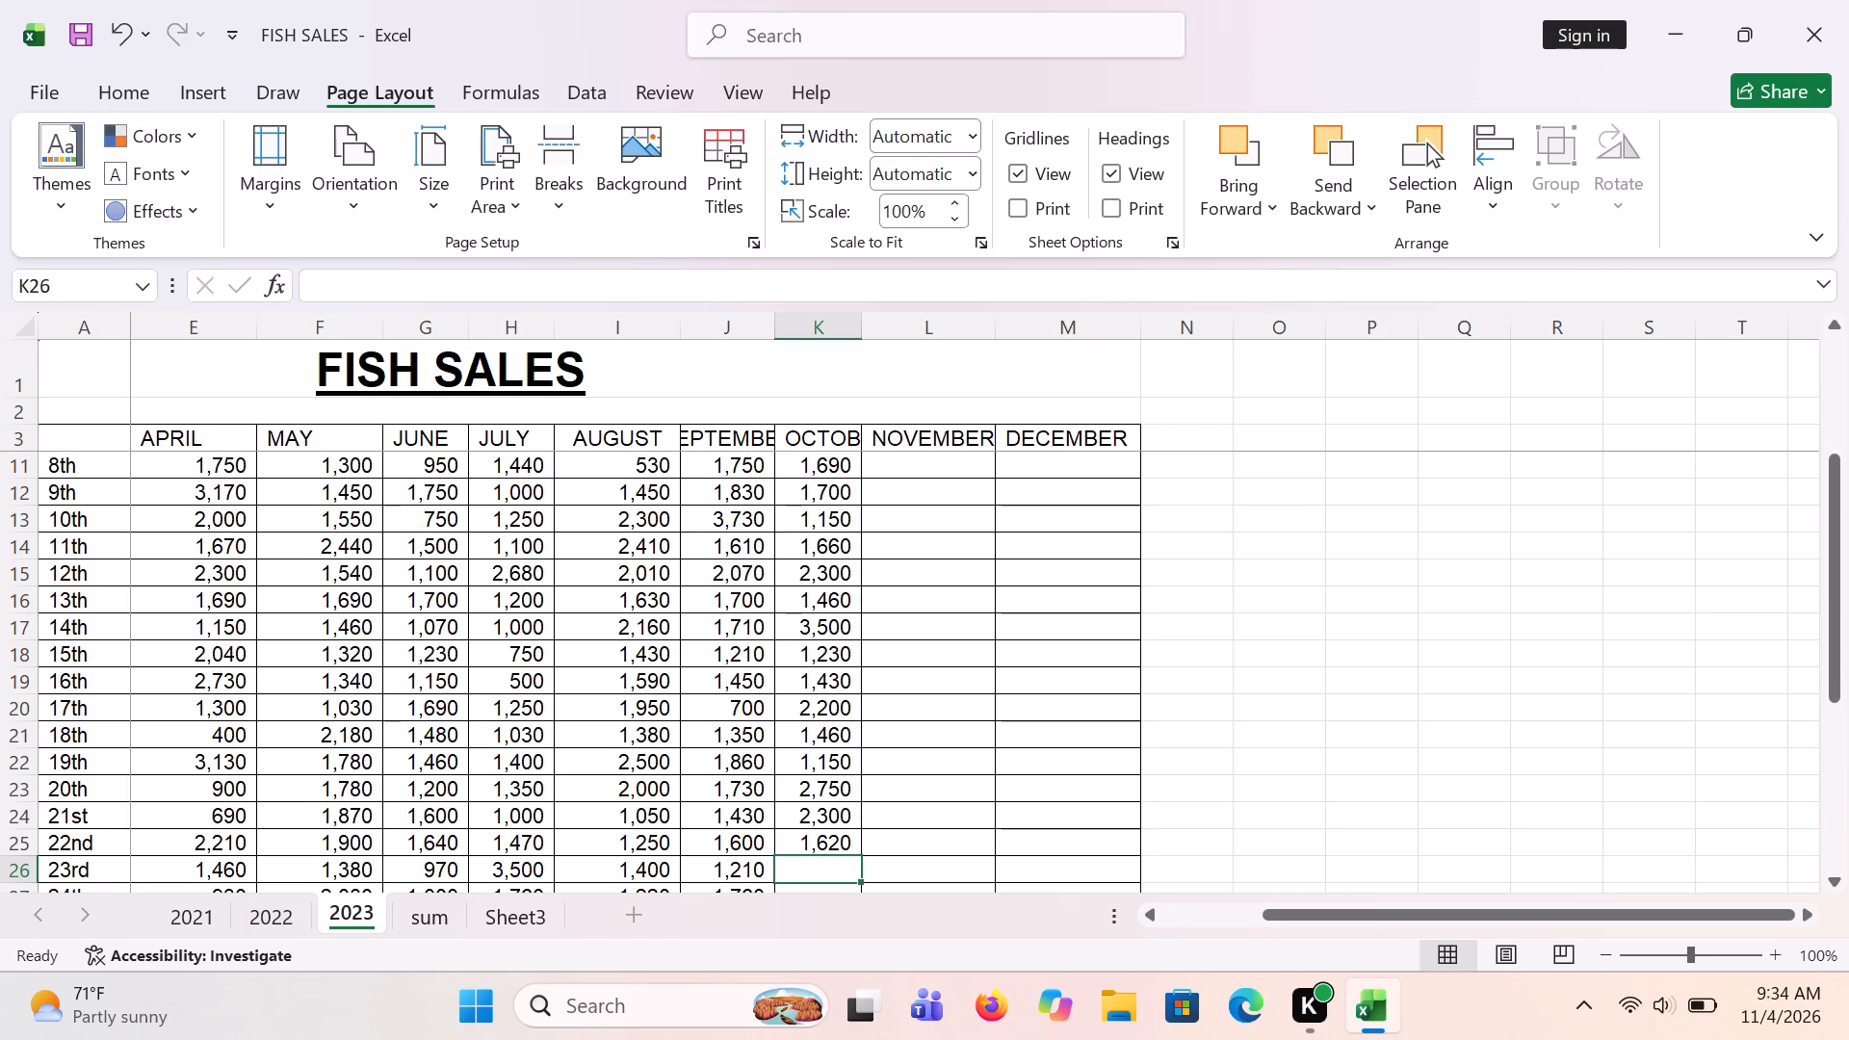
Save the FISH SALES workbook with the October sales entered through the 22nd.
{"action": "left_click", "coordinate": [85, 28]}
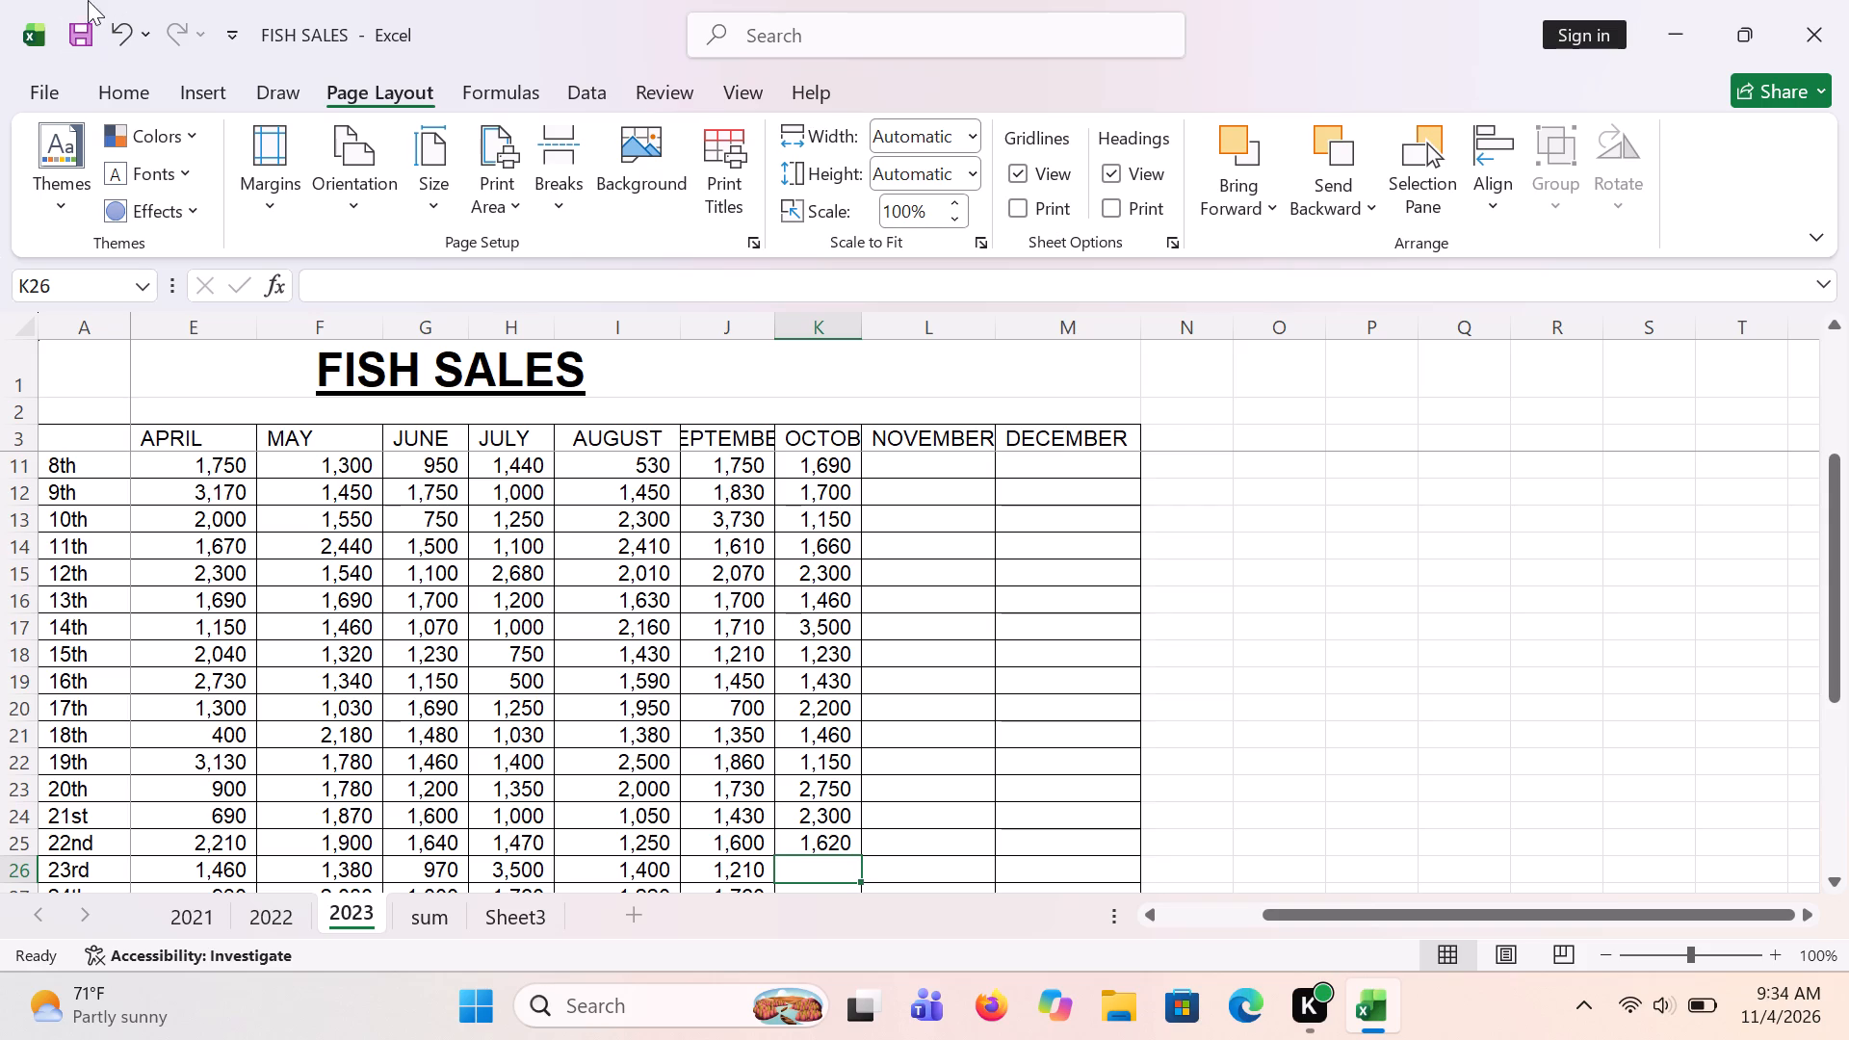
{"action": "left_click", "coordinate": [70, 33]}
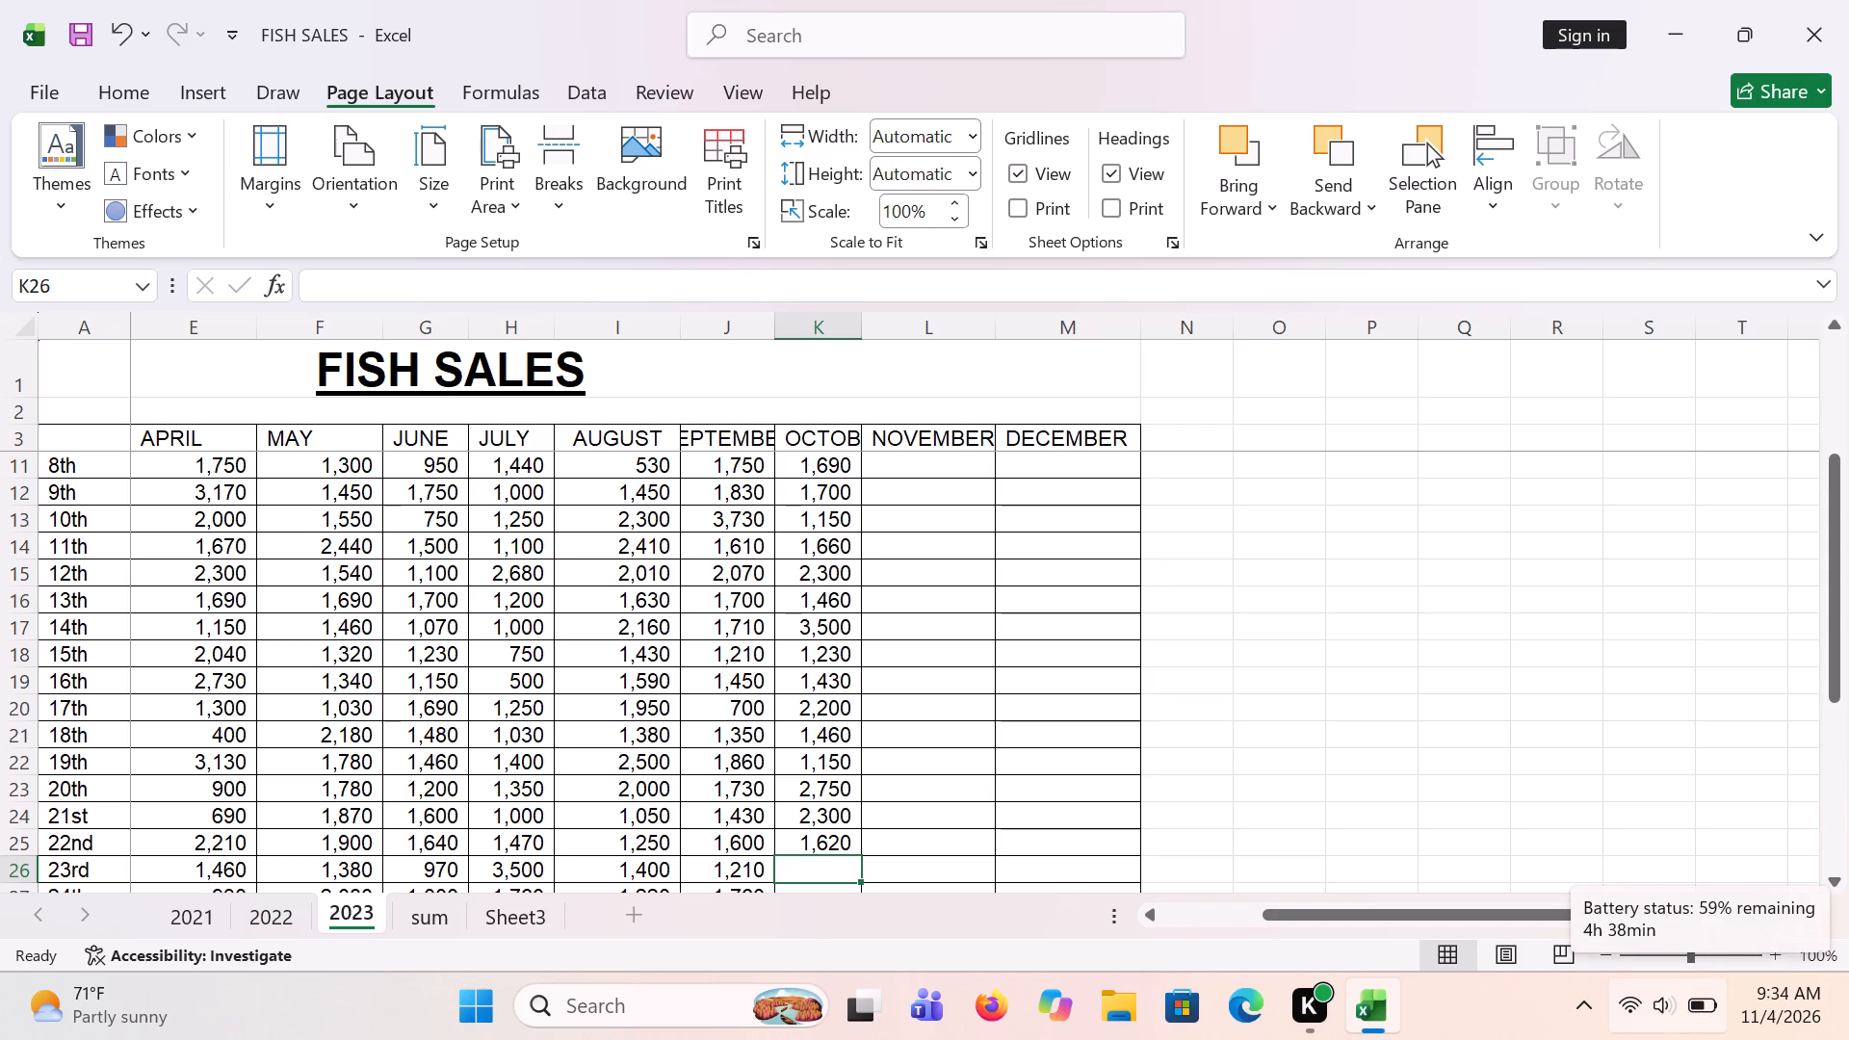
Continue the October sales entries from the 23rd onward.
{"action": "scroll", "coordinate": [1028, 558], "scroll_direction": "down", "scroll_amount": 3}
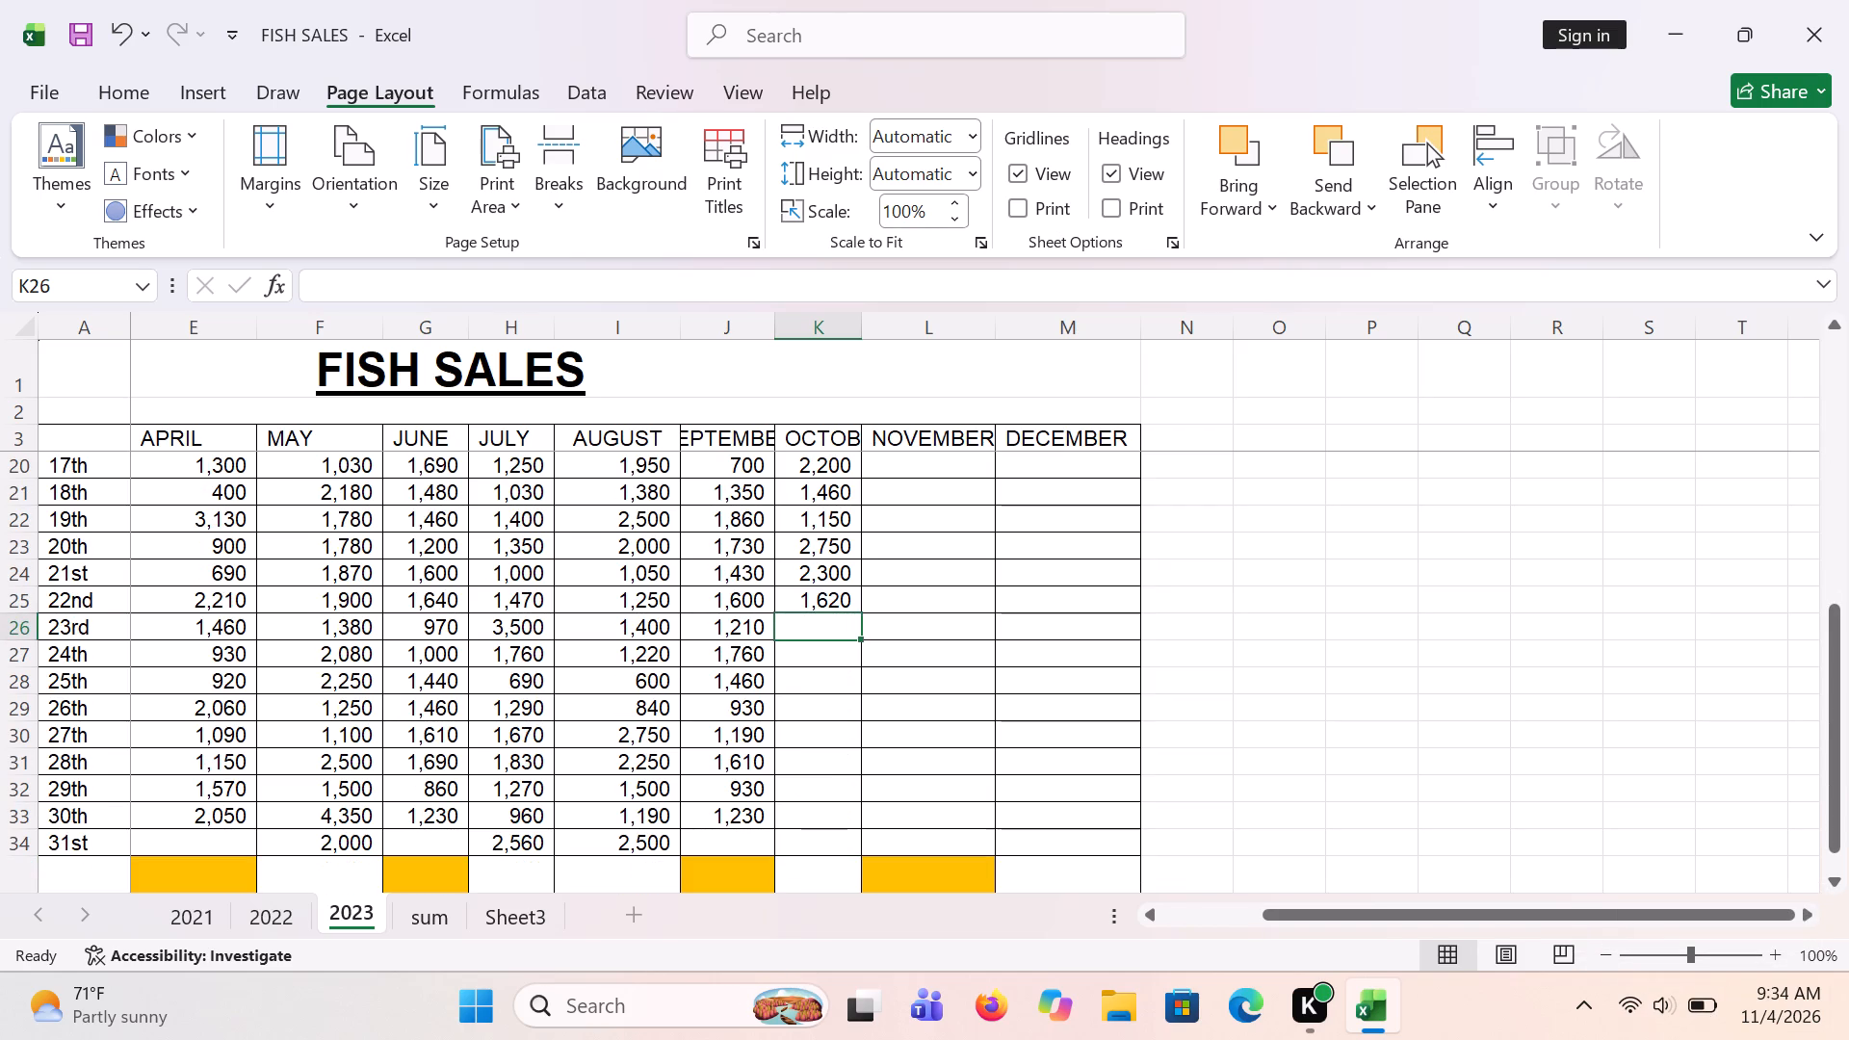